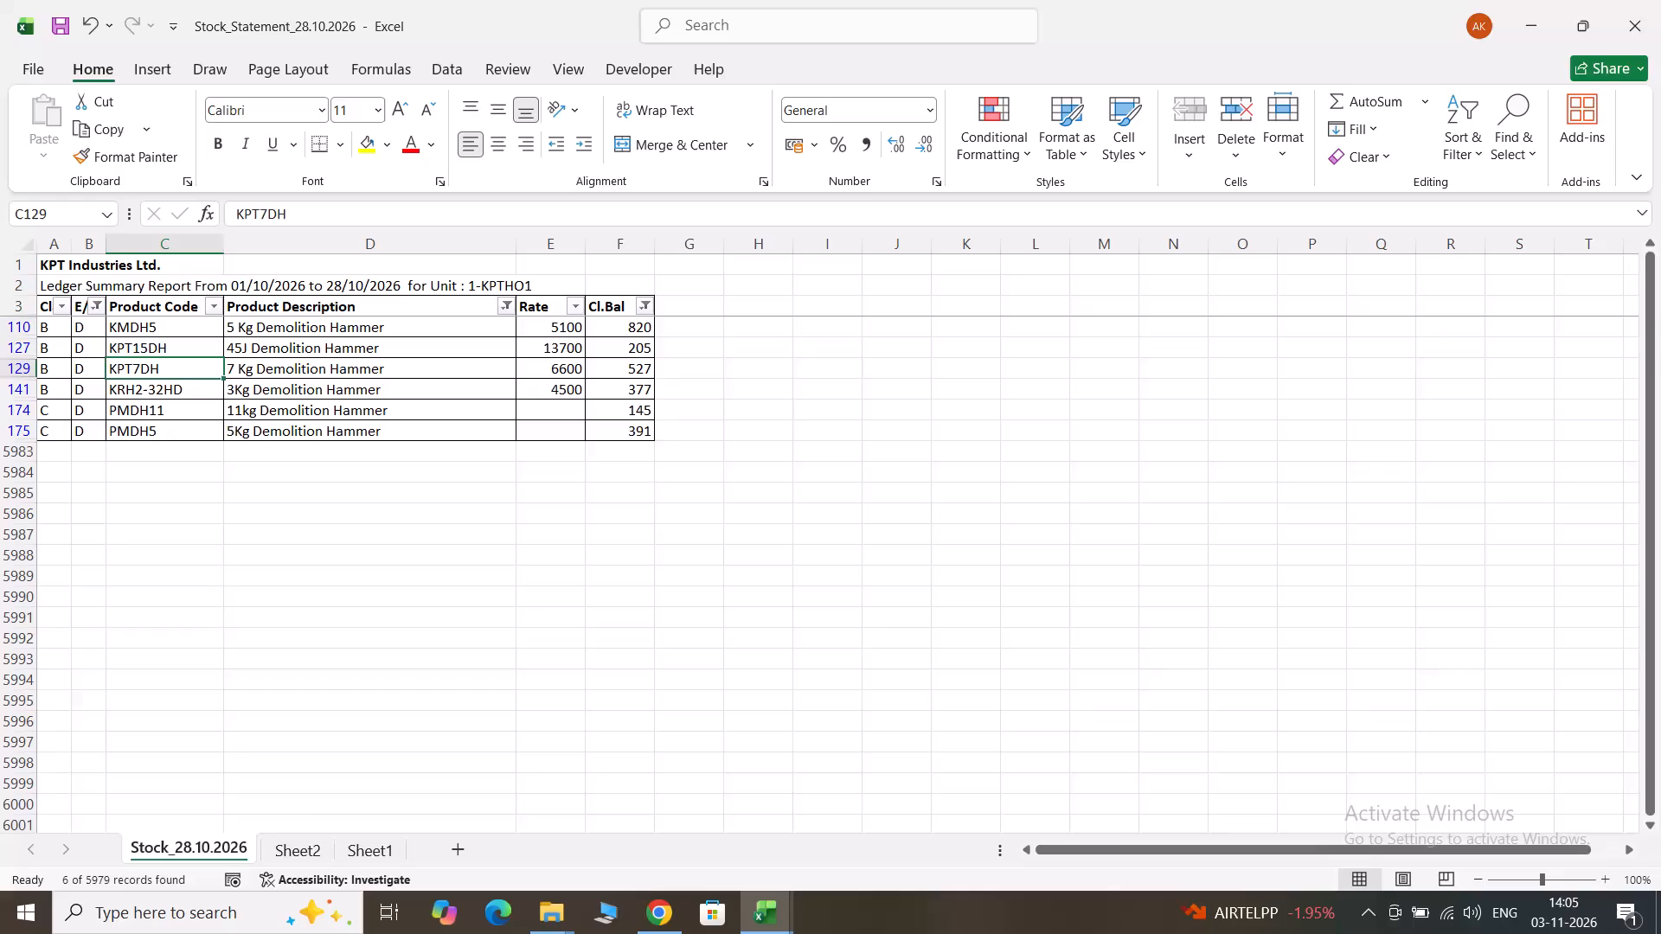
Switch to the DSR Monthaly workbook and enter govind sales corporation as the firm name in row 26.
click(768, 899)
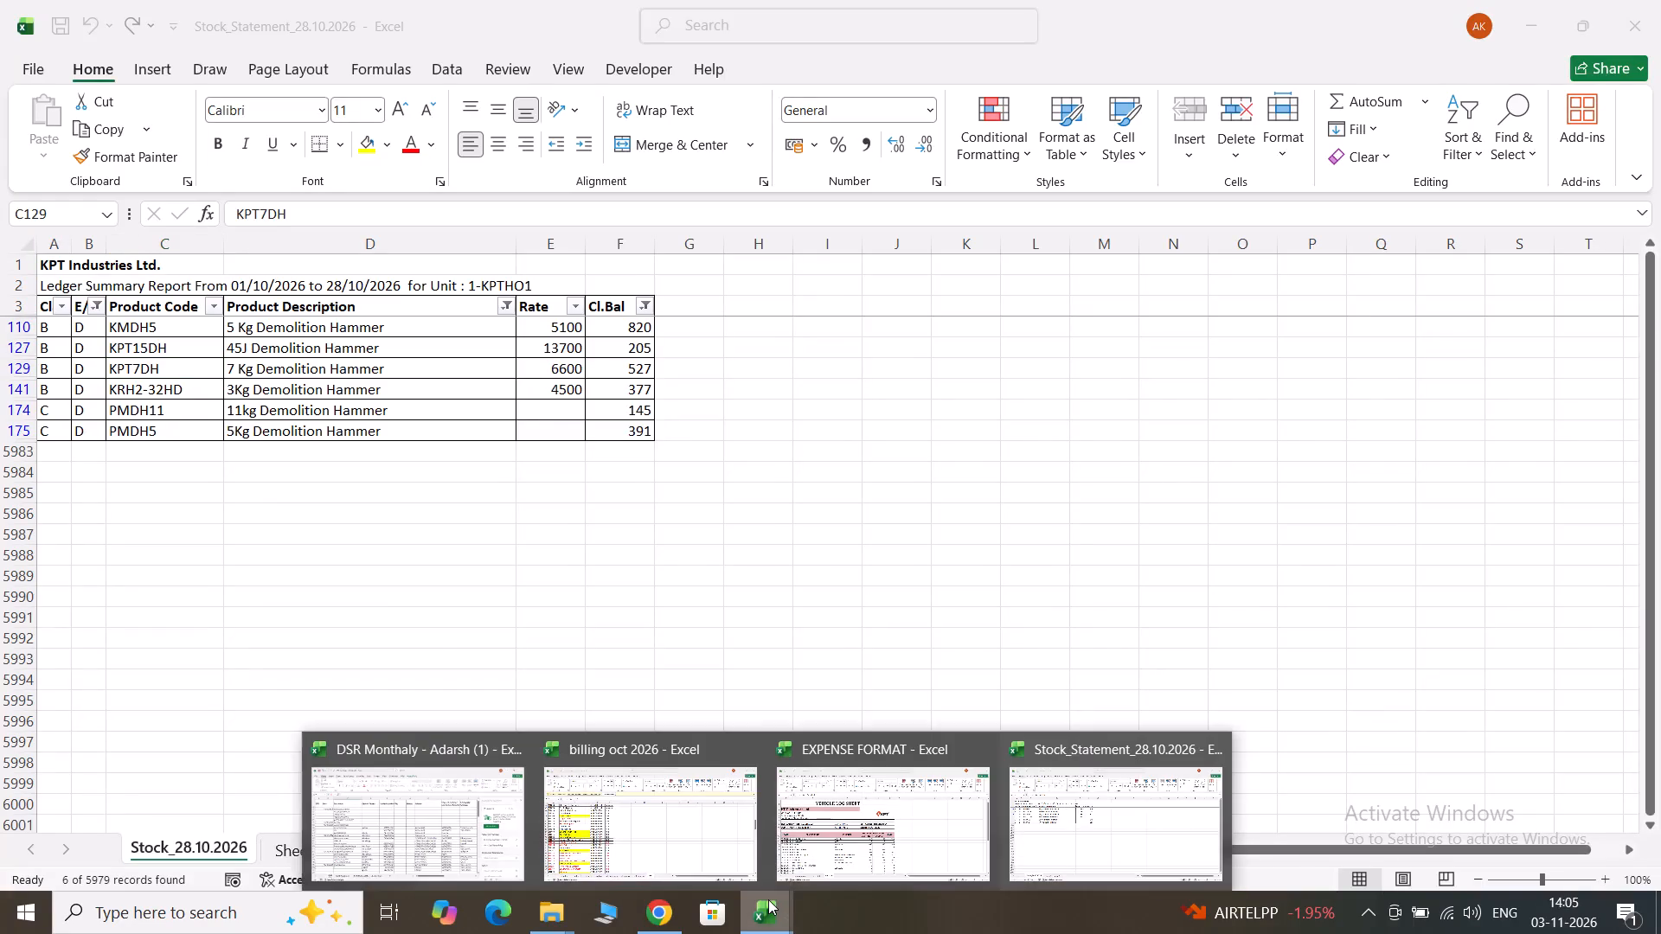
click(439, 797)
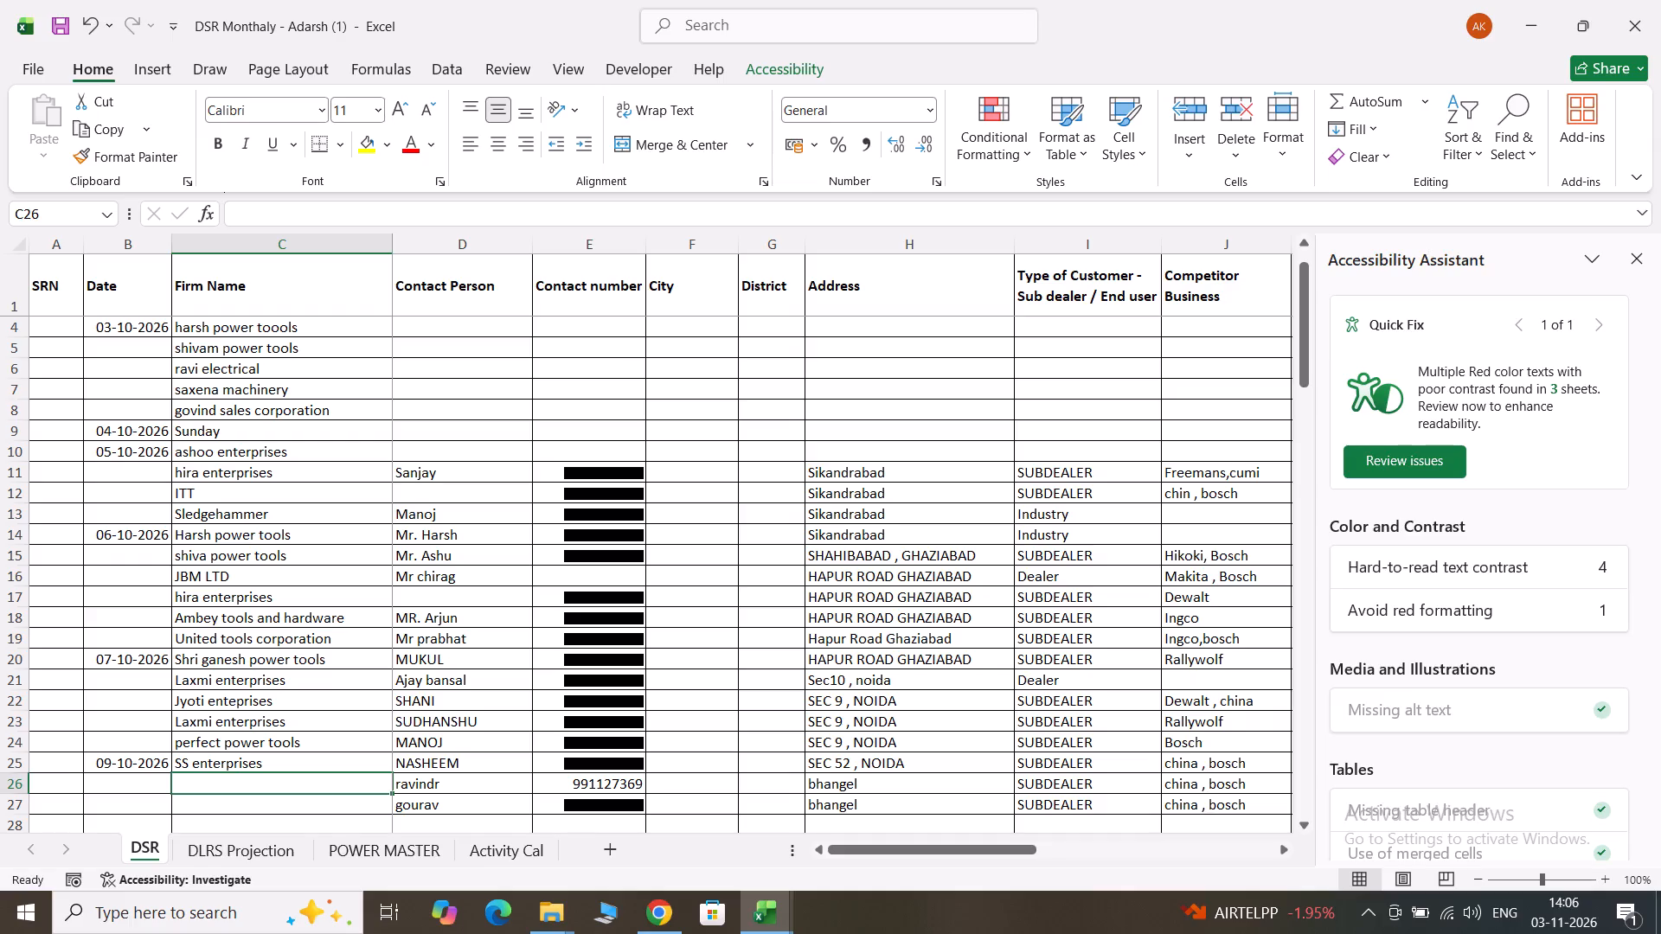
key(Up)
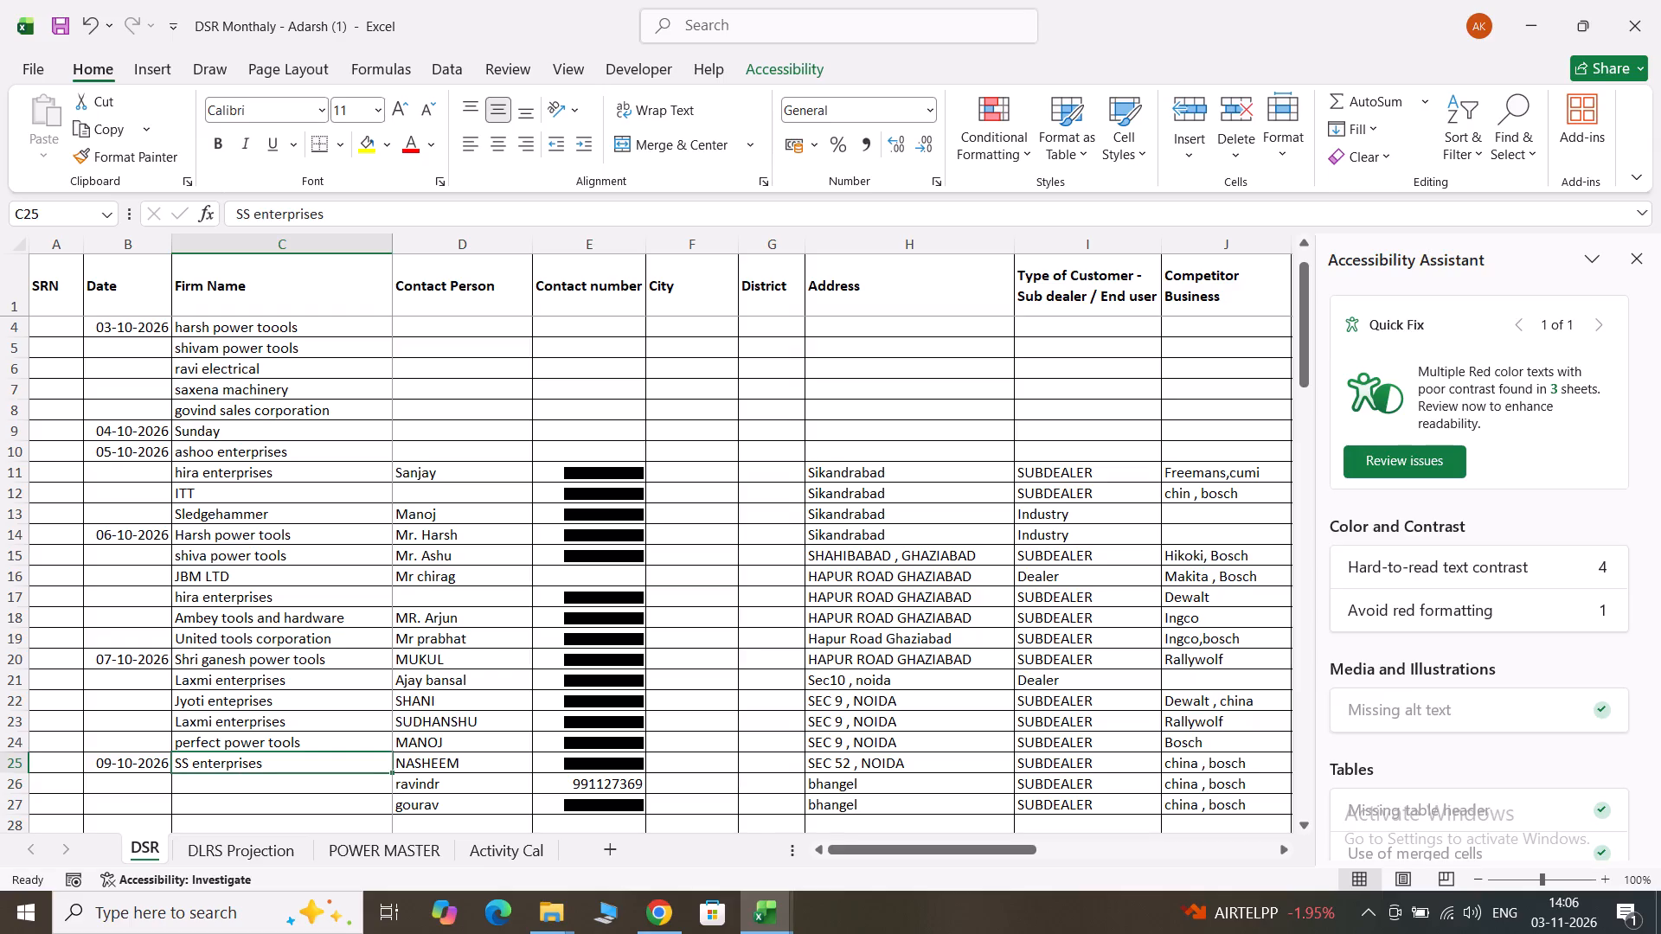
key(Down)
key(g)
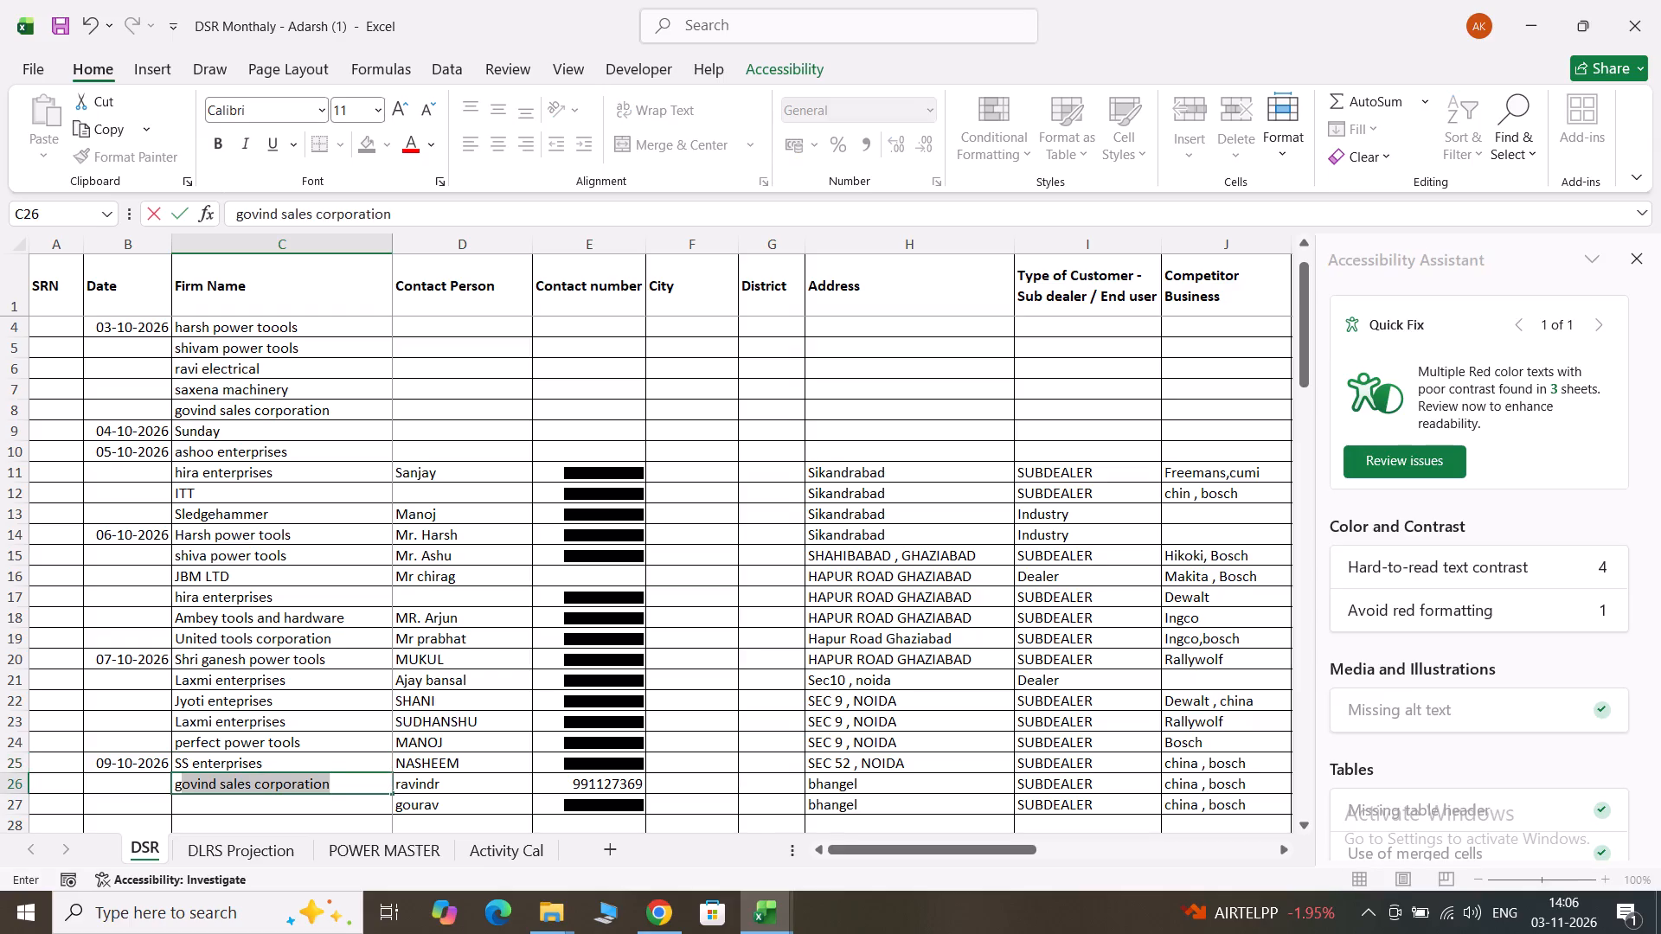
key(Down)
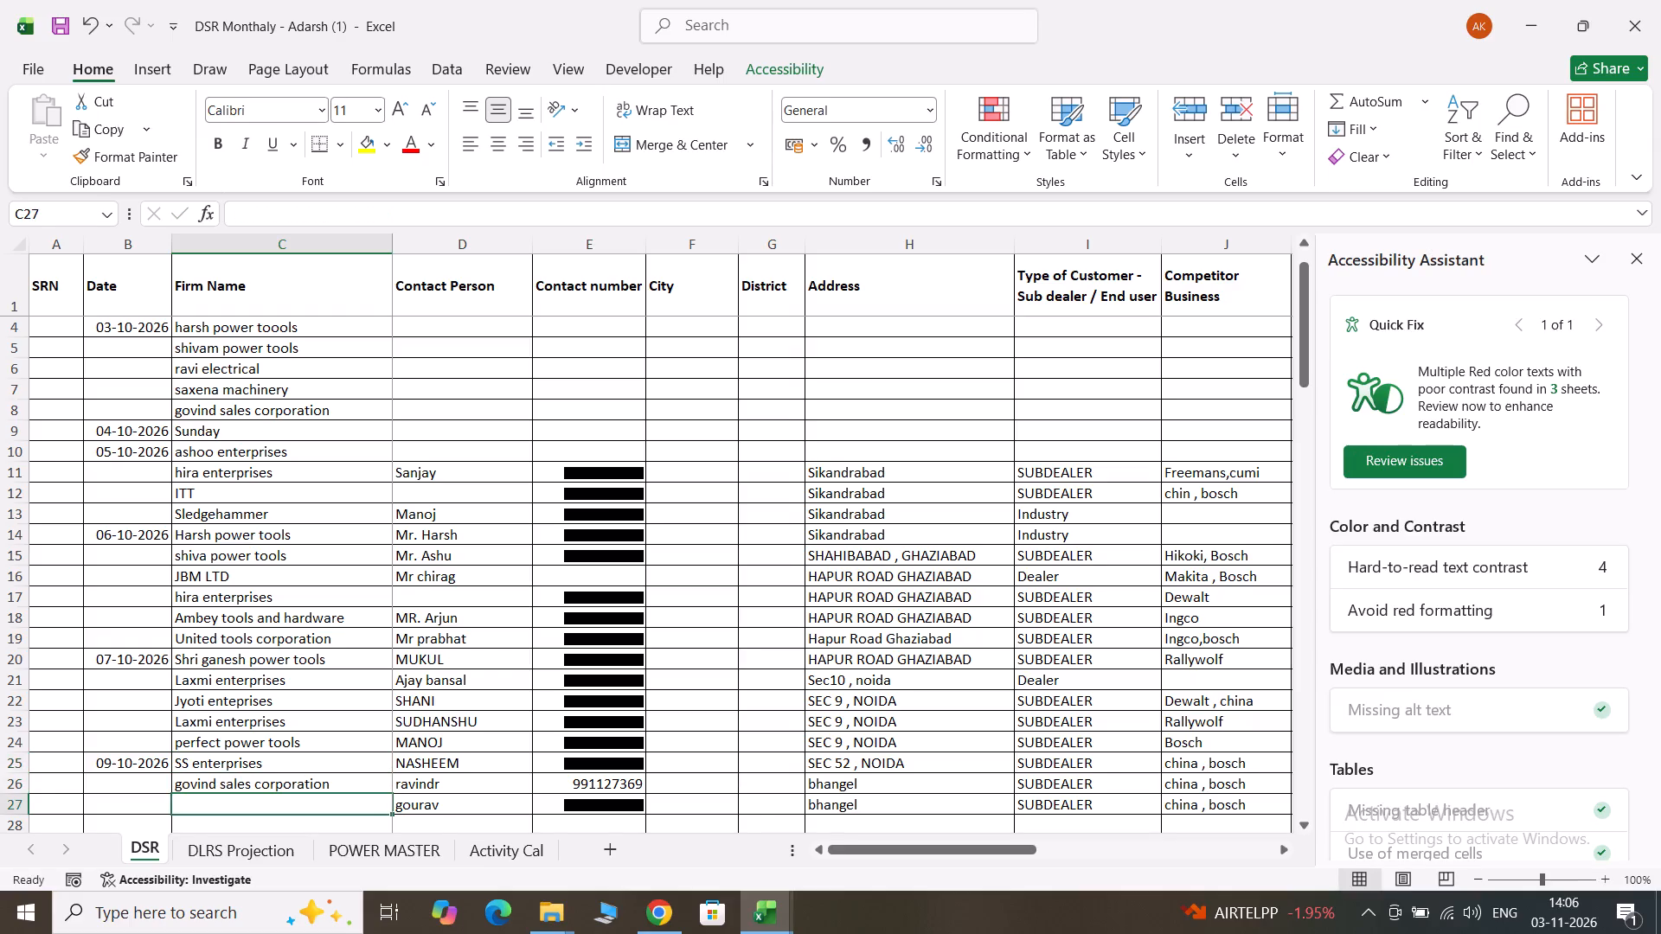
Enter haryana tools and hardware as the firm name in row 27 of the DSR sheet.
text(hr)
key(BackSpace)
text(ara)
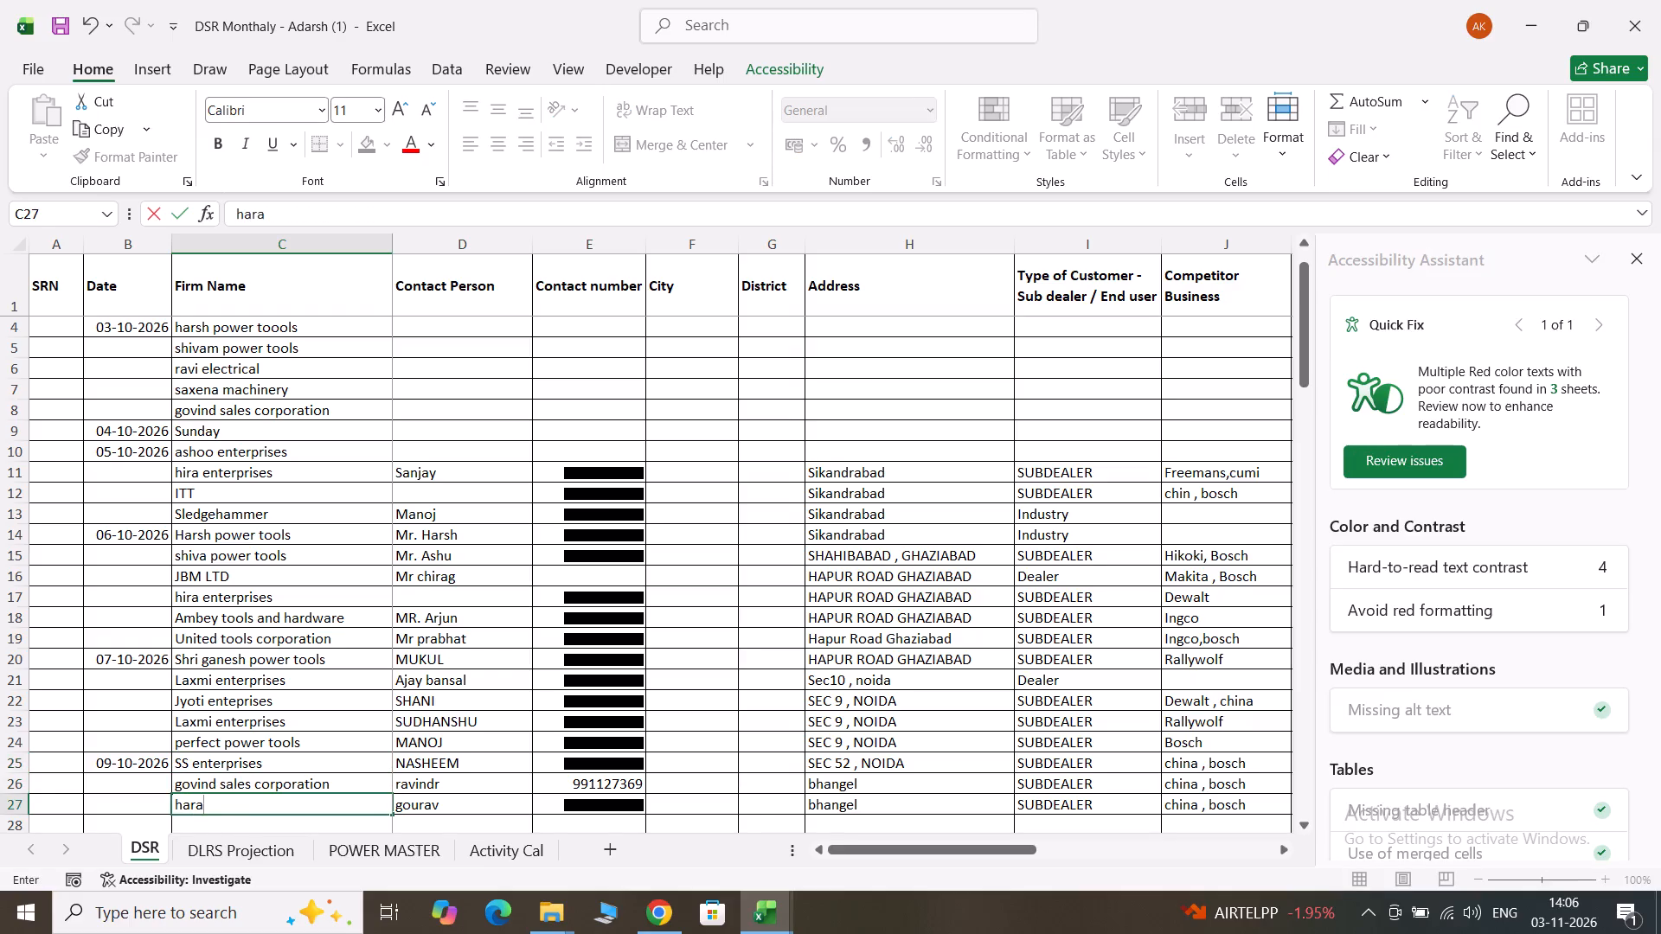
key(BackSpace)
text(yaan t)
key(BackSpace)
key(BackSpace)
key(BackSpace)
key(BackSpace)
text(na tools and h)
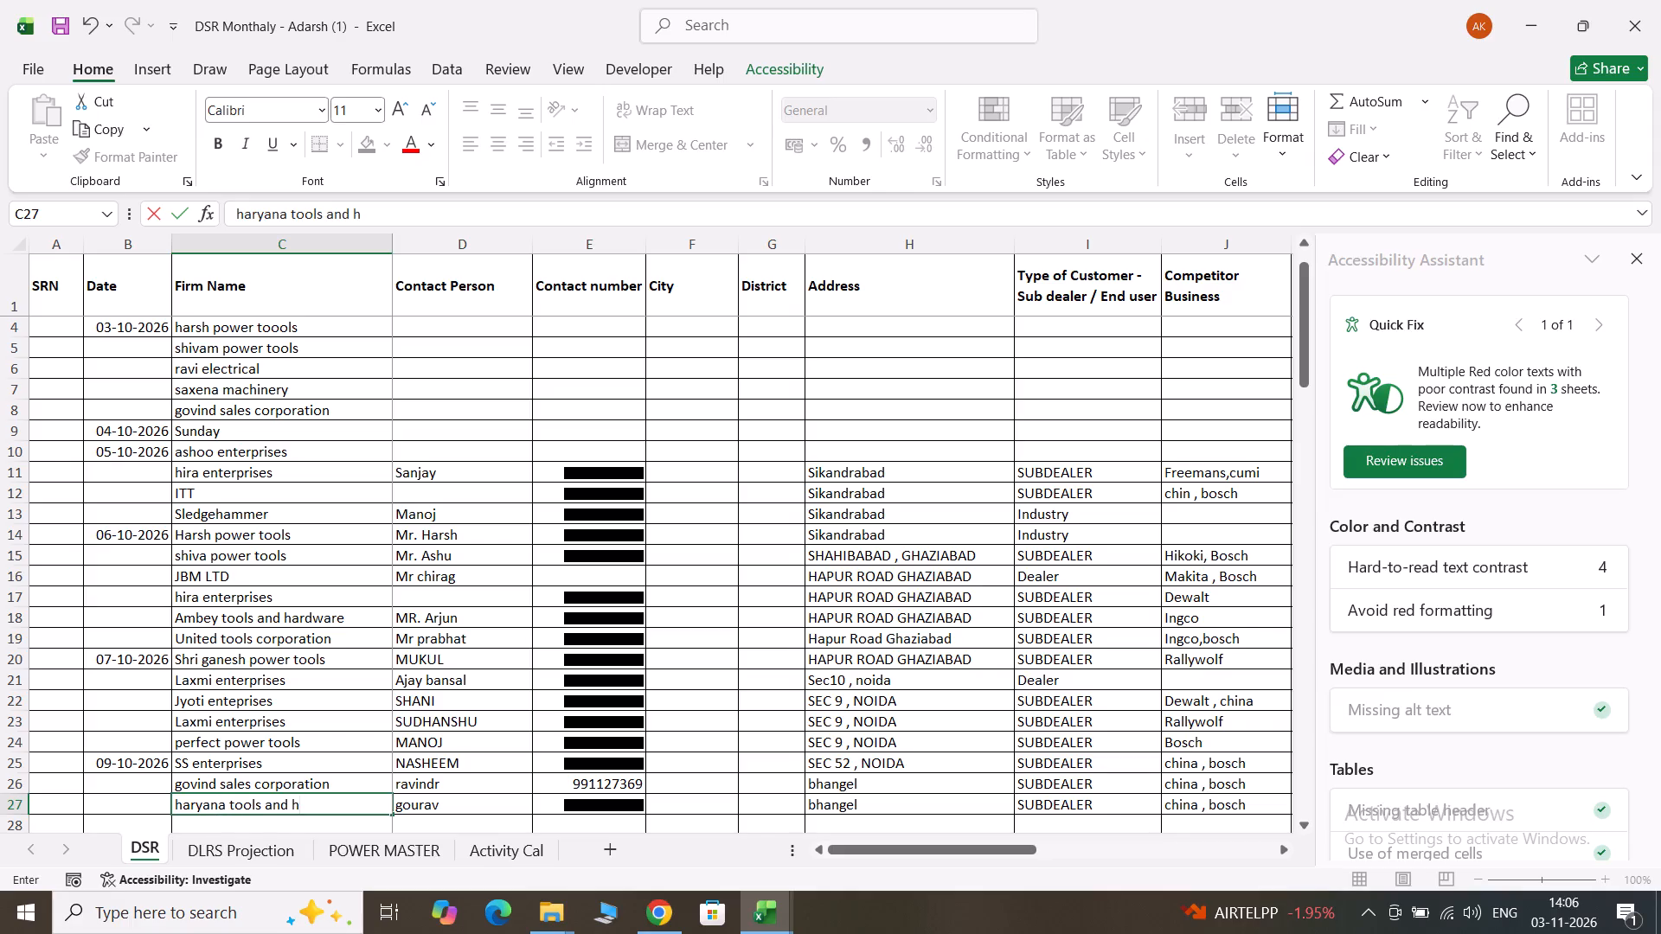
text(ardware)
key(Down)
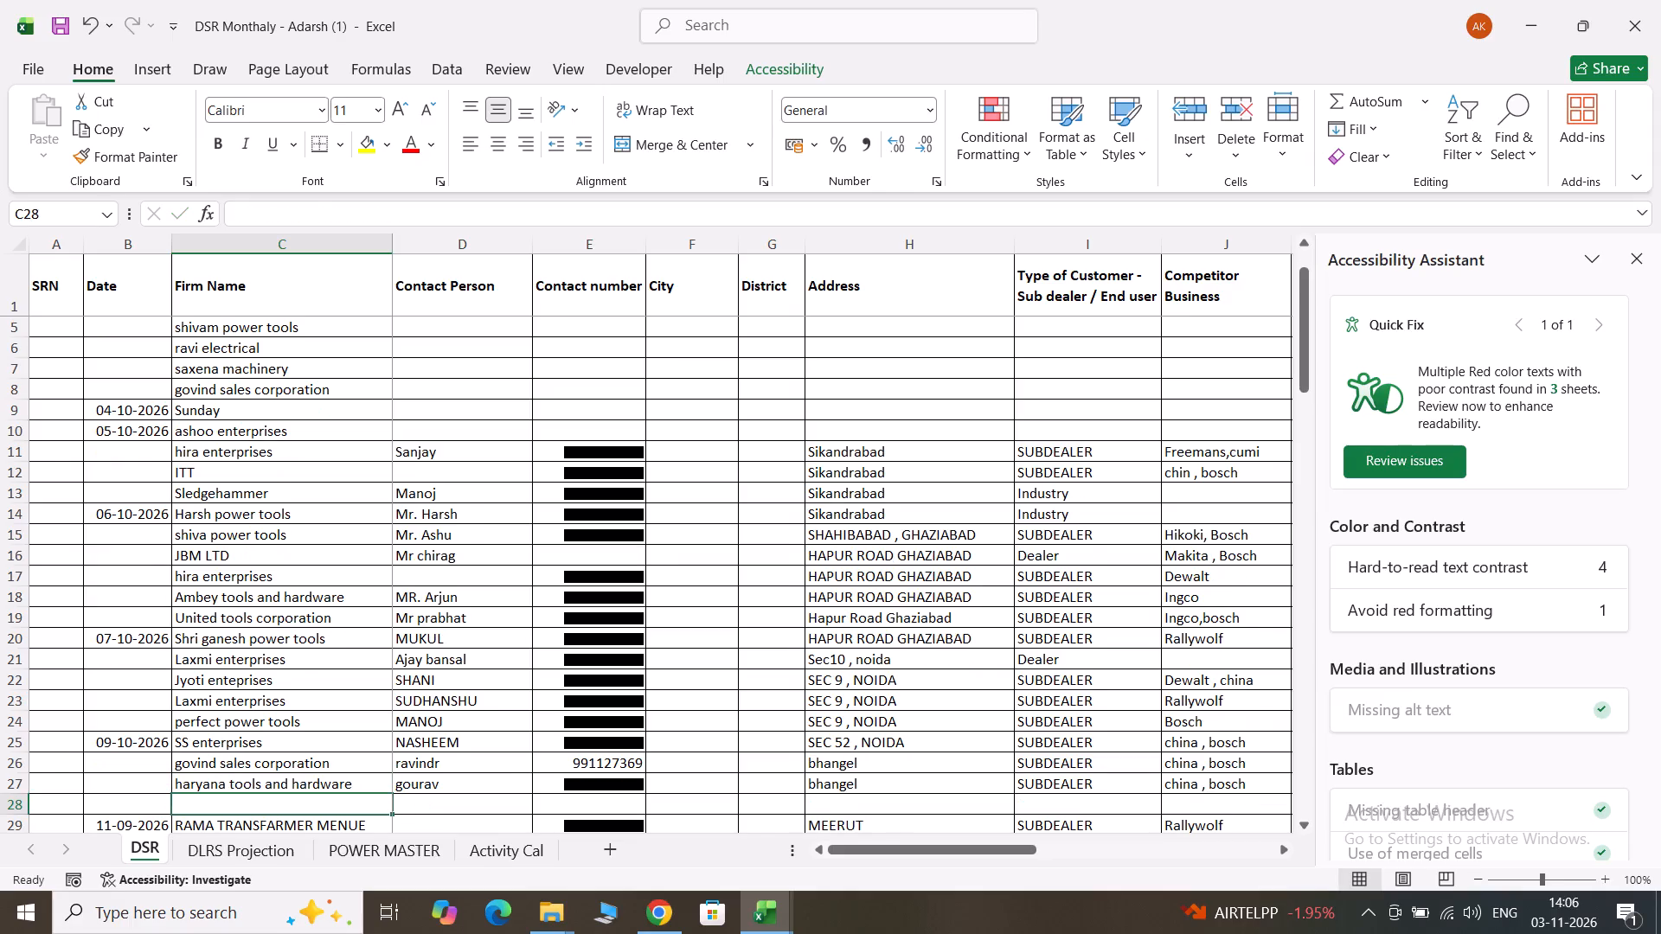
Check the visit dates around 09-10-2026 in the DSR sheet against the vehicle log in the EXPENSE FORMAT workbook.
key(Left)
key(Up)
key(Up)
key(Up)
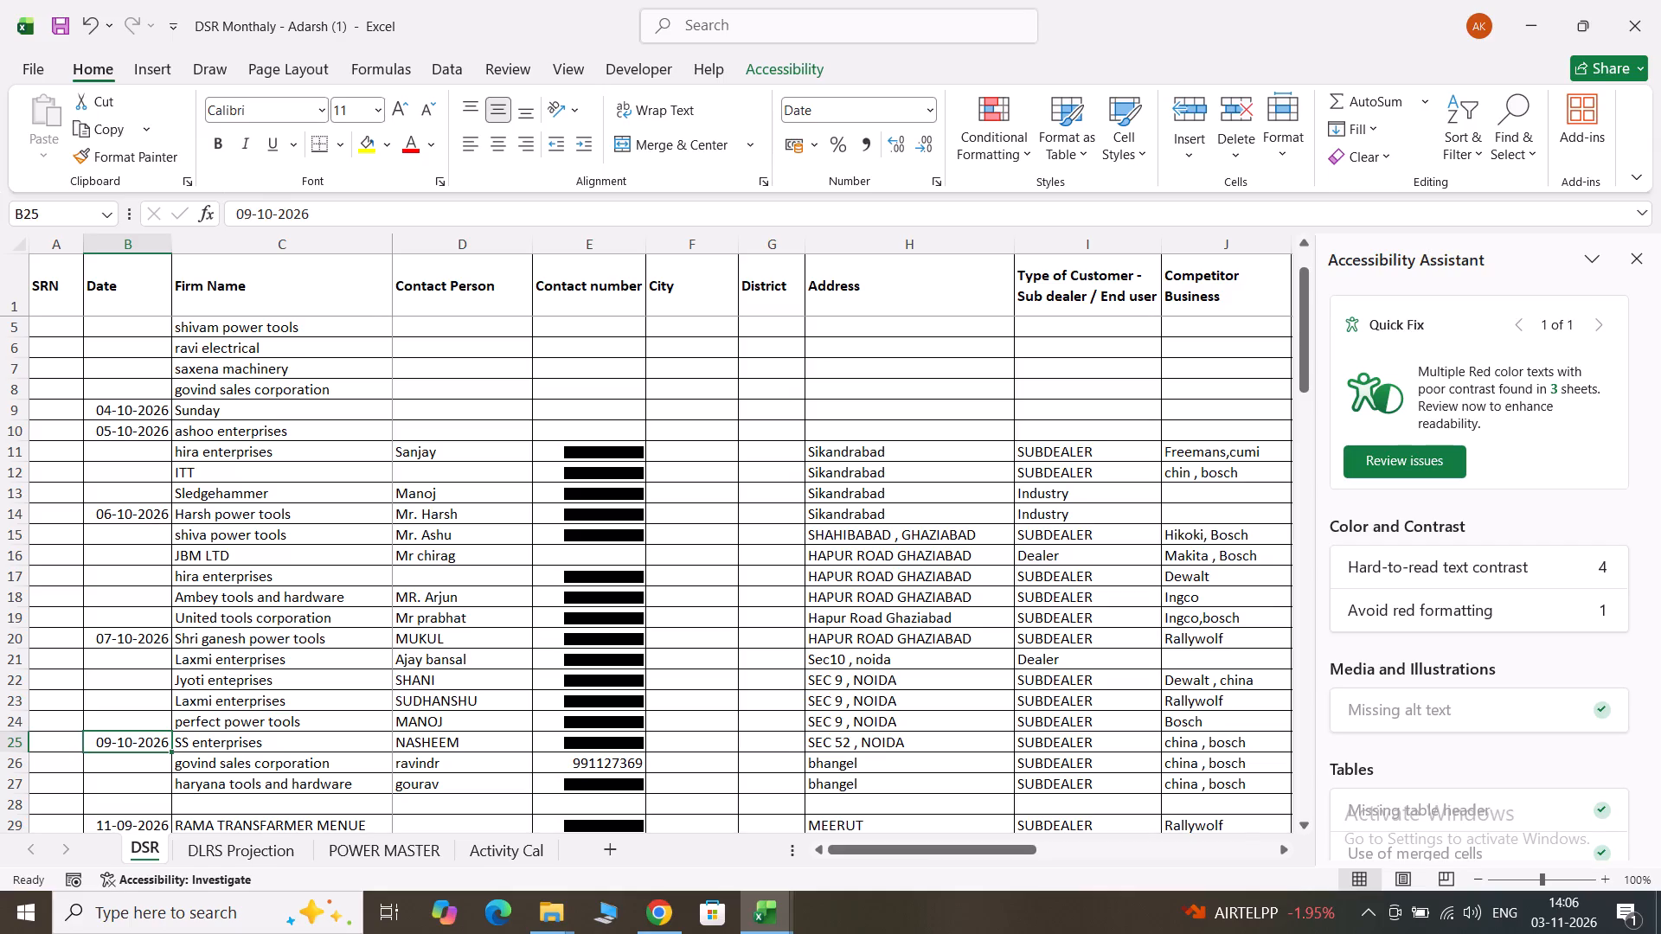
key(Down)
key(Down)
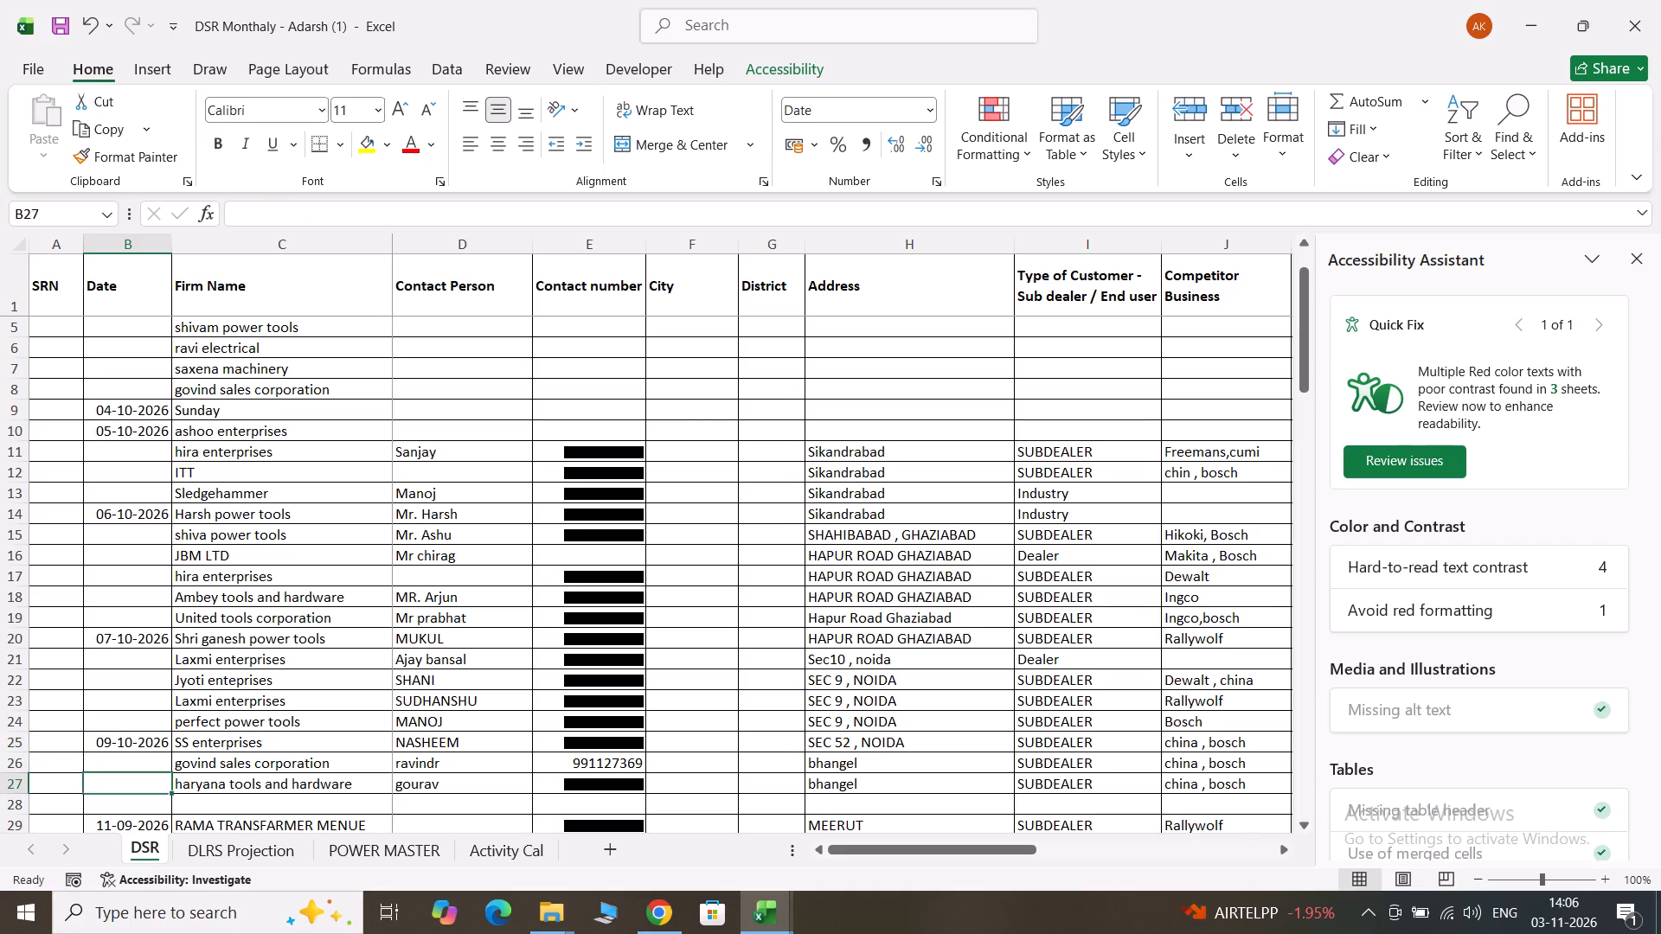
key(alt+Tab)
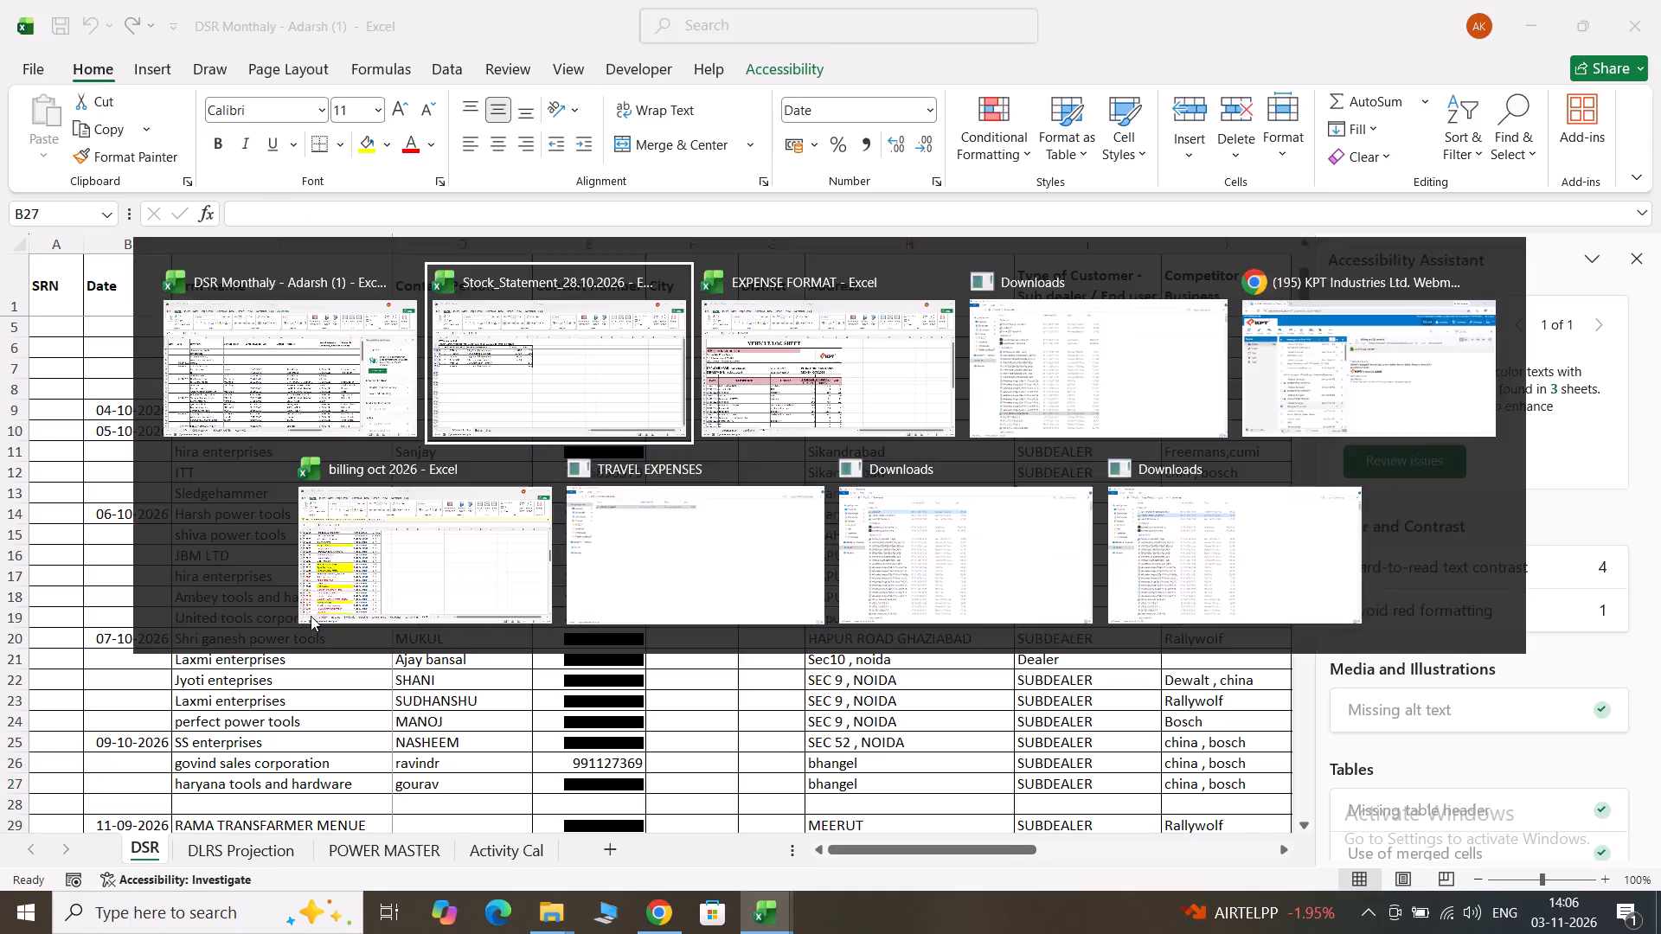
key(alt+Tab)
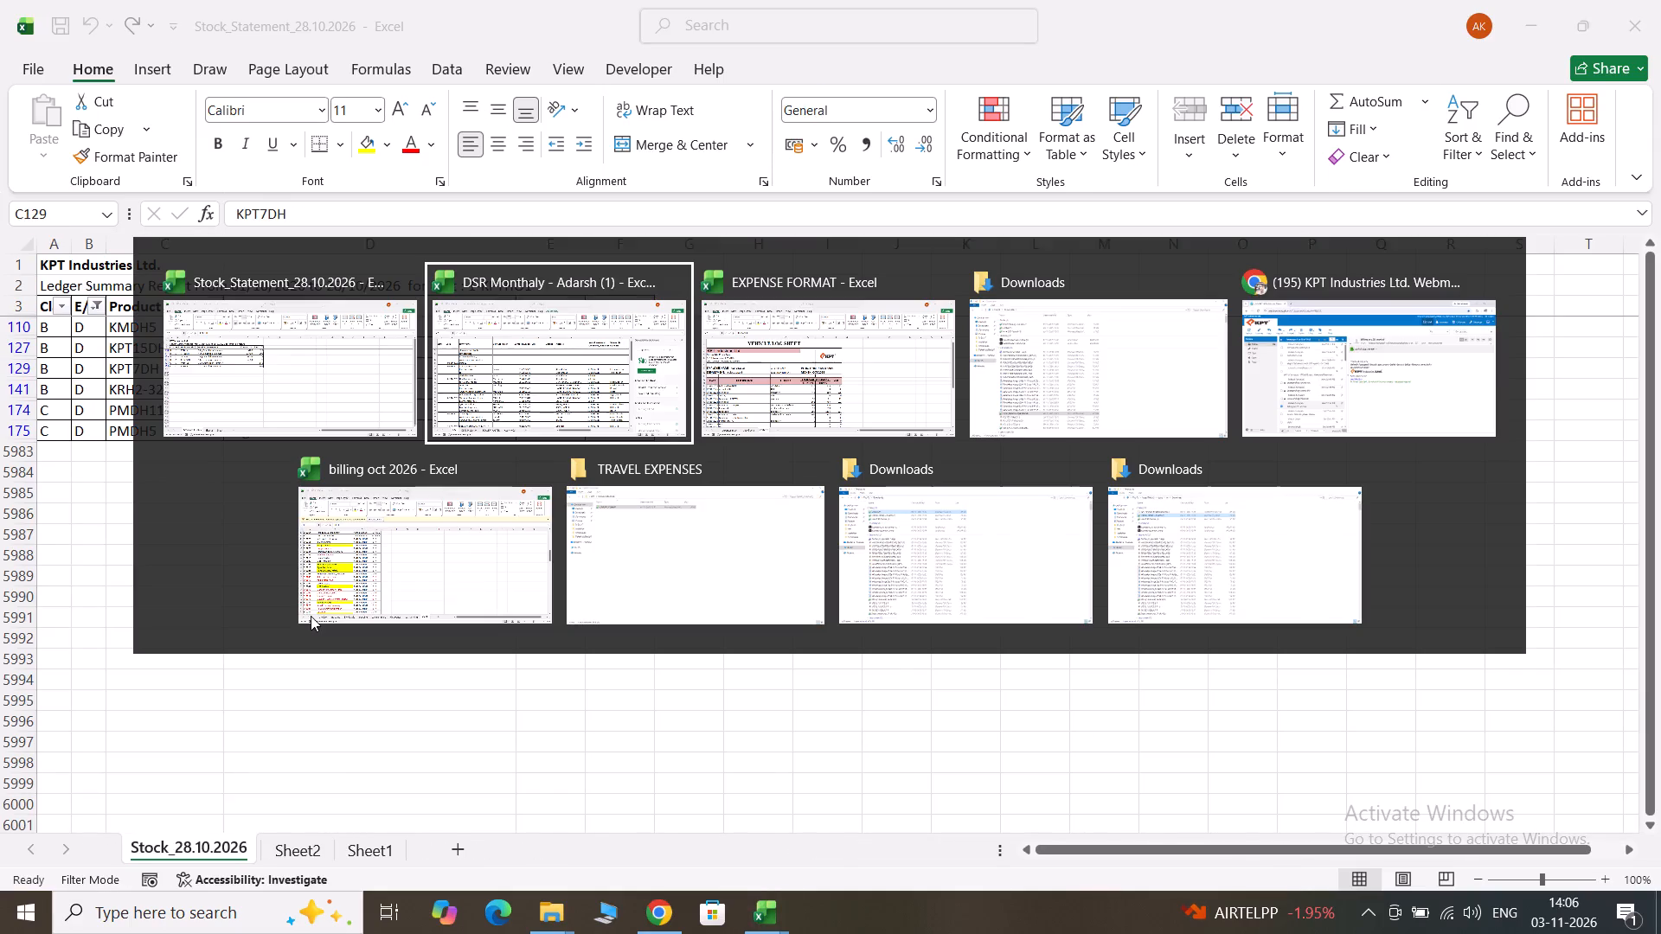
key(alt+Tab)
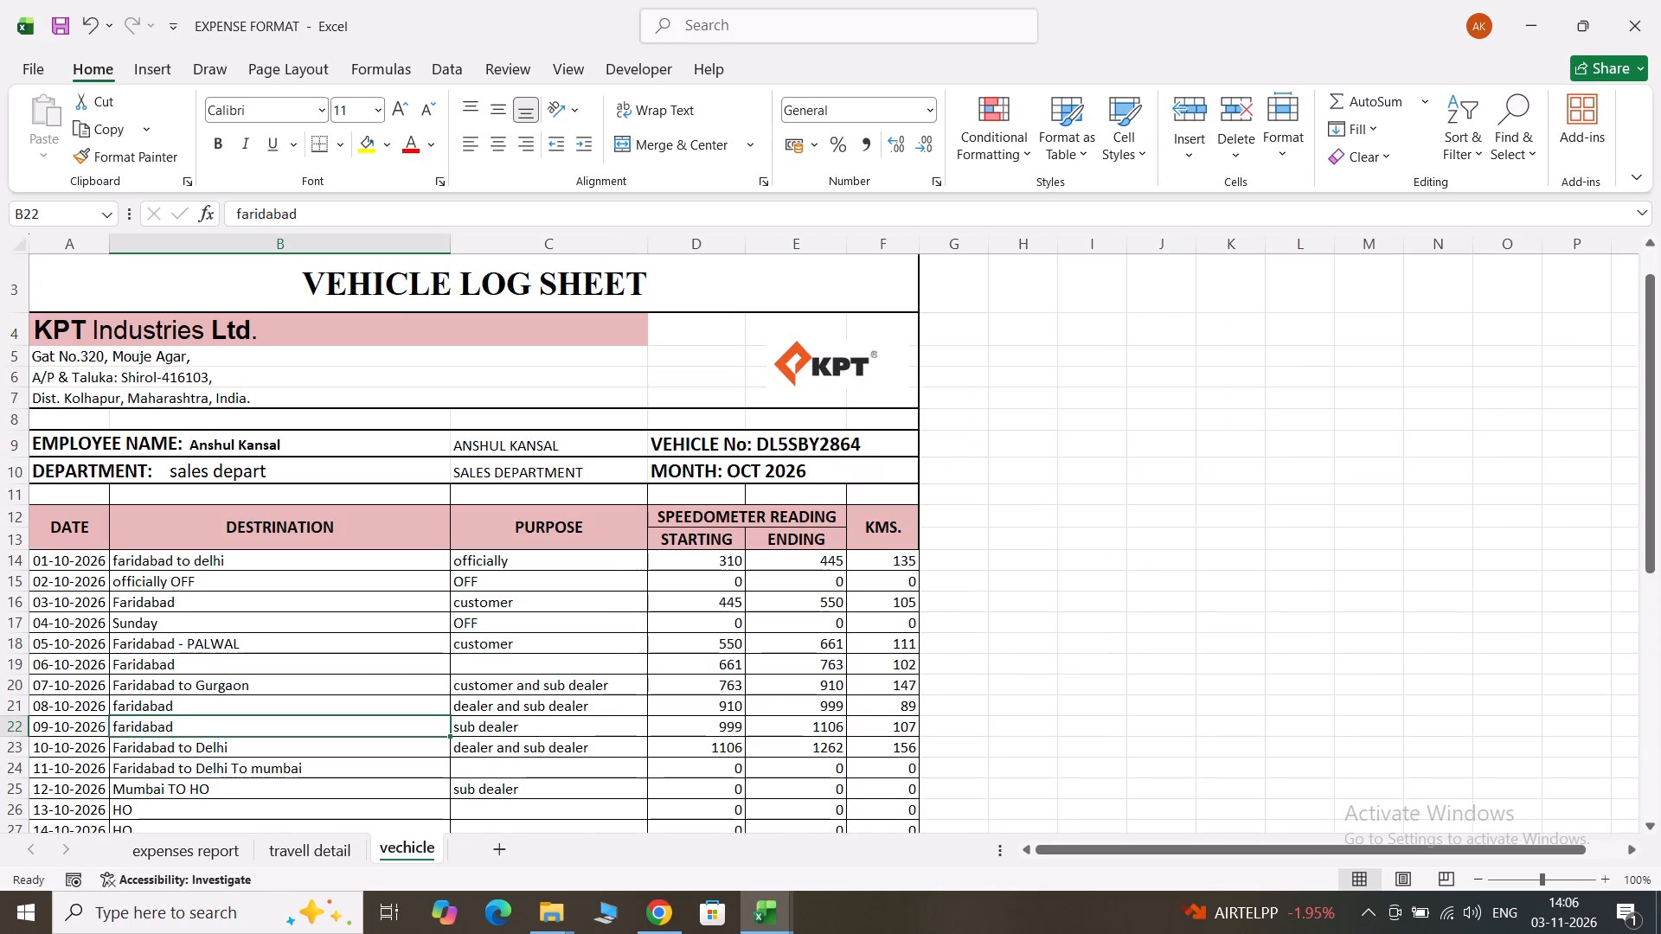
key(Down)
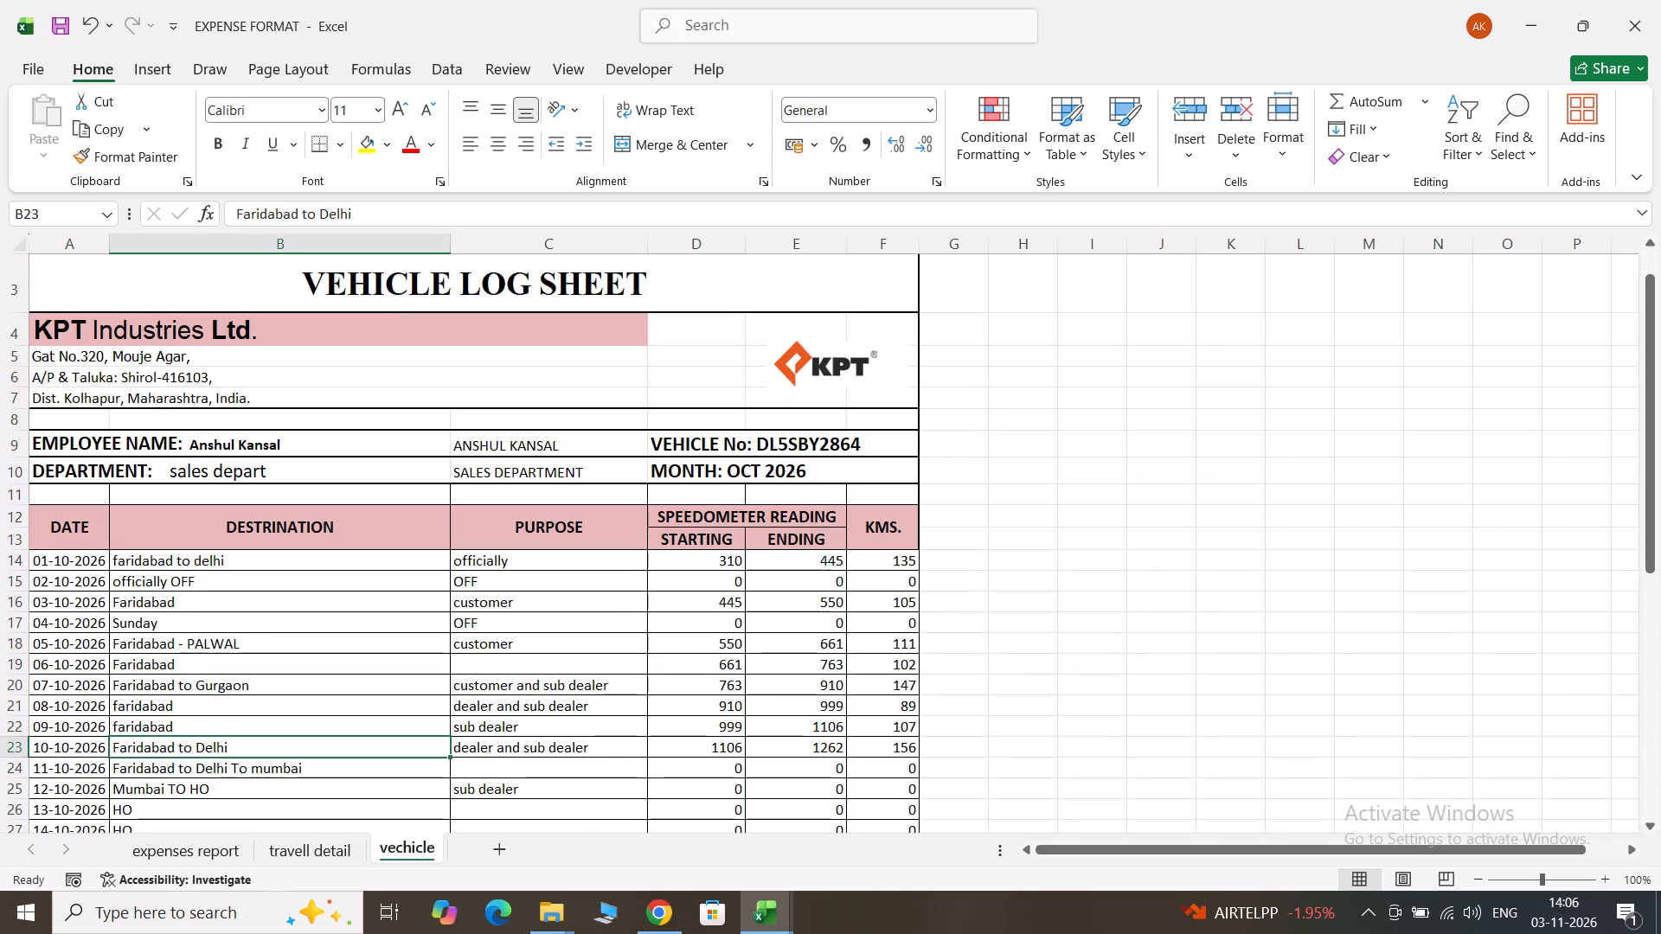
key(Left)
key(Right)
key(Right)
key(Left)
key(Left)
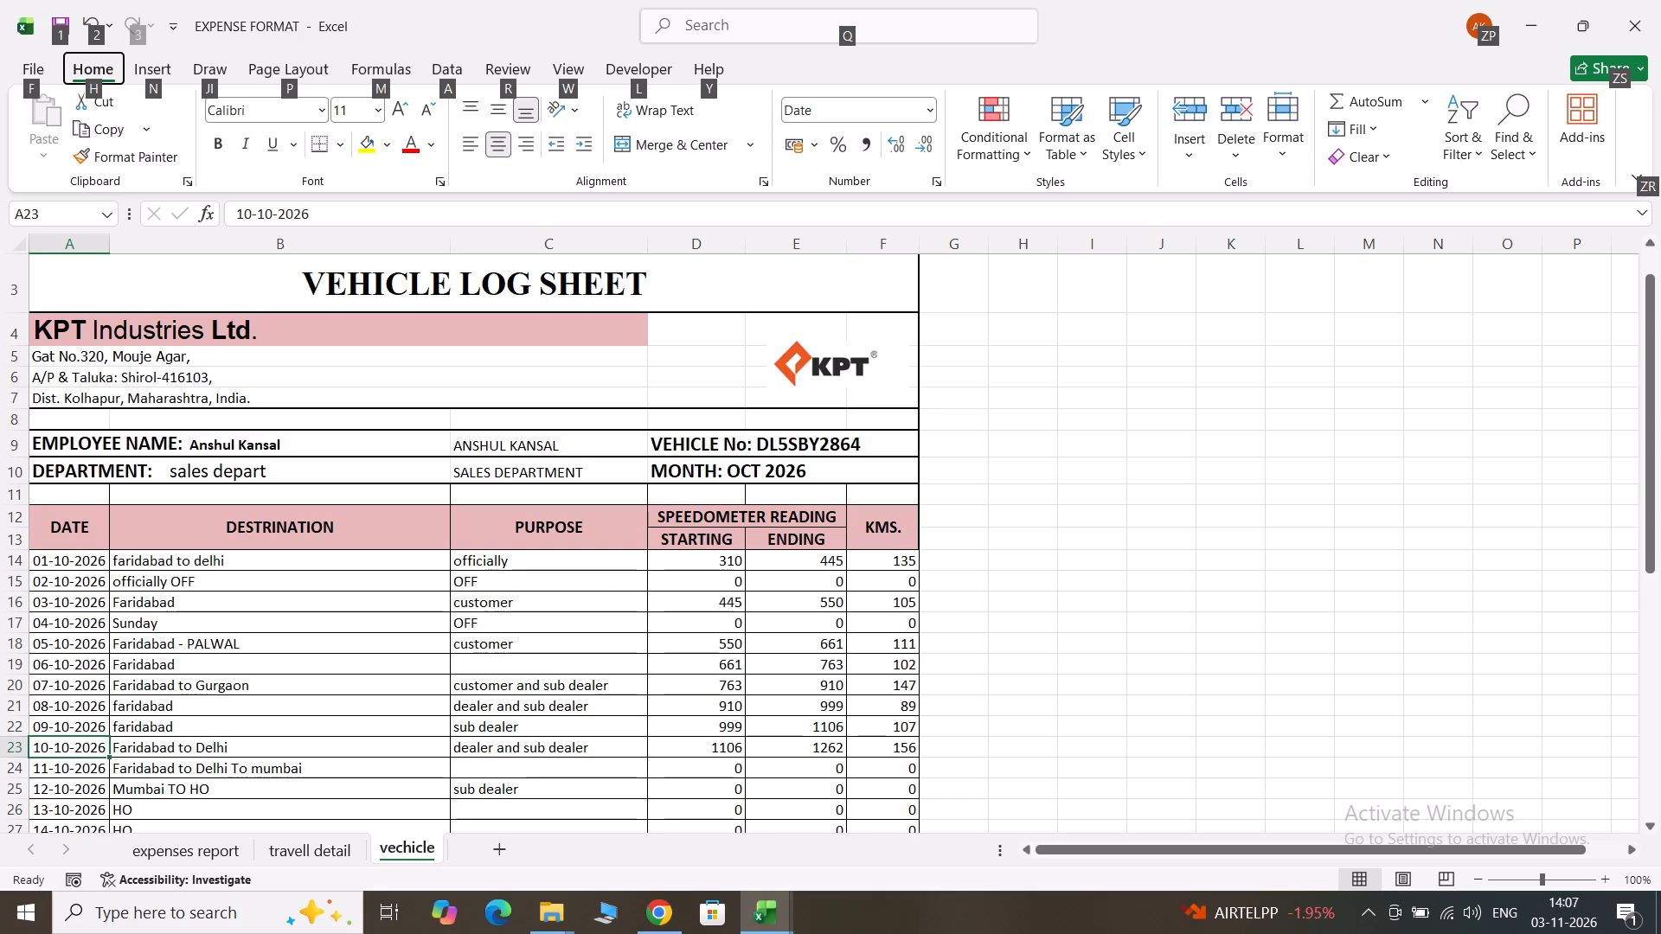
Return to the DSR Monthaly workbook and insert four blank rows above the 09-10-2026 SS enterprises entry.
key(alt+Tab)
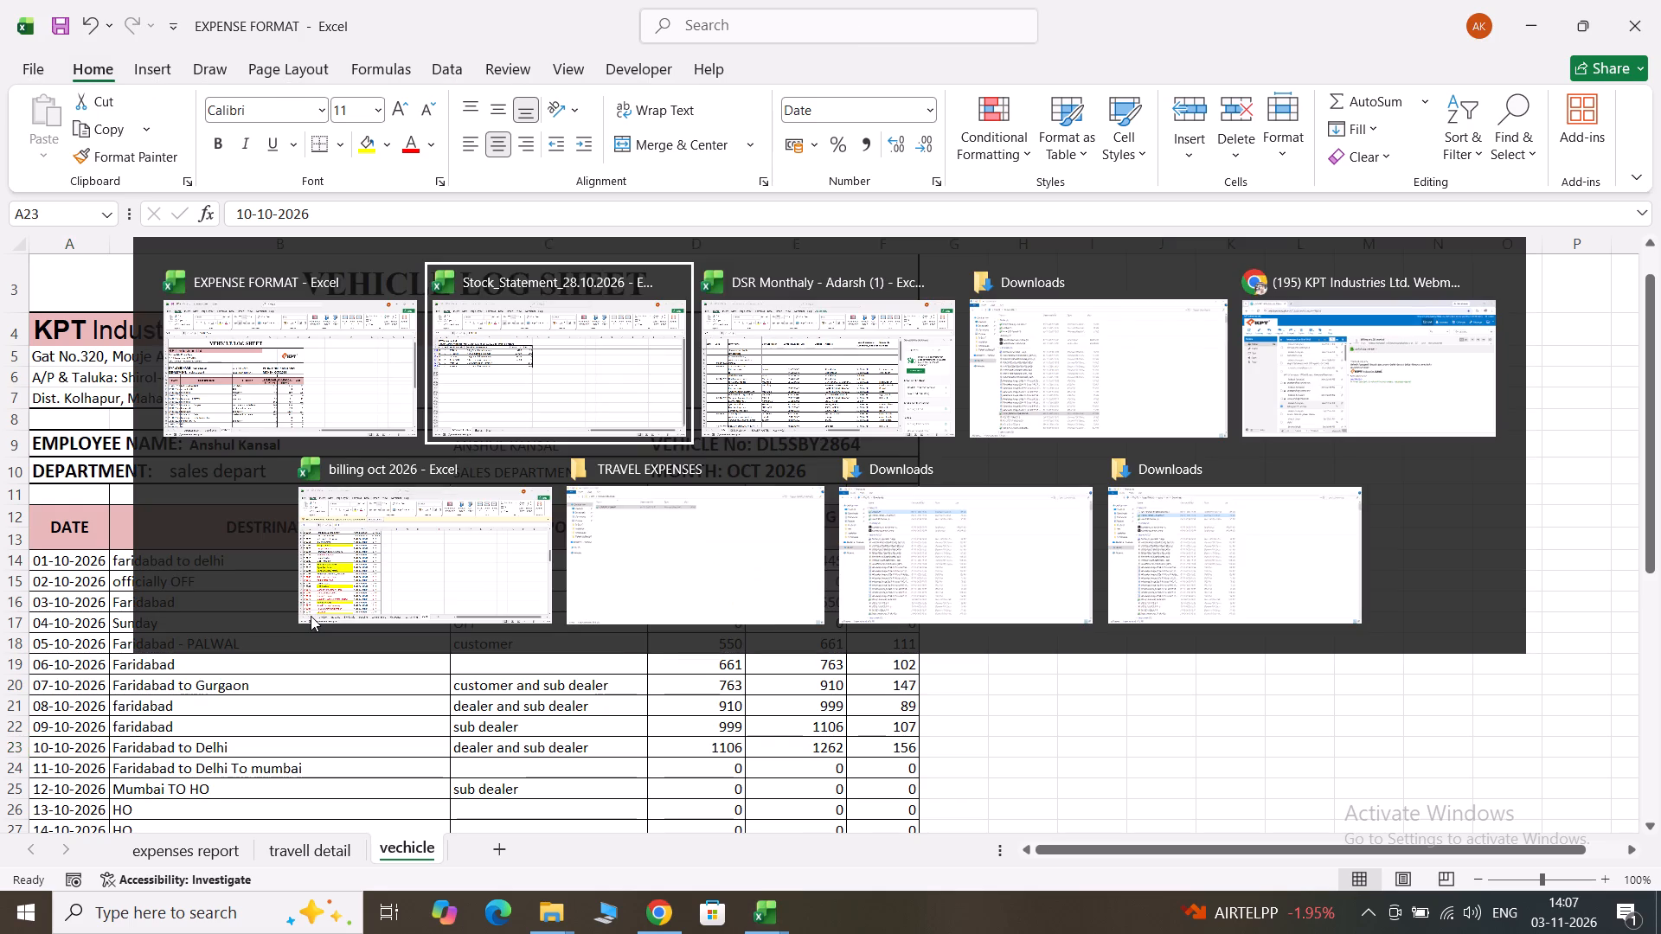
key(alt+Tab)
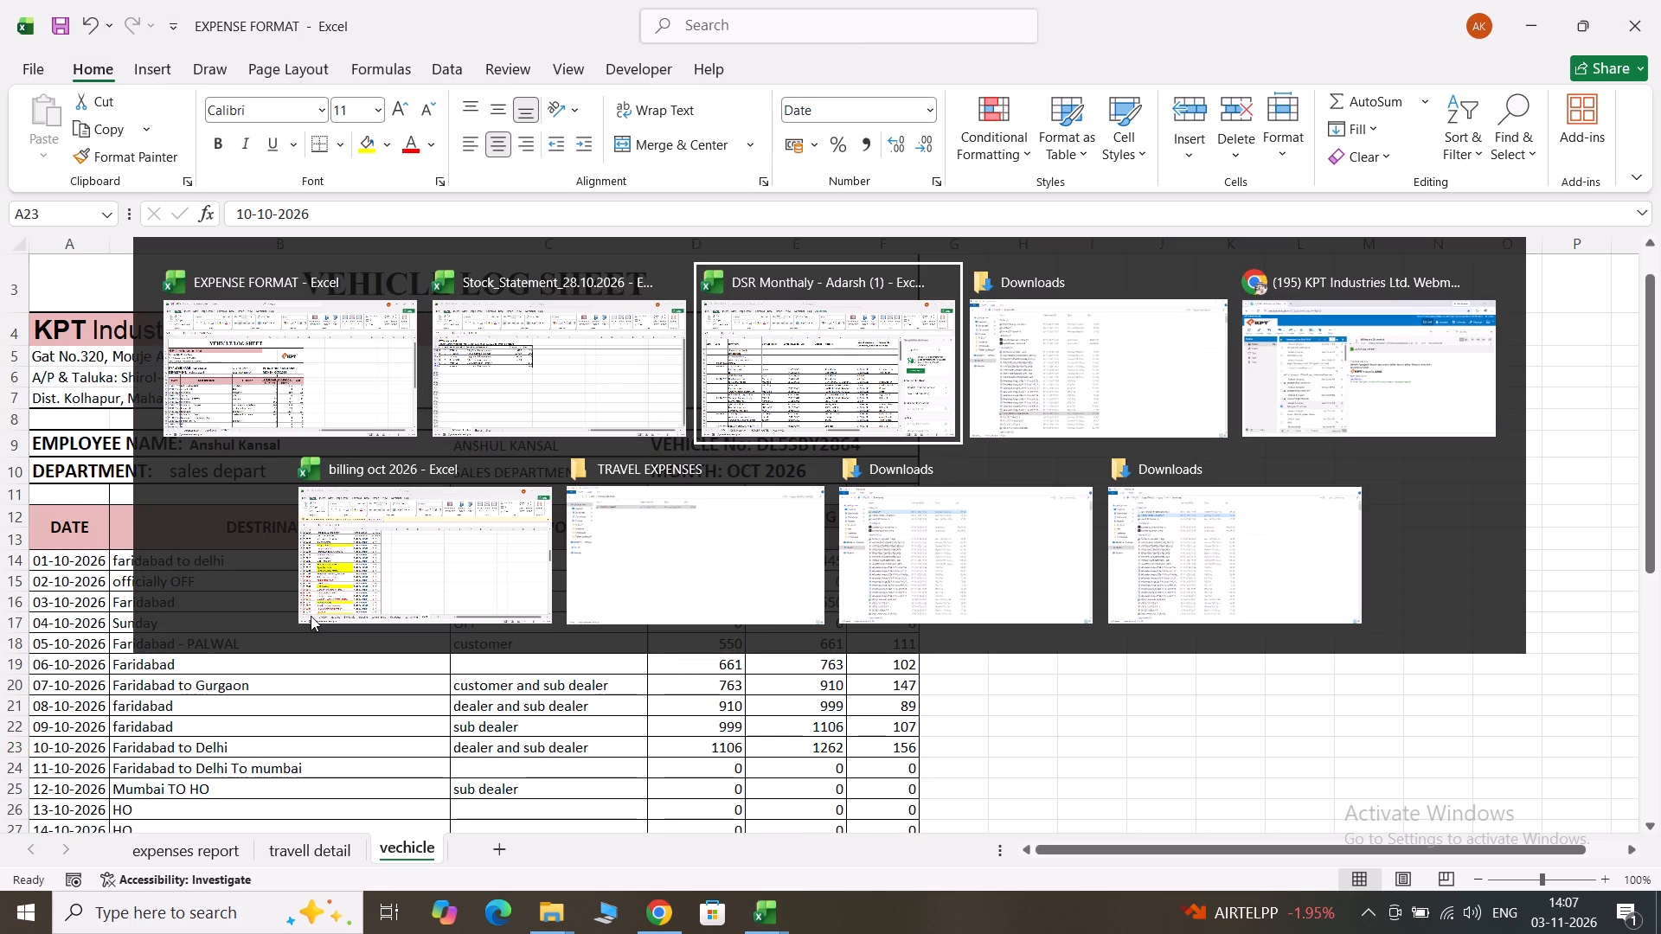
key(alt+Tab)
key(alt+Tab)
key(alt+Tab)
key(alt+Tab)
key(alt+Tab)
key(alt+Tab)
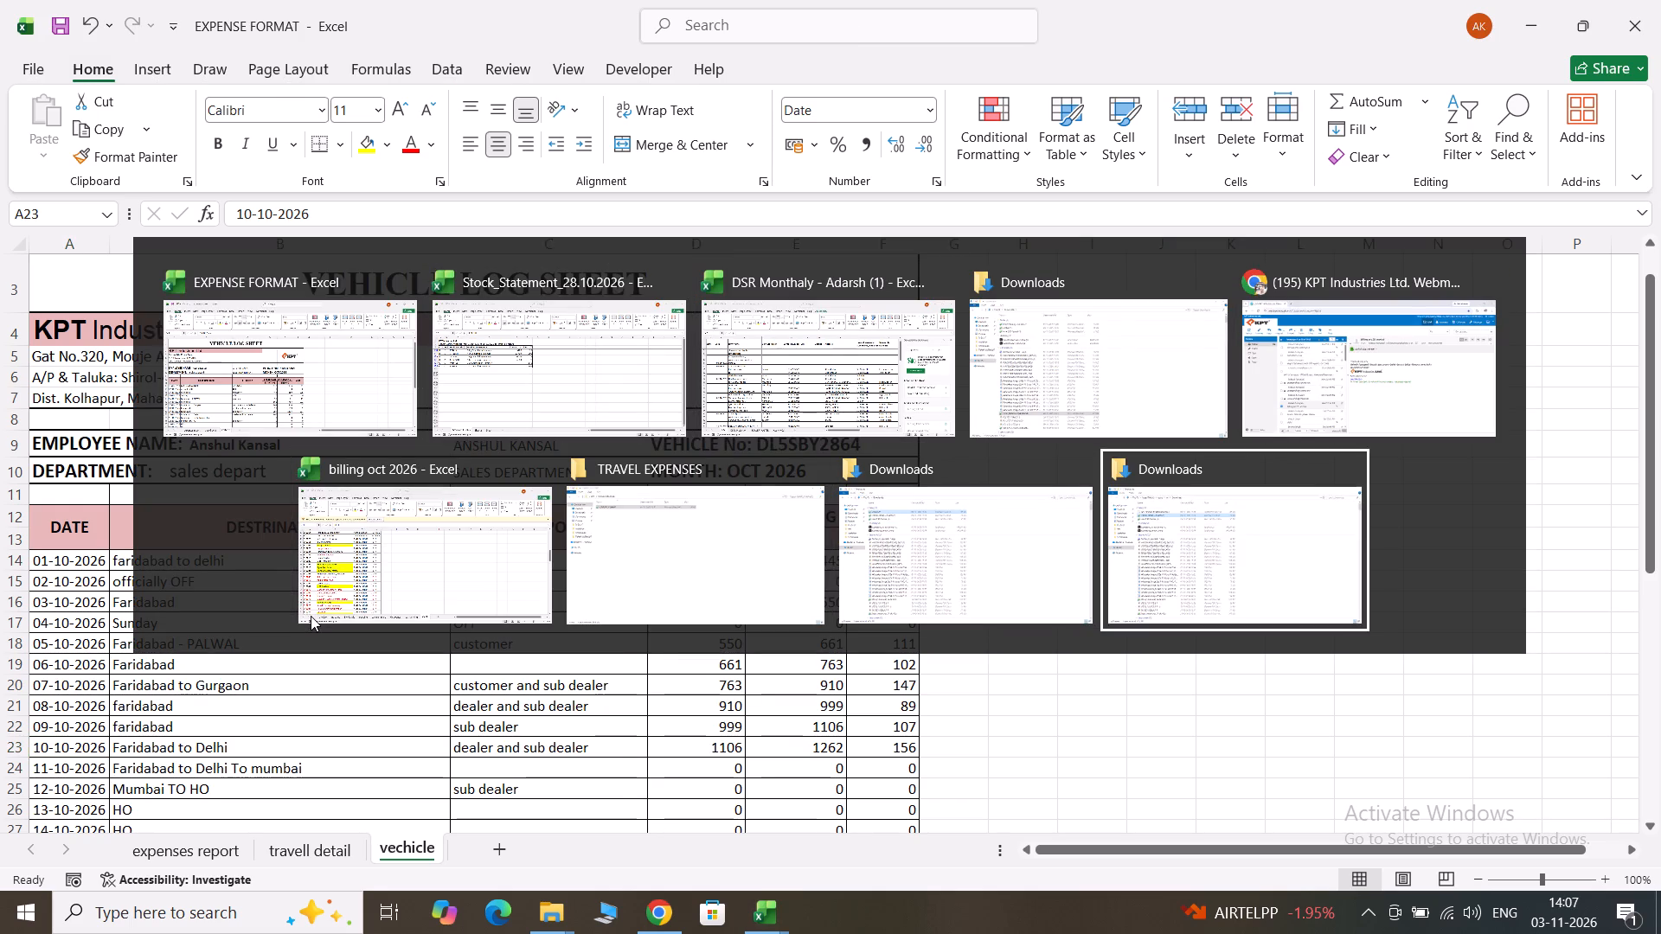
key(alt+Tab)
key(alt+Tab)
key(alt+Tab)
key(Up)
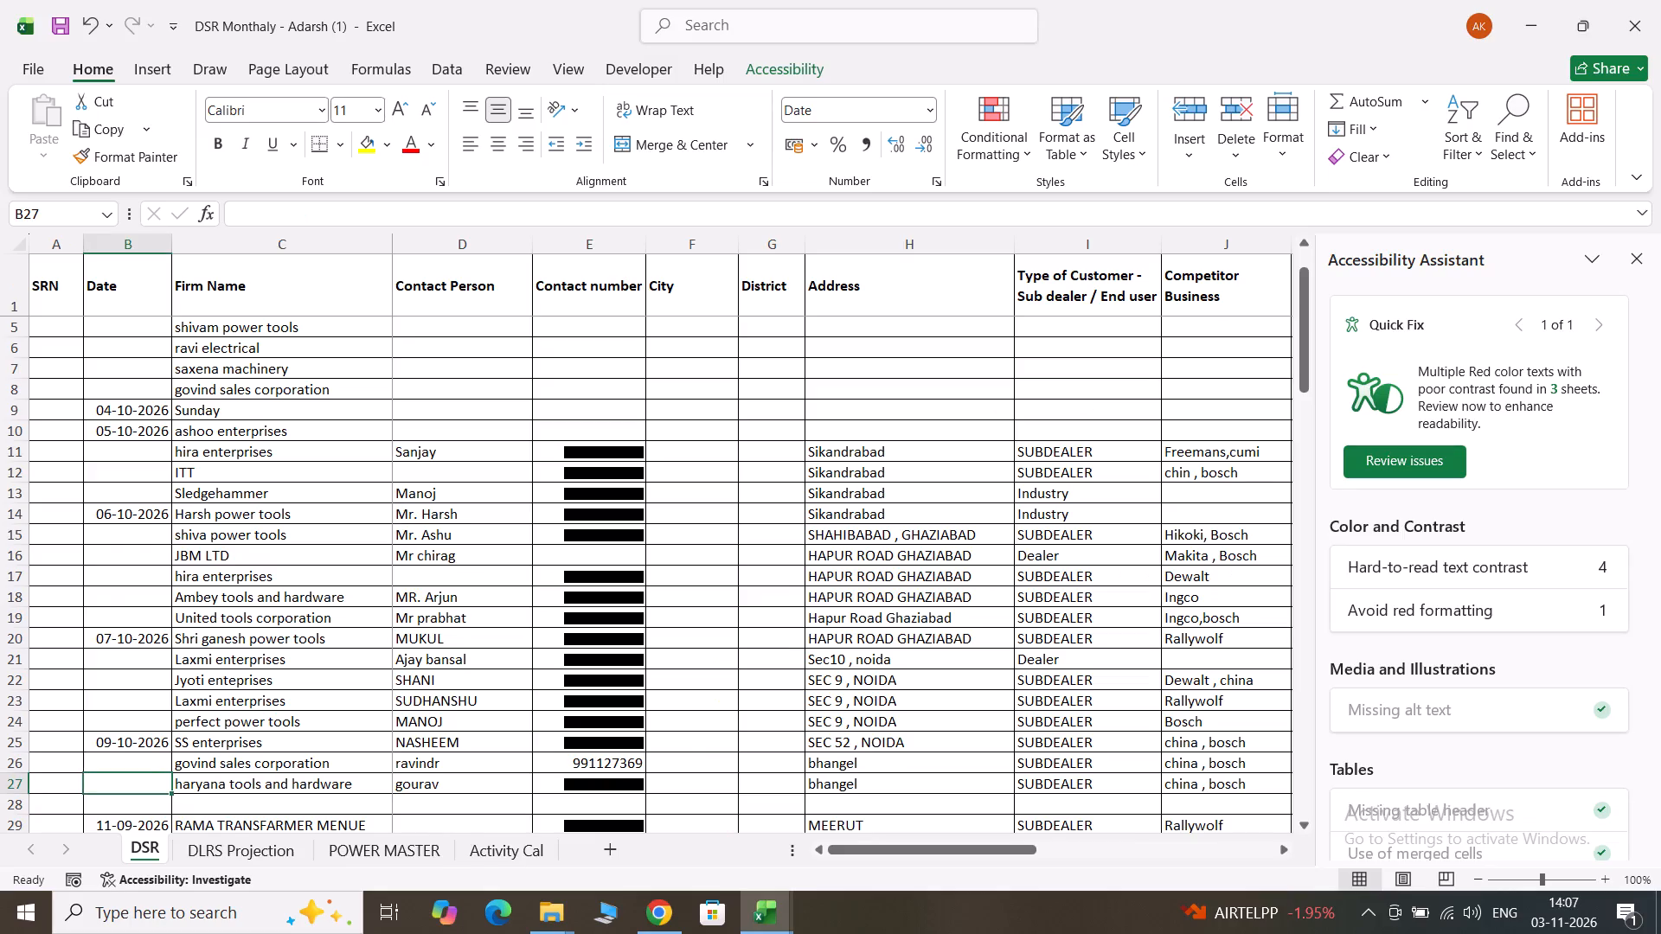
key(Up)
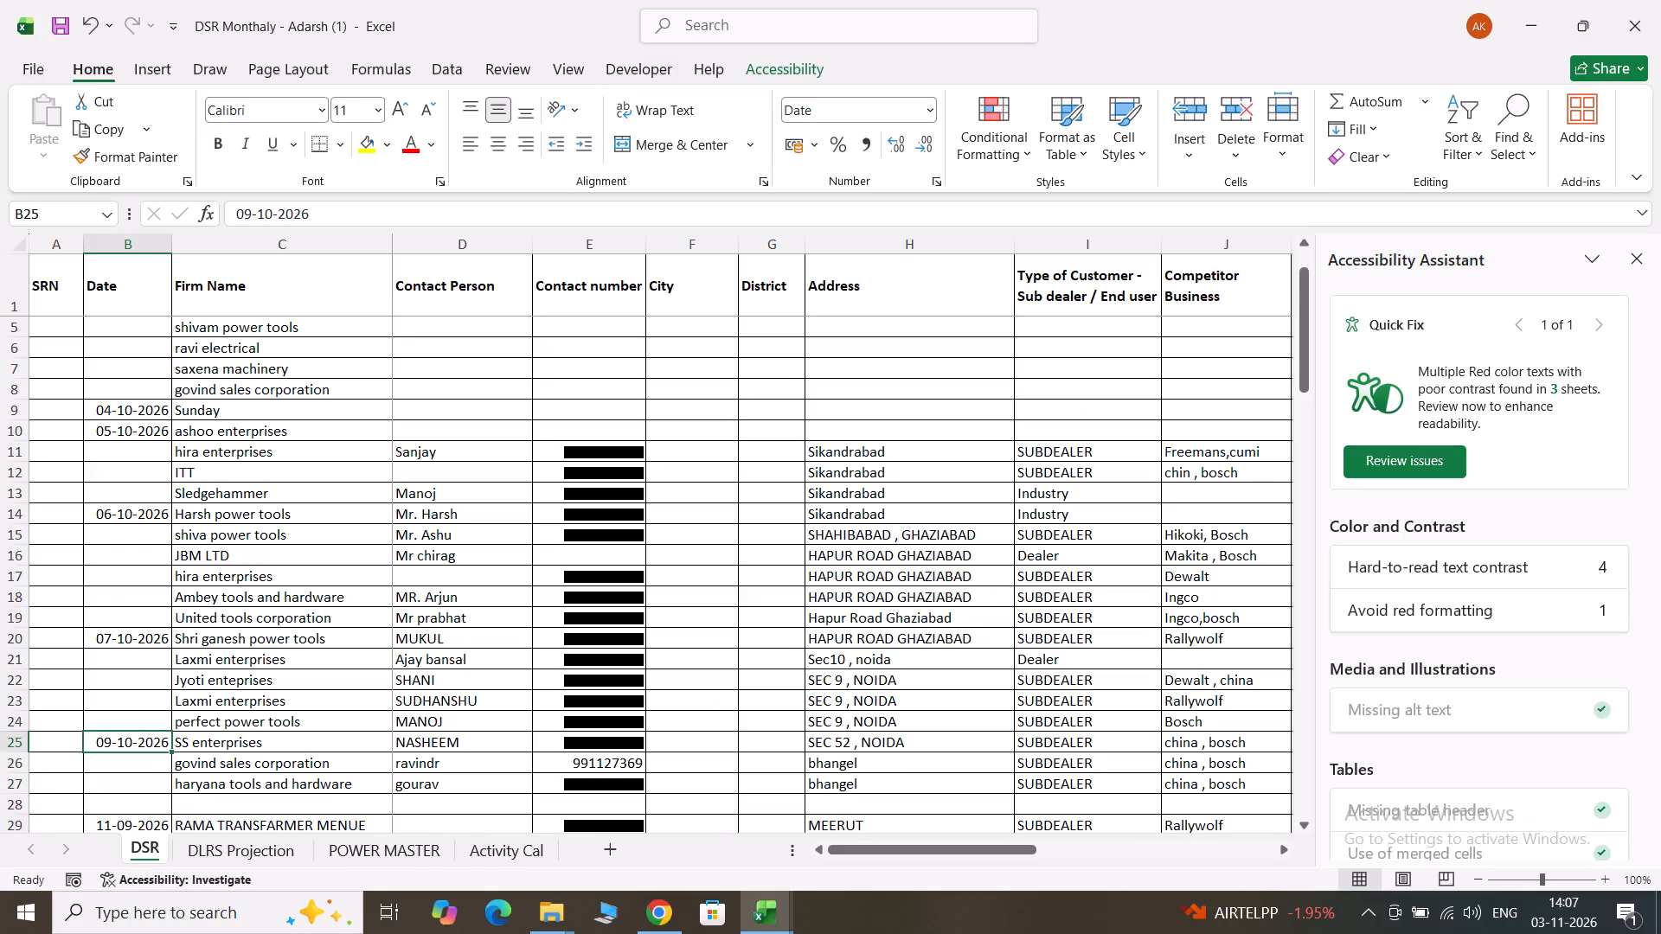
click(15, 741)
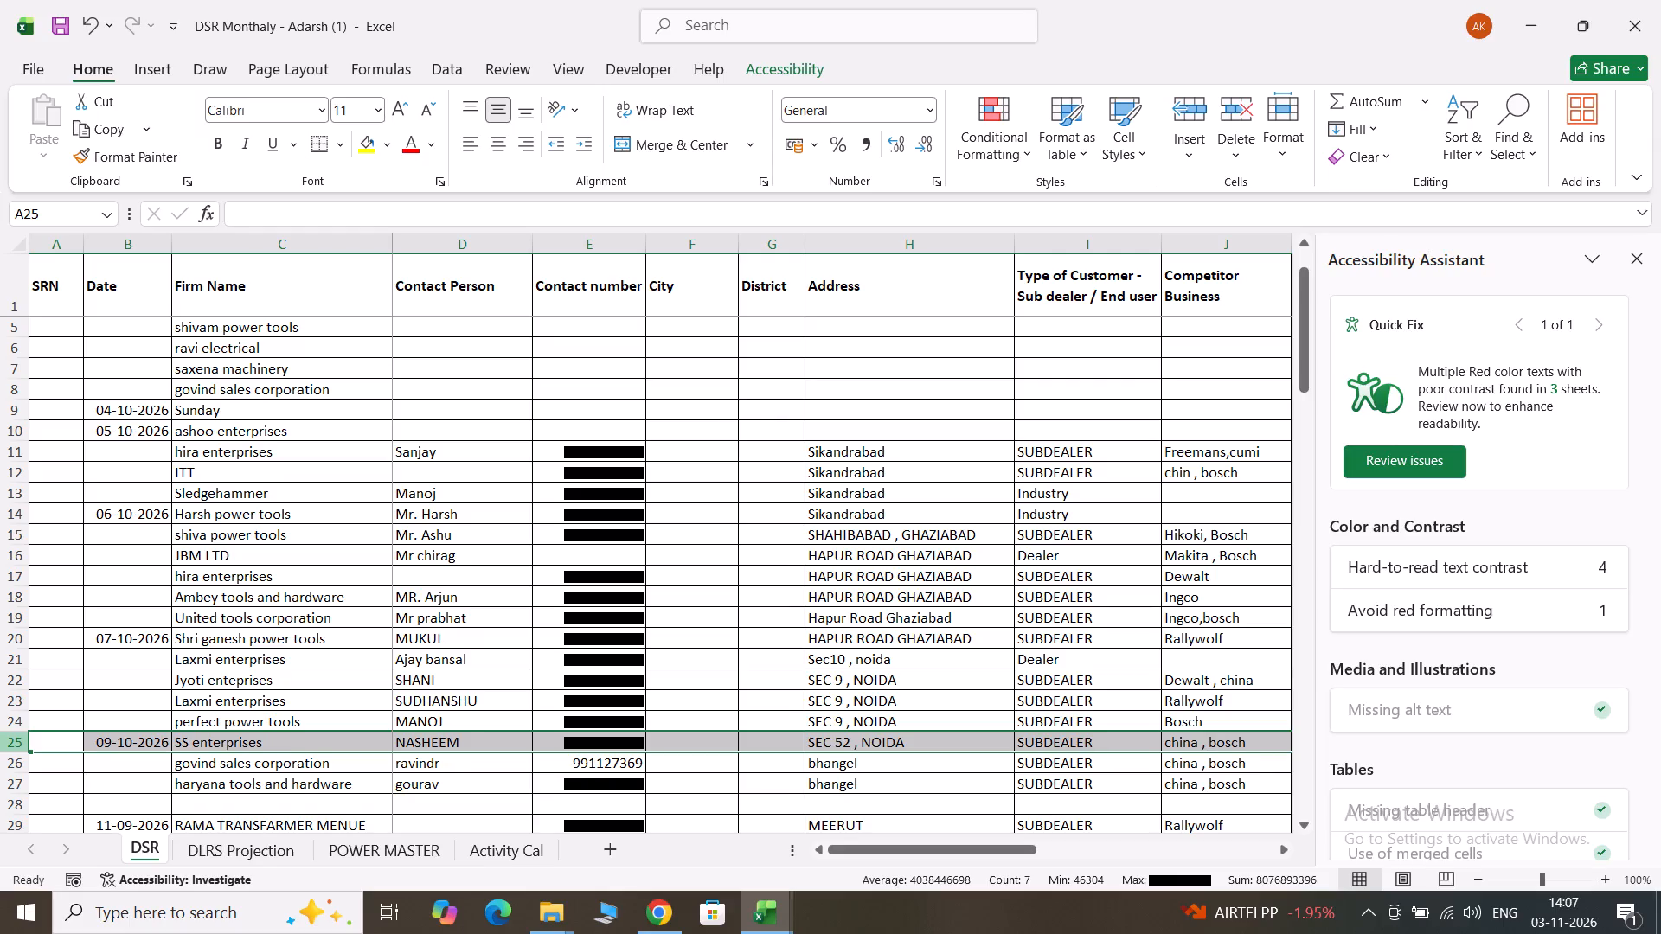
key(ctrl+plus)
key(ctrl+plus)
key(ctrl+plus)
key(ctrl+plus)
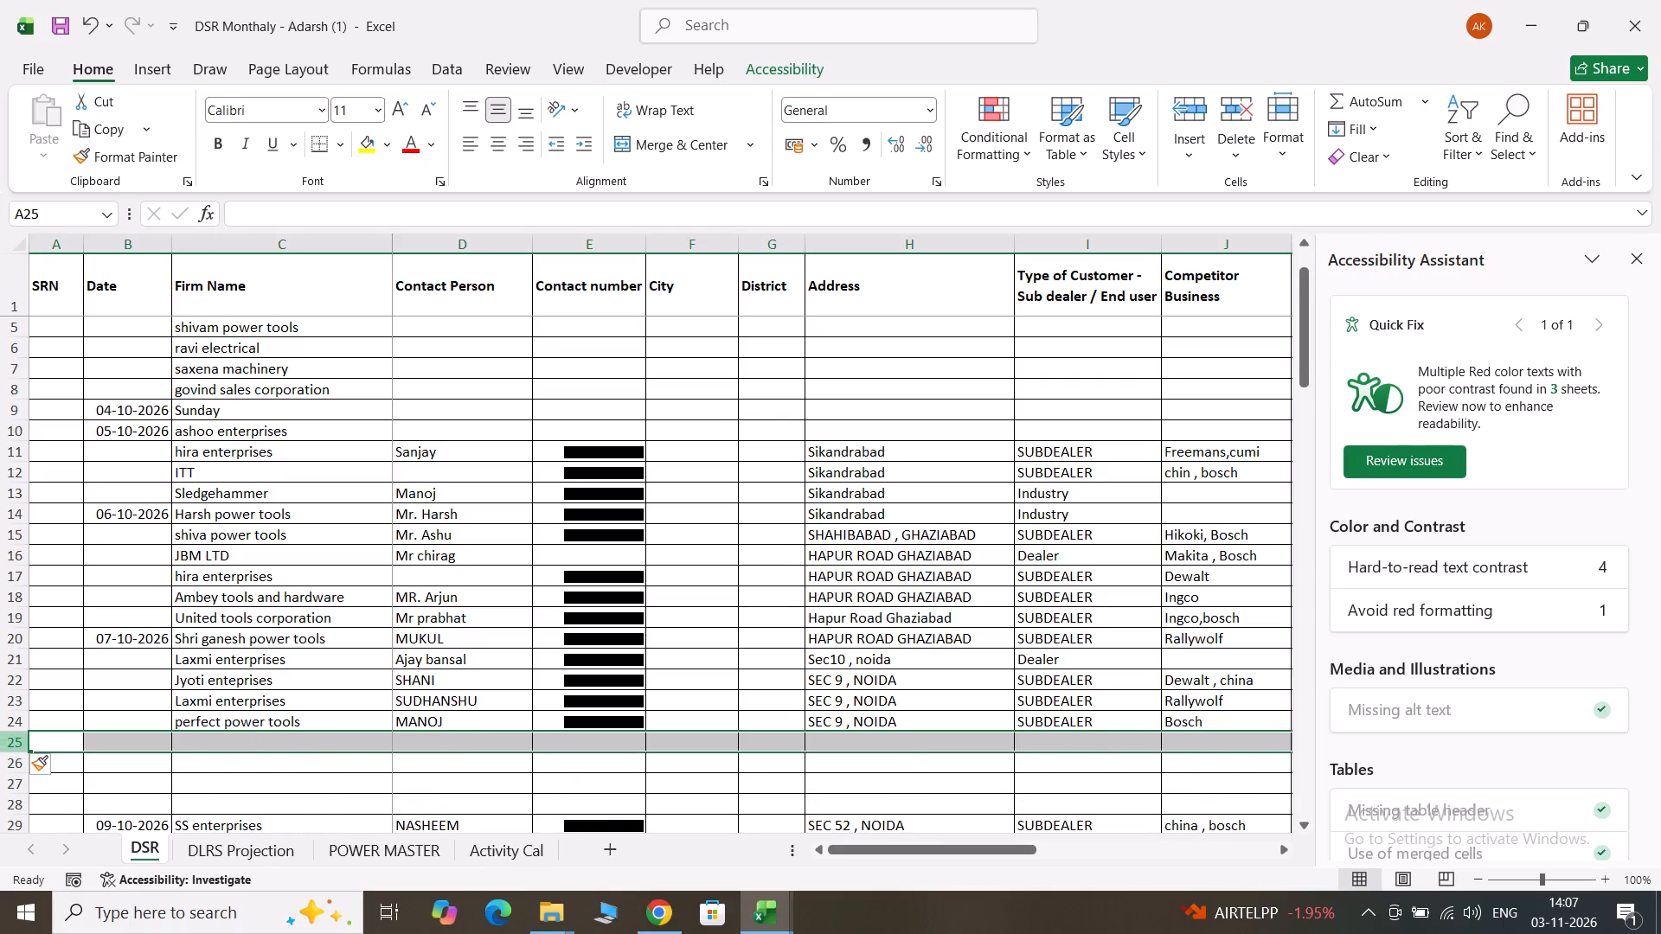
Enter the date 08-10-2026 in the Date column of the first inserted row, row 25.
click(151, 733)
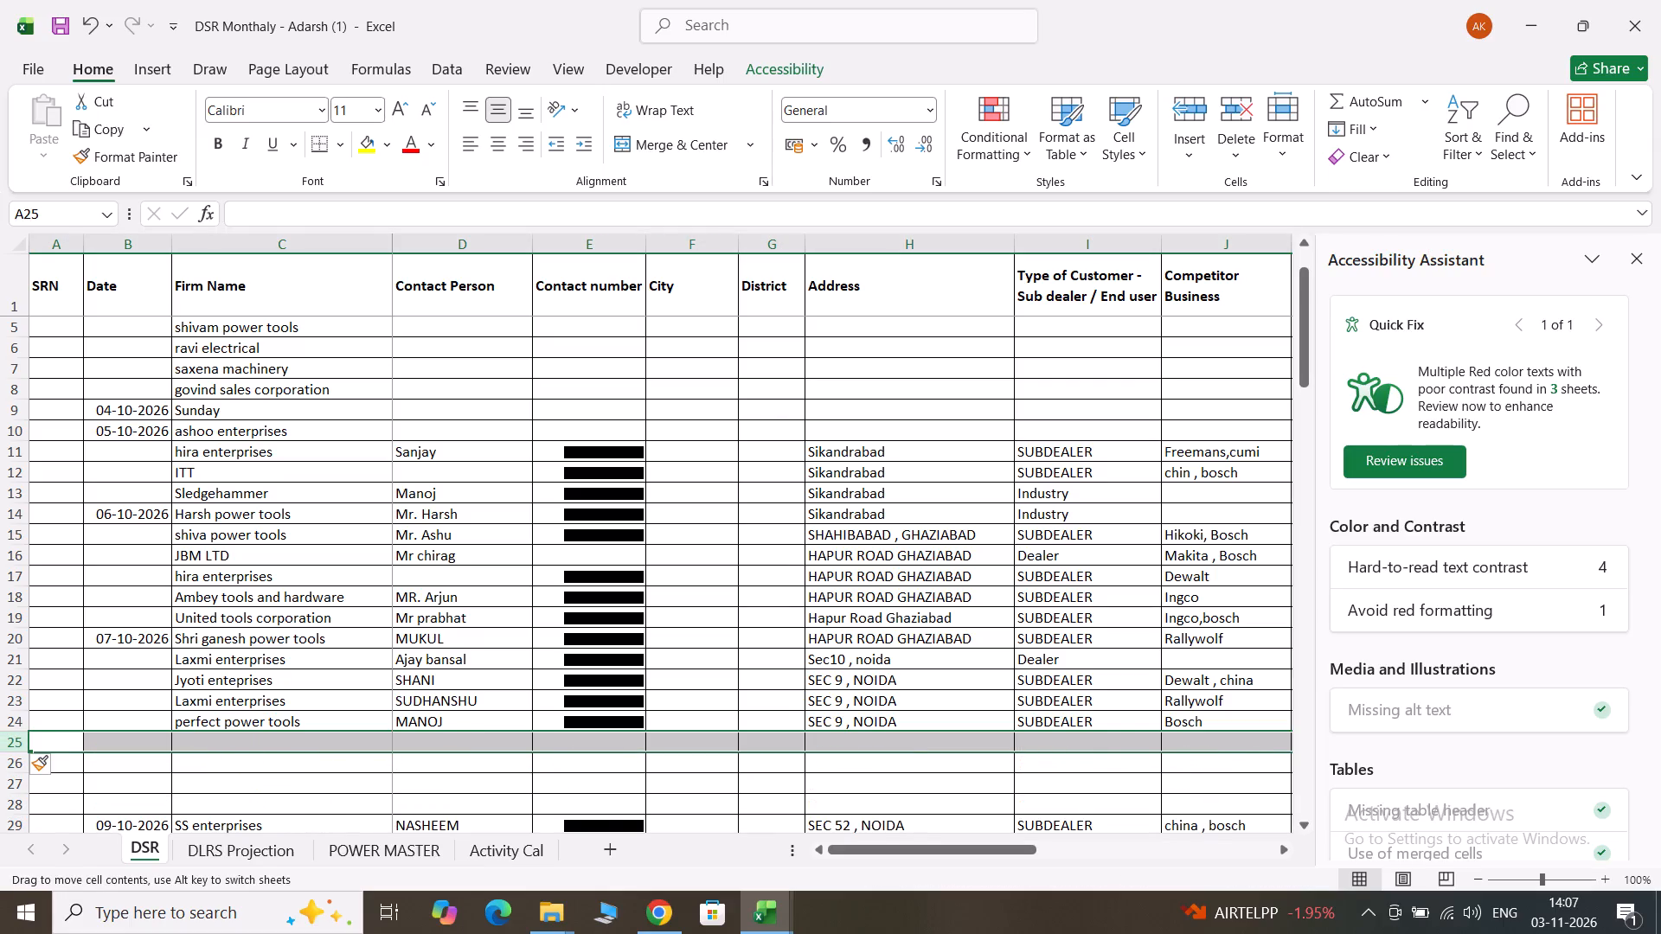
text(08)
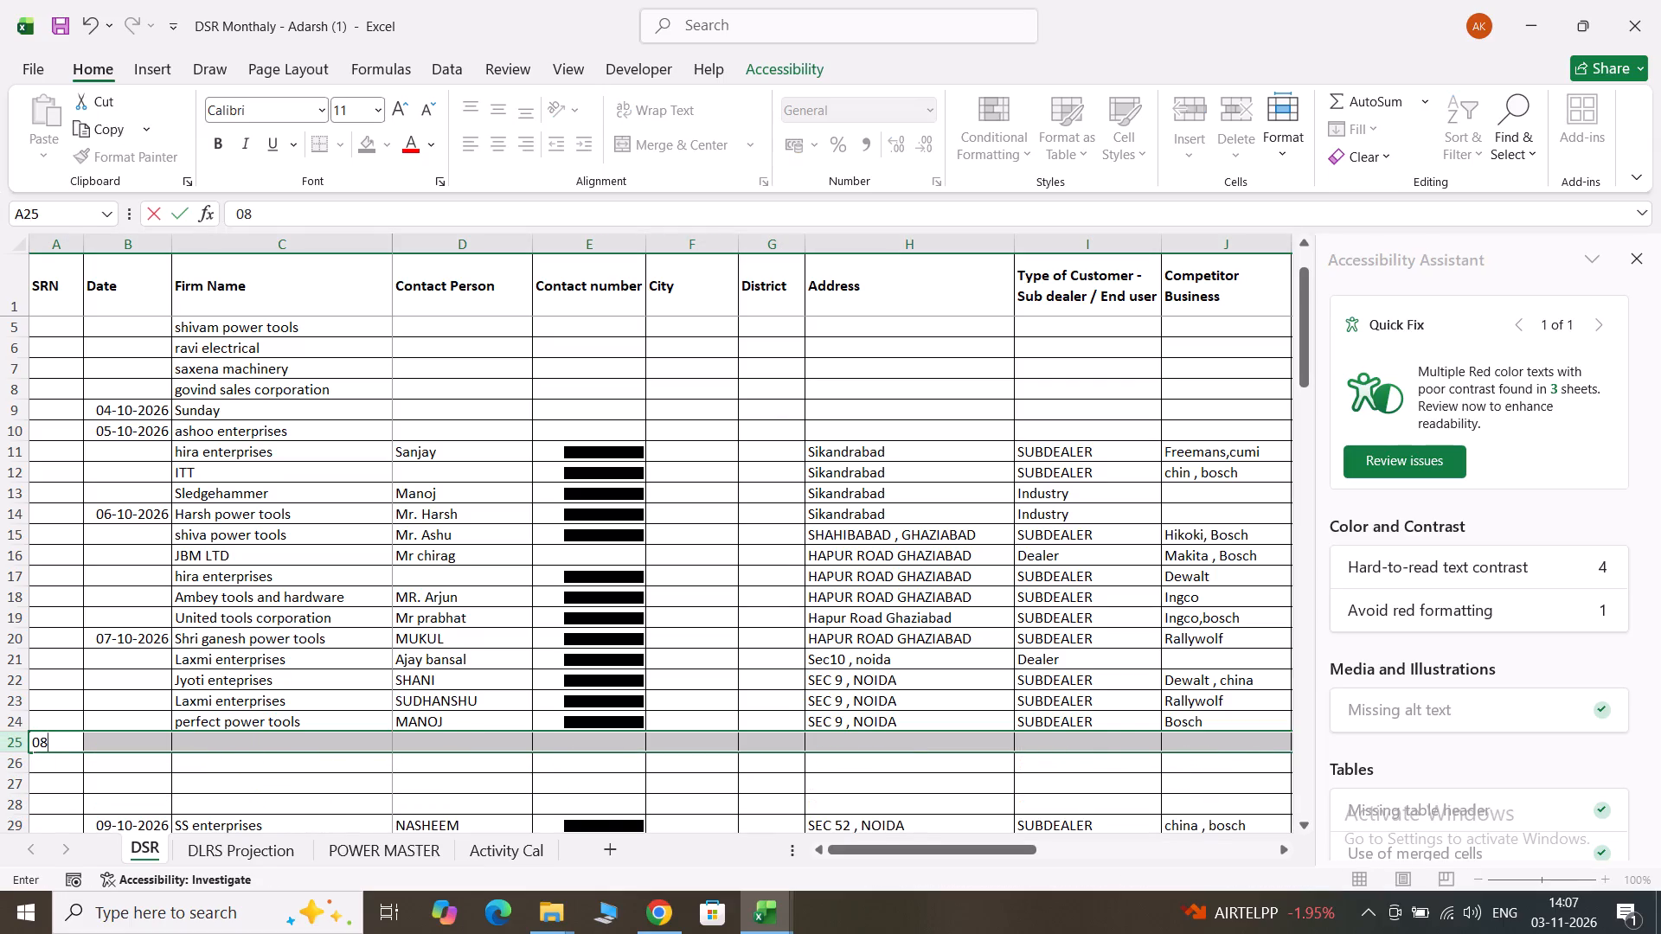
key(BackSpace)
key(BackSpace)
key(Right)
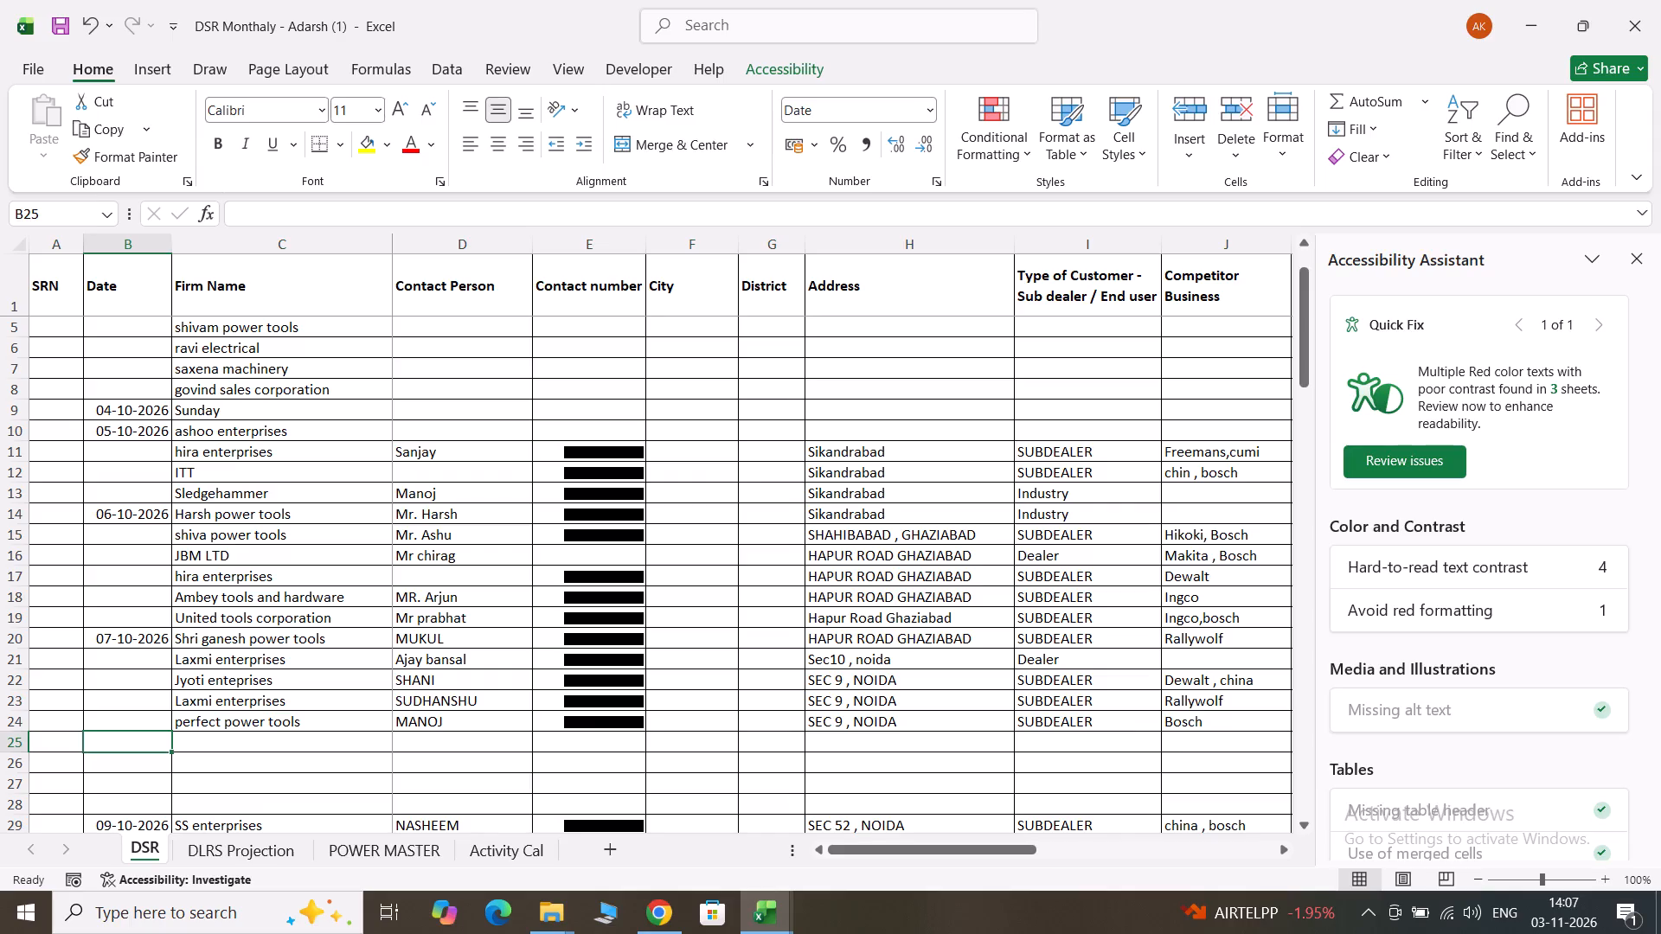
text(08-10-2026)
key(Right)
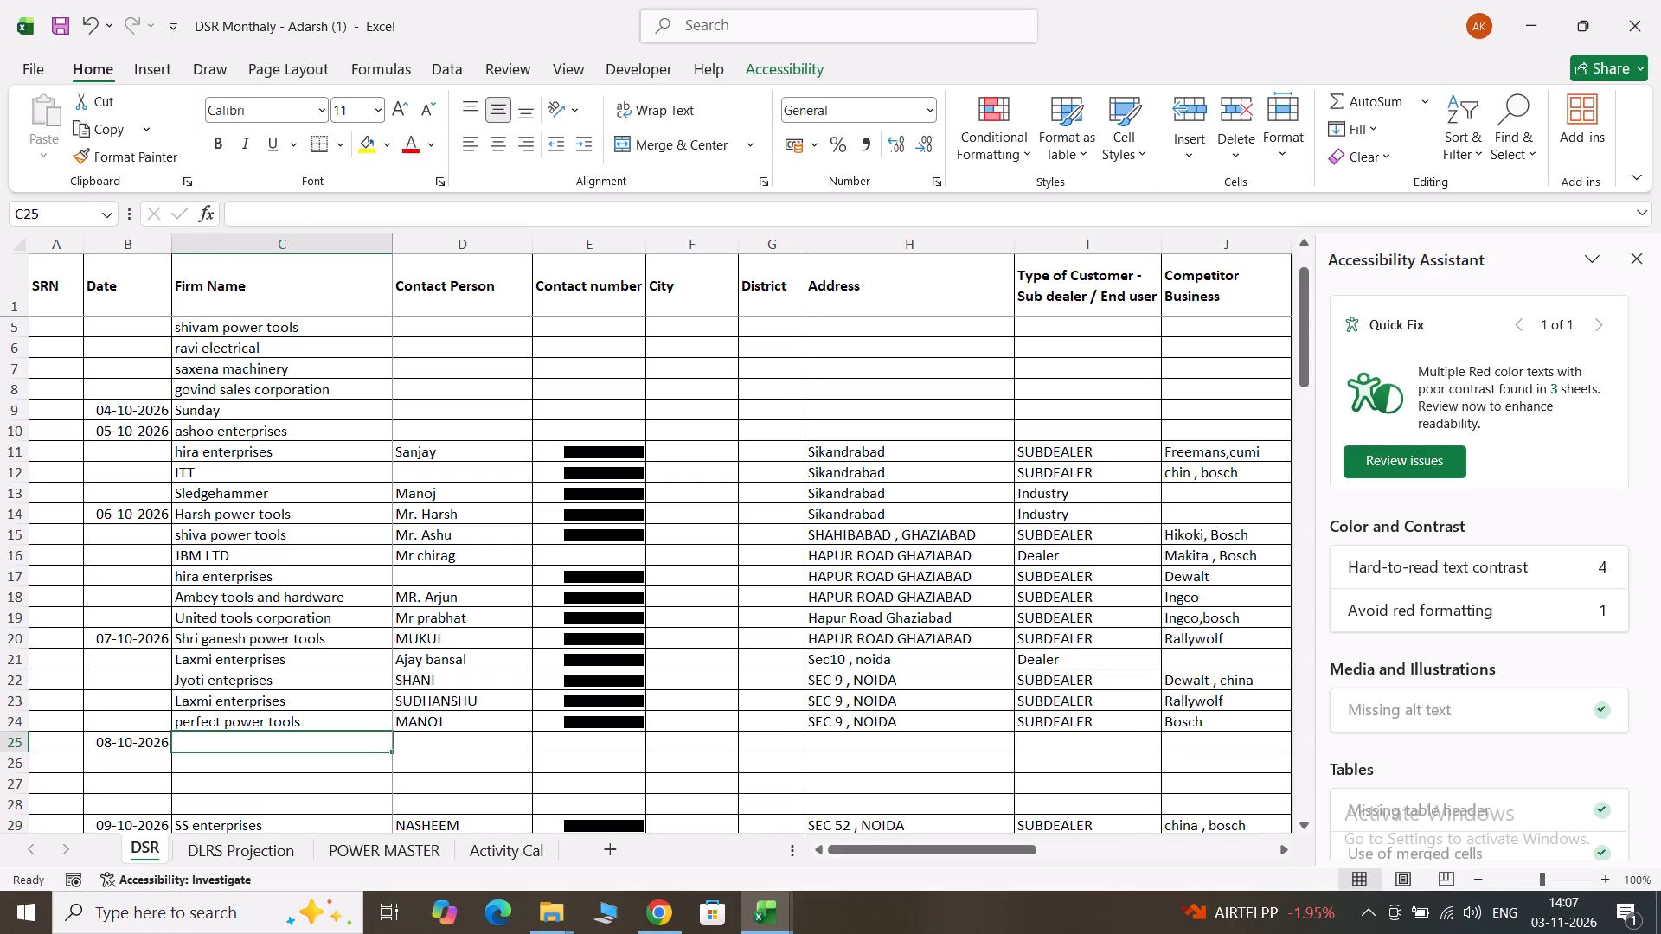
Enter the firm names usha electrical in row 25 and krishan power tools in row 26.
text(usha electrical)
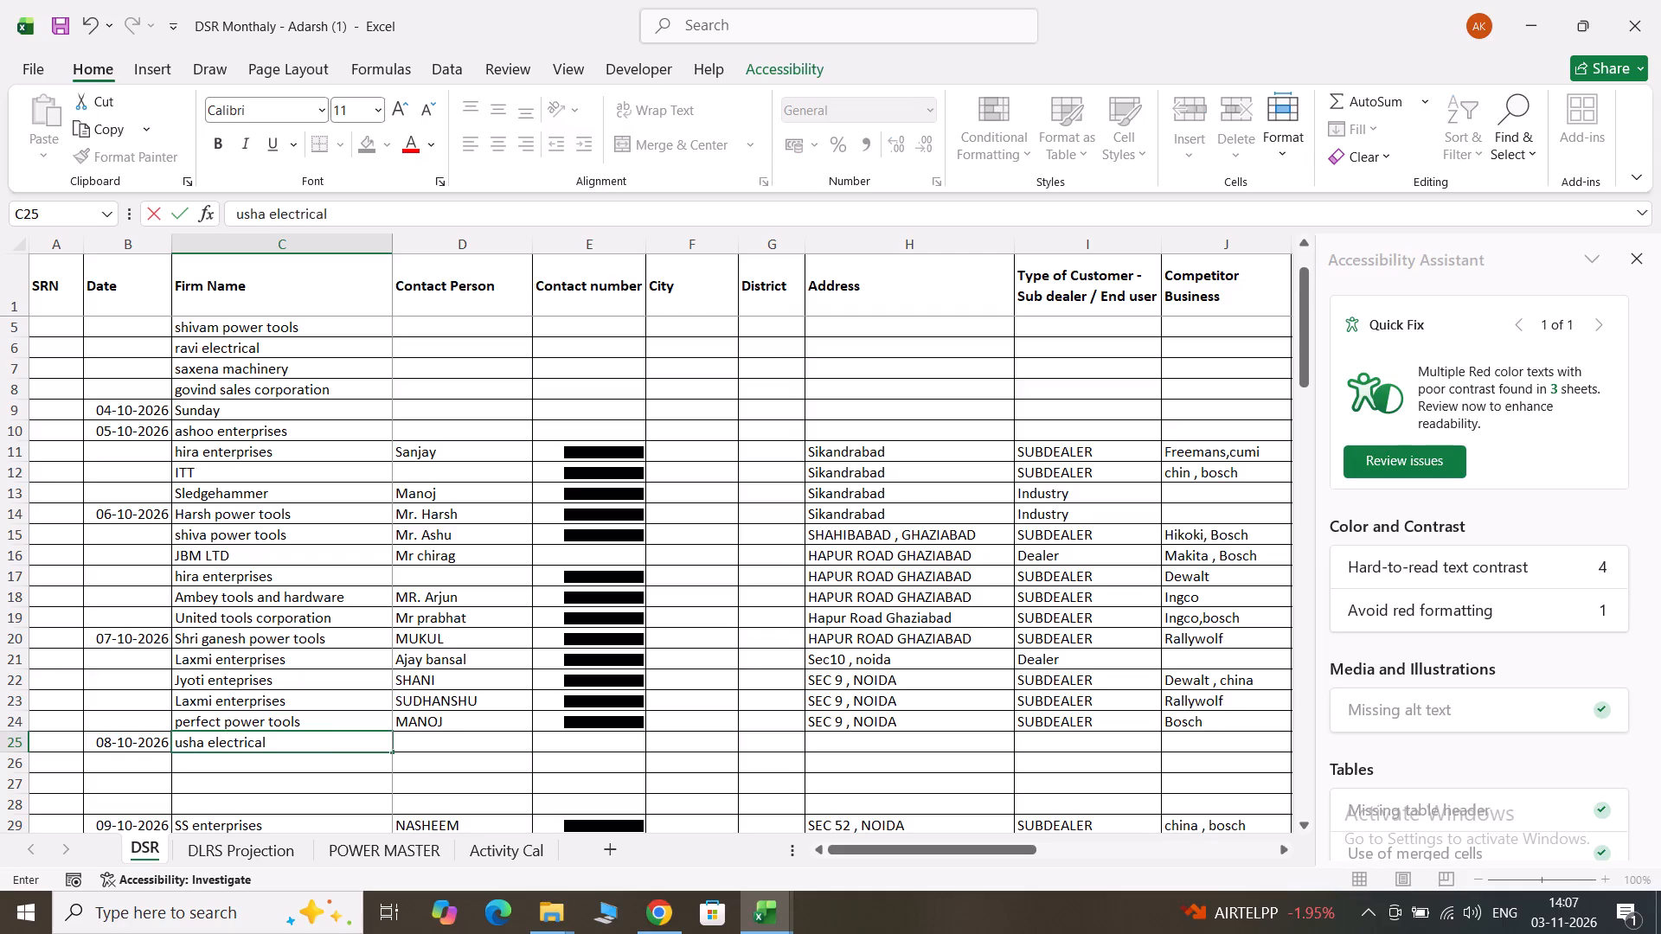
key(Down)
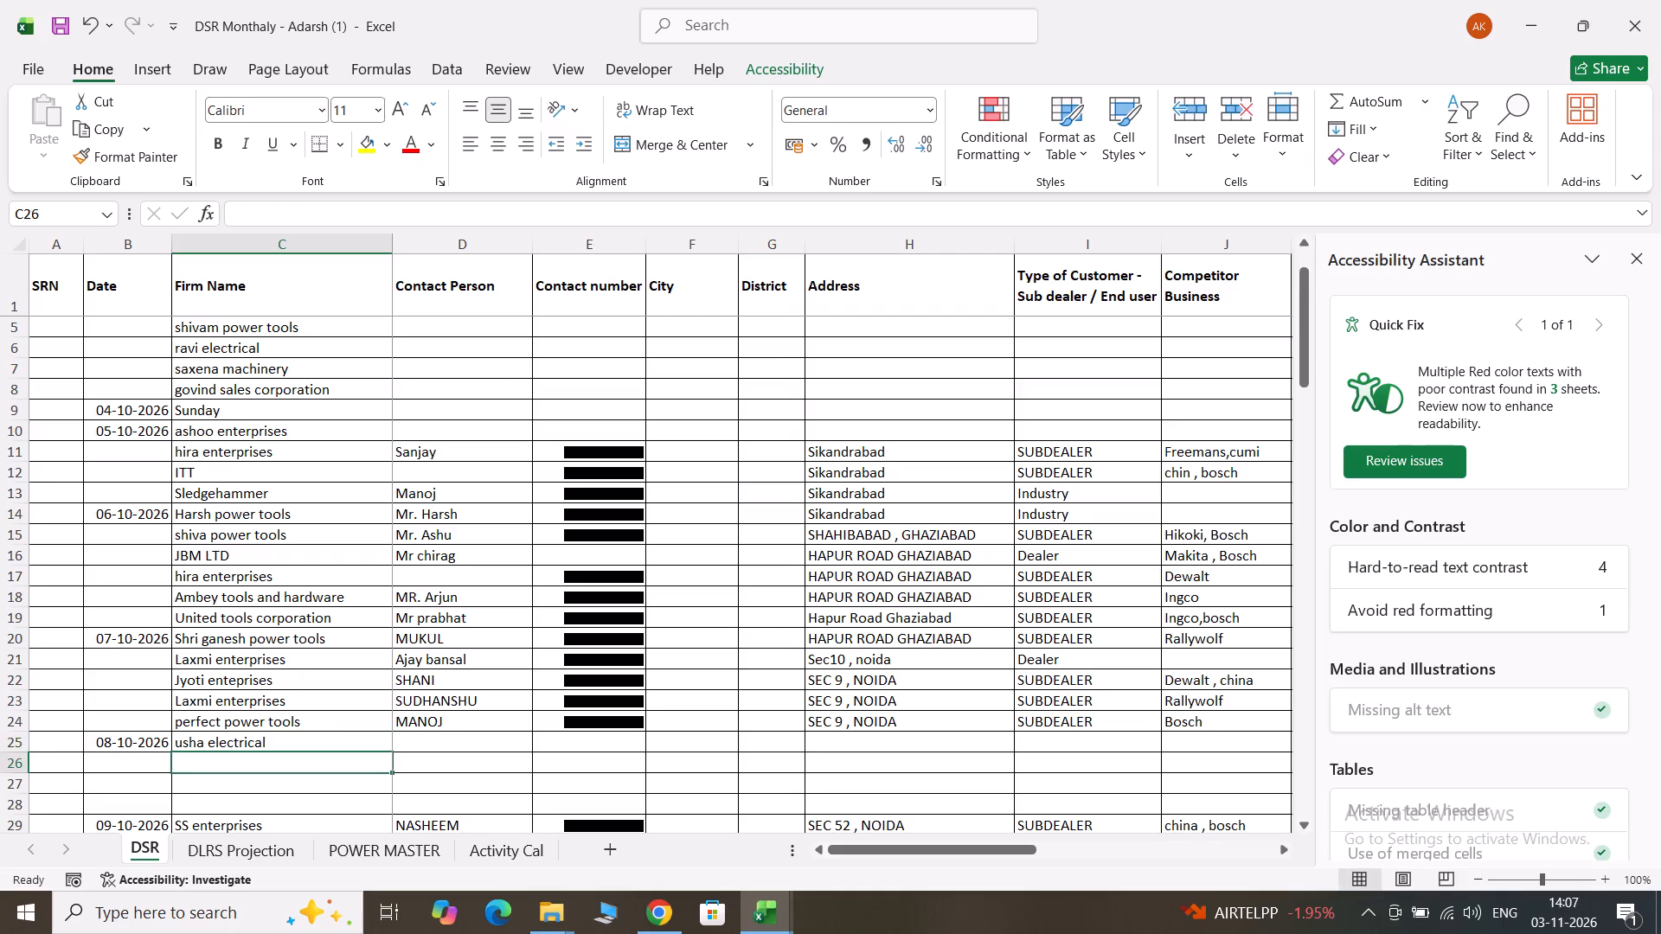
text(krishan e)
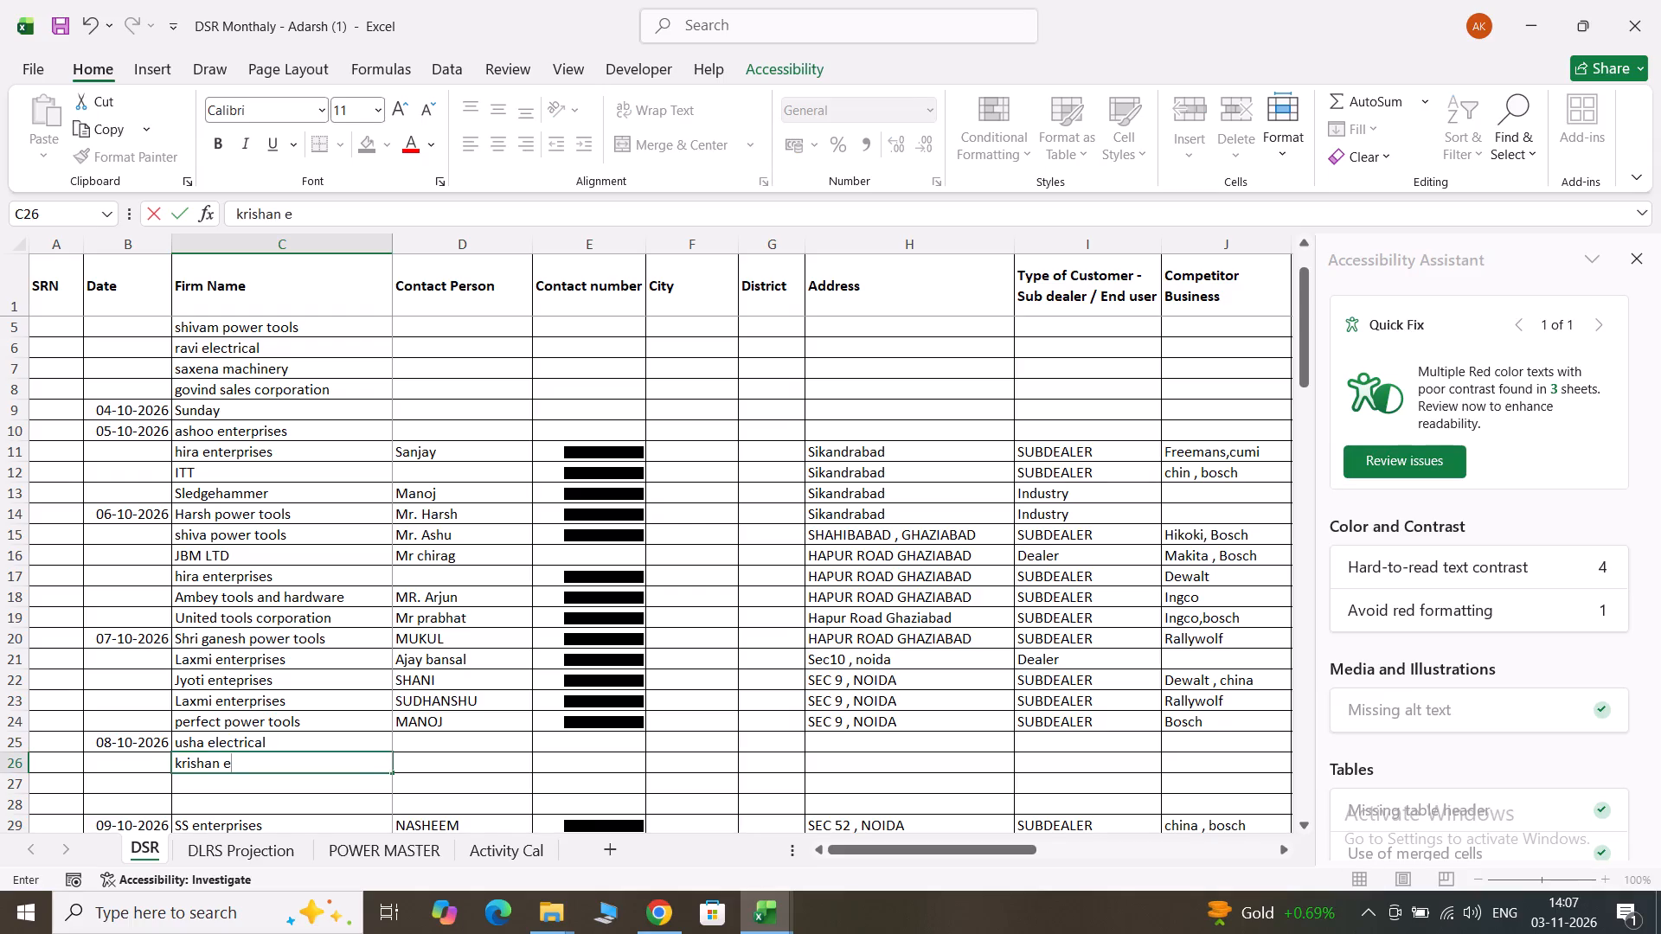
key(BackSpace)
text(power tools)
key(Down)
Enter the firm name beginning with "su" in row 27, below krishan power tools.
text(su)
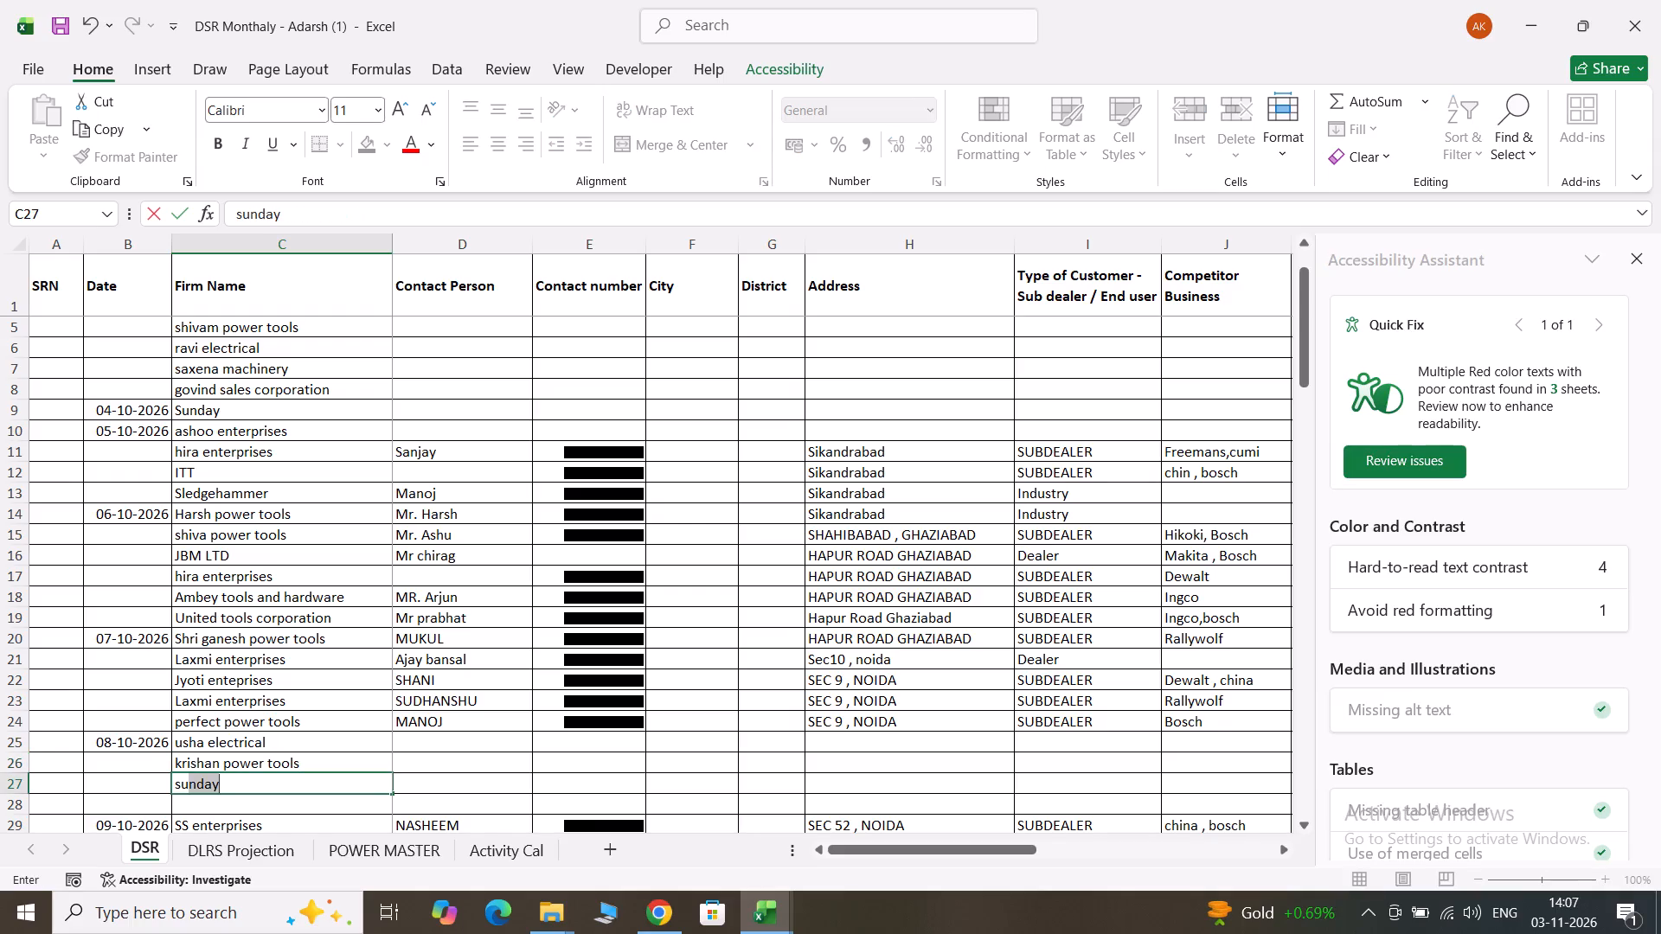
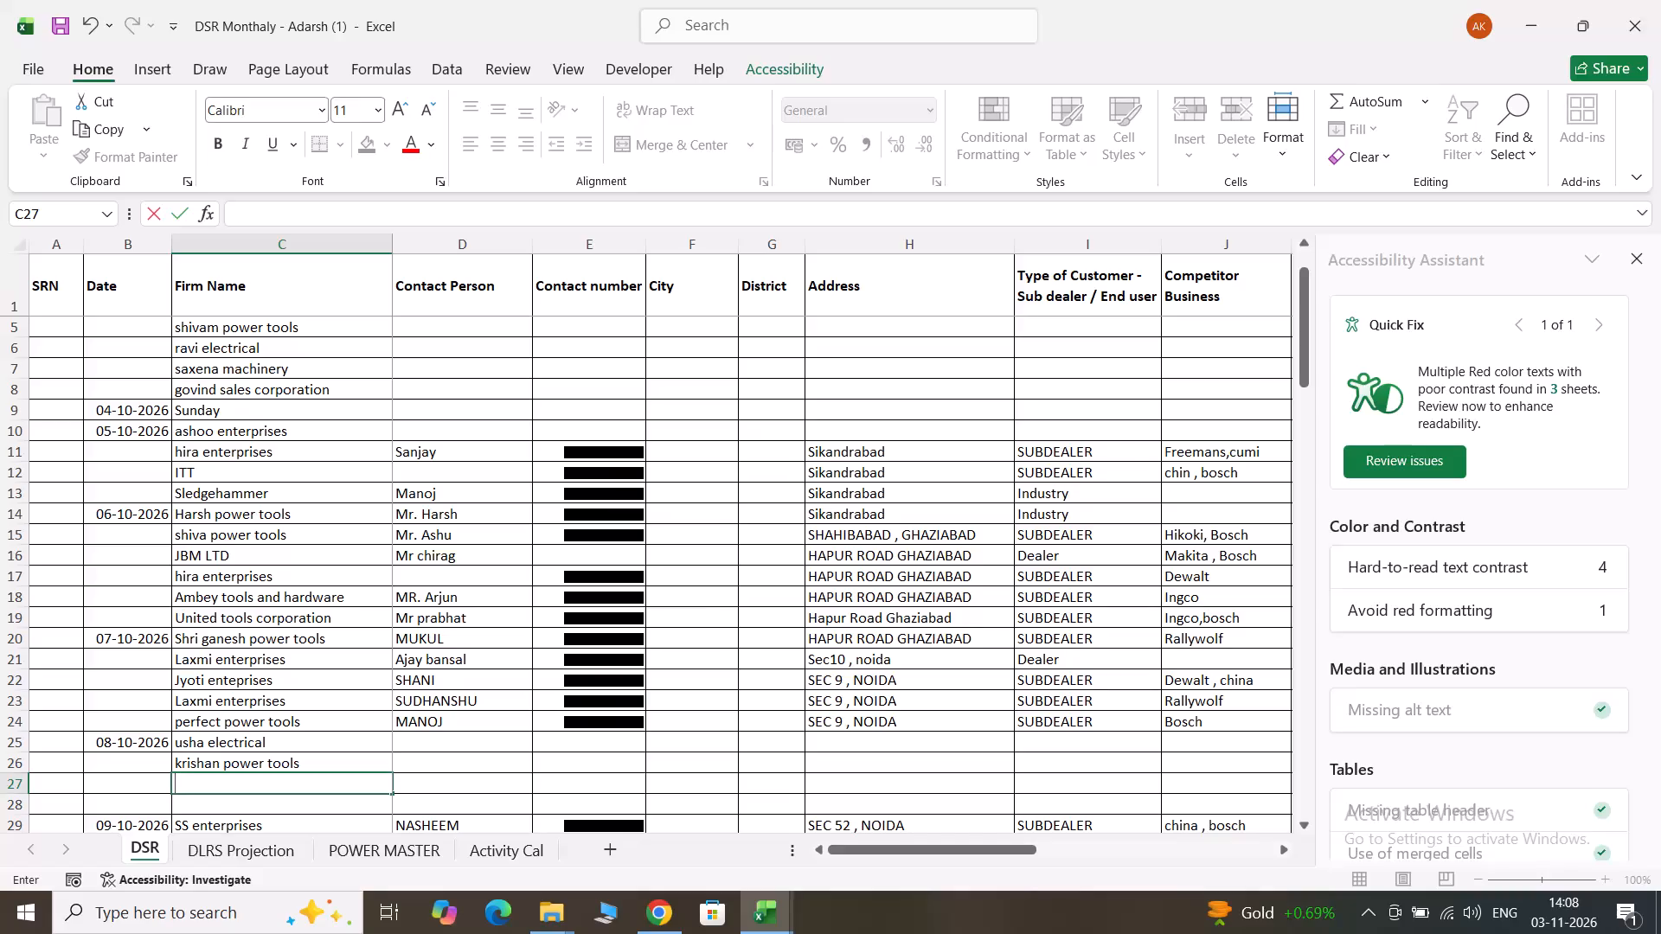
Enter the firm names sukhraj electrical in row 27 and harjeet electrical in row 28.
text(sukhraj electrical)
key(Down)
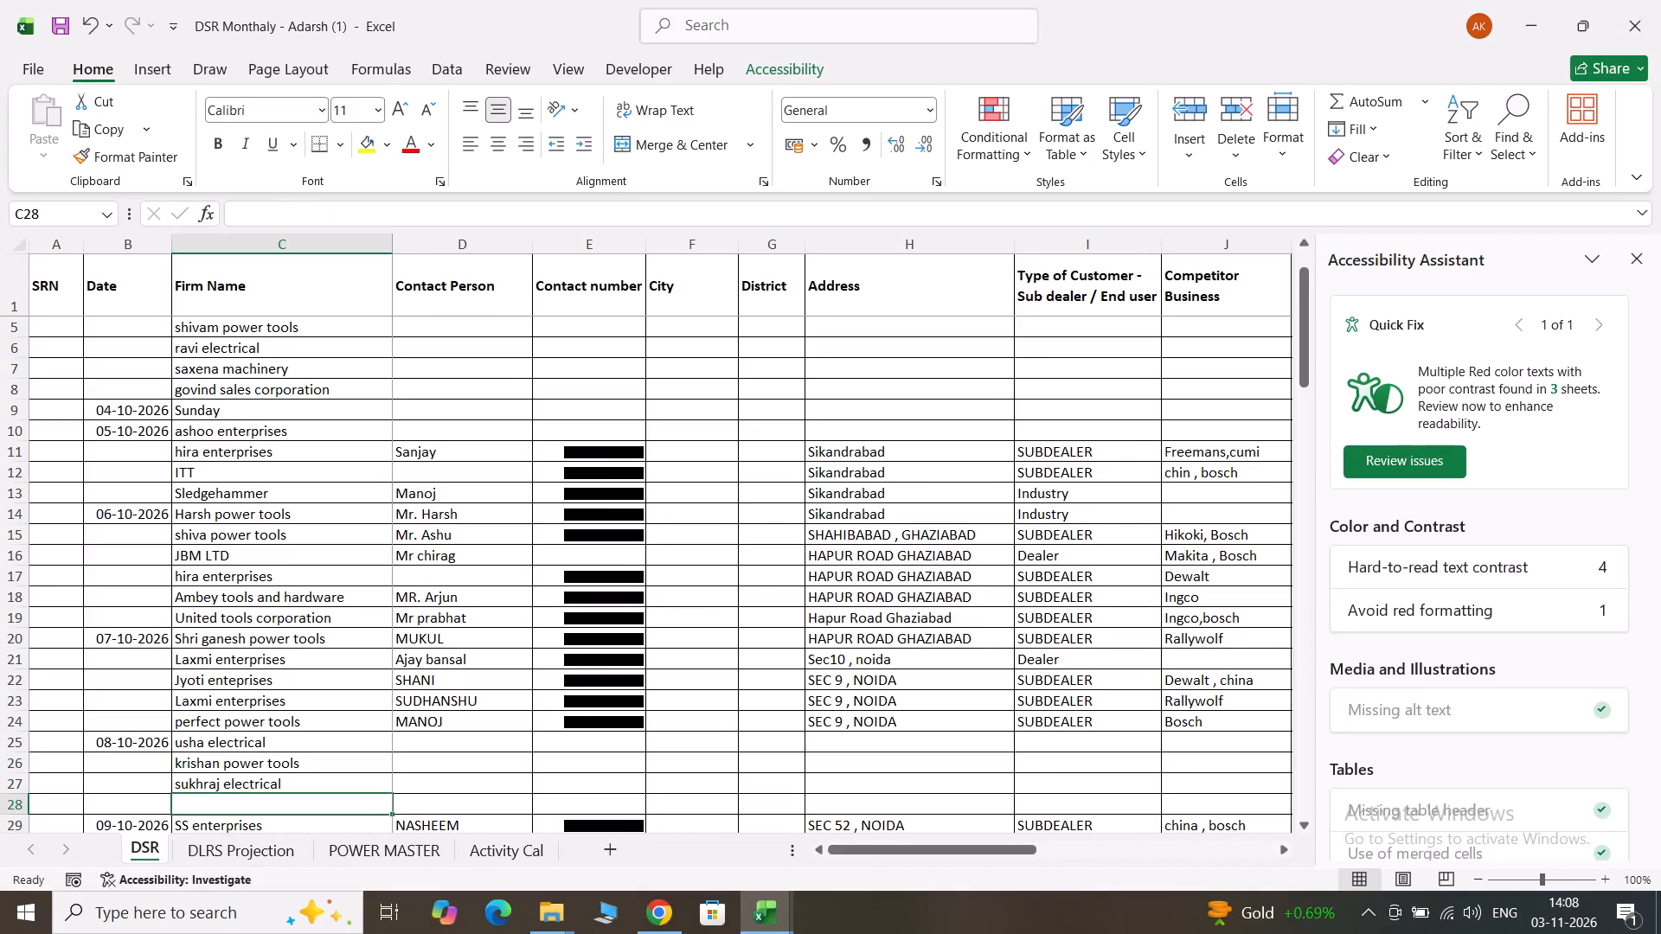
text(hi)
key(BackSpace)
key(BackSpace)
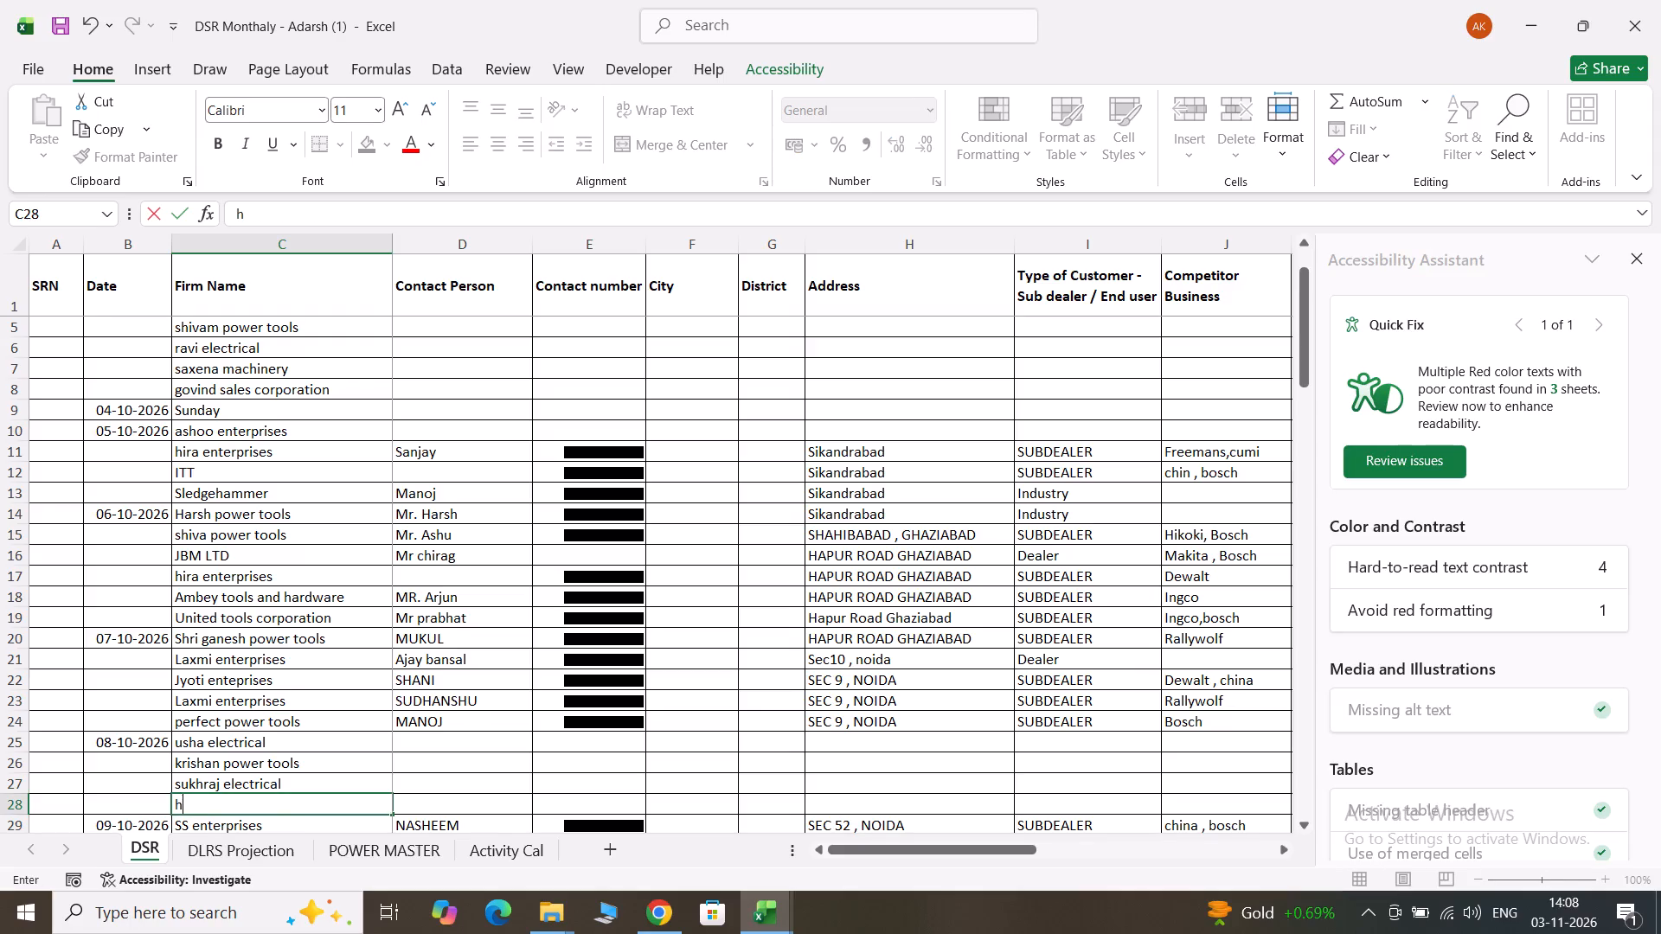
text(arjeet electrical)
key(Down)
key(Down)
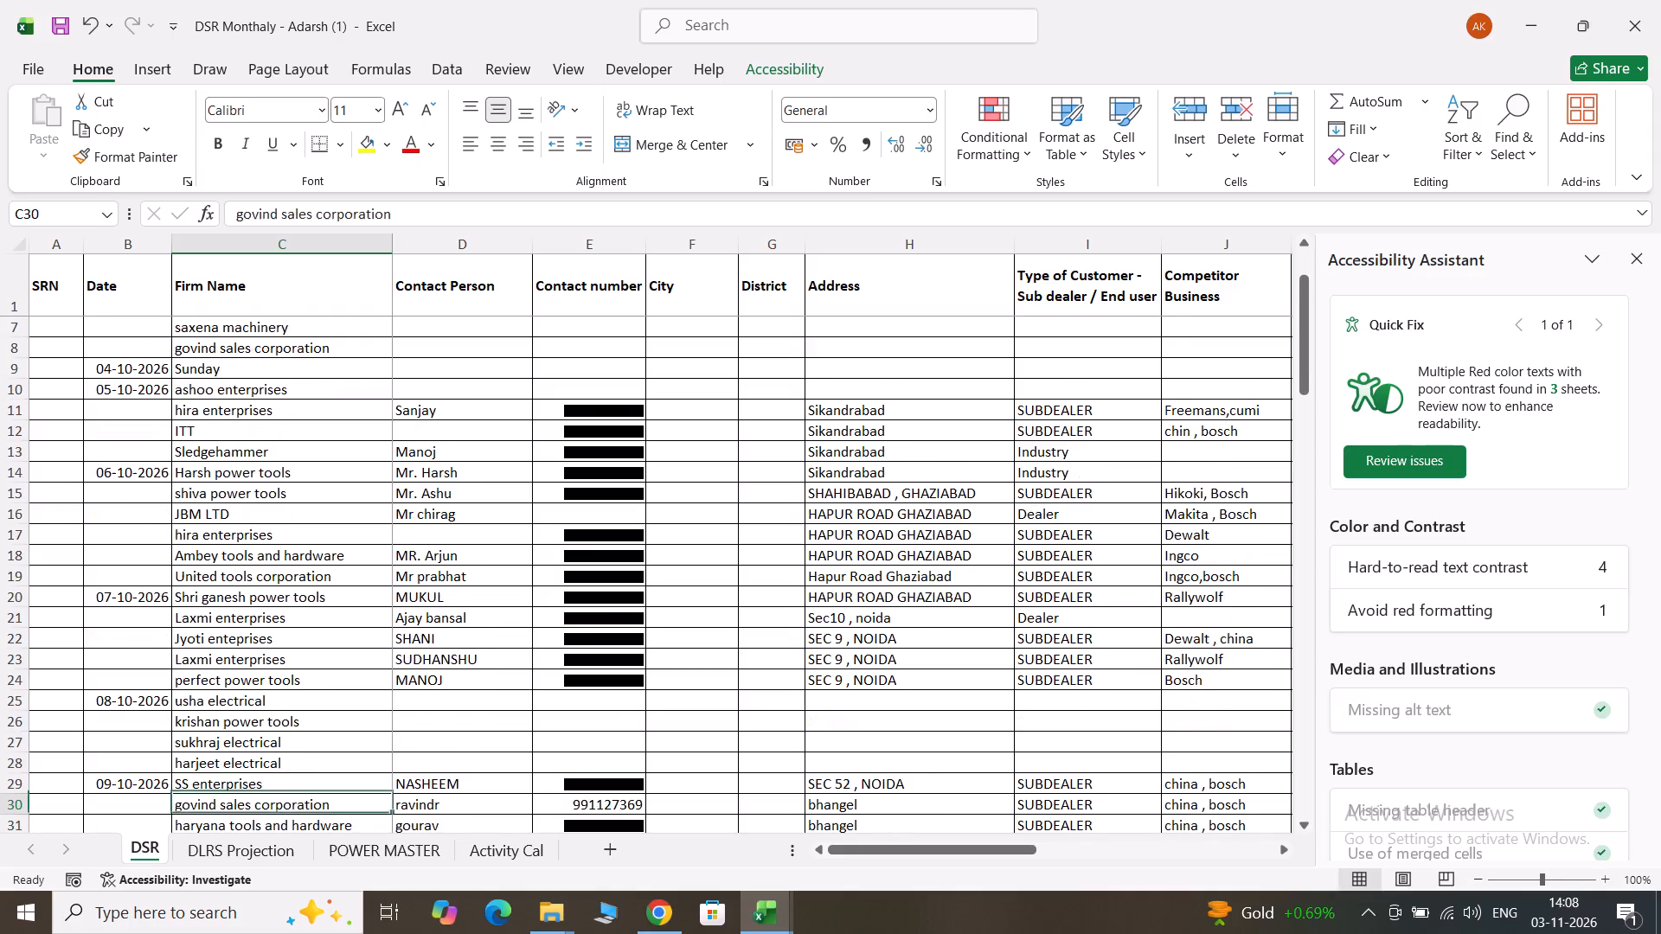
Enter the date 10-10-2026 in the empty row 32, below haryana tools and hardware.
key(Down)
key(Up)
key(Up)
key(Down)
key(Down)
key(Down)
key(Down)
key(Down)
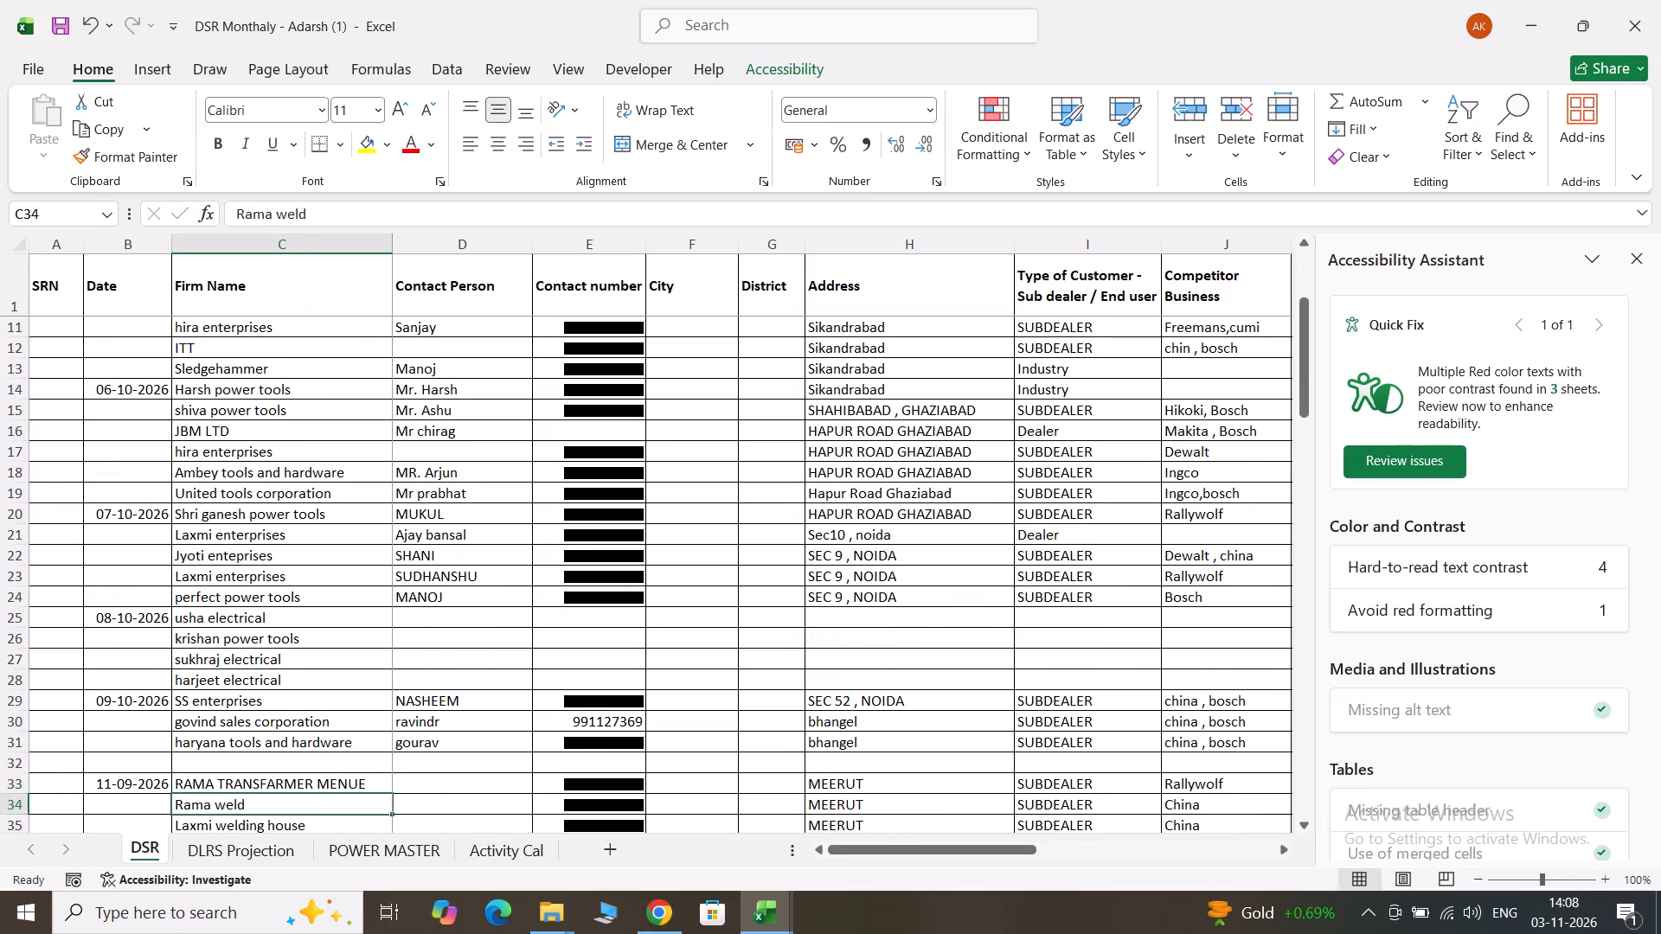
key(Up)
key(Up)
key(Up)
key(Down)
key(Left)
key(Left)
key(Right)
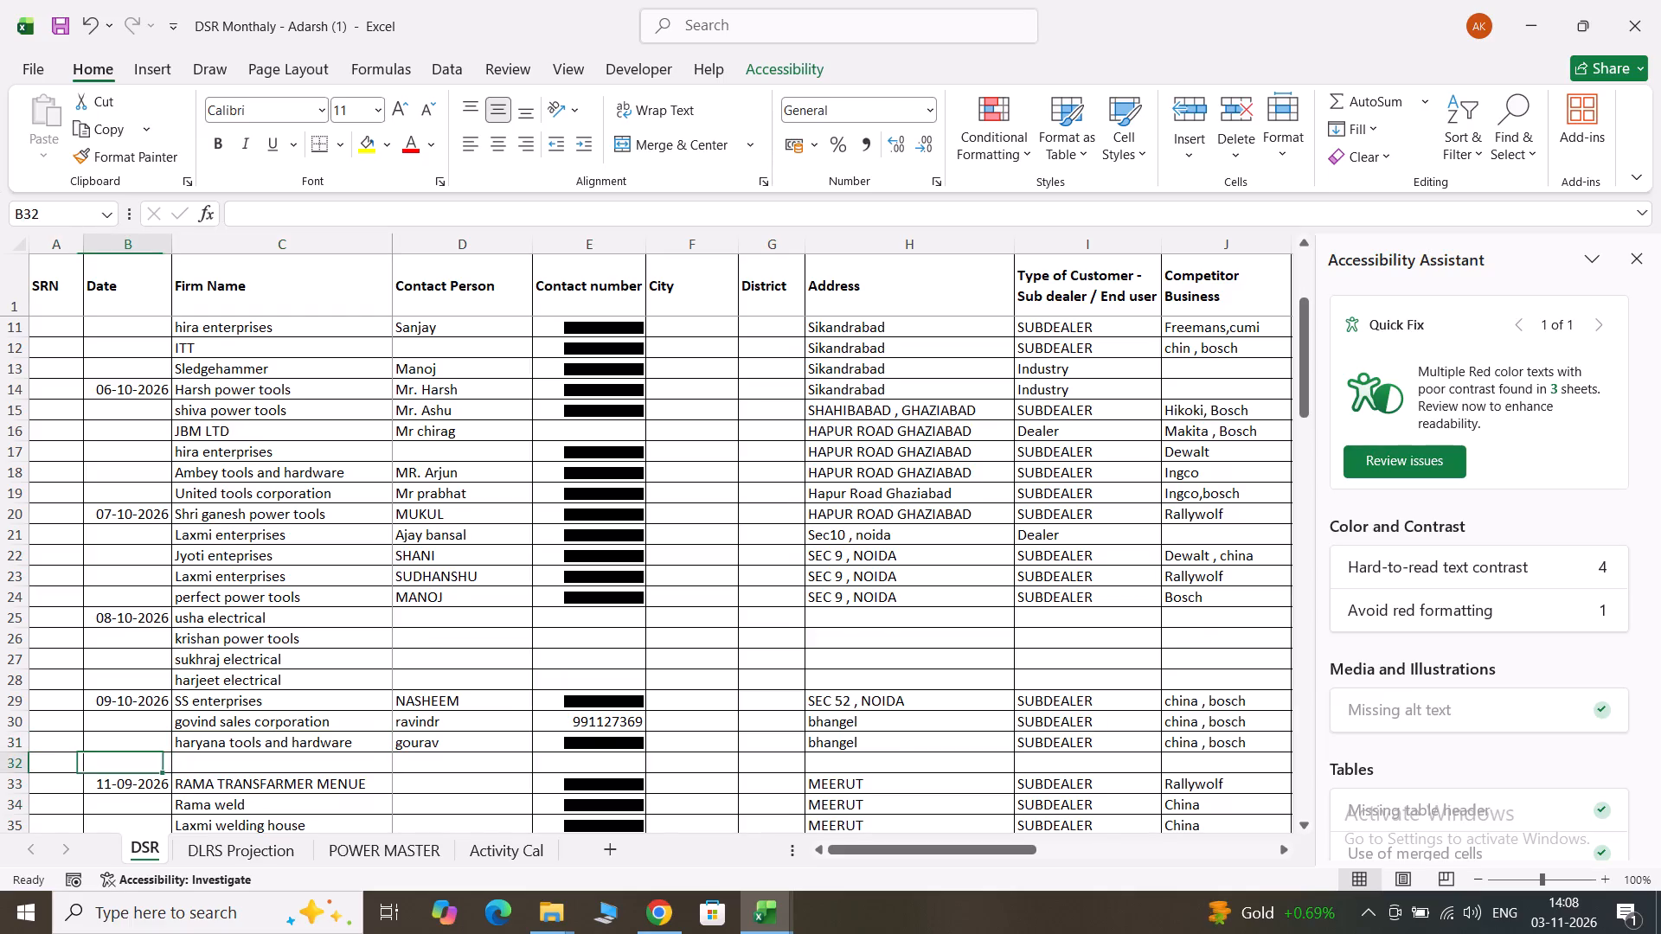
text(10)
text(-10-2026)
key(Right)
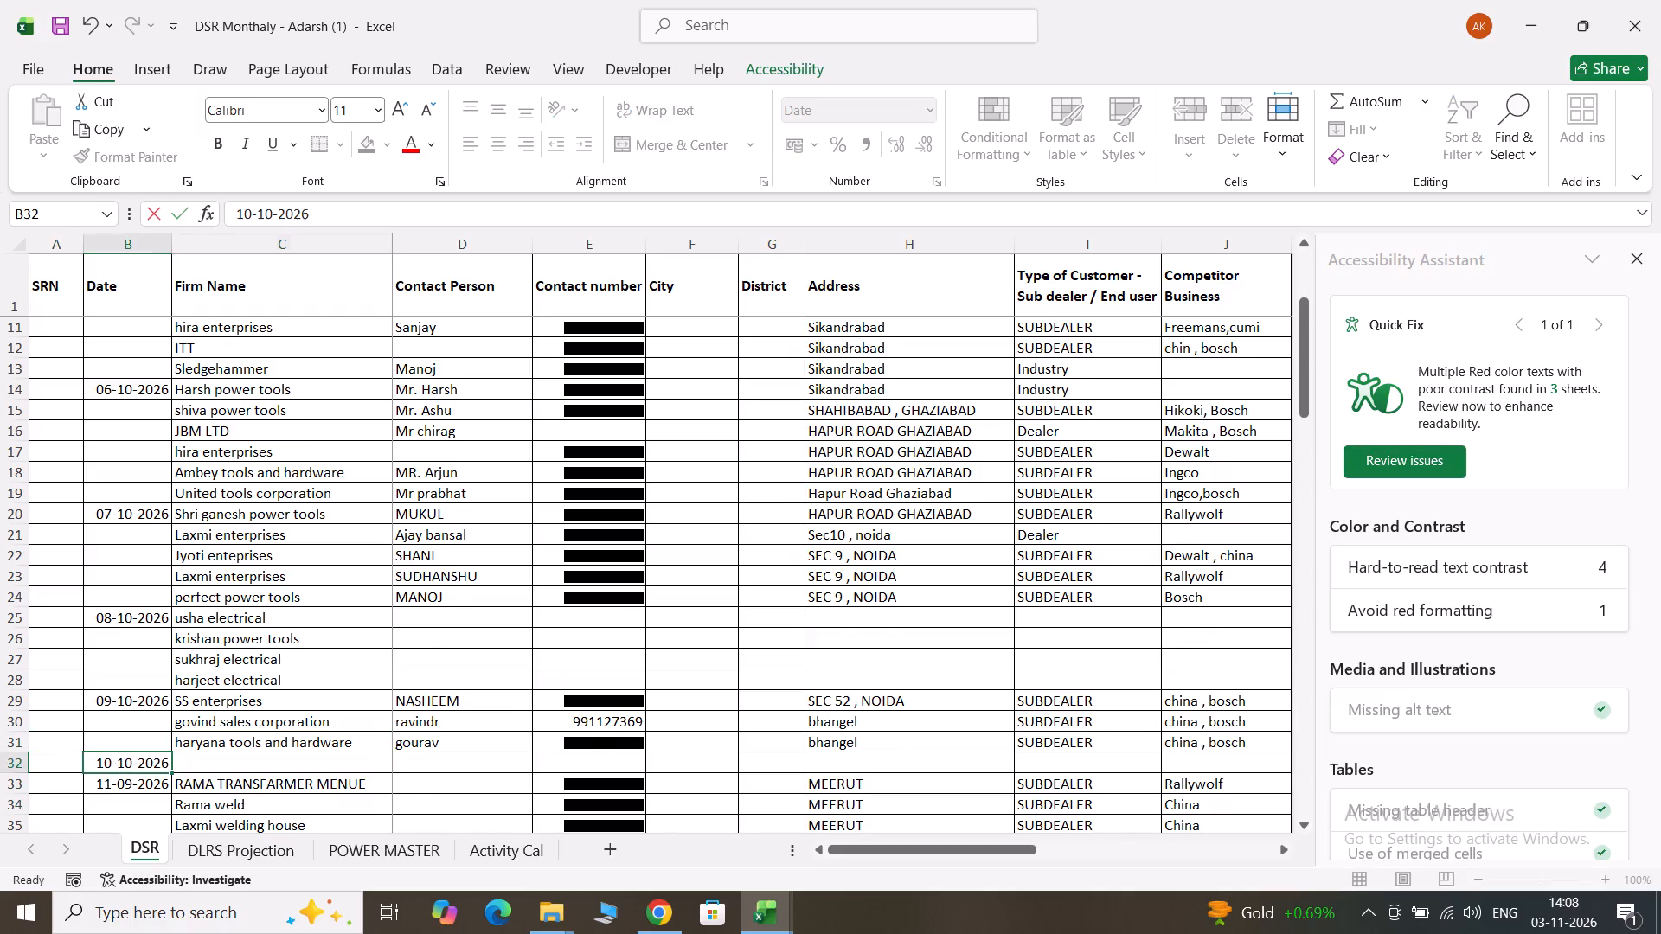
Enter delhi to Head office as the firm name for 10-10-2026 in row 32.
text(delhi to)
key(space)
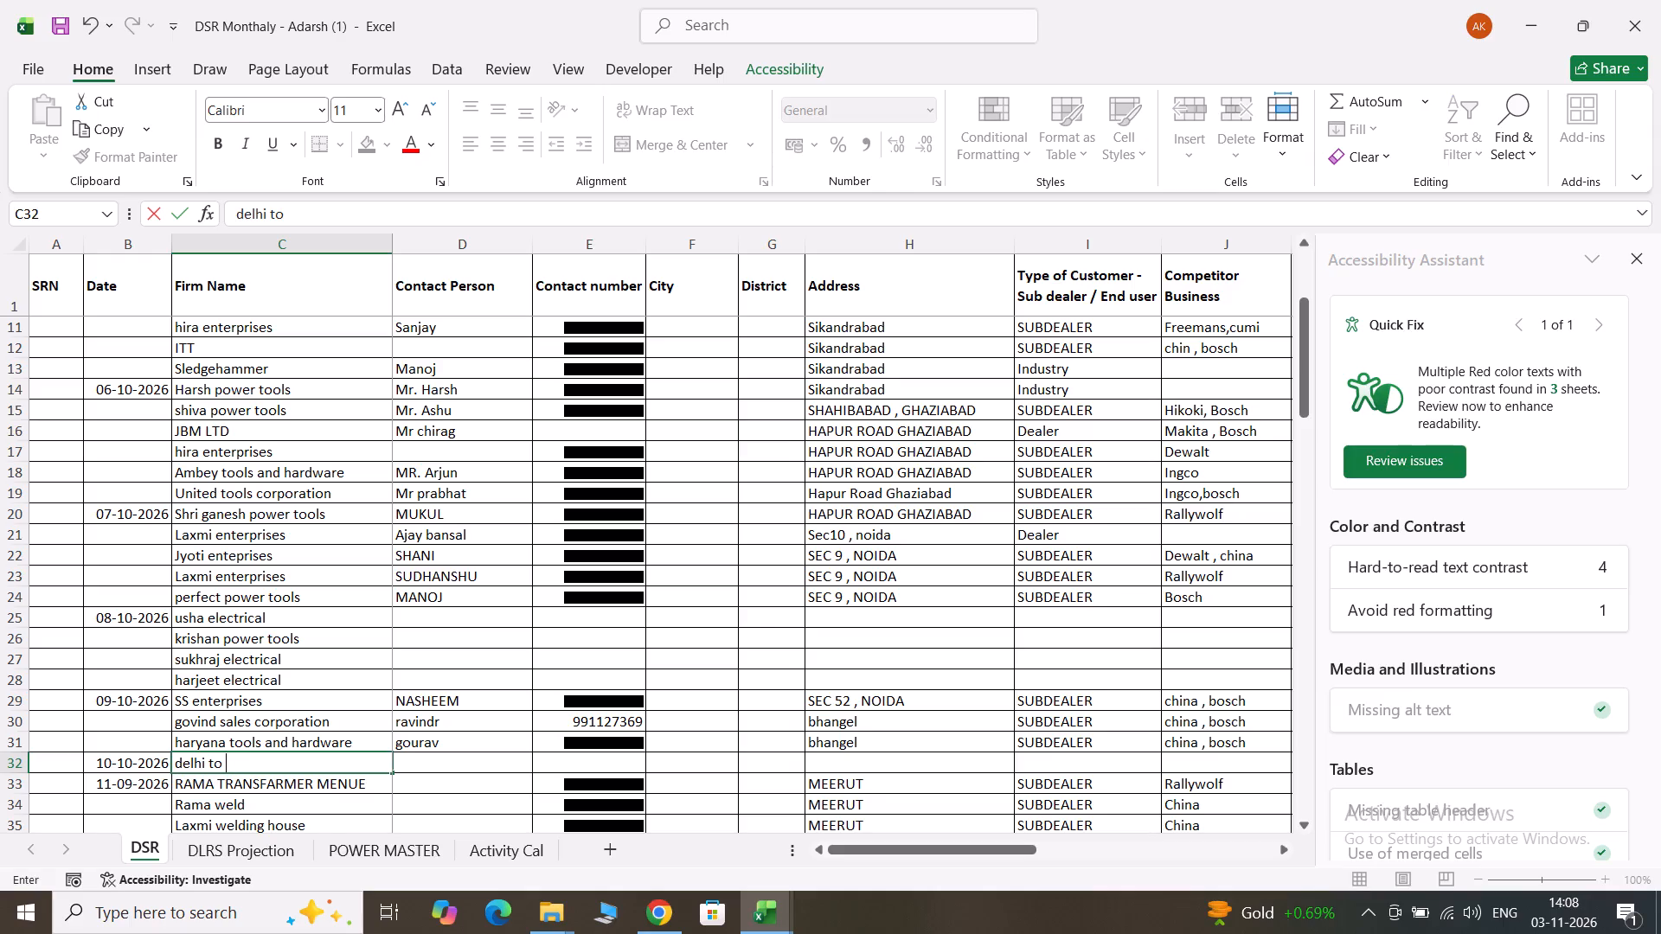
key(m)
key(BackSpace)
key(shift+h)
text(ead f)
key(BackSpace)
text(offci)
key(BackSpace)
key(BackSpace)
text(ice)
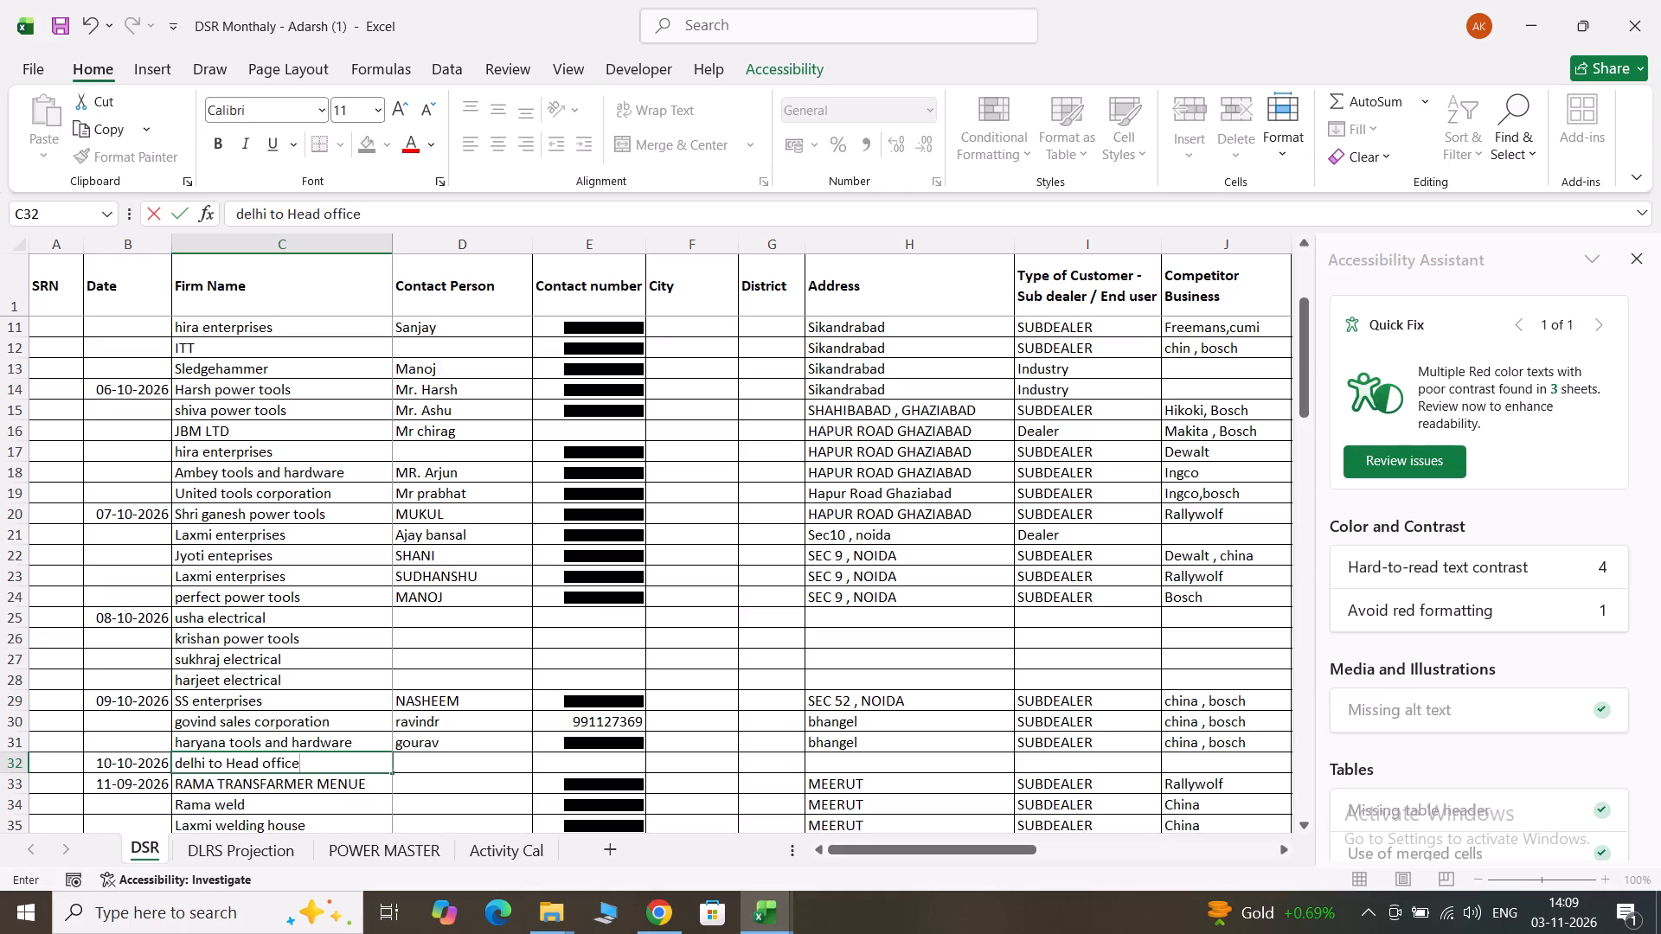
key(Down)
Replace the firm names in rows 33 and 34 with Head office and head office.
key(BackSpace)
text(jead)
key(BackSpace)
key(BackSpace)
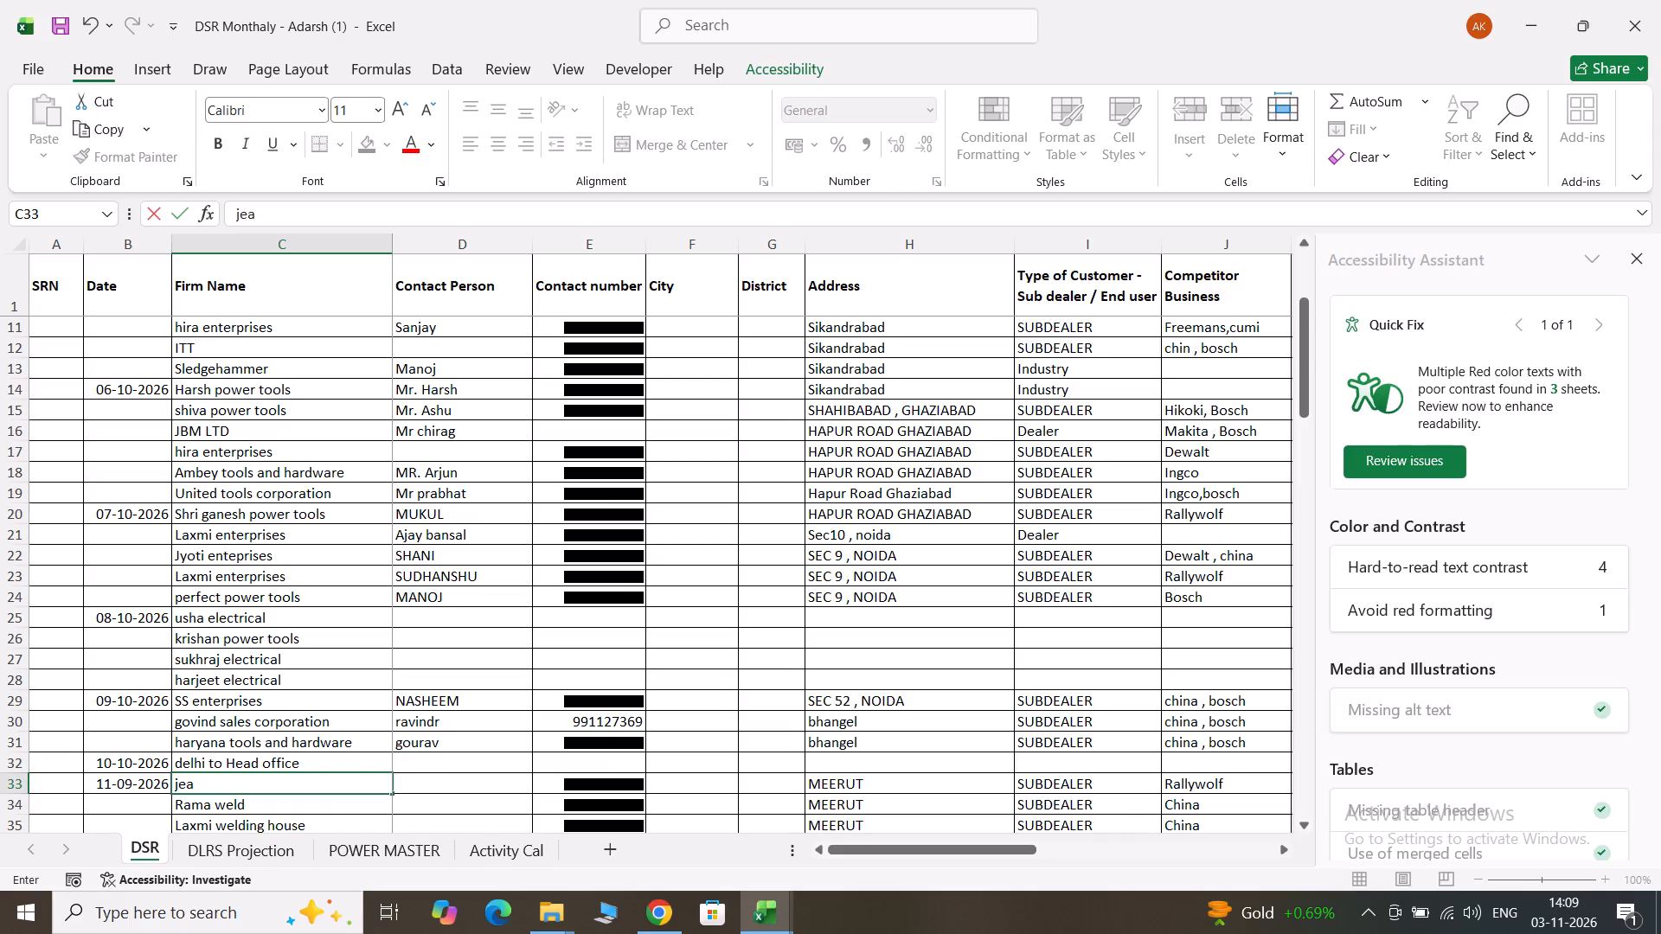
key(BackSpace)
key(BackSpace)
key(BackSpace)
text(Head office)
key(Down)
key(BackSpace)
text(head office)
key(Down)
Replace the firm names in rows 35 and 36 with head office and Head office.
key(BackSpace)
text(jead)
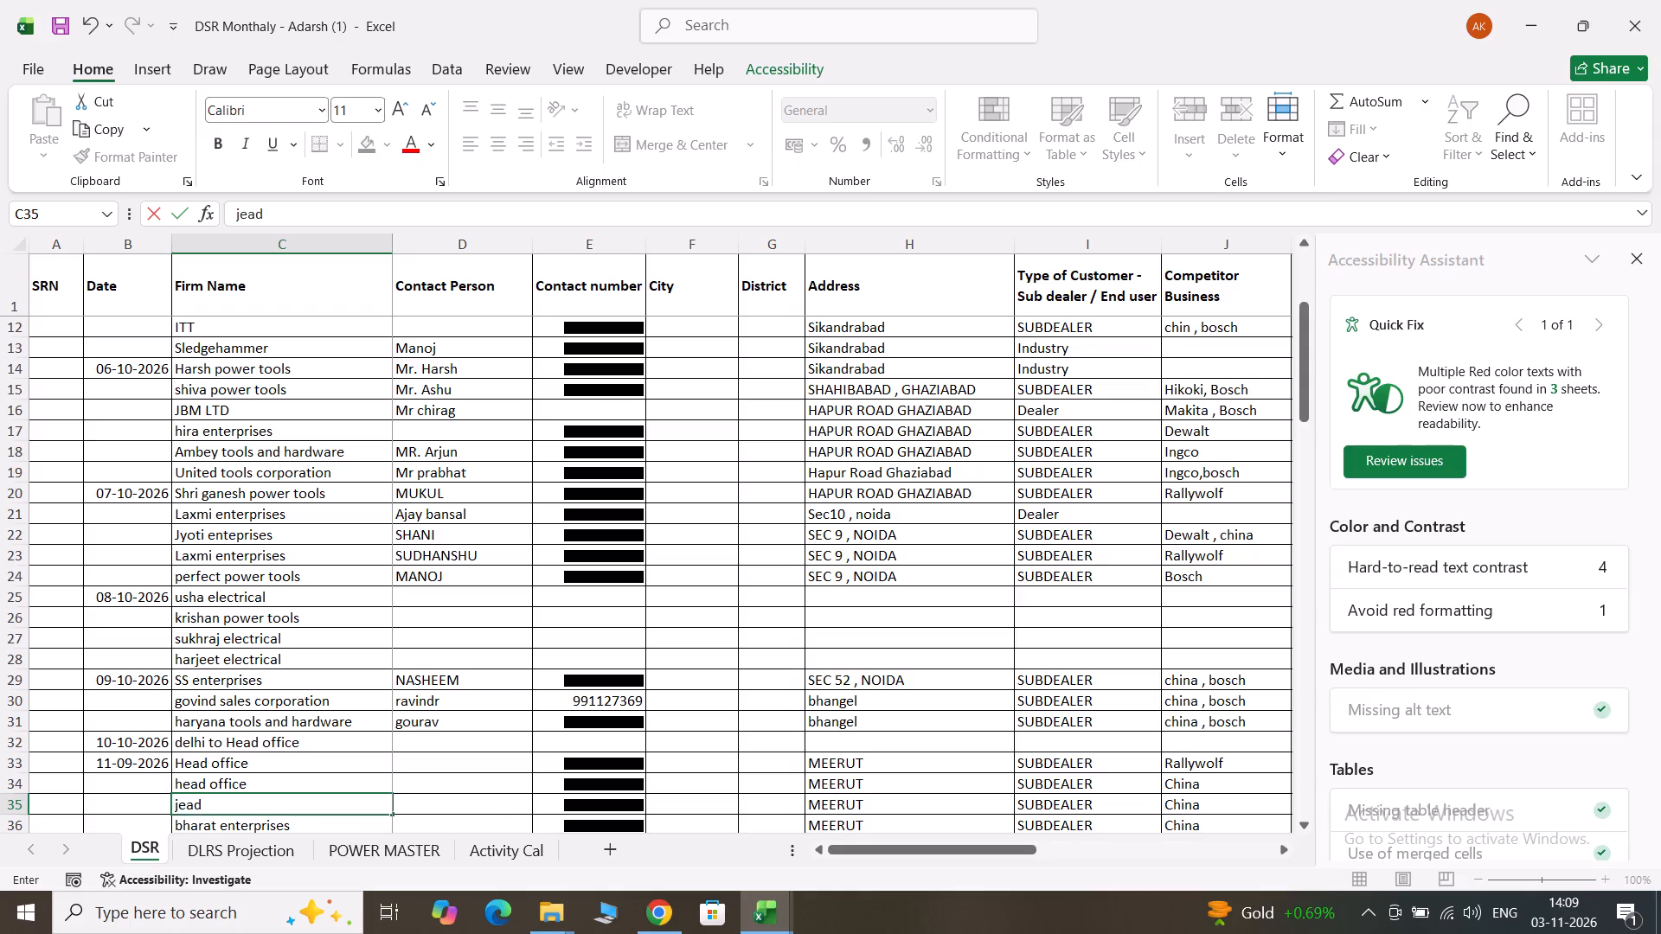
key(BackSpace)
key(BackSpace)
key(BackSpace)
key(BackSpace)
text(head office)
key(Down)
key(BackSpace)
text(je)
key(BackSpace)
key(BackSpace)
text(Head)
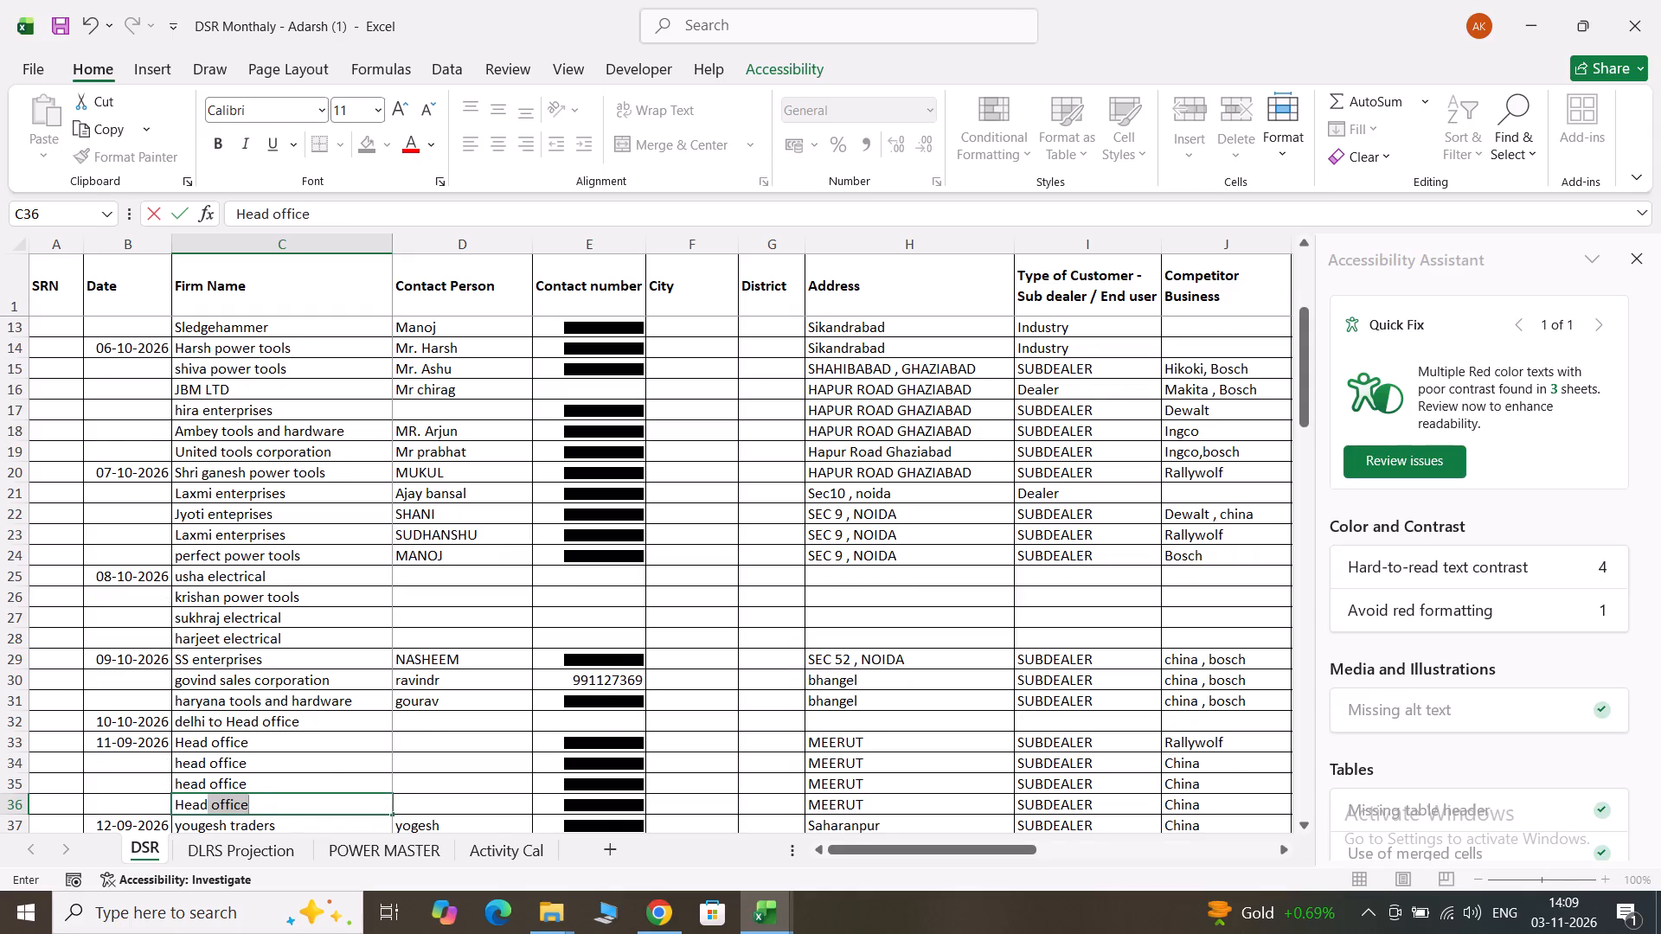
key(space)
text(office)
key(Down)
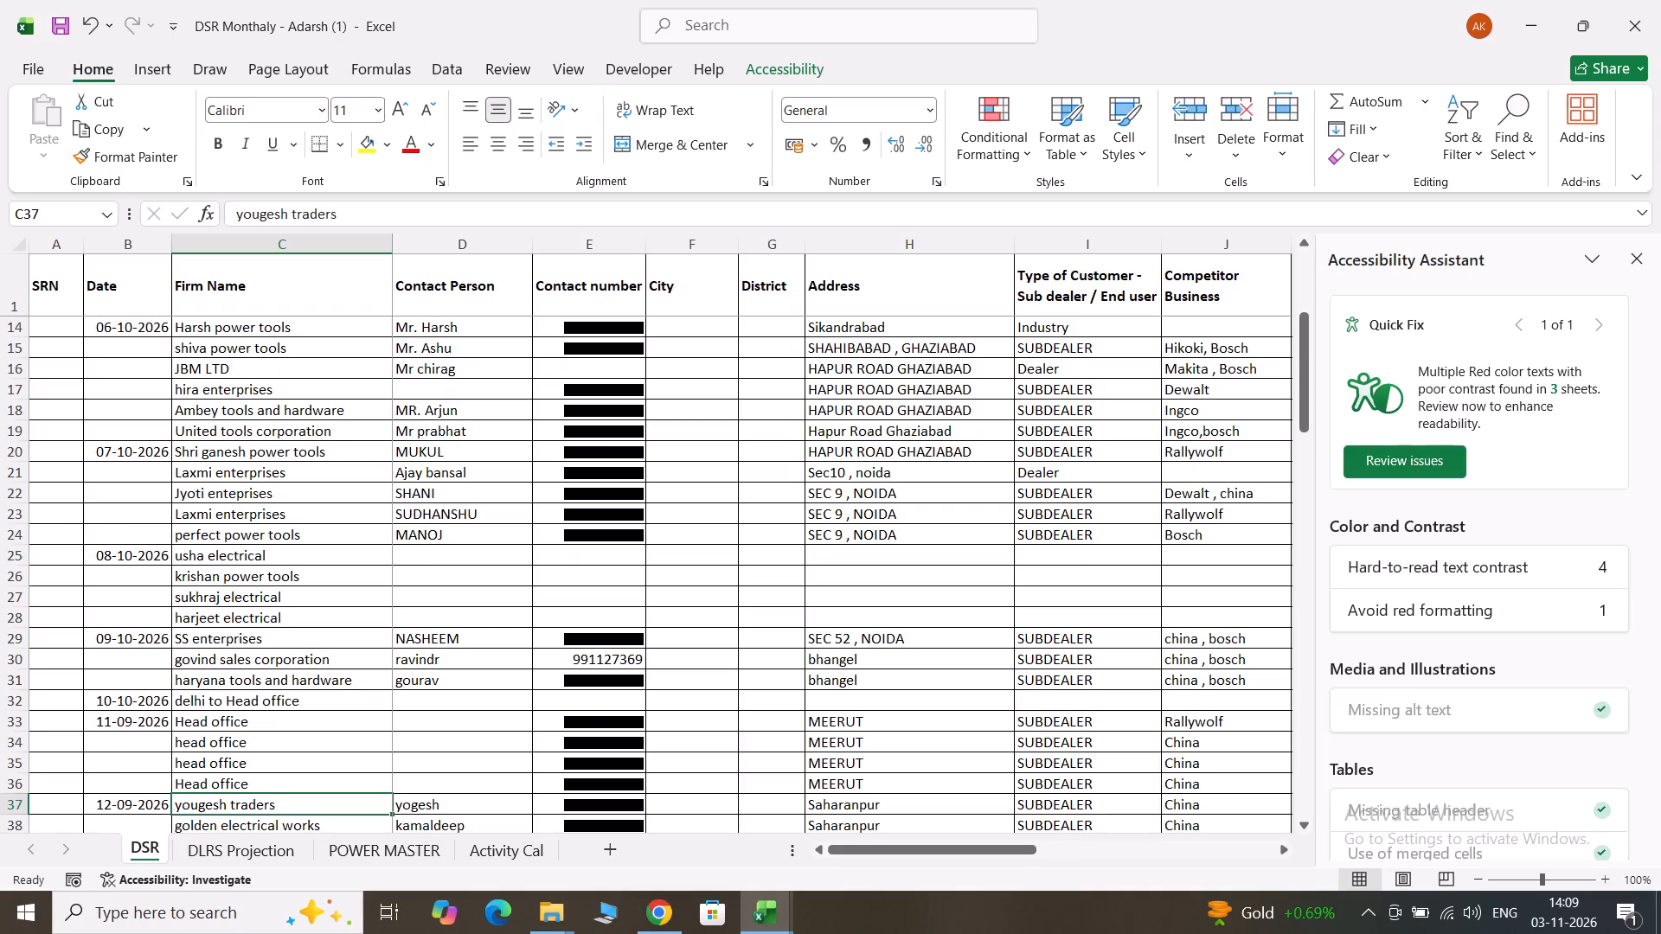
Replace the firm names in rows 37 and 38 with Head office.
key(BackSpace)
text(Head offfic)
key(BackSpace)
key(BackSpace)
key(BackSpace)
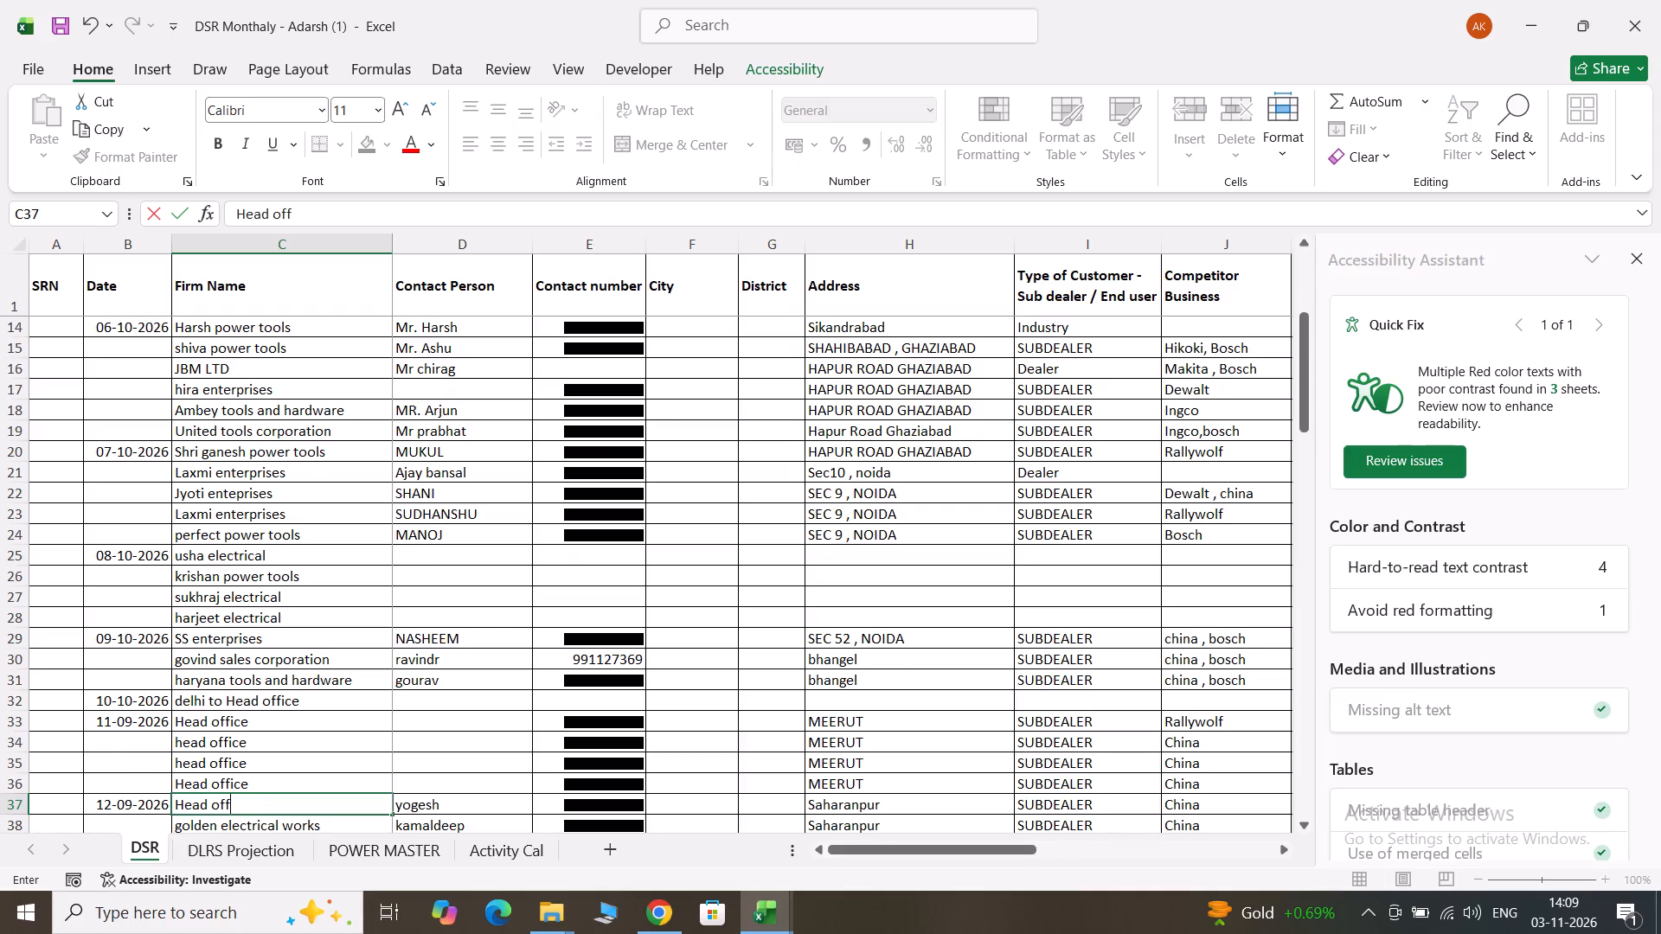
text(ice)
key(Down)
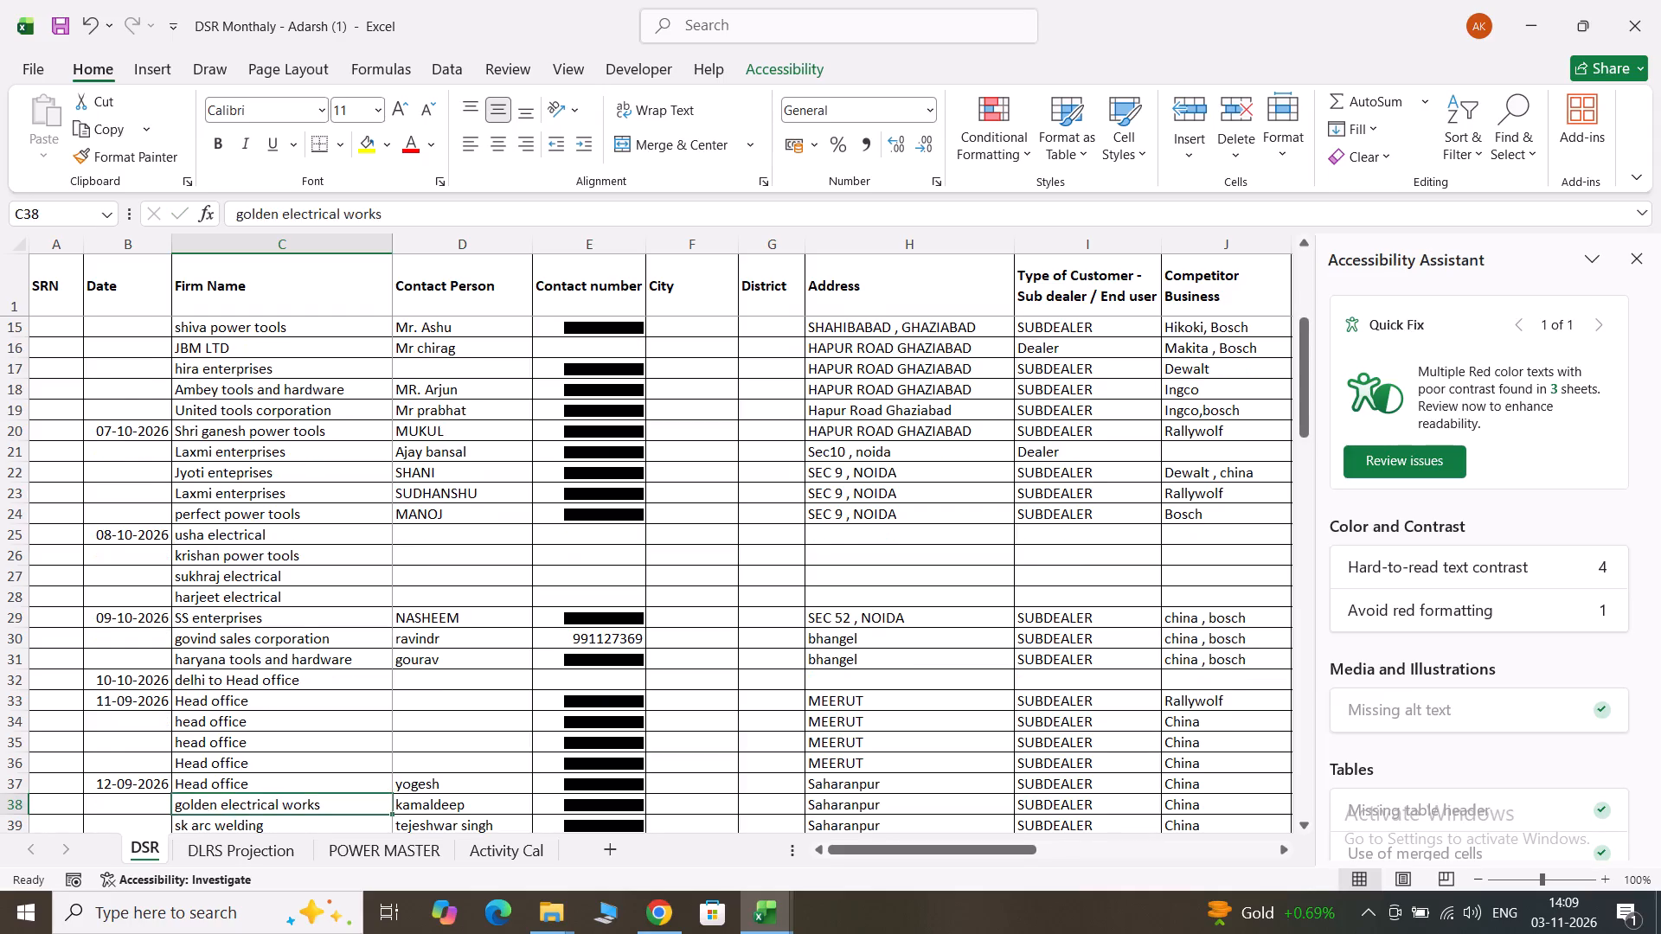
key(Up)
key(Up)
key(Up)
key(Up)
key(Down)
key(Down)
key(Down)
key(Down)
key(BackSpace)
text(head)
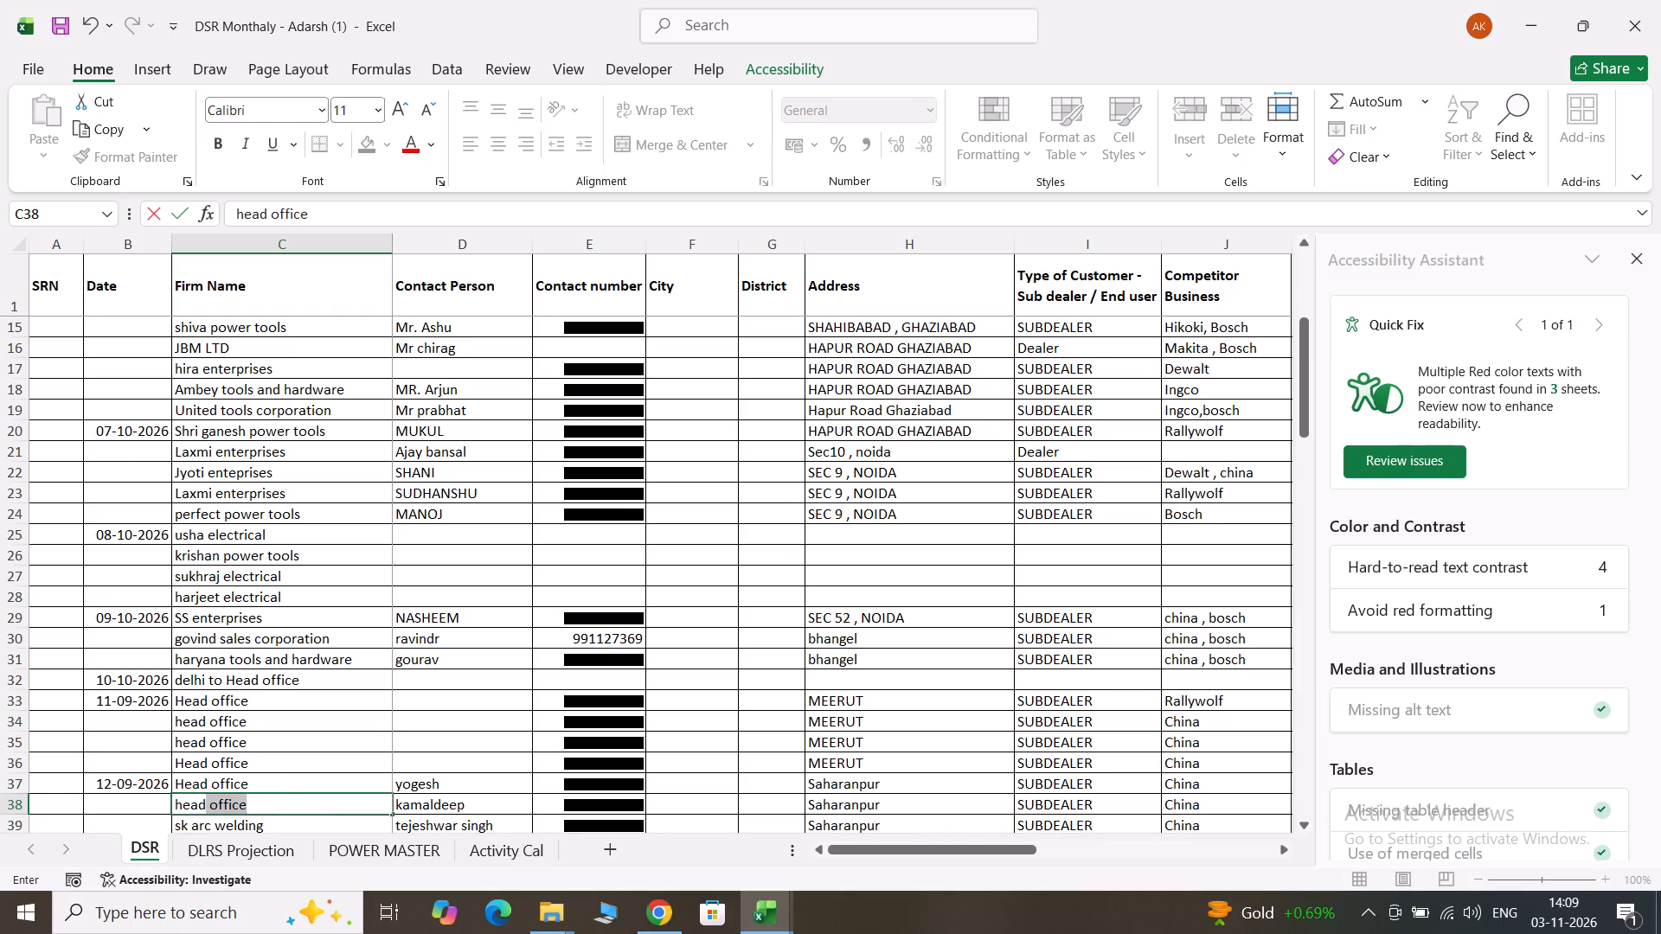
key(BackSpace)
key(BackSpace)
key(BackSpace)
key(BackSpace)
key(BackSpace)
text(Head of)
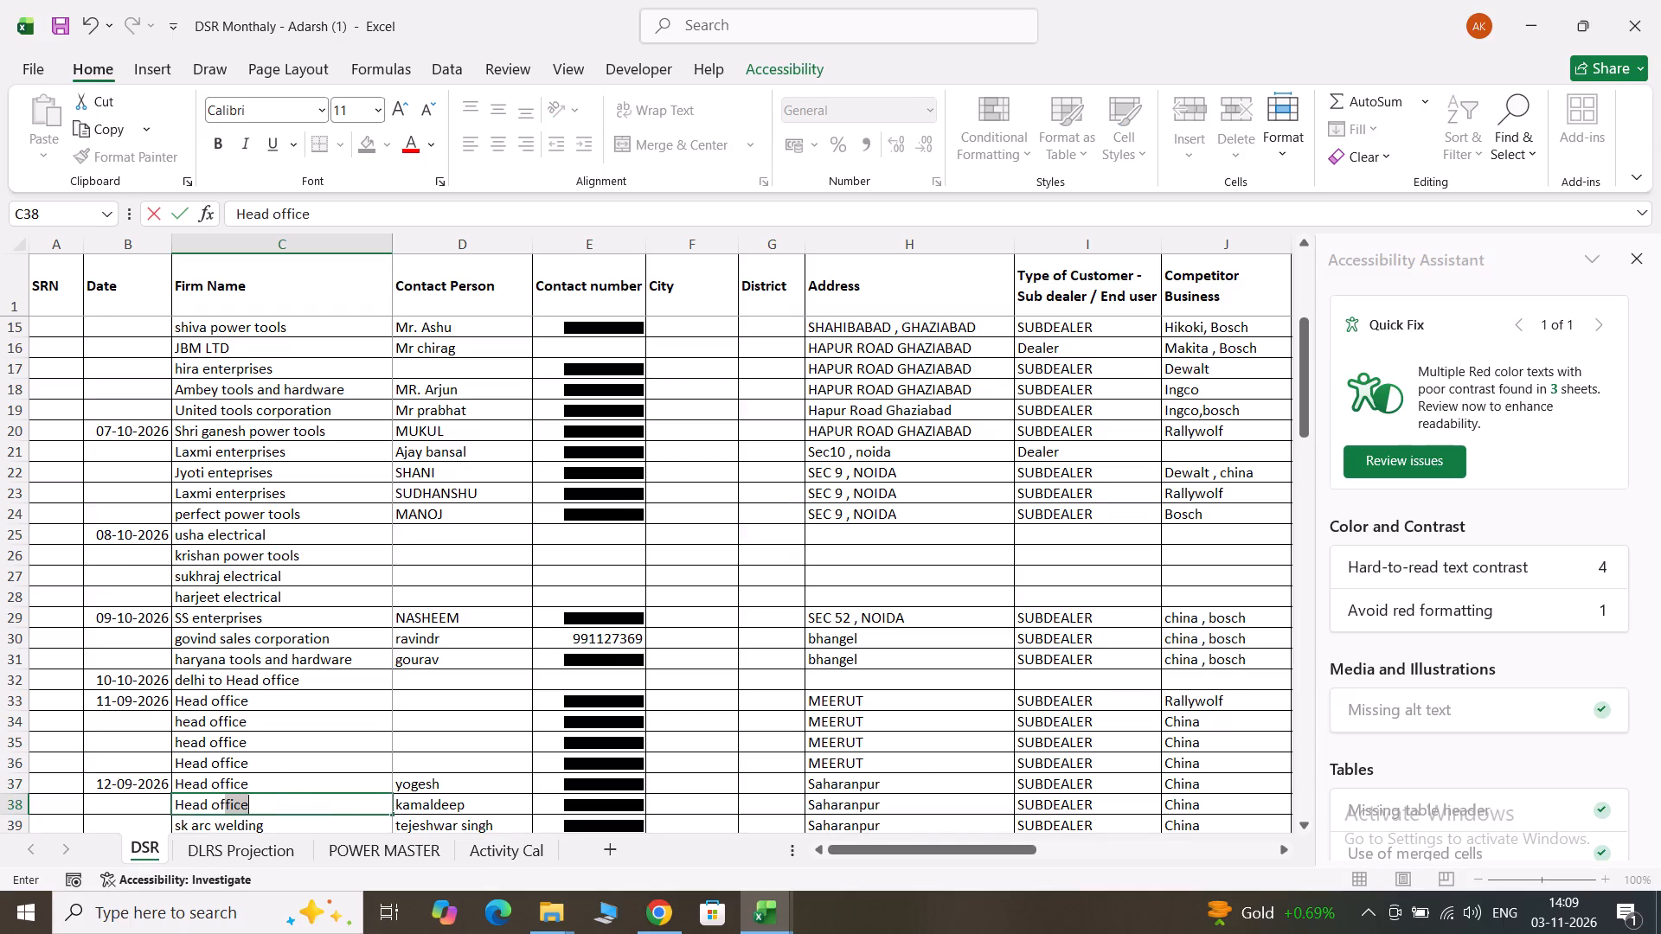
text(fice)
key(Down)
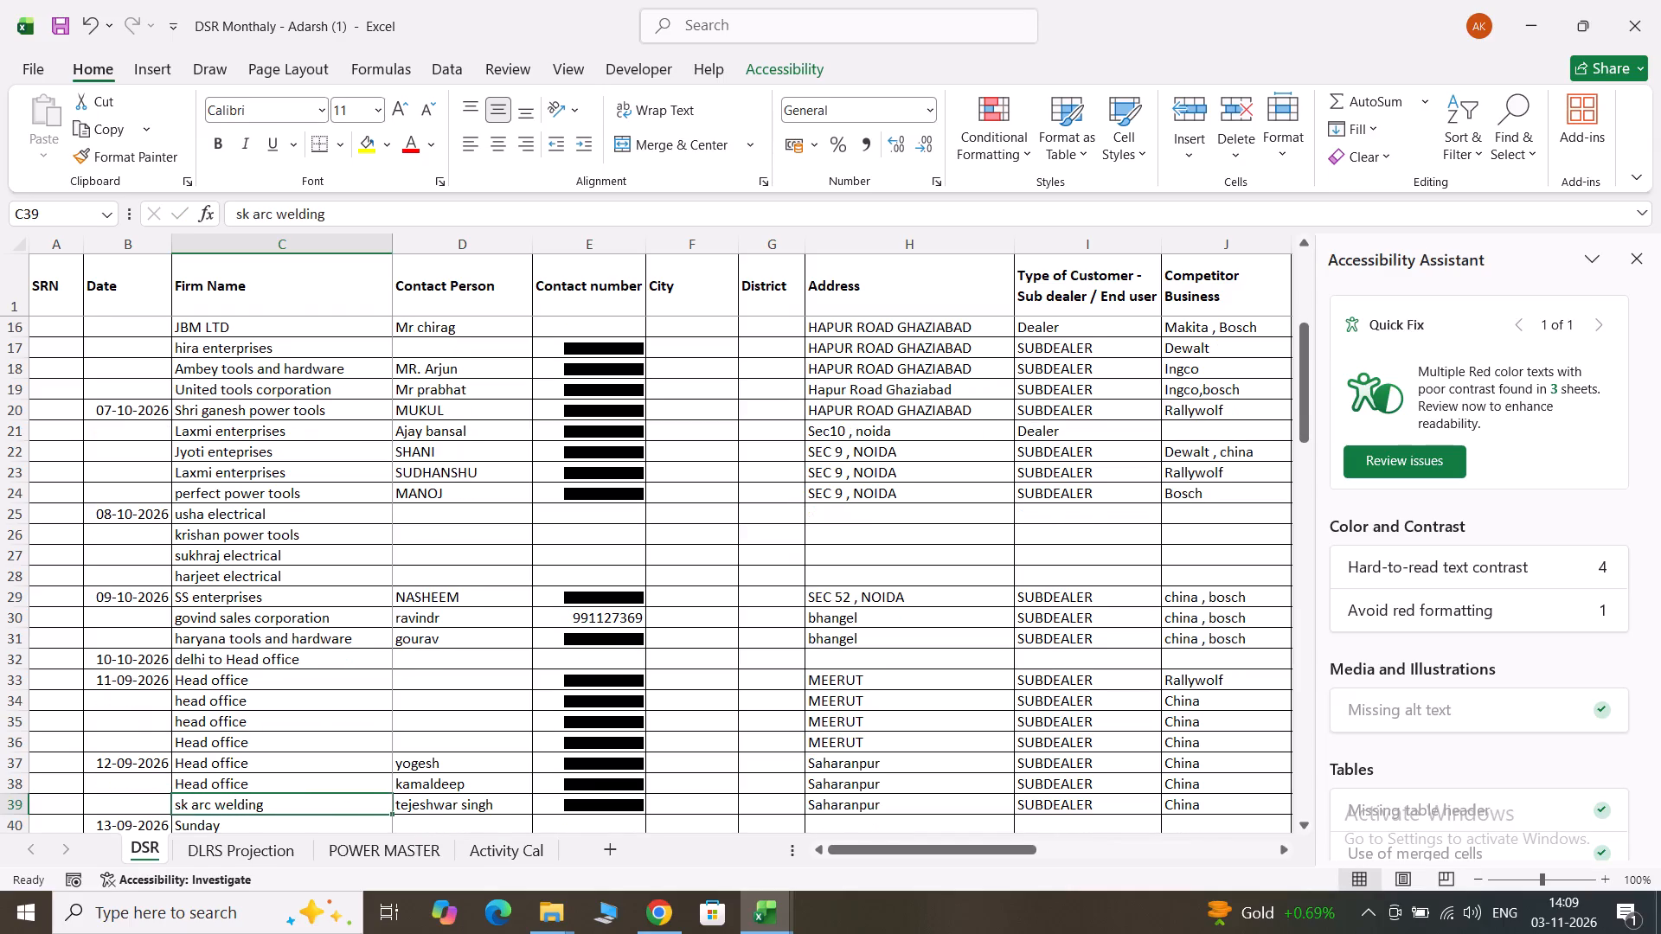
Switch to the EXPENSE FORMAT workbook and review the vehicle log destinations from 10-10-2026 to 21-10-2026.
key(alt+Tab)
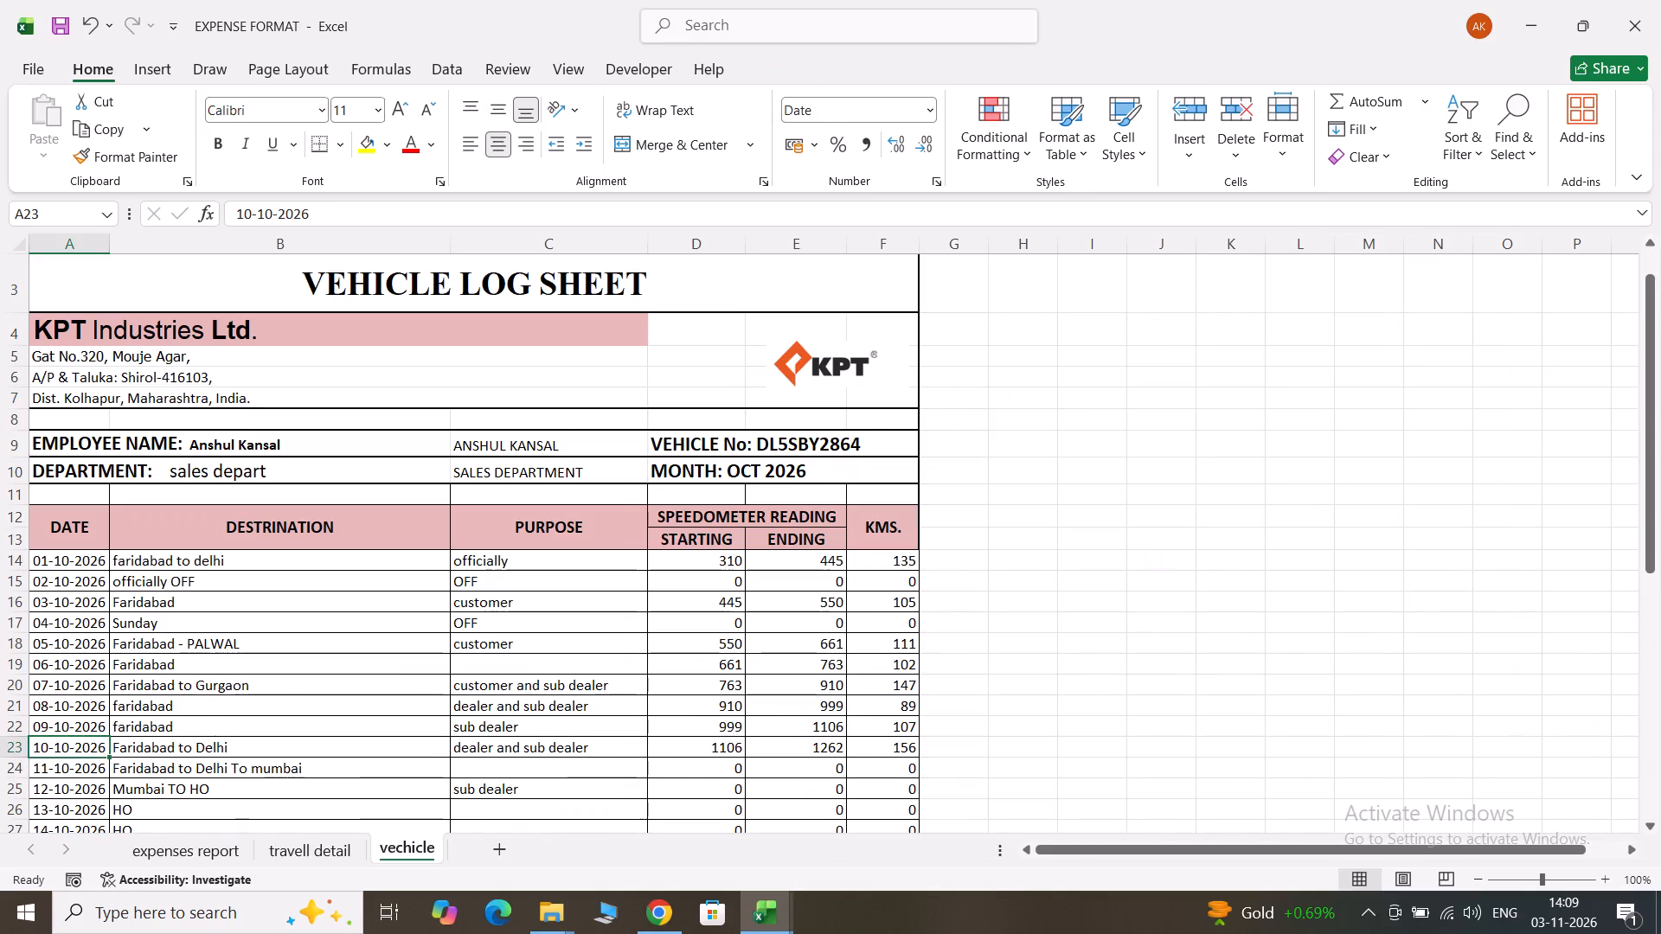
key(Down)
key(Down)
key(Down)
key(Down)
key(Down)
key(Down)
key(Down)
key(Down)
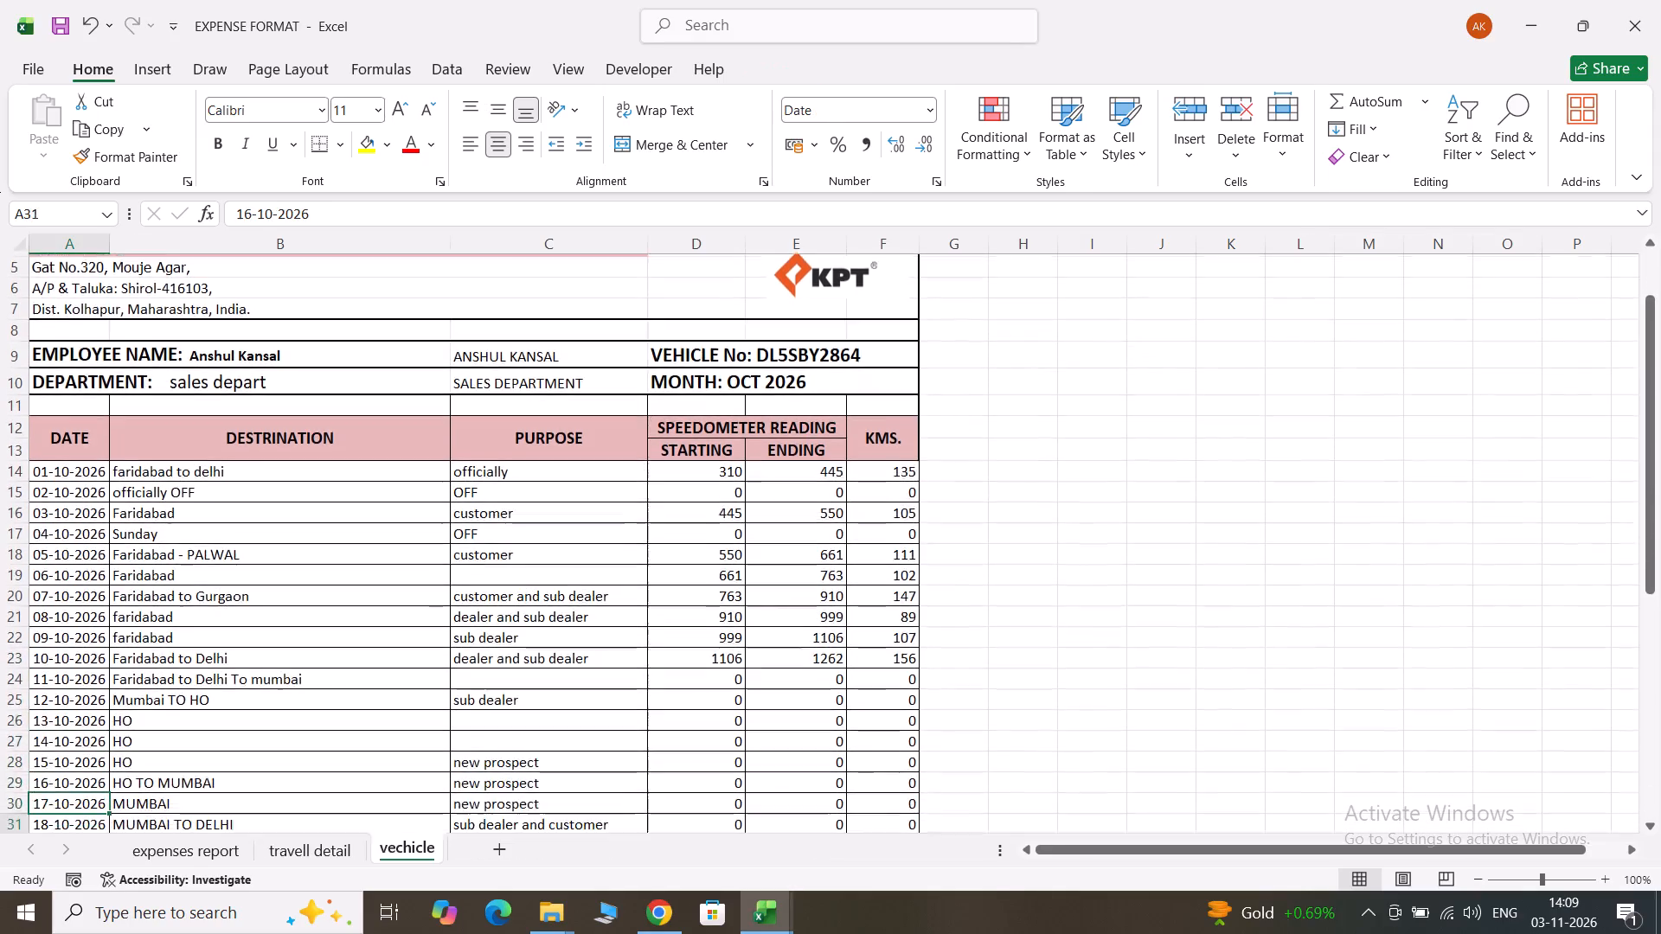
key(Down)
key(Down)
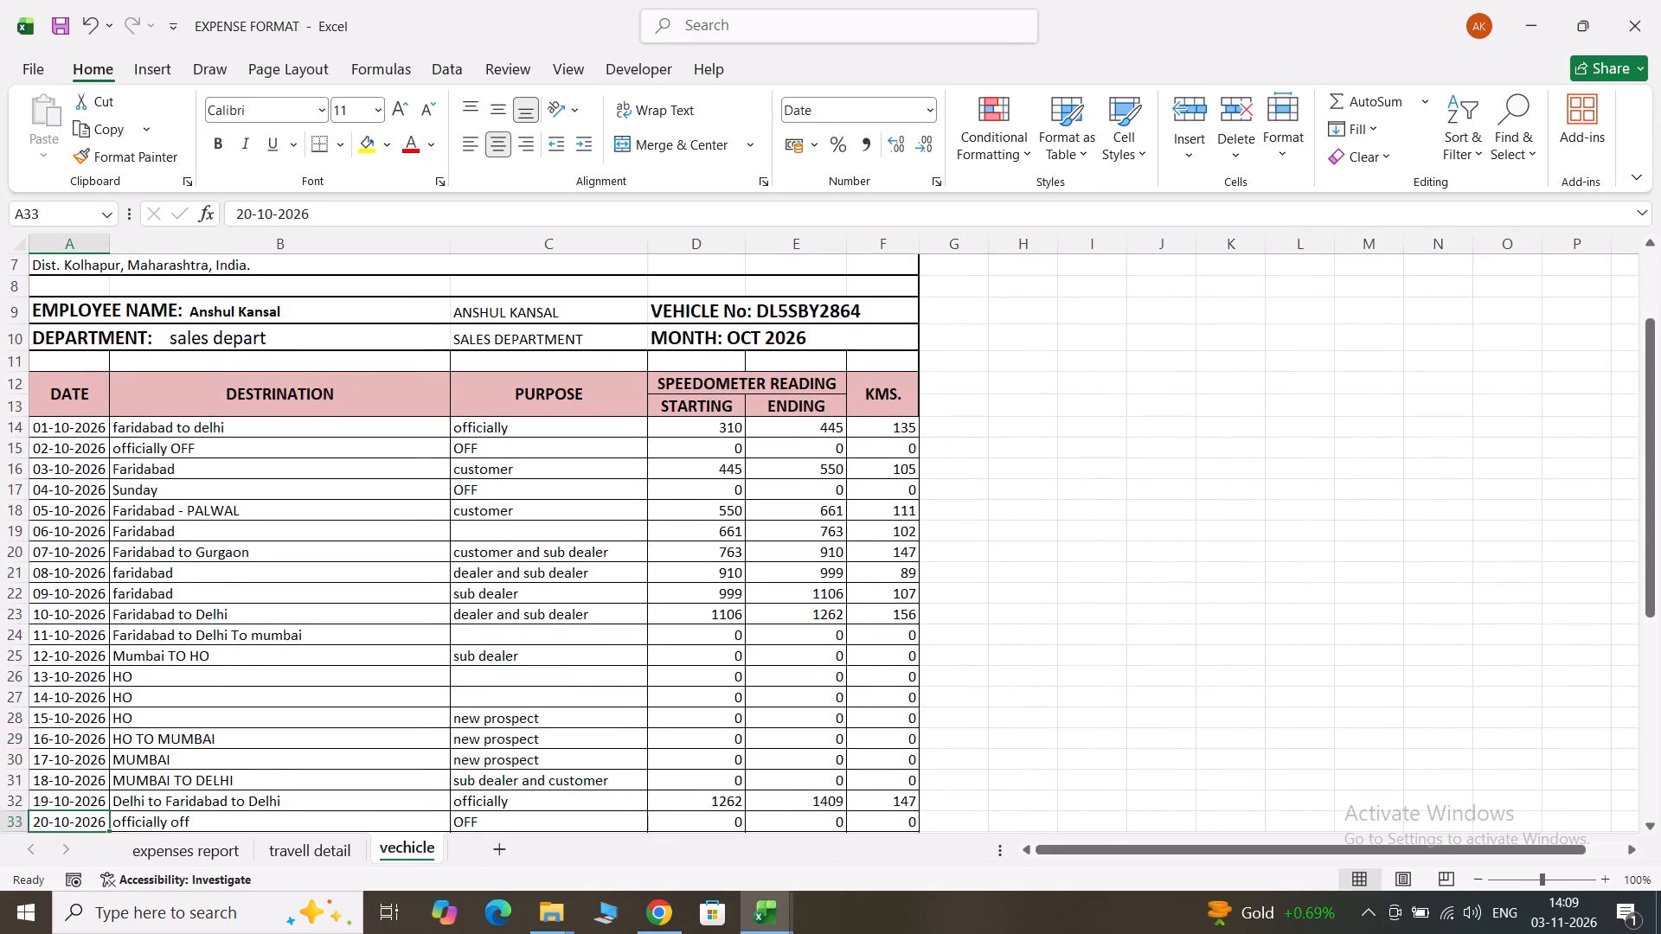
key(Down)
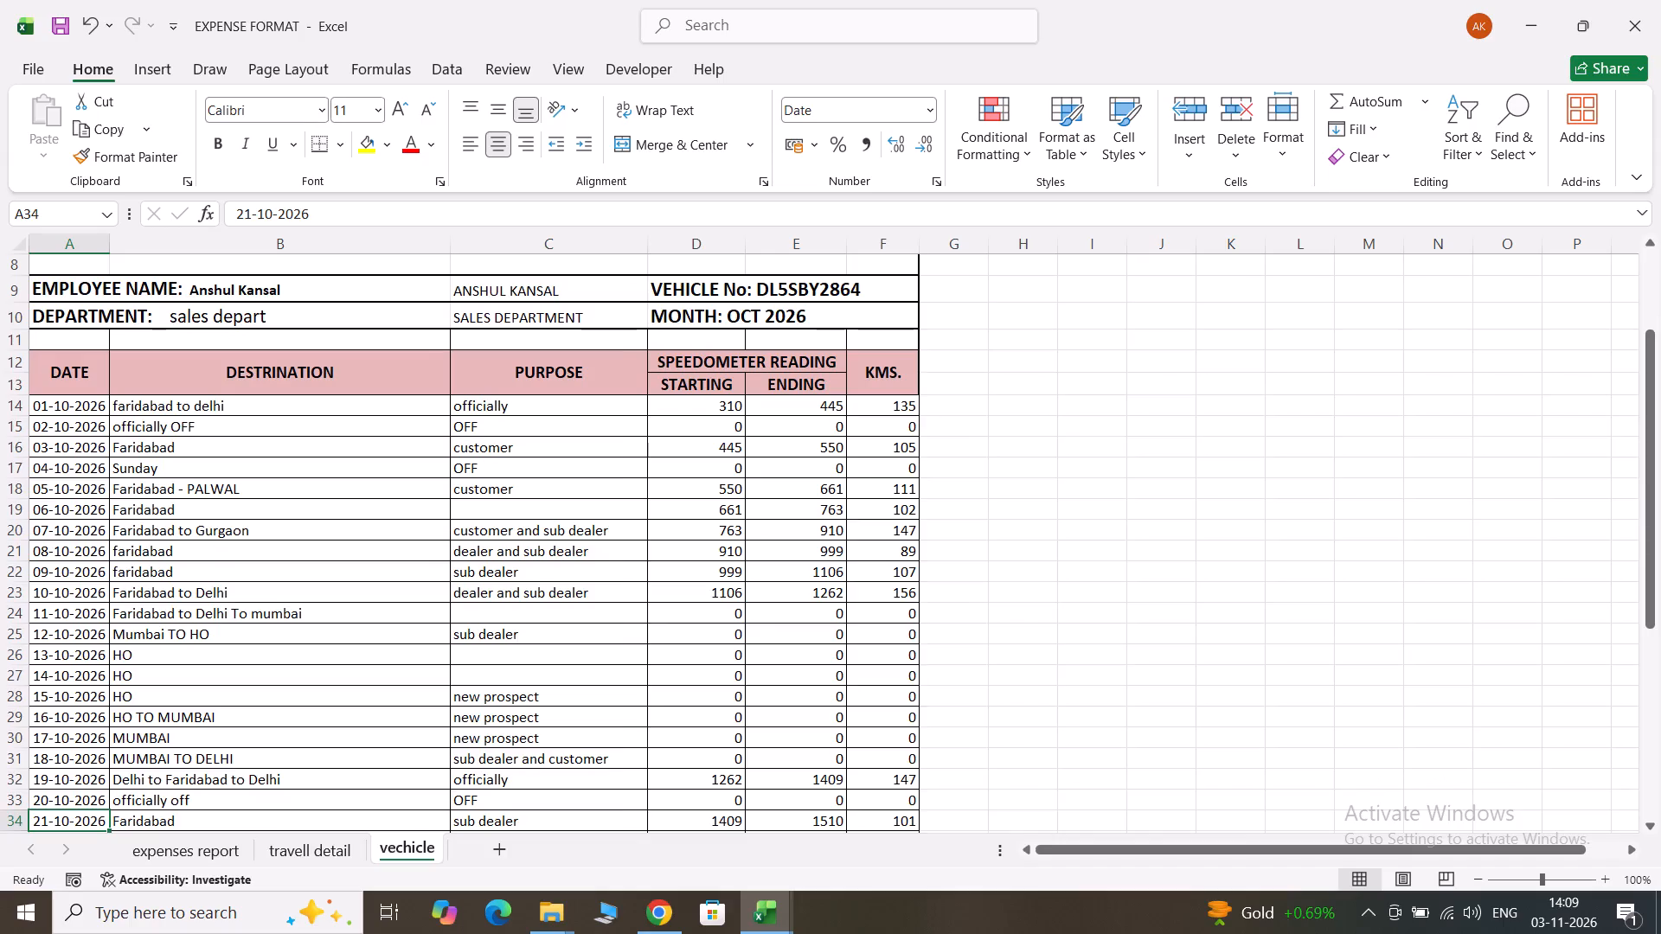
Return to the DSR Monthaly workbook and fill the date series from rows 32 and 33 down to row 38.
key(alt+Tab)
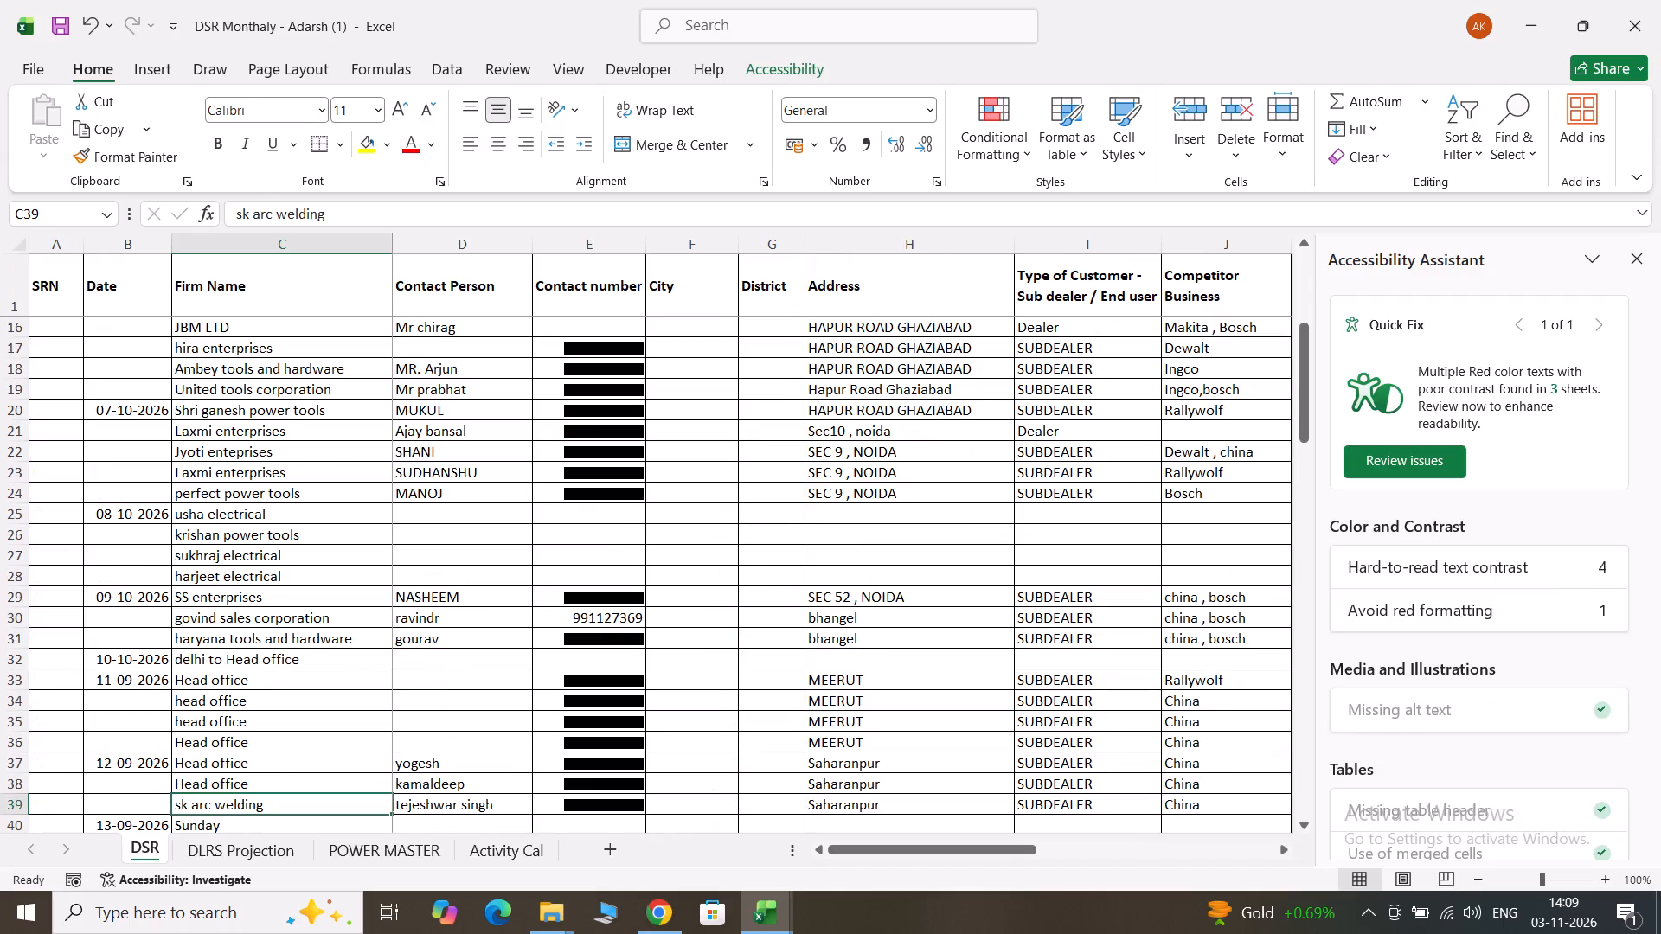
key(Up)
key(Up)
key(Up)
key(Up)
key(Up)
key(Up)
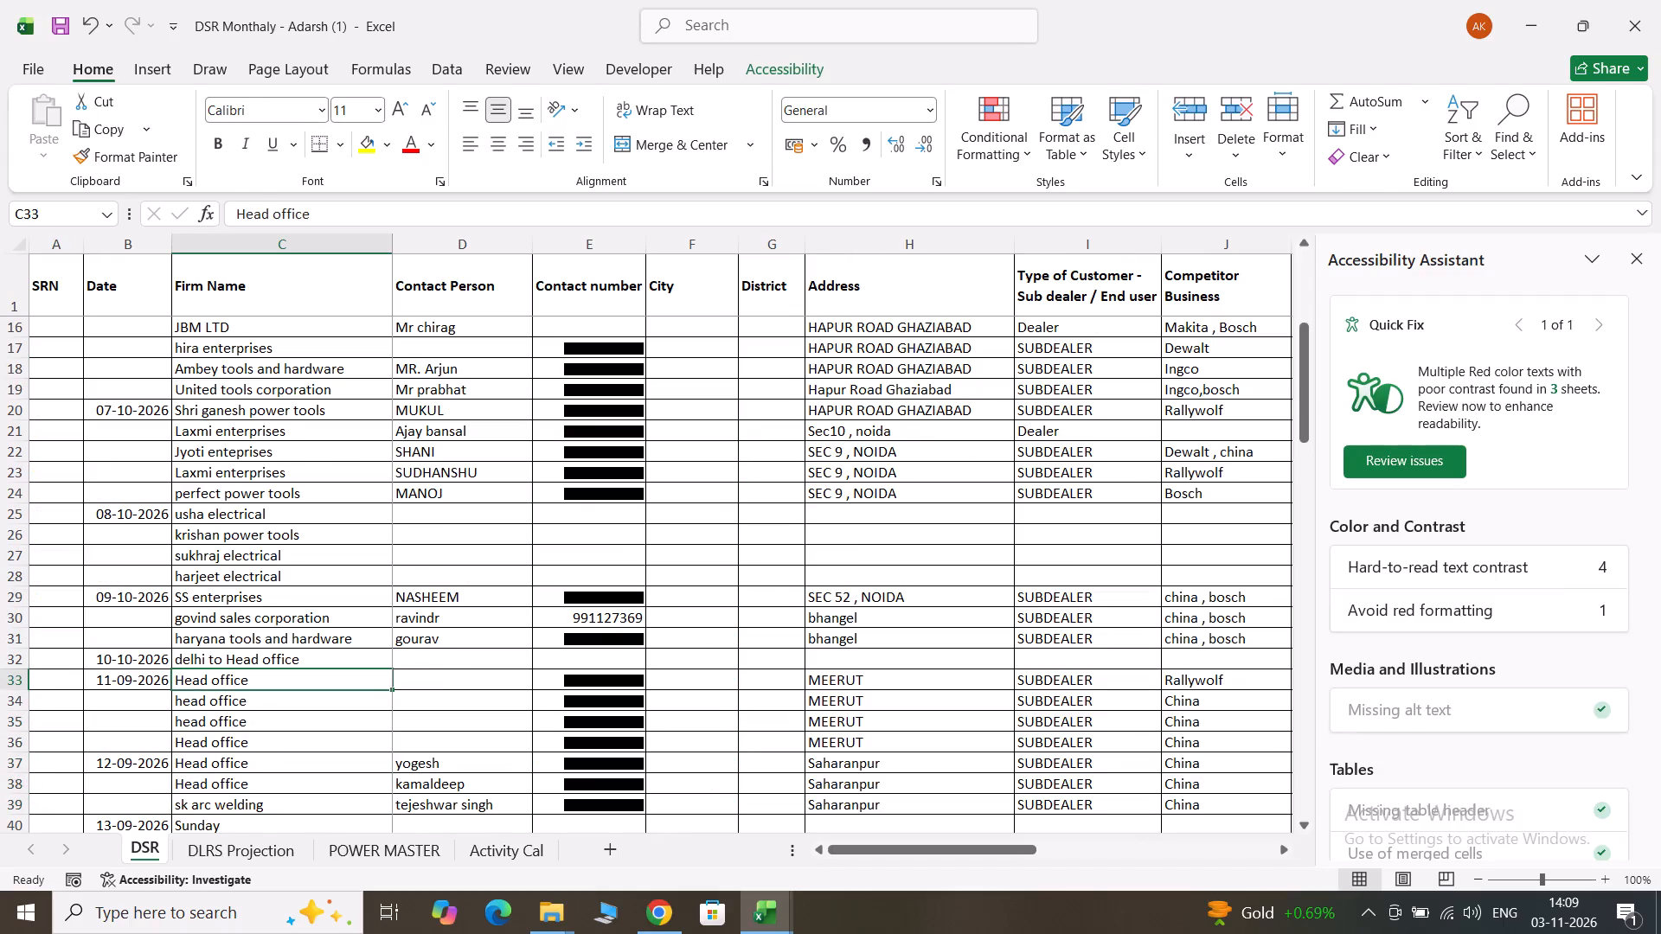
click(155, 661)
key(shift+Down)
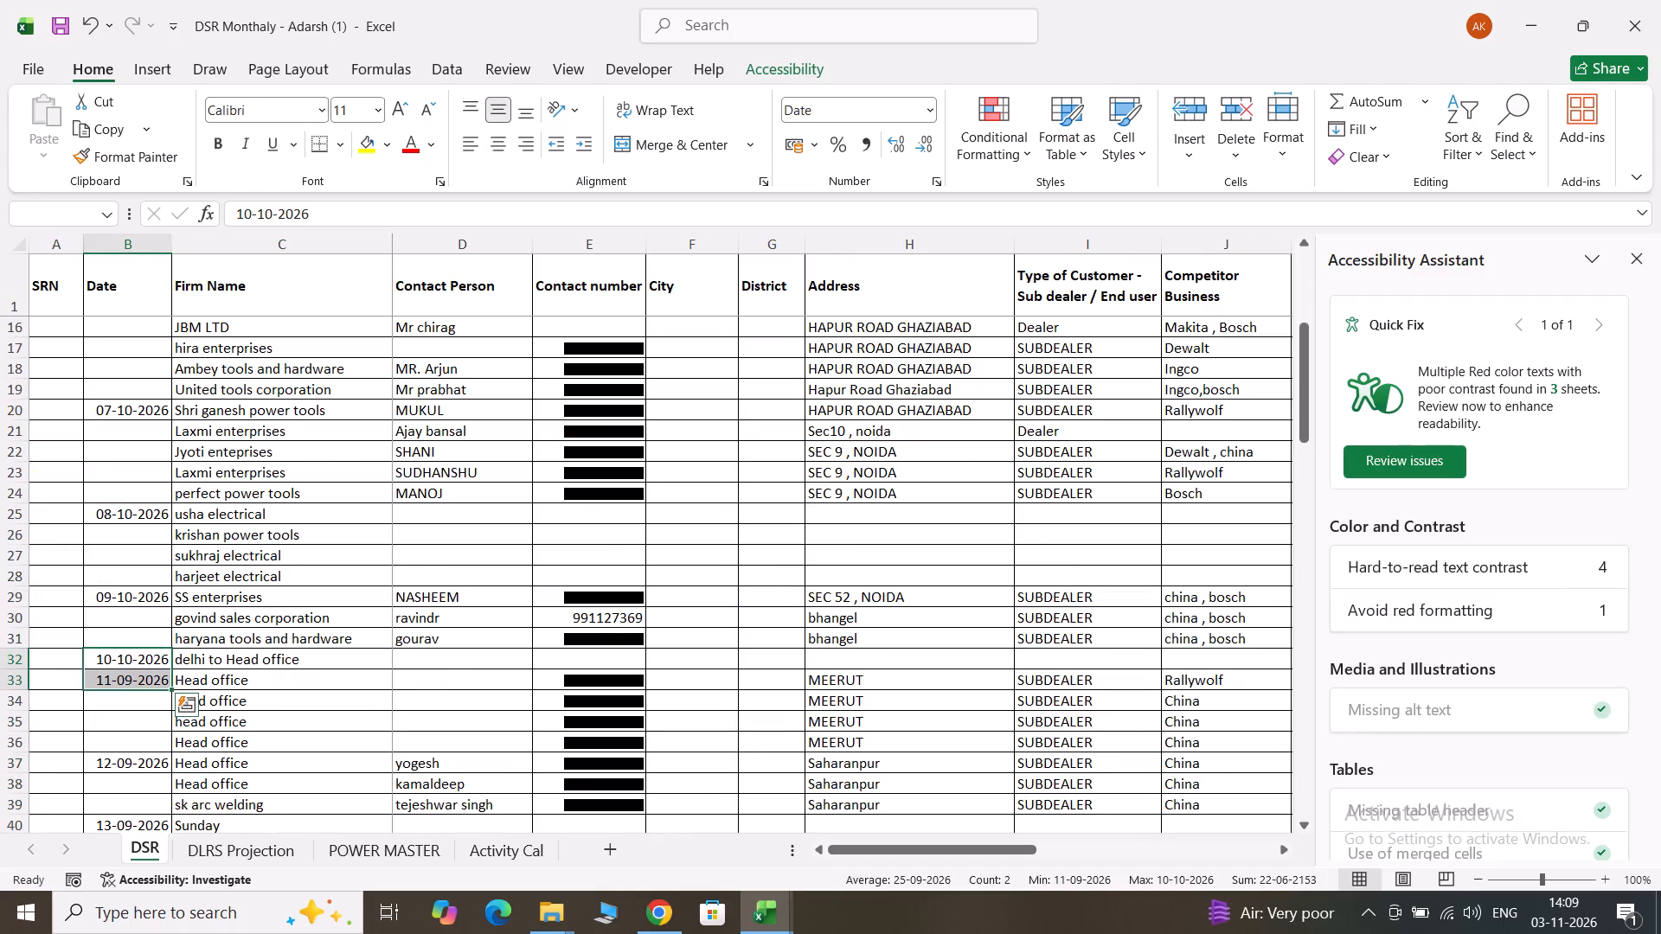
drag(170, 684, 170, 687)
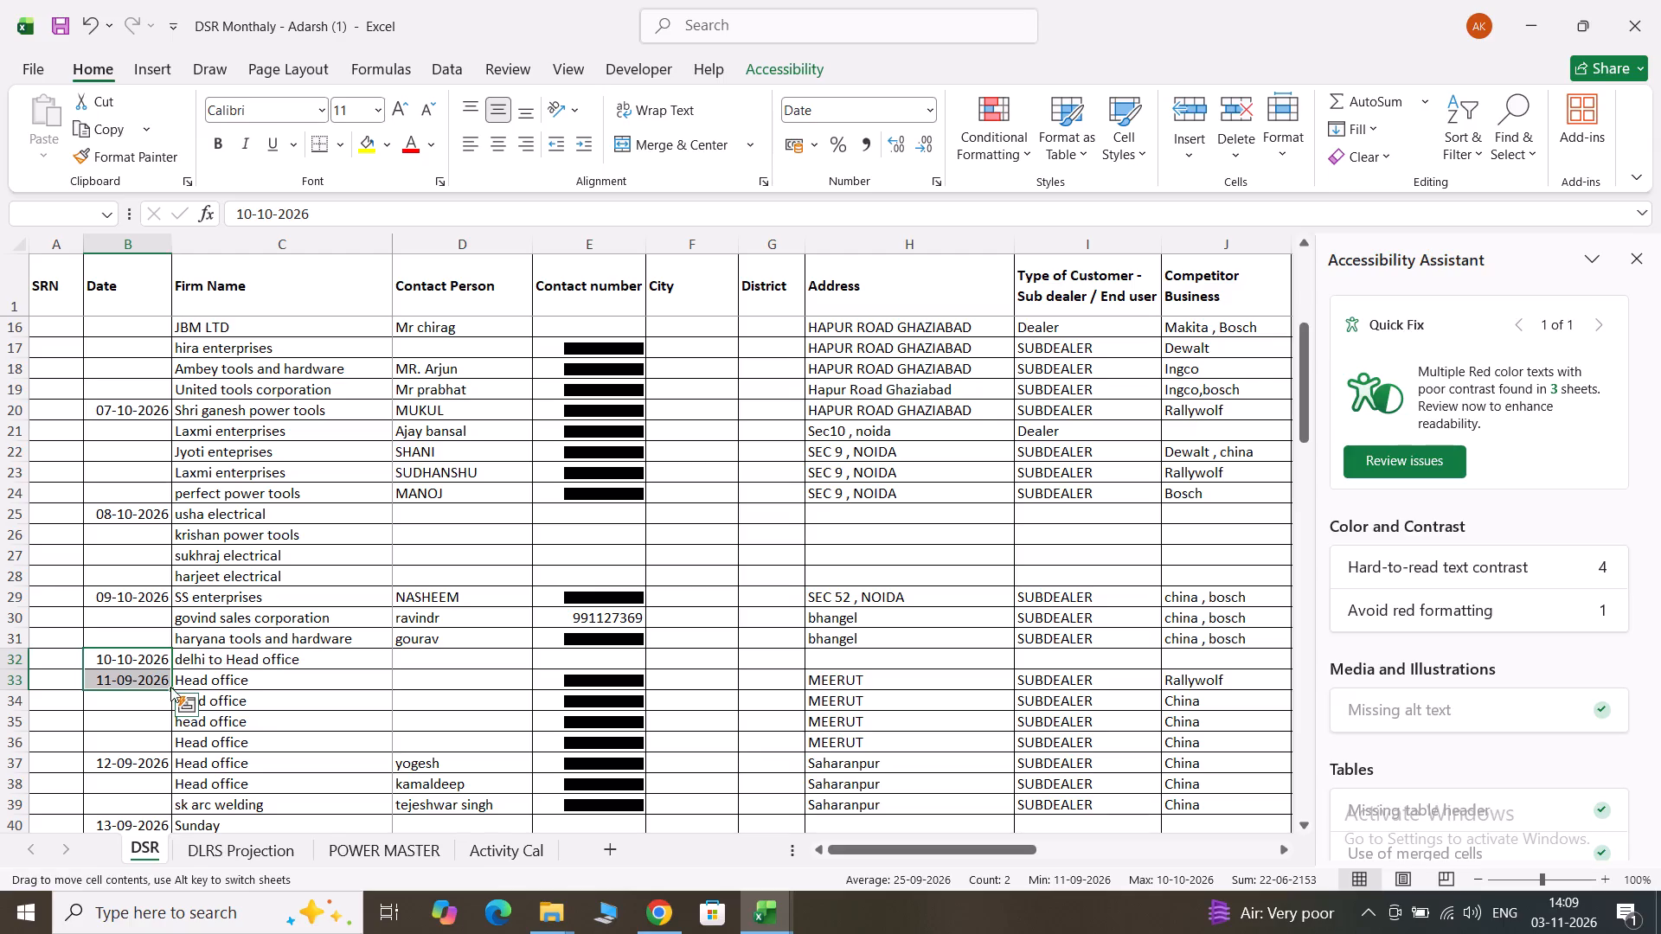
drag(170, 687, 163, 672)
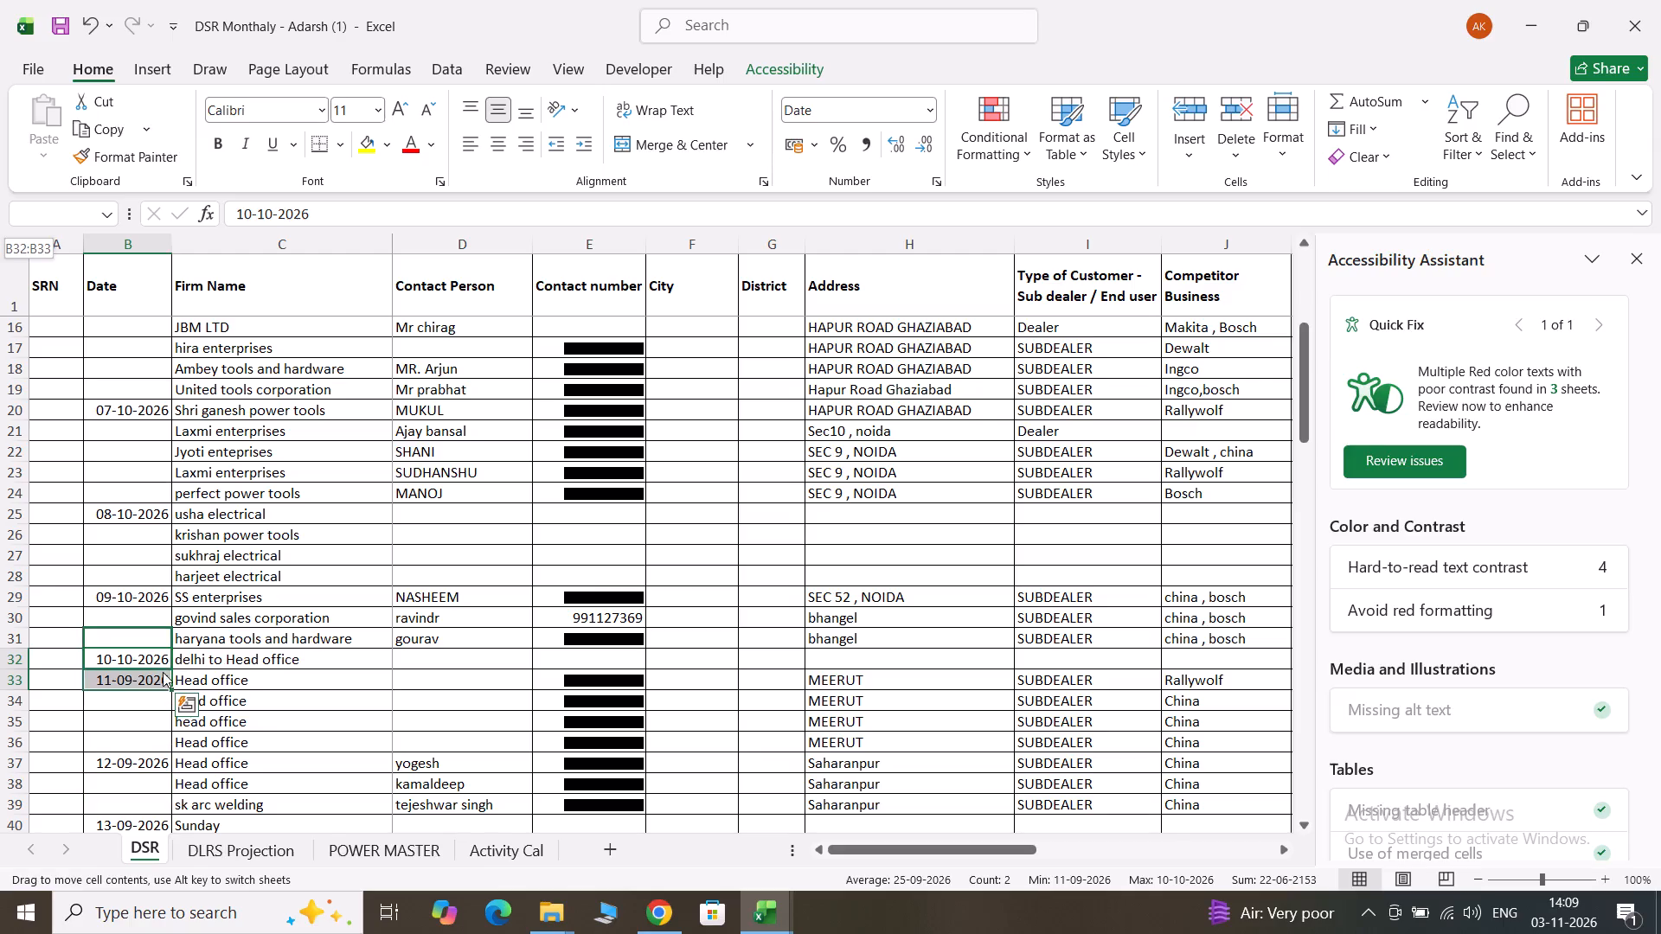
drag(163, 672, 163, 675)
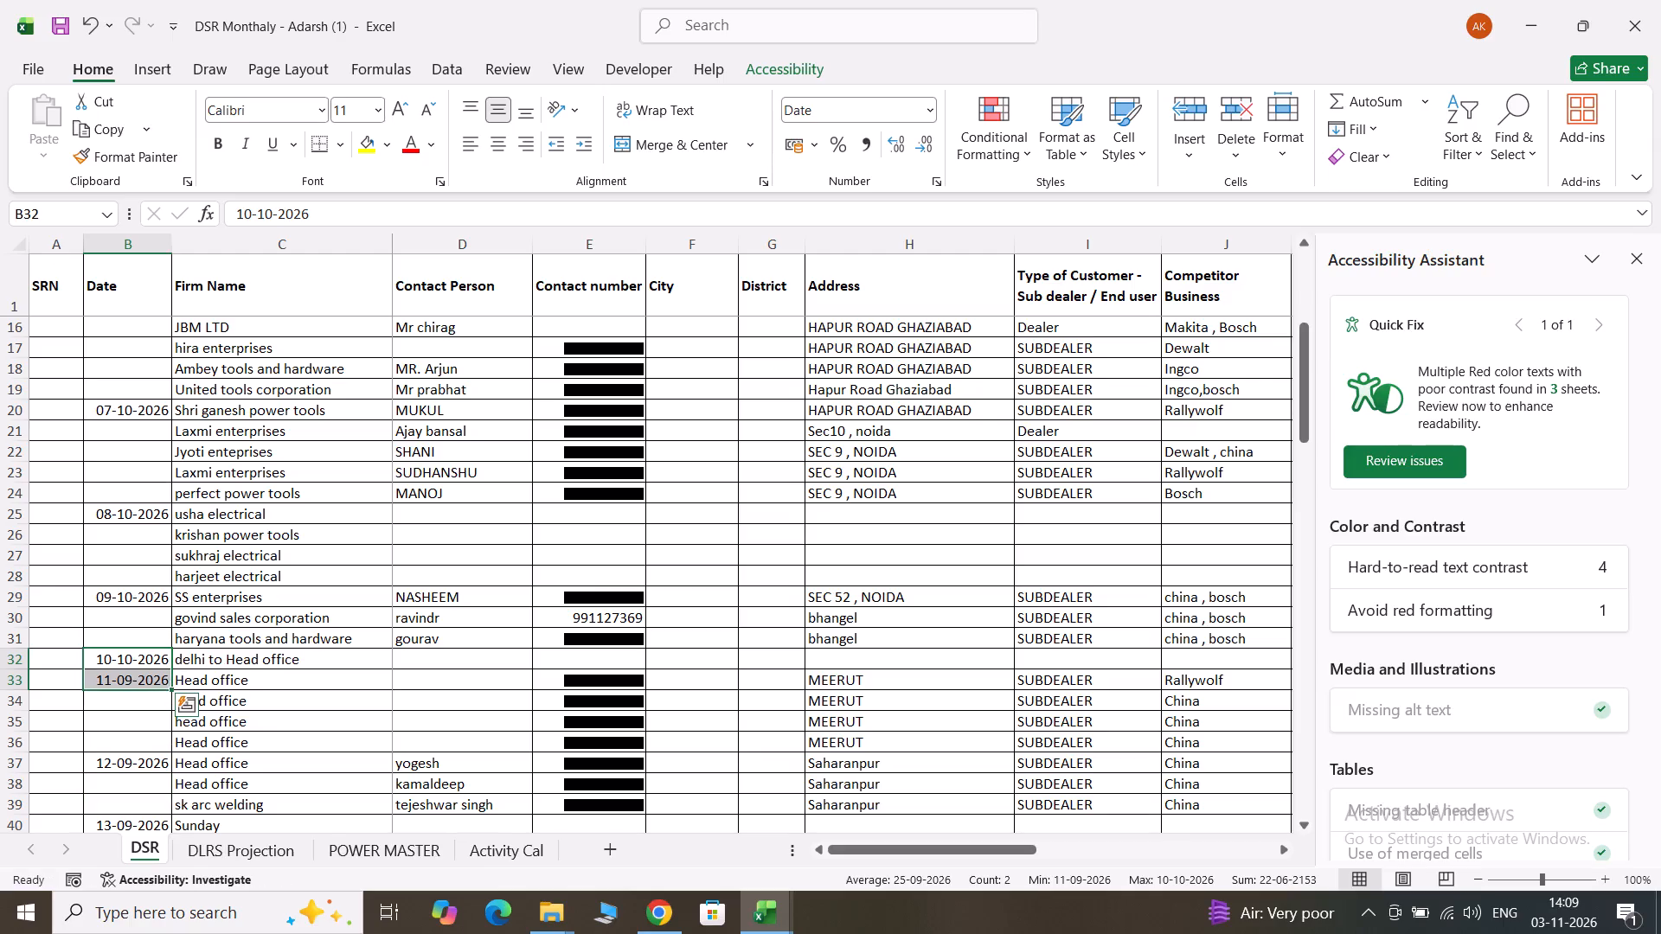
drag(170, 687, 170, 790)
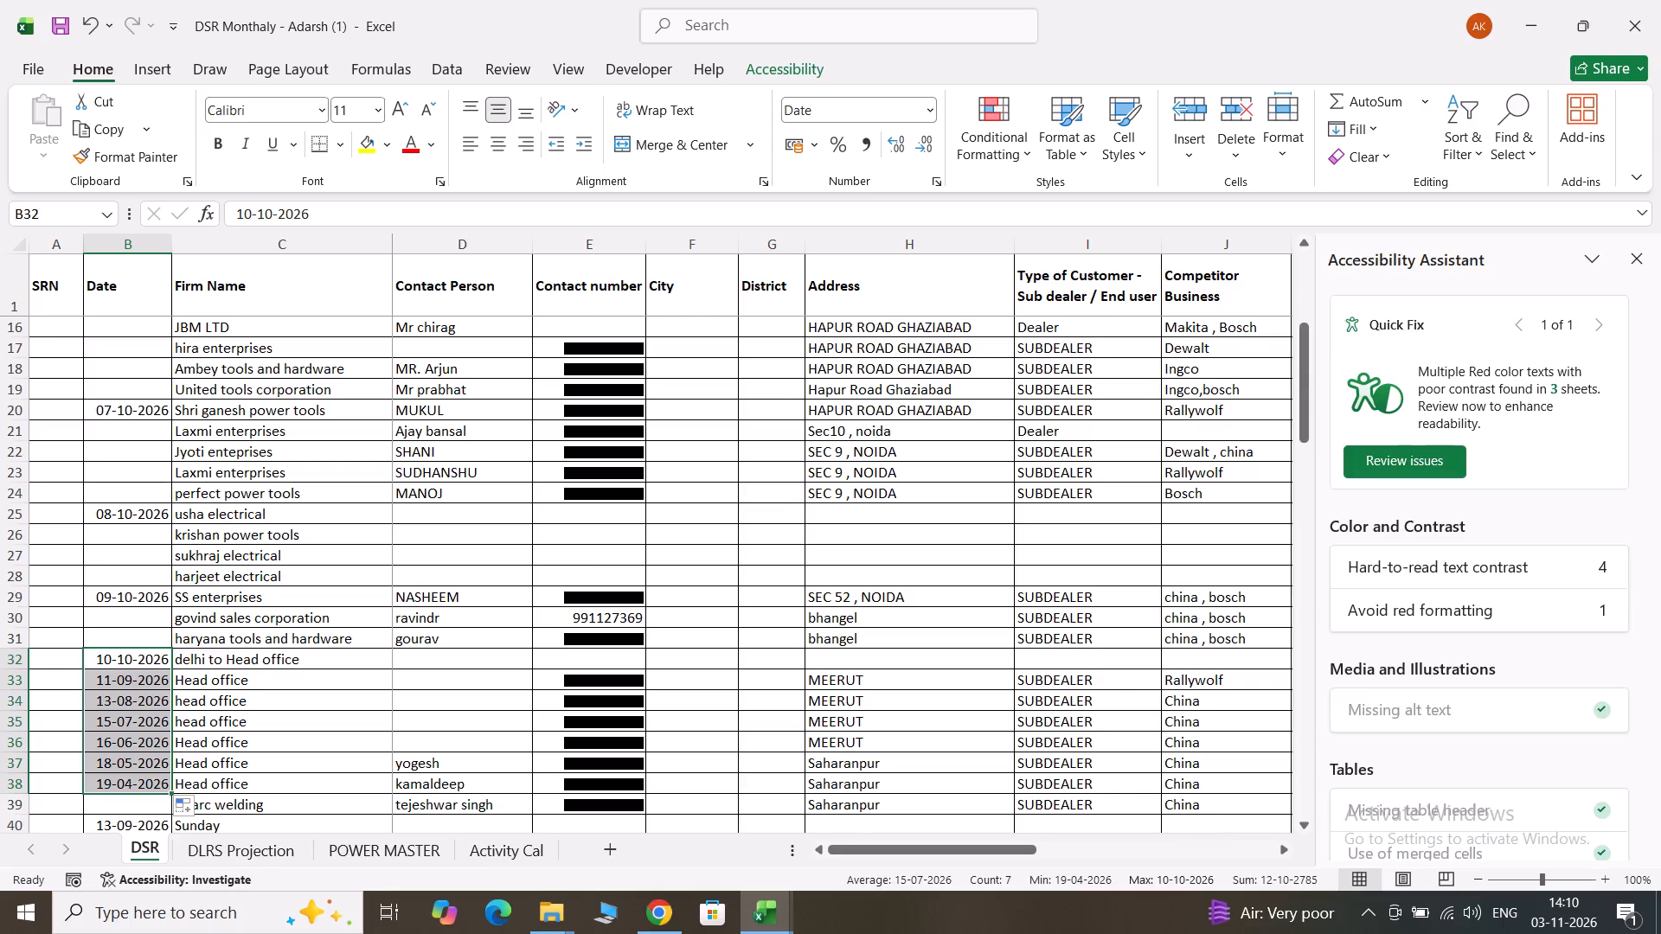
Replace the firm name sk arc welding in row 39 with officially off.
click(129, 804)
key(Right)
key(BackSpace)
text(offi)
key(BackSpace)
key(BackSpace)
key(BackSpace)
key(BackSpace)
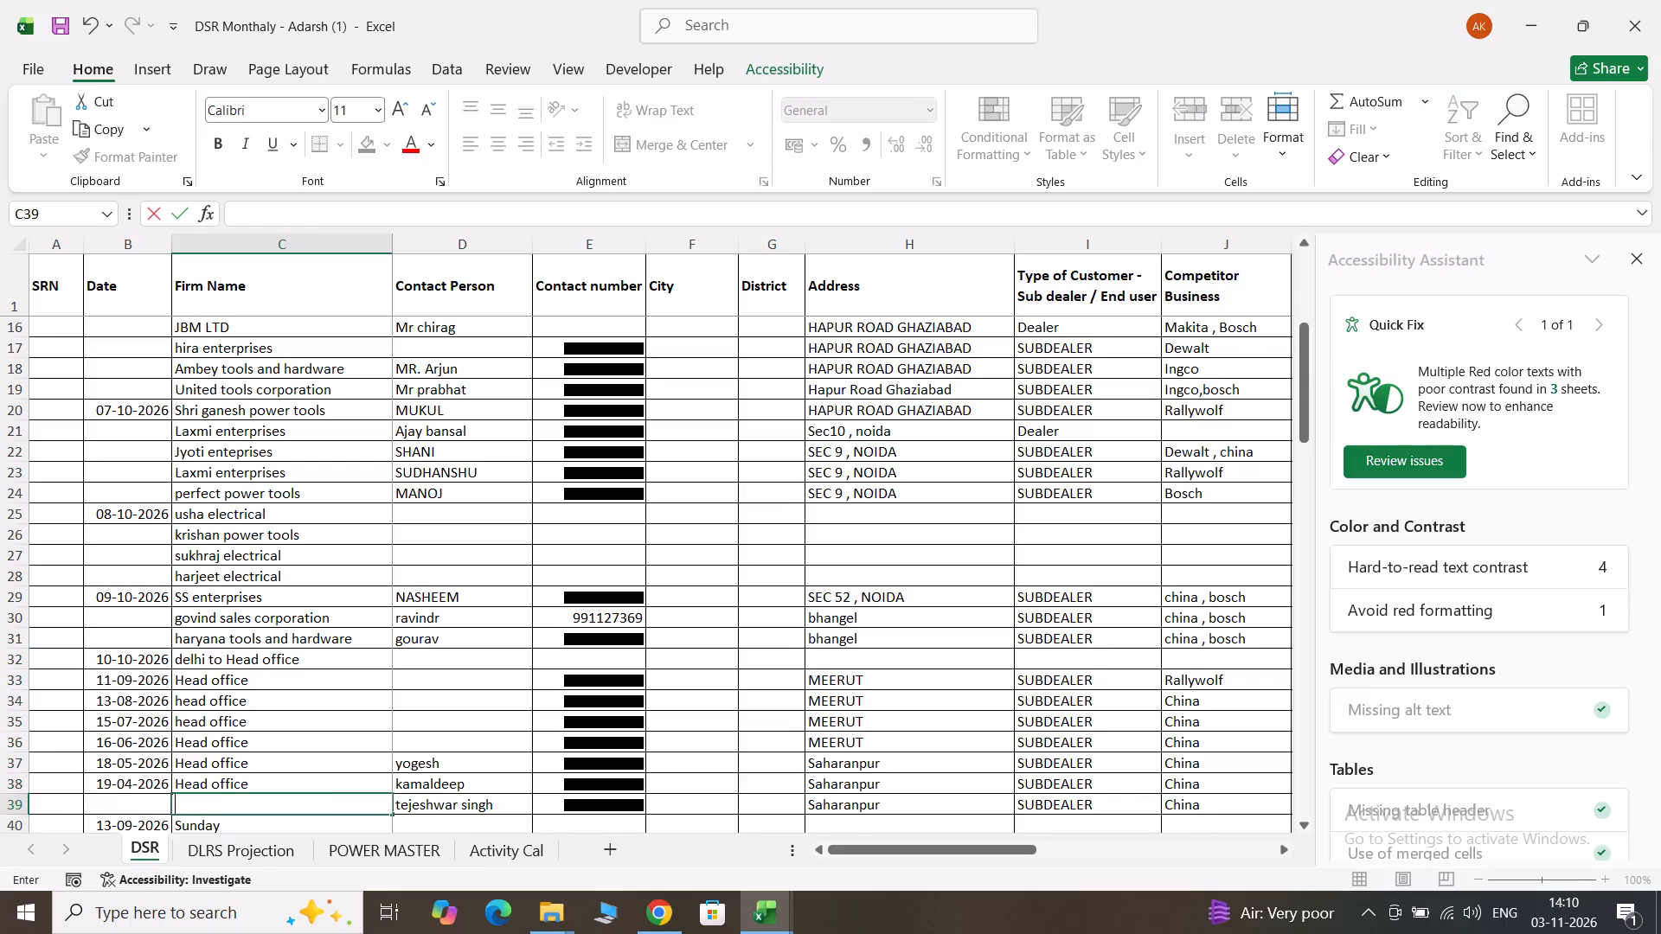
text(offica)
key(BackSpace)
text(ially off)
key(Left)
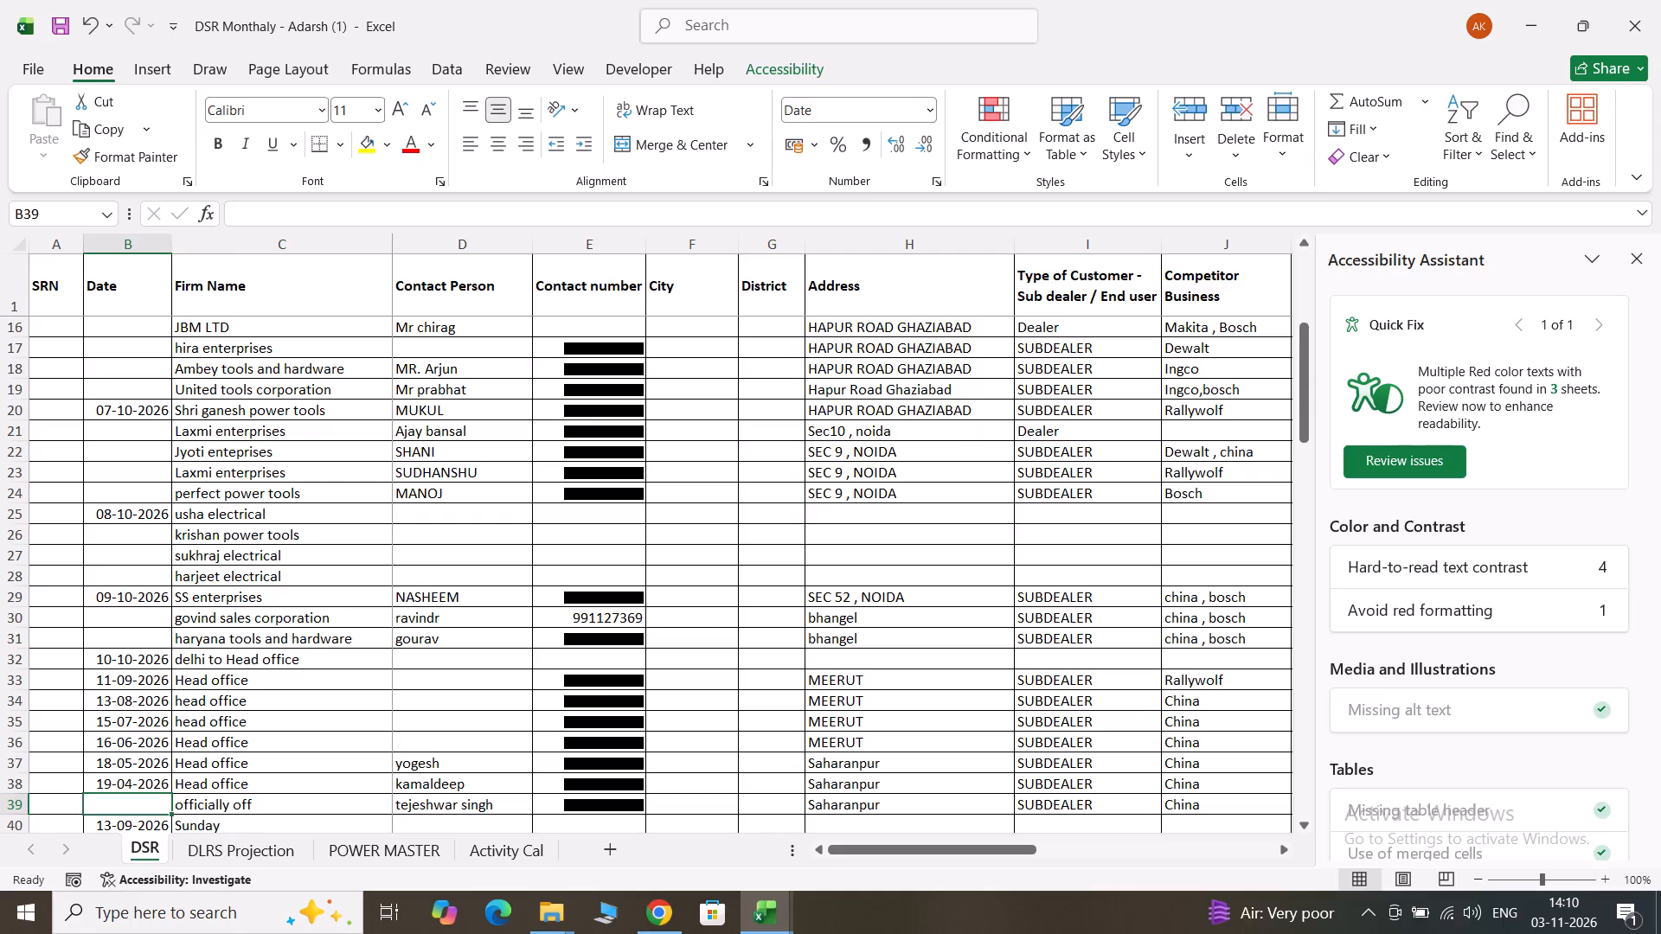
Enter the date 20-10-2026 for the officially off entry in row 39.
text(20-)
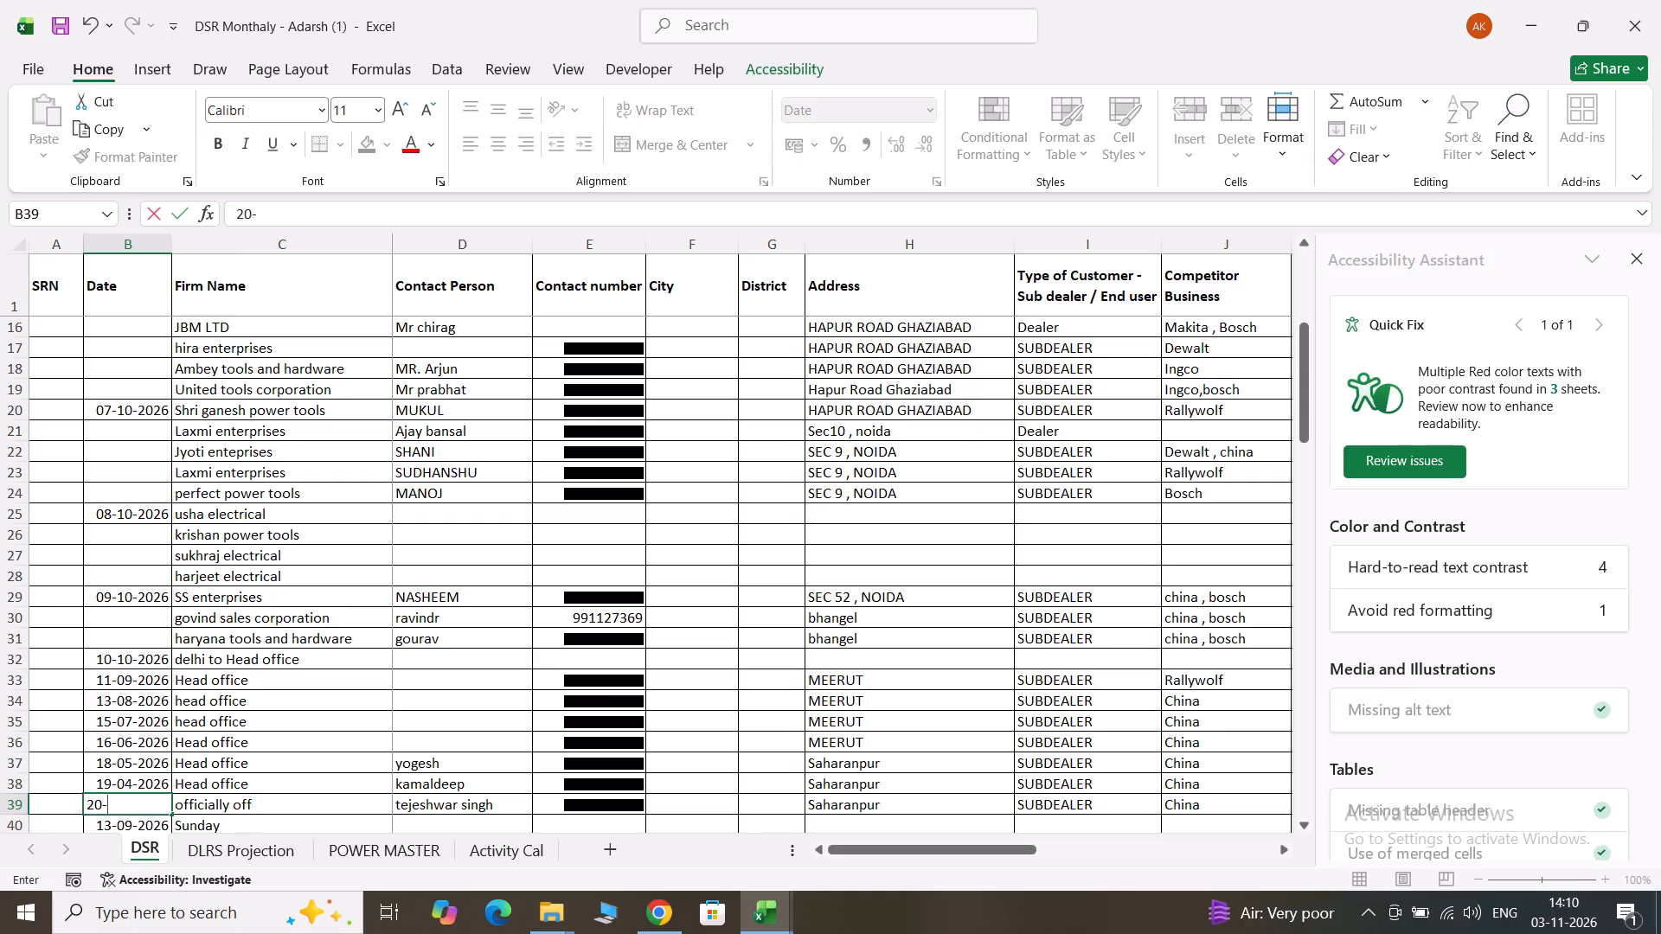
text(10-2026)
key(Down)
Correct the date of the first Head office entry in row 33 to 11-10-2026.
key(Up)
key(Up)
key(Up)
key(Up)
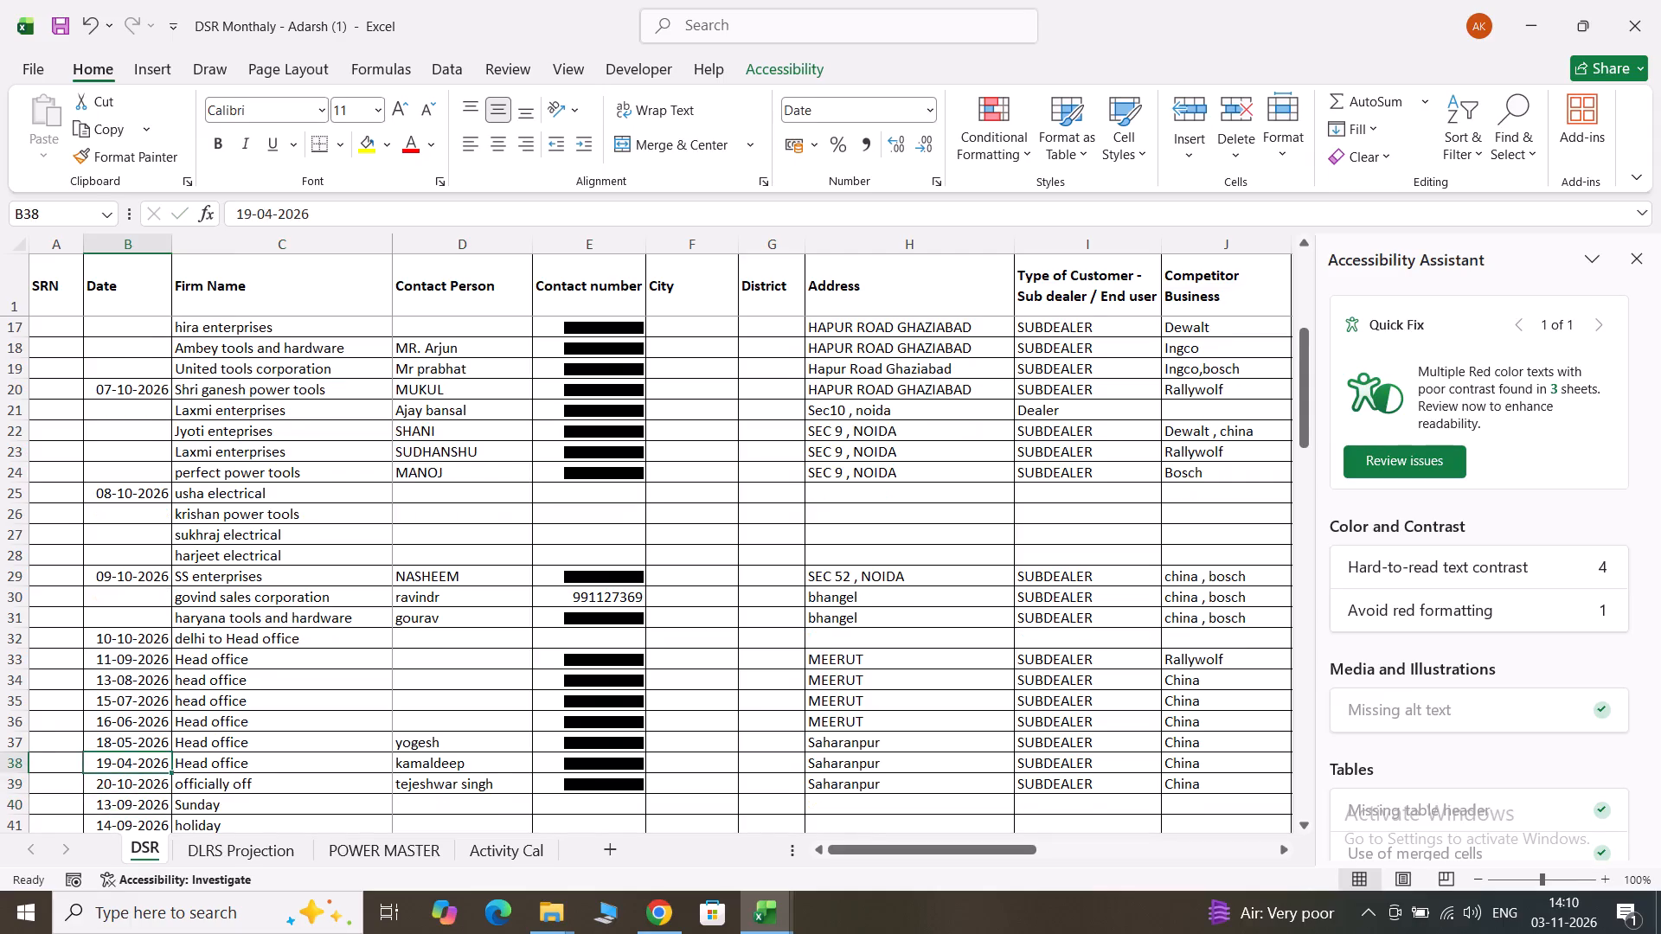
key(Up)
key(Up)
key(Up)
key(Up)
key(Down)
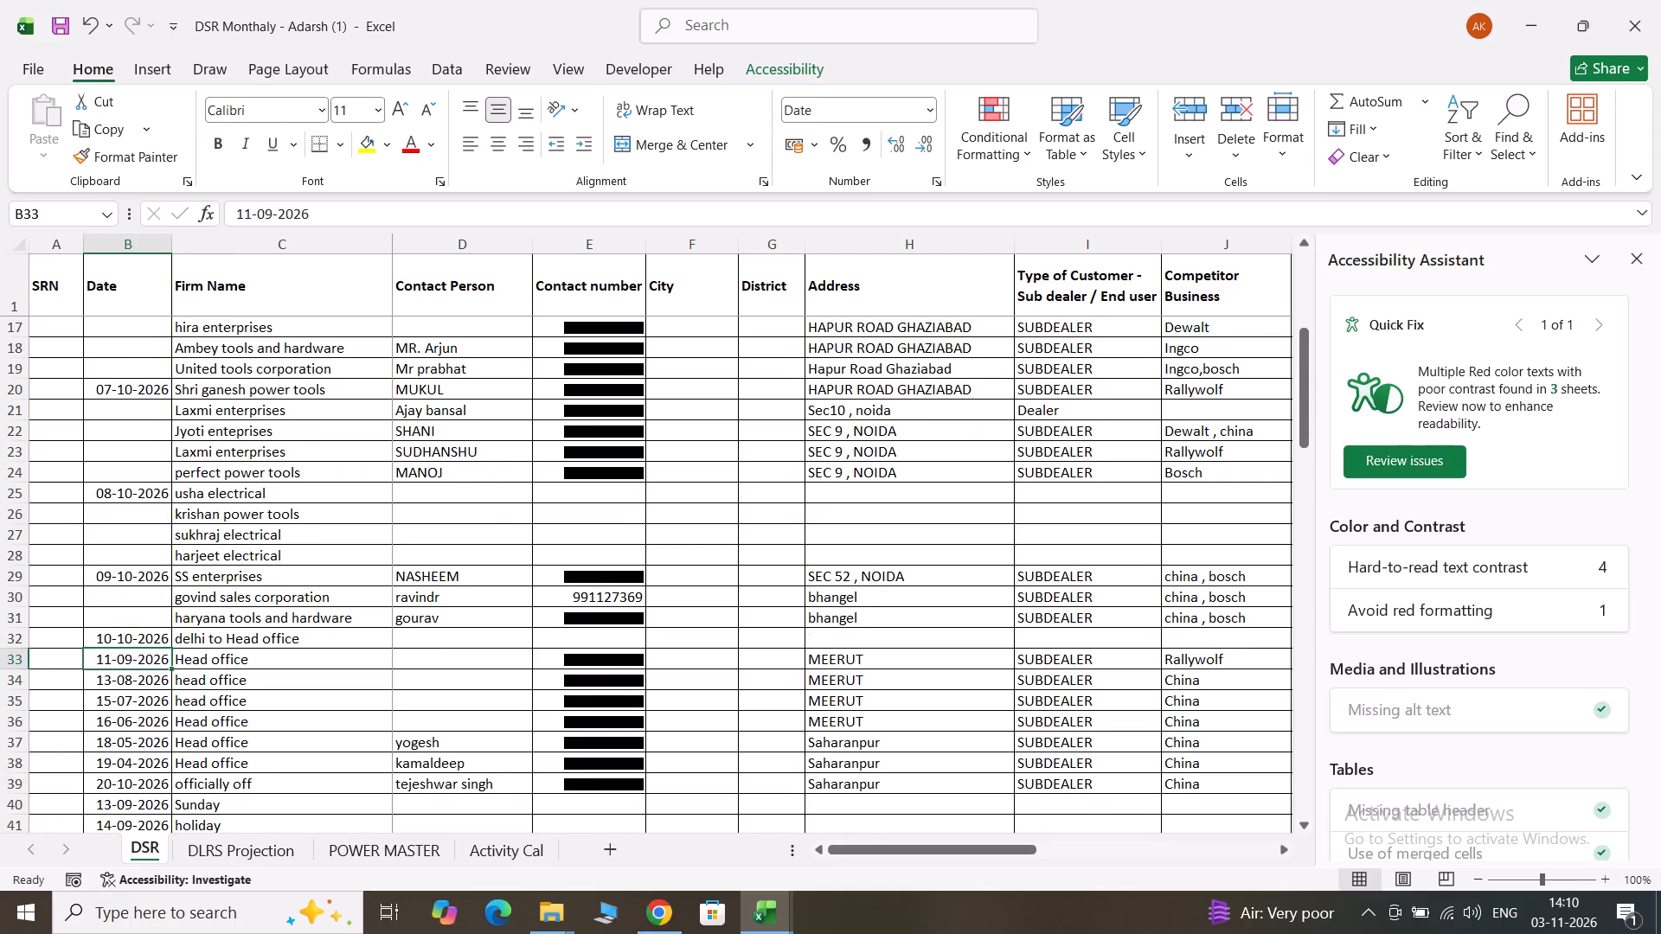
click(276, 210)
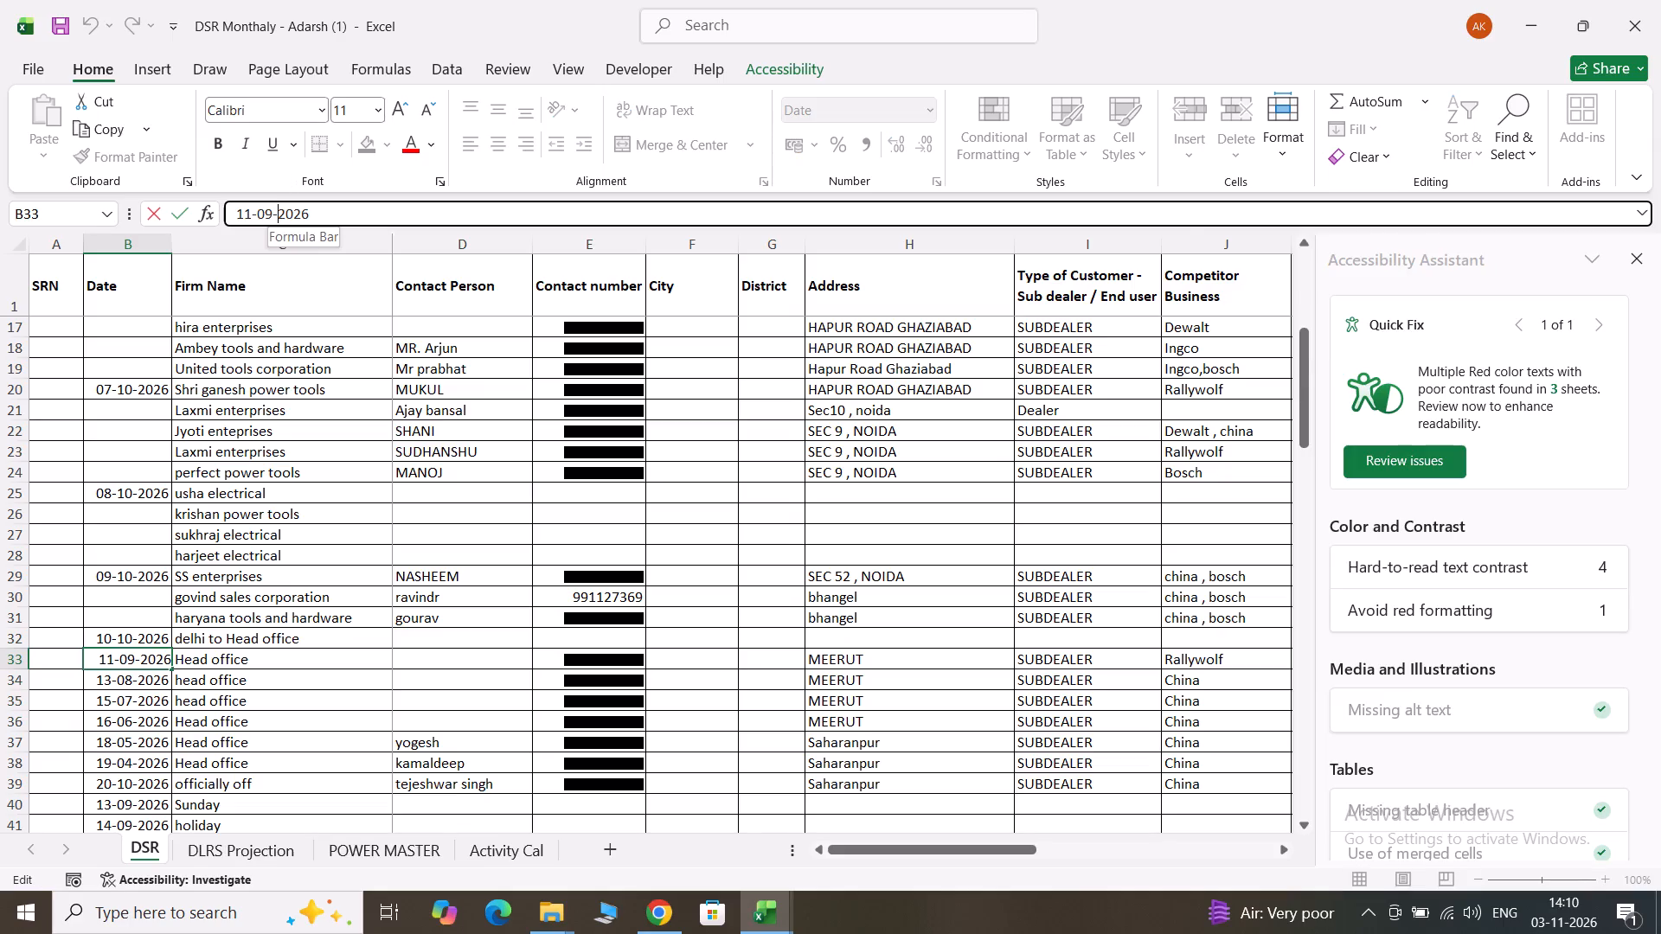
key(Left)
key(BackSpace)
key(BackSpace)
text(10)
click(231, 672)
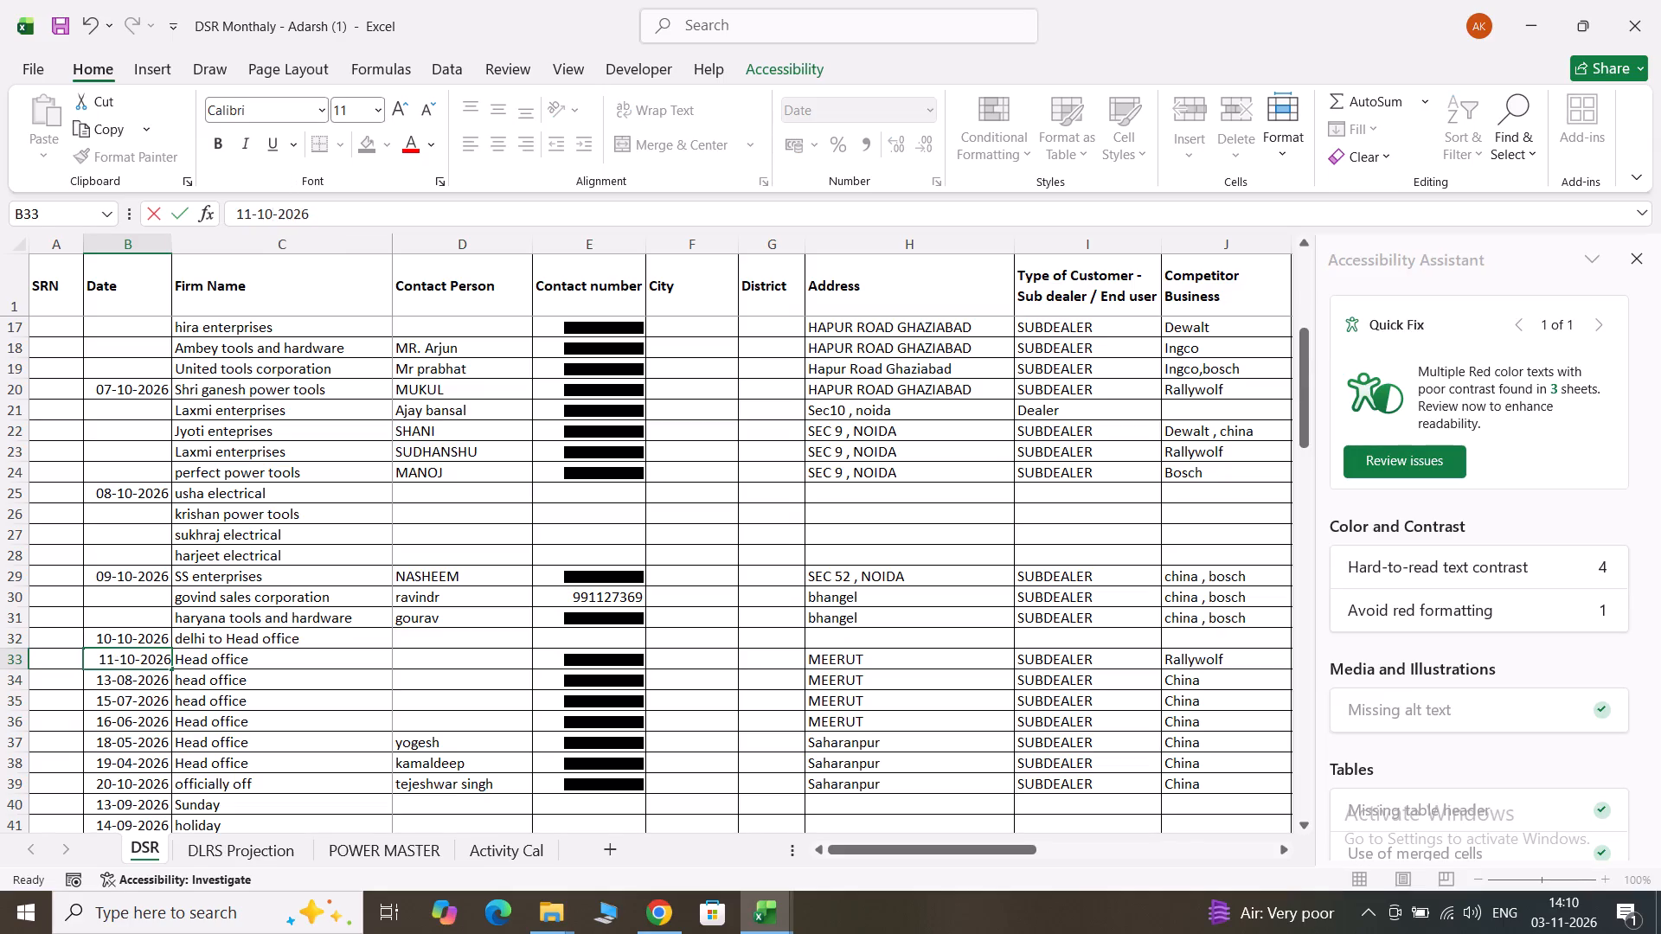
Fill the daily date series from rows 32 and 33 down to row 39, ending at 17-10-2026.
click(102, 638)
key(shift+Down)
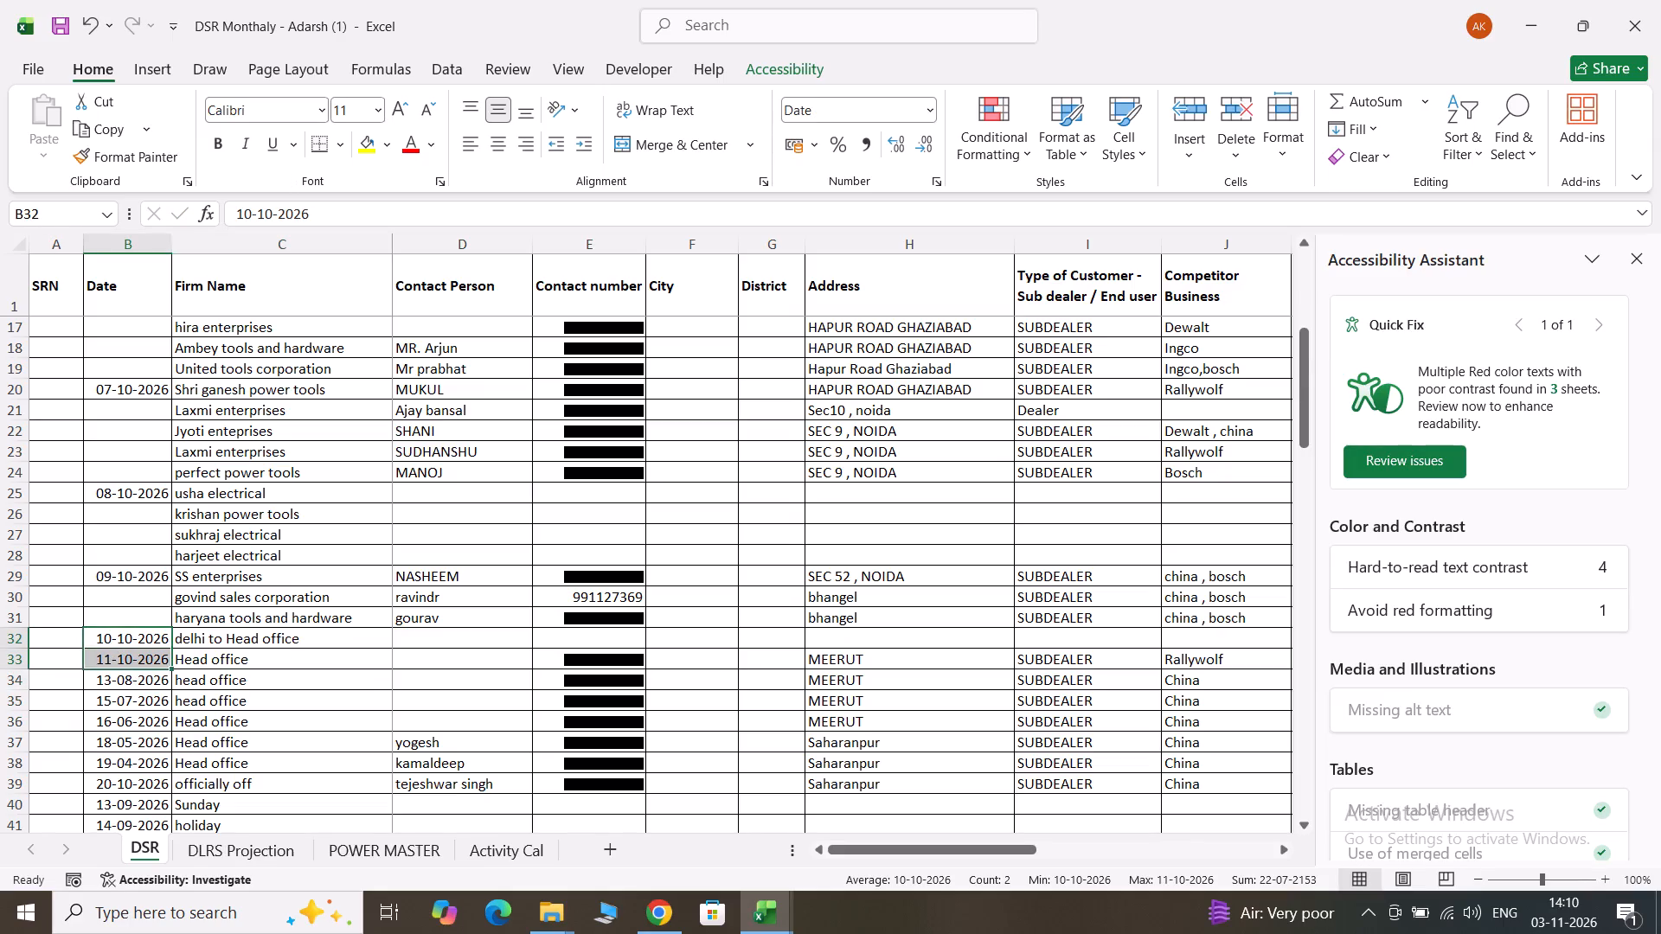
drag(170, 669, 170, 808)
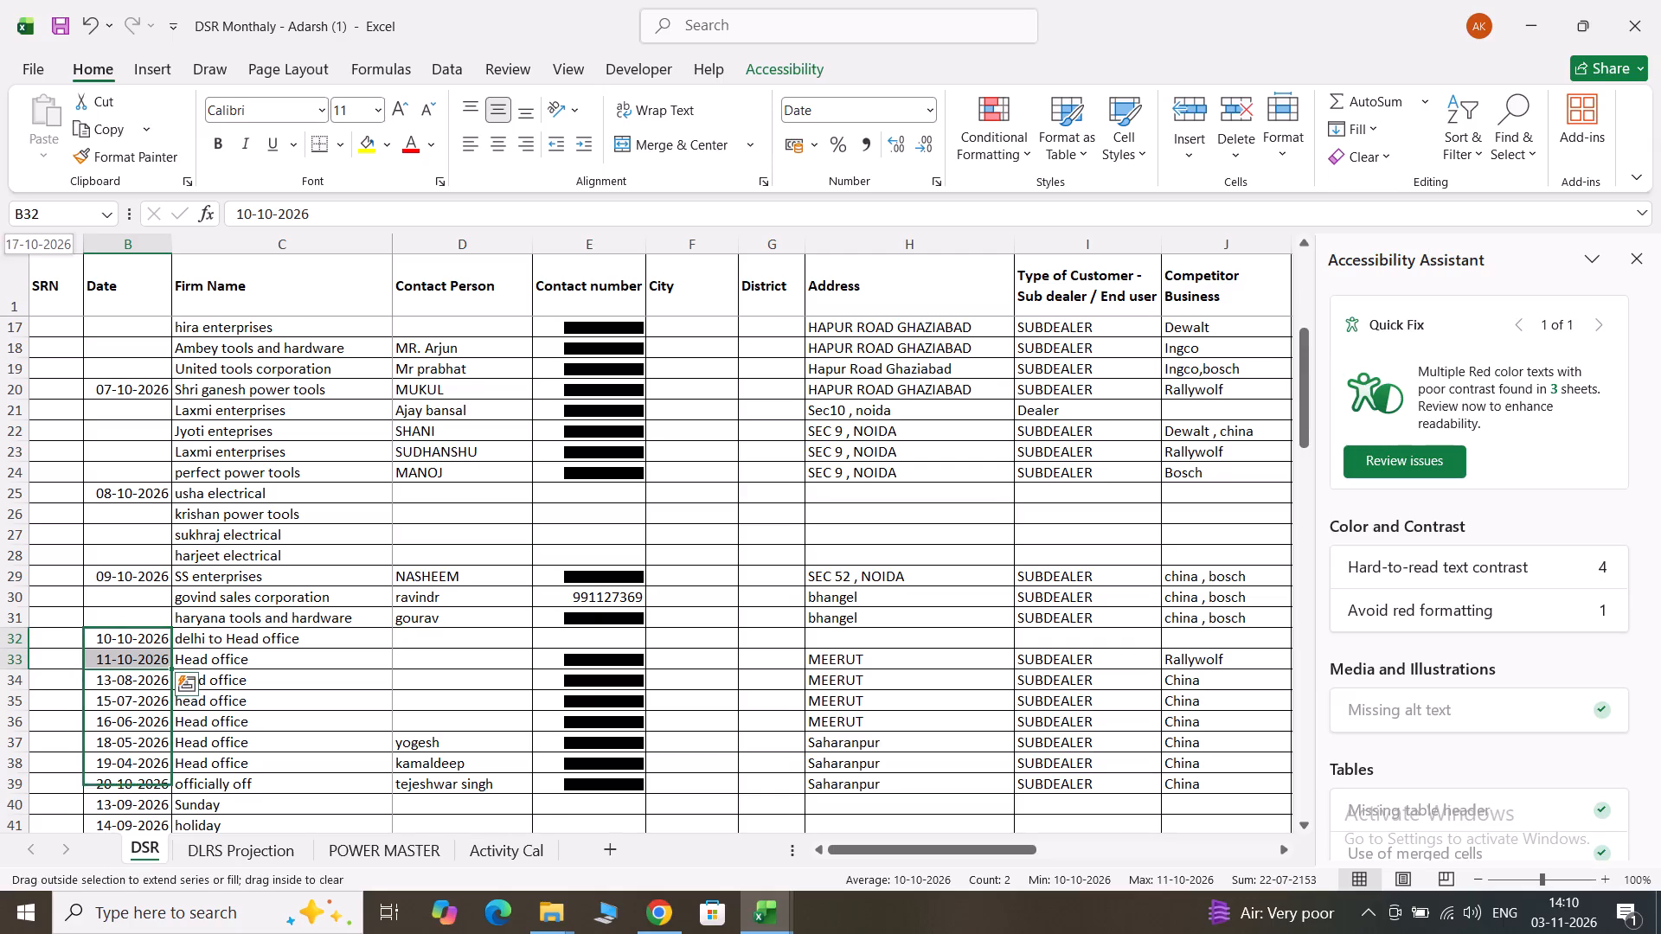
drag(170, 808, 177, 793)
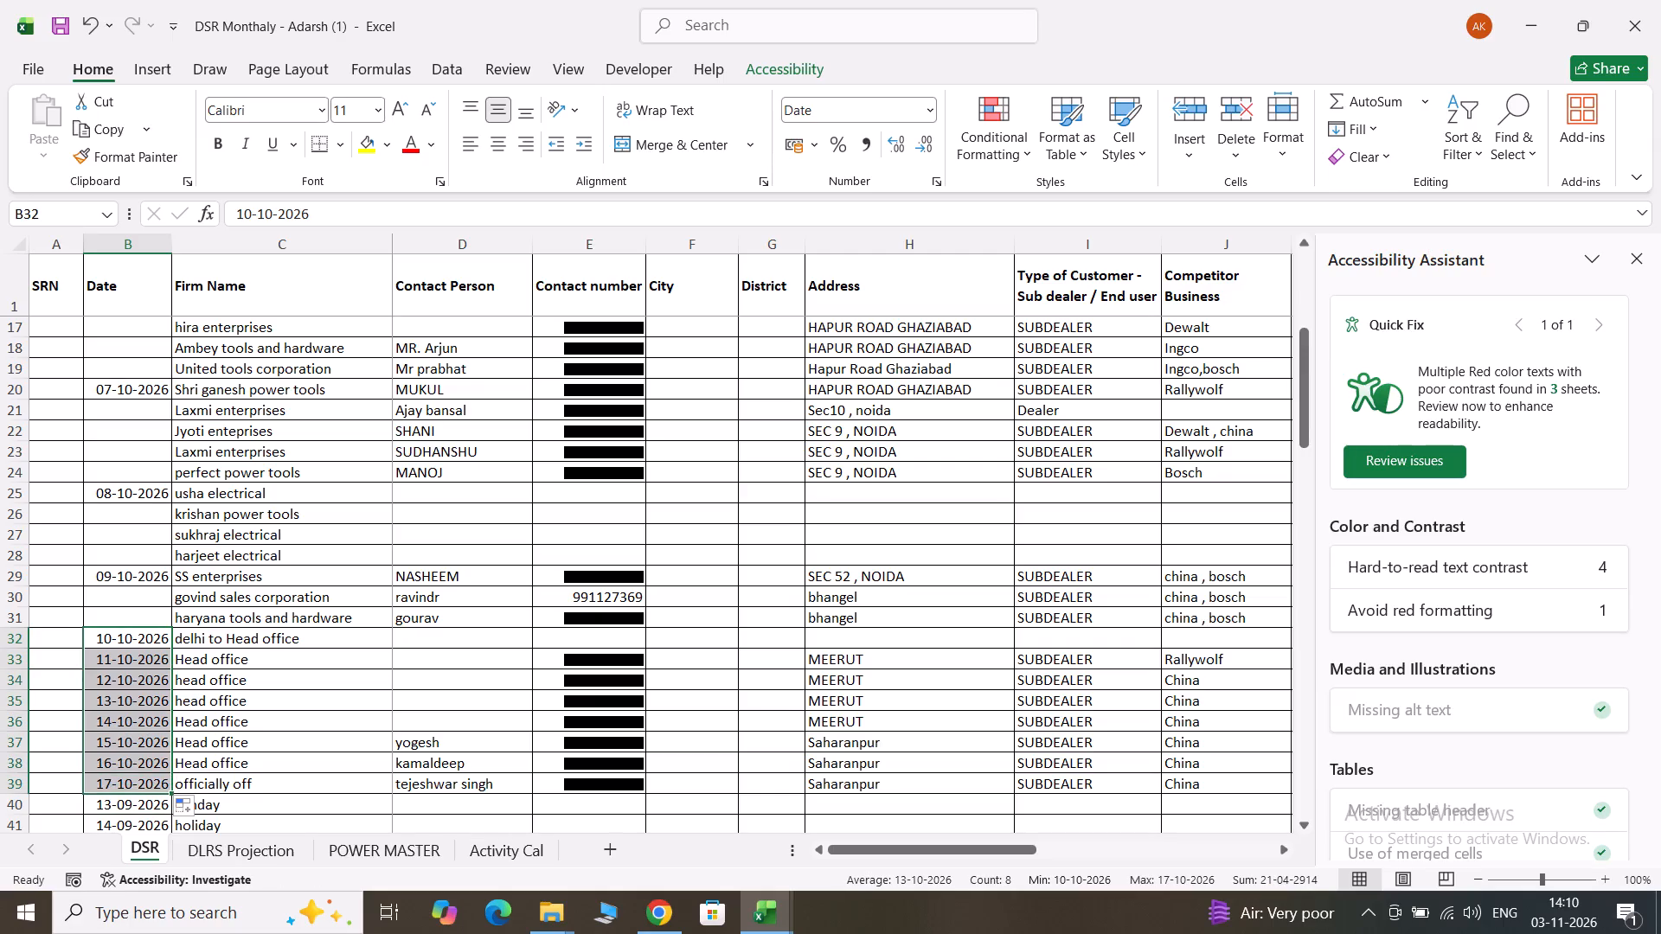
Replace the firm names in rows 39 and 40 with head office.
click(272, 783)
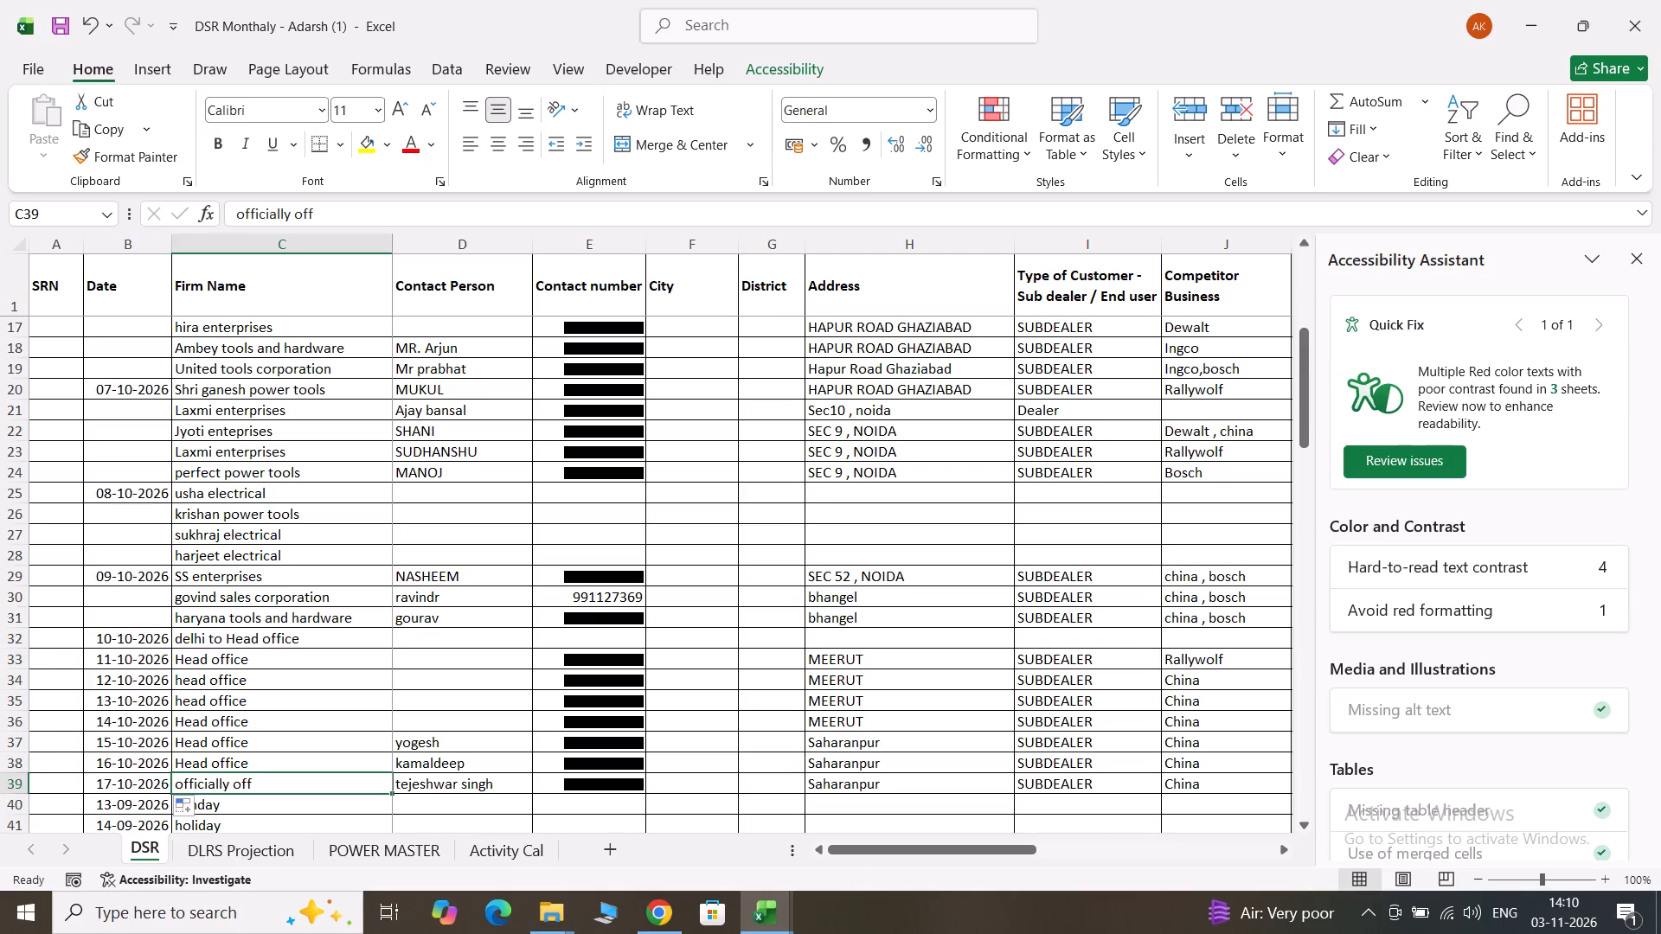
key(Down)
key(Down)
key(Down)
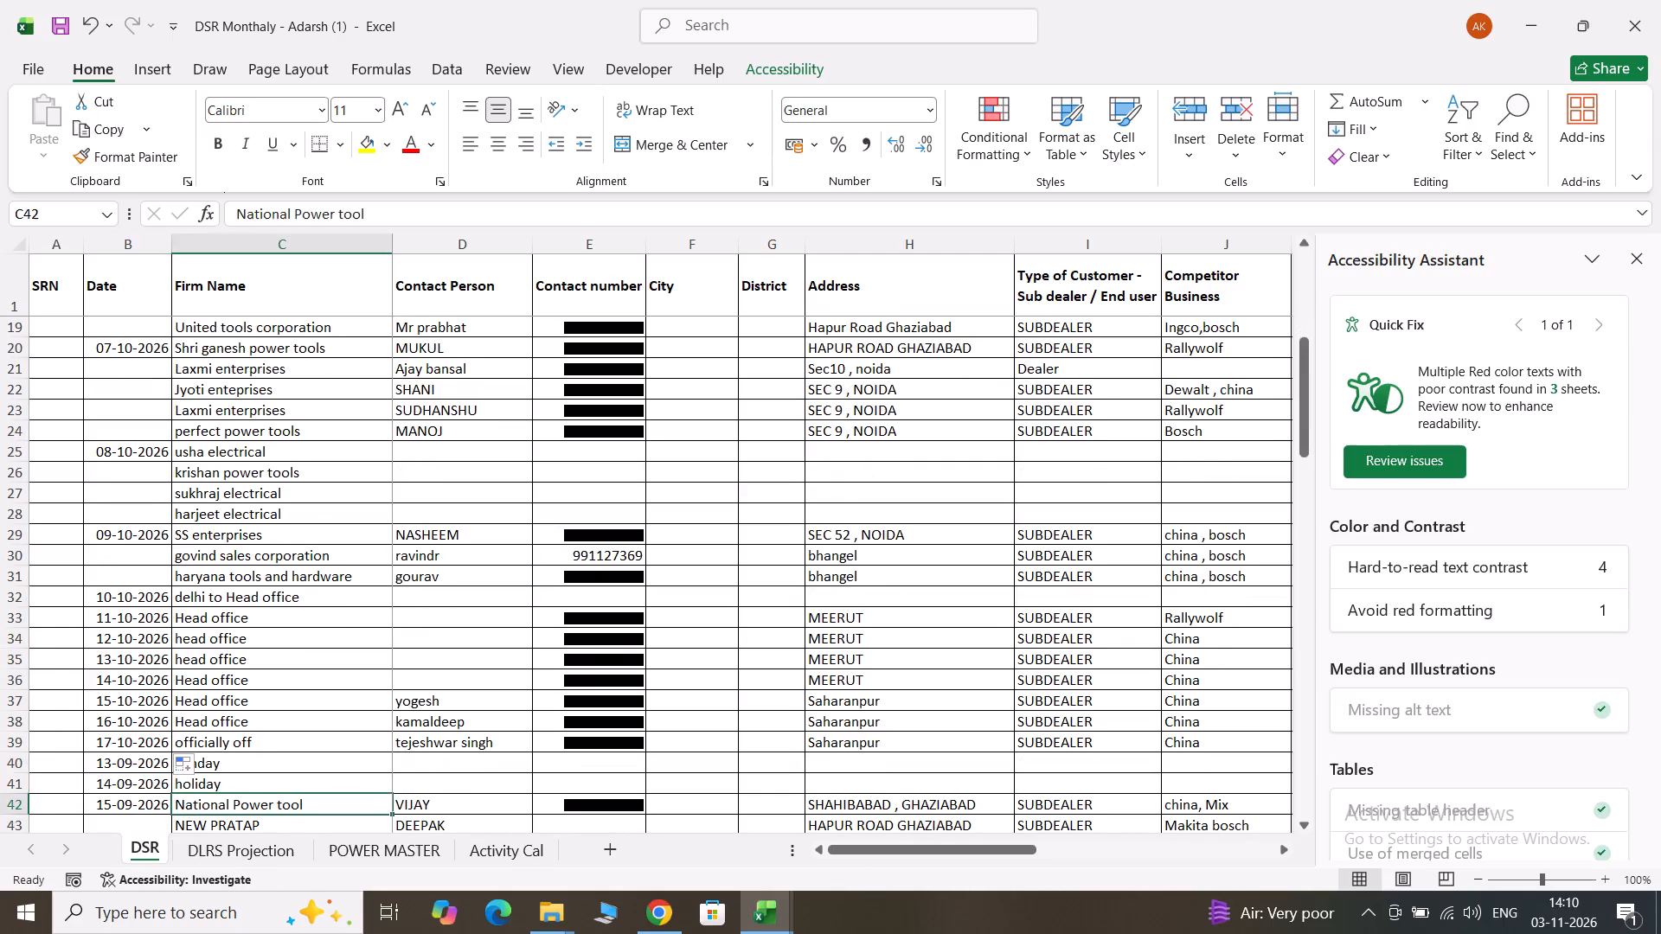
key(Up)
key(Up)
key(Up)
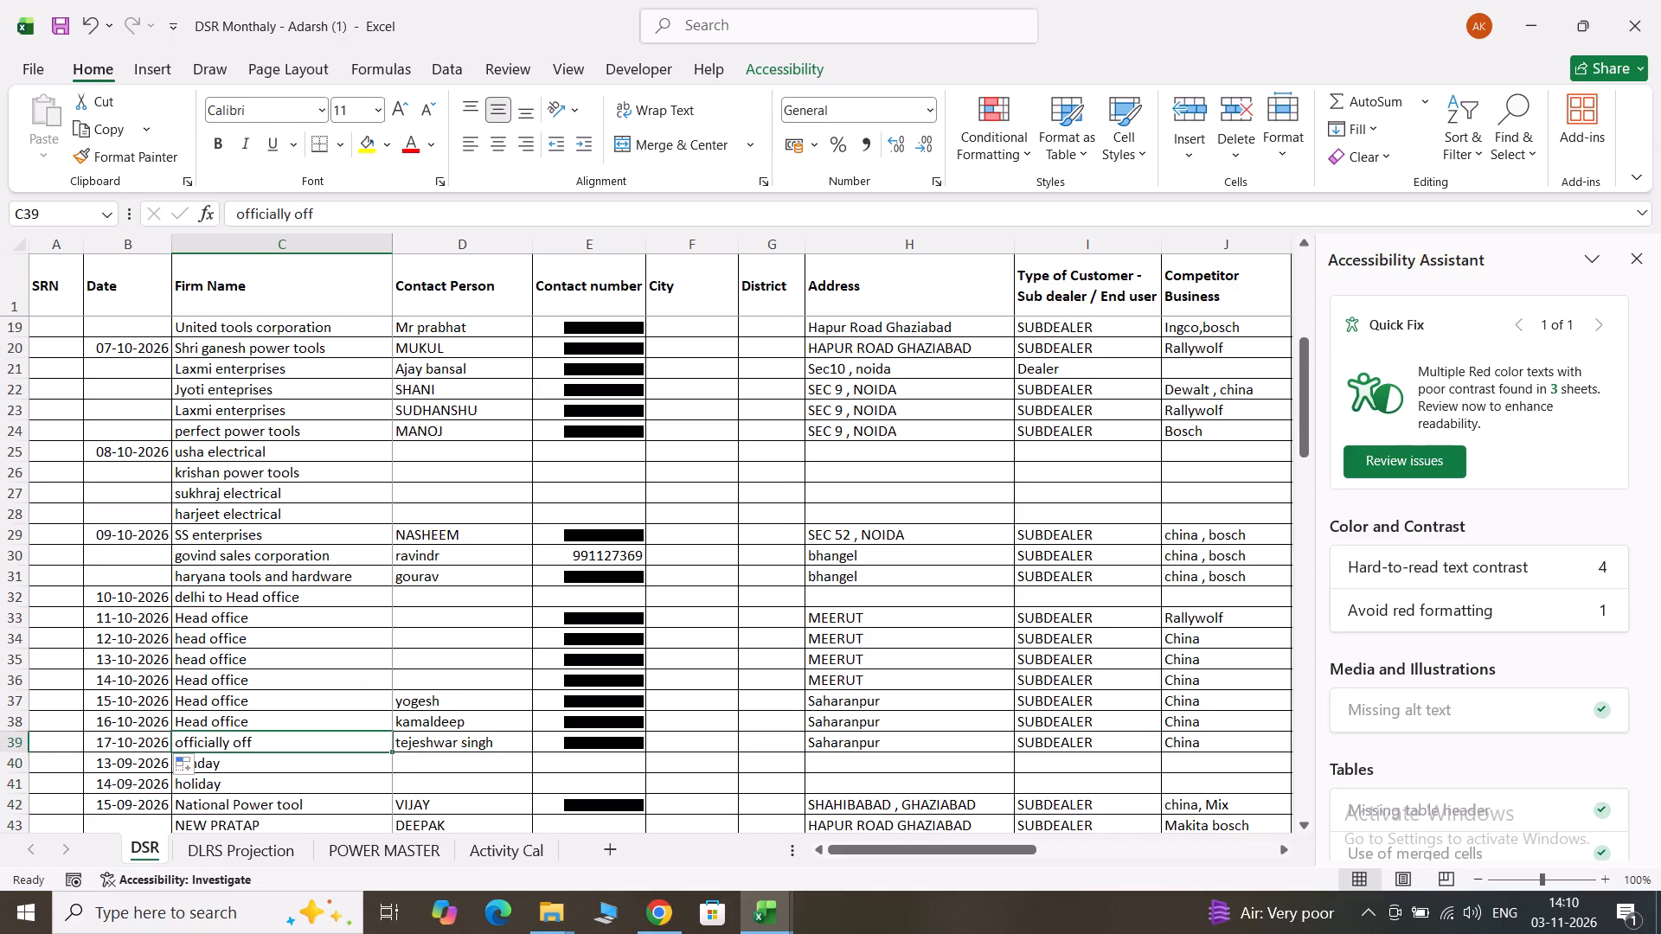
key(BackSpace)
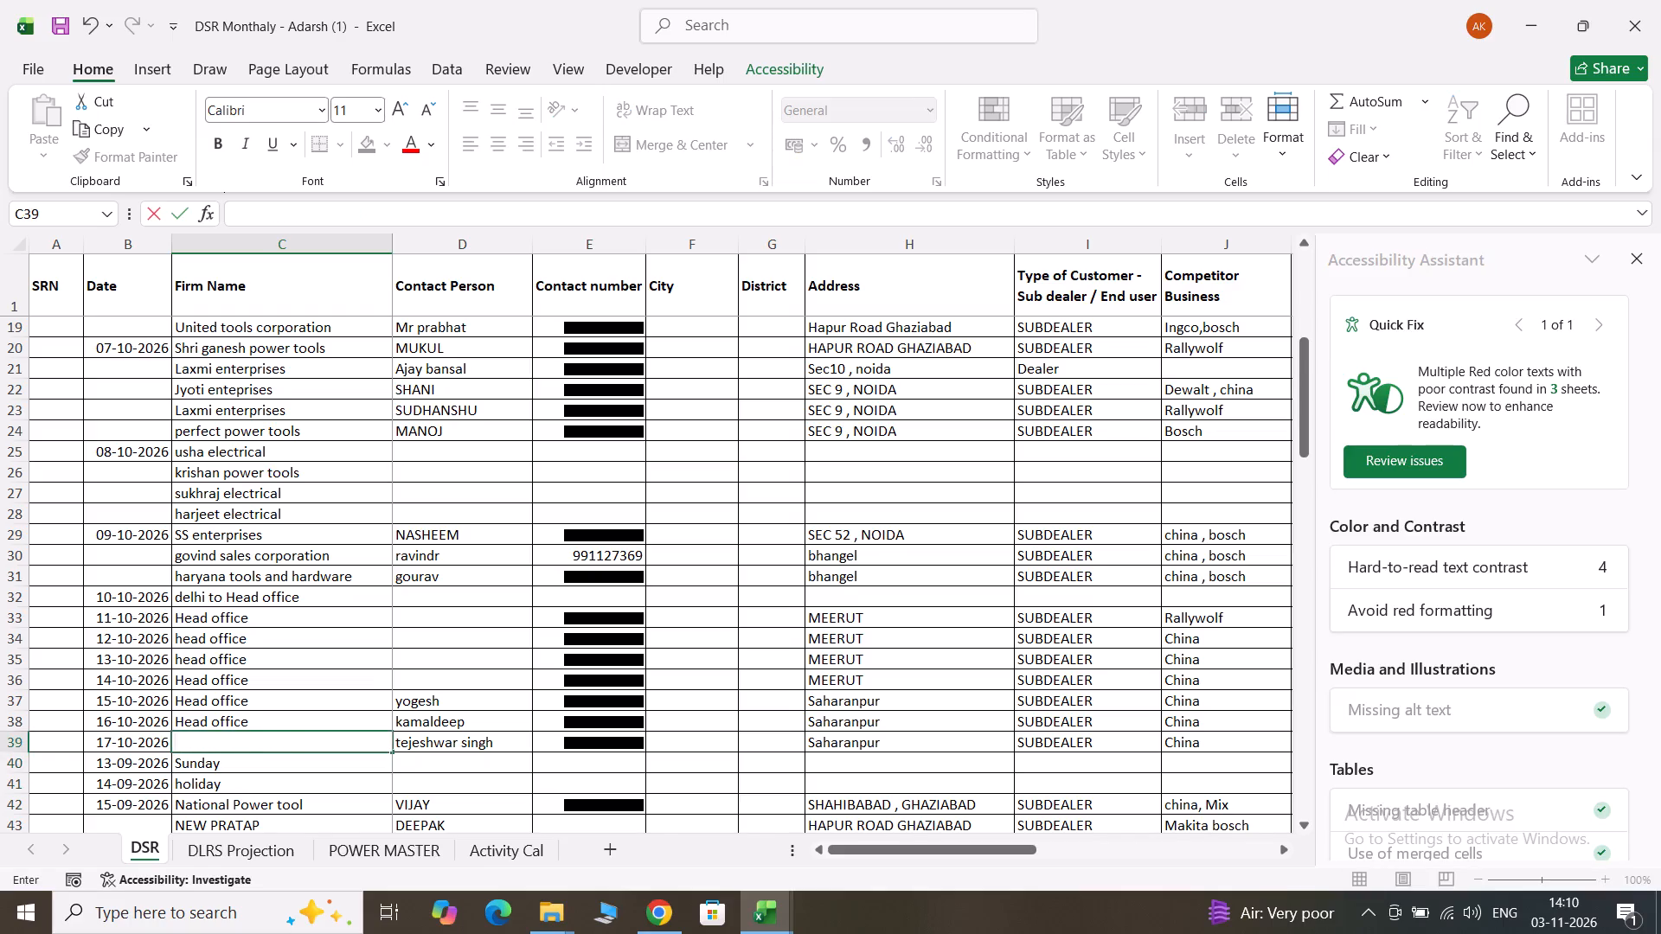
text(head)
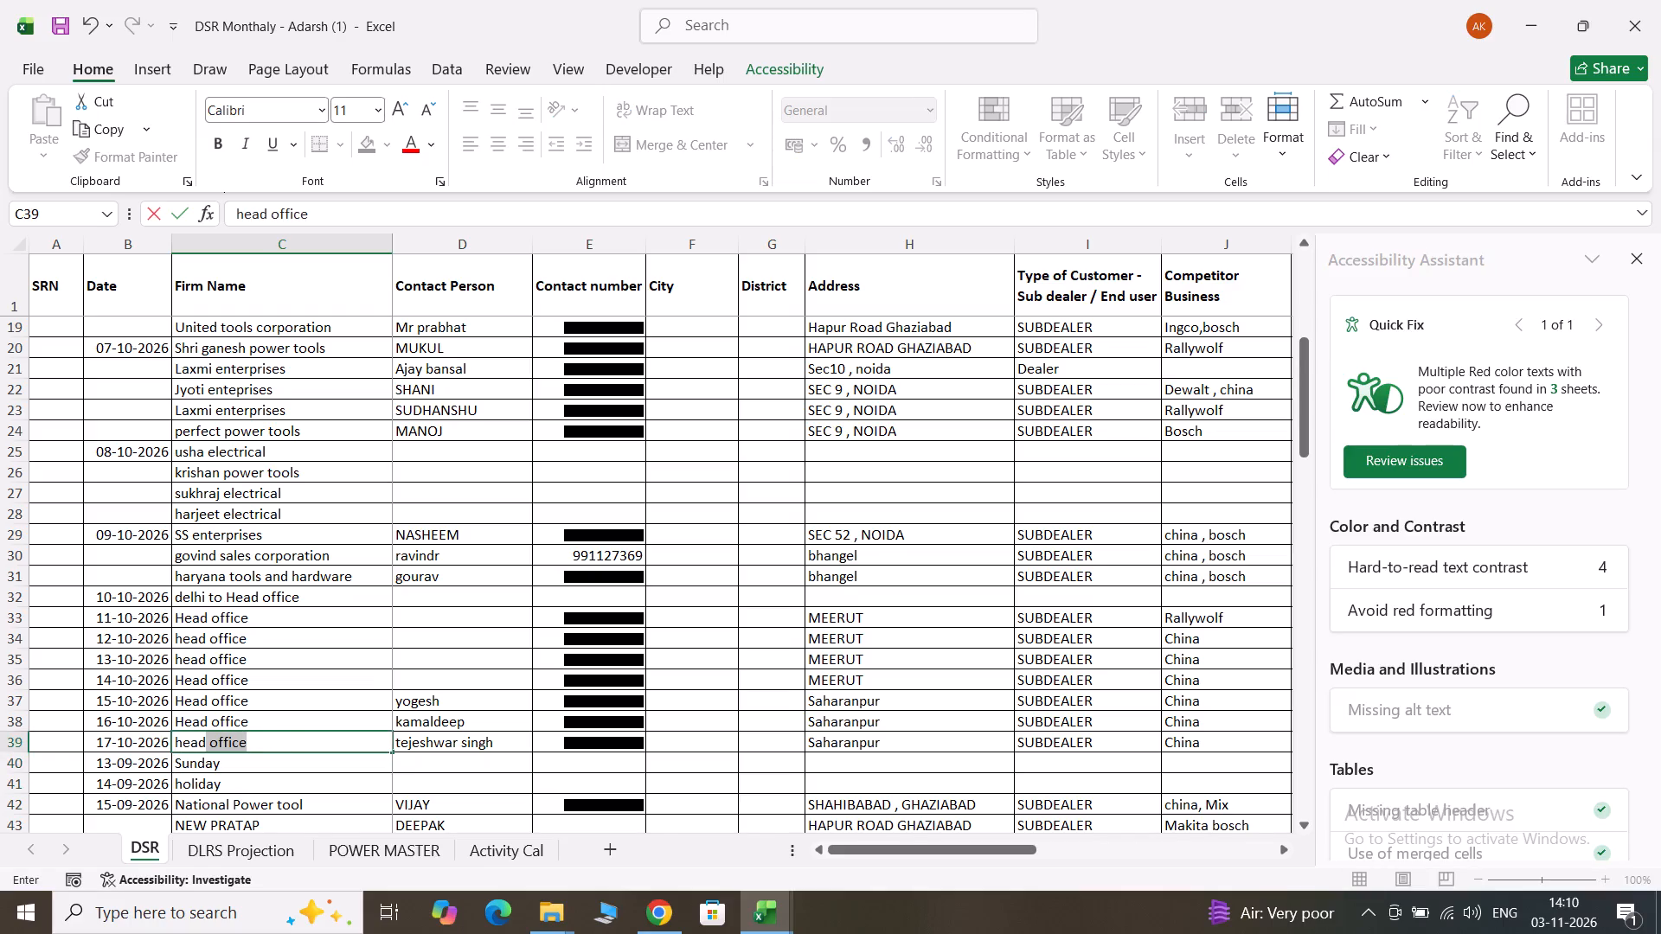
key(space)
text(office)
key(Down)
key(BackSpace)
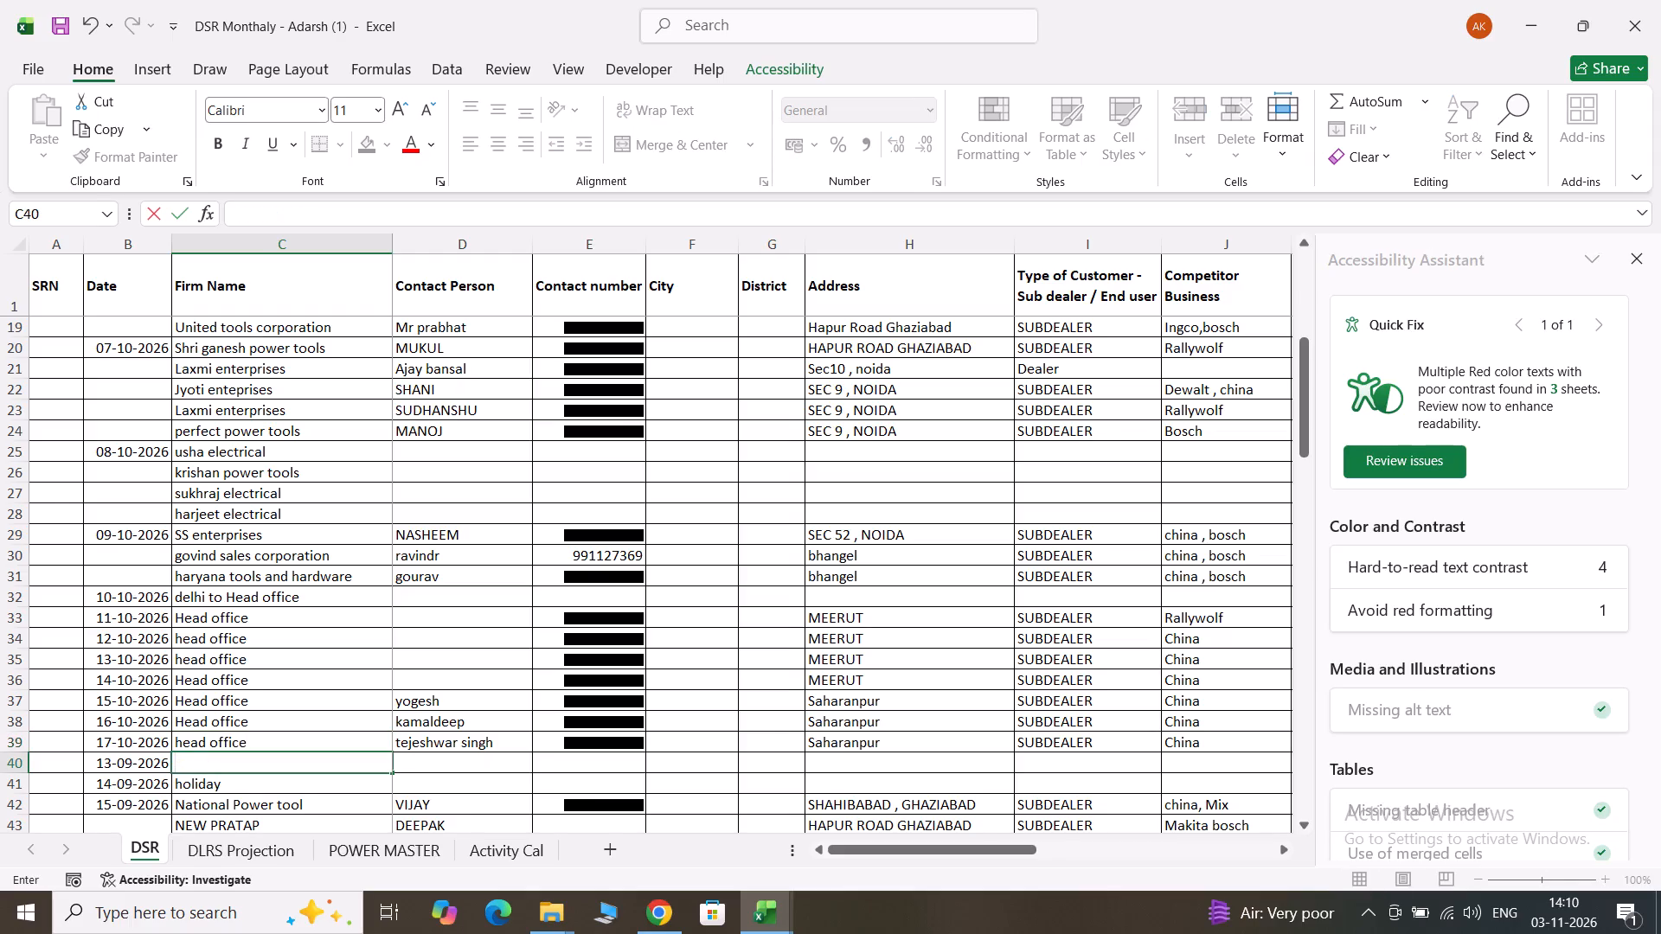
text(head)
key(Down)
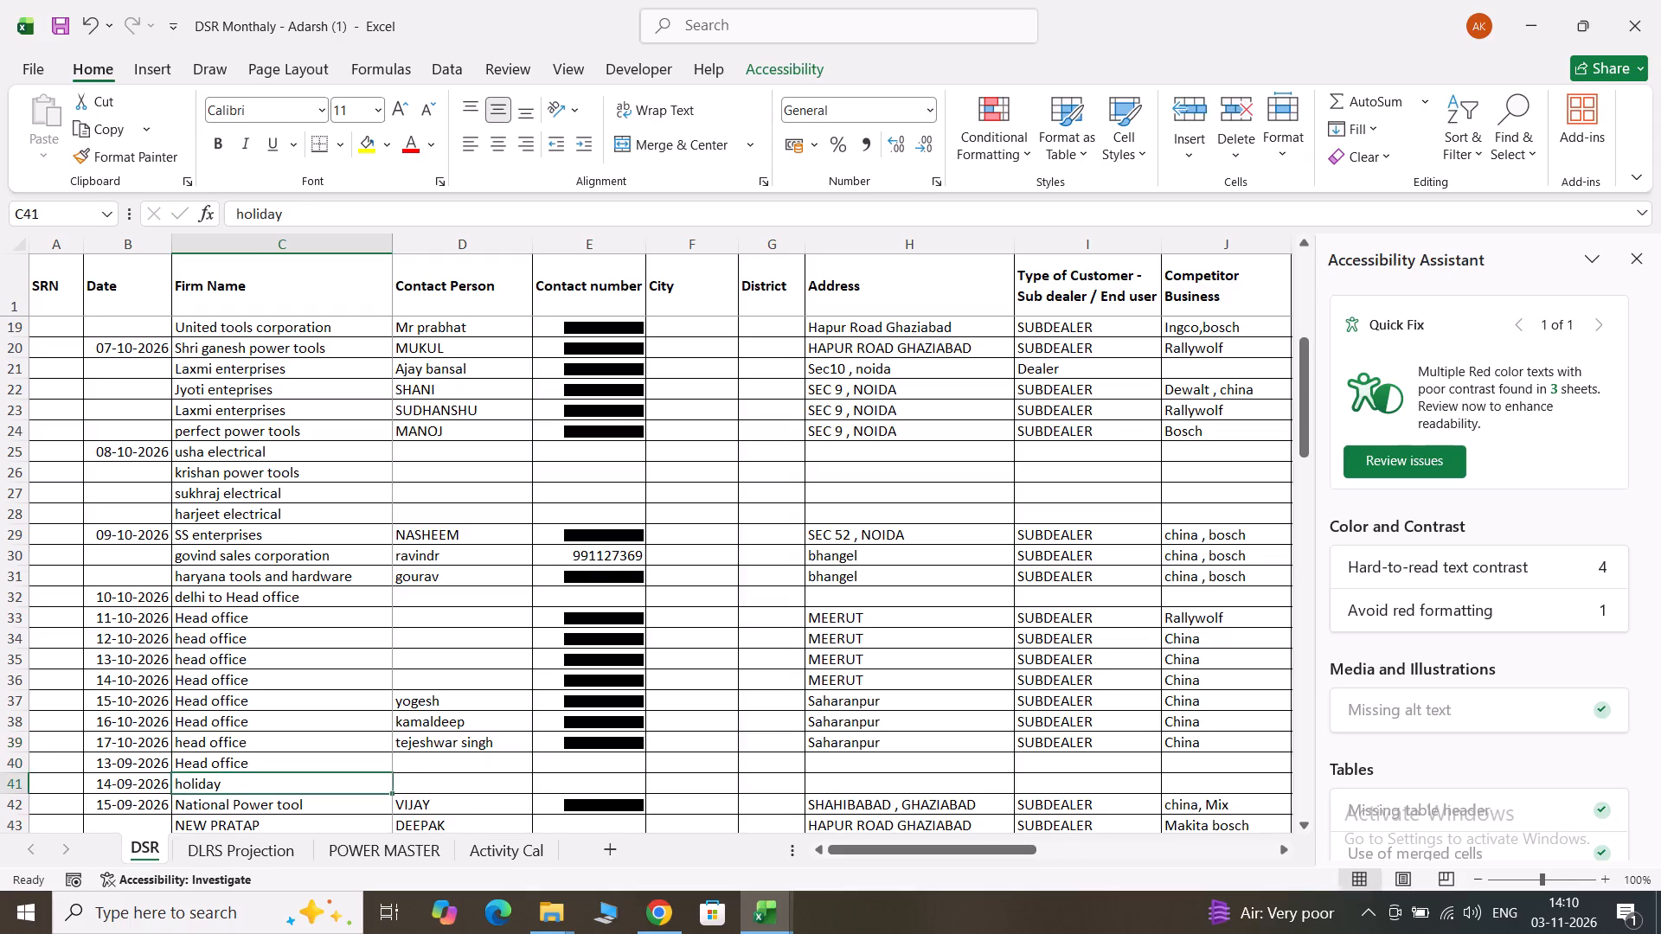
Replace the firm name holiday in row 41 with Delhi office.
key(BackSpace)
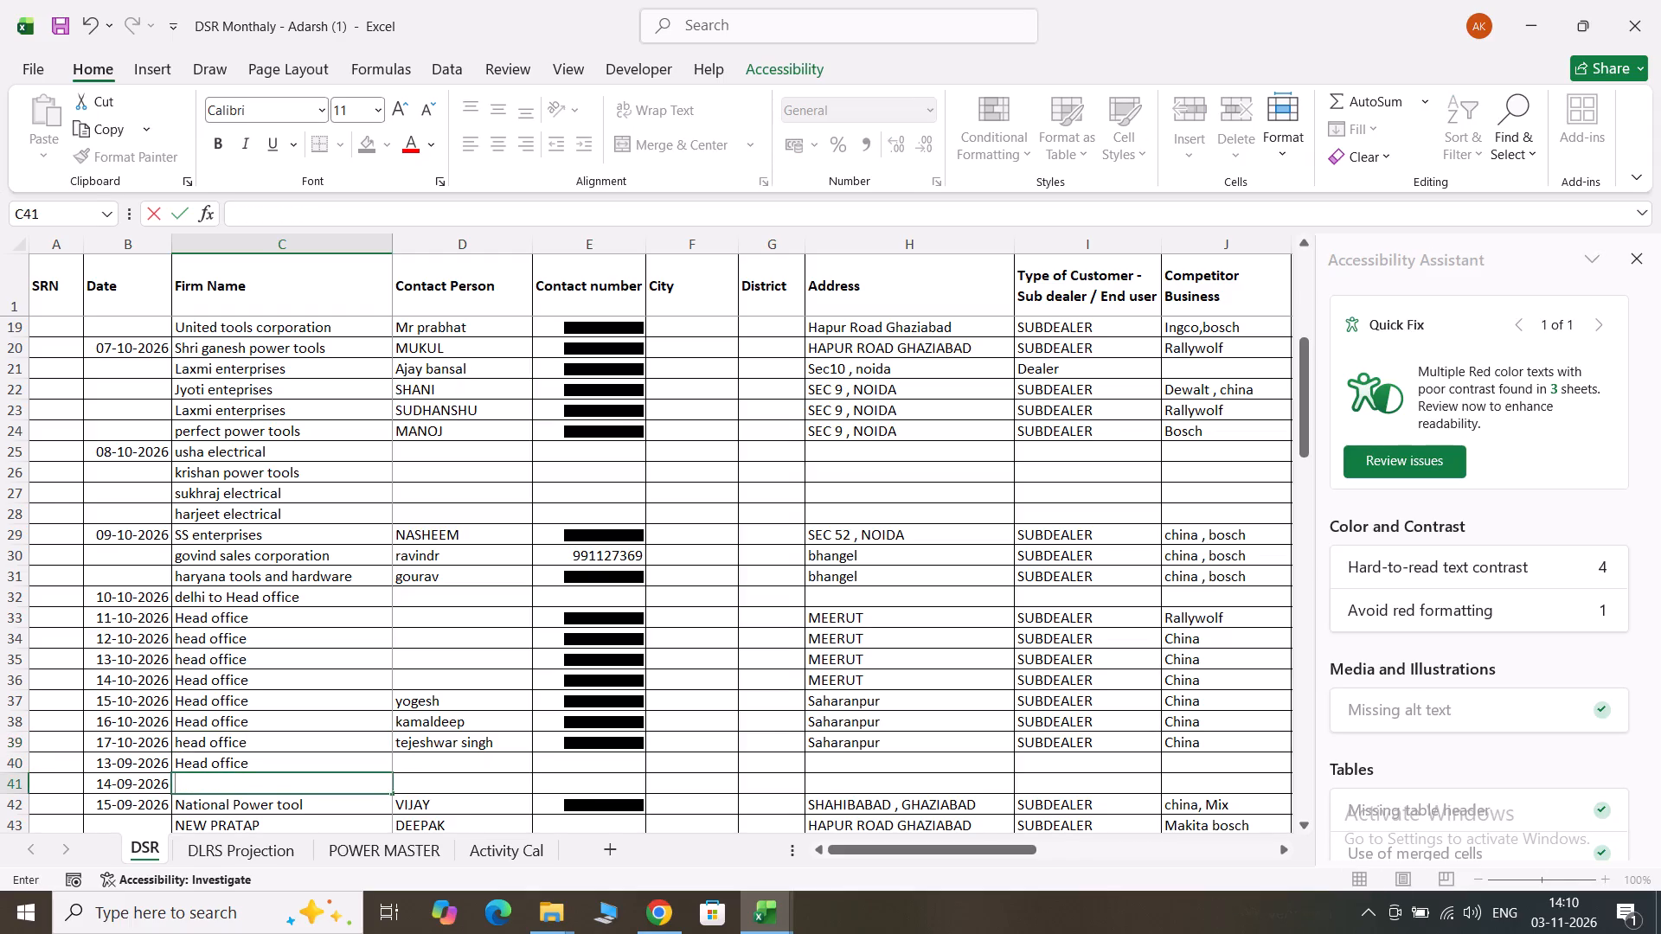
text(delhi)
key(BackSpace)
key(BackSpace)
key(BackSpace)
key(BackSpace)
key(BackSpace)
text(Delhi off)
key(BackSpace)
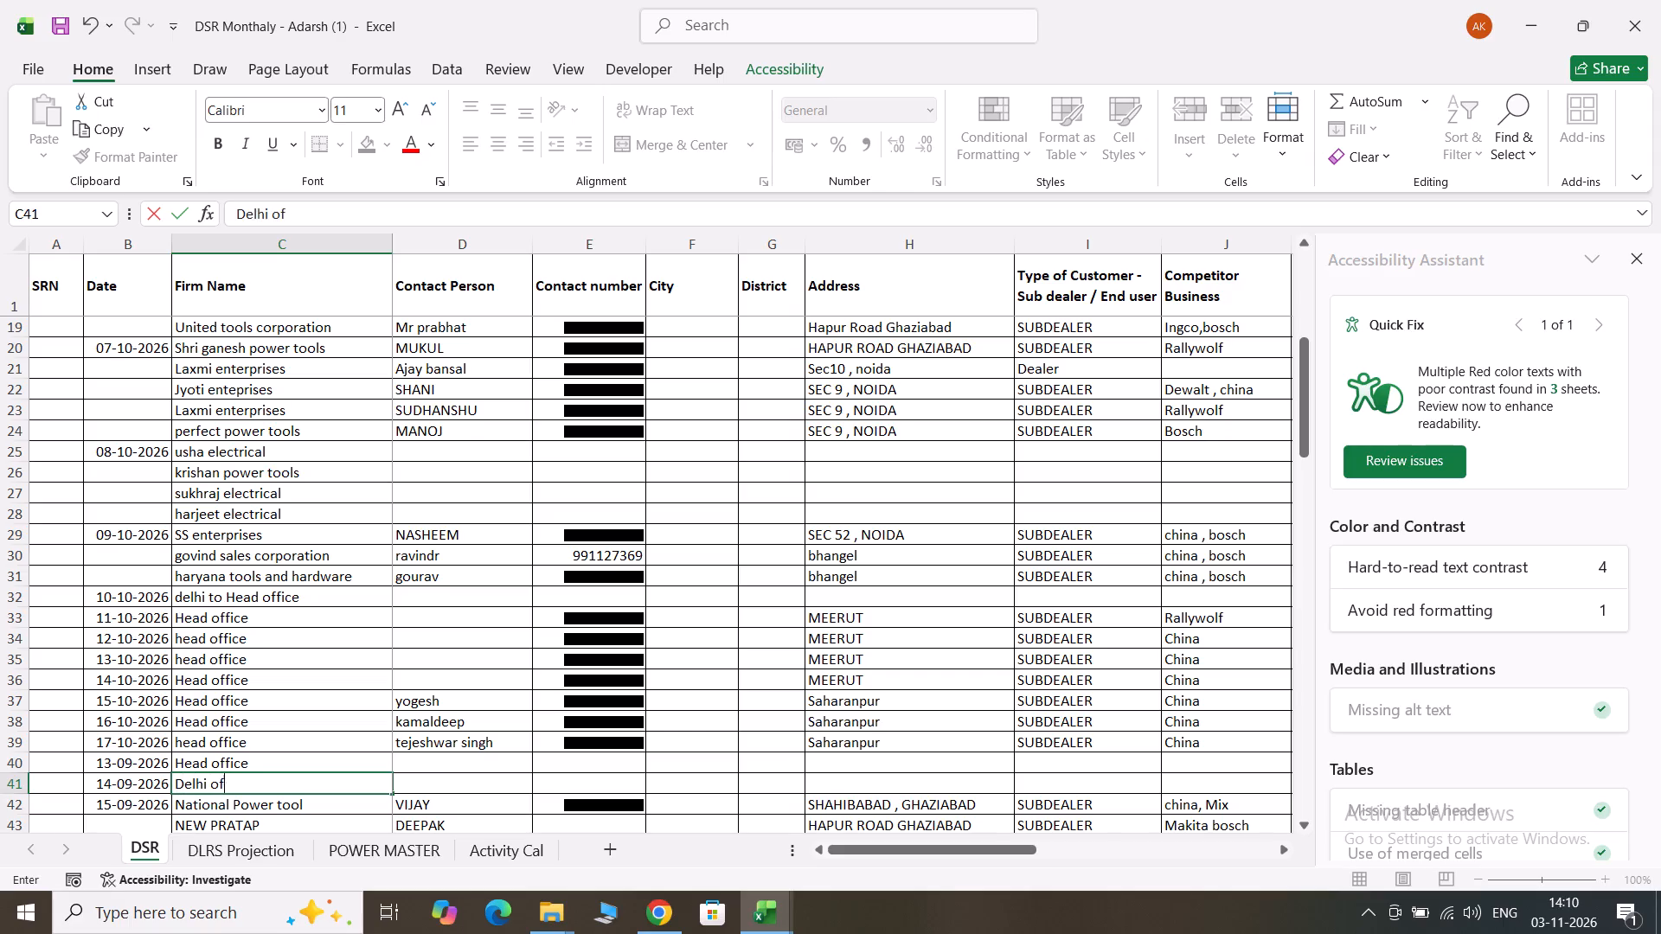
key(BackSpace)
key(BackSpace)
text(office)
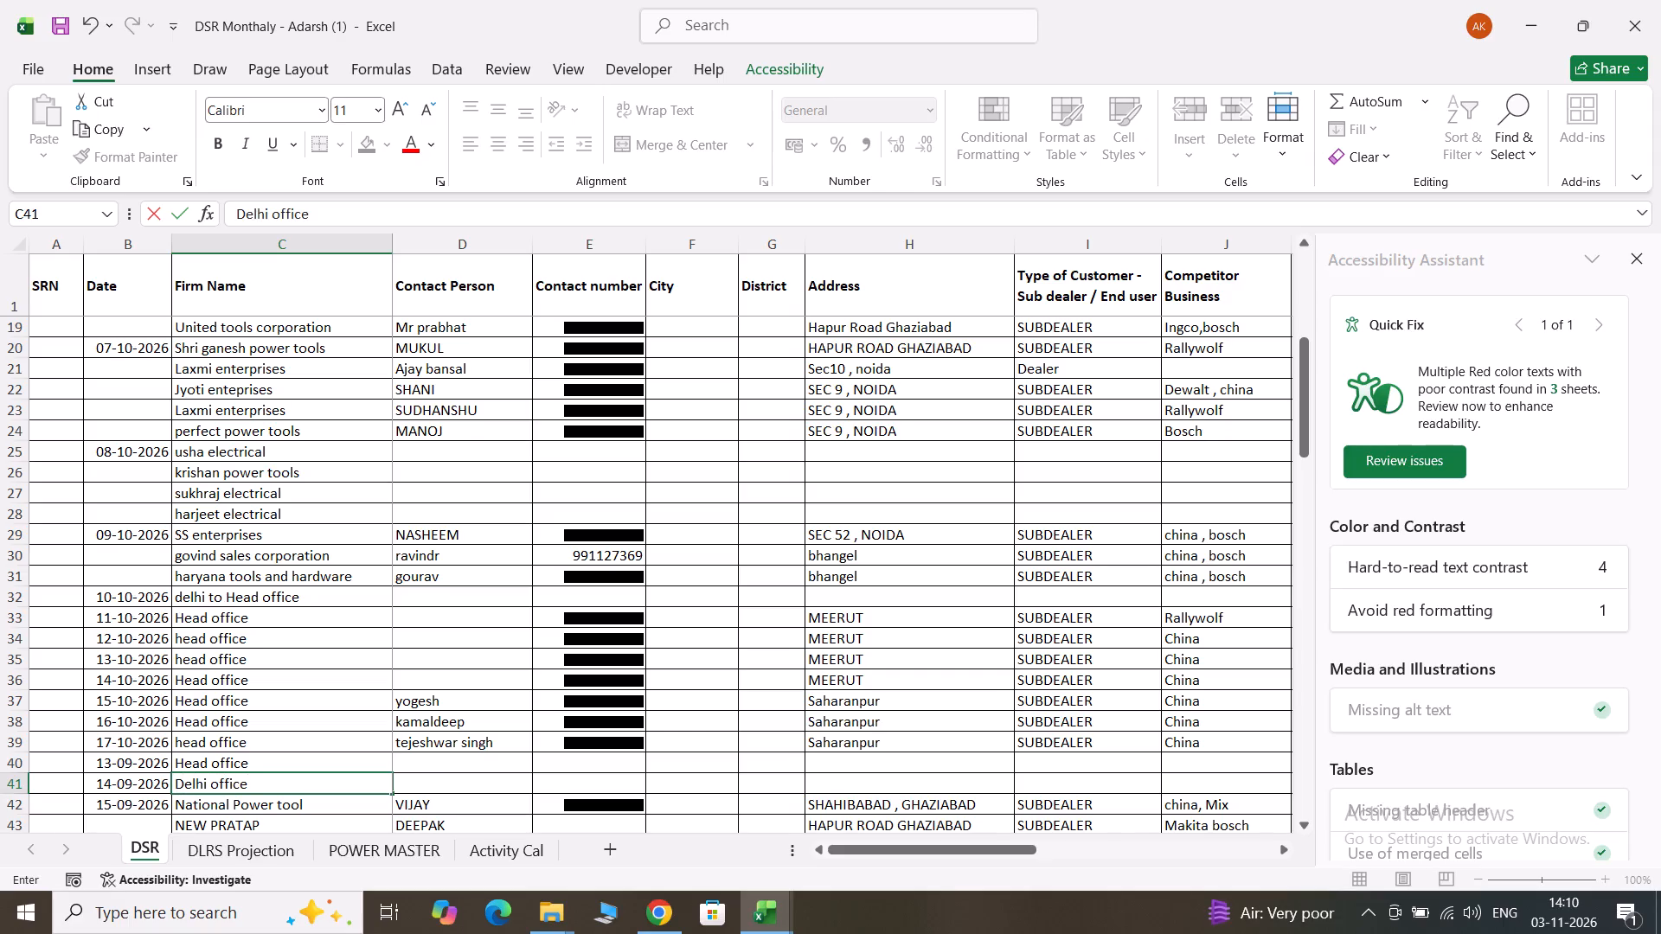
key(Down)
Replace the firm name National Power tool in row 42 with officially off.
key(BackSpace)
text(officially off)
key(Down)
Extend the date series from rows 37 to 39 down to row 42, ending at 20-10-2026, and save the workbook.
key(Up)
key(Left)
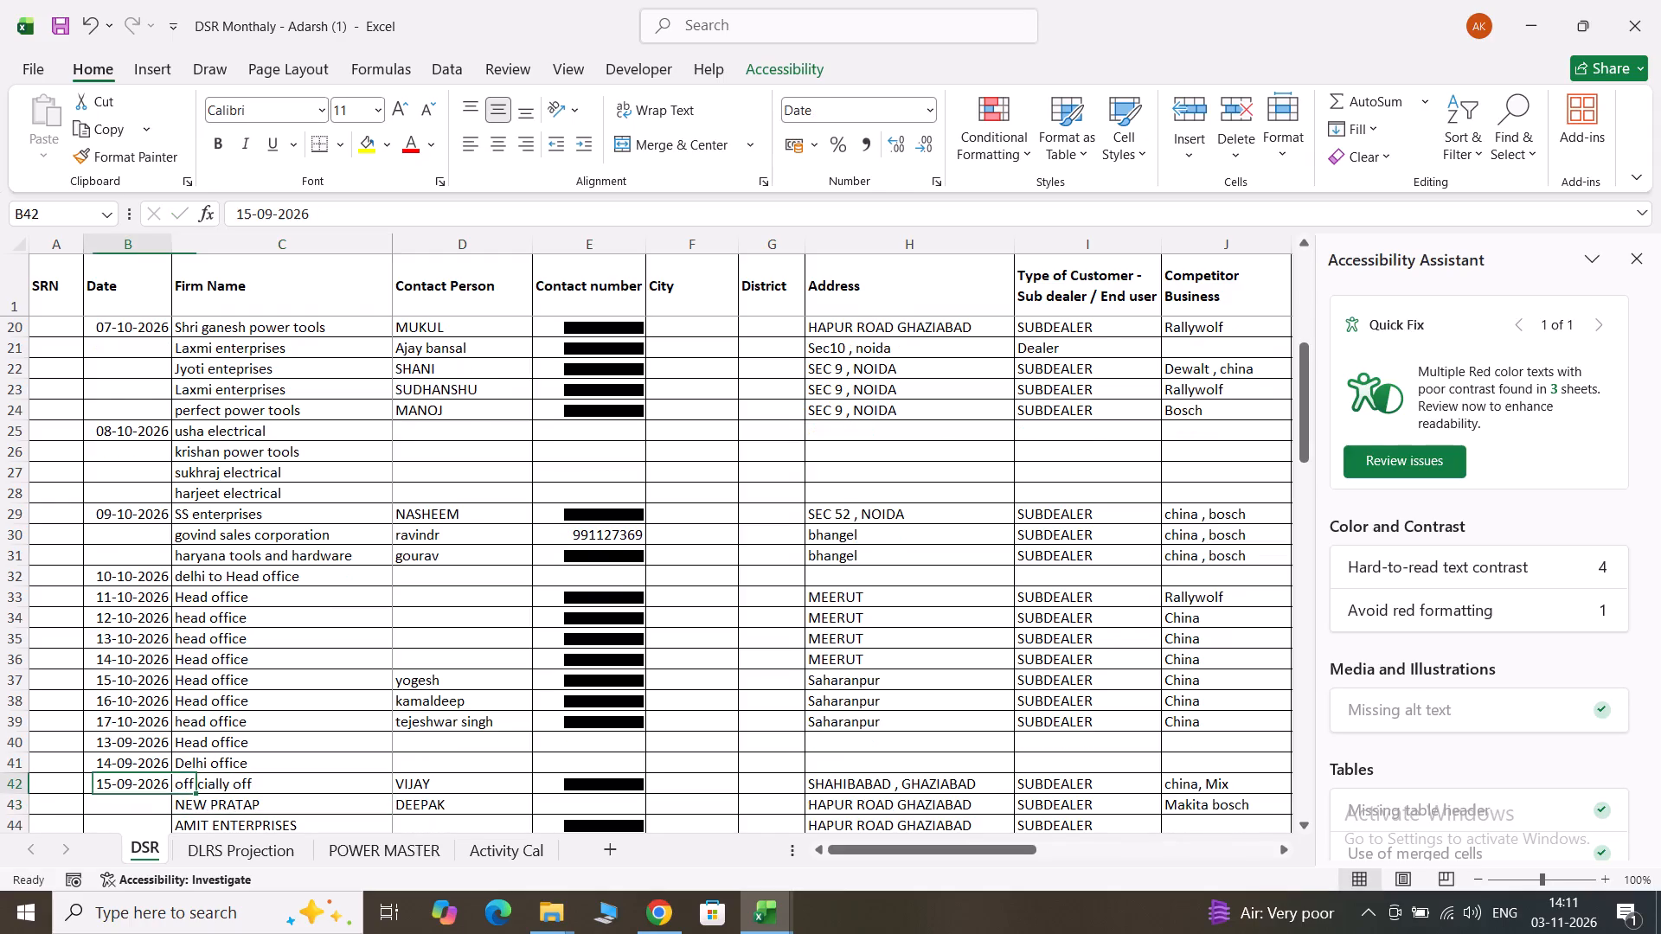
key(Up)
key(Up)
key(Up)
key(Up)
key(Up)
key(shift+Down)
key(shift+Down)
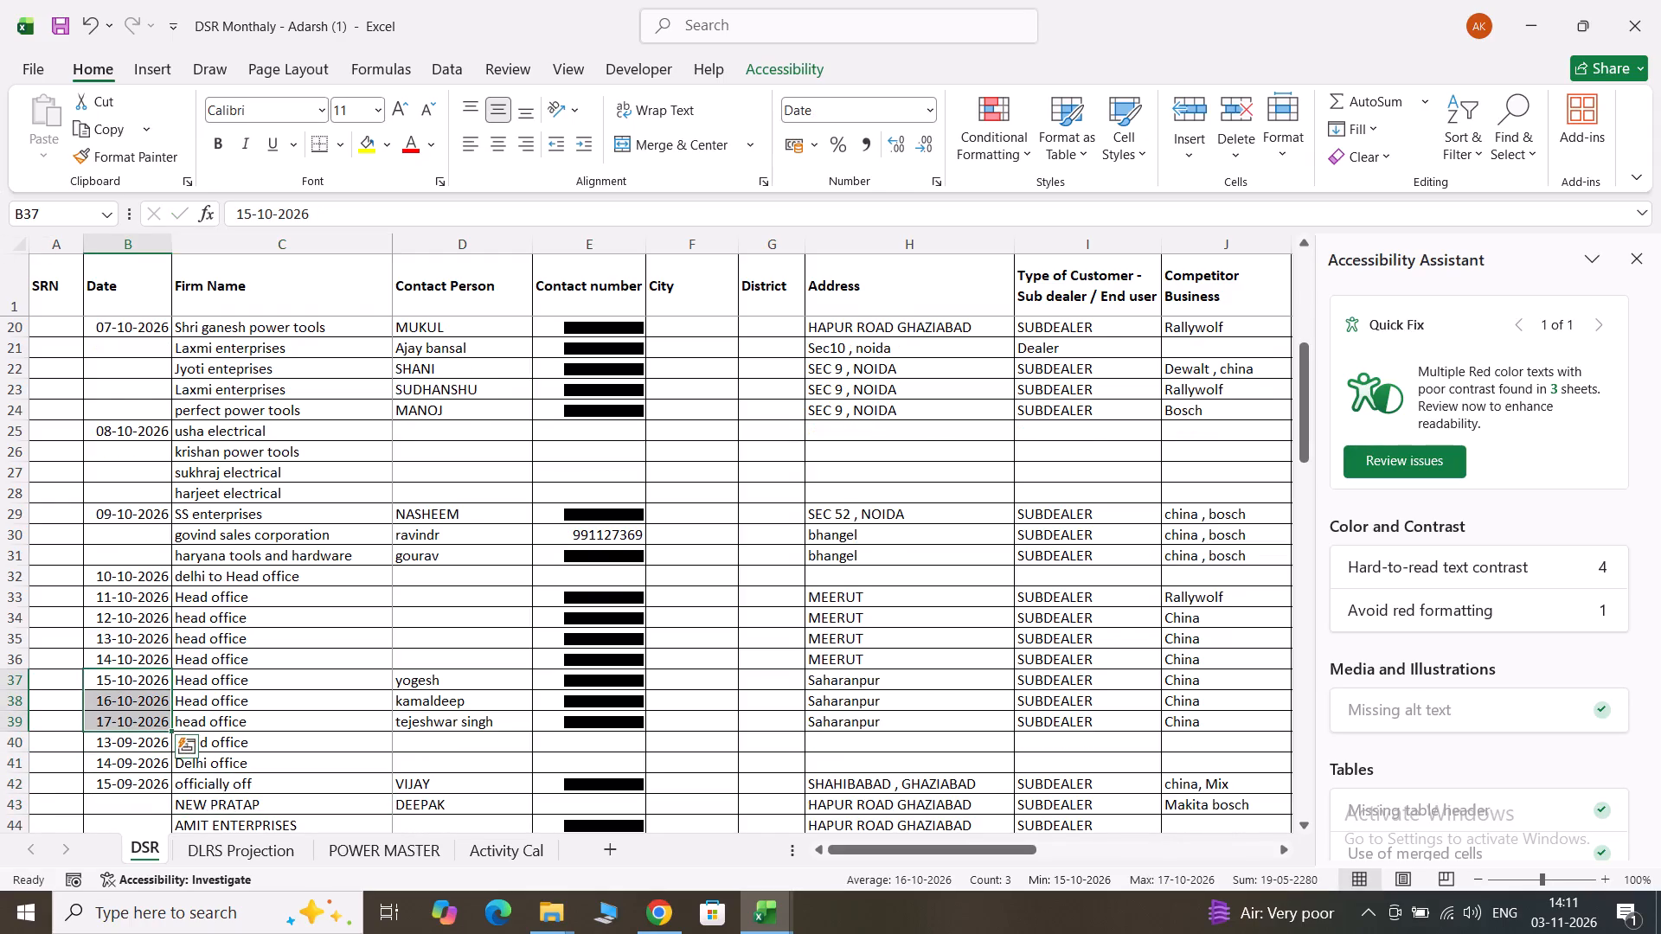
drag(174, 733, 174, 793)
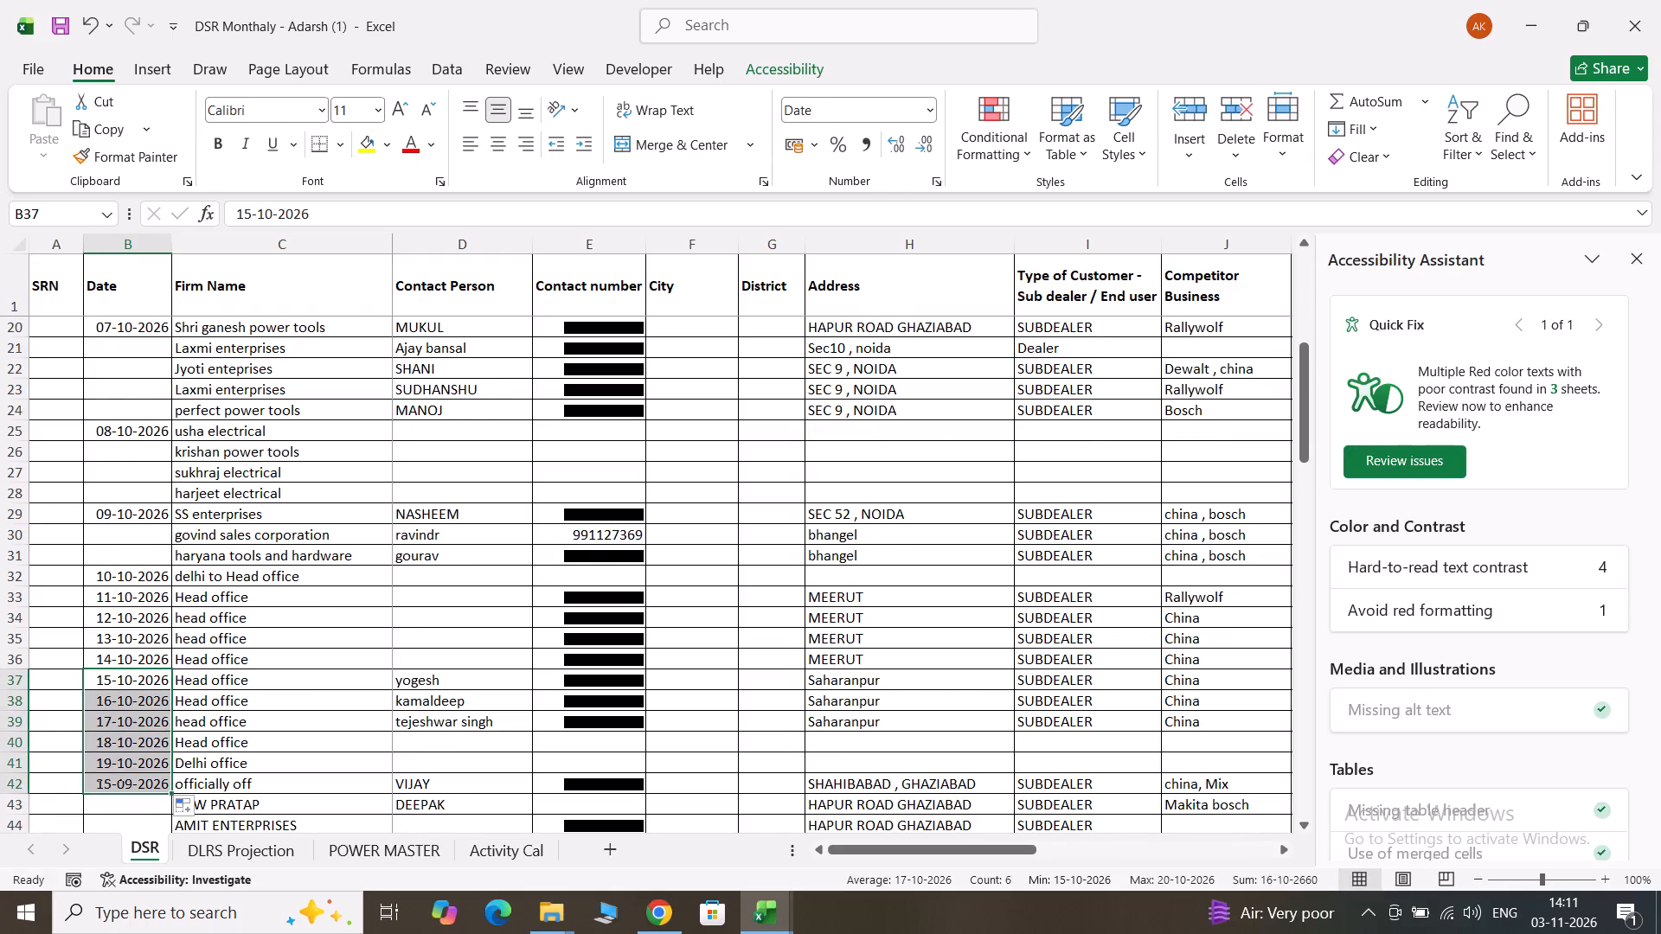
click(298, 790)
key(ctrl+s)
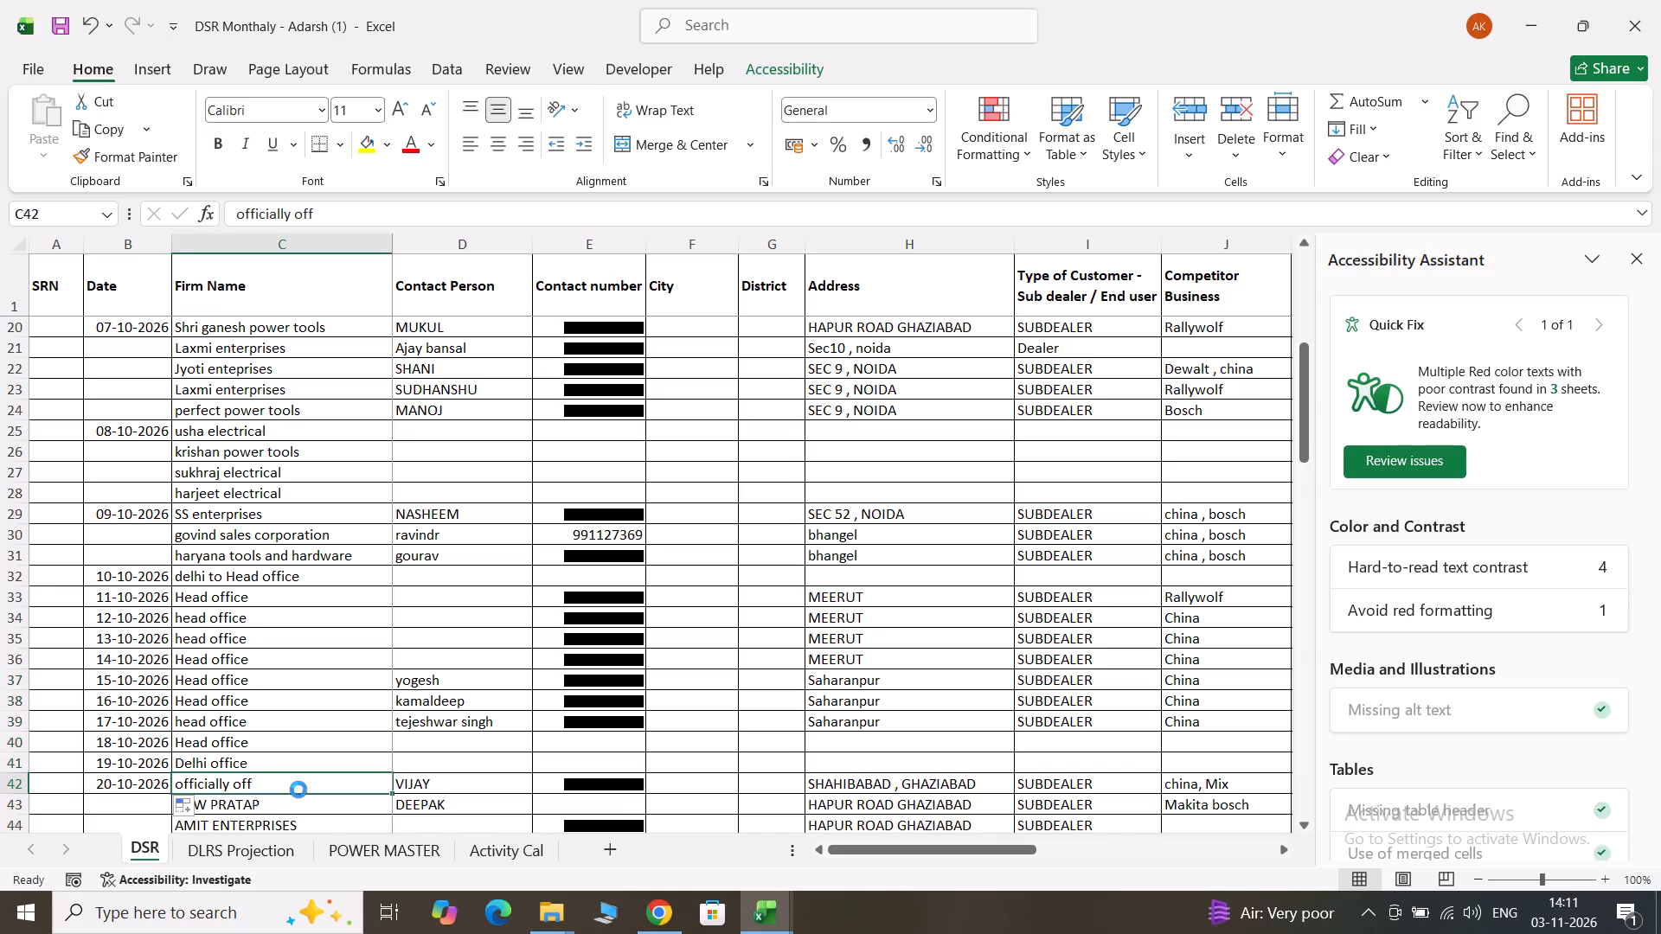
Clear the firm name NEW PRATAP from row 43.
key(Down)
key(Down)
key(Down)
key(Down)
key(Up)
key(Up)
key(Up)
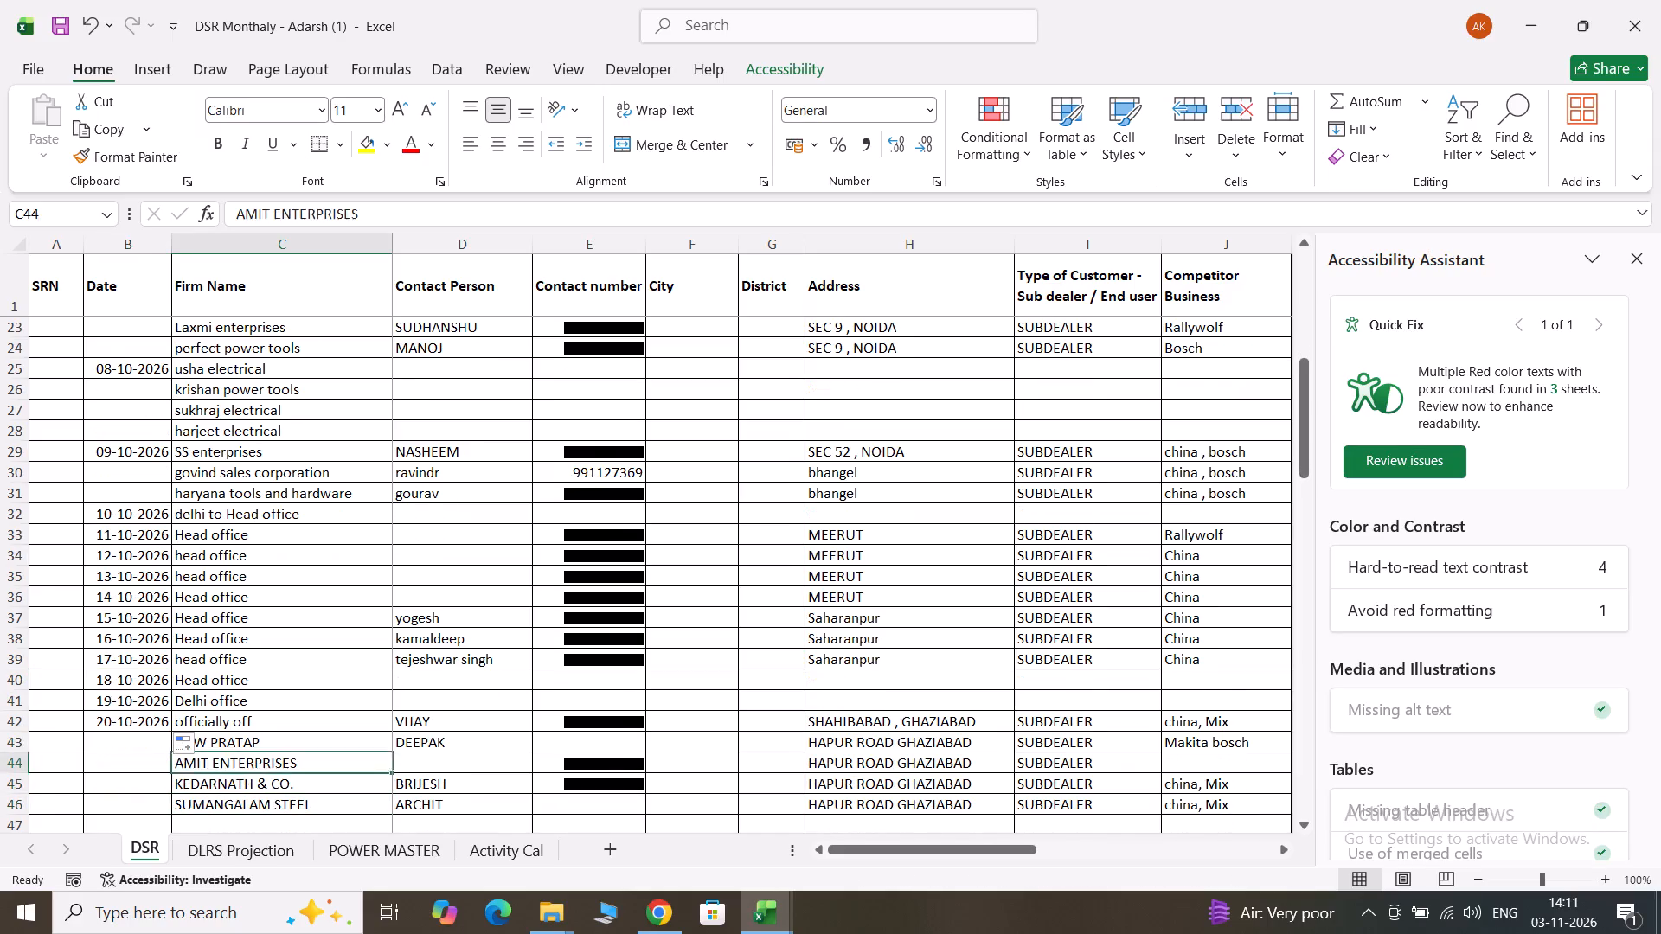
key(BackSpace)
Enter the date 21-10-2026 in row 43 and save the workbook.
key(Left)
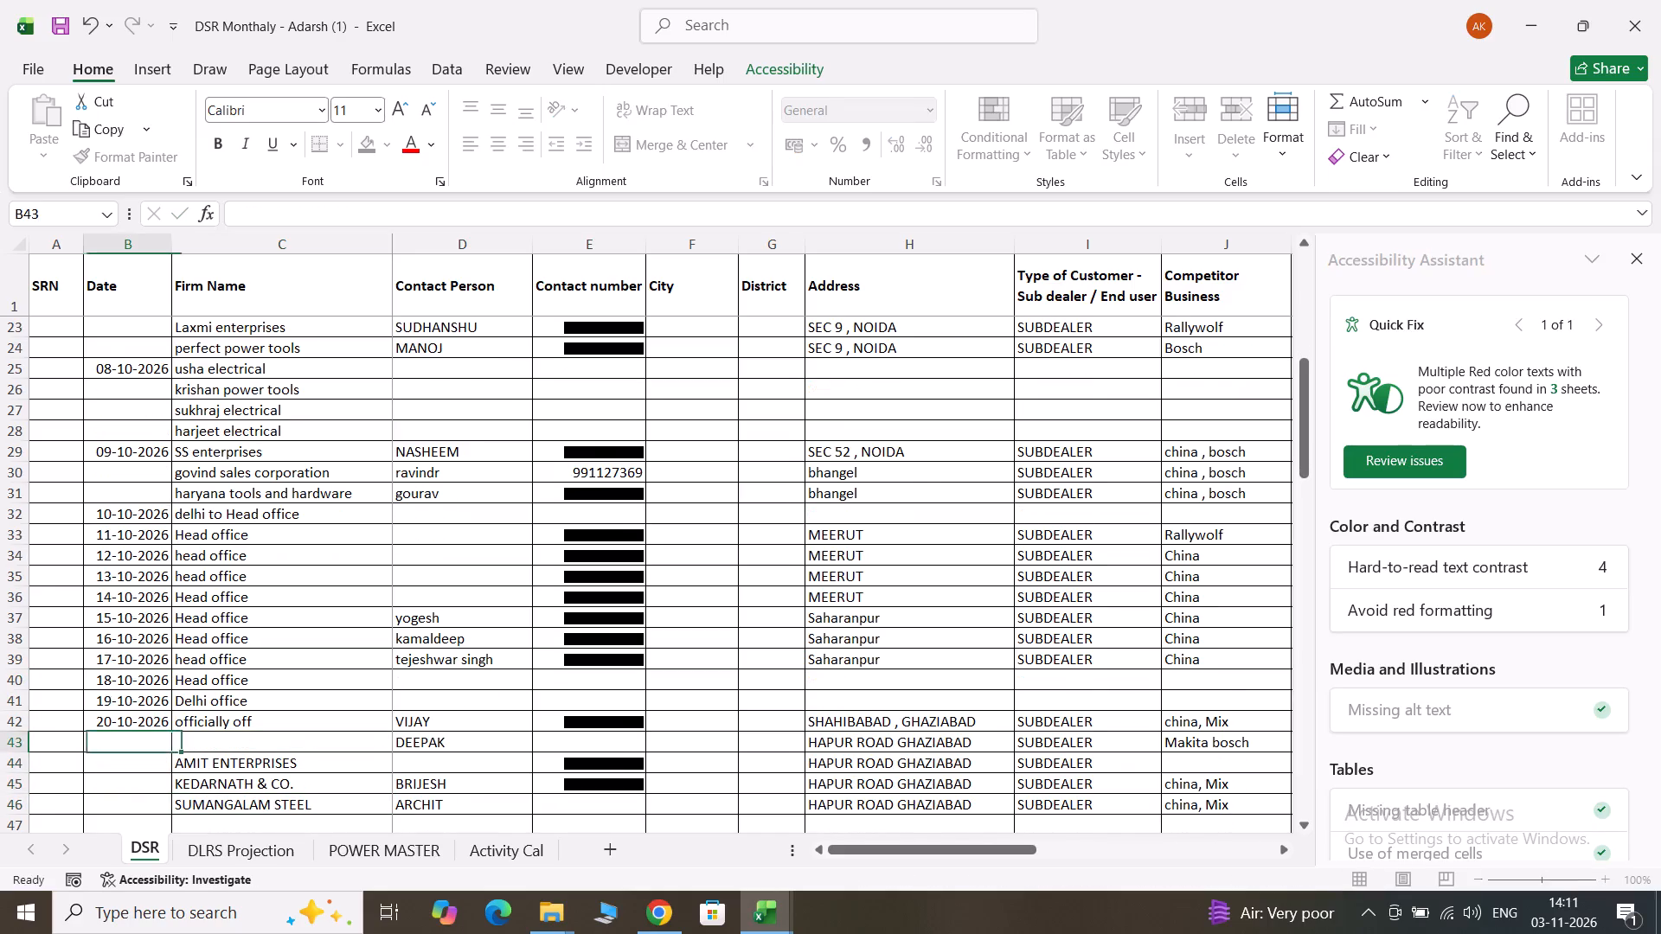
text(21-10)
text(-2026)
key(Down)
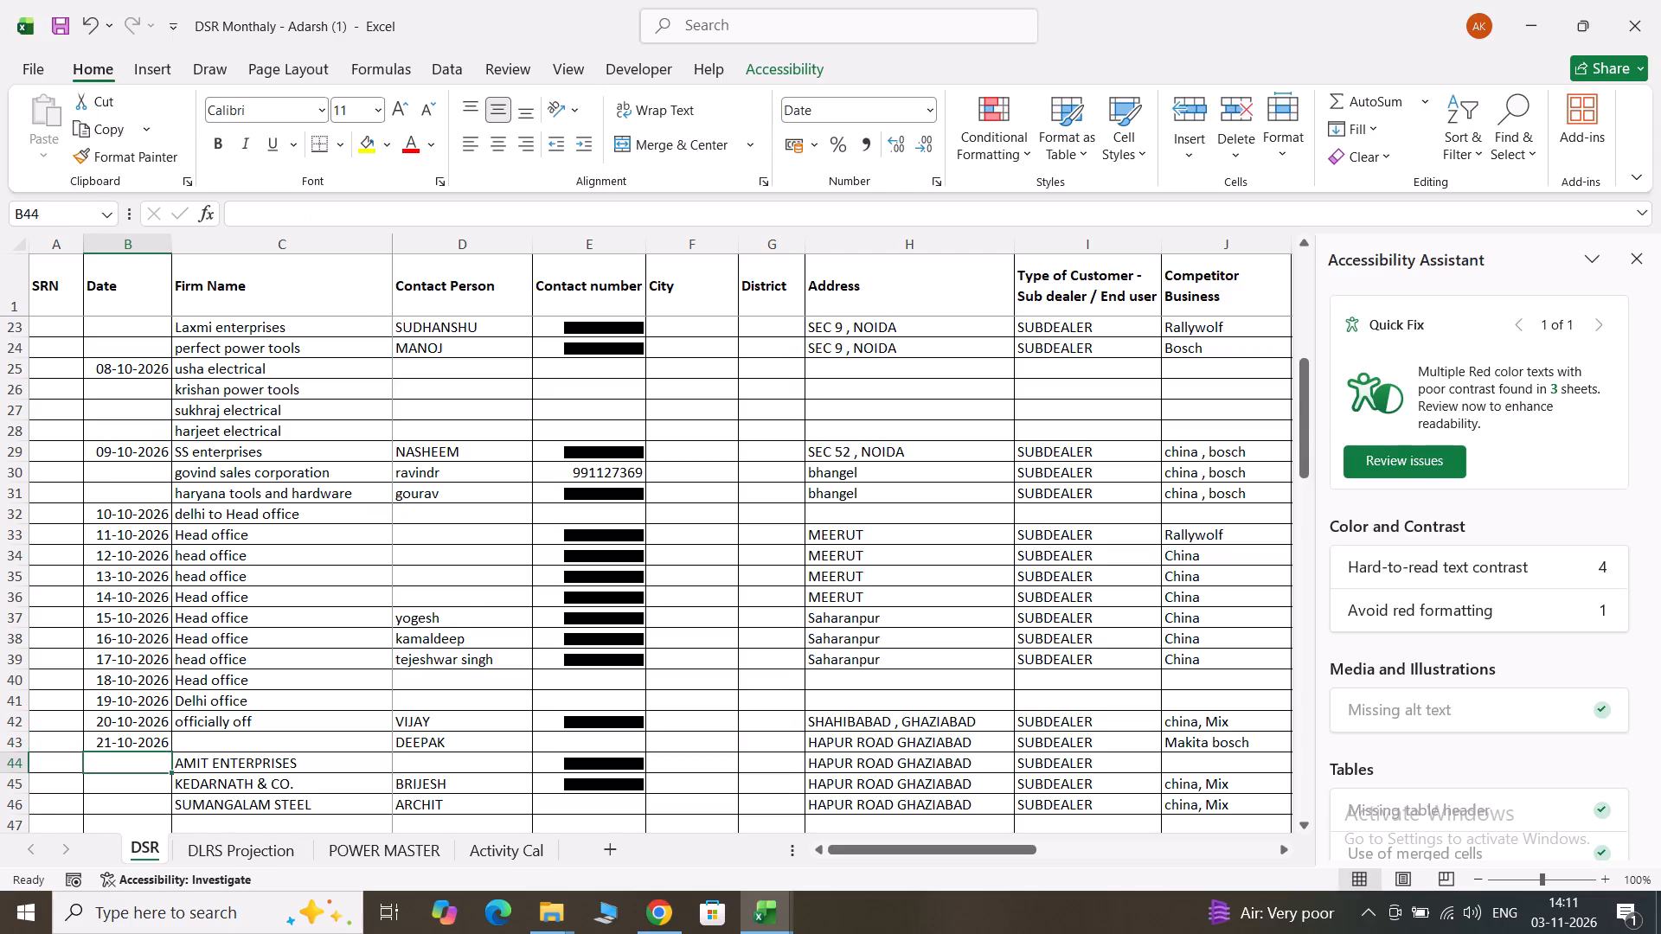
key(ctrl+s)
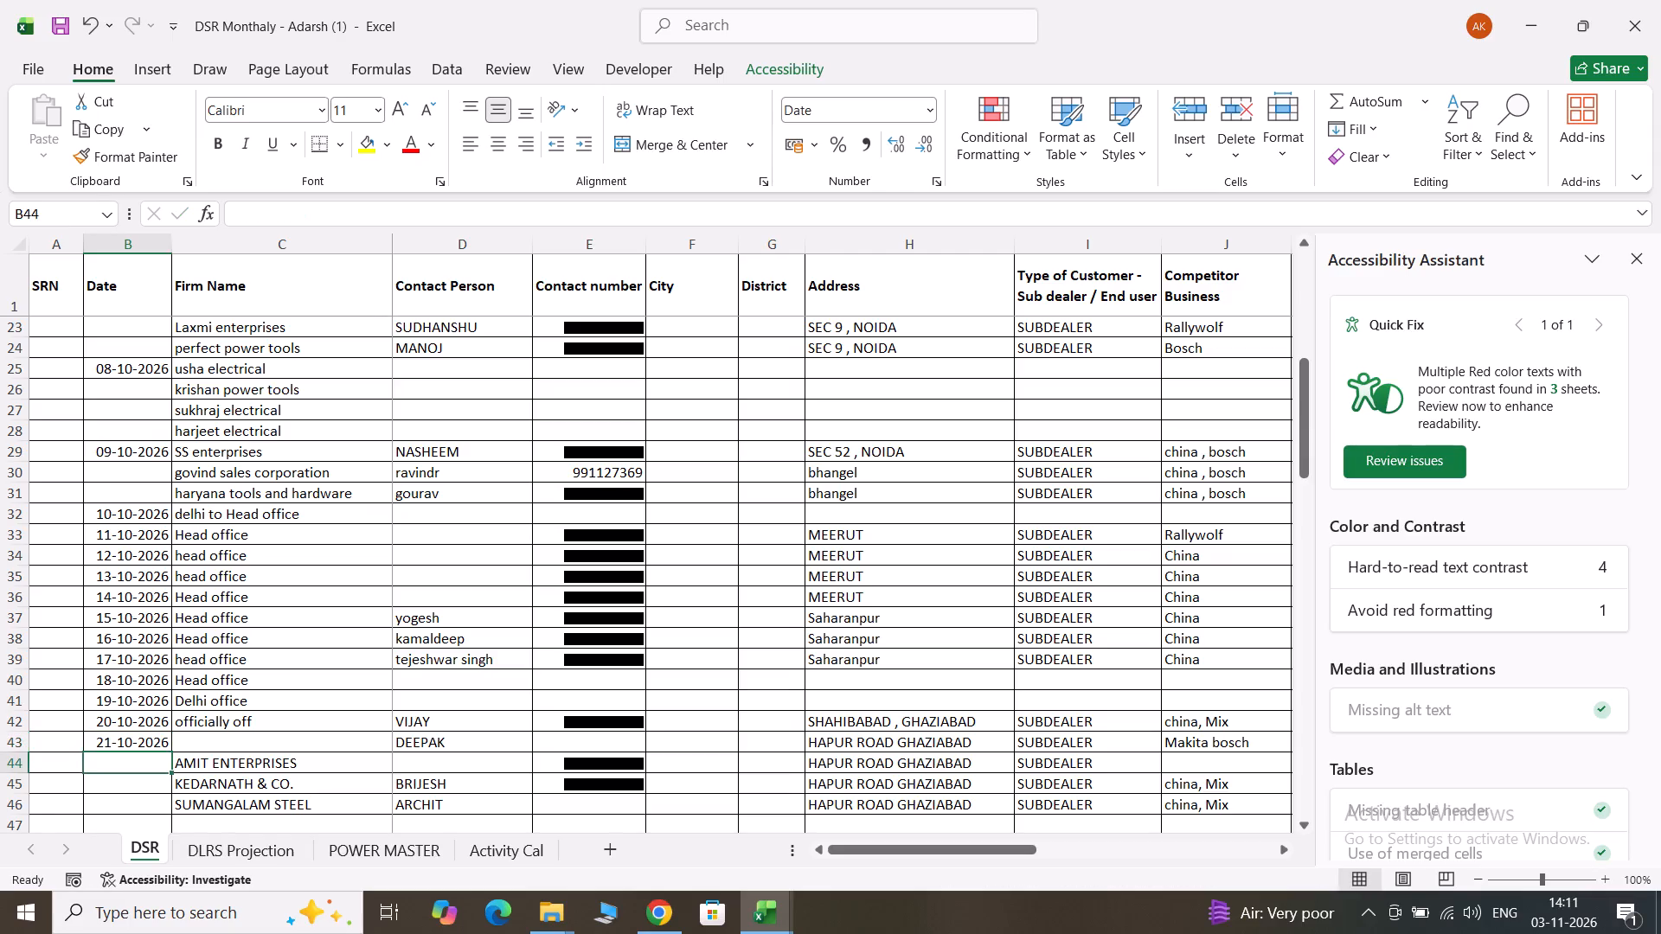
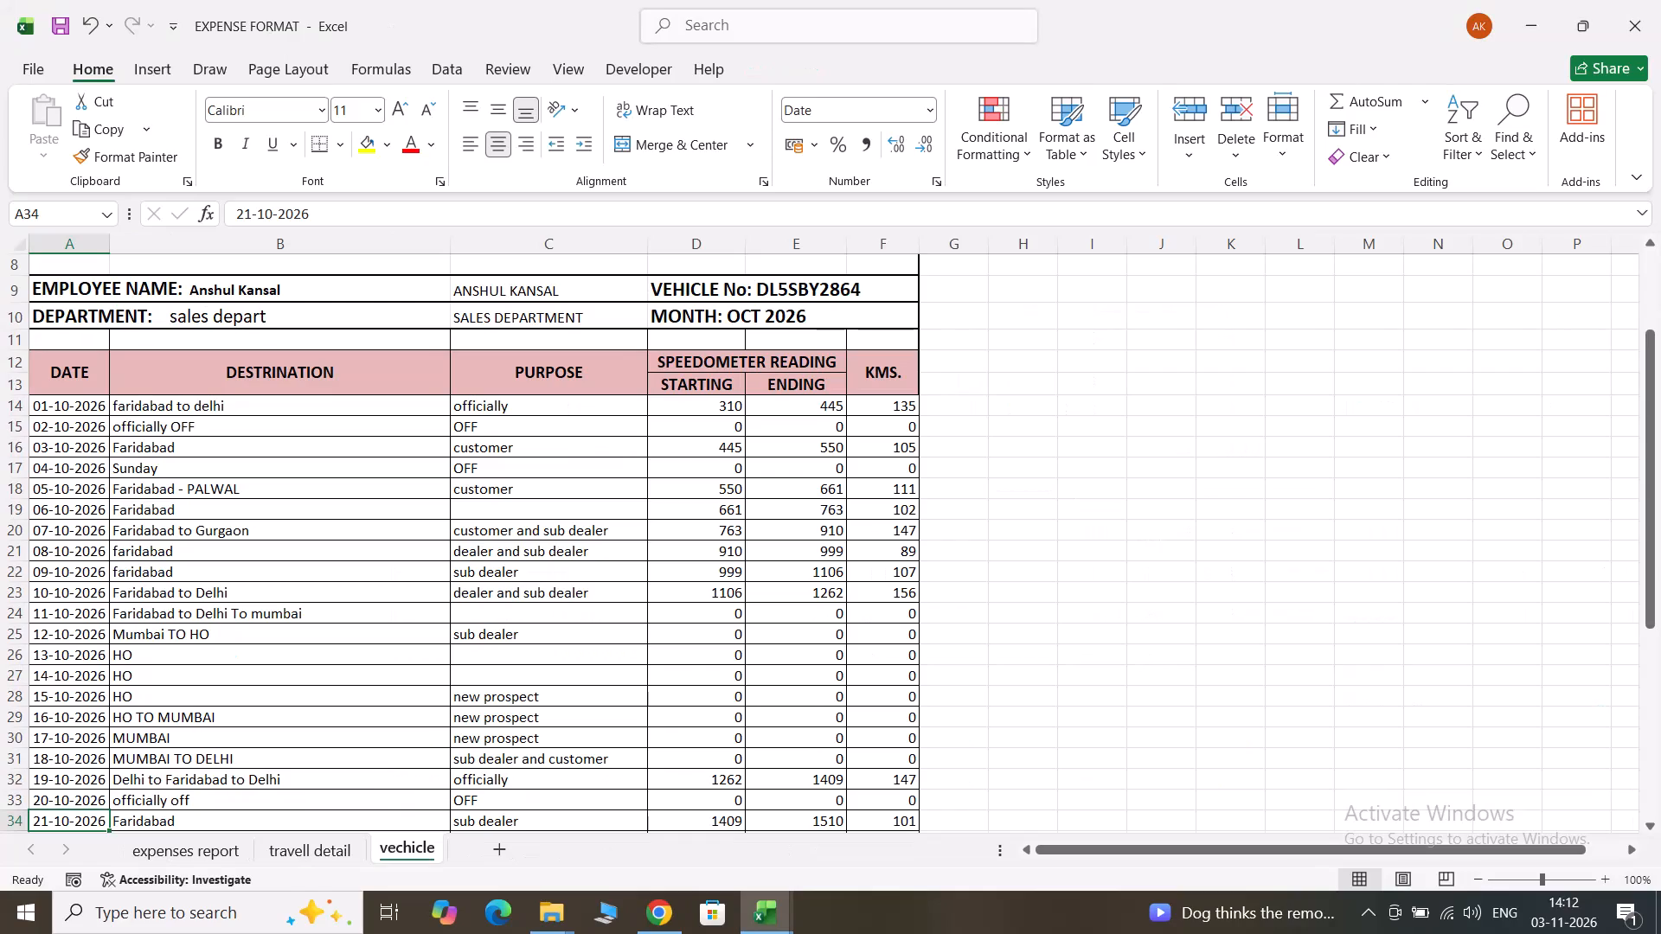
Switch to the DSR Monthaly workbook and enter firm names nitin power tools in row 43 and vinayak power tools in row 44, replacing AMIT ENTERPRISES.
key(alt+Tab)
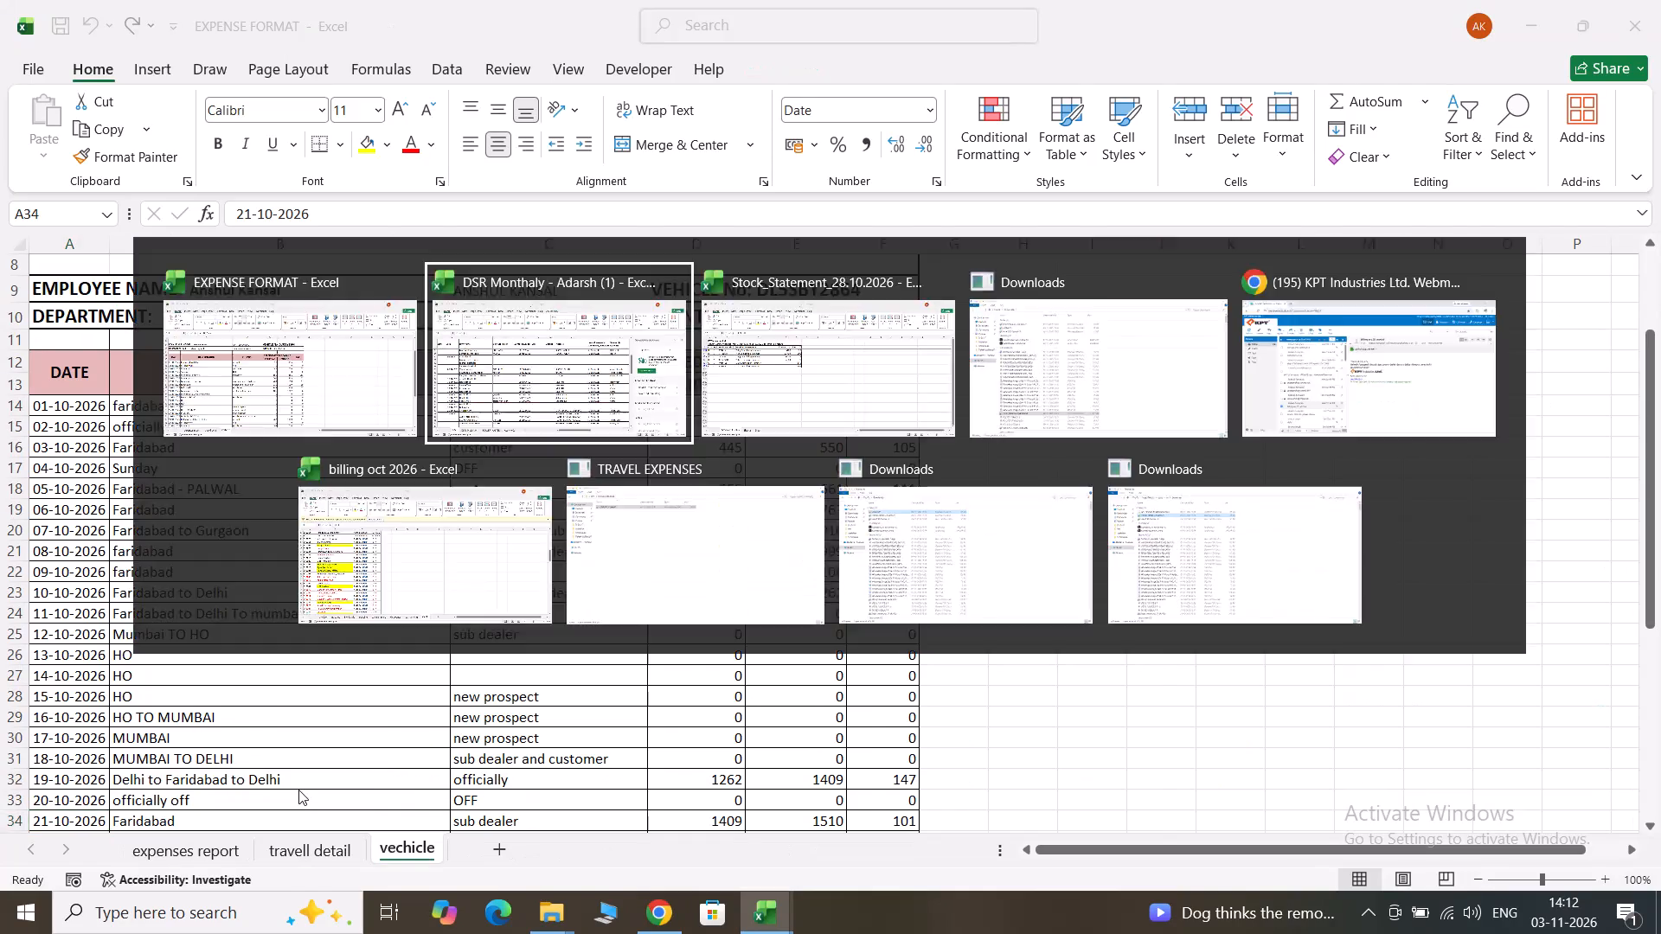
key(Right)
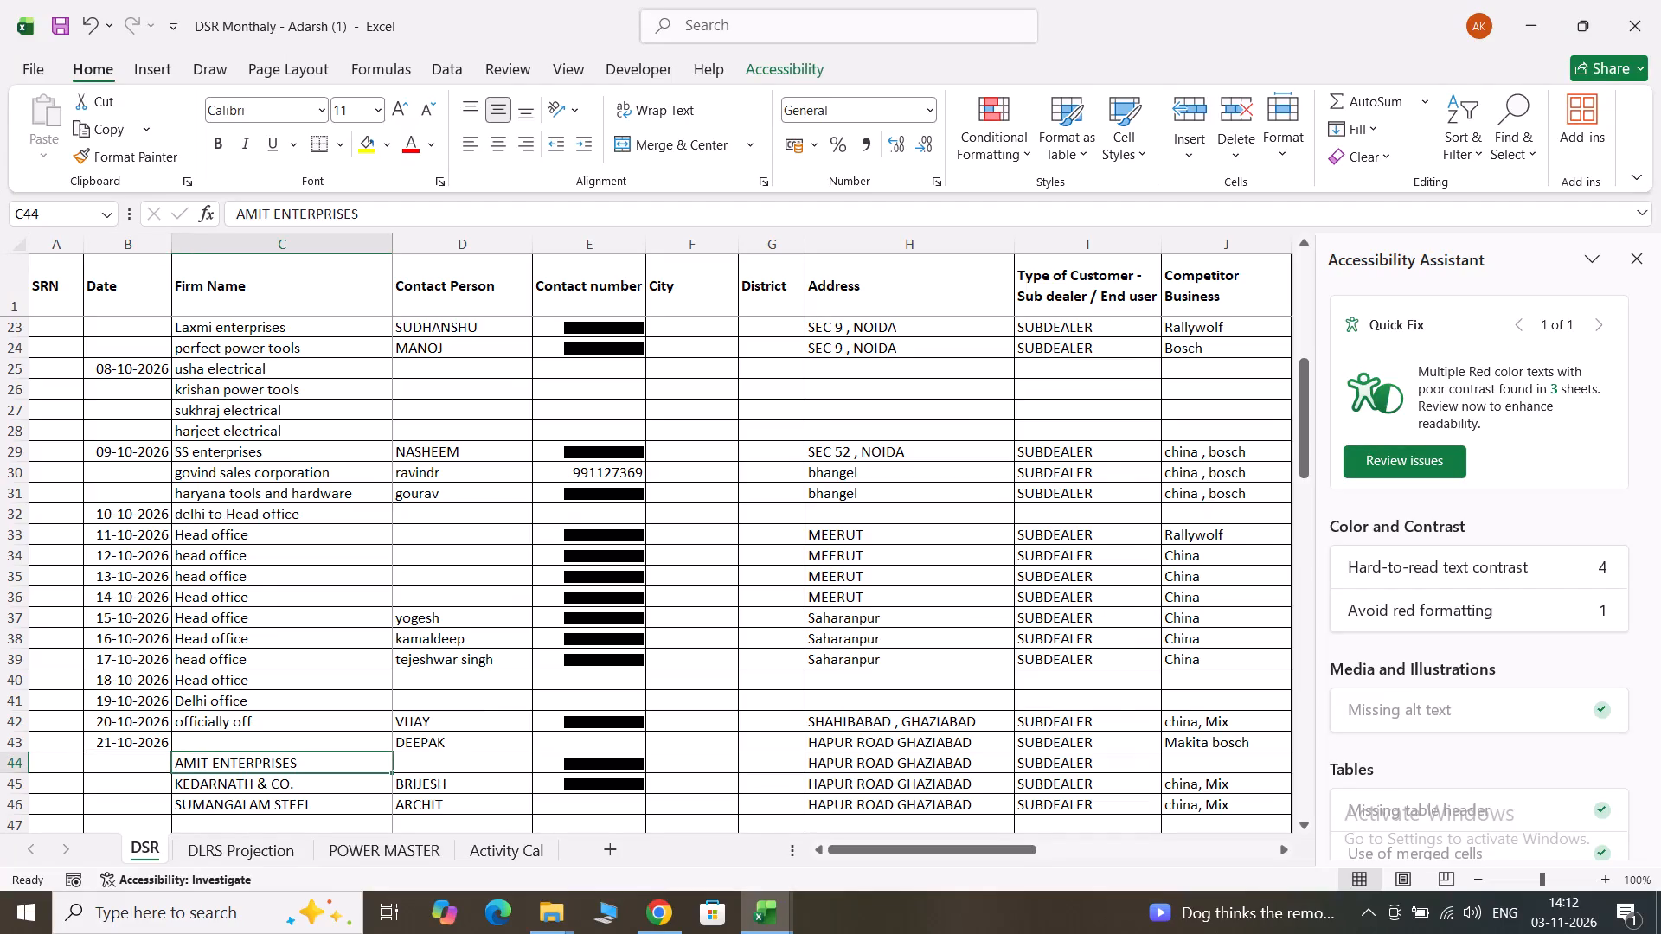
key(BackSpace)
key(Up)
text(nitin [)
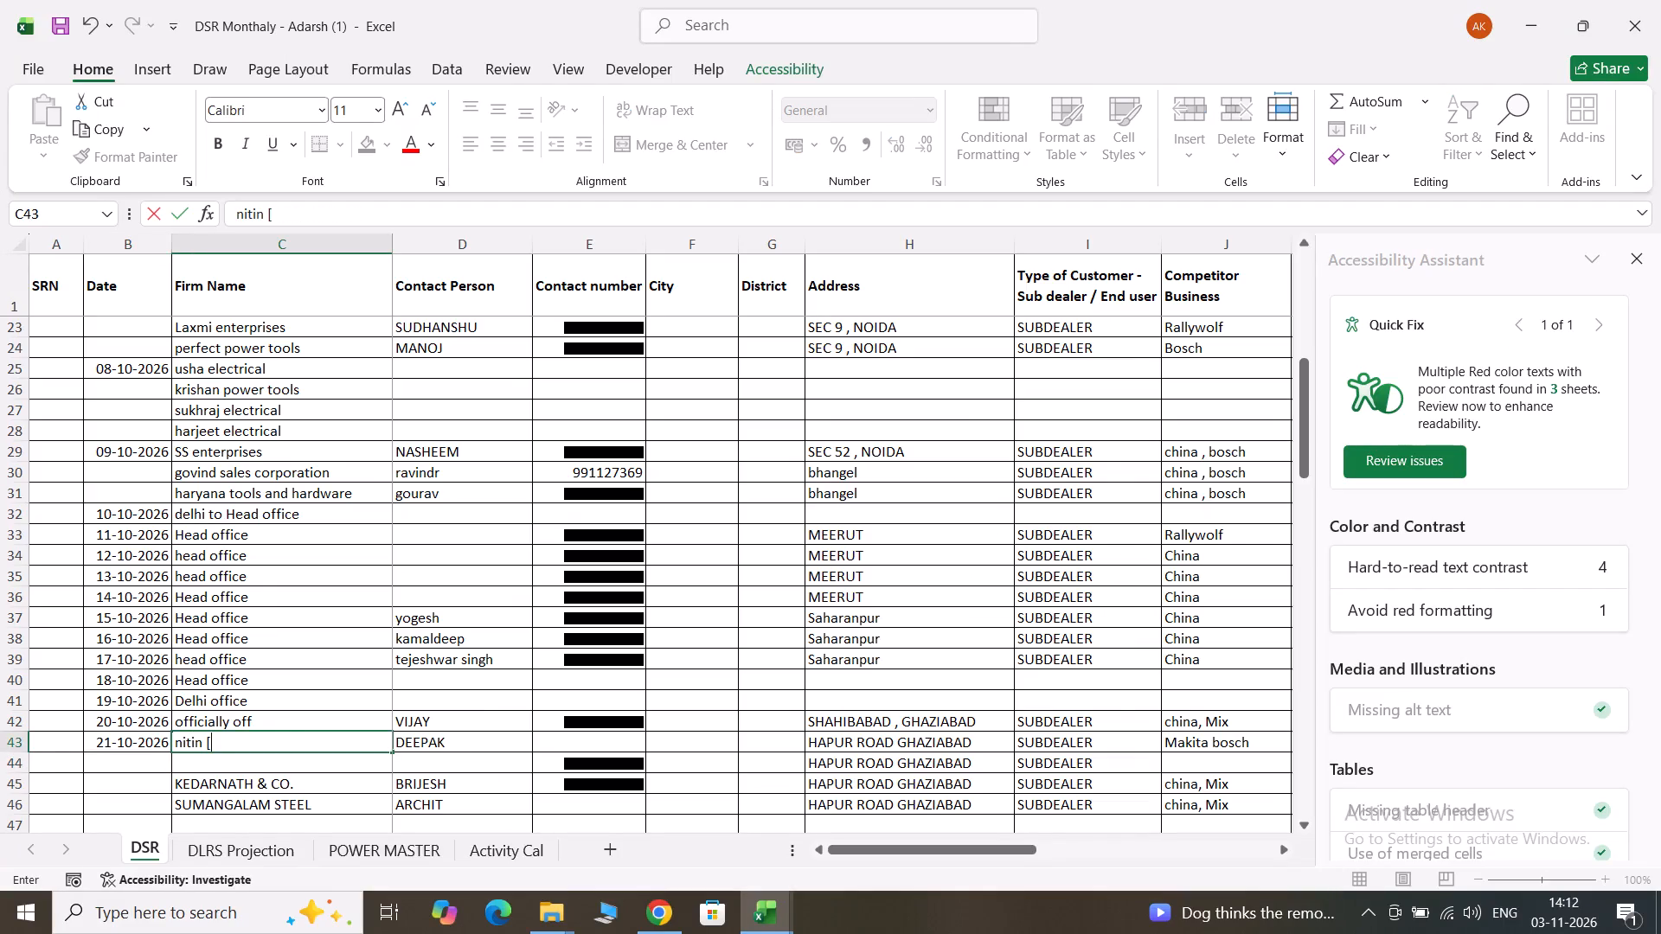
key(BackSpace)
text(power ootls)
key(BackSpace)
key(BackSpace)
key(BackSpace)
key(BackSpace)
key(BackSpace)
text(tools)
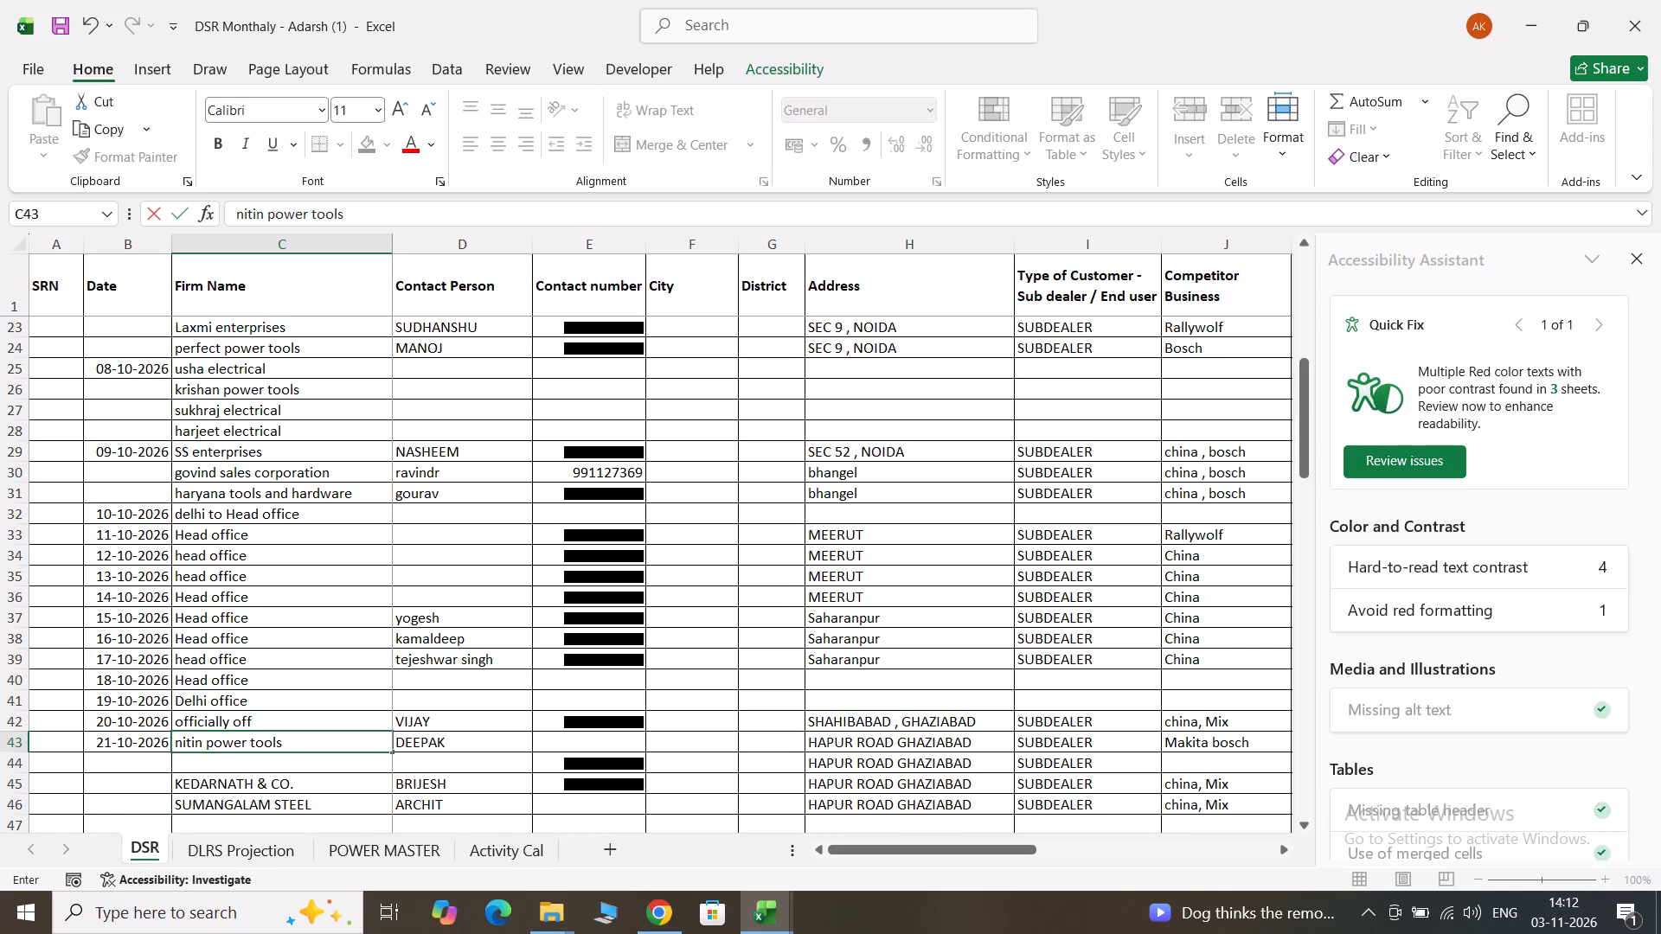
key(Down)
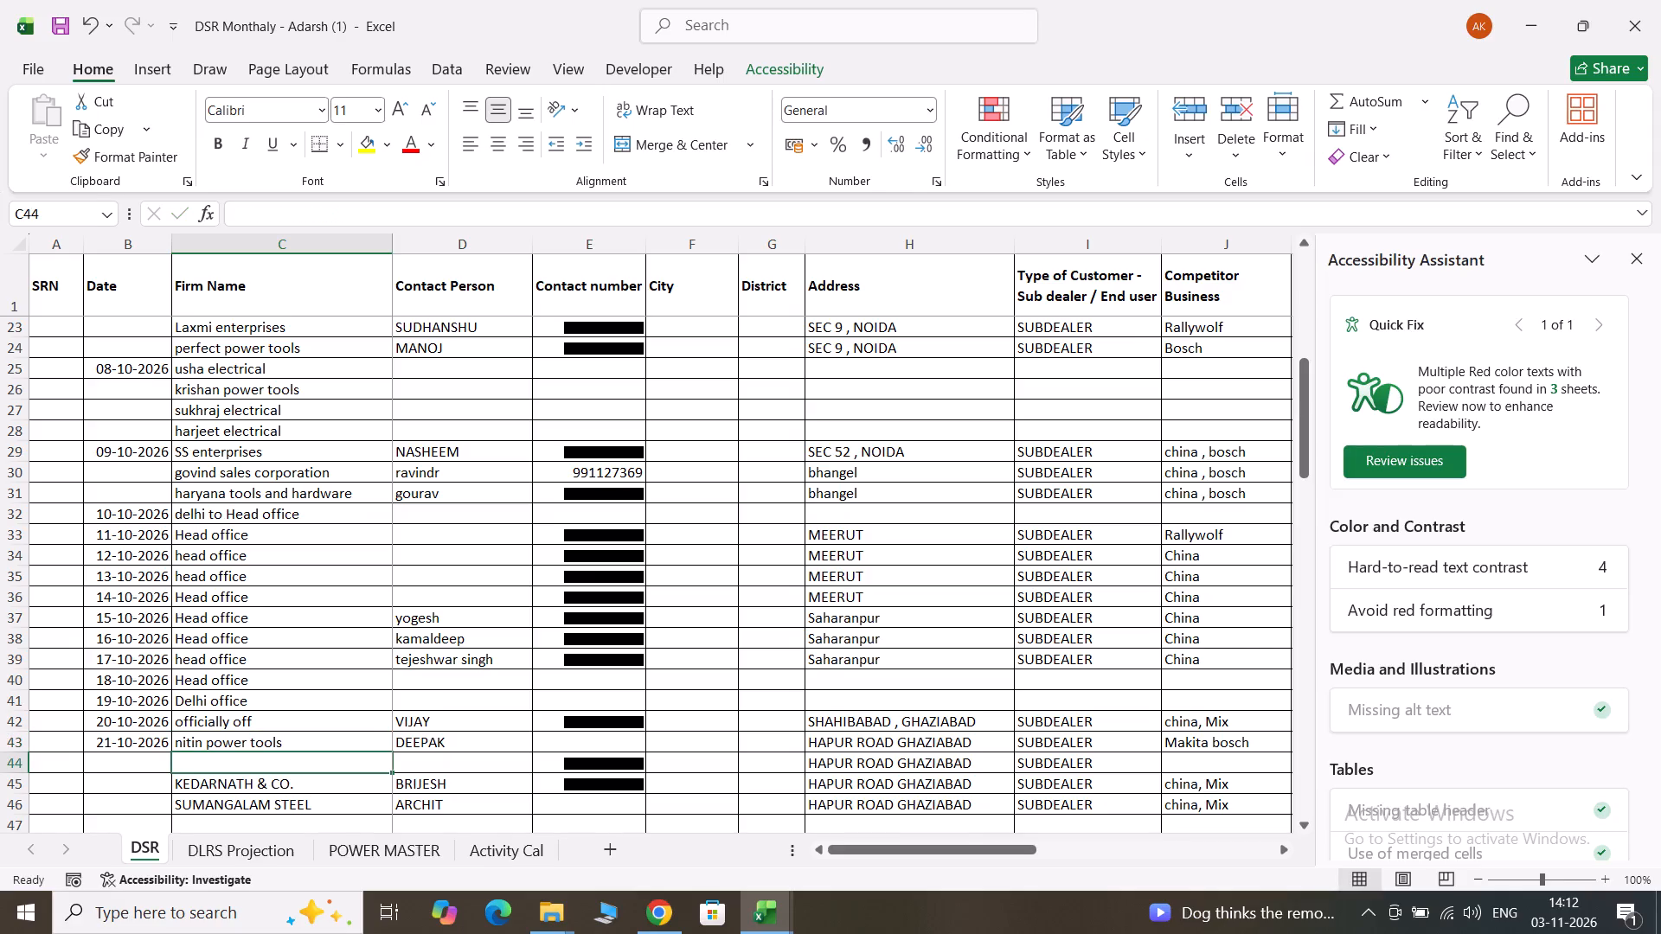
text(vina)
text(yak power tools)
key(Down)
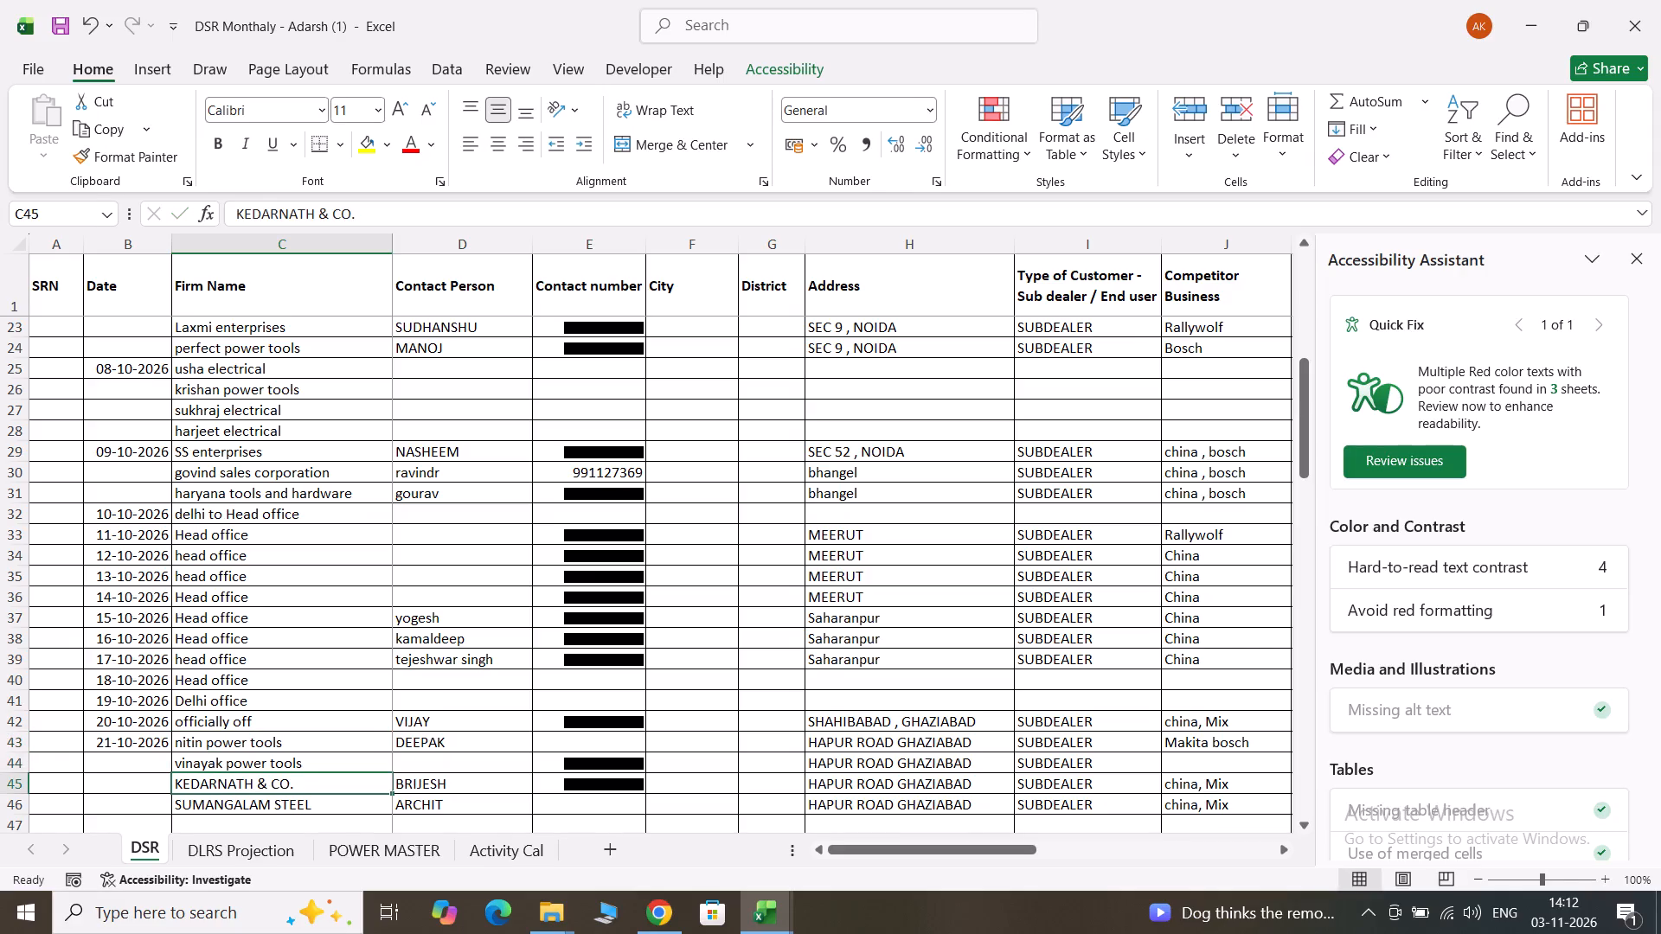
Replace the firm name KEDARNATH & CO. in row 45 with gaurav hardware.
key(BackSpace)
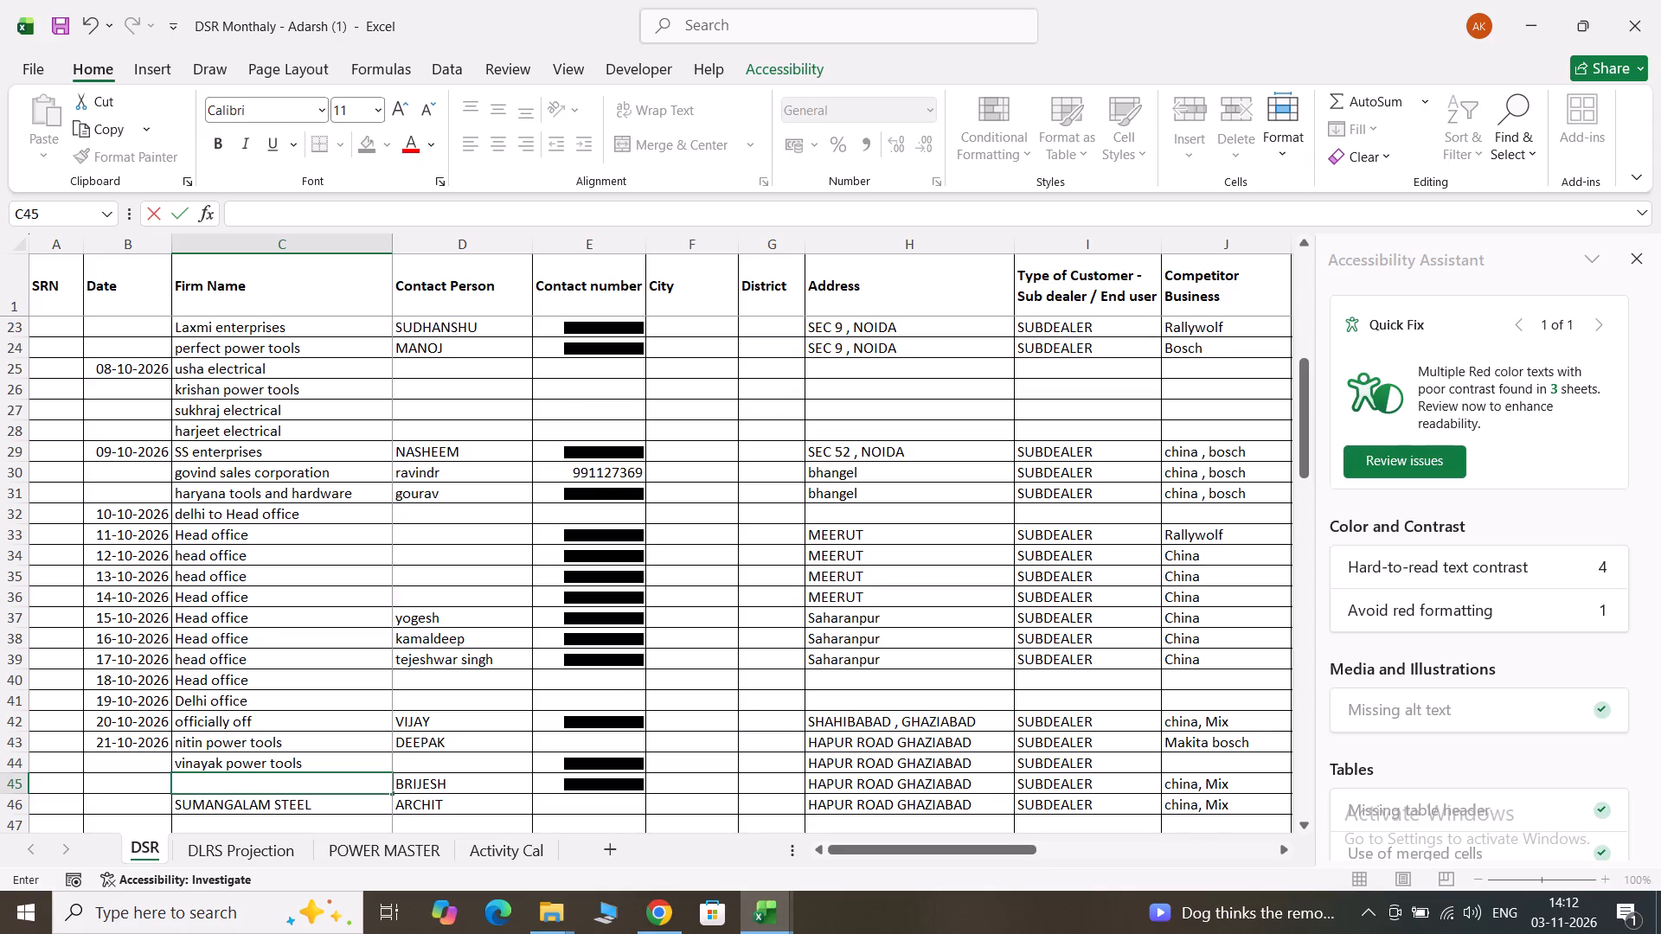
text(gar)
key(BackSpace)
text(urav hardware)
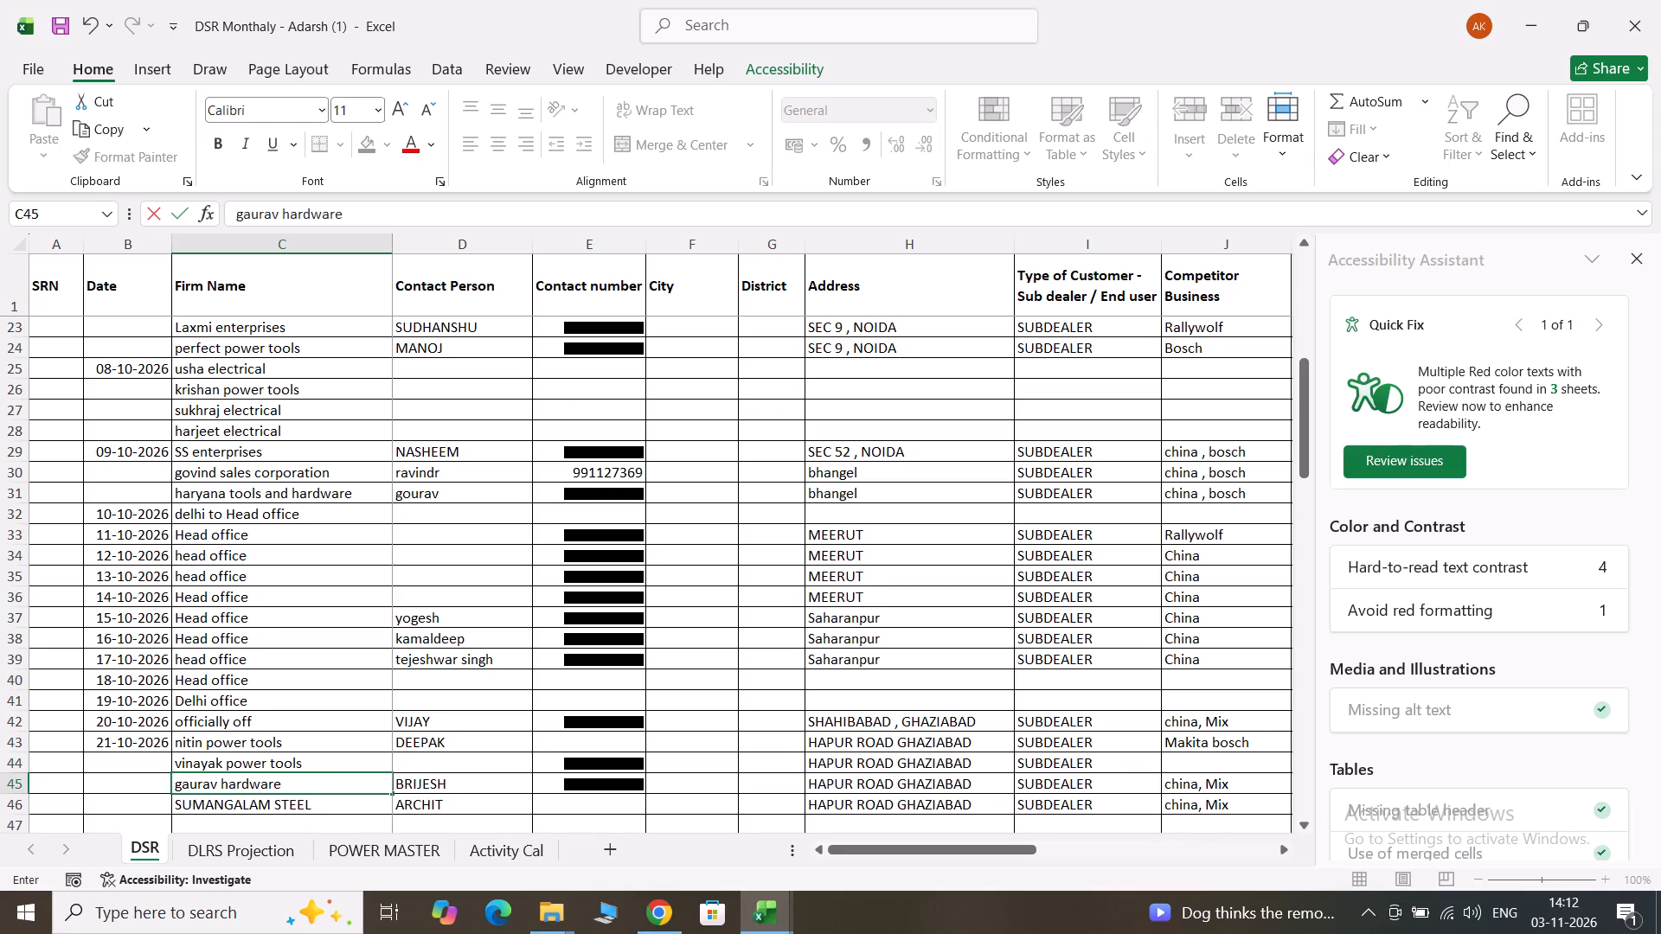
key(Down)
Clear the firm name SUMANGALAM STEEL from row 46 and enter the date 22-10-2026 in that row.
key(BackSpace)
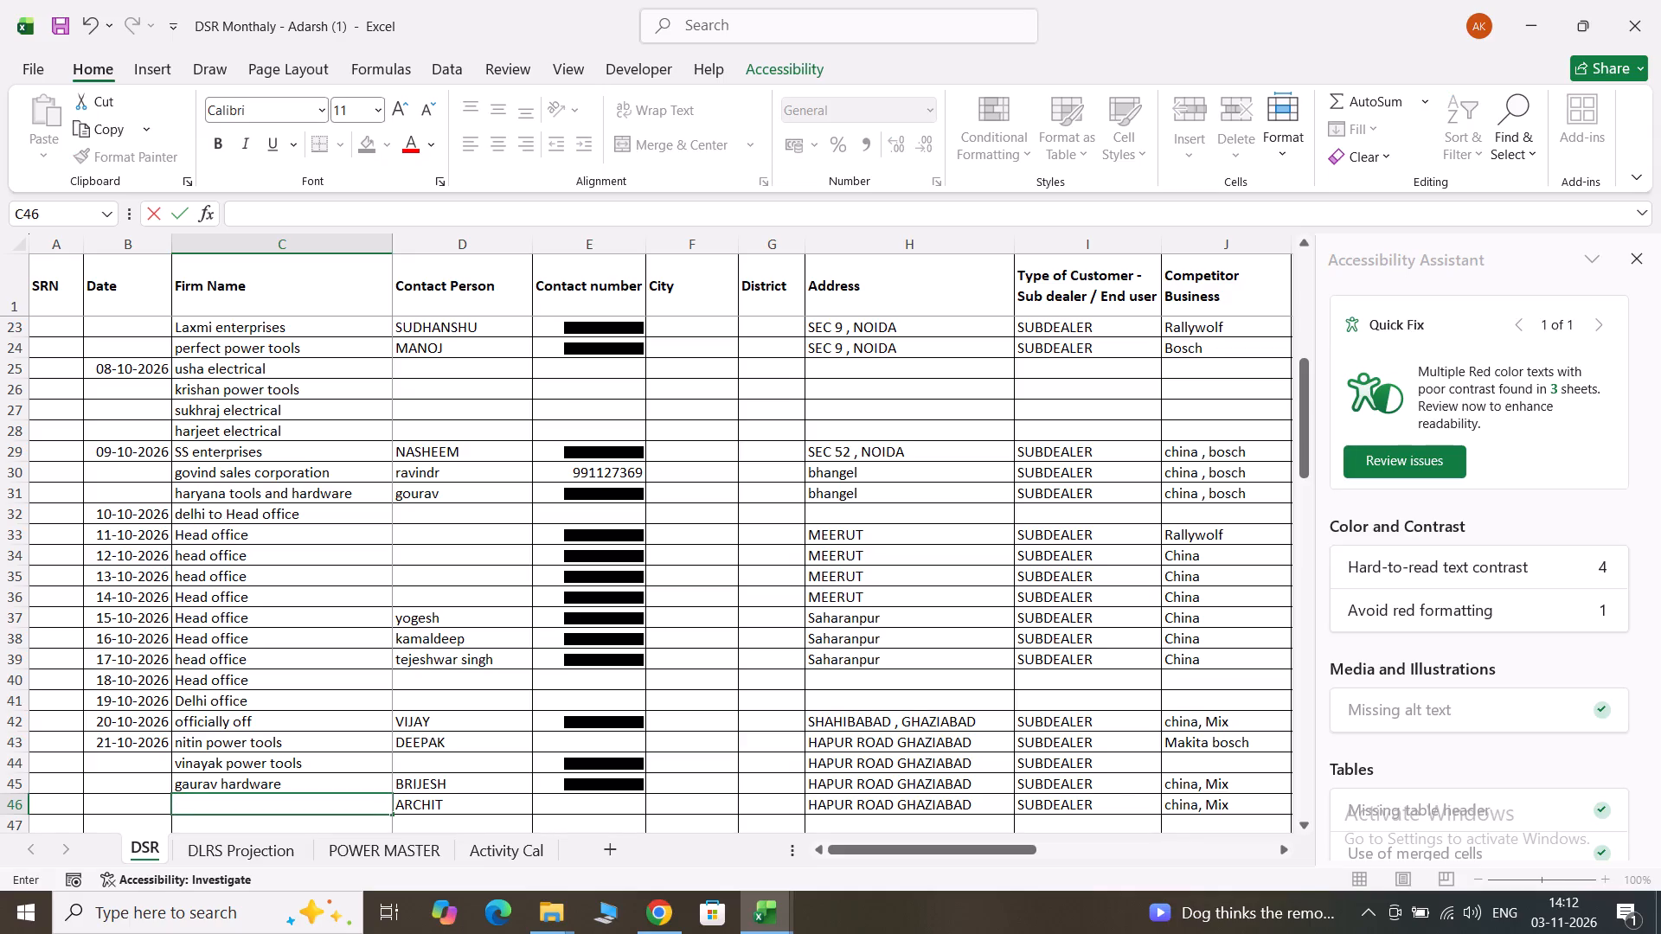
key(Left)
text(22-10-2026)
key(Right)
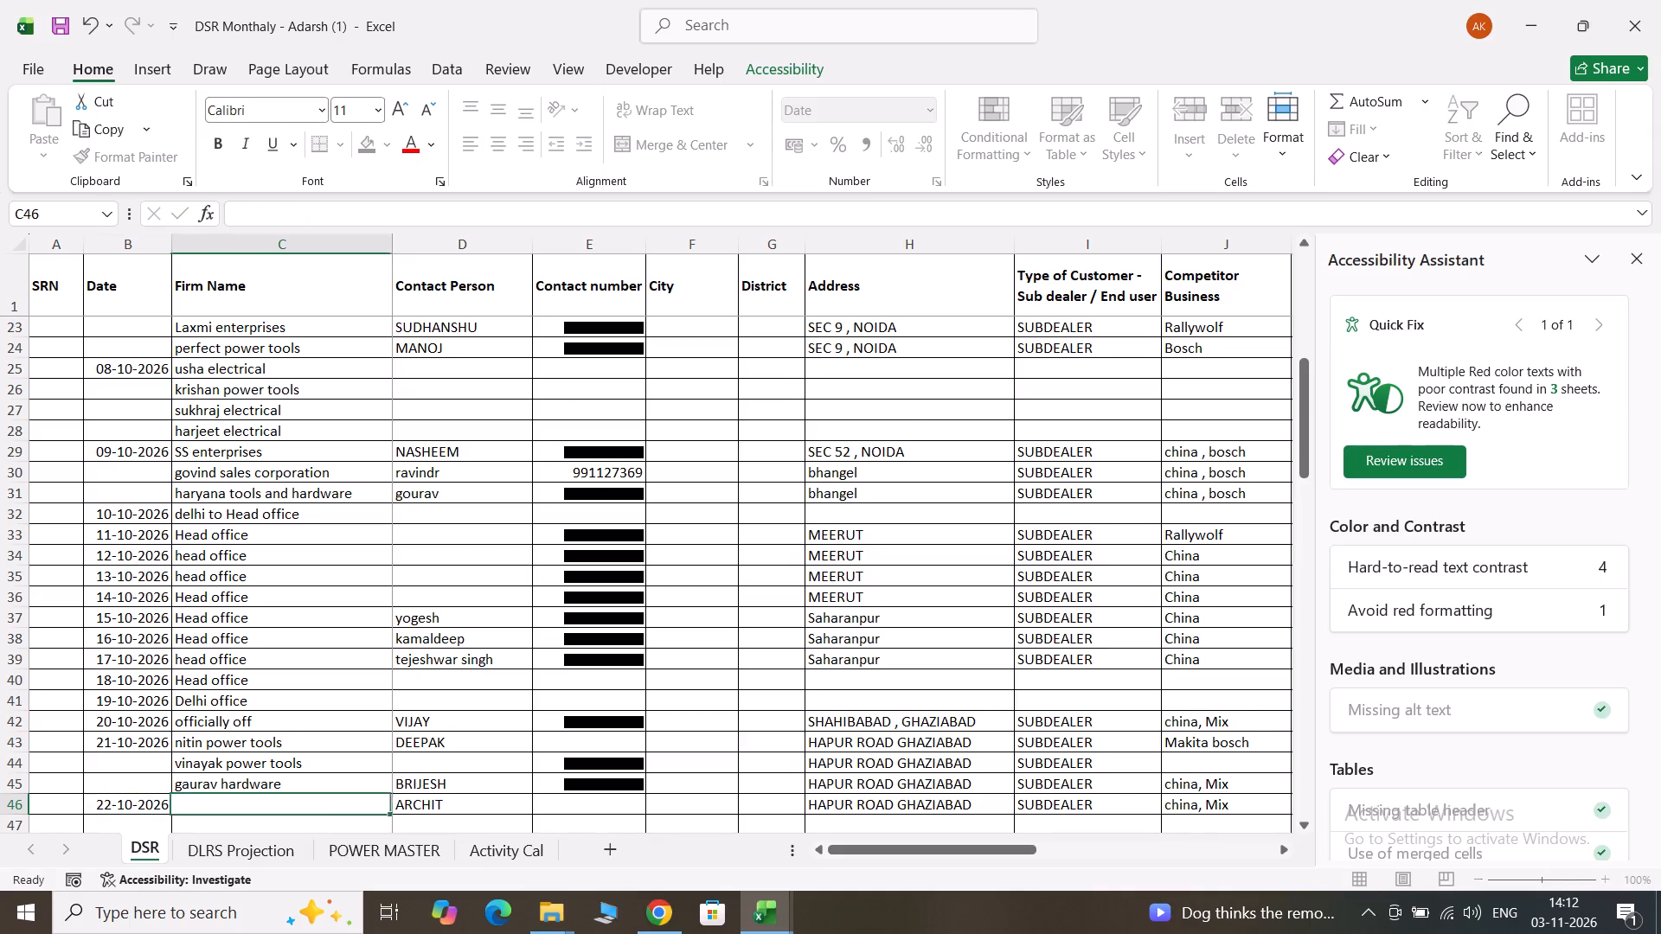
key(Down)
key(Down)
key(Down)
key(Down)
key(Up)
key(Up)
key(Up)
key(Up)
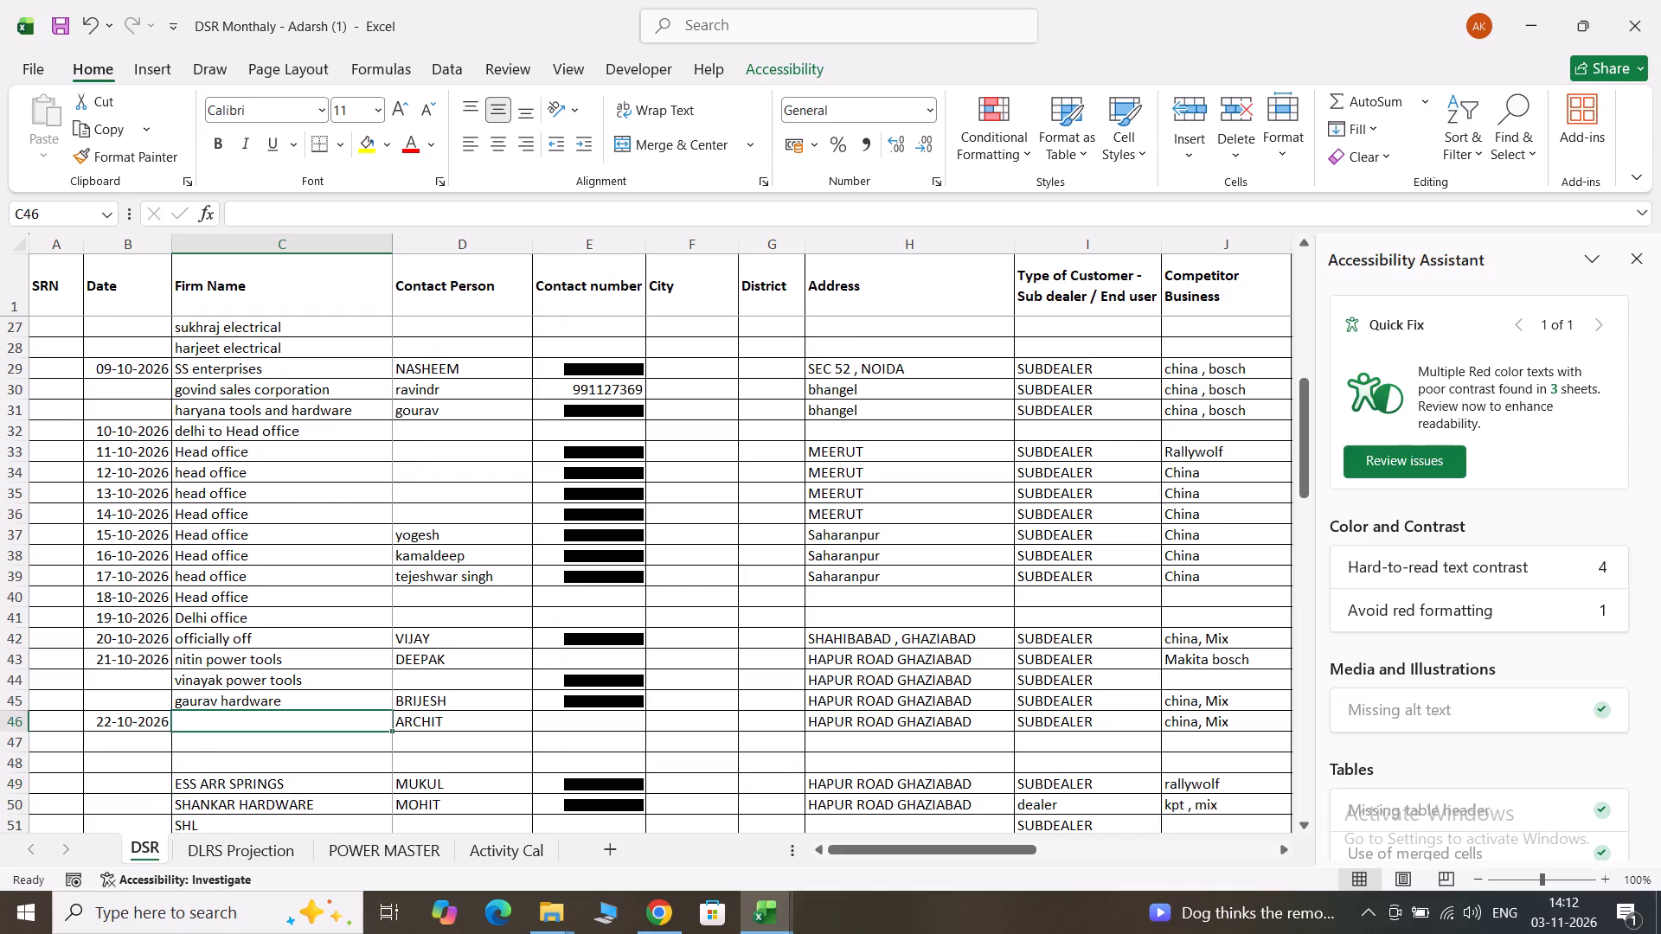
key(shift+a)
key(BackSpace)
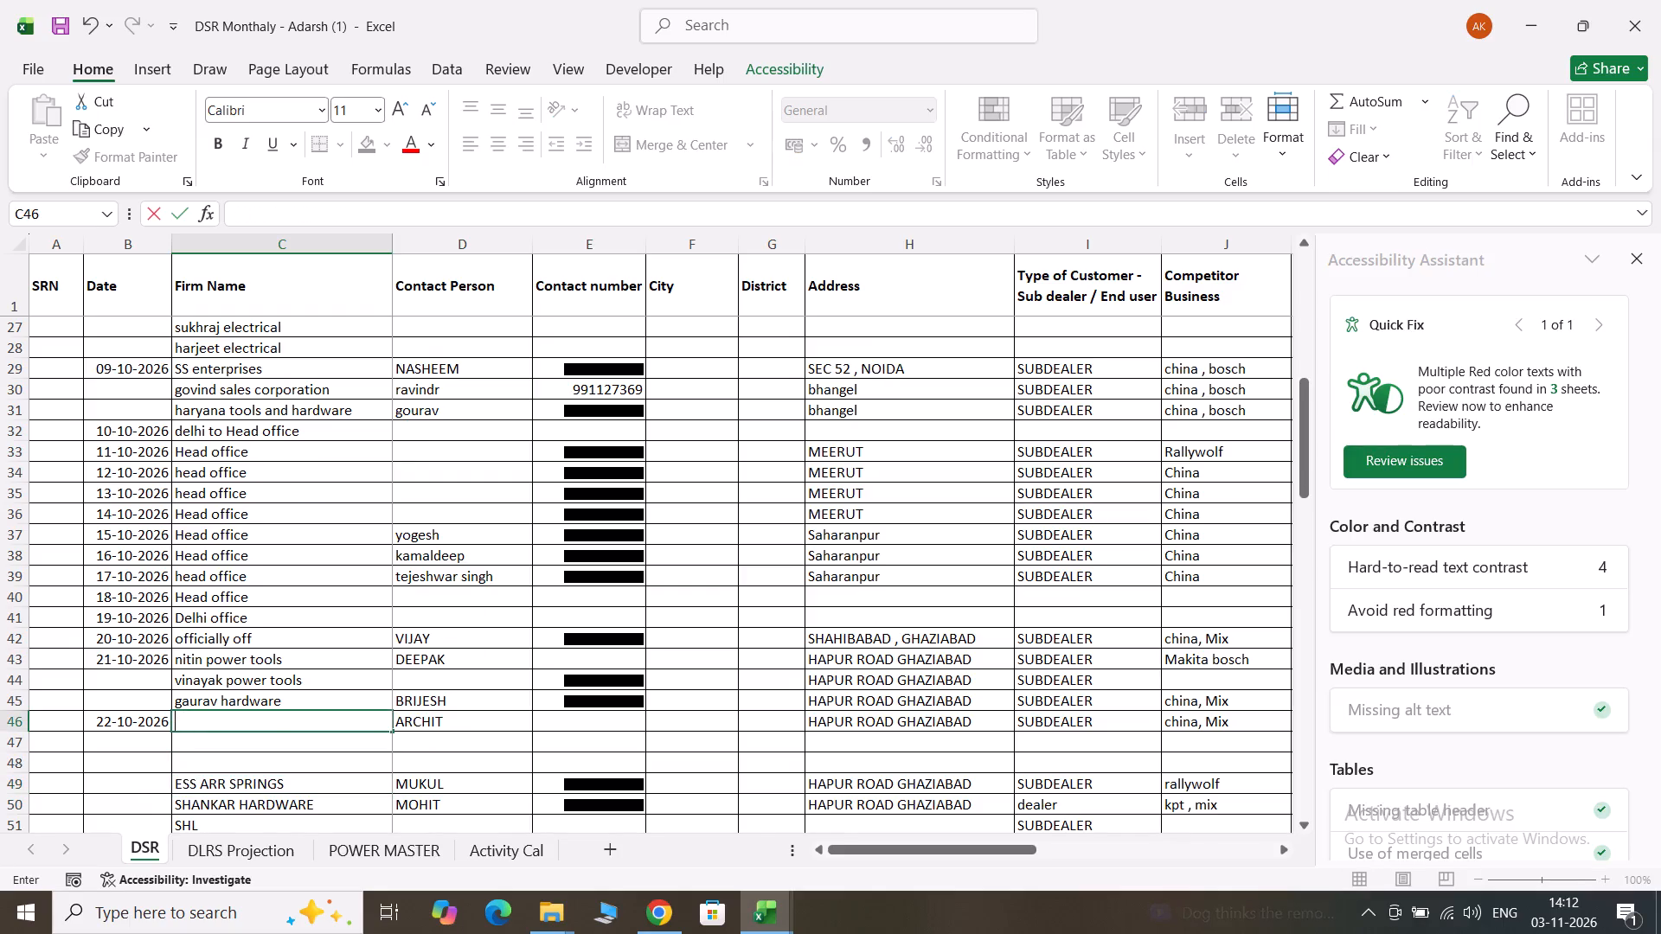
Check the destination and purpose entries from 22-10-2026 onward in the EXPENSE FORMAT vehicle log, and return to the DSR sheet.
key(alt+Tab)
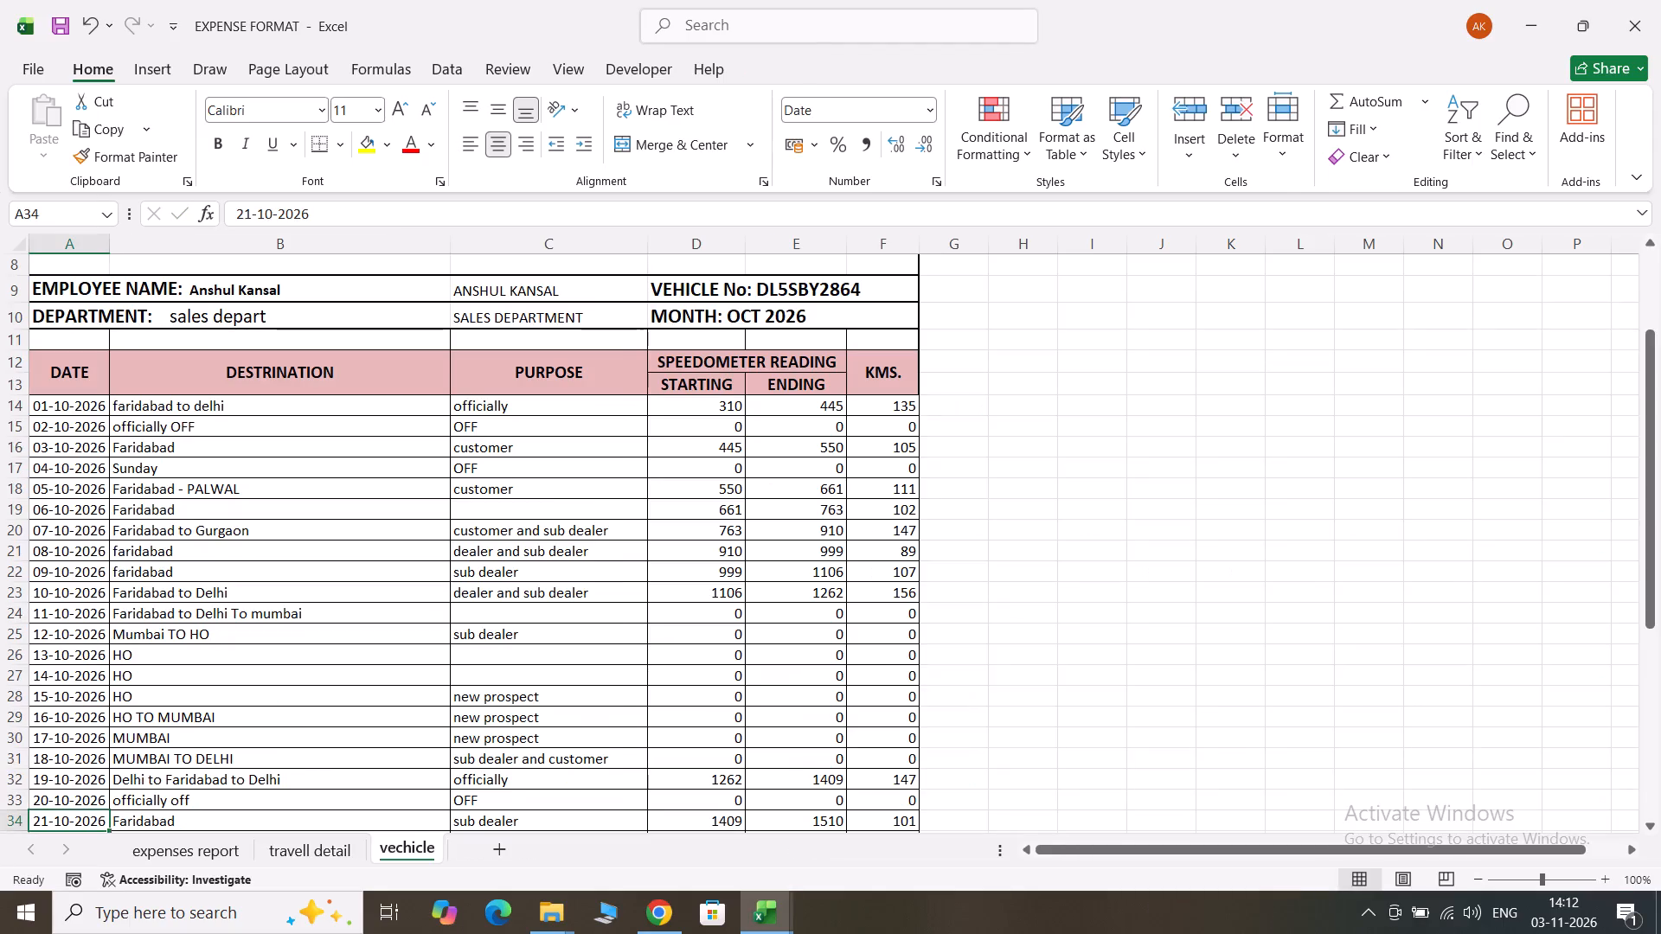
key(Down)
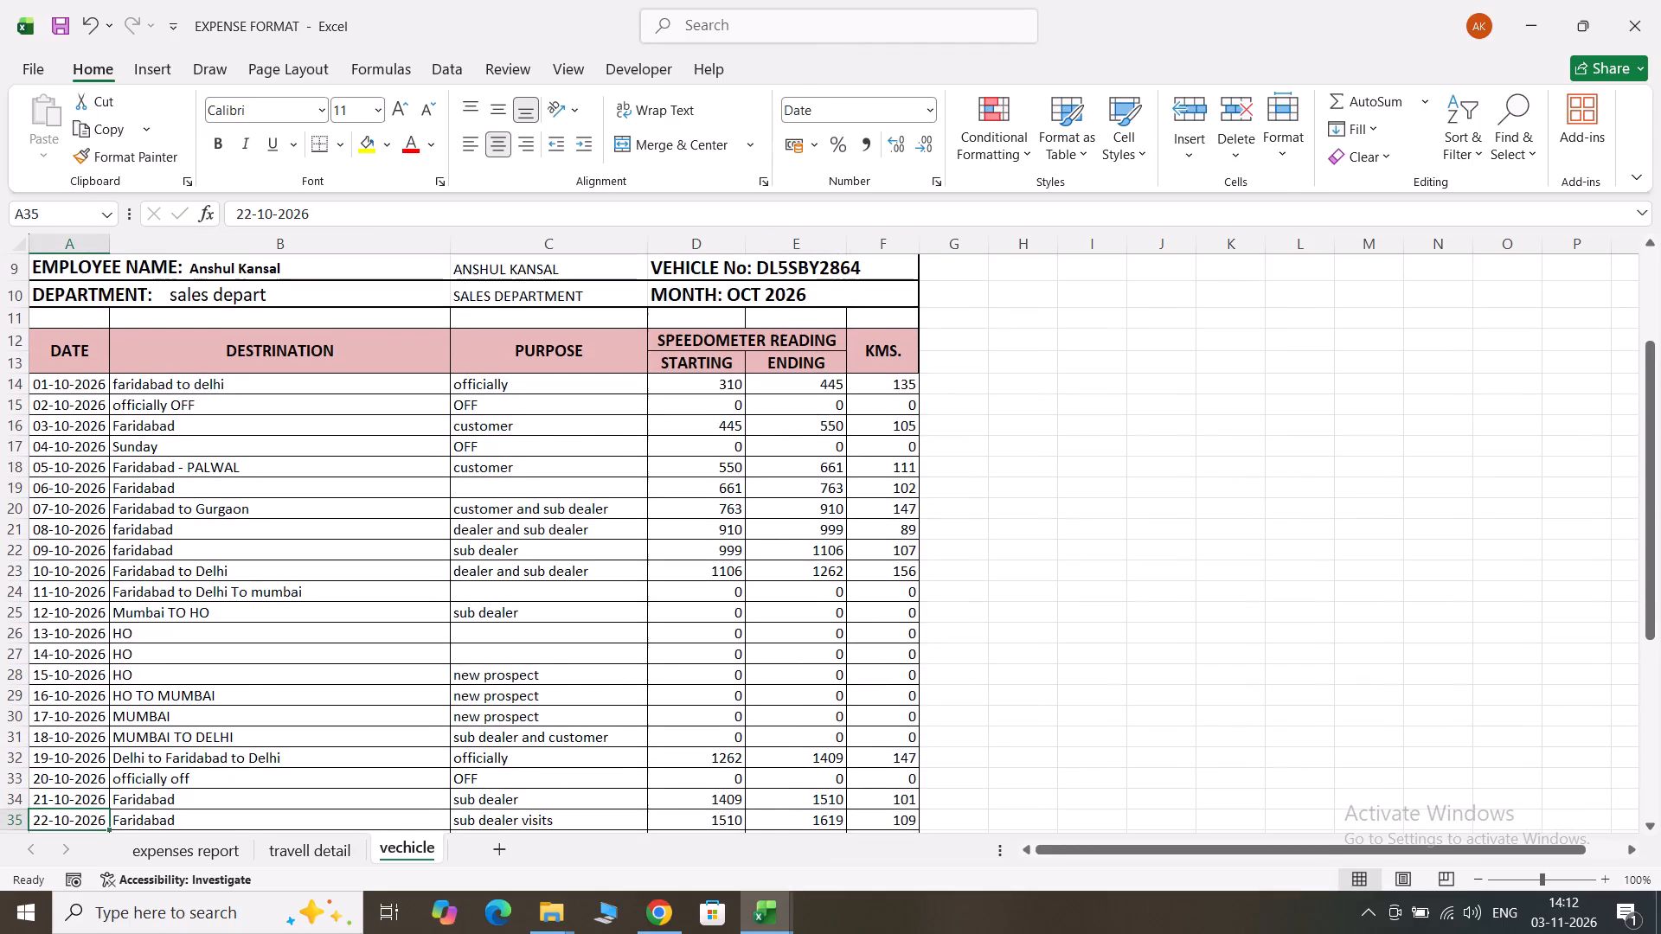
key(Down)
key(Down)
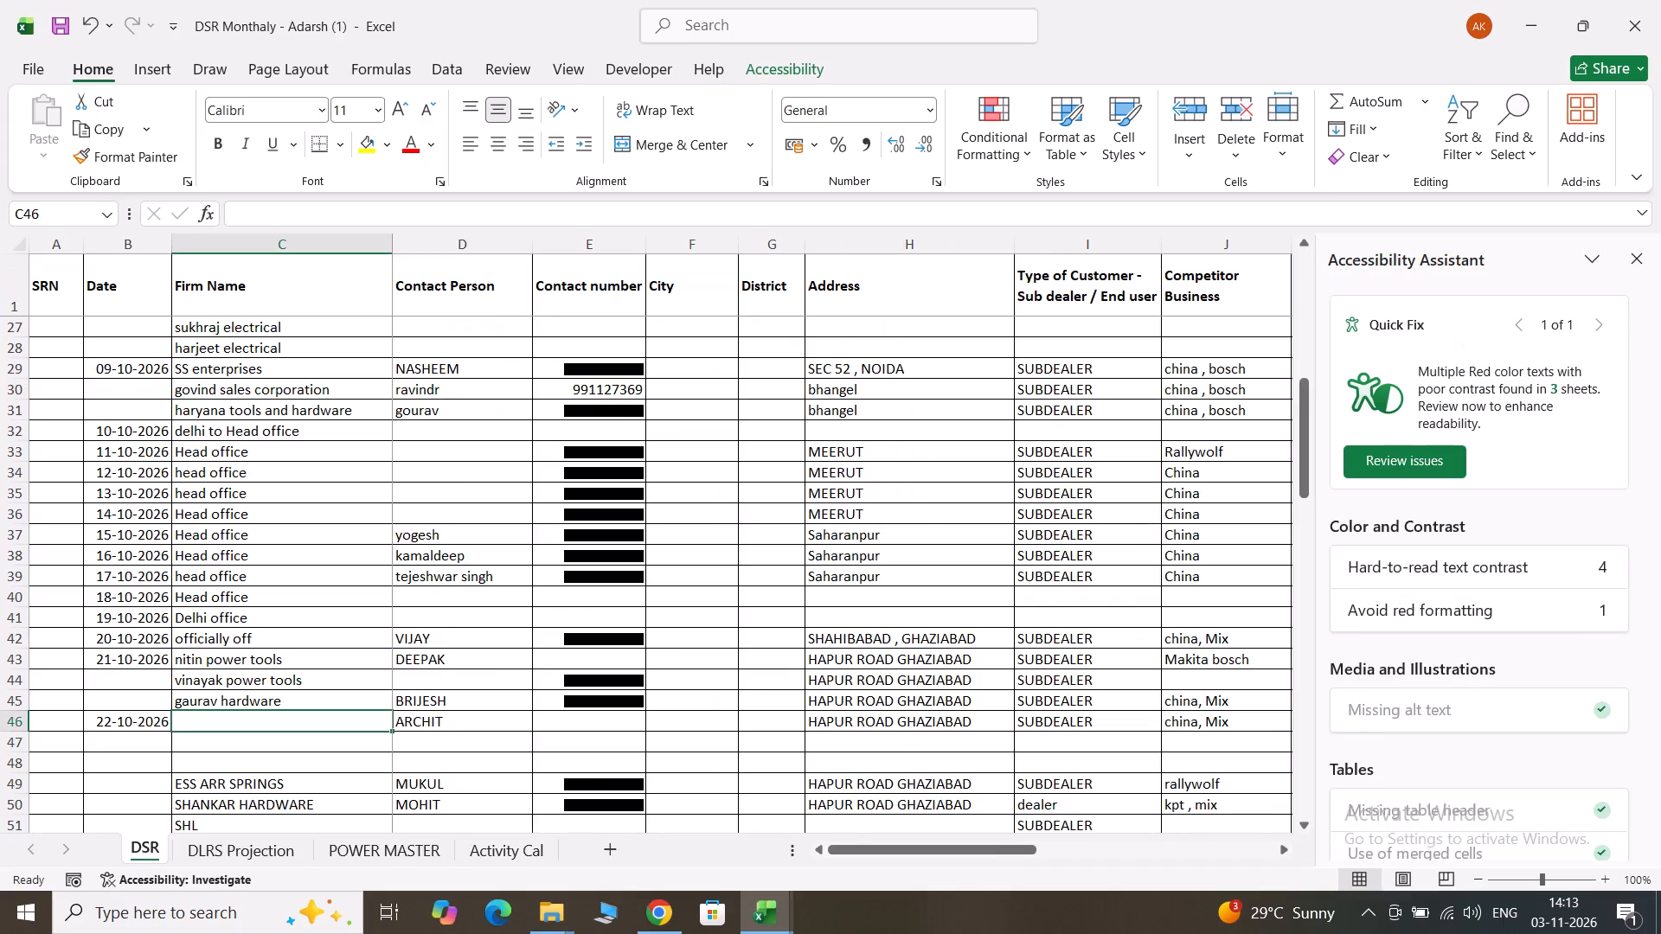
key(alt+Tab)
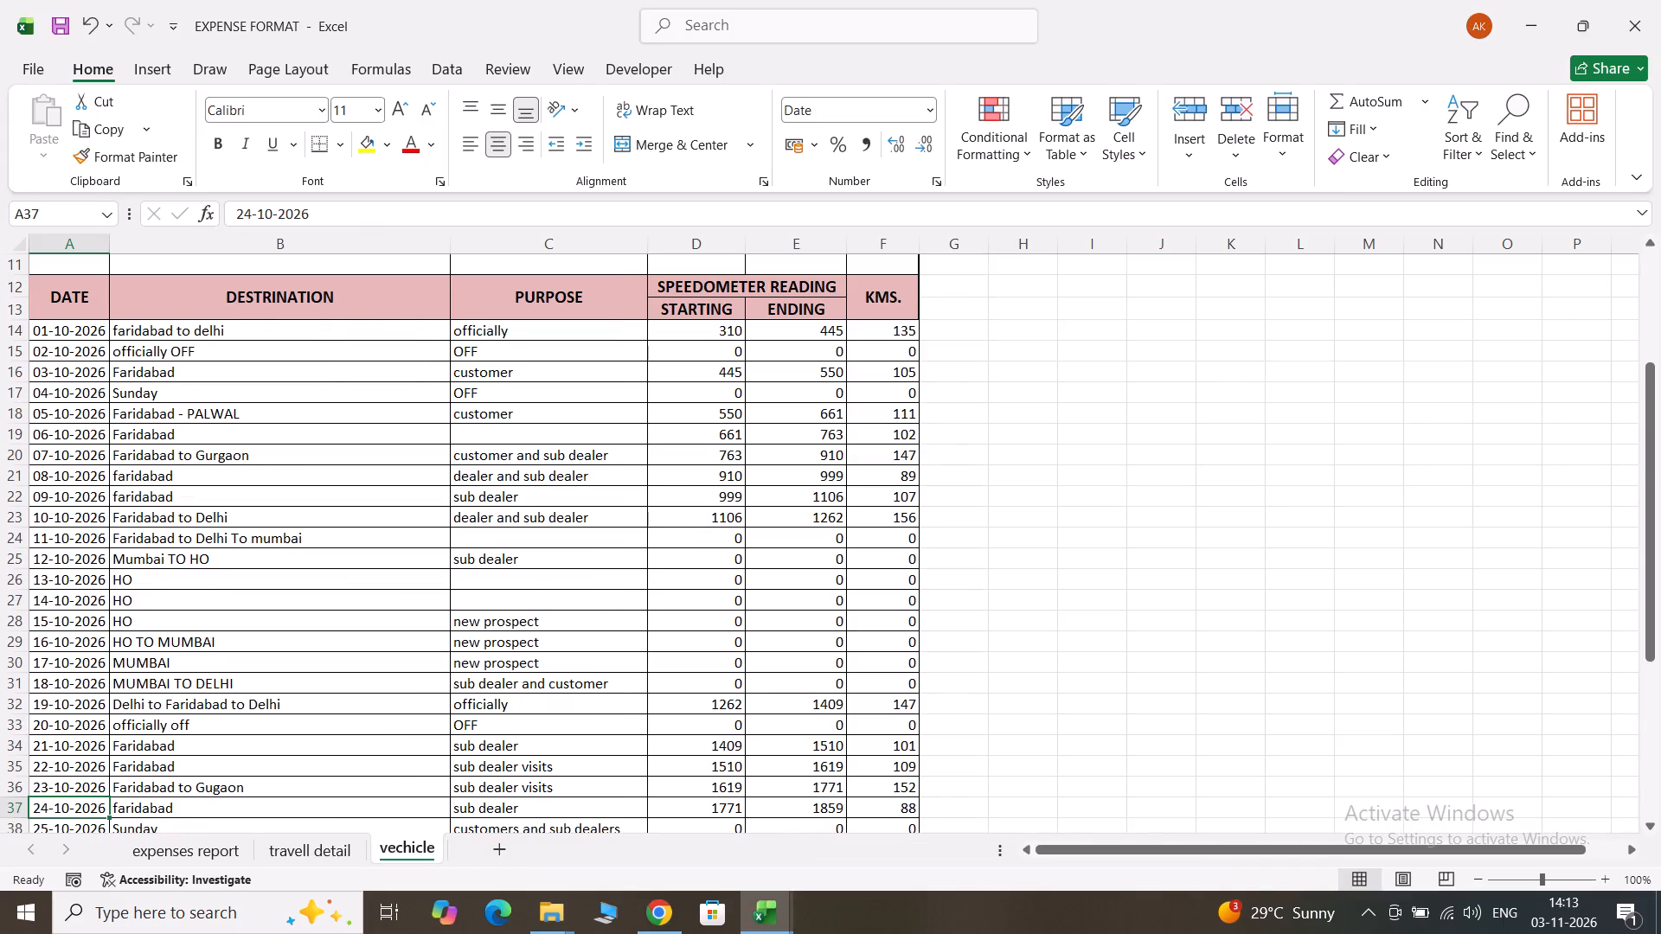
key(Up)
key(Right)
key(Right)
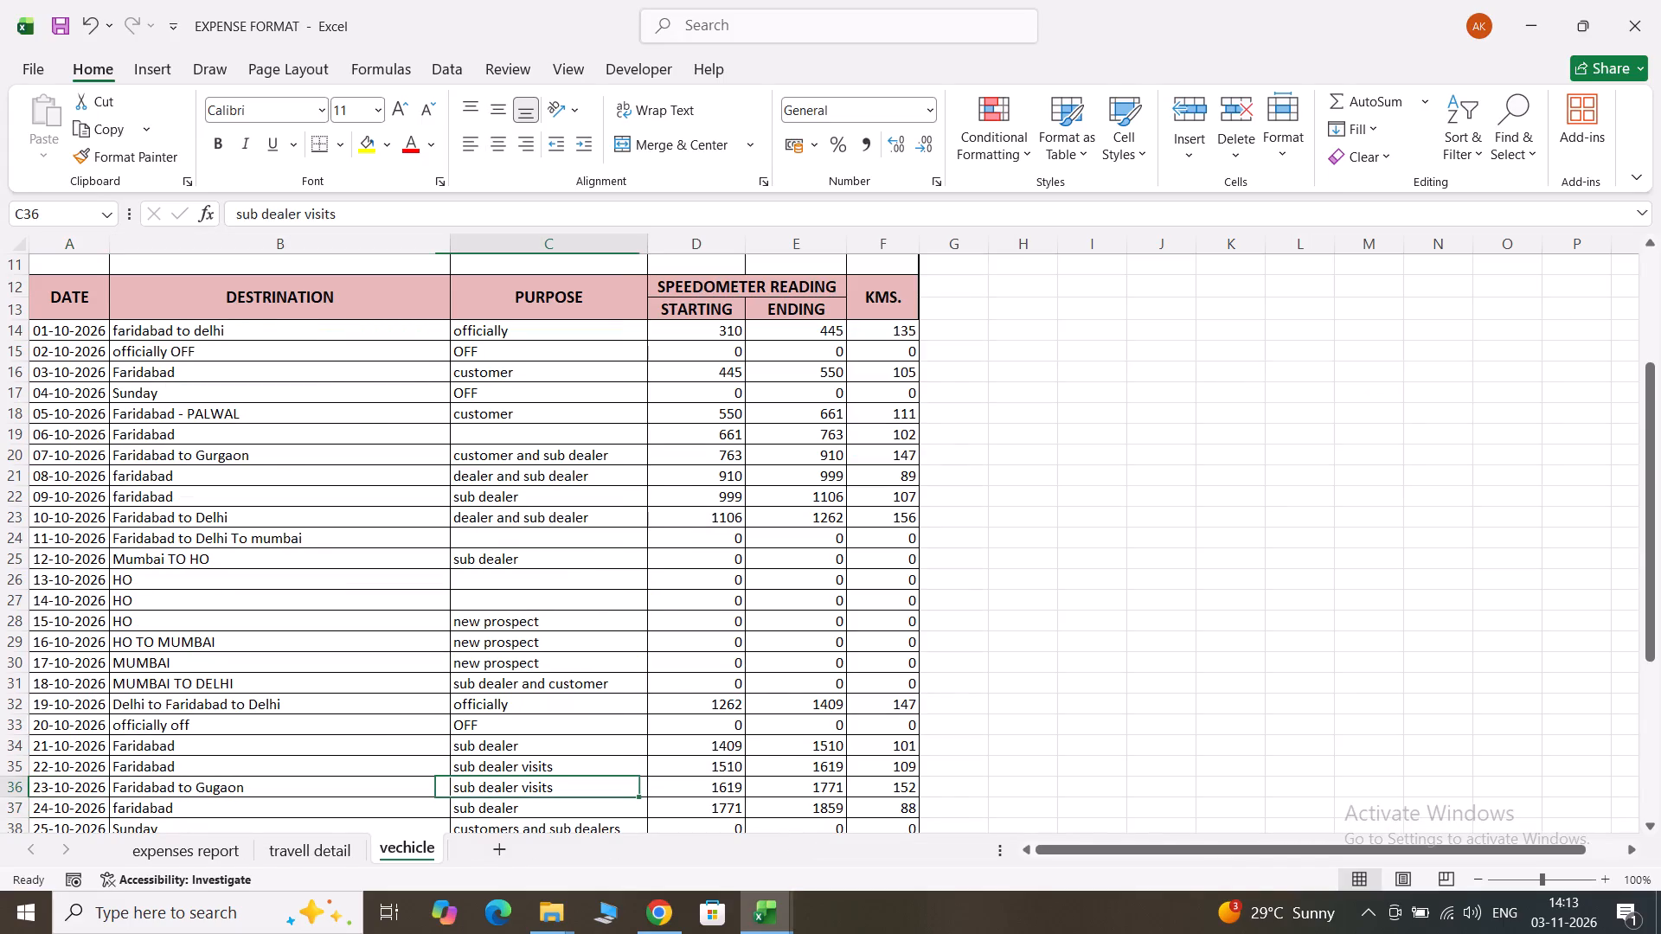
key(Up)
key(Left)
key(Left)
key(Right)
key(alt+Tab)
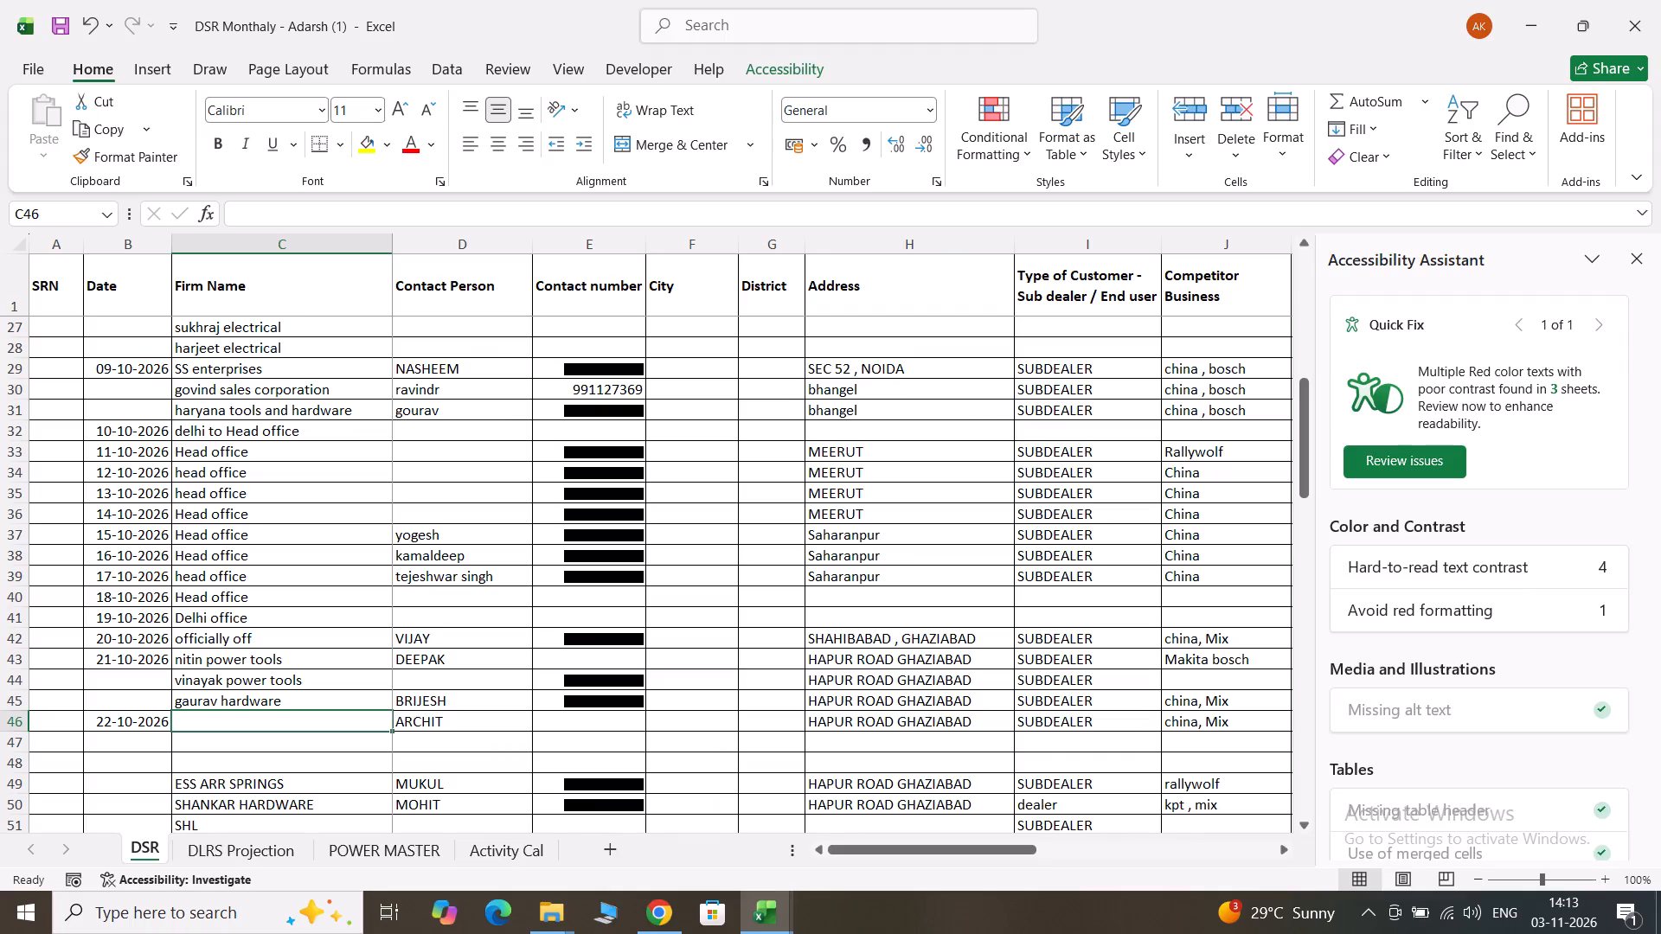
Enter the firm names ashoo enterprises in row 46 and hira enterprises in row 47.
text(ashoo enterprises)
key(Down)
text(hira etnre)
key(BackSpace)
key(BackSpace)
key(BackSpace)
key(BackSpace)
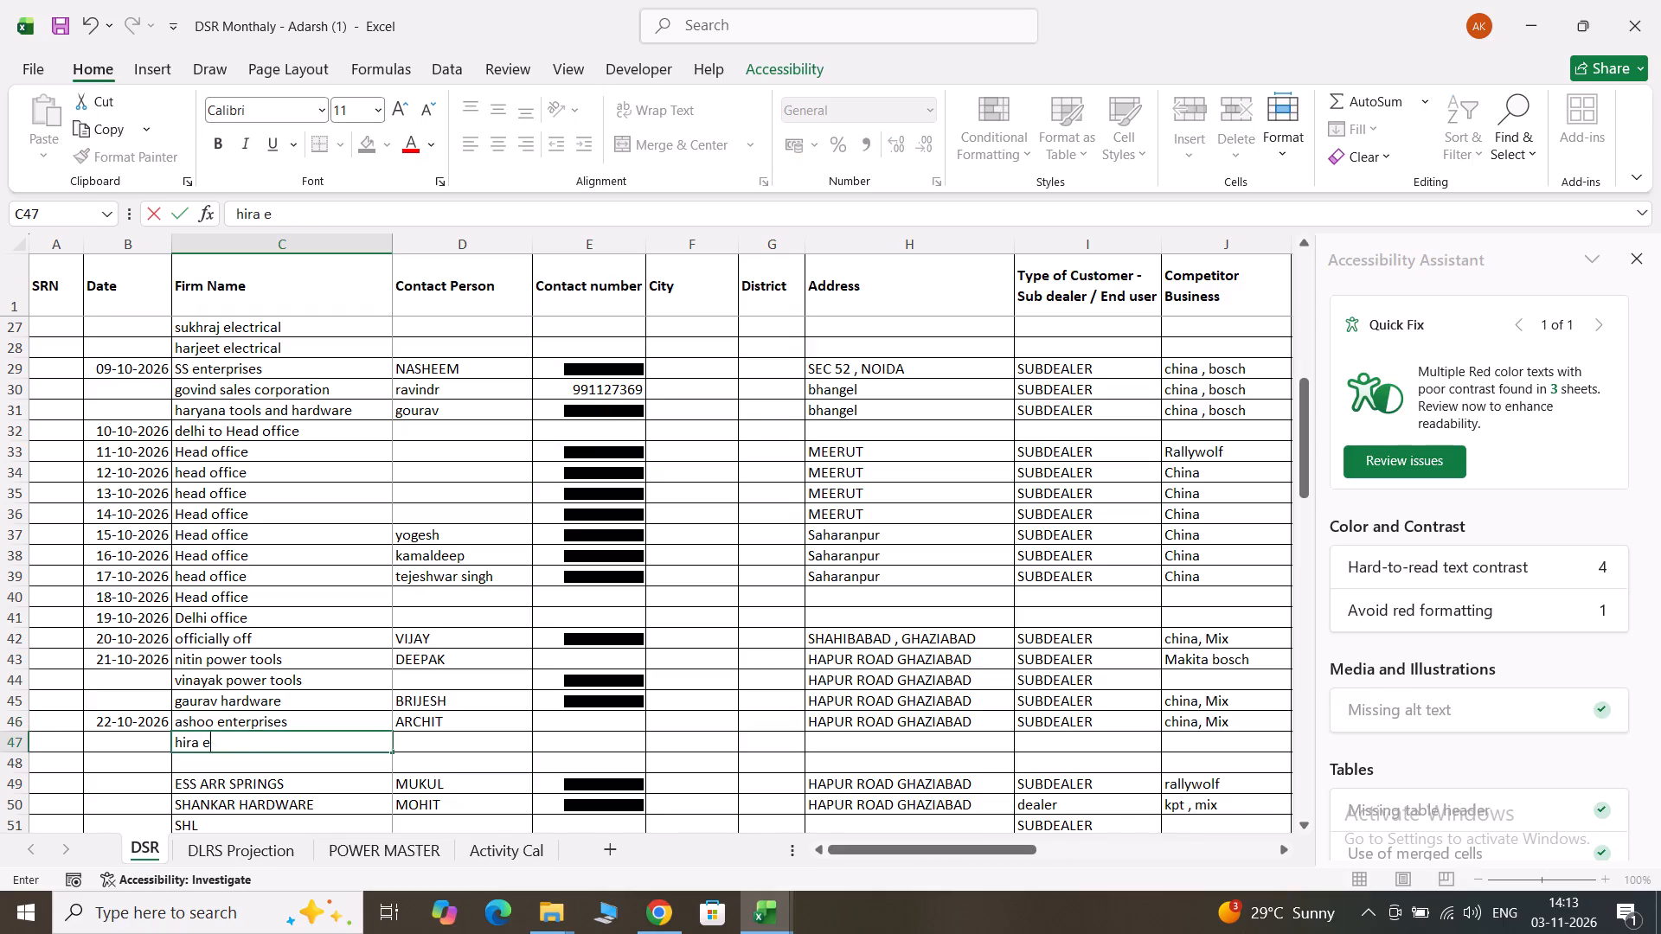
text(nterp)
text(rs)
key(BackSpace)
text(ises)
key(Down)
Enter firm name govind sales corporation in row 48 and replace ESS ARR SPRINGS in row 49 with A.K hardware.
text(go)
key(Down)
key(BackSpace)
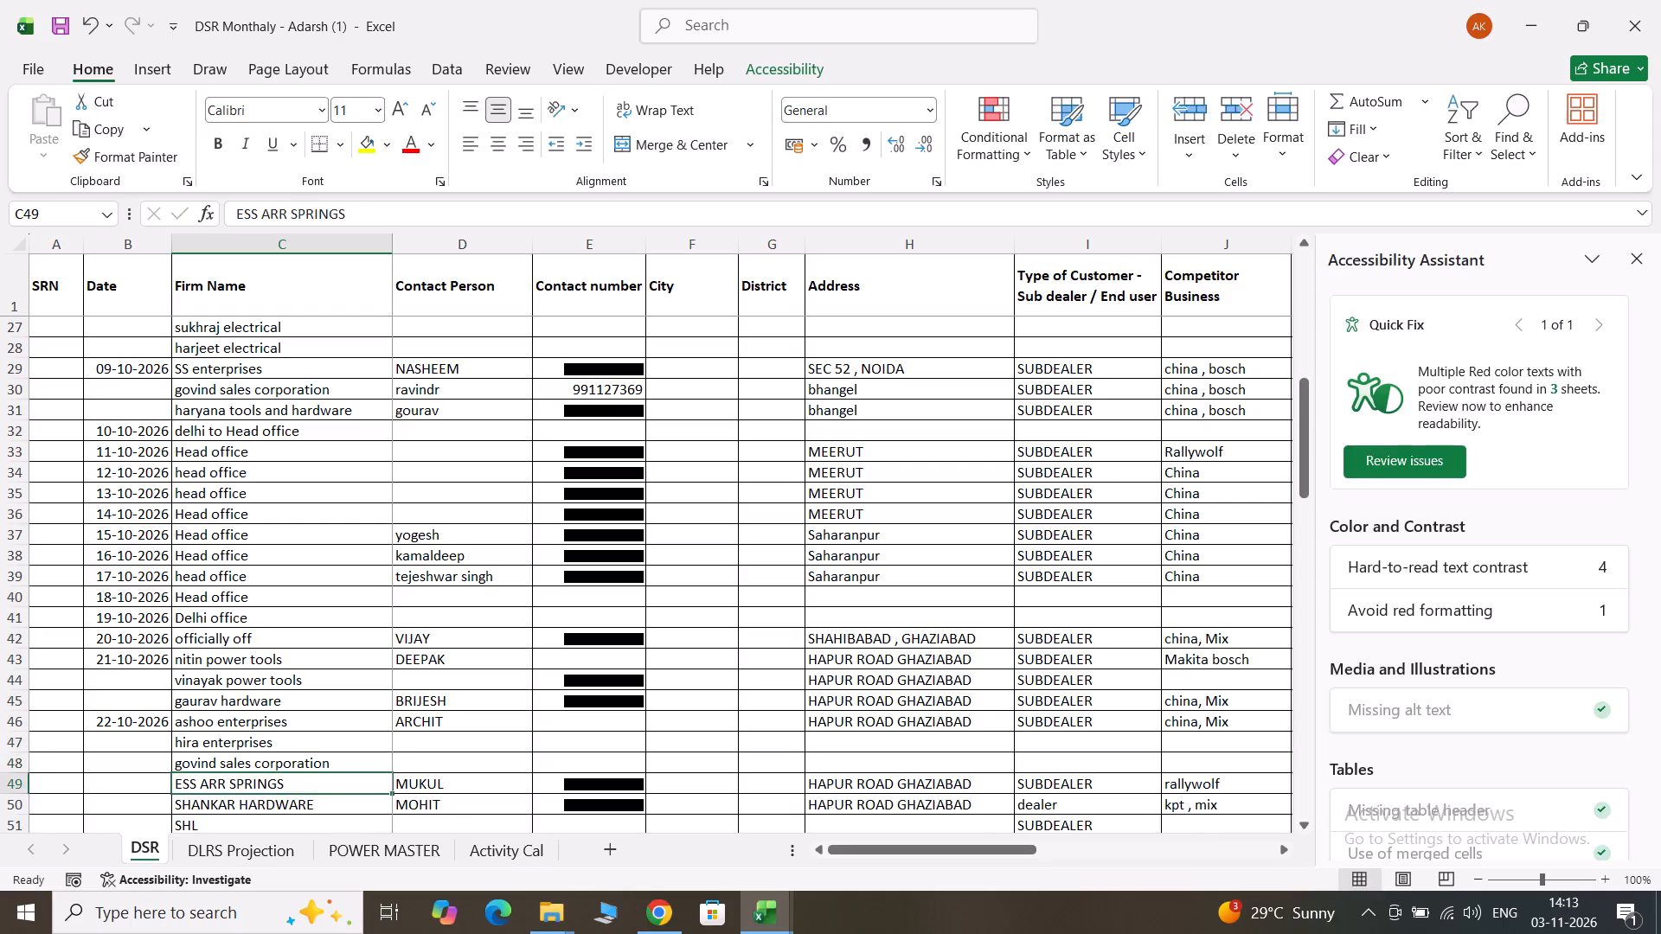
text(A.K hare)
key(BackSpace)
text(dware)
key(Down)
Replace the firm name SHANKAR HARDWARE in row 50 with haryana electrode.
key(BackSpace)
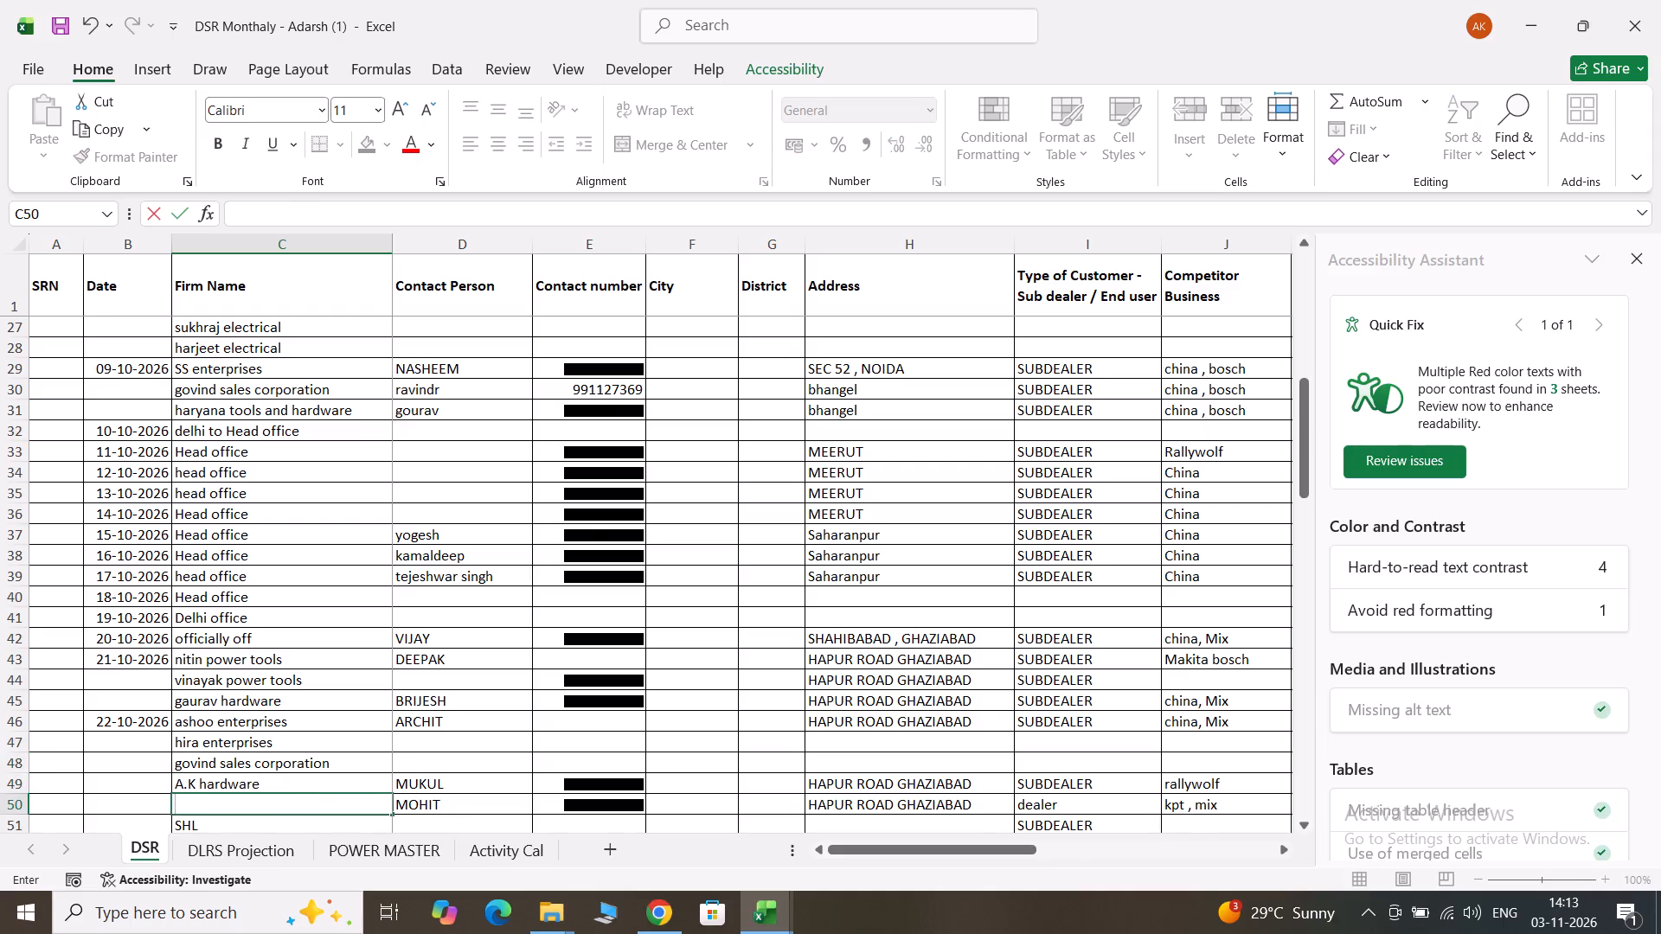
text(haryaan)
key(BackSpace)
key(BackSpace)
text(na lee)
key(BackSpace)
key(BackSpace)
key(BackSpace)
text(electrode and)
key(space)
key(BackSpace)
key(BackSpace)
key(BackSpace)
key(BackSpace)
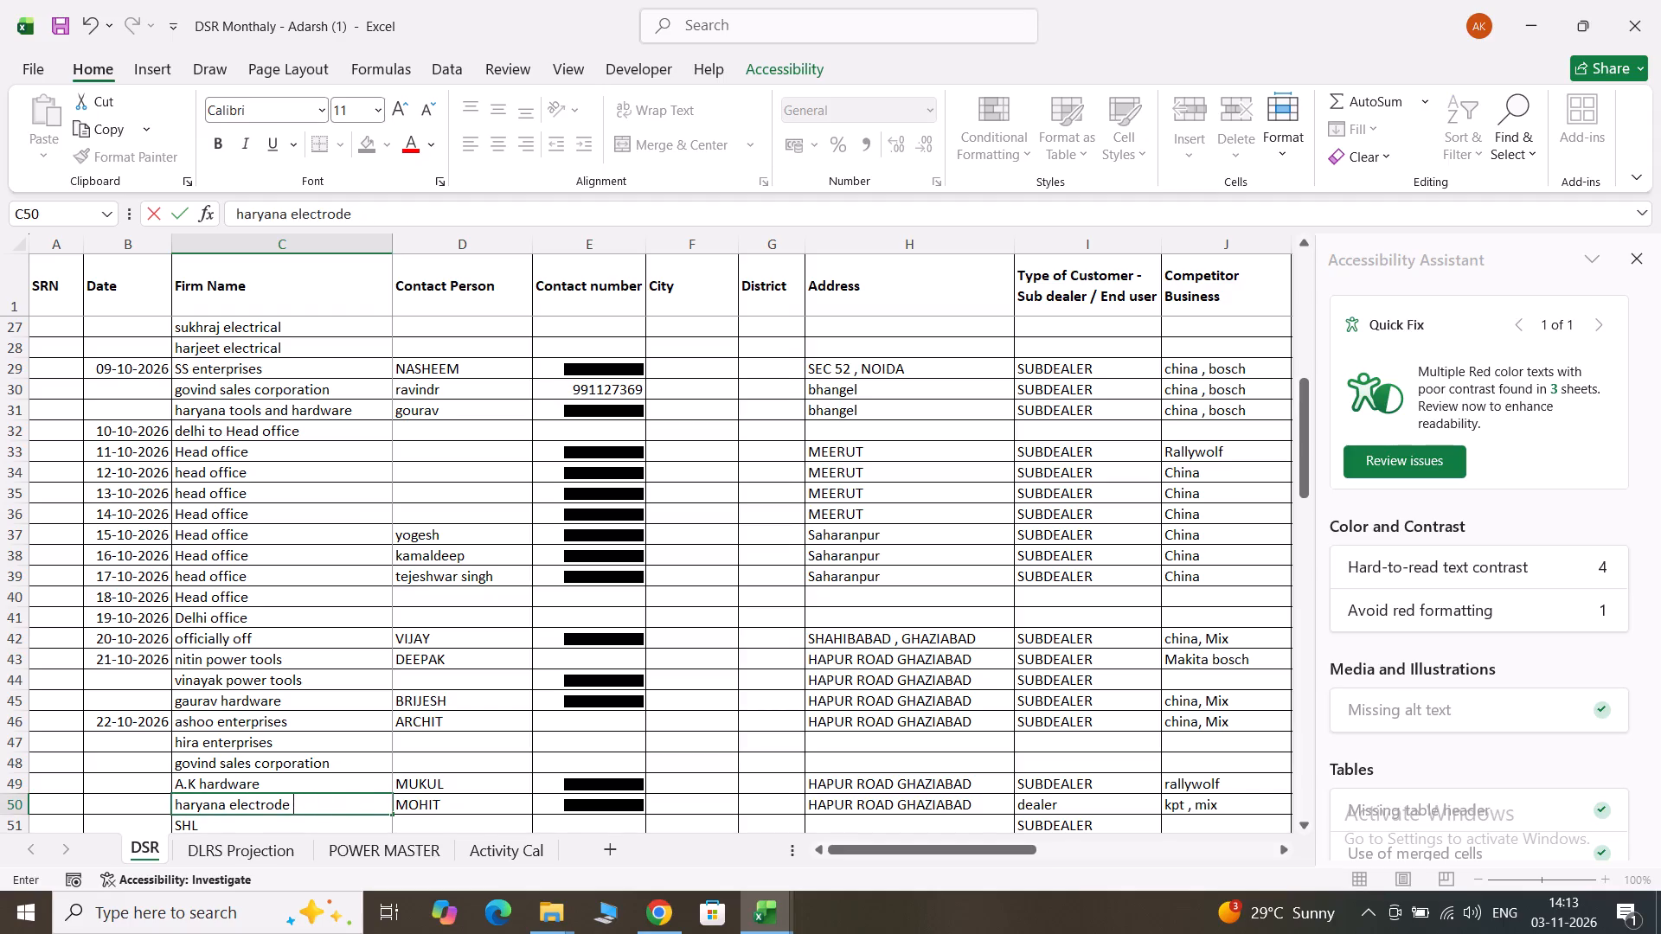
key(Down)
Clear the firm name SHL from row 51, enter the date 23-10-2026 there, and save the workbook.
key(BackSpace)
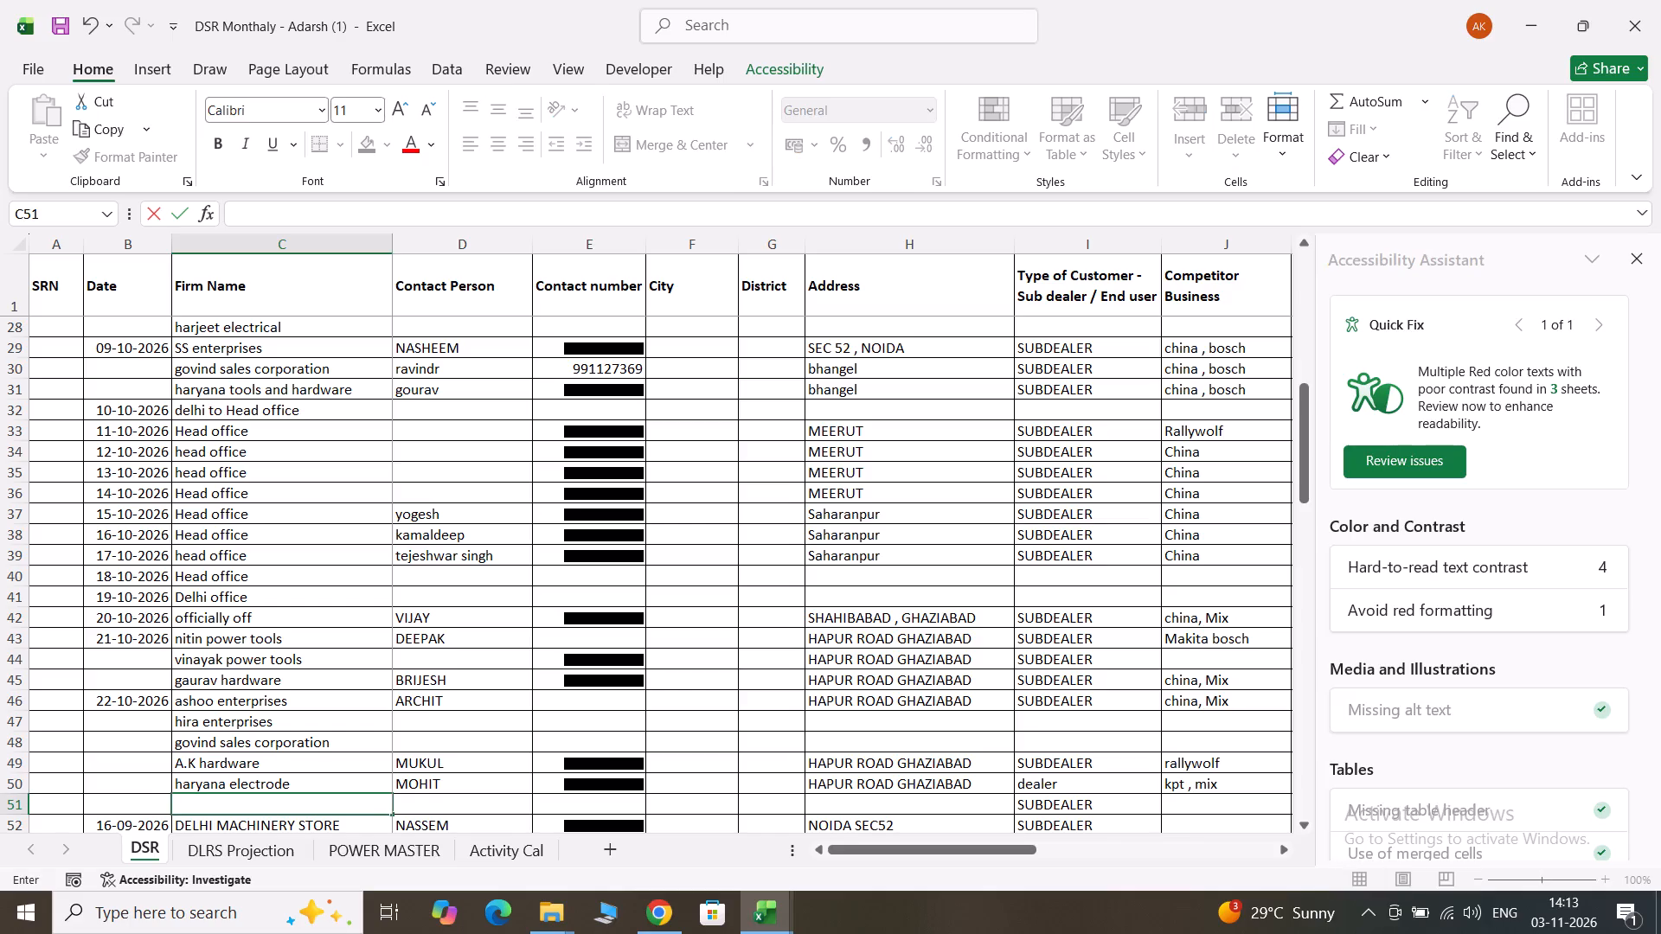
key(Left)
text(23-10-2026)
key(Down)
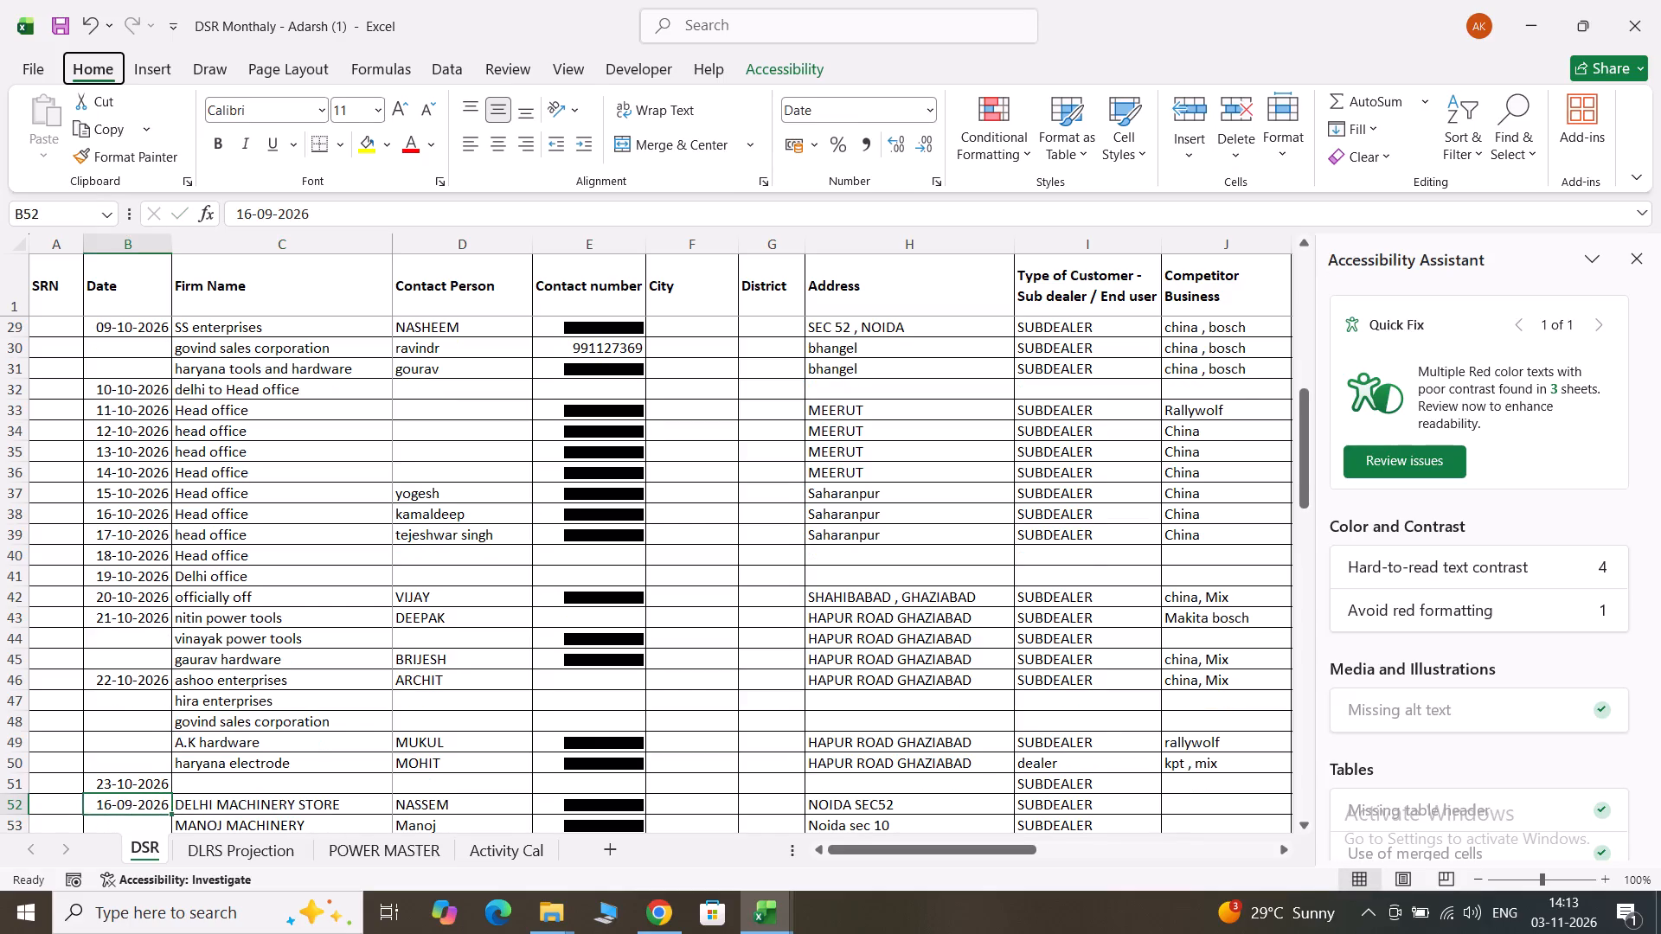
key(Escape)
key(ctrl+s)
Enter firm name smmt enterprises in row 51 and replace DELHI MACHINERY STORE in row 52 with perfect power tools.
key(Right)
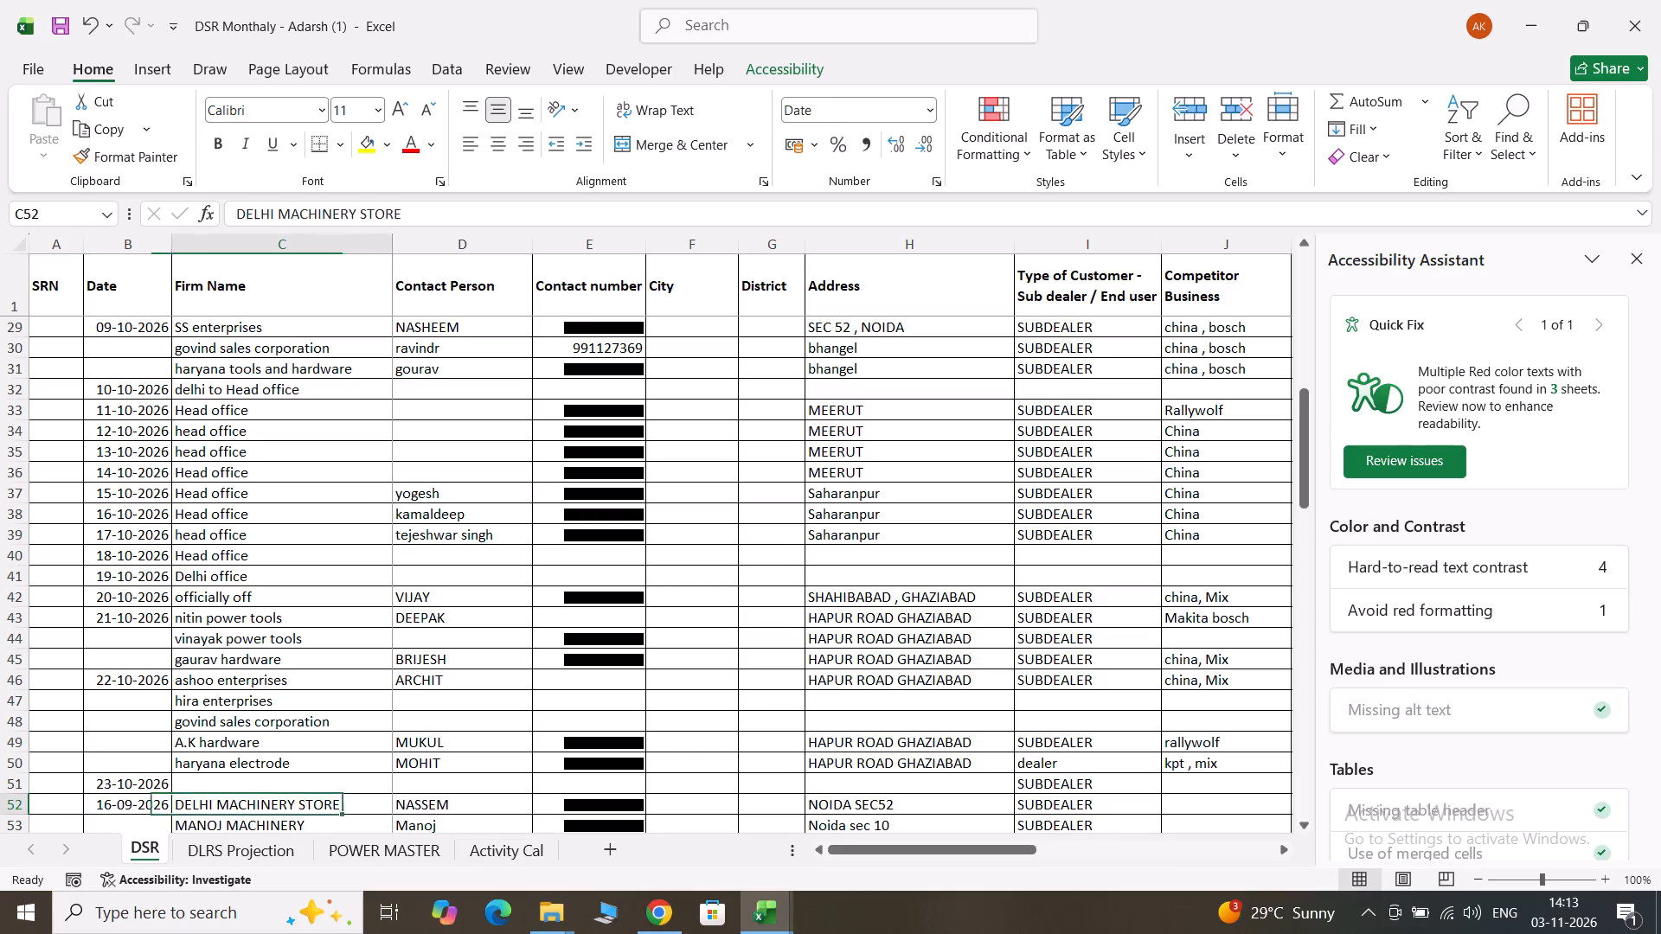
key(Up)
key(Down)
key(Up)
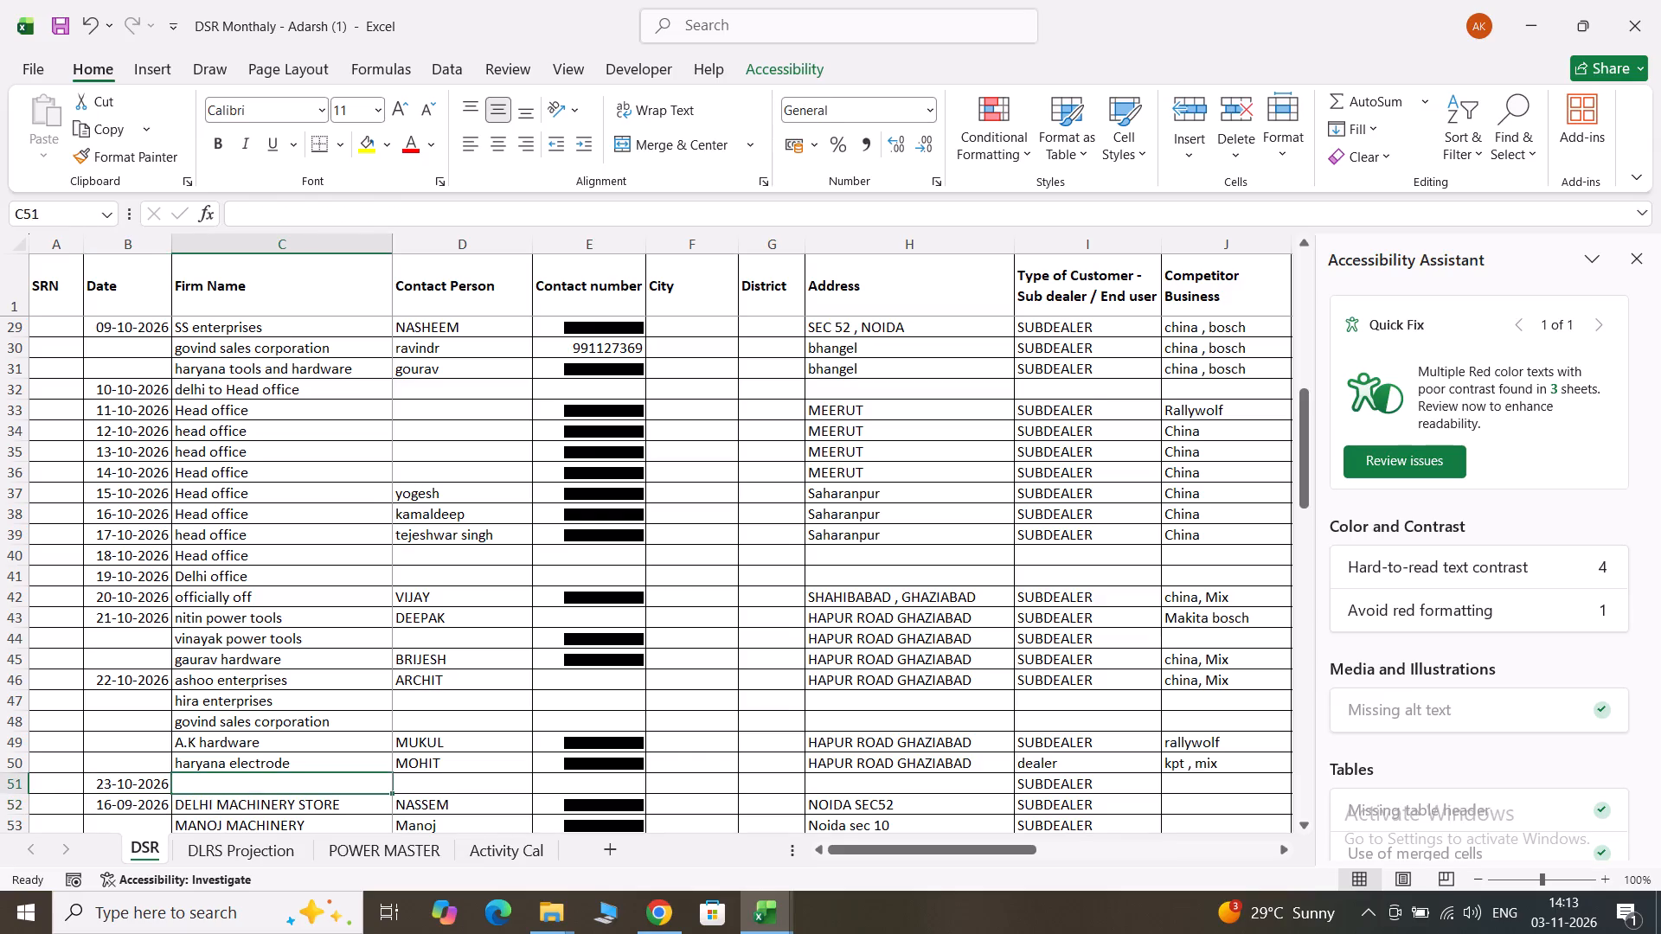
text(smmt enterp)
text(rises)
key(Down)
key(BackSpace)
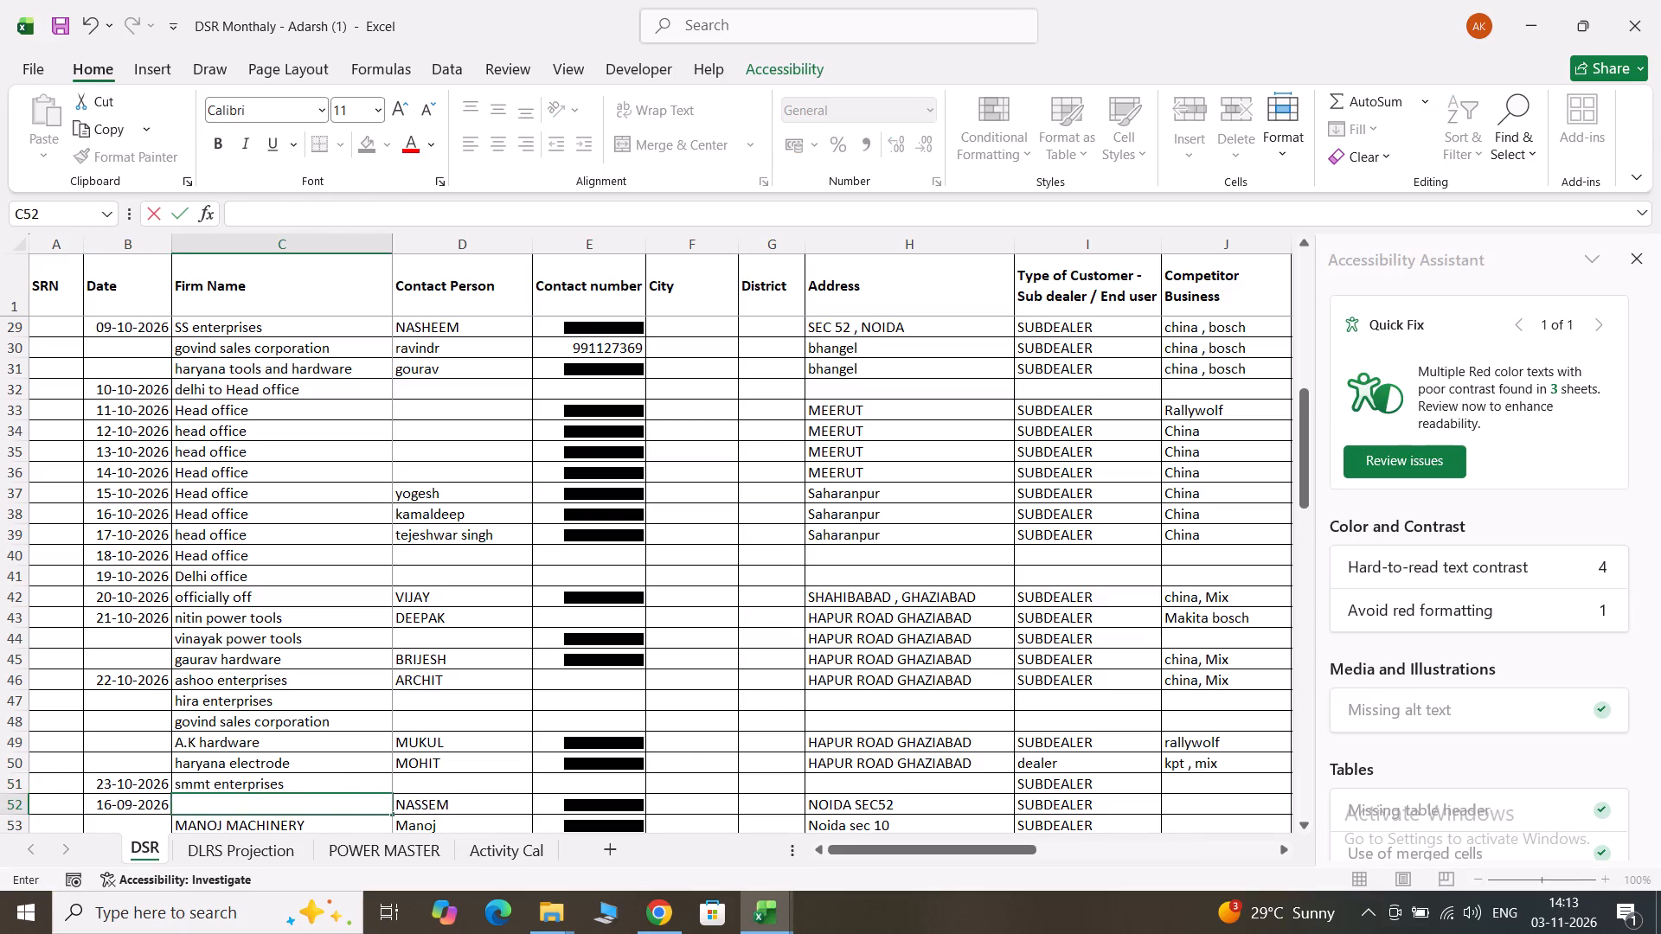
key(p)
key(Down)
Clear the old date 16-09-2026 from row 52.
key(Left)
key(Up)
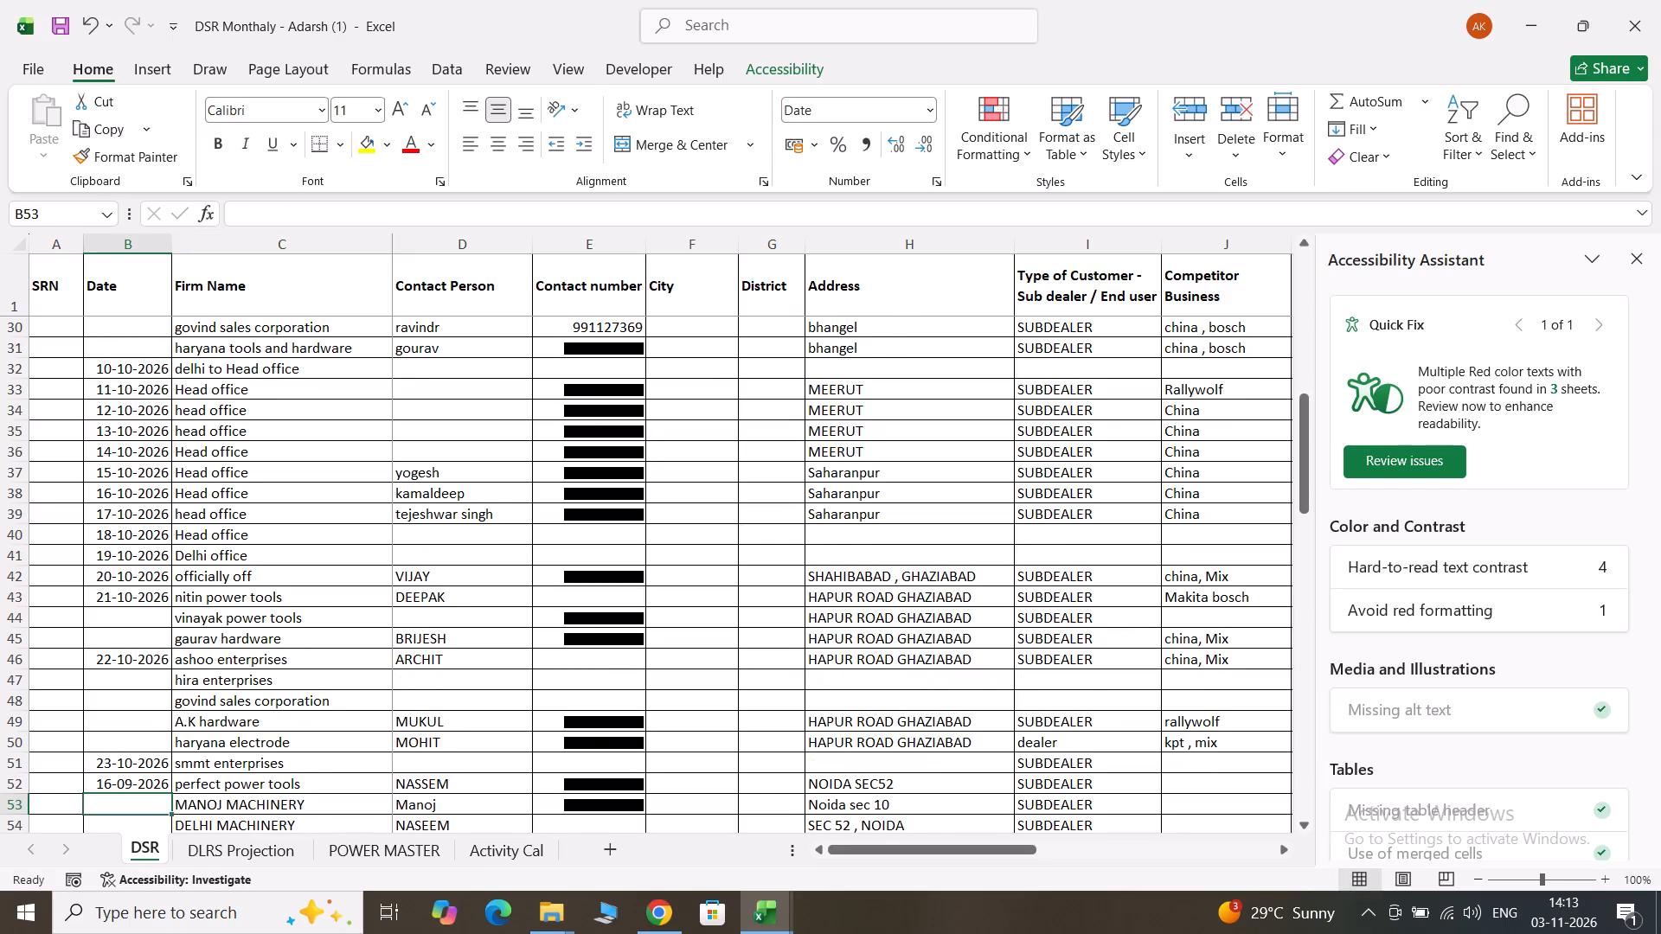
key(BackSpace)
Replace firm names MANOJ MACHINERY in row 53 with chetak power tools and DELHI MACHINERY in row 54 with govind sales corporation.
key(Right)
key(Down)
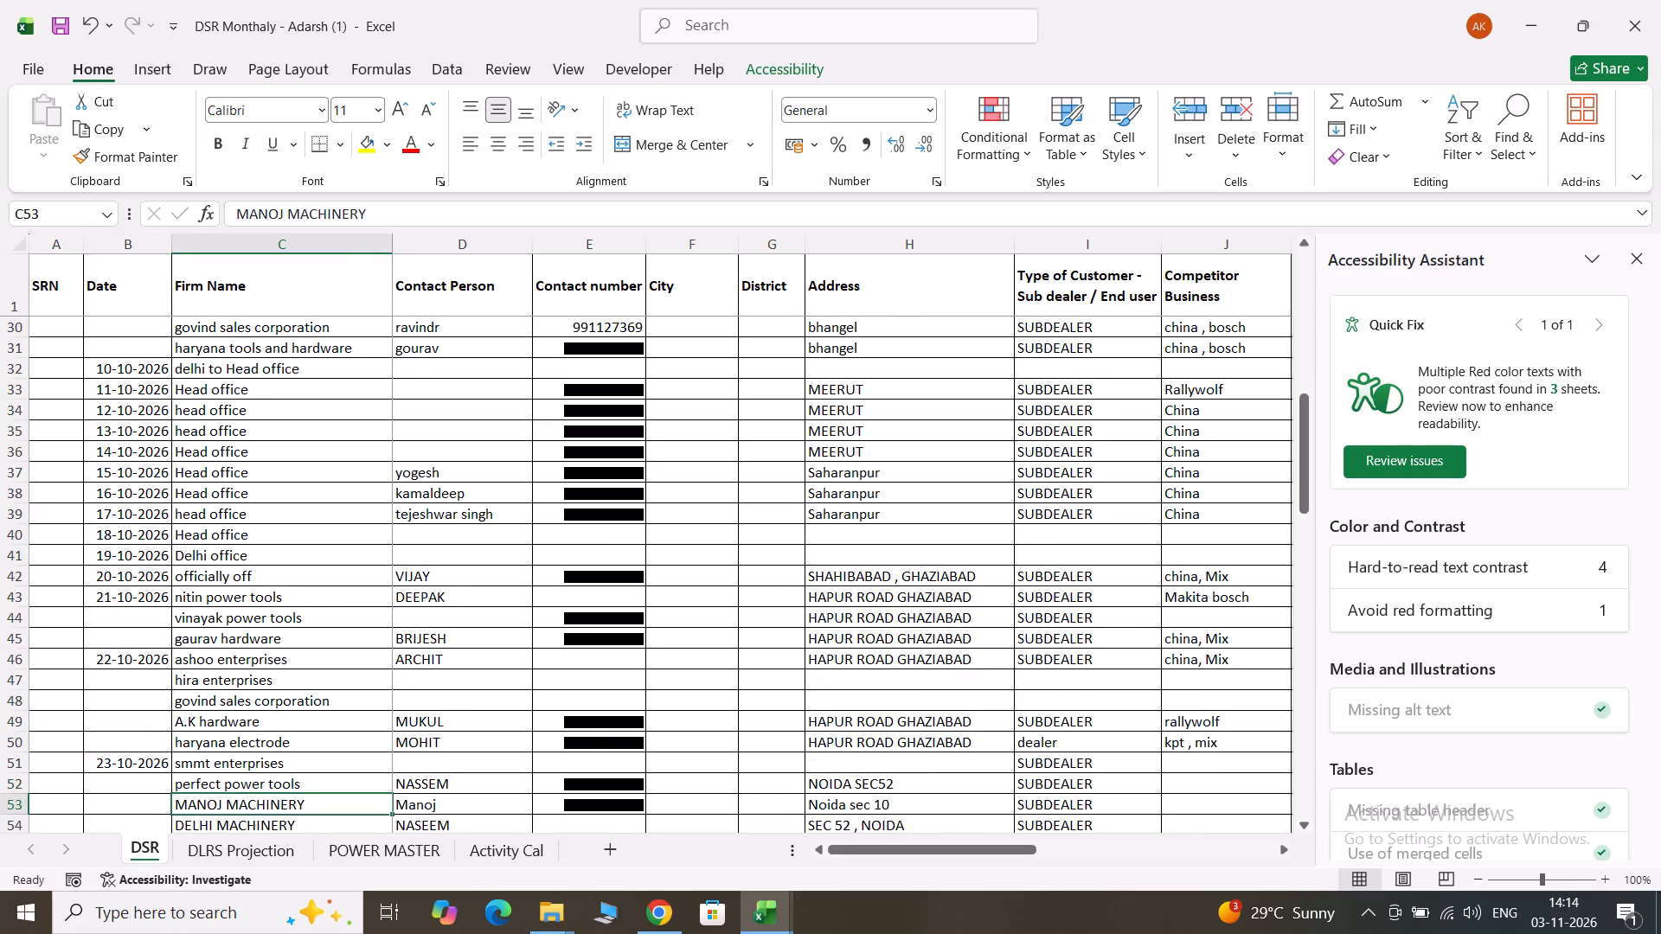
key(BackSpace)
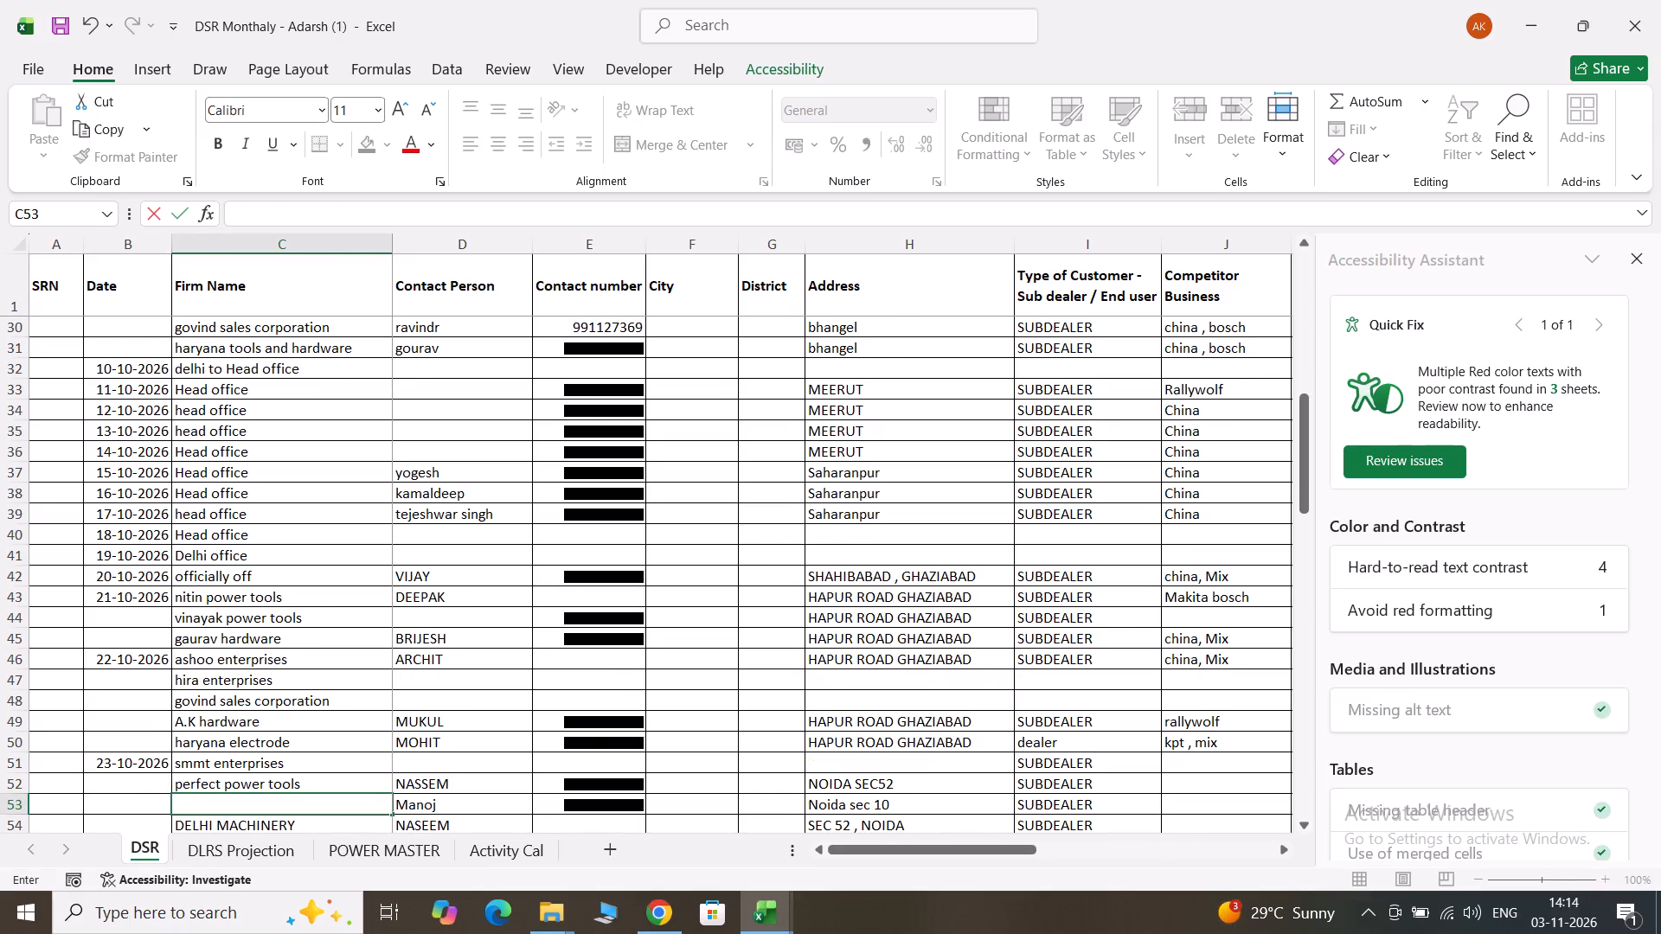
text(chetak [ow)
key(BackSpace)
key(BackSpace)
key(BackSpace)
text(power tools)
key(Down)
key(BackSpace)
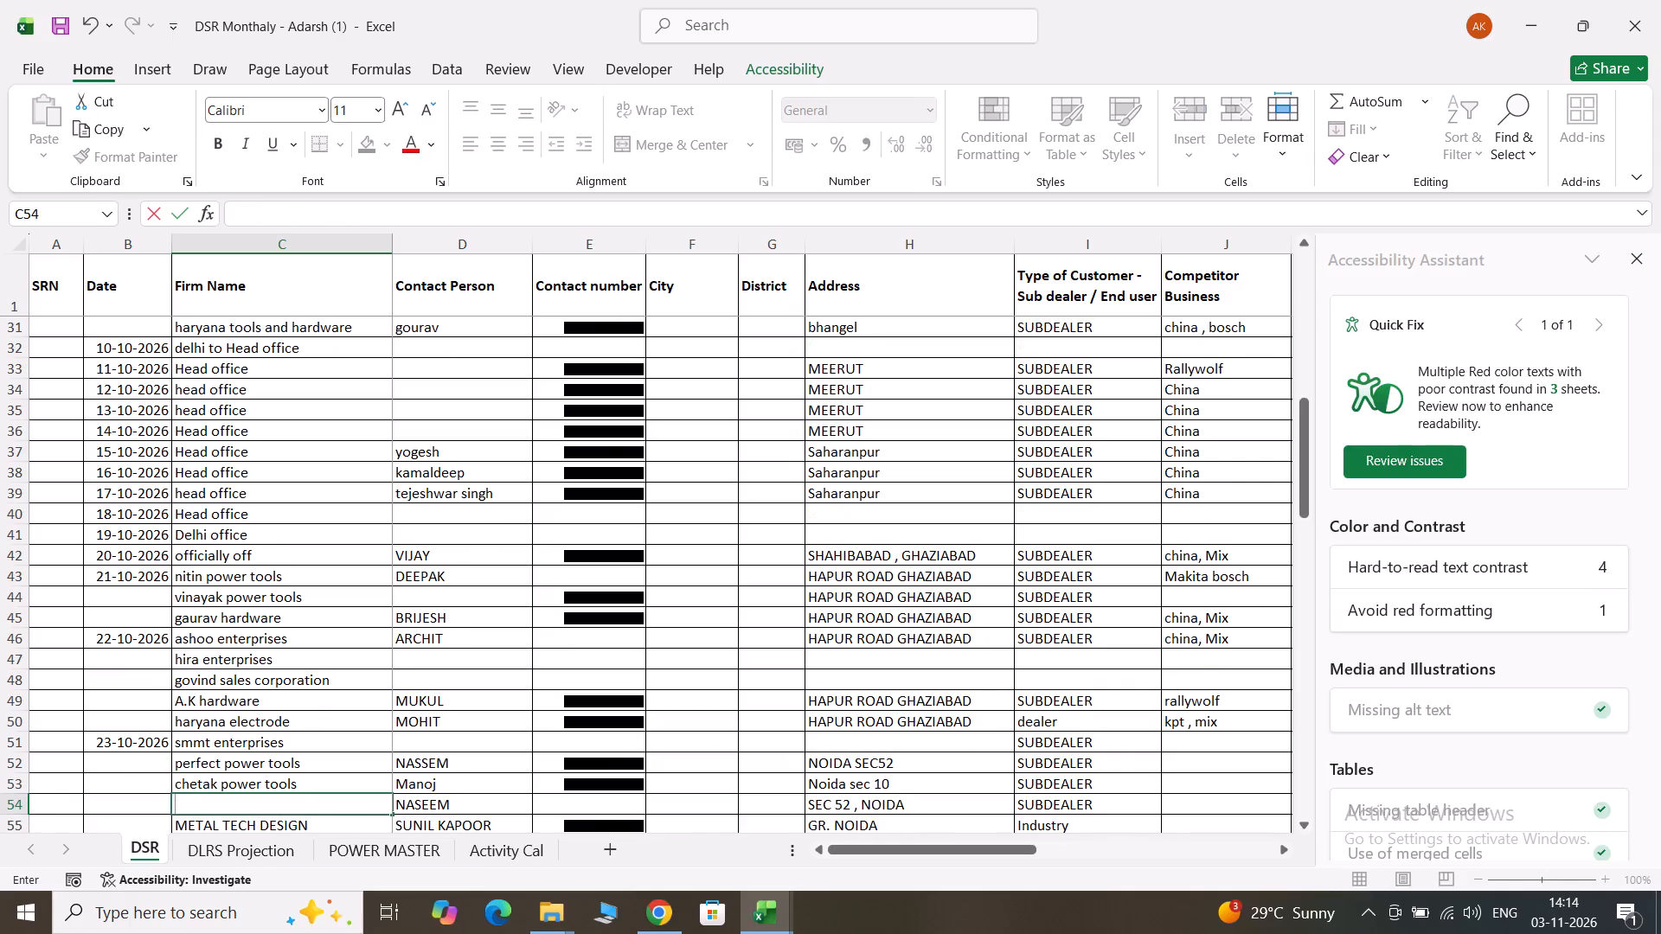
text(govi)
key(Down)
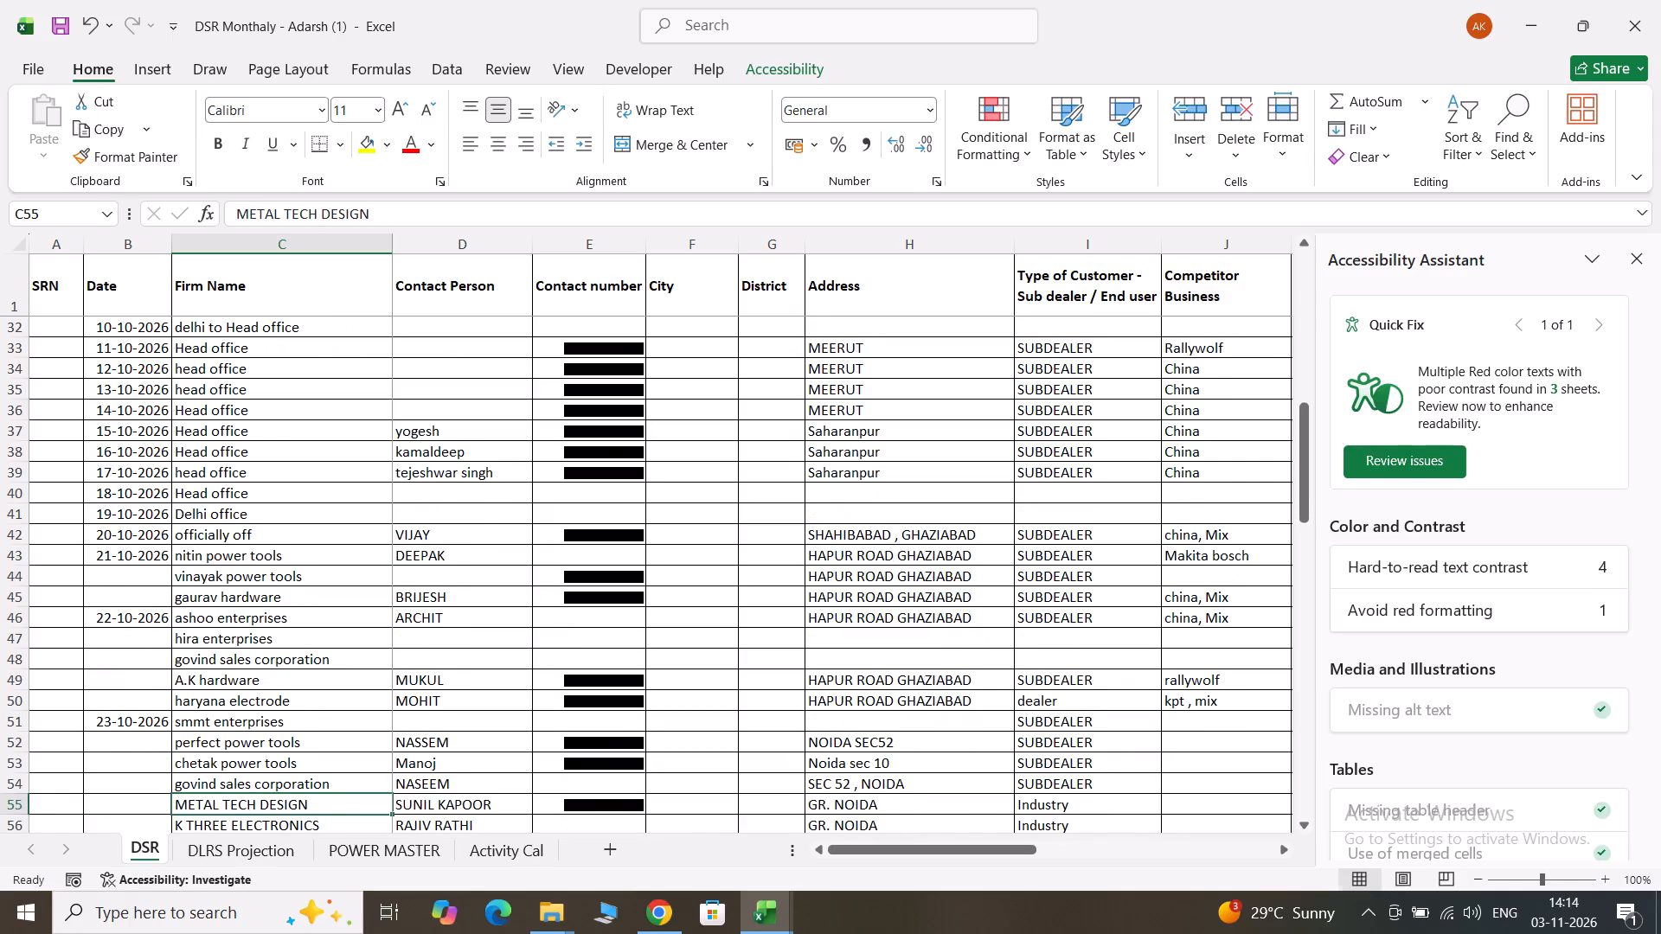
Clear the firm name METAL TECH DESIGN from row 55 and save the workbook.
key(BackSpace)
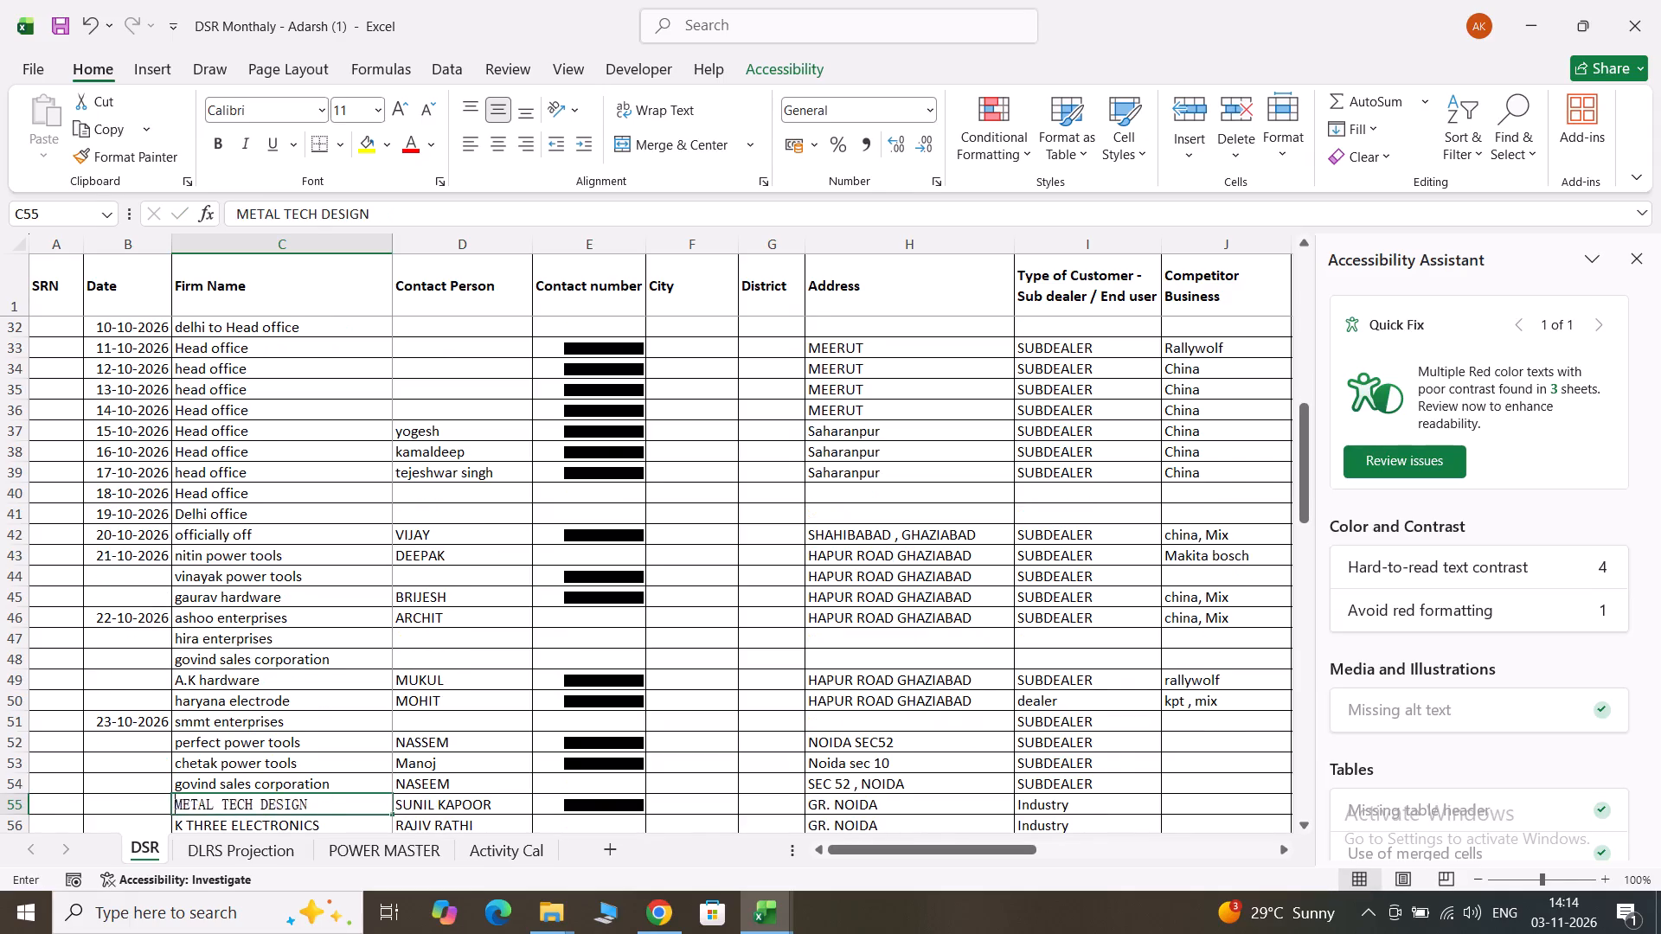
key(Down)
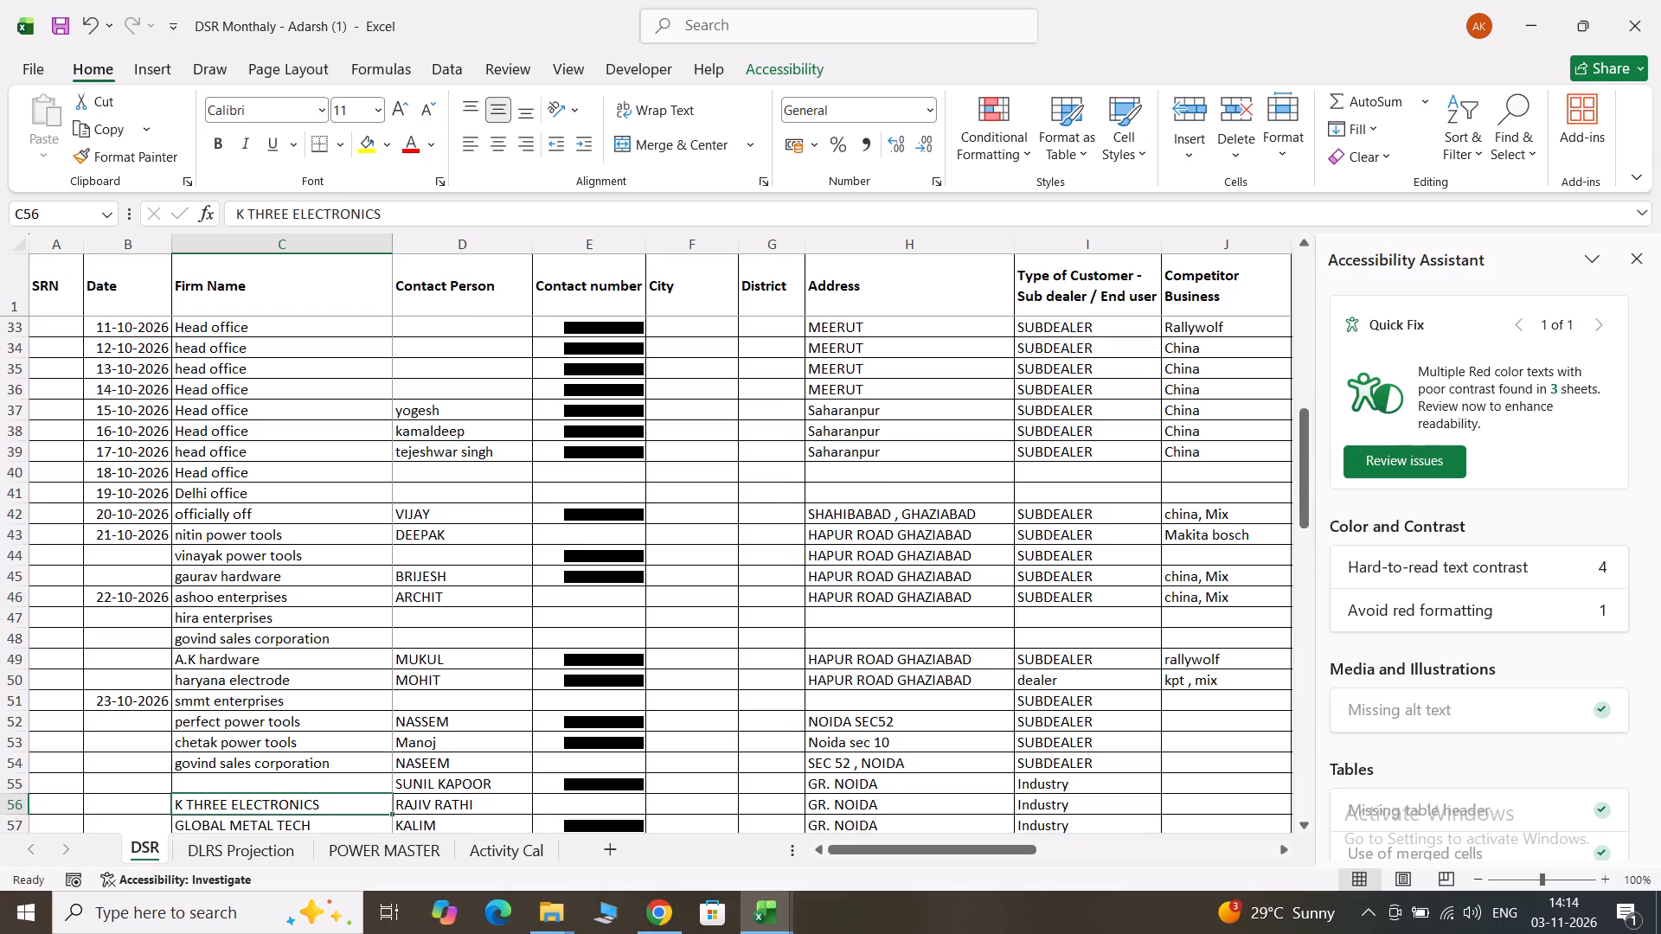
key(ctrl+s)
Check the vehicle log in the EXPENSE FORMAT workbook for the destination and purpose entries following 23-10-2026.
key(alt+Tab)
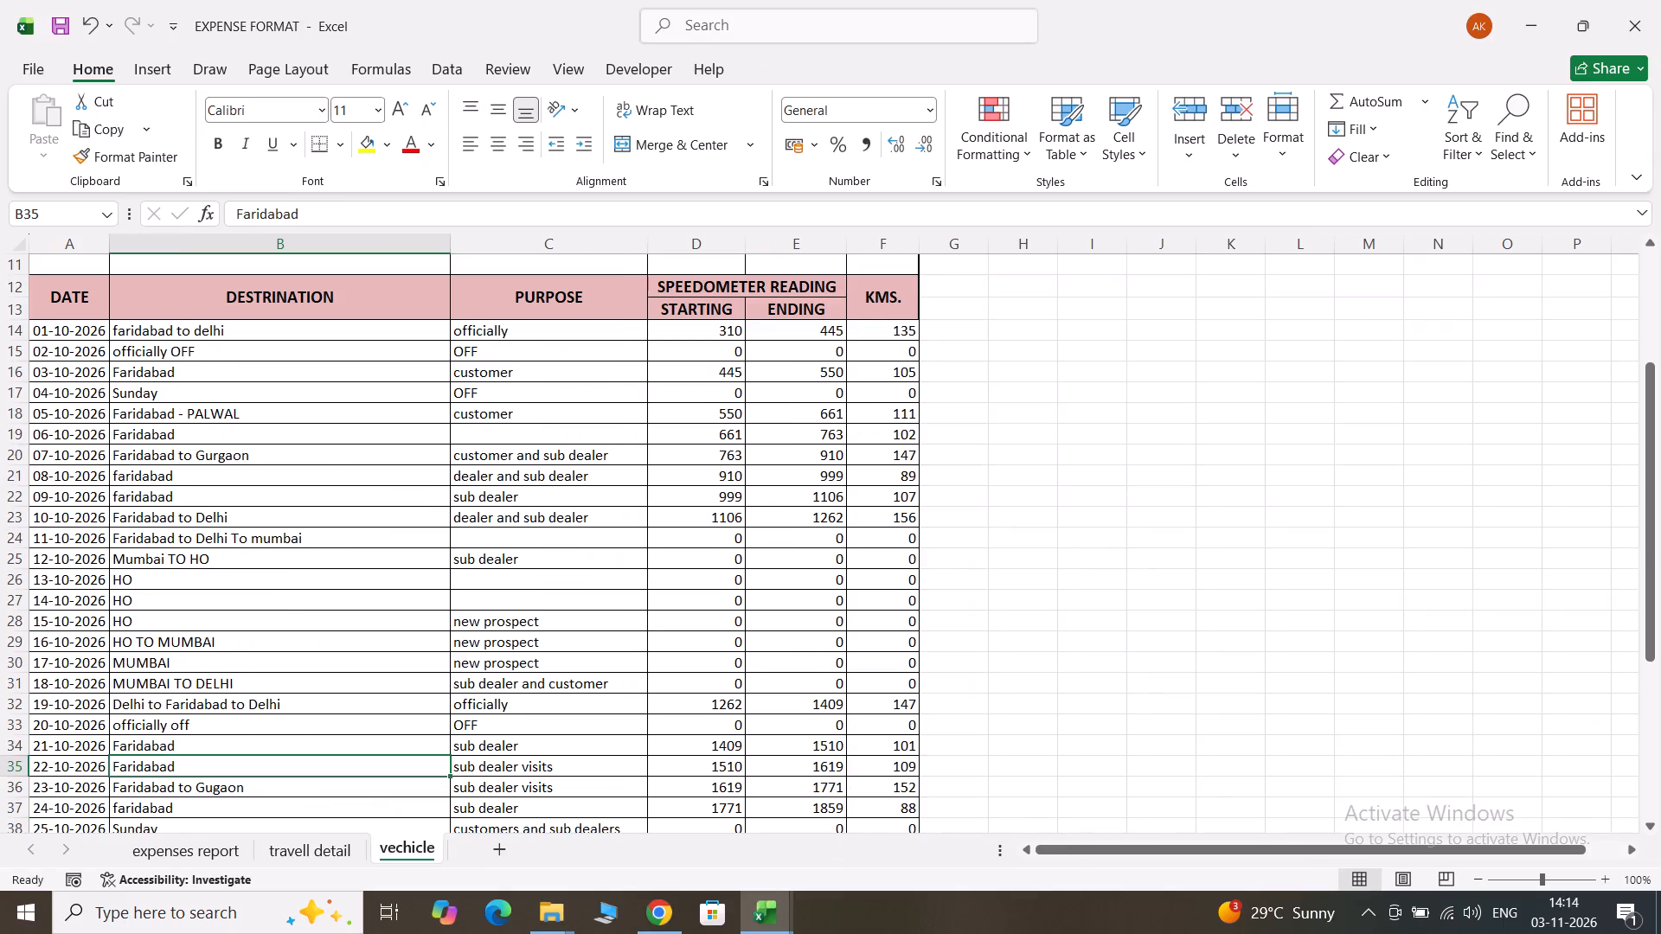
key(Down)
key(Down)
key(Down)
key(Left)
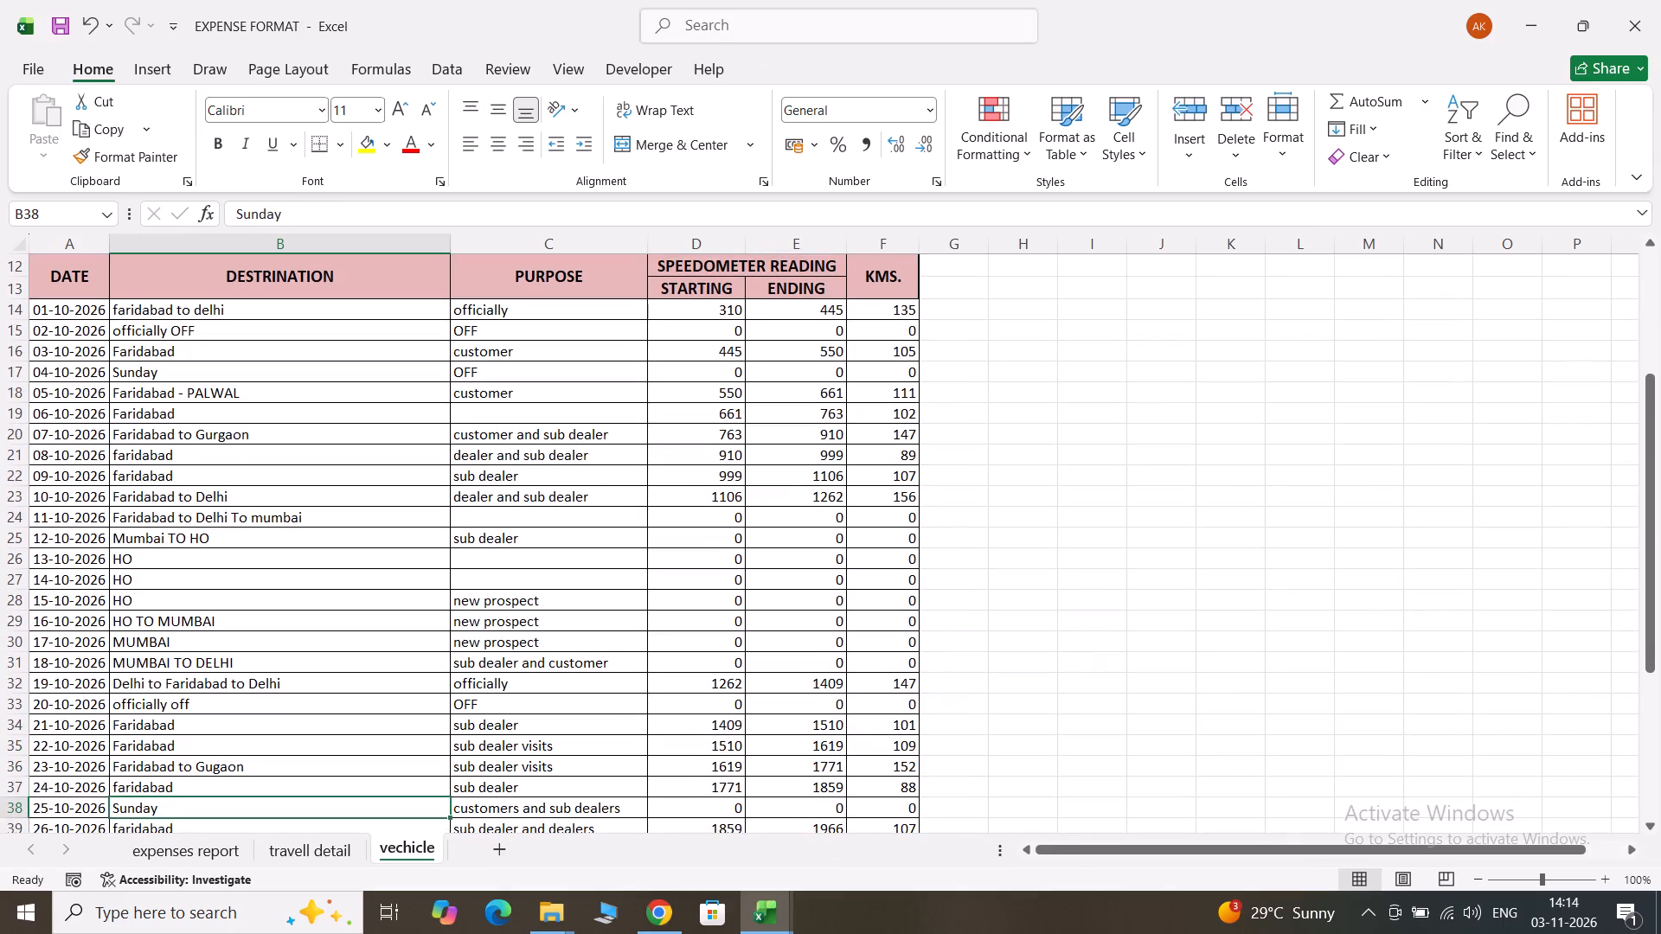
key(Right)
key(Right)
key(Up)
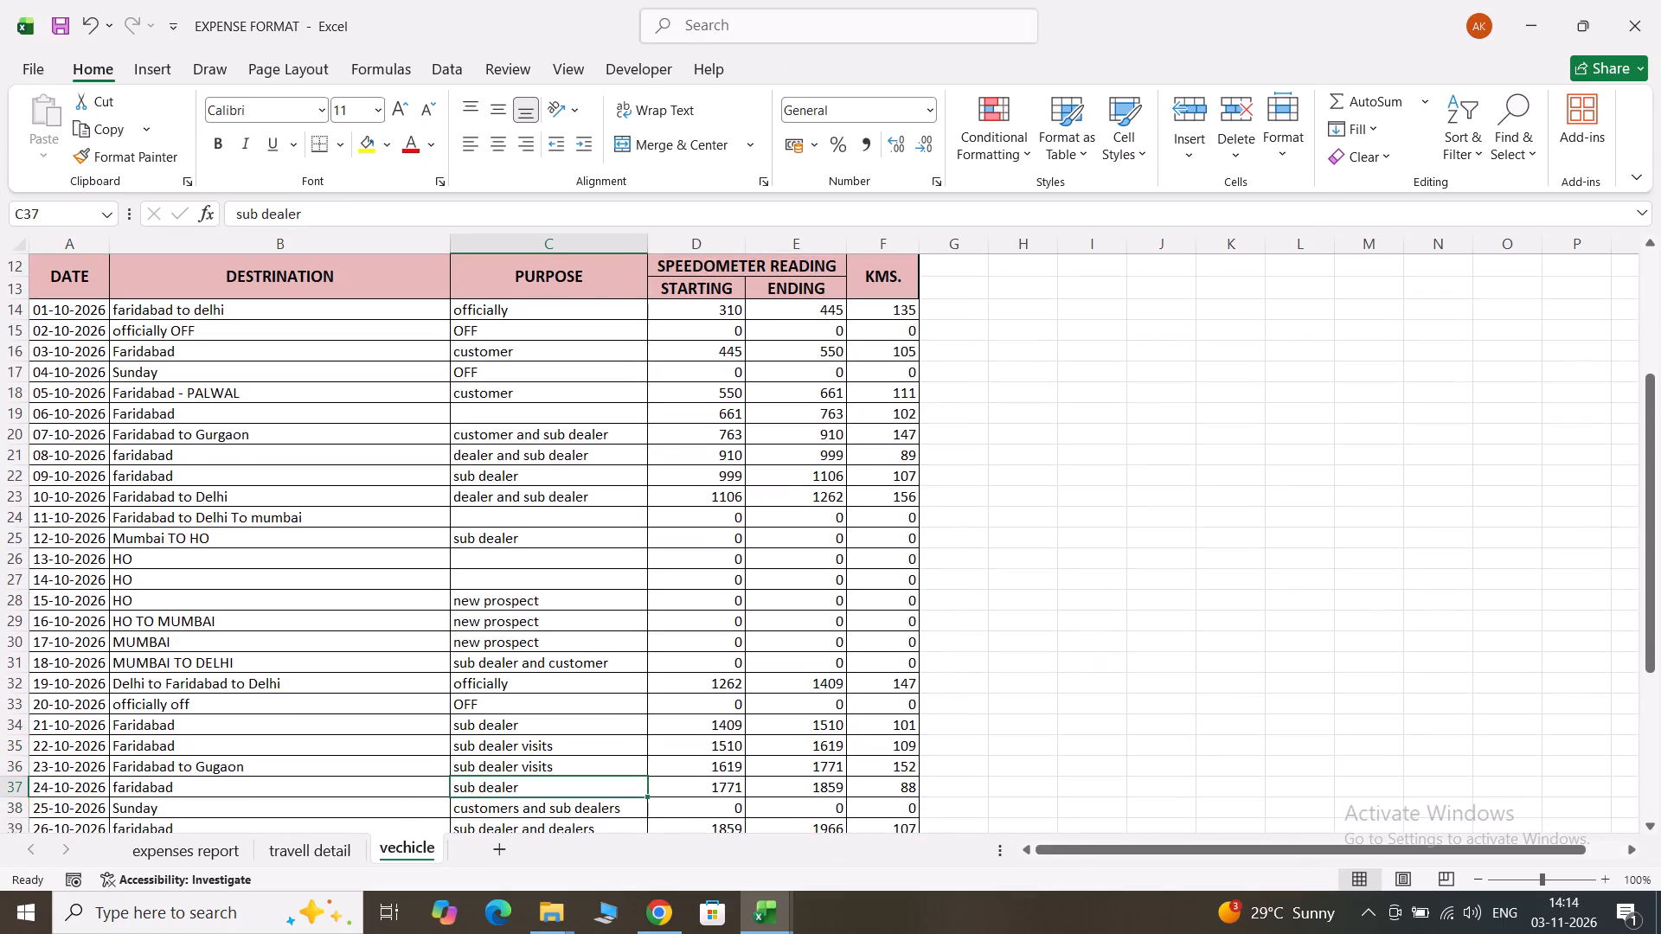
key(alt+Tab)
Enter the date 24-10-2026 in row 55 of the DSR sheet.
key(Up)
key(Left)
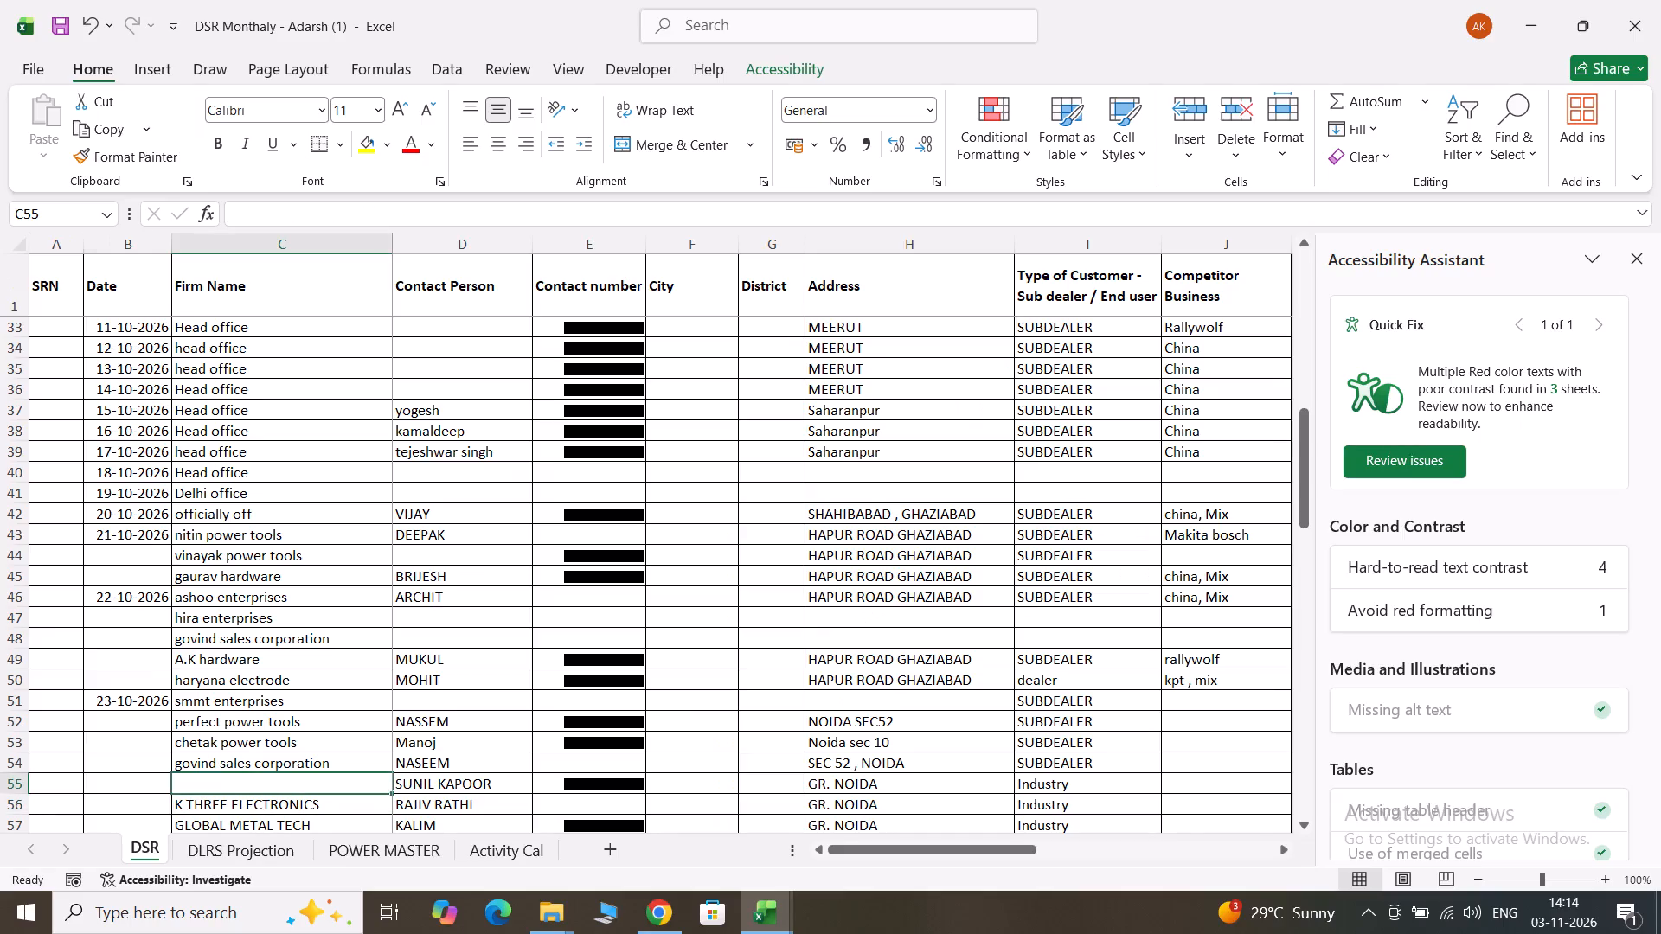
text(24-10)
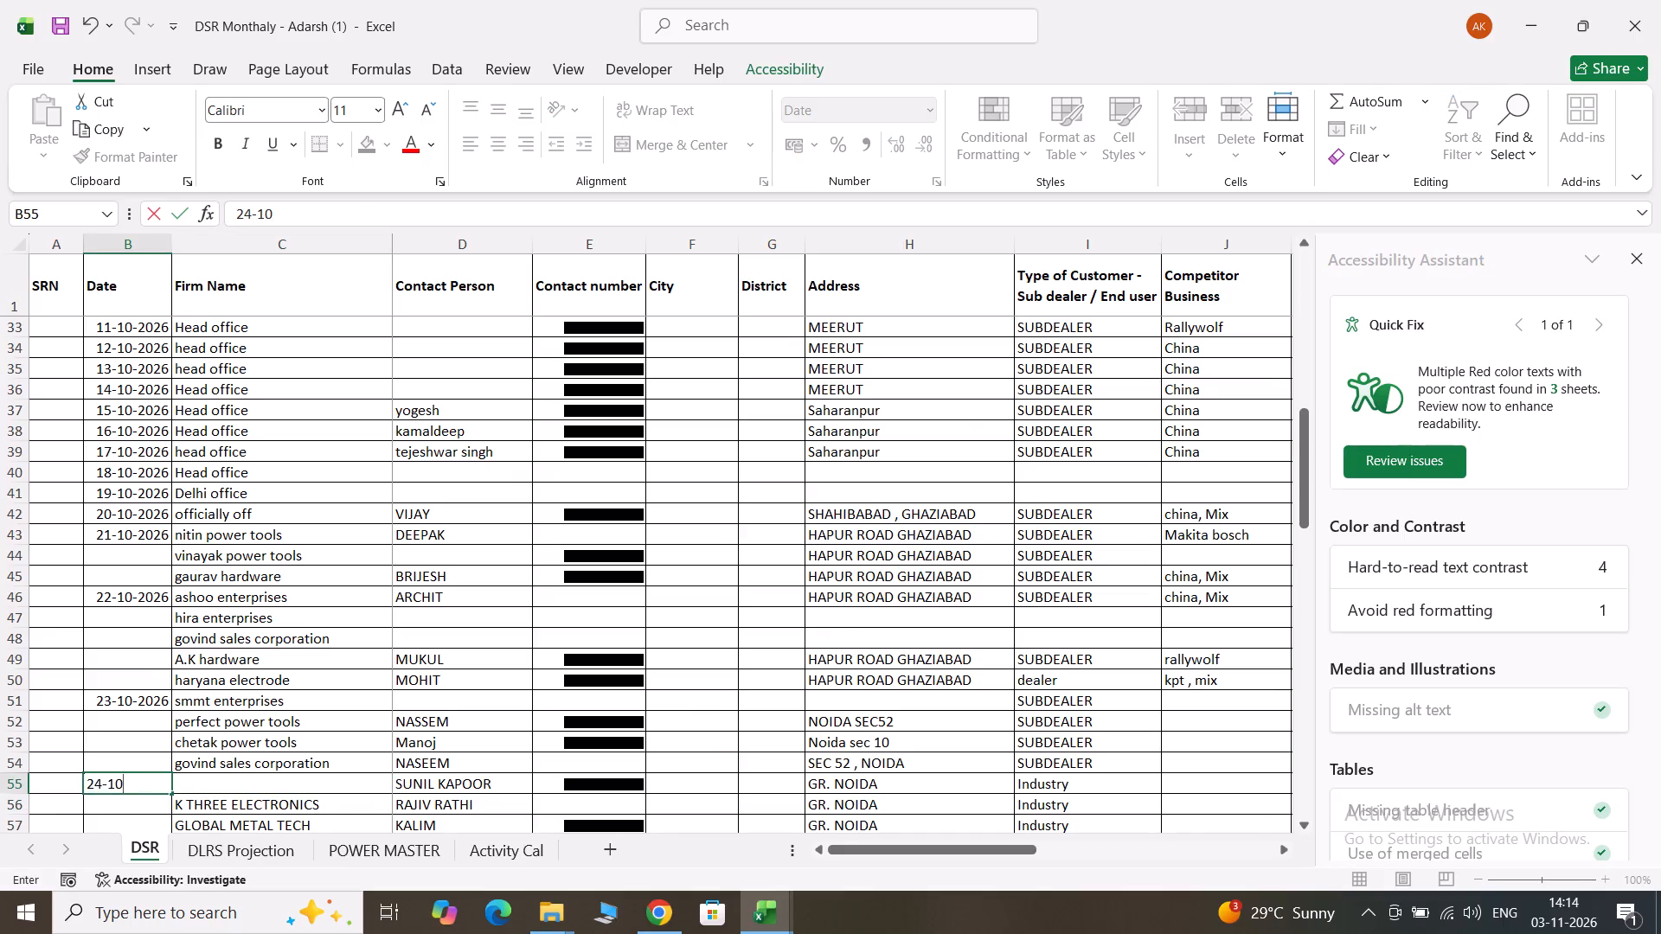
text(-2026)
key(Down)
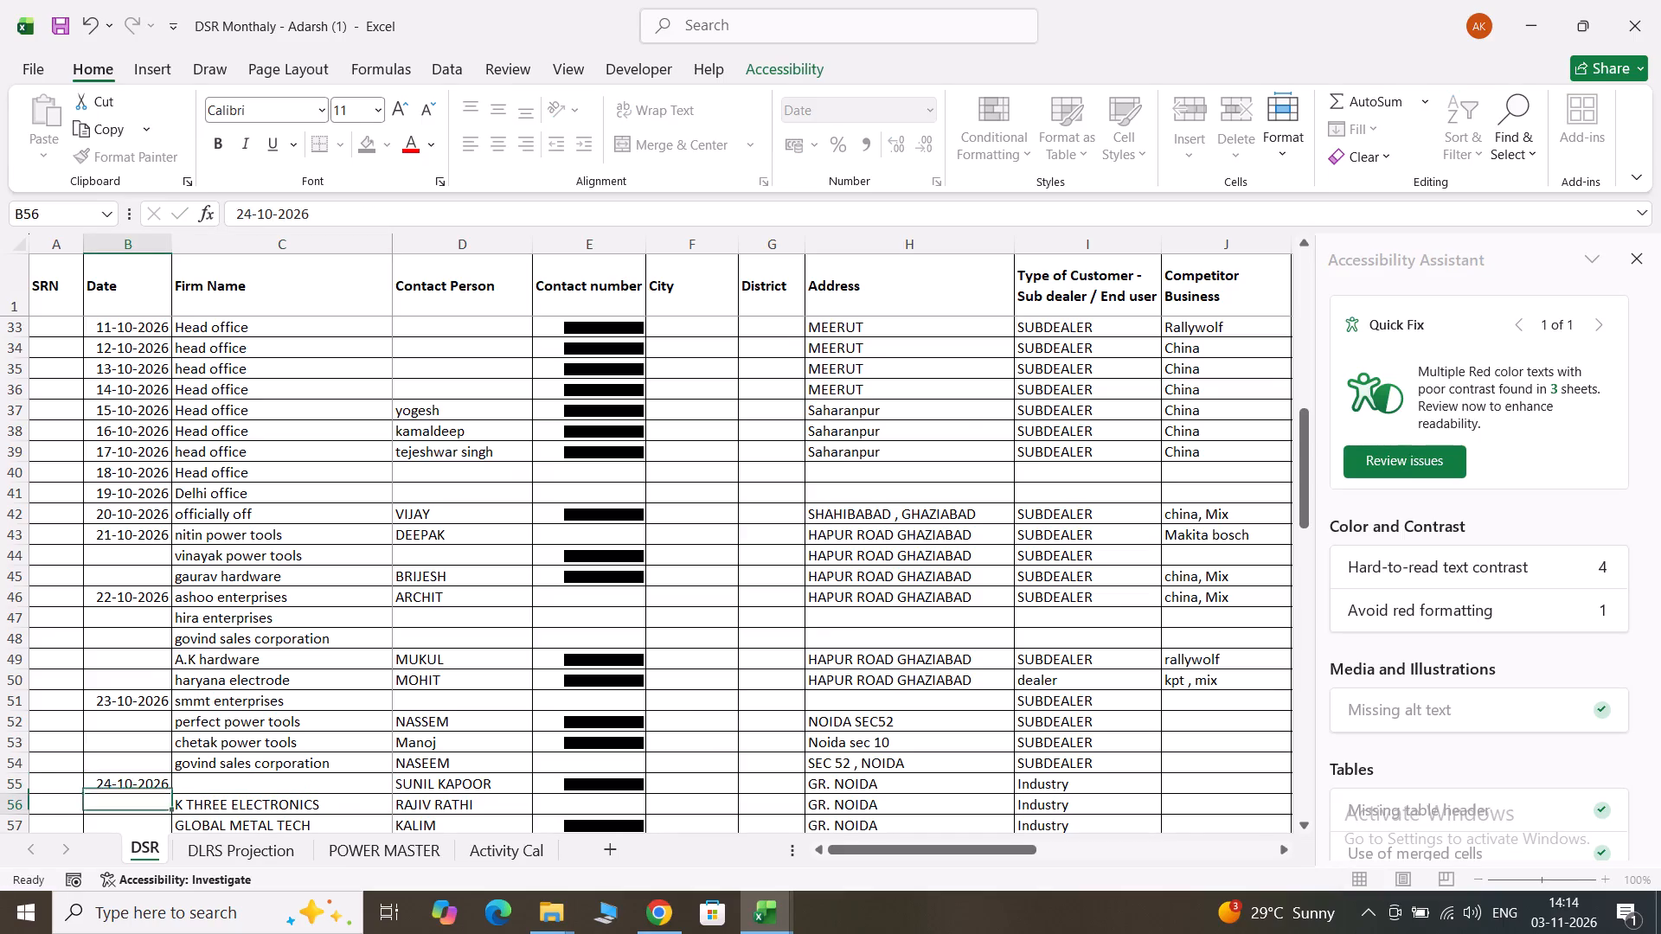
Enter firm name harsh power tools in row 55 and replace K THREE ELECTRONICS in row 56 with Hira enterprises.
key(Right)
key(Up)
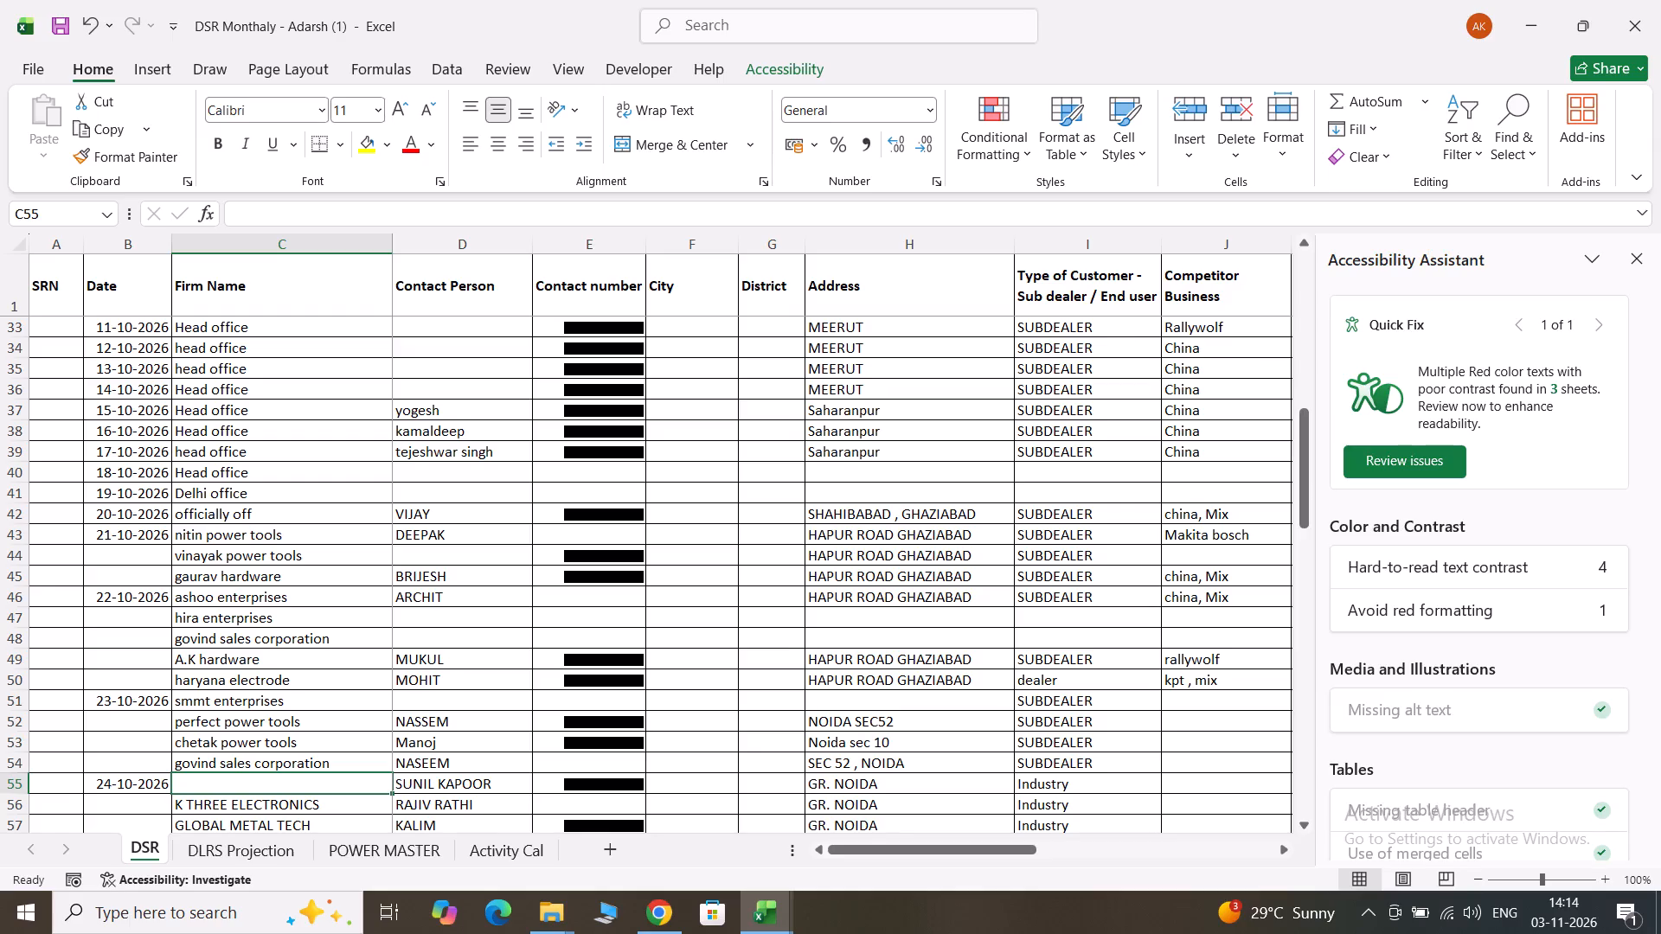
text(harsh power tools)
key(Down)
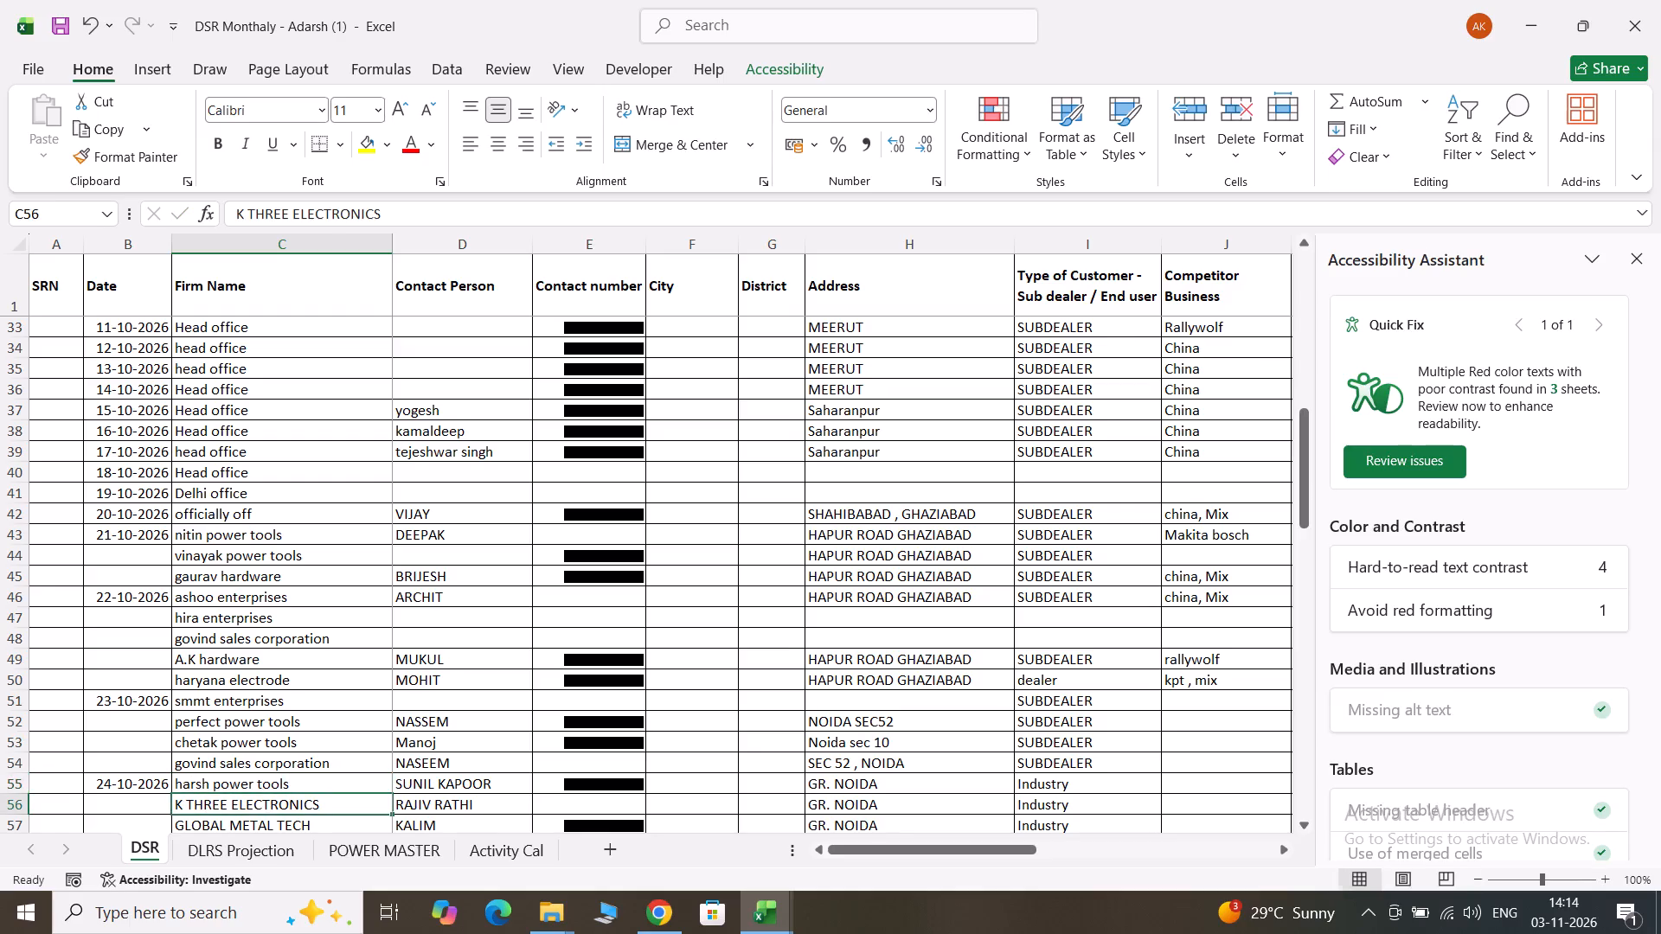
key(BackSpace)
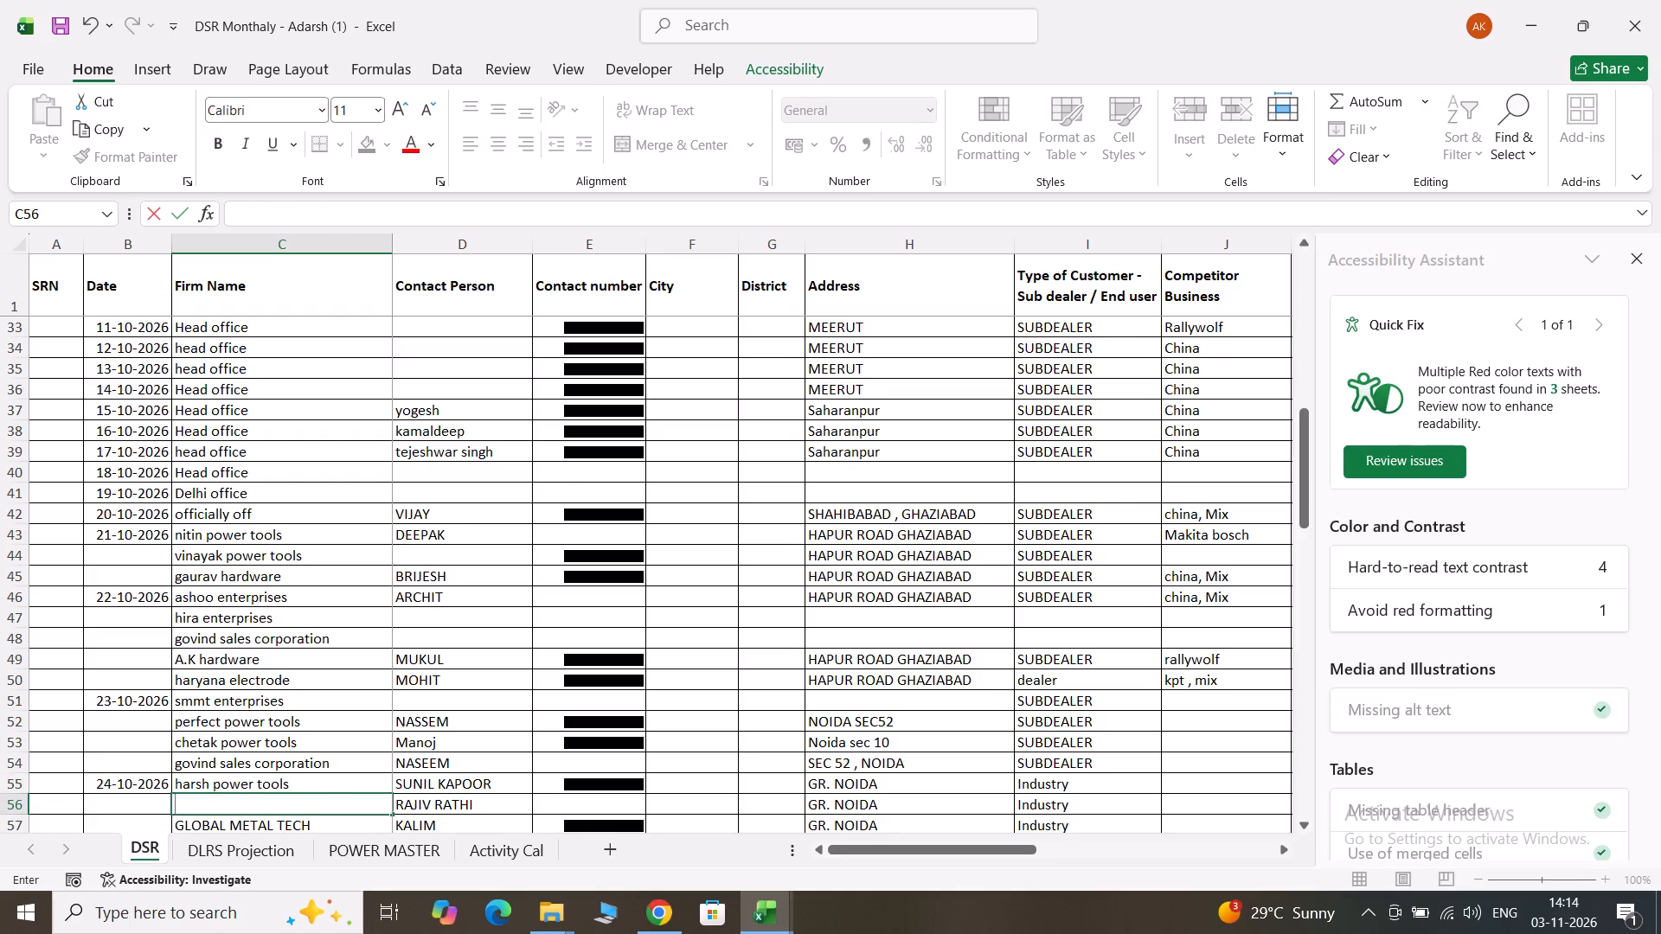
text(Hira enterprises)
key(Down)
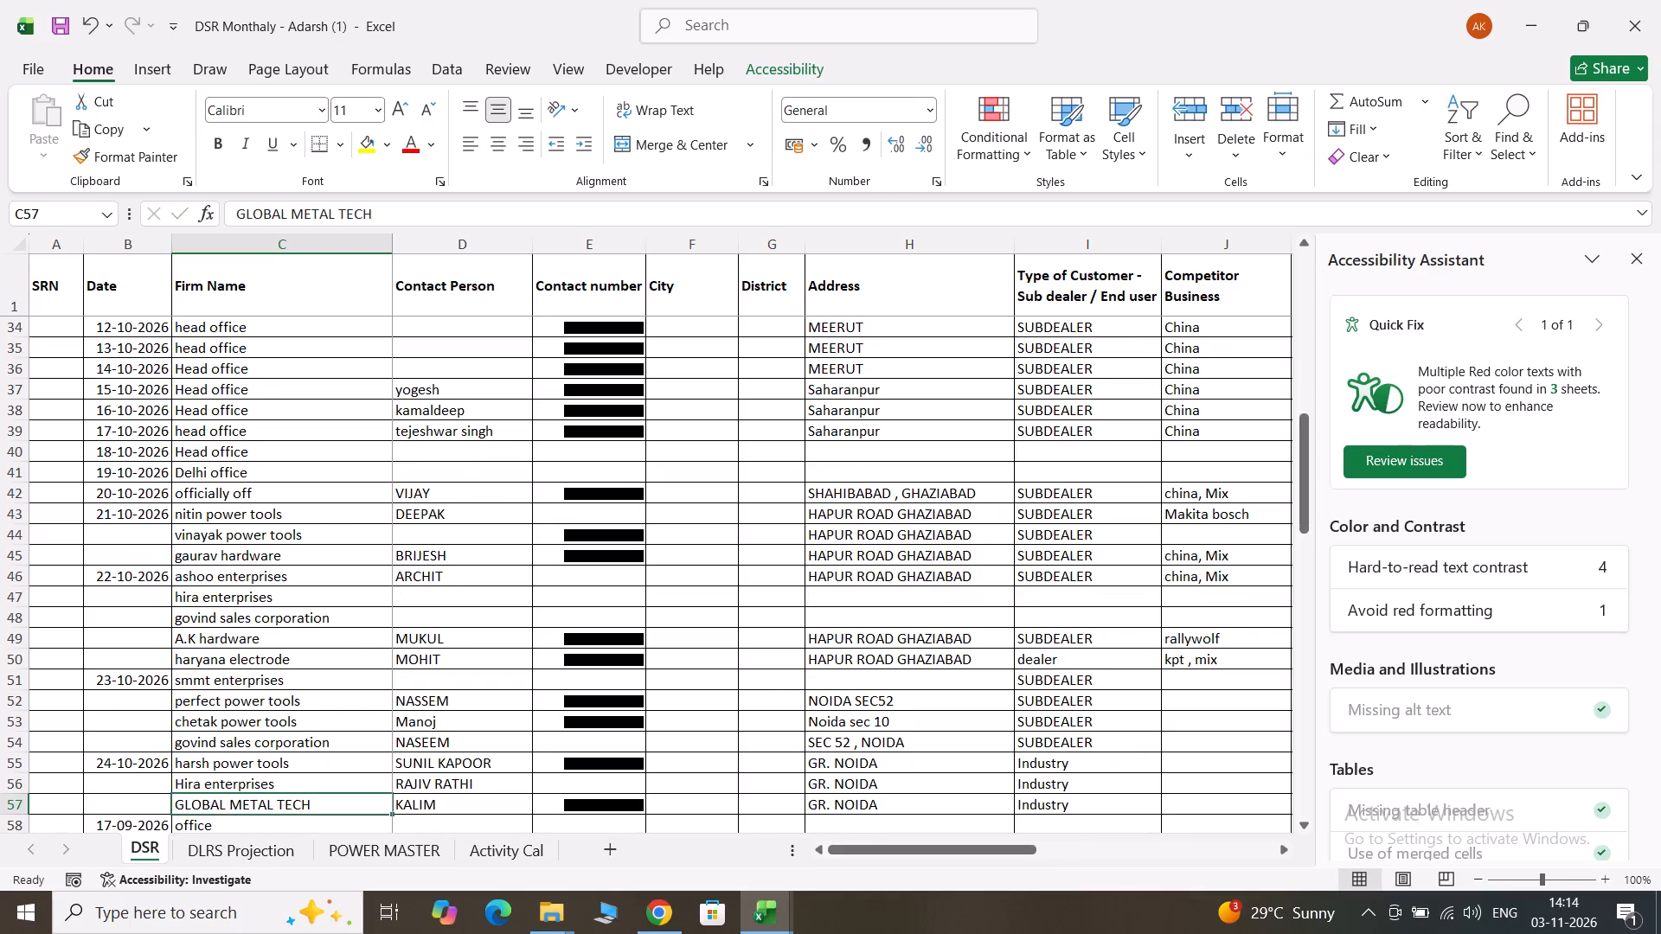
Clear the firm name GLOBAL METAL TECH from row 57, enter the date 25-10-2026 there, and save the workbook.
key(BackSpace)
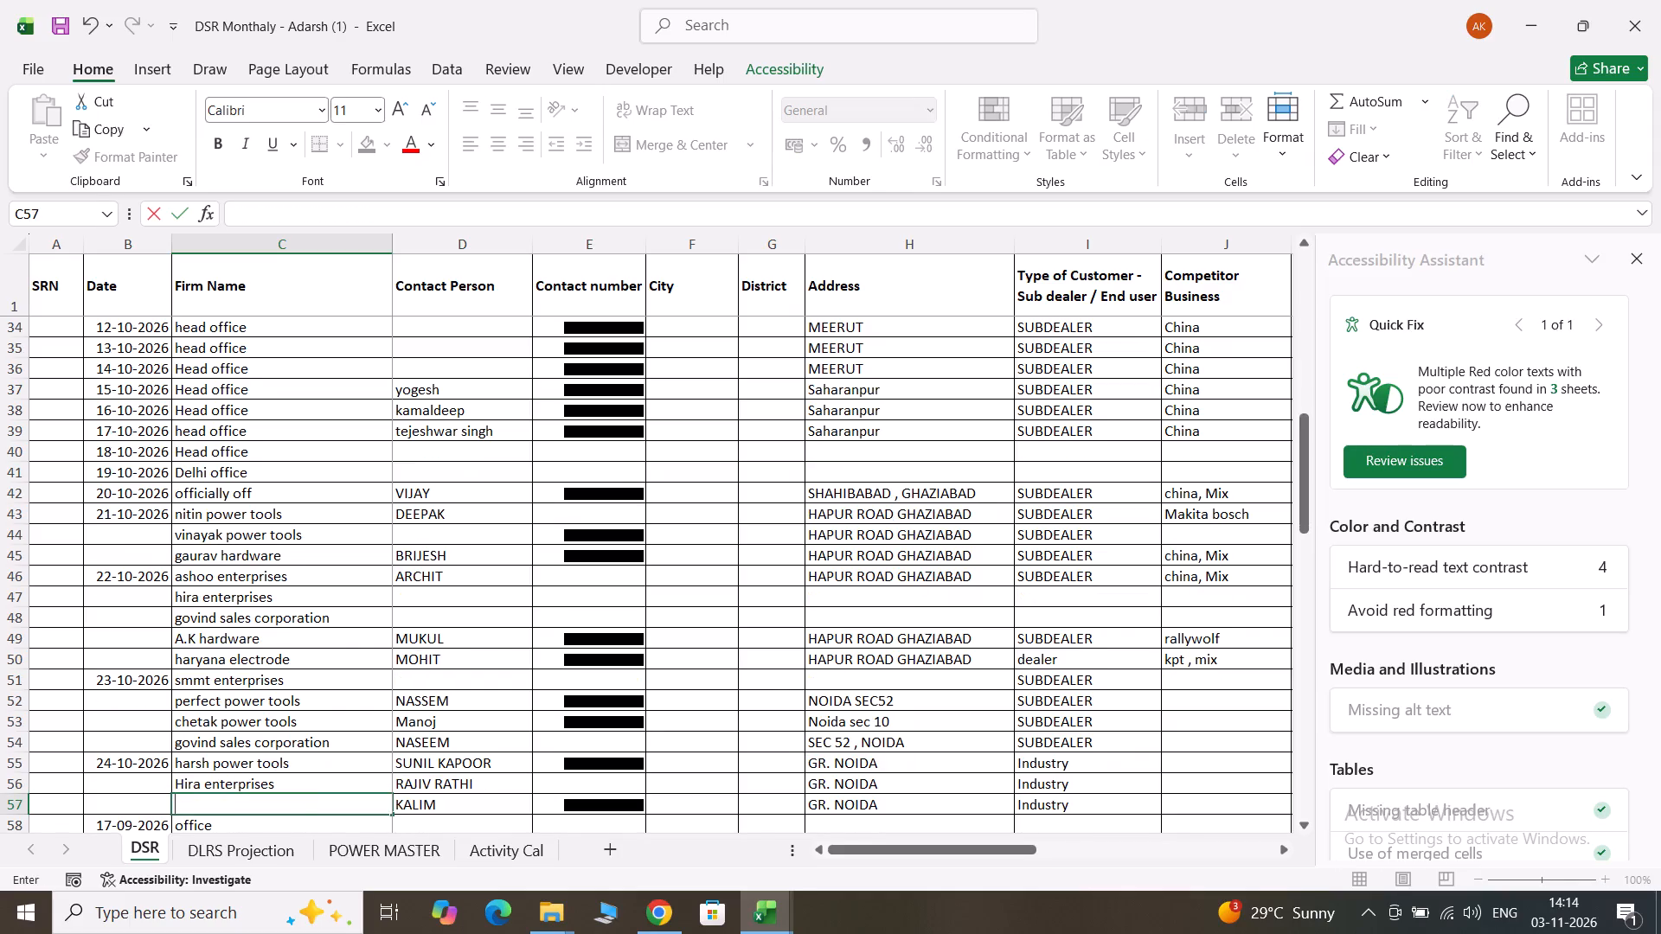
key(Down)
key(Up)
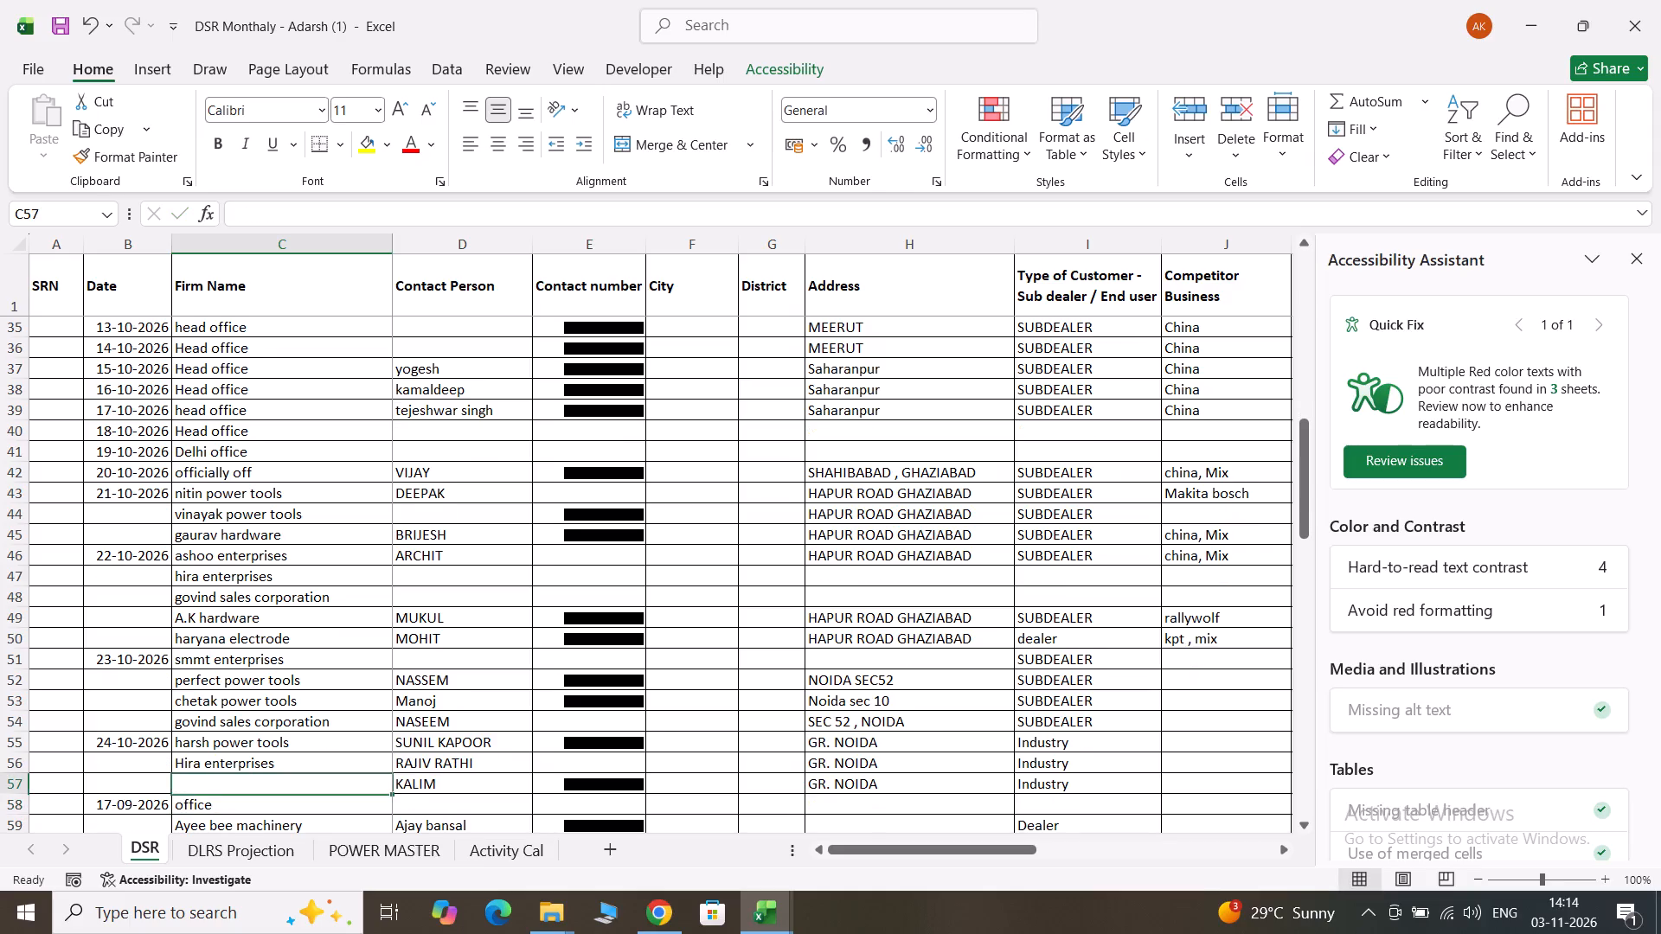
key(Left)
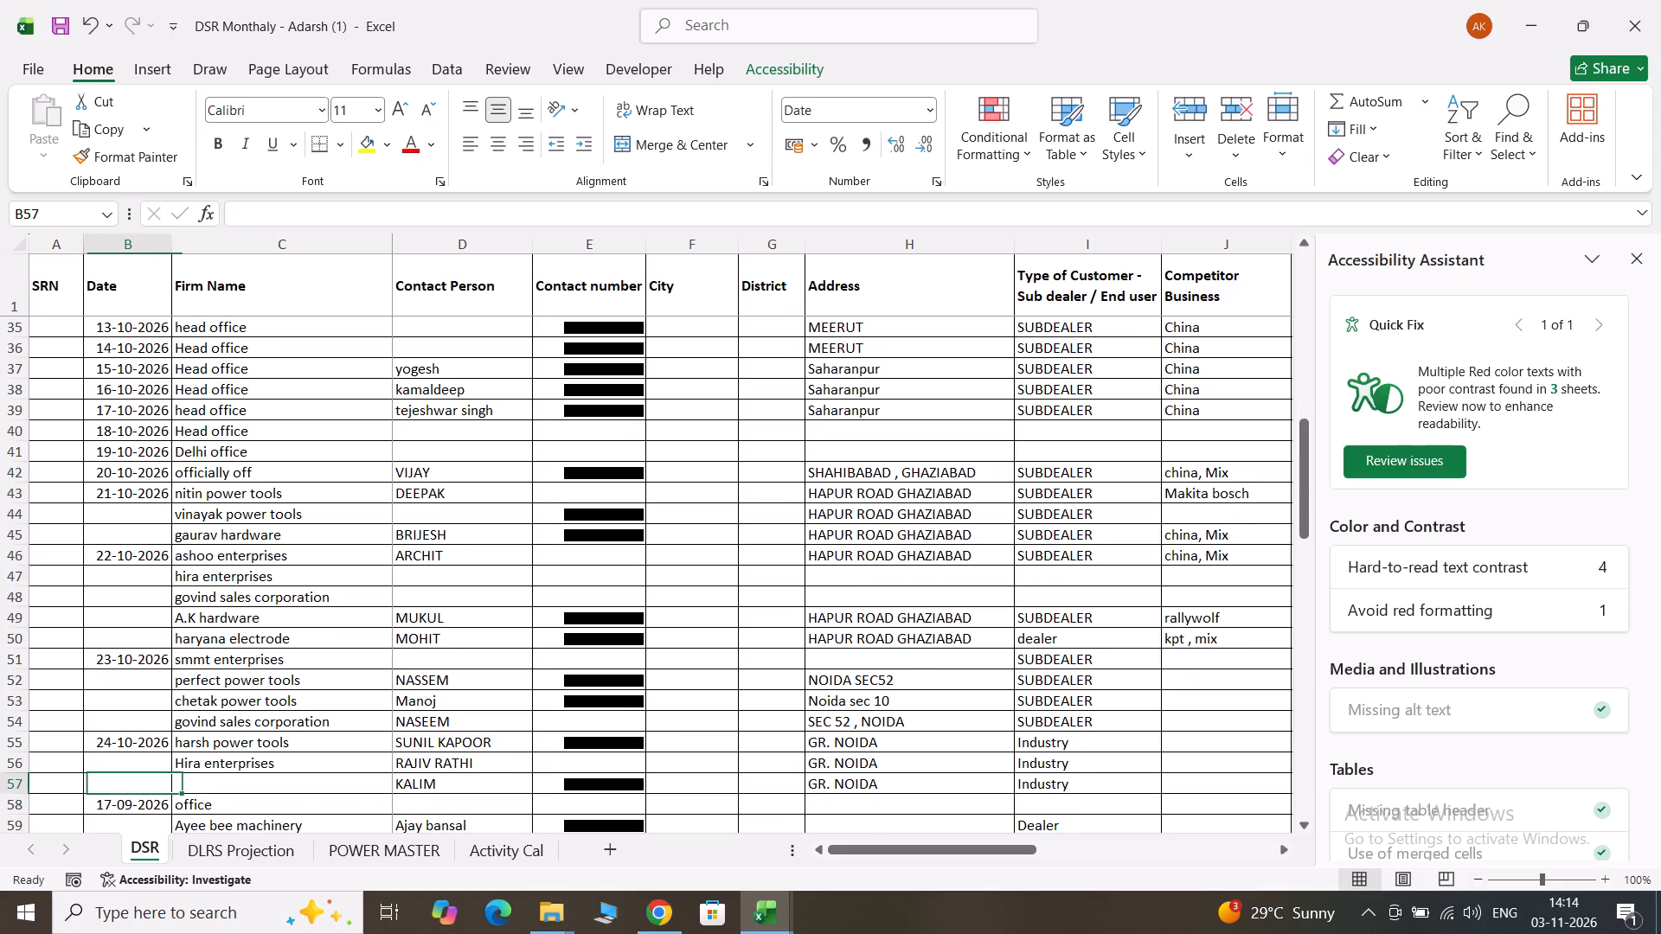
key(Right)
key(Left)
key(Right)
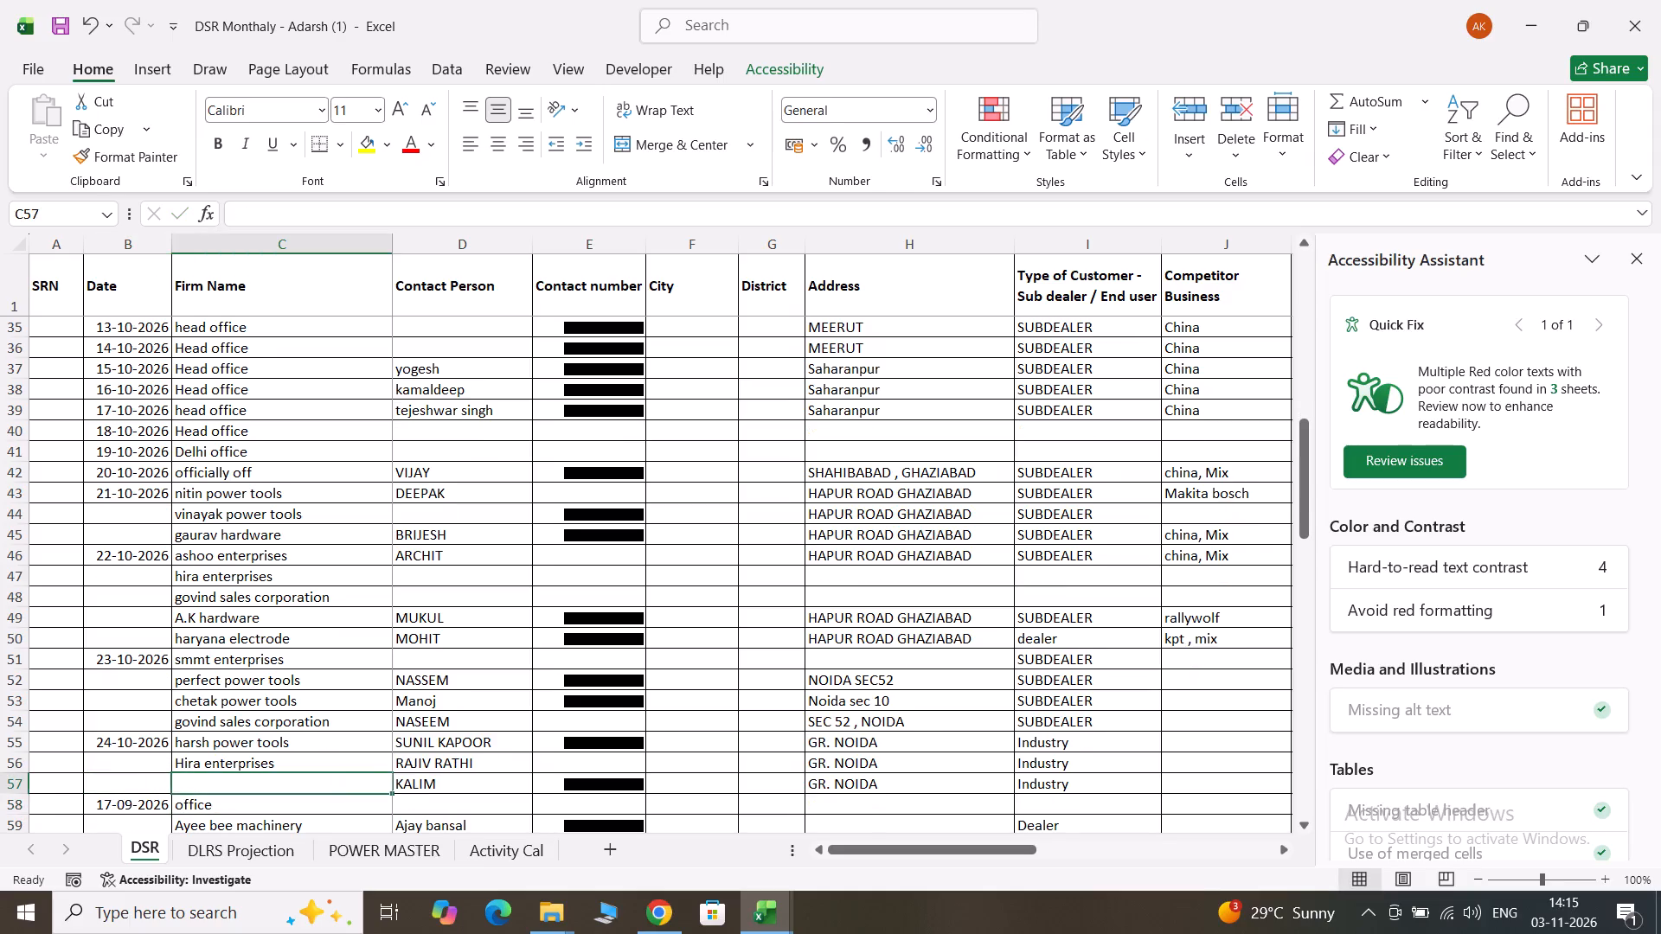
key(Left)
text(25-10-2026)
key(Down)
key(Right)
key(Up)
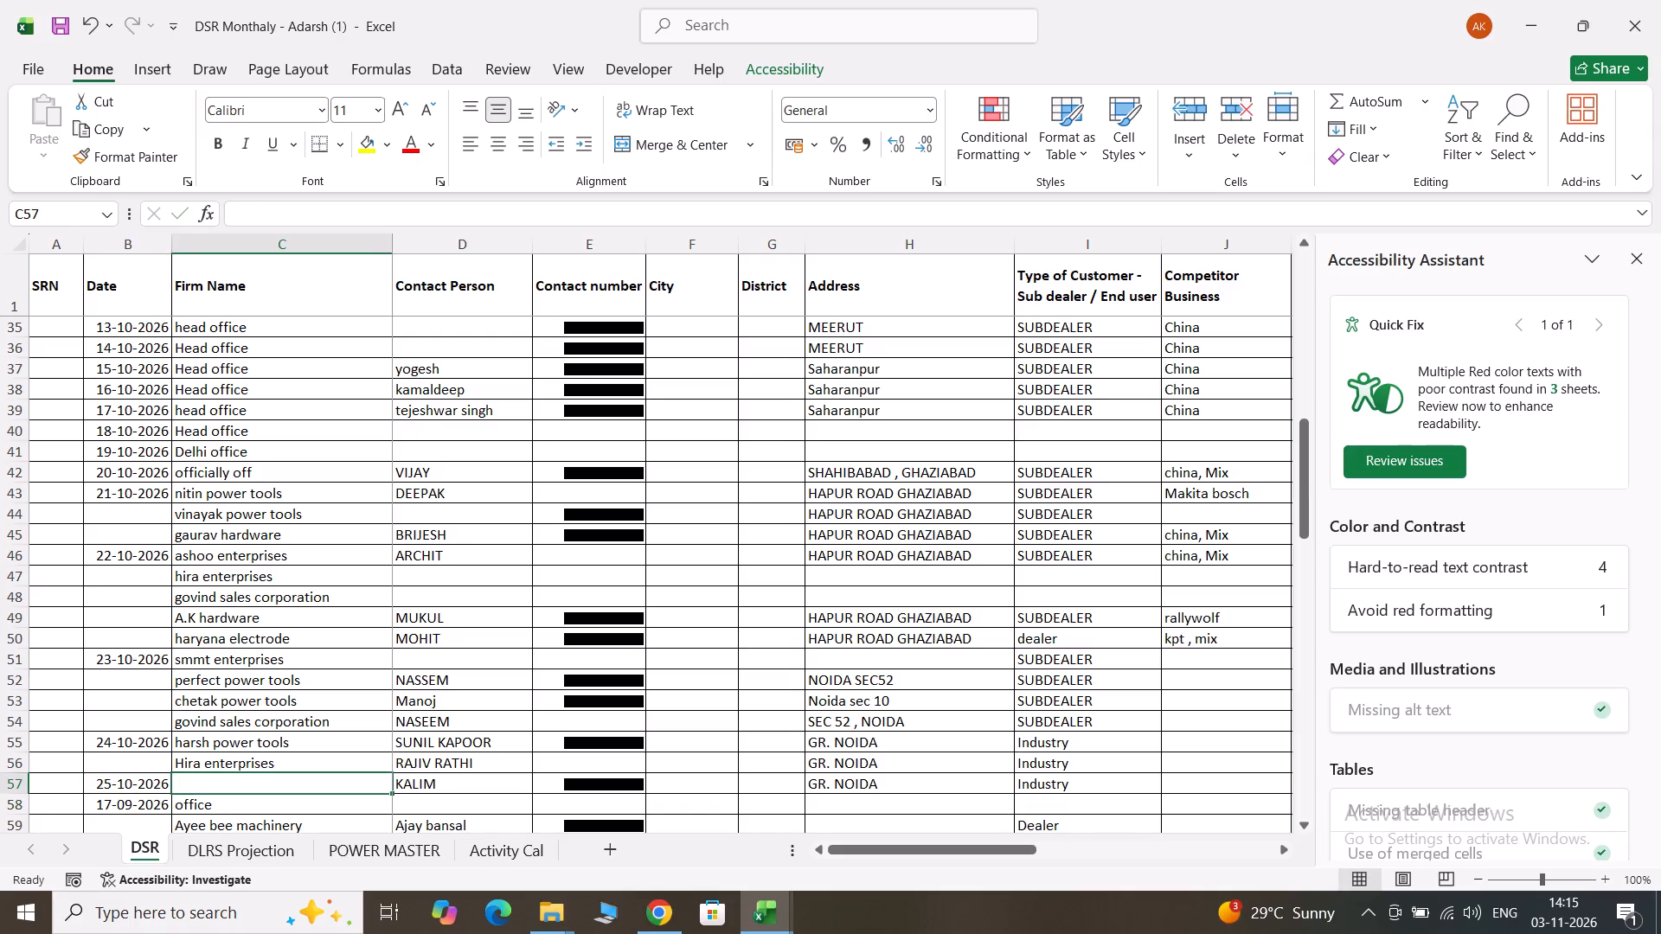
key(ctrl+s)
Review the vehicle log's destination and purpose entries for the dates around 25-10-2026 in the EXPENSE FORMAT workbook.
key(alt+Tab)
key(Down)
key(Down)
key(Down)
key(Down)
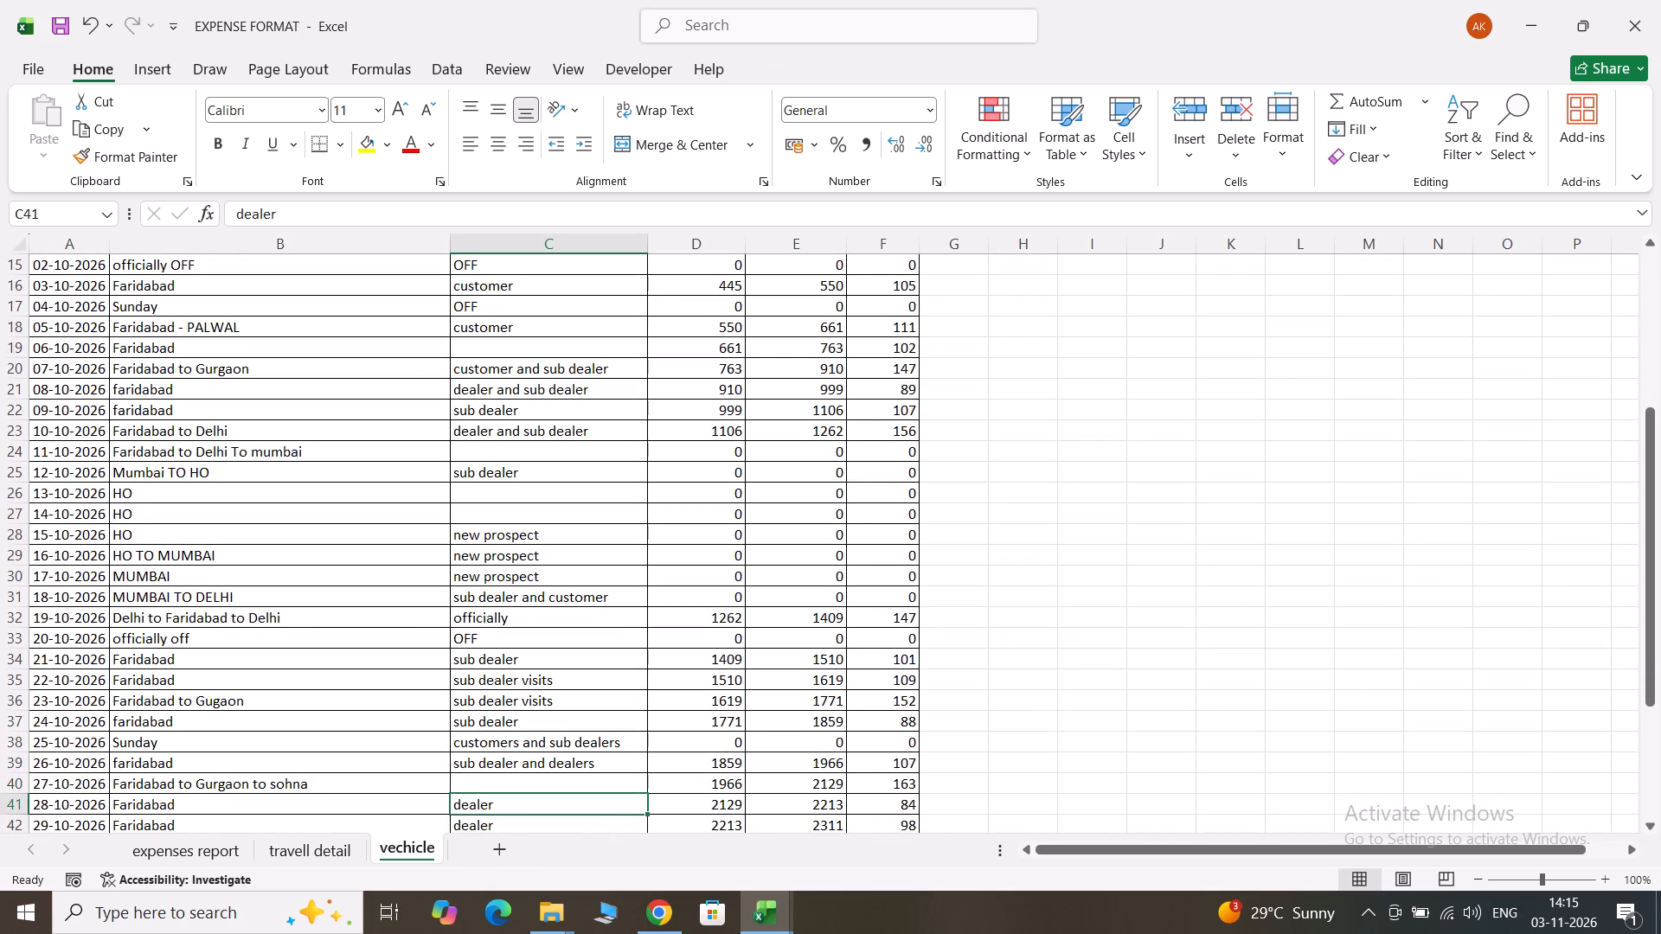
key(Up)
key(Up)
key(Up)
key(Up)
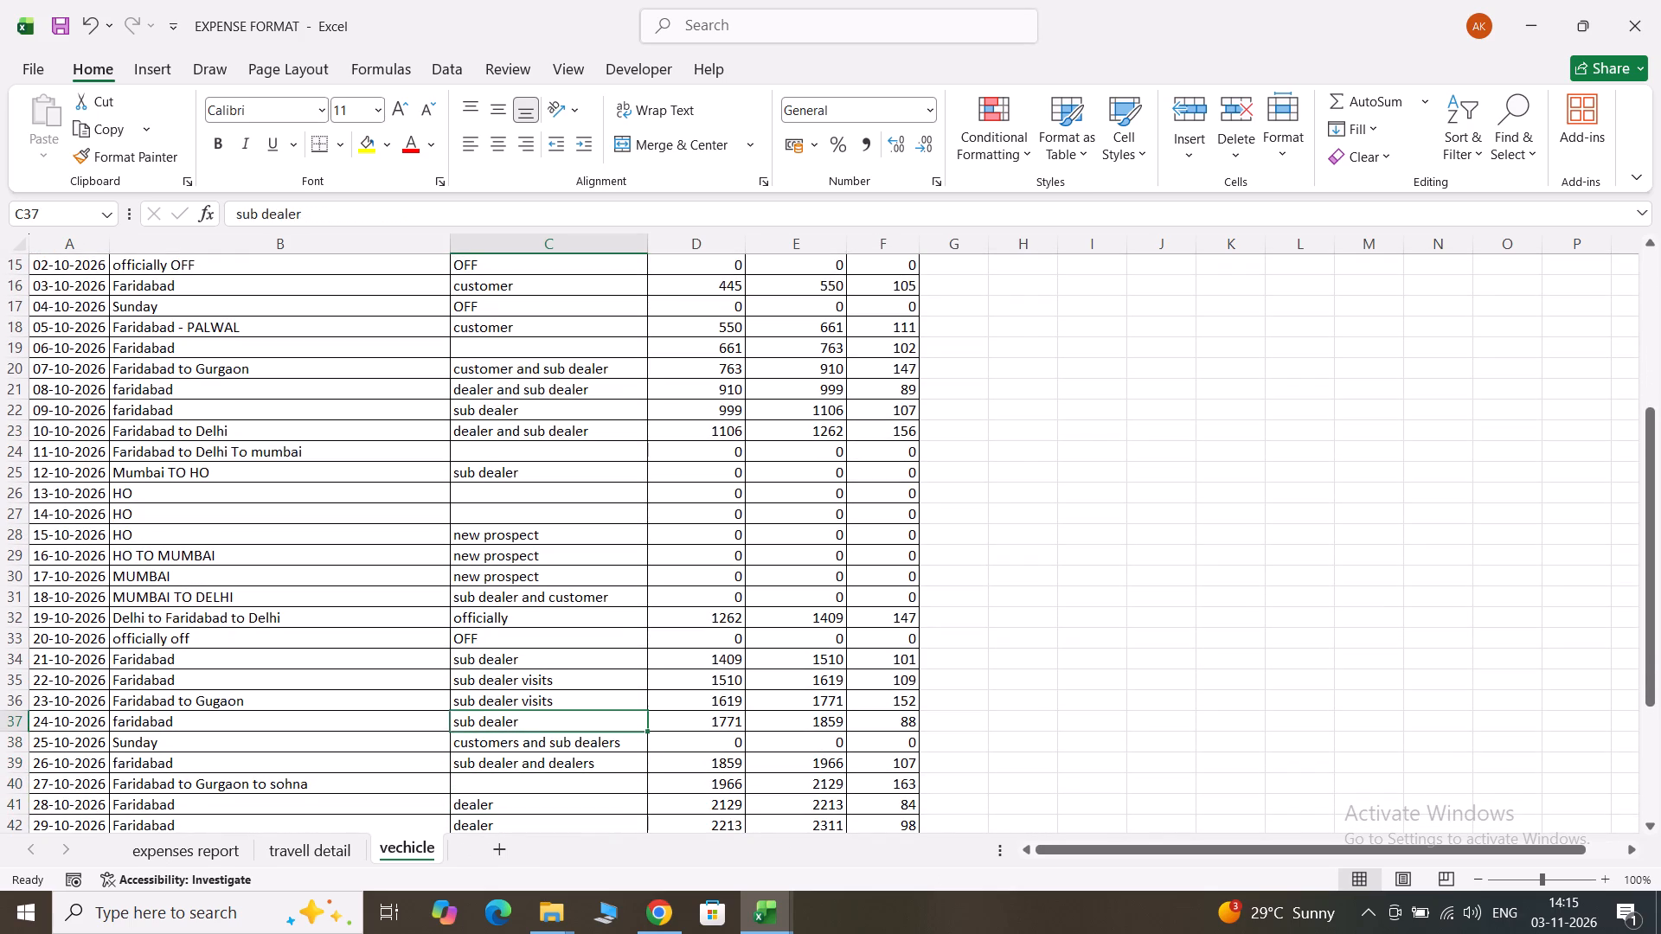
key(Down)
key(Down)
key(Down)
key(Down)
key(Down)
click(523, 718)
key(Down)
key(Down)
key(Down)
key(Up)
key(Up)
key(alt+Tab)
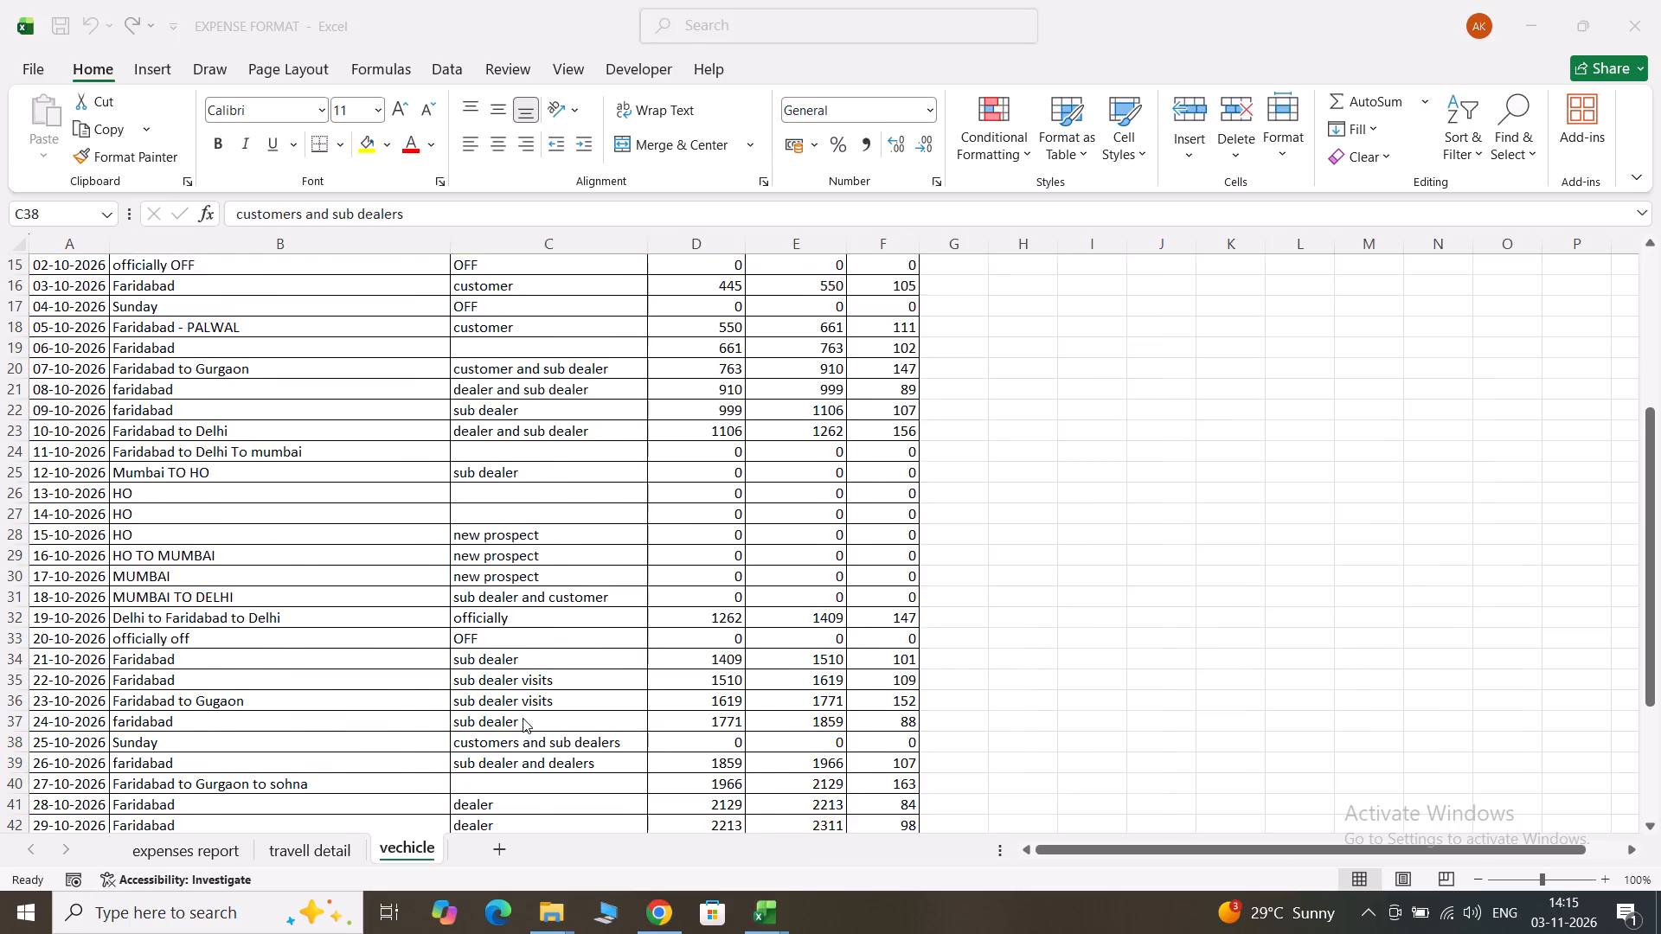
Enter sunday as the firm name in row 57 of the DSR sheet.
key(Left)
key(Right)
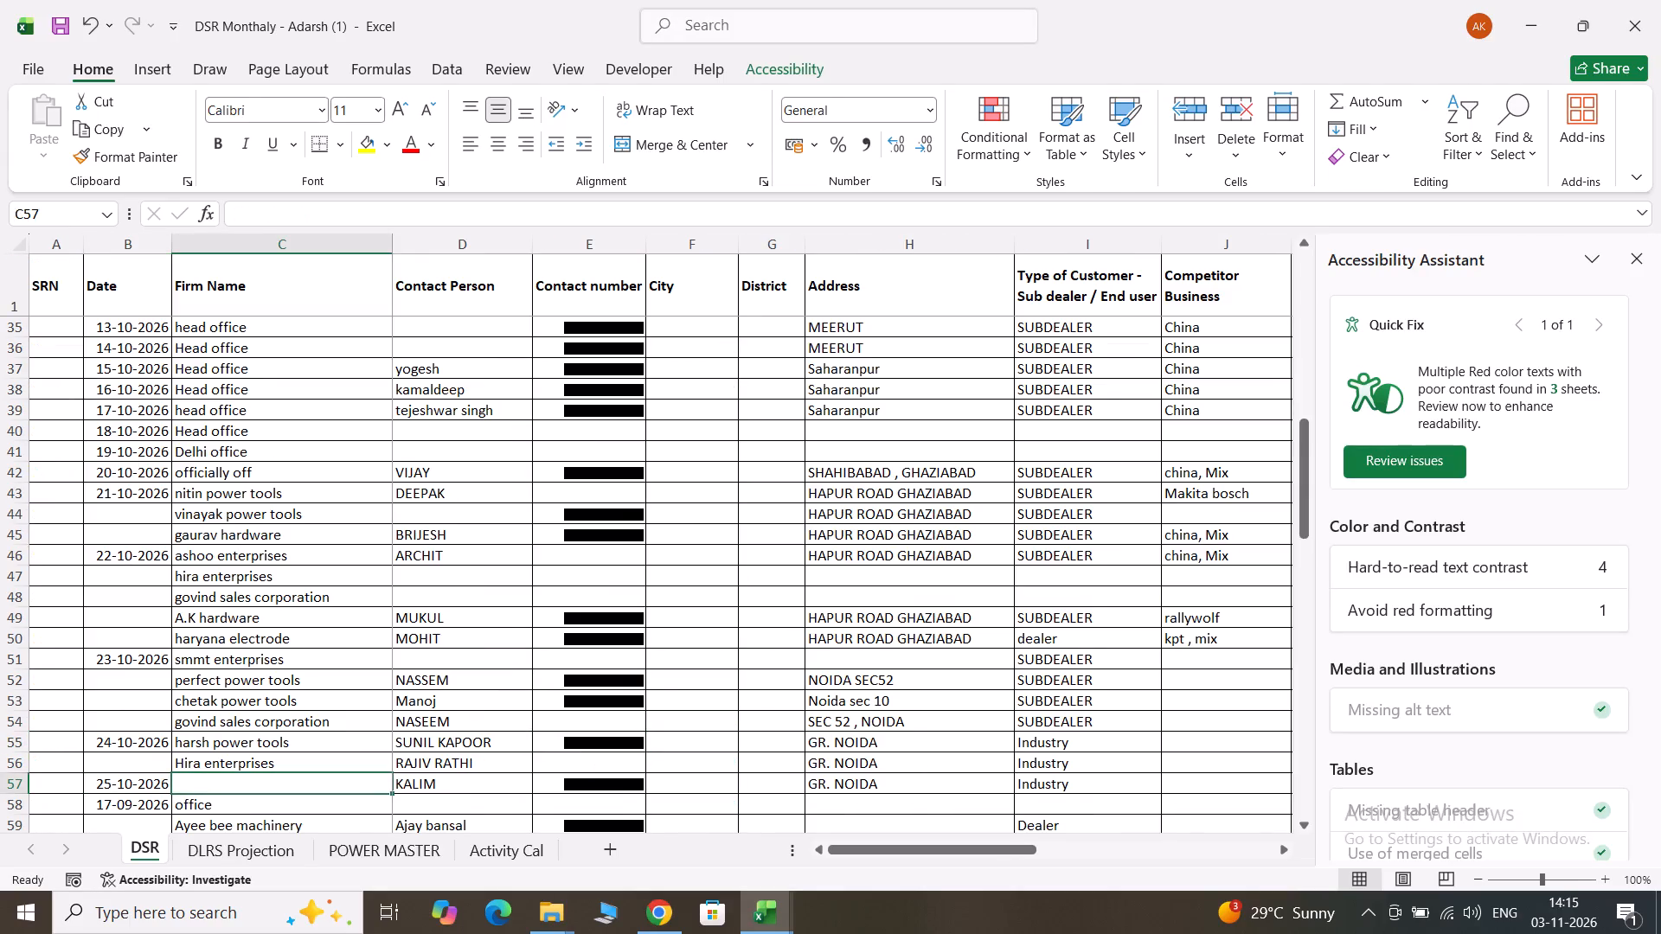
text(sunday)
key(Down)
Replace the date in row 58 with 26-10-2026 and save the workbook.
key(Left)
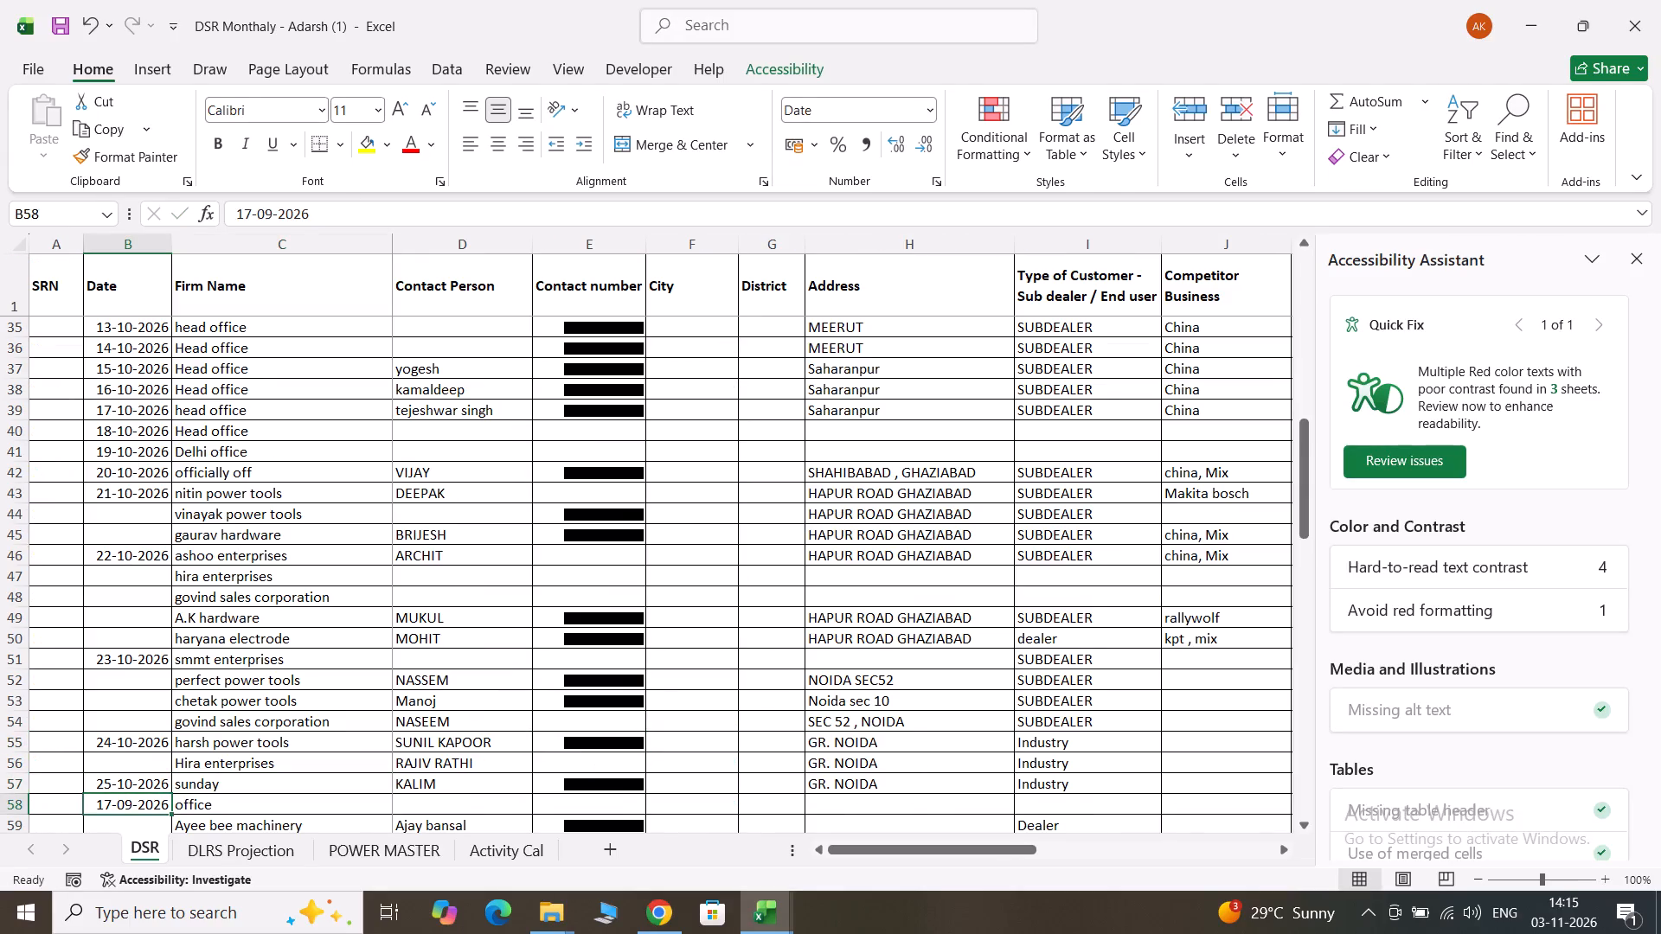
key(BackSpace)
text(26-20)
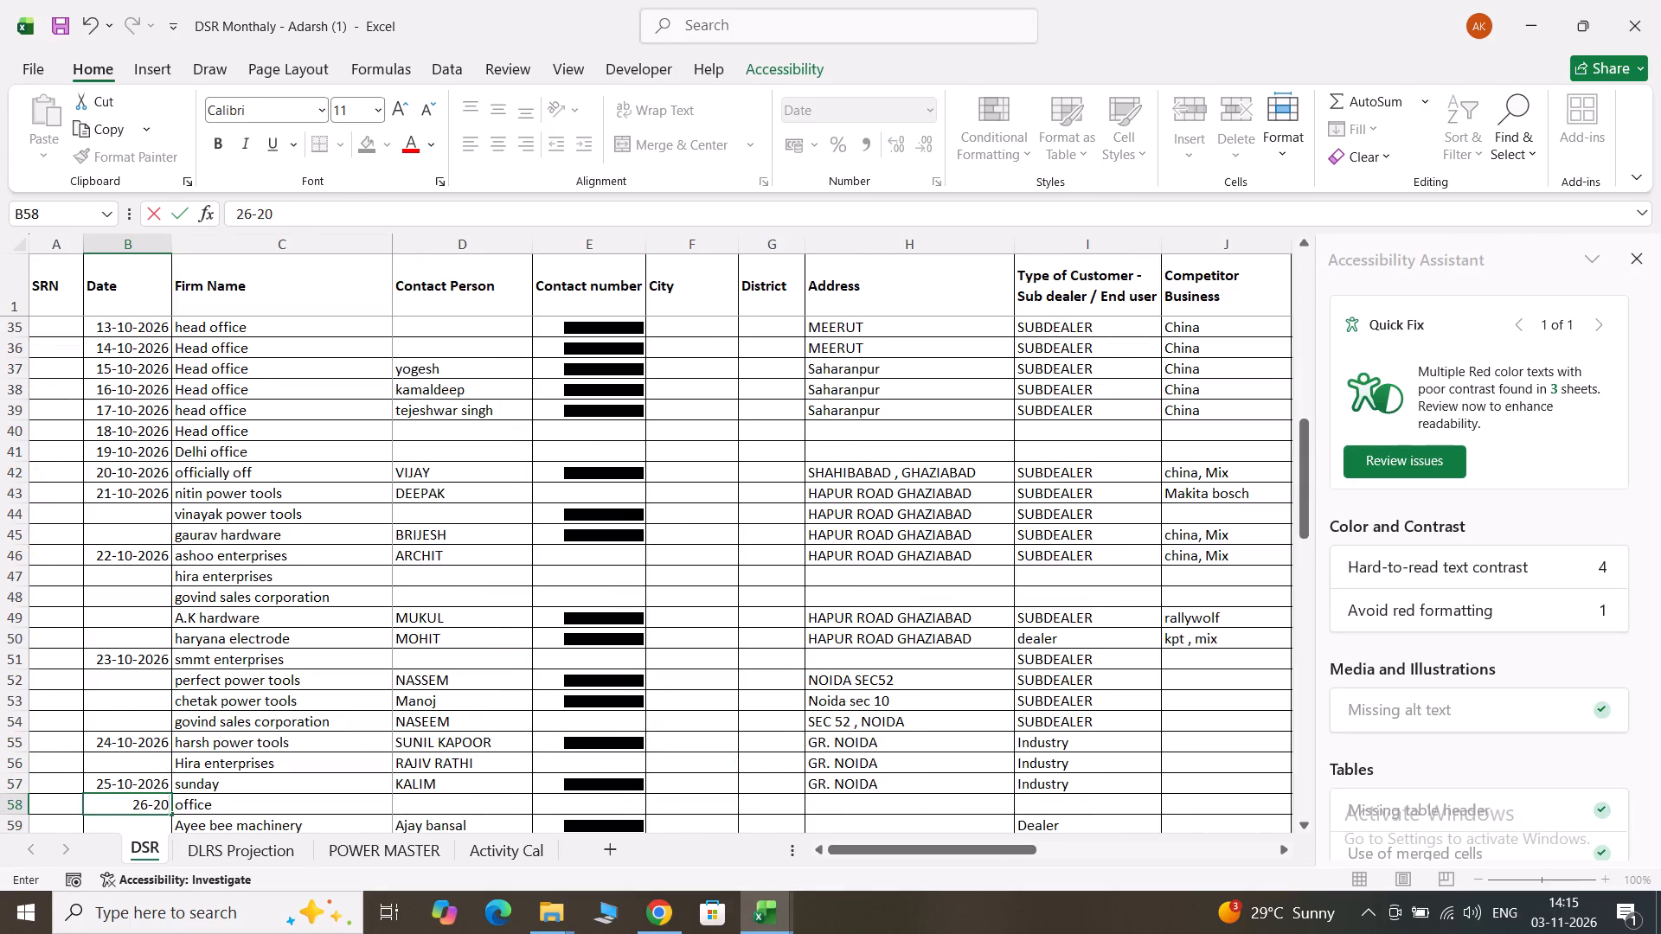
key(BackSpace)
key(BackSpace)
text(10-2026)
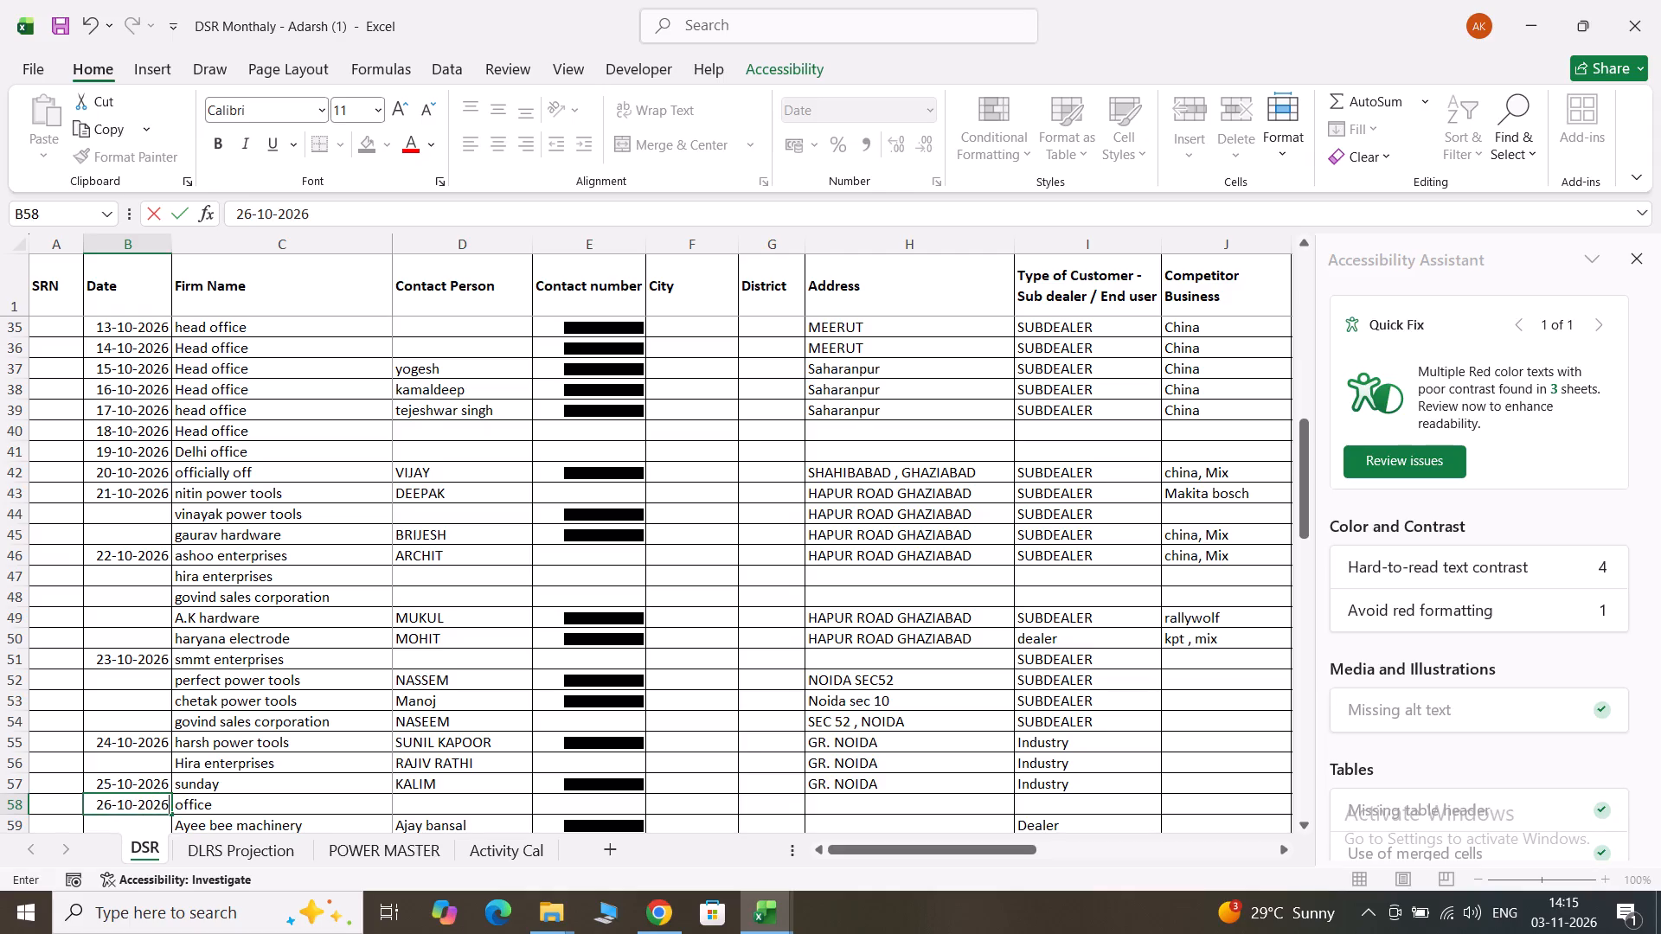
key(Right)
key(ctrl+s)
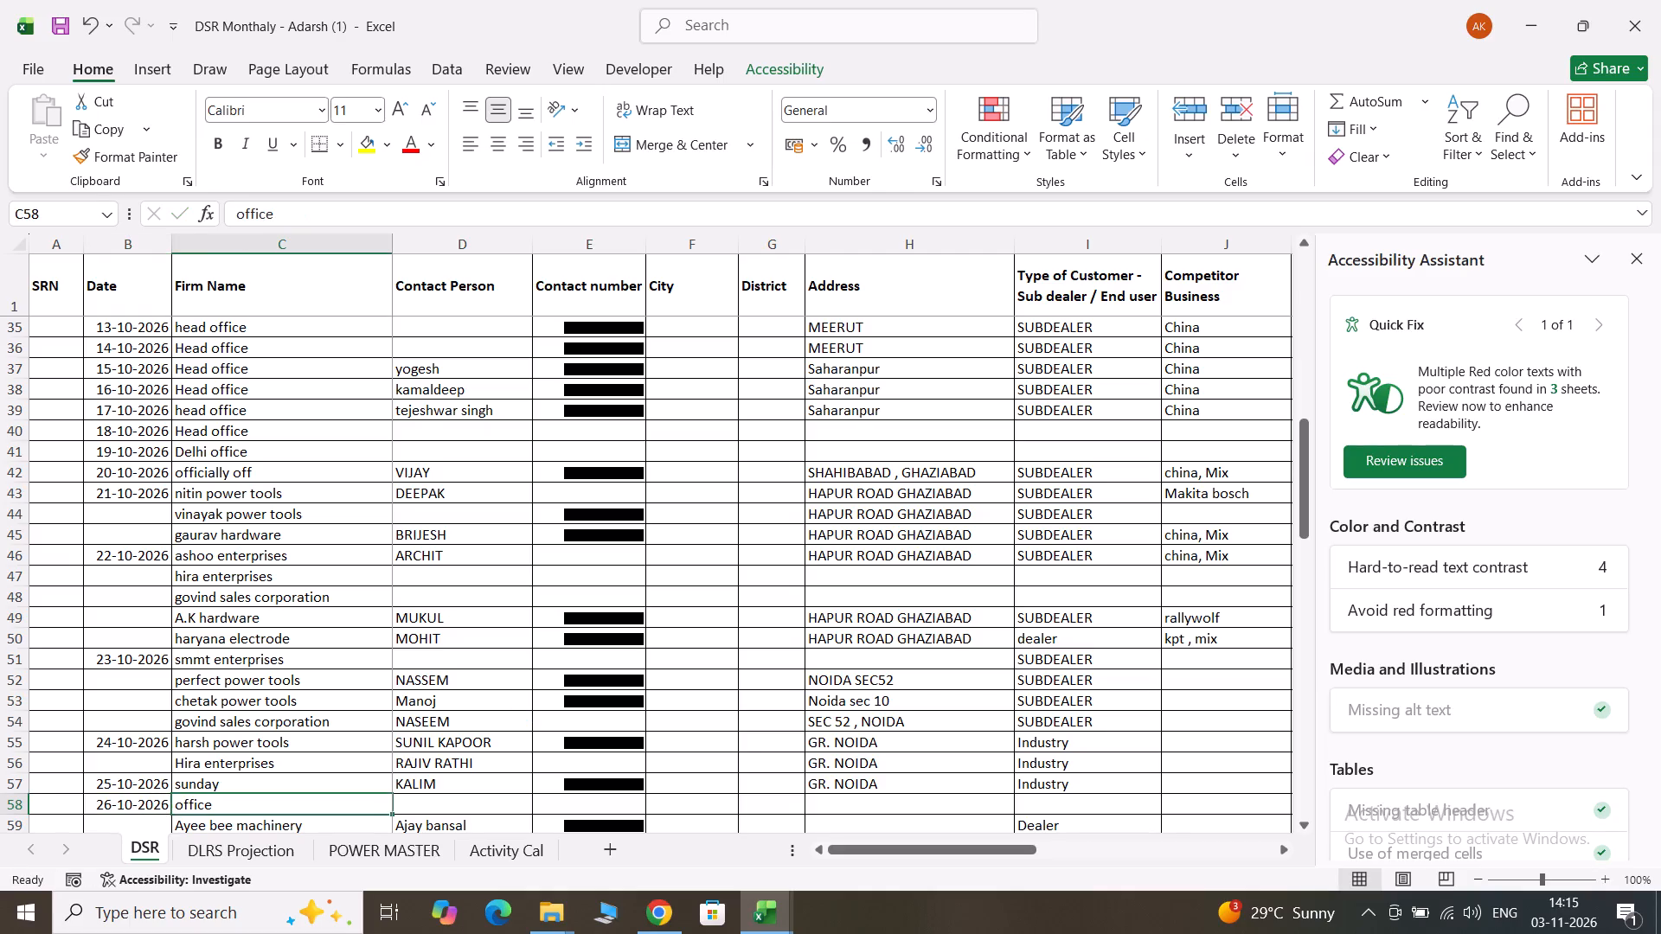
Check the vehicle log's destination and purpose entries for 26-10-2026 and the following days in the EXPENSE FORMAT workbook.
key(alt+Tab)
key(Down)
key(Down)
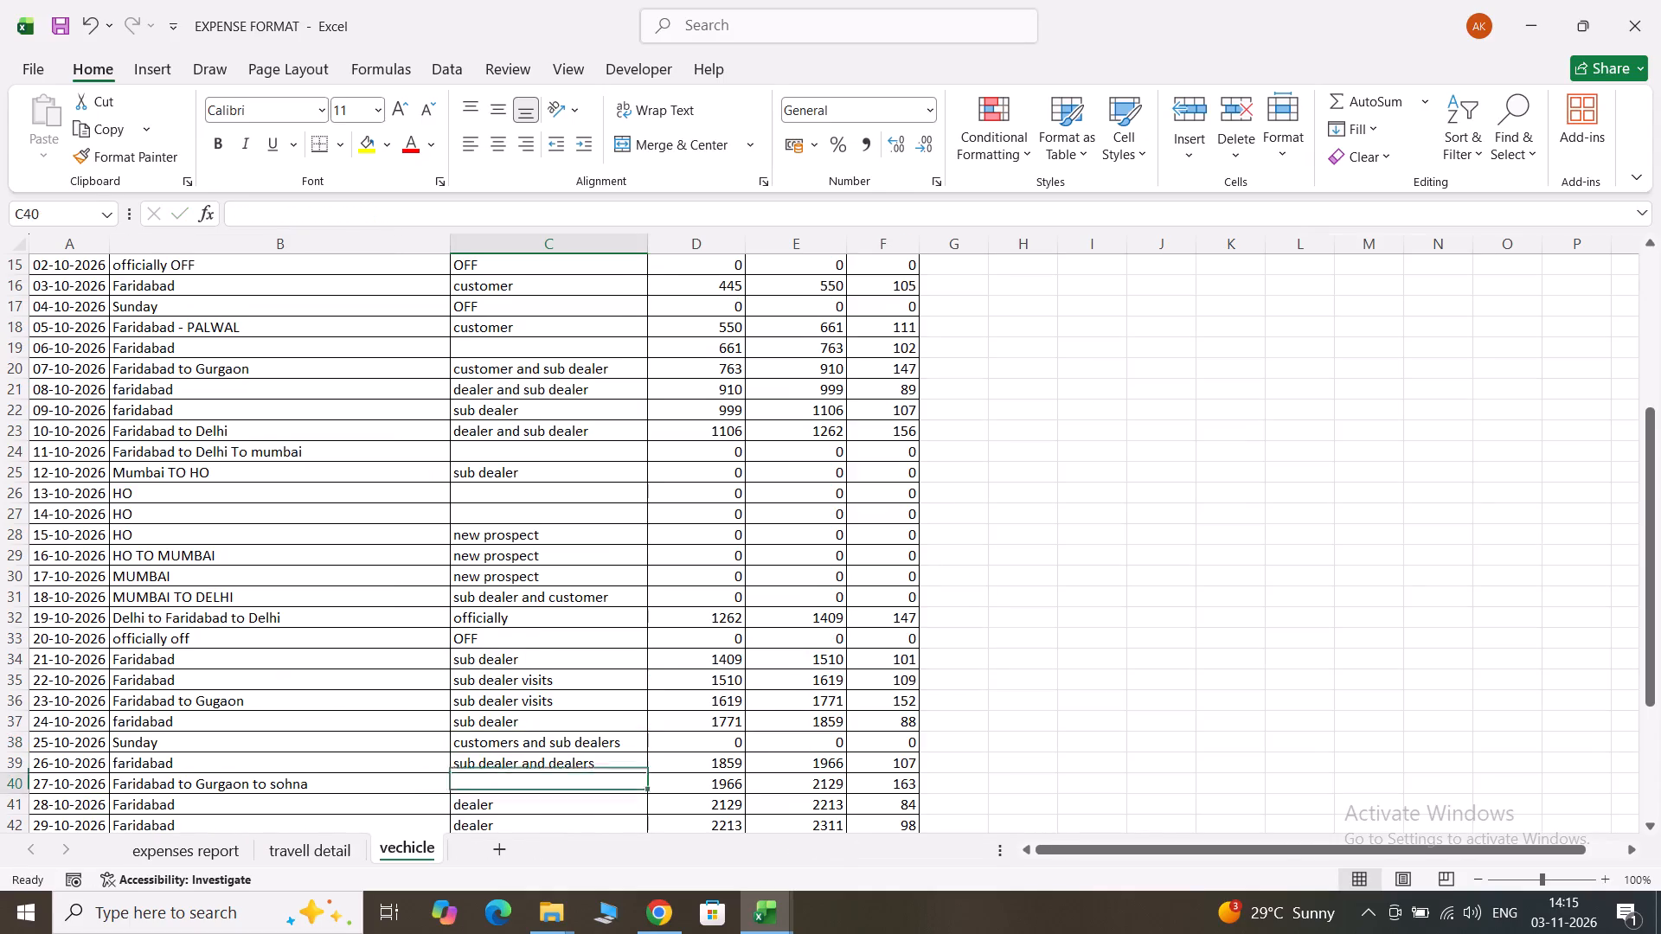
key(Down)
key(Down)
key(Up)
key(Up)
key(Up)
key(Down)
key(Down)
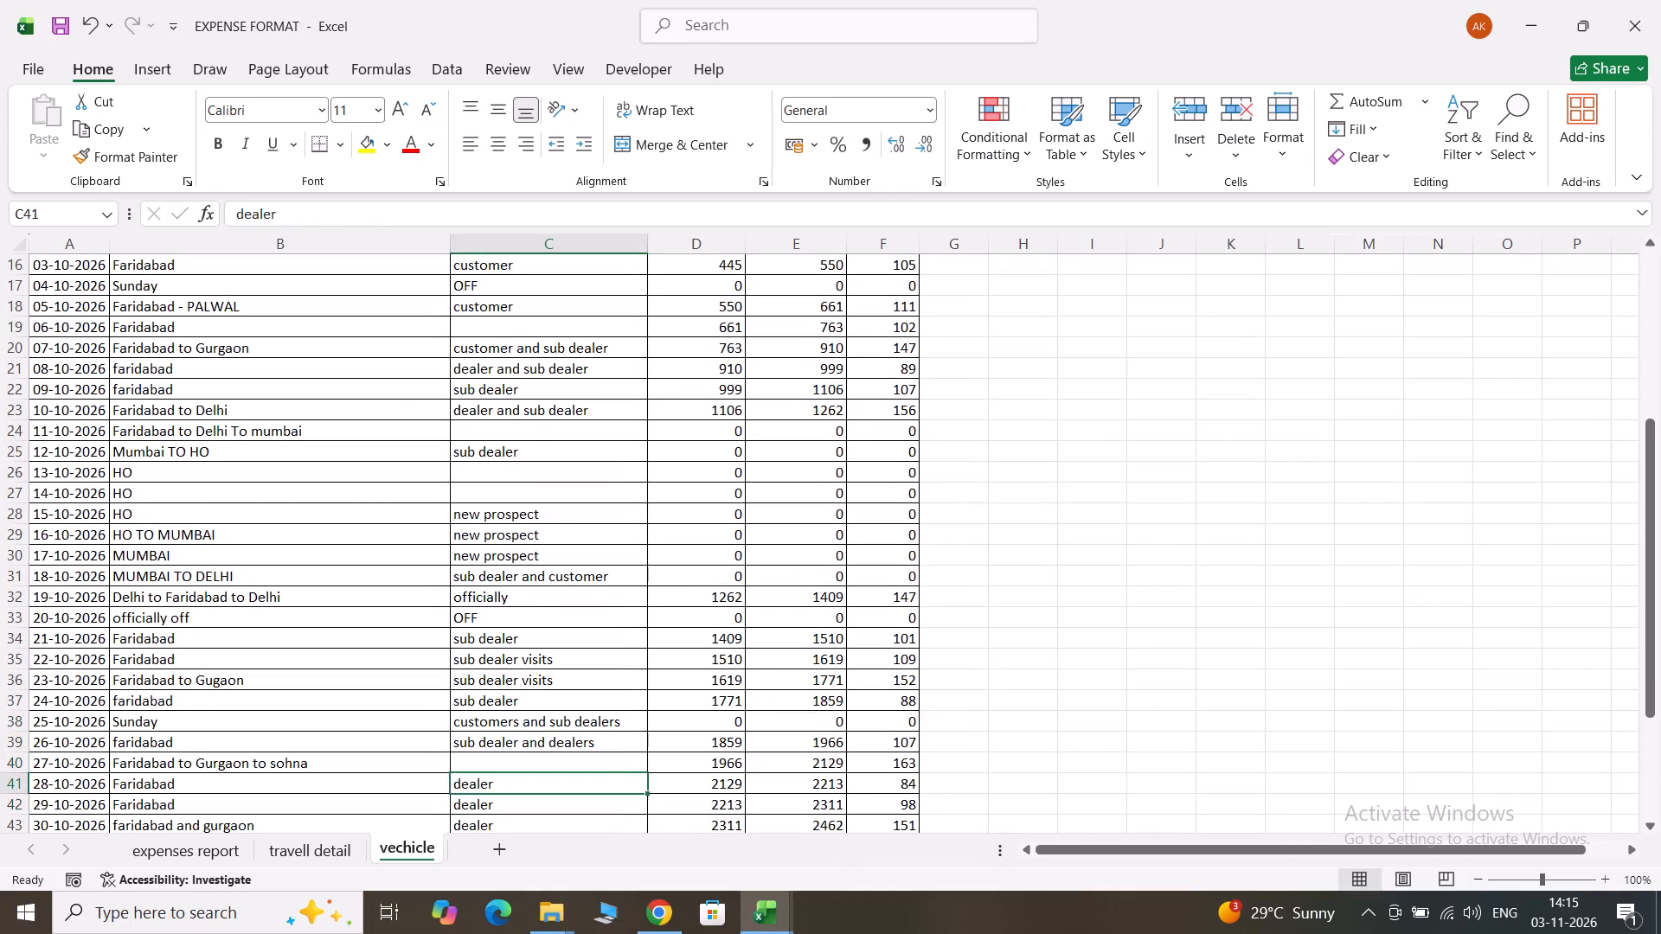
key(Up)
key(alt+Tab)
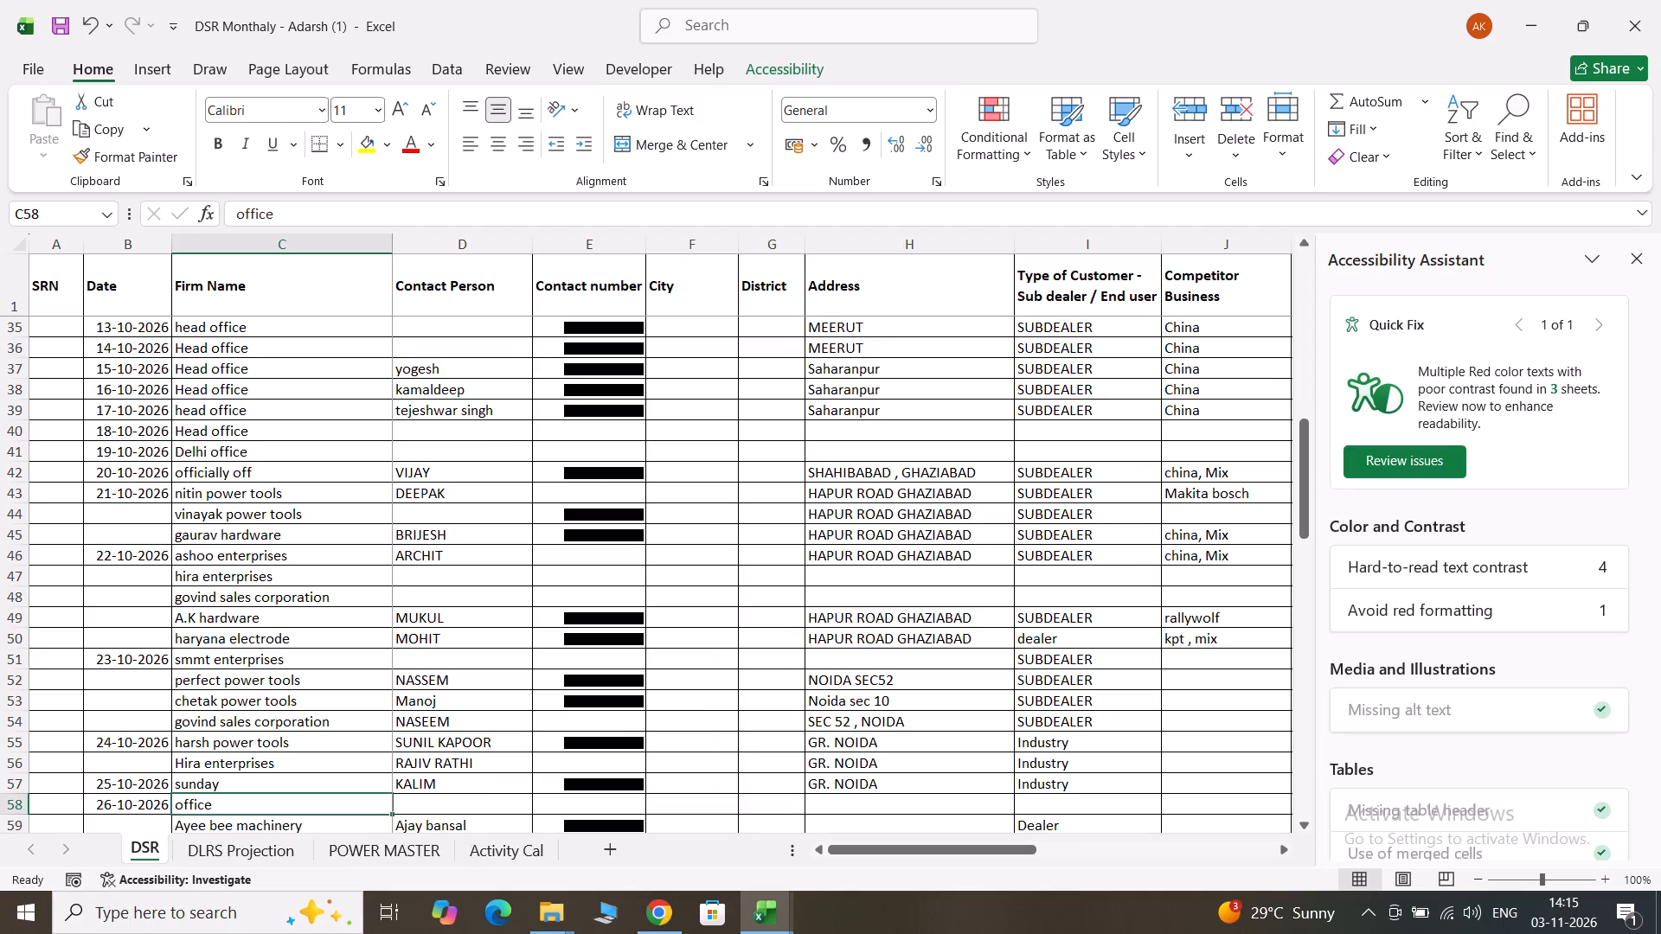
Replace the firm name in row 58 of the DSR sheet with Ashoo enterprises.
key(BackSpace)
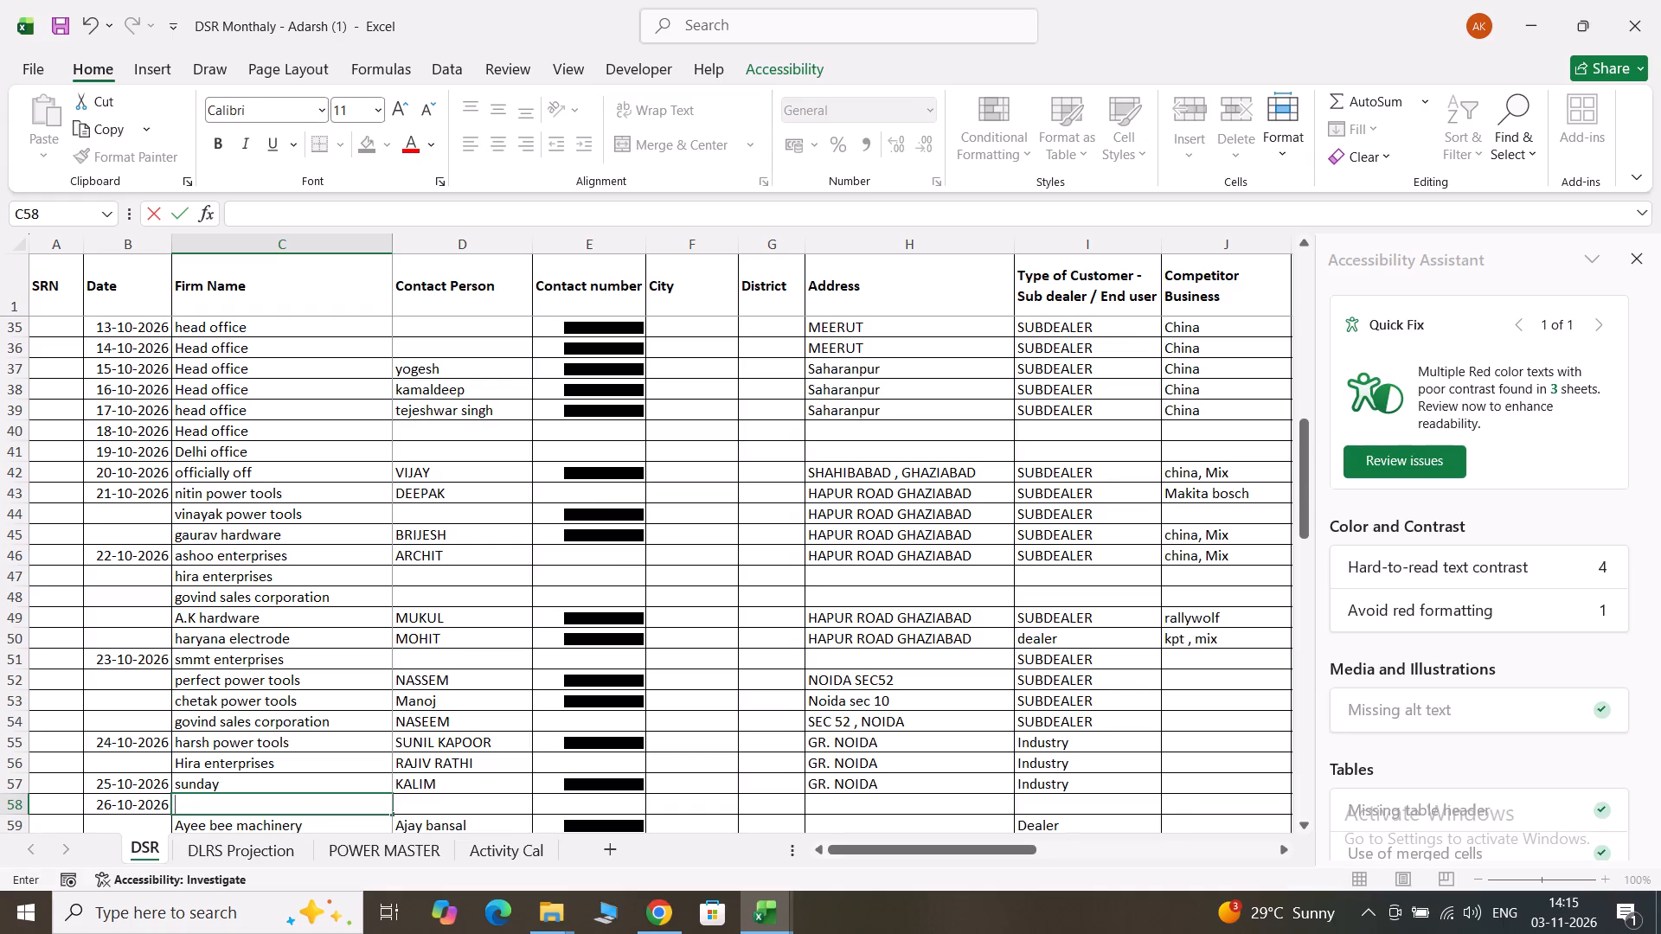
text(ahsoo e)
key(BackSpace)
key(BackSpace)
key(BackSpace)
key(BackSpace)
key(BackSpace)
key(BackSpace)
key(BackSpace)
text(Ashoo enter)
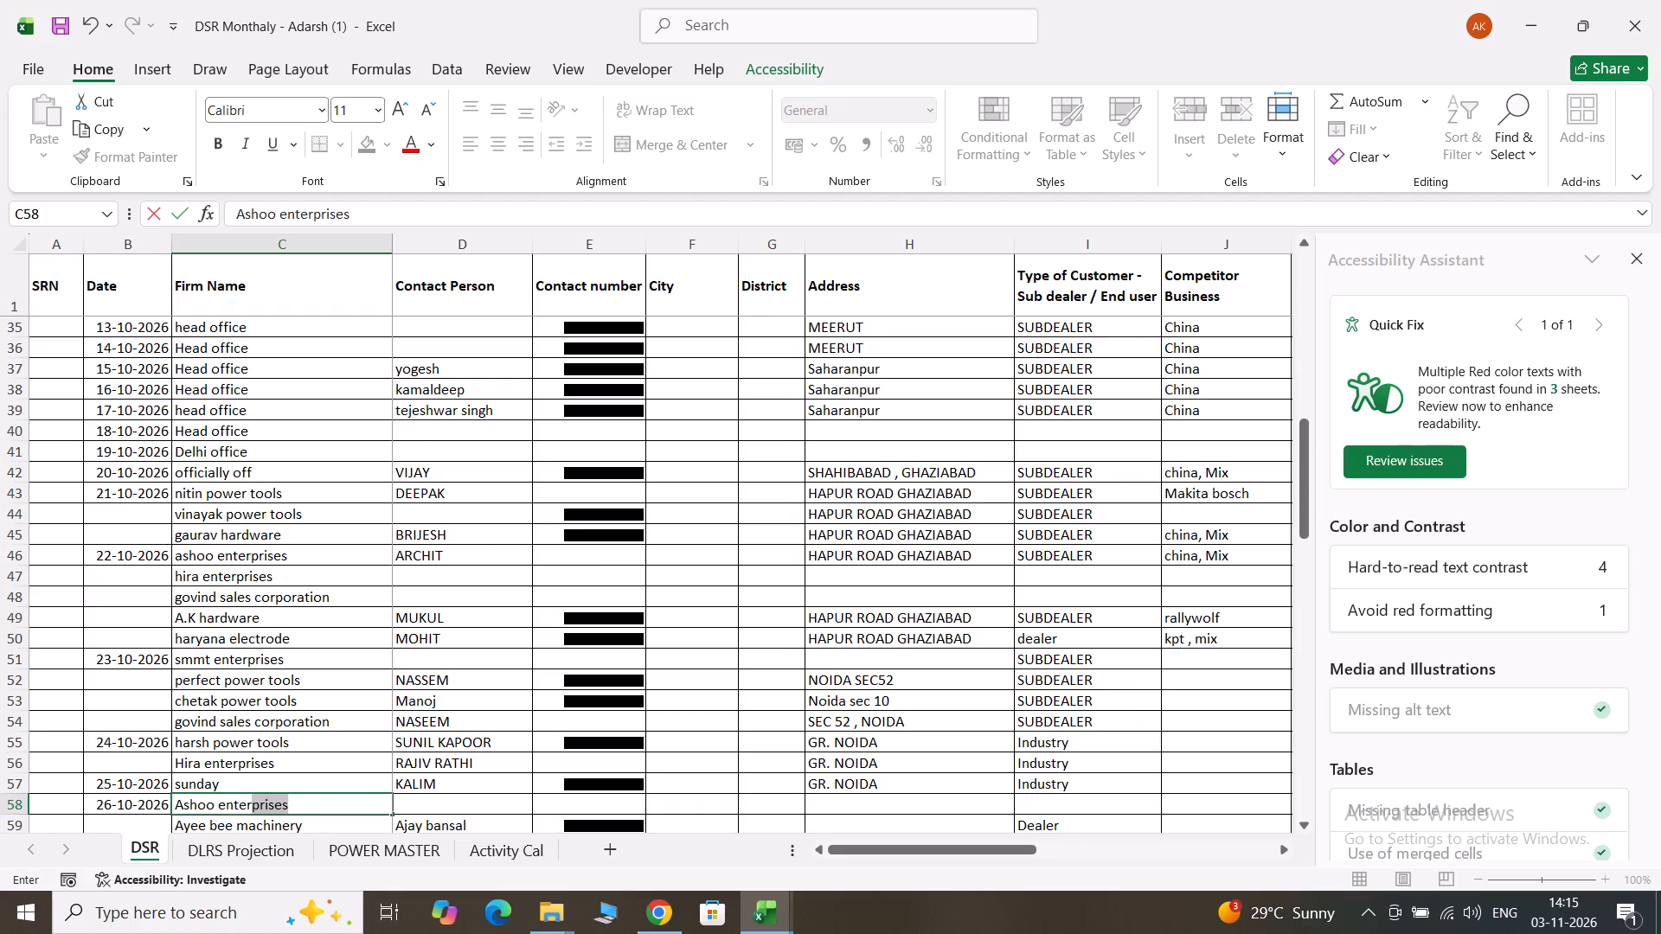
text(rises)
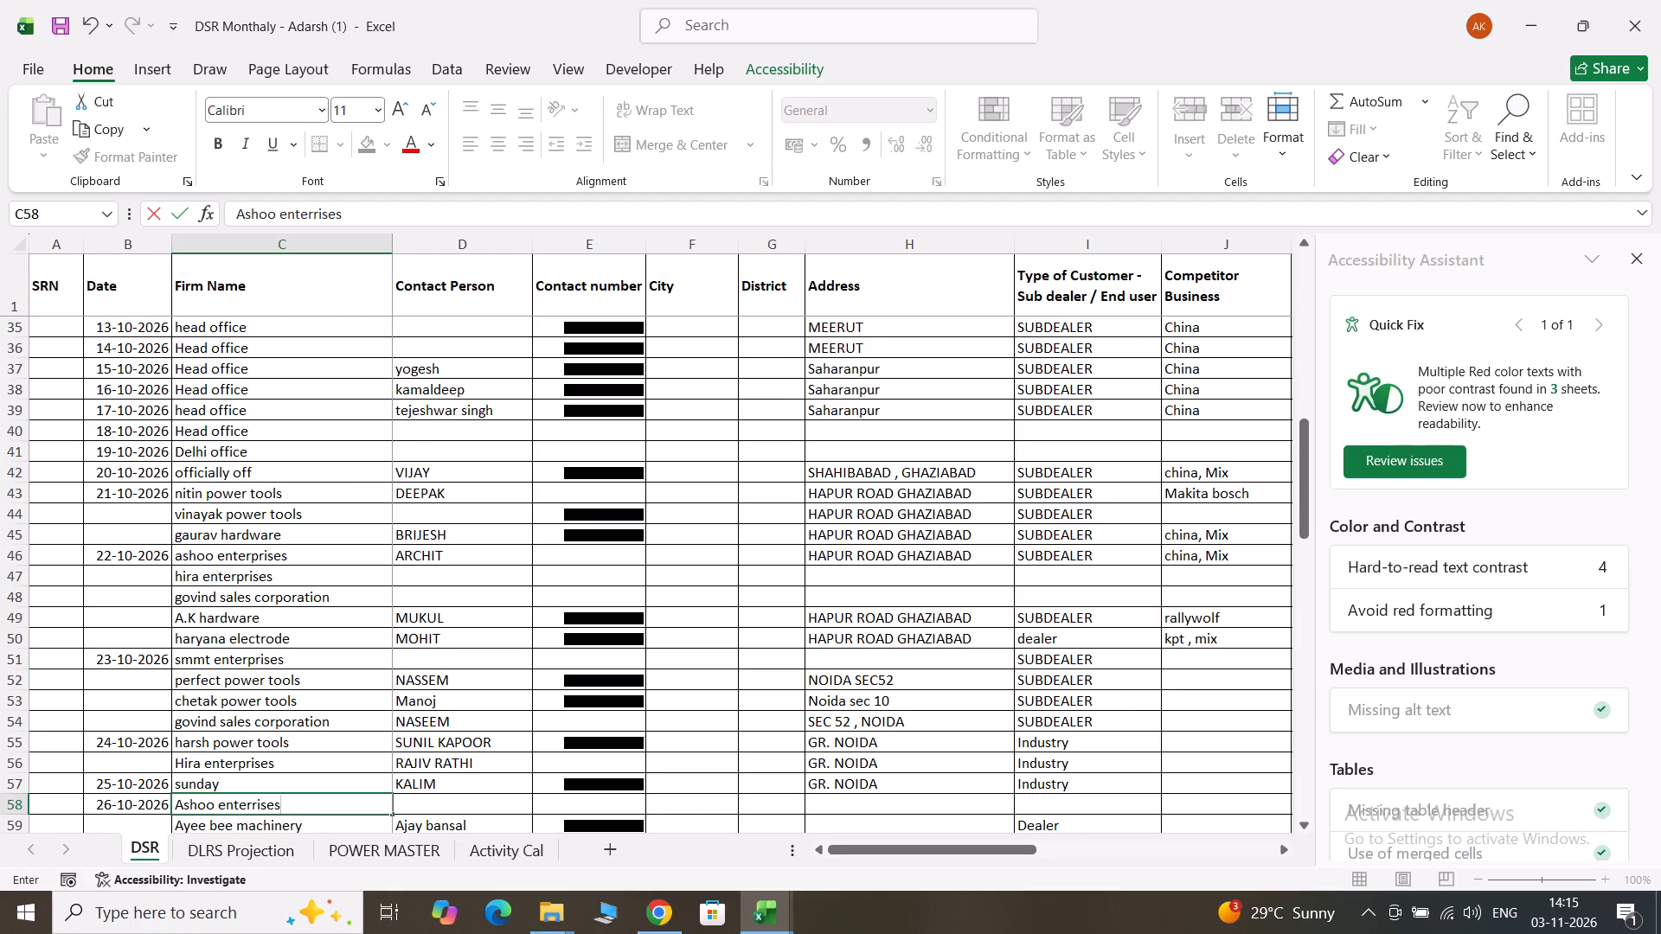
key(BackSpace)
key(BackSpace)
key(BackSpace)
key(BackSpace)
key(BackSpace)
text(prises)
key(Down)
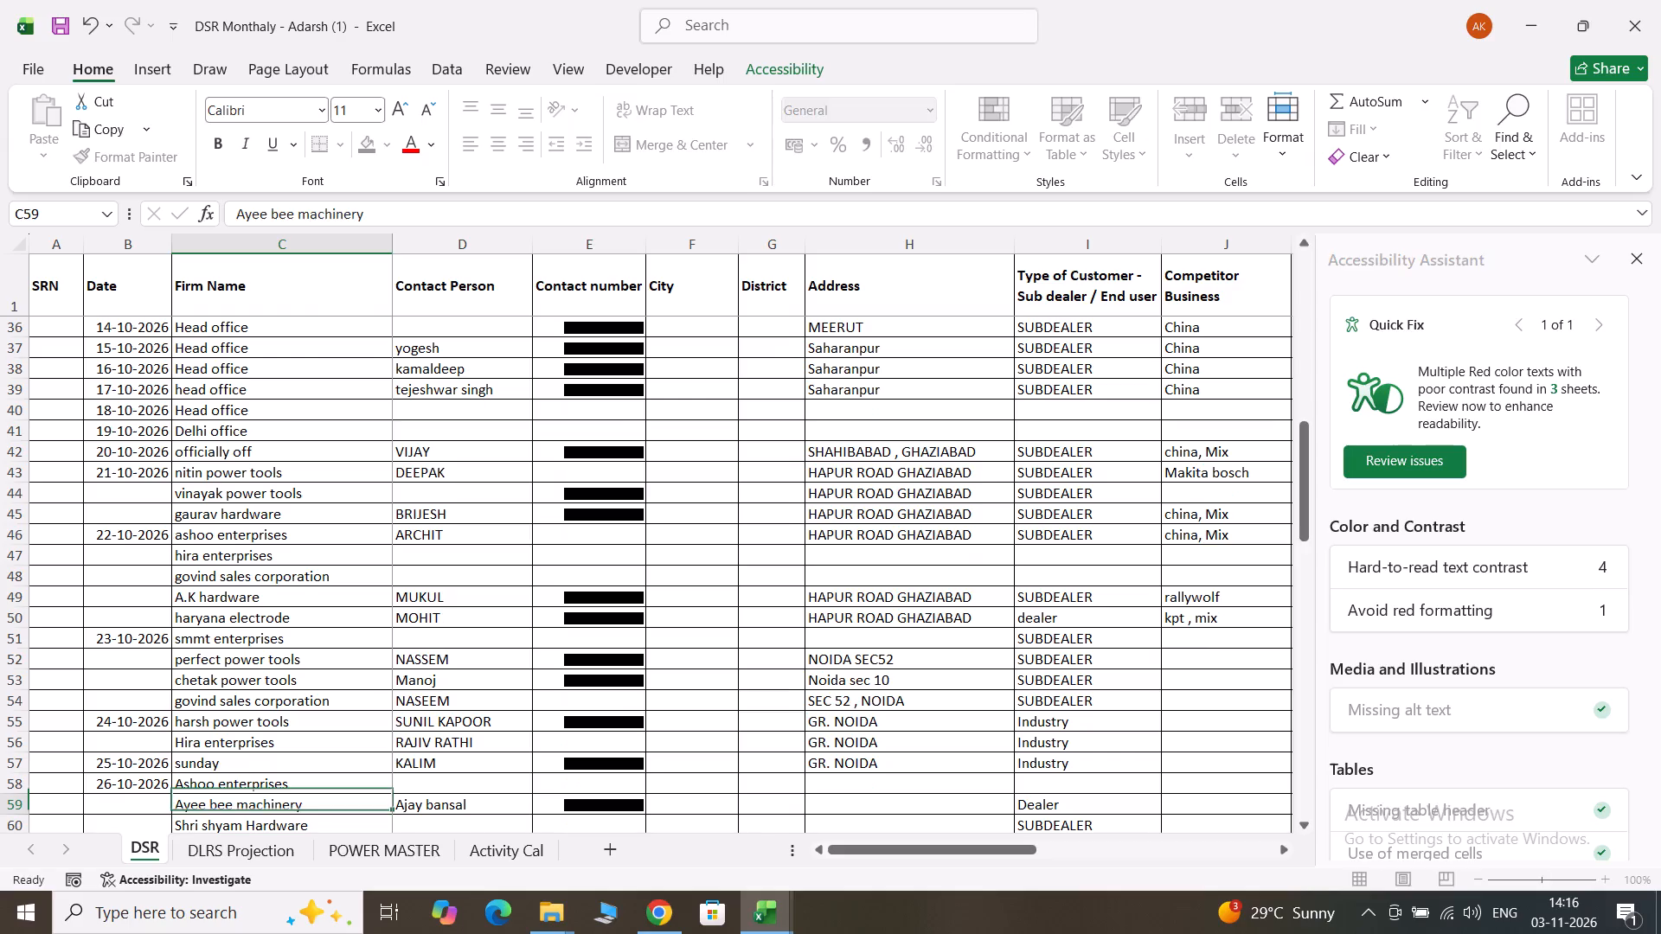
Enter hira enterprises and SS enterprises as the firm names in rows 59 and 60.
key(BackSpace)
text(hira)
key(space)
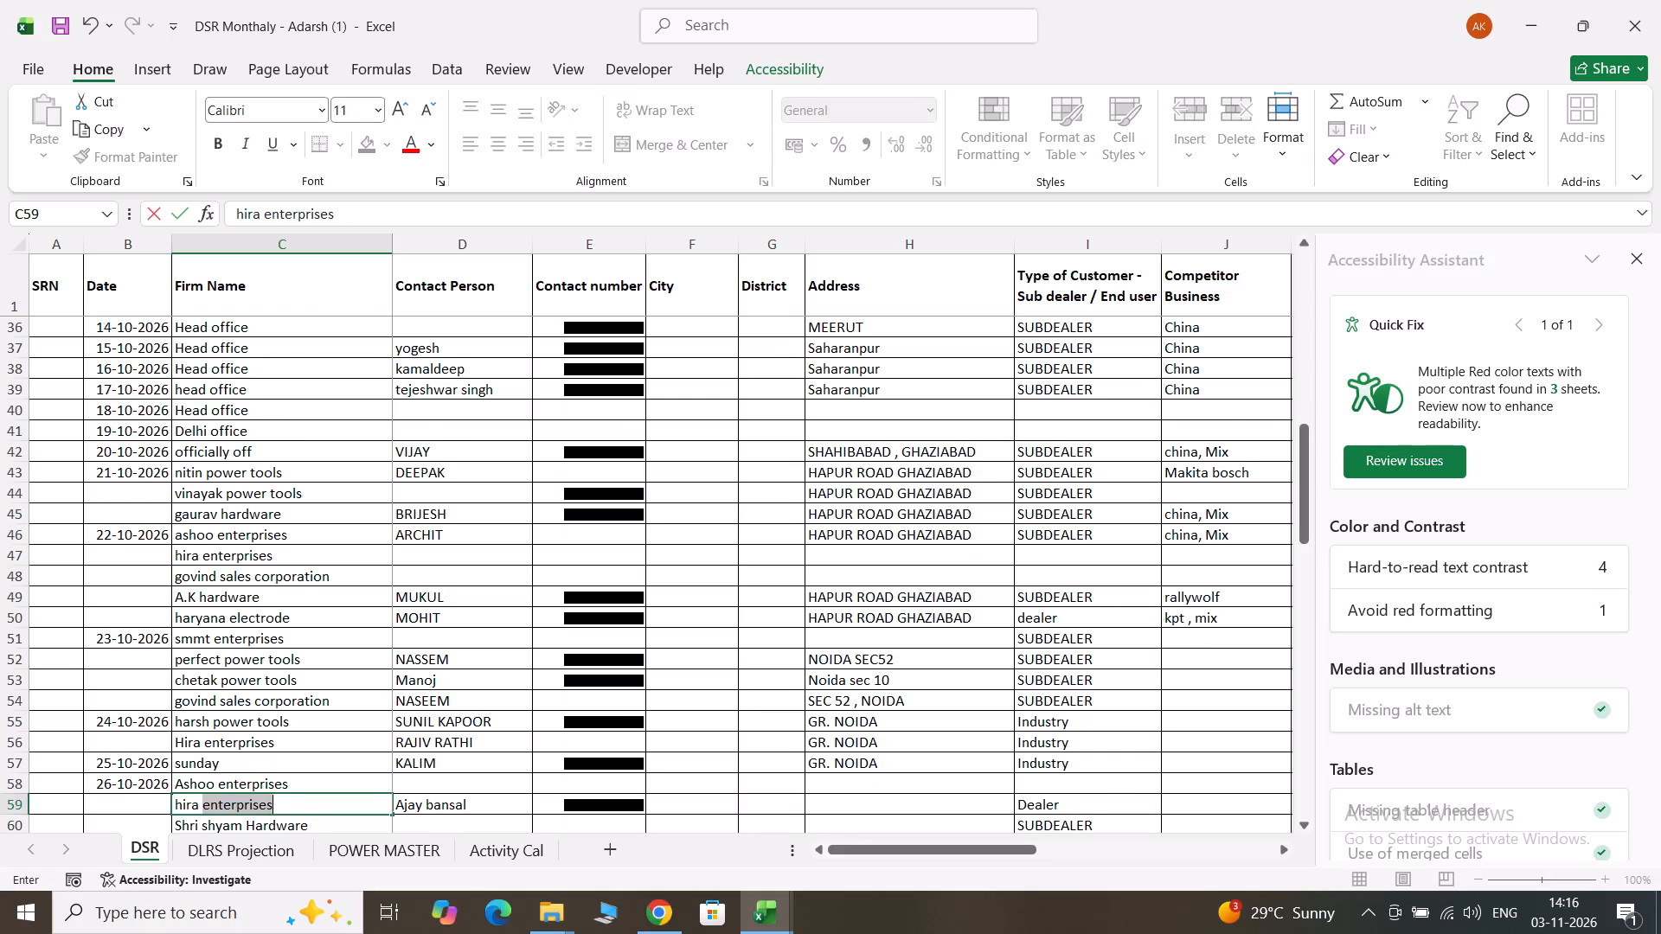
key(Down)
key(BackSpace)
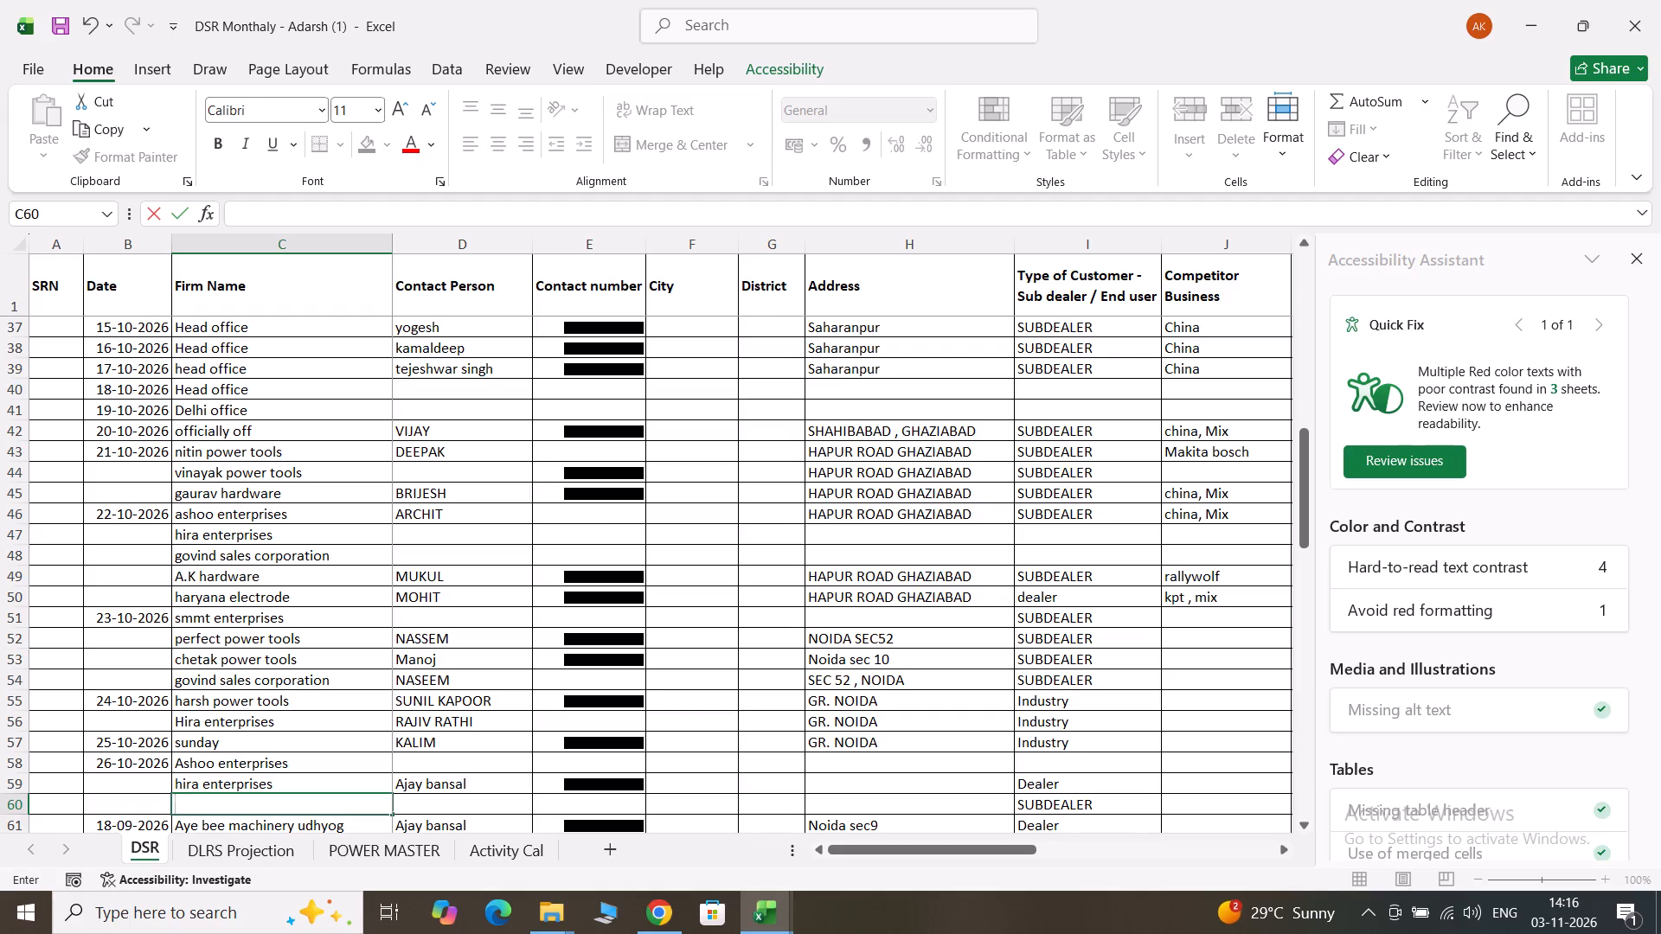
text(ss)
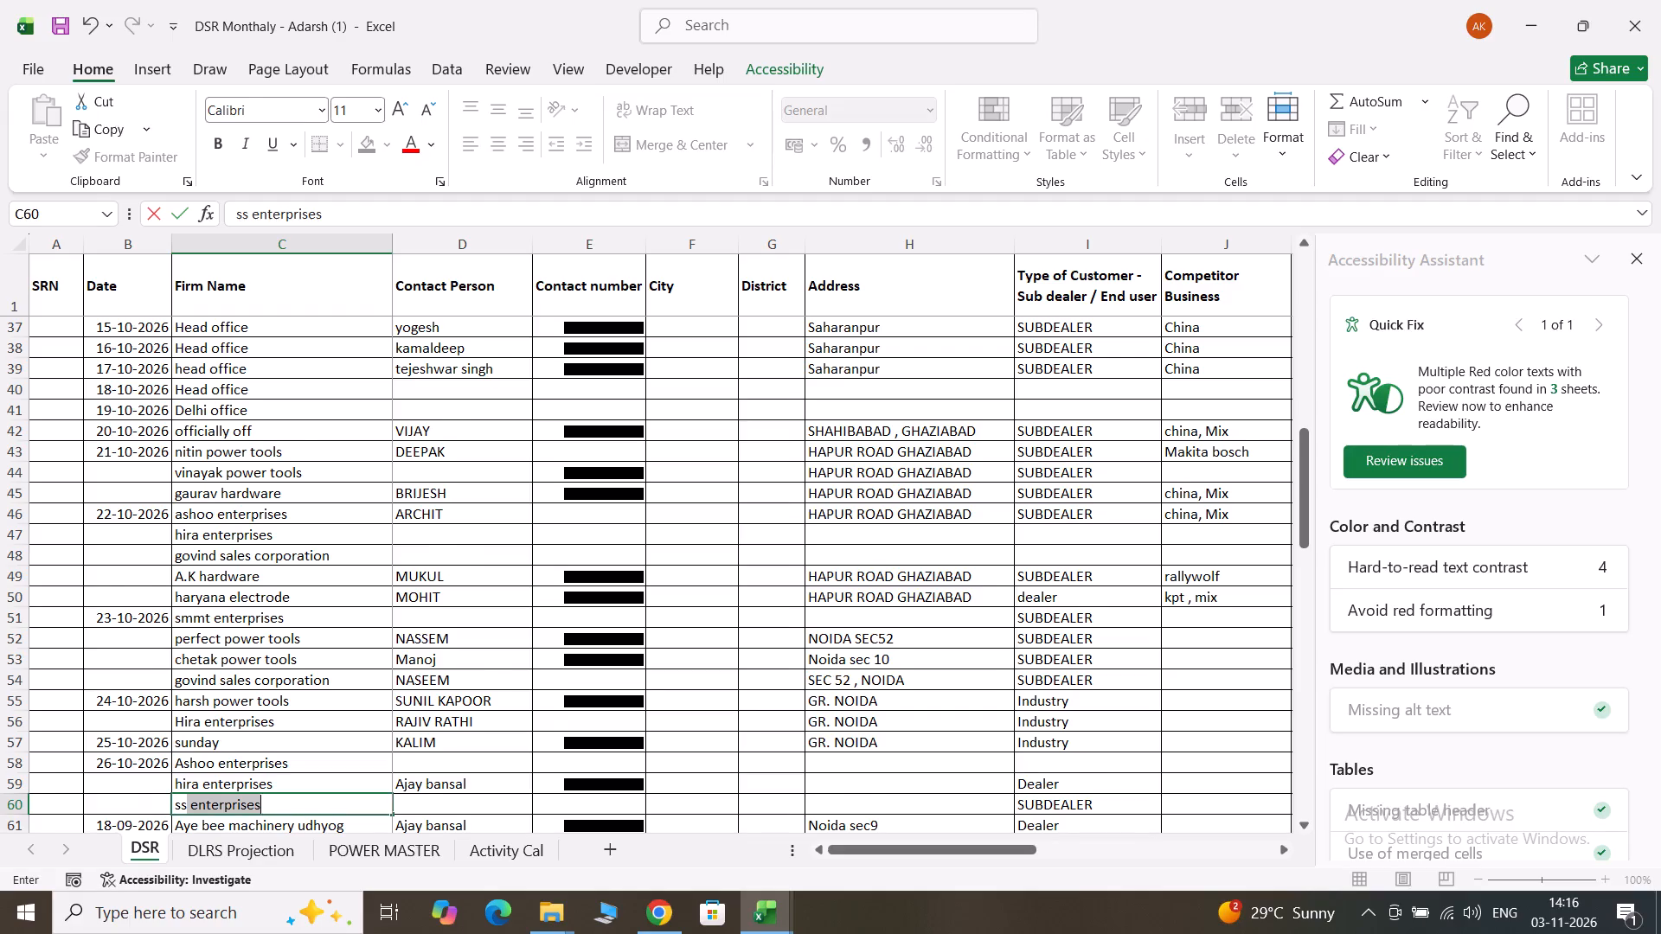
key(Down)
Replace the date in row 61 with 27-10-2026 and clear that row's firm name.
key(Left)
key(BackSpace)
text(27-)
text(10-2026)
key(Right)
key(BackSpace)
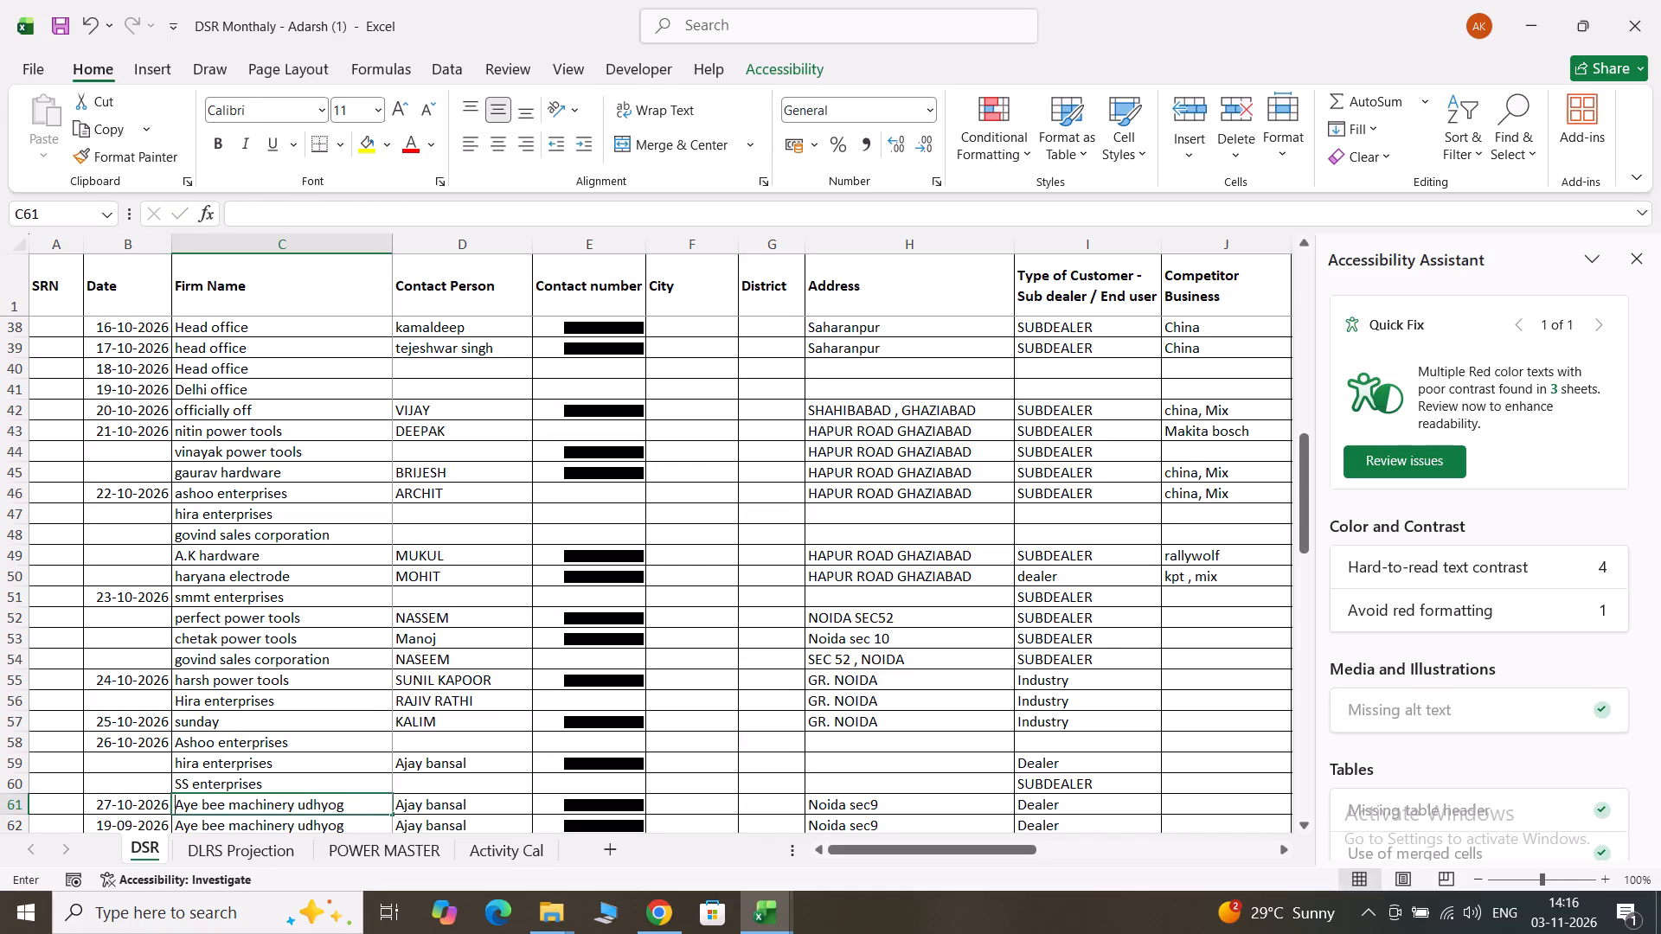
Check the vehicle log's entries for 26-10-2026 and 27-10-2026 in the EXPENSE FORMAT workbook and return to the DSR sheet.
key(alt+Tab)
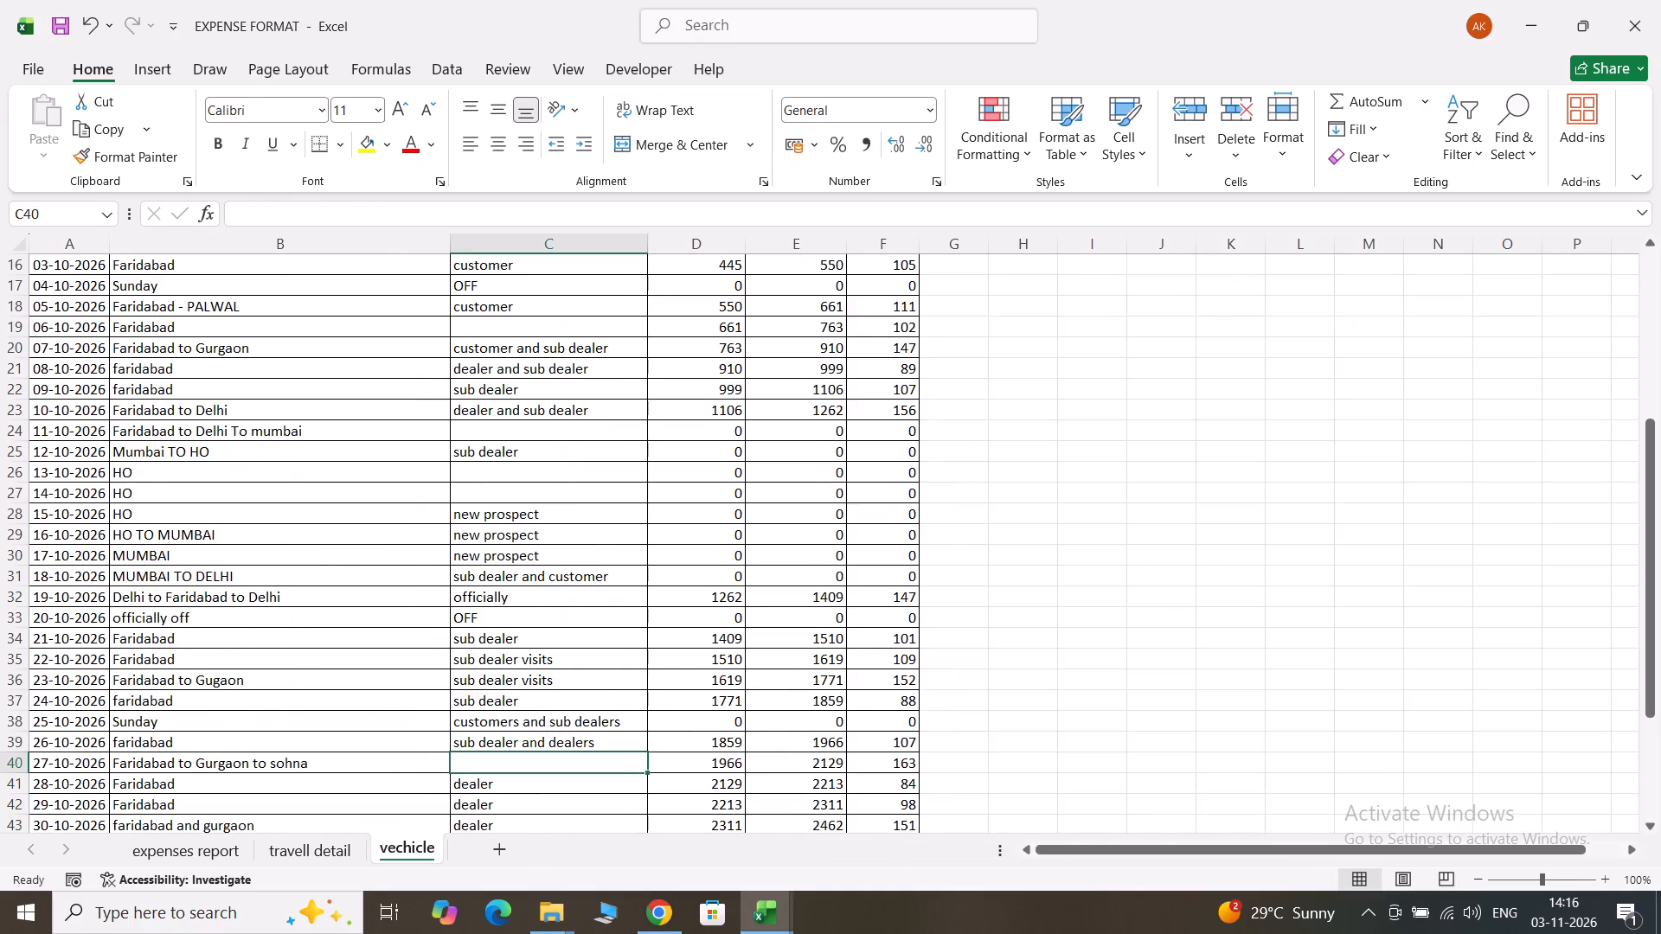
key(alt+Tab)
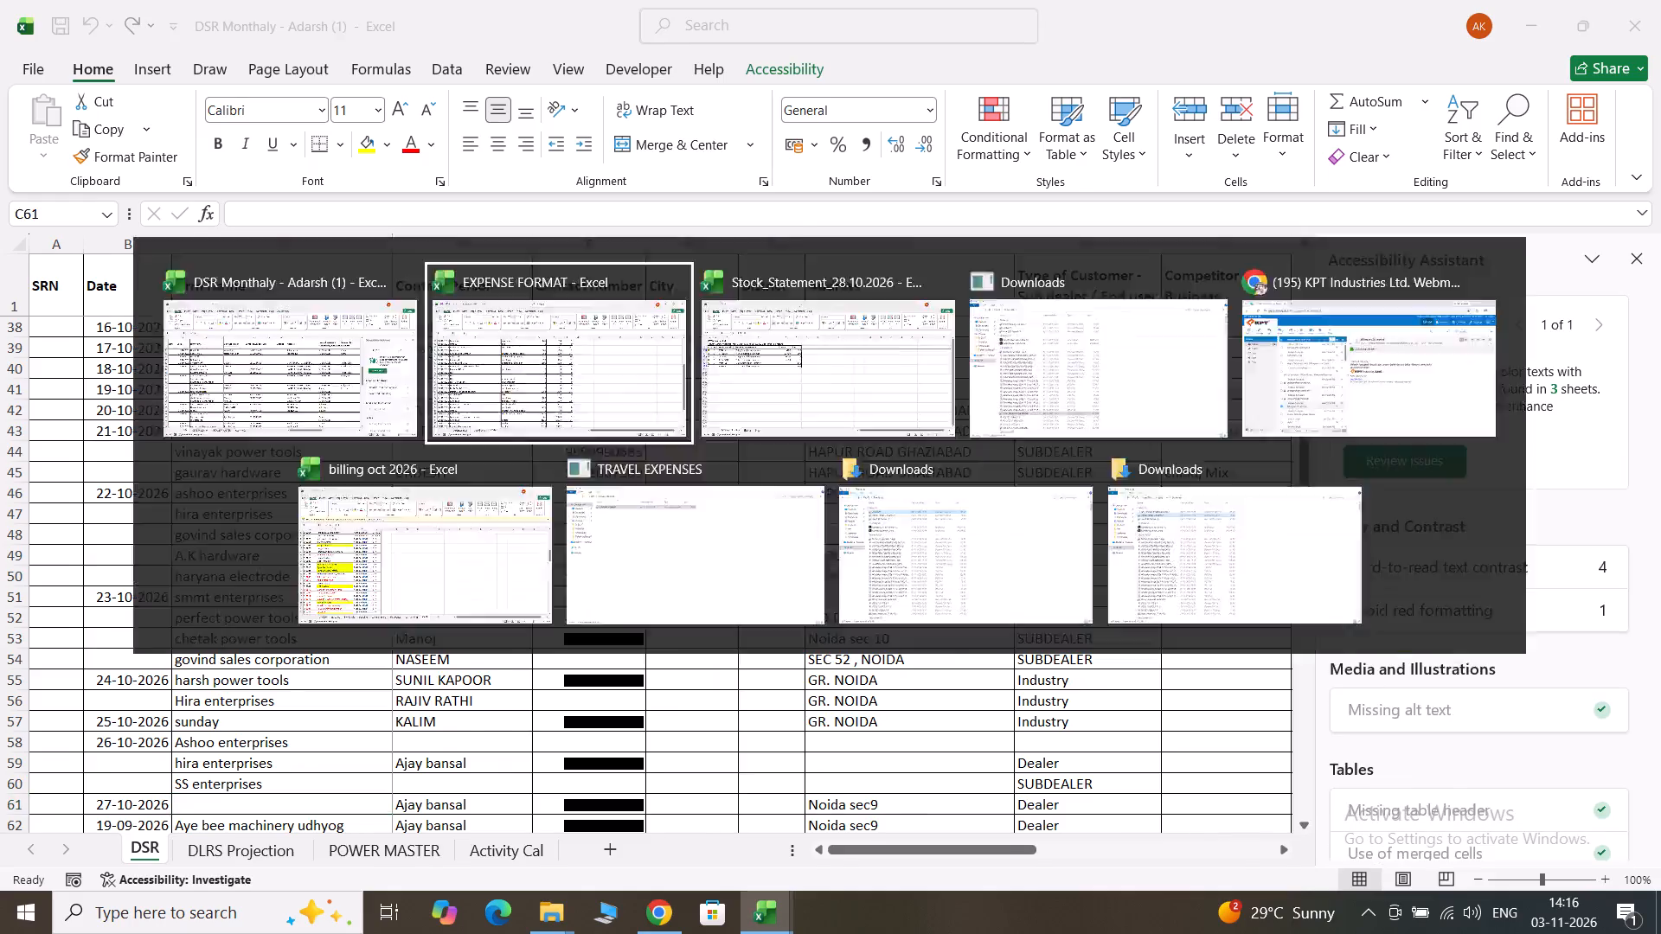
key(alt+Tab)
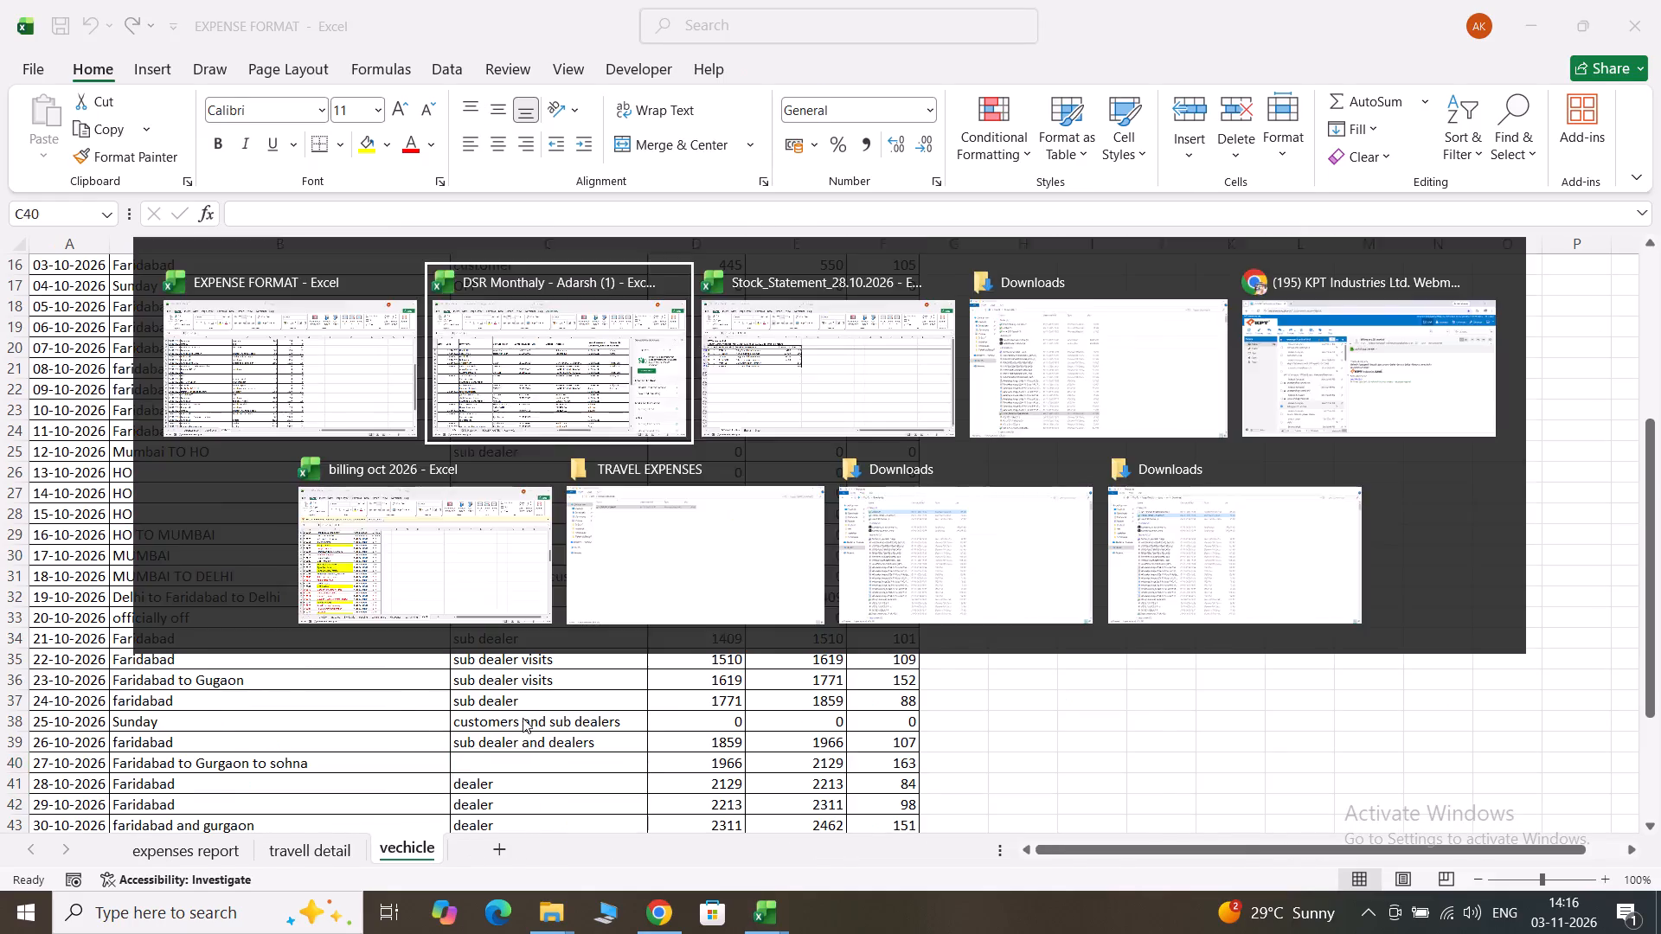
key(Up)
key(Up)
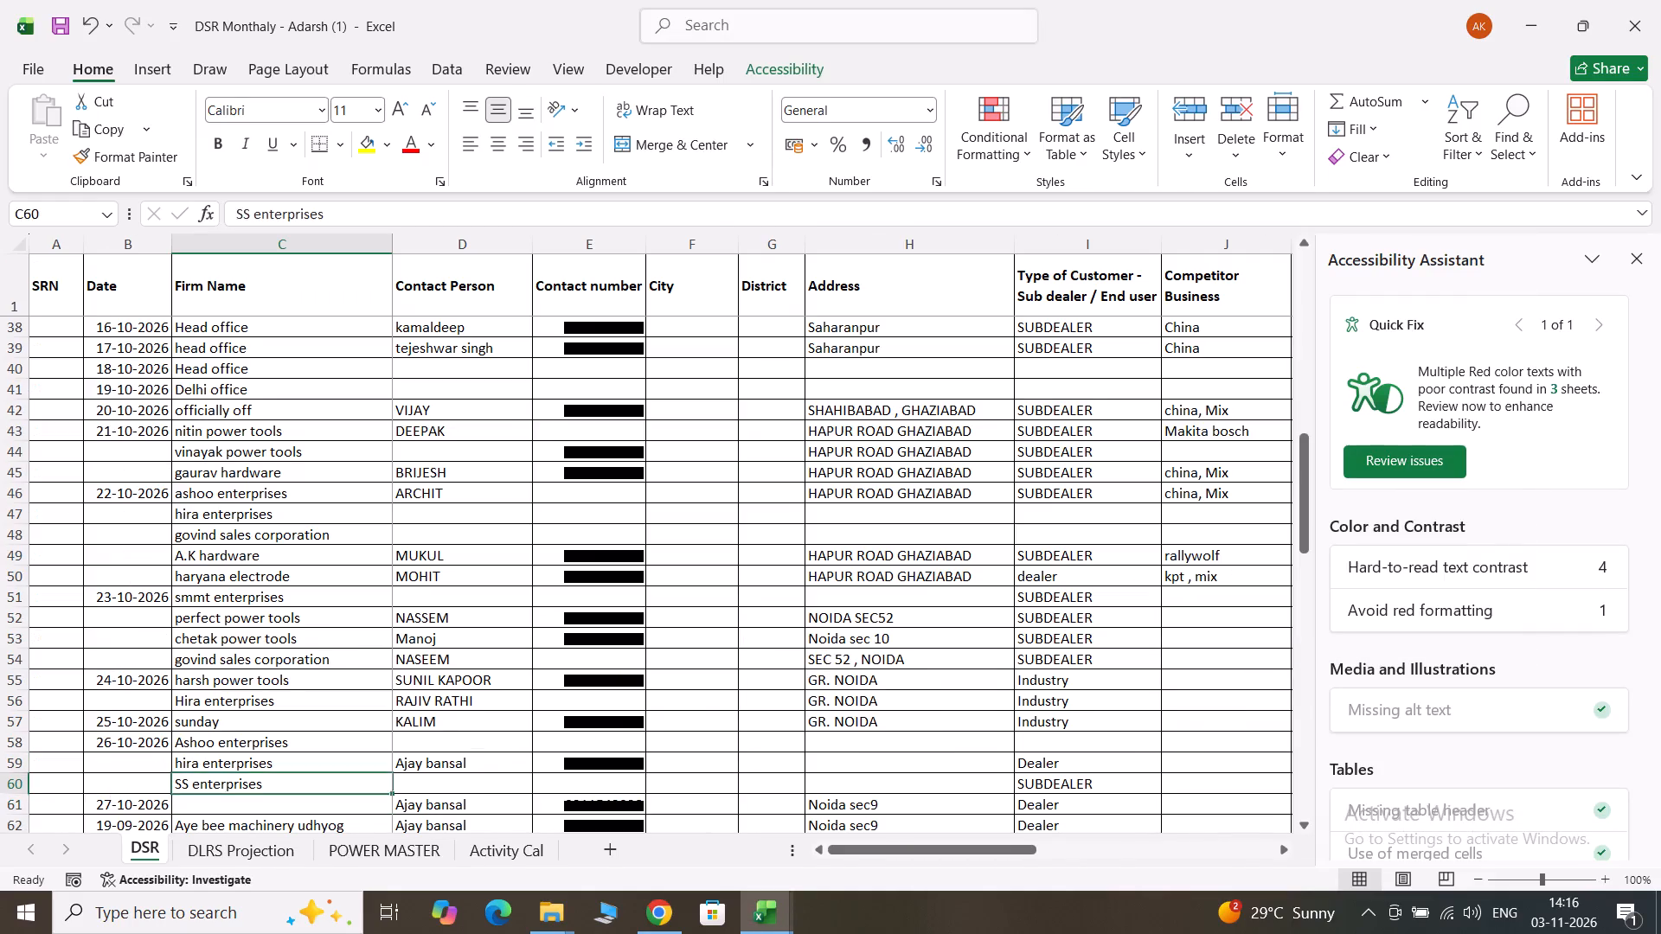
key(Down)
key(Down)
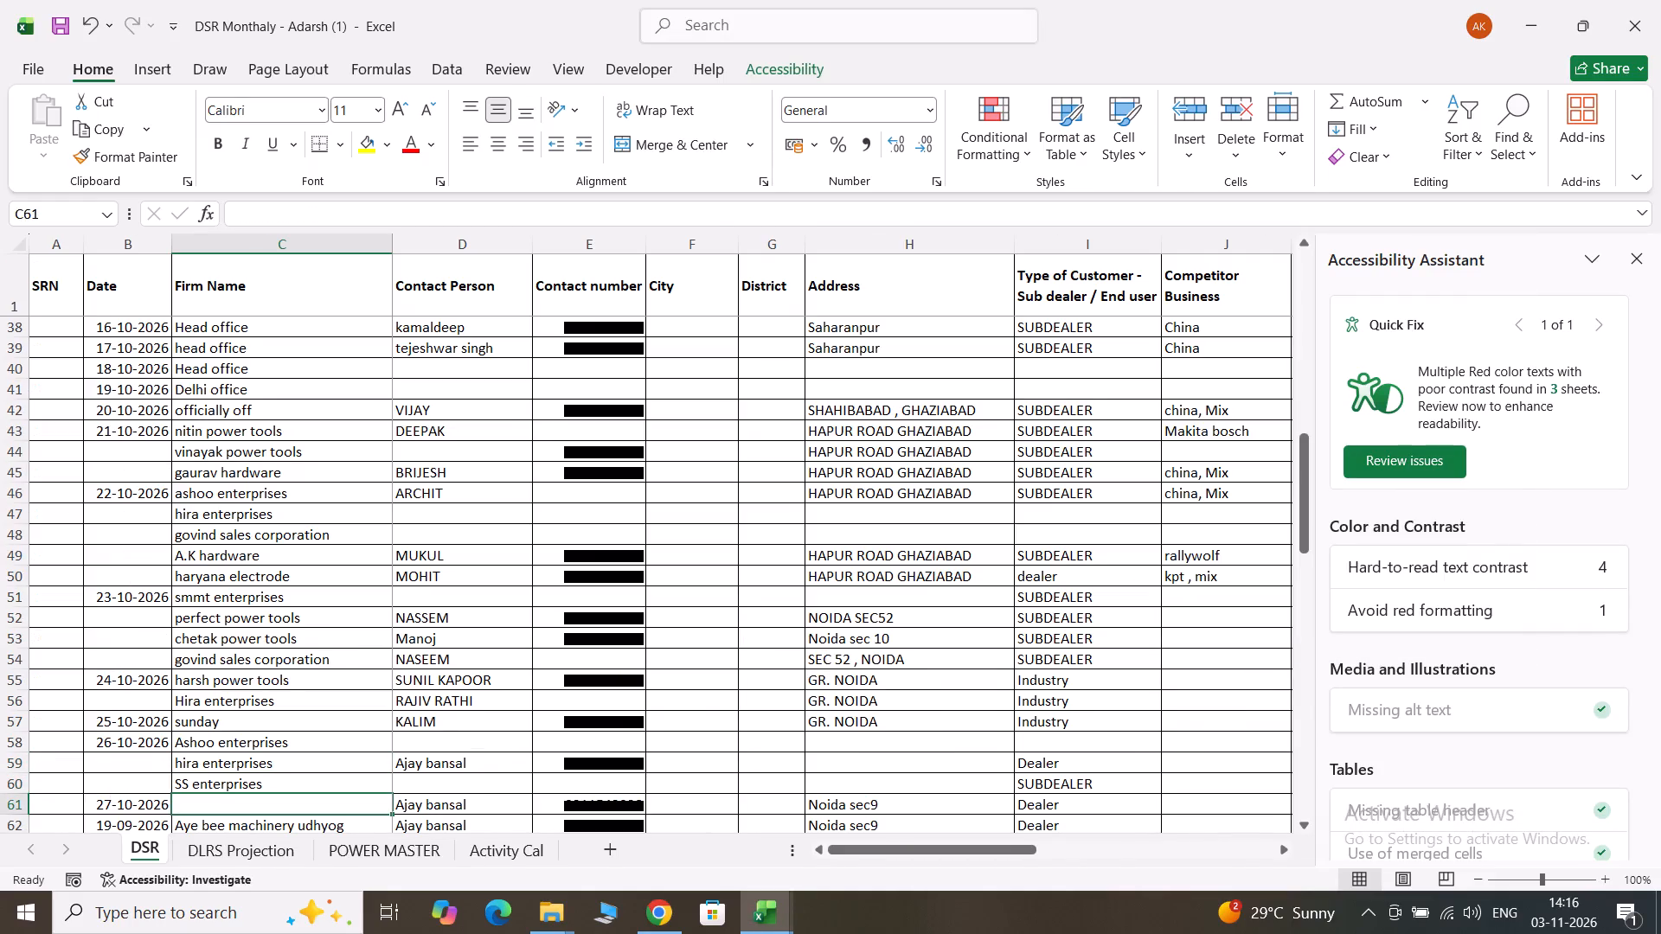
Insert a blank row above the 27-10-2026 entry in the DSR sheet.
drag(22, 812, 11, 812)
click(11, 812)
click(11, 801)
right_click(11, 801)
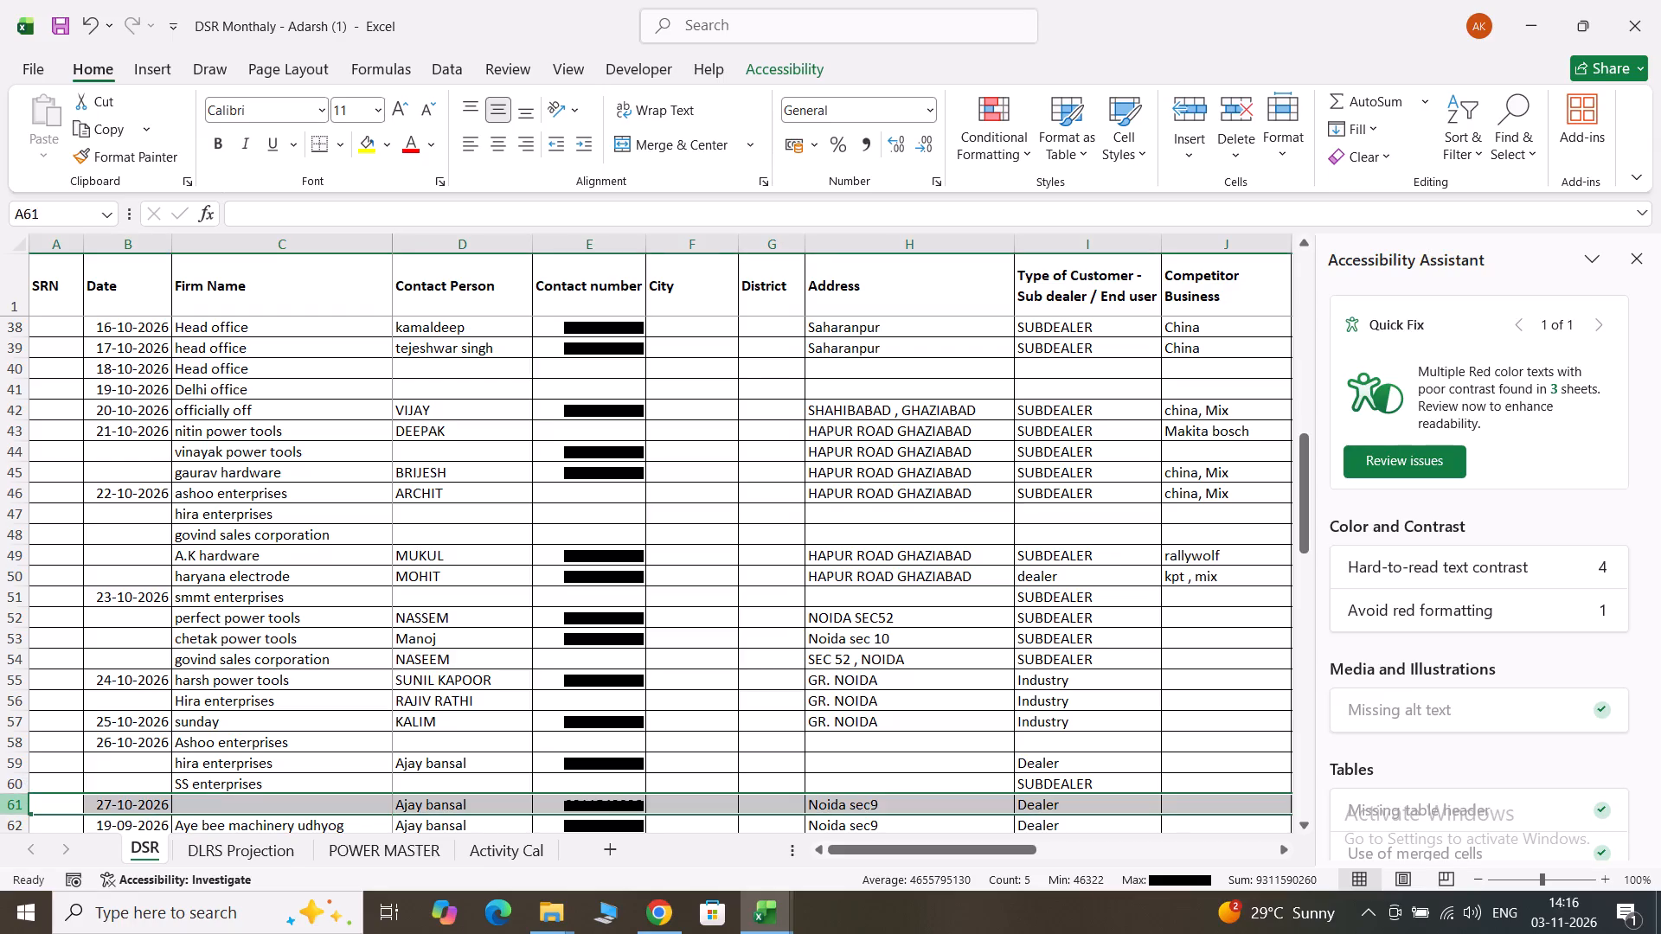
click(67, 592)
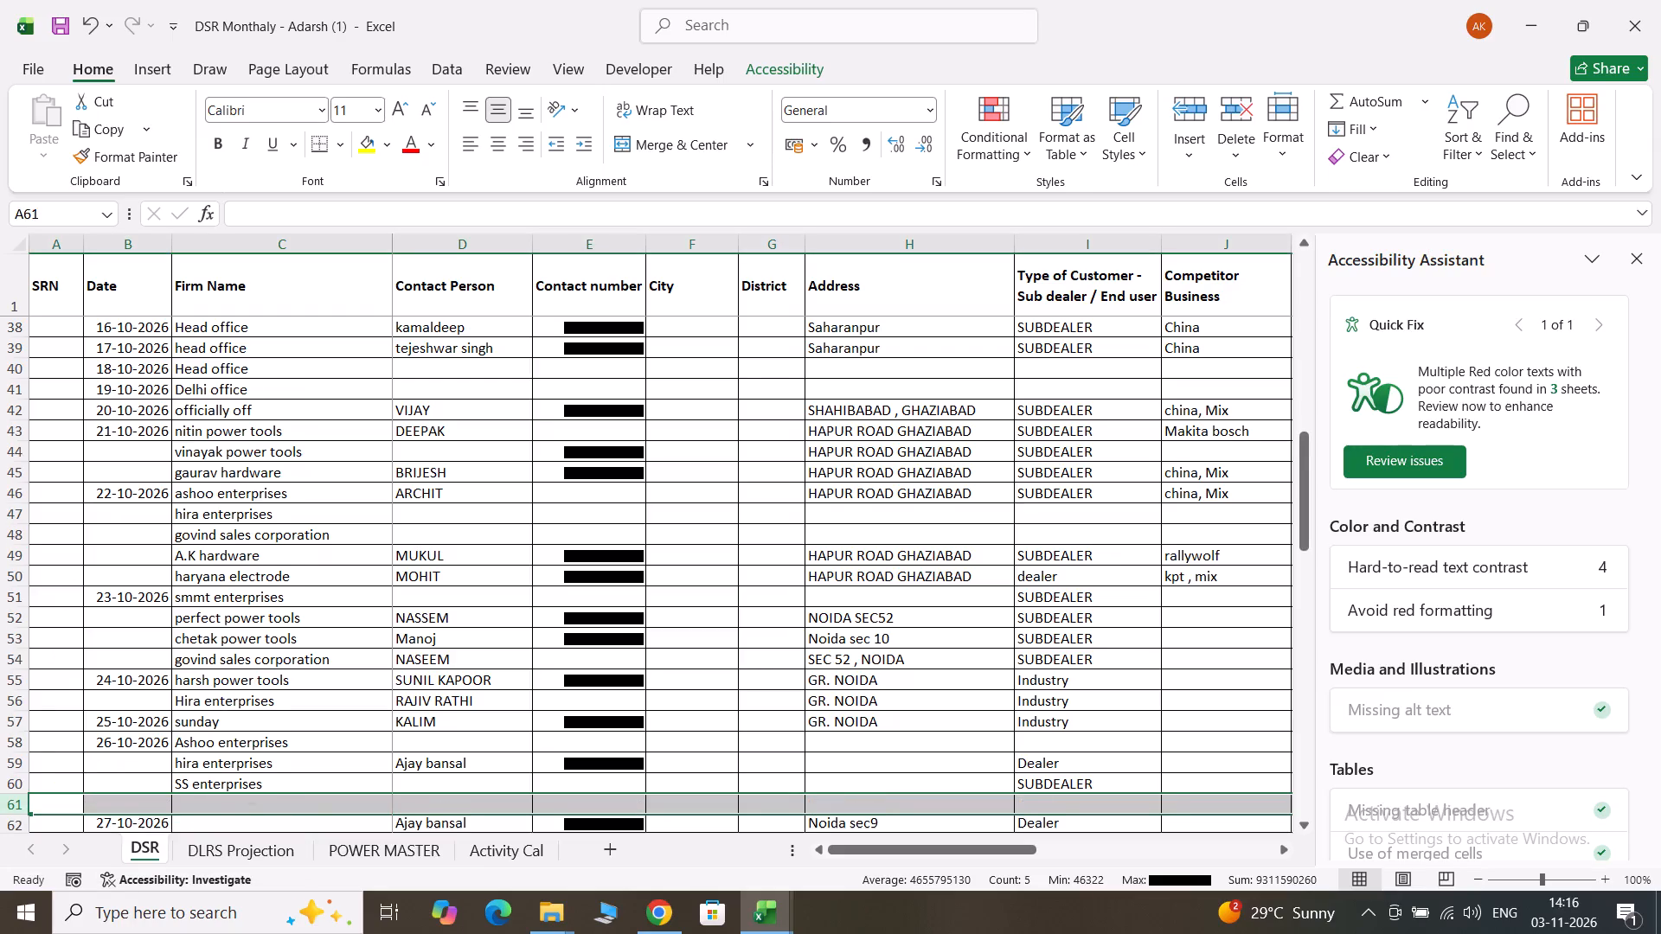
Enter arvindo international as the firm name in the blank row 61 and save the workbook.
click(268, 801)
text(arv)
key(BackSpace)
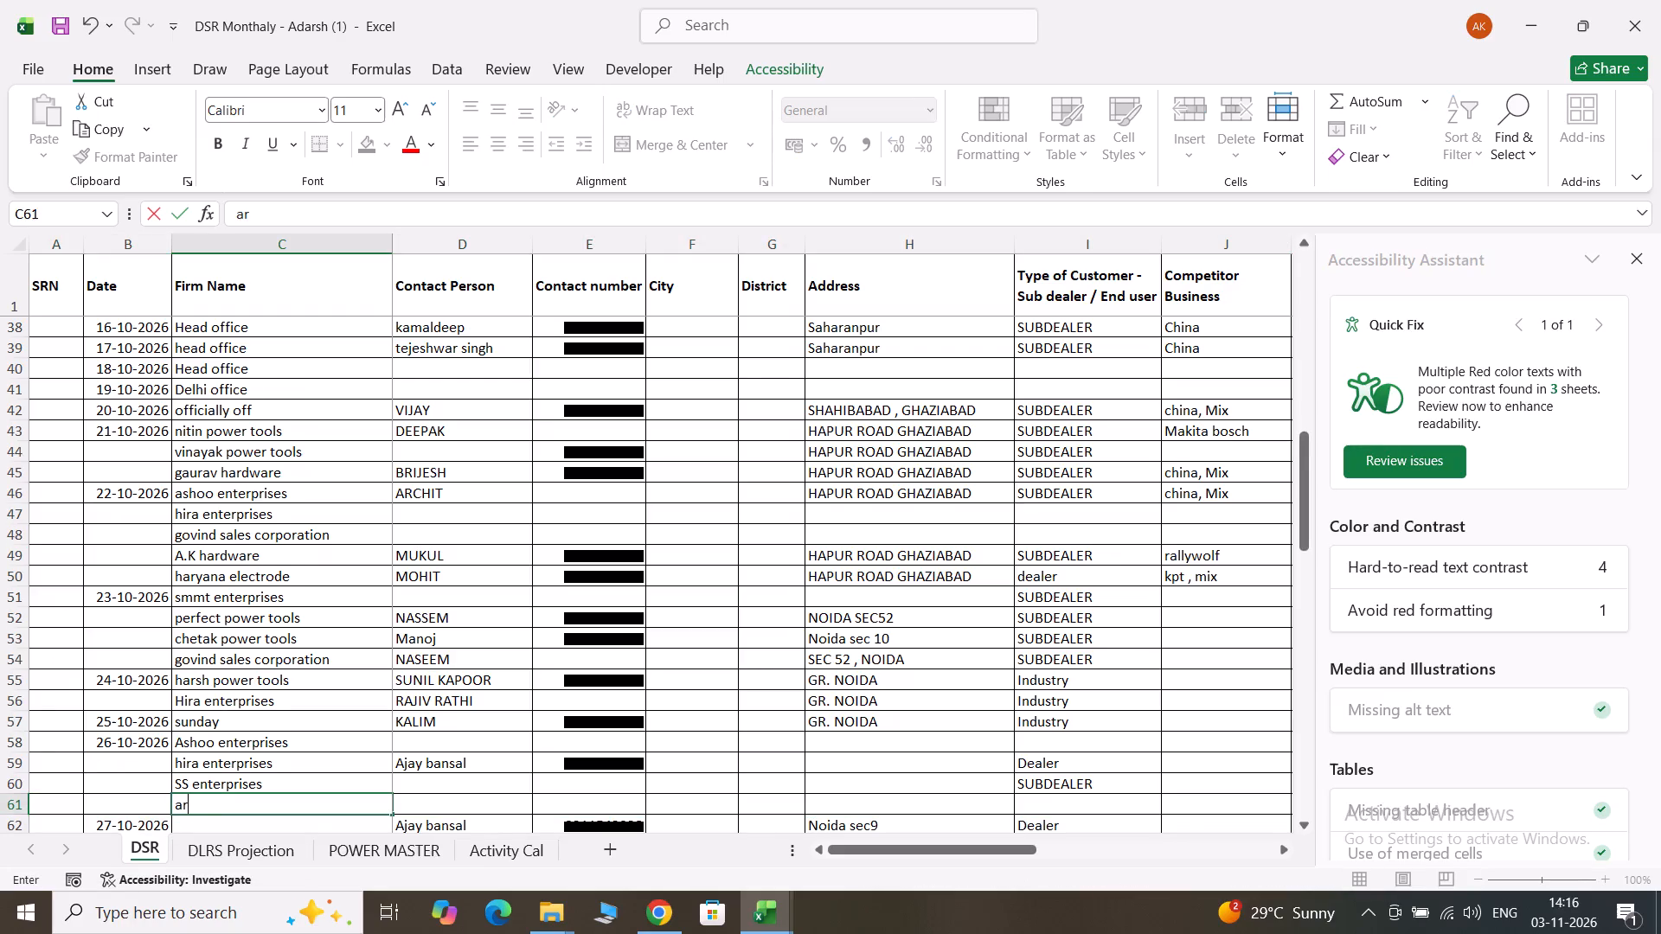
text(vinod)
key(space)
key(BackSpace)
key(BackSpace)
key(BackSpace)
text(do)
key(space)
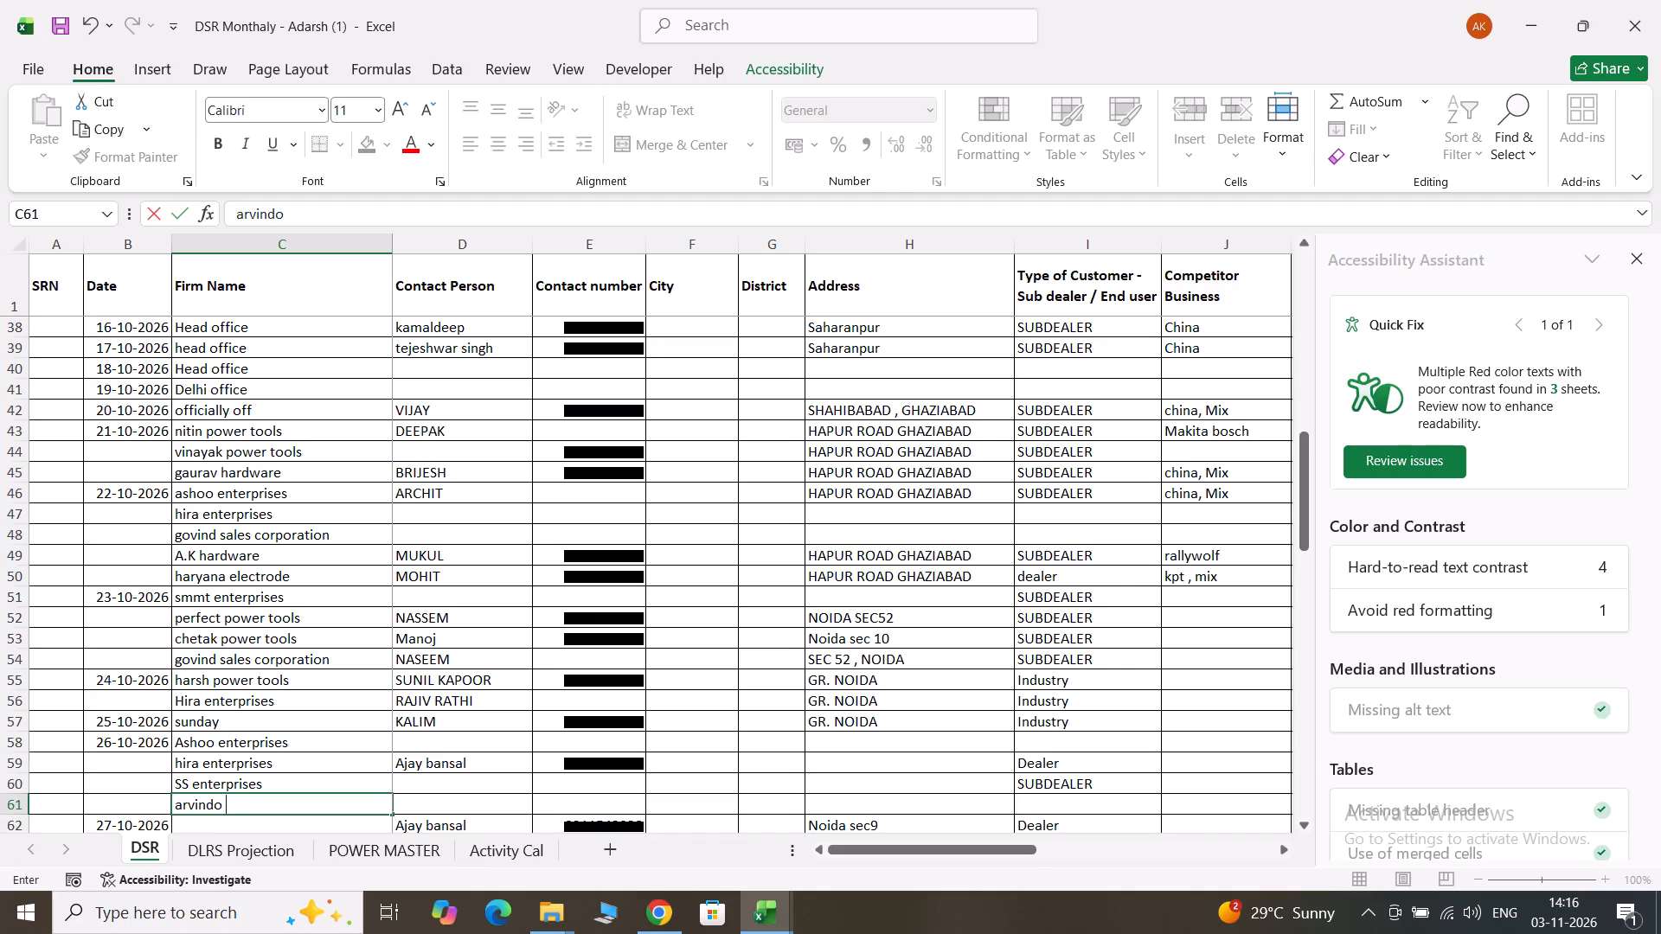
text(fac)
key(BackSpace)
key(BackSpace)
key(BackSpace)
text(international)
key(Down)
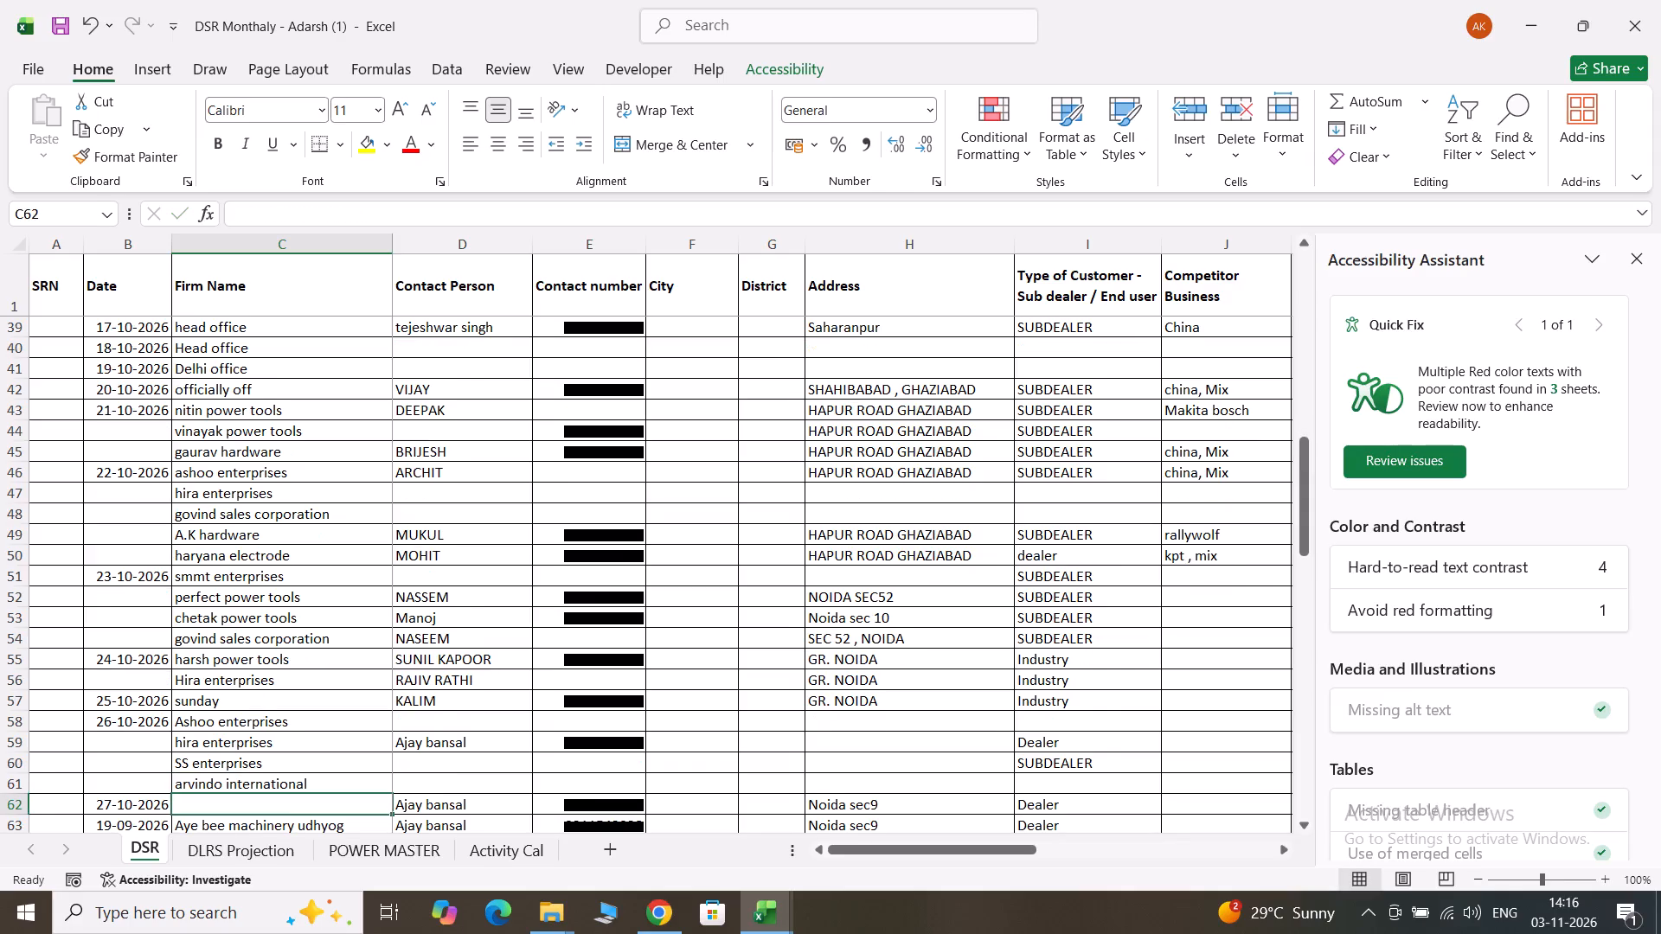
key(ctrl+s)
Enter smmt enterprises as the firm name for 27-10-2026 in row 62.
key(Down)
key(Up)
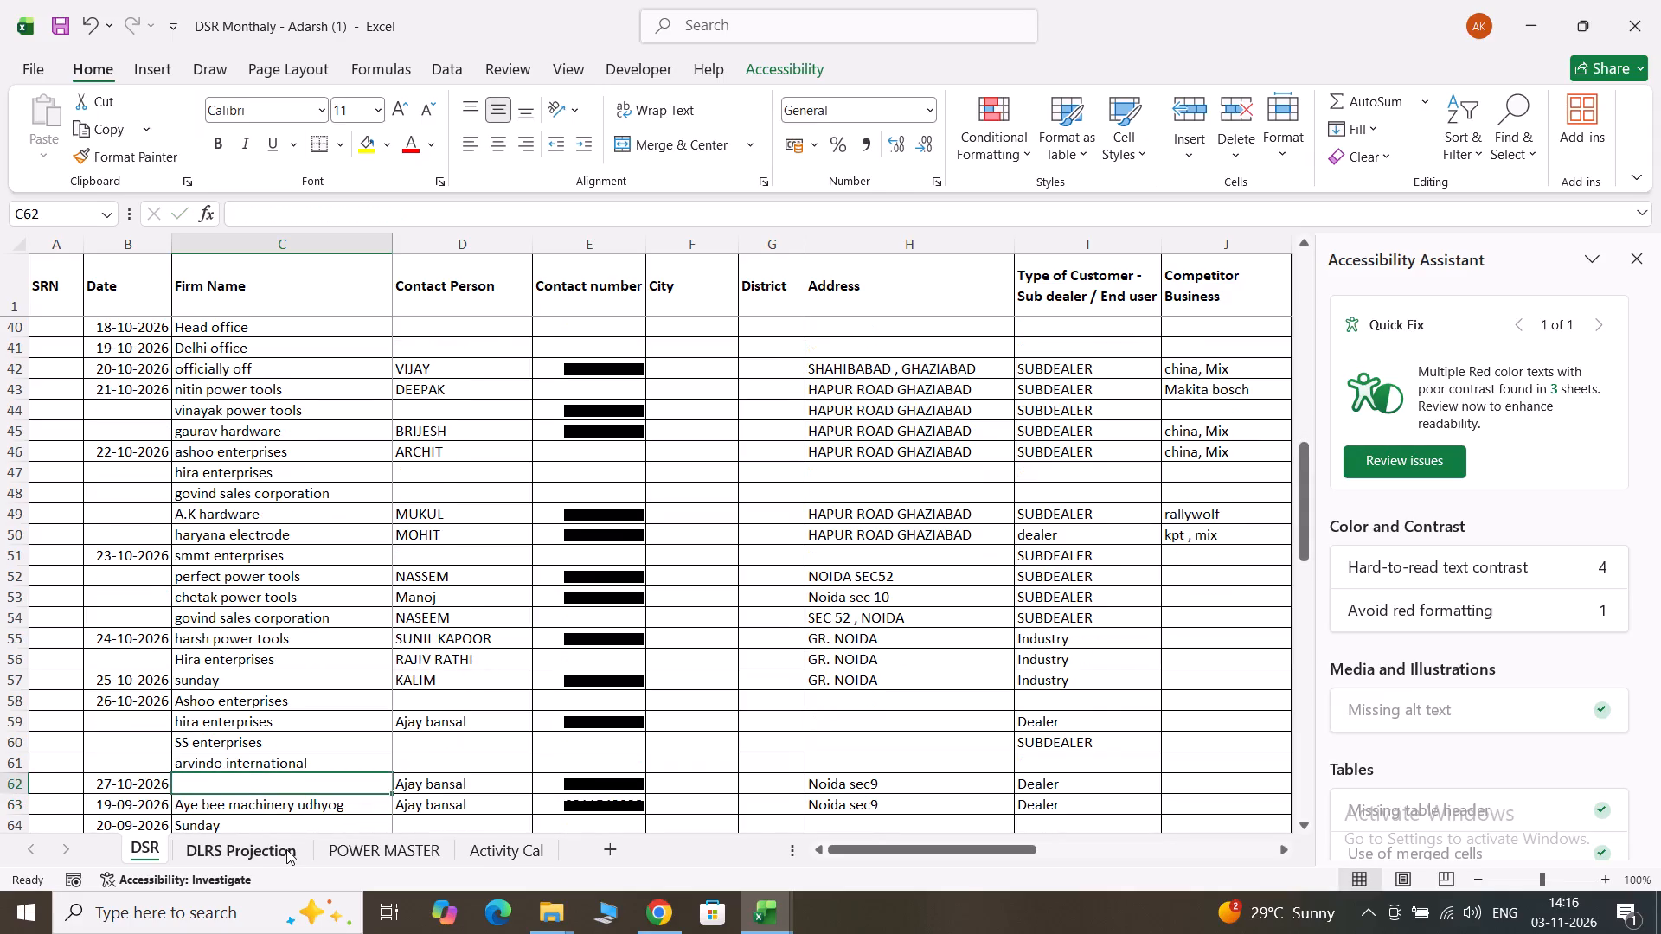
text(smmt)
key(space)
key(Down)
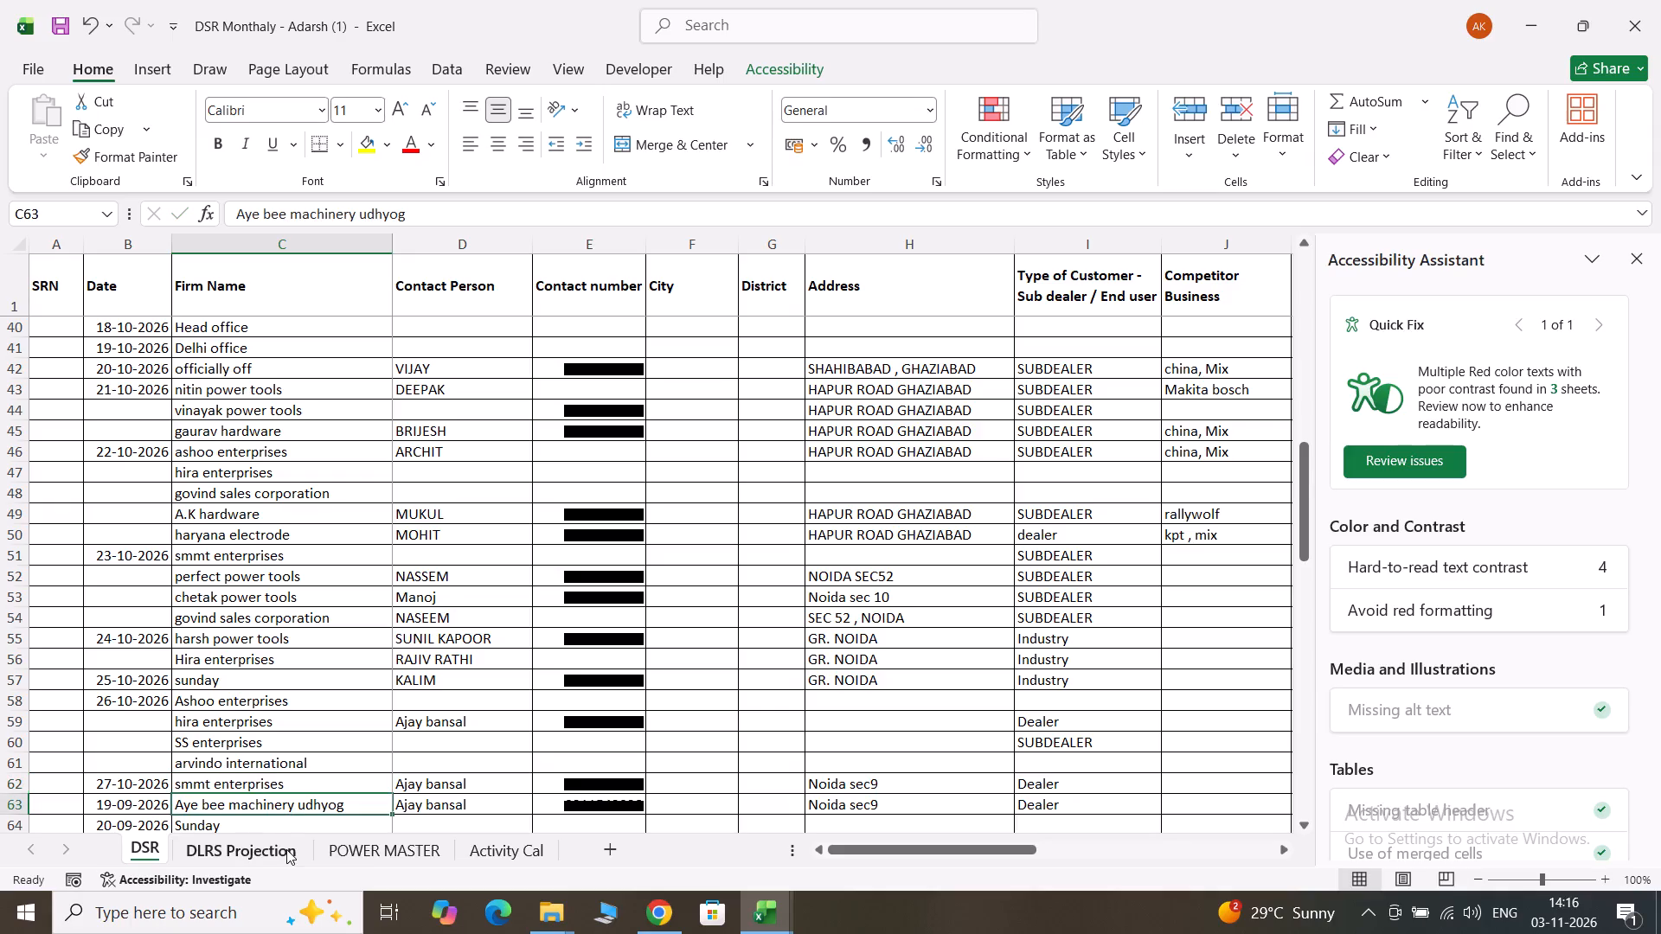
Clear the date in row 63 and replace its firm name with shri balaji traders.
key(BackSpace)
key(Left)
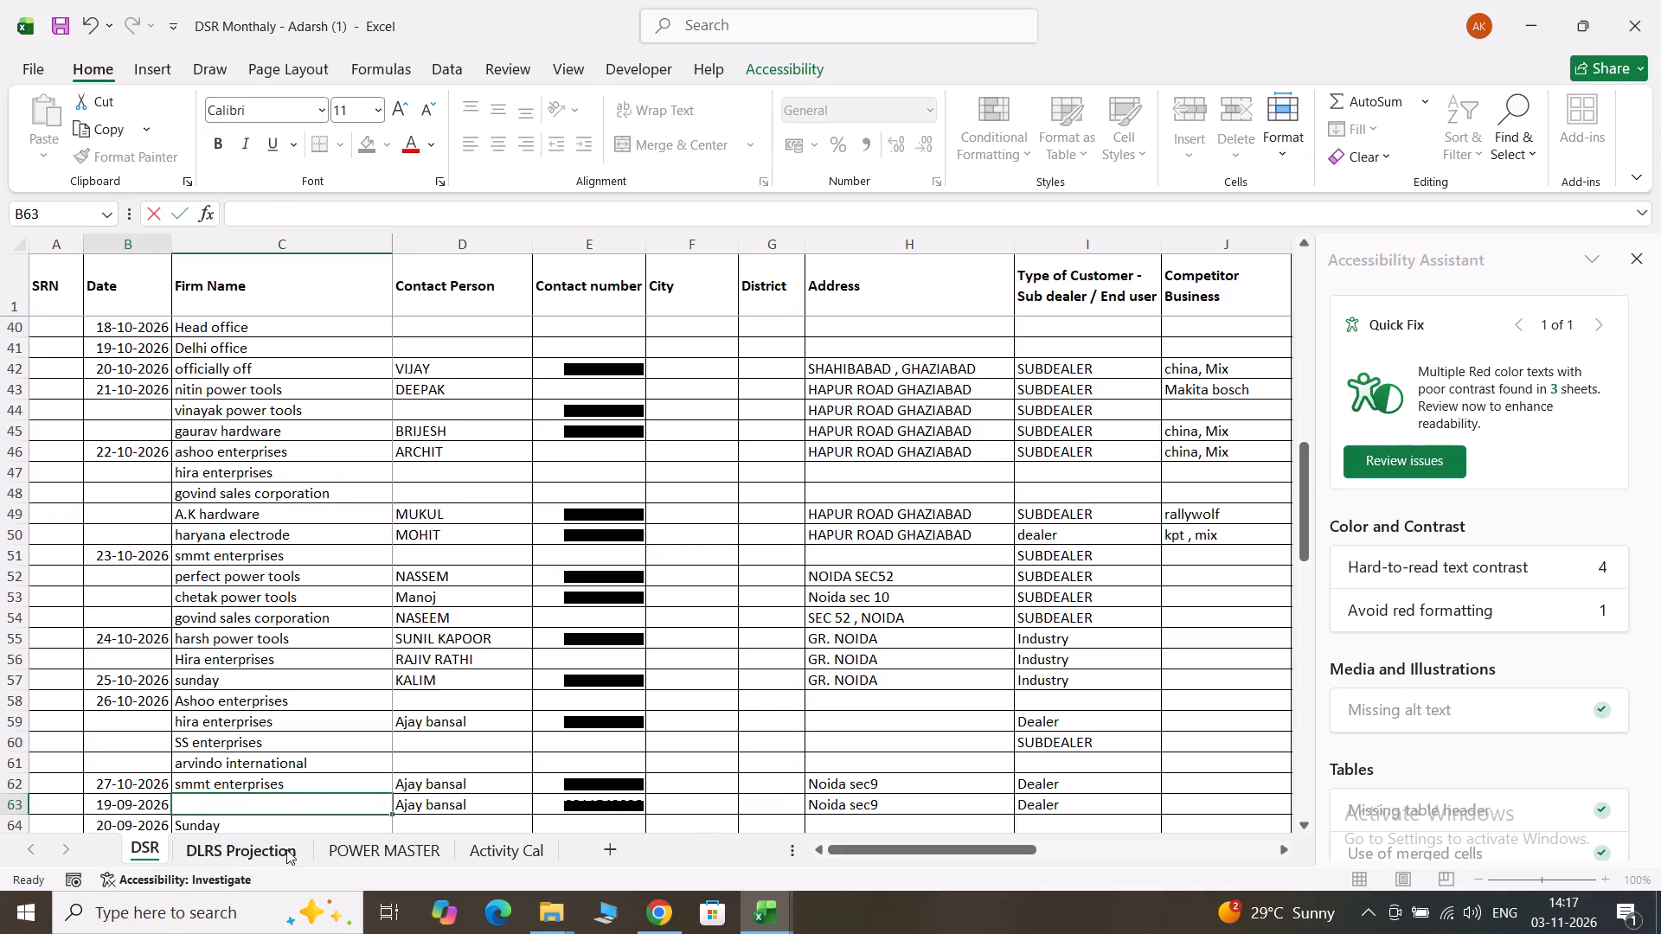
key(BackSpace)
key(Right)
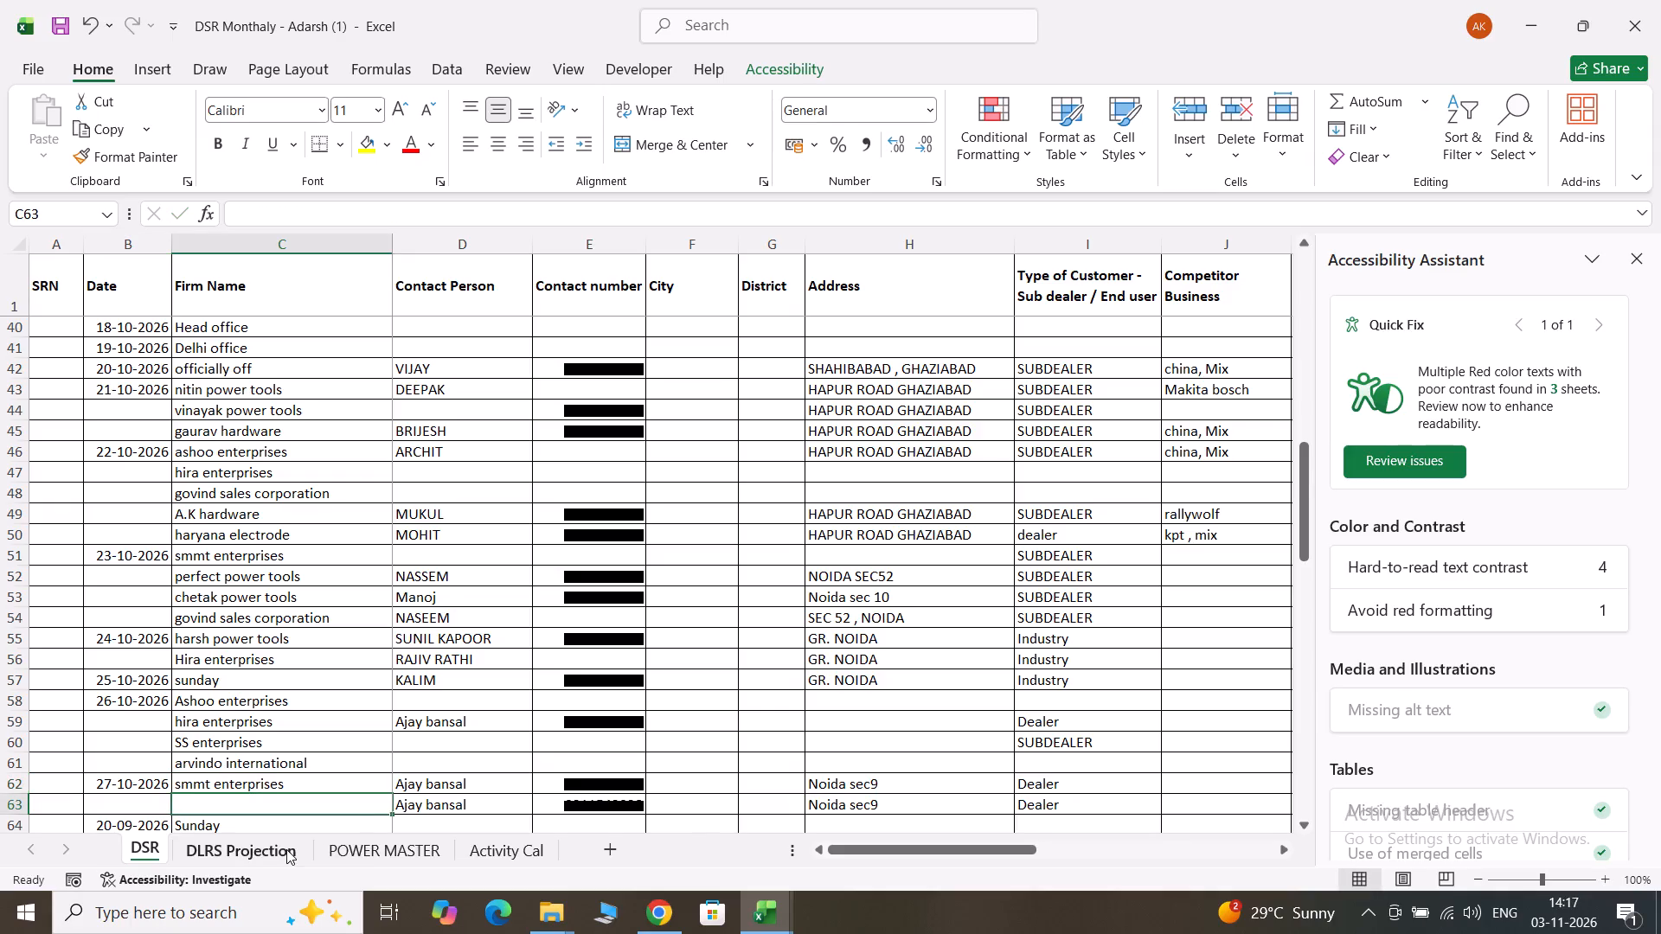
text(baa)
key(BackSpace)
key(BackSpace)
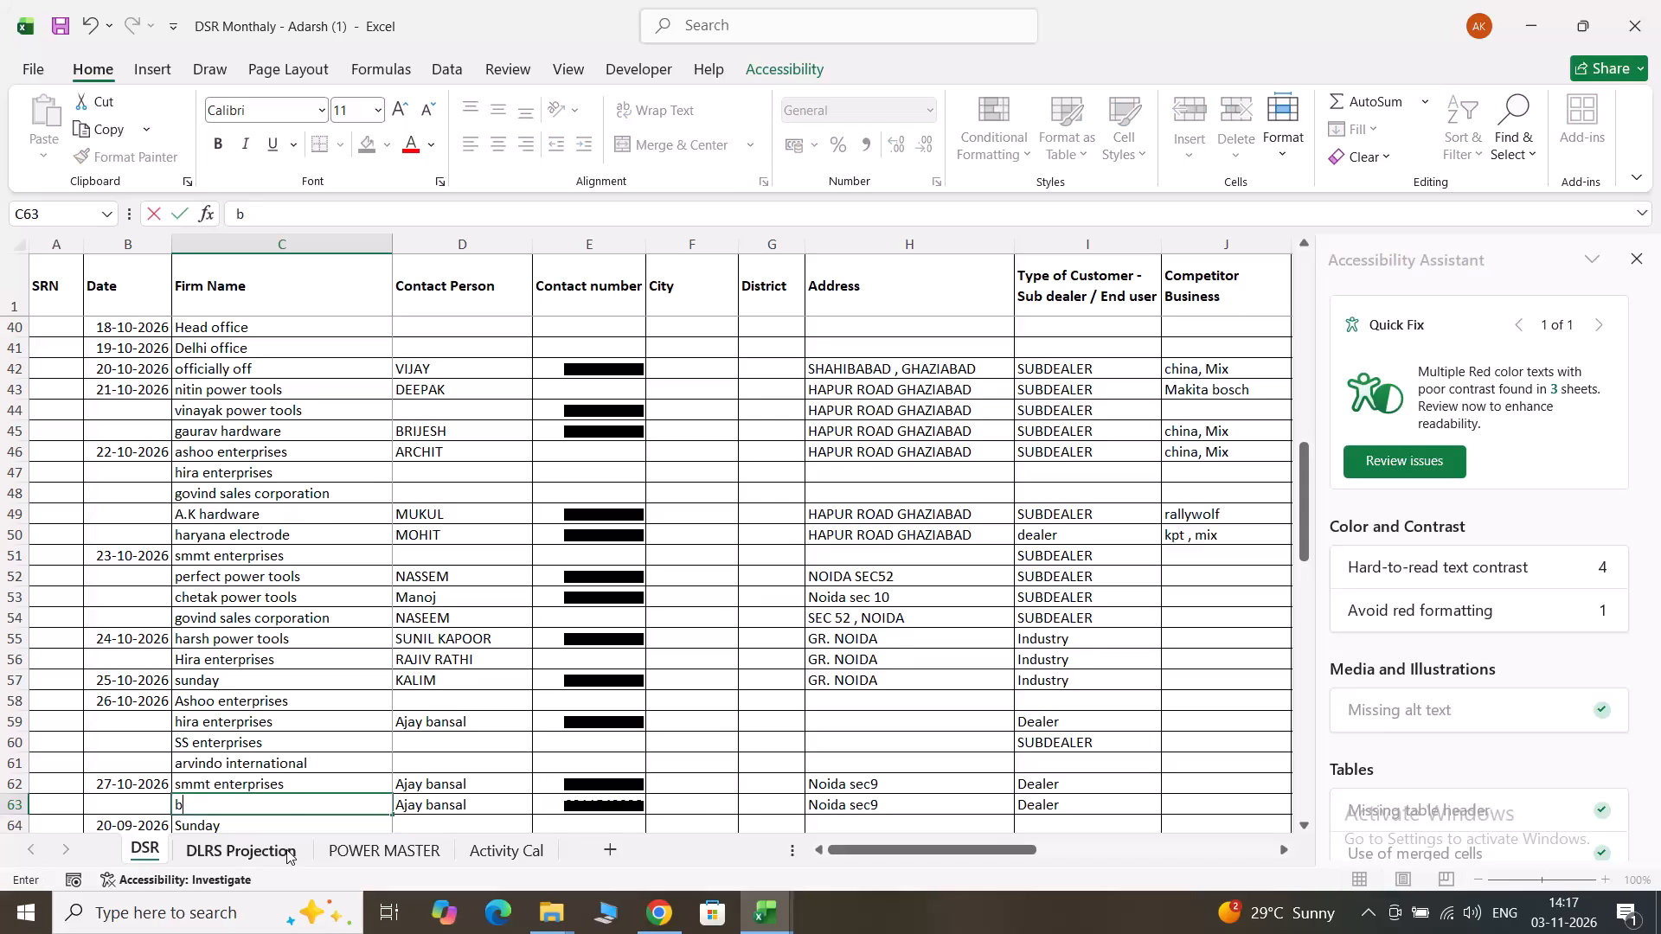
text(la)
key(BackSpace)
key(BackSpace)
text(alaji)
key(space)
key(BackSpace)
key(BackSpace)
key(BackSpace)
key(BackSpace)
key(BackSpace)
key(BackSpace)
key(BackSpace)
key(BackSpace)
text(shri balaji ta)
key(BackSpace)
text(raders)
key(Down)
Replace the firm name in row 64 with hsl hardware.
key(BackSpace)
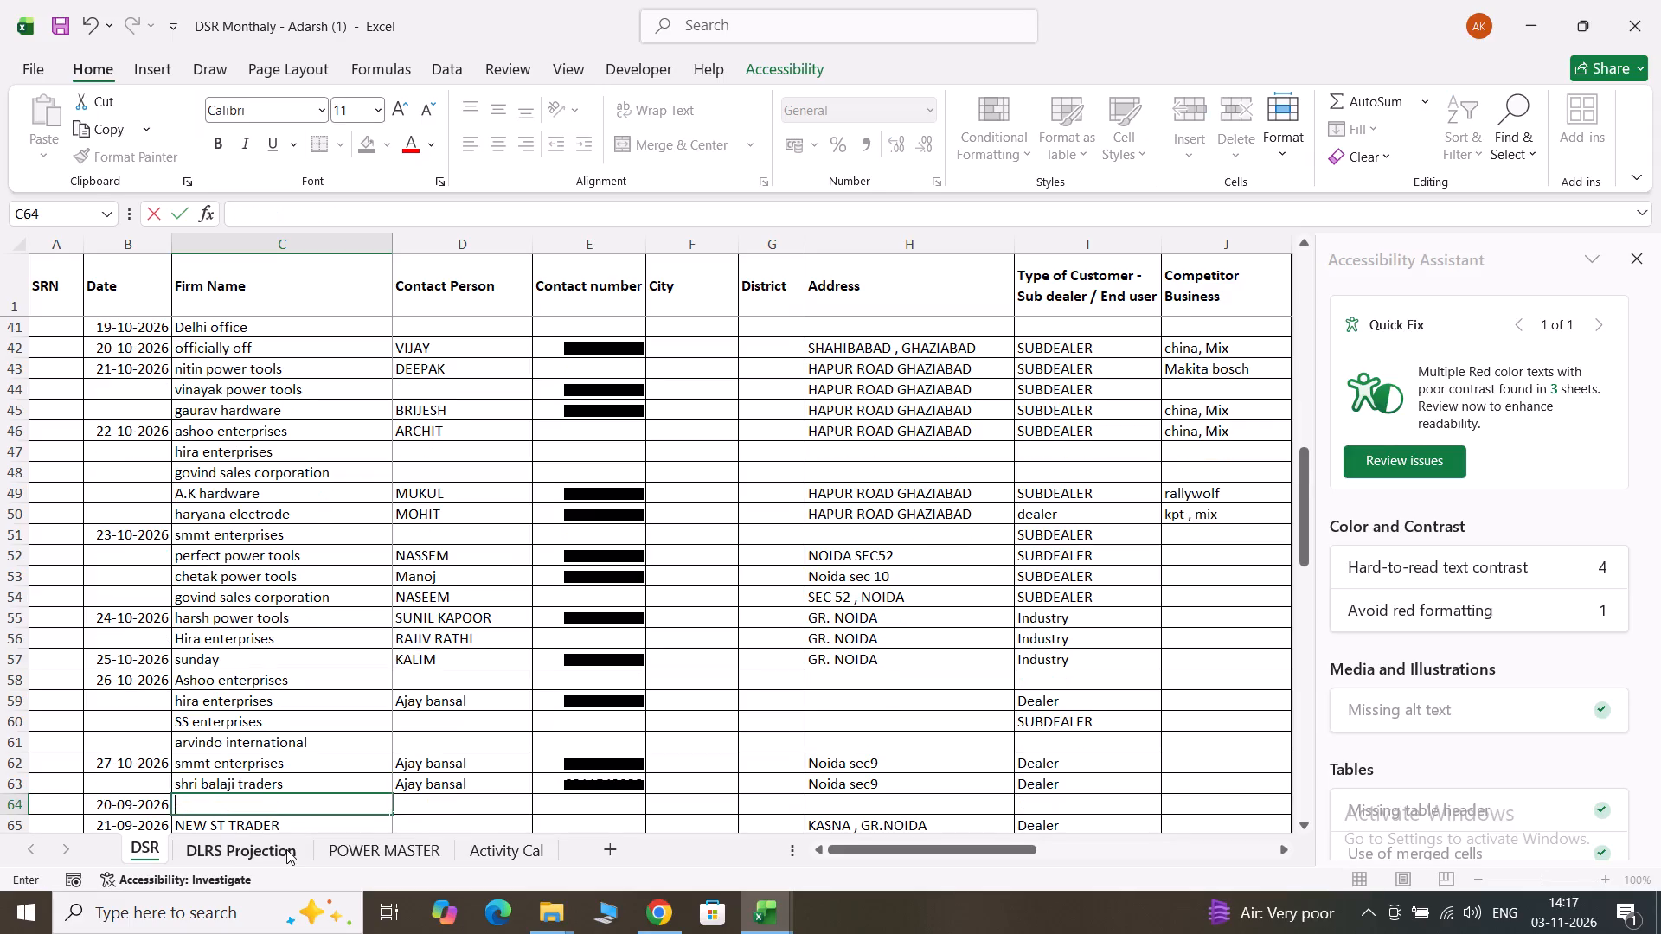
text(hsl)
key(BackSpace)
text(l)
key(space)
text(hardware)
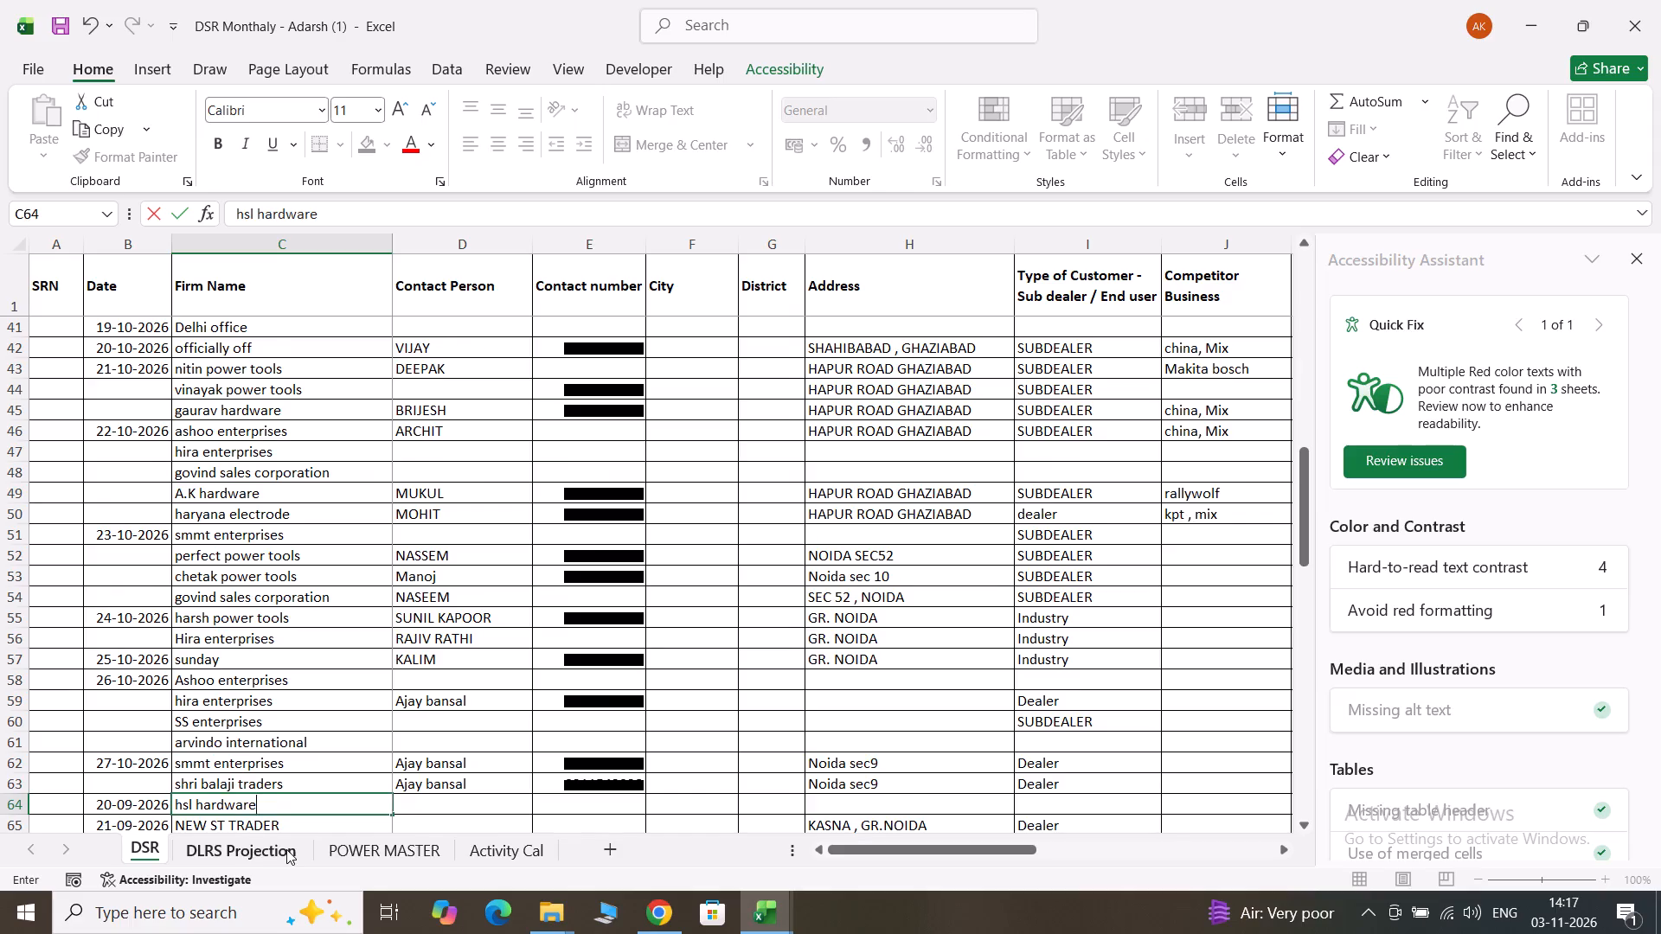
key(Down)
Clear the date in row 64 and save the workbook.
key(Up)
key(Left)
key(BackSpace)
key(Down)
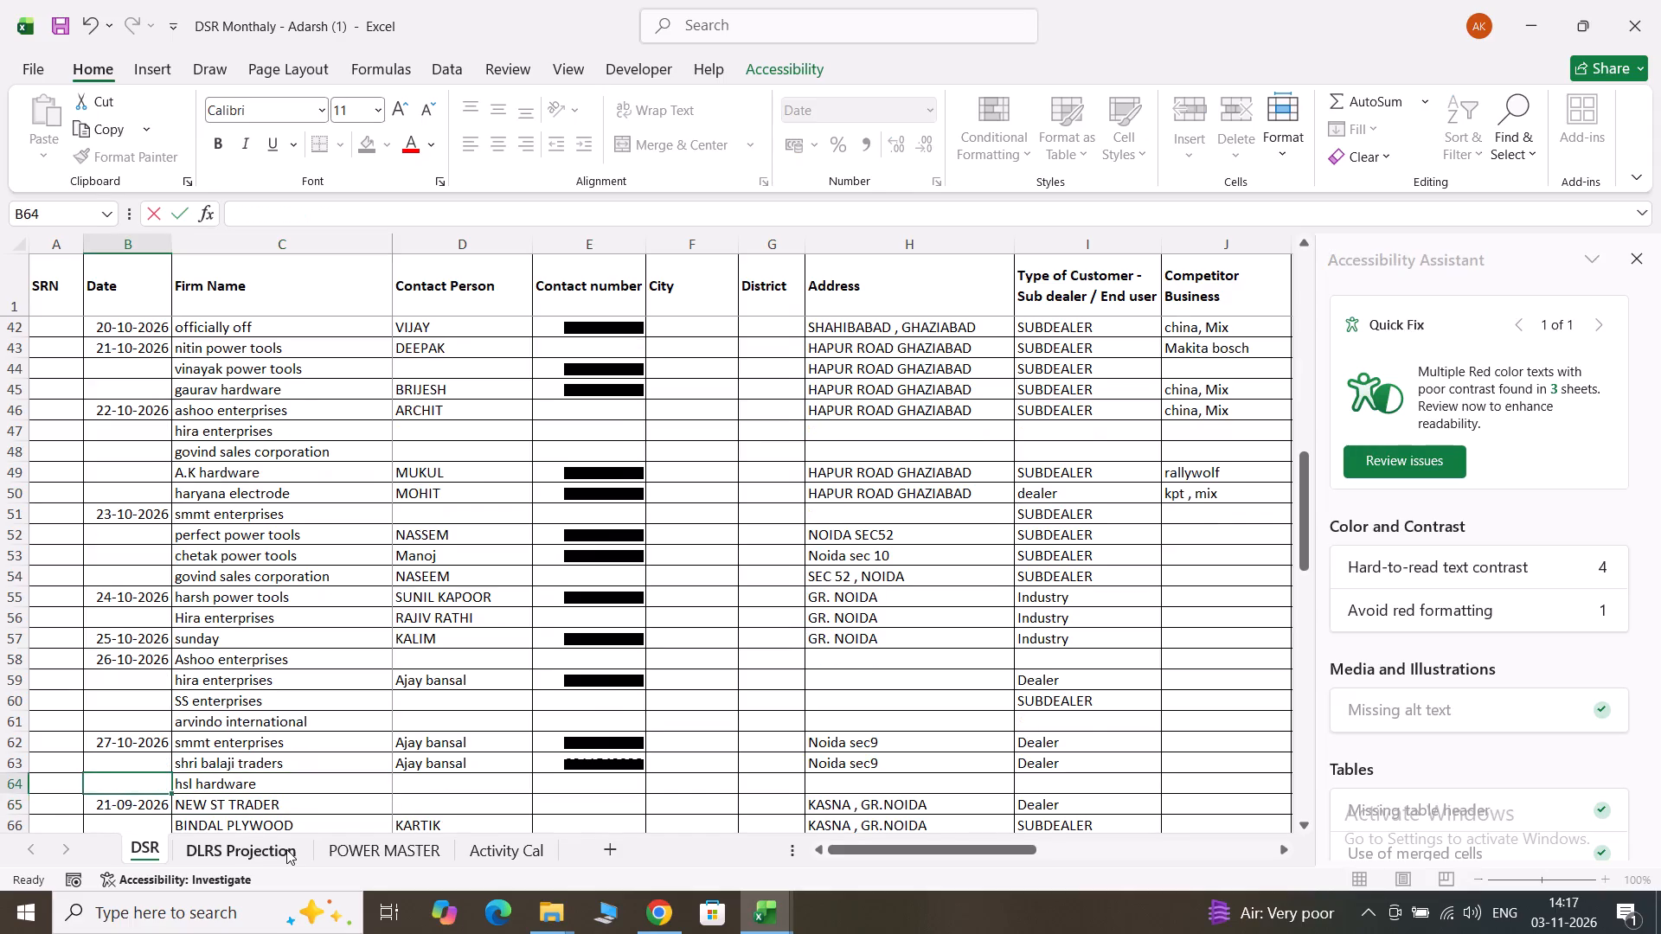
key(Right)
key(ctrl+s)
Replace the date in row 65 with 28-10-2026.
key(Left)
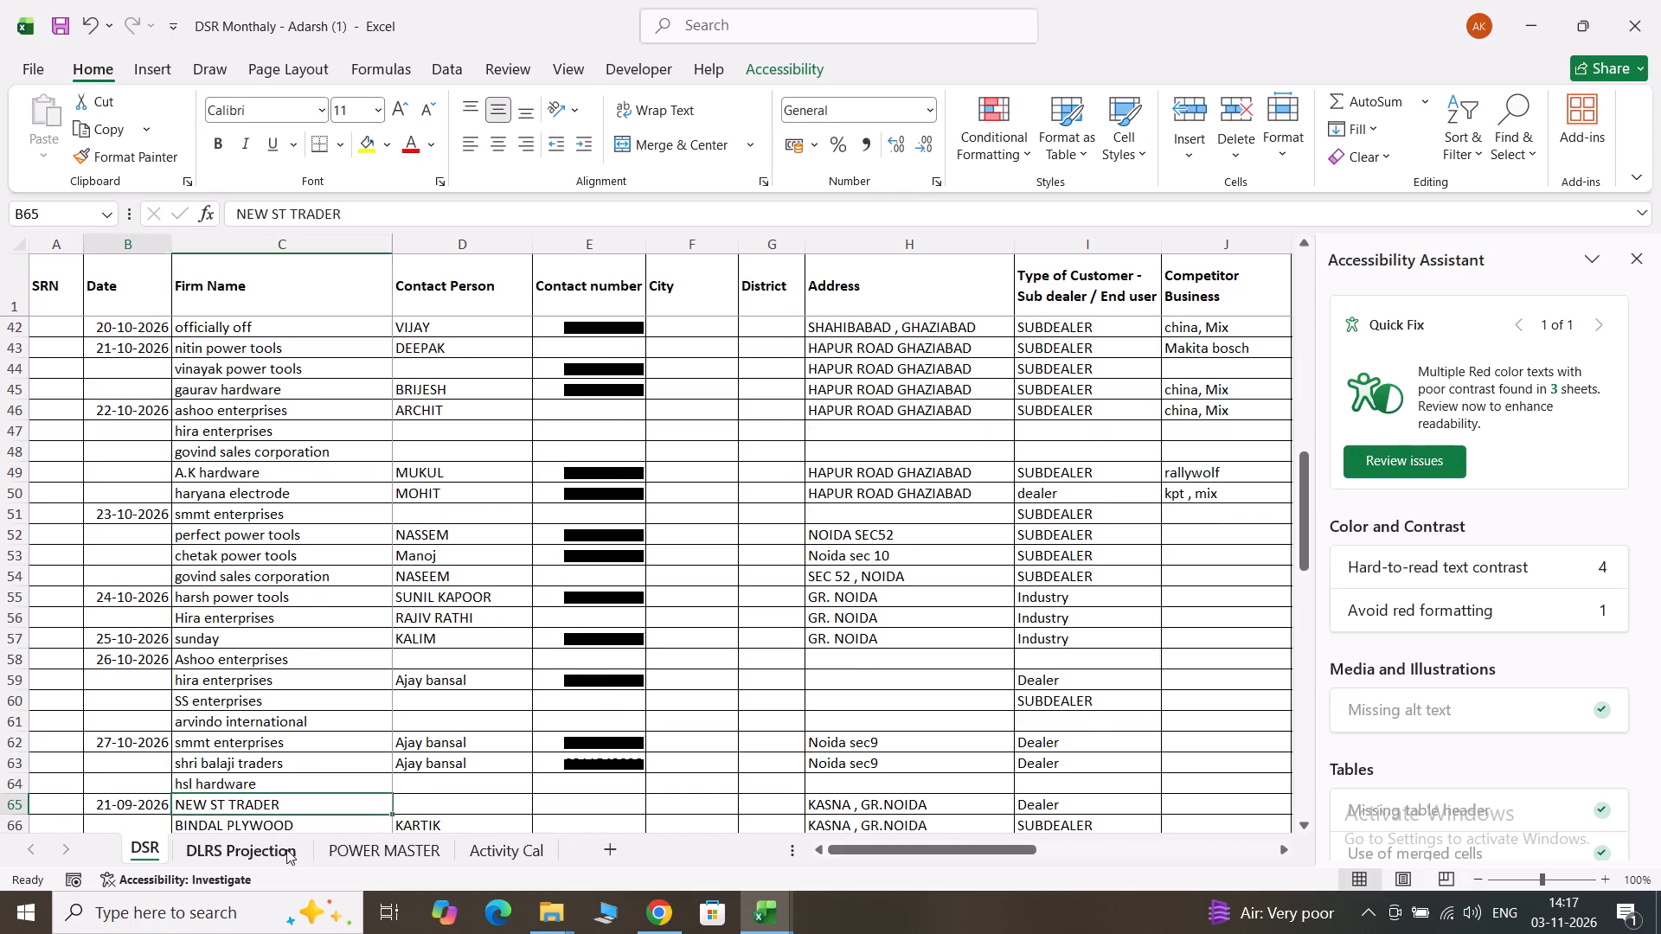
text(28-10-2026)
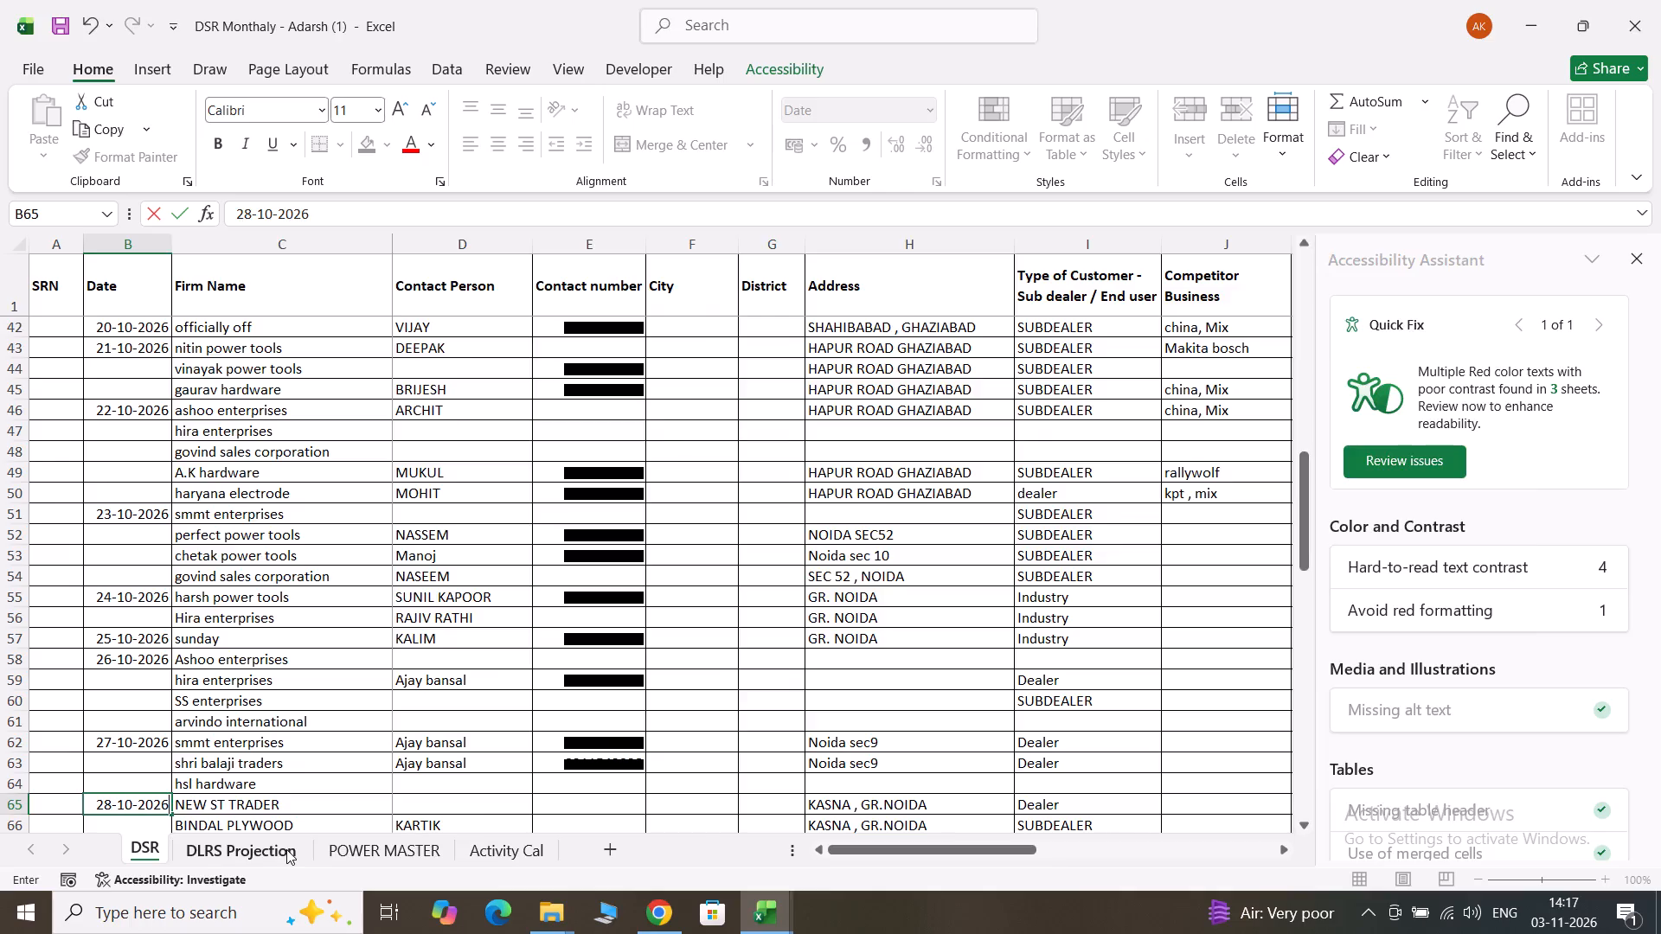
Check the late-October dates and travel entries in the vechicle sheet of the EXPENSE FORMAT workbook, and return to the DSR workbook.
key(alt+Tab)
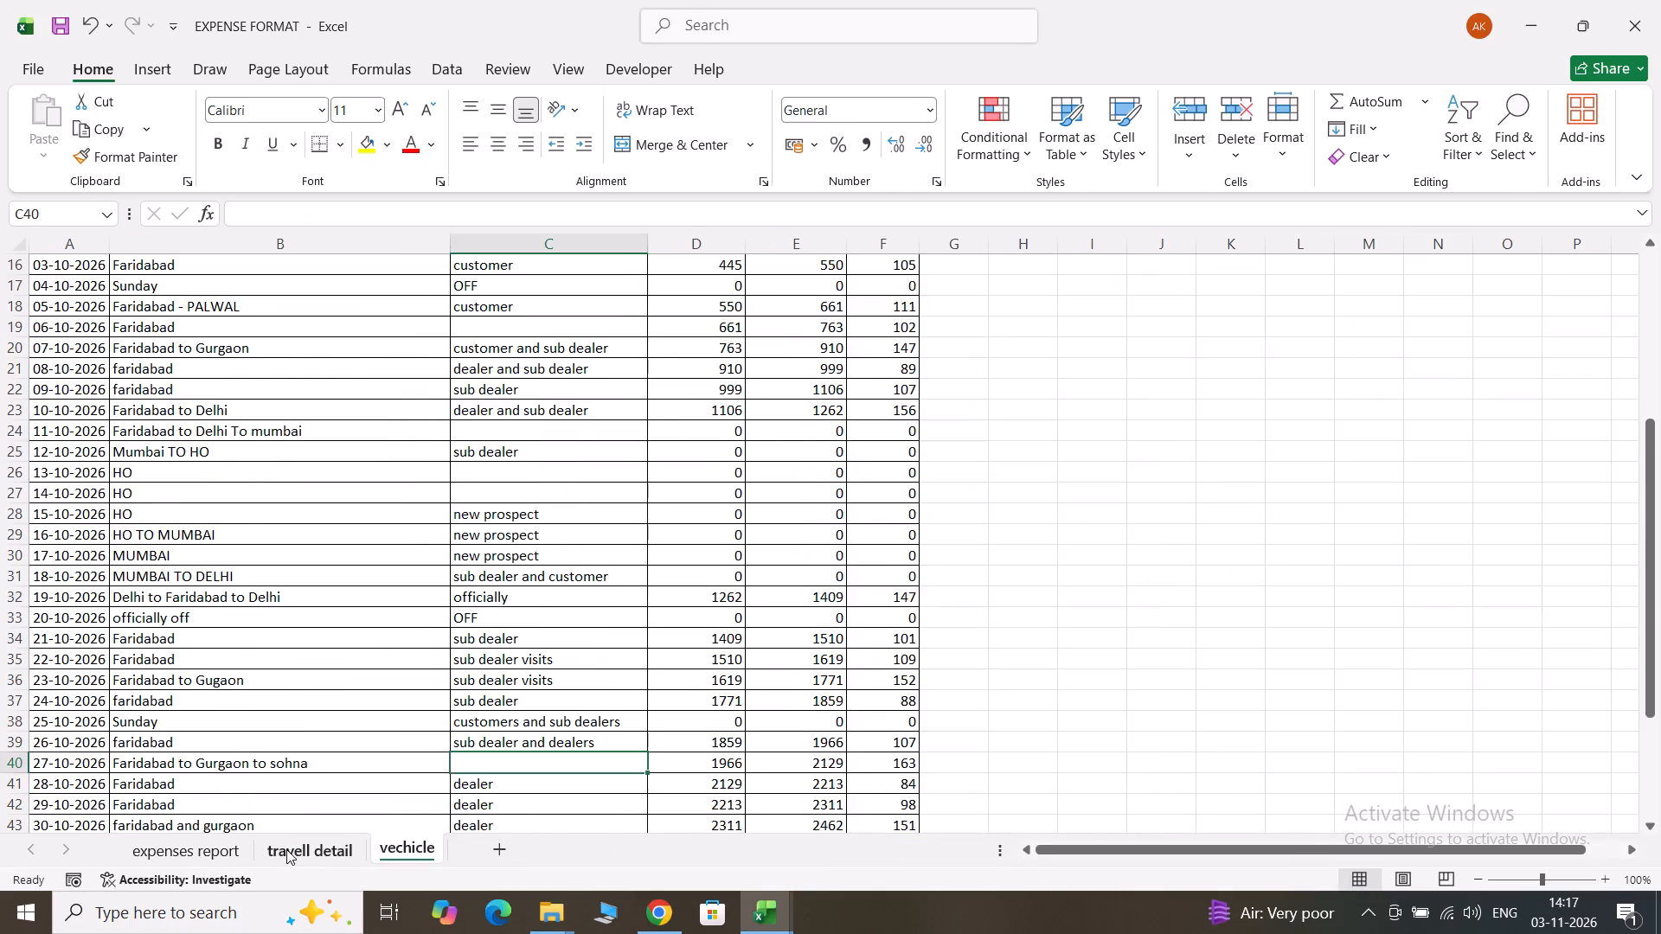
key(Up)
key(Down)
key(Down)
key(Down)
key(Down)
key(Down)
key(Down)
key(Down)
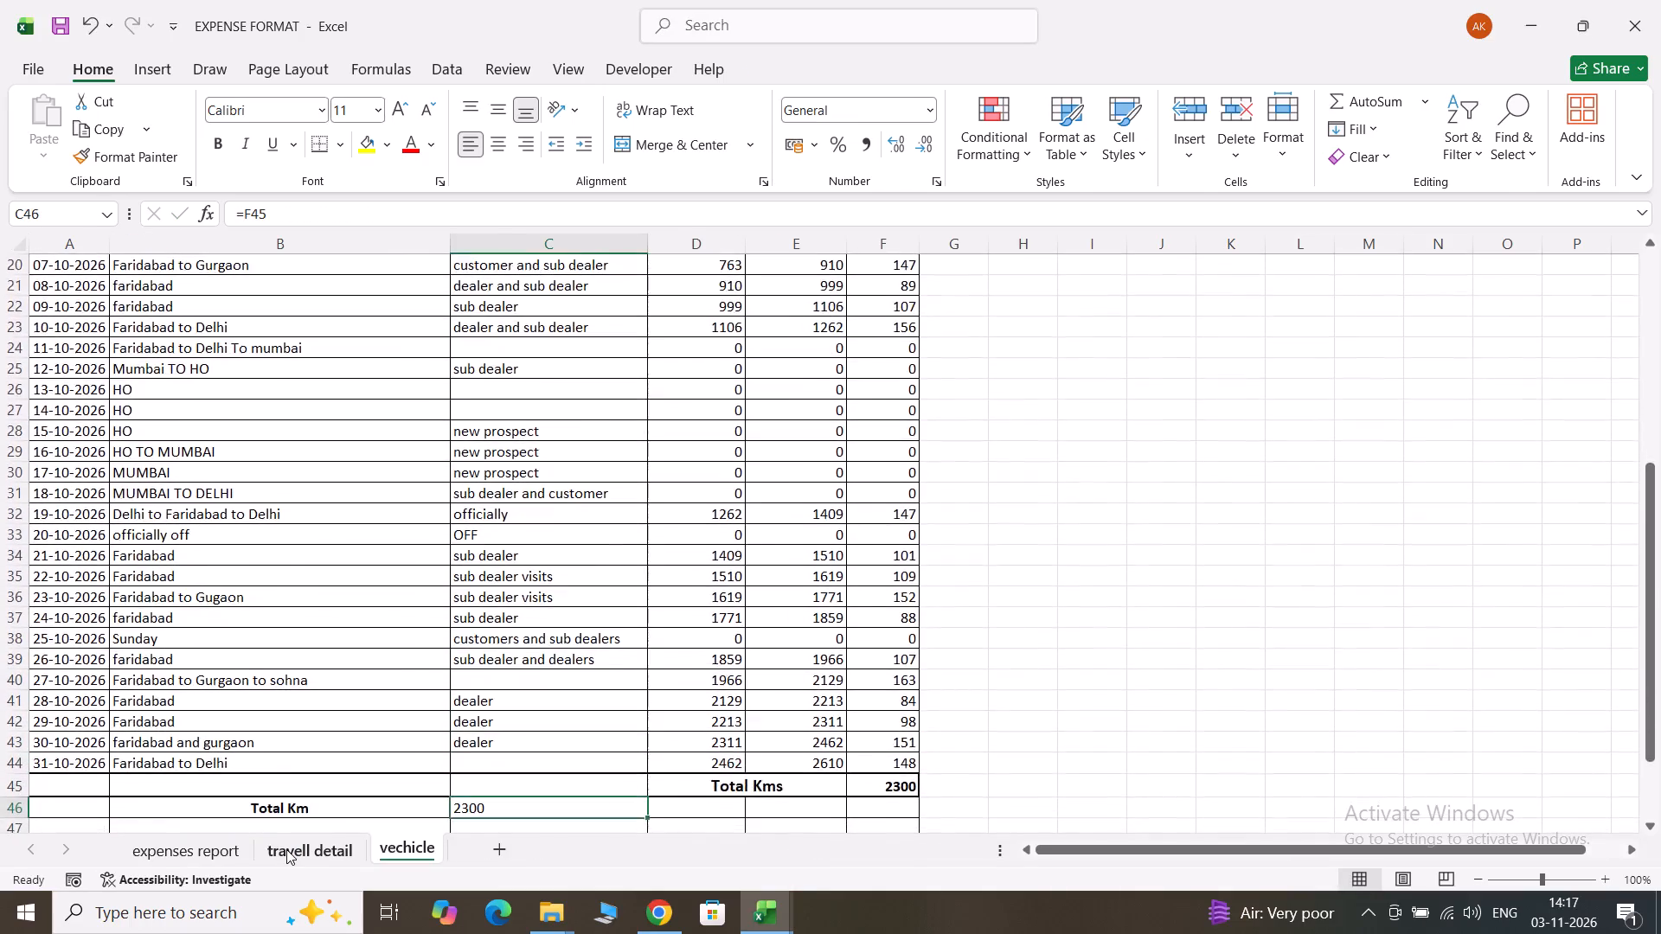
key(alt+Tab)
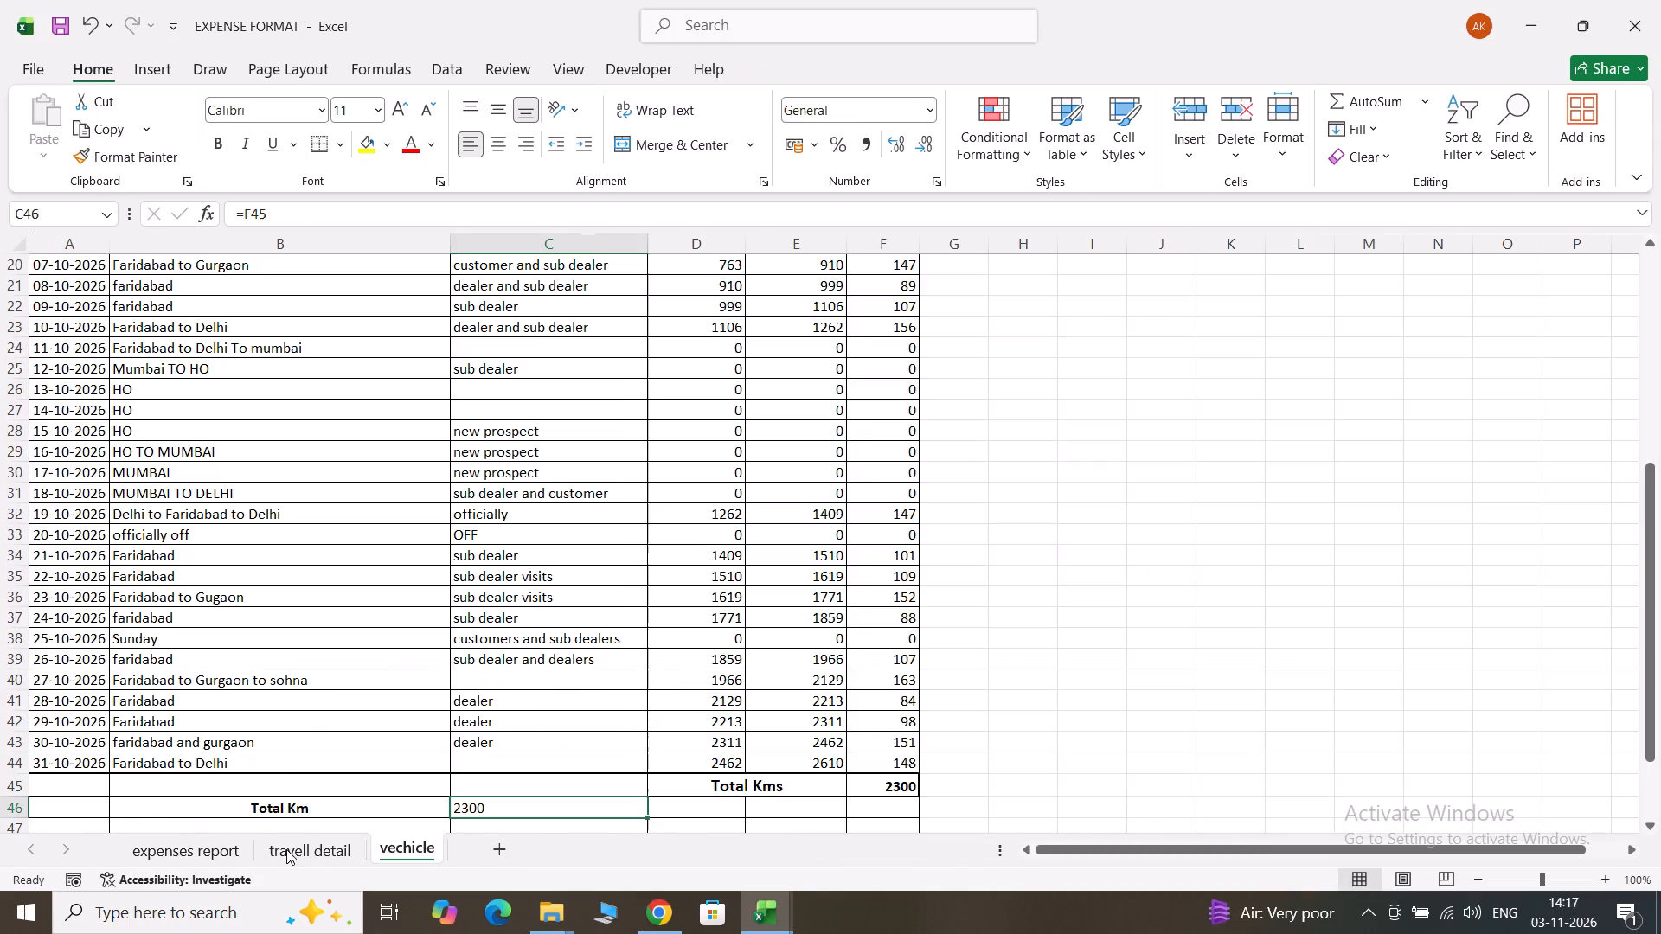
key(Up)
key(Up)
key(Up)
key(Up)
key(Up)
key(Left)
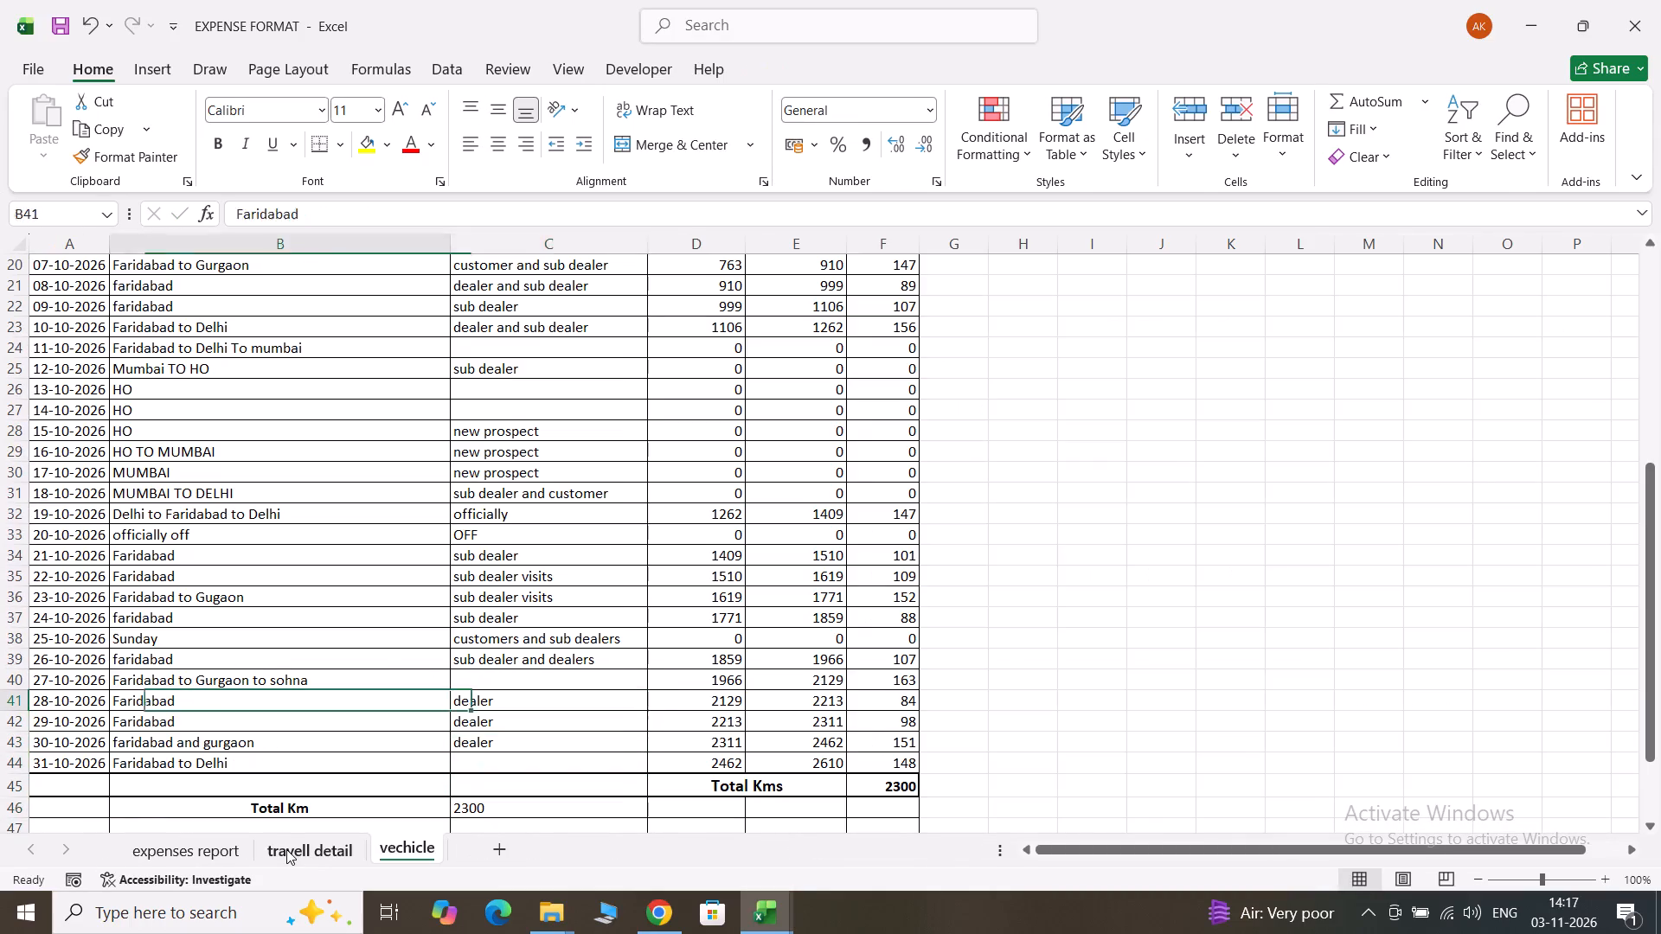
key(Left)
key(Down)
key(Down)
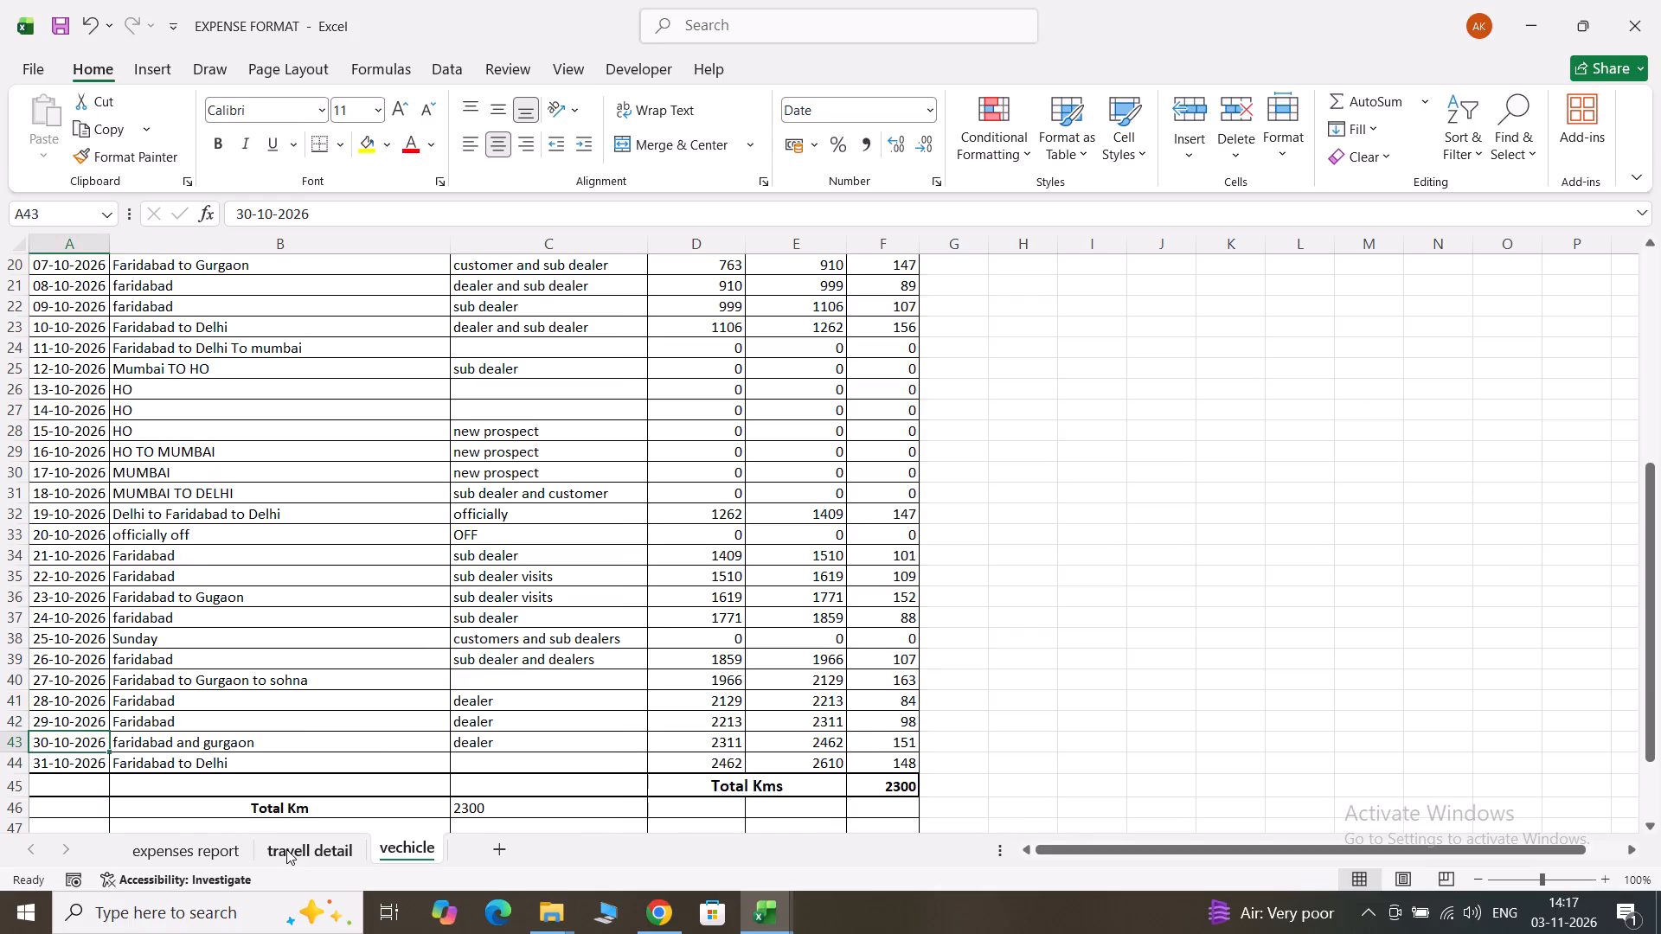
key(alt+Tab)
Replace the firm name in row 65 with ss enterprises.
key(Right)
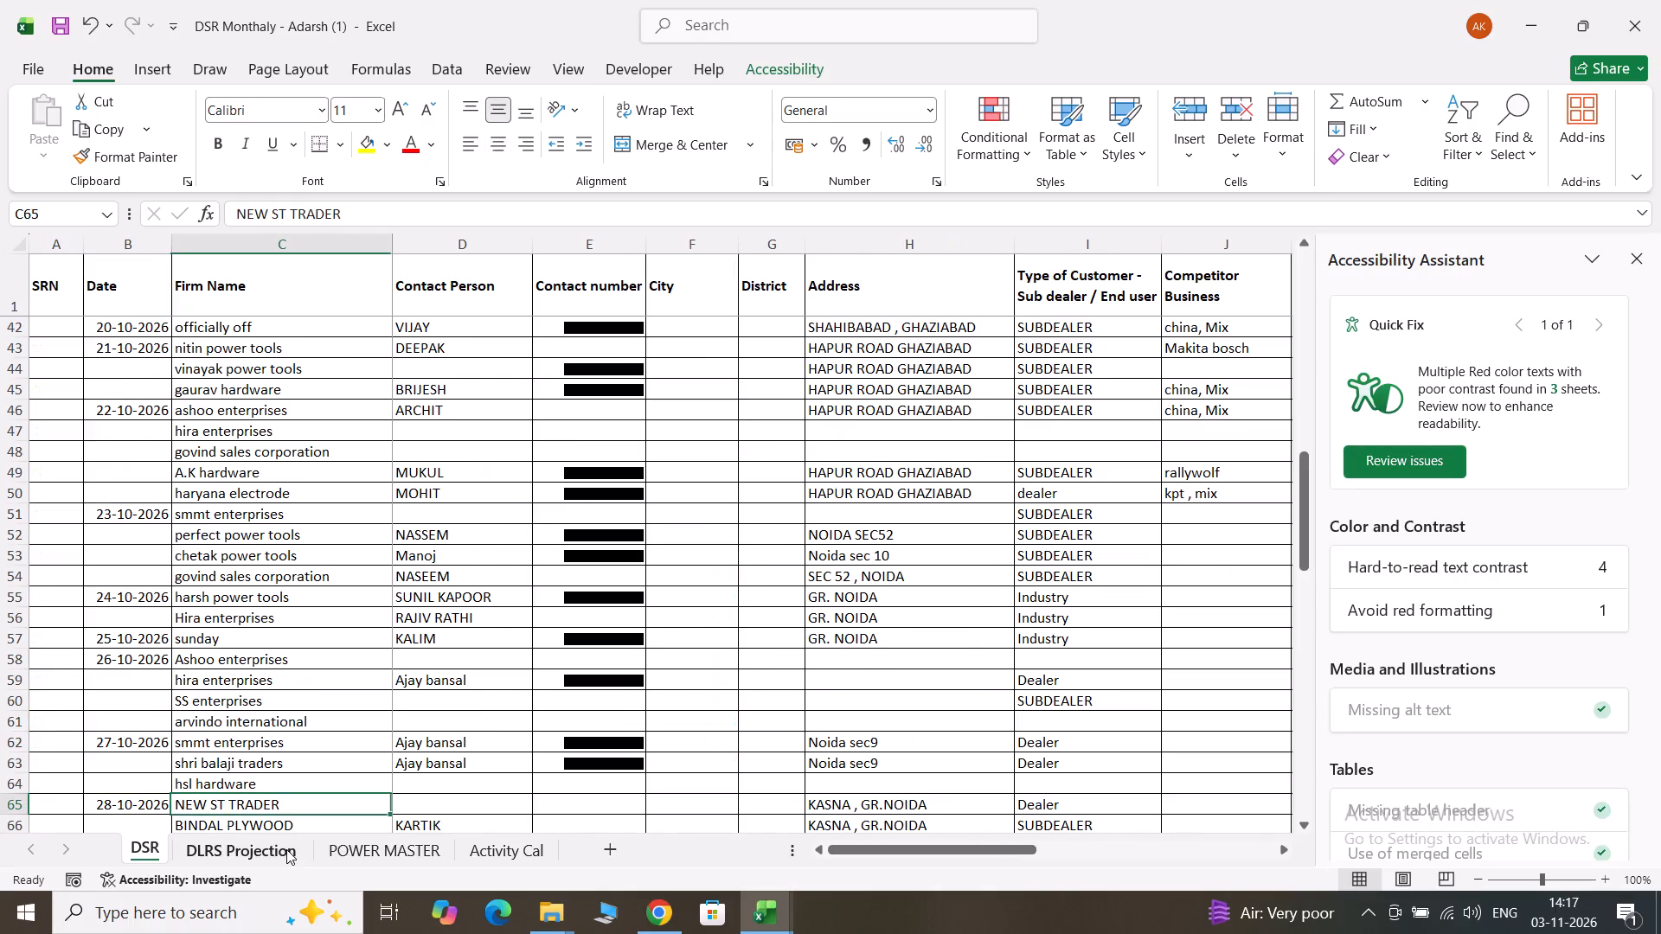
key(BackSpace)
key(Down)
key(Down)
key(Down)
key(Down)
key(Down)
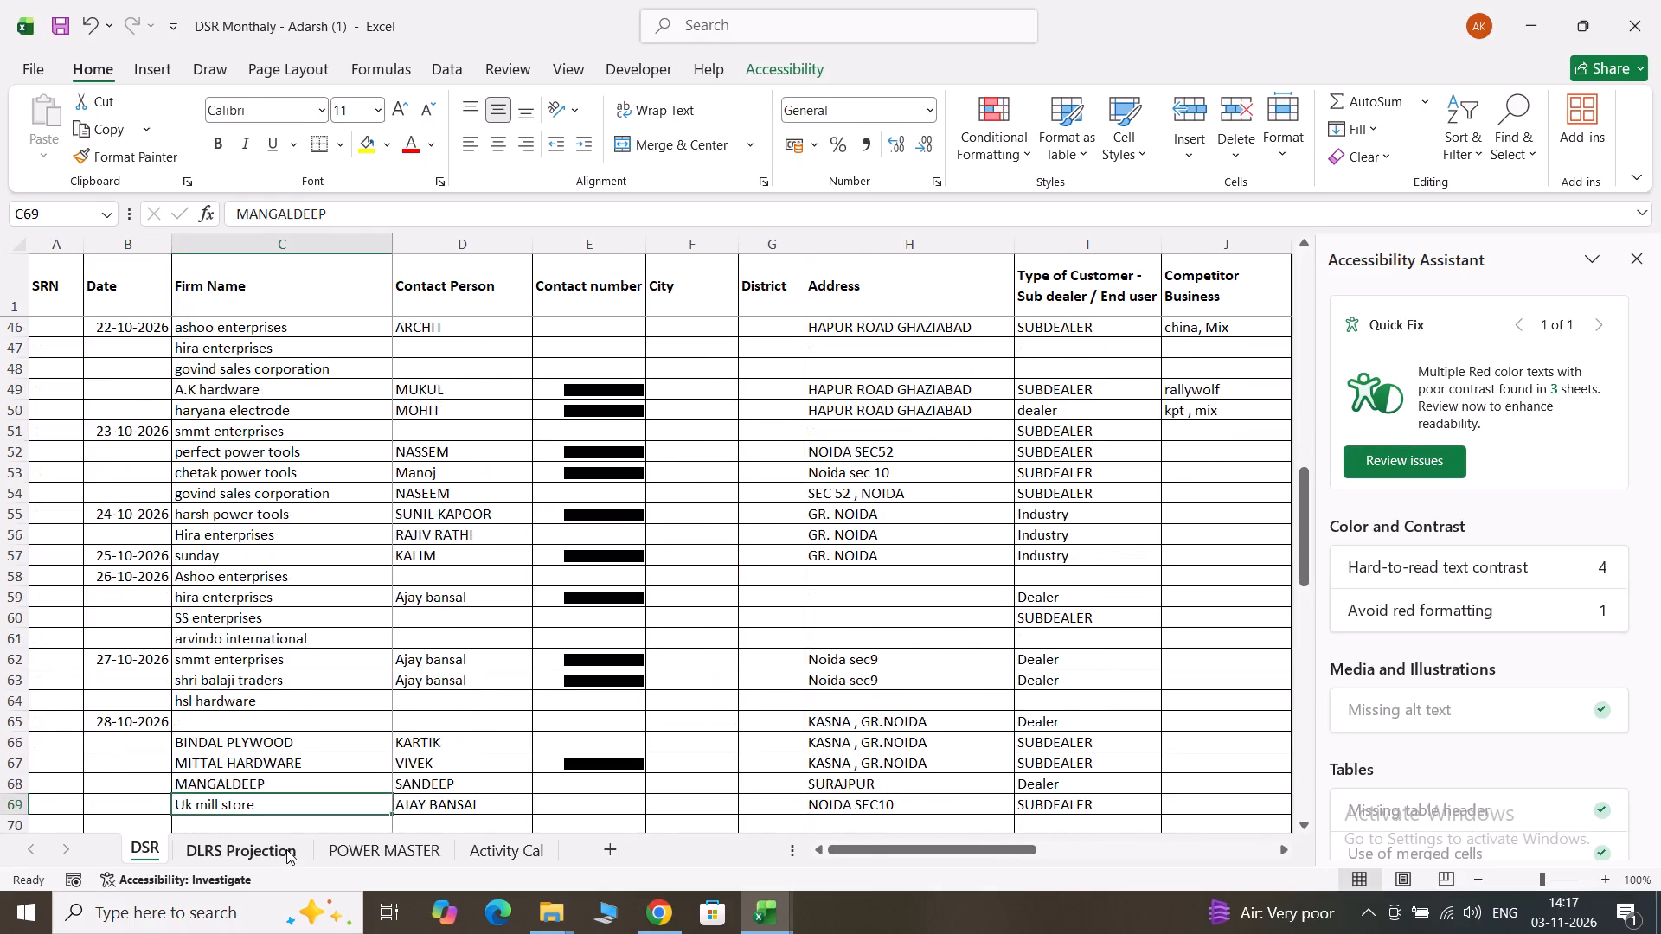
key(Down)
key(Up)
key(Up)
key(Up)
key(Up)
key(Up)
key(Up)
key(Up)
key(Down)
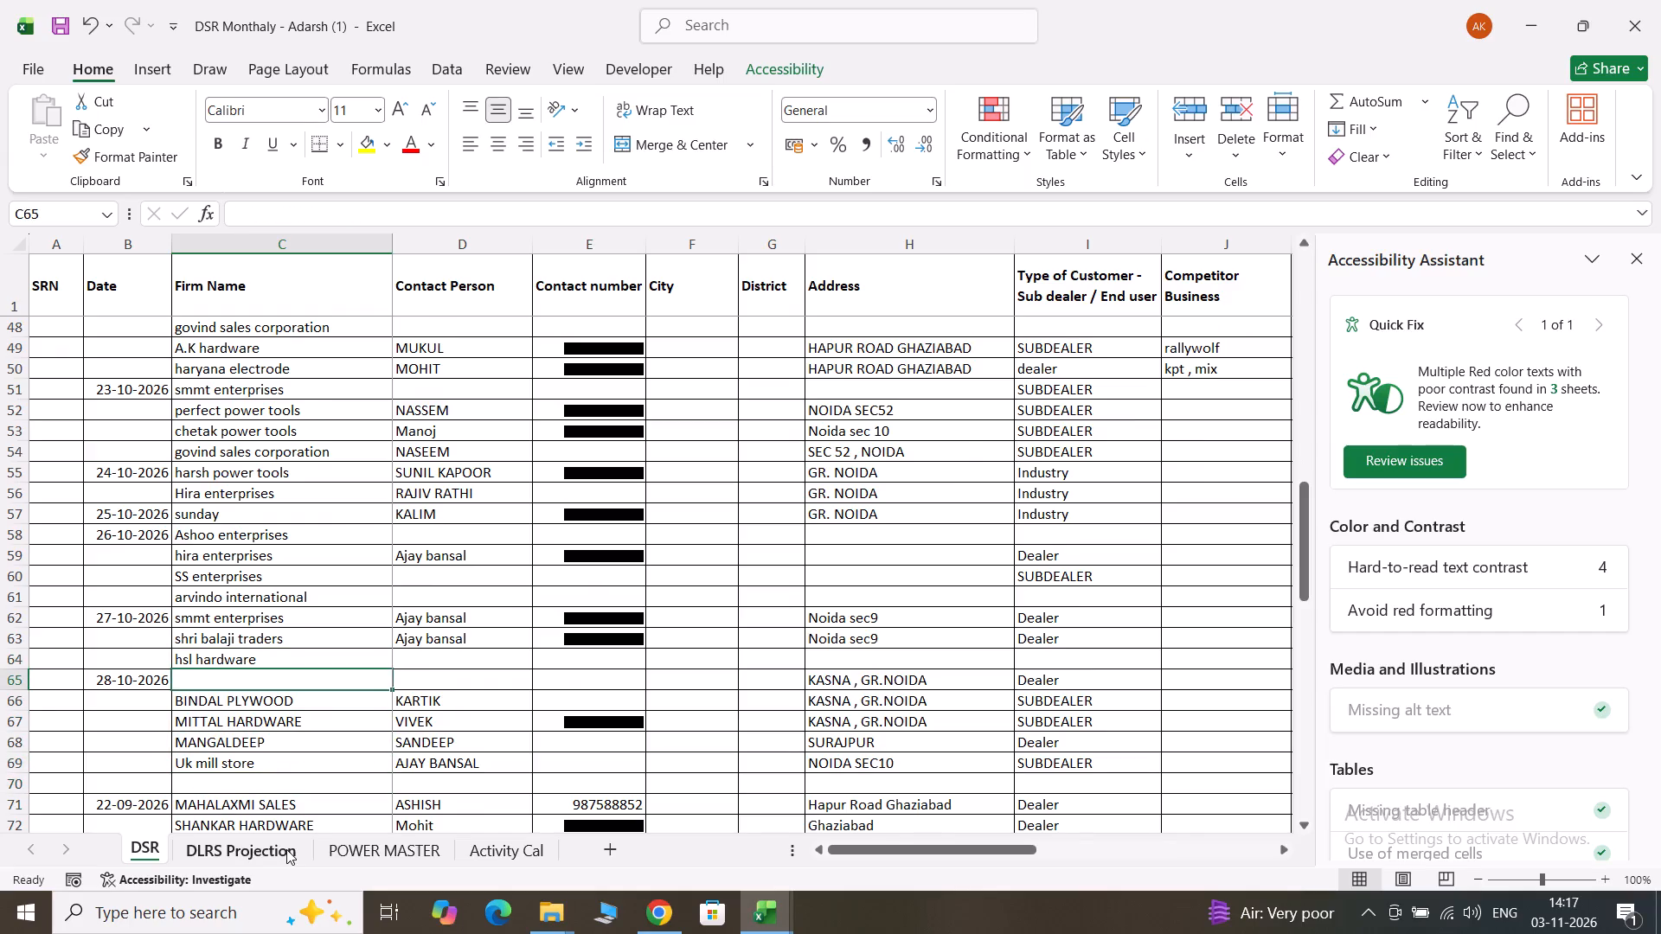
text(ss enterprises)
key(Down)
Replace the firm name in row 66 with krishan power tools.
key(BackSpace)
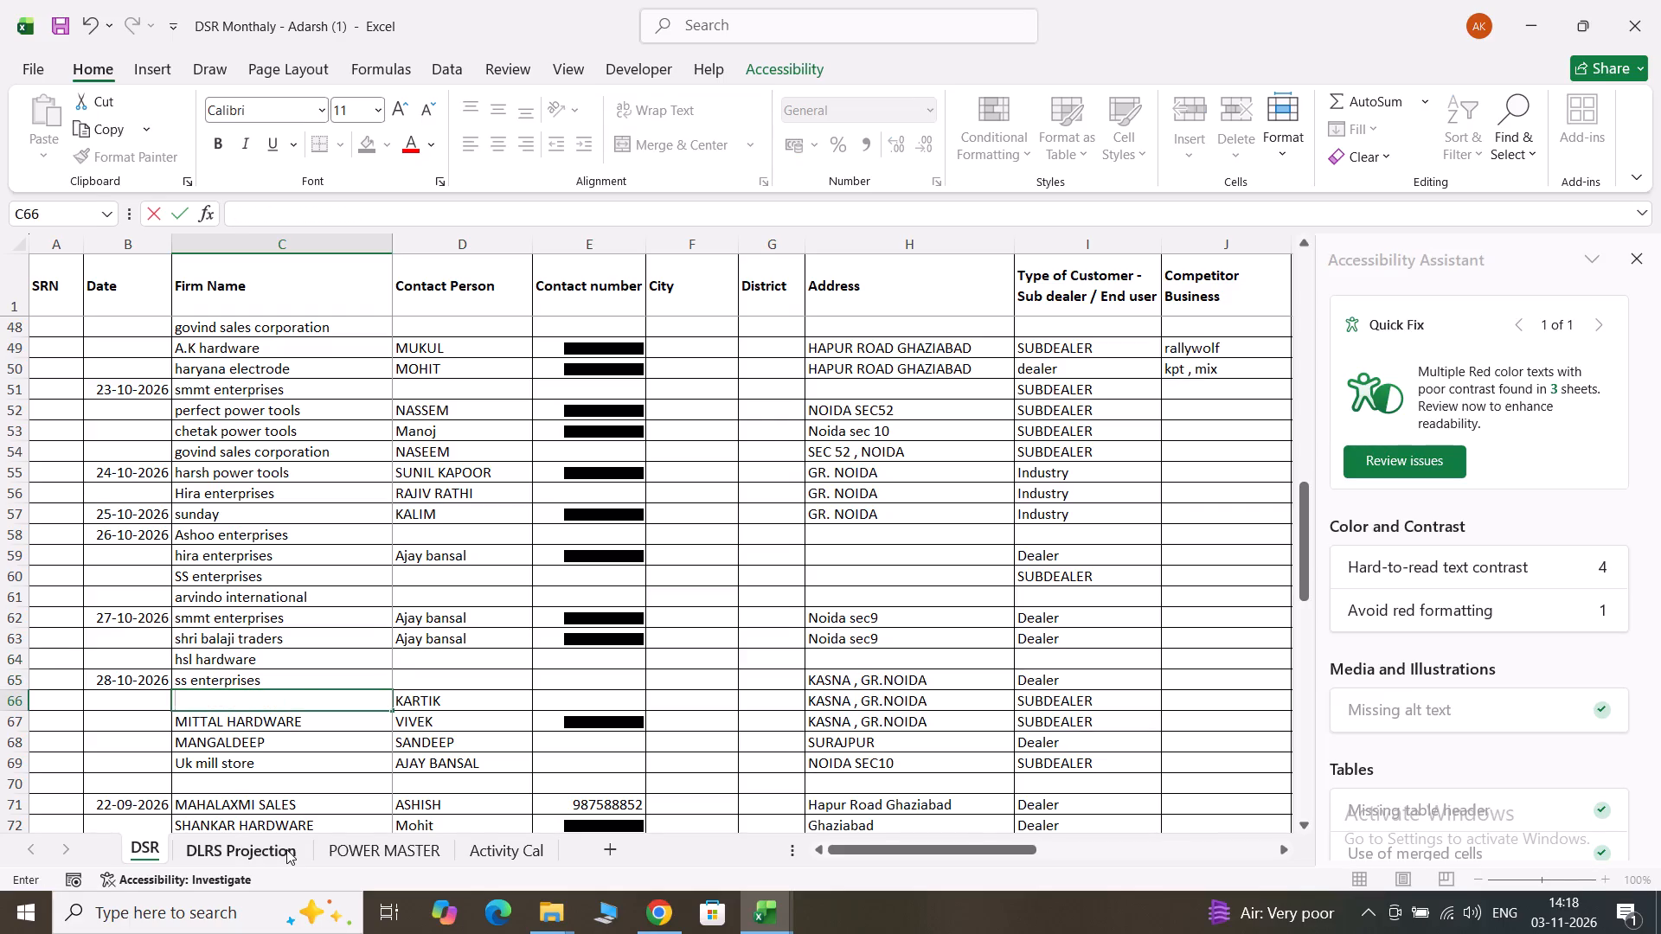
text(krishan pwo)
key(BackSpace)
key(BackSpace)
text(ower tools)
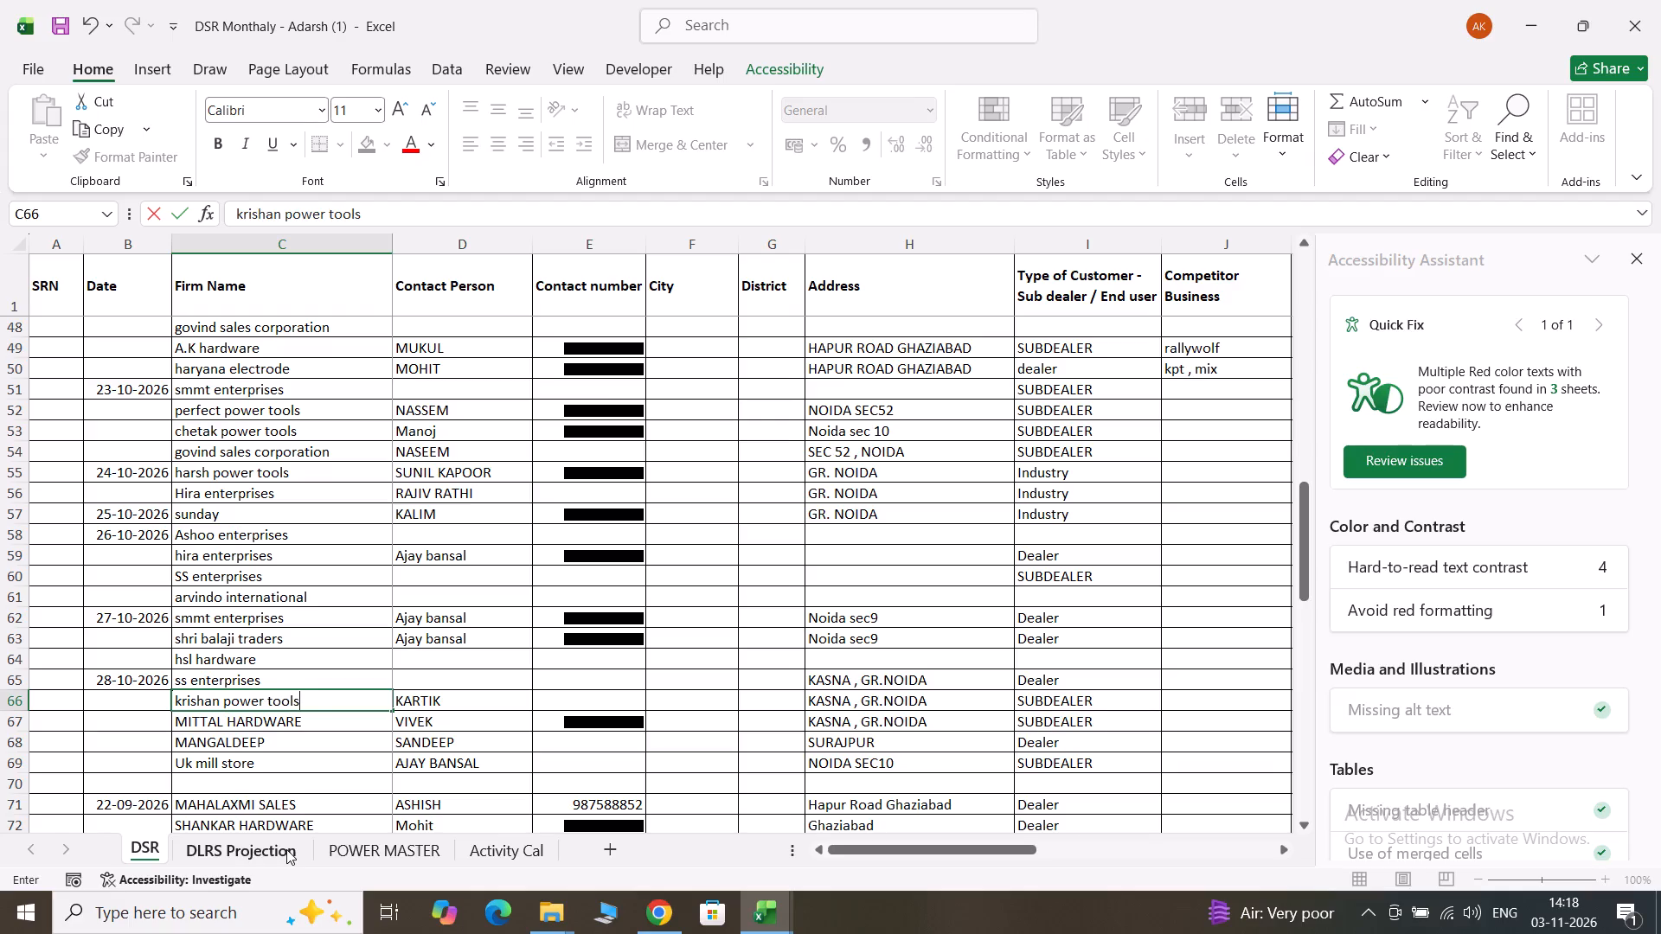
key(Down)
Replace the firm name in row 67 with vinay power tools.
key(BackSpace)
text(vinay power ootls)
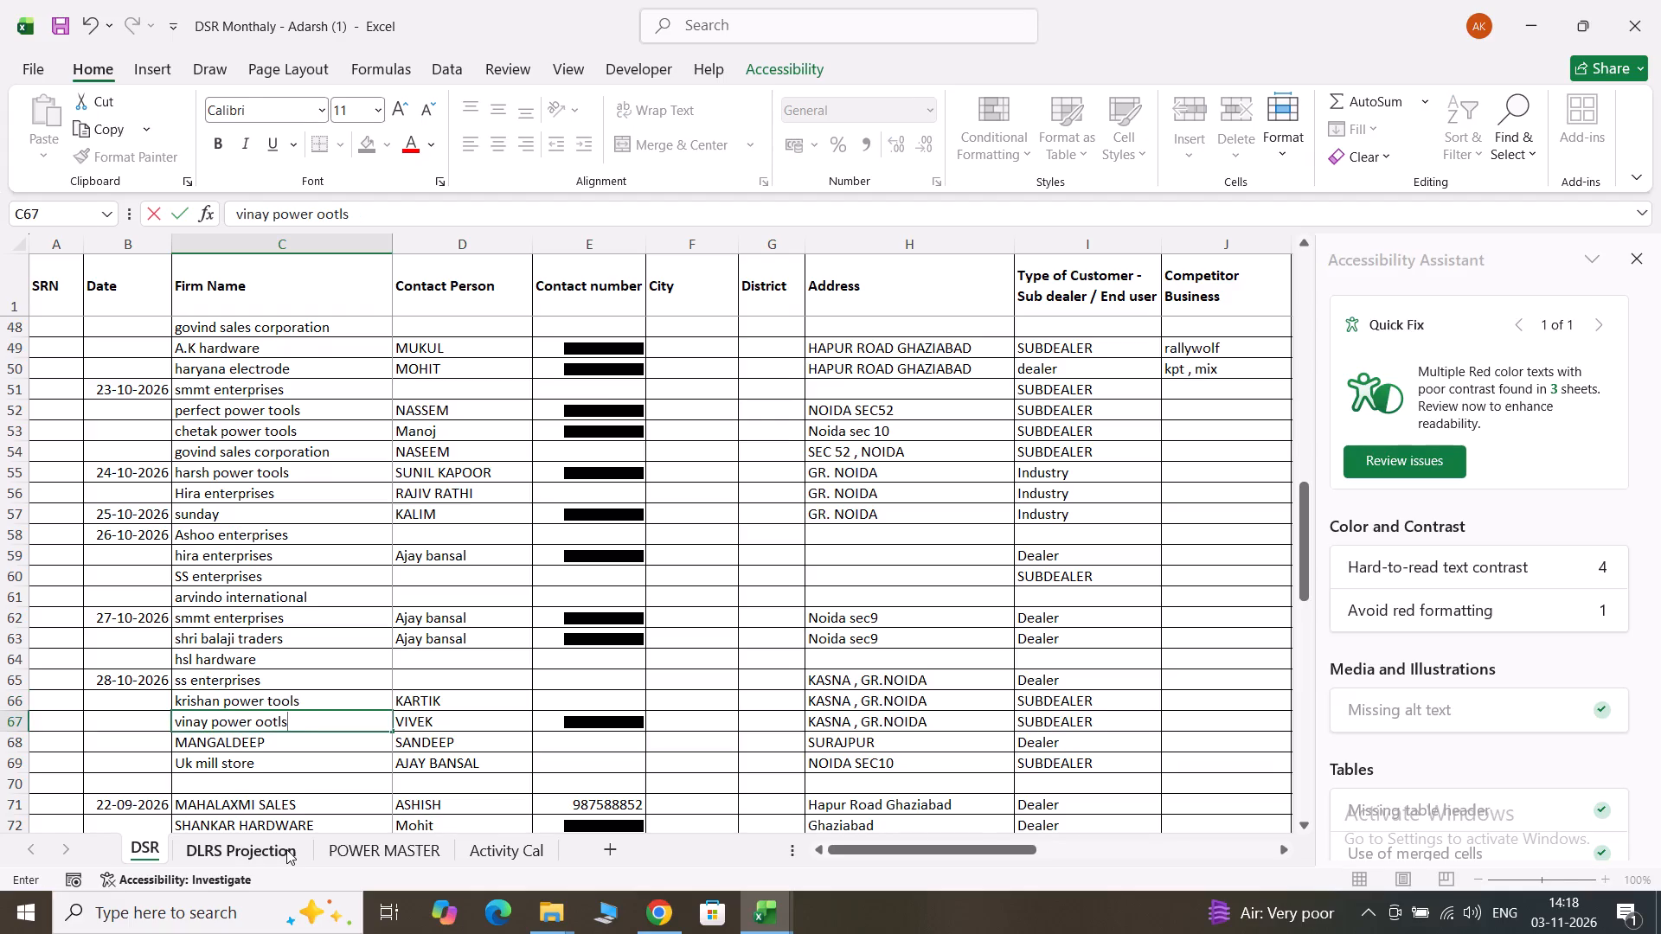
key(BackSpace)
key(BackSpace)
key(BackSpace)
key(BackSpace)
key(BackSpace)
text(tools)
key(Down)
Replace the firm names in rows 68 and 69 with hira enterprises and ashoo enterprises.
key(BackSpace)
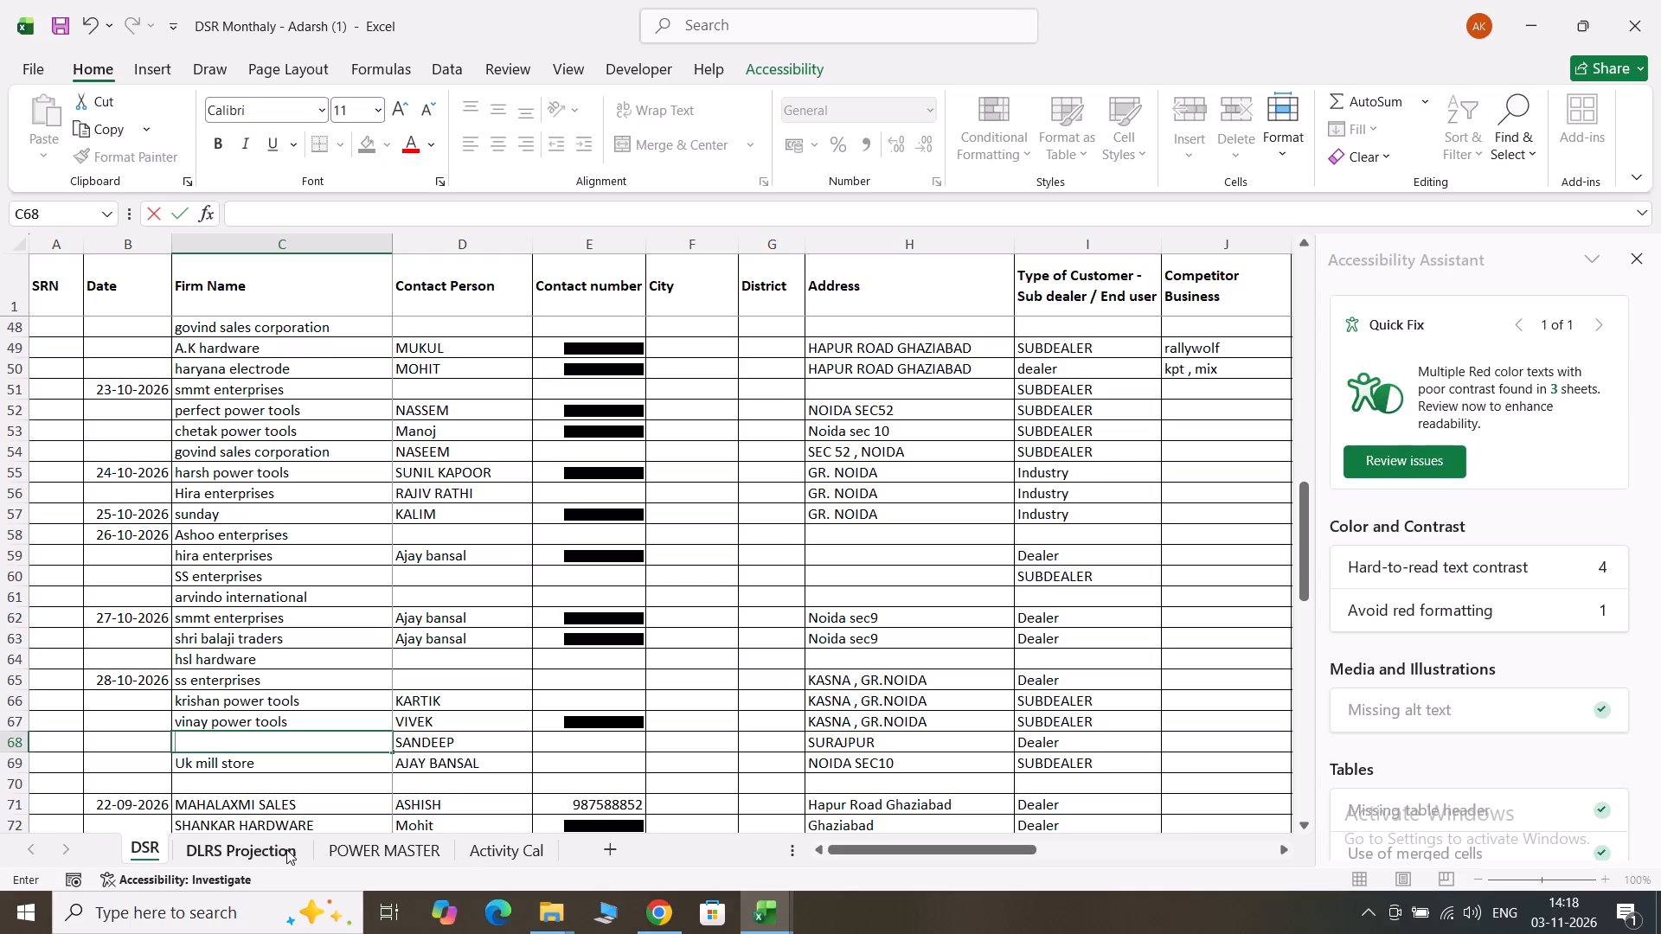
text(hira)
key(space)
key(Down)
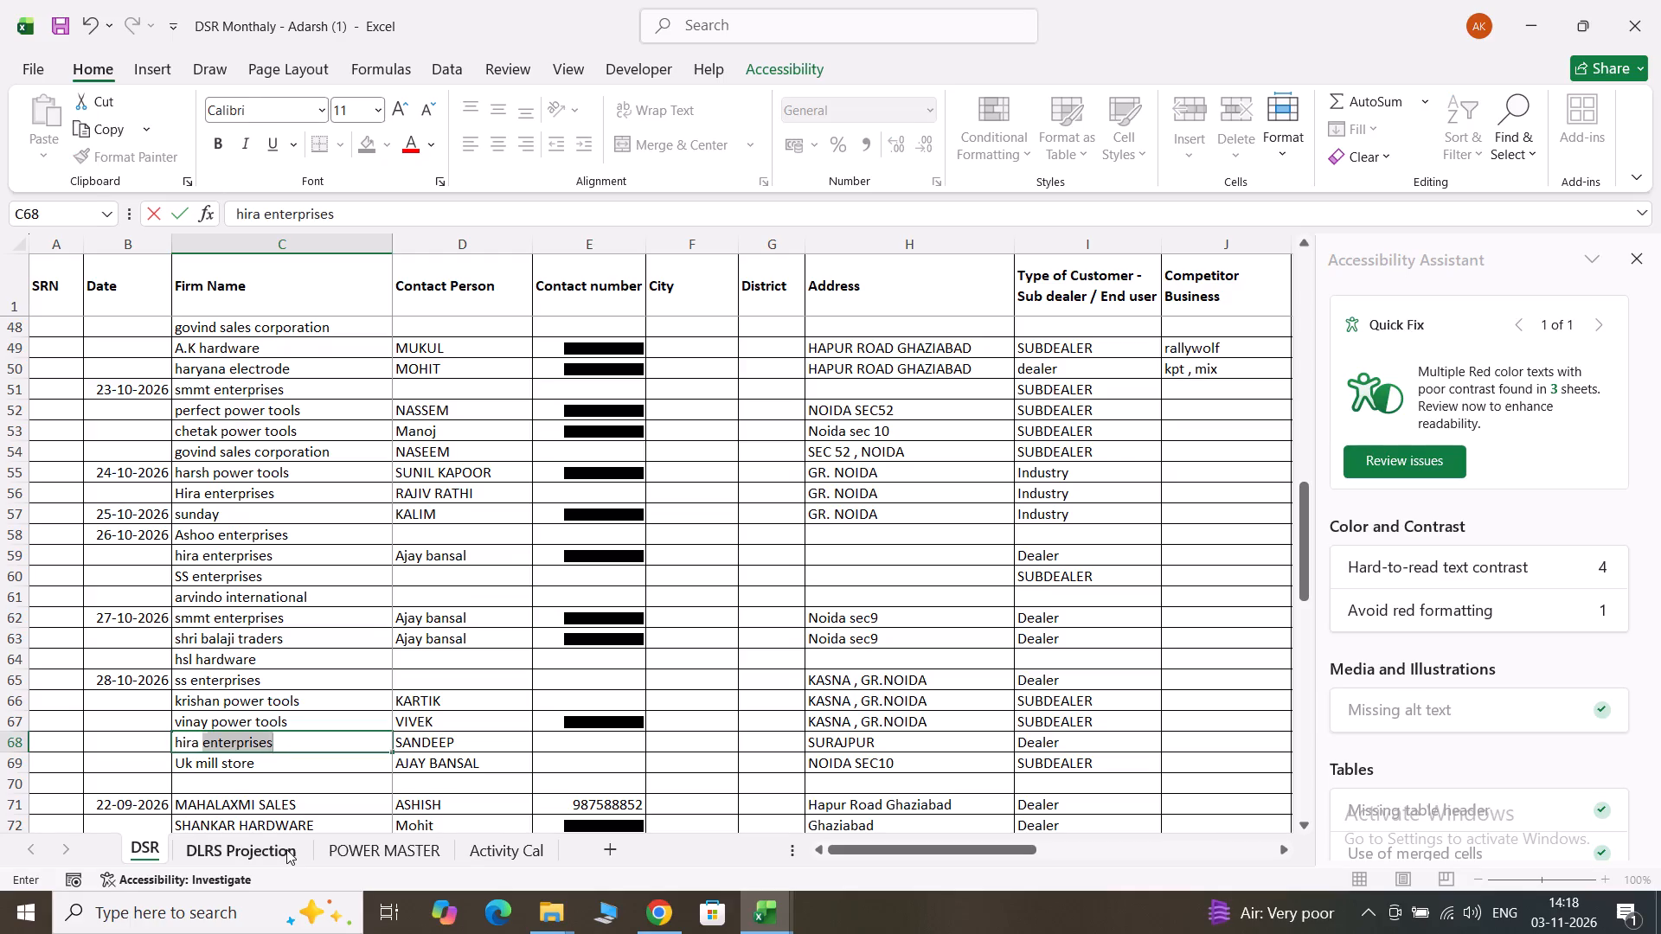
key(BackSpace)
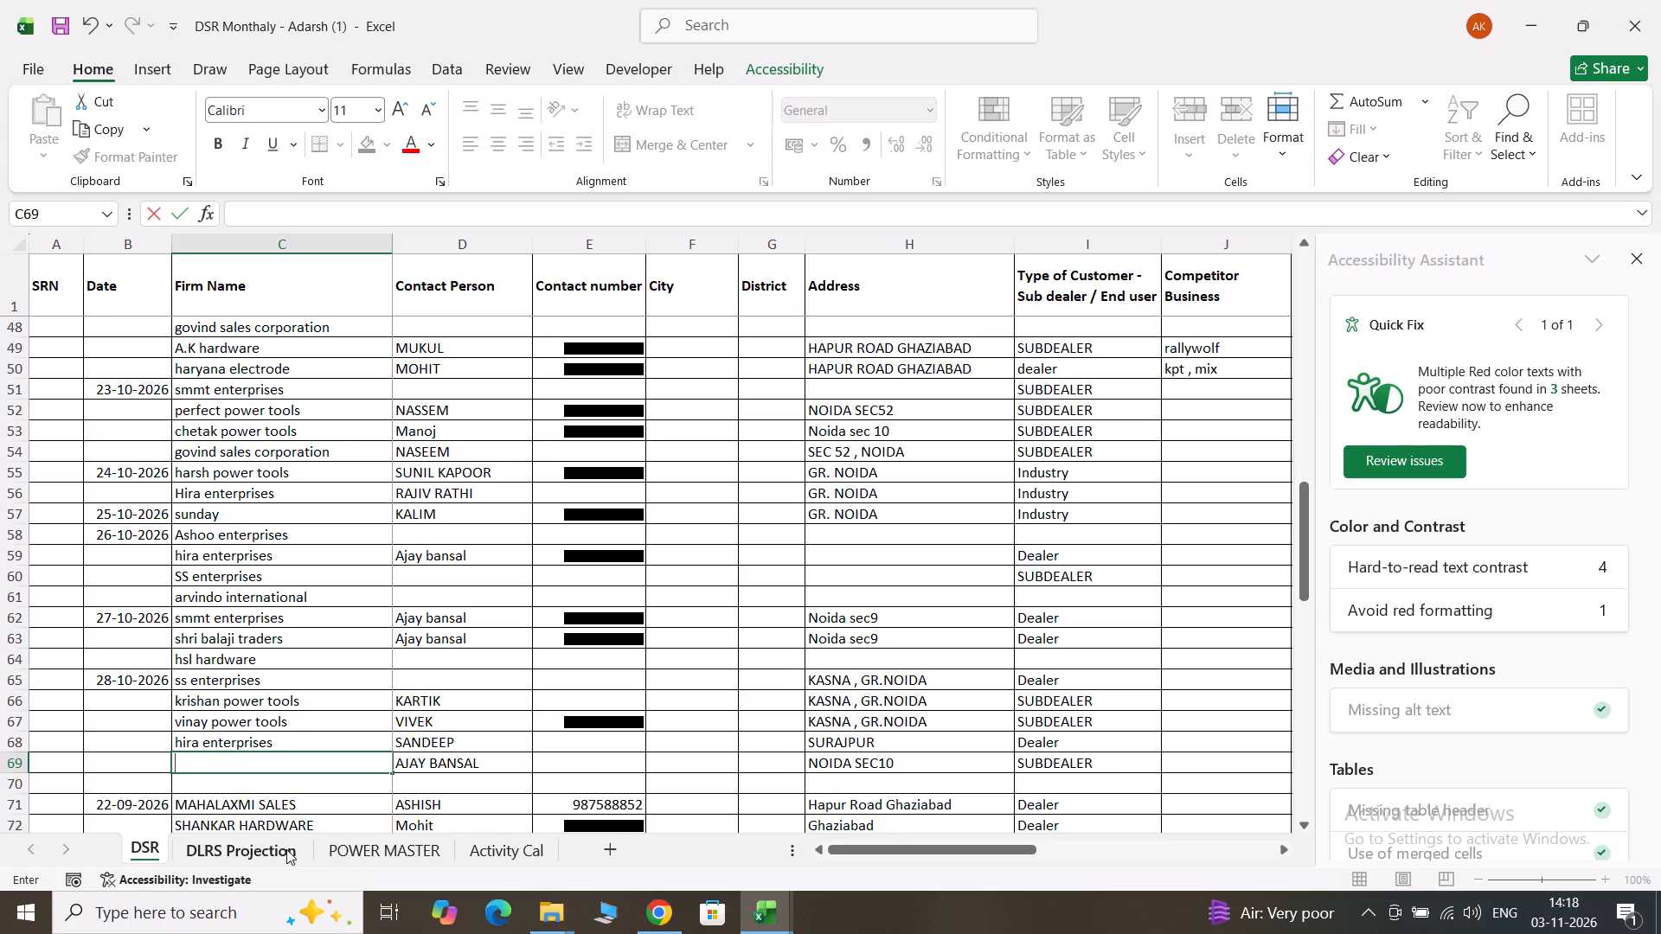
text(ash)
key(Down)
Fill the empty row 70 with the date 29-10-2026 and the firm name ashoo enterprises.
key(Left)
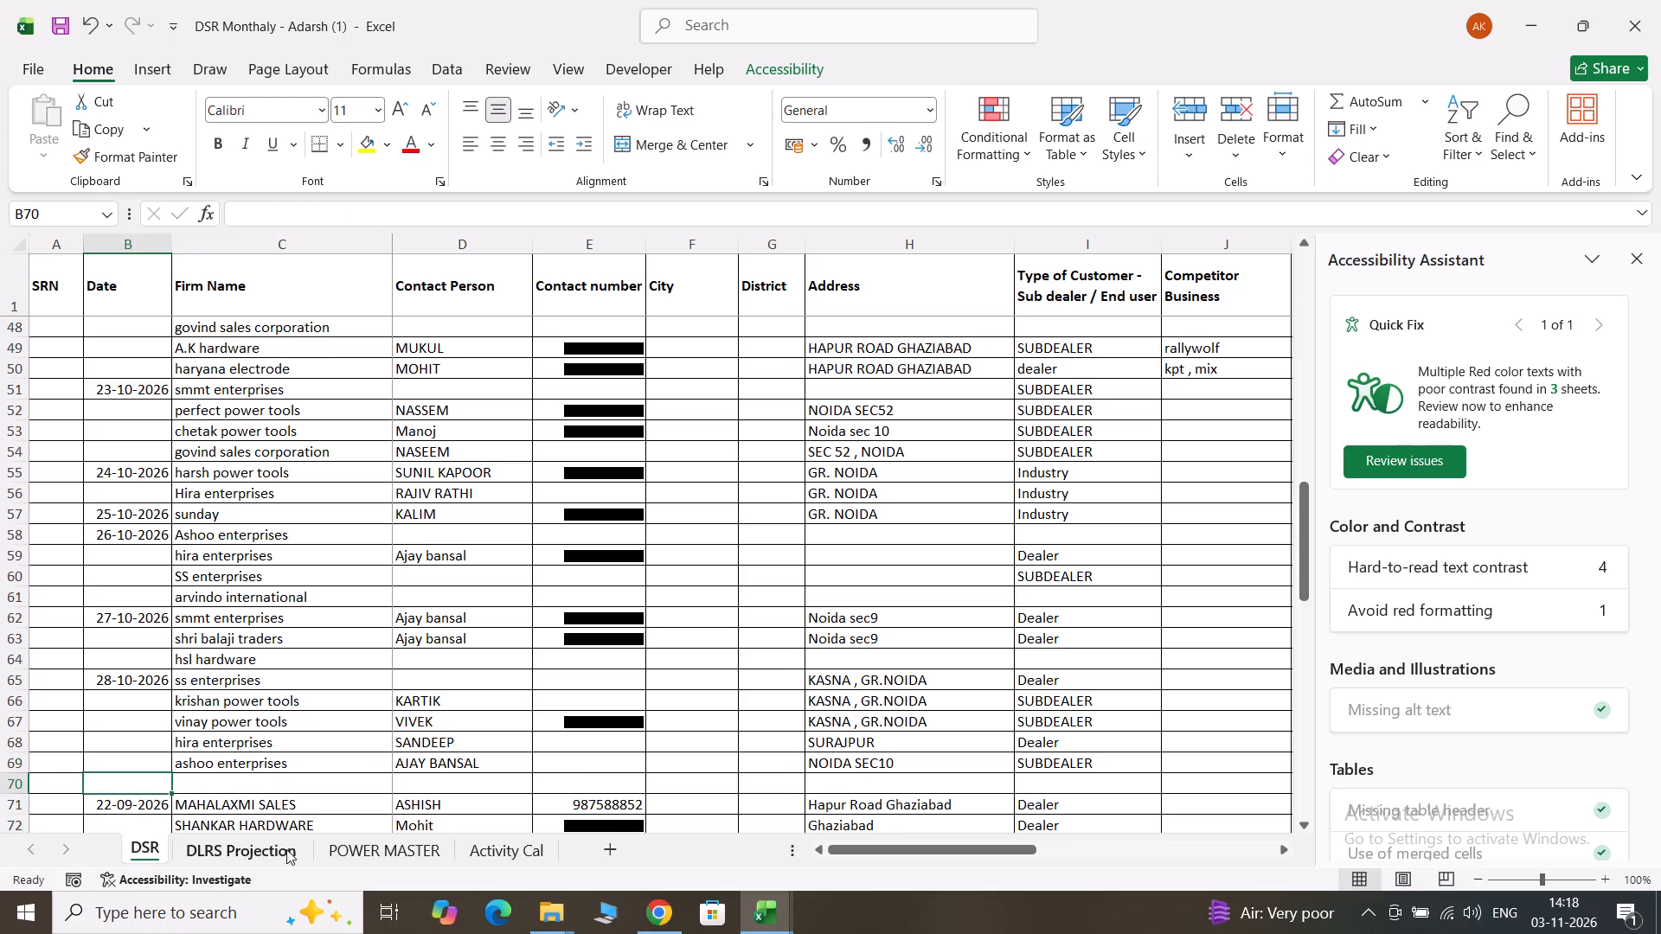
text(2-)
key(BackSpace)
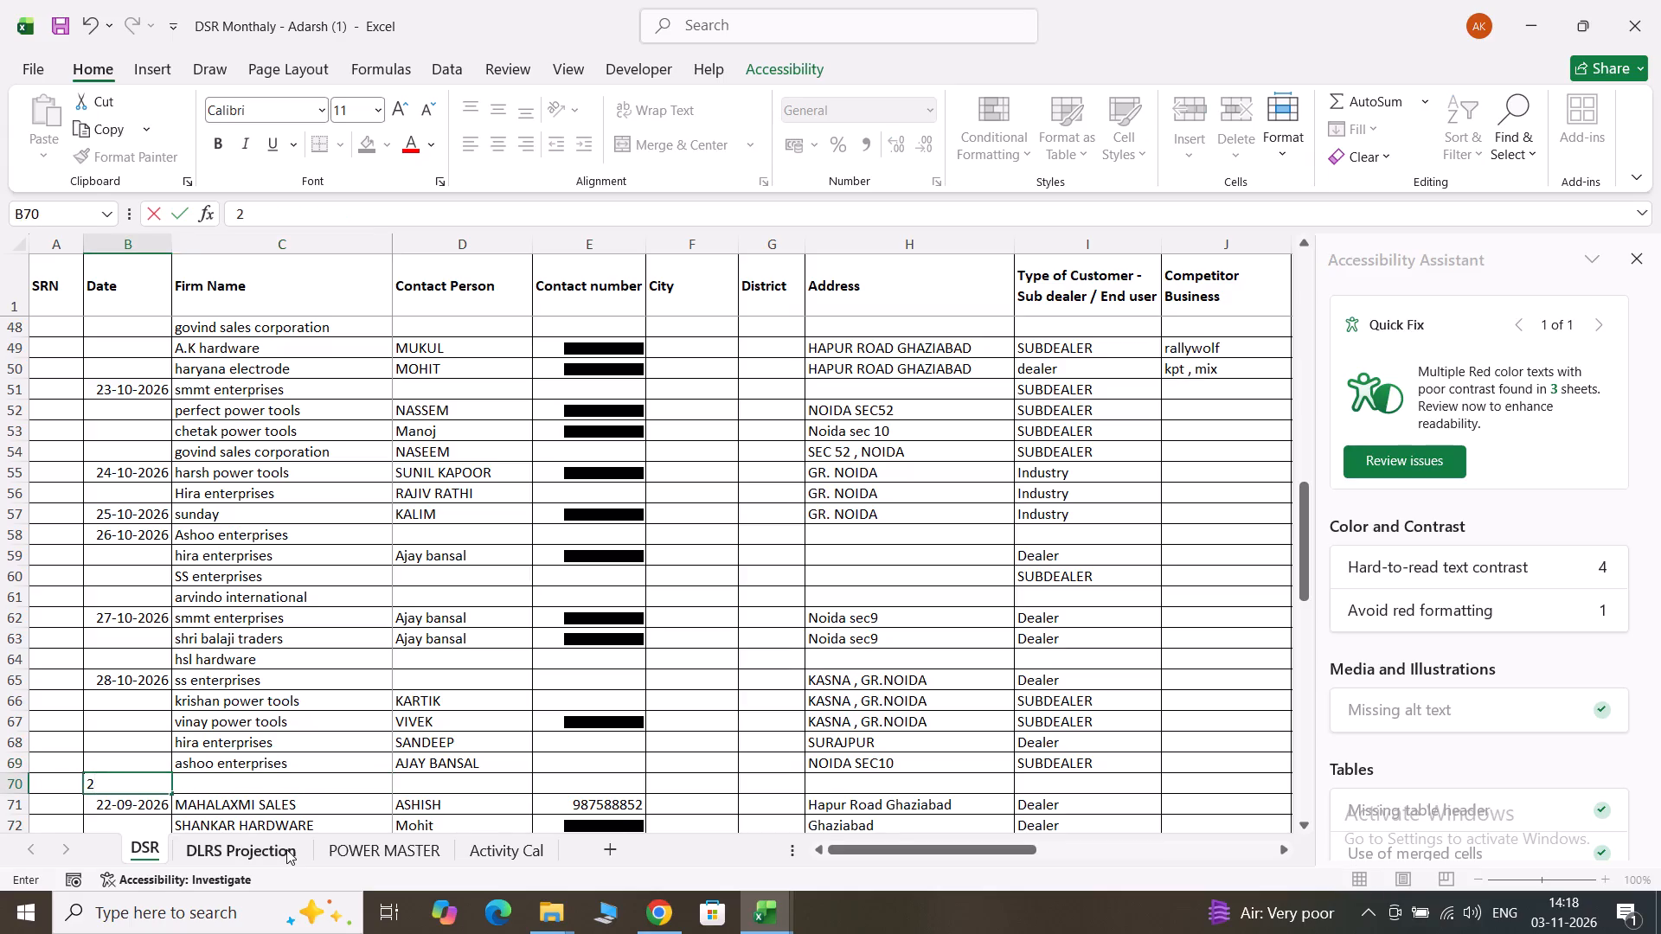
key(9)
text(-10)
text(-2026)
key(Right)
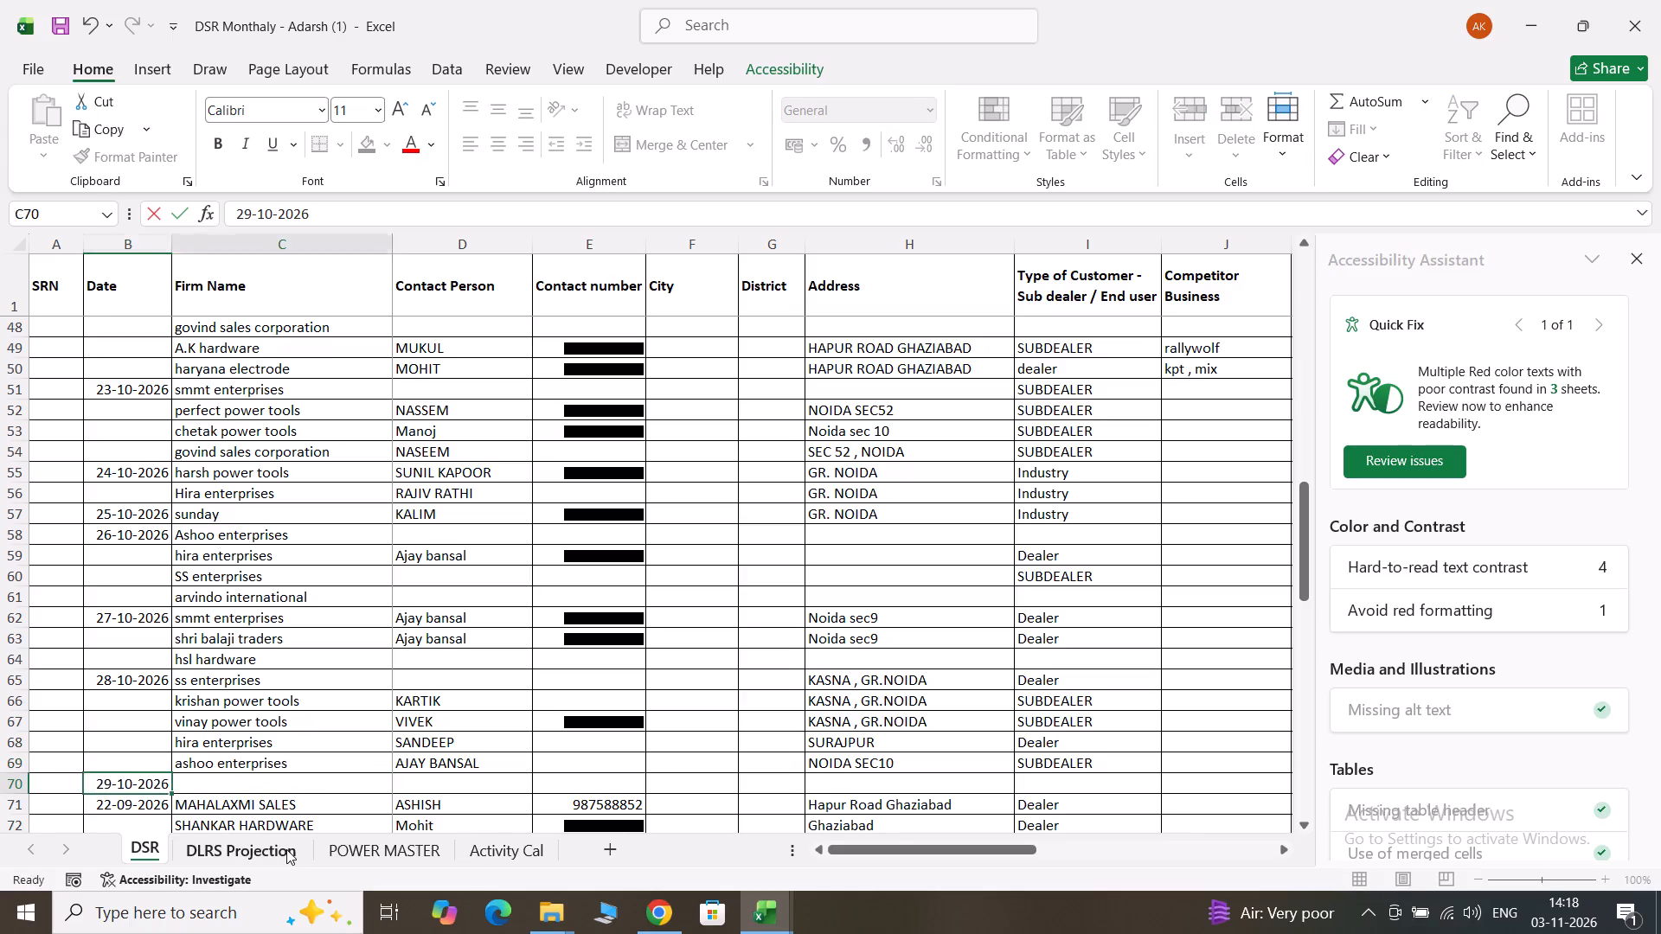
text(ashoo)
key(Down)
Clear the date in row 71 and replace its firm name with hira enterprises.
key(Left)
key(BackSpace)
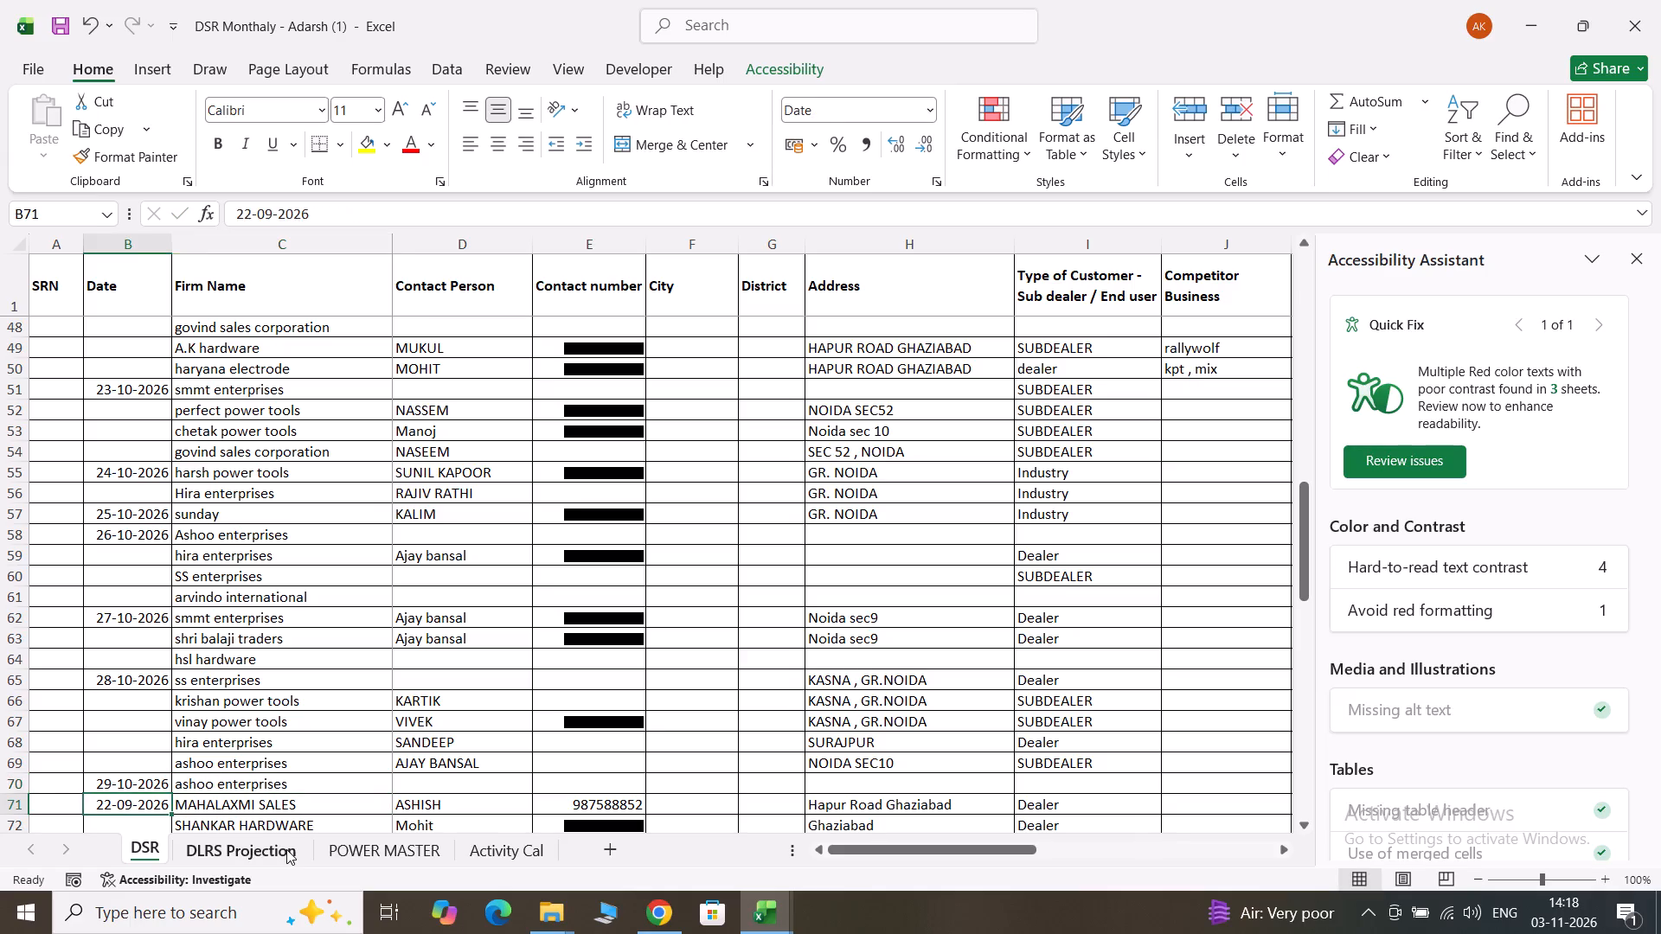
key(Right)
key(BackSpace)
text(hira)
key(Down)
Replace the firm name in row 72 with A.K hardware.
key(BackSpace)
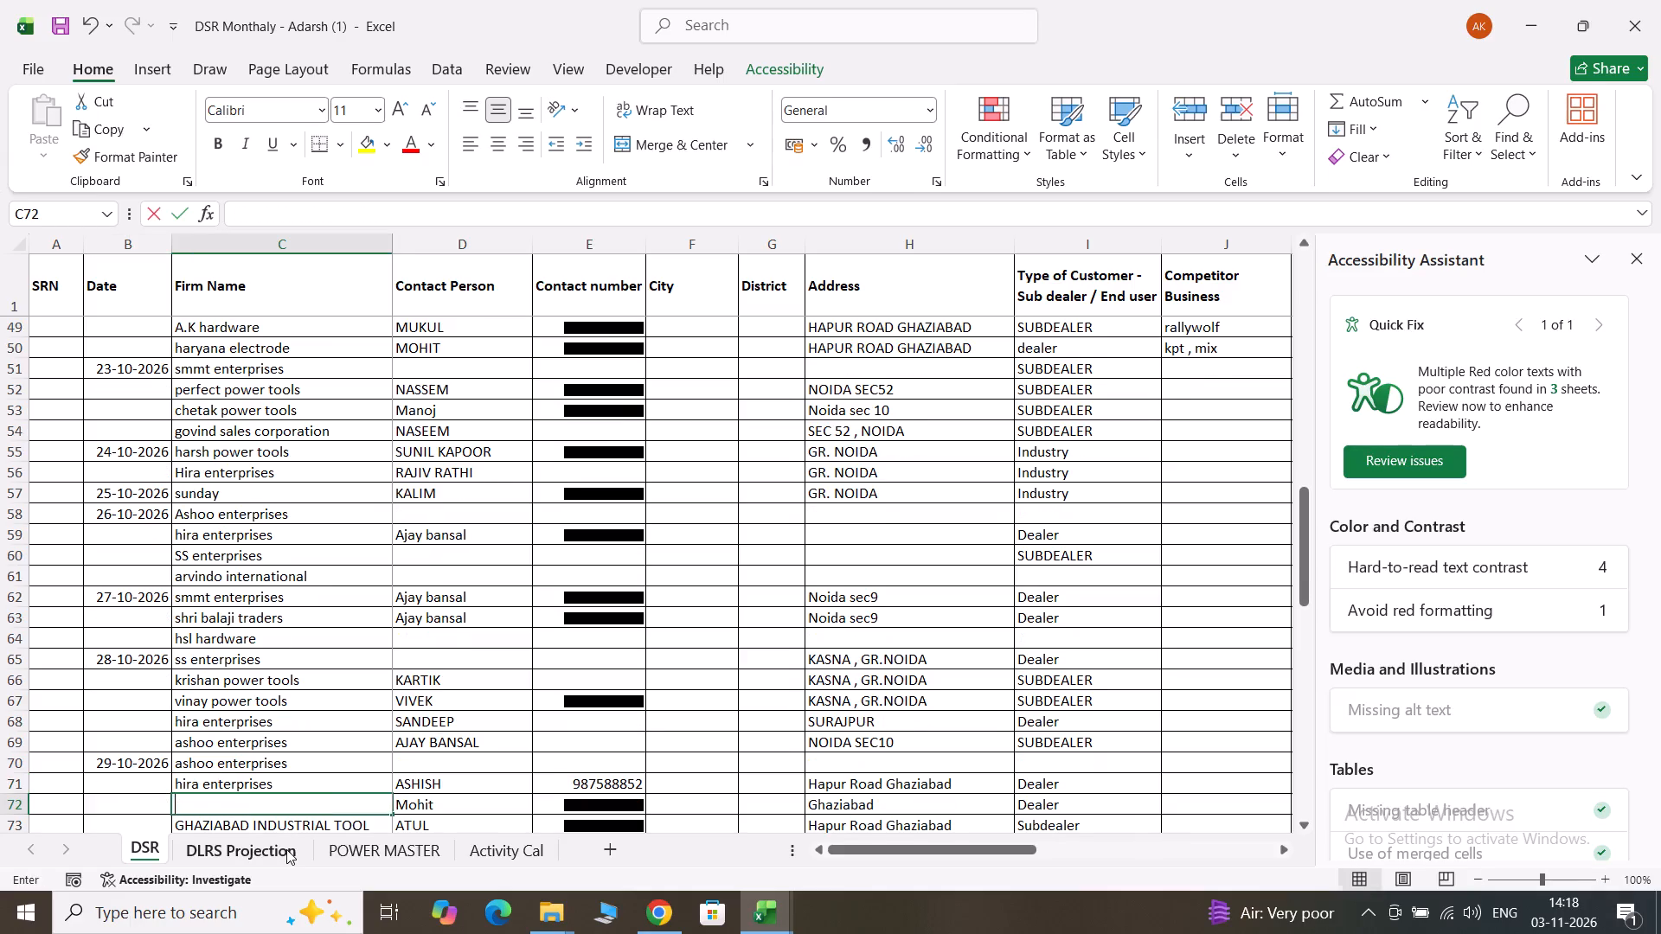
key(shift+a)
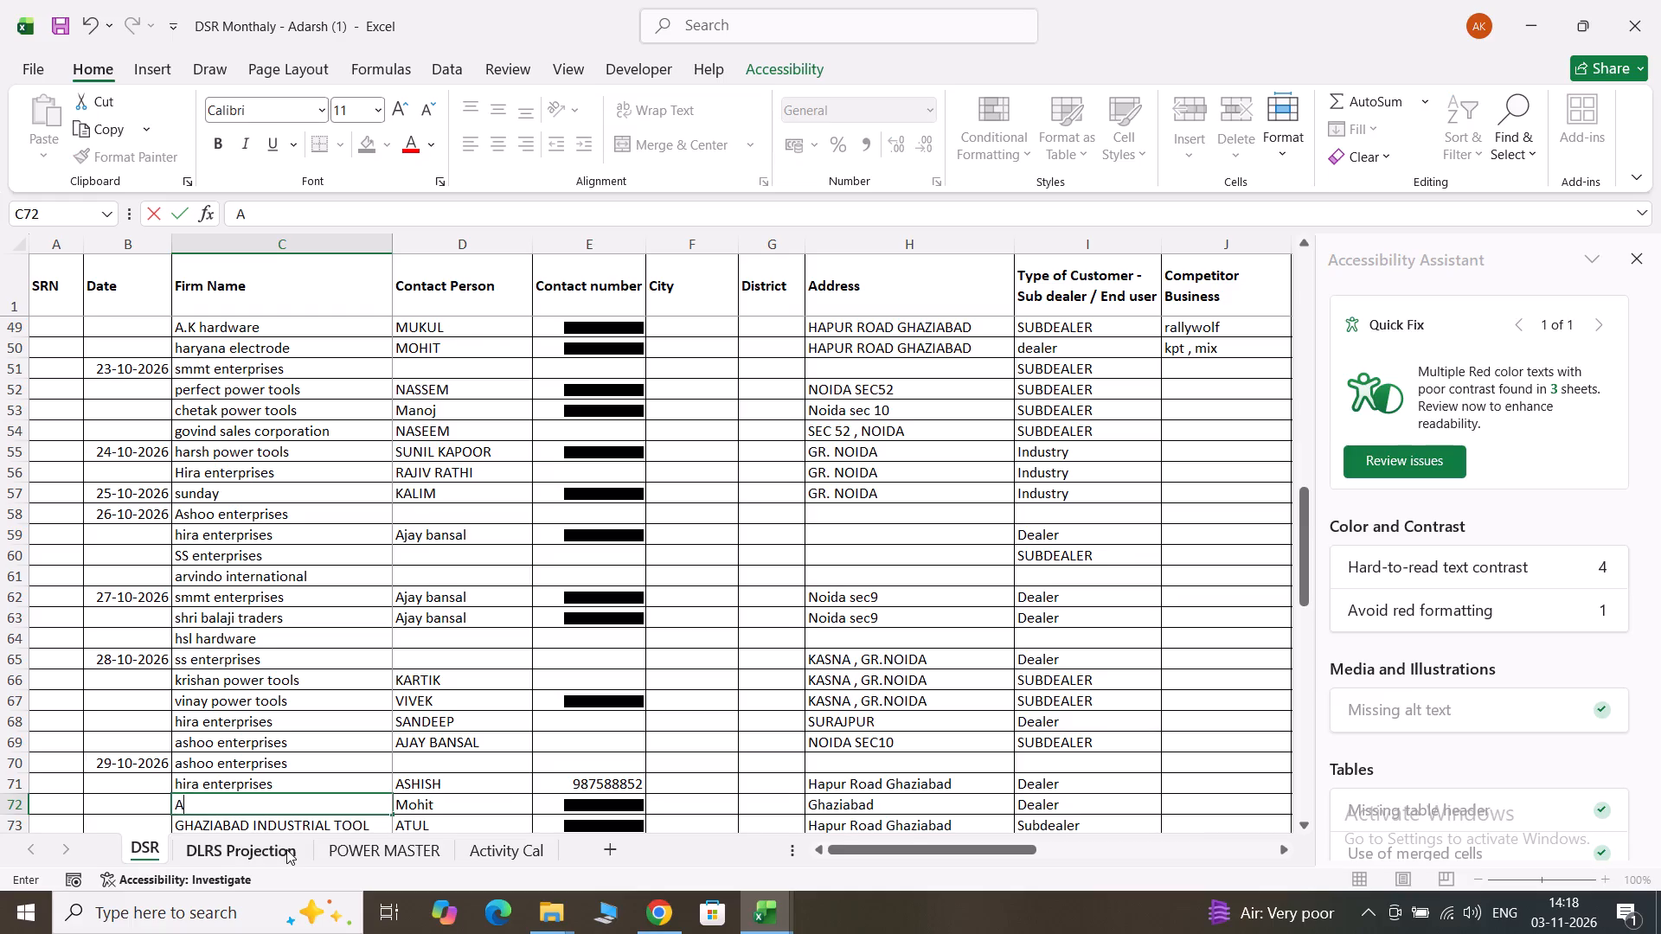
text(.k)
key(space)
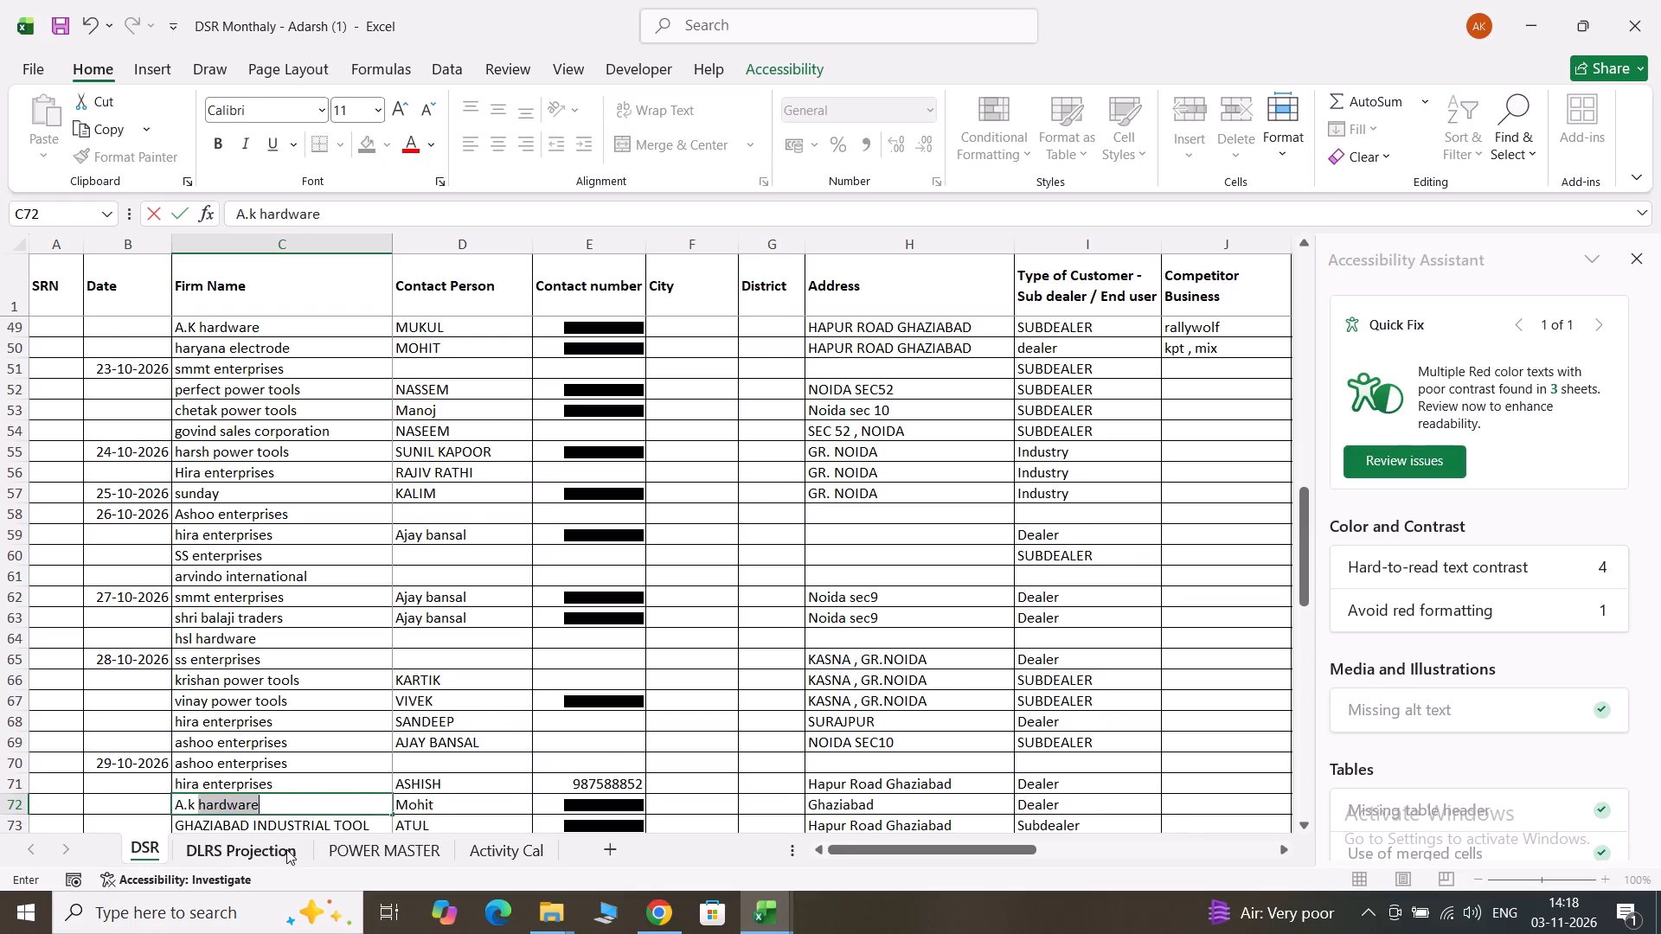
key(Down)
Clear the firm name in row 73.
key(BackSpace)
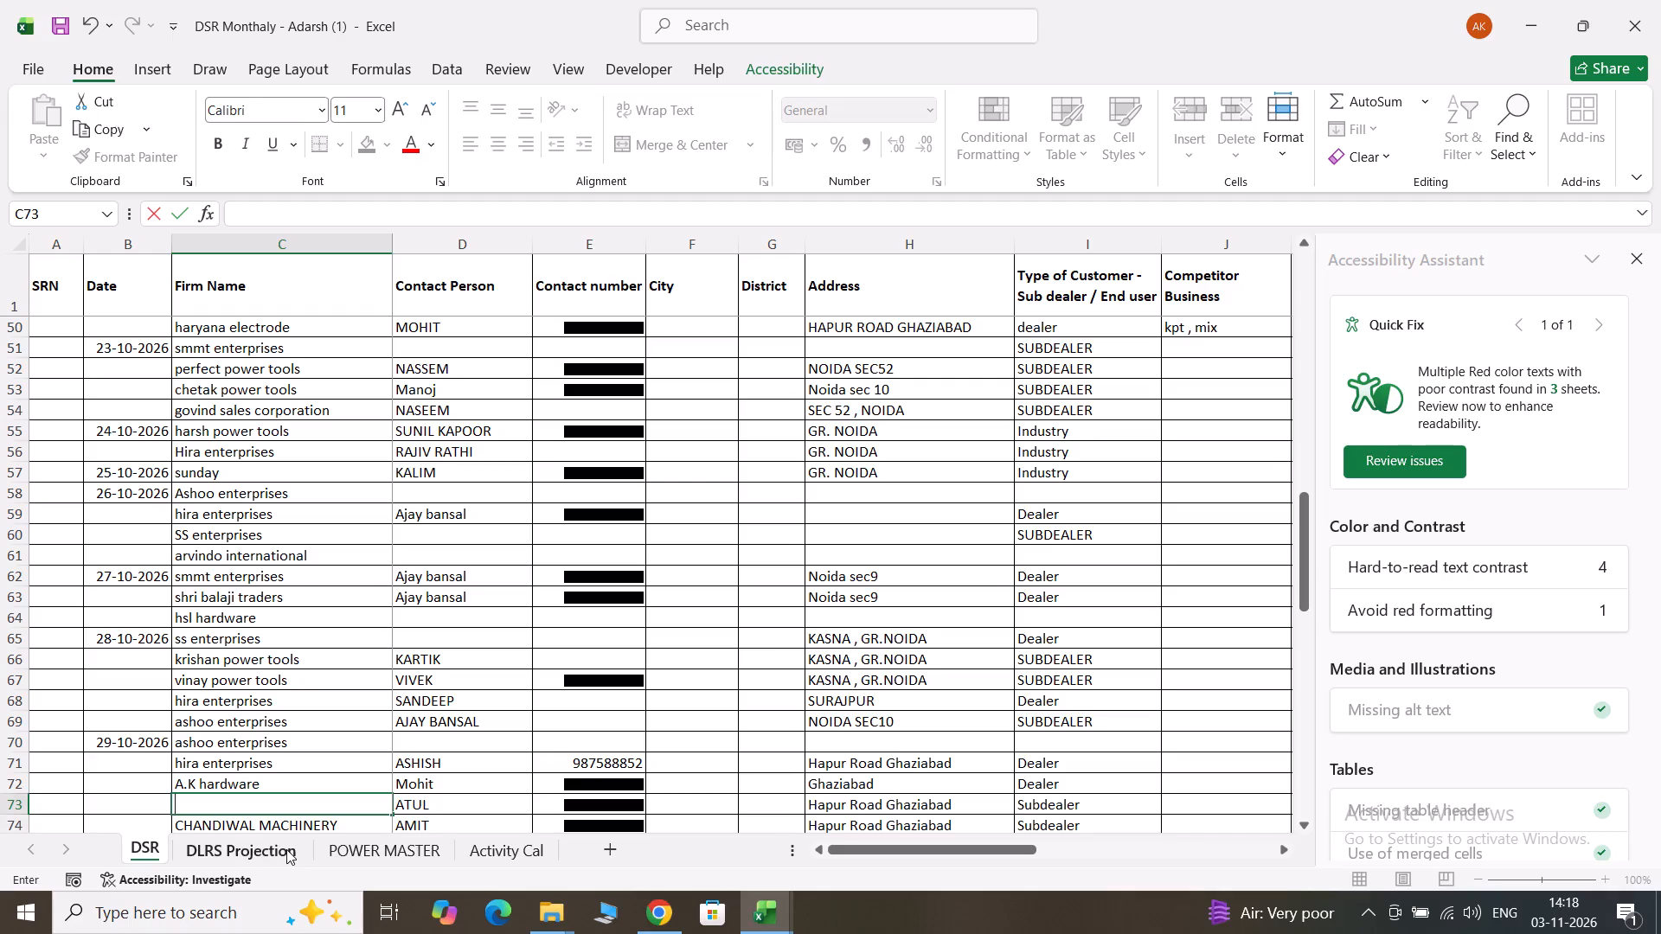
key(Up)
Insert a row above the 28-10-2026 entry and enter drs tools and hardware as its firm name.
key(Up)
key(Up)
key(Up)
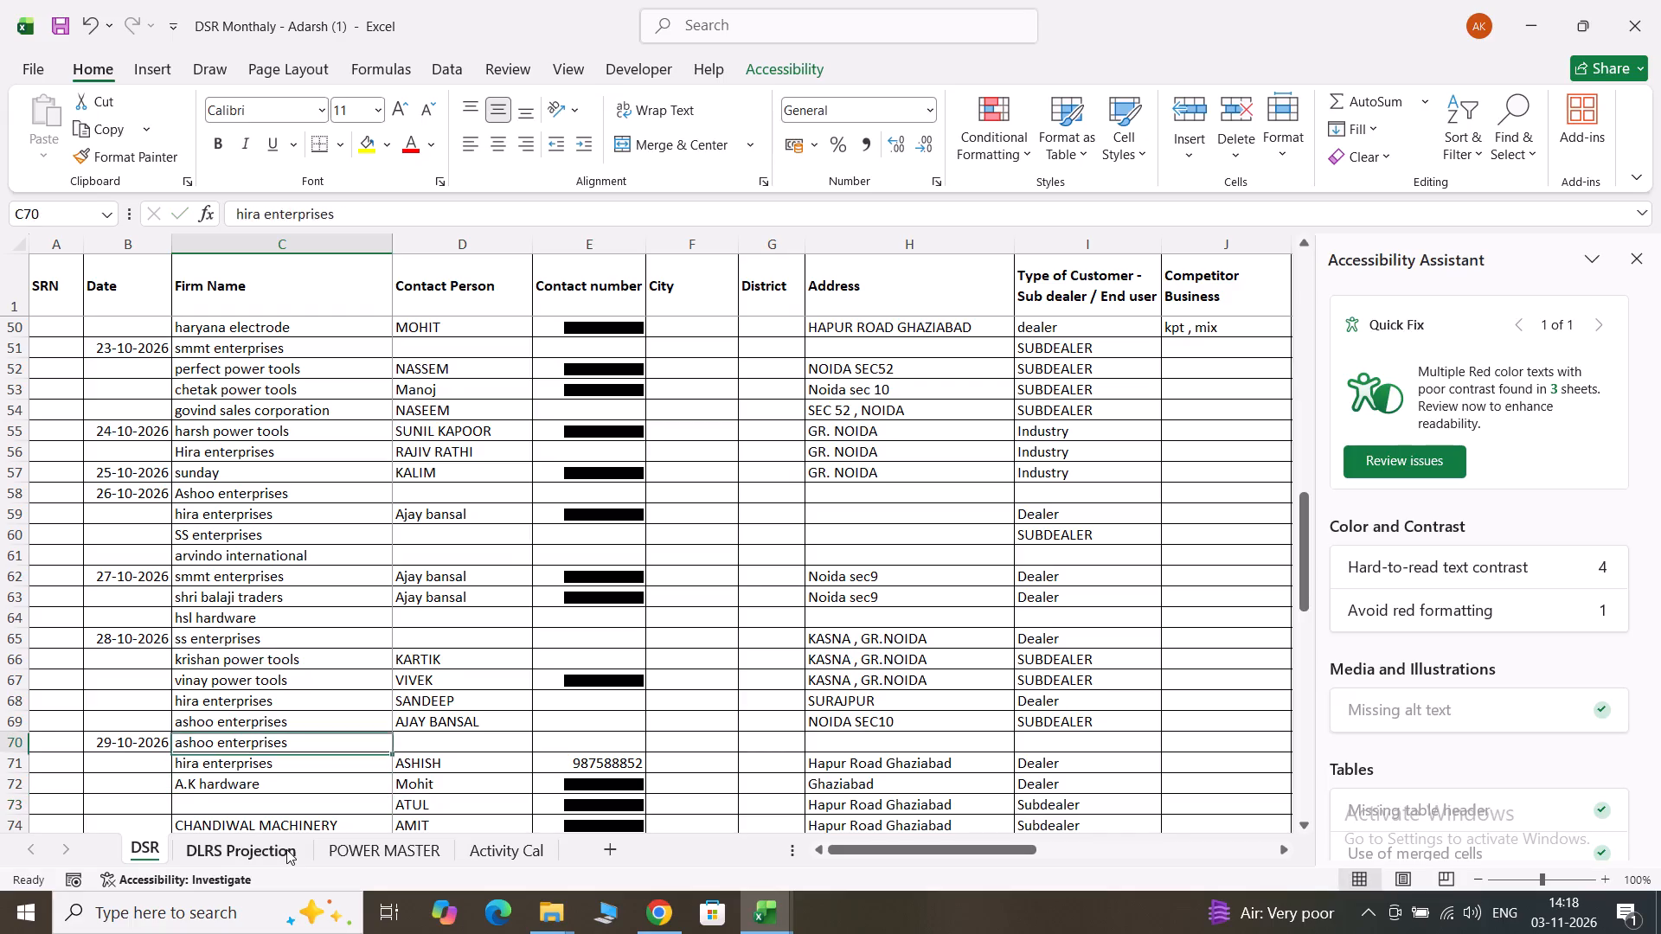
key(Up)
key(Up)
key(Up)
key(Up)
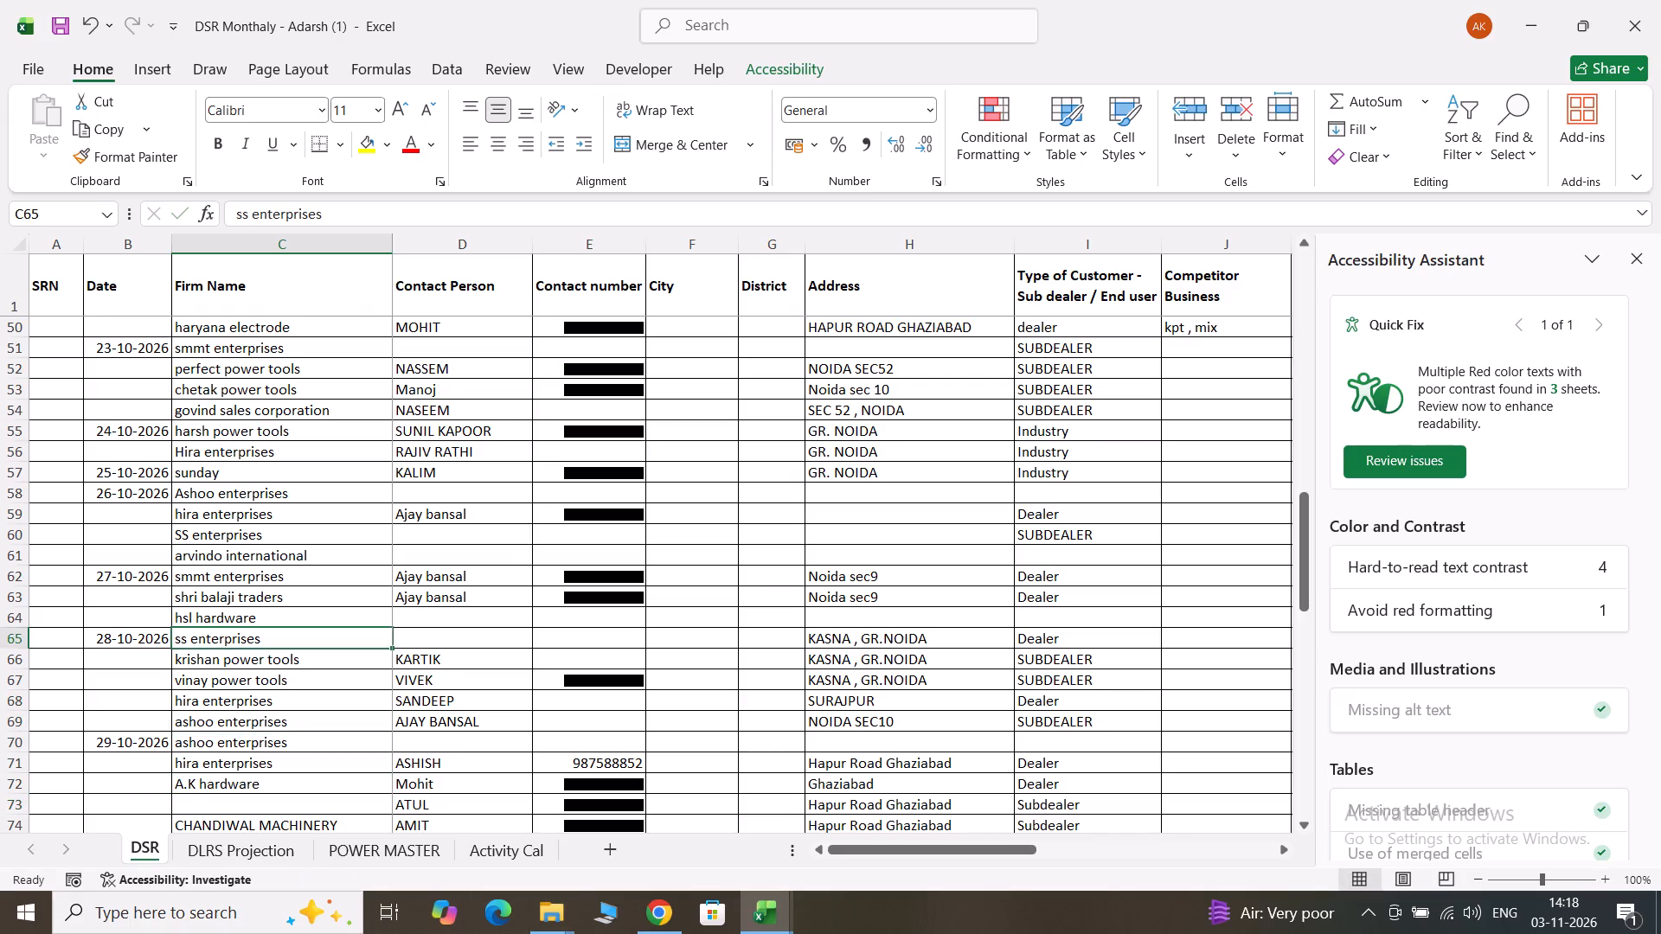
click(15, 637)
right_click(15, 637)
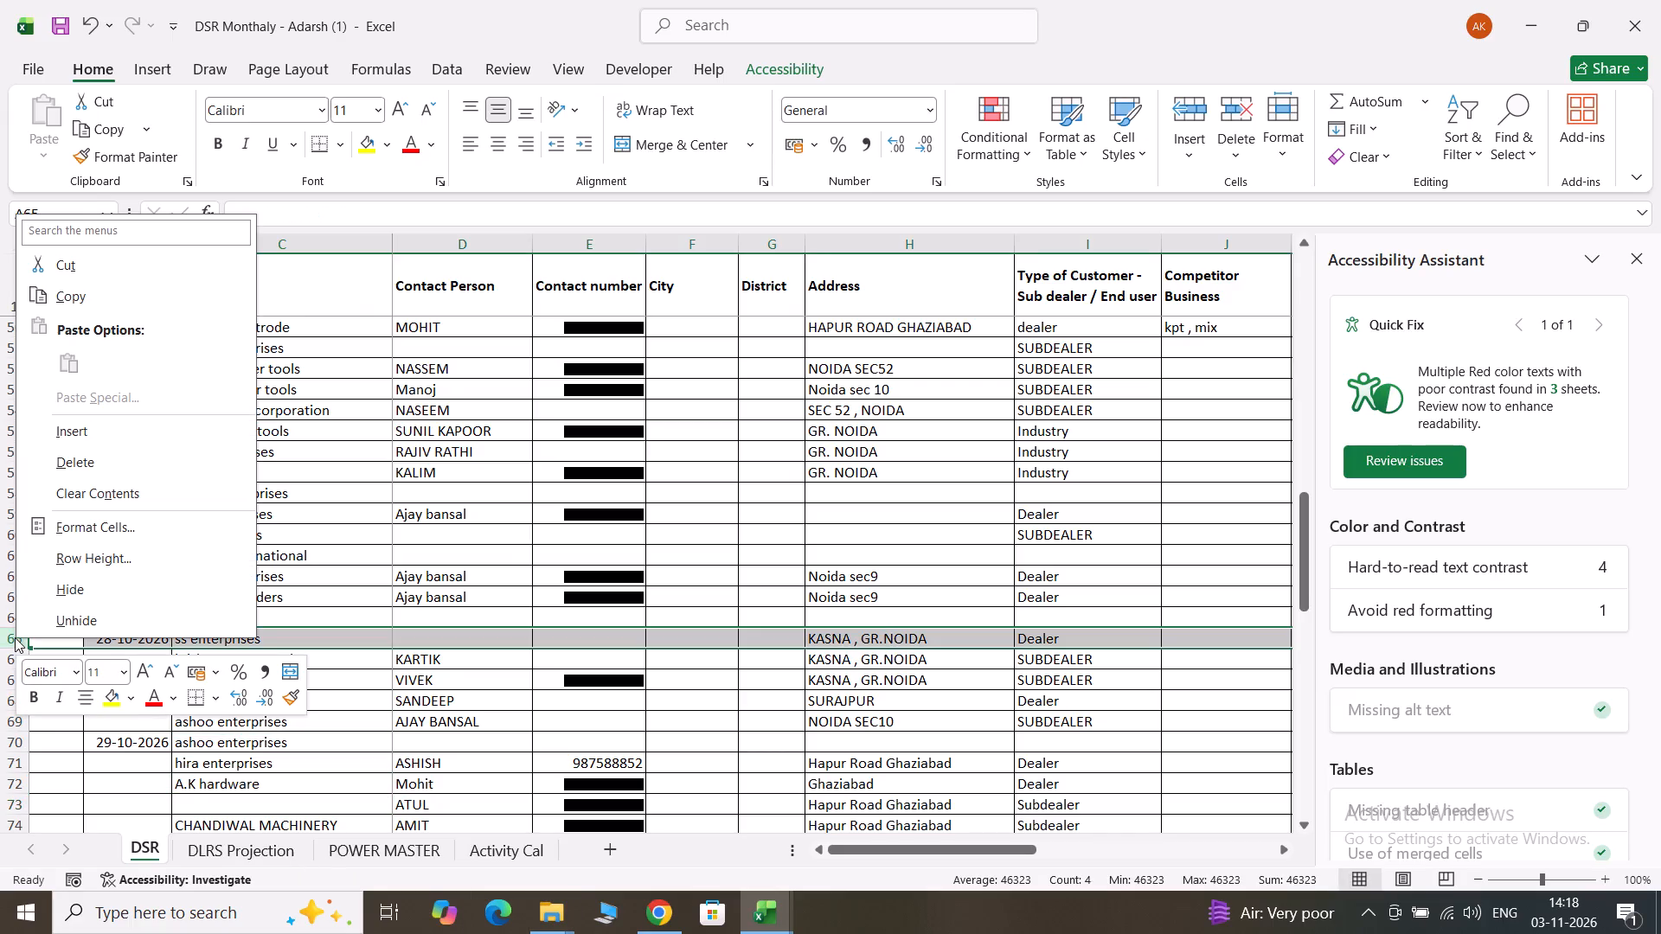
click(109, 434)
click(256, 634)
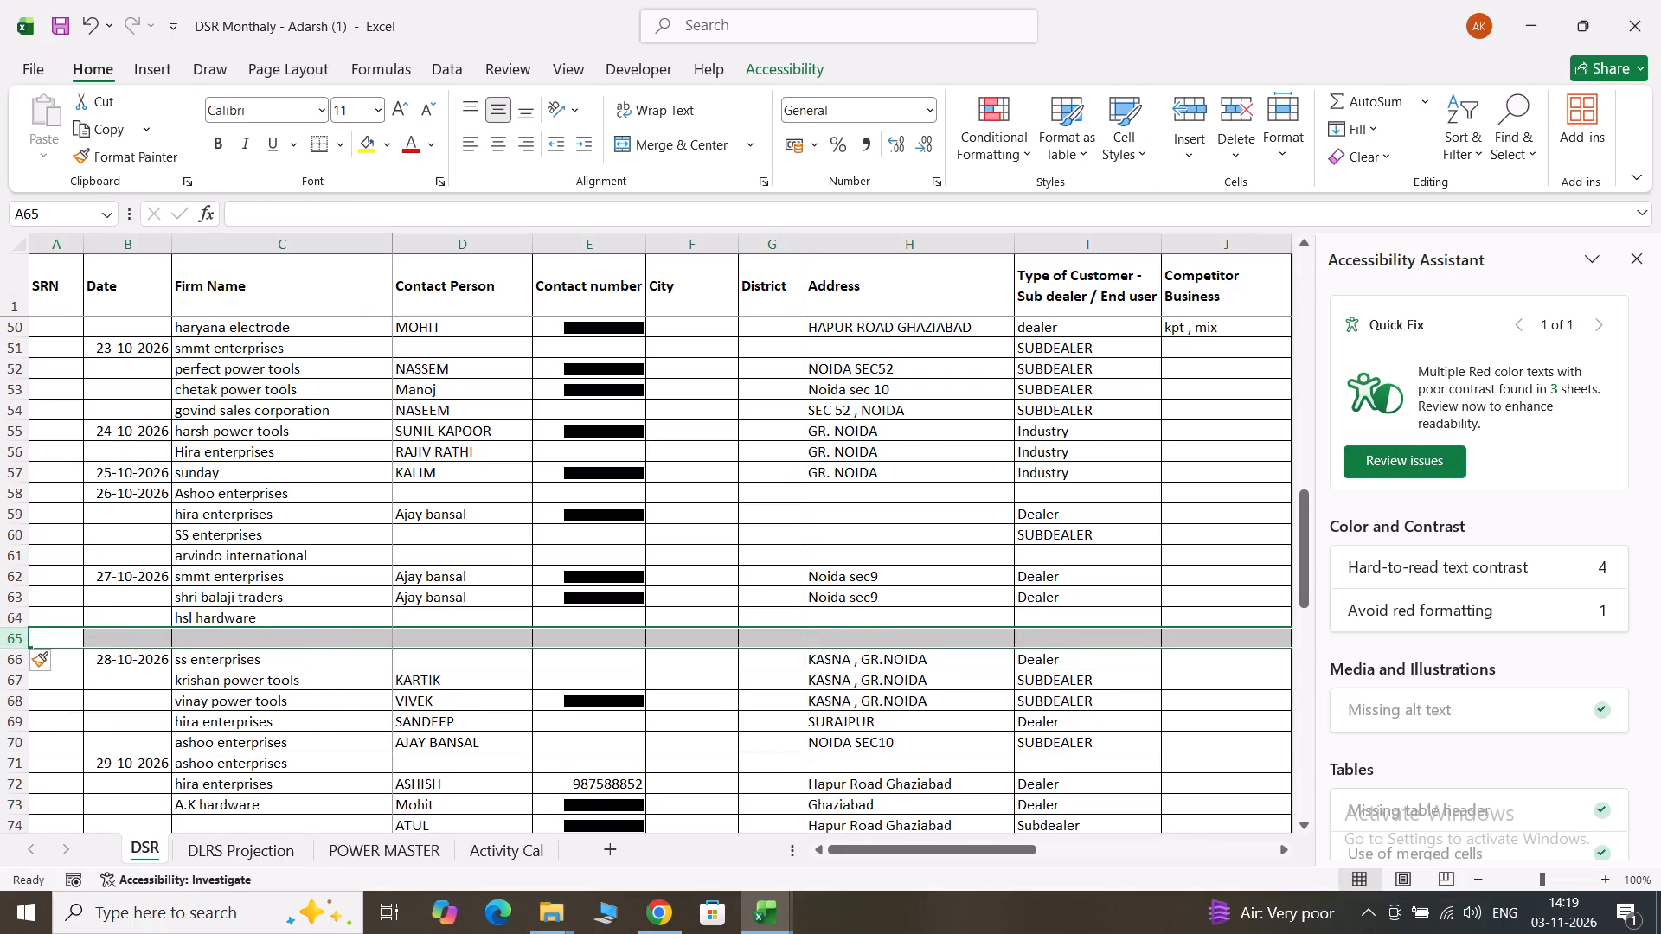
text(drs tools and hardware)
key(Down)
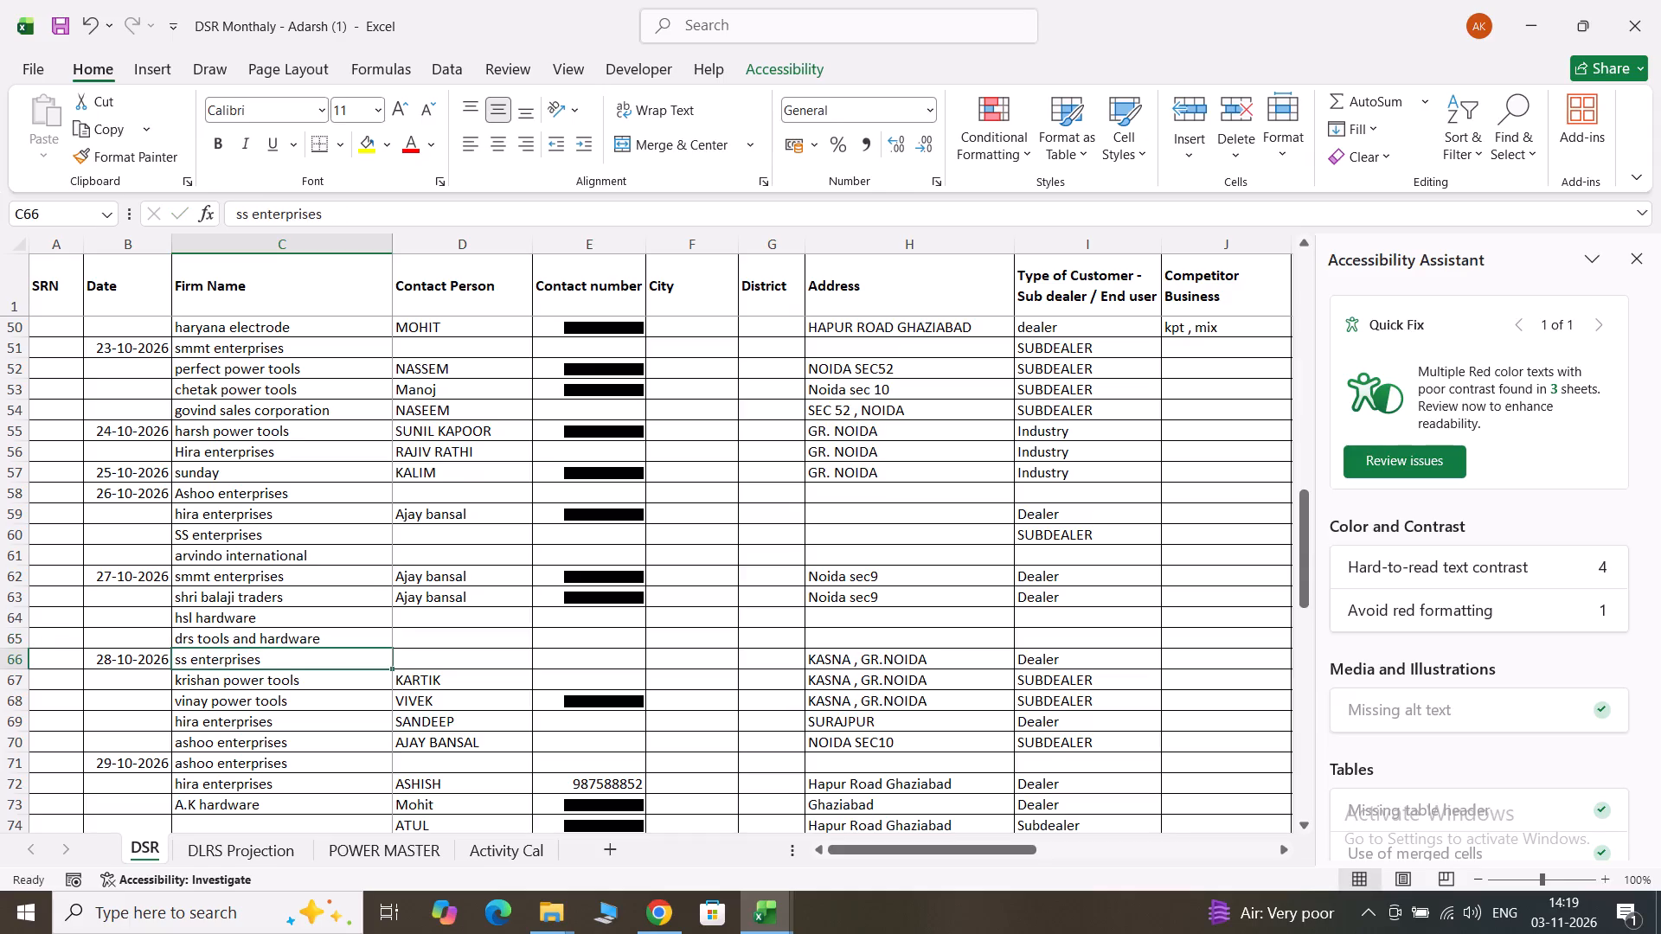
Review the firm names already listed in rows 54 to 61, covering the visits up to 26-10-2026.
click(223, 540)
key(Down)
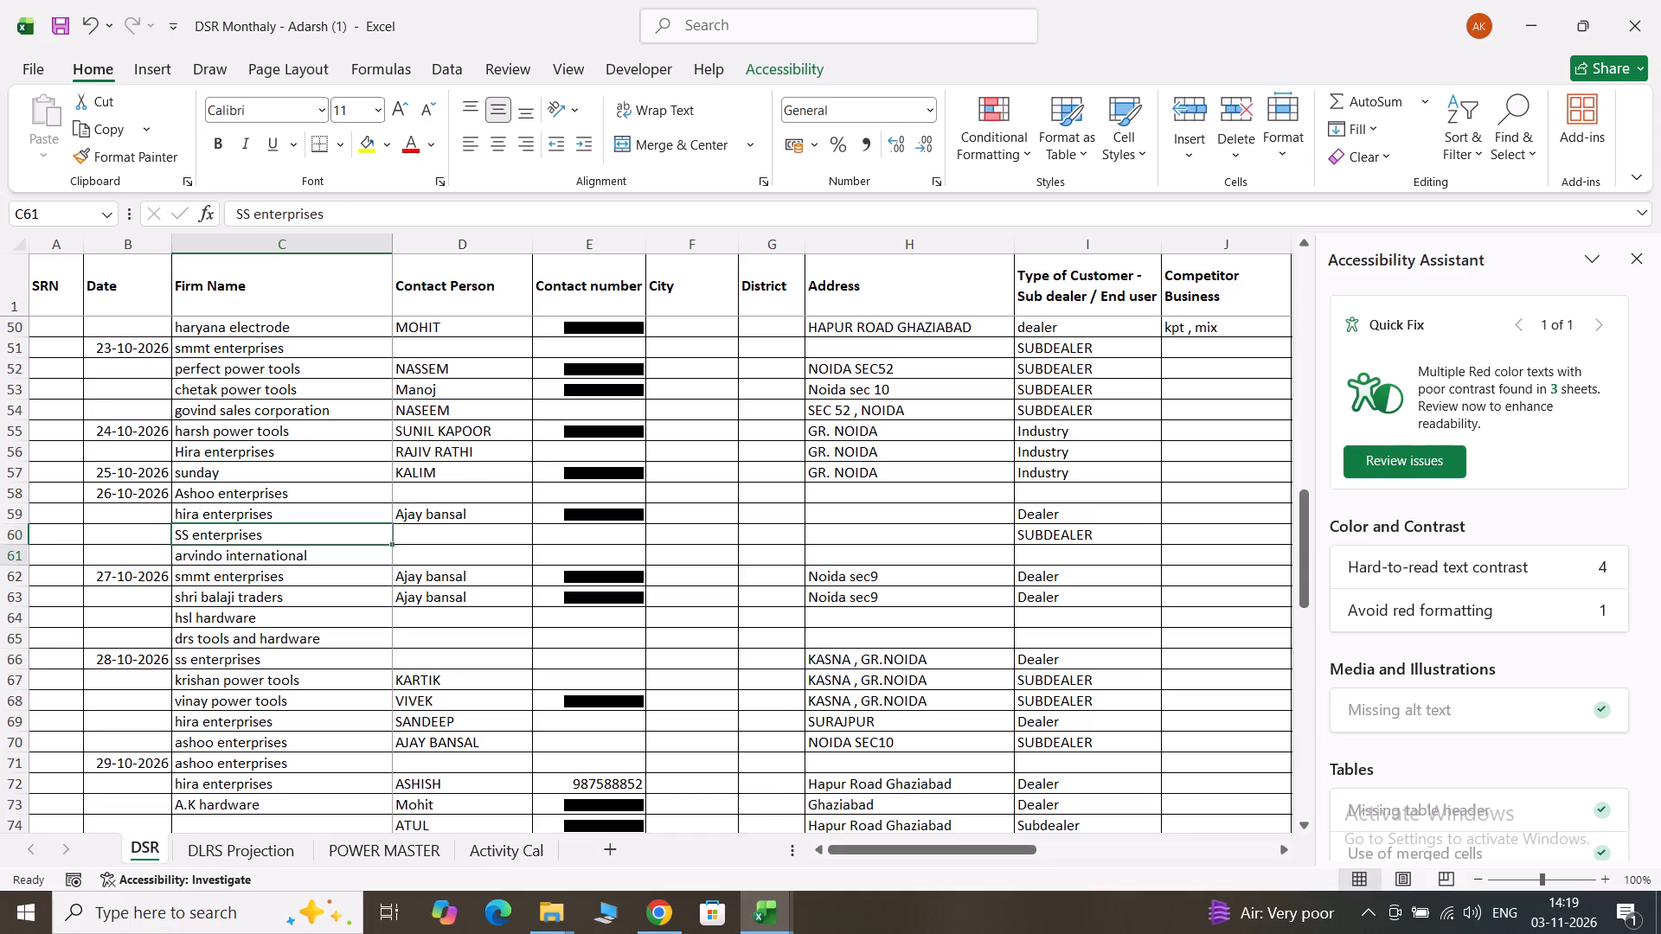
key(Up)
key(Up)
key(Up)
key(Up)
key(Up)
key(Up)
key(Up)
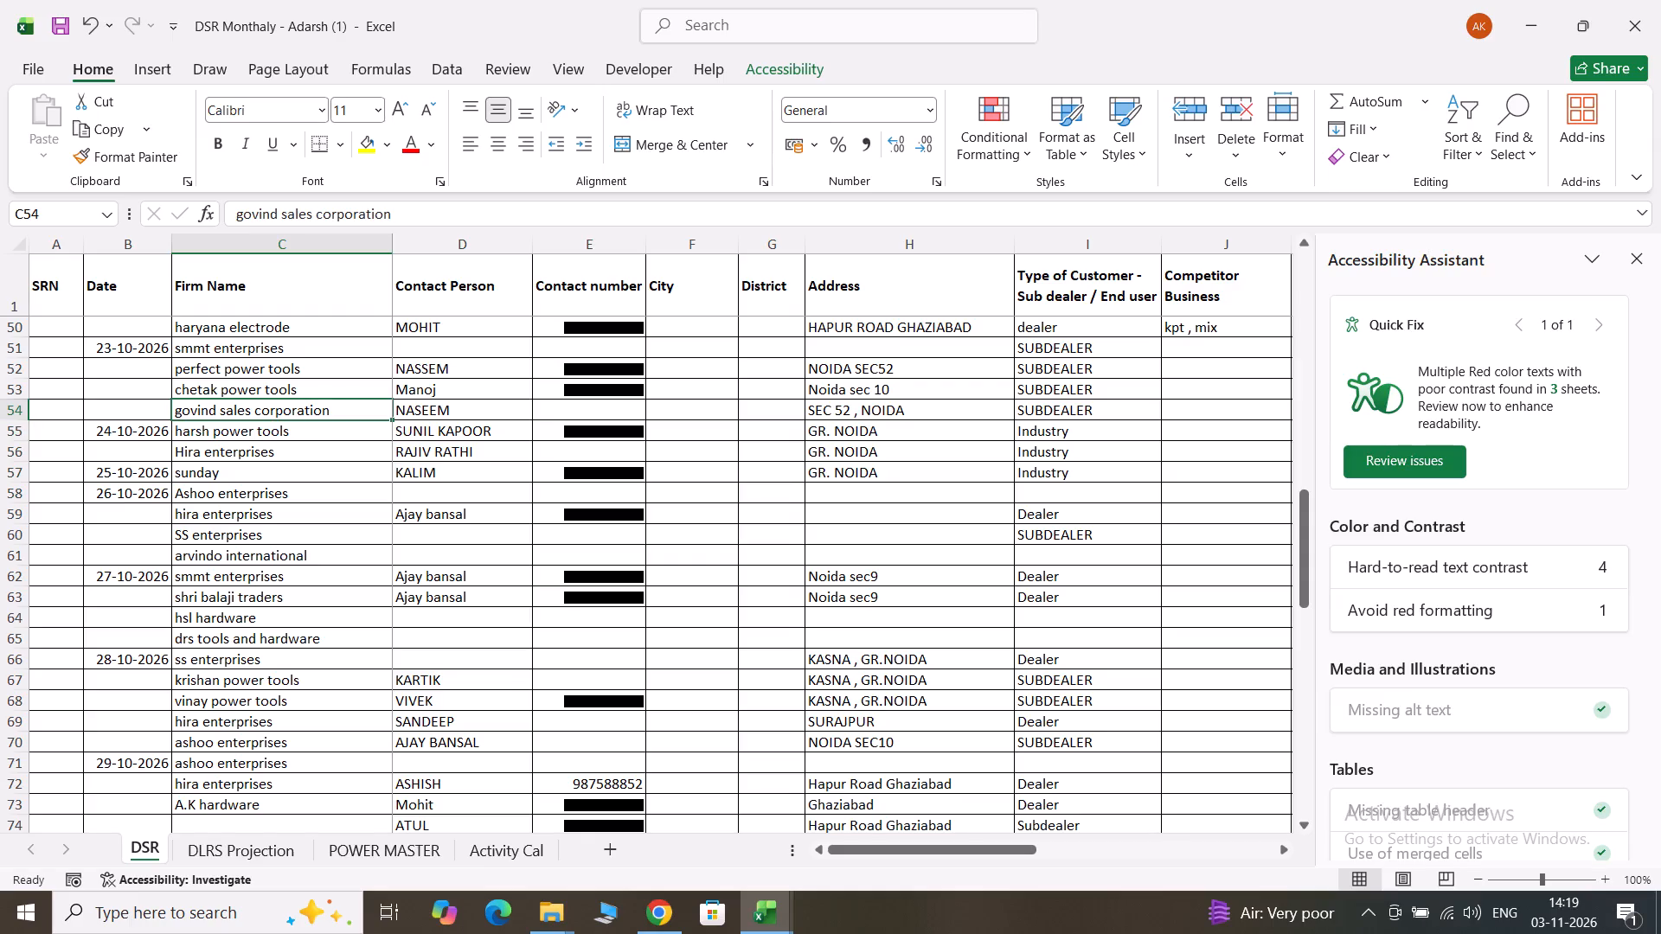
Insert a row above the 28-10-2026 entry and enter mahadev power tools as its firm name.
click(11, 657)
right_click(11, 657)
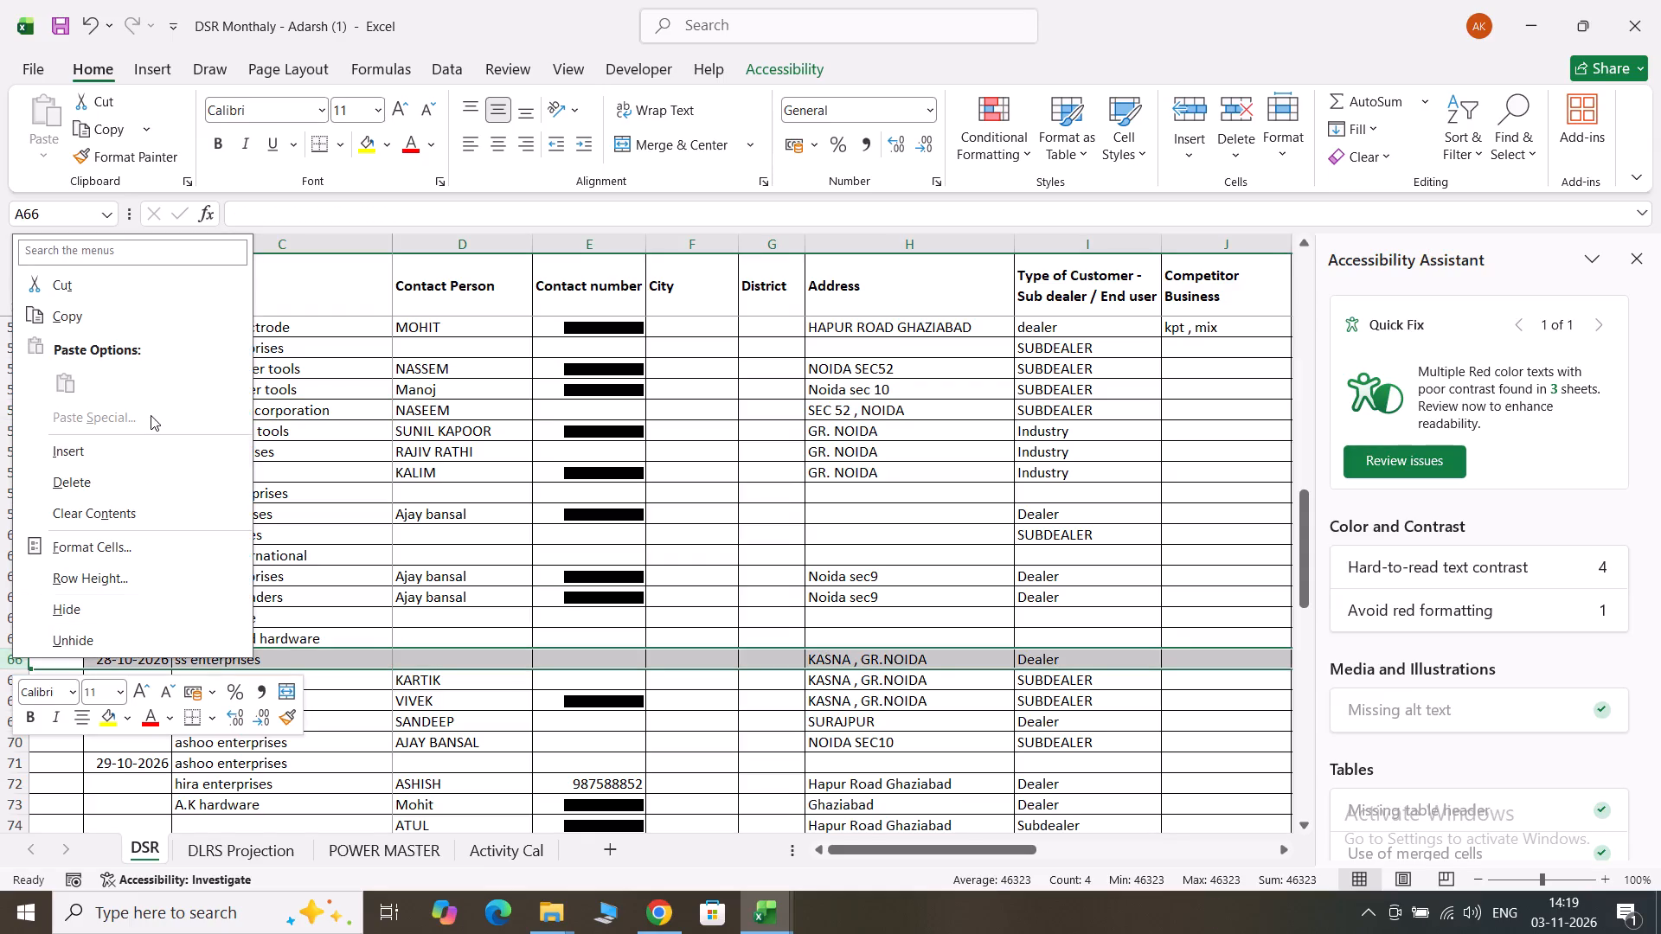
click(151, 445)
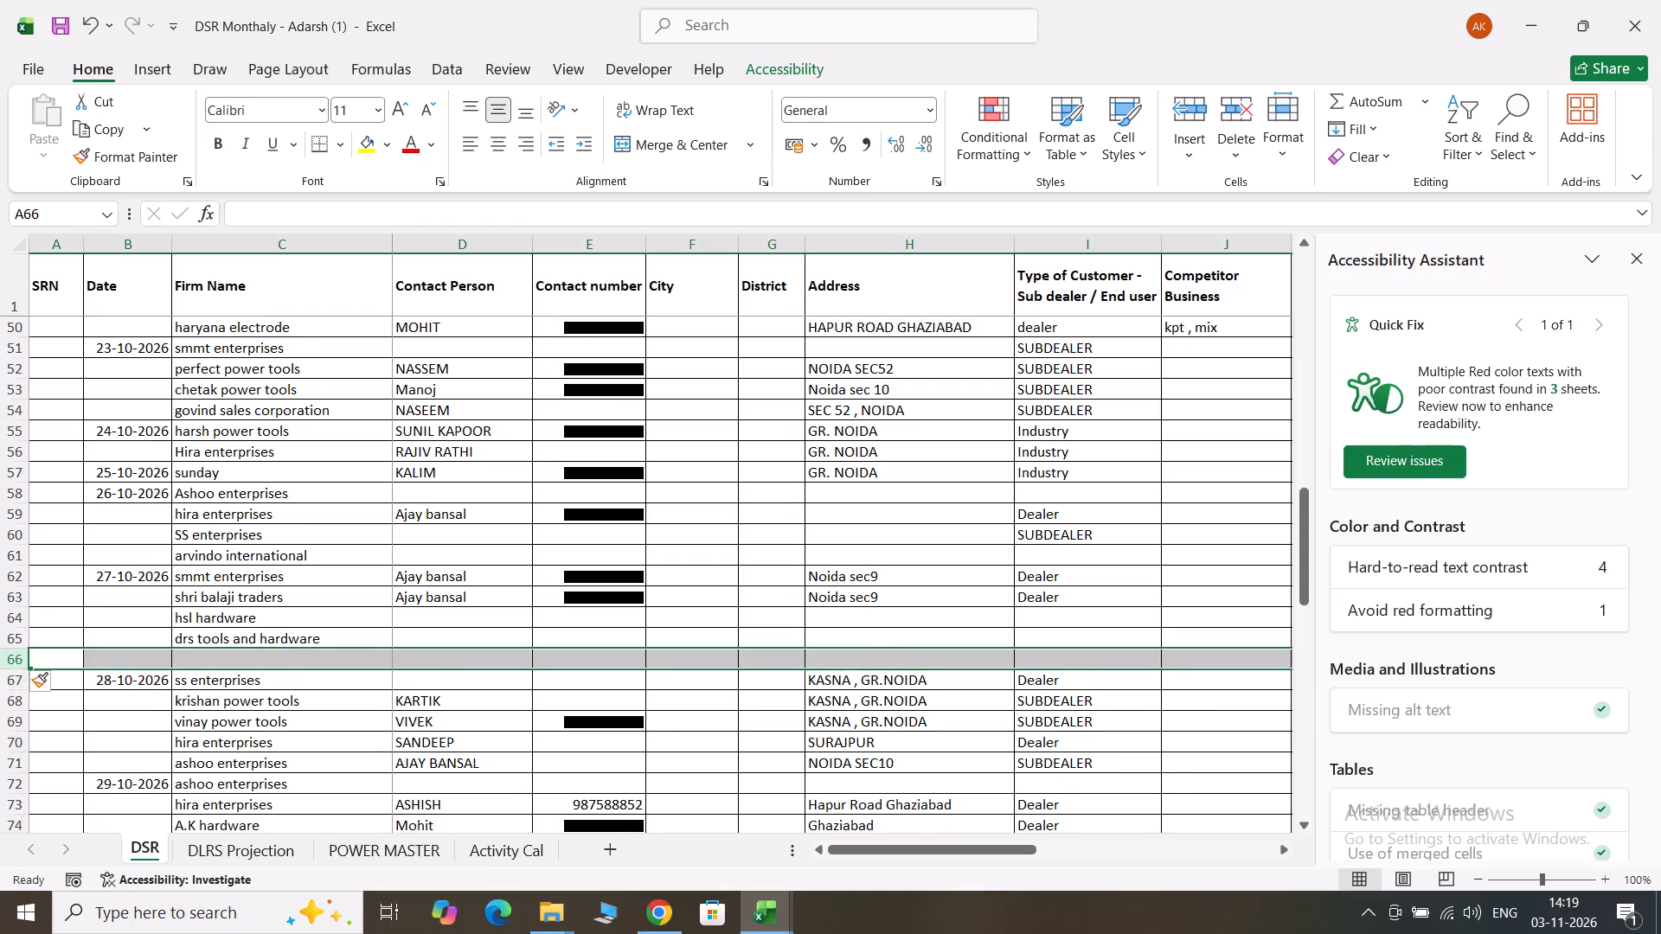
click(245, 653)
key(comma)
key(BackSpace)
text(mahadev power ootls)
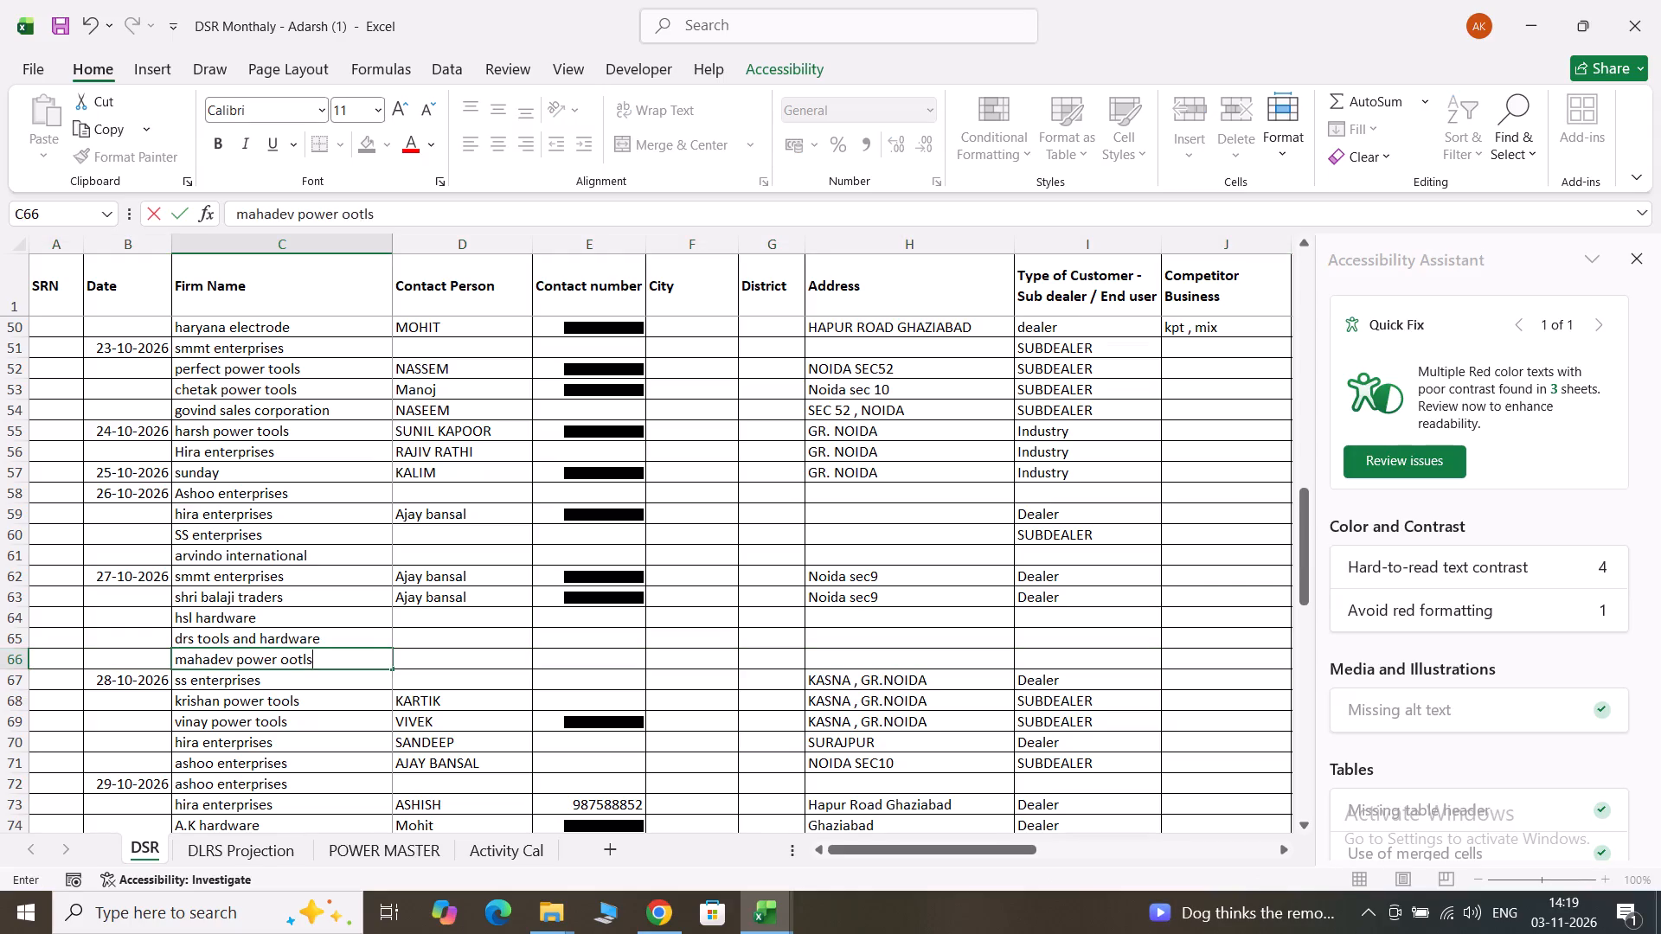
key(BackSpace)
key(BackSpace)
key(BackSpace)
key(BackSpace)
key(BackSpace)
text(tols)
key(BackSpace)
key(BackSpace)
text(ols)
key(Down)
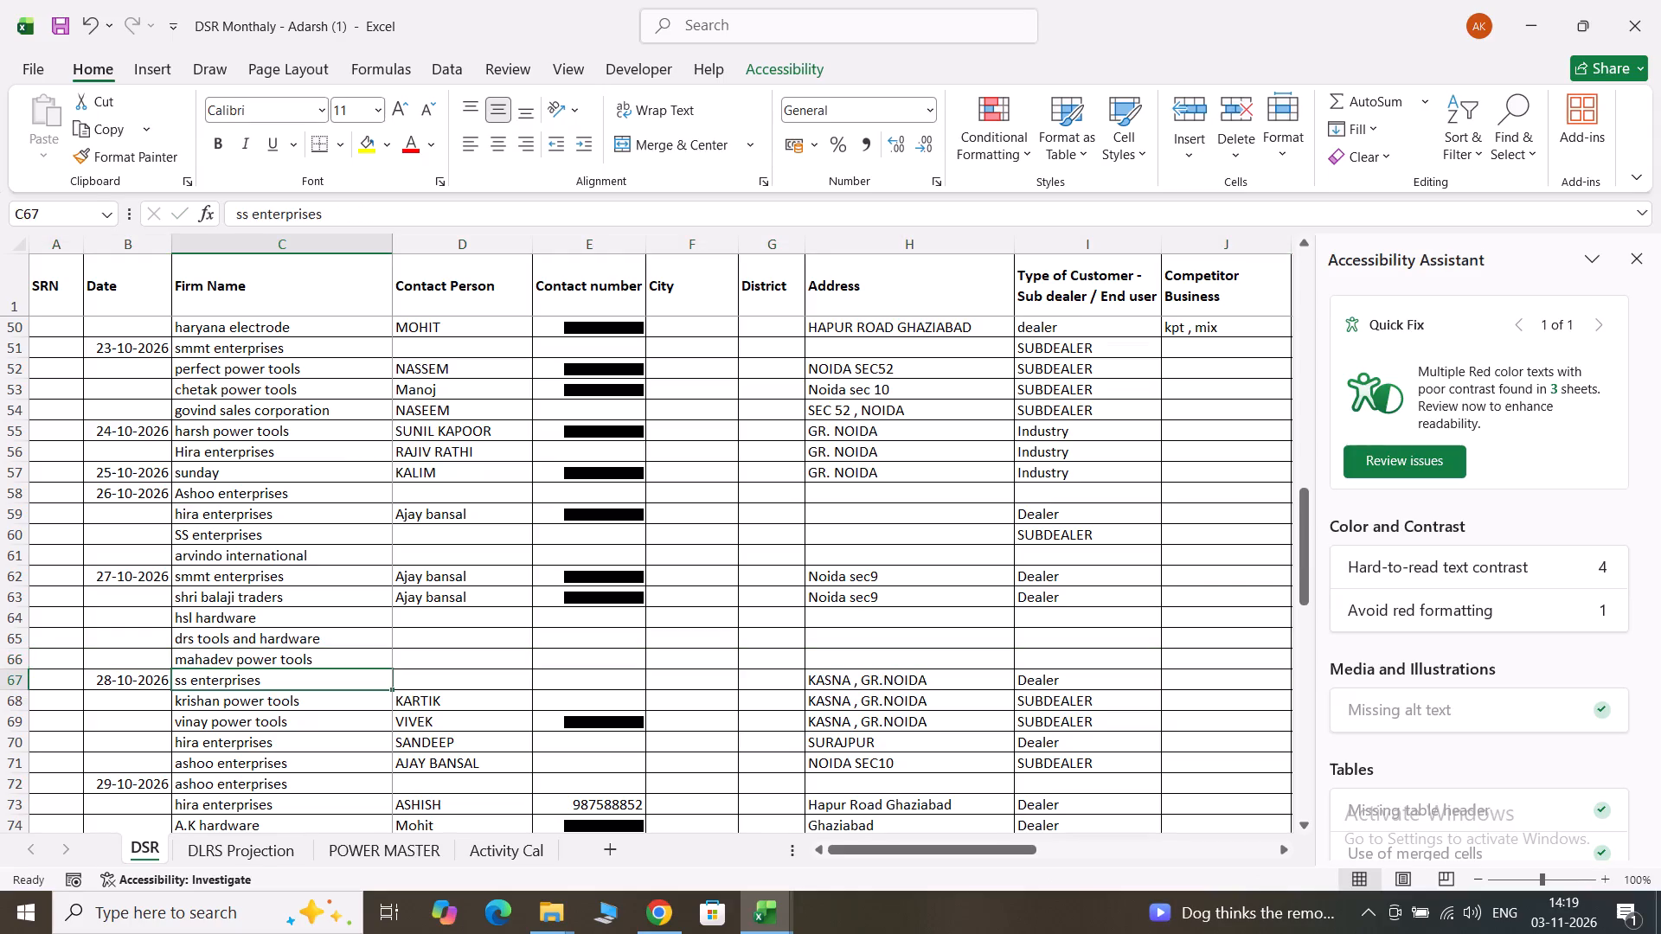
Insert another row above the 28-10-2026 entry and enter pawanputra power tools as its firm name.
click(19, 687)
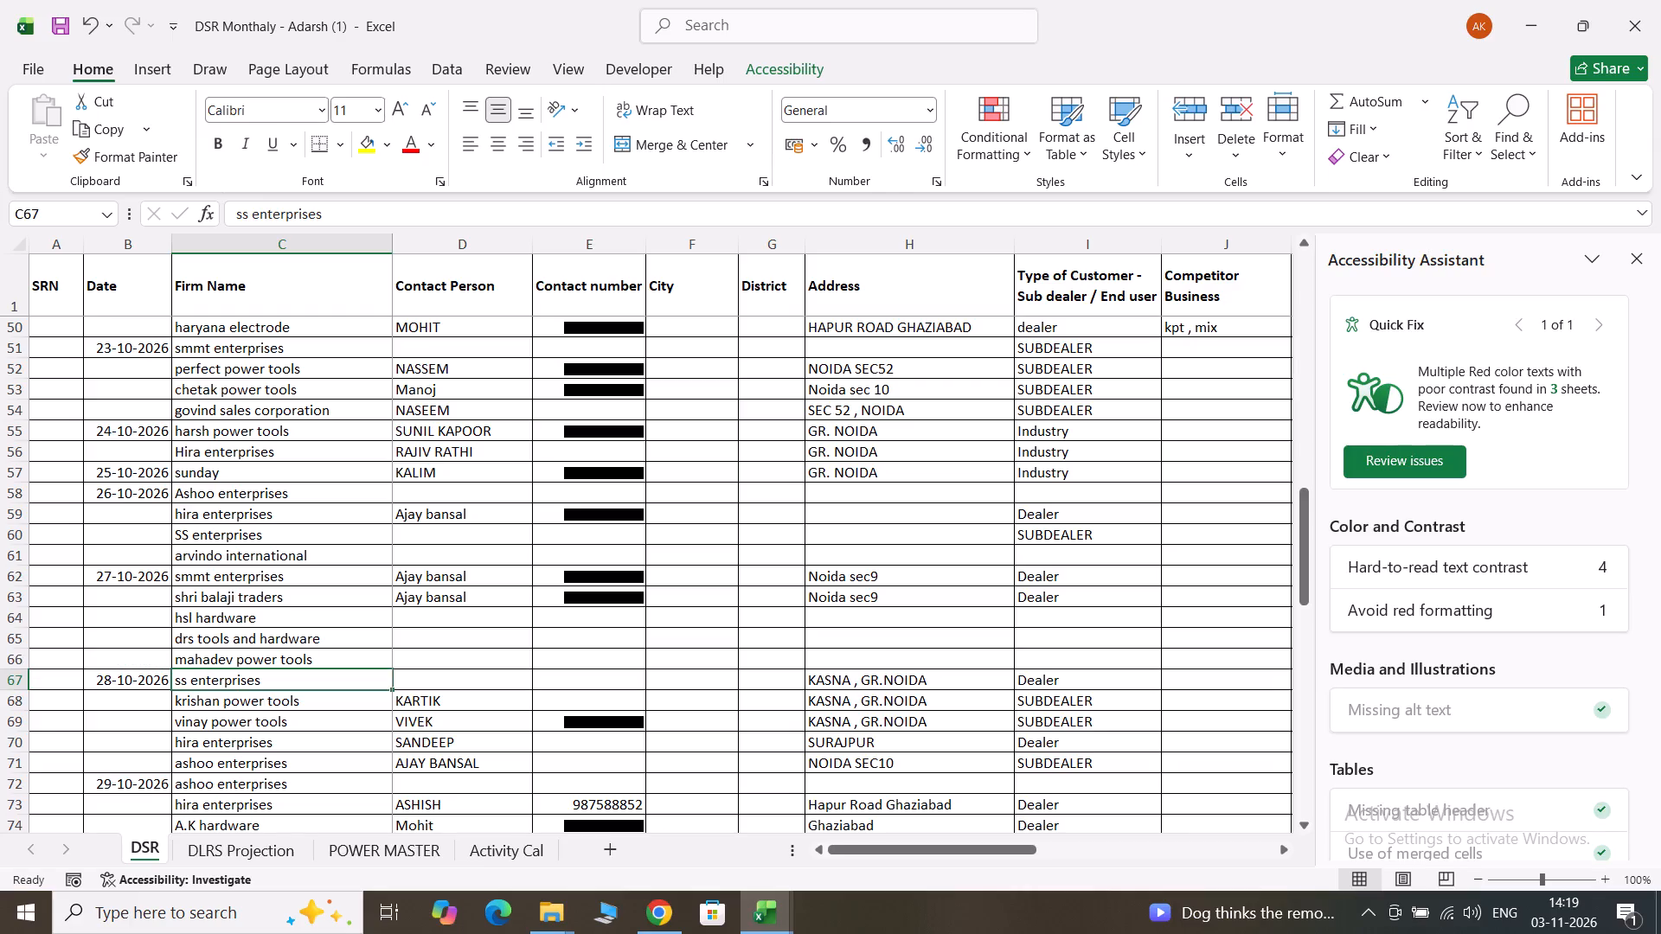
click(11, 679)
right_click(11, 679)
click(93, 487)
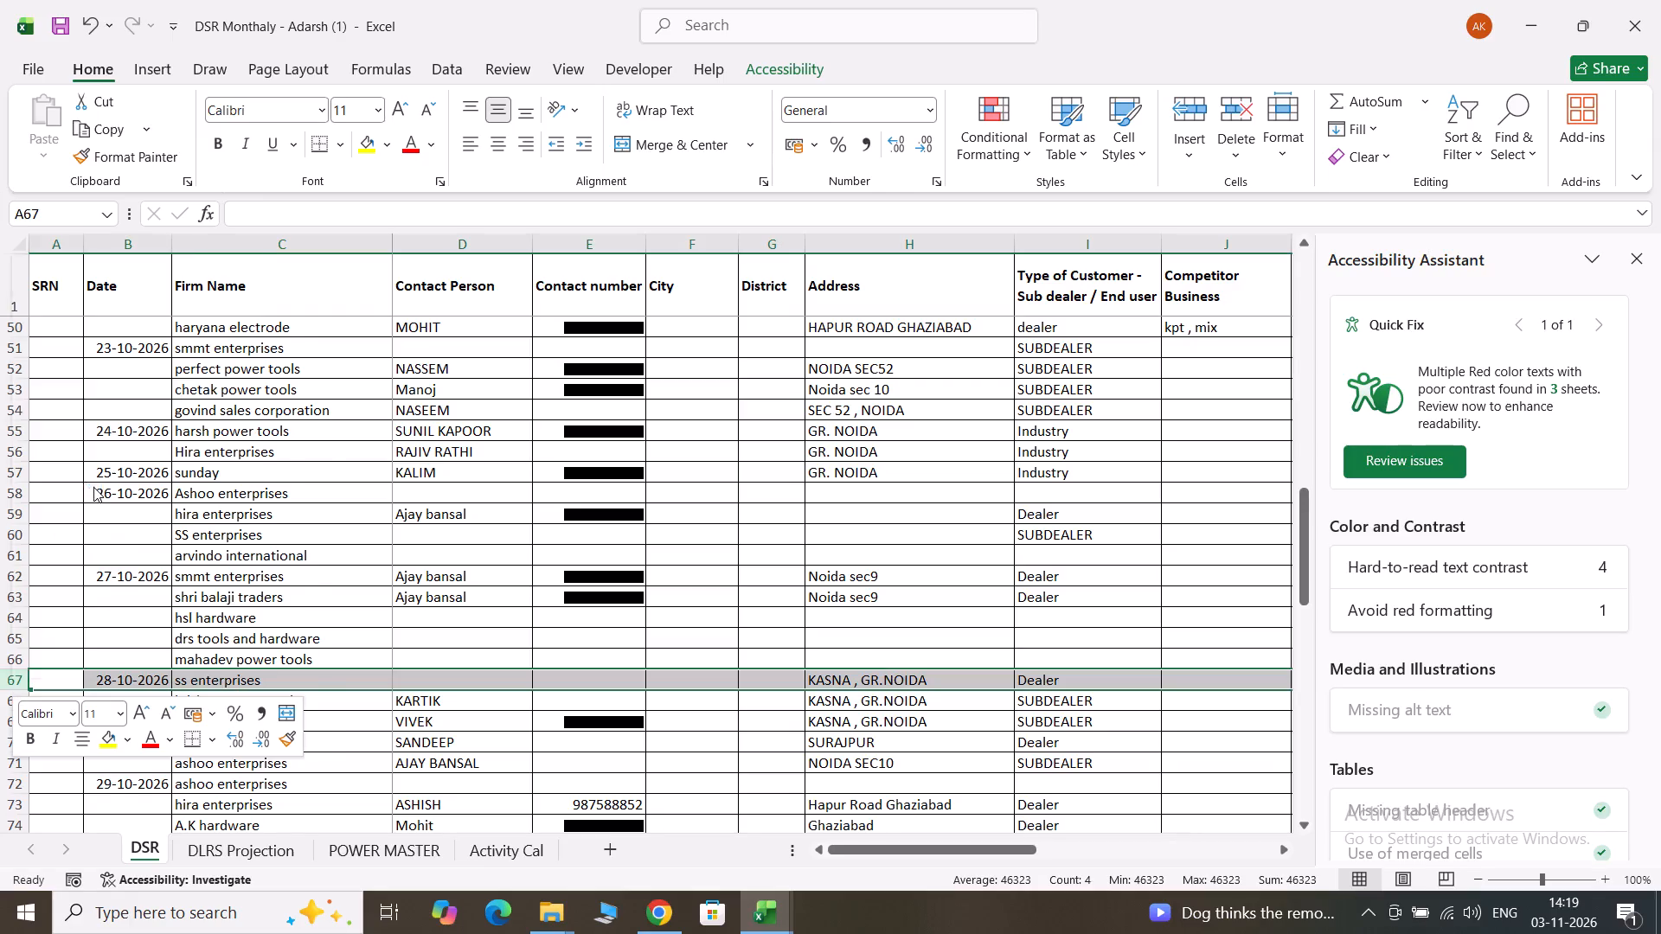
click(260, 679)
text(power)
key(BackSpace)
key(BackSpace)
key(BackSpace)
key(BackSpace)
key(BackSpace)
text(awanputra power tools)
key(Down)
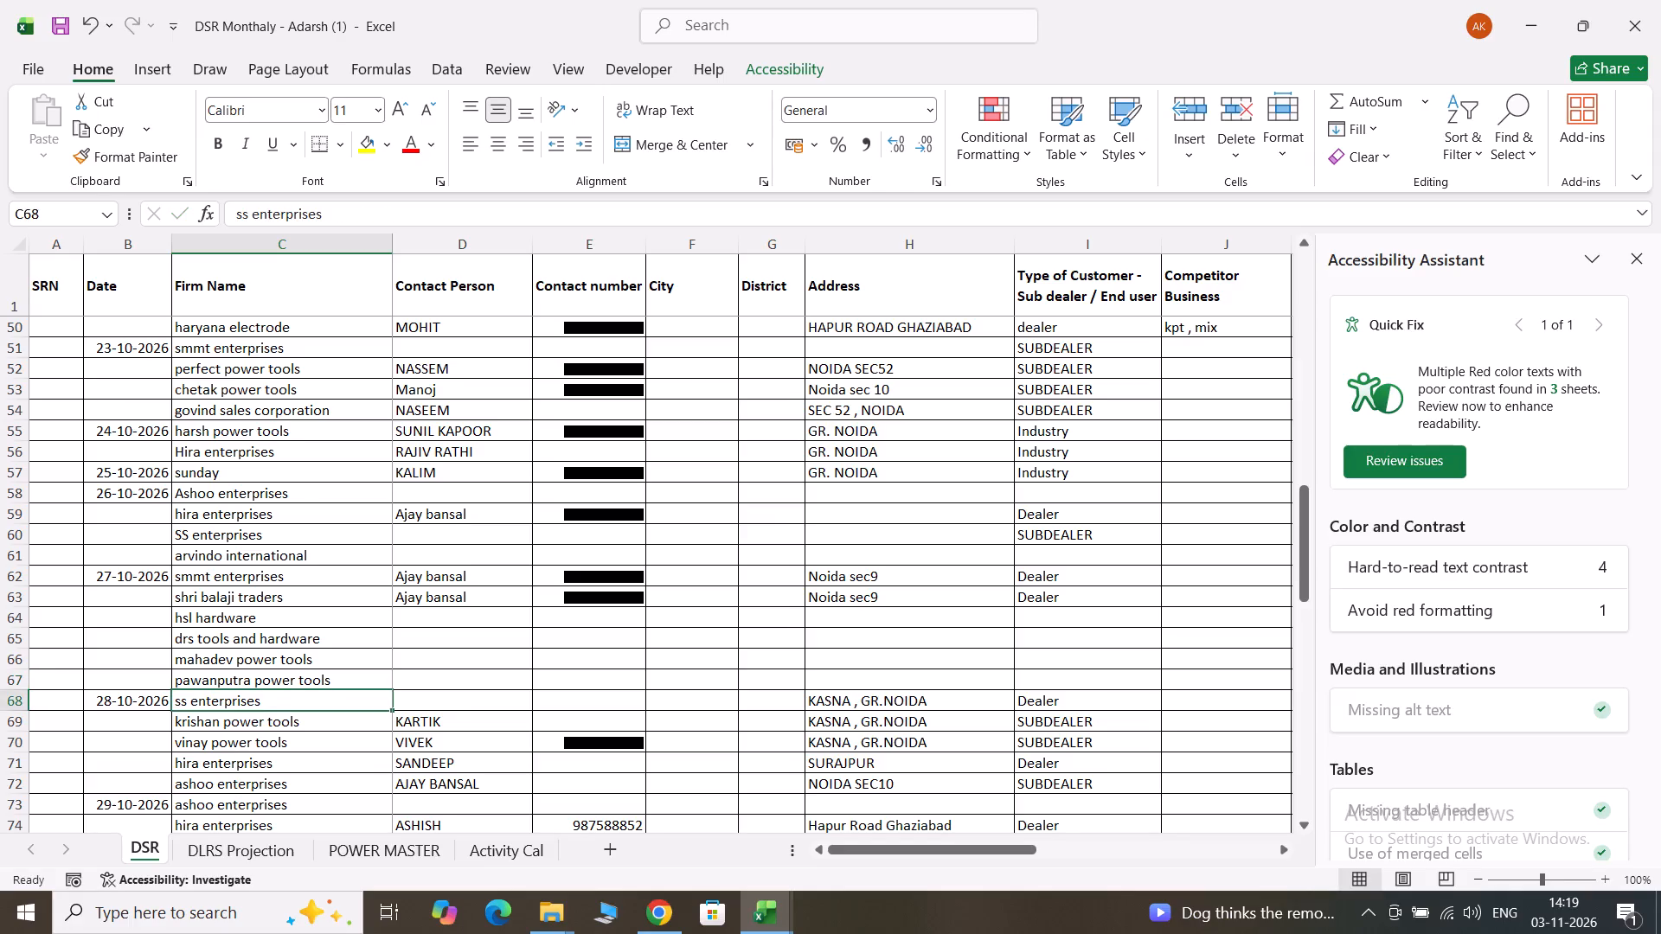
click(260, 679)
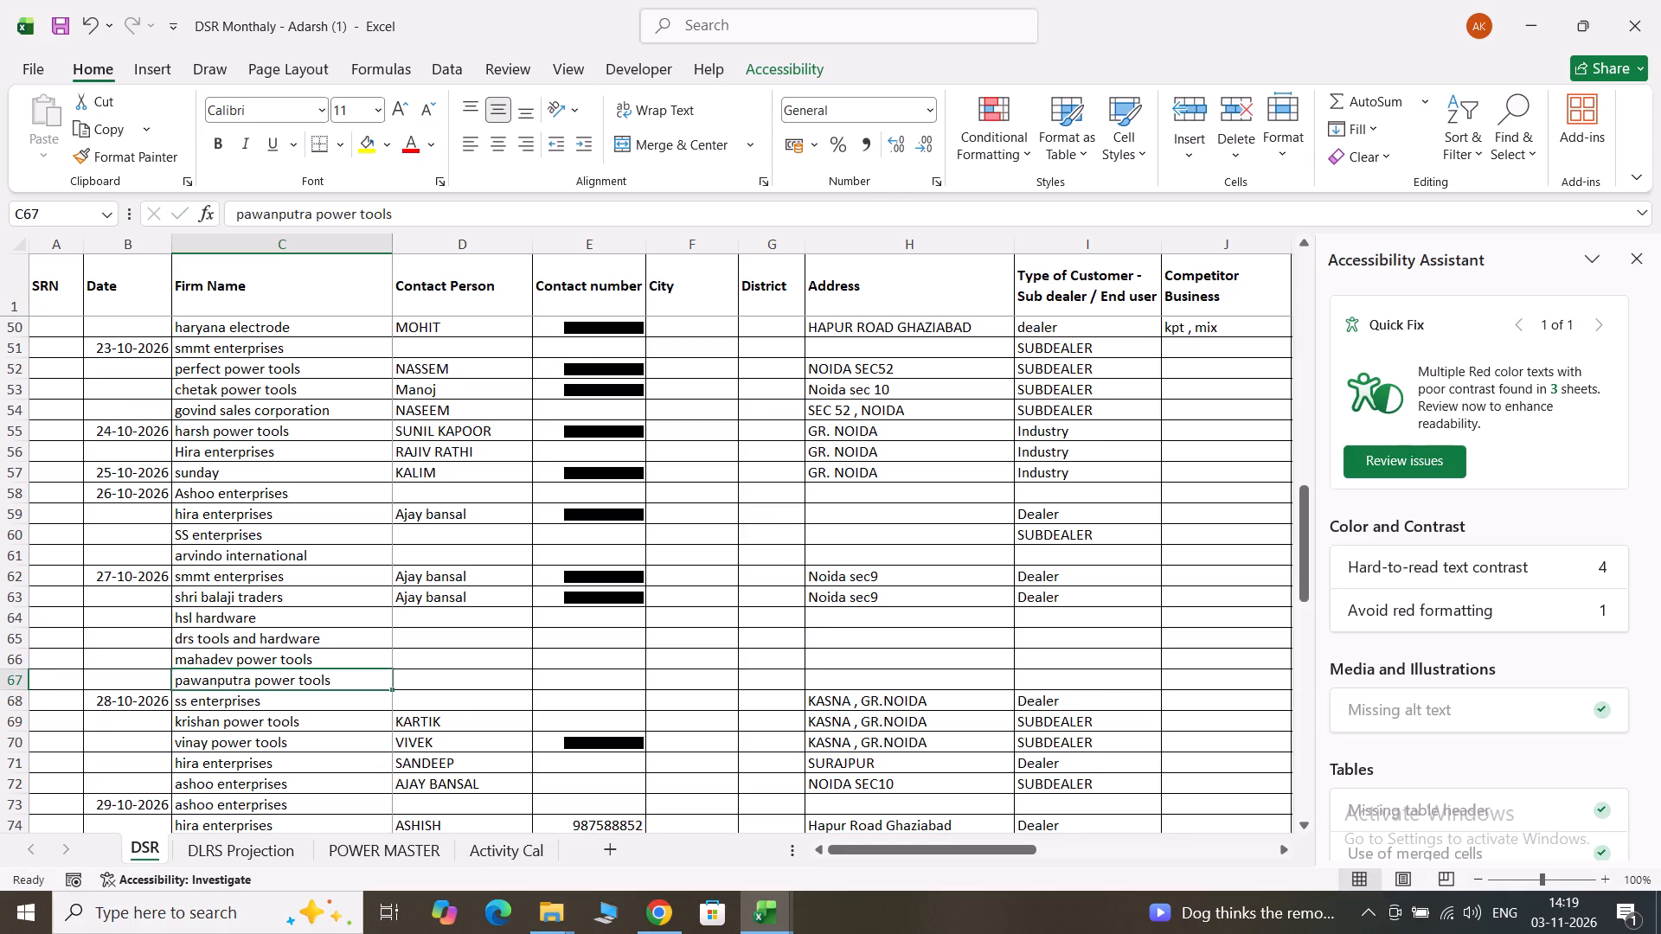
Add a row above the 28-10-2026 entry with the firm name bansal tools and hardware, and save the workbook.
click(19, 698)
right_click(19, 698)
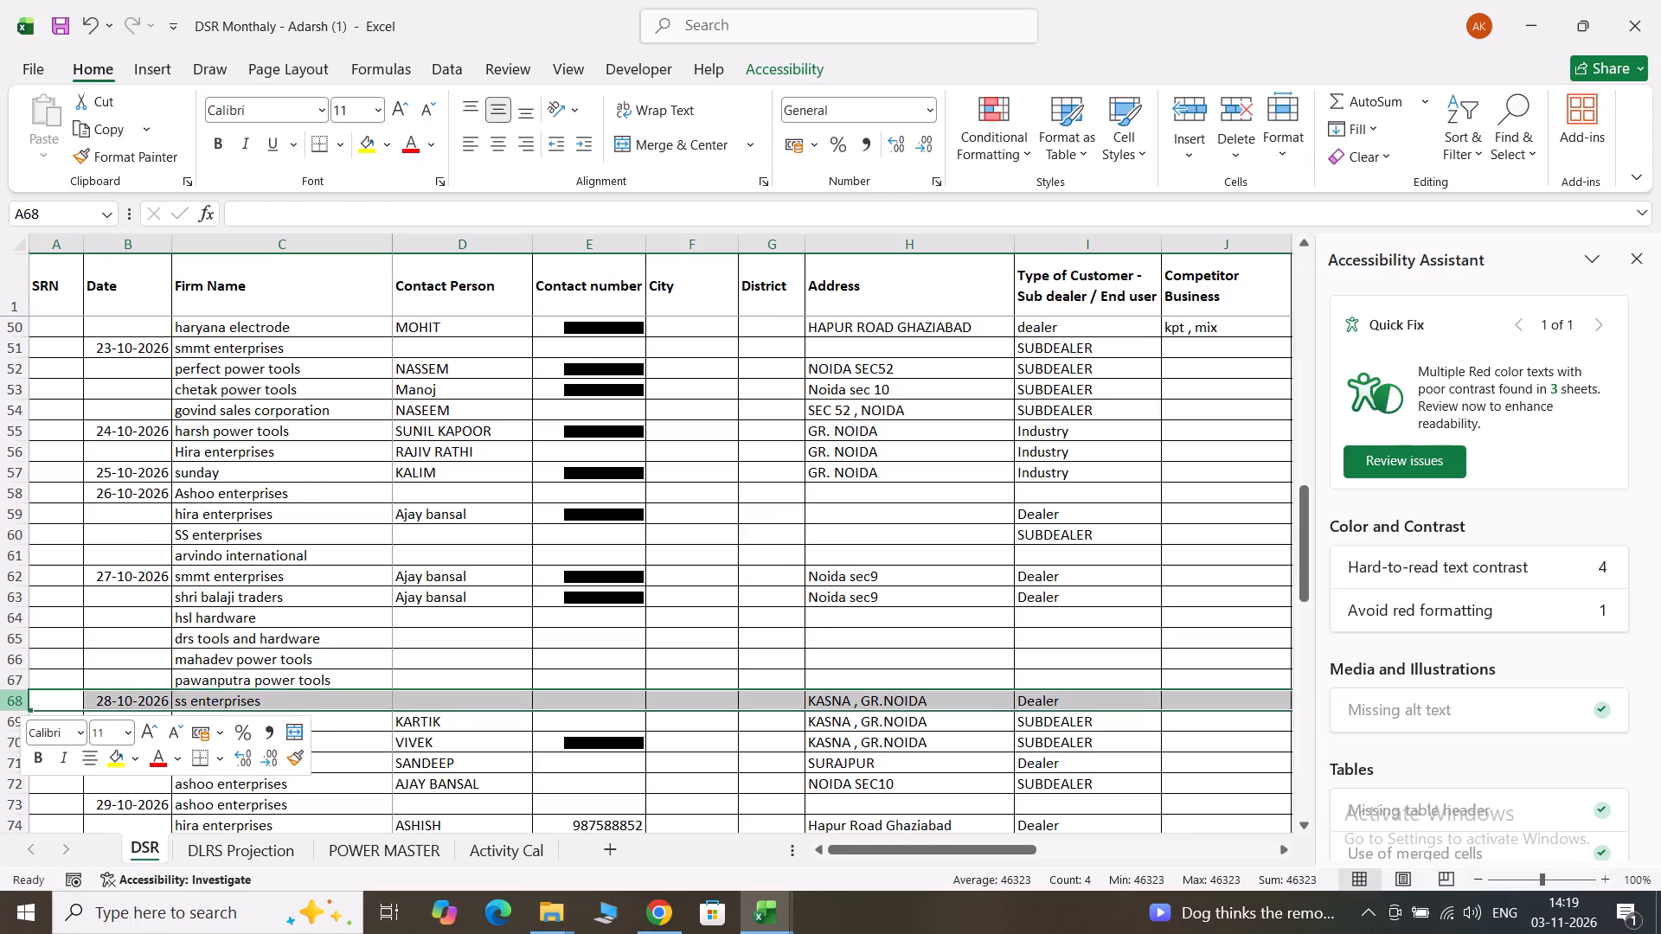
click(120, 494)
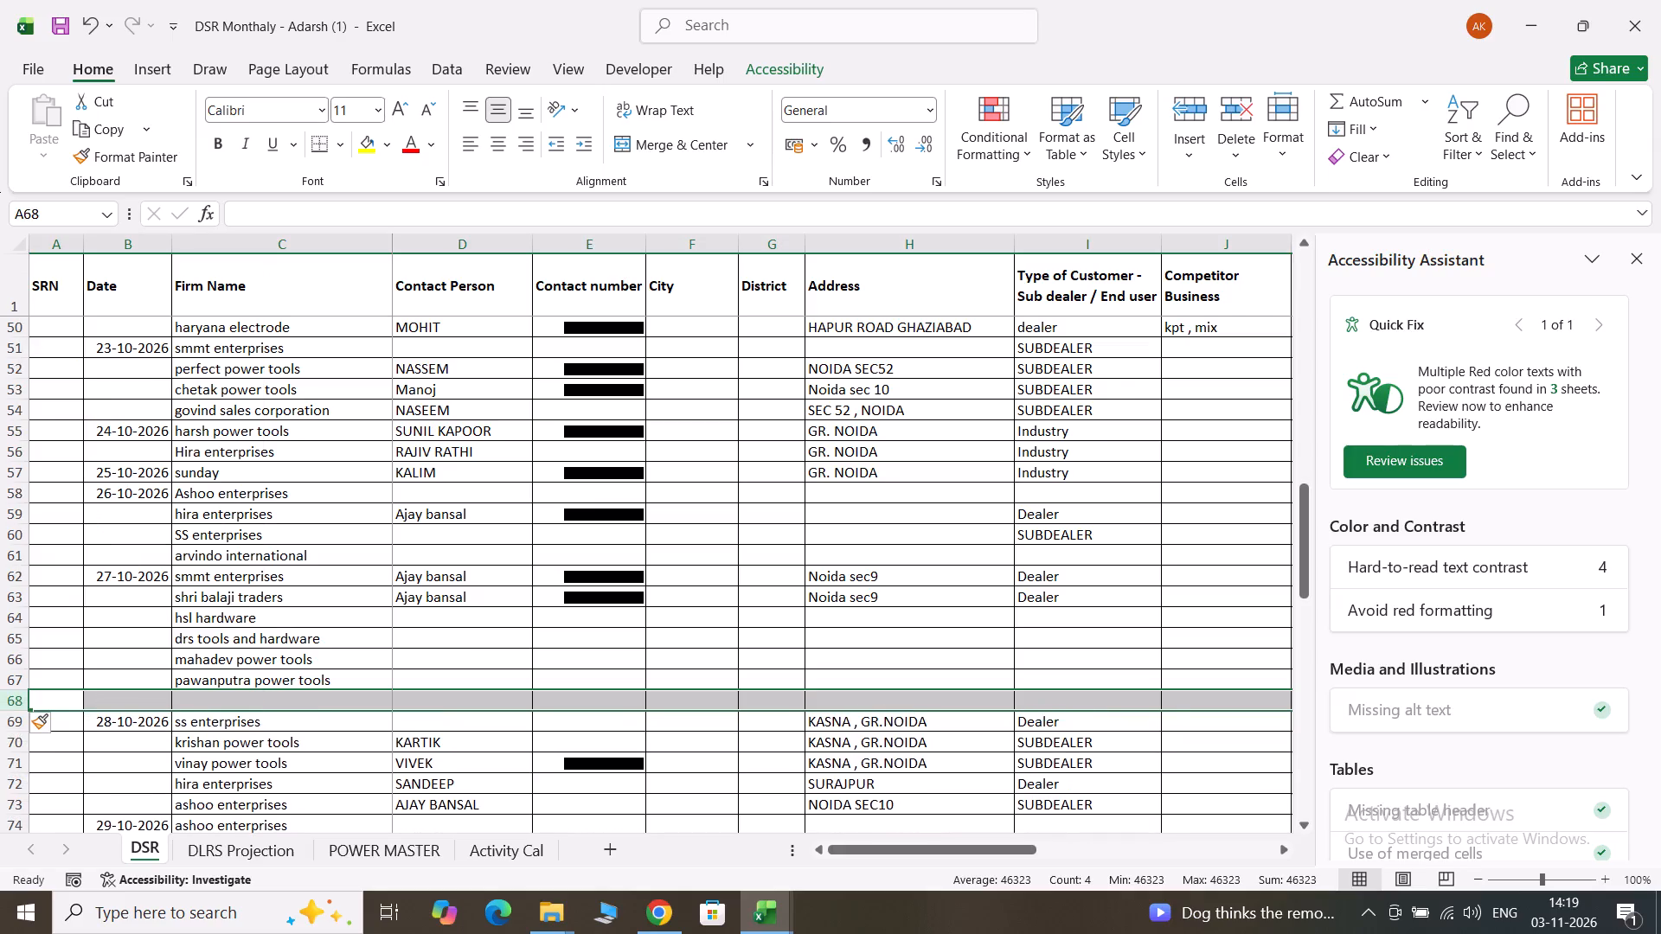
click(268, 710)
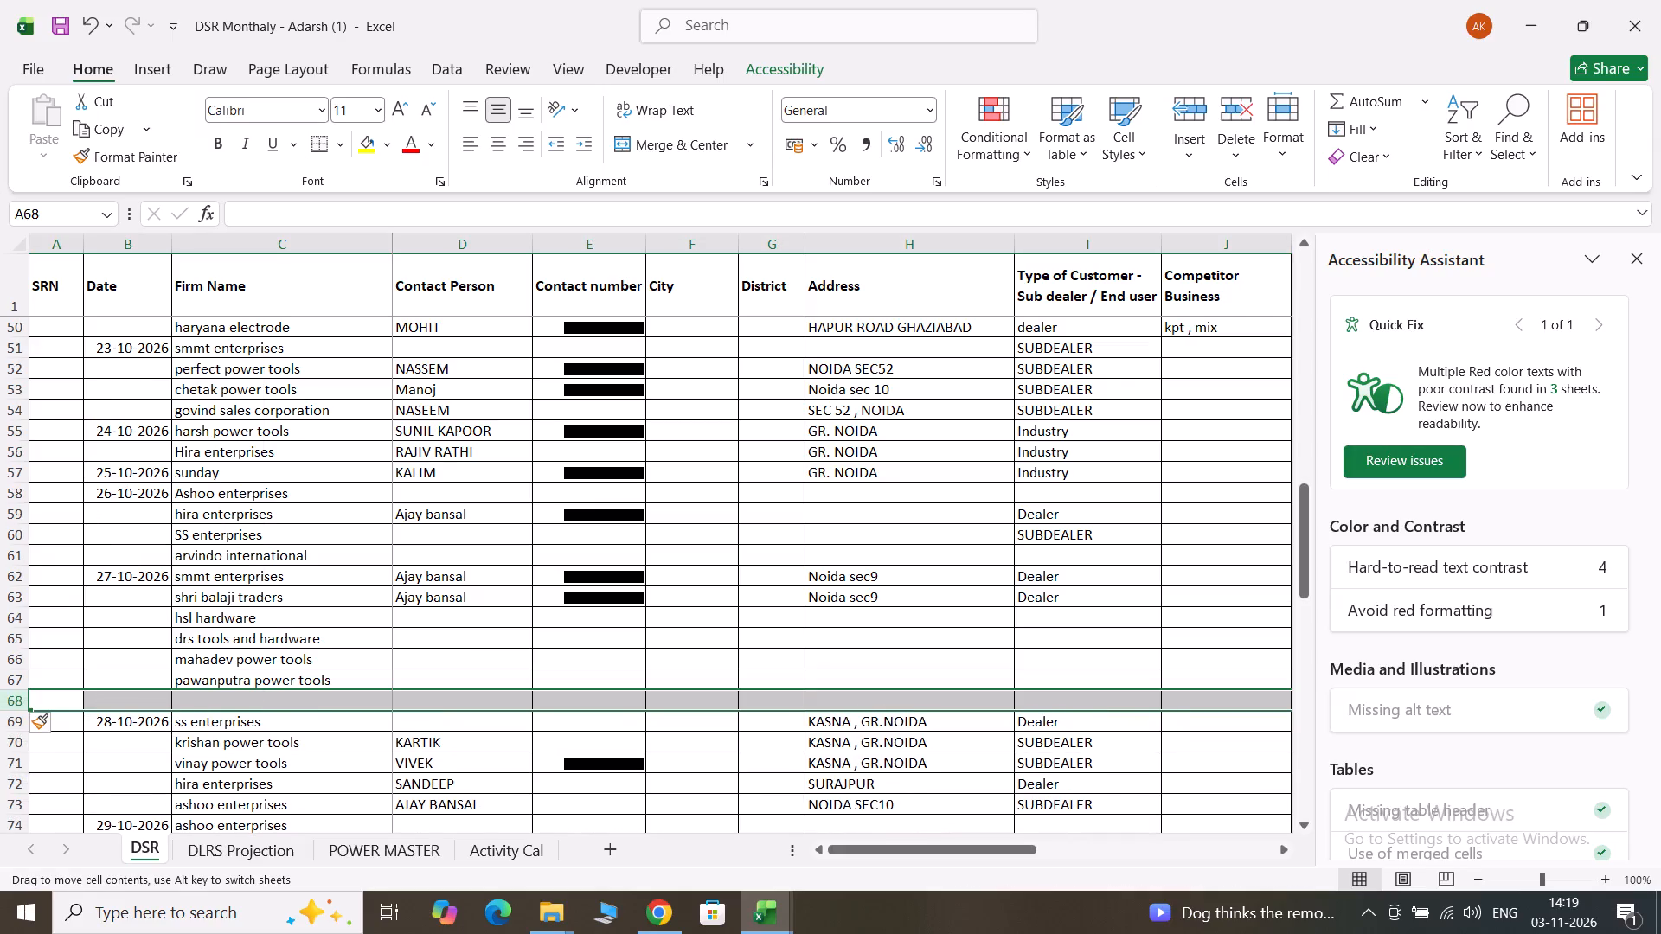
click(268, 699)
text(bansal tools and harw)
key(BackSpace)
text(dware)
key(Down)
key(ctrl+s)
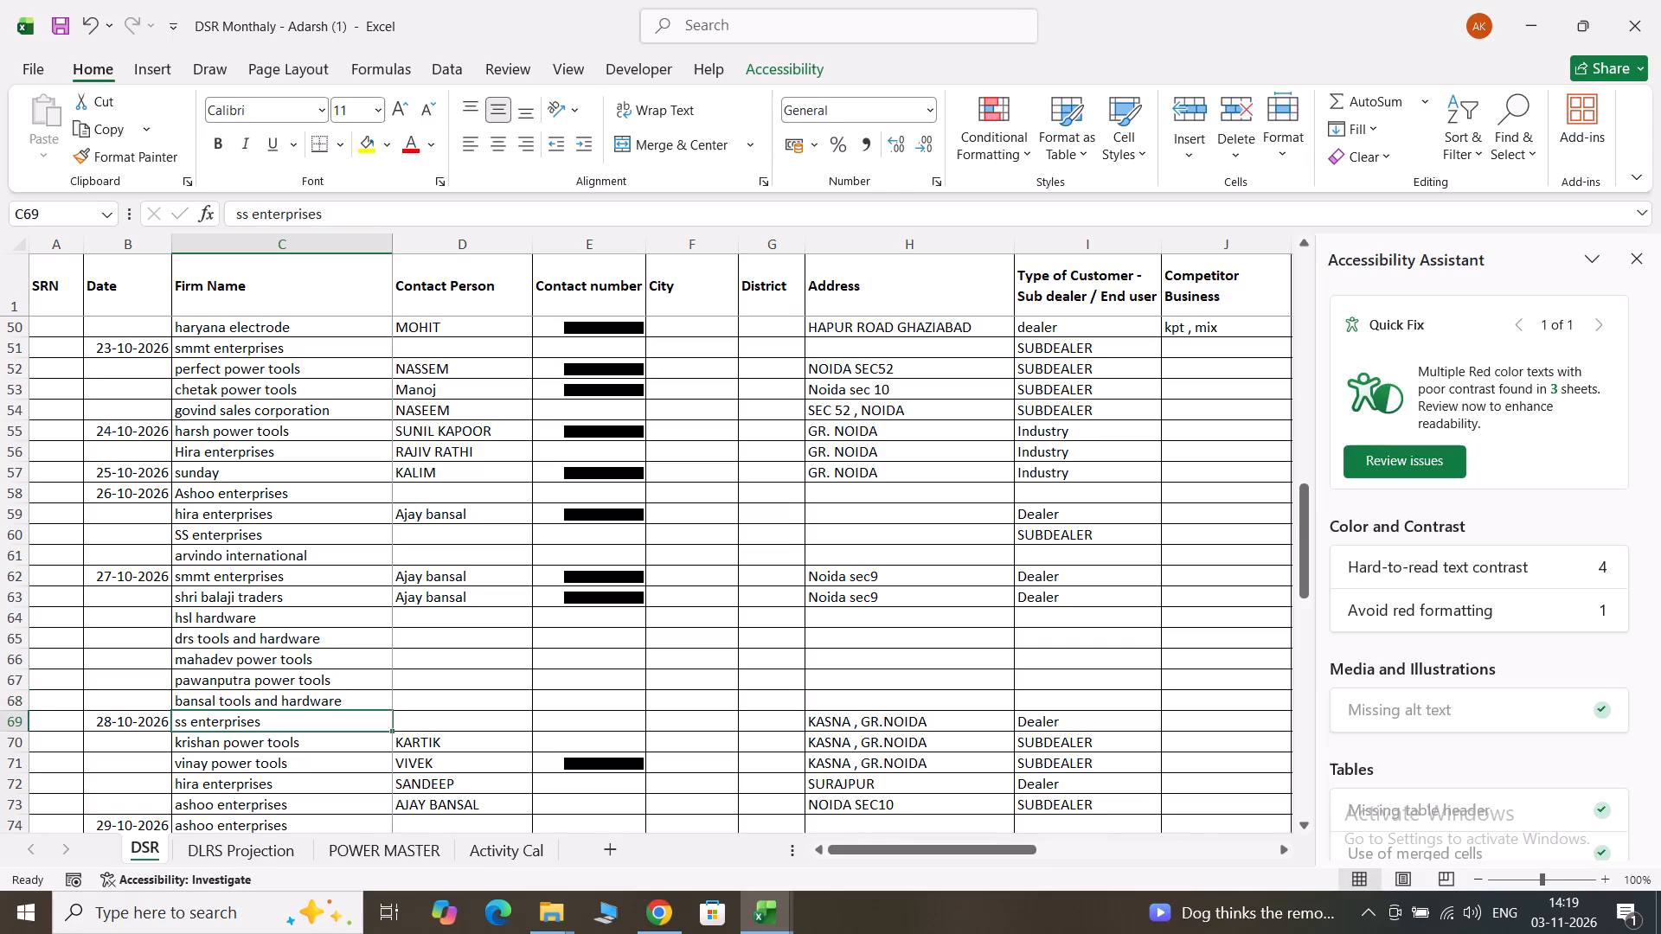
Fill row 77 with the date 30-10-2026 and the firm name ashoo enterprises.
key(Down)
key(Down)
key(Down)
key(Down)
key(Down)
key(Down)
key(Down)
key(Down)
key(Down)
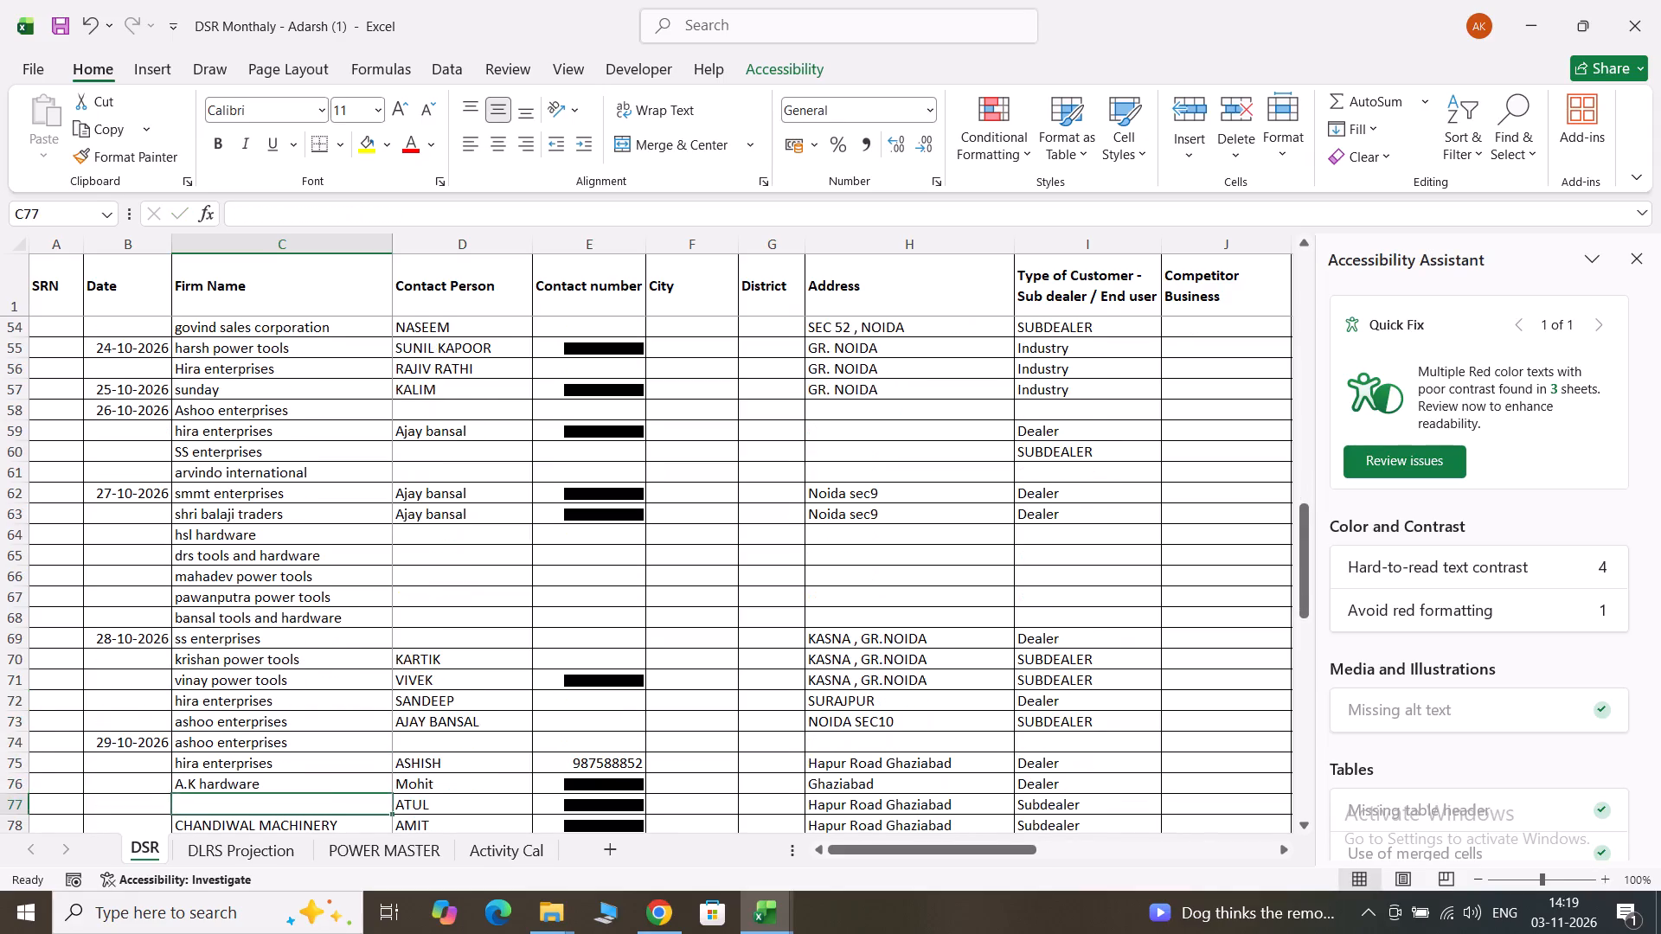
key(Up)
key(Left)
text(30-10)
text(-2026)
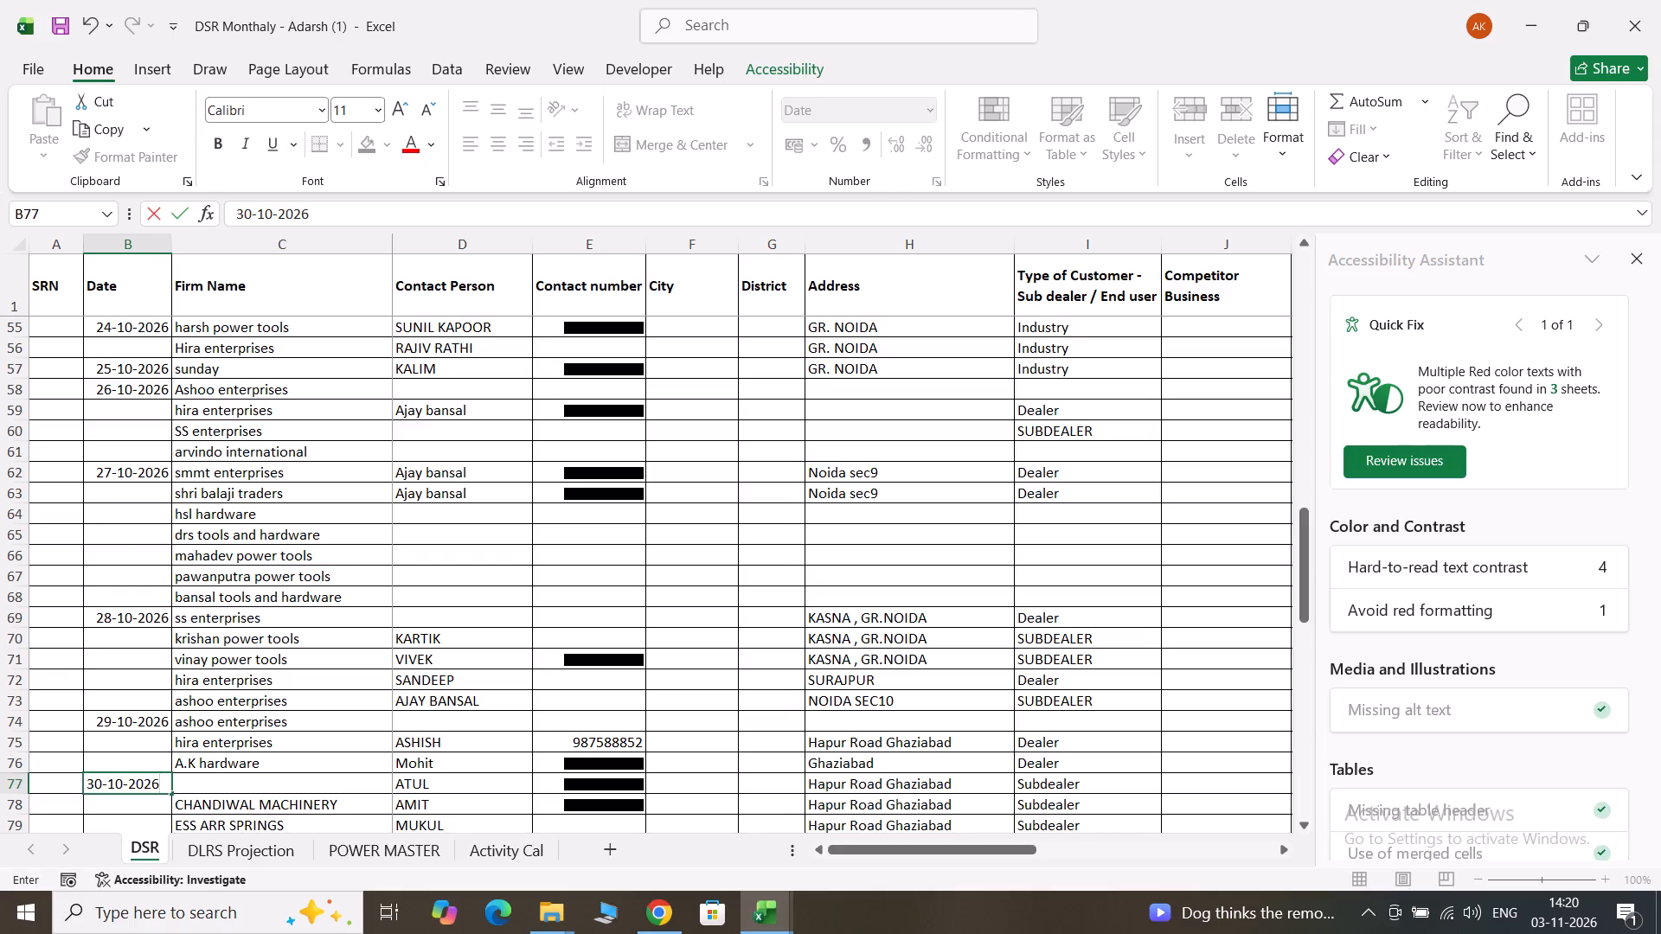
key(Right)
text(As)
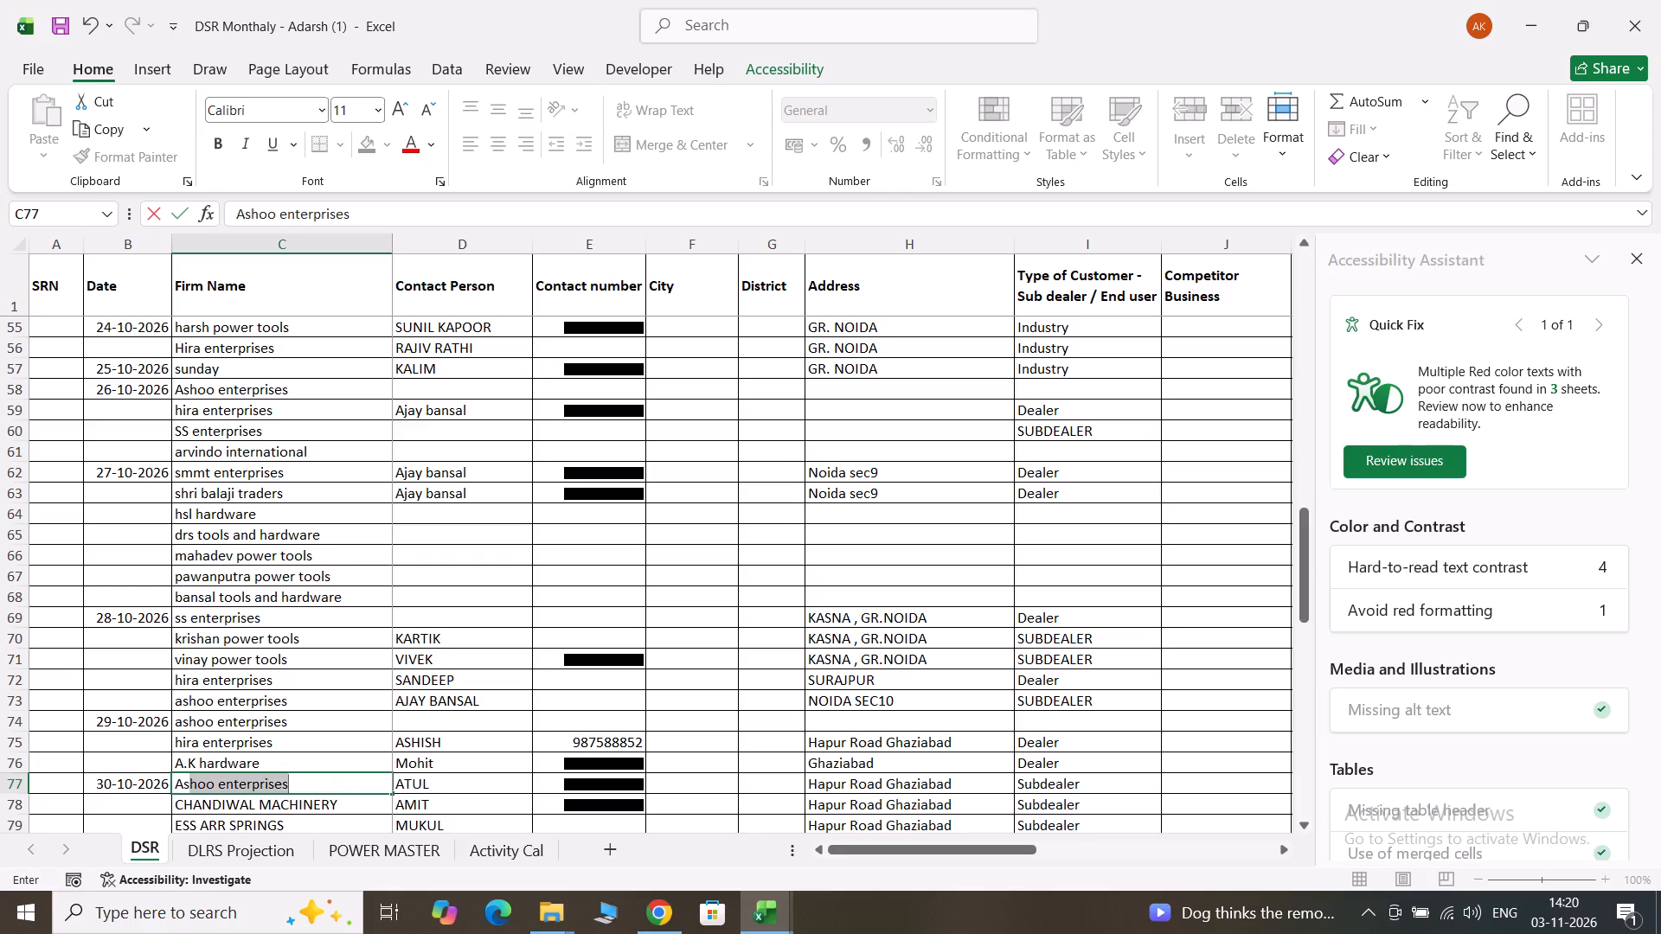
key(Down)
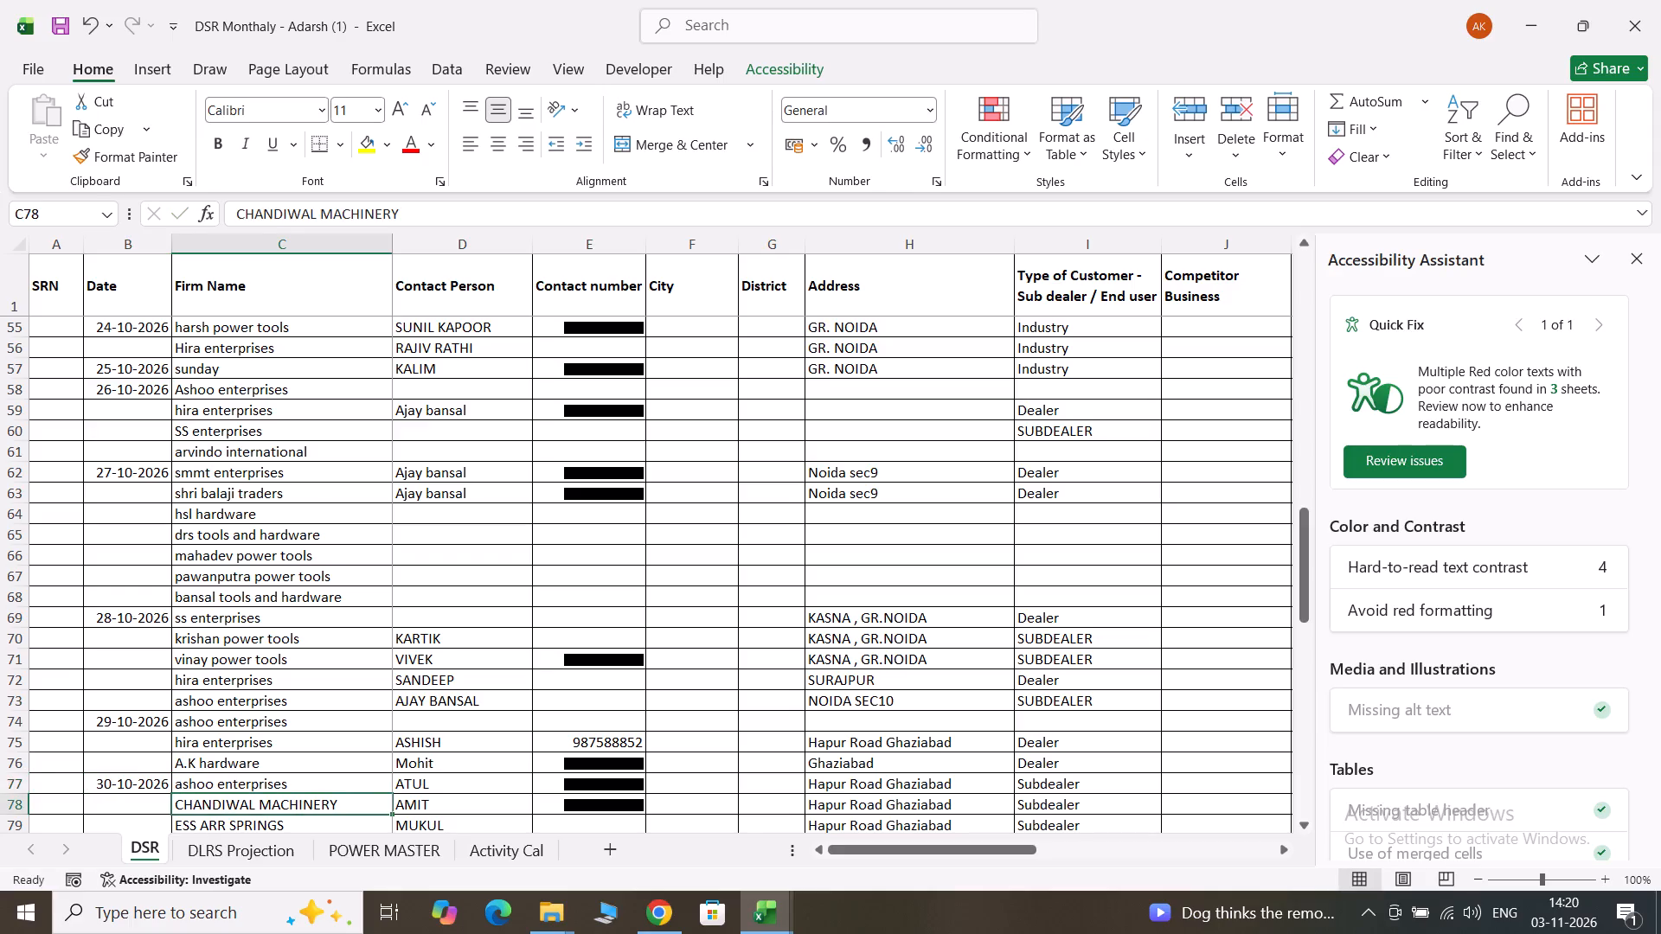
Replace the firm name in row 78 with hira enterprises.
key(BackSpace)
key(Down)
key(Down)
key(Up)
key(Up)
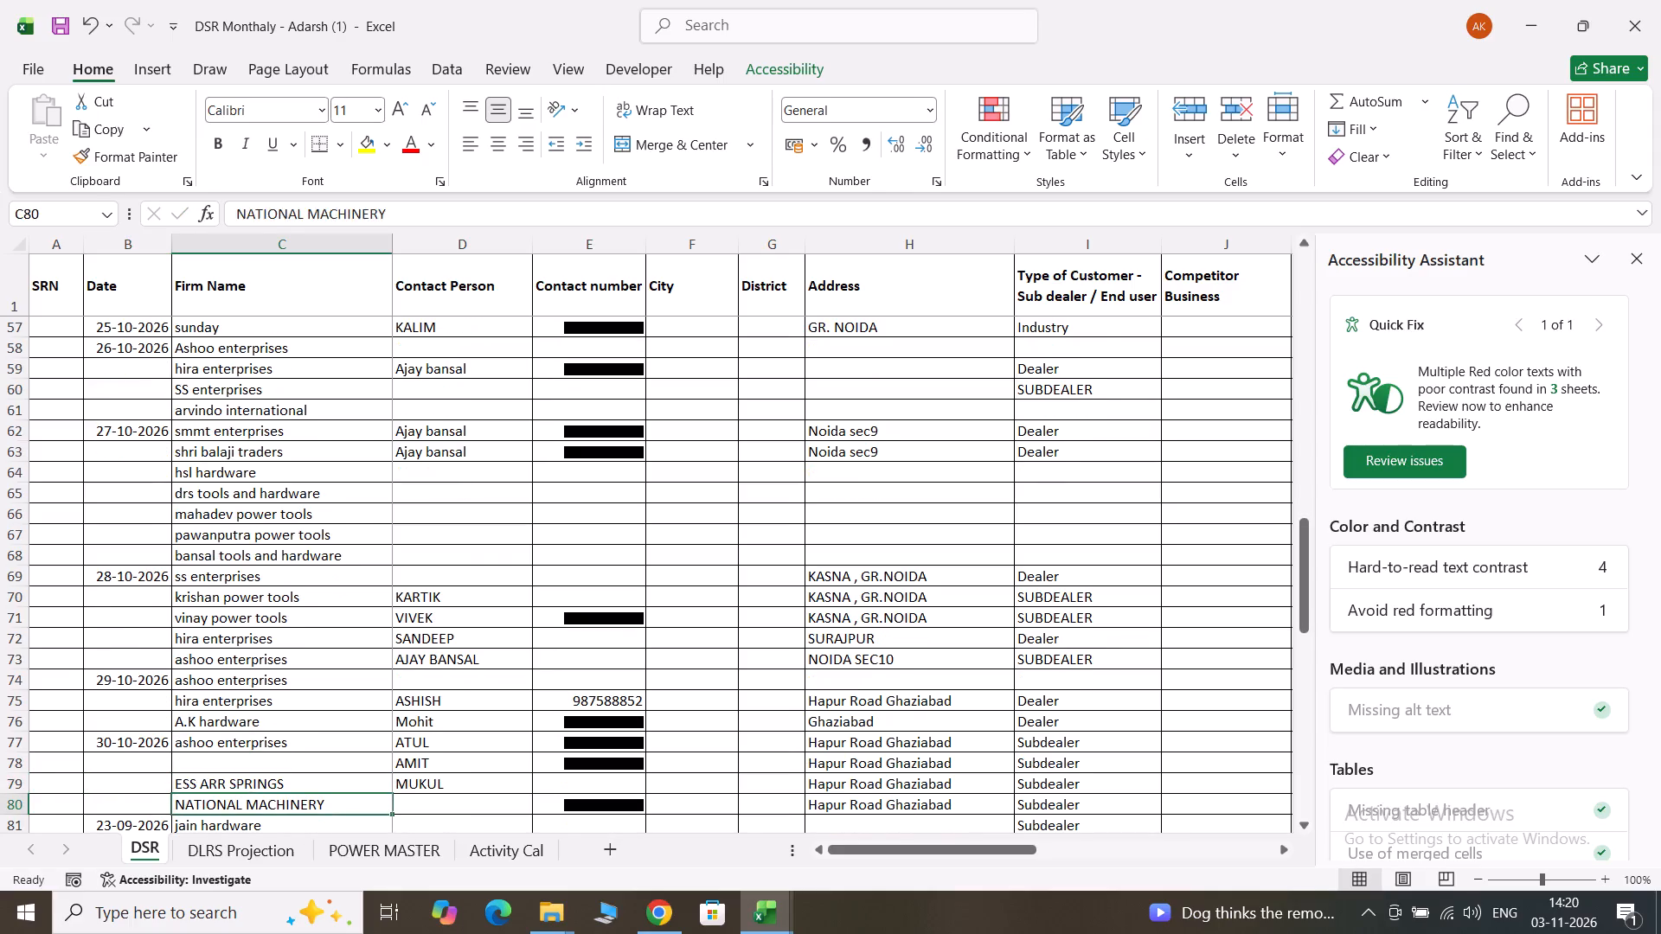
key(Left)
key(Right)
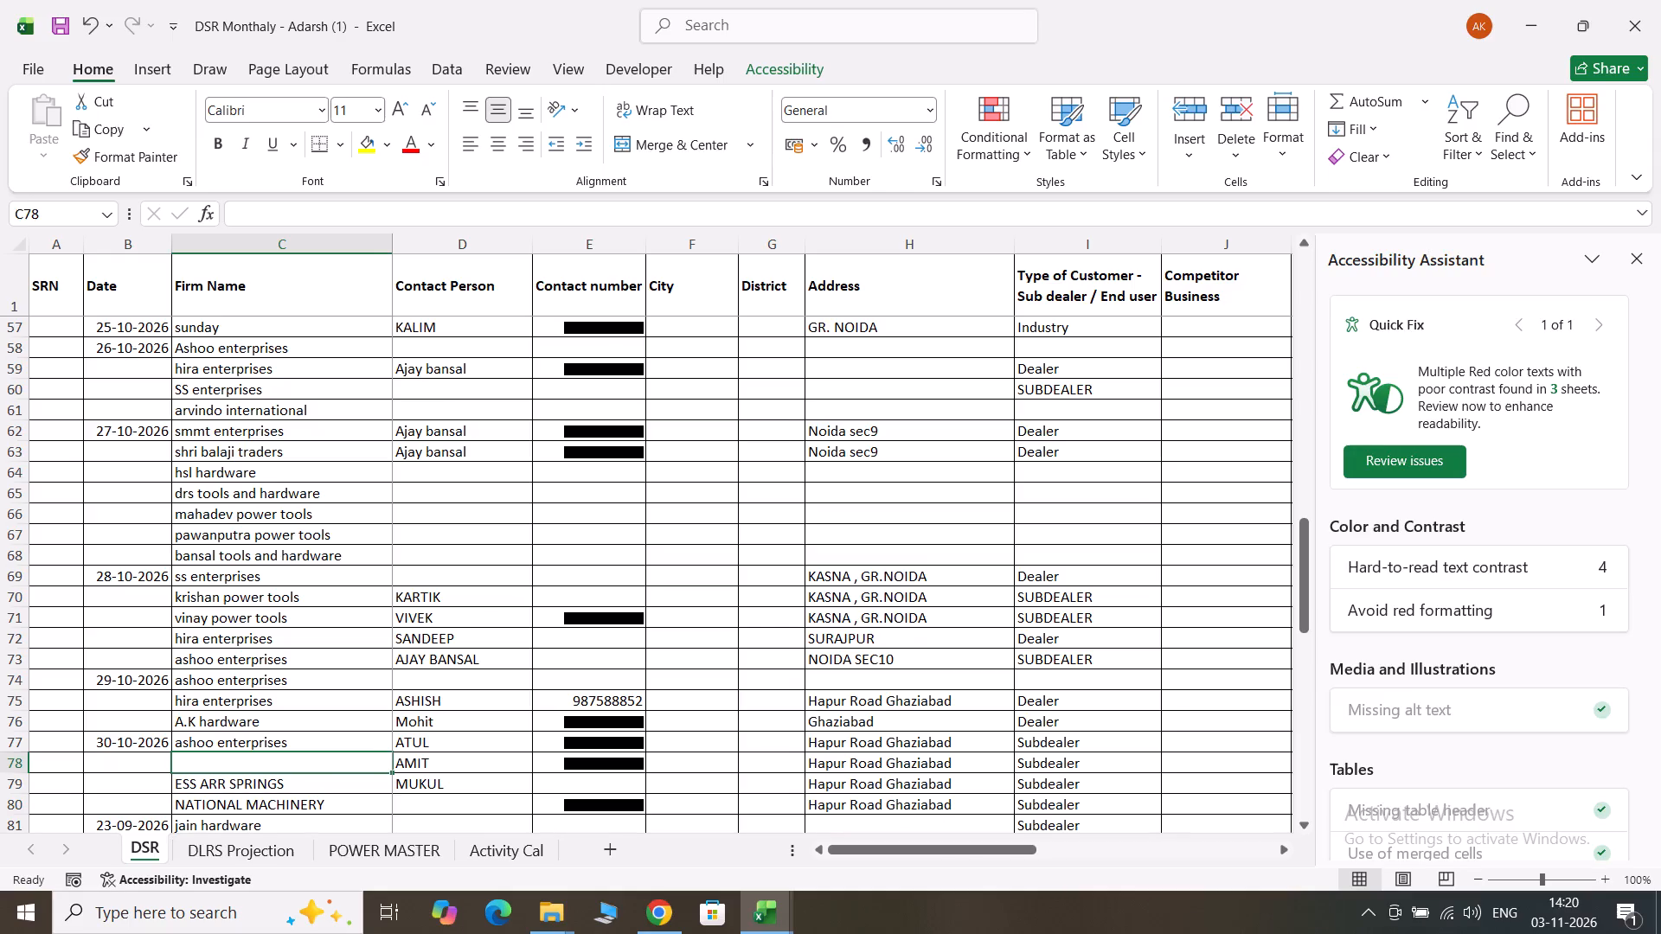
text(A>)
key(BackSpace)
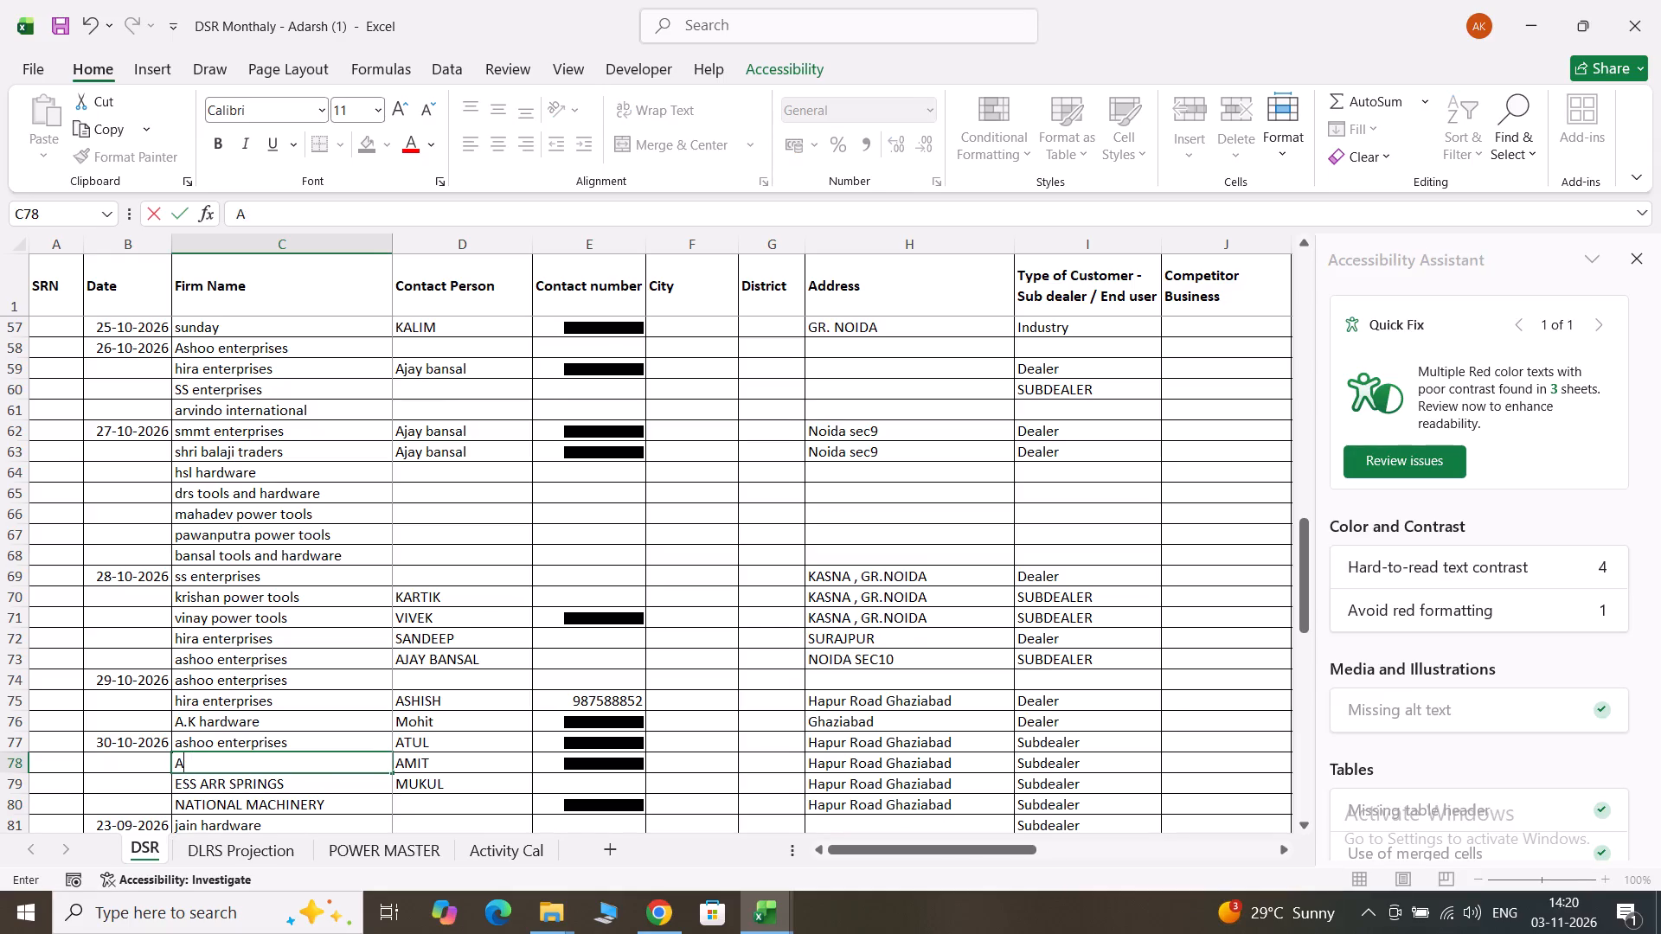
key(BackSpace)
key(BackSpace)
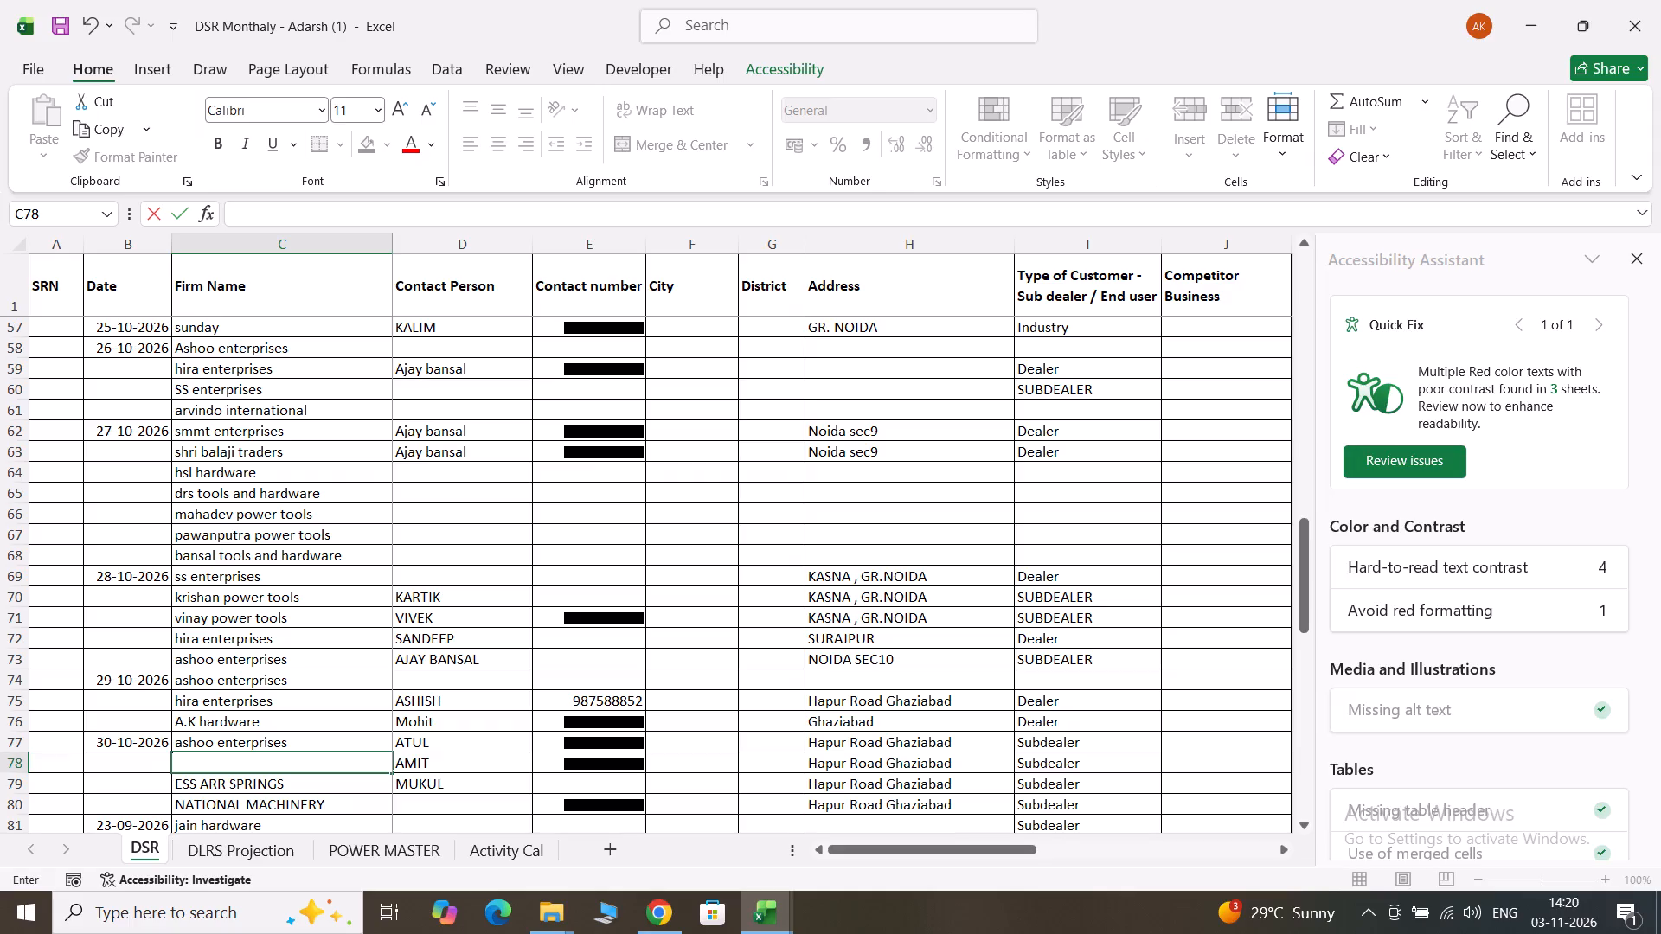
text(hira)
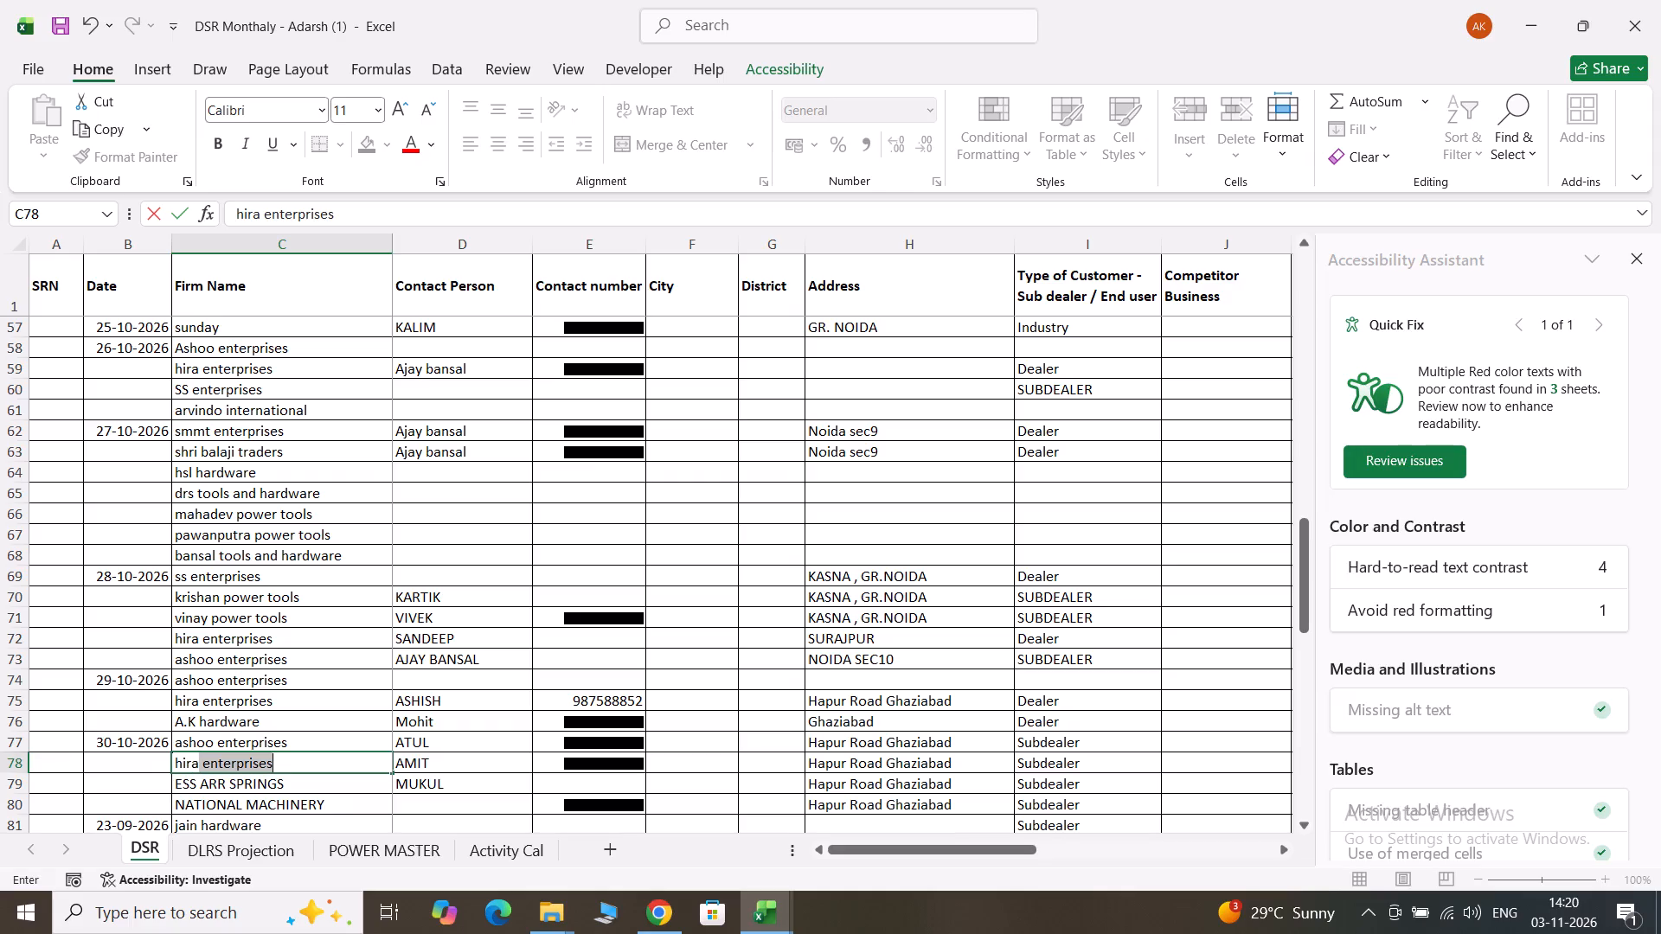
key(Down)
Set row 79 to the date 31-10-2026 with delhi office replacing its firm name, and save the workbook.
key(BackSpace)
key(Down)
key(Down)
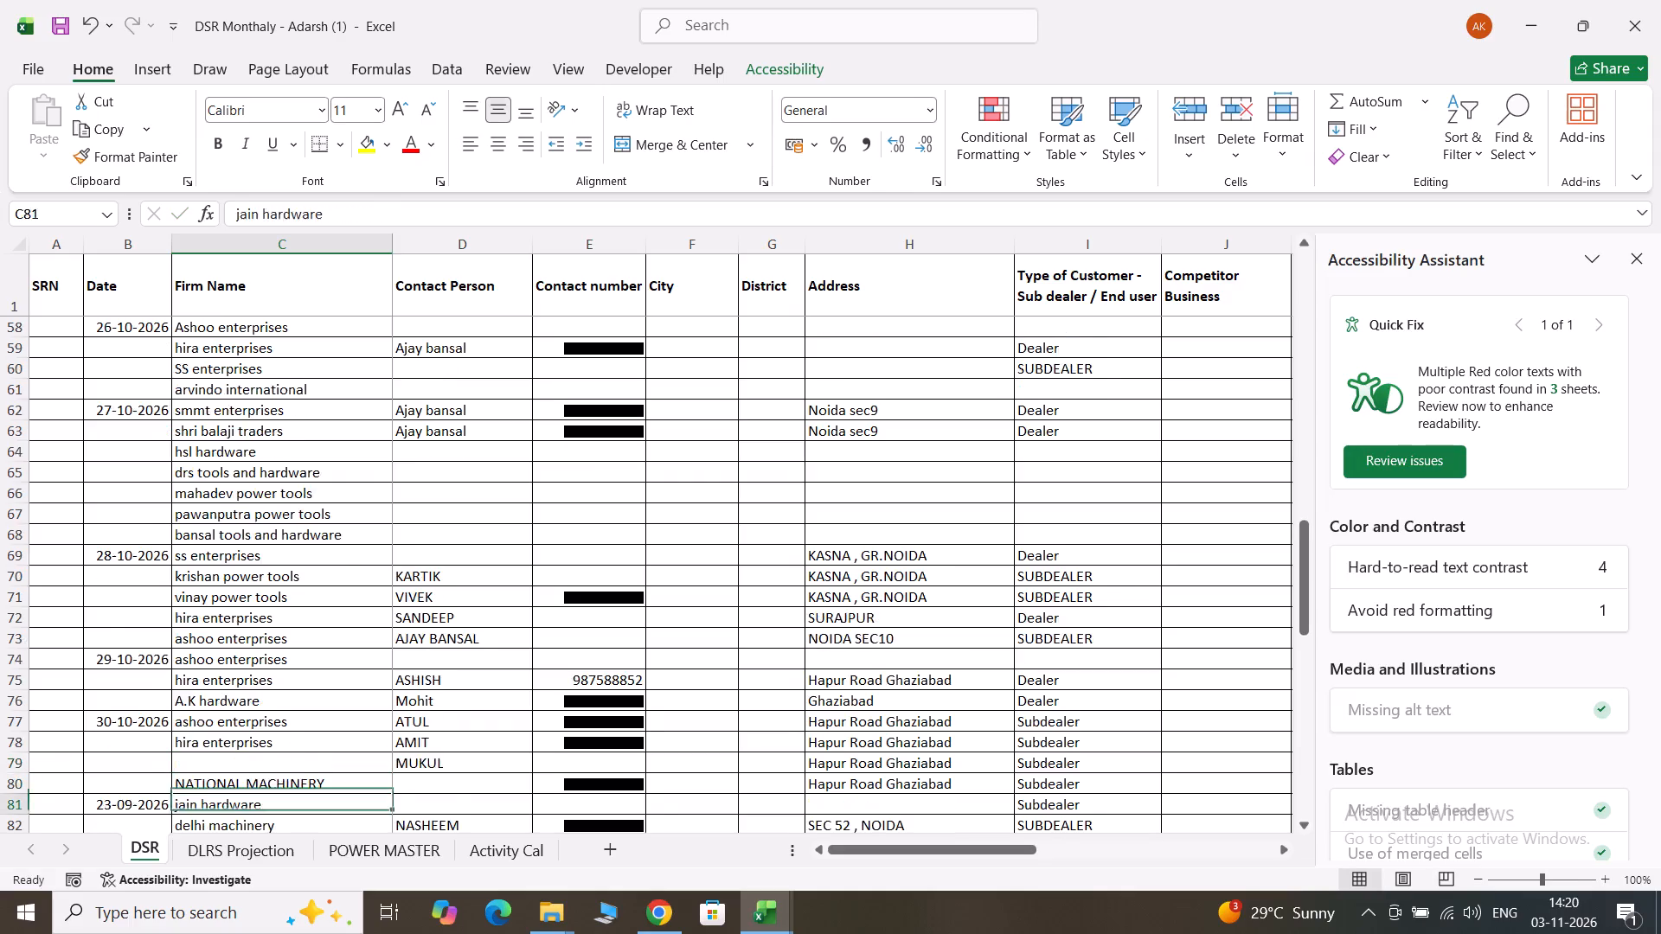
key(Down)
key(Up)
key(Up)
key(Up)
key(Left)
text(31-10-2026)
key(Right)
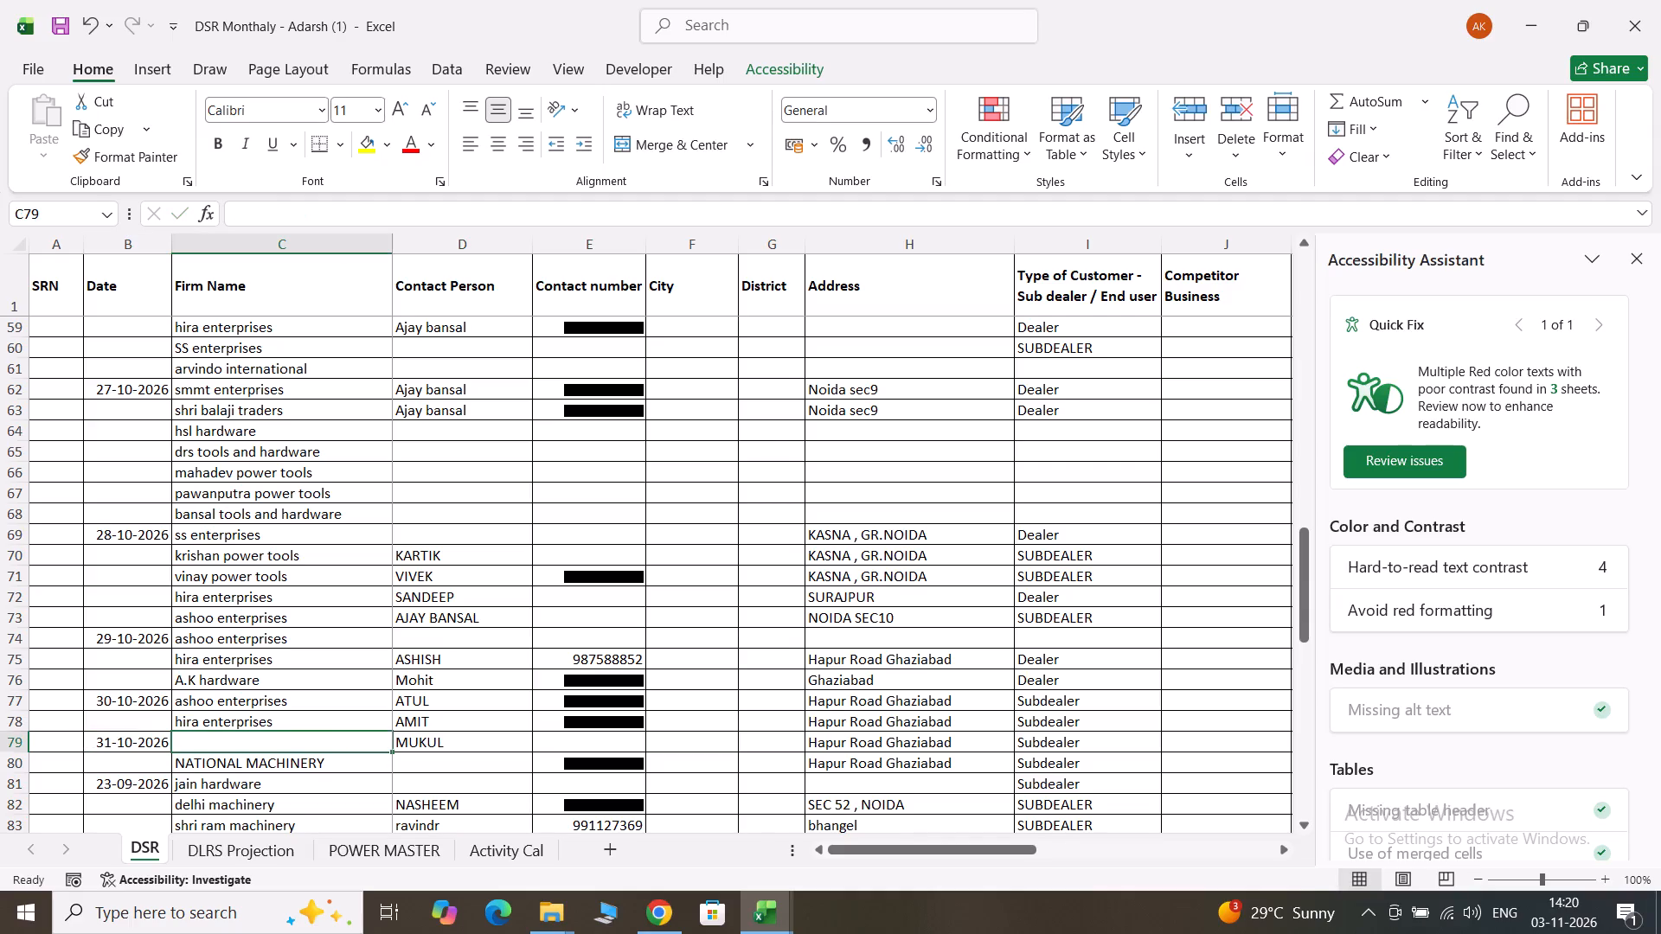
text(delii)
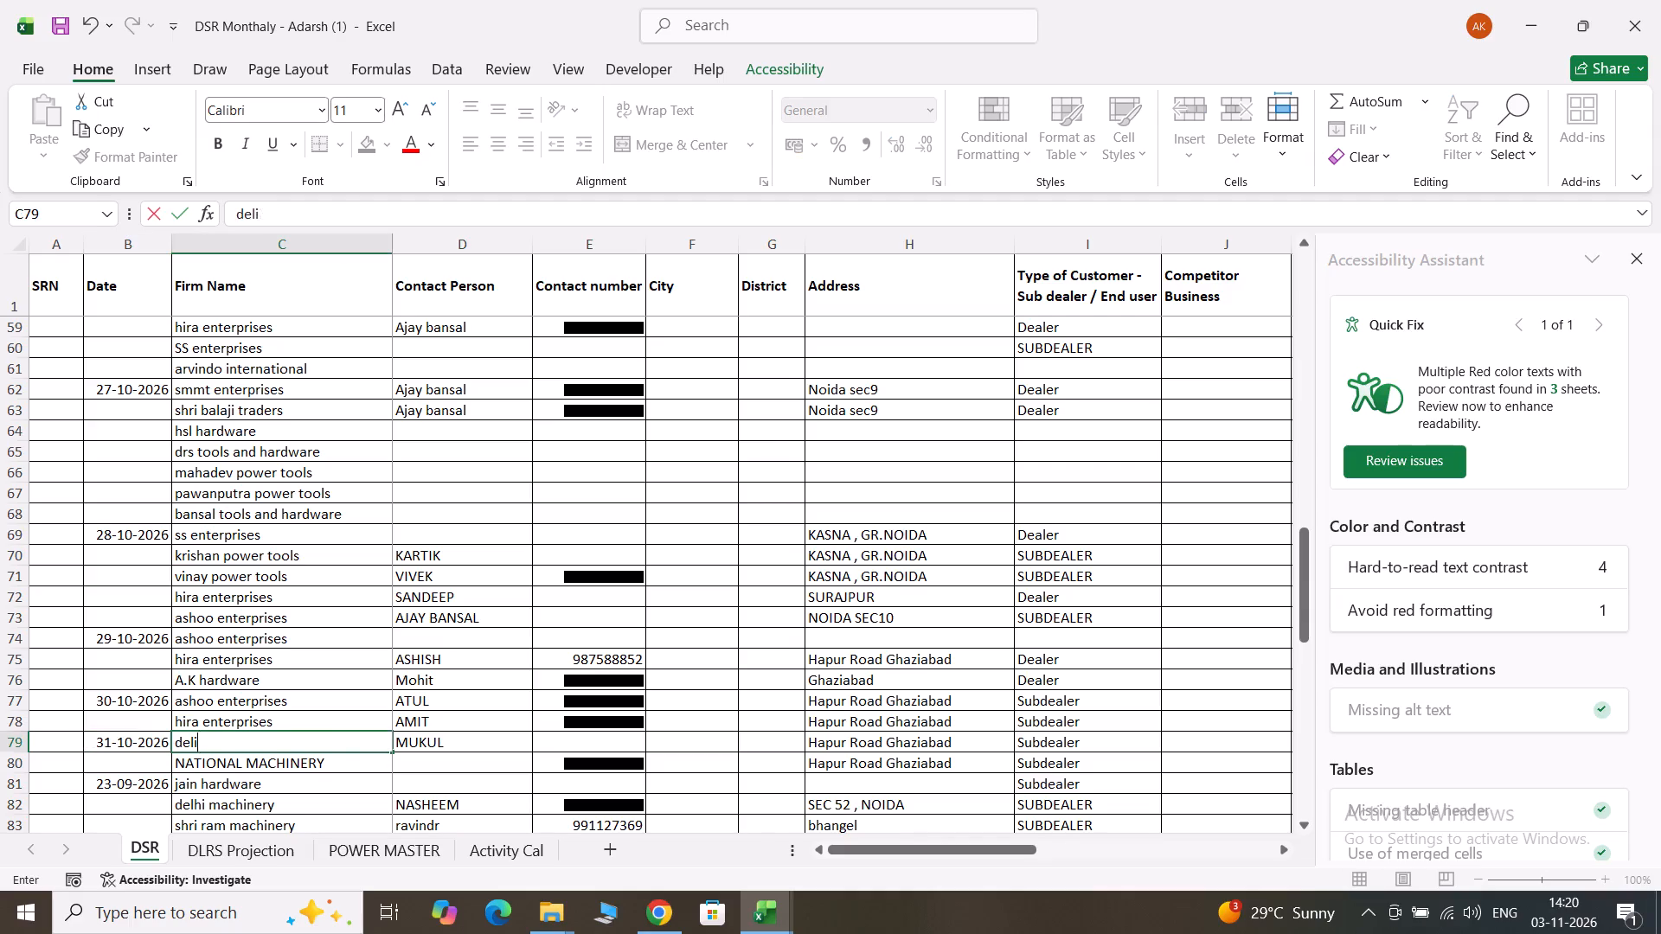
key(space)
key(BackSpace)
key(BackSpace)
key(BackSpace)
text(hi office)
key(Down)
key(ctrl+s)
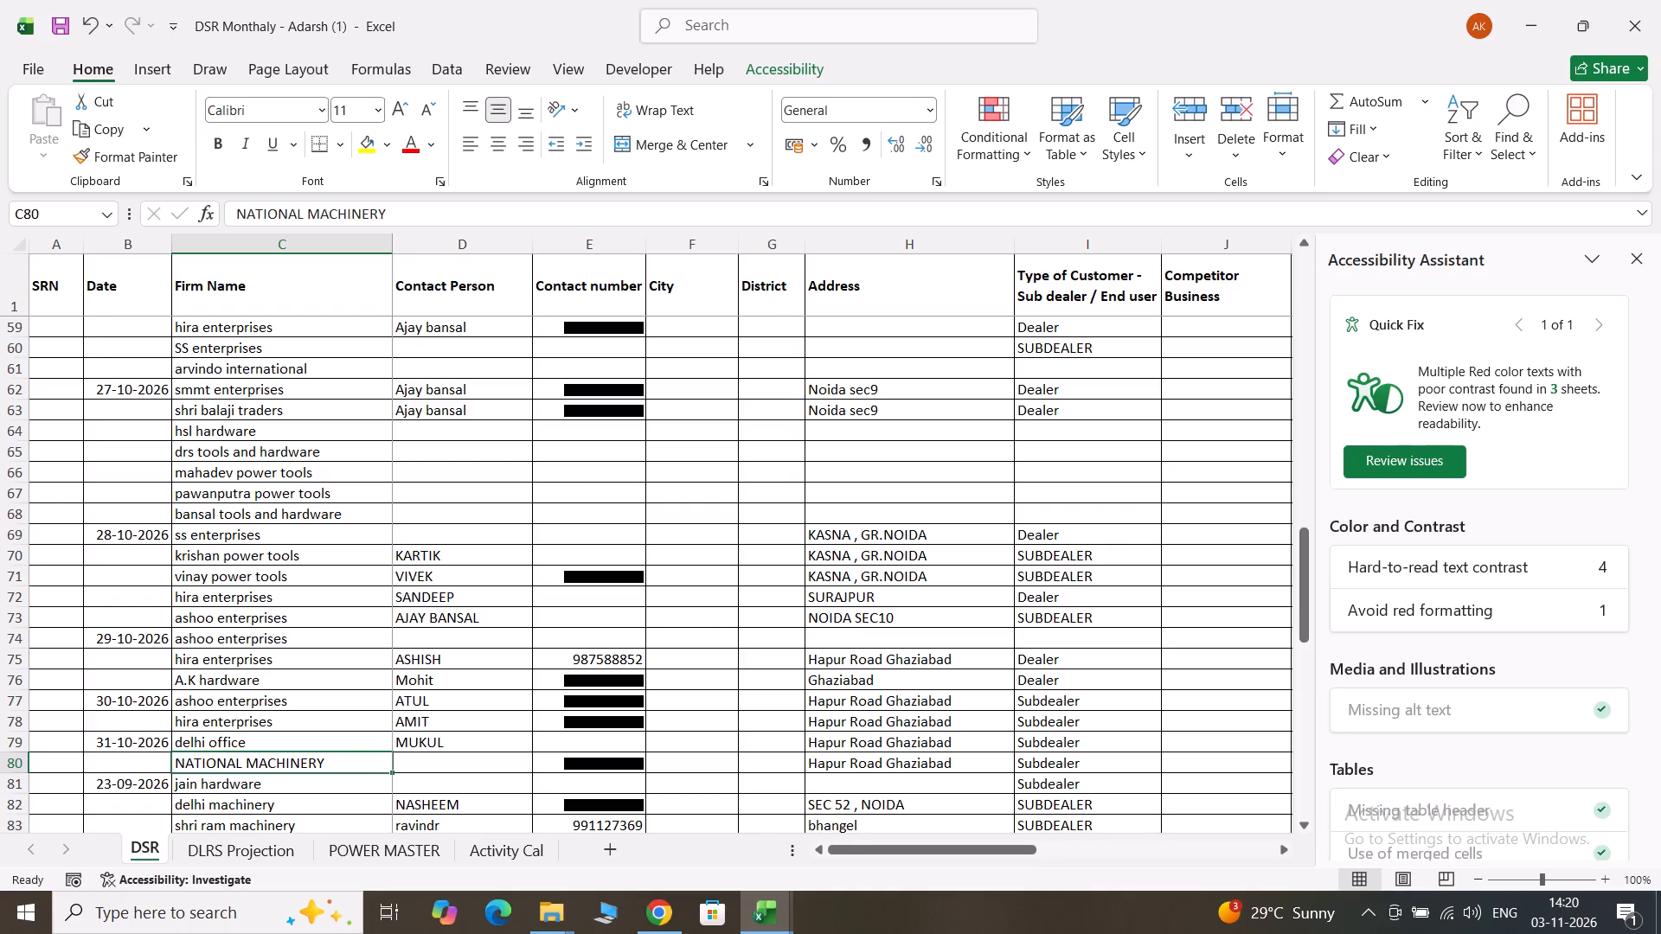
Review the dates and firm names from the end-of-month entries back up to the 07-10-2026 visits.
key(Up)
key(Up)
key(Up)
key(Up)
key(Up)
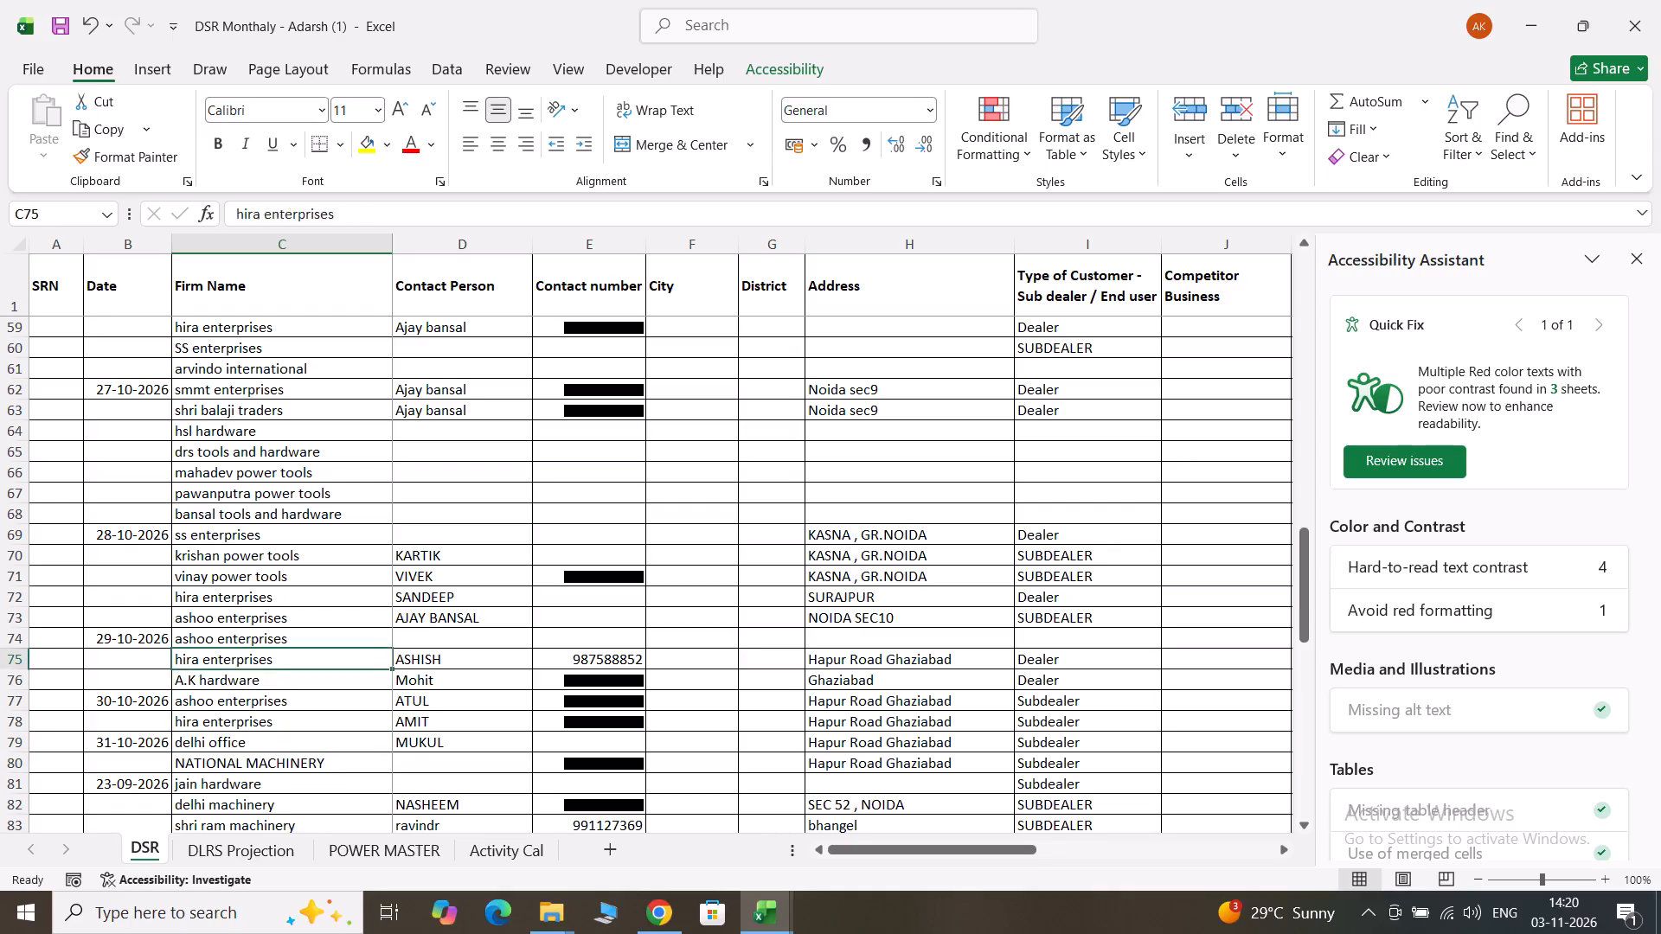
key(Up)
key(Up)
key(Up)
key(Up)
key(Up)
key(Up)
key(Up)
key(Up)
key(Up)
key(Up)
key(Up)
key(Up)
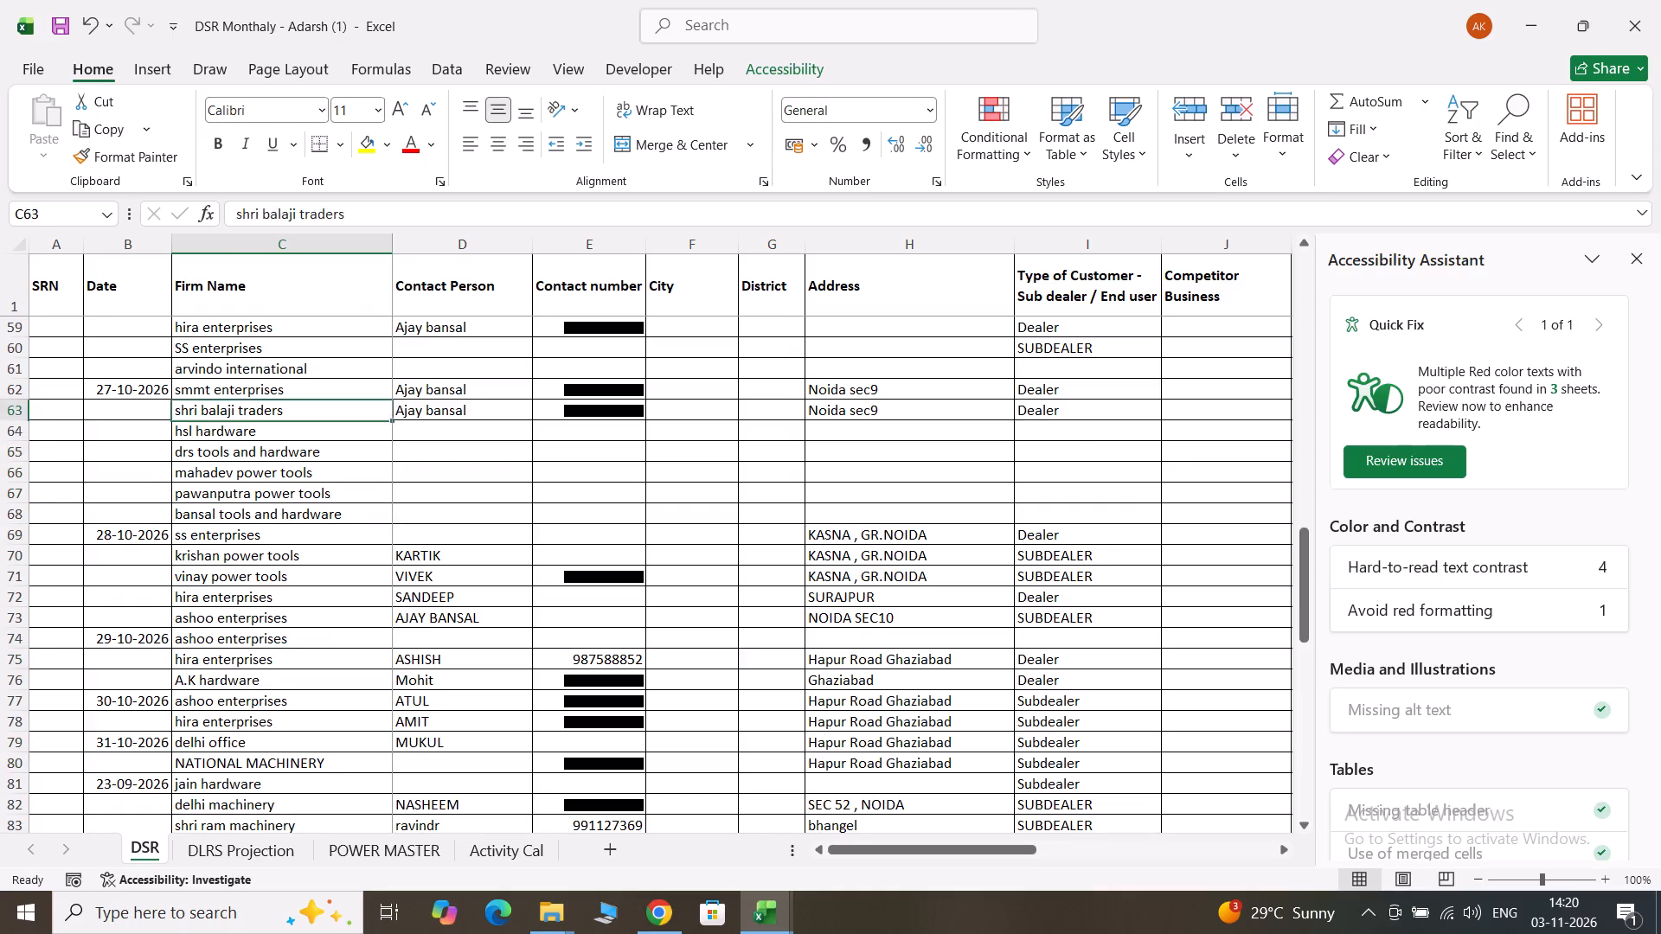
key(Up)
key(Up)
key(Up)
key(Up)
key(Up)
key(Up)
key(Up)
key(Up)
key(Up)
key(Up)
key(Up)
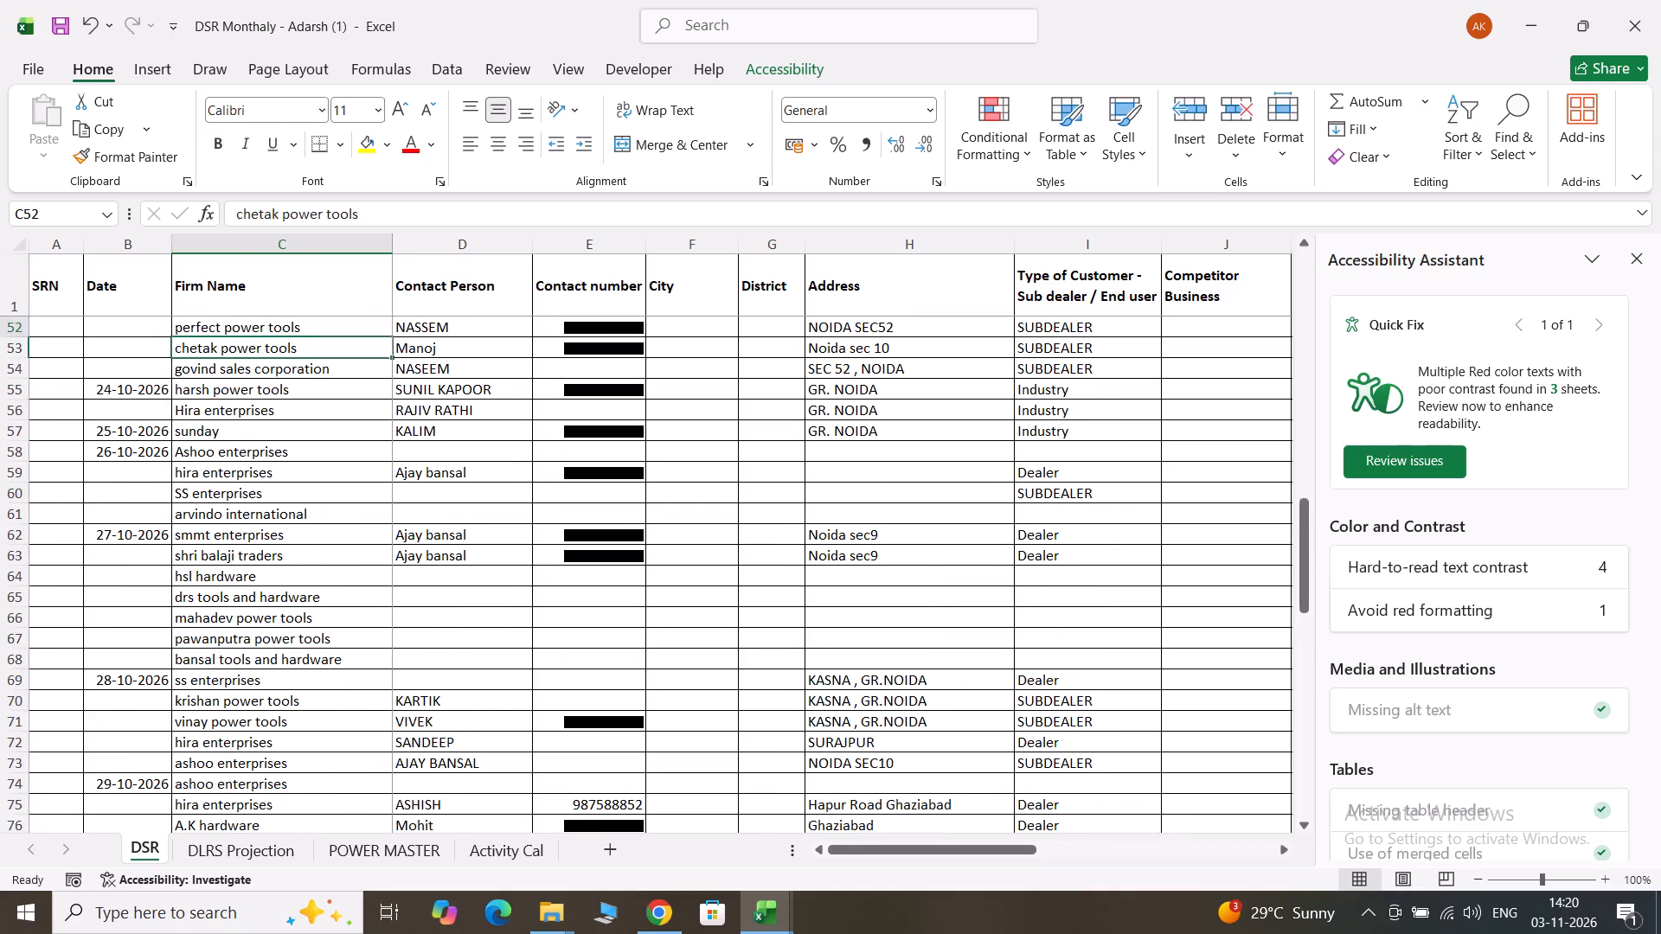
key(Up)
key(Up)
key(Down)
key(Down)
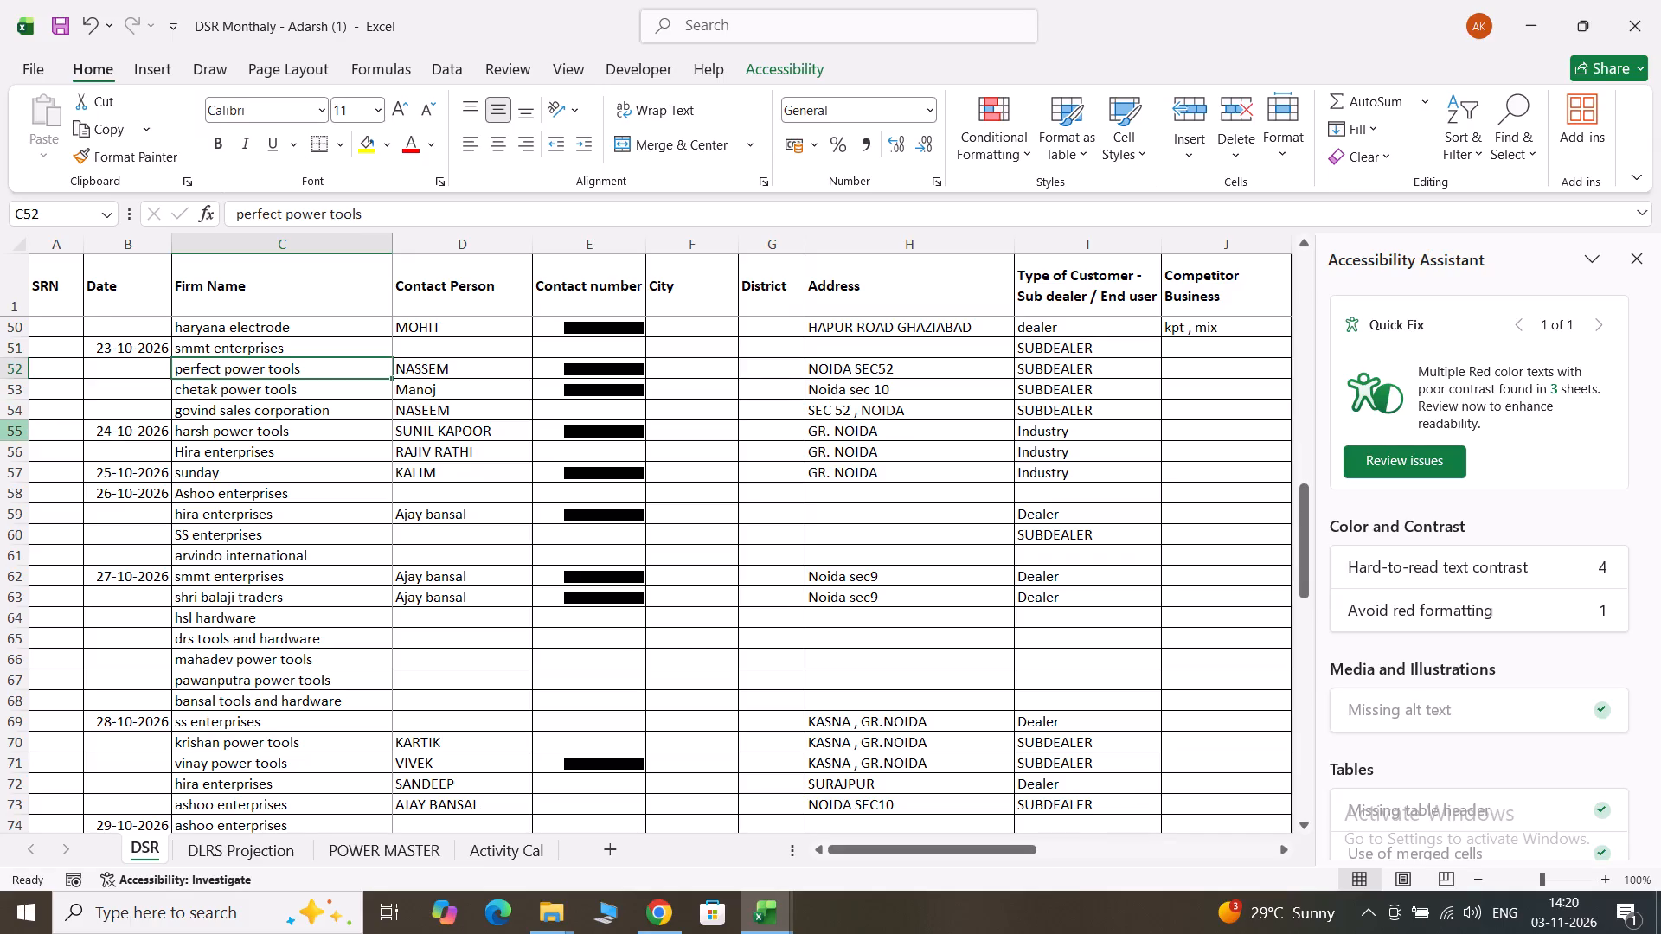
key(Up)
key(Up)
key(Up)
key(Up)
key(Up)
key(Up)
key(Up)
key(Up)
key(Up)
key(Up)
key(Up)
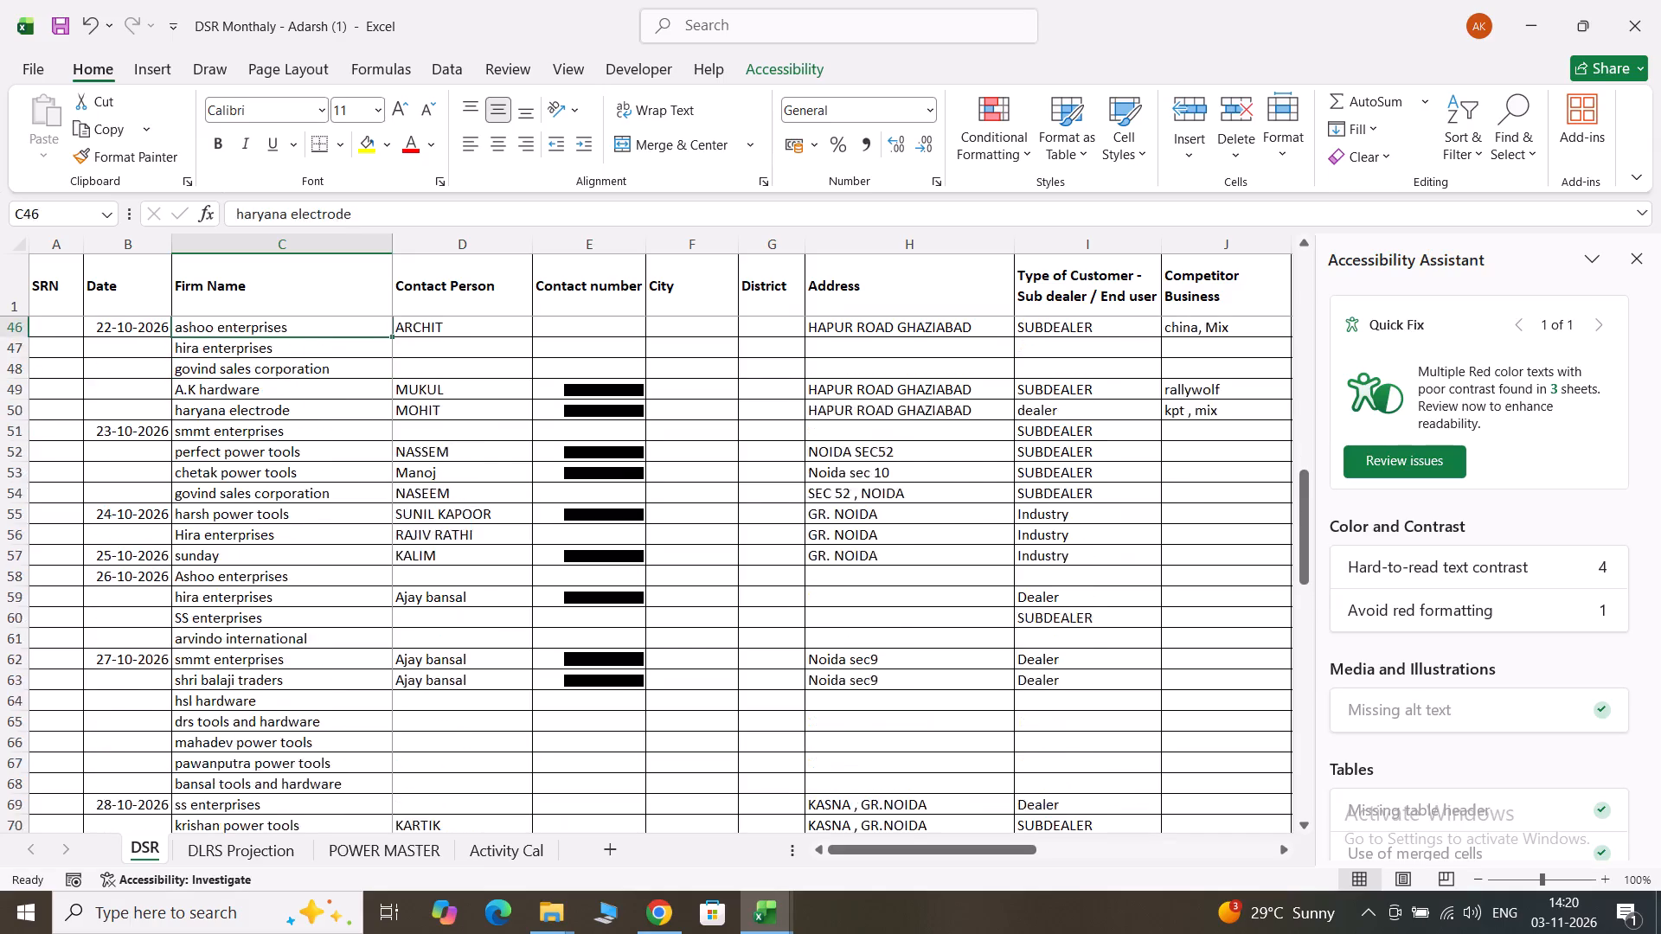
key(Up)
key(Up)
key(Up)
key(Up)
key(Up)
key(Up)
key(Up)
key(Up)
key(Up)
key(Up)
key(Up)
key(Up)
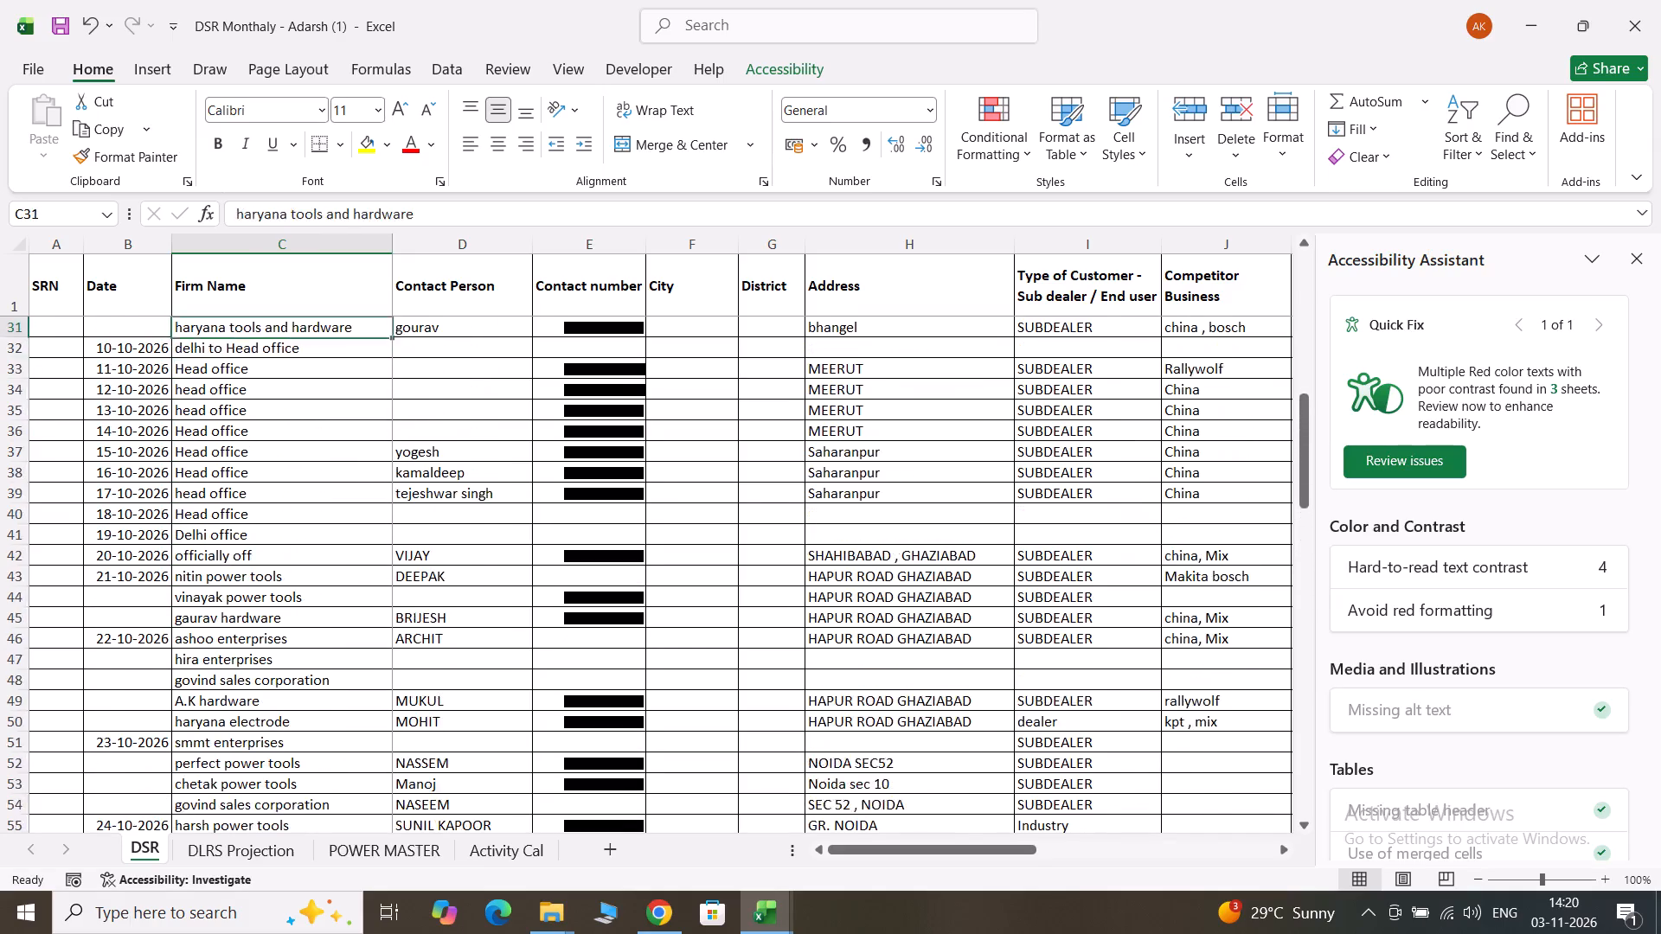
key(Up)
key(Up)
key(Up)
key(Up)
key(Up)
key(Up)
key(Up)
key(Up)
key(Up)
key(Up)
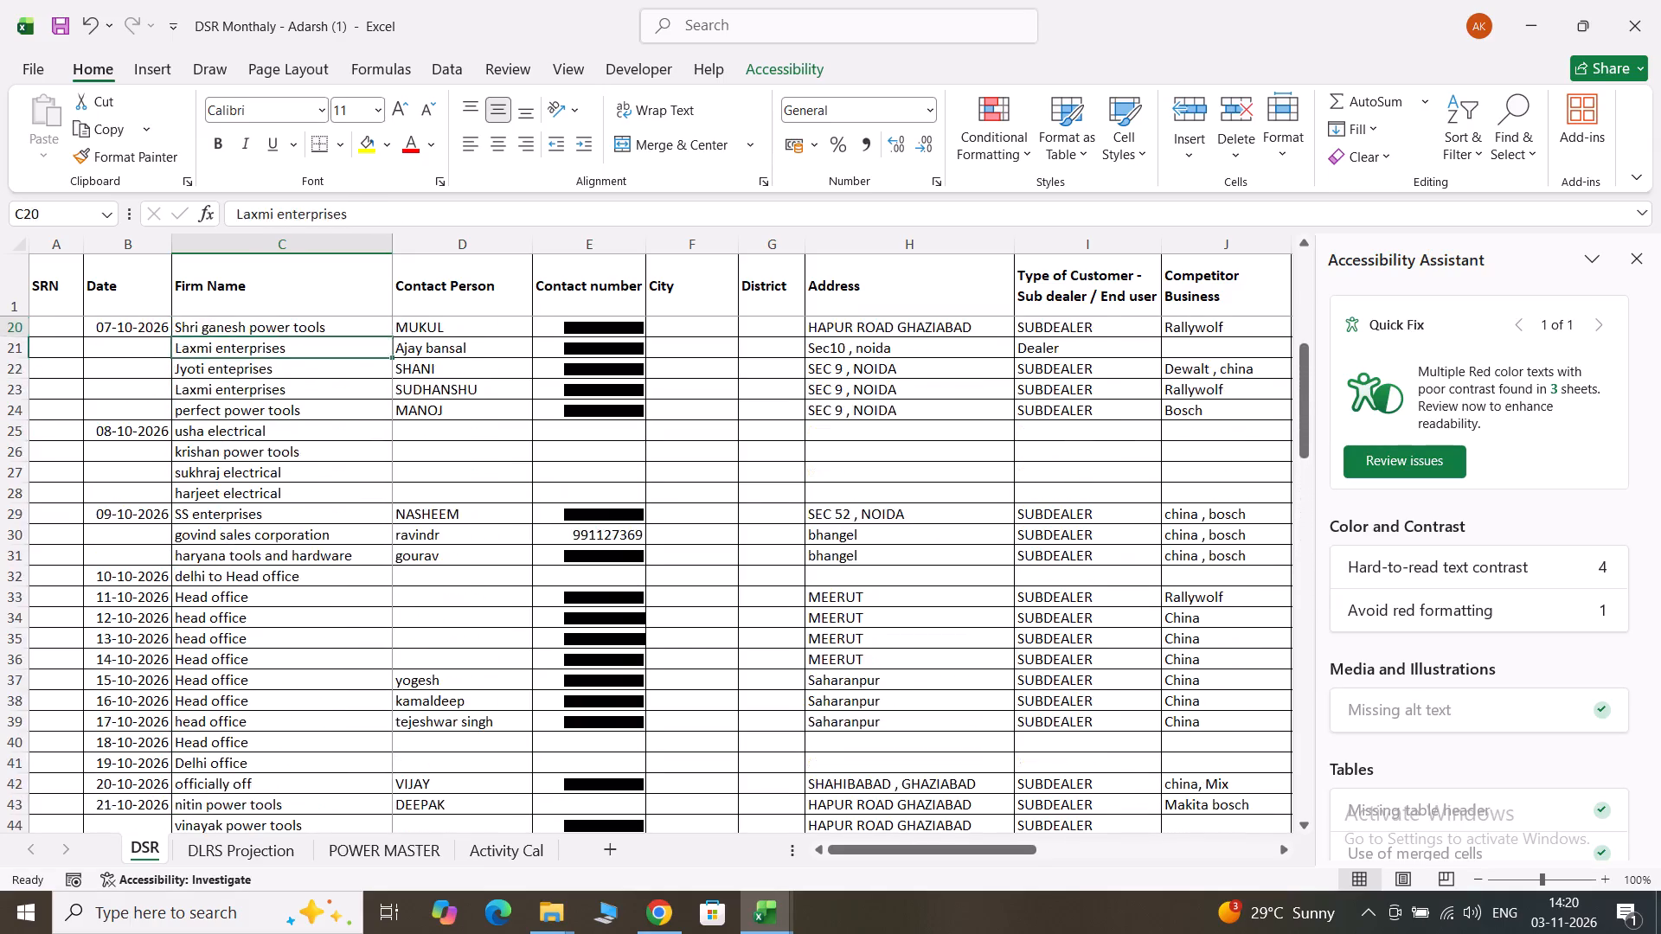
key(Up)
key(Down)
key(Down)
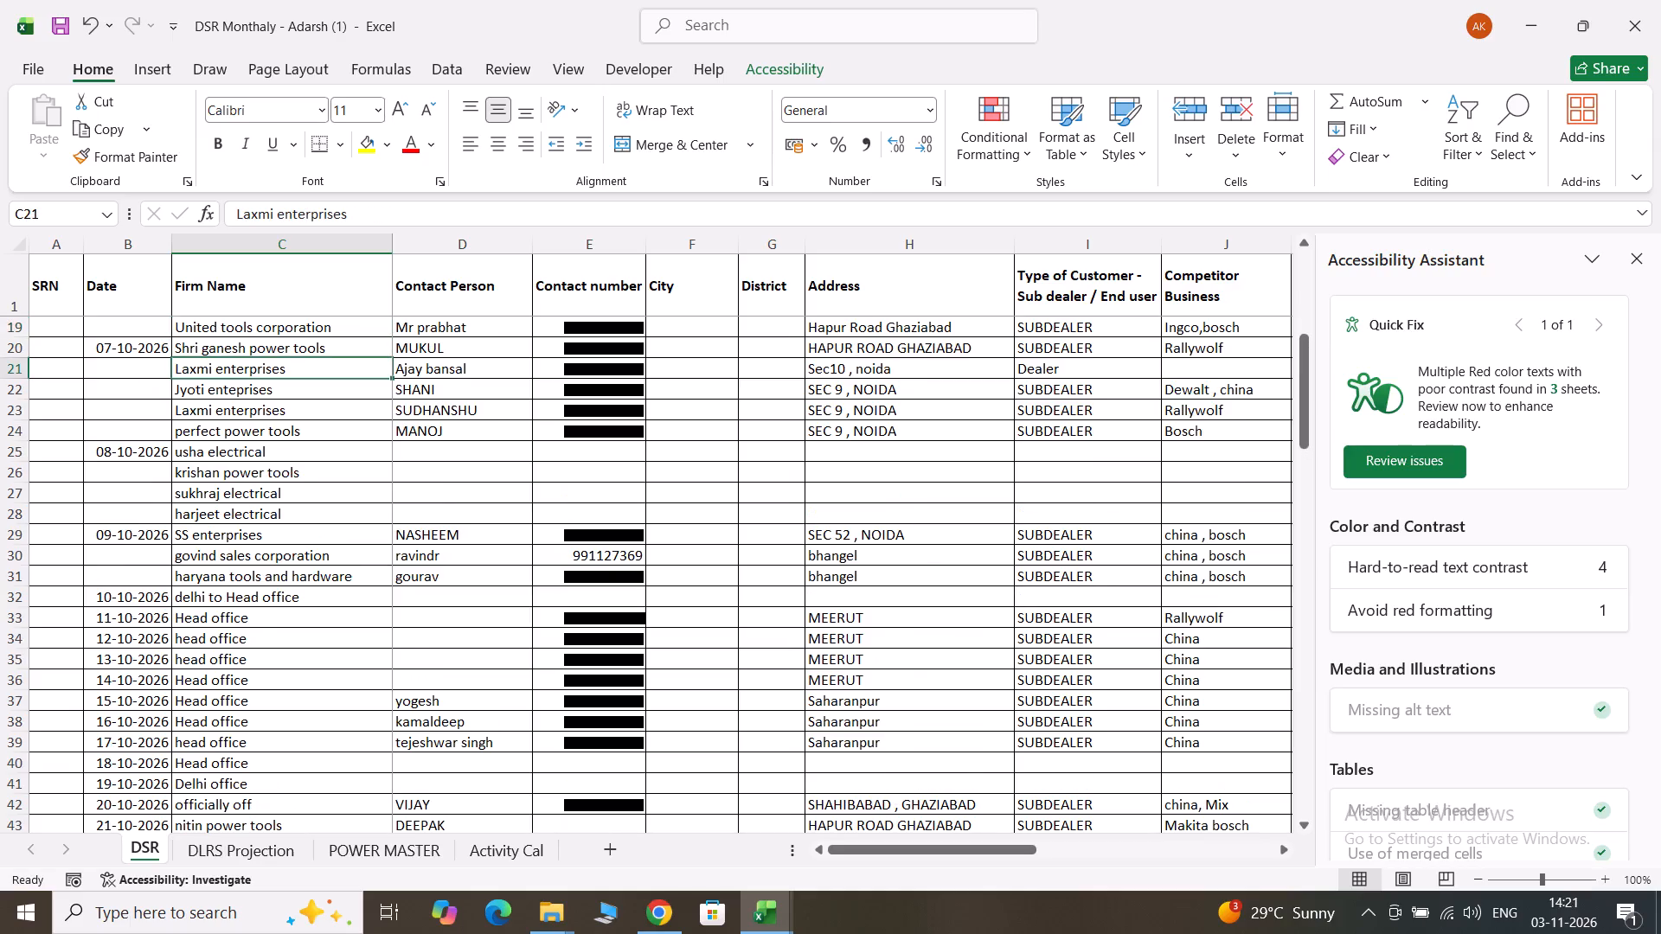
Review the dates and firm names from the 07-10-2026 visits down to the 24-10-2026 visits.
key(Down)
key(Down)
key(Down)
key(Down)
key(Down)
key(Down)
key(Down)
key(Down)
key(Down)
key(Down)
key(Down)
key(Down)
key(Down)
key(Down)
key(Down)
key(Down)
key(Down)
key(Down)
key(Down)
key(Down)
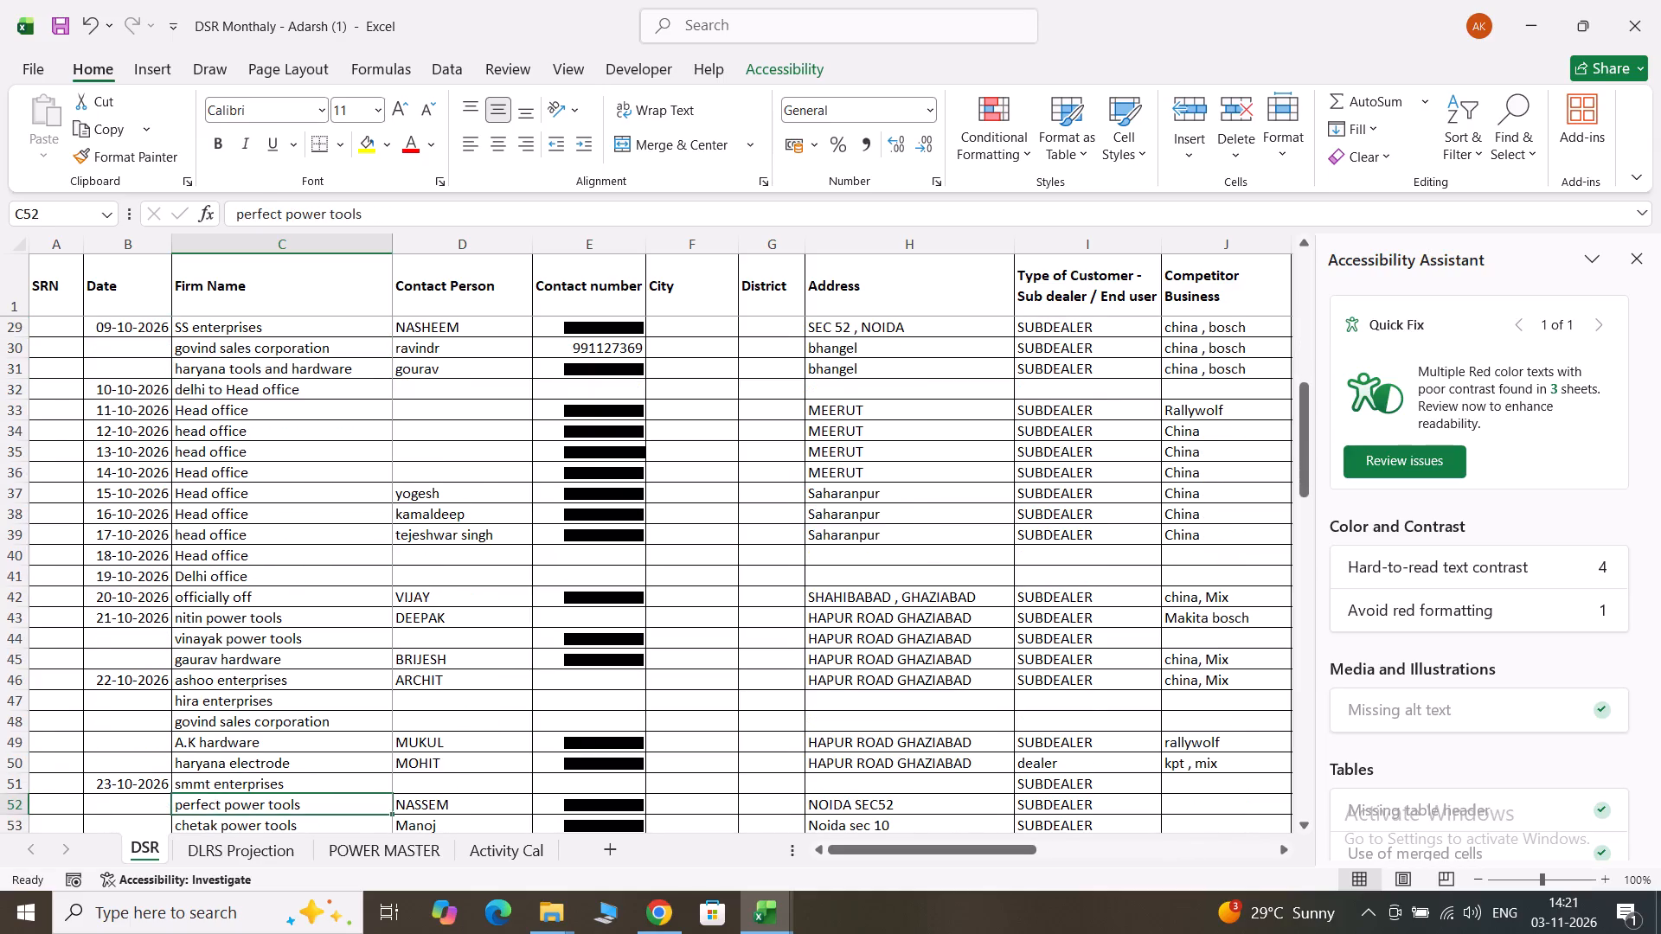
key(Down)
key(Down)
key(Down)
key(Down)
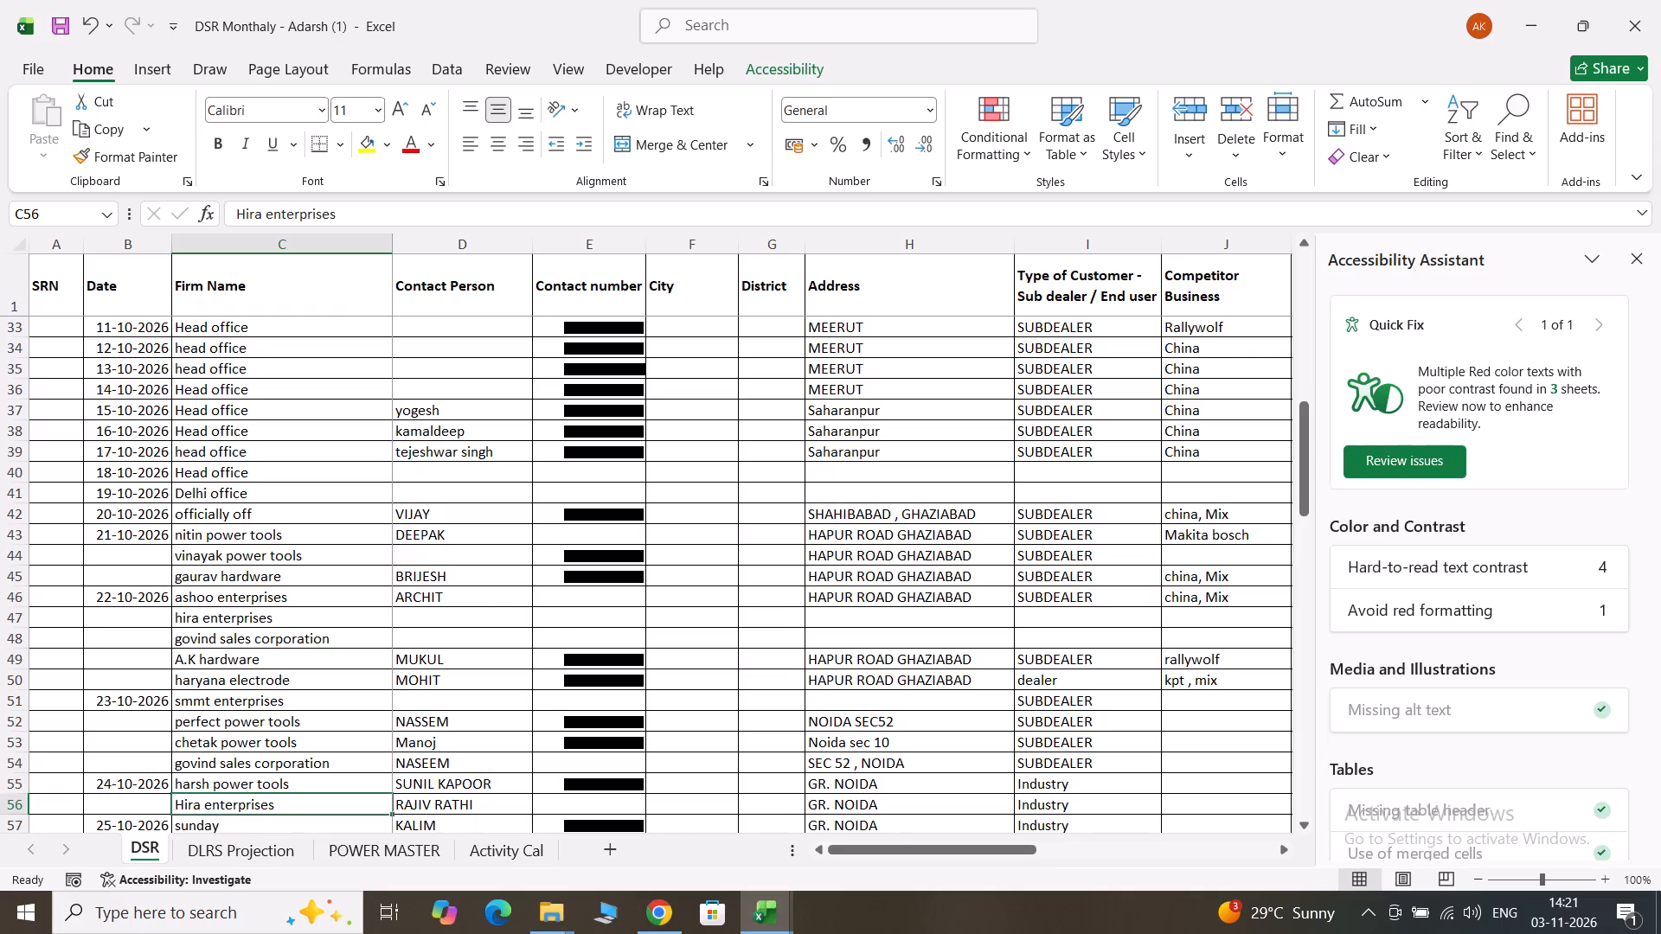
Insert a row above the 24-10-2026 harsh power tools entry and enter the firm name gupta power tools.
click(0, 789)
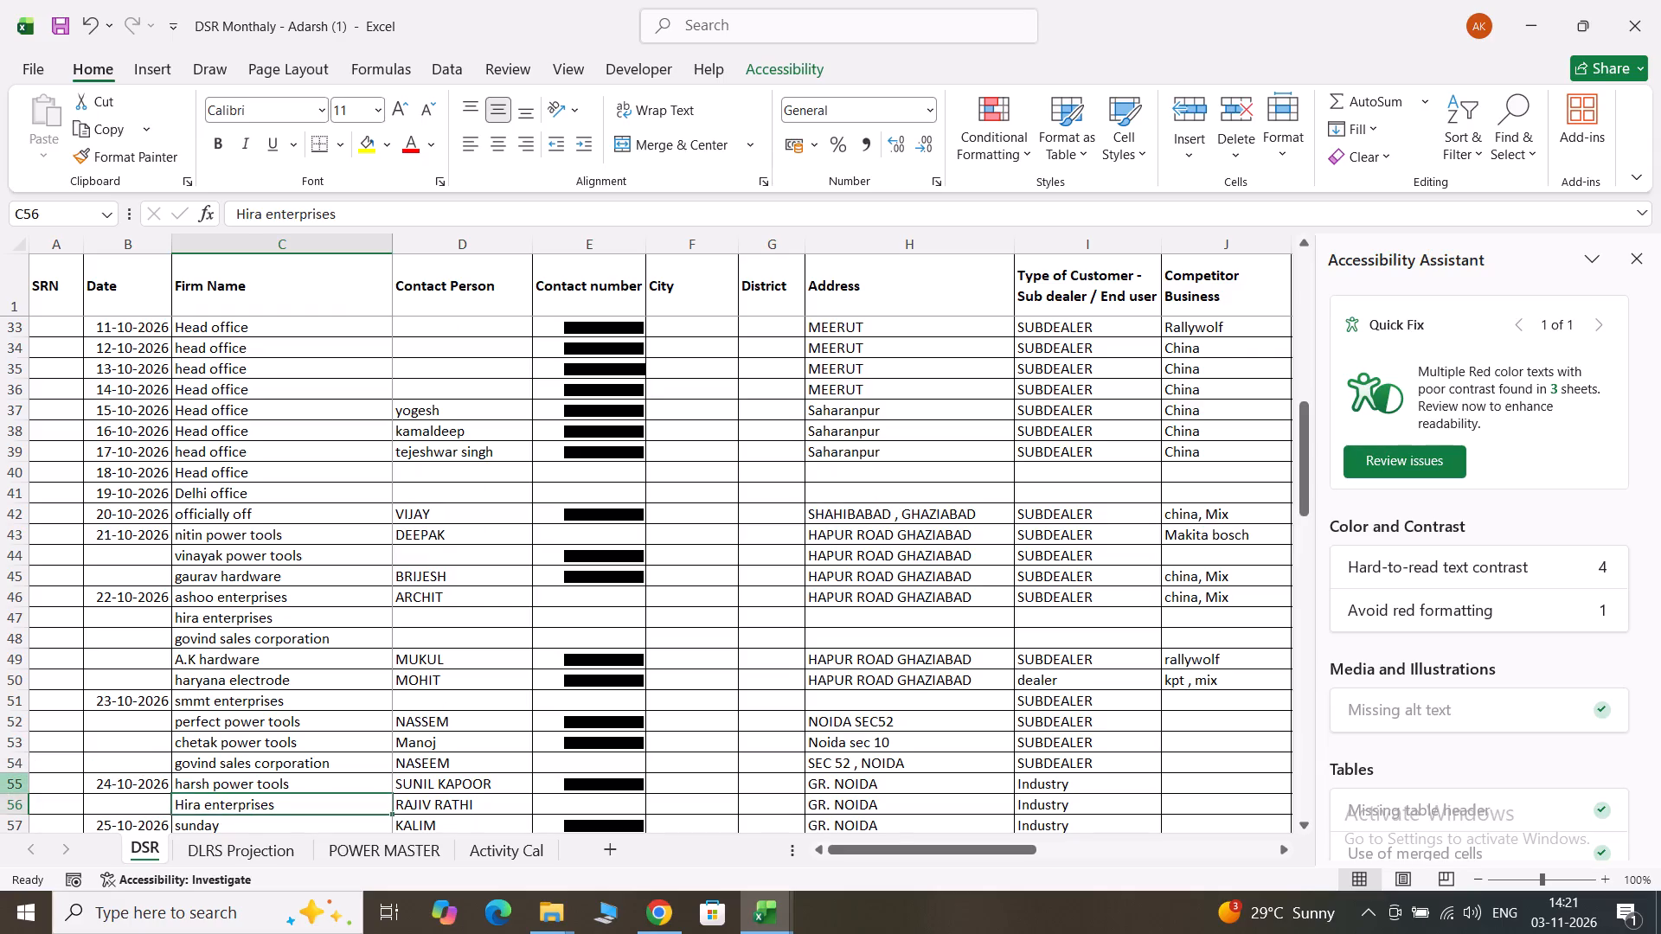
click(15, 786)
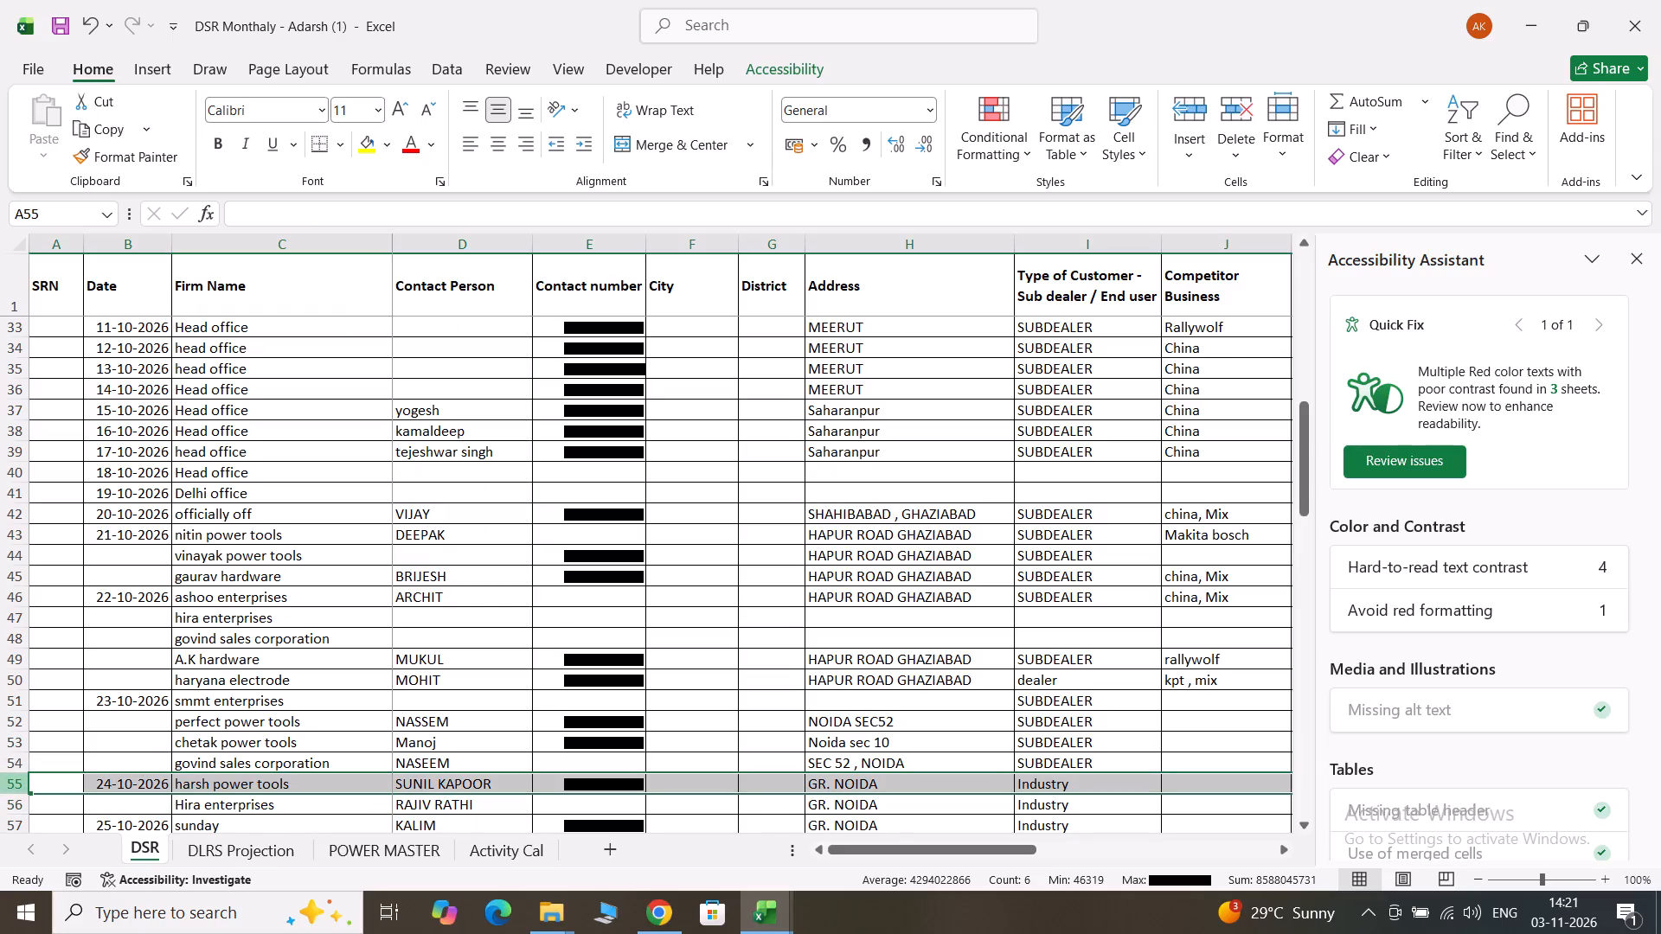
click(10, 782)
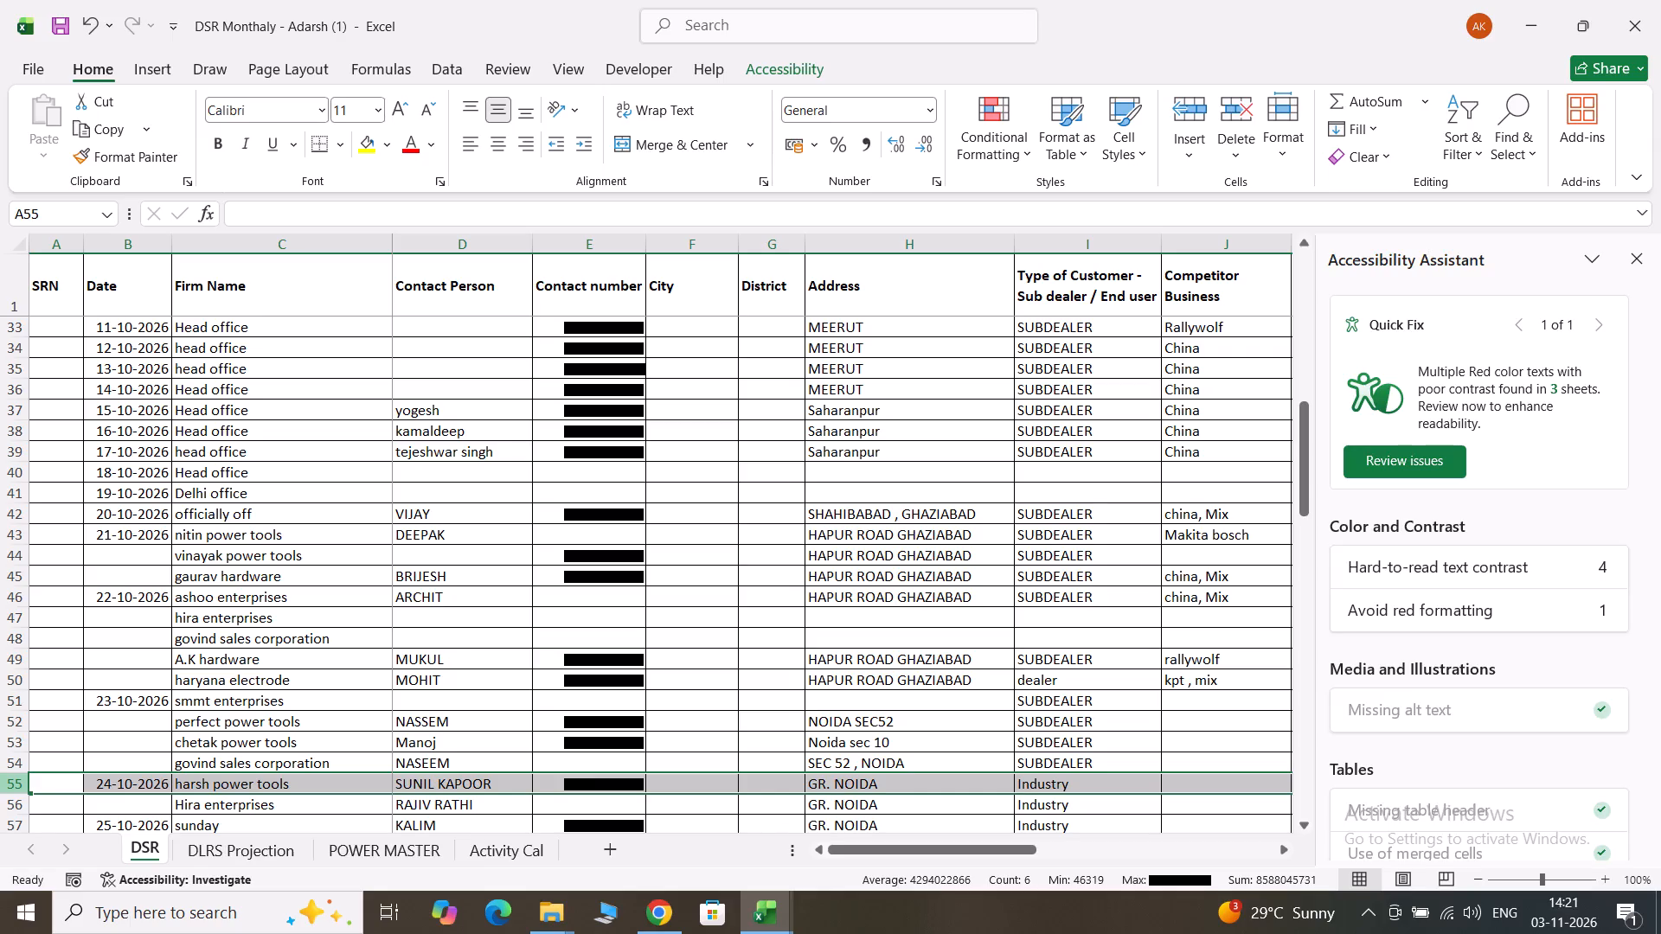
right_click(10, 782)
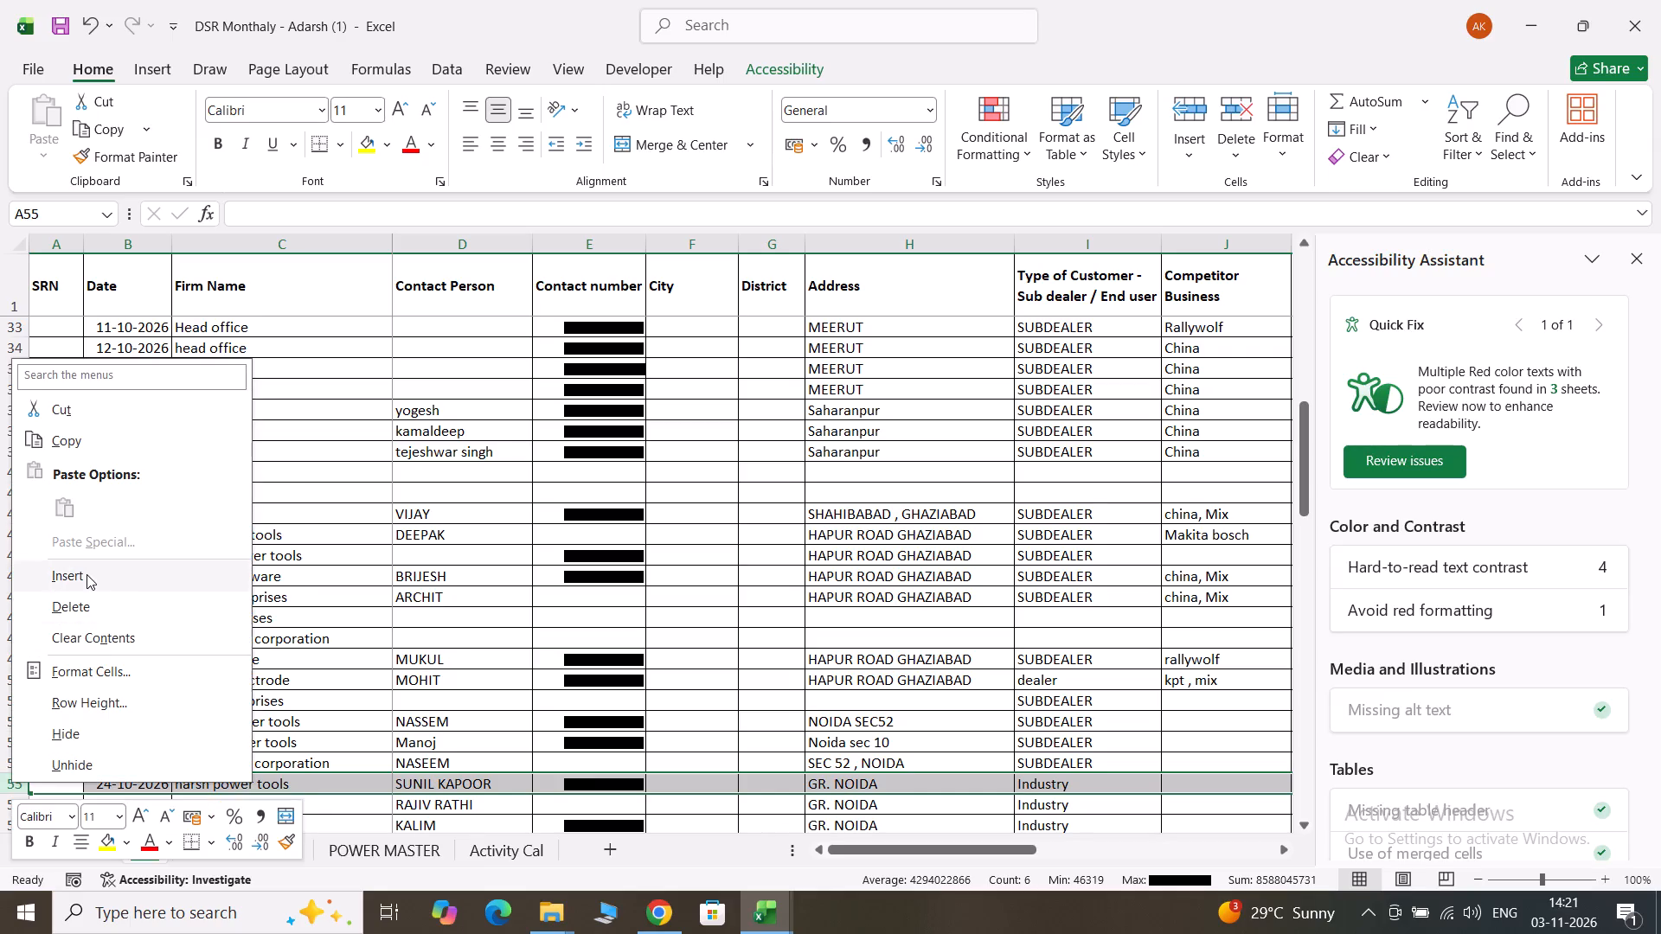
click(87, 574)
click(215, 785)
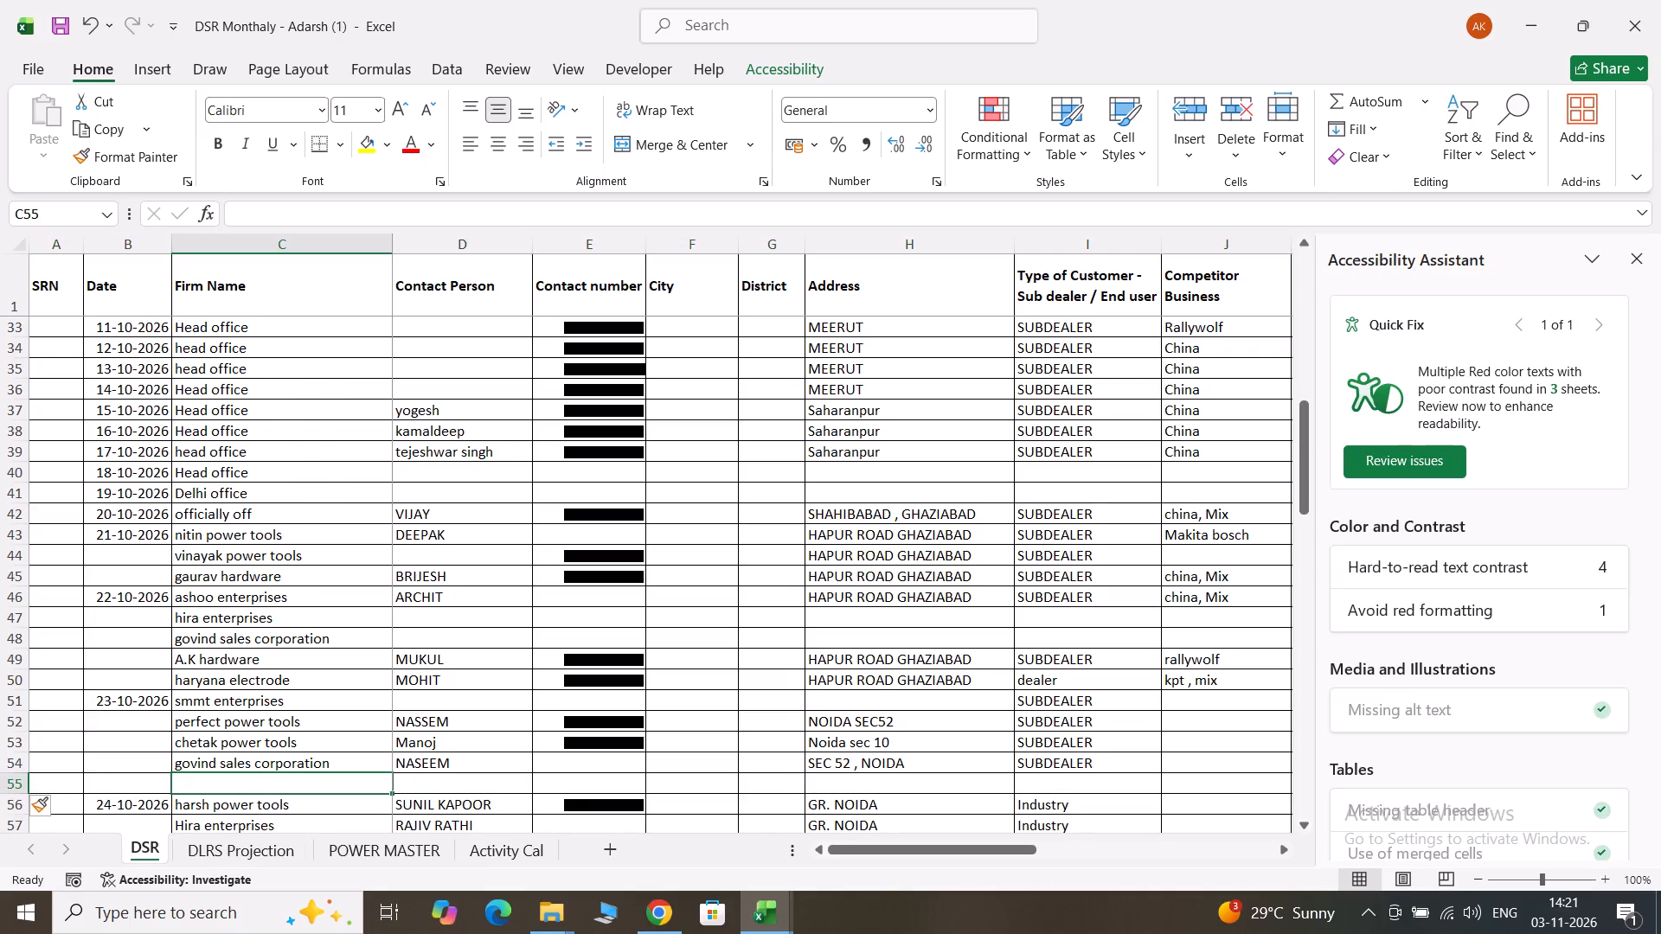
text(gupta power tools)
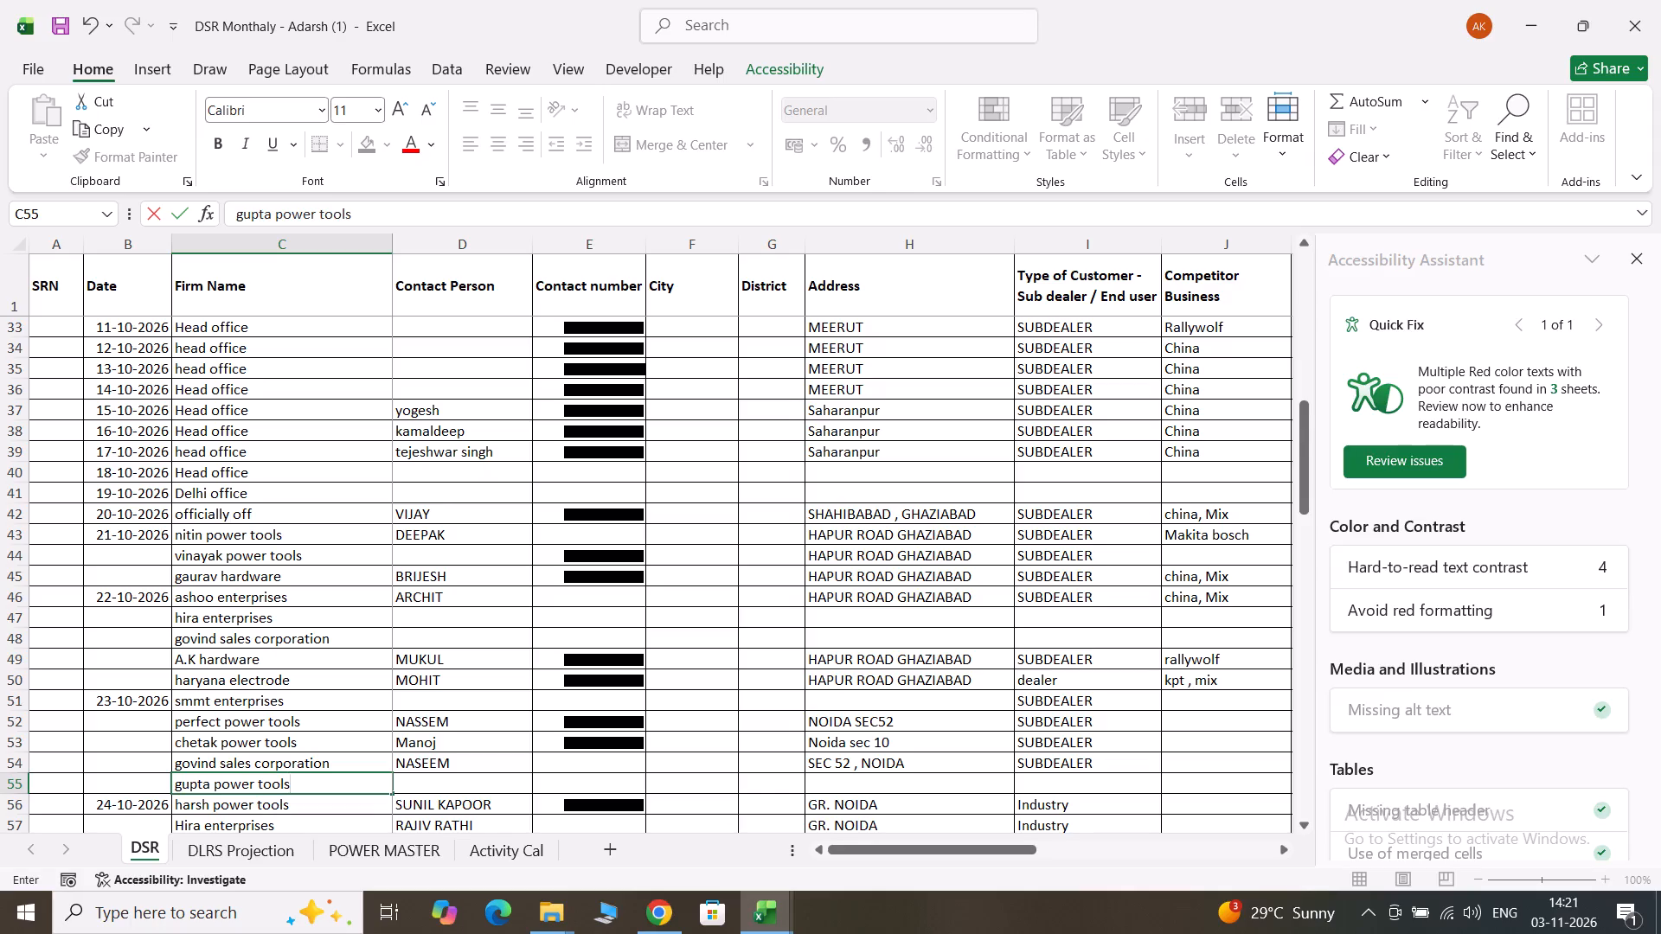
key(Down)
Insert another row below gupta power tools and enter the firm name santosh electrial.
key(Left)
key(Left)
key(Left)
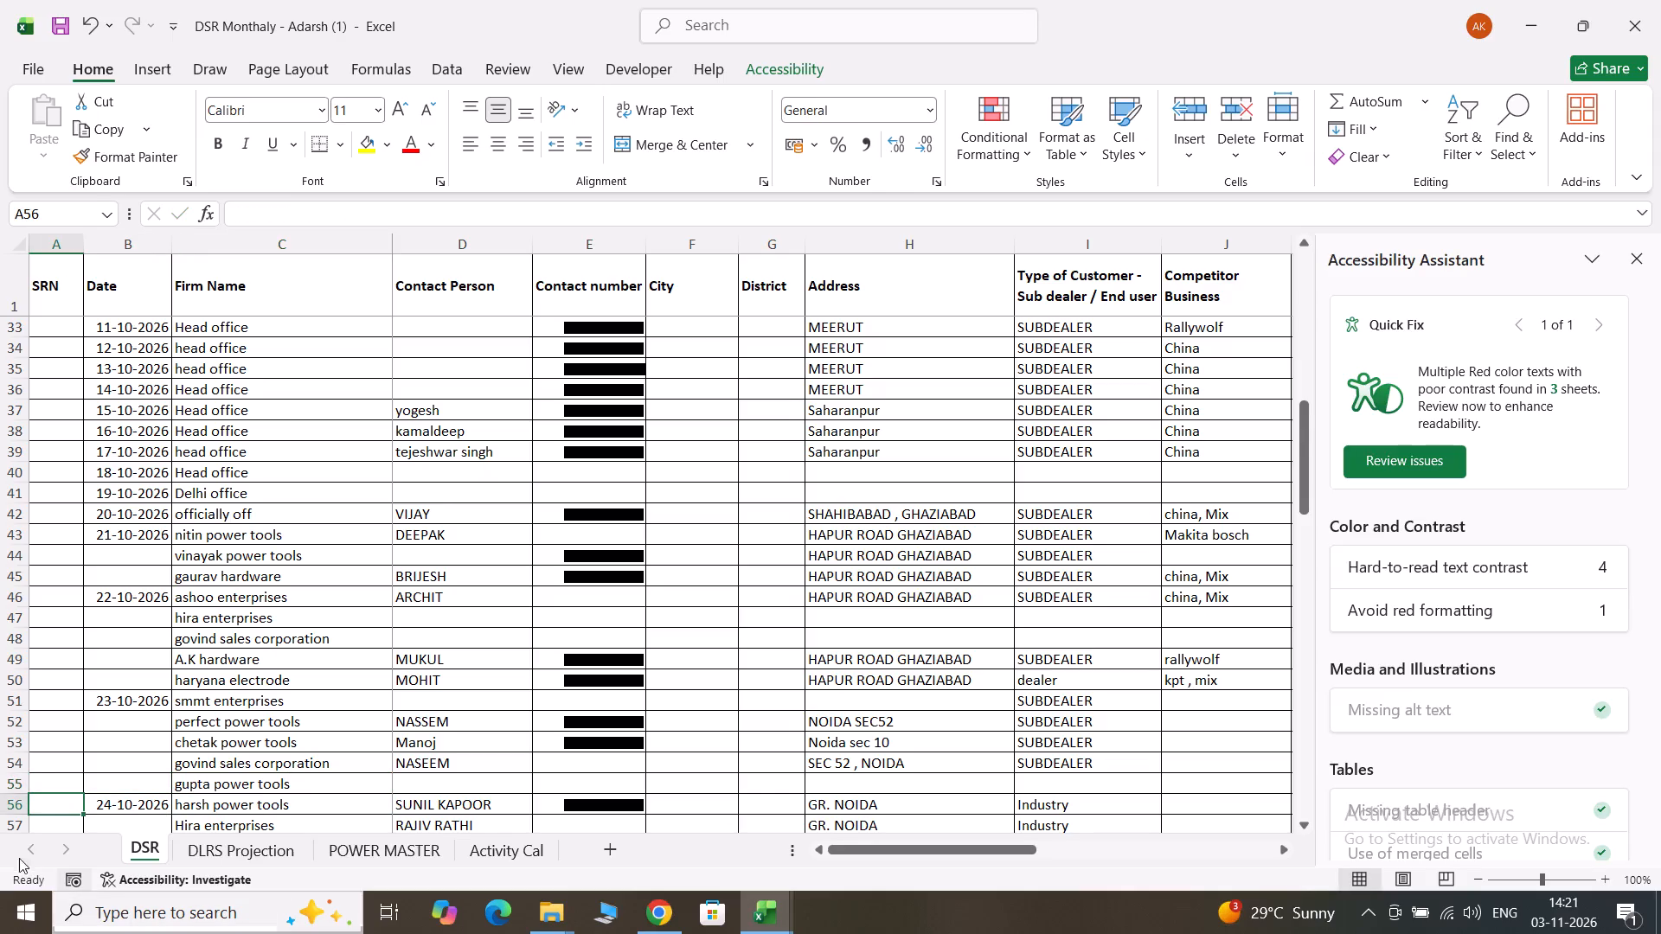
click(8, 805)
key(ctrl+plus)
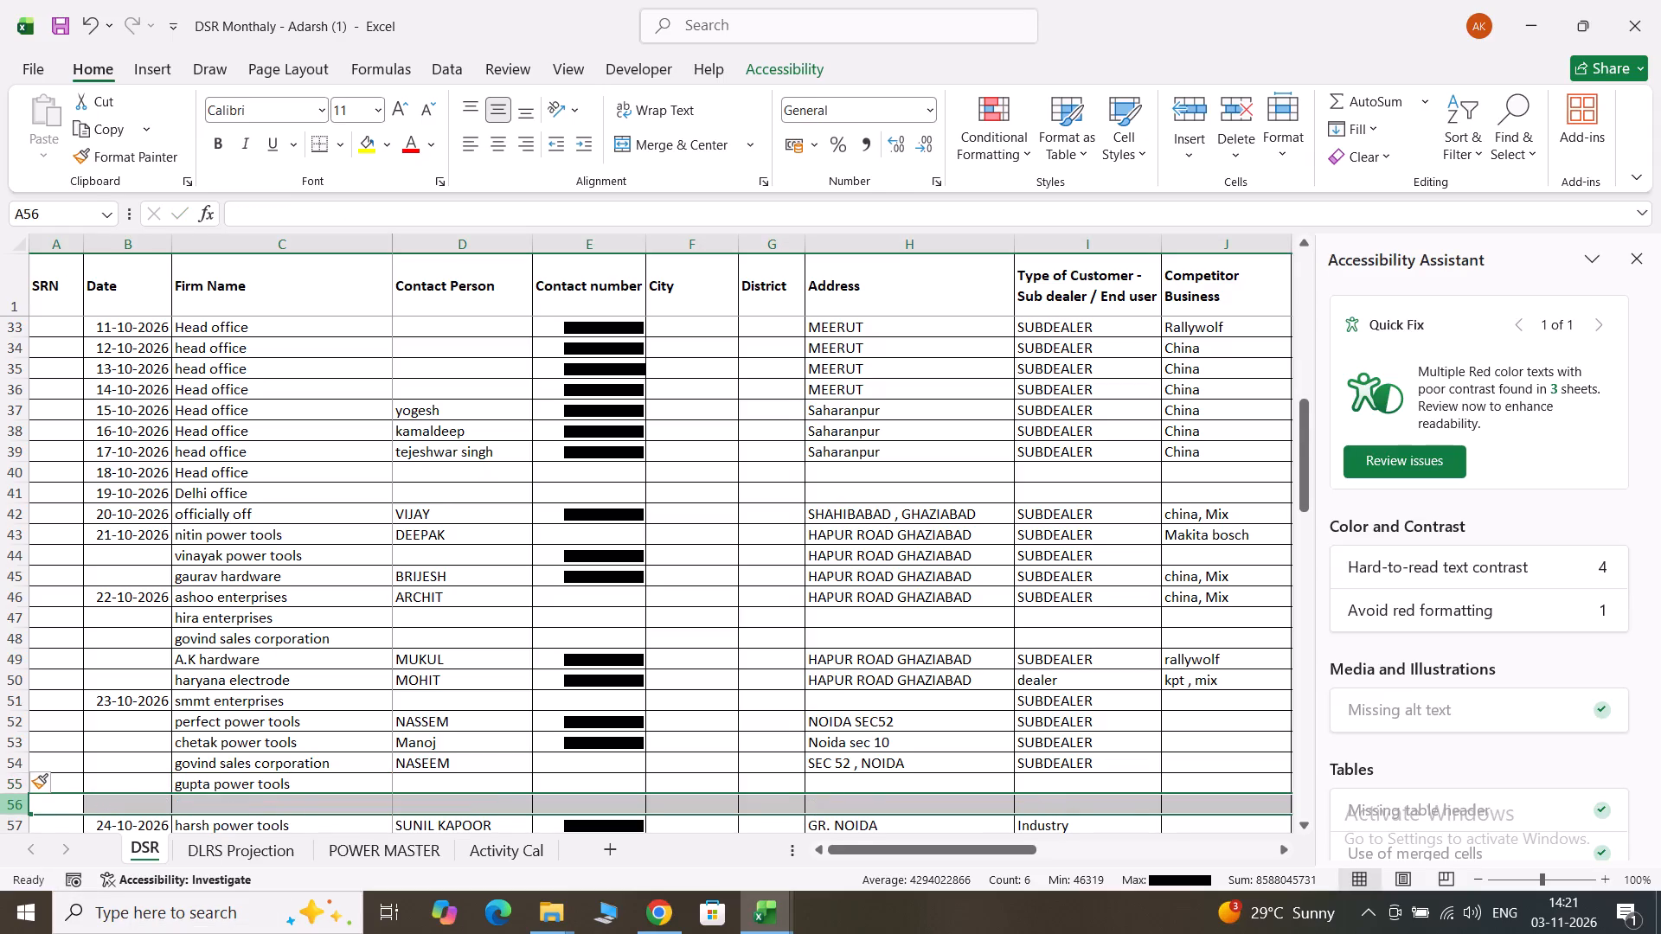
click(222, 797)
text(santosh electrial)
key(Down)
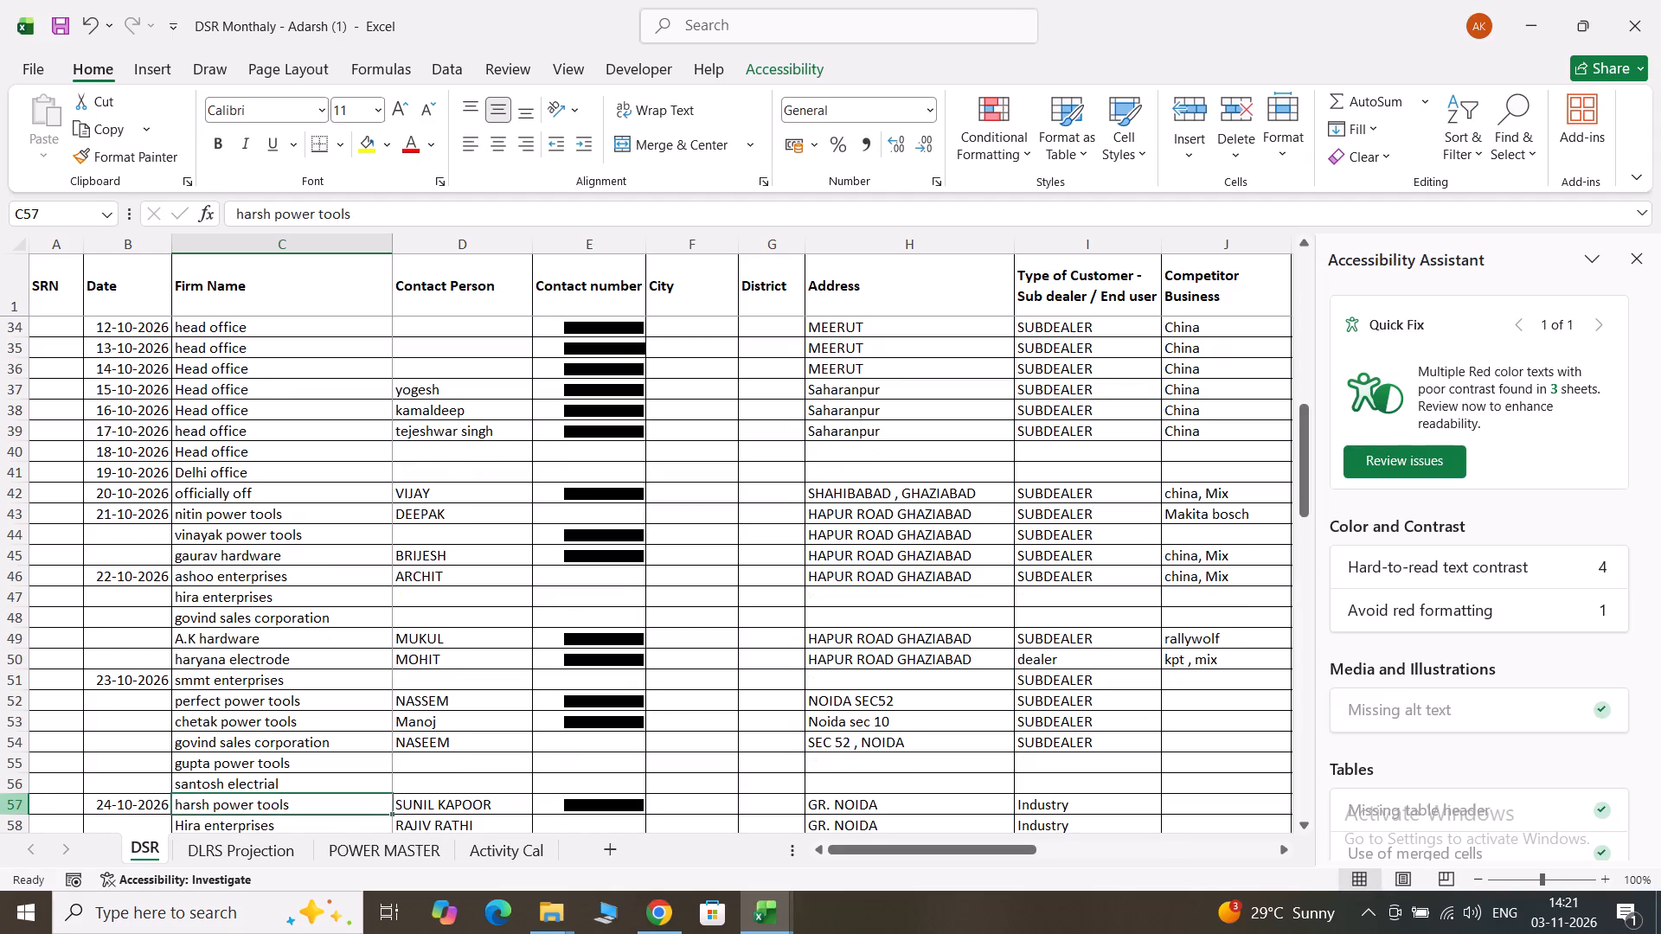
Insert a row below santosh electrial and enter the firm name manahor power tools.
click(8, 804)
right_click(8, 804)
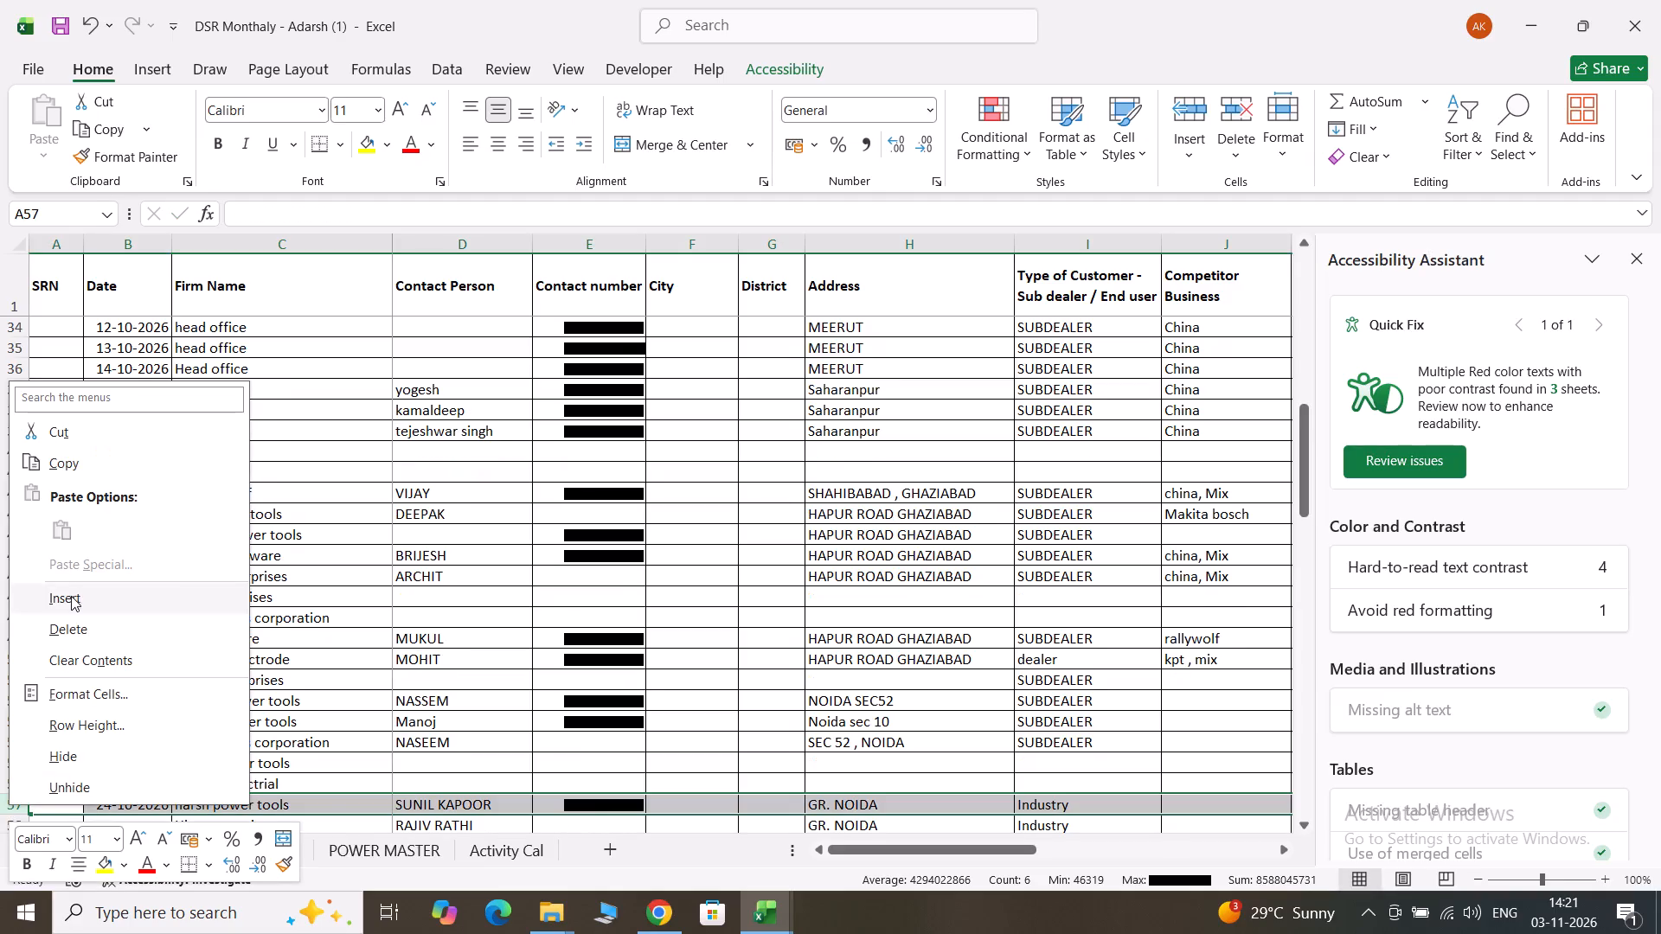
click(71, 596)
click(272, 800)
text(manaho)
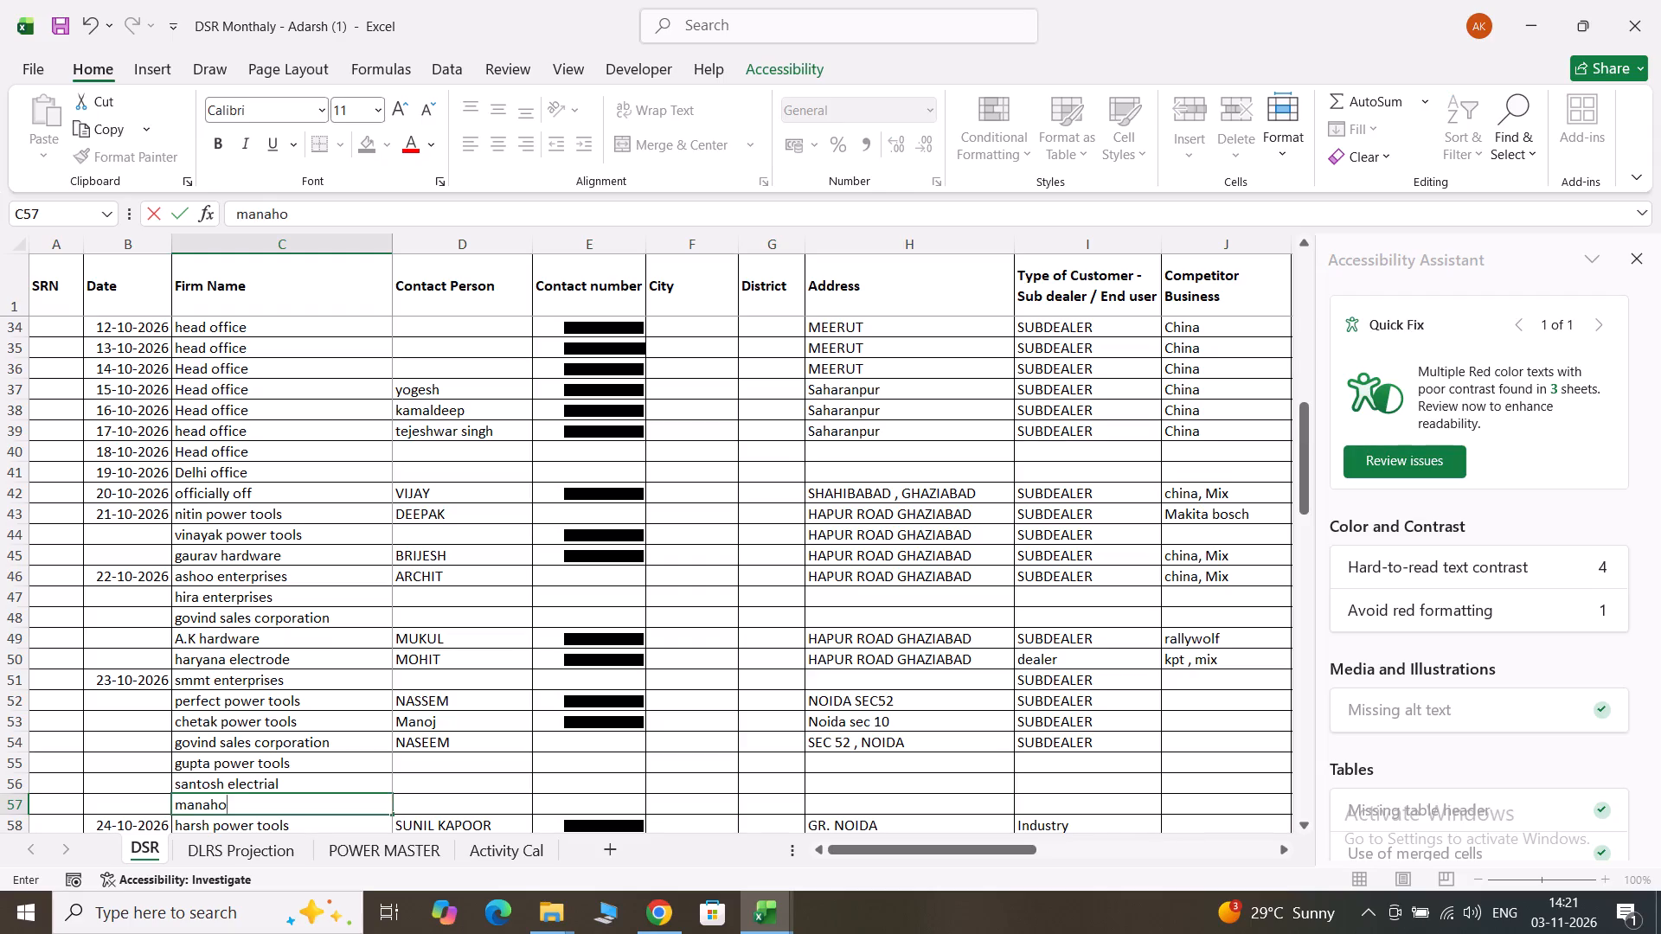
text(r power ot)
key(BackSpace)
key(BackSpace)
text(tools)
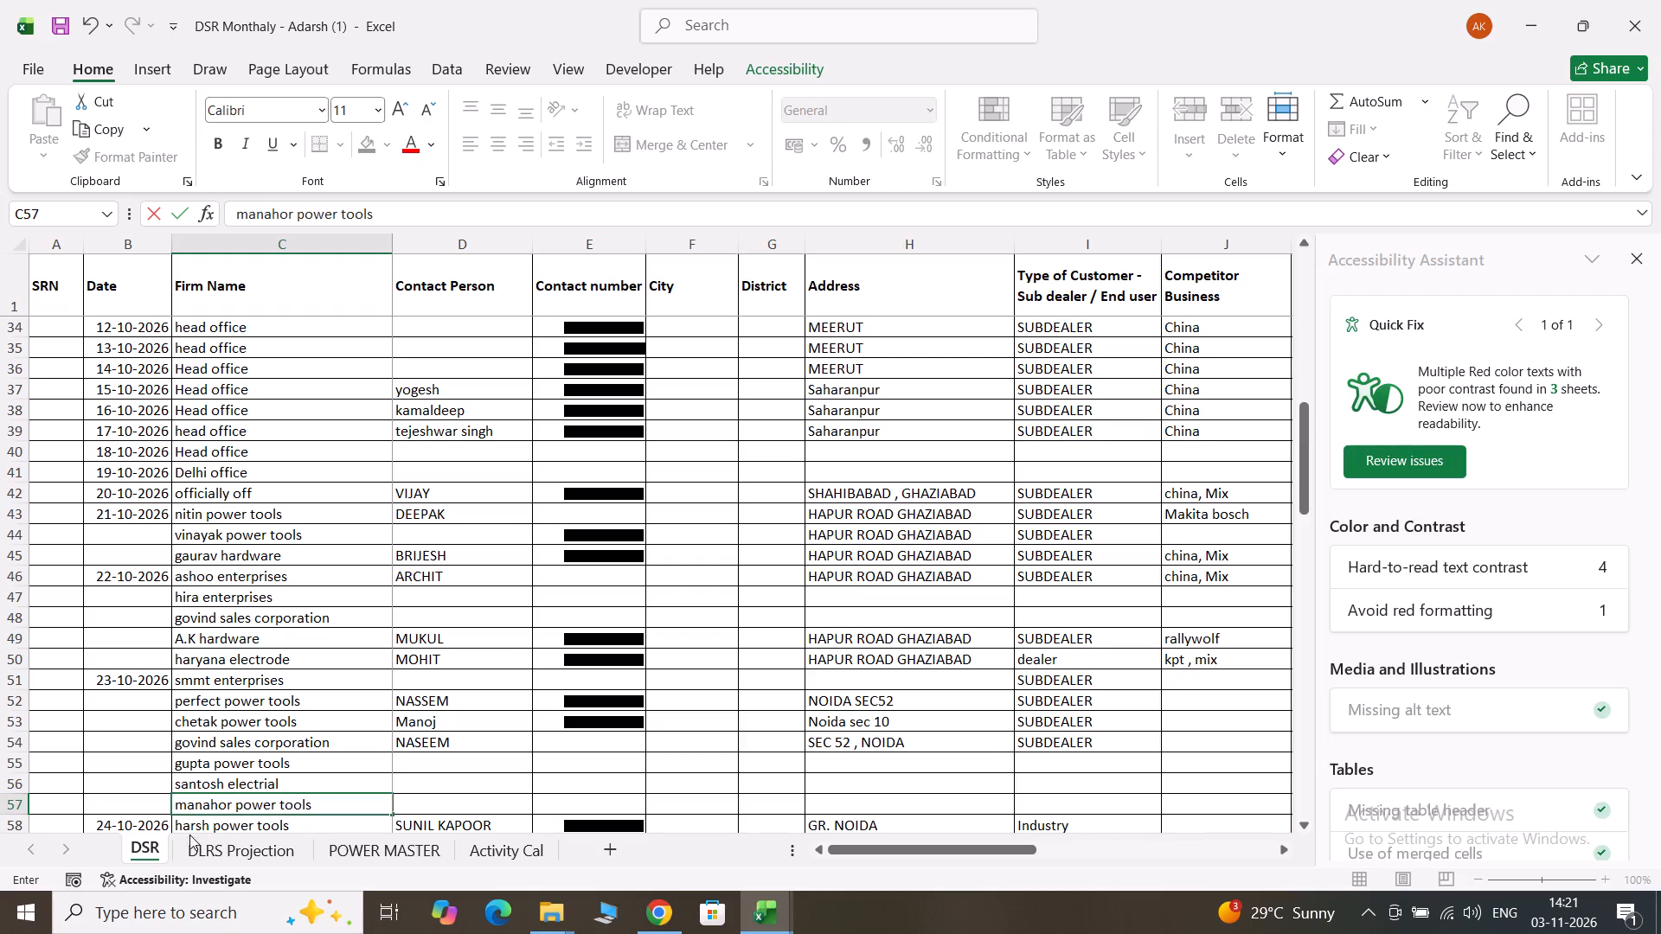
Insert a row below manahor power tools with the firm name vikas power tools, and save the workbook.
click(16, 824)
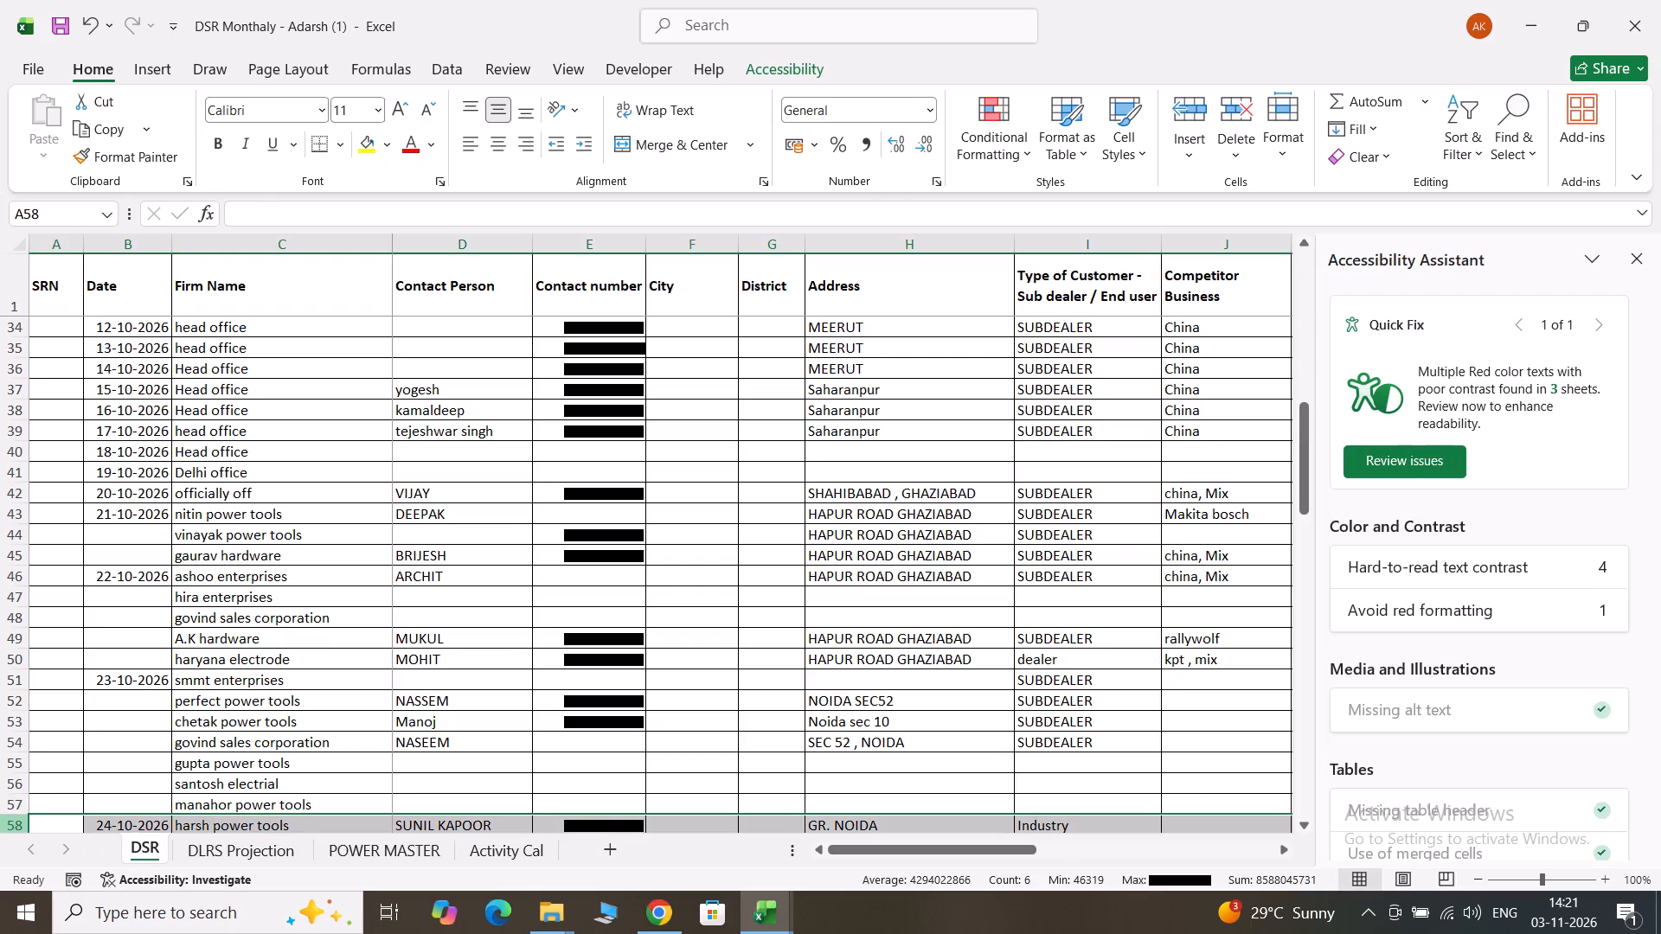
right_click(16, 824)
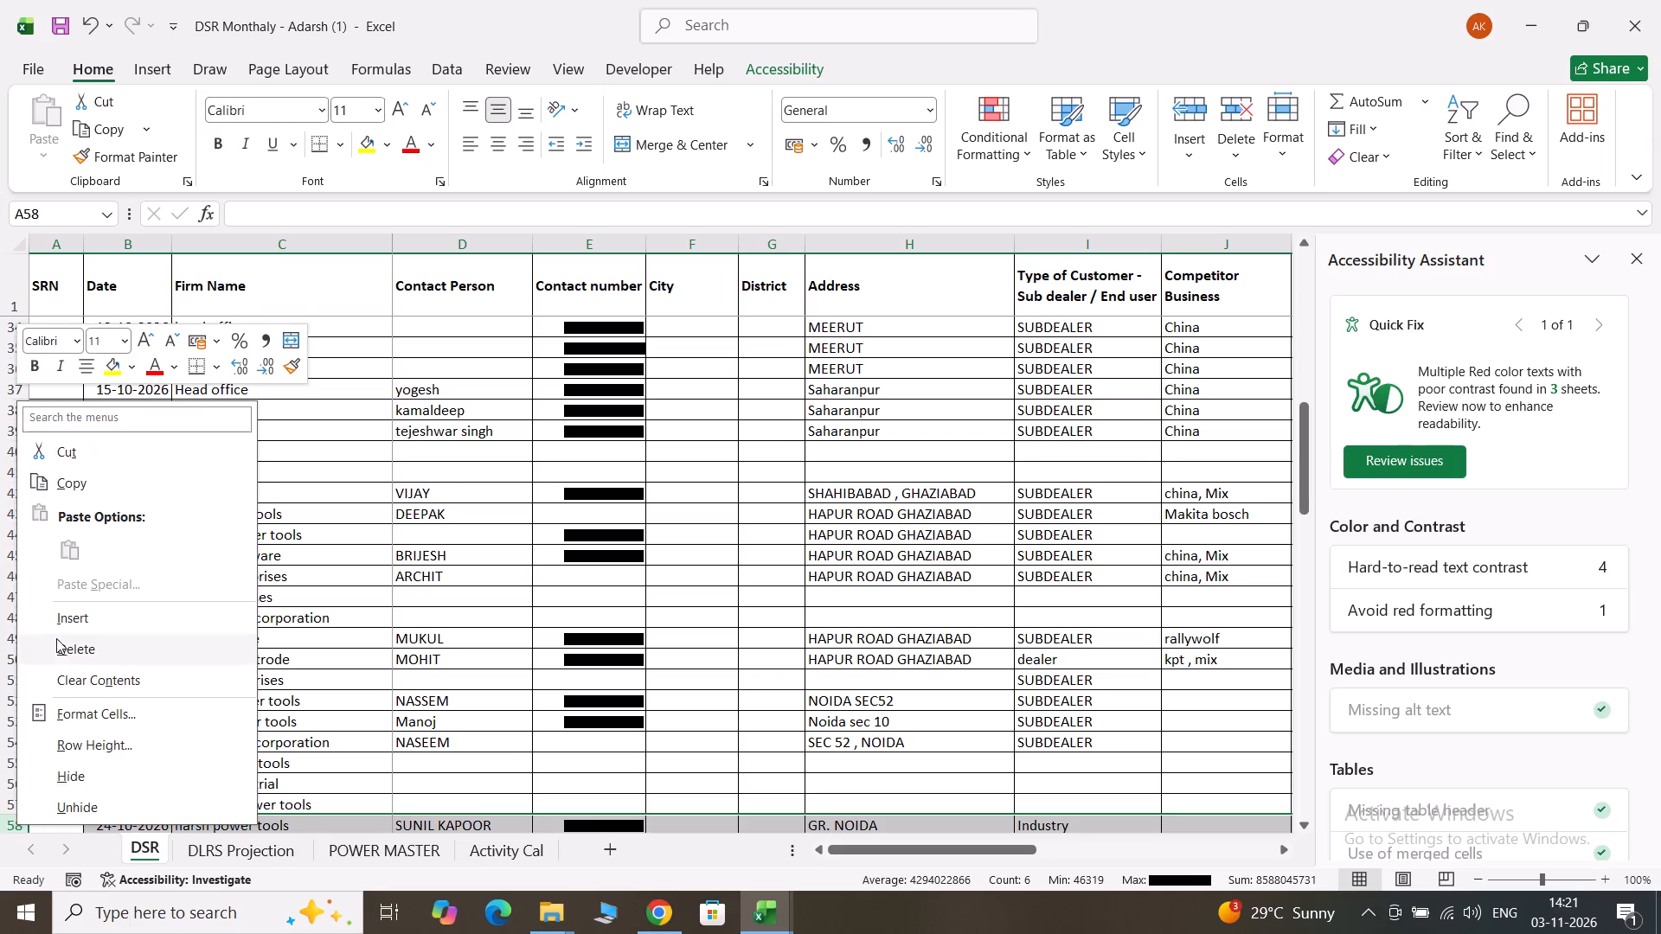
click(56, 627)
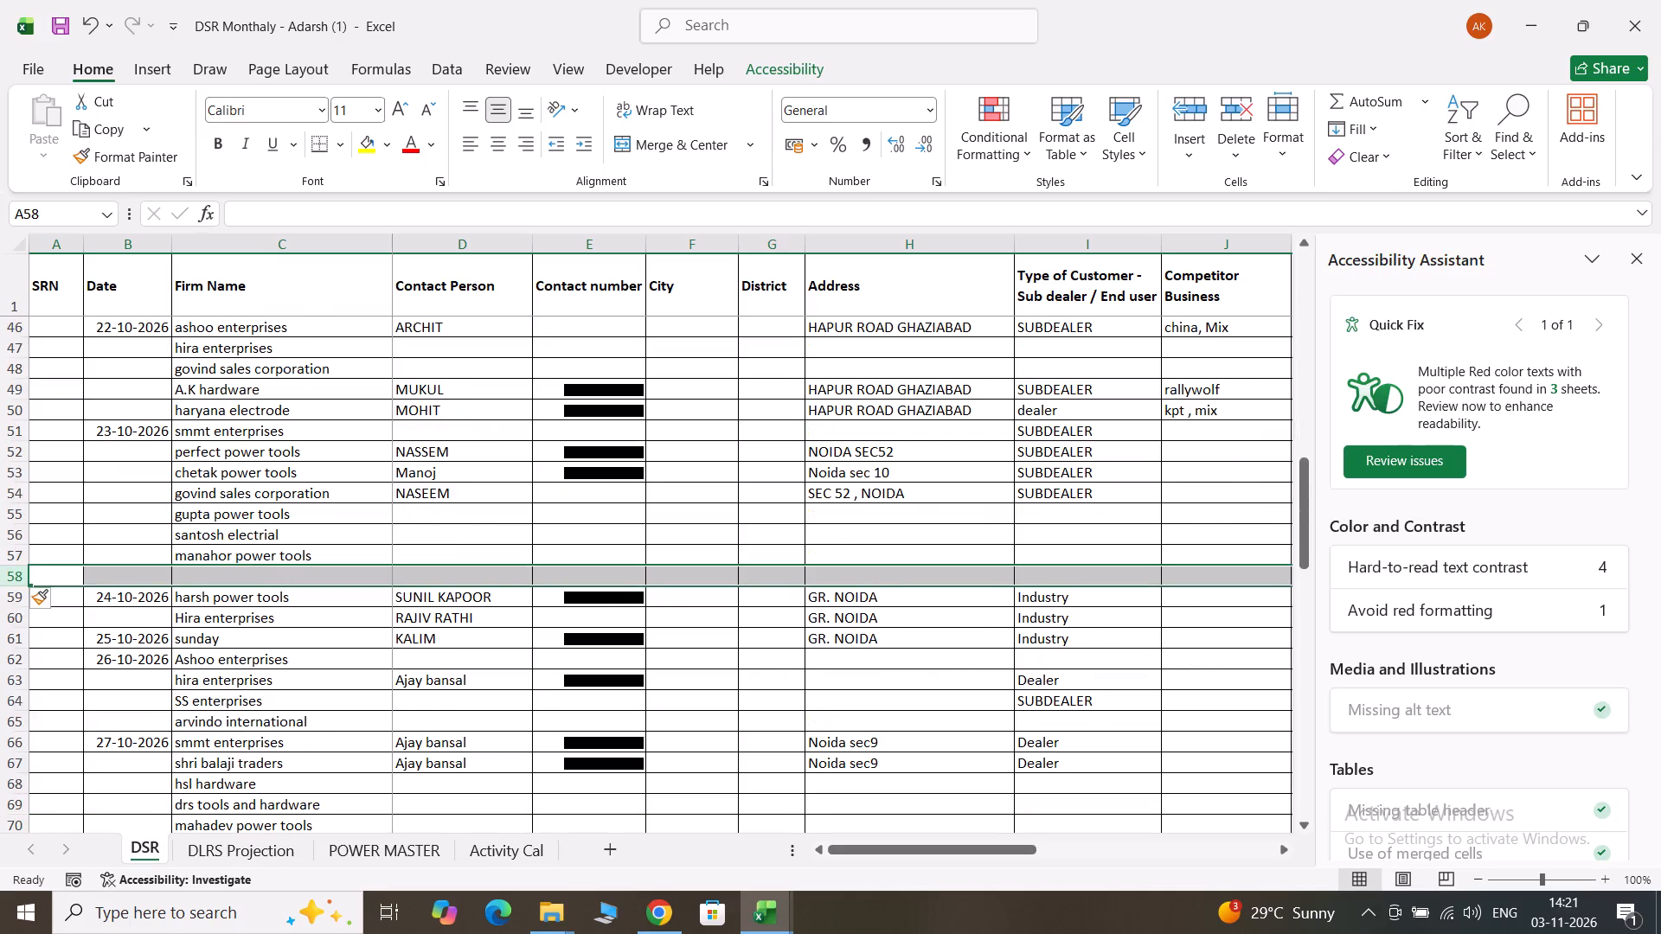
click(242, 570)
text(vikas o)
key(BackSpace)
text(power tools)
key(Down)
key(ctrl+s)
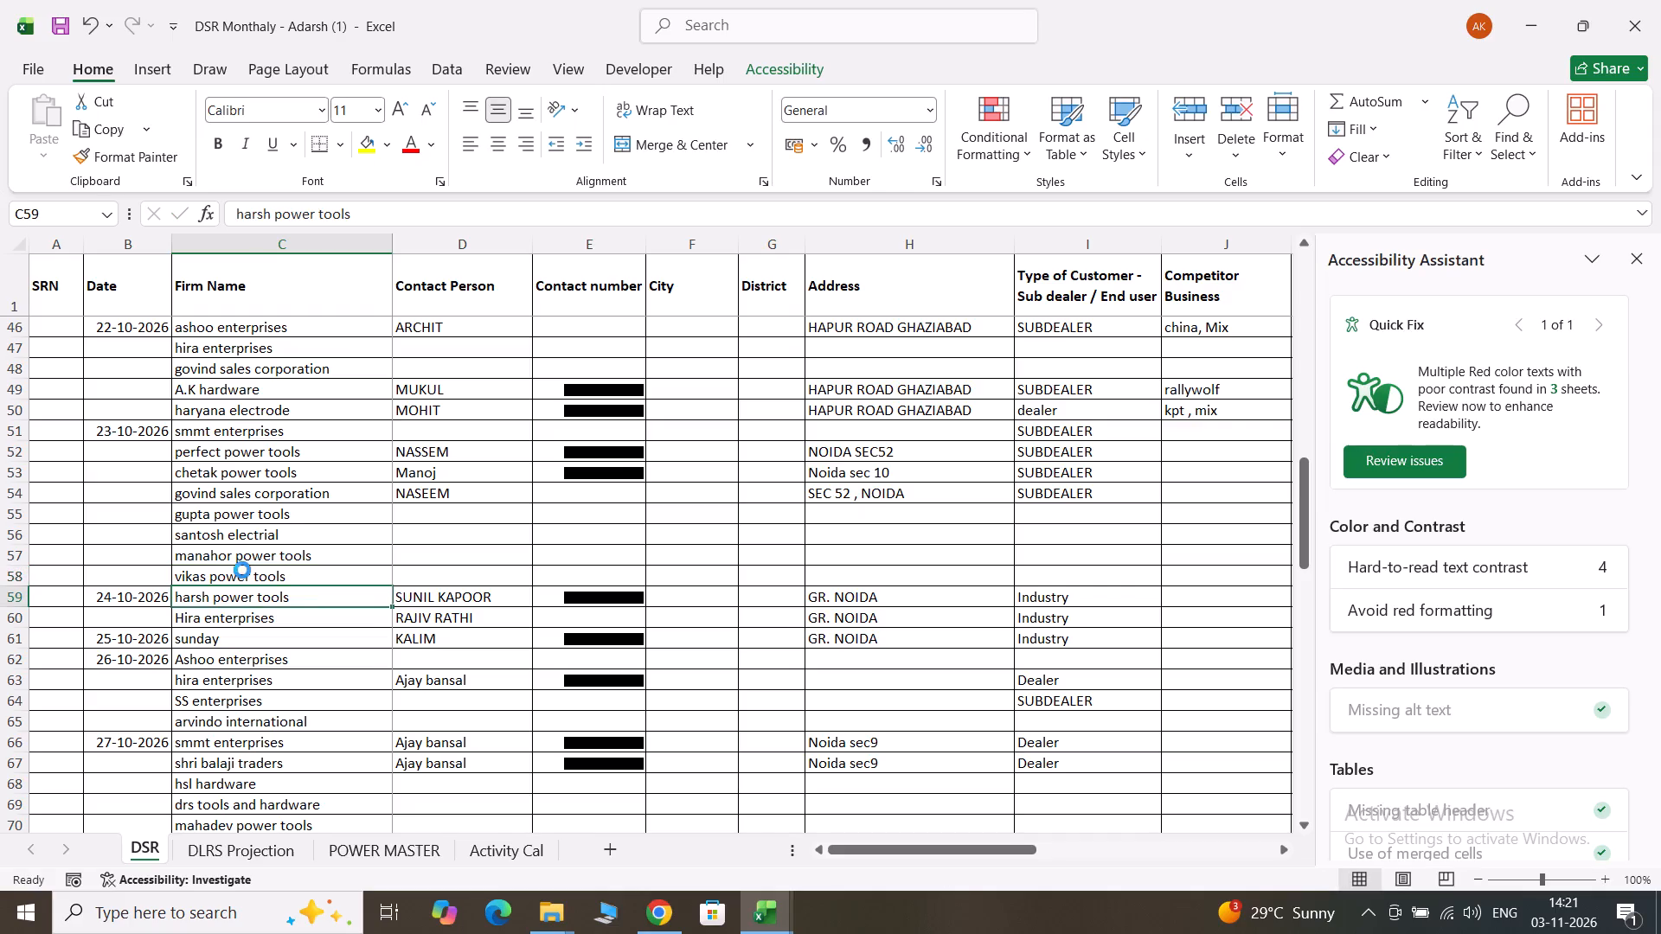
Enter mr. harsh as the contact person for the 03-10-2026 harsh power toools visit in row 4.
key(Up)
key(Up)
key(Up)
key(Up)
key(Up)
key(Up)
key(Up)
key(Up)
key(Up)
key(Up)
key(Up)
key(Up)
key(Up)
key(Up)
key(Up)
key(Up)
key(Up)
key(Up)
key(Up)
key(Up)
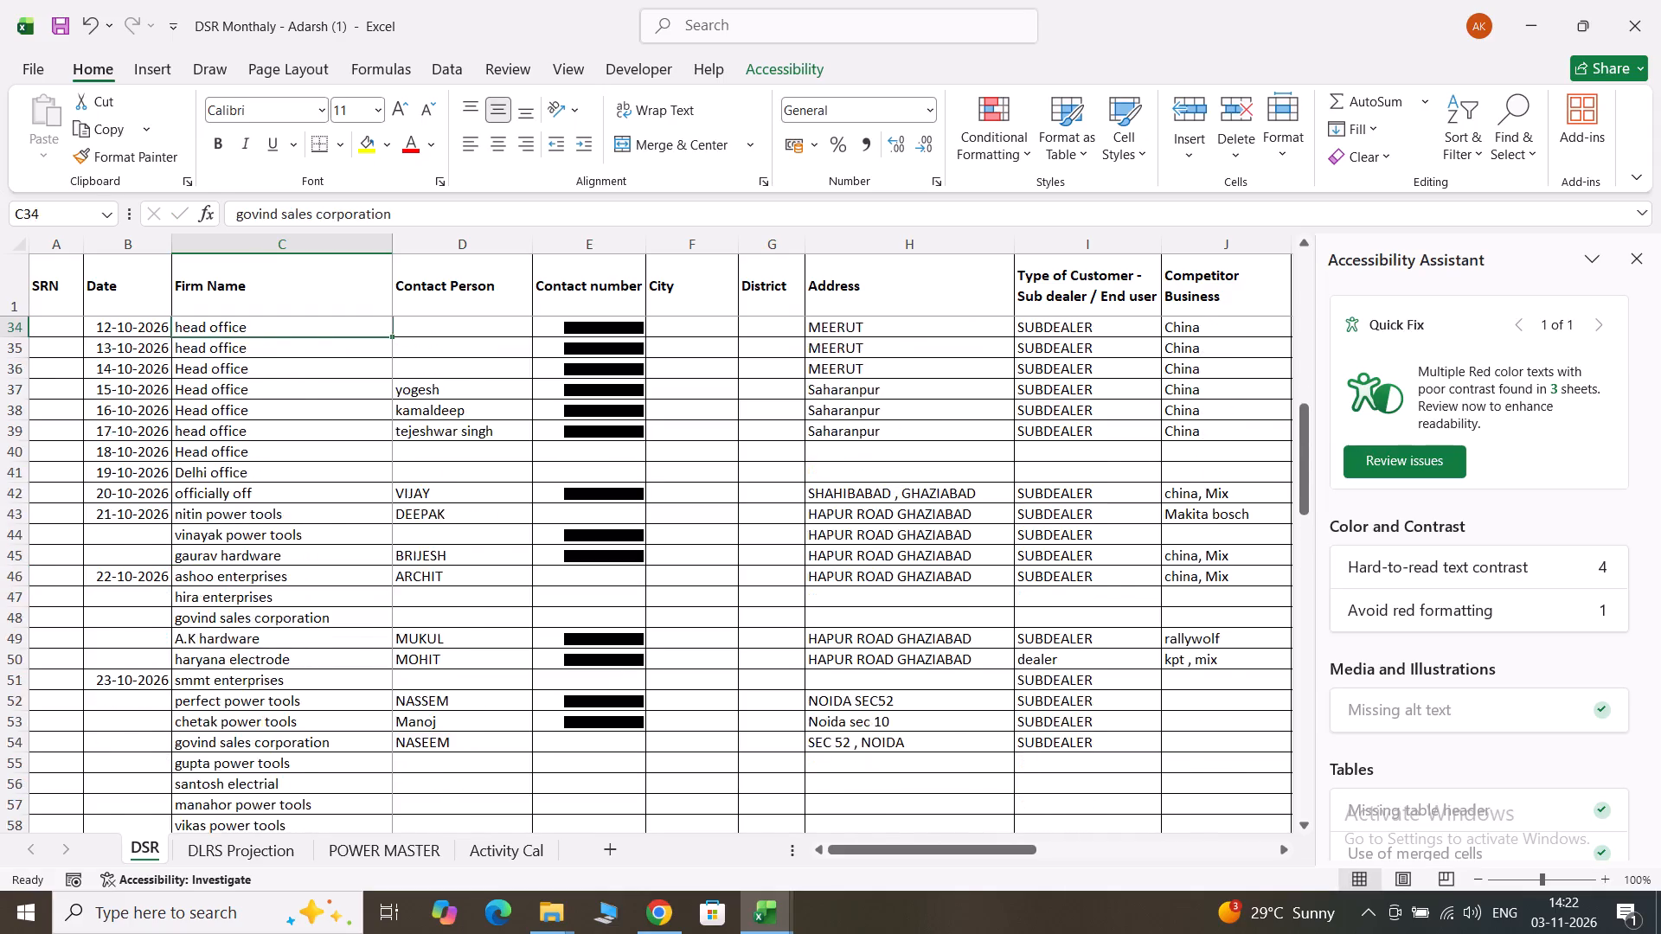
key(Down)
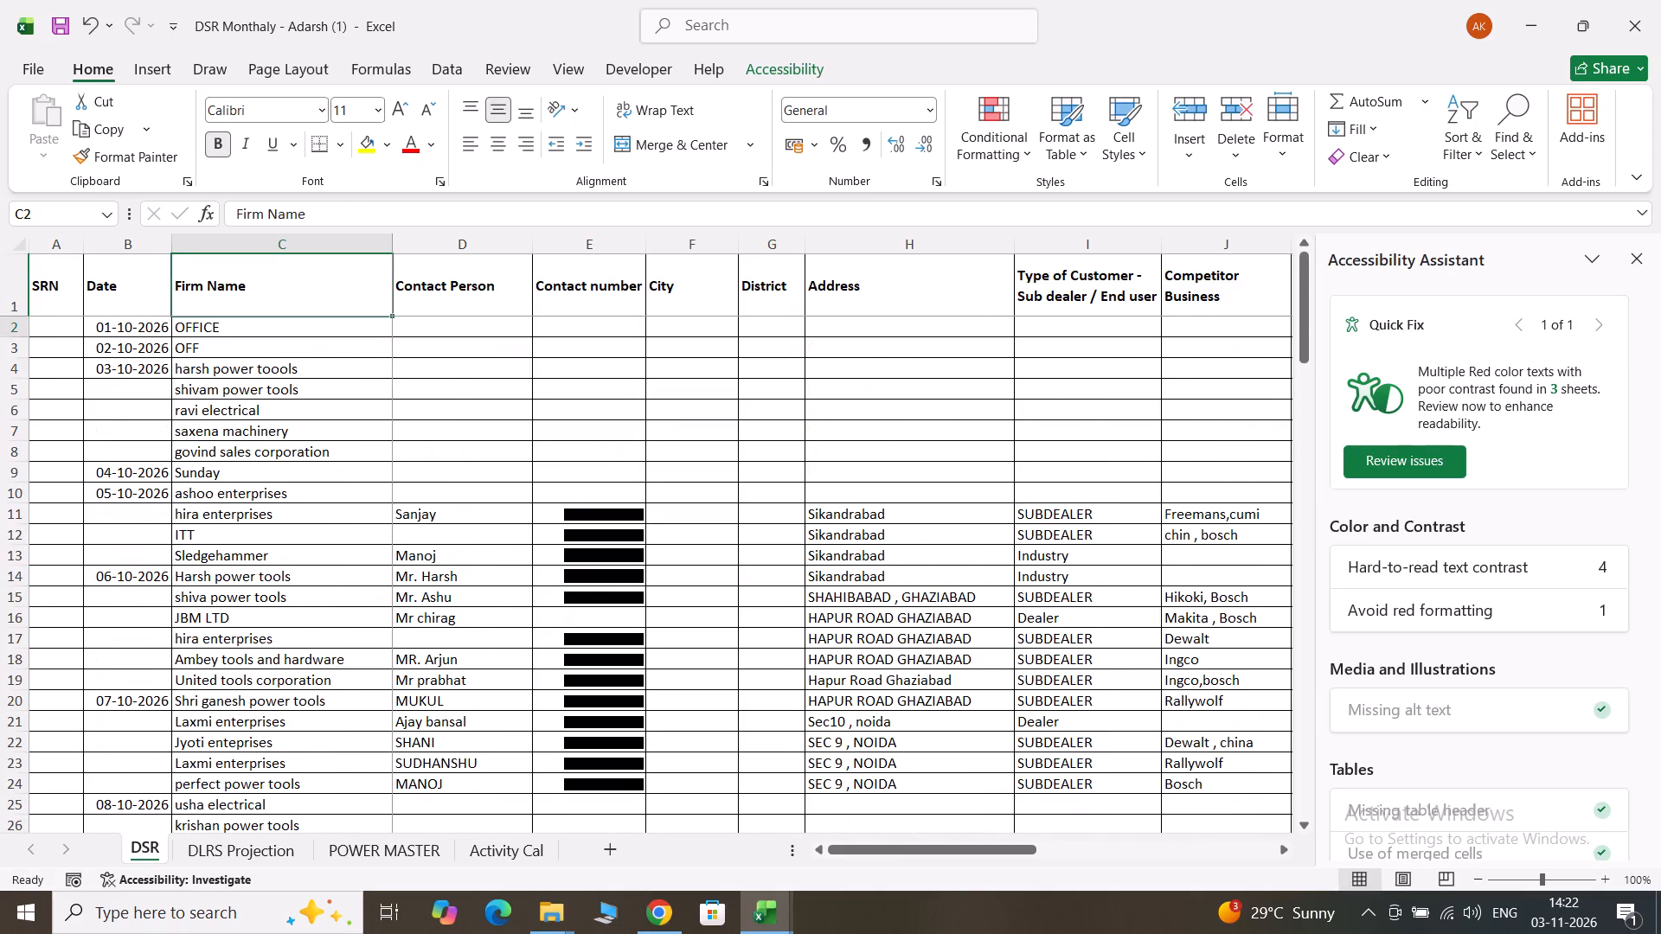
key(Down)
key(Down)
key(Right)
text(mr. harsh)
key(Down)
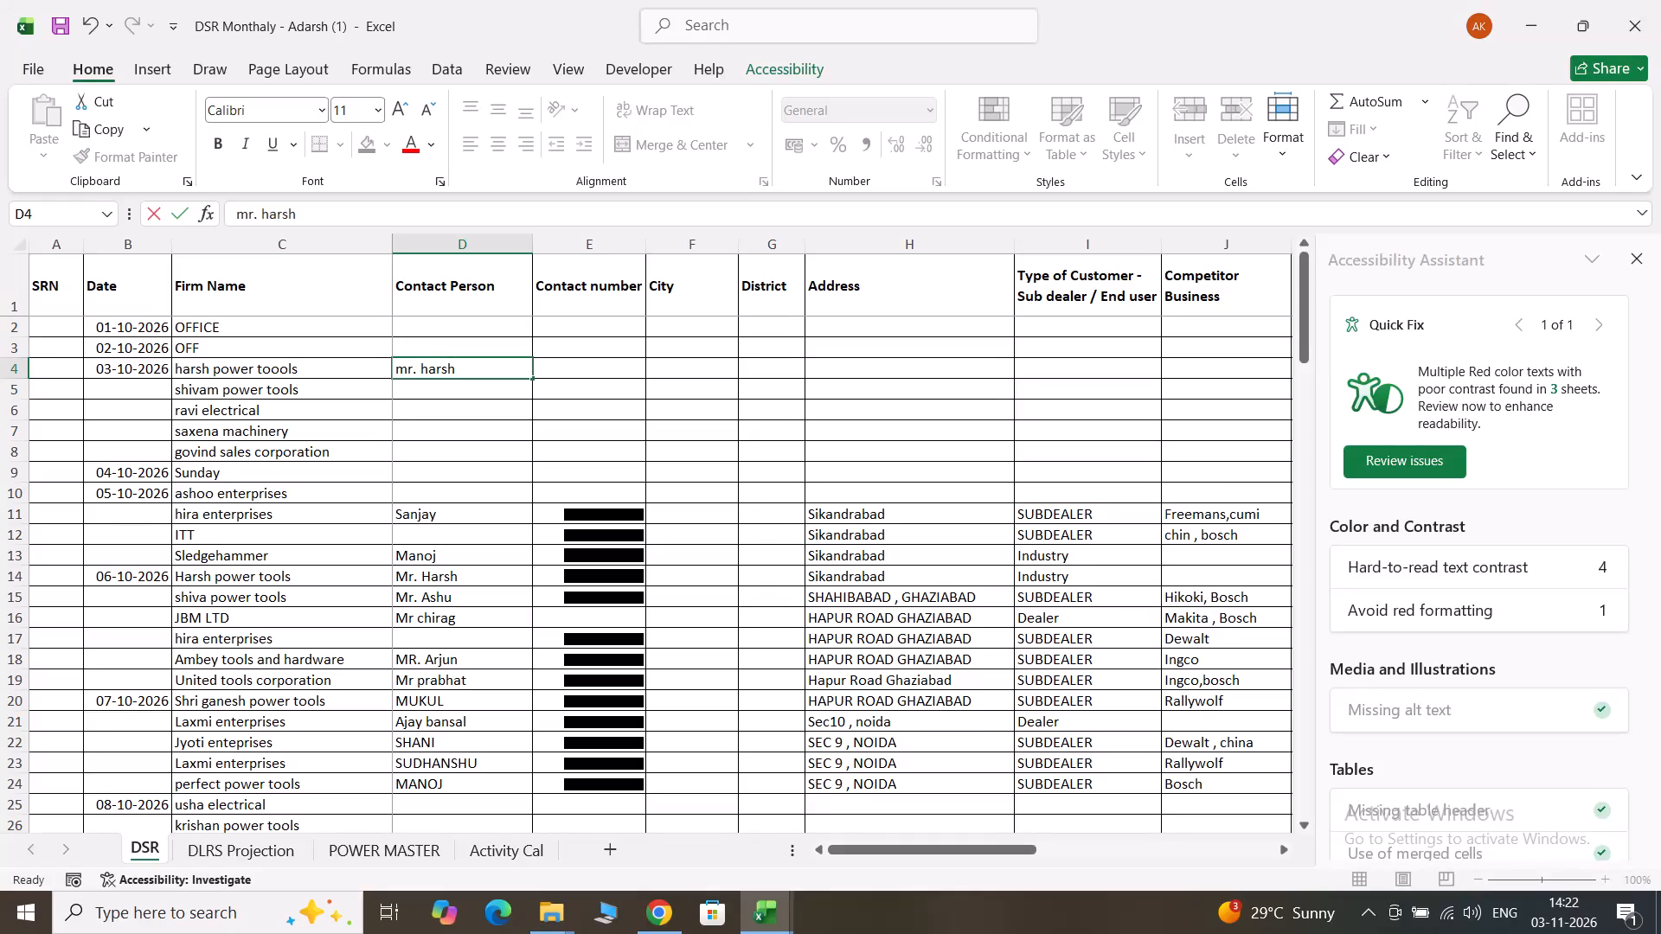
Enter mr. shivam as the contact person for shivam power tools, undoing the flash fill of the other rows.
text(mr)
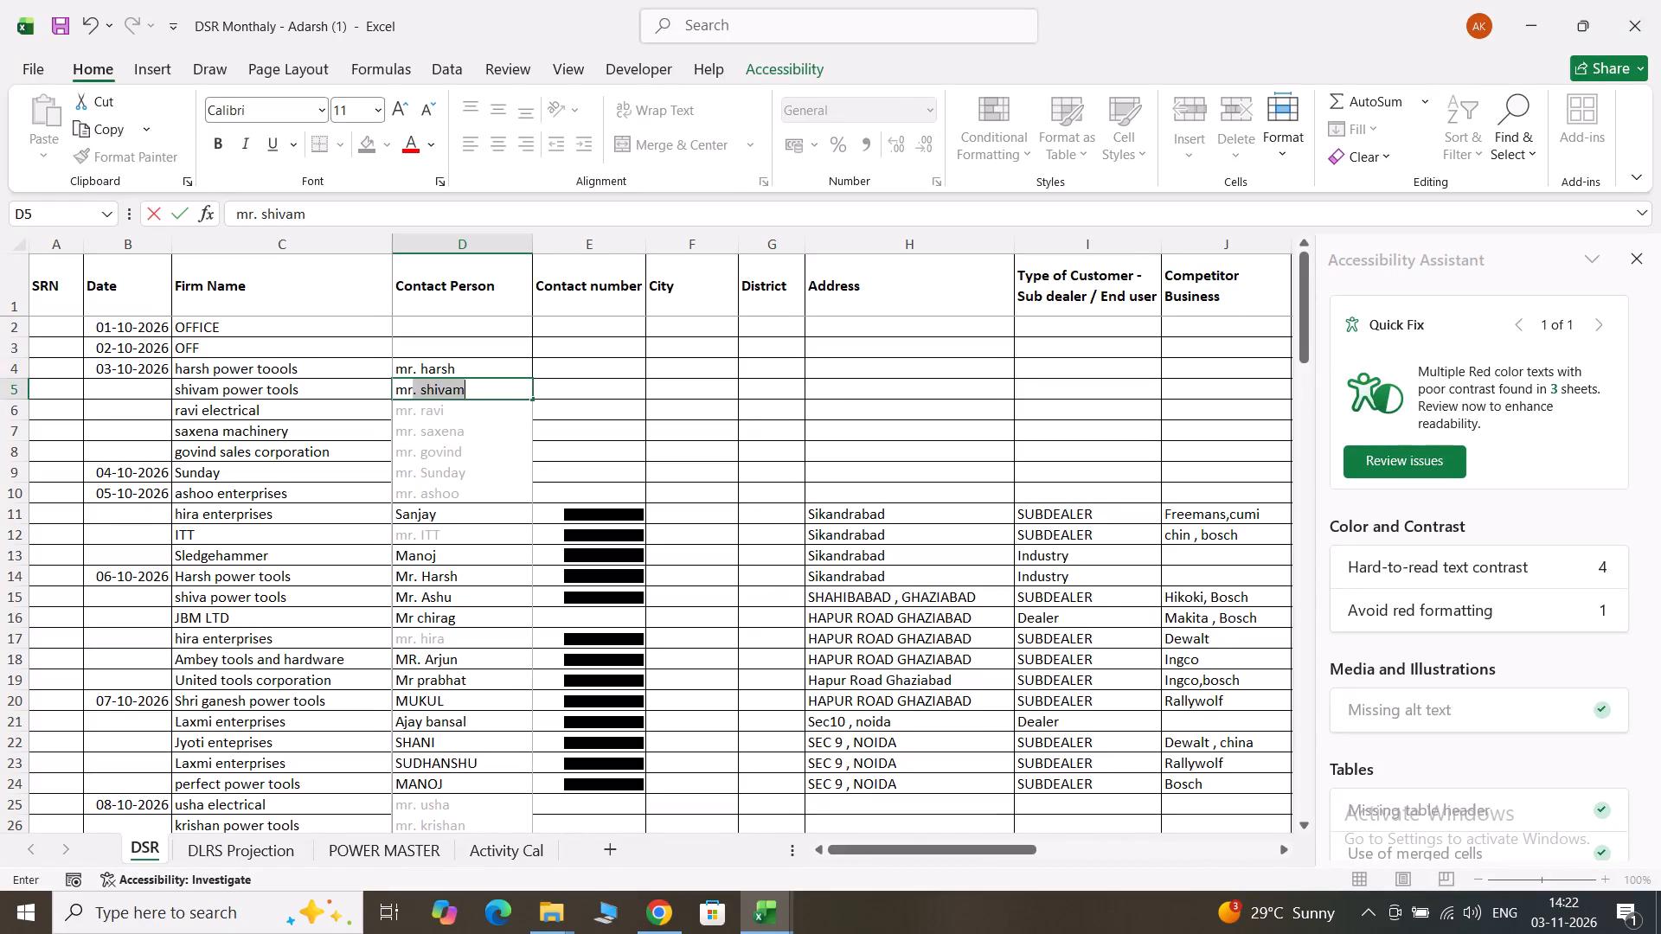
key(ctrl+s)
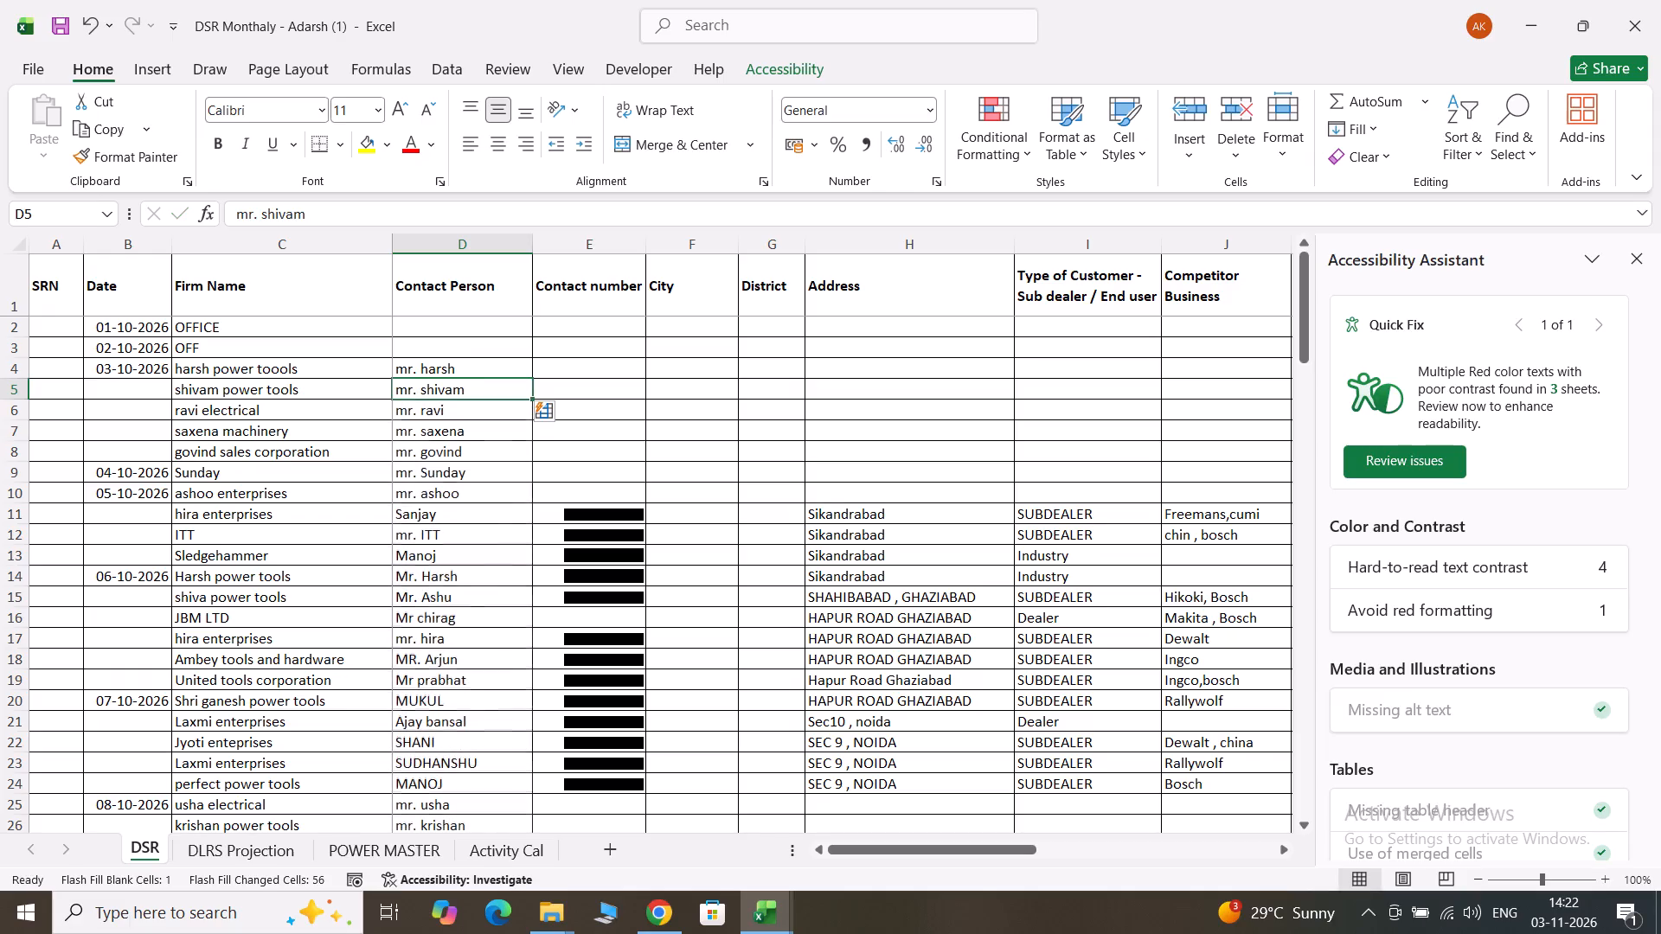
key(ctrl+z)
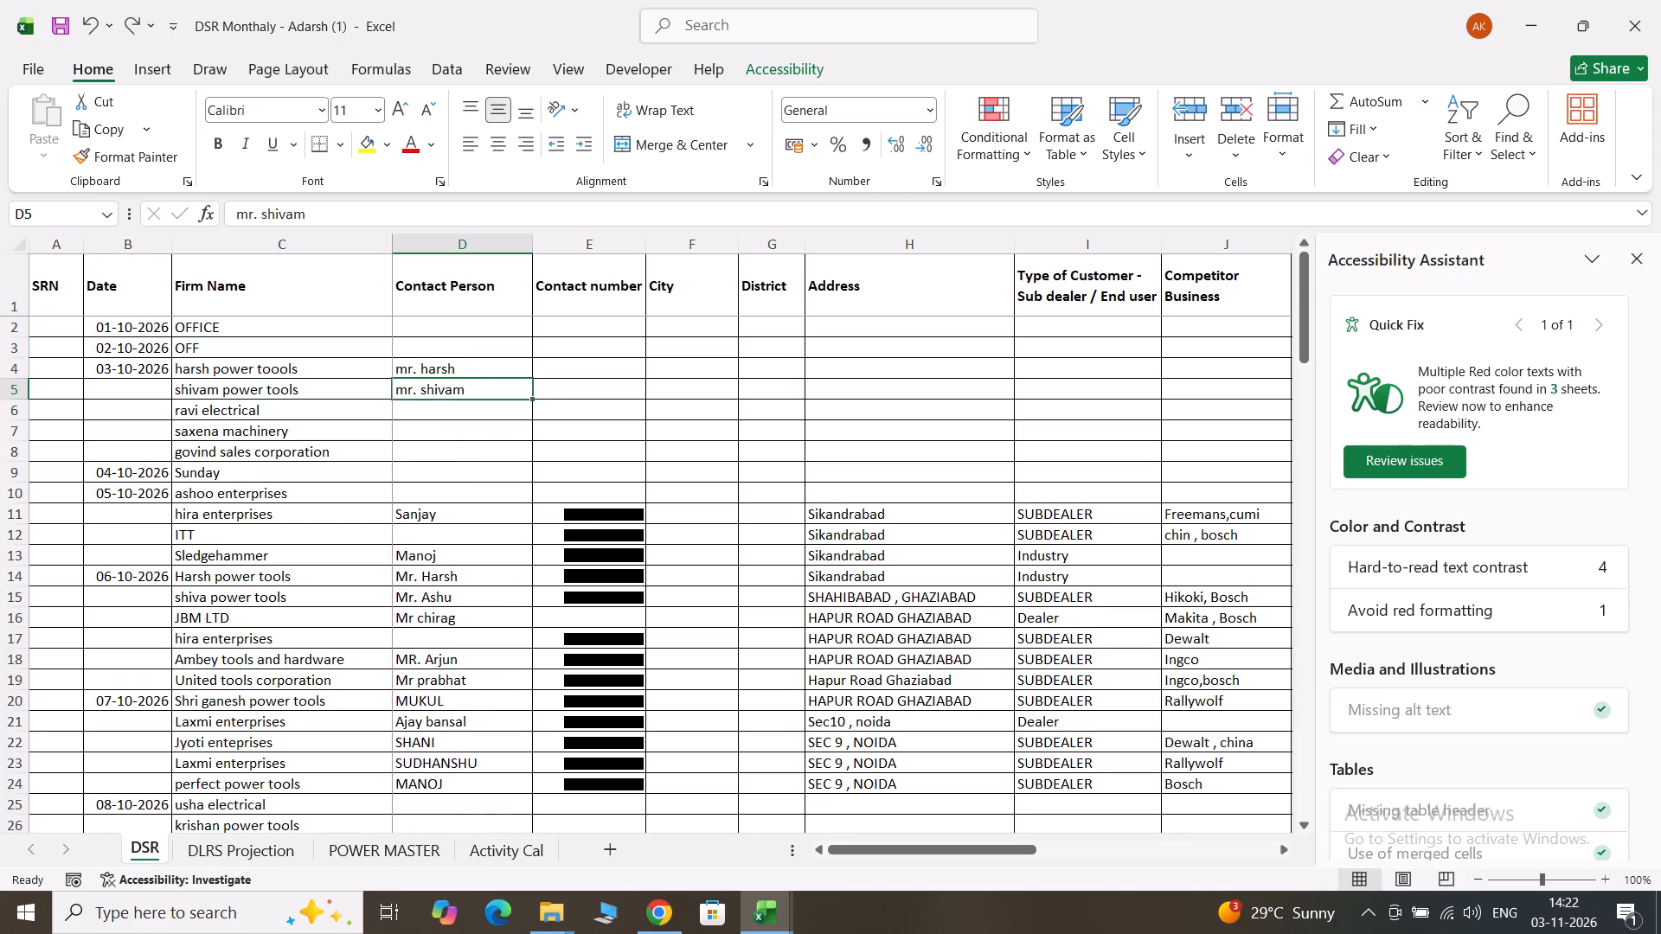
Enter the contact person for ravi electrical in row 6, with the title Mr.
click(443, 468)
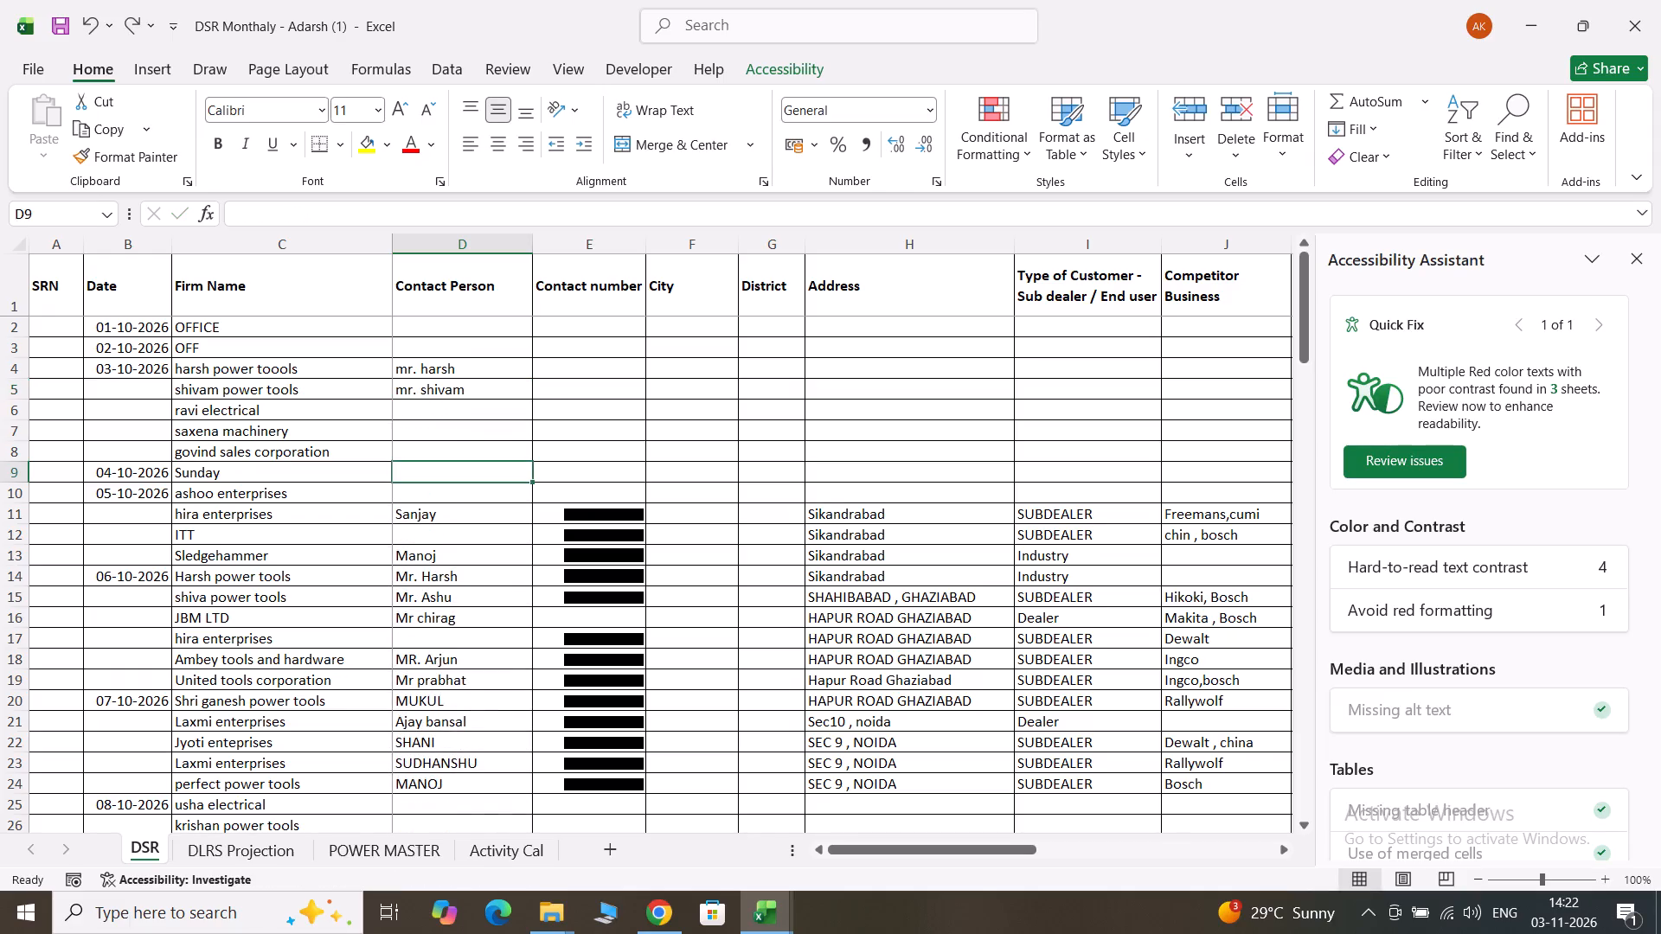
click(453, 412)
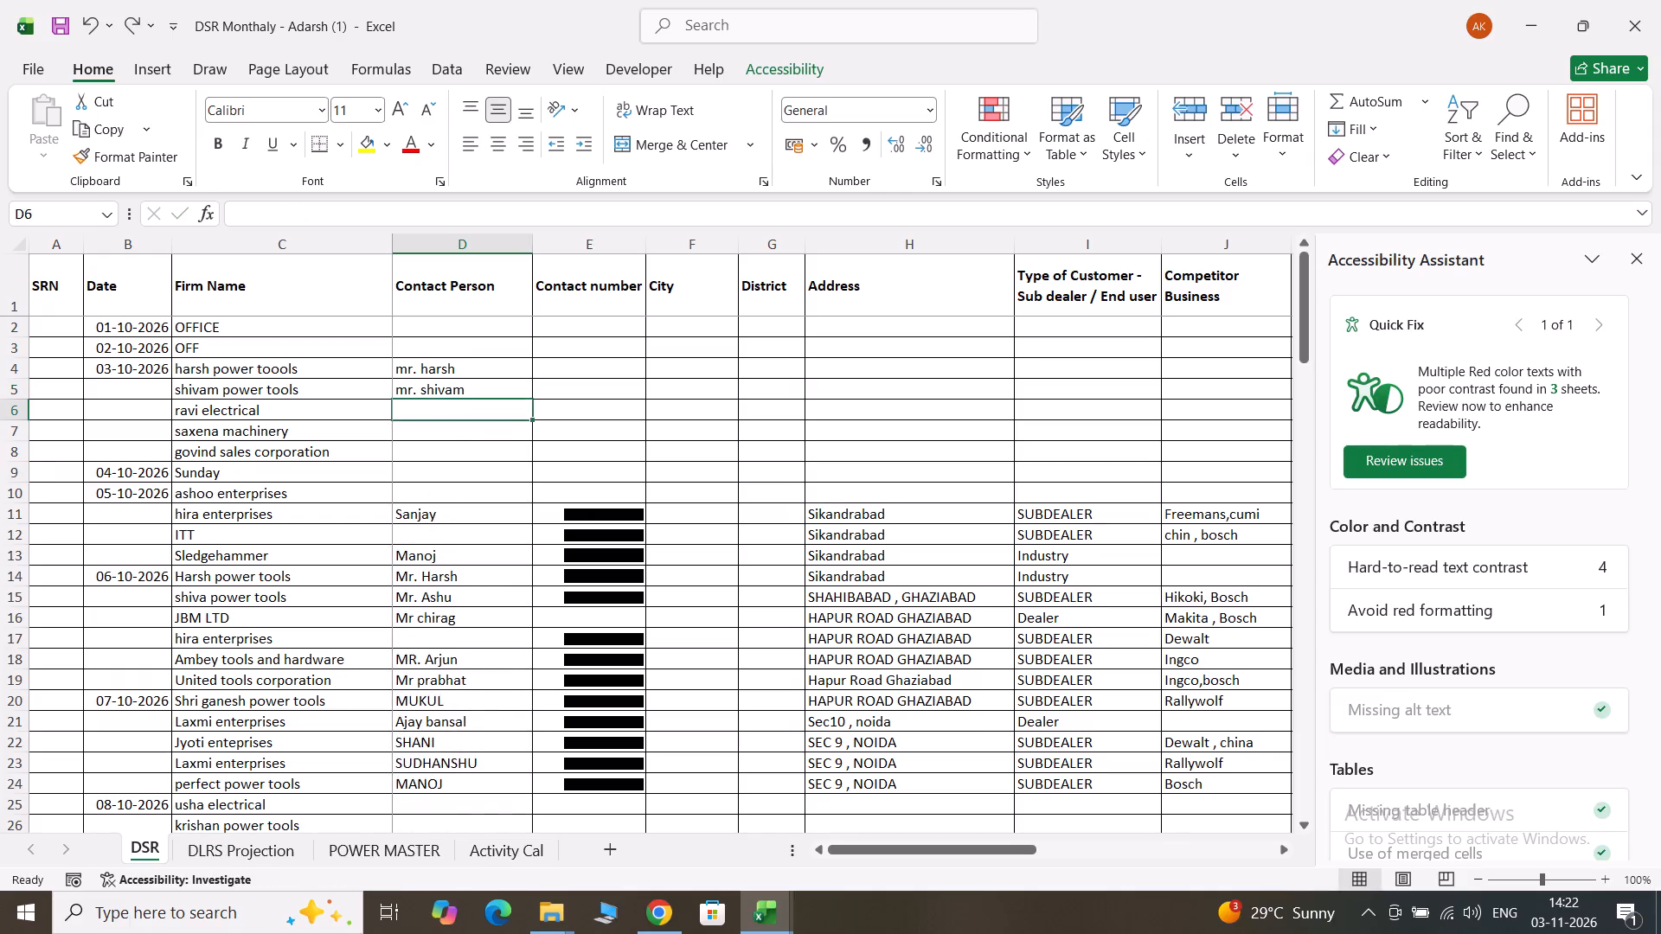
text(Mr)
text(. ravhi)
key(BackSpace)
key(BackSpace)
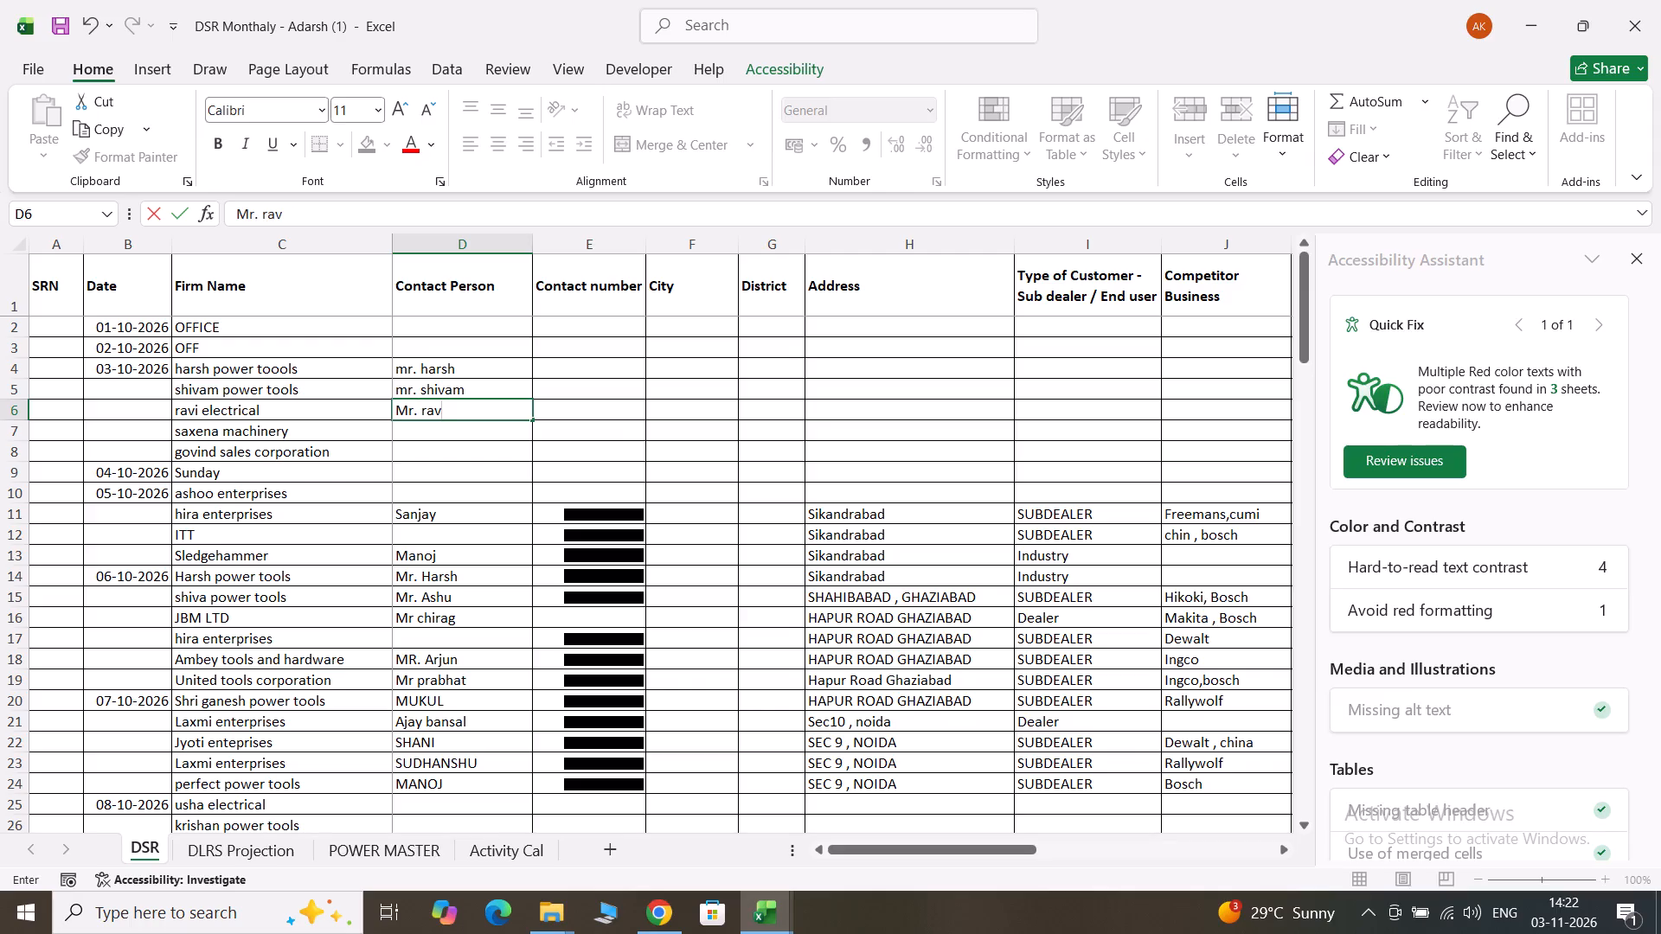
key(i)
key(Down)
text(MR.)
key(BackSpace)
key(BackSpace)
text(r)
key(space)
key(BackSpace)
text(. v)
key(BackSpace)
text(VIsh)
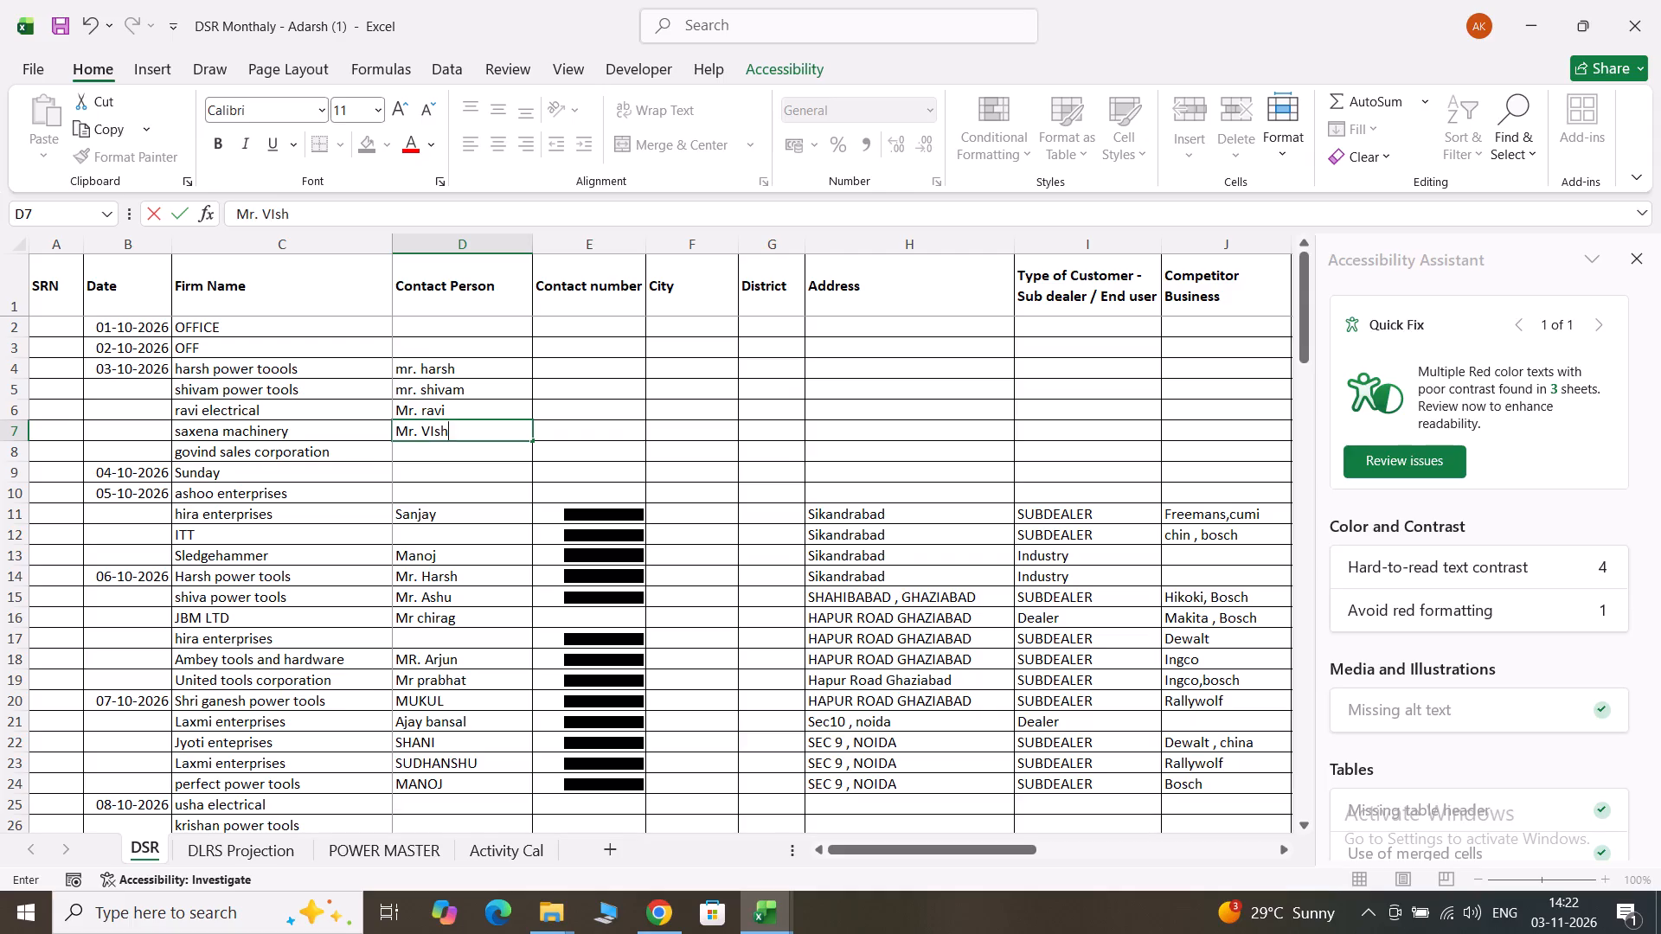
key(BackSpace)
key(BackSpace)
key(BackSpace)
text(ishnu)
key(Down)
Enter Mr. ravi as the contact person for govind sales corporation in row 8.
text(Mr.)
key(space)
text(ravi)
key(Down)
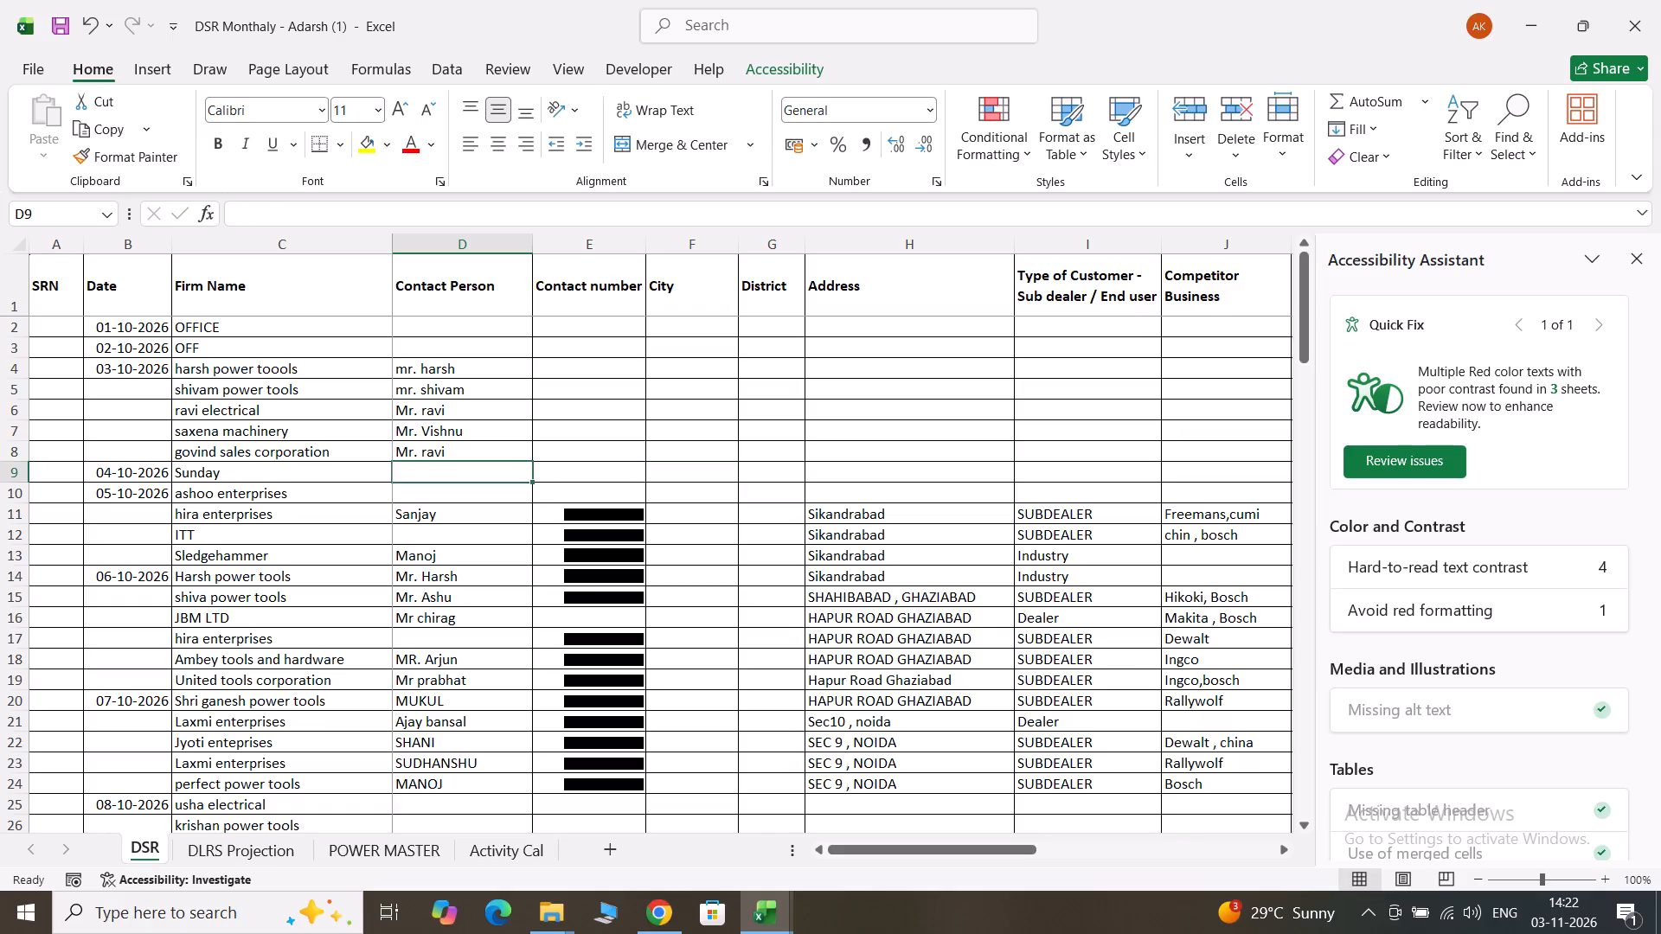
Change the contact person for ravi electrical in row 6 to Mr. Harsh.
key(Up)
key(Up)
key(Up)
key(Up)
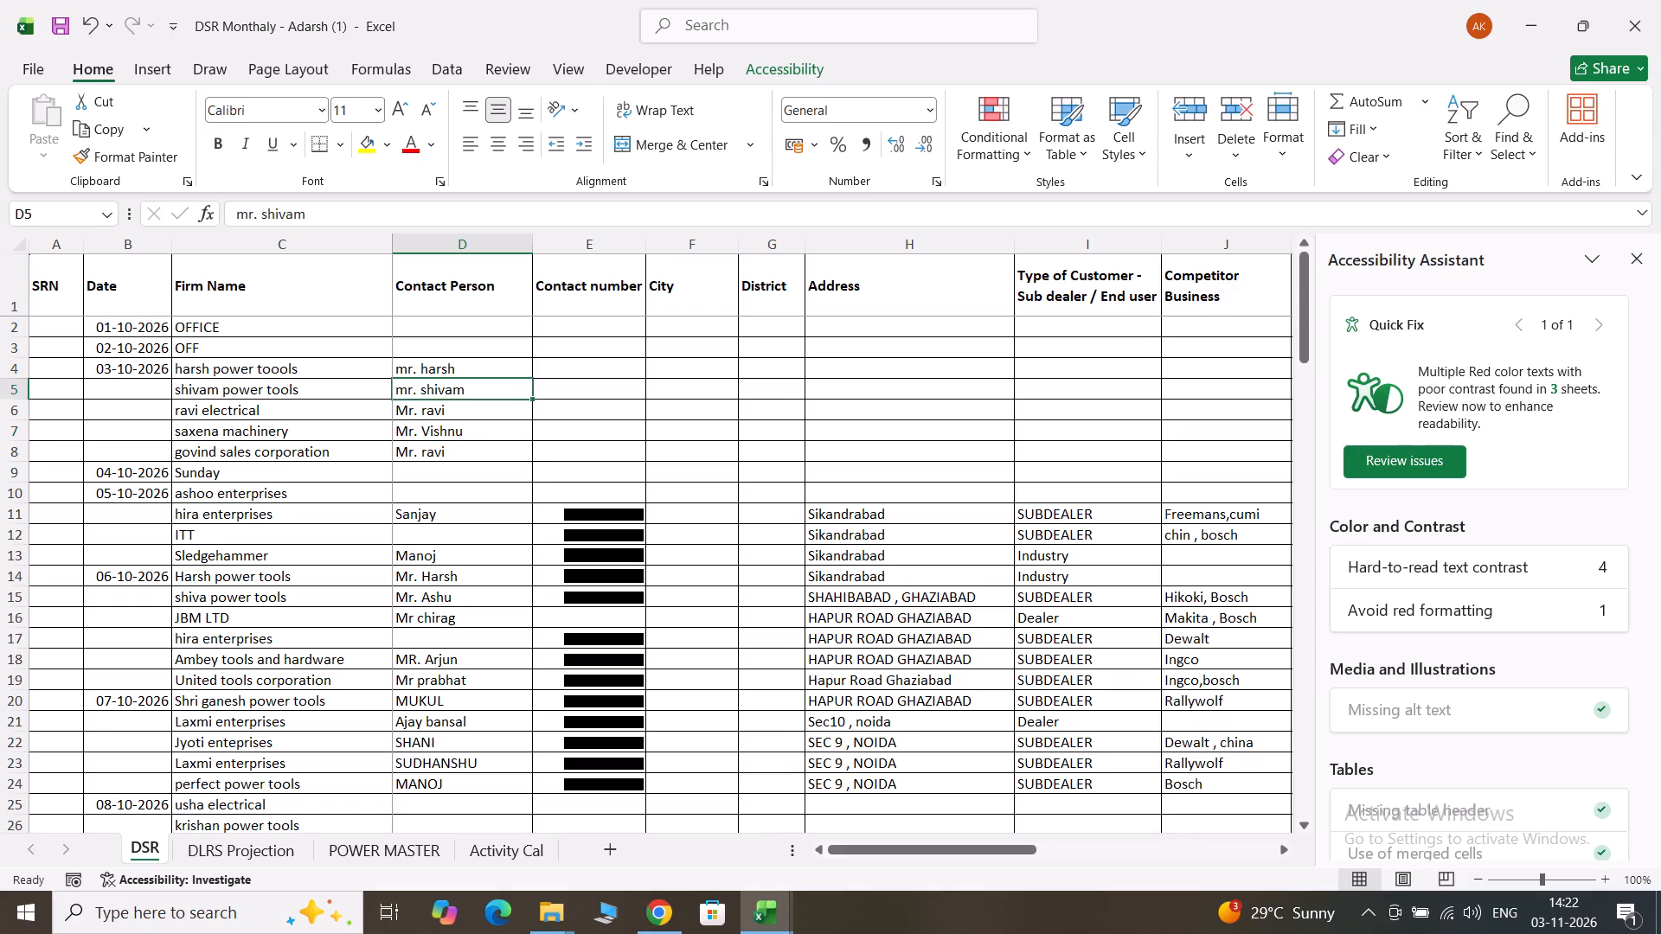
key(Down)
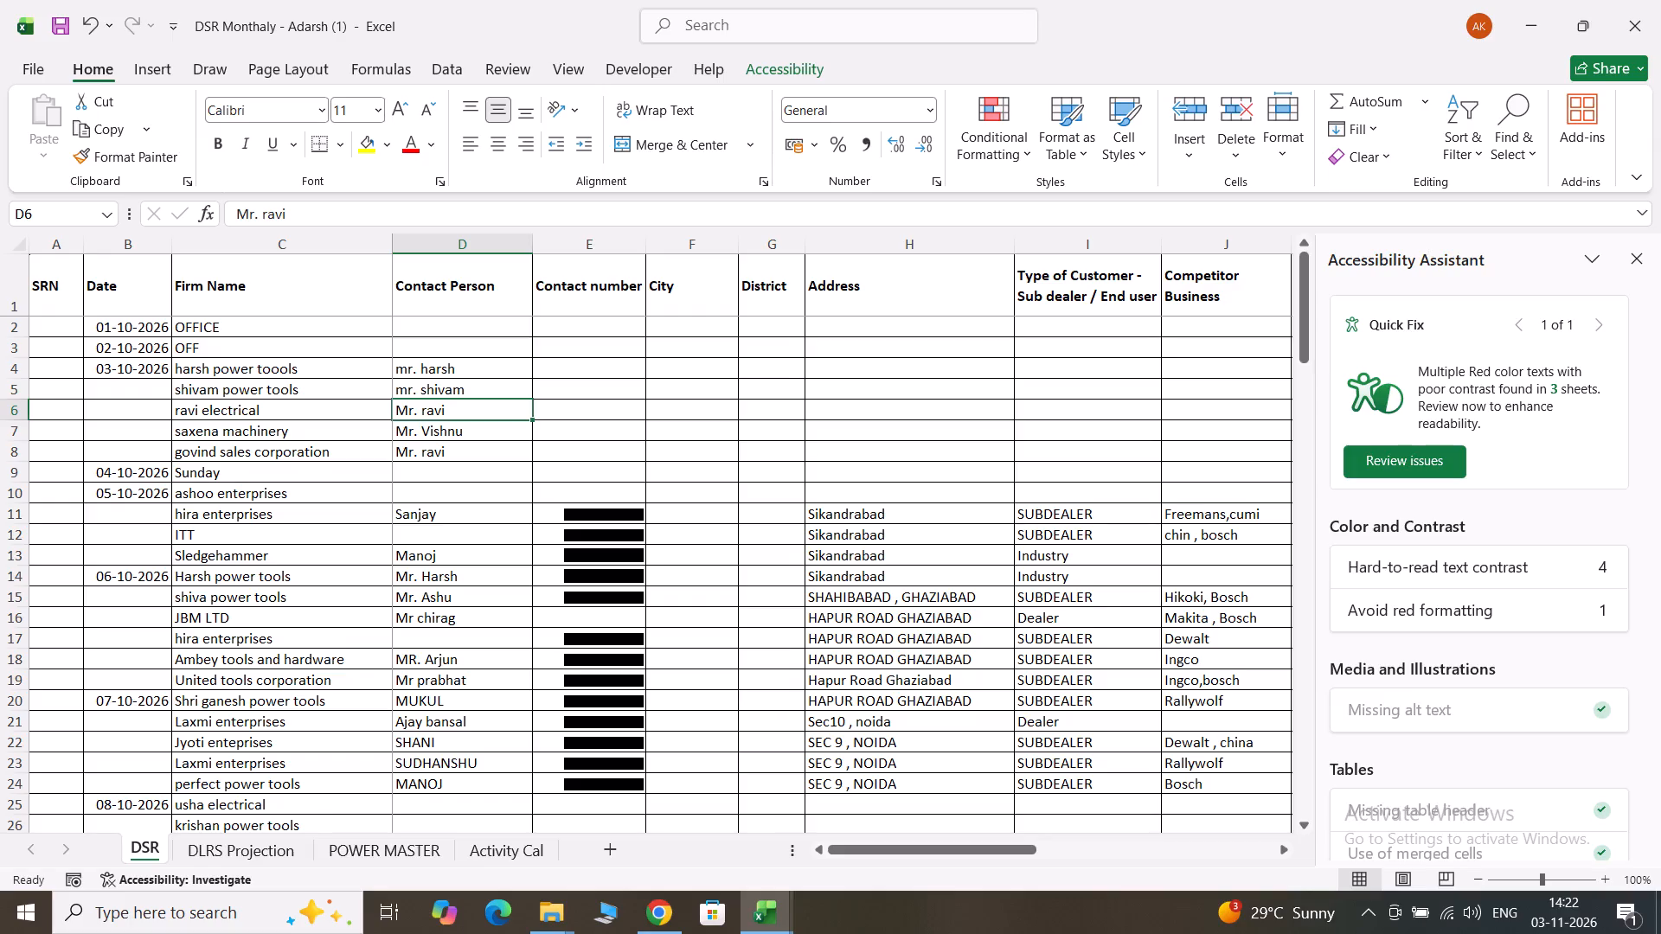
double_click(453, 412)
key(BackSpace)
key(BackSpace)
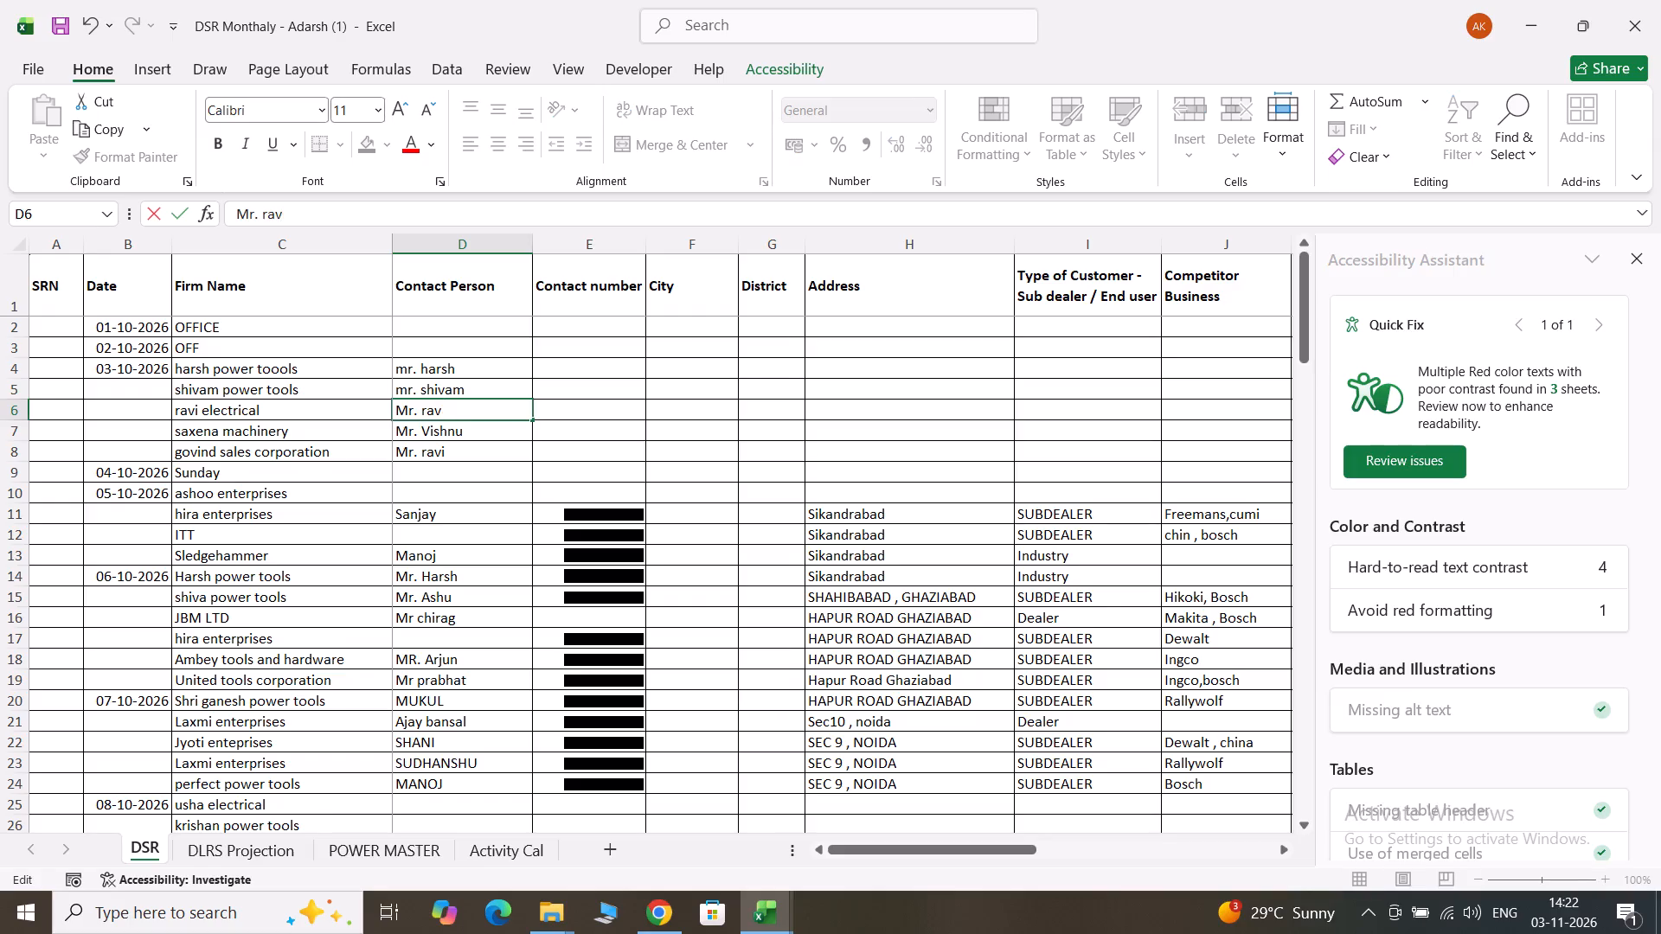
key(BackSpace)
key(BackSpace)
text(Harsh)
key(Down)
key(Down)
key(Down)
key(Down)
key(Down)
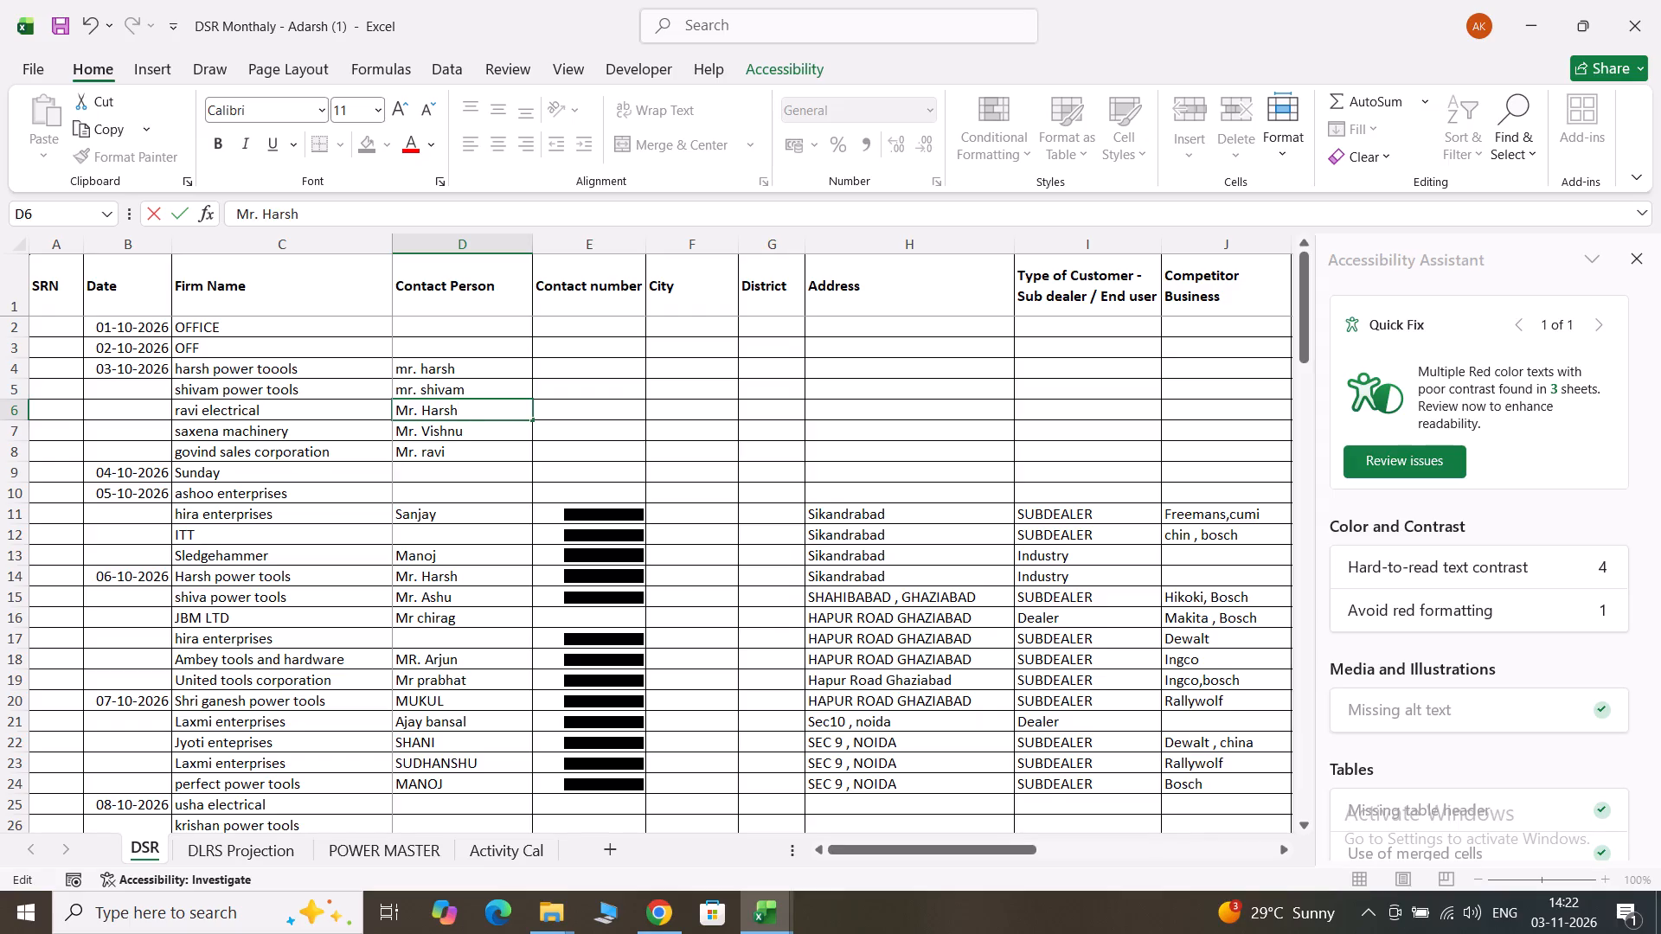
click(465, 472)
Clear the contact person for hira enterprises in row 11.
key(Down)
key(Down)
key(Down)
key(Down)
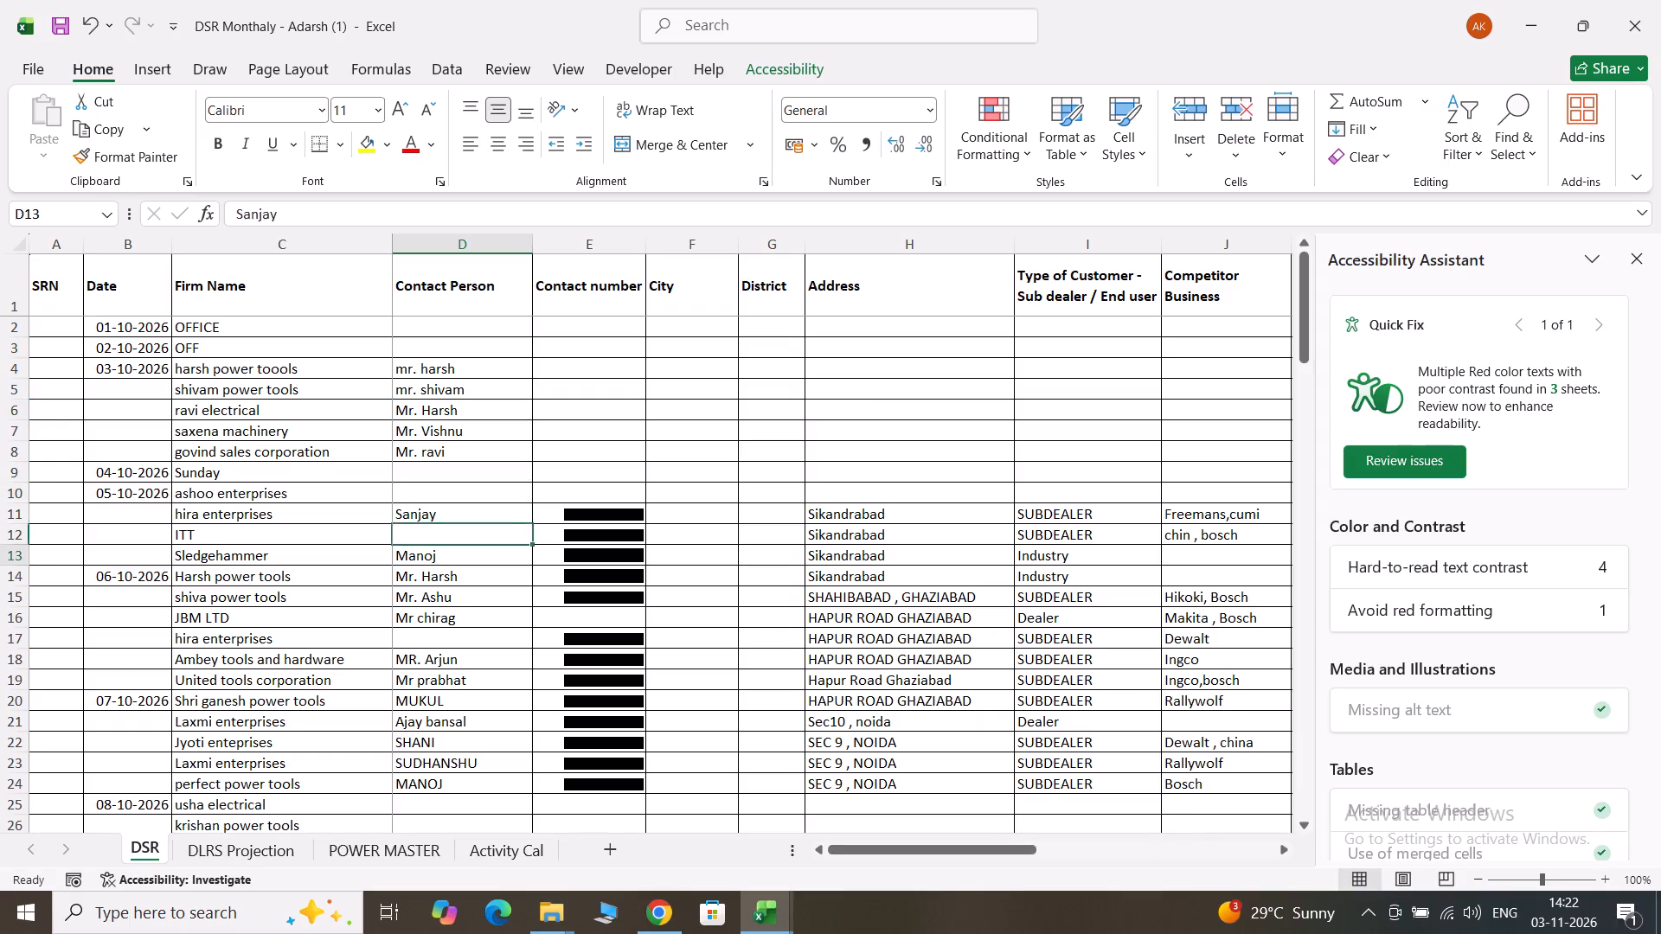
key(Up)
key(Up)
key(BackSpace)
key(Down)
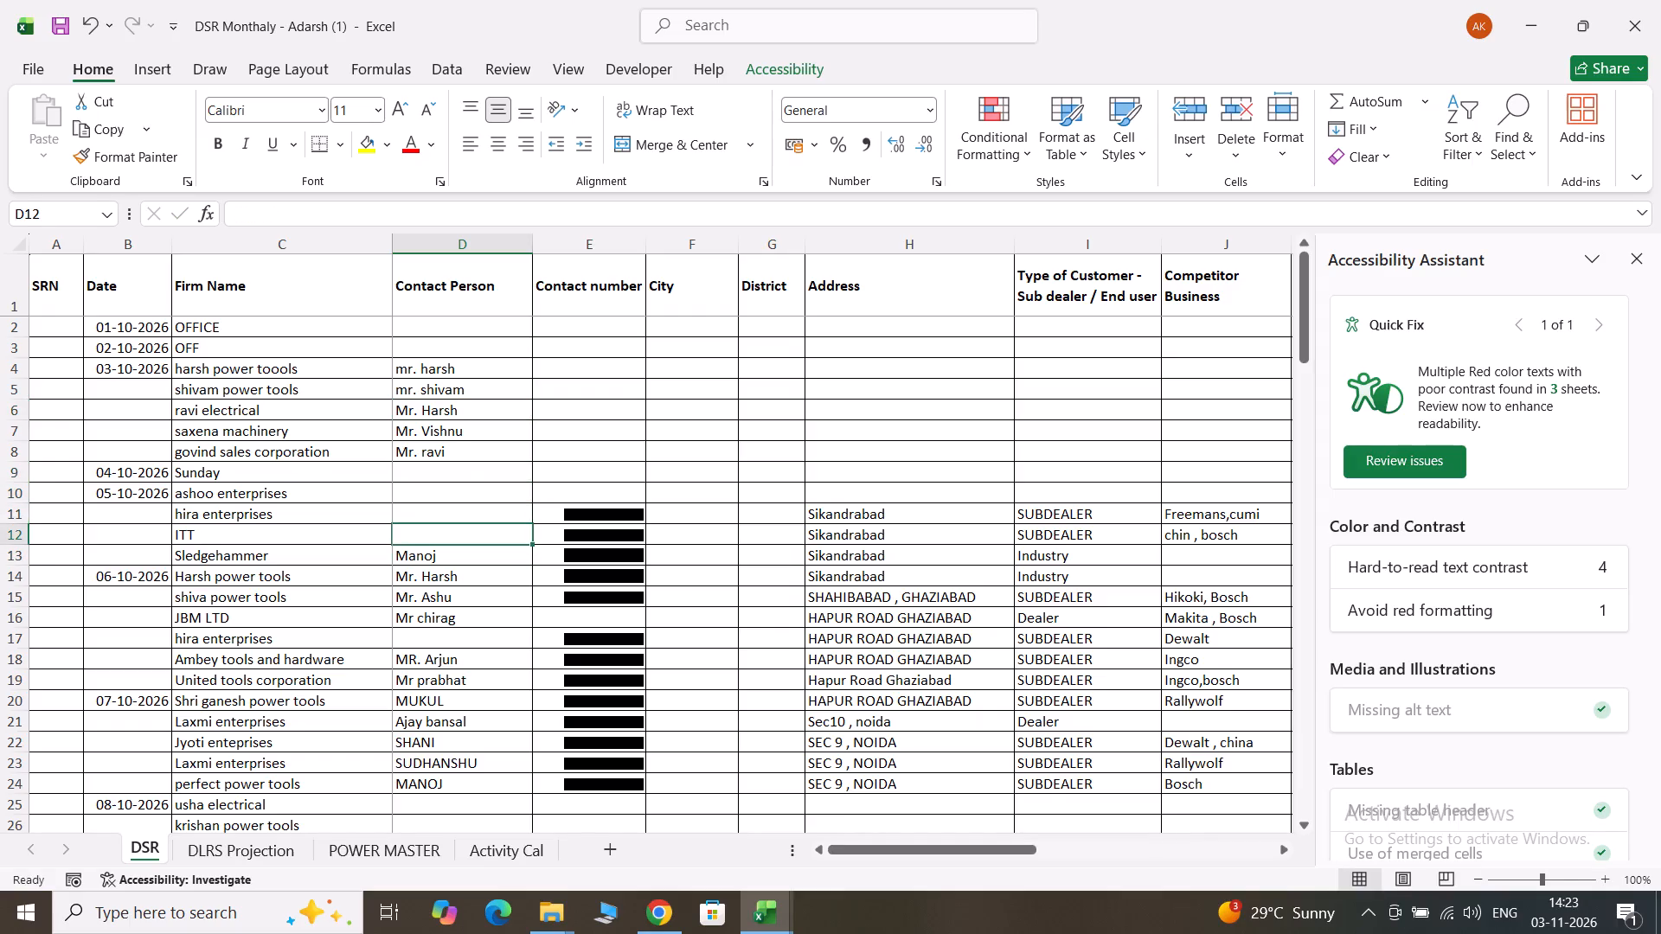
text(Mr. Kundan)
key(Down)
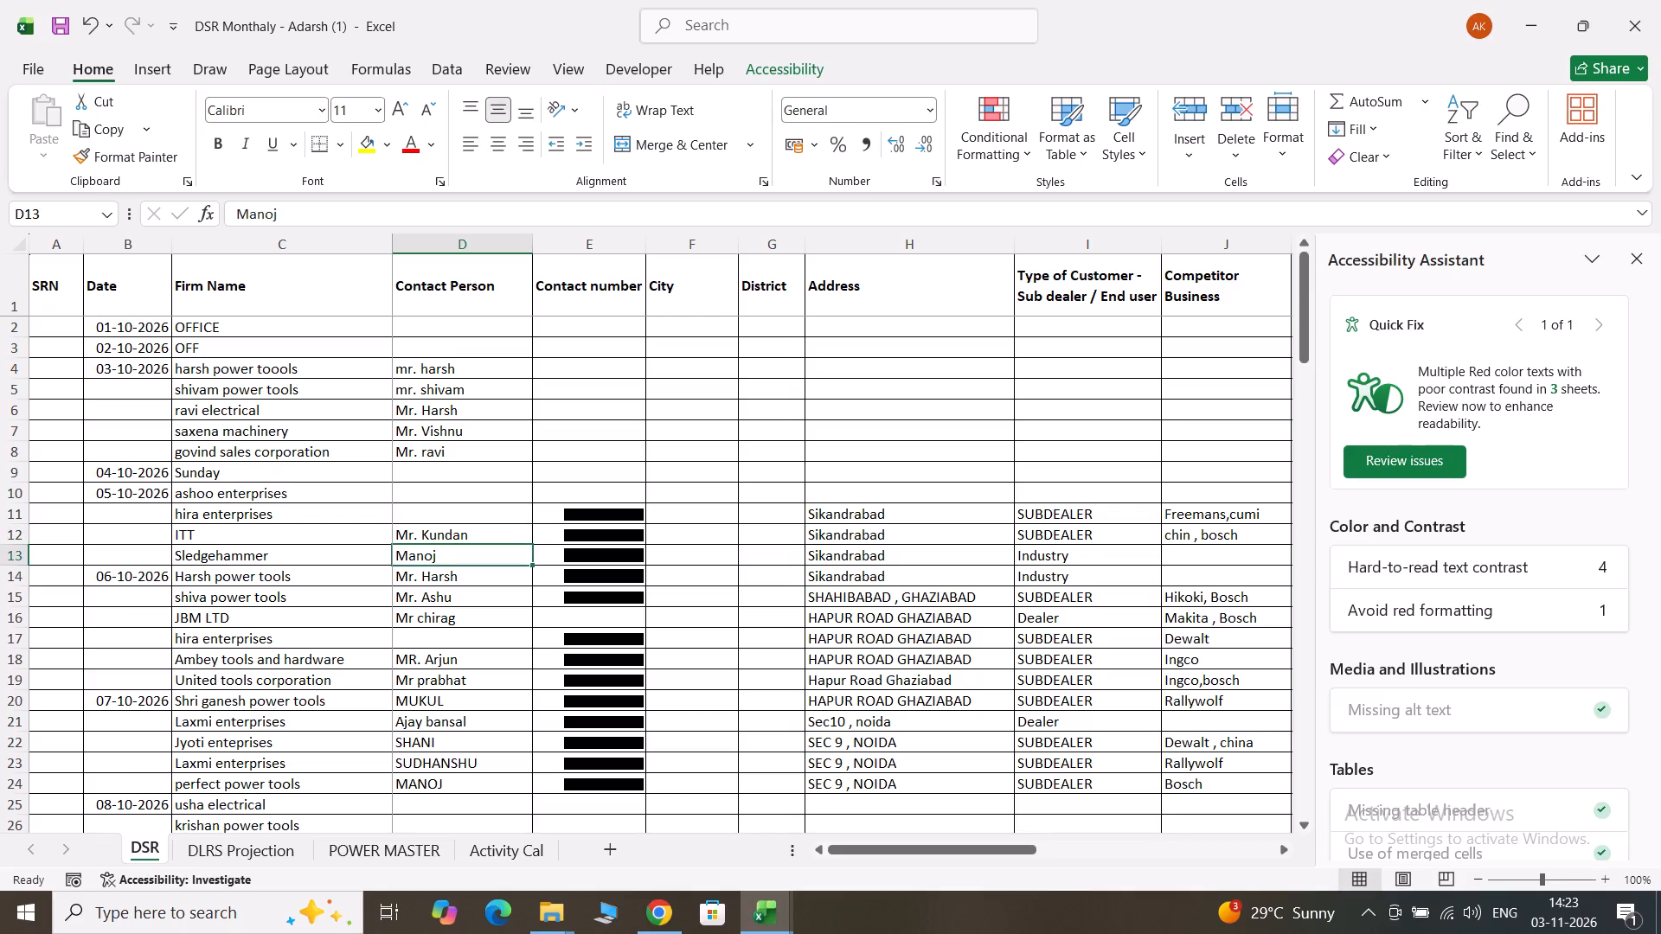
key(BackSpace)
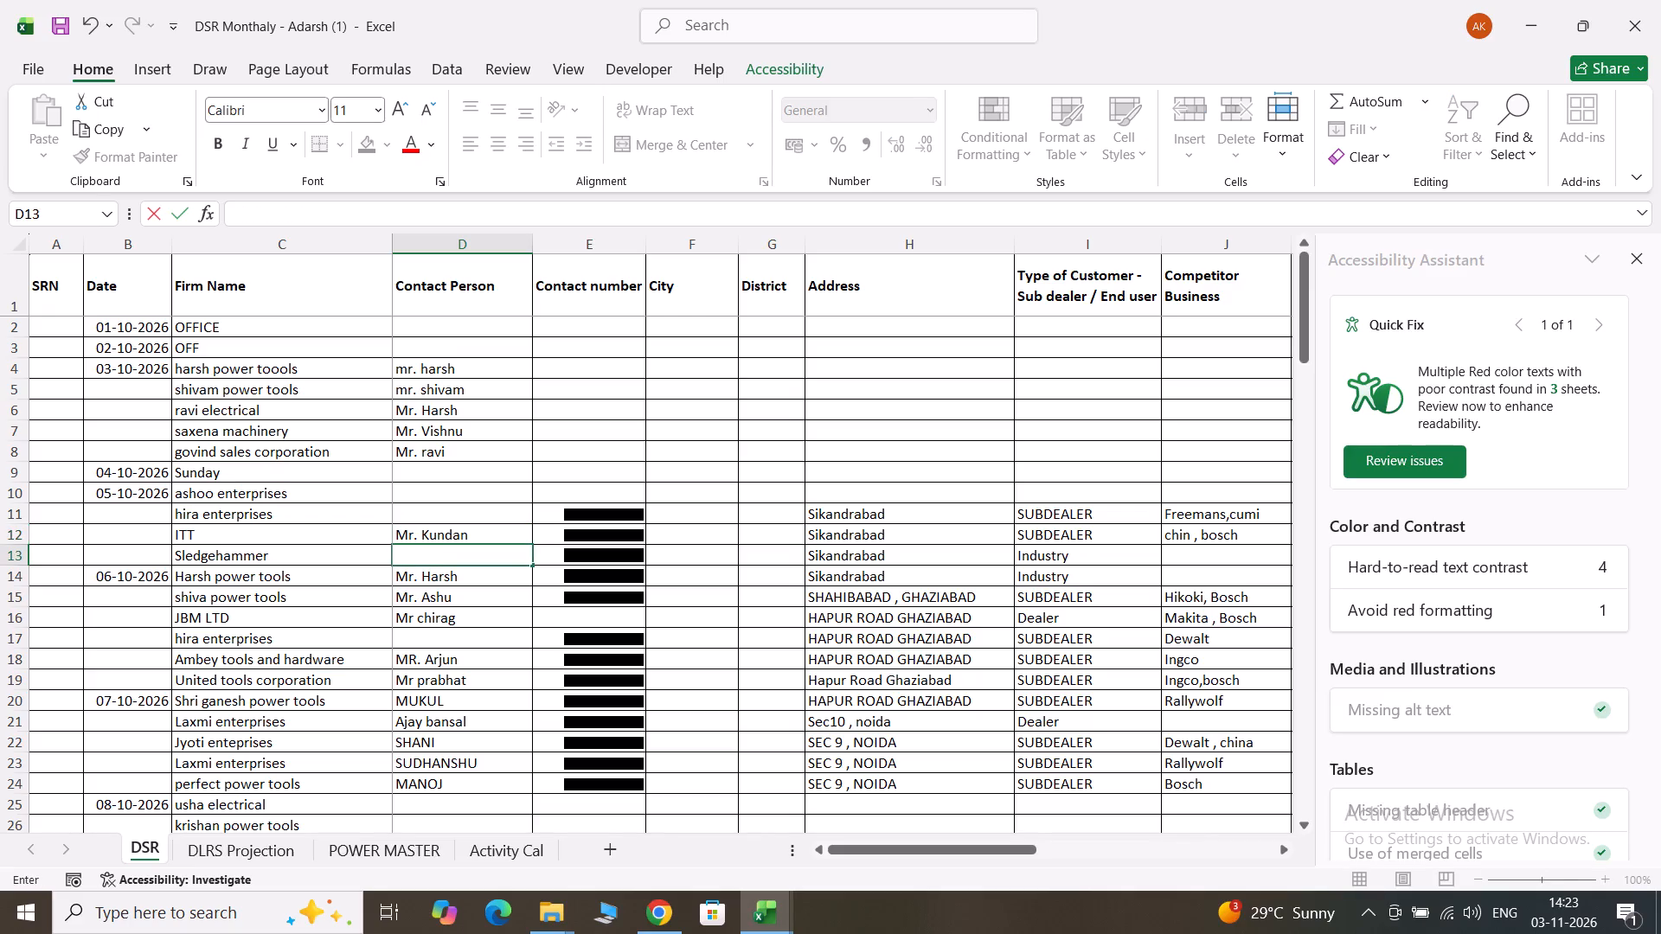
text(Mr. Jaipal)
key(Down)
Replace the contact person for Shri ganesh power tools in row 20 with Mr. Pappu.
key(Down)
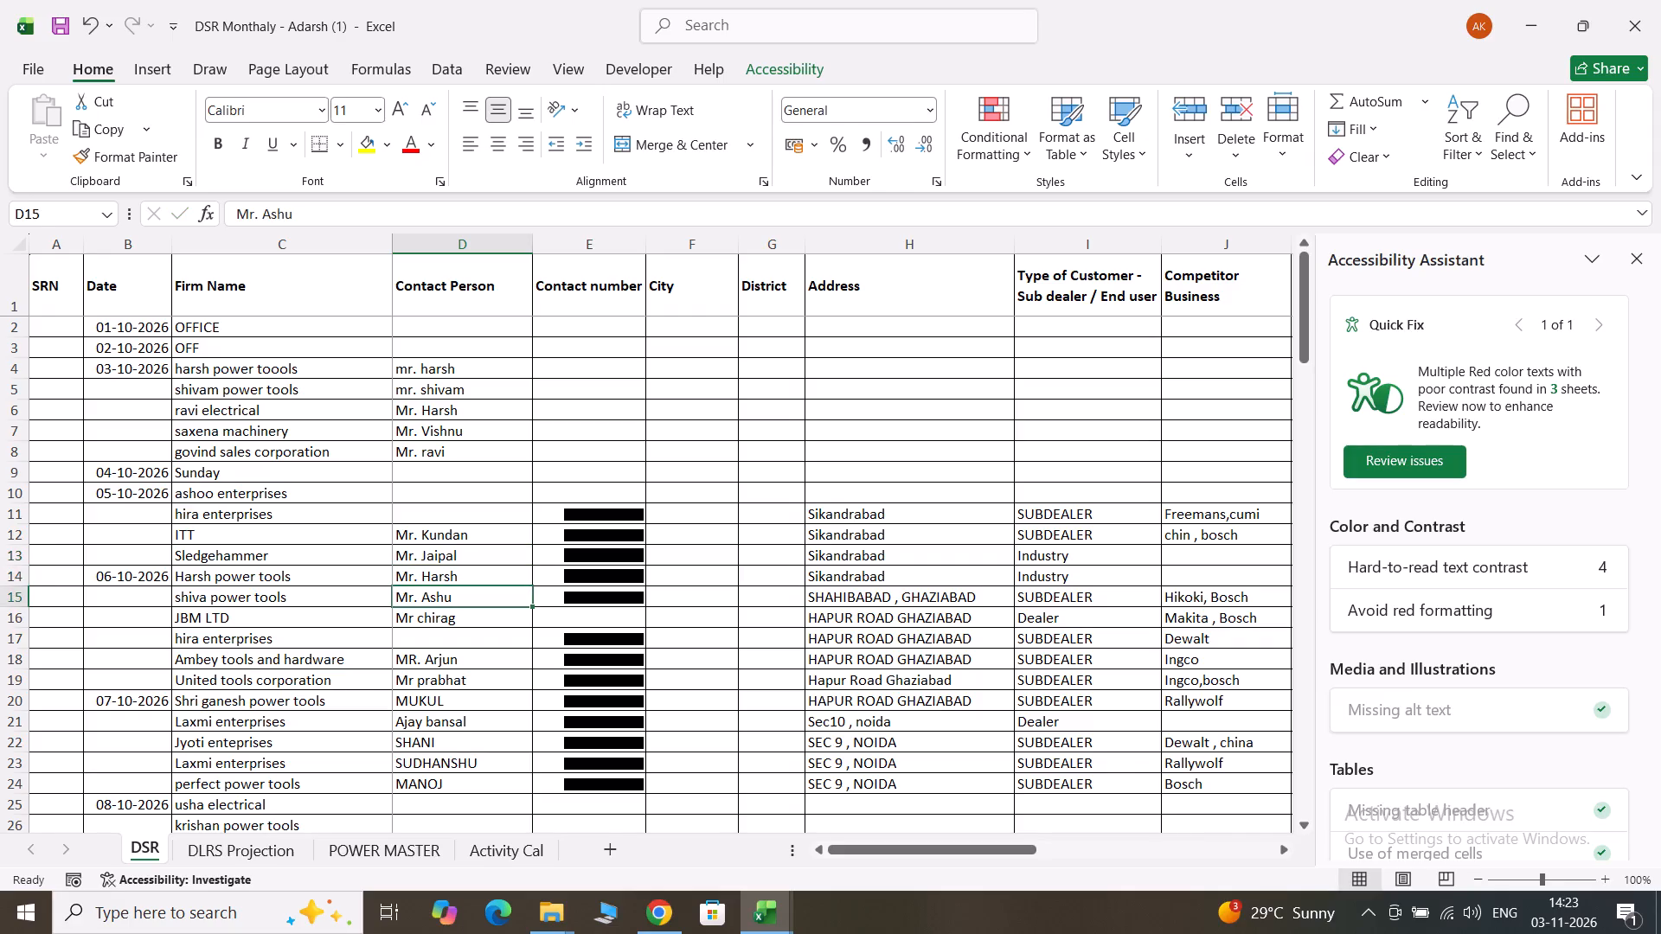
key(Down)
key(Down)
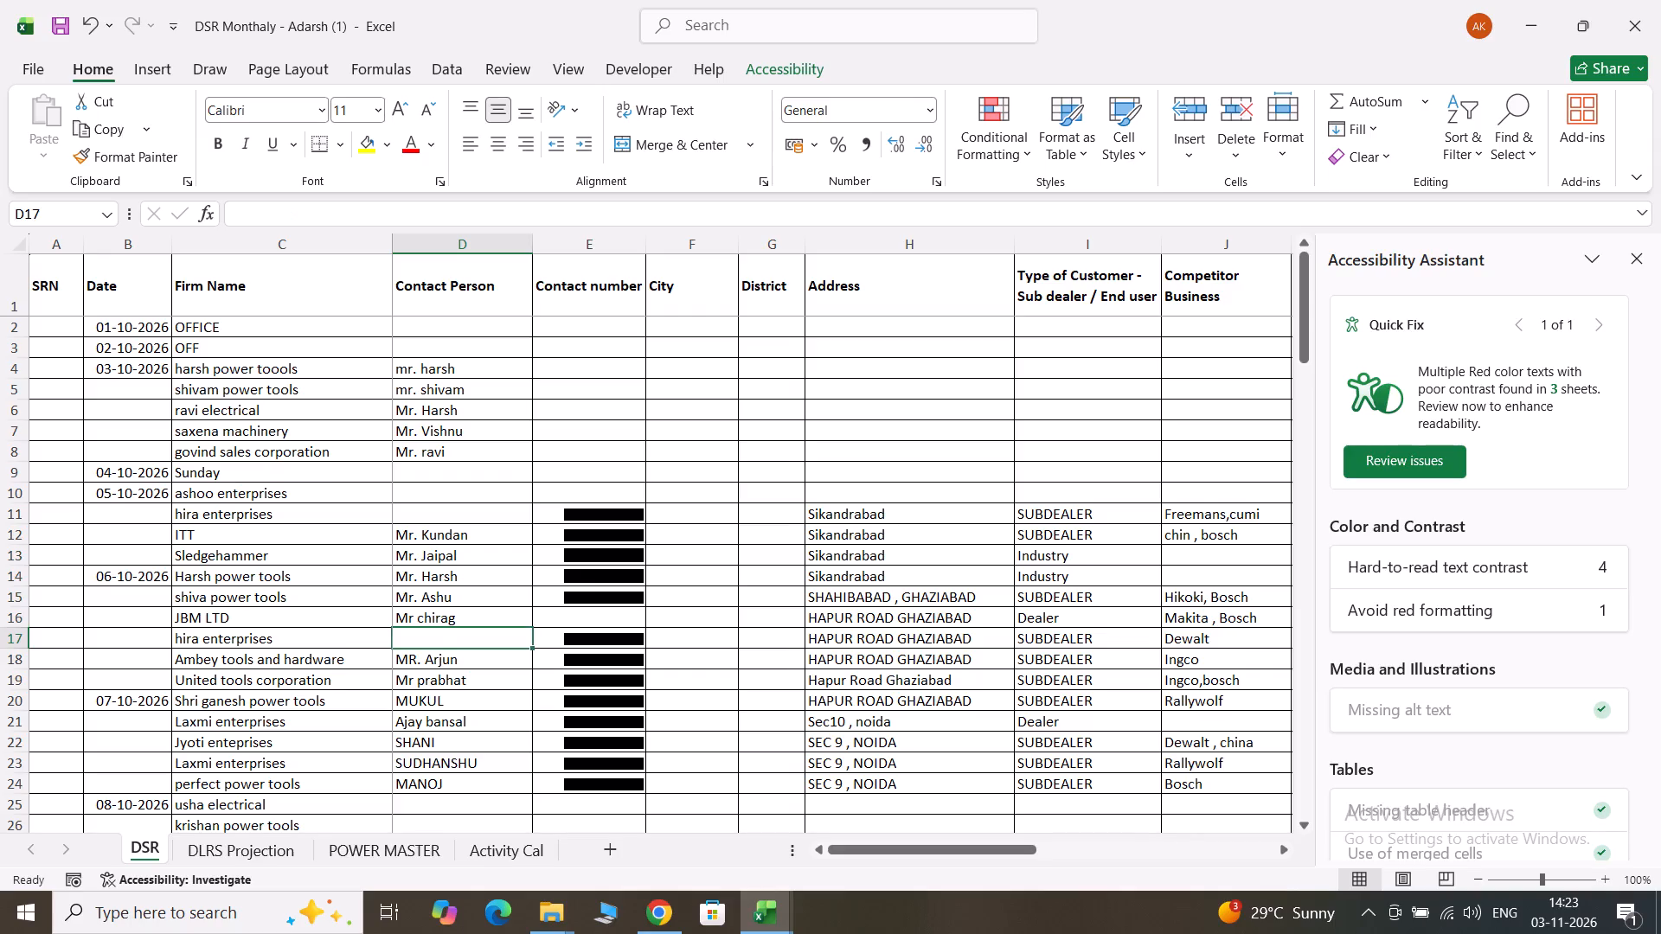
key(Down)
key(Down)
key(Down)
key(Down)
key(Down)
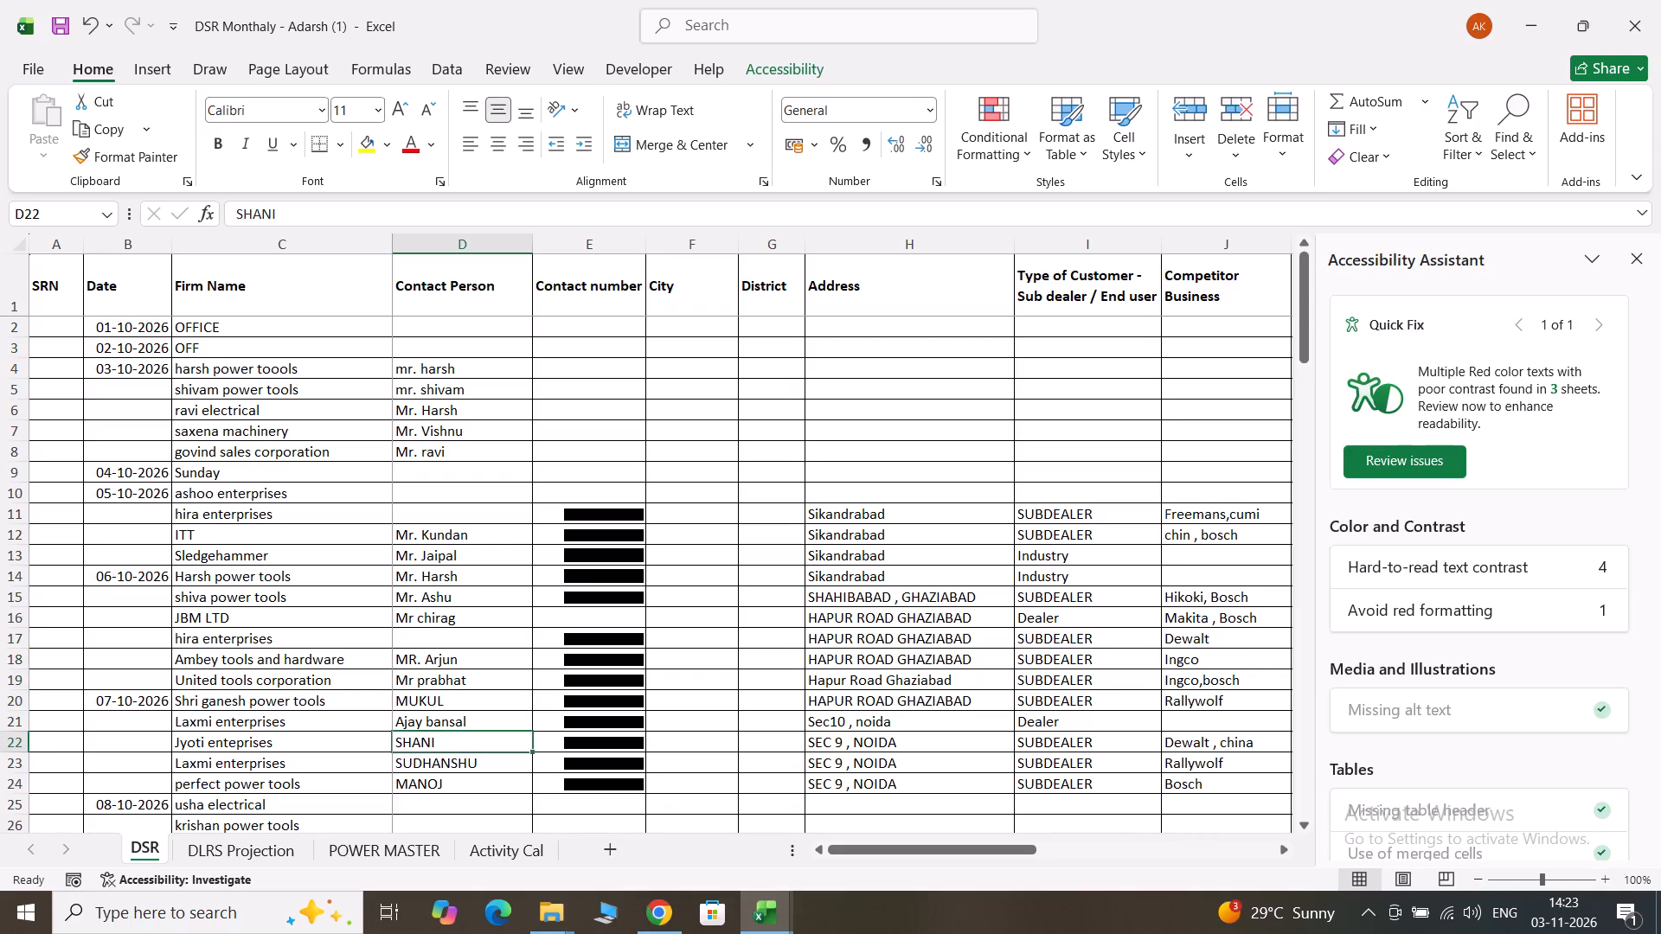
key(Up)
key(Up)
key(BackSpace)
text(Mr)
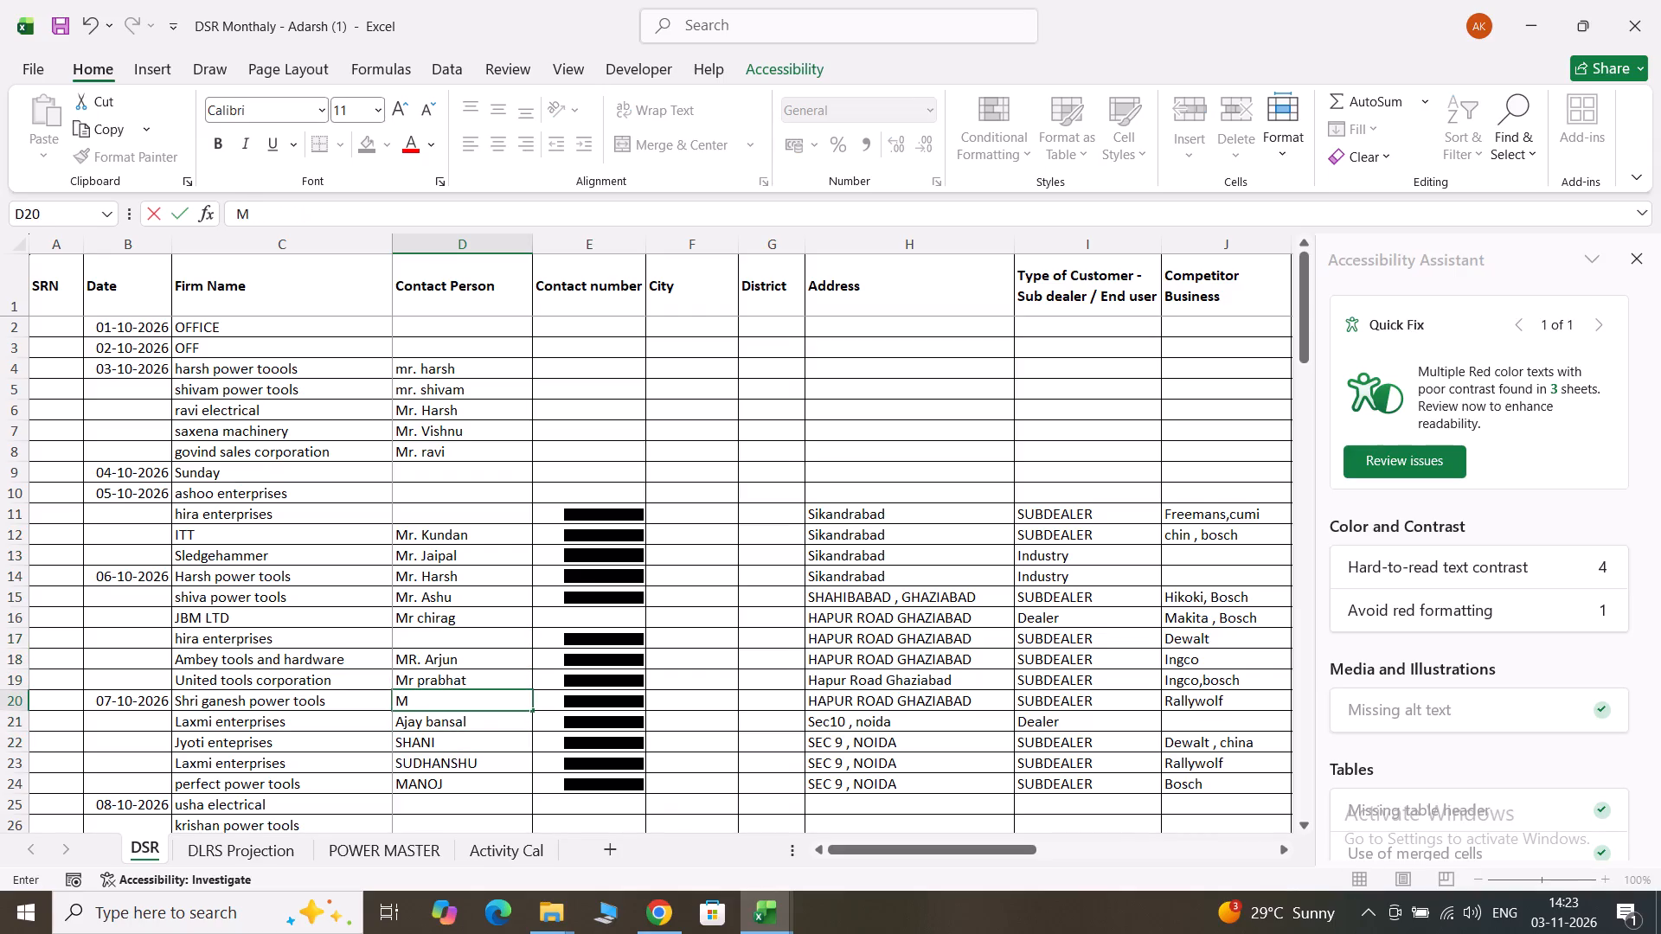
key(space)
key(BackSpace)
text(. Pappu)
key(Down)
Replace the contact persons for the Laxmi enterprises visits with Mr sanjay in row 21 and Mr deepak in row 23.
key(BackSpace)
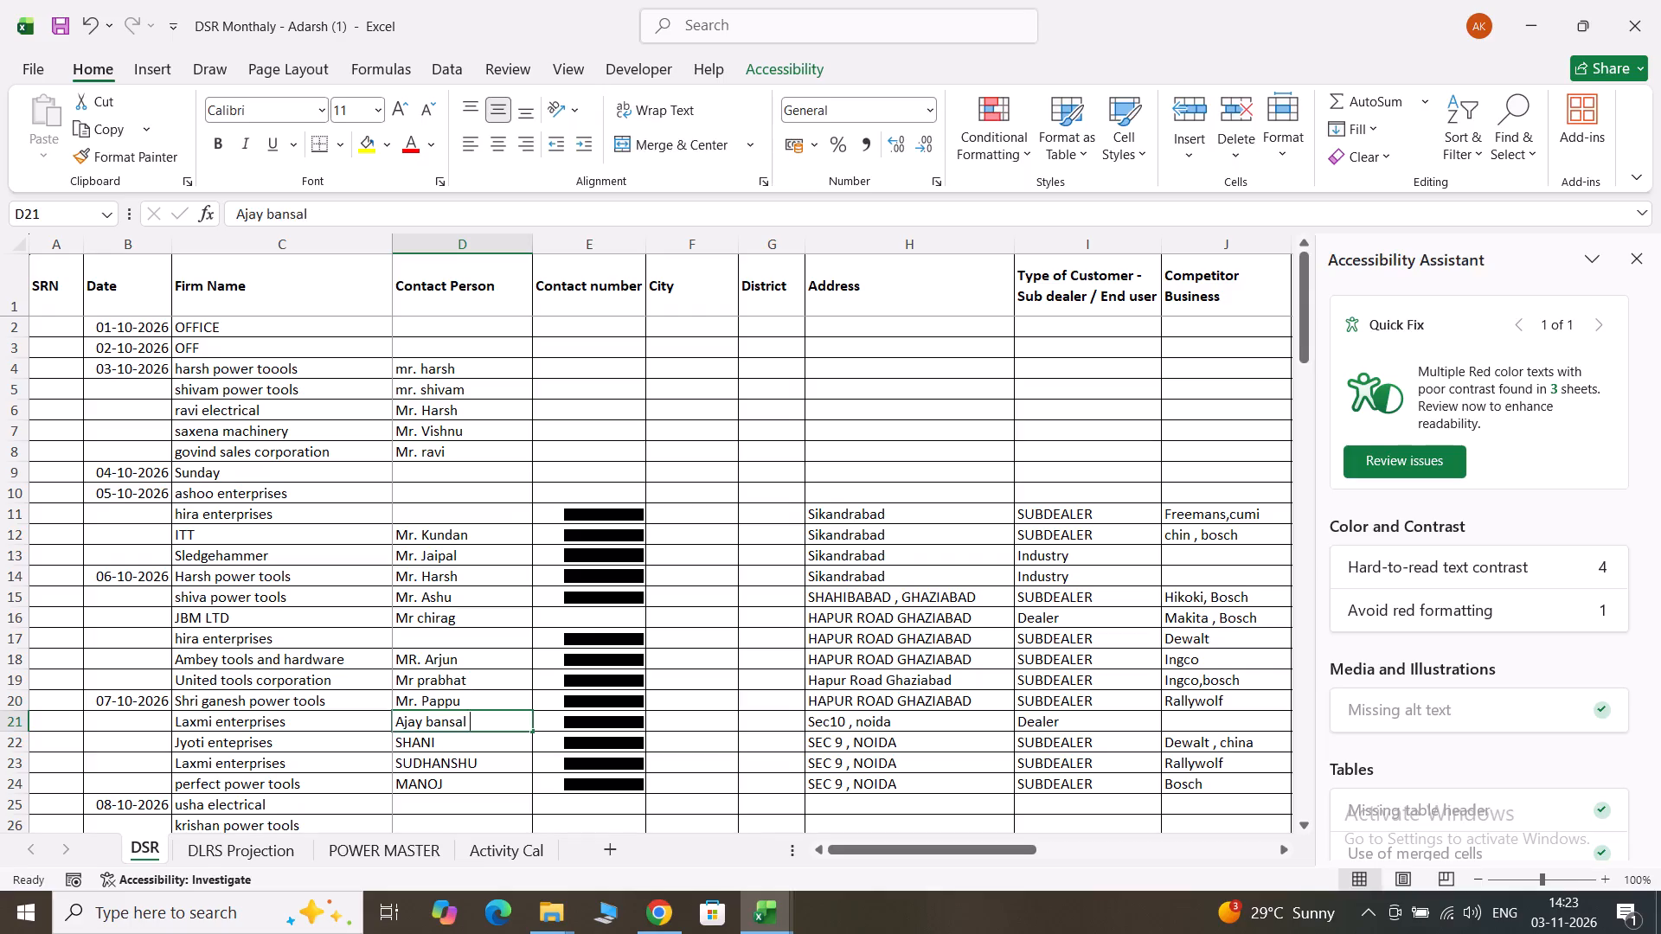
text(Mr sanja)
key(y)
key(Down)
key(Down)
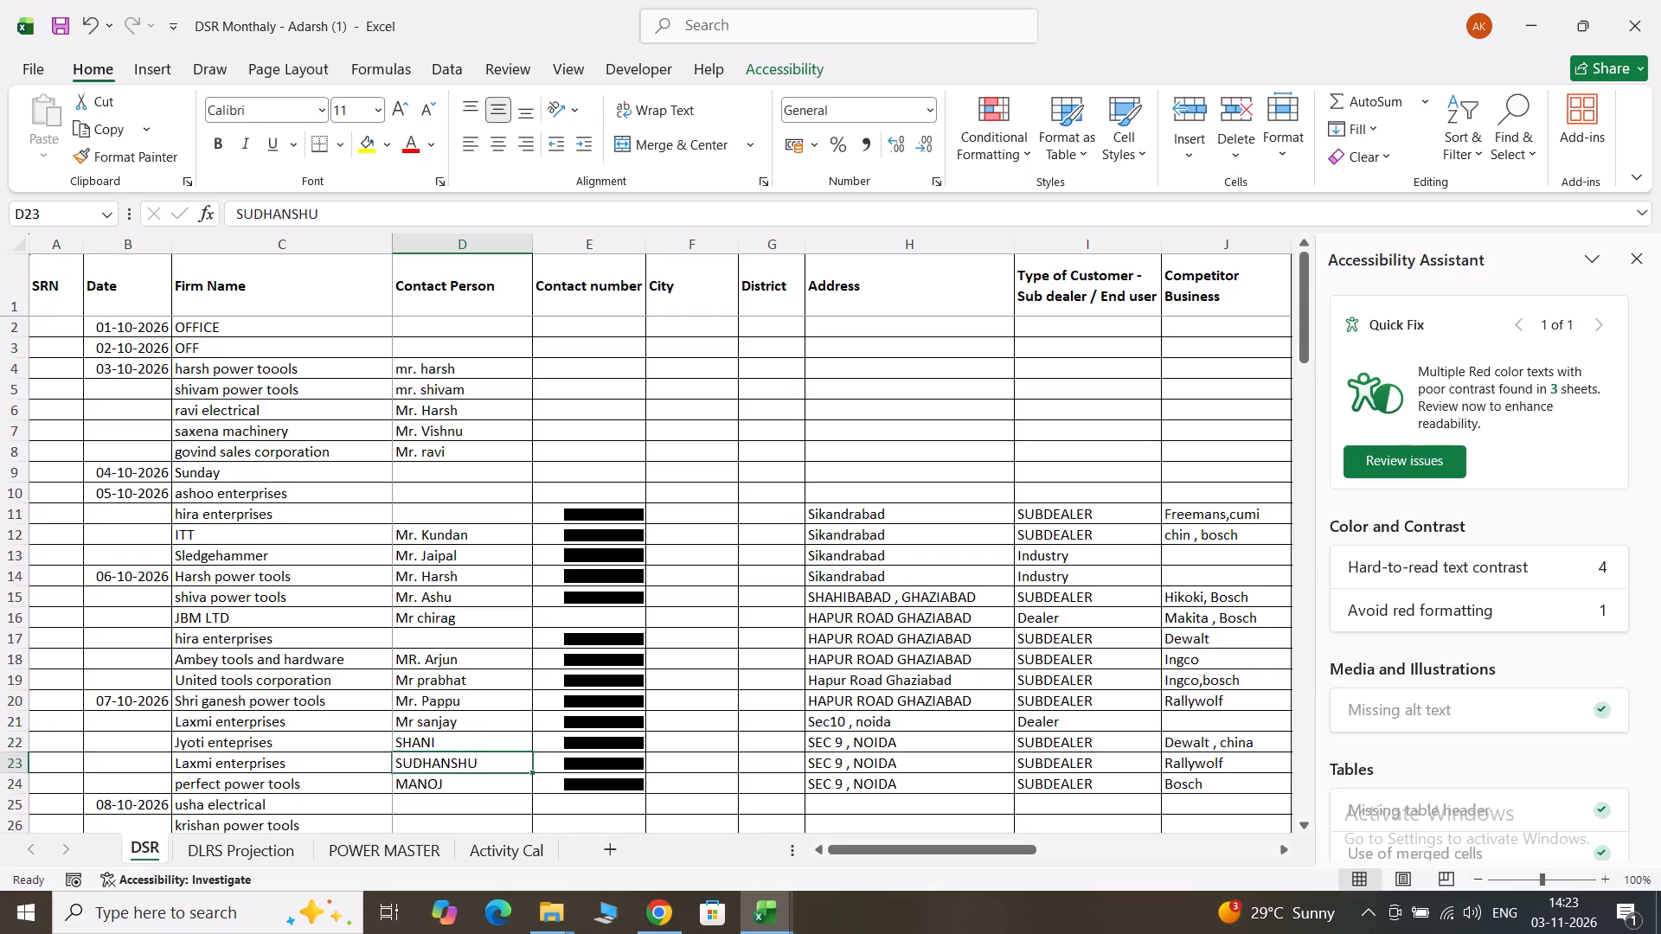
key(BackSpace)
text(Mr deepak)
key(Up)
Replace the contact person for Jyoti enteprises in row 22, using the title Mr.
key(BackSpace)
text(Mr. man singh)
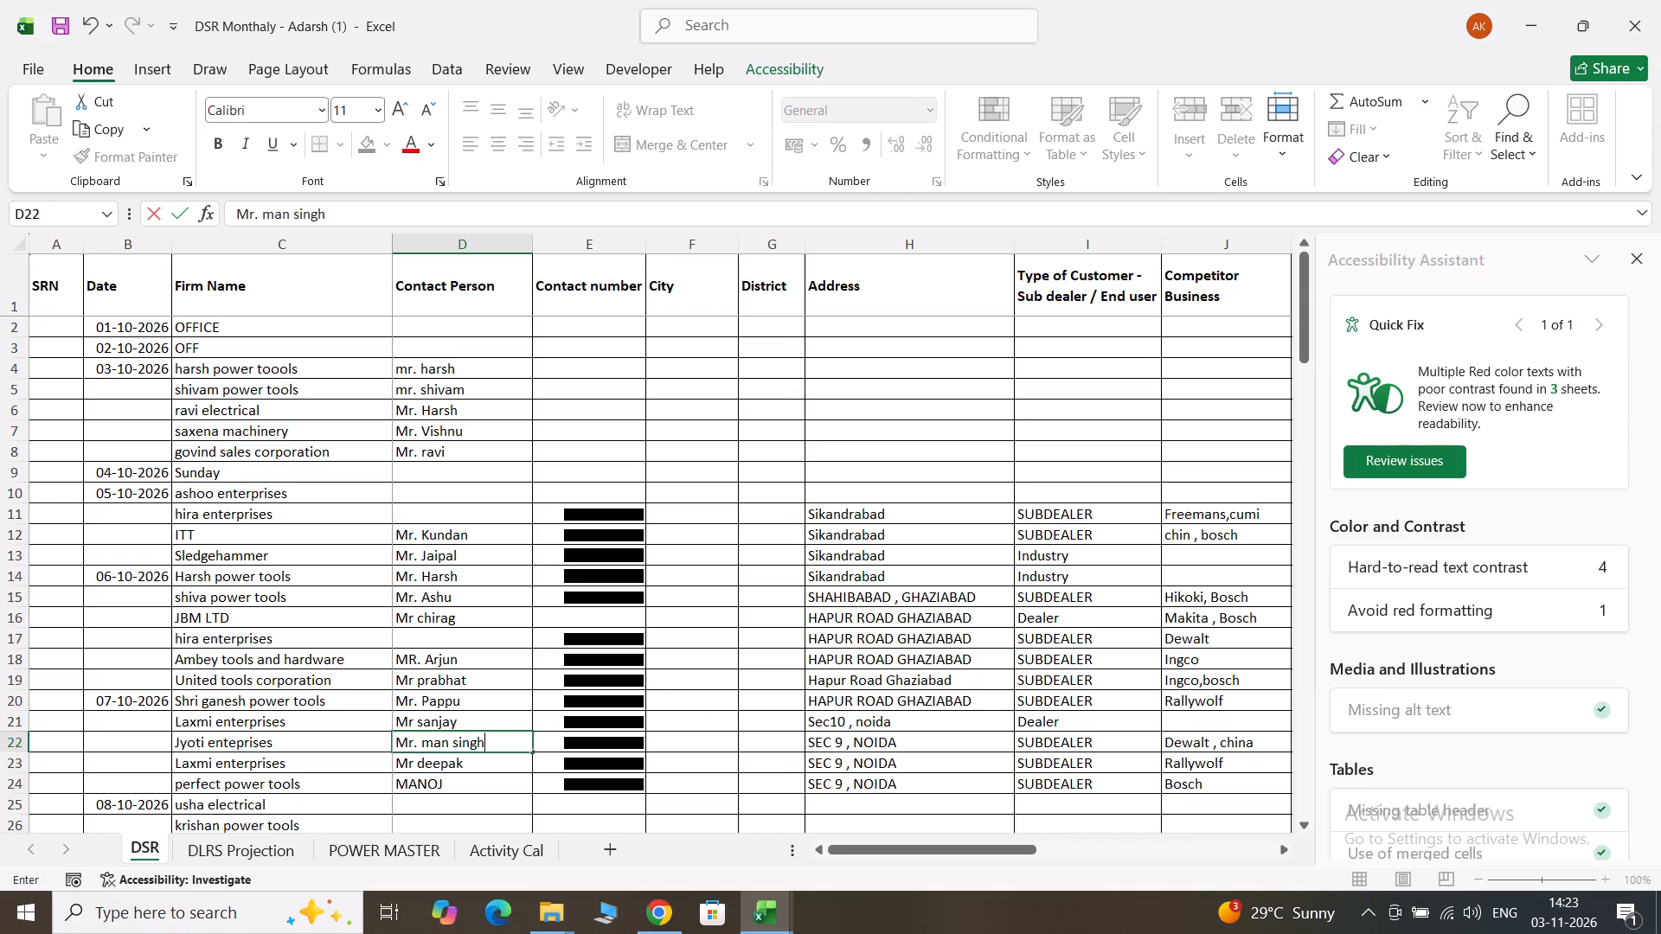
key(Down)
Replace the contact person for perfect power tools in row 24 with Mr. pankaj.
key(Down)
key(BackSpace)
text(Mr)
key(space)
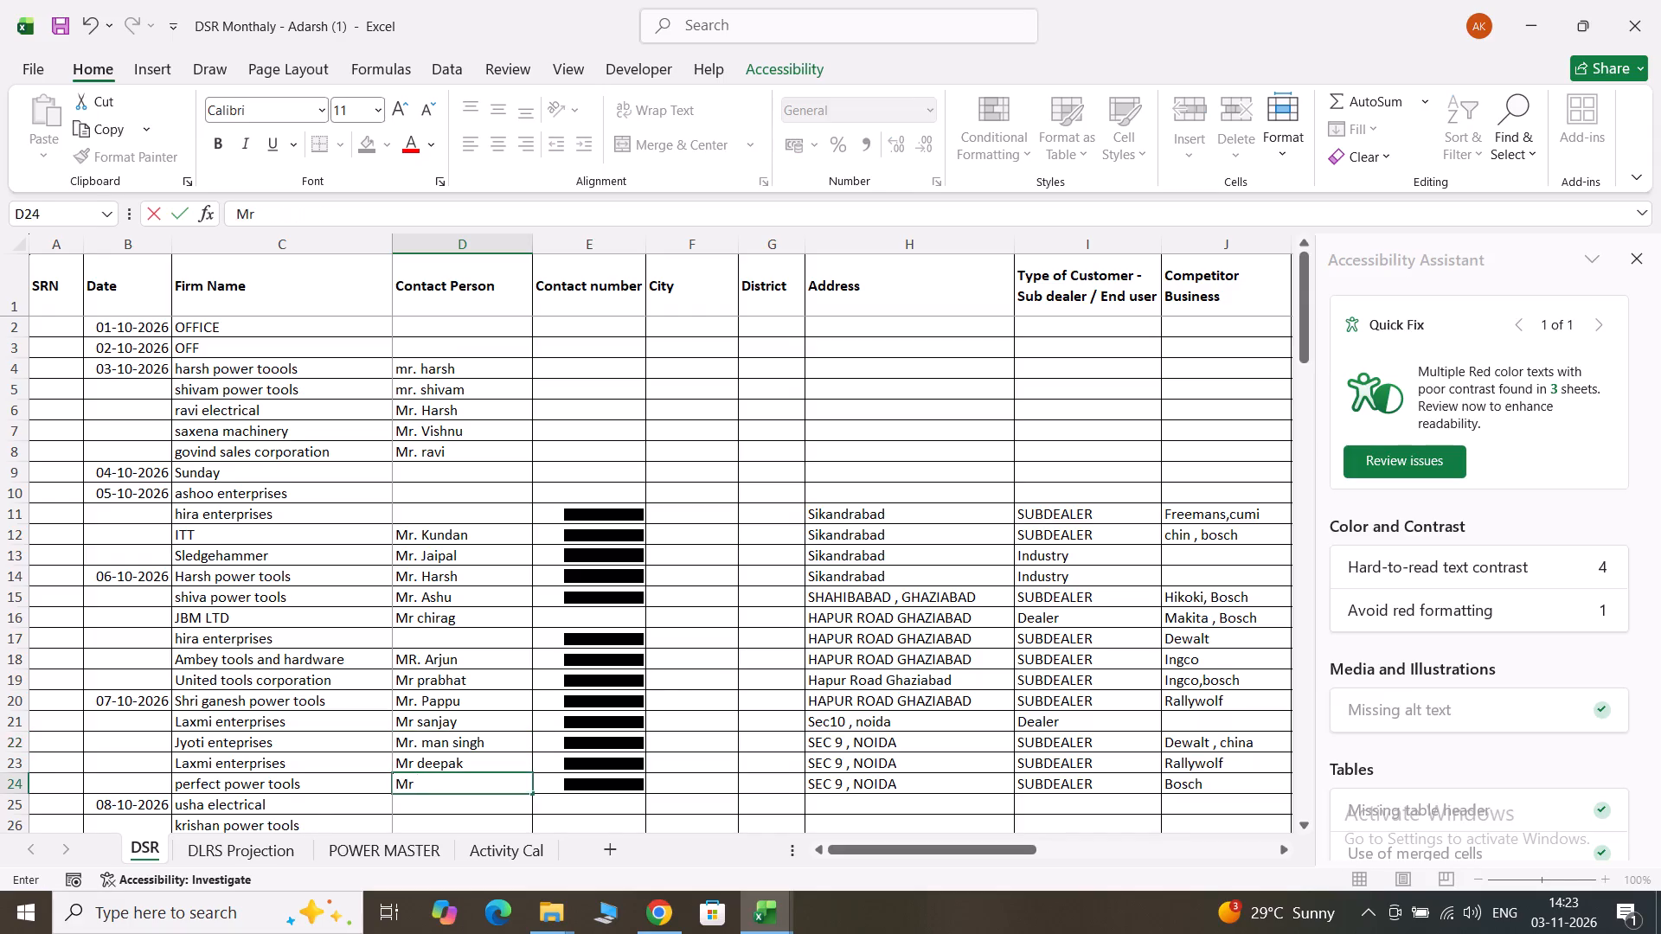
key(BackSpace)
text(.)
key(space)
Enter Mr. pankaj as the contact person for perfect power tools in row 24 and save the workbook.
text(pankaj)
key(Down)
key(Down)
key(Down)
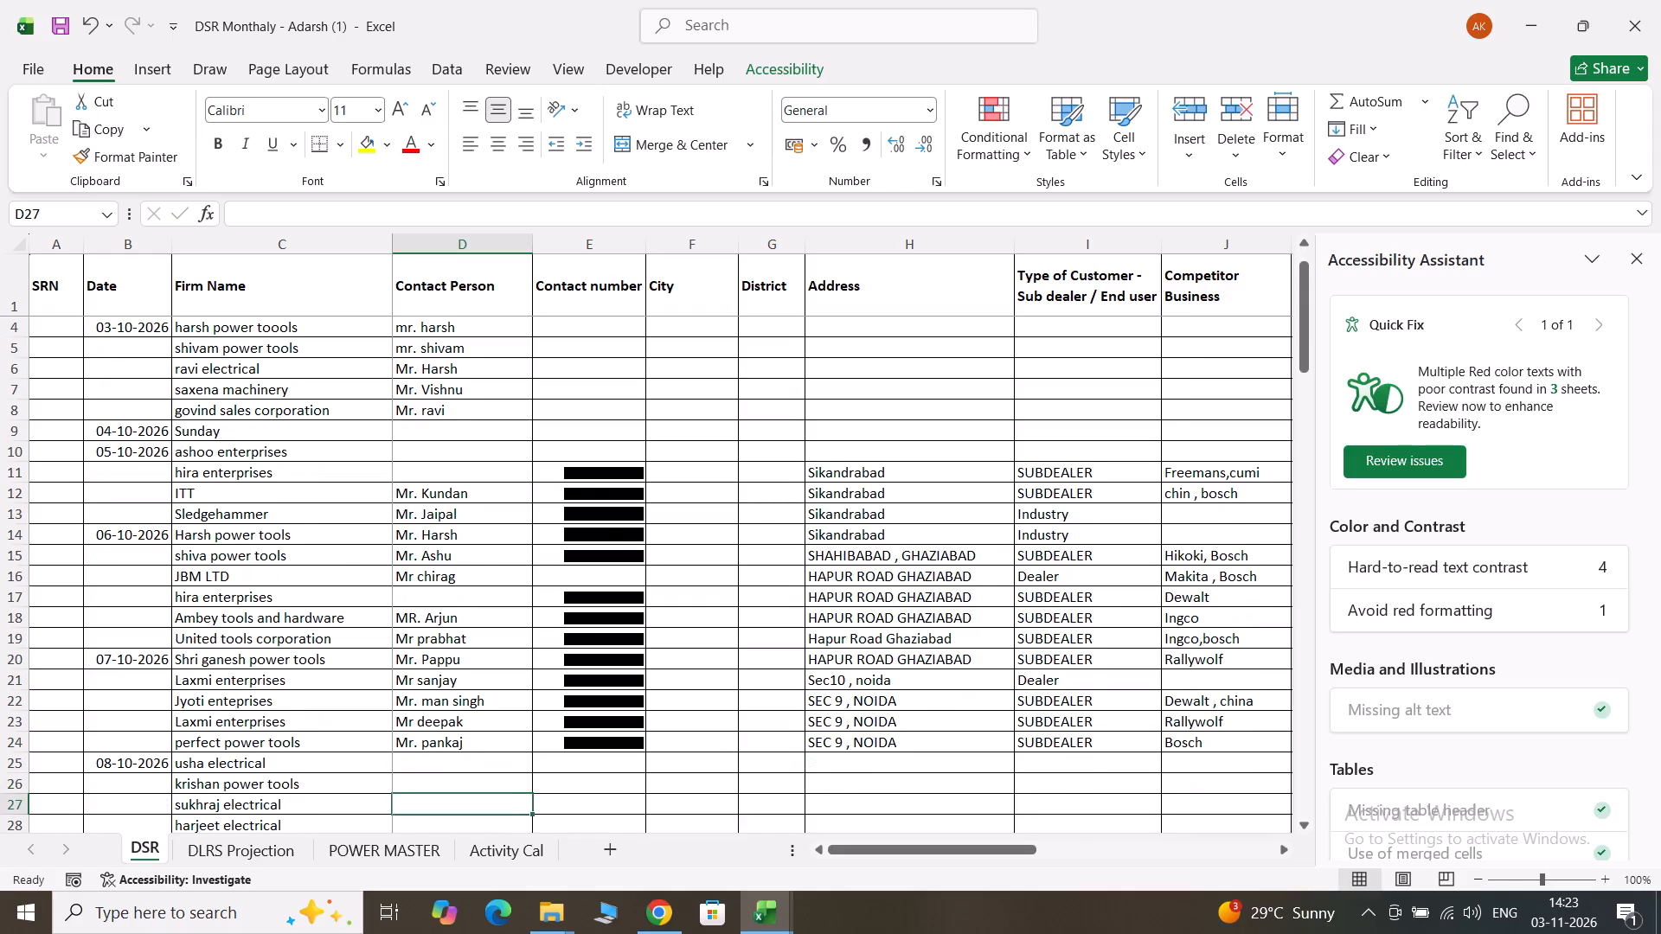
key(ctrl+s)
Enter the contact person's name, with the title Mr., for the 08-10-2026 usha electrical visit.
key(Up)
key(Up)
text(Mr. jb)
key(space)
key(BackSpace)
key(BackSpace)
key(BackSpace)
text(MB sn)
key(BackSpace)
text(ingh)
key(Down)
Enter the contact person for krishan power tools in row 26, with the title Mr.
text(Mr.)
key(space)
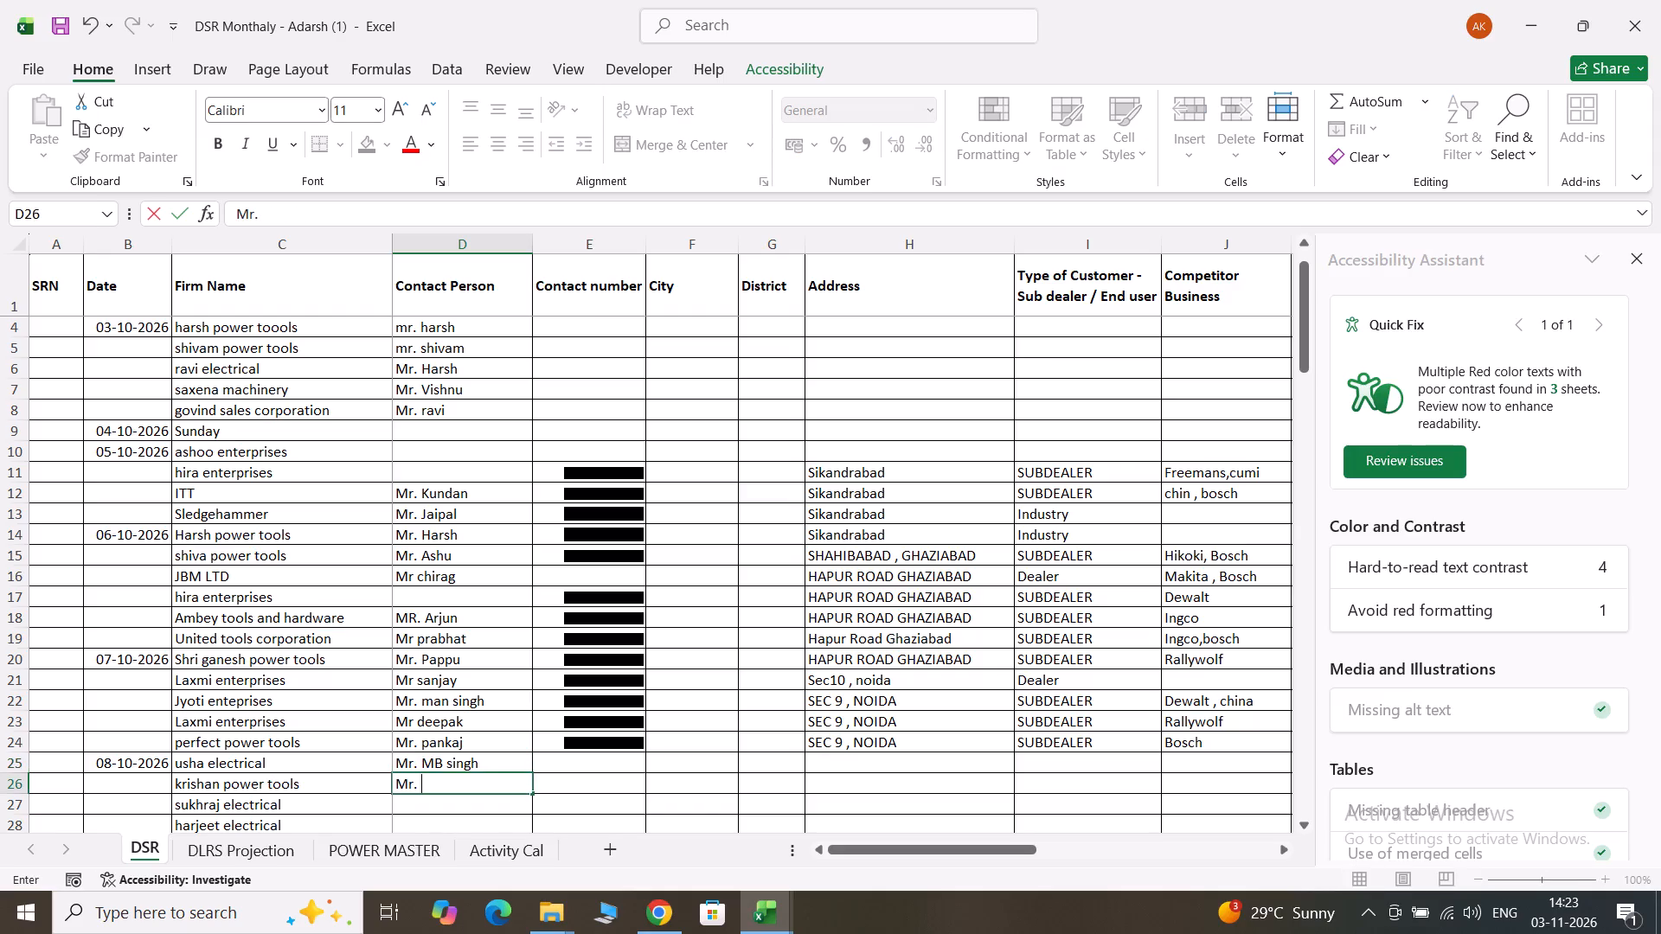
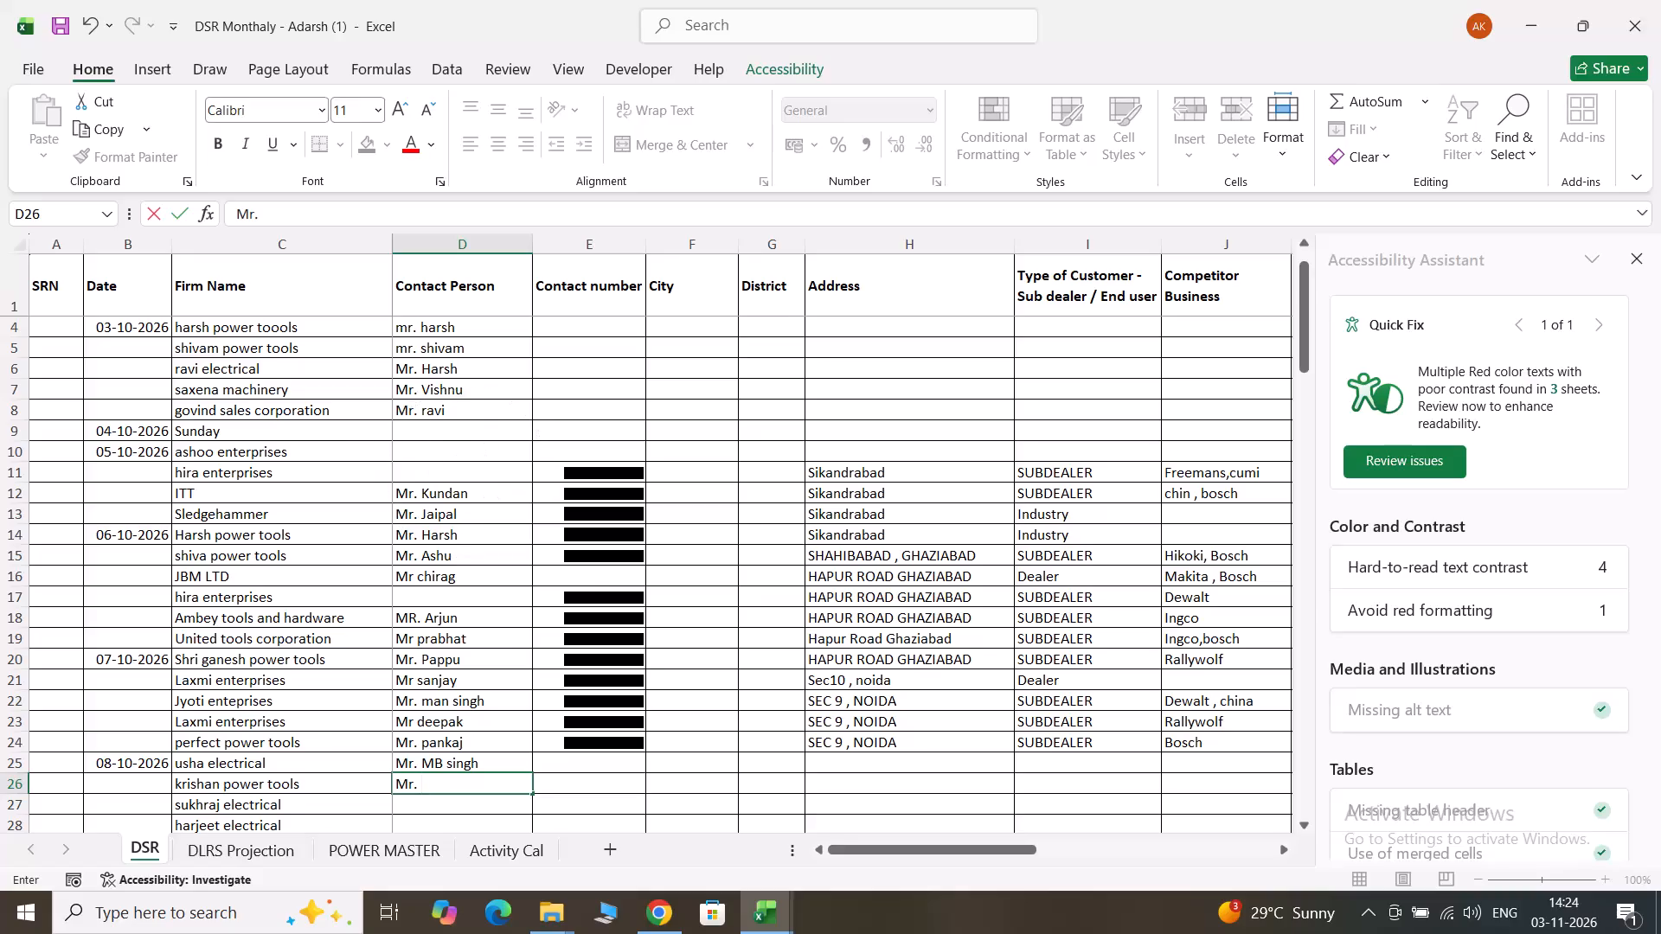
Complete the contact person for krishan power tools in row 26 as Mr. krishna.
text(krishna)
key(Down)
Enter Mr. deepu as the contact person for sukhraj electrical and Mr. Harjeet for harjeet electrical.
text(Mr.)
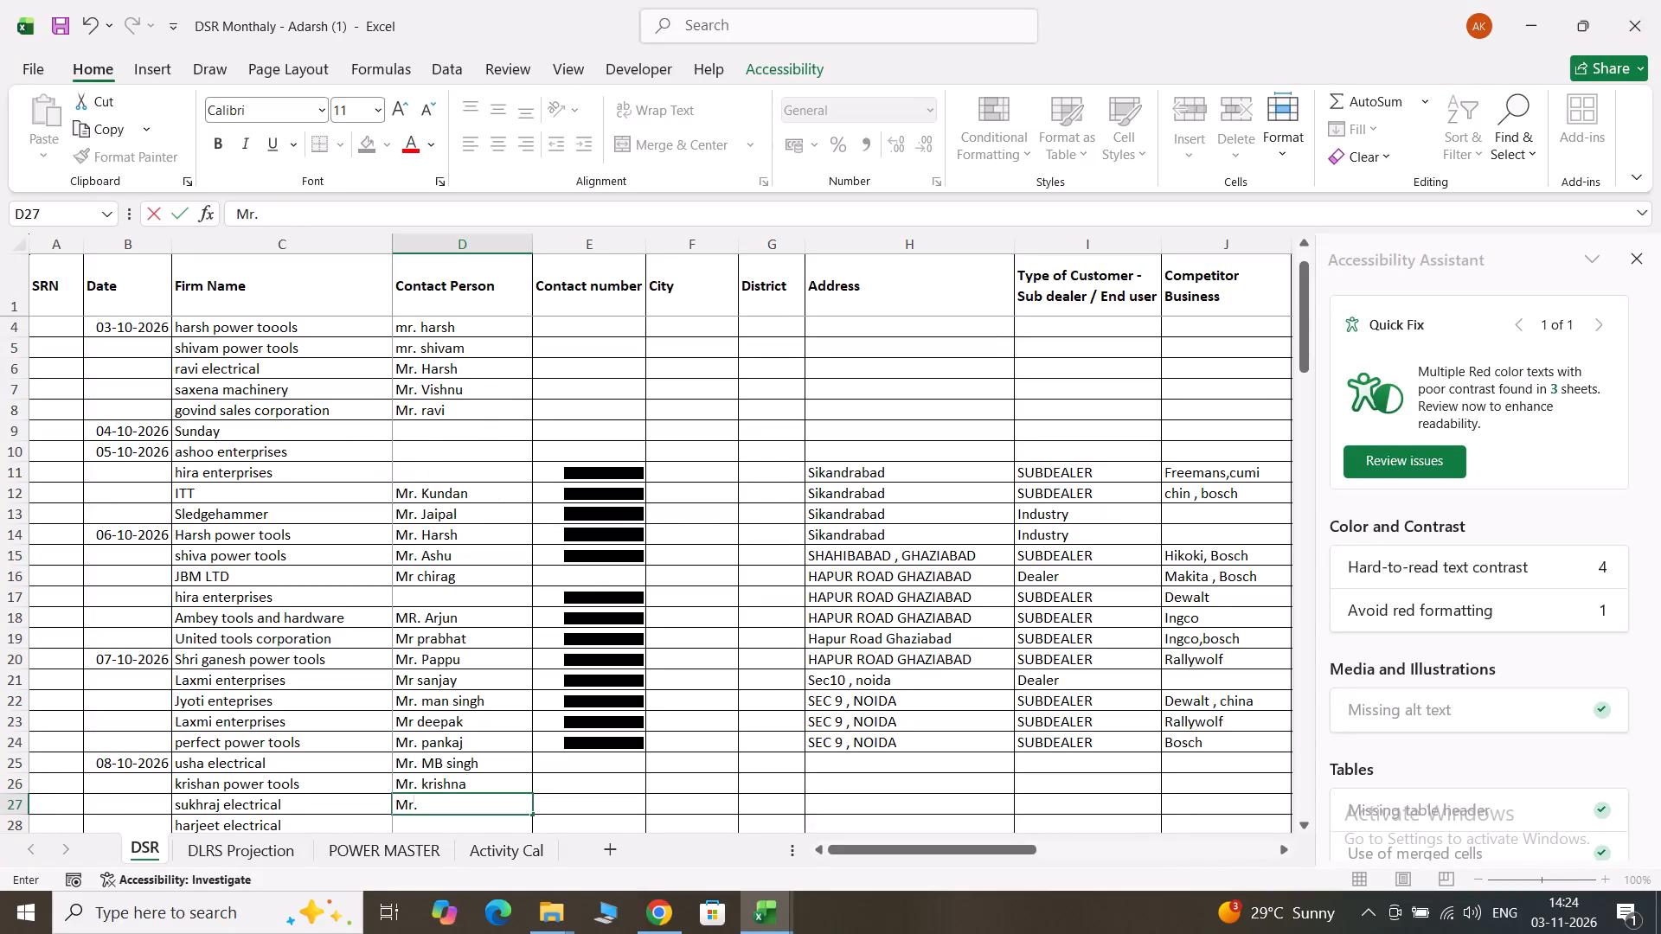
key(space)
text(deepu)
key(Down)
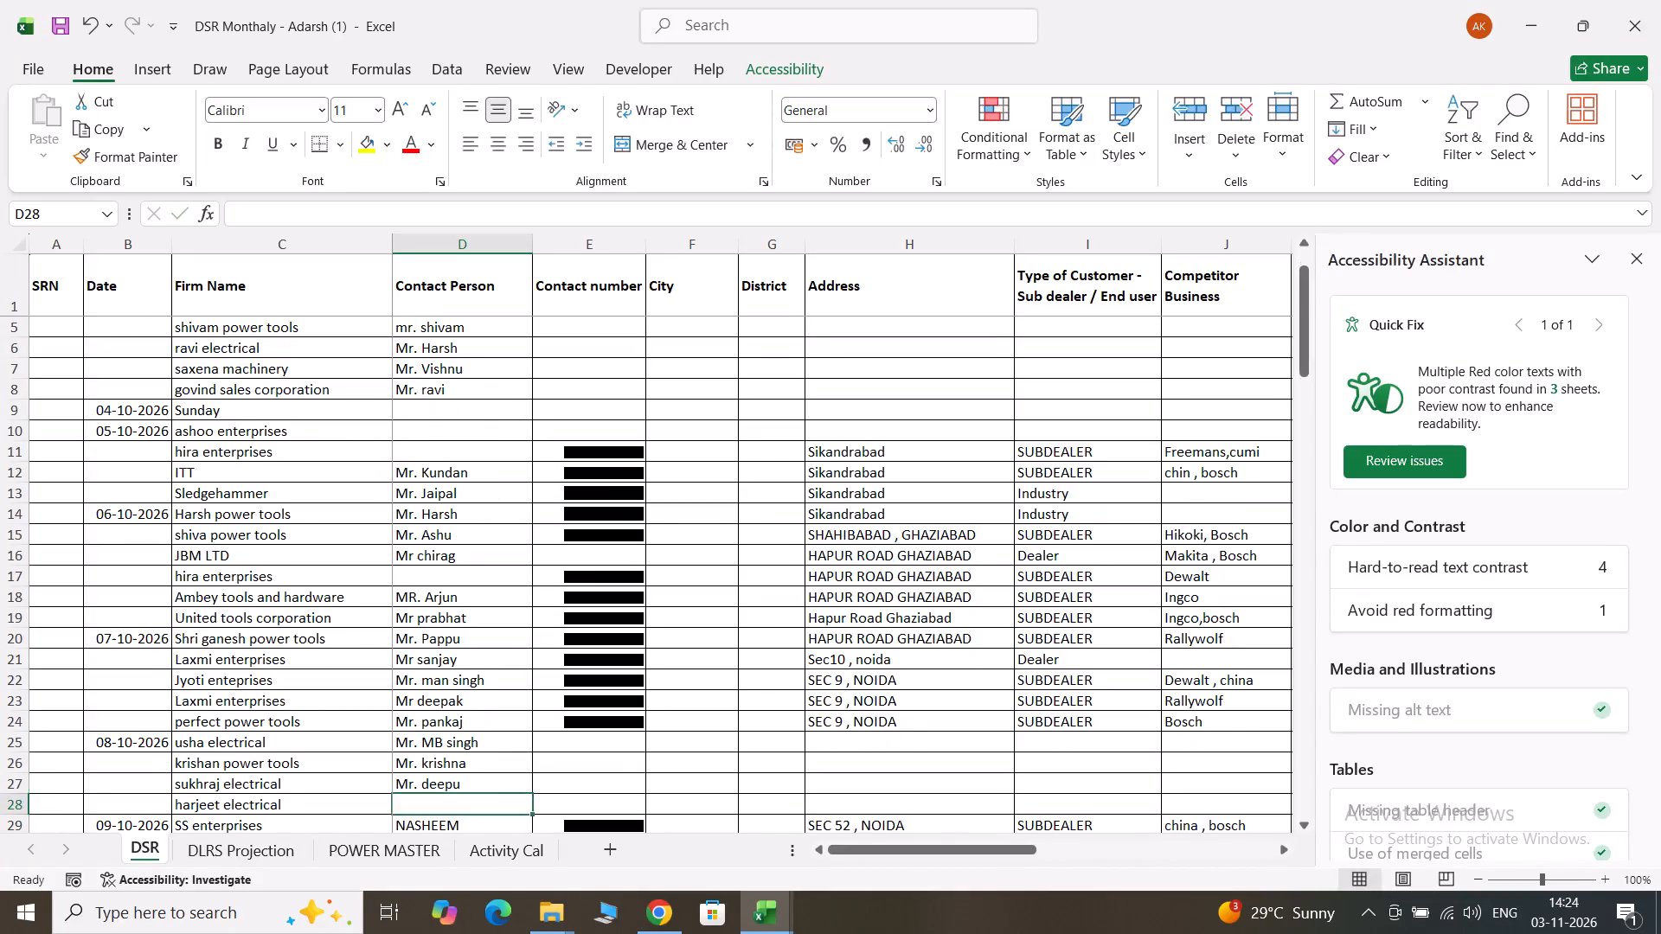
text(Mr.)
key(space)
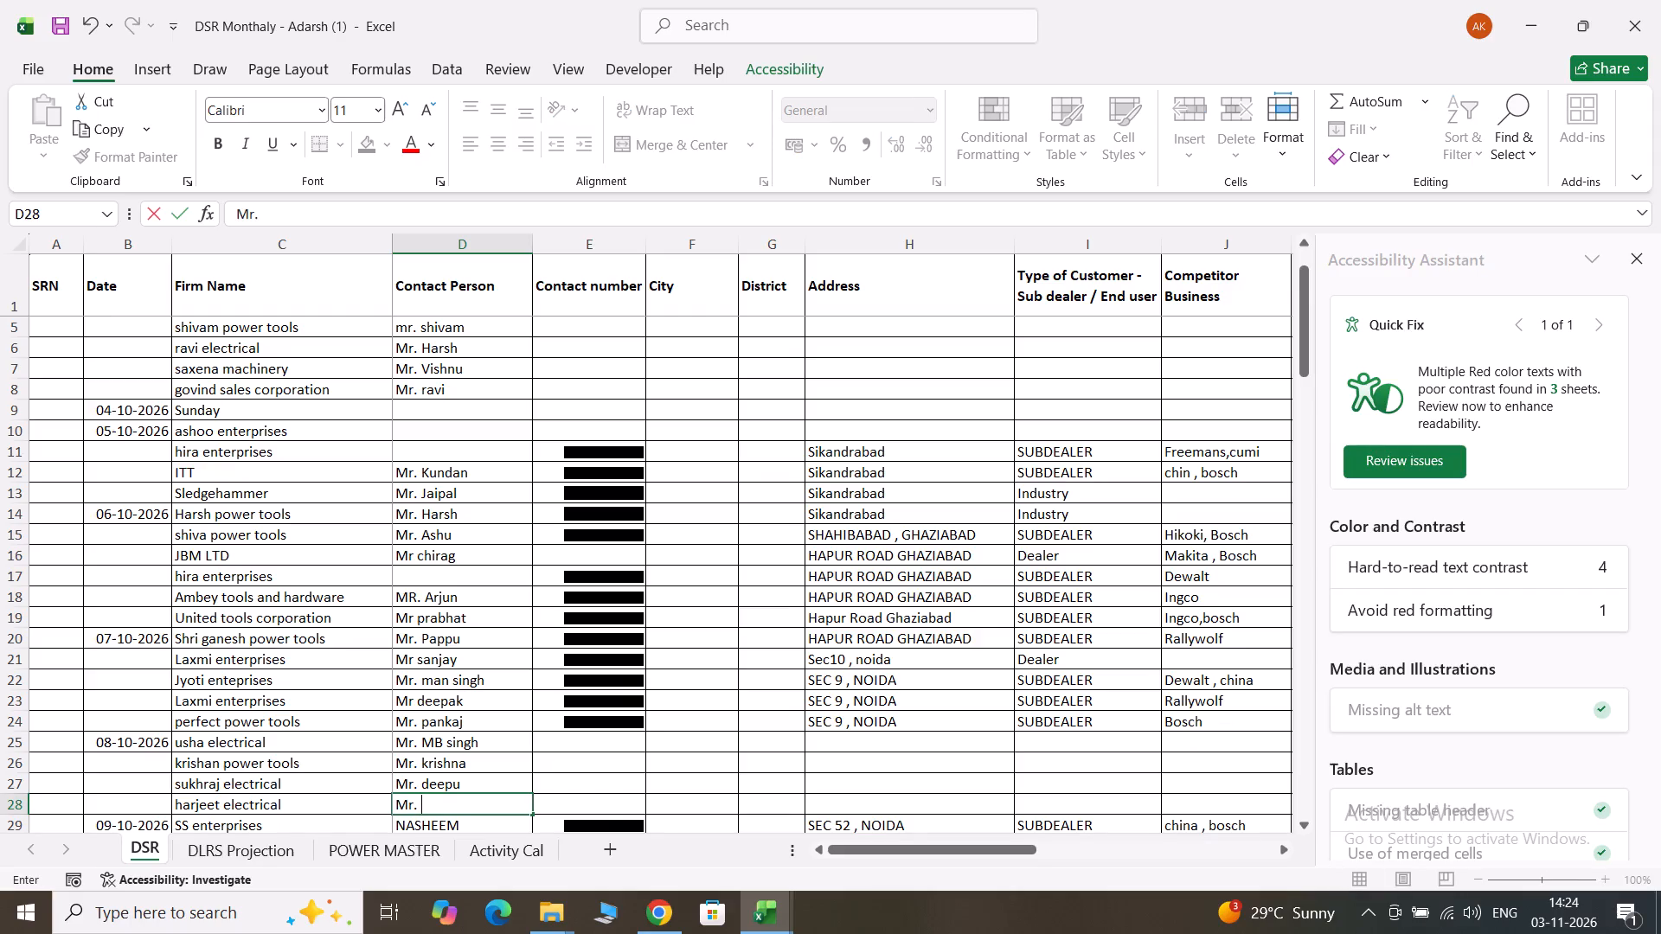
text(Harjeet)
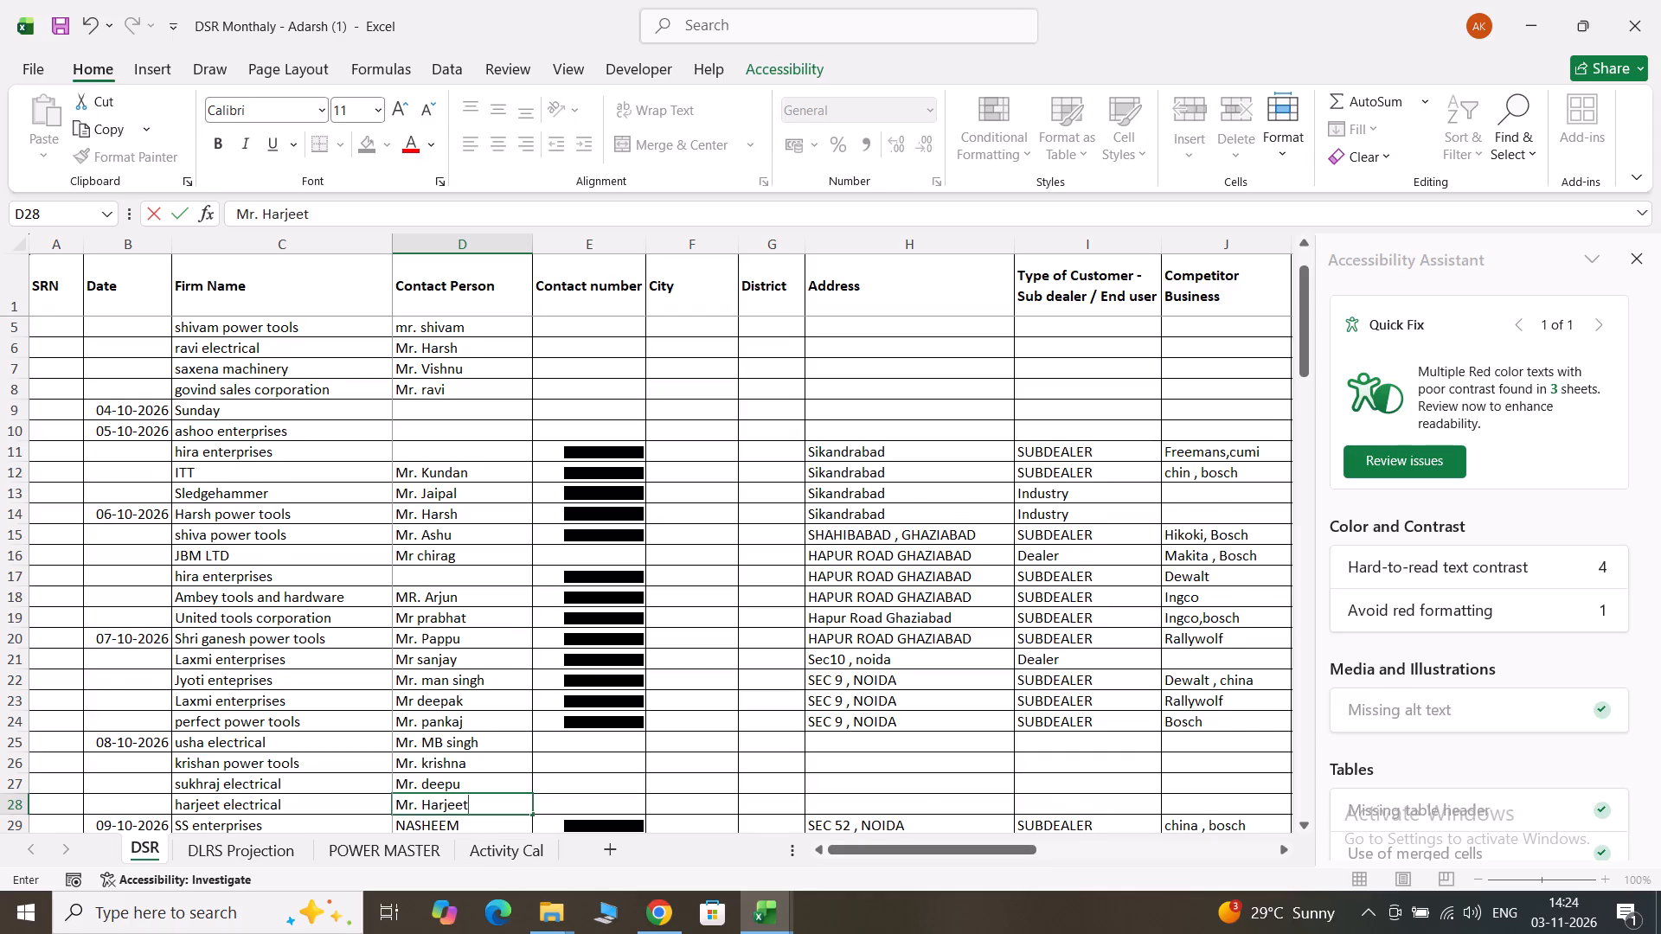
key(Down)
Clear the contact persons of SS enterprises and govind sales corporation in rows 29 and 30.
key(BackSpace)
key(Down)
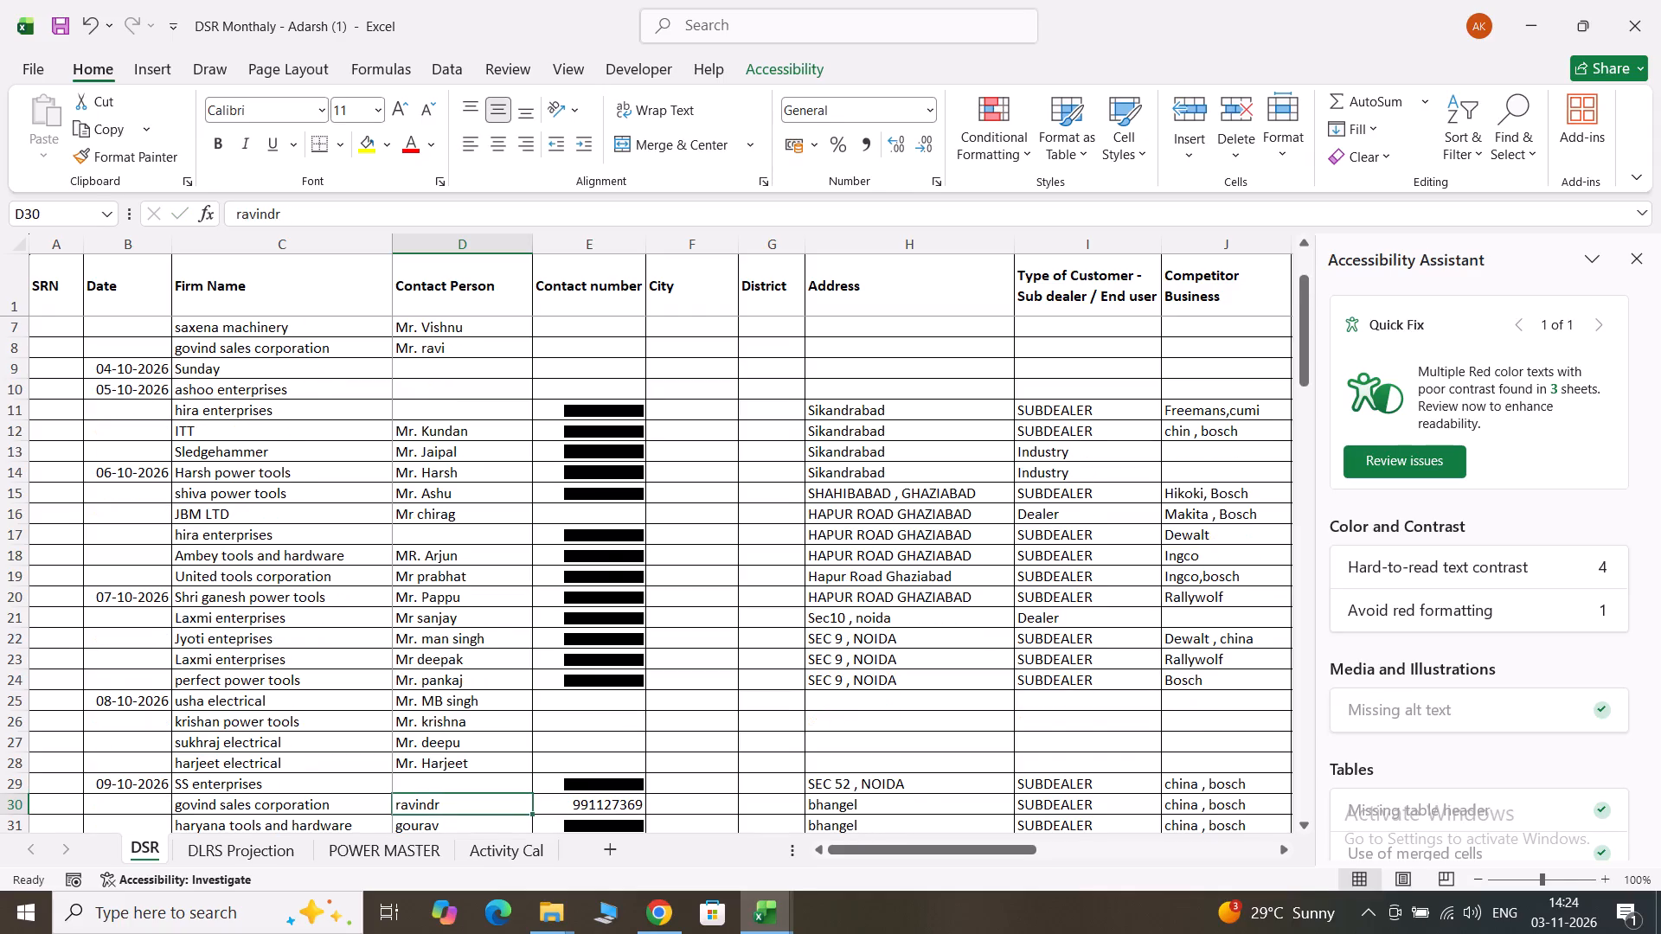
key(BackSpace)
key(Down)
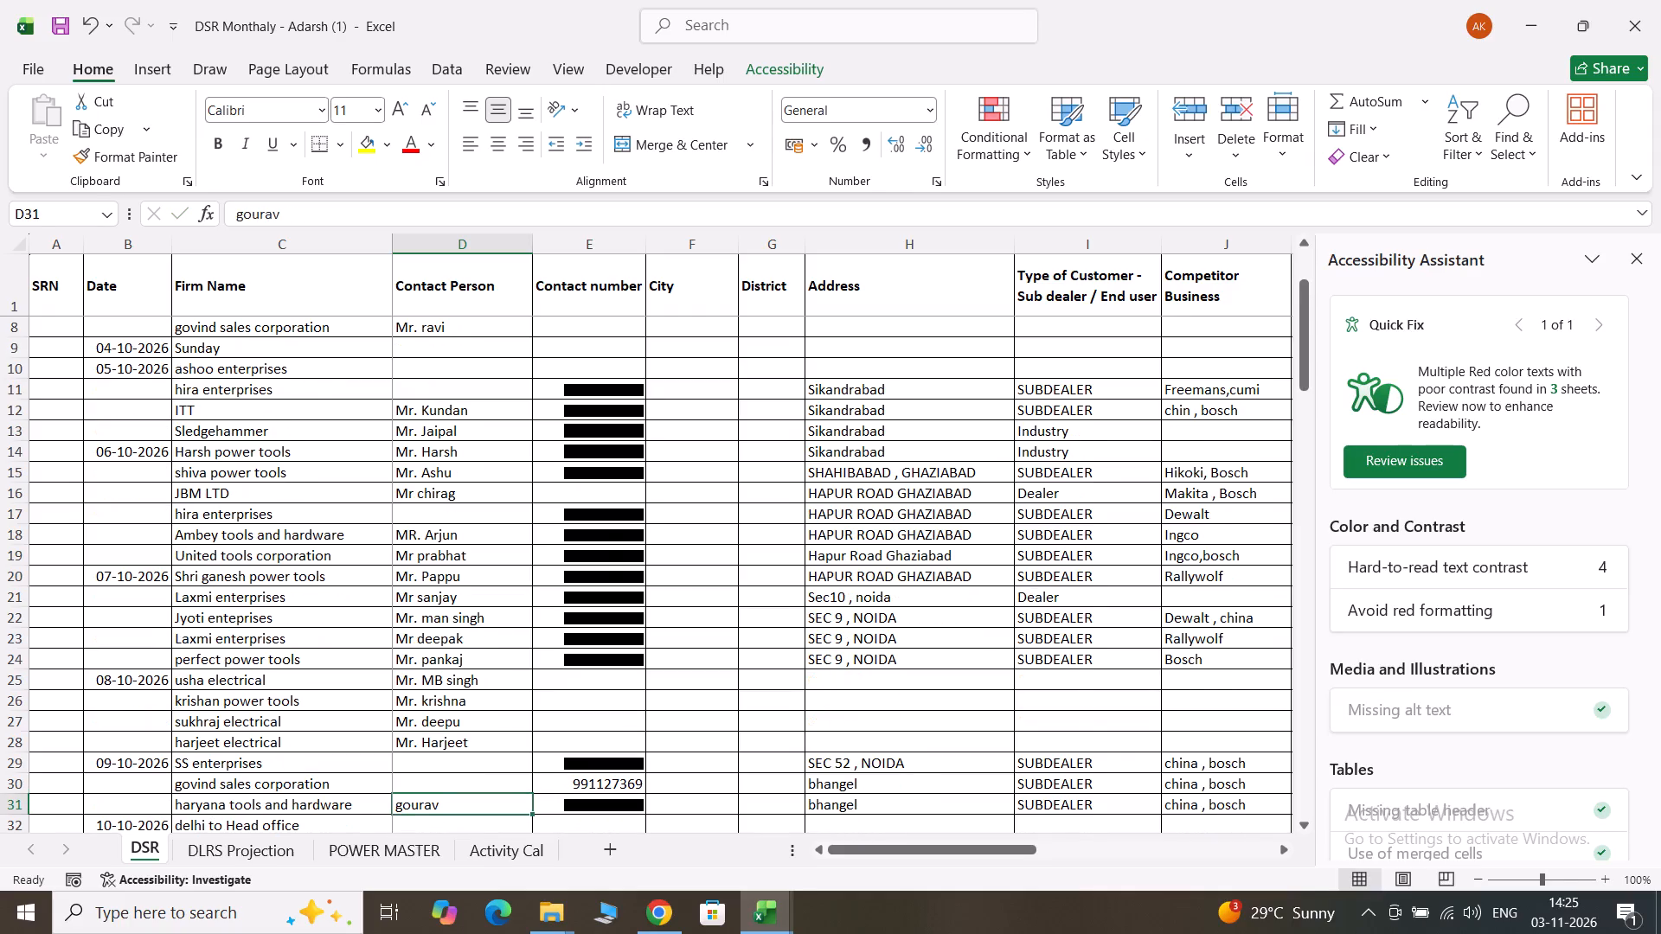
Replace the contact person for haryana tools and hardware in row 31 with Mr. ravinder and rahul, and save the workbook.
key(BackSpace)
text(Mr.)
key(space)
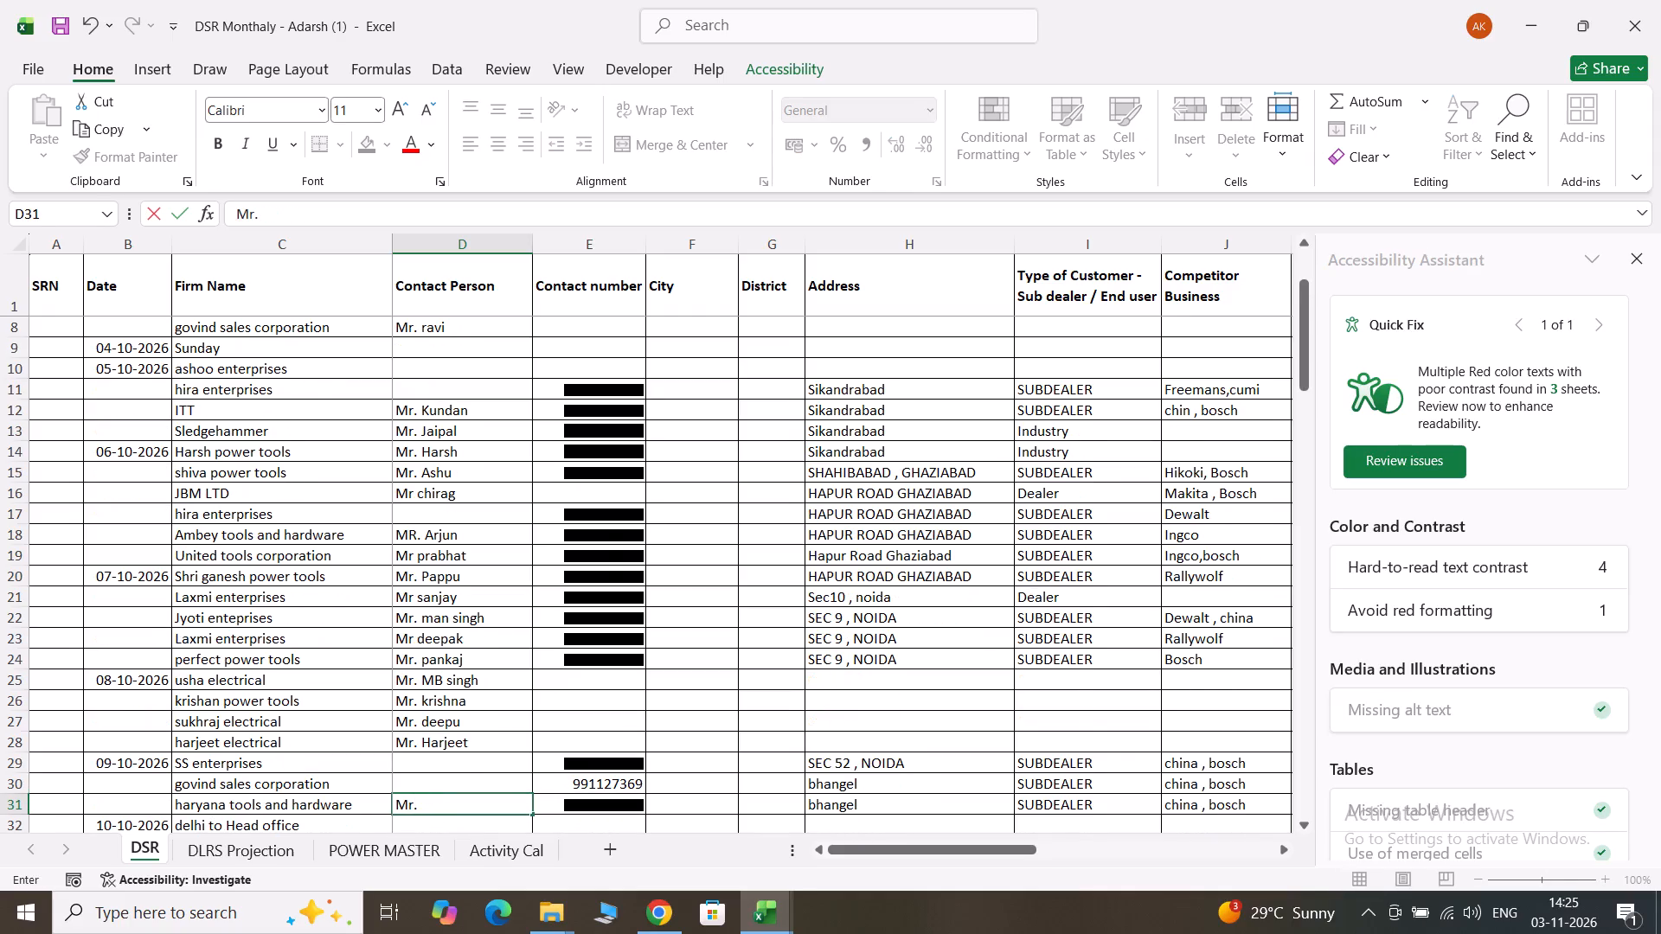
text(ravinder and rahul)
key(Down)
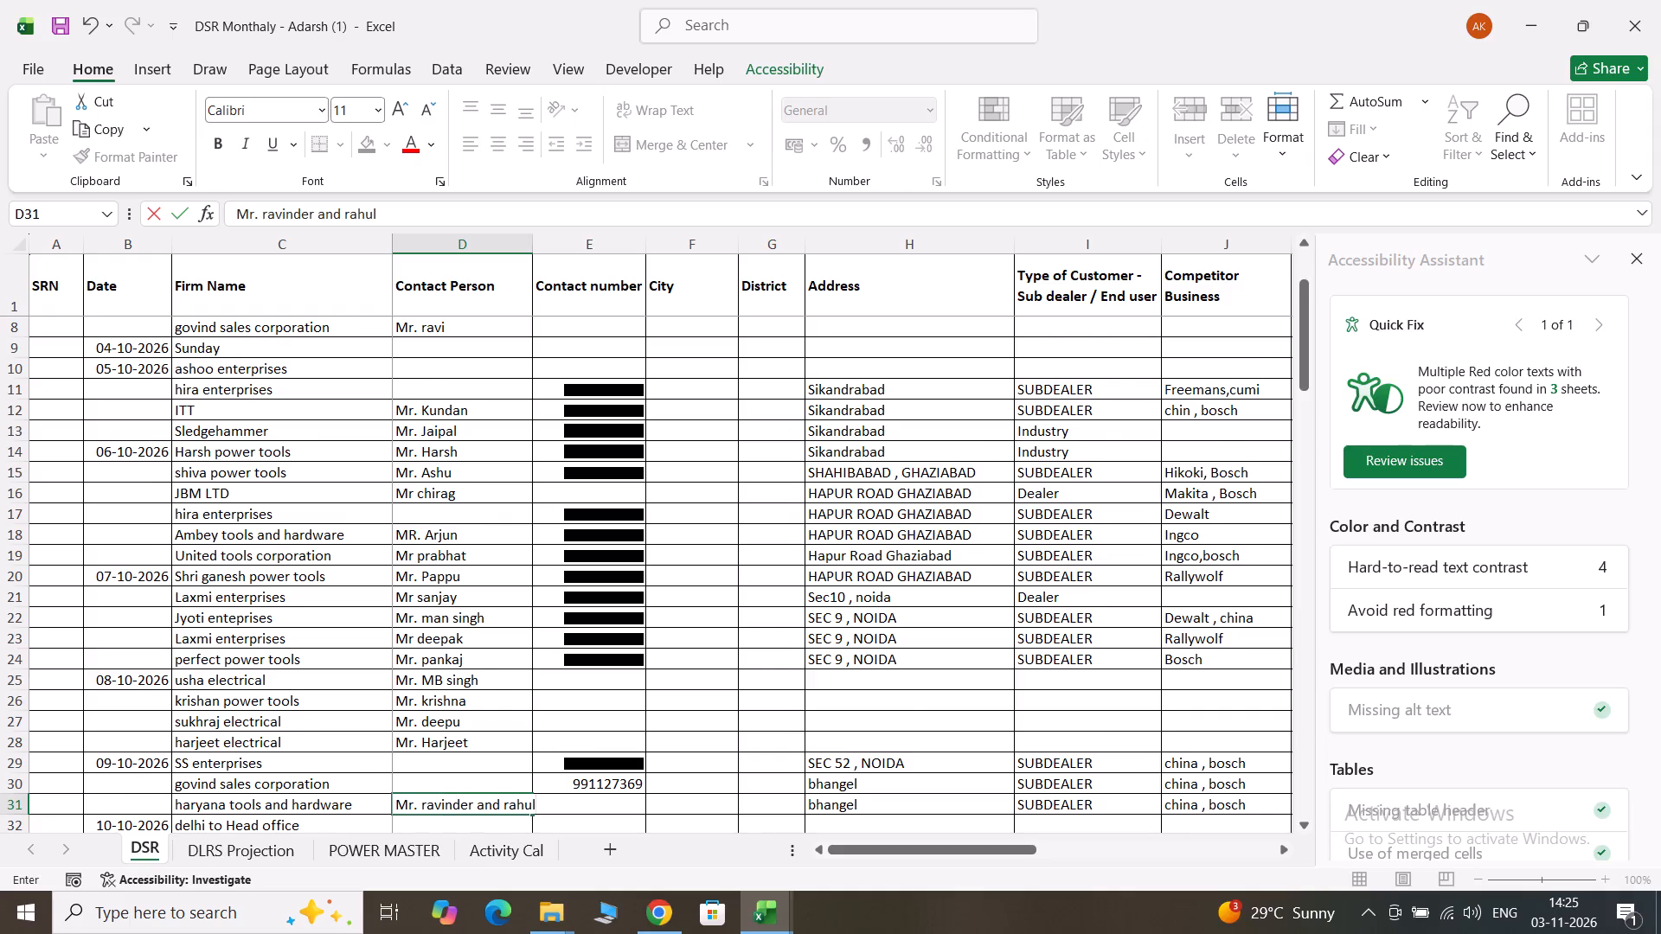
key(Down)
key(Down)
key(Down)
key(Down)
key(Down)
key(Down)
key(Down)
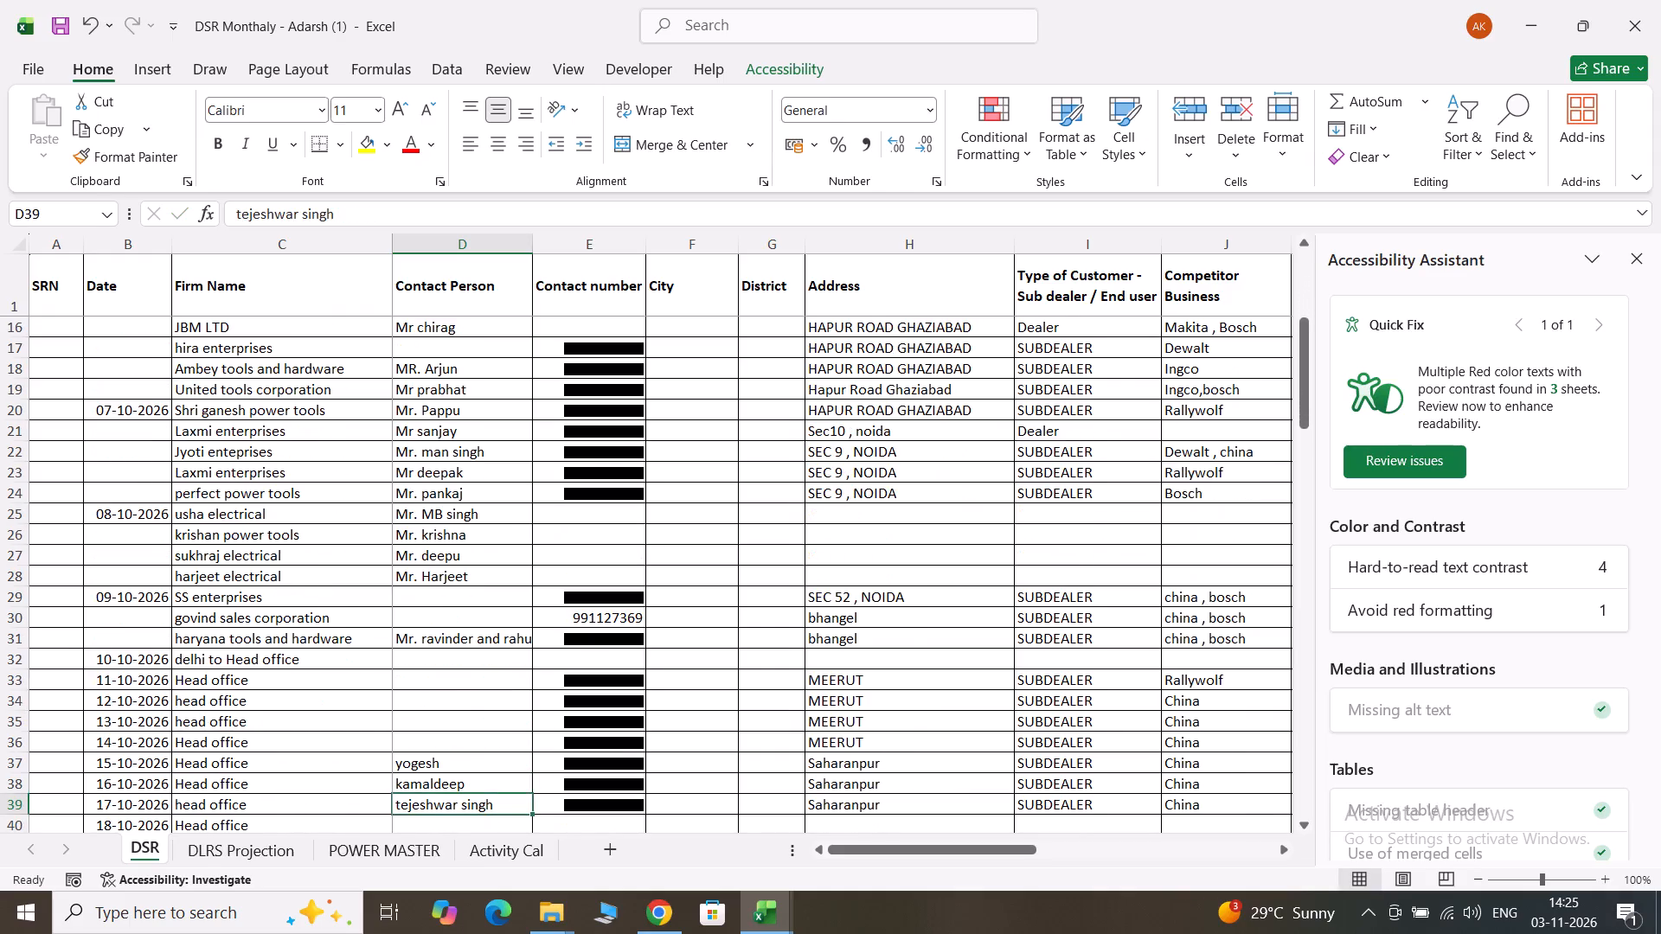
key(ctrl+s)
Delete the contact persons from the Head office rows dated 14-10-2026 to 18-10-2026.
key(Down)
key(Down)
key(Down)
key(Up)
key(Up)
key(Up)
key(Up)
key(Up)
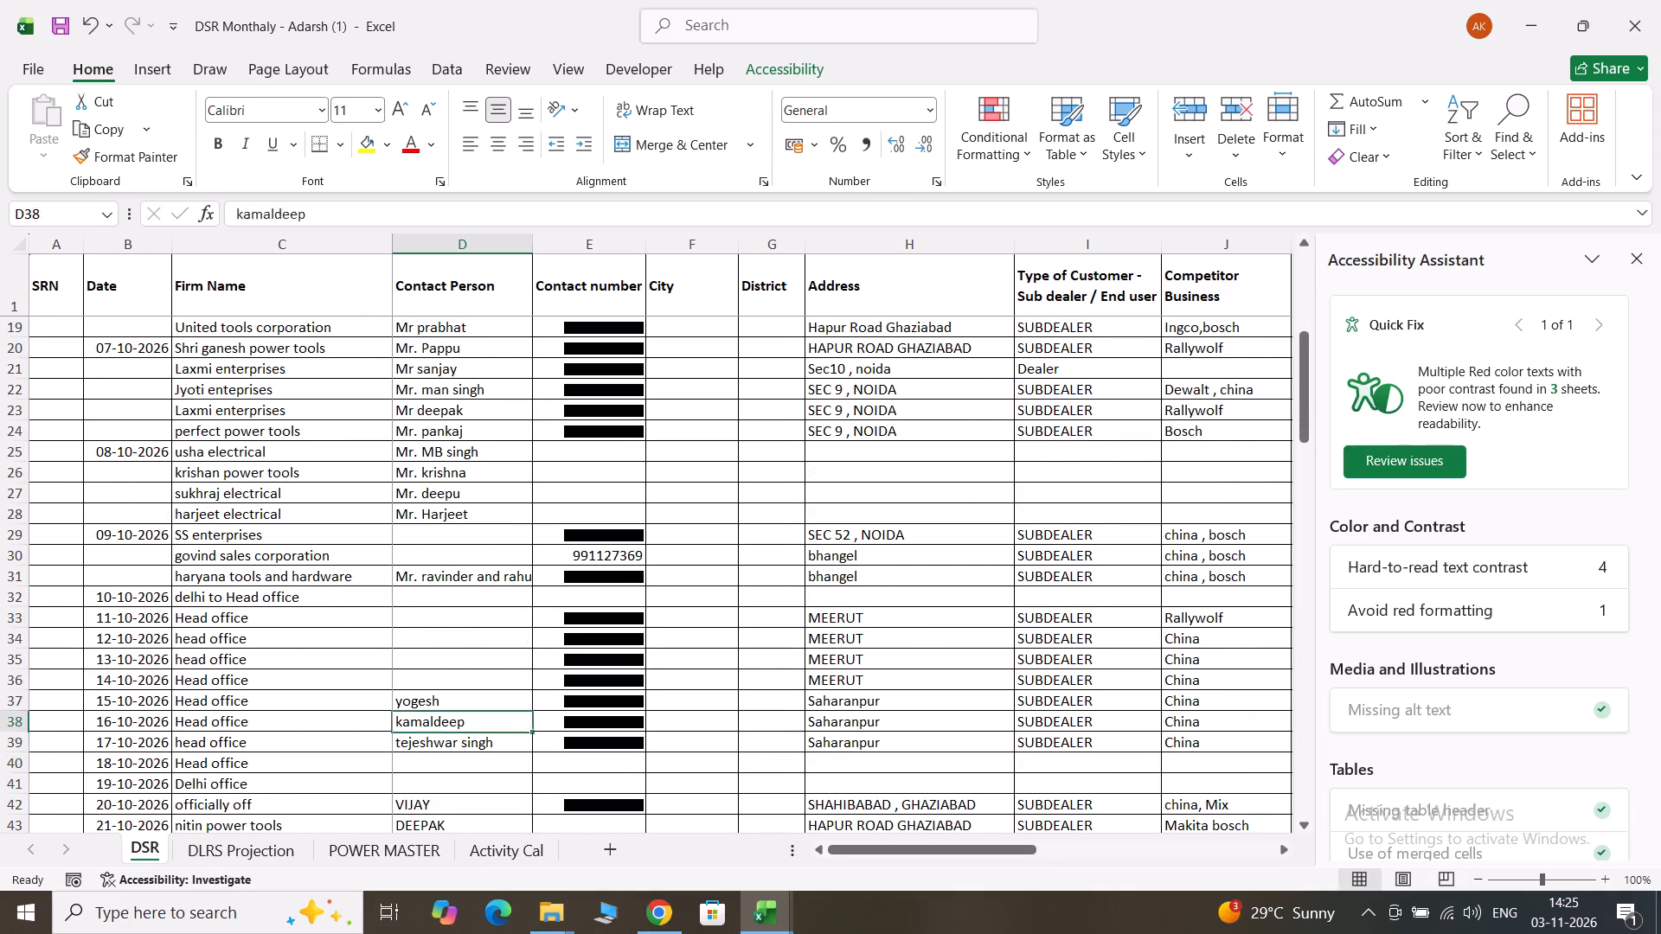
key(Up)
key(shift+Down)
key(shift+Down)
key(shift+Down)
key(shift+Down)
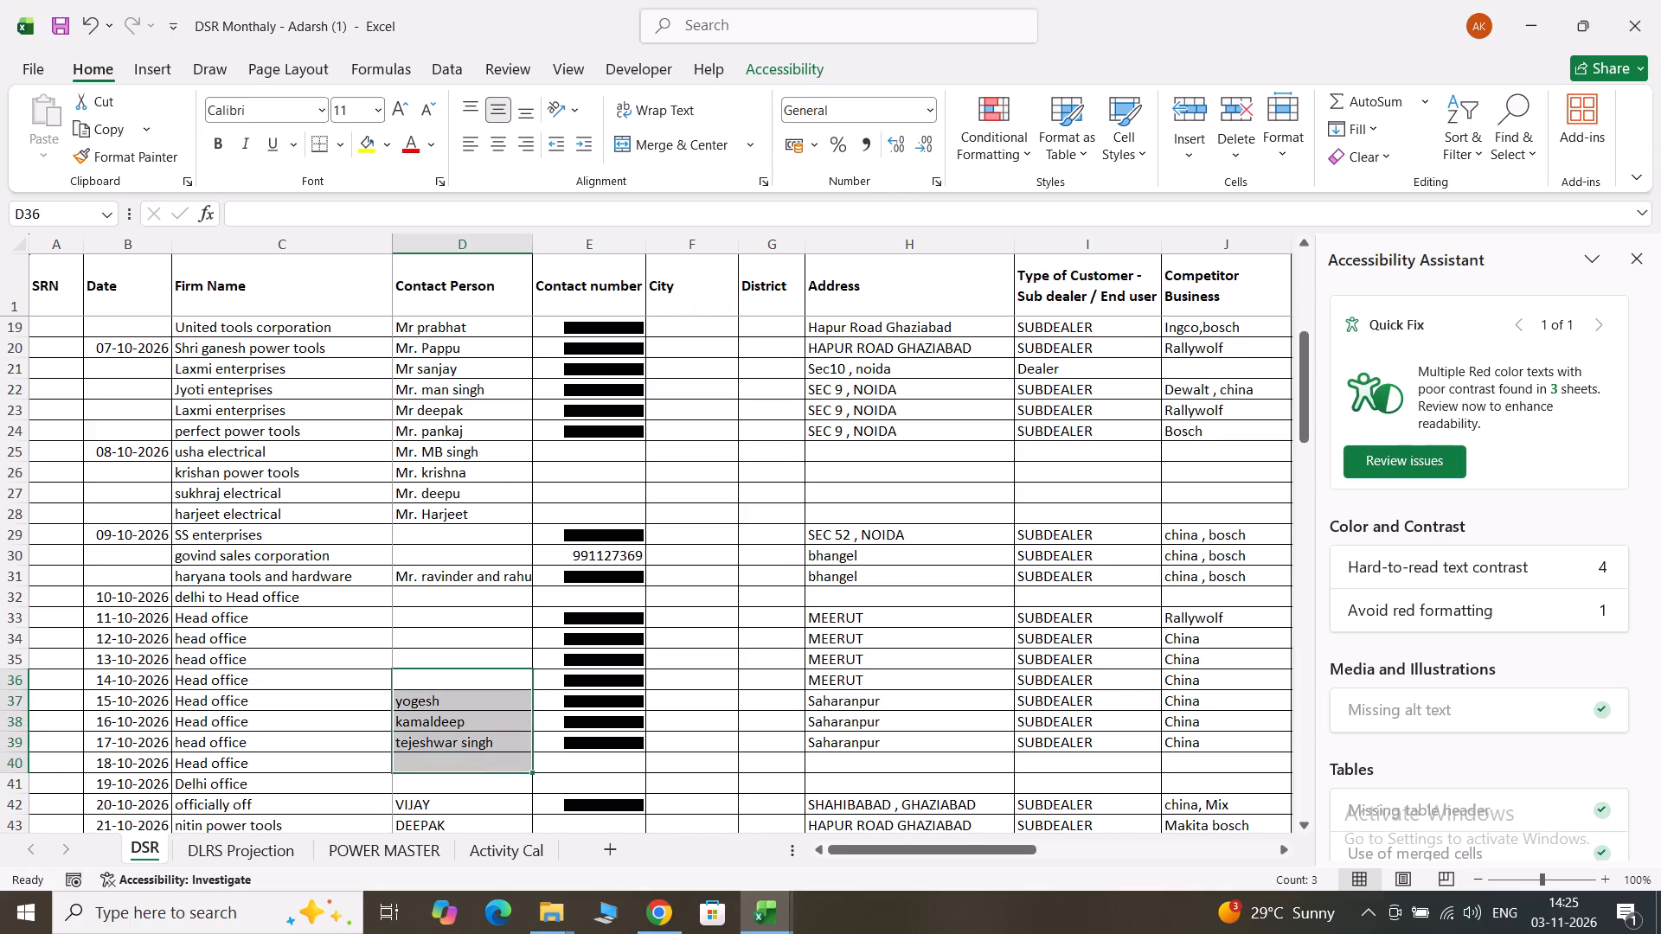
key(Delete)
Clear the contact person from the officially off row dated 20-10-2026.
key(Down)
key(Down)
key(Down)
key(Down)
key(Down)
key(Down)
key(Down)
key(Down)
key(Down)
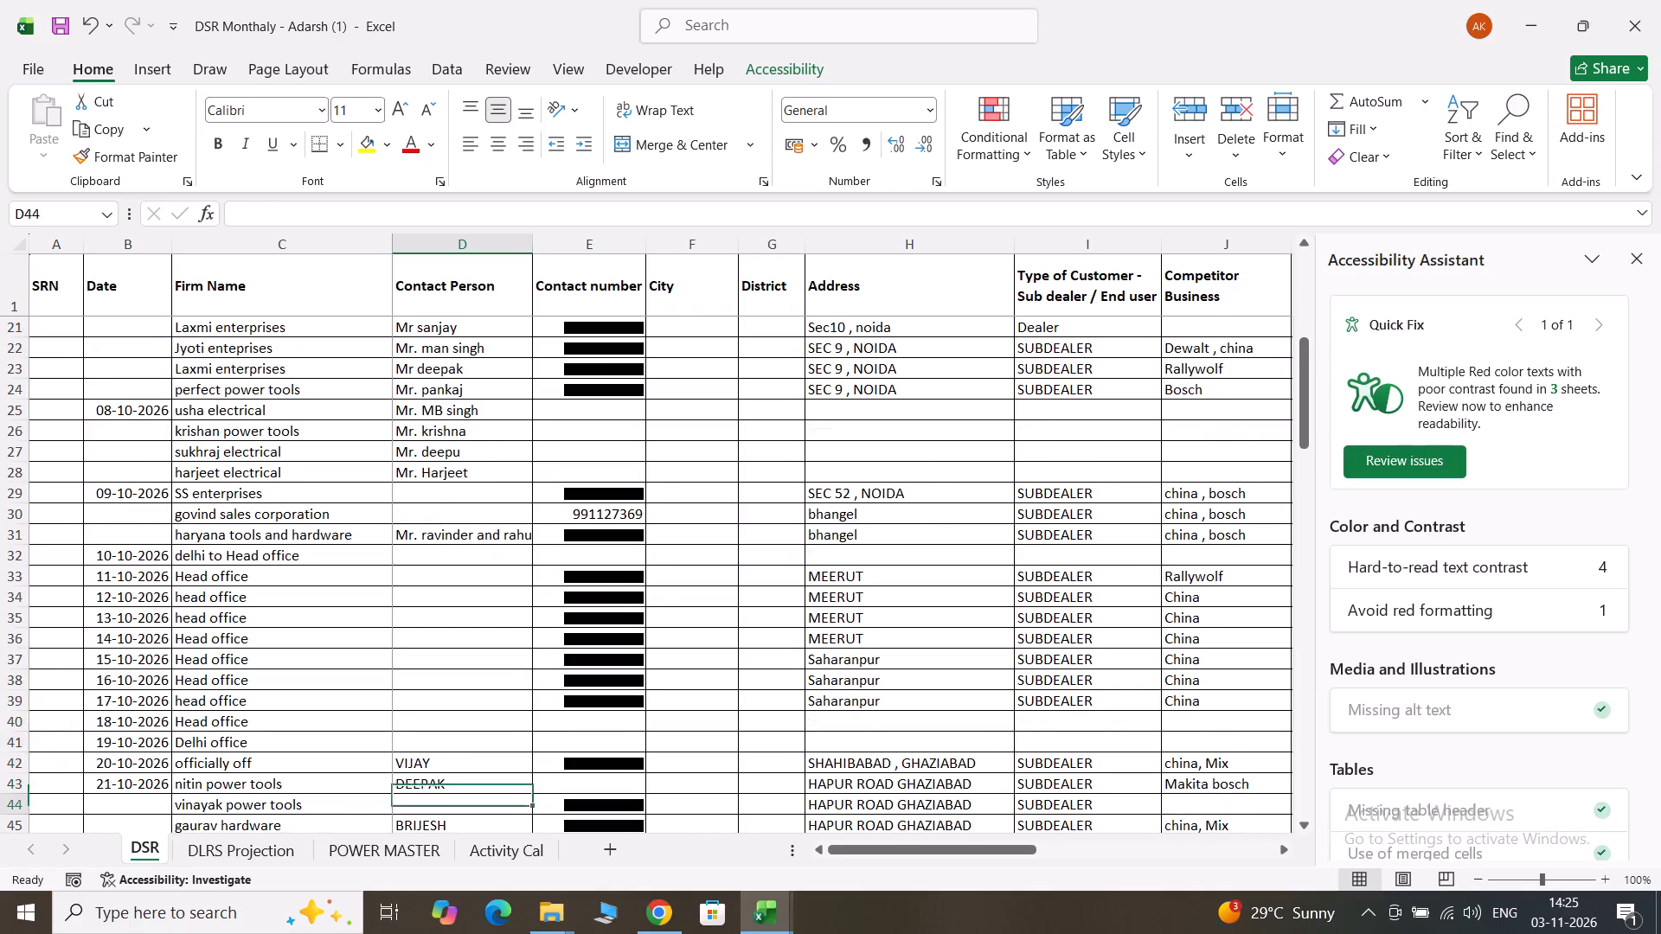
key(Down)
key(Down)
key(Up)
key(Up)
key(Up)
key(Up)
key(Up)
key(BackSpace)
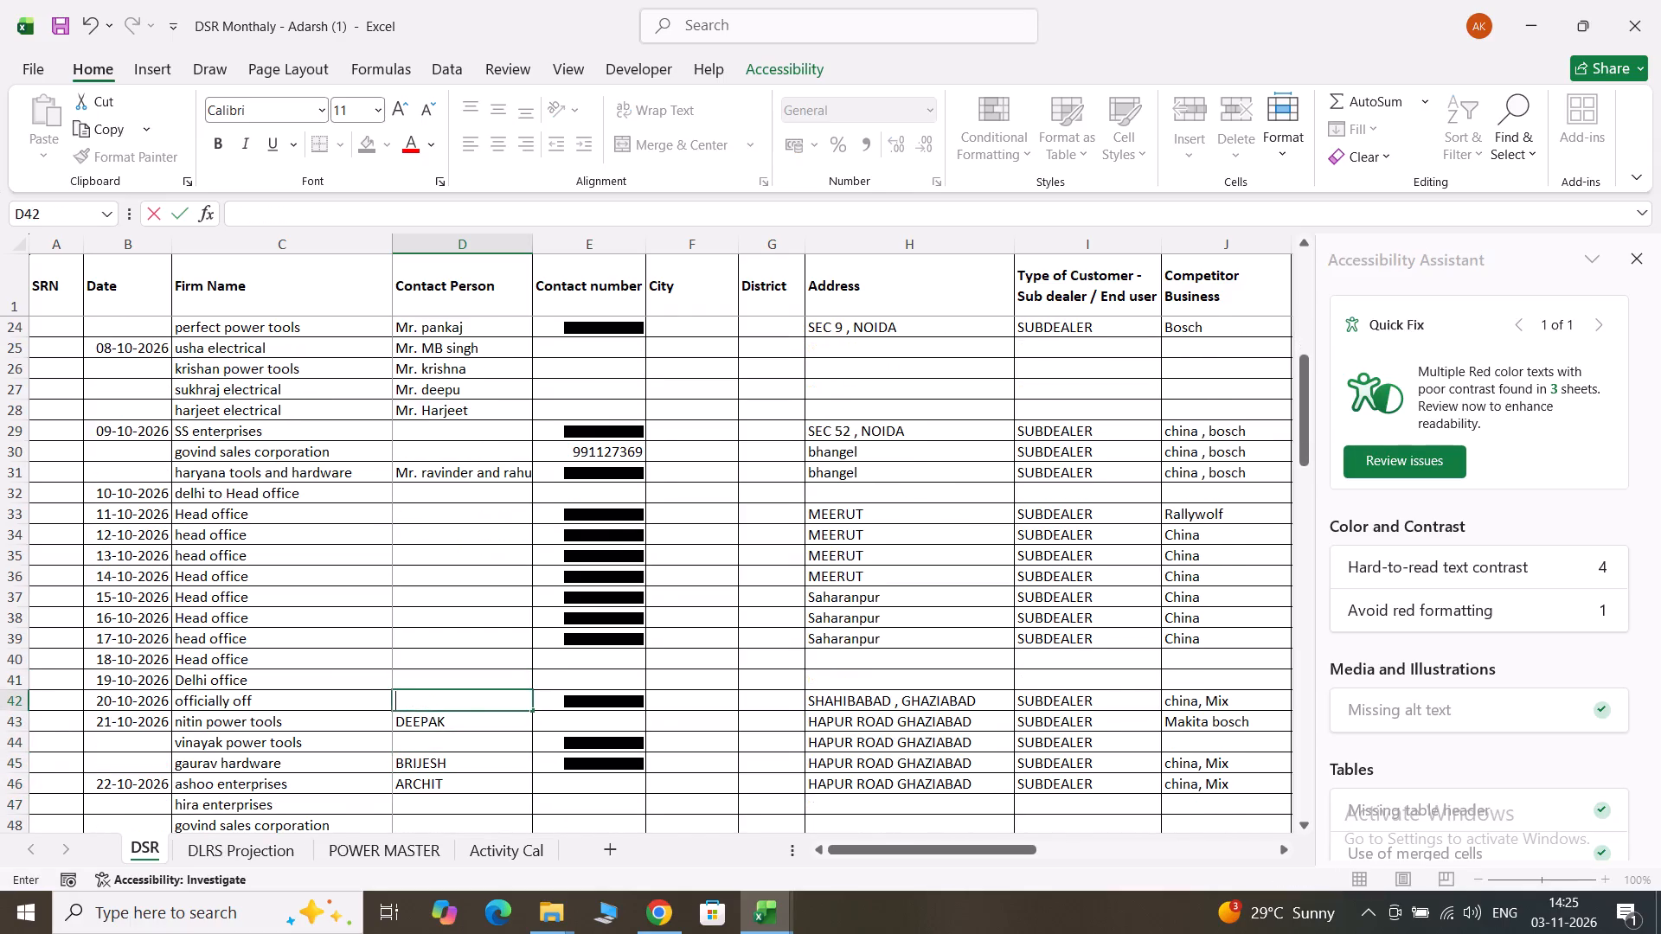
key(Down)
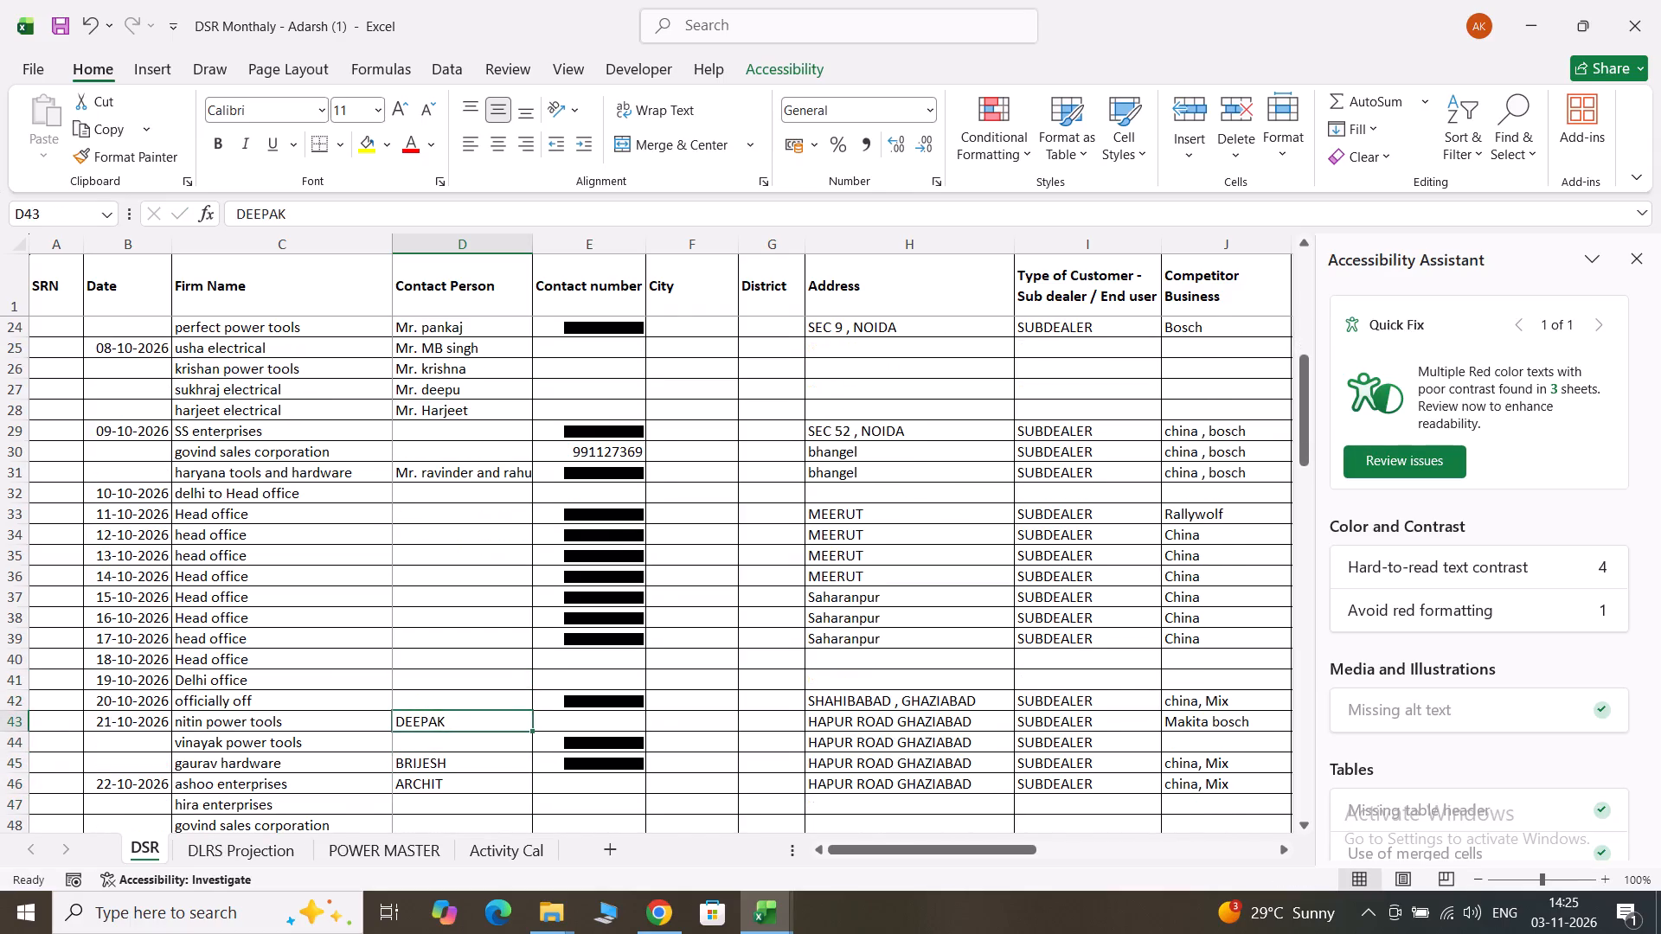
Replace the contact person for nitin power tools in row 43 with Mr nitin.
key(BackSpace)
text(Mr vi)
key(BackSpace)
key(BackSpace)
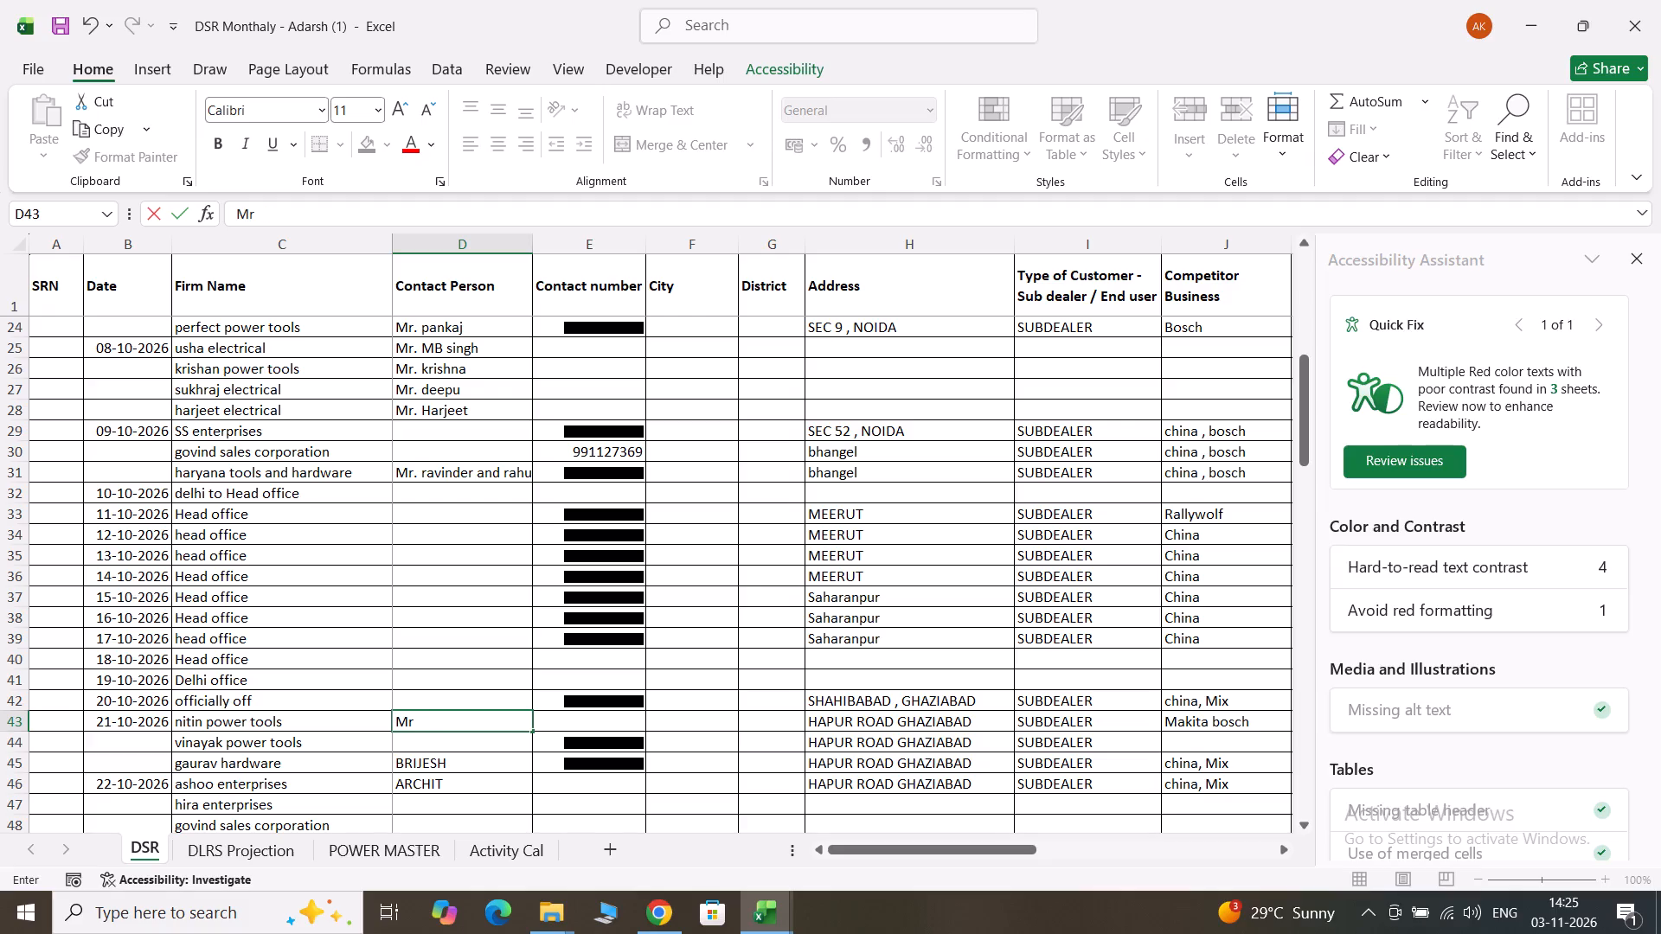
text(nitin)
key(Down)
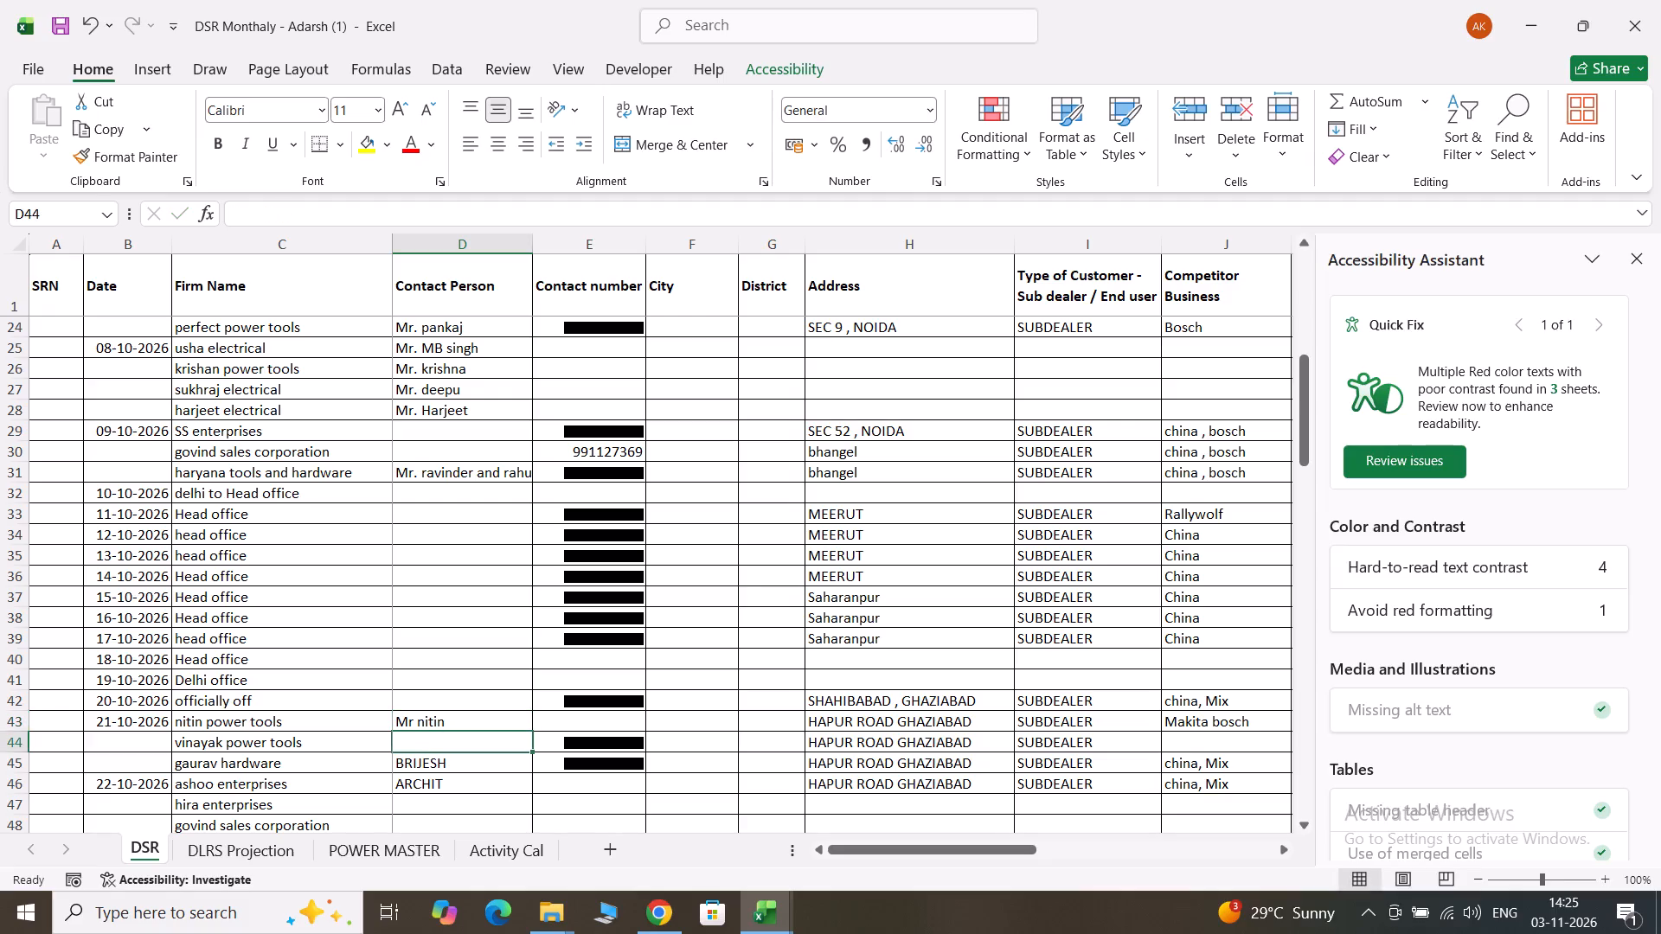
Enter Mr. saurabh as the contact person for vinayak power tools in row 44.
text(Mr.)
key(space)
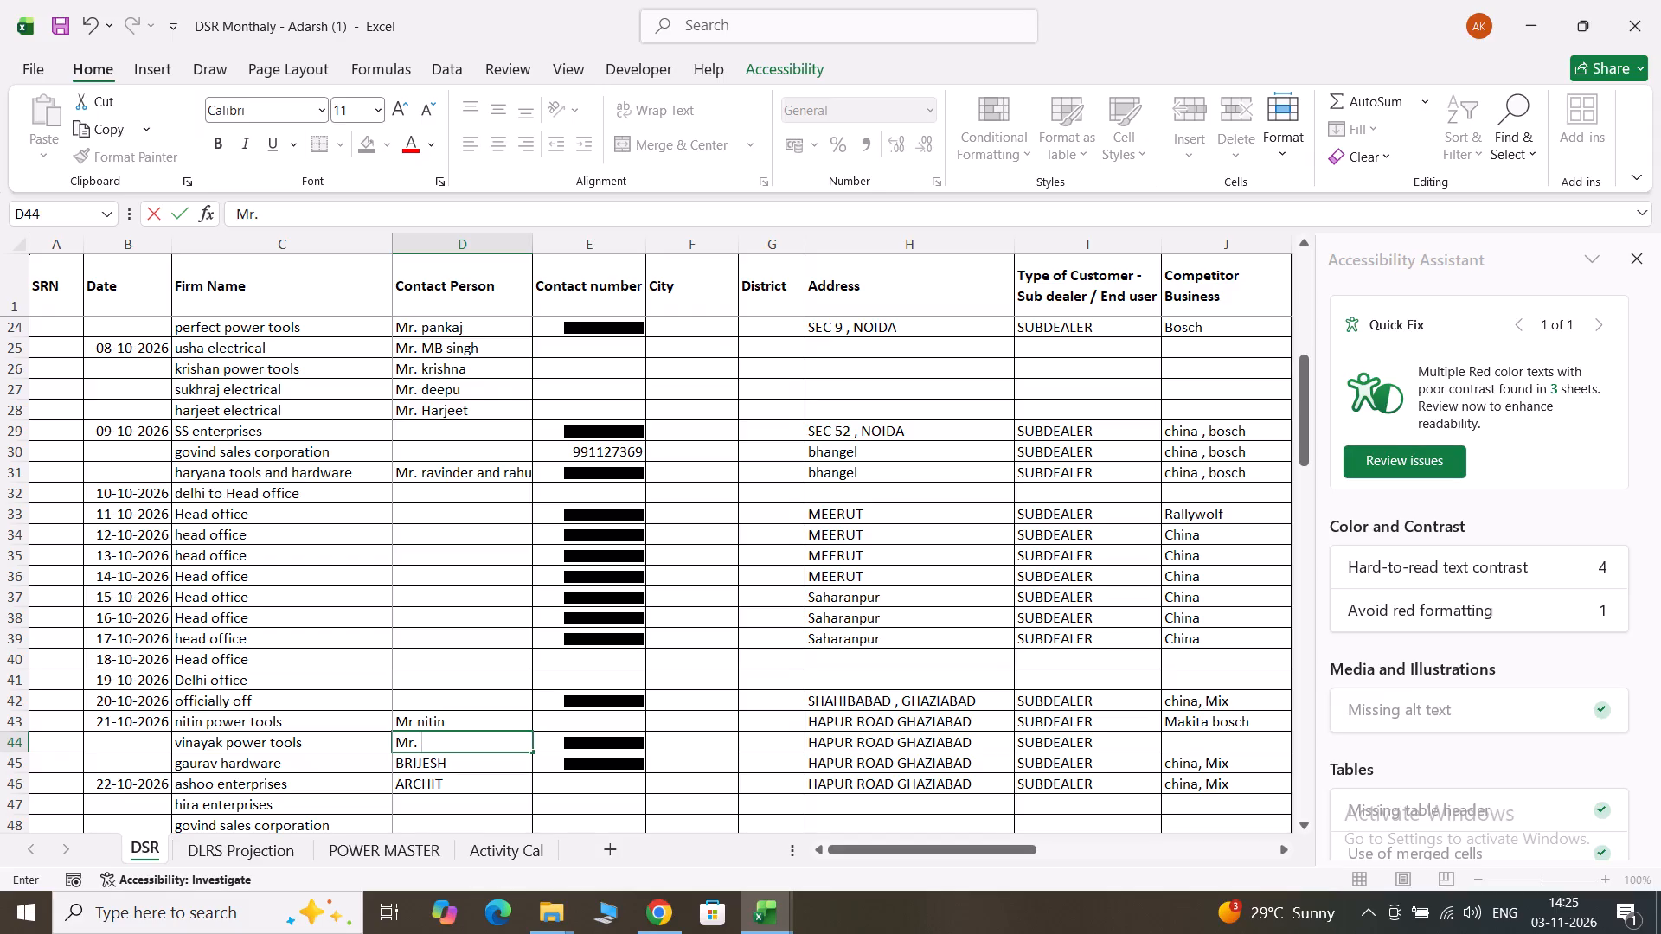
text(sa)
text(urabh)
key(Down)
Replace the contact person for gaurav hardware in row 45 with Mr gaurav.
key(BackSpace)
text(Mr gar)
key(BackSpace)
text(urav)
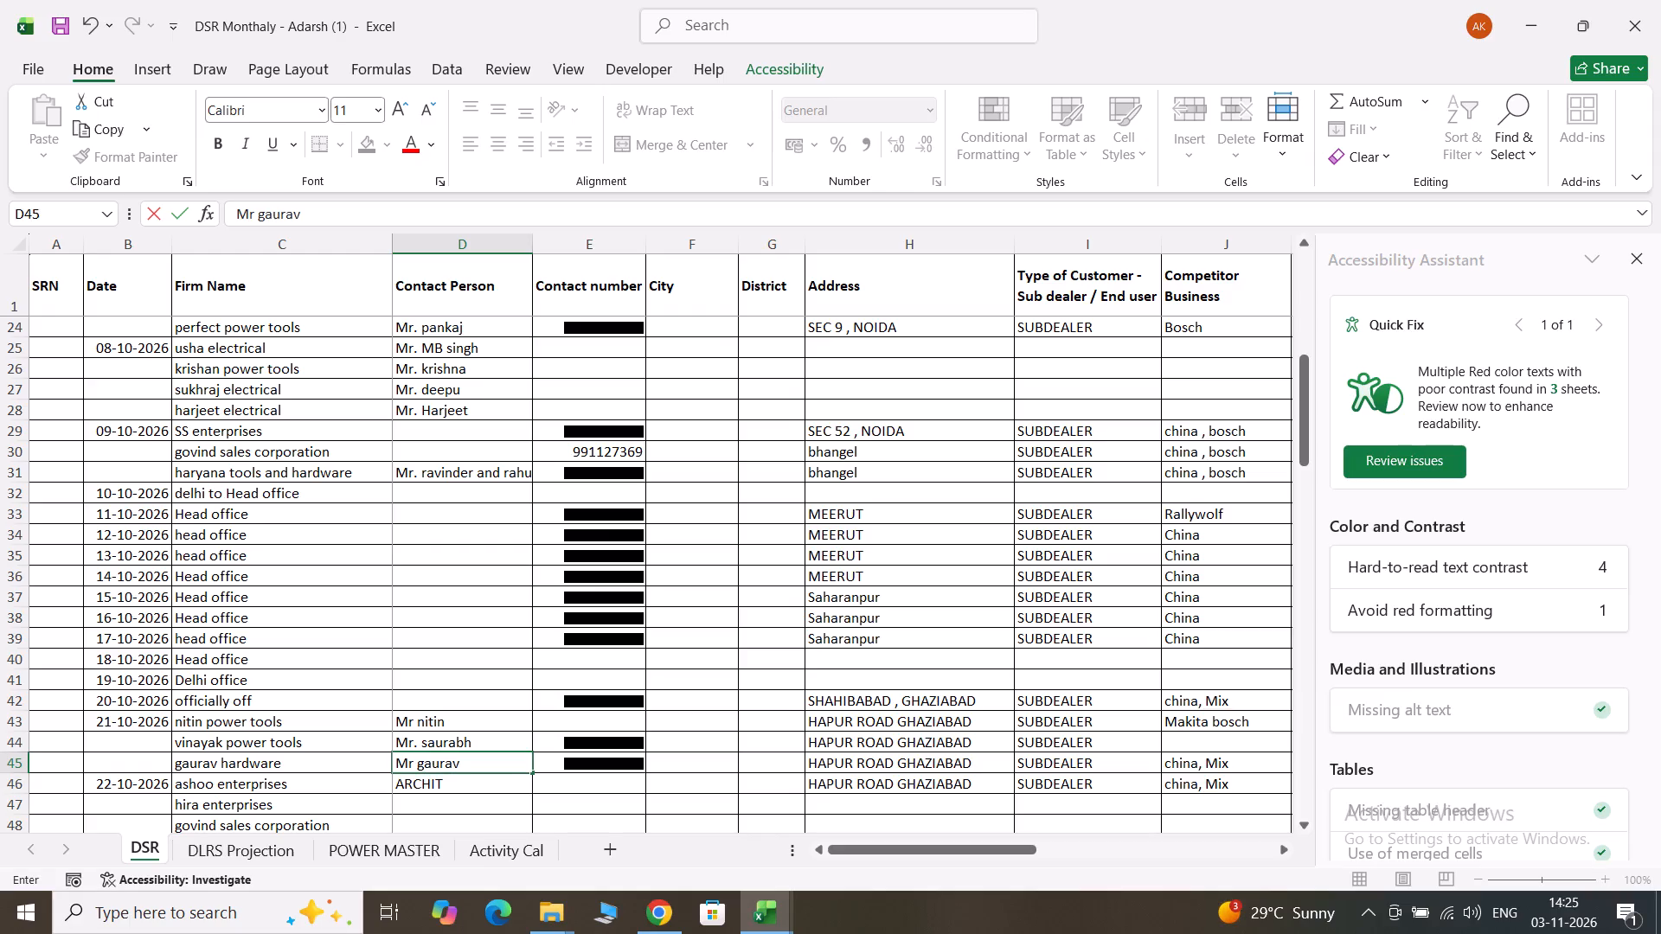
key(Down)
Clear the contact persons of the 22-10-2026 visits to ashoo enterprises, A.K hardware and haryana electrode.
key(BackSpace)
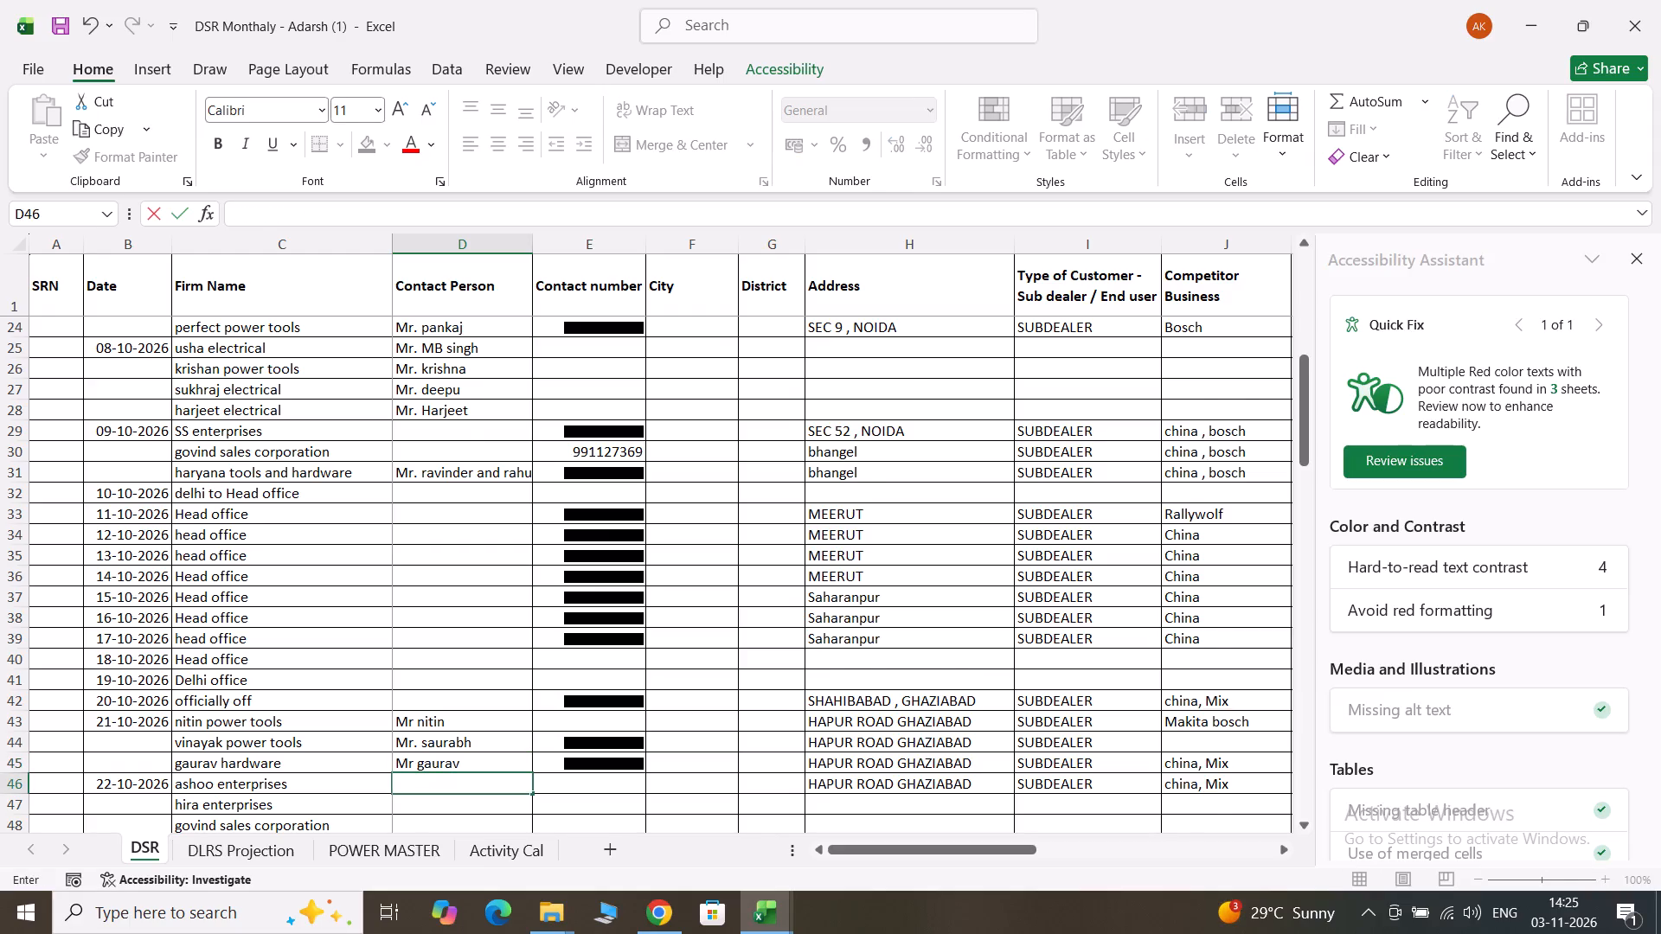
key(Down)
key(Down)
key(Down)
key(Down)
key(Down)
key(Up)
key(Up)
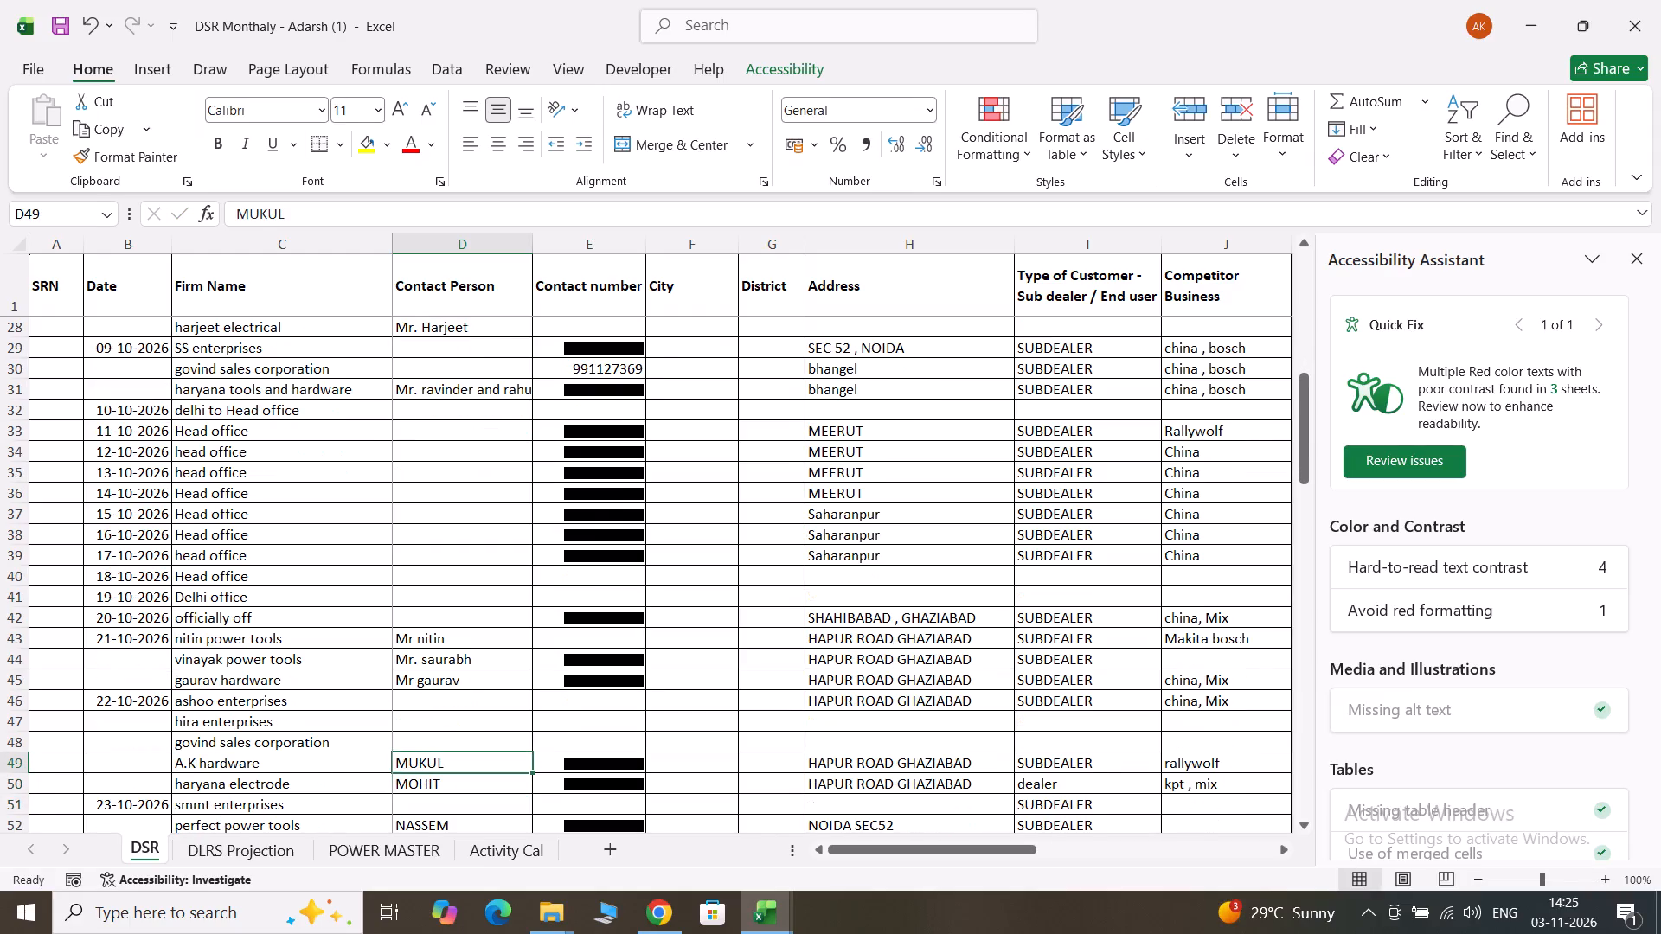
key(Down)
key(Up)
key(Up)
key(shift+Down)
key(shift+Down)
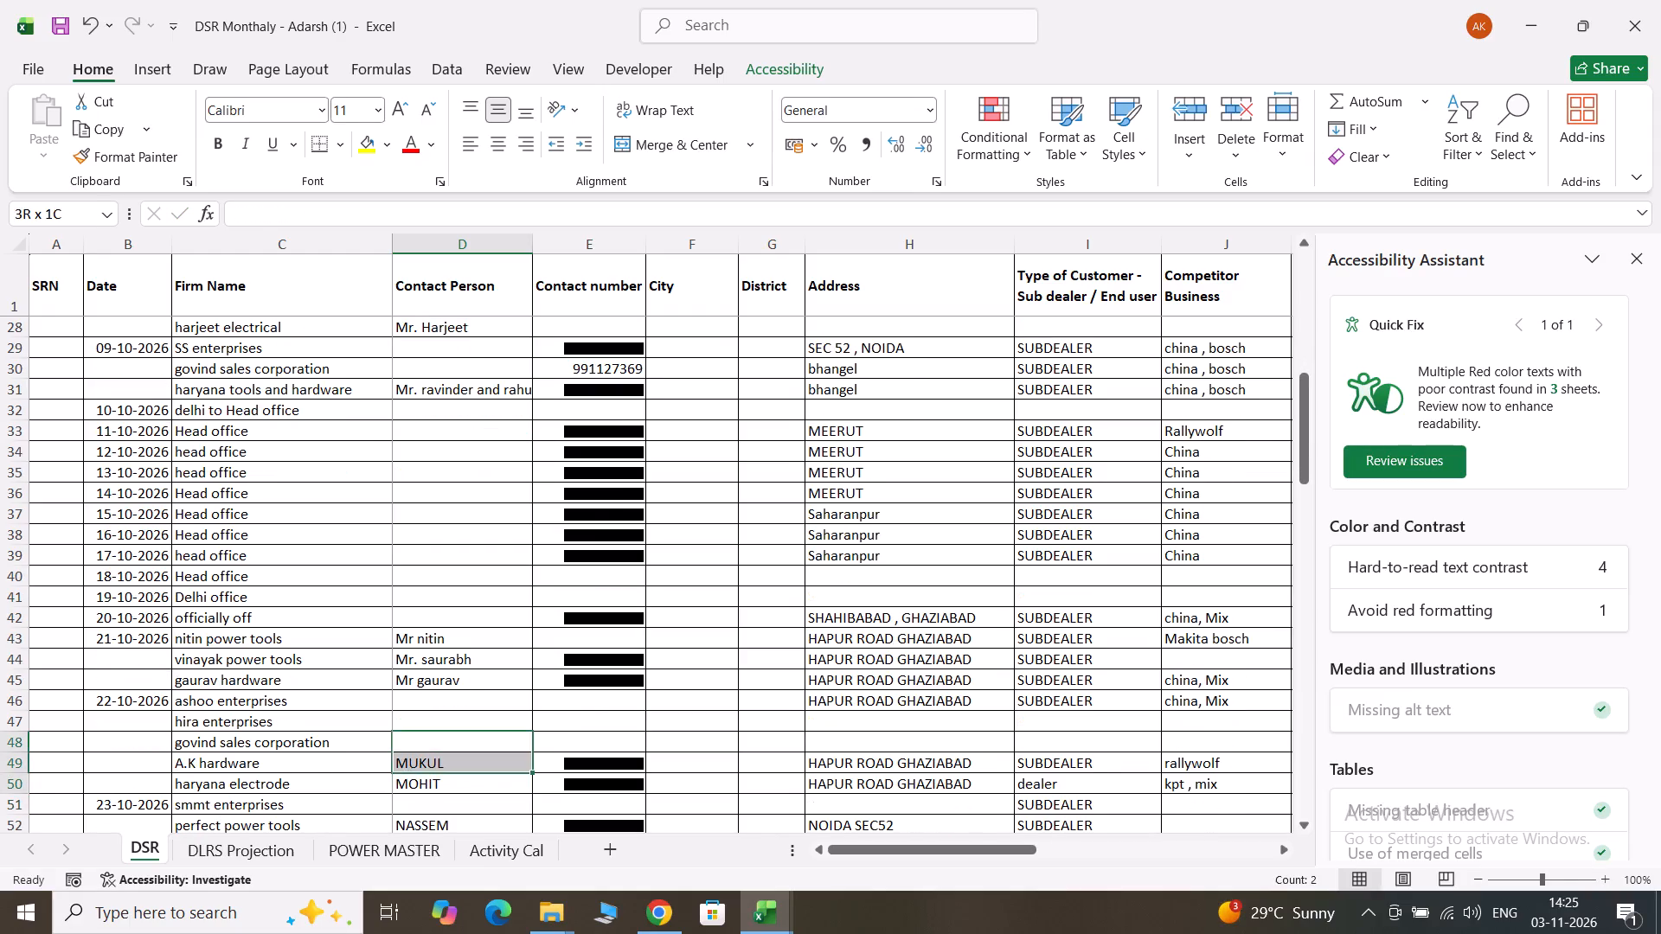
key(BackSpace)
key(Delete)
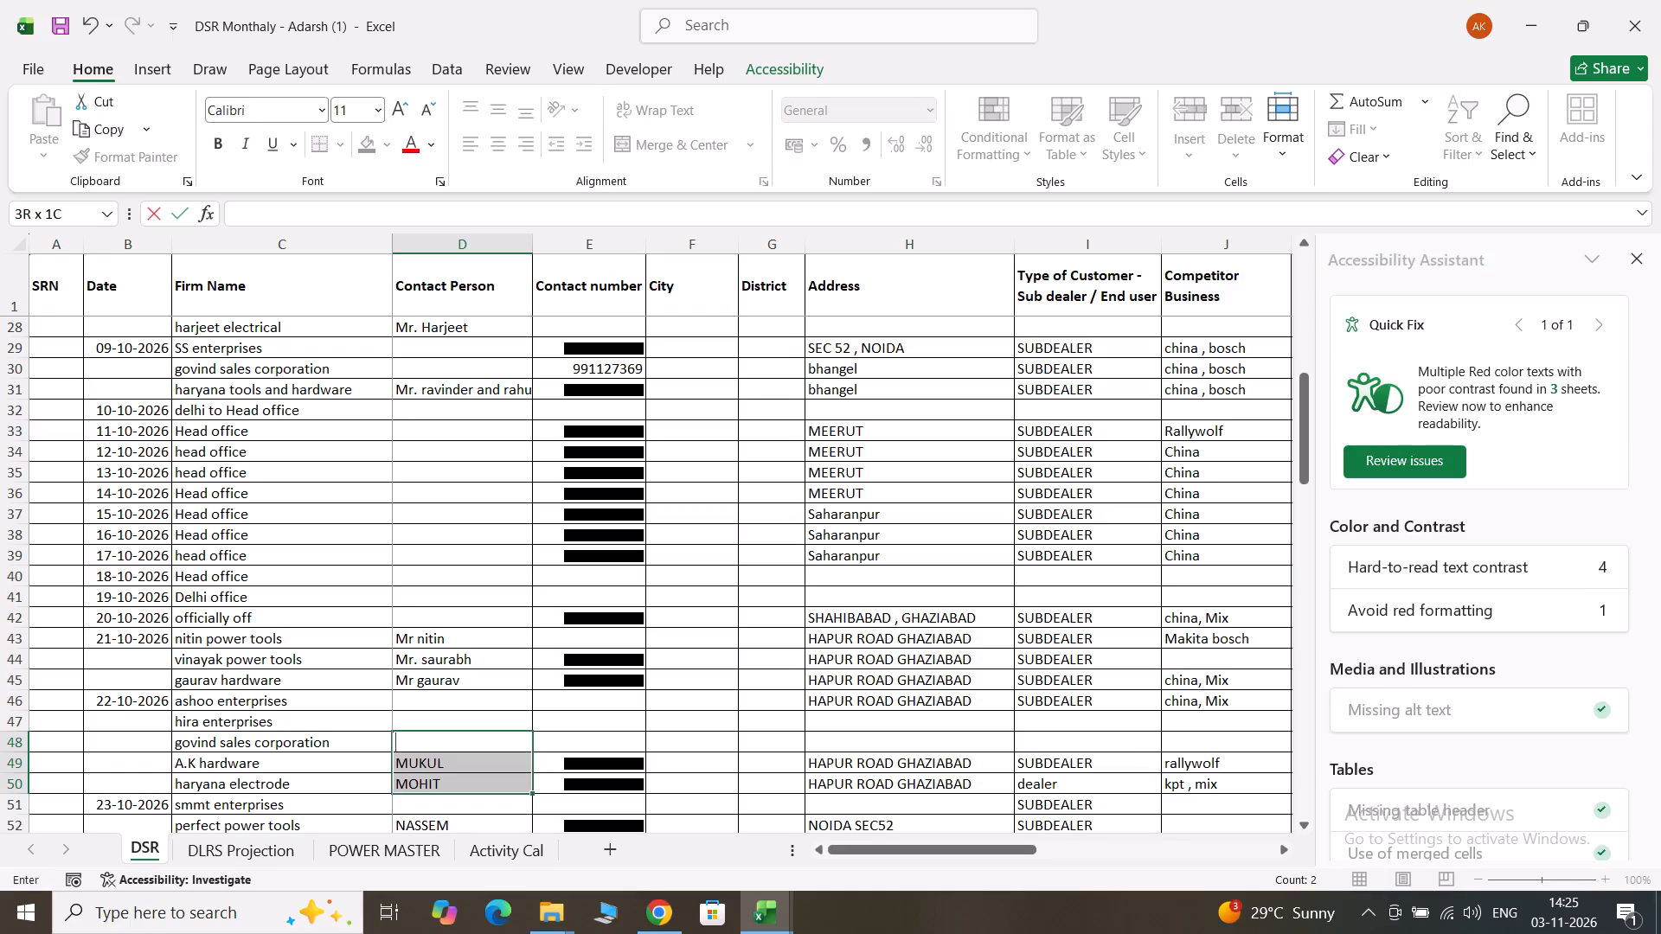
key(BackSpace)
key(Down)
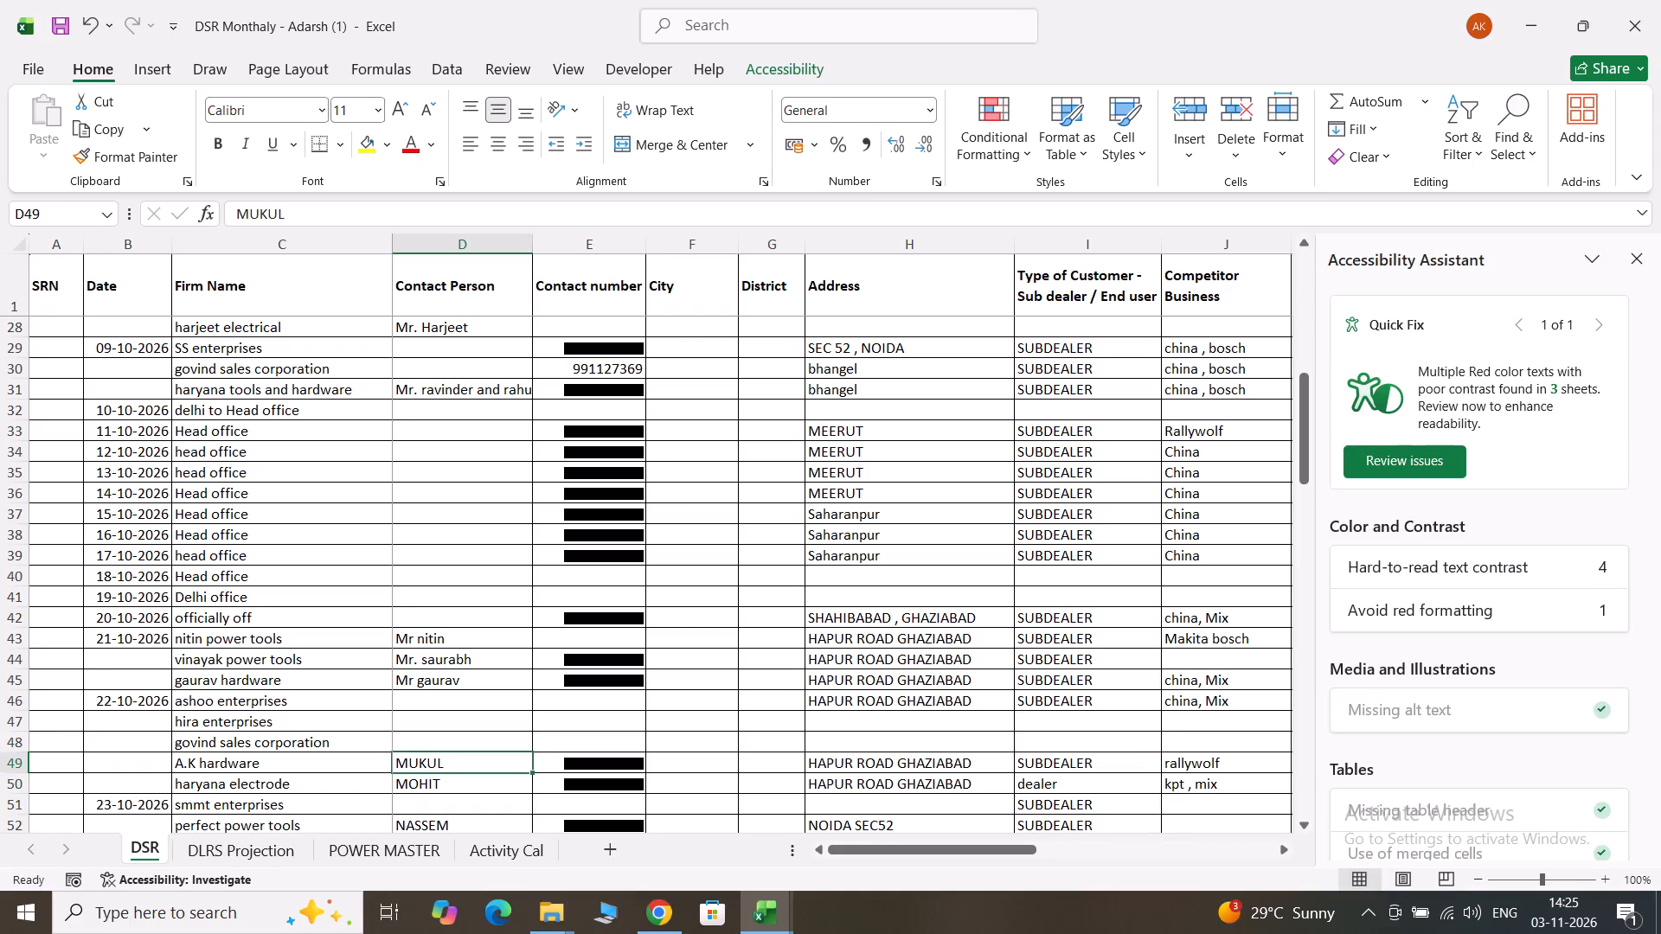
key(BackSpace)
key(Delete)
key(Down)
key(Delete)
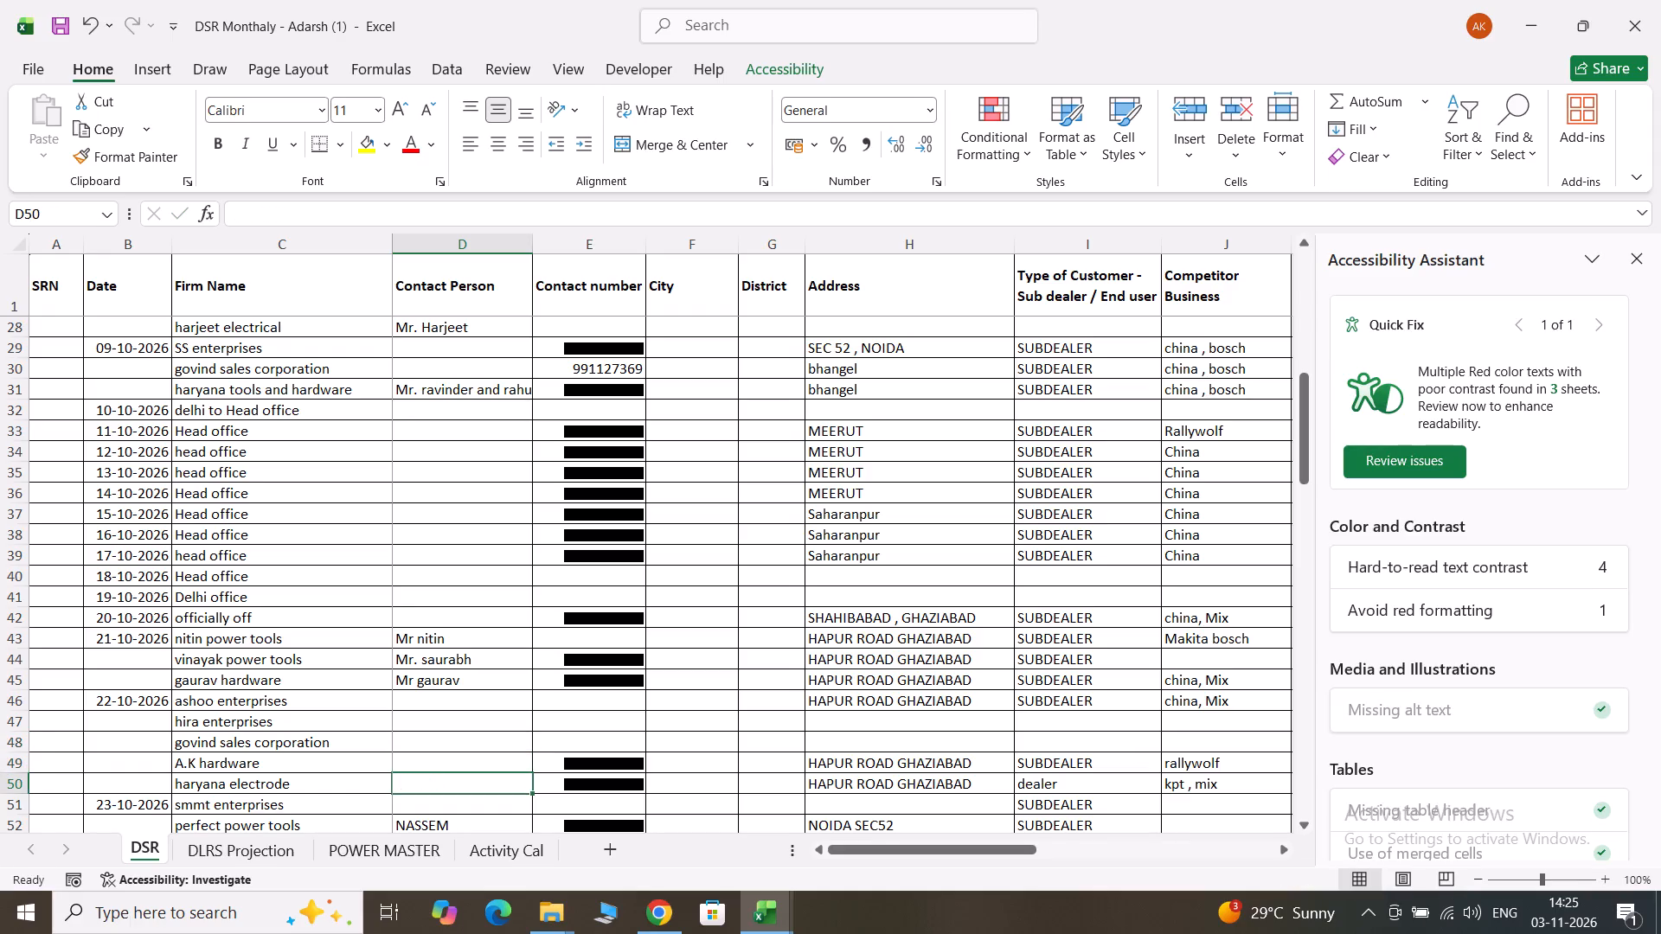
Clear the contact person for perfect power tools in row 52.
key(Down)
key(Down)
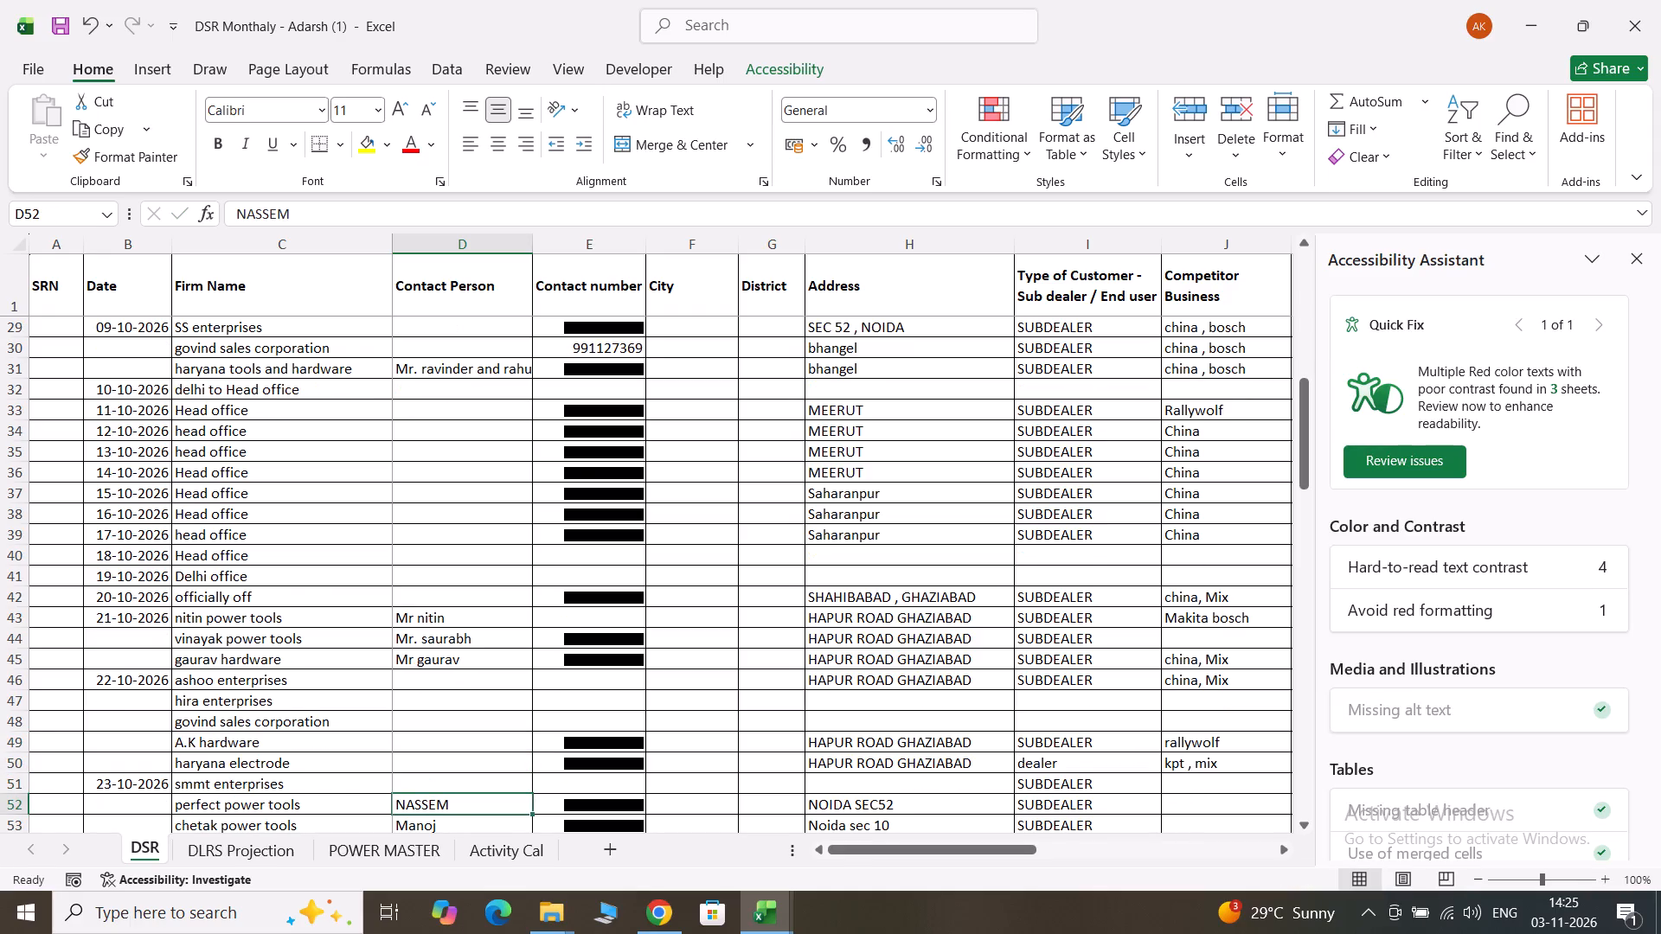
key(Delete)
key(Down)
Replace the contact person for chetak power tools in row 53 with Mr. chetram.
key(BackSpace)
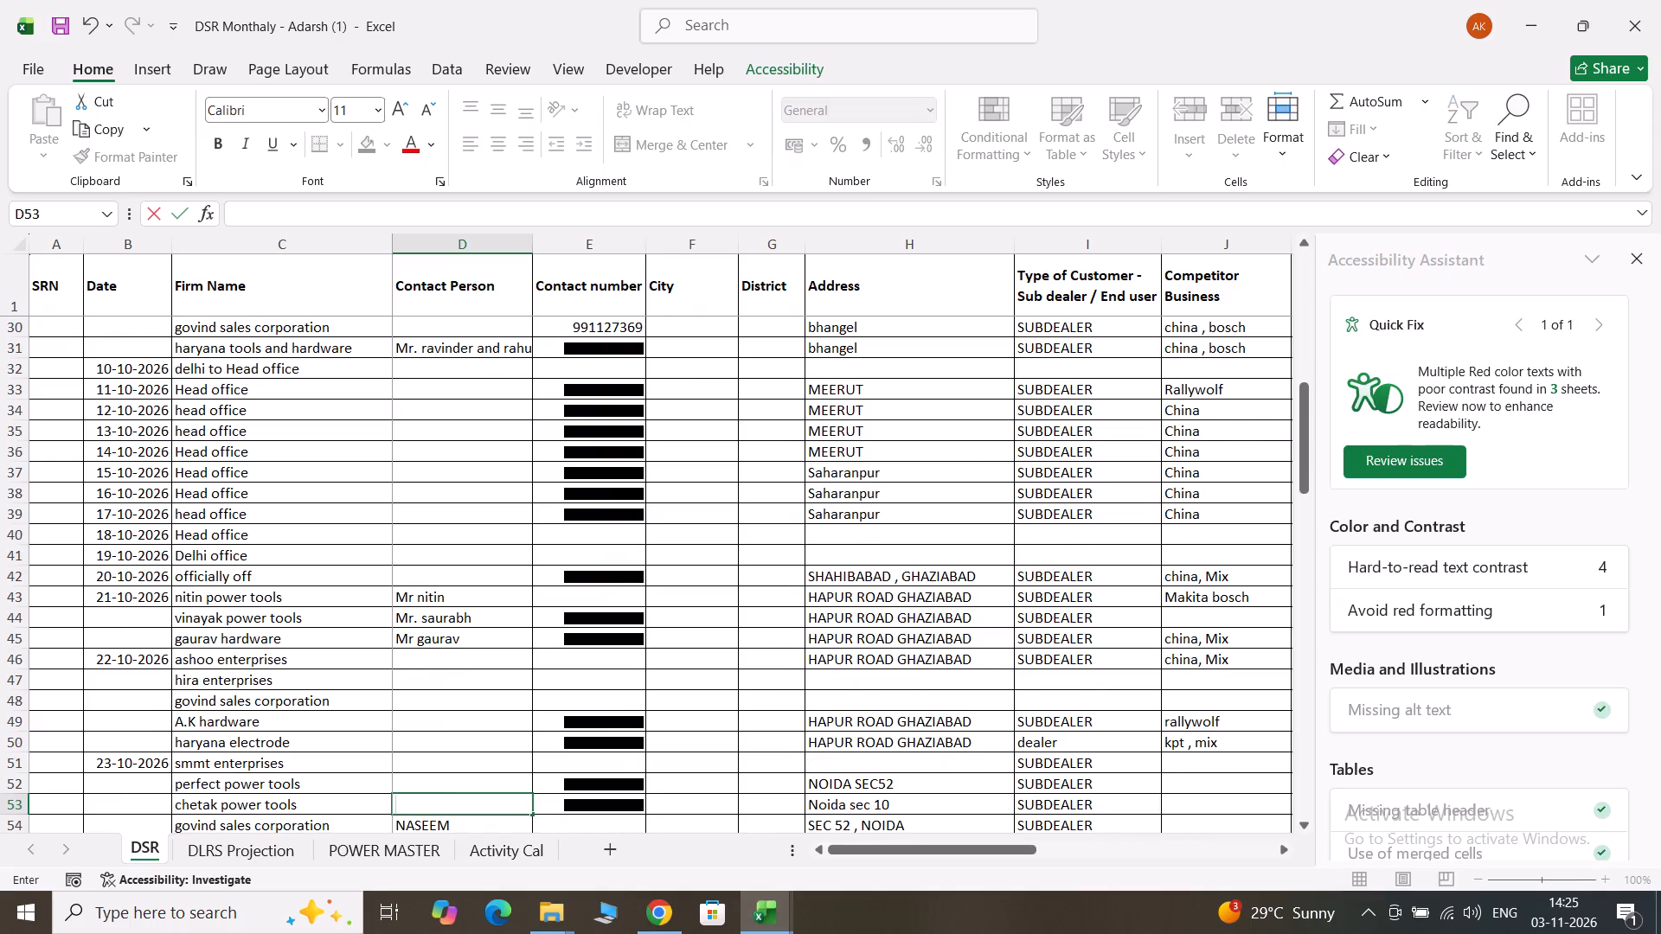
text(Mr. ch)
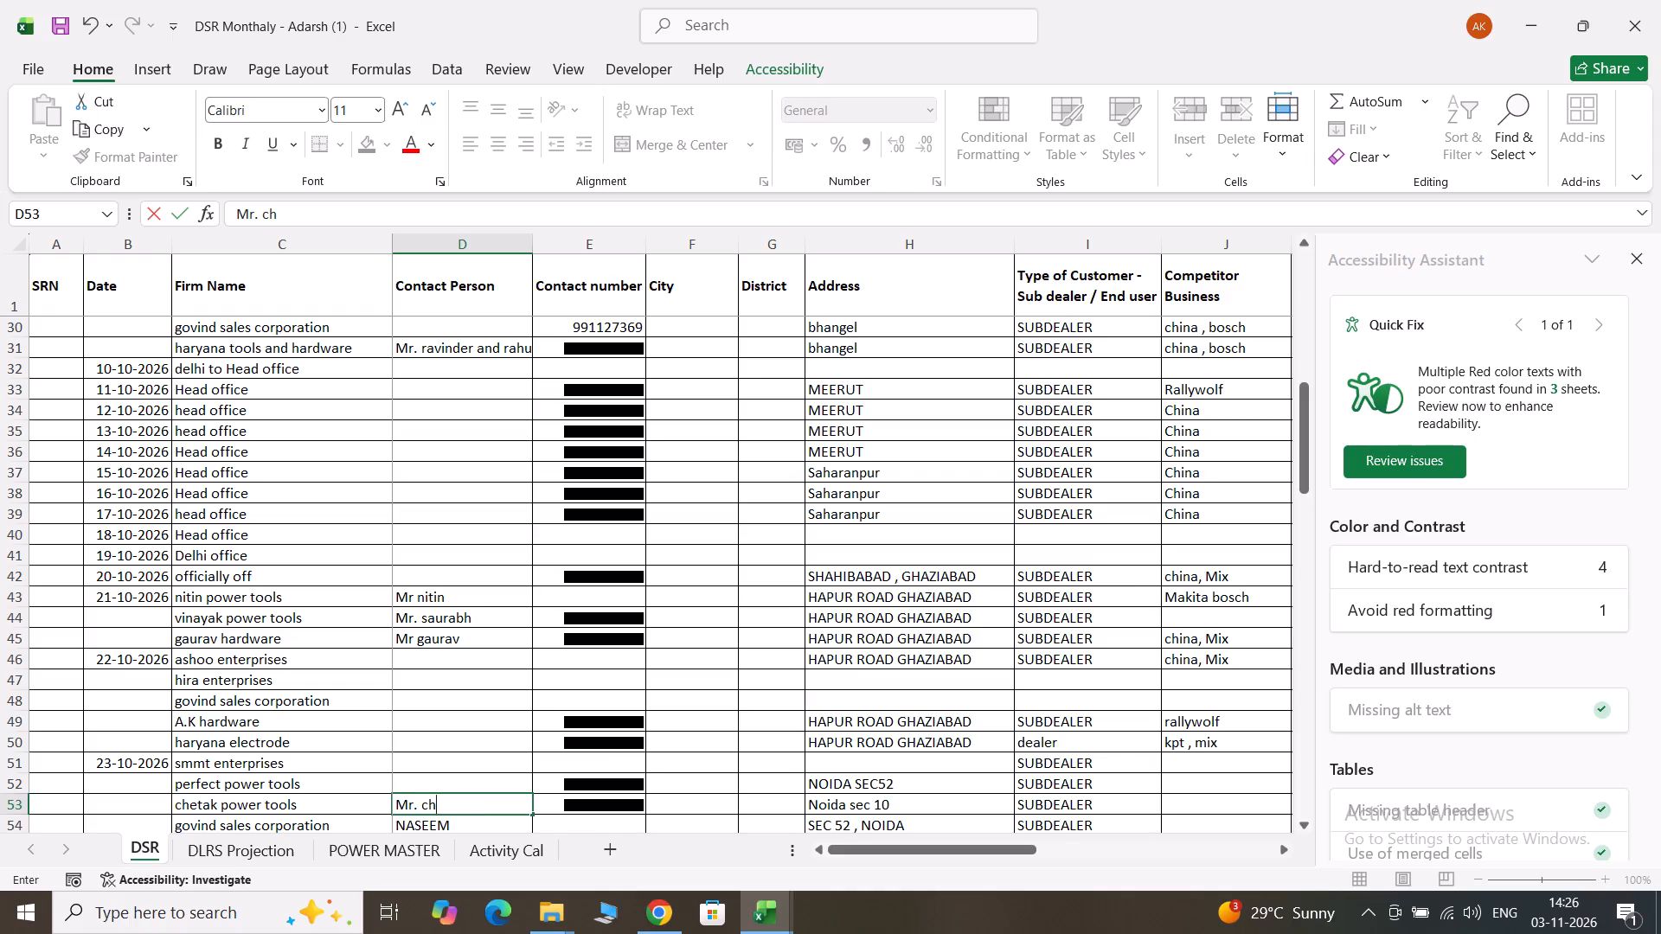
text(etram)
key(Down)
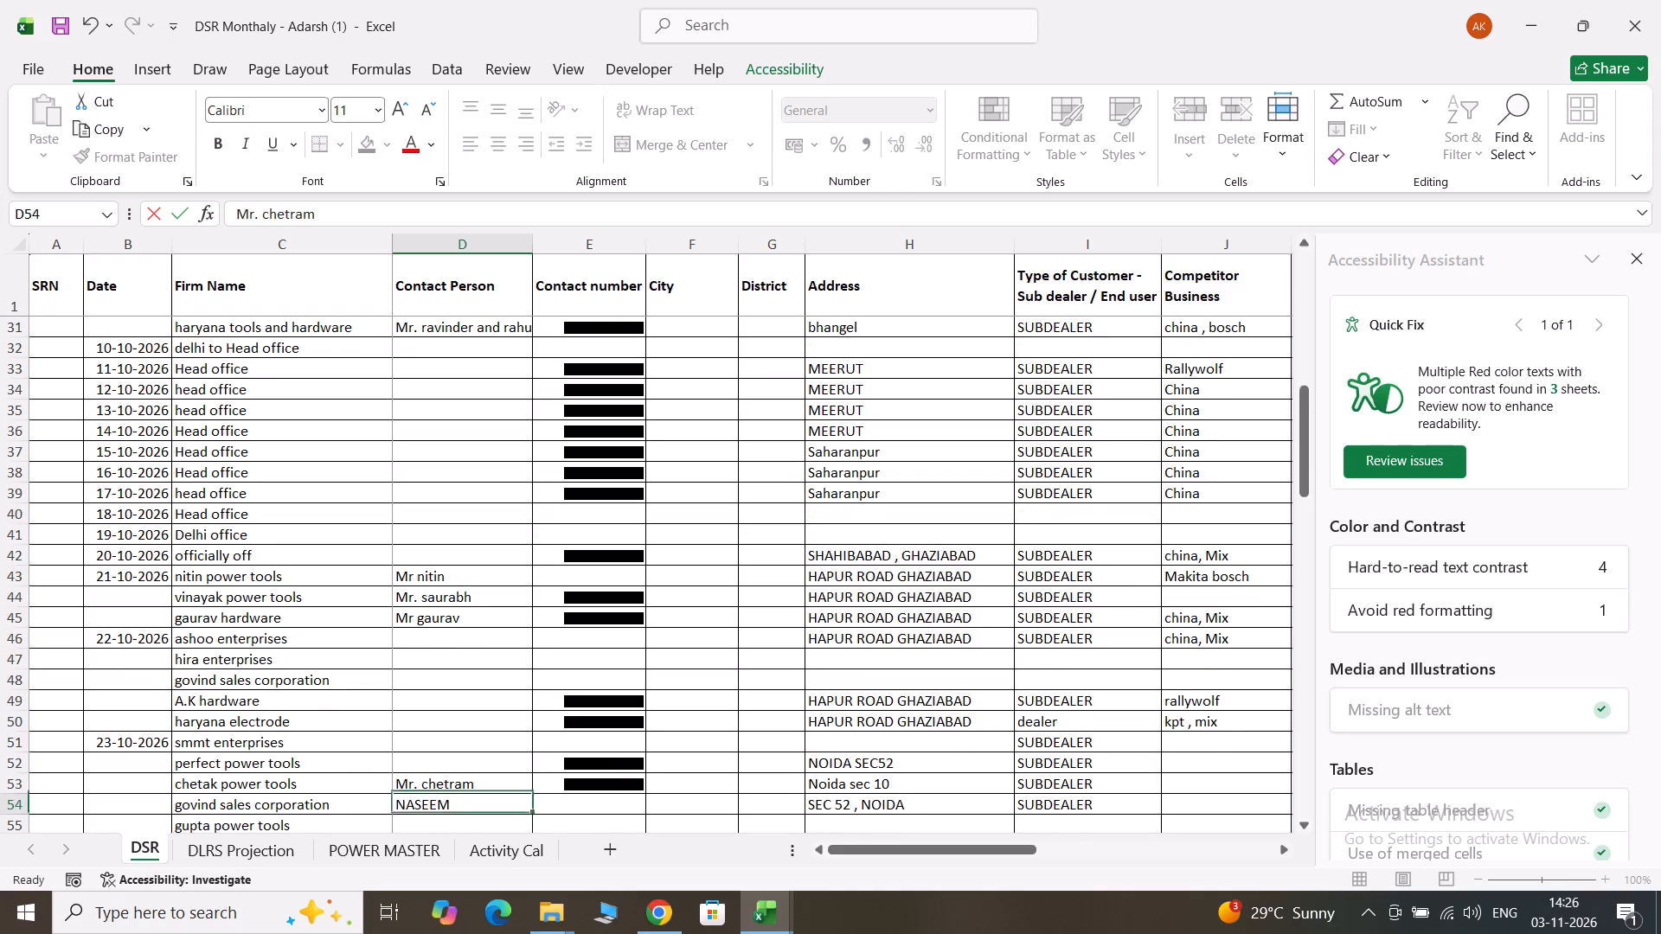
Clear the contact person for govind sales corporation in row 54.
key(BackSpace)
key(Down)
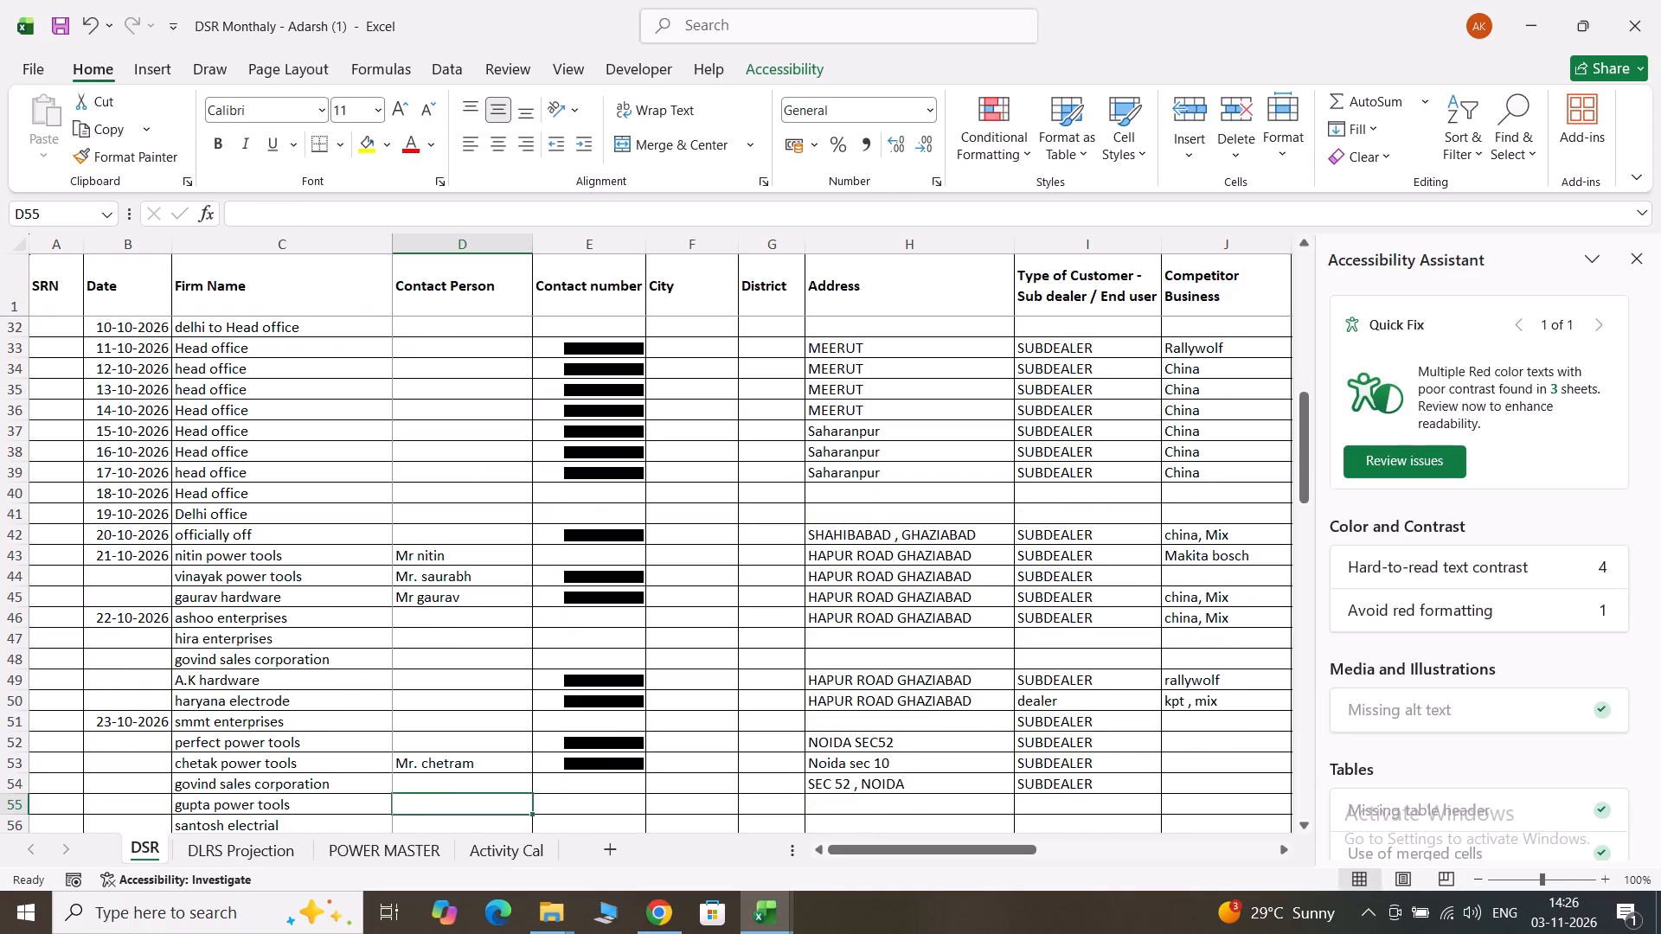
Start the contact person entry for gupta power tools in row 55 with the title Mr. and save the workbook.
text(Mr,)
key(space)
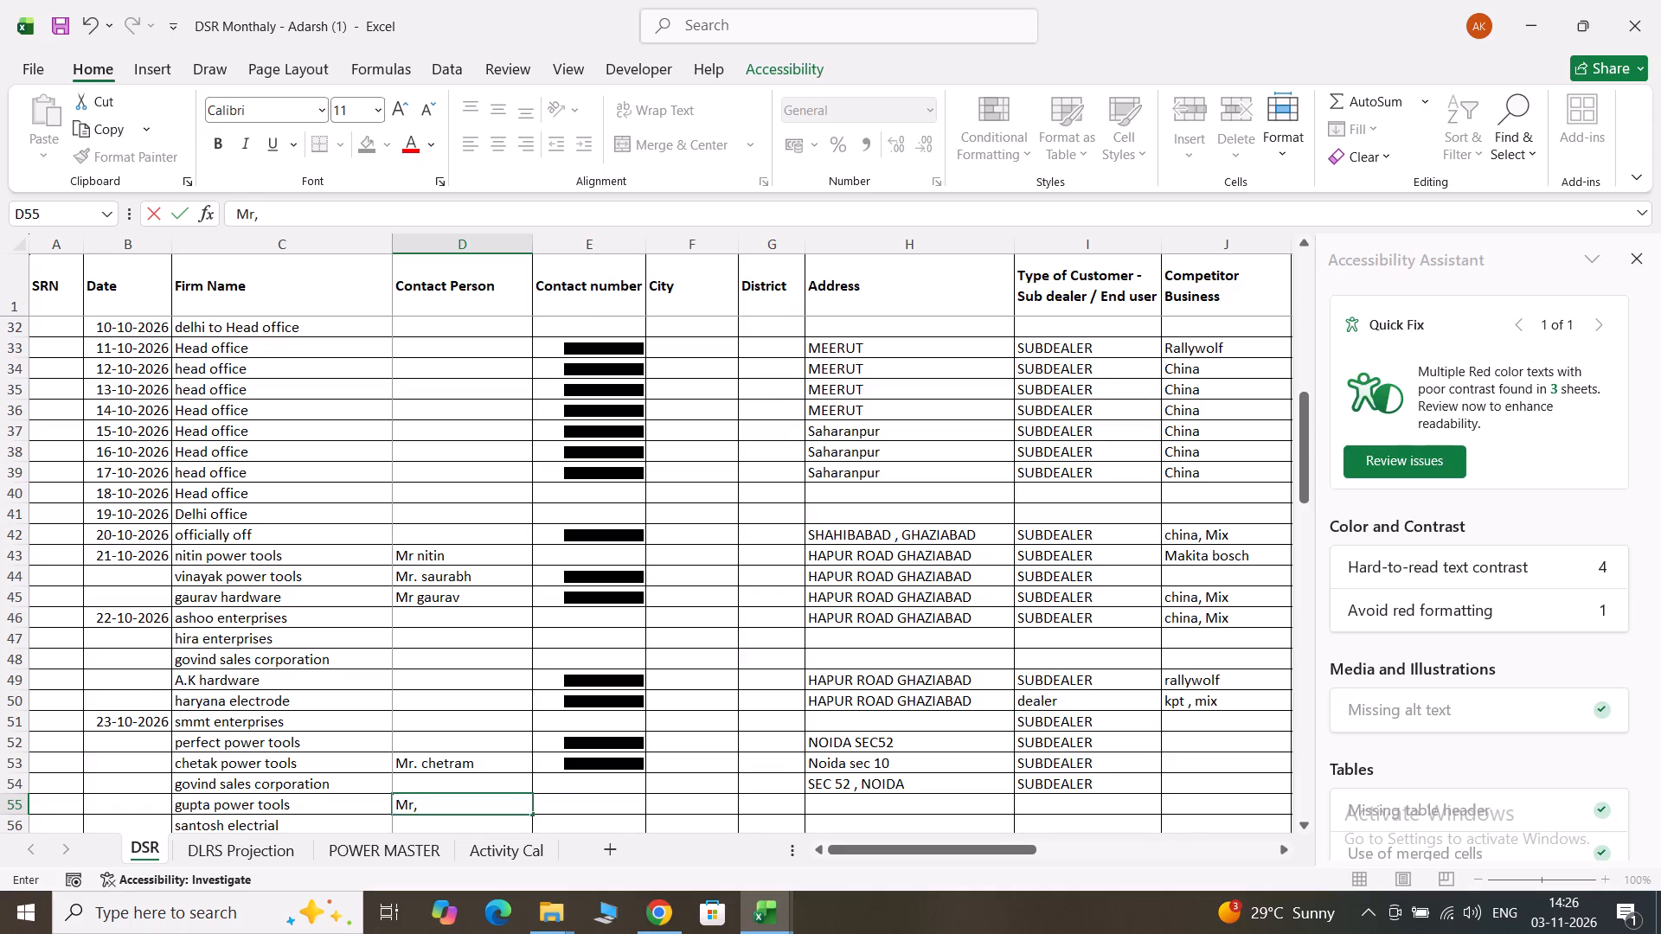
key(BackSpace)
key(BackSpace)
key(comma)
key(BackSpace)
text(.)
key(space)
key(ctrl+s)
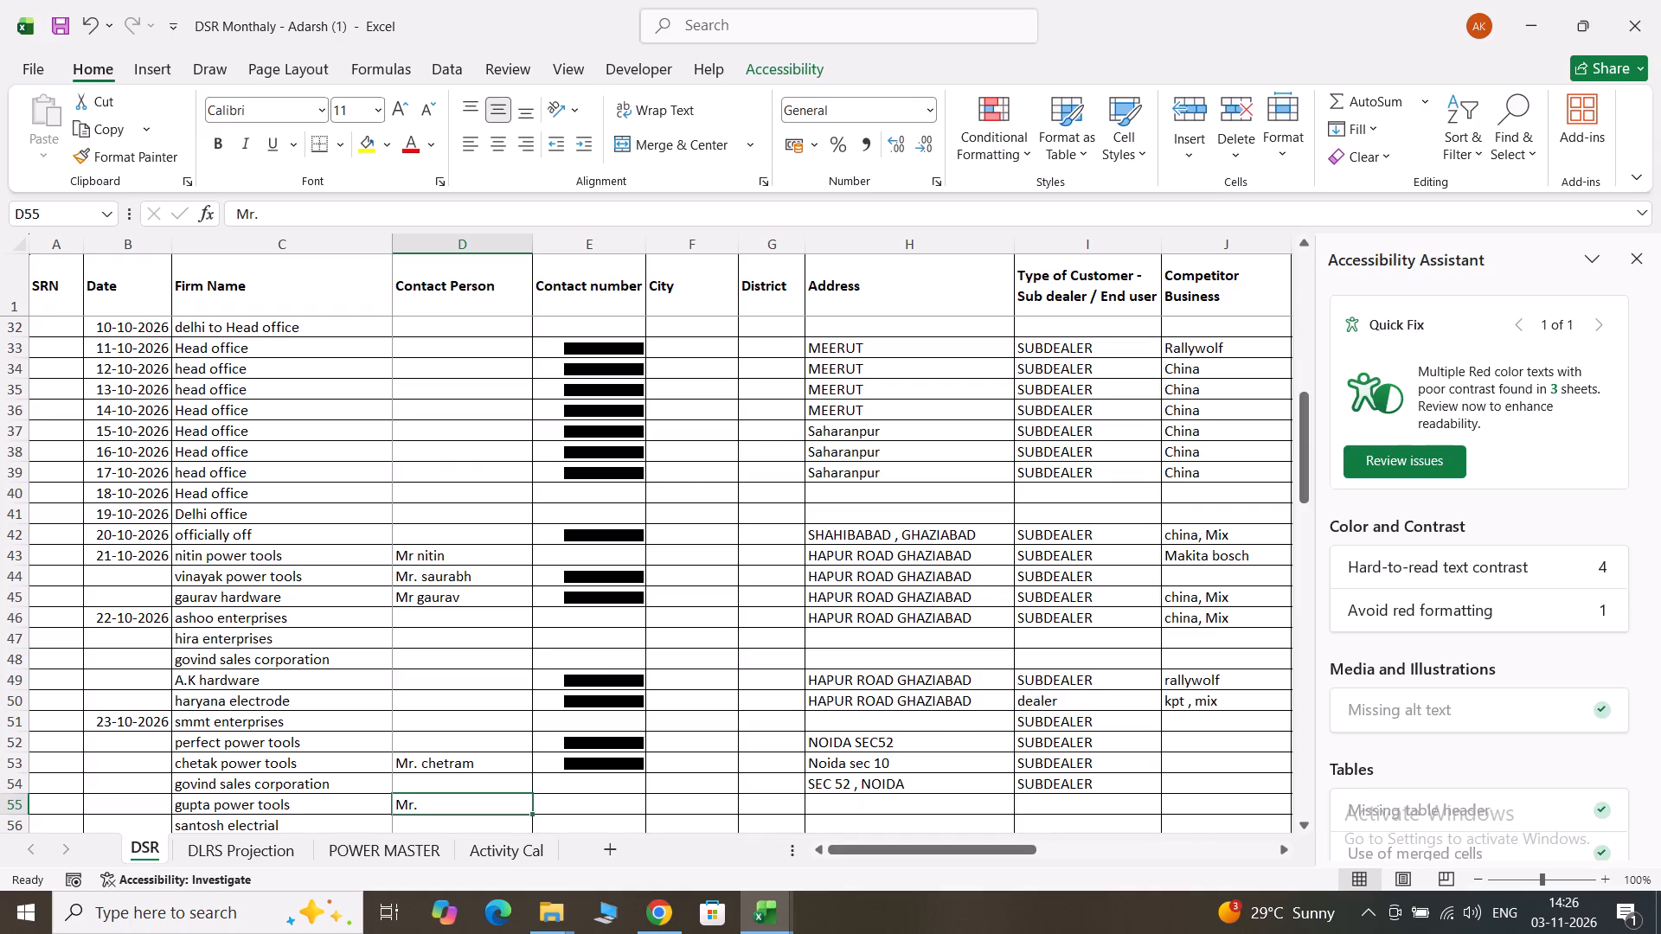
Complete the contact person for gupta power tools in row 55 as Mr. Mukesh.
double_click(443, 796)
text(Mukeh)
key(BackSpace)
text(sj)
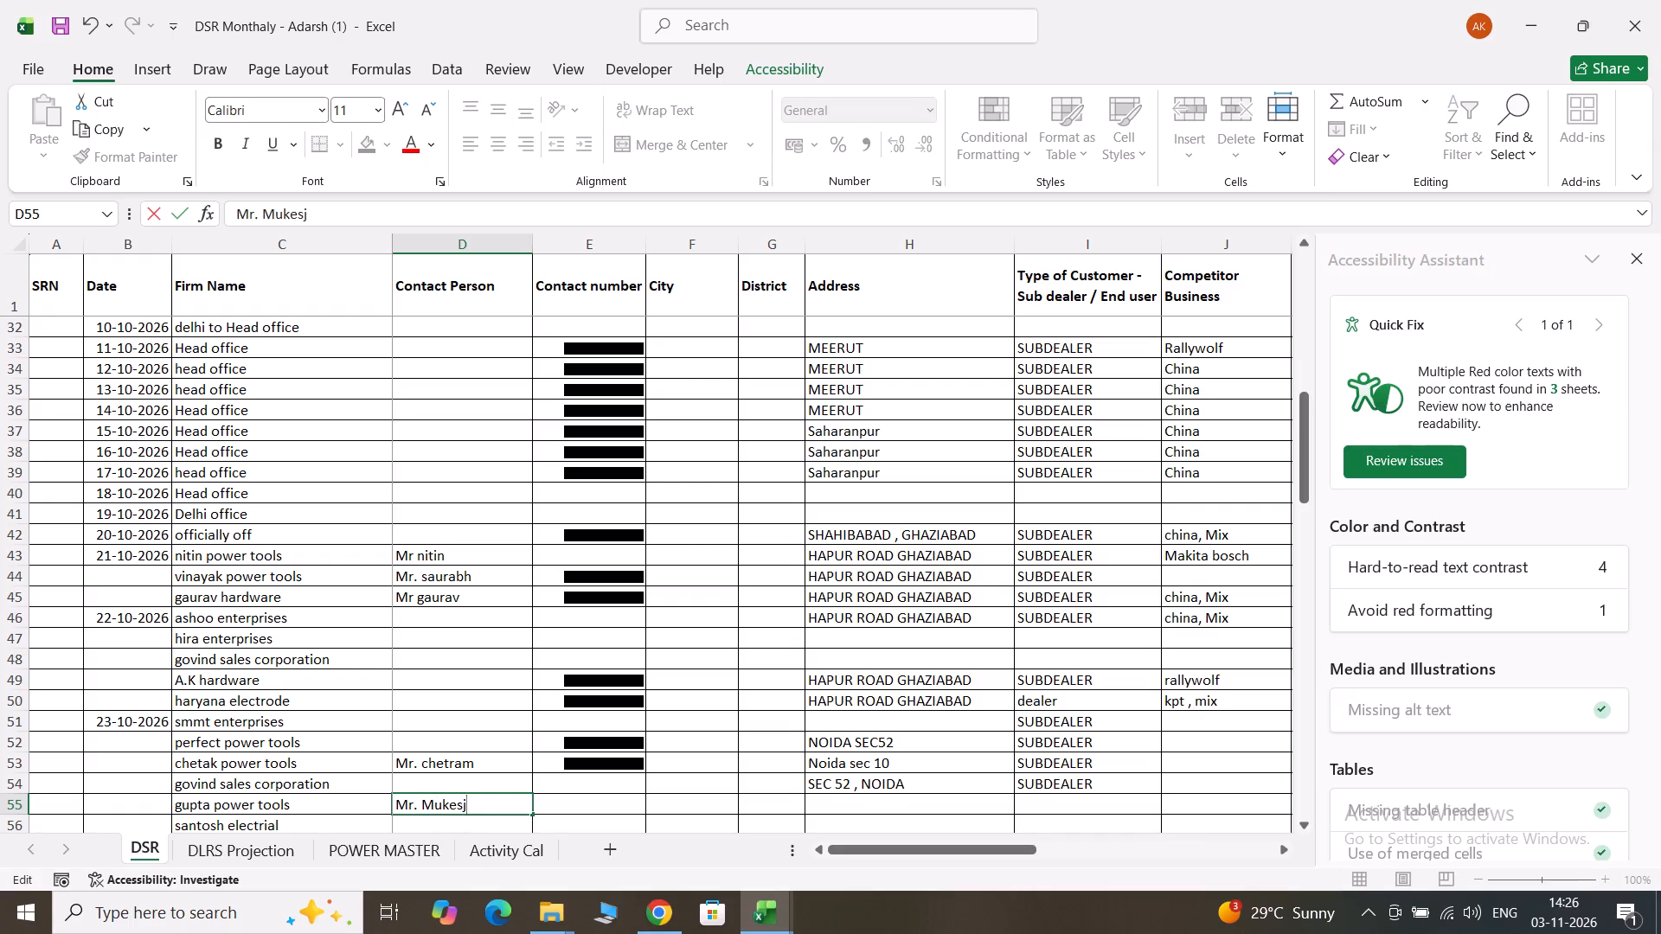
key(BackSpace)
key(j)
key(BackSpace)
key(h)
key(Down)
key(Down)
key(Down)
Enter Mr. santosh as the contact person for santosh electrial in row 56.
click(681, 786)
key(Down)
key(Down)
key(Down)
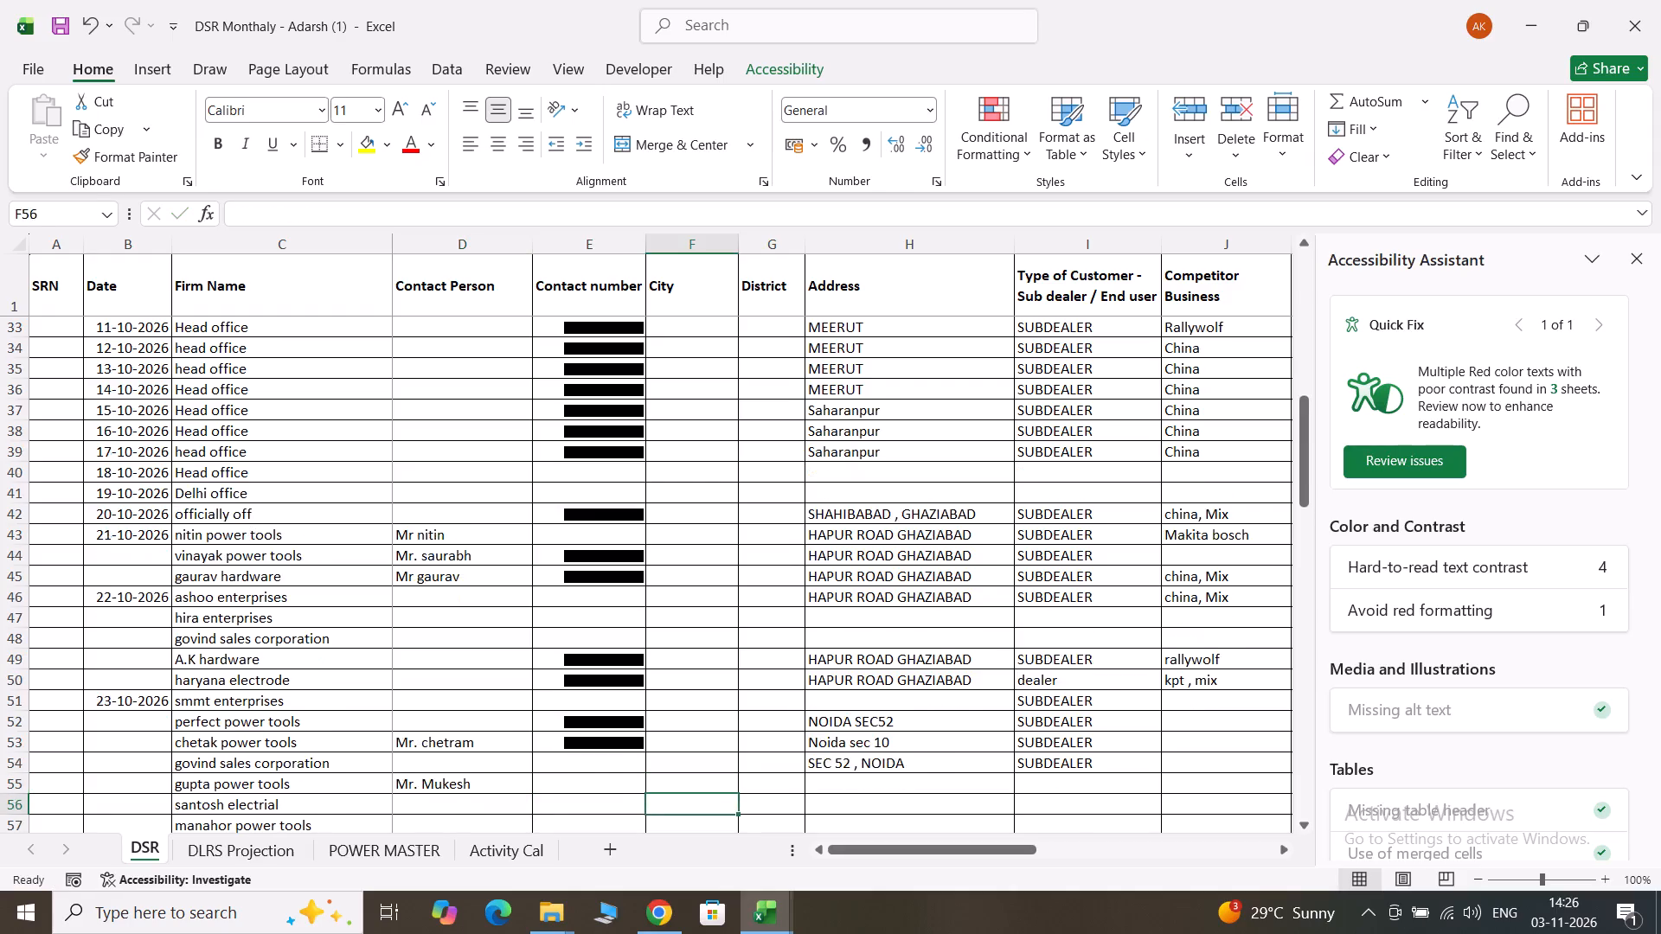
key(Up)
key(Left)
key(Left)
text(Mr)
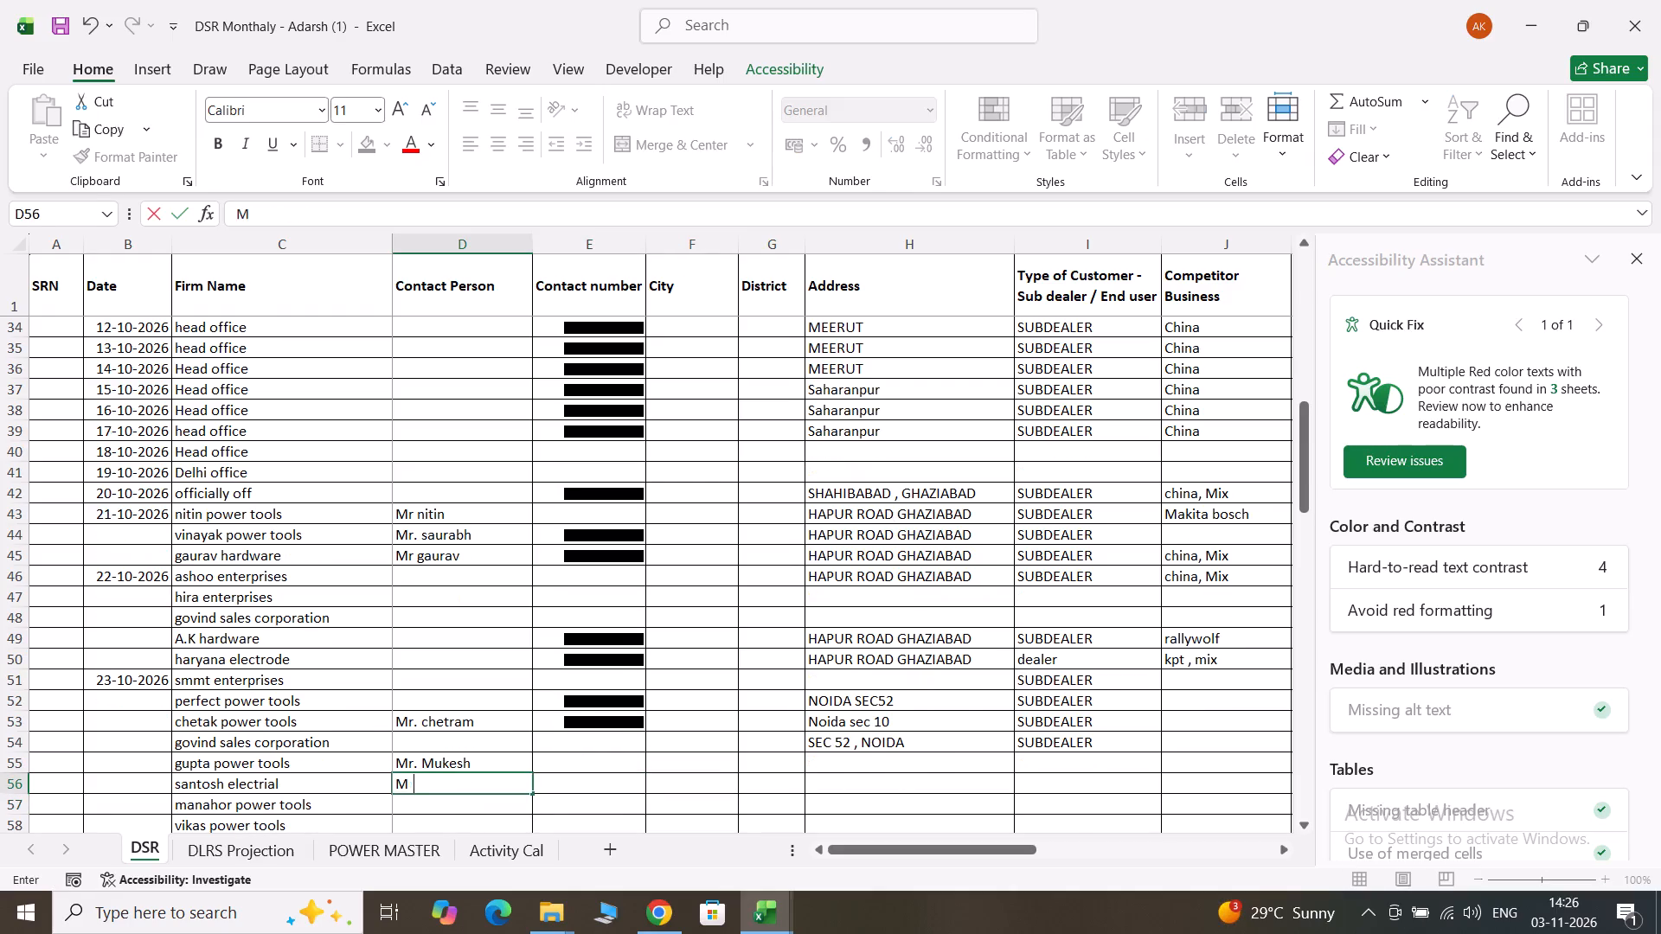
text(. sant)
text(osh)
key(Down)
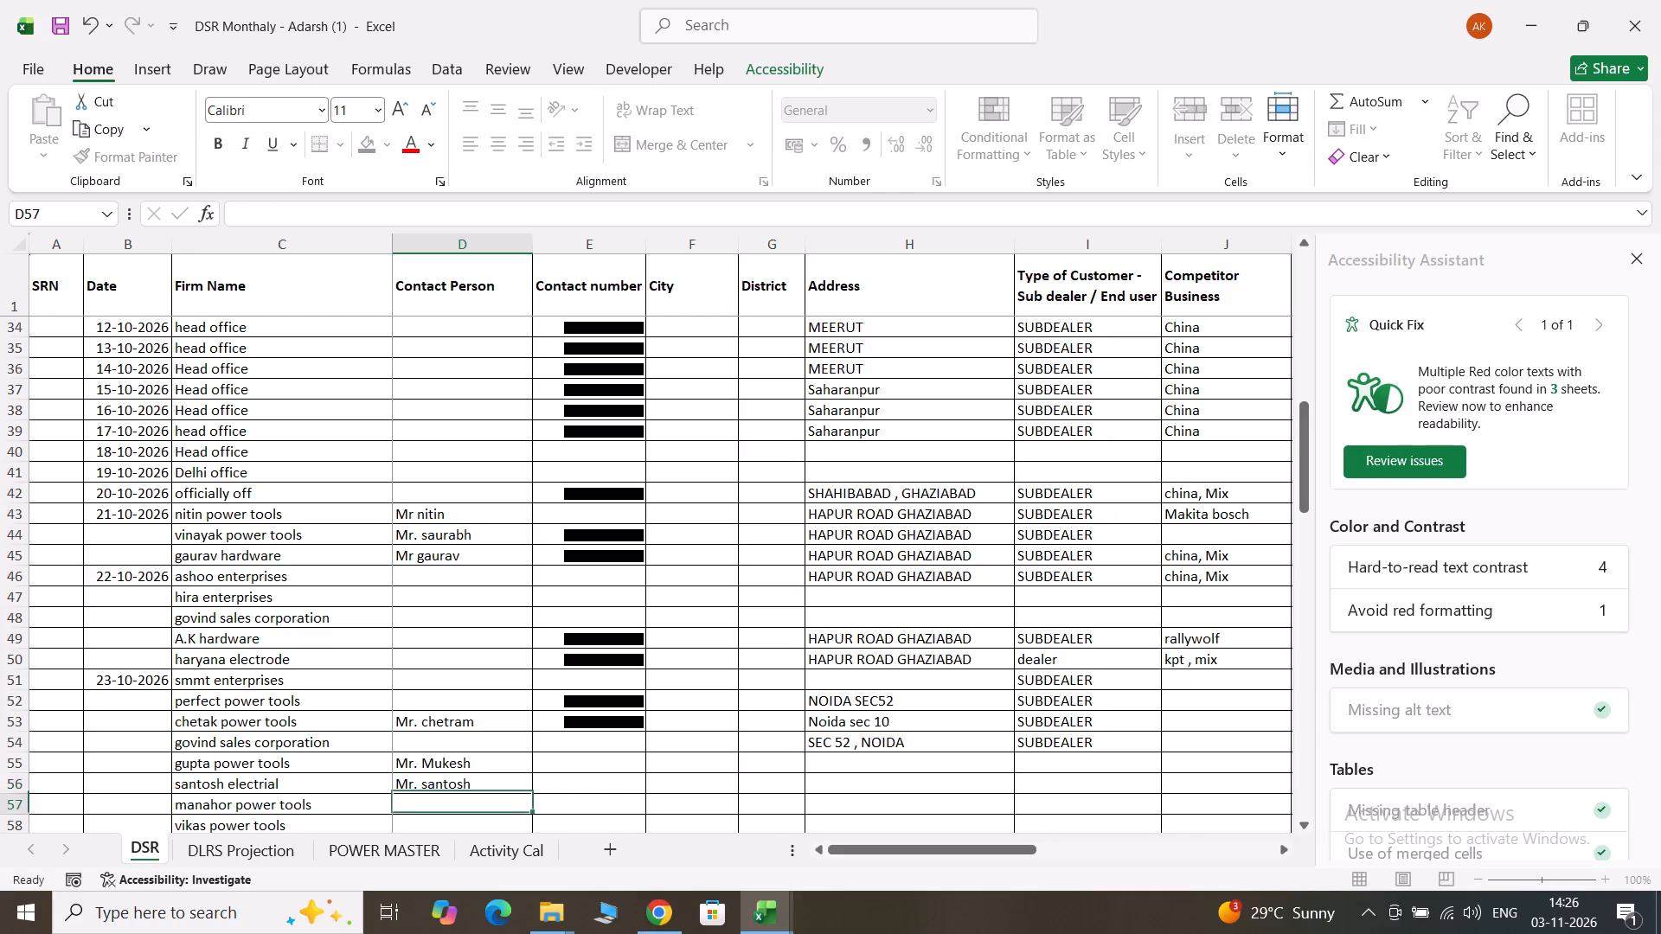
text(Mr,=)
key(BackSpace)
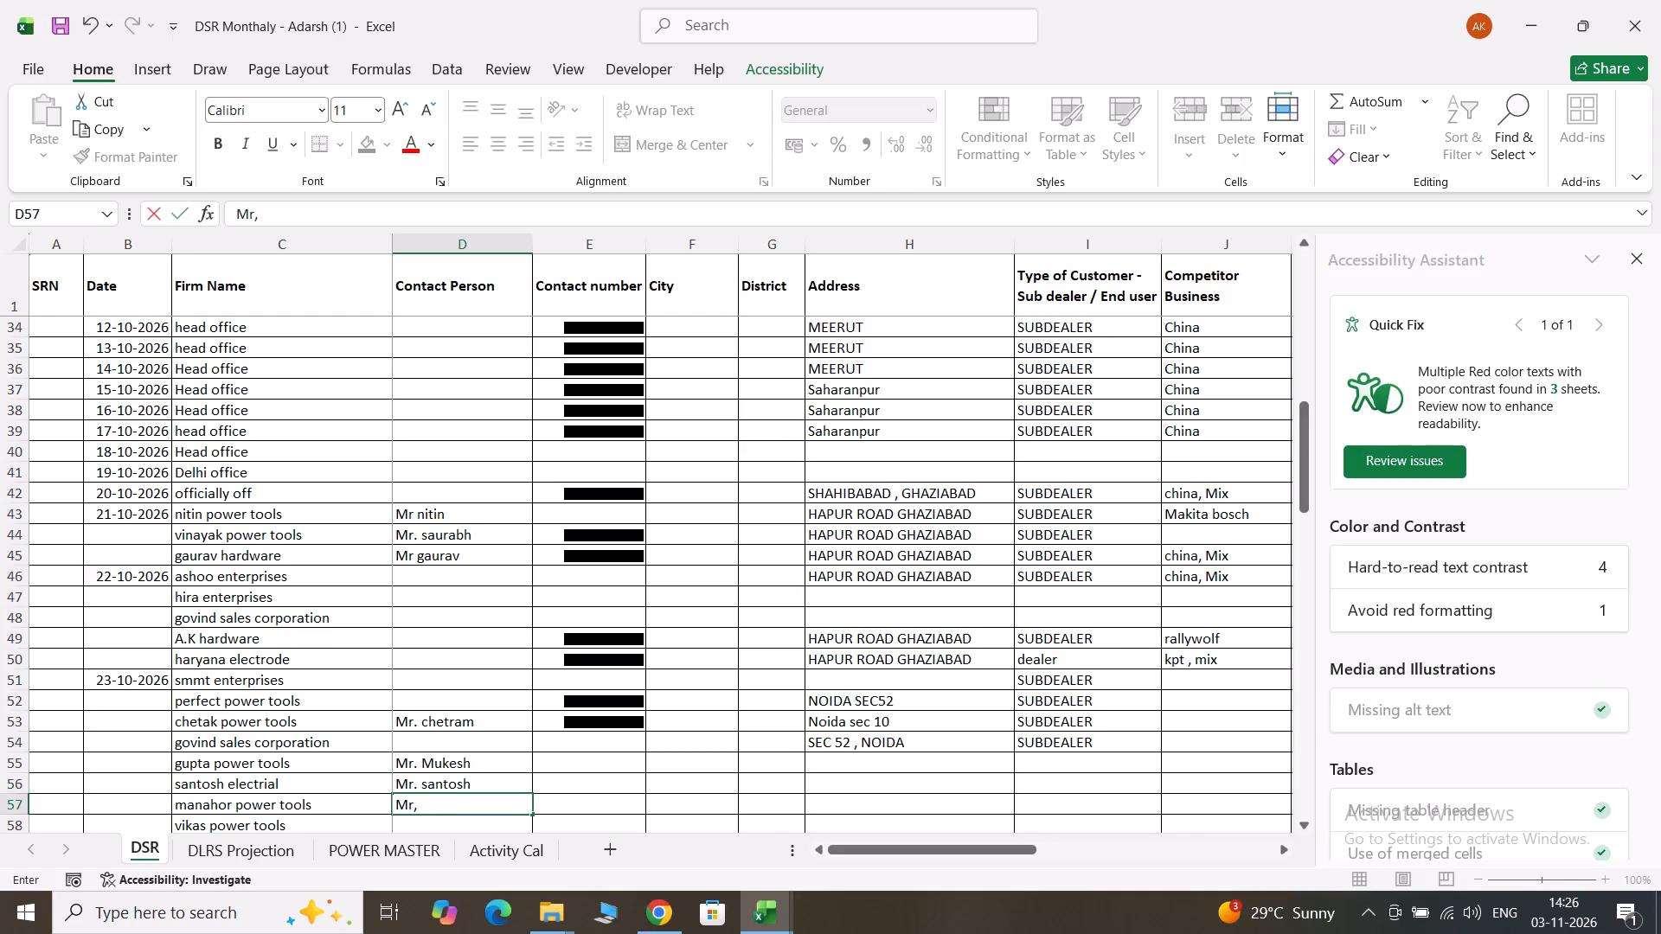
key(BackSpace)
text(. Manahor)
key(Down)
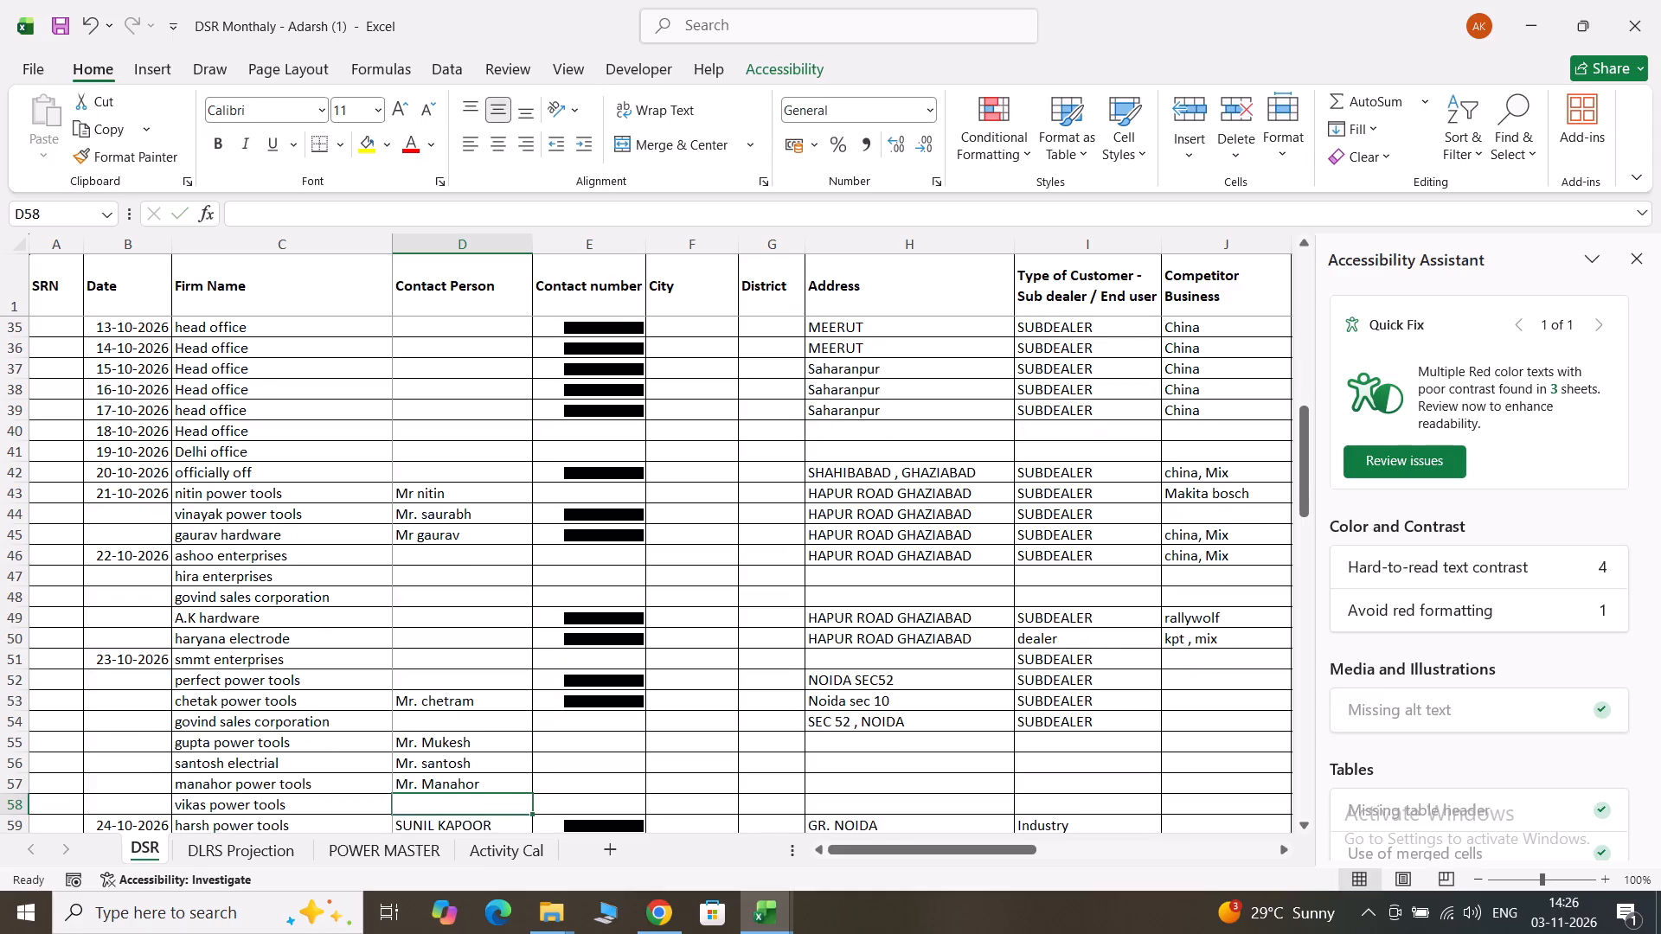
Enter Mr. Vikash as the contact person for vikas power tools in row 58.
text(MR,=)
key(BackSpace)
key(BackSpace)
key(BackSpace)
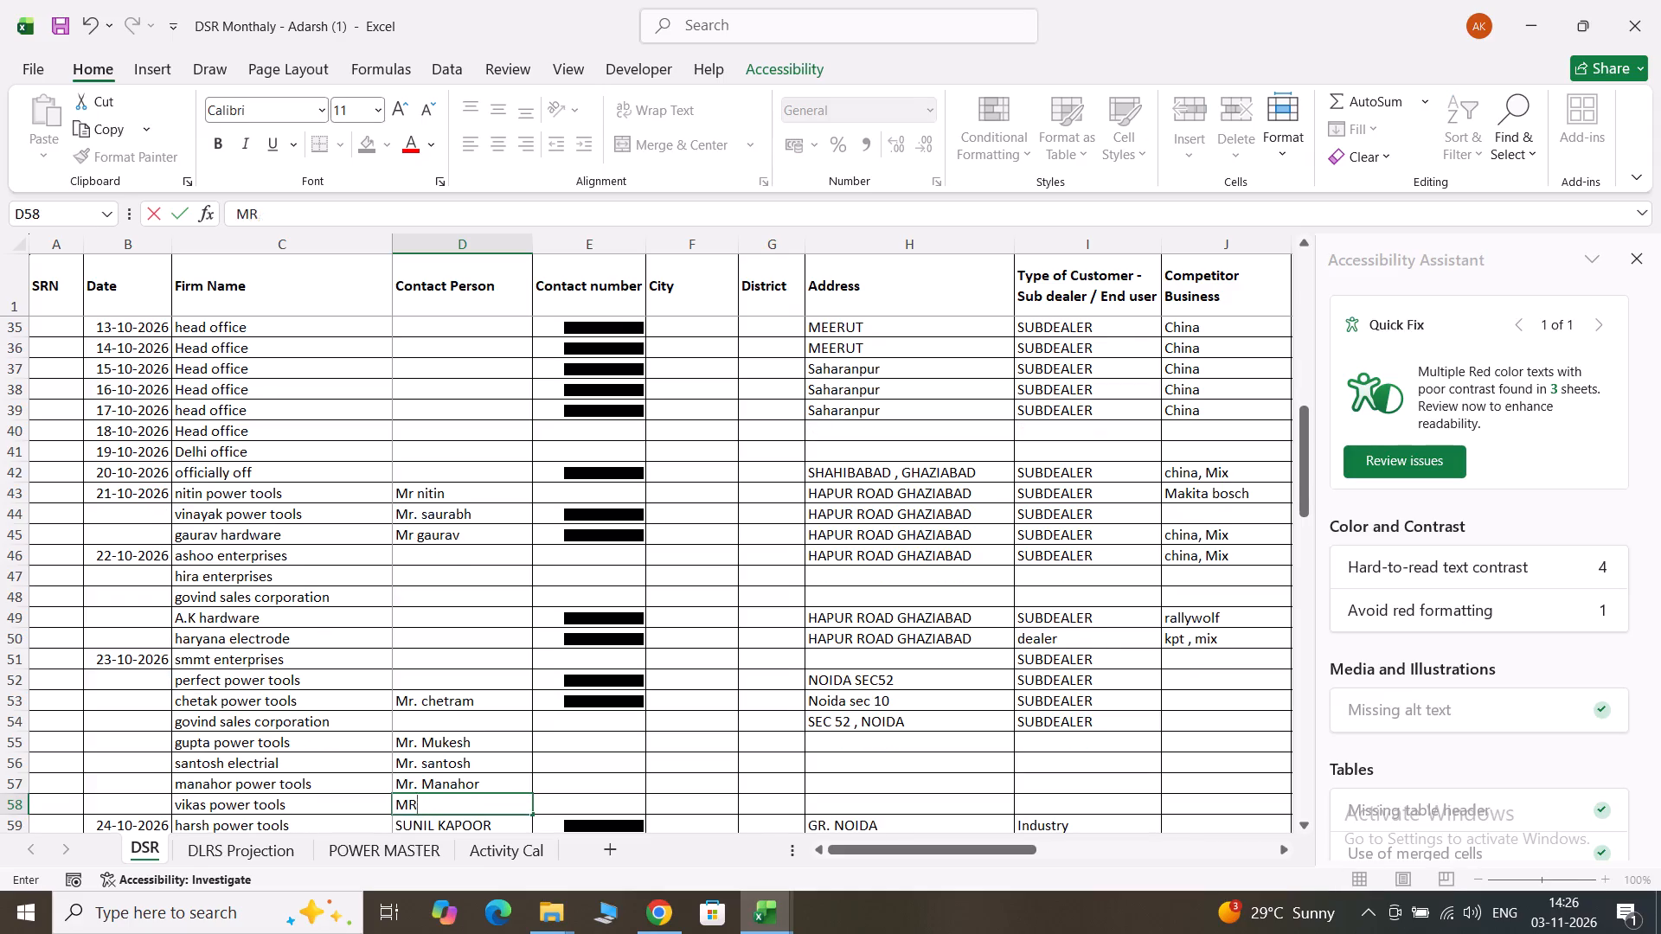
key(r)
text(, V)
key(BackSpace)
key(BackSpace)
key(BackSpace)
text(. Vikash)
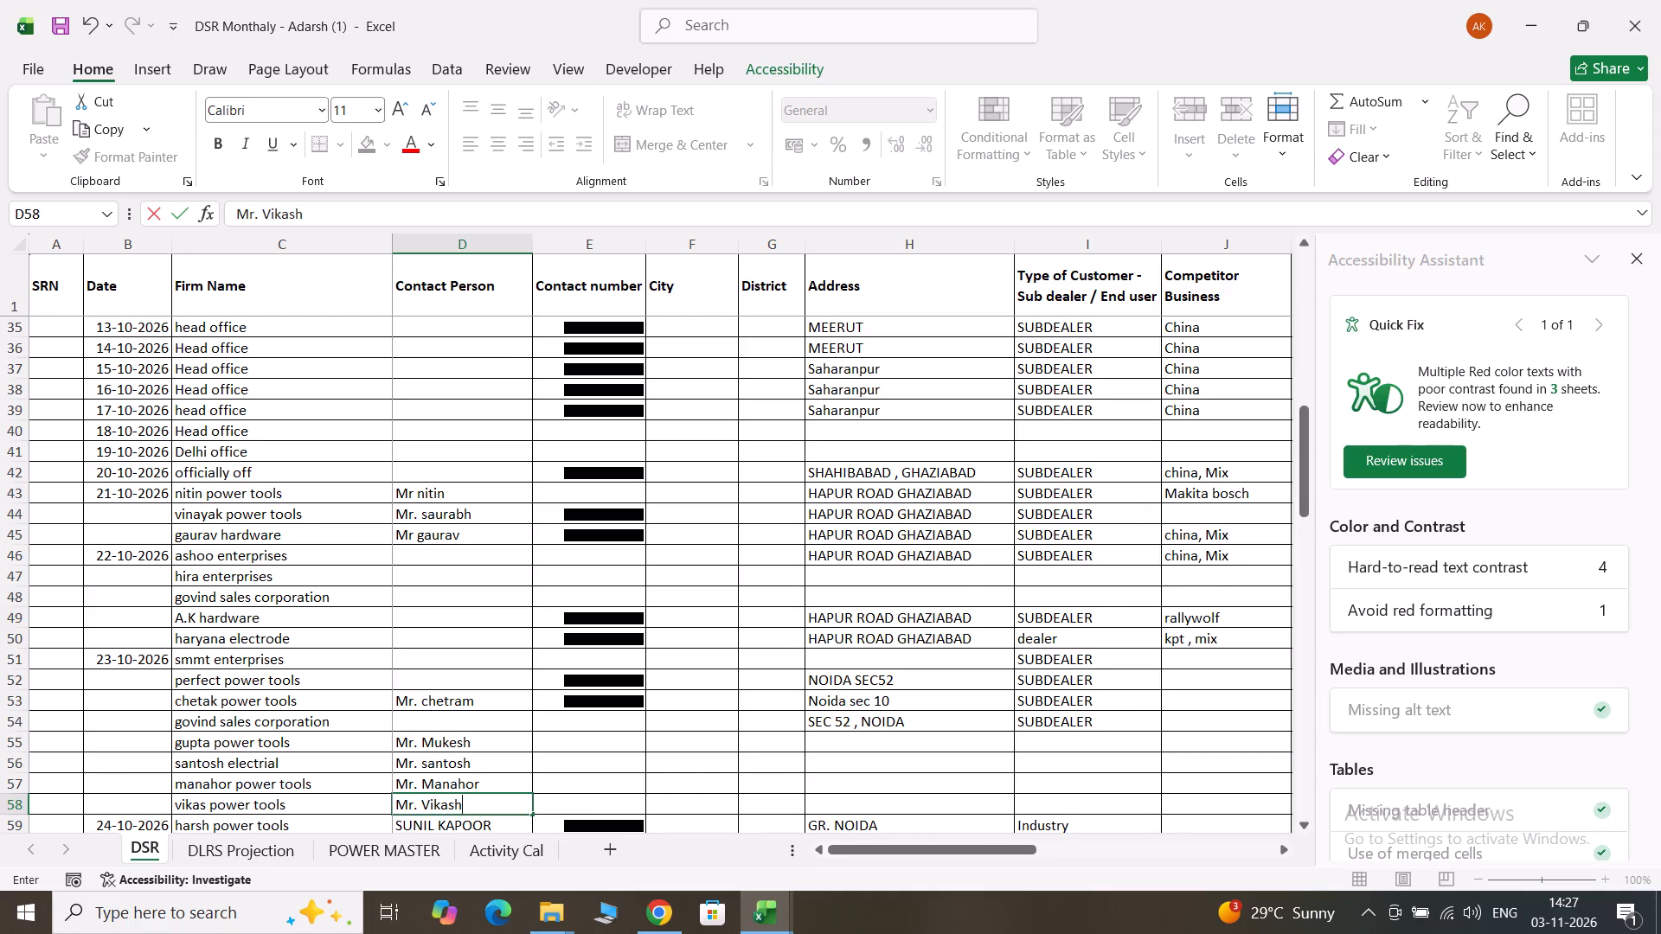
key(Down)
Replace the contact person for harsh power tools in row 59 with Mr. Harsh, saving the workbook along the way.
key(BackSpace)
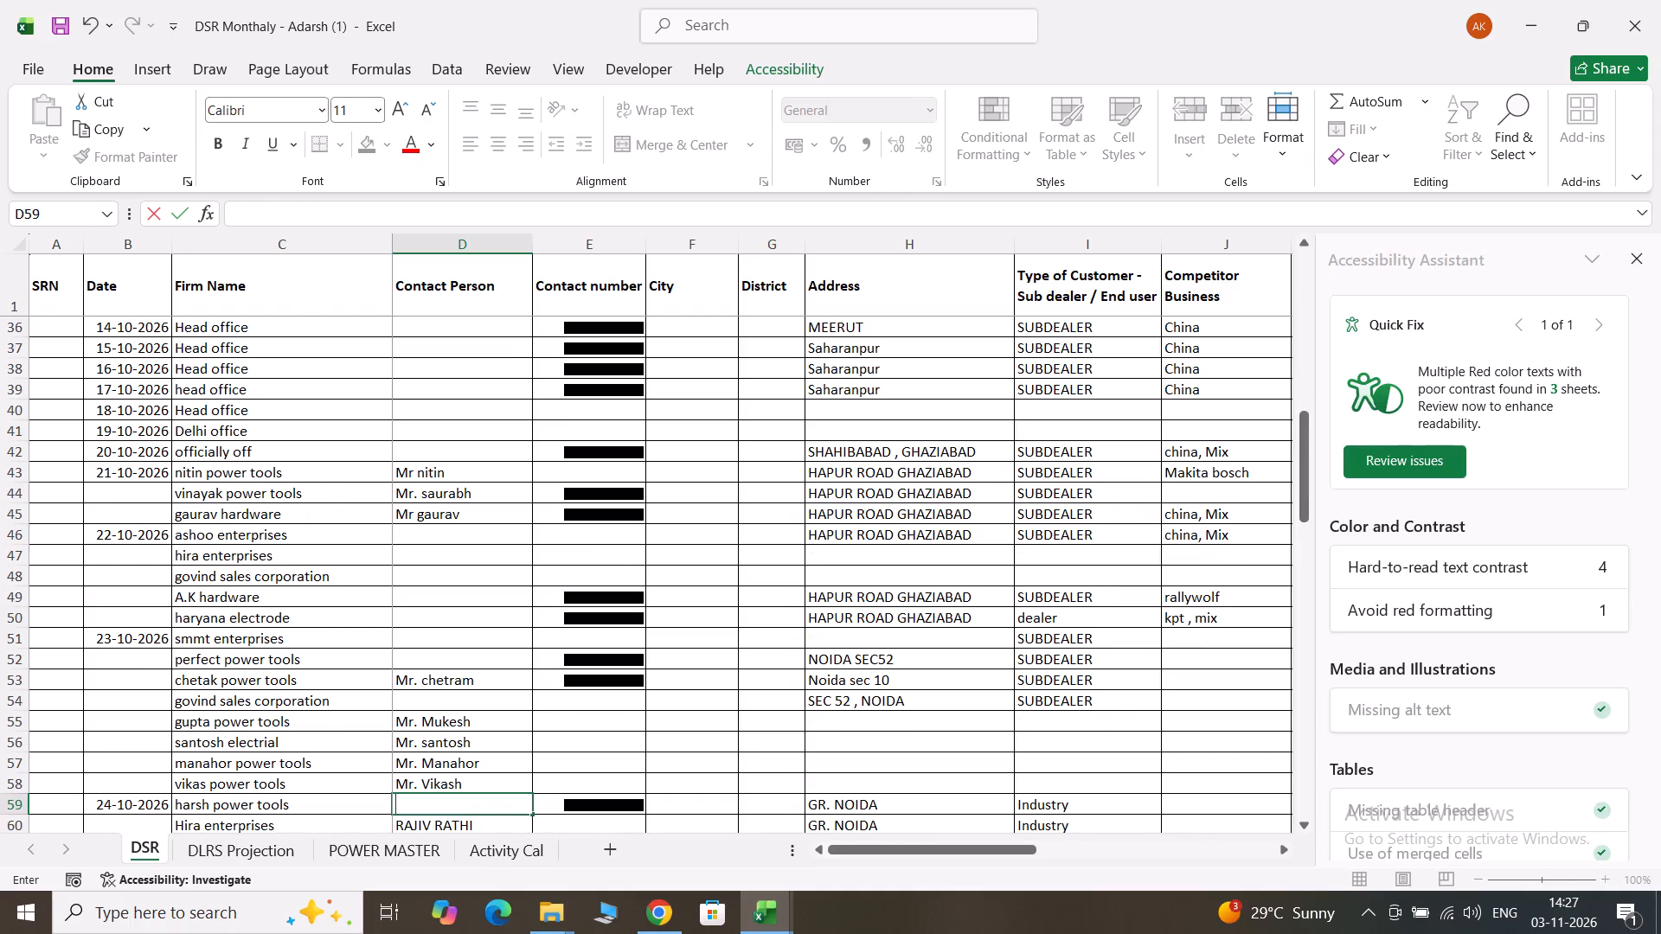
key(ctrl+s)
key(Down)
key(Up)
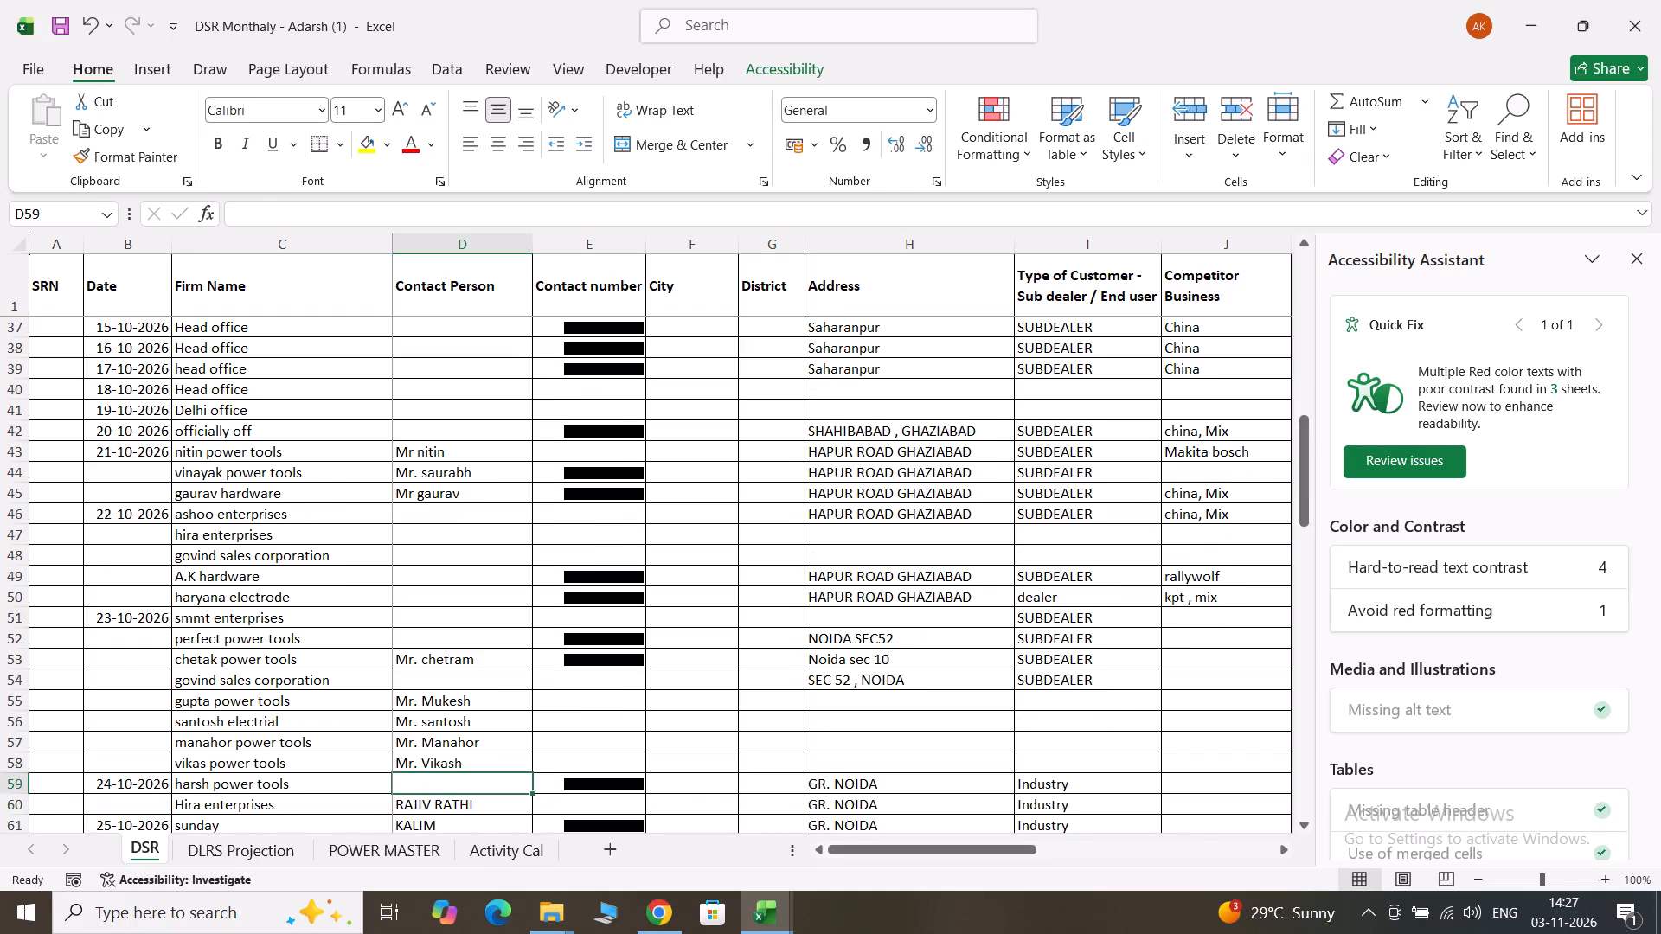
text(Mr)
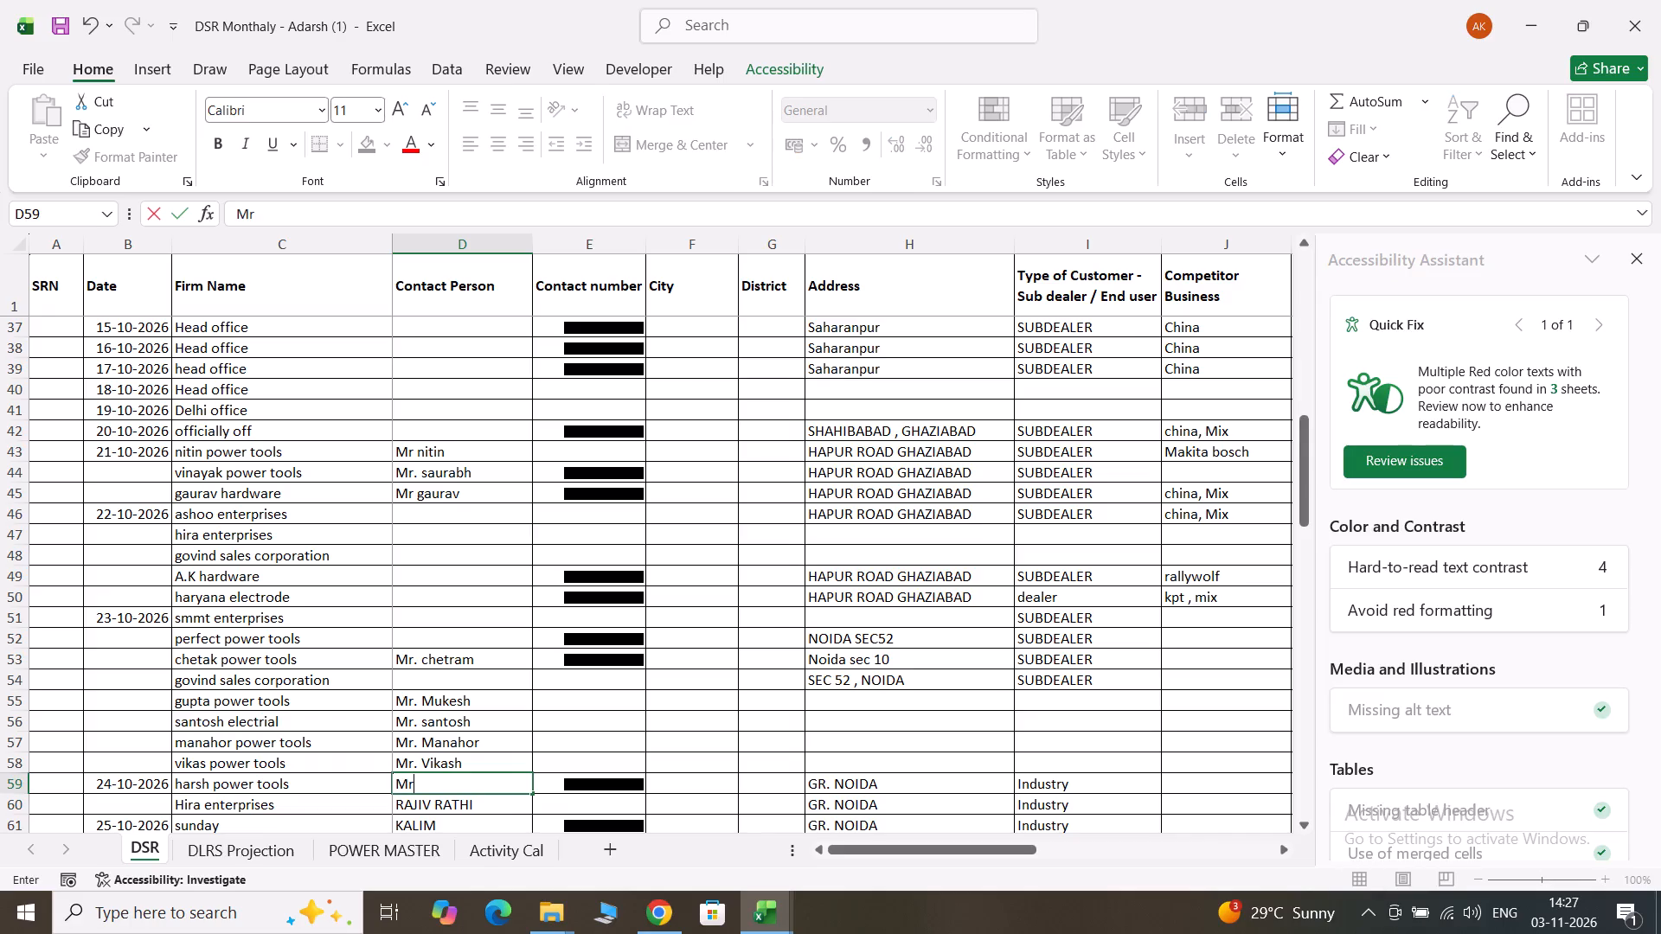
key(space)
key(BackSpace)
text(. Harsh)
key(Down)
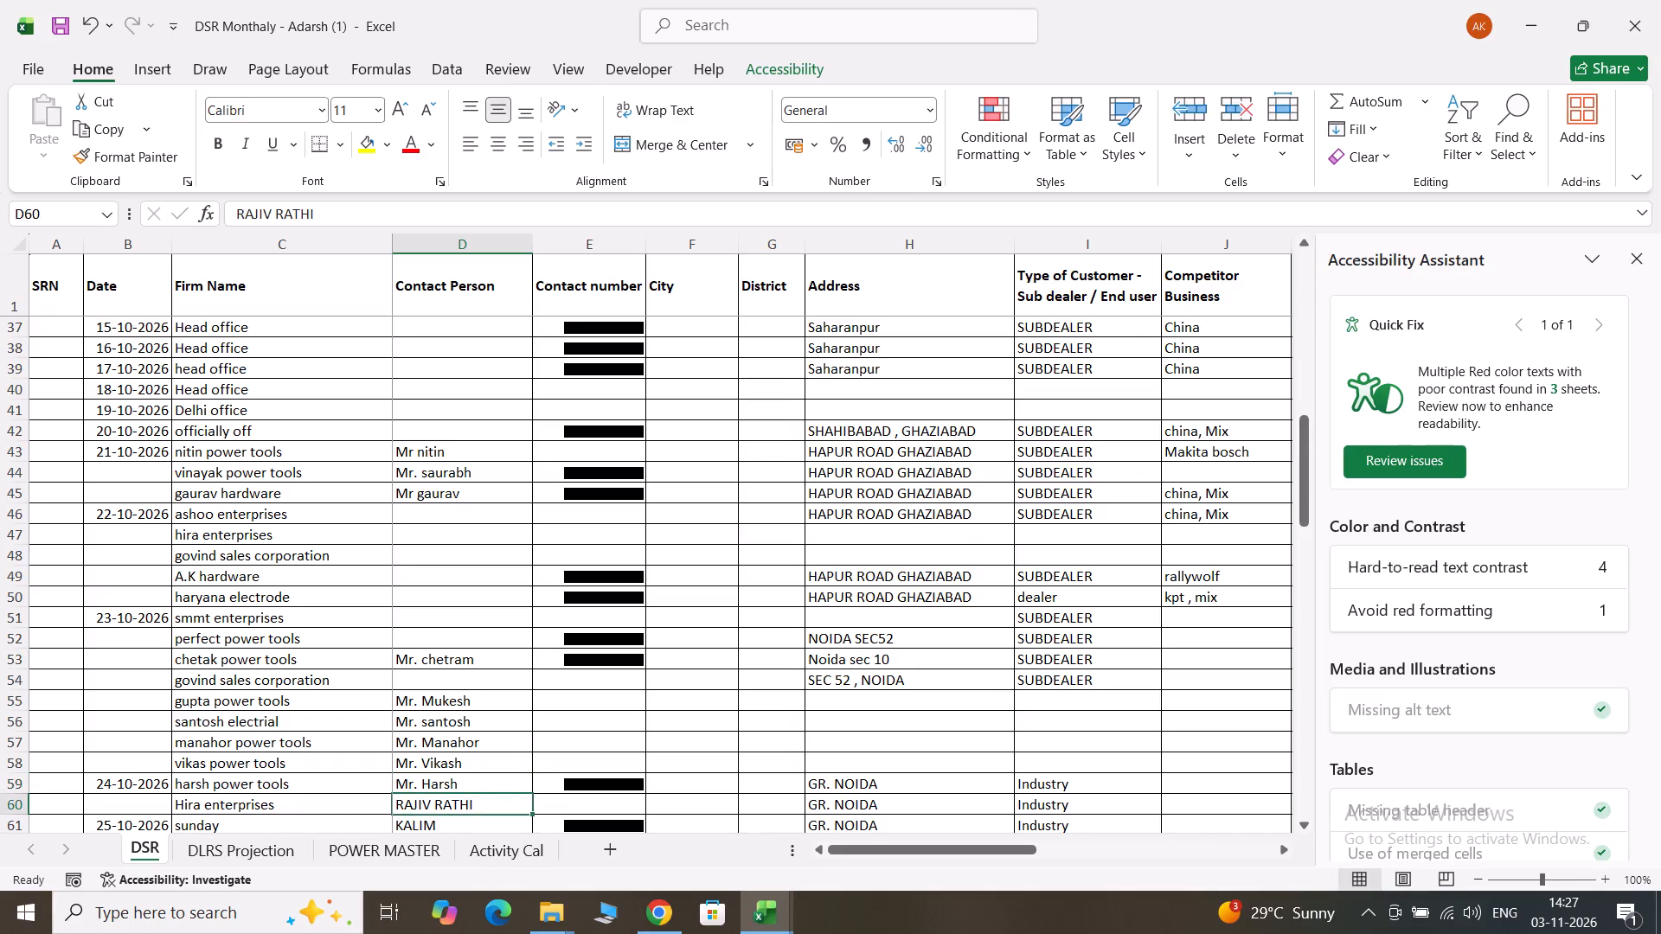
Clear the contact persons for Hira enterprises in row 60 and sunday in row 61.
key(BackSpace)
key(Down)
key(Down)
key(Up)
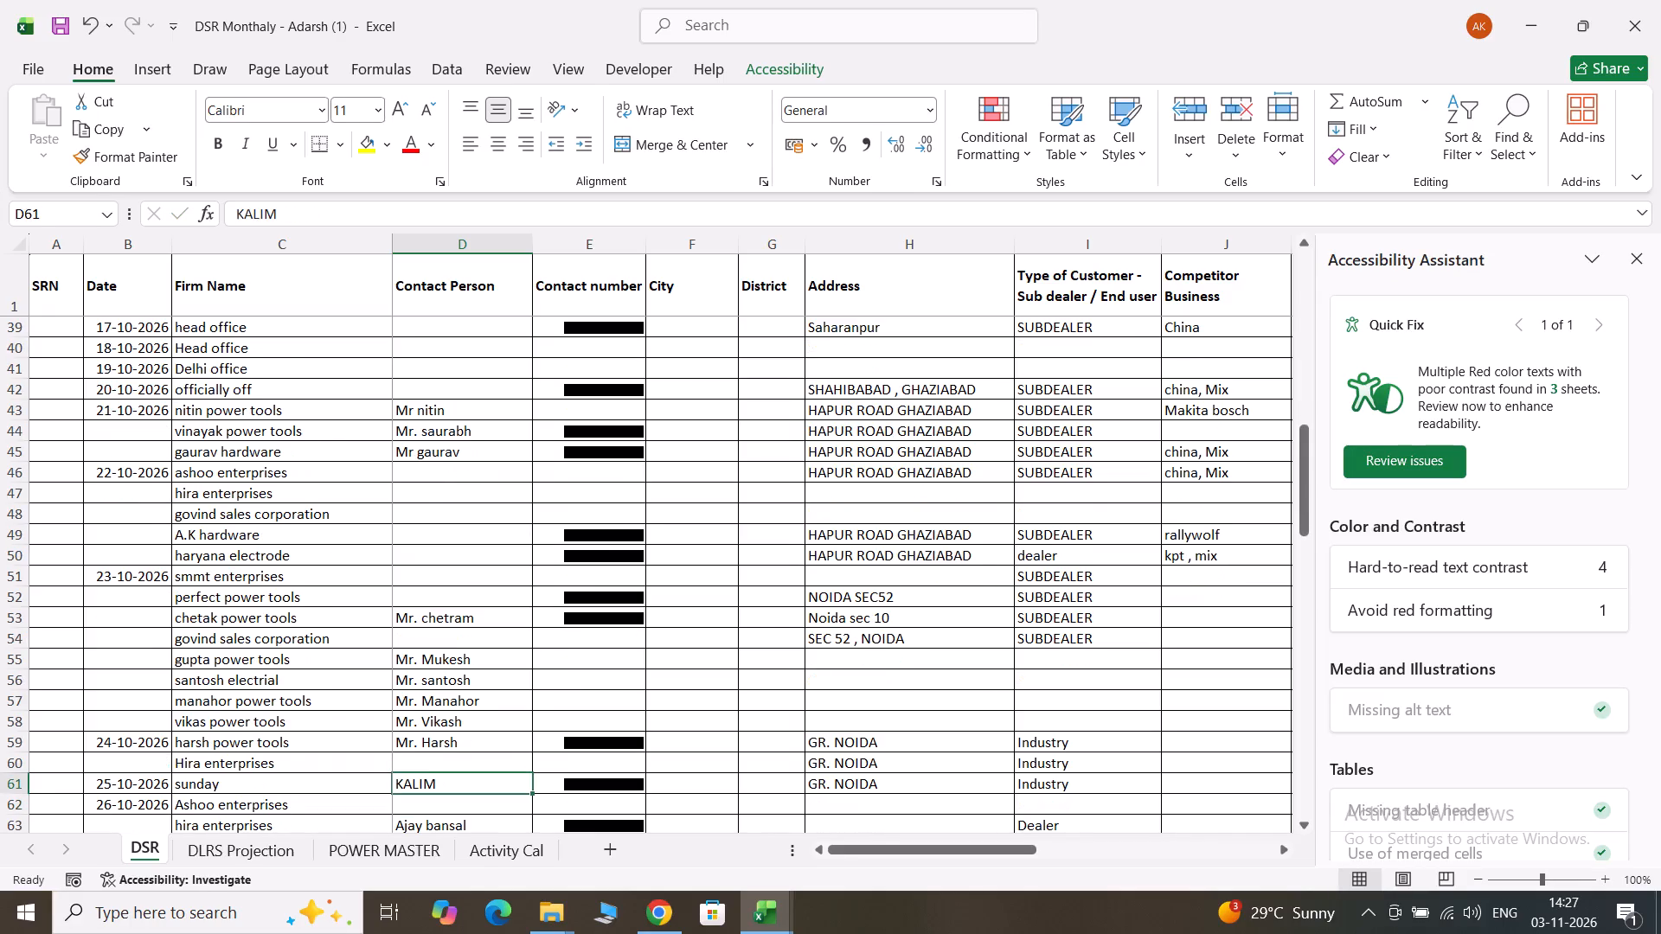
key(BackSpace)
Clear the contact person for hira enterprises in row 63.
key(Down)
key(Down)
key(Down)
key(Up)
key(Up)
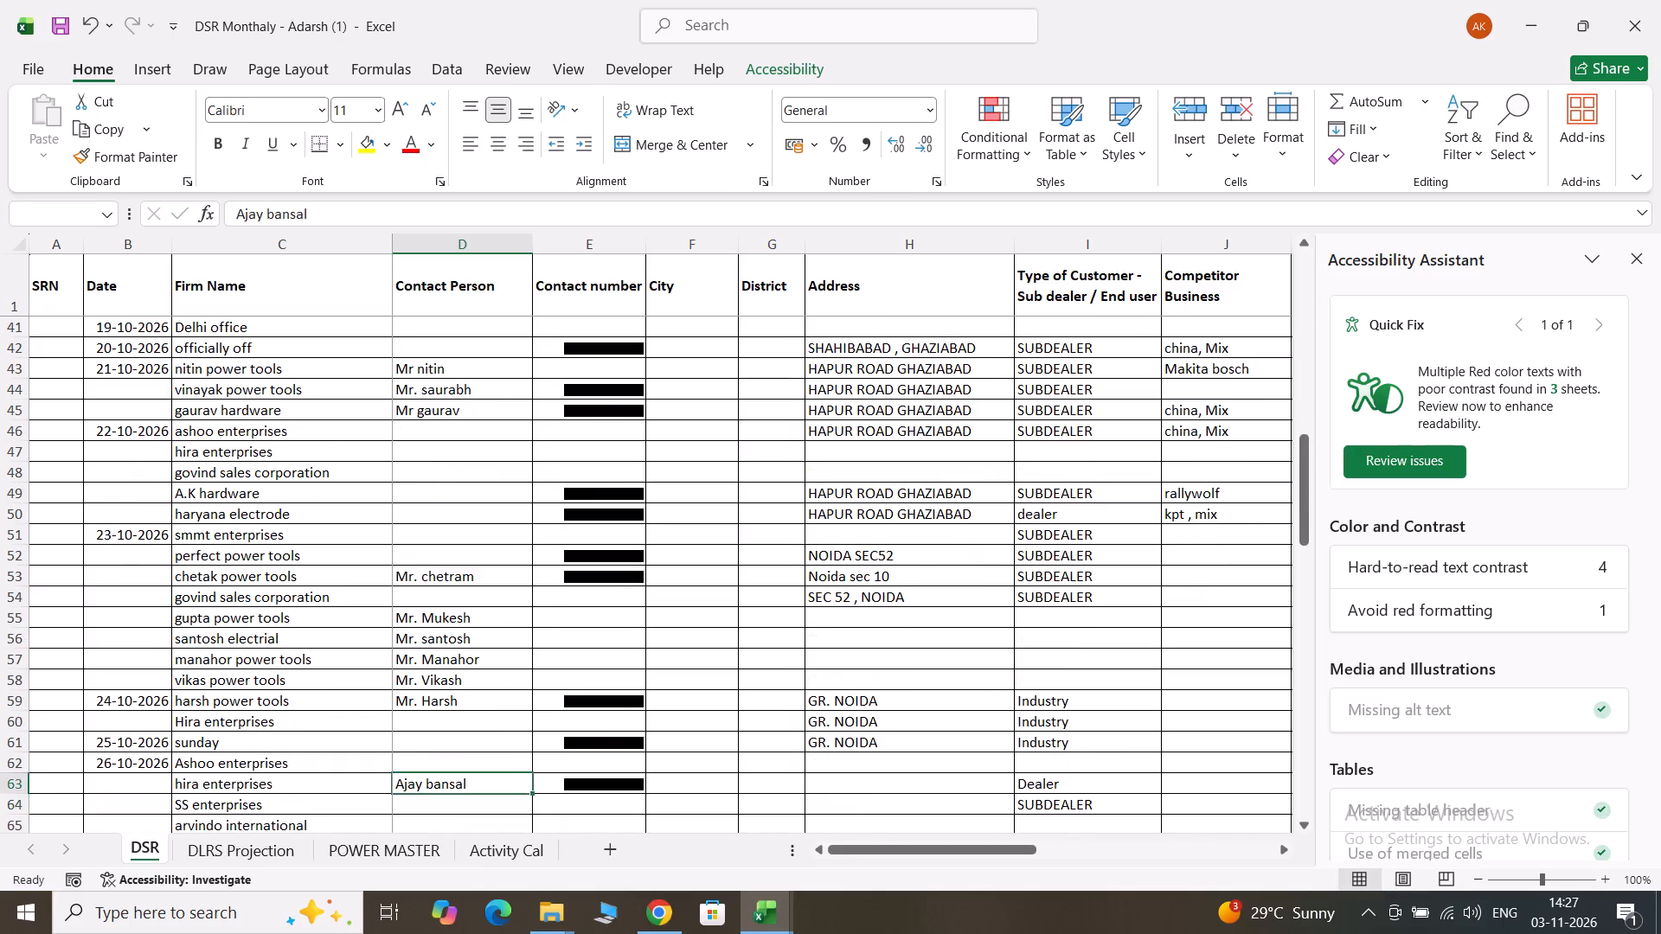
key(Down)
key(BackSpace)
Enter mr. mahesh as the contact person for arvindo international in row 65.
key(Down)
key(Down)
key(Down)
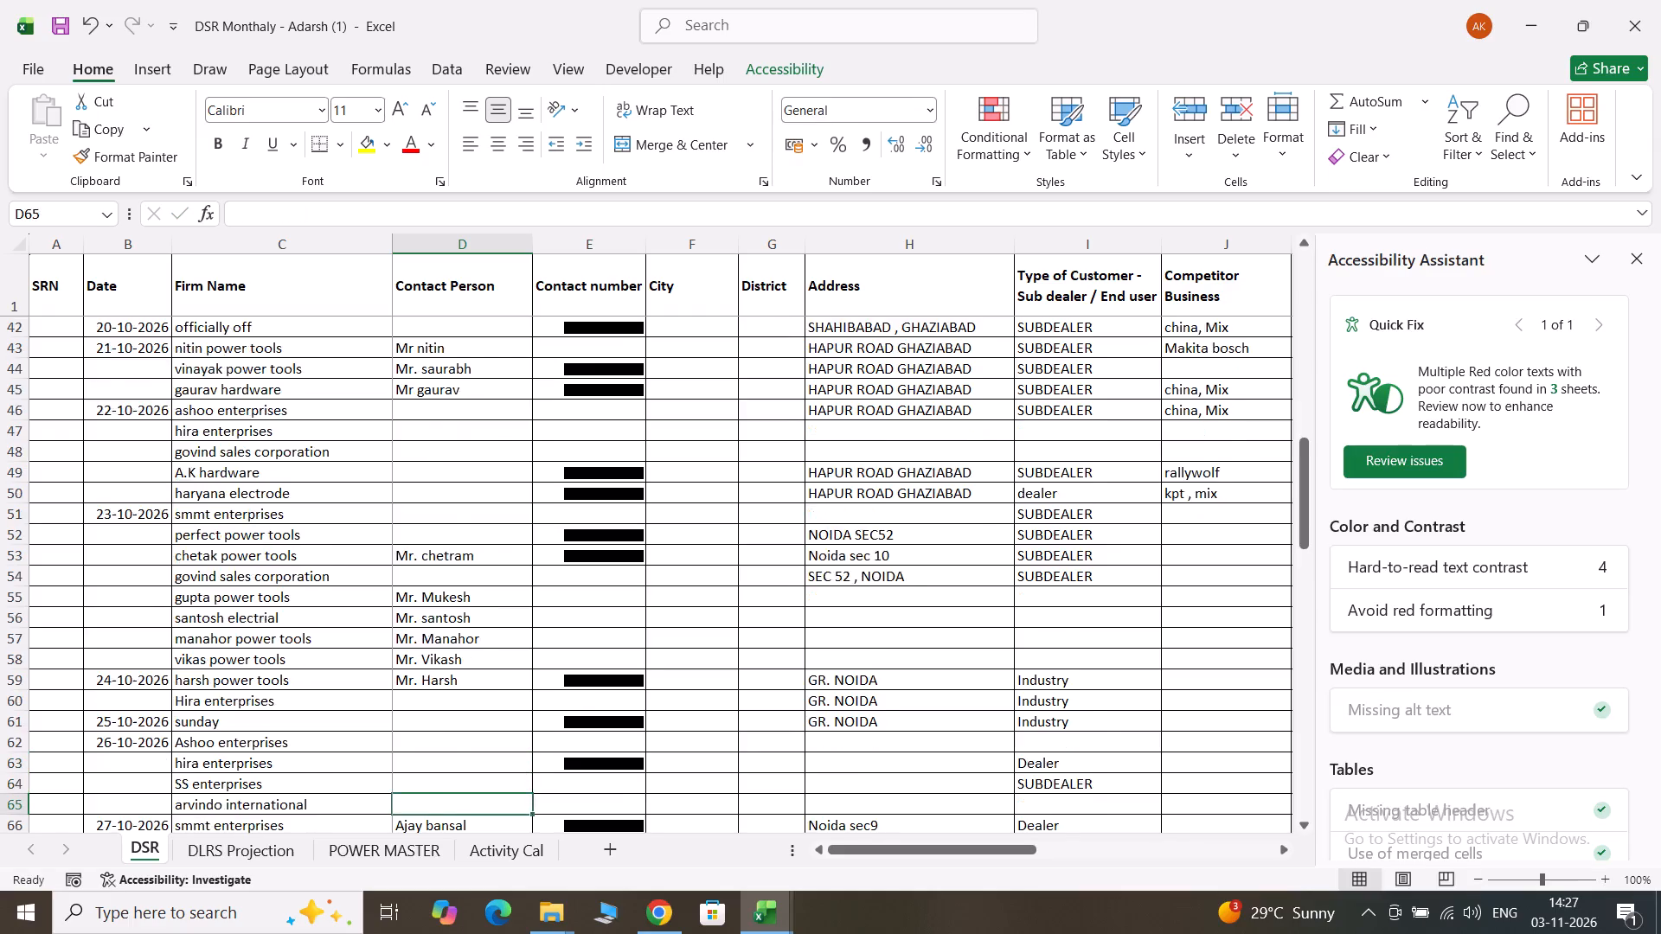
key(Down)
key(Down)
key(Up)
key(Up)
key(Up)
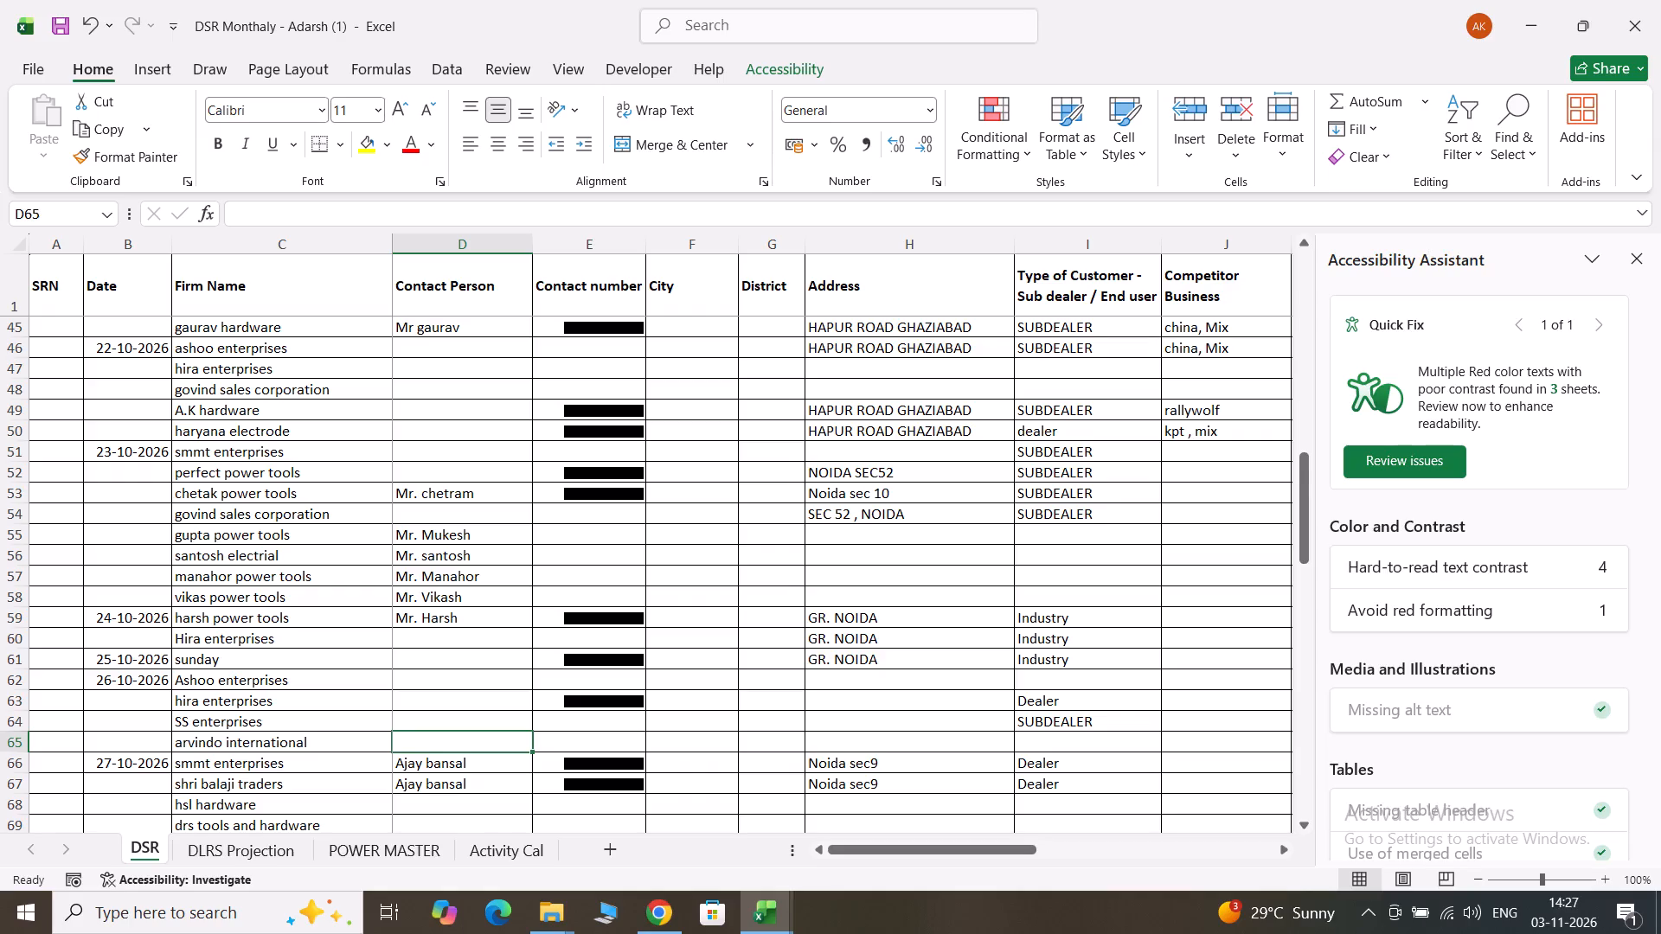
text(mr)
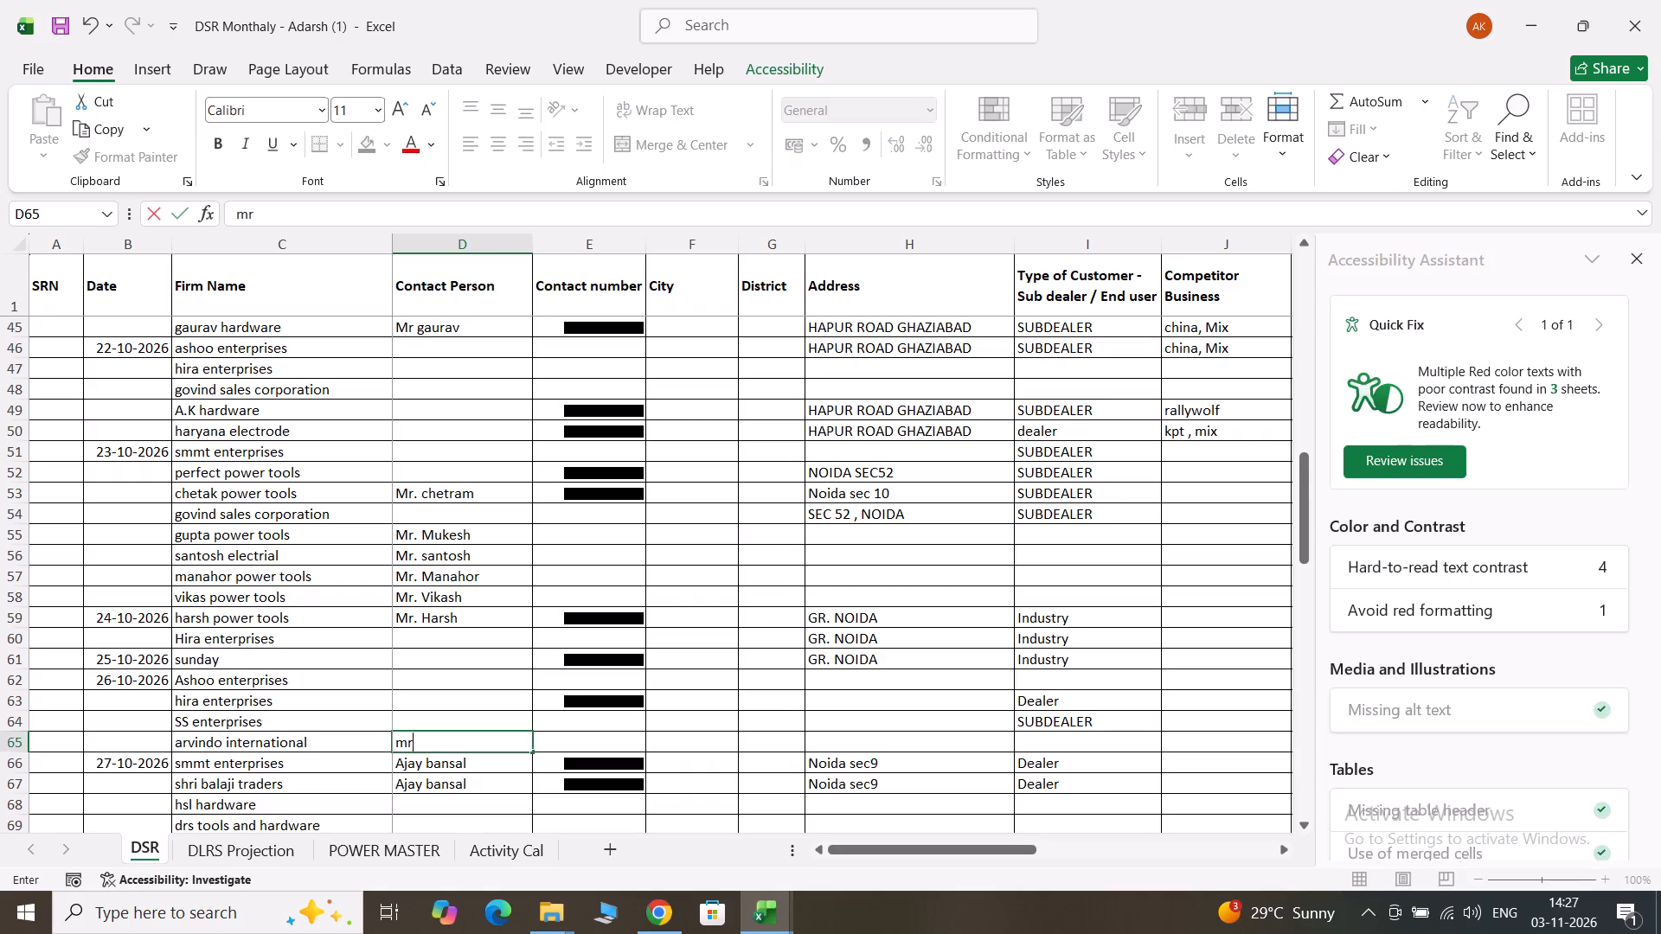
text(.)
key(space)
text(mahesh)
Clear the contact person for the 27-10-2026 smmt enterprises visit in row 66.
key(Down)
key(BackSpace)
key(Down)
Replace the contact person for shri balaji traders in row 67 with Mr. piyush and save the workbook.
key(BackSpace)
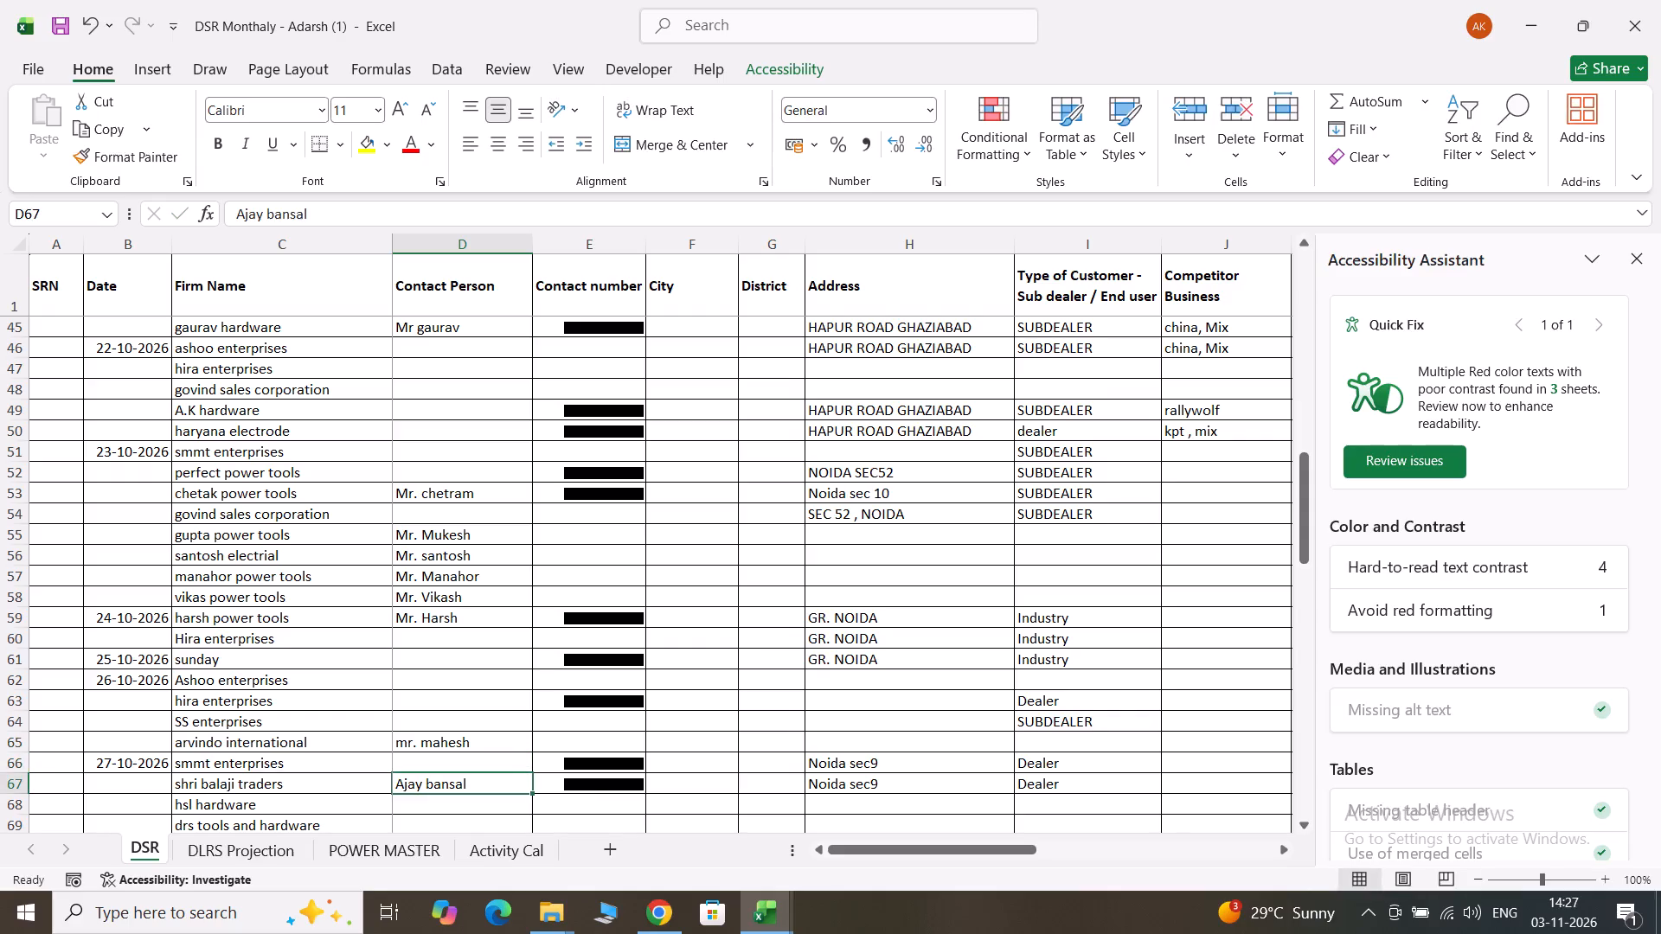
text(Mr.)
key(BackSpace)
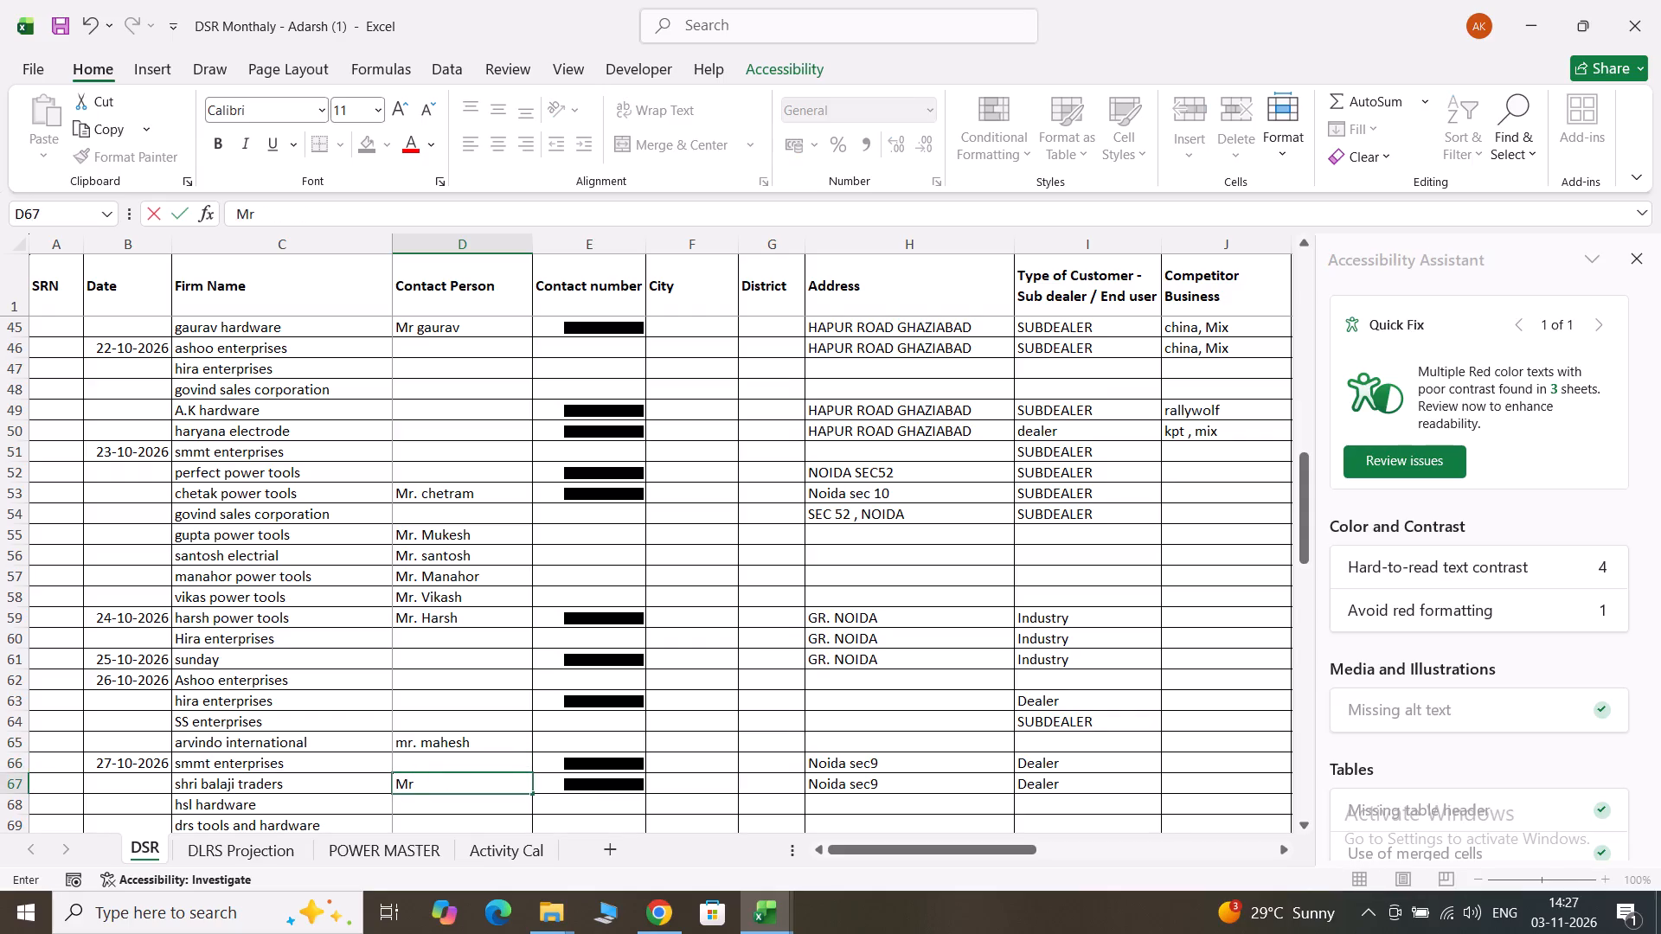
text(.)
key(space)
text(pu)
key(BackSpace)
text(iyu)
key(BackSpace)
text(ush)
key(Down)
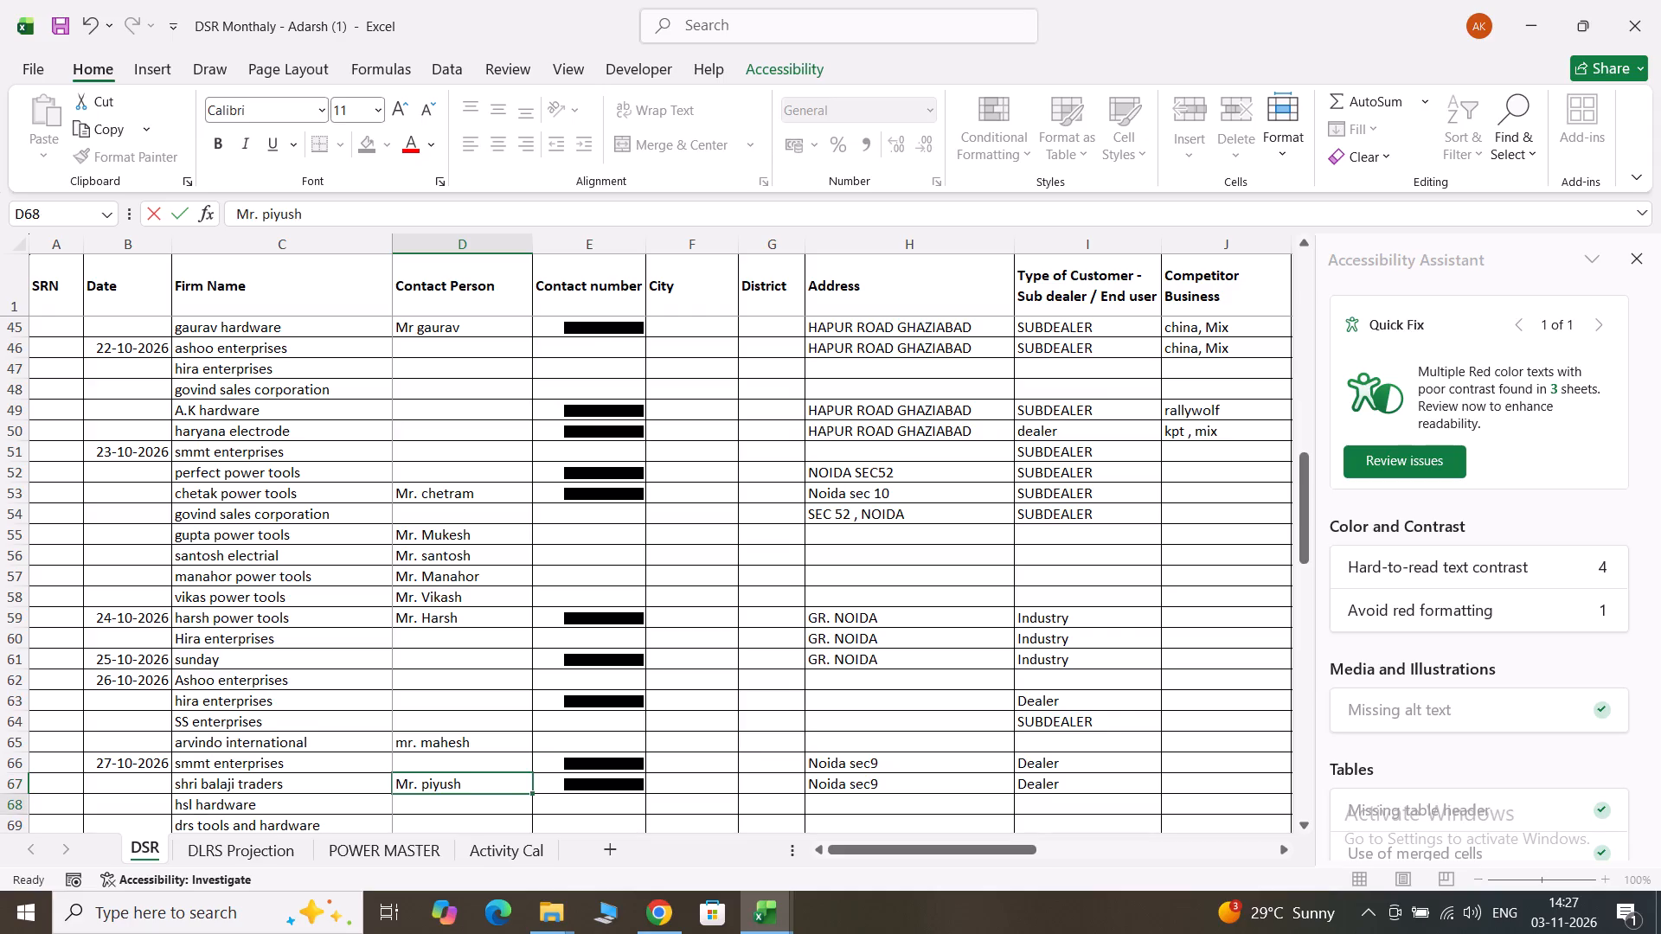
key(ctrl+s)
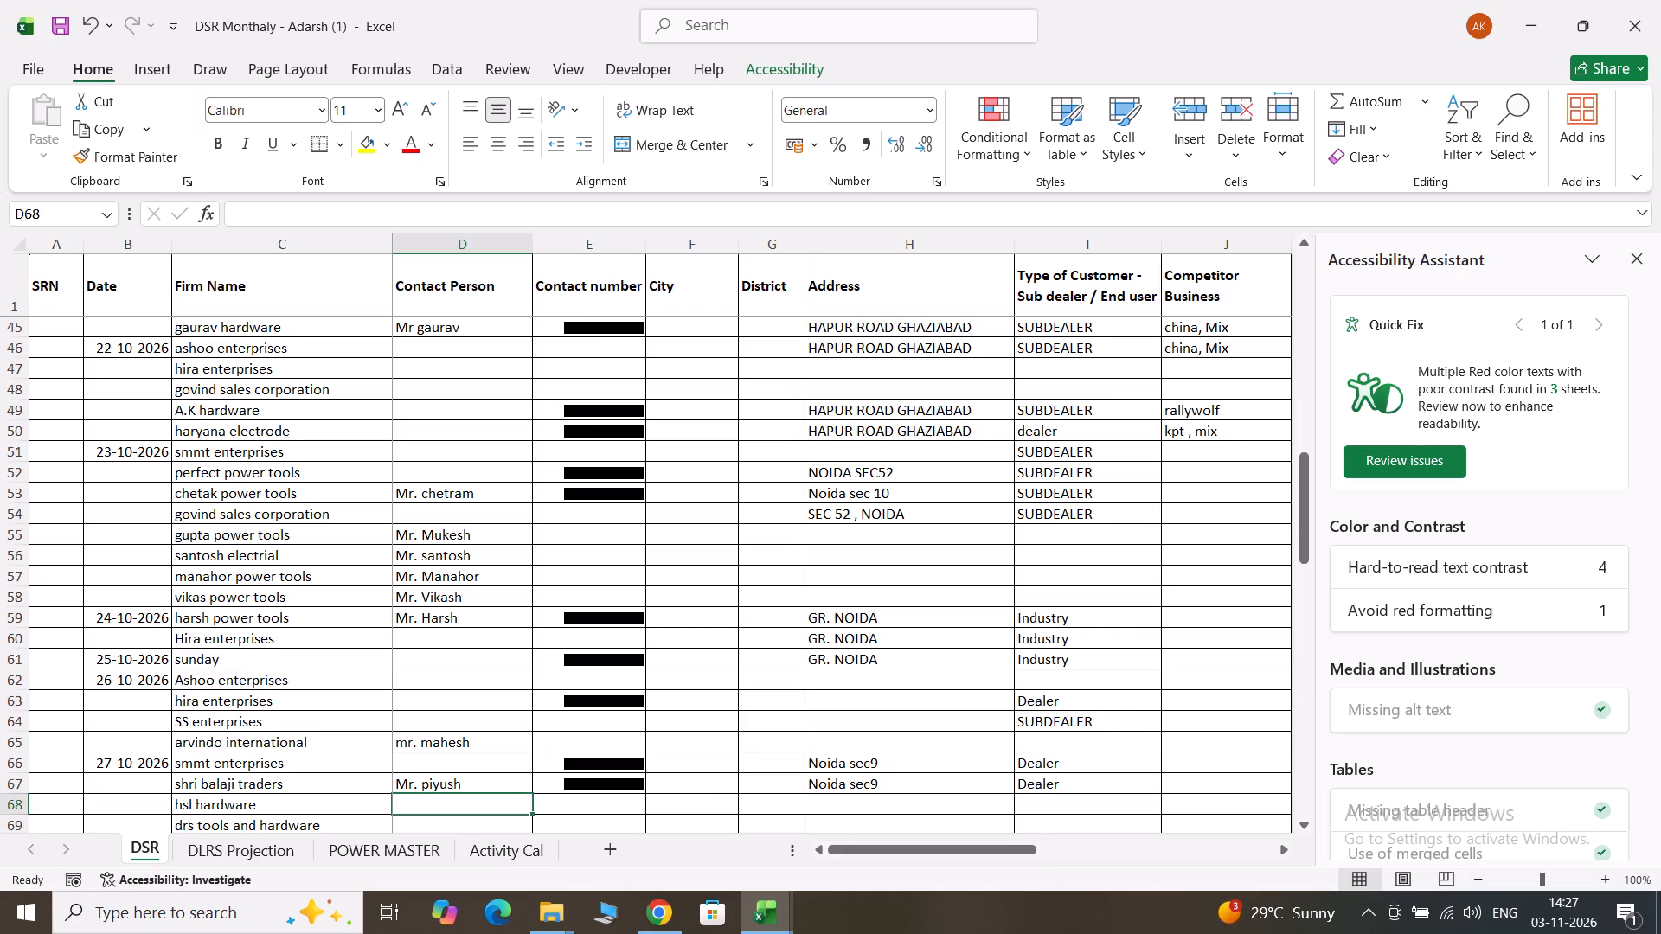
Enter Mr. satpal as the contact person for hsl hardware in row 68.
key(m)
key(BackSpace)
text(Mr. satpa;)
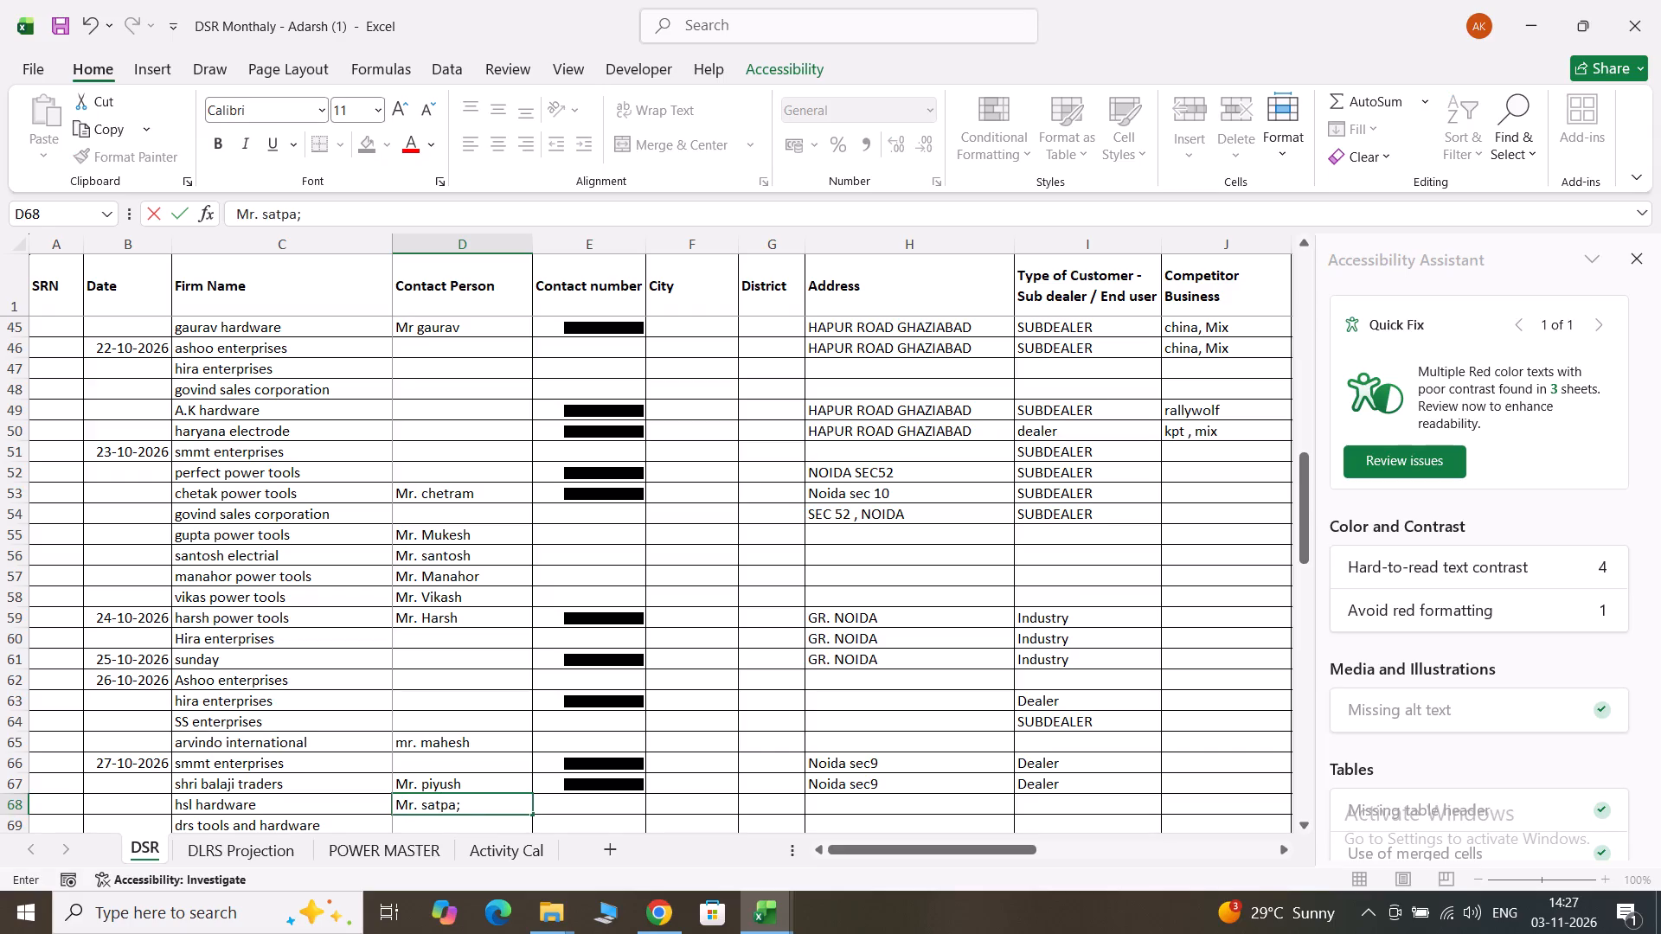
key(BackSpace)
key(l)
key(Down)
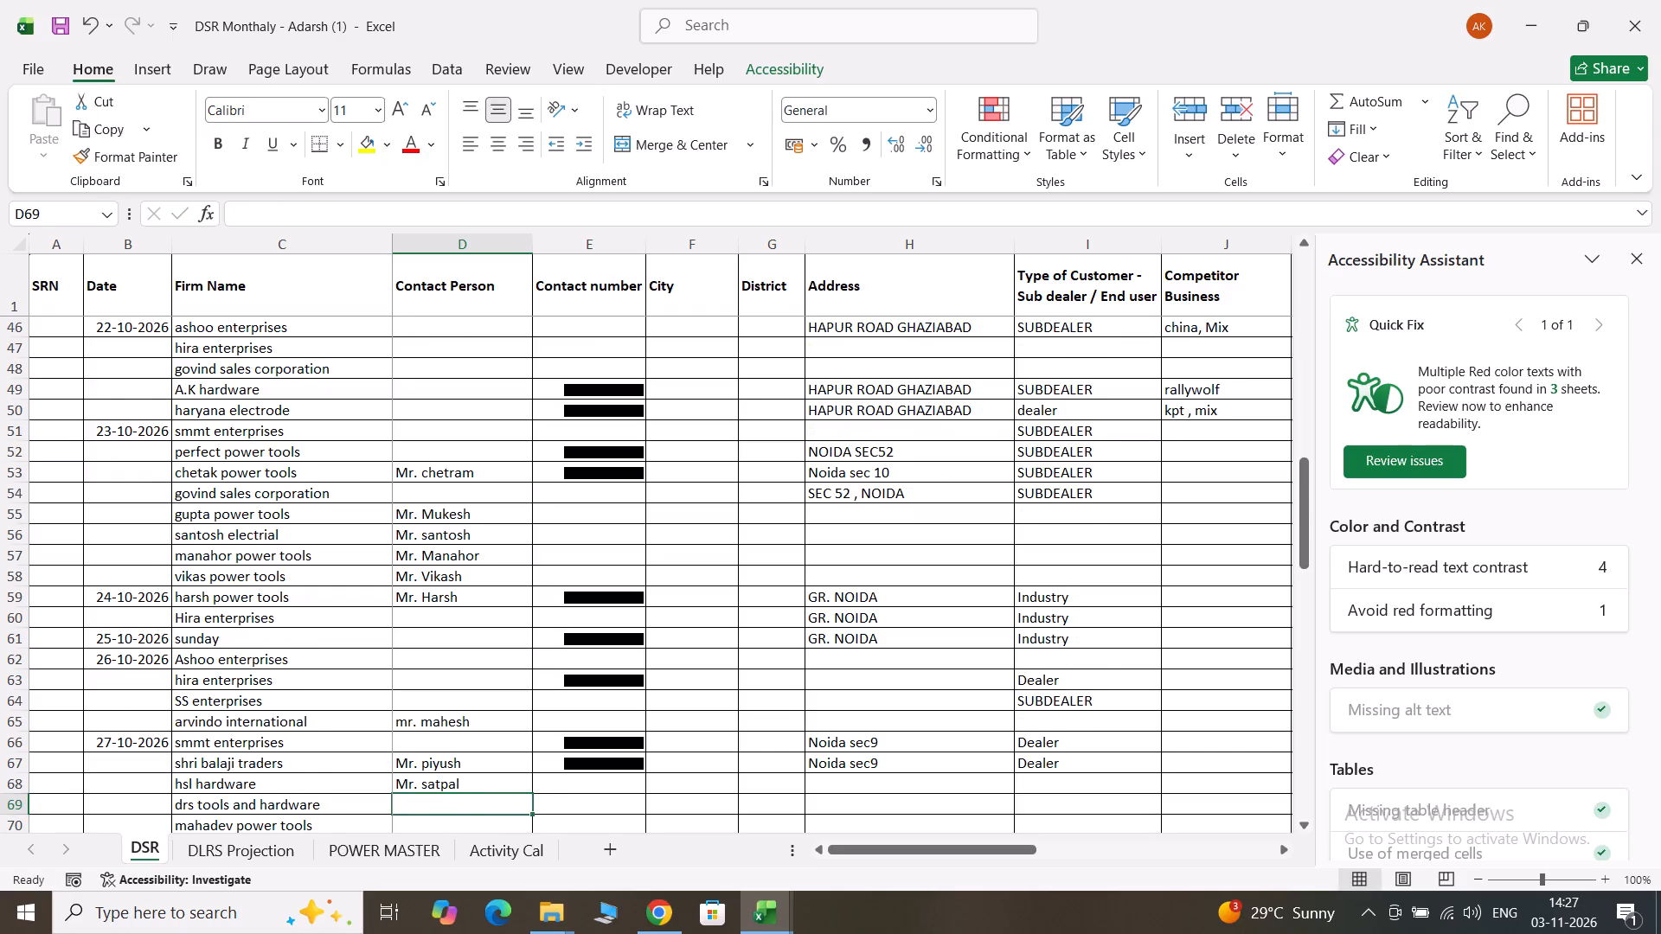
Start the contact person entry for mahadev power tools in row 70 with the title Mr.
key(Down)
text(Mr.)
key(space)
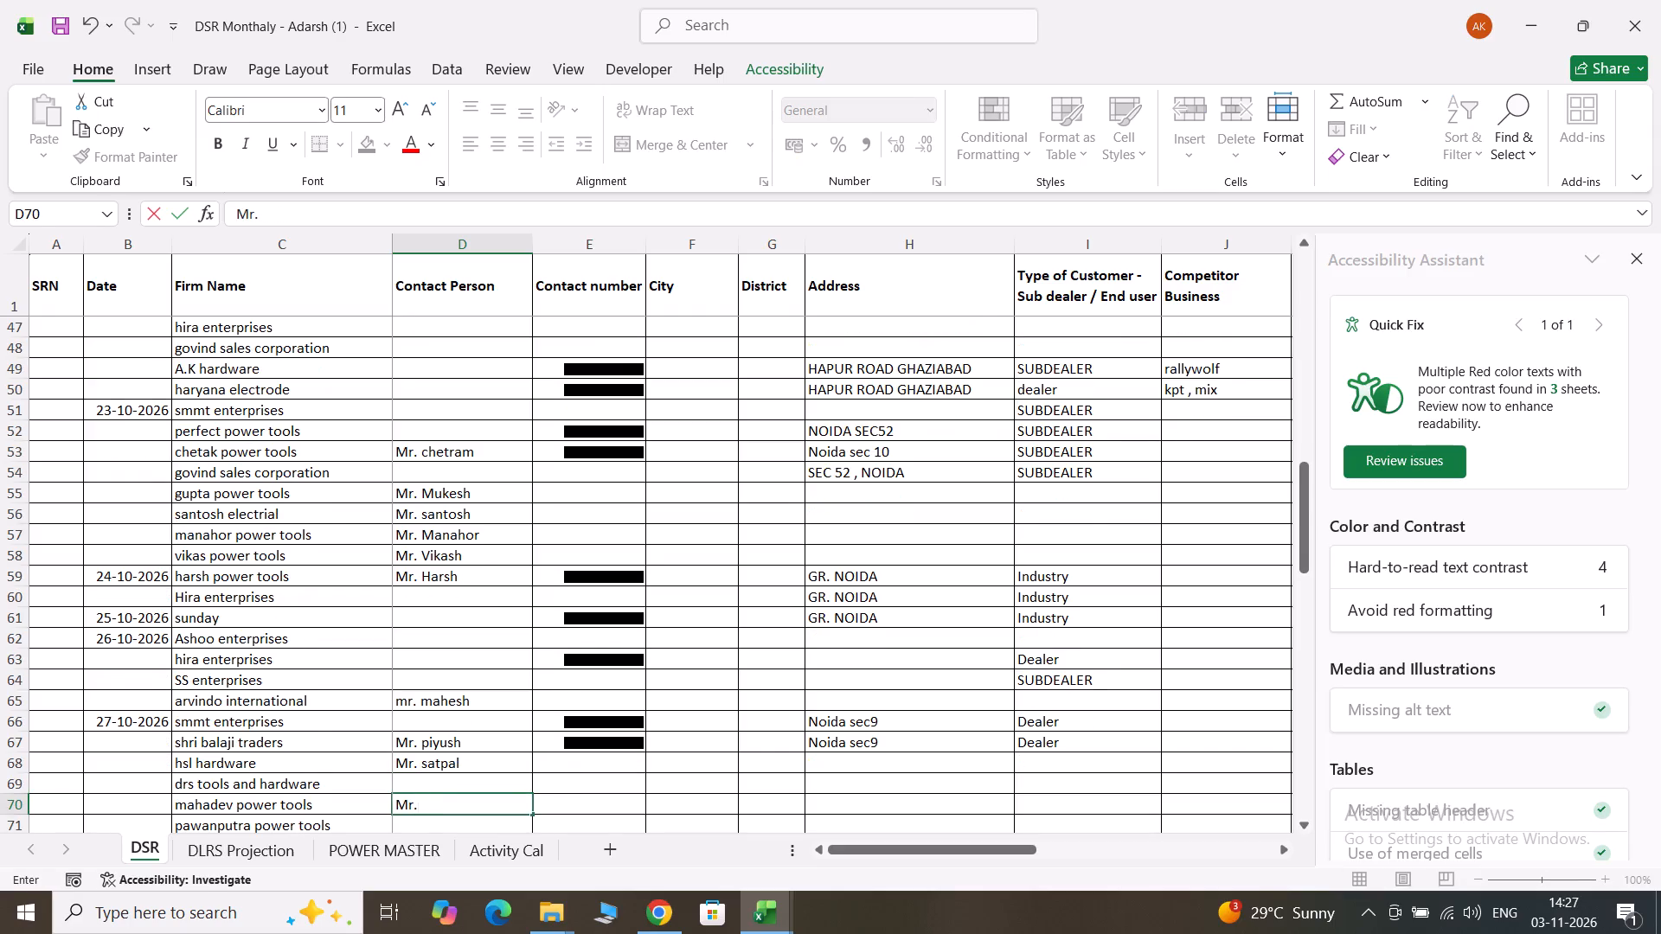
Complete the contact person for mahadev power tools in row 70 as Mr. deepak.
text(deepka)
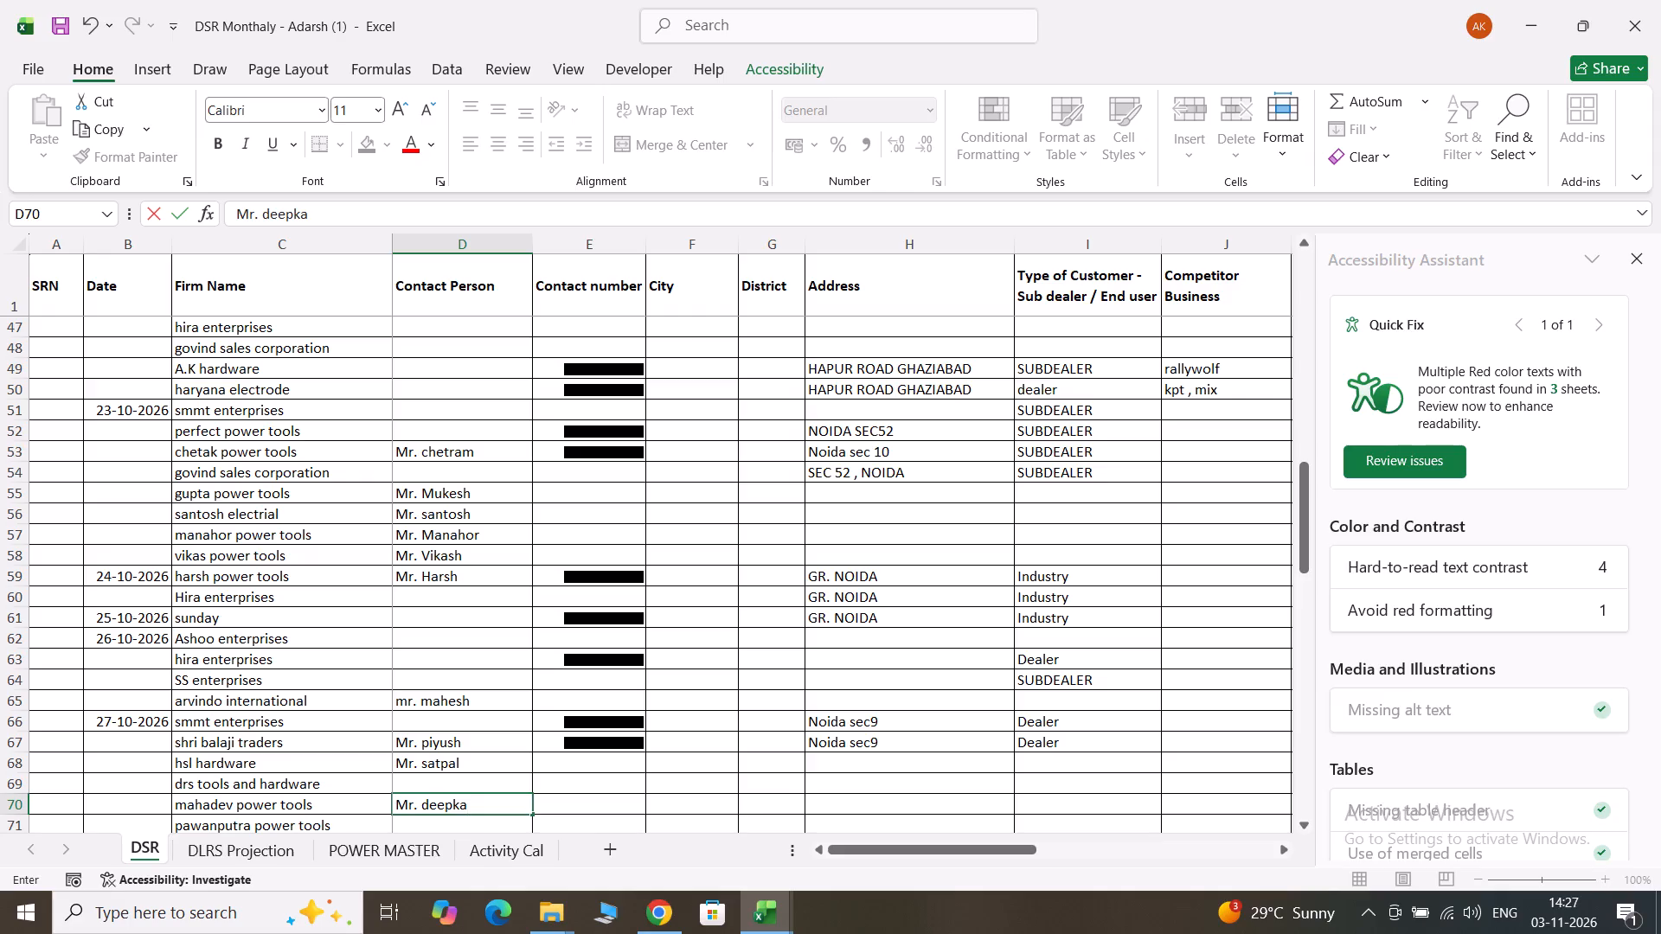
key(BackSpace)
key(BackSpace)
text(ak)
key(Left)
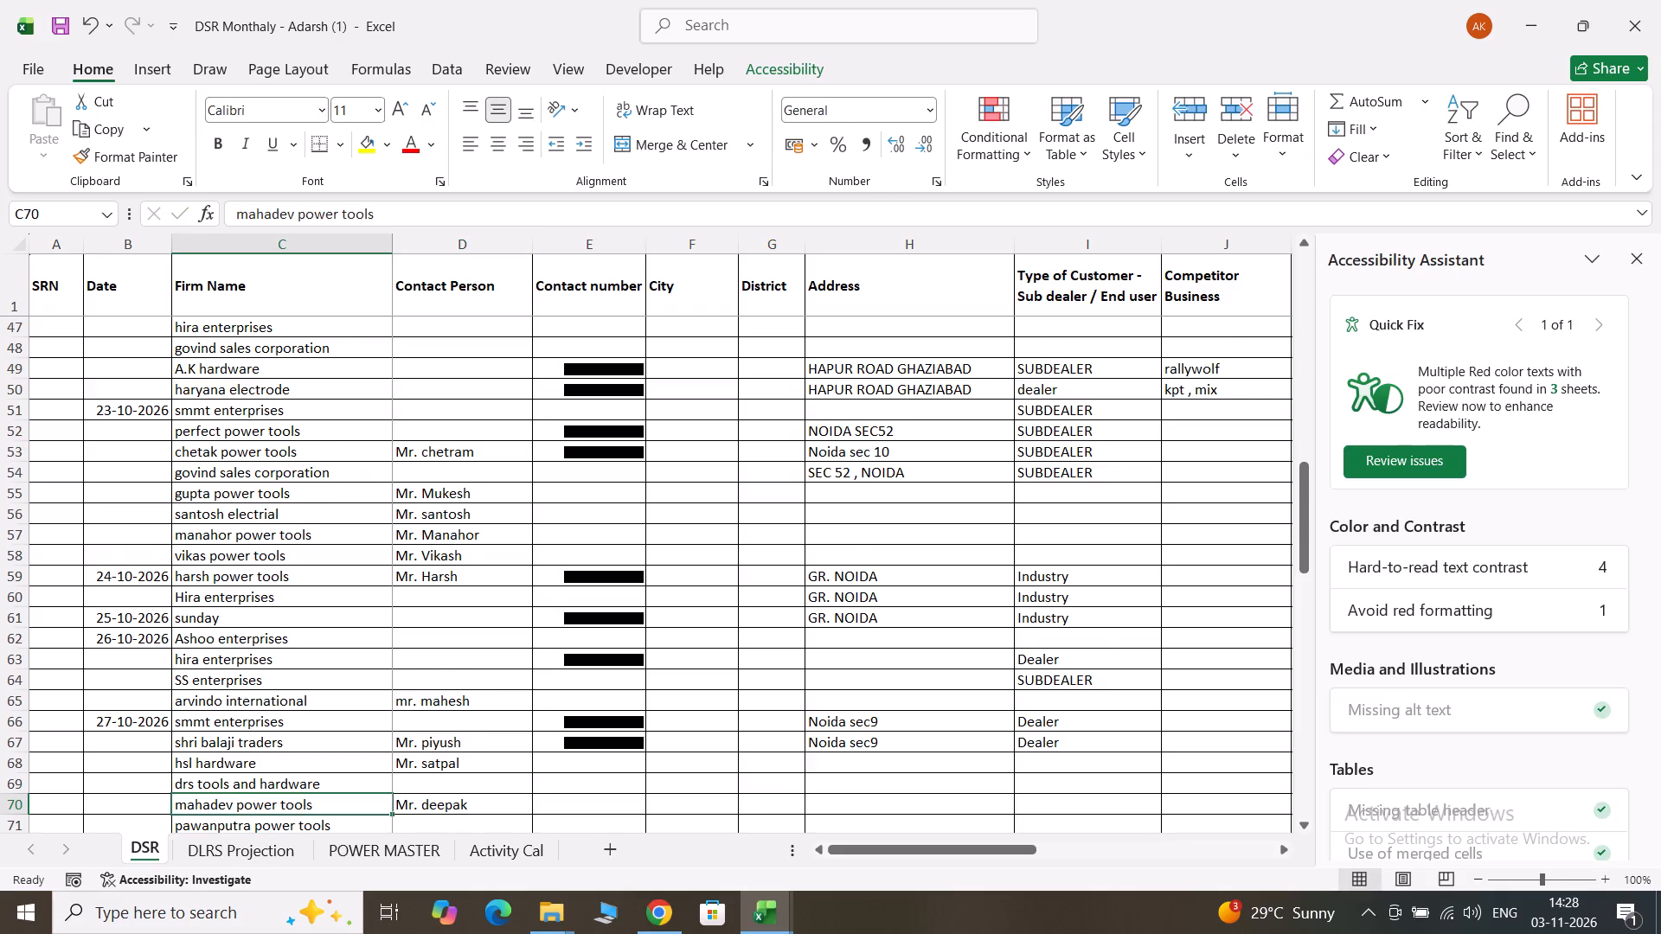
Enter Mr. sanjay as the contact person for pawanputra power tools in row 71.
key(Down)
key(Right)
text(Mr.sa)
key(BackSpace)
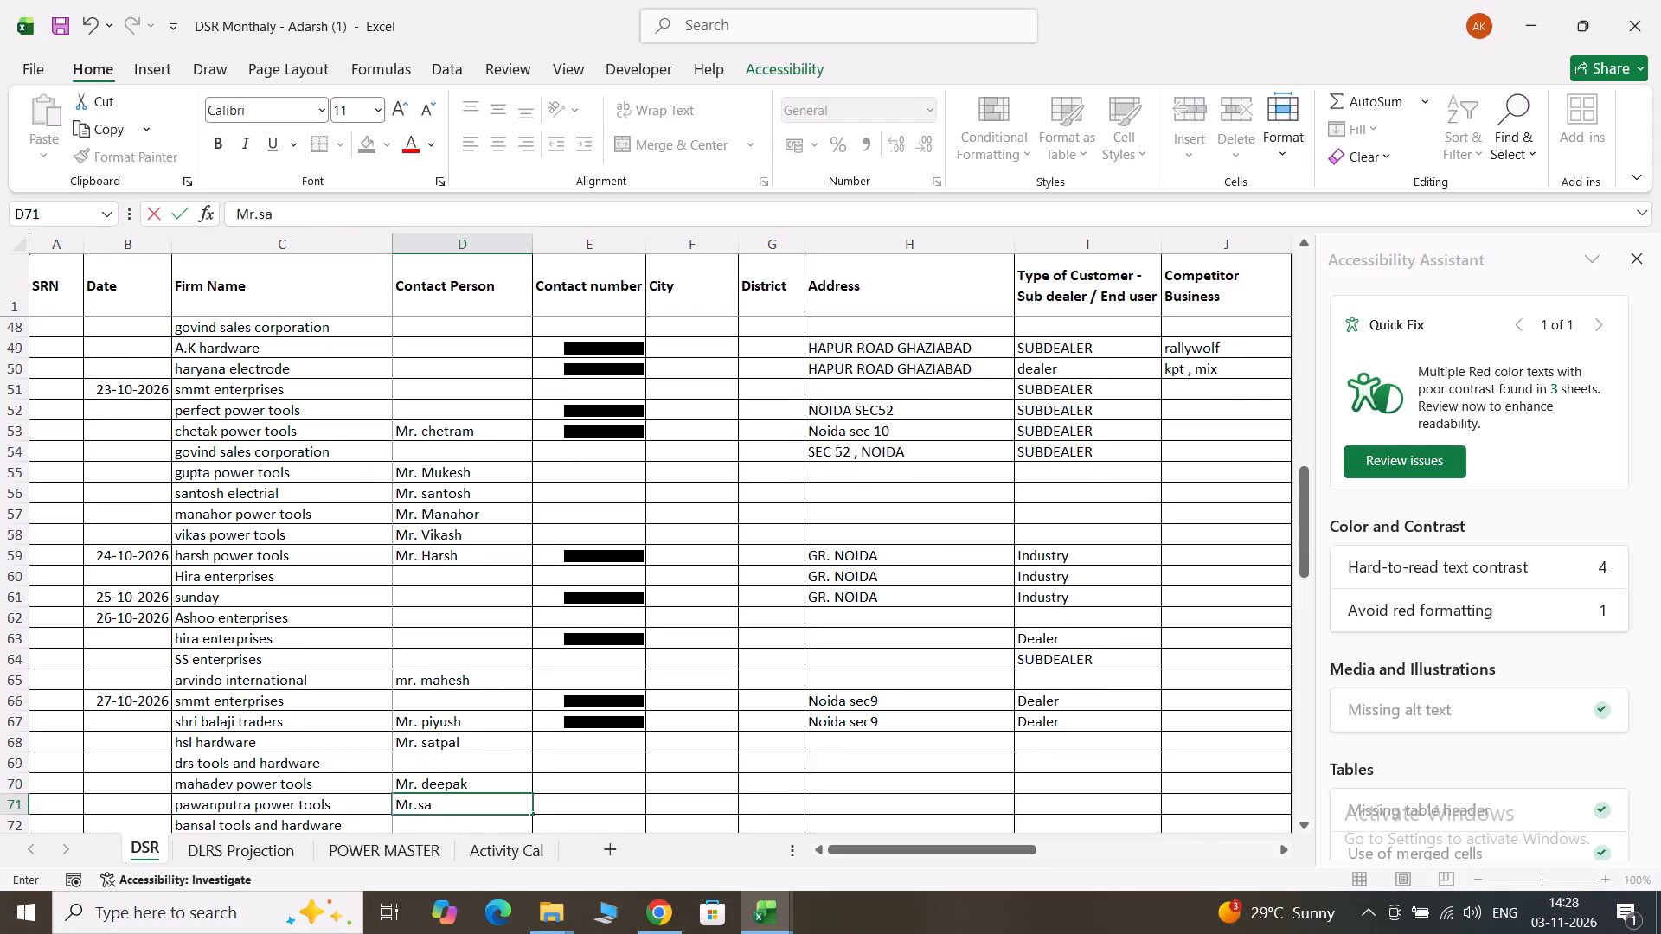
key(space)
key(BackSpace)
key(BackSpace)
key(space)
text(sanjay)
Enter Mr. Gaurav as the contact person for bansal tools and hardware in row 72.
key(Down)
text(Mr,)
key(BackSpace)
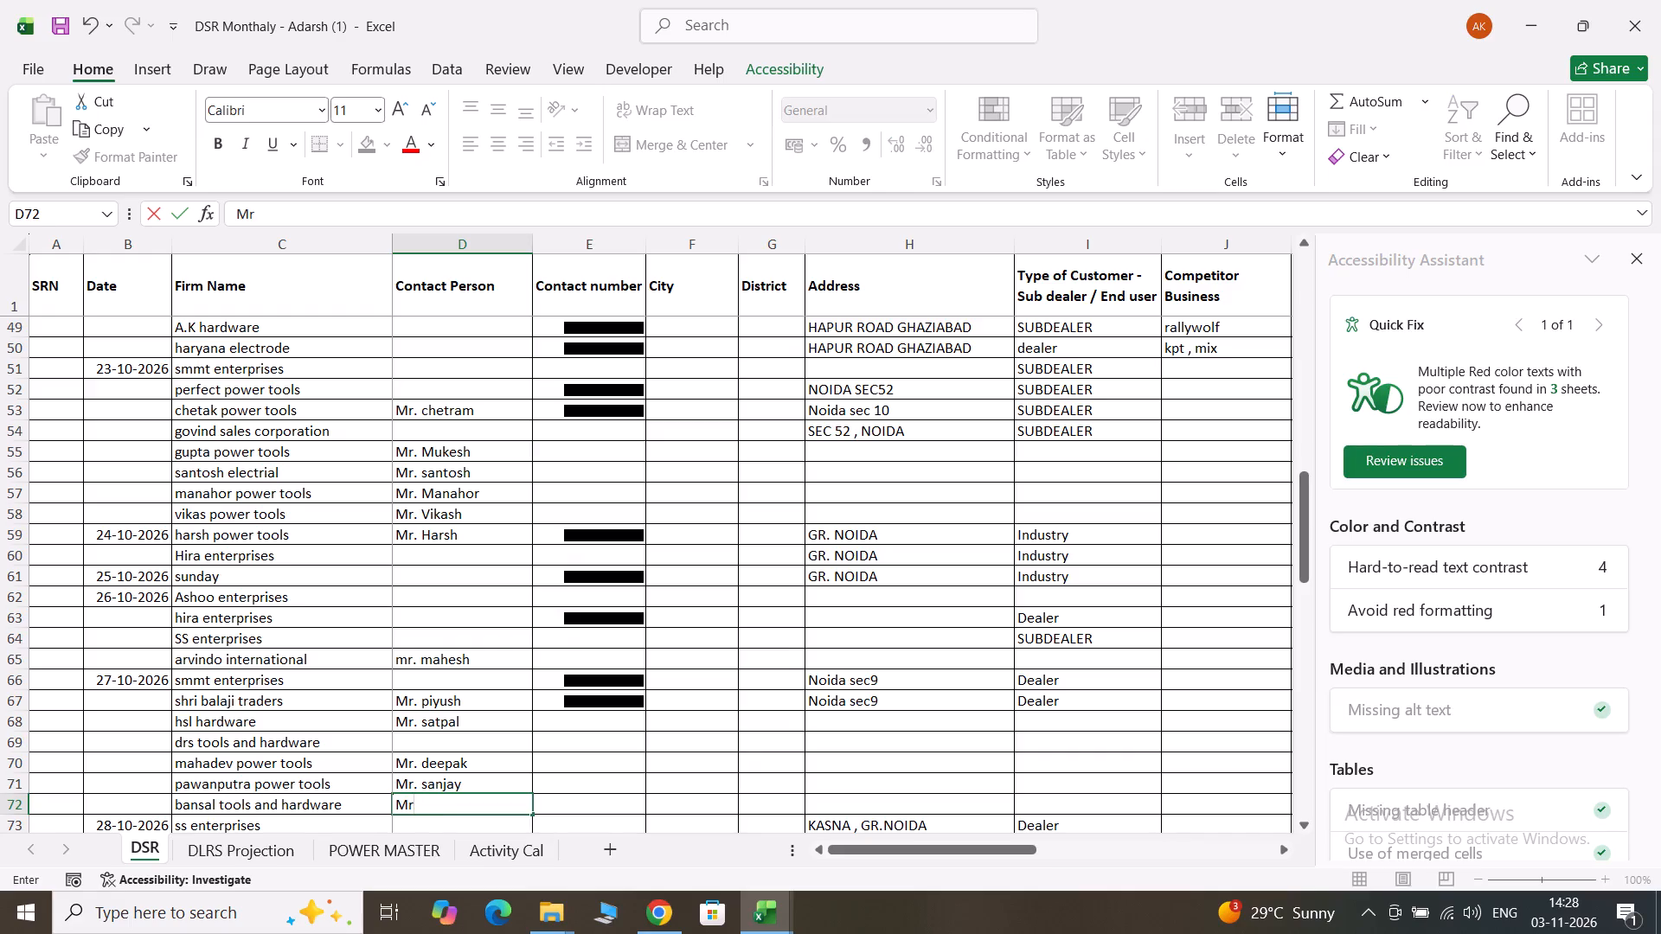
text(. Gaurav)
Replace the contact person for krishan power tools in row 74 with Mr. Kishan.
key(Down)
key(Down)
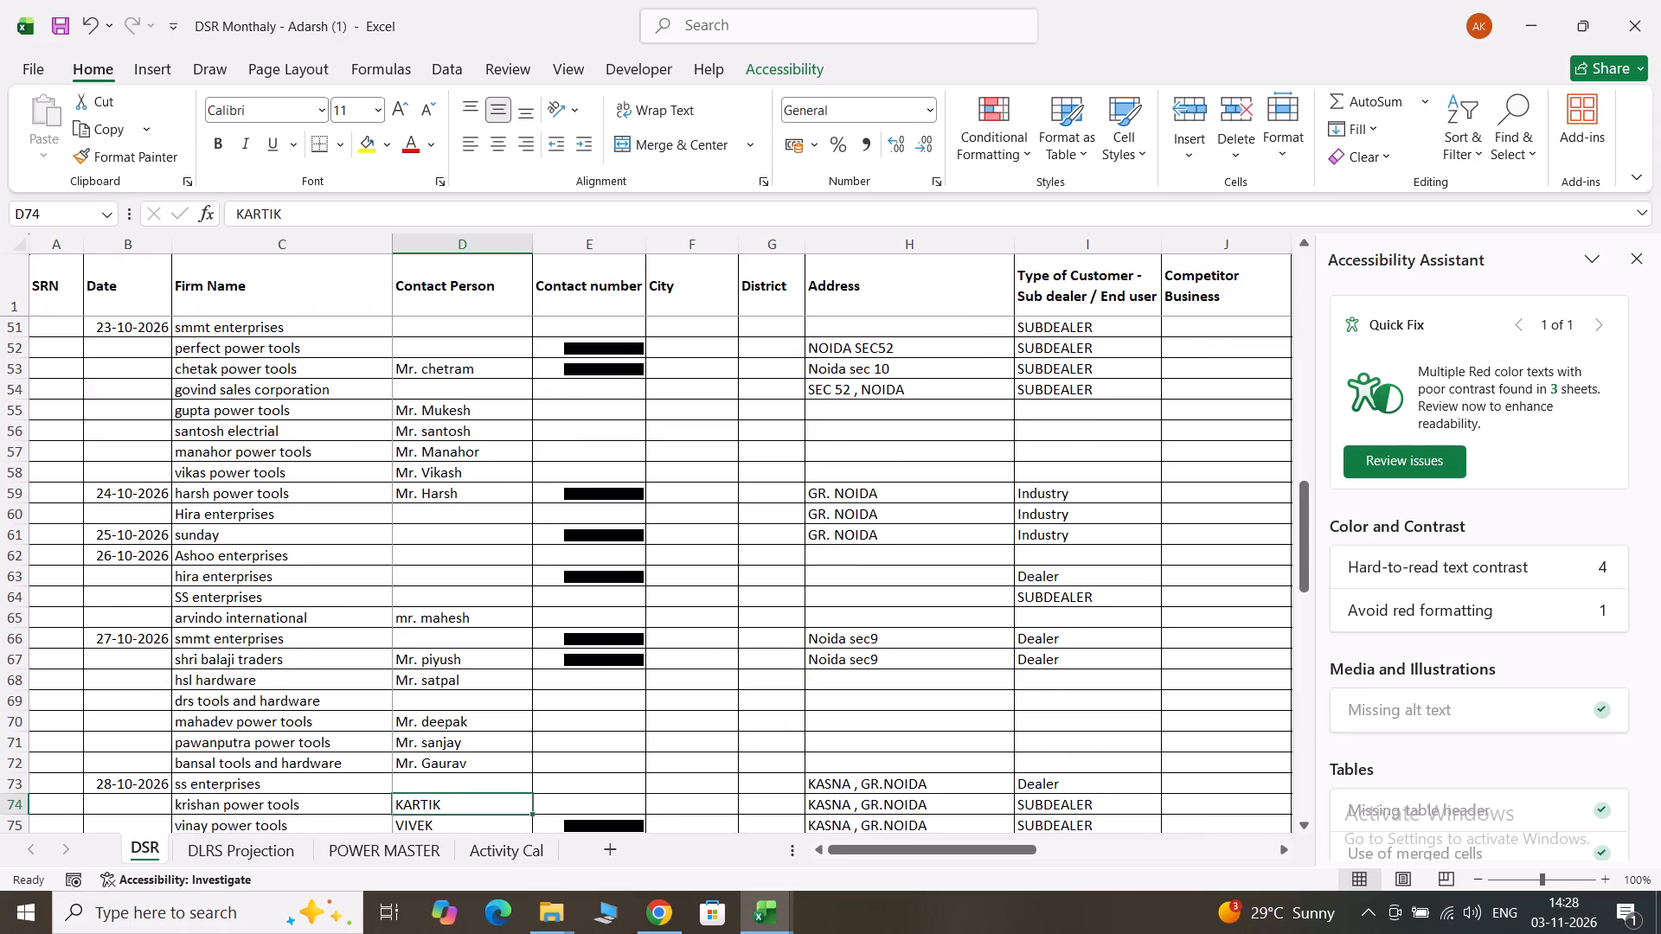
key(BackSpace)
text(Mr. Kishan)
Replace the contact person for vinay power tools in row 75 with Mr. Vinay.
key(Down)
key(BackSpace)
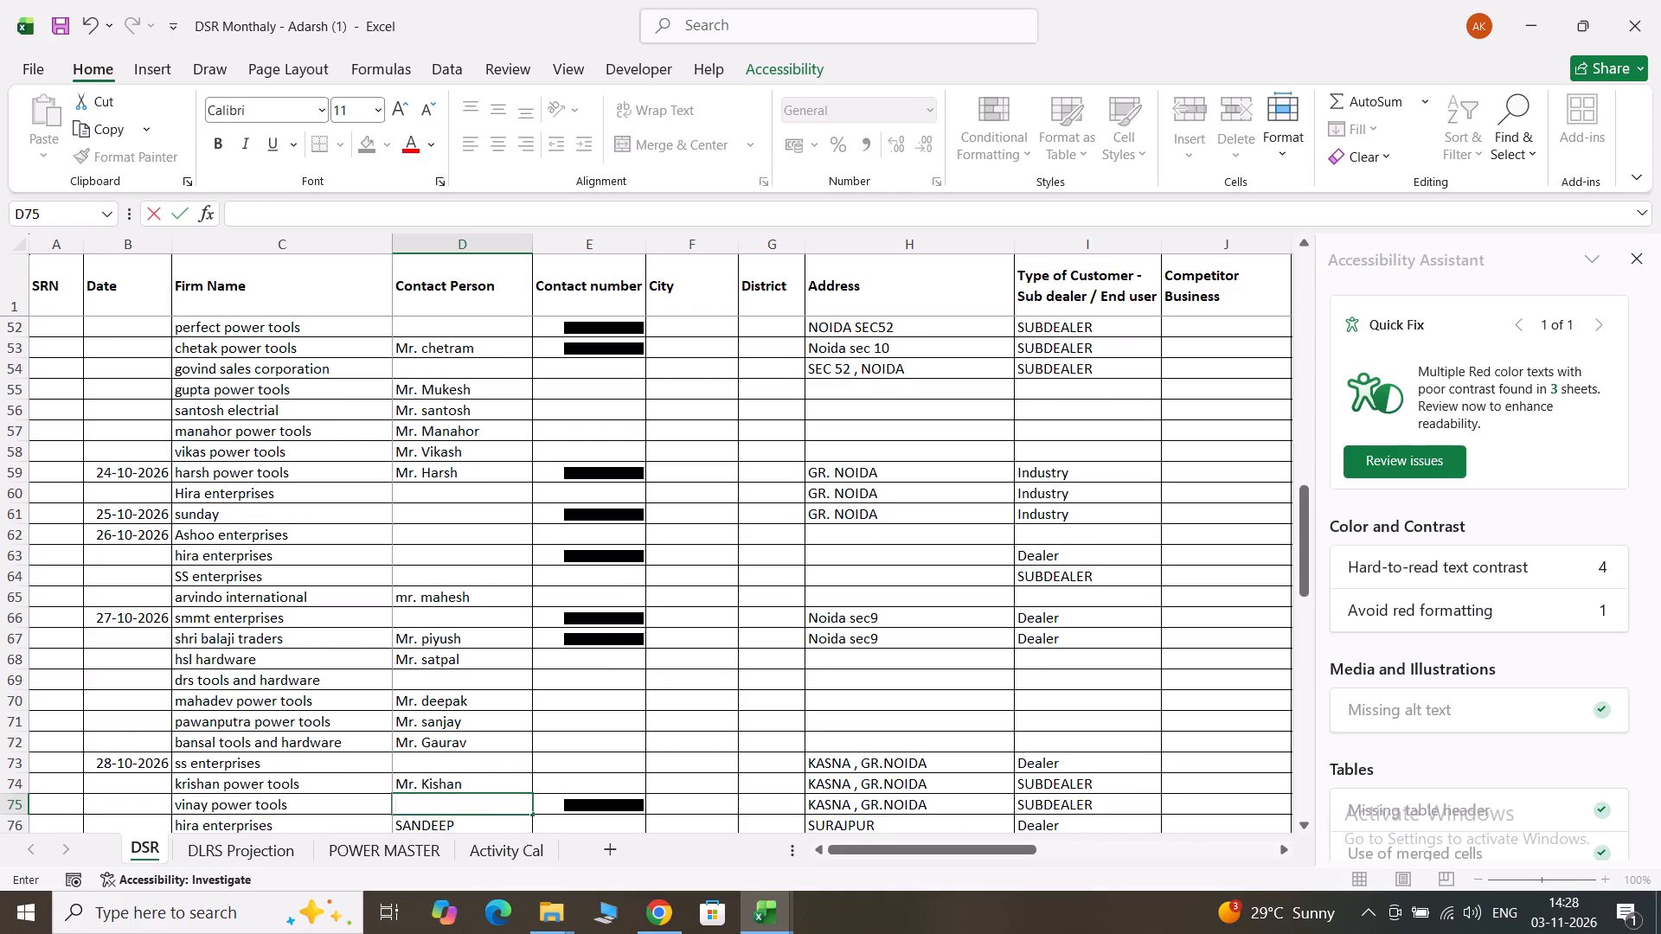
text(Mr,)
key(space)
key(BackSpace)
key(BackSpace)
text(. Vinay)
Clear the contact persons for the 28-10-2026 hira enterprises and ashoo enterprises visits in rows 76 and 77.
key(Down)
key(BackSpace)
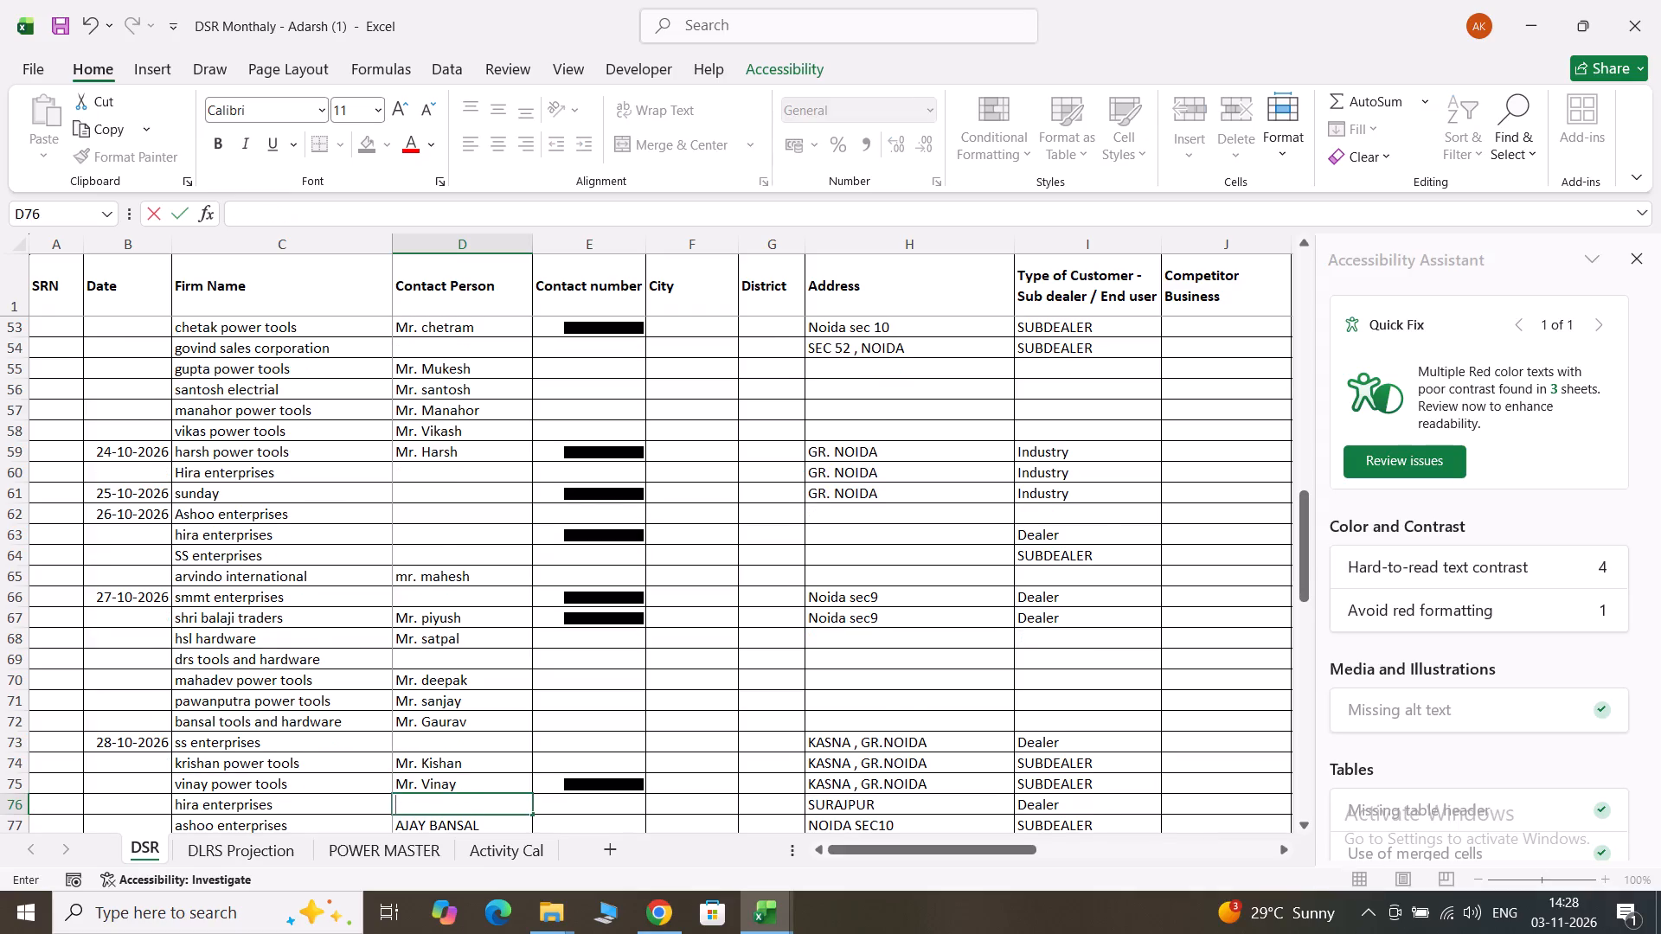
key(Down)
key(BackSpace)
Clear the contact persons for hira enterprises, A.K hardware and ashoo enterprises in rows 79 to 81.
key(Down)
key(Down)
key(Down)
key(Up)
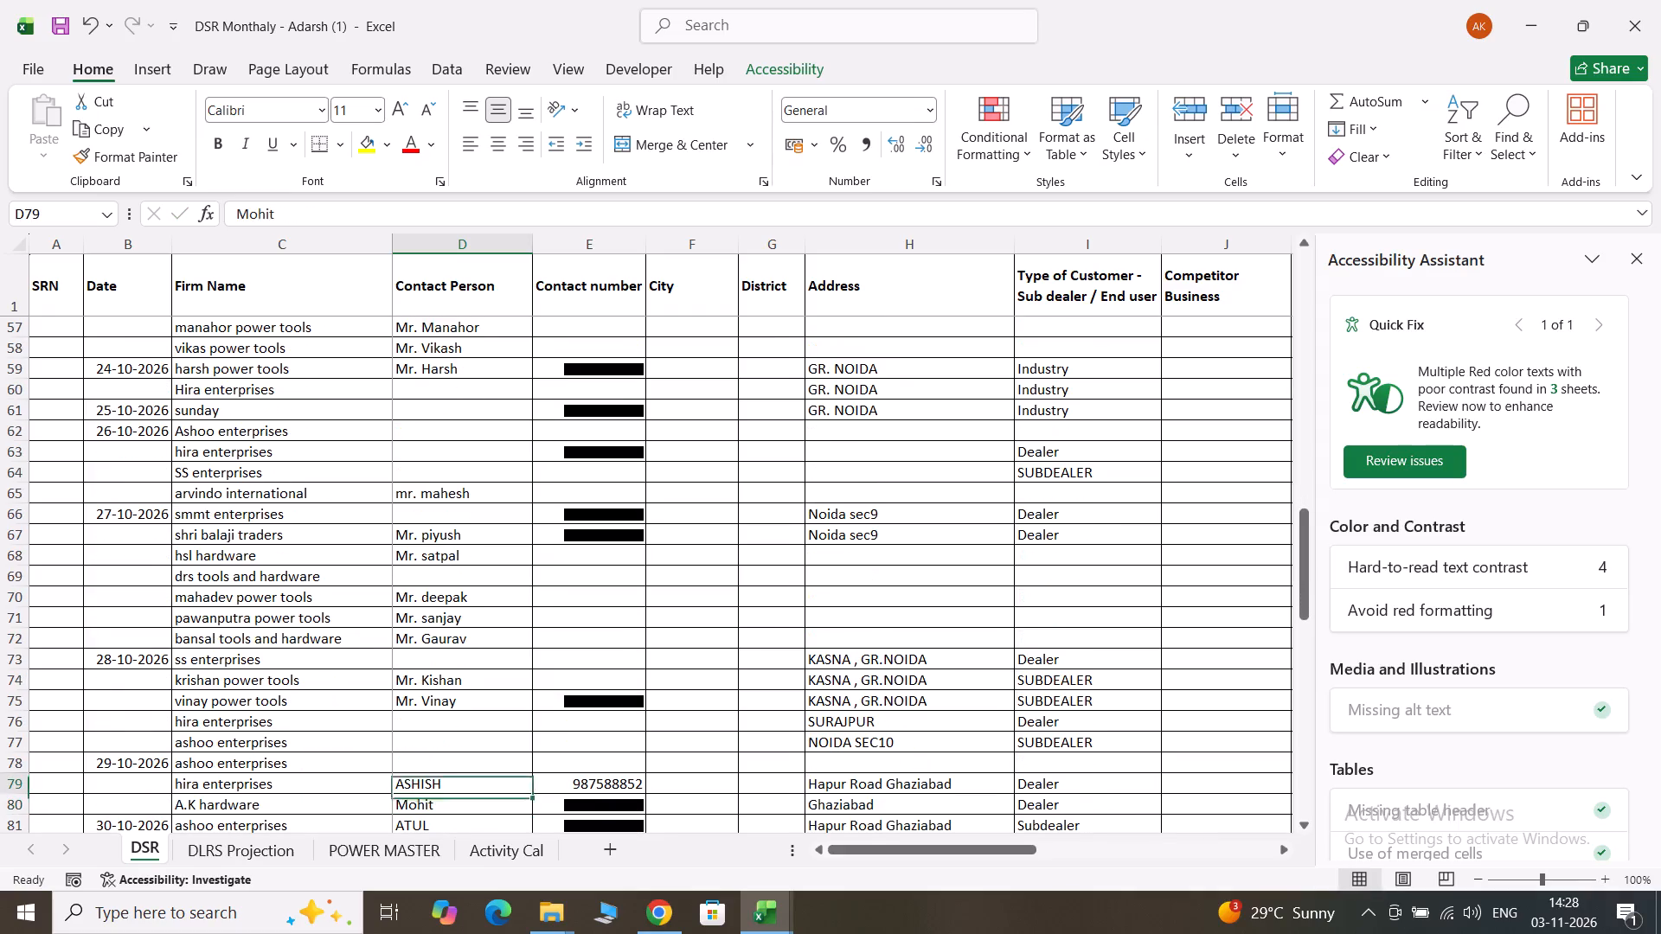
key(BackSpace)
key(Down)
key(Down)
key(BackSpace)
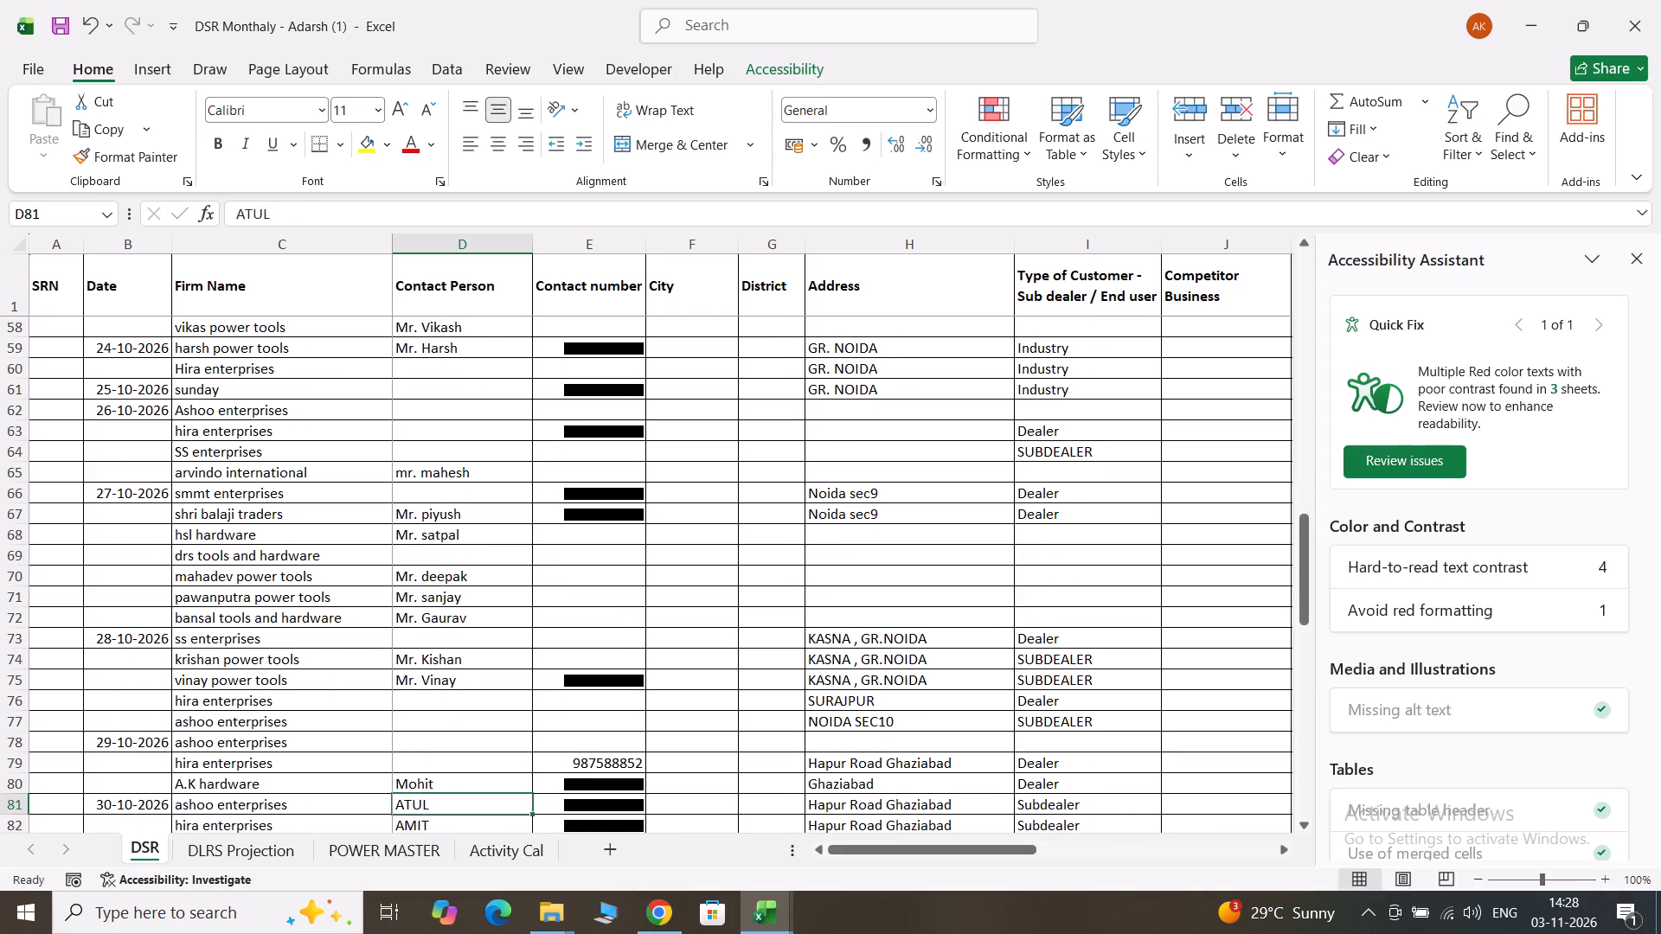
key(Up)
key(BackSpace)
Clear the contact persons for hira enterprises in row 82 and the 31-10-2026 delhi office visit in row 83.
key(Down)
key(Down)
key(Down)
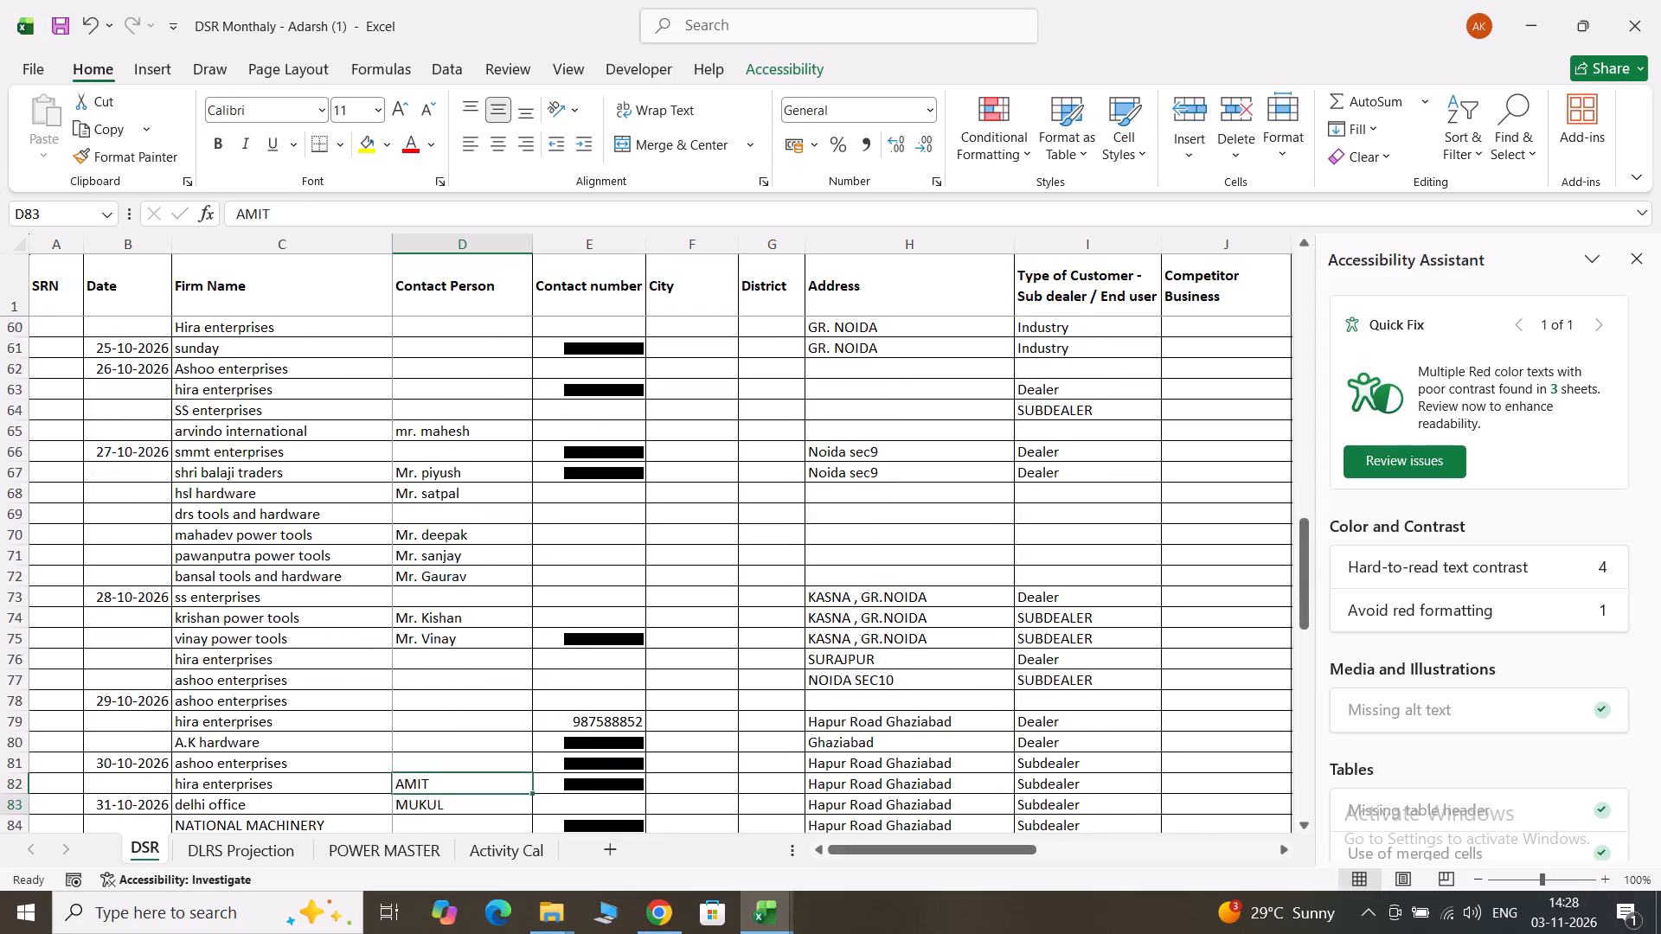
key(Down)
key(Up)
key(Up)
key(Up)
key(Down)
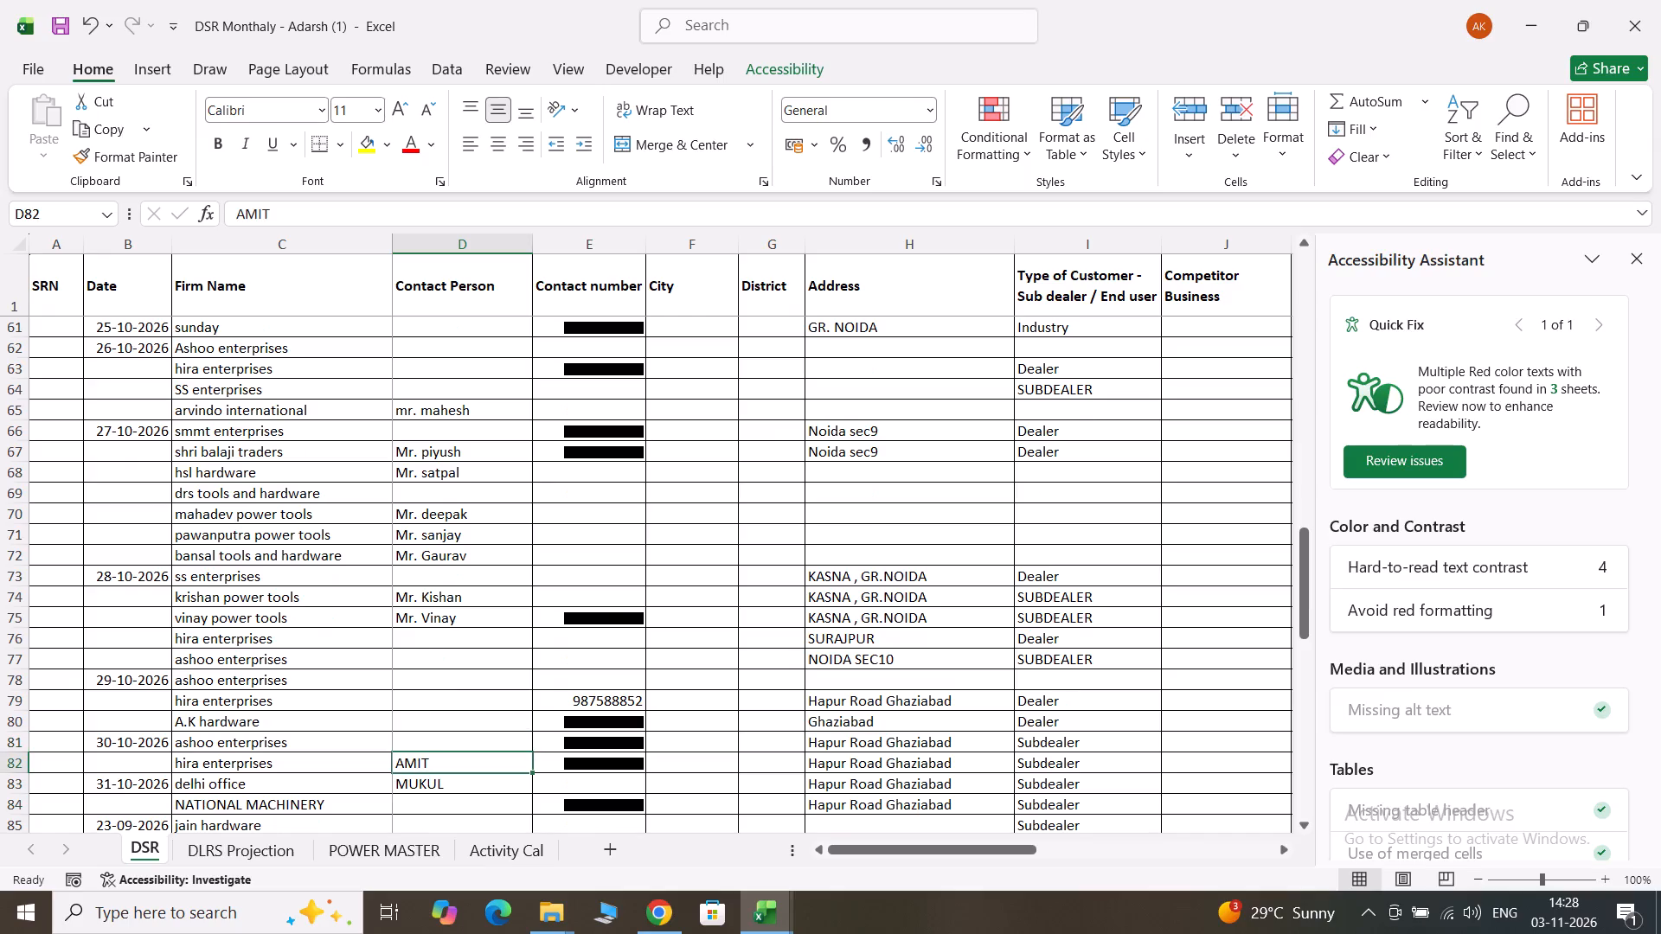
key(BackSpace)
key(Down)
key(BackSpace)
Delete the whole NATIONAL MACHINERY row, row 84, below the 31-10-2026 delhi office visit.
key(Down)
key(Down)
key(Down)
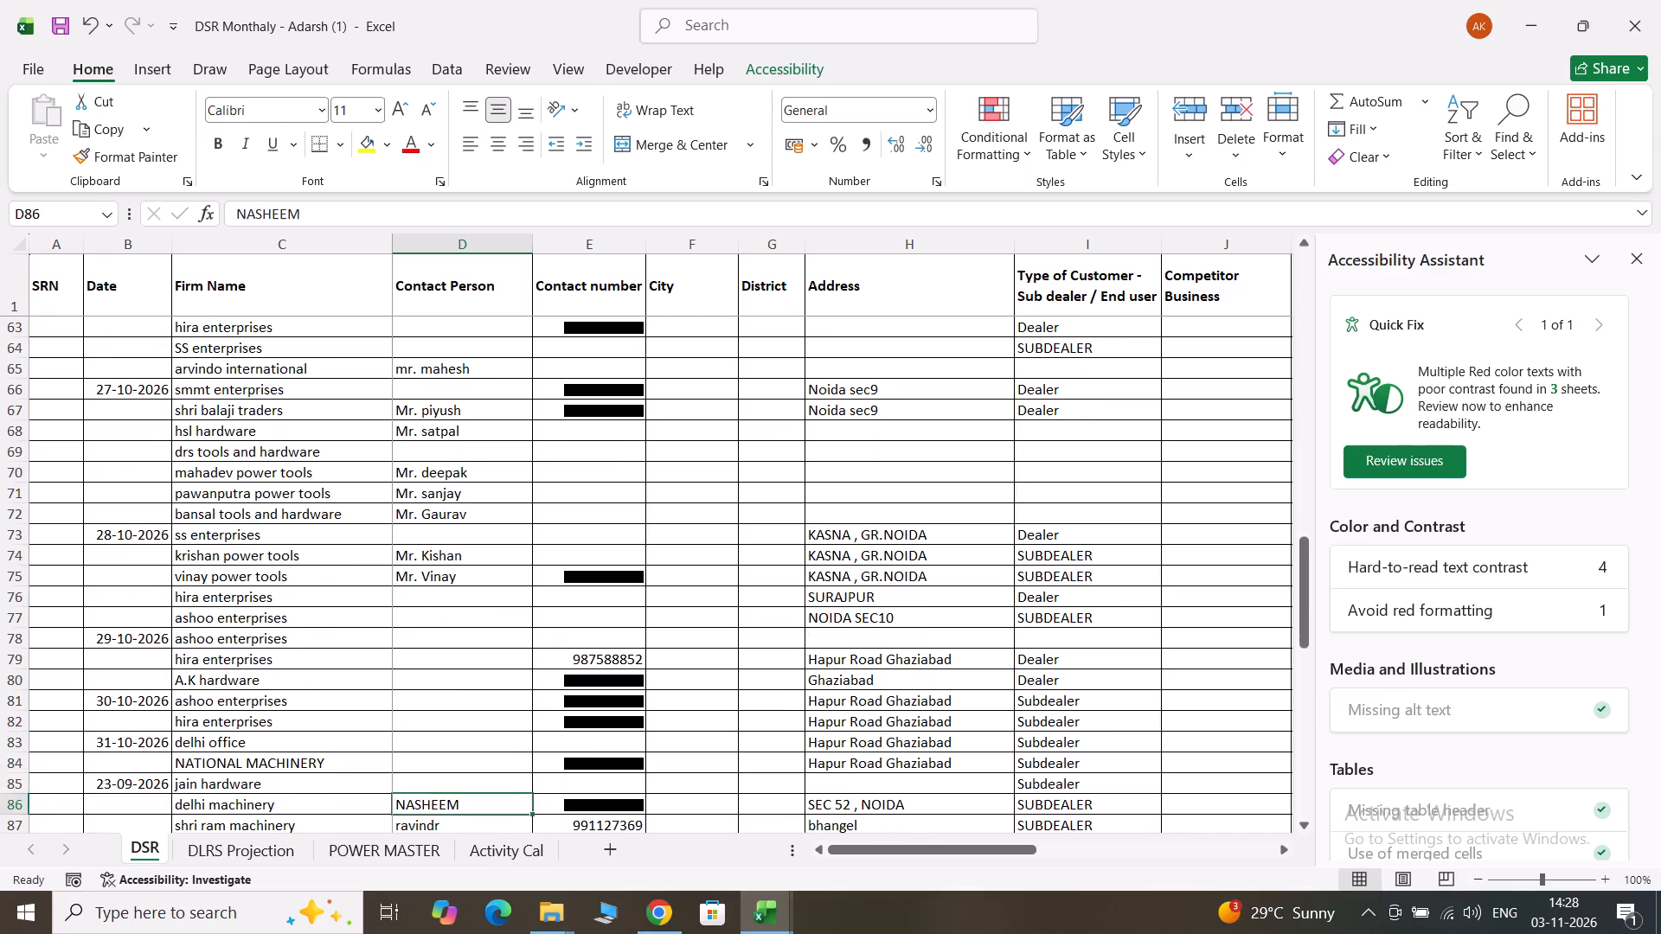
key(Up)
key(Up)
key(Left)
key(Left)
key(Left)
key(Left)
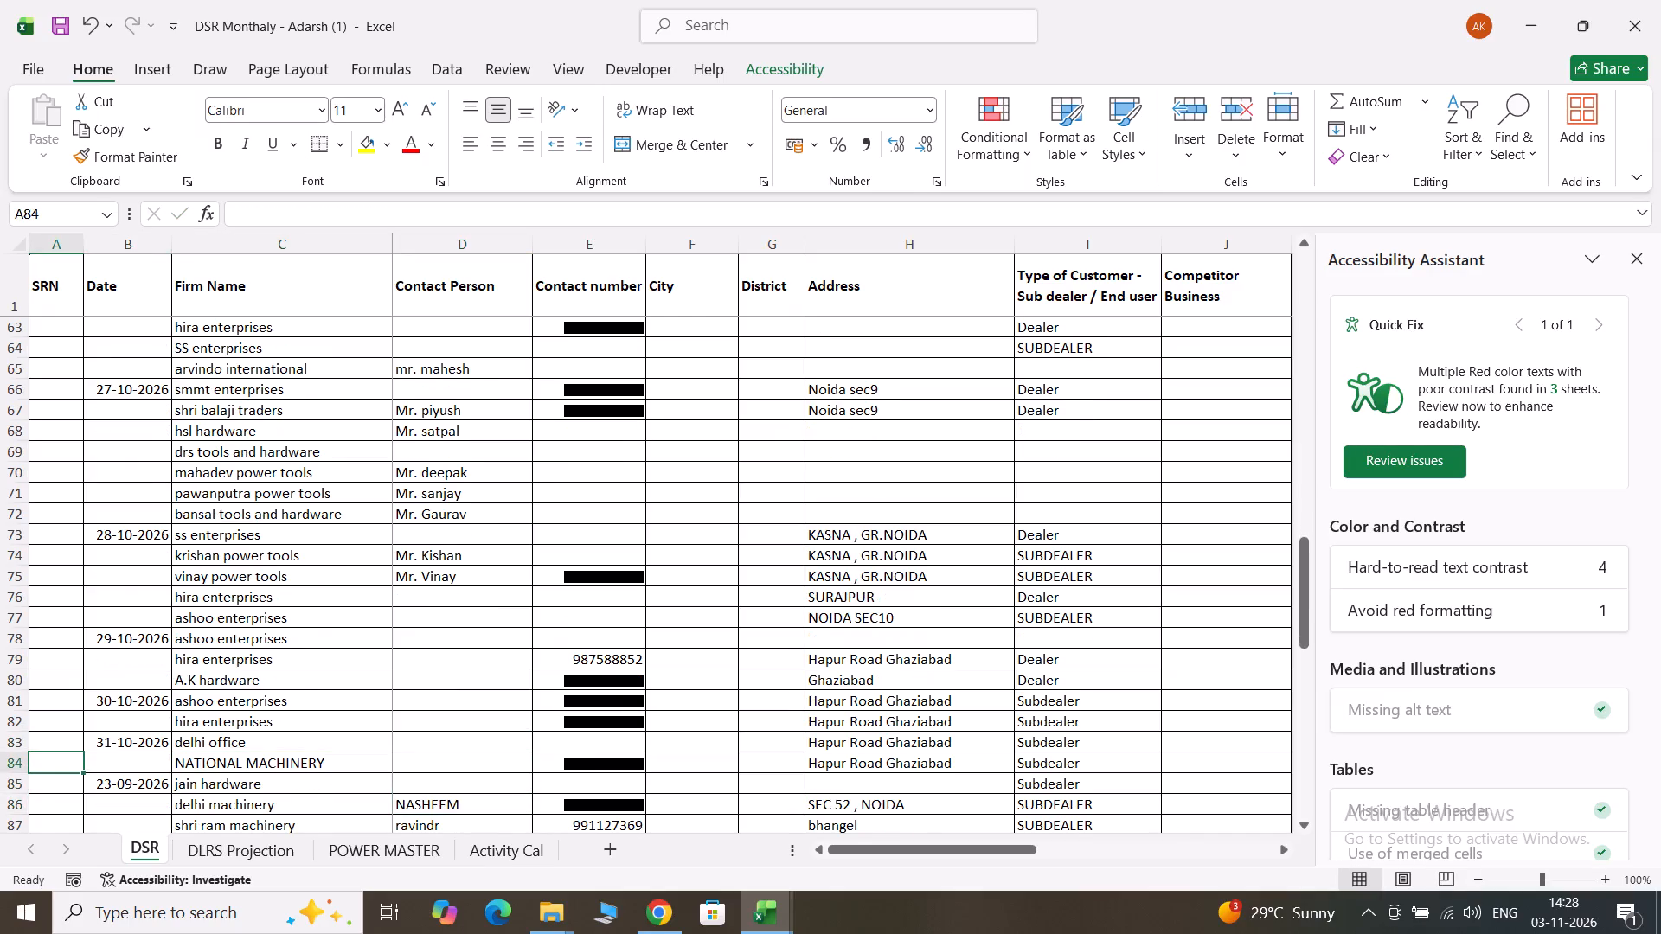
click(4, 764)
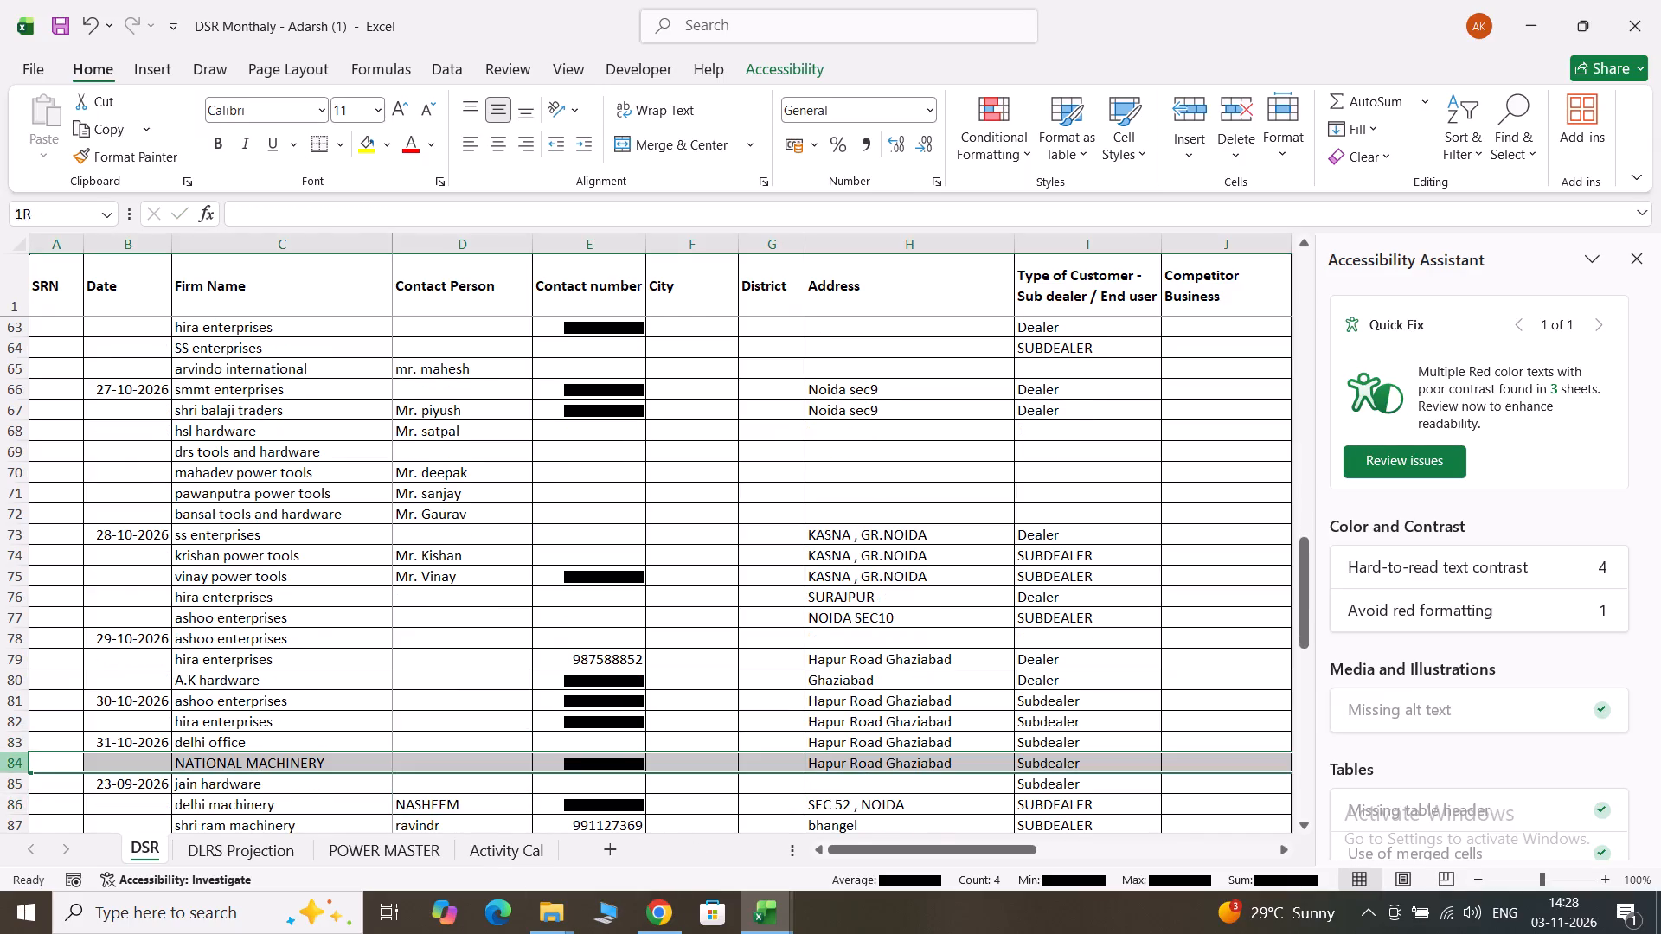
key(ctrl+minus)
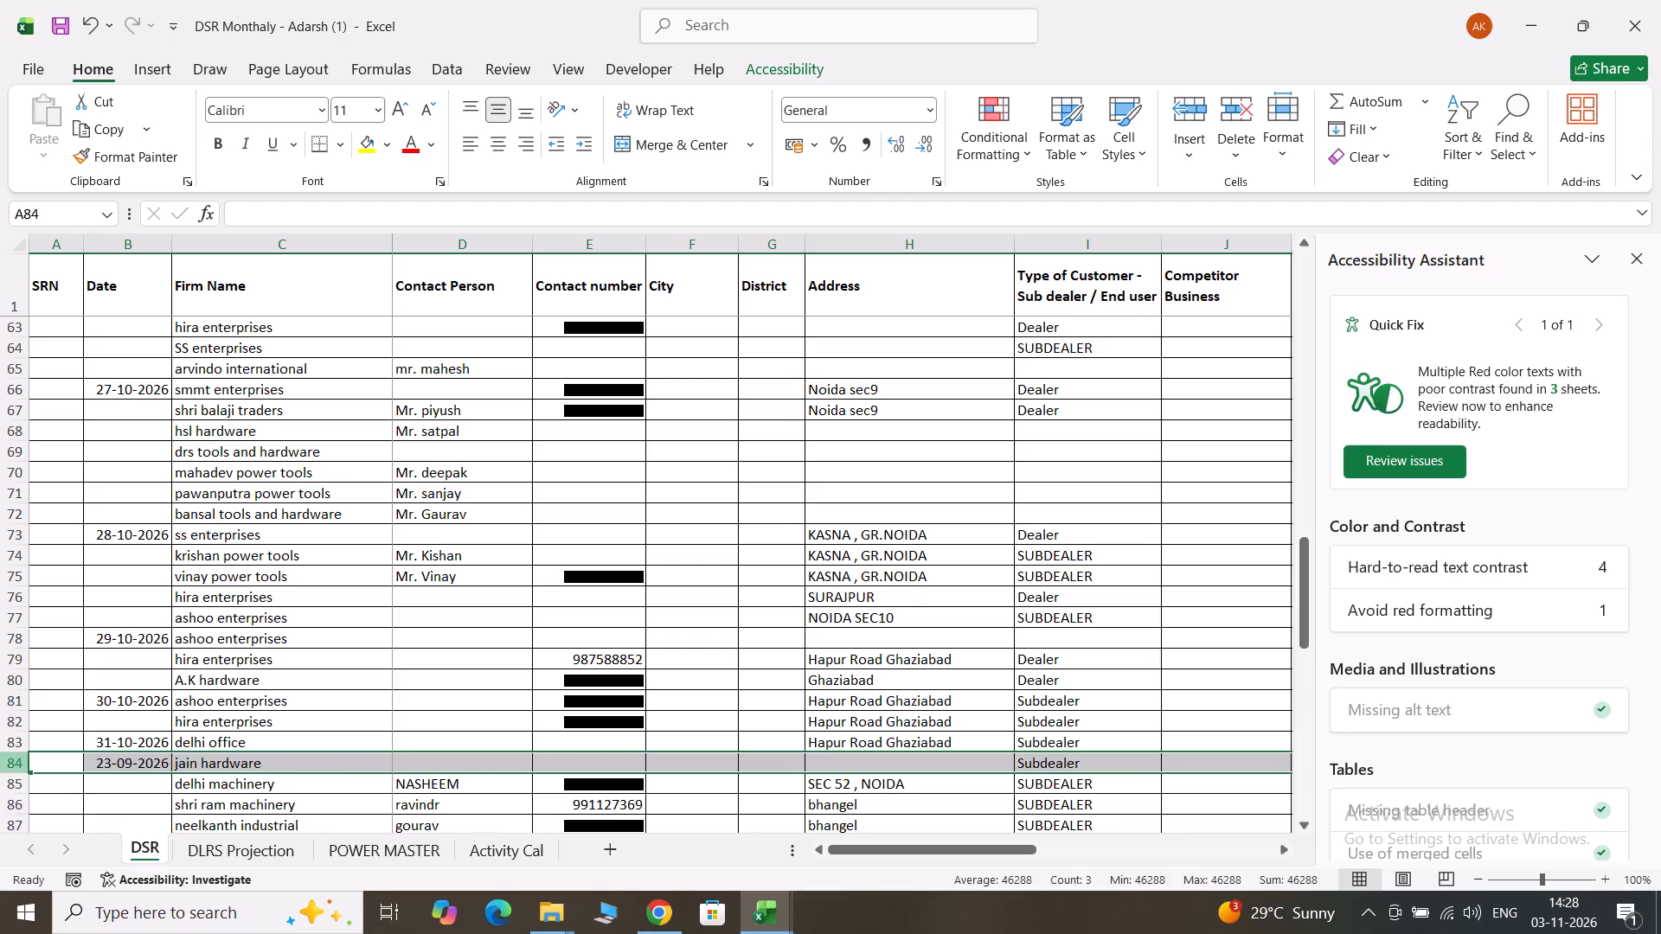
Select all leftover September 2026 rows from jain hardware in row 84 down past shankar hardware in row 121.
key(shift+Down)
key(shift+Down)
key(shift+Down)
key(shift+Down)
key(shift+Down)
key(shift+Down)
key(shift+Down)
key(shift+Down)
key(shift+Down)
key(shift+Down)
key(shift+Down)
key(shift+Down)
key(shift+Down)
key(shift+Down)
key(shift+Down)
key(shift+Down)
key(shift+Down)
key(shift+Down)
key(shift+Down)
key(shift+Down)
key(shift+Down)
key(shift+Down)
key(shift+Down)
key(shift+Down)
key(shift+Down)
key(shift+Down)
key(shift+Down)
key(shift+Down)
key(shift+Down)
key(shift+Down)
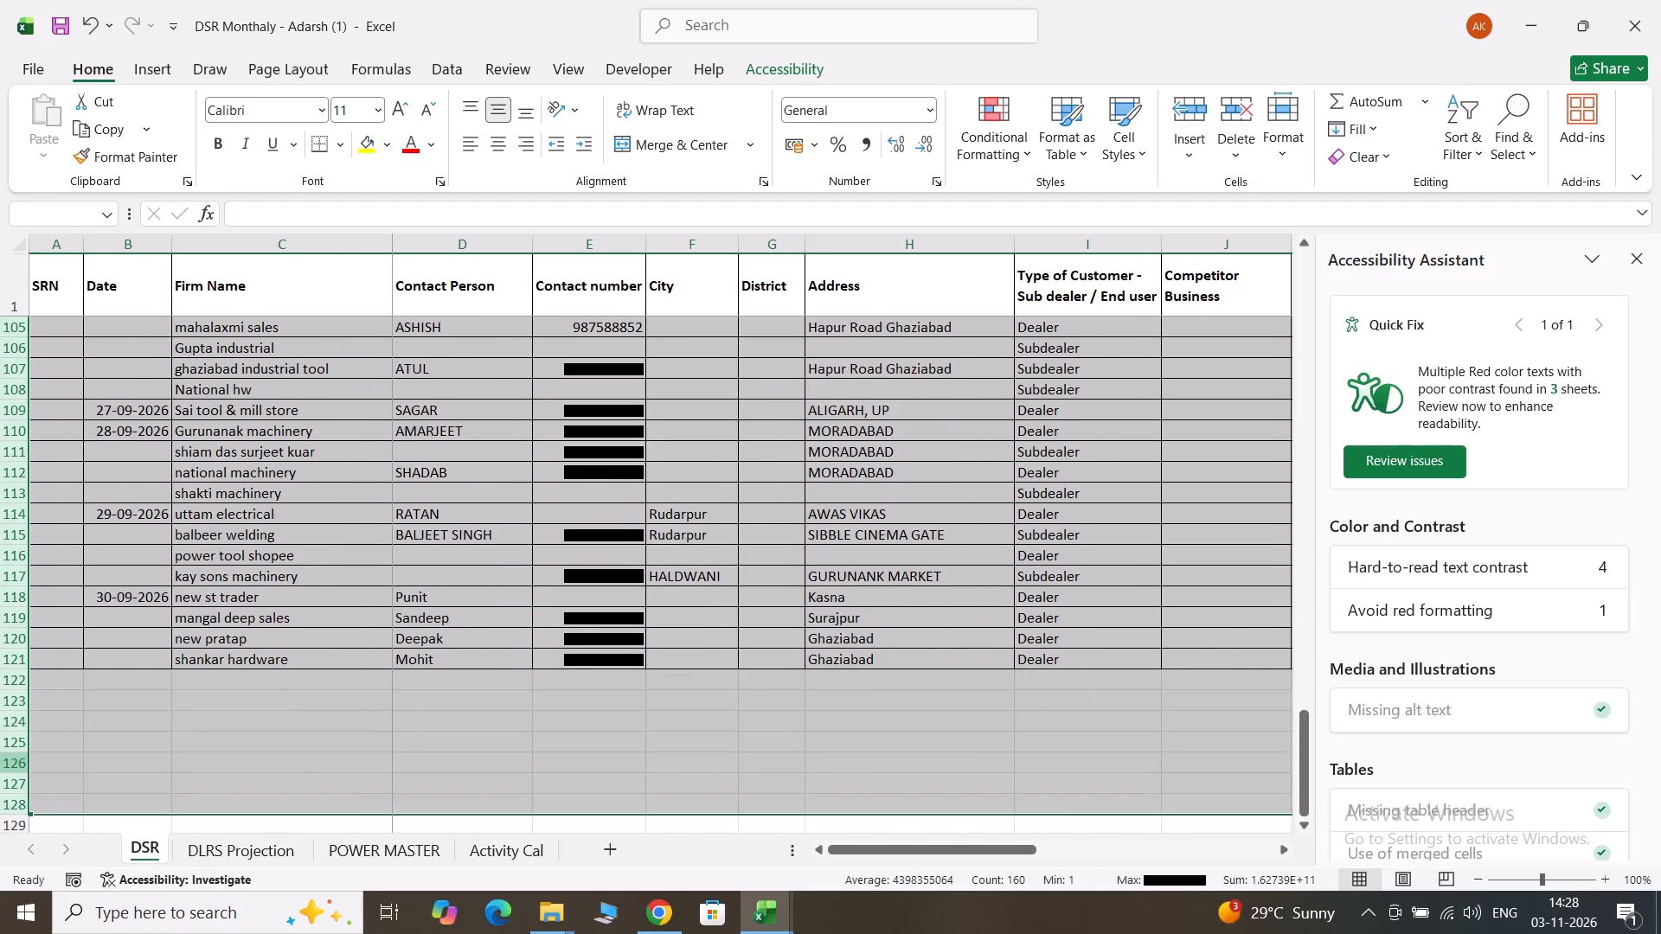
Switch to the EXPENSE FORMAT workbook with the vechicle sheet's October travel log.
key(ctrl+Page_Down)
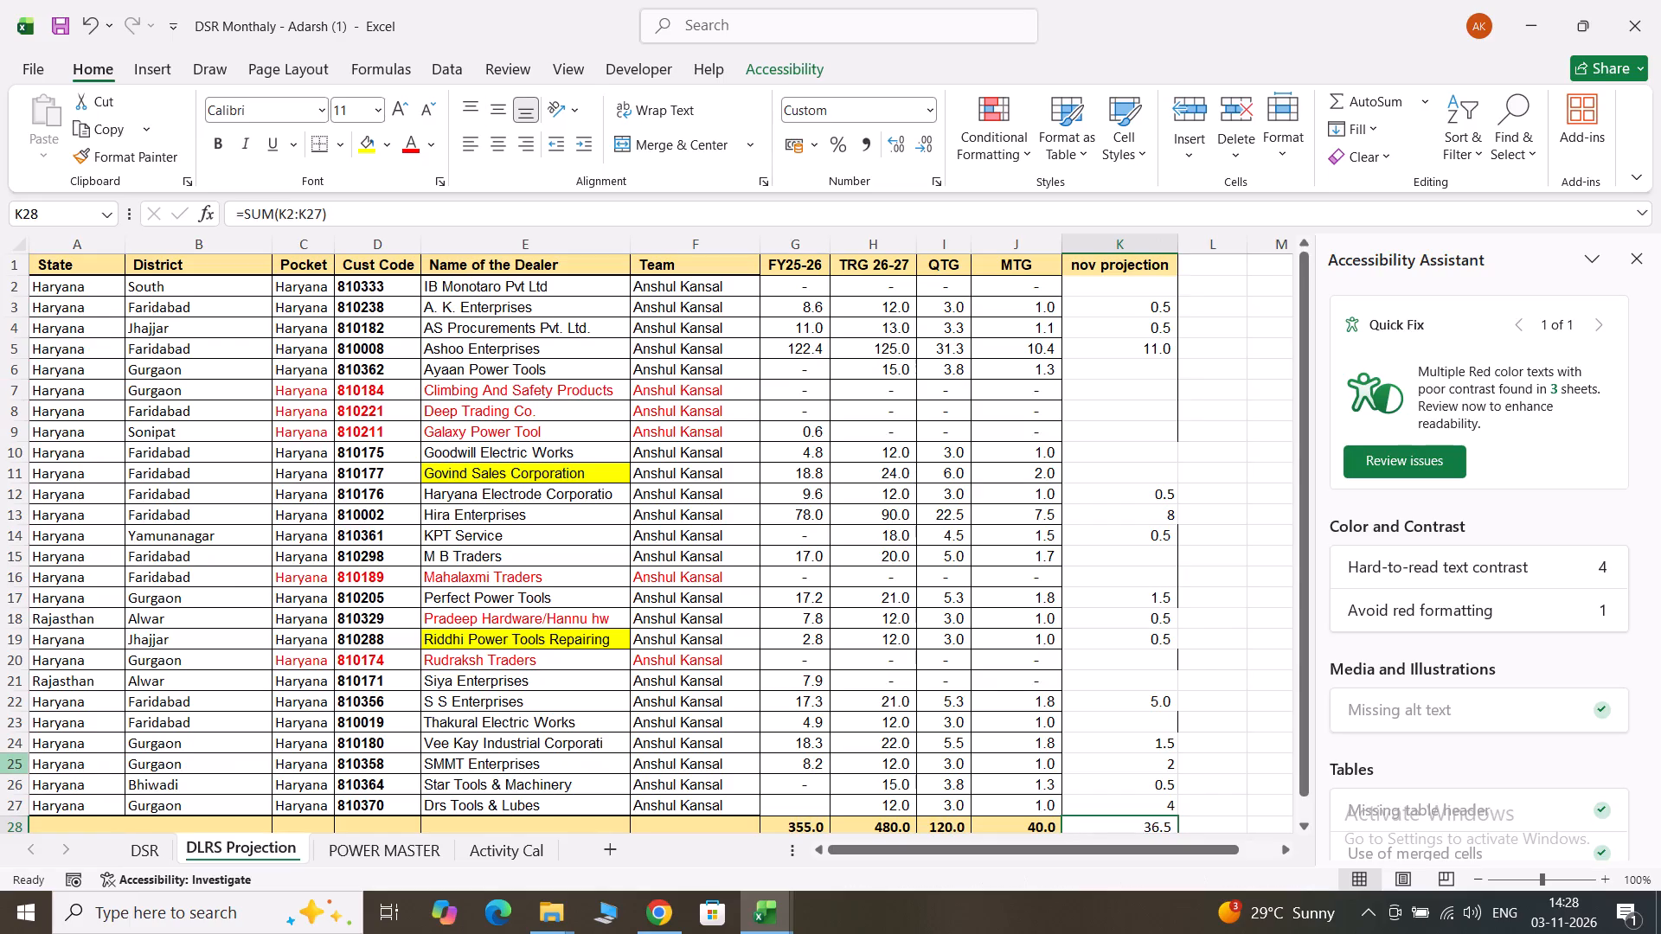
key(alt+Tab)
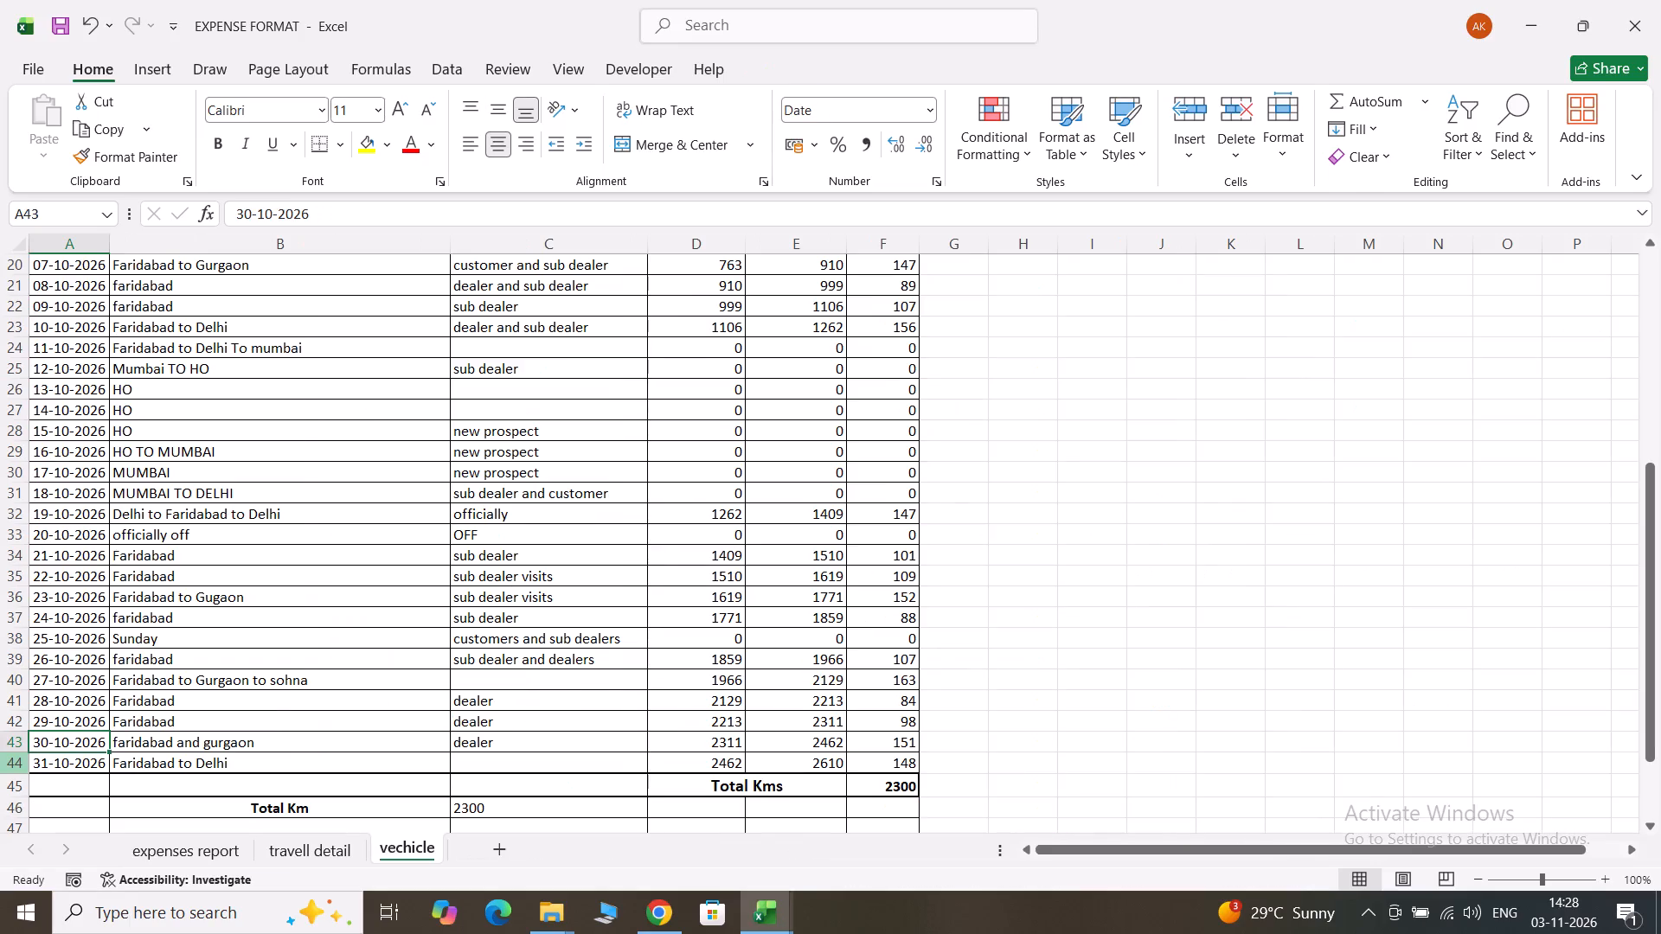
Switch from the EXPENSE FORMAT workbook back to the DSR sheet of the DSR Monthaly workbook.
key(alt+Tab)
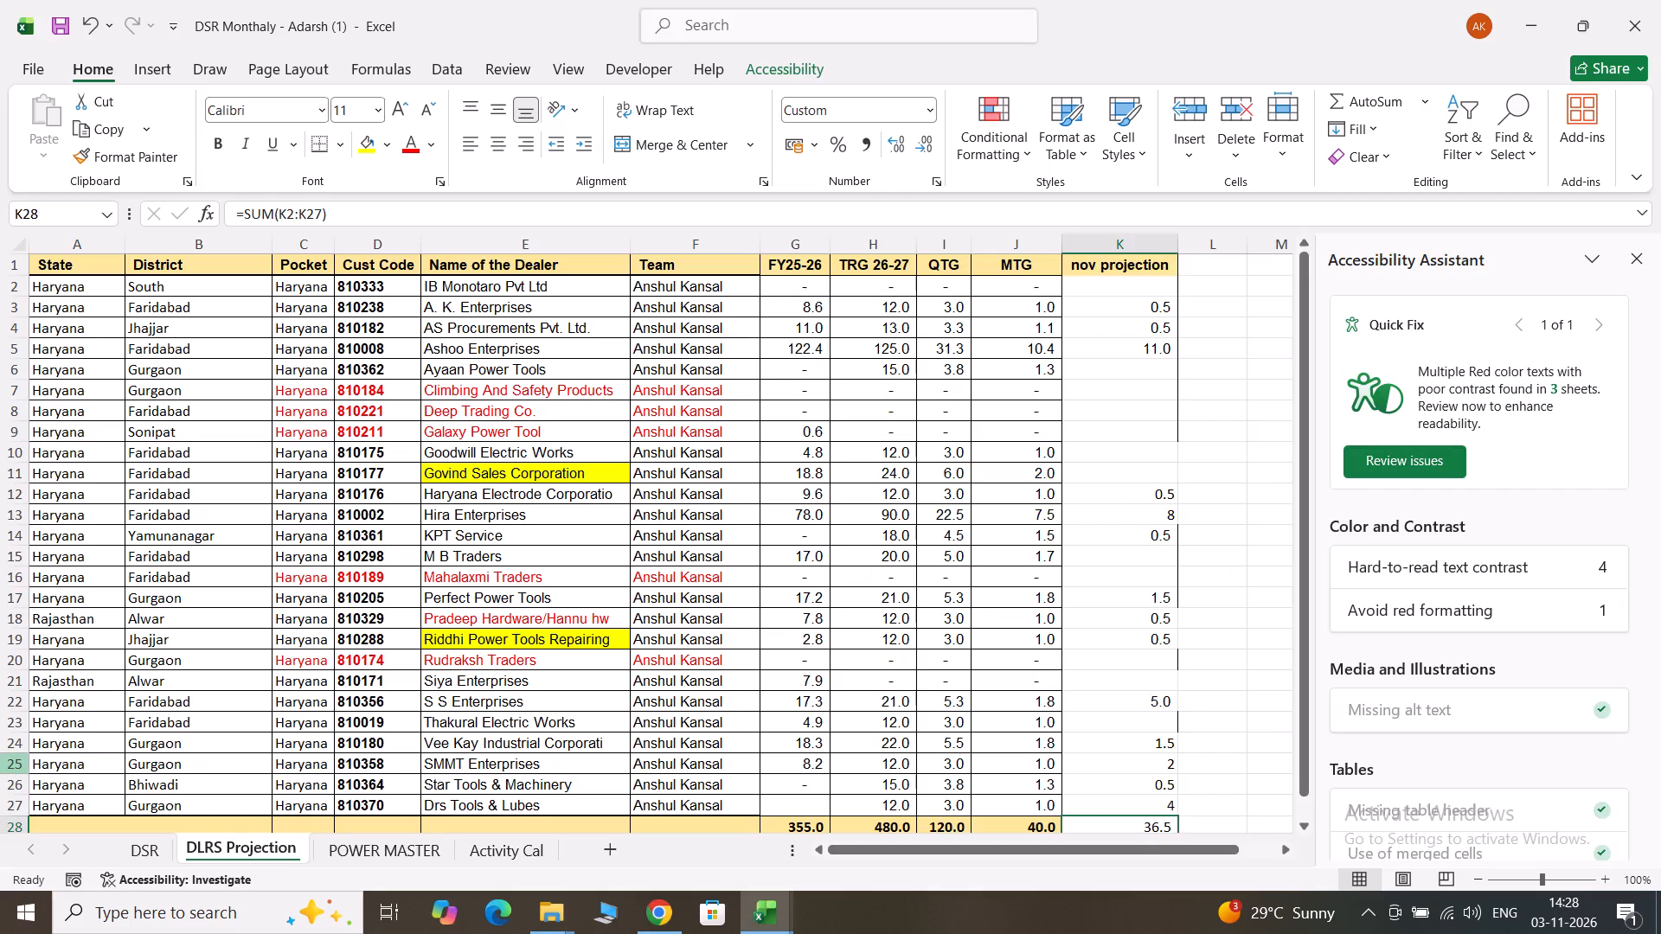
click(132, 854)
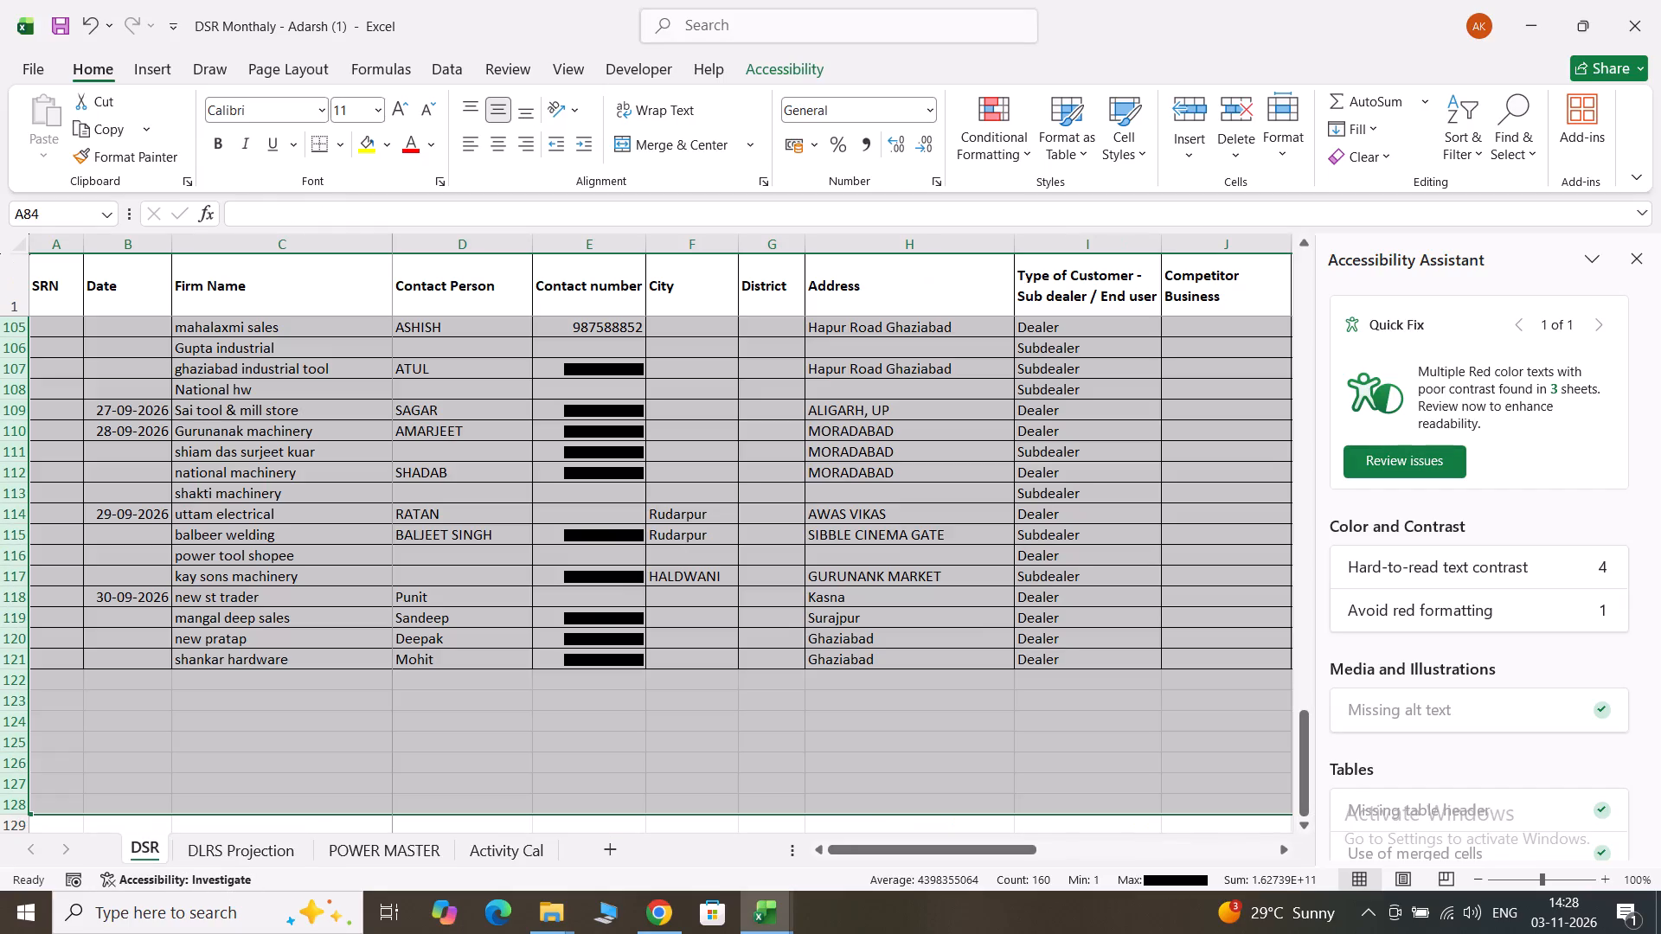
Undo the last row deletion in the DSR sheet.
key(Page_Down)
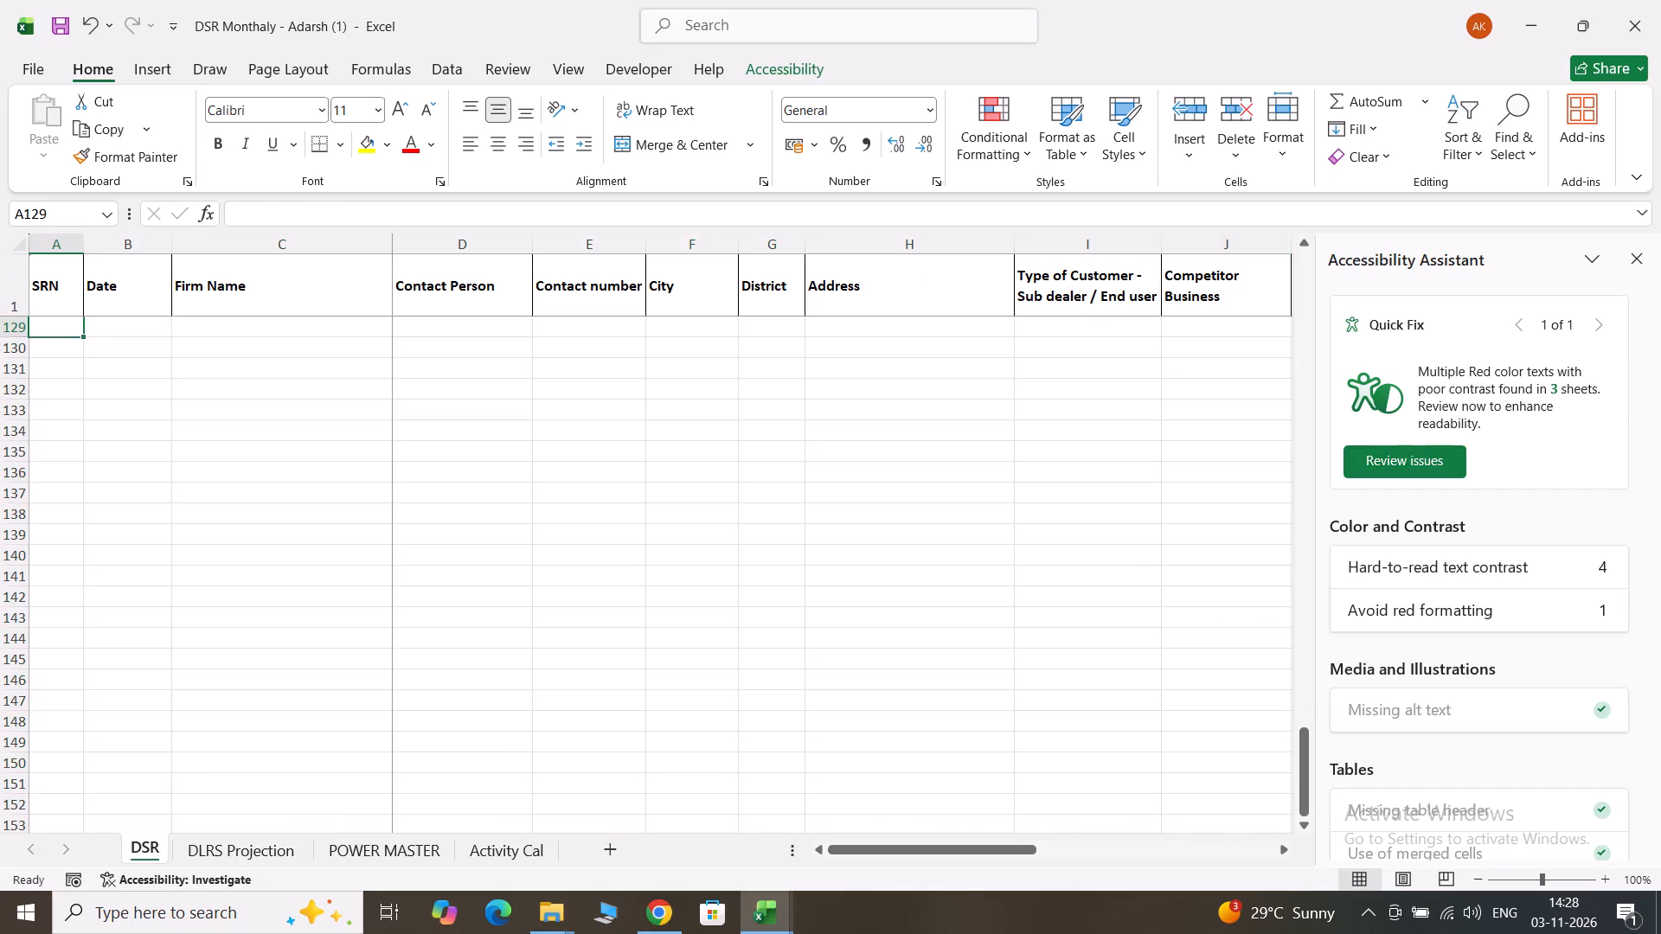
key(ctrl+Up)
key(ctrl+Up)
key(ctrl+Up)
key(ctrl+z)
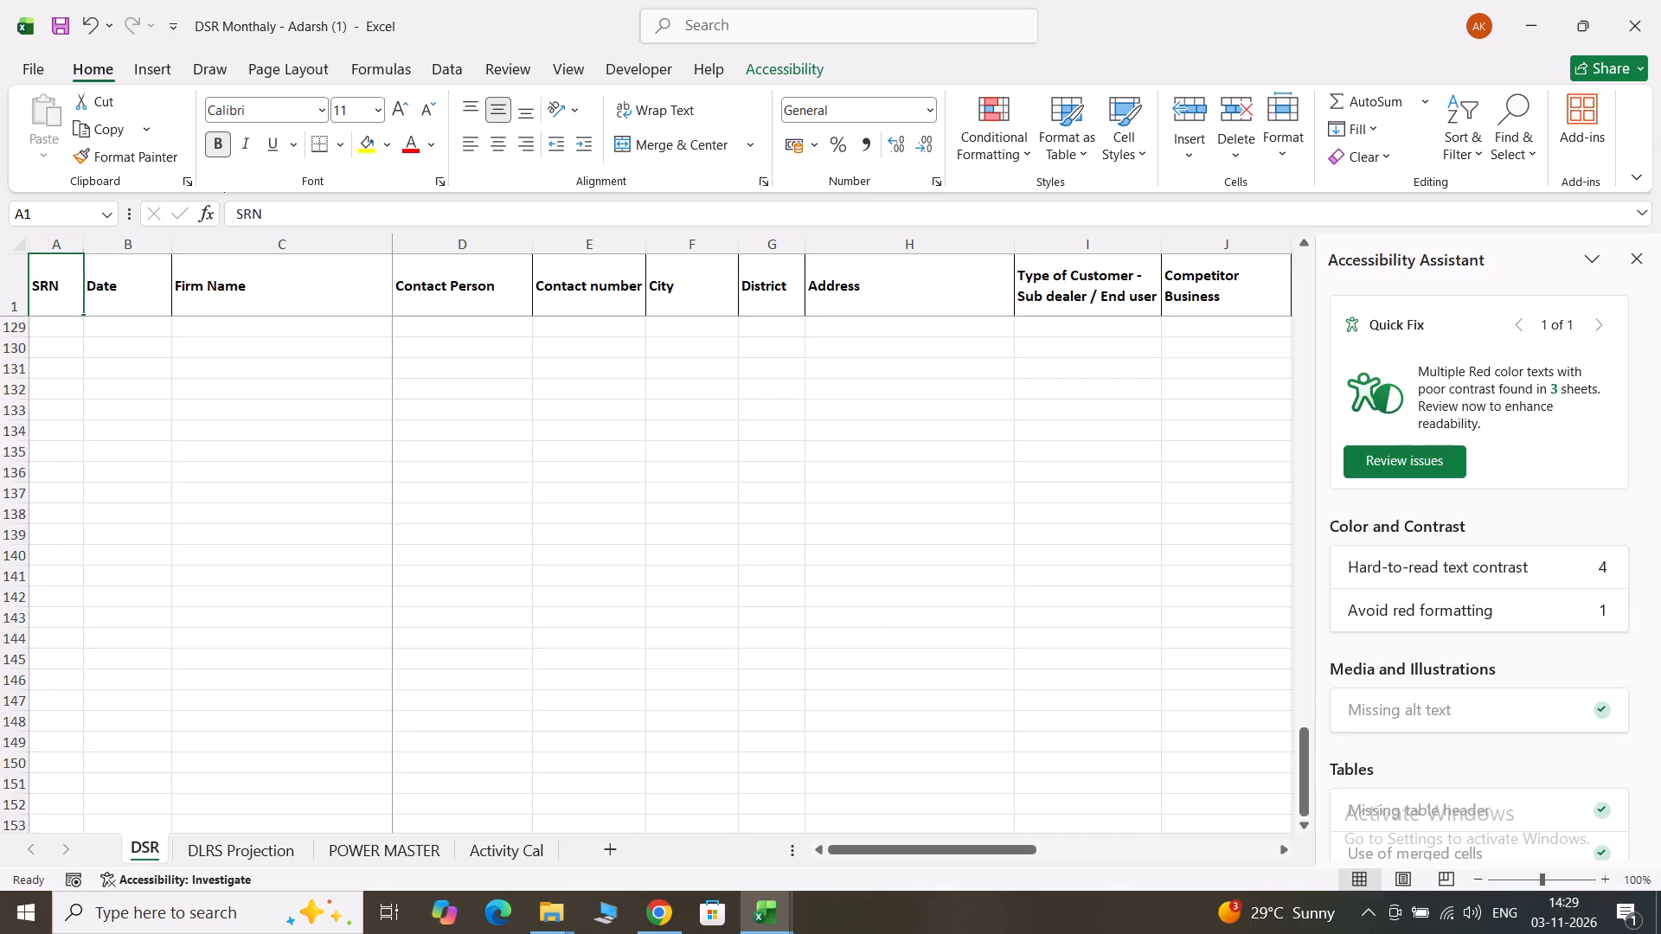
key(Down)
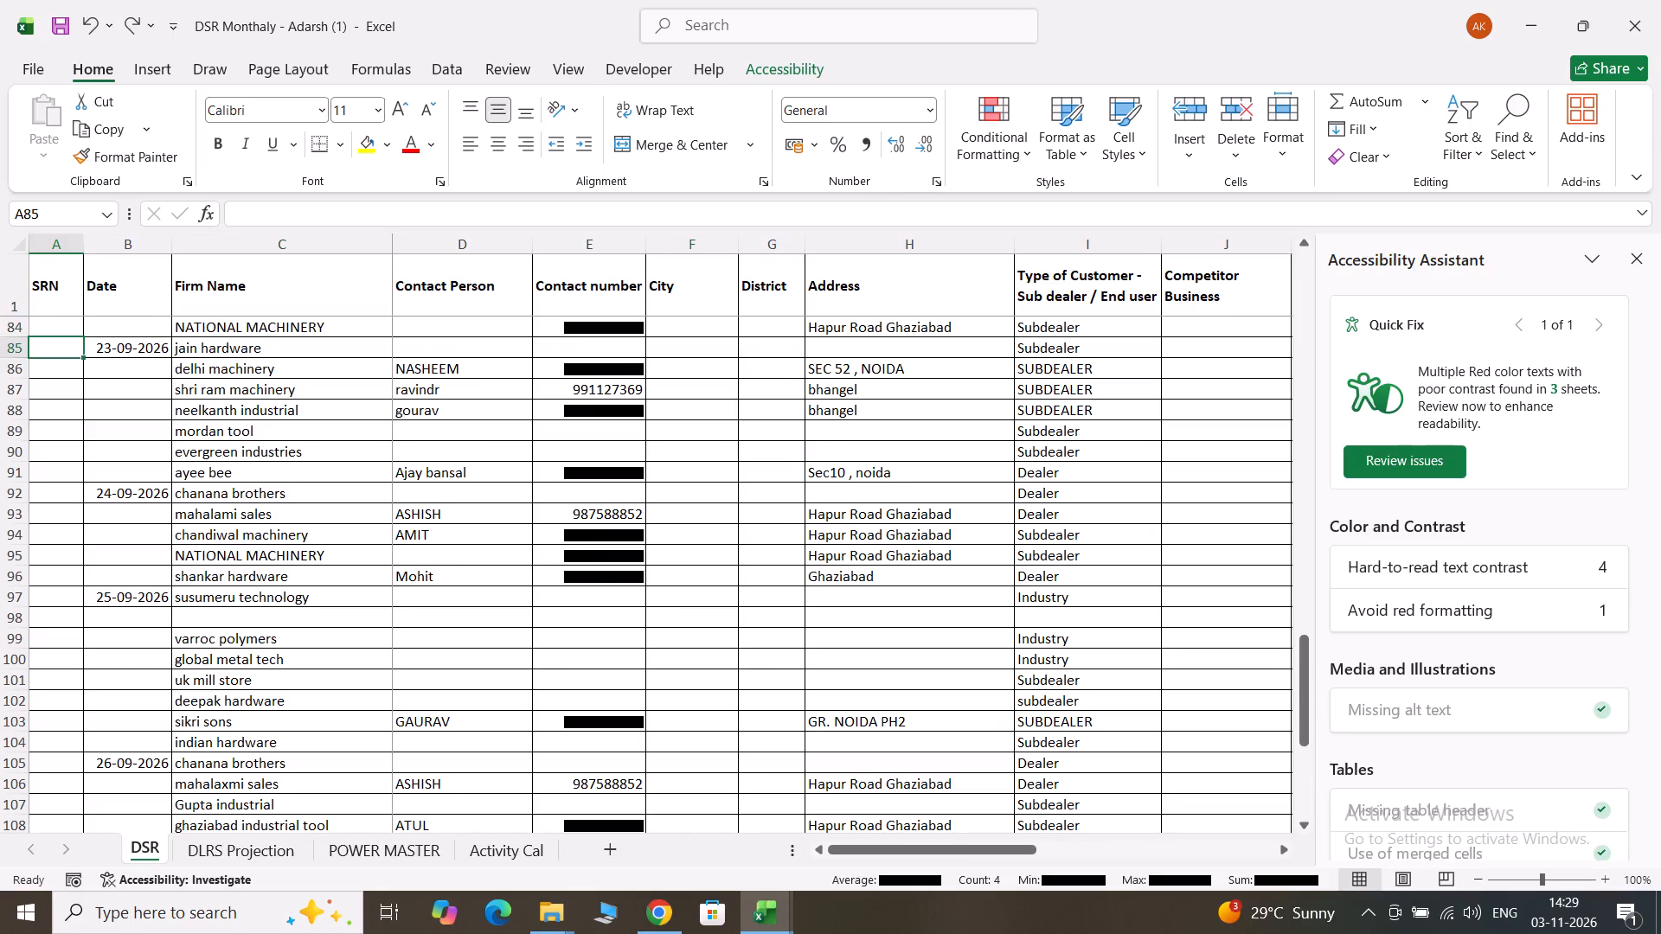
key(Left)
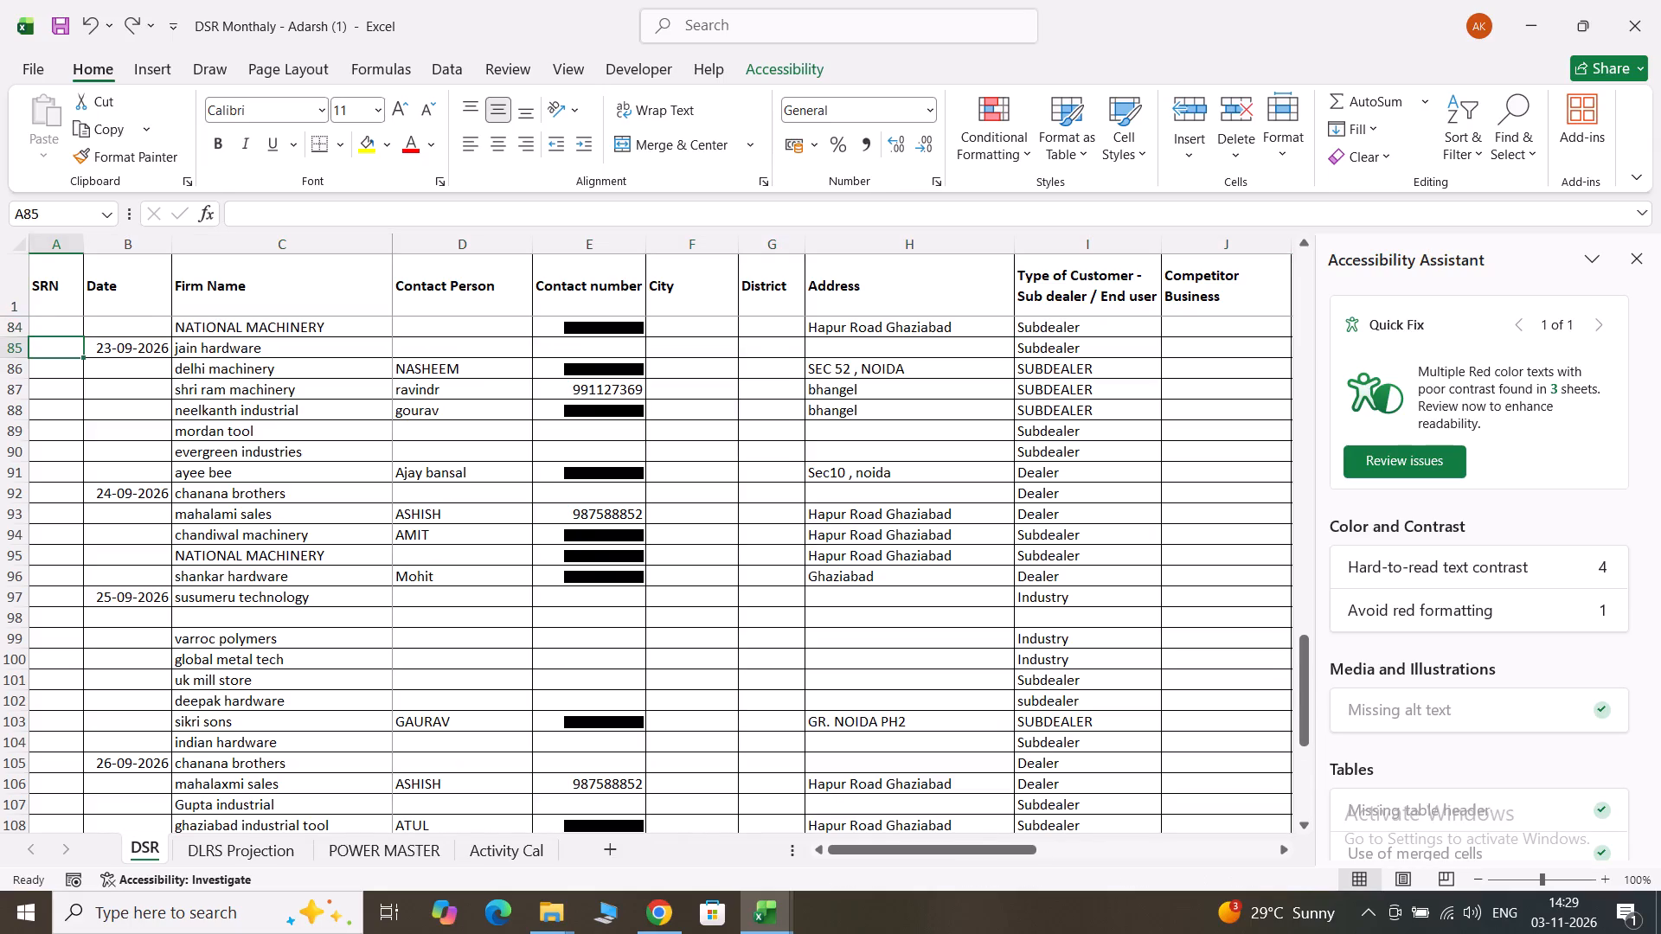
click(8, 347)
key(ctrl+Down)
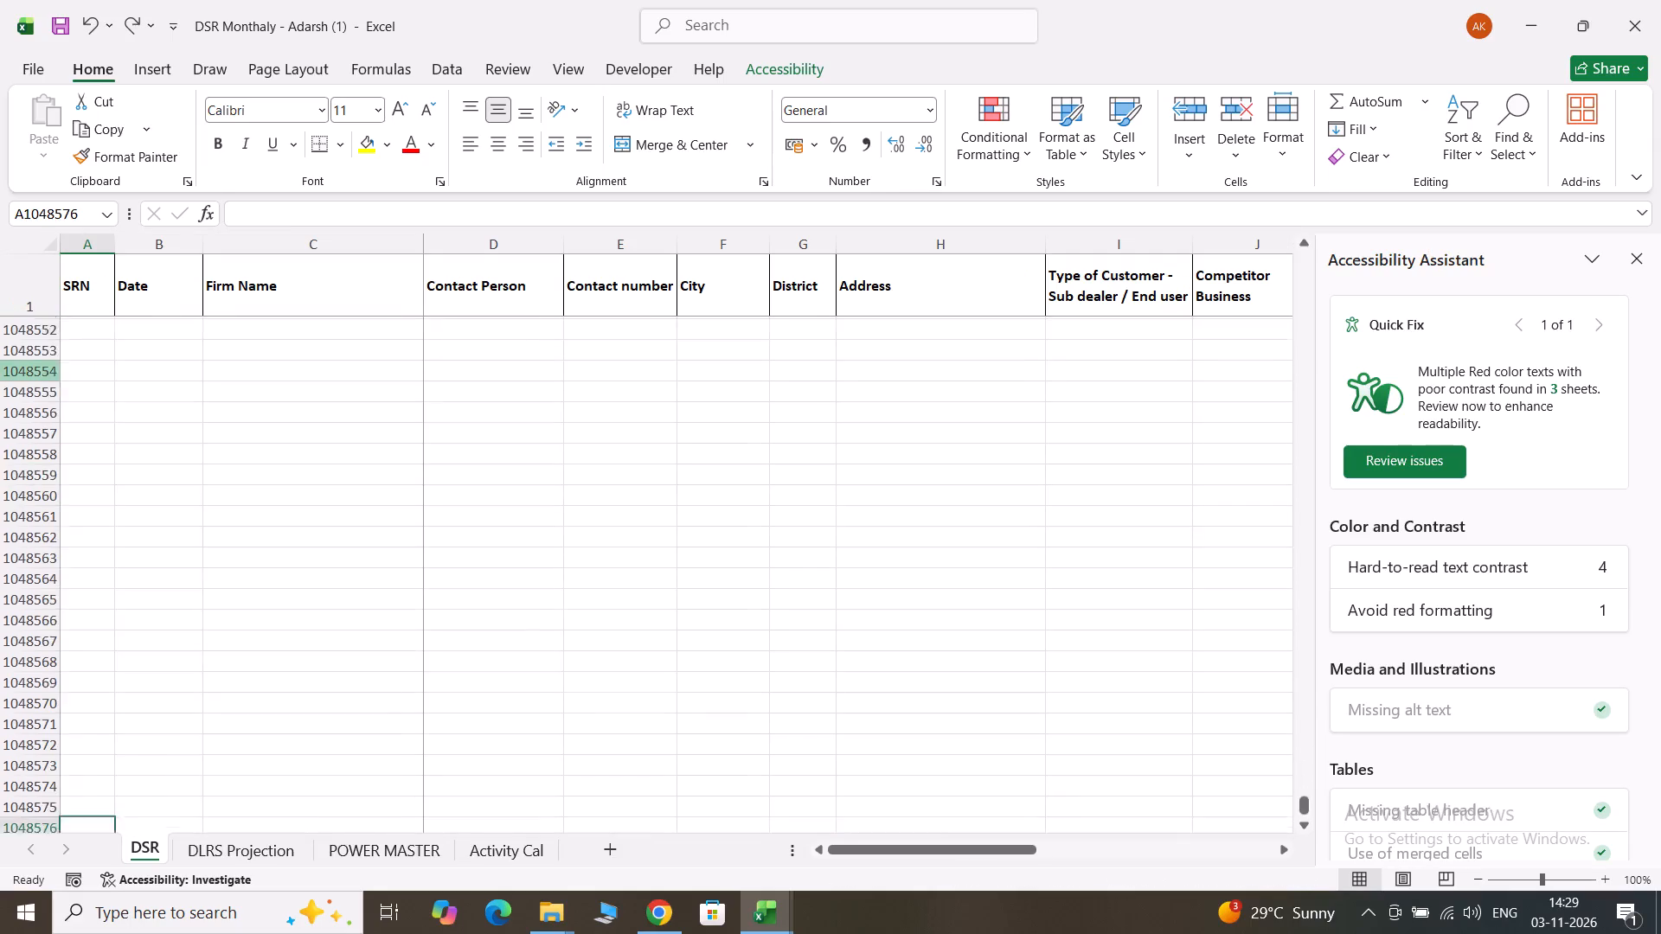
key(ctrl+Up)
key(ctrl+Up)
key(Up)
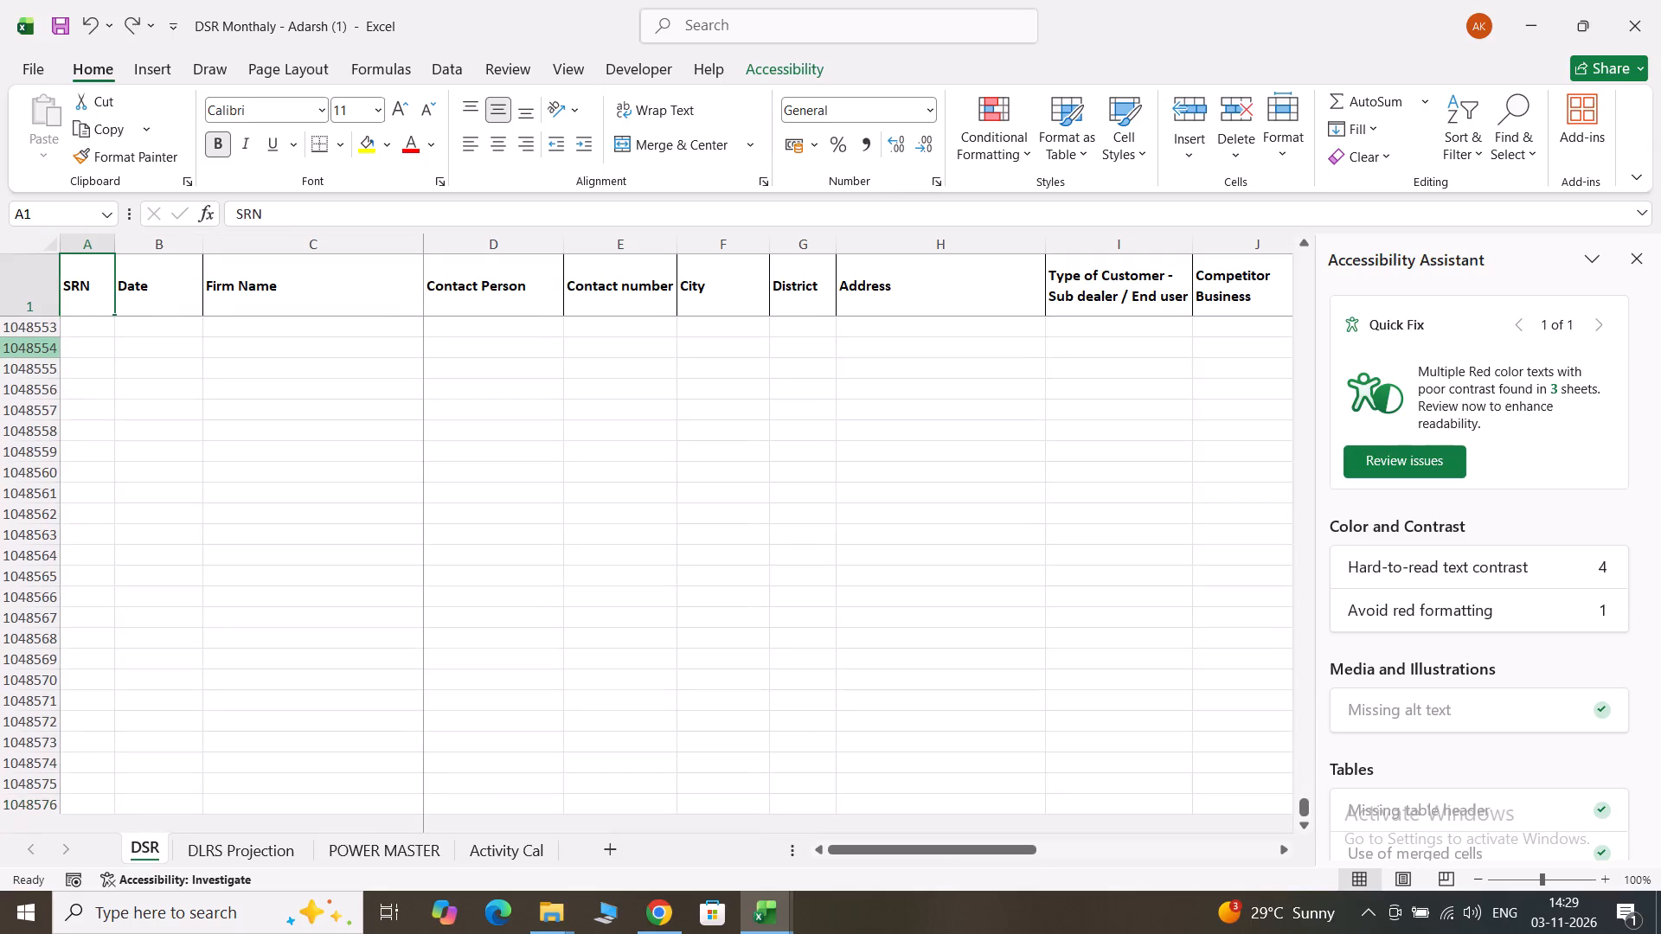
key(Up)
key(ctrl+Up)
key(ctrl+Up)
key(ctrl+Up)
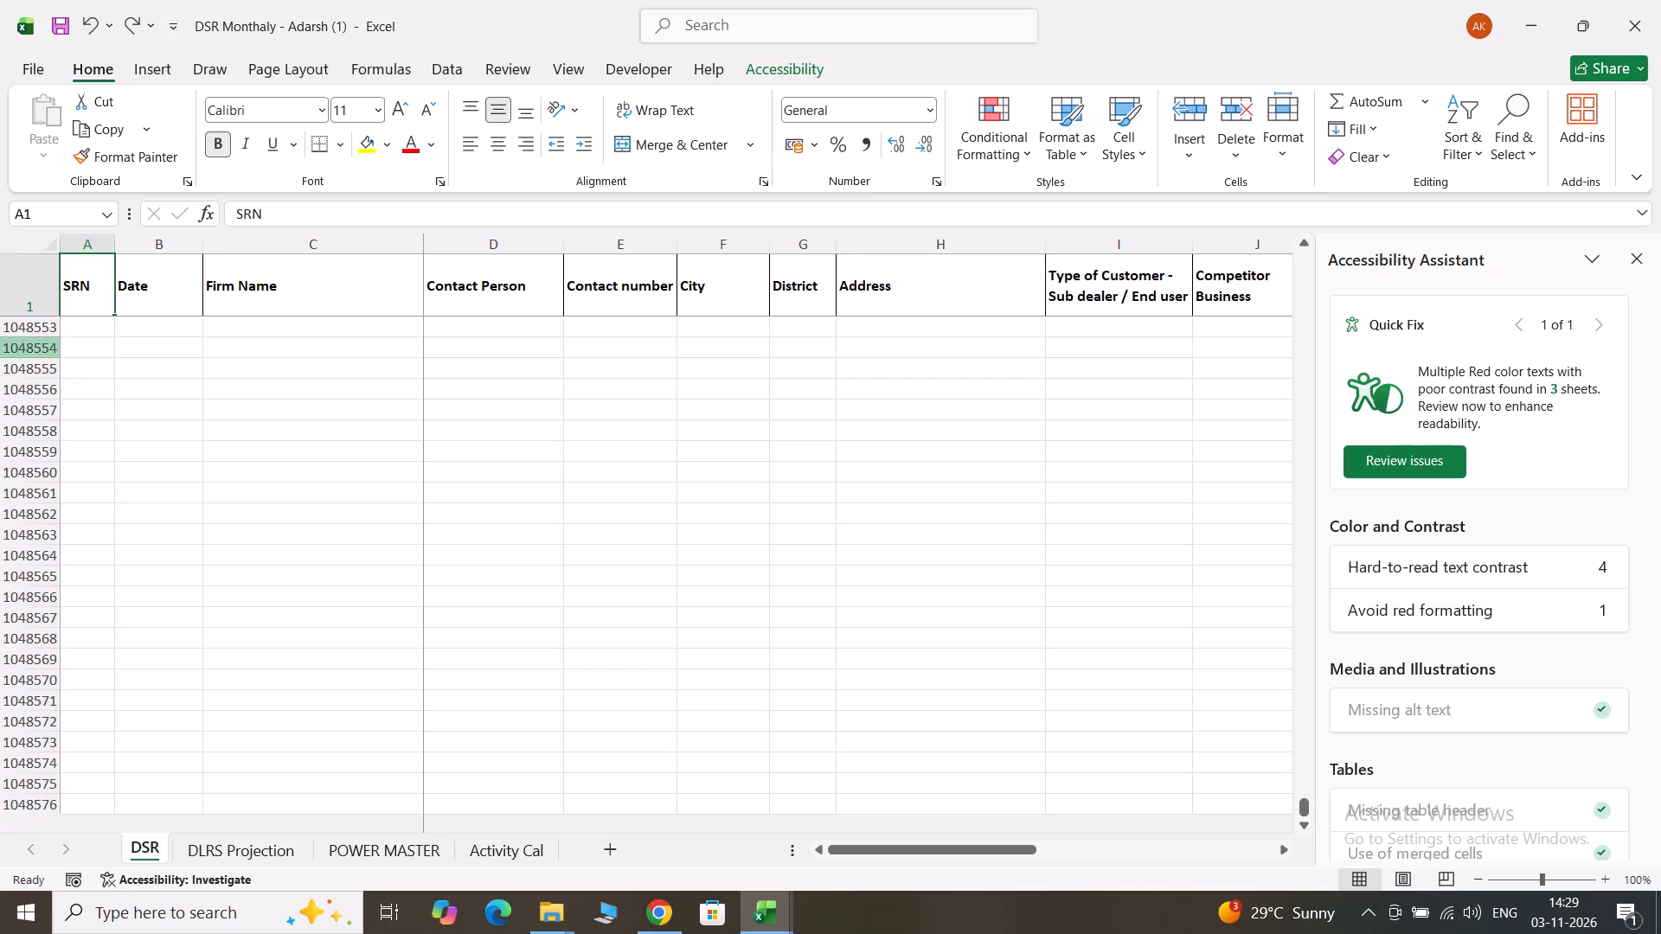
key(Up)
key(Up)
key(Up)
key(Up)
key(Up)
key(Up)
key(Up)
Examine the leftover September rows from the last filled row of the DSR sheet up to the late October entries.
click(480, 425)
key(ctrl+Up)
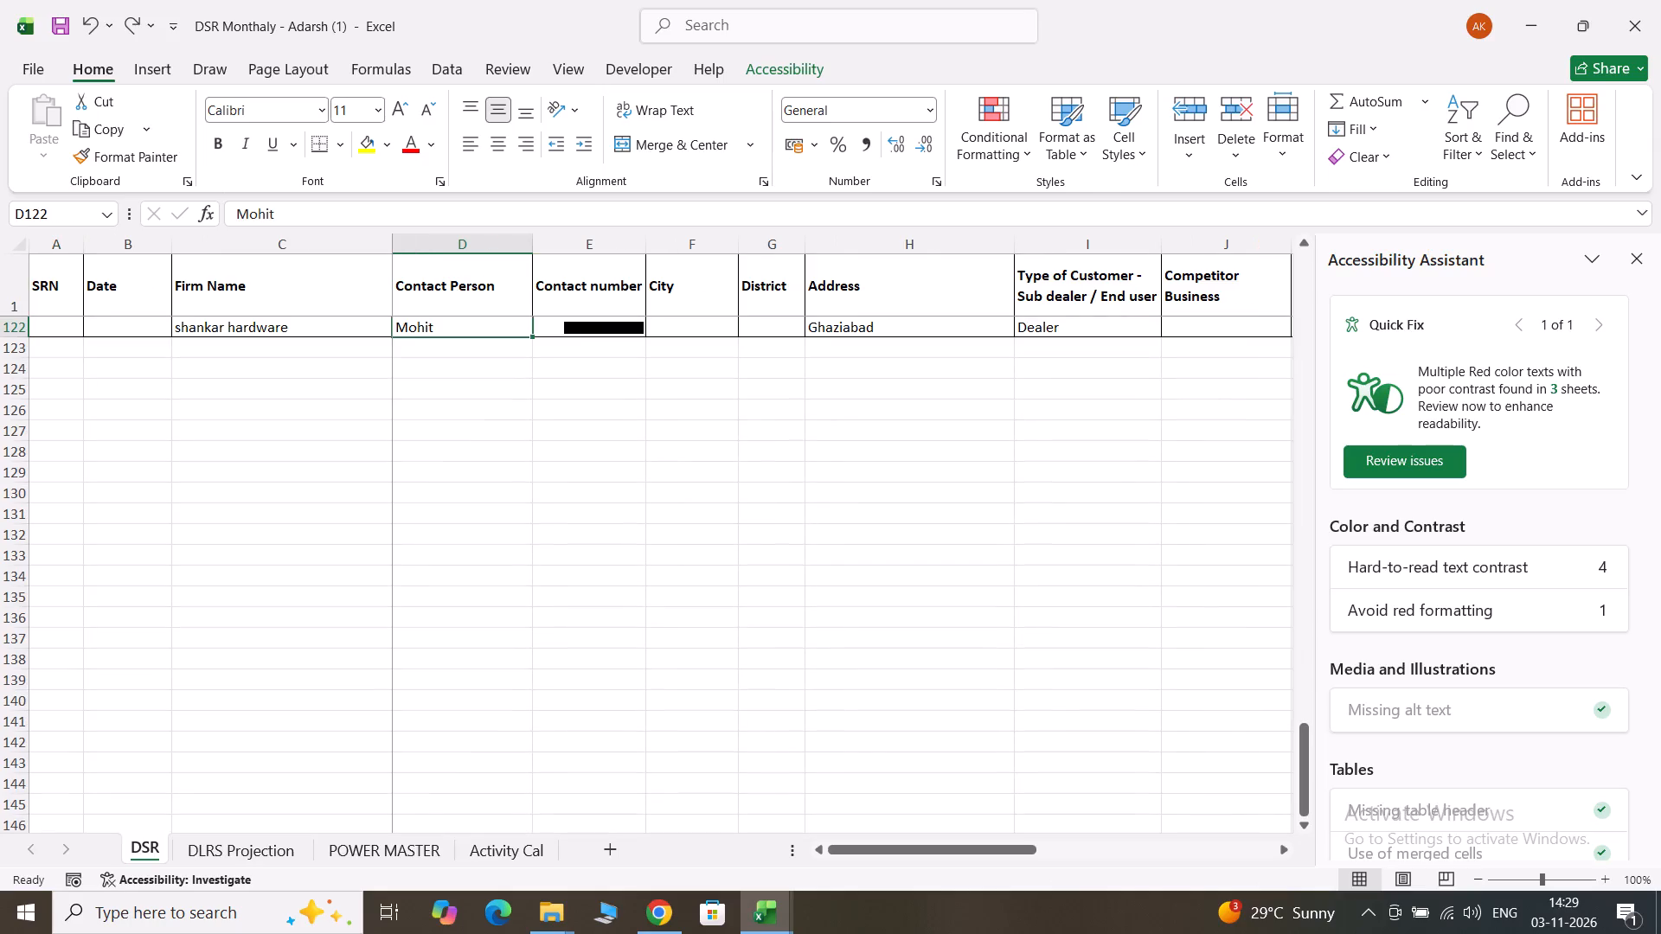
key(Up)
key(ctrl+Up)
key(ctrl+Up)
key(ctrl+Up)
key(ctrl+Up)
key(ctrl+Up)
key(ctrl+Up)
key(ctrl+Up)
key(ctrl+Up)
key(ctrl+Up)
key(ctrl+Up)
key(ctrl+Up)
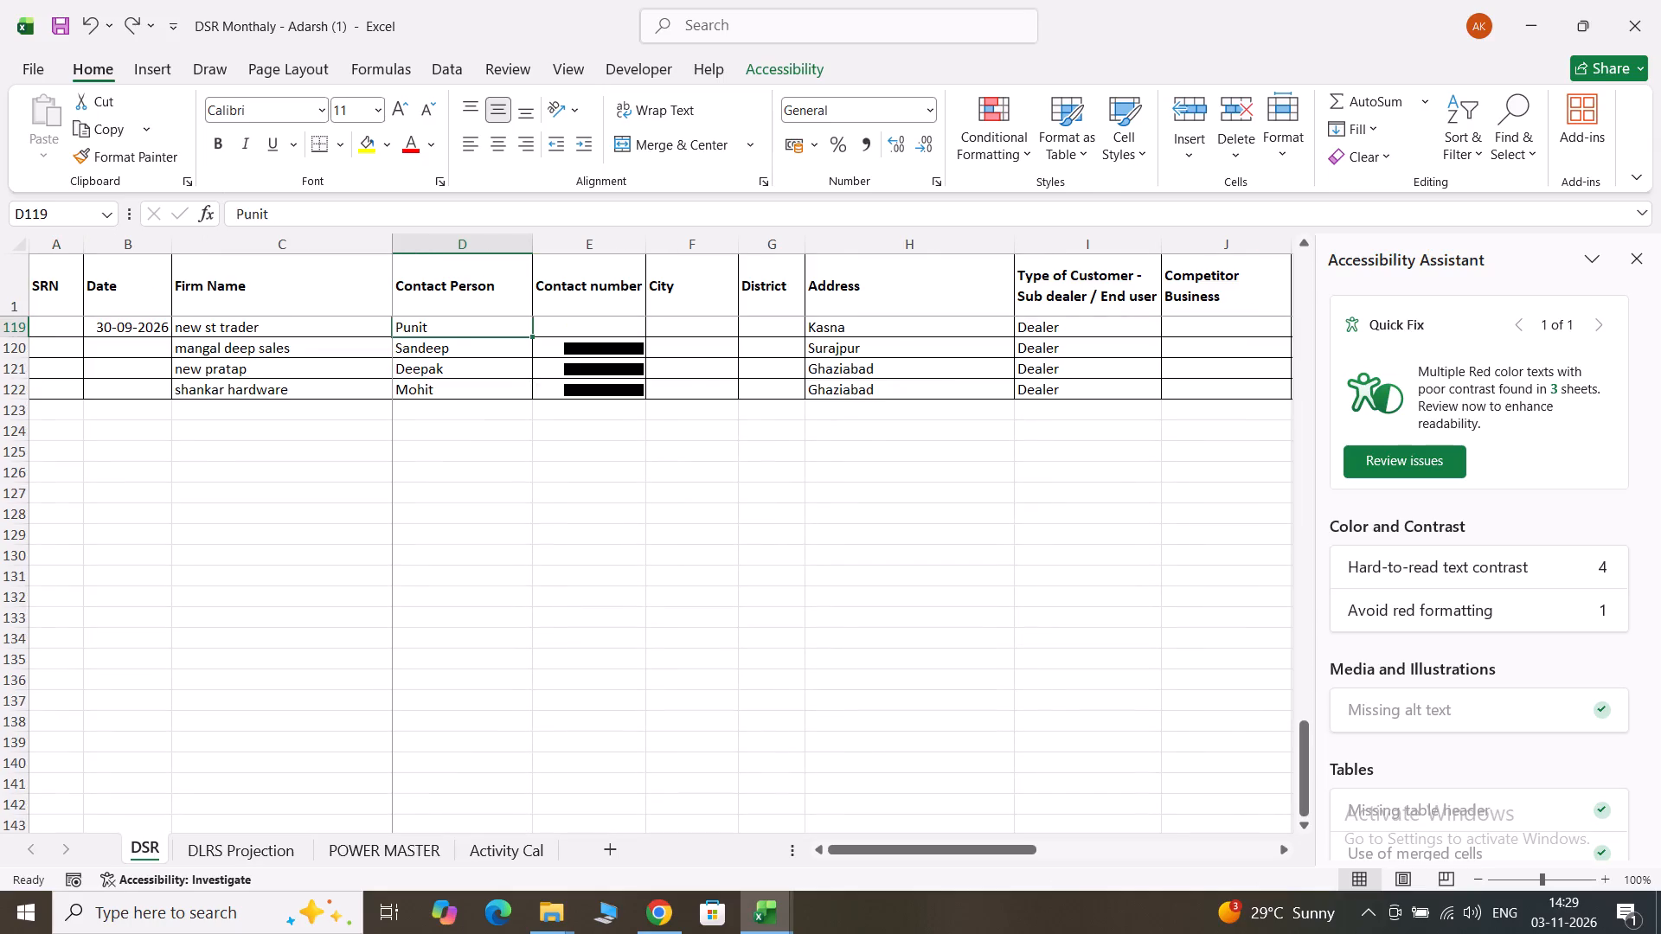
key(Down)
key(Up)
key(Up)
key(Up)
key(Up)
key(Up)
key(Up)
key(Up)
key(Up)
key(Up)
key(Up)
key(Up)
key(Up)
key(Up)
key(Up)
key(Up)
key(Up)
key(Up)
key(Up)
key(Up)
key(Up)
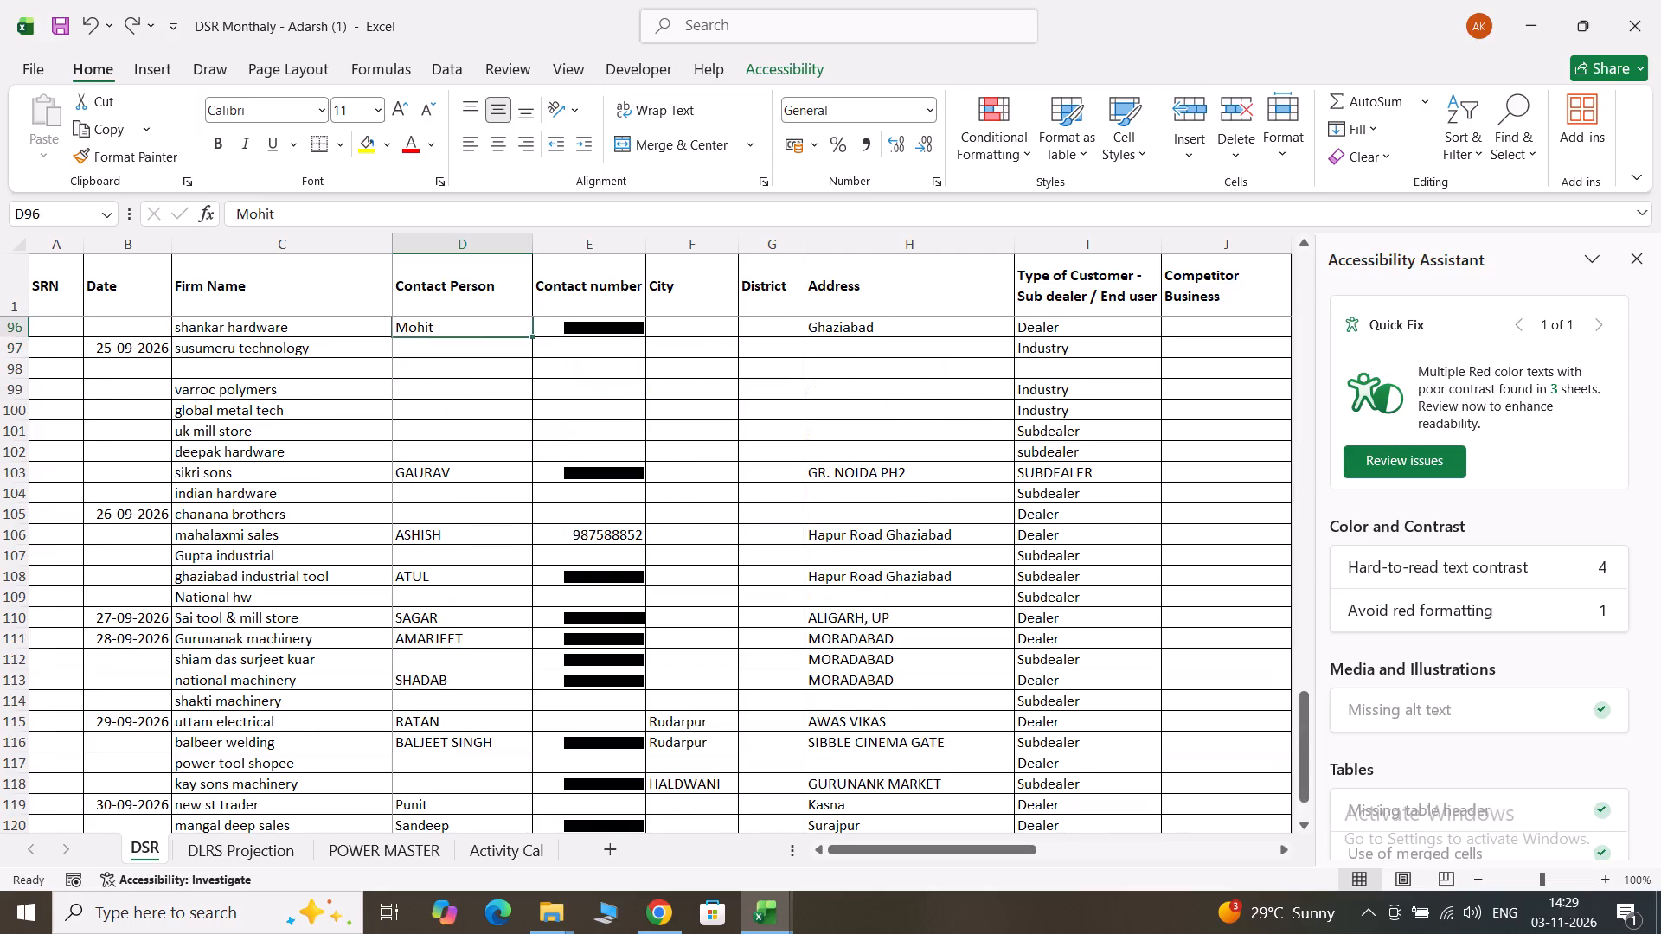
key(Up)
key(Up)
key(Up)
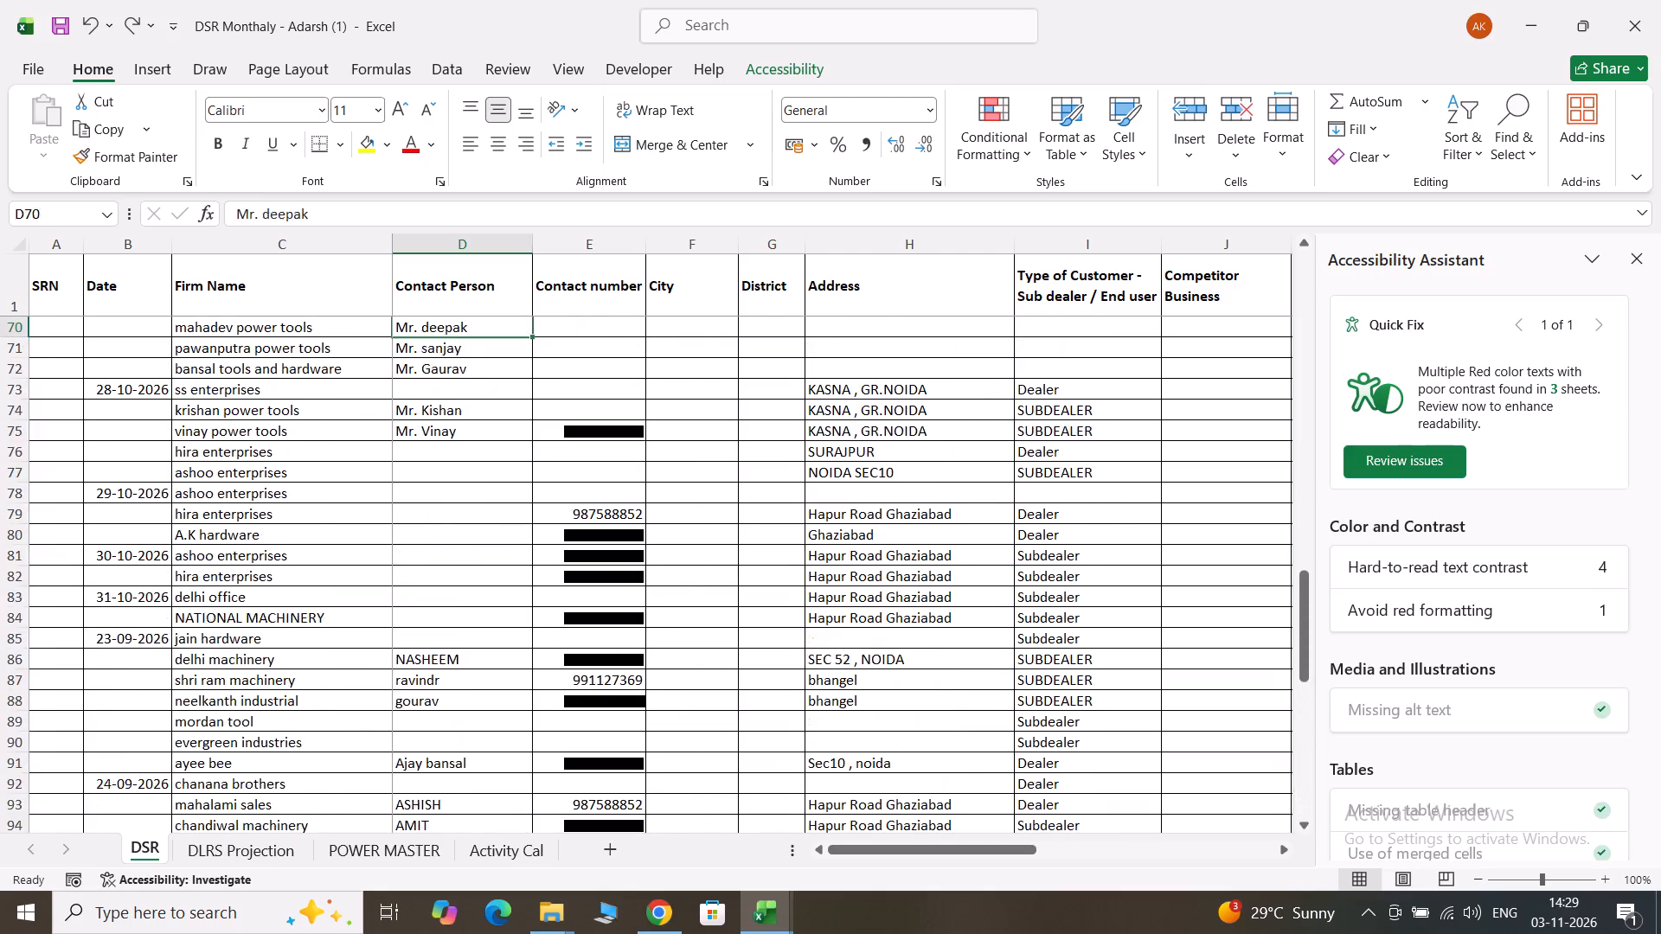
key(Up)
key(Down)
key(Down)
key(Down)
key(Down)
key(Down)
key(Down)
key(Down)
key(Down)
key(Down)
key(Down)
key(Down)
key(Left)
key(Left)
key(Left)
key(Left)
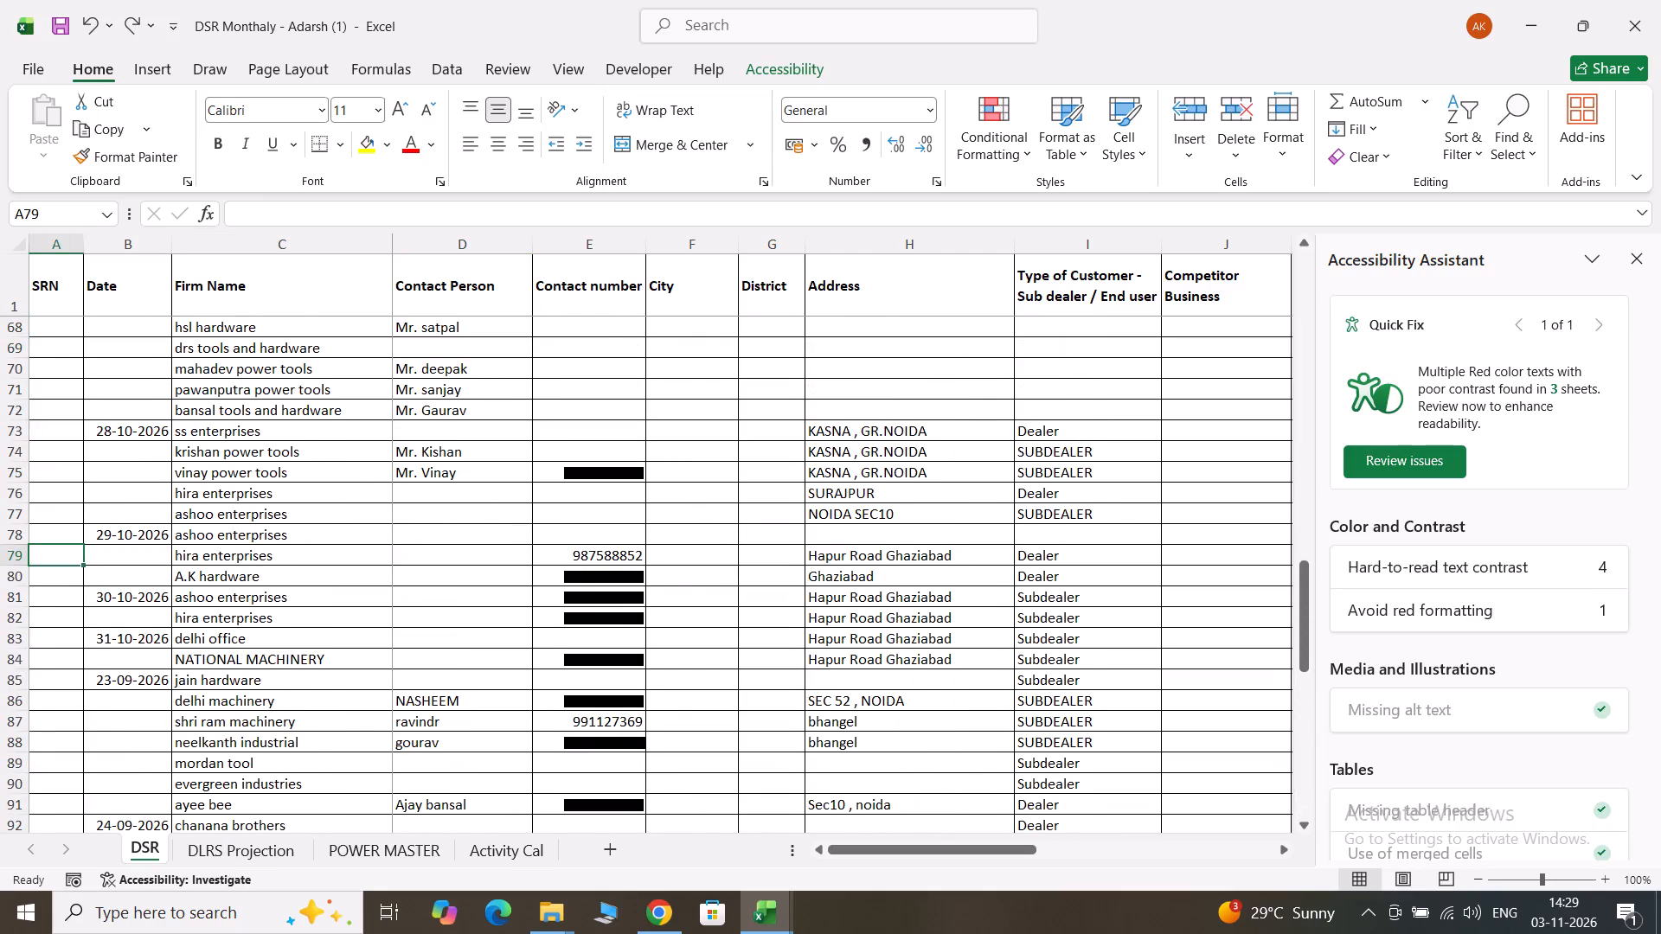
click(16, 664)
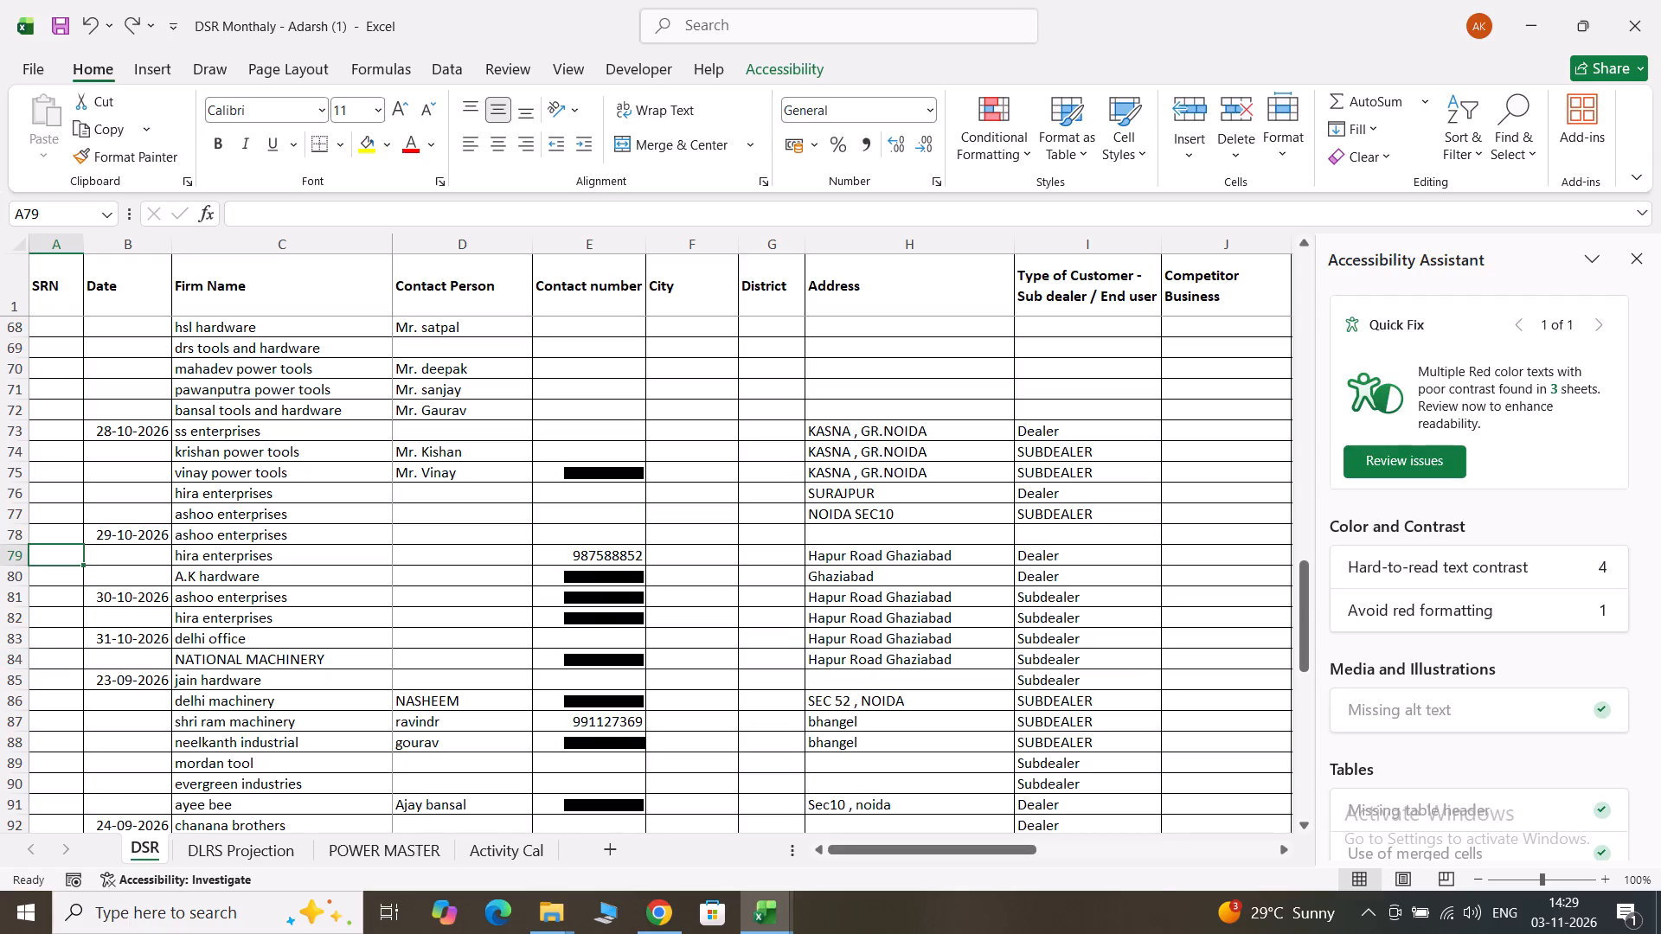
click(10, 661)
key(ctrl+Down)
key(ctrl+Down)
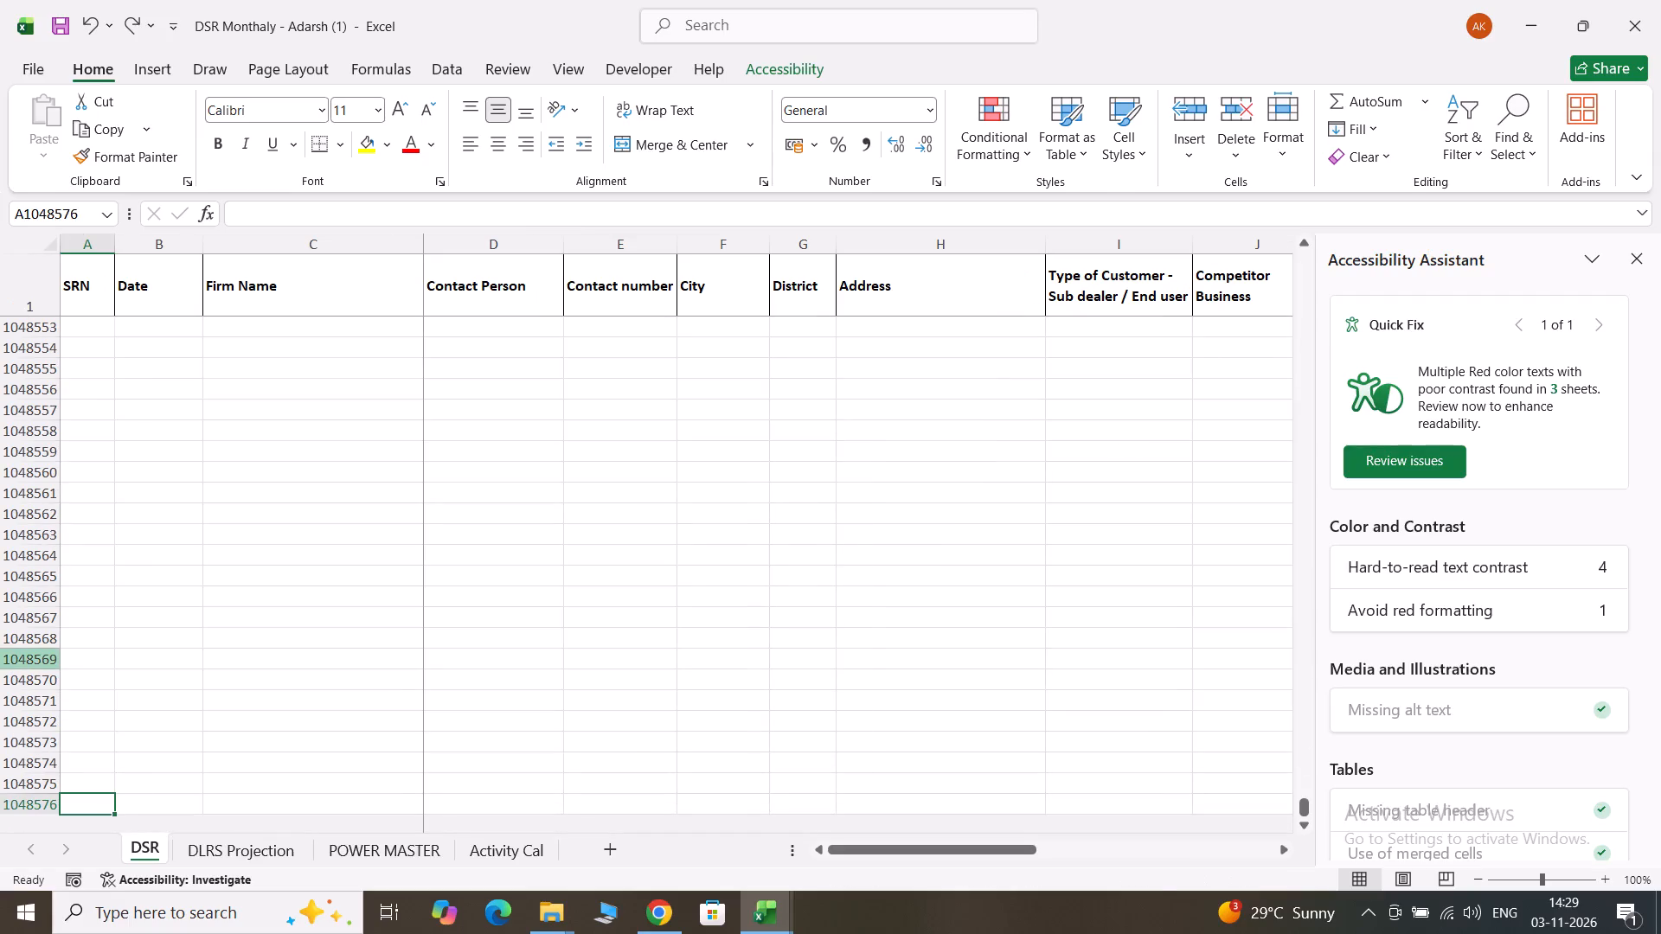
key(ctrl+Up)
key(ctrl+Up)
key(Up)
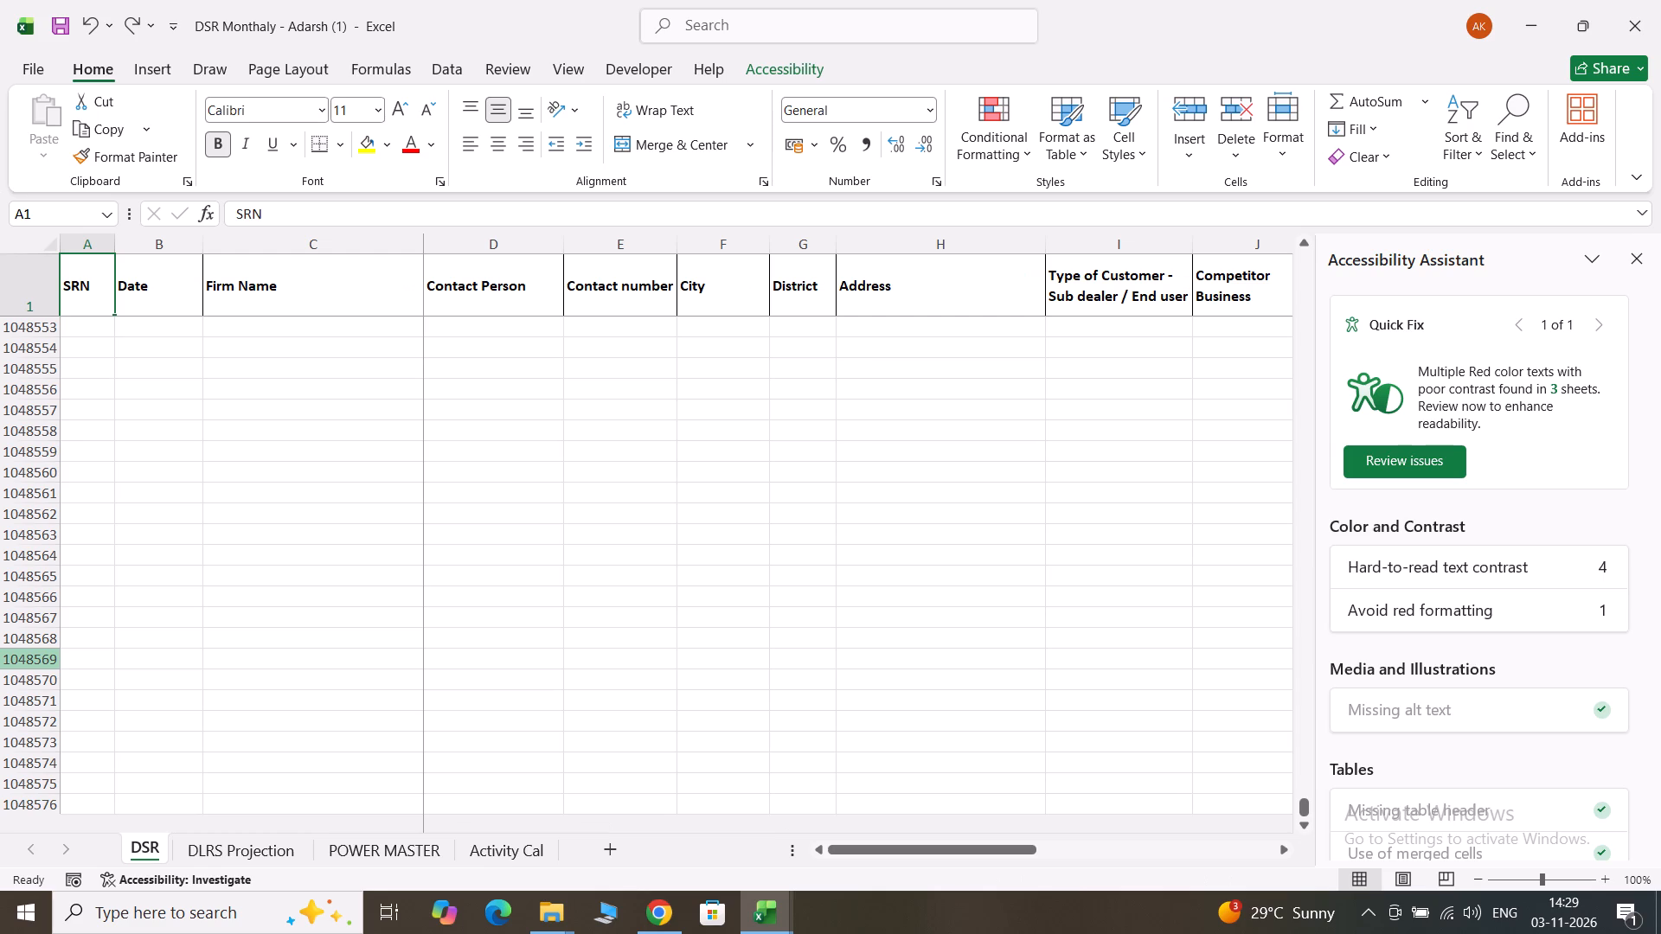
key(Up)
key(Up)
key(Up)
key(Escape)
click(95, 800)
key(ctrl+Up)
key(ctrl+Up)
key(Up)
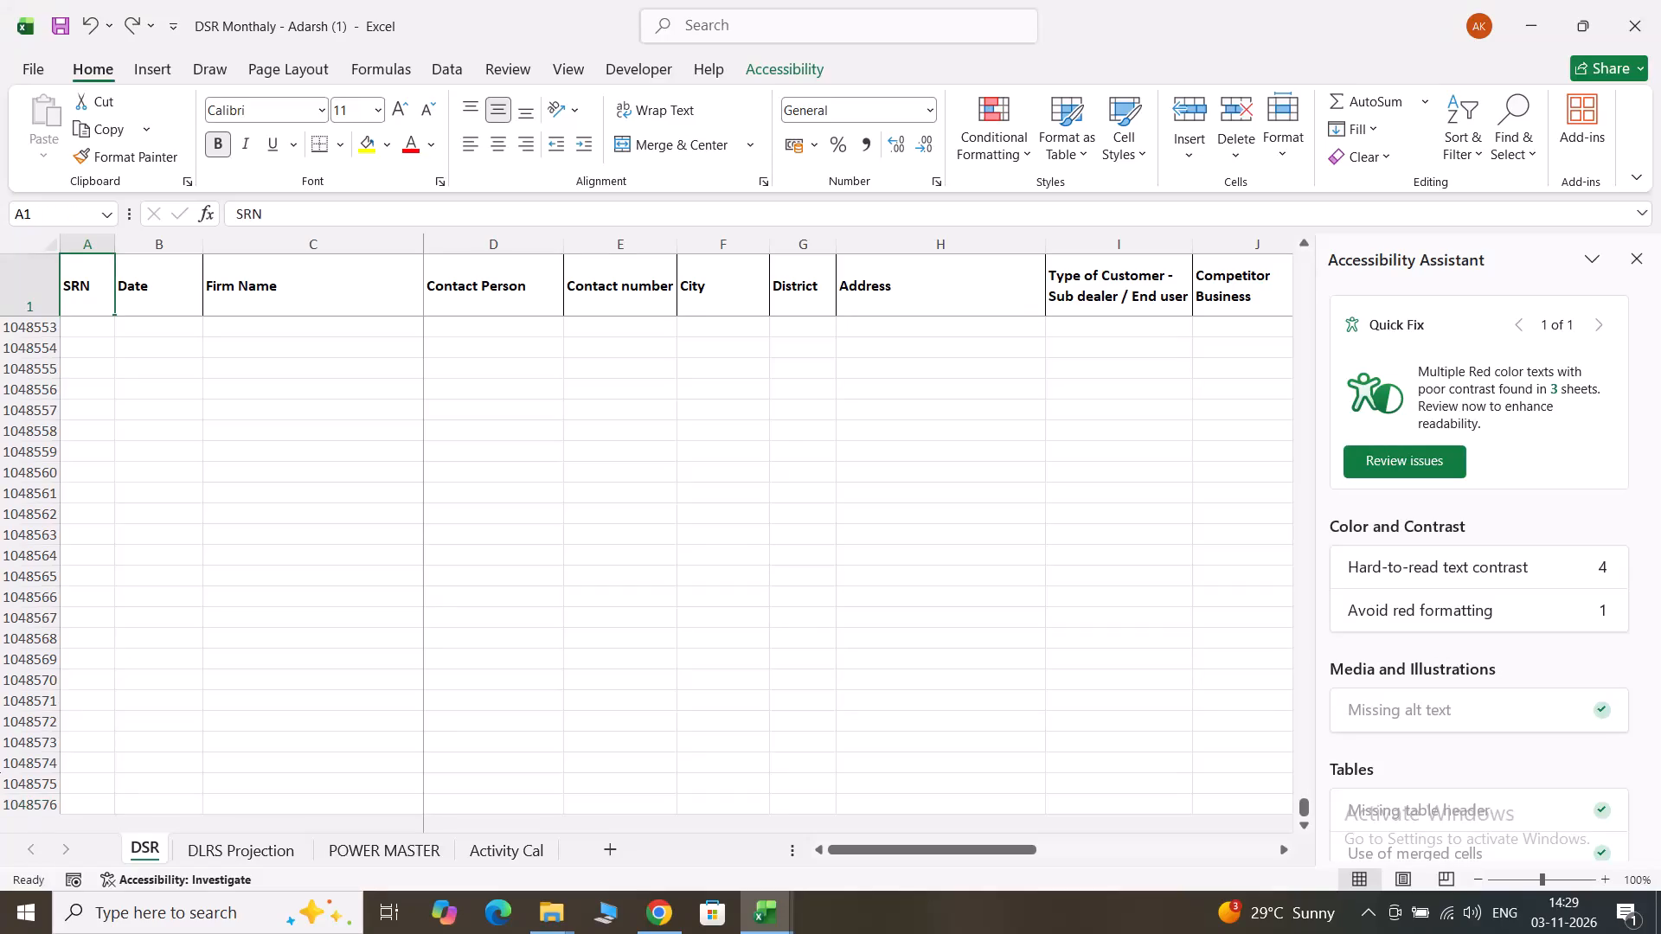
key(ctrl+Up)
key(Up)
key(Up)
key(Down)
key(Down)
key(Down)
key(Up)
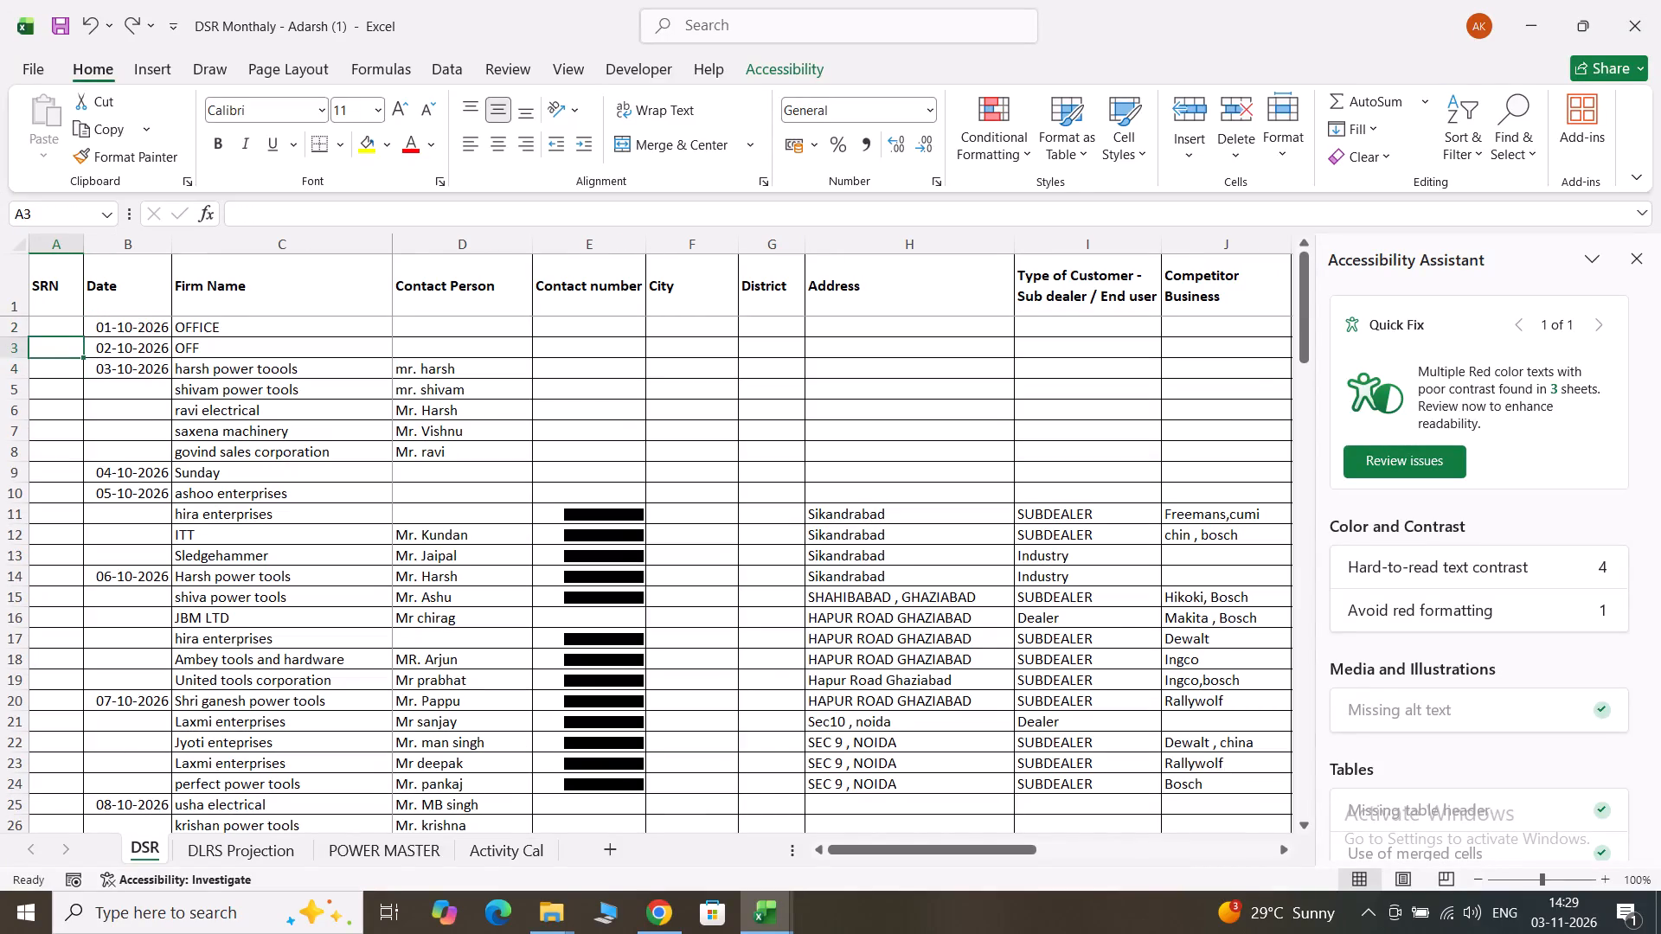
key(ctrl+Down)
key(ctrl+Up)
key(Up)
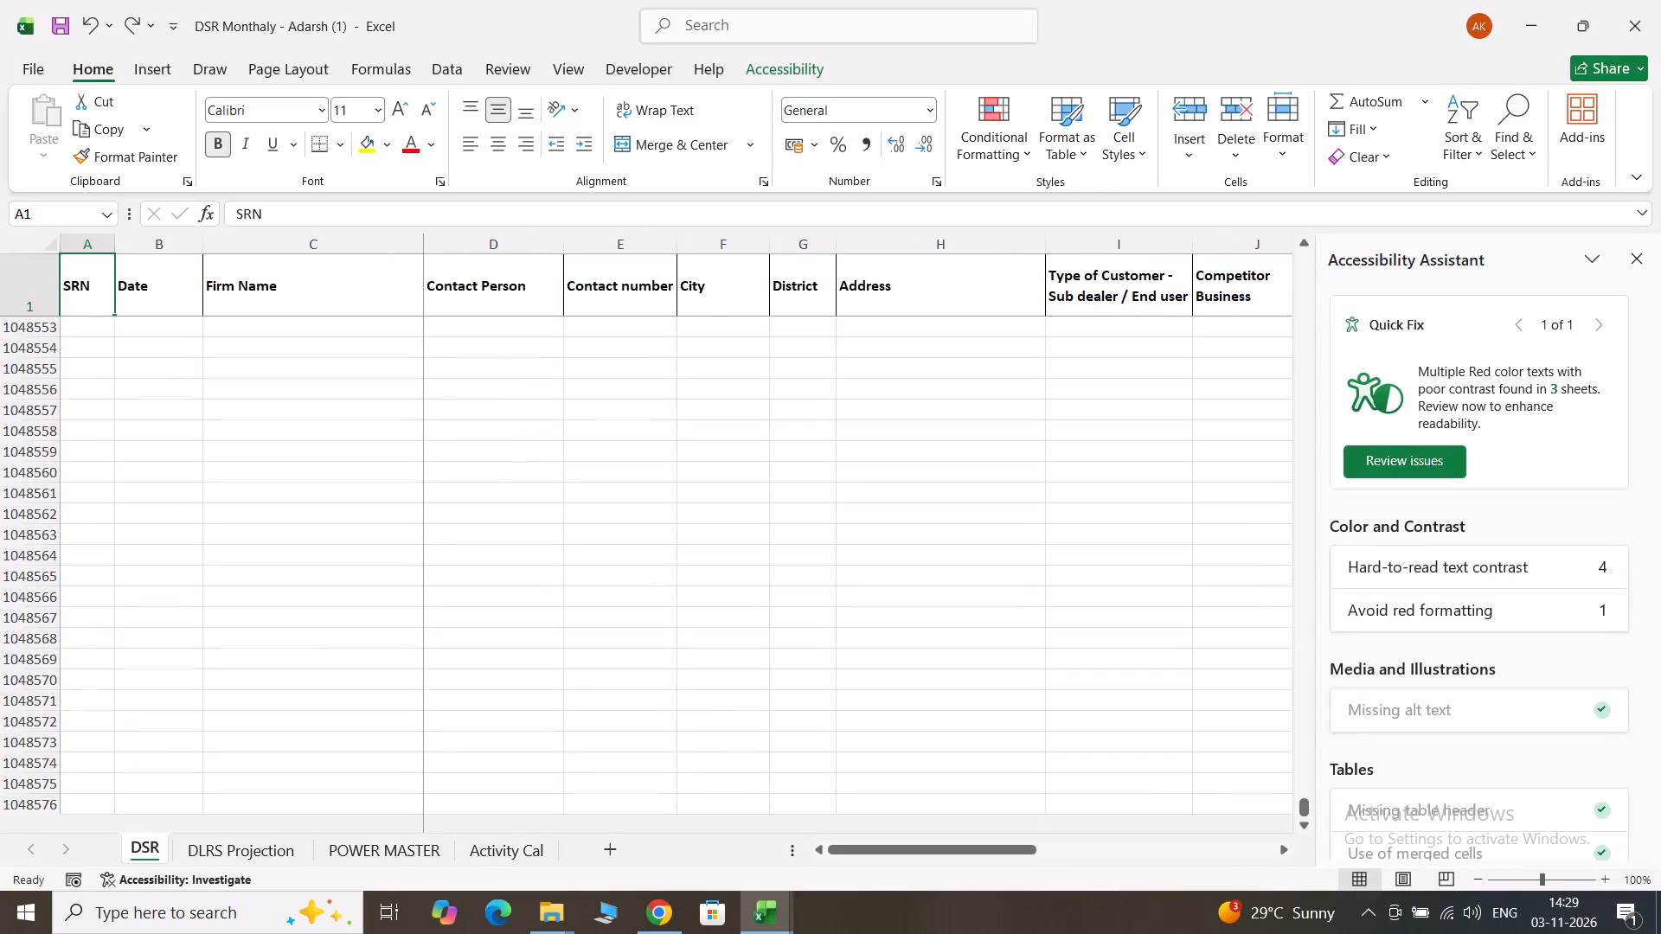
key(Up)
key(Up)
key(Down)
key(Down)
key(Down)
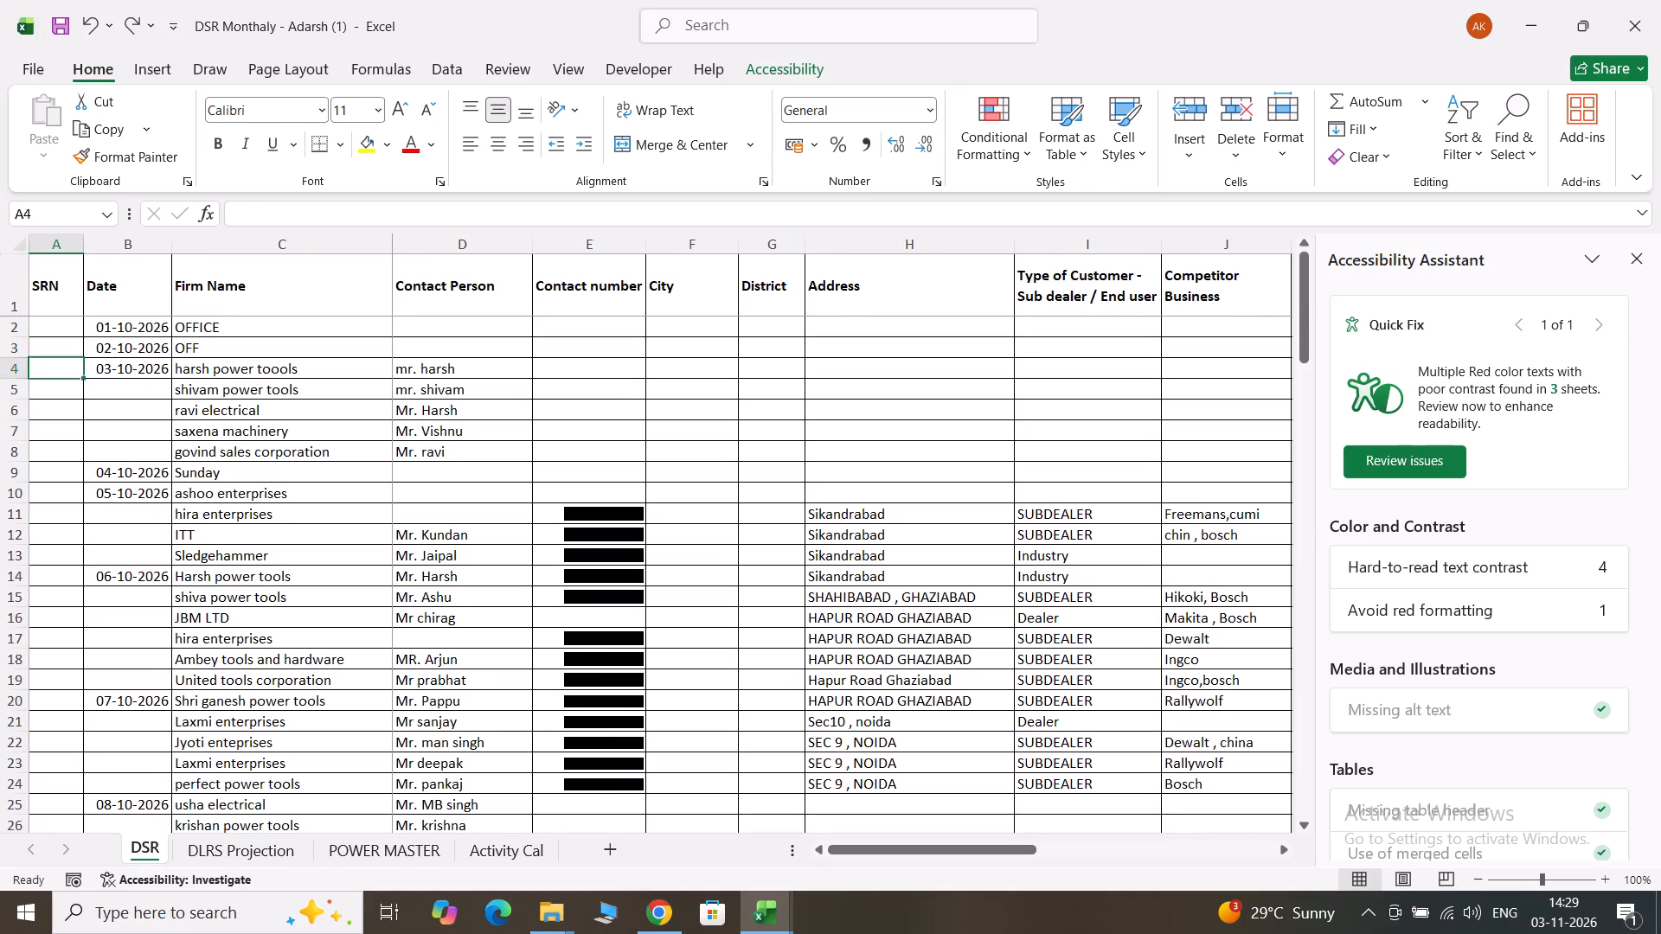
Examine the DSR entries from the early October rows down past the last leftover September row, 122.
key(Down)
key(Down)
key(Down)
key(Down)
key(Down)
key(Down)
key(Down)
key(Down)
key(Down)
key(Down)
key(Down)
key(Down)
key(Down)
key(Down)
key(Down)
key(Down)
key(Down)
key(Down)
key(Down)
key(Down)
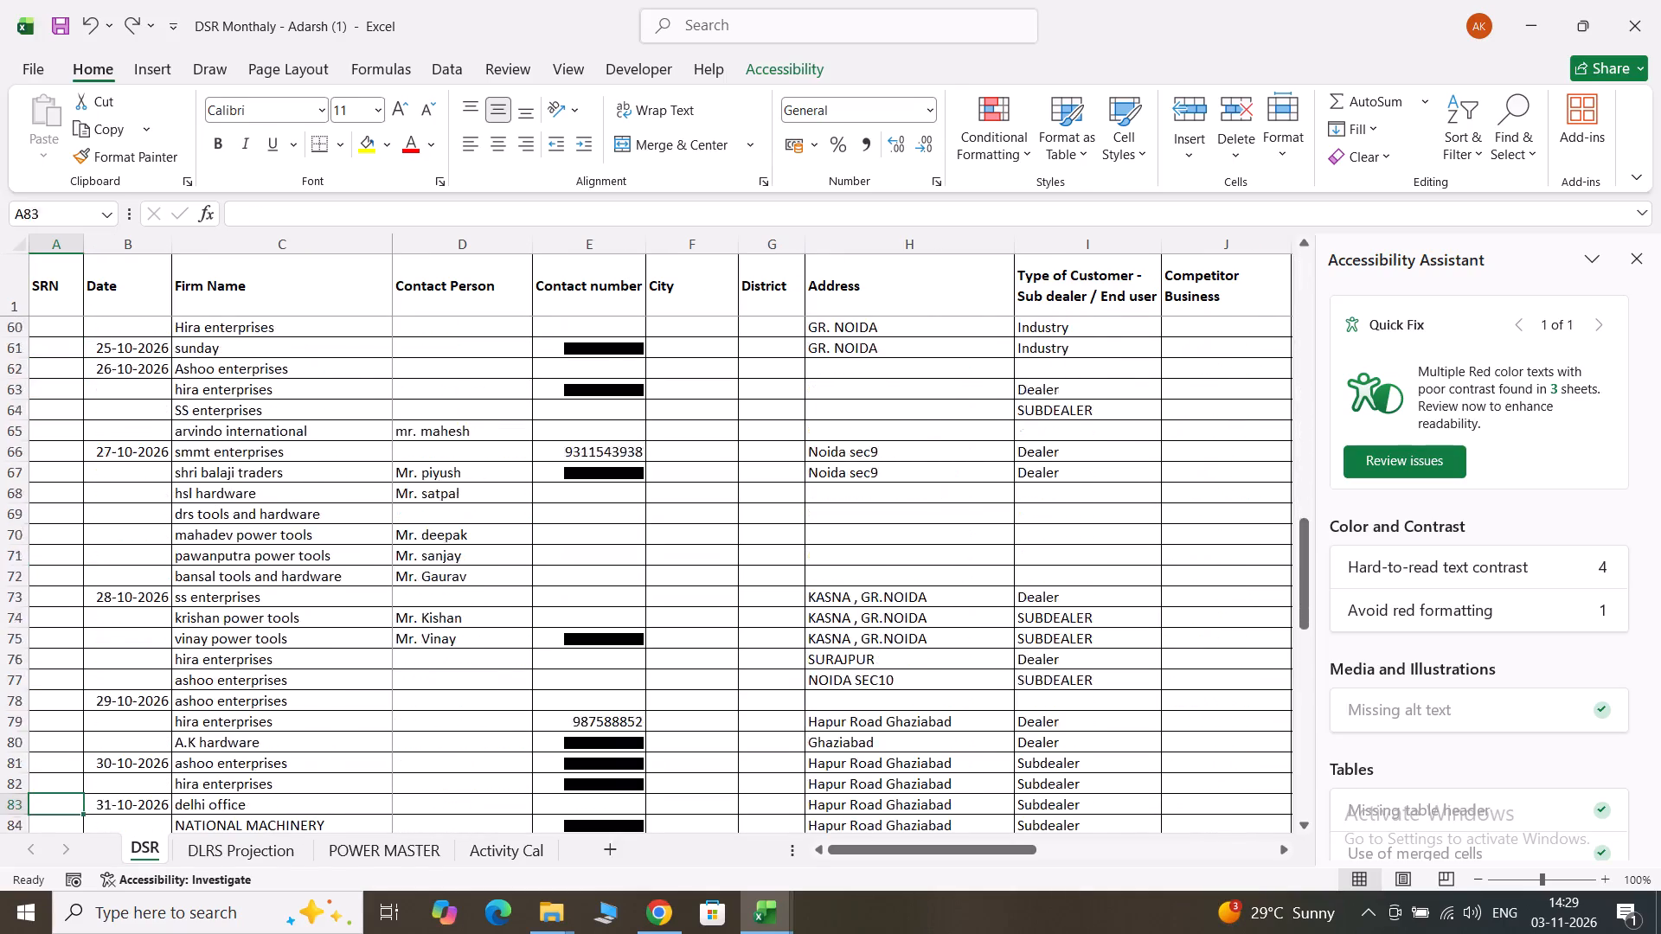
key(Down)
key(Down)
key(Down)
key(Down)
key(Down)
key(Down)
key(Down)
key(Down)
key(Down)
key(Down)
key(Down)
key(Down)
key(Down)
key(Down)
key(Down)
key(Down)
key(Down)
key(Down)
key(Down)
key(Down)
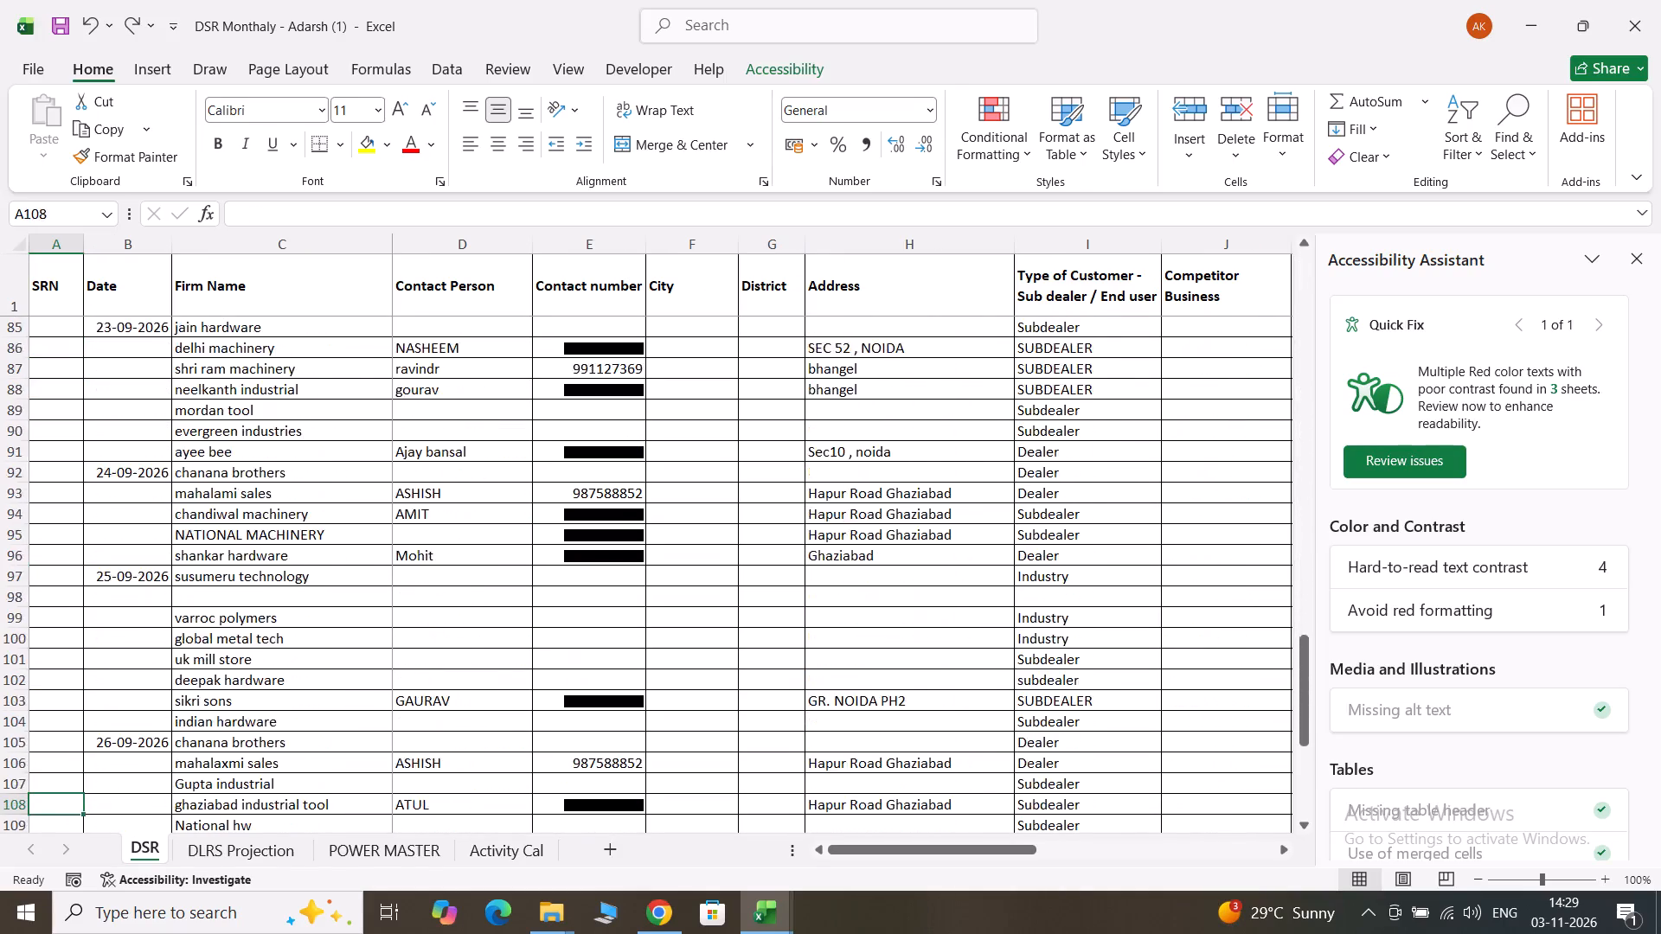
Review the leftover September rows from the end of the list back up to the 31-10-2026 delhi office entry.
key(Up)
key(Up)
key(Up)
key(Up)
key(Up)
key(Up)
key(Up)
key(Up)
key(Up)
key(Up)
key(Up)
key(Up)
key(Up)
key(Up)
key(Up)
key(Up)
key(Up)
key(Up)
key(Up)
key(Up)
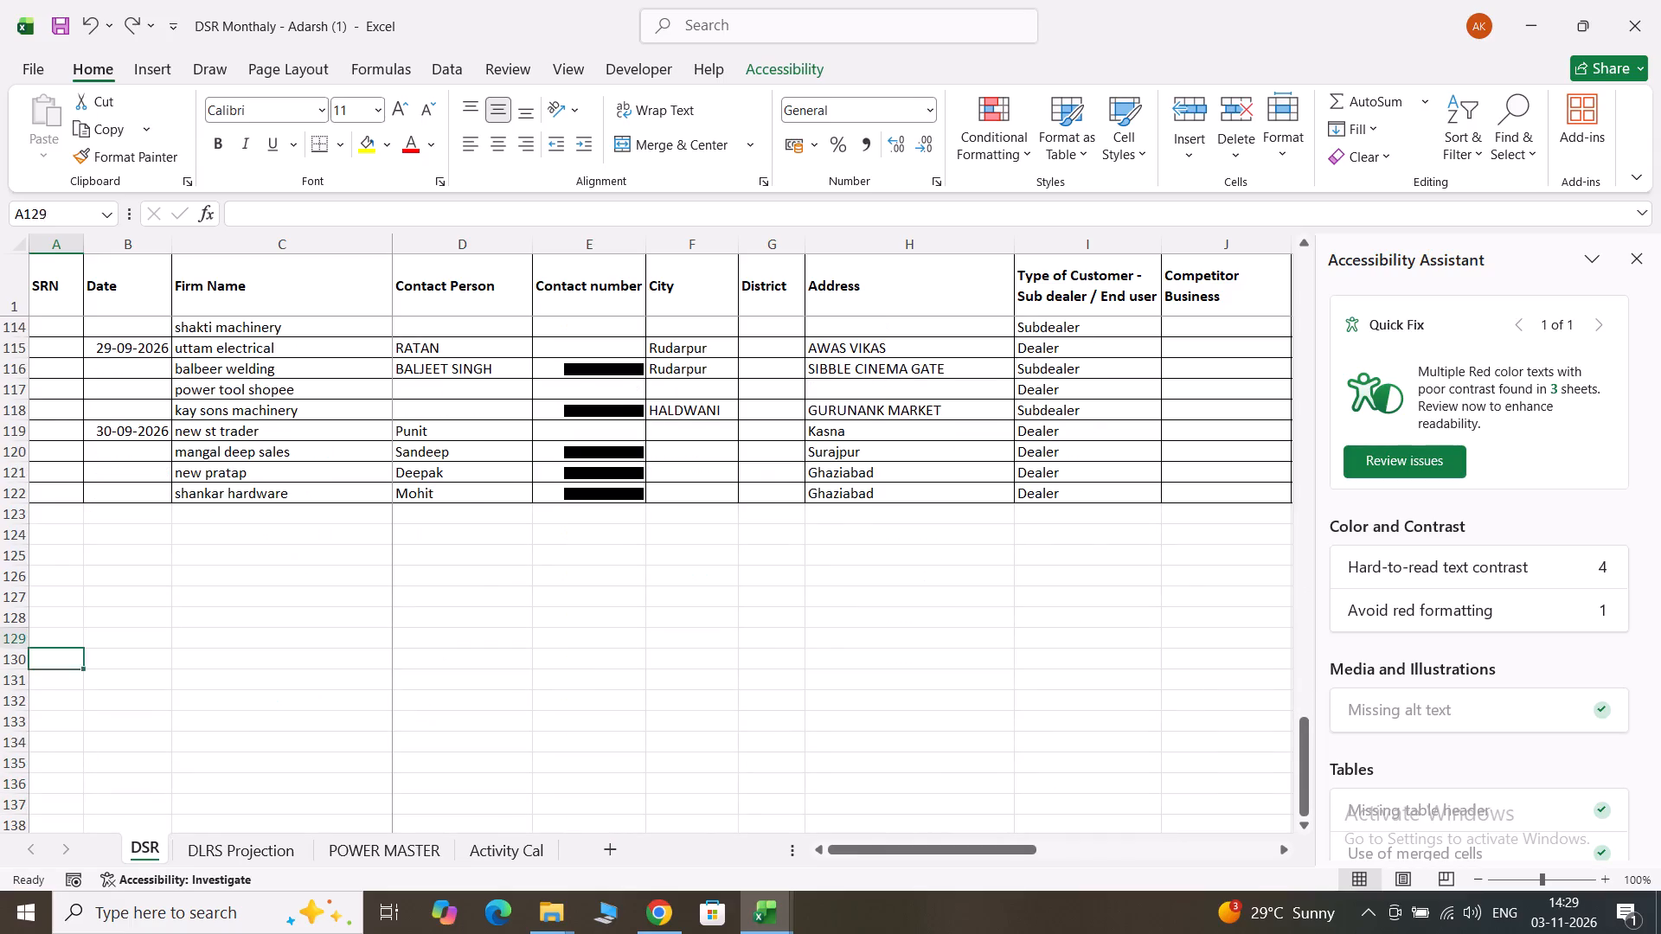
key(Down)
key(Down)
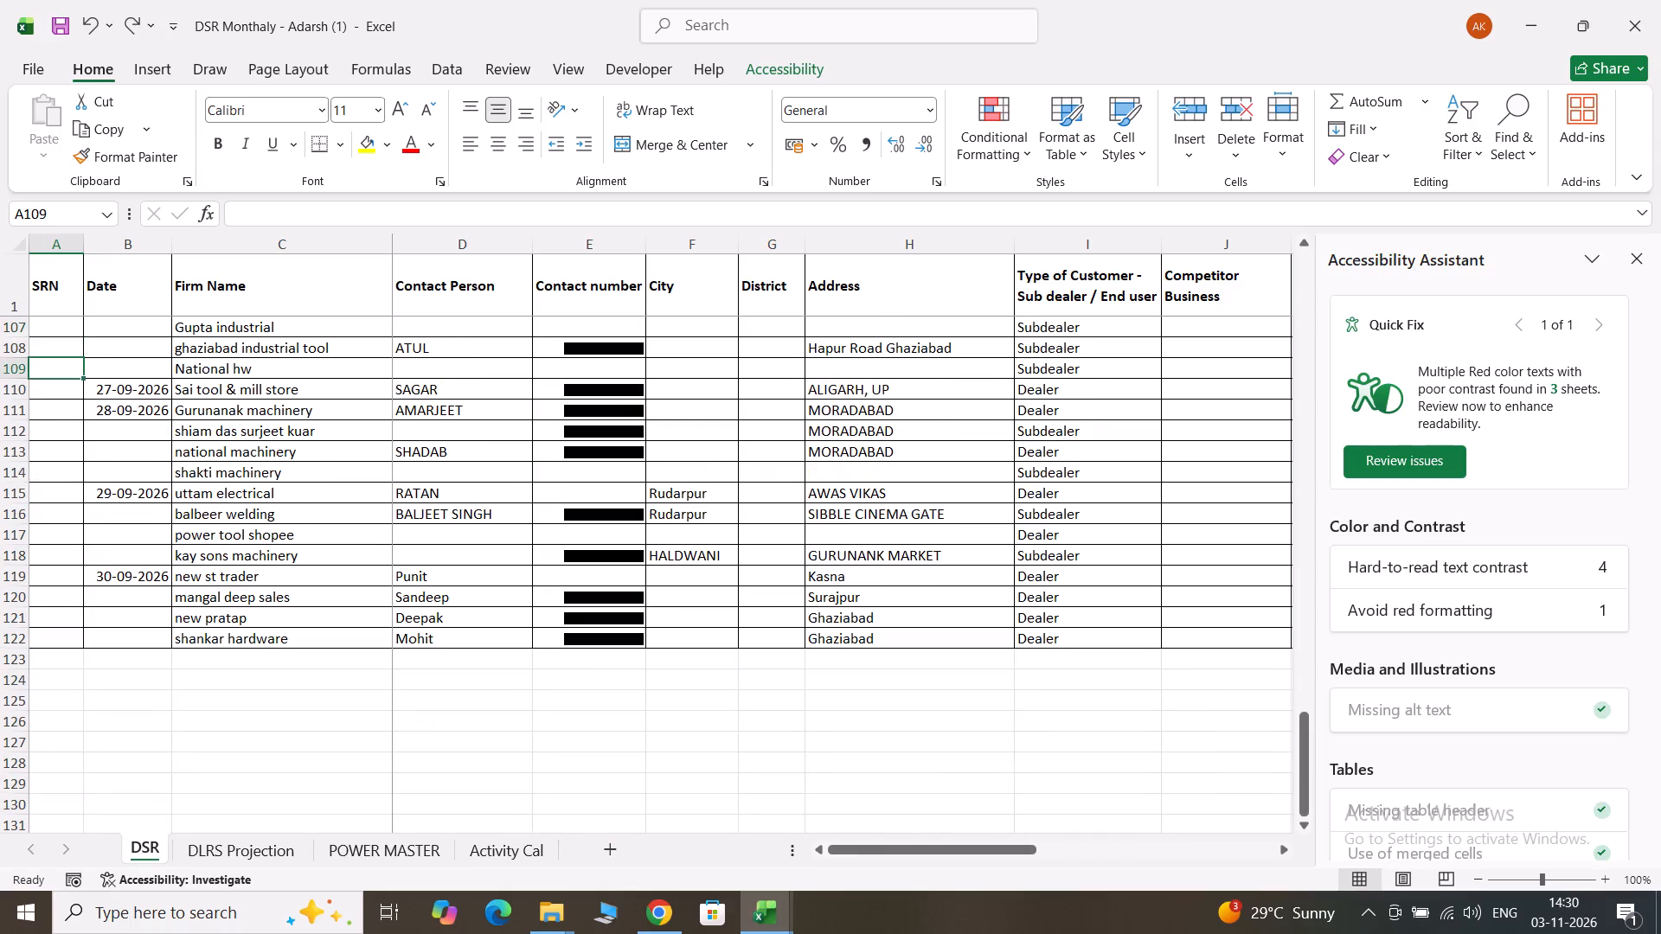
key(Up)
key(Up)
key(Up)
key(Up)
key(Up)
key(Up)
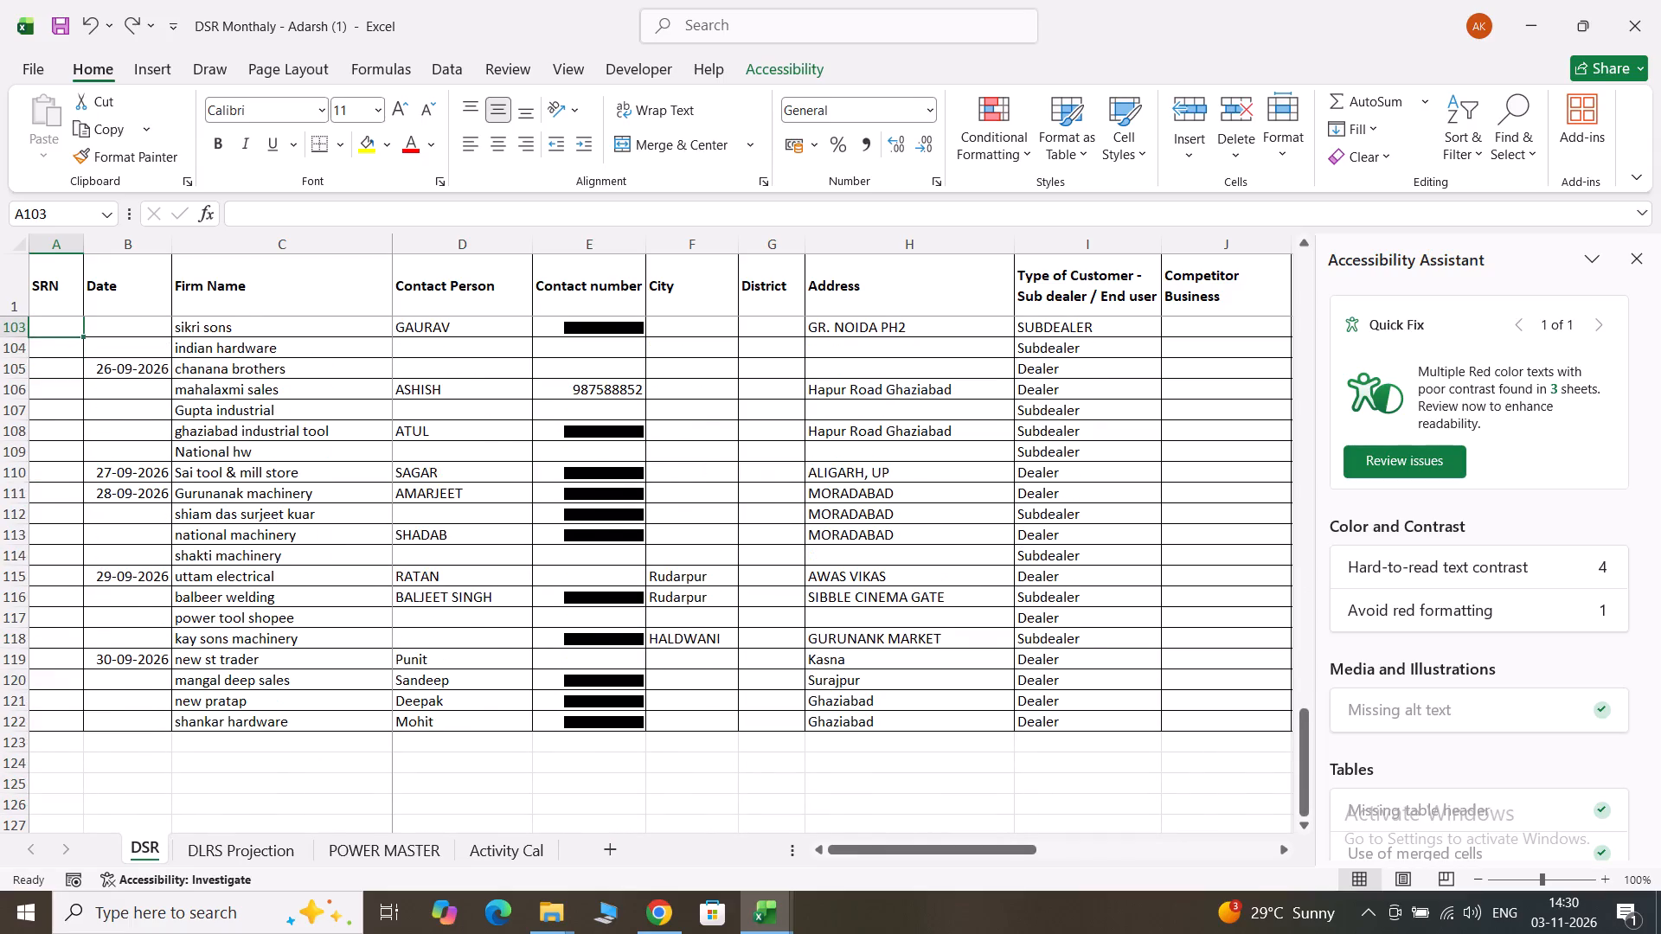
key(Up)
key(Up)
key(Up)
key(Up)
key(Up)
key(Up)
key(Up)
key(Up)
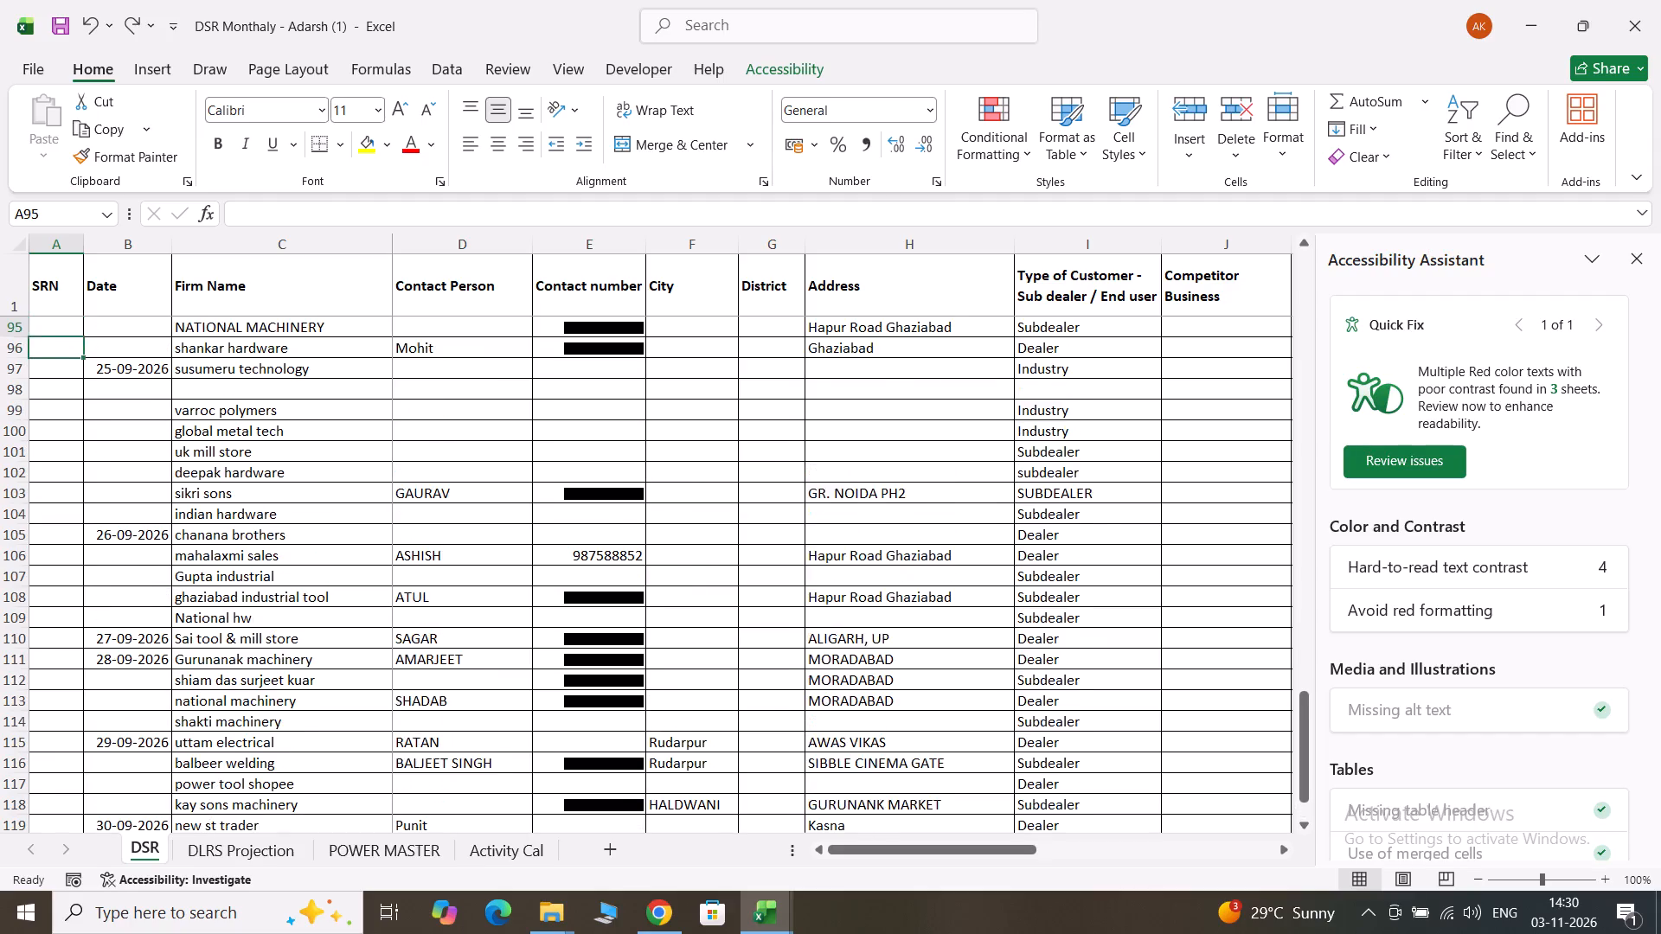
key(Up)
key(Up)
key(Up)
key(Up)
key(Up)
key(Up)
key(Up)
key(Up)
key(Up)
key(Up)
key(Up)
key(Up)
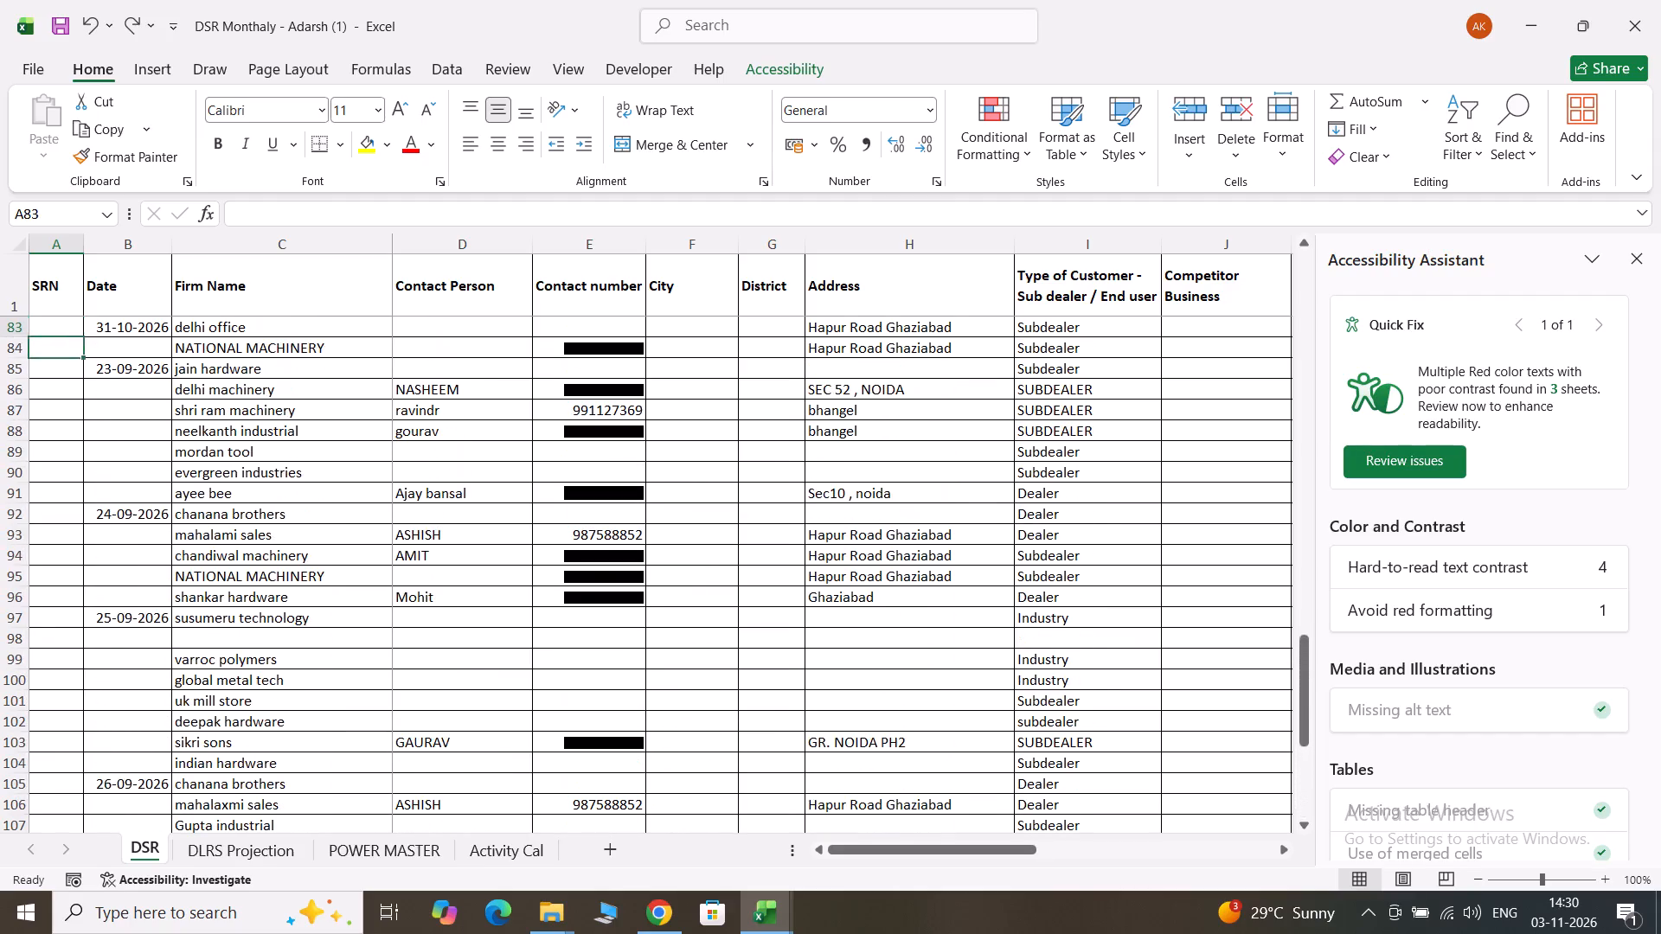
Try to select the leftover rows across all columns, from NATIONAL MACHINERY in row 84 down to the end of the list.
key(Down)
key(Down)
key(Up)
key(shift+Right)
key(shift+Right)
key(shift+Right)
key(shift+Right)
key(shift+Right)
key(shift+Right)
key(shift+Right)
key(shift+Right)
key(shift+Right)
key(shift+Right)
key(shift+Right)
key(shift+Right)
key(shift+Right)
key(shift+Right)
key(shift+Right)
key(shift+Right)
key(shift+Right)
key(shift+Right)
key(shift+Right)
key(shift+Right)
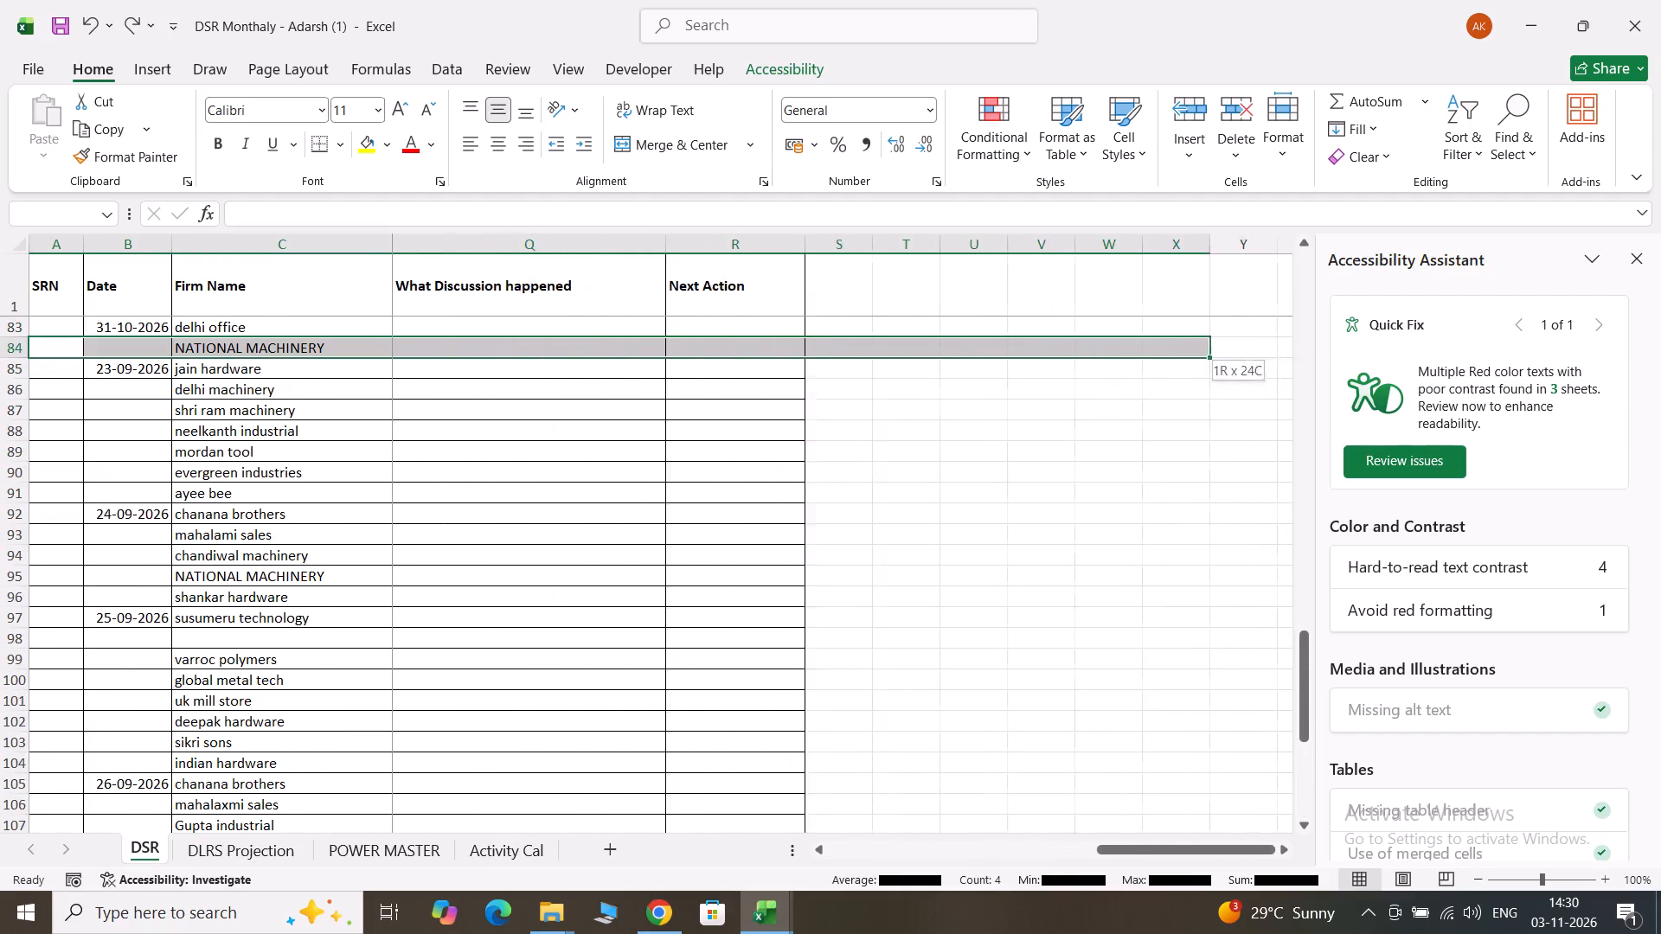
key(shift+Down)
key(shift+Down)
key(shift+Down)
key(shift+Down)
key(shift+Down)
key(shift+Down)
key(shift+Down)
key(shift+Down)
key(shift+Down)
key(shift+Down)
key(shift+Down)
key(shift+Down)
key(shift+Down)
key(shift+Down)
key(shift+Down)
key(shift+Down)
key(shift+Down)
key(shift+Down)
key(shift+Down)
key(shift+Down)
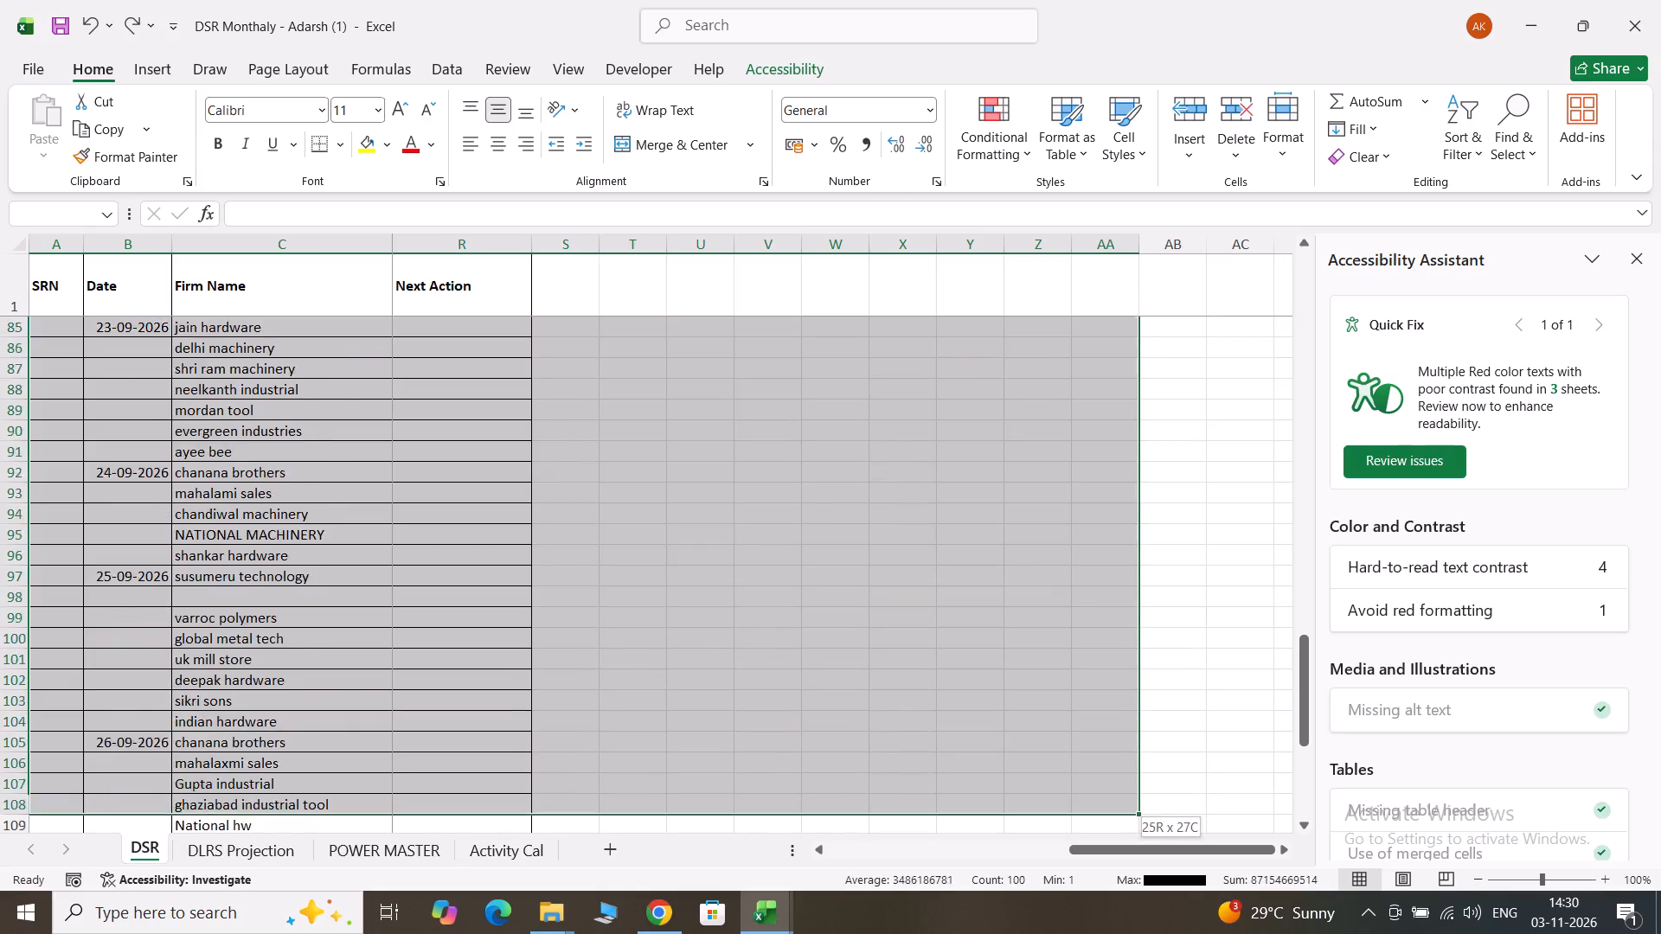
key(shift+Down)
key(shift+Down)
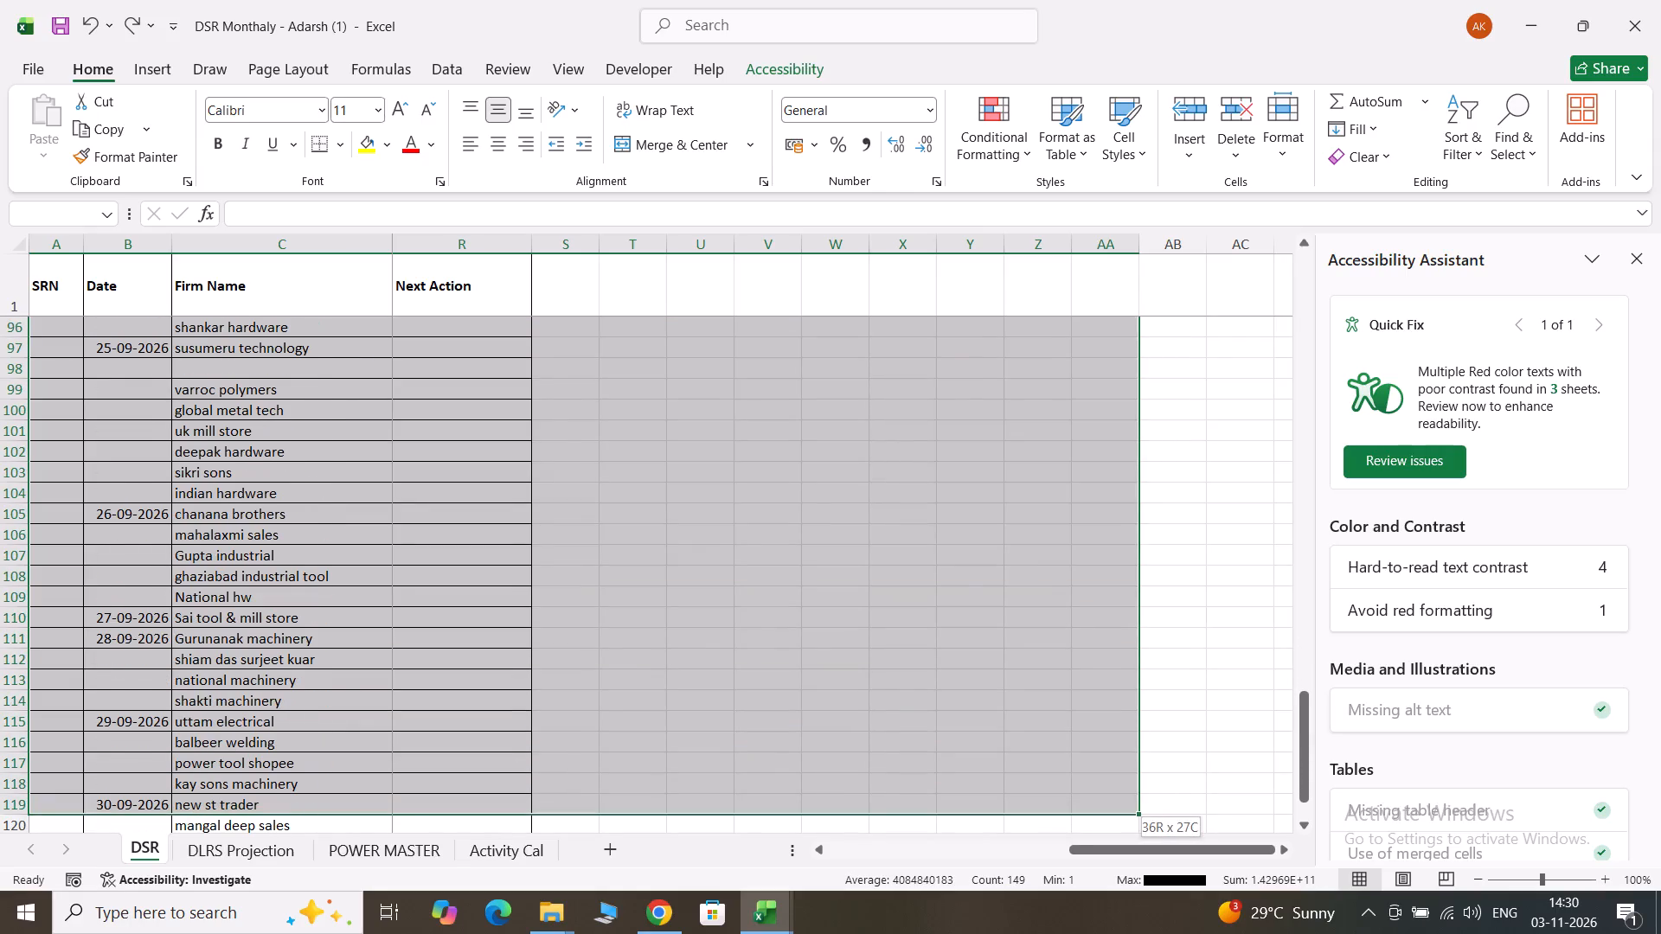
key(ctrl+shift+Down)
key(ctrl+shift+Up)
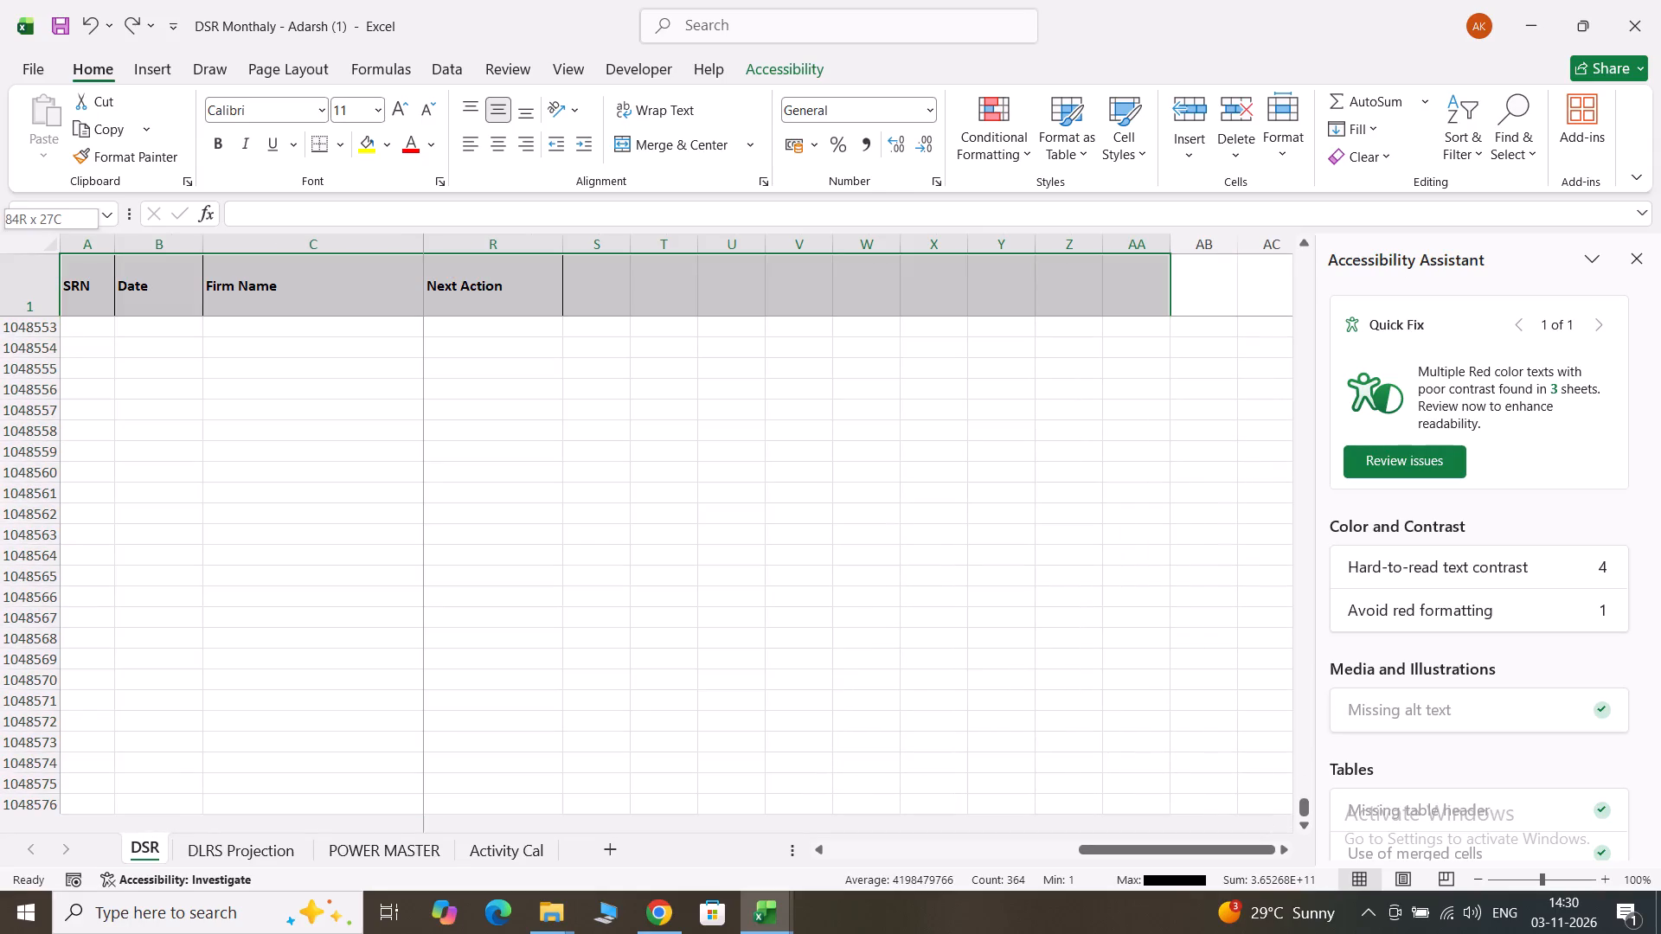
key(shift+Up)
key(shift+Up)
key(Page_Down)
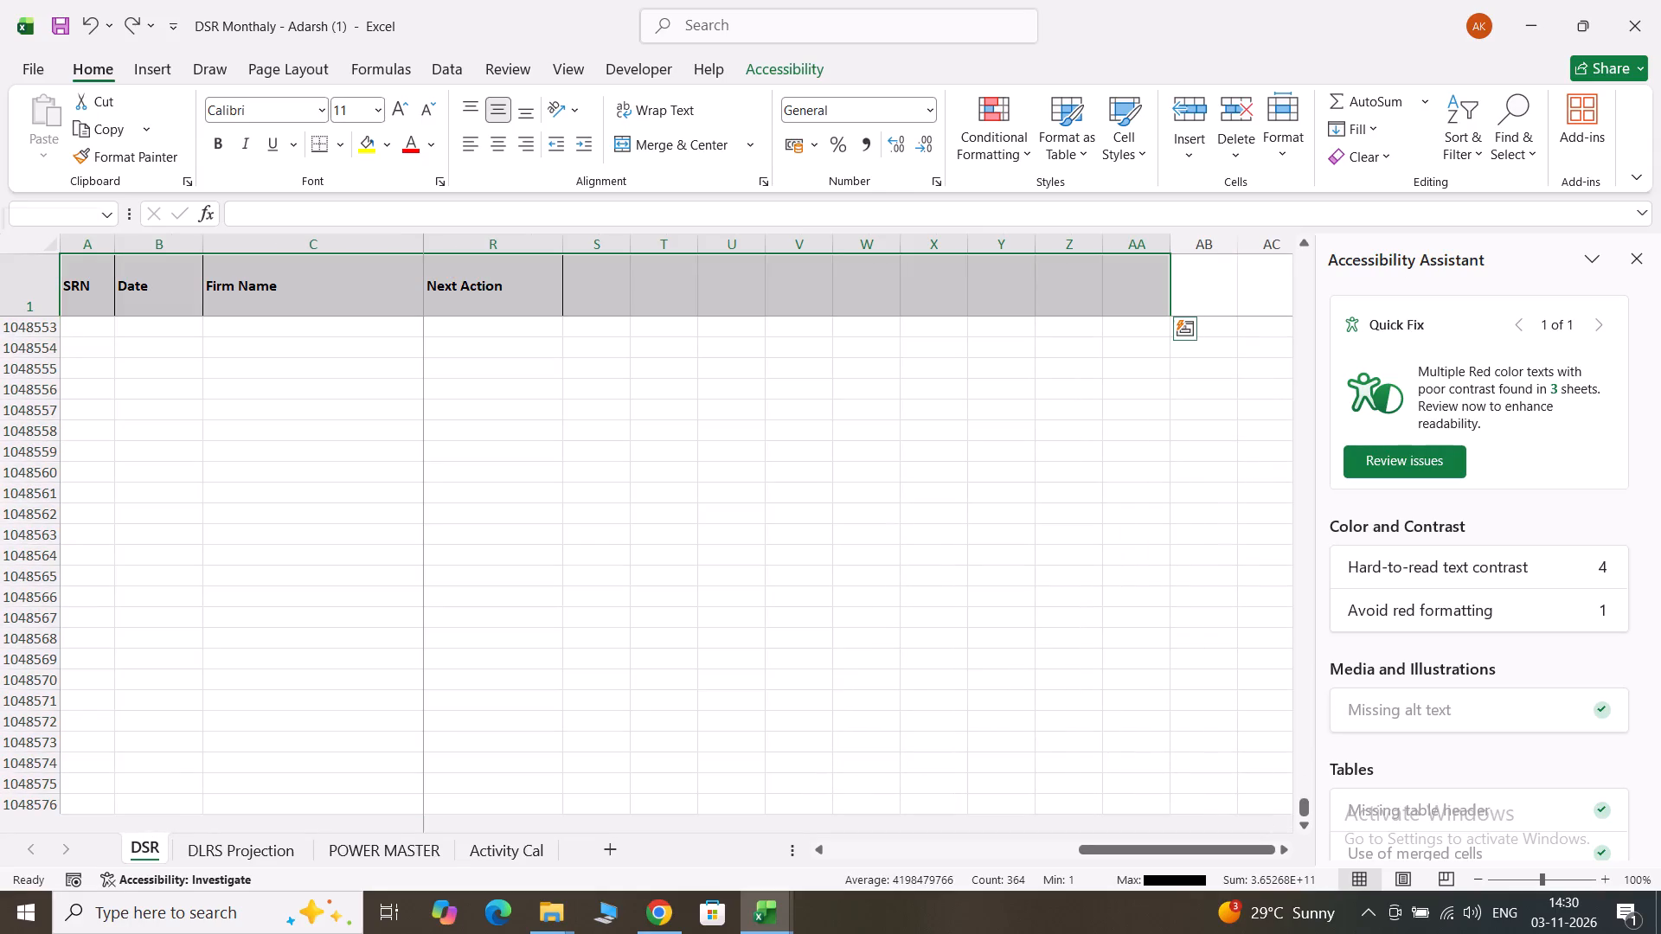
Clear the contents of the leftover rows 84 to 122 on the DSR sheet, across columns A to T.
key(Up)
key(Down)
key(Down)
key(Down)
key(Down)
key(Down)
key(Down)
key(Down)
key(Down)
key(Down)
key(Down)
key(Down)
key(Down)
key(Down)
key(Down)
key(Down)
key(Down)
key(Down)
key(Down)
key(Down)
key(Down)
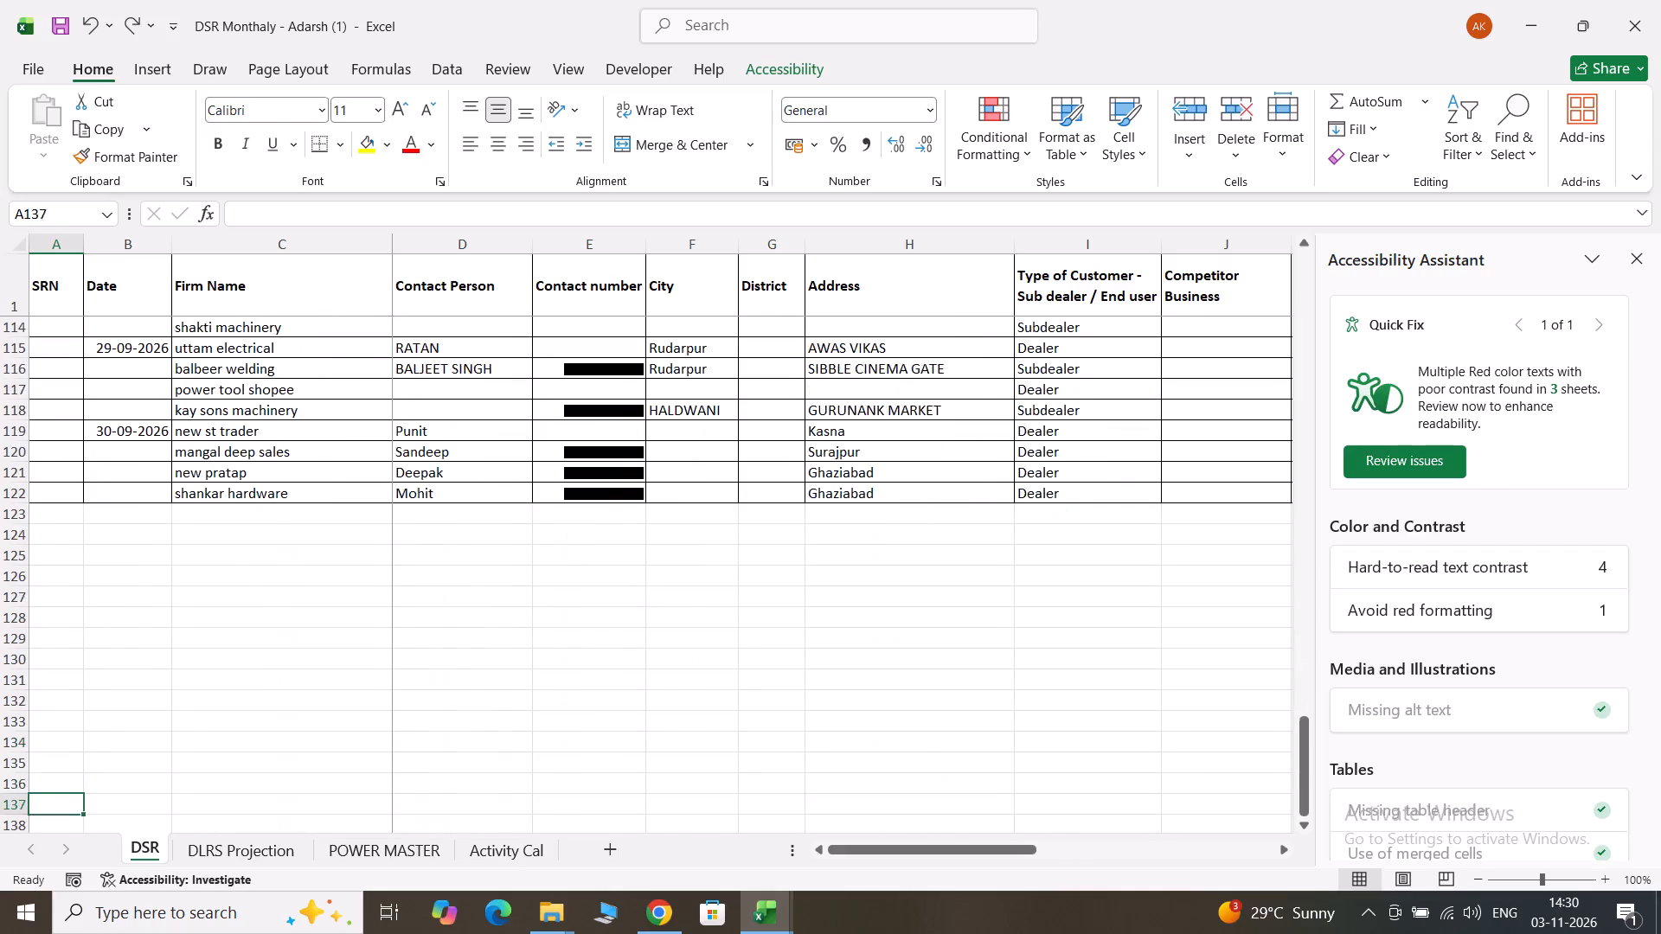
key(Up)
key(Up)
key(Up)
key(Up)
key(Up)
key(Up)
key(Up)
key(Up)
key(Up)
key(Up)
key(Up)
key(Up)
key(Up)
key(Up)
key(Up)
key(Up)
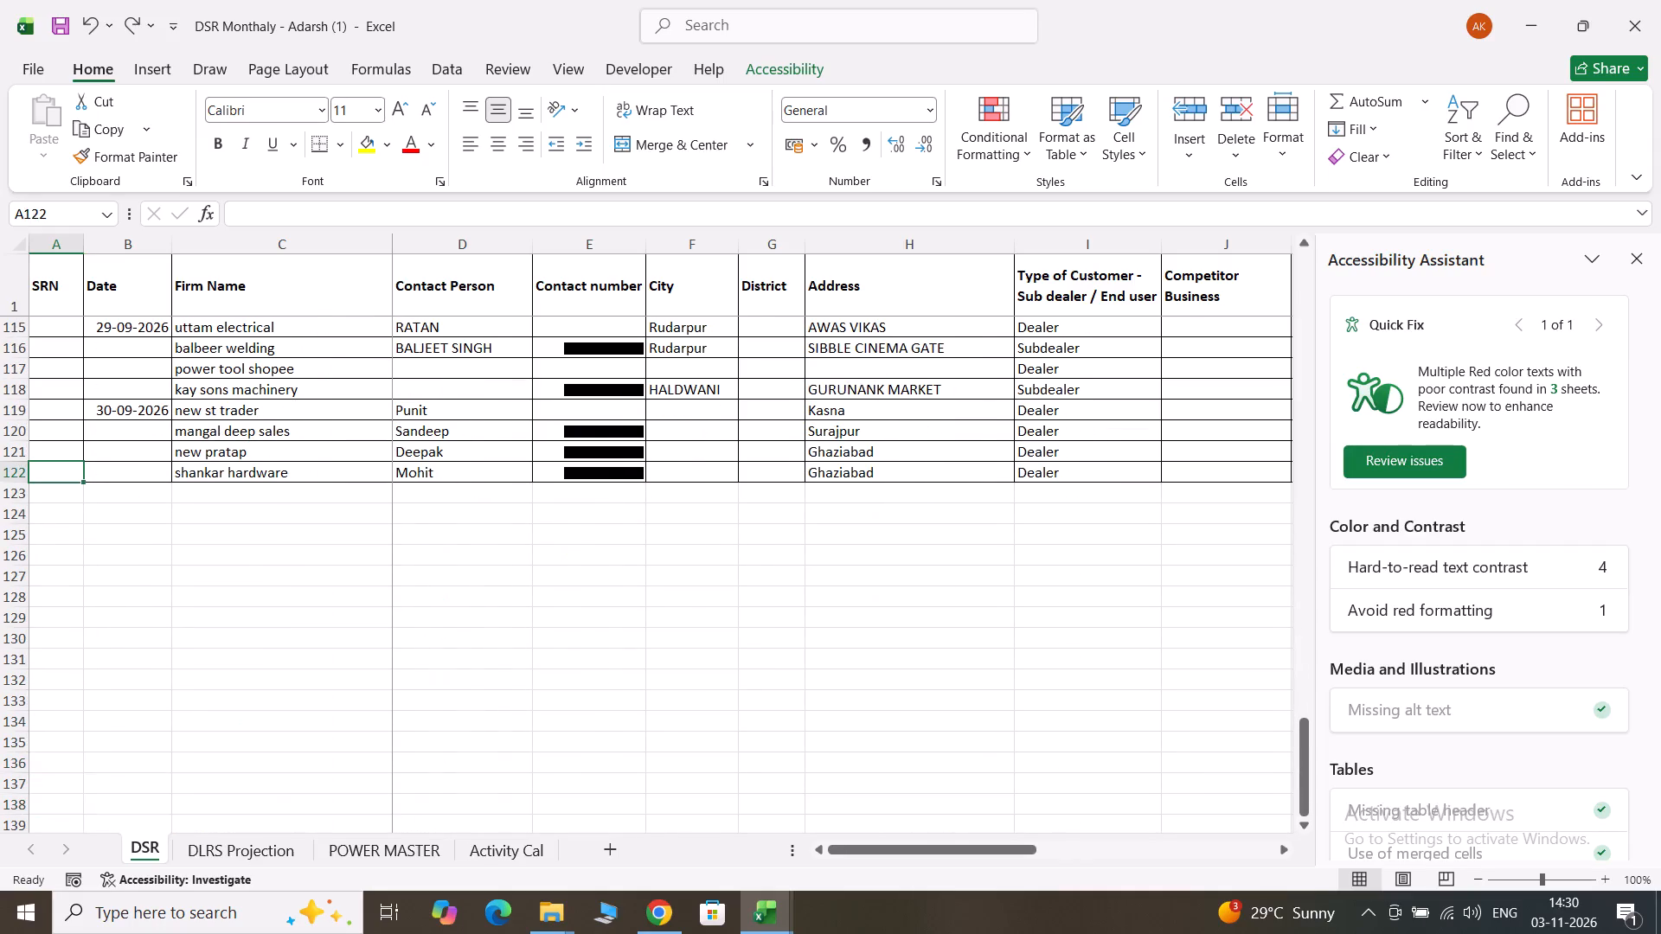
key(shift+Right)
key(shift+Right)
key(shift+Right)
key(shift+Right)
key(shift+Right)
key(shift+Right)
key(shift+Right)
key(shift+Right)
key(shift+Right)
key(shift+Right)
key(shift+Right)
key(shift+Right)
key(shift+Right)
key(shift+Right)
key(shift+Right)
key(shift+Right)
key(shift+Right)
key(shift+Right)
key(shift+Right)
key(shift+Right)
key(shift+Right)
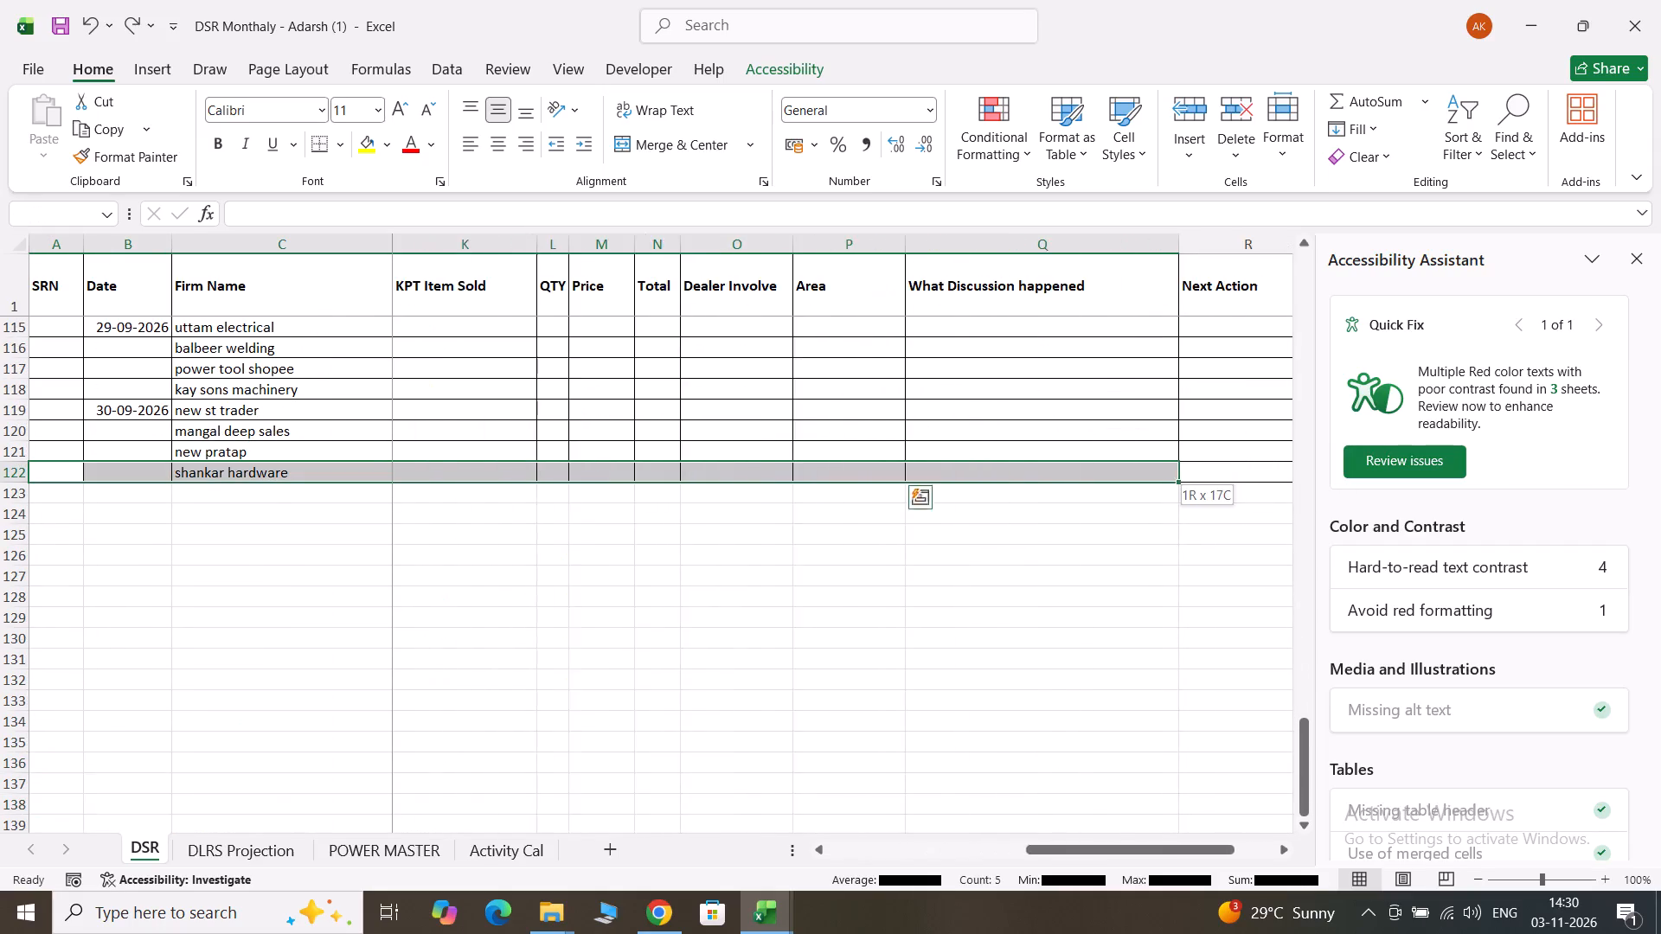
key(shift+Right)
key(shift+Right)
key(shift+Right)
key(shift+Up)
key(shift+Up)
key(shift+Up)
key(shift+Up)
key(shift+Up)
key(shift+Up)
key(shift+Up)
key(shift+Up)
key(shift+Up)
key(shift+Up)
key(shift+Up)
key(shift+Up)
key(shift+Up)
key(shift+Up)
key(shift+Up)
key(shift+Up)
key(shift+Up)
key(shift+Up)
key(shift+Up)
key(shift+Up)
key(shift+Up)
key(shift+Up)
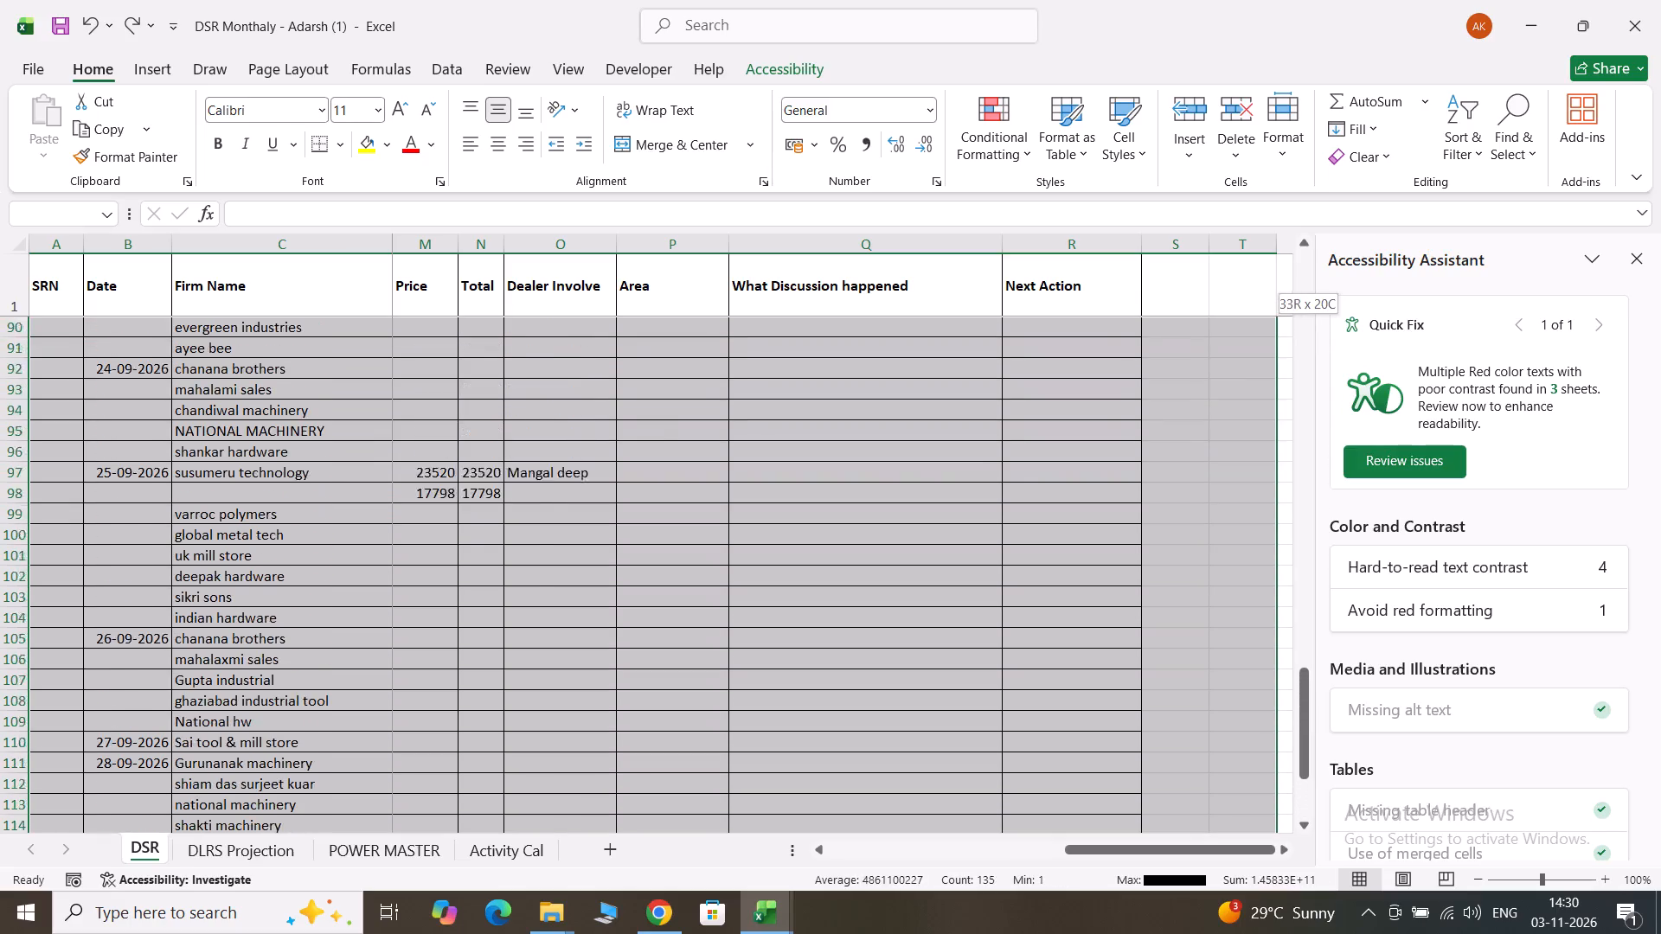
key(shift+Down)
key(shift+Down)
key(shift+Down)
key(shift+Down)
key(shift+Down)
key(shift+Down)
key(shift+Down)
key(shift+Down)
key(shift+Down)
key(shift+Down)
key(shift+Down)
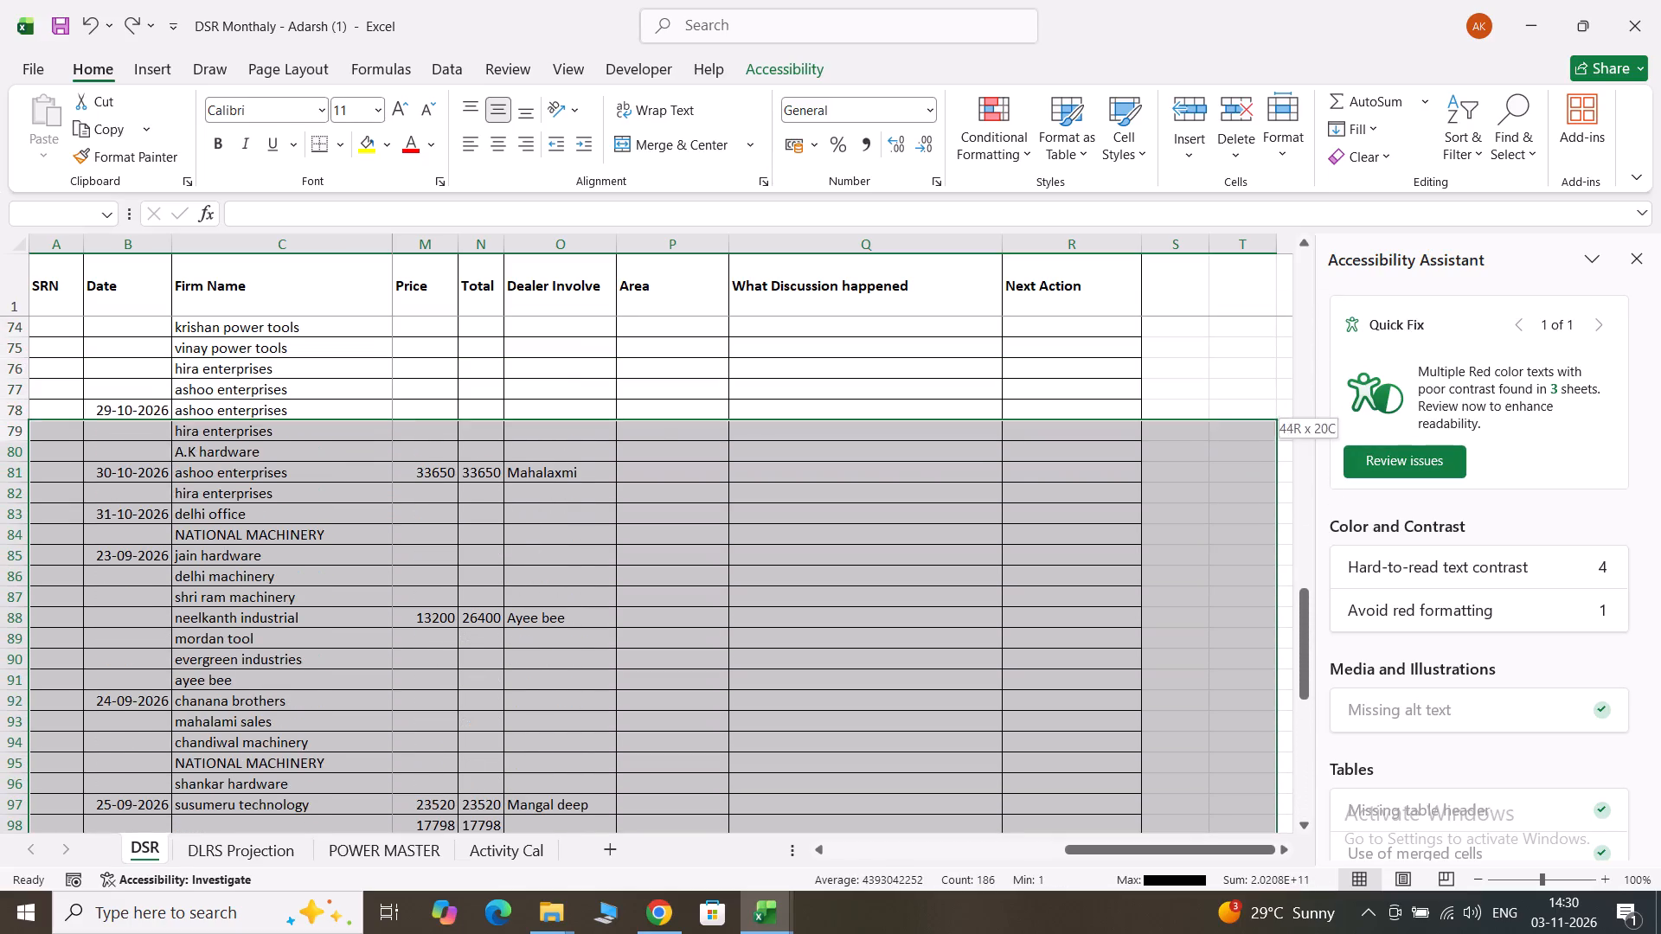
key(shift+Down)
key(Delete)
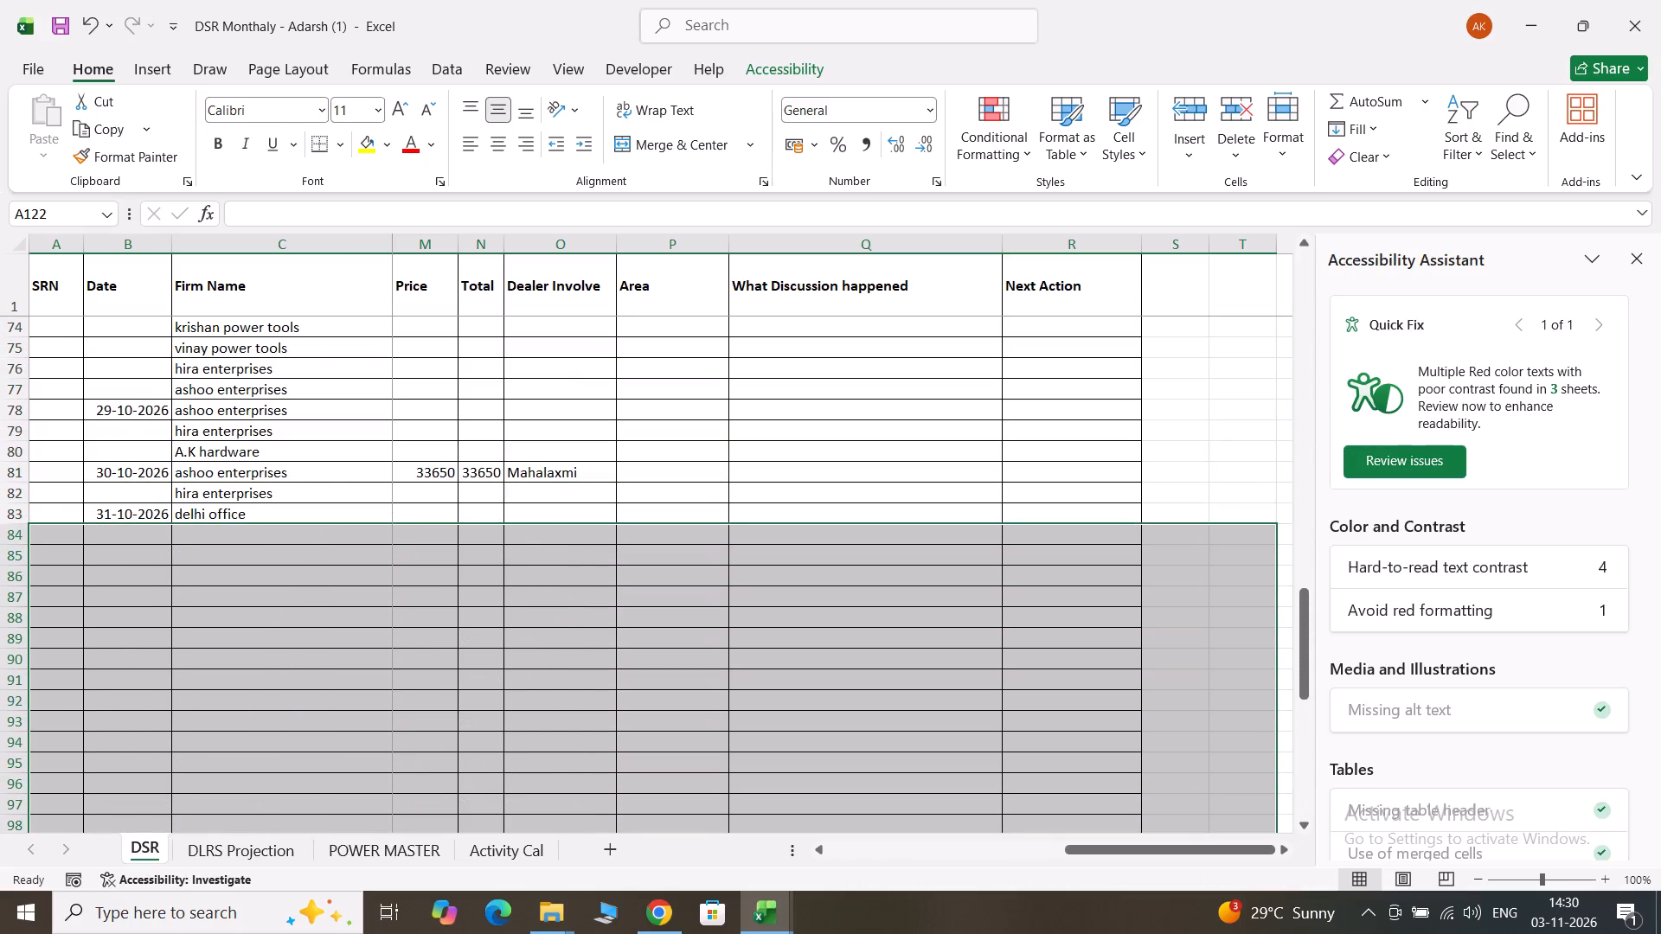
Review the October entries on the DSR sheet from the cleared rows back up to the header row.
click(556, 676)
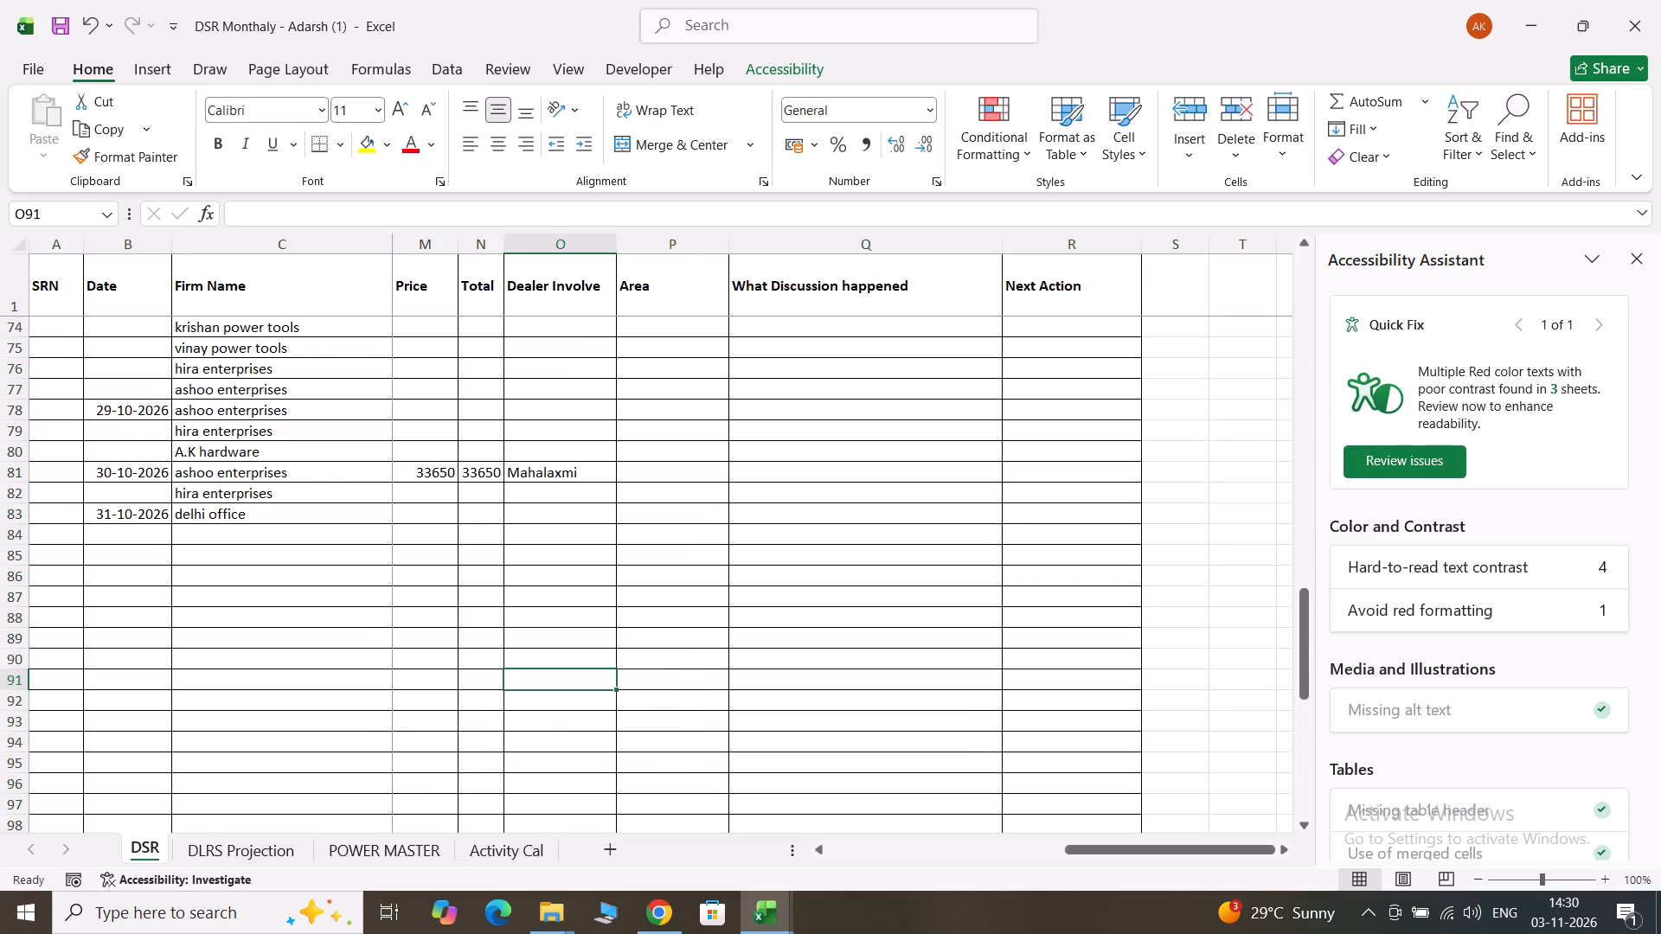
key(Left)
key(Left)
key(Left)
key(Left)
key(Left)
key(Left)
key(Left)
key(Left)
key(Left)
key(Left)
key(Left)
key(Left)
key(Left)
key(Left)
key(Left)
key(Left)
key(Left)
key(Left)
key(Left)
key(Left)
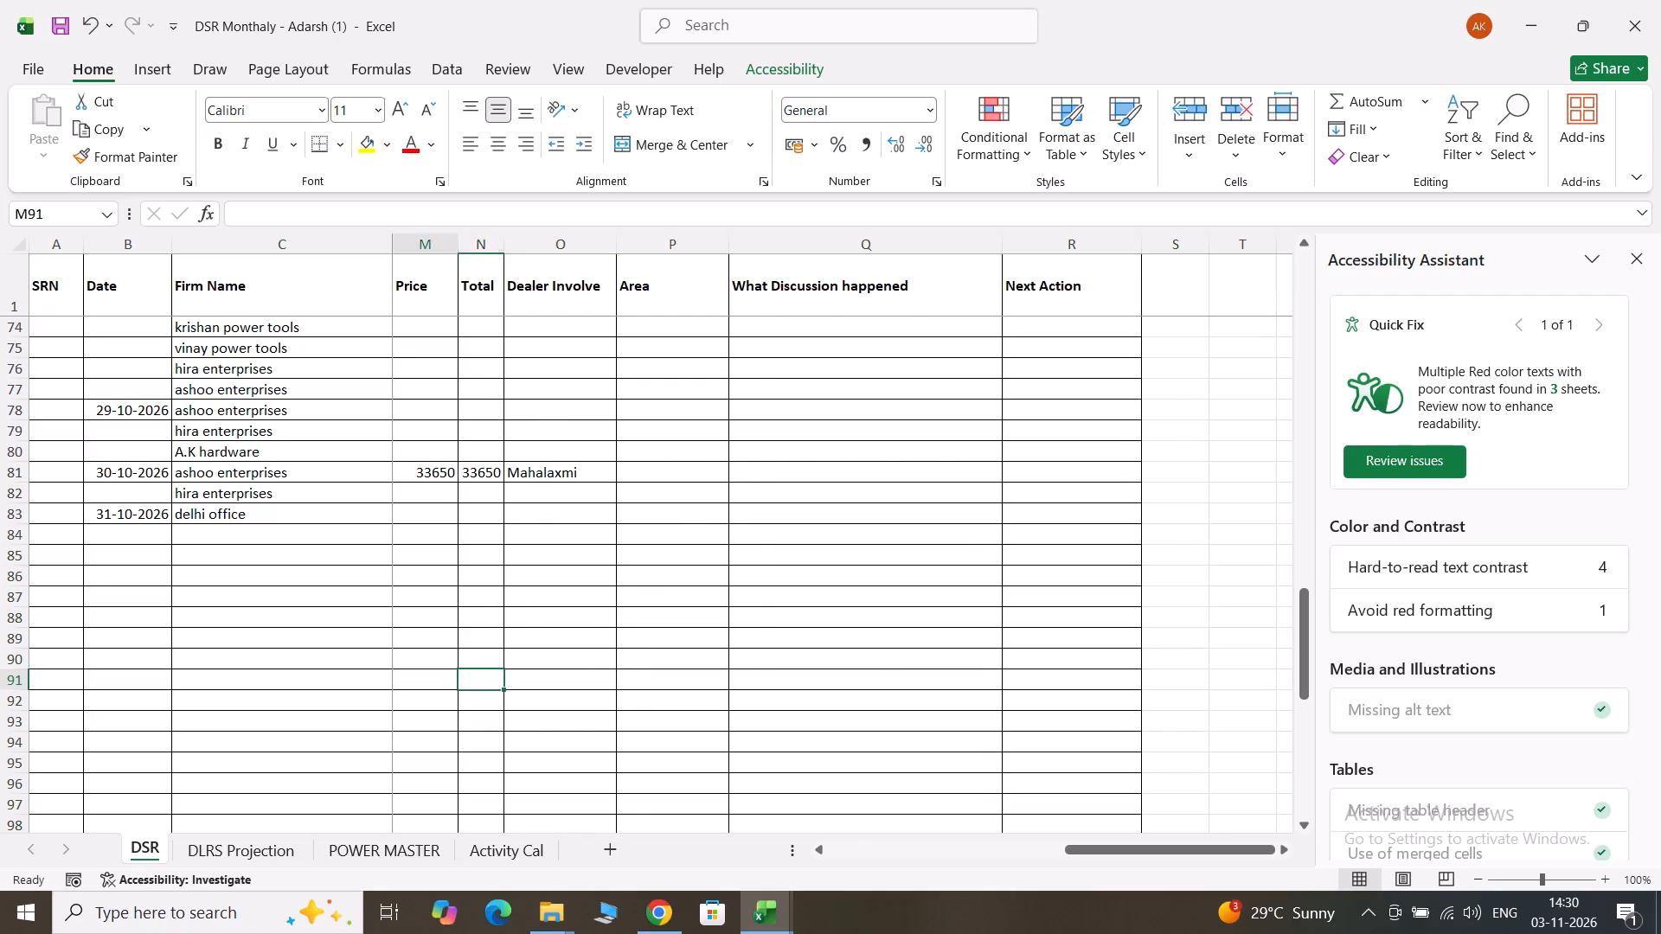
key(Up)
key(Up)
key(Up)
key(Up)
key(Up)
key(Up)
key(Up)
key(Up)
key(Up)
key(Up)
key(Up)
key(Up)
key(Up)
key(Up)
key(Up)
key(Up)
key(Up)
key(Up)
key(Up)
key(Up)
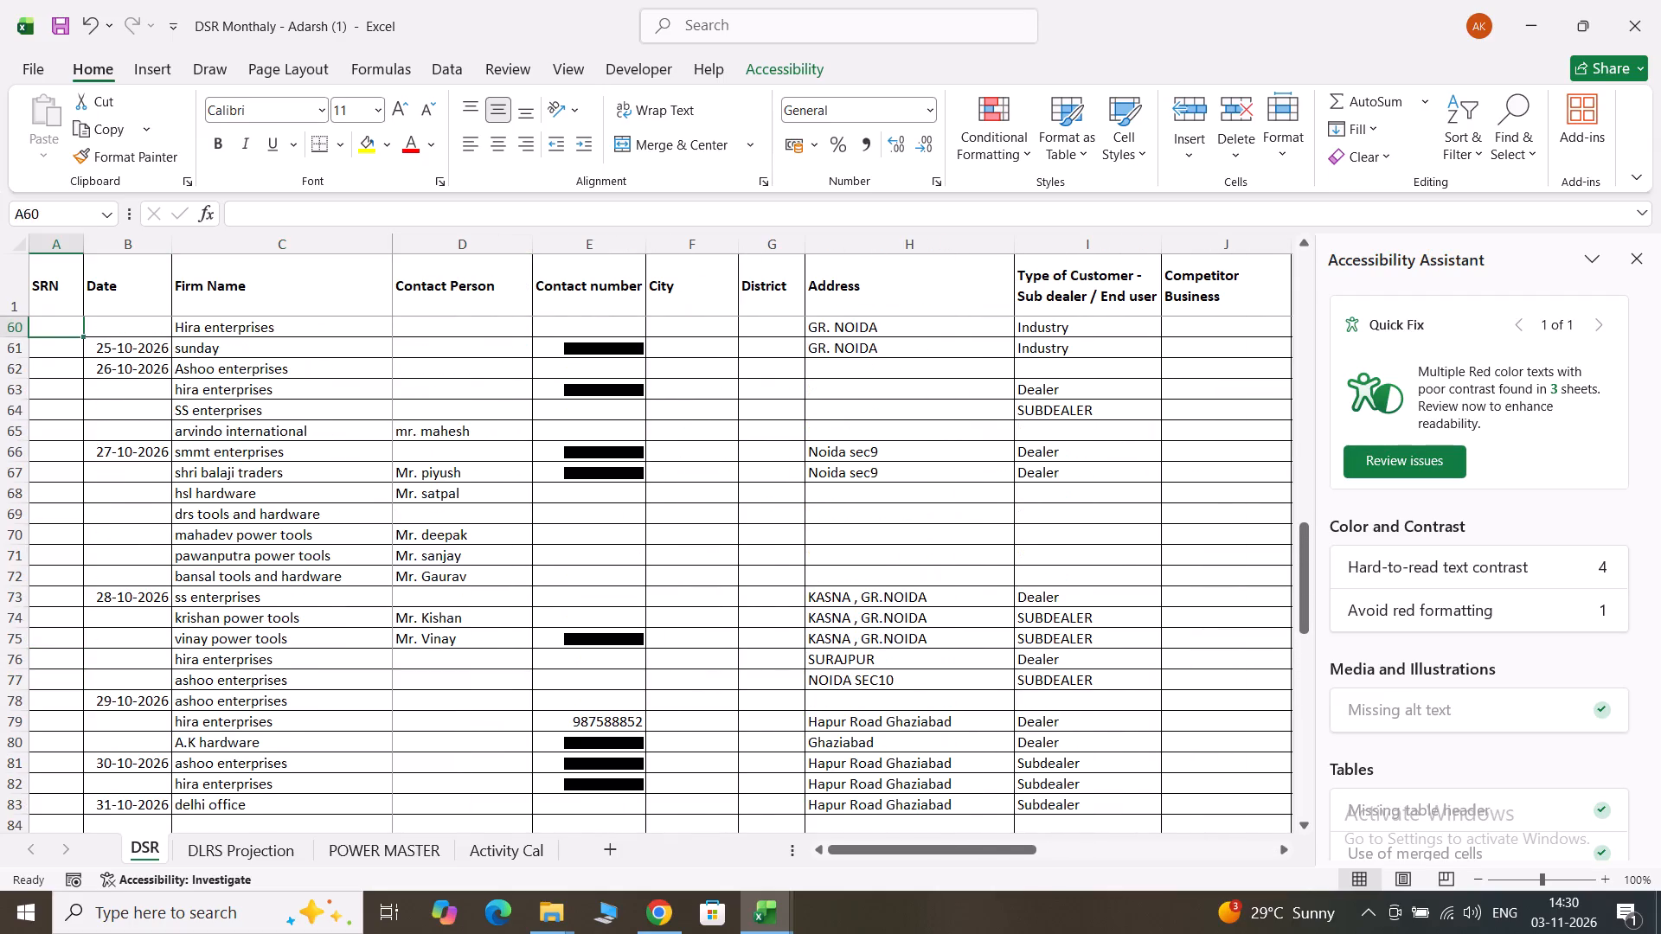
key(Up)
key(Up)
key(Up)
key(Up)
key(Up)
key(Up)
key(Up)
key(Up)
key(Up)
key(Up)
key(Up)
key(Up)
key(Up)
key(Up)
key(Up)
key(Up)
key(Up)
key(Up)
key(Up)
key(Up)
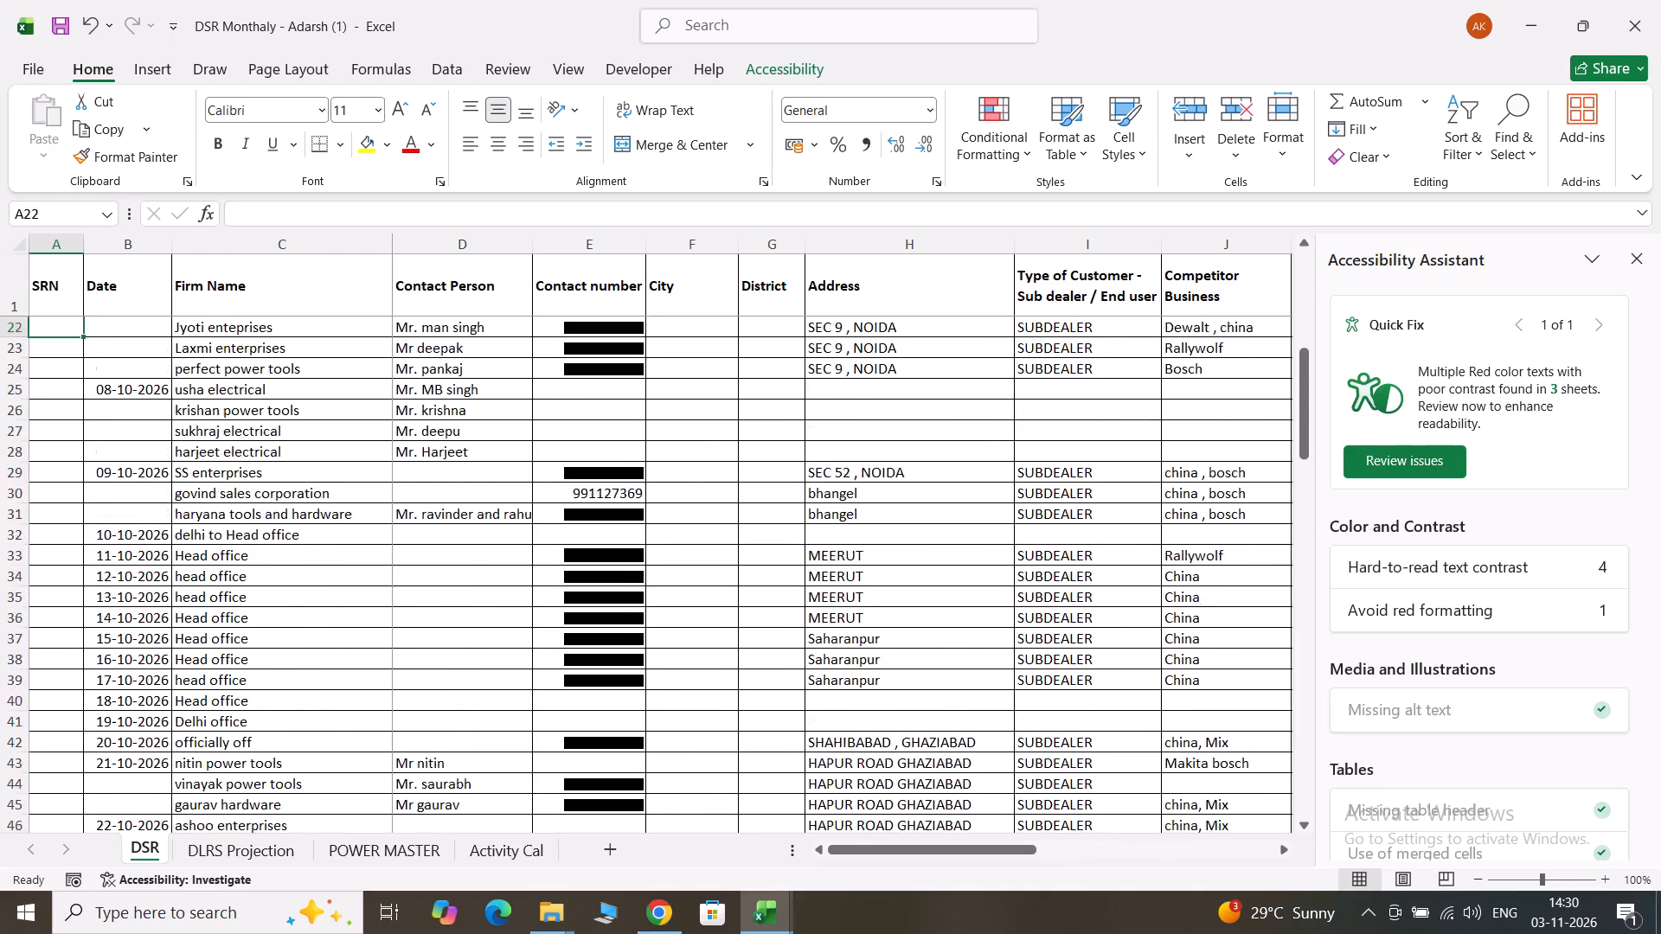
key(Right)
key(Right)
key(Right)
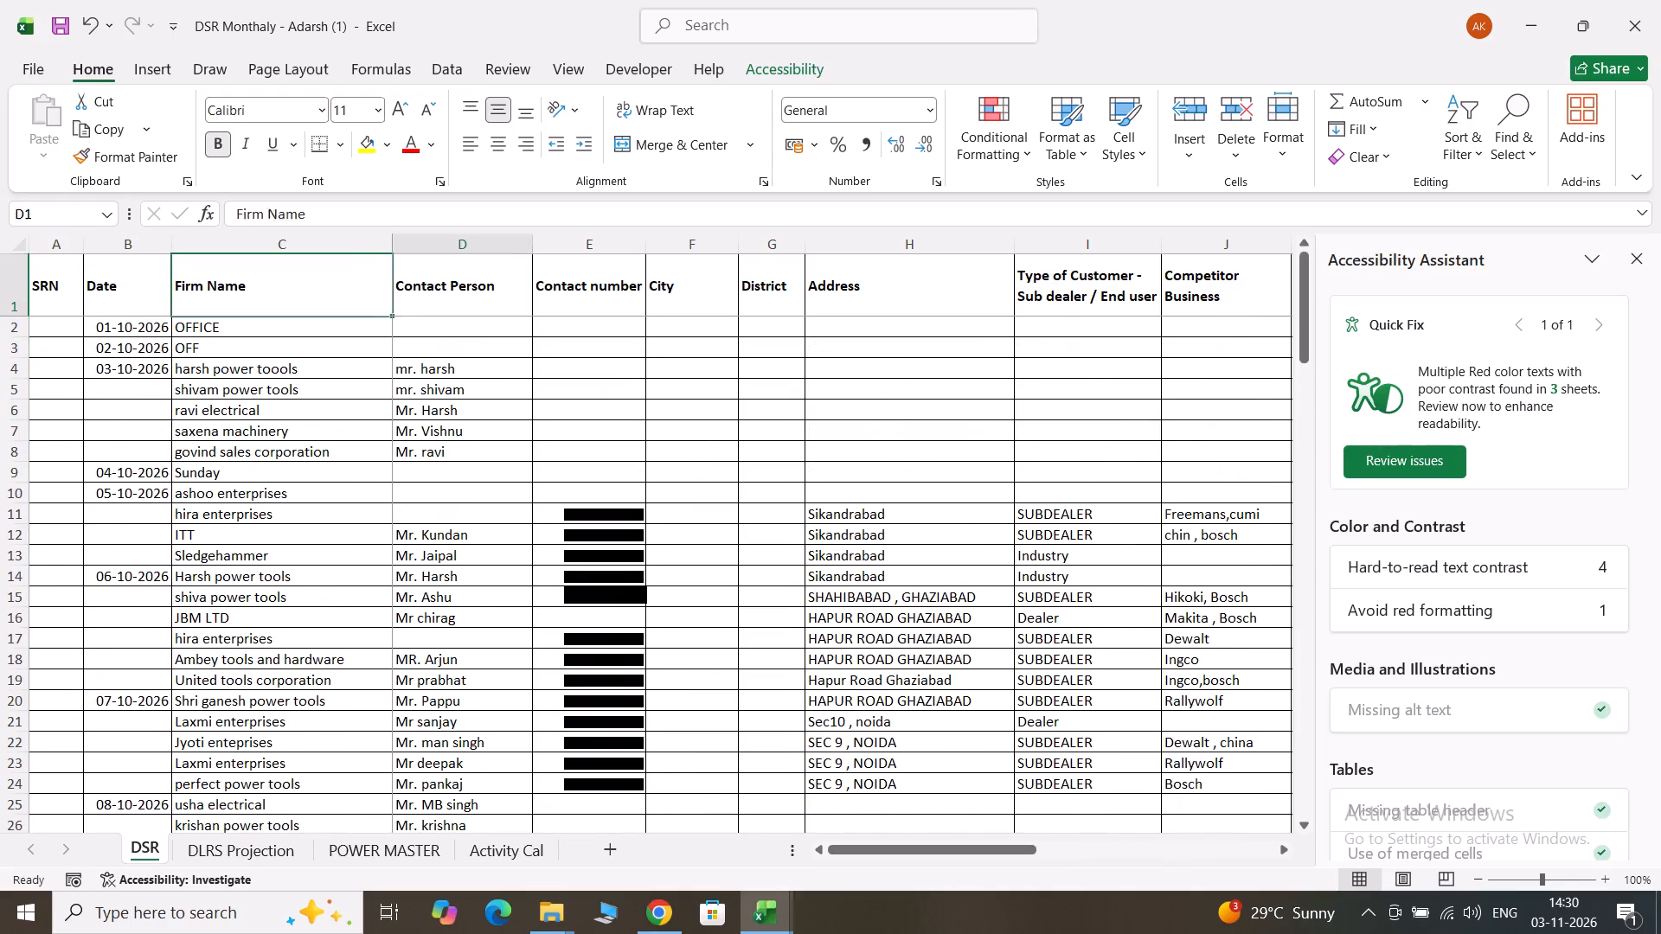
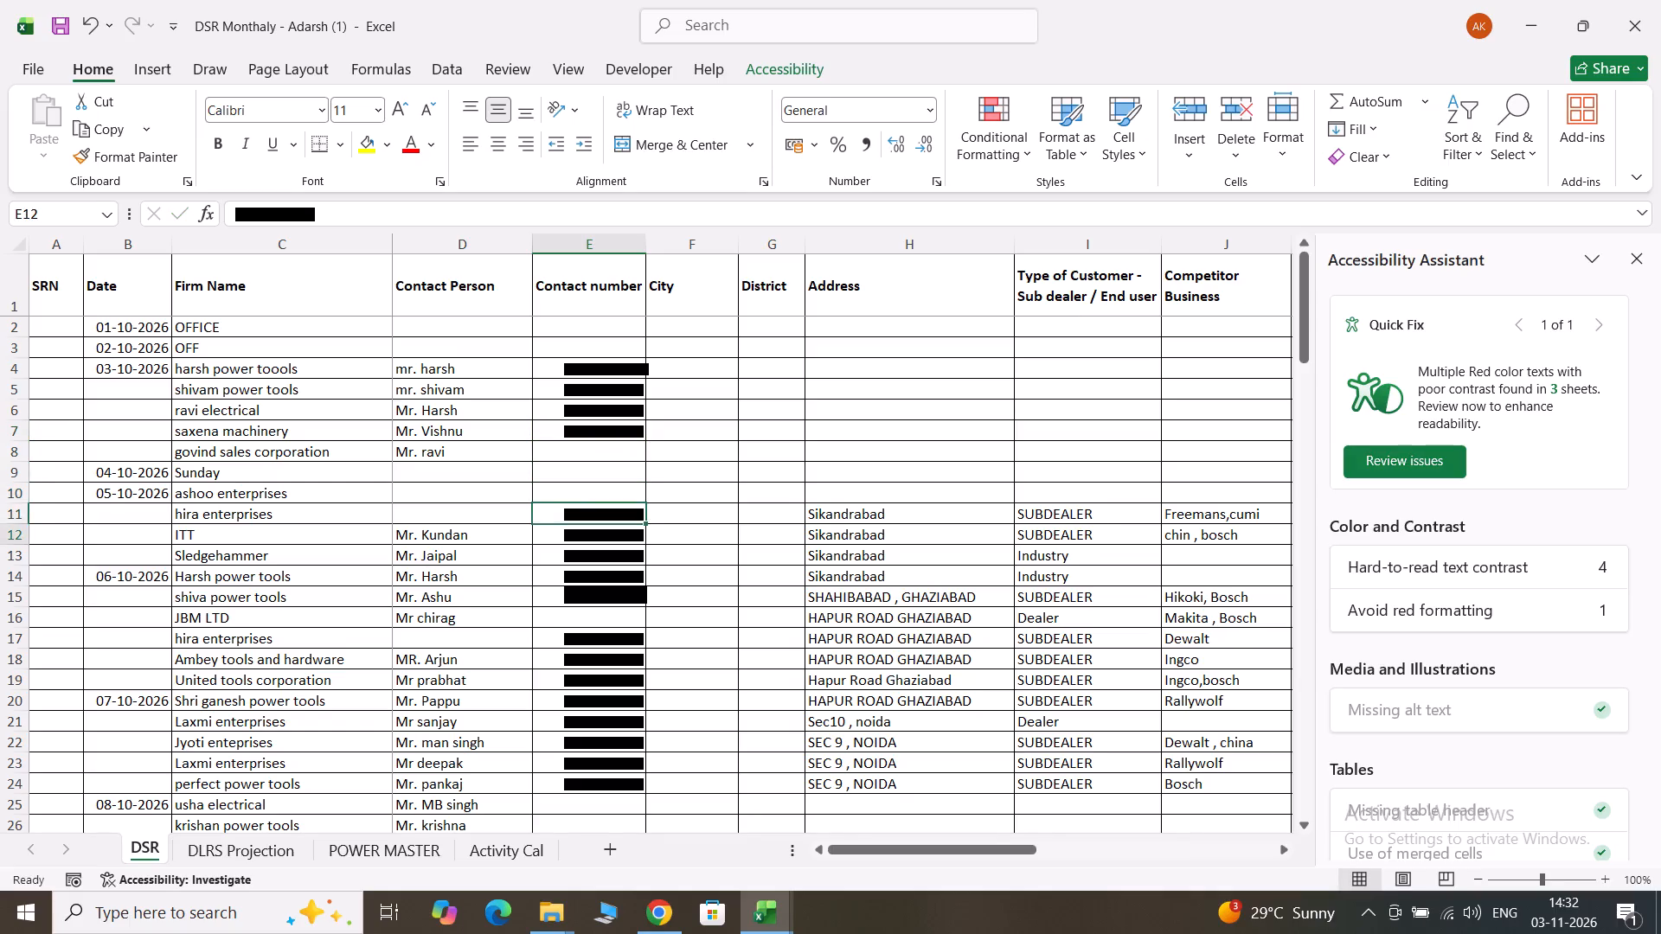
Clear the contact number of the hira enterprises entry in row 11 of the DSR sheet.
key(Up)
key(BackSpace)
key(Down)
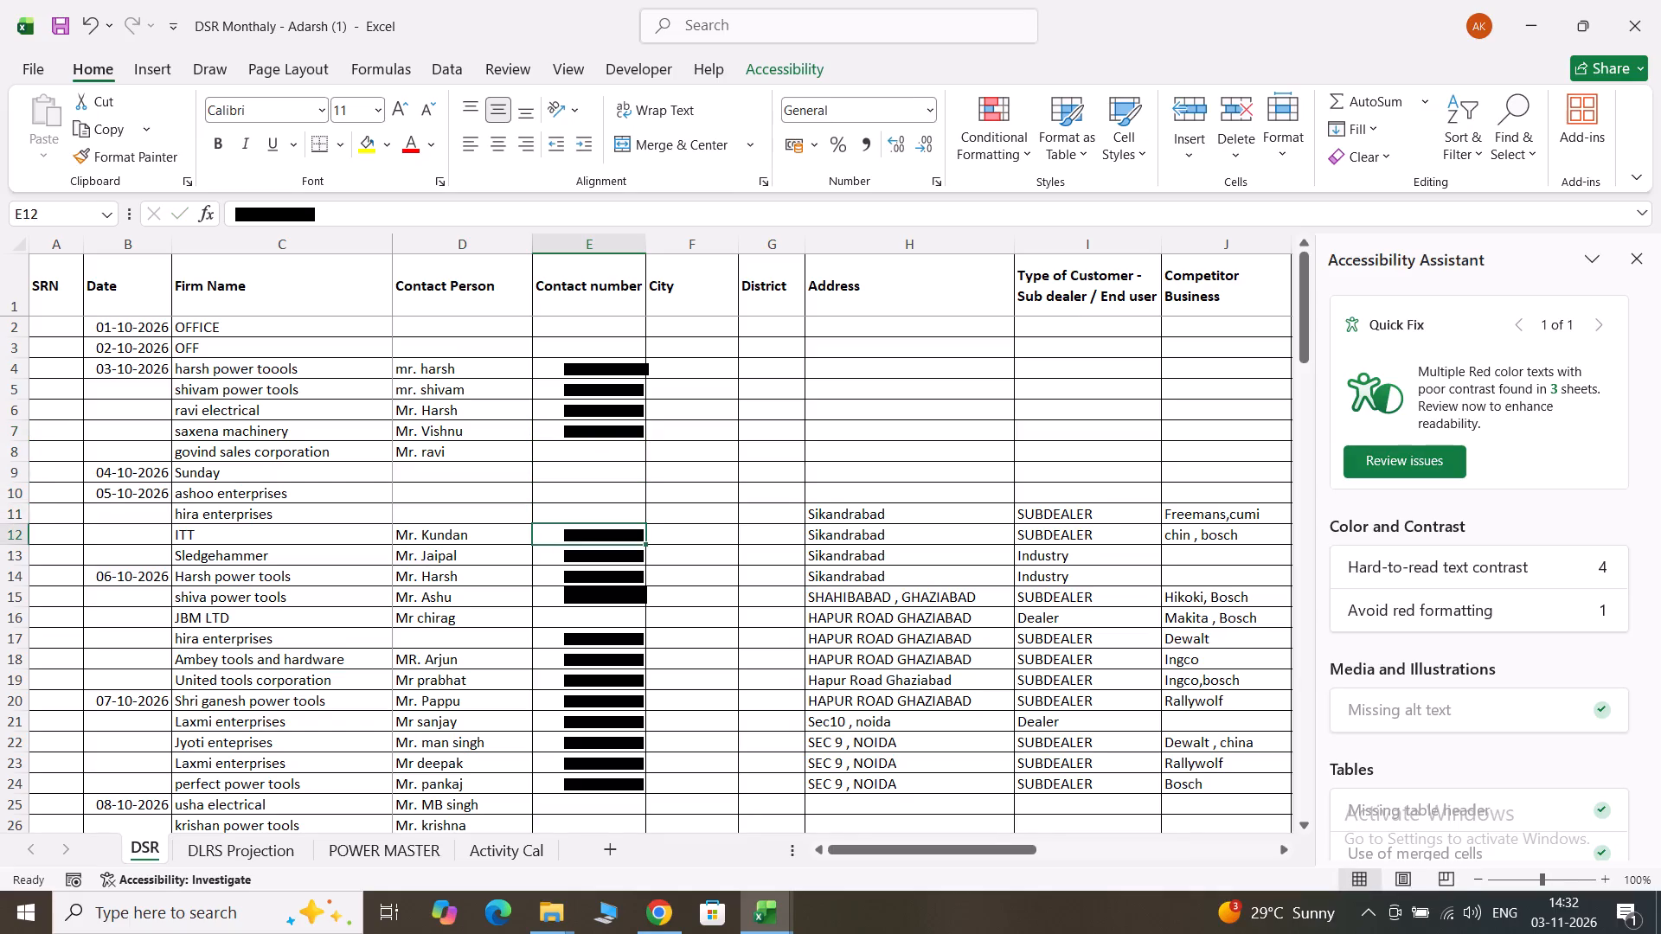
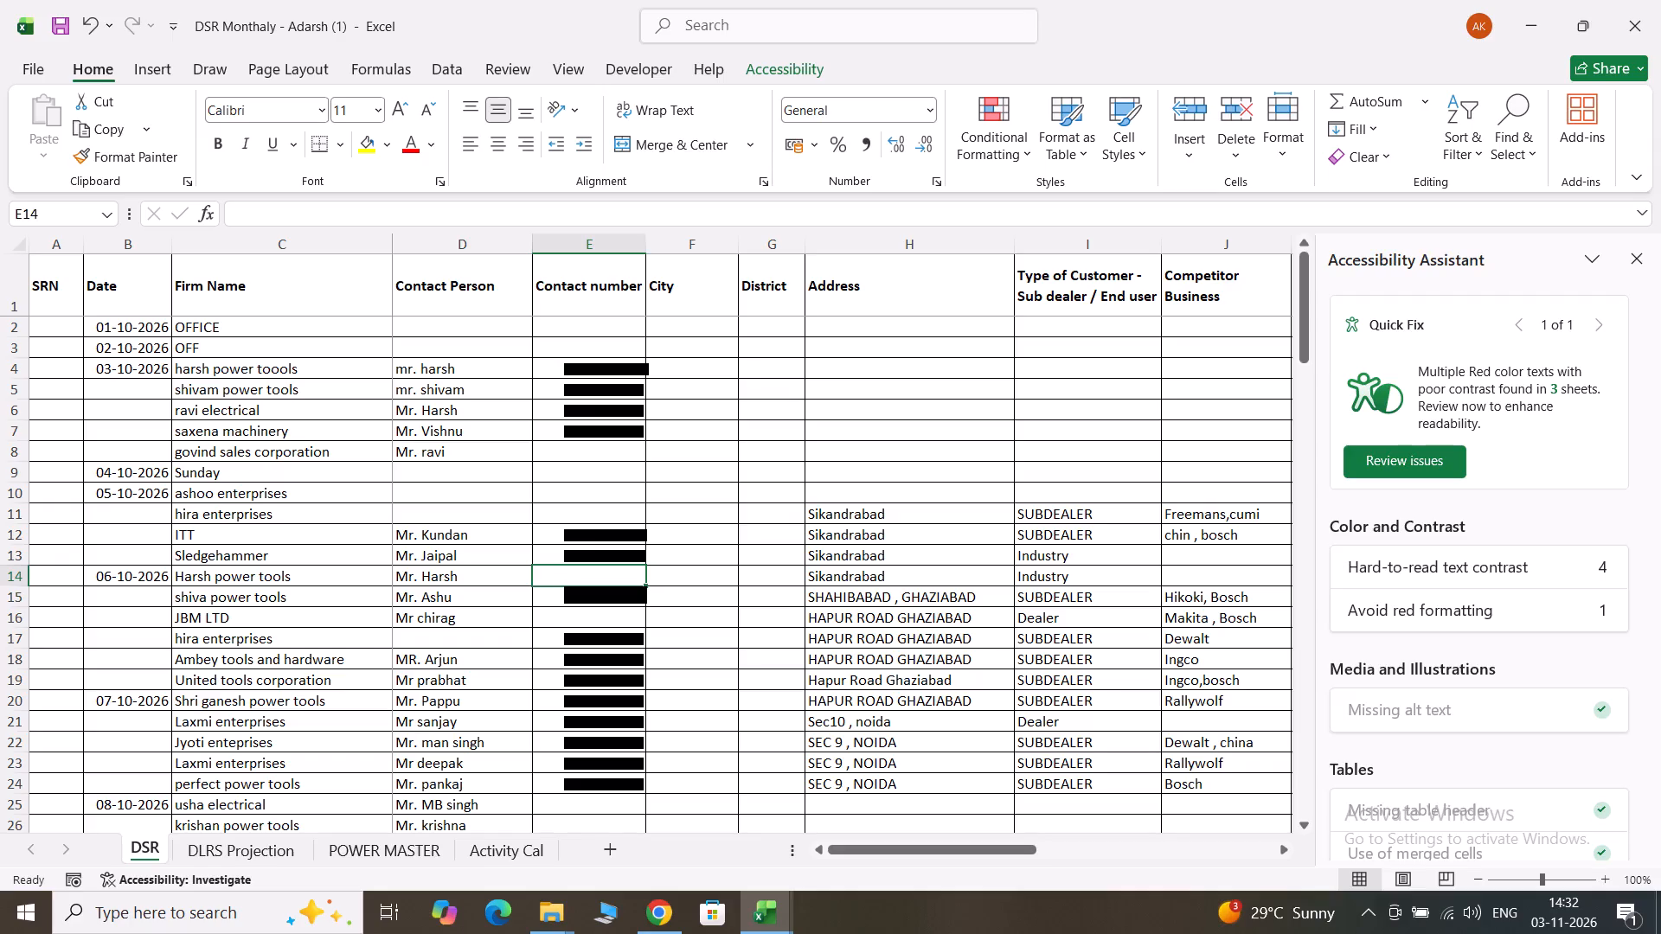
Copy the contact number of the harsh power tools entry in row 4 to the Harsh power tools entry in row 14.
click(625, 374)
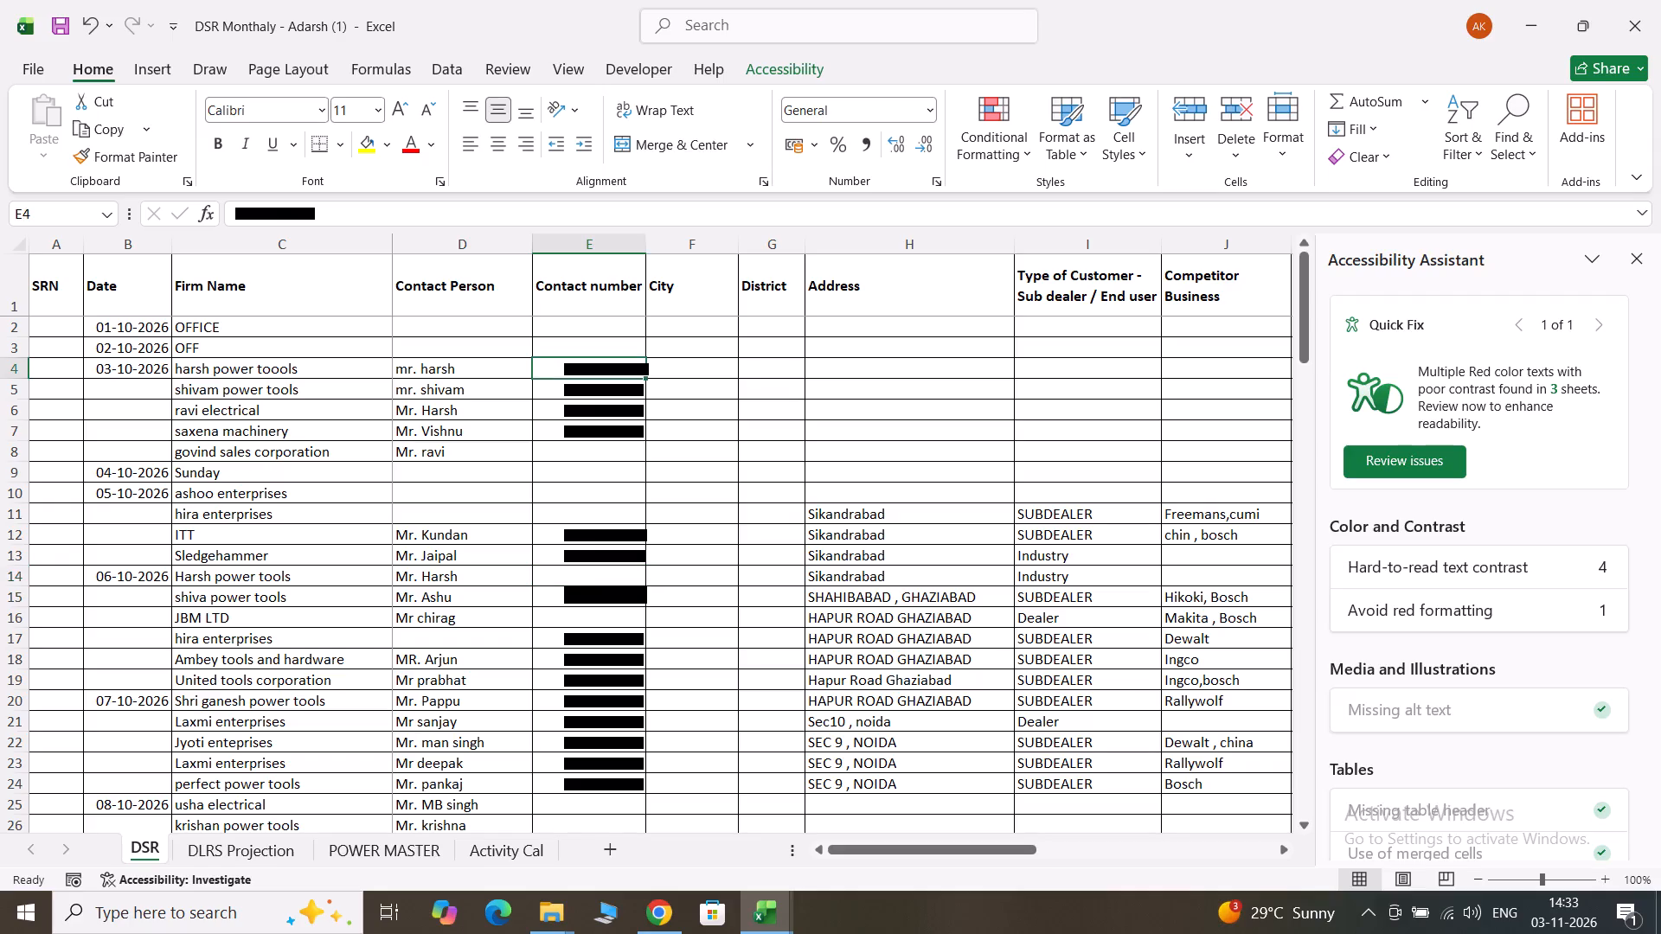
key(ctrl+c)
click(568, 578)
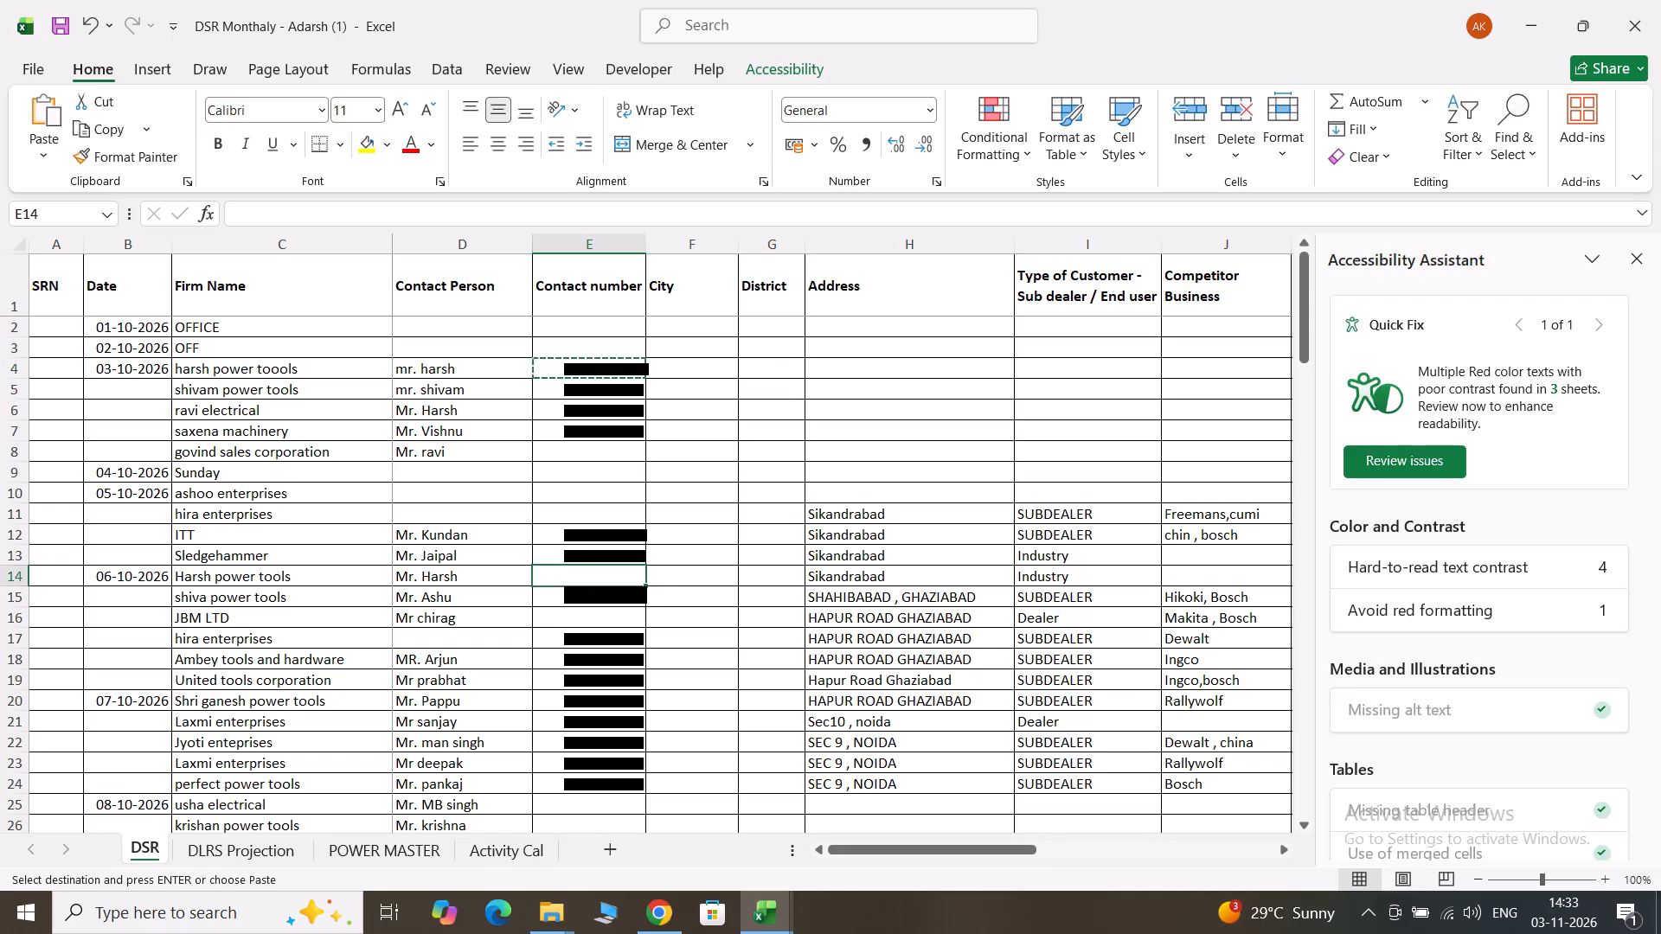
key(ctrl+v)
click(570, 592)
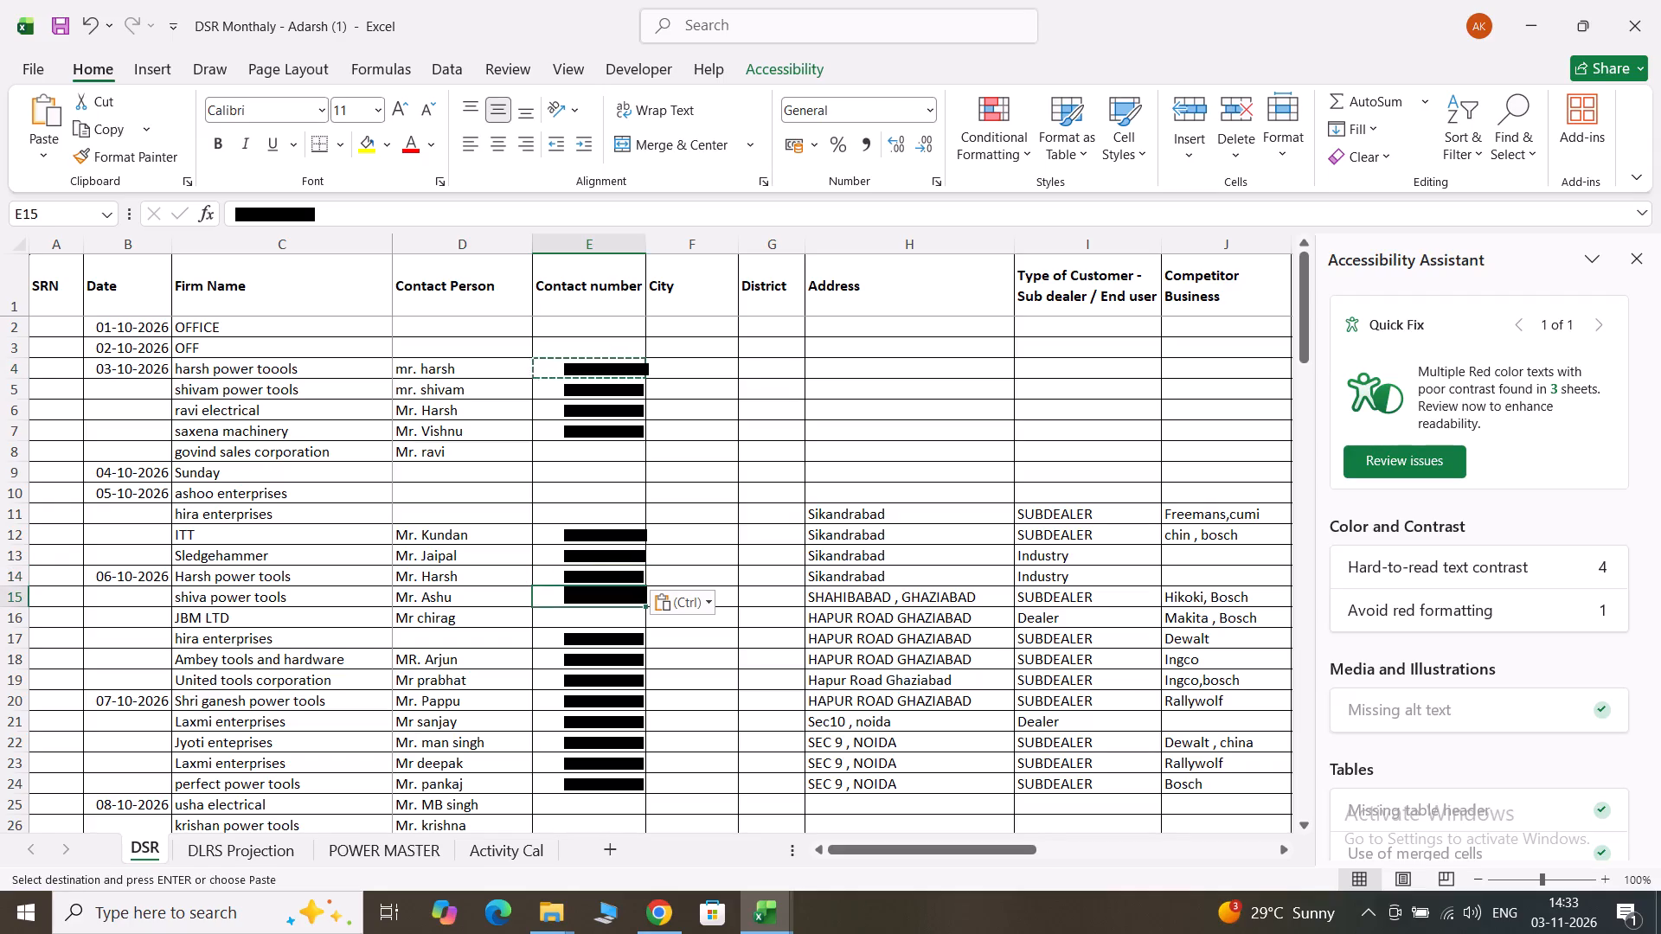
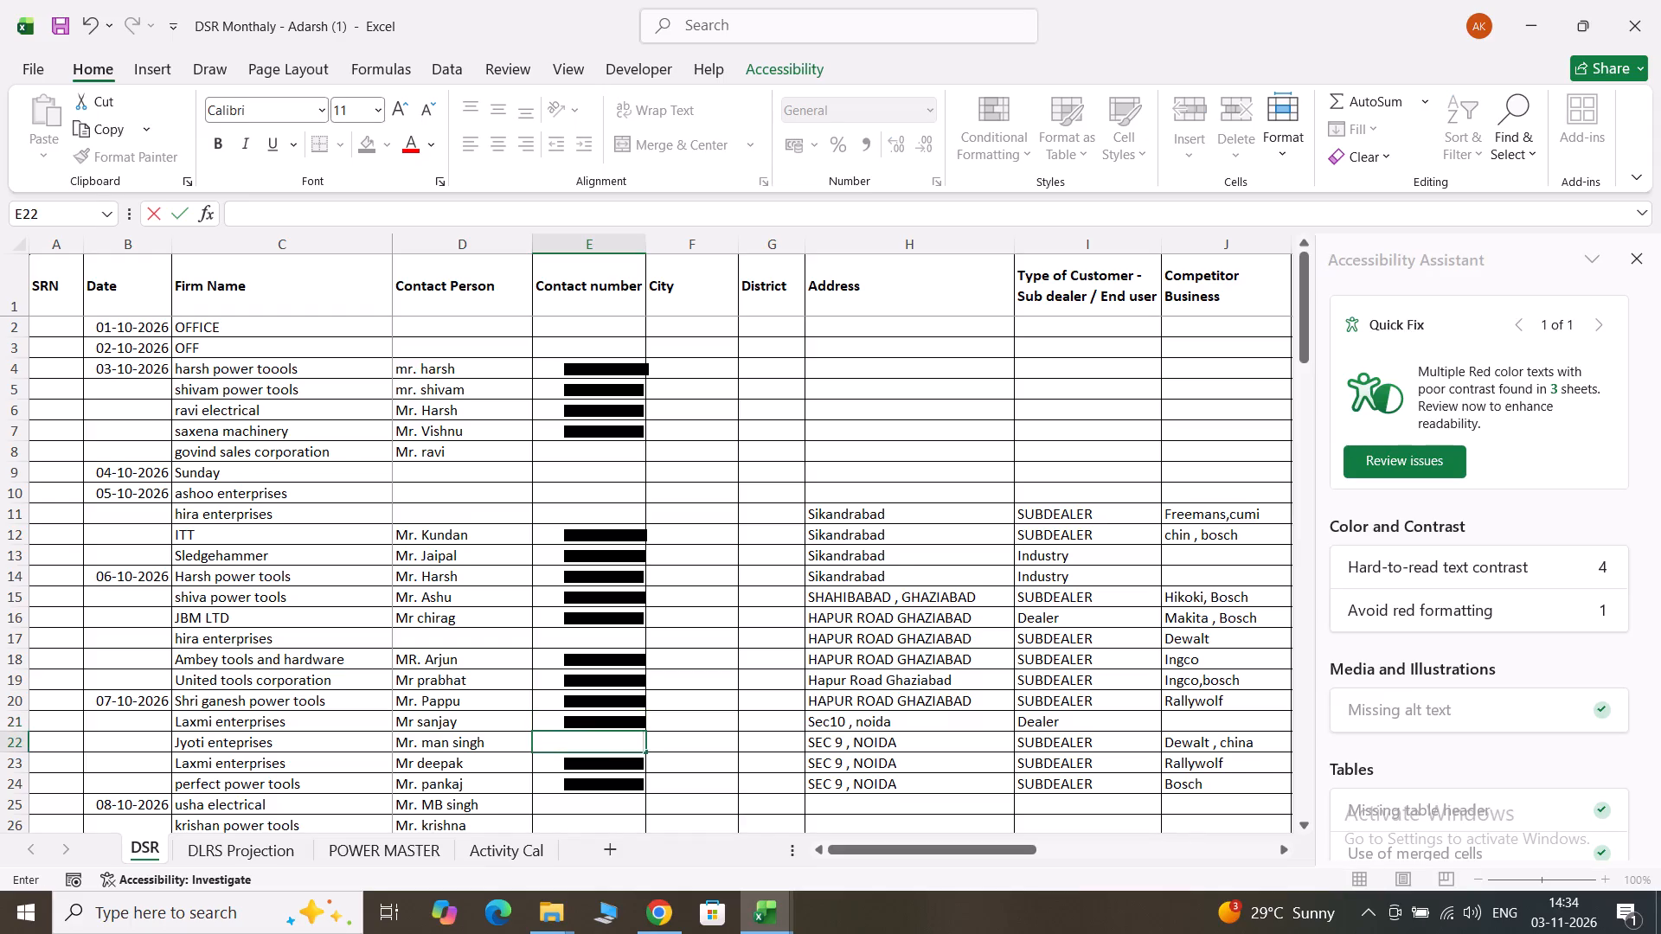
Enter the contact number for the Jyoti enterprises entry in row 22.
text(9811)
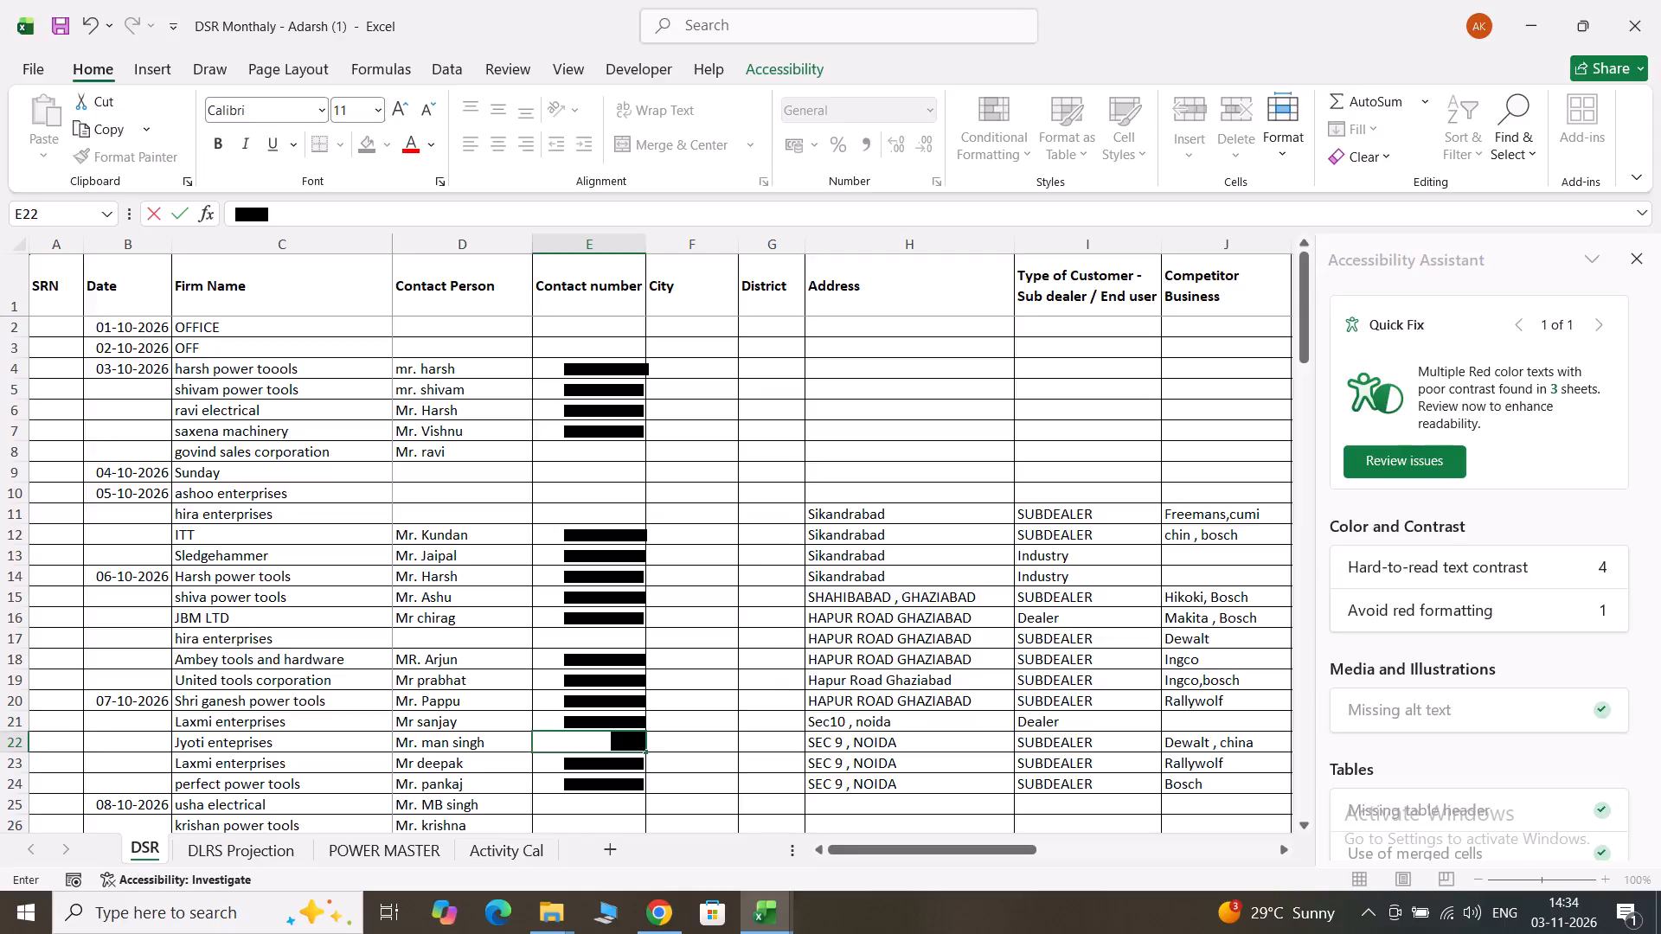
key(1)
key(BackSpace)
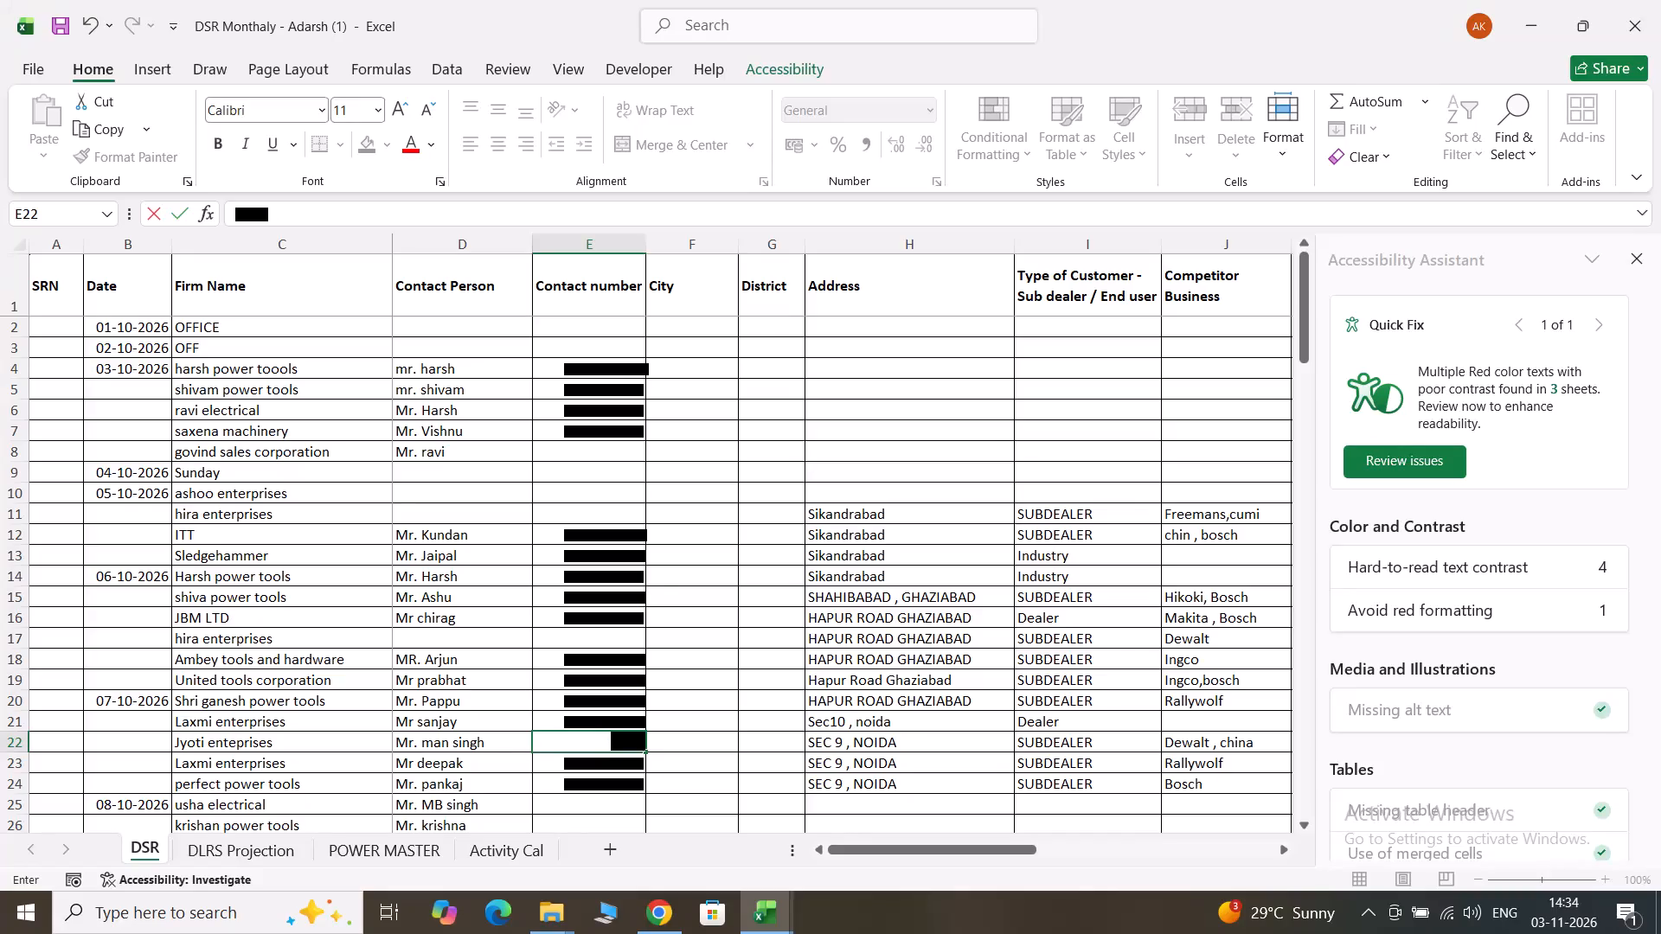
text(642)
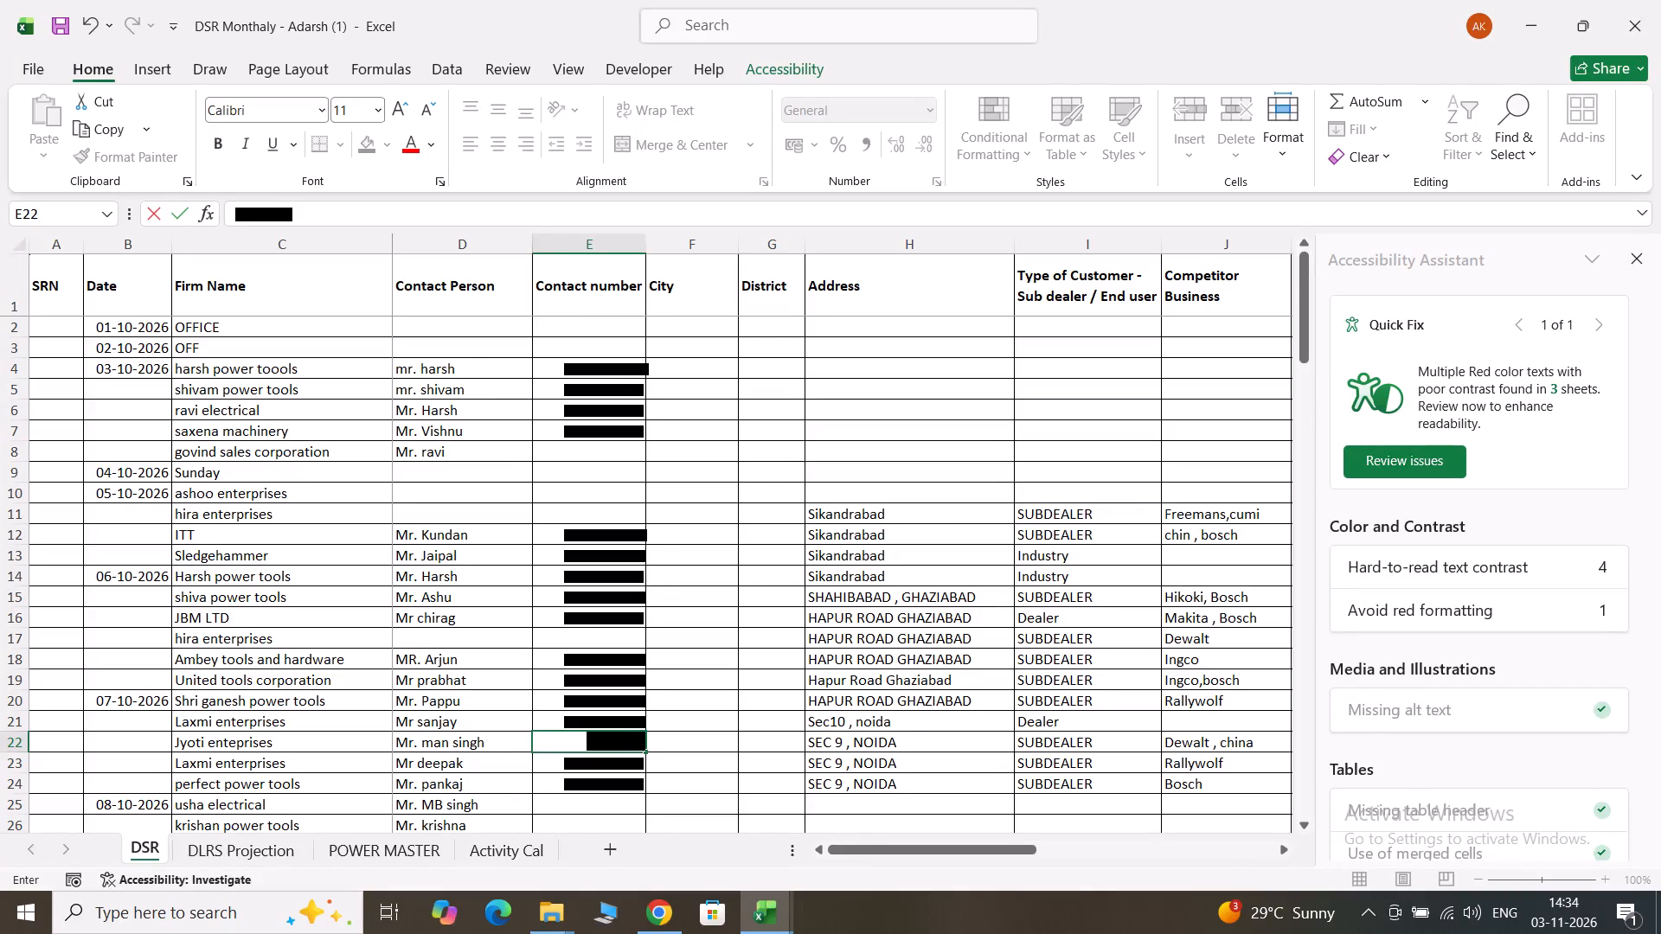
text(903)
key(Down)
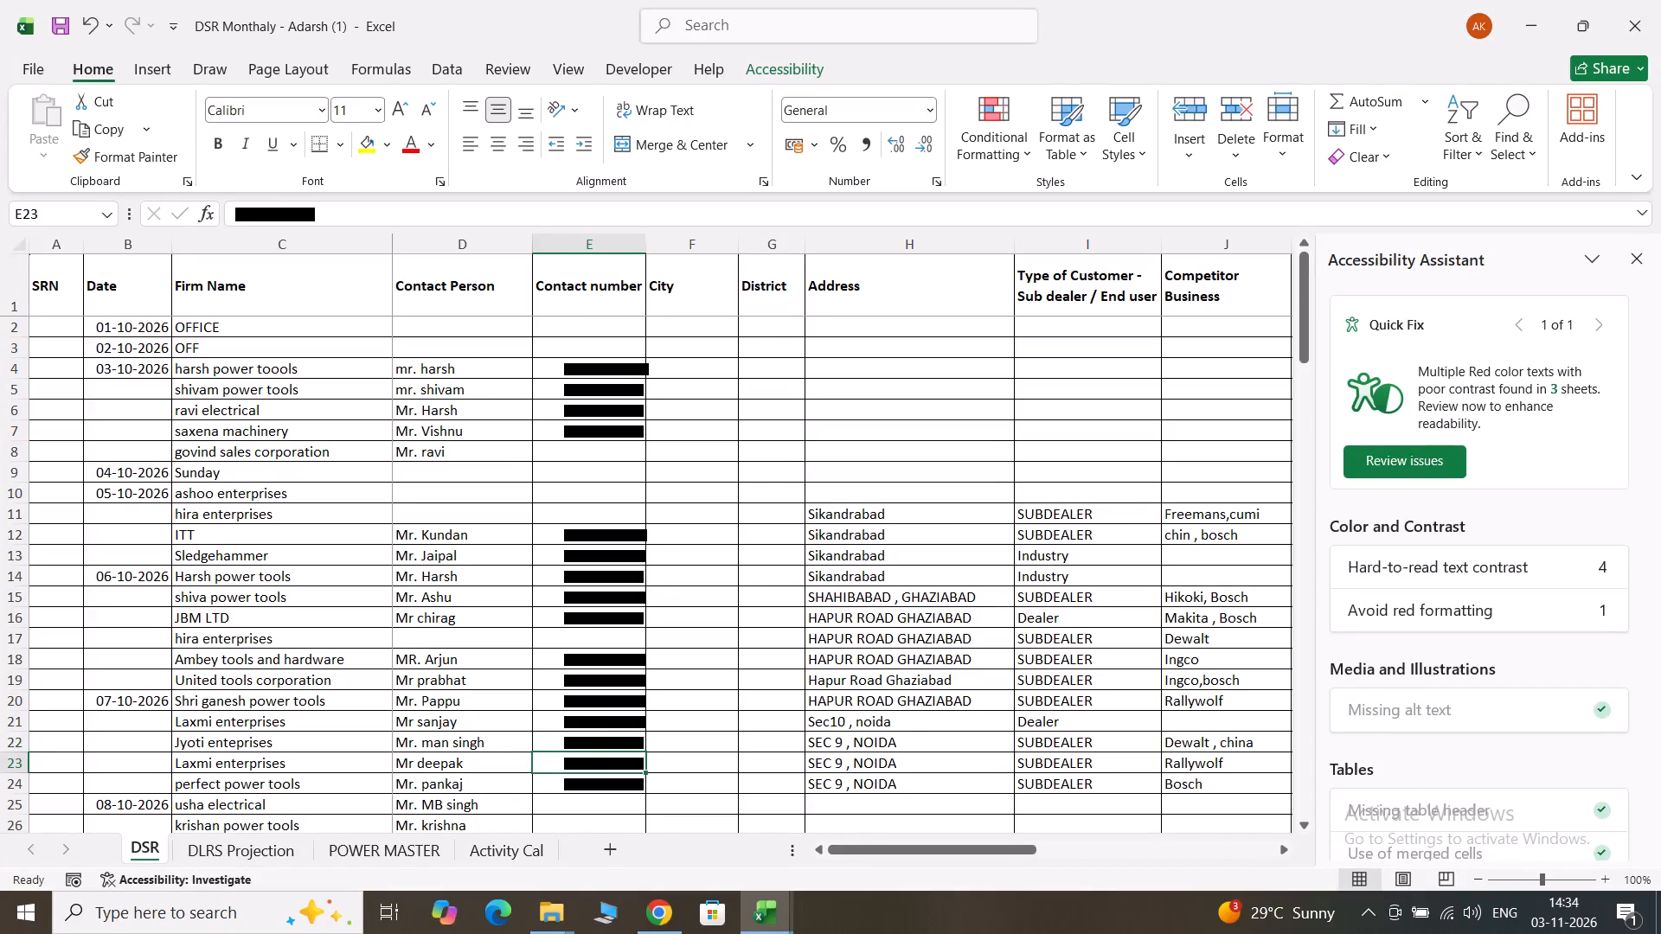
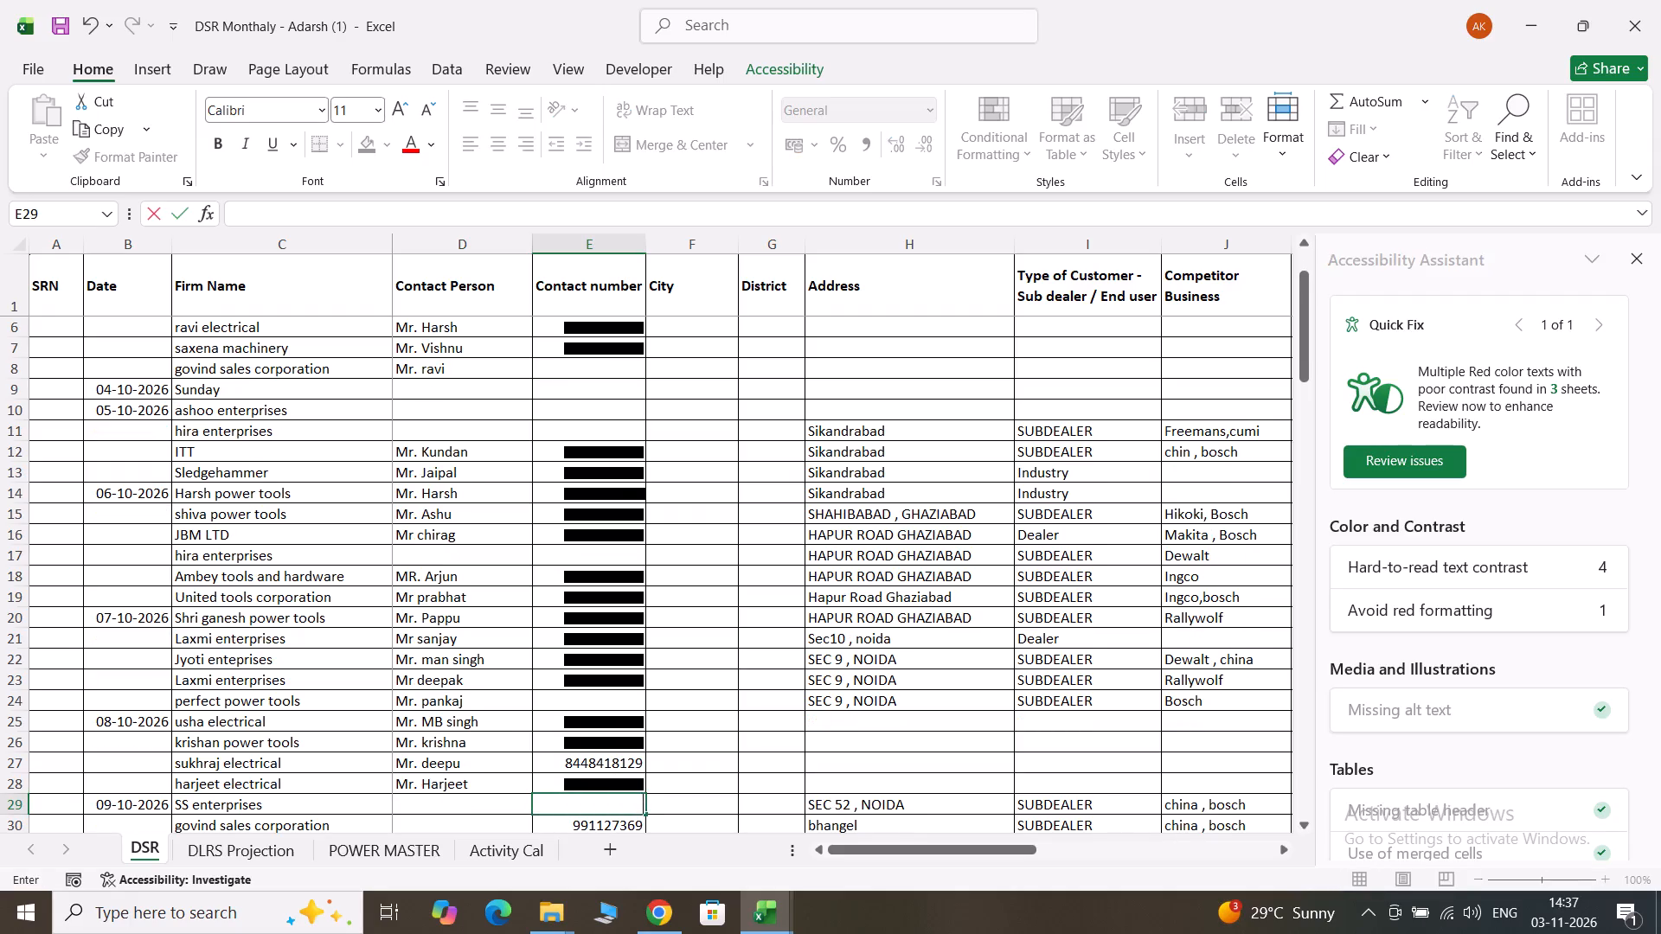
Clear the outdated contact numbers for govind sales corporation in row 30 and haryana tools and hardware in row 31.
key(Down)
key(BackSpace)
key(Down)
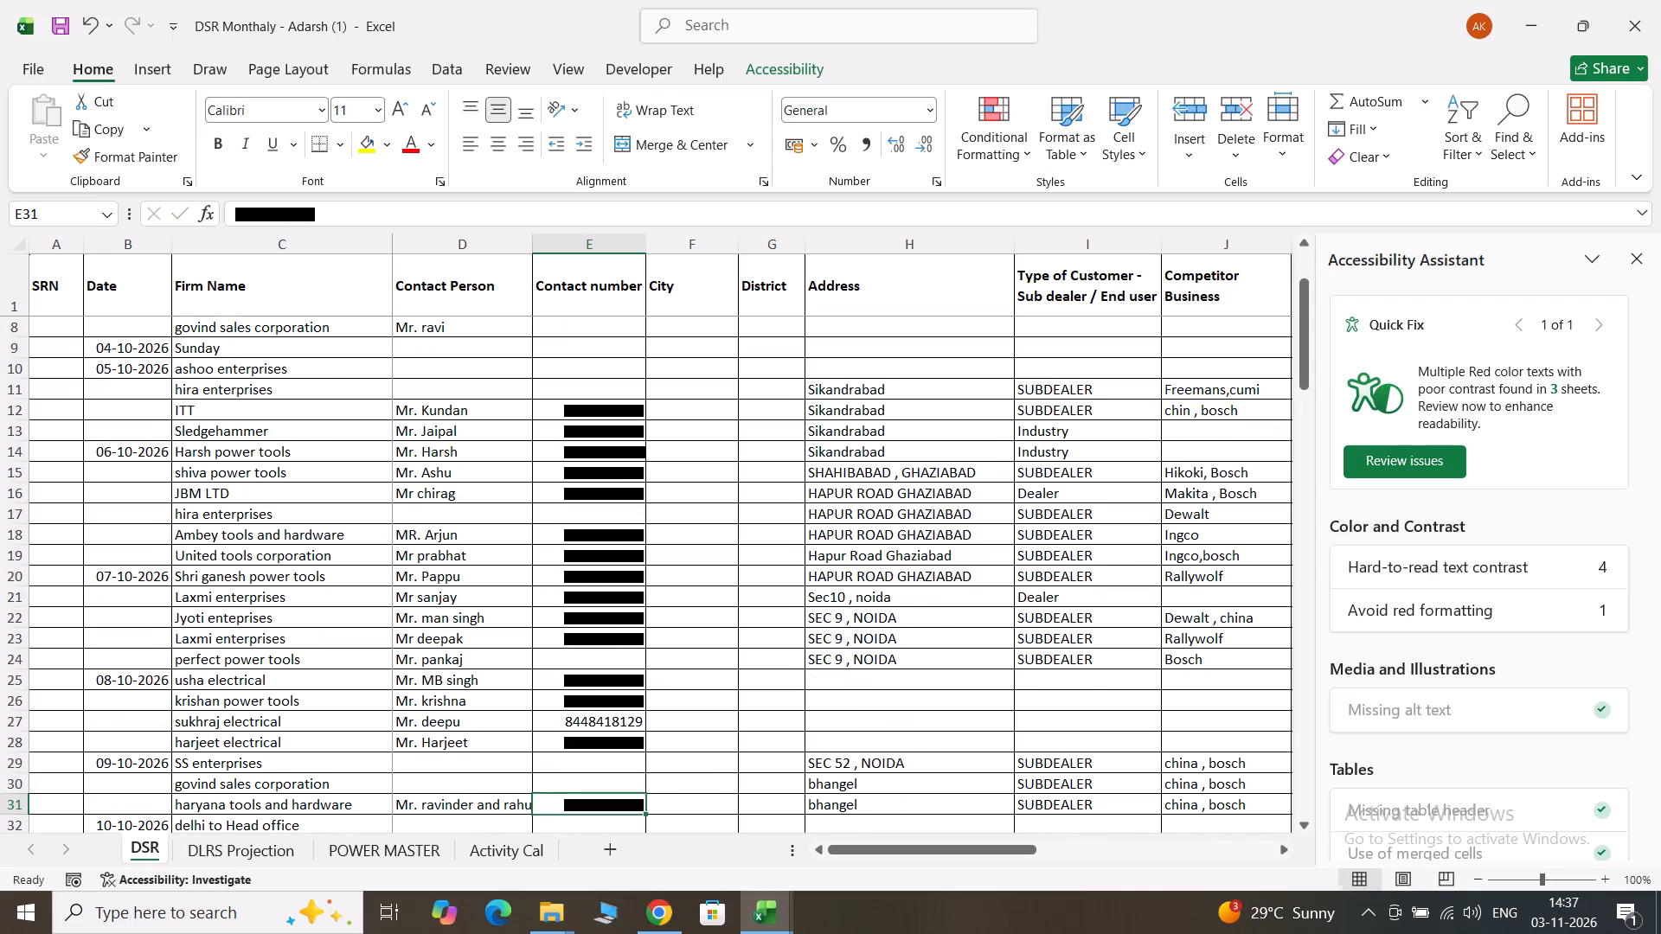
key(BackSpace)
key(Down)
key(Down)
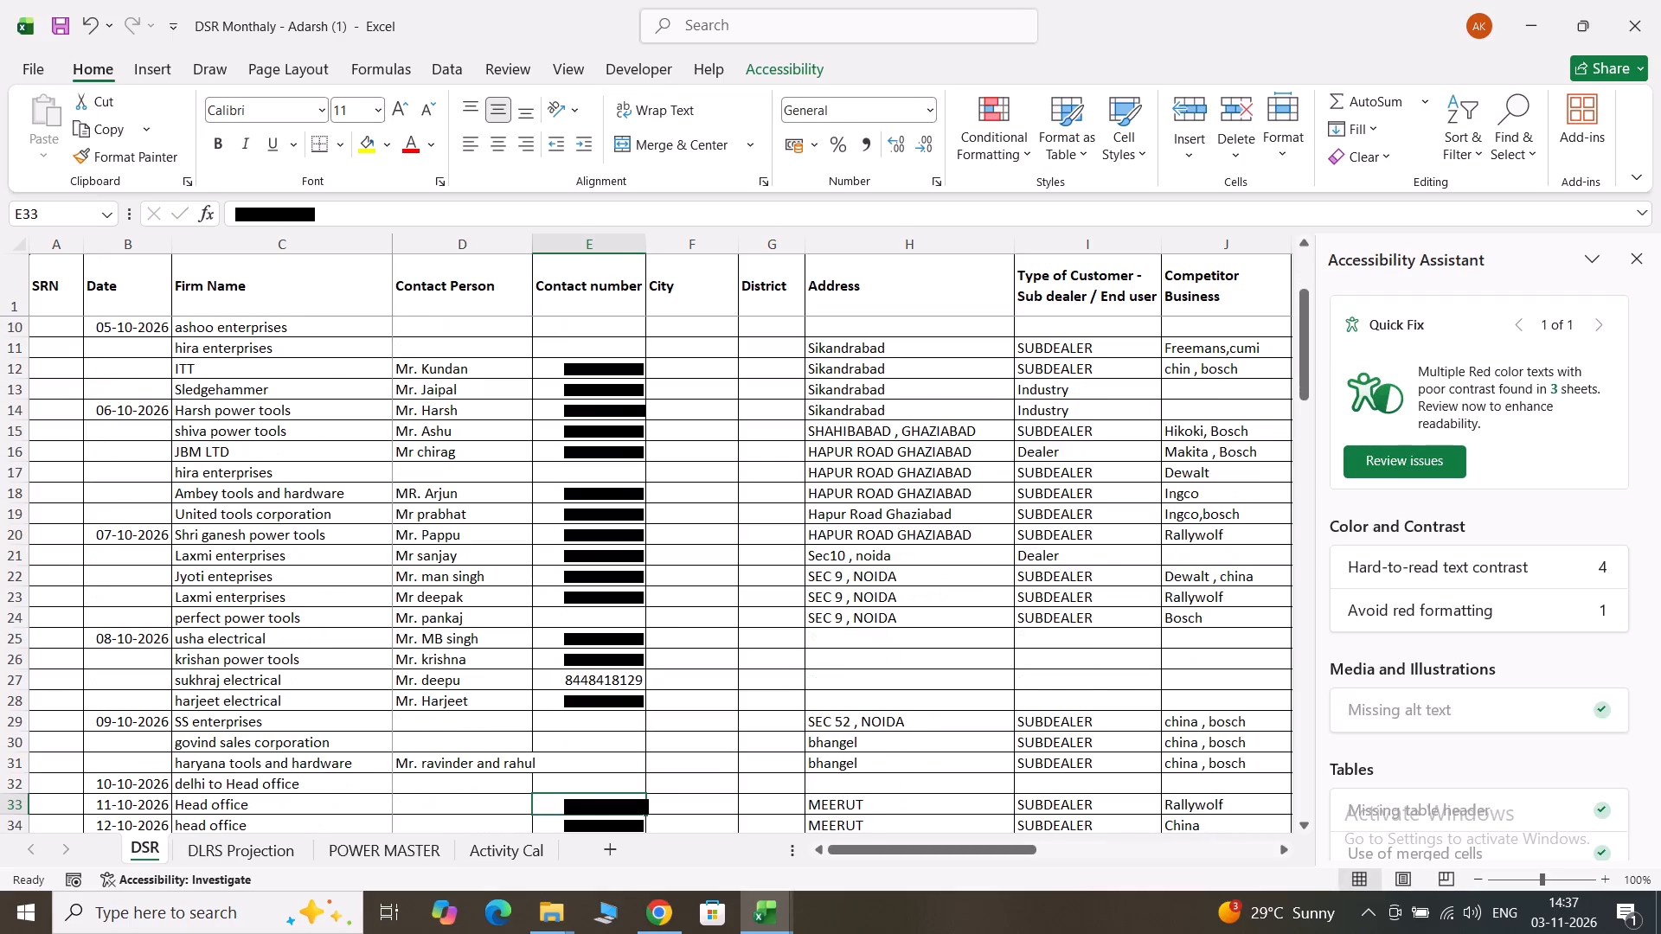
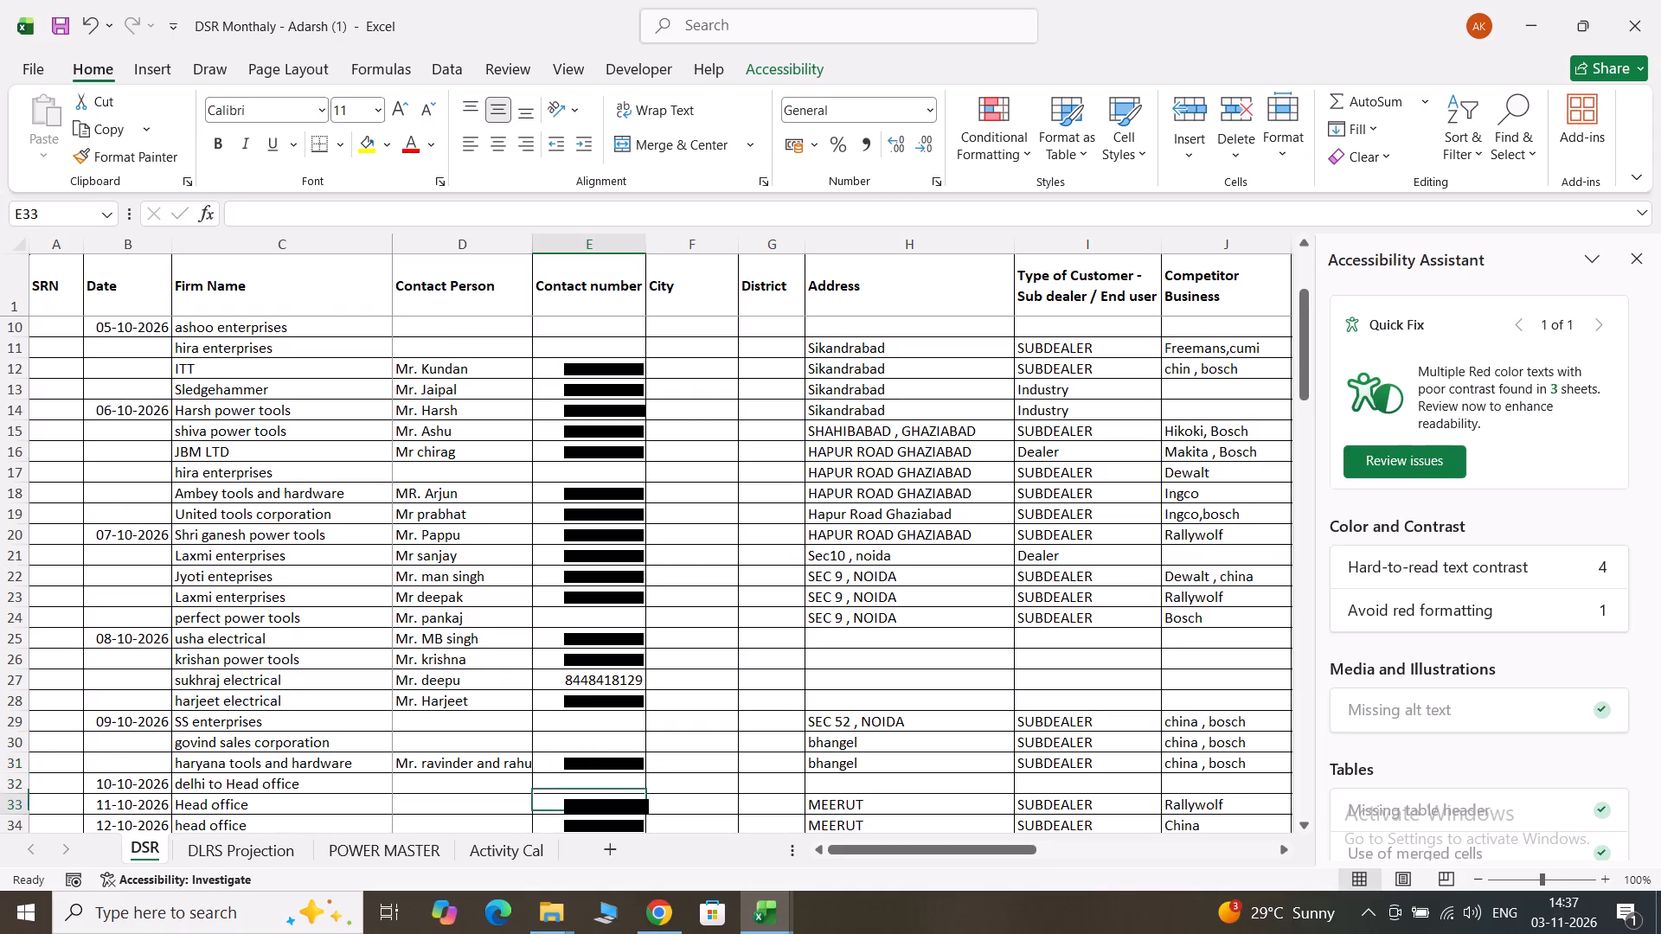
Clear the outdated contact numbers in rows 32 to 42, from delhi to Head office through officially off.
key(Down)
key(Up)
key(Up)
key(shift+Down)
key(shift+Down)
key(shift+Down)
key(shift+Down)
key(shift+Down)
key(shift+Down)
key(shift+Down)
key(shift+Down)
key(shift+Down)
key(shift+Down)
key(shift+Down)
key(shift+Down)
key(shift+Down)
key(shift+Down)
key(shift+Down)
key(shift+Down)
key(shift+Down)
key(shift+Down)
key(shift+Down)
key(shift+Down)
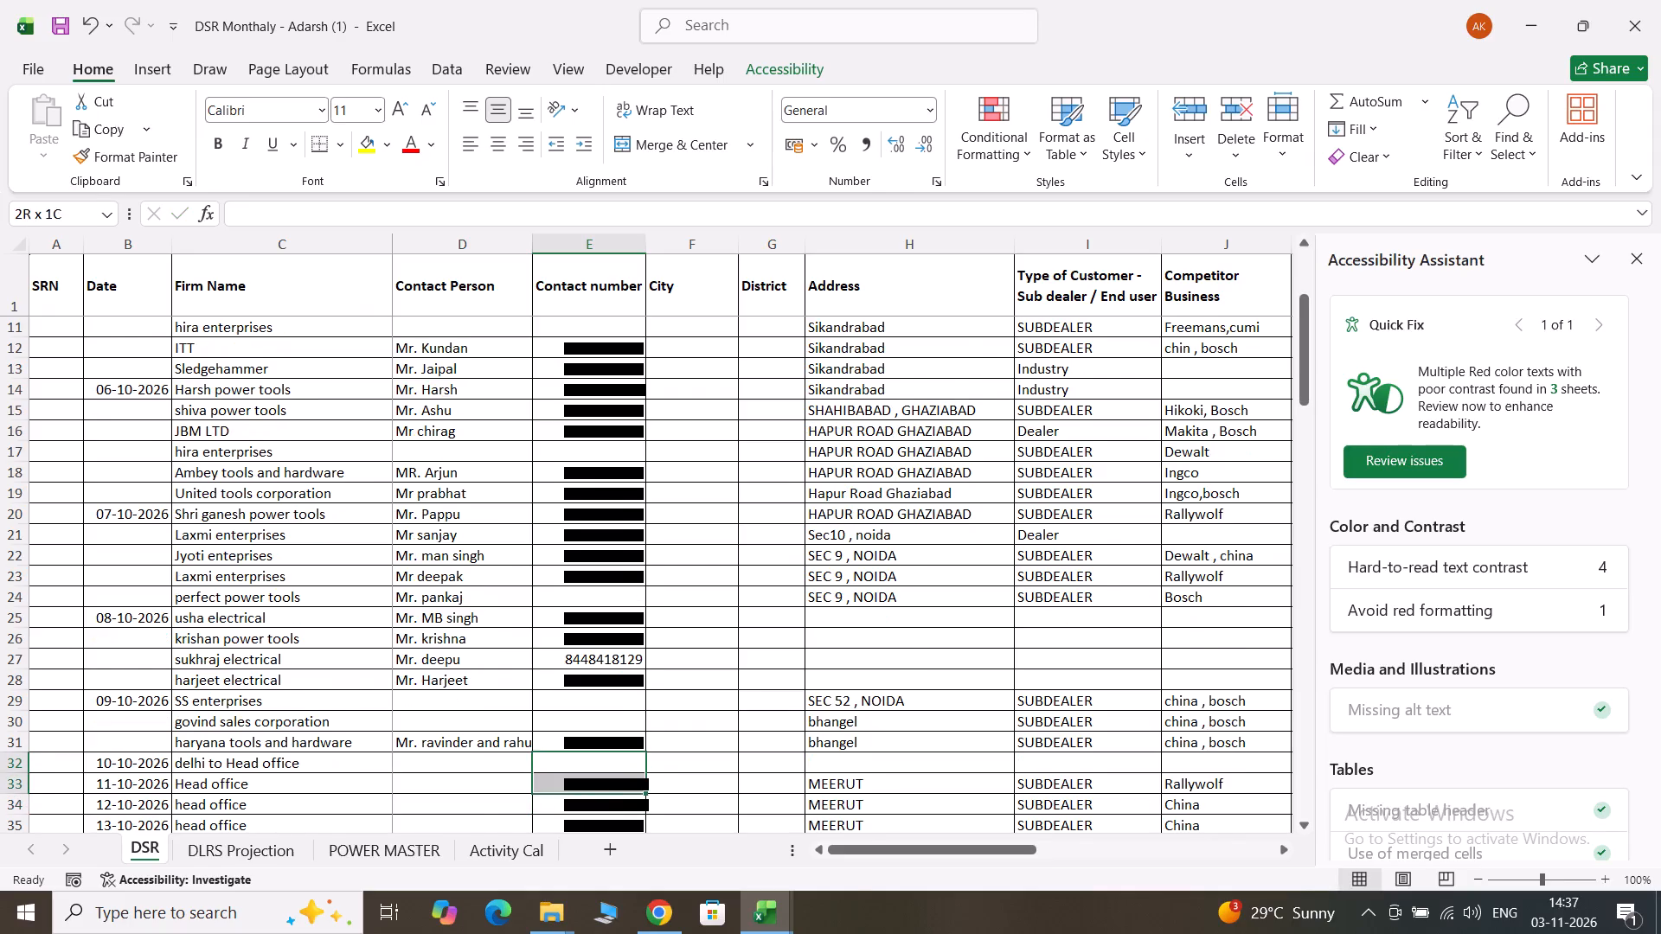
key(shift+Down)
key(shift+Up)
key(shift+Up)
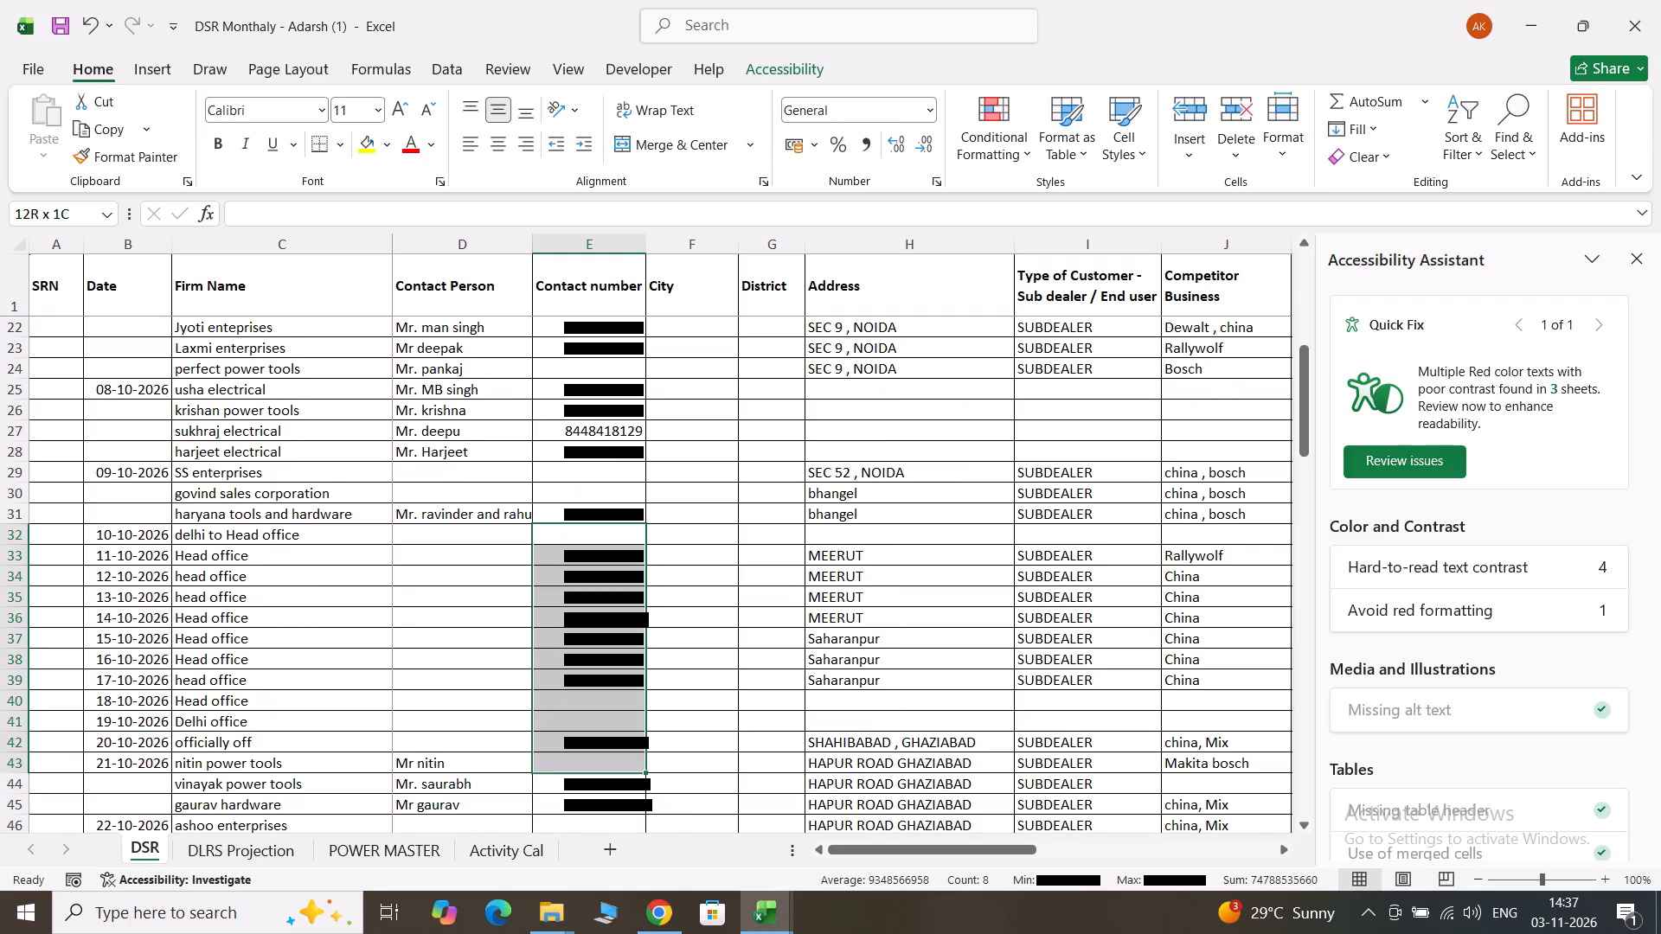
key(shift+Up)
key(Delete)
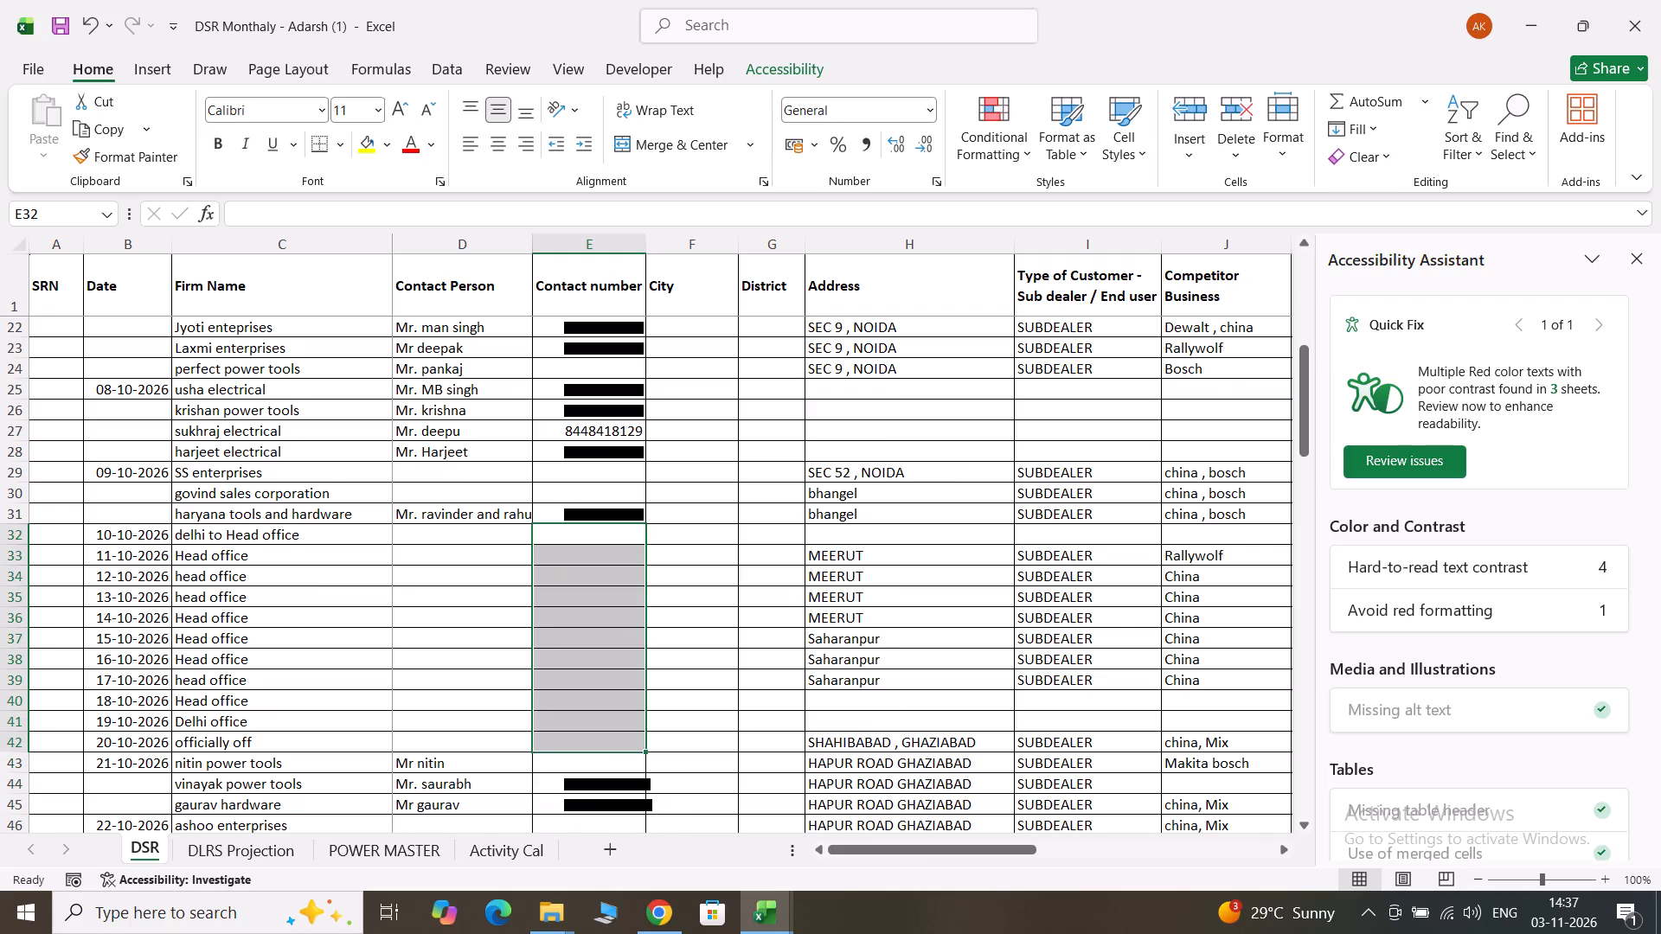
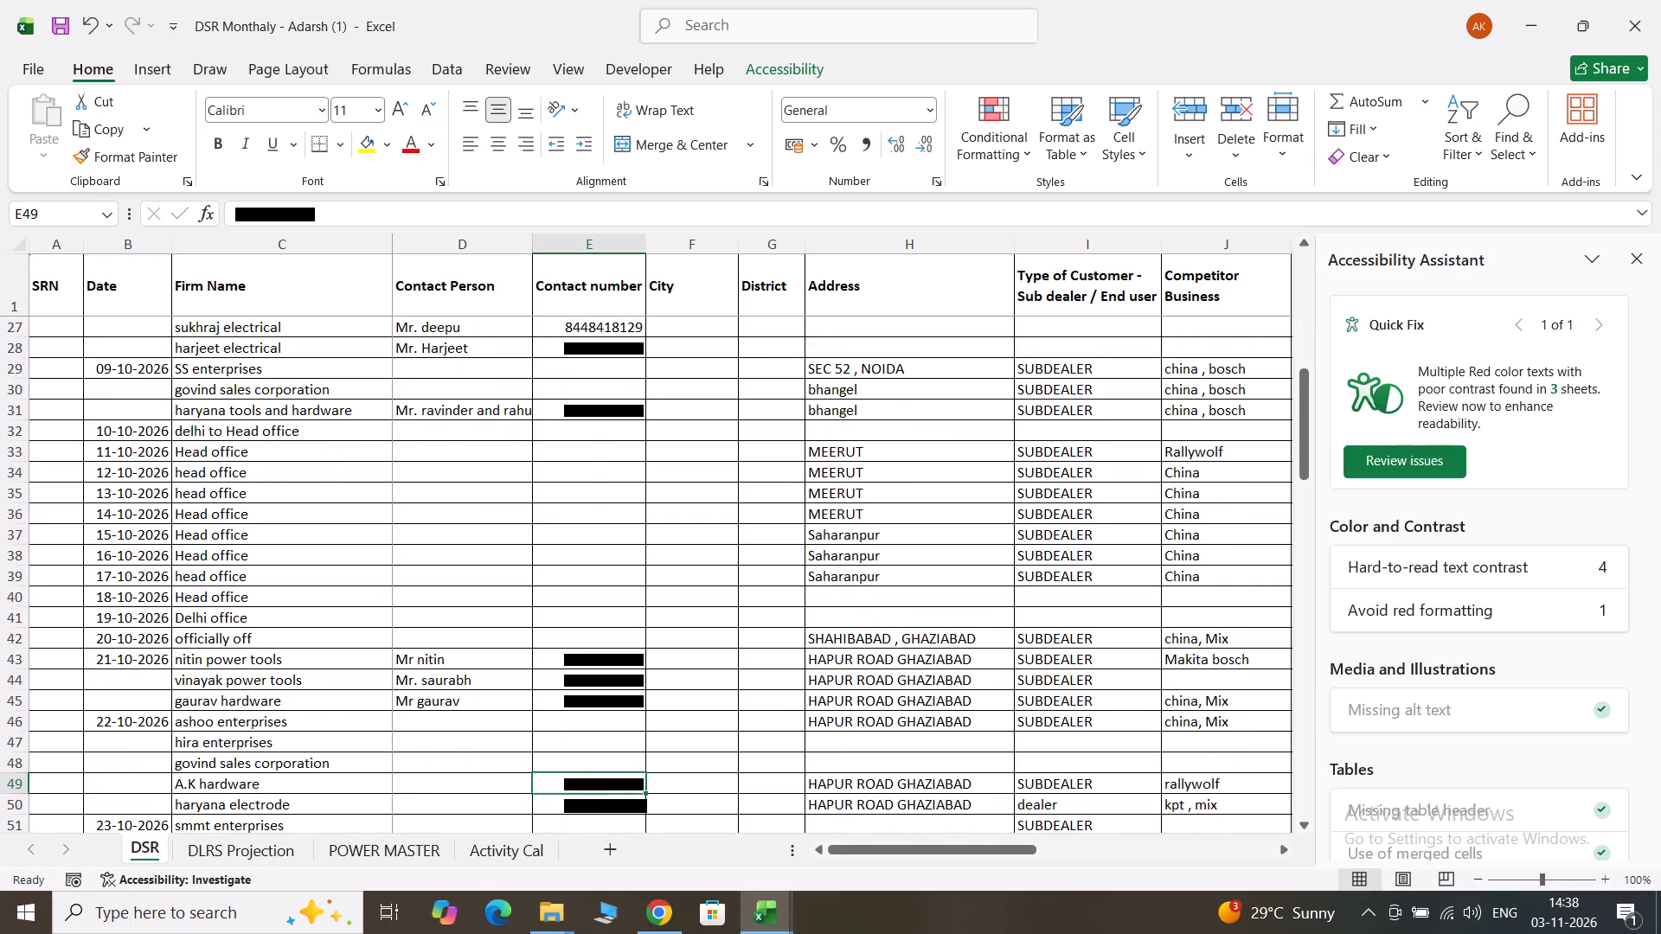
Clear the outdated contact numbers for A.K hardware, haryana electrode and perfect power tools in rows 49, 50 and 52.
key(BackSpace)
key(Down)
key(Down)
key(Up)
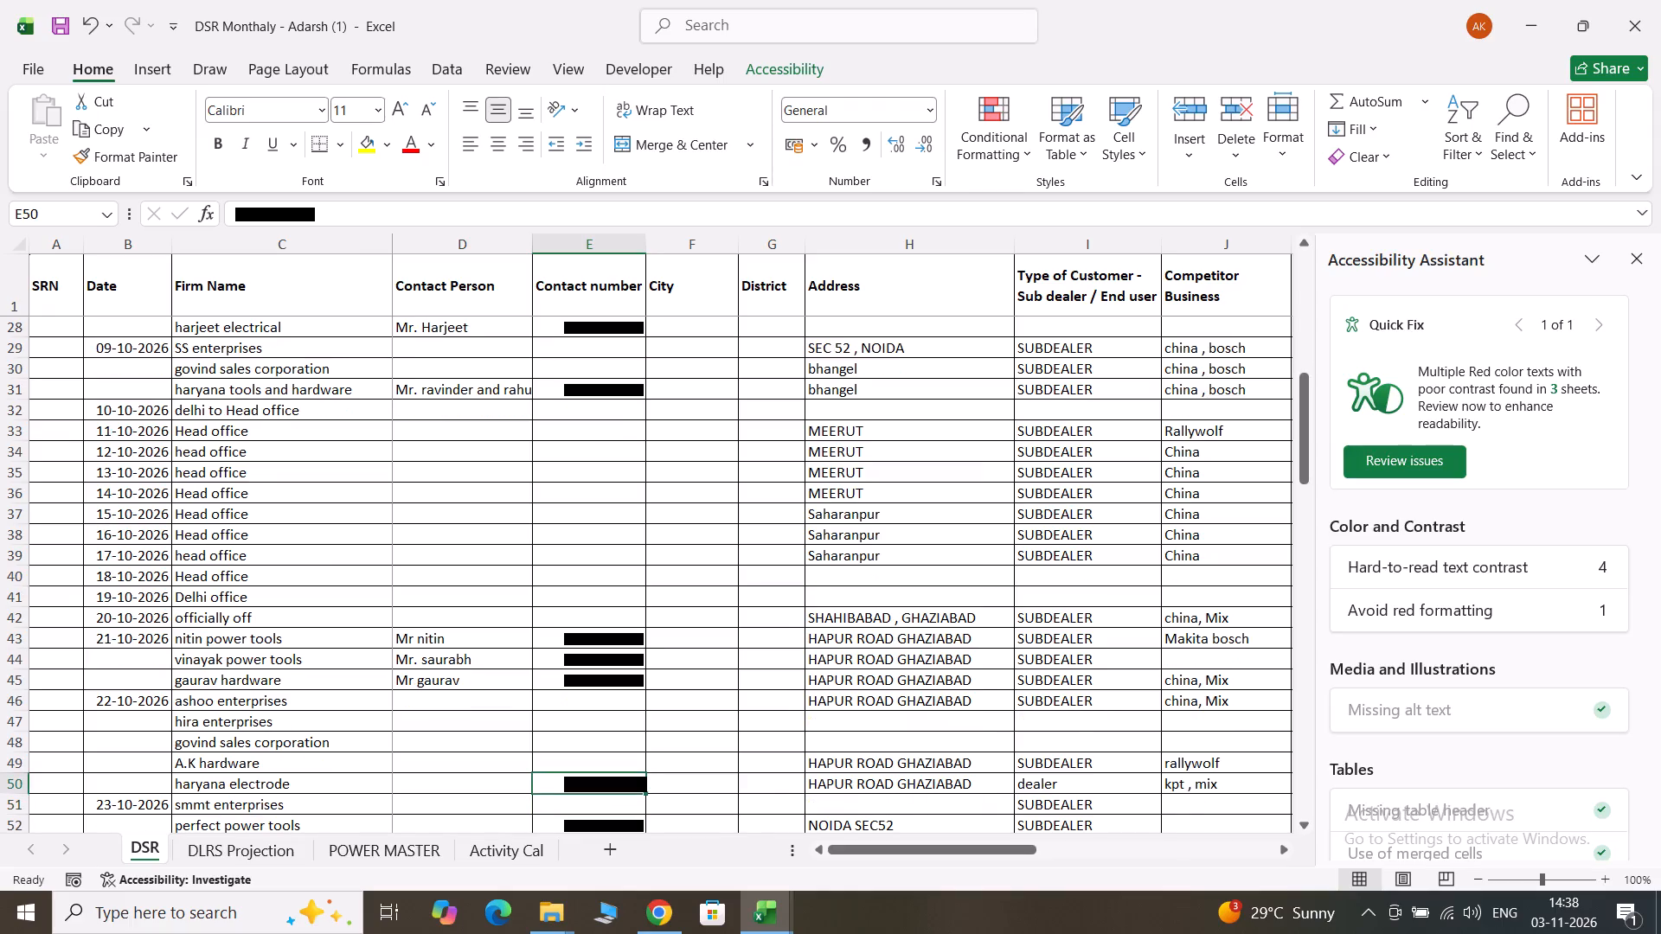
key(BackSpace)
key(Down)
key(Down)
key(Down)
key(Down)
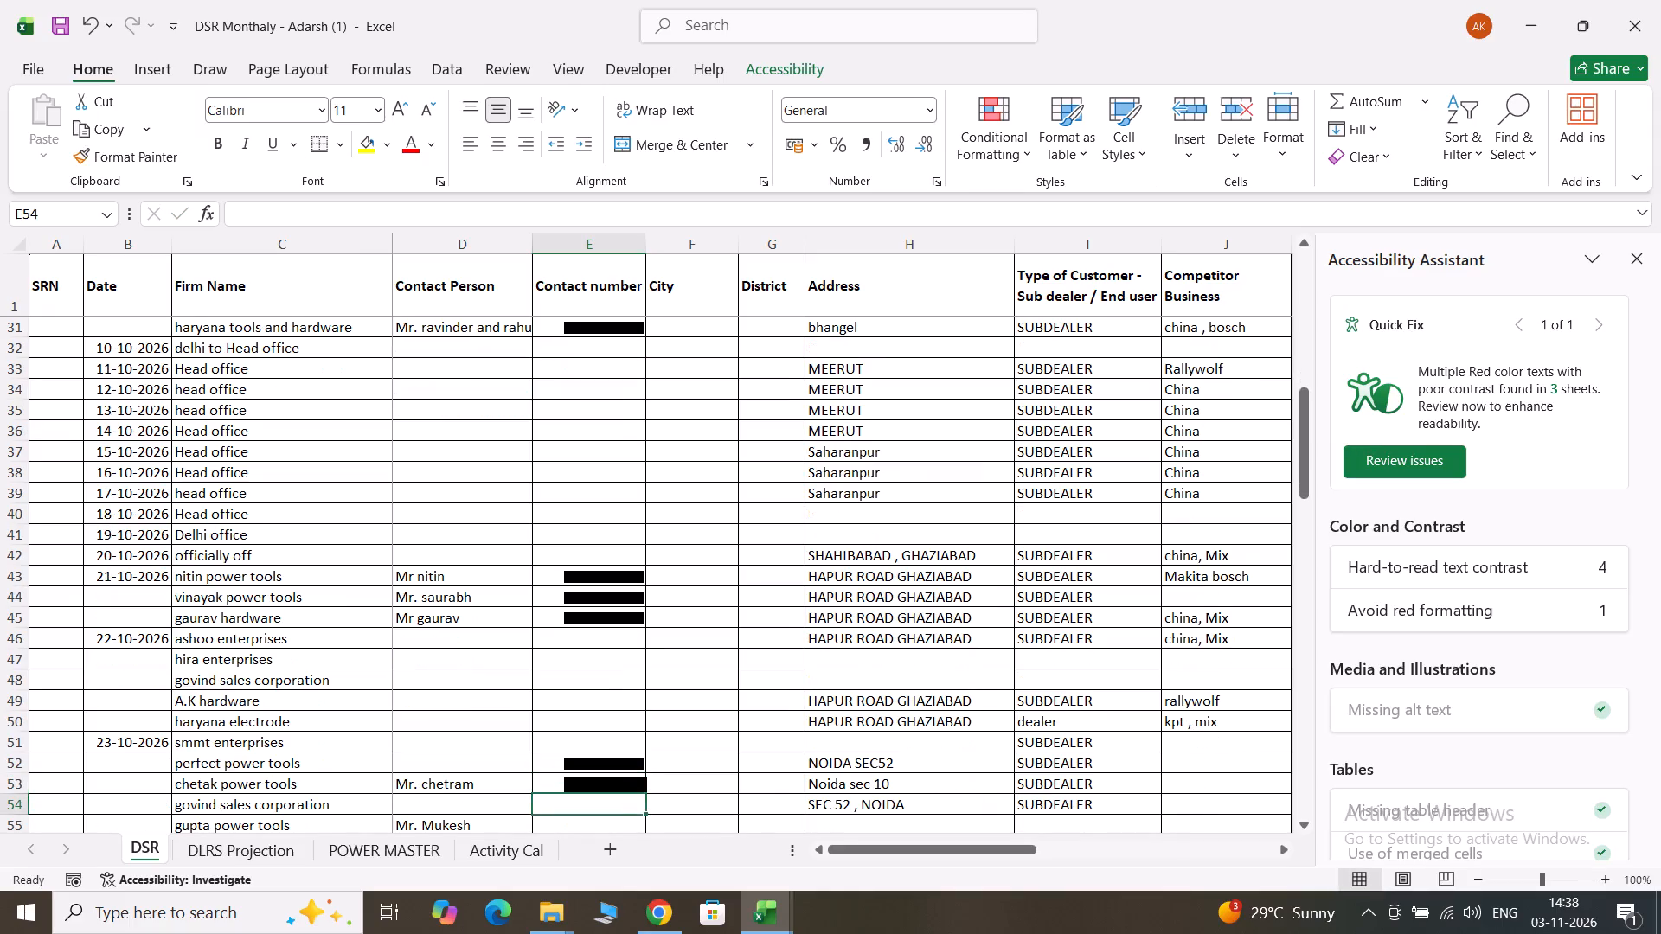
key(Up)
key(Up)
key(BackSpace)
key(Down)
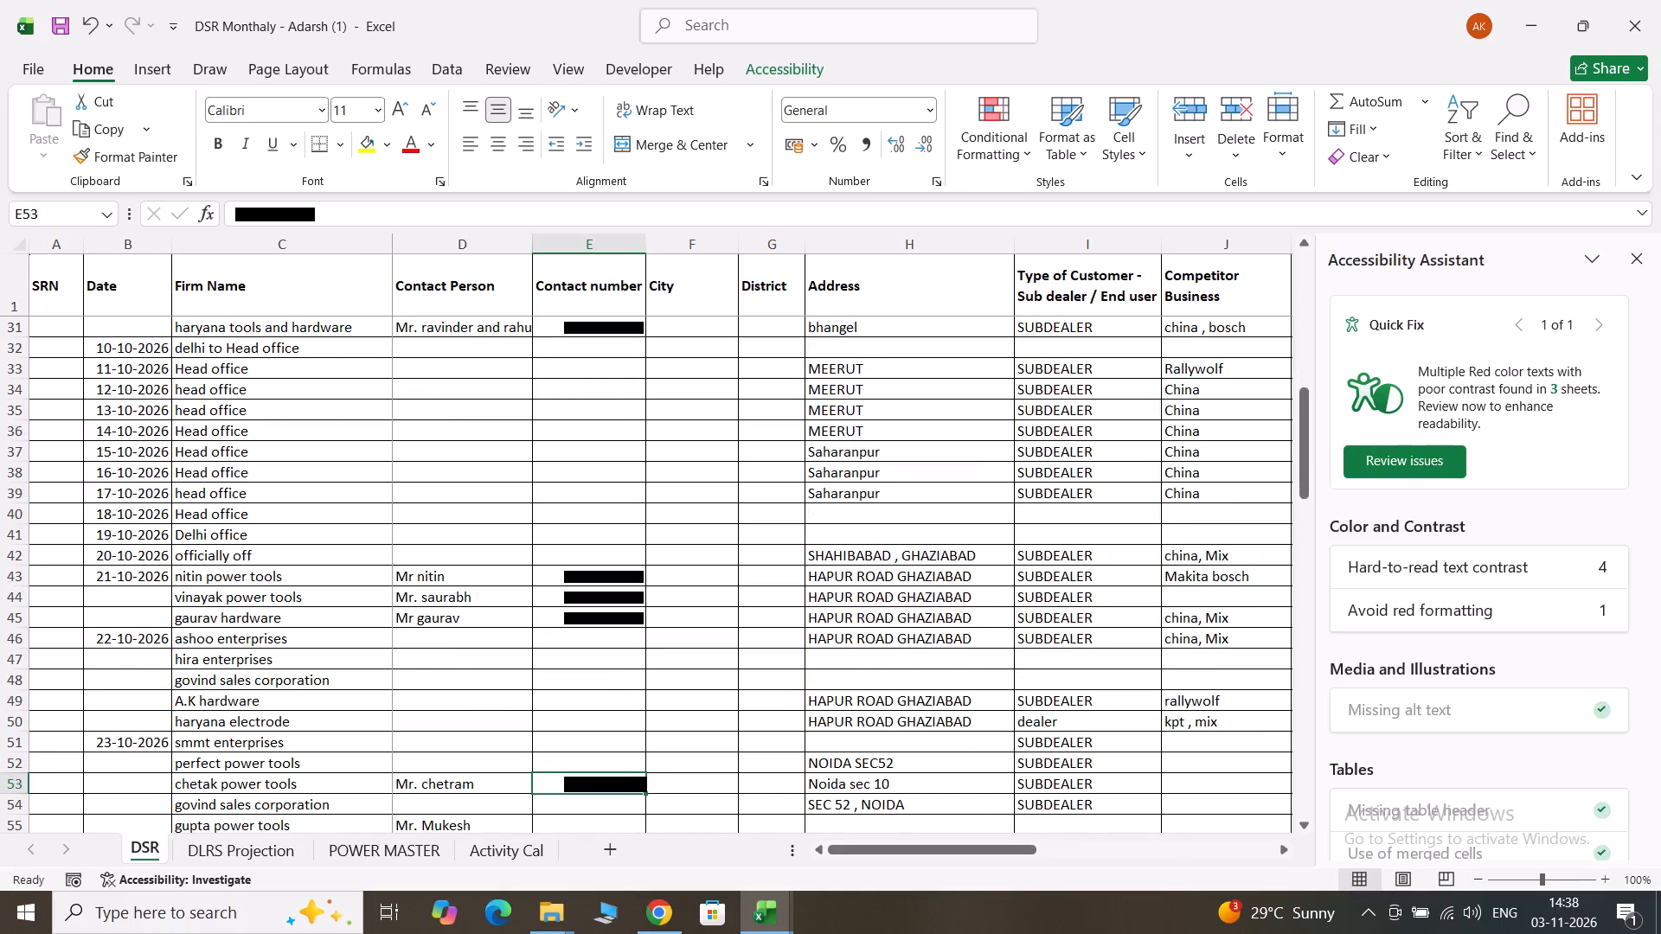
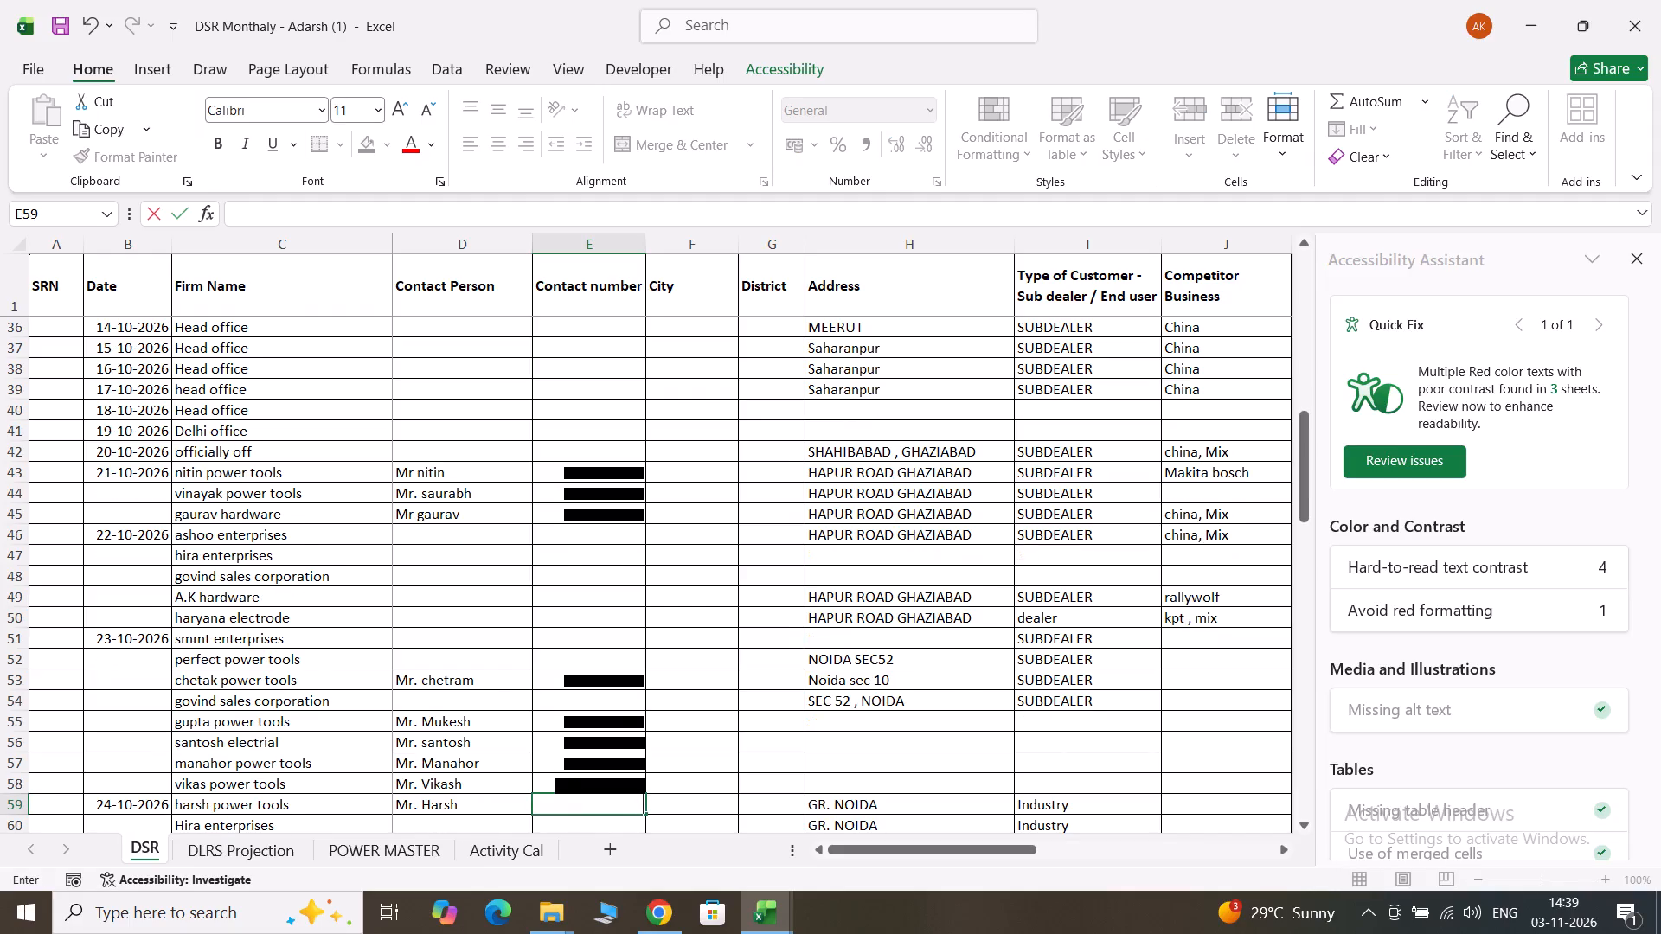
Clear the leftover contact number from the 25-10-2026 sunday entry in row 61 and save the workbook.
key(Down)
key(Down)
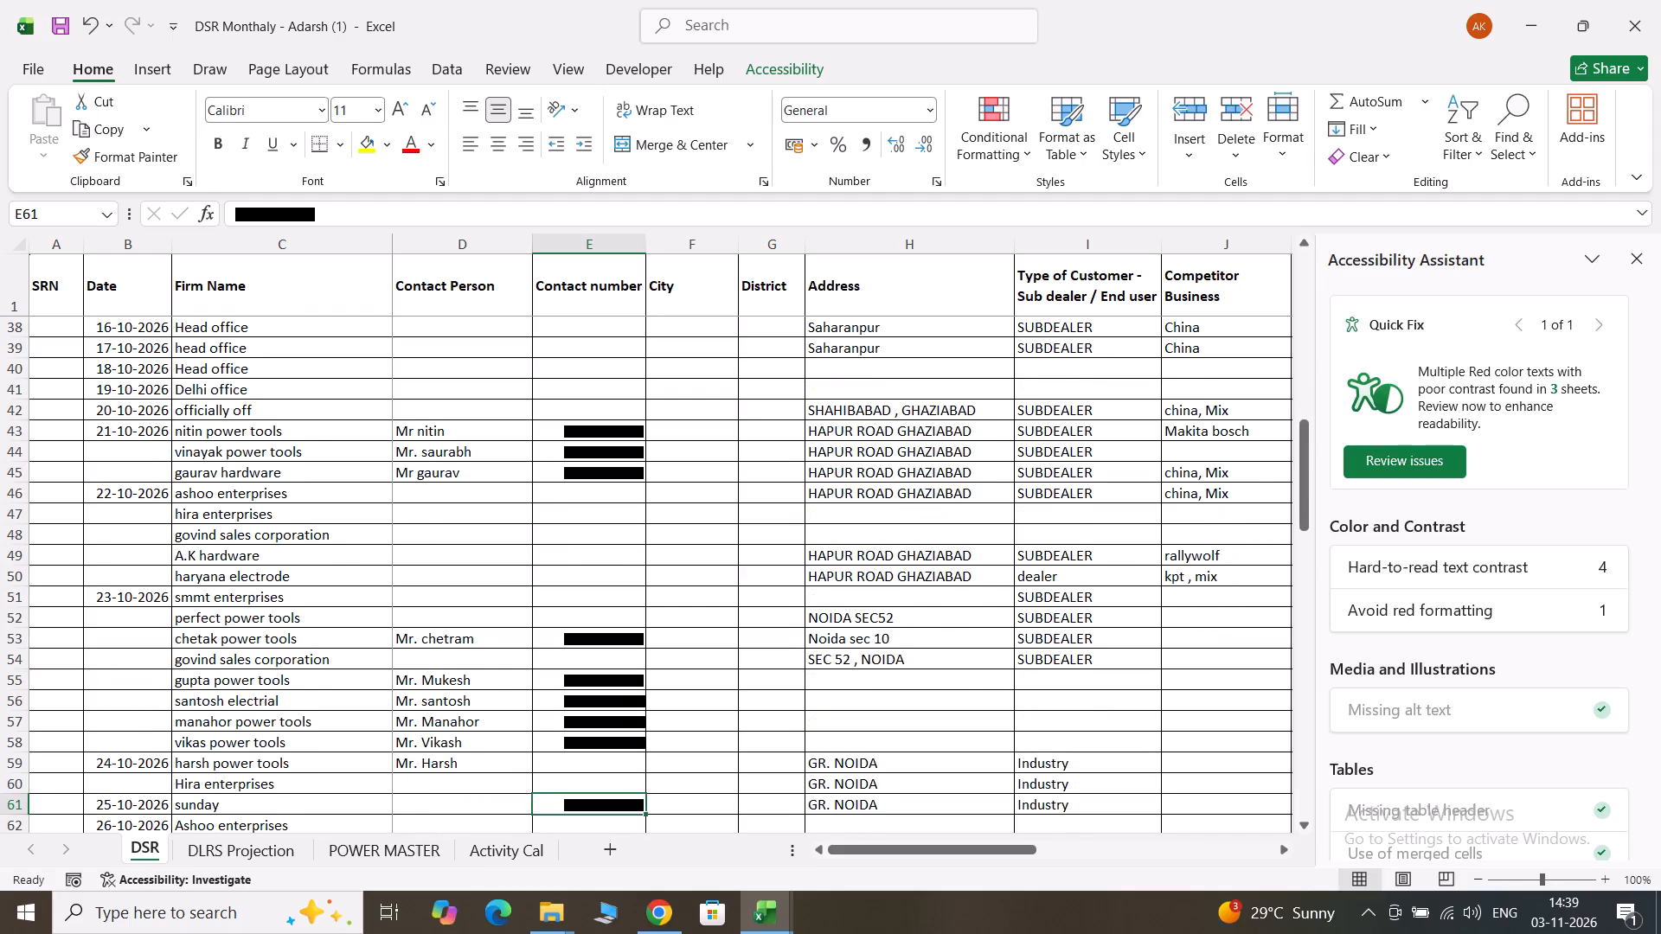
key(BackSpace)
key(ctrl+s)
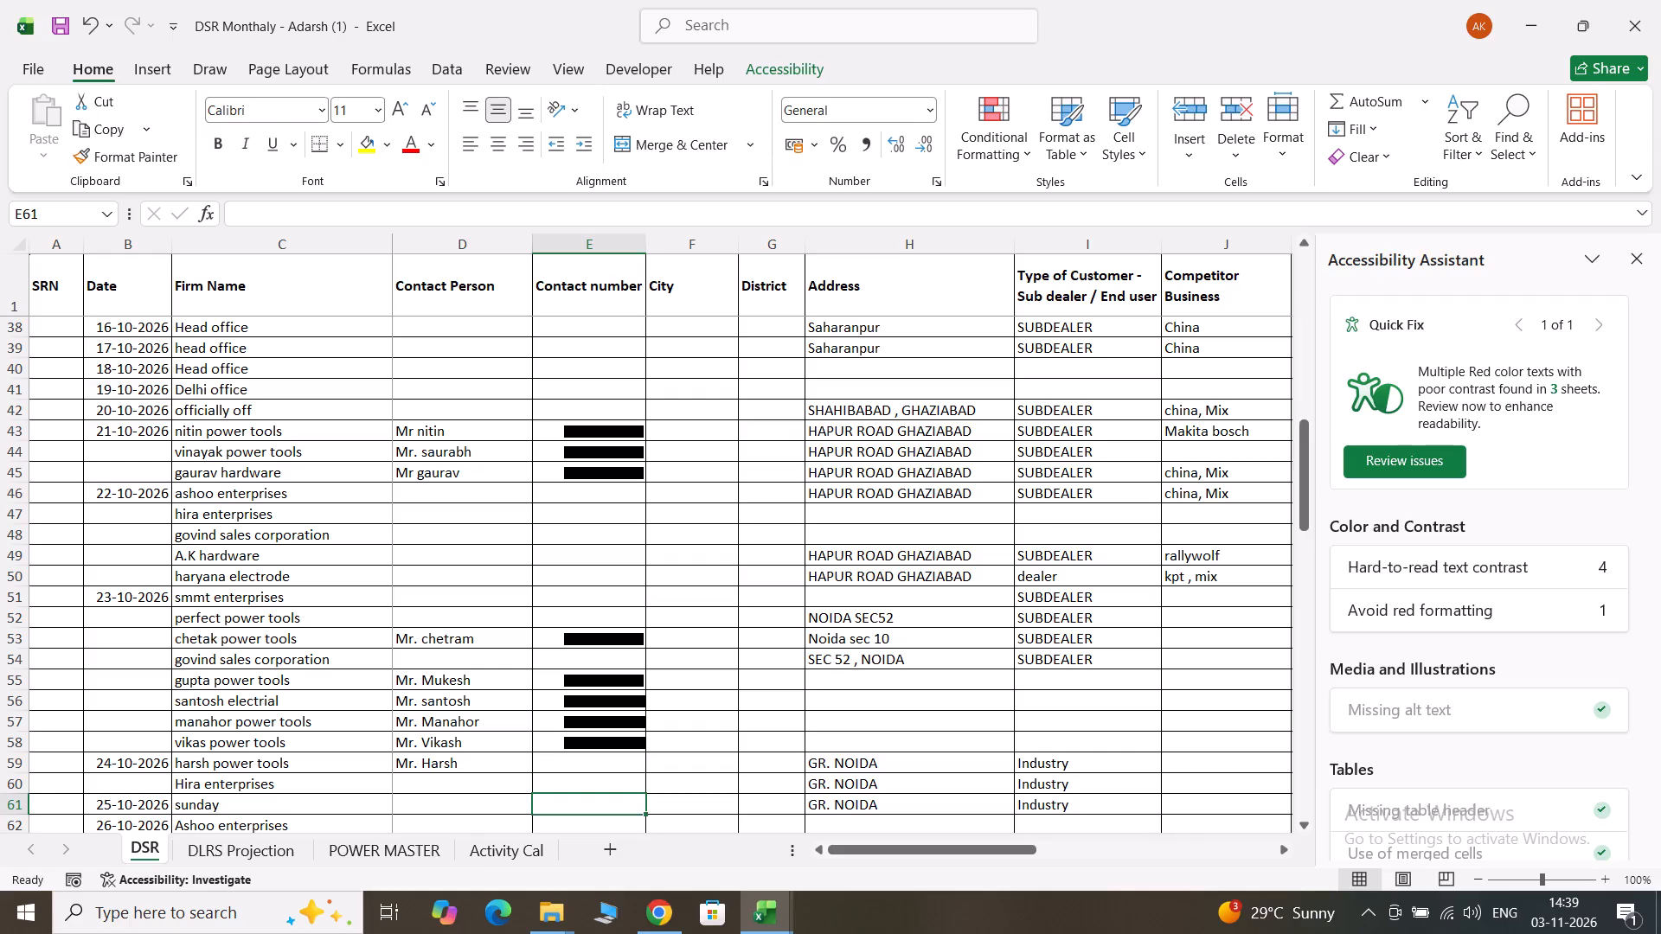
Copy the contact number from the 03-10-2026 harsh power toools entry in row 4 into the 24-10-2026 harsh power tools entry in row 59.
key(Up)
key(Up)
key(Up)
key(Up)
key(Up)
key(Up)
key(Up)
key(Up)
key(Up)
key(Up)
key(Up)
key(Up)
key(Up)
key(Up)
key(Up)
key(Up)
key(Up)
key(Up)
key(Up)
key(Up)
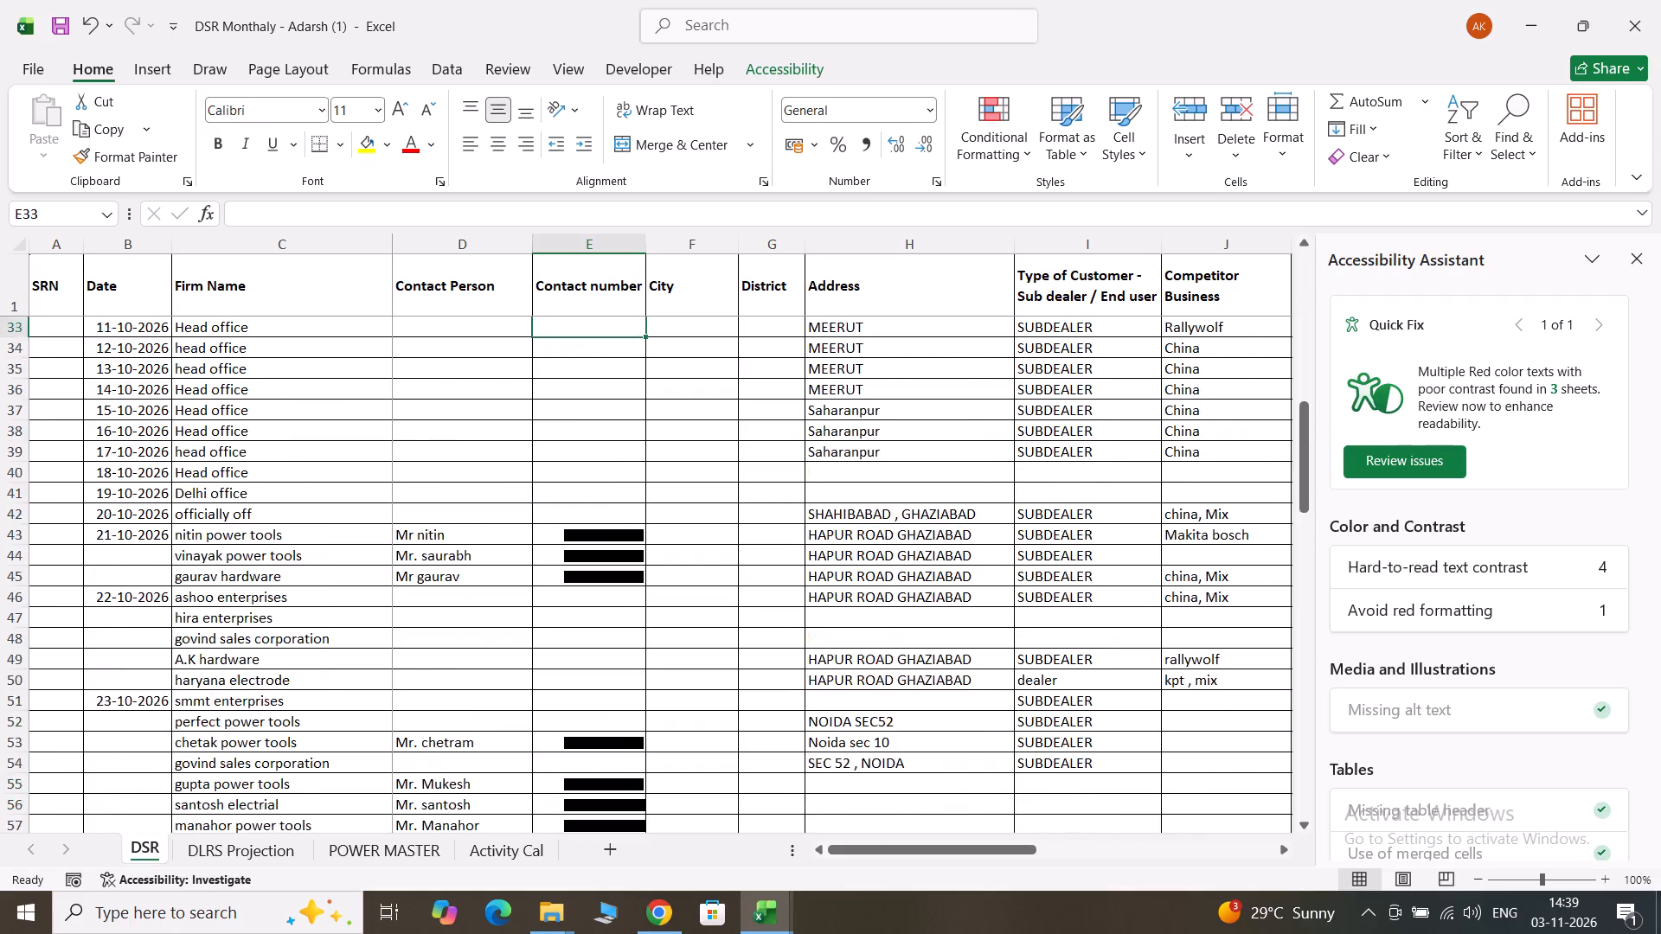
key(Down)
key(Down)
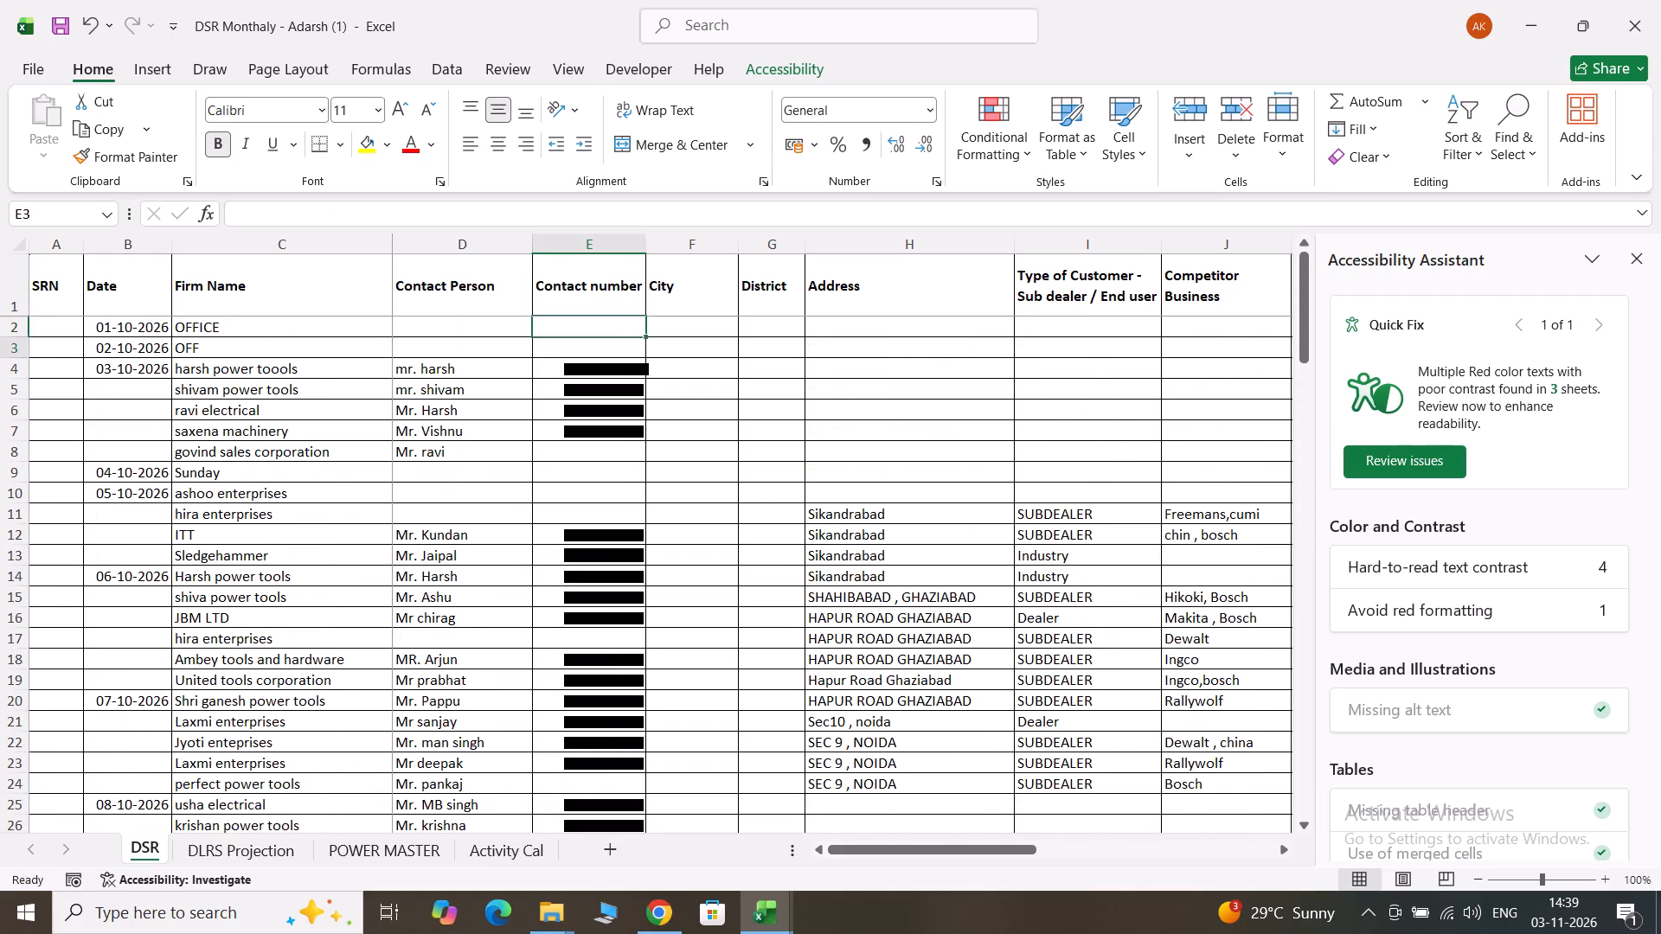
key(Down)
key(ctrl+c)
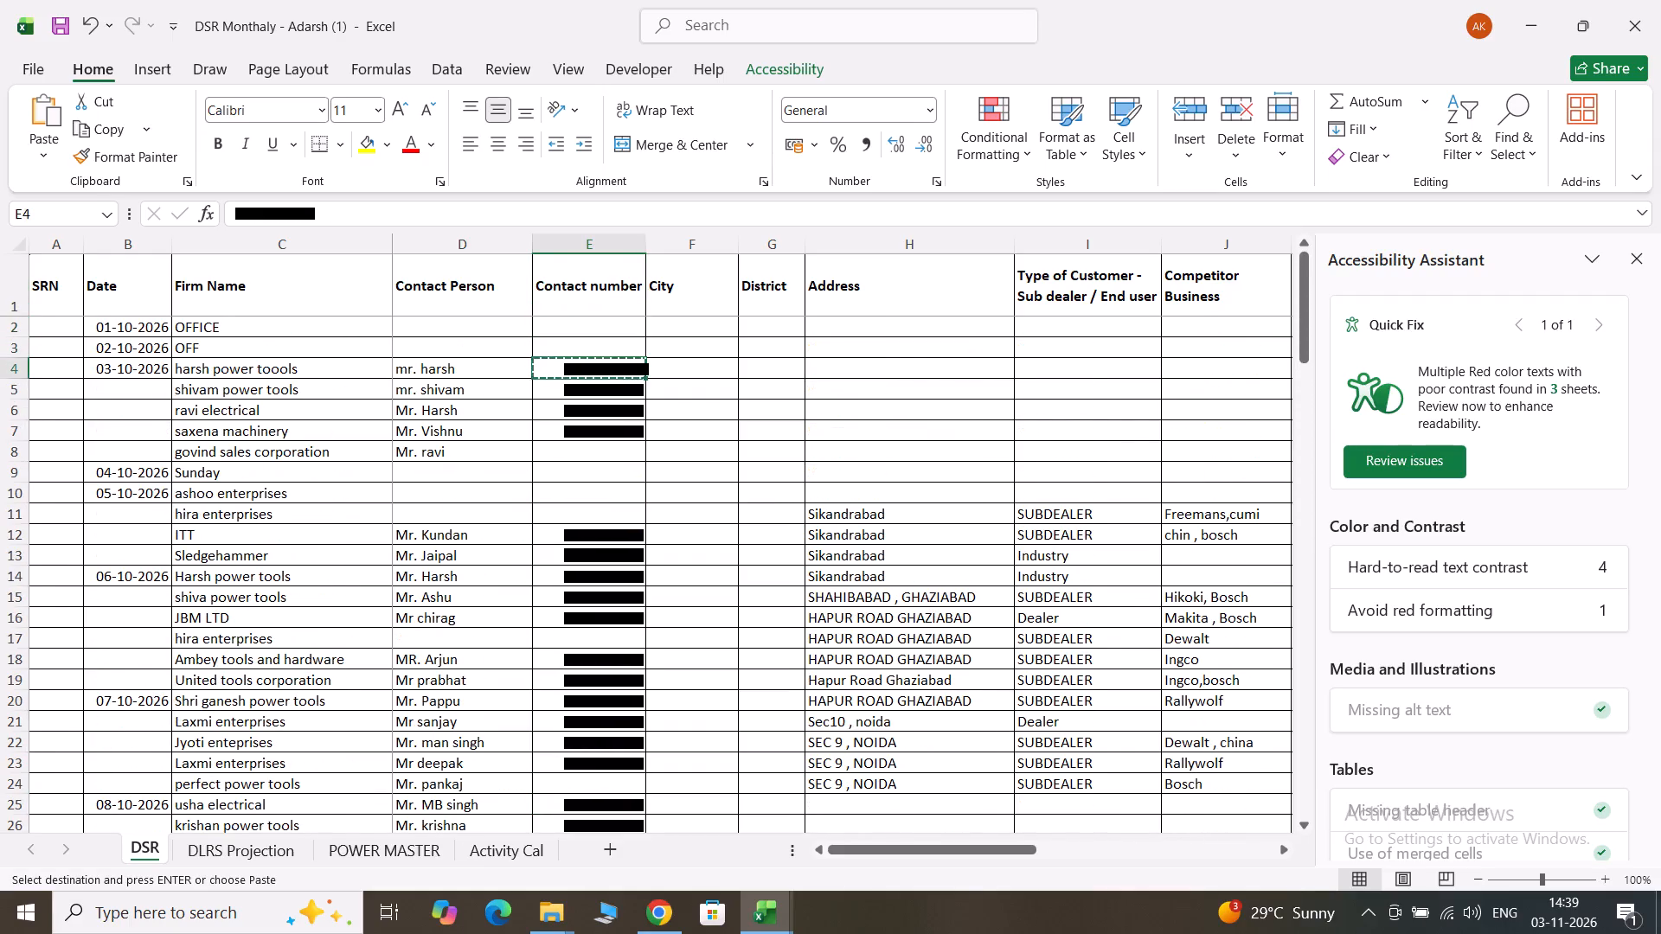
key(Down)
key(Down)
key(Down)
key(Down)
key(Down)
key(Down)
key(Down)
key(Down)
key(Down)
key(Down)
key(Down)
key(Down)
key(Down)
key(Down)
key(Down)
key(Down)
key(Down)
key(Down)
key(Down)
key(Down)
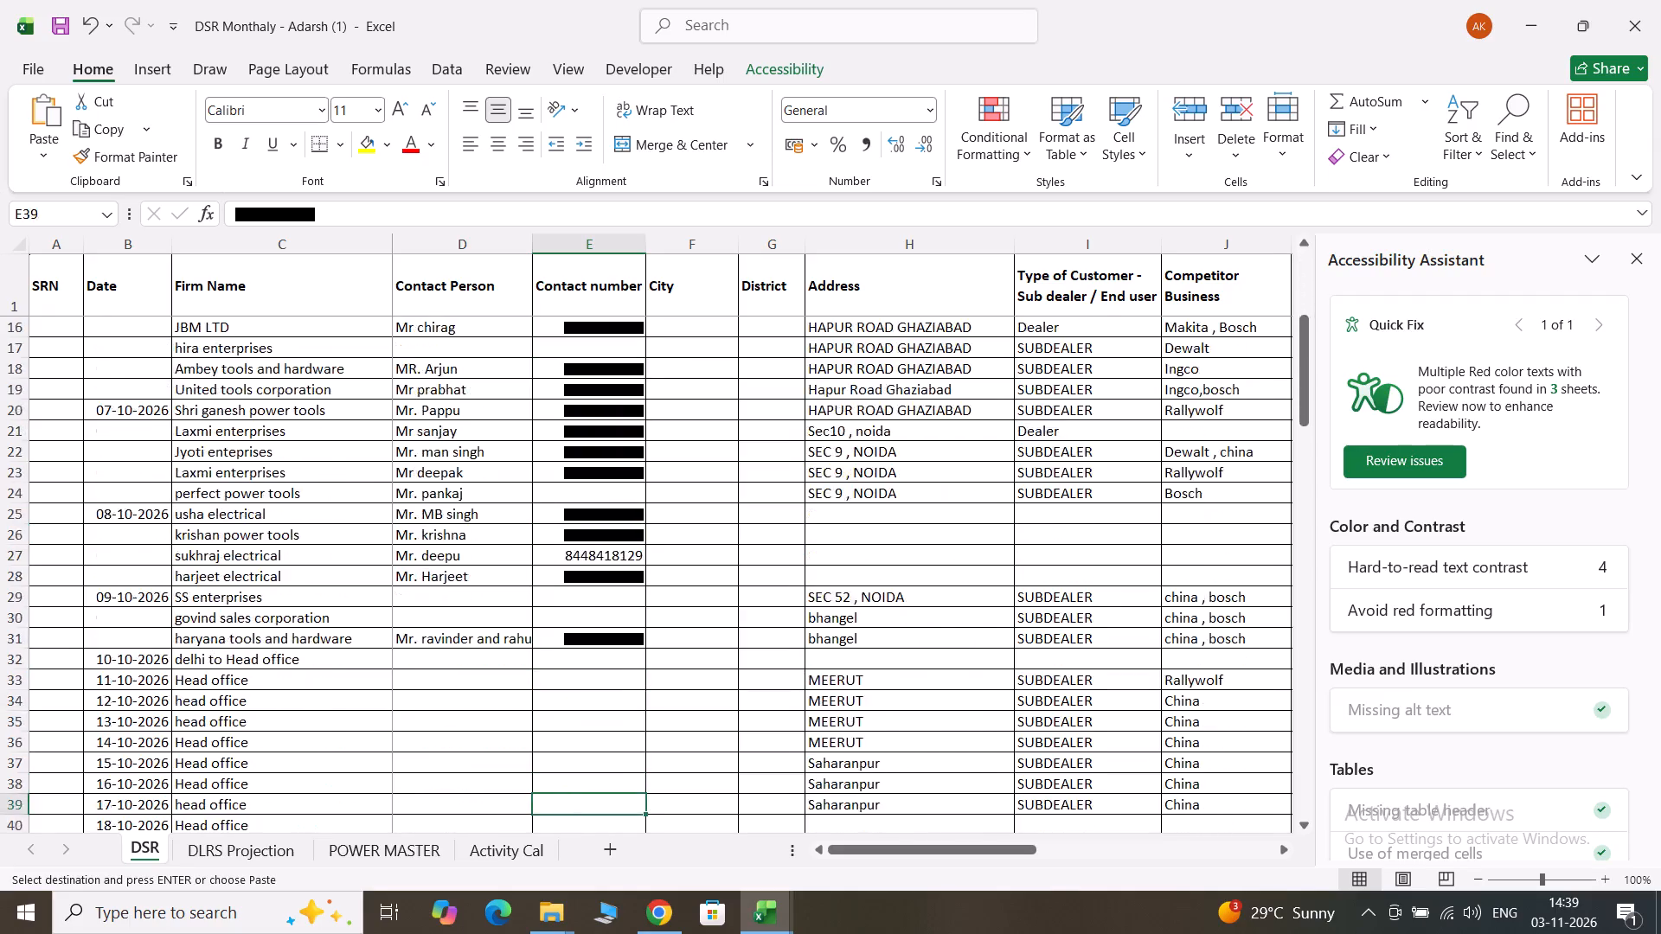
key(Down)
key(Down)
key(Down)
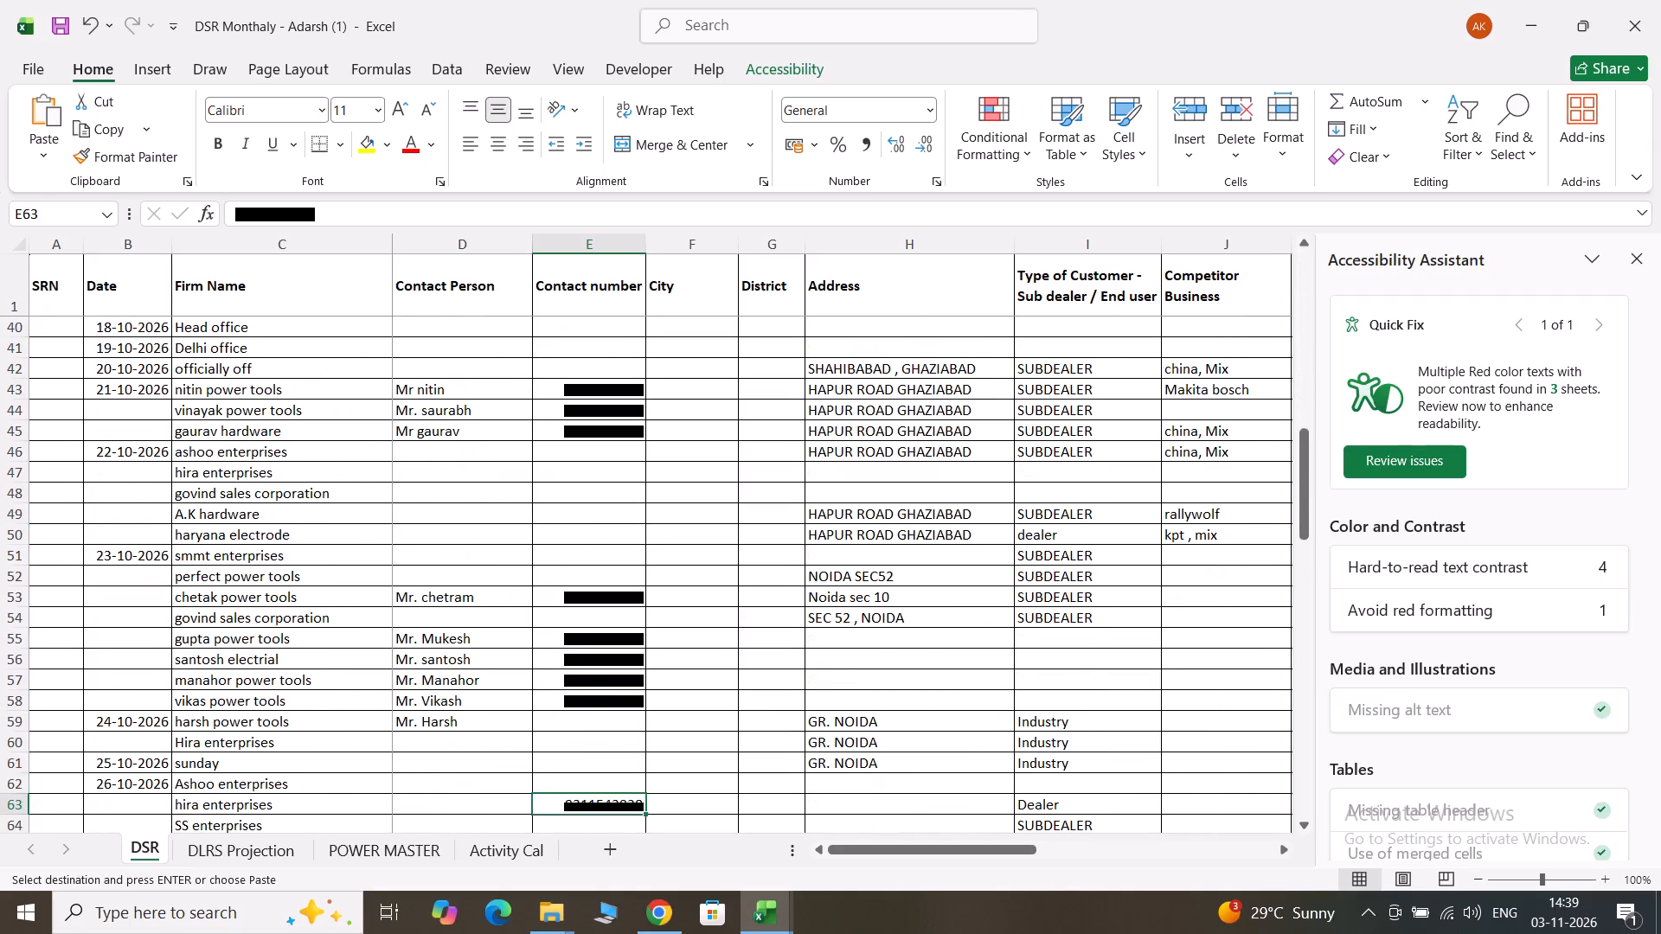
key(Up)
key(Up)
key(Up)
key(Down)
key(Down)
key(Down)
key(Down)
key(Down)
key(Down)
key(Down)
key(Down)
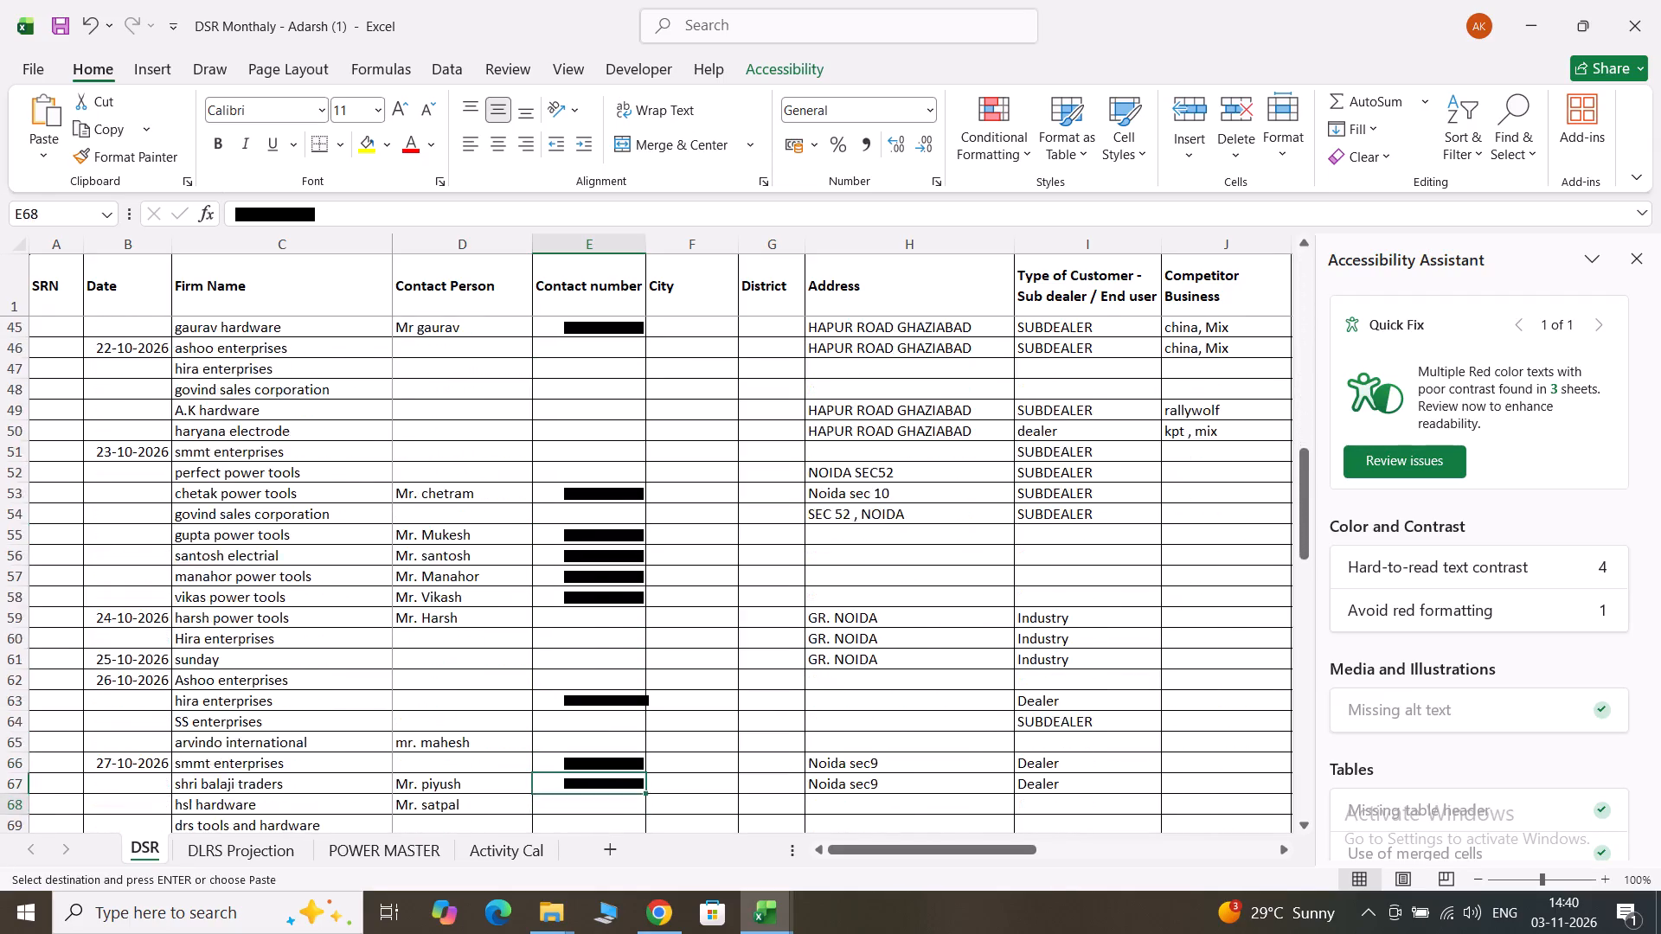
key(Down)
key(Down)
key(Down)
key(Down)
key(Down)
key(Down)
key(Down)
key(Down)
key(Down)
key(Down)
key(Down)
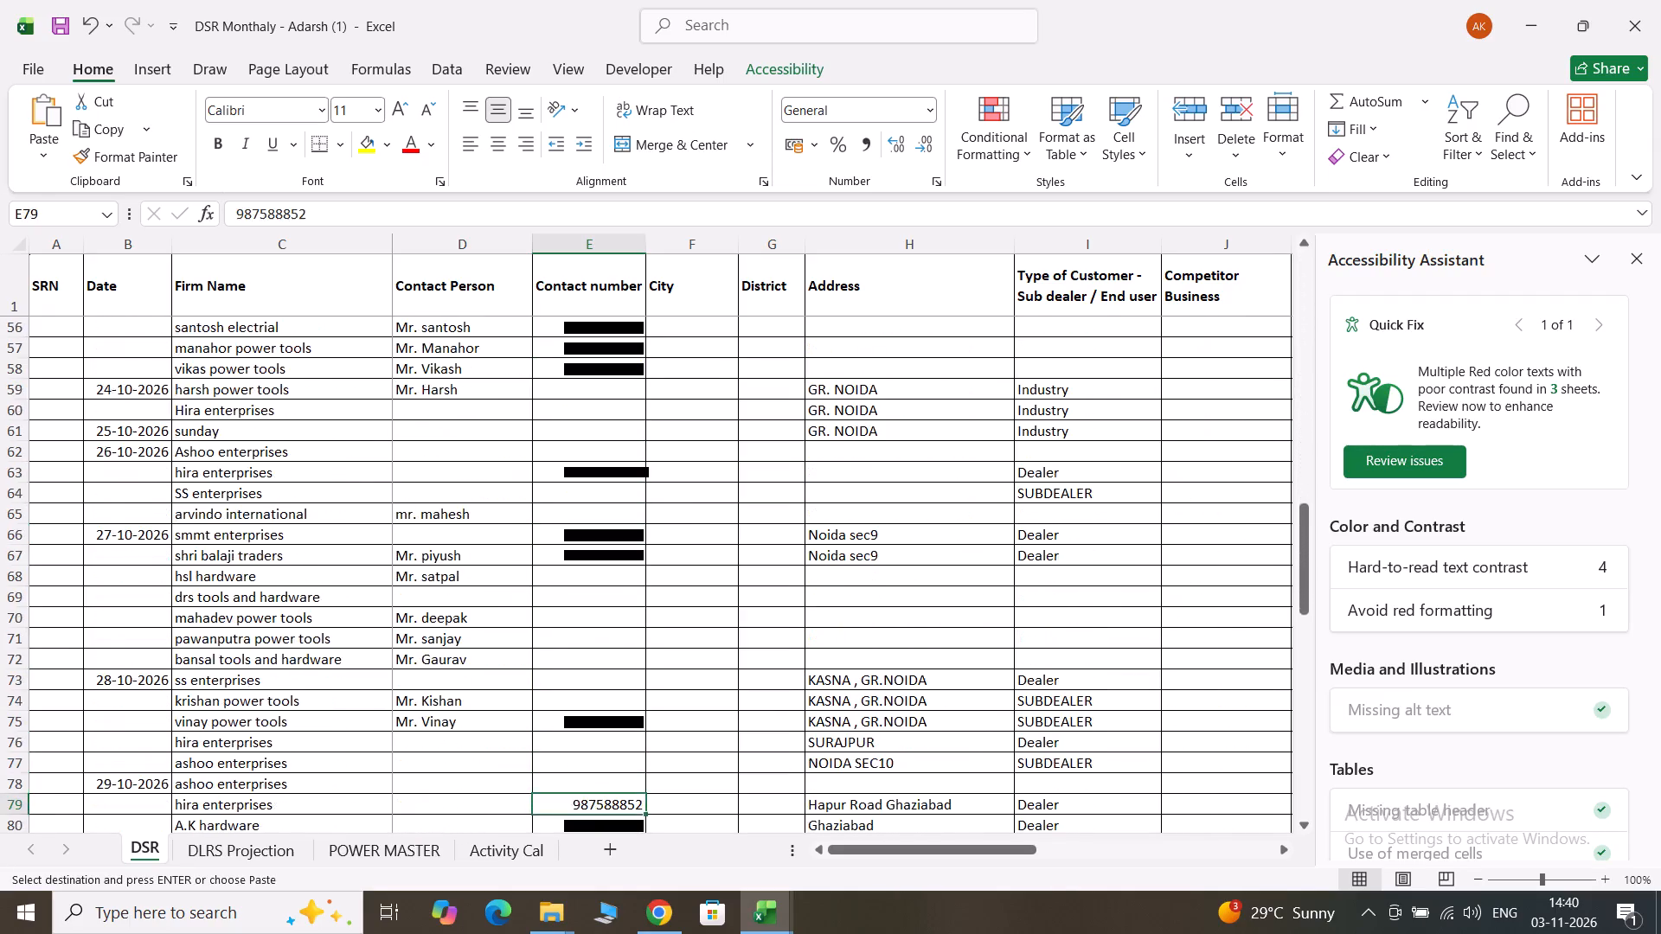
key(Down)
key(Down)
key(Down)
key(Down)
key(Down)
key(Down)
key(Down)
key(Up)
key(Up)
key(Up)
key(Up)
key(Up)
key(Up)
key(Up)
key(Up)
key(Up)
key(Up)
key(Up)
key(Up)
key(Up)
key(Up)
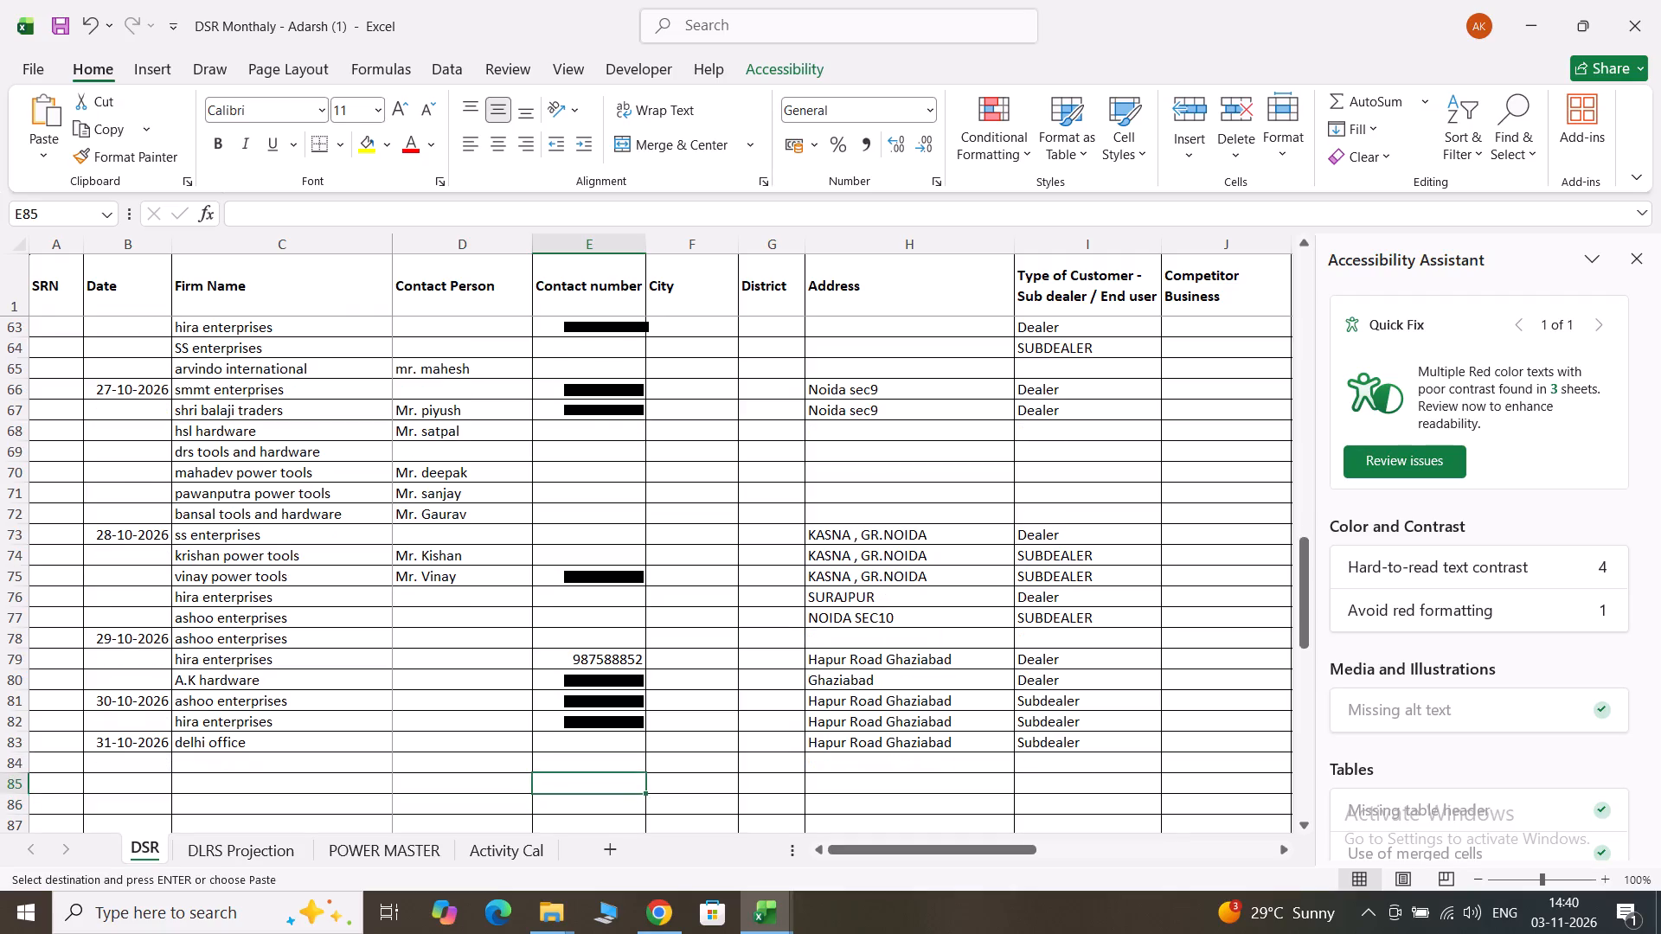
key(Up)
key(Up)
key(Up)
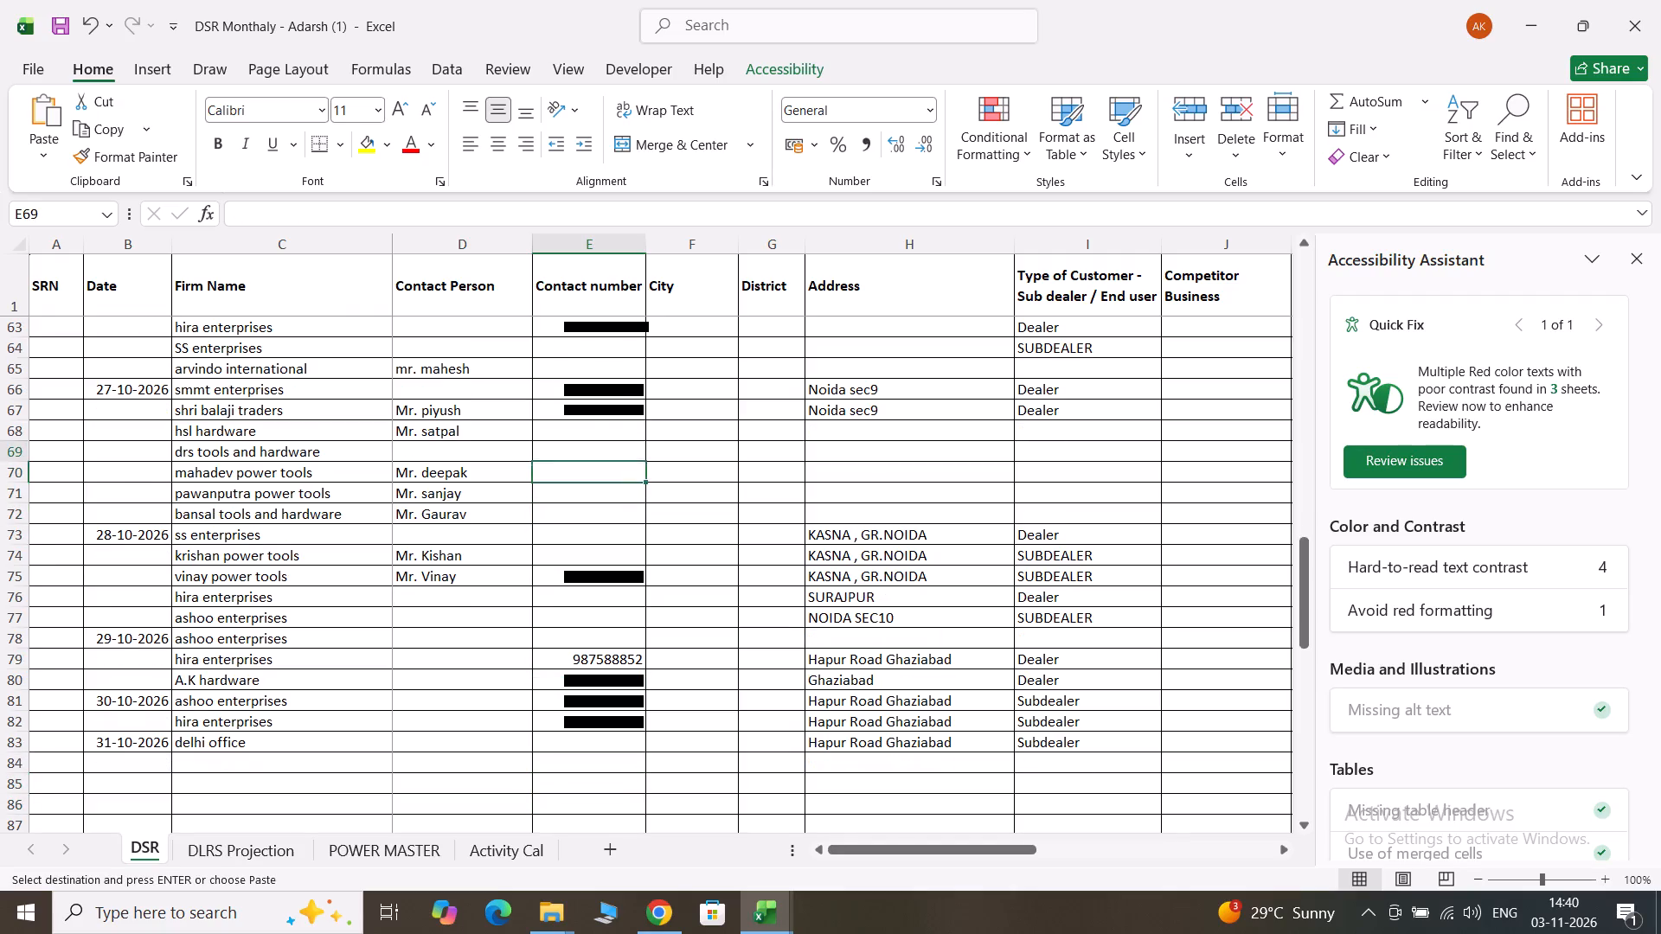
key(Up)
key(Down)
key(Down)
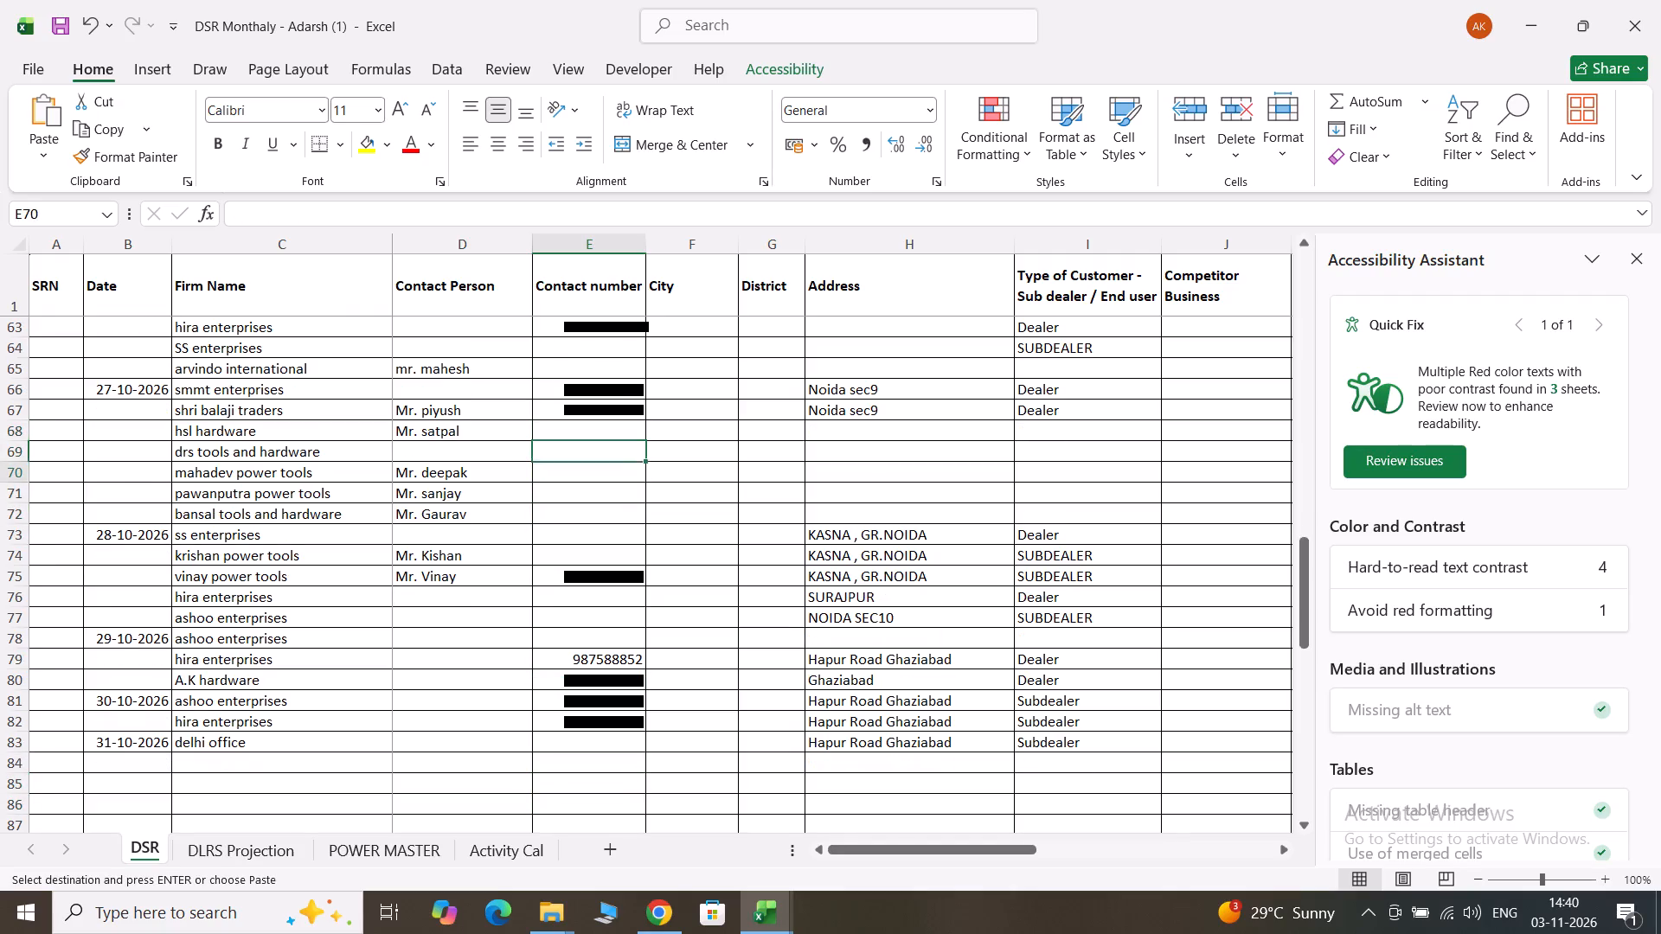
key(Down)
key(Down)
key(Down)
key(Down)
key(Down)
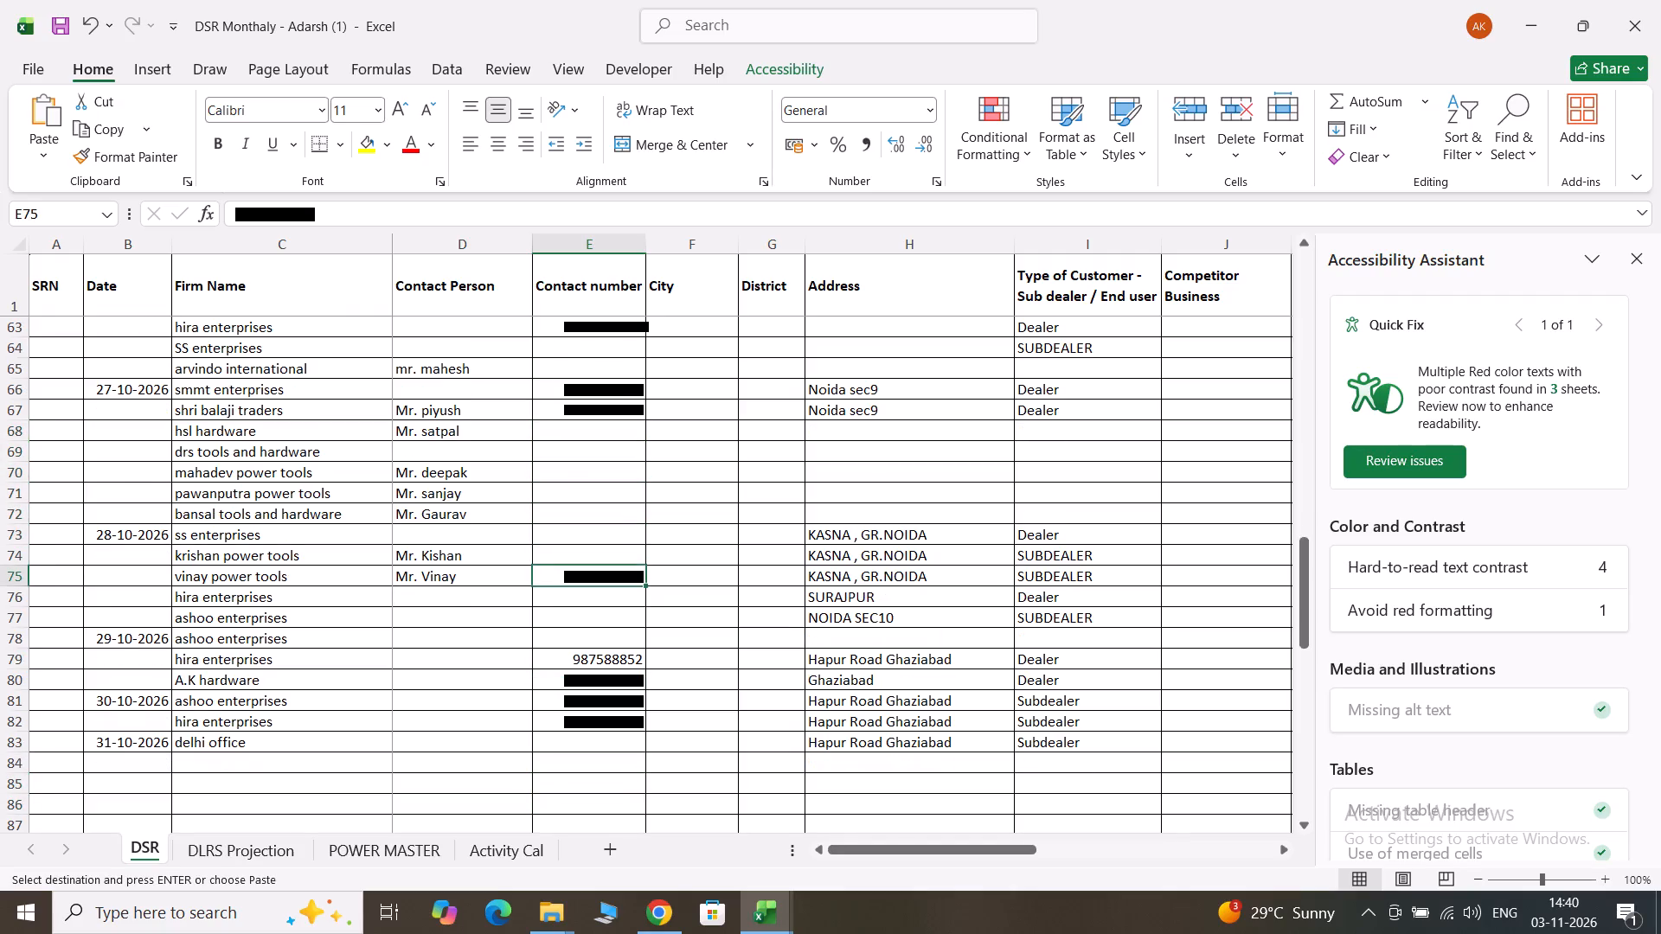
key(Up)
key(Up)
key(Up)
key(Up)
key(Up)
key(Up)
key(Up)
key(Up)
key(Up)
key(Up)
key(Up)
key(Up)
key(Up)
key(Up)
key(Up)
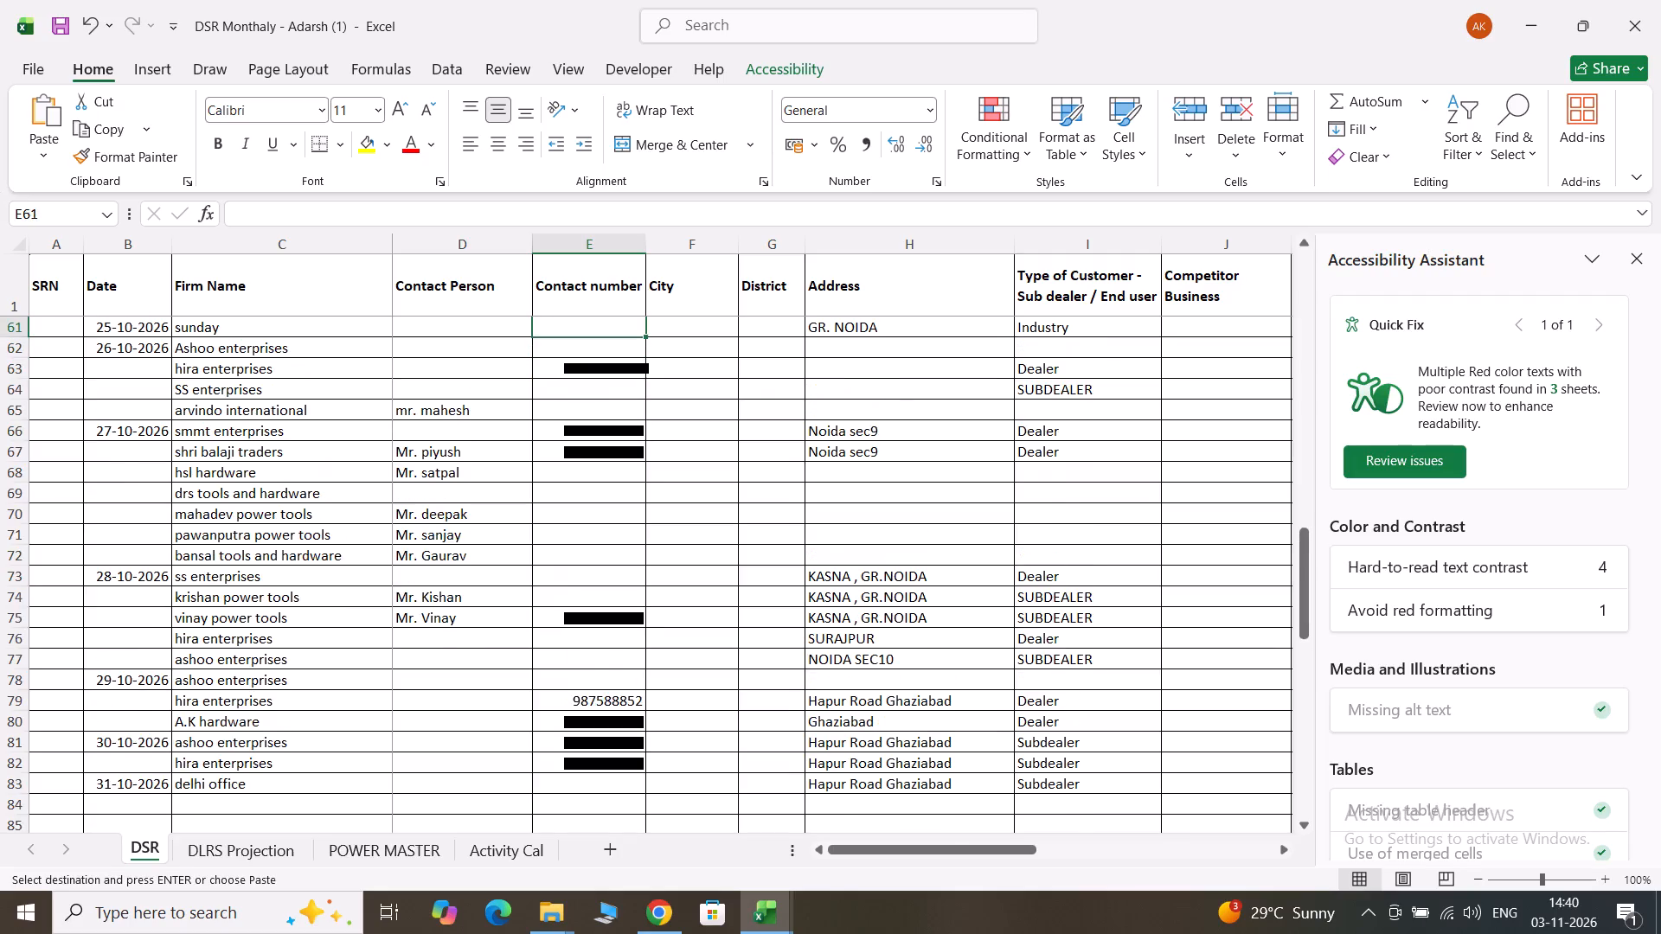
key(Up)
key(Up)
key(Up)
key(Up)
key(Up)
key(Down)
key(Down)
key(Down)
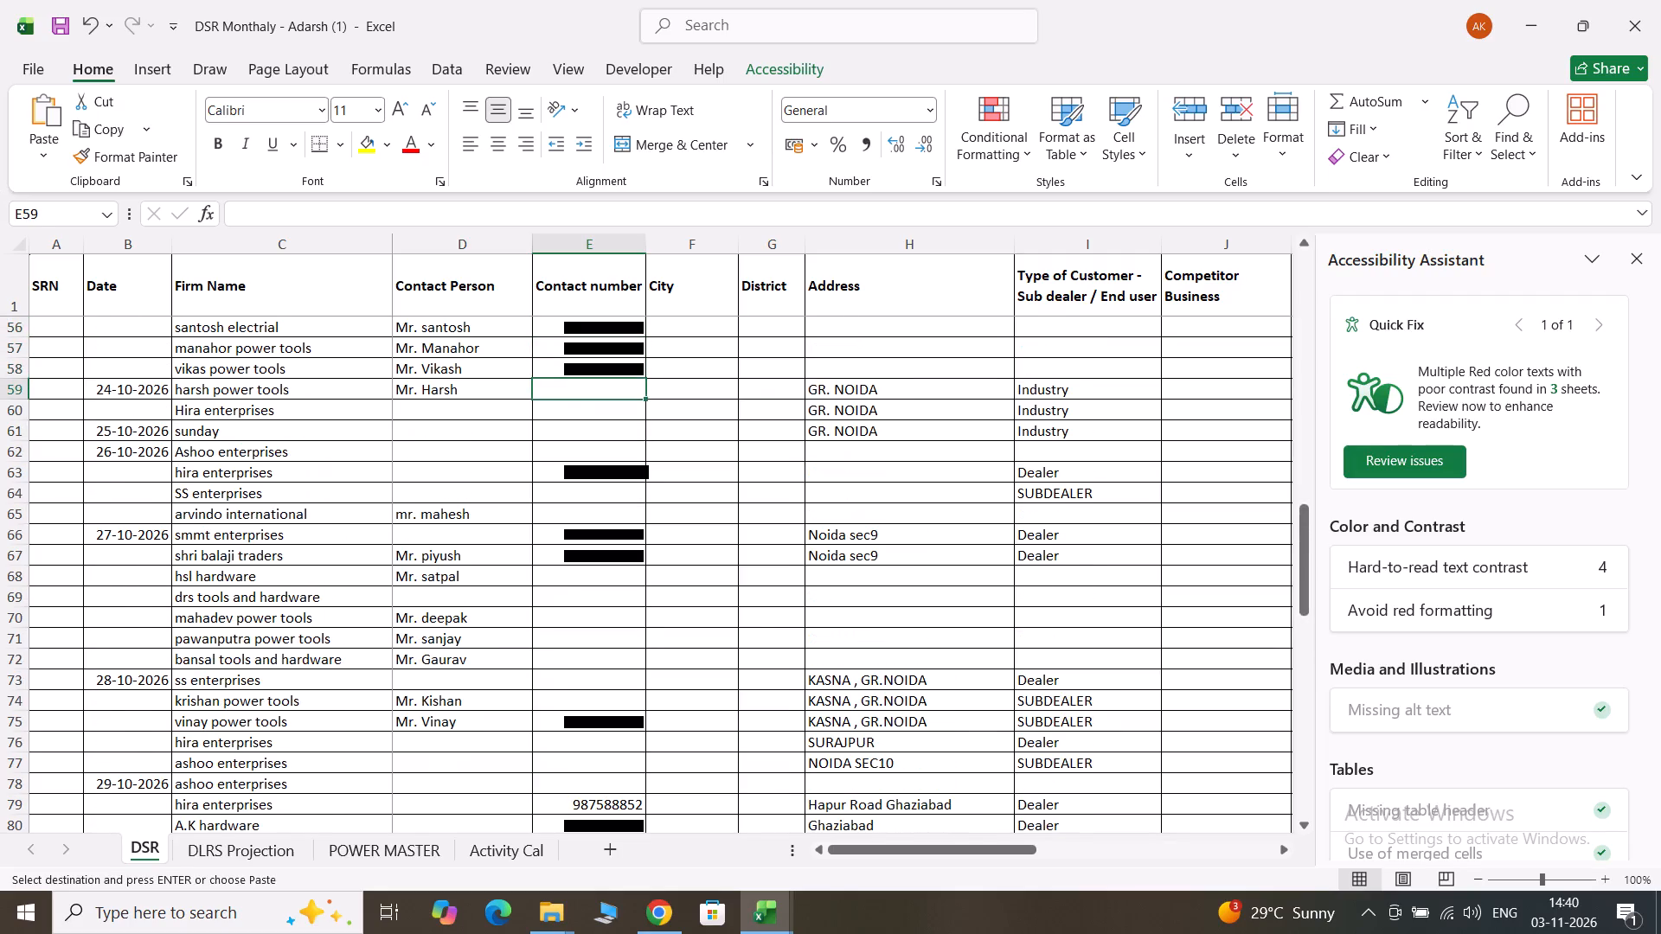
key(Down)
key(Up)
key(ctrl+v)
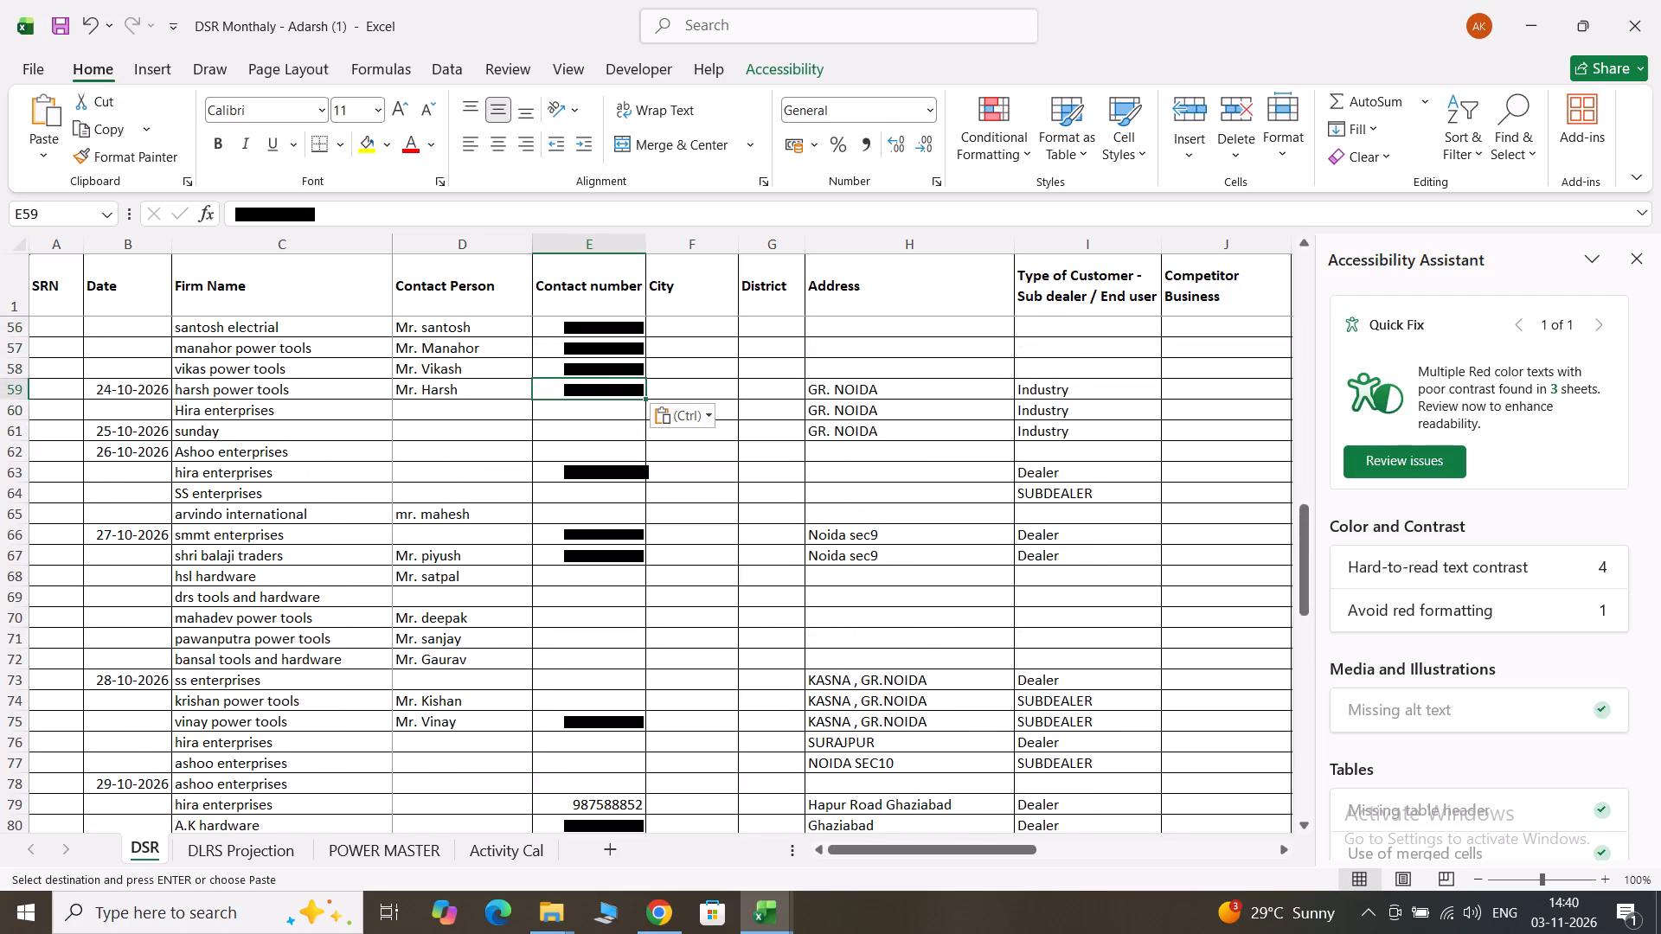
Clear the outdated contact number from the hira enterprises entry in row 63.
key(Left)
key(Down)
key(Down)
key(Down)
key(Right)
key(Right)
key(Down)
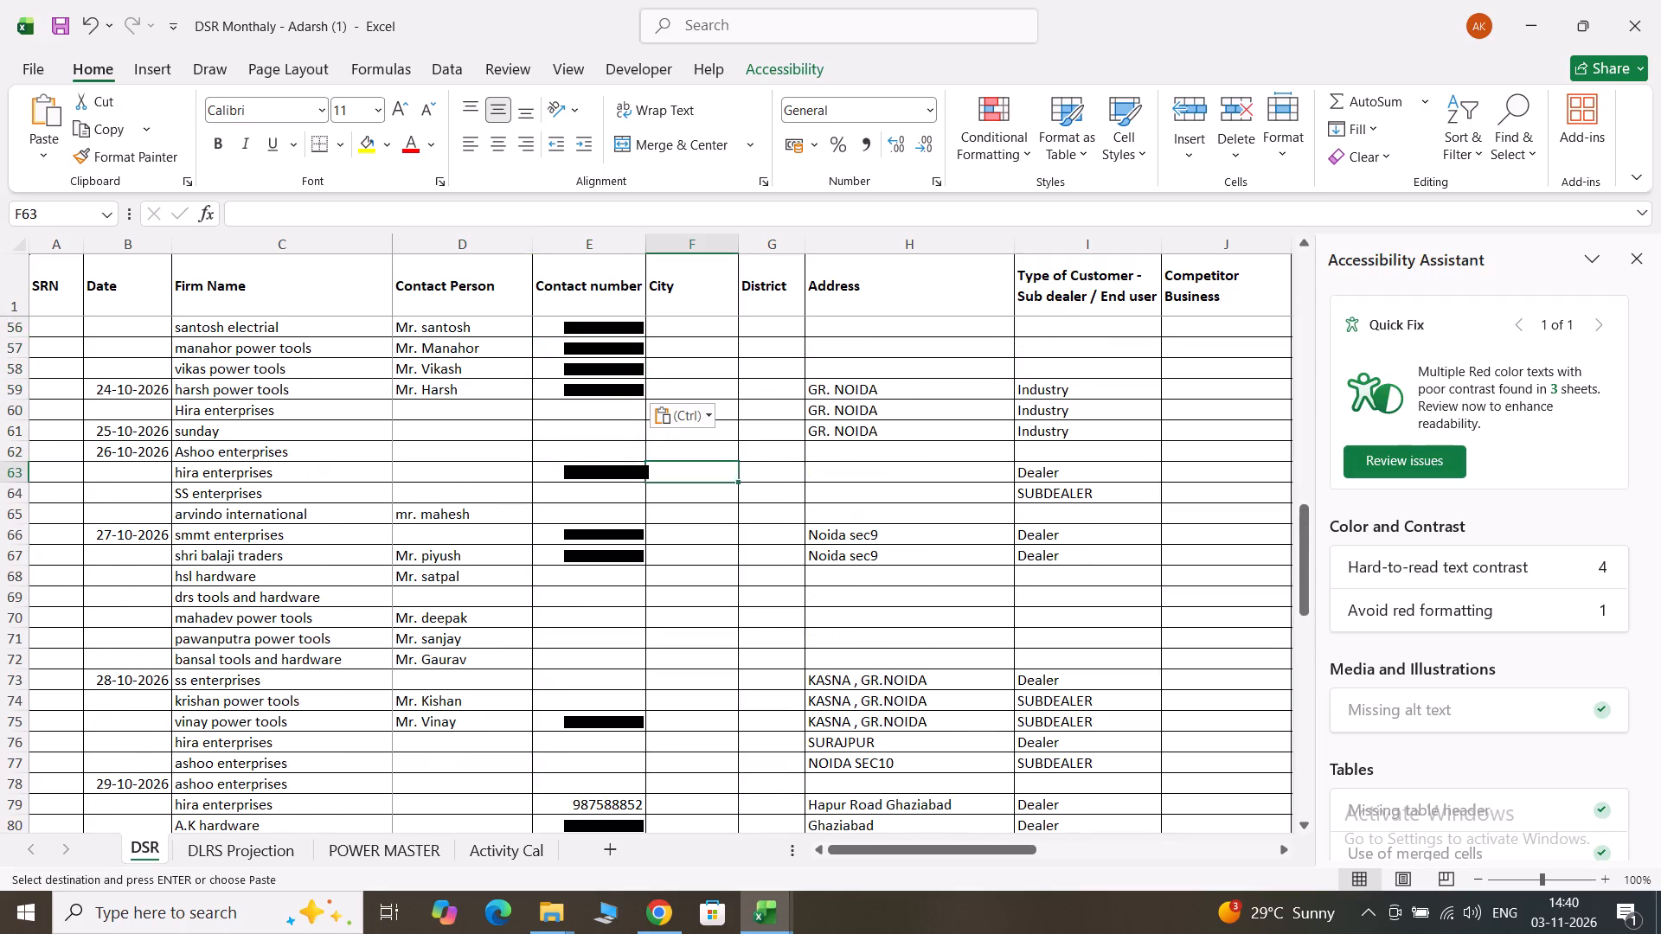
key(Left)
key(BackSpace)
key(Down)
key(Down)
key(Down)
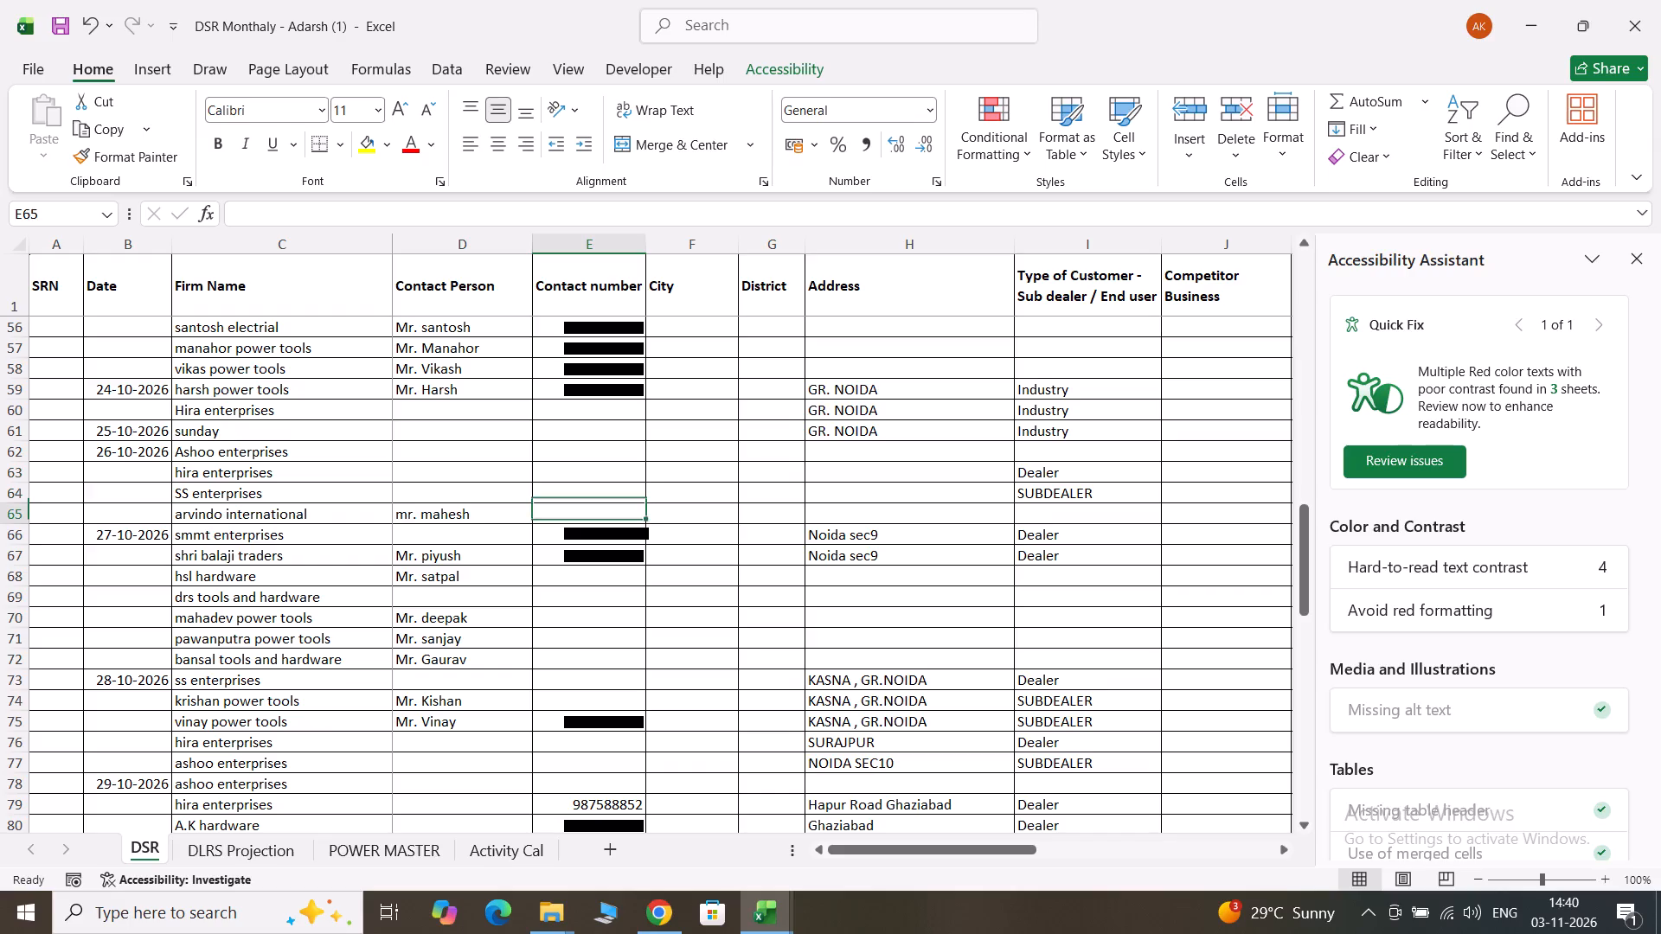
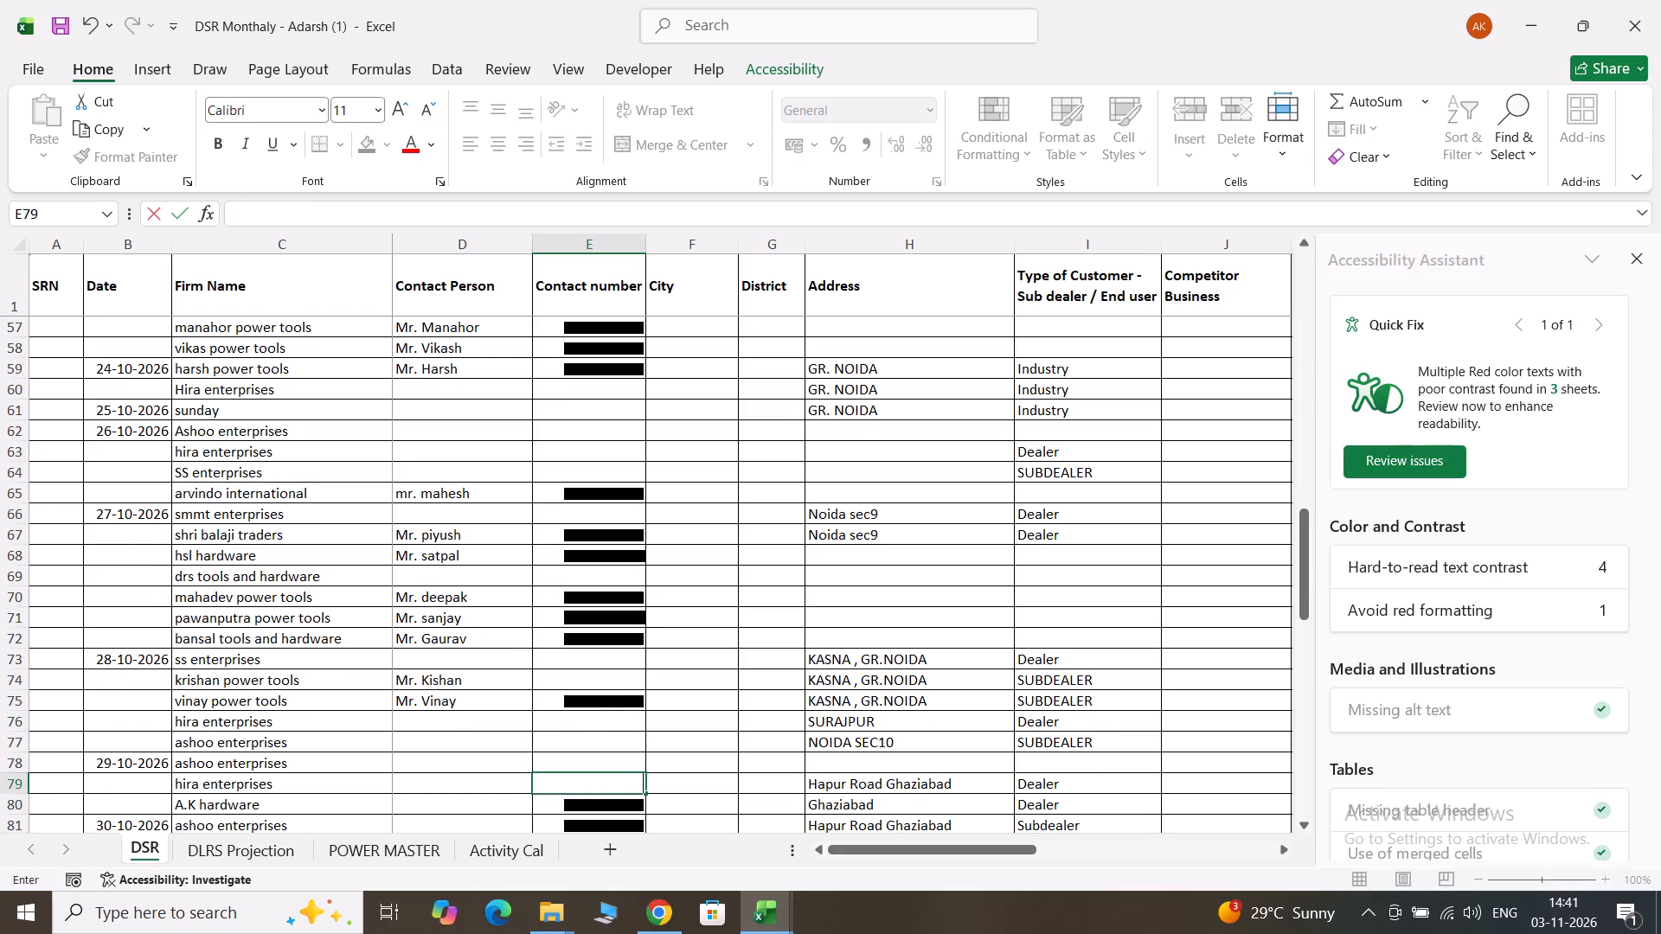
Clear the outdated contact number from the A.K hardware entry in row 80.
key(Down)
key(BackSpace)
key(Down)
Clear the leftover contact numbers through the 30-10-2026 and 31-10-2026 entries, down to delhi office in row 83, and save the workbook.
key(Down)
key(Down)
key(Down)
key(Down)
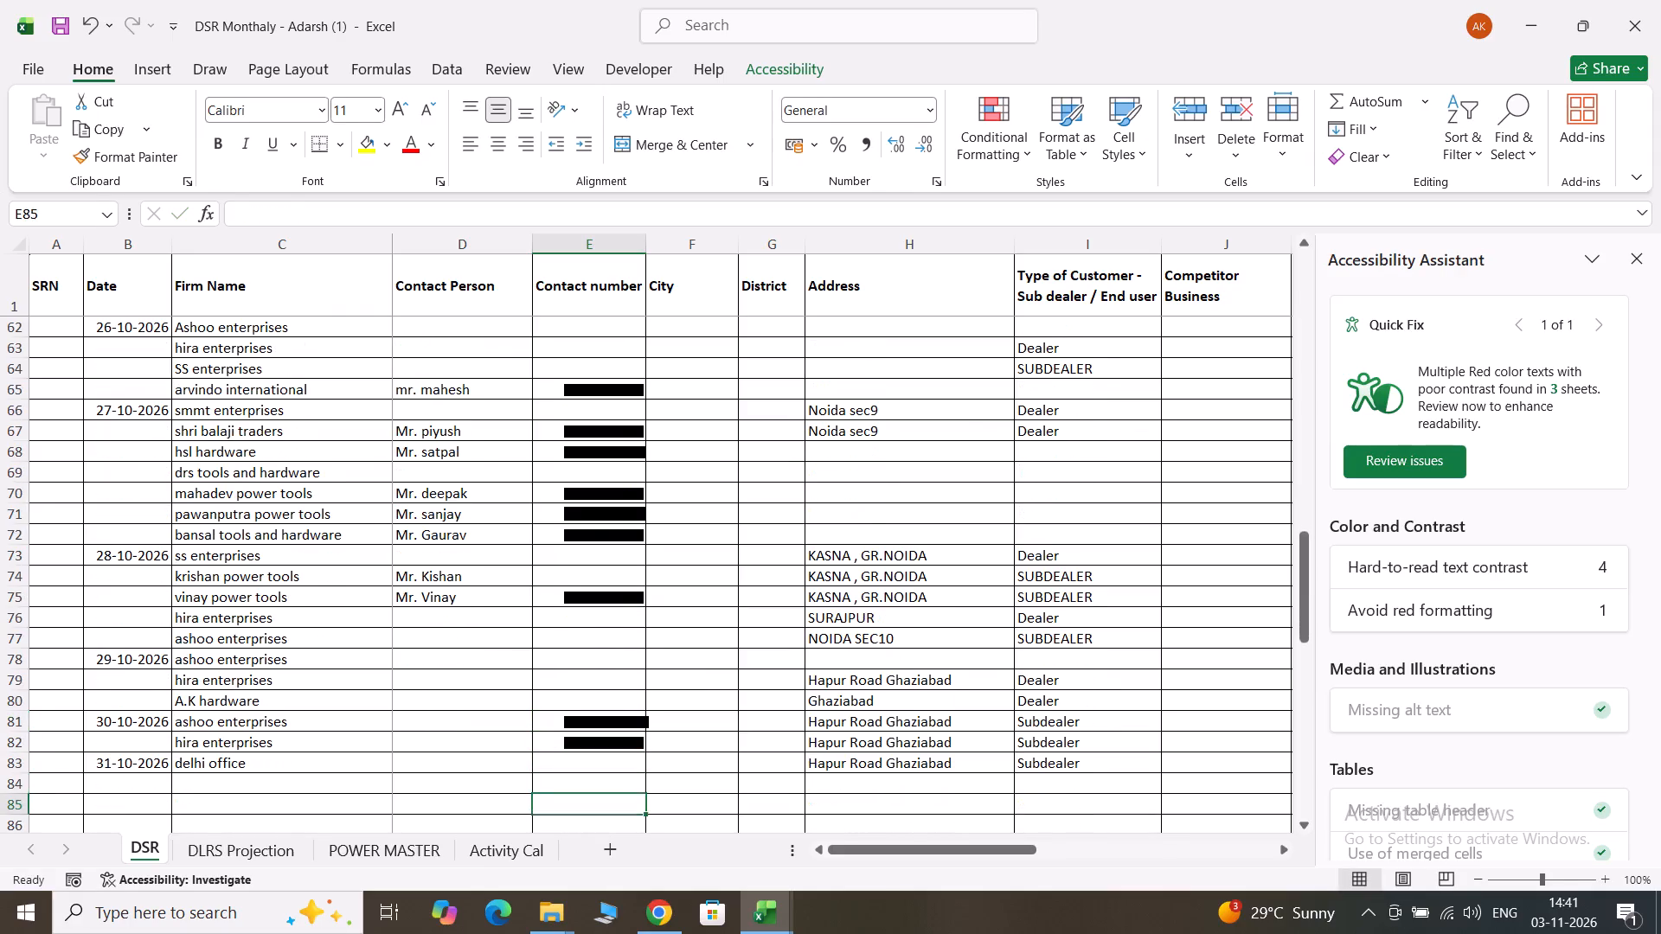
key(Up)
key(Up)
key(Up)
key(Up)
key(Up)
key(shift+Down)
key(shift+Down)
key(shift+Down)
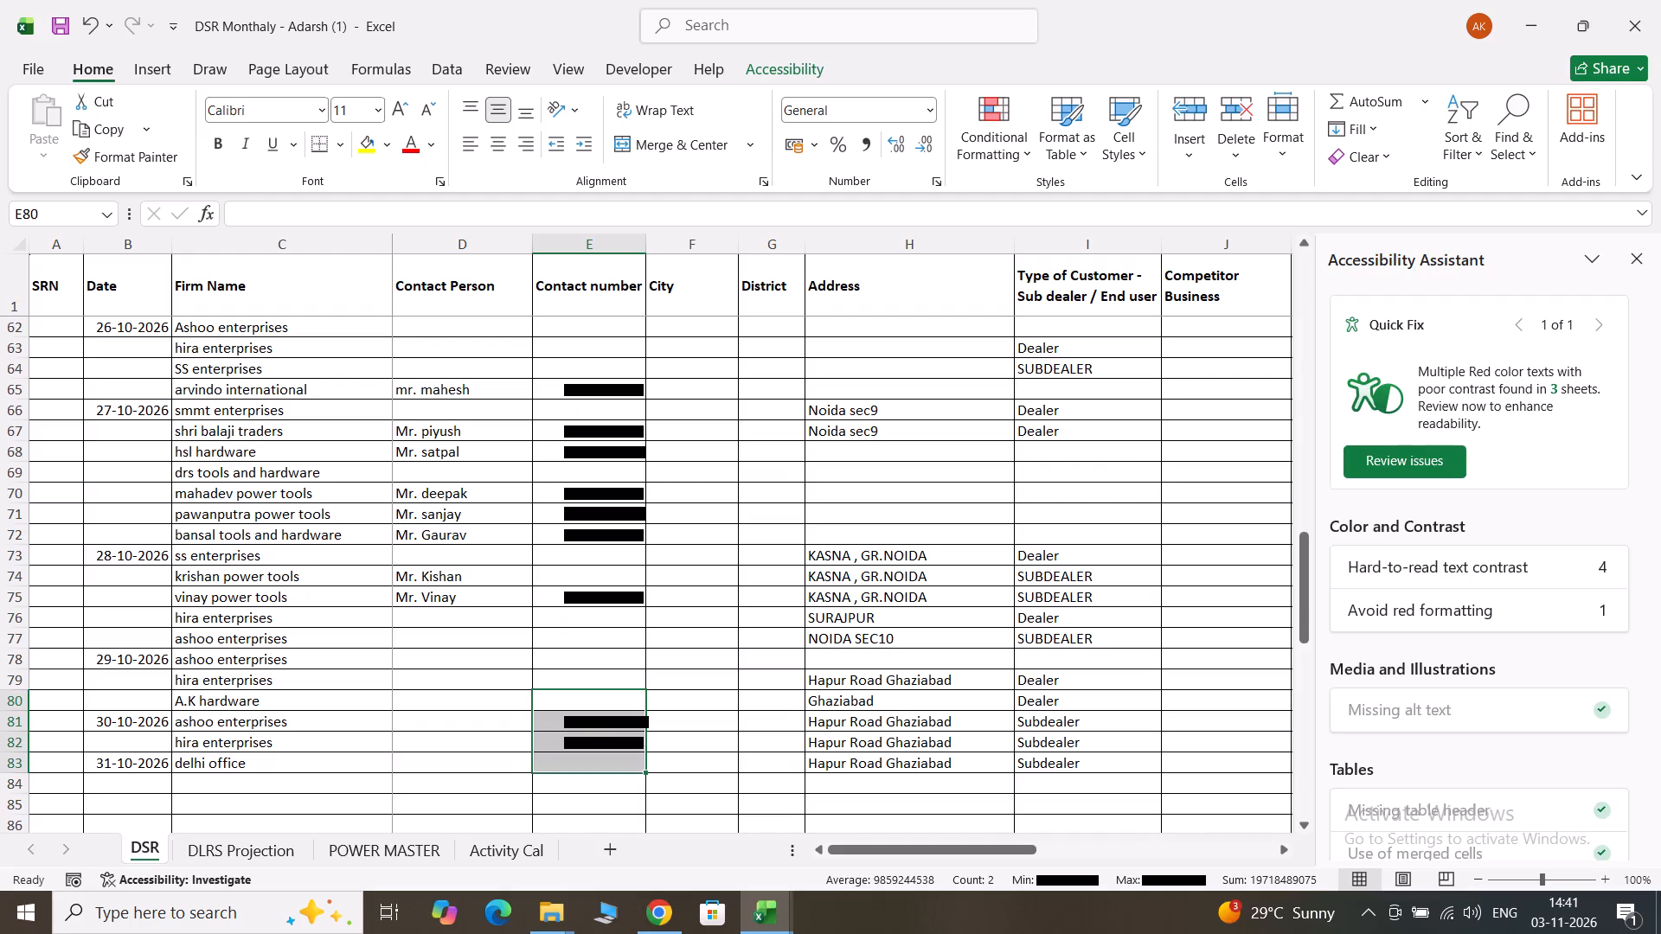
key(Delete)
click(730, 672)
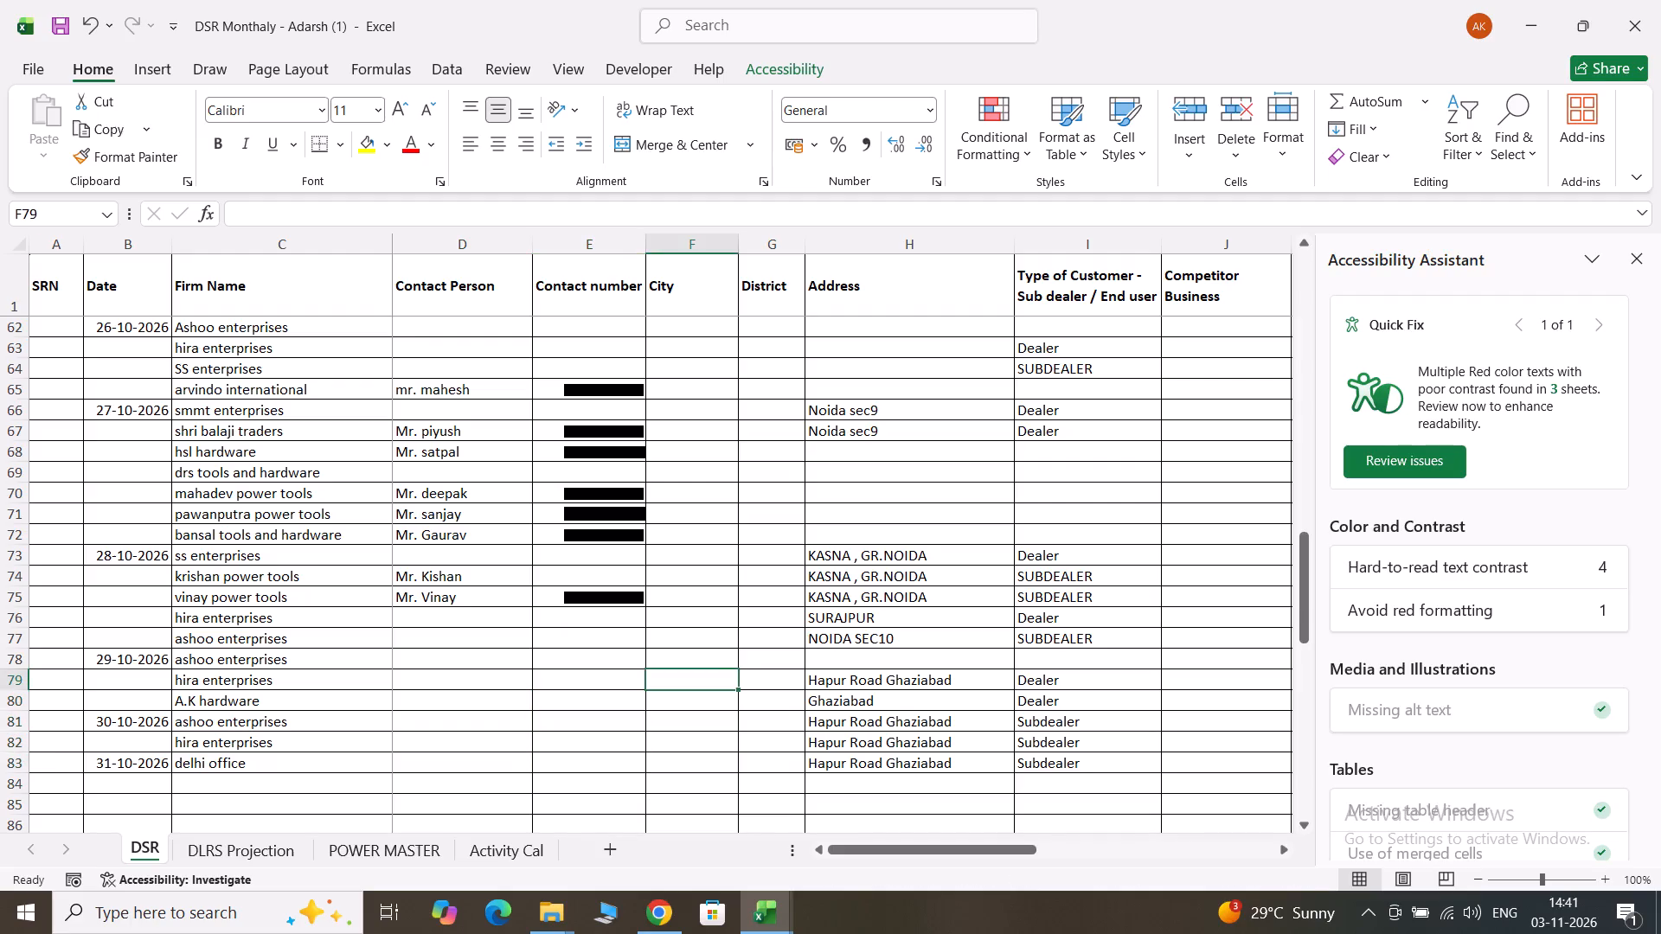
key(ctrl+s)
Go back to the start of the October entries and select the City cell of the 03-10-2026 harsh power toools entry in row 4.
key(Up)
key(Up)
key(Up)
key(Up)
key(Up)
key(Up)
key(Up)
key(Up)
key(Up)
key(Up)
key(Up)
key(Up)
key(Up)
key(Up)
key(Up)
key(Up)
key(Up)
key(Up)
key(Up)
key(Up)
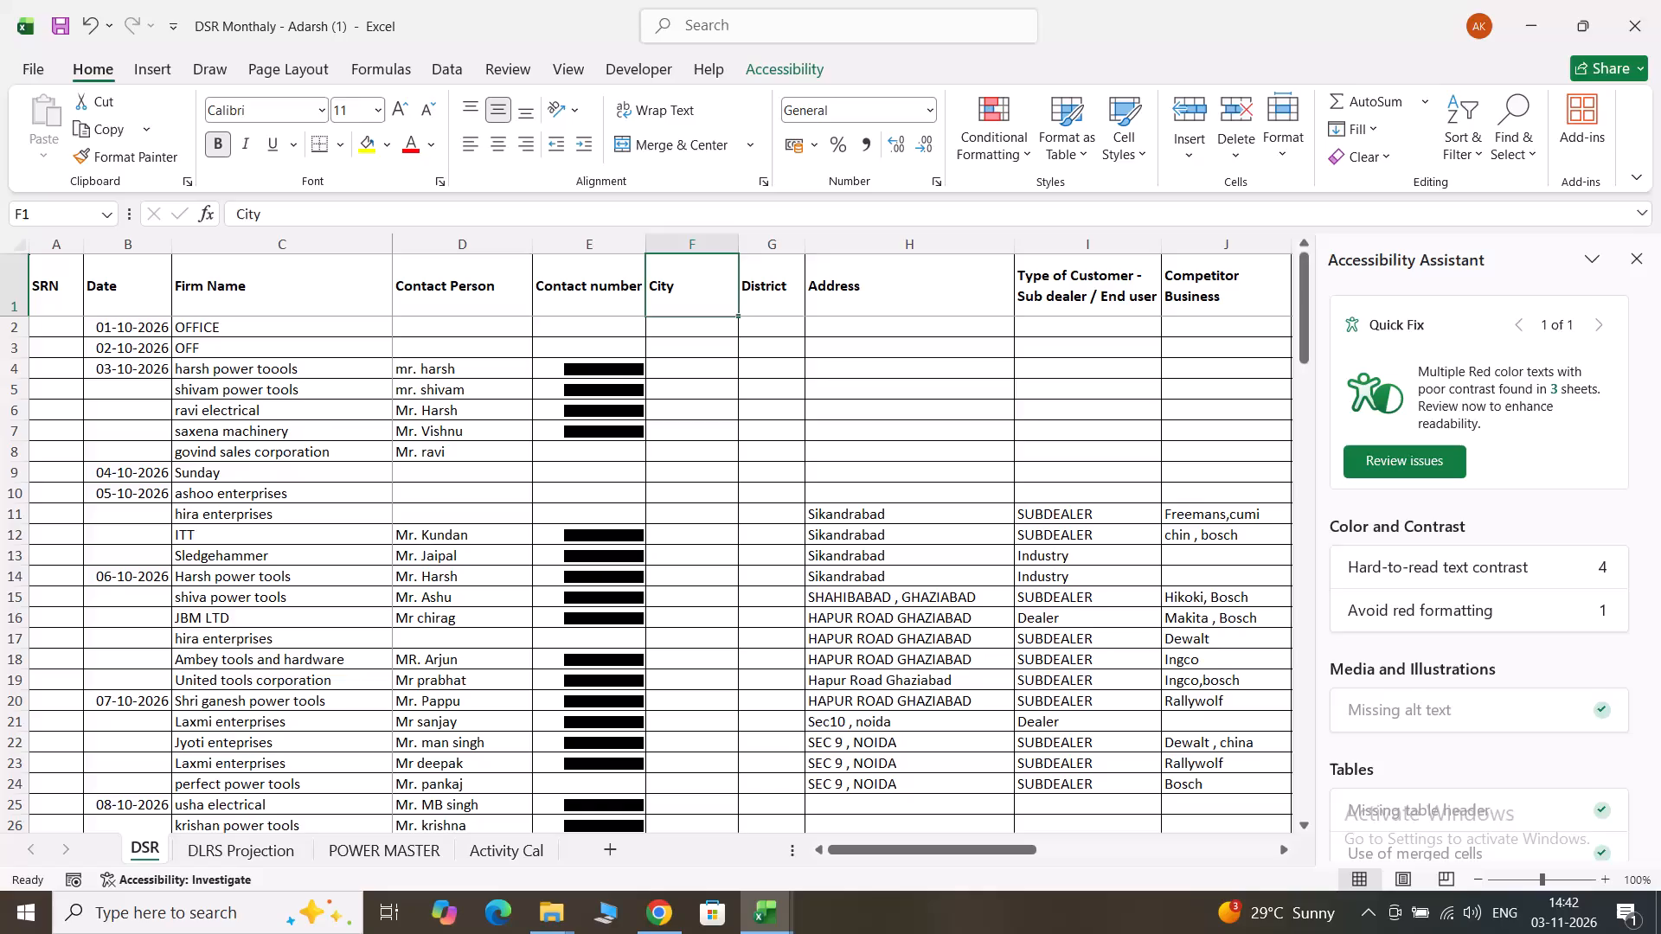
key(Down)
key(Down)
key(Down)
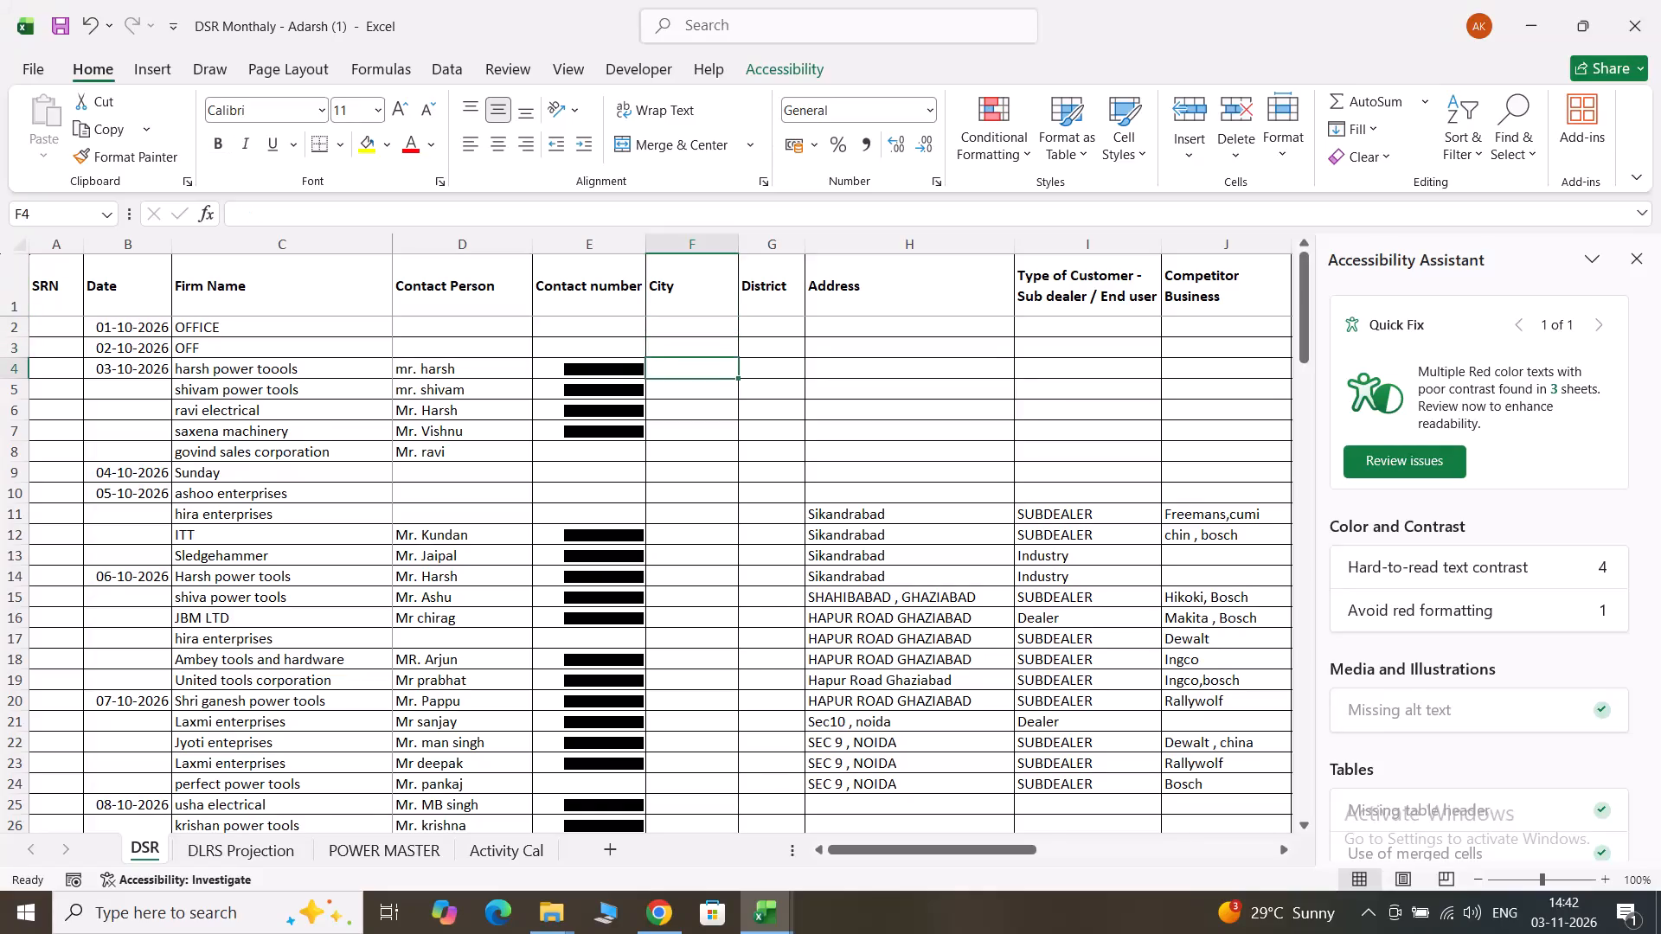
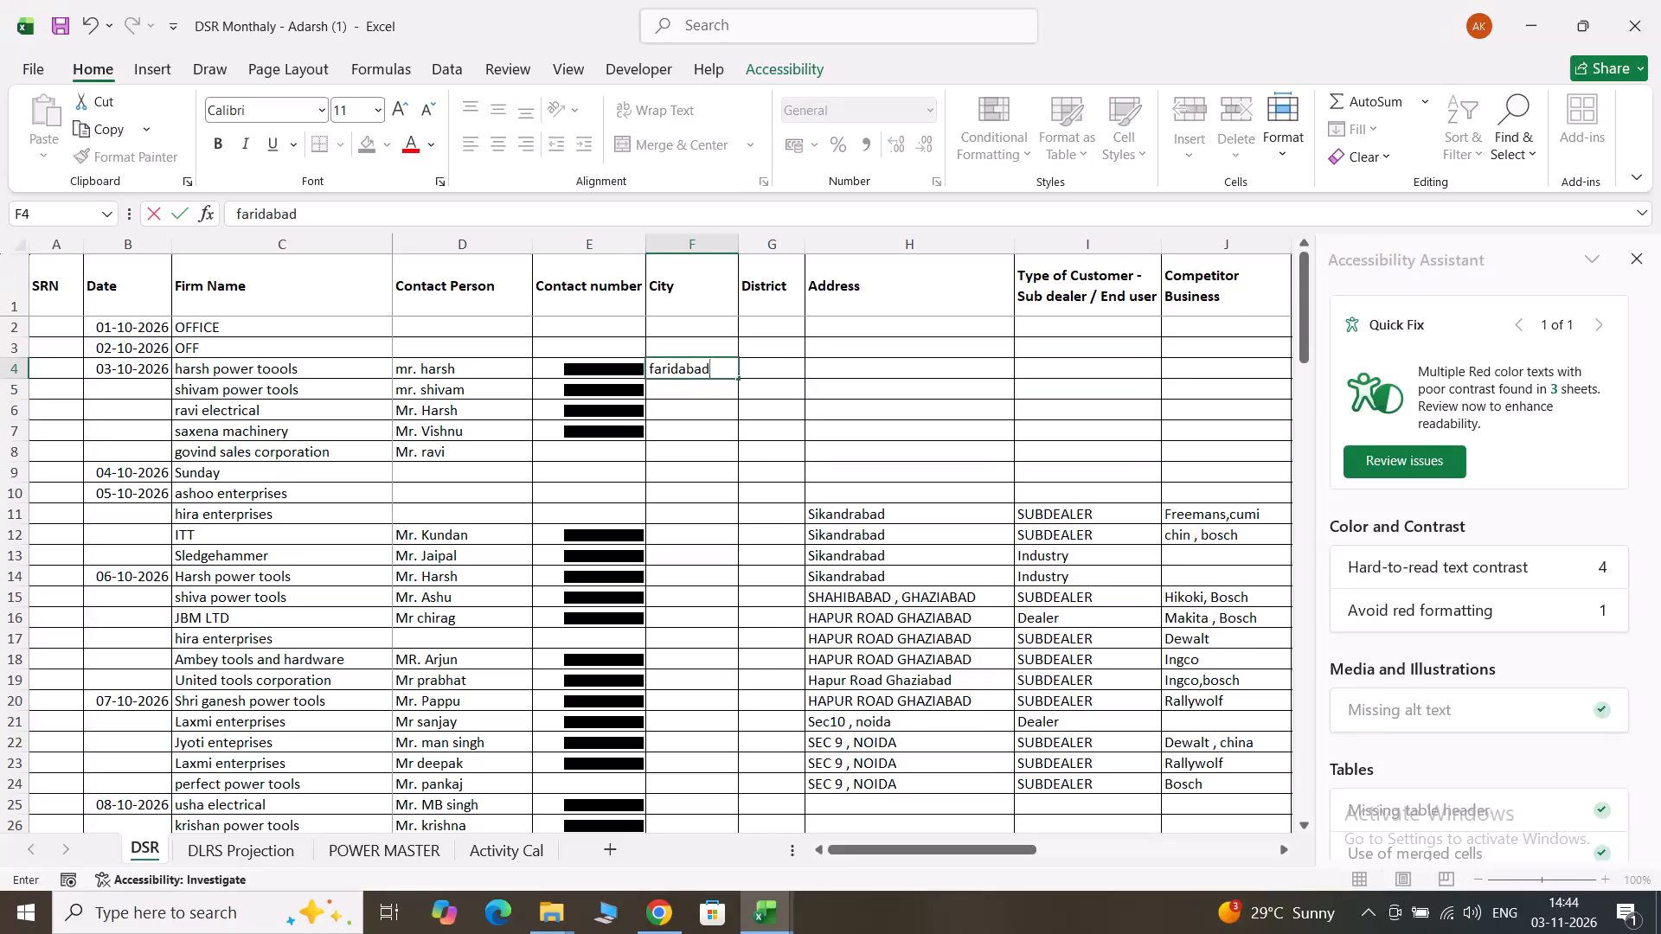
Keep faridabad as the city of the 03-10-2026 harsh power toools entry and enter badarpur border faridabad as its address.
key(Right)
key(Right)
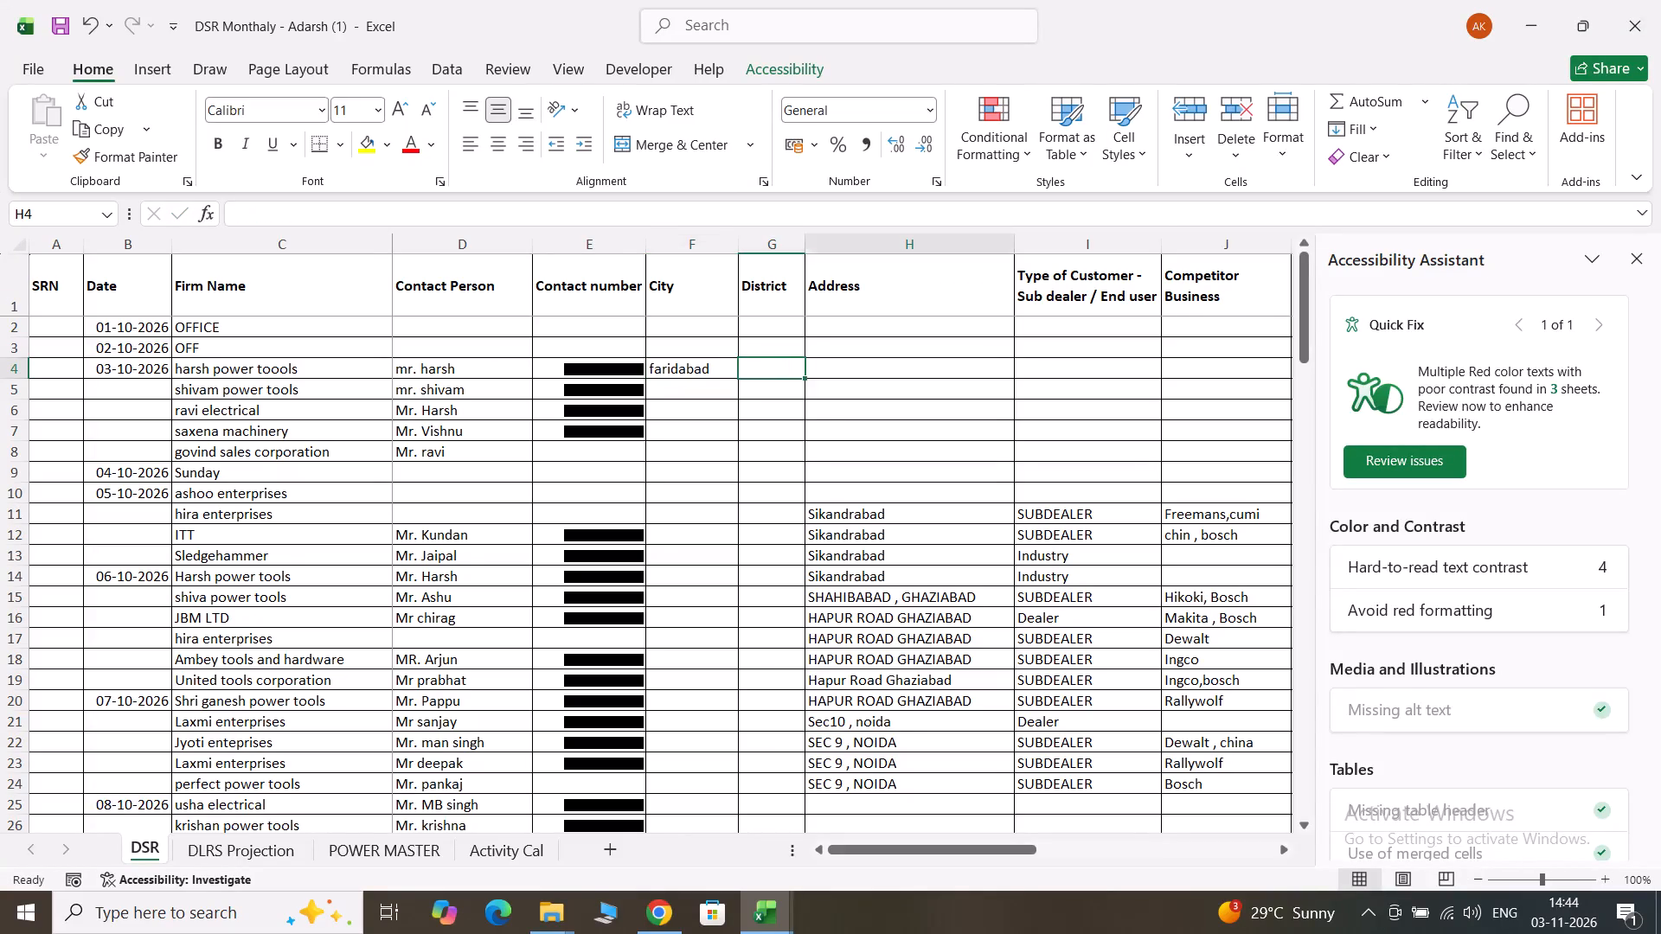
key(Right)
key(Left)
text(badarpur bo)
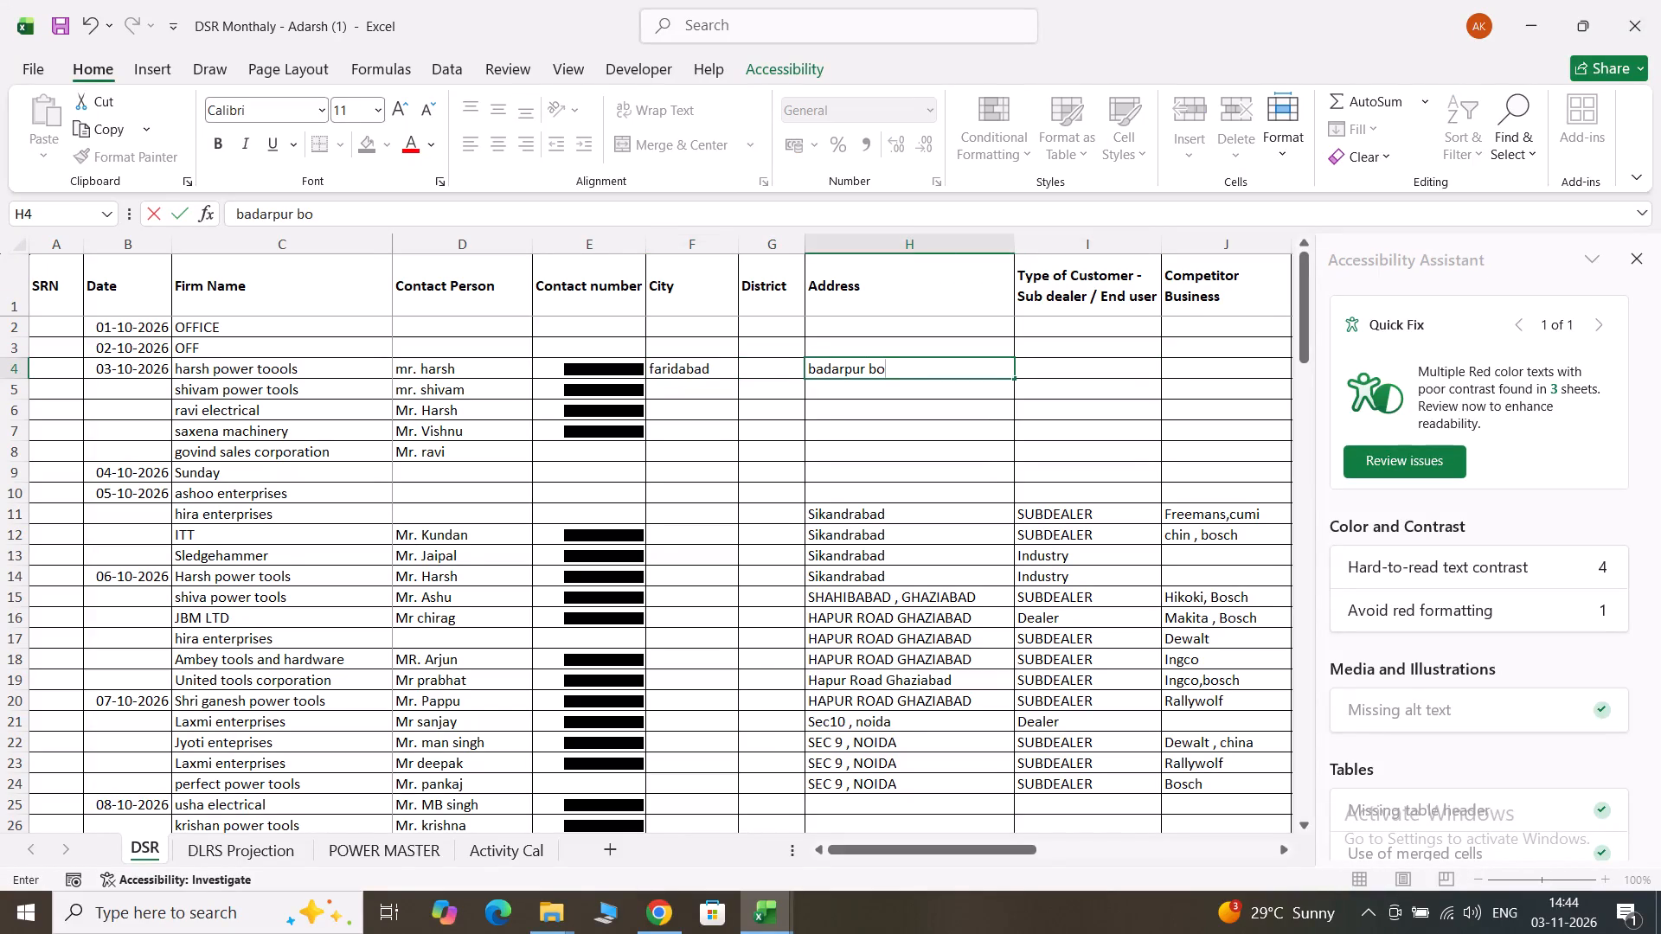
text(rder faridabd)
key(BackSpace)
text(ad)
key(Right)
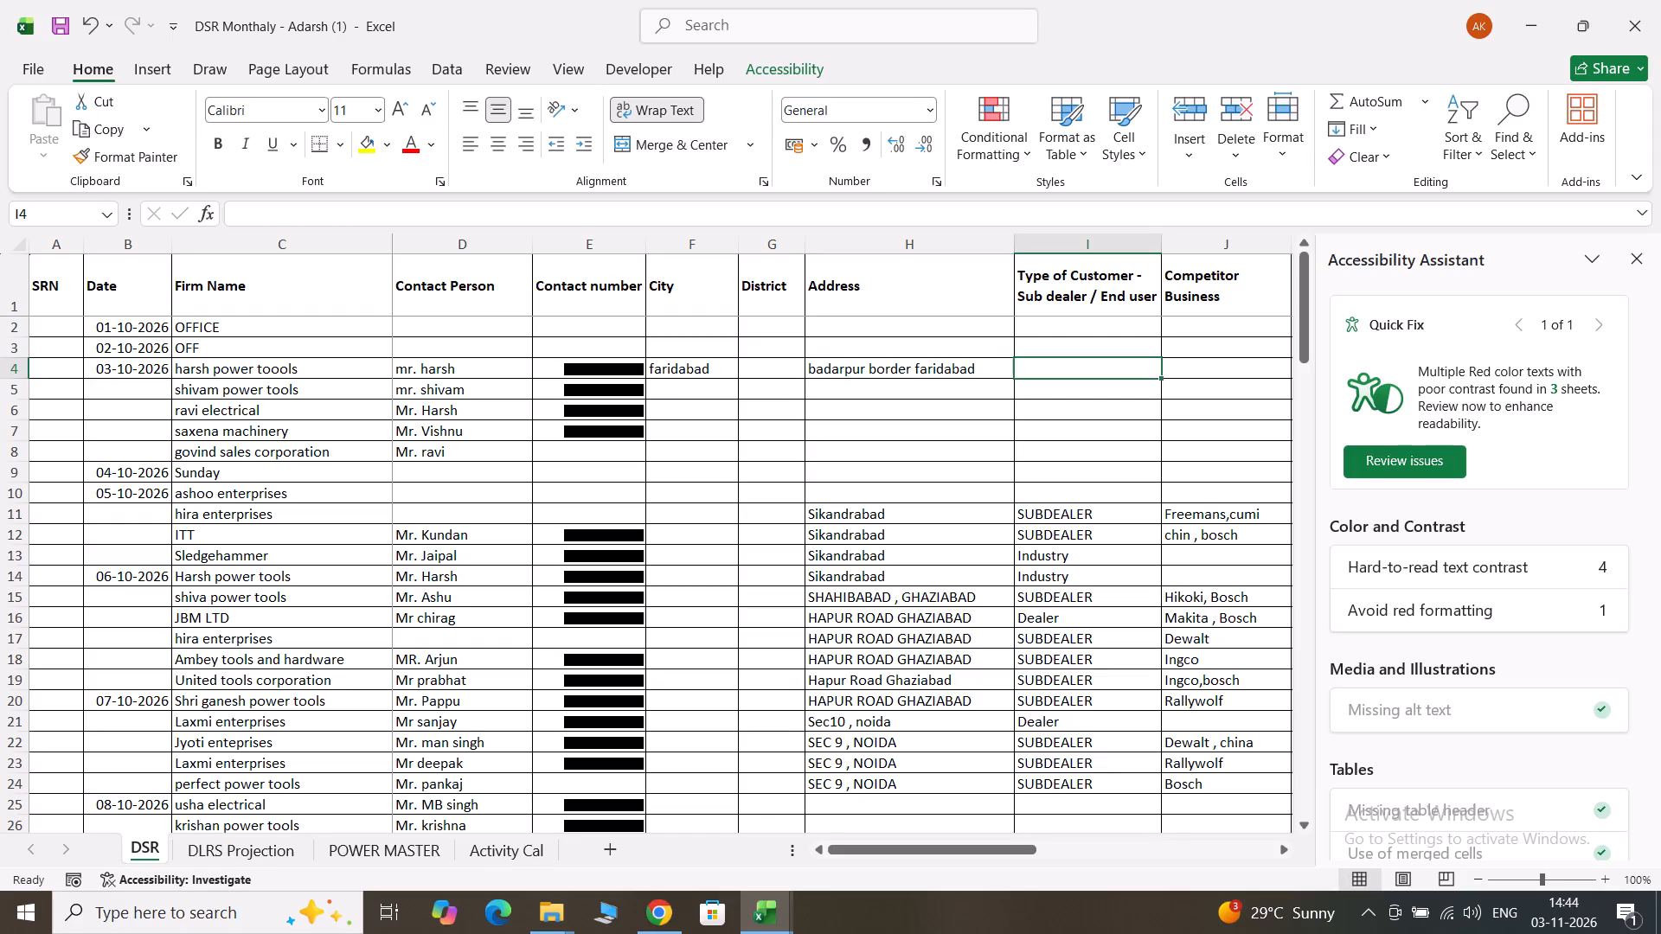
Enter sub dealer as the customer type and hikoki/ken/dewalt as the competitor business for harsh power toools in row 4.
key(s)
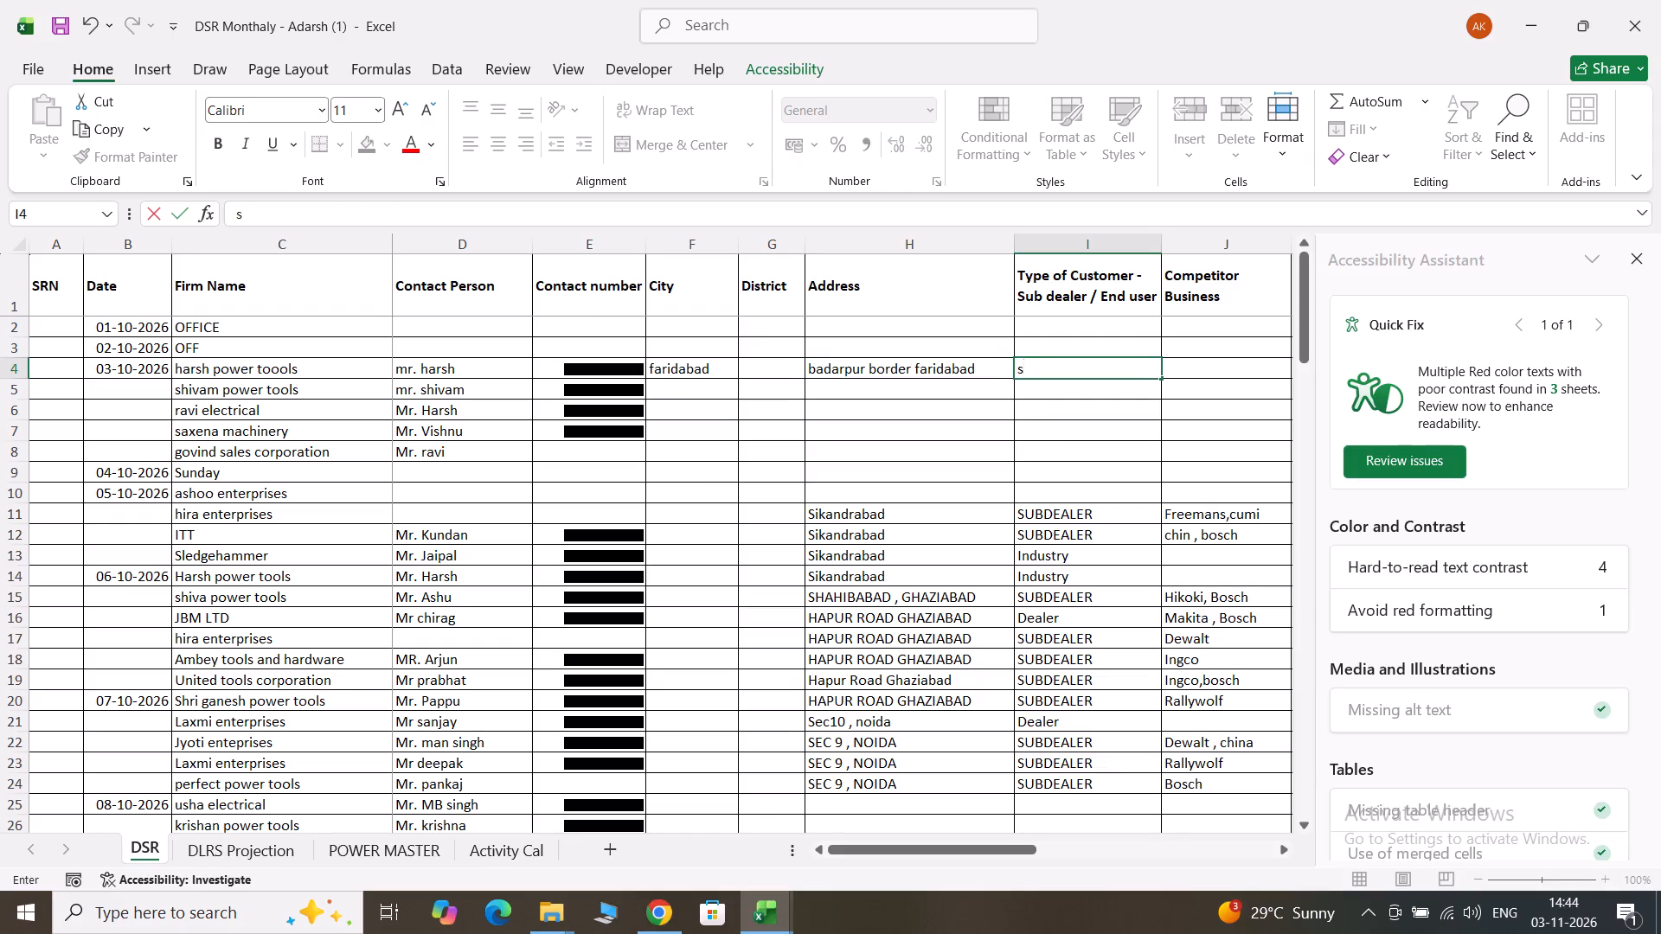
text(ub dealer)
key(Right)
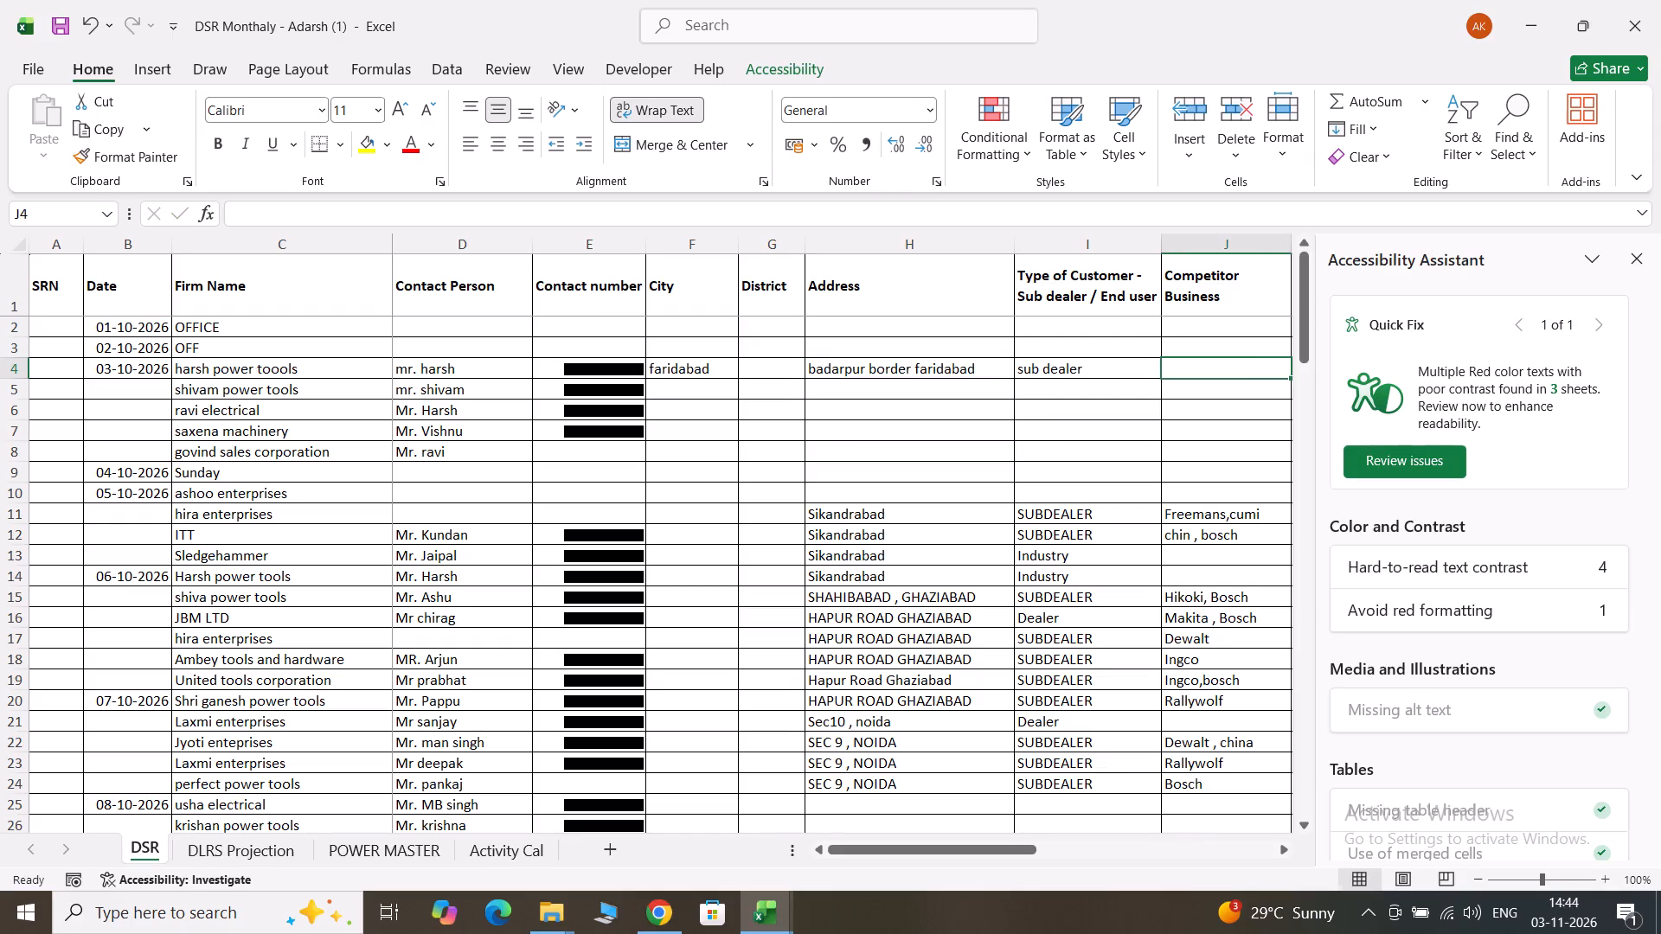
text(hikoki)
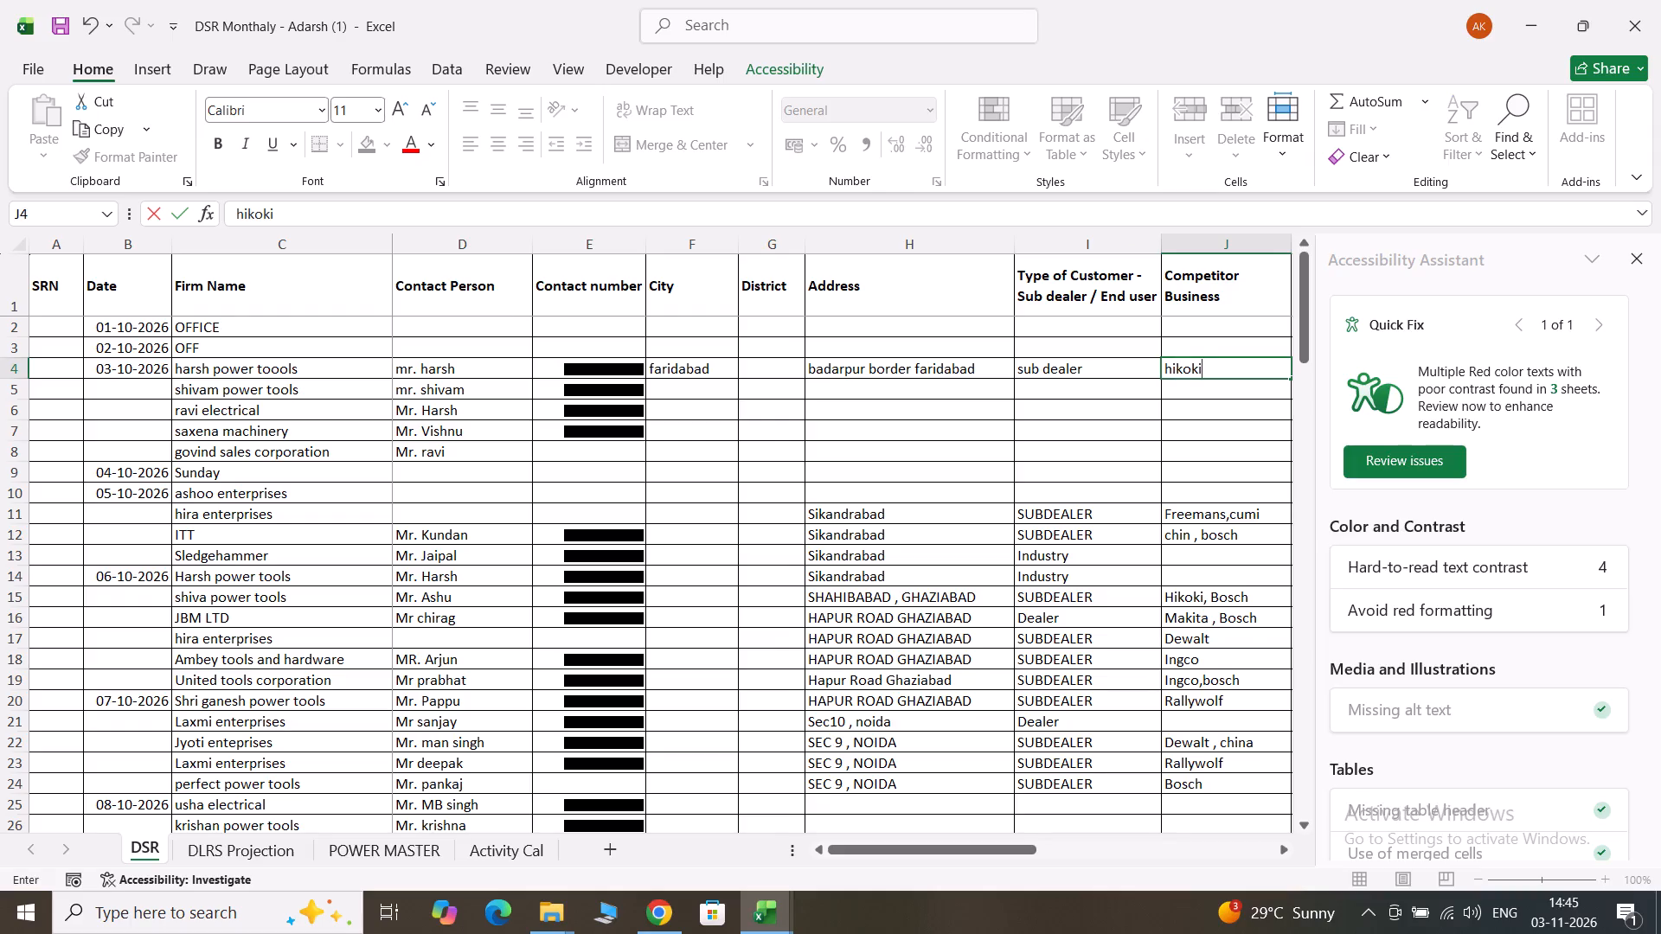
text(/b)
key(BackSpace)
text(ken)
key(period)
key(BackSpace)
text(/dewalt)
key(Right)
Enter kpt16dhn/kag750/kmrh26/pmcs355/ as the KPT items sold for harsh power toools in row 4.
key(Right)
key(Right)
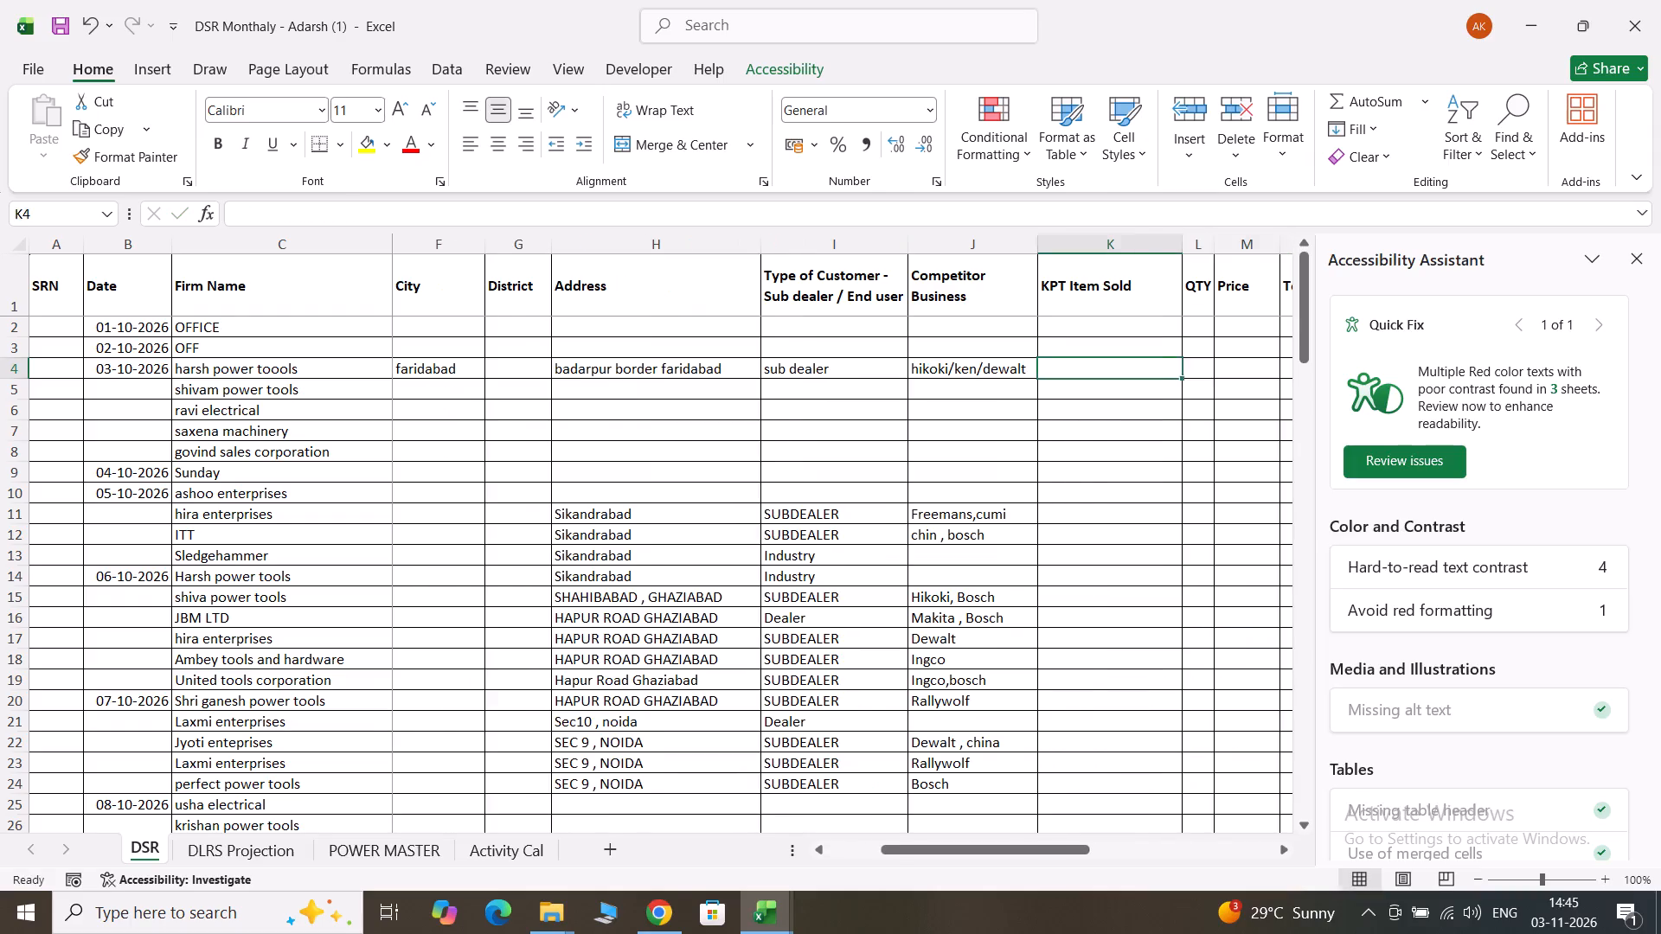
key(Left)
key(Left)
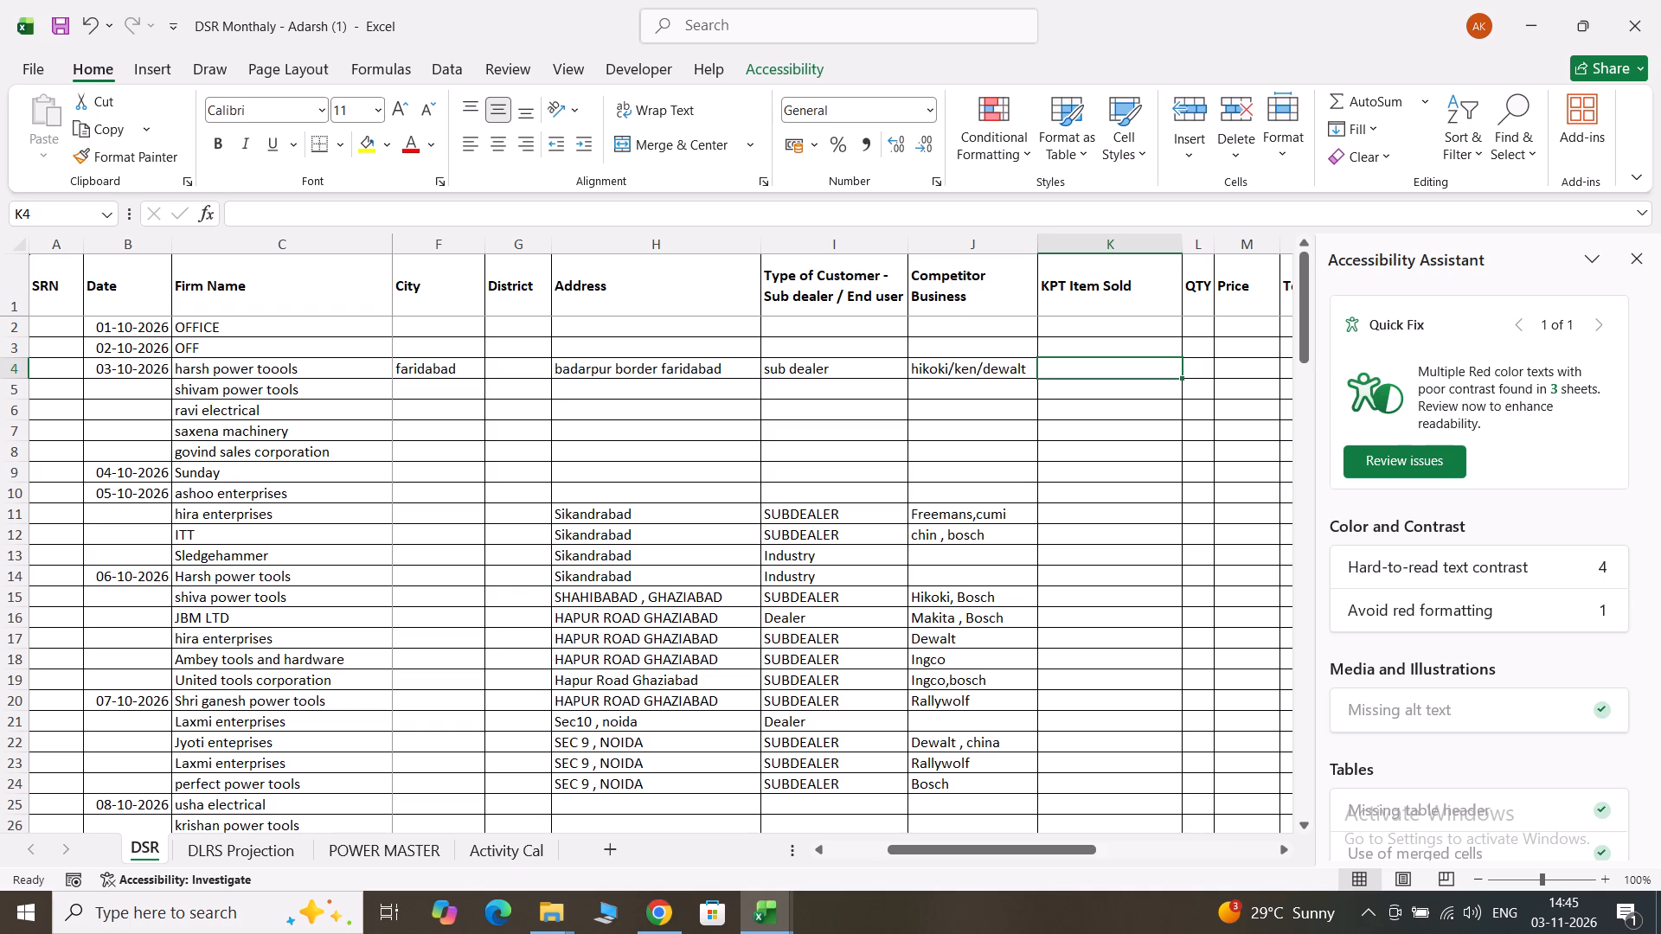
text(kpt)
text(16dhn)
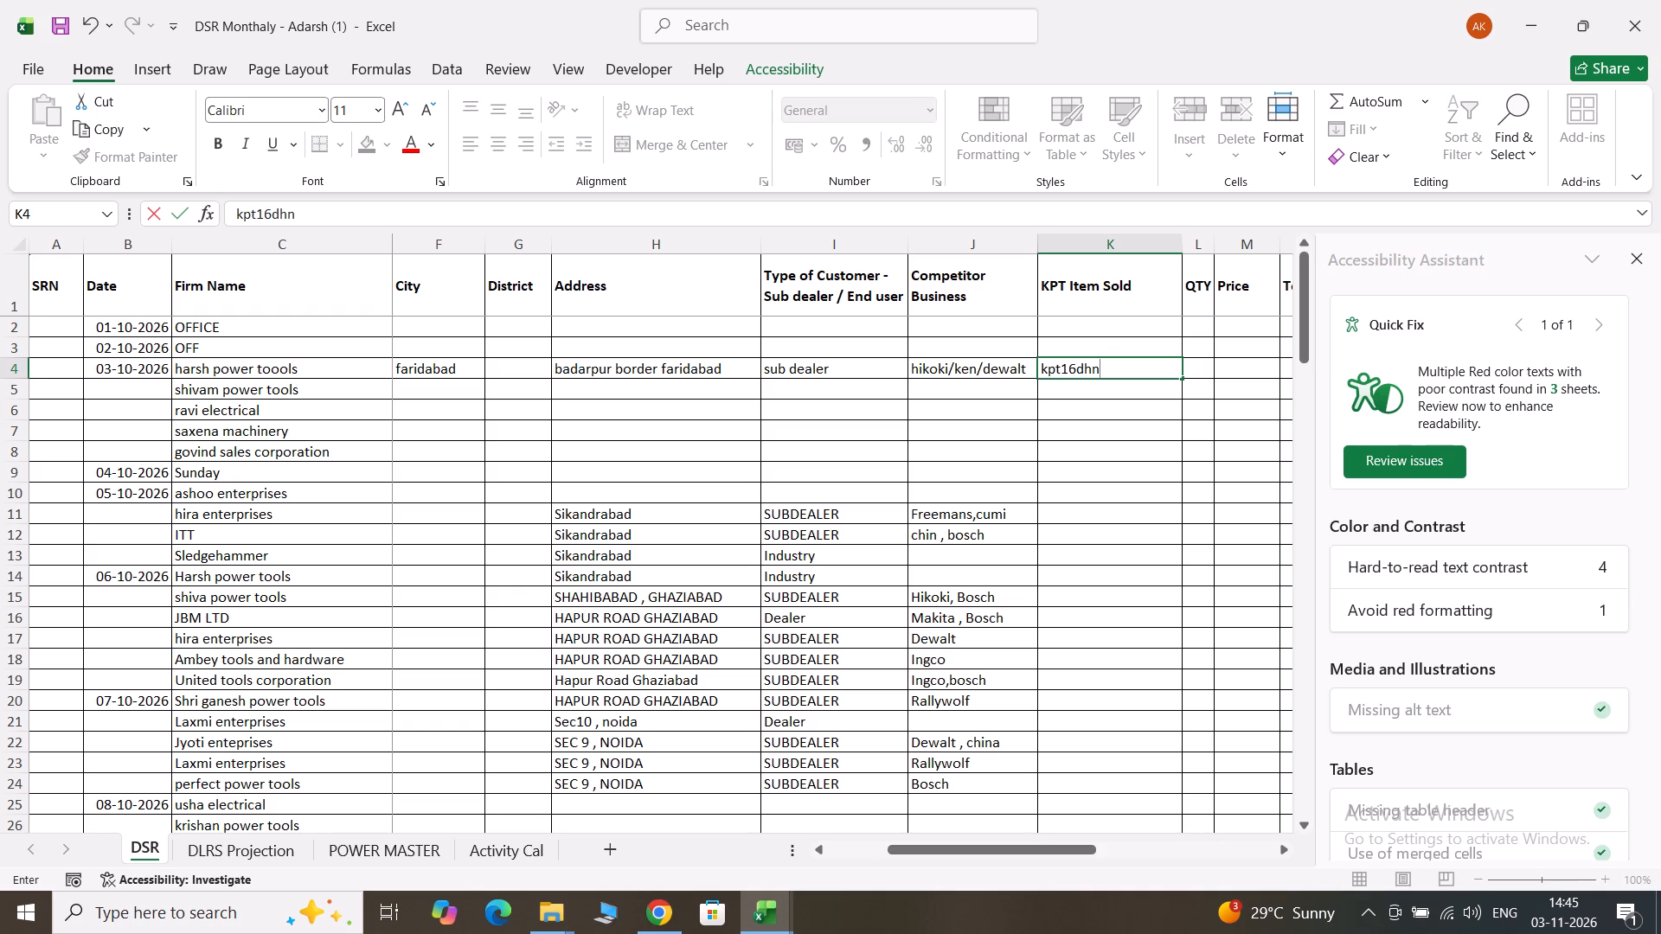
key(slash)
text(kag)
text(750)
key(slash)
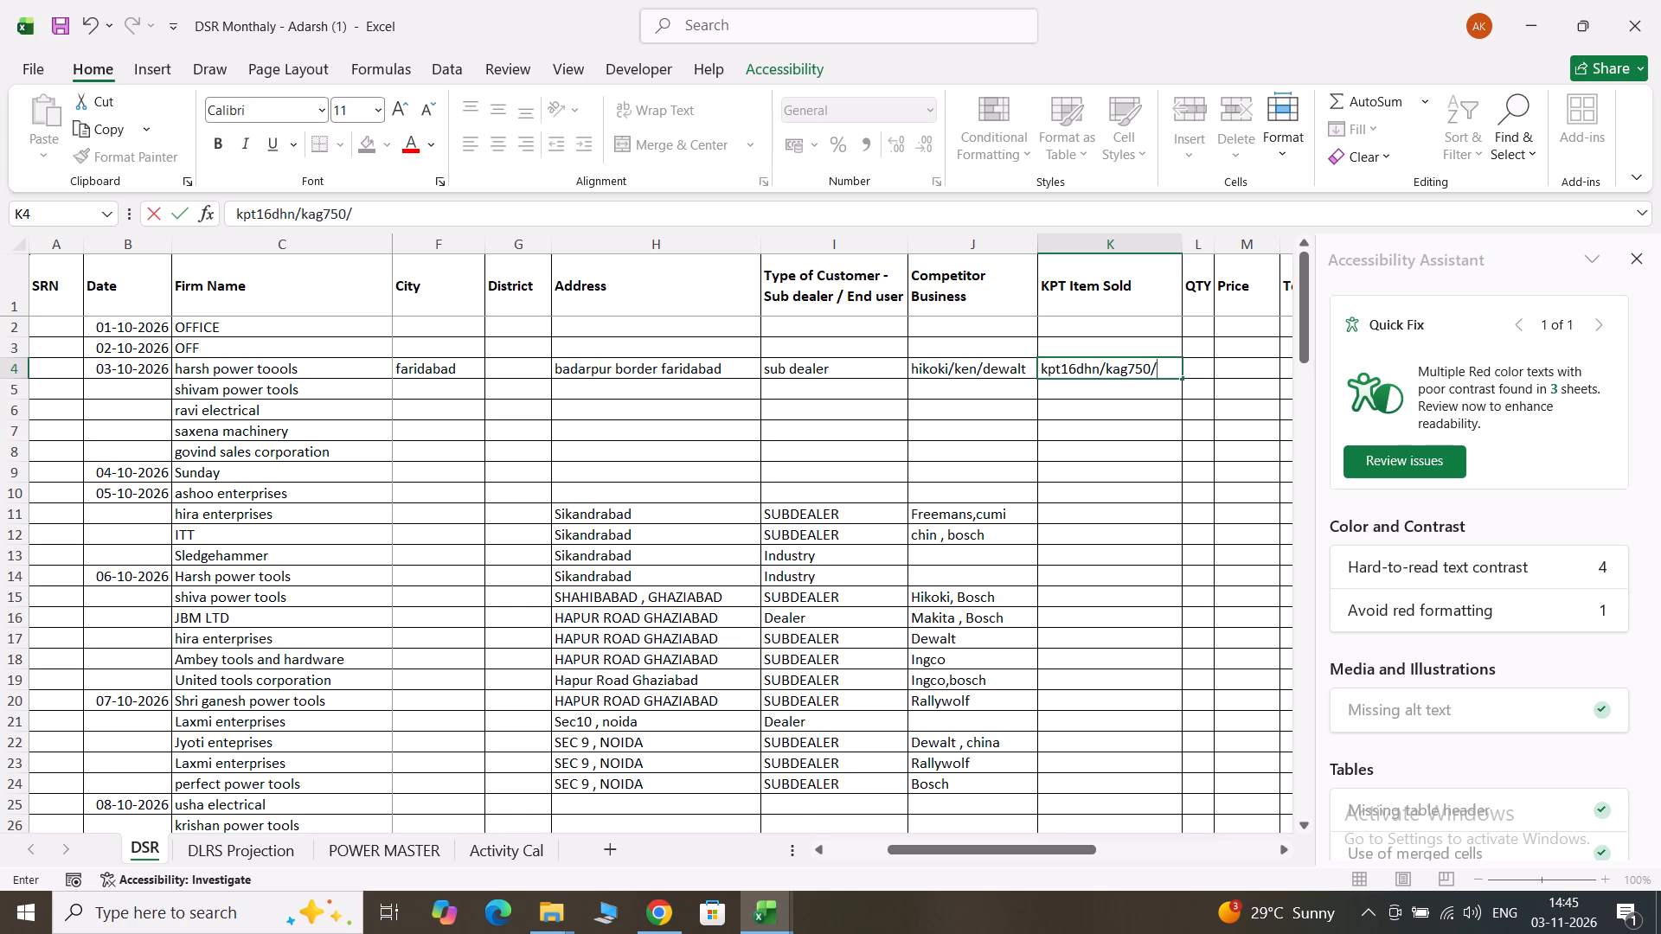
text(kmrh)
text(26)
key(minus)
key(BackSpace)
text(/pmcs)
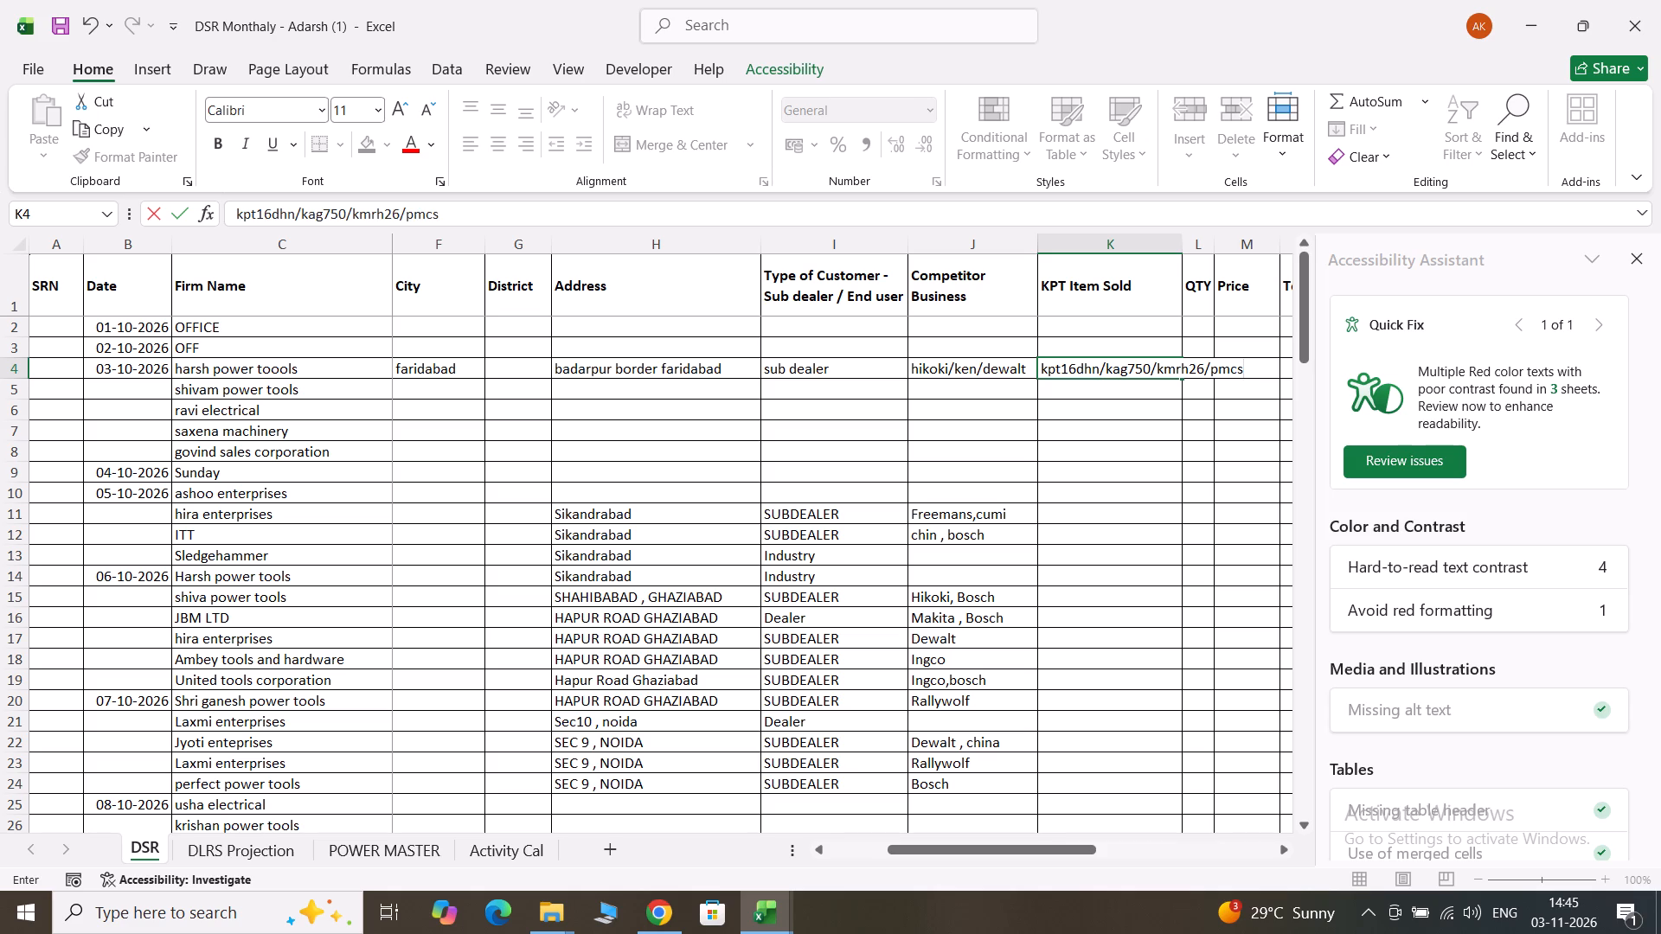
text(355)
key(slash)
Fit the KPT Item Sold column's width to its contents.
double_click(1180, 248)
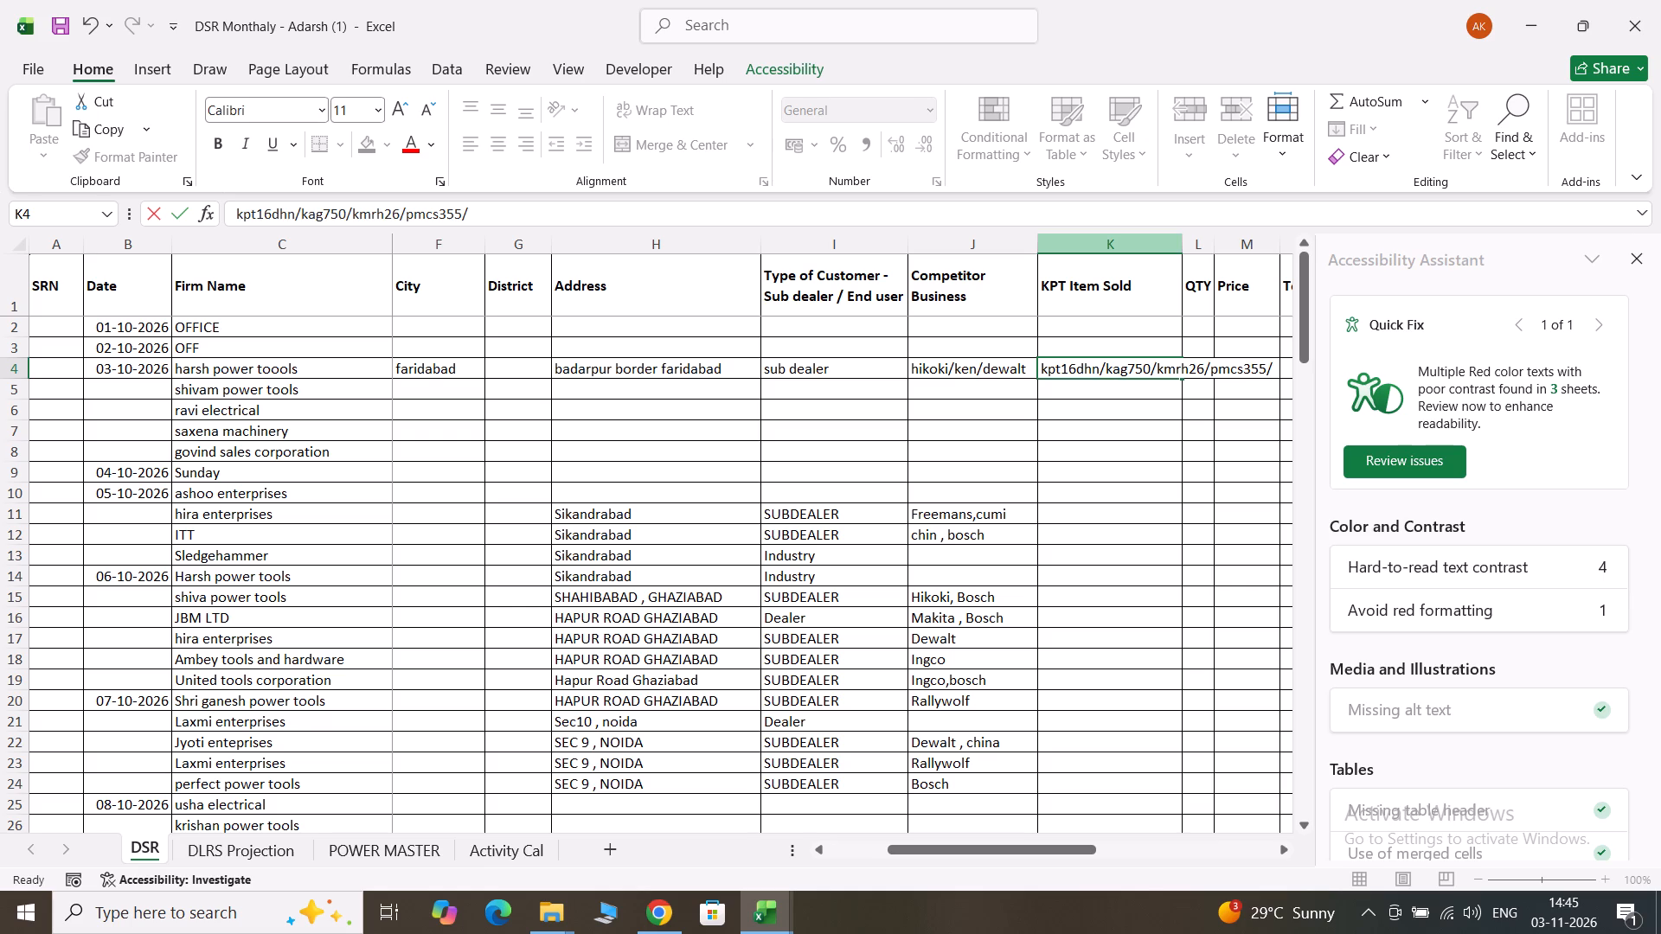
click(1192, 365)
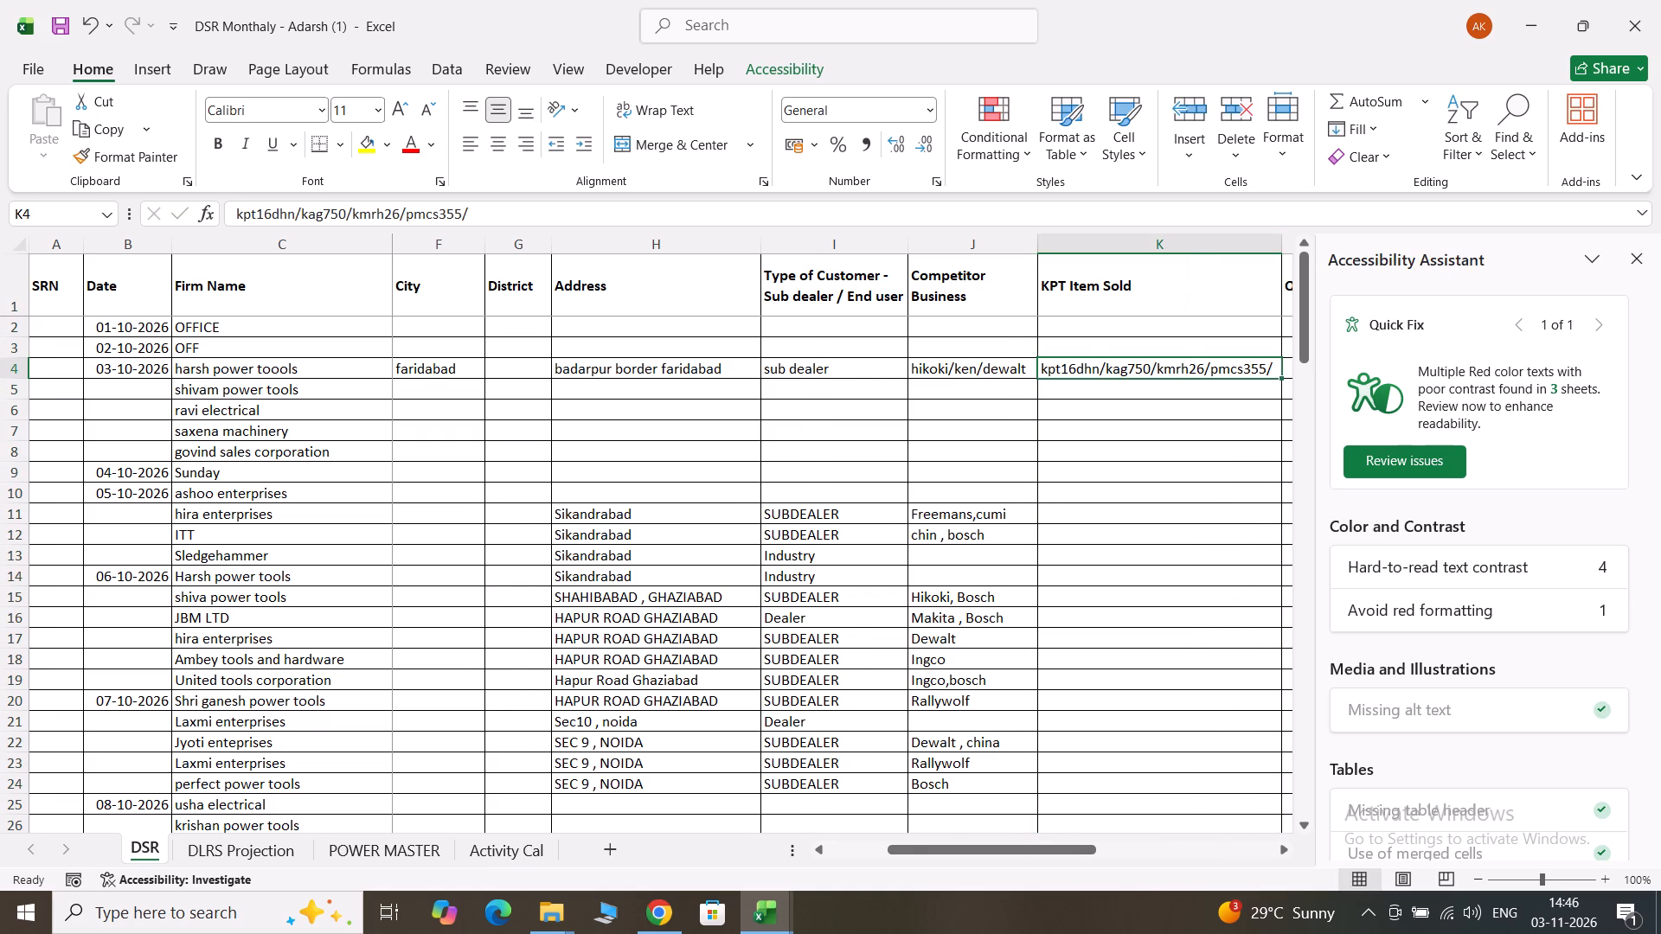
Enter the quantities 1/8/5/2/ in the QTY cell of the harsh power toools entry in row 4.
key(Right)
key(Right)
key(Right)
key(Left)
key(Left)
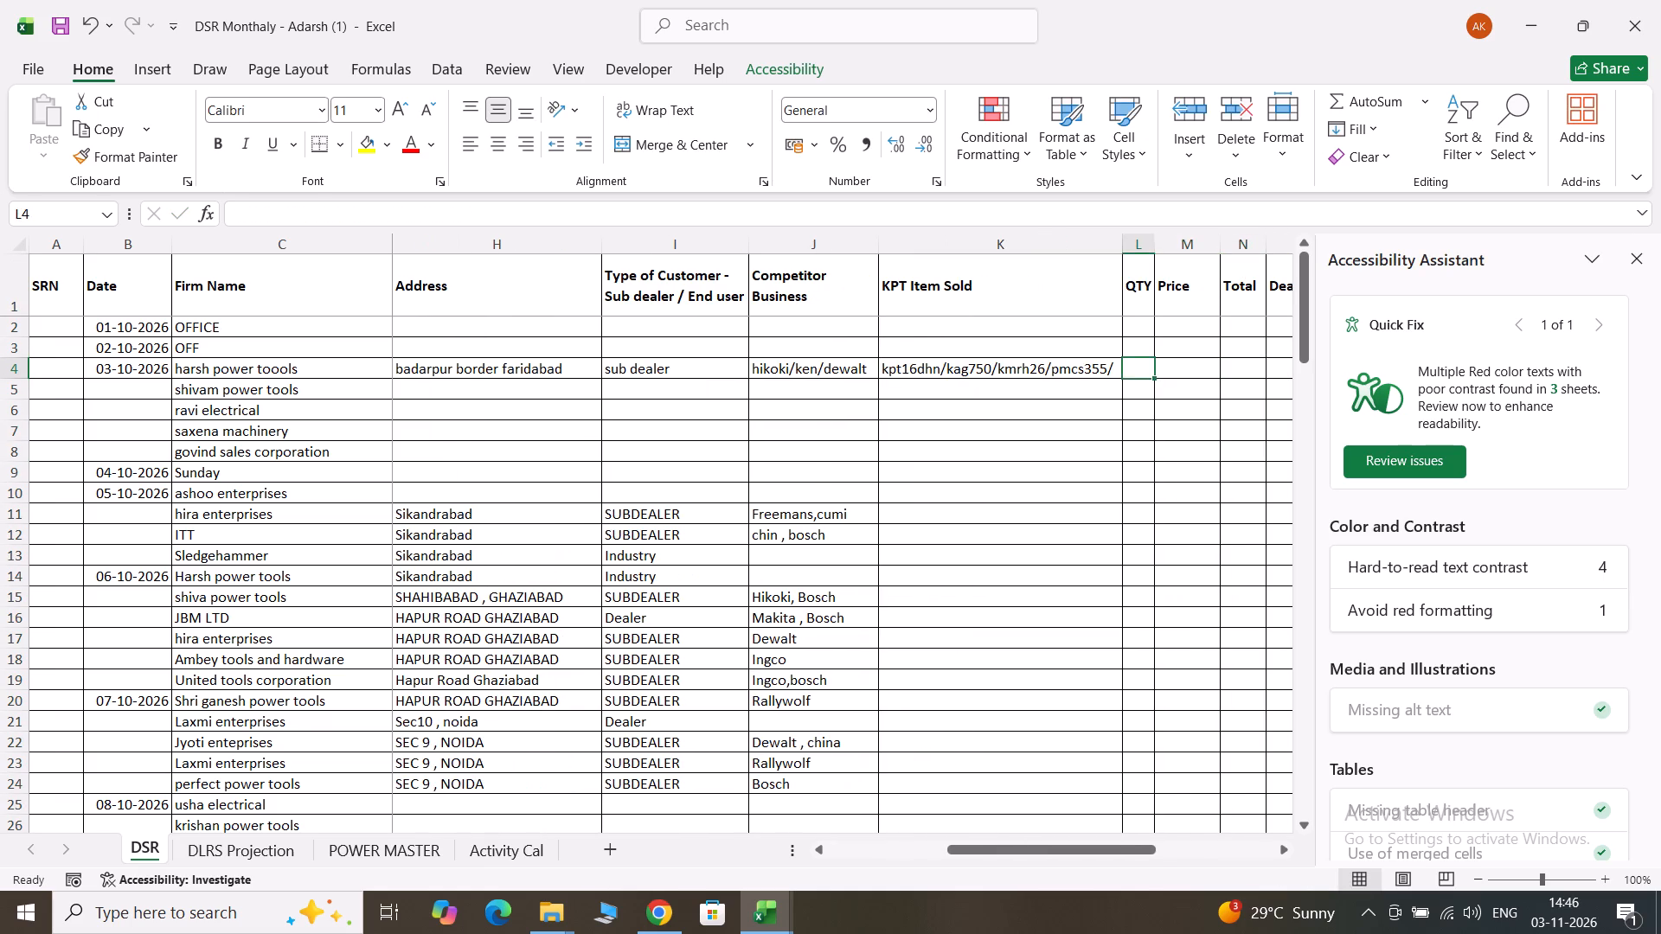
text(1/8)
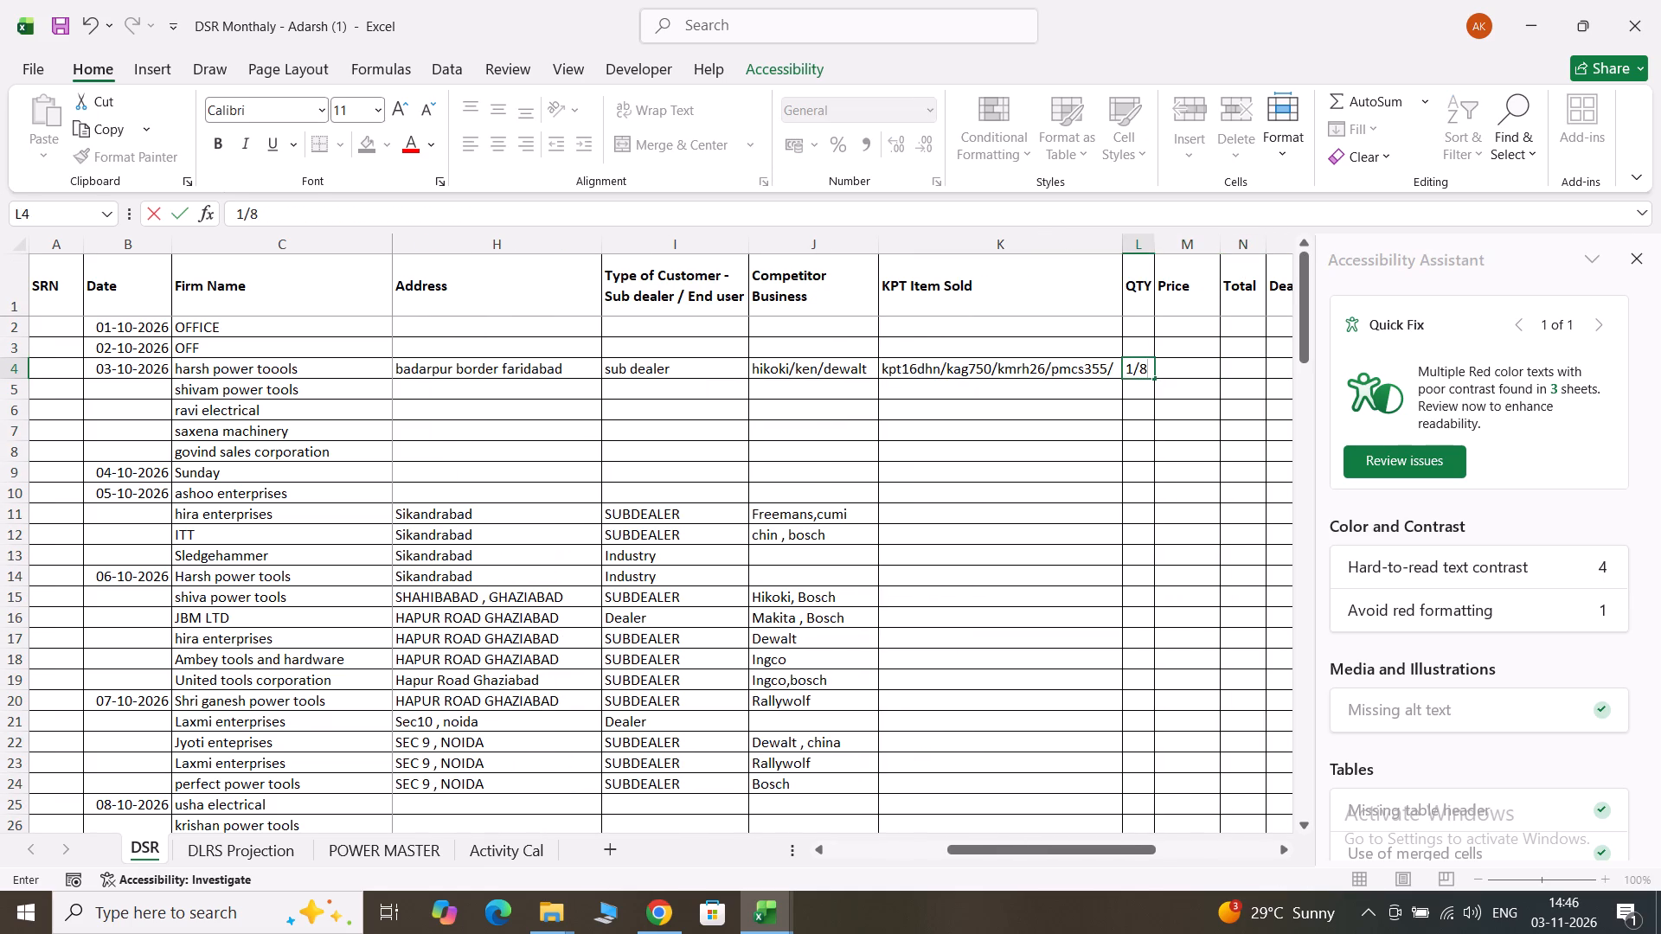
key(slash)
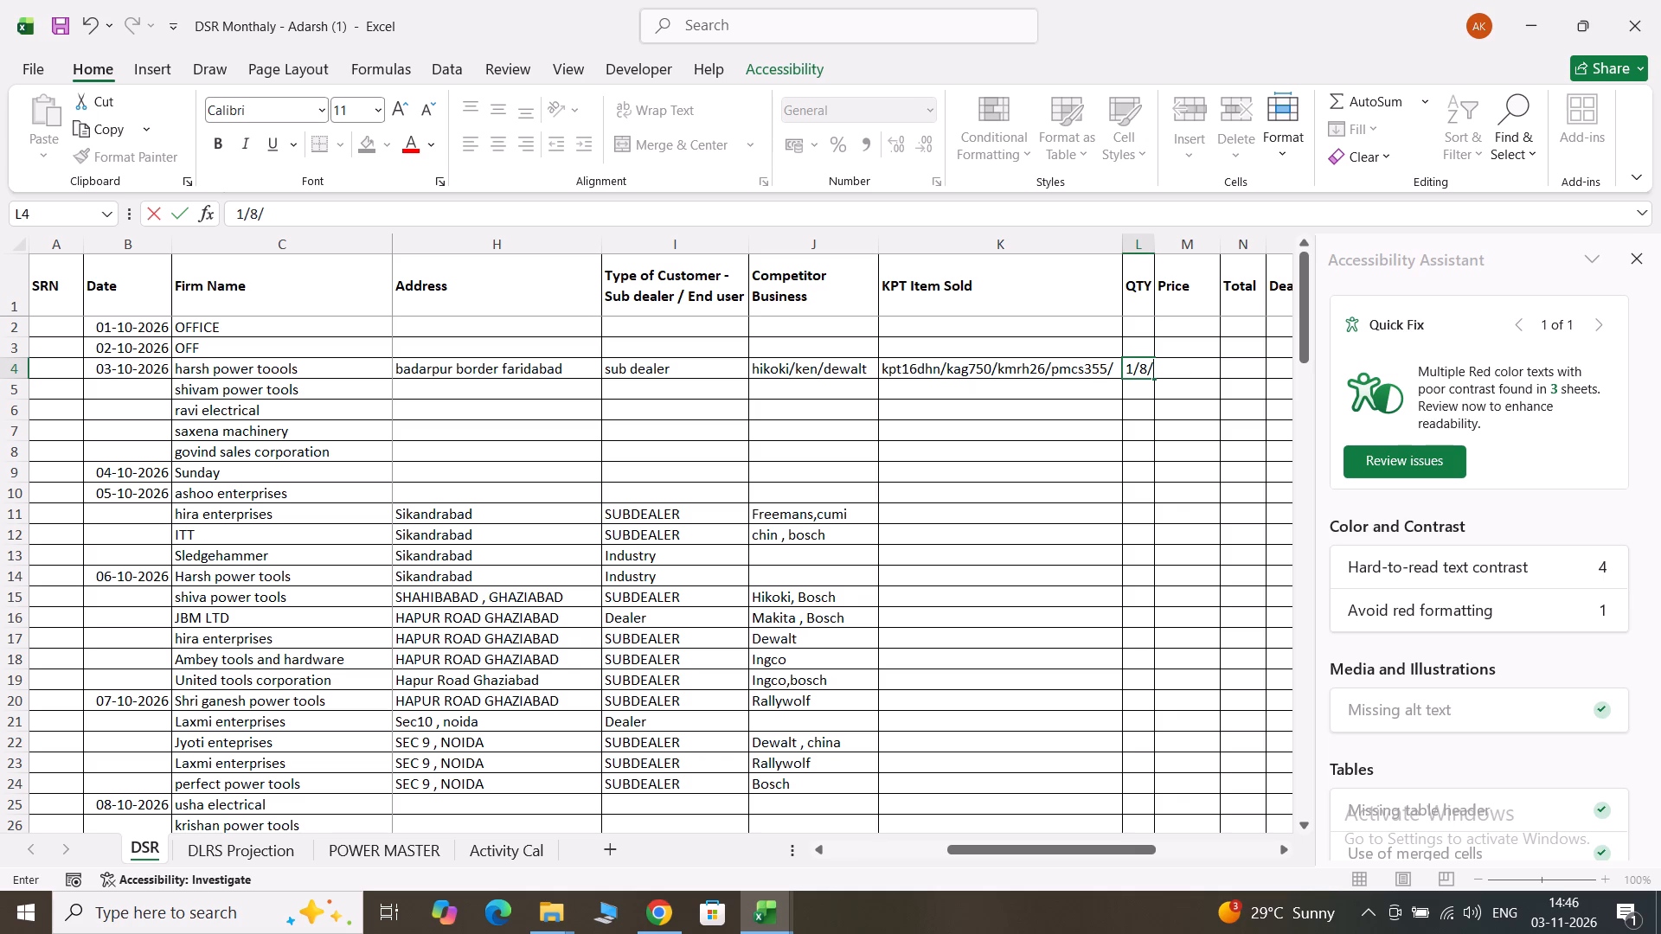
key(5)
text(/2)
key(slash)
click(1252, 516)
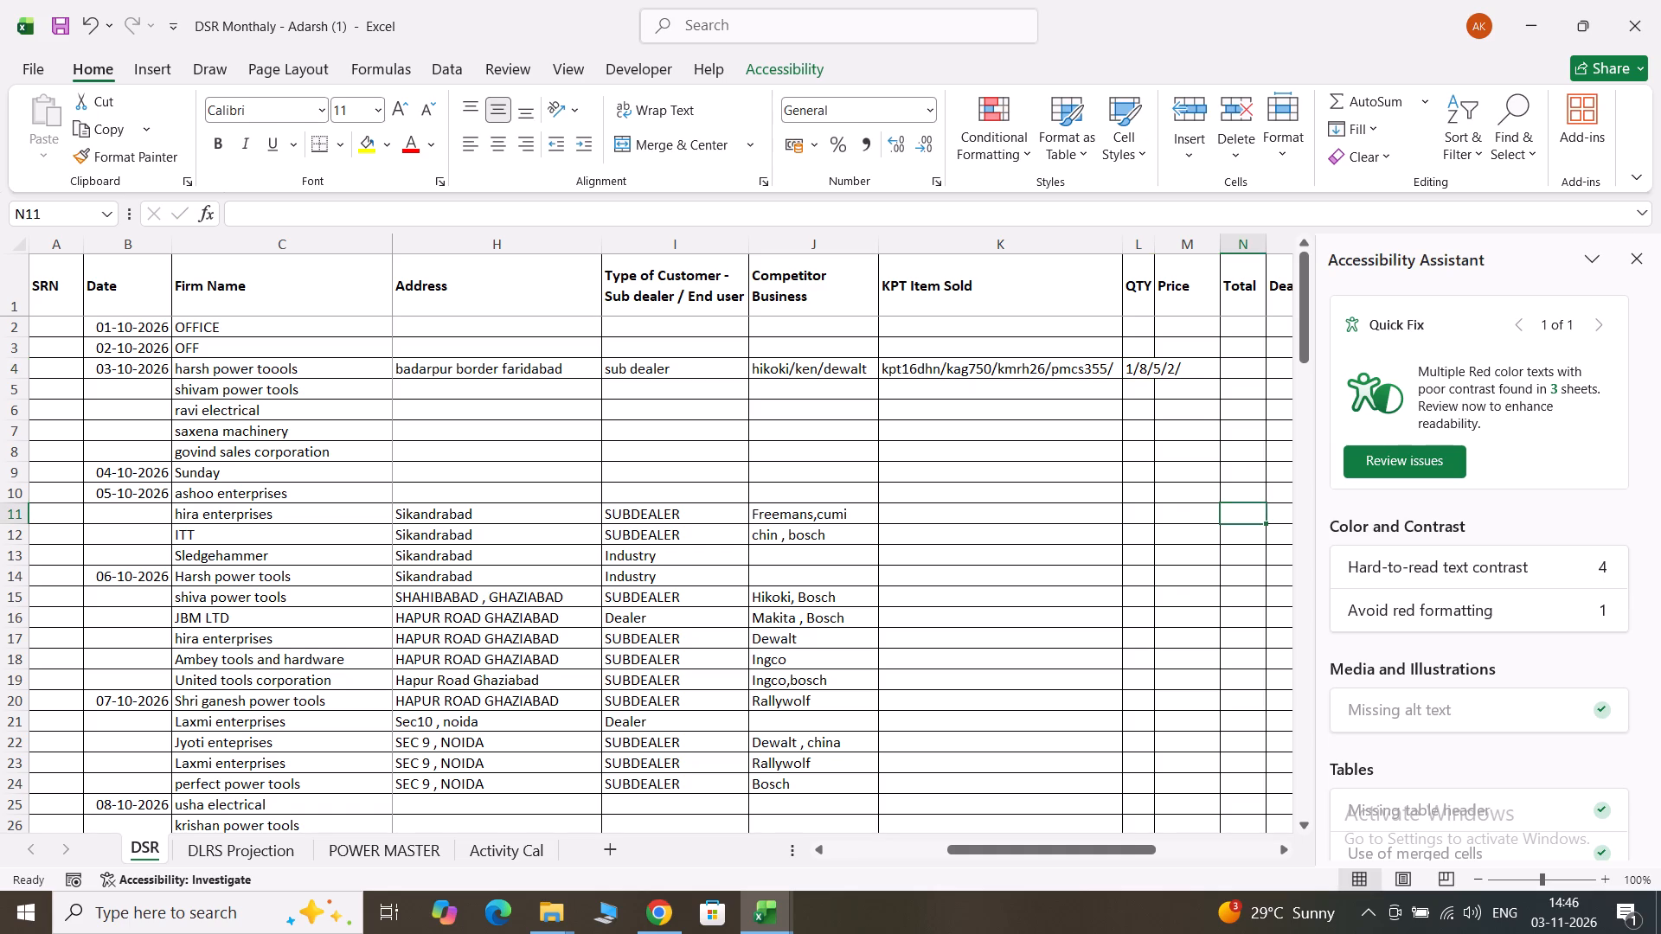
Enter the prices 15500/1700/4200/600 in the Price cell of the harsh power toools entry in row 4.
click(1181, 377)
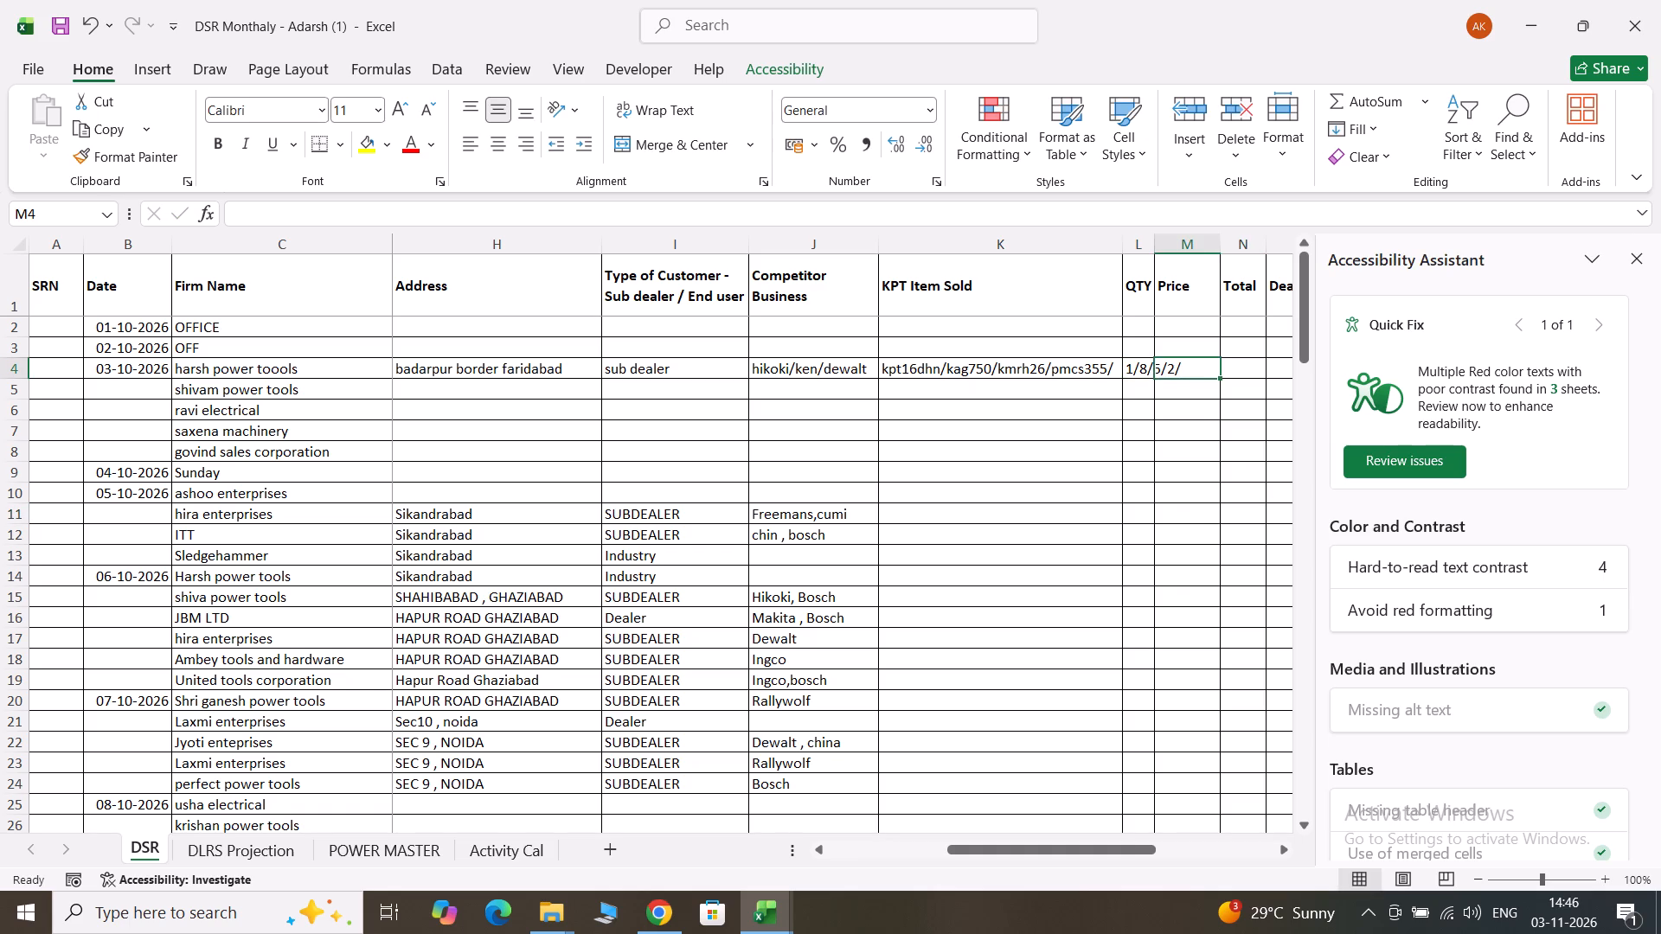
text(15500)
key(slash)
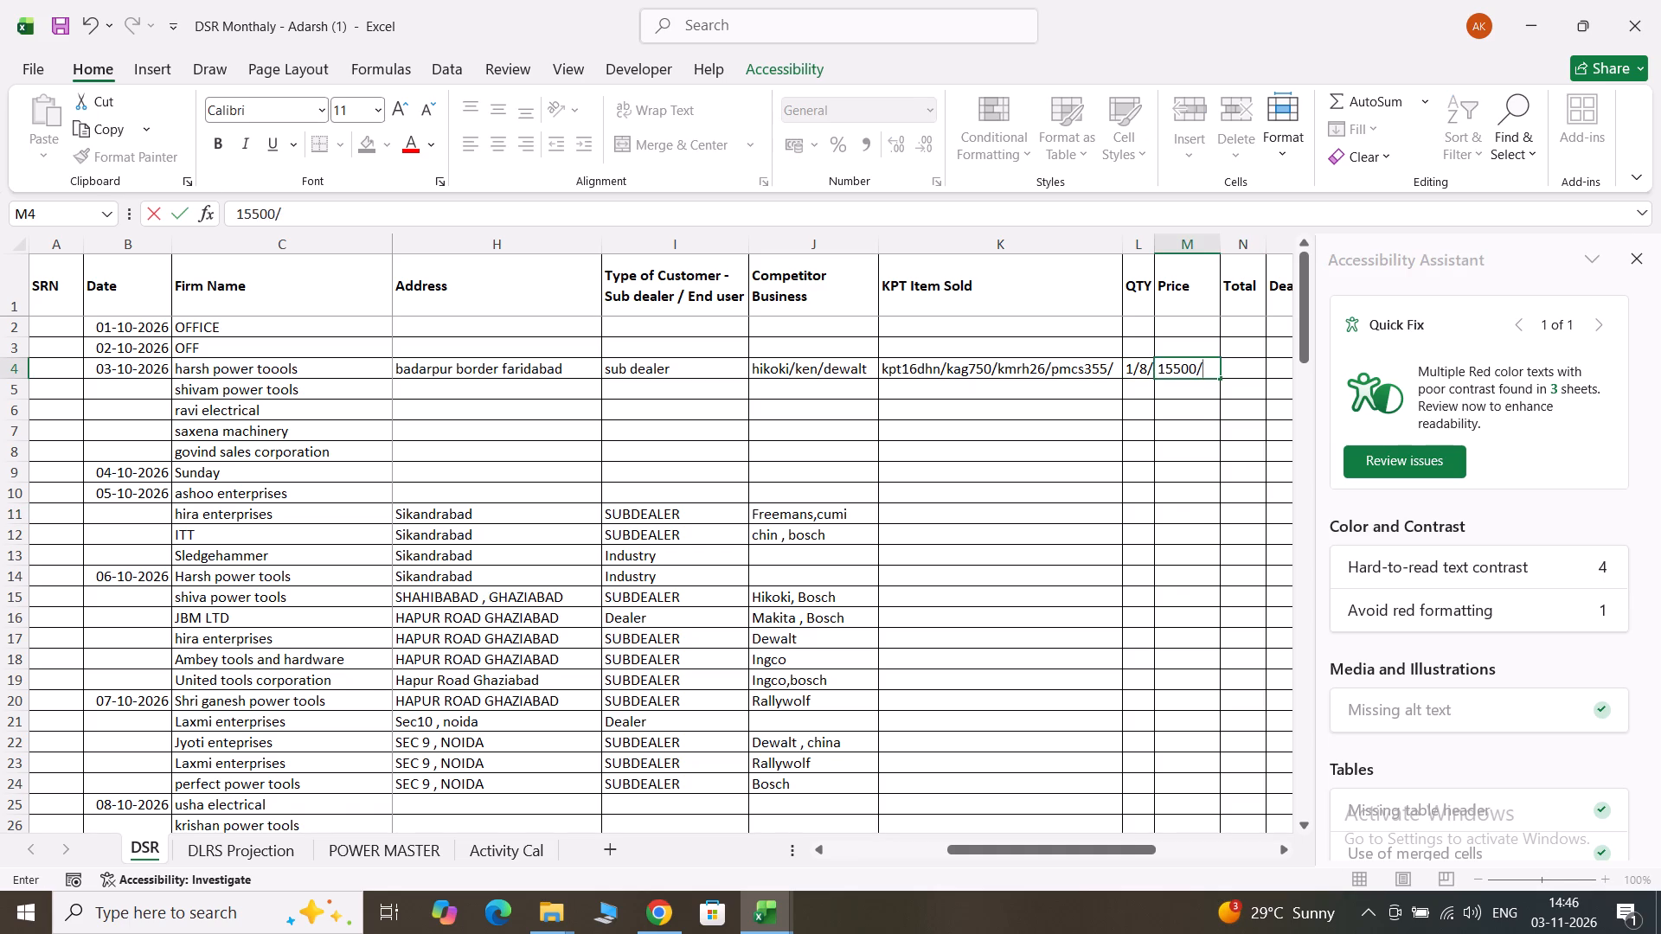
text(7100)
key(BackSpace)
key(BackSpace)
key(BackSpace)
key(BackSpace)
text(1700/)
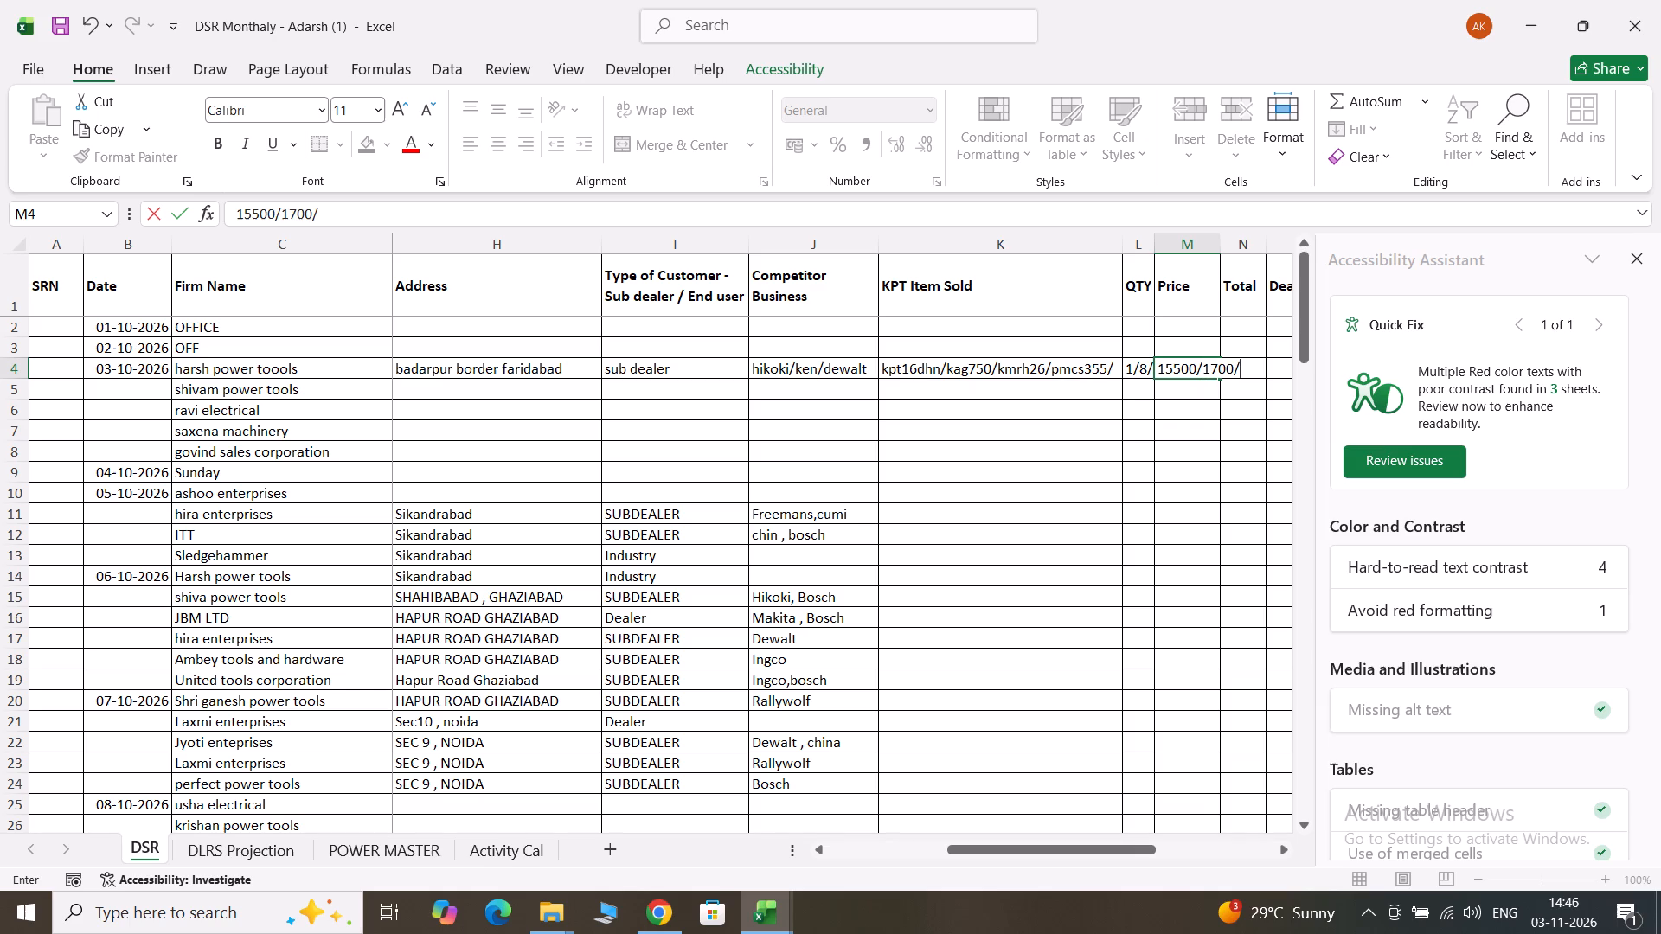
text(5200)
key(BackSpace)
key(BackSpace)
key(BackSpace)
key(BackSpace)
text(4200)
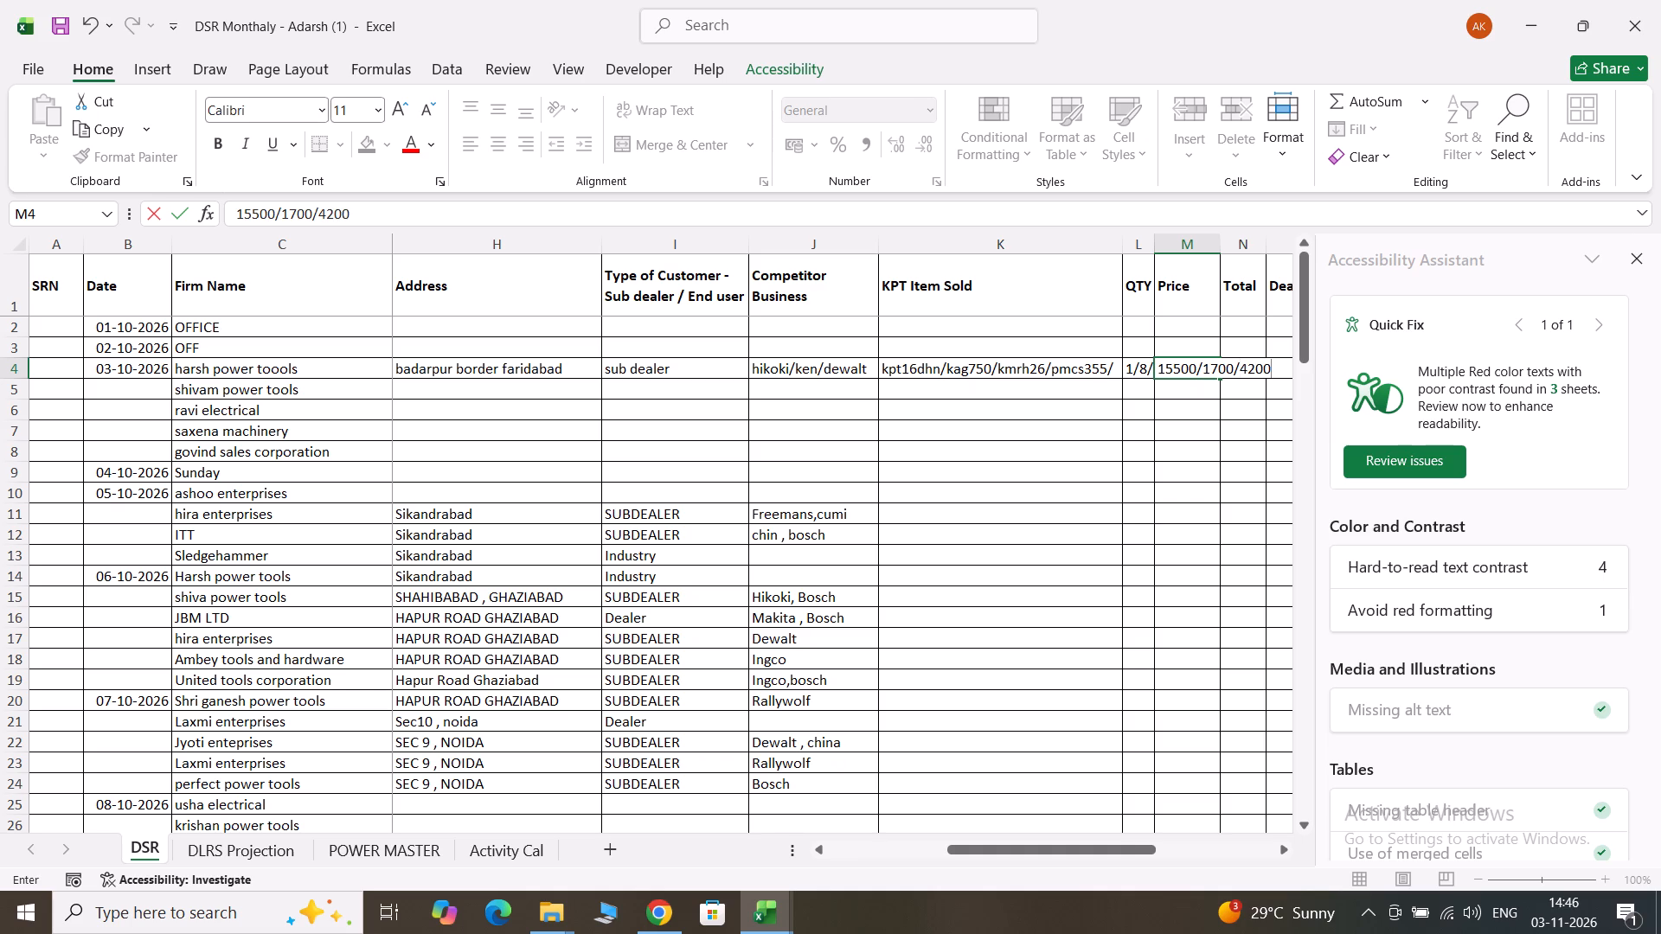
key(slash)
text(600)
click(1202, 425)
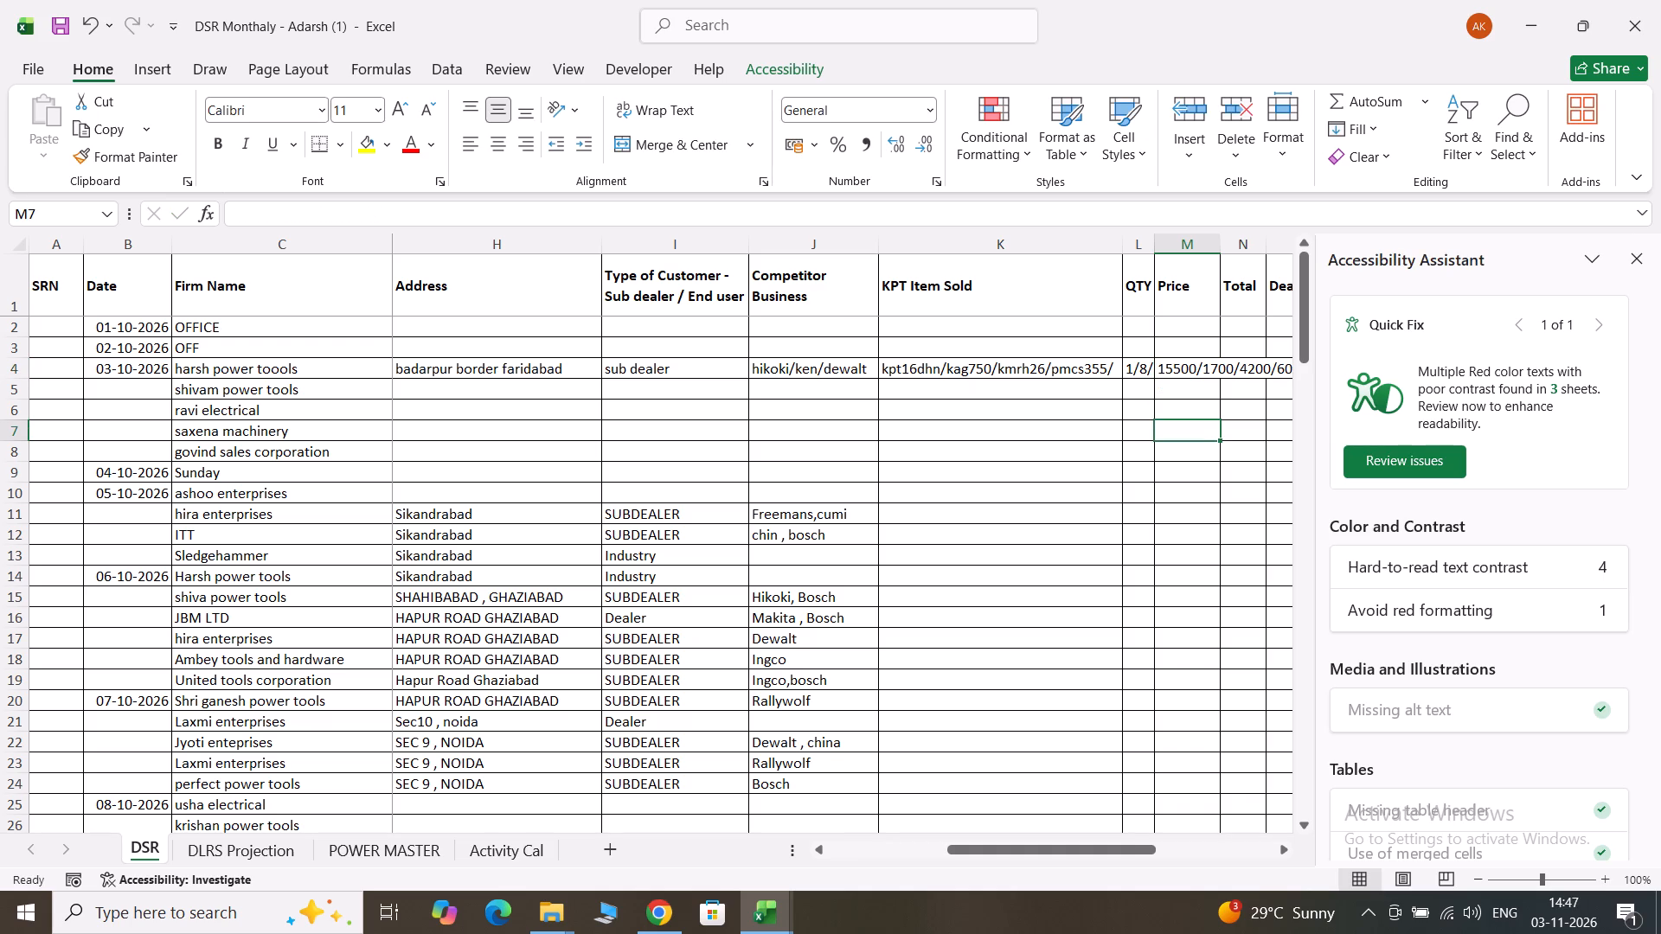
Fit the Price column's width to its contents.
click(1203, 362)
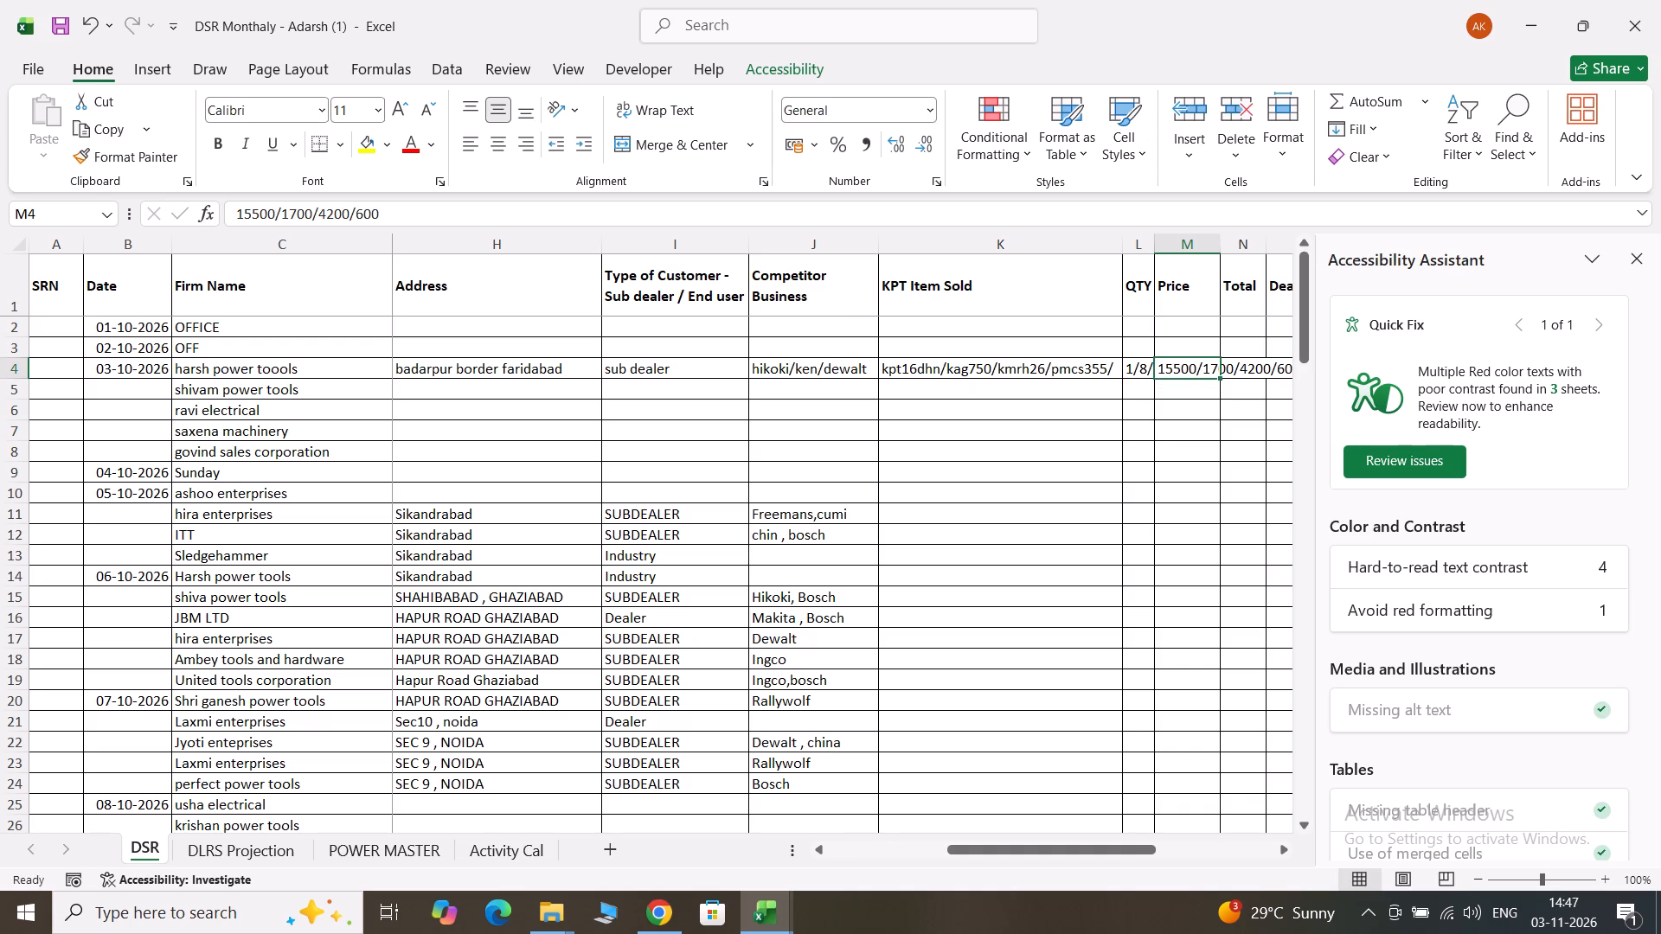
double_click(1222, 244)
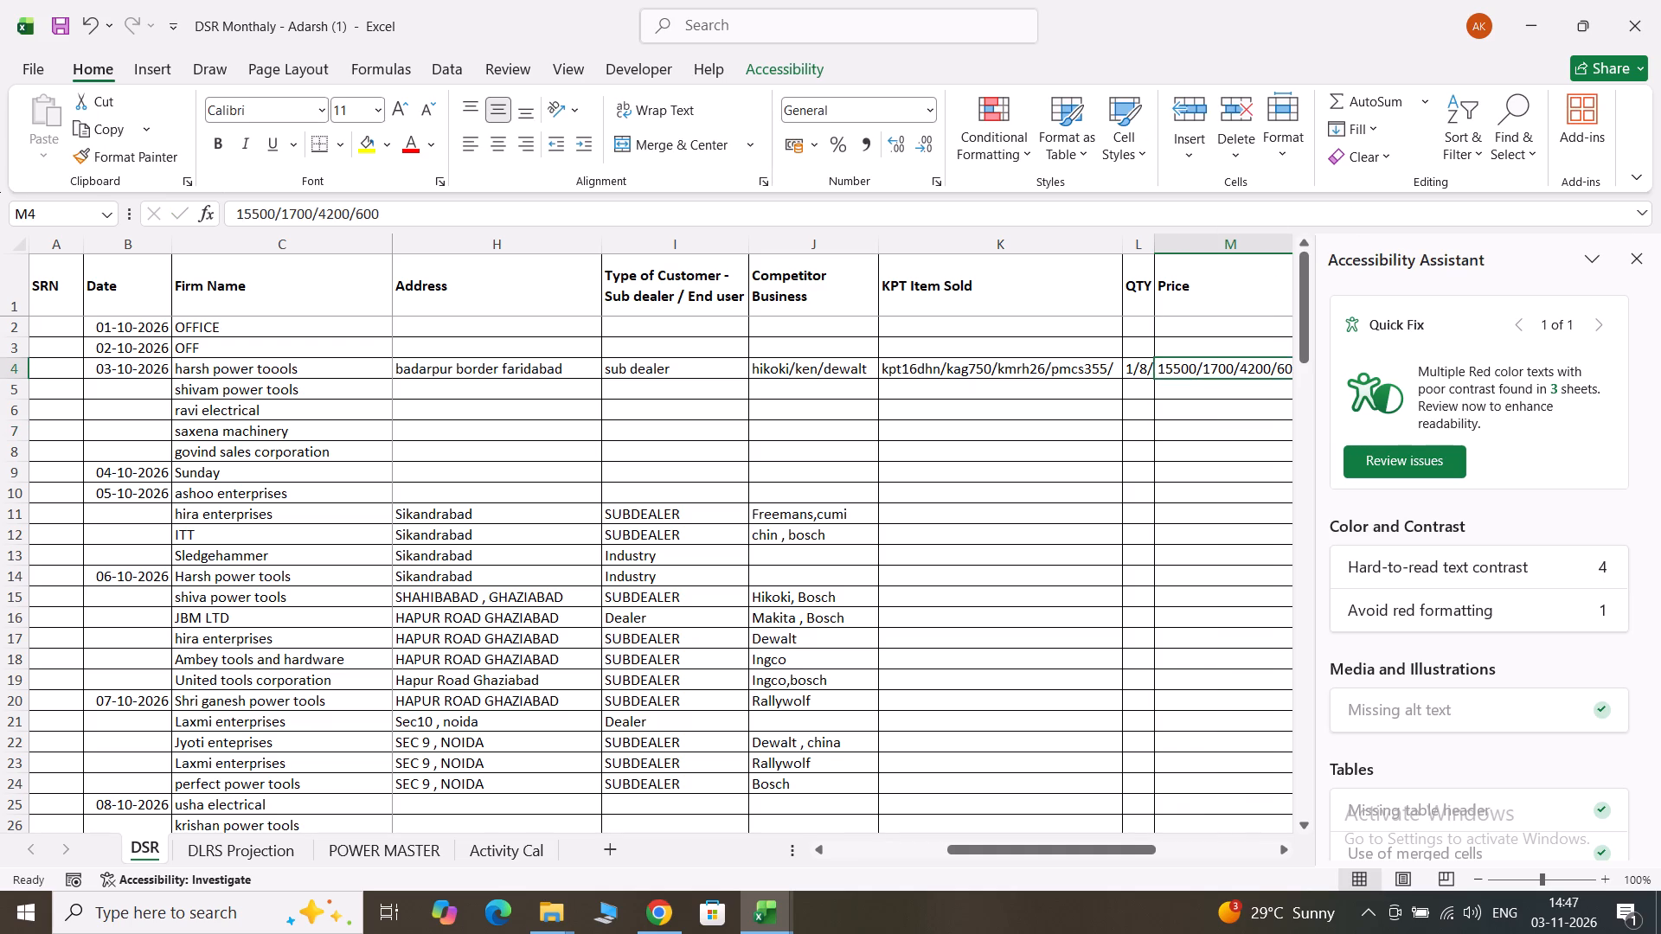
Enter 62150 in the Total cell of the harsh power toools entry in row 4.
click(1218, 370)
key(Right)
key(Right)
key(Right)
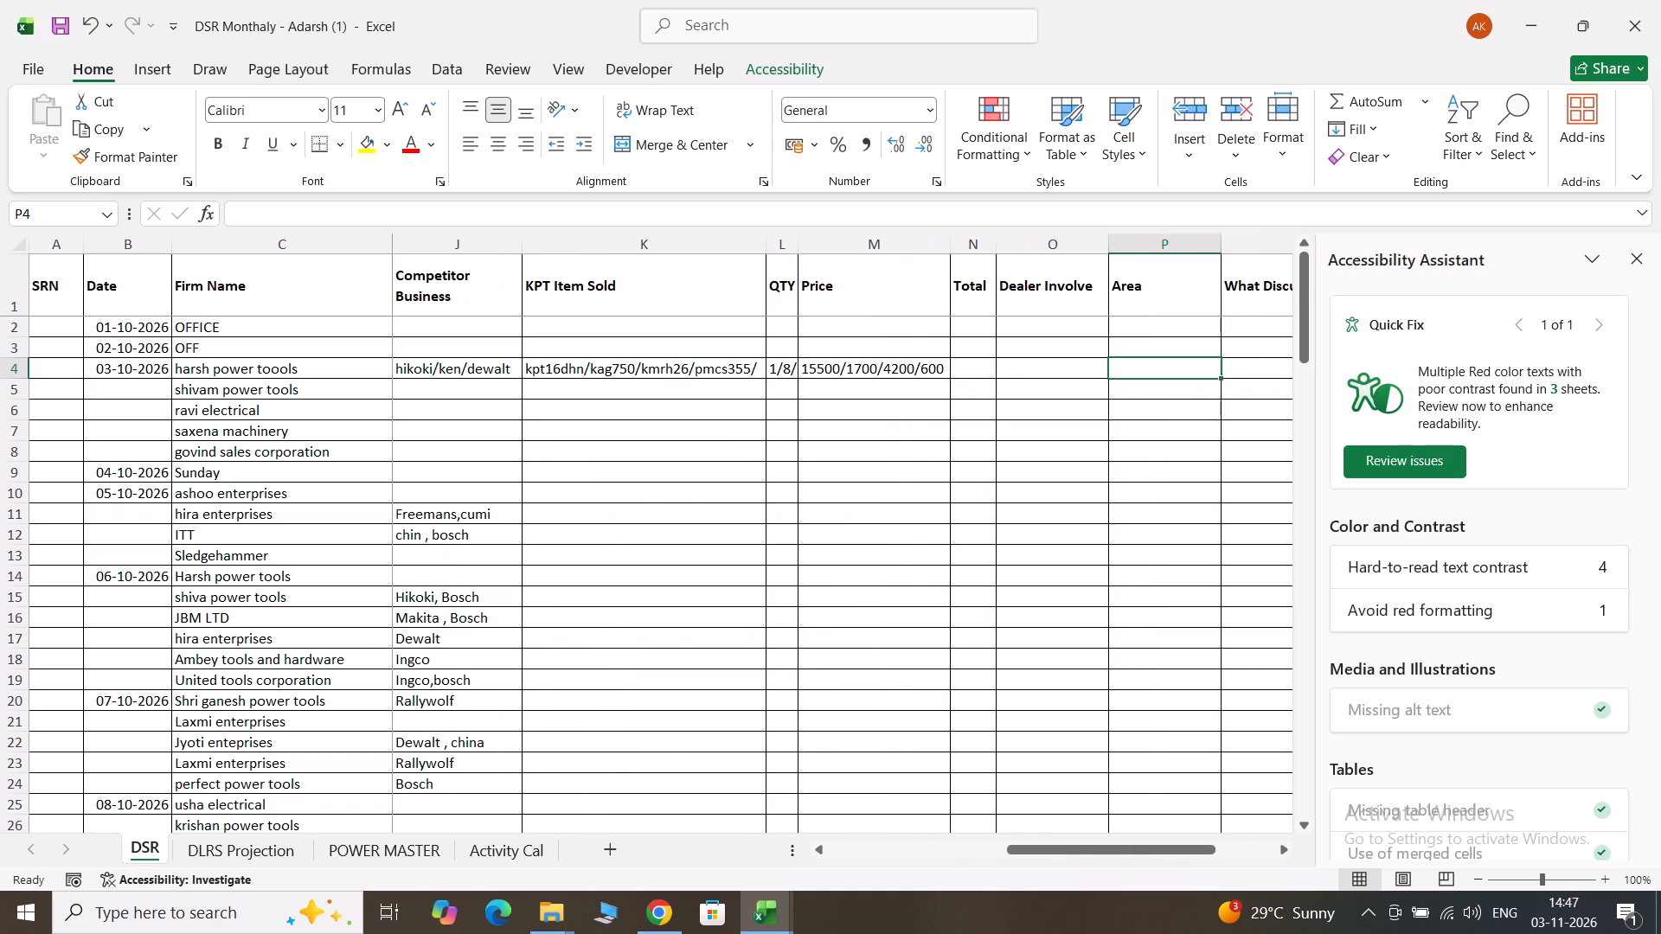
key(Left)
key(Left)
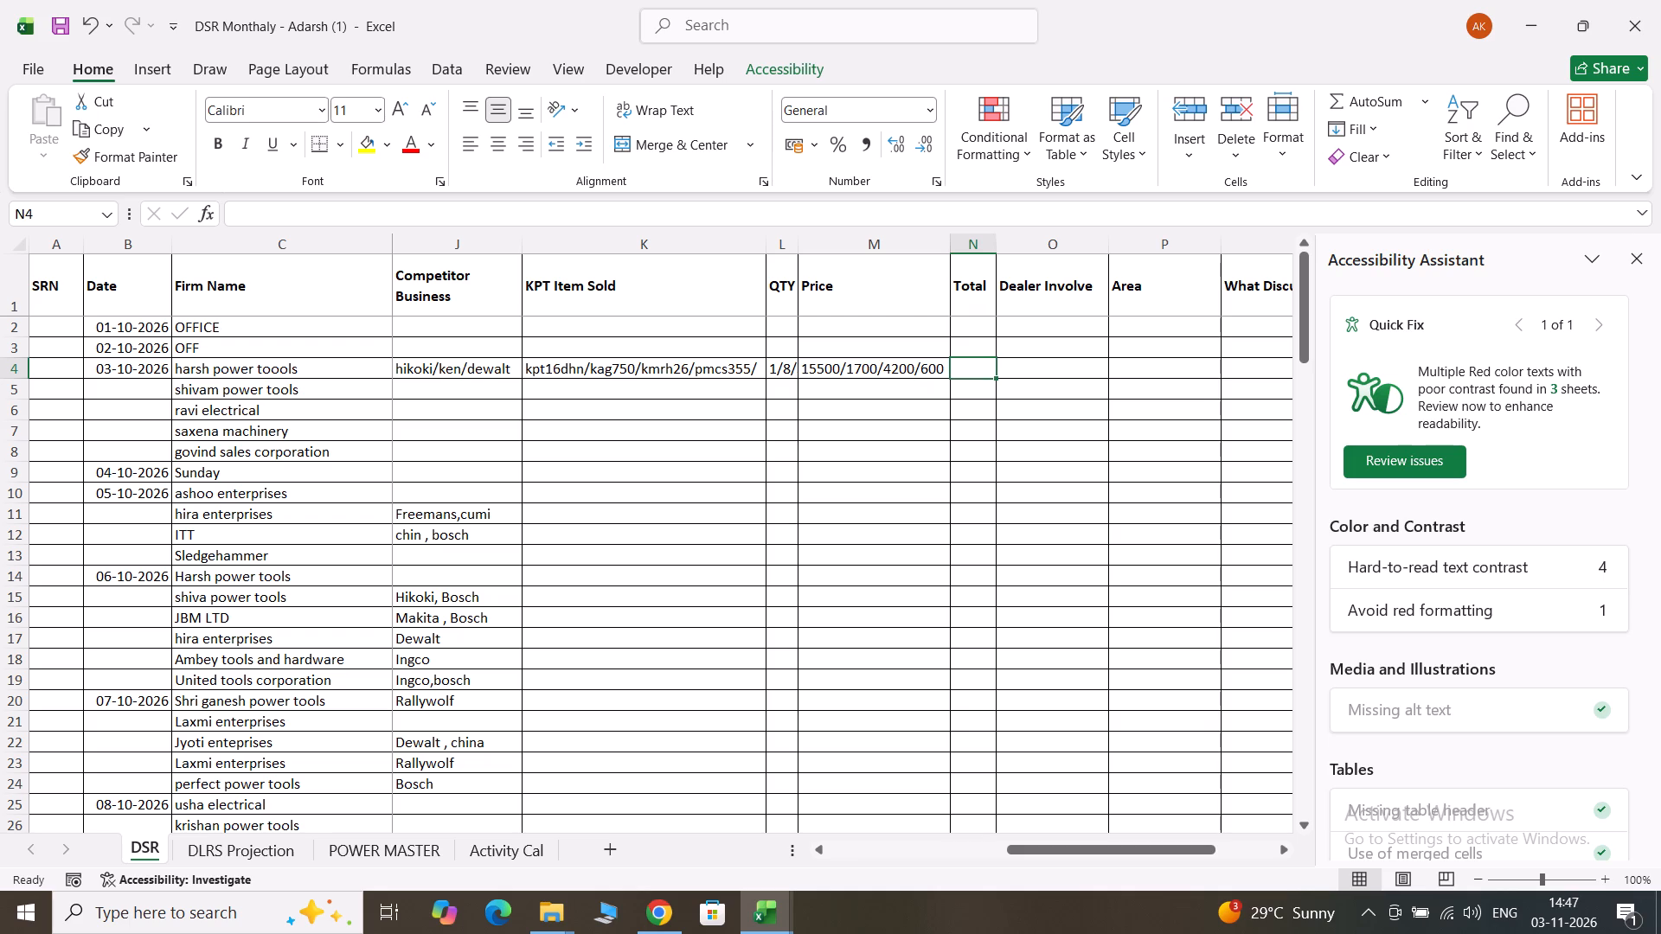
text(62)
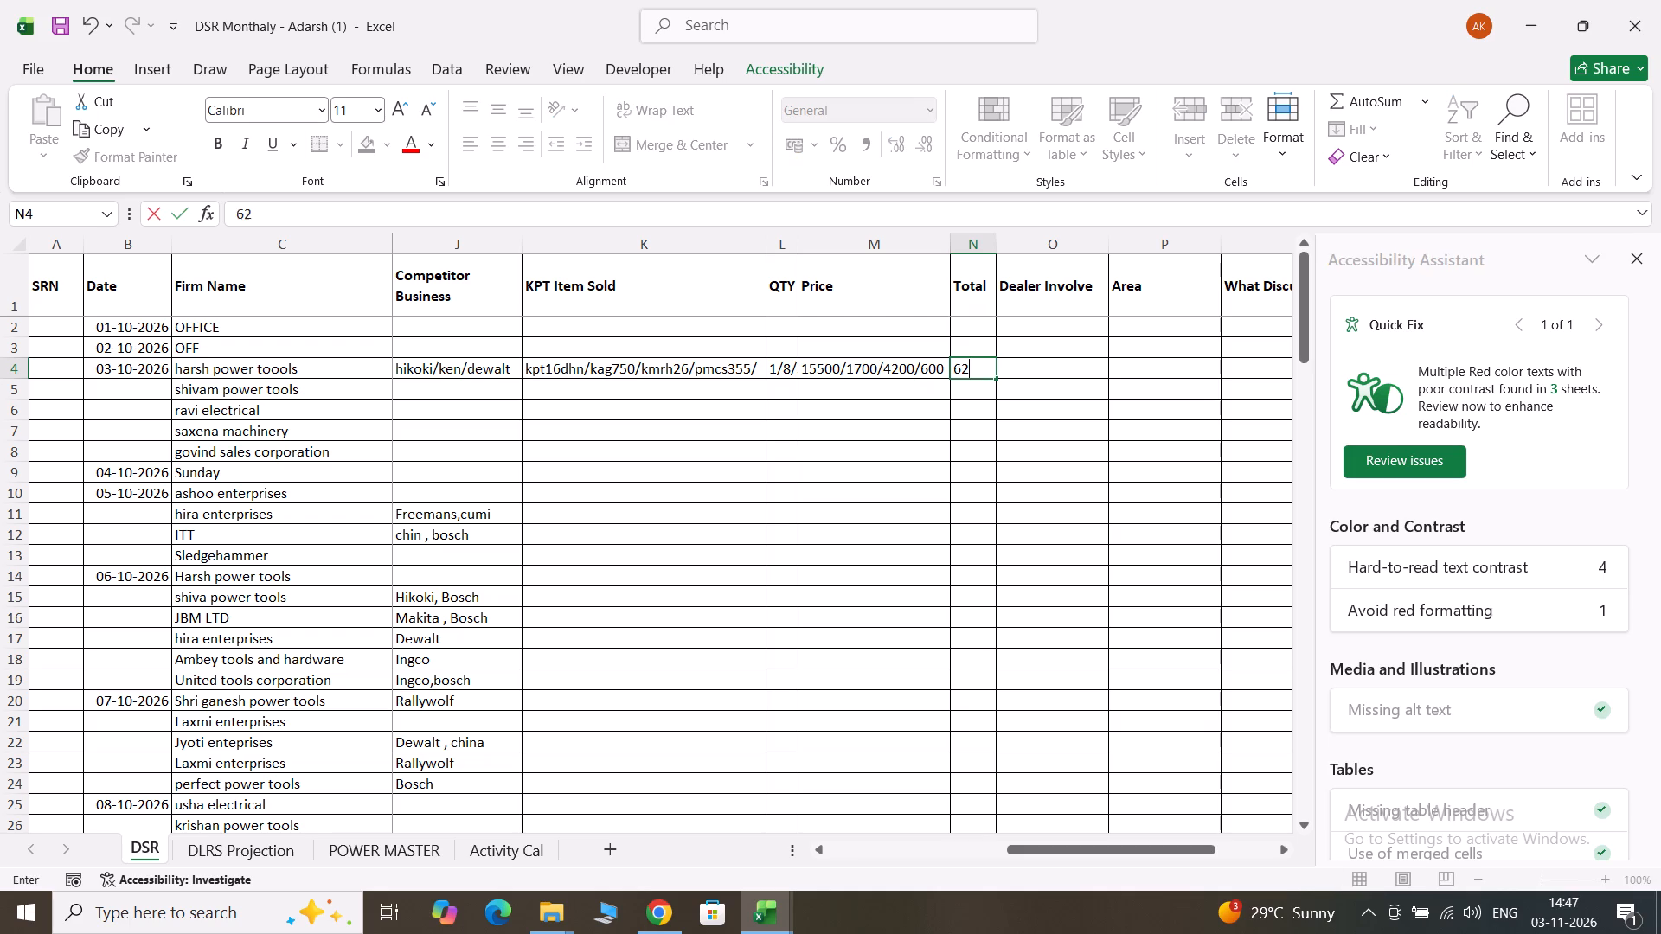
text(150)
key(Right)
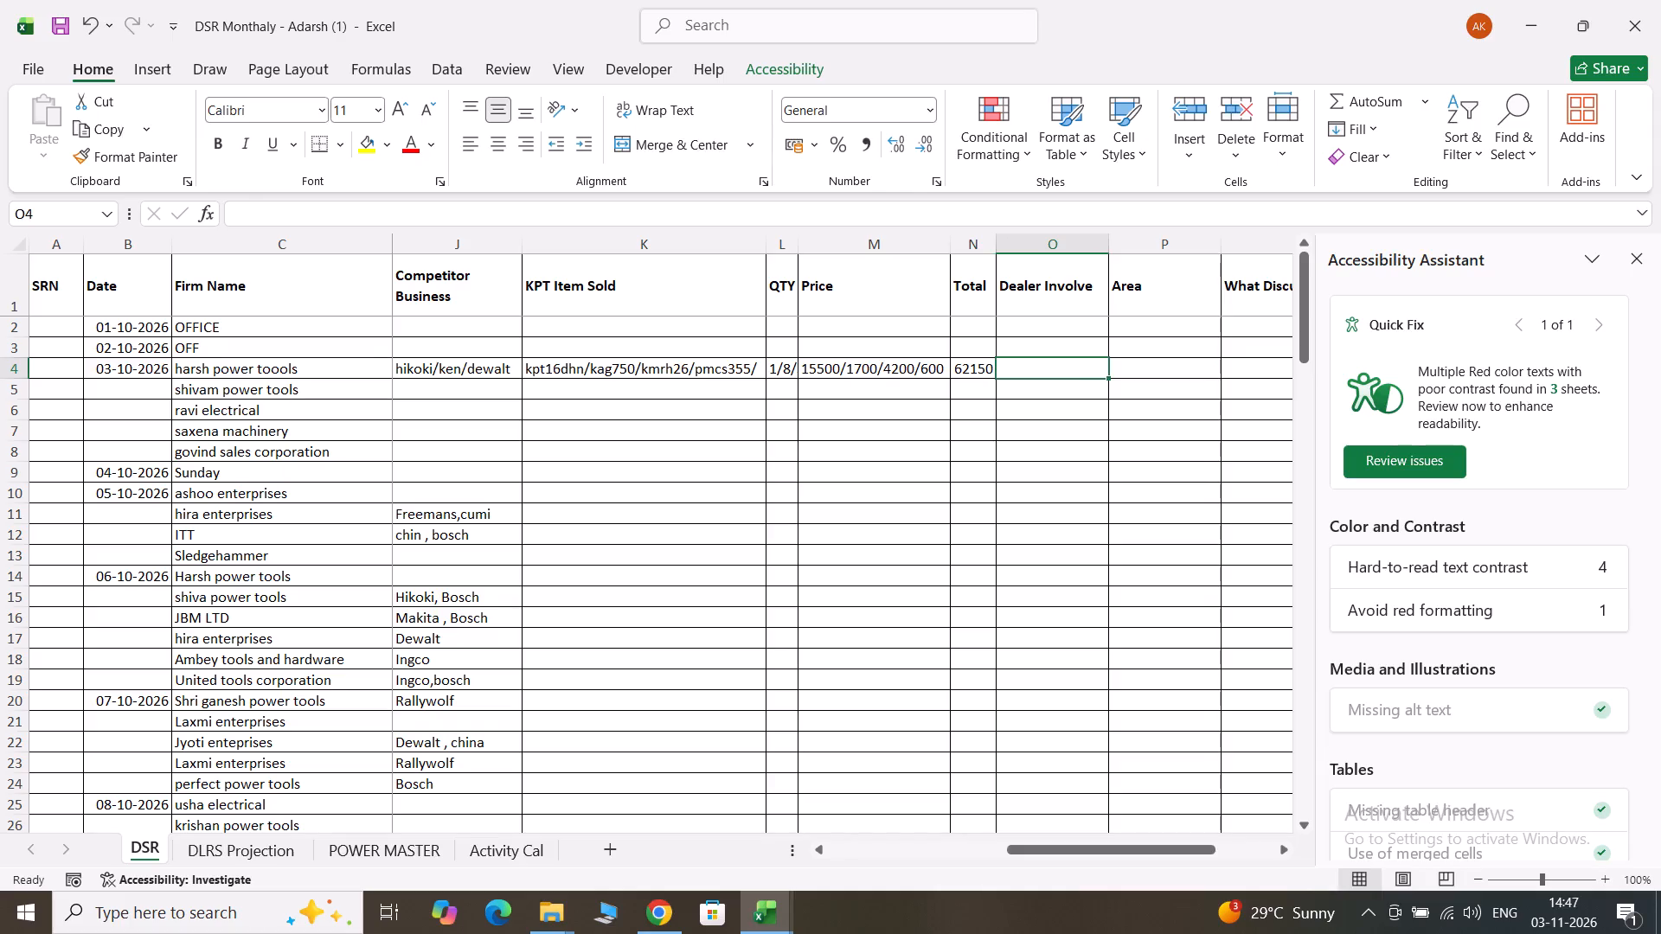
Enter hira enterprises as the Dealer Involve value for the harsh power toools entry in row 4.
text(hira enterprises)
key(Down)
key(Left)
key(Right)
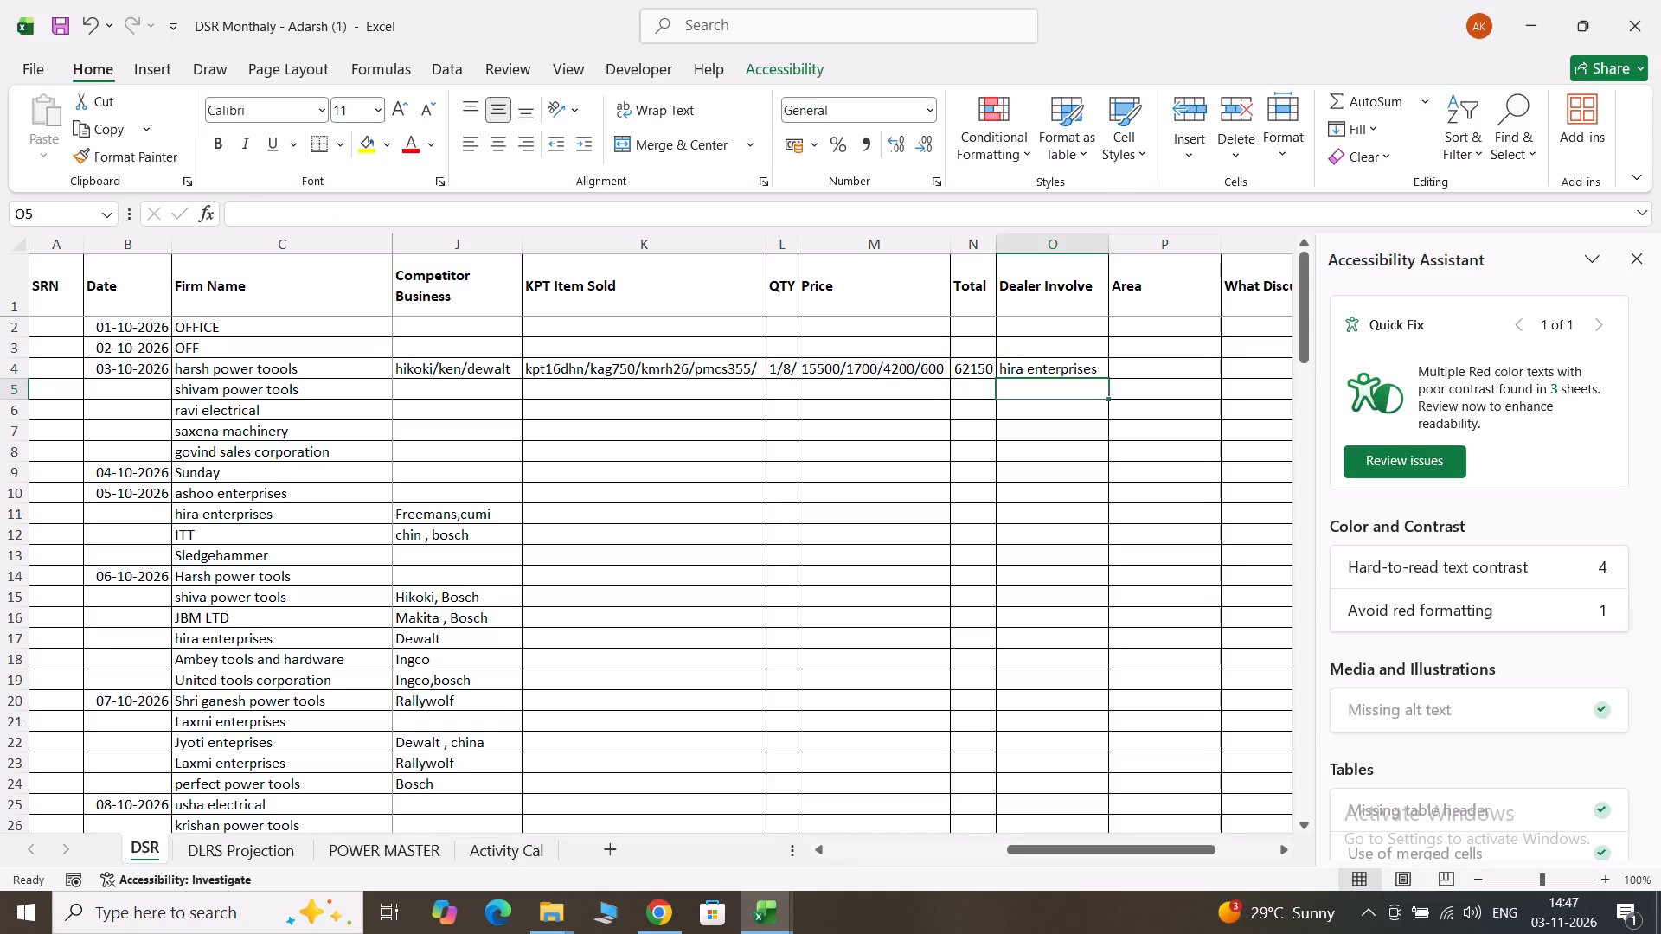
key(Right)
key(Up)
key(Down)
key(Left)
Save the workbook.
key(Left)
key(Left)
key(Left)
key(Left)
key(Left)
key(Left)
key(Left)
key(Left)
key(Left)
key(Left)
key(Left)
key(Left)
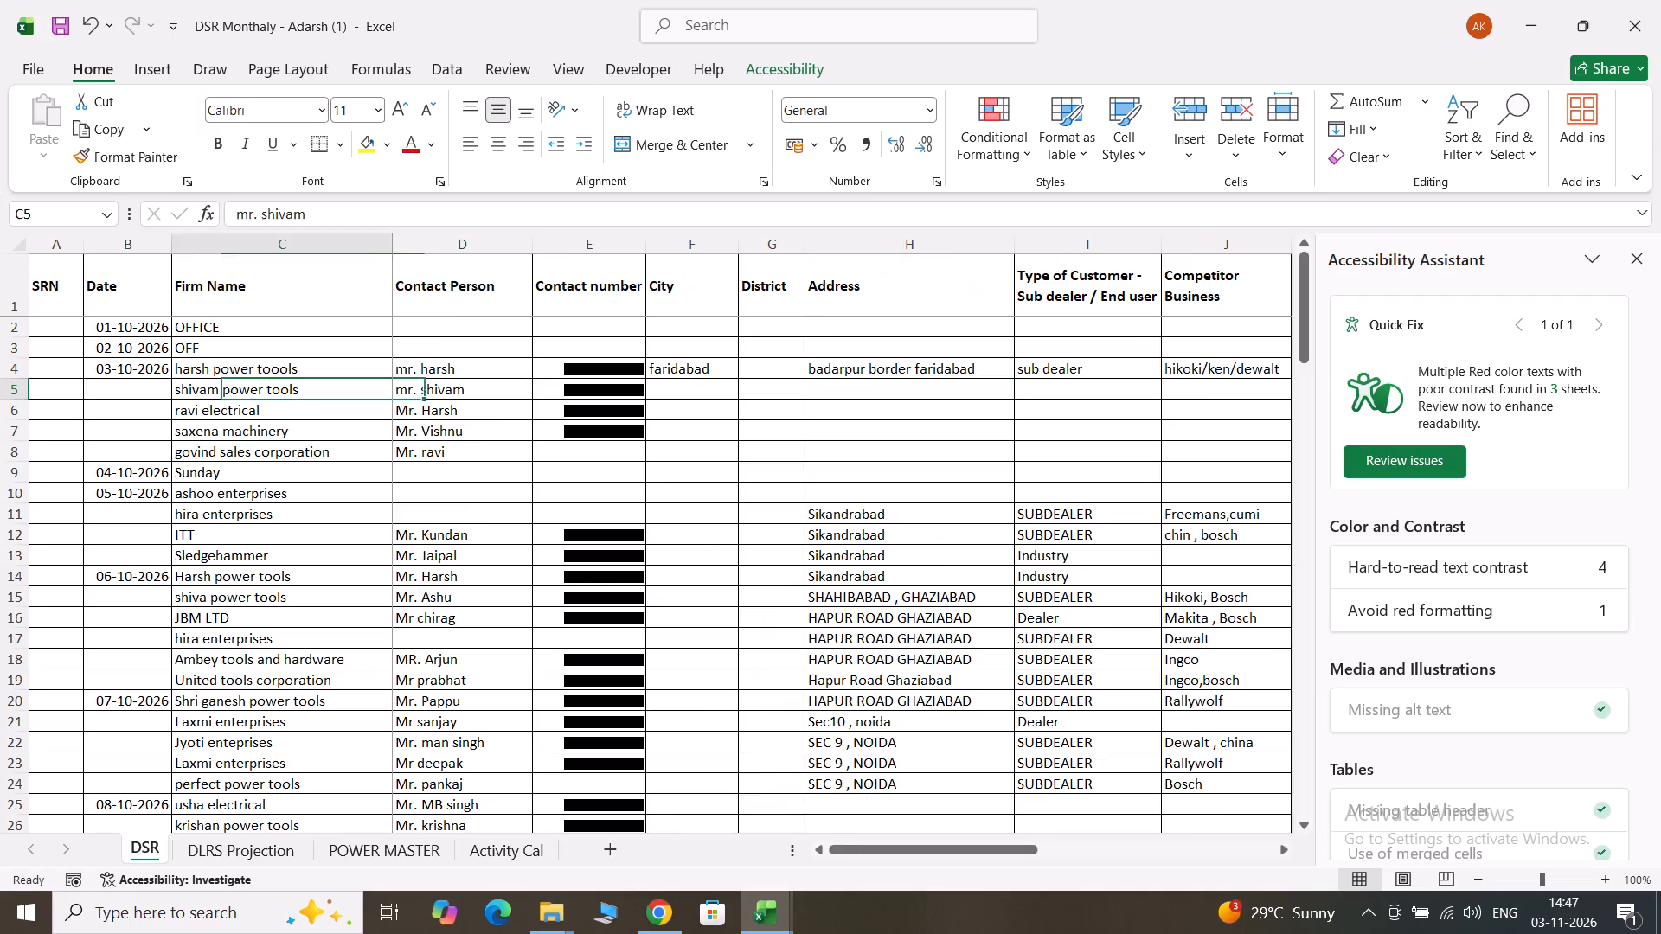
key(Left)
key(Left)
key(ctrl+s)
Enter tct440 in the KPT Item Sold cell of the saxena machinery entry in row 7.
key(Down)
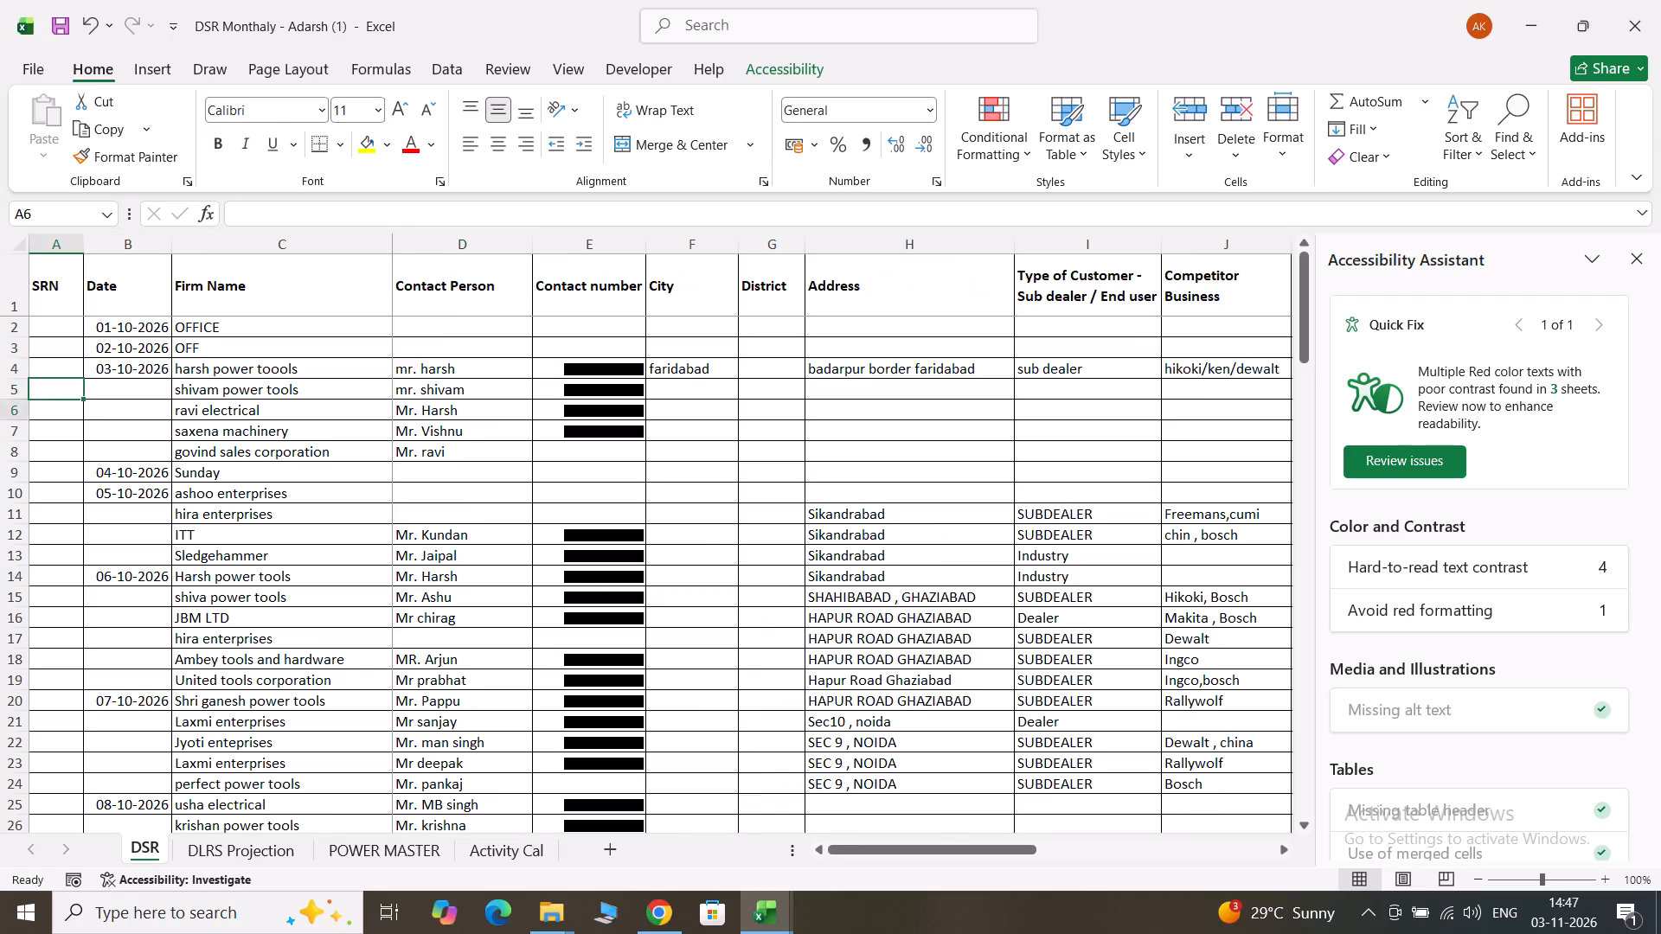
key(Down)
key(Right)
key(Right)
key(Right)
key(Right)
key(Right)
key(Right)
key(Right)
key(Right)
key(Right)
key(Right)
key(Right)
key(Right)
key(Right)
key(Right)
key(Right)
key(Right)
key(Right)
key(Right)
key(Right)
key(Right)
key(Right)
key(Right)
key(Right)
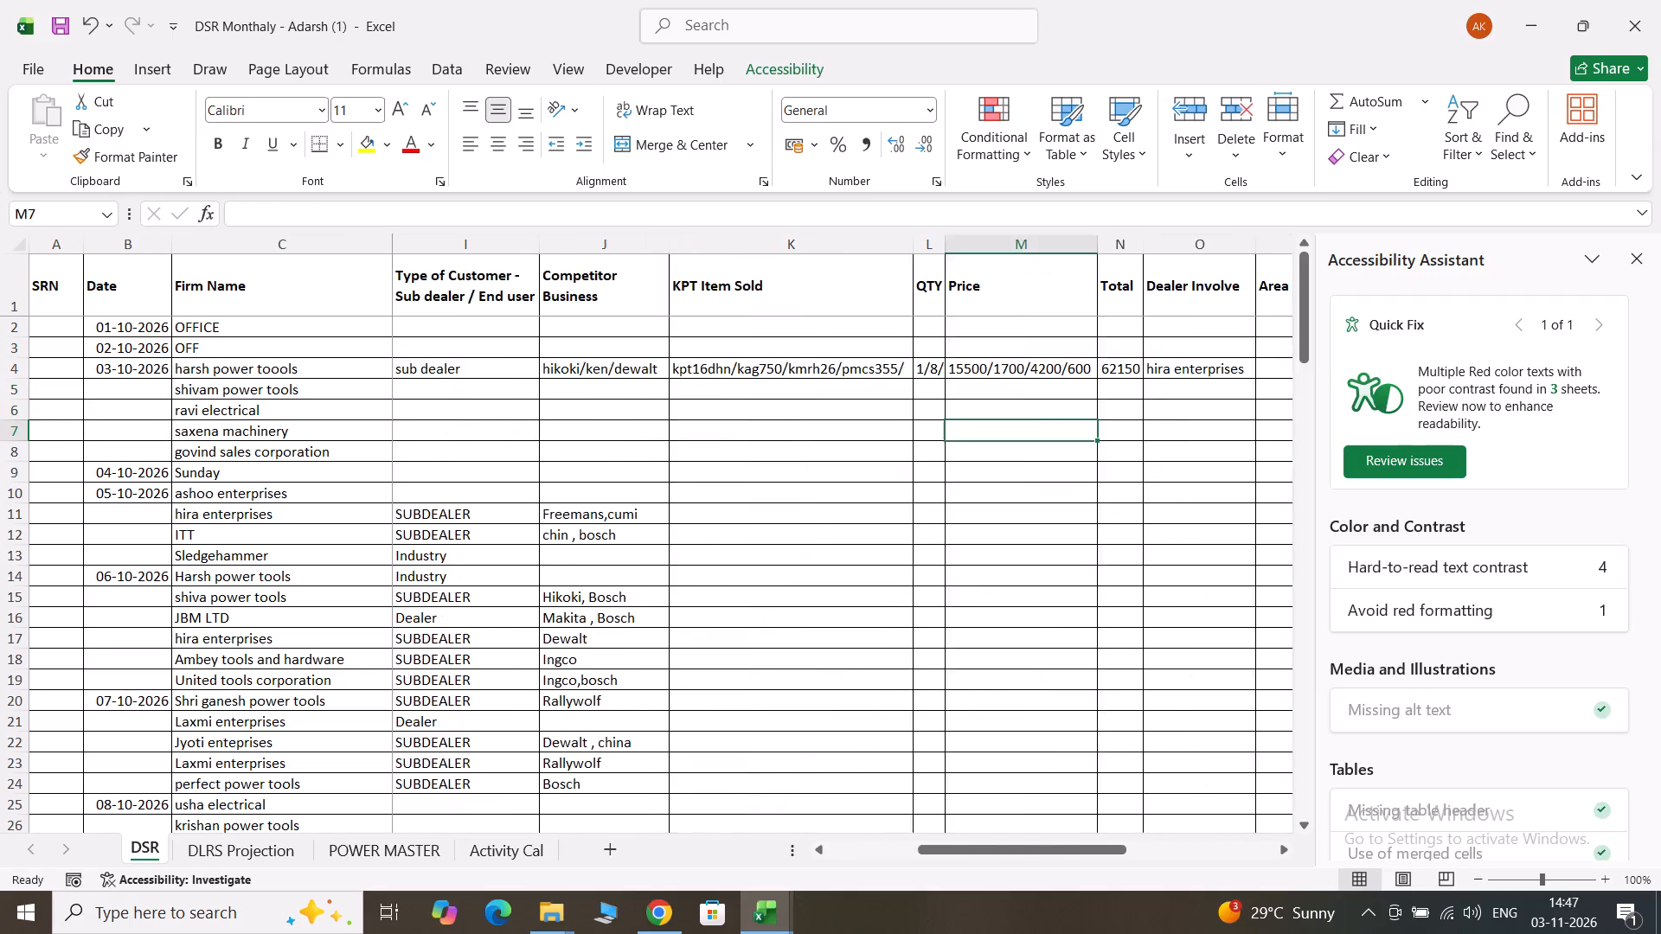
key(Left)
key(Left)
key(Left)
key(Left)
key(Left)
key(Left)
key(Left)
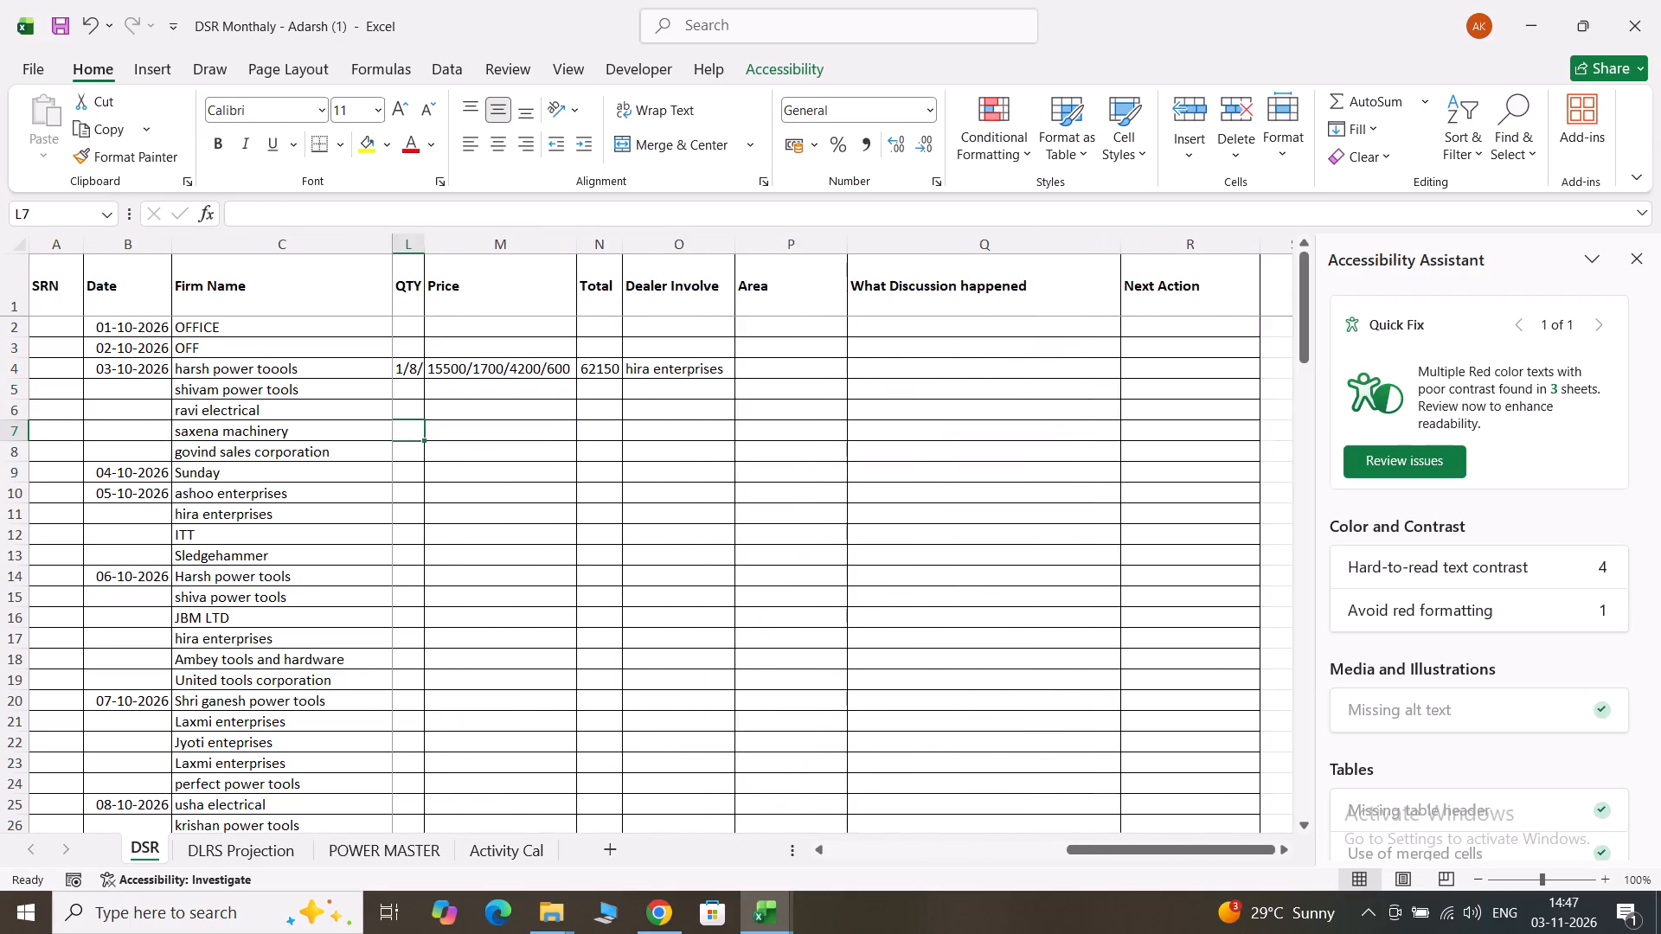
key(Left)
key(Right)
key(Left)
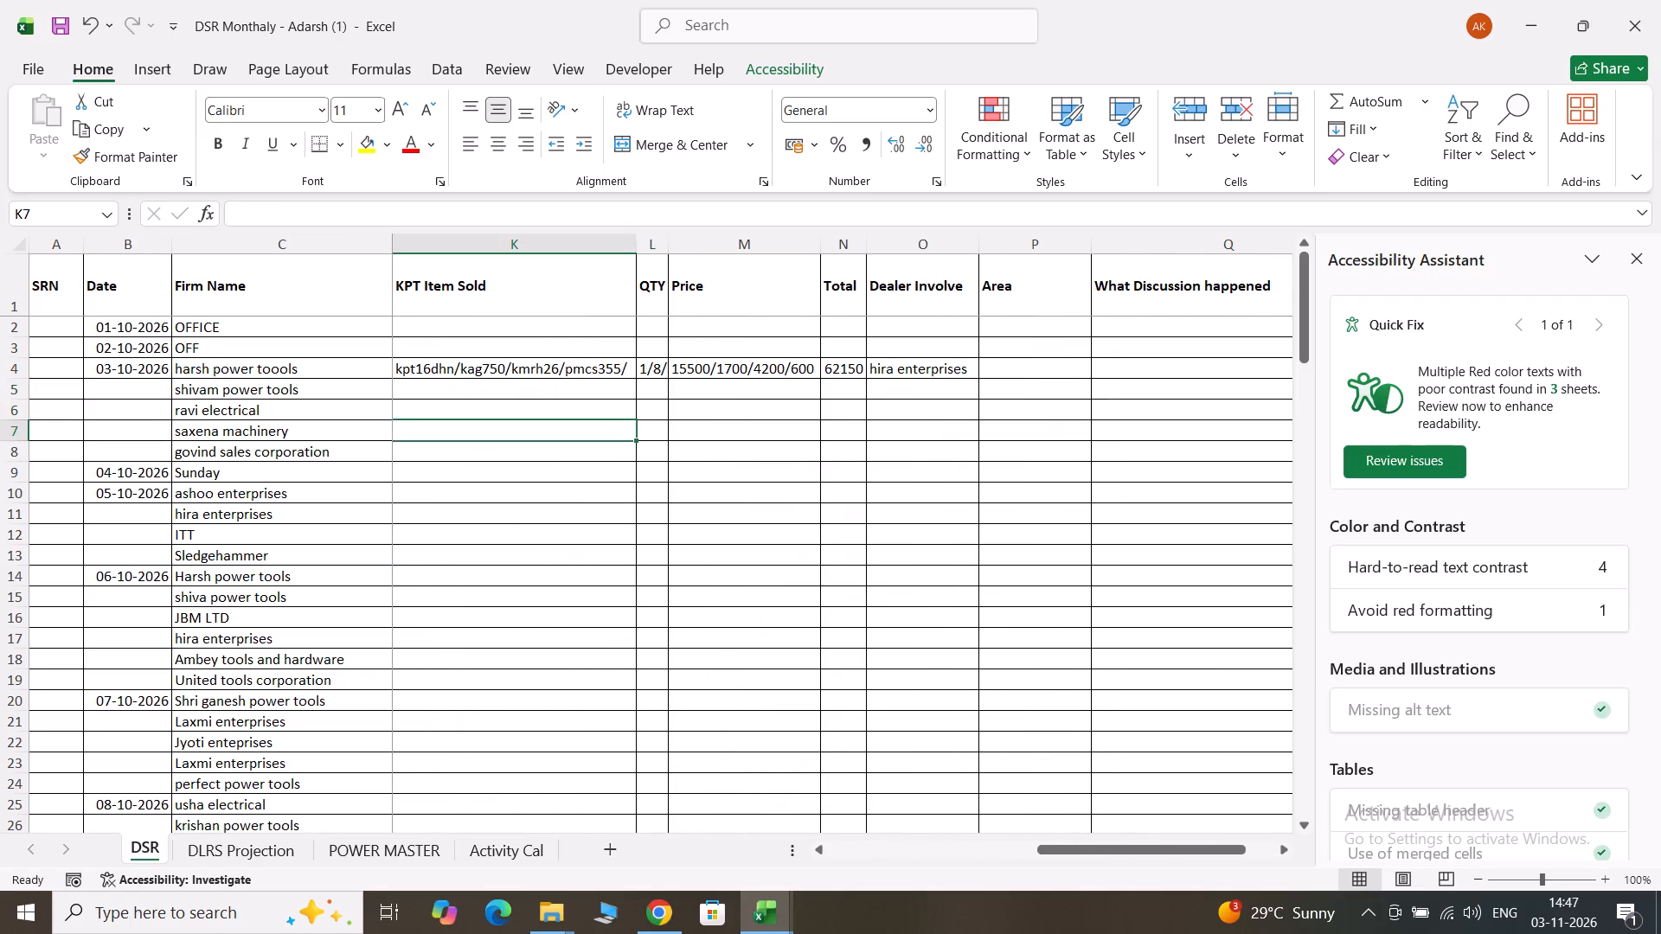
text(tct)
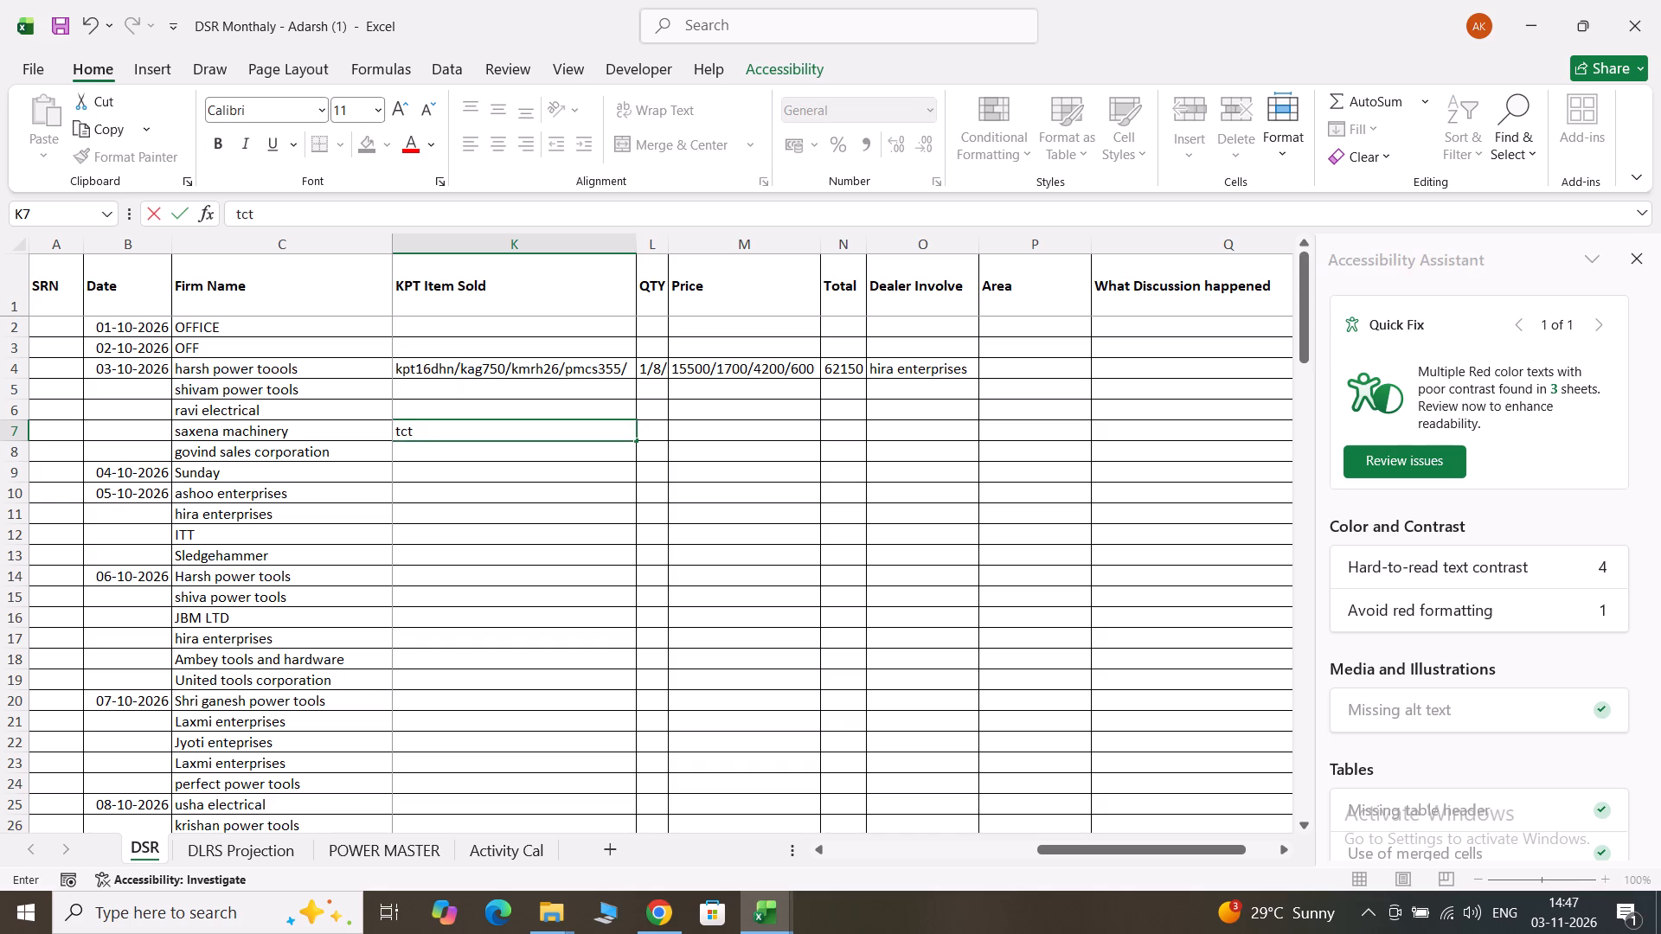
text(440)
key(Right)
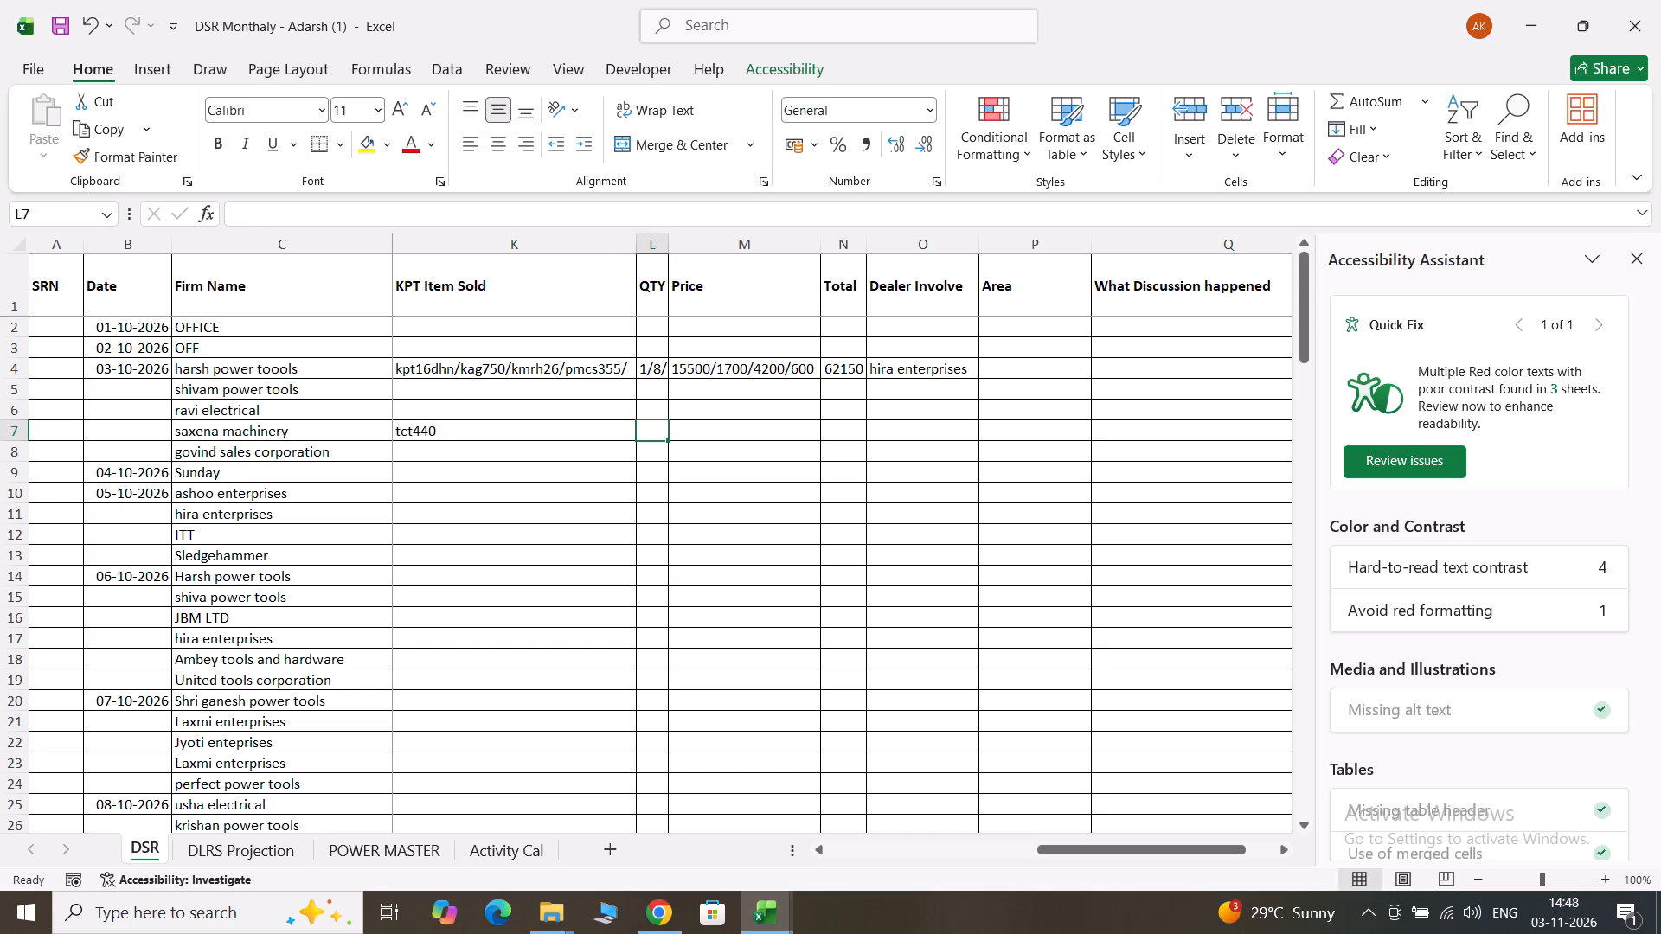
Fill in the saxena machinery sale figures in row 7 with quantity 600, price 100 and total 60000.
text(600)
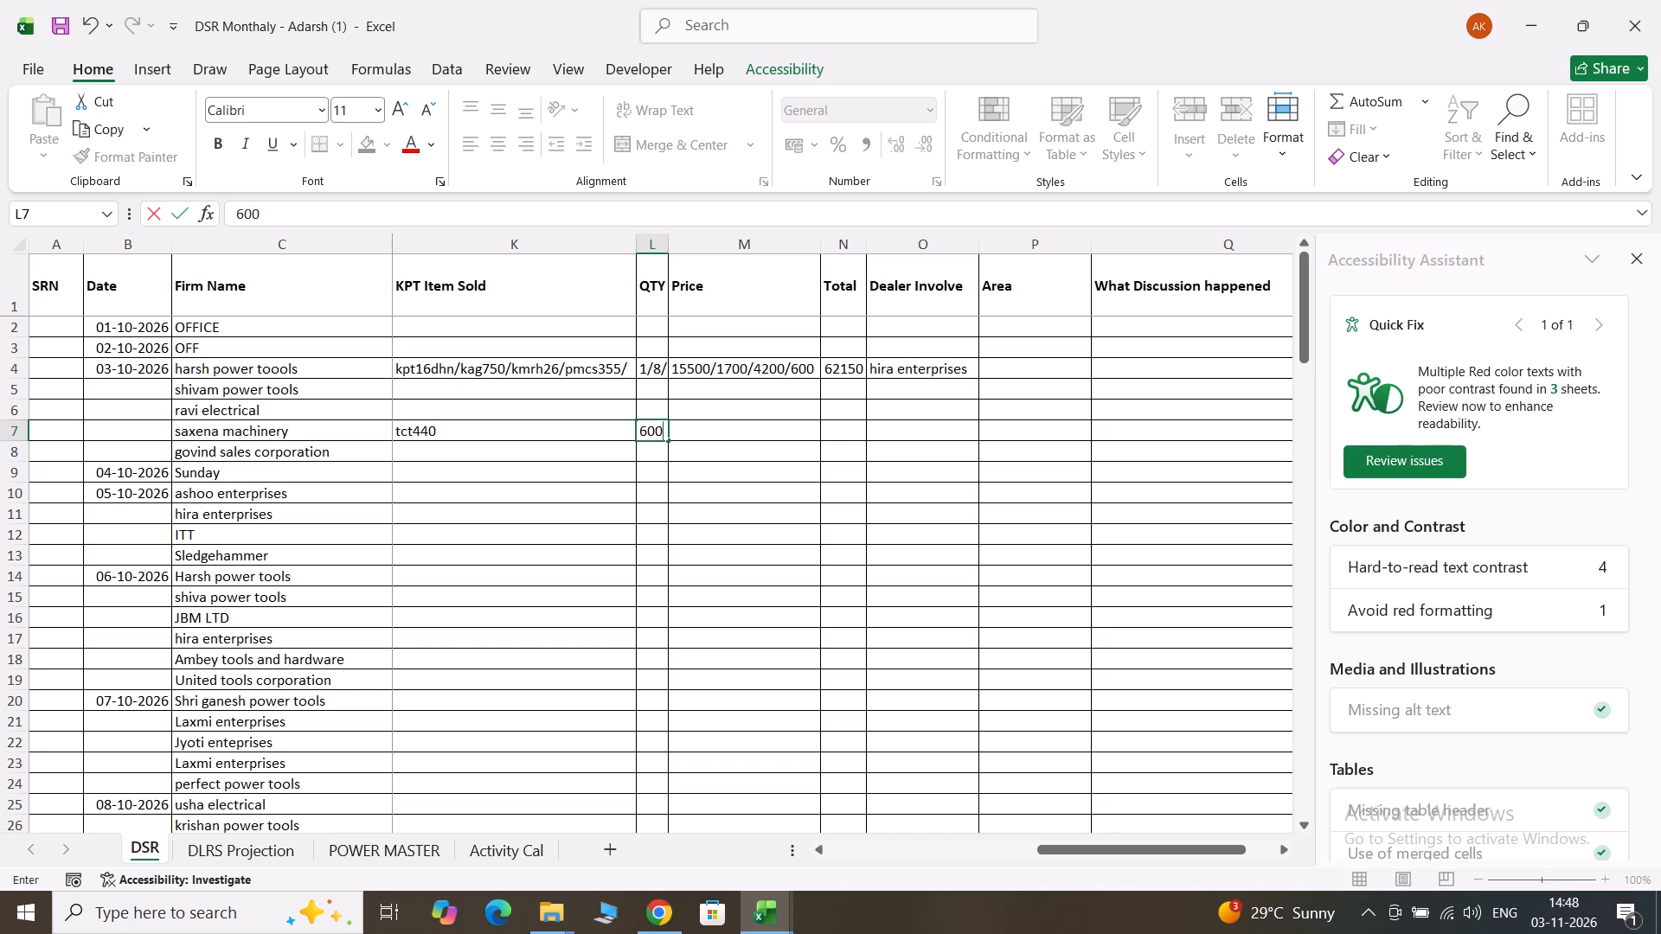
key(Right)
text(100)
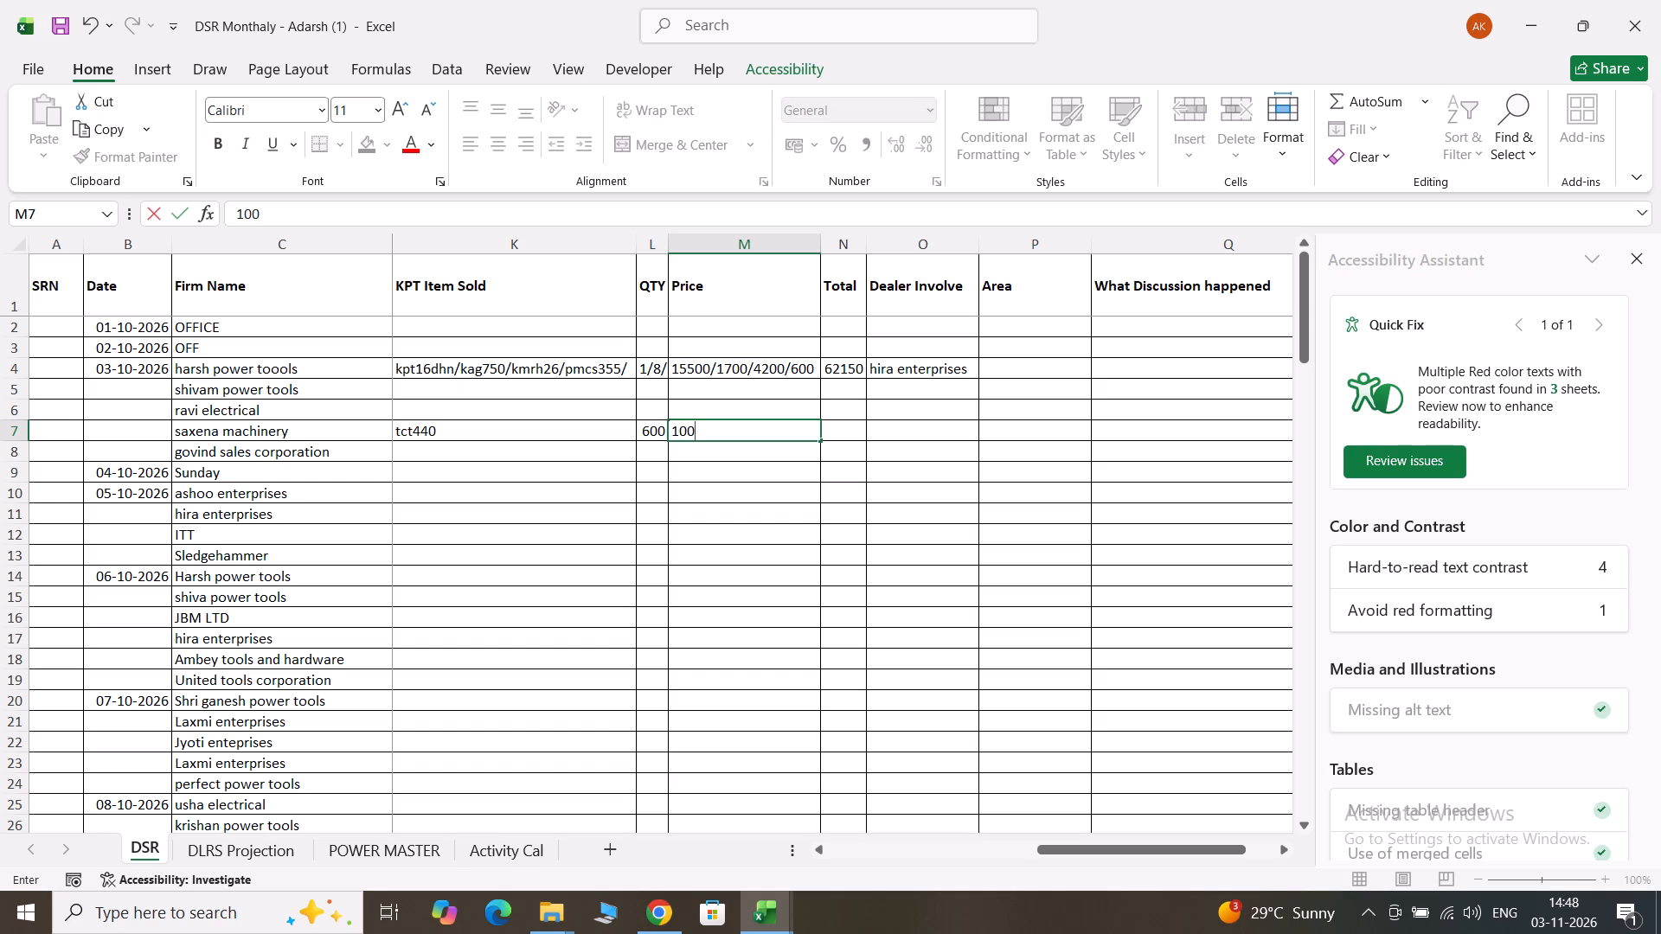
key(Right)
text(60000)
key(Right)
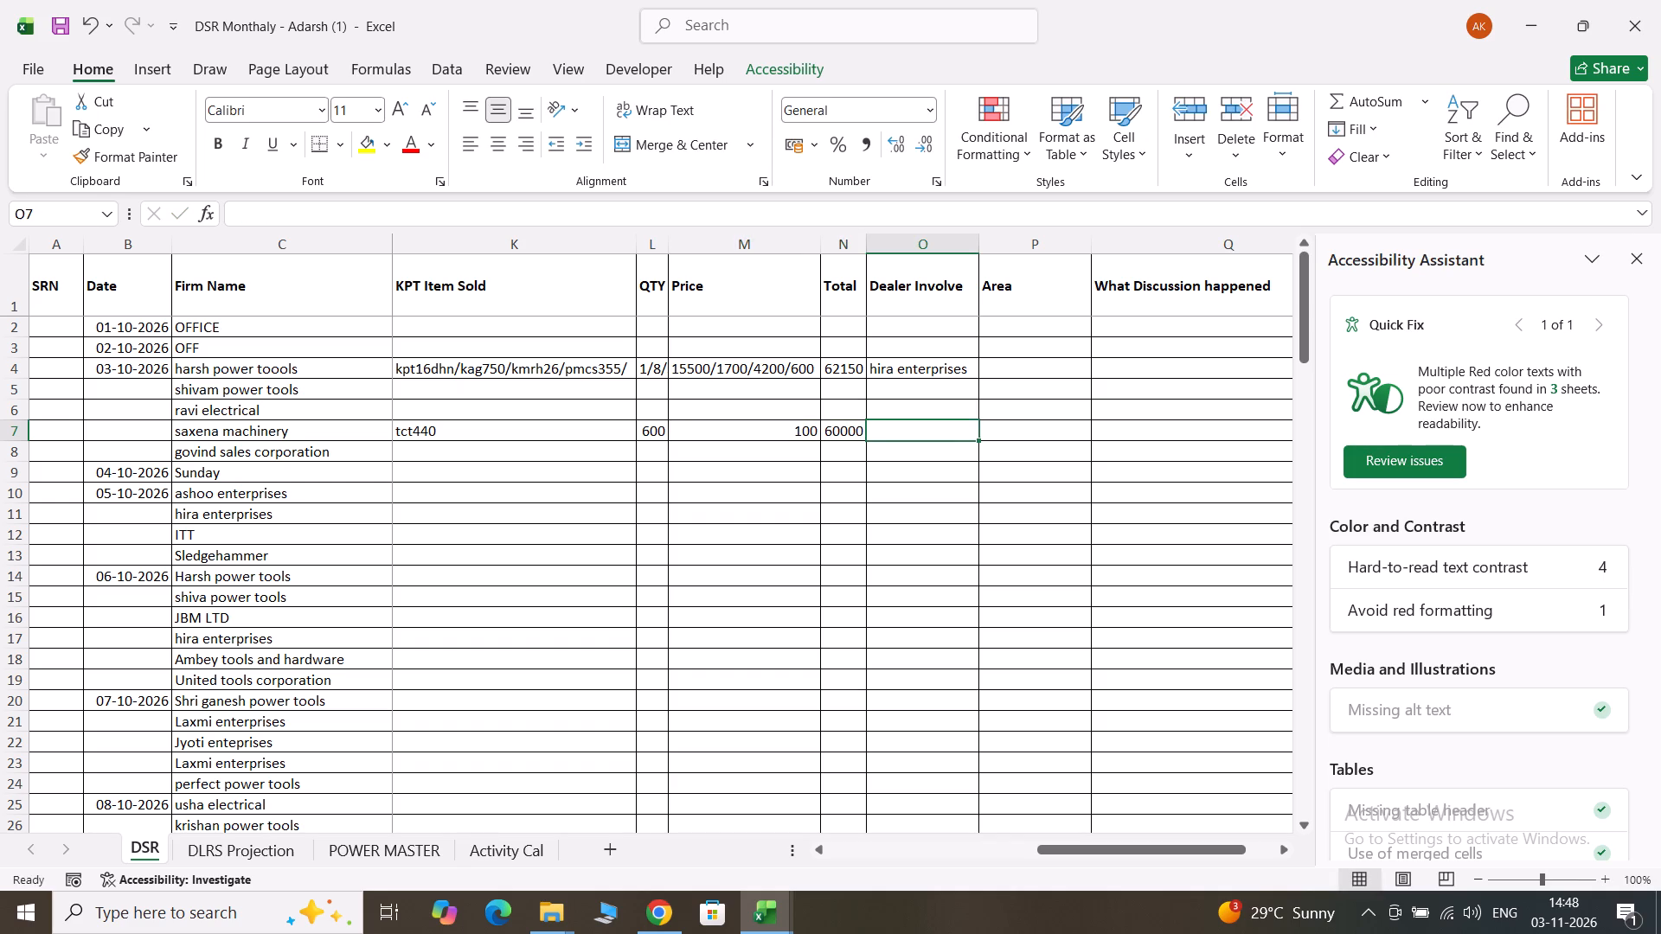
Enter hira enterprises as the Dealer Involve value for the saxena machinery entry in row 7.
text(hira)
key(space)
text(enterprse)
key(BackSpace)
key(BackSpace)
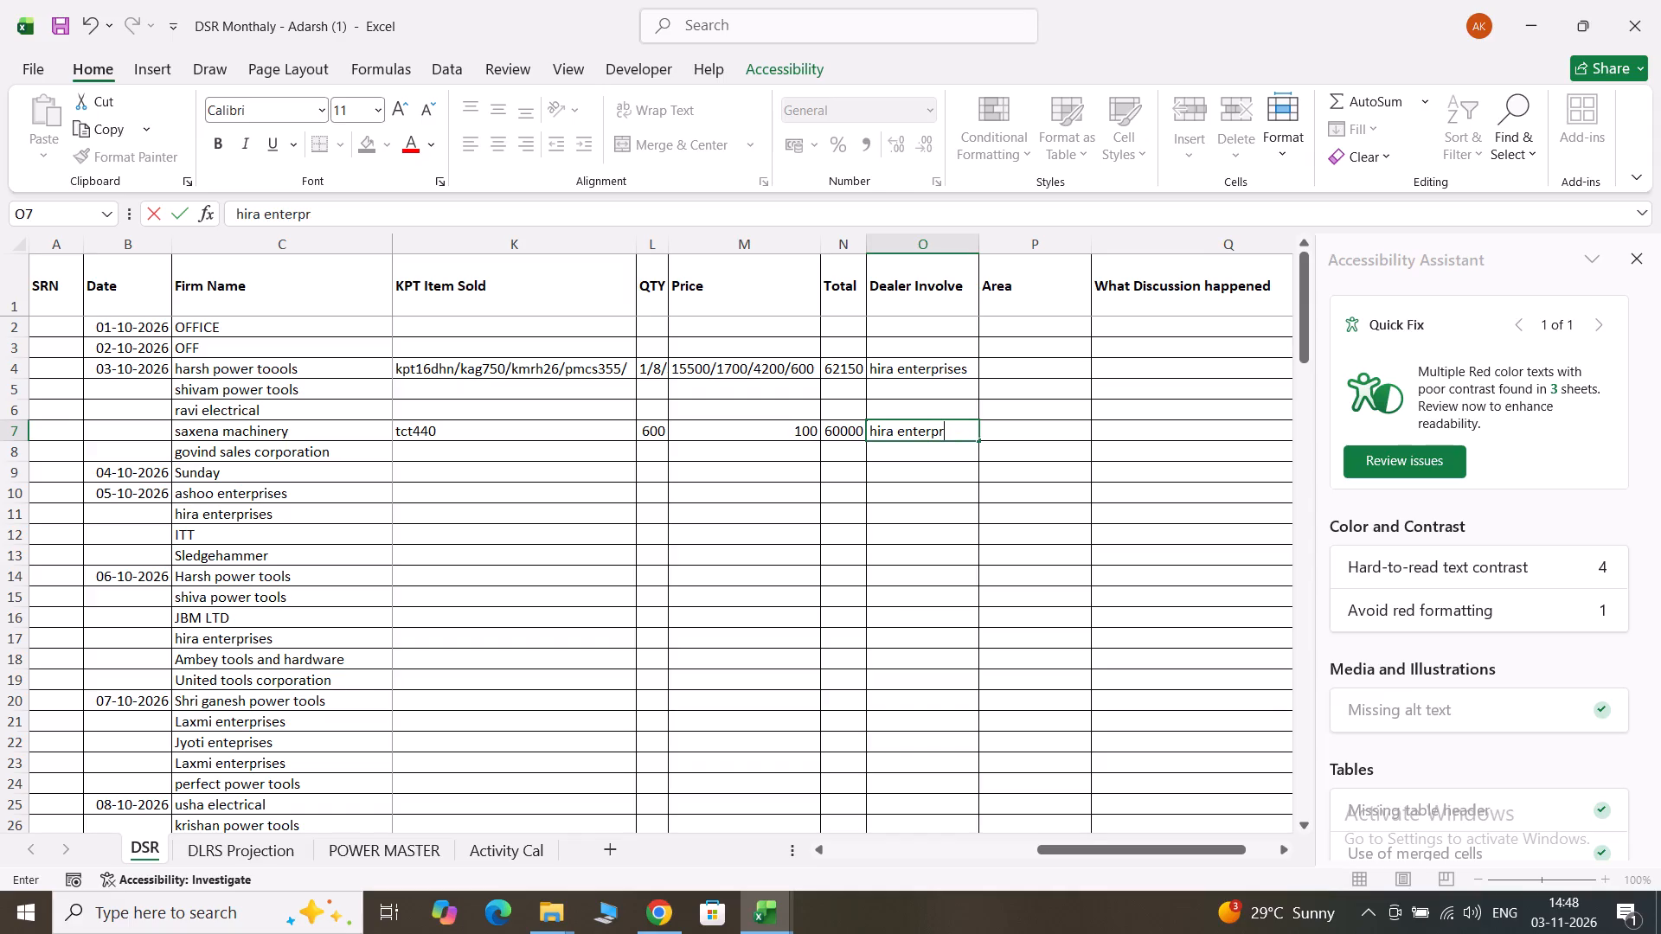
text(ises)
key(Down)
Enter the items kmid13/tct440/kk40/tct540 in the KPT Item Sold cell of the ravi electrical entry in row 6.
key(Up)
key(Up)
key(Left)
key(Left)
key(Left)
key(Left)
key(Left)
key(Left)
key(Left)
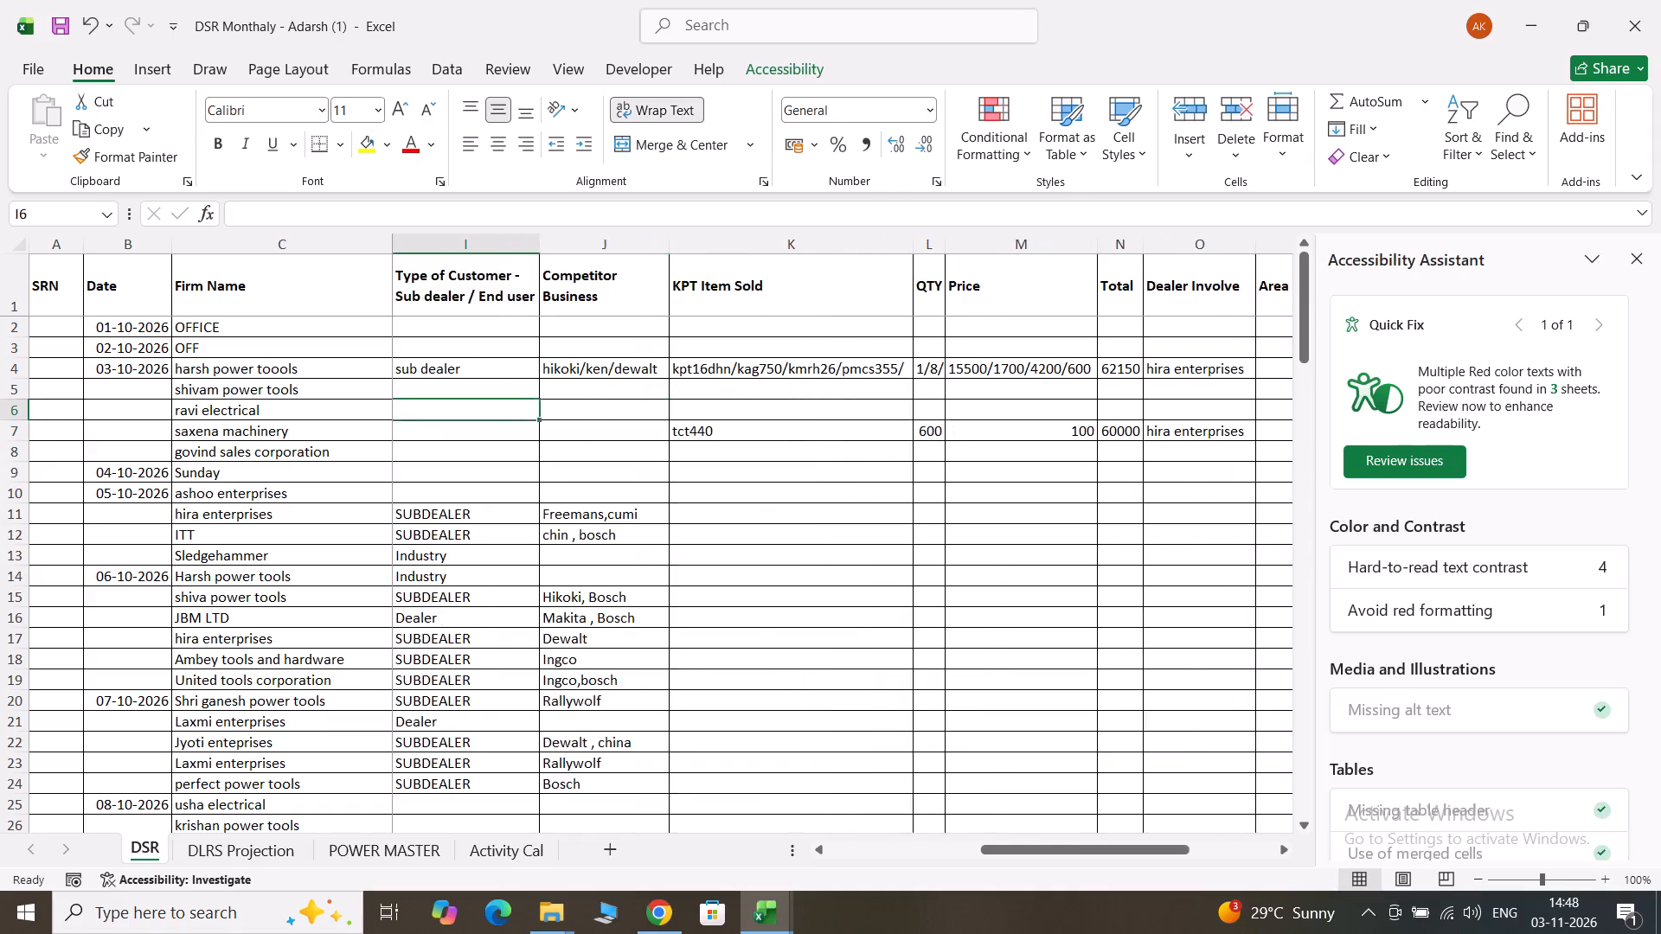
key(Left)
key(Left)
key(Left)
key(Left)
key(Left)
key(Left)
key(Right)
key(Right)
key(Right)
key(Right)
key(Right)
key(Right)
key(Right)
key(Right)
key(Right)
key(Right)
key(Right)
key(Right)
key(Right)
key(Right)
key(Right)
key(Right)
key(Right)
key(Right)
key(Right)
key(Right)
key(Right)
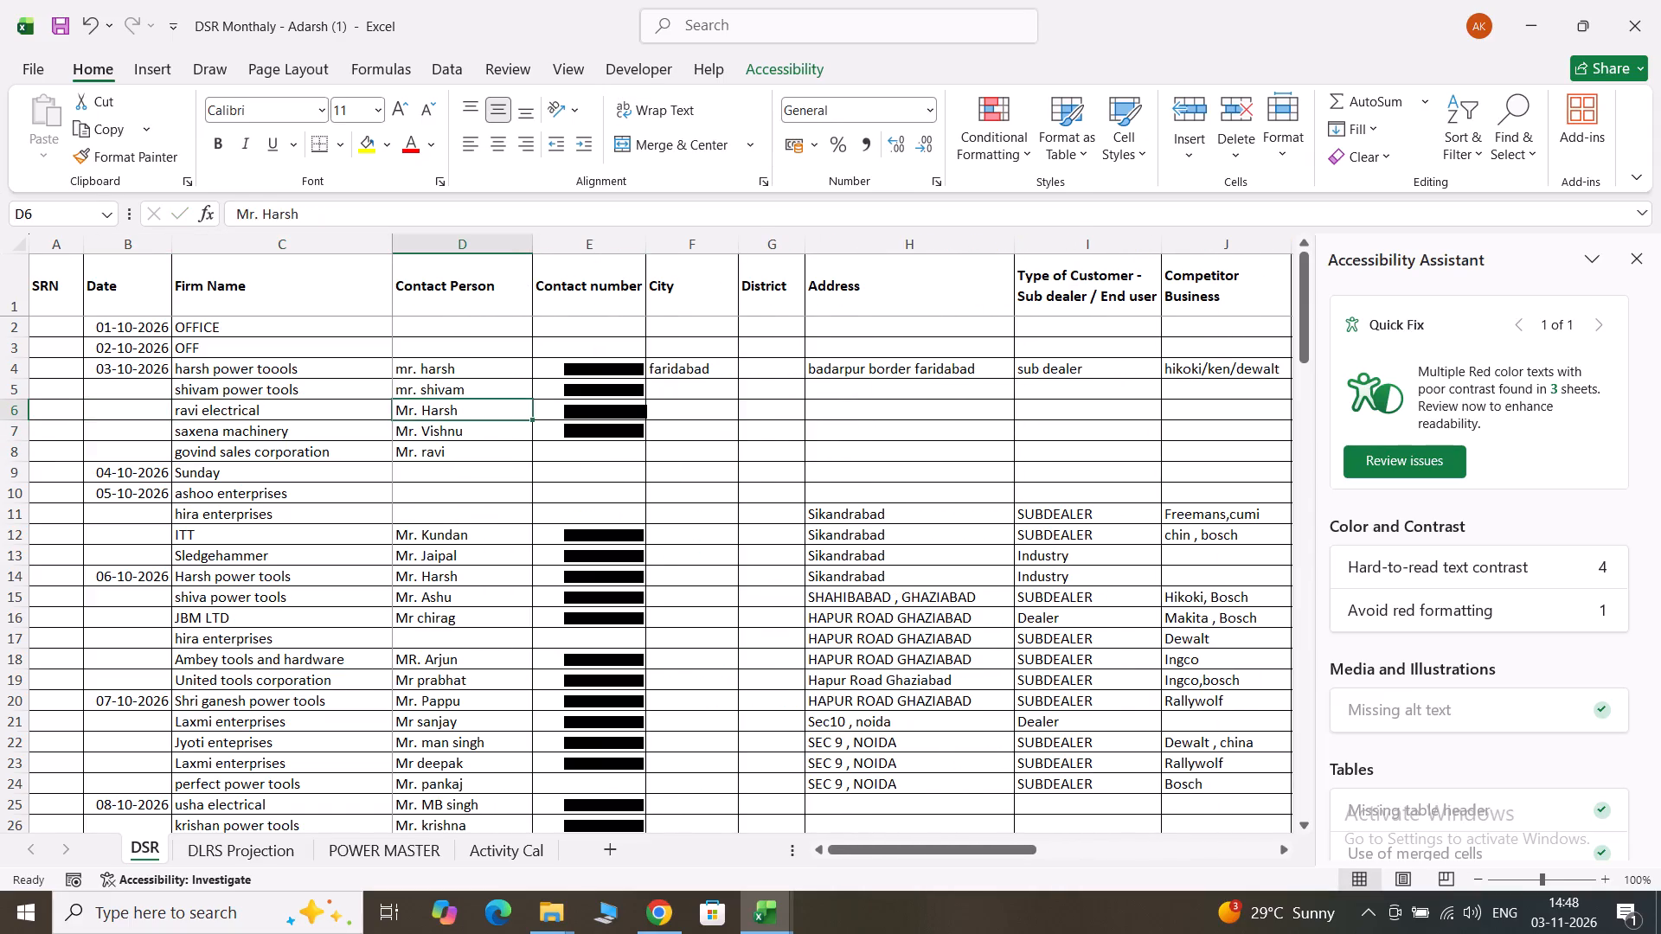
key(Left)
key(Left)
key(Left)
key(Left)
key(Left)
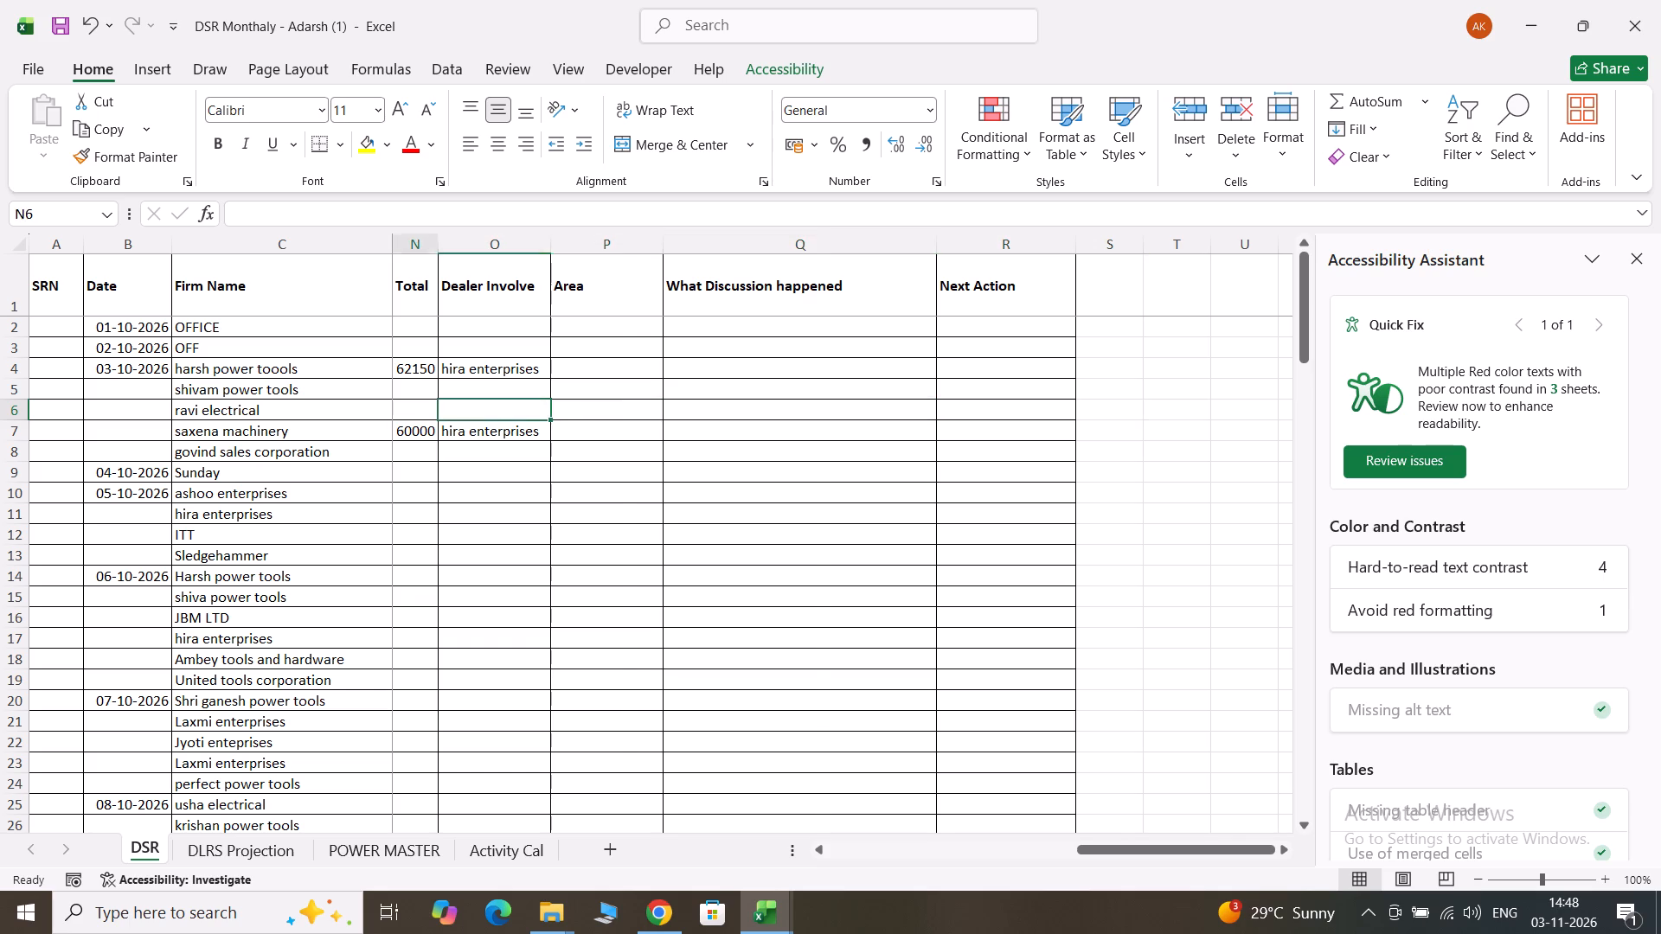
key(Left)
key(Left)
key(Left)
key(Right)
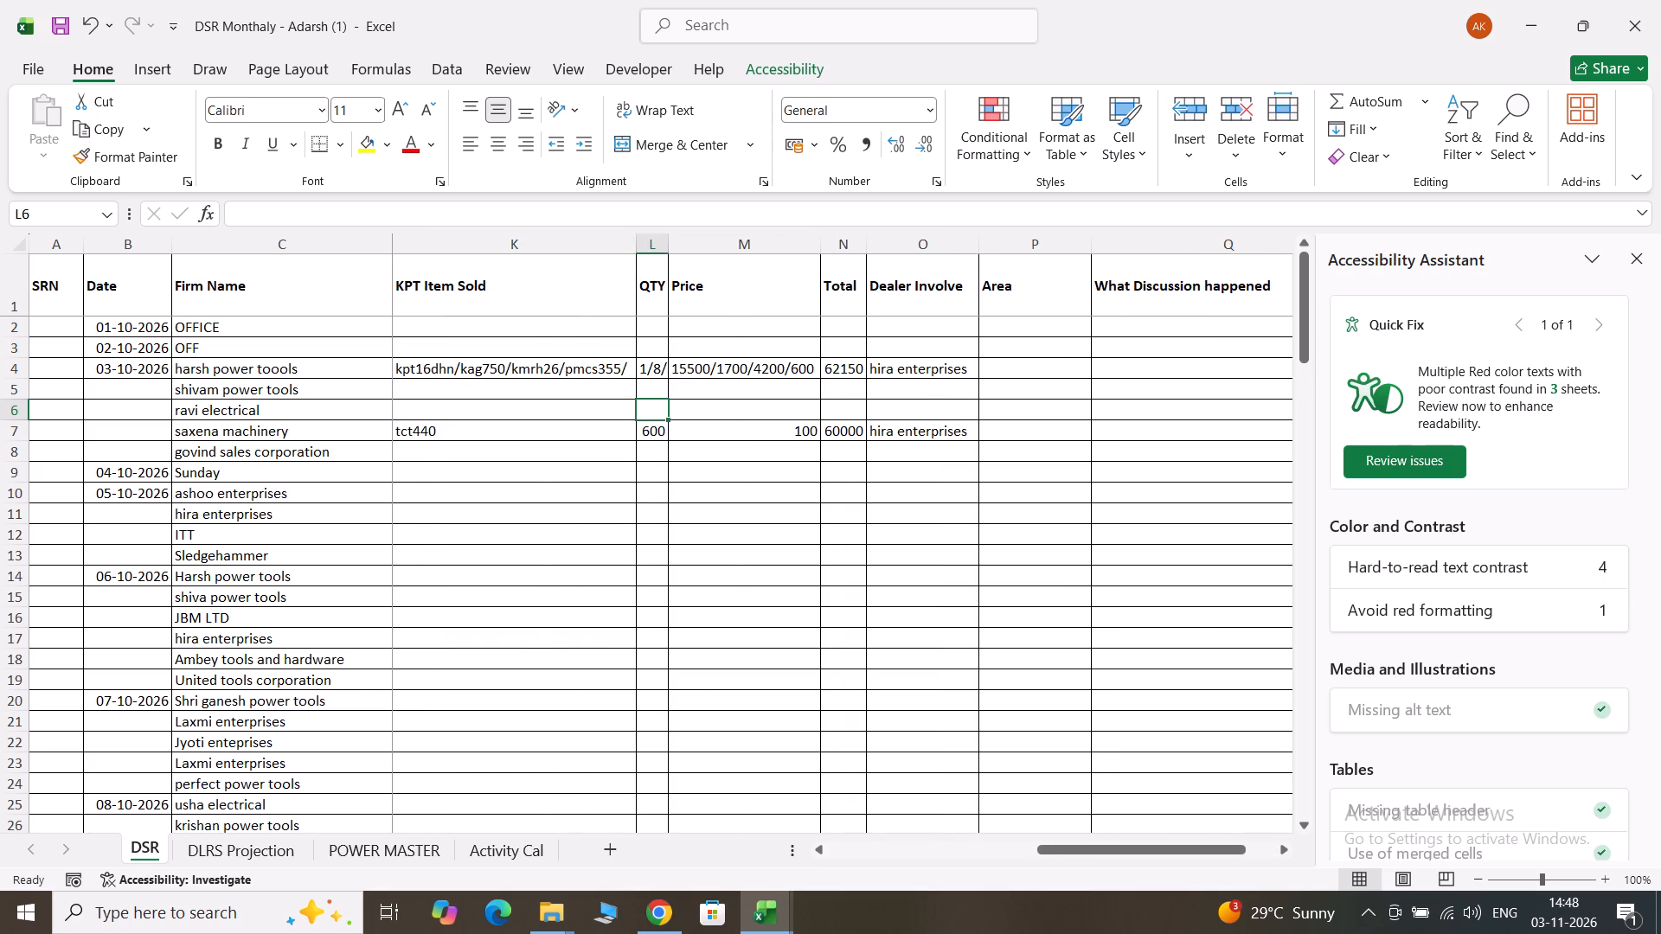
key(Left)
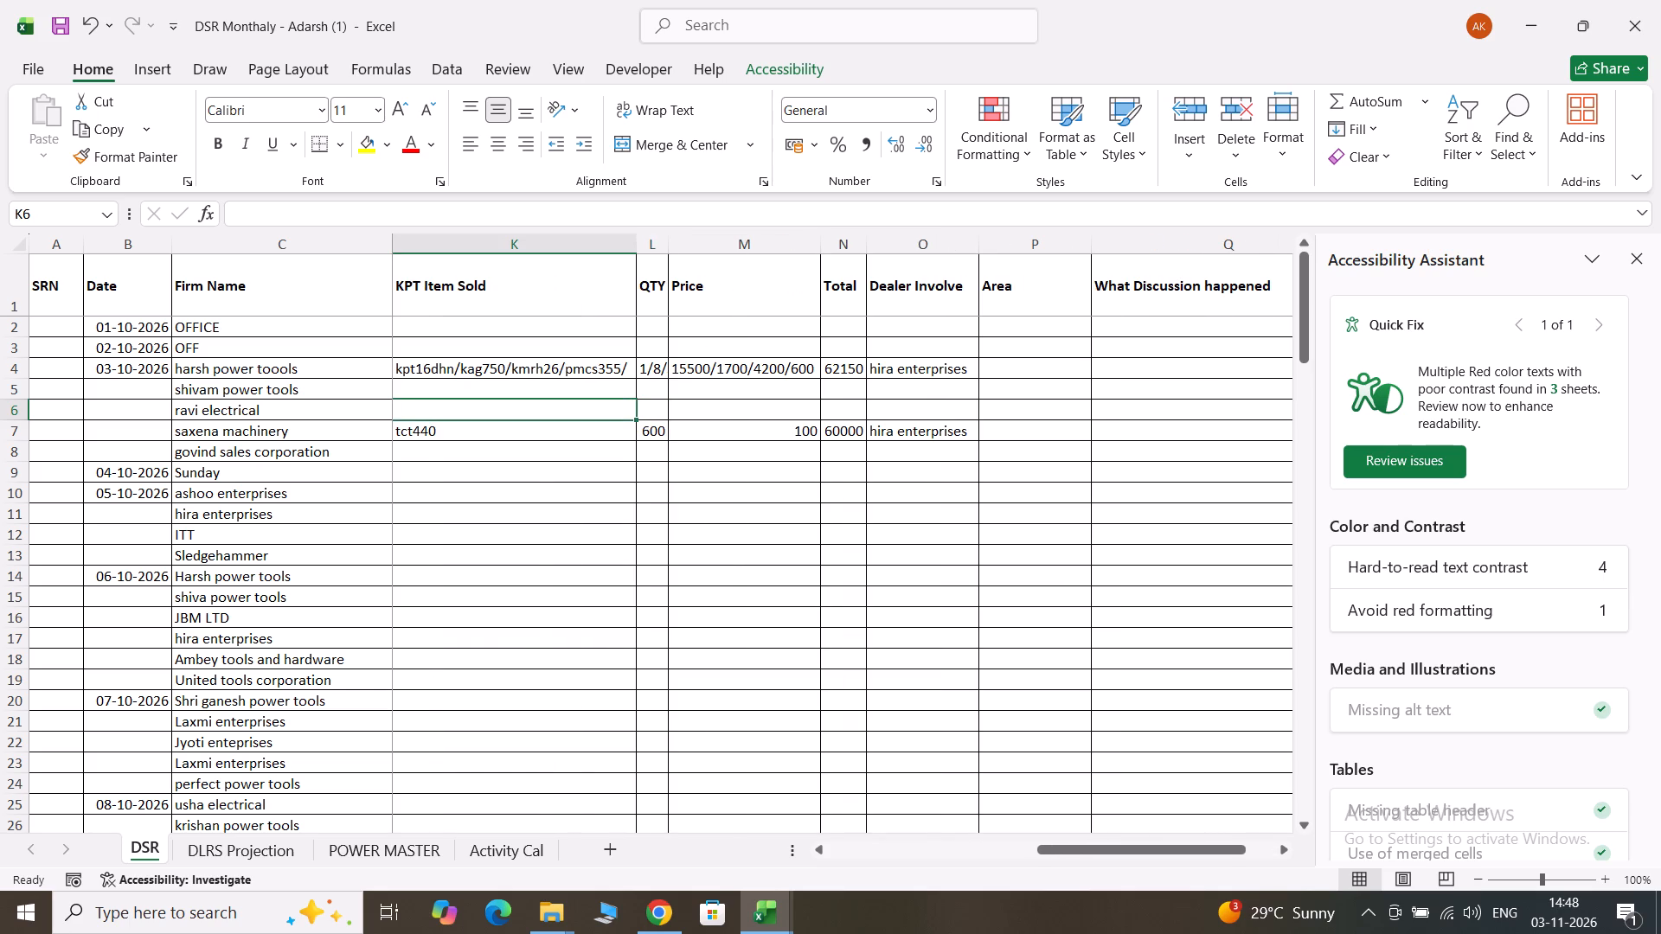
text(kmid13)
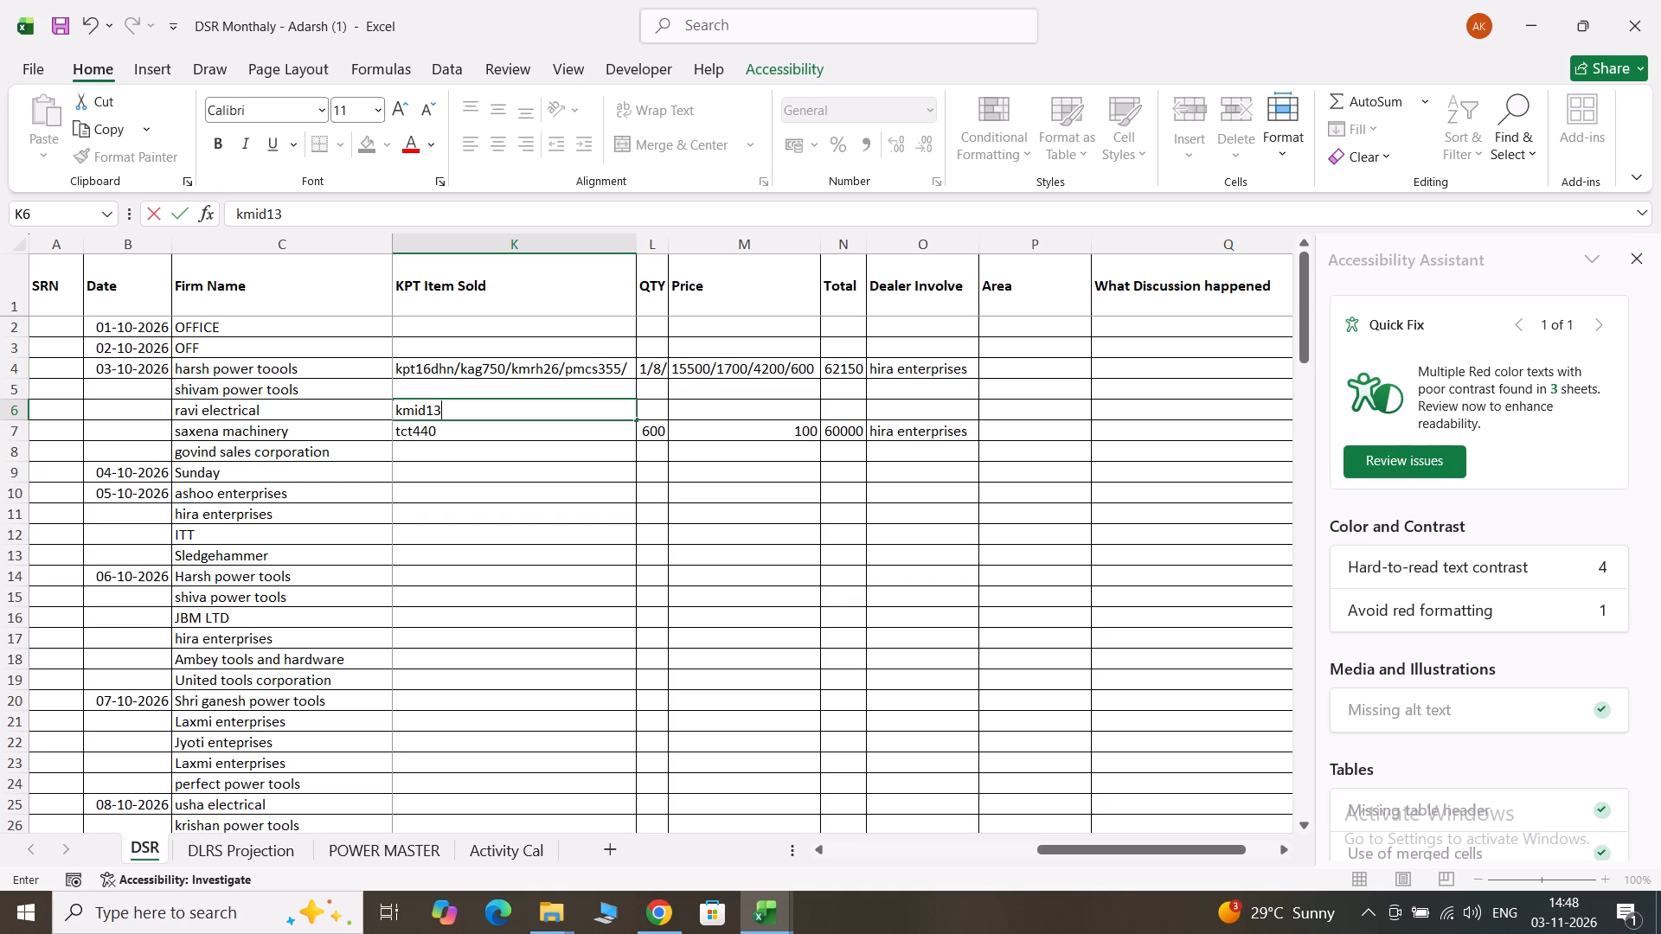
key(slash)
text(tct440)
key(slash)
key(l)
key(BackSpace)
text(kk4)
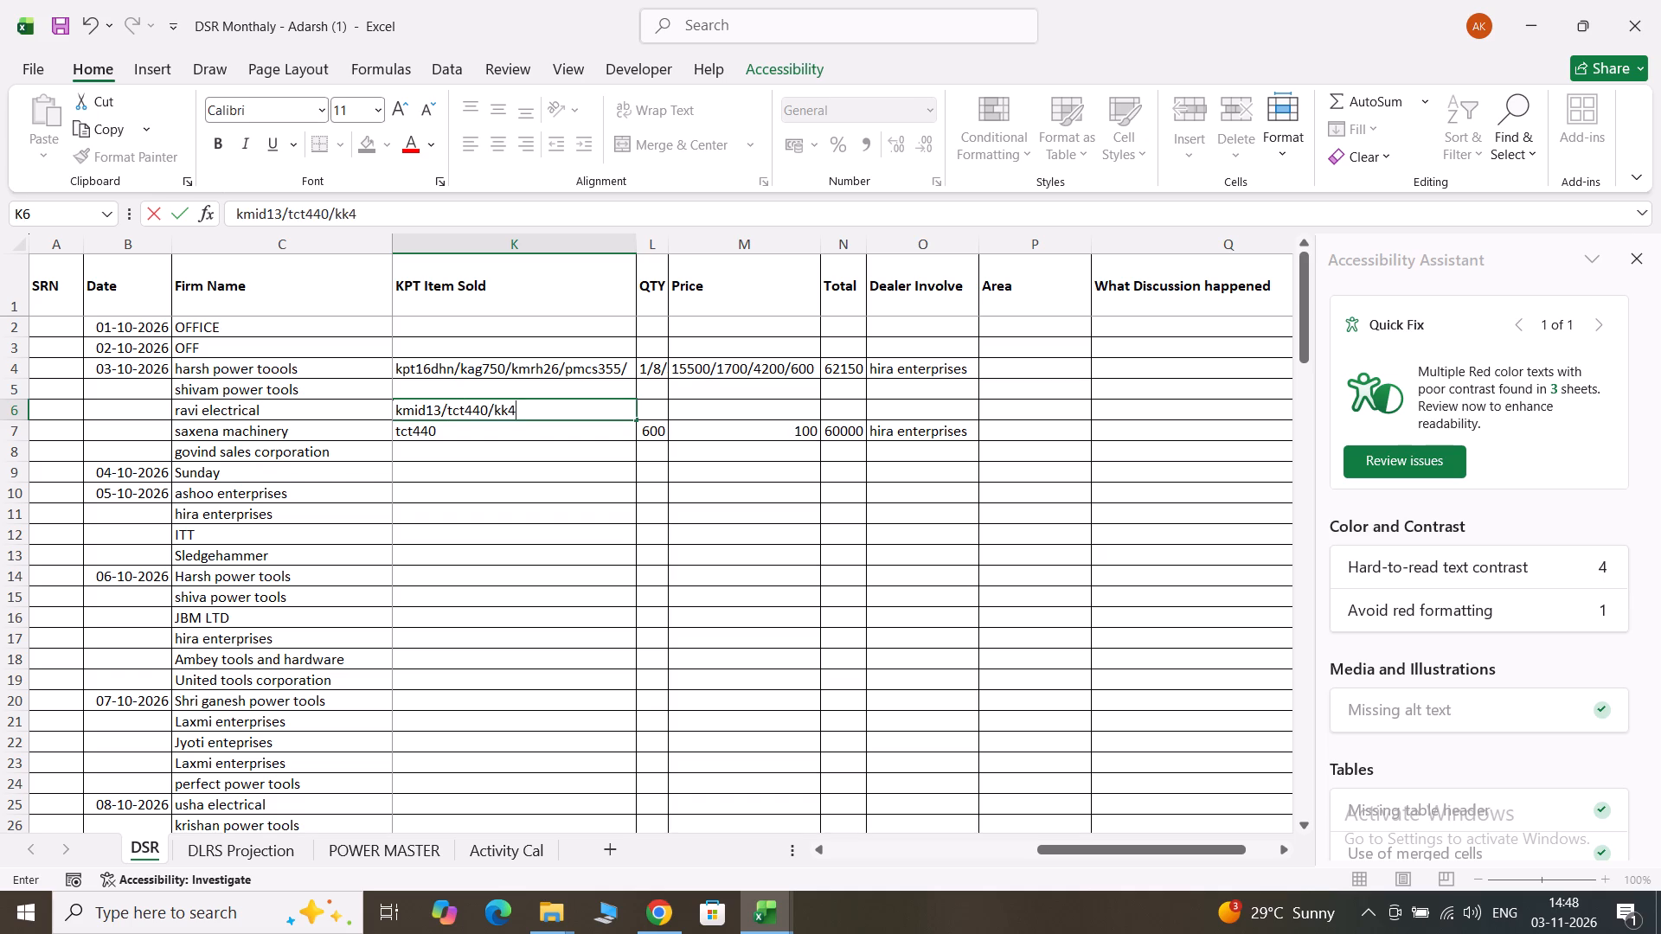
key(0)
text(/tcct)
key(BackSpace)
key(BackSpace)
key(BackSpace)
text(ct)
text(540)
key(Right)
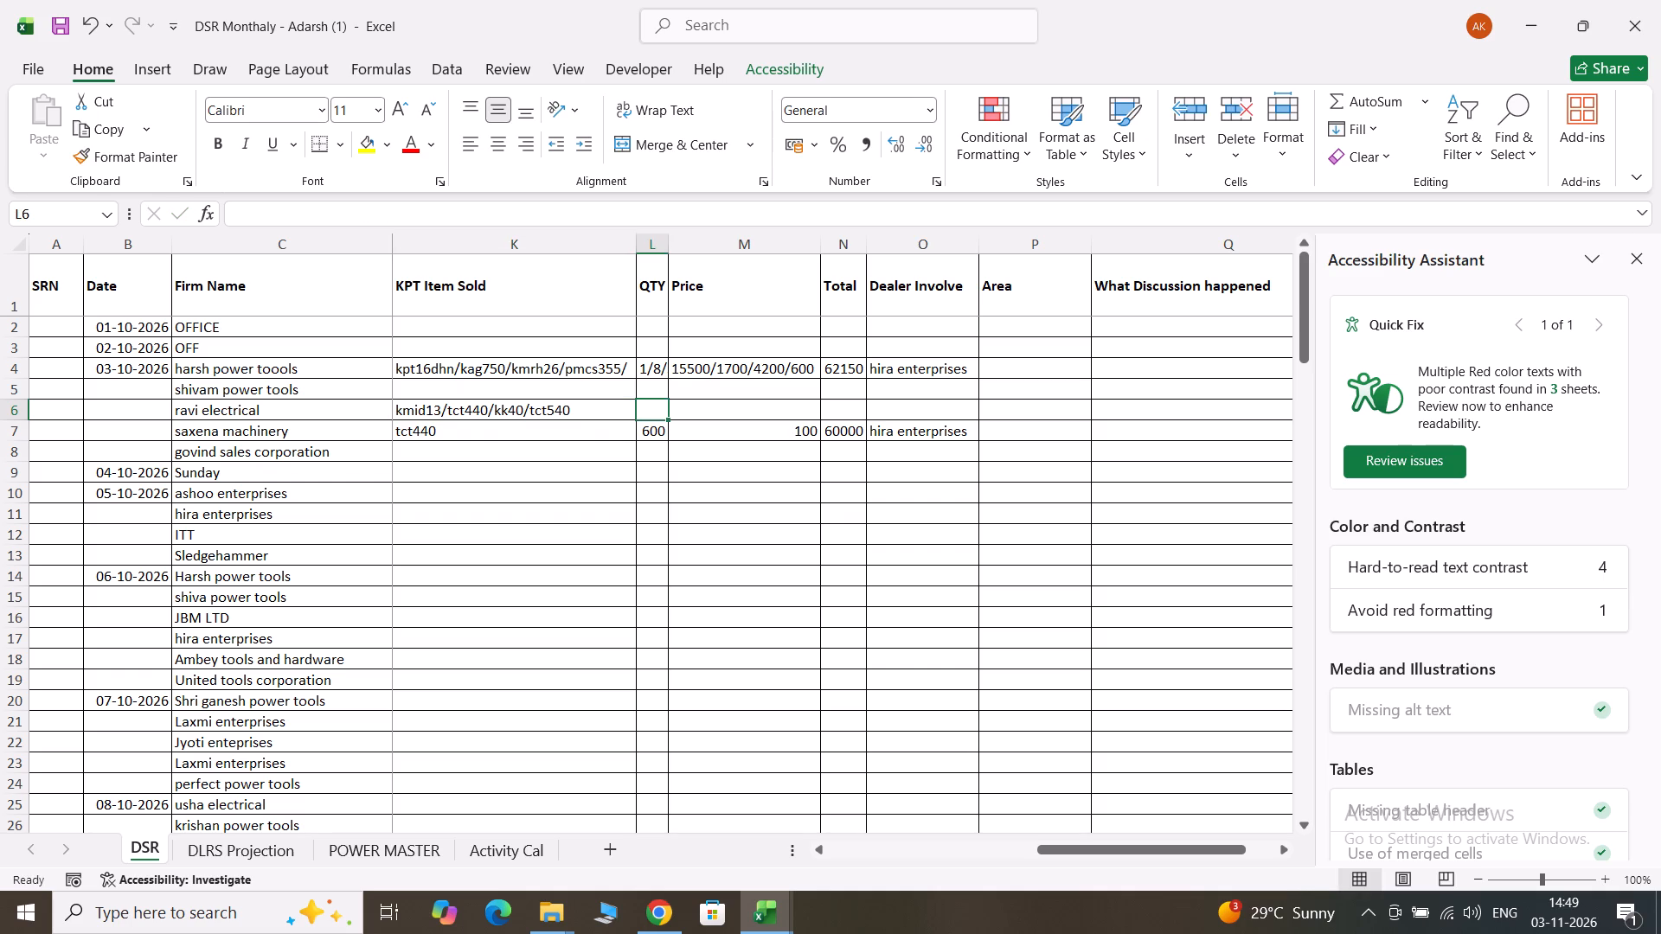
Enter the quantities 10/200/4/200 in the QTY cell of the ravi electrical entry in row 6.
text(10/)
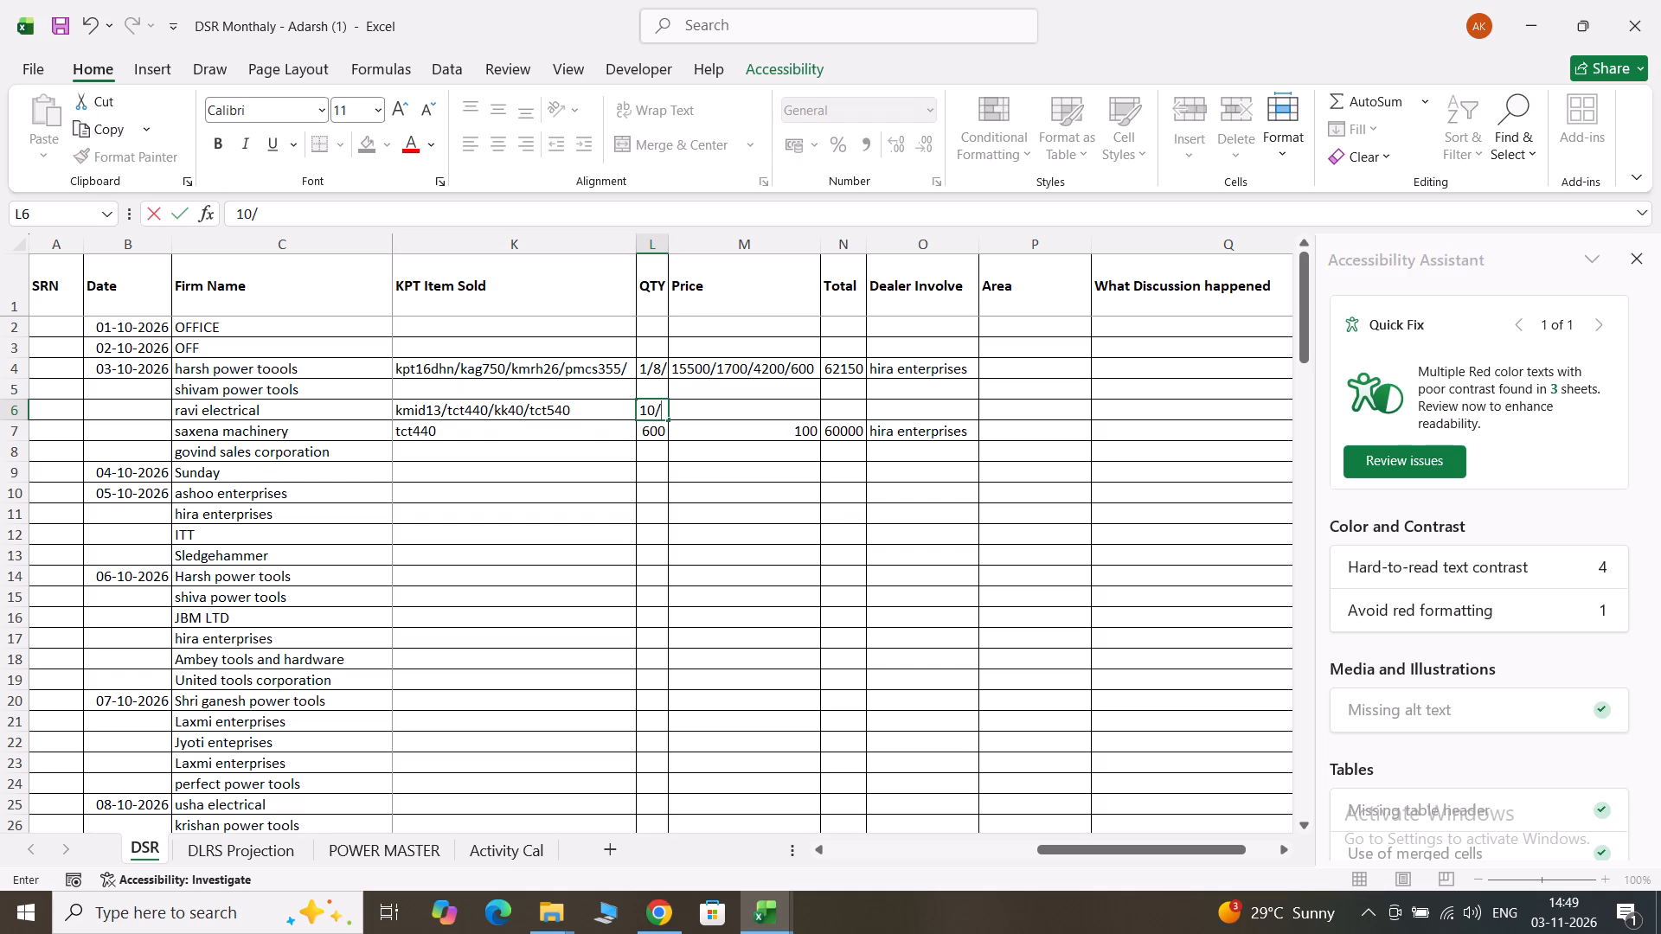
text(200/)
key(4)
key(slash)
key(1)
key(BackSpace)
text(200)
key(Right)
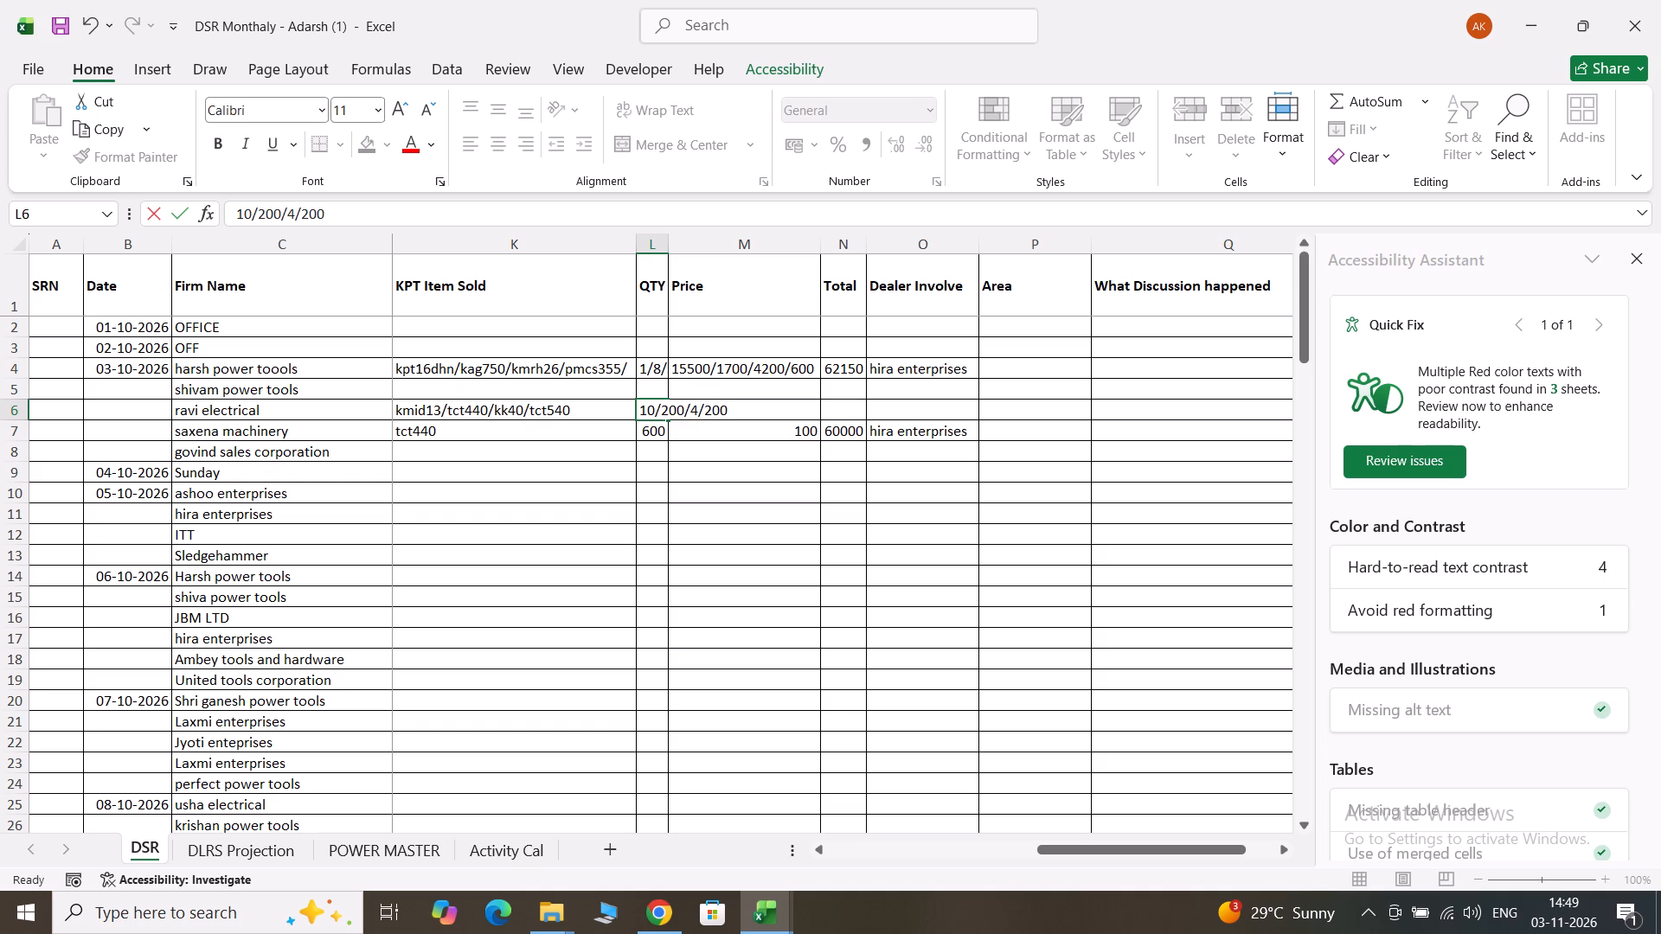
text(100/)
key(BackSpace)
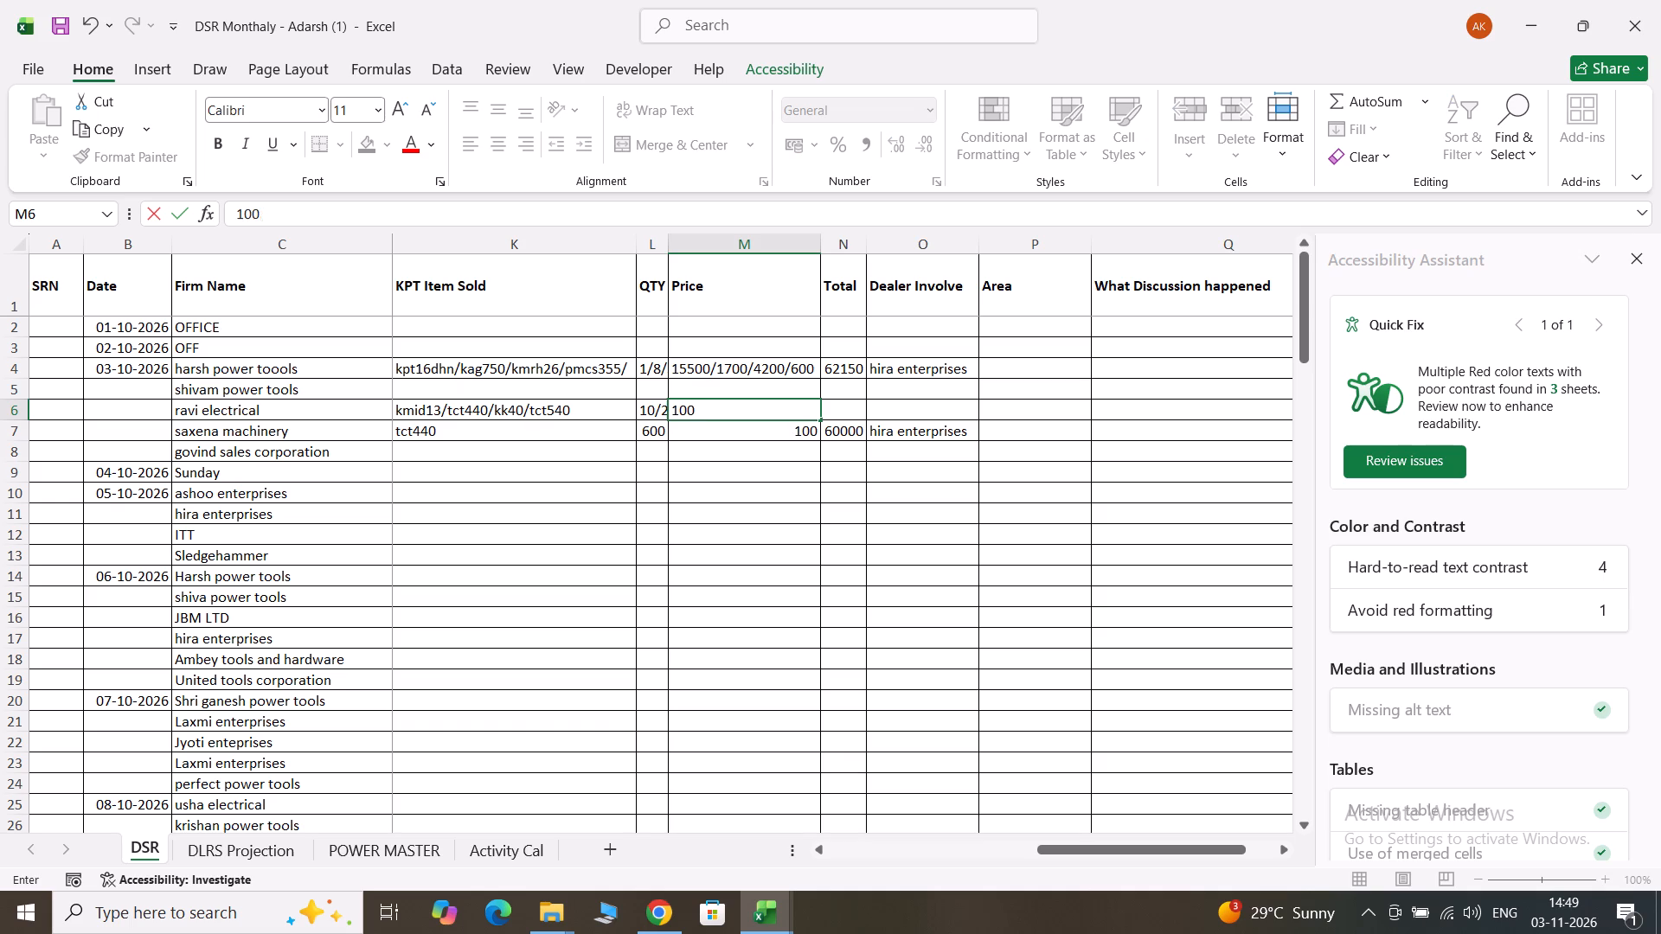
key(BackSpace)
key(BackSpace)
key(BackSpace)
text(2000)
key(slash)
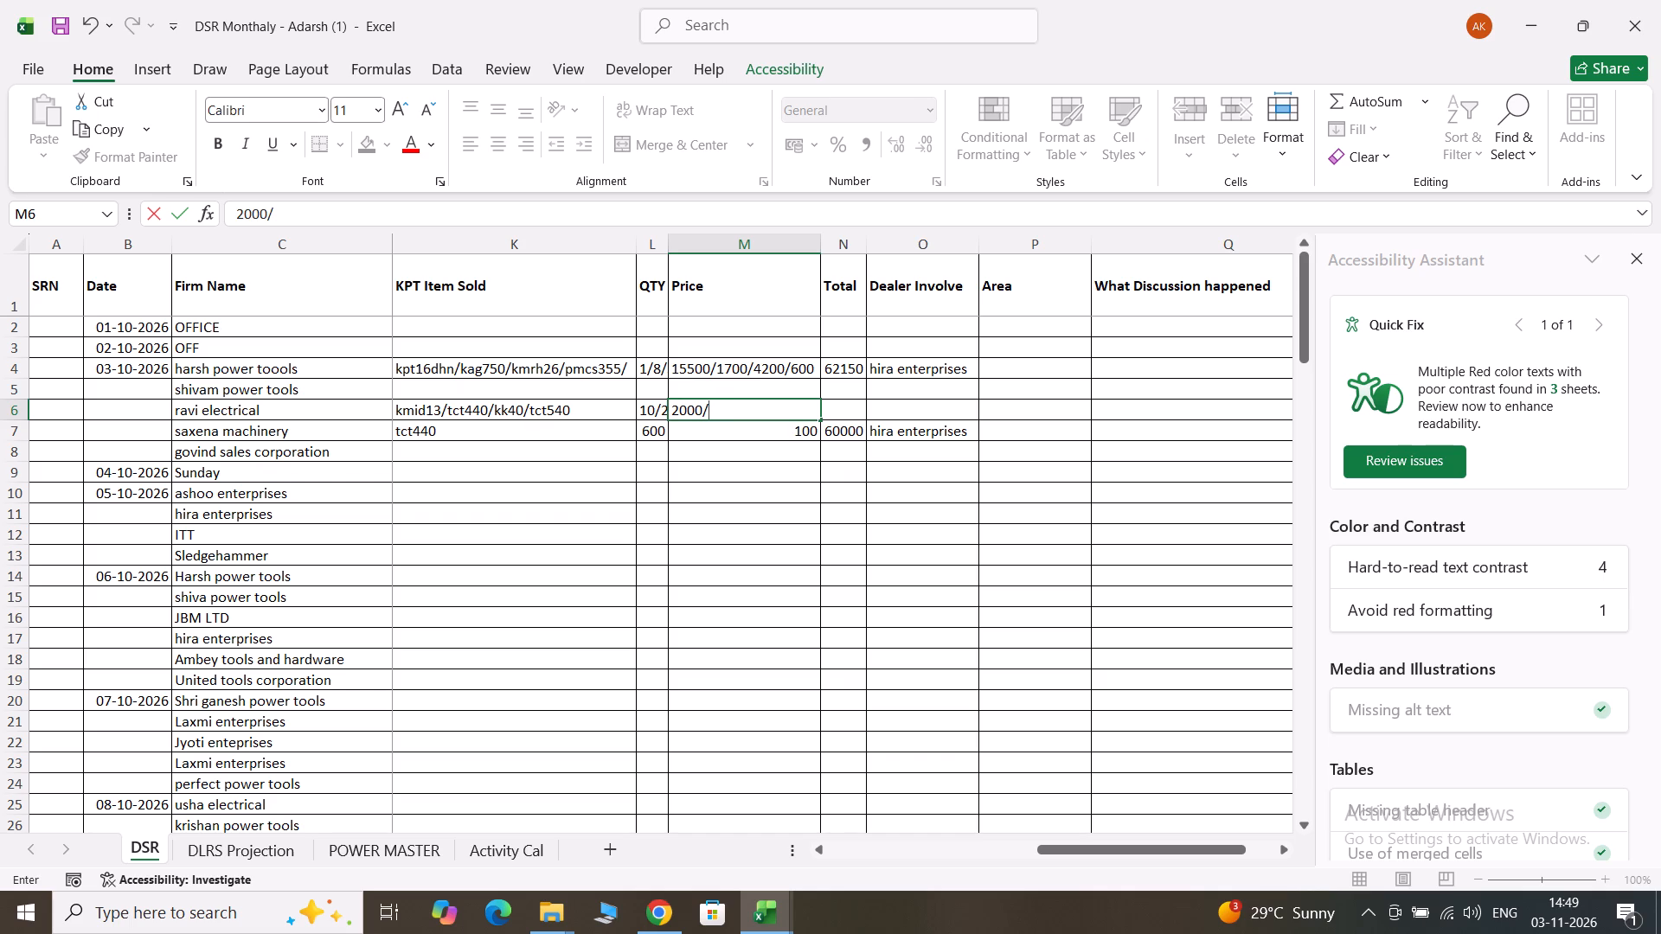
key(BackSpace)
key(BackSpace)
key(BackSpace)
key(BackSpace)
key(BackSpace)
Enter the prices 1900/100/1960/110 in the Price cell of the ravi electrical entry in row 6.
text(1900/)
text(20)
key(BackSpace)
key(BackSpace)
text(100/)
text(1960/)
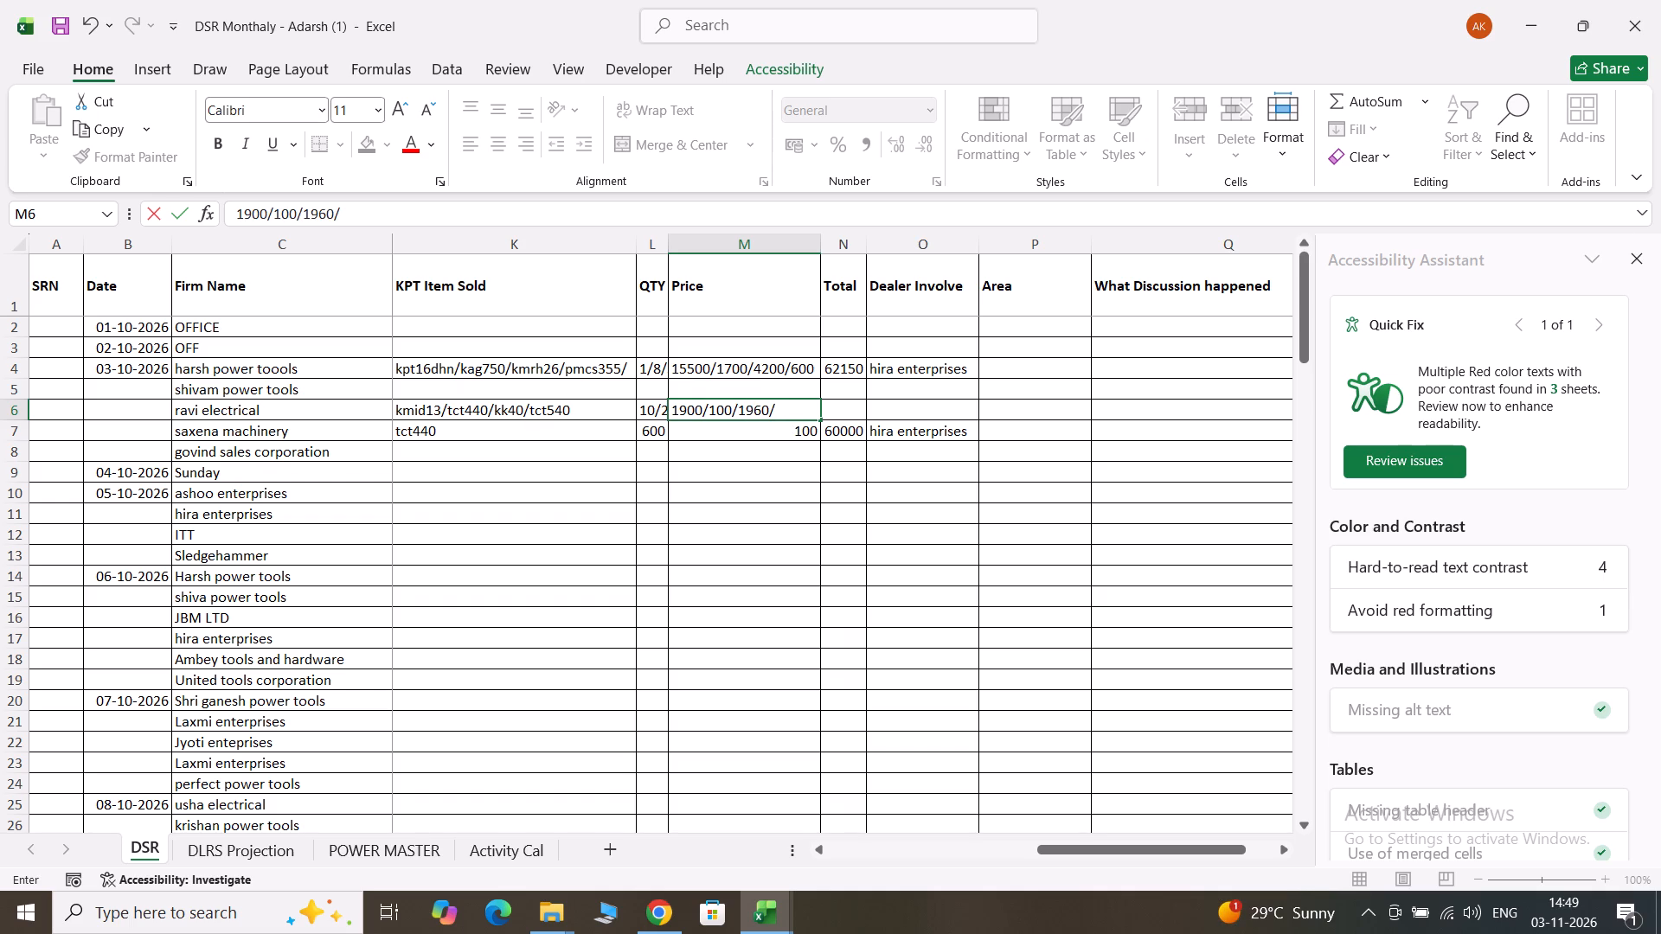
text(110)
key(Right)
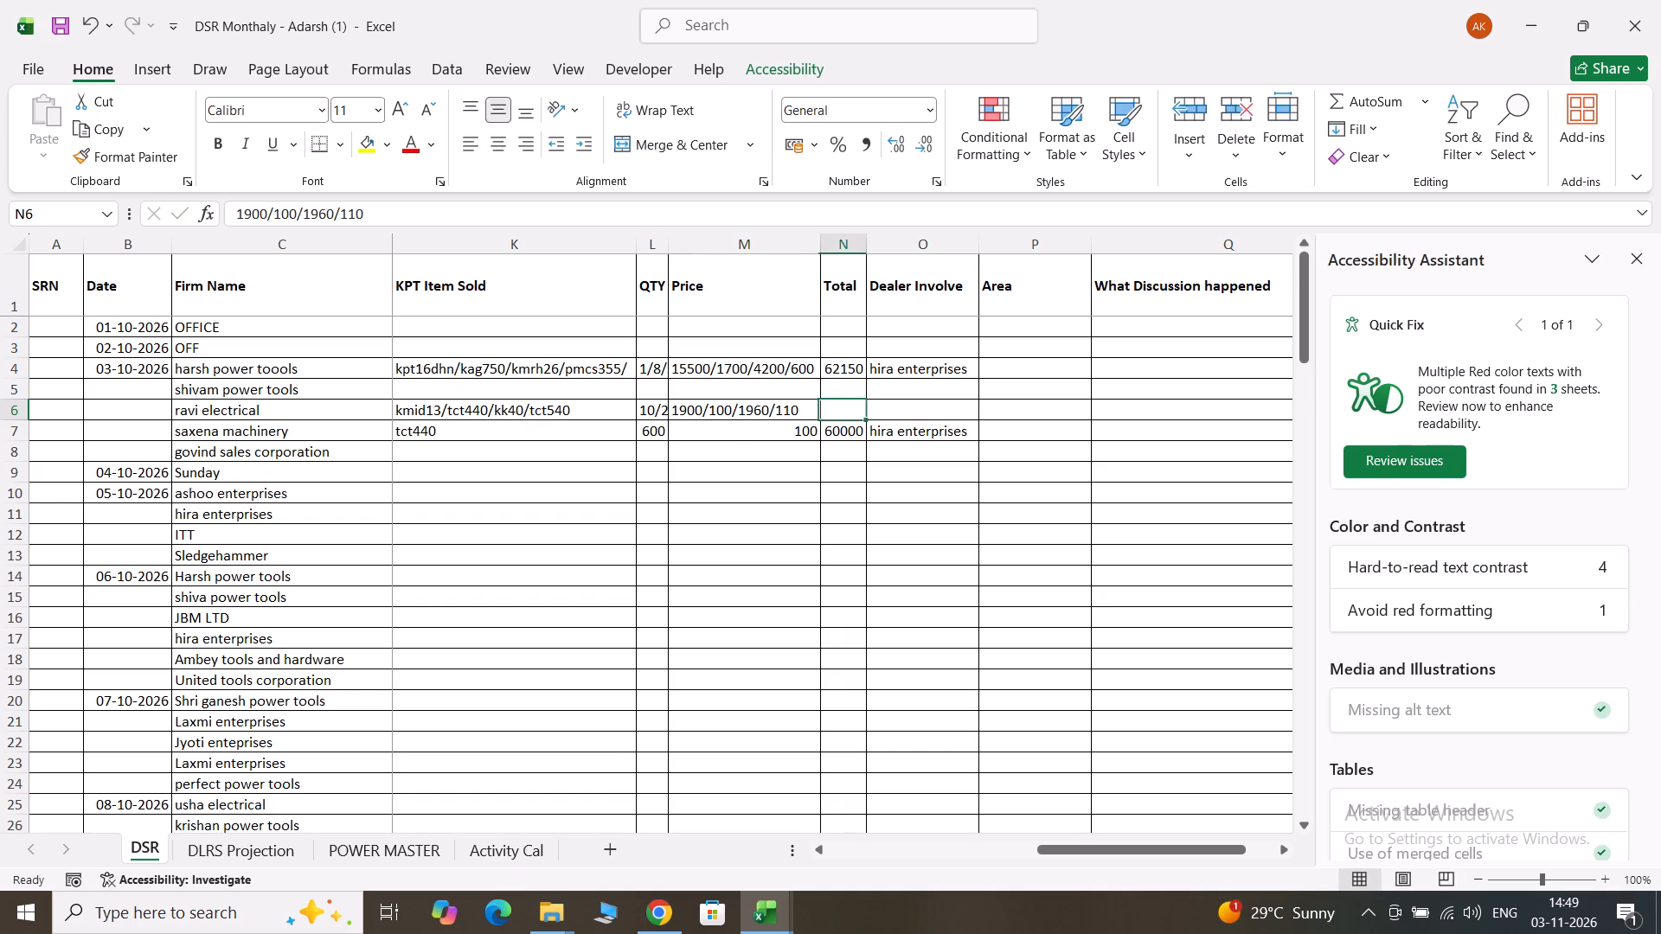
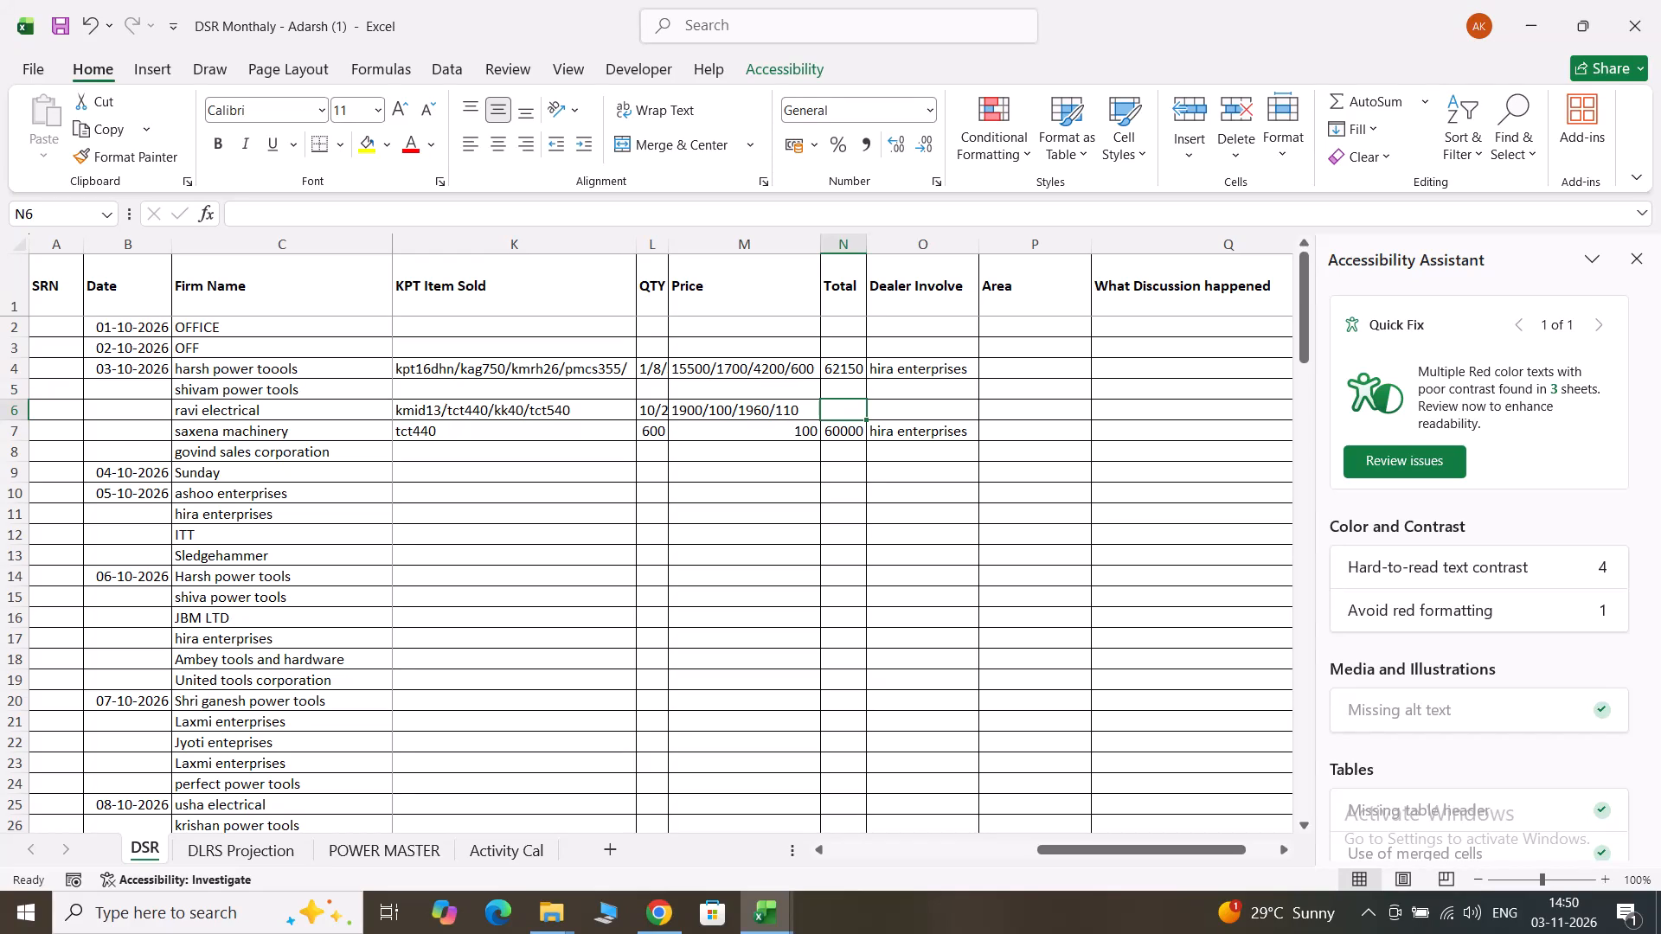
Enter 68000 as the Total and hira enterprises as the Dealer Involve value for the ravi electrical entry in row 6.
text(68000)
key(Right)
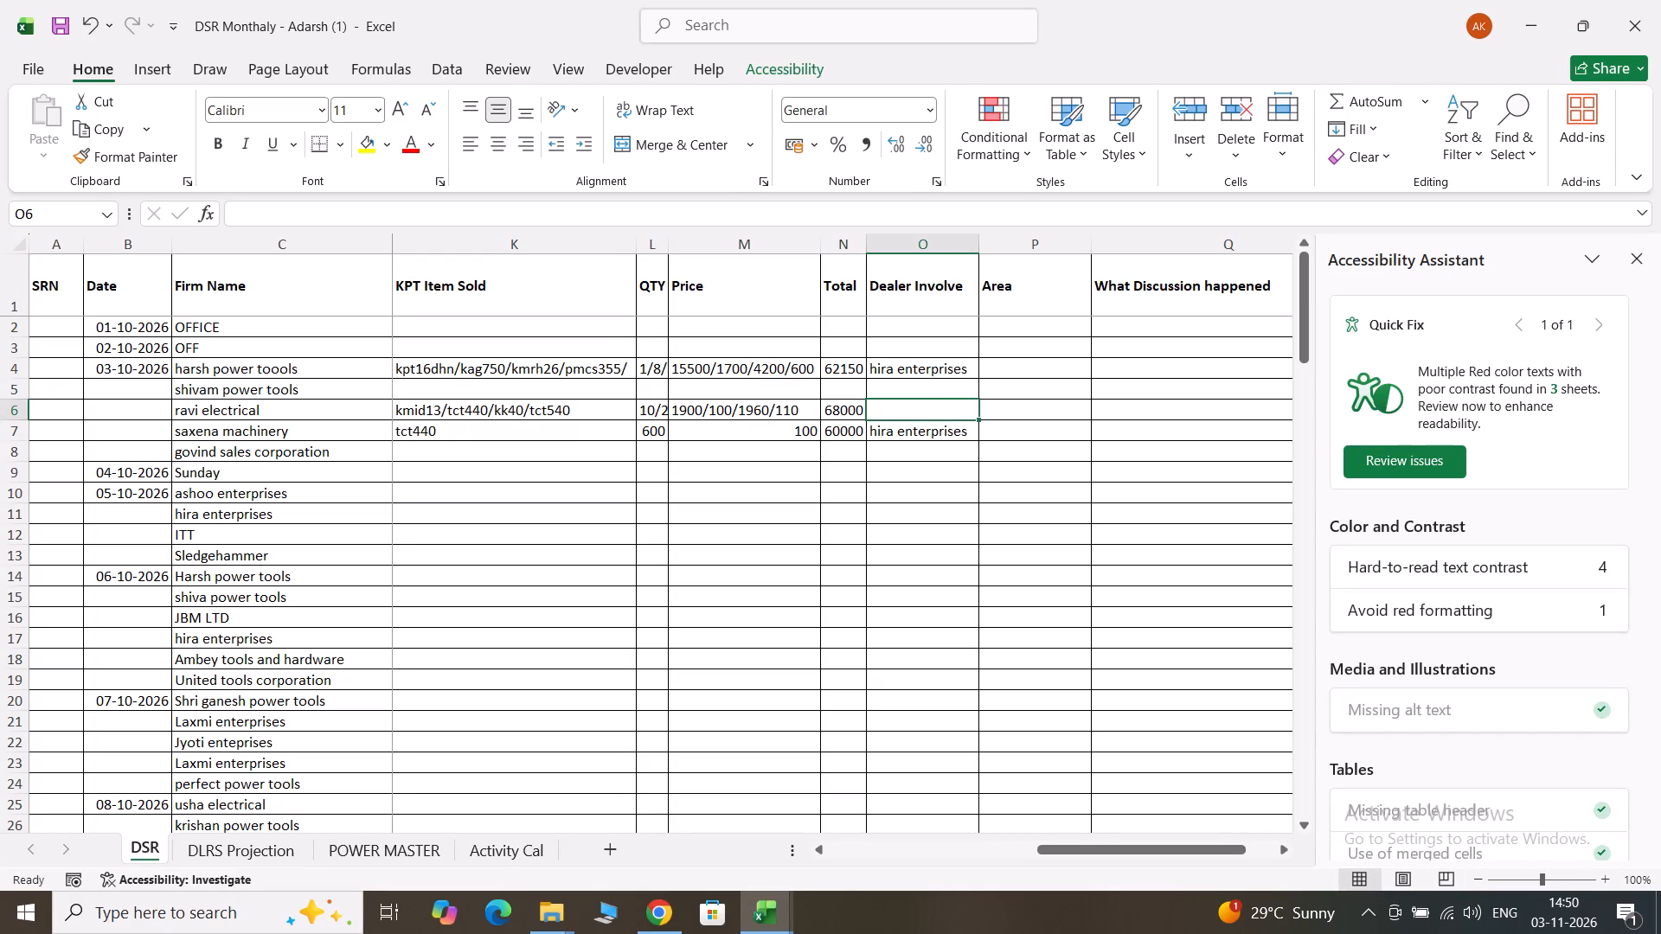
text(hira enterp)
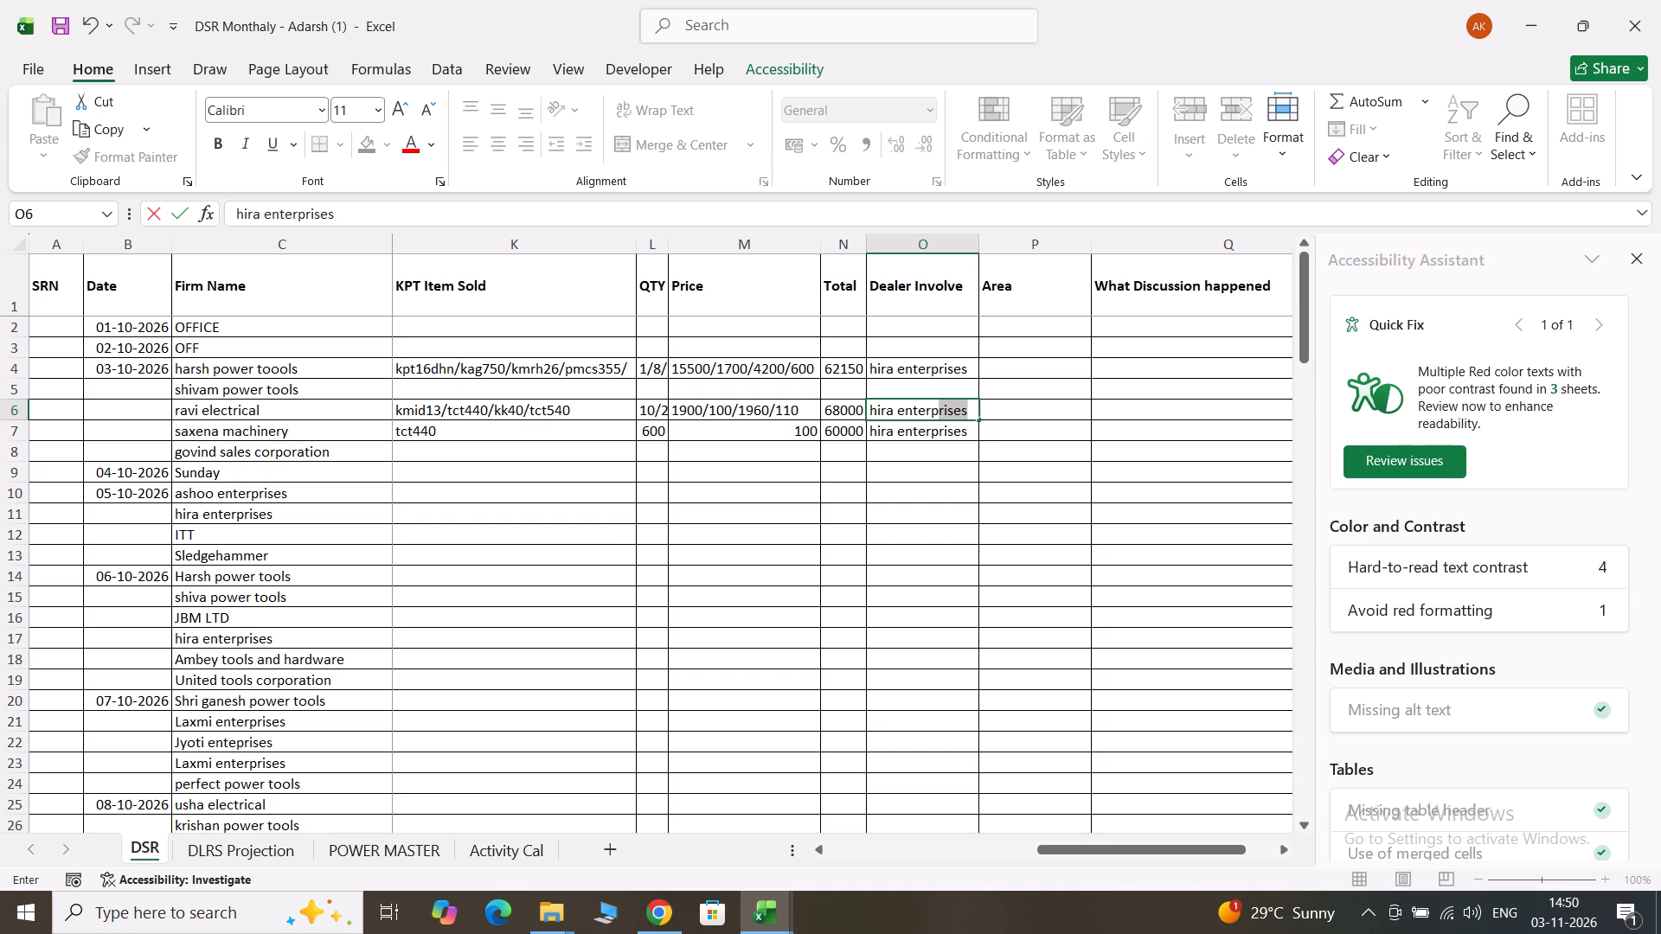
text(rises)
key(Up)
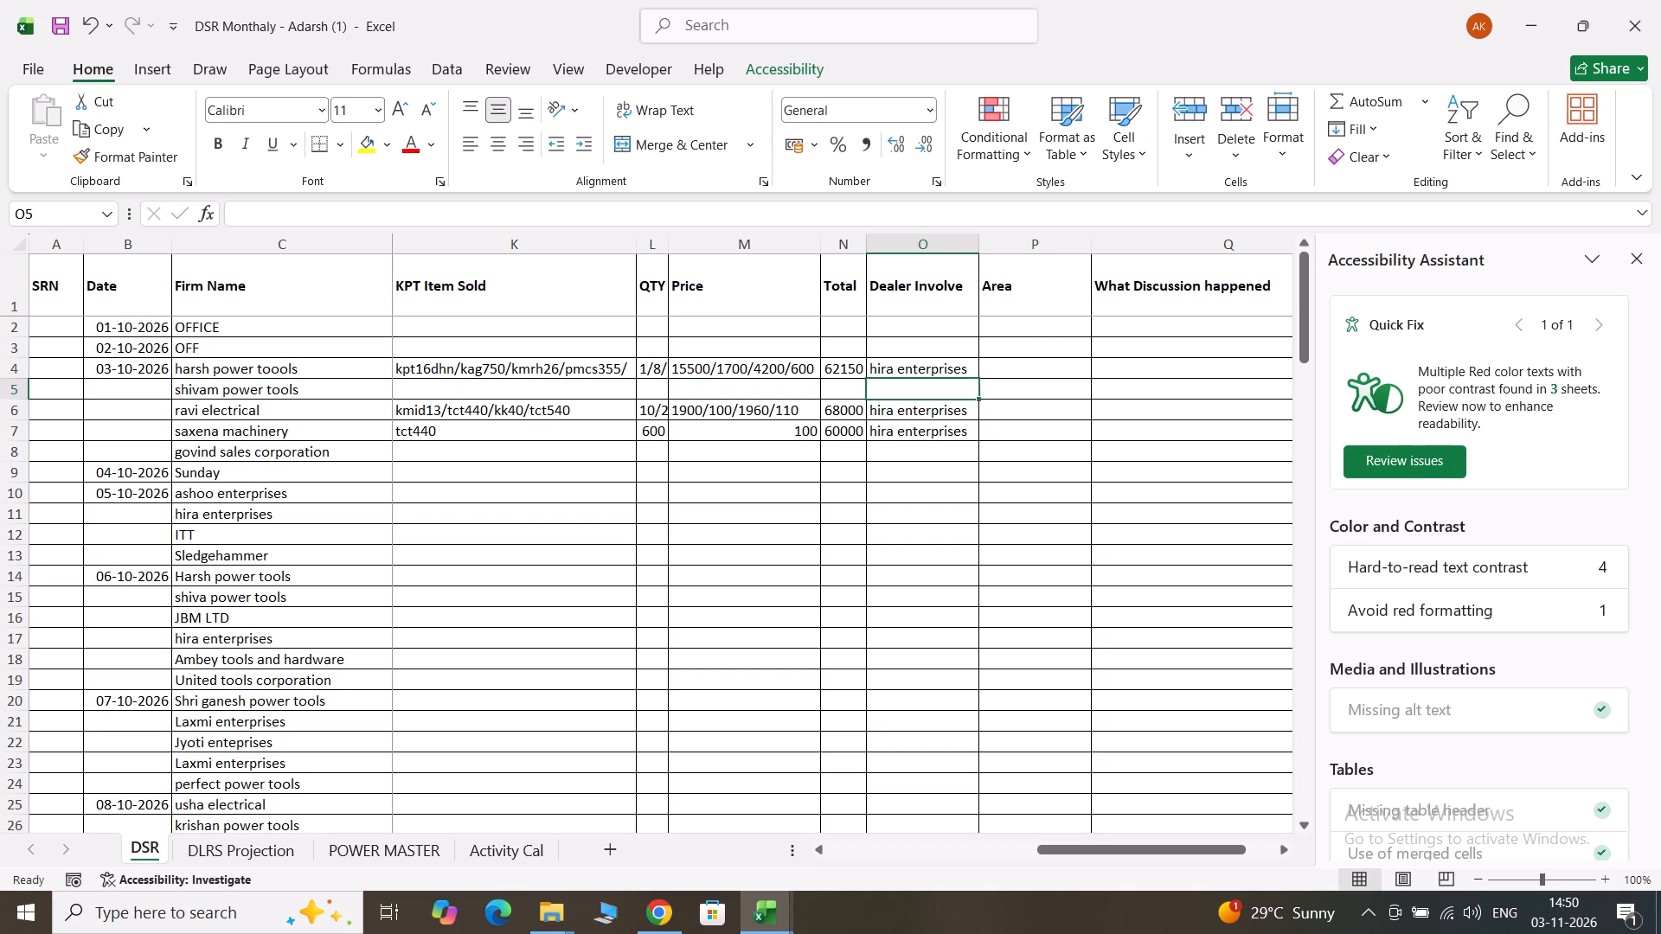
Review the address, customer type, competitor and KPT item cells from the shivam power tools row down to the shiva power tools row.
key(Left)
key(Left)
key(Left)
key(Left)
key(Left)
key(Left)
key(Left)
key(Left)
key(Right)
key(Right)
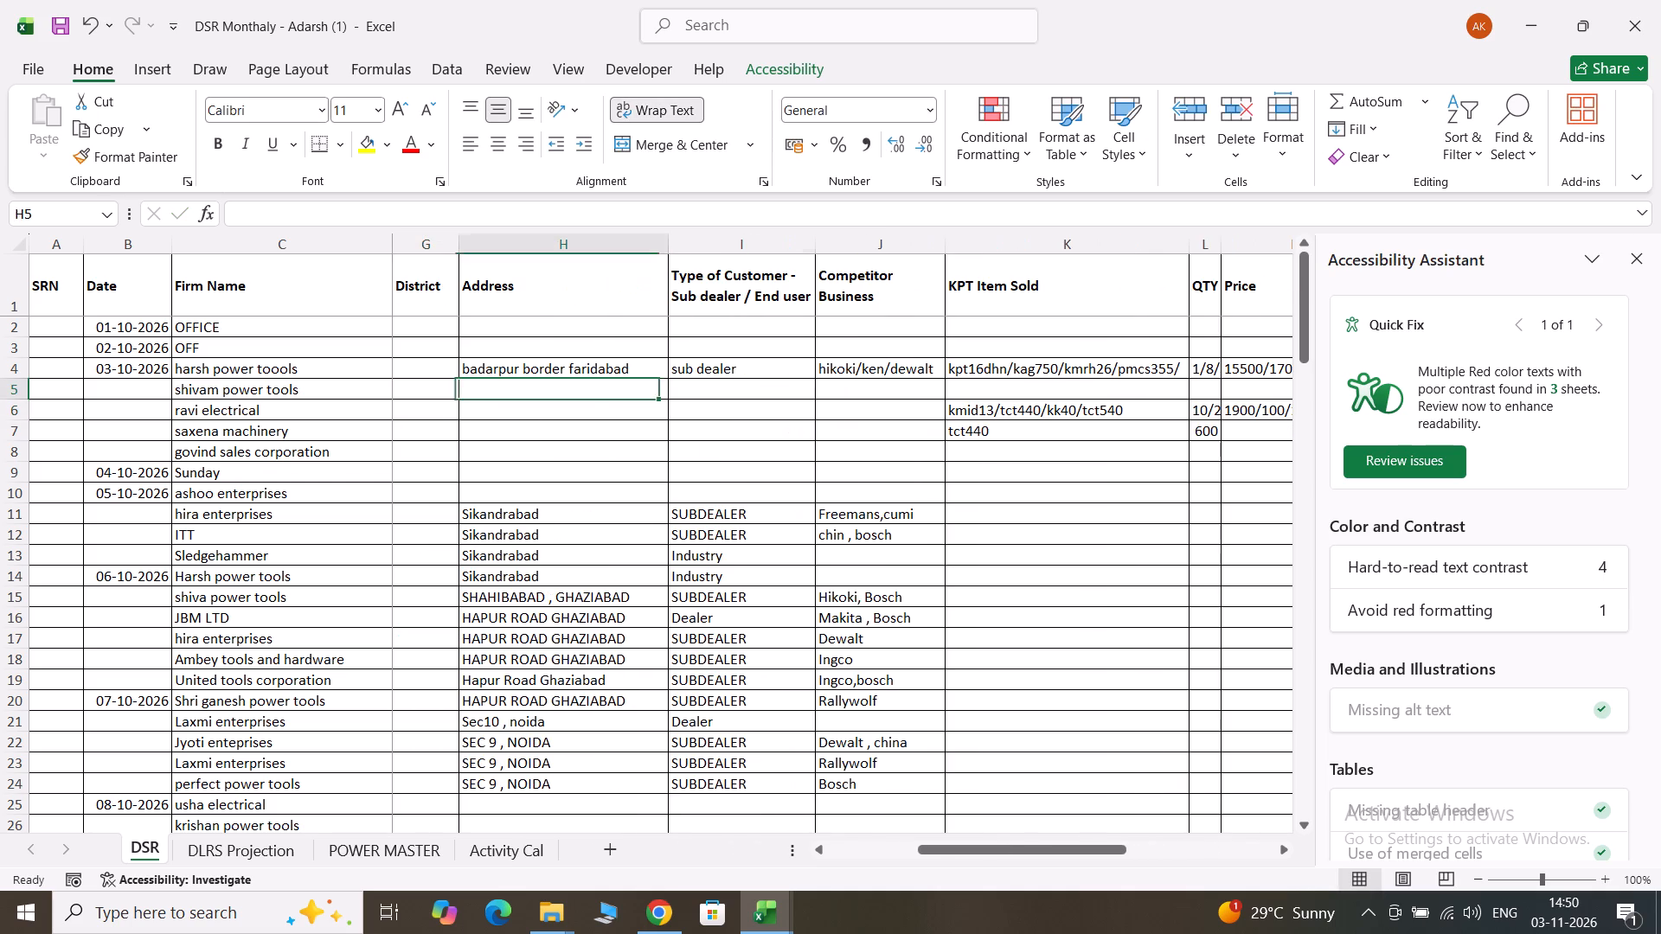
key(Right)
key(Right)
key(Right)
key(Left)
key(Left)
key(Left)
key(Left)
key(Right)
key(Right)
key(Down)
key(Down)
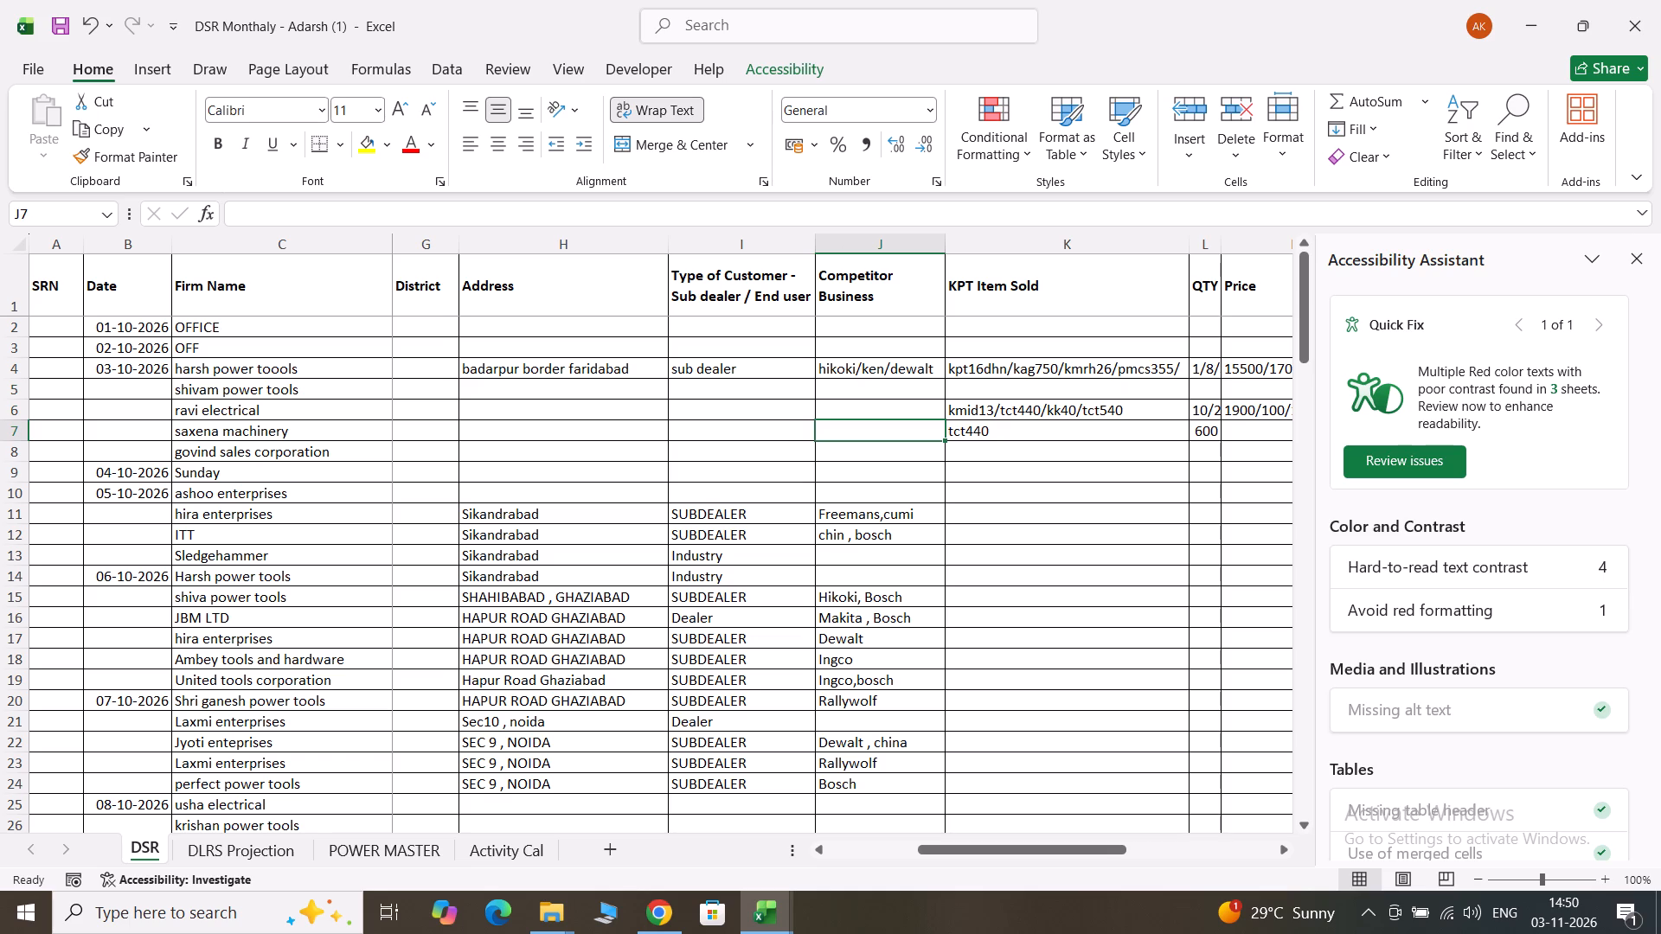
key(Down)
key(Down)
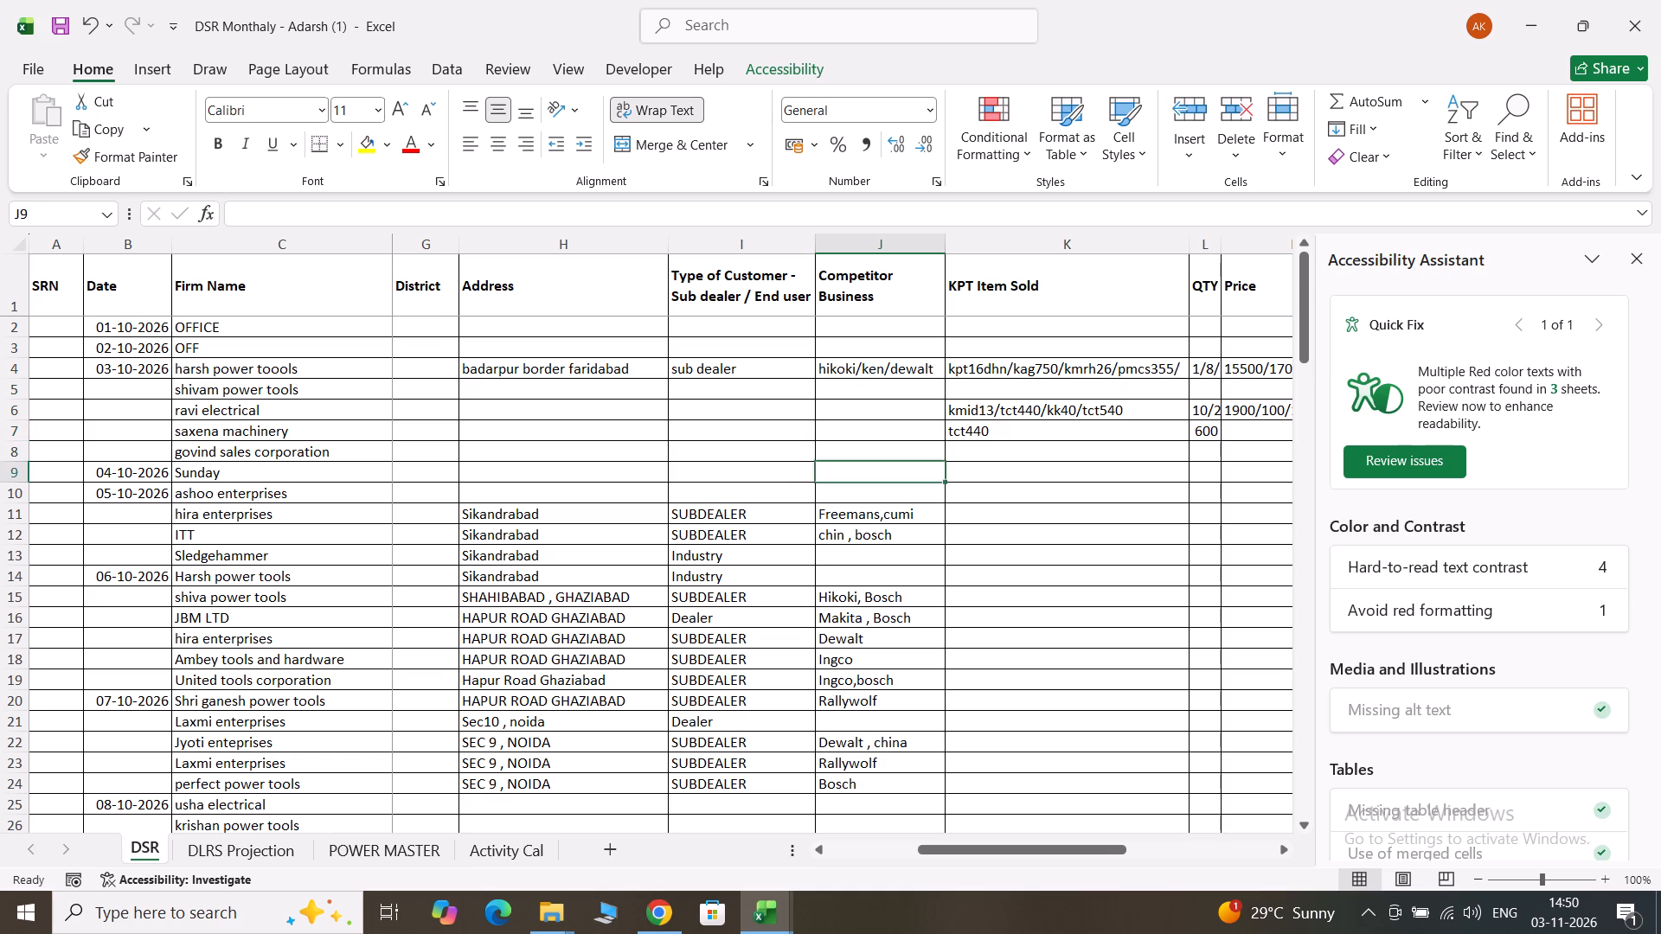
key(Down)
key(Down)
key(Down)
key(Down)
key(Down)
key(Down)
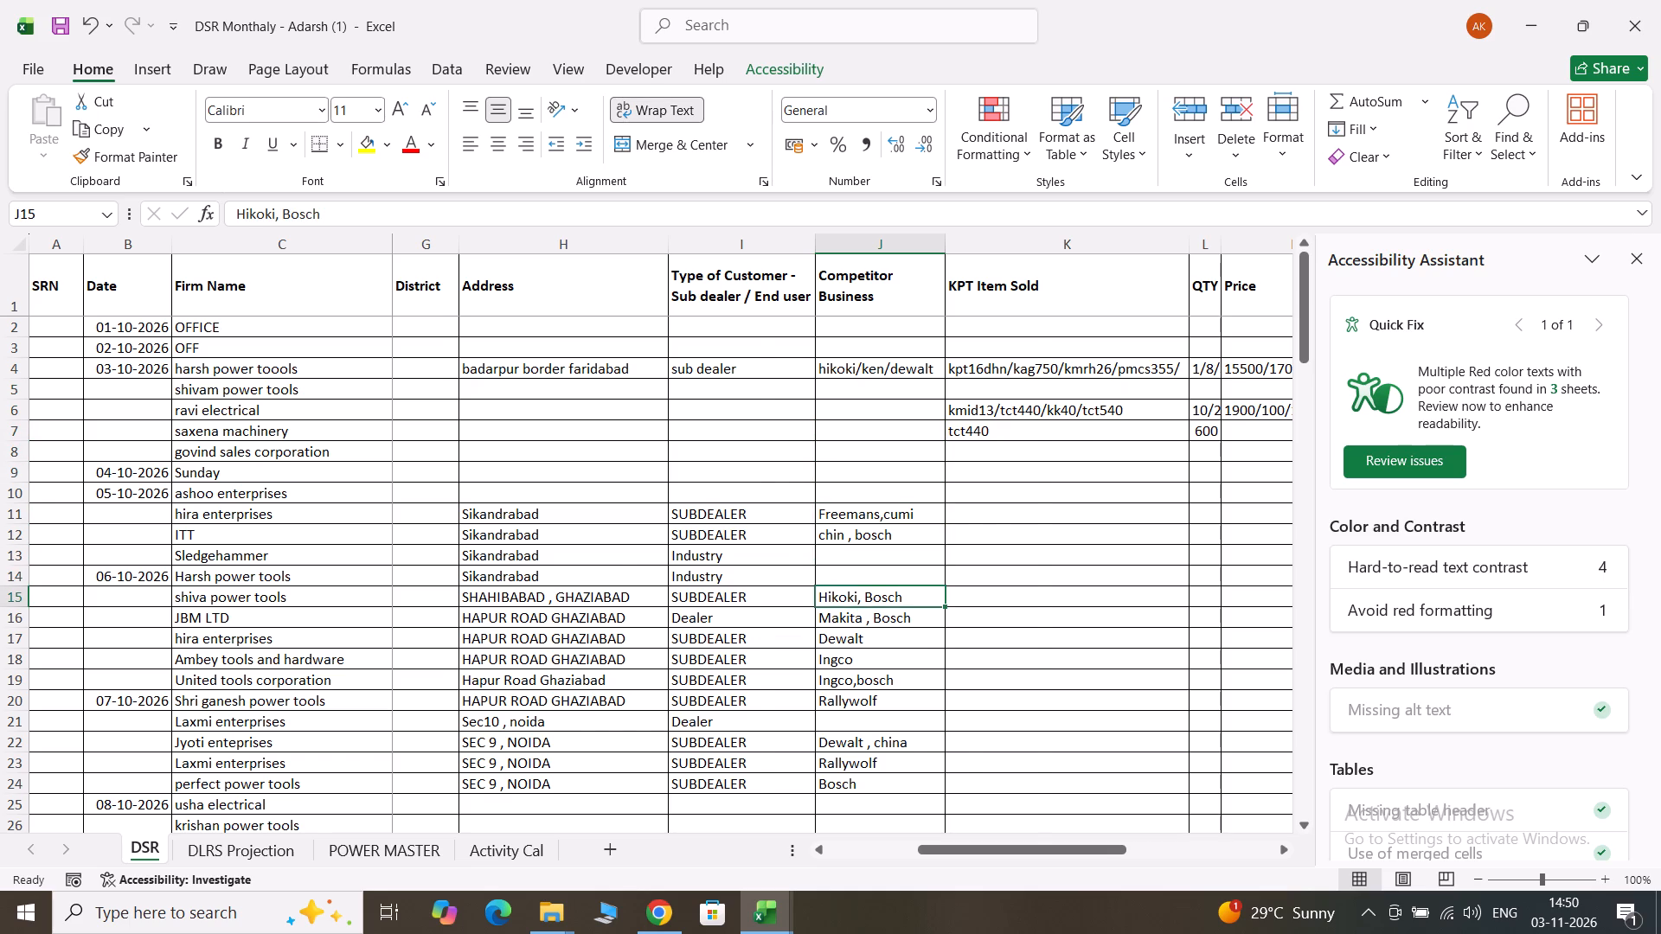
key(Left)
key(Left)
key(Left)
key(Left)
key(Right)
key(Right)
key(Right)
key(Right)
key(Right)
key(Right)
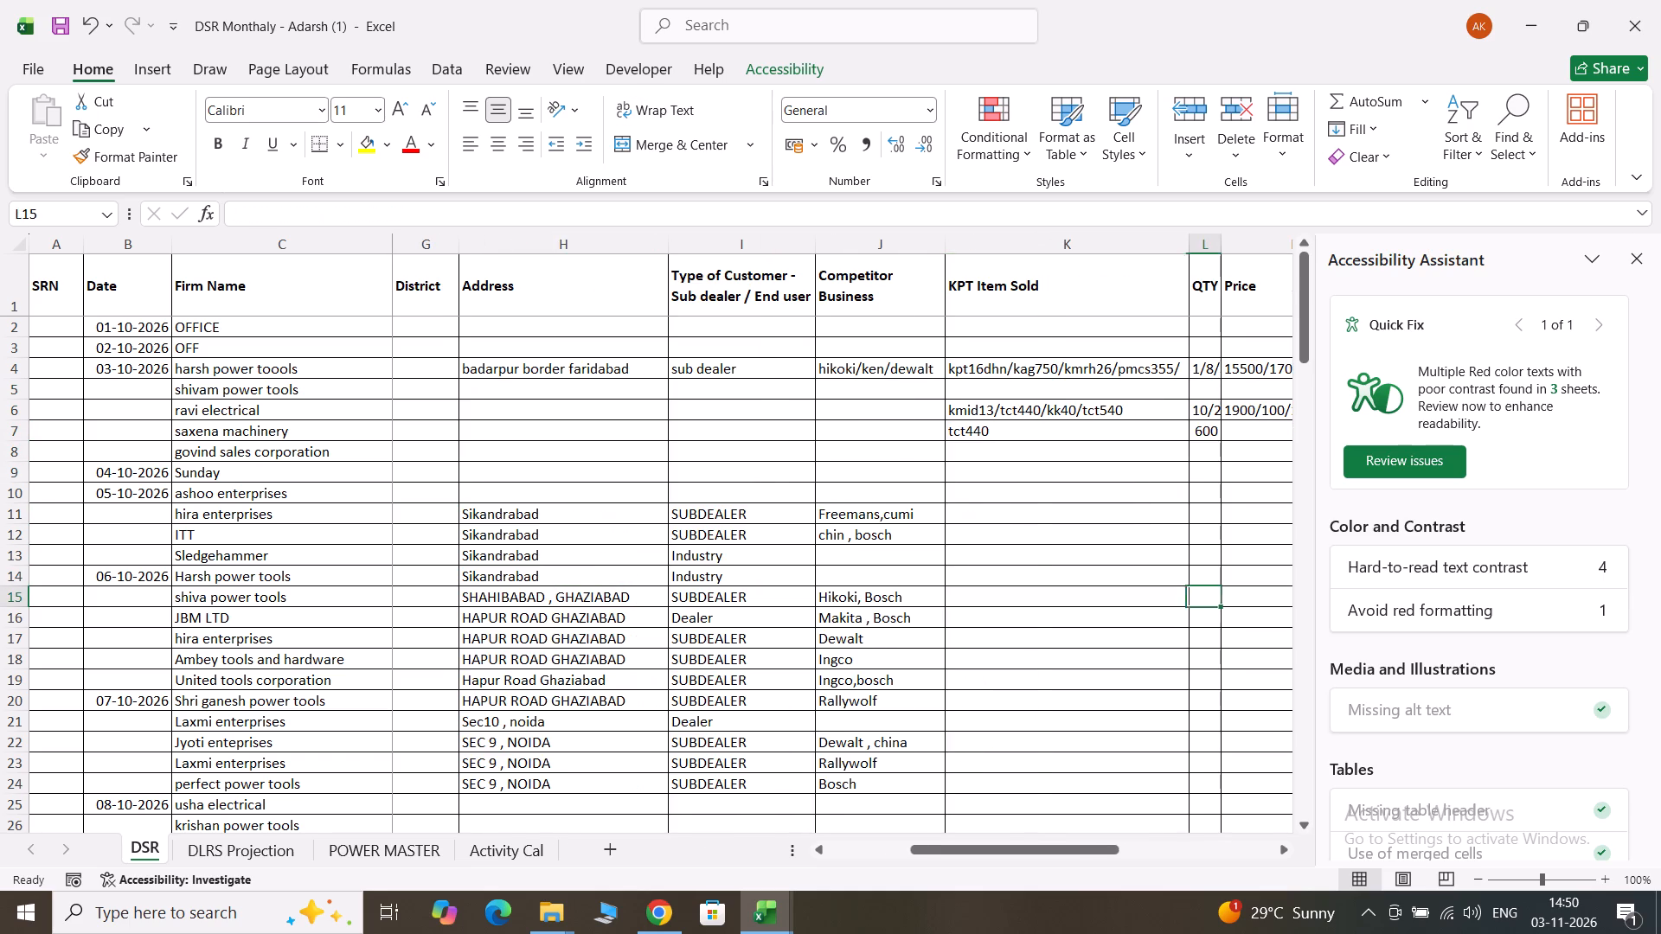
key(Left)
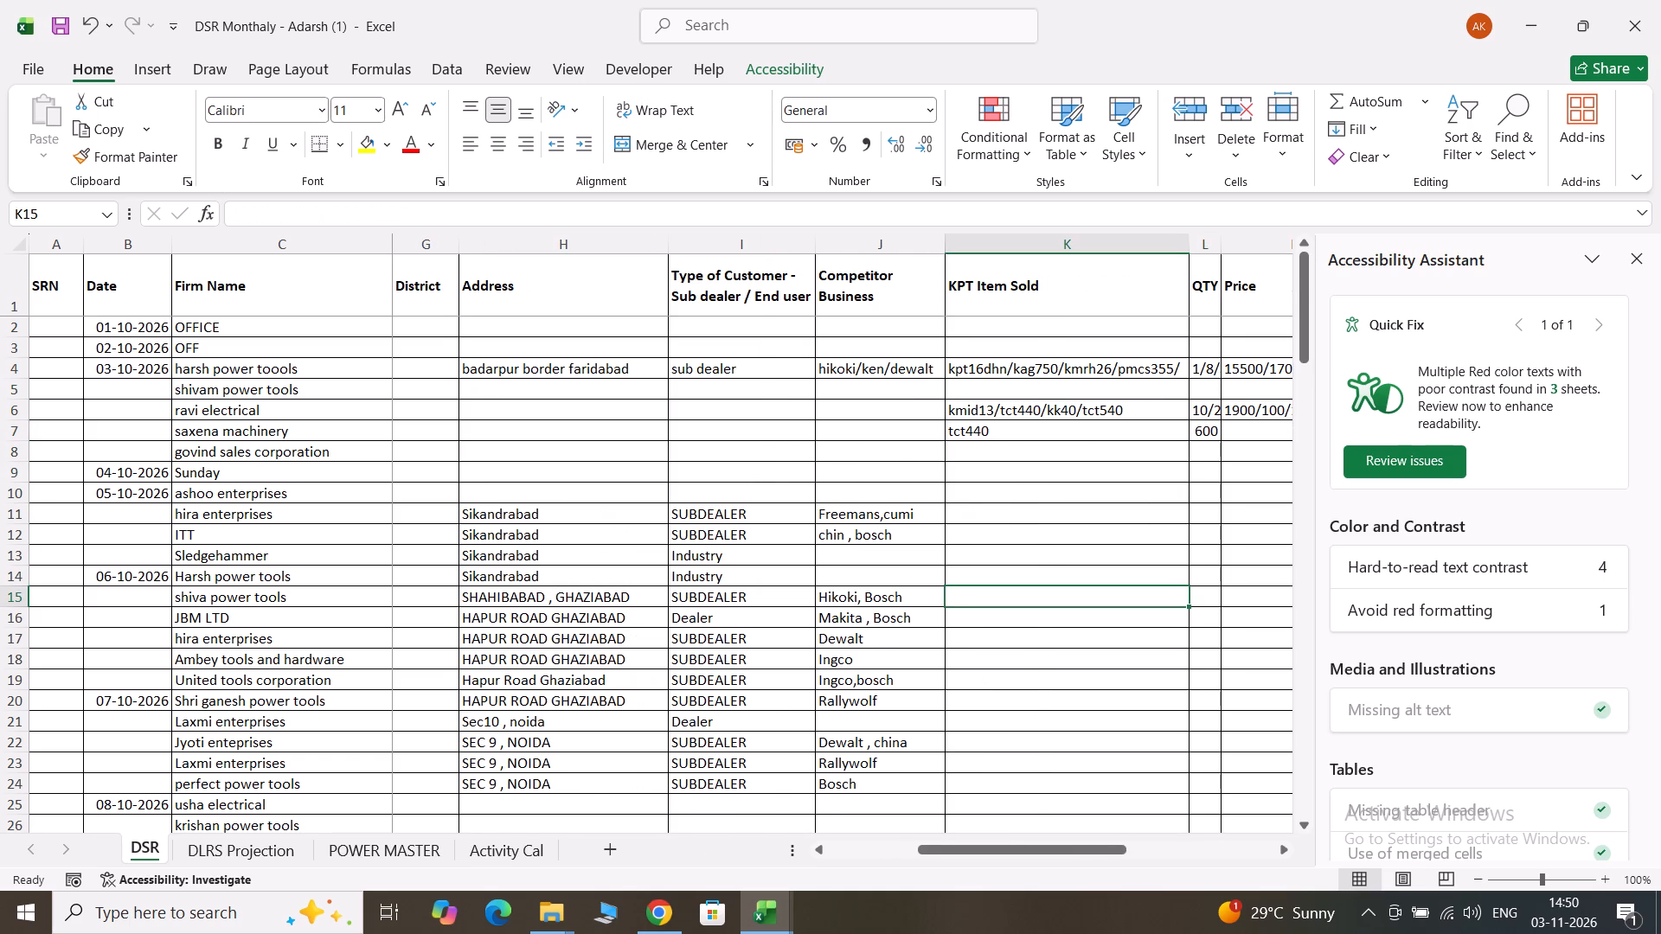
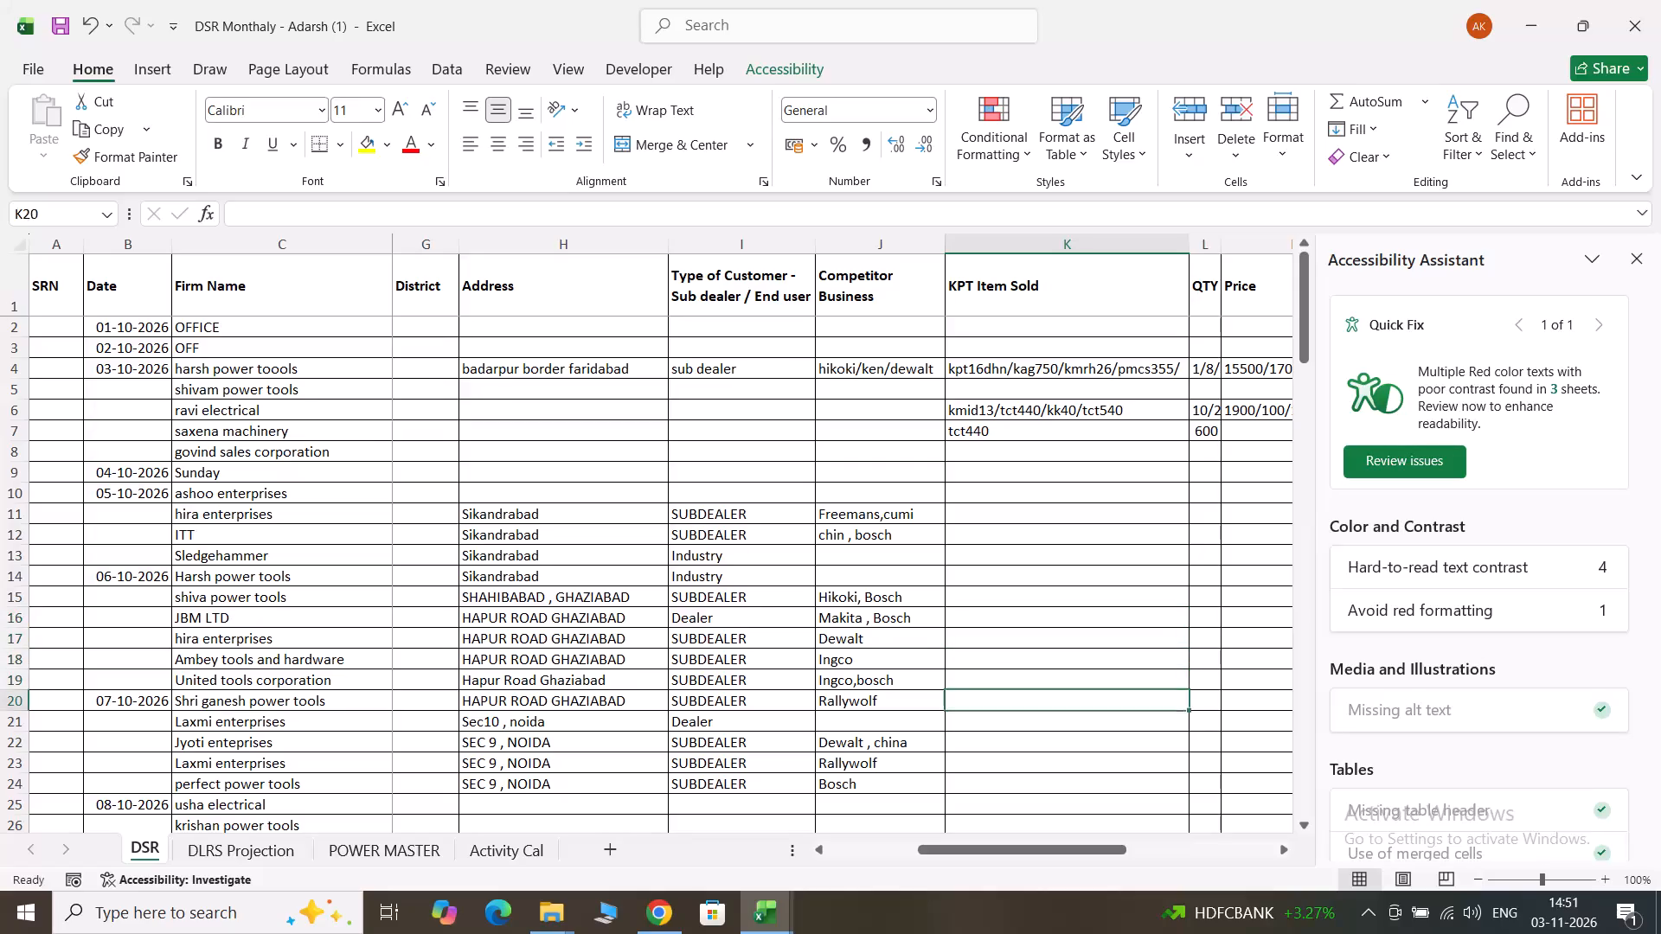
Review the Shri ganesh power tools and Laxmi enterprises rows across the contact, address, customer type, competitor and sales columns.
key(Down)
key(Up)
key(Up)
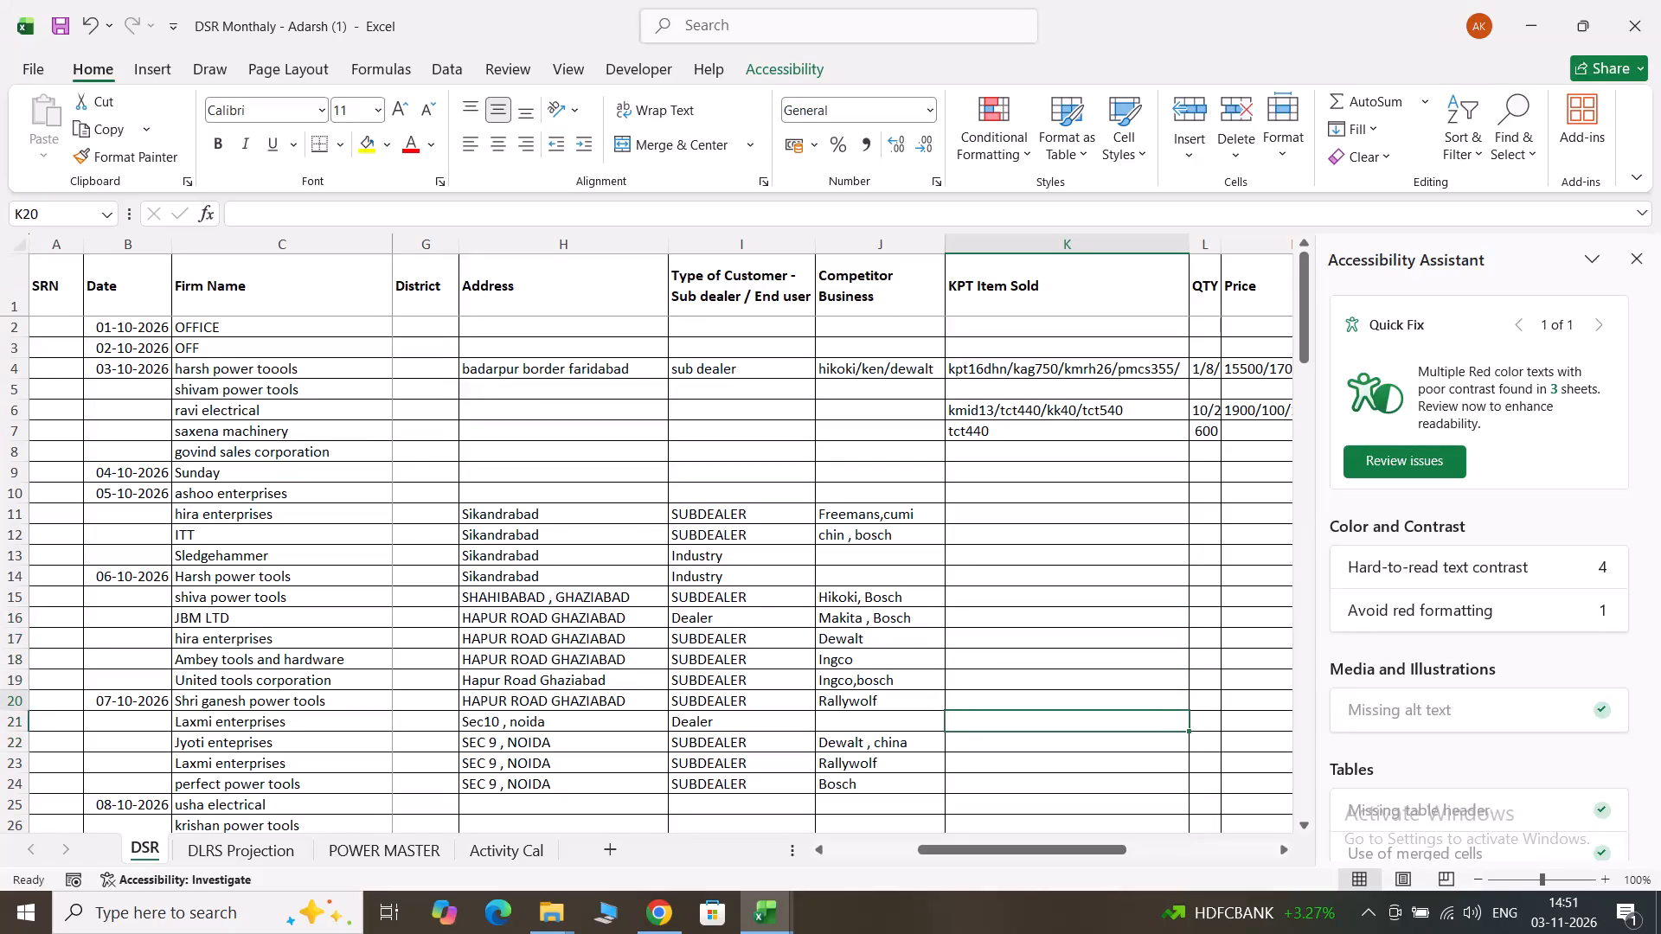
key(Left)
key(Left)
key(Left)
key(Left)
key(Right)
key(Right)
key(Right)
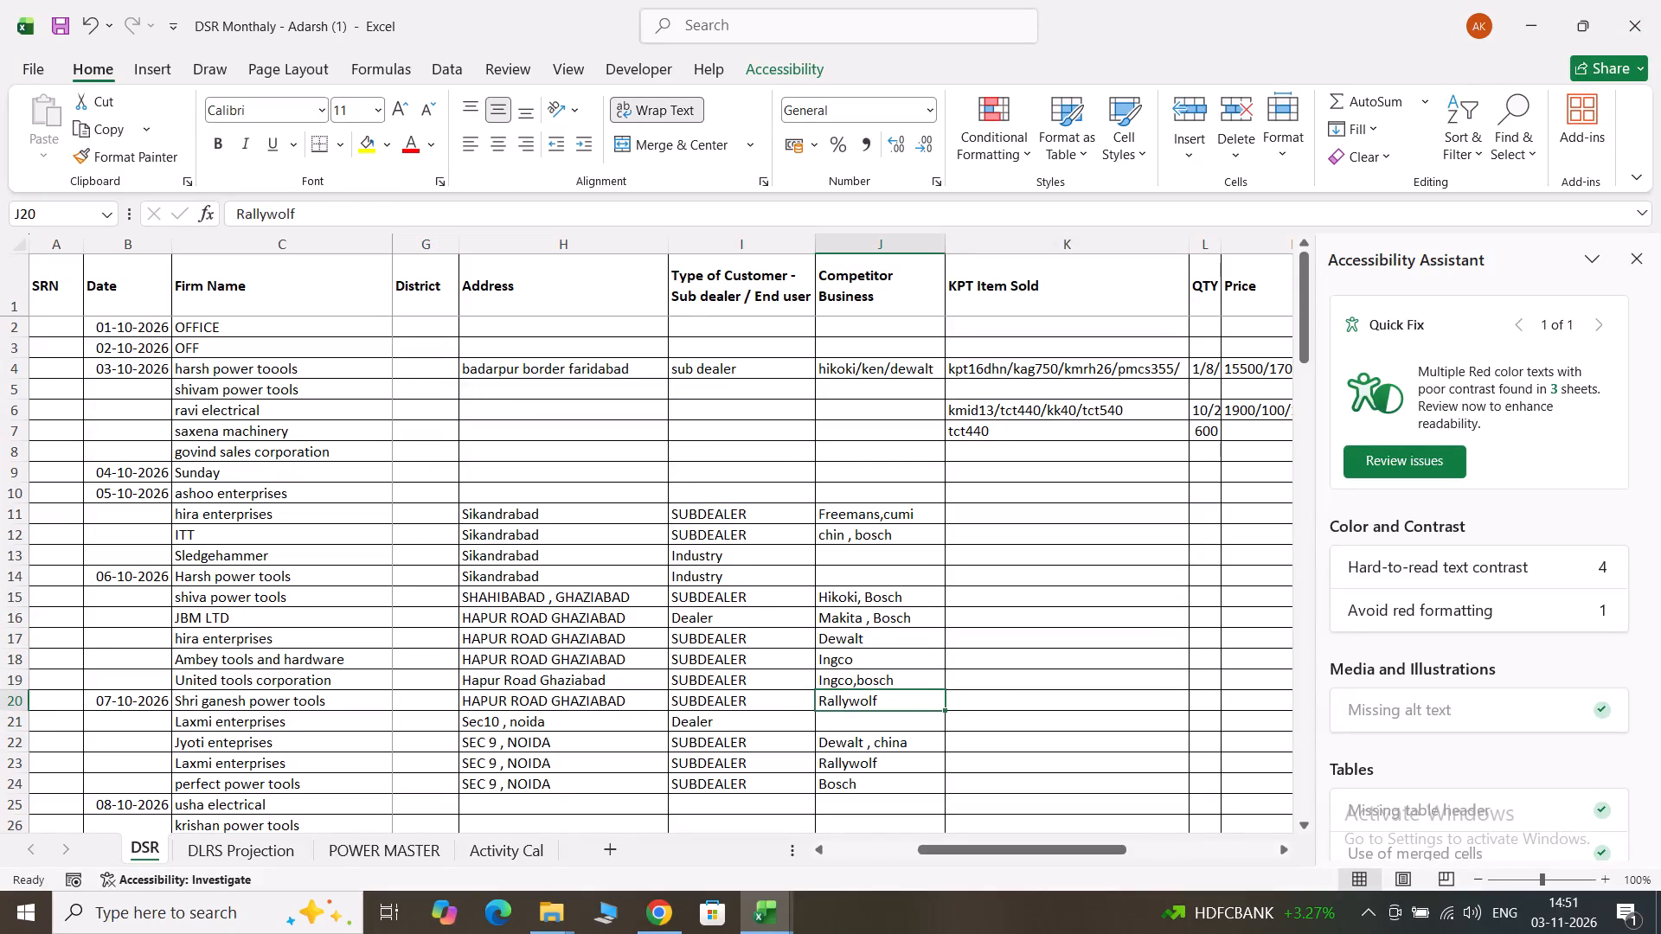
key(Down)
key(Left)
key(Left)
key(Left)
key(Left)
key(Left)
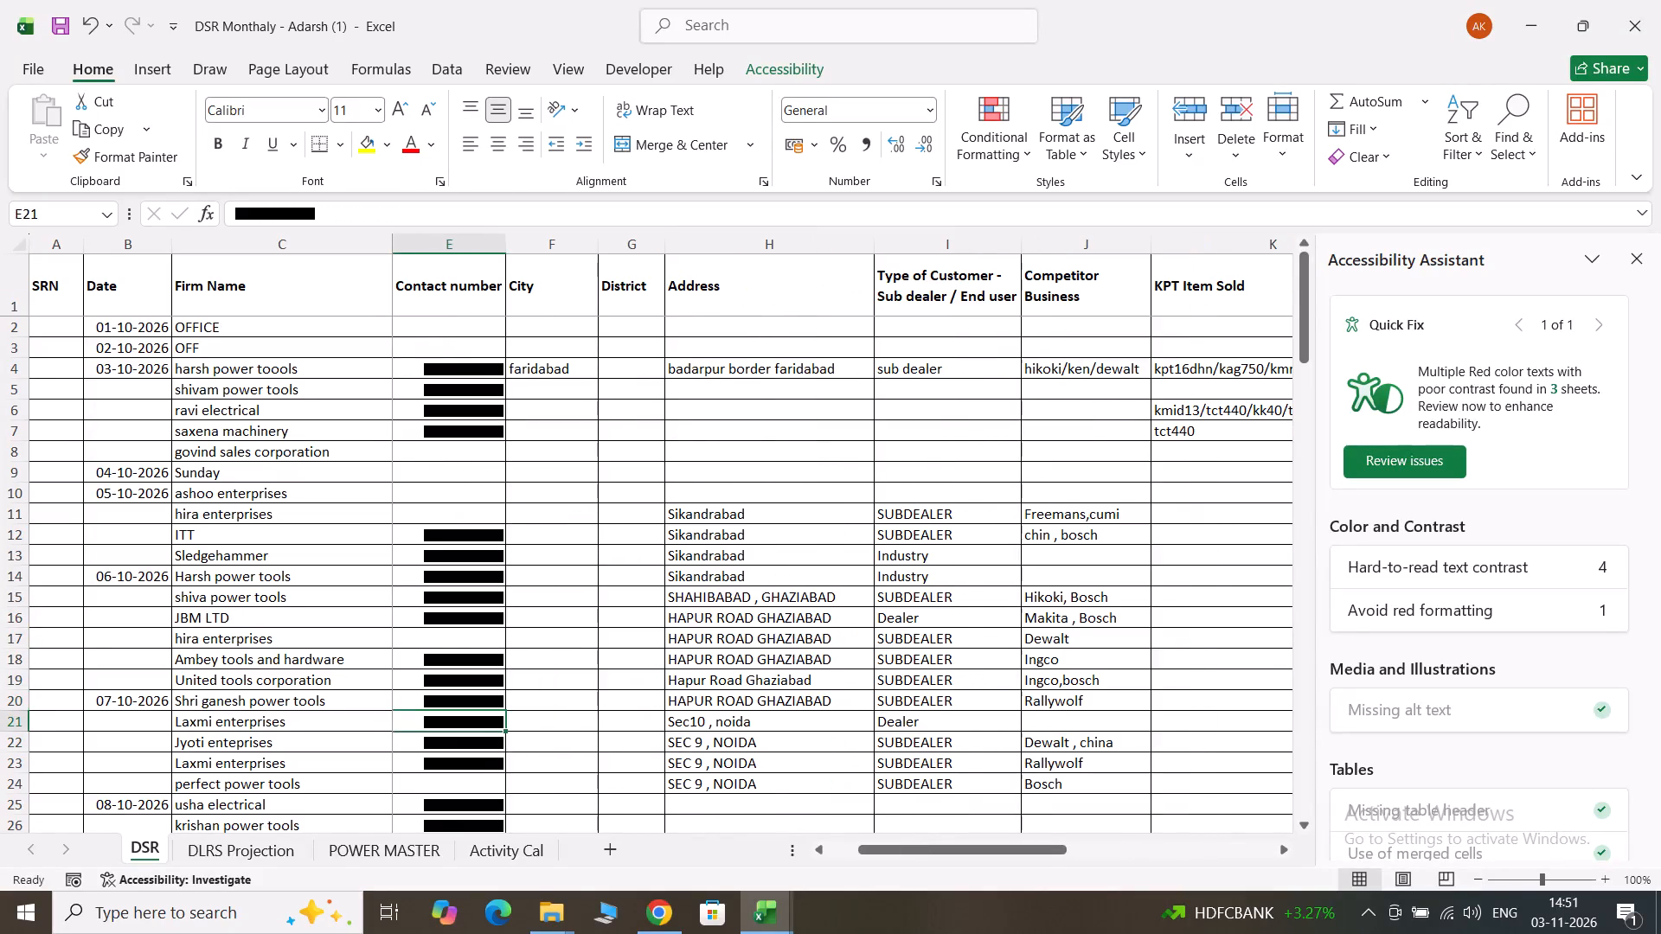
key(Right)
key(Right)
key(Right)
key(Right)
key(Right)
key(Right)
key(Right)
key(Right)
key(Right)
key(Right)
key(Right)
key(Right)
key(Right)
key(Right)
key(Right)
key(Left)
key(Left)
key(Left)
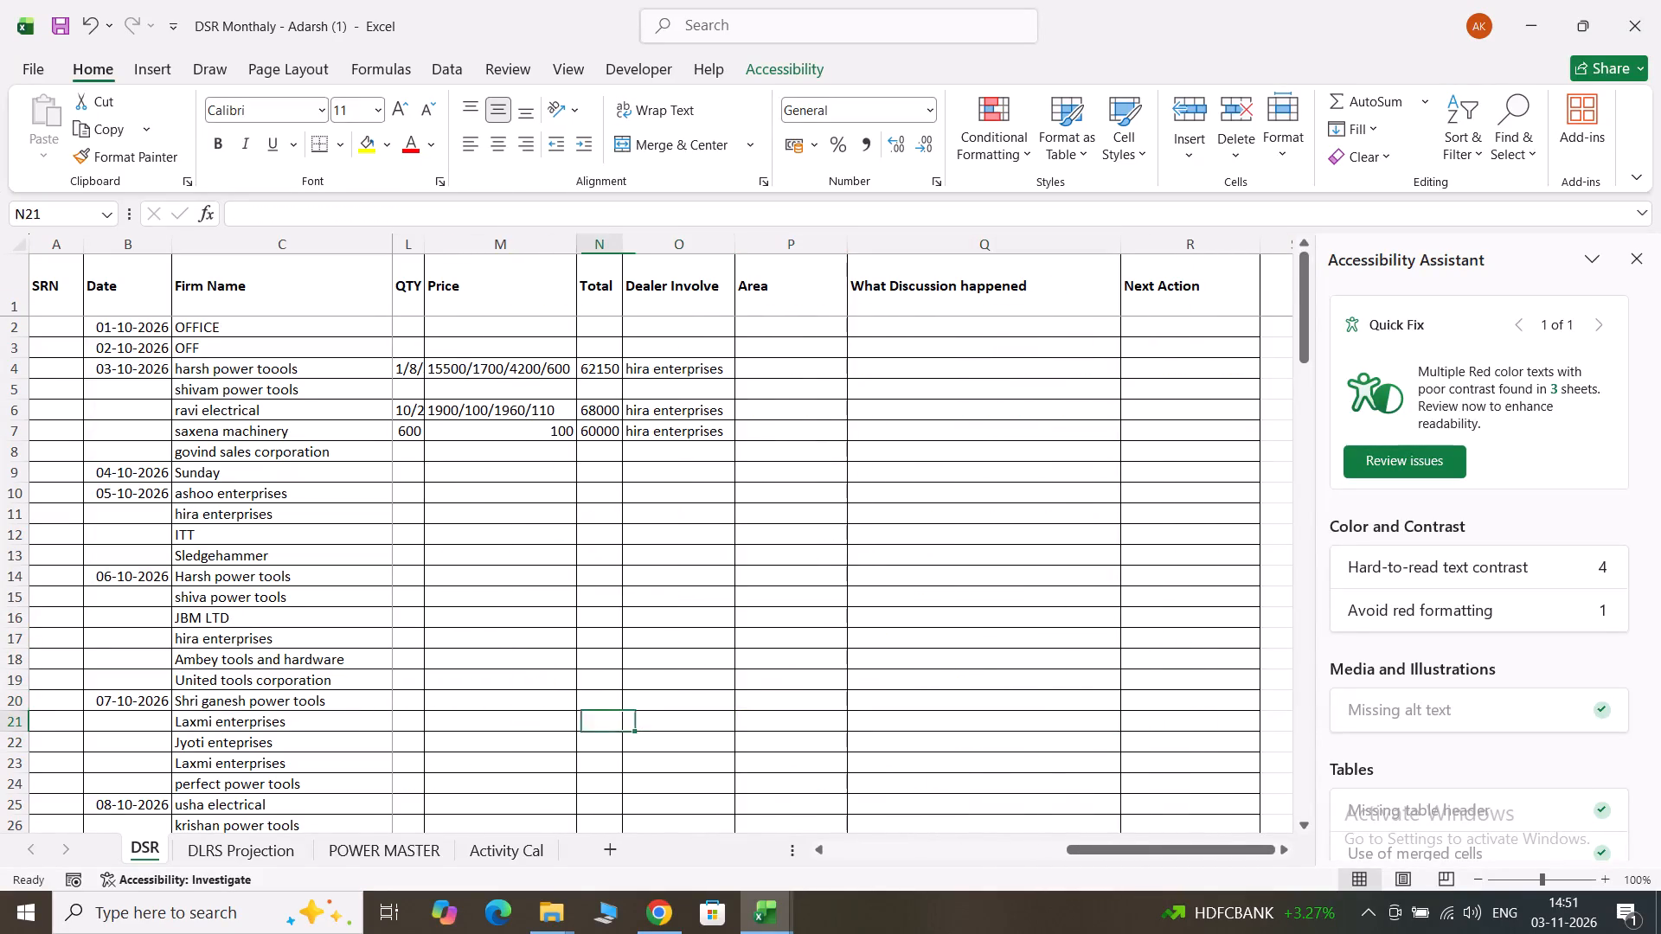
Enter pag801/kpttc4 as the KPT Item Sold for the Laxmi enterprises entry in row 21.
key(Left)
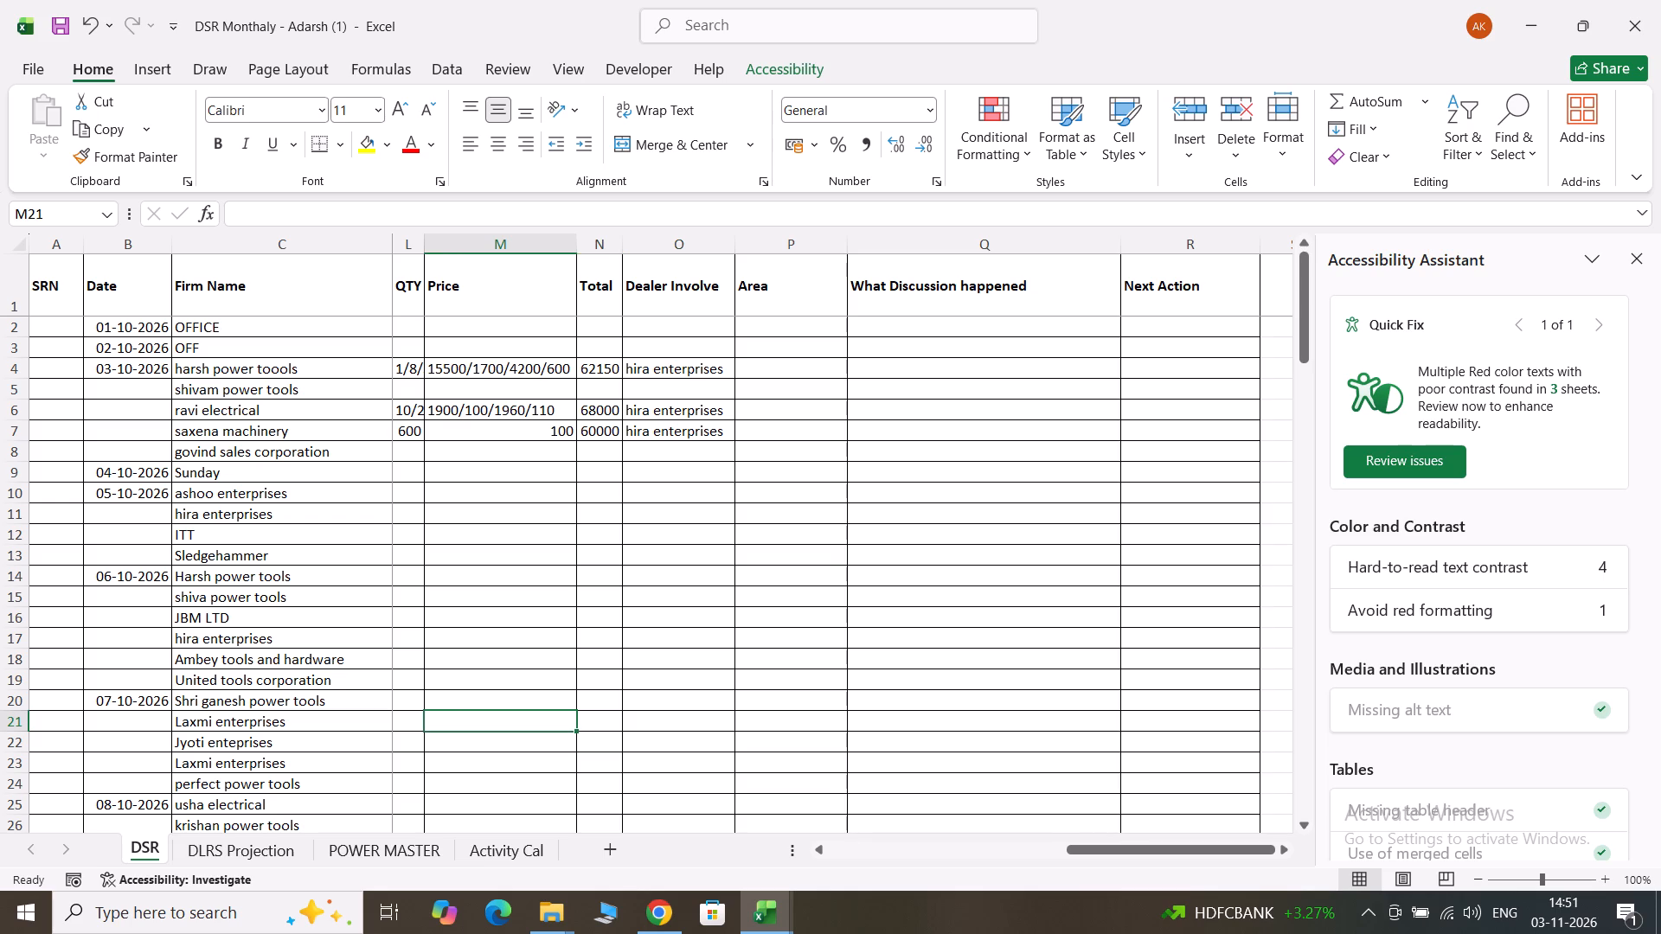
key(p)
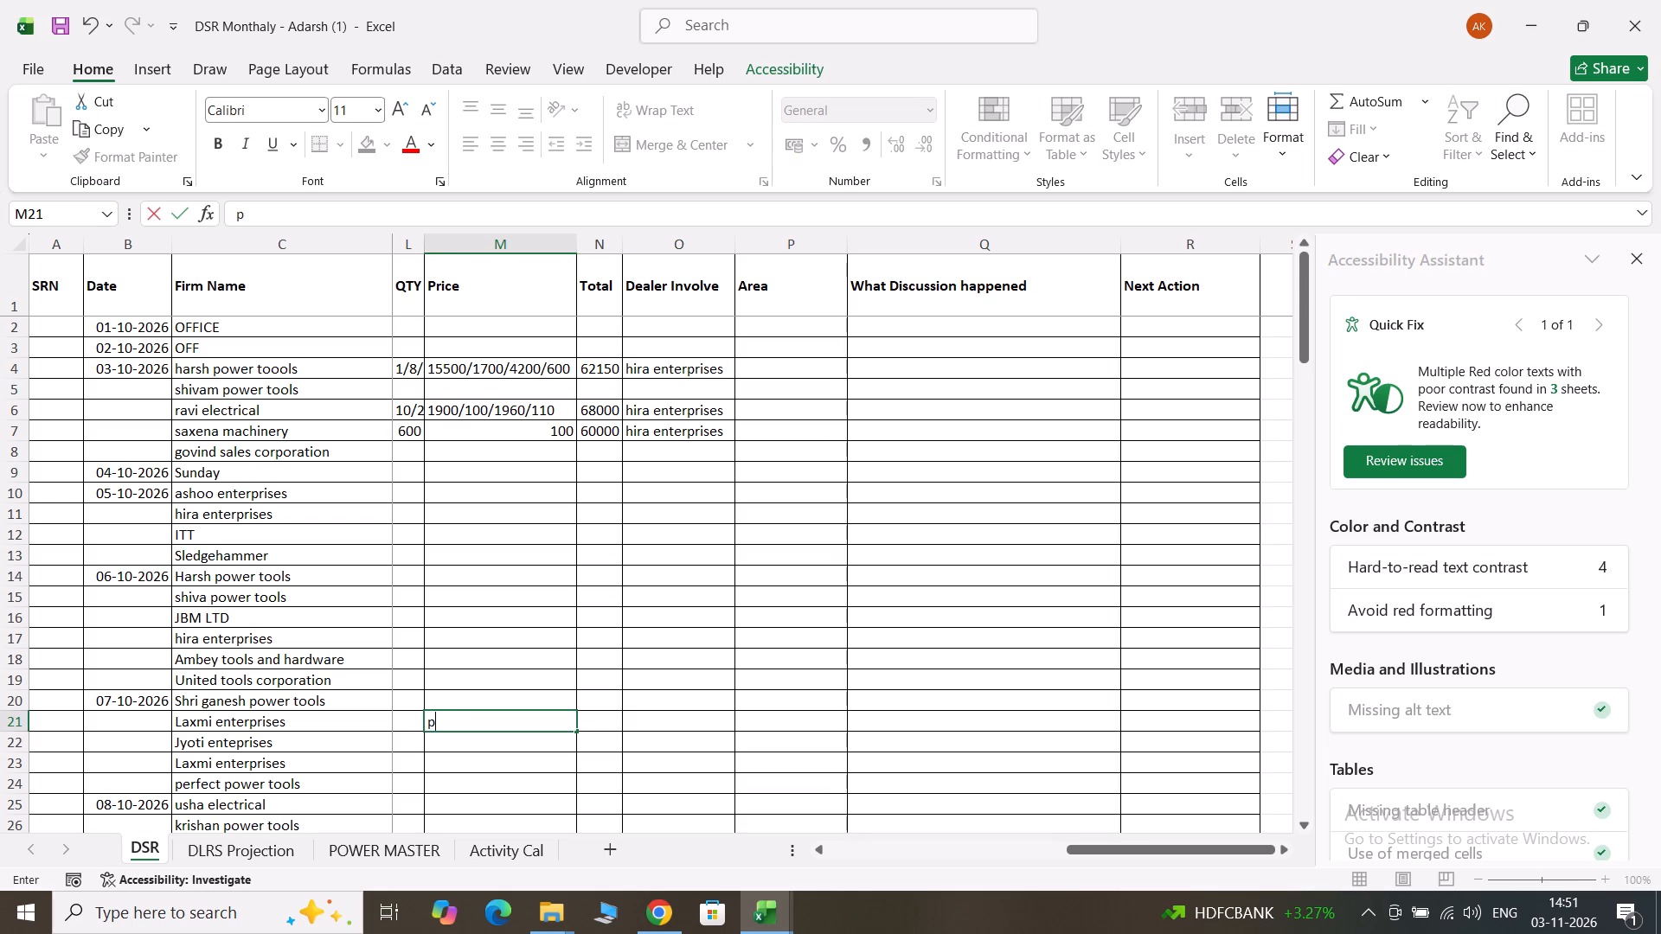
key(BackSpace)
key(Left)
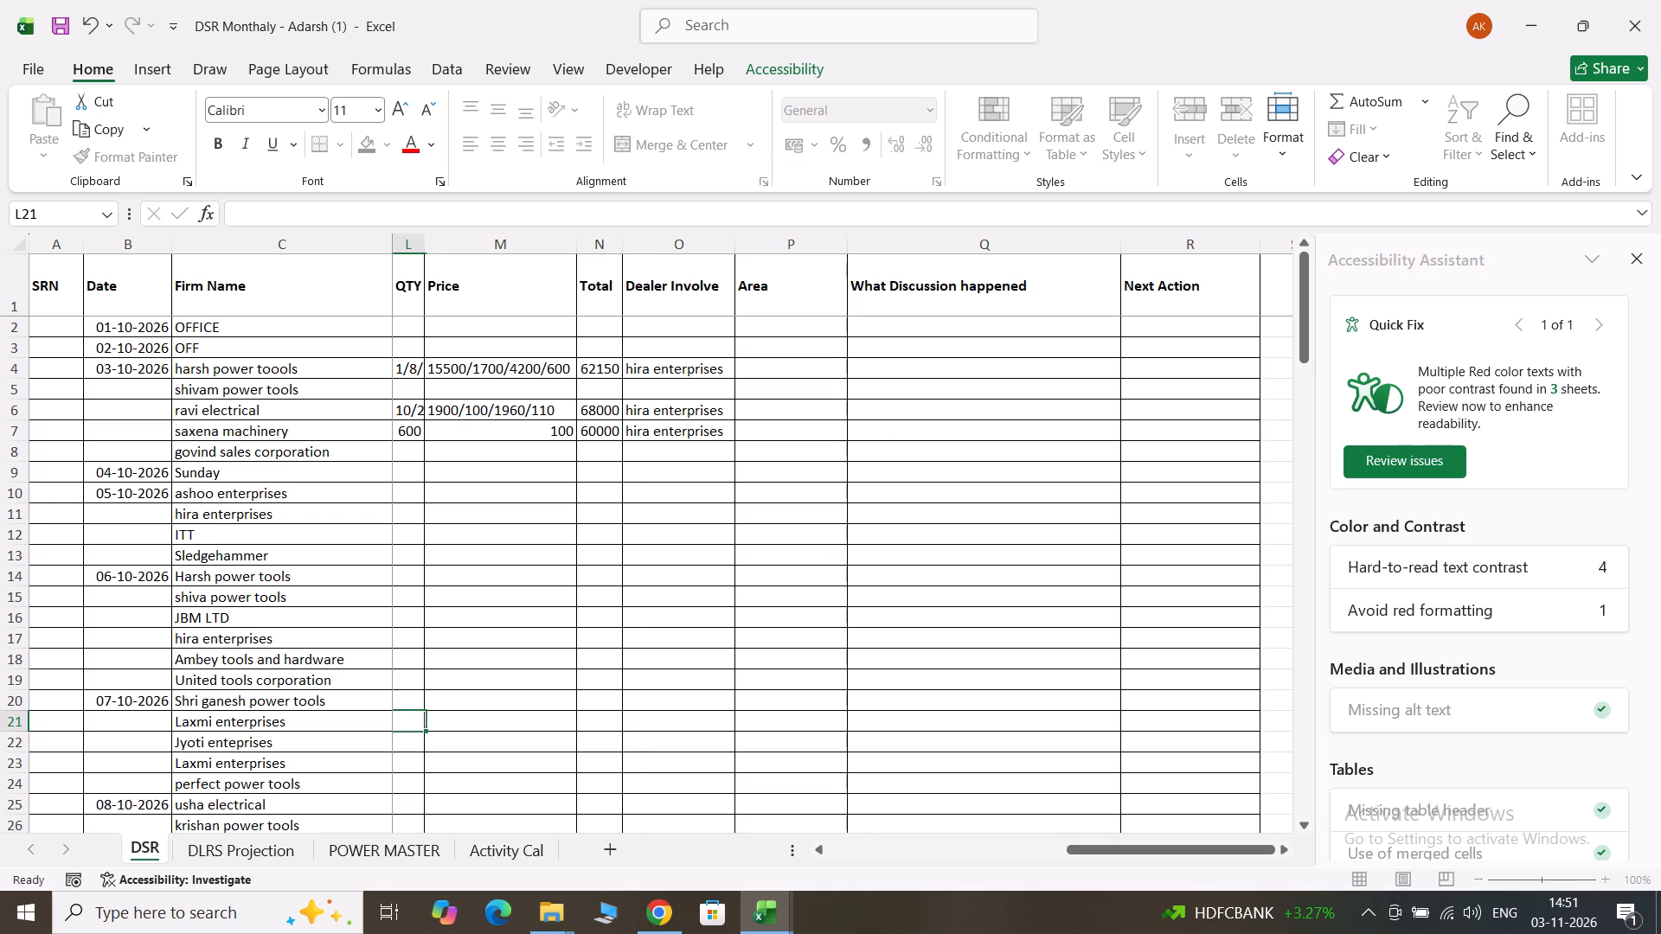
key(Left)
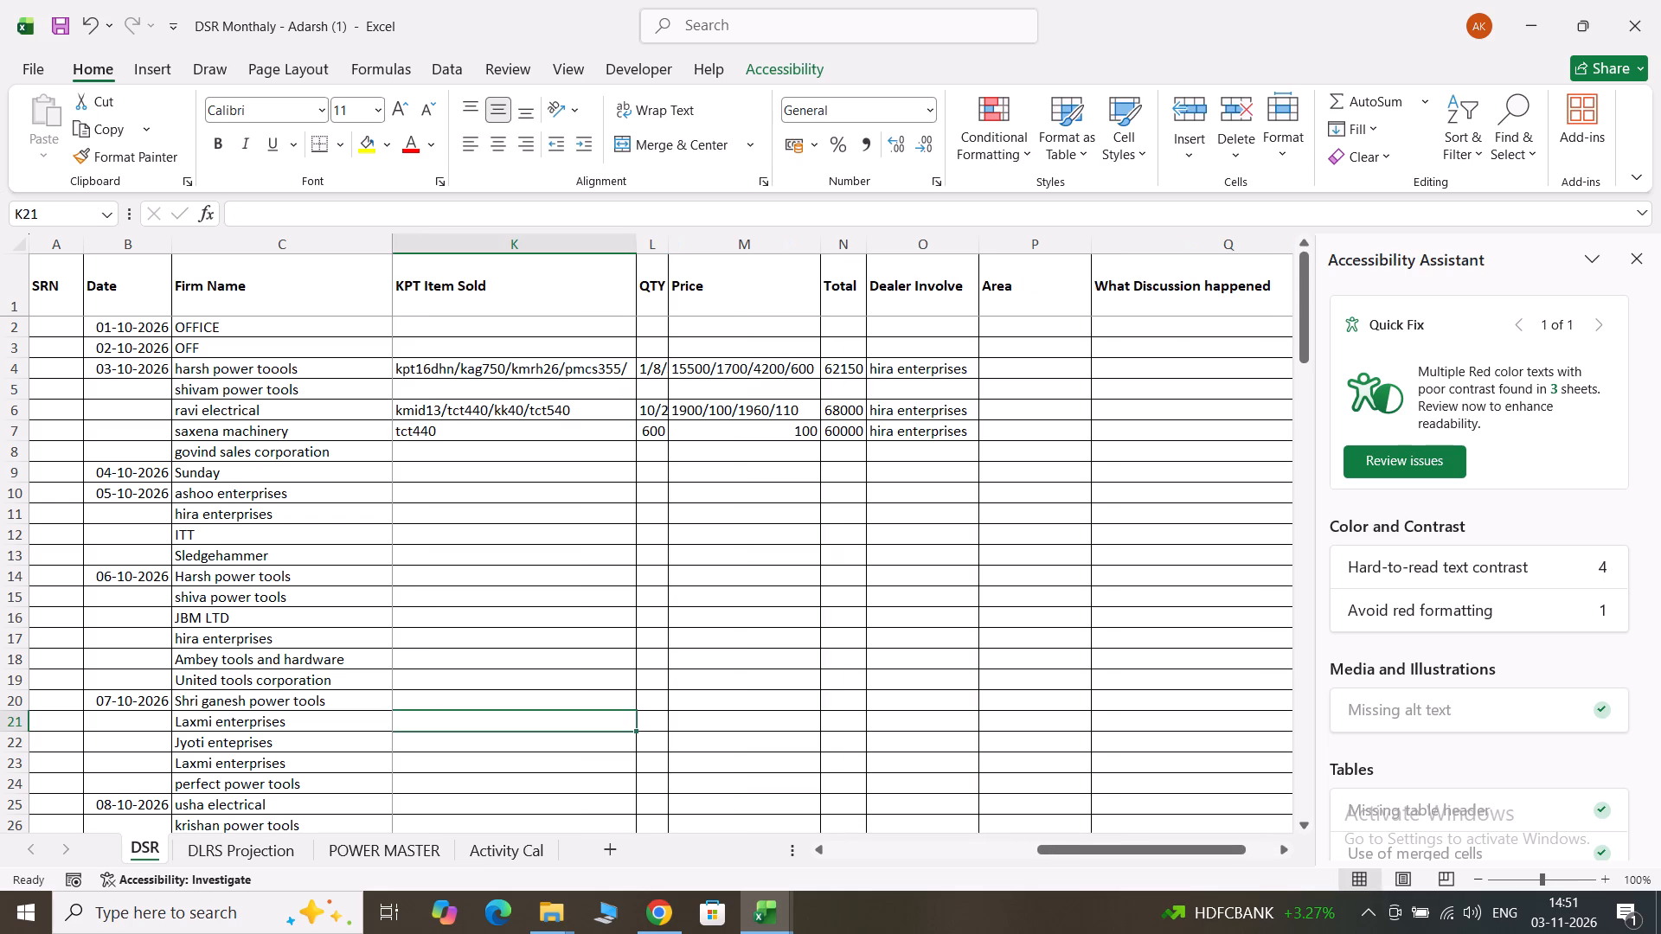
key(p)
text(m8)
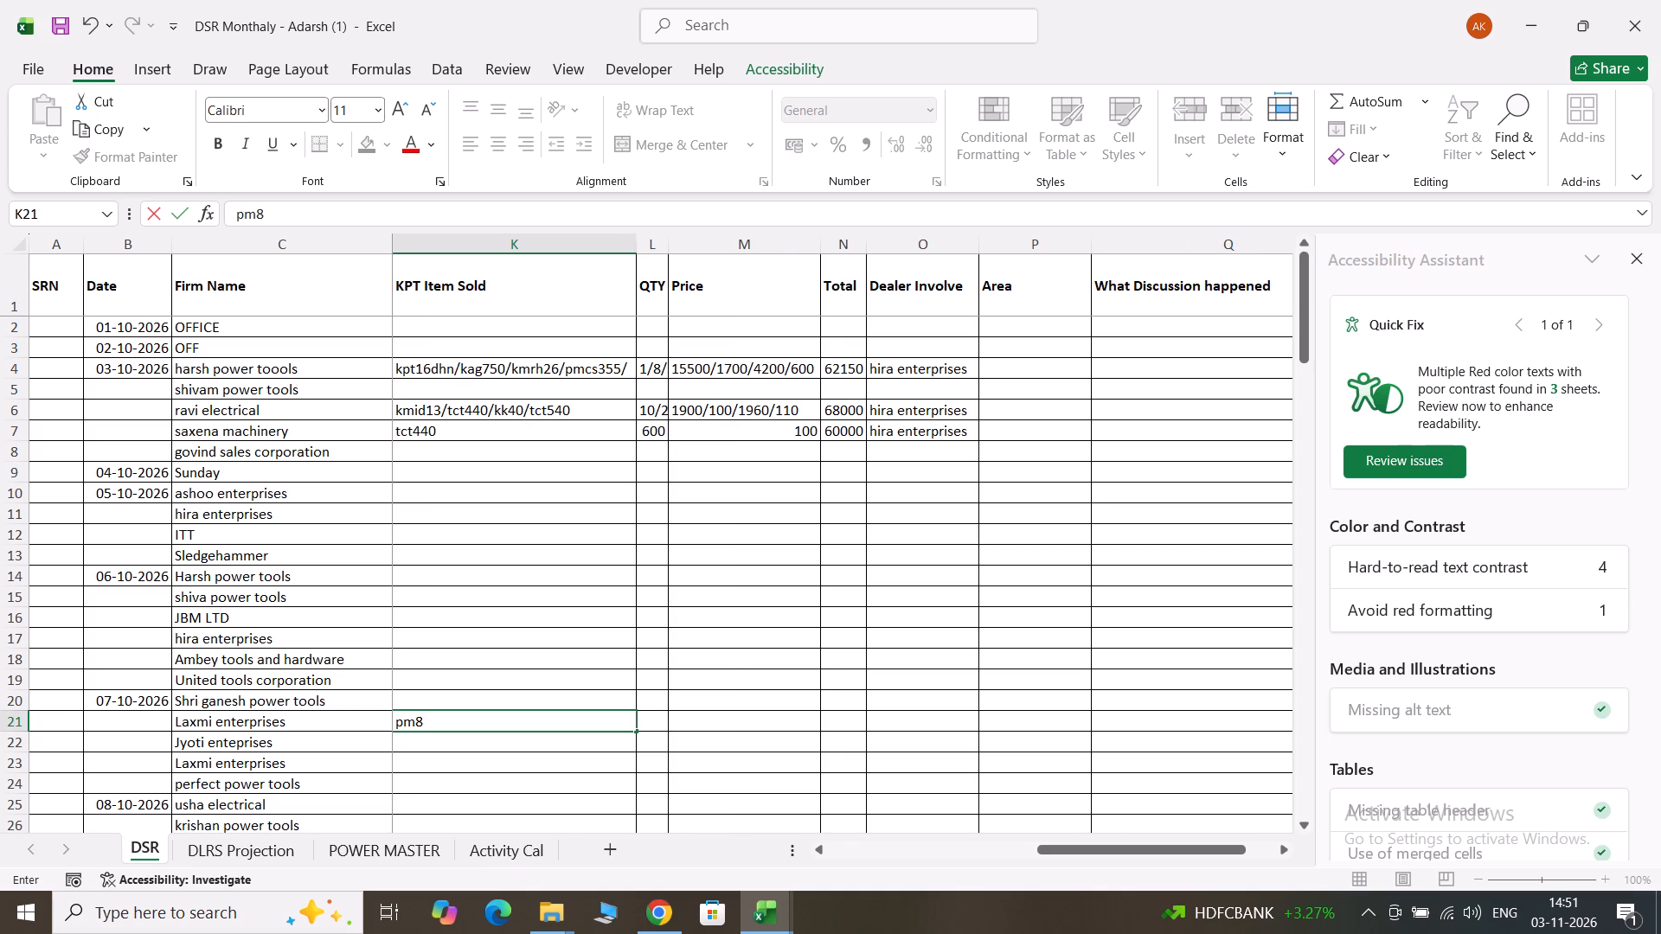
key(BackSpace)
key(BackSpace)
text(ag81)
key(BackSpace)
text(01)
key(slash)
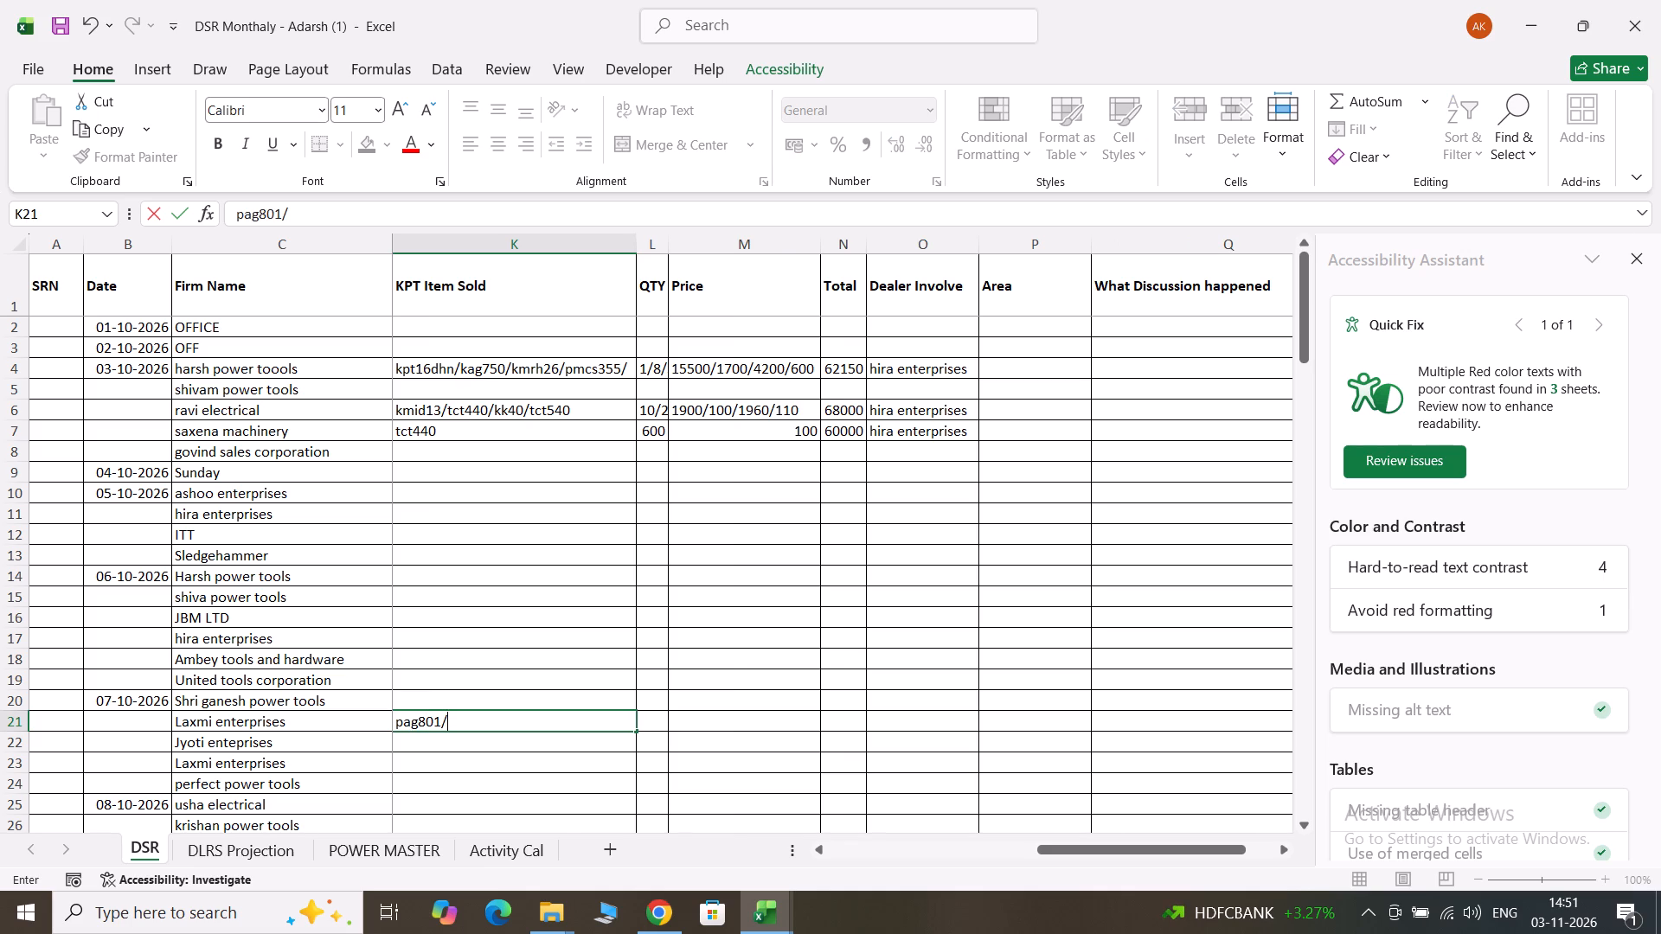
text(kmtc)
key(BackSpace)
key(BackSpace)
key(BackSpace)
text(pttc4)
key(Right)
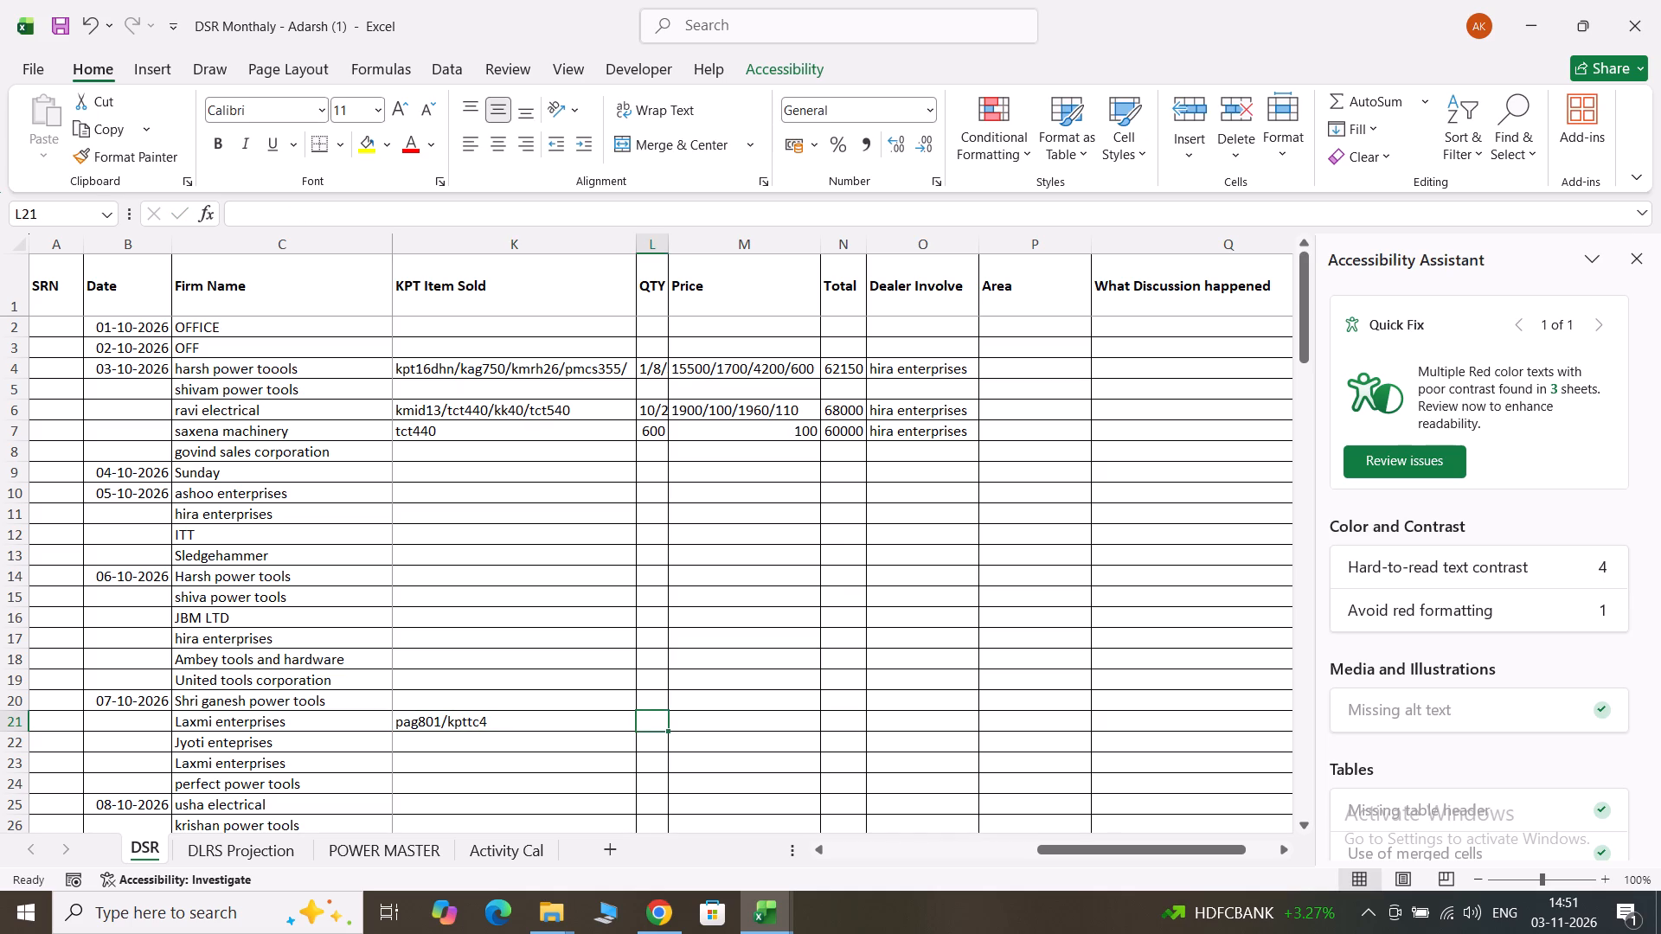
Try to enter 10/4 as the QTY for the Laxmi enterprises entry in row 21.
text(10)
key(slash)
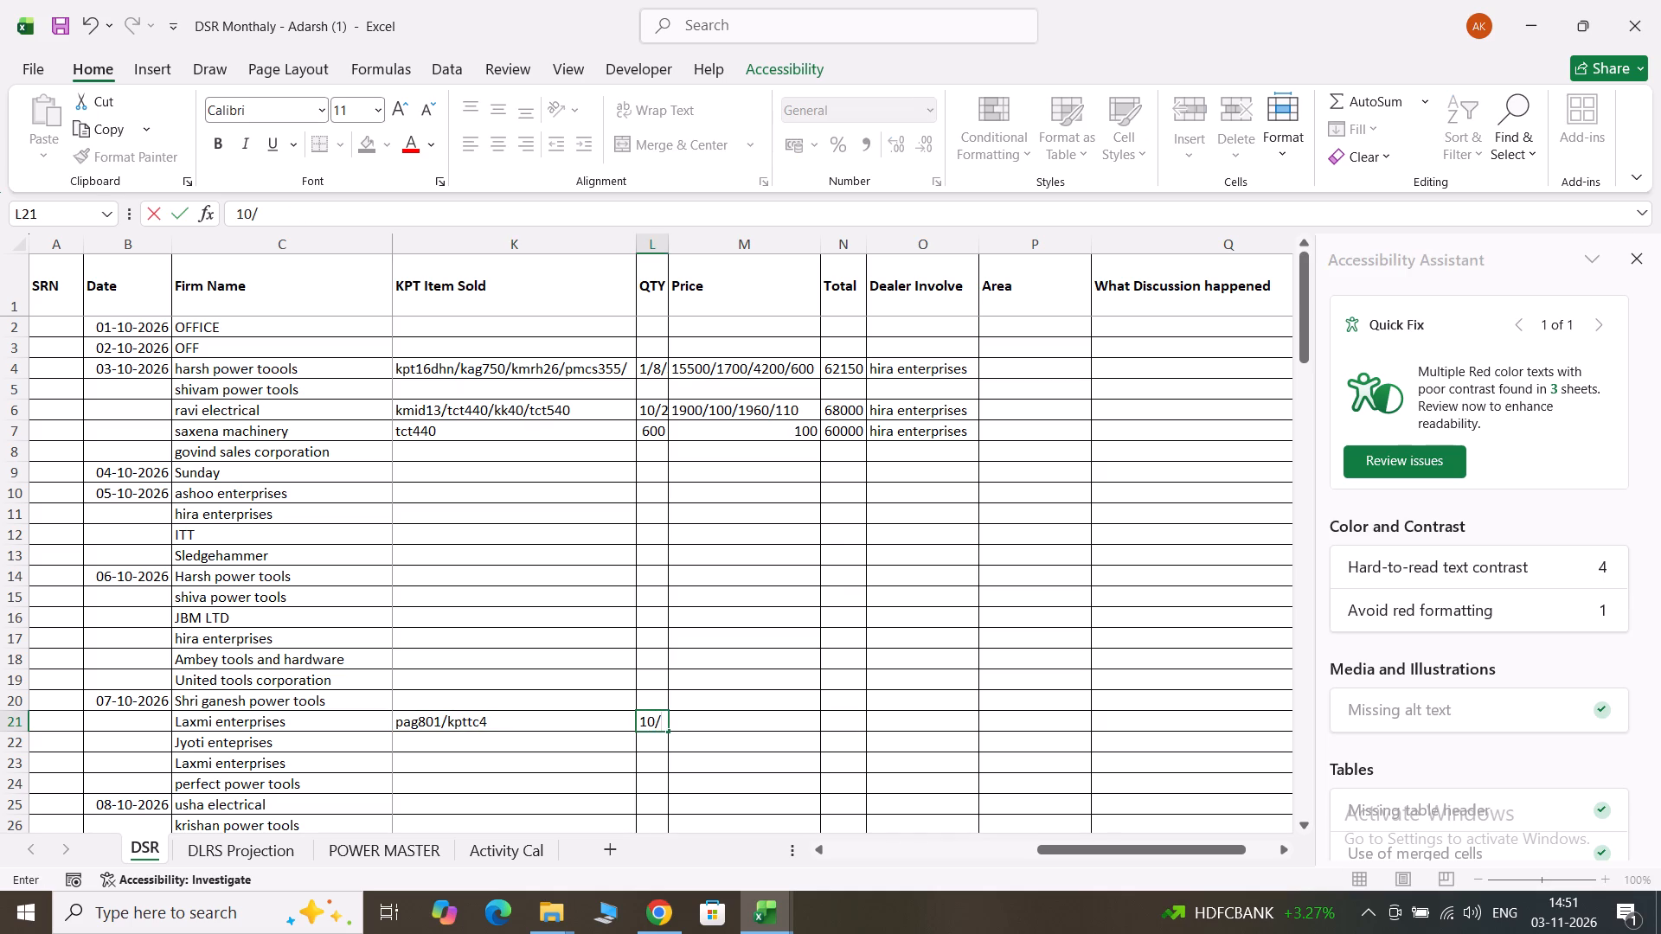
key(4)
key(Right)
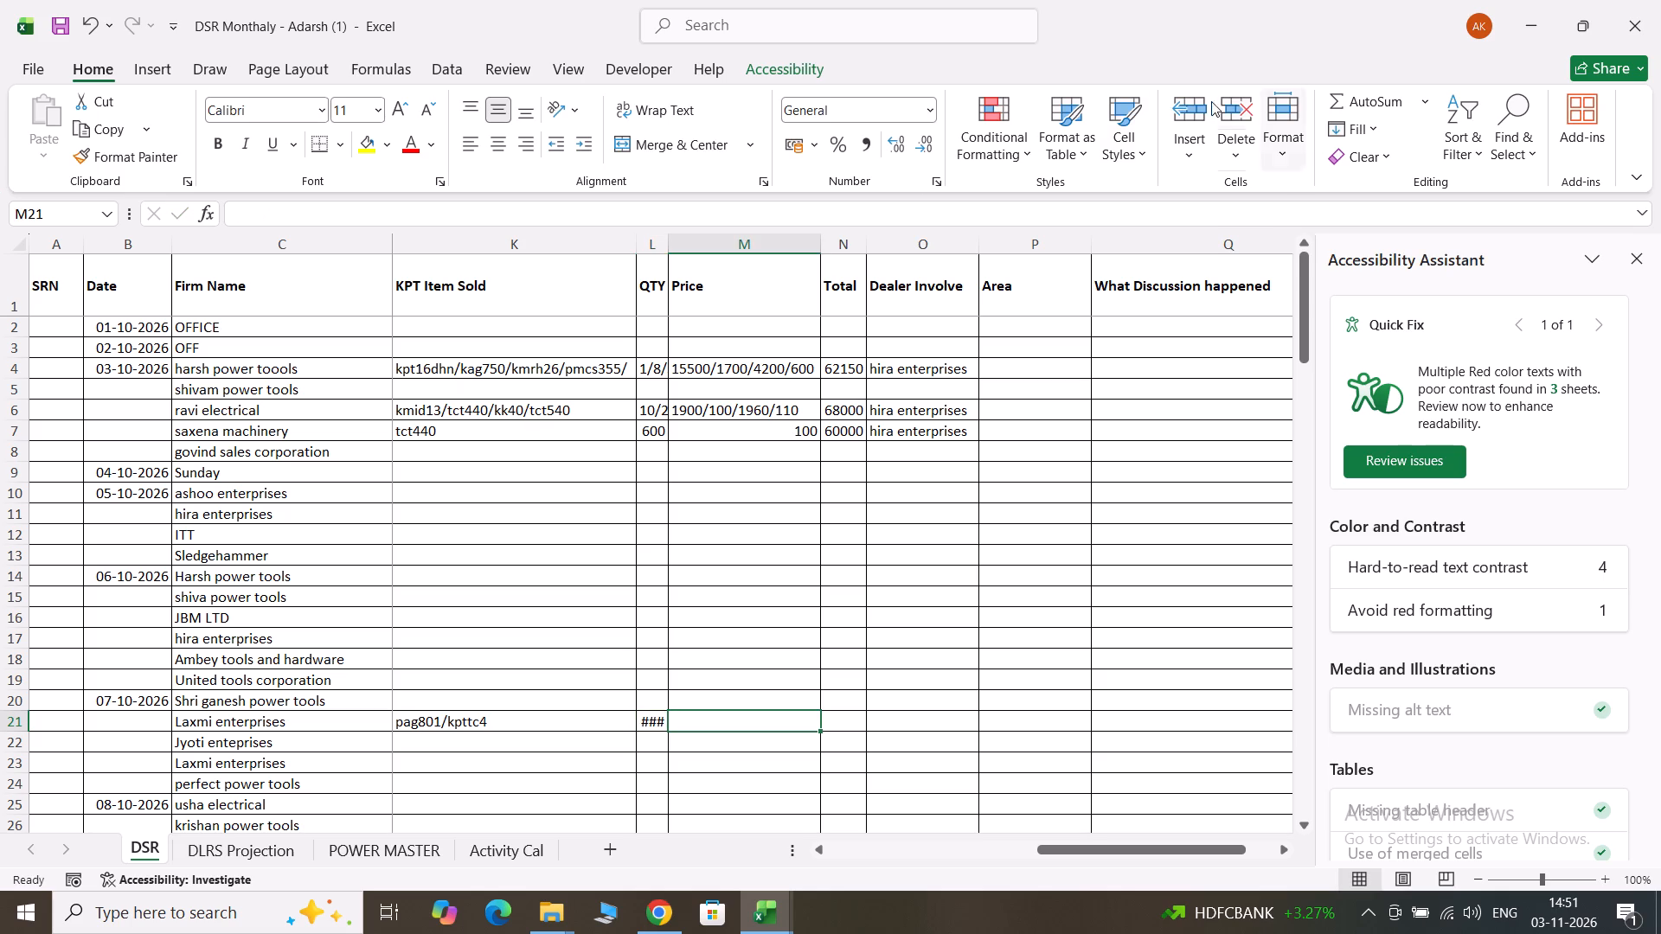
Widen the QTY column to fit its contents and re-enter the row 21 Laxmi enterprises quantity as 10//4.
double_click(661, 245)
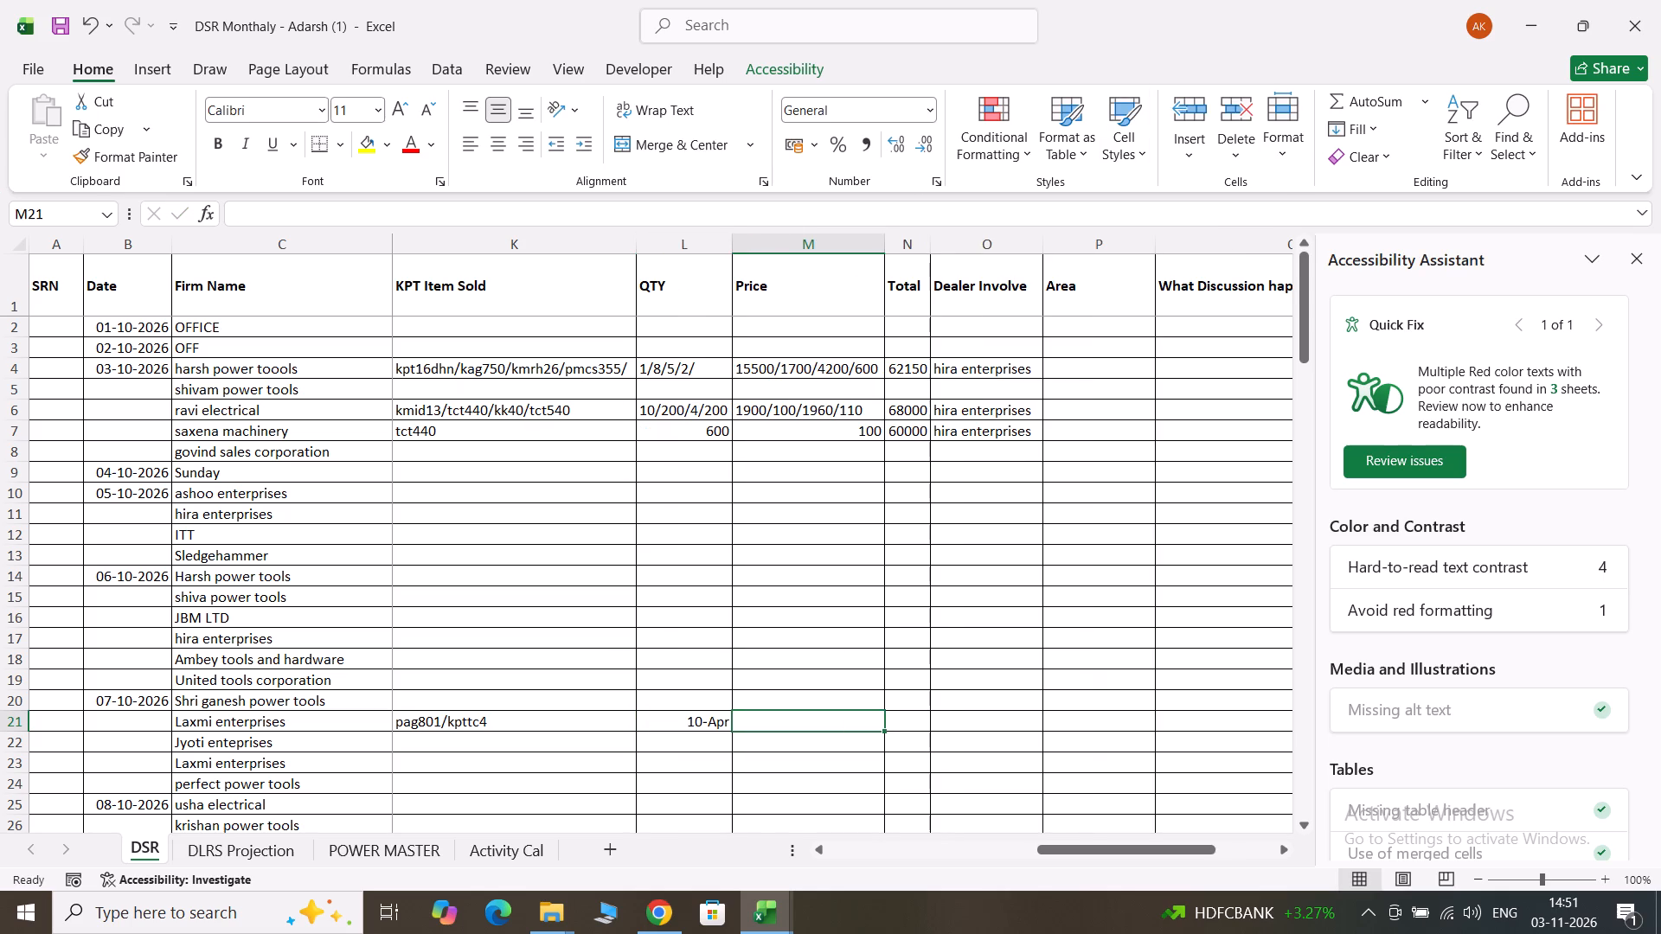
click(715, 726)
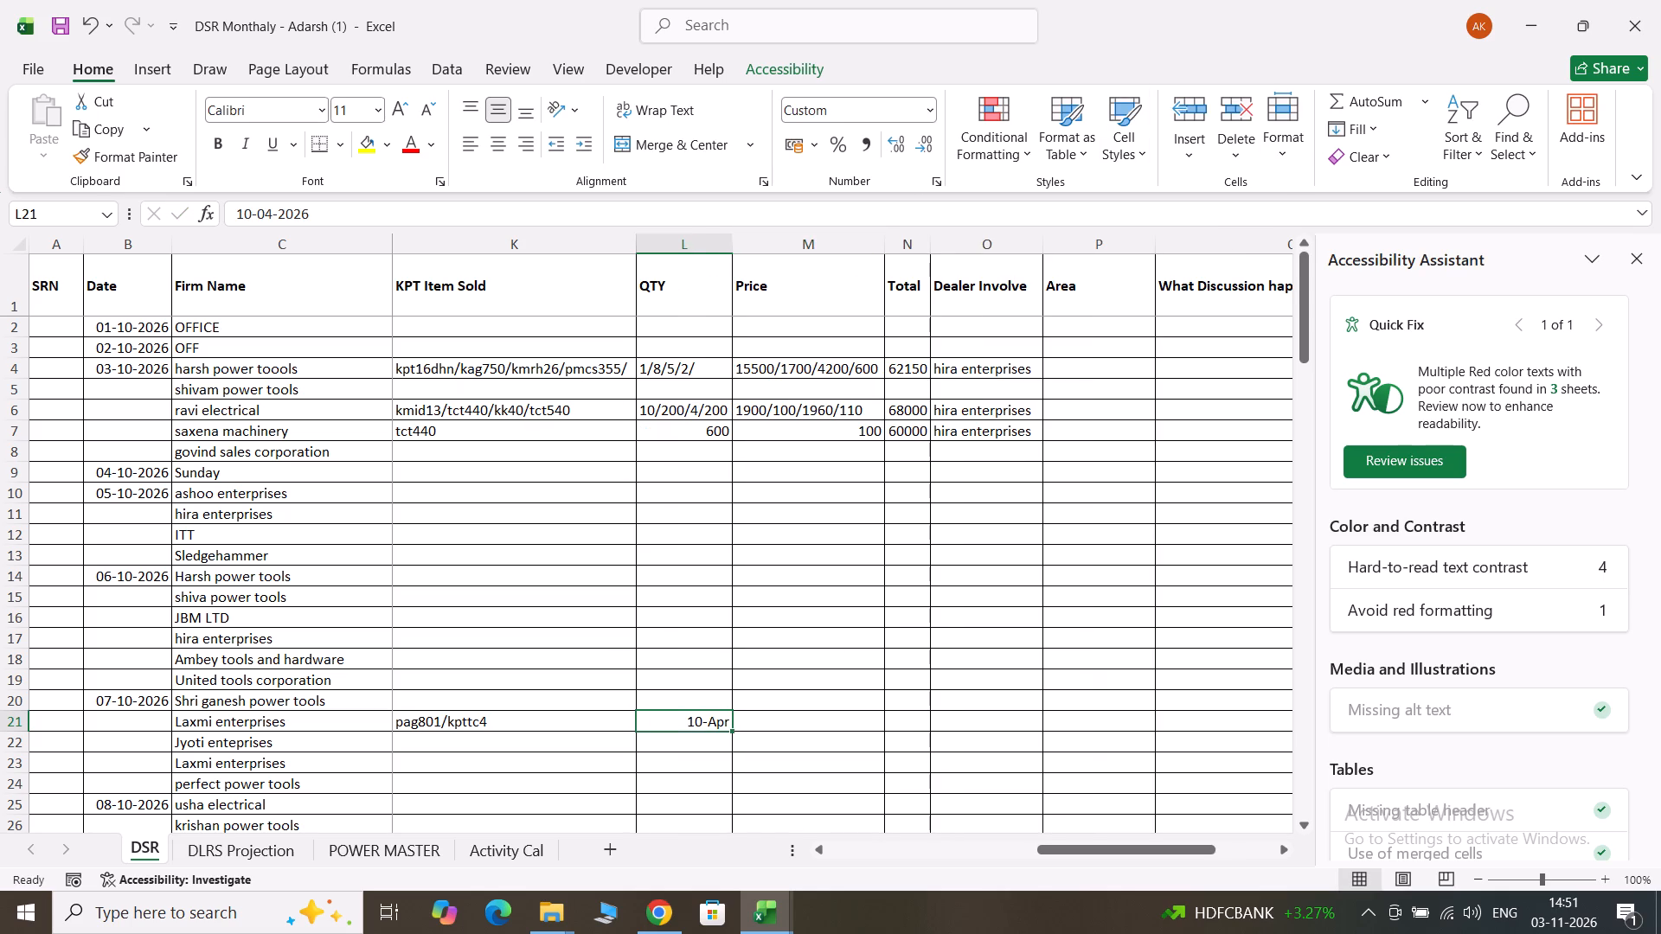
text(10)
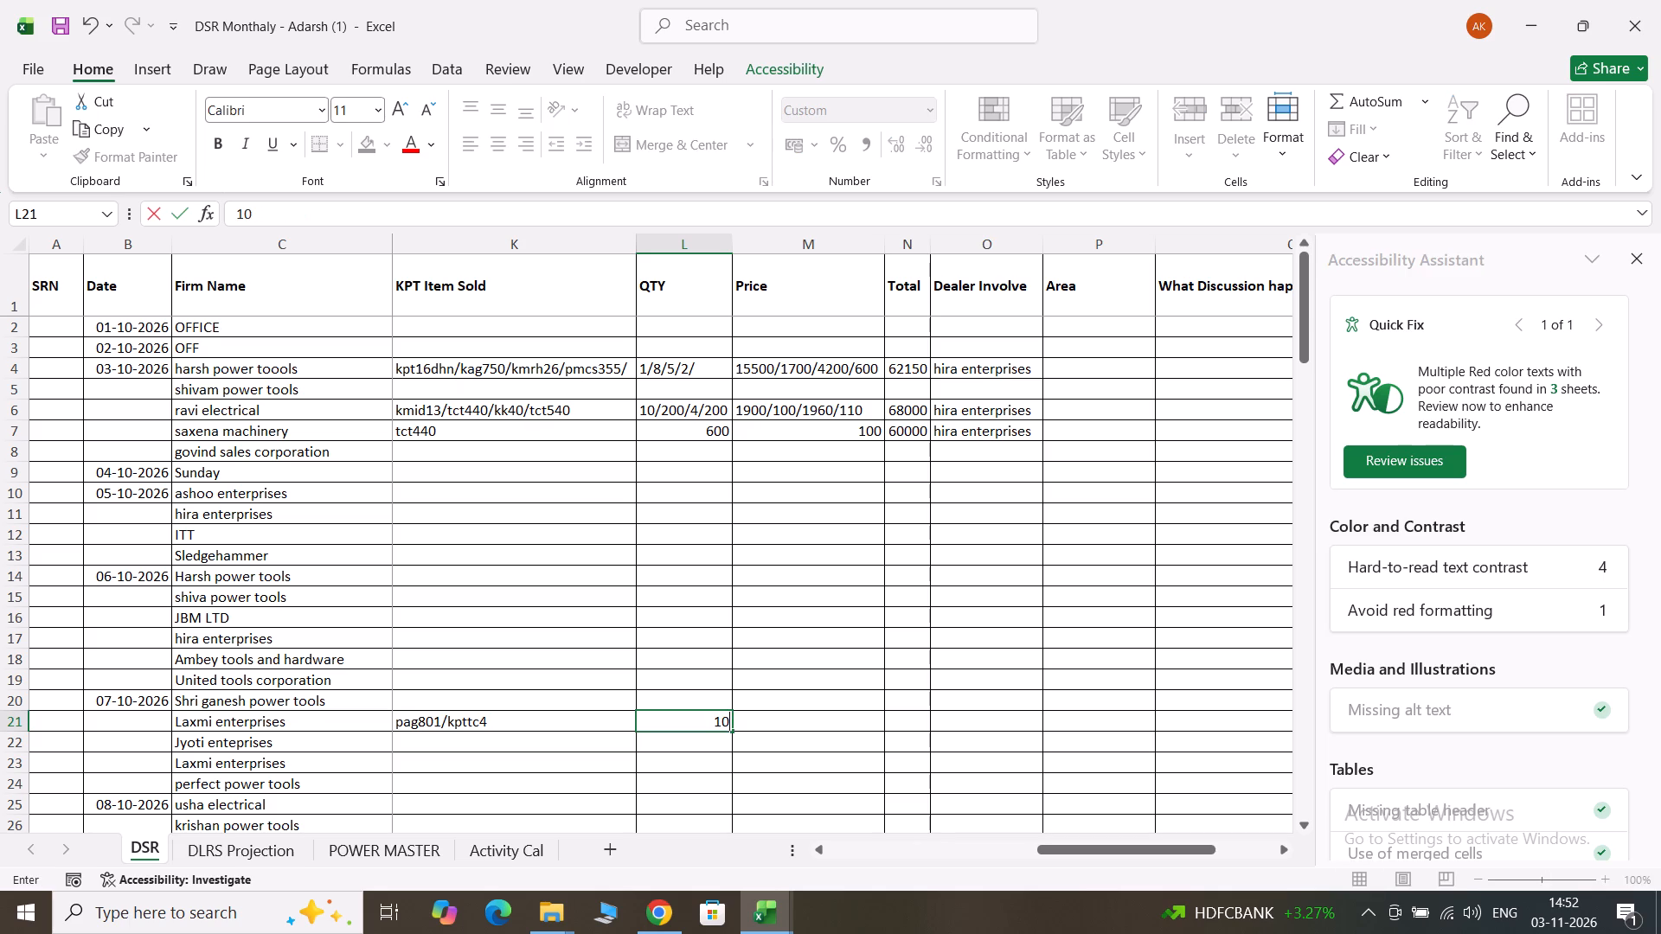
text(//4)
key(Right)
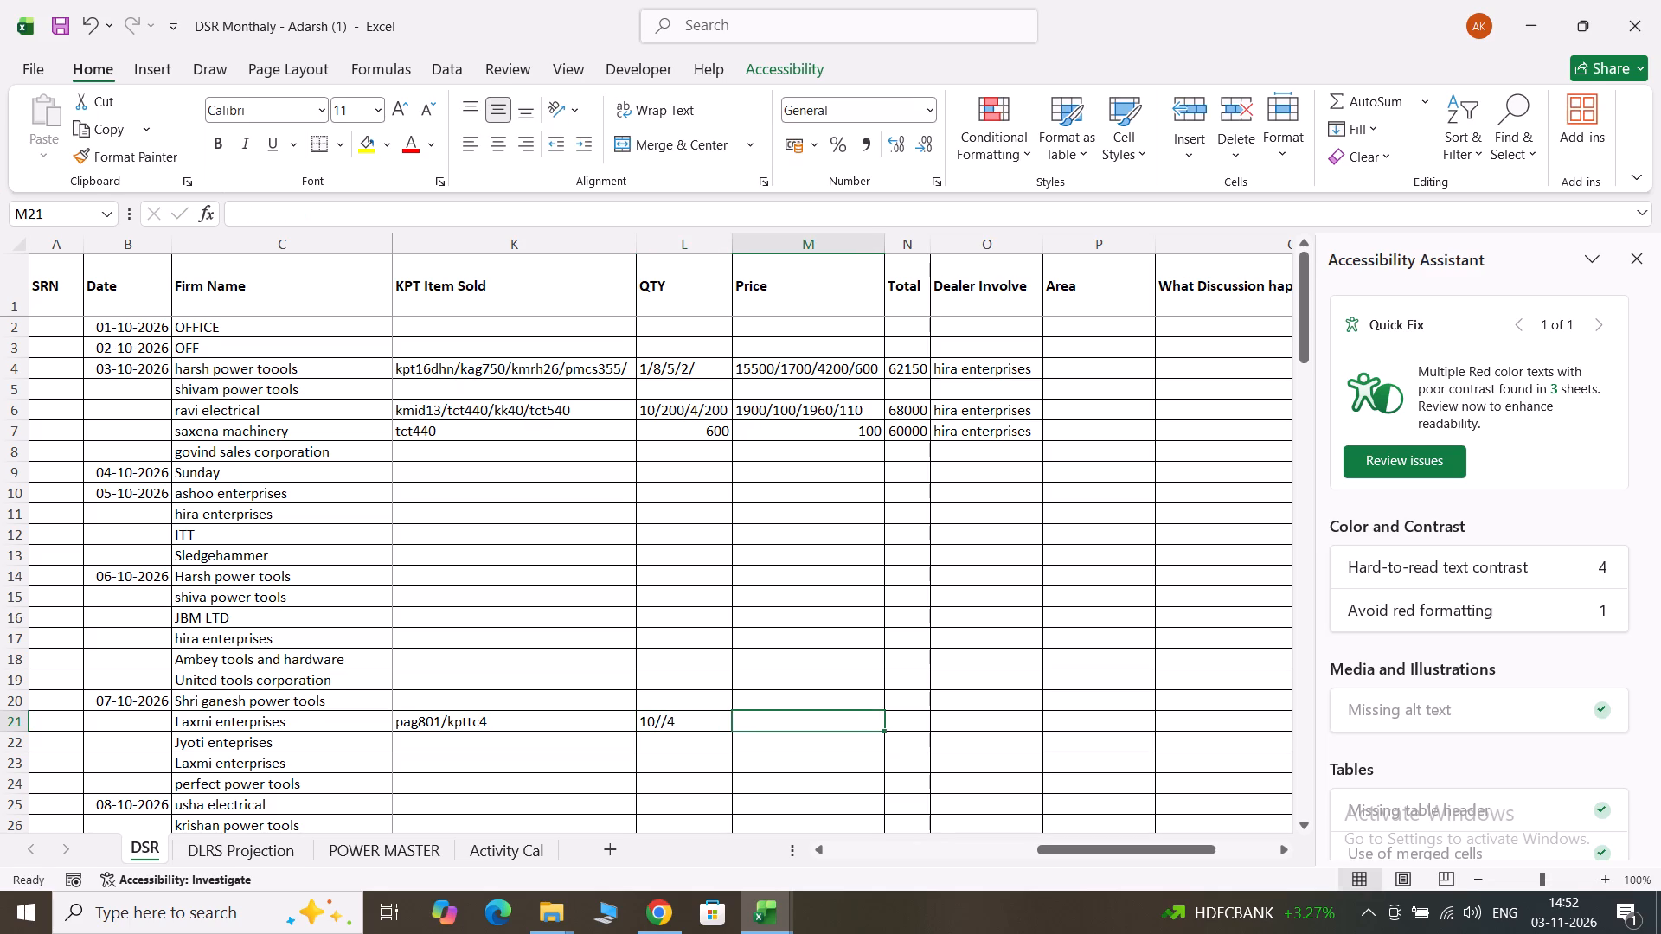
Enter 1100//2300 as the Price for the Laxmi enterprises entry in row 21.
key(1)
key(BackSpace)
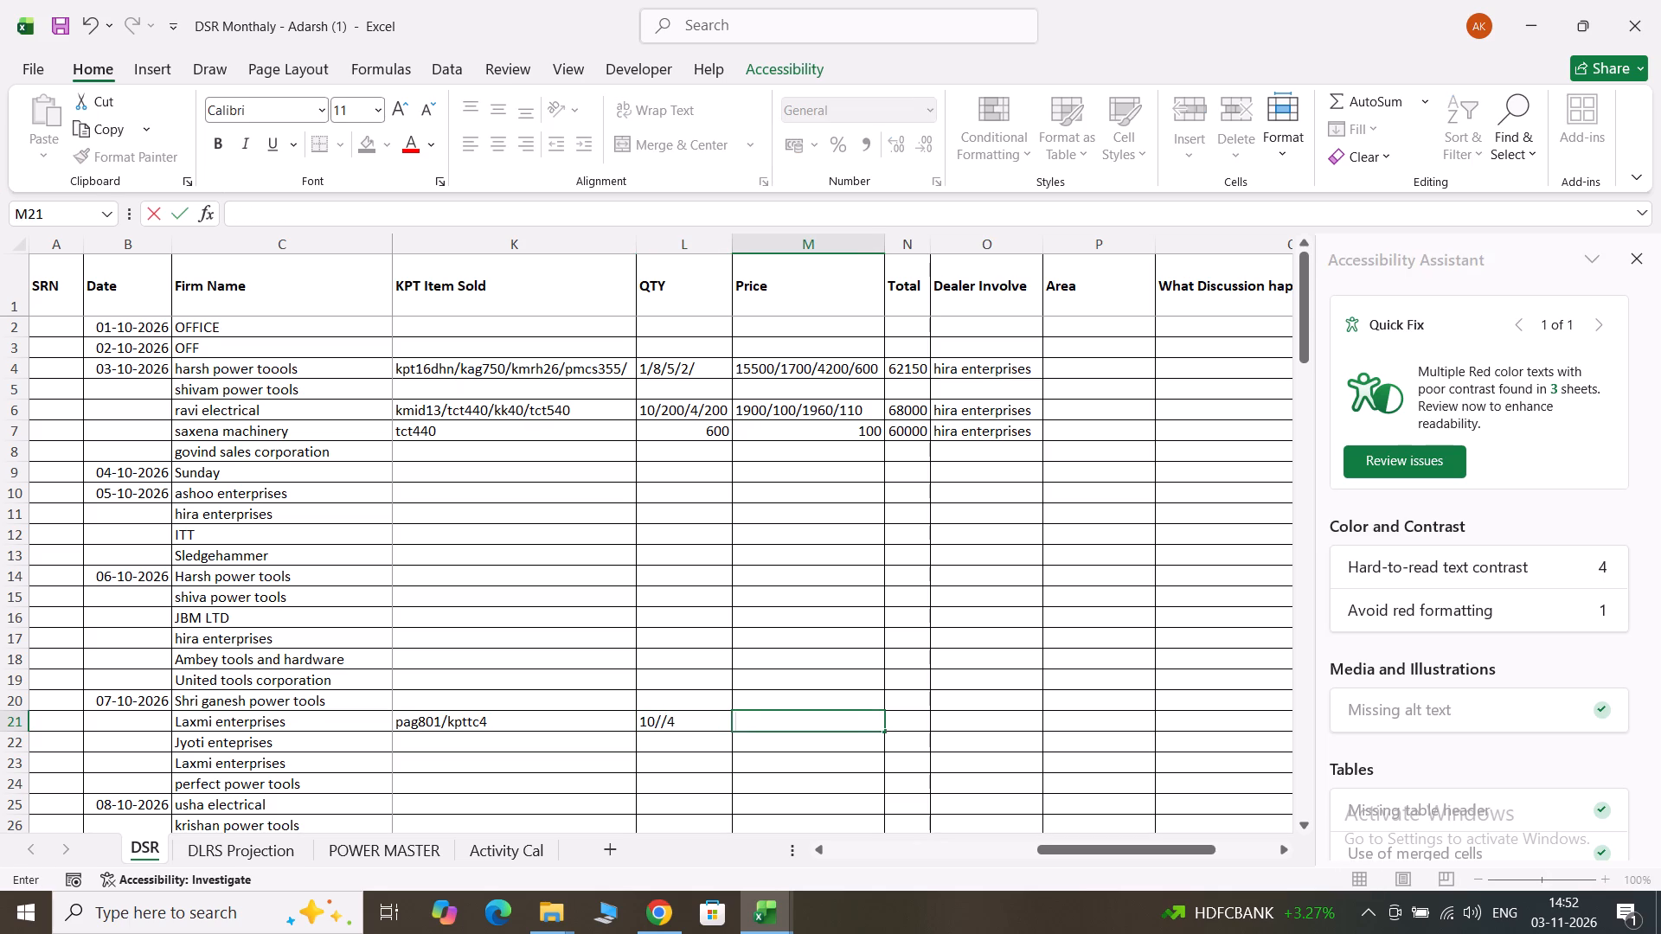
text(1100)
text(//)
text(23000)
key(BackSpace)
key(Right)
Enter 20200 as the Total and drs as the Dealer Involve value for Laxmi enterprises in row 21.
text(20)
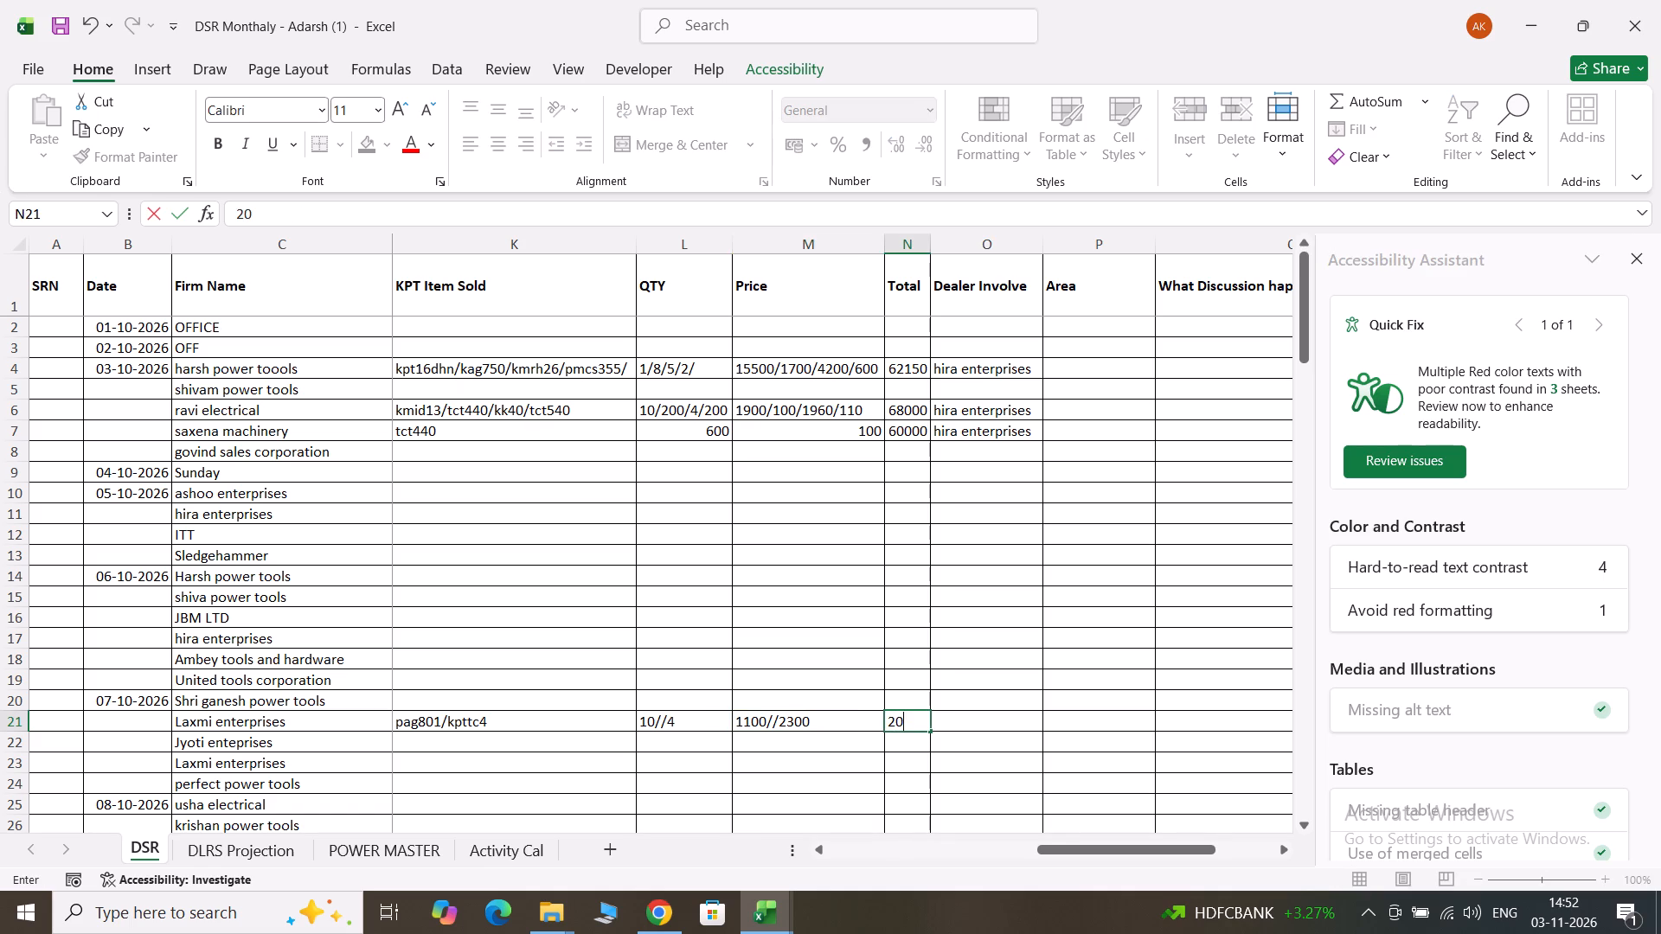
text(200)
key(Right)
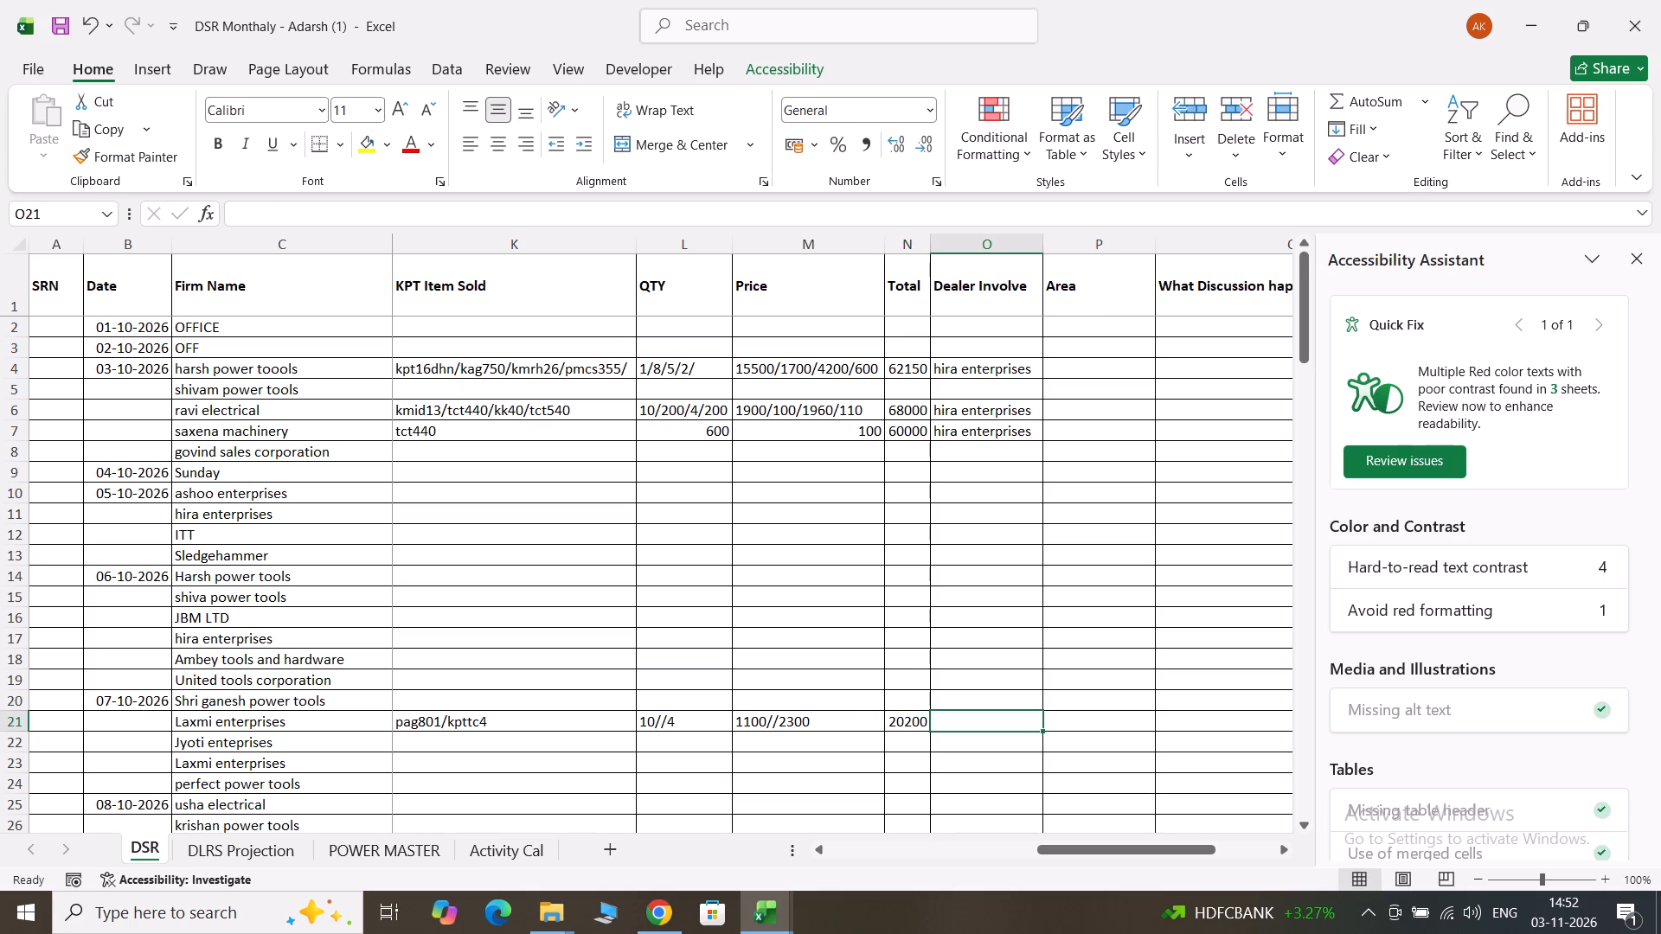
key(r)
key(BackSpace)
text(dse)
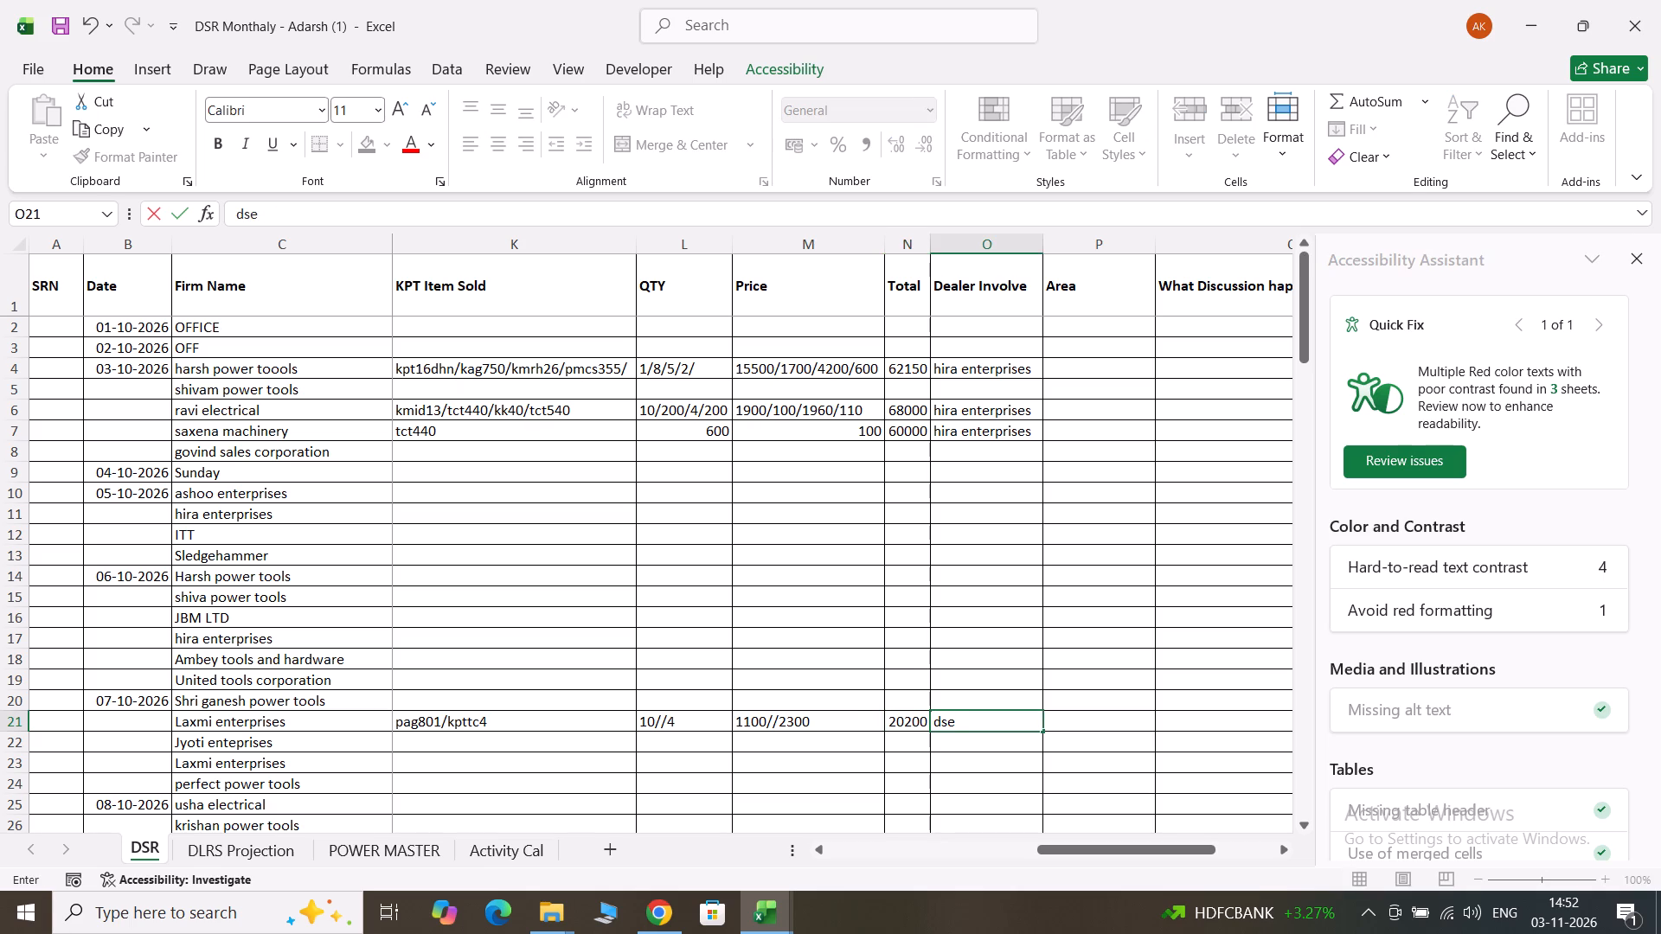
key(BackSpace)
key(BackSpace)
text(rs)
key(Up)
Enter kpttc5 as the KPT Item Sold for the Jyoti enteprises entry in row 22.
key(Left)
key(Left)
key(Left)
key(Left)
key(Left)
key(Left)
key(Down)
key(Down)
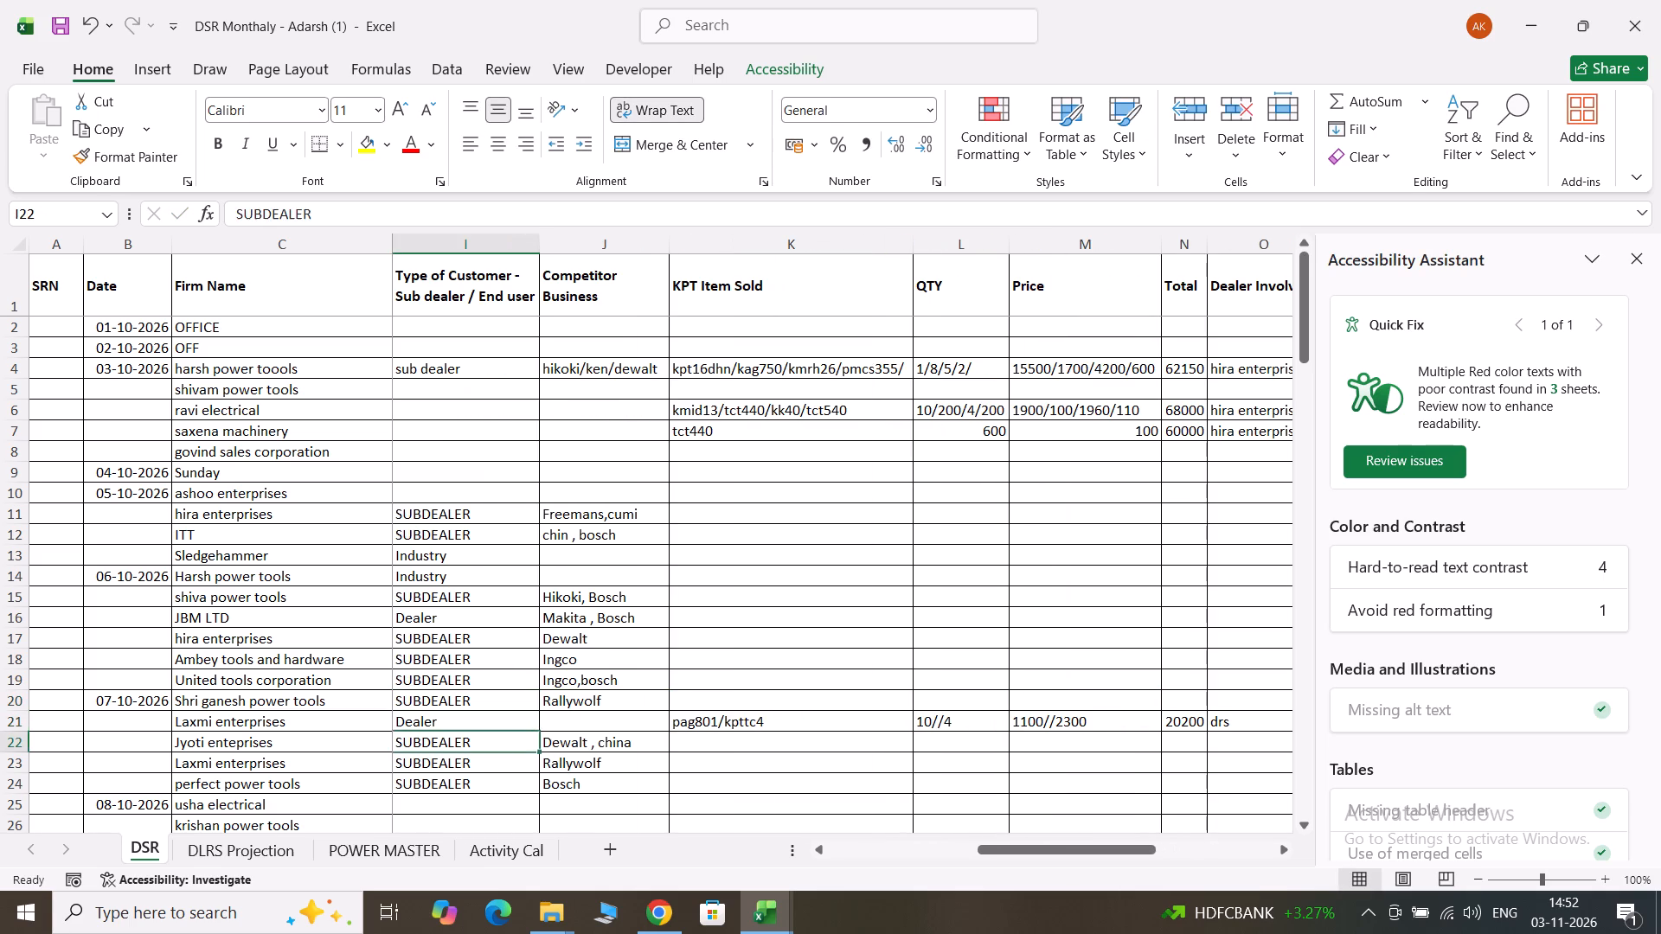
key(Right)
key(Right)
text(kpttc)
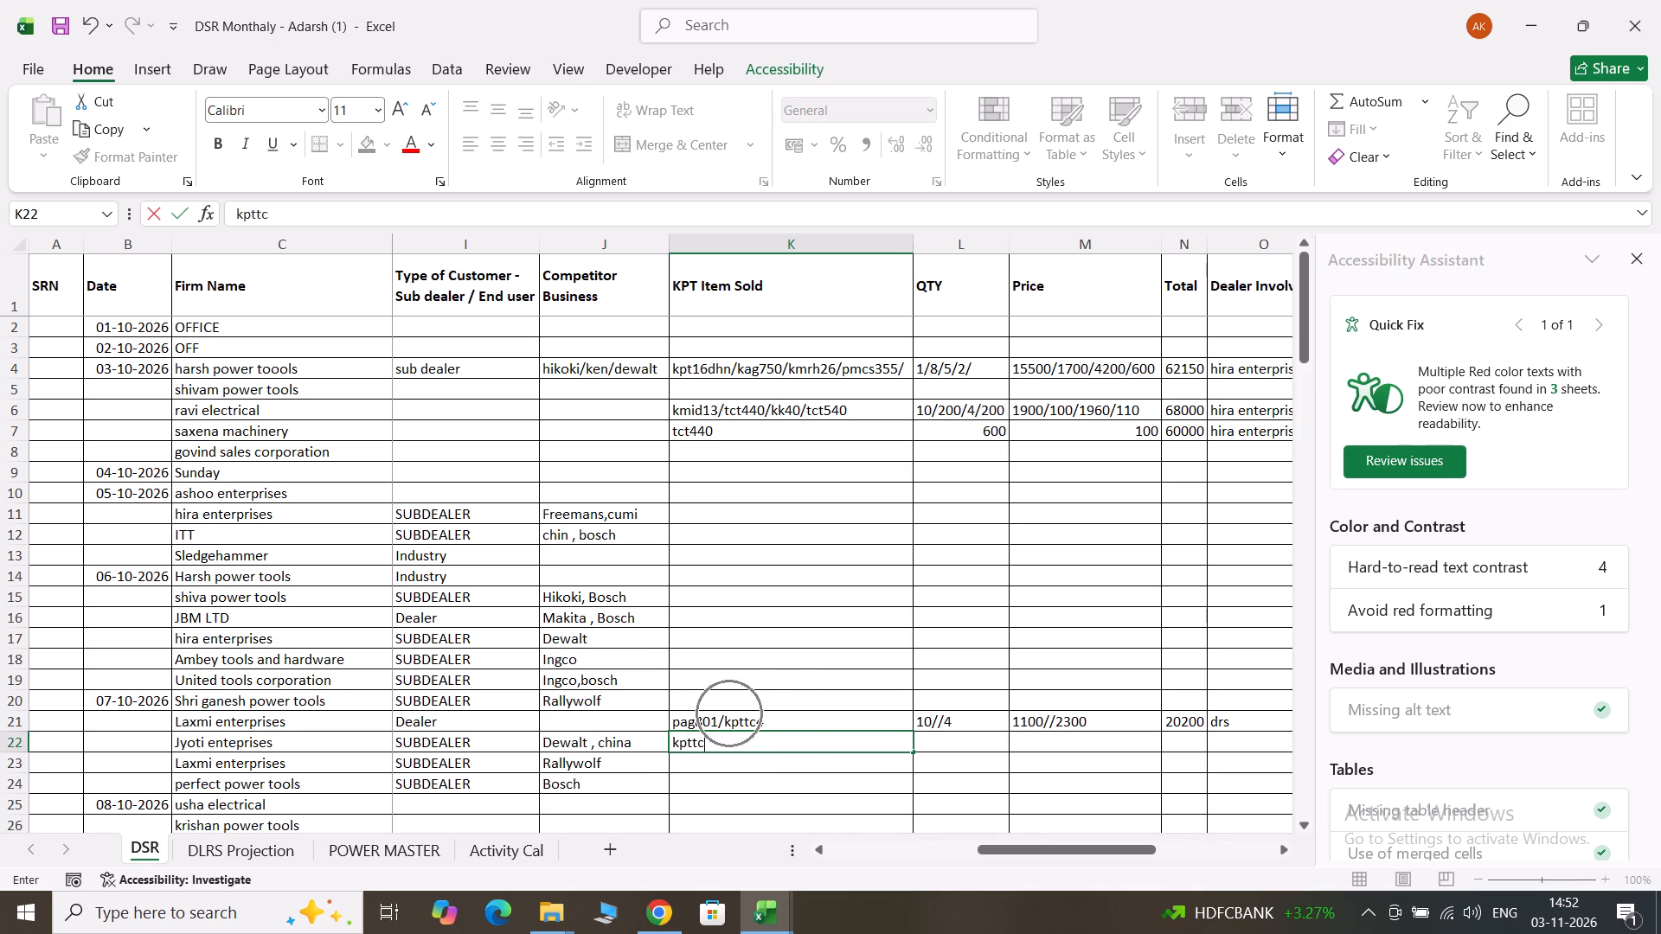
key(5)
key(Right)
Enter 8 as the QTY for the Jyoti enteprises entry in row 22.
text(2)
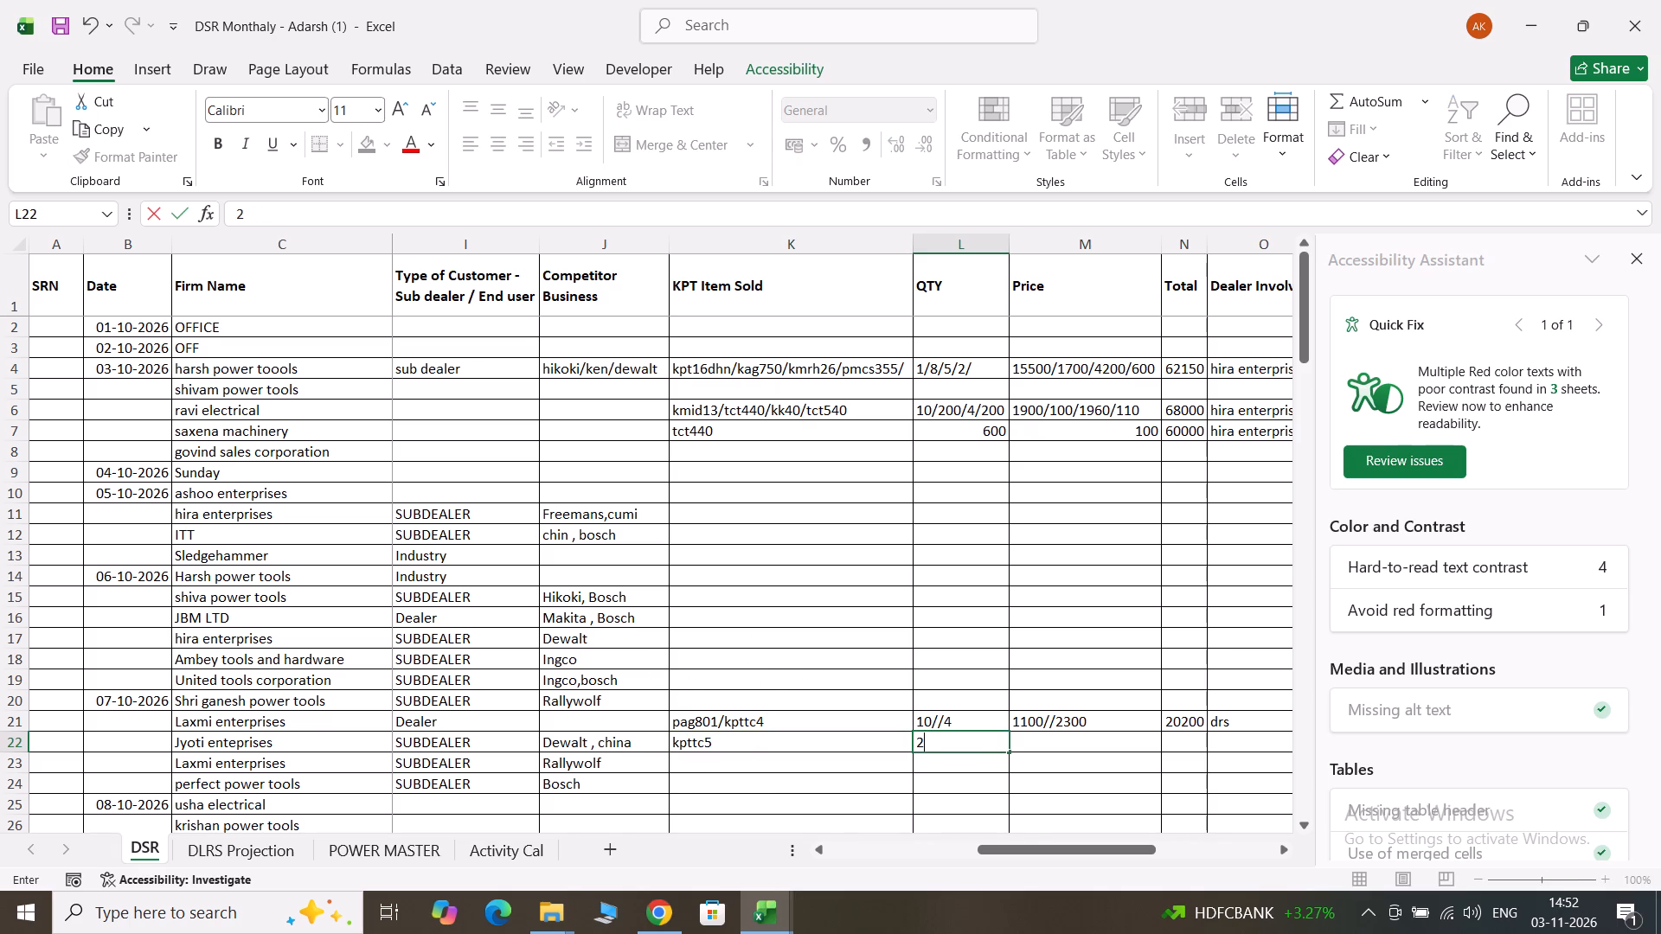
key(space)
key(BackSpace)
key(BackSpace)
key(9)
key(BackSpace)
key(8)
key(Right)
Complete the Jyoti enteprises entry in row 22 with Price 2400, Total 19200 and Dealer Involve drs.
text(23)
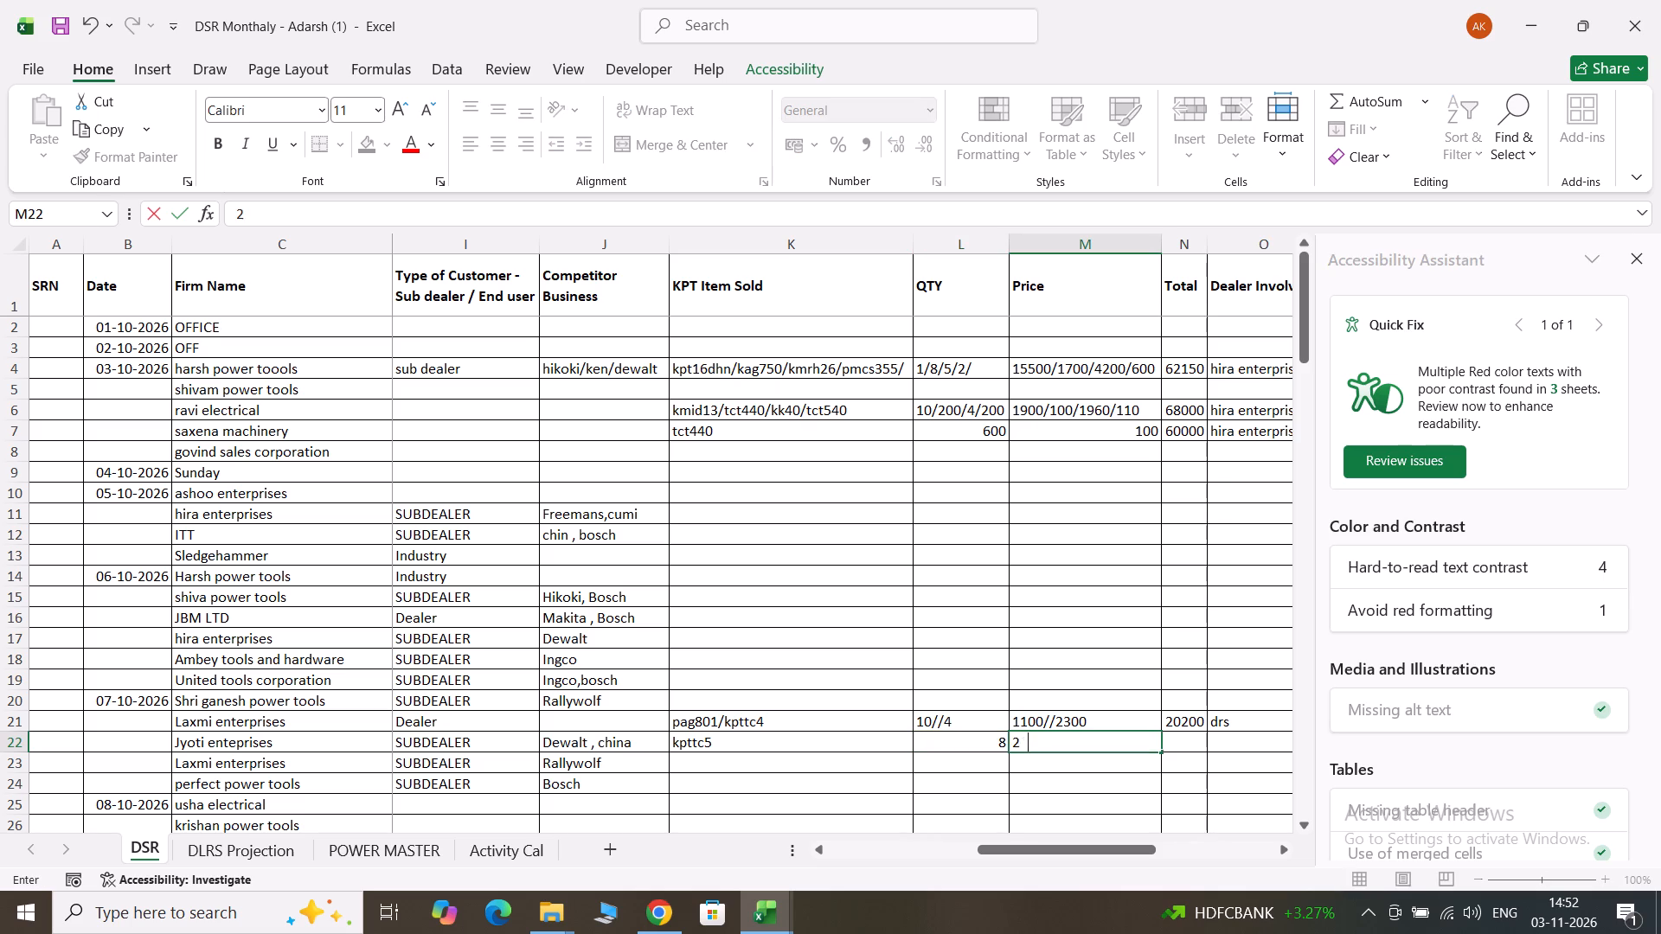
key(BackSpace)
text(400)
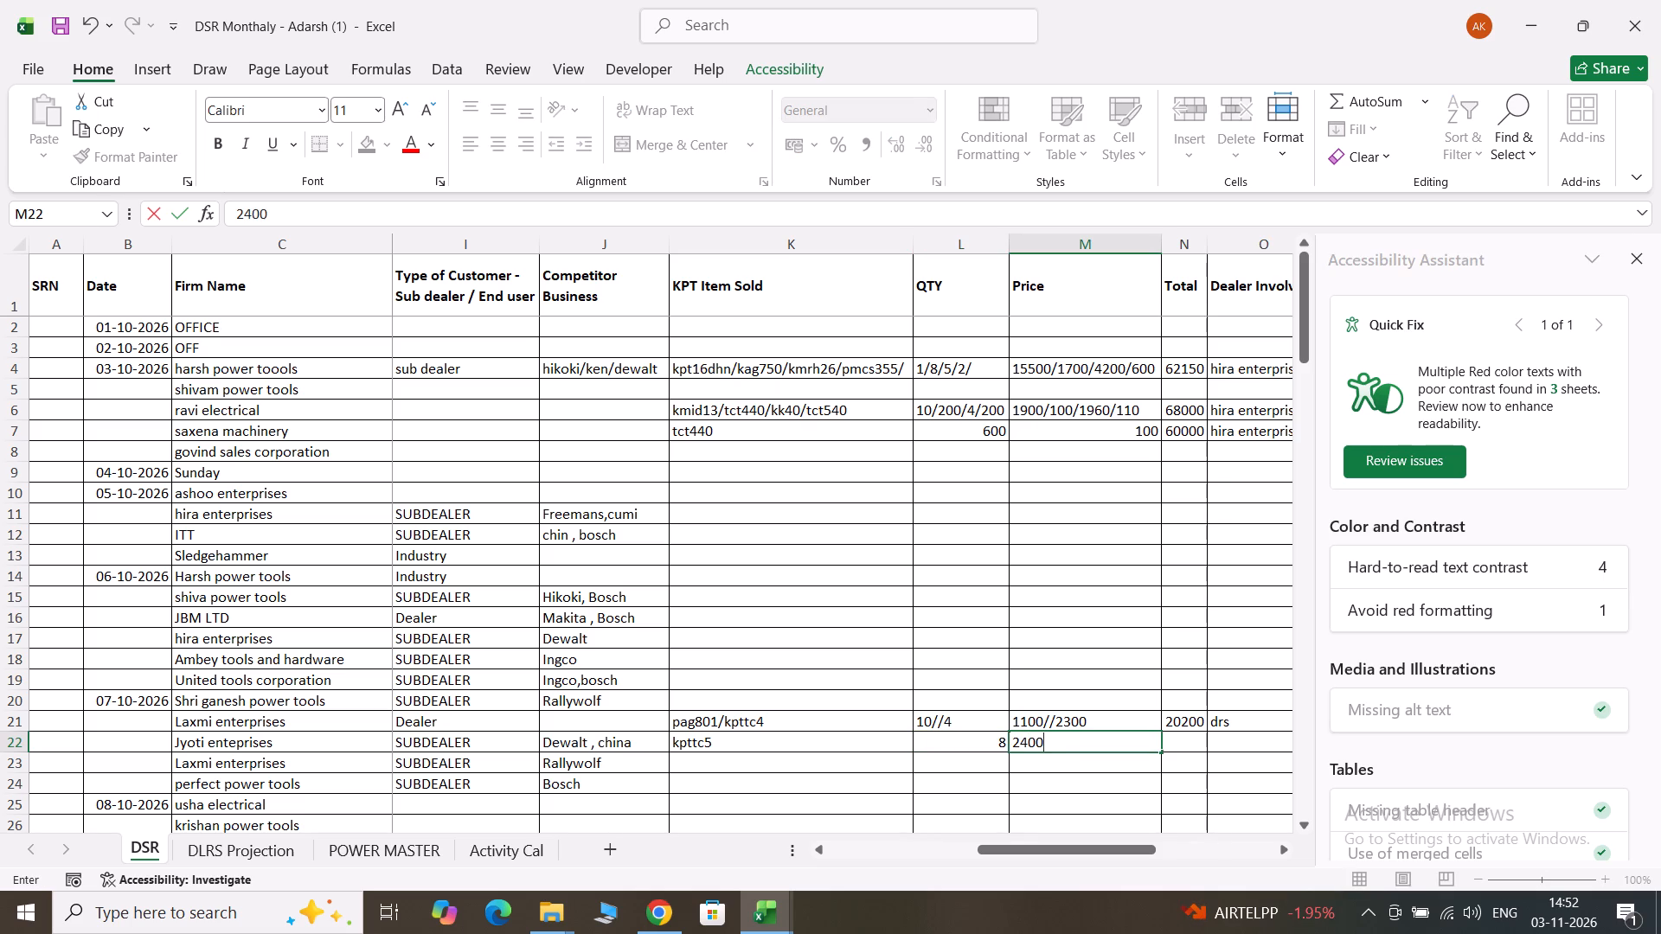
key(Right)
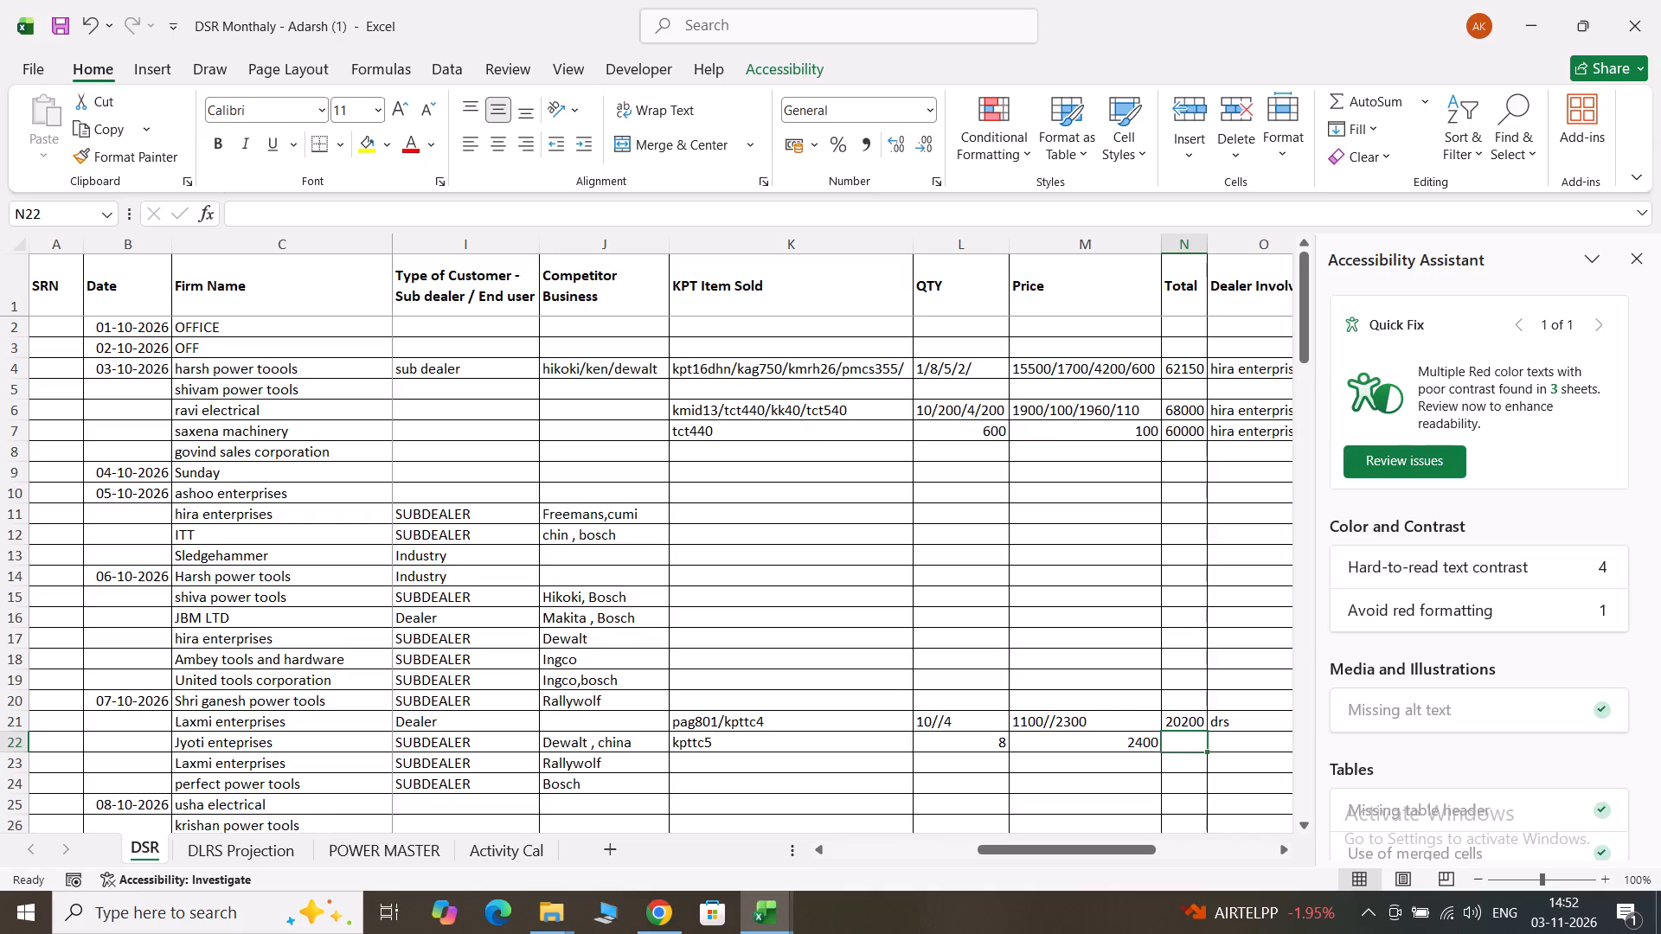
text(19200)
key(Right)
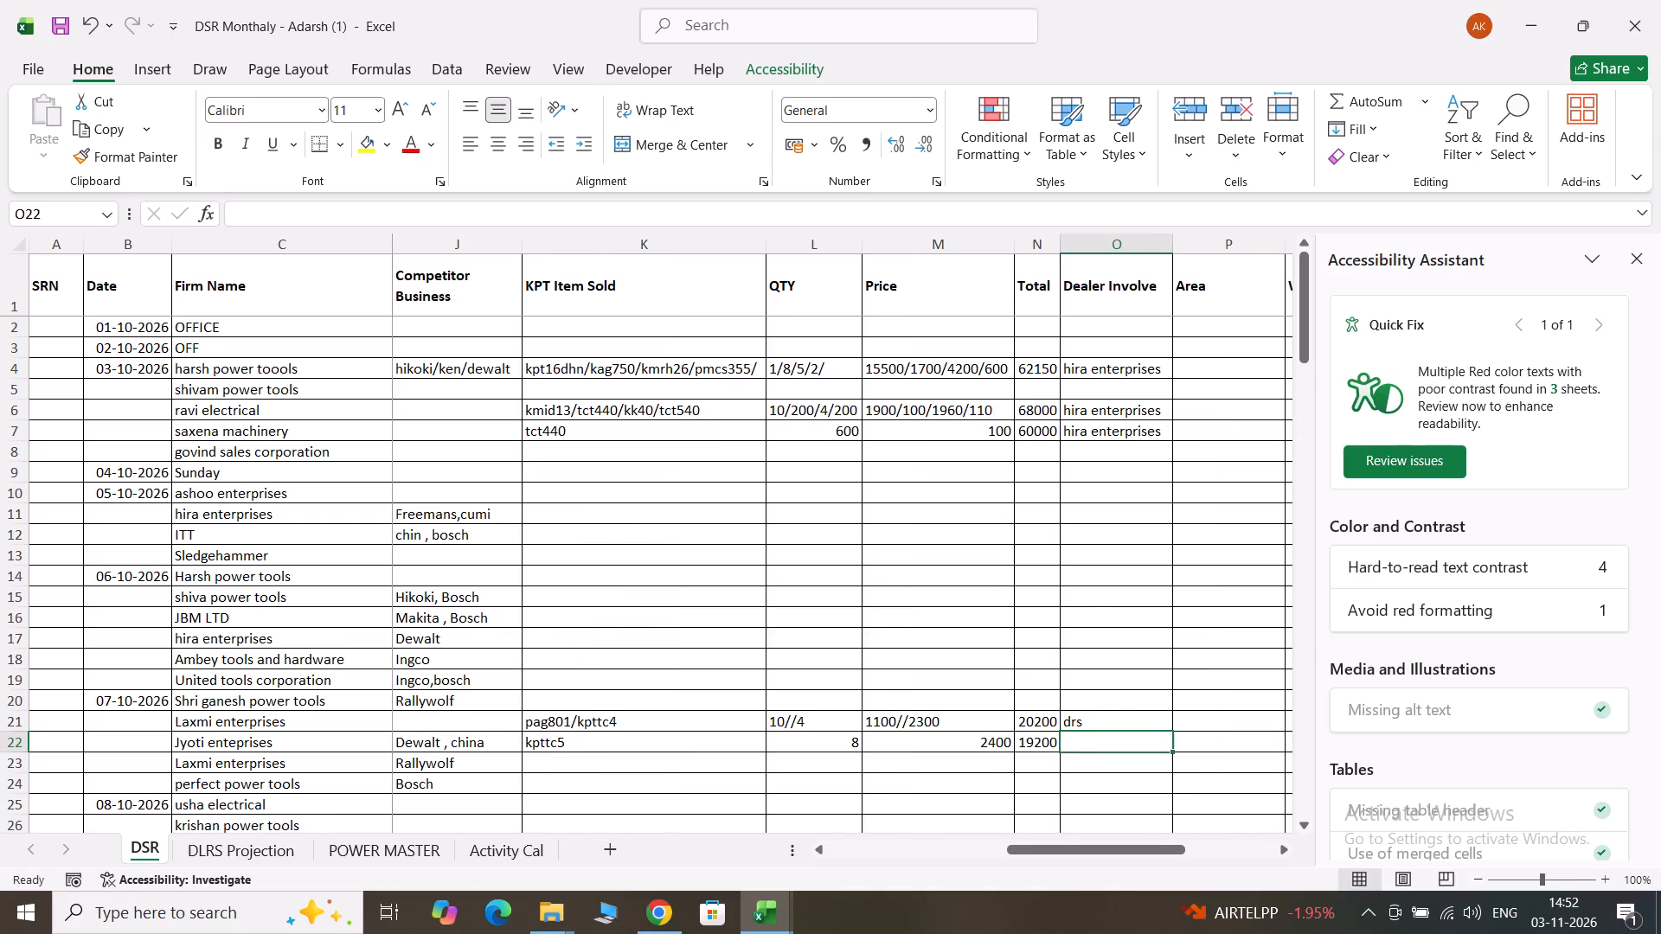
text(drs)
key(Down)
Look through the firm names and contact persons of the October visits, from row 23 down to about row 53.
key(Left)
key(Left)
key(Left)
key(Left)
key(Left)
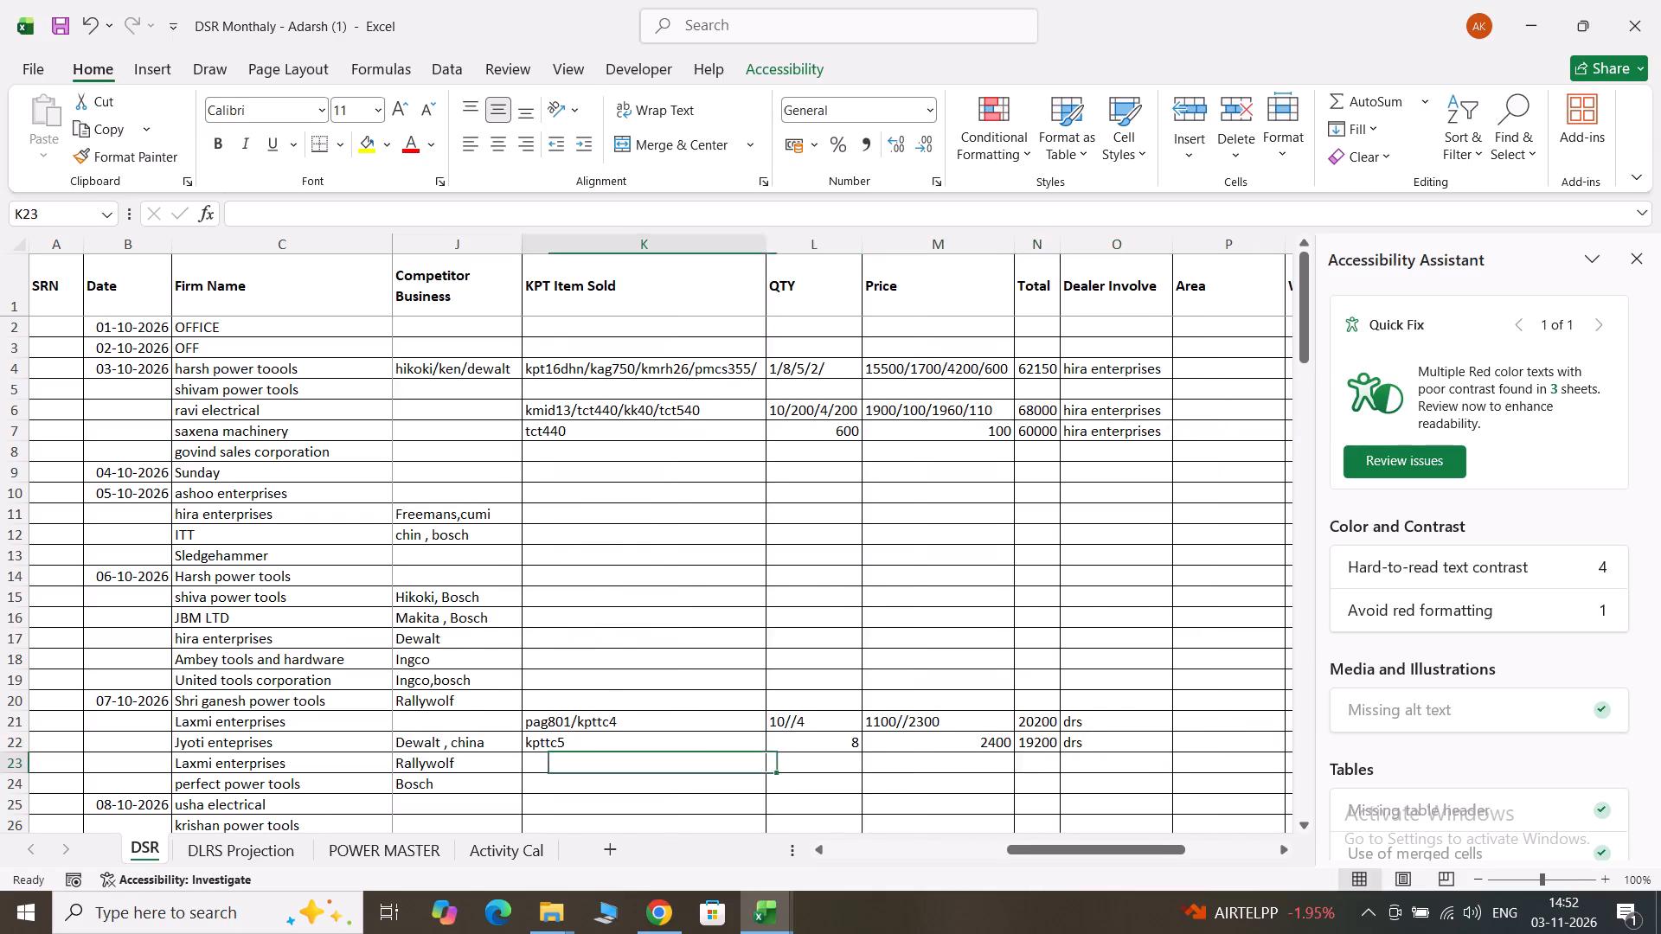
key(Left)
key(Left)
key(Left)
key(Left)
key(Left)
key(Left)
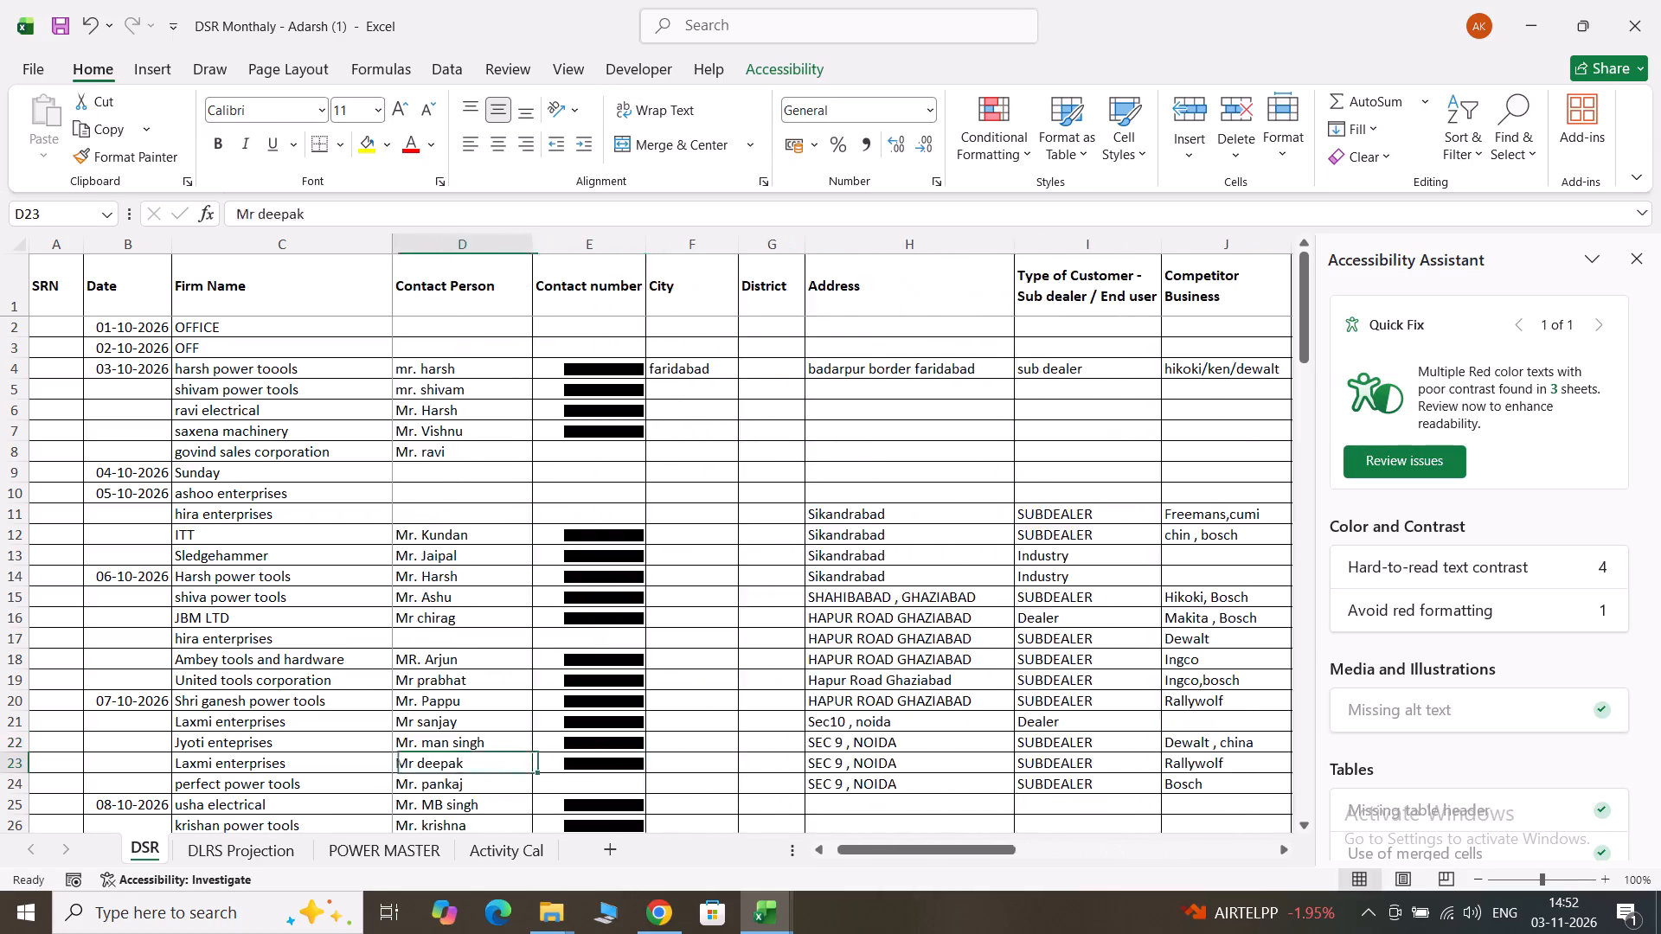
key(Left)
key(Left)
key(Left)
key(Down)
key(Down)
key(Right)
key(Right)
key(Right)
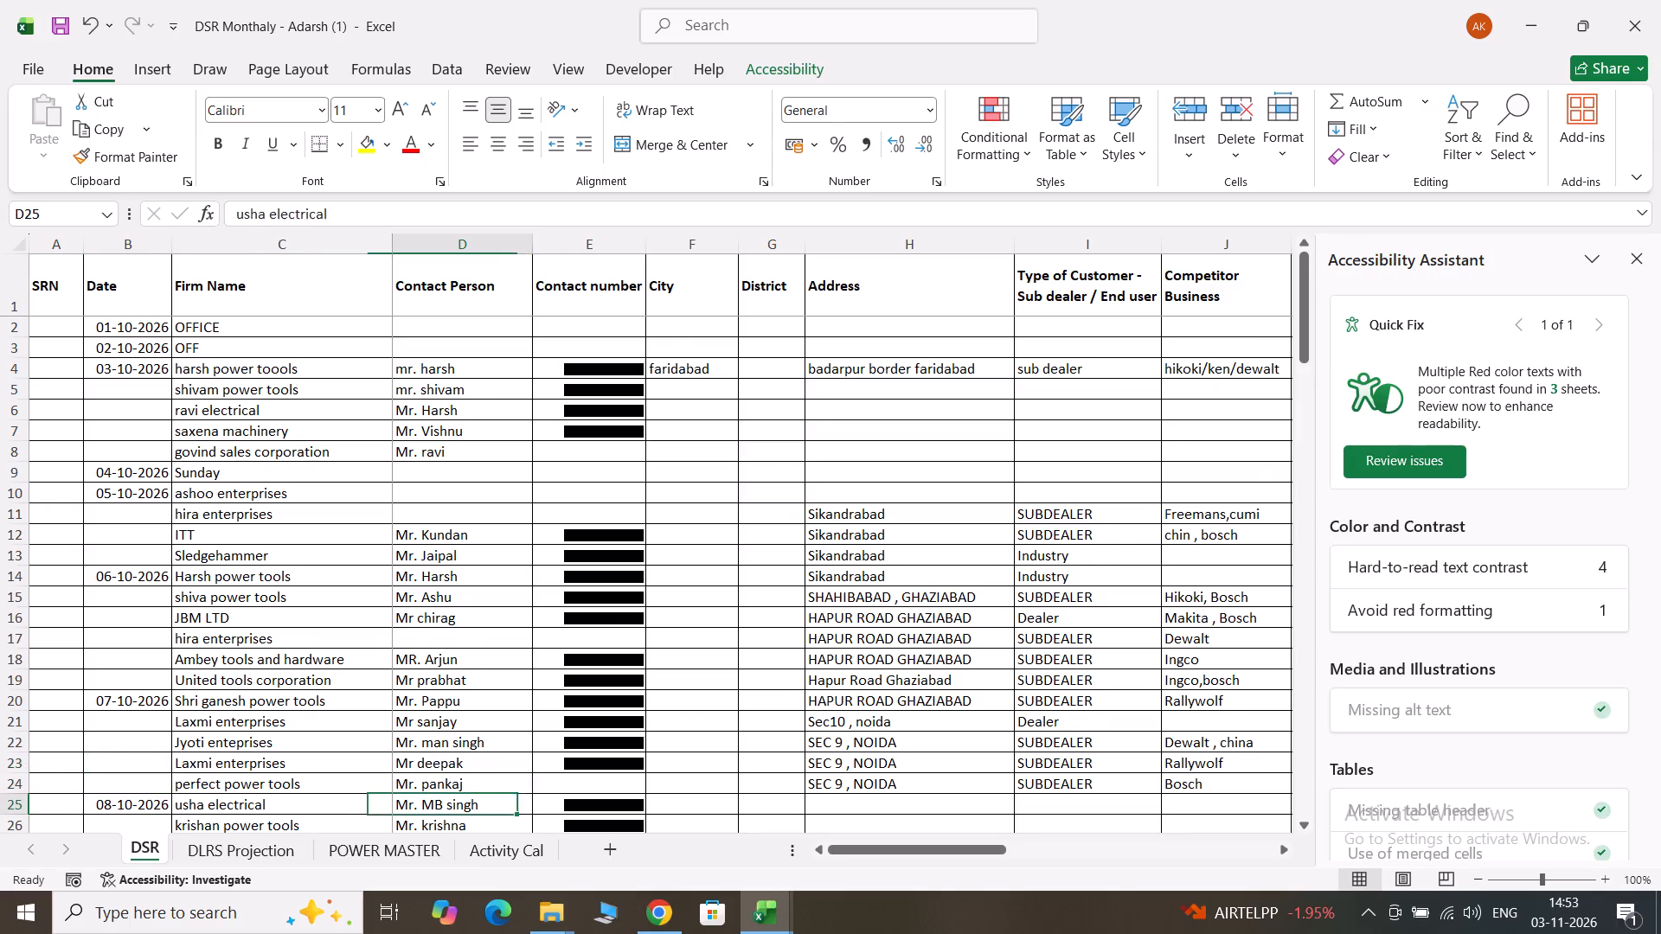
key(Down)
key(Down)
key(Down)
key(Down)
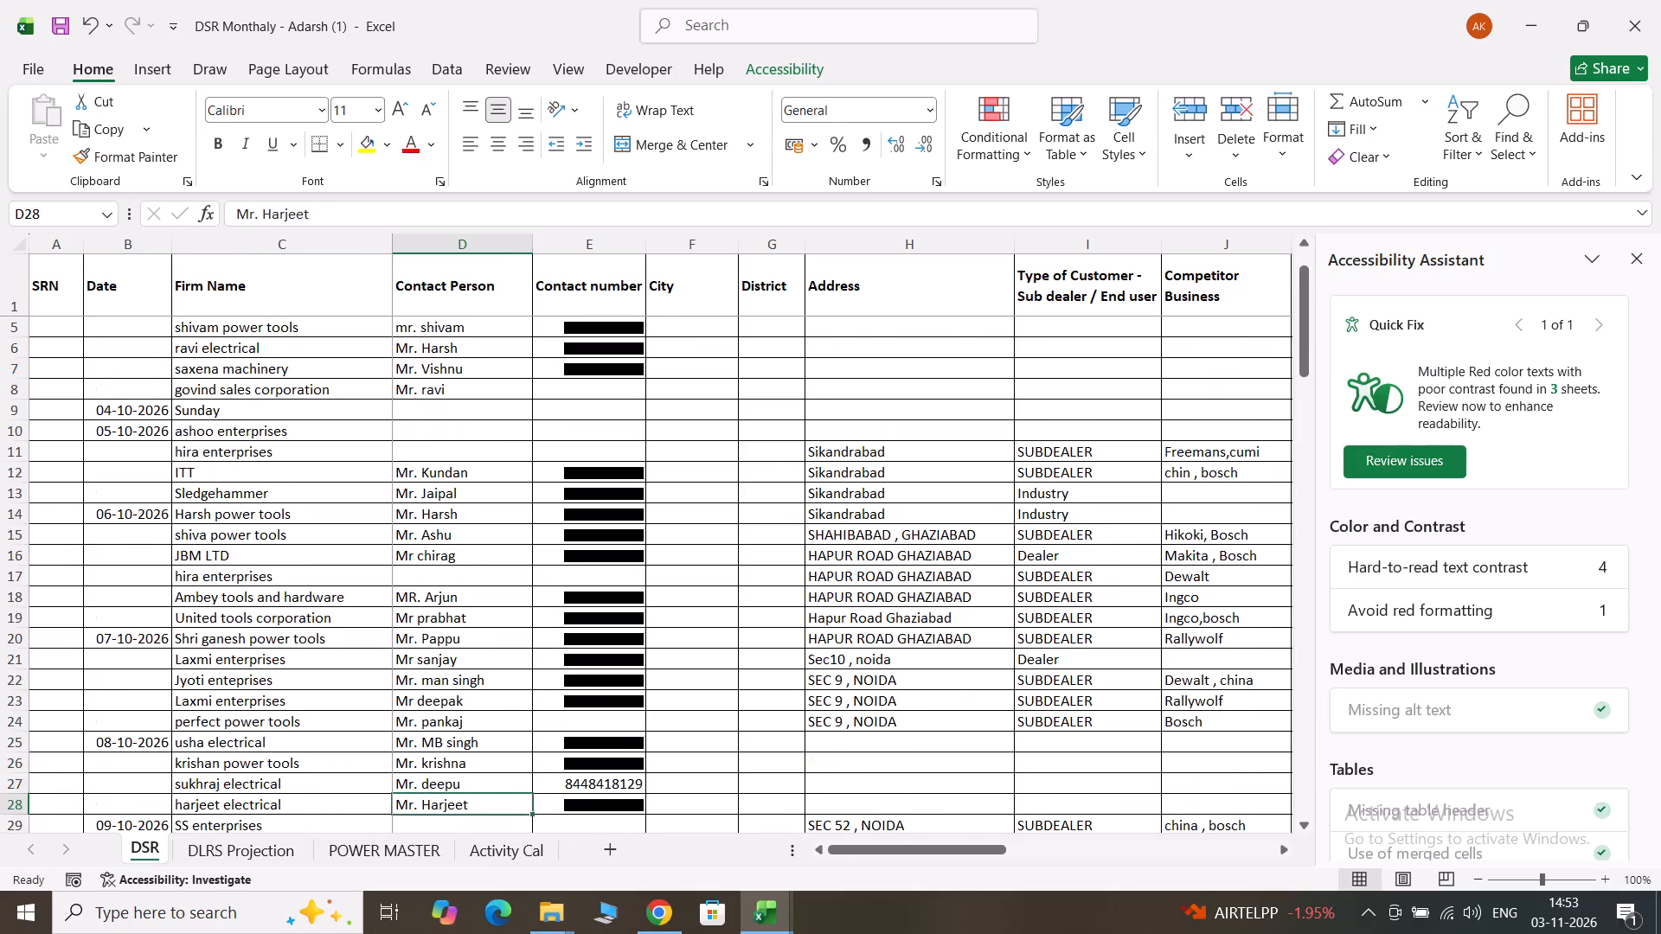
key(Up)
key(Down)
key(Down)
key(Down)
key(Down)
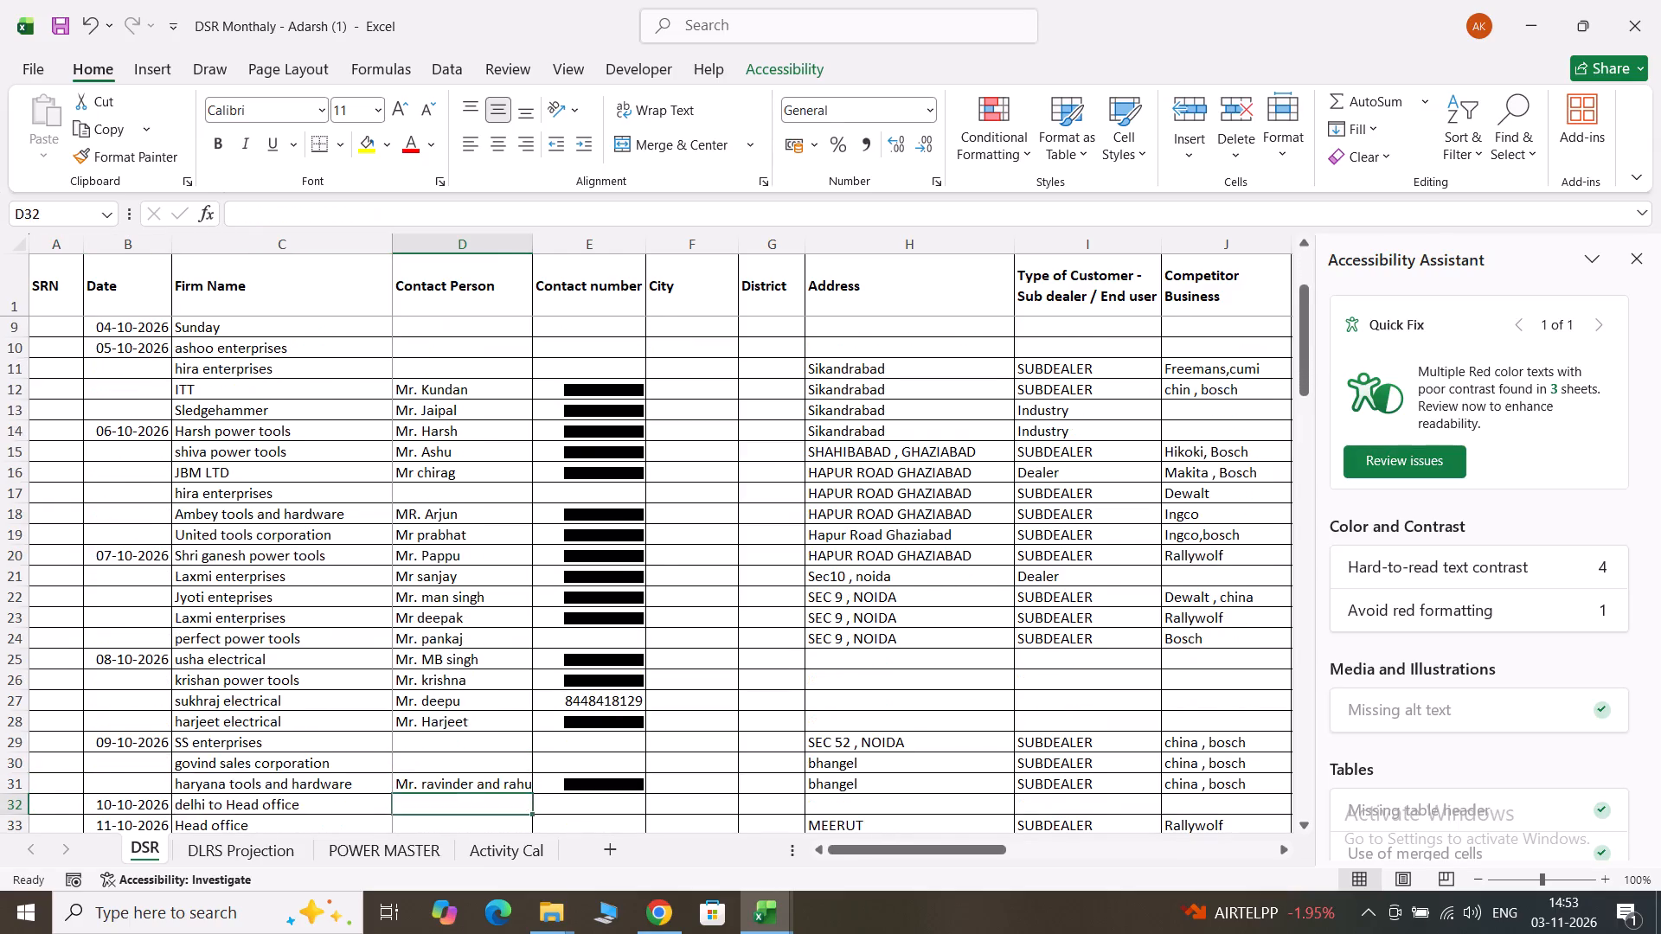
key(Down)
key(Down)
key(Down)
key(Down)
key(Down)
key(Down)
key(Down)
key(Down)
key(Down)
key(Down)
key(Down)
key(Down)
key(Down)
key(Down)
key(Down)
key(Down)
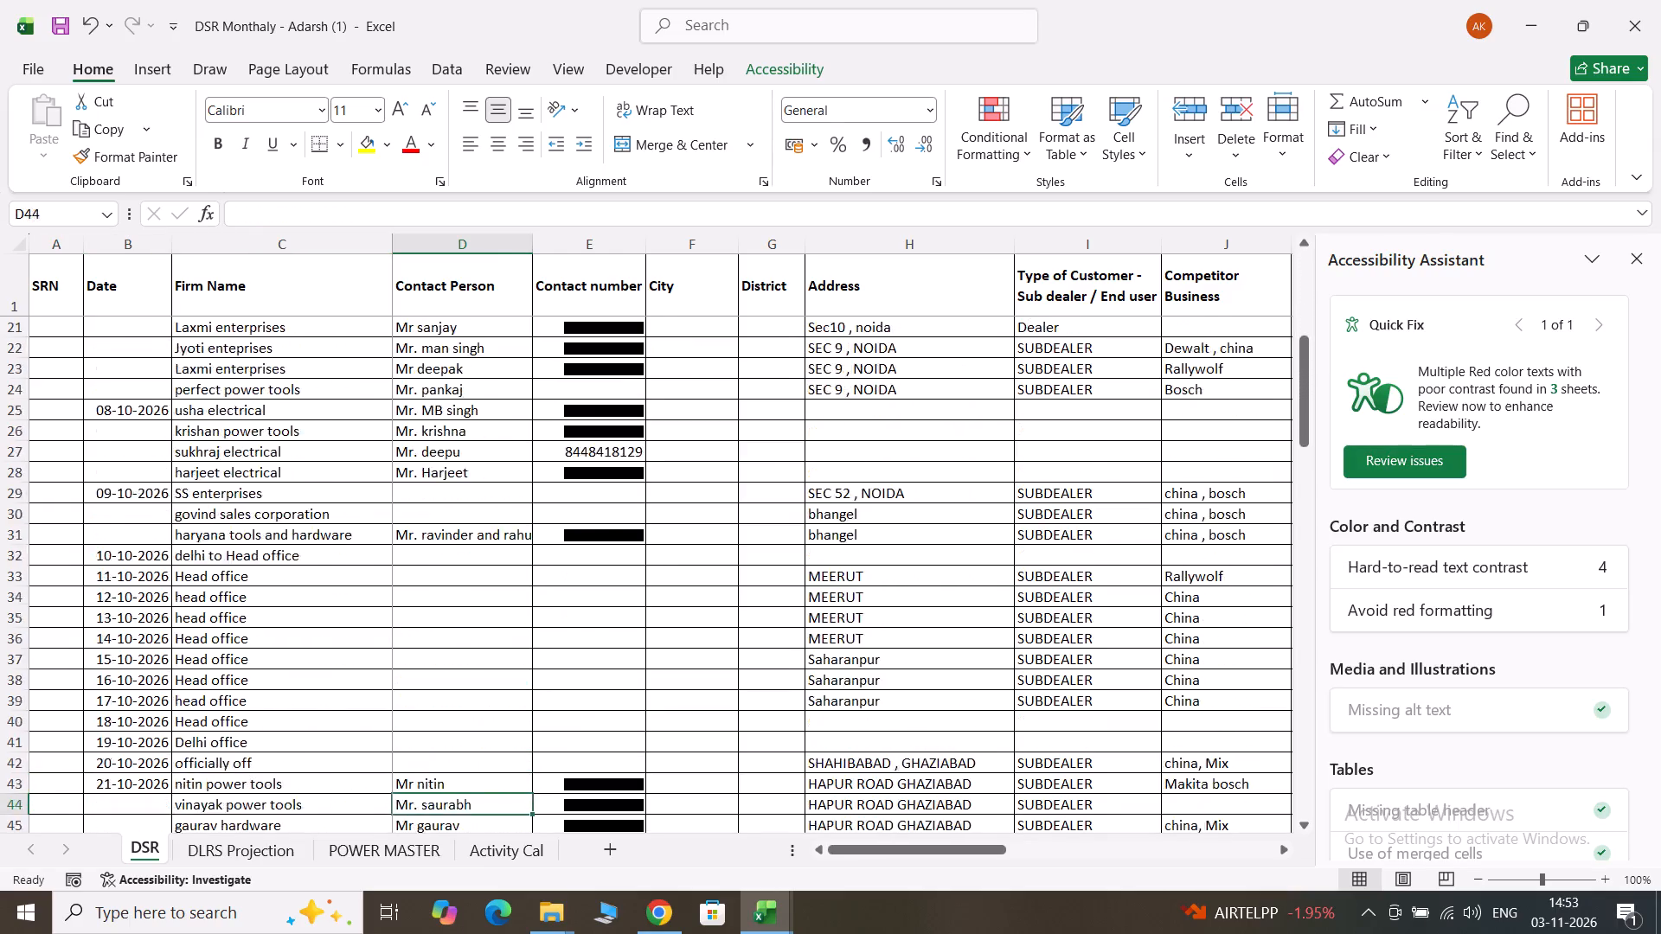
key(Down)
key(Down)
key(Down)
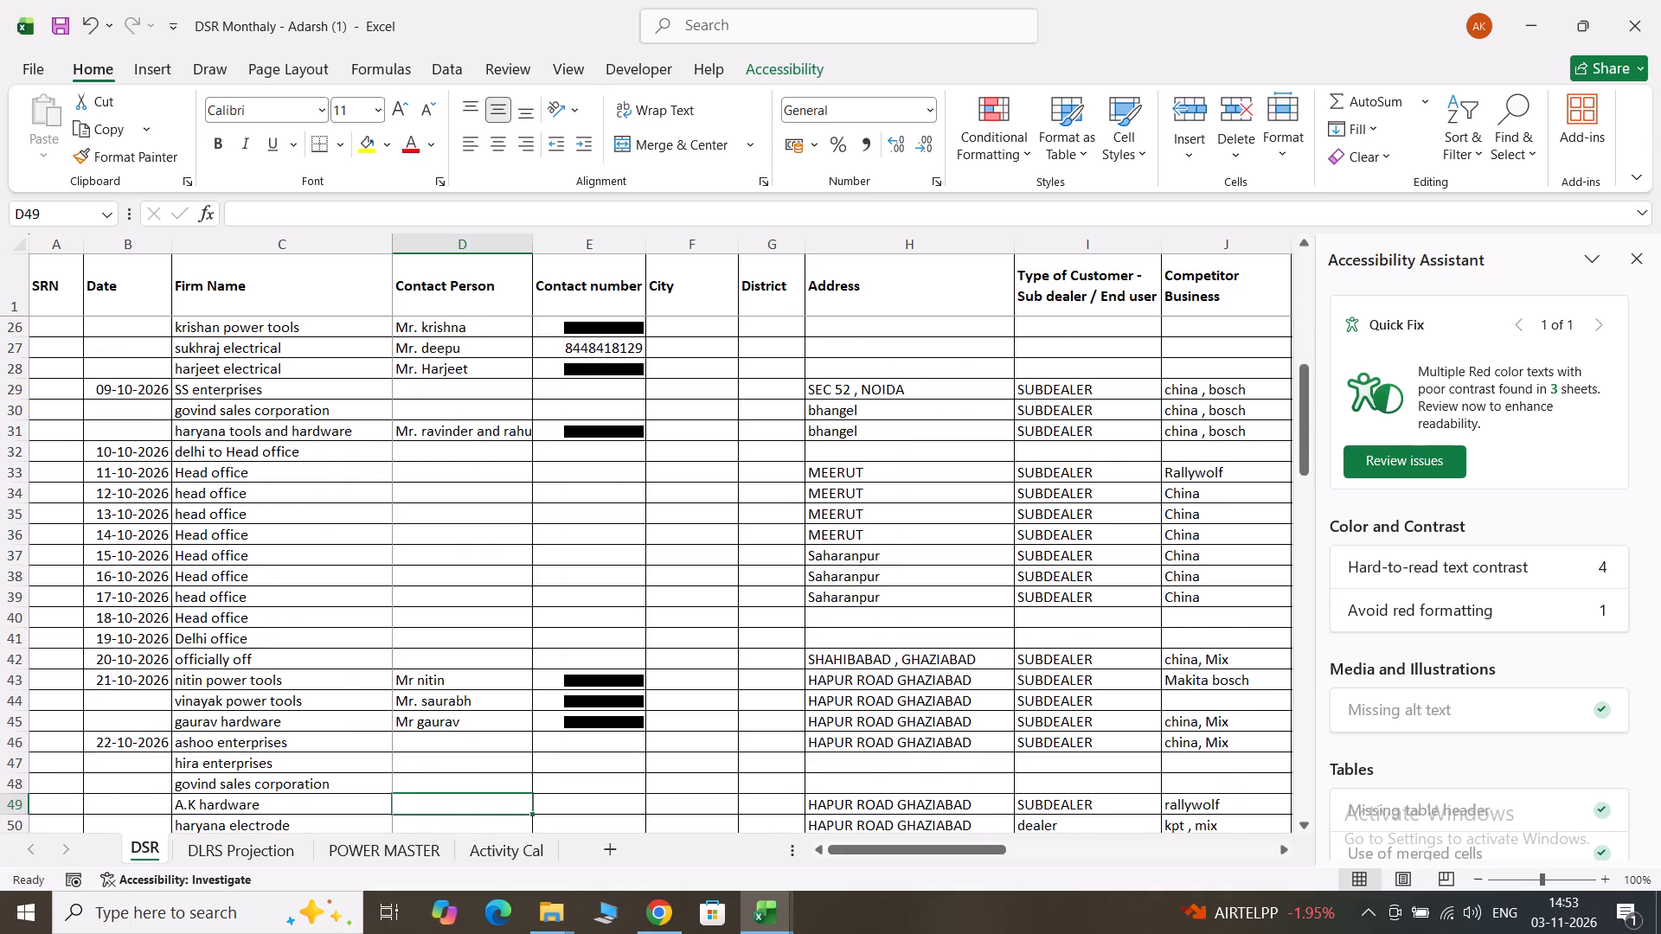
key(Up)
key(Up)
key(Down)
key(Down)
key(Down)
key(Down)
key(Down)
key(Down)
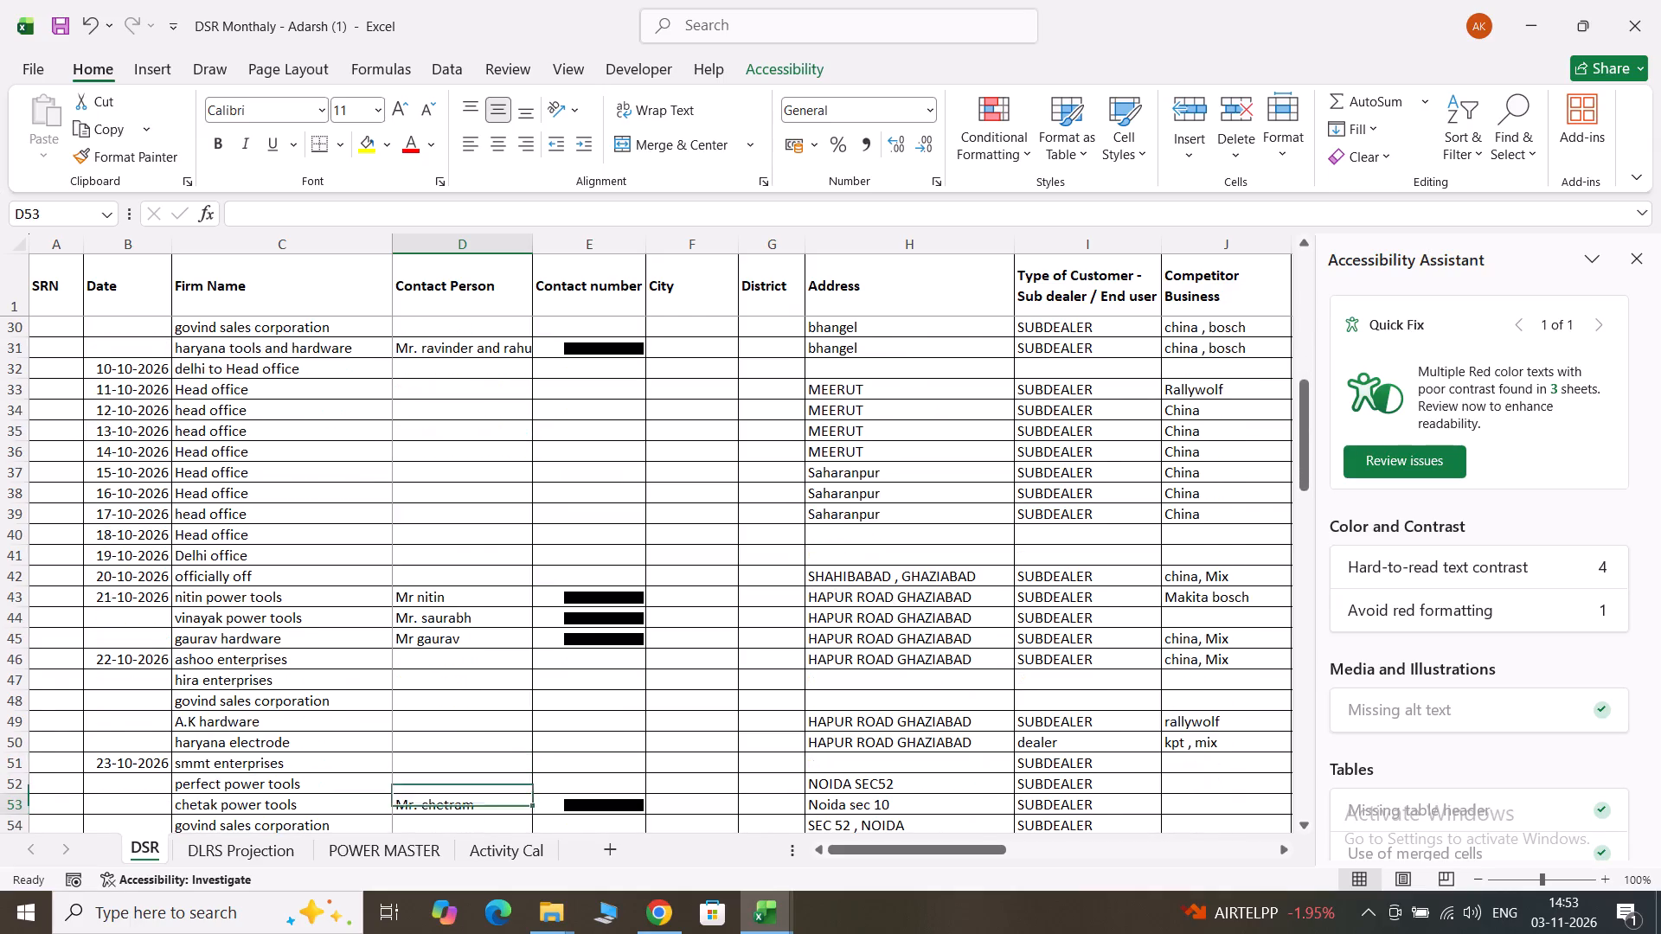
key(Up)
key(Up)
key(Up)
key(Up)
key(Up)
key(Up)
key(Up)
key(Up)
key(Up)
key(Up)
key(Up)
key(Up)
key(Up)
key(Up)
key(Up)
key(Up)
key(Up)
key(Up)
key(Up)
key(Up)
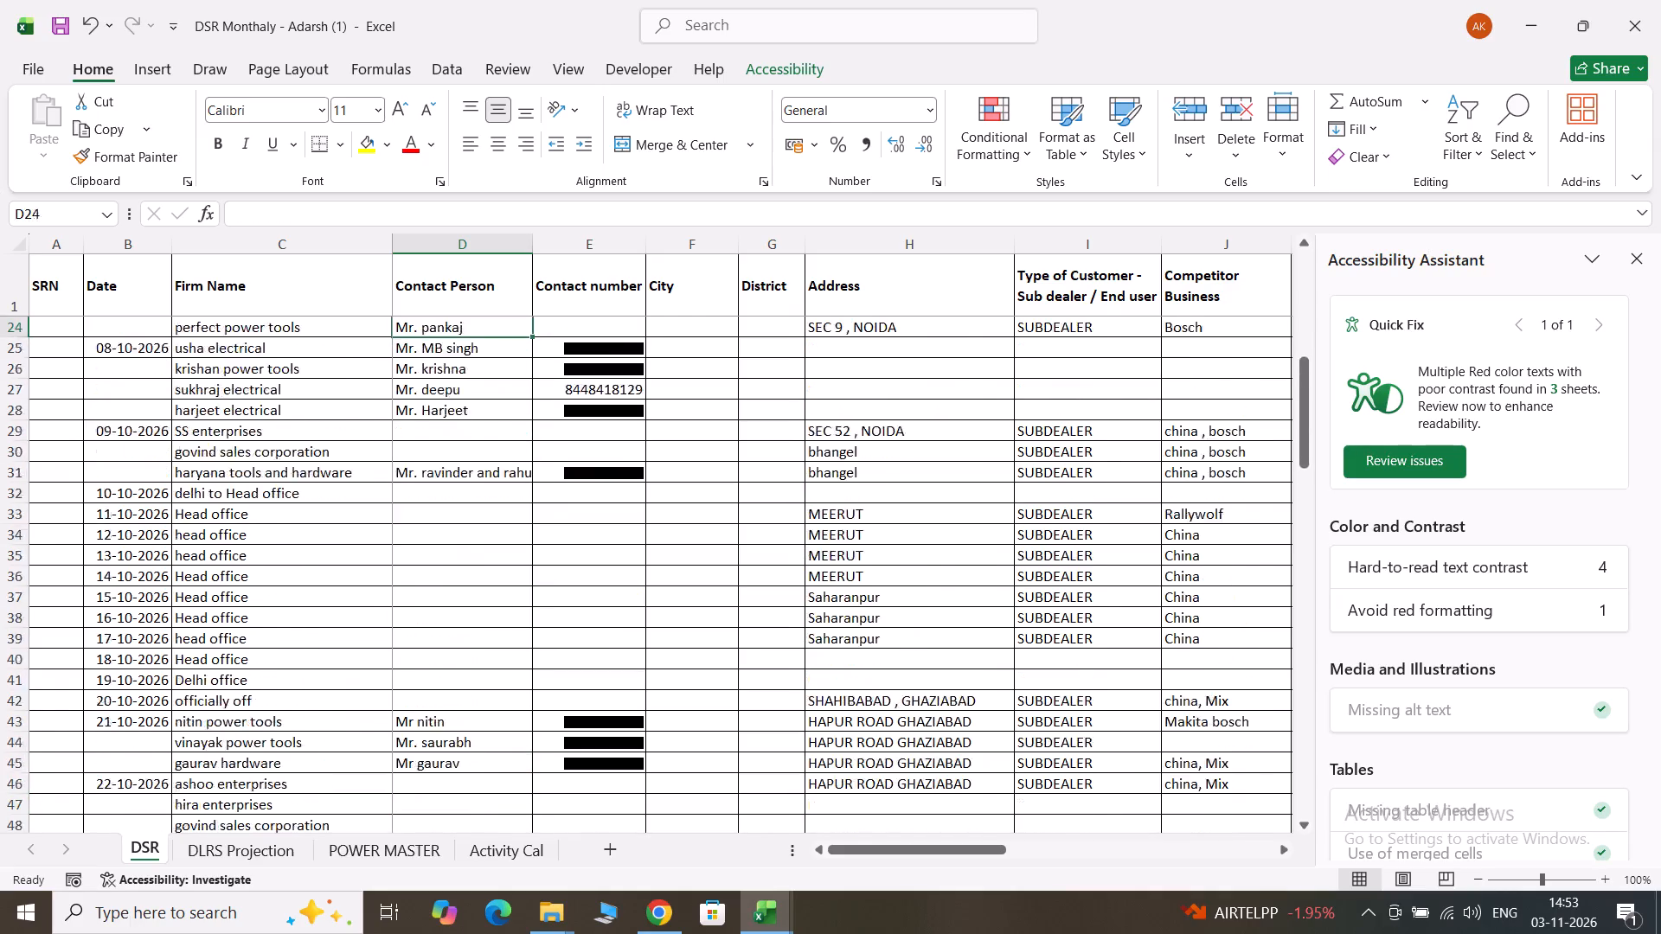
Enter kbc50nvs as the KPT Item Sold and 1 as the QTY for Ambey tools and hardware in row 18.
key(Down)
key(Down)
key(Down)
key(Right)
key(Right)
key(Right)
key(Right)
key(Right)
key(Right)
key(Right)
key(Right)
key(Right)
key(Right)
key(Right)
key(Right)
key(Right)
key(Right)
key(Right)
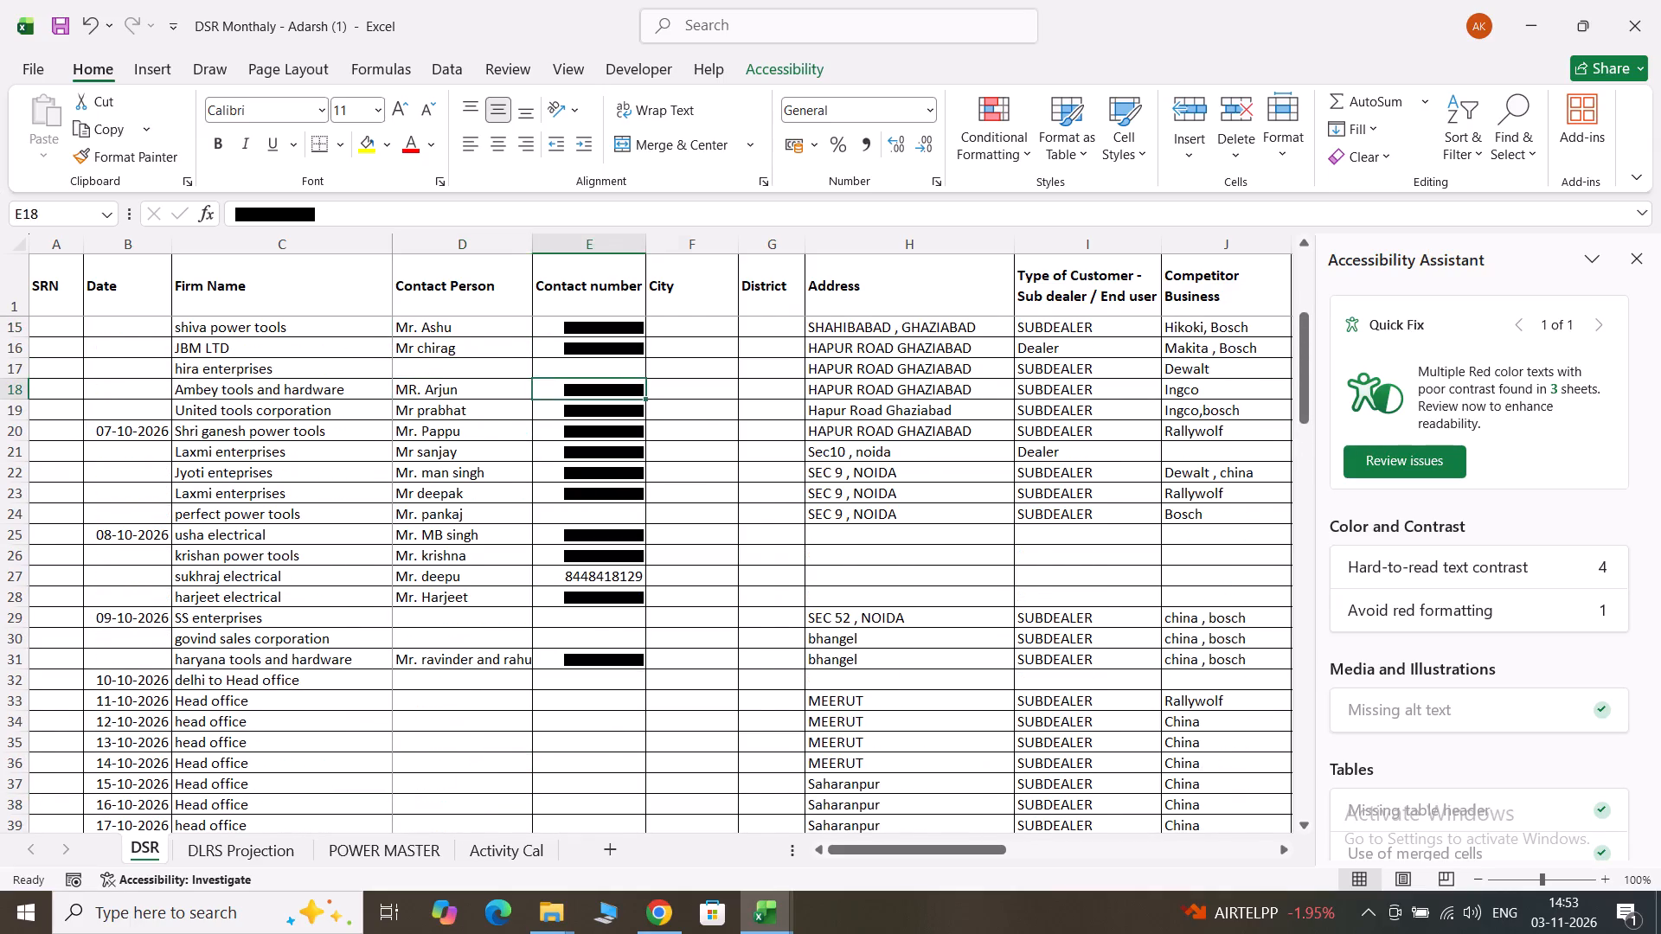
key(Left)
key(Left)
key(Left)
key(Left)
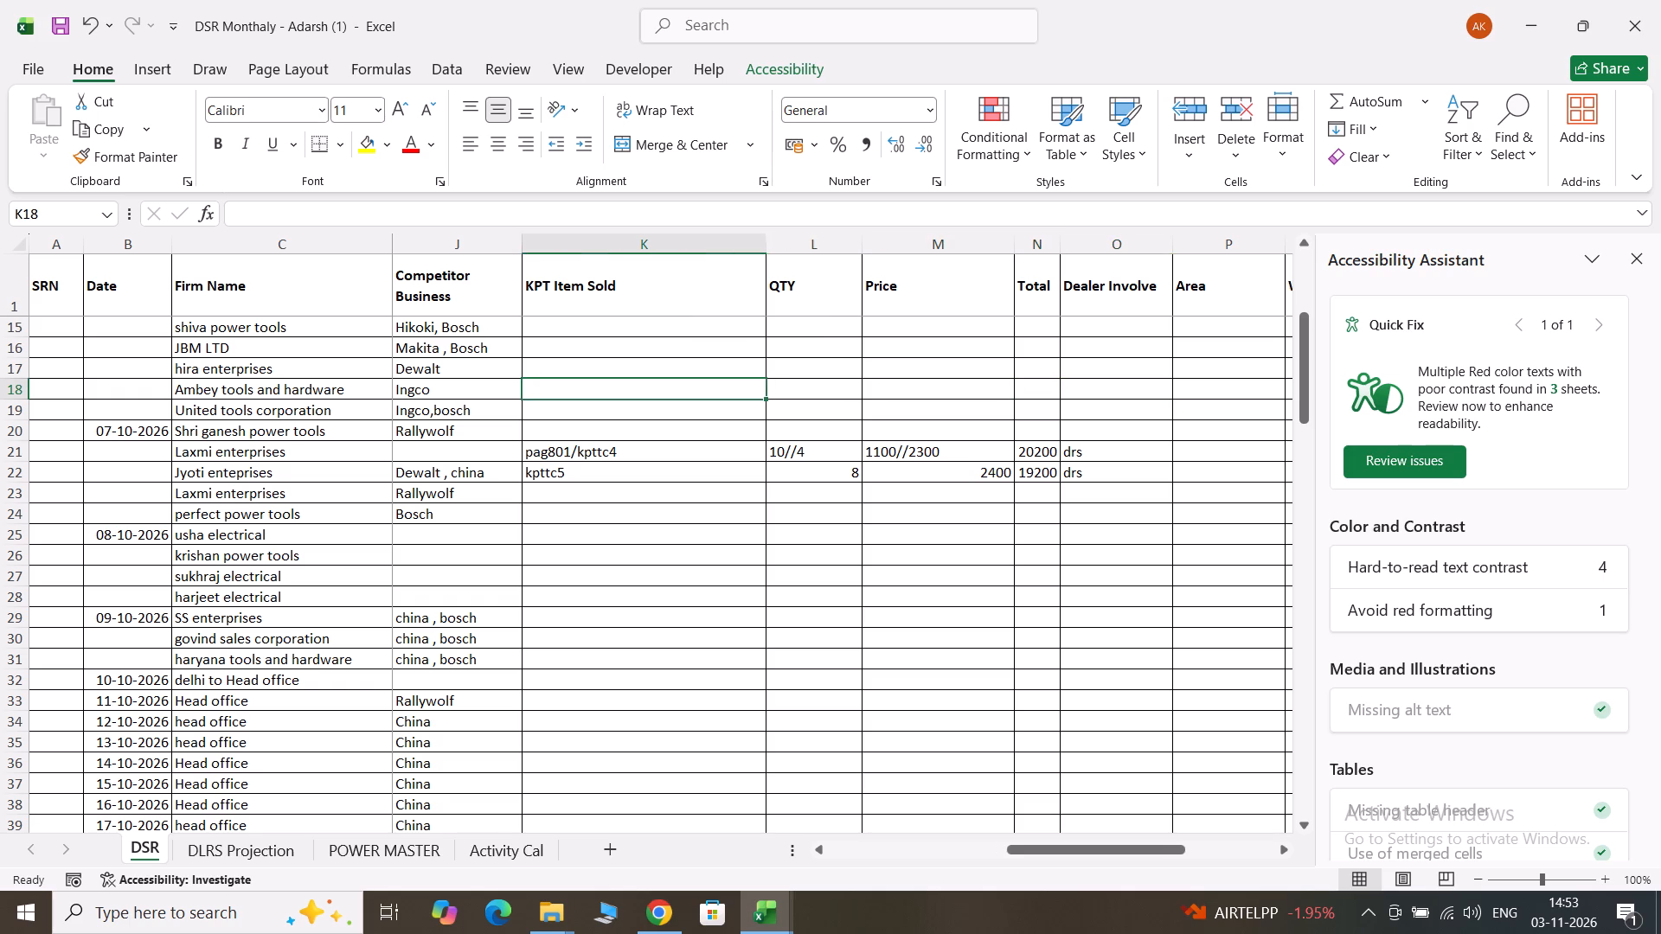
text(kbc)
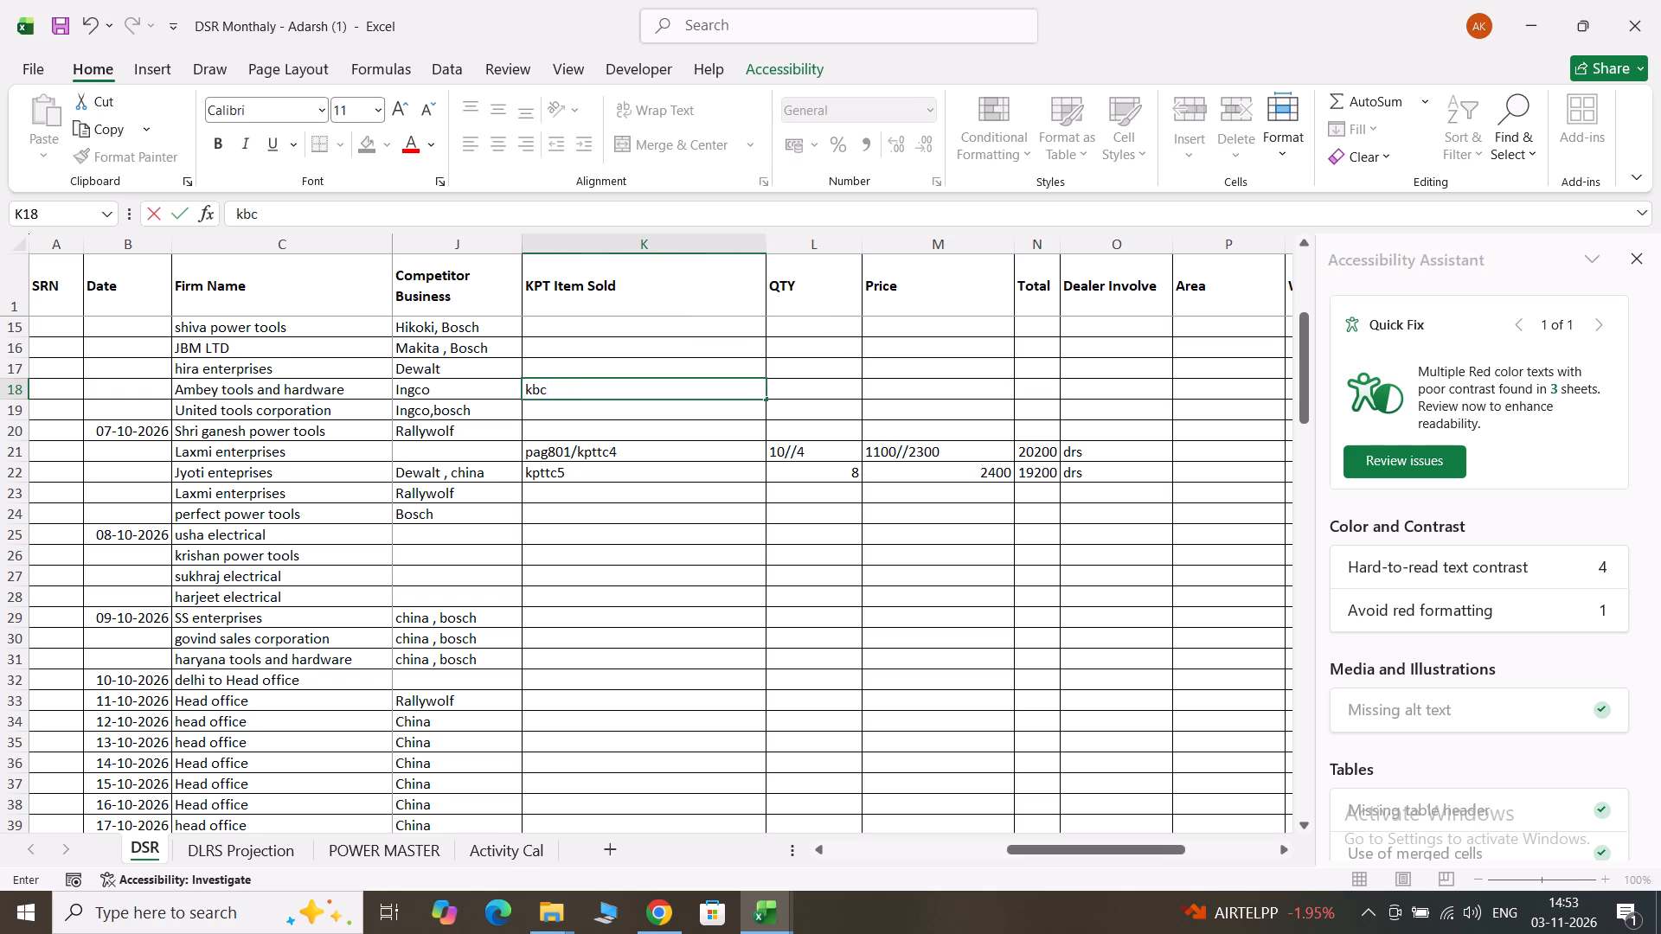
text(50nvs)
key(Right)
key(1)
key(Right)
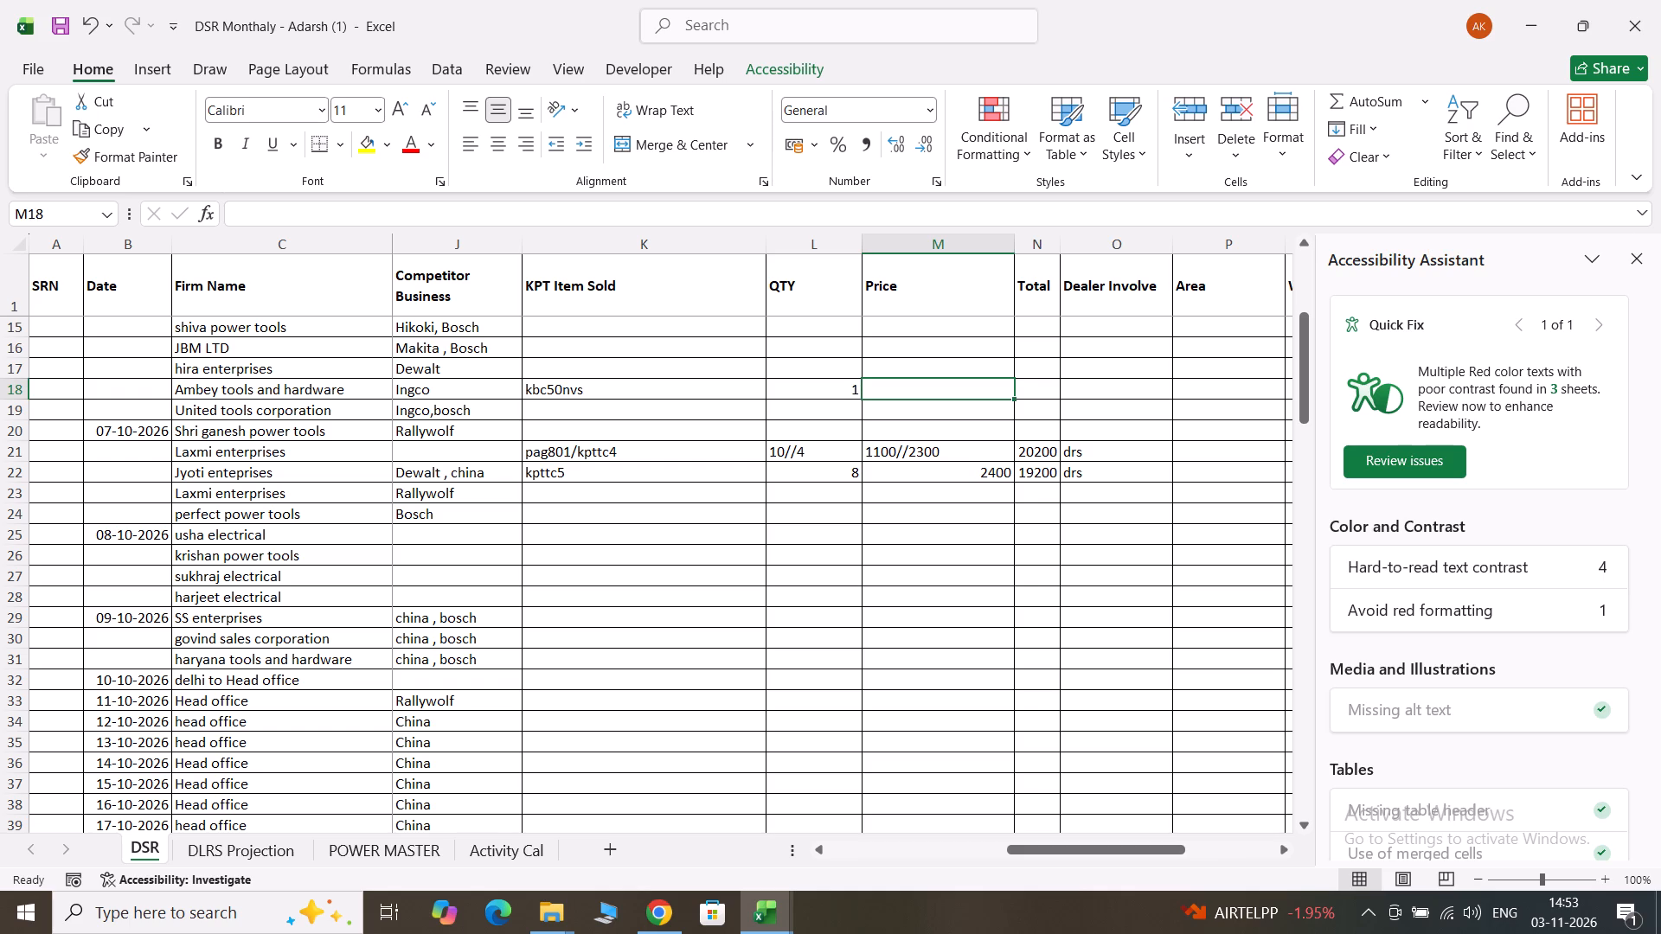
Enter 34000 as the Price, 34000 as the Total and hira as the Dealer Involve value for Ambey tools and hardware in row 18.
text(3400)
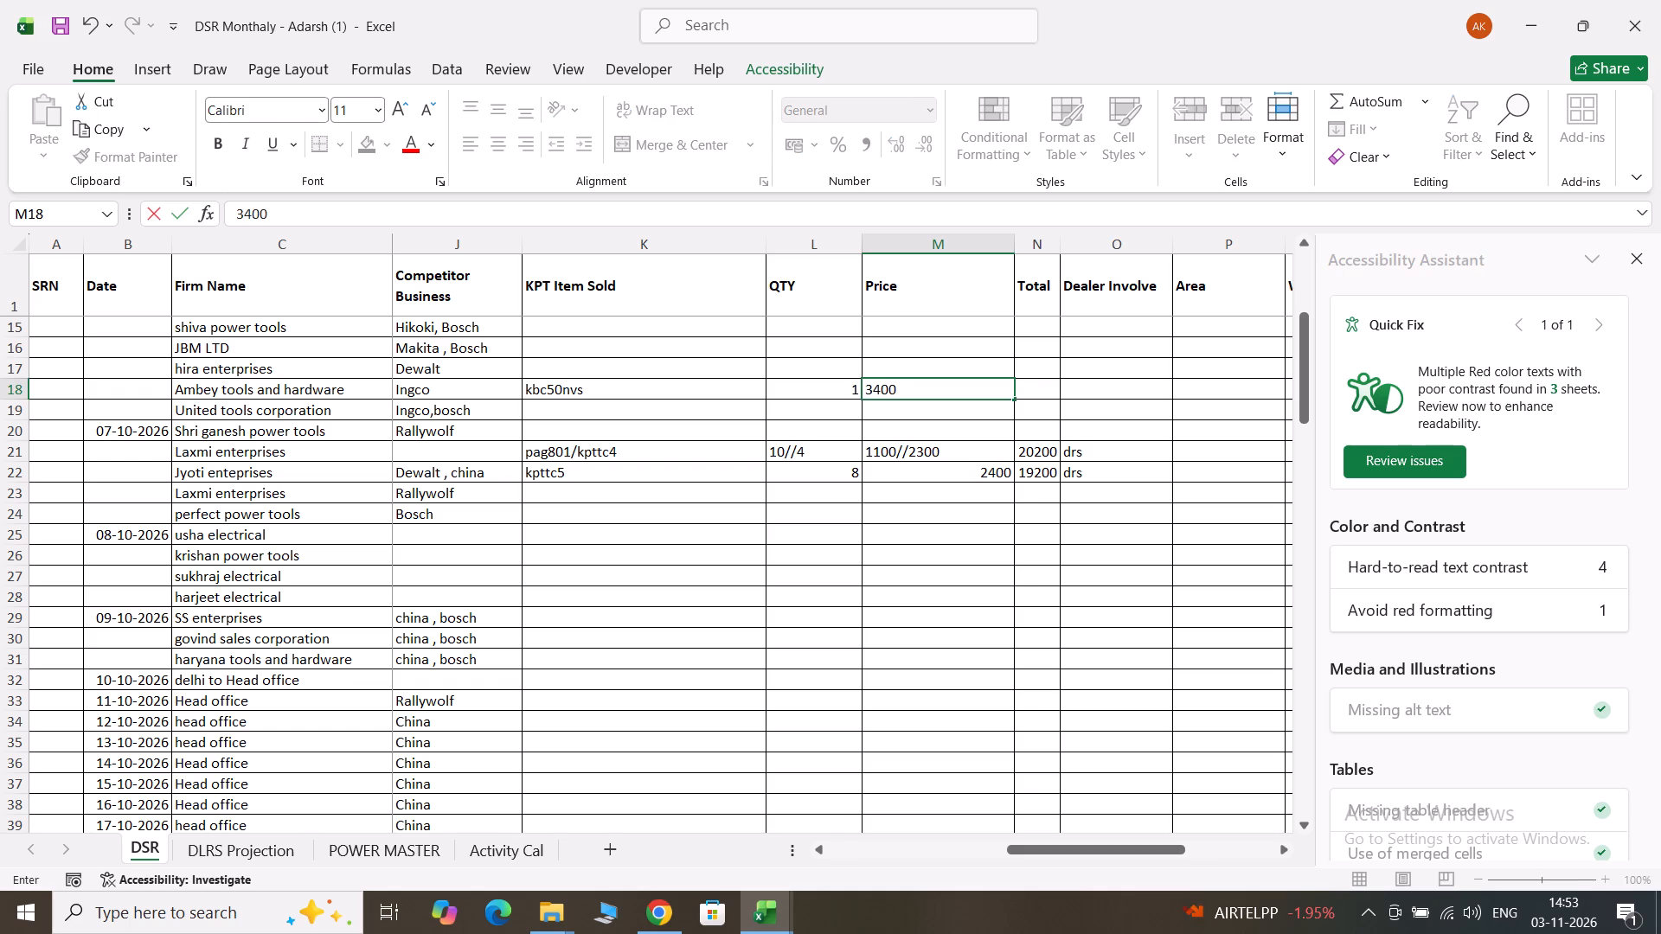
key(0)
key(Right)
text(34000)
key(Right)
text(hira)
key(Down)
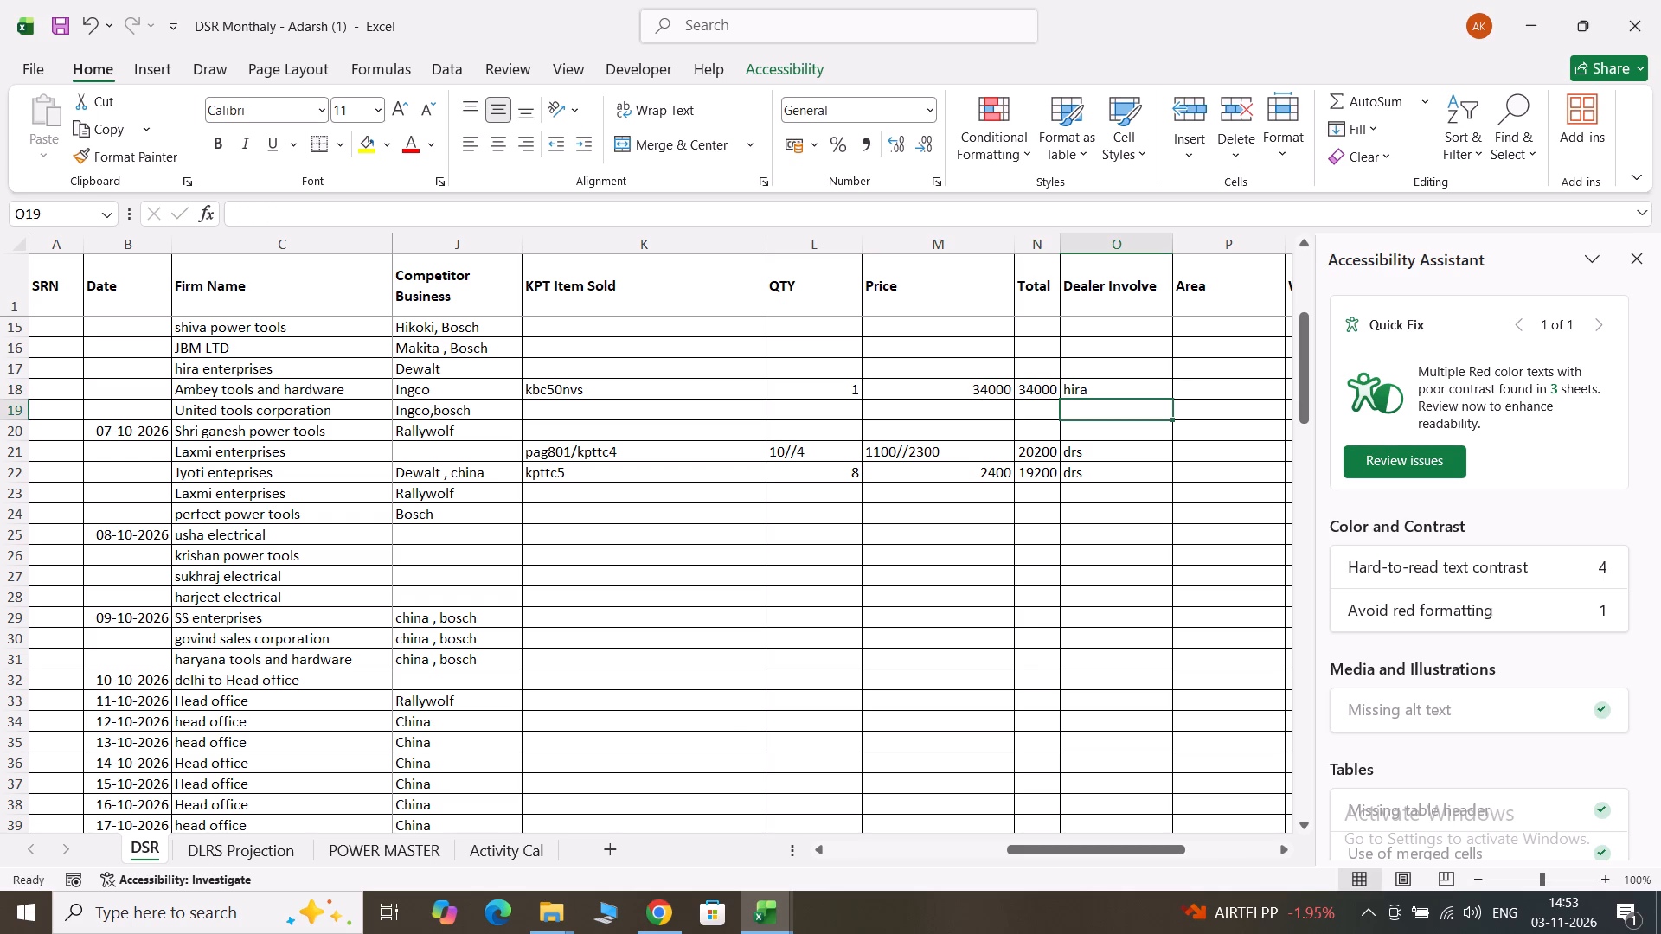
Save the DSR workbook.
key(ctrl+s)
Look over the visit rows from United tools corporation in row 19 to harjeet electrical in row 28.
key(Up)
key(Down)
key(Down)
key(Down)
key(Down)
key(Down)
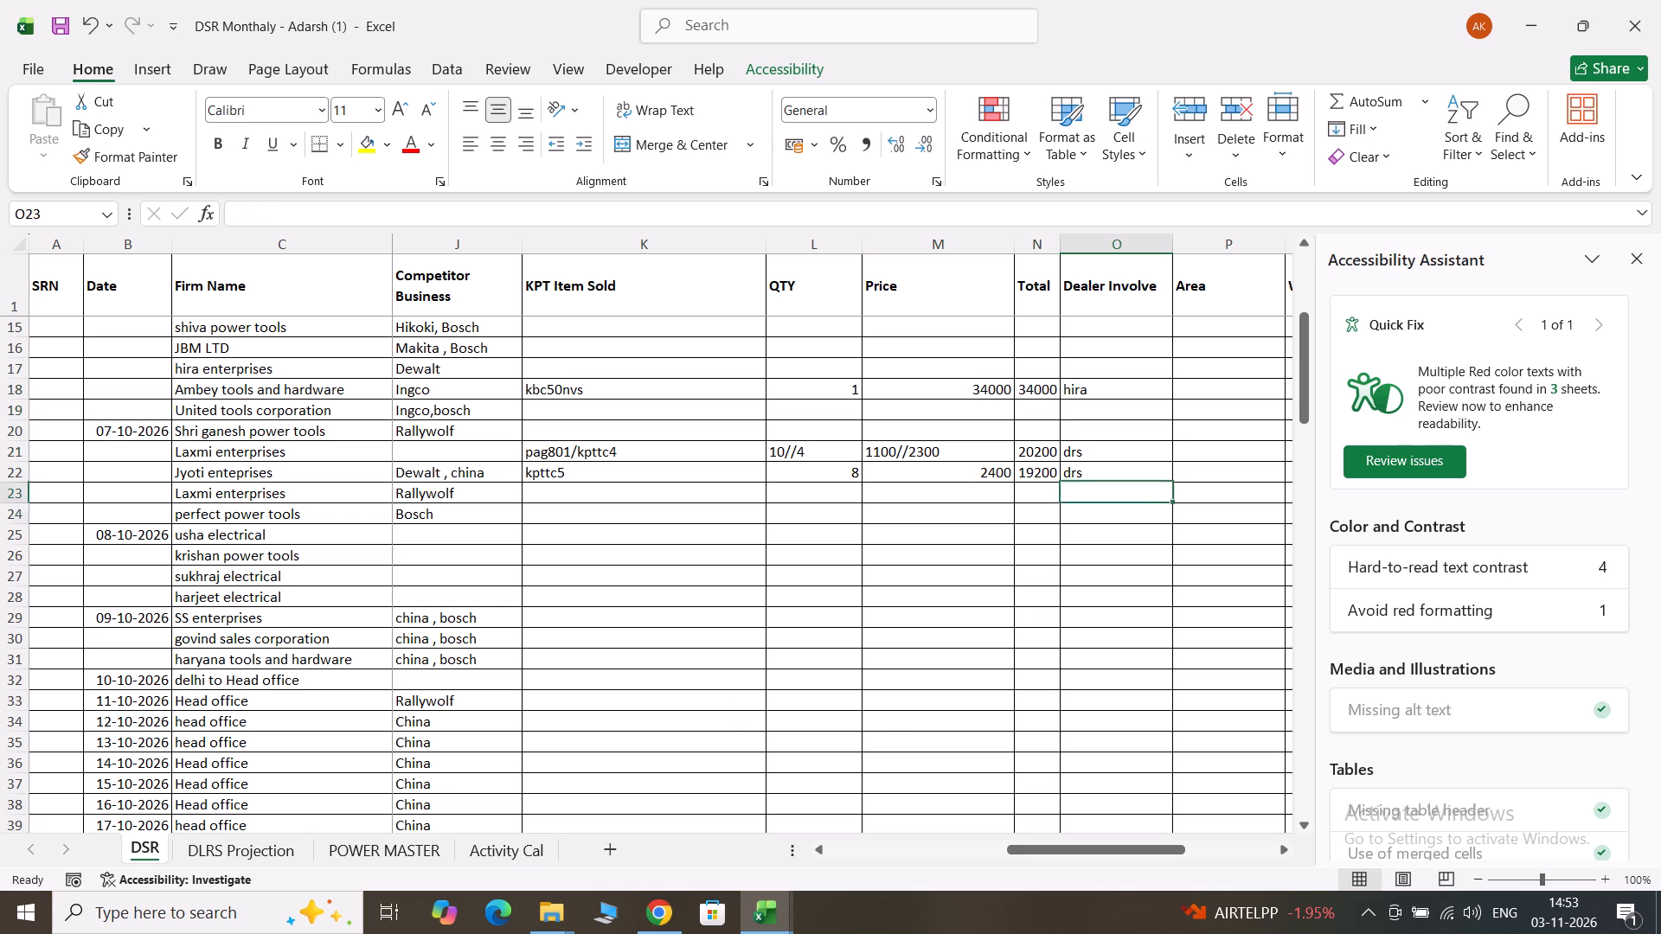
key(Down)
key(Down)
key(Down)
key(Down)
key(Down)
key(Left)
key(Left)
key(Left)
key(Left)
key(Left)
key(Left)
key(Left)
key(Left)
key(Left)
key(Left)
key(Left)
key(Left)
key(Left)
key(Left)
key(Left)
key(Left)
key(Left)
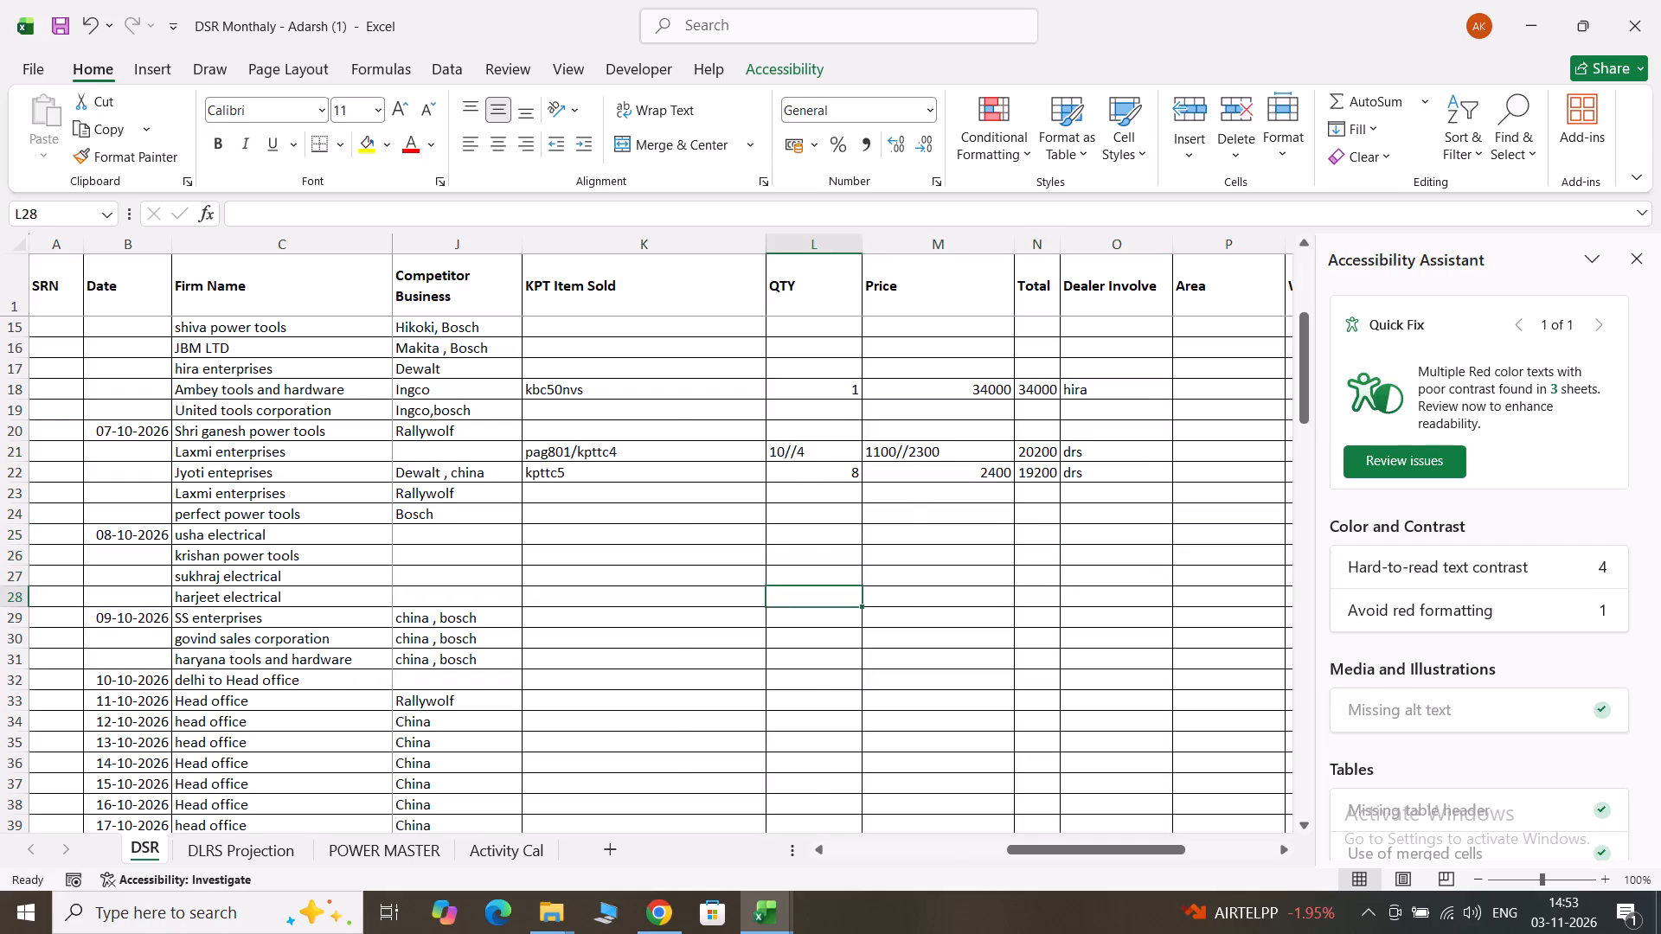
key(Left)
key(Right)
key(Down)
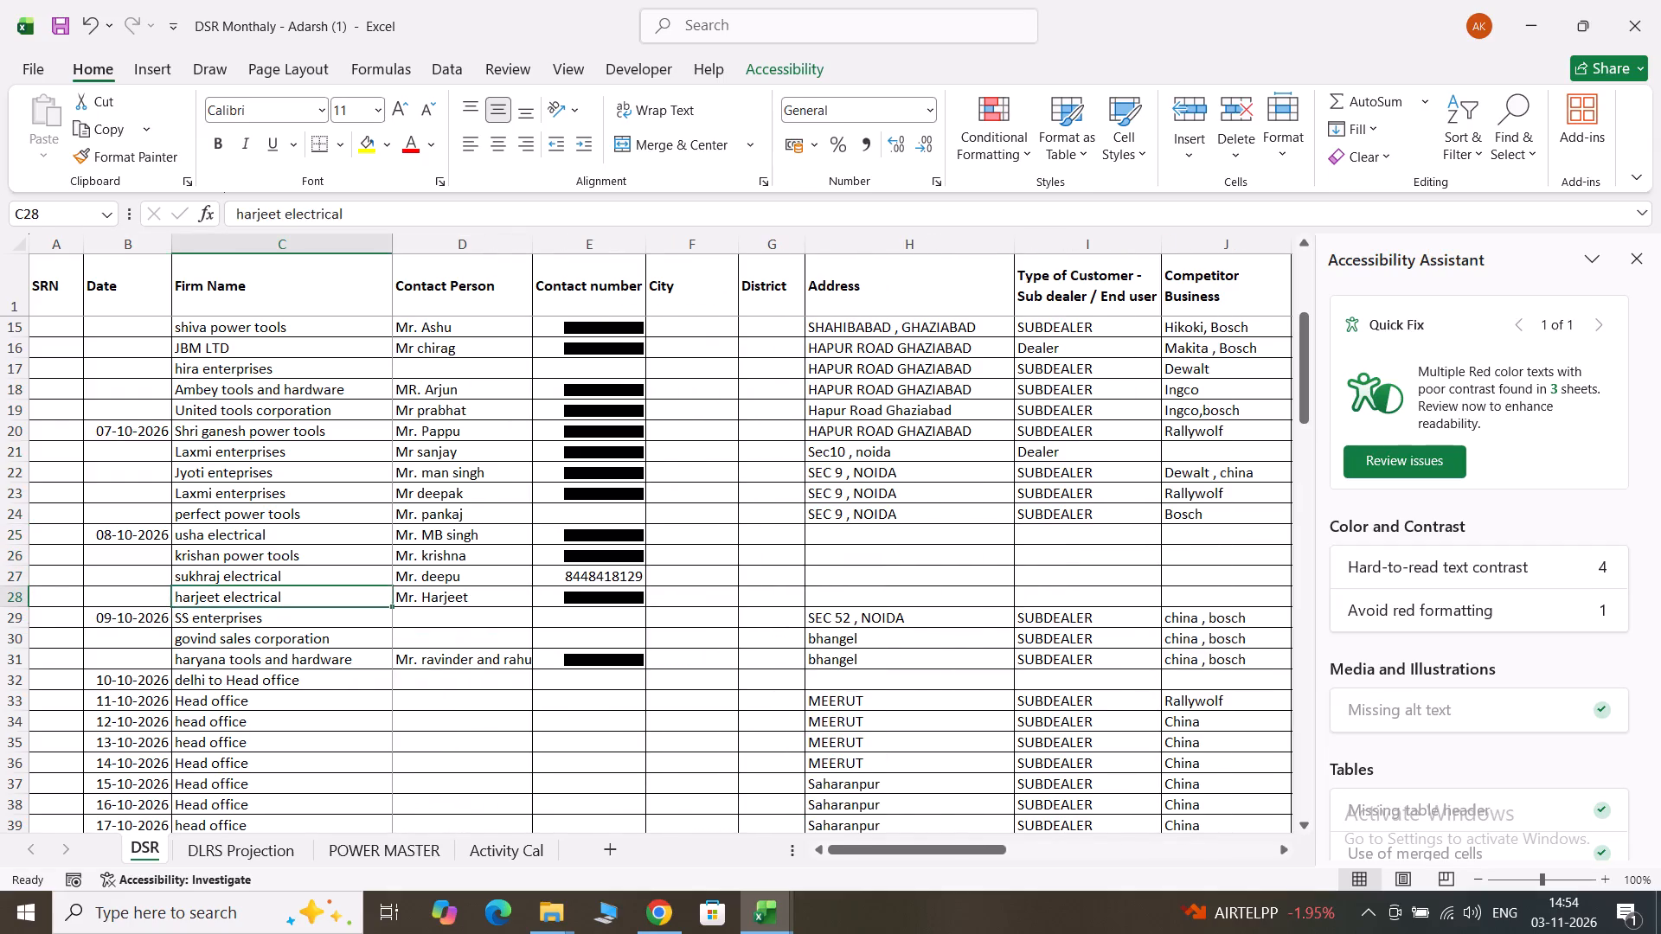
Look over the visit rows from shiva power tools in row 15 to Hira enterprises in row 60.
key(Down)
key(Down)
key(Down)
key(Down)
key(Up)
key(Up)
key(Up)
key(Up)
key(Up)
key(Up)
key(Up)
key(Up)
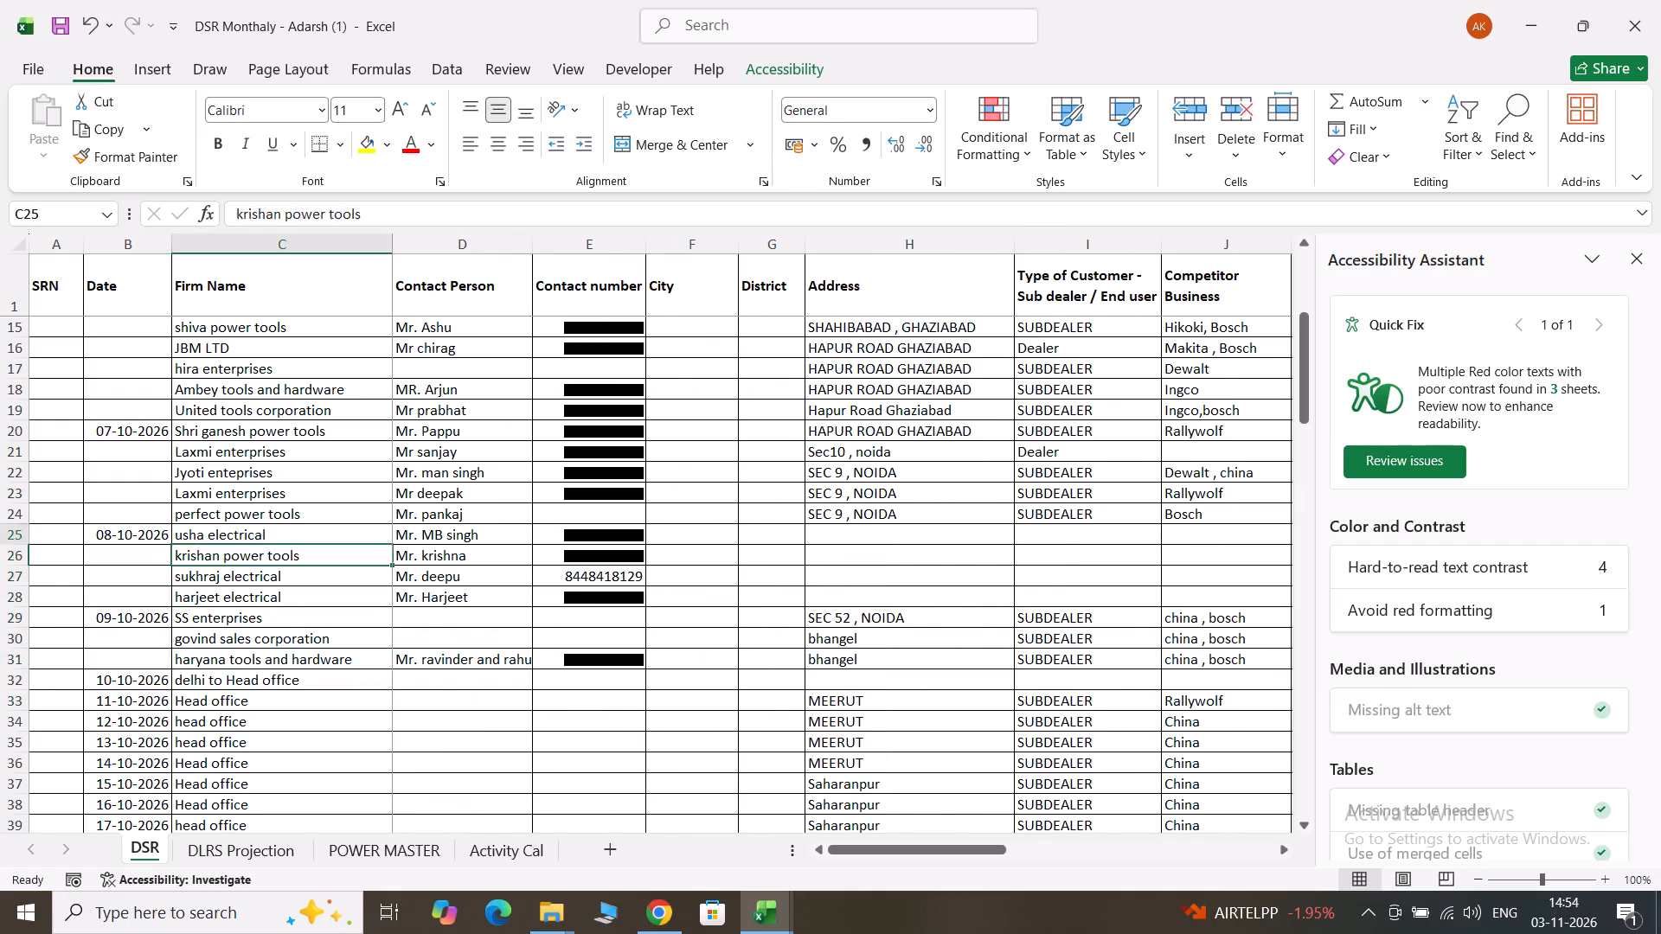
key(Up)
key(Up)
key(Up)
key(Up)
key(Up)
key(Up)
key(Up)
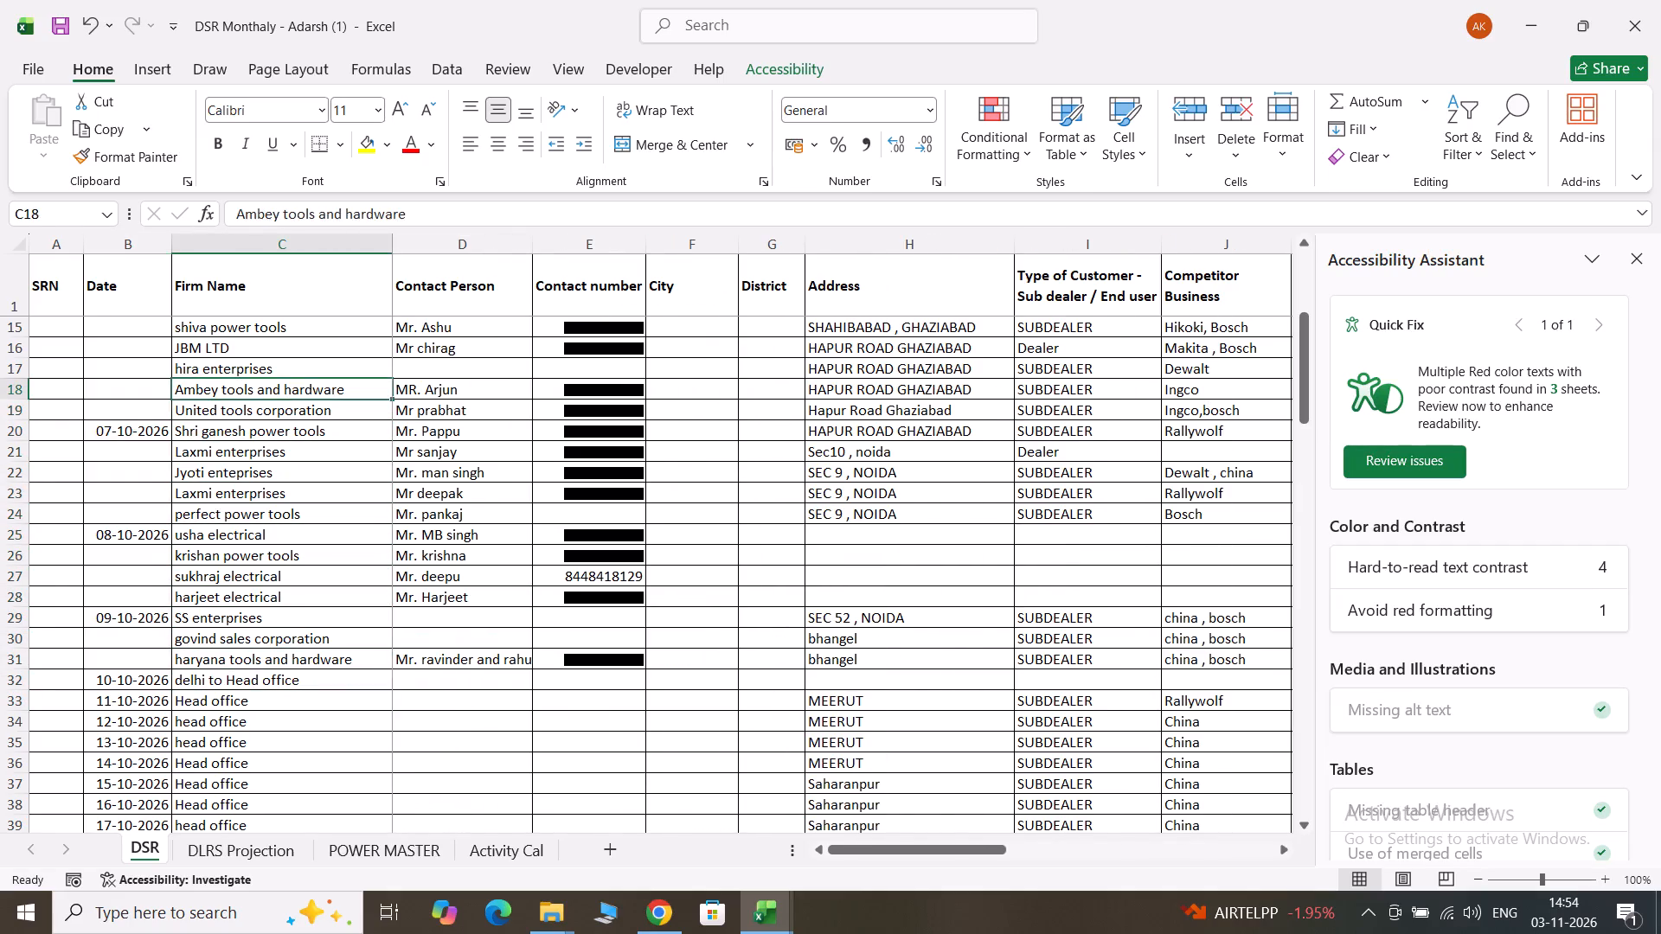
key(Up)
key(Up)
key(Up)
key(Down)
key(Down)
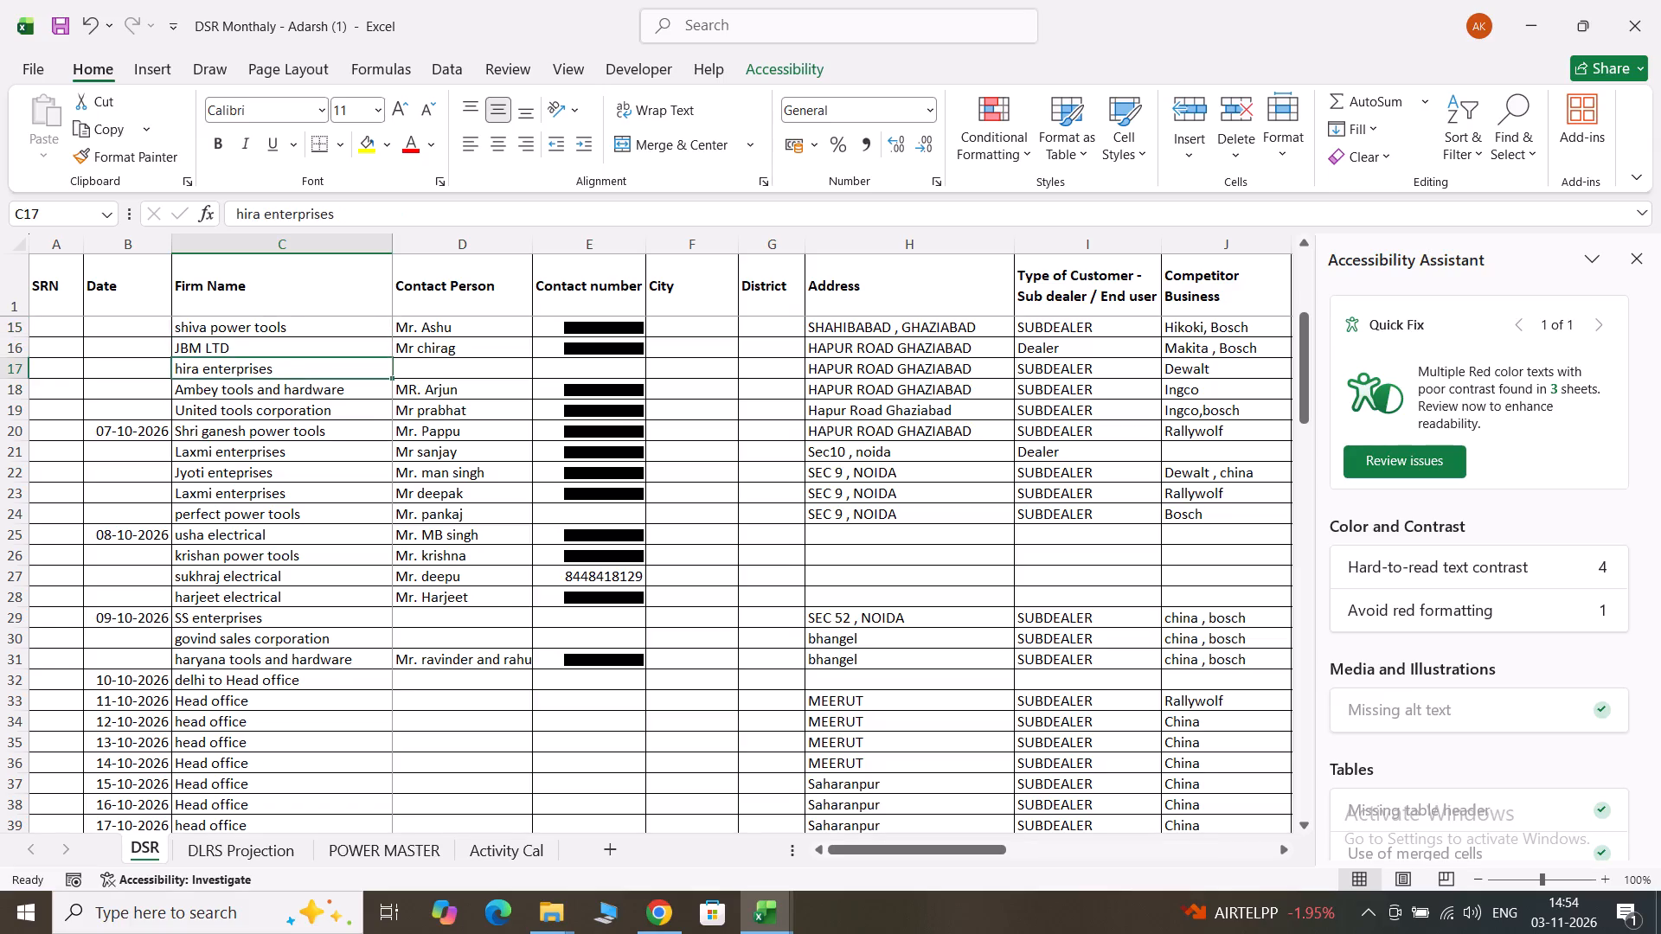
key(Down)
key(Down)
key(Down)
key(Down)
key(Down)
key(Down)
key(Down)
key(Down)
key(Down)
key(Down)
key(Down)
key(Down)
key(Down)
key(Down)
key(Down)
key(Down)
key(Down)
key(Down)
key(Down)
key(Down)
key(Down)
key(Down)
key(Down)
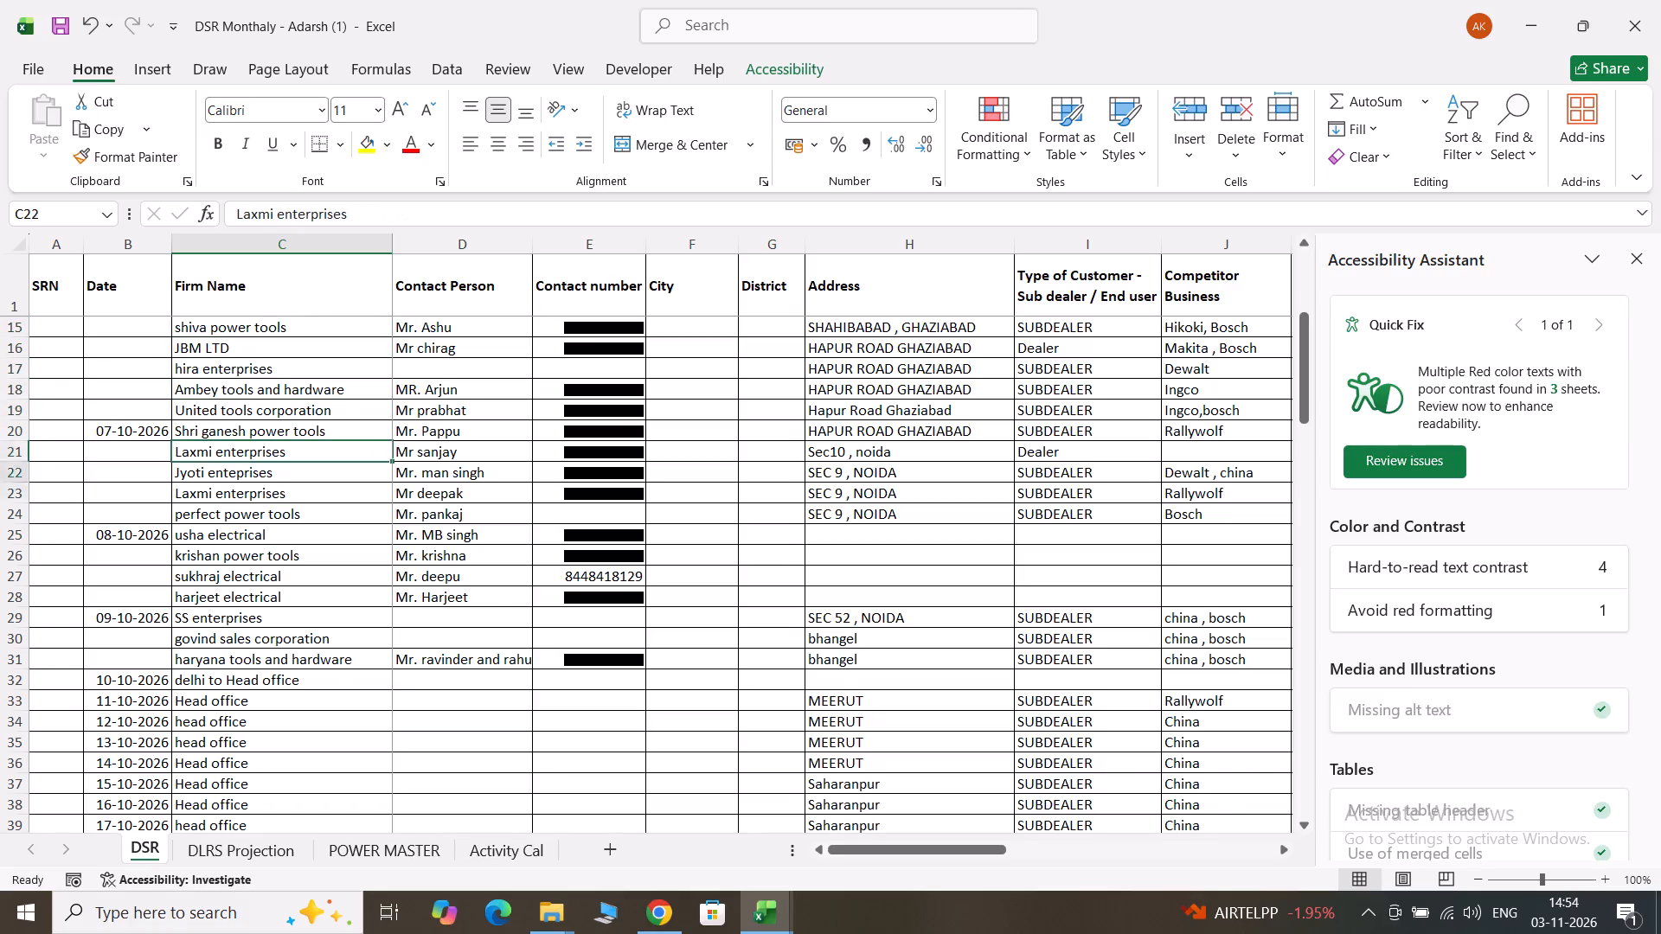
key(Down)
key(Down)
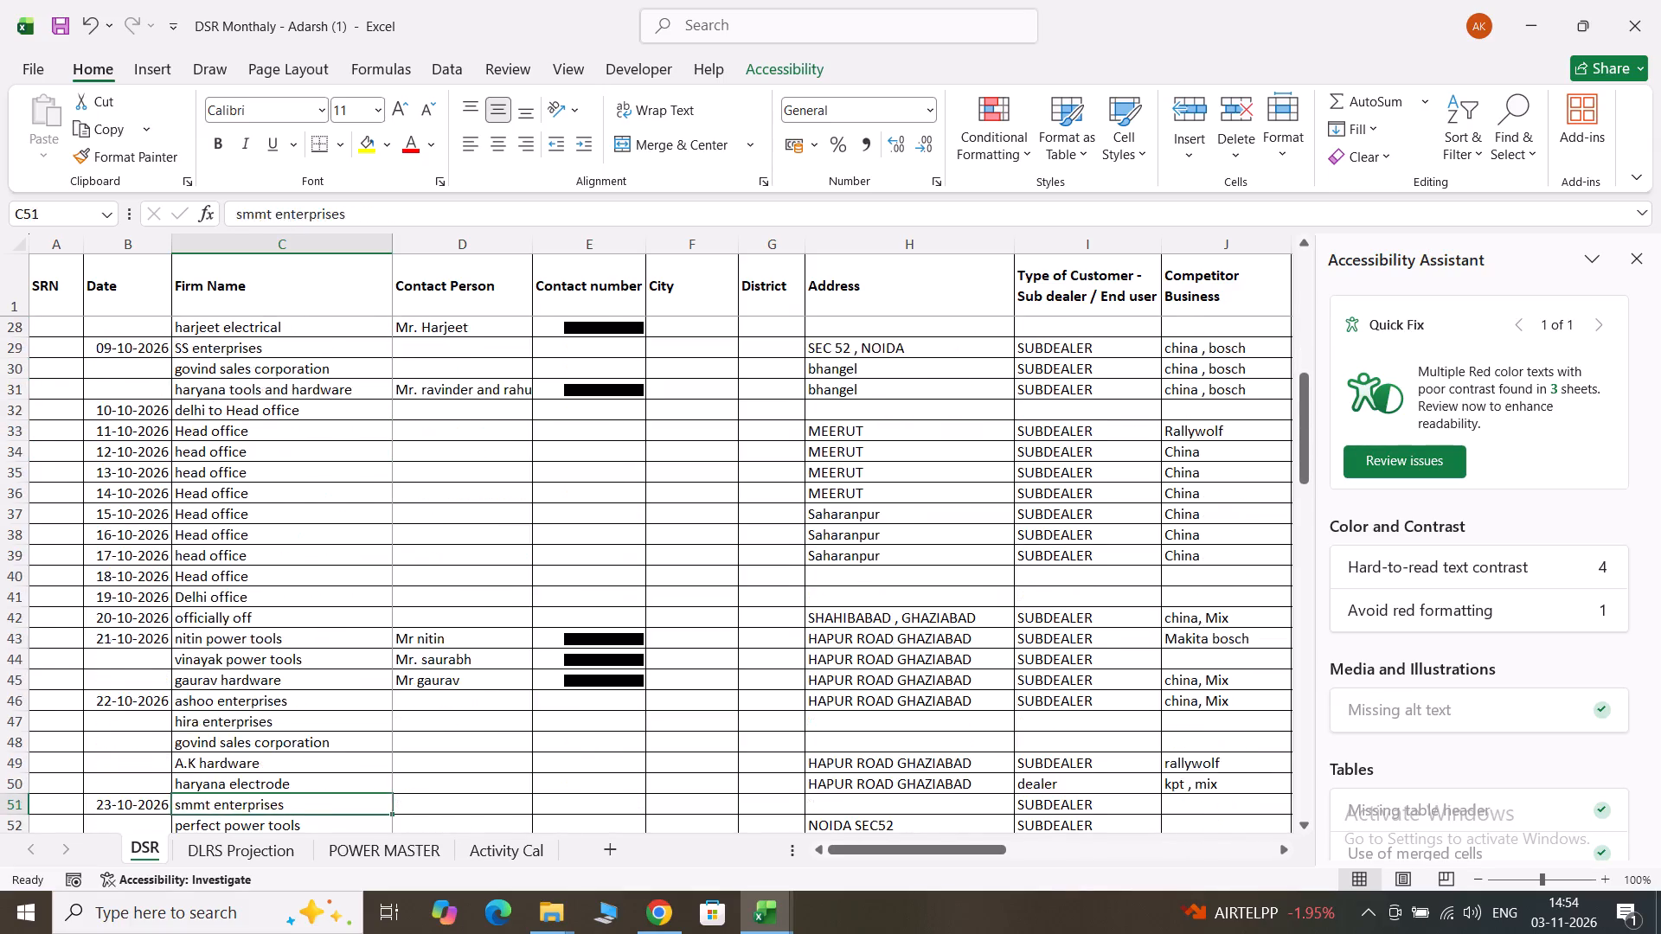
key(Down)
key(Down)
key(Down)
key(Down)
key(Down)
key(Down)
key(Down)
key(Down)
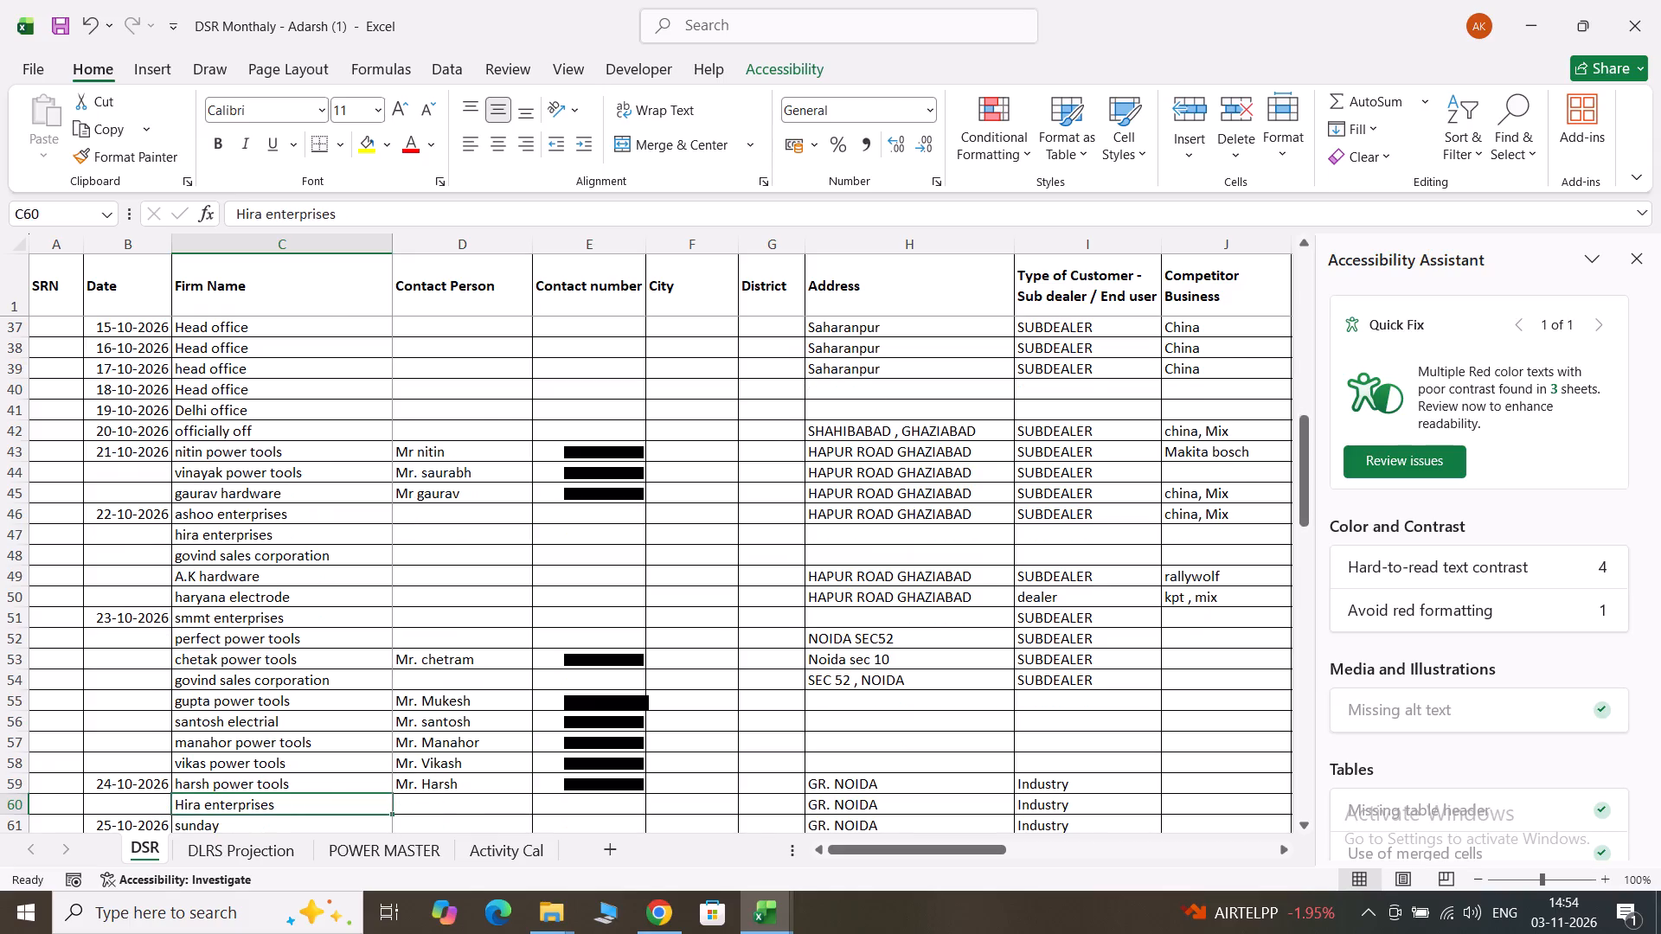
key(Up)
key(Up)
key(Up)
key(Up)
key(Up)
key(Up)
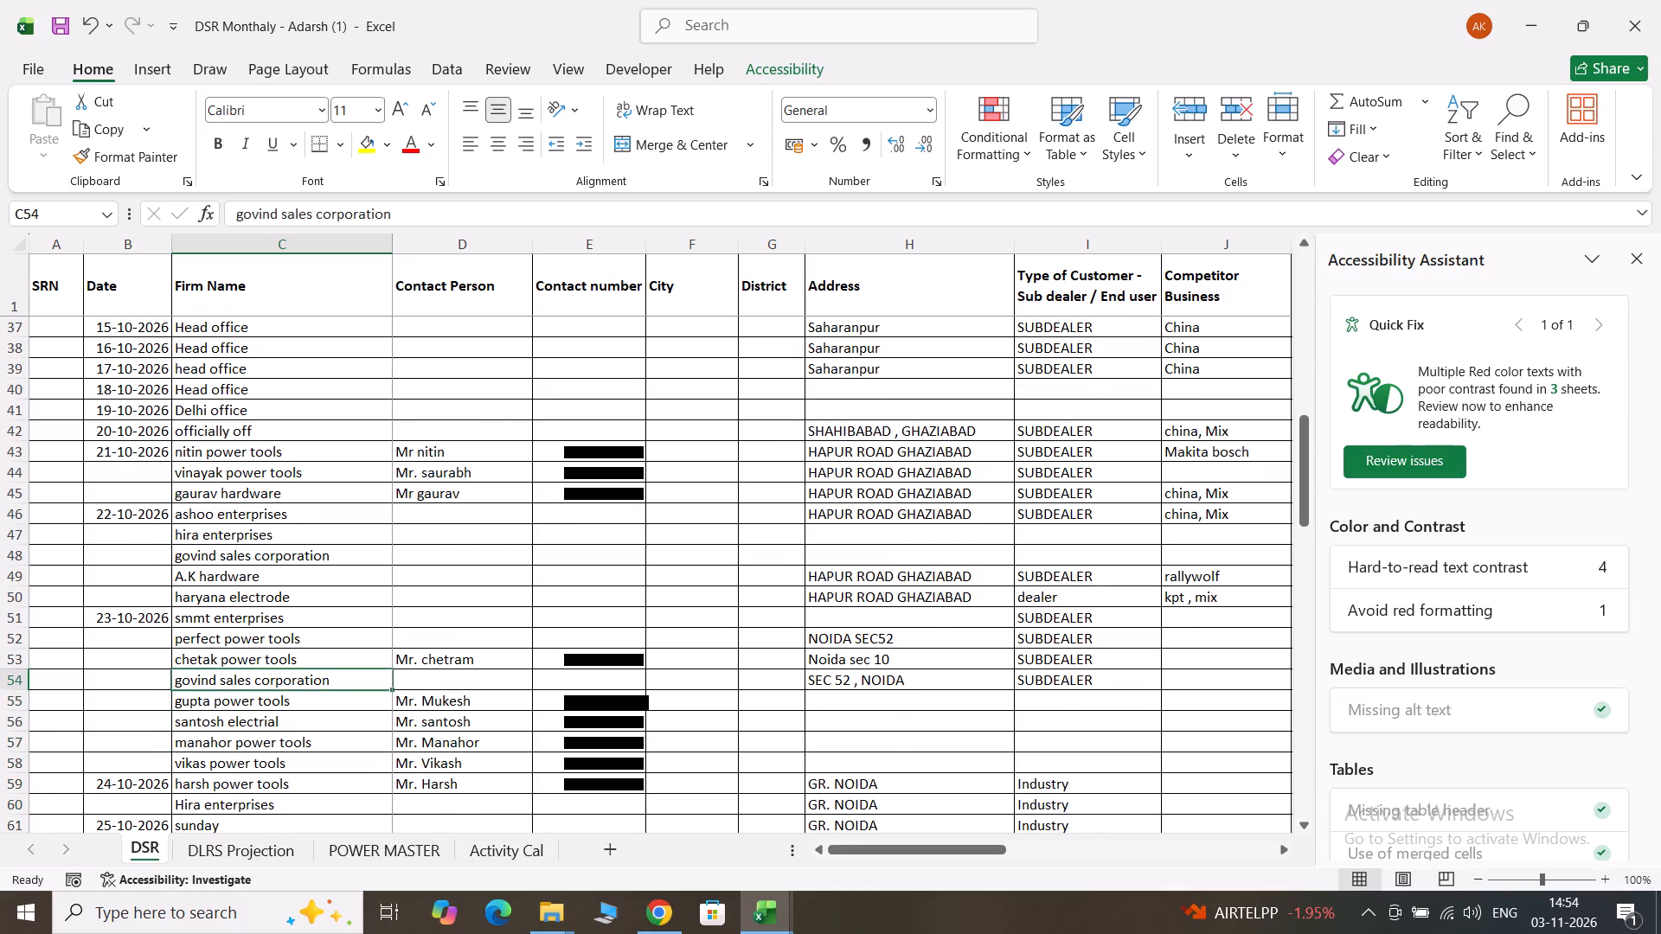
key(Up)
key(Up)
key(Down)
key(Down)
key(Down)
Enter kmrh26 as the KPT Item Sold and 5 as the QTY for gupta power tools in row 55.
key(Right)
key(Right)
key(Right)
key(Right)
key(Right)
key(Right)
key(Right)
key(Right)
key(Right)
key(Right)
key(Right)
key(Right)
key(Left)
key(Left)
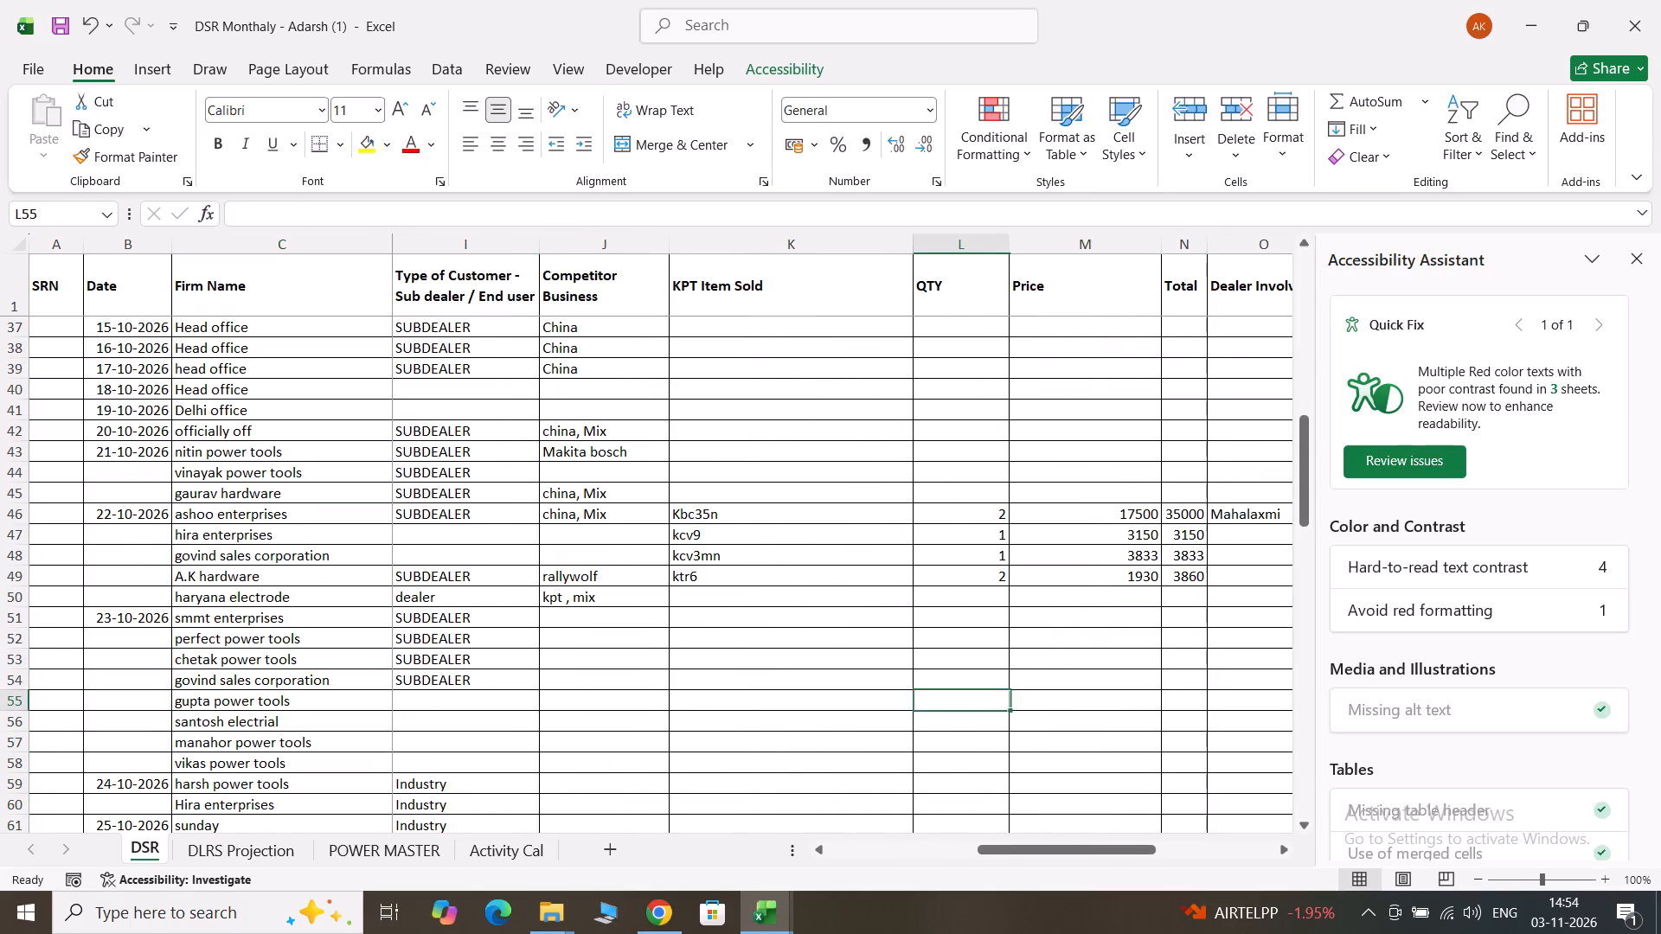
key(Left)
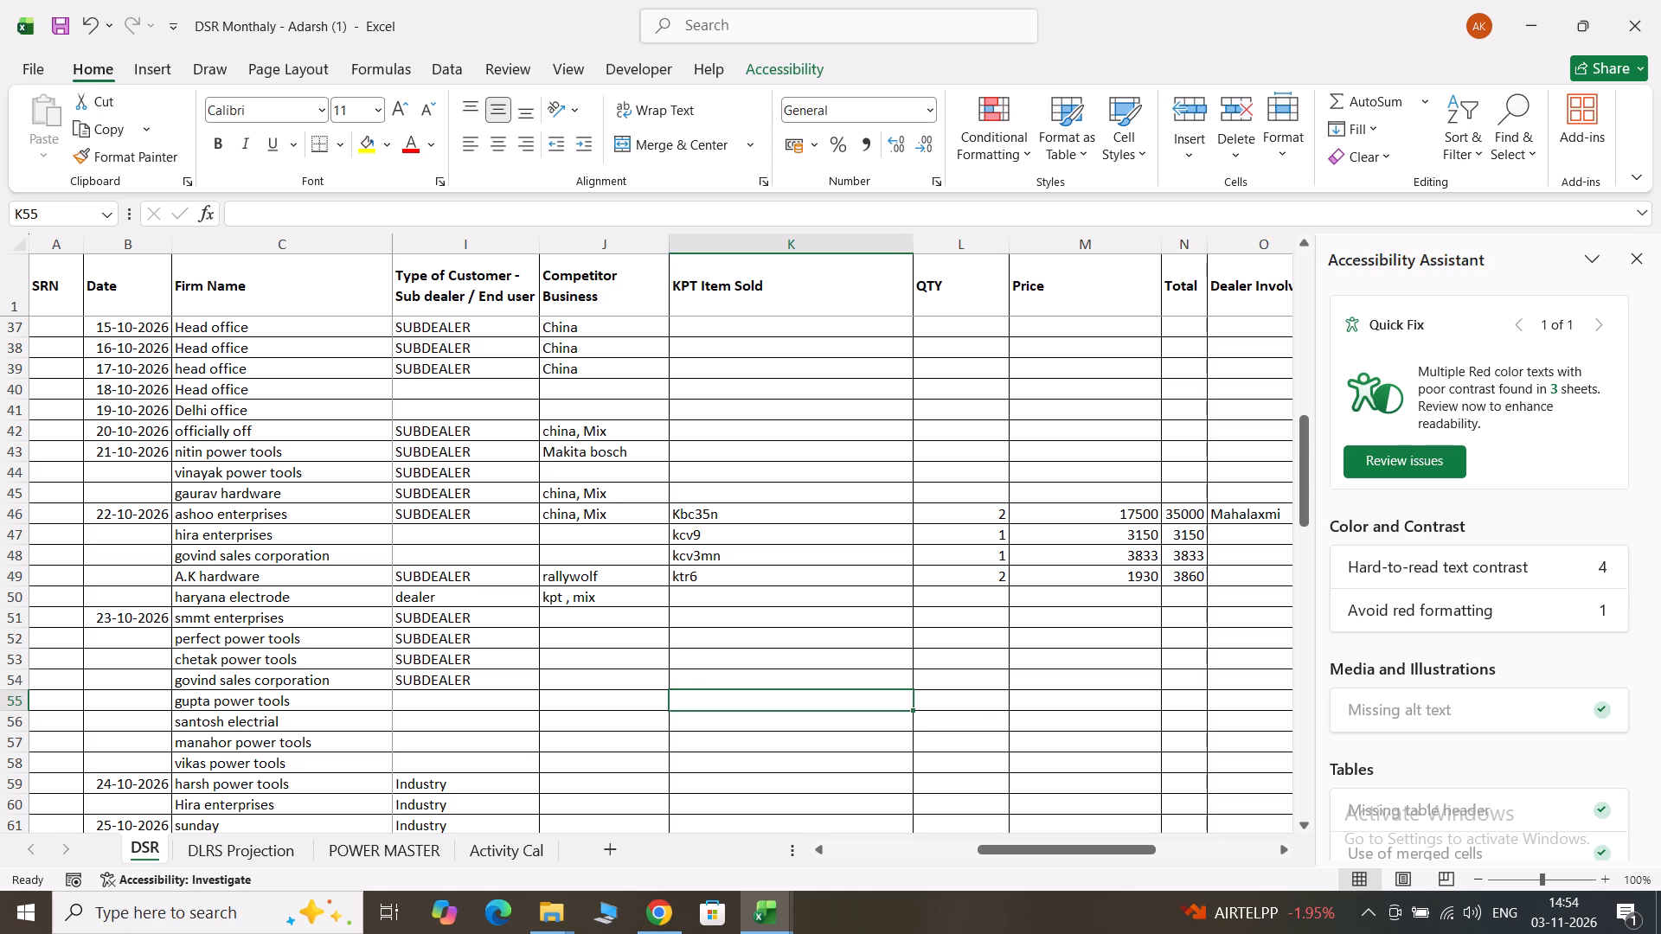
text(kmrh26)
key(Right)
key(4)
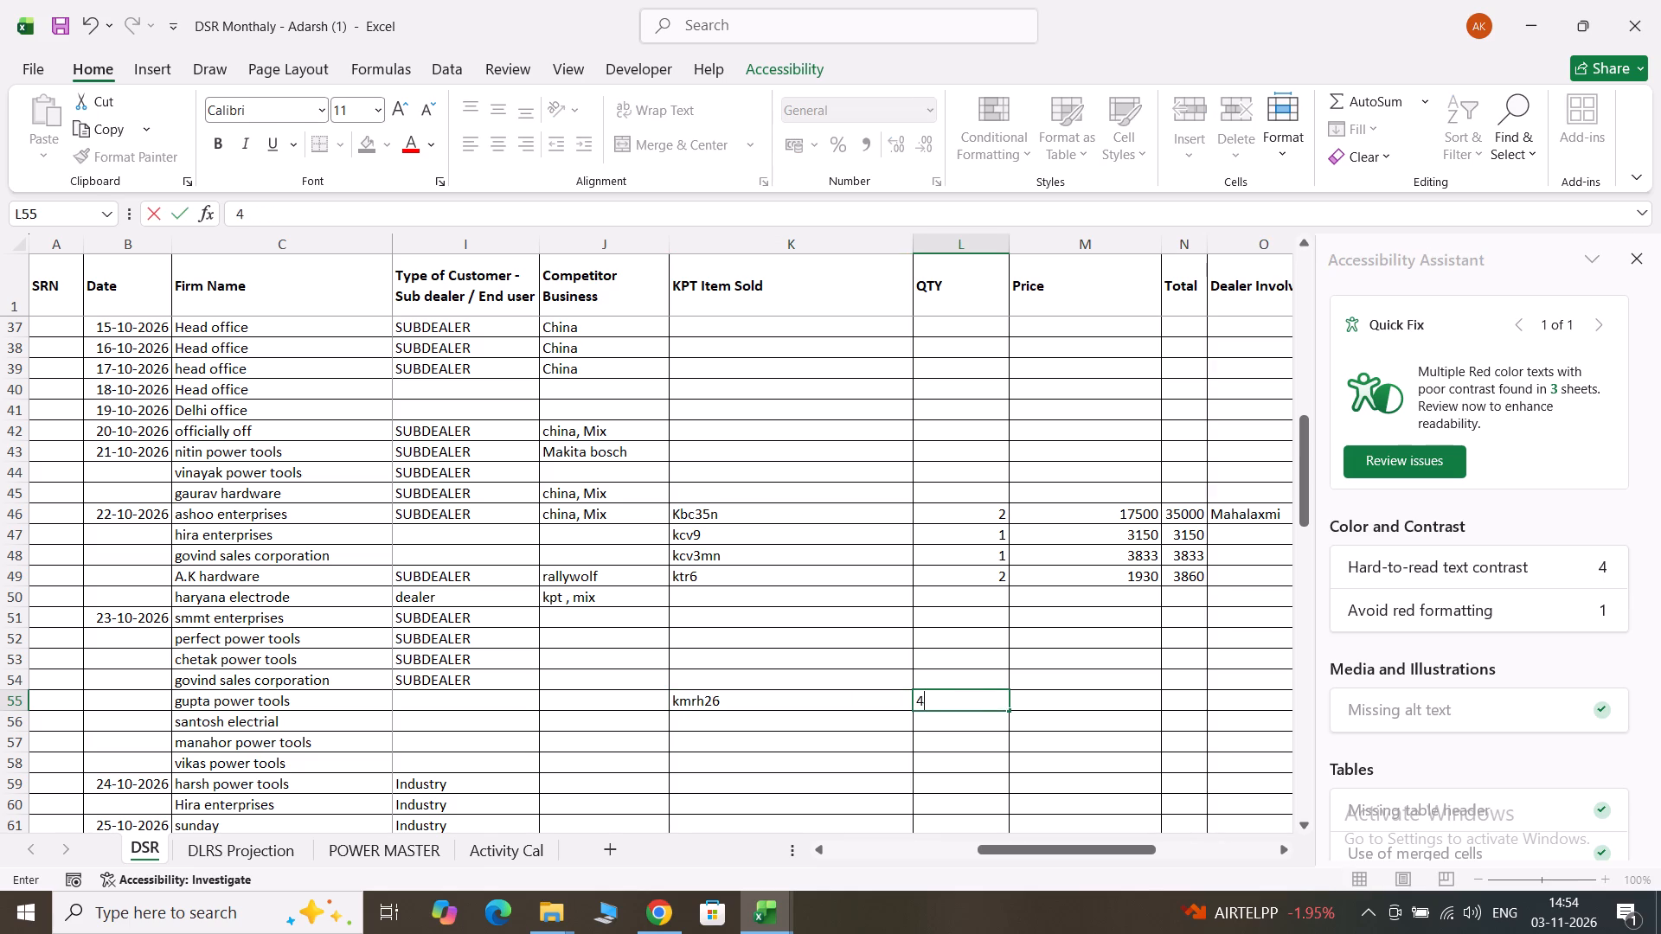
key(BackSpace)
key(5)
key(Right)
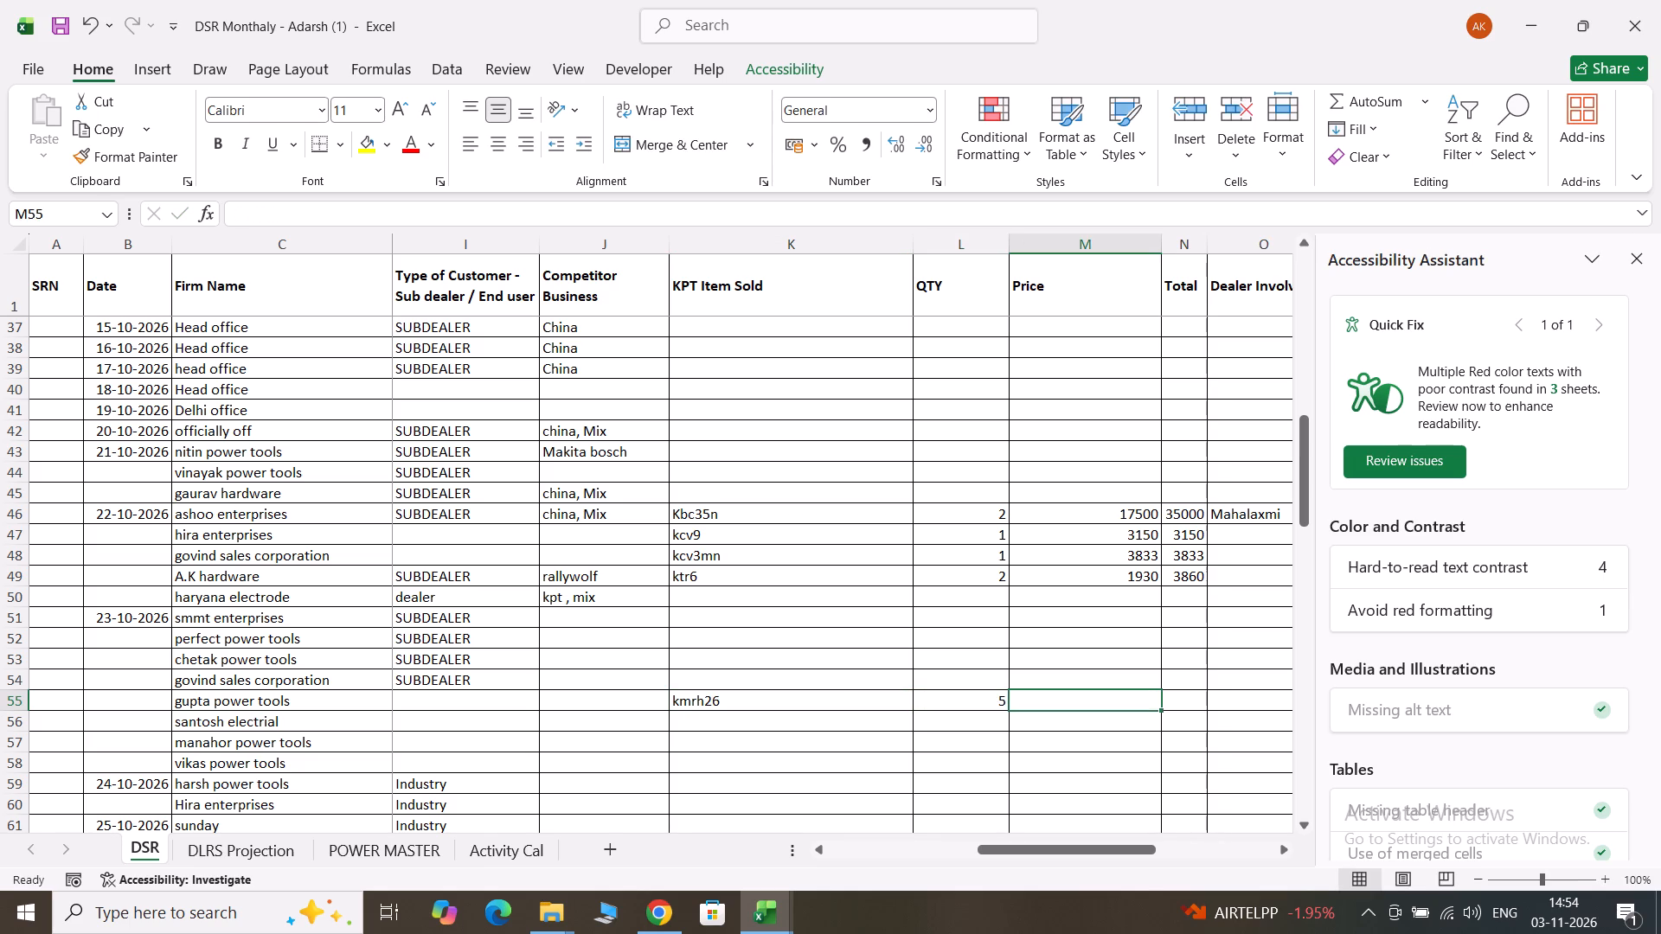
Enter 4100 as the Price, 20500 as the Total and perfect power tools as the Dealer Involve value for gupta power tools in row 55.
text(4100)
key(Right)
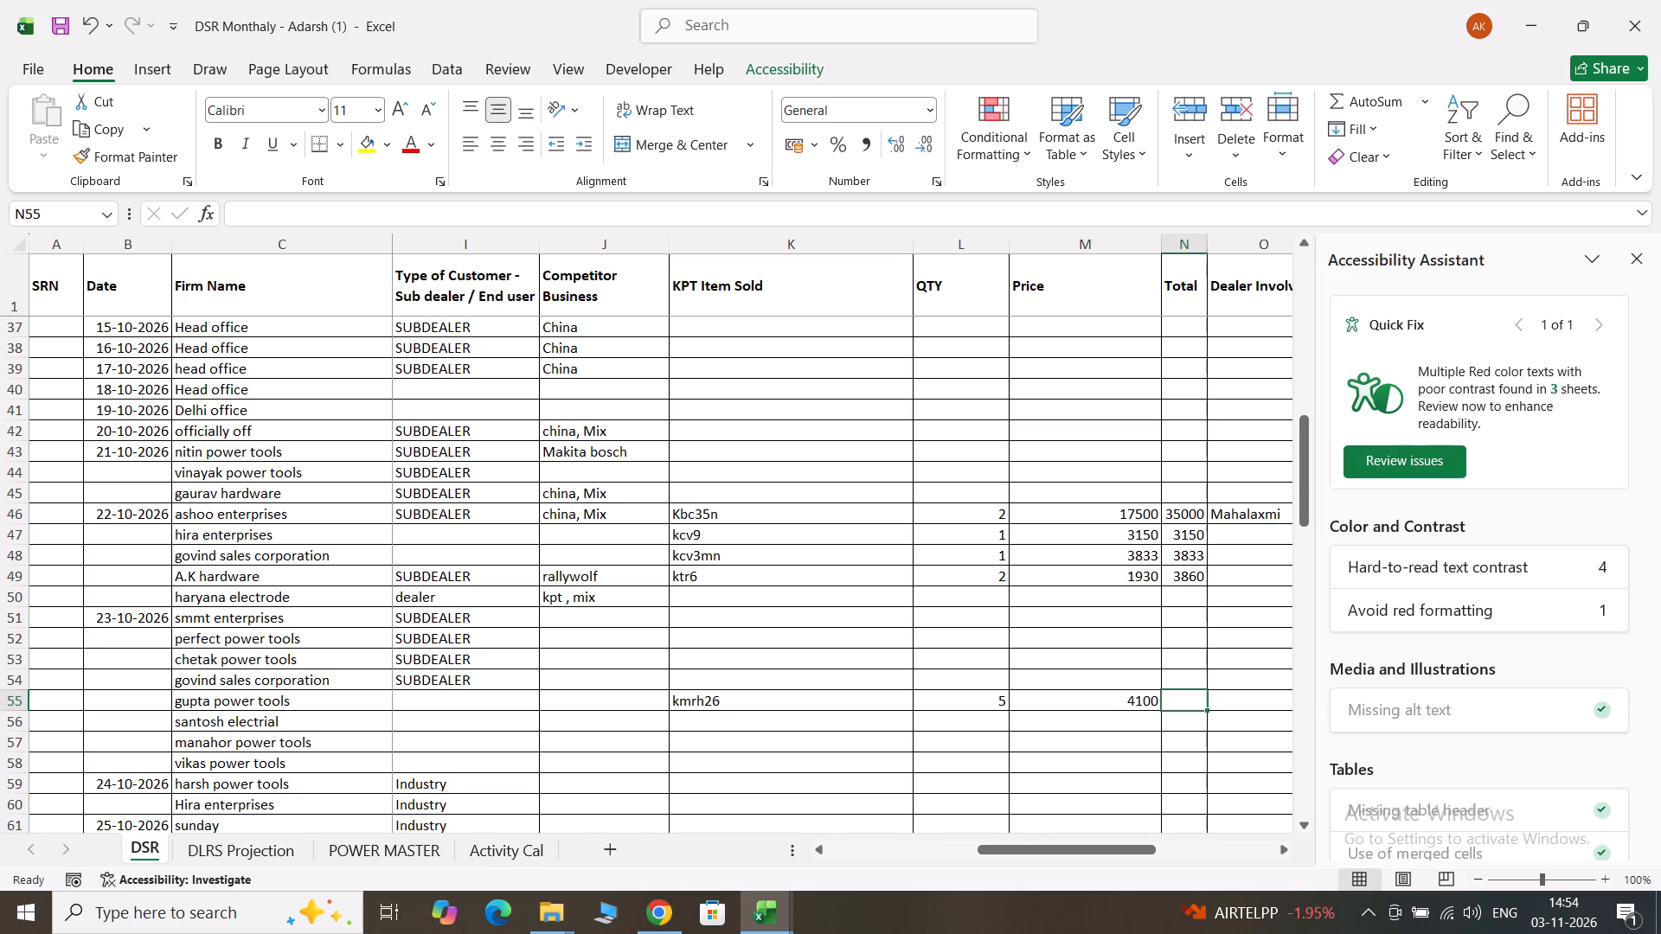
text(20500)
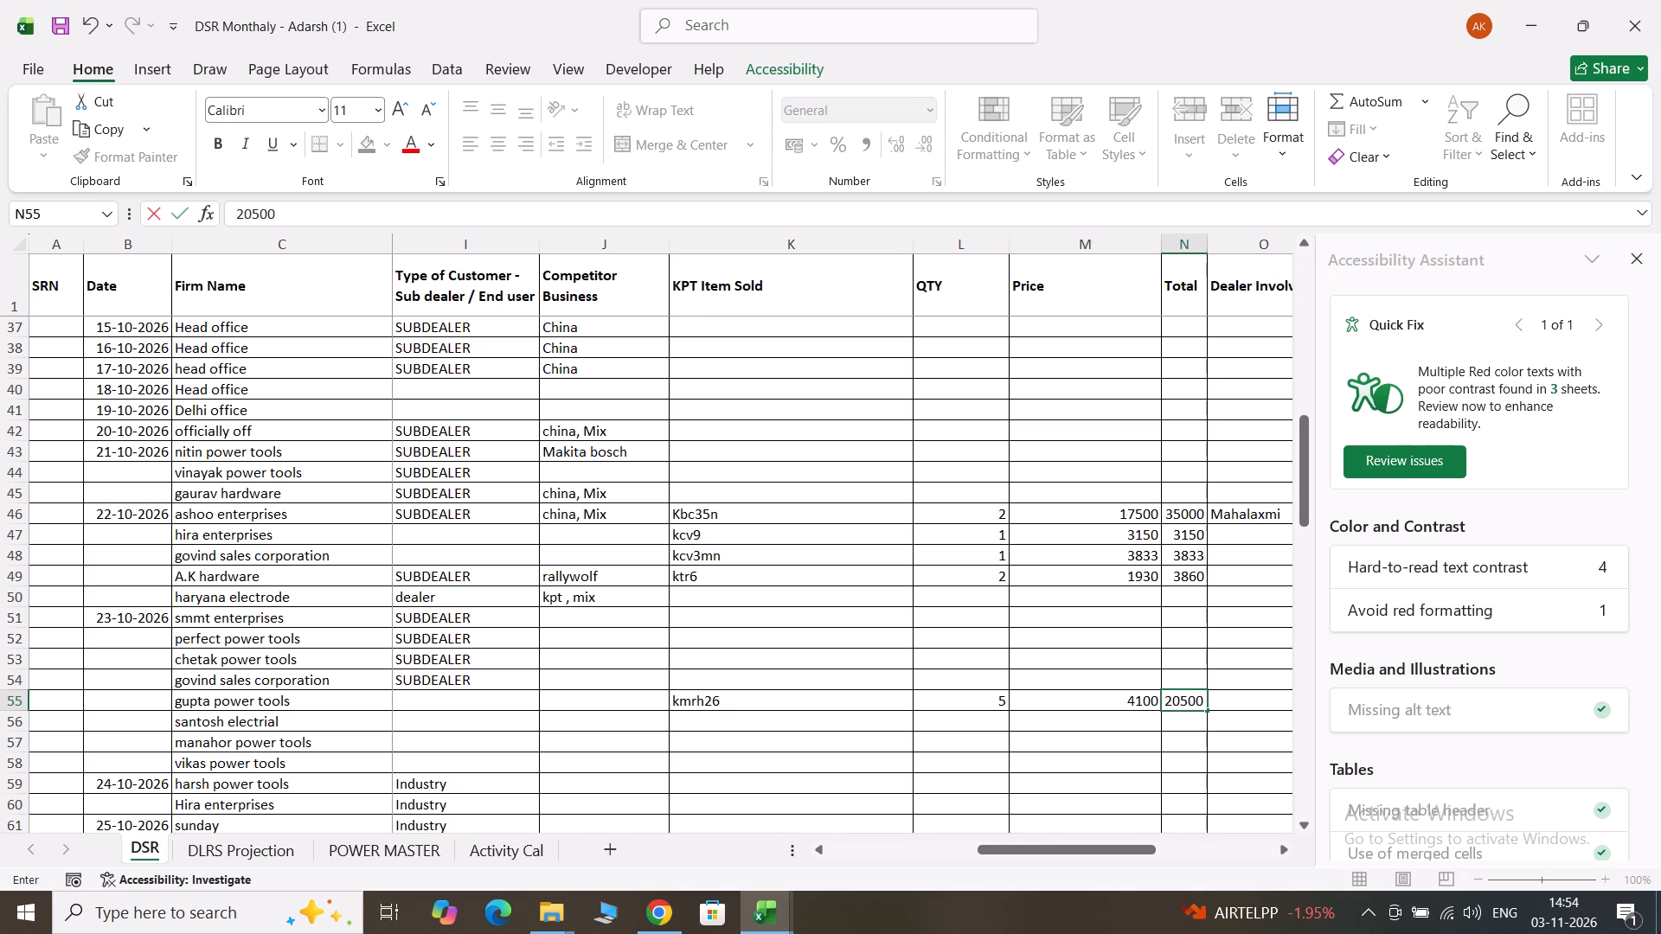
key(Right)
key(bracketleft)
key(BackSpace)
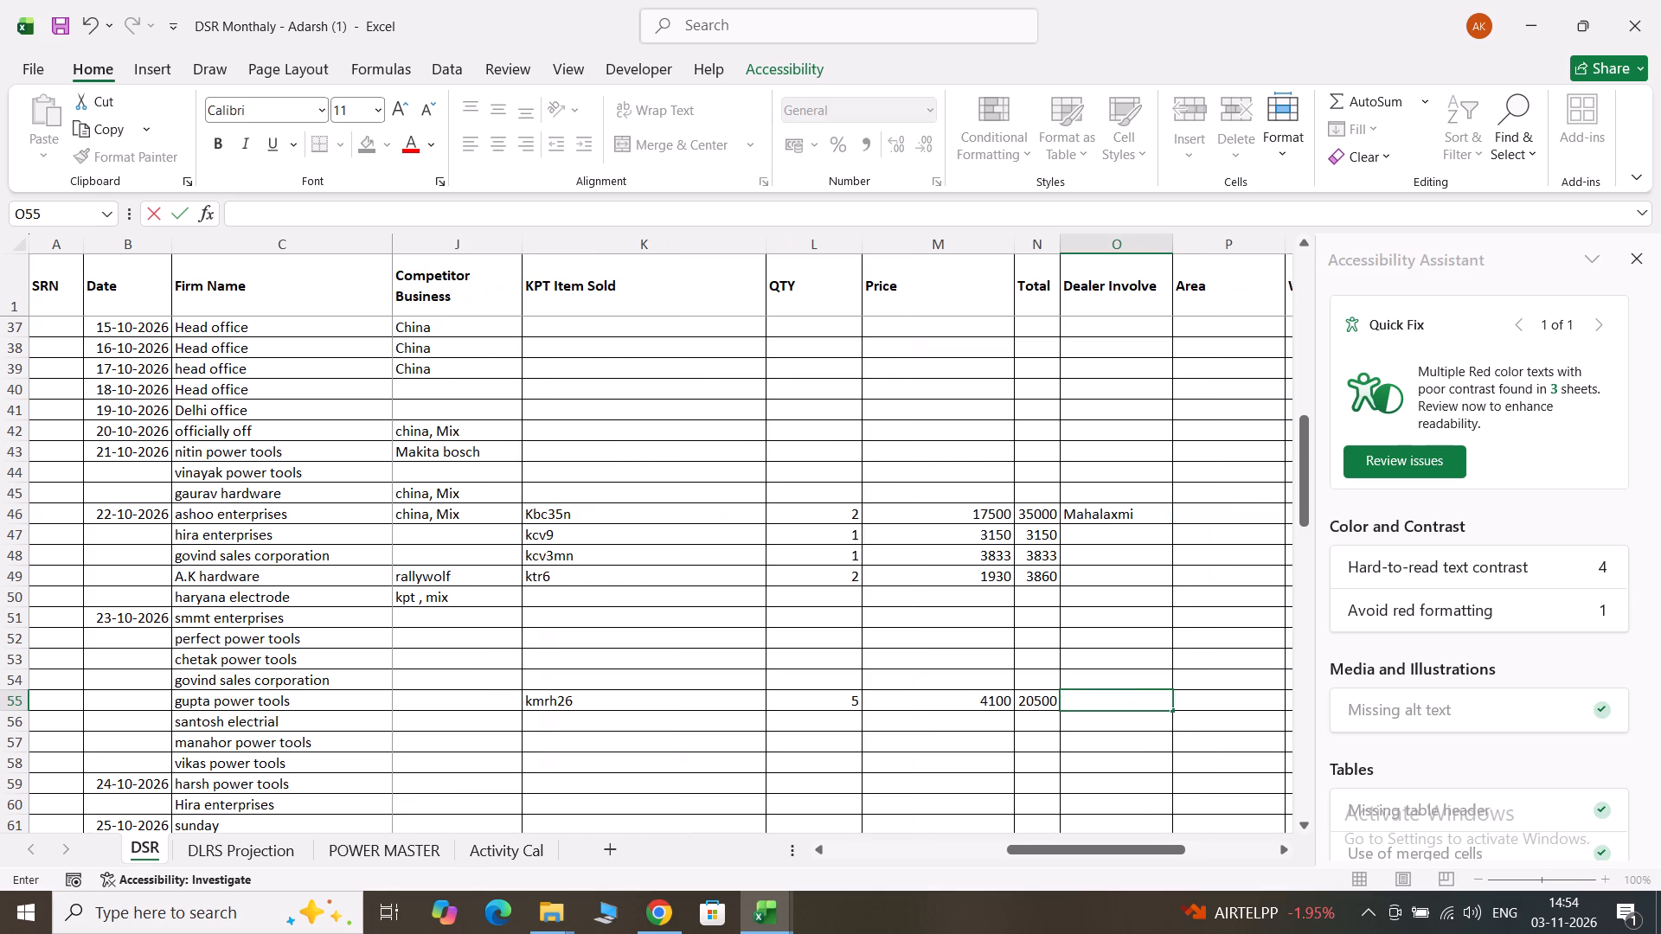
text(perfect power tools)
key(Down)
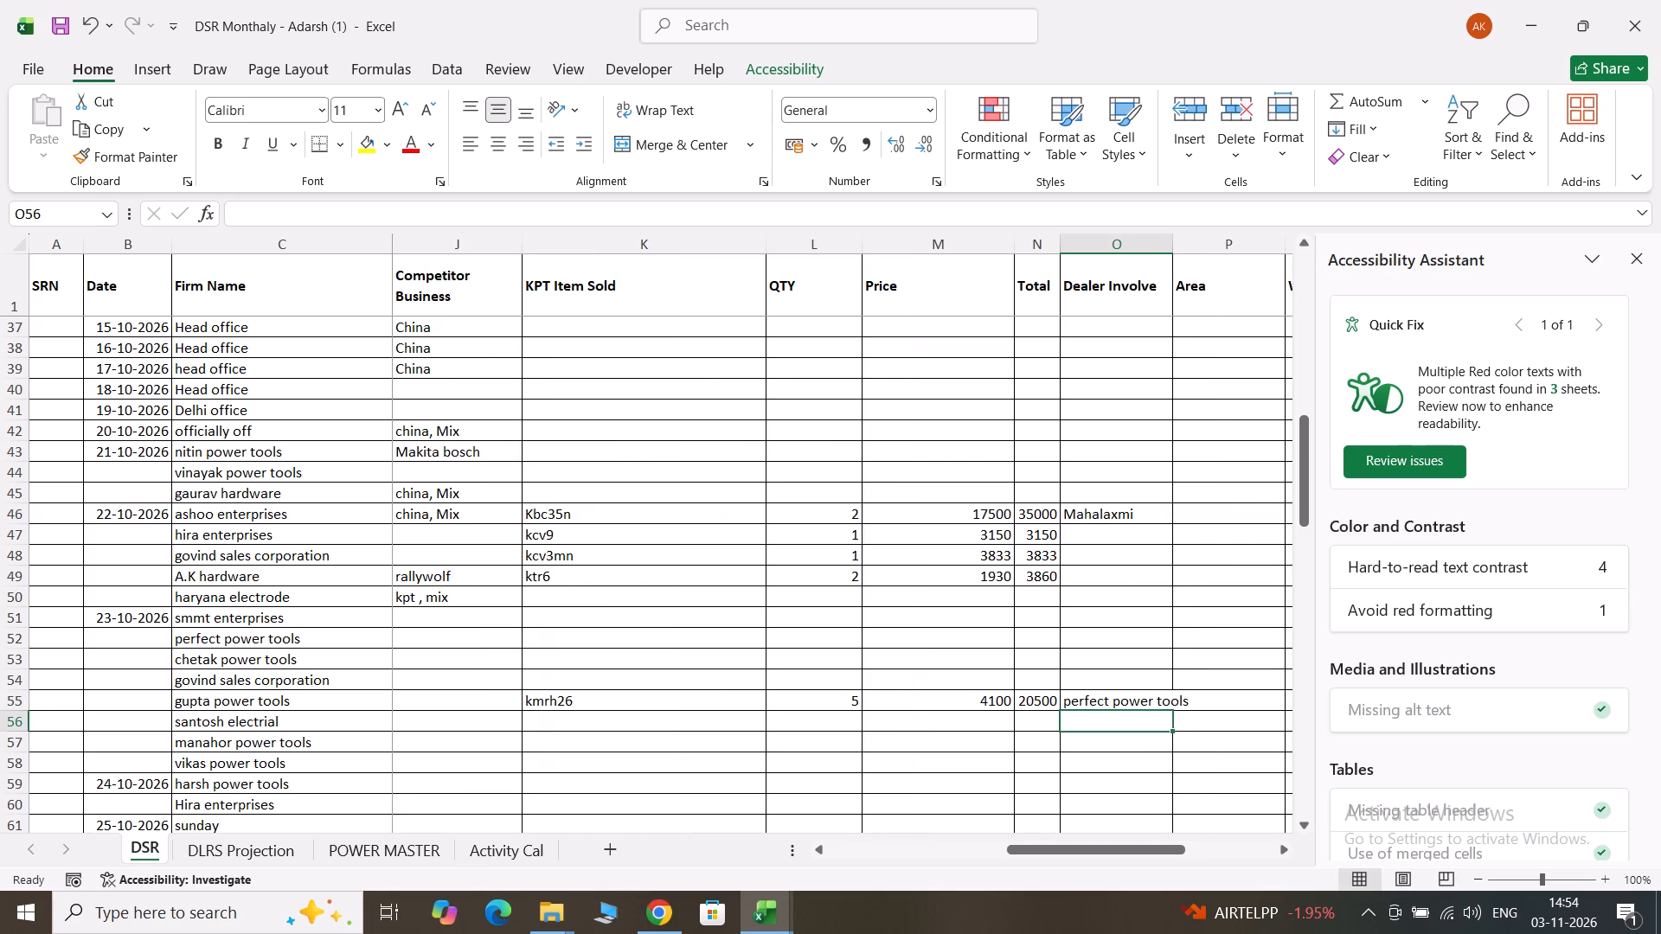
Save the DSR workbook.
key(ctrl+s)
Enter kbc35n as the KPT Item Sold and 1 as the QTY for harsh power tools in row 59.
key(Down)
key(Down)
key(Down)
key(Down)
key(Down)
key(Down)
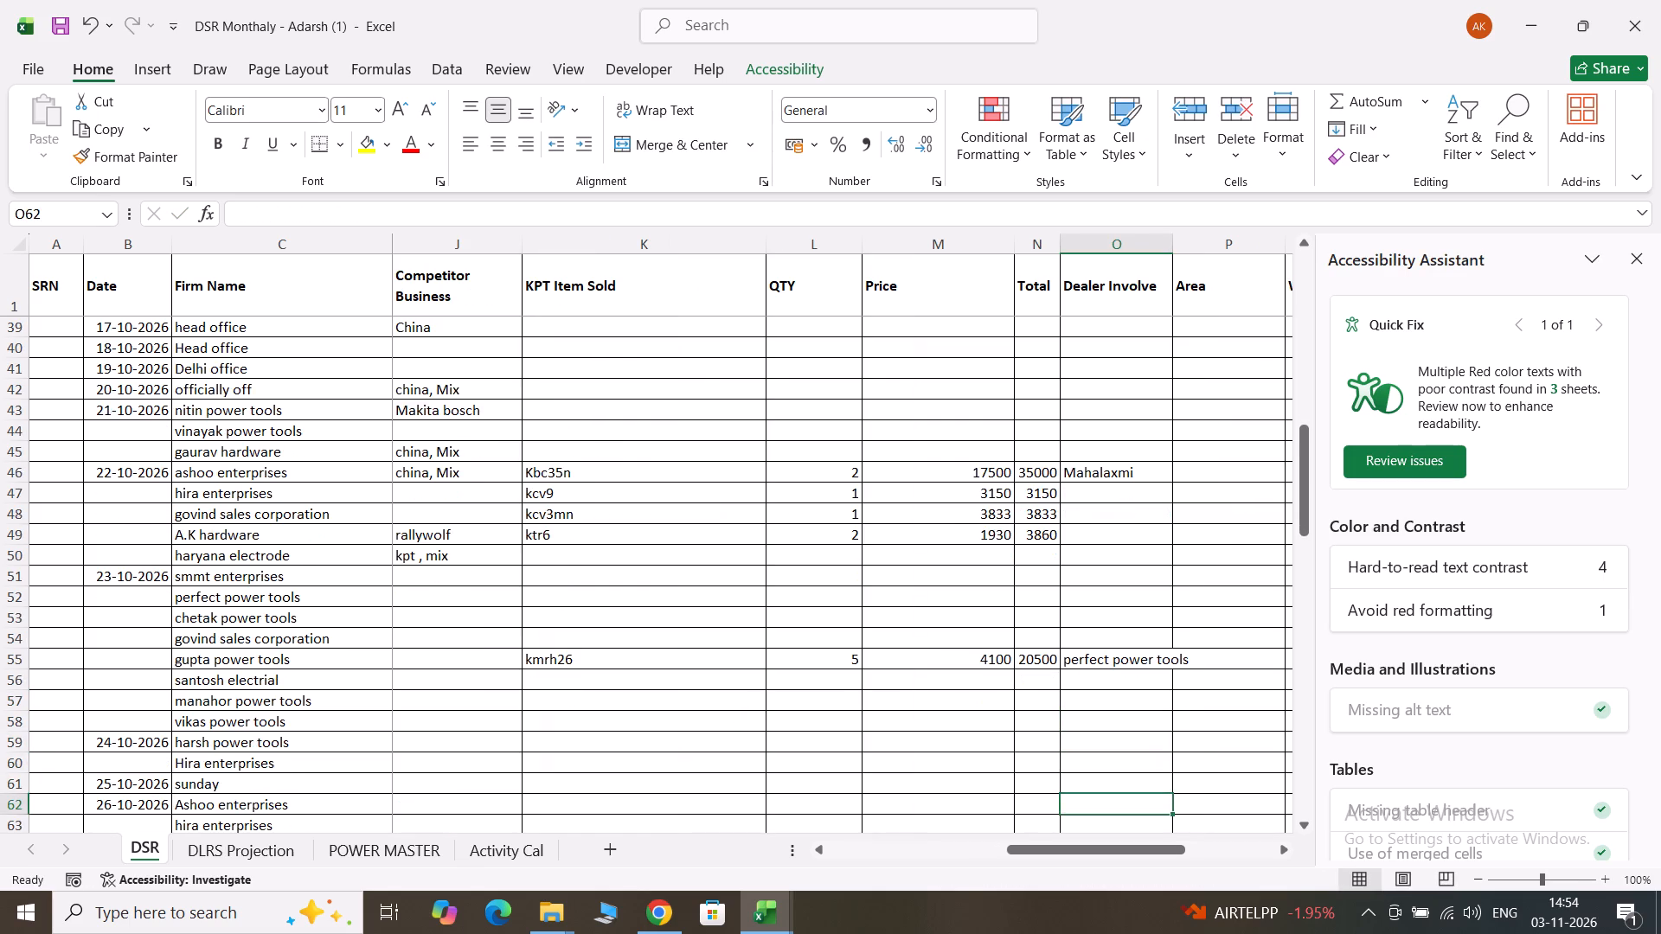
key(Down)
key(Down)
key(Down)
key(Down)
key(Up)
key(Up)
key(Up)
key(Up)
key(Up)
key(Up)
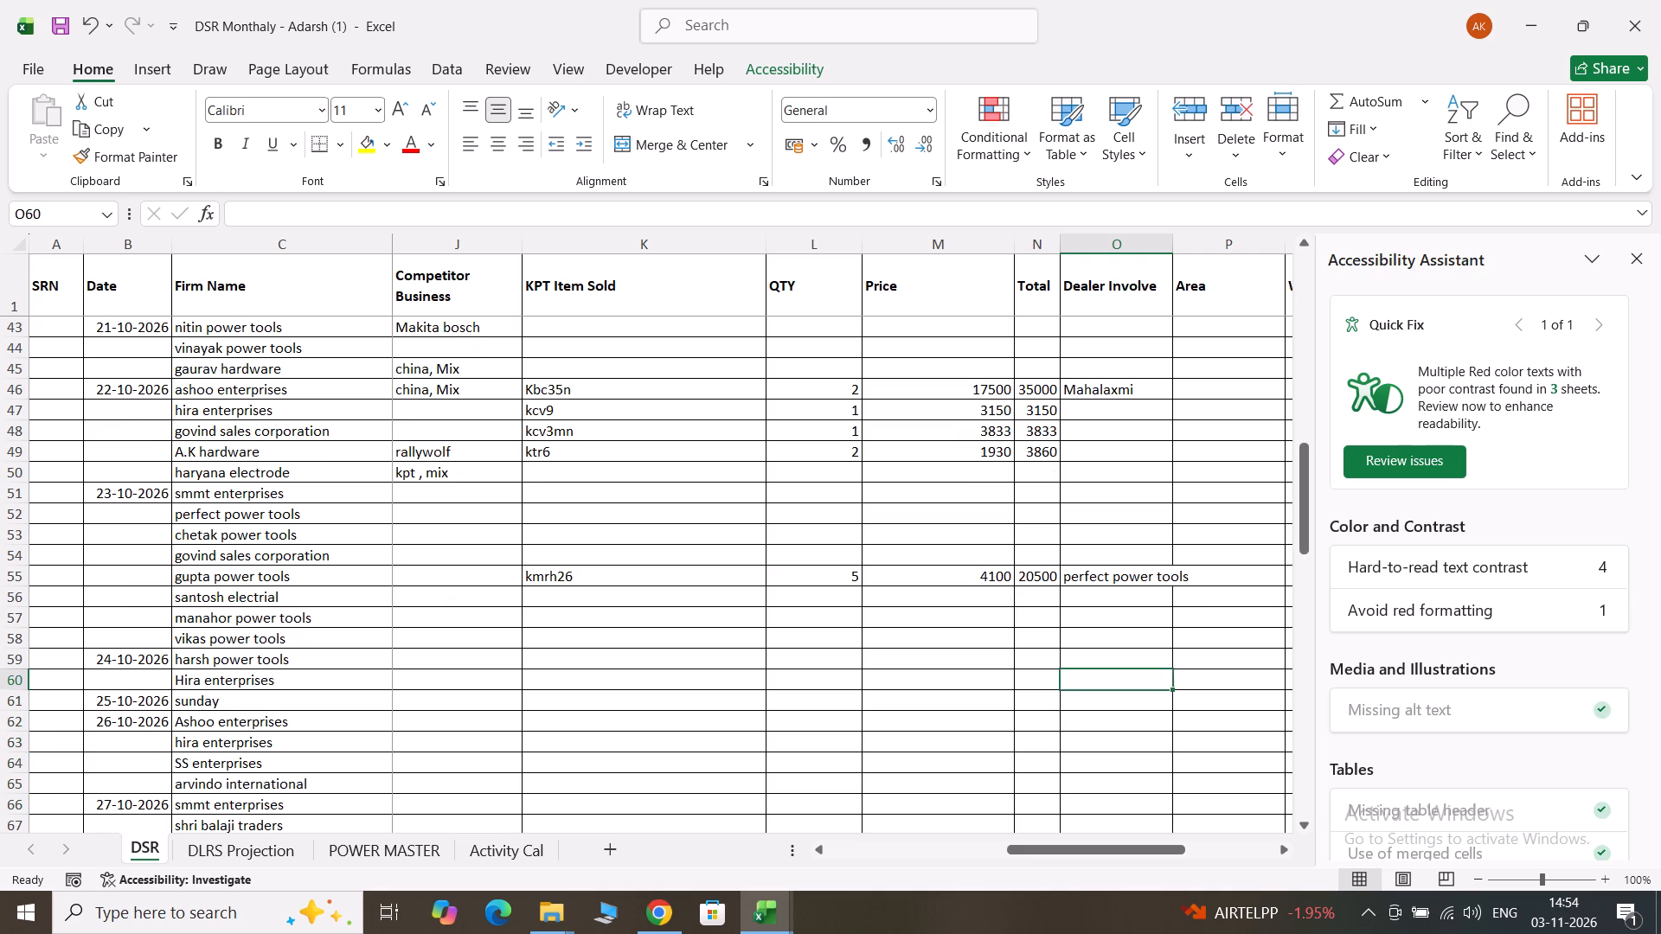
key(Left)
key(Left)
key(Left)
key(Up)
key(Left)
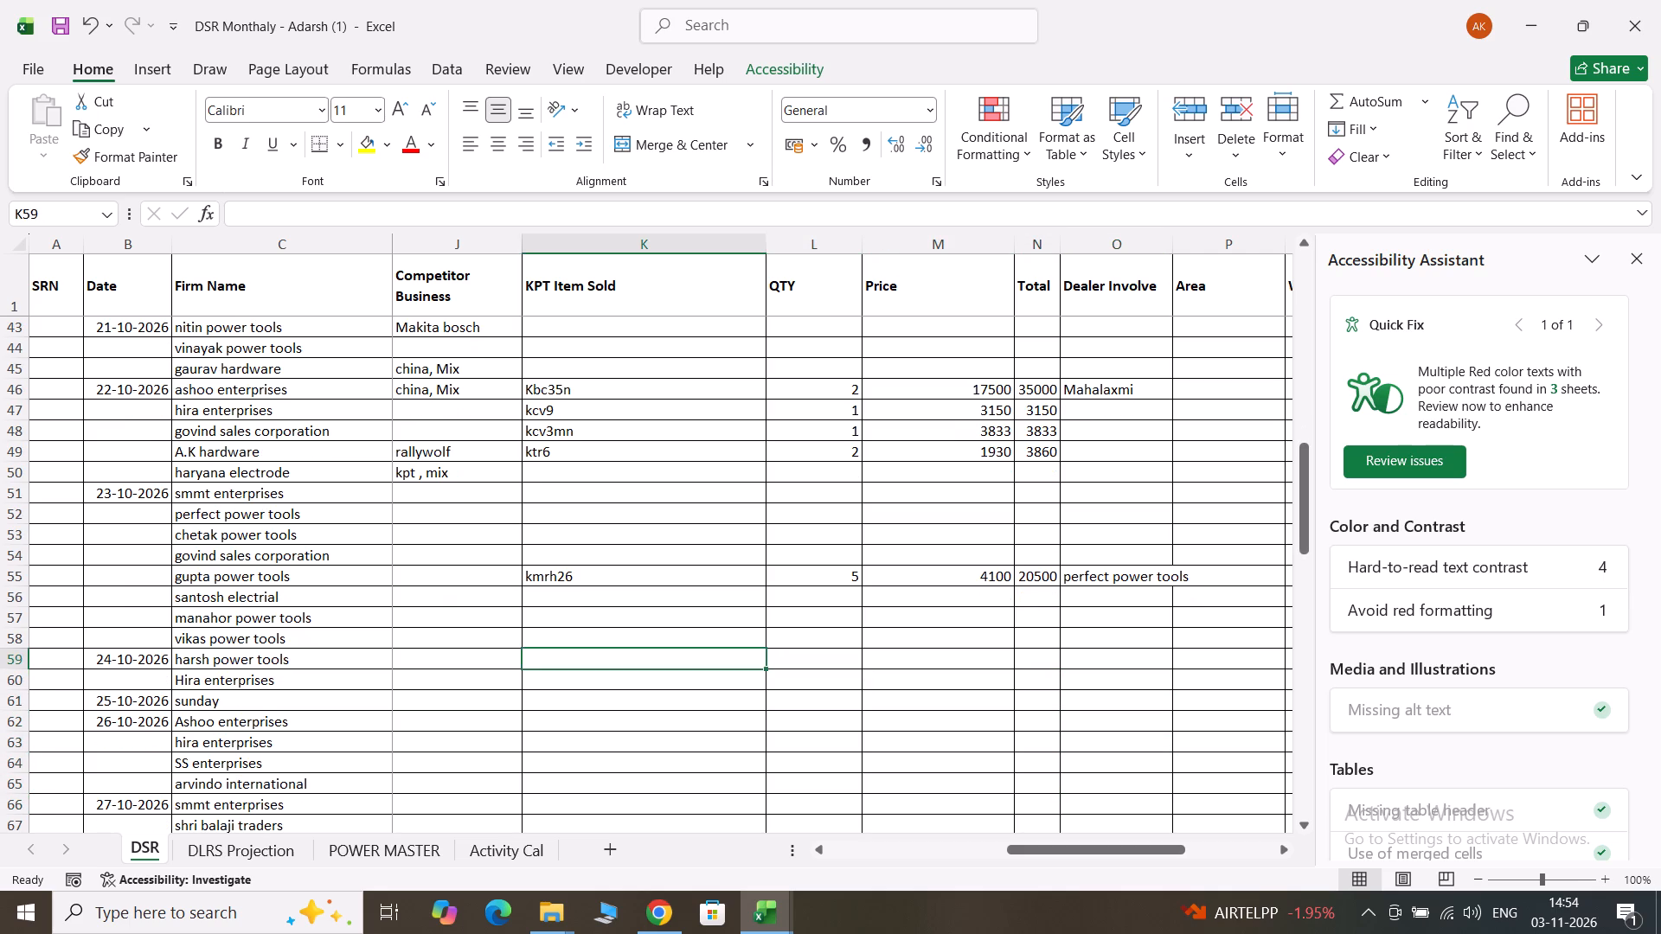
text(kbc35n)
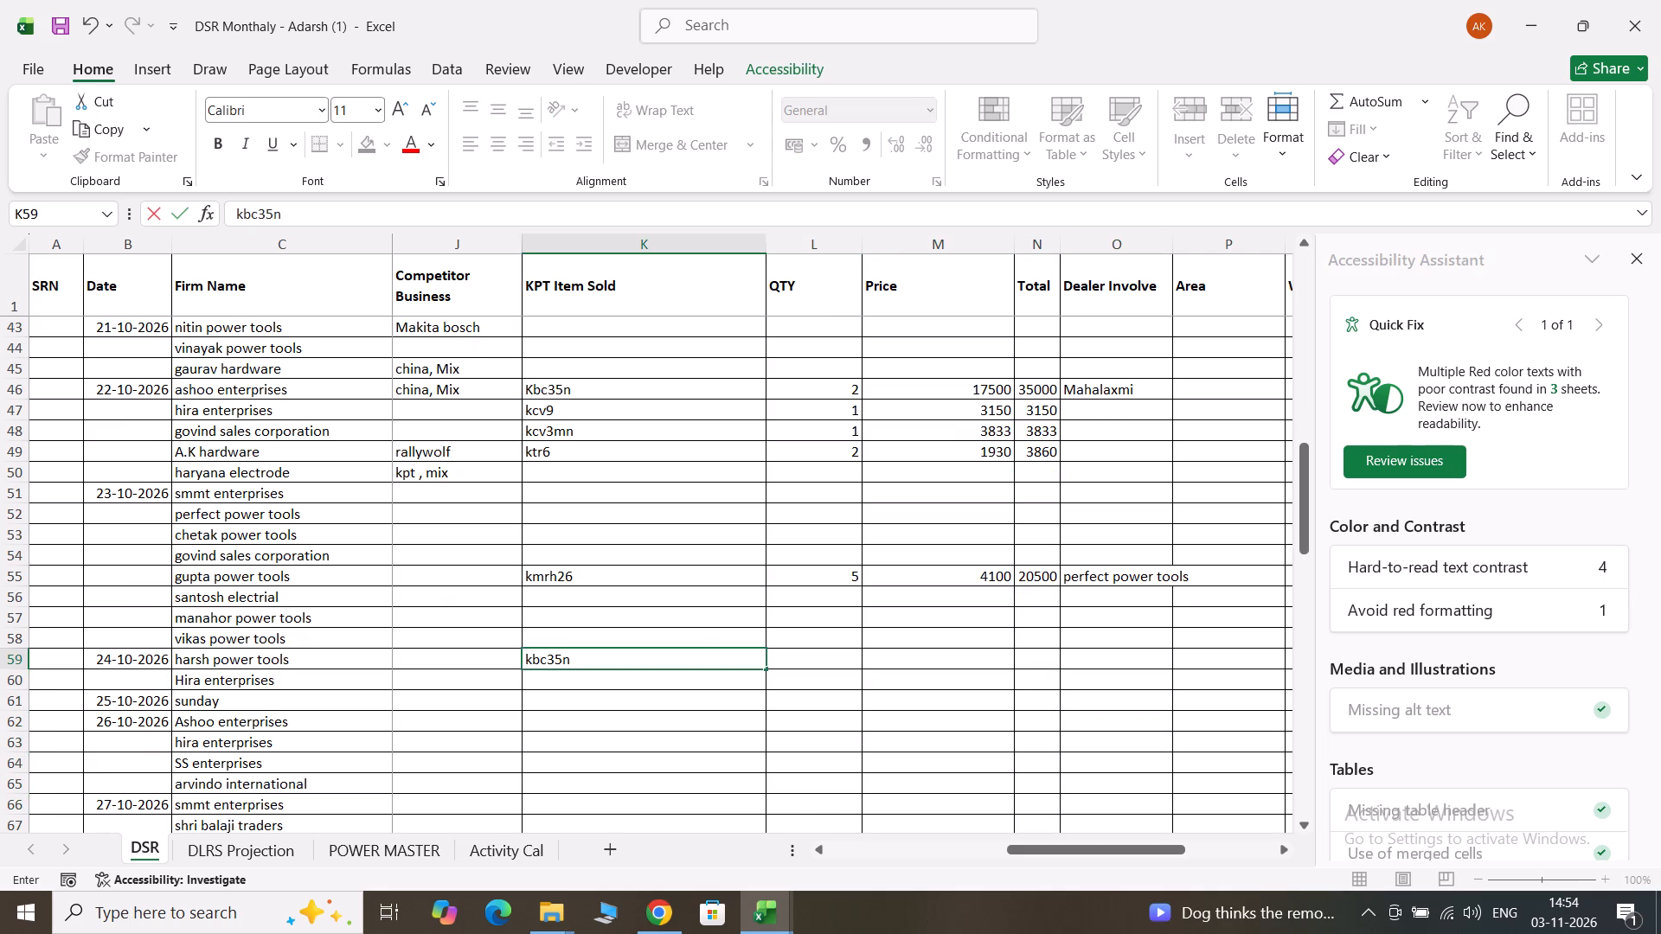
key(Right)
key(1)
key(Right)
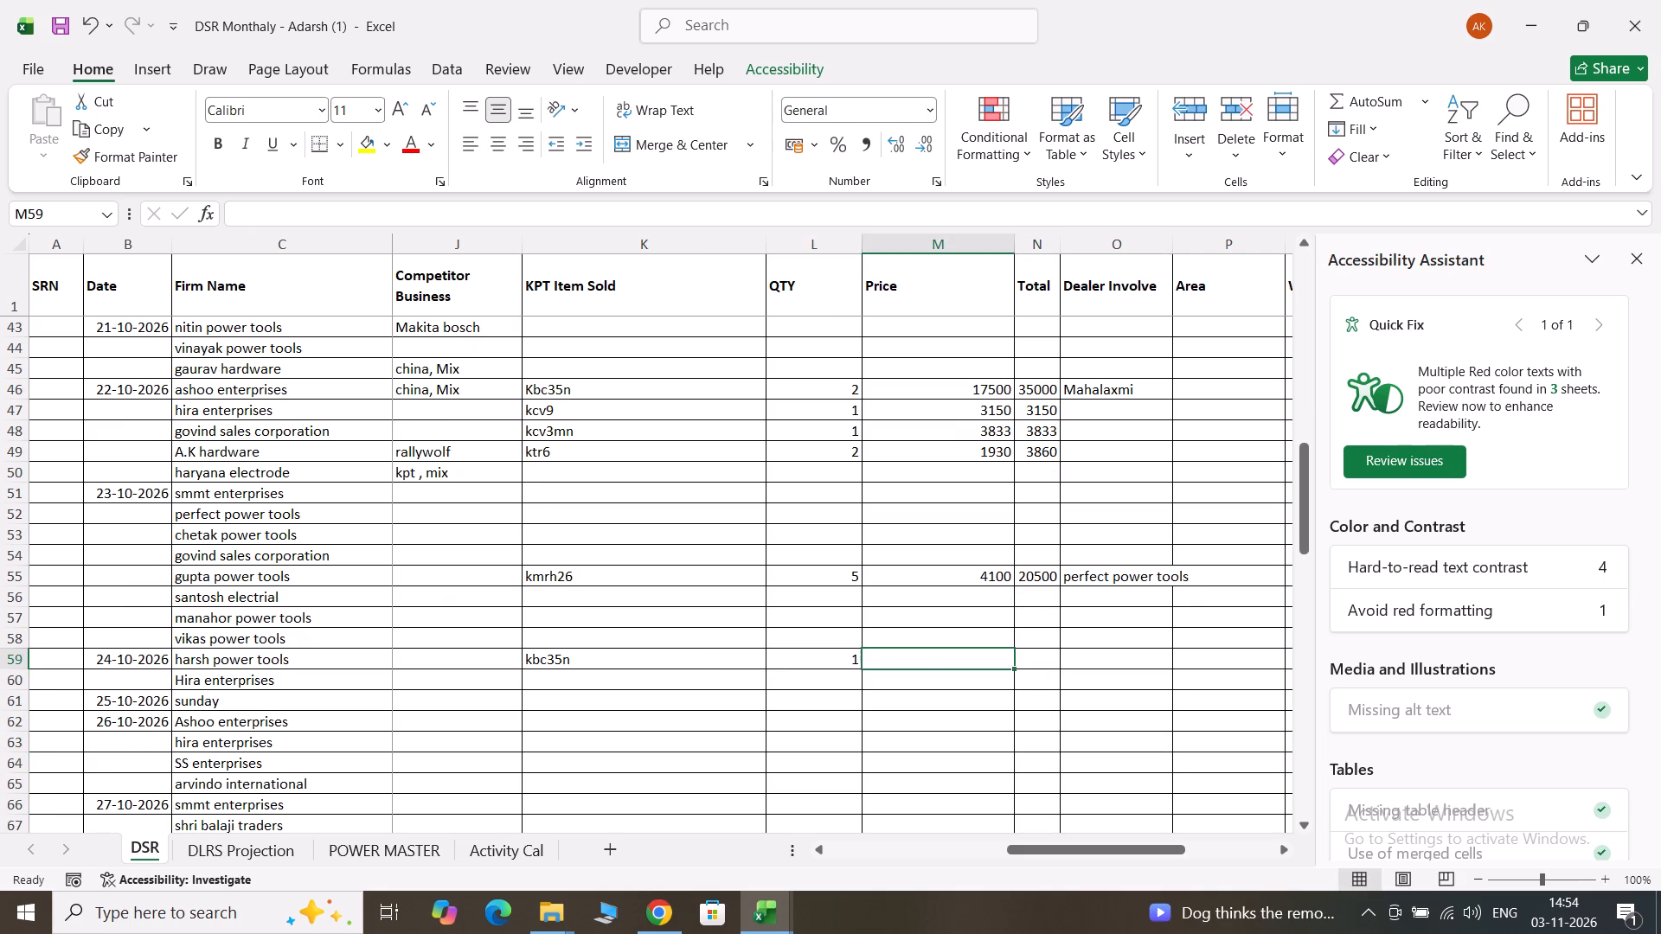
Enter 17200 as the Price, 17200 as the Total and hira as the Dealer Involve value for harsh power tools in row 59.
key(1)
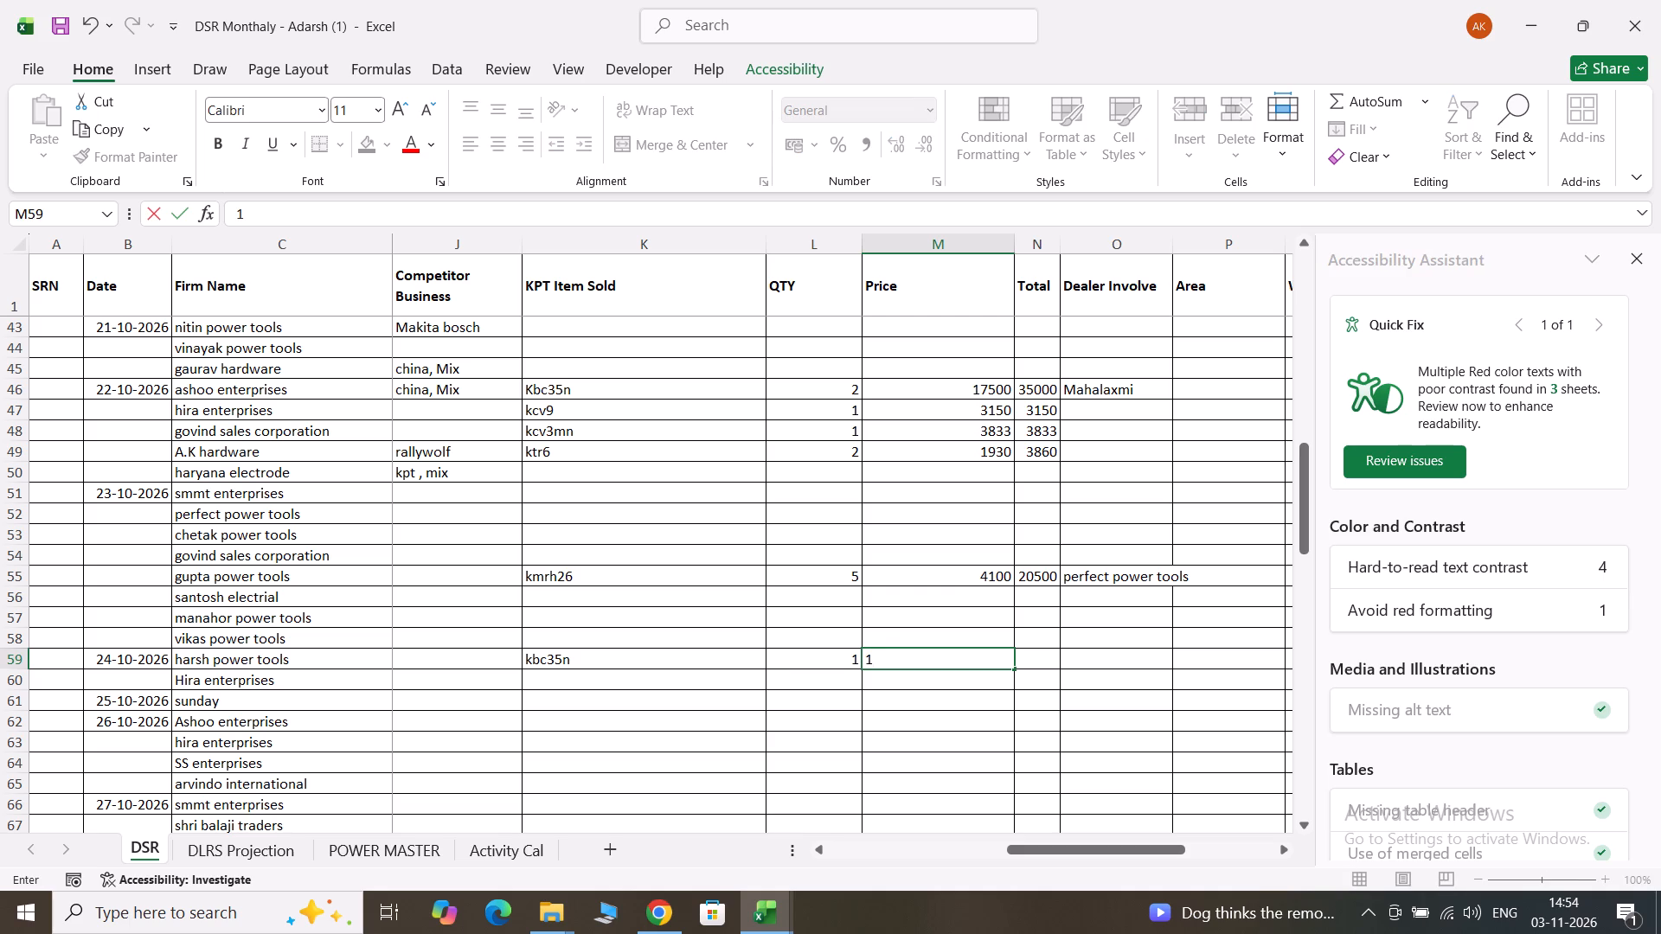
text(7200)
key(Right)
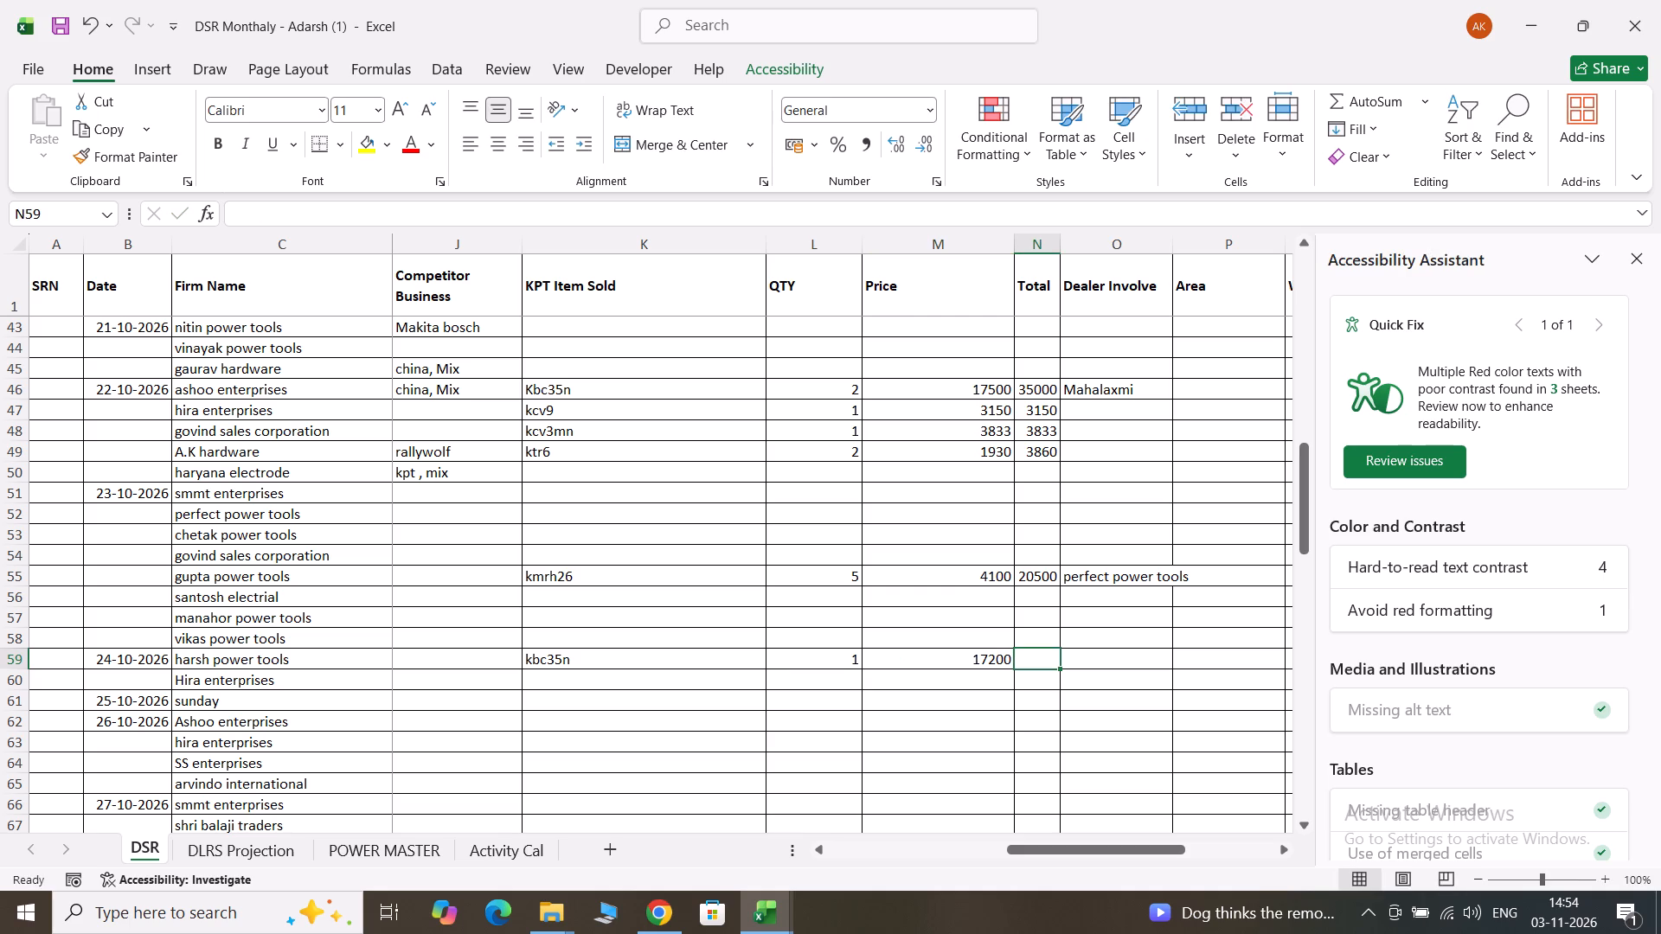
text(17200)
key(Right)
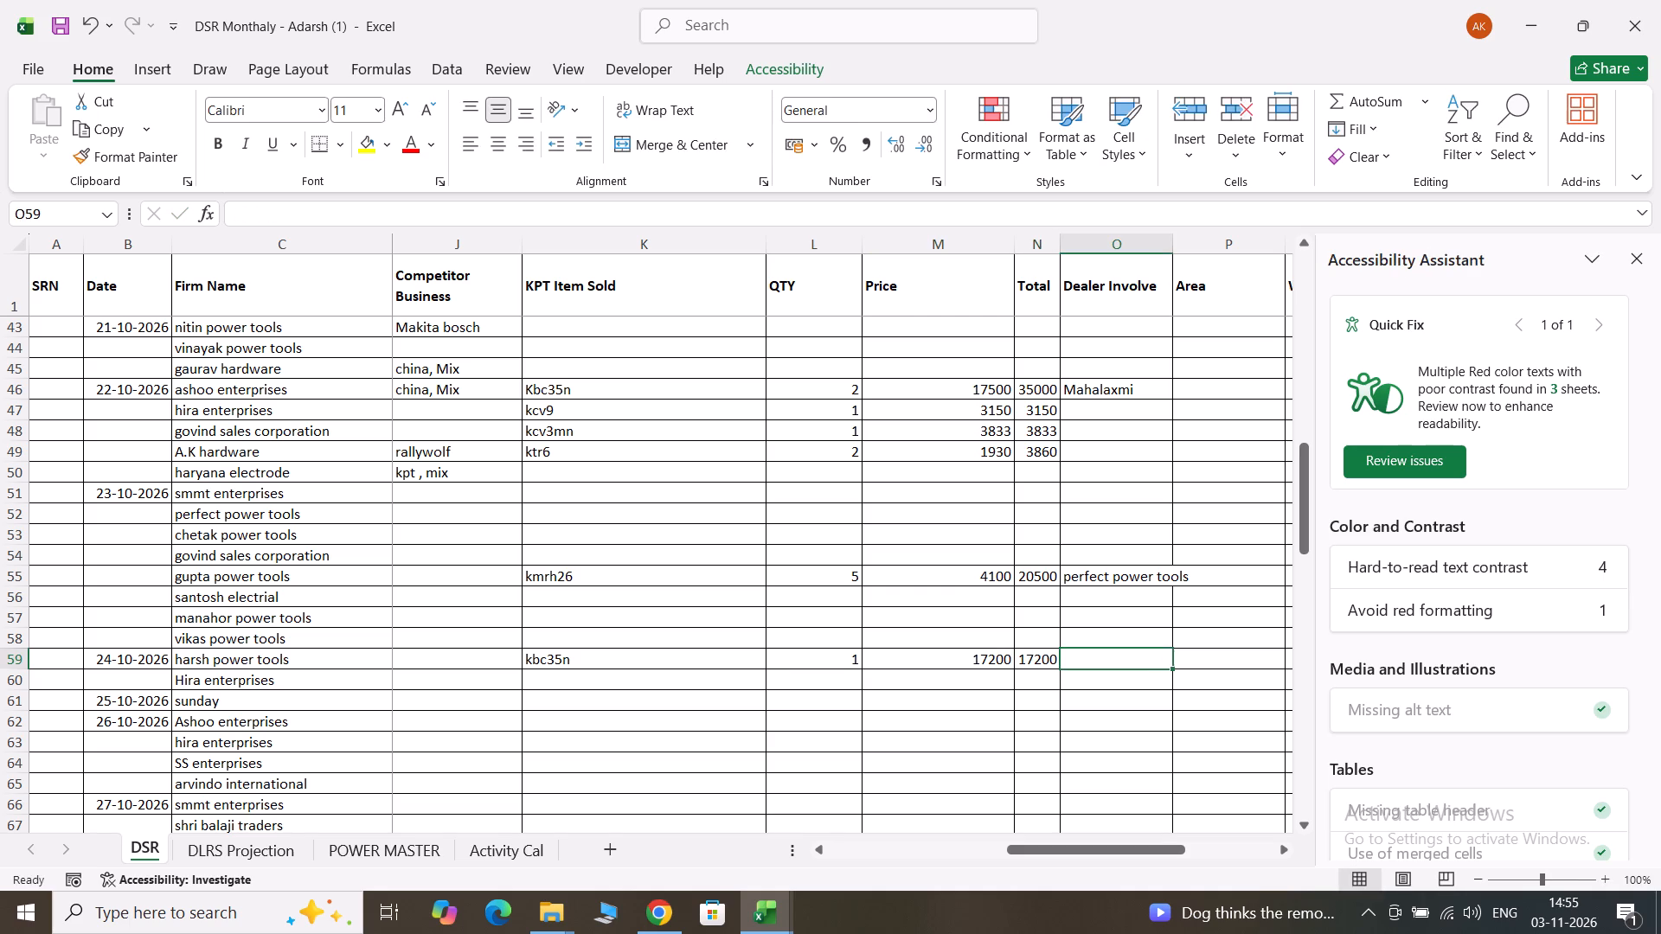
text(hira)
key(Down)
Save the DSR workbook.
key(ctrl+s)
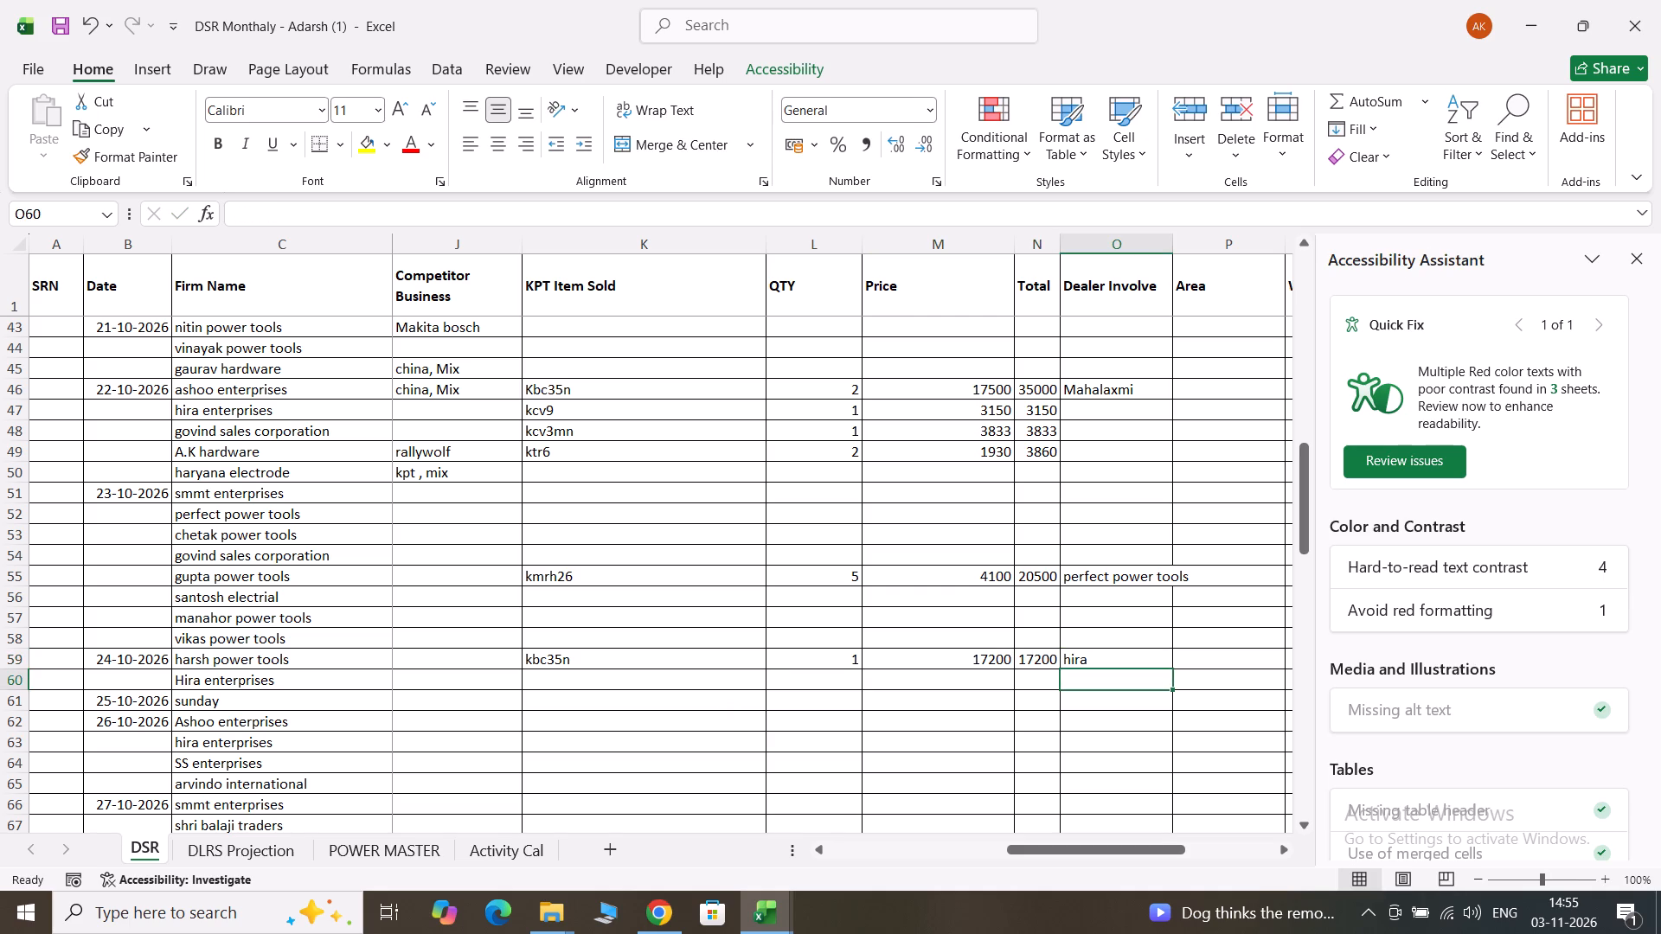
Enter tct440/kpptc4/kpttc5 as the KPT Item Sold for shri balaji traders in row 67.
key(Down)
key(Down)
key(Down)
key(Down)
key(Down)
key(Down)
key(Down)
key(Down)
key(Down)
key(Down)
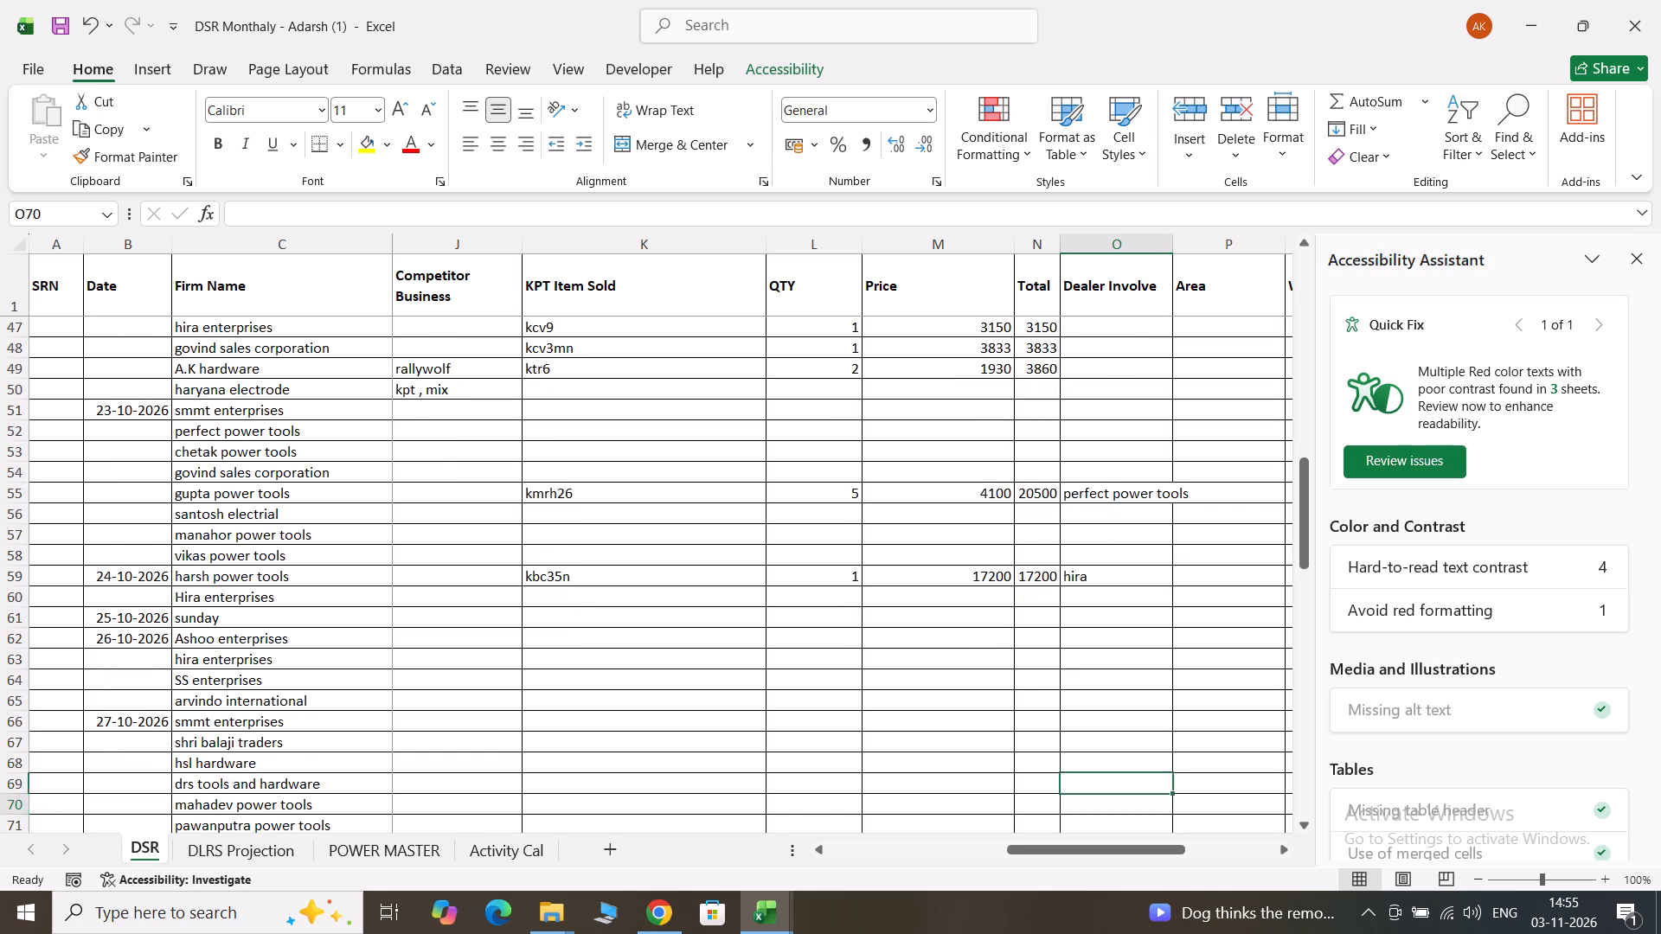
key(Down)
key(Up)
key(Up)
key(Up)
key(Up)
key(Left)
key(Left)
key(Left)
key(Left)
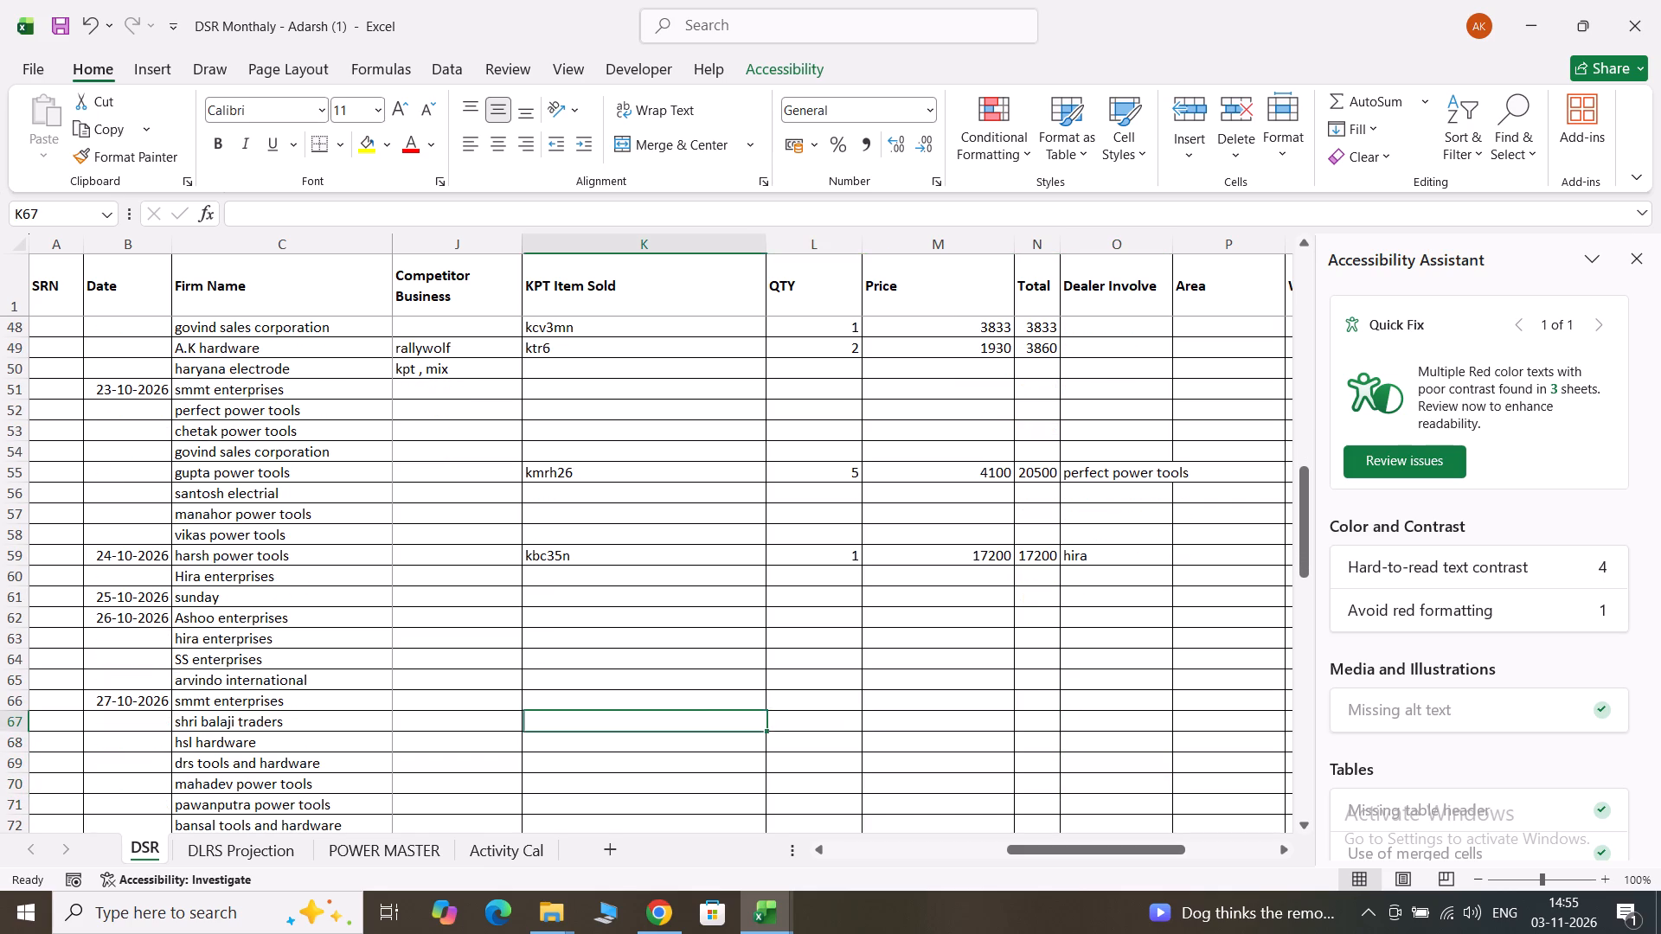
key(Right)
key(Left)
text(tct440)
text(/kn)
text(ppt)
key(BackSpace)
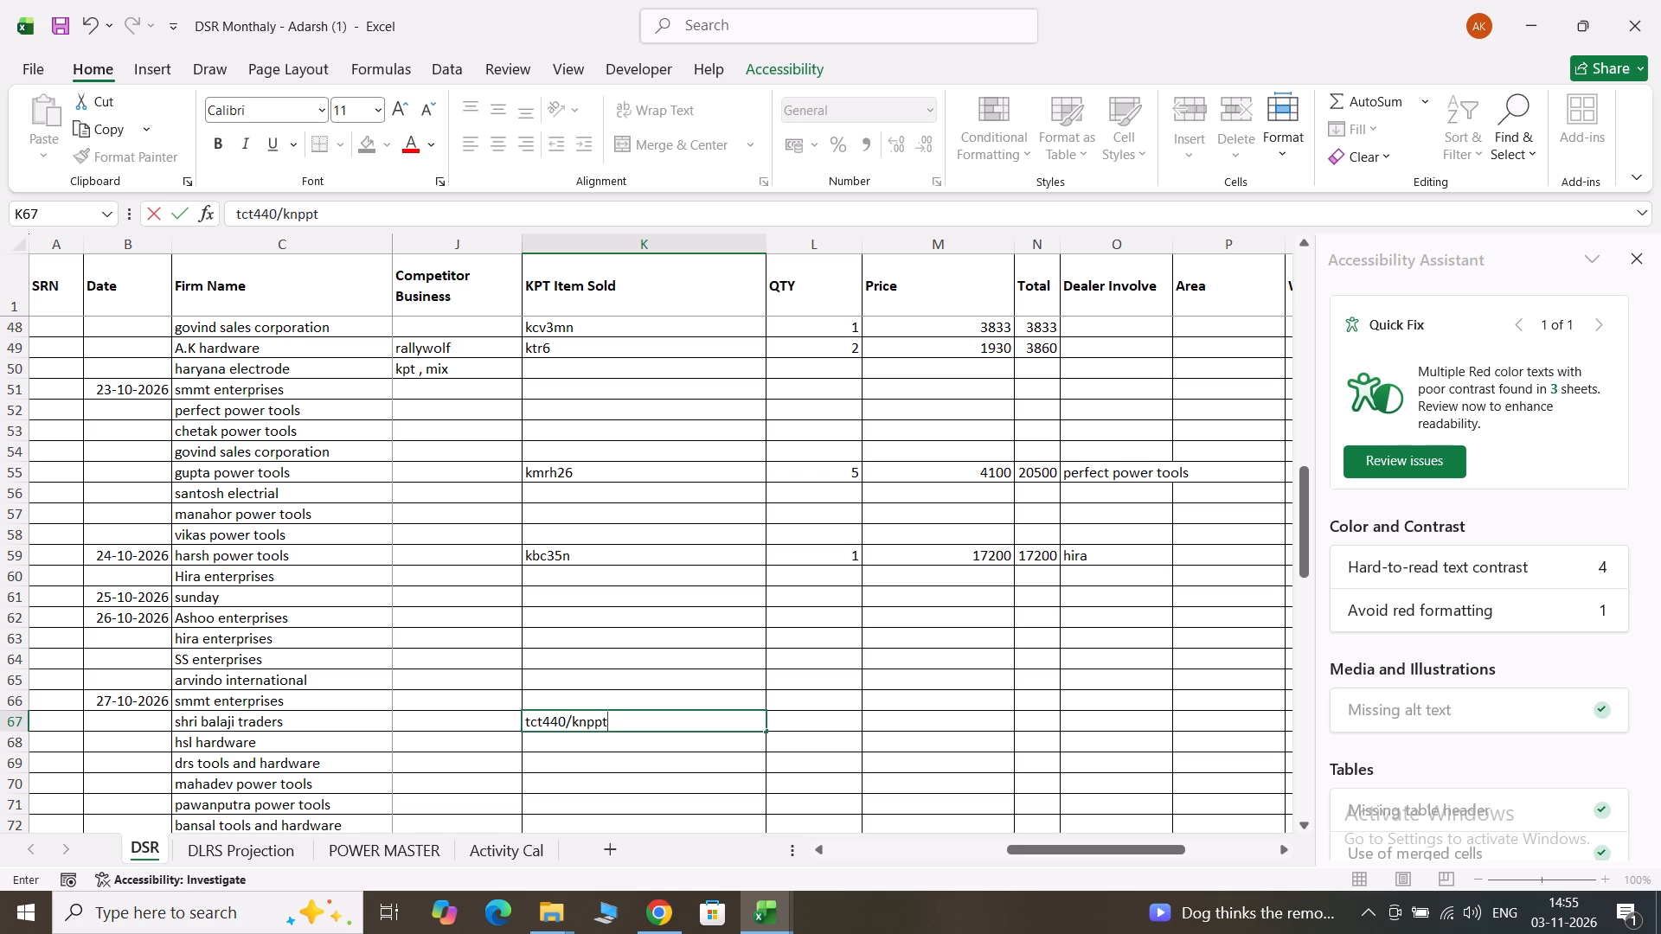
key(BackSpace)
key(BackSpace)
key(BackSpace)
text(pptc4)
key(slash)
text(kpttc)
key(5)
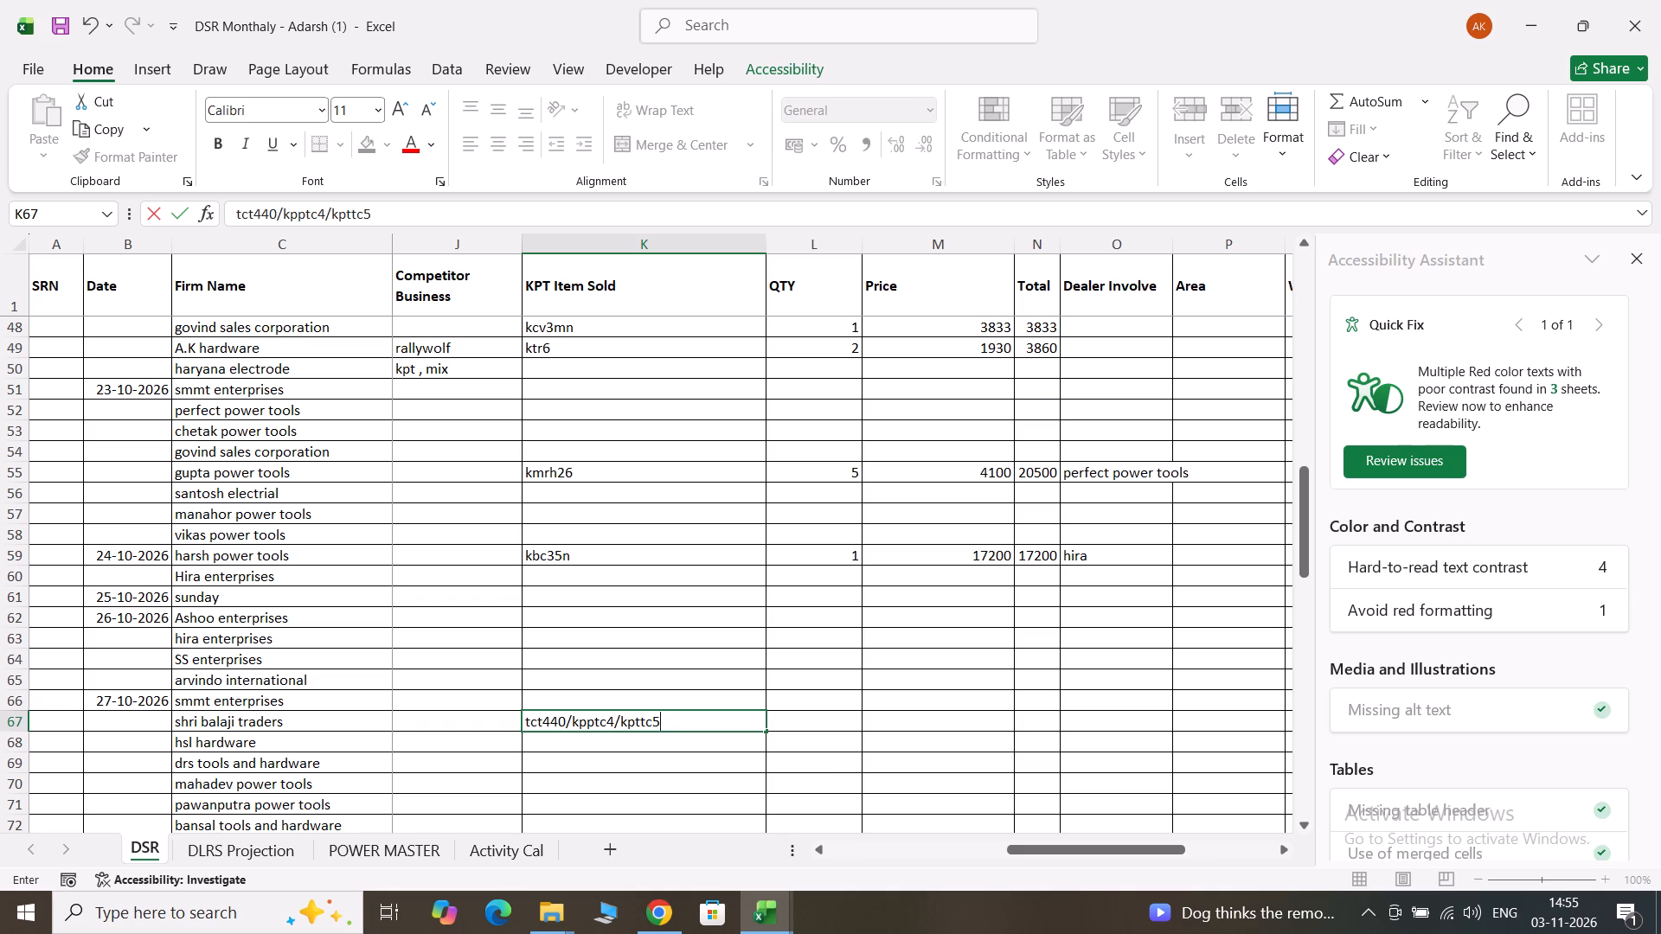
key(Right)
Enter 200/8/8 as the QTY and 110/2300/2400 as the Price for shri balaji traders in row 67.
key(Down)
key(Insert)
key(Insert)
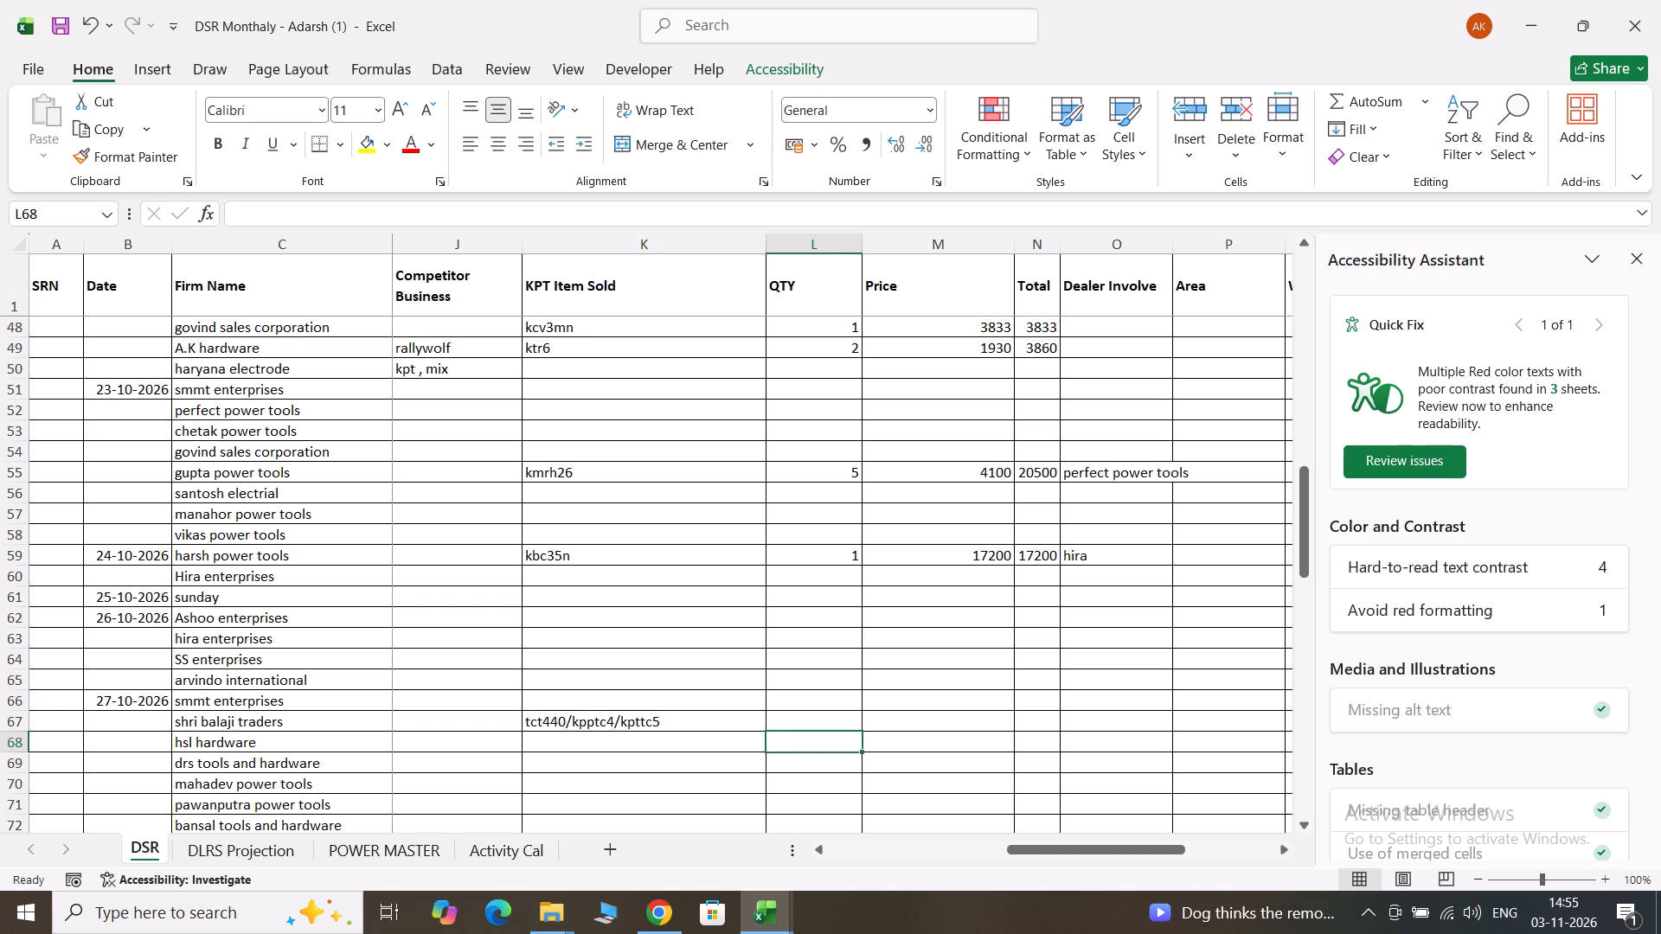
key(Up)
text(200/)
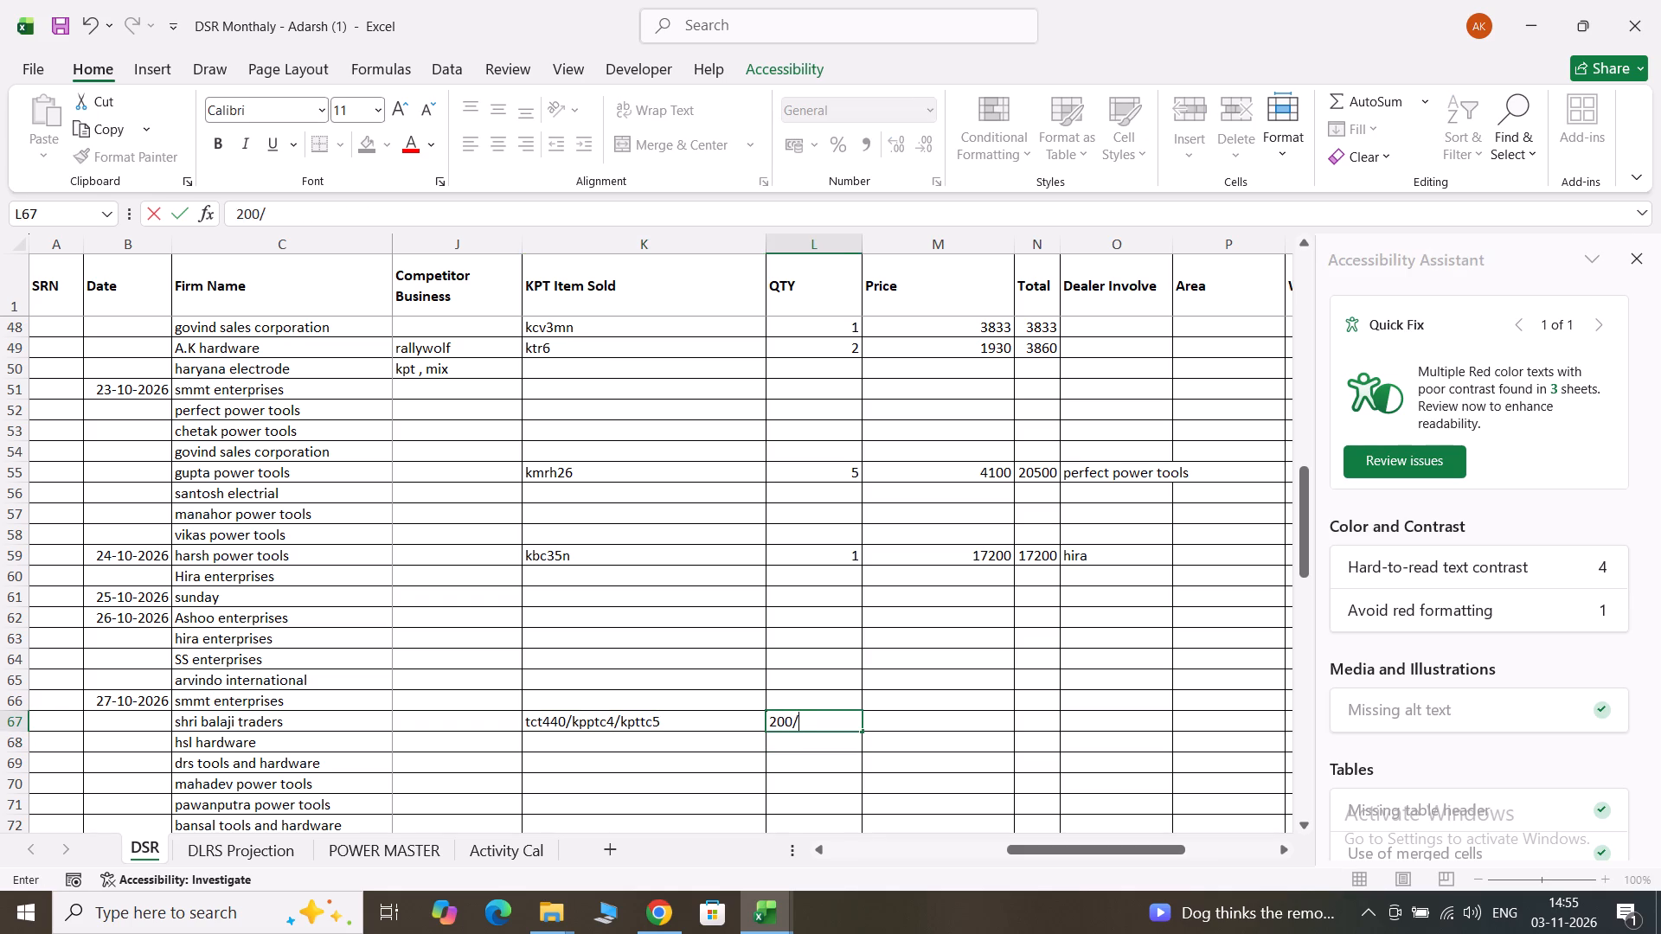
key(8)
text(/8)
key(Right)
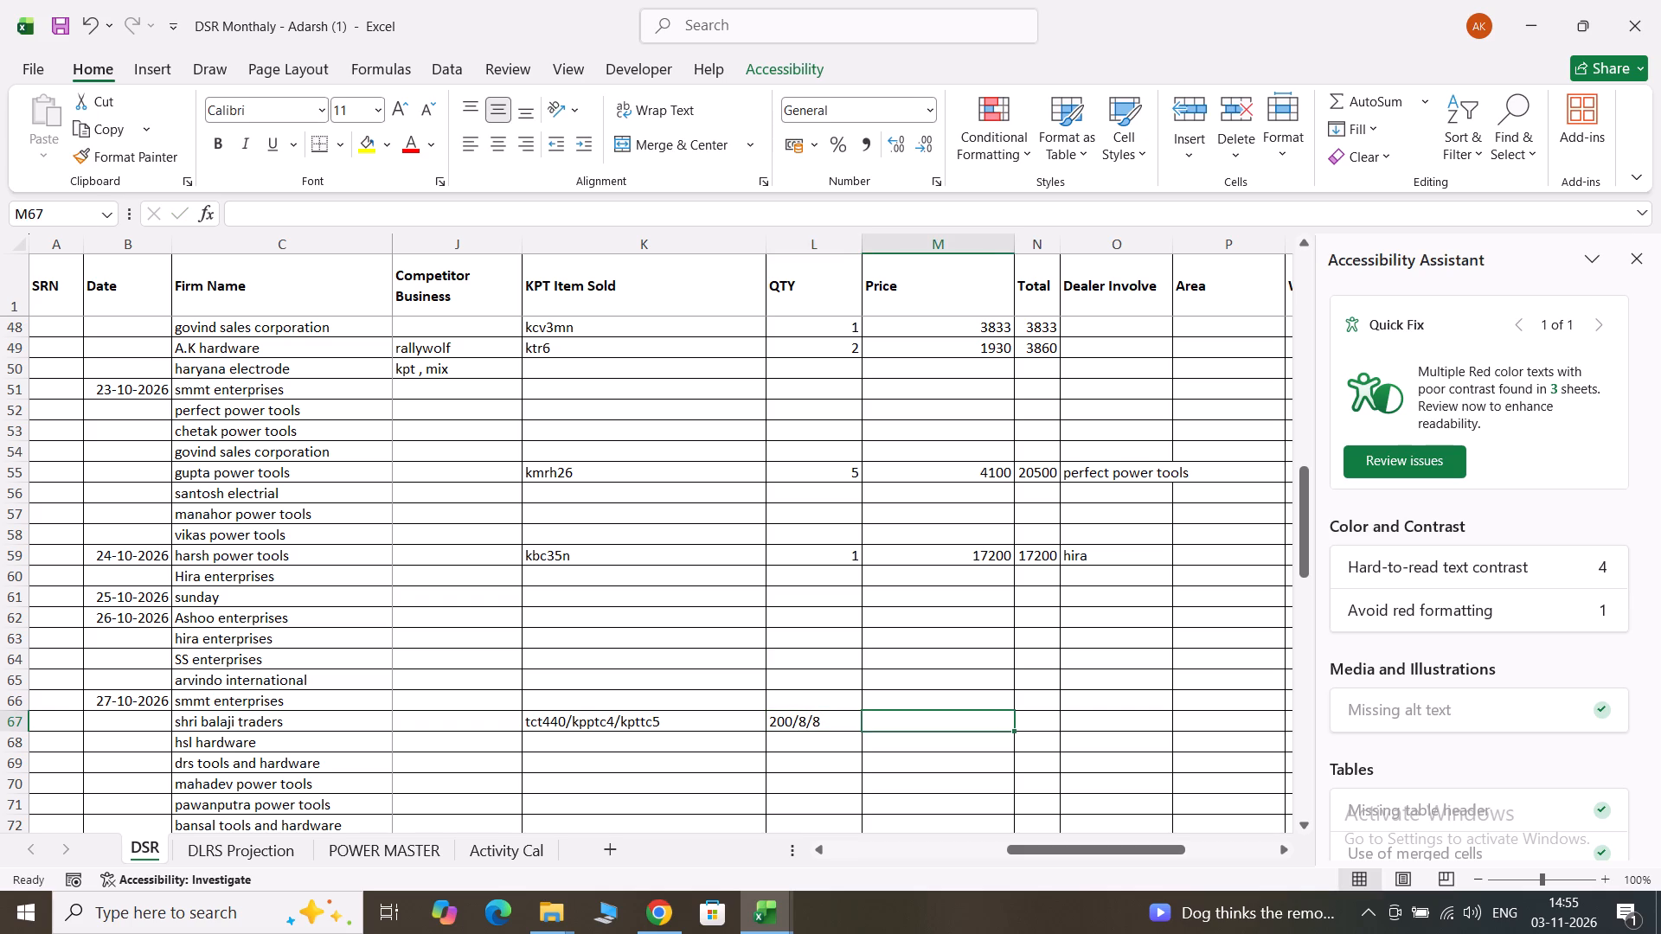
text(100)
key(BackSpace)
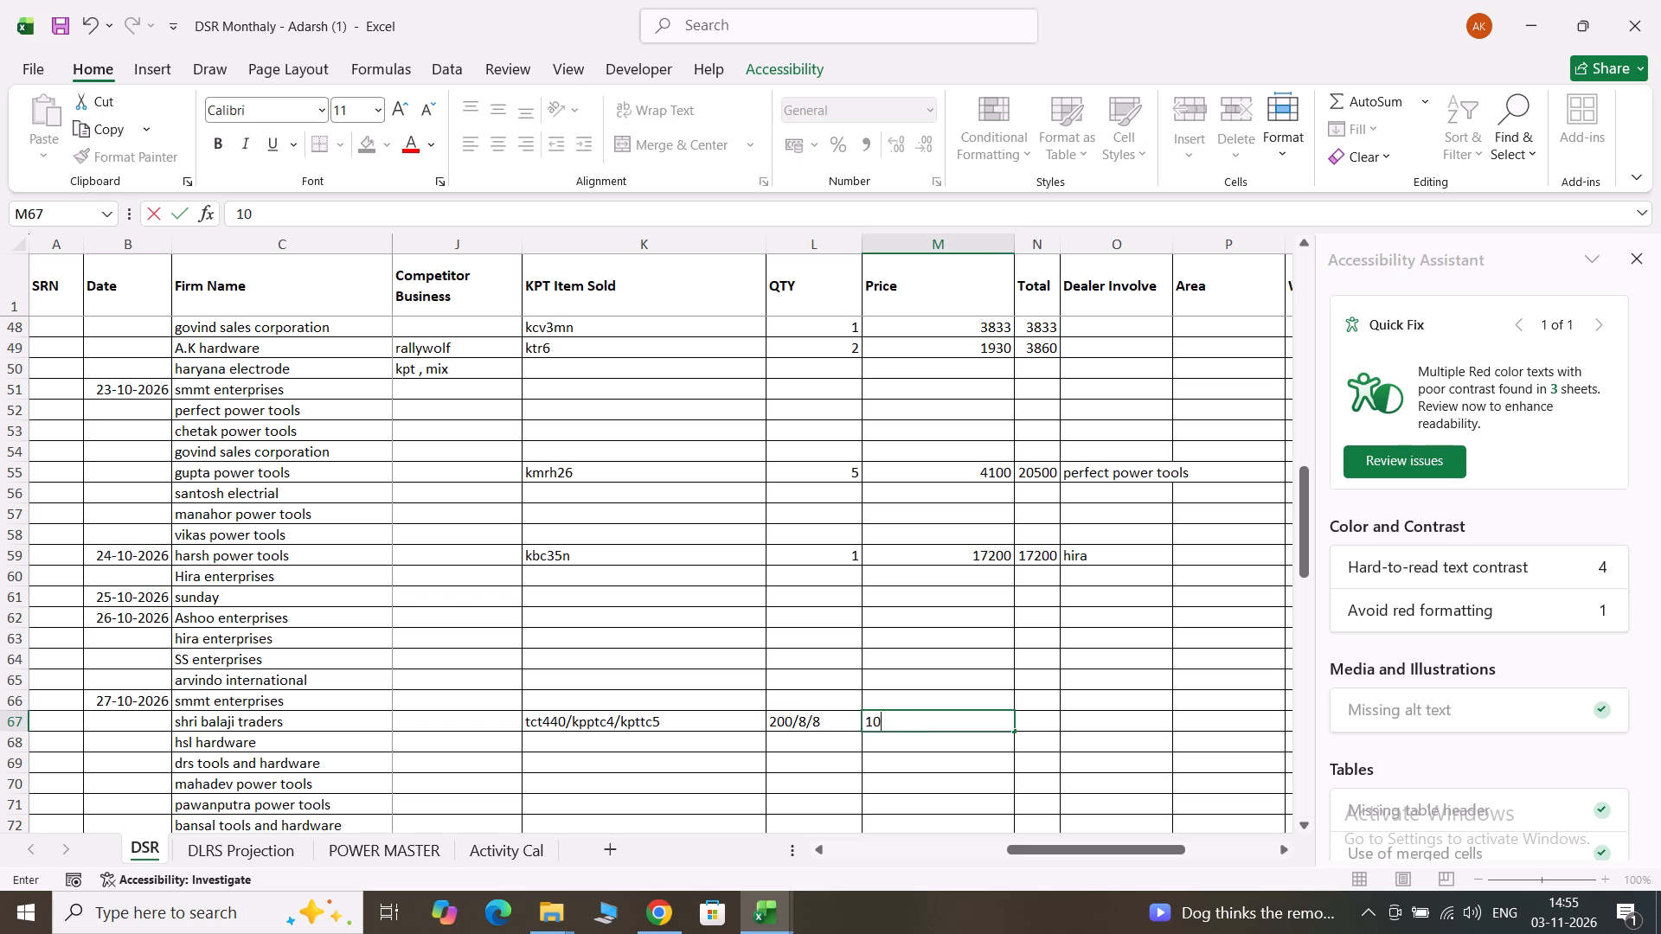
key(BackSpace)
text(10/)
text(22)
key(BackSpace)
text(300/2400)
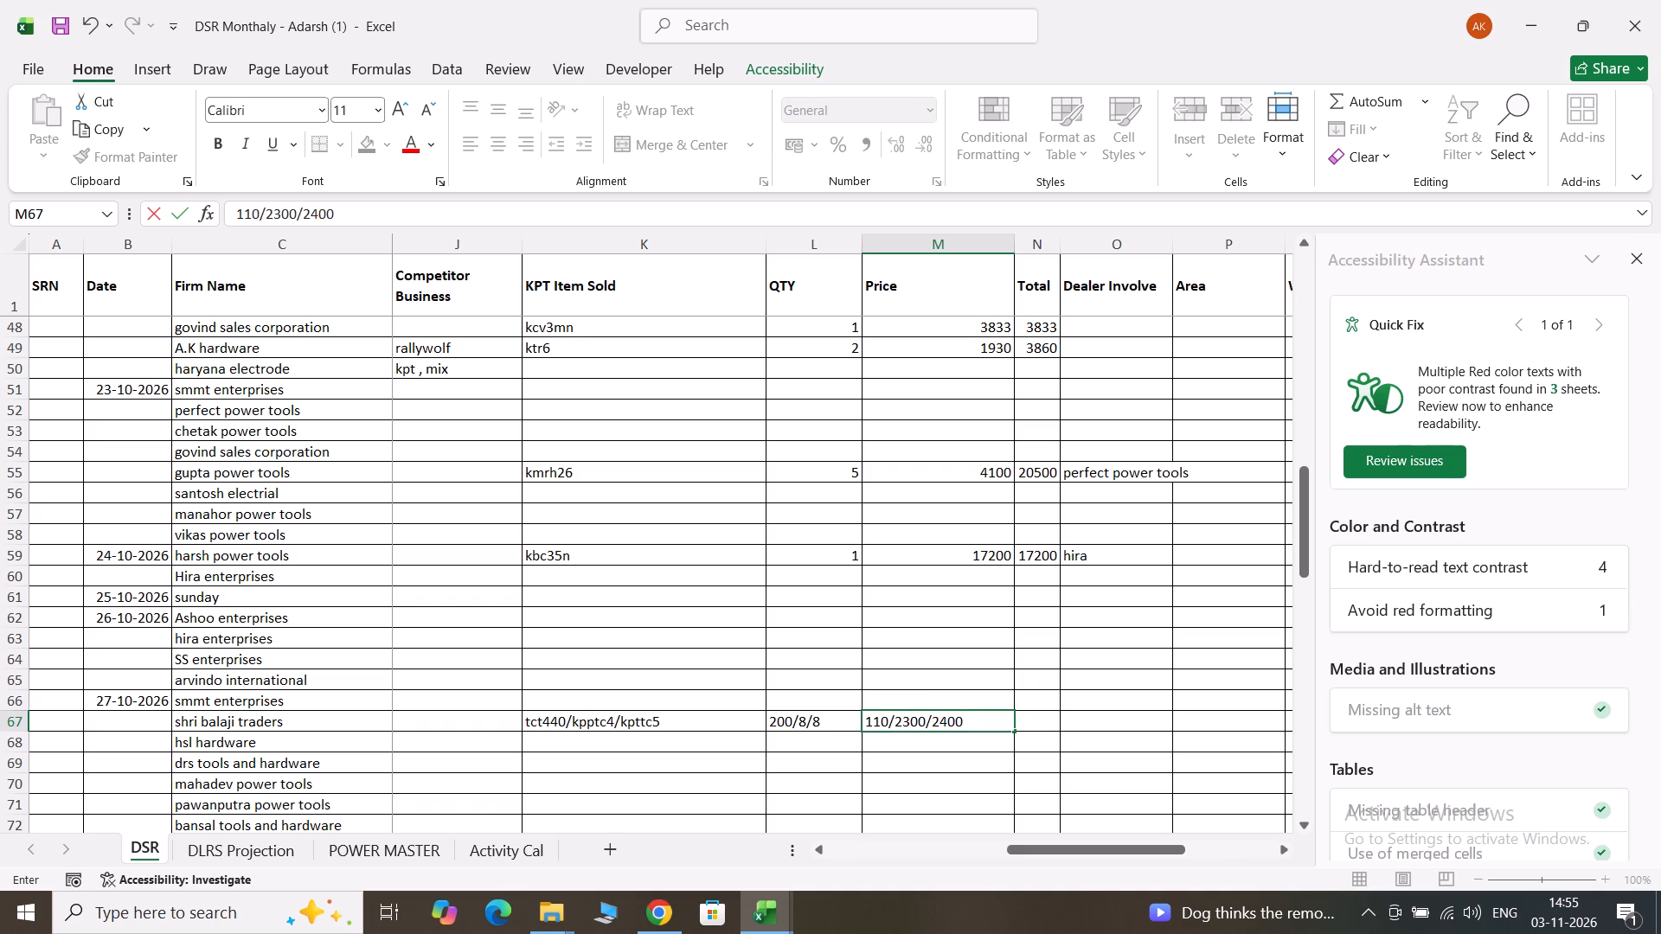
key(Down)
Enter 59200 as the Total and drs as the Dealer Involve value for shri balaji traders in row 67.
key(Right)
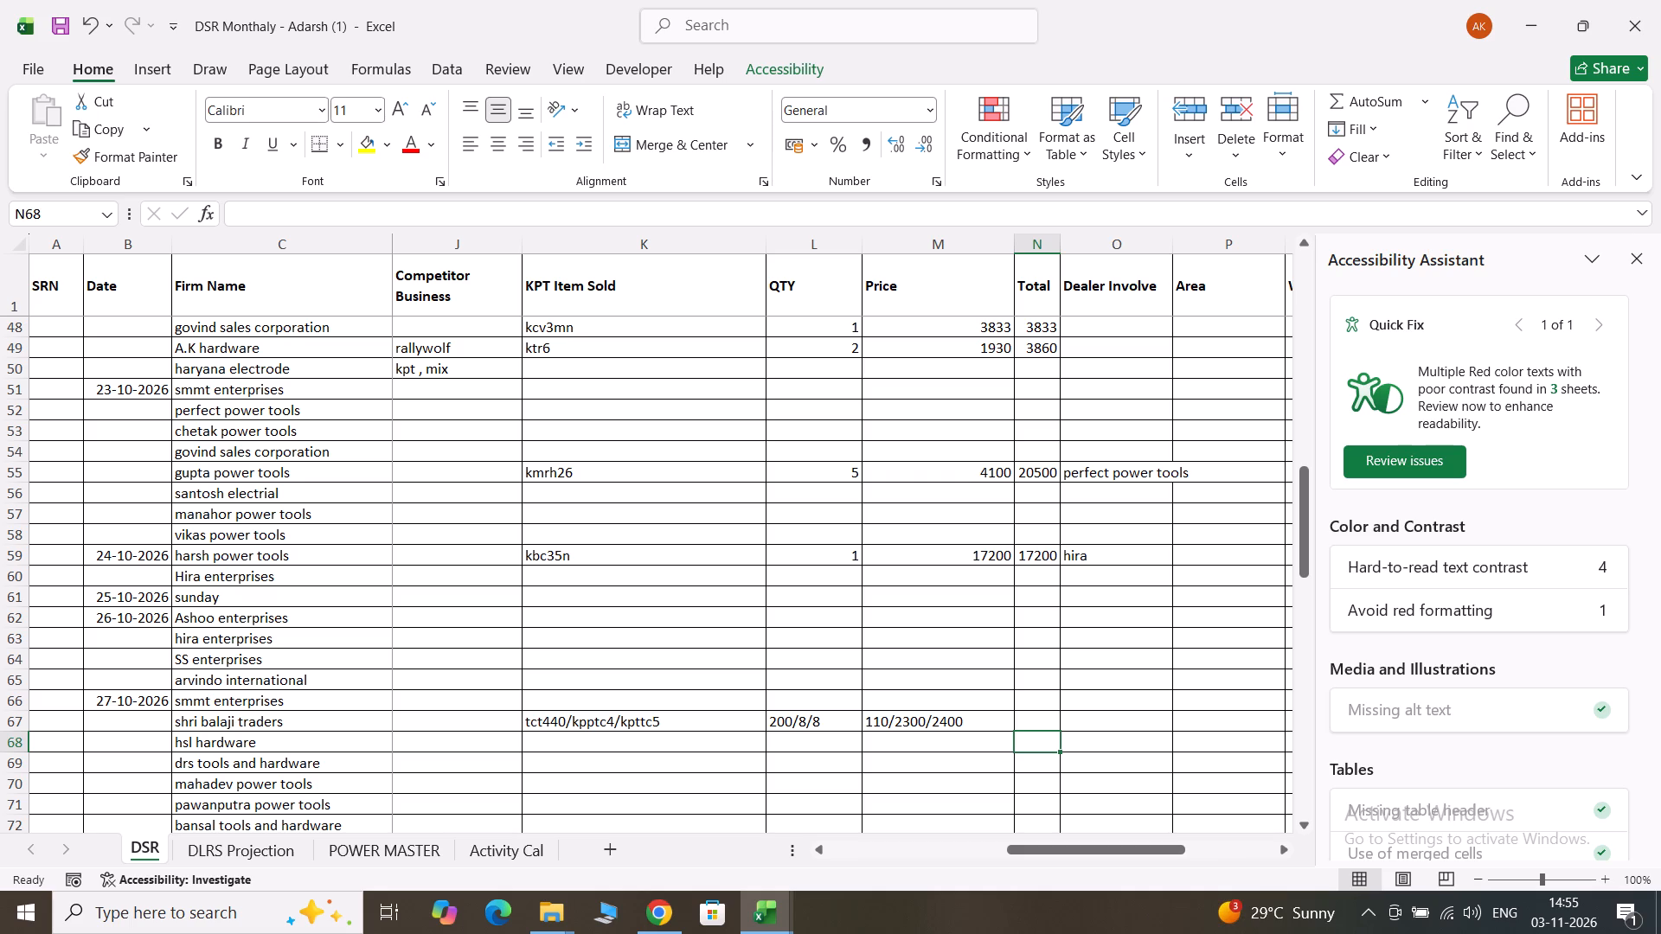
key(Up)
text(59)
text(200)
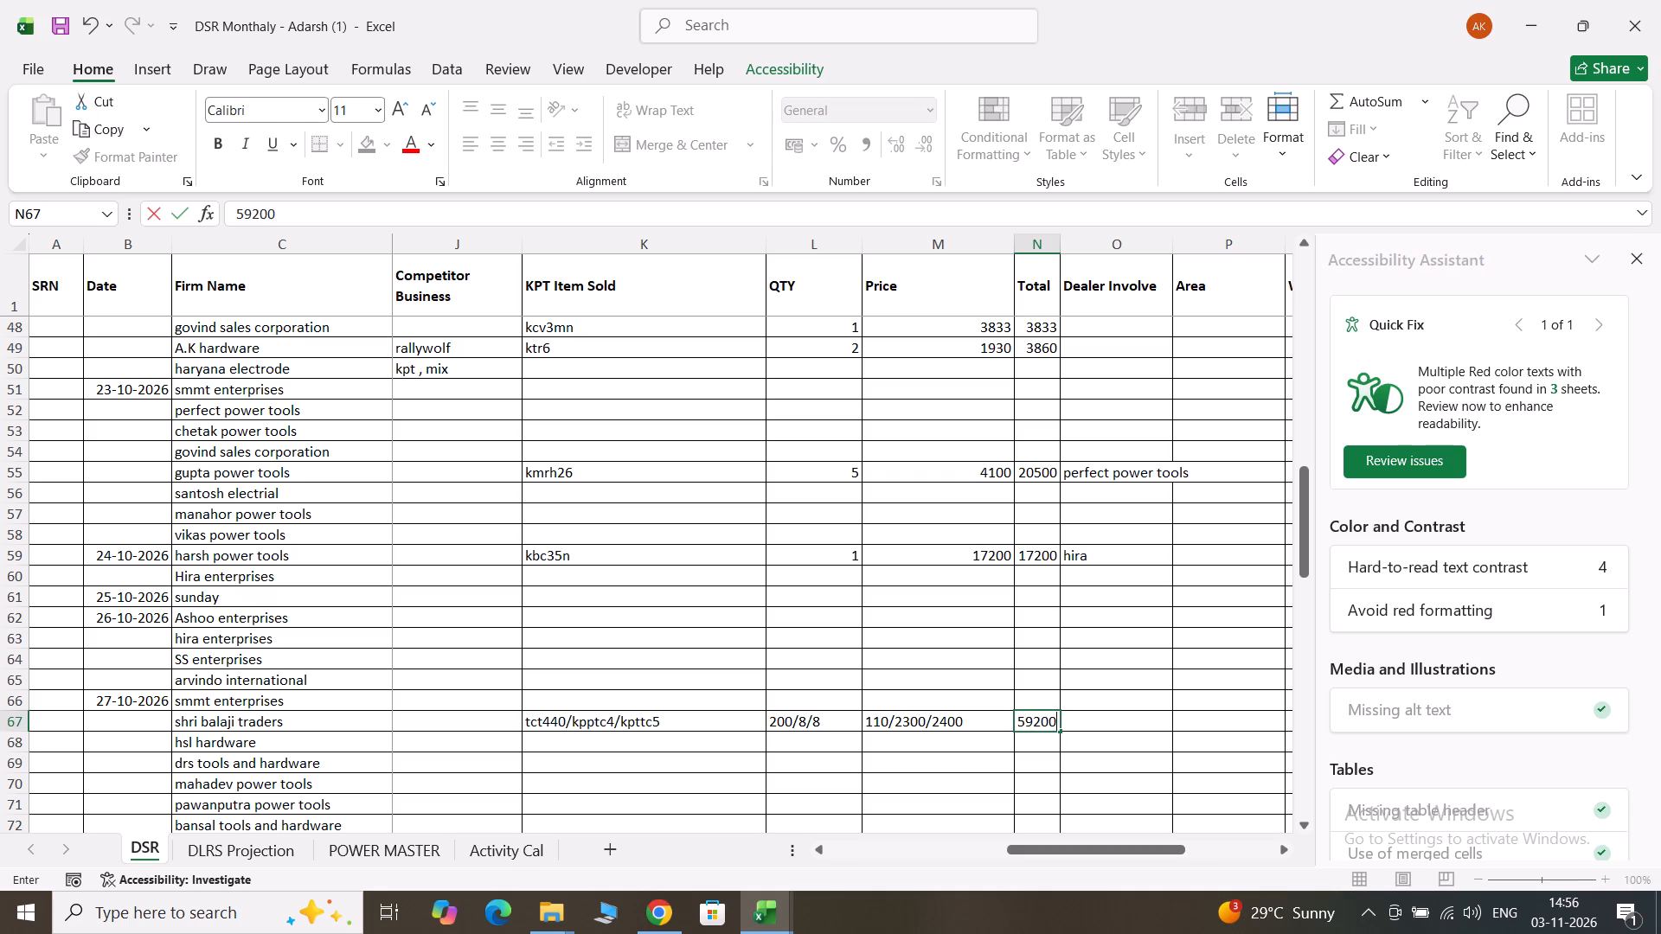
key(Right)
text(drs)
key(Right)
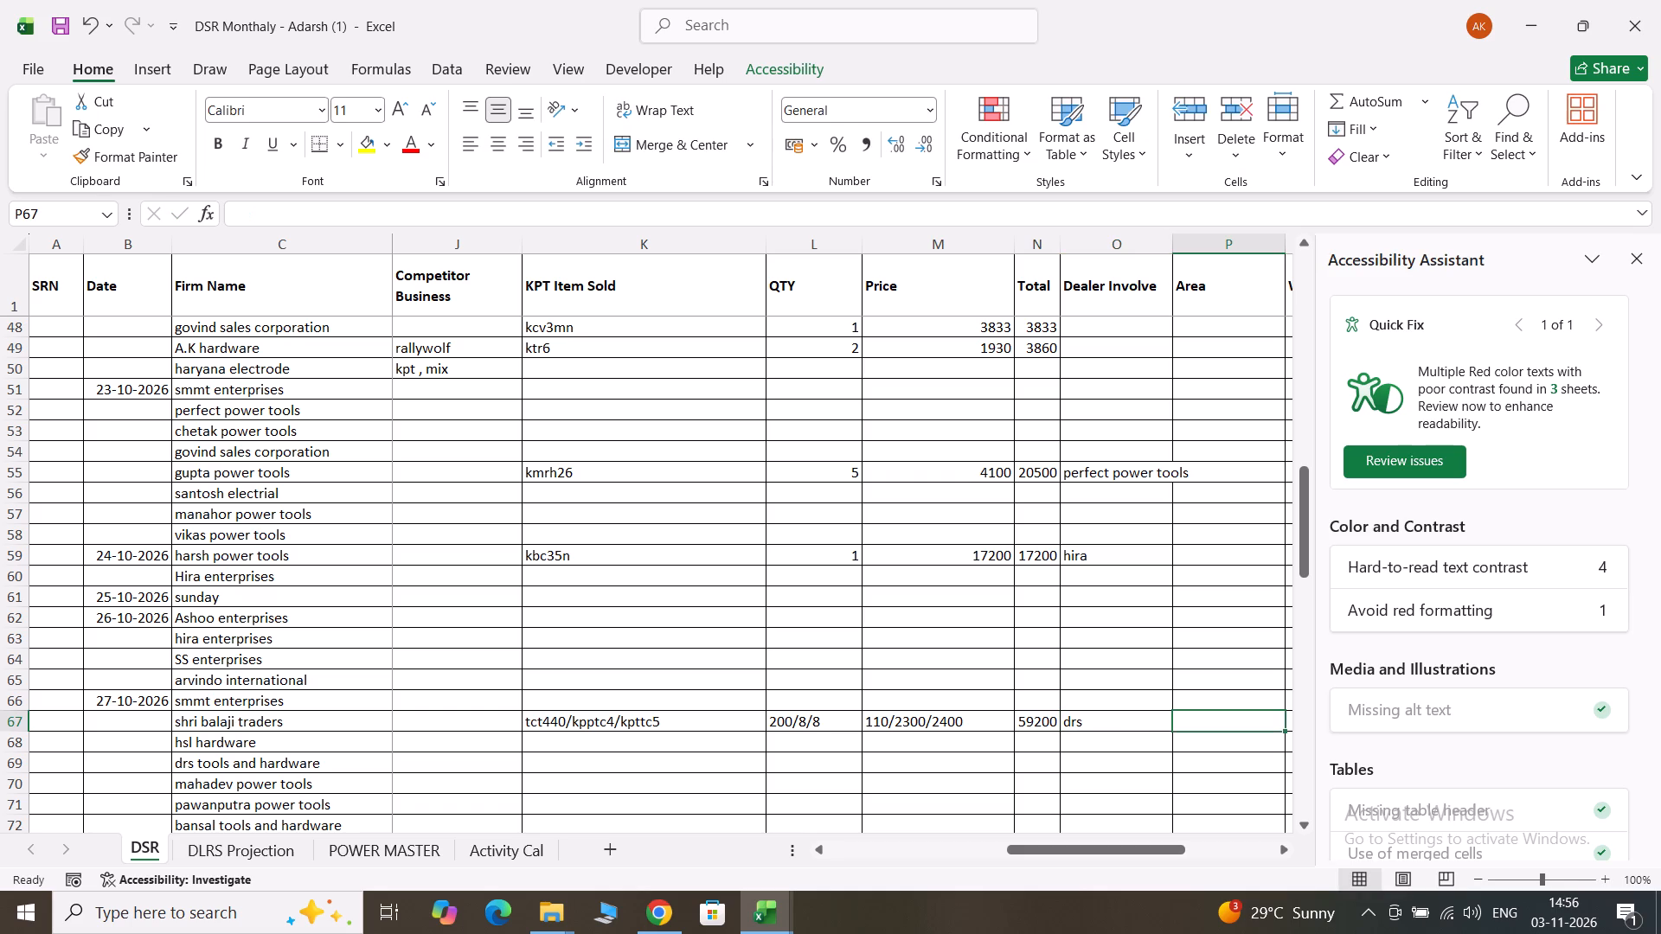
key(Down)
Save the DSR workbook.
key(ctrl+s)
Enter hd16n/kag750/pmag801/ph2bit as the KPT Item Sold for mahadev power tools in row 70.
key(Left)
key(Left)
key(Left)
key(Left)
key(Left)
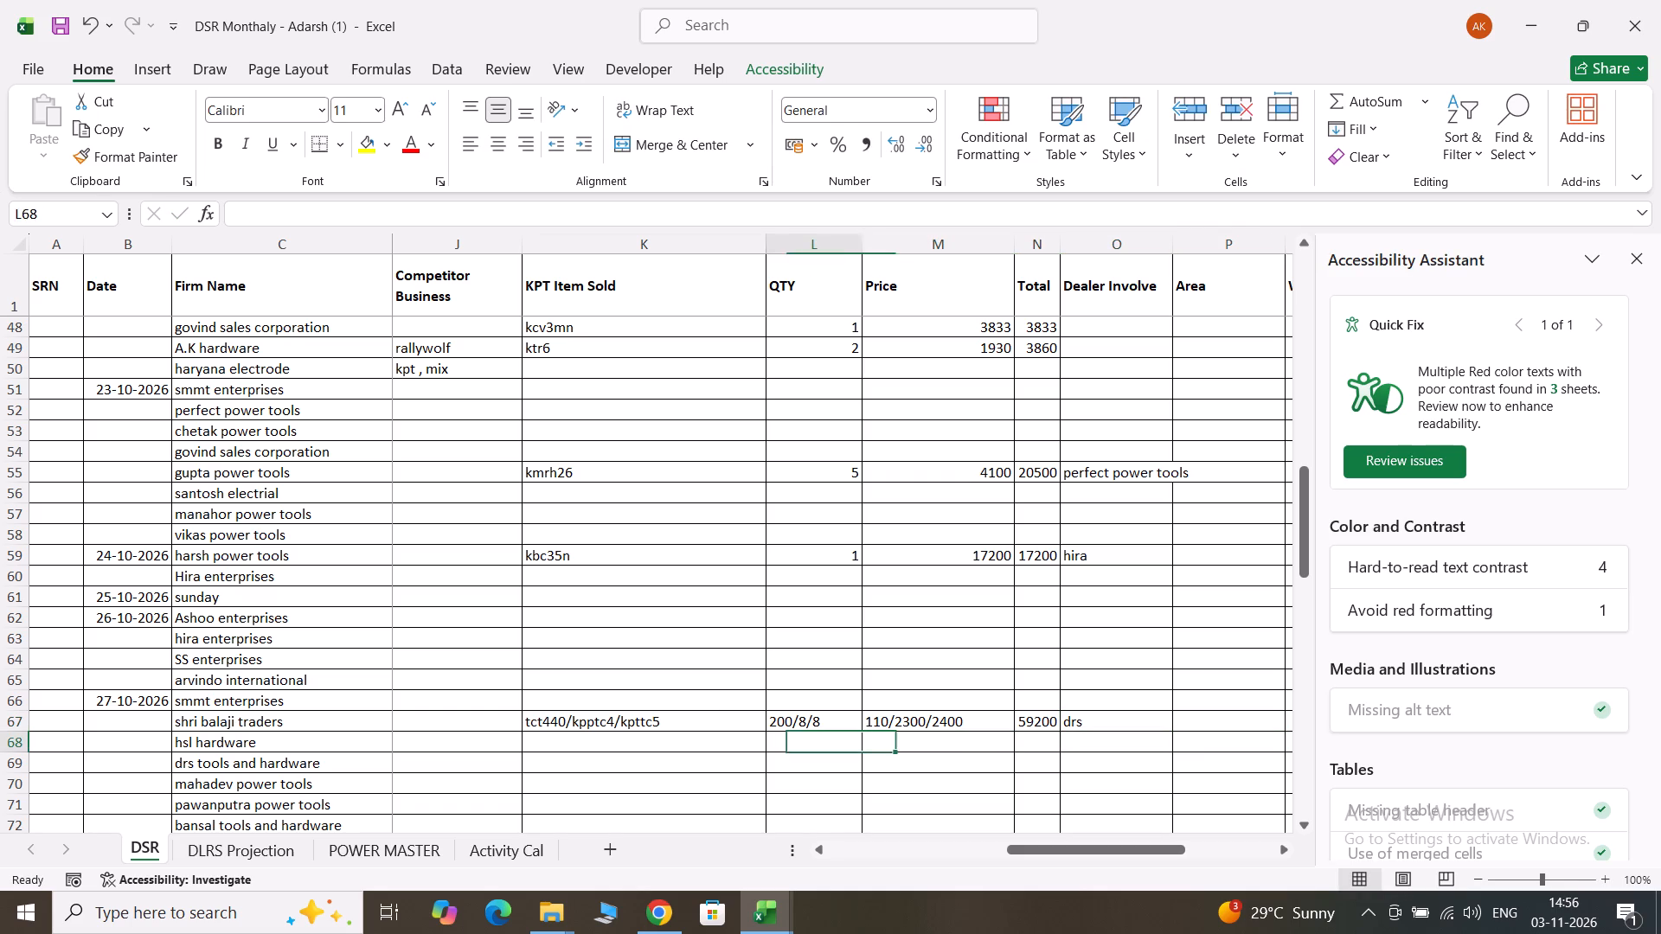
key(Left)
key(Down)
key(Down)
key(Left)
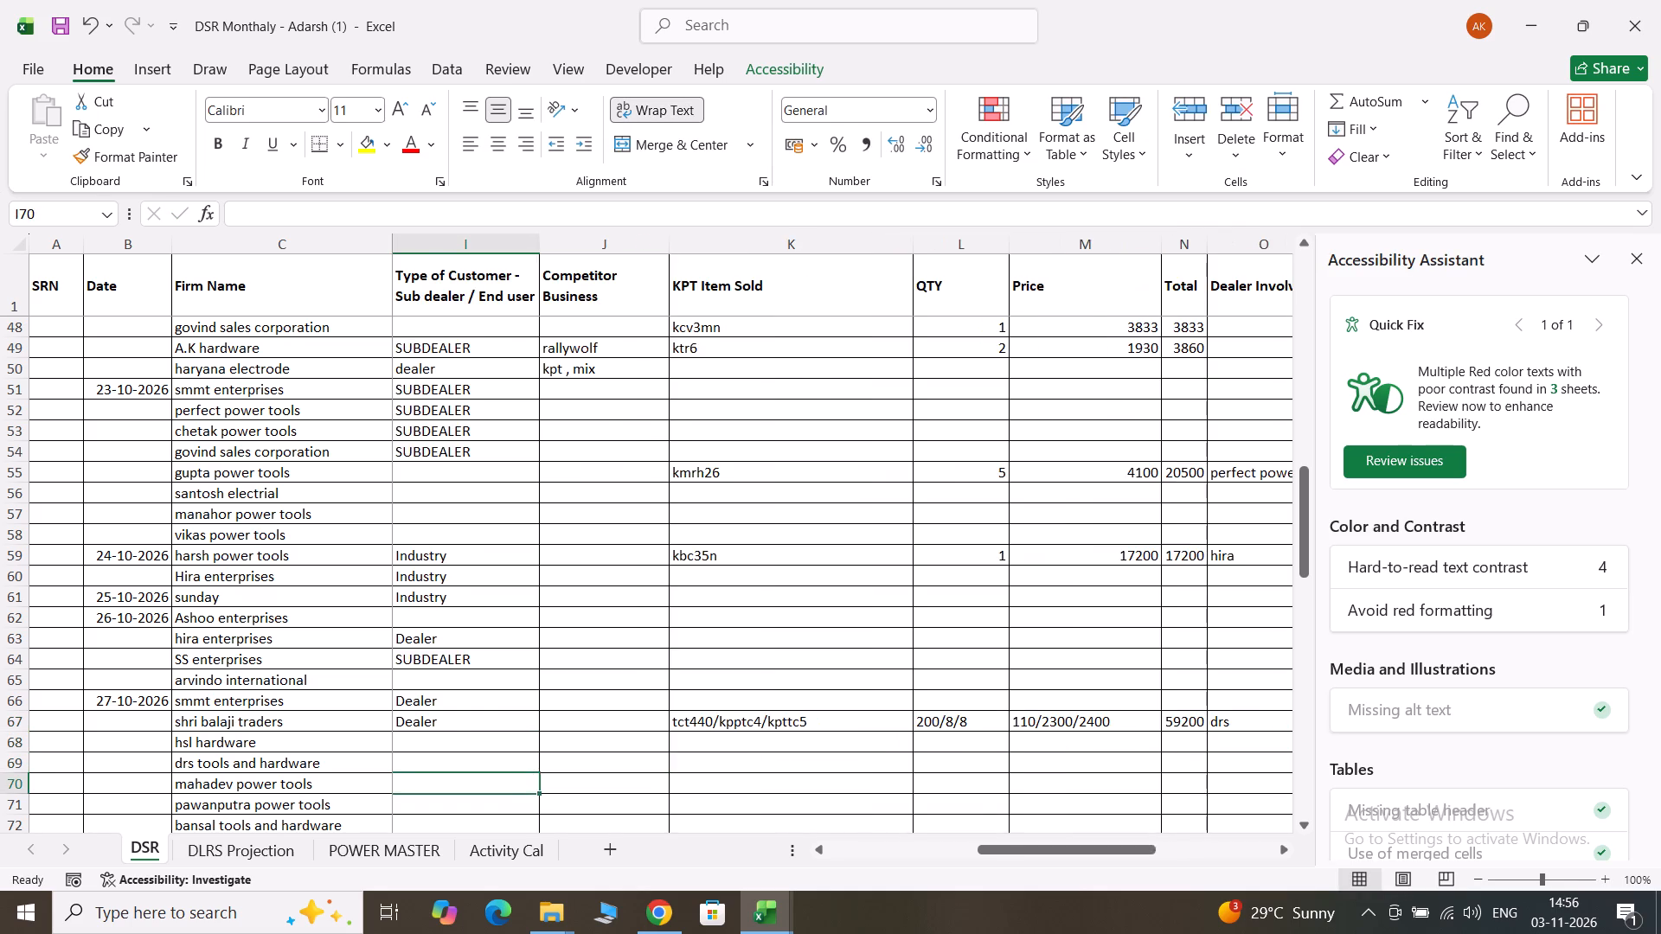
key(Left)
key(Right)
key(Right)
key(Right)
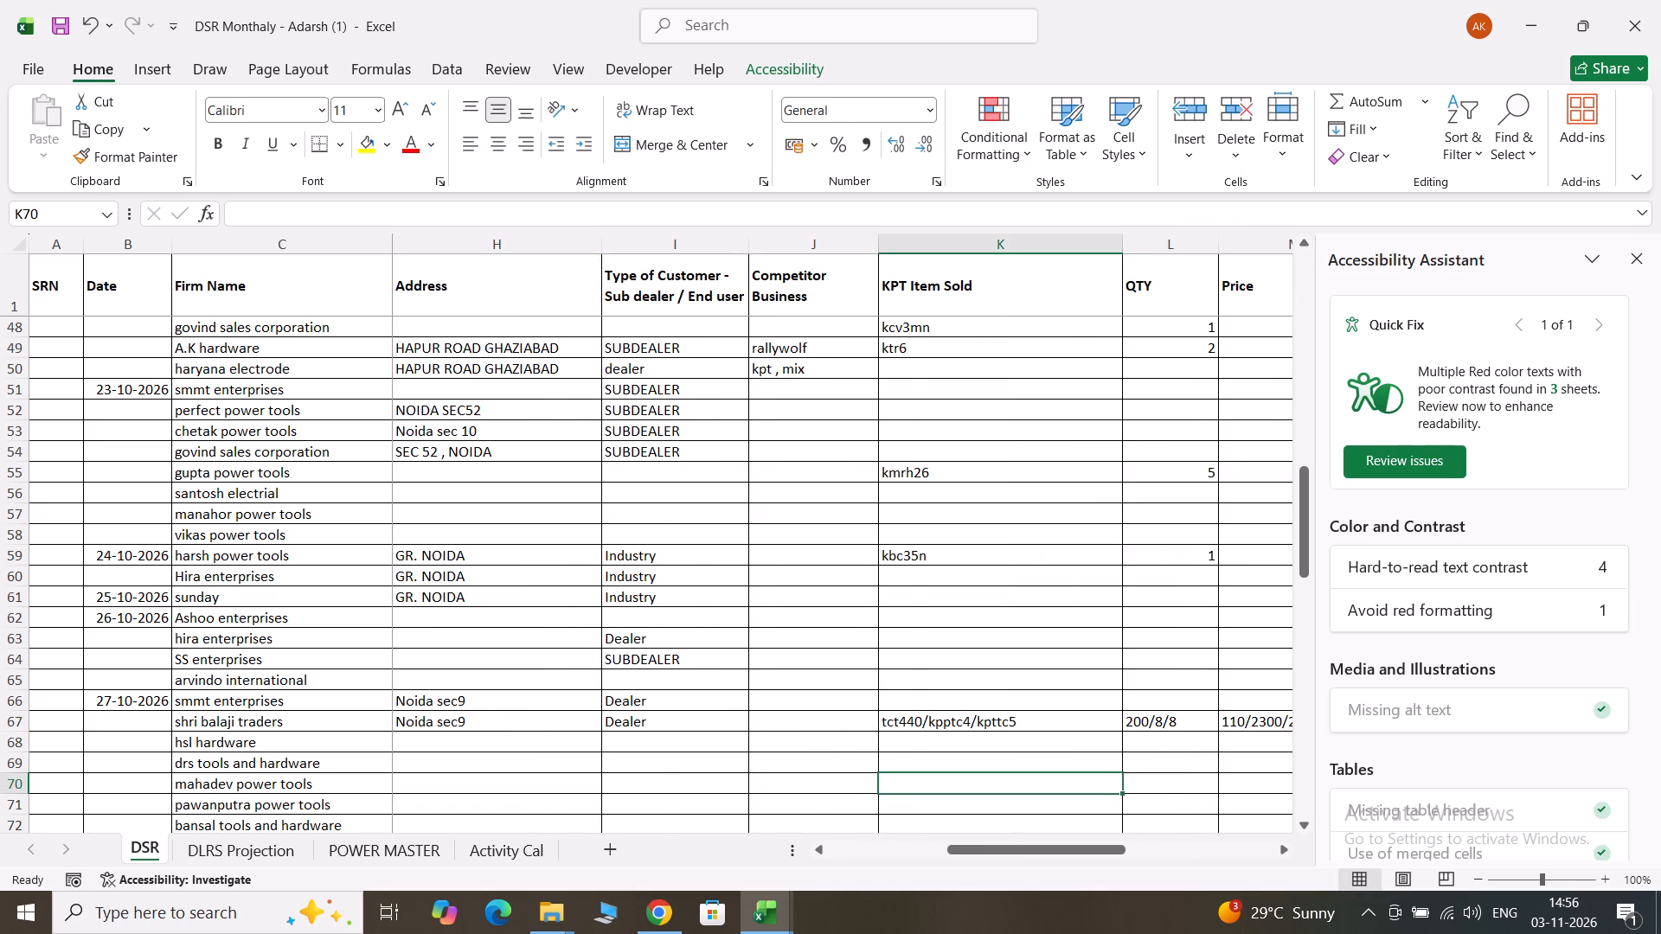
text(hd16)
key(m)
key(BackSpace)
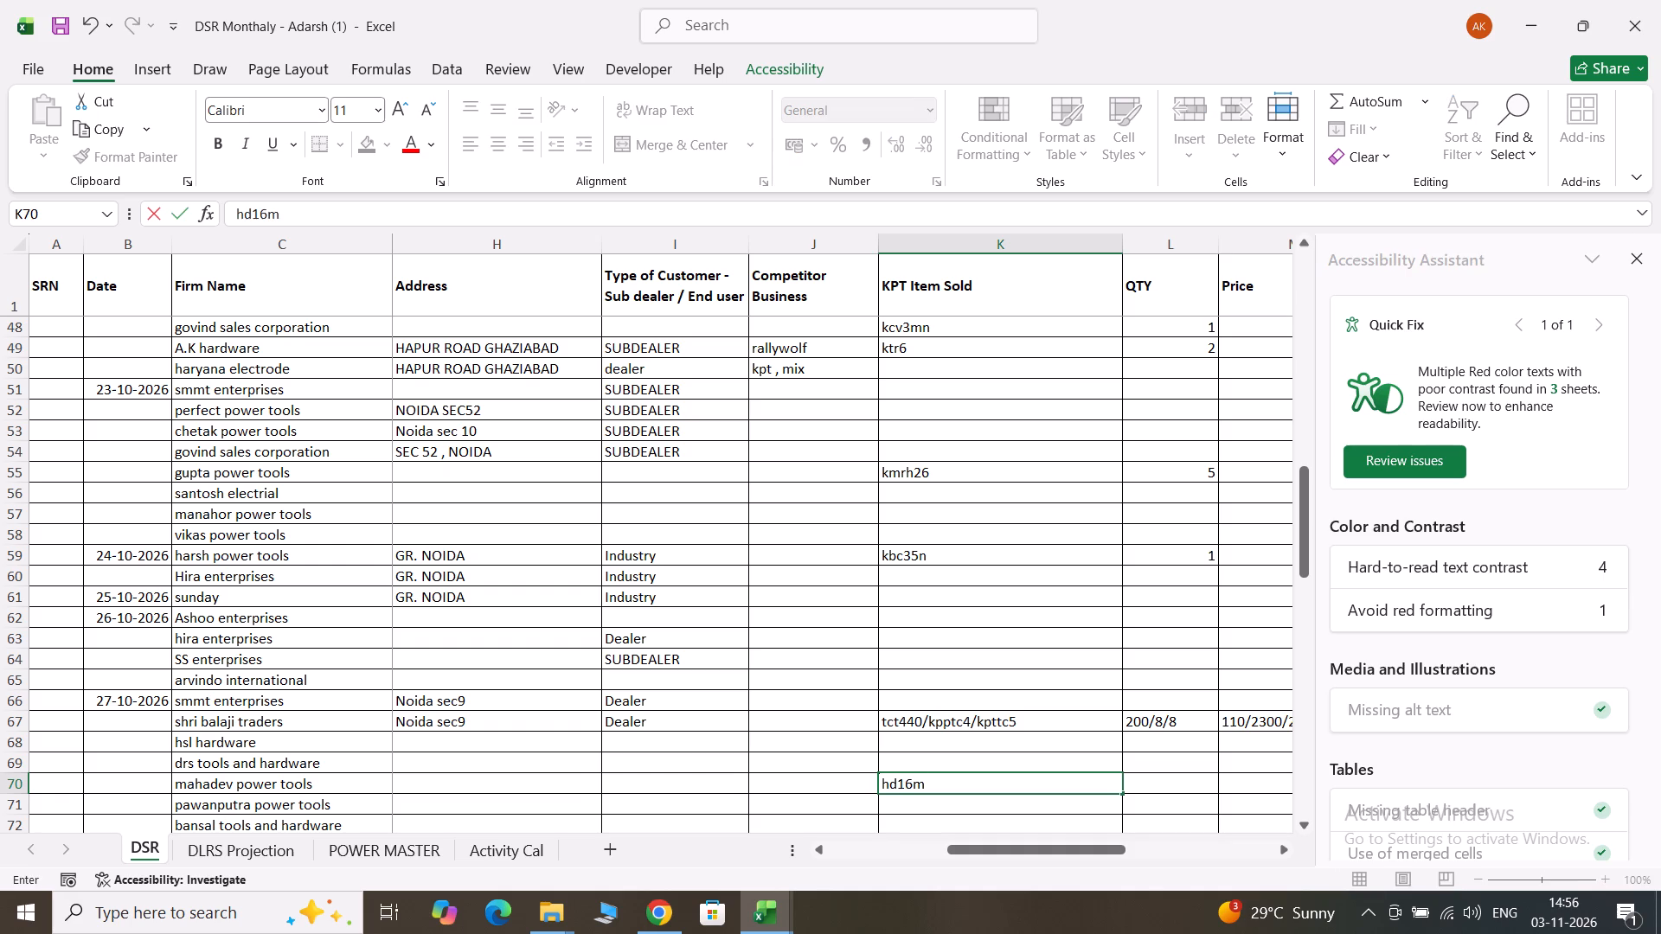
key(n)
key(slash)
text(kag)
text(750/pm)
text(ag)
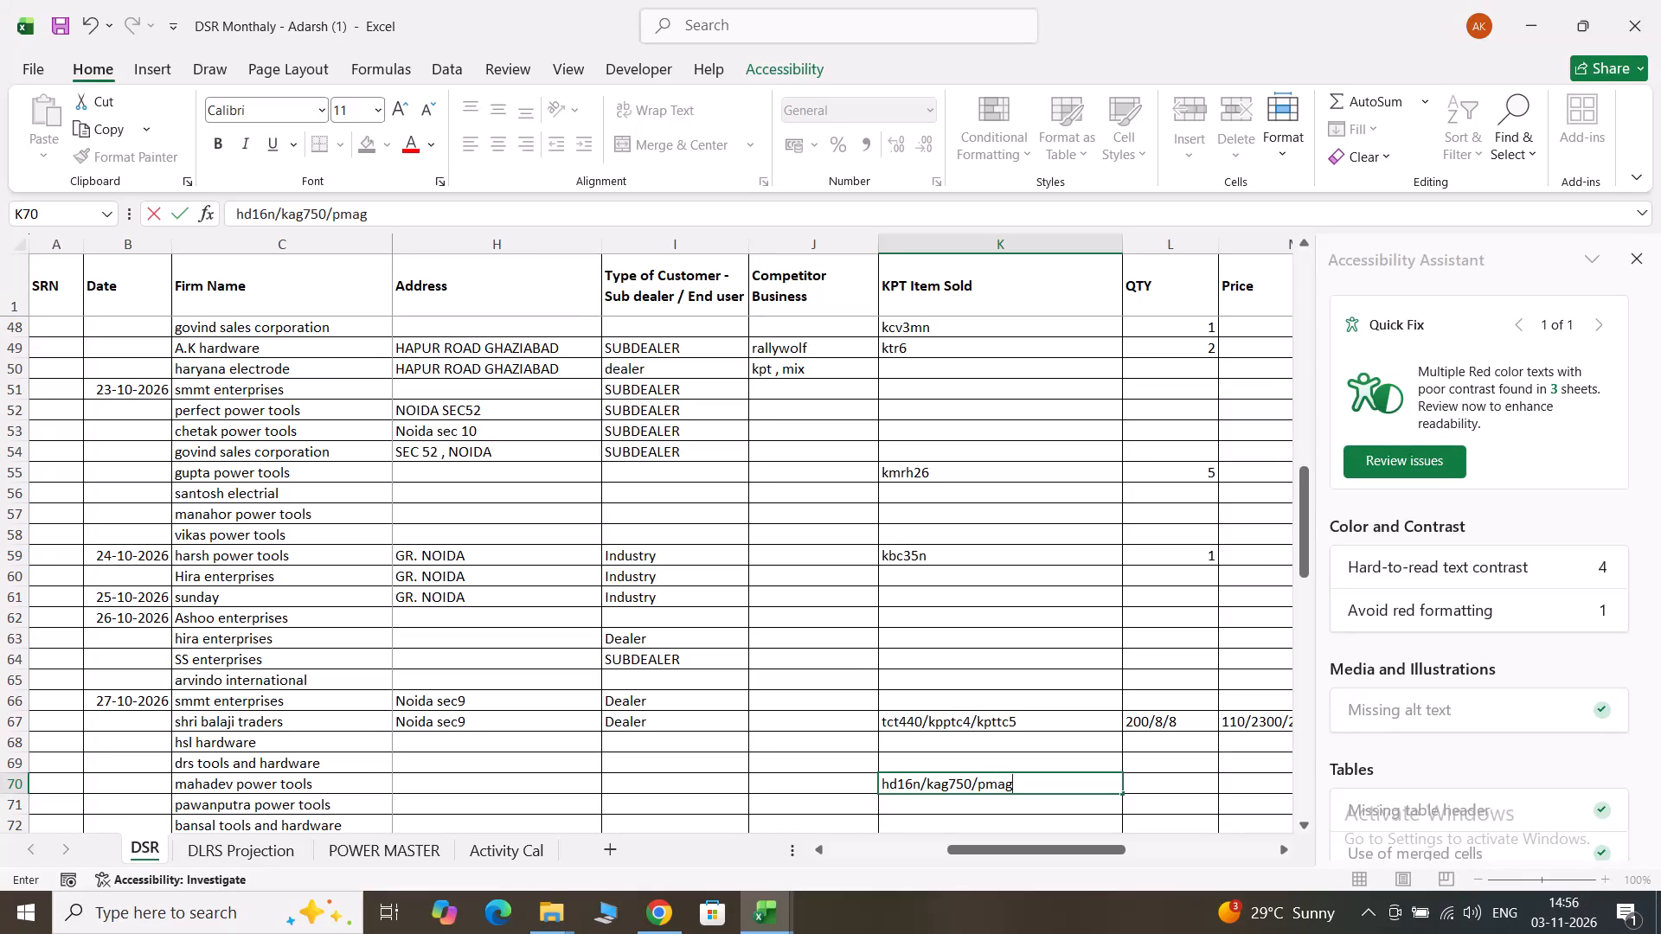
text(801)
key(slash)
text(pb)
key(BackSpace)
text(h2 vut)
key(BackSpace)
key(BackSpace)
key(BackSpace)
key(BackSpace)
text(bit)
key(Right)
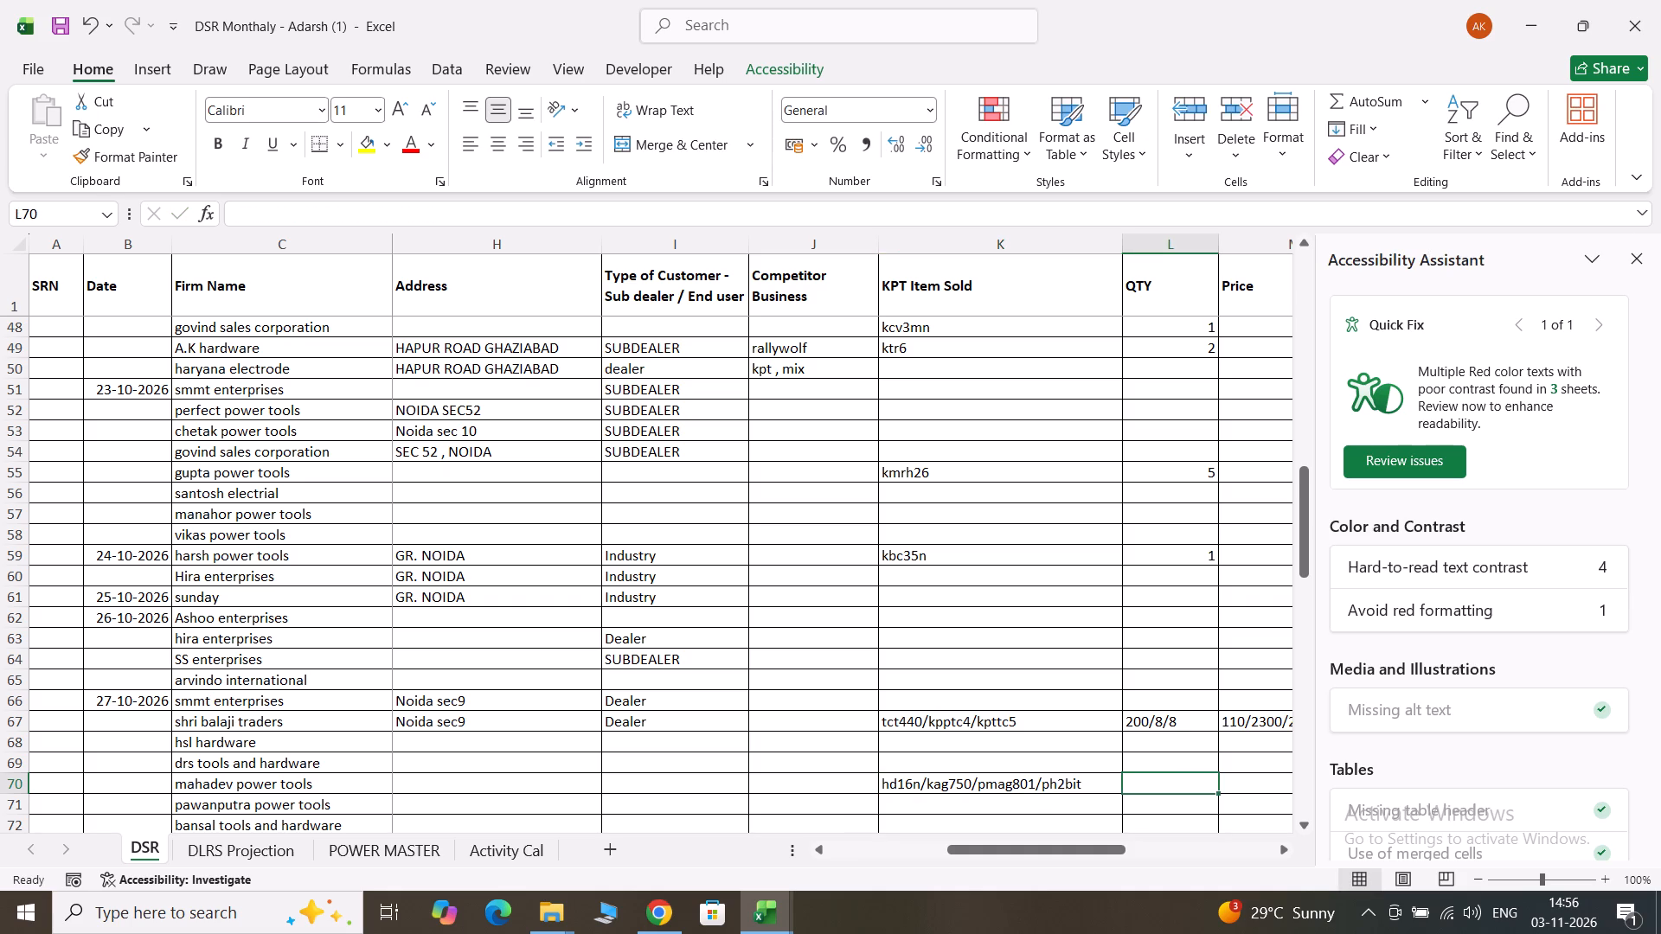
Start the QTY entry for mahadev power tools in row 70 with 1/2/2/.
text(1/)
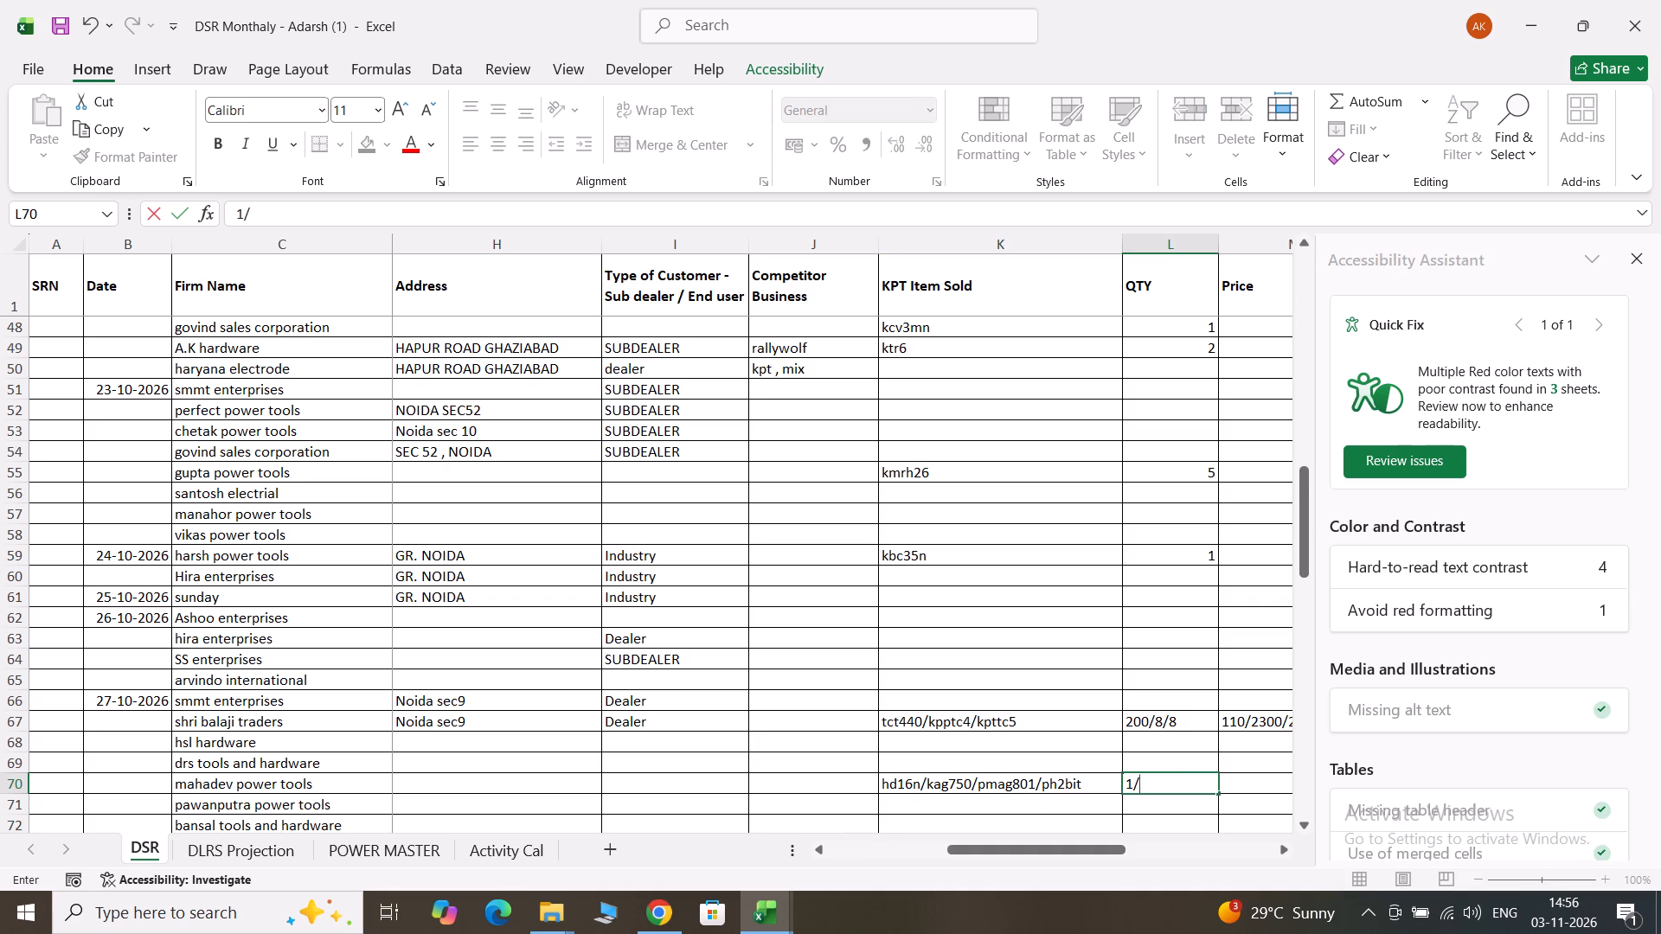
text(2/)
text(2/)
Append /kb650/kb450 to the KPT Item Sold entry for mahadev power tools in row 70.
double_click(1081, 790)
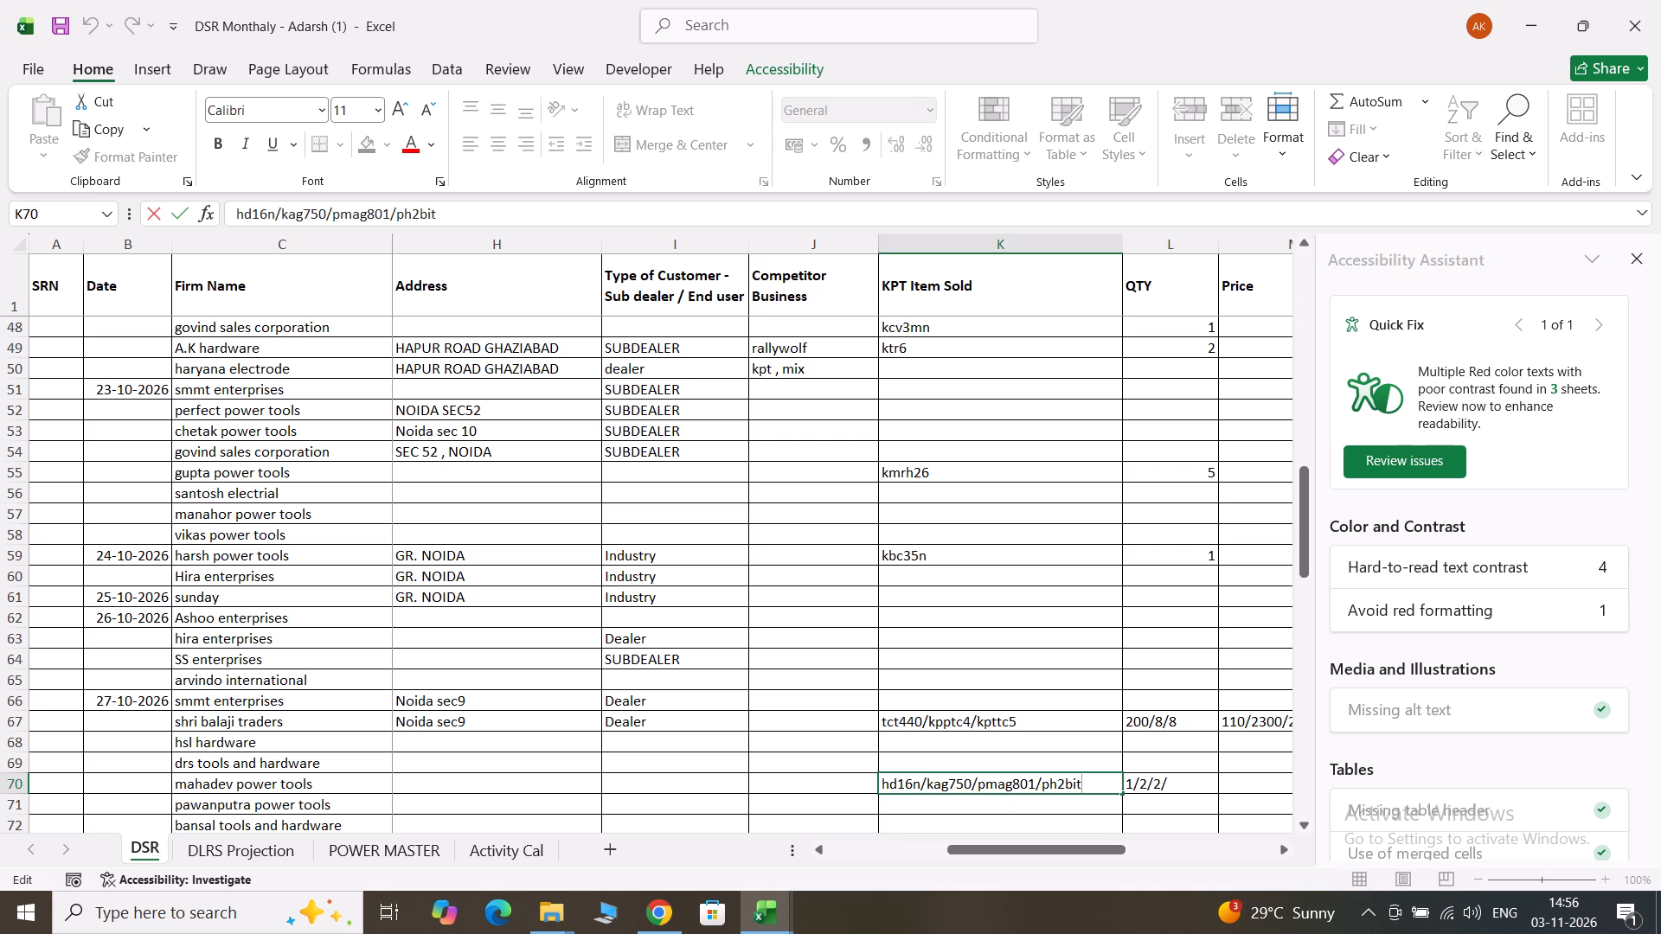
text(/kb)
text(650/)
text(kb450)
key(Right)
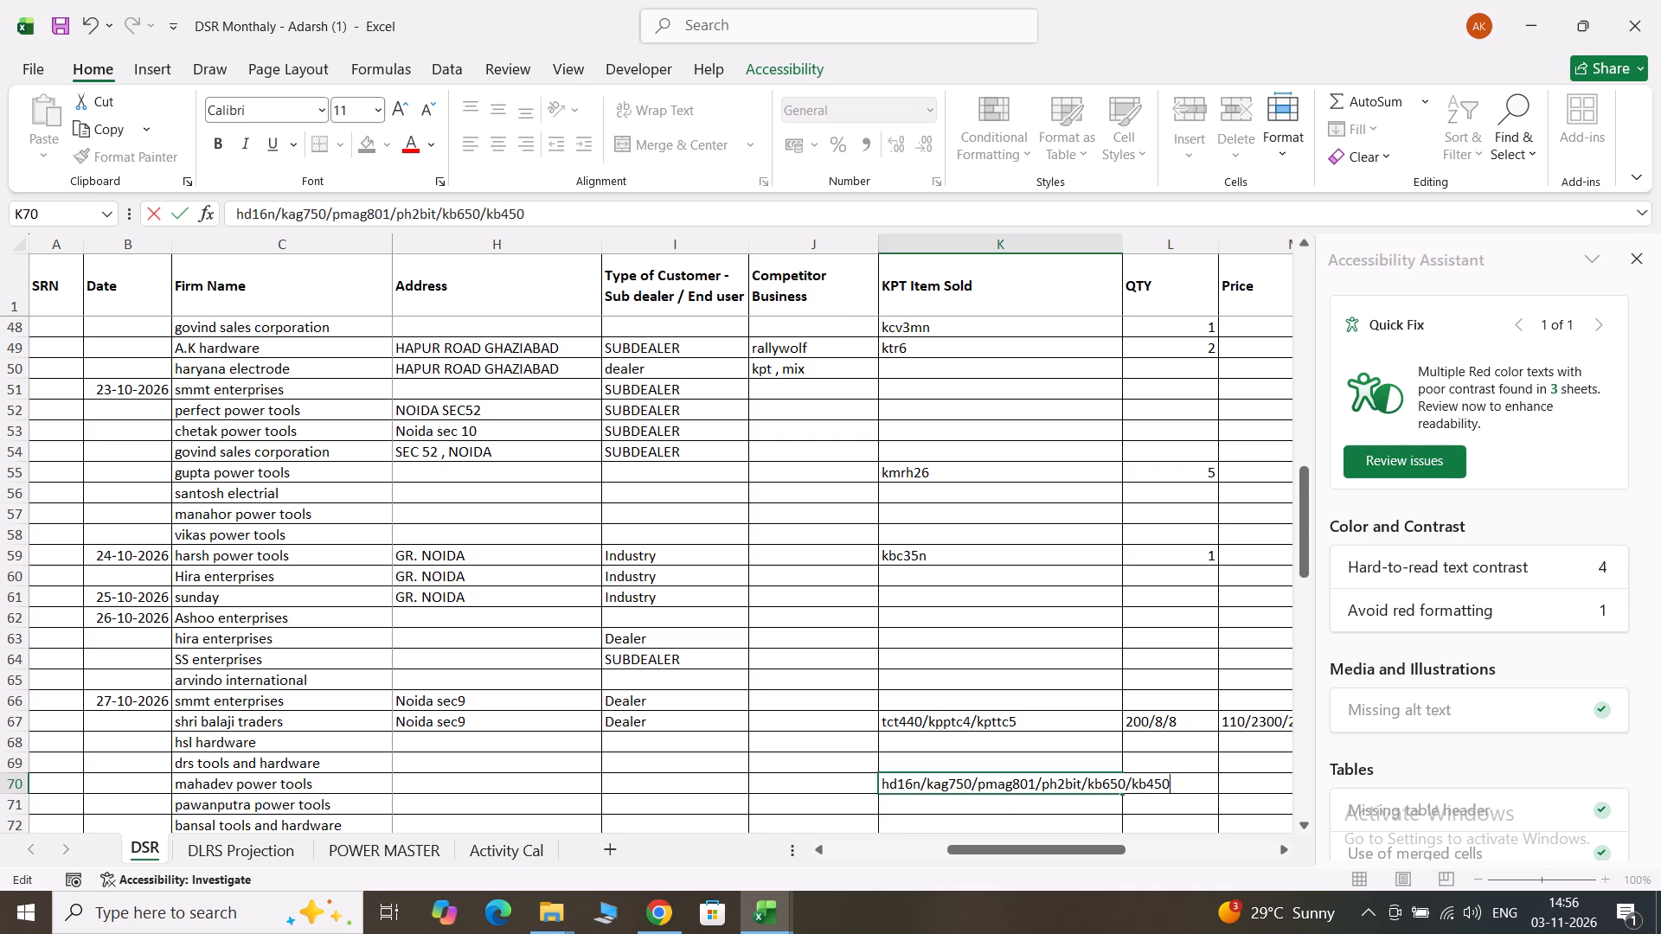
double_click(1188, 783)
click(1188, 783)
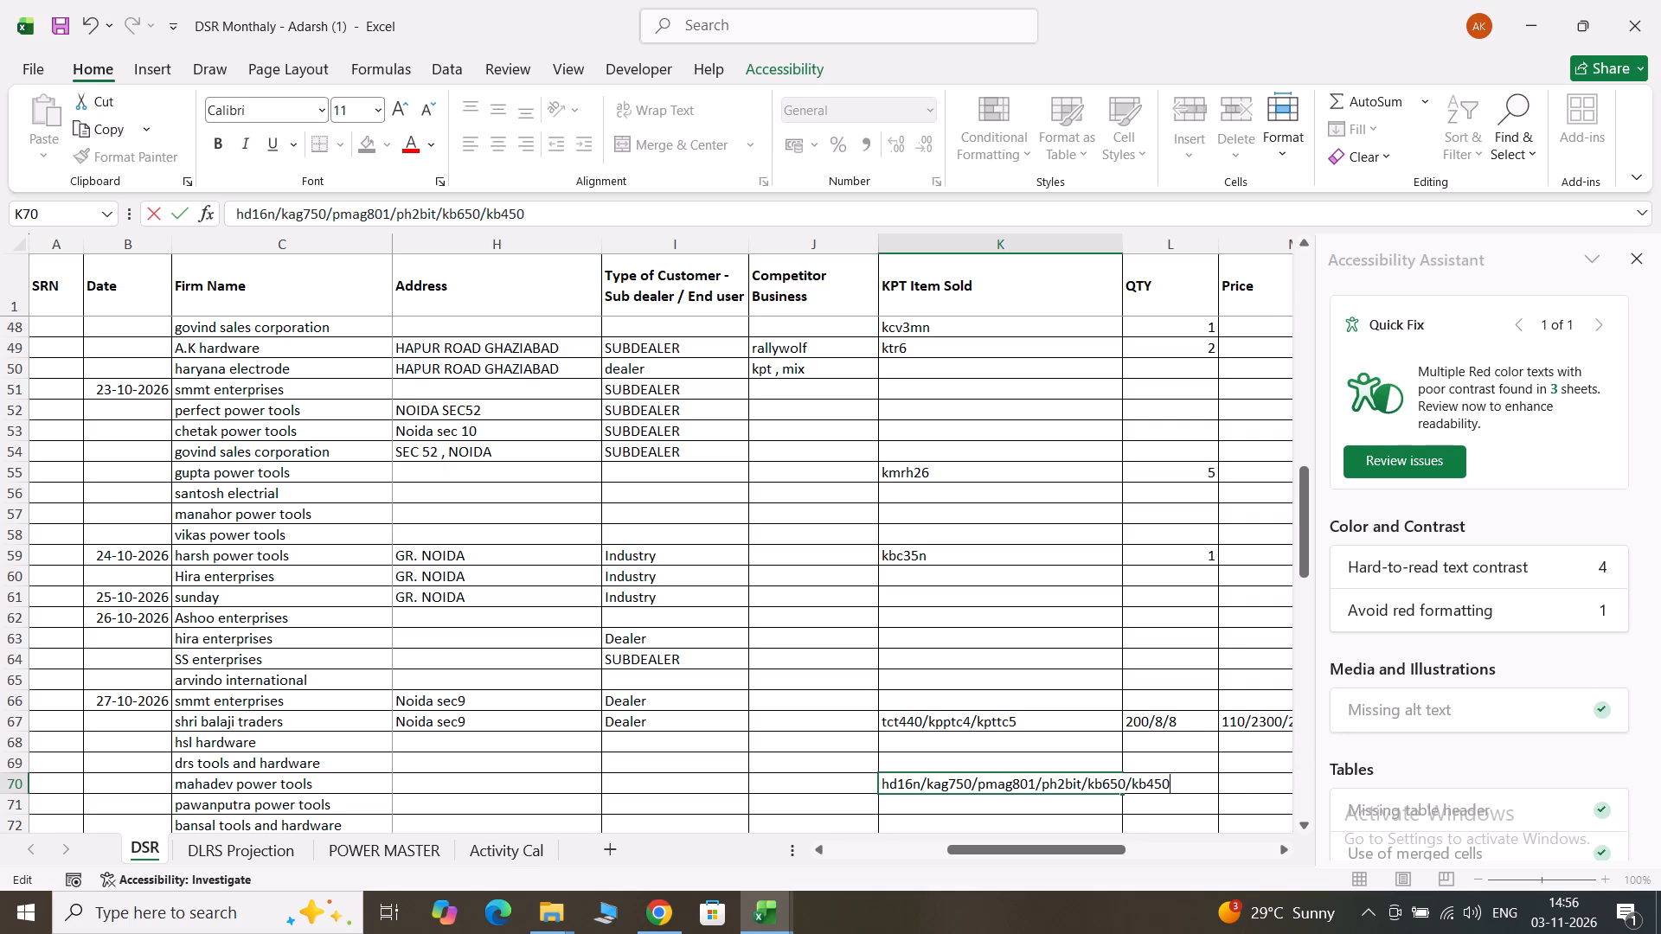
click(1181, 718)
Append 2/2 to the QTY for mahadev power tools in row 70, making it 1/2/2/2/2.
key(Down)
key(Down)
key(Down)
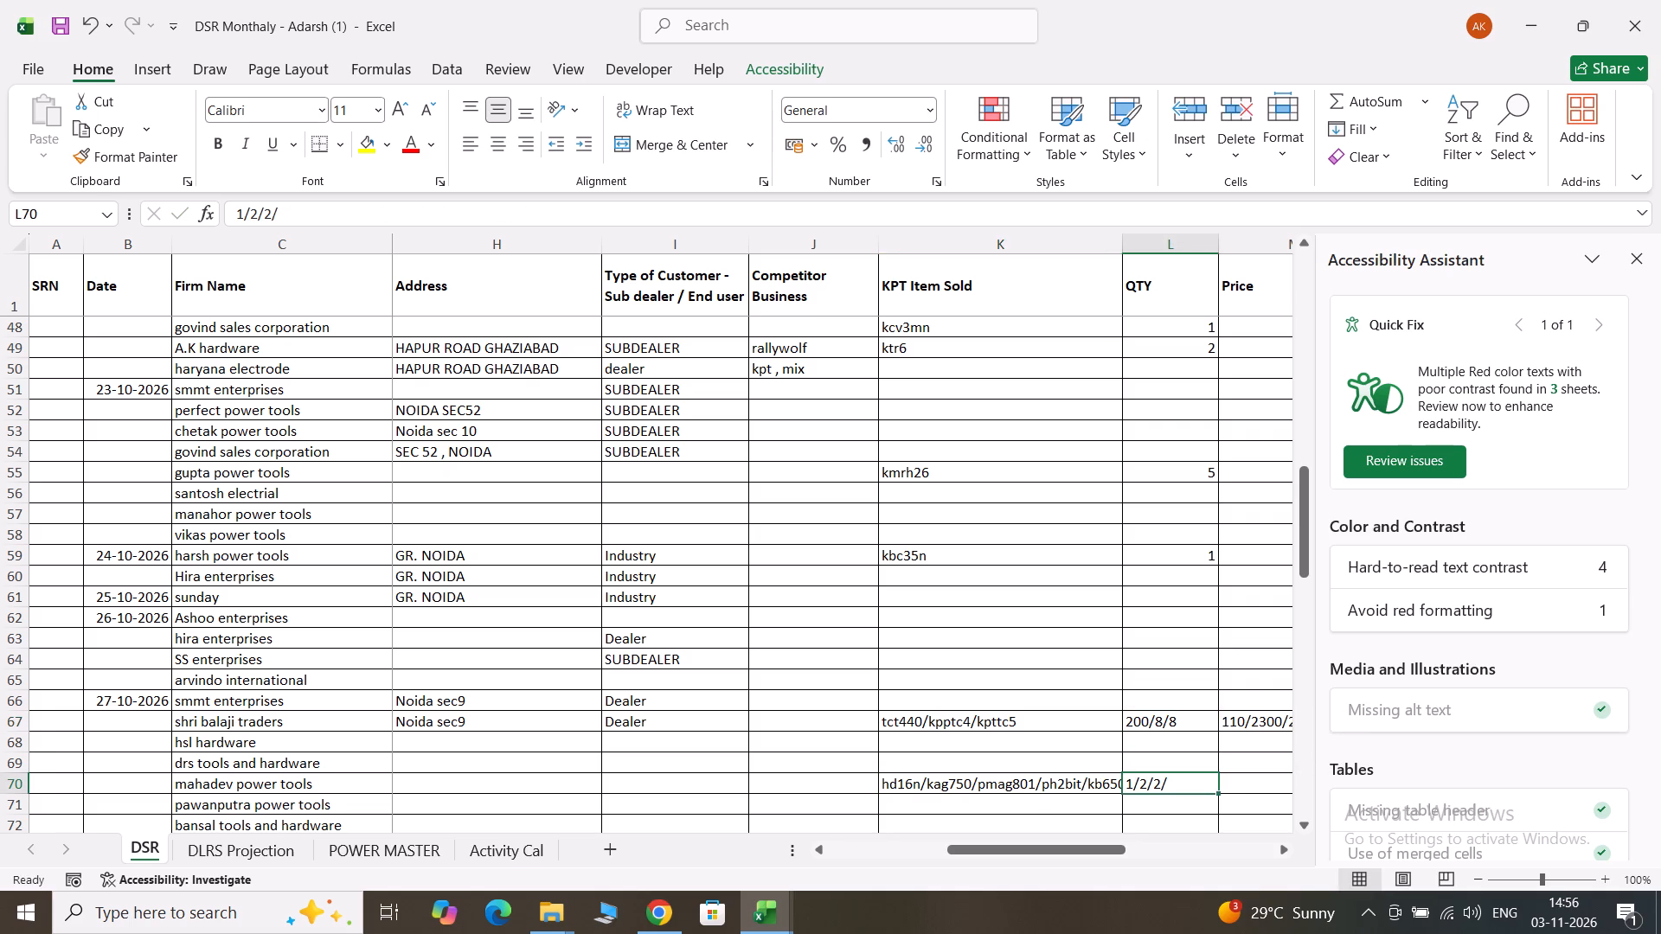
double_click(1199, 782)
text(2/2)
key(Right)
key(Down)
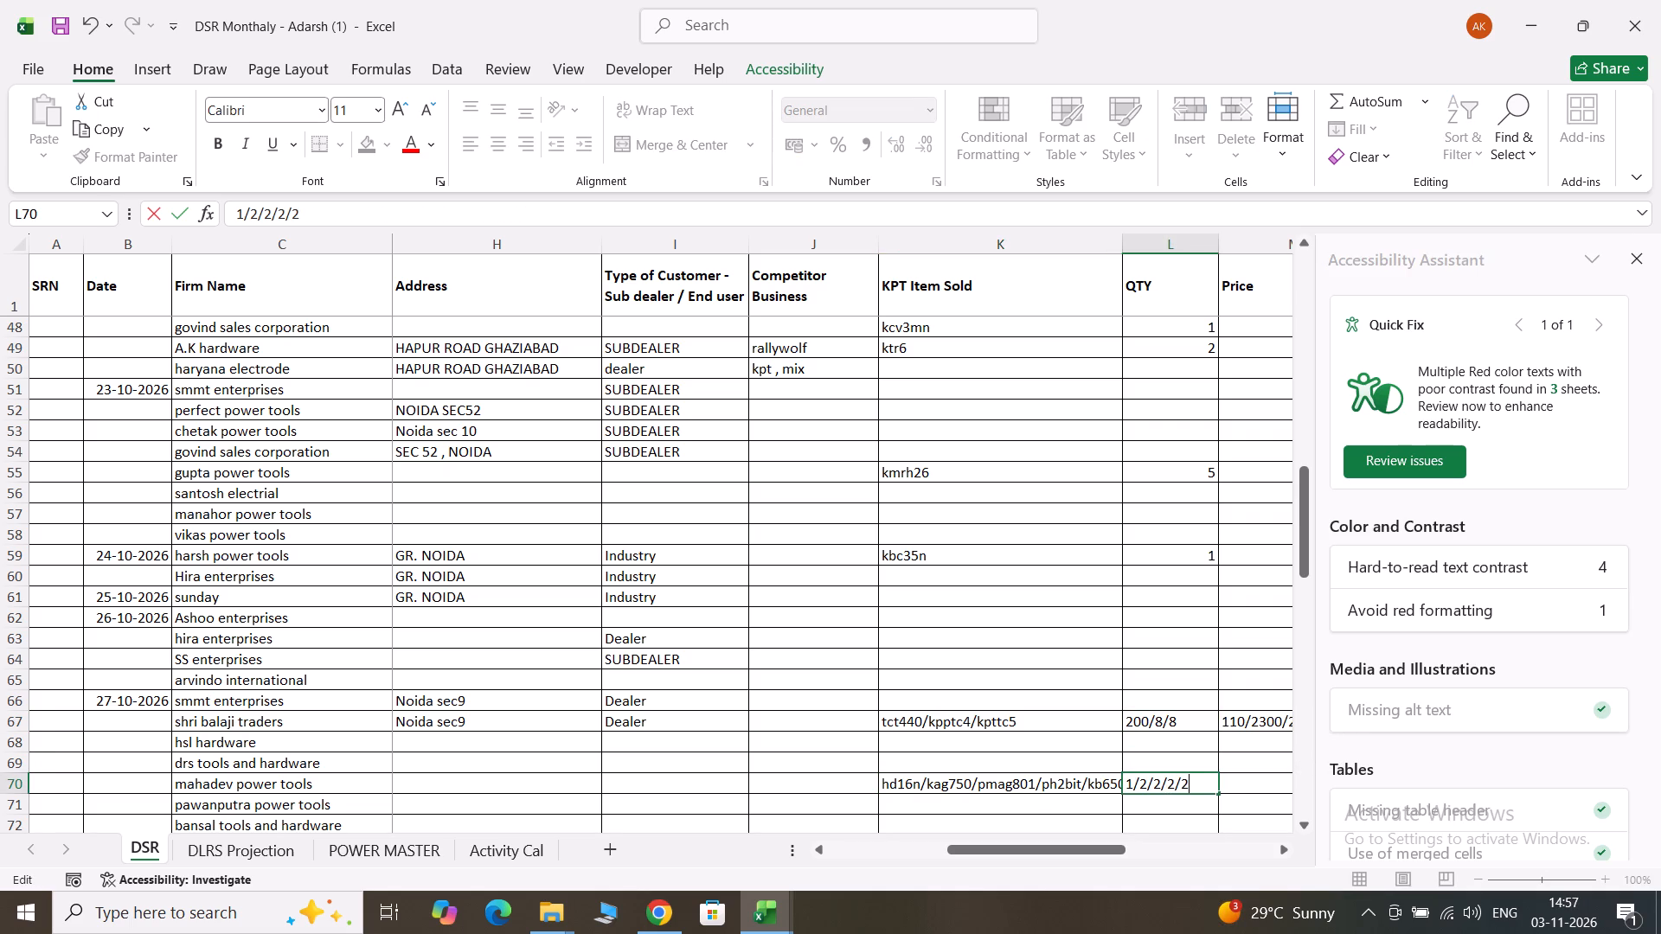
key(Right)
Enter 18900 as the Price for mahadev power tools in row 70.
click(1252, 782)
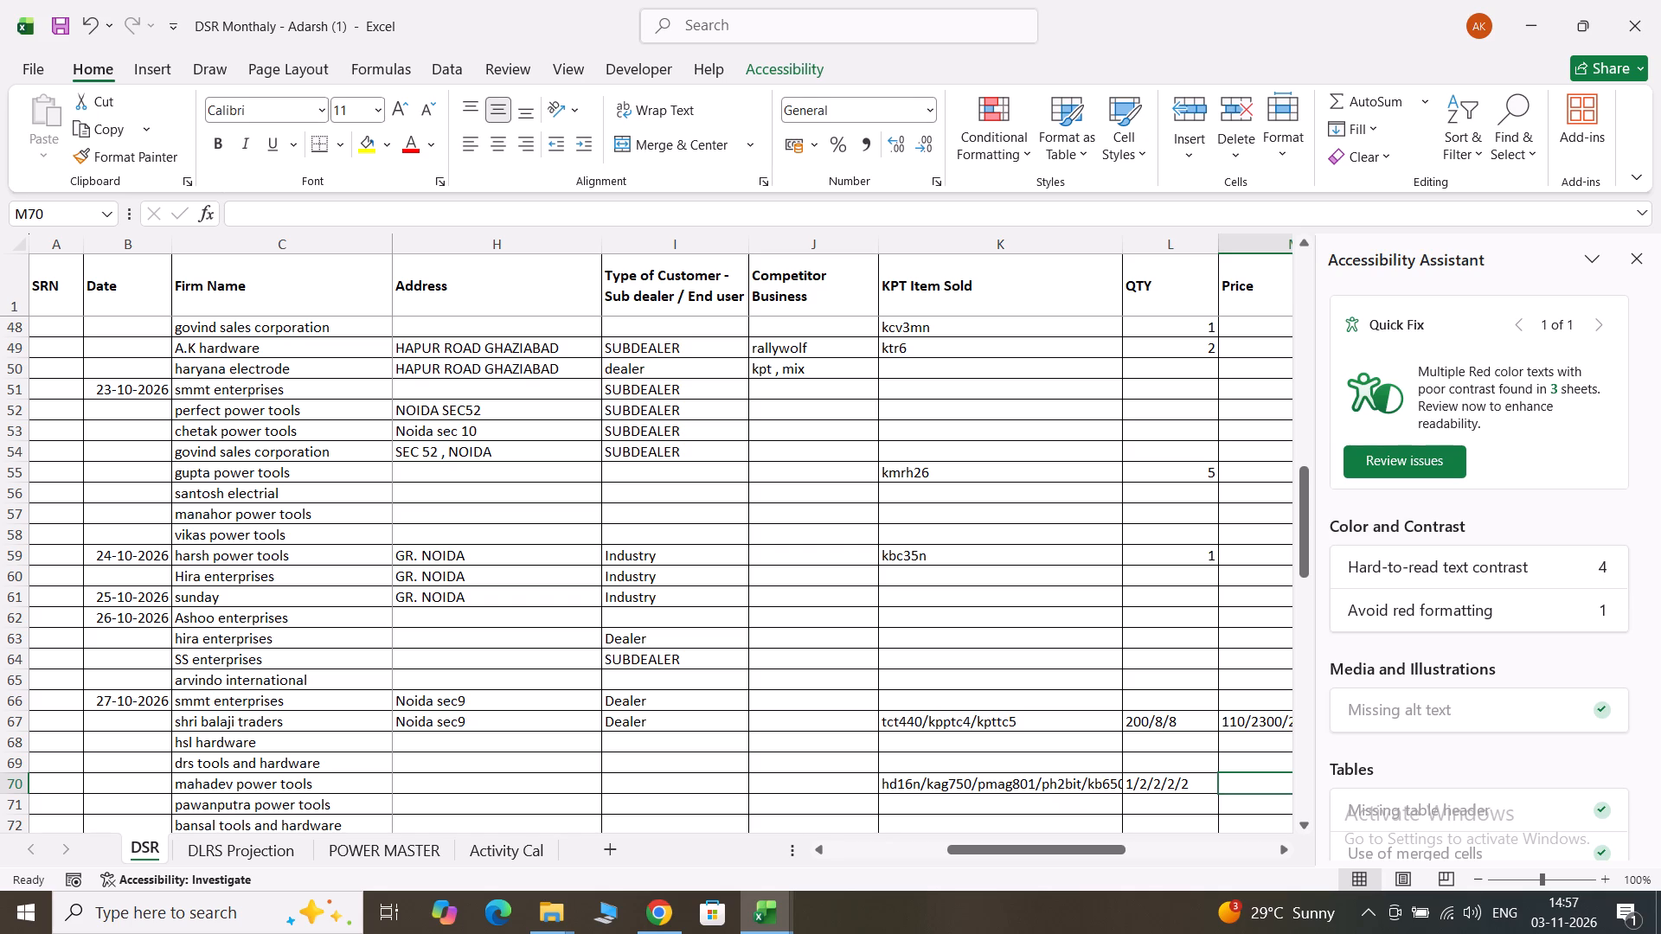
text(18900)
key(Right)
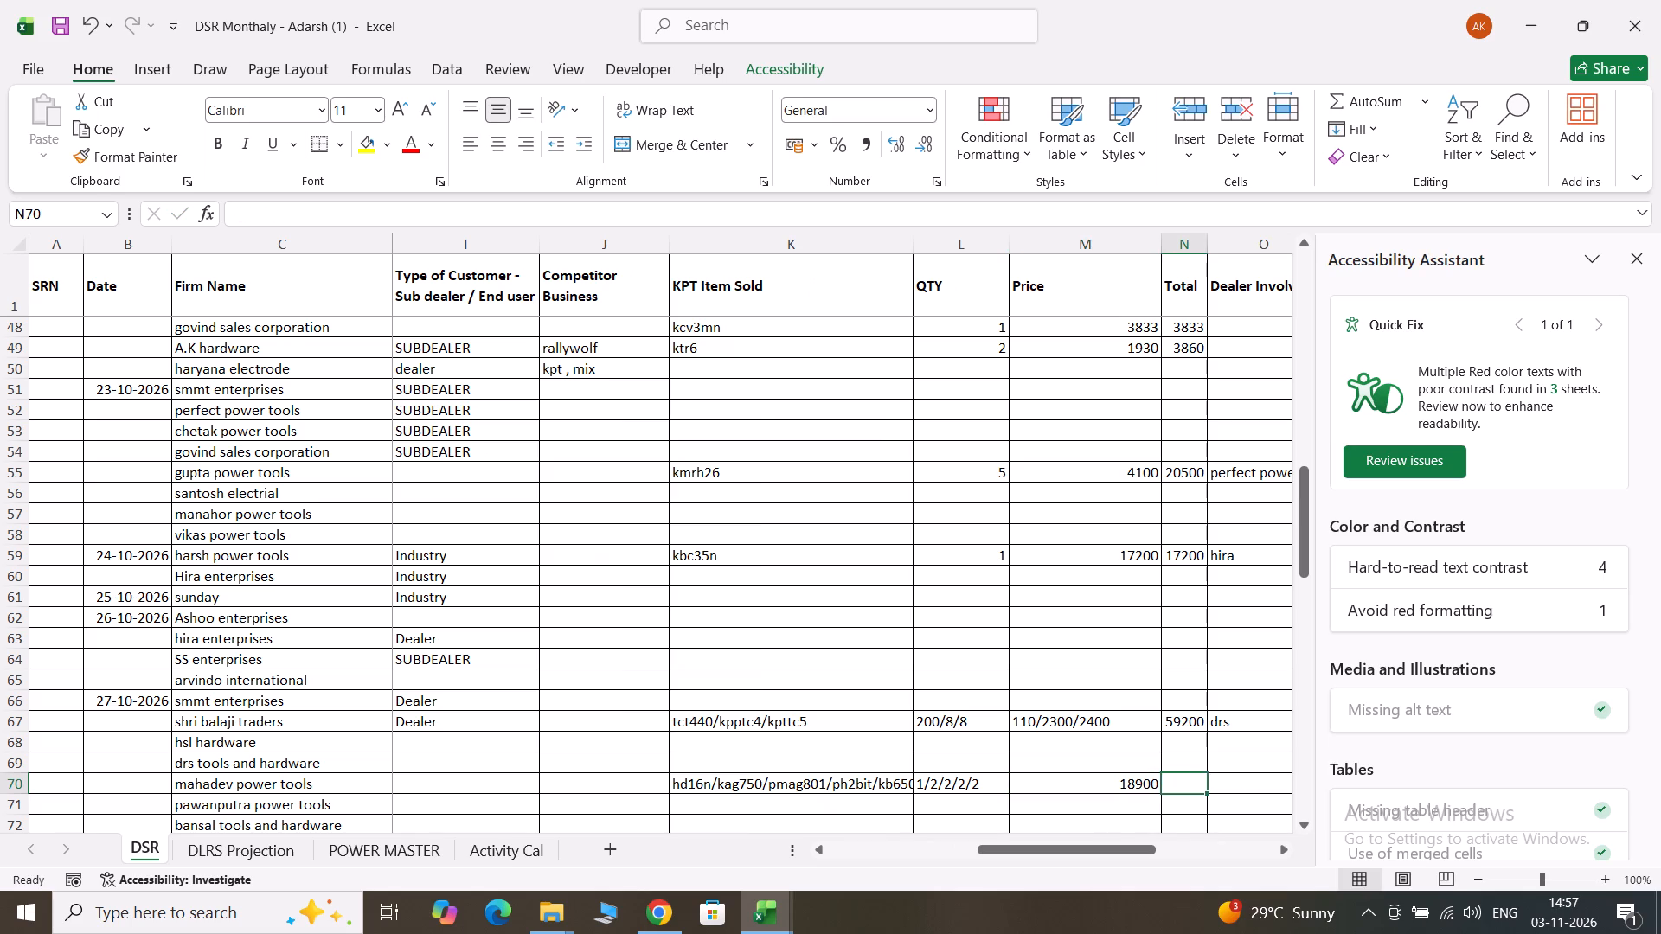
key(Left)
key(Right)
key(Right)
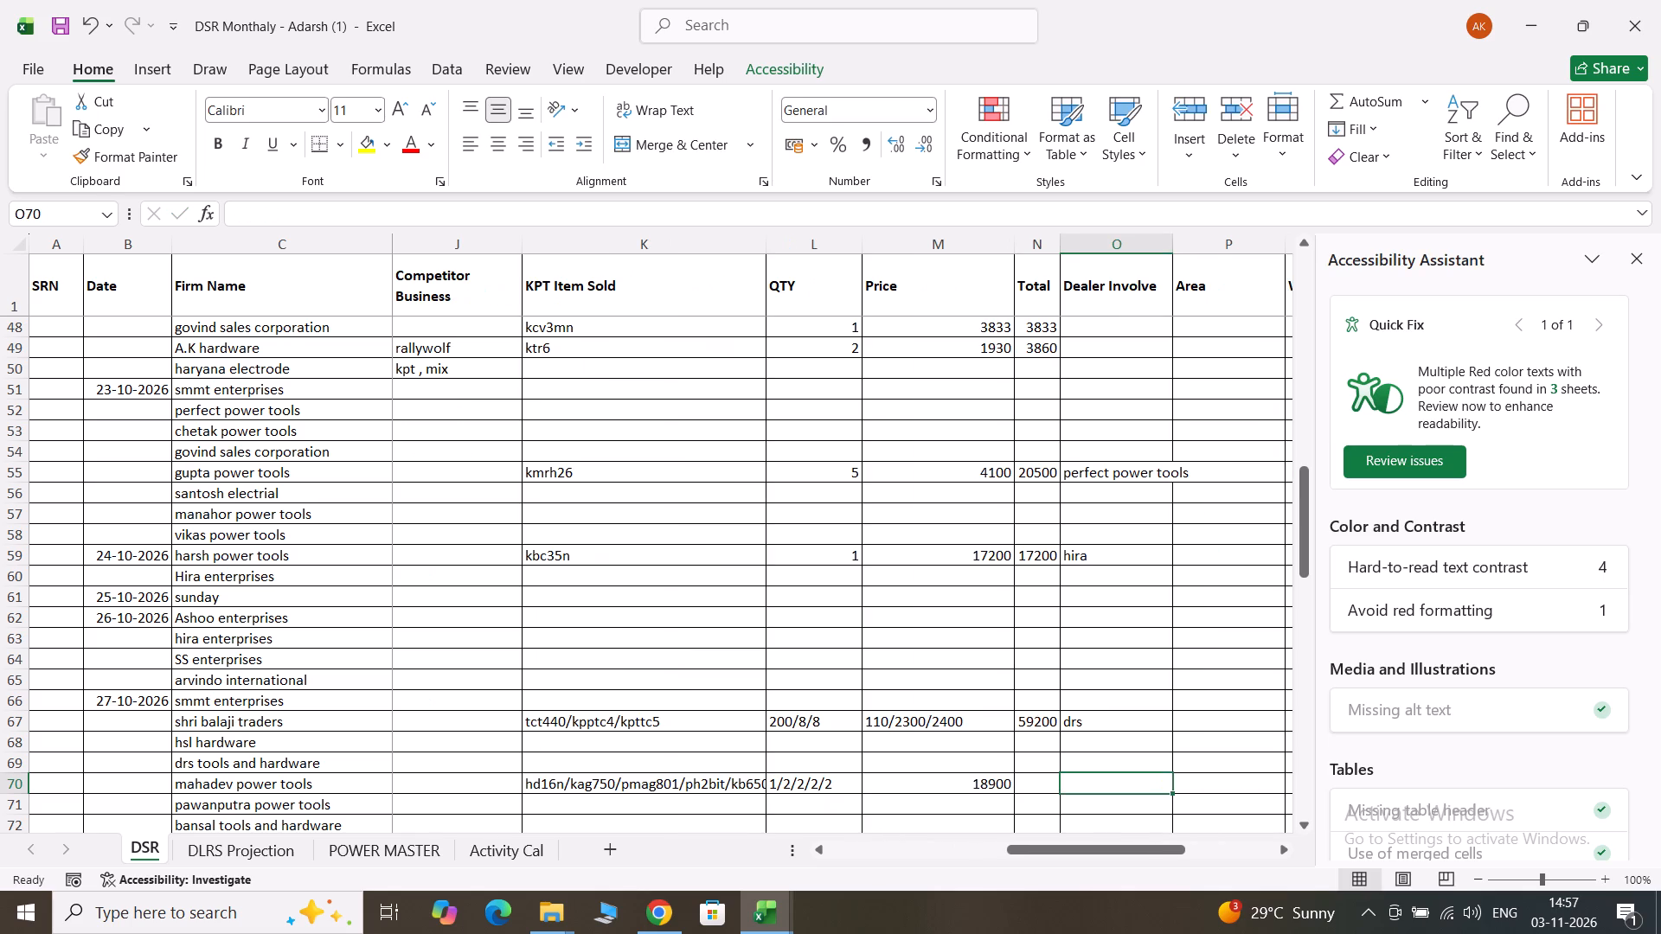
Enter 18900 as the Total and drs as the Dealer Involve for mahadev power tools in row 70.
key(Left)
text(18900)
key(Right)
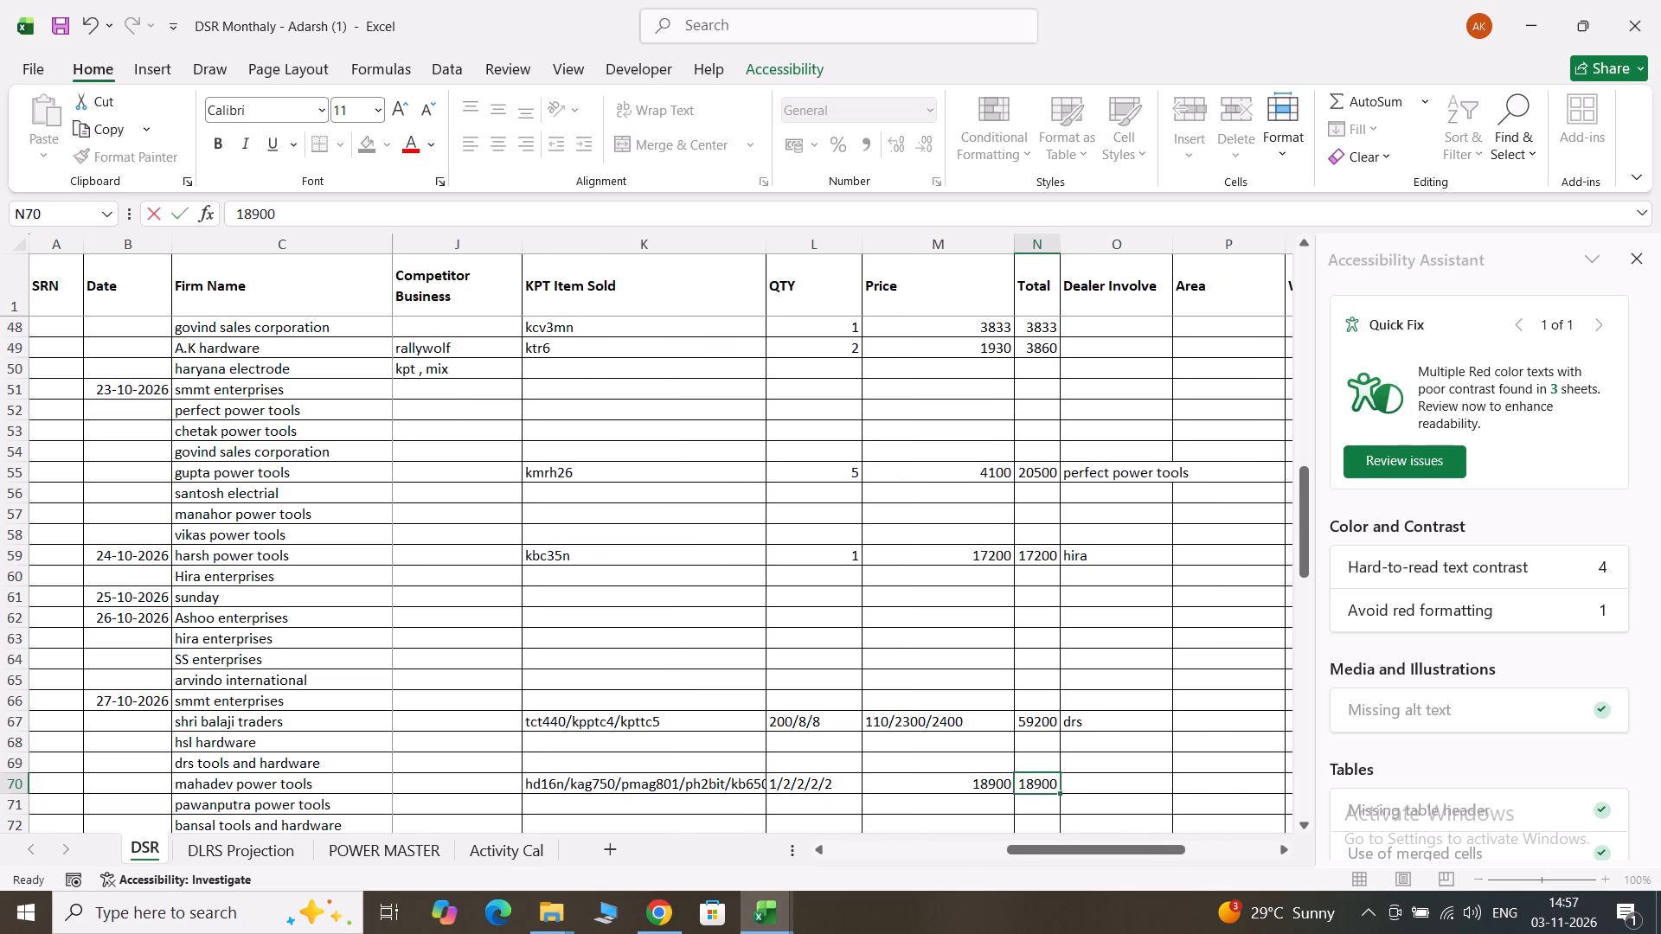
text(ftd)
key(BackSpace)
key(BackSpace)
key(BackSpace)
key(BackSpace)
text(drs)
key(Left)
Replace the Price for mahadev power tools in row 70 with 5900/1700/1100/11/1600/1200 and save the workbook.
key(Left)
key(Left)
key(Left)
key(Right)
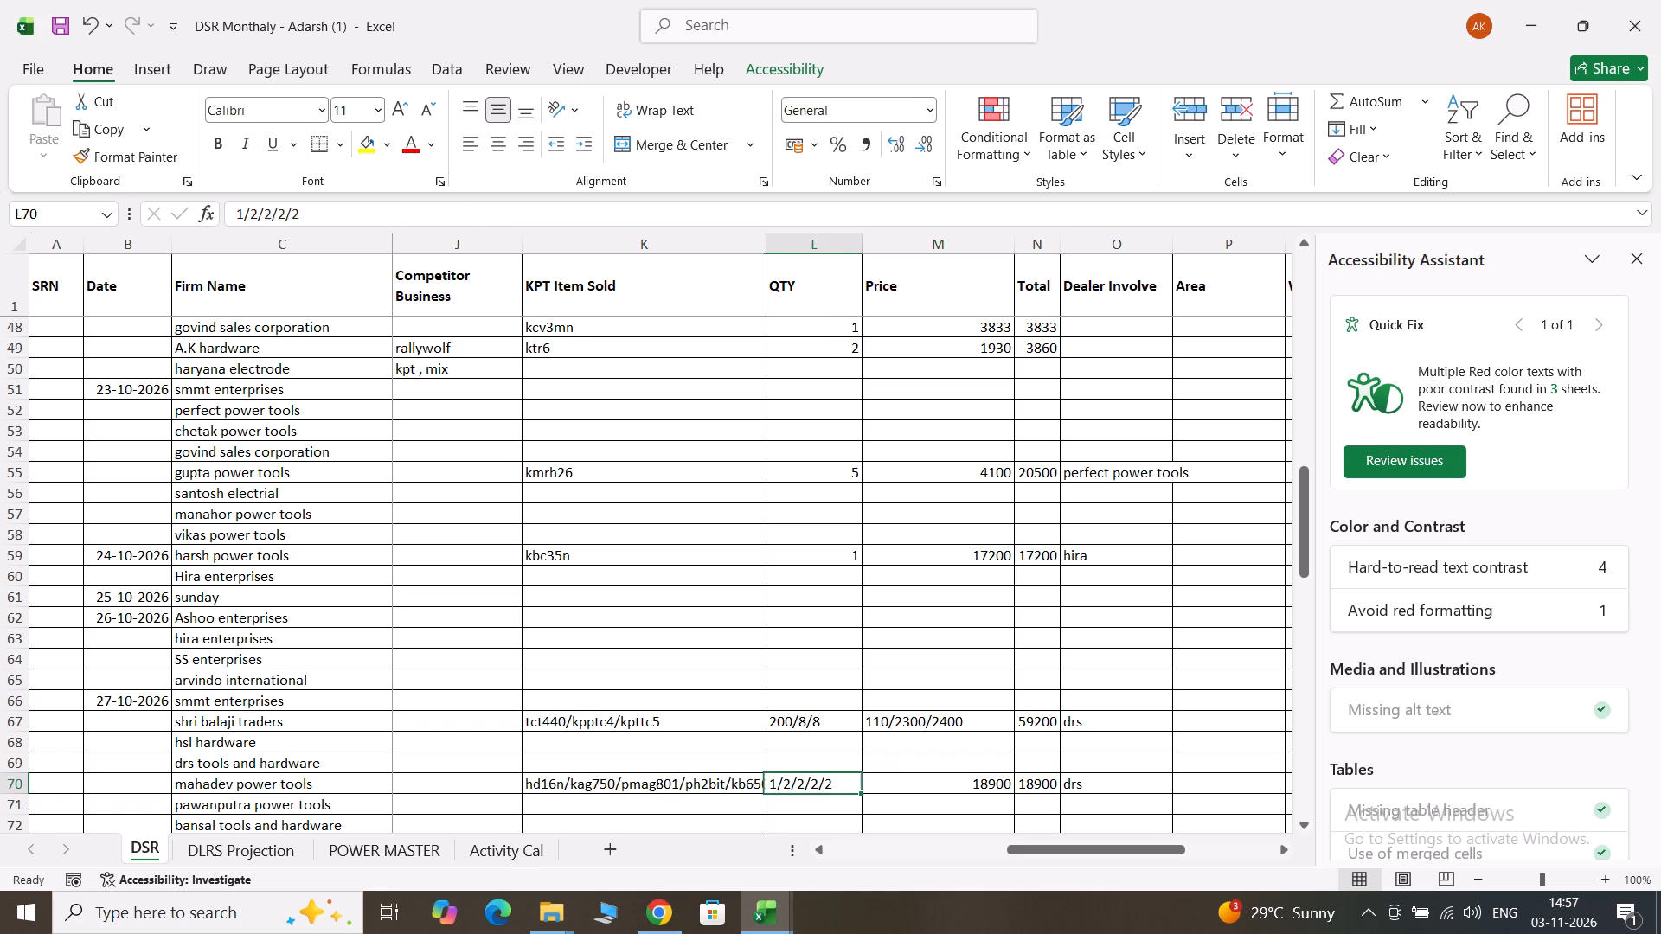
key(Right)
key(BackSpace)
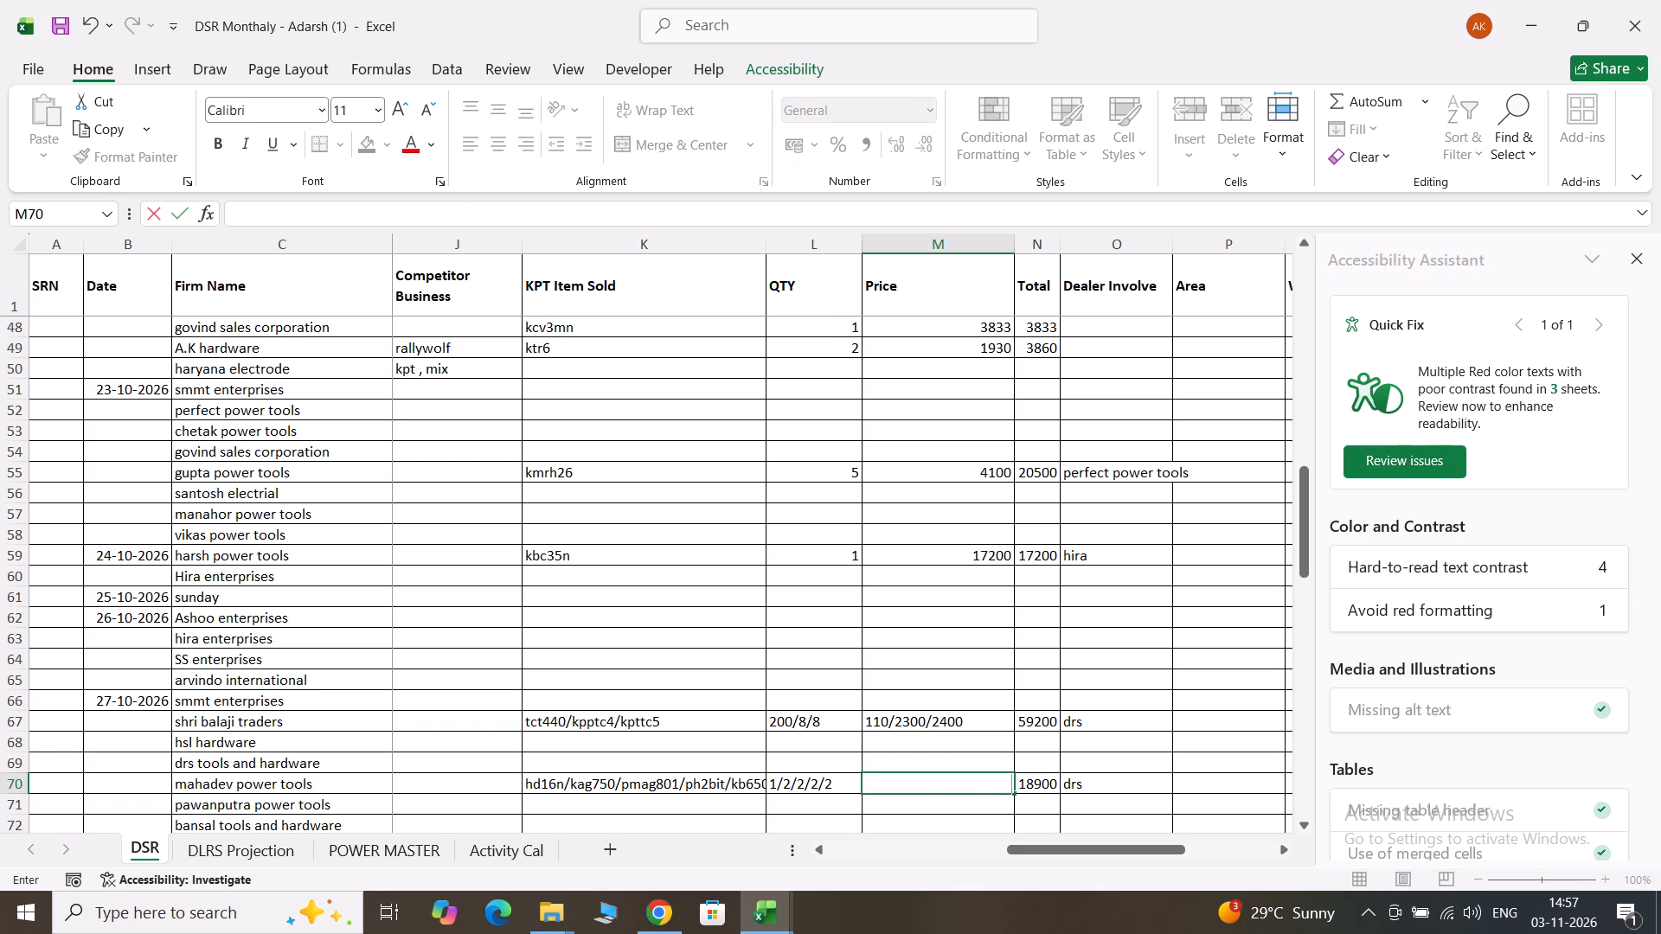
text(59001)
key(BackSpace)
key(slash)
text(1700/1100/)
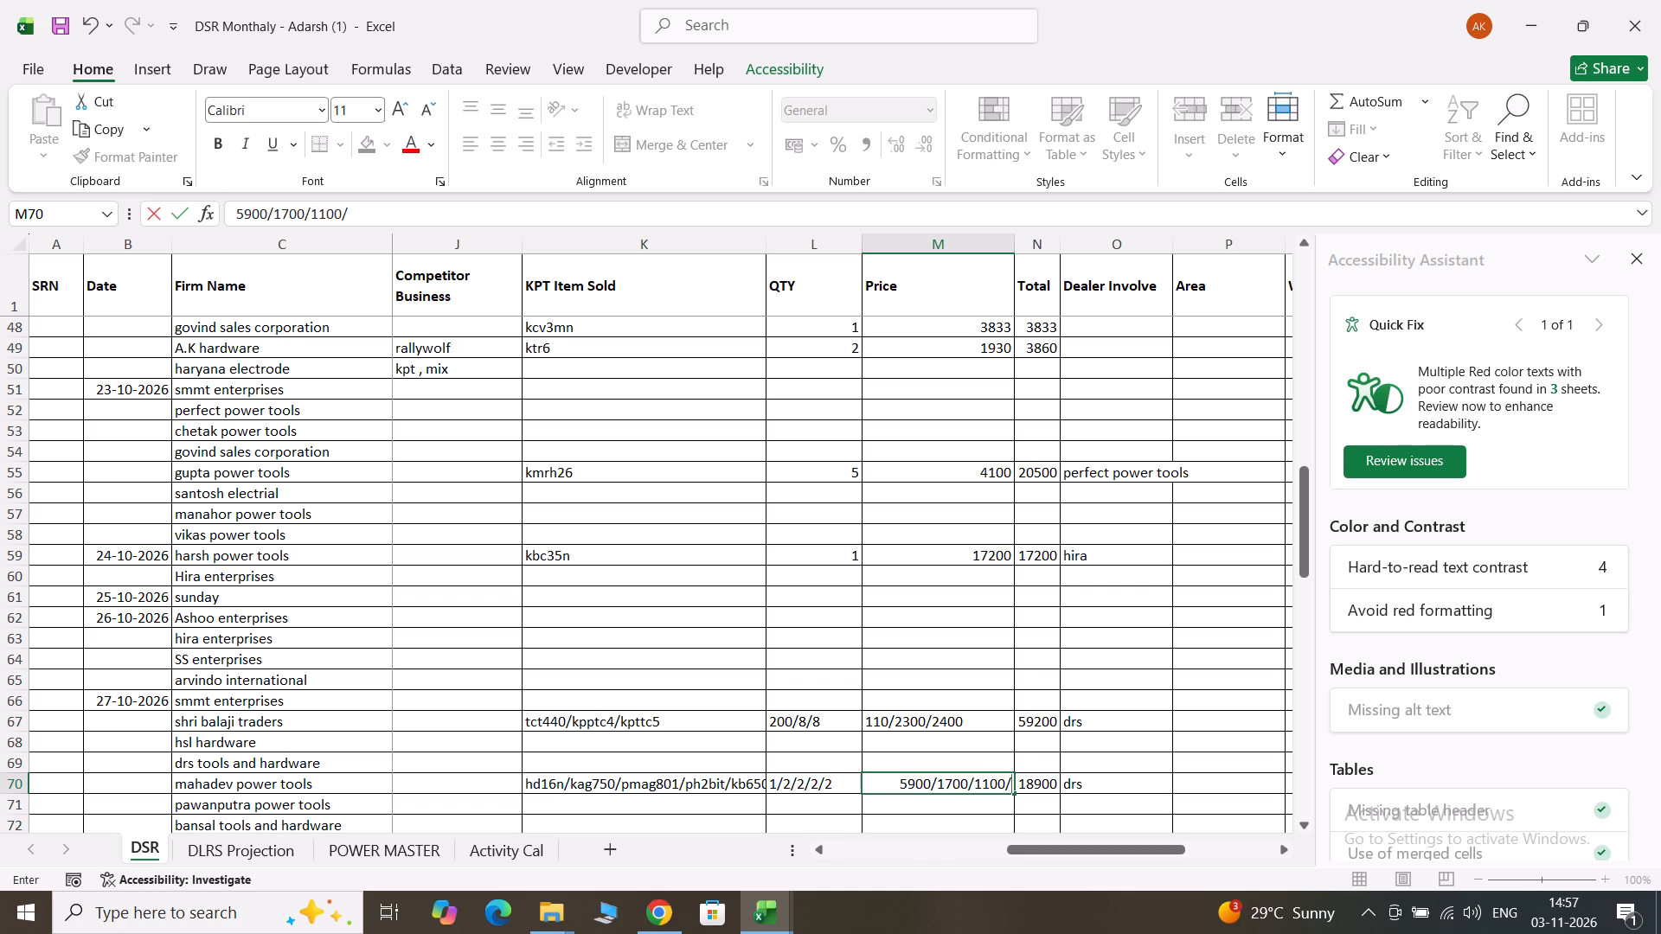
text(11/)
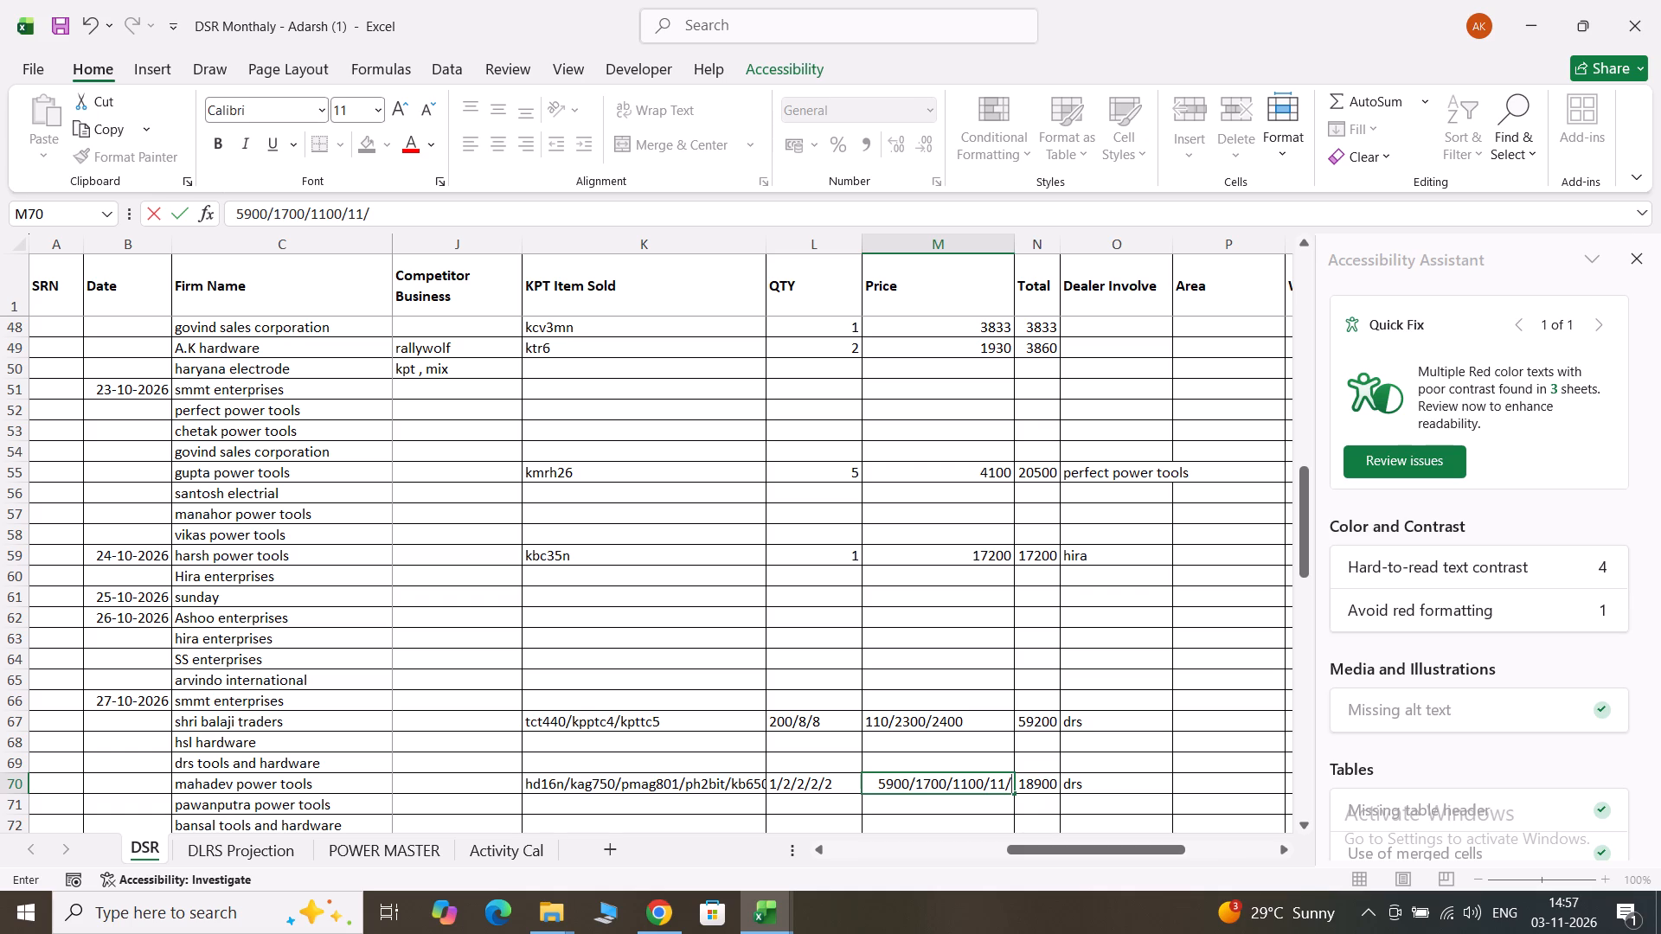
text(1600/1200)
key(Down)
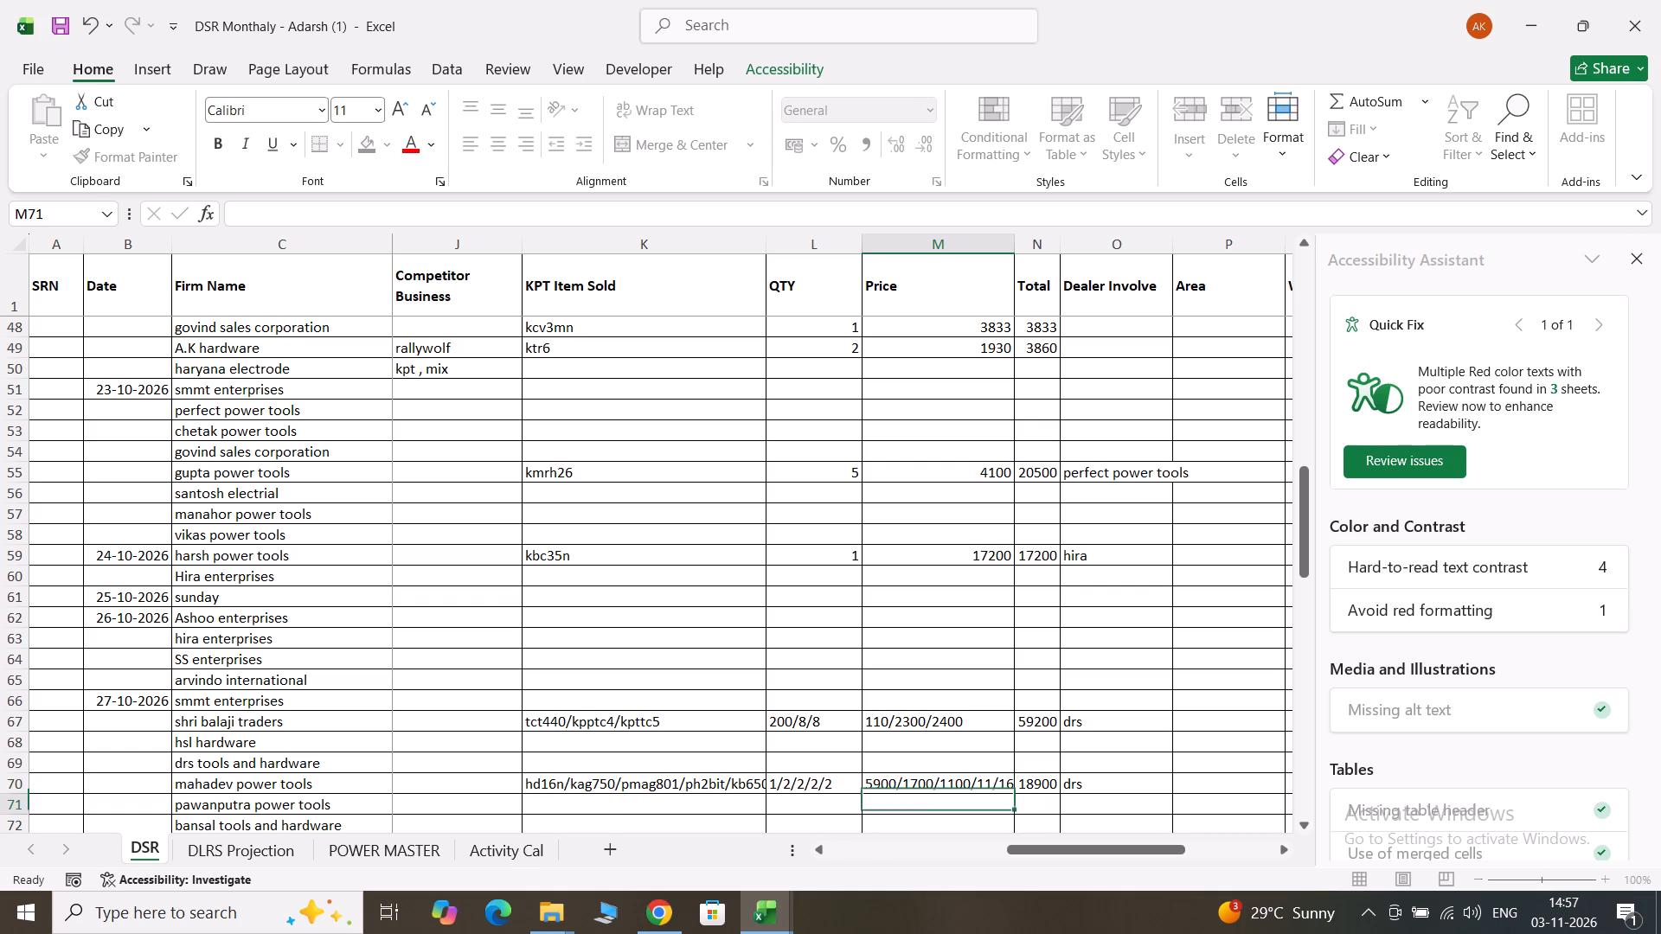
key(ctrl+s)
Enter kwc4 as the KPT Item Sold with QTY 1000 for pawanputra power tools in row 71.
key(Down)
key(Down)
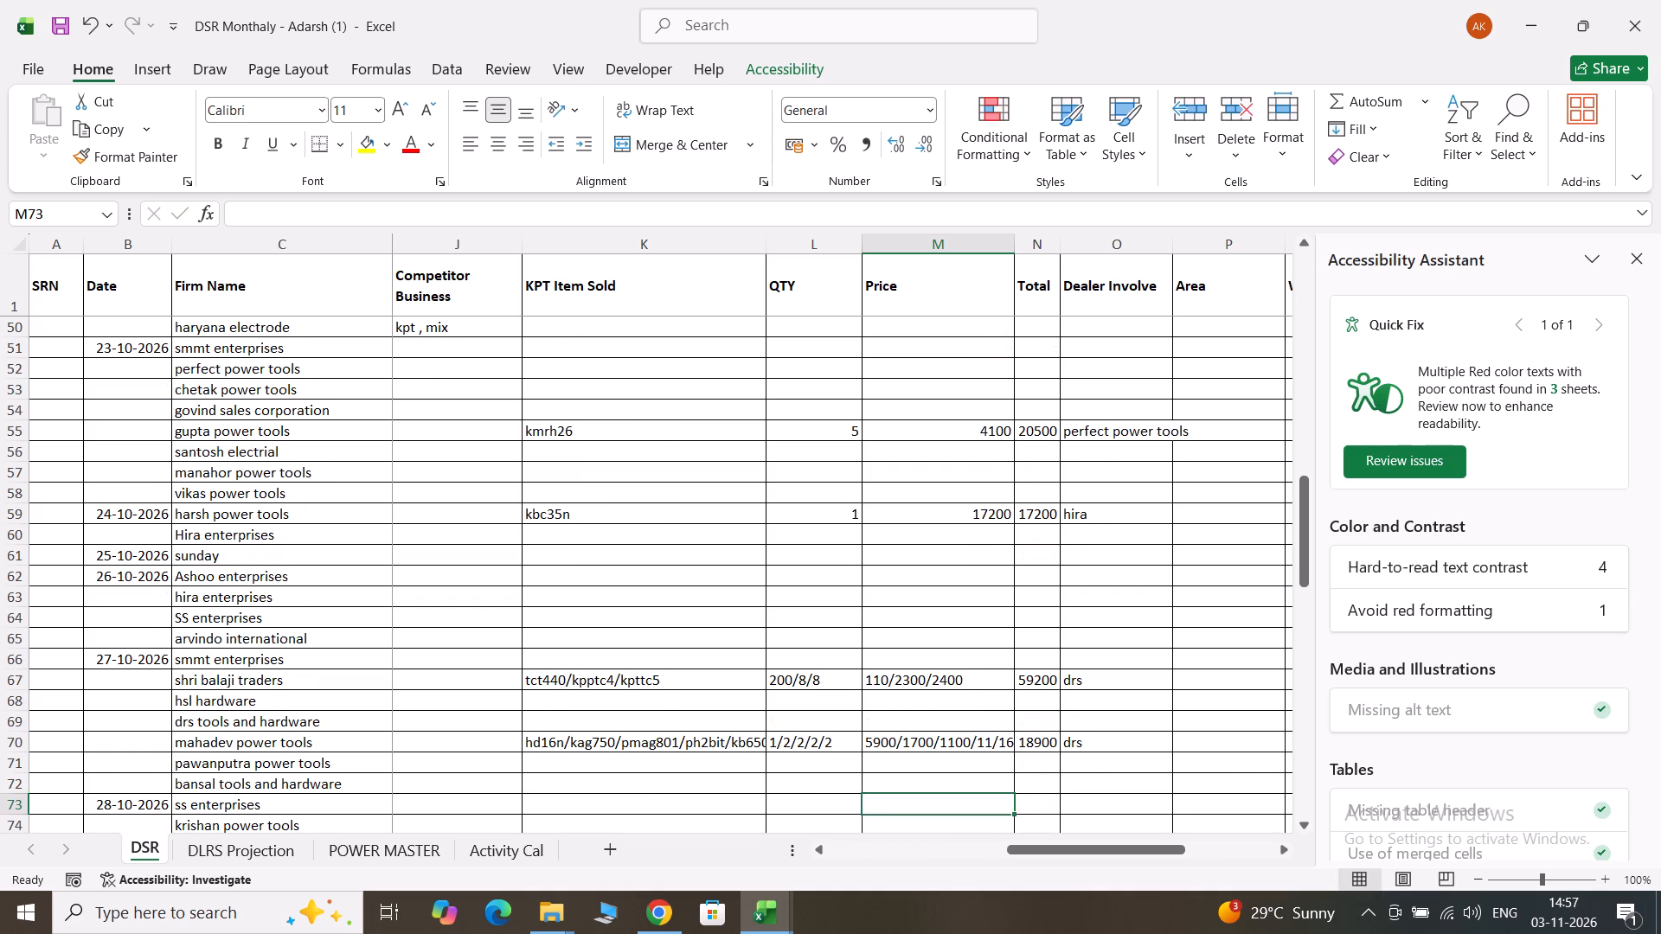
key(Left)
key(Left)
key(Left)
key(Left)
key(Up)
key(Right)
key(Right)
key(Up)
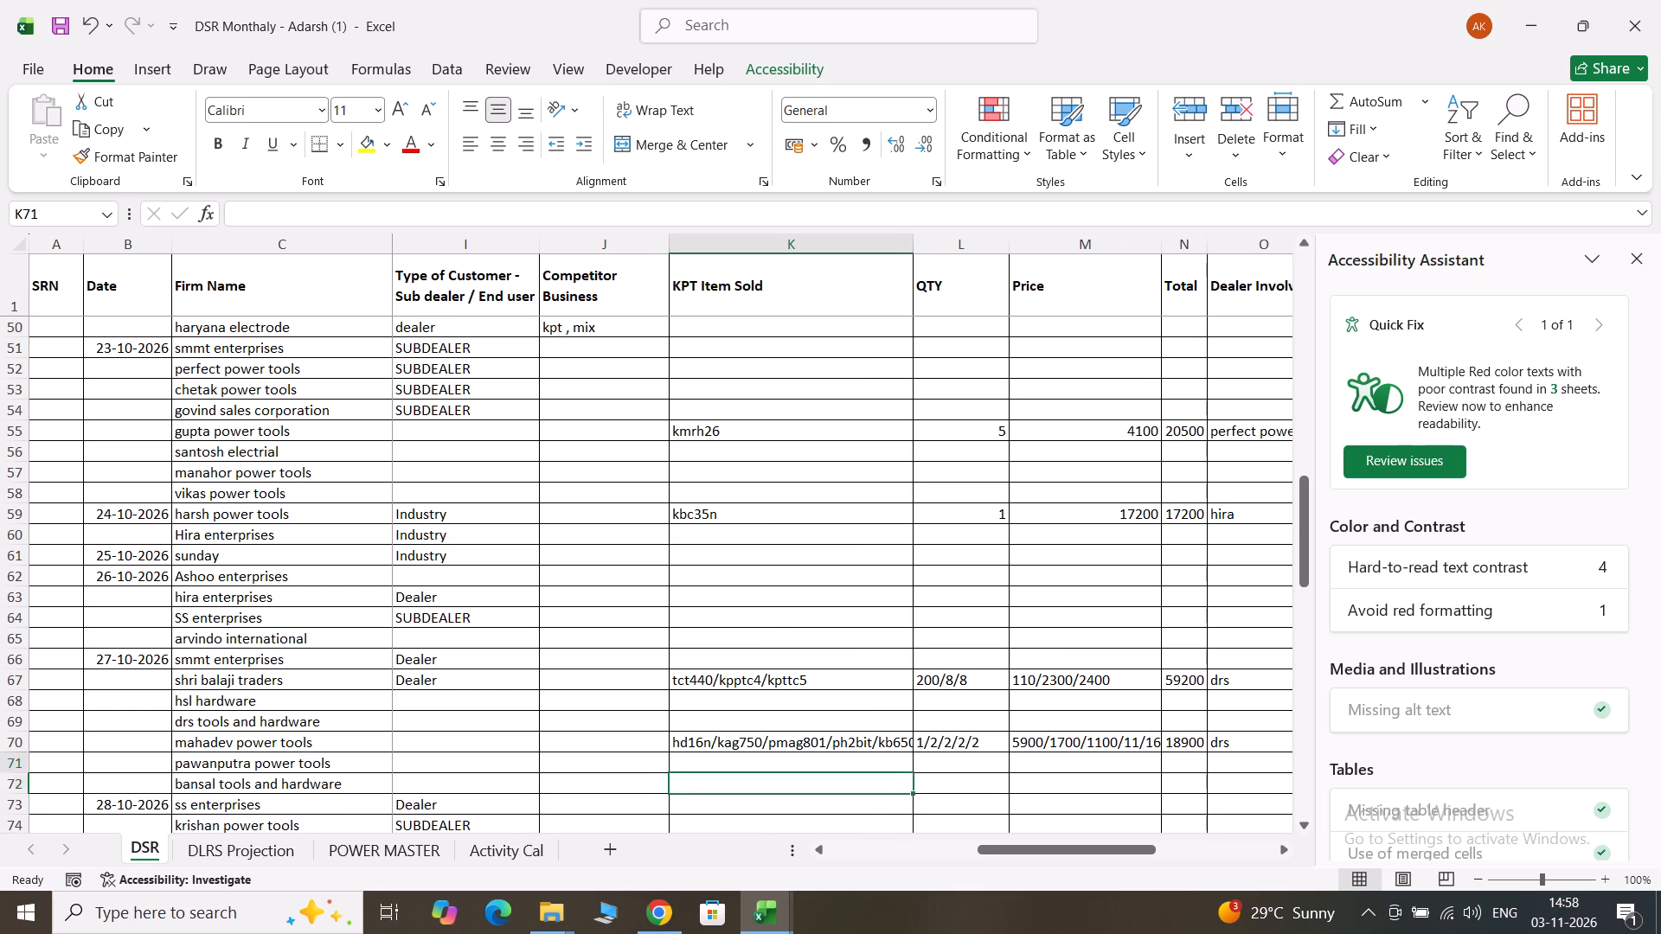
text(cut)
key(BackSpace)
key(BackSpace)
key(BackSpace)
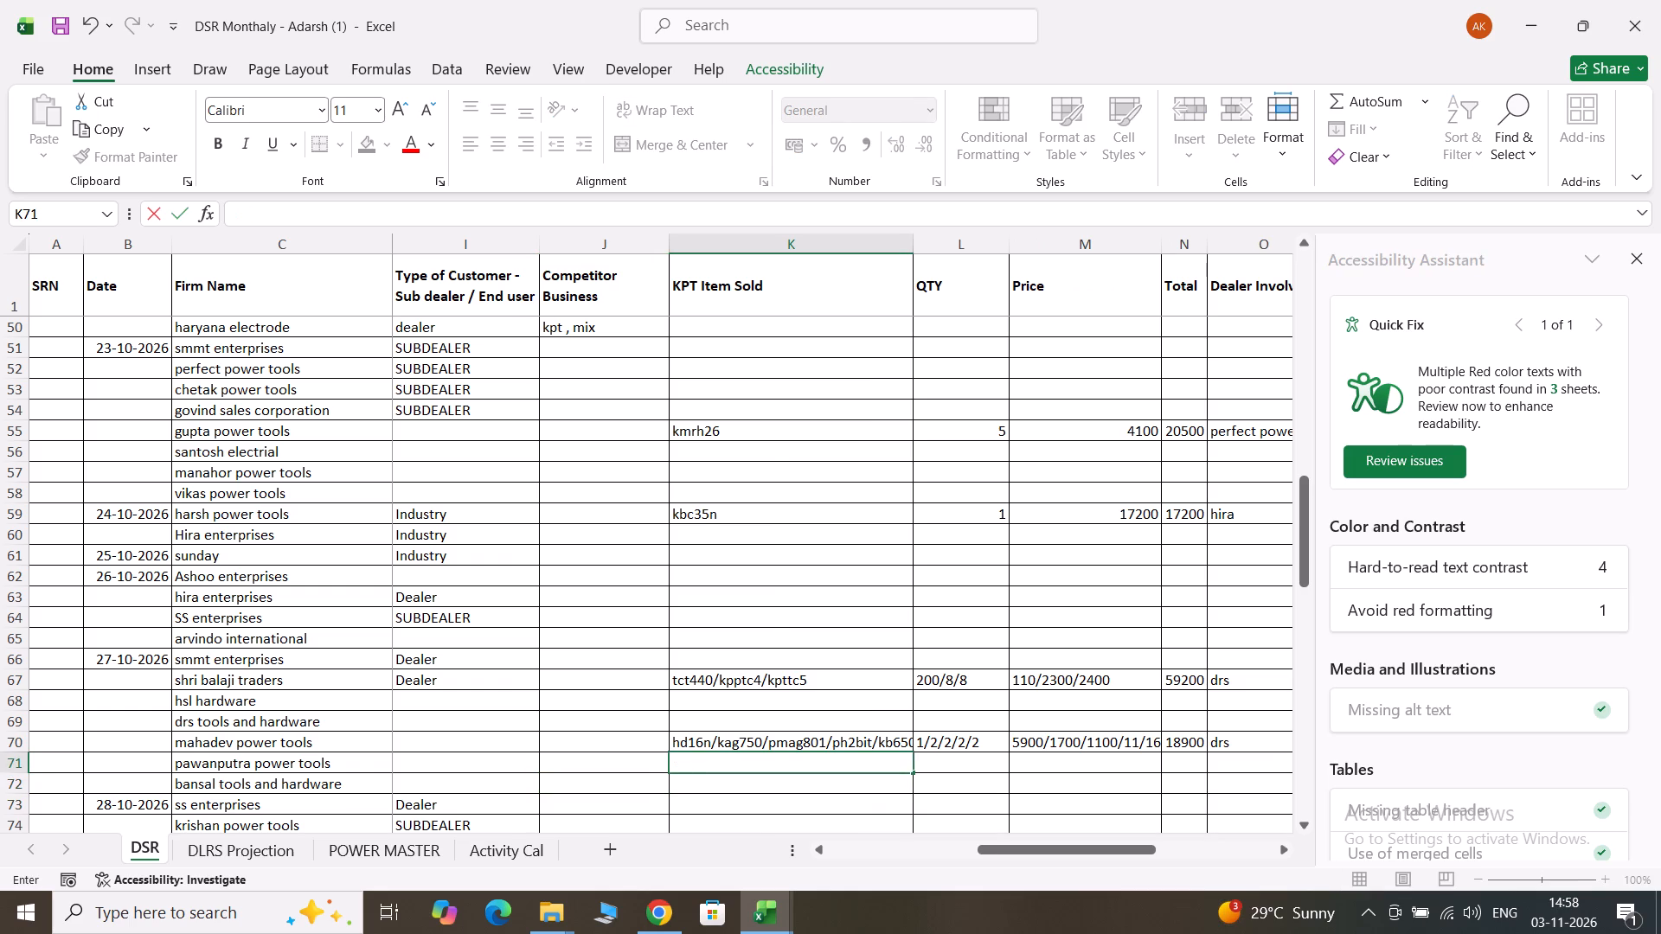
text(kwc)
key(4)
key(Right)
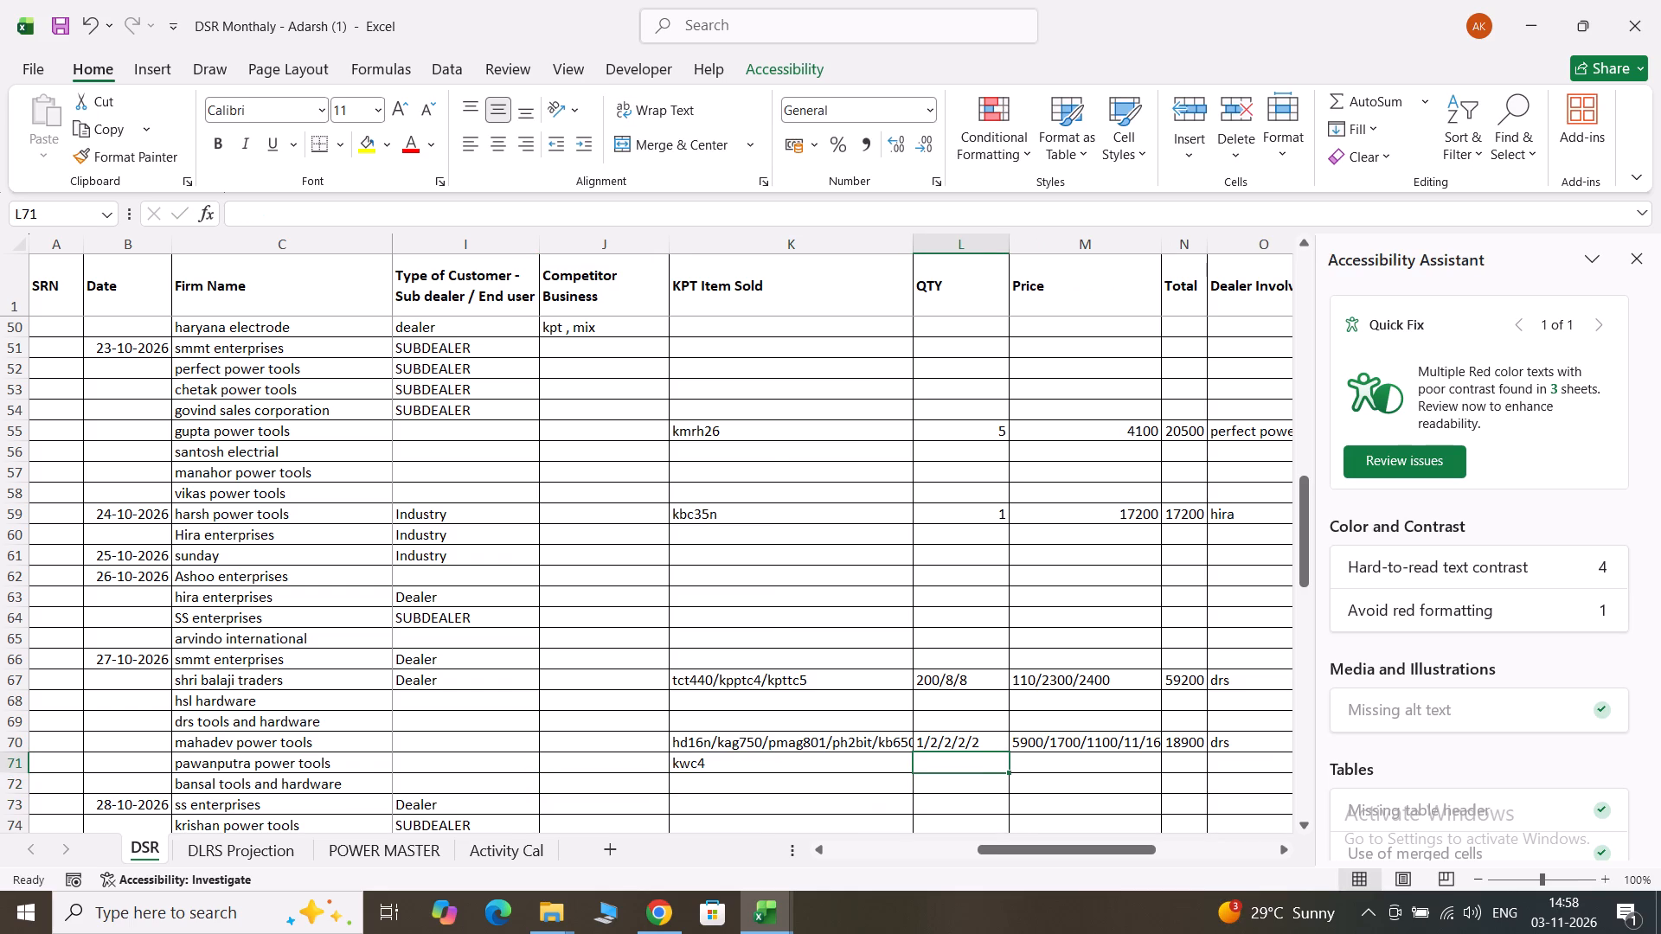
text(1000)
key(Right)
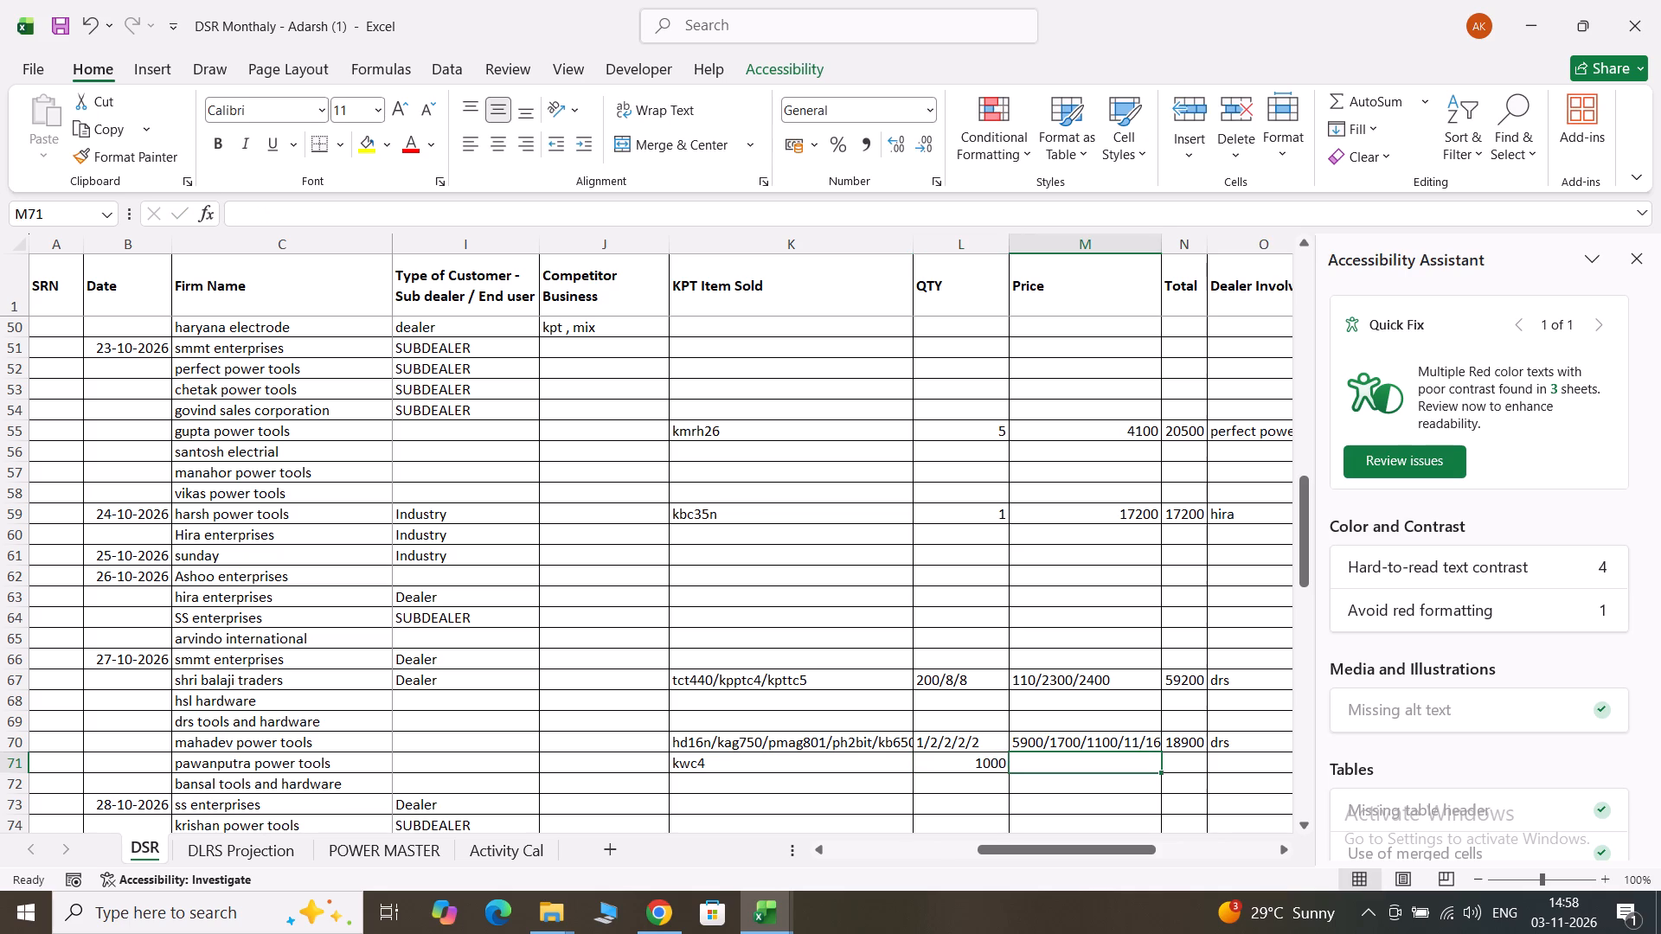
Complete the pawanputra power tools row with Price 10.5, Total 10500 and dealer drs, and save the workbook.
text(10.5)
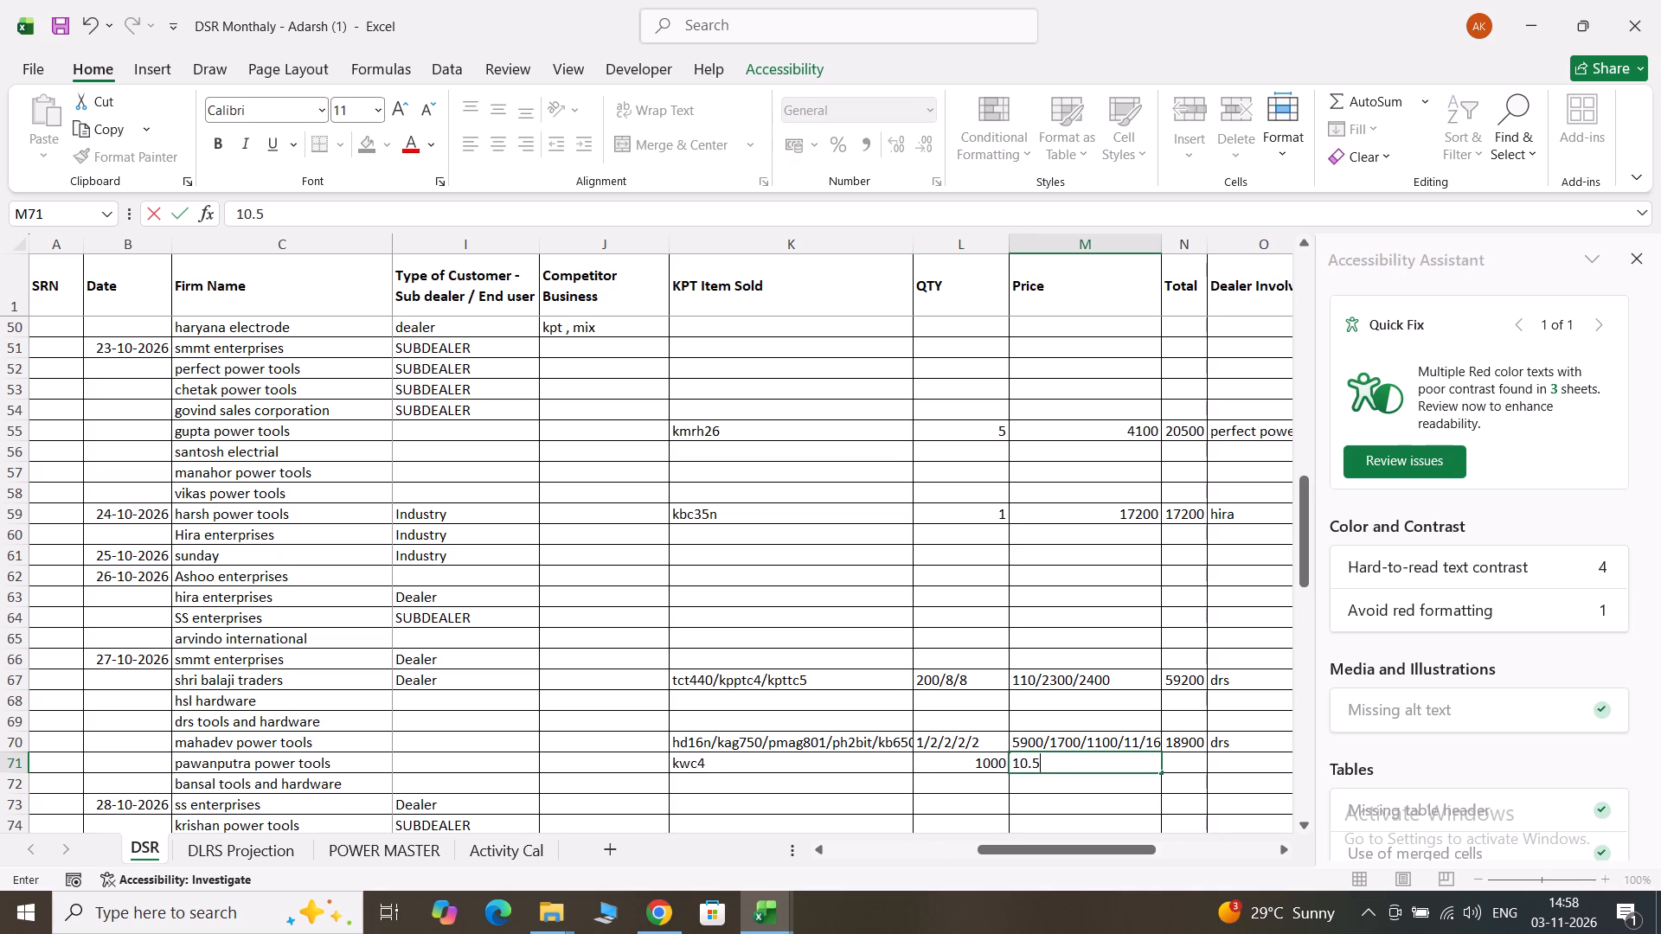
key(Right)
text(10500)
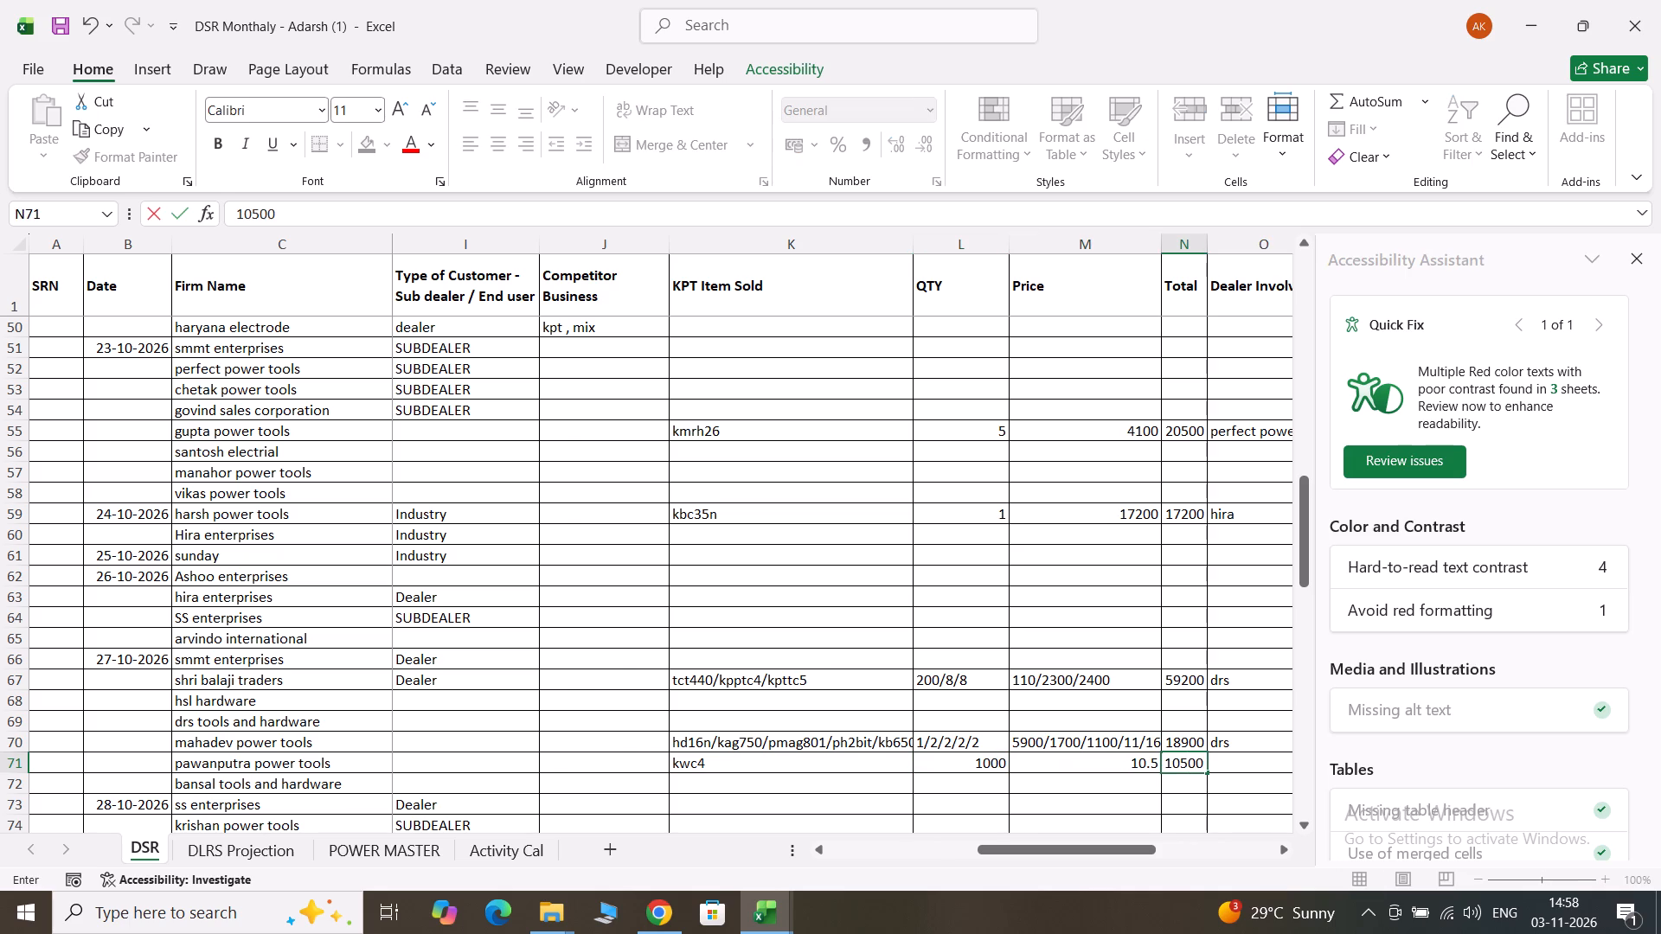
key(Right)
text(drs)
key(Down)
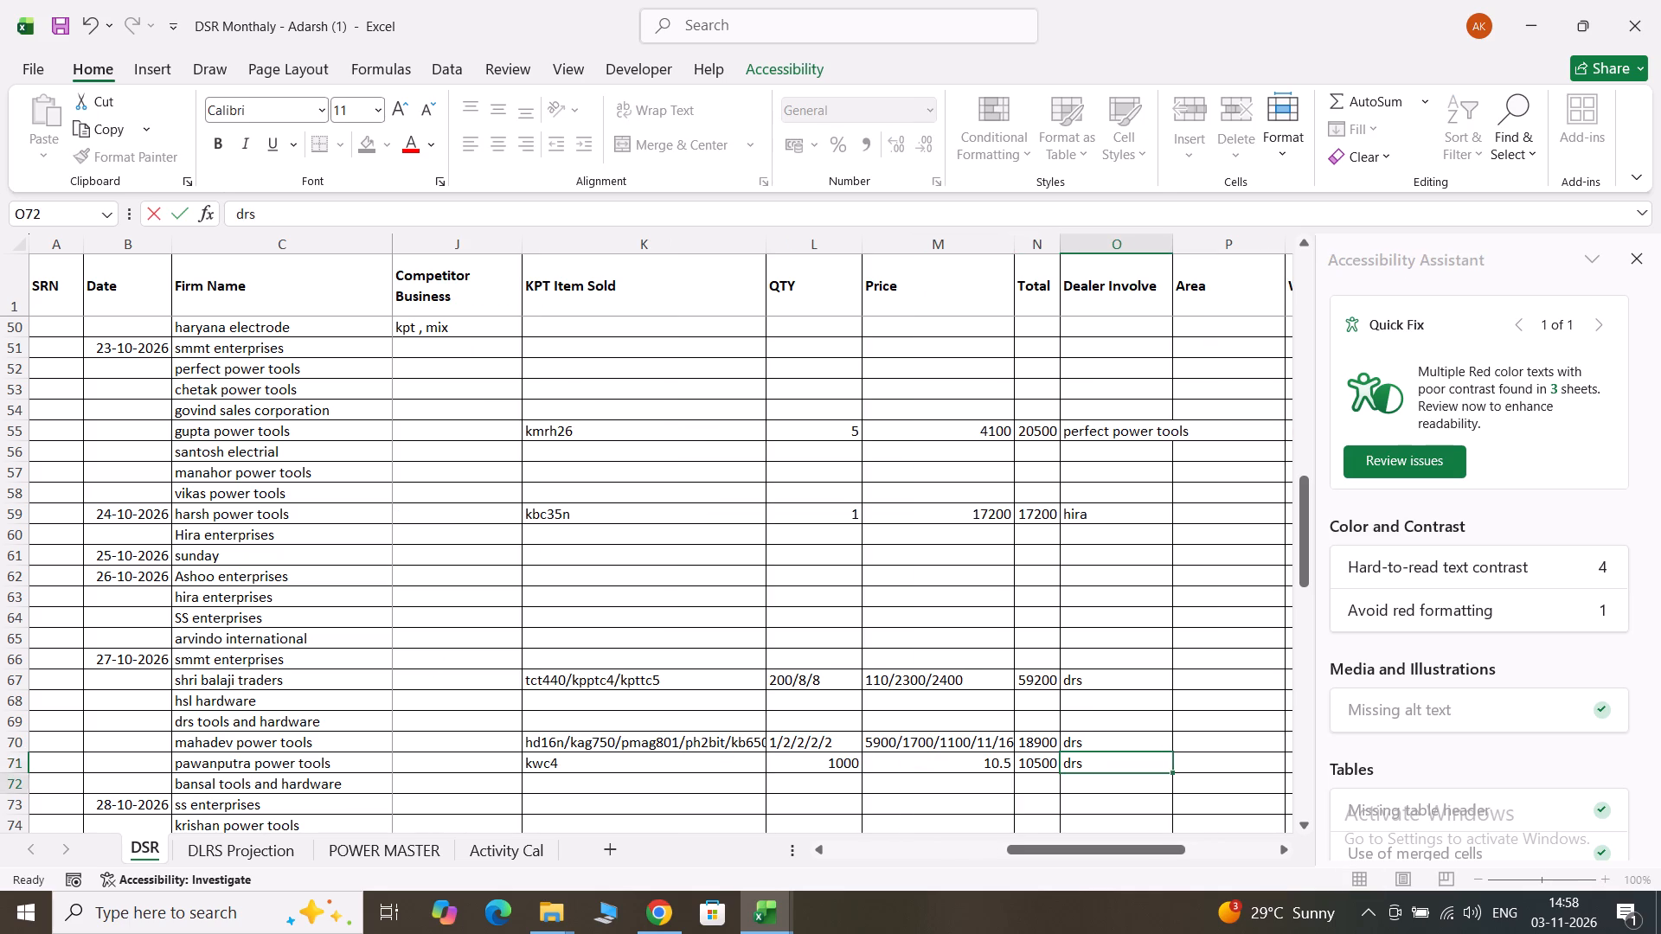
key(ctrl+s)
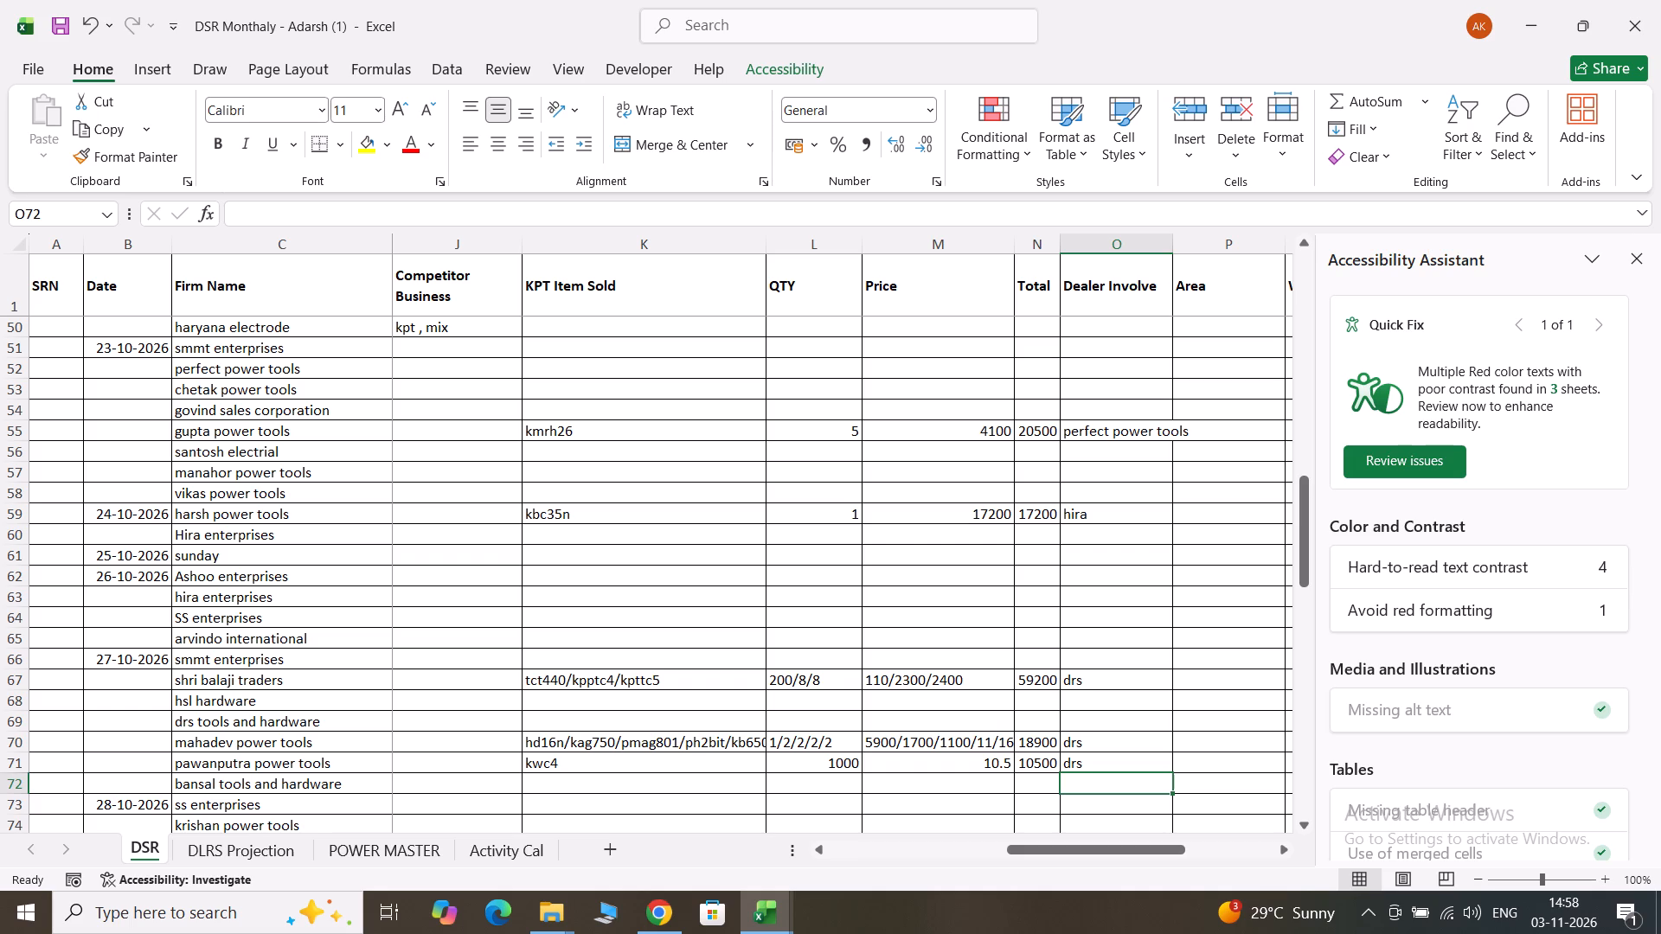
key(Down)
key(Down)
key(Down)
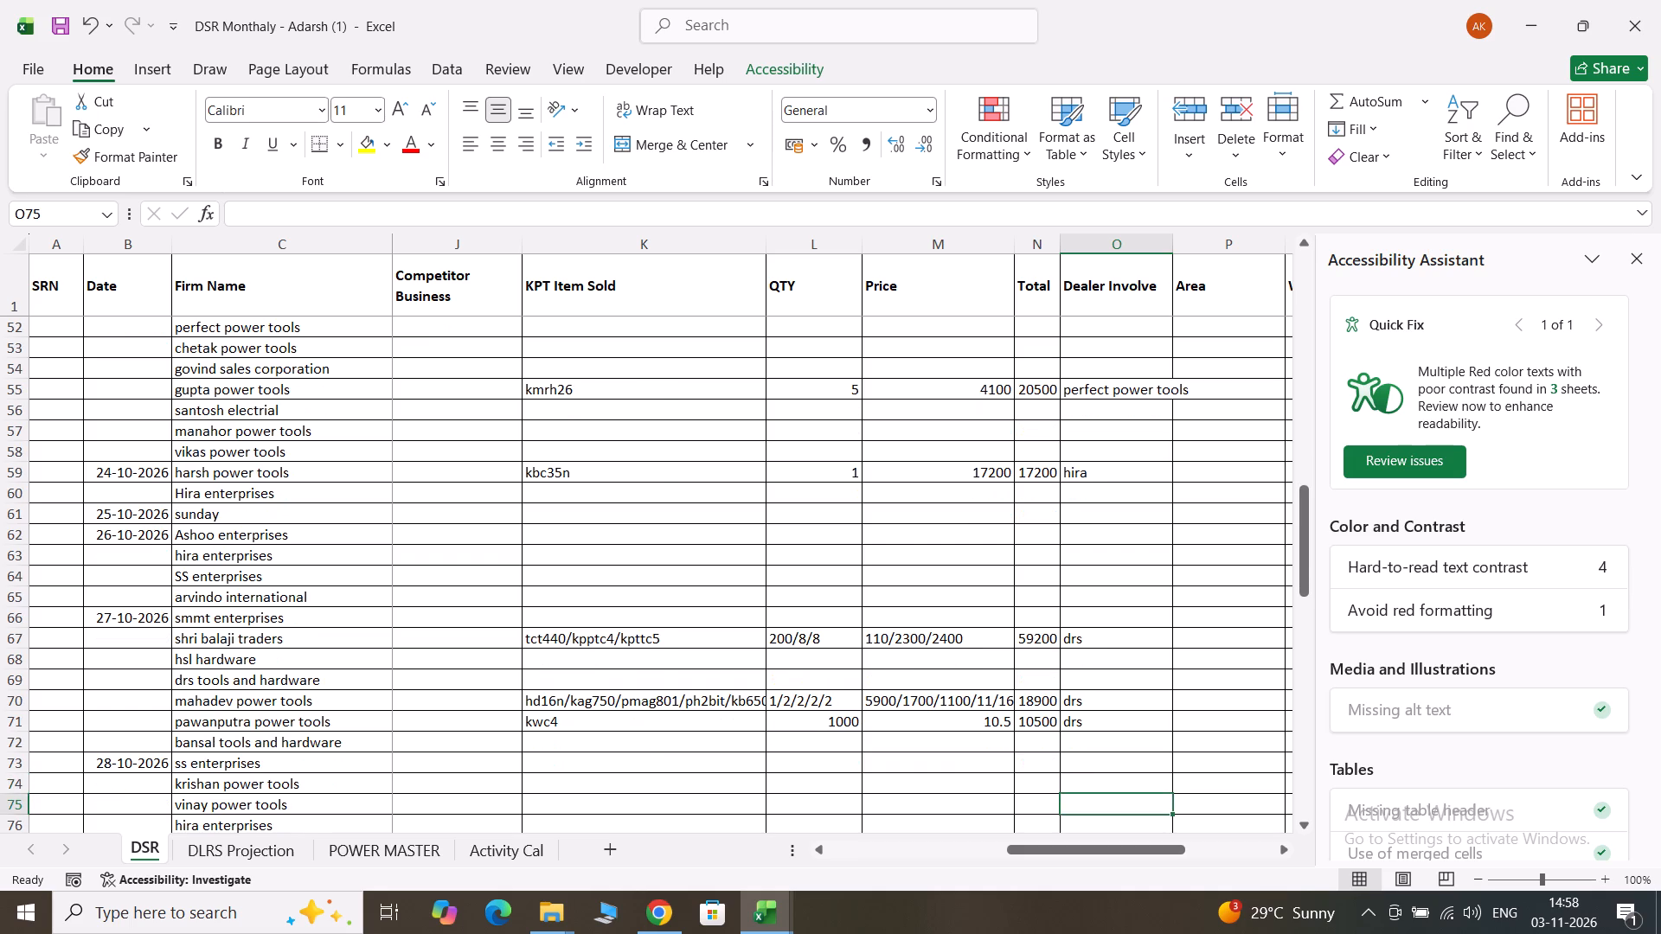
key(ctrl+s)
Review the visit rows from 18-10-2026 to 31-10-2026 for missing competitor, sales, address and customer type entries.
key(Left)
key(Left)
key(Left)
key(Left)
key(Left)
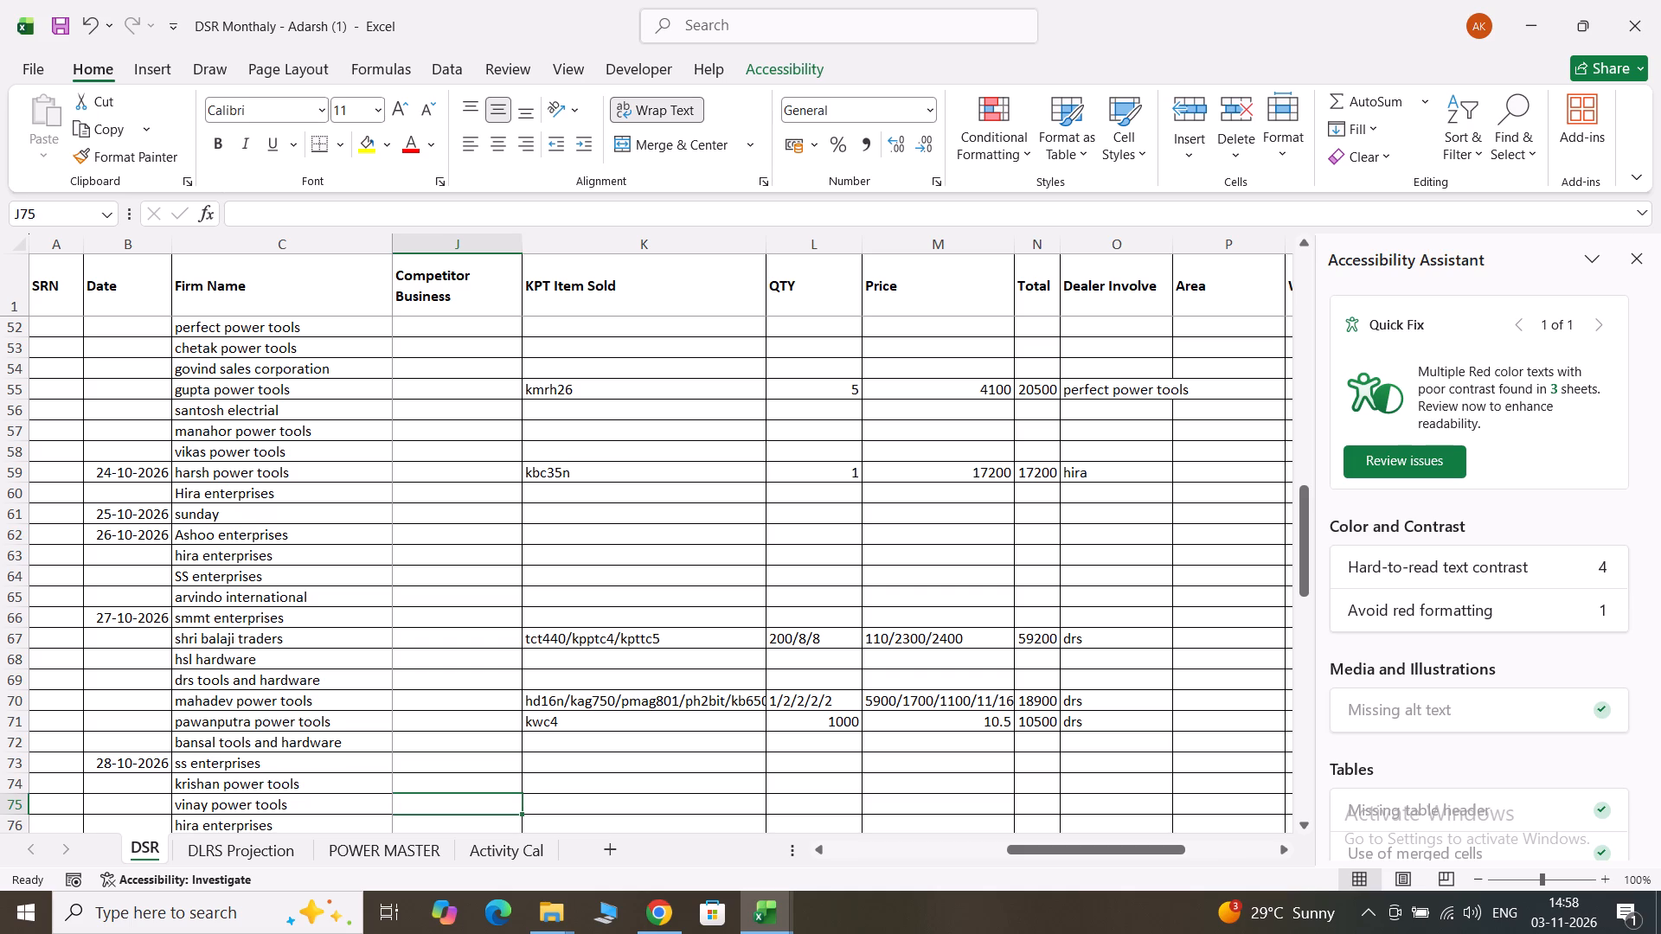
key(Up)
key(Up)
key(Up)
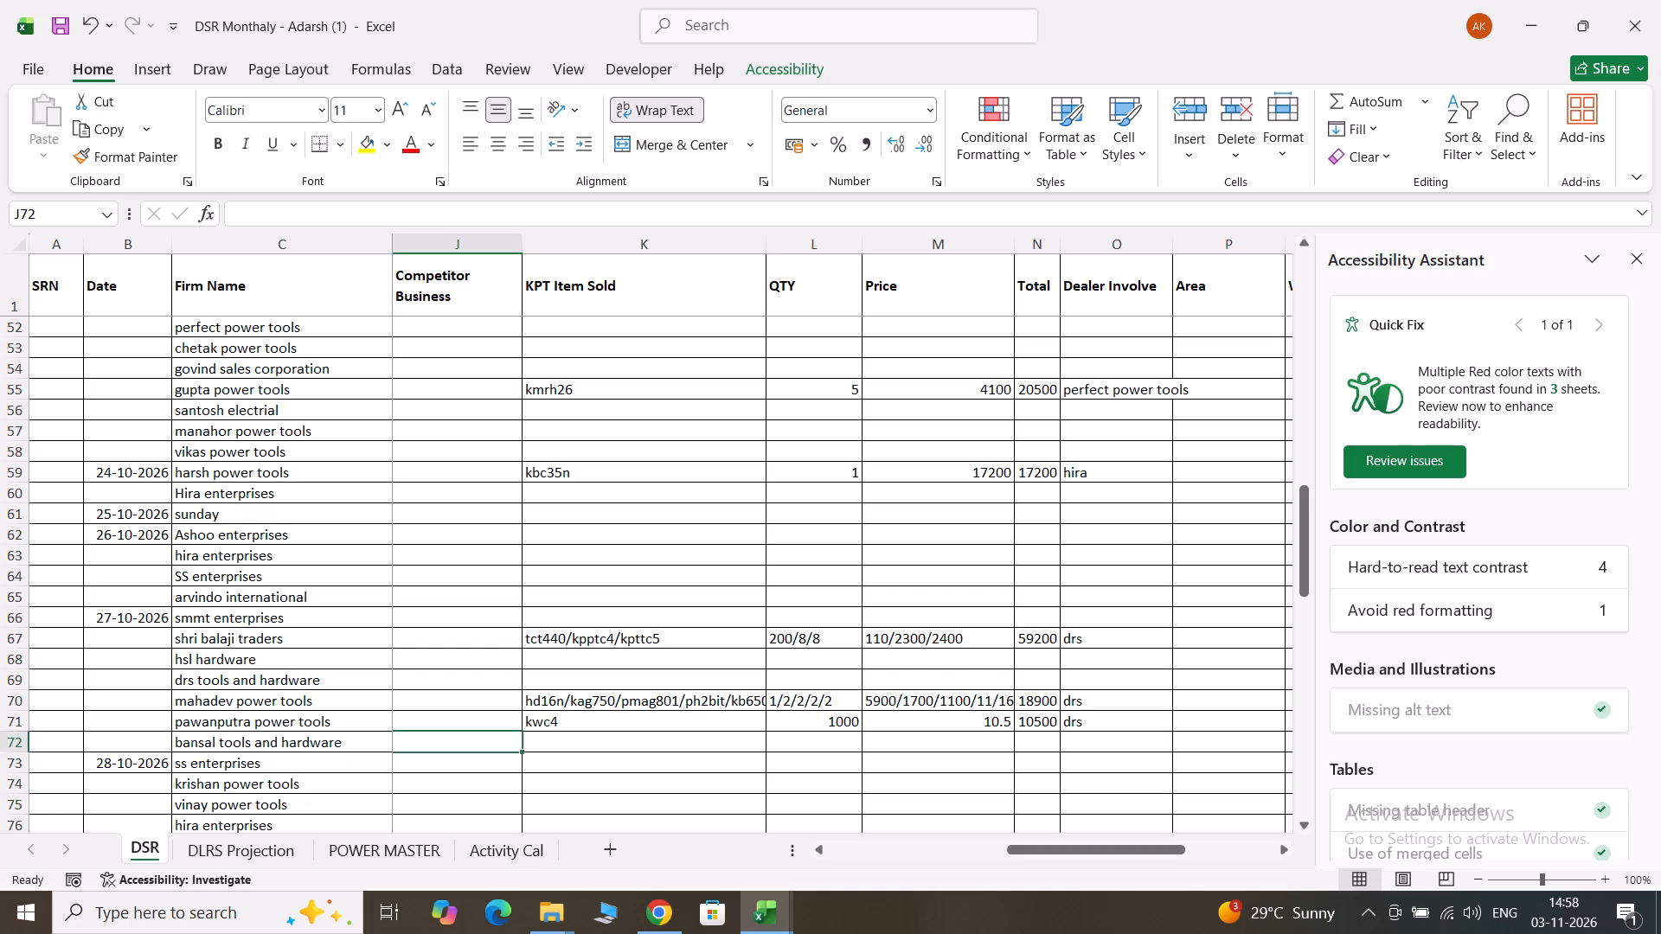
key(Down)
key(Down)
key(Down)
key(Down)
key(Down)
key(Down)
key(Down)
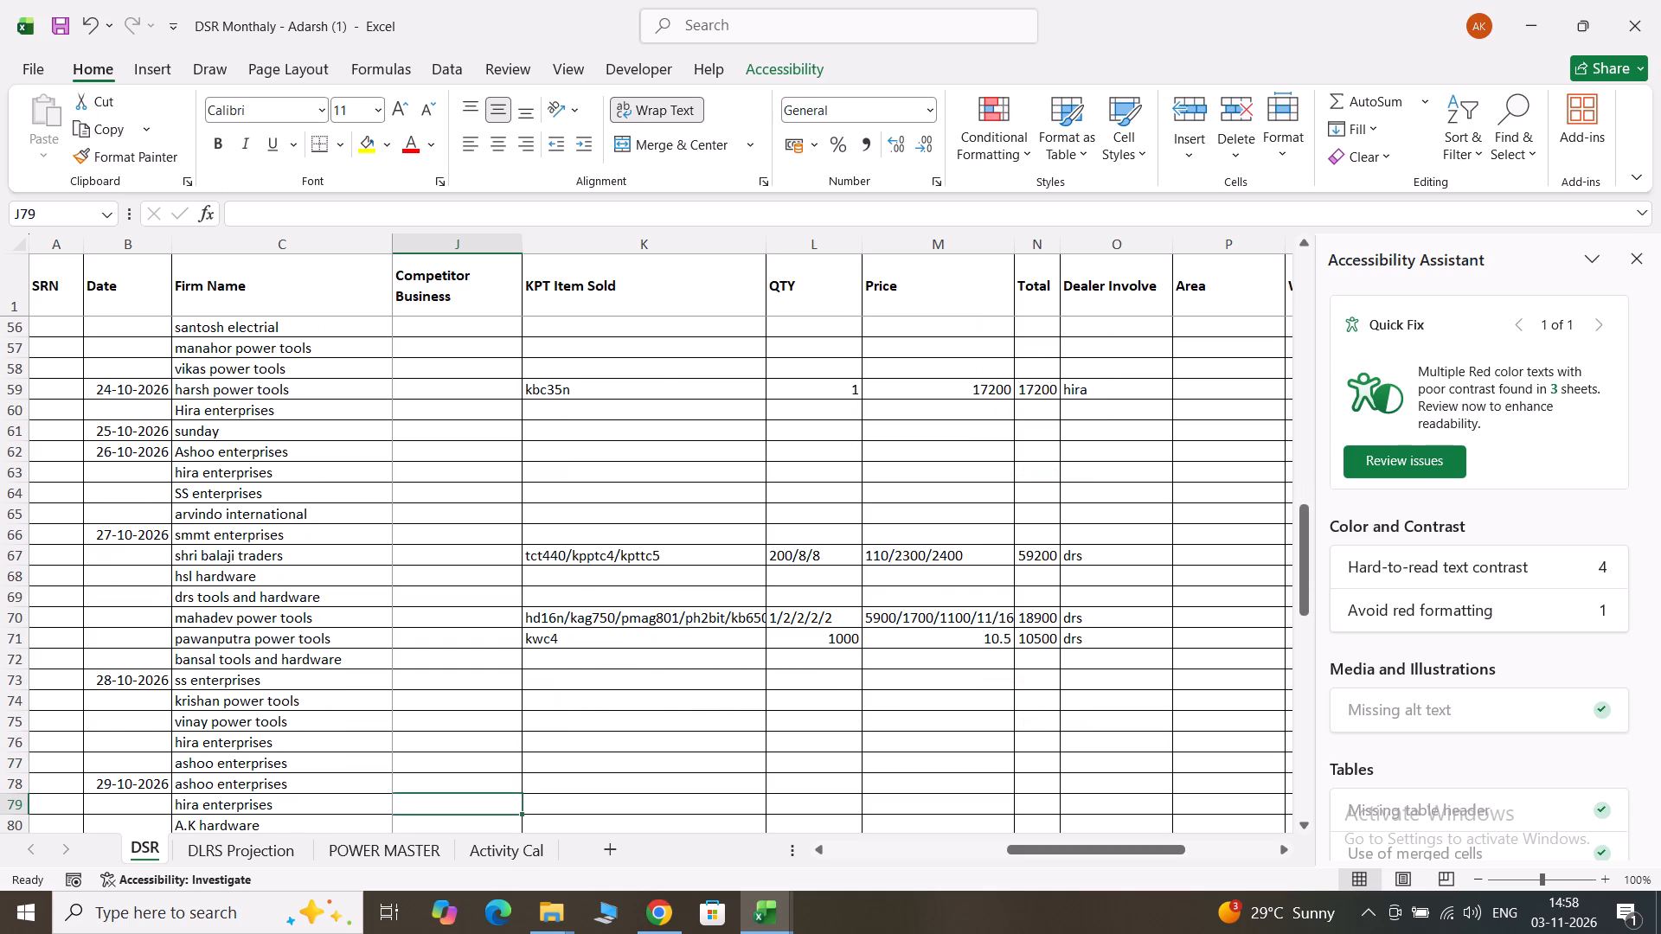
key(Up)
key(Up)
key(Up)
key(Up)
key(Up)
key(Down)
key(Down)
key(Down)
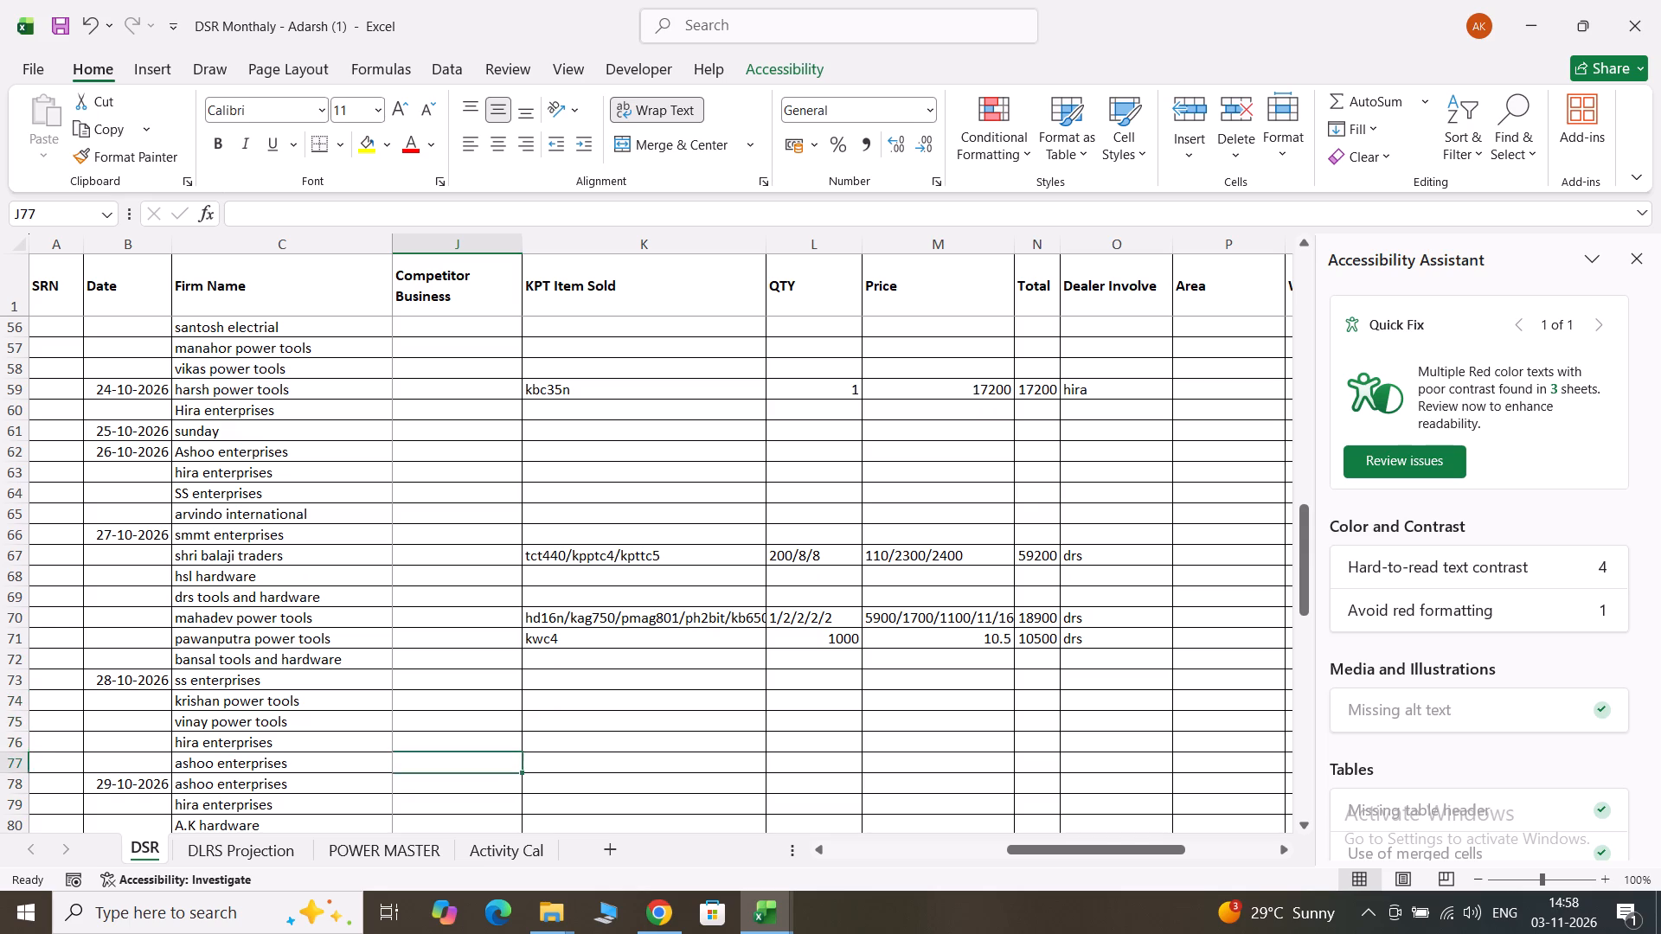
key(Down)
key(Down)
key(Down)
key(Down)
key(Down)
key(Up)
key(Up)
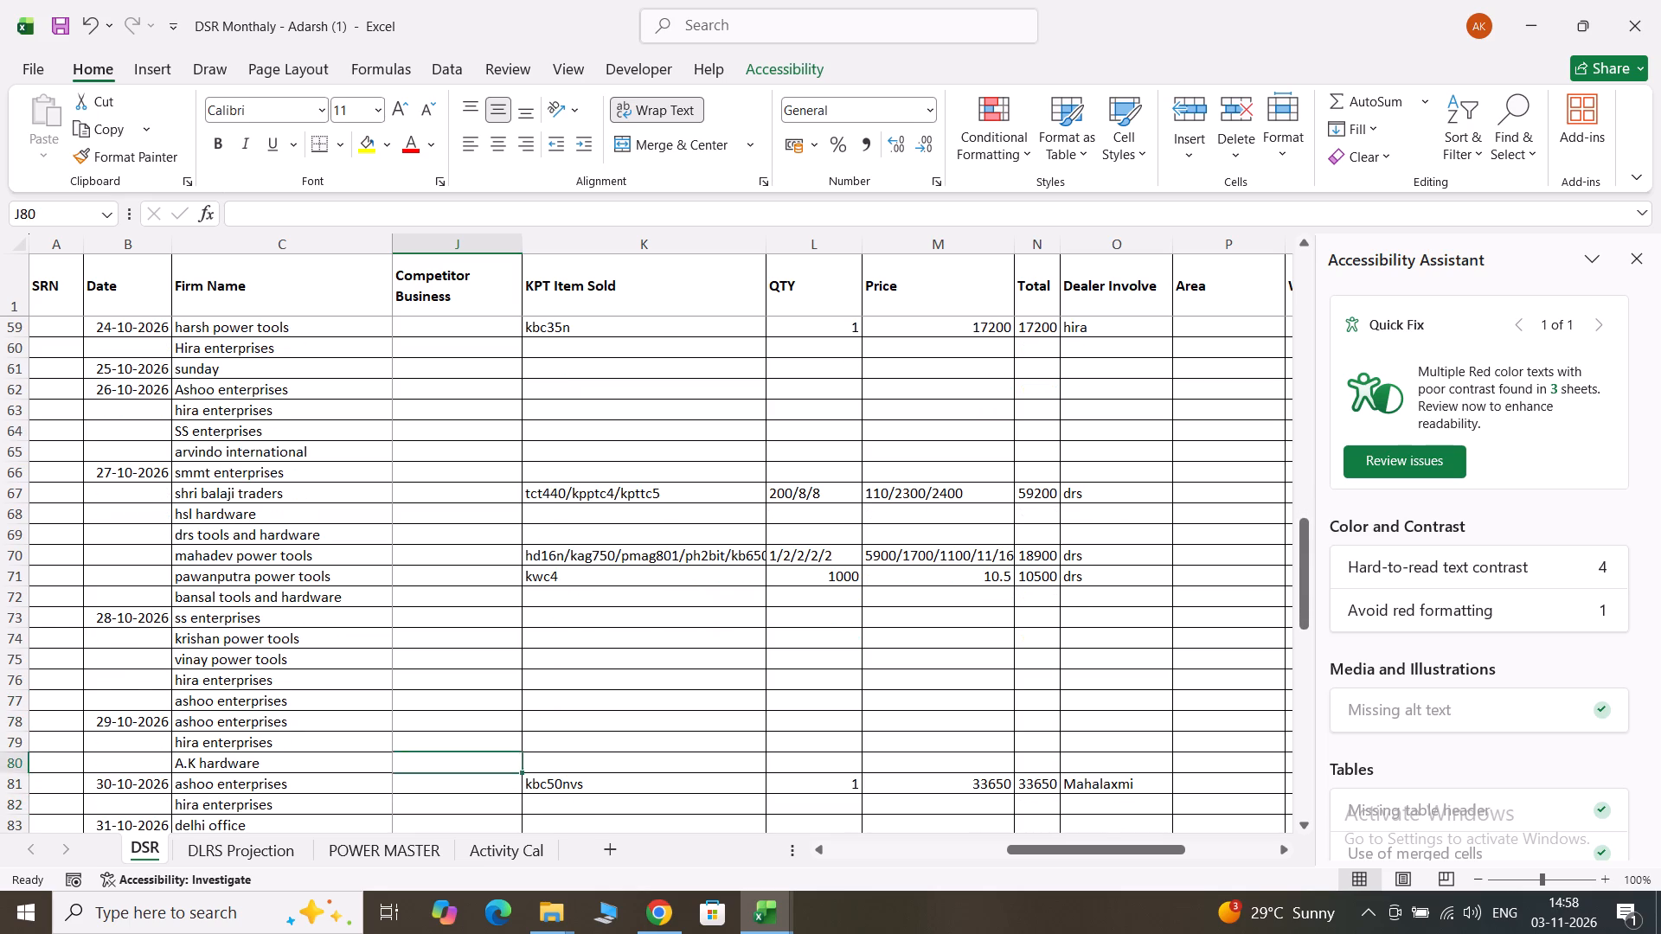
key(Up)
key(Down)
key(Down)
key(Down)
key(Down)
key(Down)
key(Down)
key(Up)
key(Up)
key(Up)
key(Up)
key(Up)
key(Up)
key(Up)
key(Up)
key(Up)
key(Up)
key(Up)
key(Up)
key(Up)
key(Up)
key(Up)
key(Up)
key(Up)
key(Up)
key(Up)
key(Up)
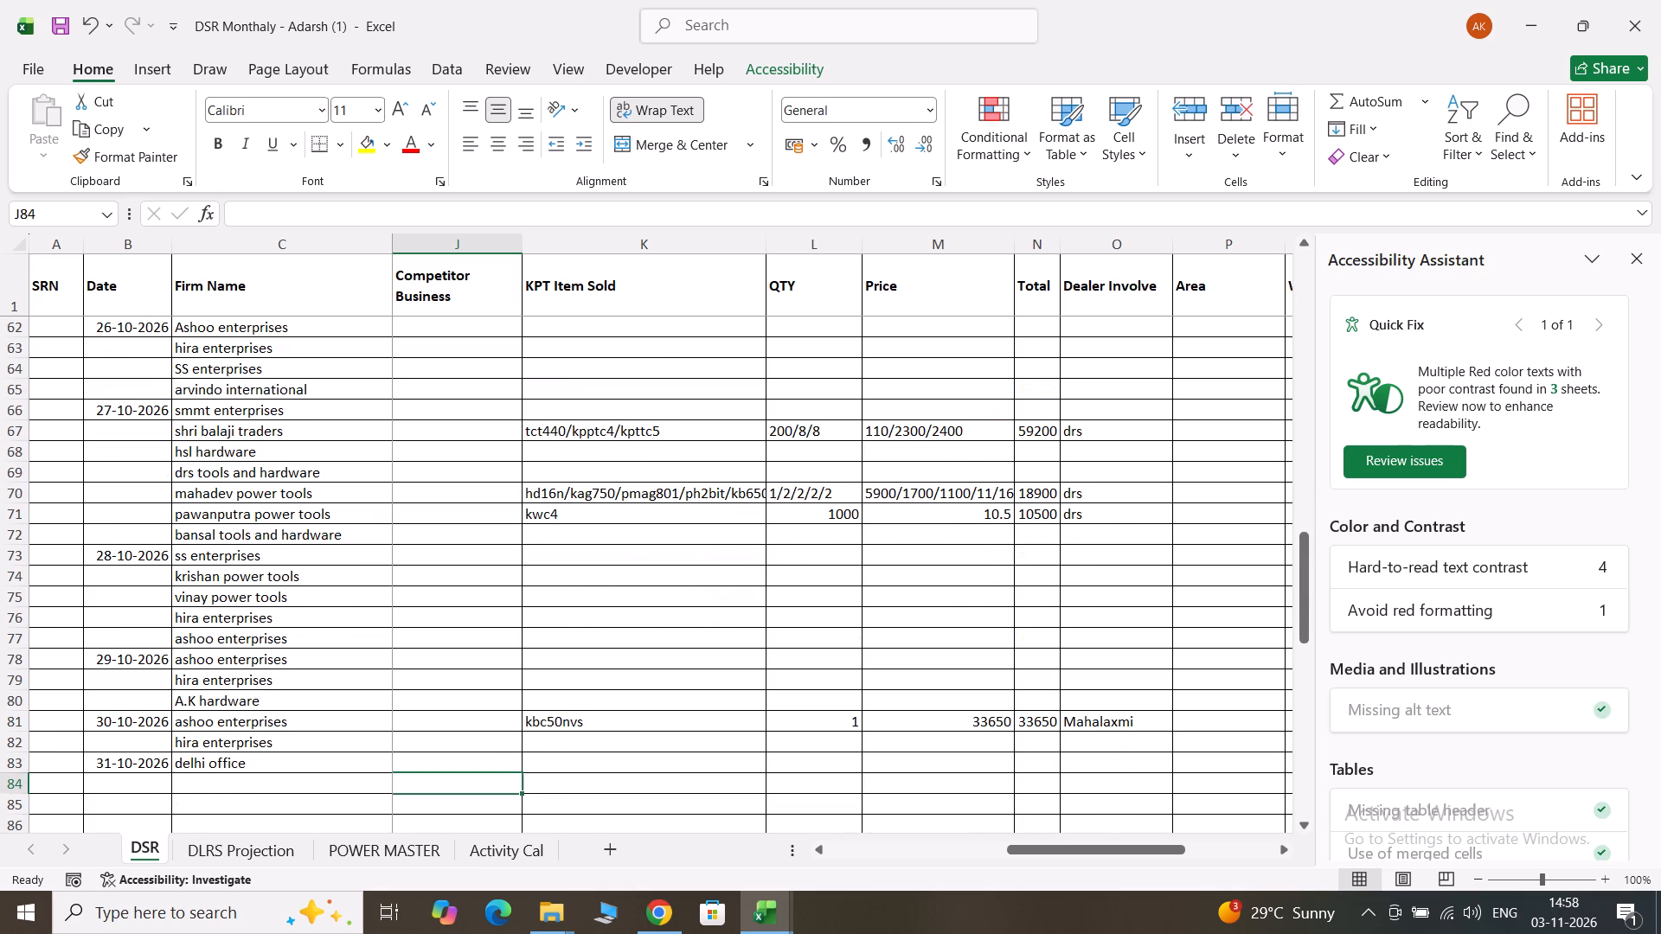
key(Down)
key(Down)
key(Down)
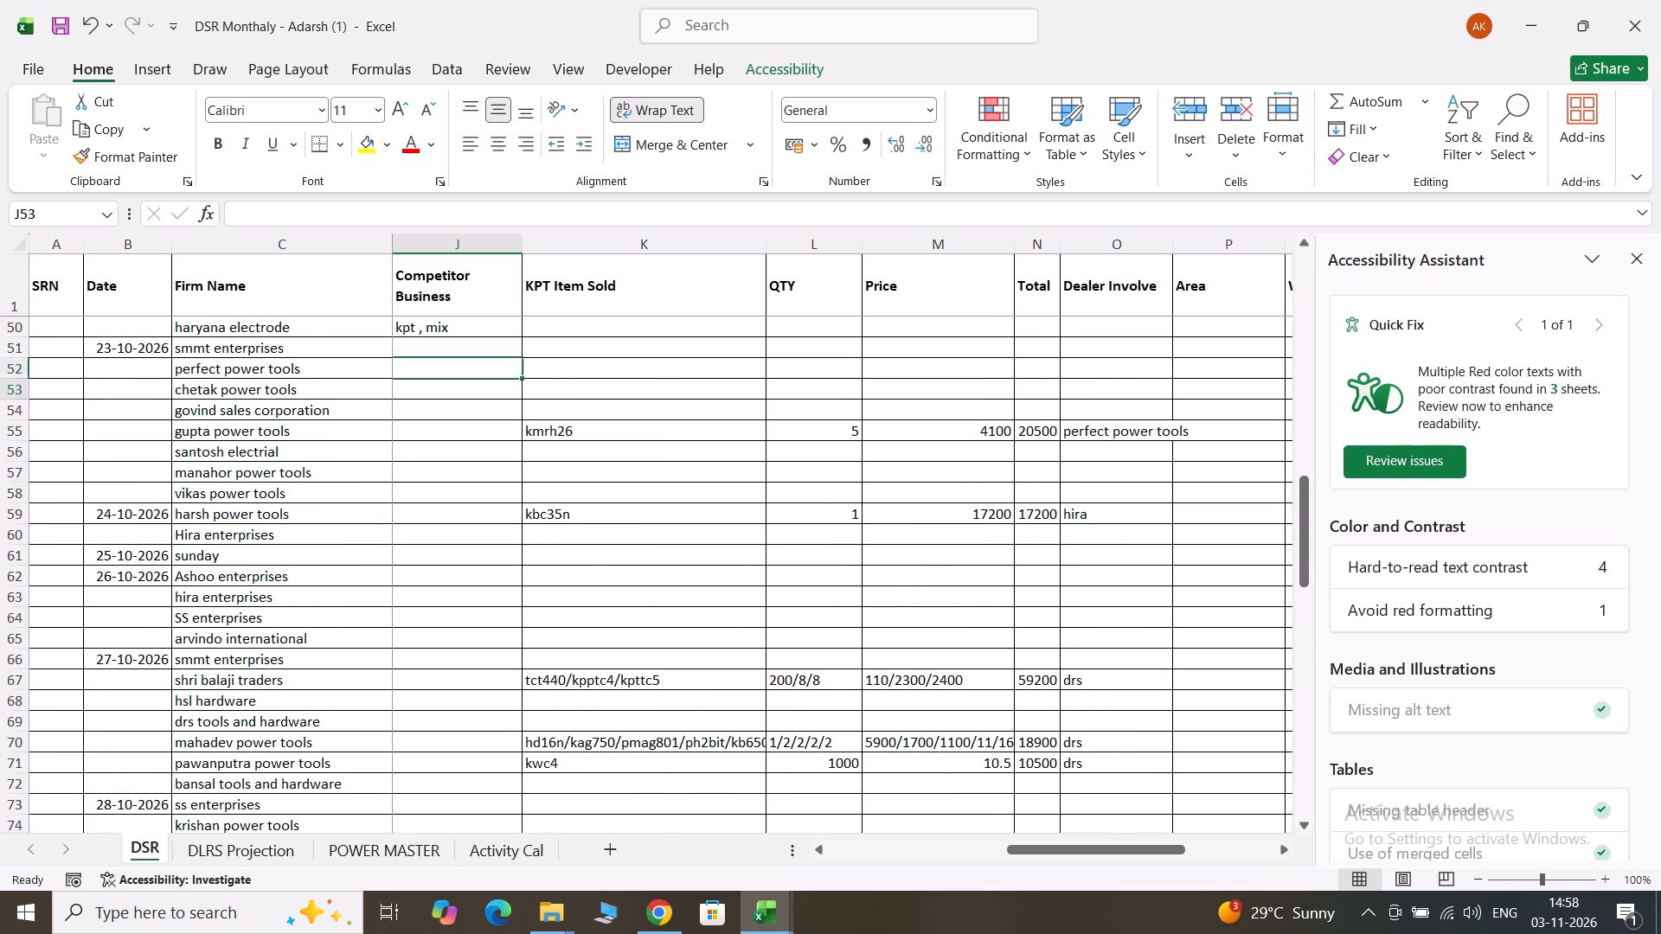
key(Down)
key(Down)
key(Down)
key(Down)
key(Down)
key(Up)
key(Up)
key(Up)
key(Up)
key(Up)
key(Up)
key(Up)
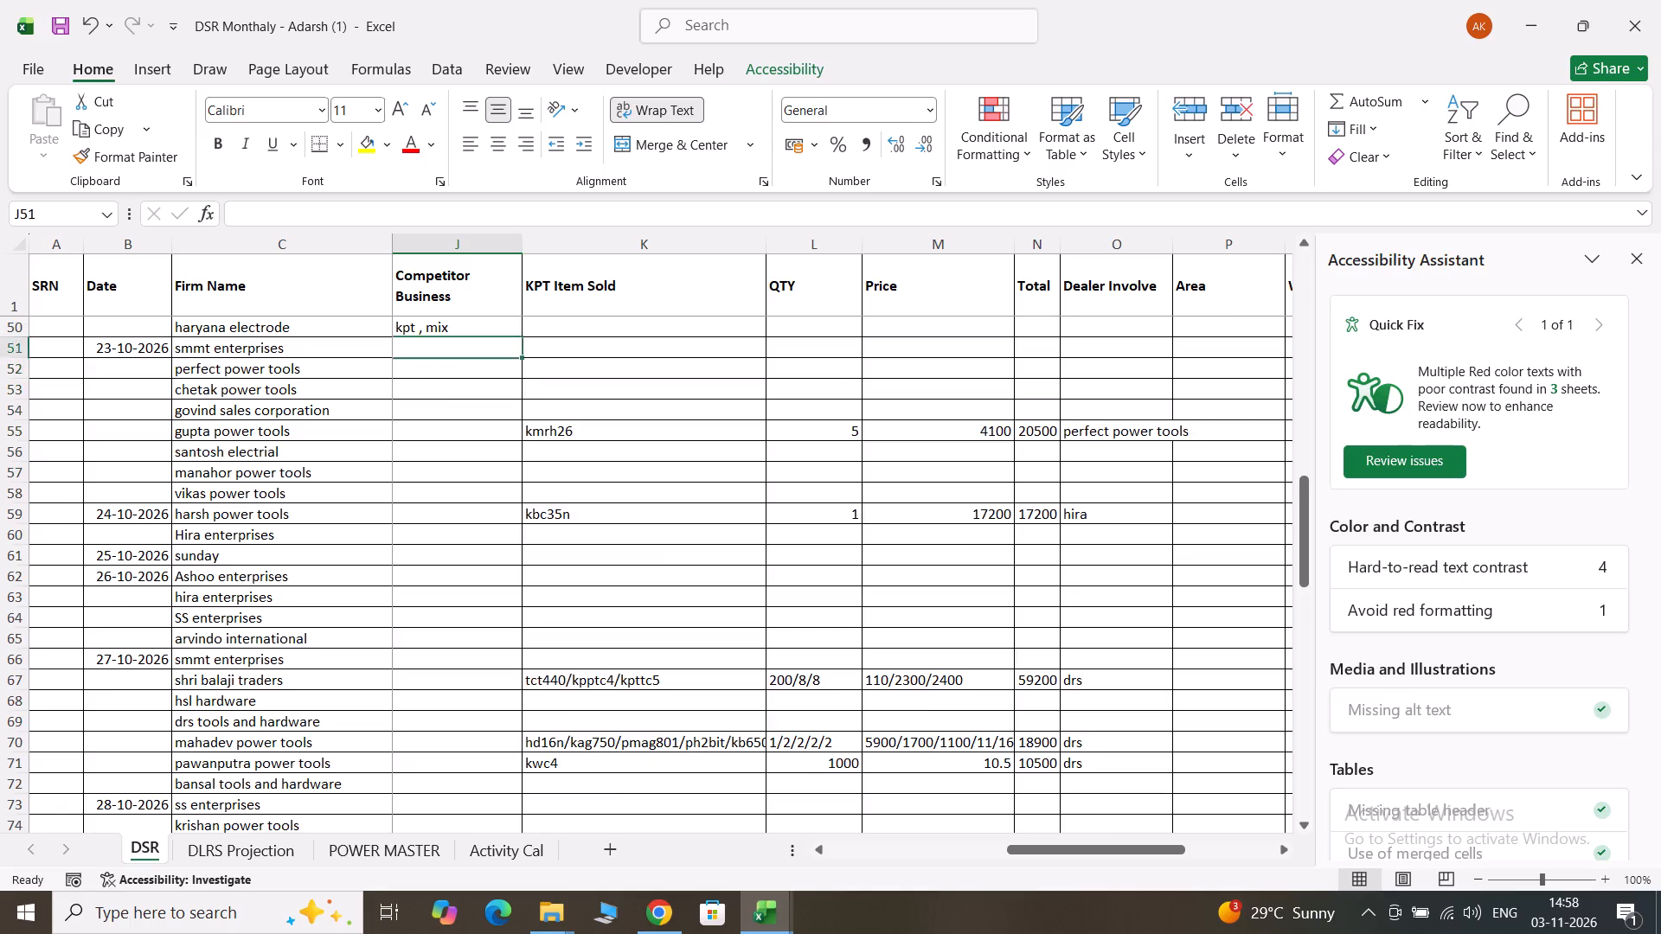
key(Up)
key(Up)
key(Up)
key(Up)
key(Up)
key(Up)
key(Up)
key(Up)
key(Up)
key(Up)
key(Up)
key(Down)
key(Down)
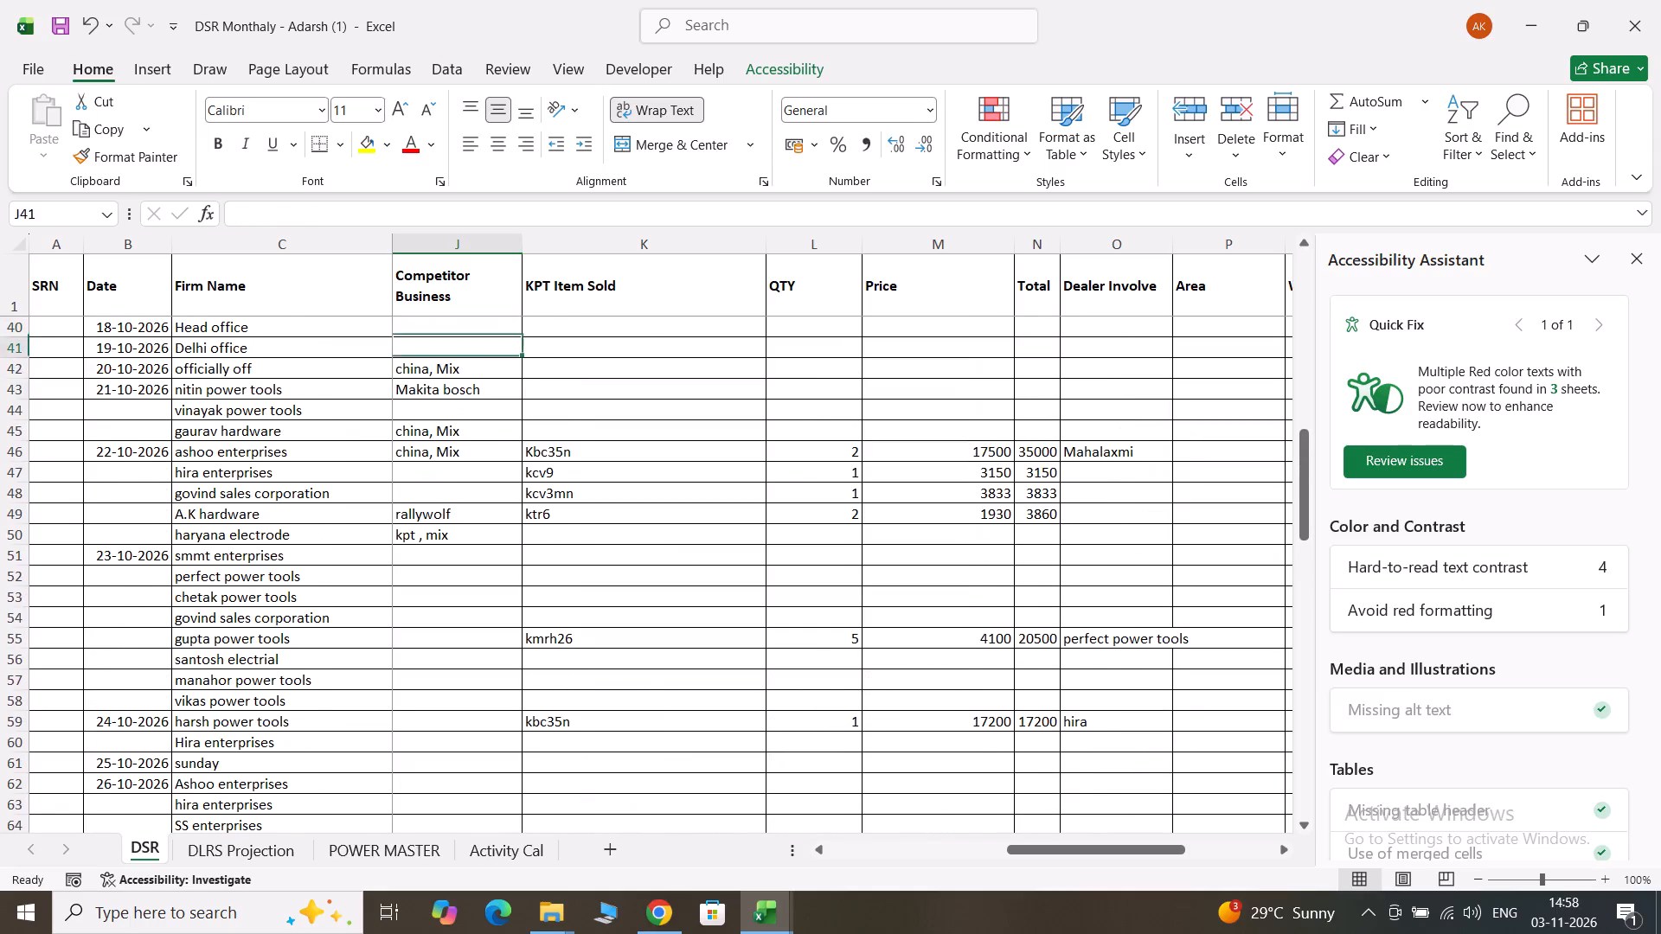
key(Down)
key(Down)
key(Left)
key(Left)
key(Left)
key(Left)
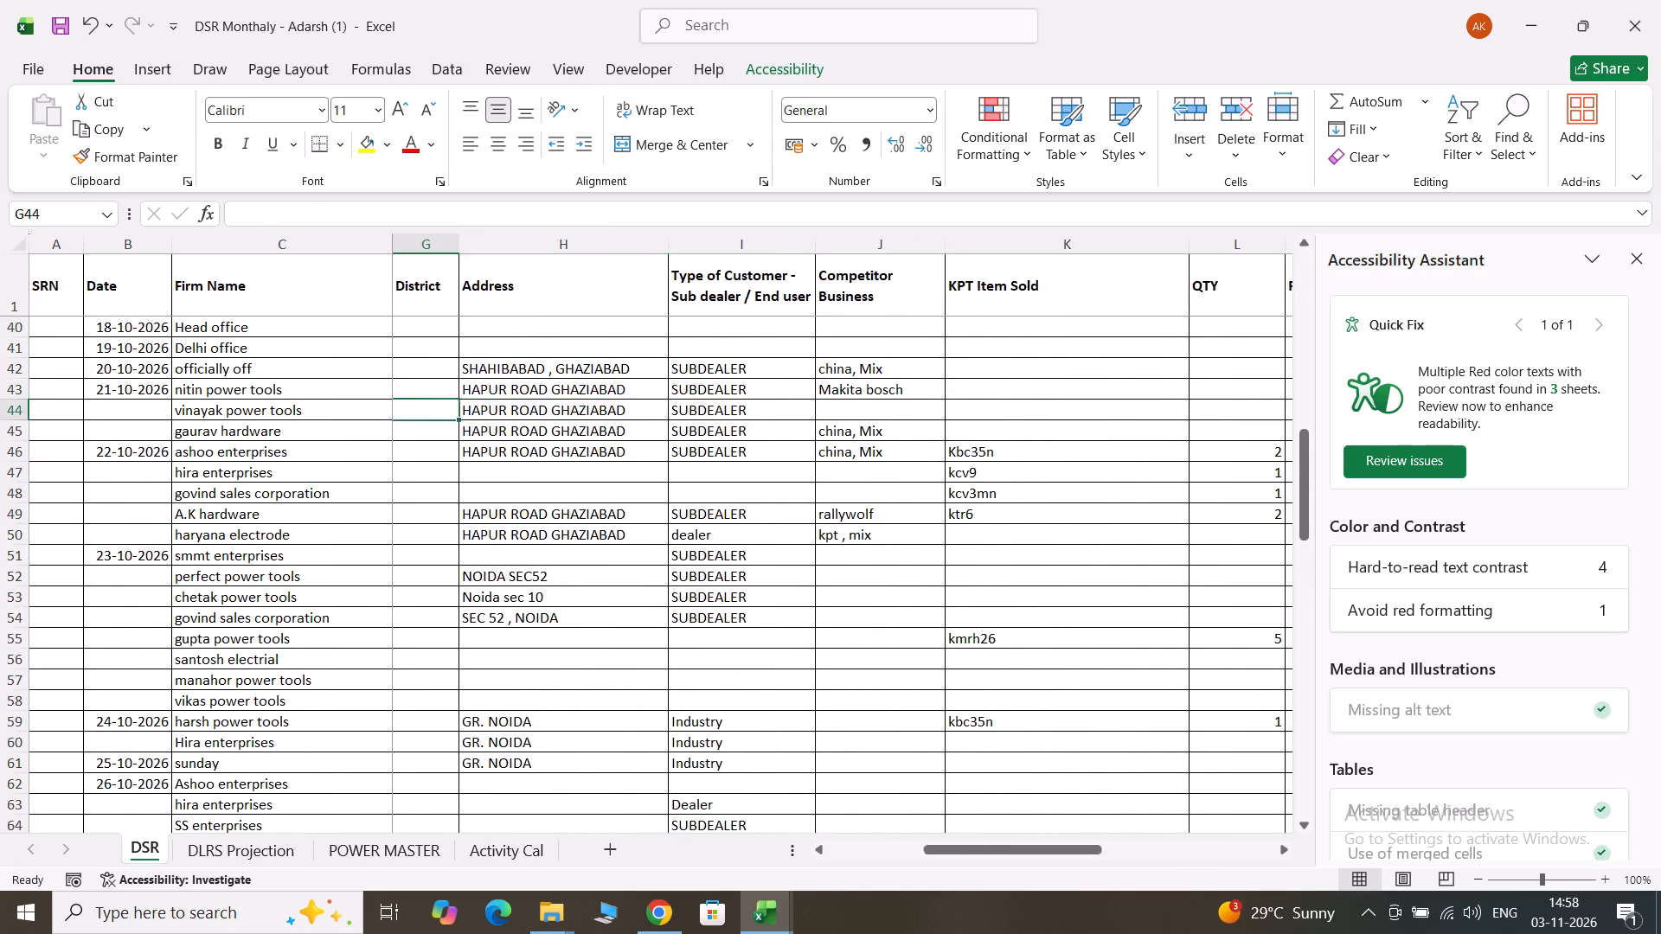
Enter 8/200/200 as the QTY for nitin power tools in row 43.
key(Left)
key(Left)
key(Left)
key(Up)
key(Right)
key(Right)
key(Right)
key(Right)
key(Right)
key(Right)
key(Right)
key(Right)
key(Right)
key(Right)
key(Right)
key(Right)
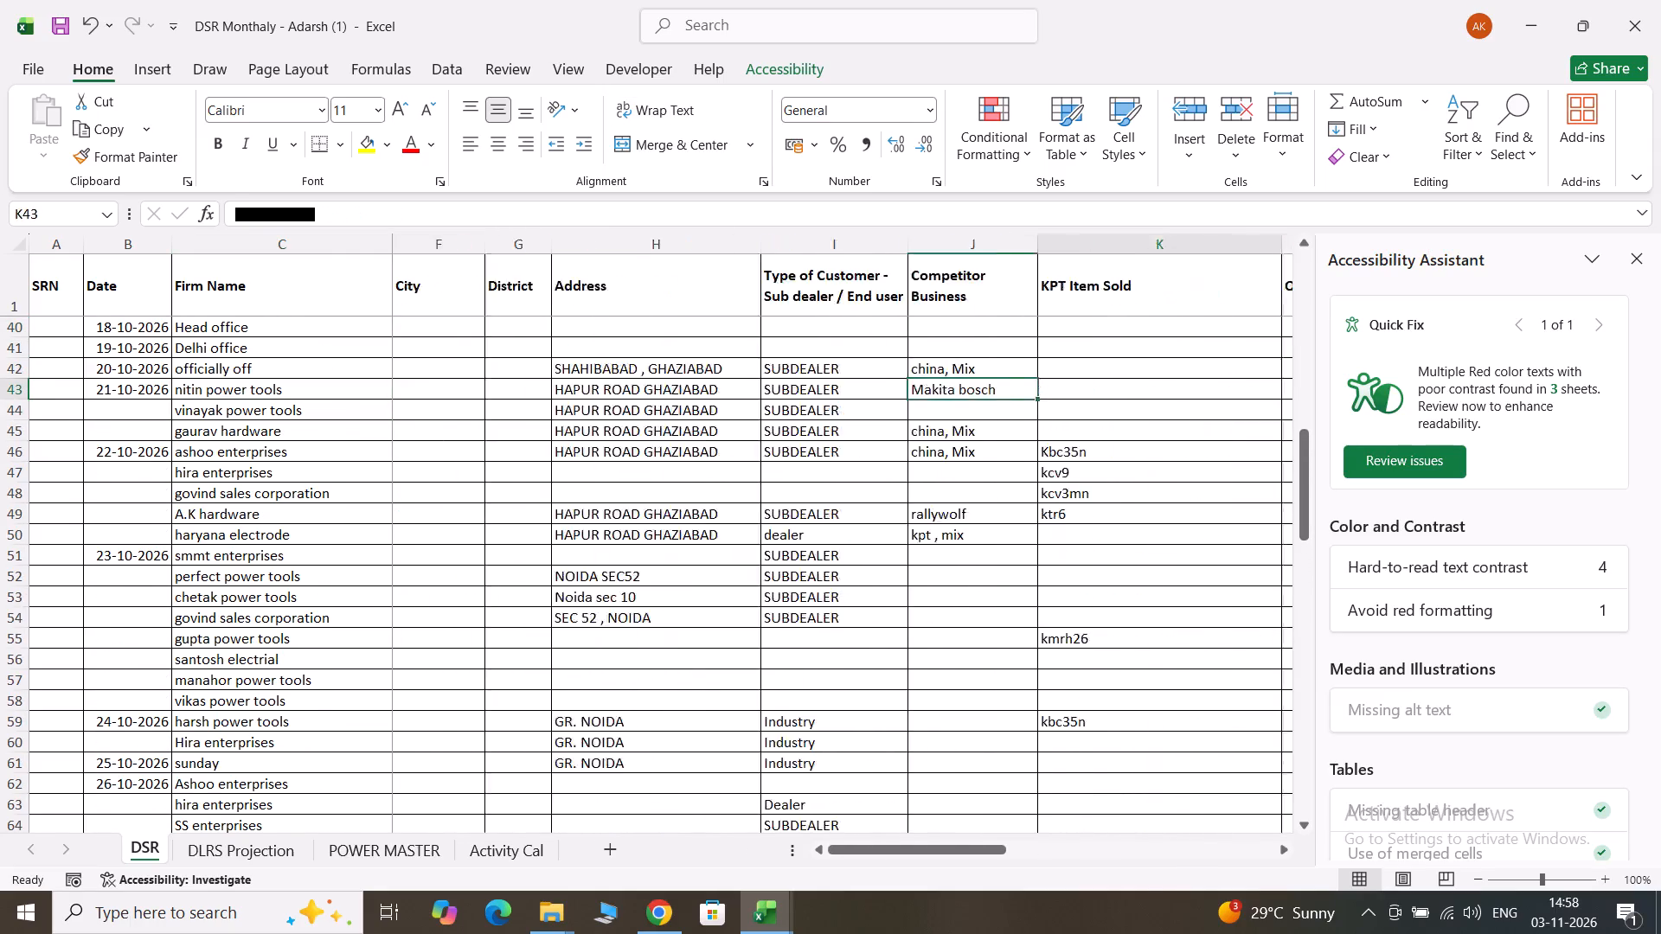
key(Right)
key(Left)
key(Left)
key(Left)
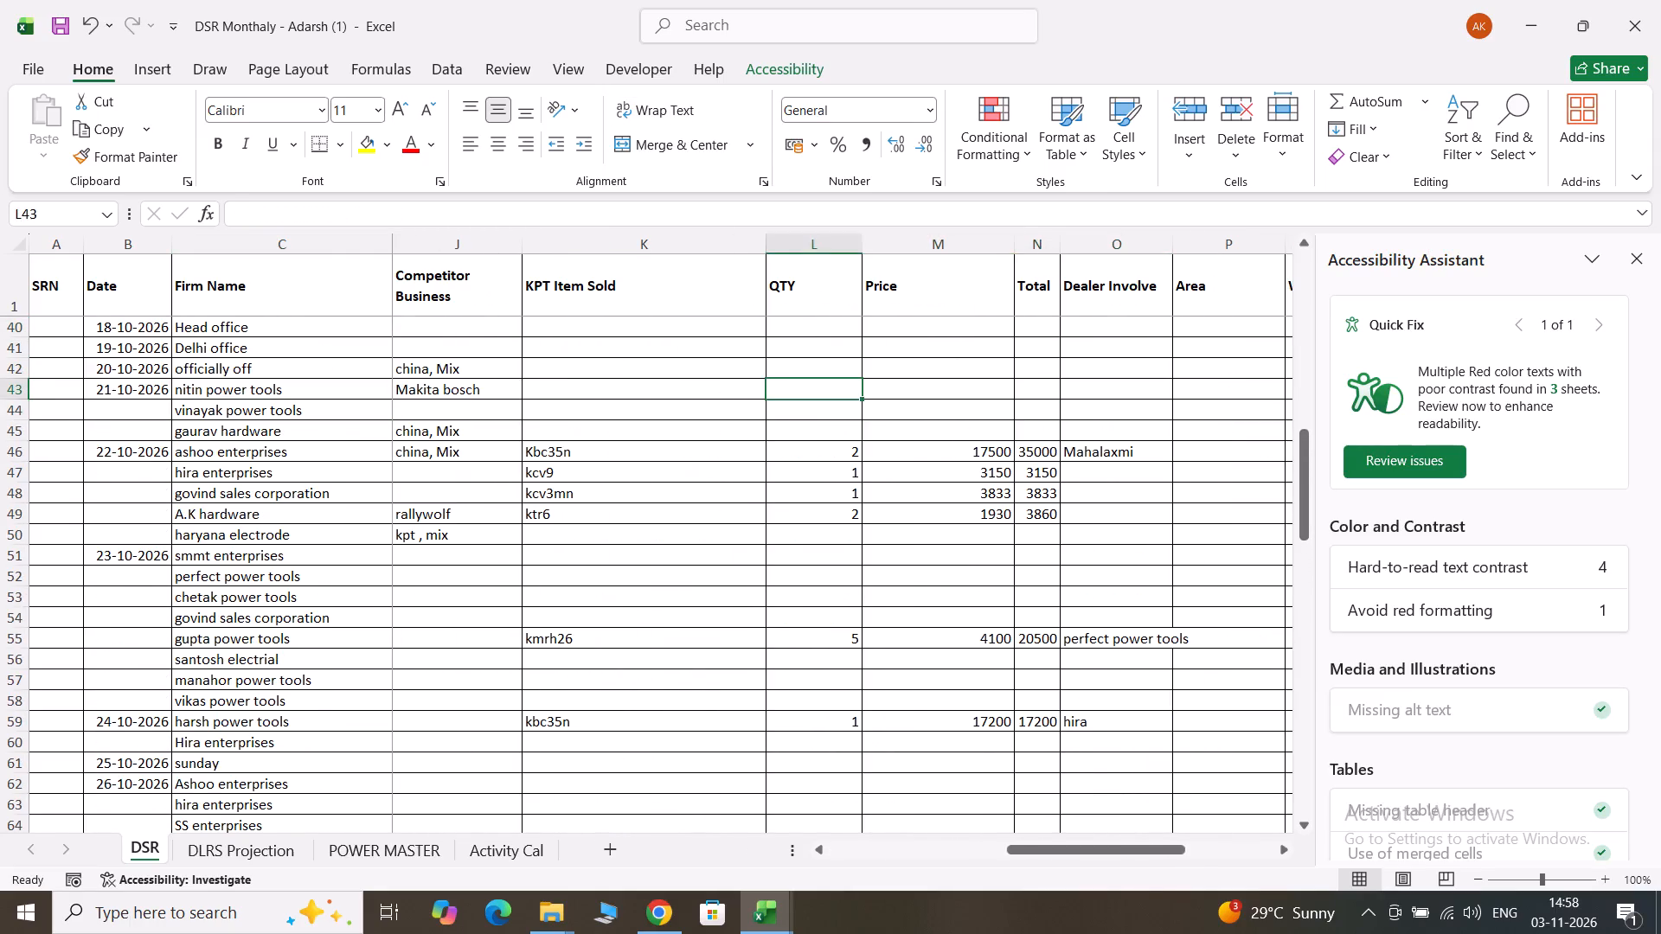
text(8/)
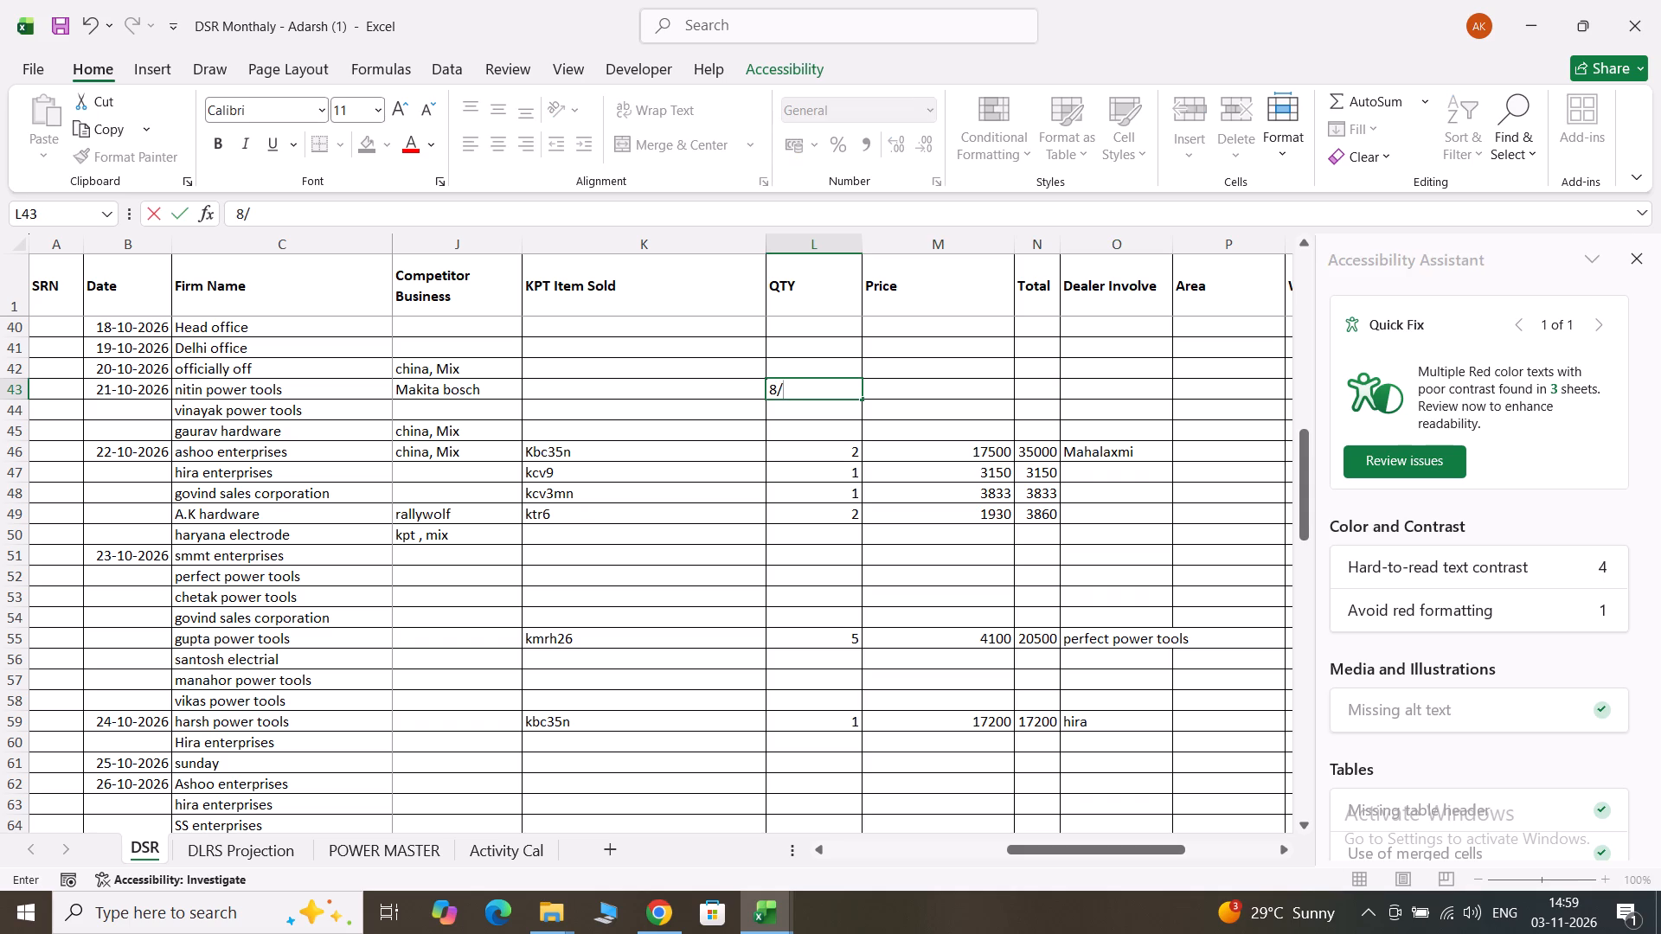
text(200)
key(slash)
text(200)
Enter tct440/kag750/ph2bit as the KPT Item Sold for nitin power tools in row 43.
key(Left)
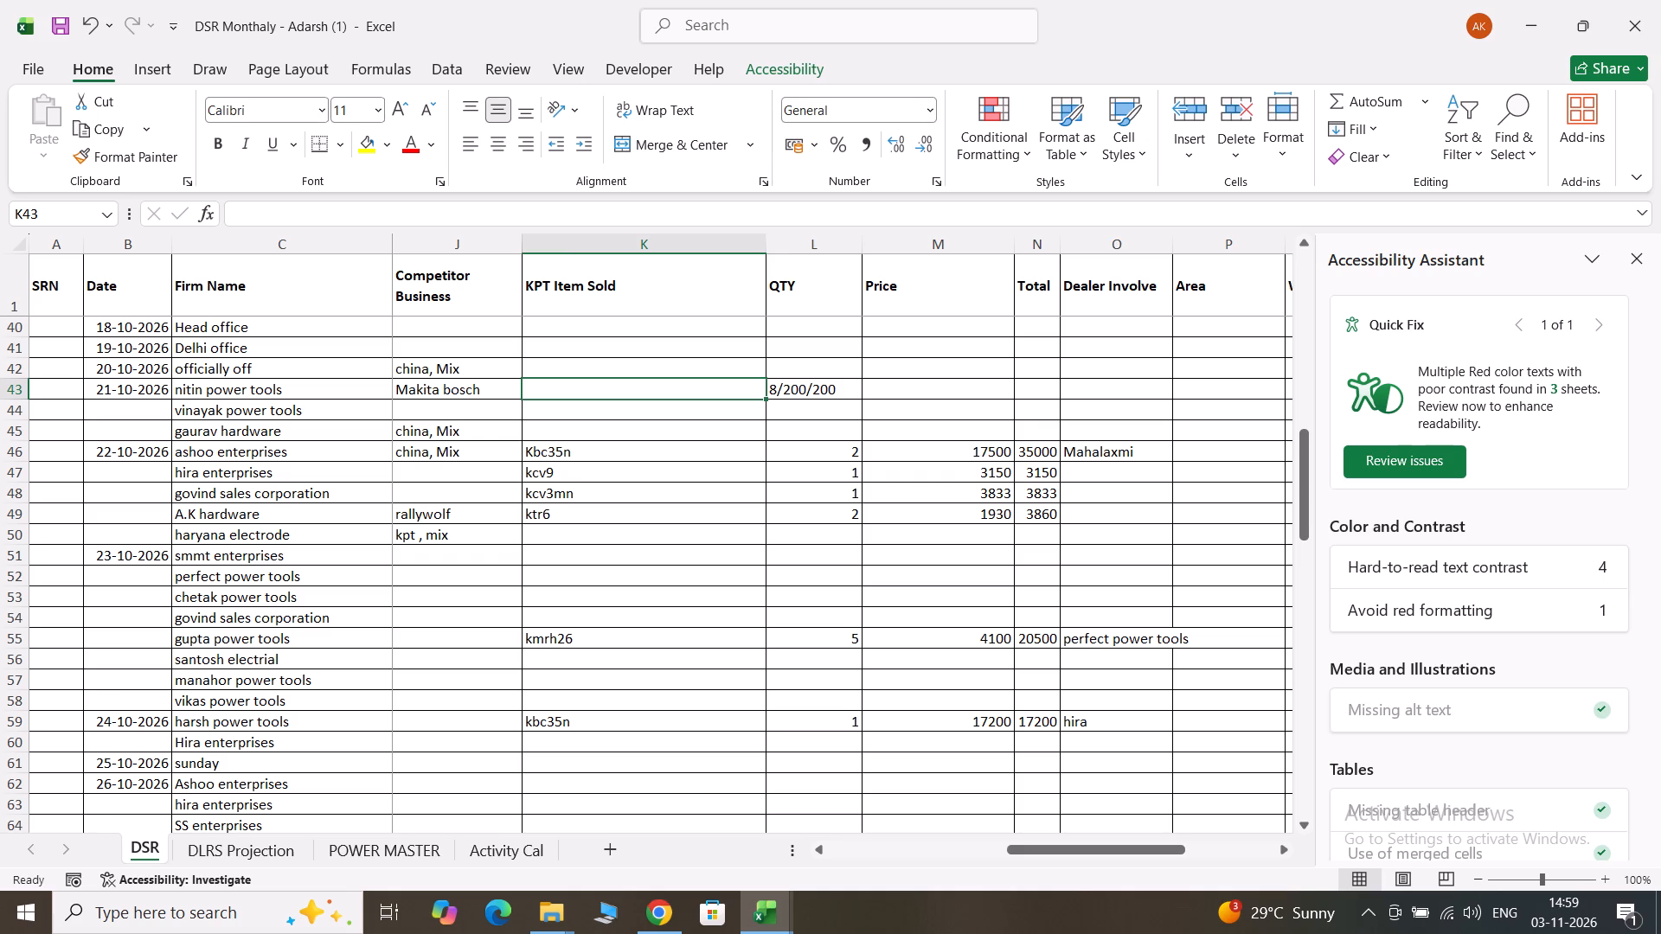
text(tct440/8/)
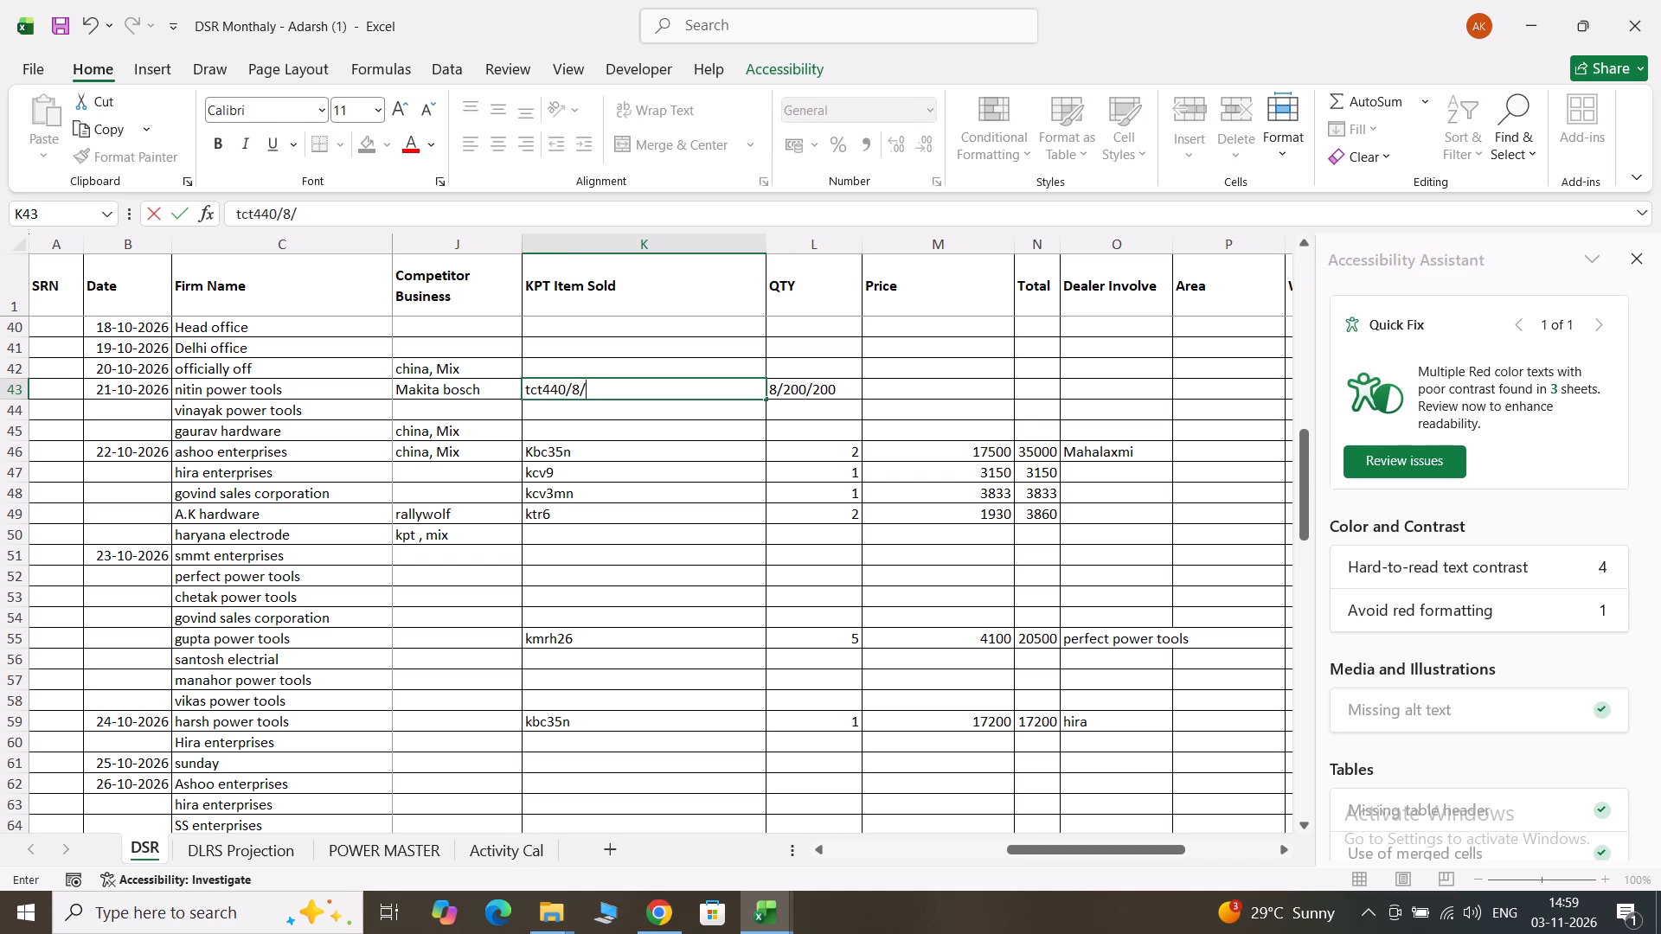
text(200)
key(BackSpace)
key(BackSpace)
key(BackSpace)
key(BackSpace)
key(BackSpace)
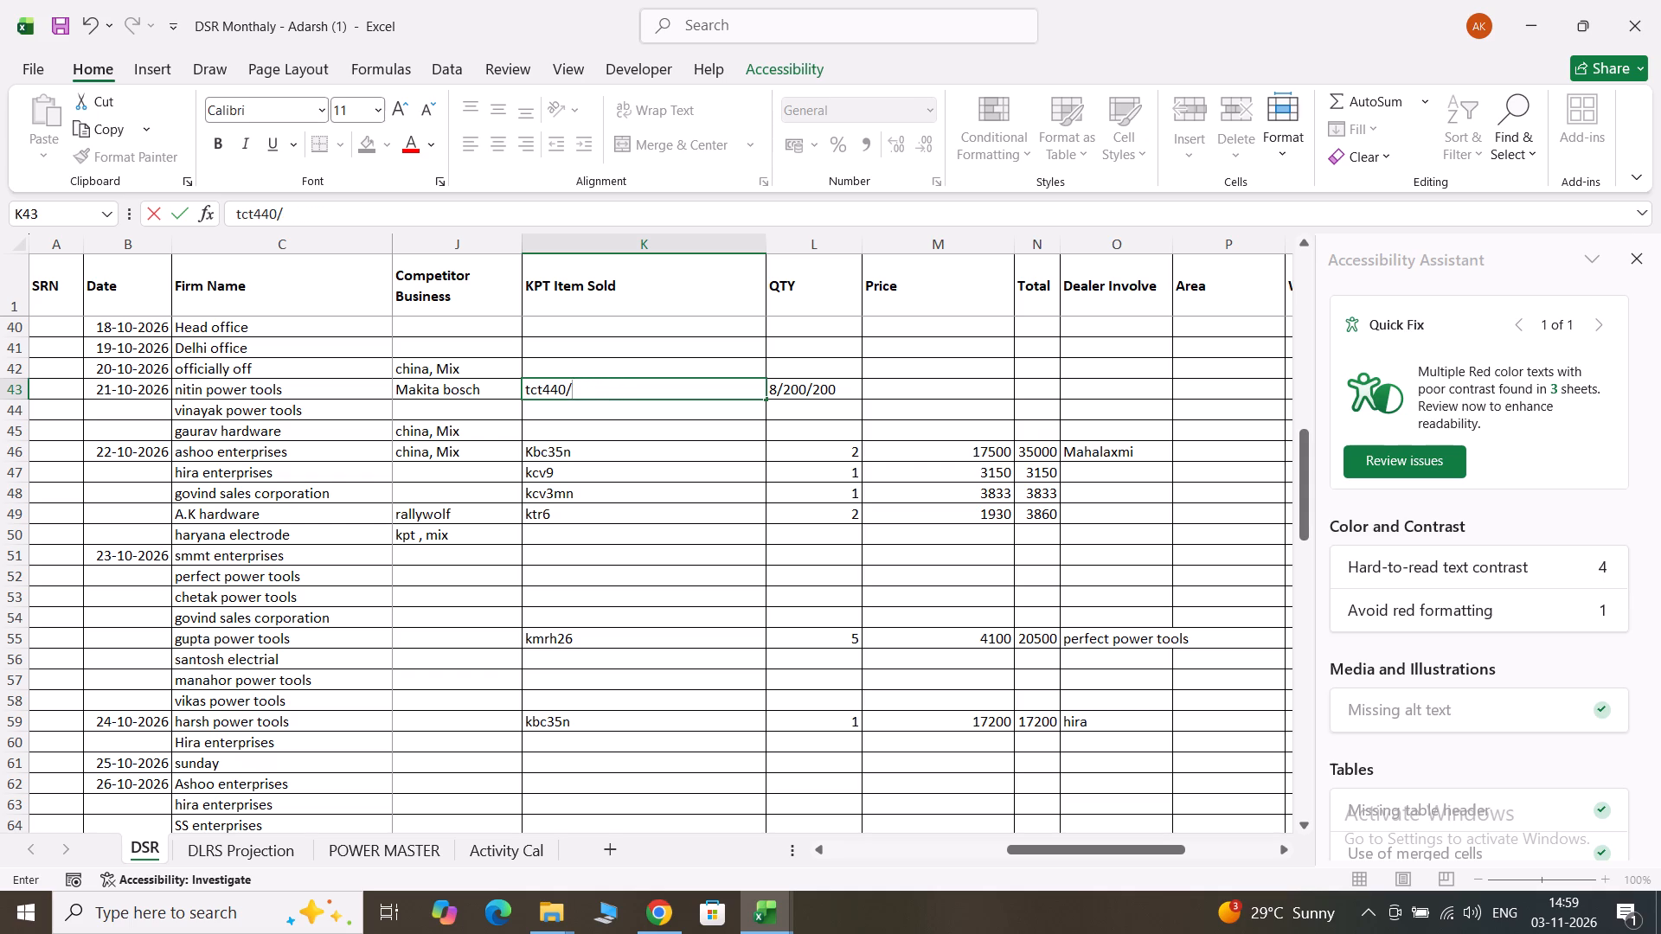
text(kag750/)
text(ph)
text(2bit)
Enter 1700/100/10 as the Price for nitin power tools in row 43.
key(Right)
key(Right)
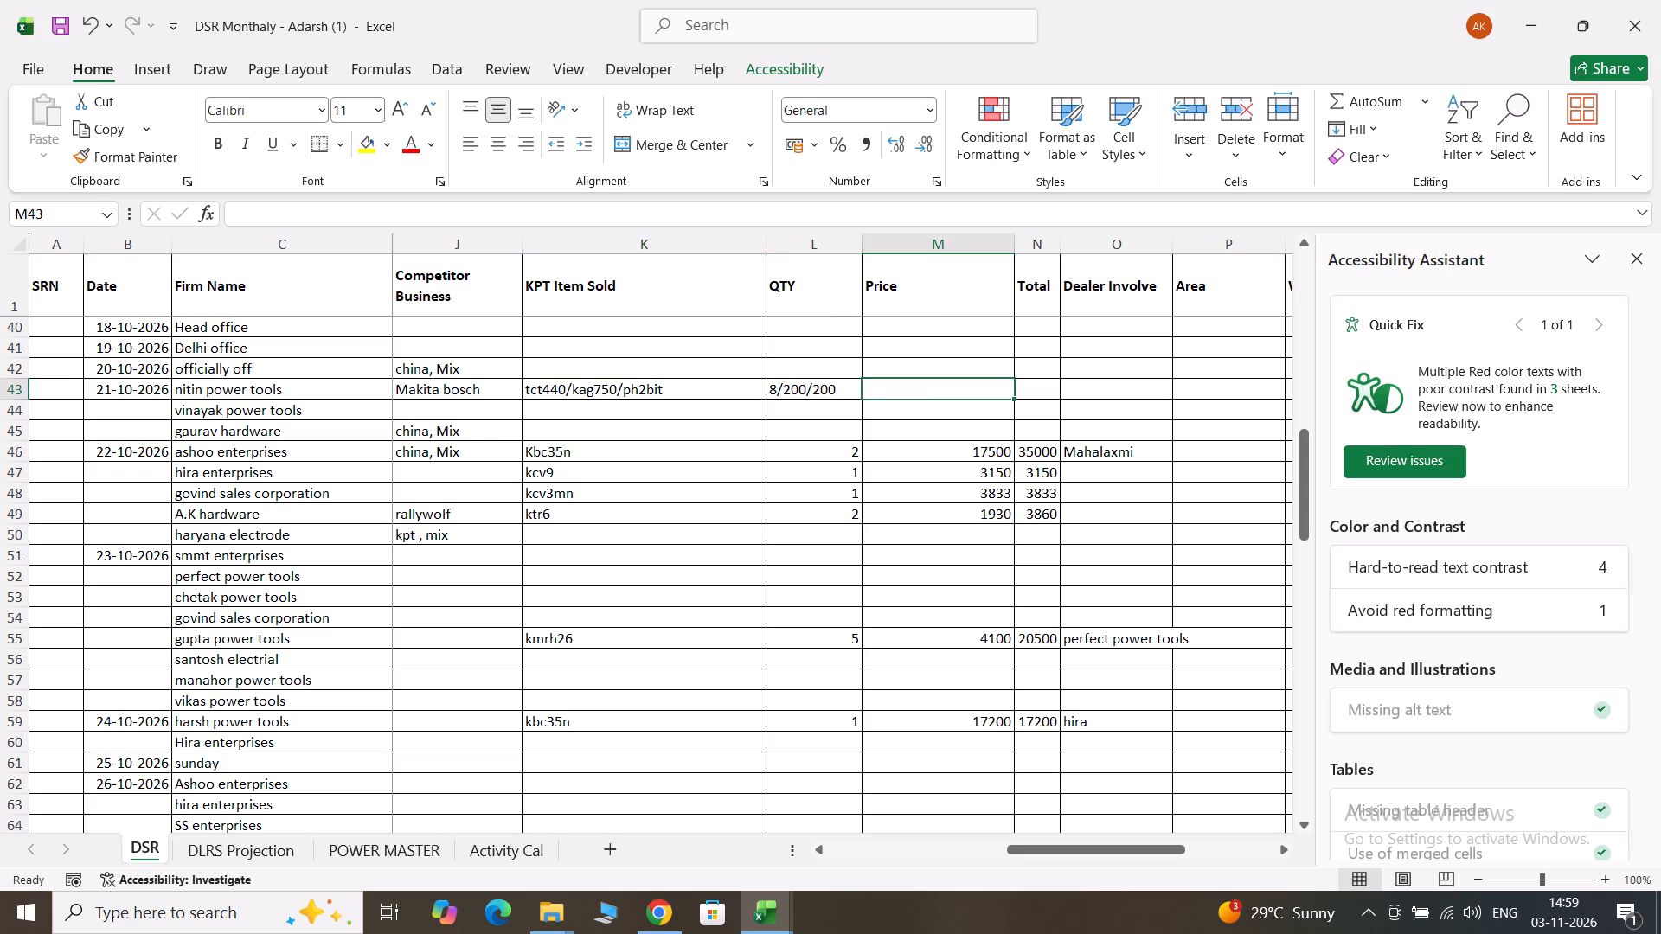
text(1700/)
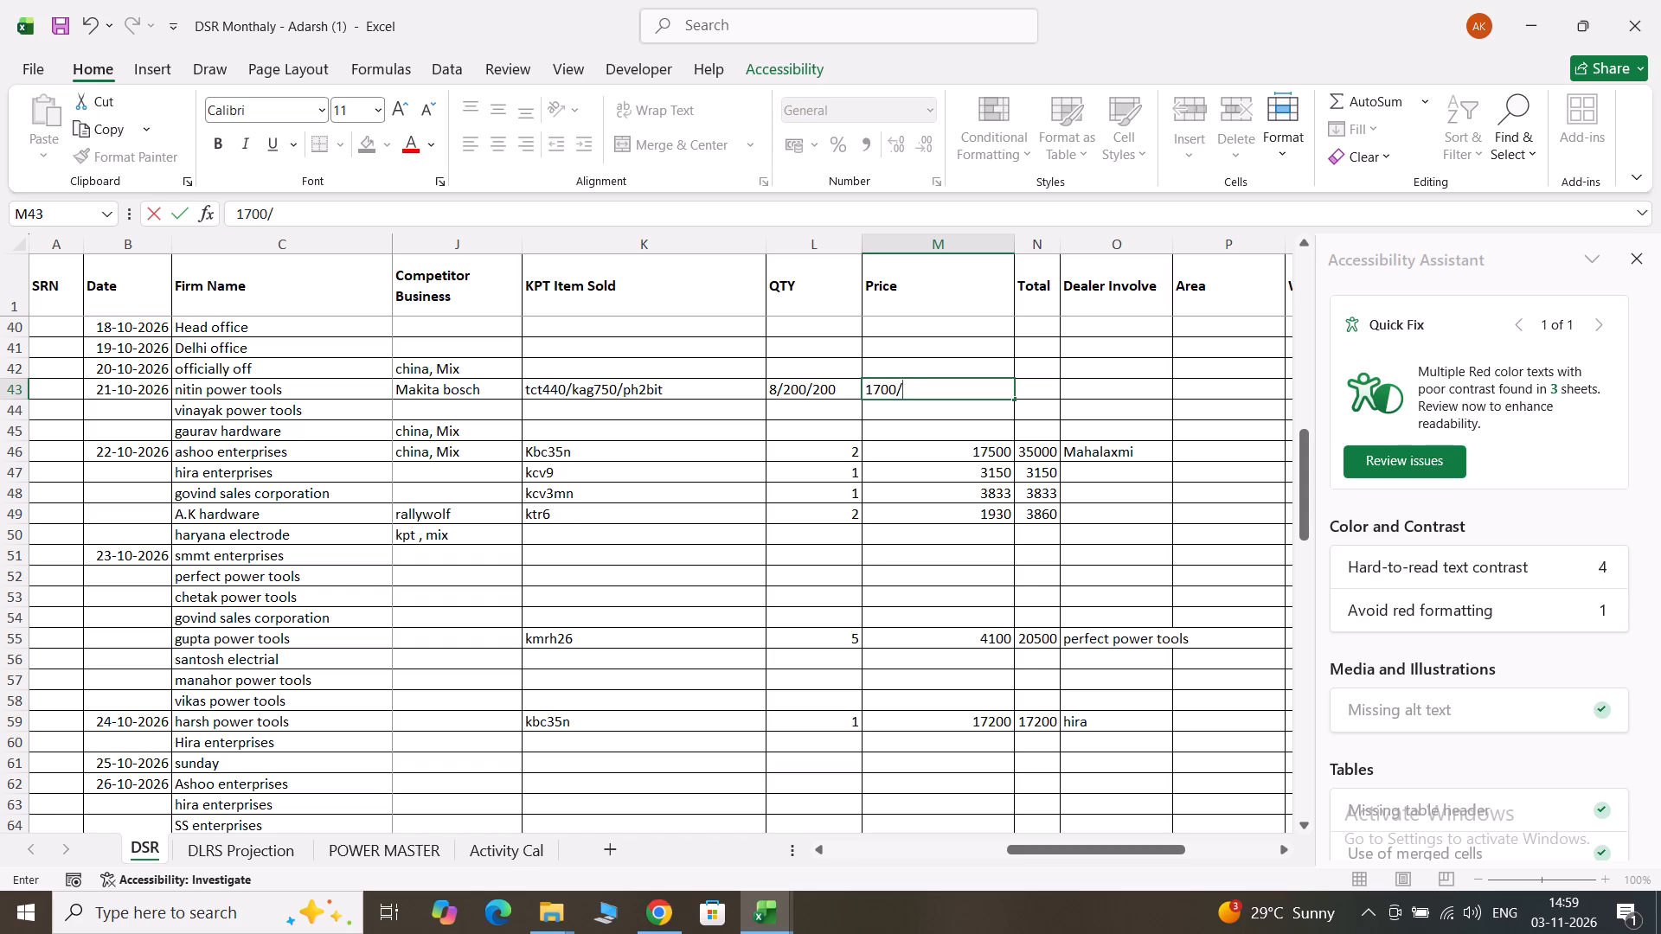
text(1100)
key(BackSpace)
key(BackSpace)
key(BackSpace)
text(00/)
text(10)
Complete the nitin power tools row with Total 35600 and dealer hira, and save the workbook.
key(Right)
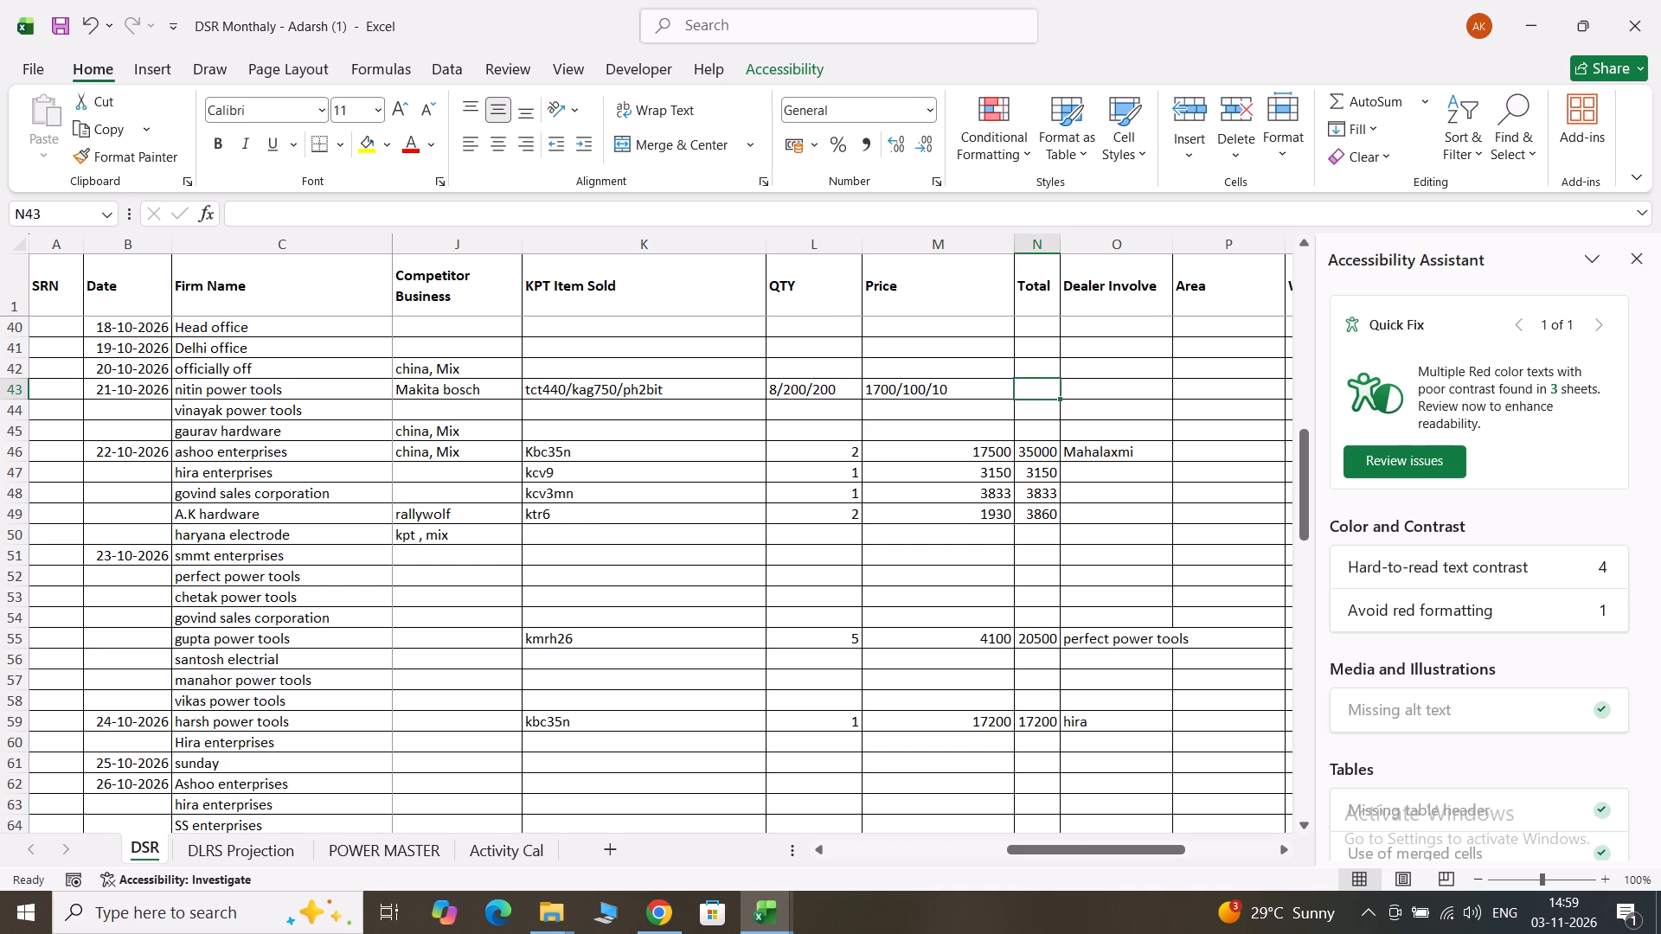
text(35600)
key(Right)
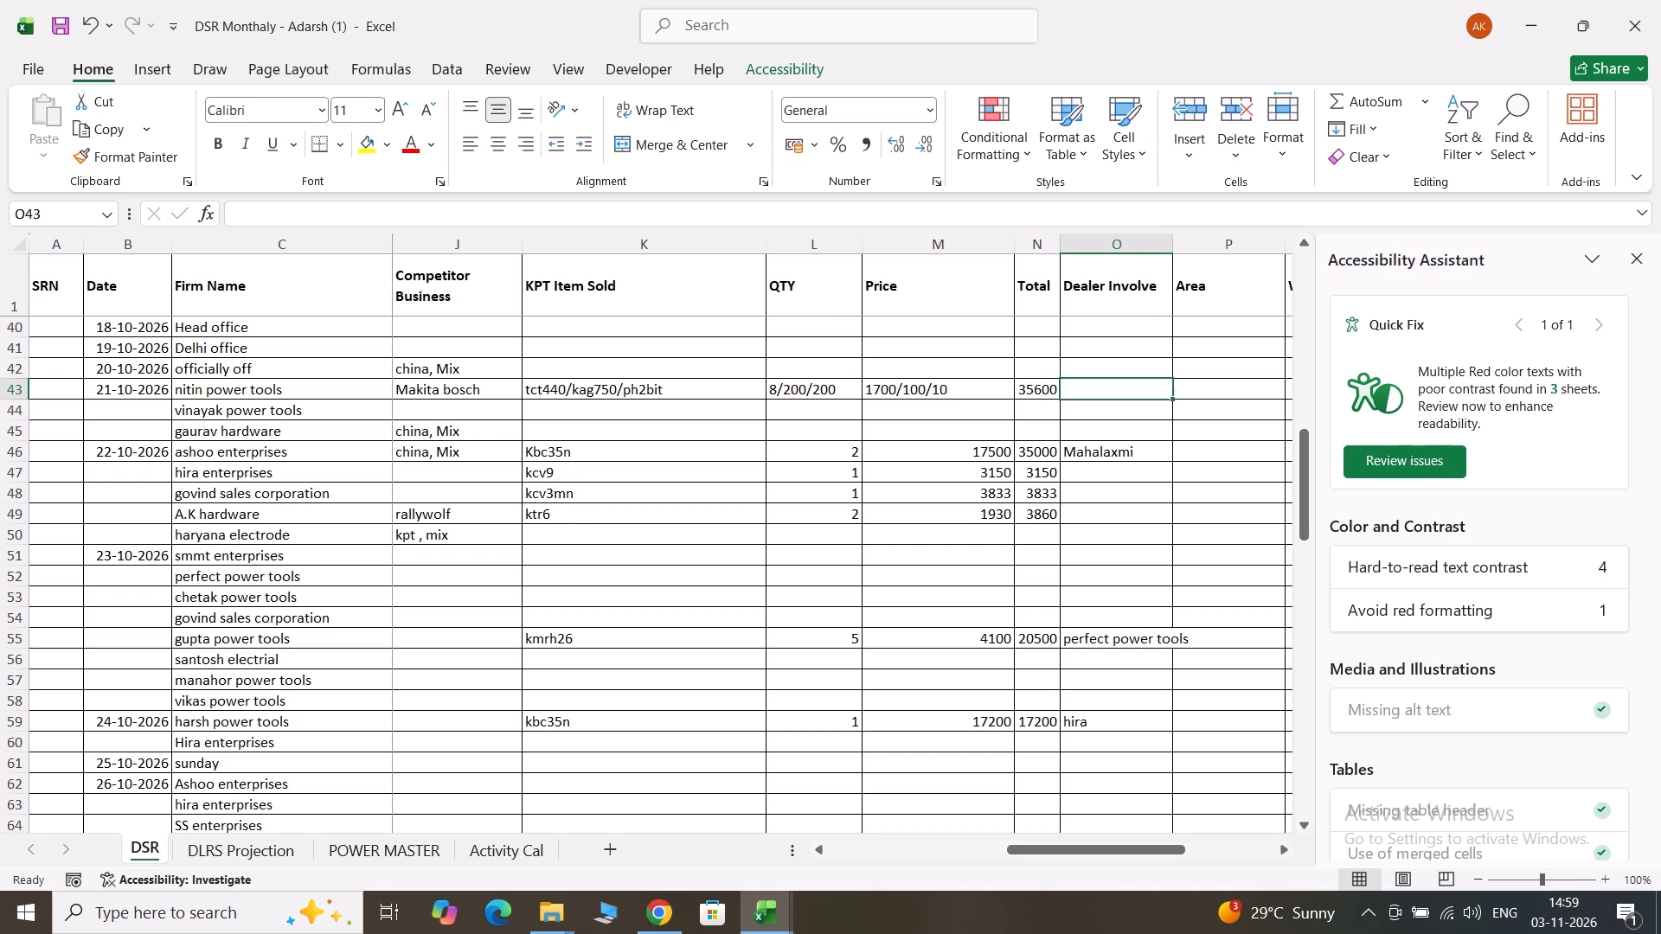
text(dtrs)
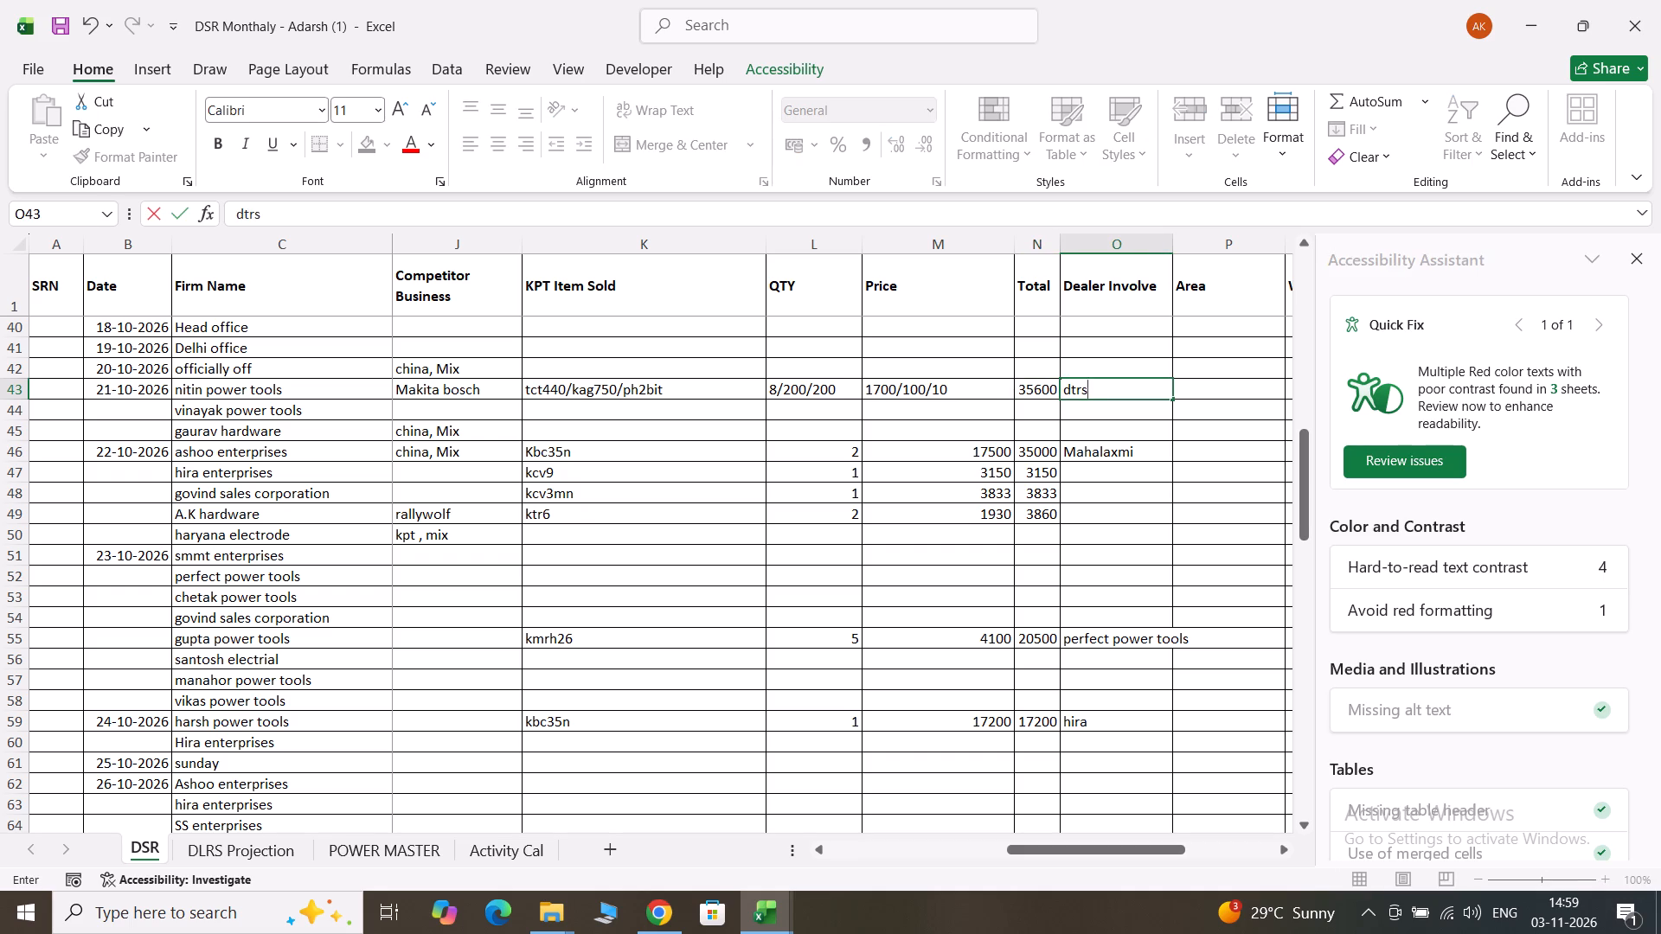
key(BackSpace)
key(BackSpace)
key(BackSpace)
key(BackSpace)
text(hira)
key(space)
key(Down)
key(Down)
key(Down)
key(Down)
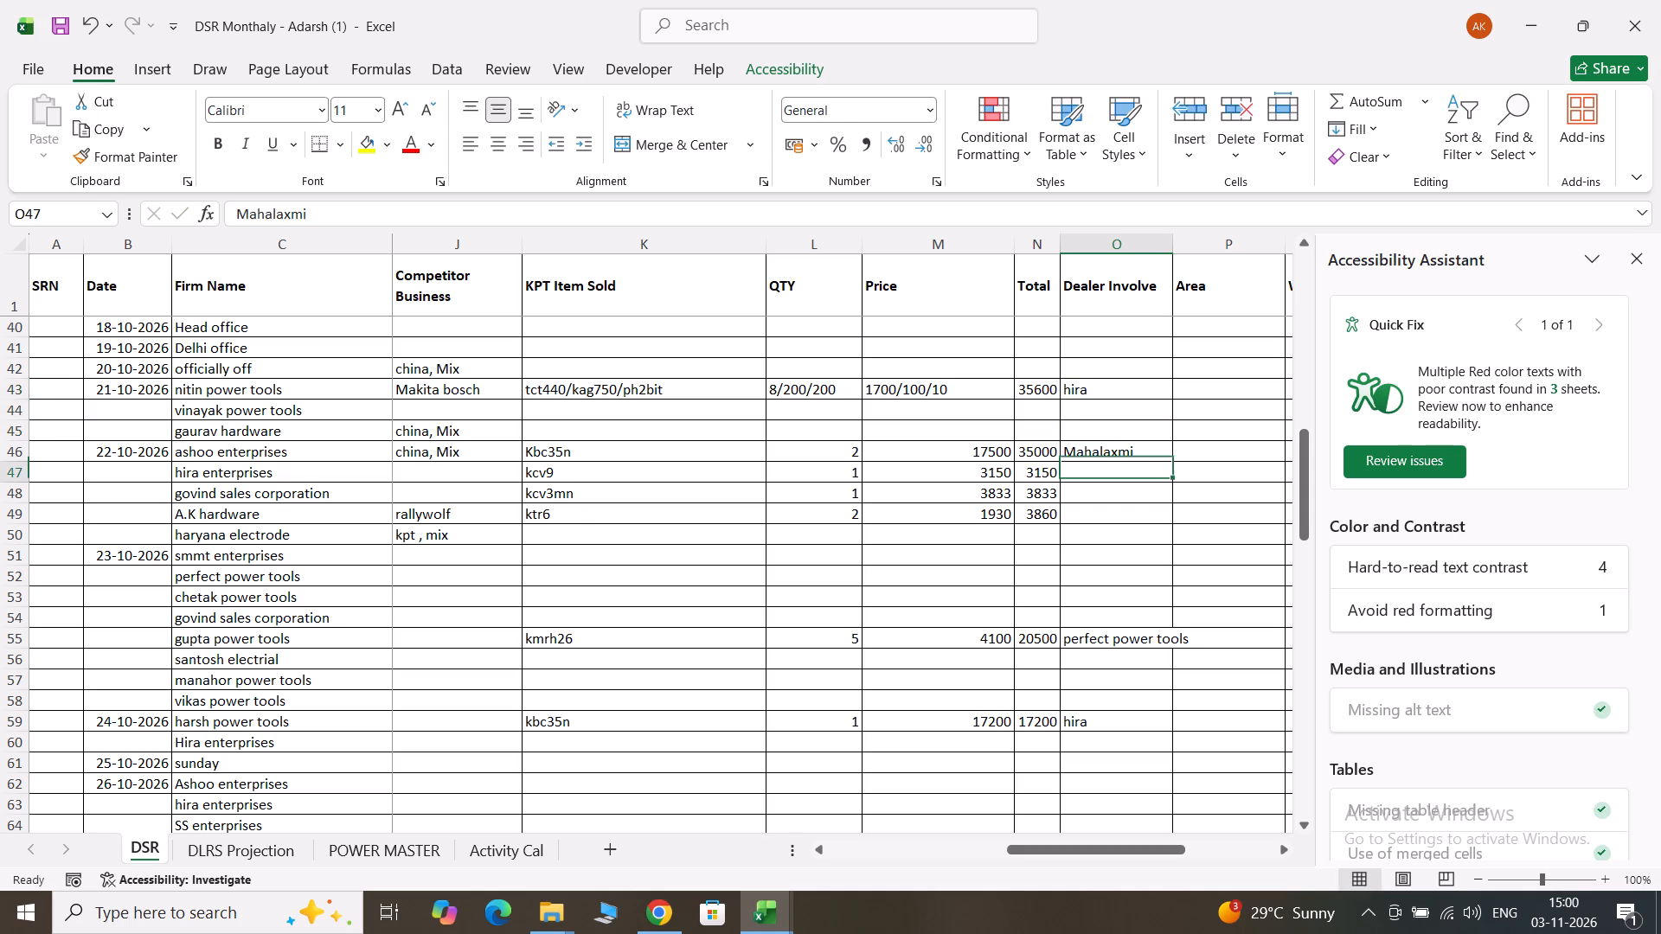
key(ctrl+s)
Enter kag7-24 as the KPT Item Sold with QTY 2 for gaurav hardware in row 45.
key(Down)
key(Down)
key(Down)
key(Down)
key(Left)
key(Left)
key(Left)
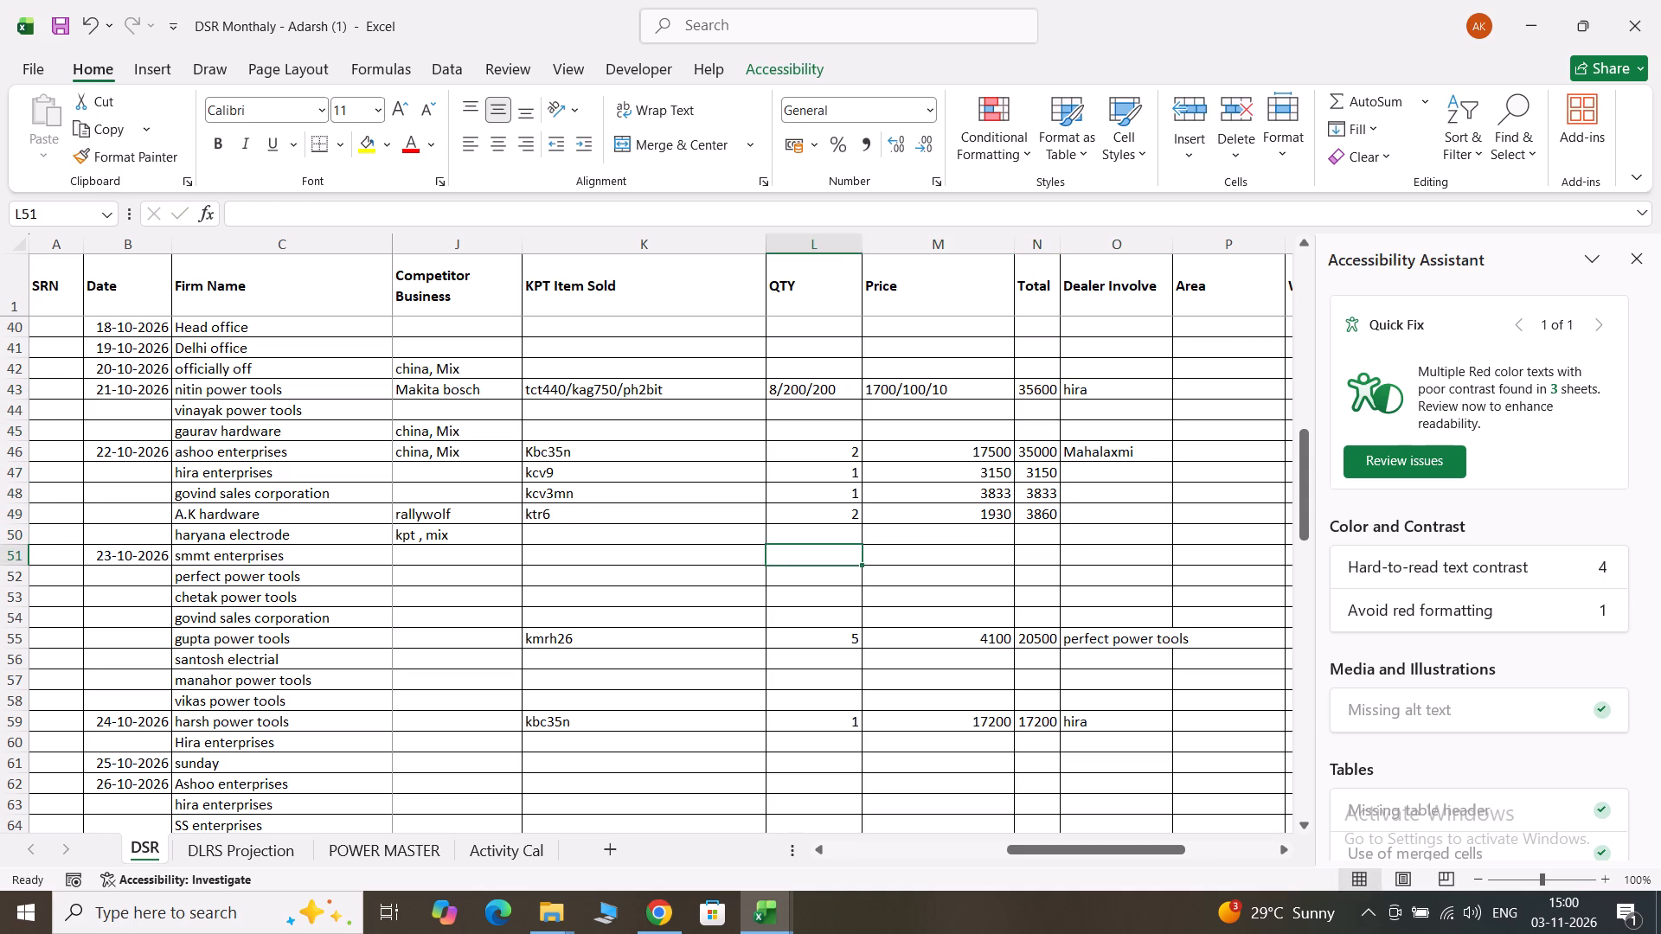
key(Up)
key(Up)
key(Up)
key(Up)
key(Up)
key(Up)
key(Left)
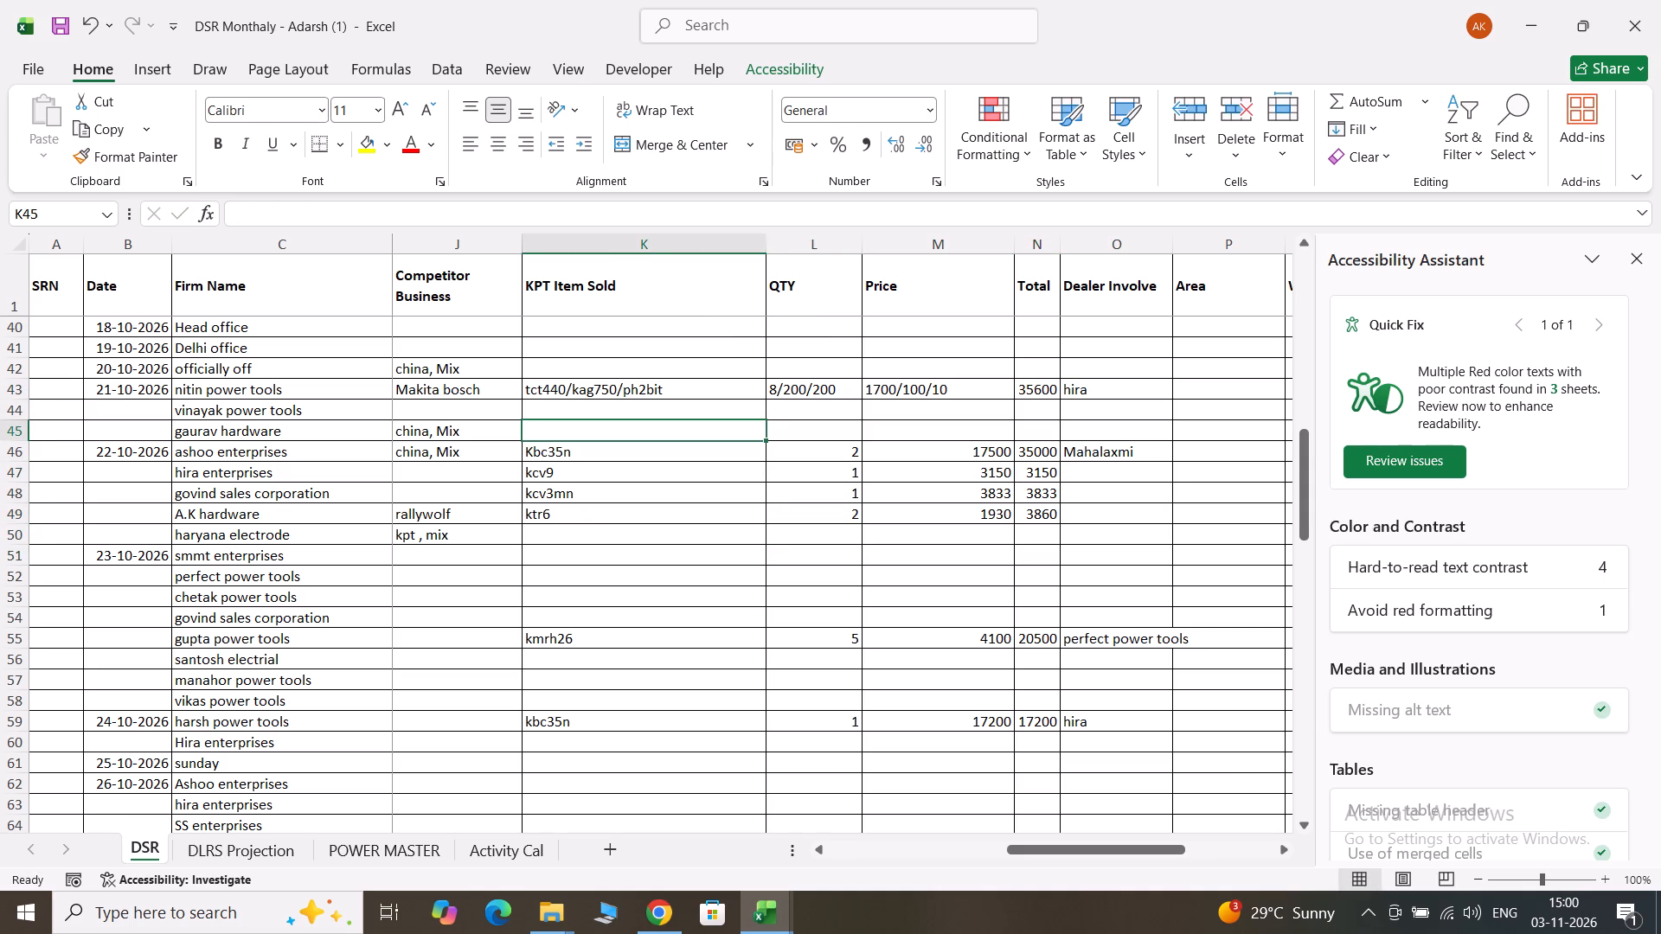
text(kag)
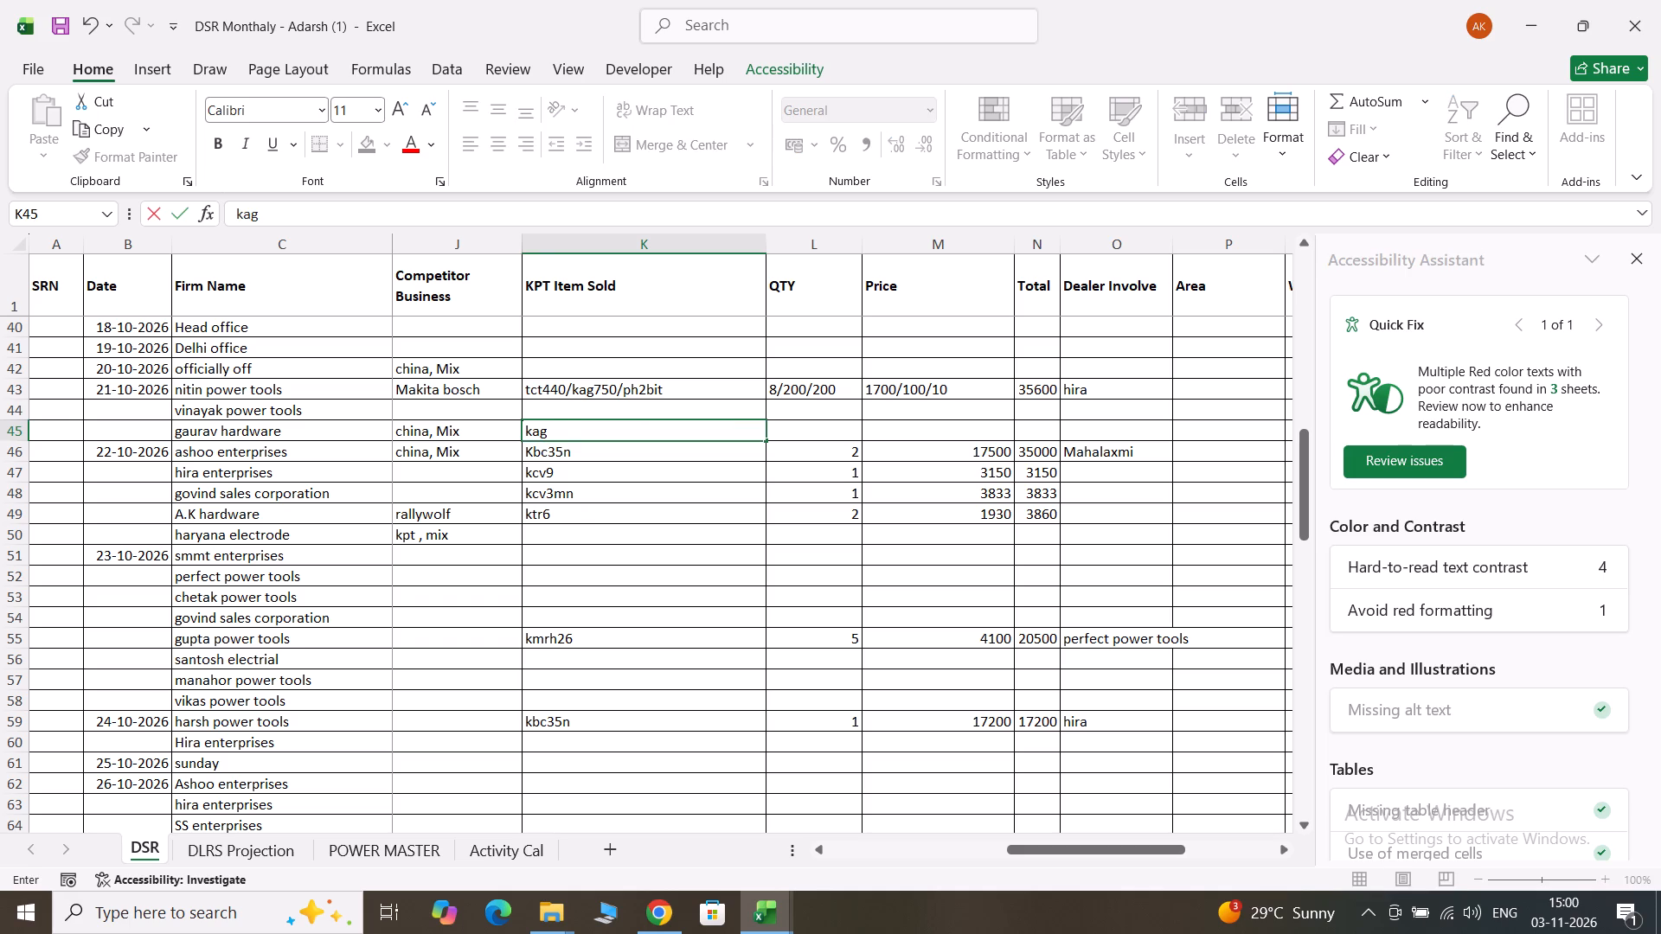
key(7)
text(-24)
key(Right)
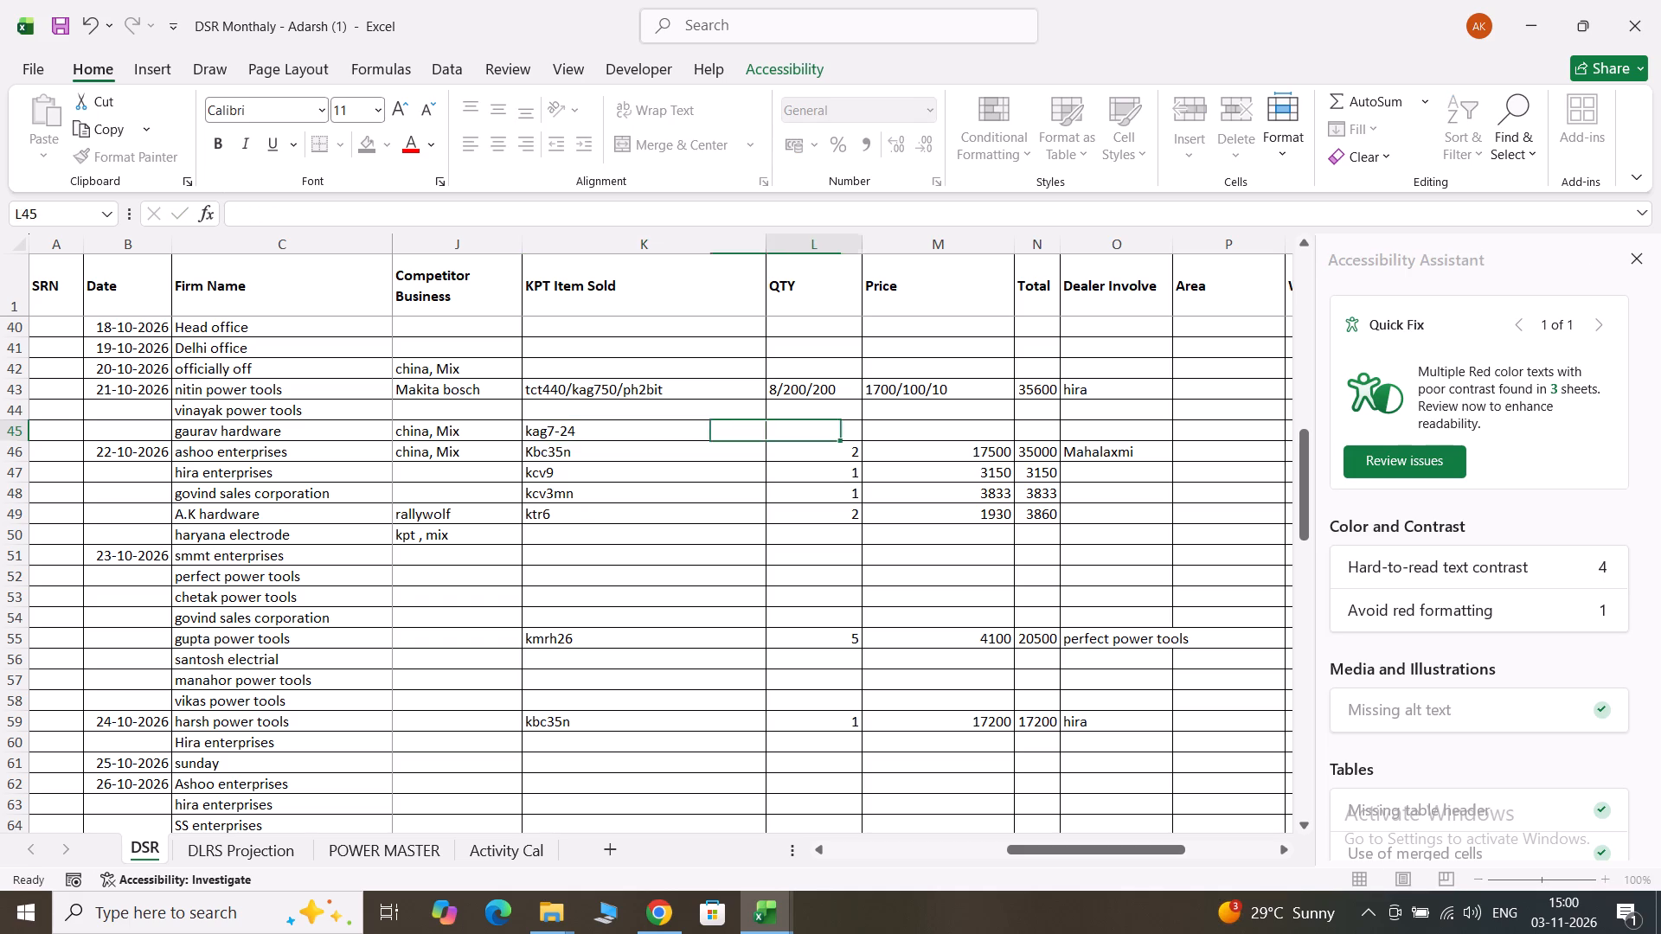
key(2)
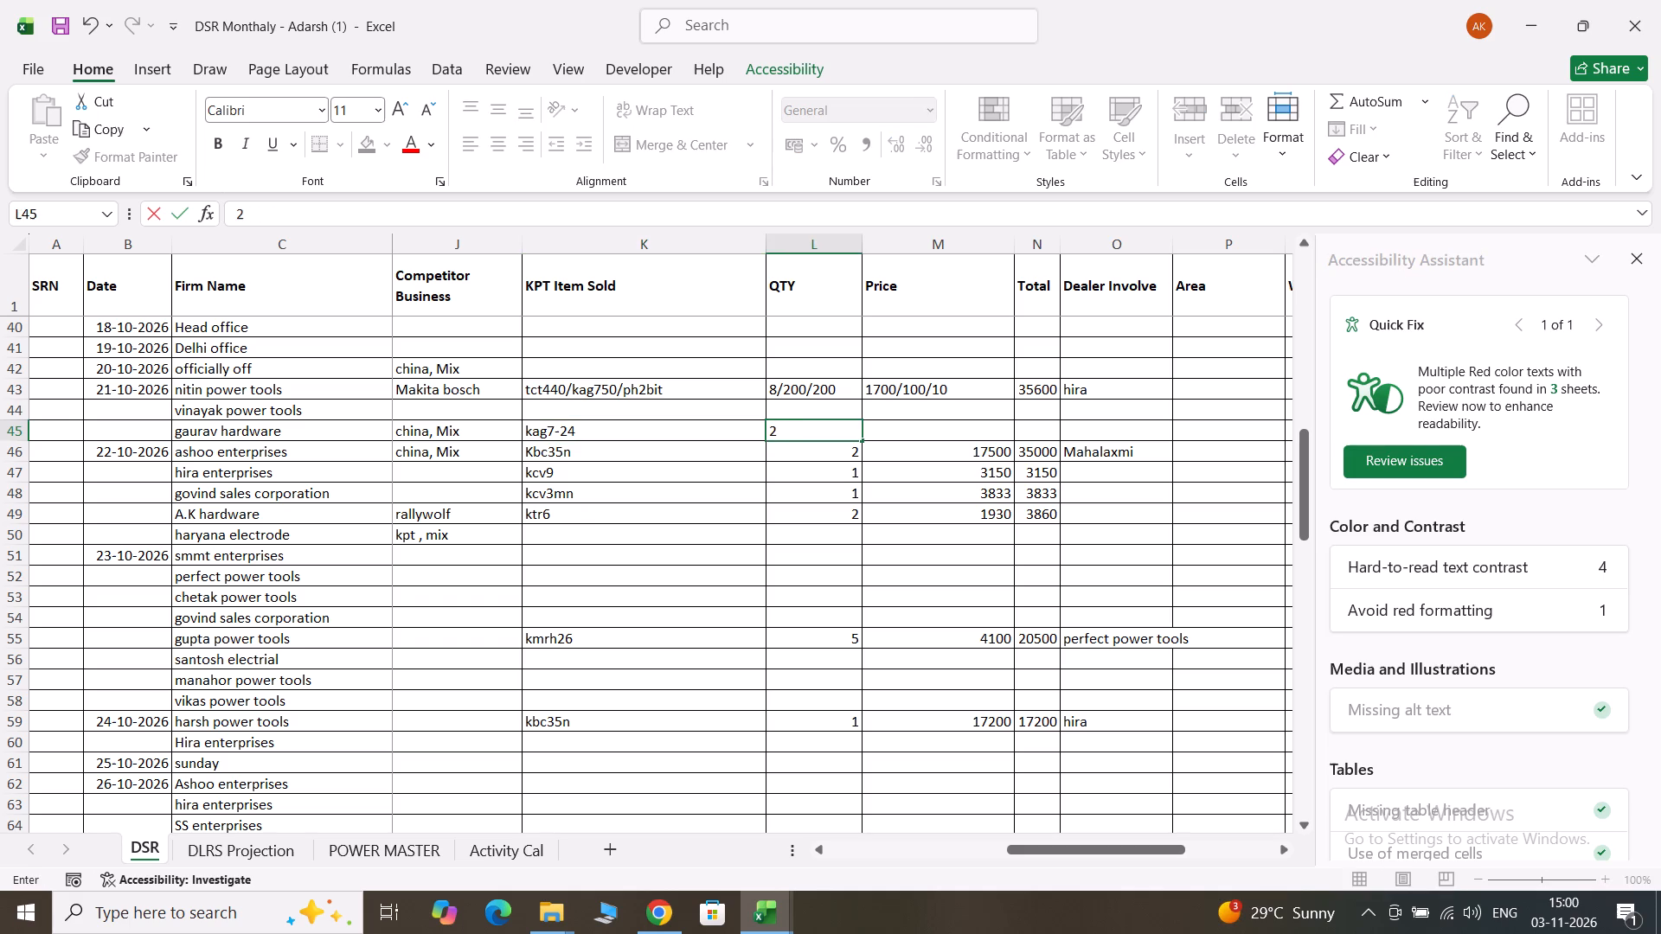
Complete the gaurav hardware row with Price 6200, Total 12400 and dealer hira.
key(Right)
text(6200)
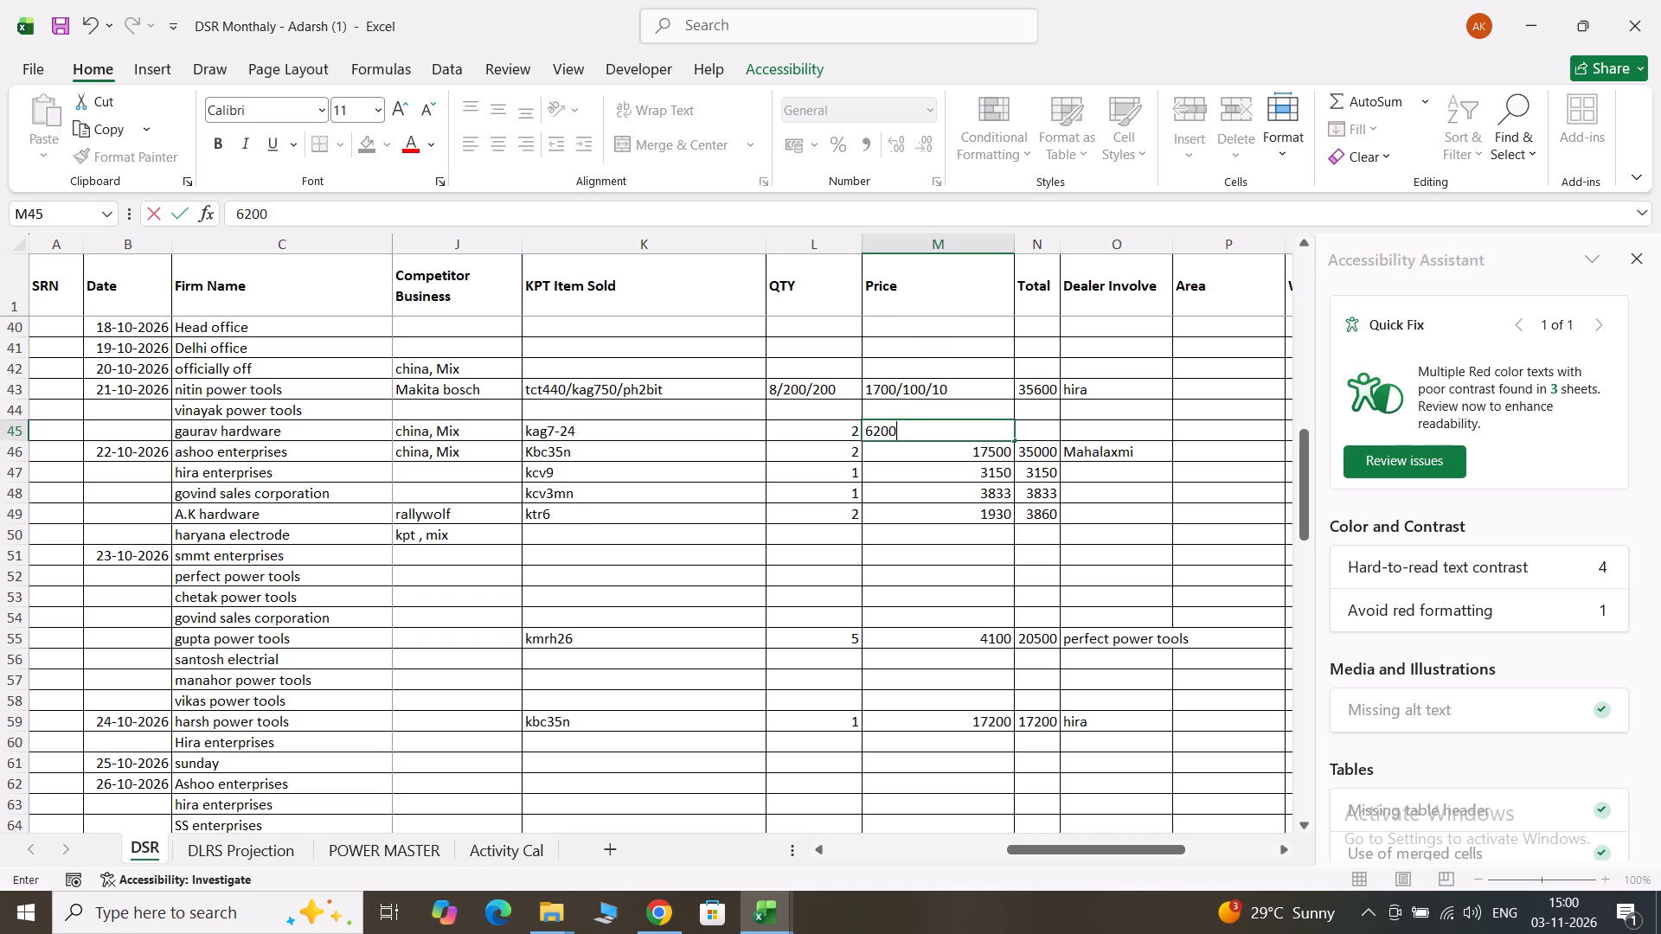
key(Right)
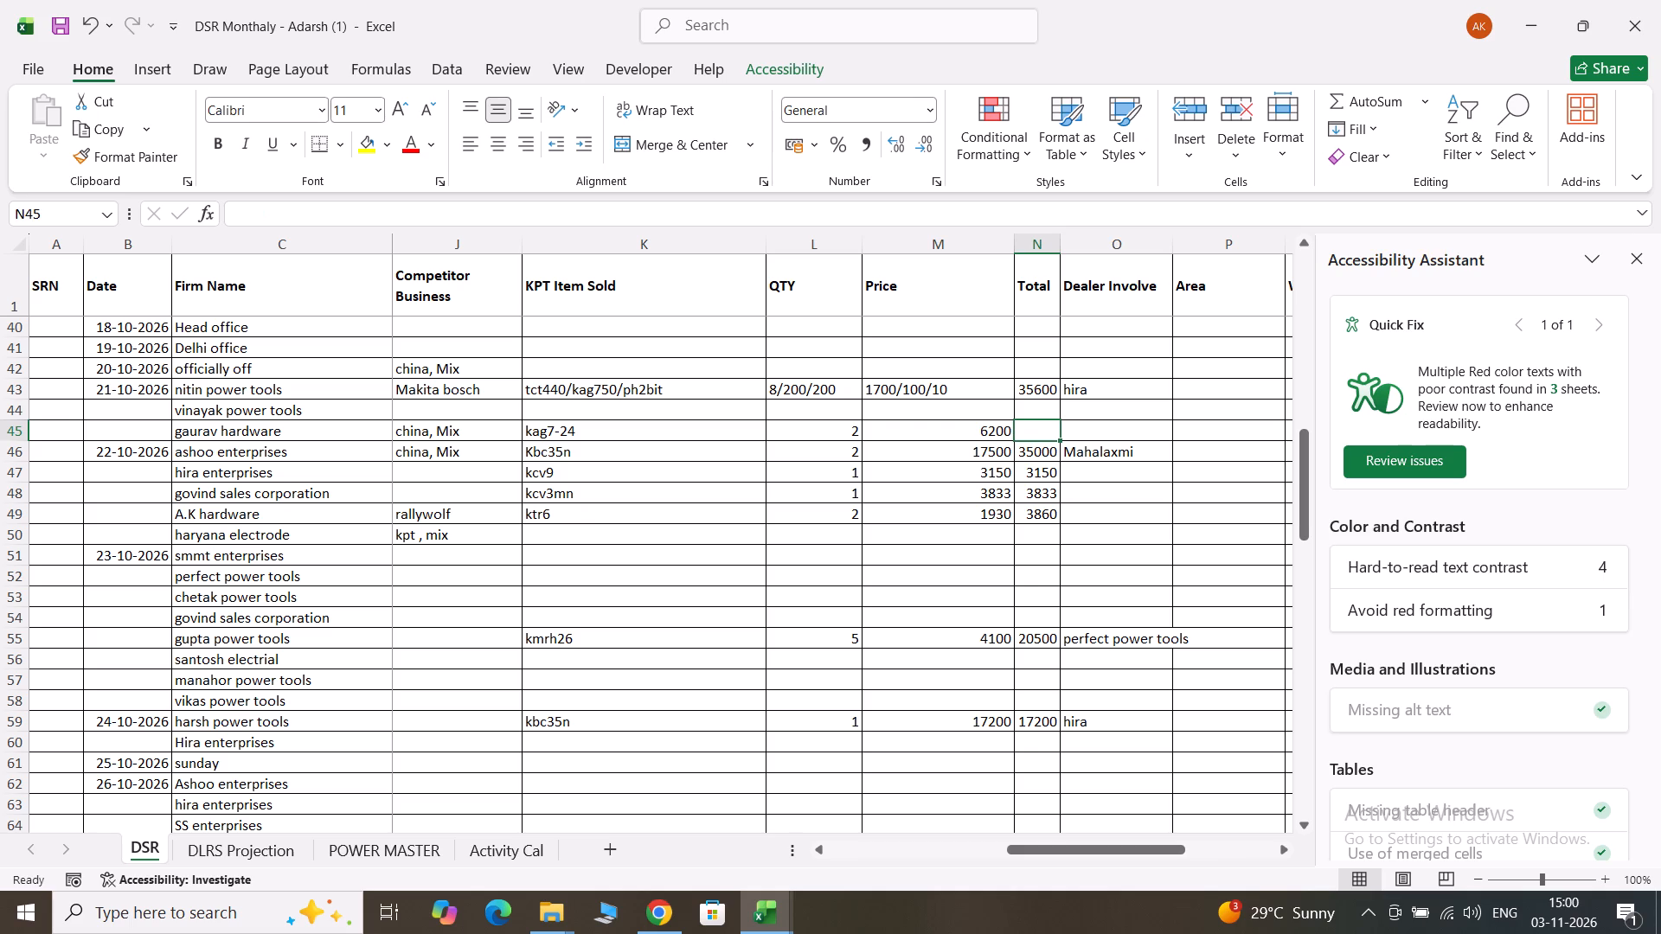
text(12400)
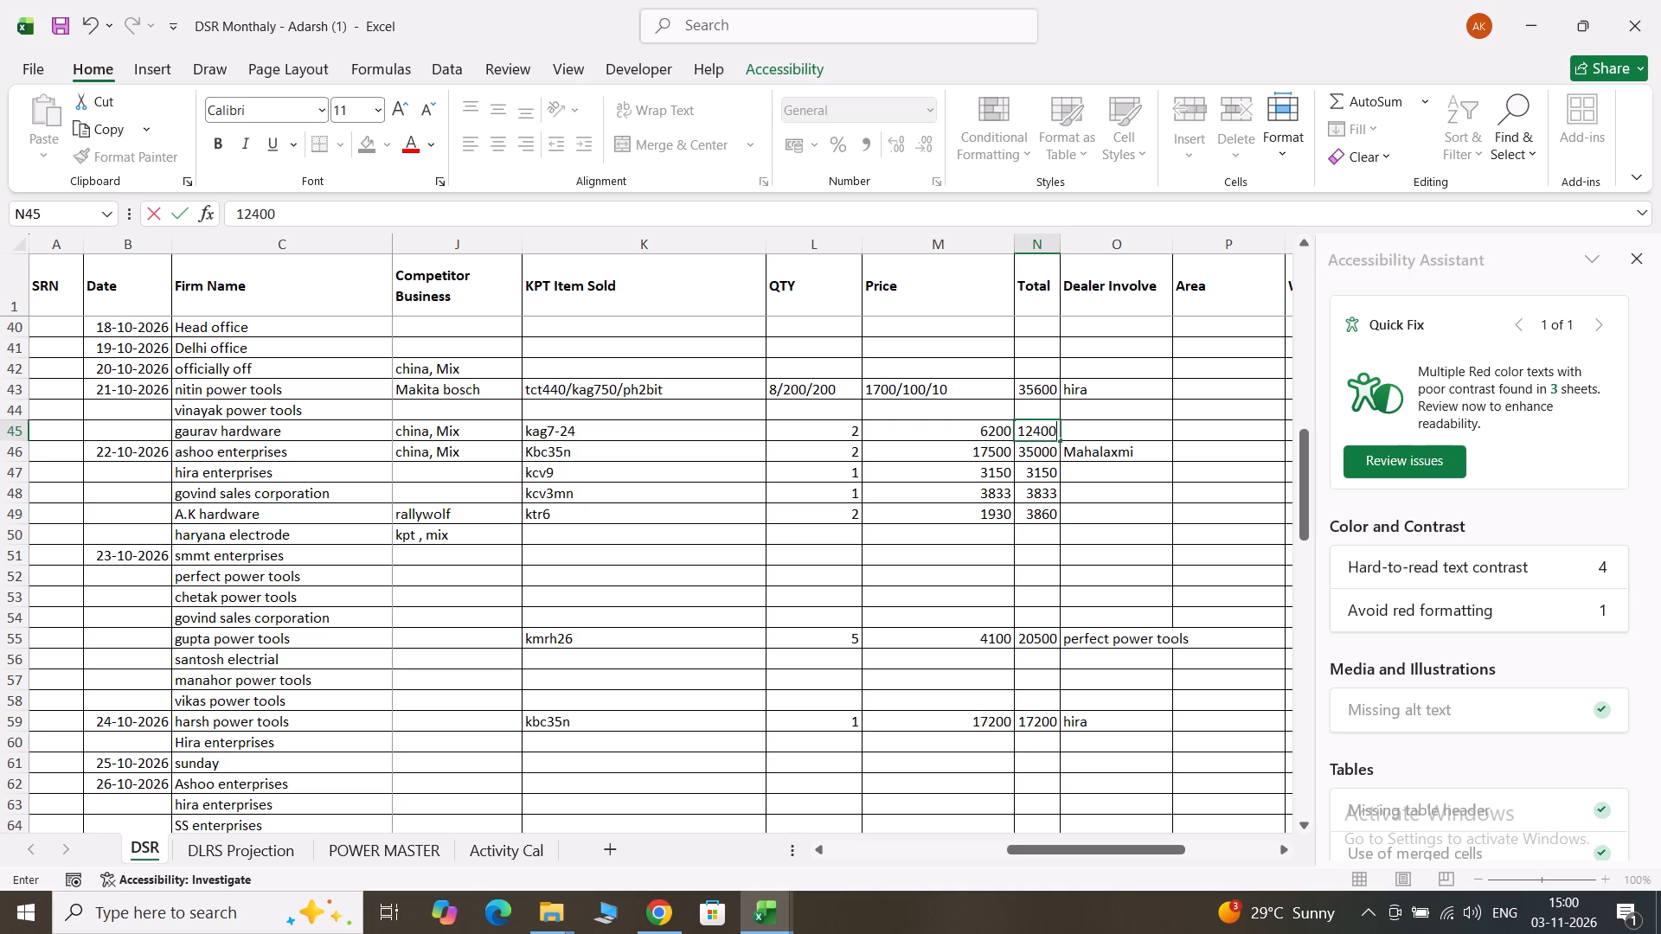
key(Right)
text(hira)
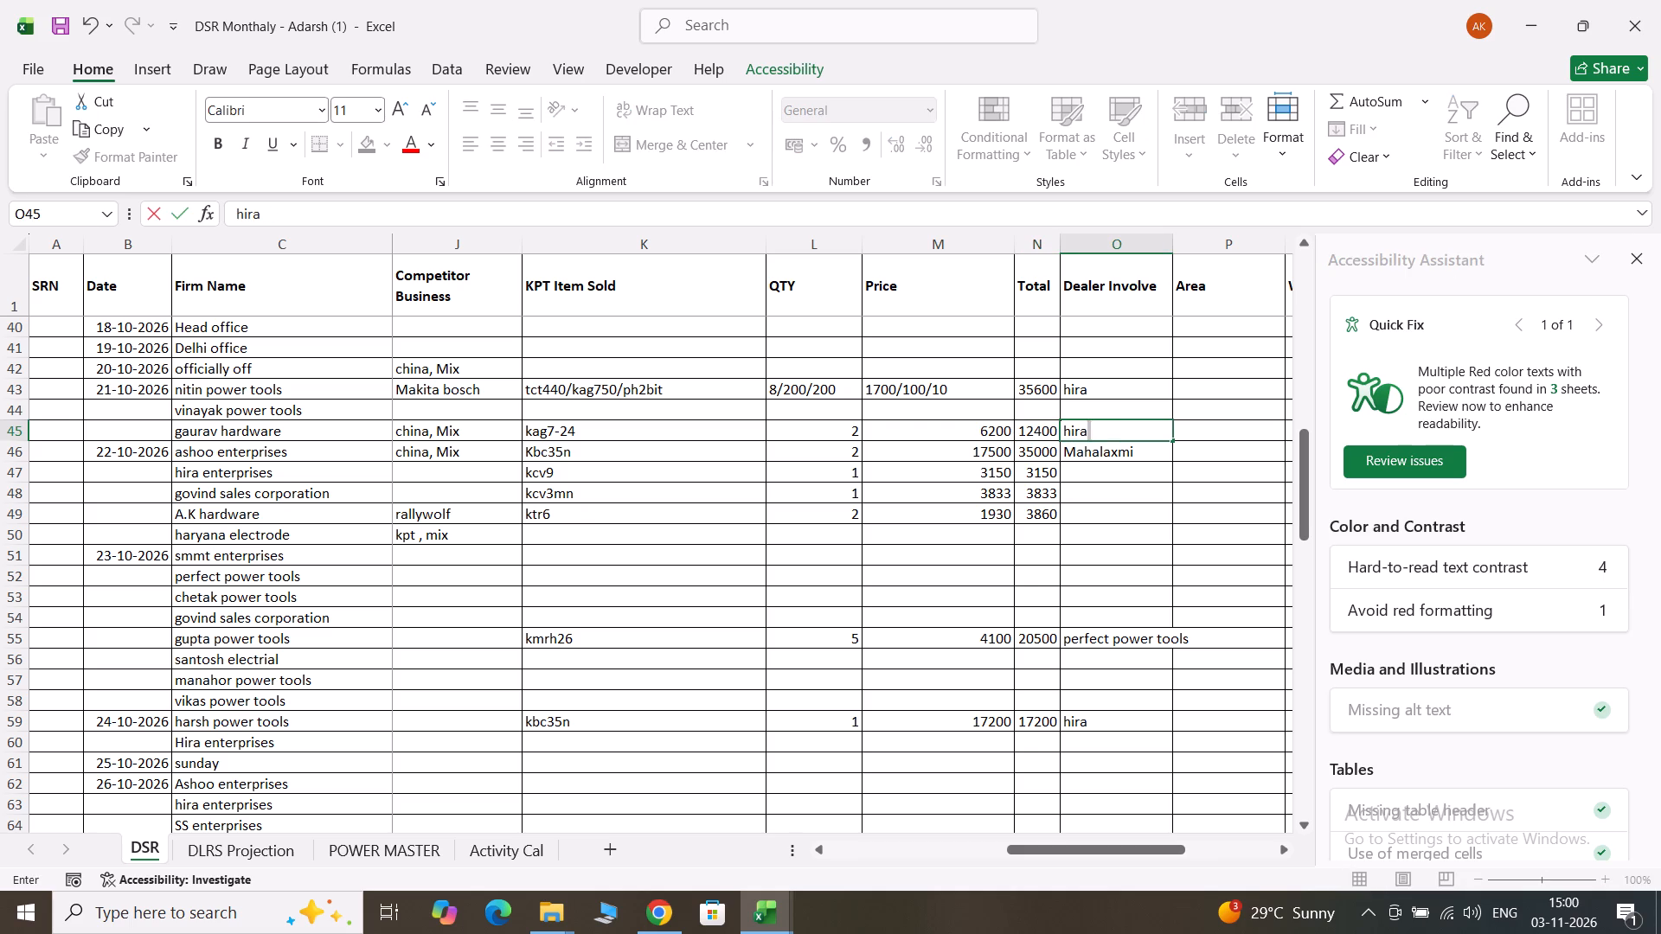
Clear the Dealer Involve entry for ashoo enterprises in row 46 and save the workbook.
key(Down)
key(BackSpace)
key(Down)
key(Down)
key(Down)
key(Down)
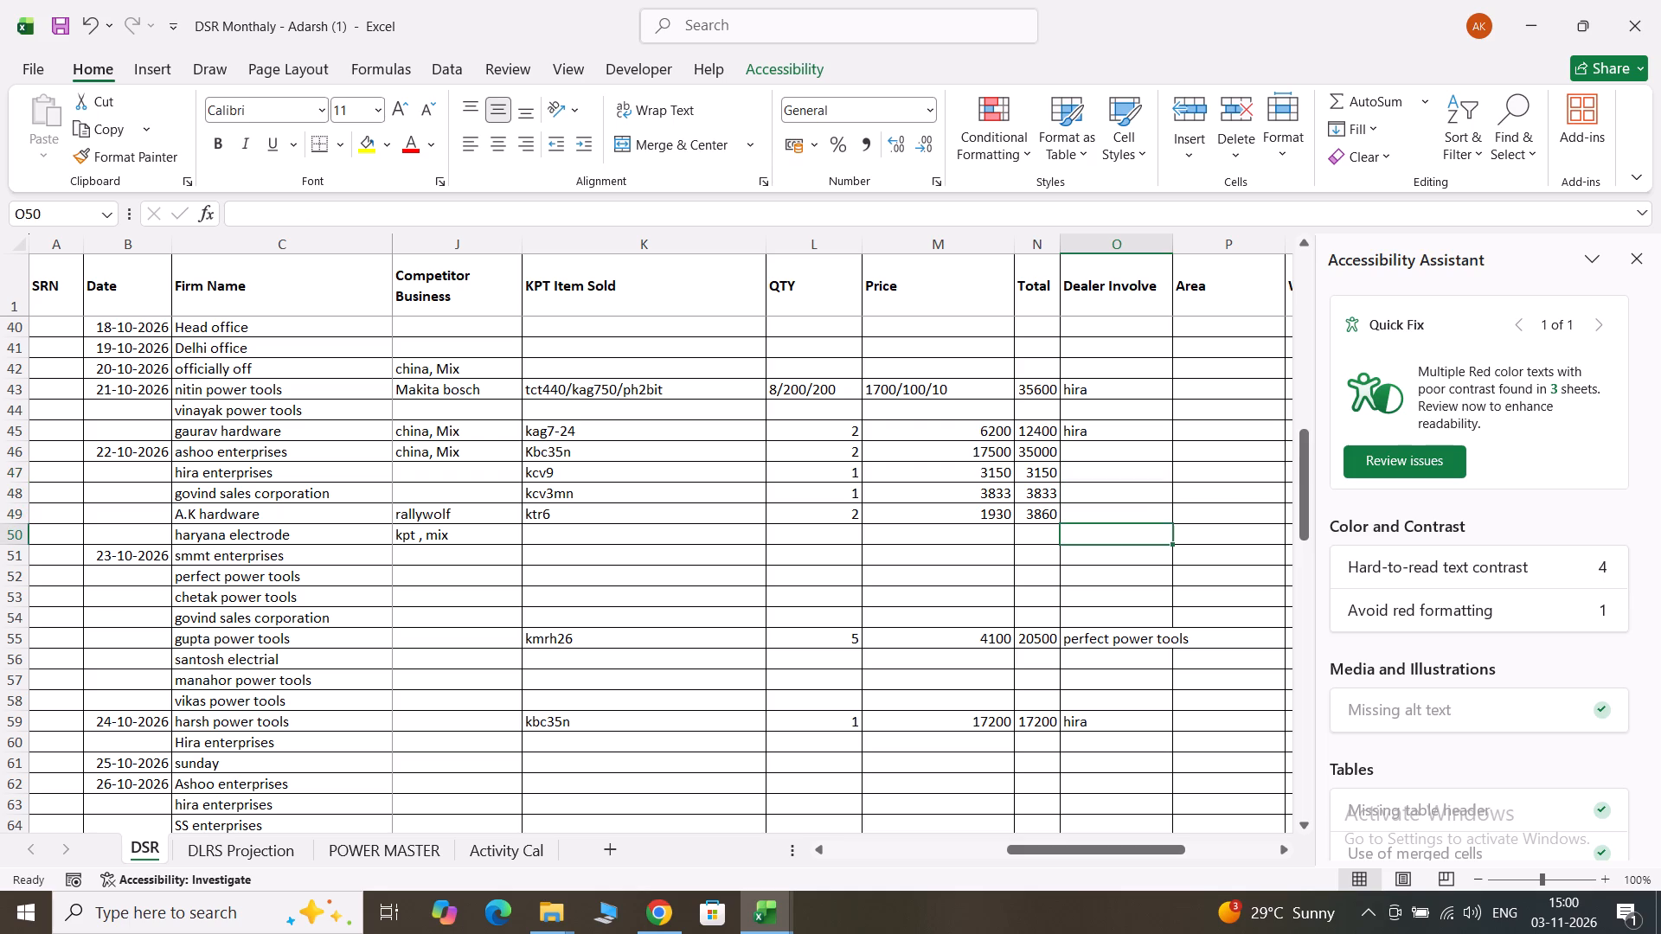
key(ctrl+s)
Examine the Dealer Involve column for the visits in rows 50 to 58.
key(Down)
key(Down)
key(Down)
key(Down)
key(Down)
key(Down)
key(Down)
key(Down)
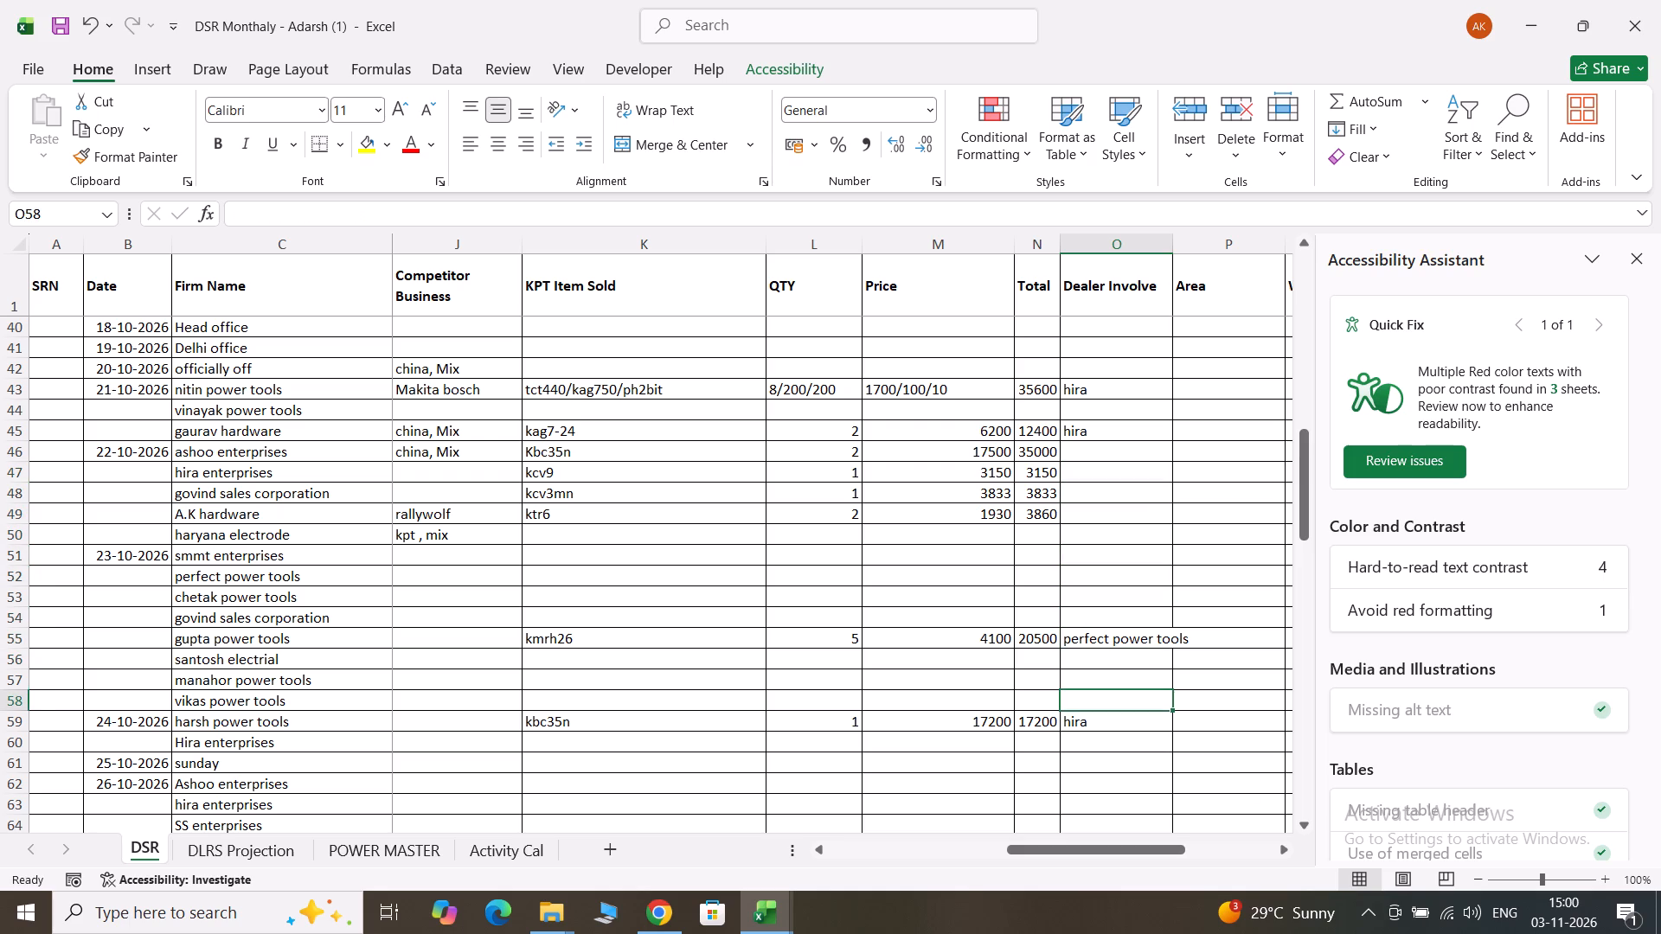
key(Up)
key(Up)
key(Up)
key(Up)
key(Up)
key(Up)
key(Up)
key(Up)
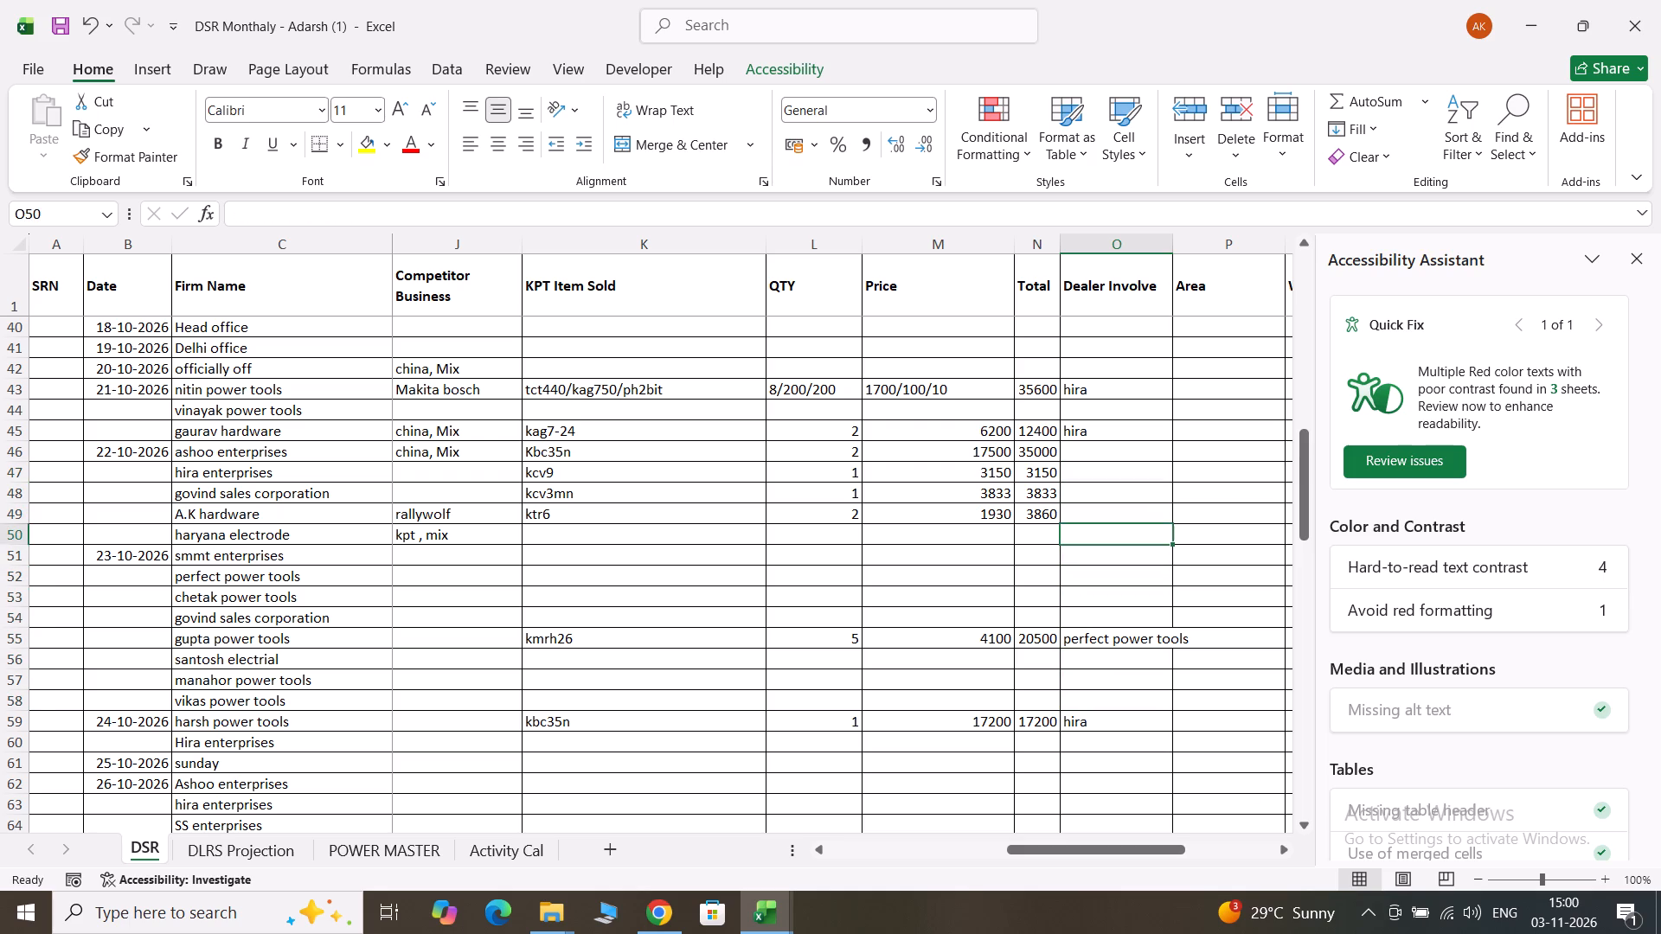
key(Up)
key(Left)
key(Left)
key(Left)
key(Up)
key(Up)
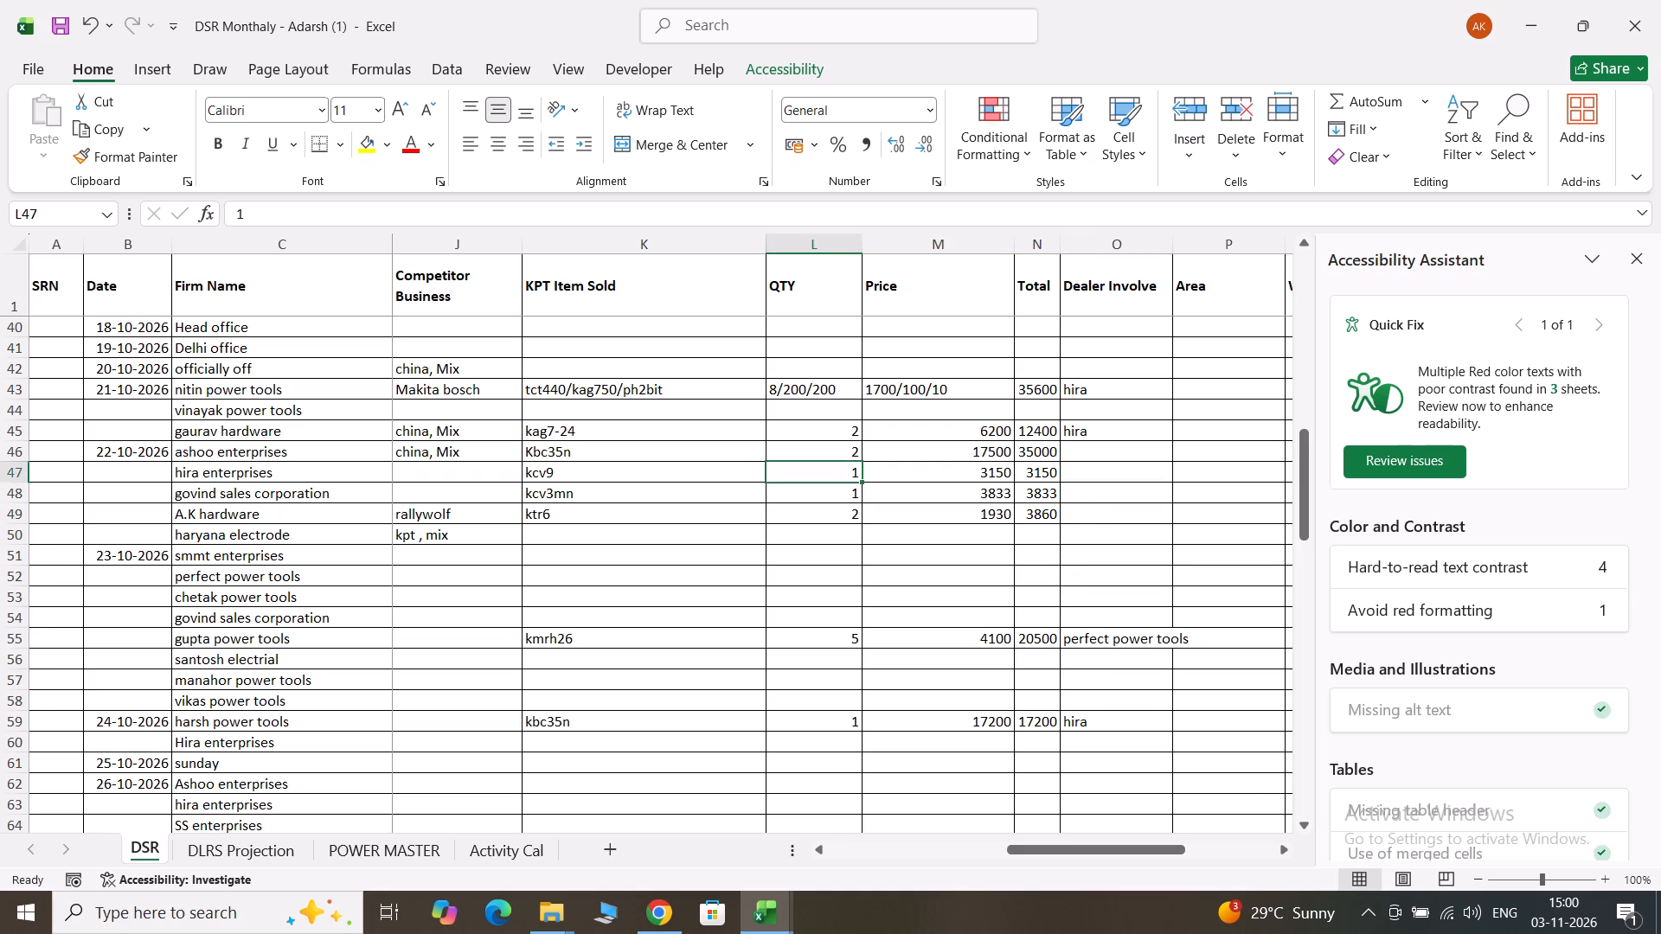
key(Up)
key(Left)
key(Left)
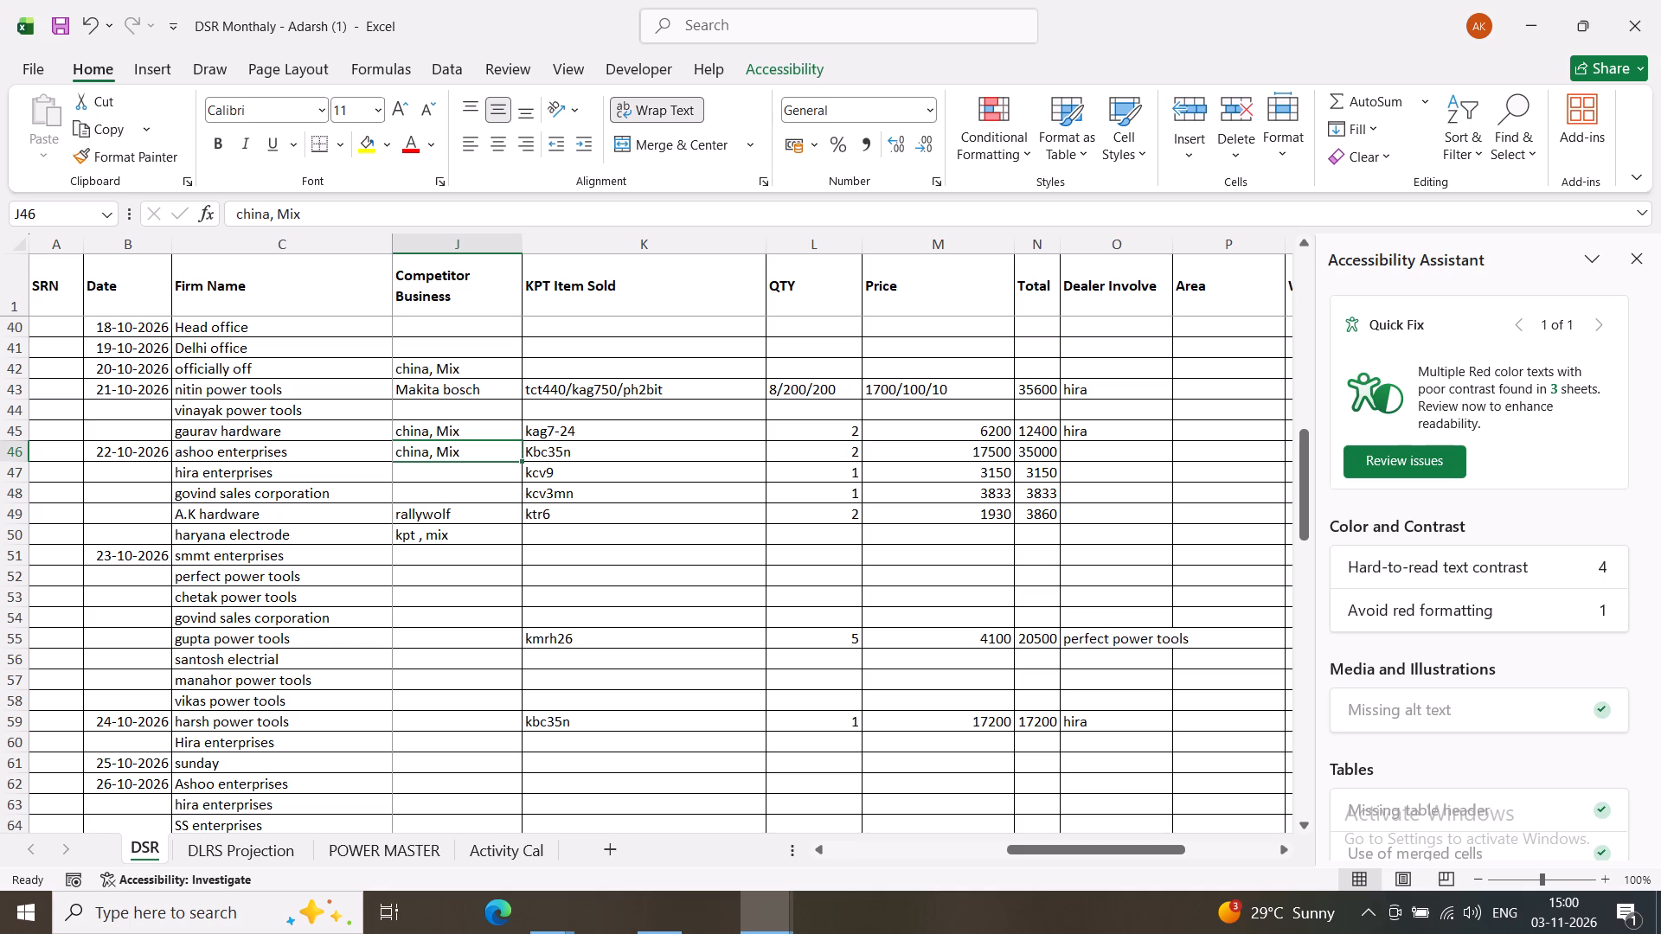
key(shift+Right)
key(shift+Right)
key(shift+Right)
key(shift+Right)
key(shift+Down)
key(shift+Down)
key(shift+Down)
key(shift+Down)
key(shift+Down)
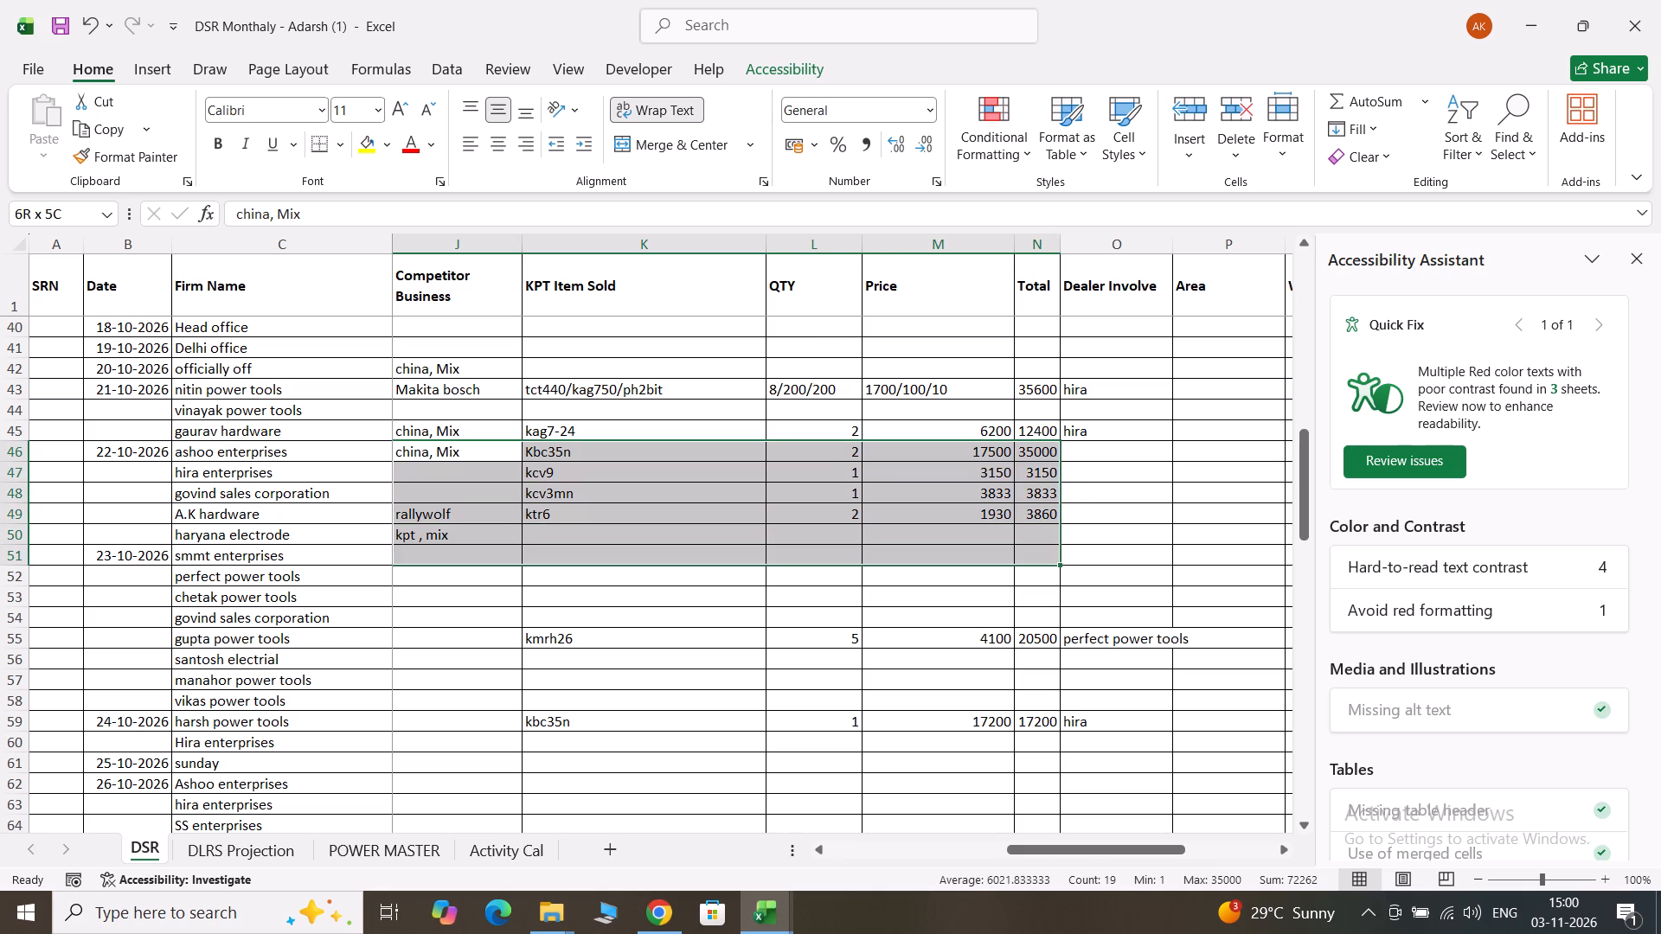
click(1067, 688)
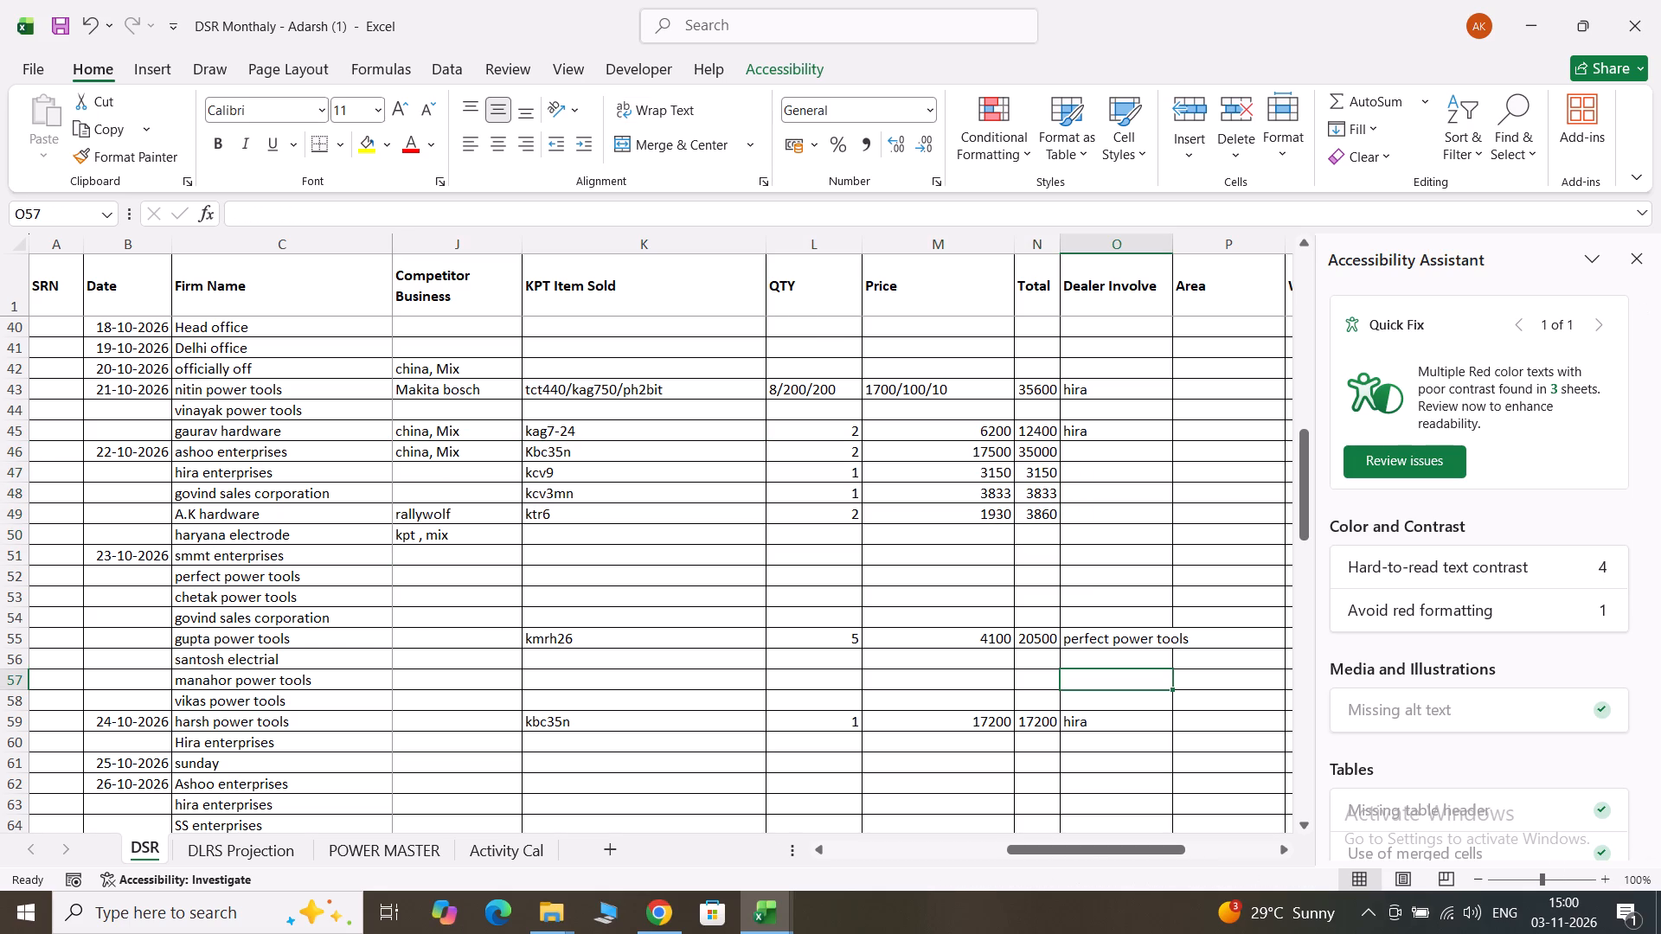
Clear the KPT Item Sold, QTY, Price and Total entries in rows 46 to 50 and save the workbook.
click(575, 442)
key(shift+Right)
key(shift+Right)
key(shift+Right)
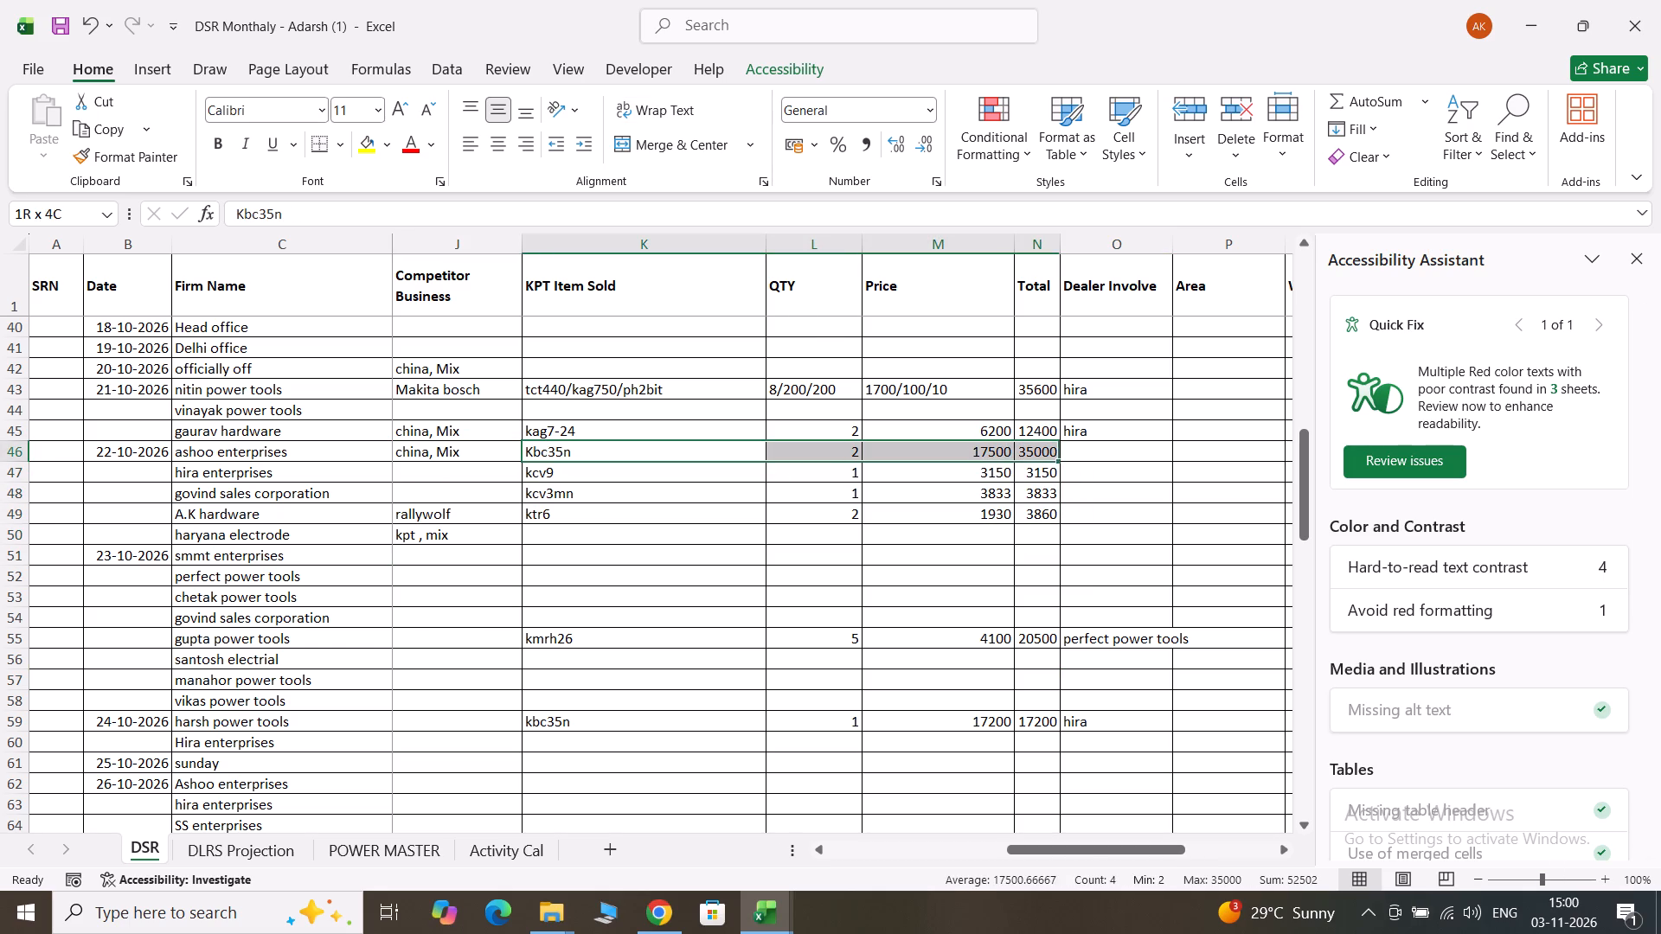
key(shift+Down)
key(shift+Down)
key(shift+Down)
key(shift+Down)
key(Delete)
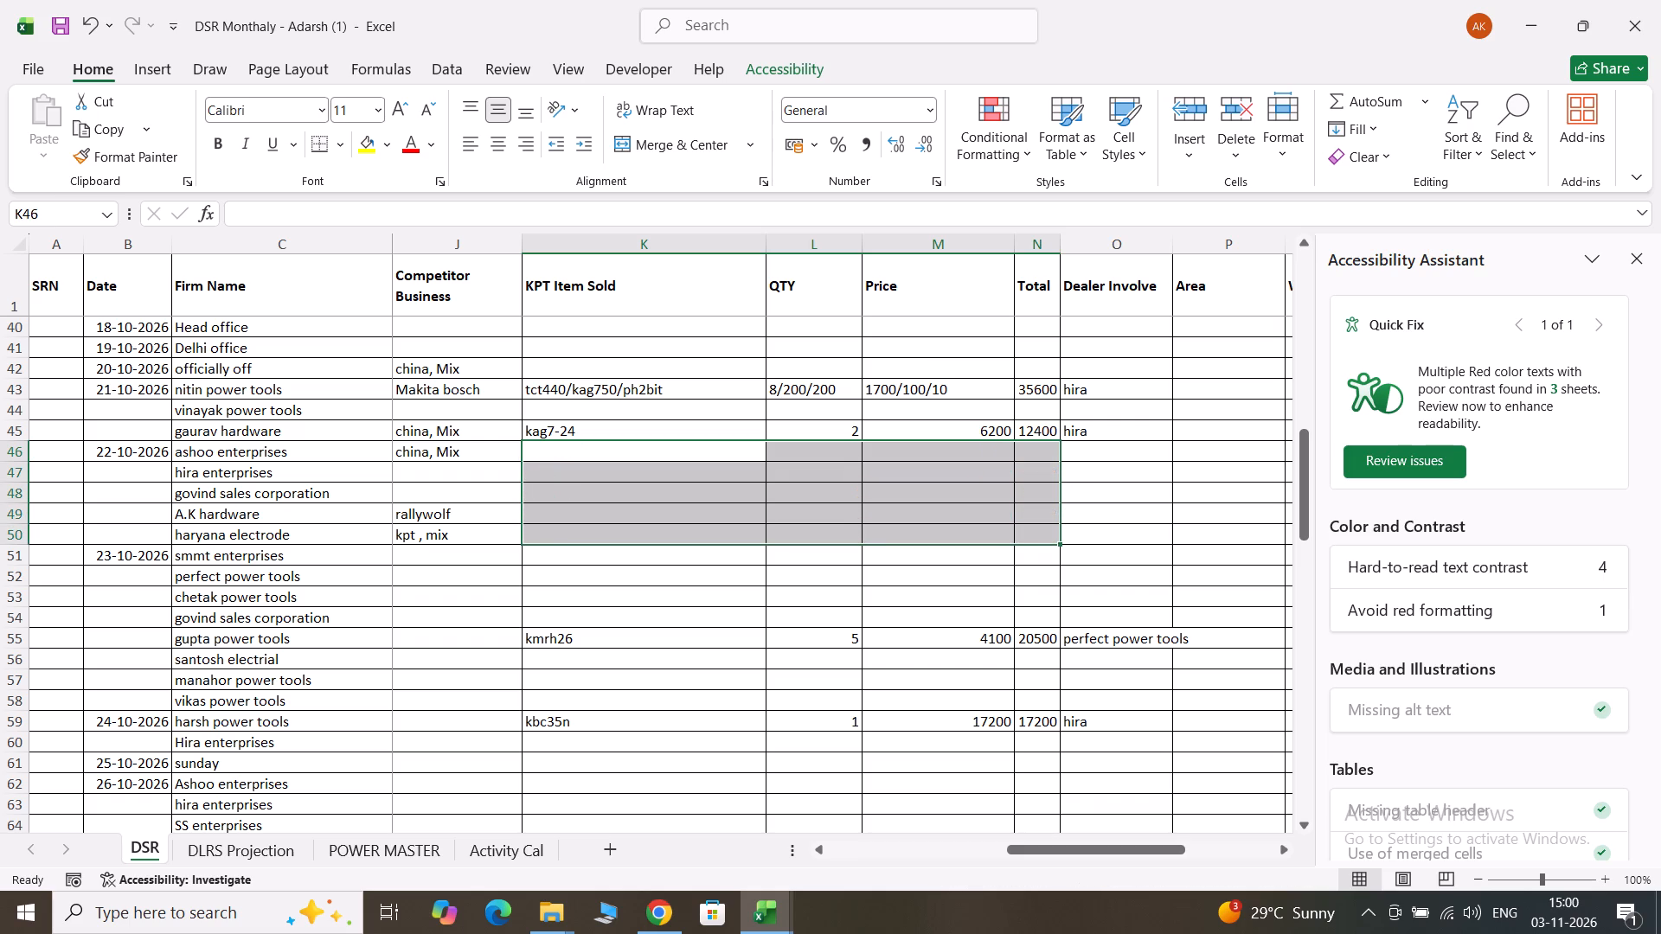
click(578, 456)
key(ctrl+s)
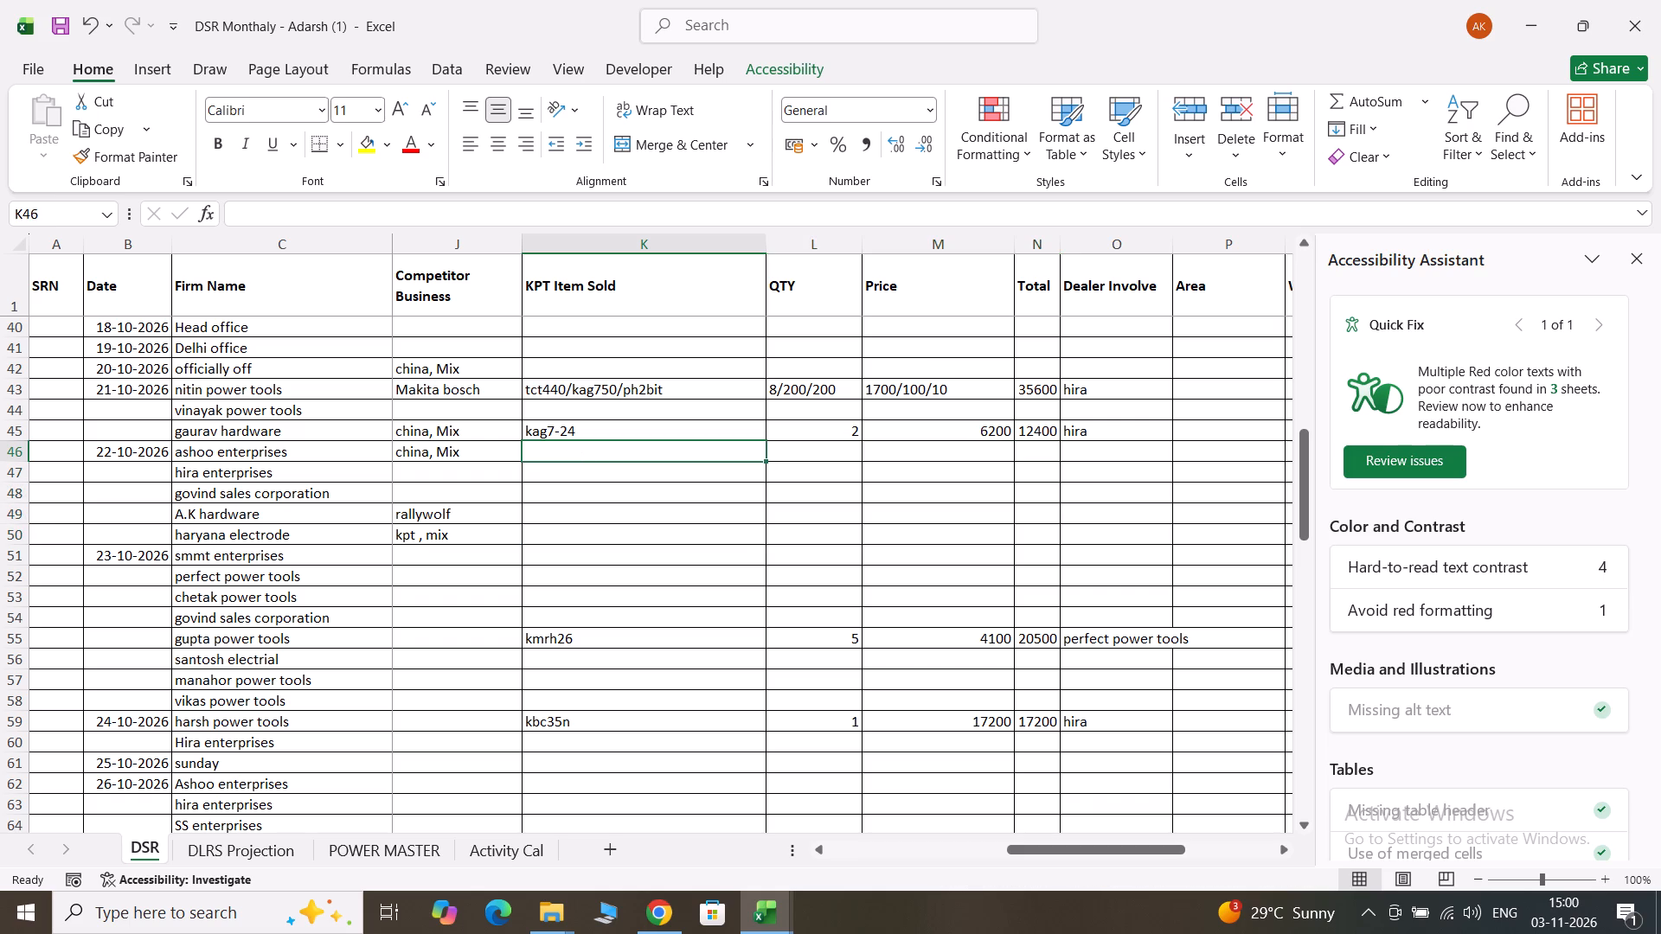
Review the KPT Item Sold column from the 23-10-2026 visits back up to the header row.
key(Down)
key(Down)
key(Down)
key(Down)
key(Down)
key(Down)
key(Down)
key(Up)
key(Up)
key(Up)
key(Up)
key(Up)
key(Up)
key(Up)
key(Up)
key(Up)
key(Up)
key(Up)
key(Up)
key(Up)
key(Up)
key(Up)
key(Up)
key(Up)
key(Up)
key(Up)
key(Up)
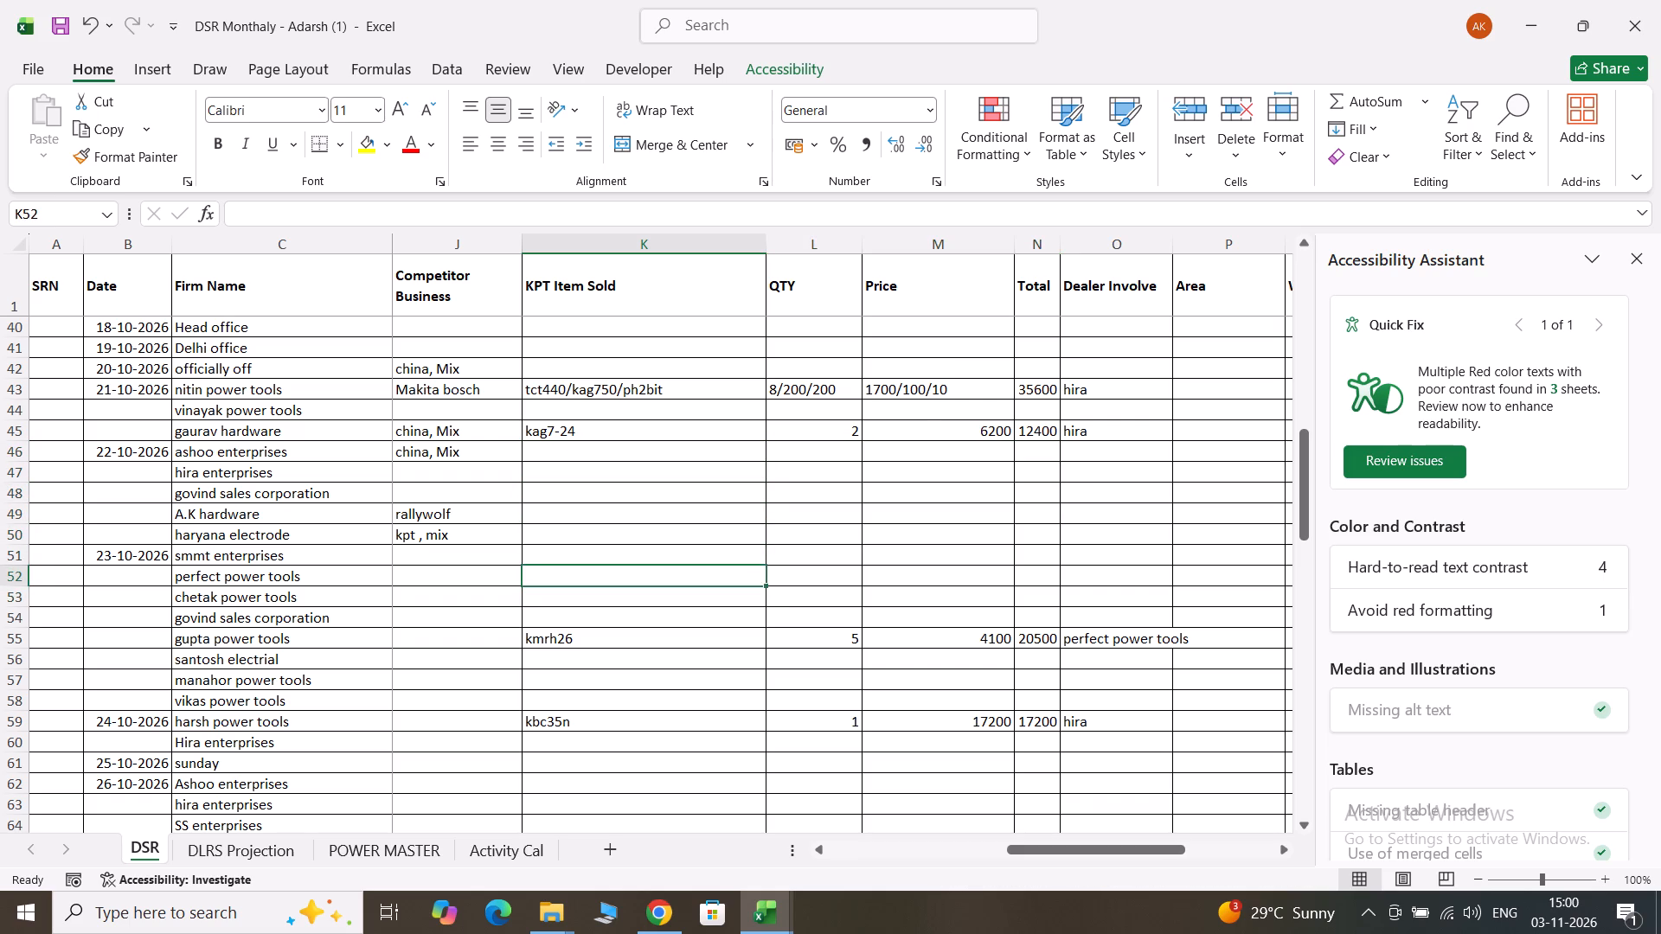
key(Down)
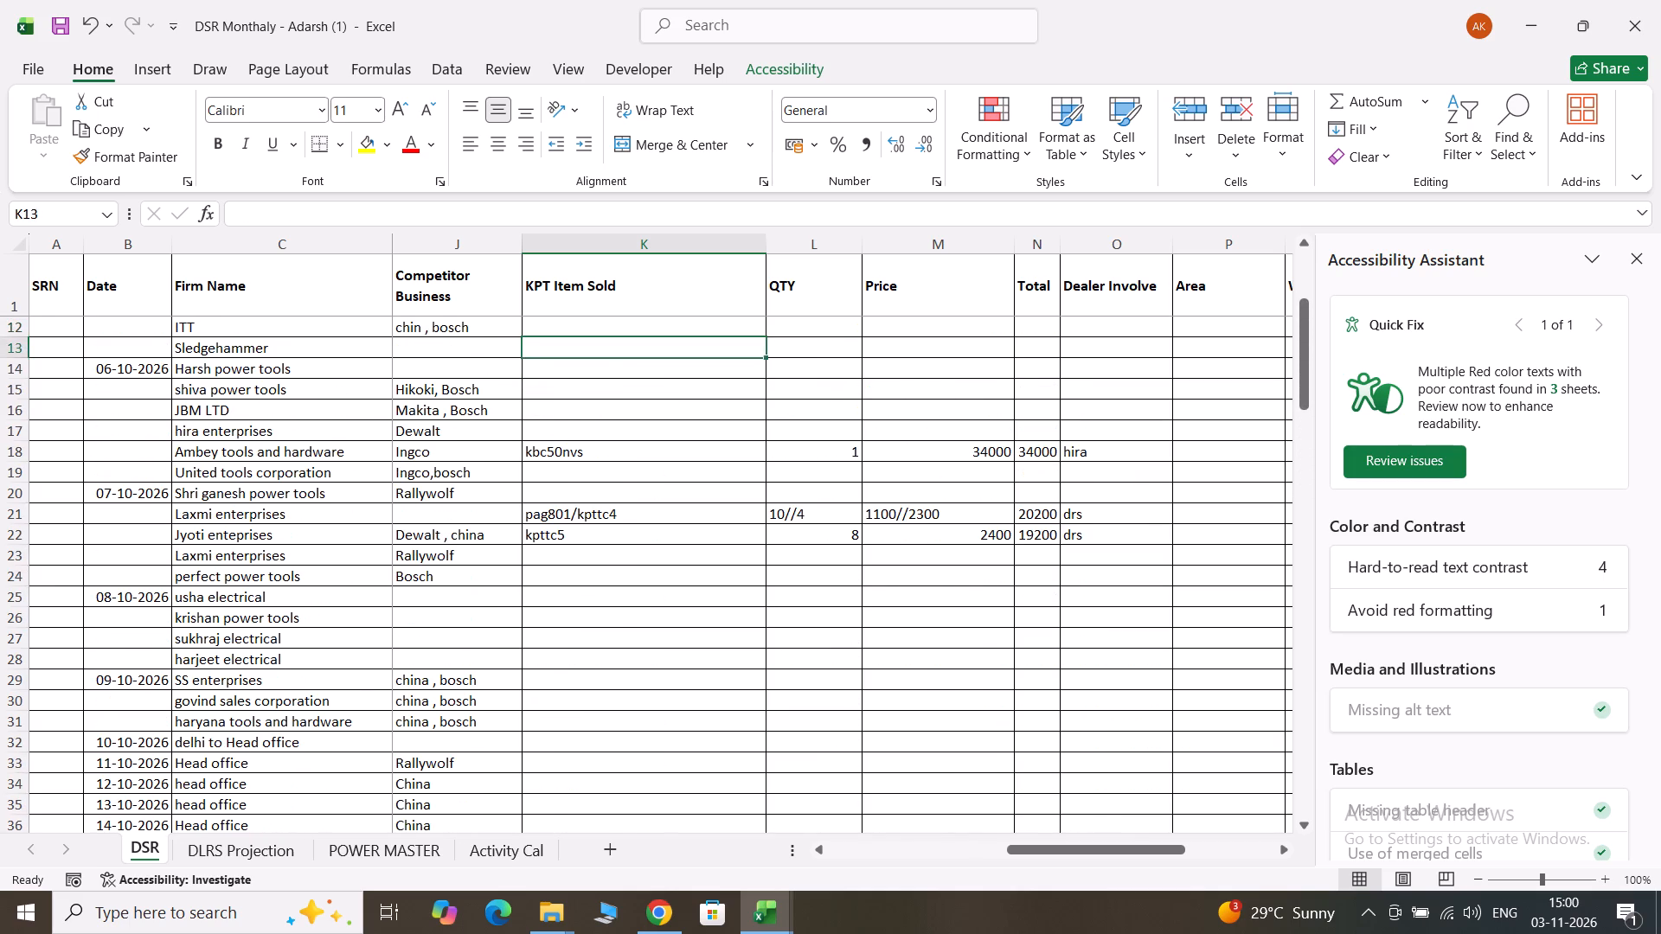
key(Down)
key(Down)
key(Up)
key(Up)
key(Up)
key(Up)
key(Up)
key(Up)
key(Up)
key(Up)
key(Up)
key(Up)
key(Up)
key(Up)
key(Up)
key(Up)
key(Up)
key(Up)
key(Up)
key(Up)
key(Up)
key(Up)
key(Up)
key(Up)
key(Up)
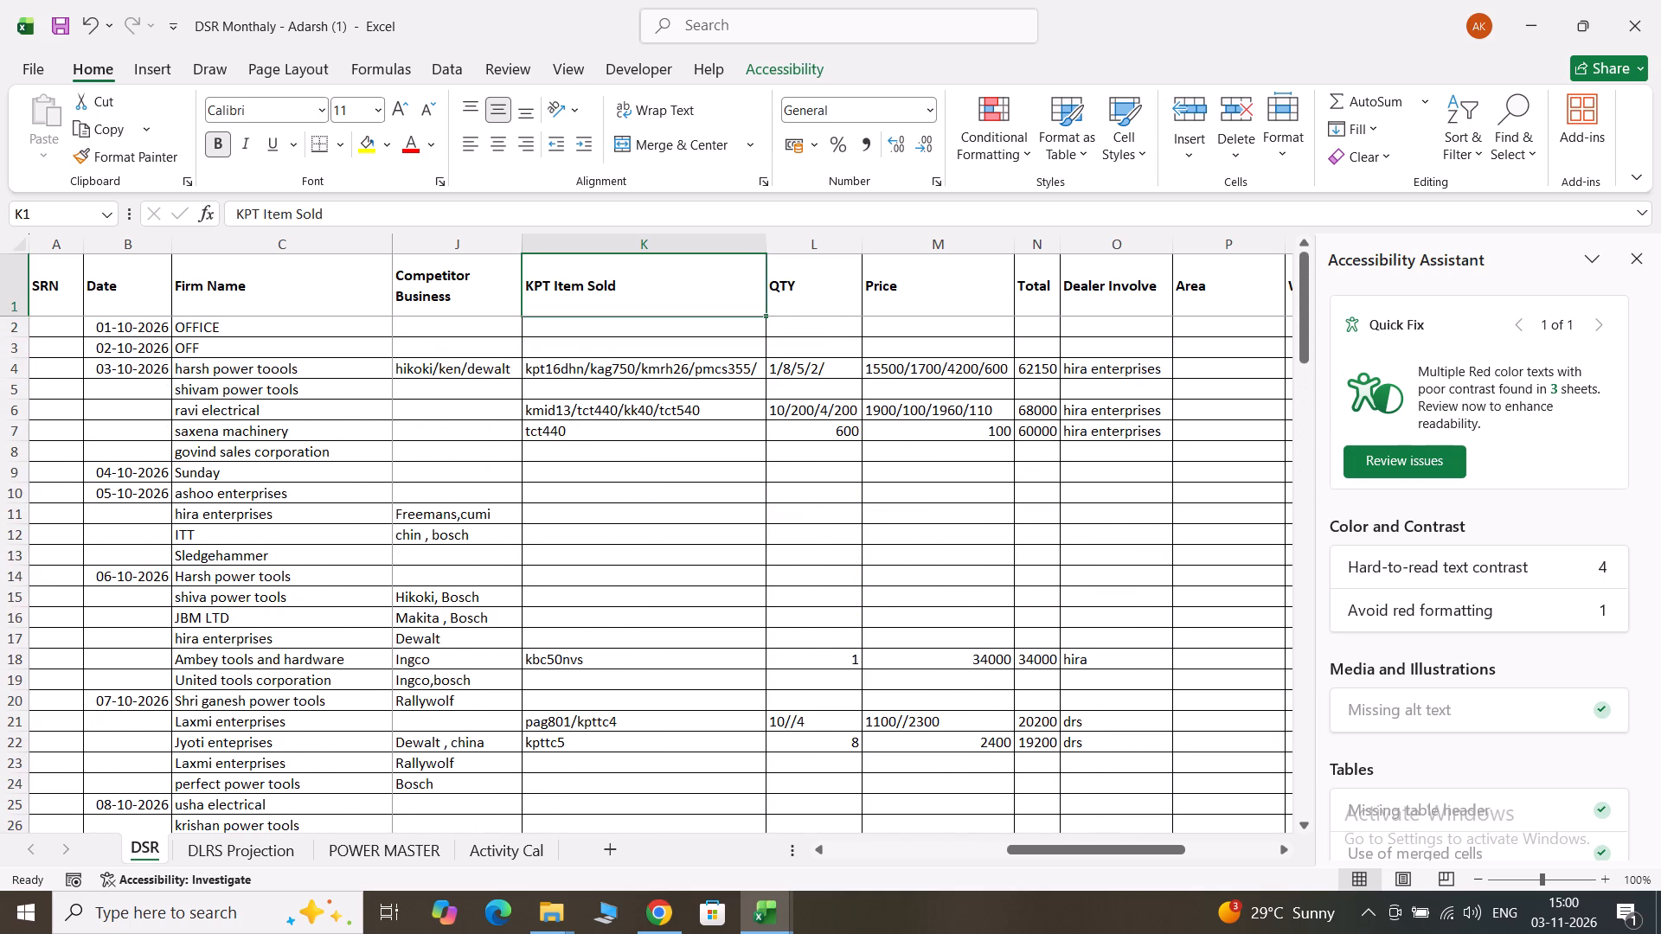
Check the sum of the whole Total column.
click(1044, 244)
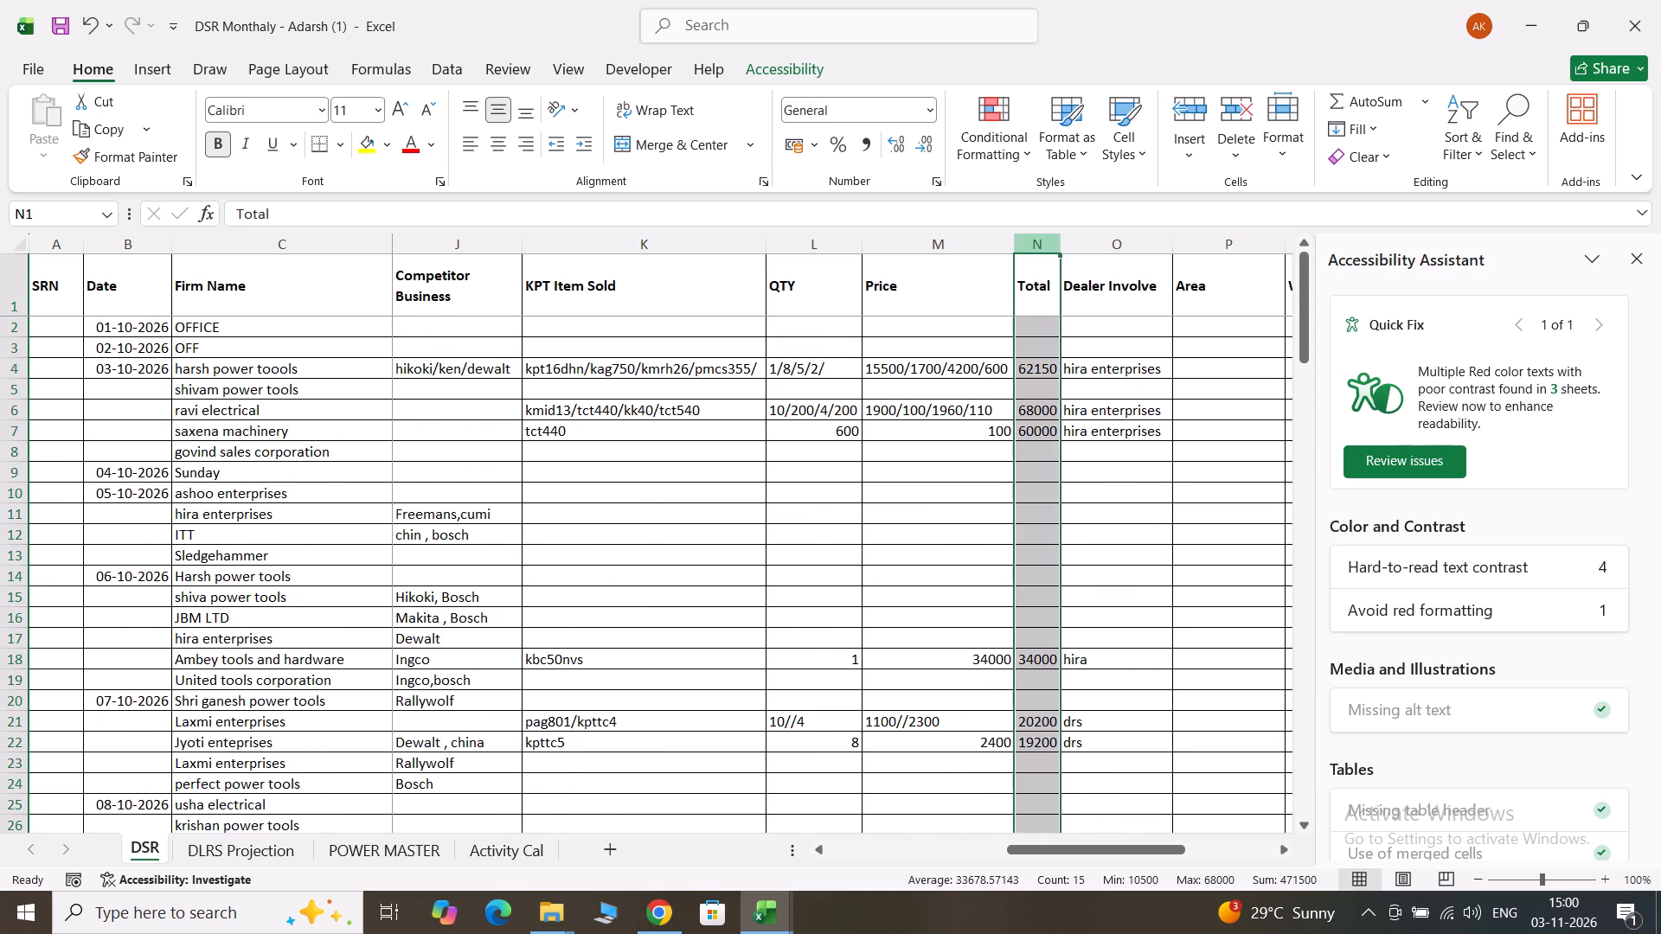
Examine the KPT Item Sold entries for the visits from 04-10-2026 to 07-10-2026.
click(753, 479)
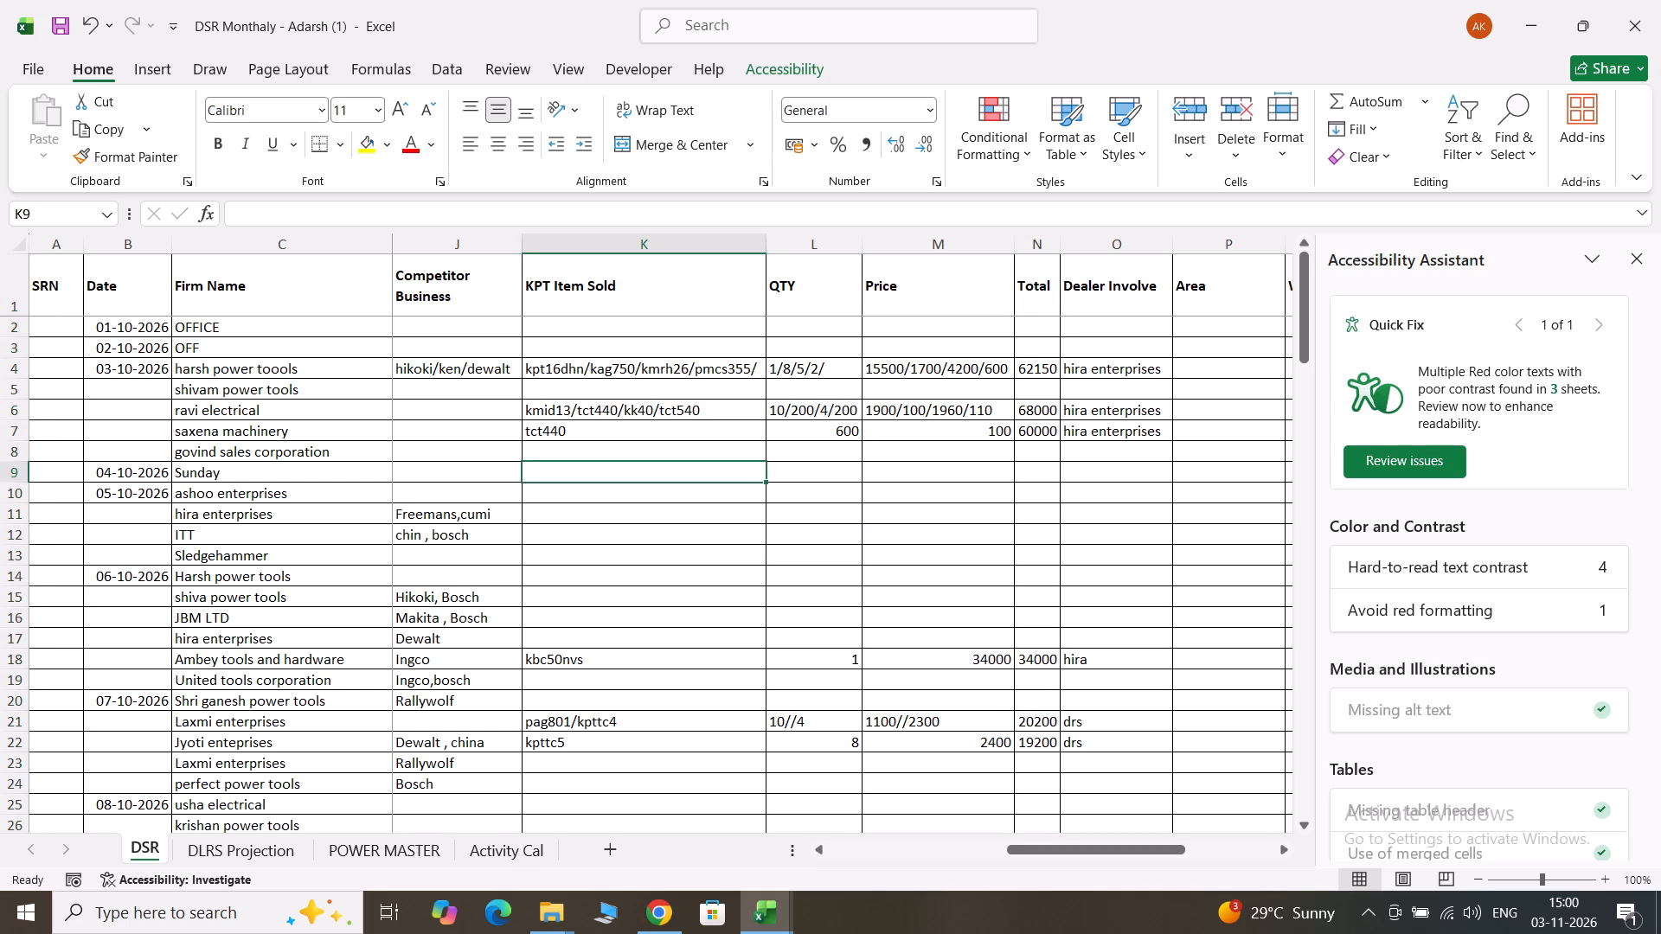
key(Down)
key(Down)
key(Down)
key(Down)
key(Down)
key(Down)
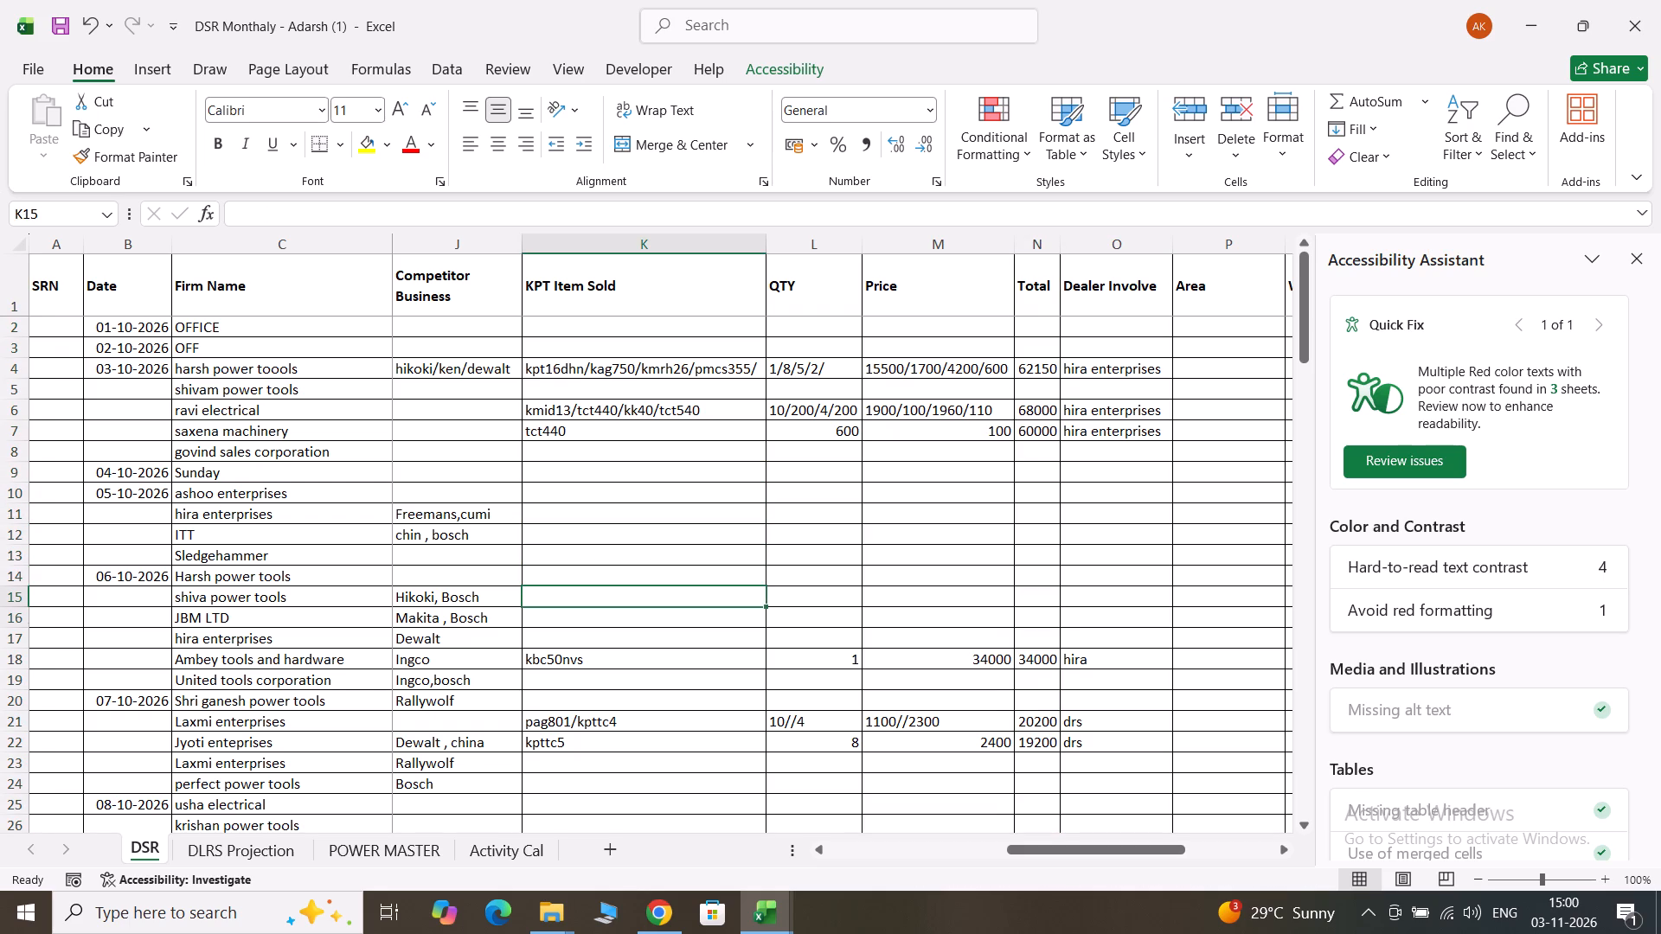
key(Down)
key(Down)
key(Down)
key(Down)
key(Down)
key(Down)
key(Down)
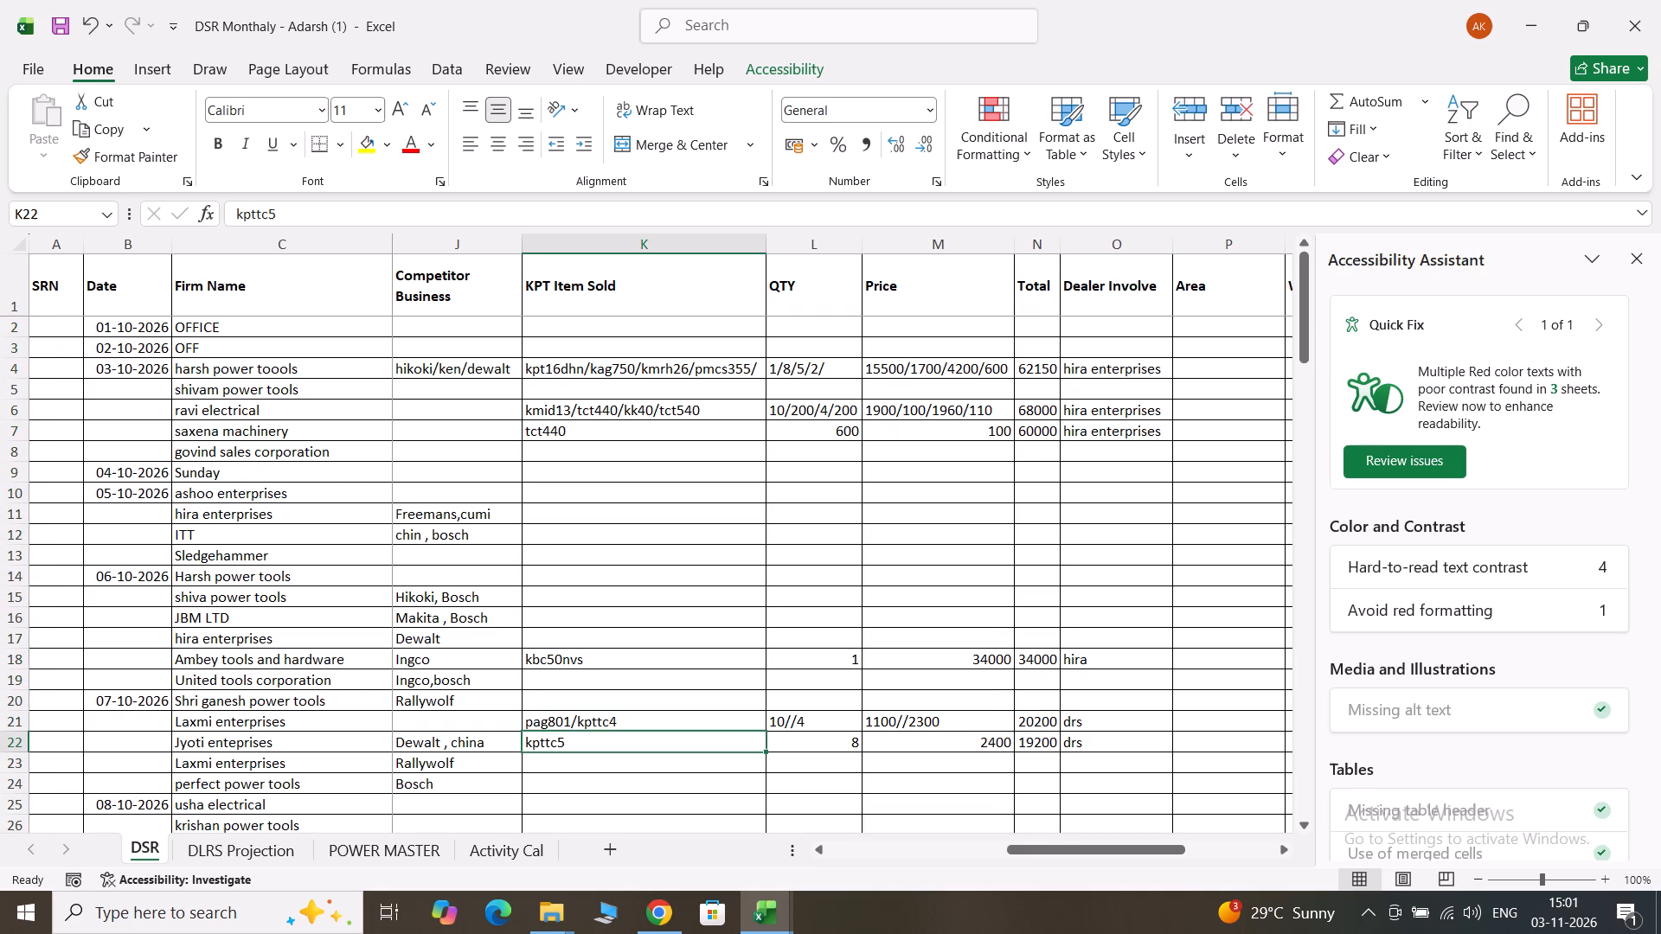
key(Down)
key(Up)
key(Up)
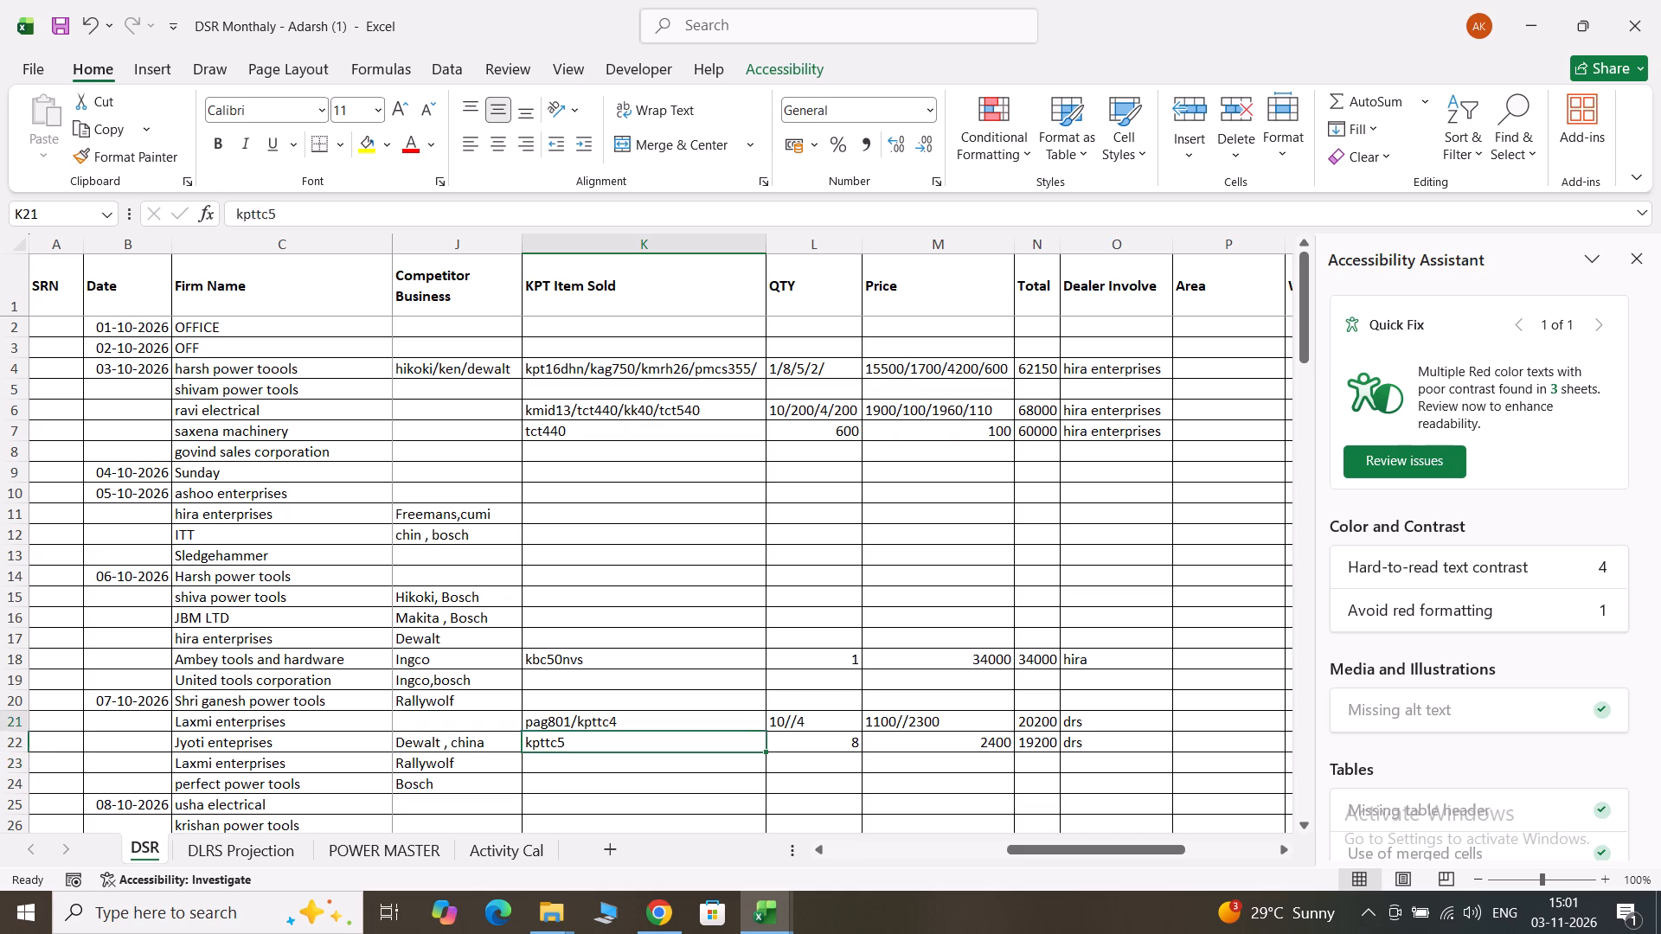
key(Up)
key(Up)
key(Up)
key(Up)
key(Up)
Examine the KPT Item Sold, quantity, price and total entries for the visits from 07-10-2026 through 27-10-2026.
key(Down)
key(Down)
key(Down)
key(Down)
key(Down)
key(Down)
key(Down)
key(Down)
key(Down)
key(Down)
key(Down)
key(Down)
key(Down)
key(Down)
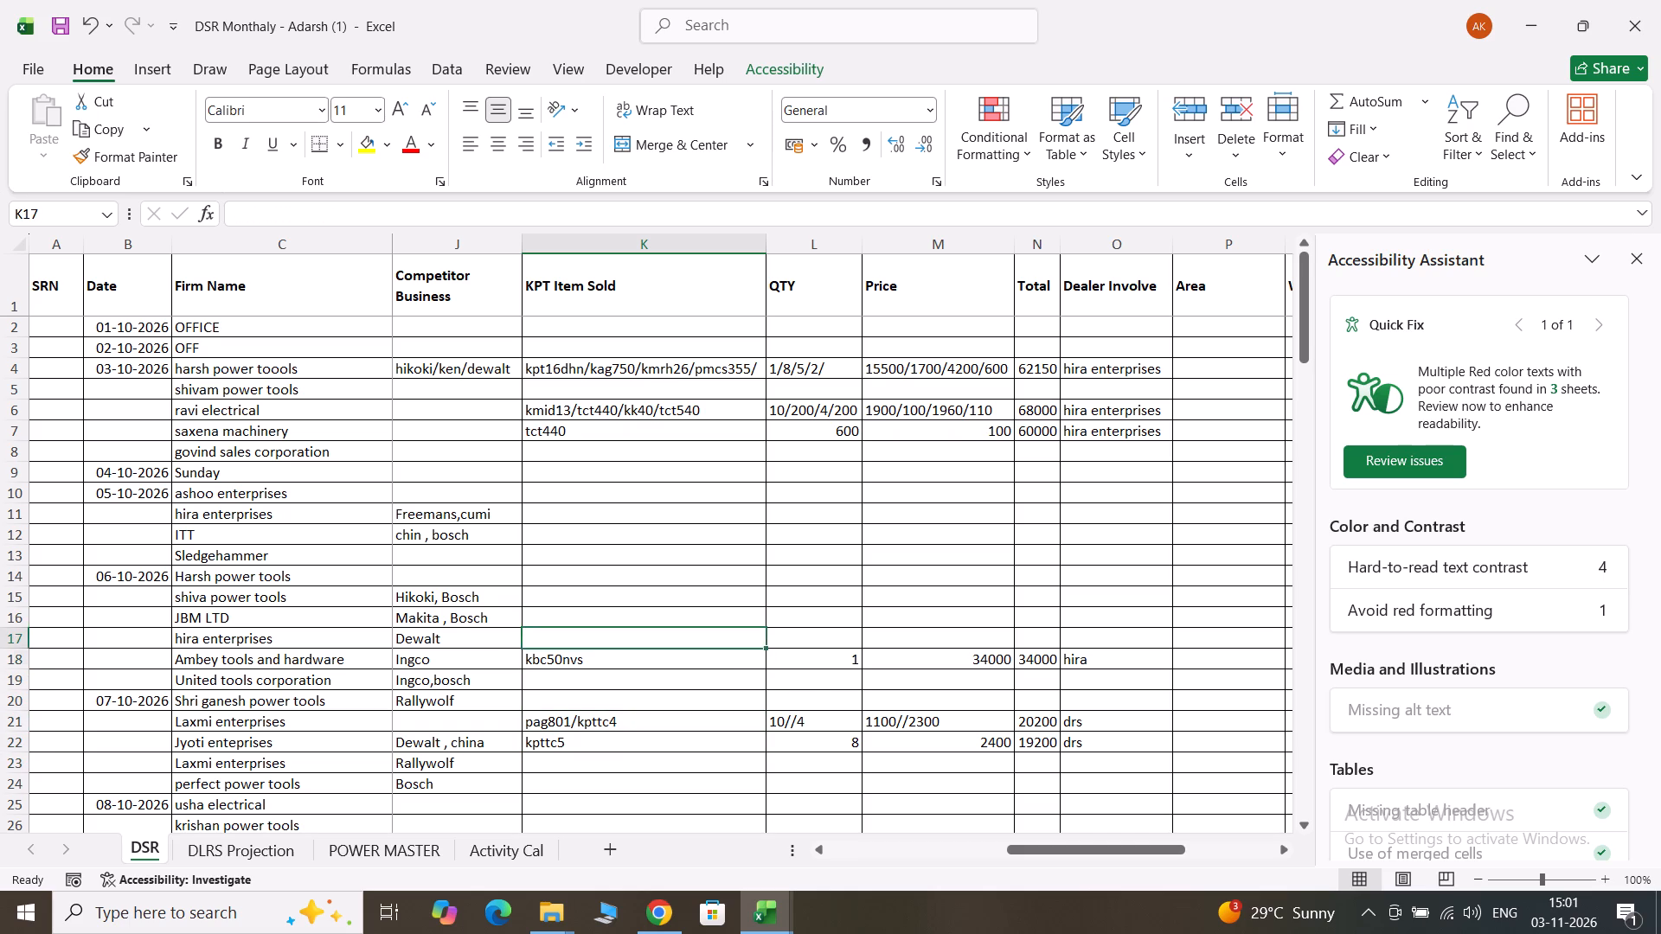
key(Down)
key(Down)
key(Down)
key(Down)
key(Down)
key(Down)
key(Down)
key(Down)
key(Down)
key(Down)
key(Down)
key(Down)
key(Down)
key(Down)
key(Down)
key(Down)
key(Down)
key(Down)
key(Down)
key(Down)
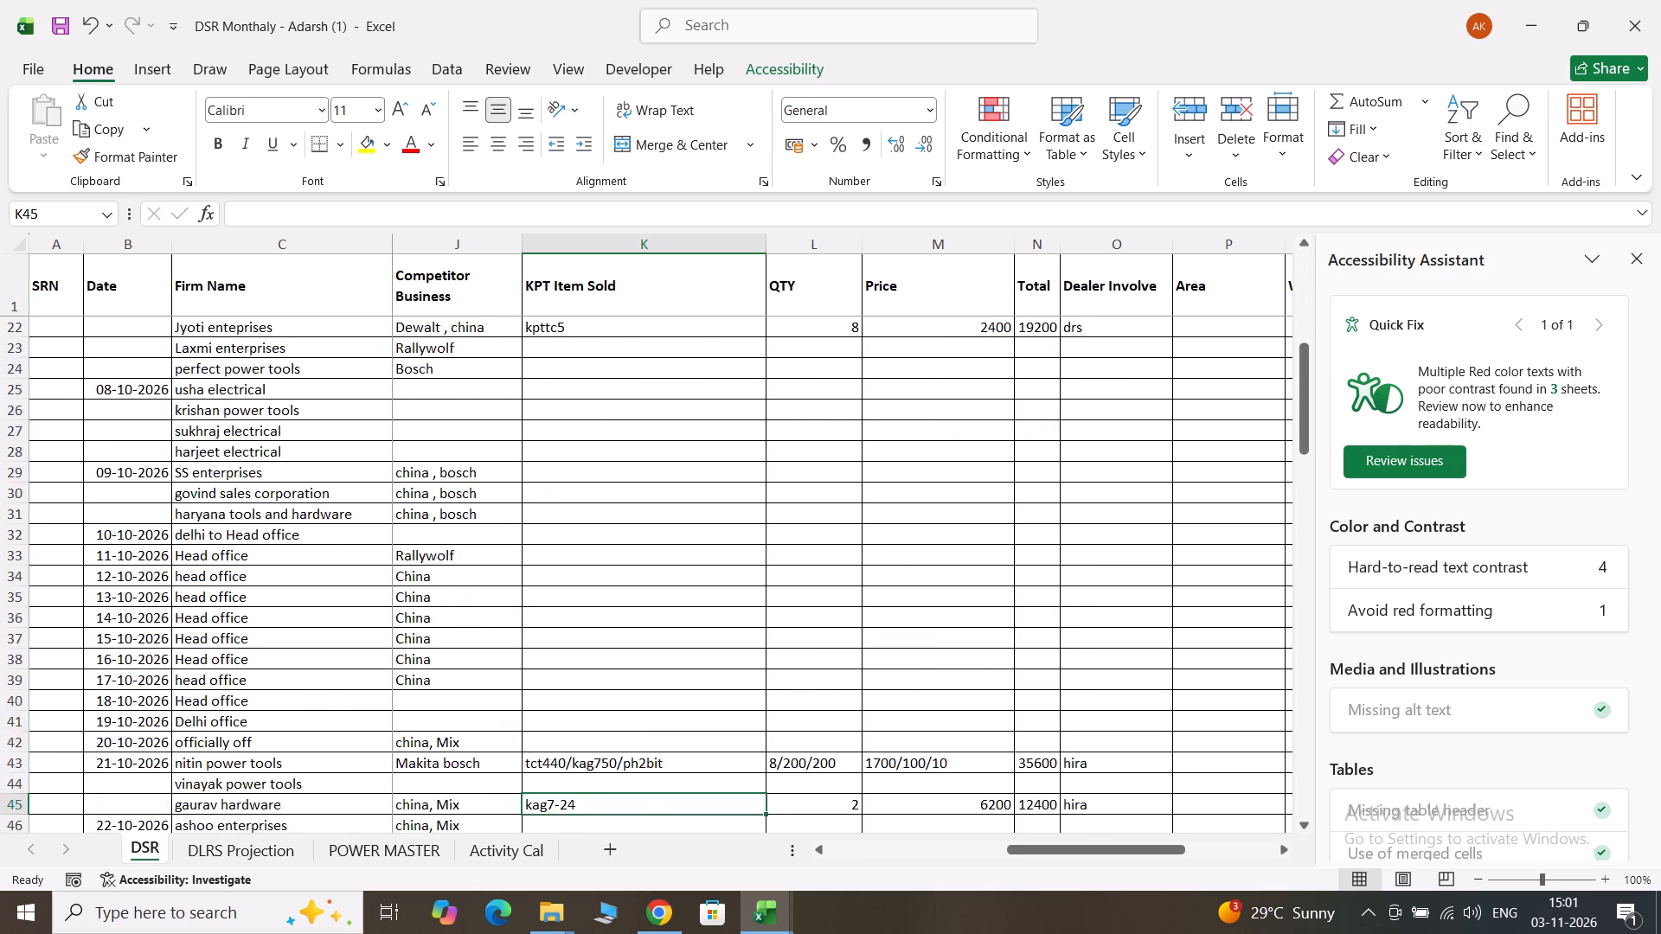
key(Down)
key(Down)
key(Down)
key(Down)
key(Down)
key(Down)
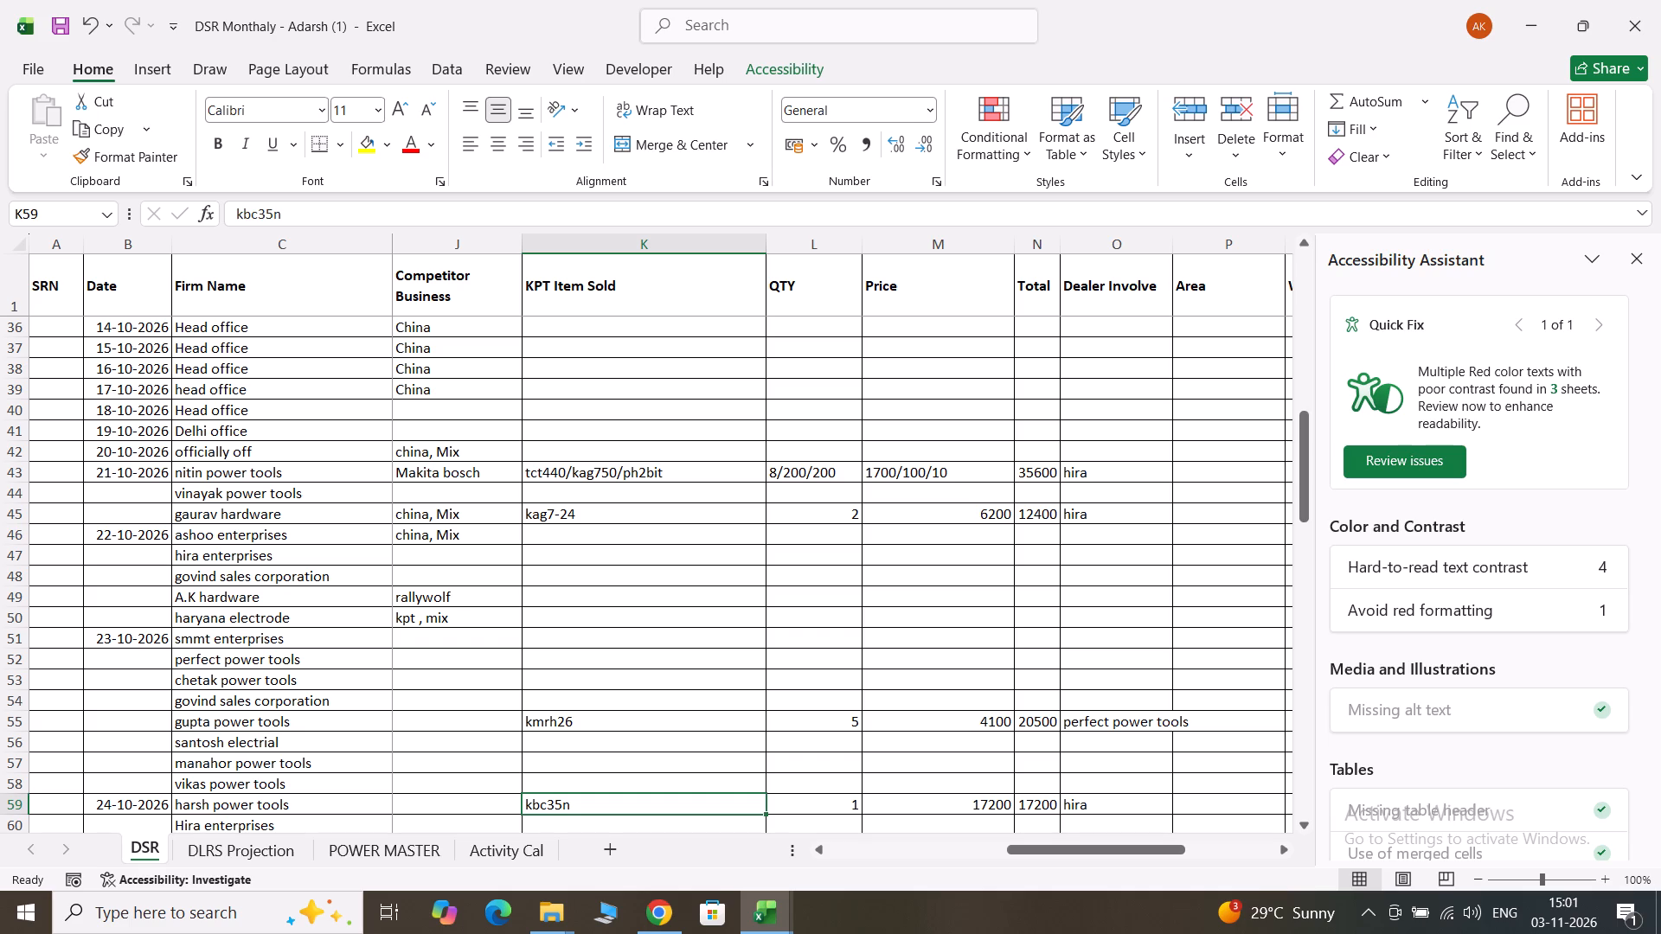
key(Down)
key(Down)
key(Down)
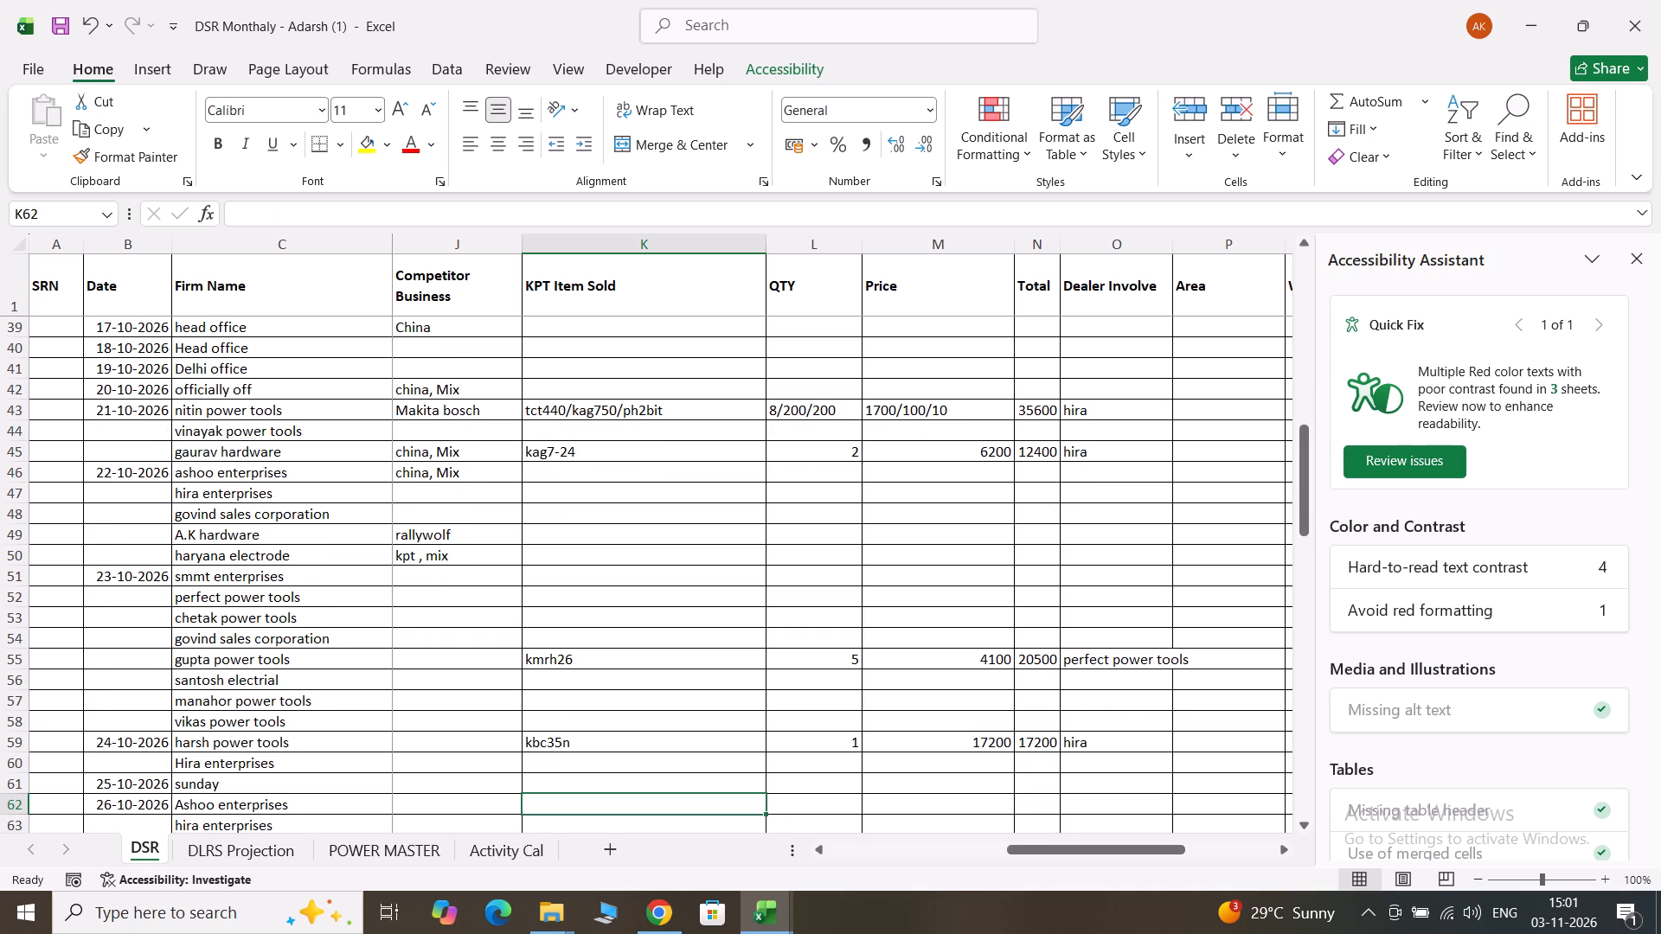
key(Down)
key(Down)
key(Down)
key(Down)
key(Down)
key(Down)
key(Down)
key(Up)
key(Up)
key(Up)
key(Up)
key(Up)
key(Up)
key(Up)
key(Up)
key(Up)
key(Up)
key(Up)
key(Up)
key(Up)
key(Up)
key(Up)
key(Up)
key(Up)
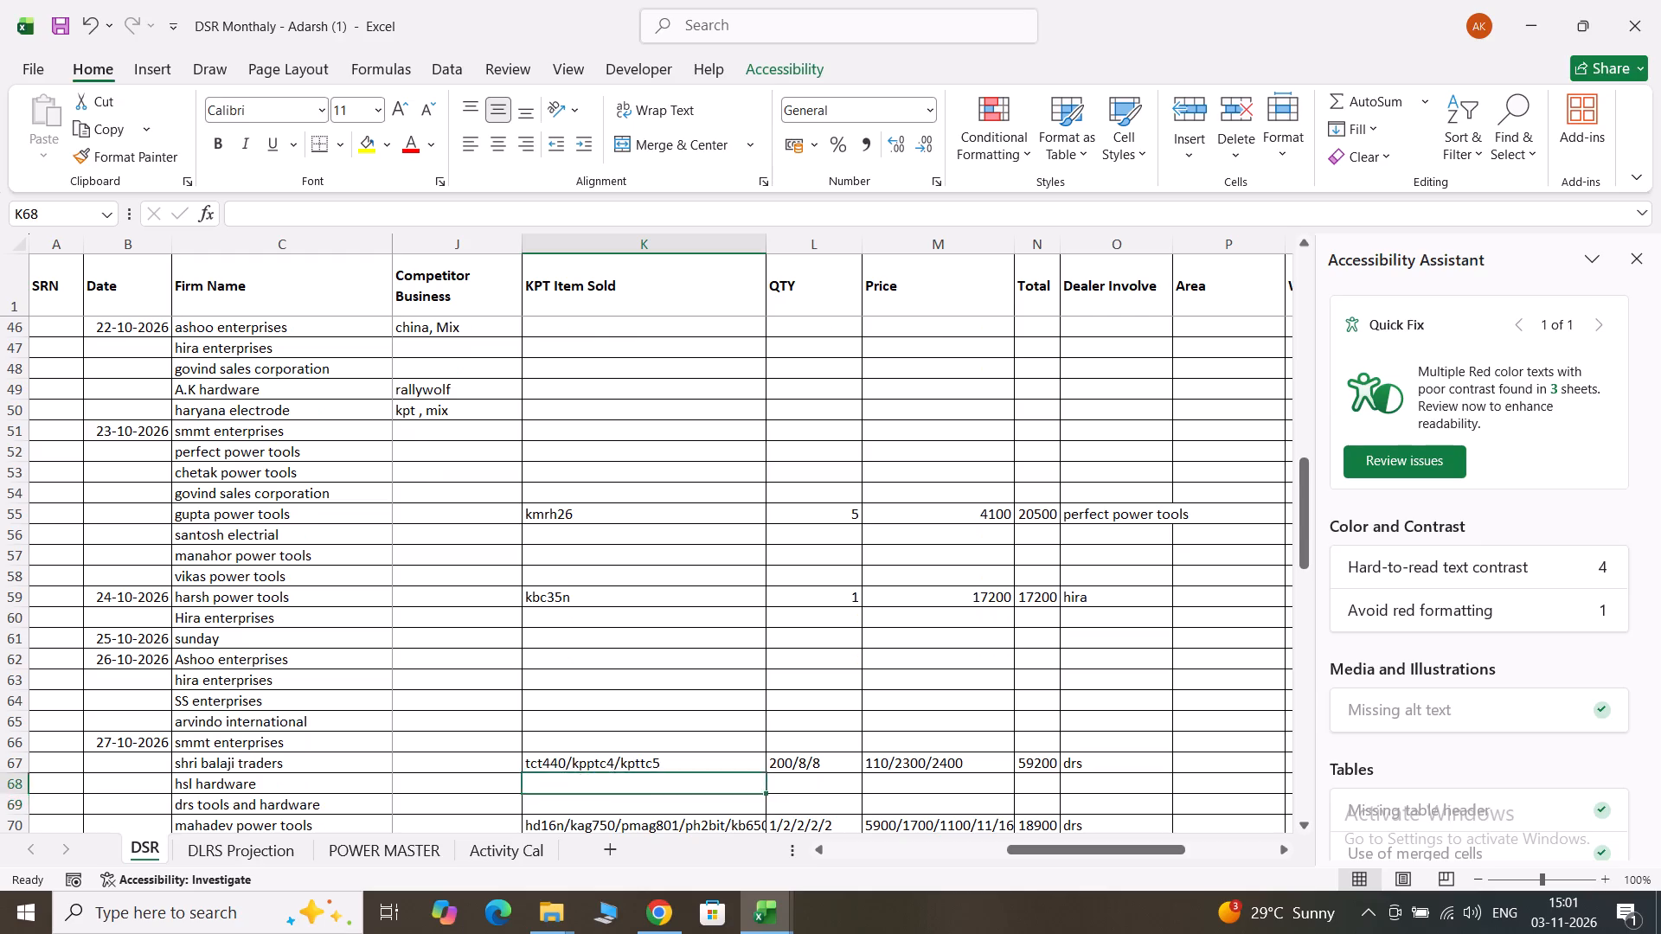
Examine the KPT Item Sold, quantity, price and total entries for the visits from 27-10-2026 through 31-10-2026.
key(Down)
key(Down)
key(Down)
key(Down)
key(Down)
key(Down)
key(Down)
key(Down)
key(Down)
key(Down)
key(Down)
key(Down)
key(Down)
key(Down)
key(Down)
key(Down)
key(Down)
key(Down)
key(Down)
key(Down)
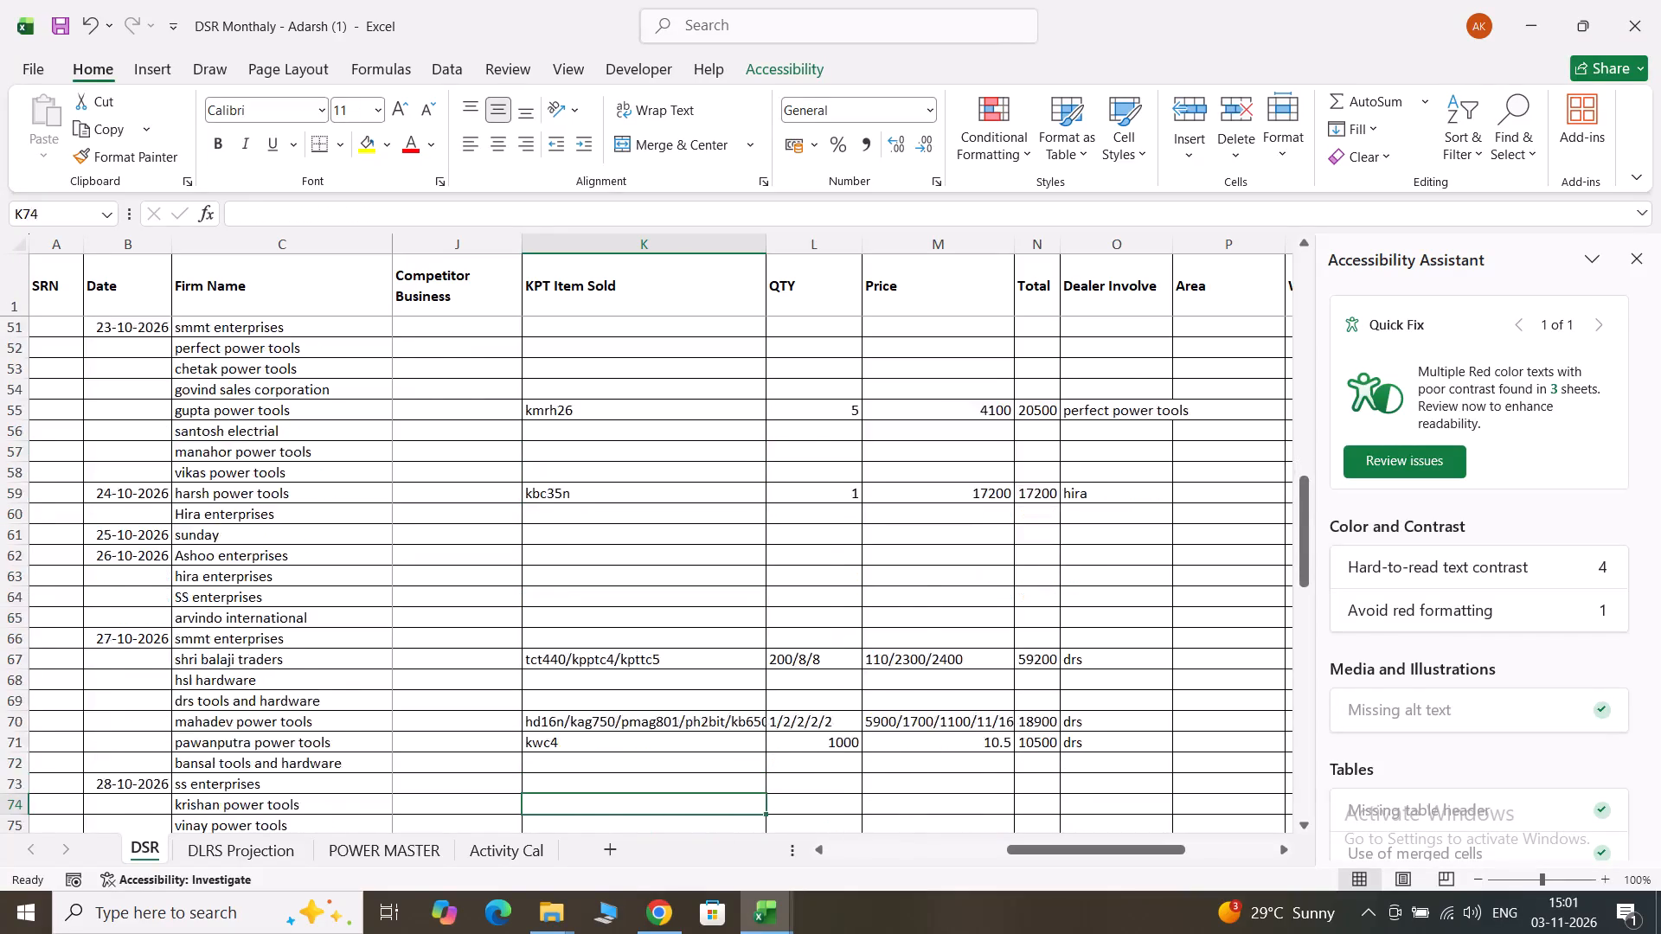
key(Up)
key(Up)
key(Up)
key(Up)
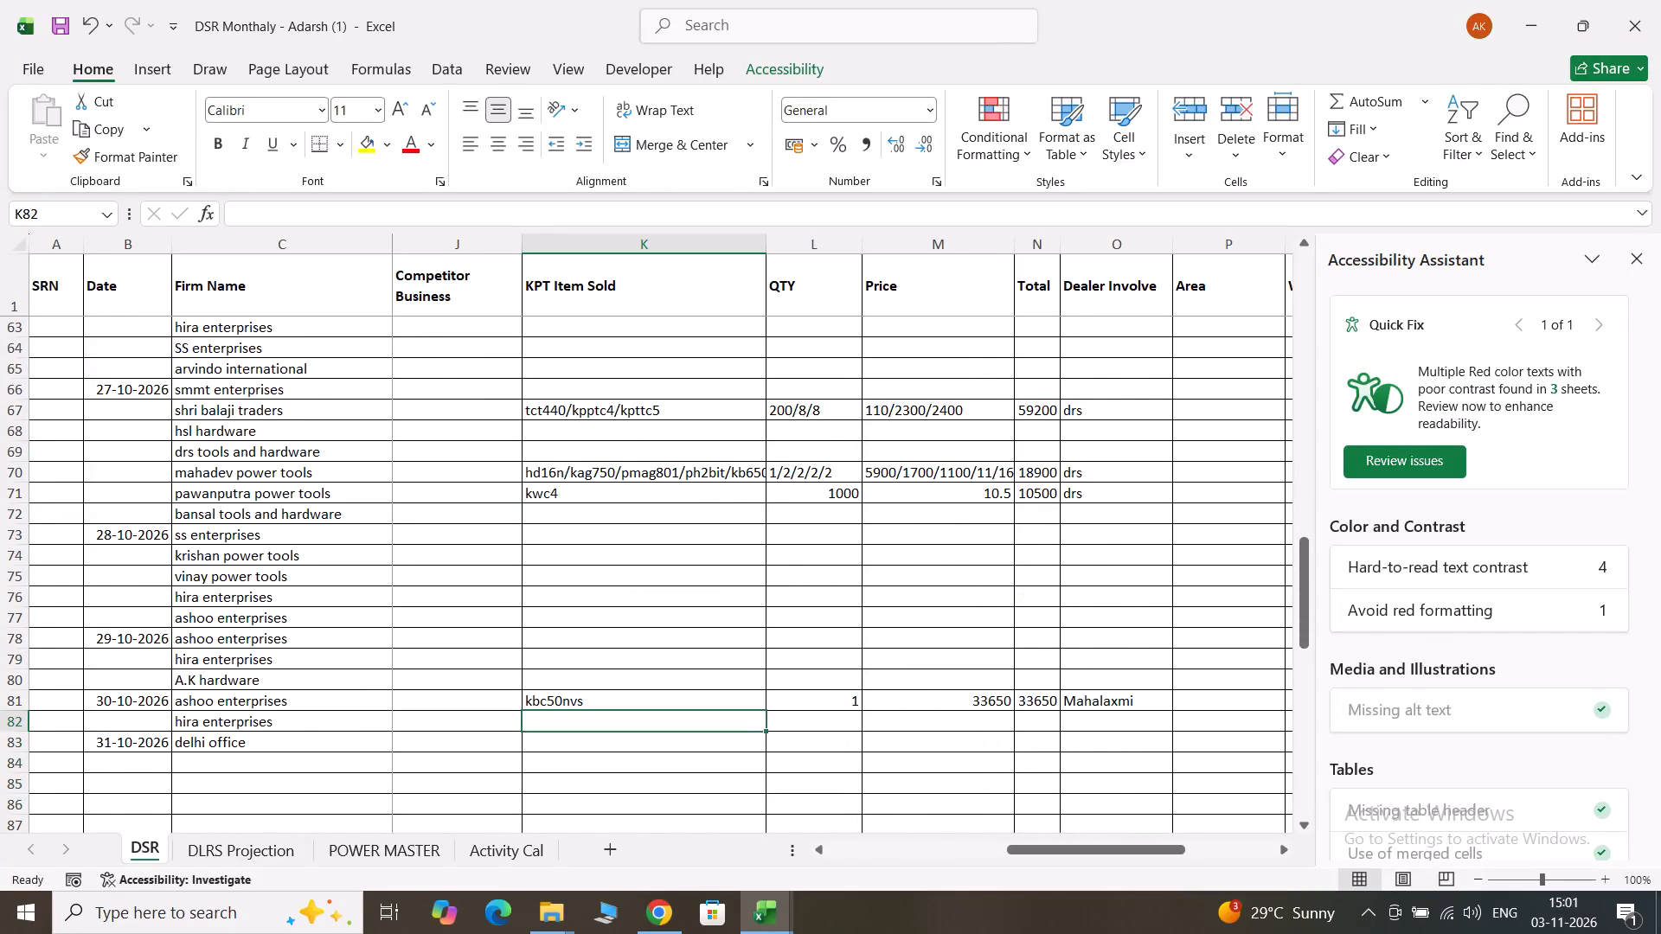
key(Up)
key(Up)
key(Up)
key(Up)
key(Up)
key(Down)
key(Down)
key(Down)
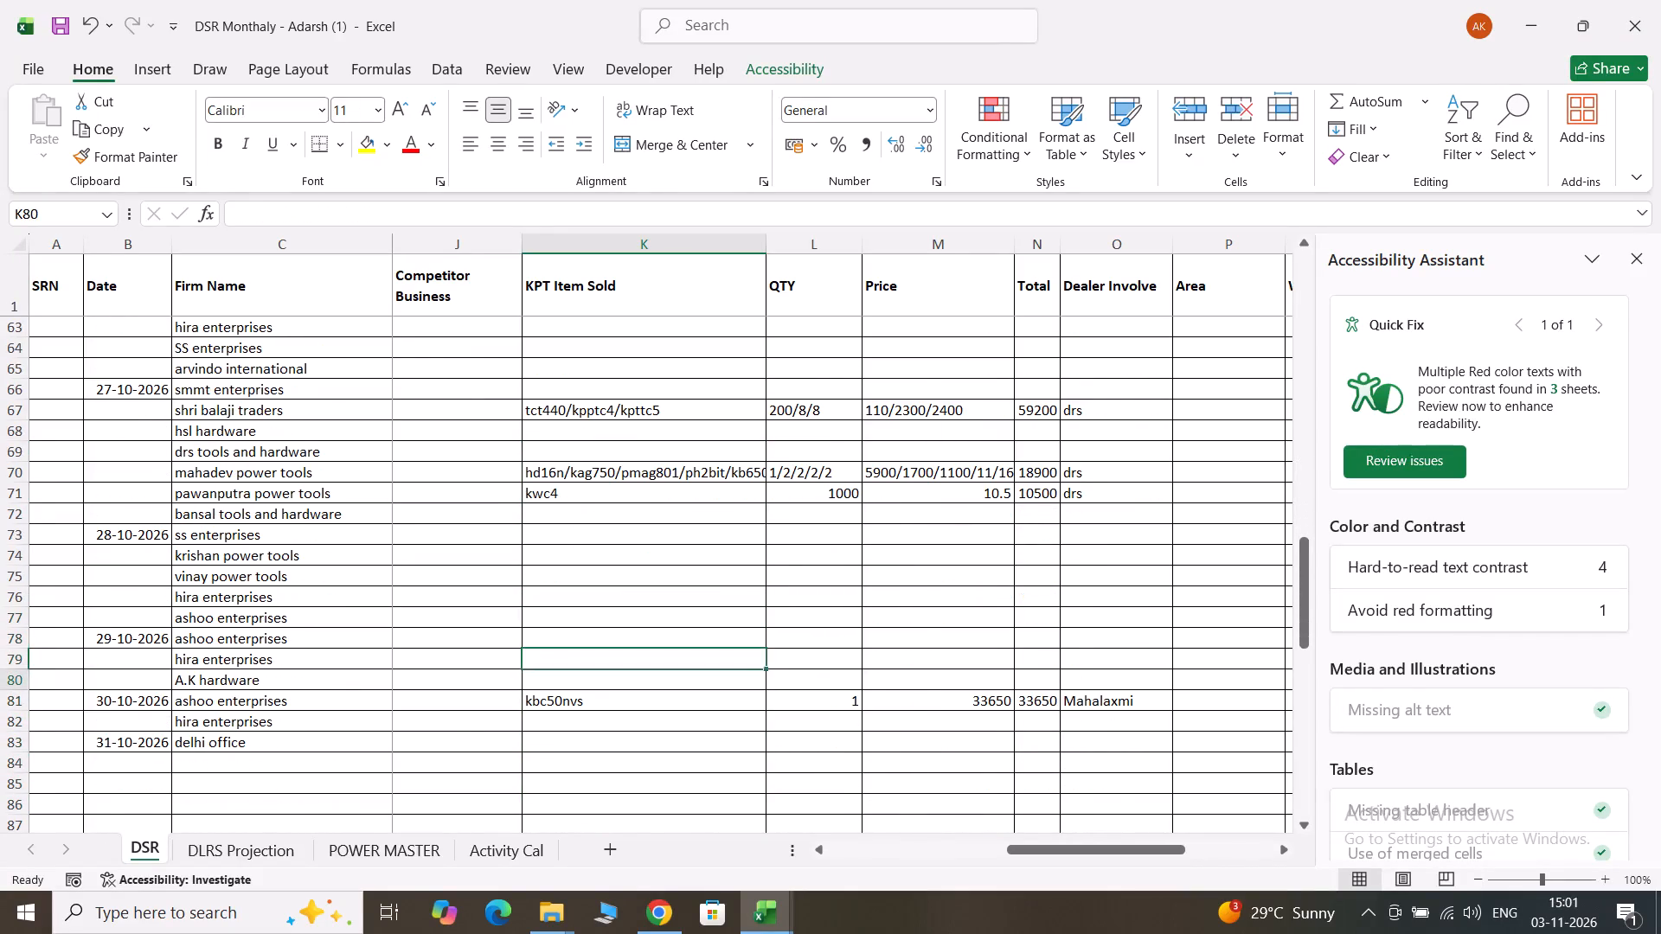
key(Down)
Examine the customer type, address, contact and firm name columns for the 30-10-2026 ashoo enterprises visit.
key(Left)
key(Left)
key(Left)
key(Left)
key(Left)
key(Left)
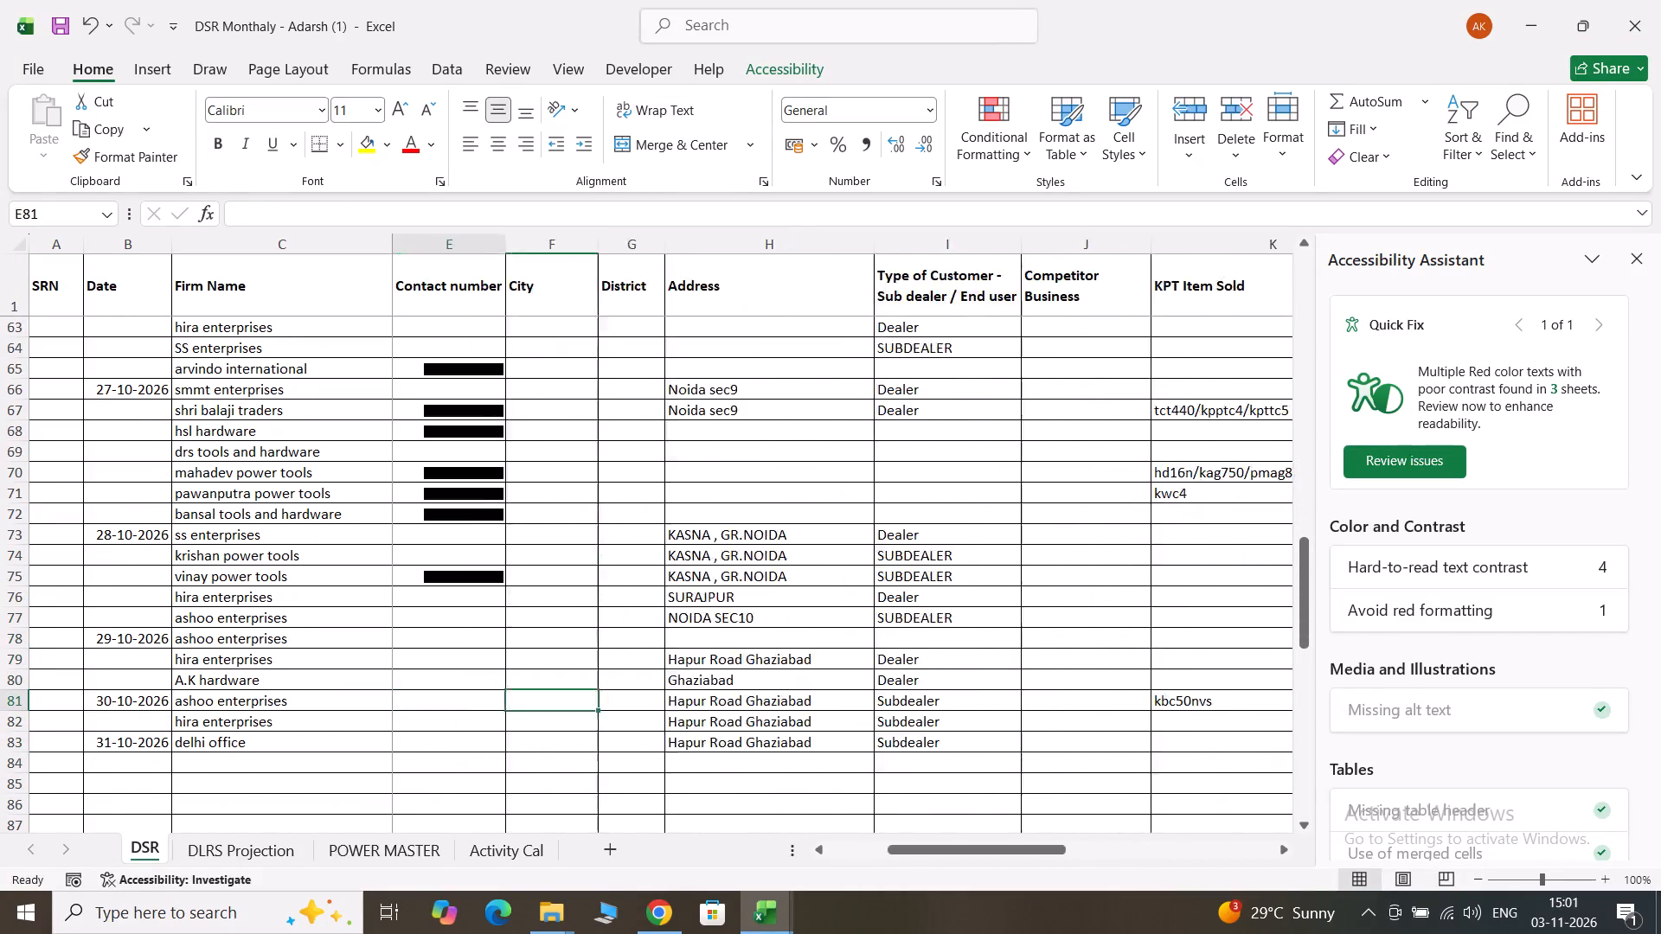
key(Left)
key(Left)
key(Left)
key(Left)
key(Left)
key(Right)
key(Right)
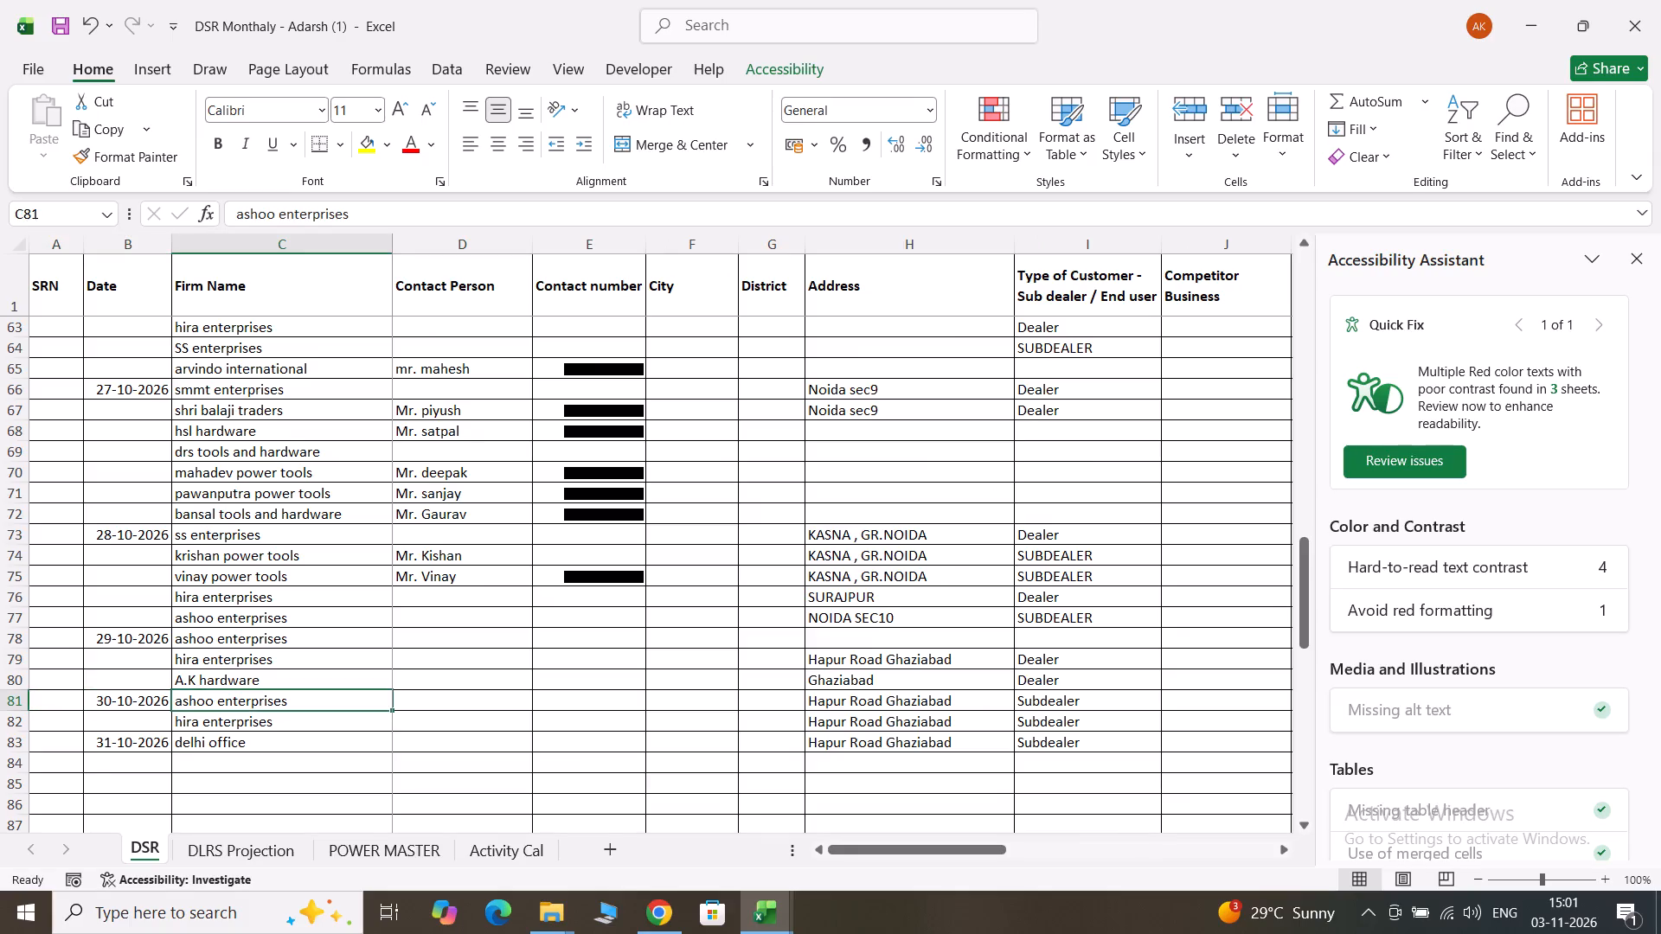
Save the workbook.
key(ctrl+s)
Review the Firm Name column from the 30-10-2026 visits back up to the 09-10-2026 visits.
key(Up)
key(Up)
key(Up)
key(Up)
key(Up)
key(Up)
key(Up)
key(Up)
key(Up)
key(Up)
key(Up)
key(Up)
key(Up)
key(Up)
key(Up)
key(Up)
key(Up)
key(Up)
key(Up)
key(Up)
key(Up)
key(Up)
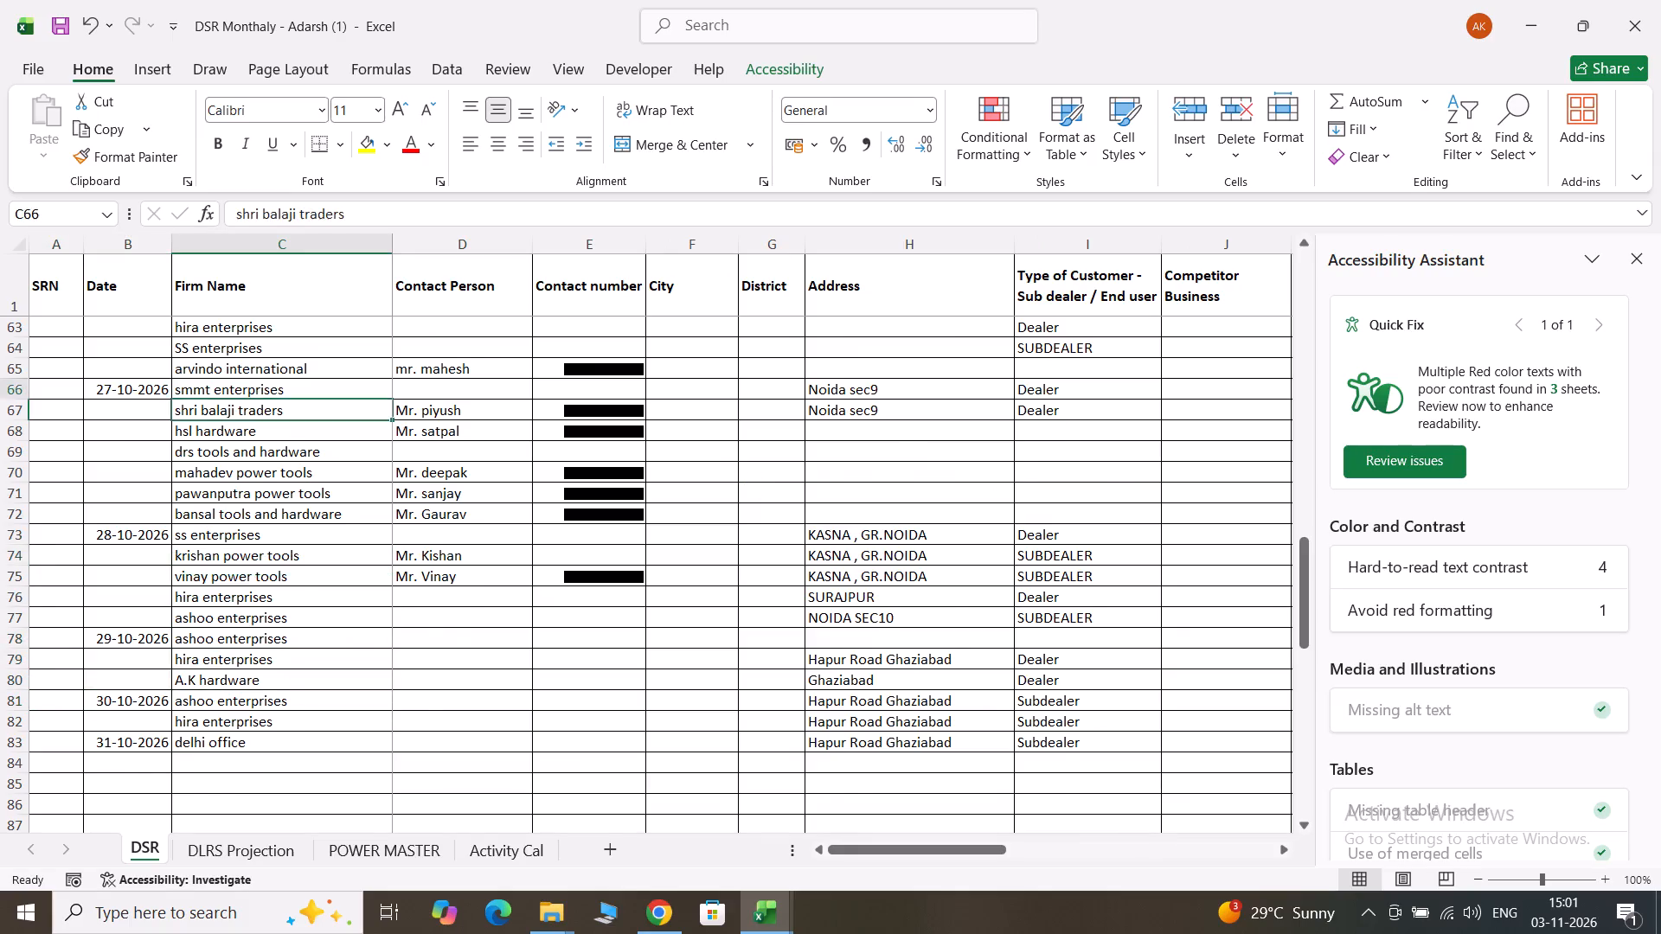
key(Down)
key(Down)
key(Down)
key(Down)
key(Down)
key(Down)
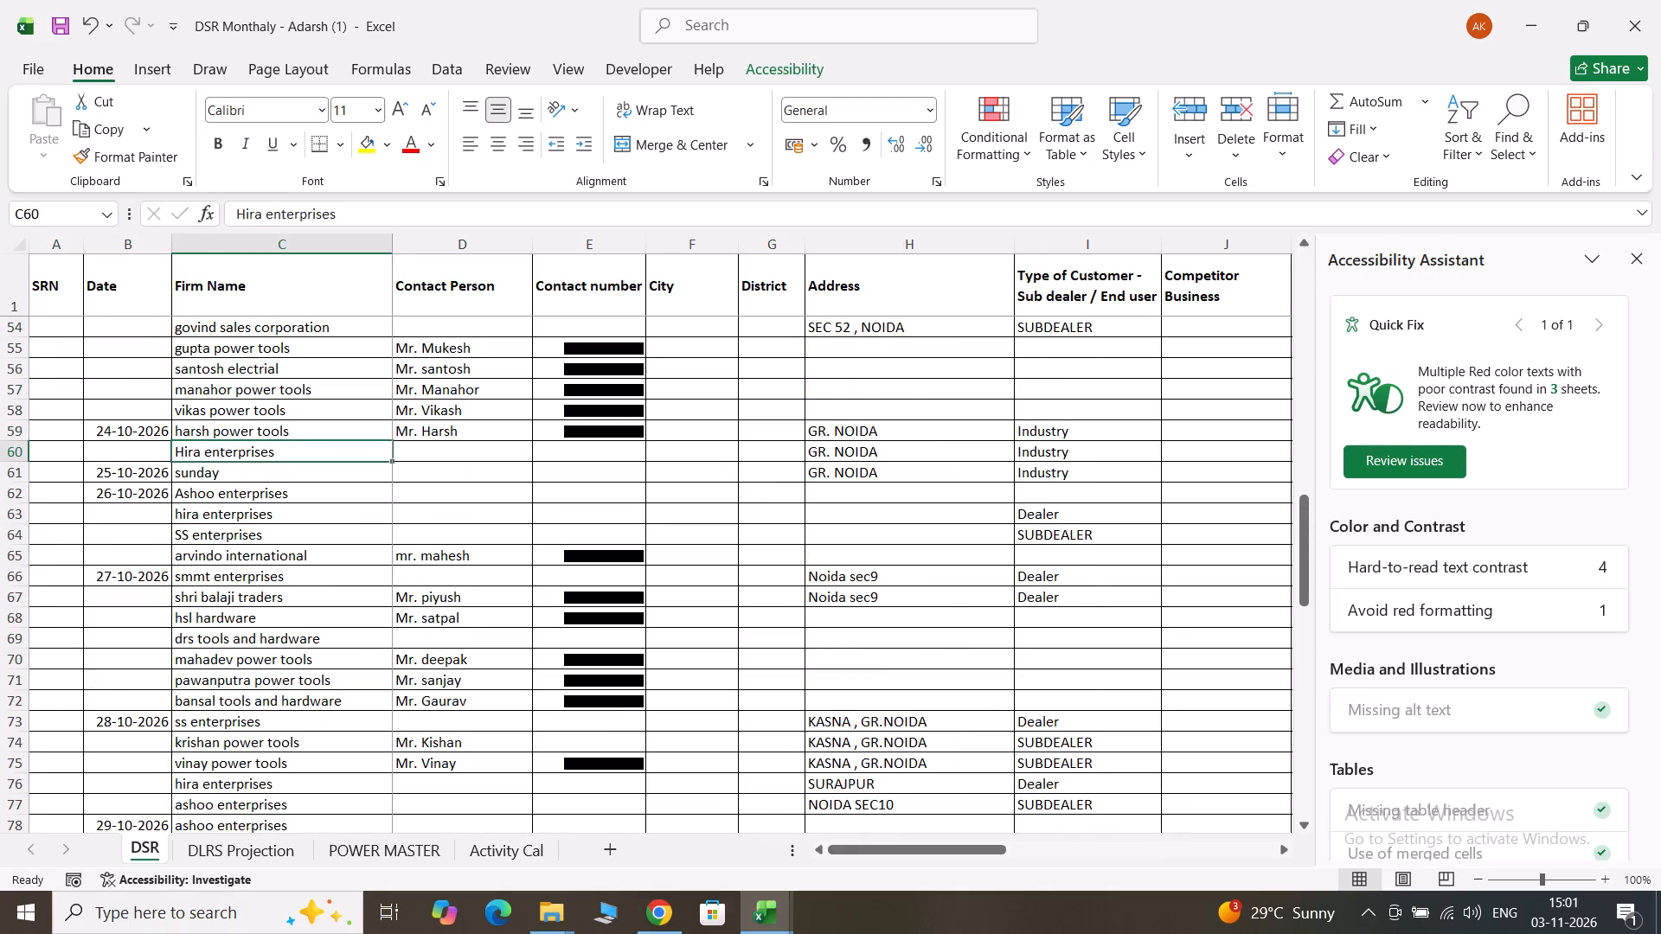
key(Up)
key(Up)
key(Up)
key(Up)
key(Up)
key(Up)
key(Up)
key(Up)
key(Up)
key(Up)
key(Up)
key(Up)
key(Up)
key(Down)
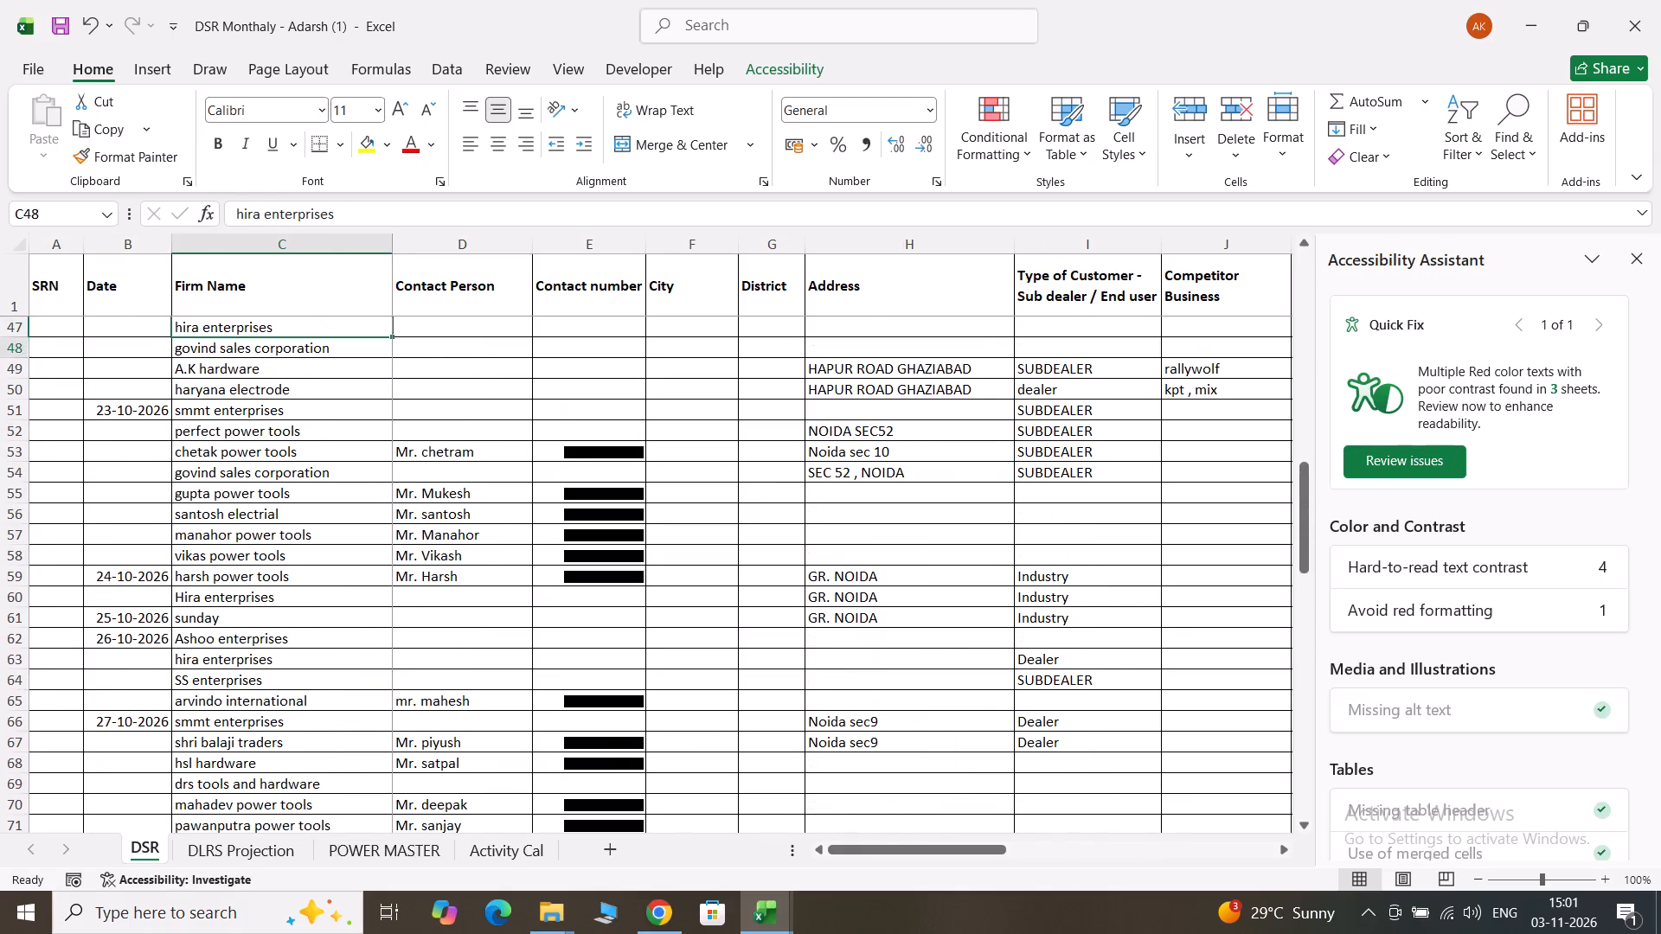
key(Down)
key(Down)
key(Up)
key(Up)
key(Up)
key(Up)
key(Up)
key(Up)
key(Up)
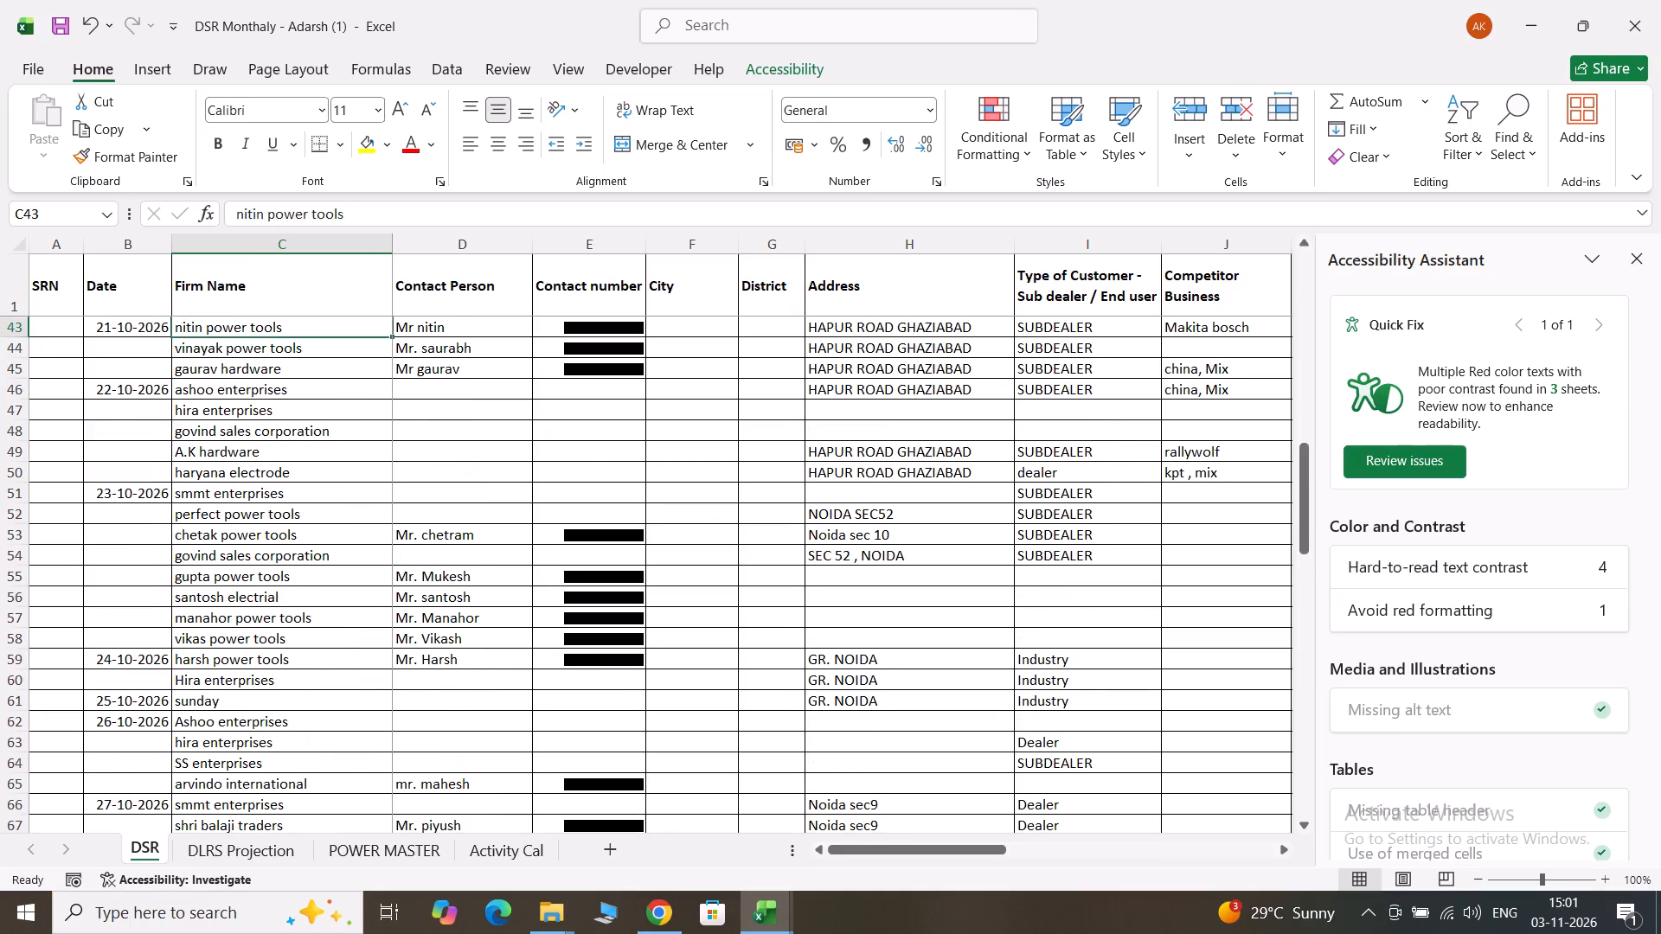
key(Down)
key(Down)
key(Down)
key(Up)
key(Up)
key(Up)
key(Up)
key(Up)
key(Up)
key(Up)
key(Up)
key(Up)
key(Up)
key(Up)
key(Up)
key(Up)
key(Up)
key(Up)
key(Up)
key(Up)
key(Up)
key(Up)
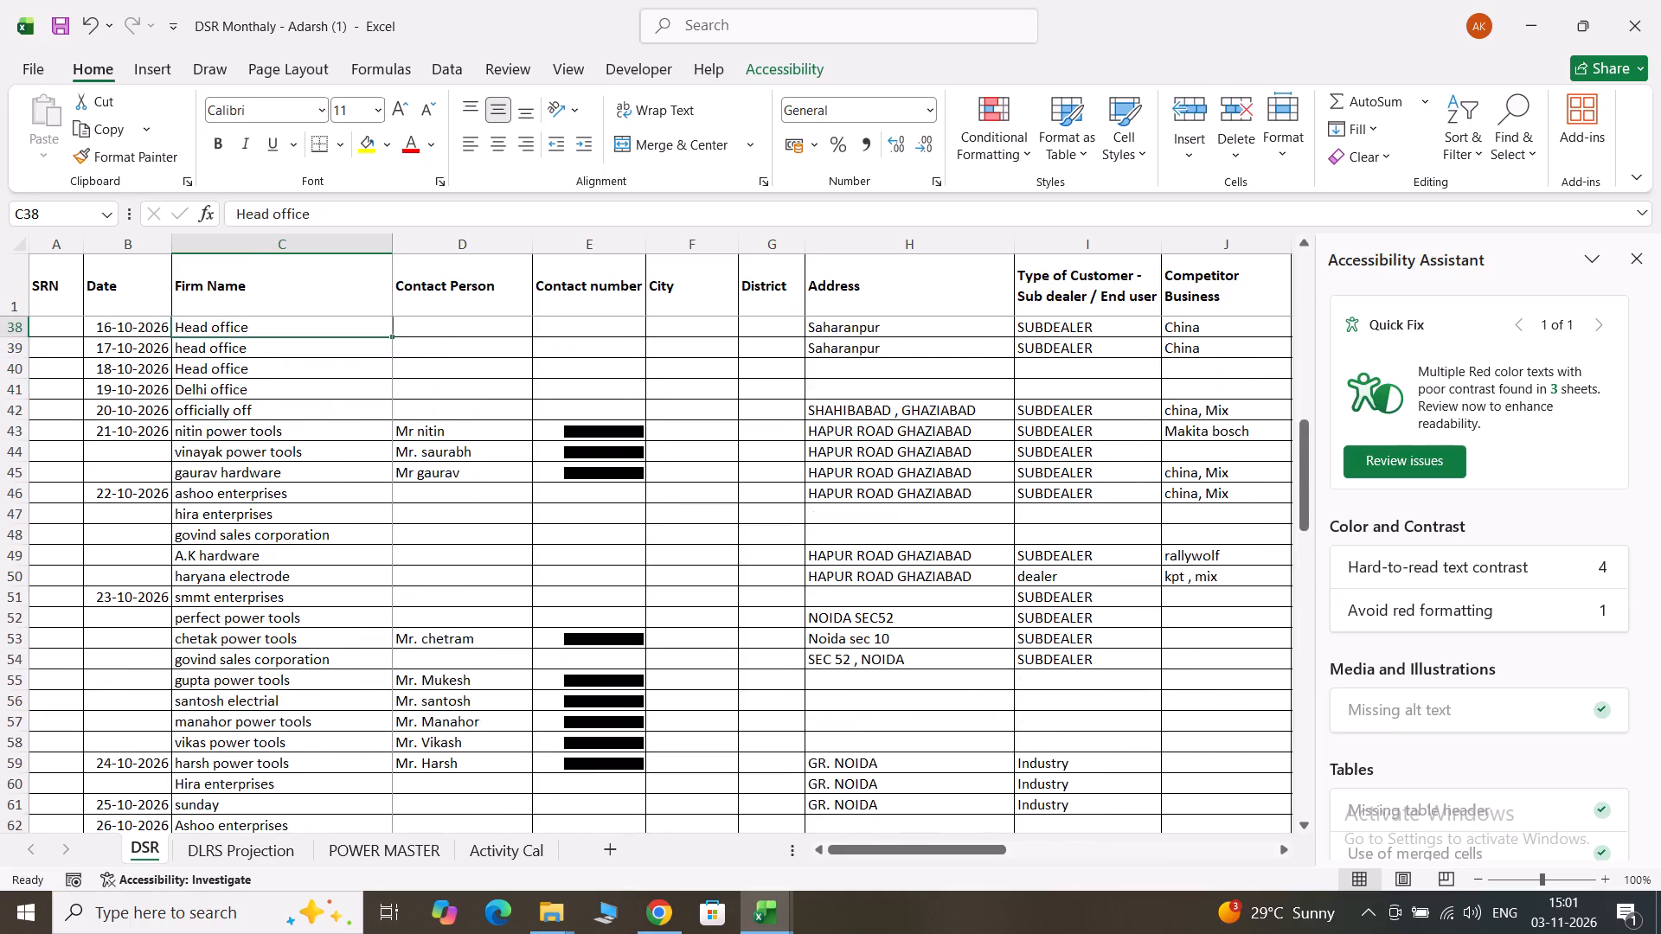
key(Up)
Enter kbc35n/kmrh26 as the KPT Item Sold for the 09-10-2026 haryana tools and hardware visit.
key(Down)
key(Down)
key(Down)
key(Down)
key(Right)
key(Right)
key(Right)
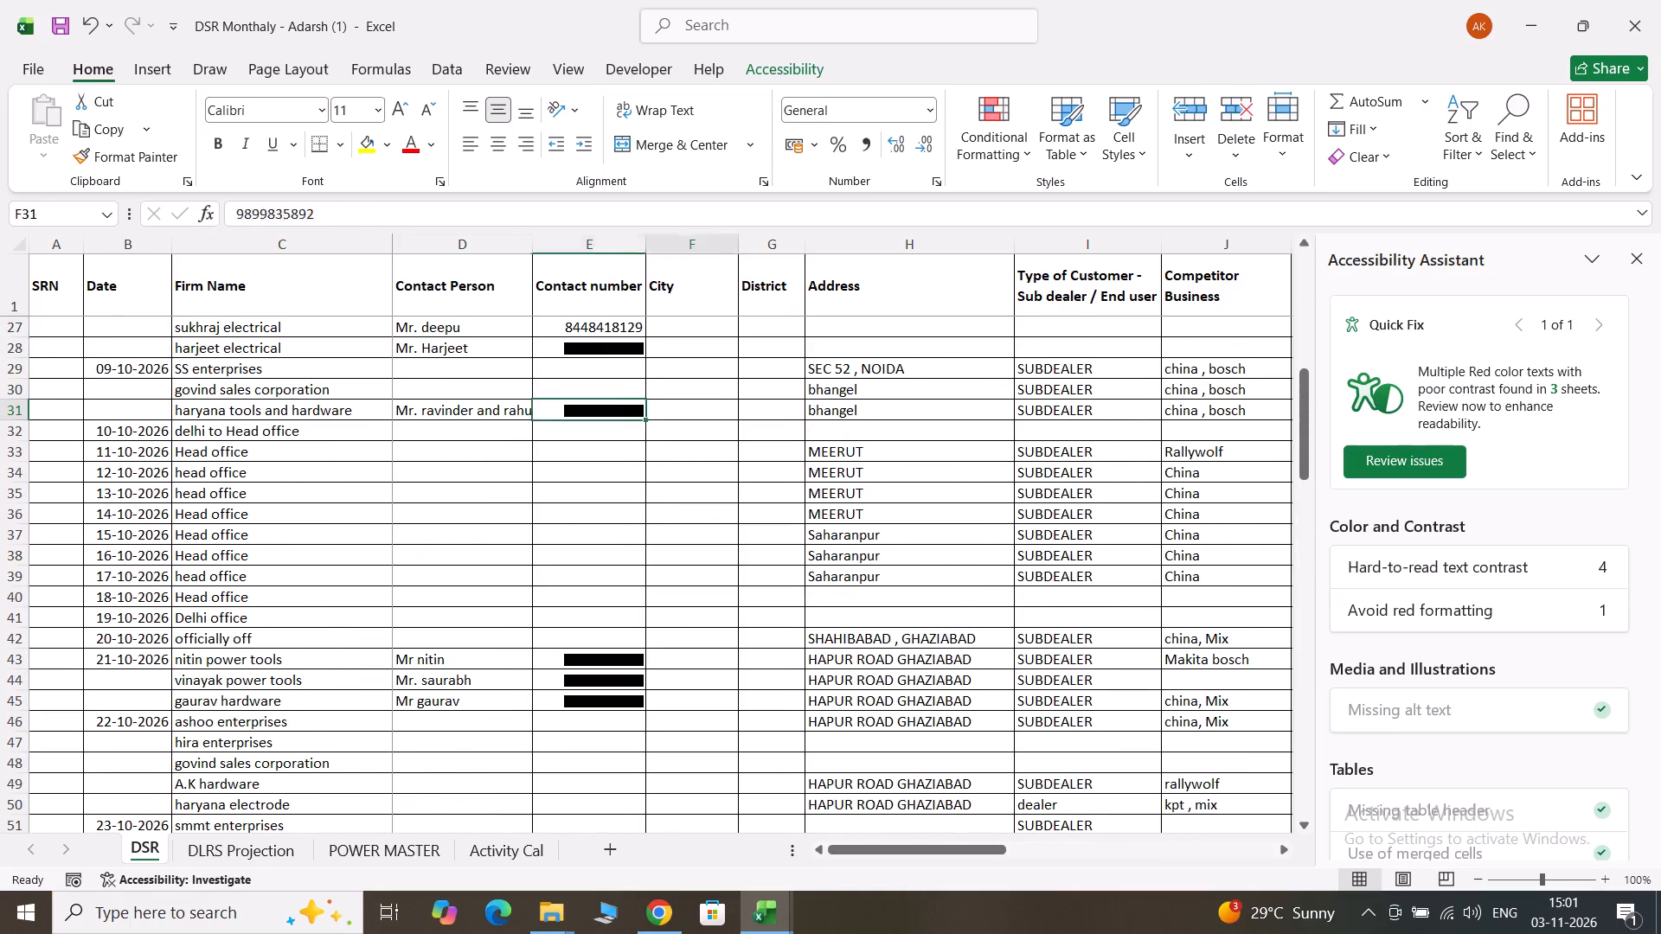
key(Right)
key(Right)
key(Right)
key(Right)
key(Right)
key(Right)
key(Right)
key(Left)
key(Left)
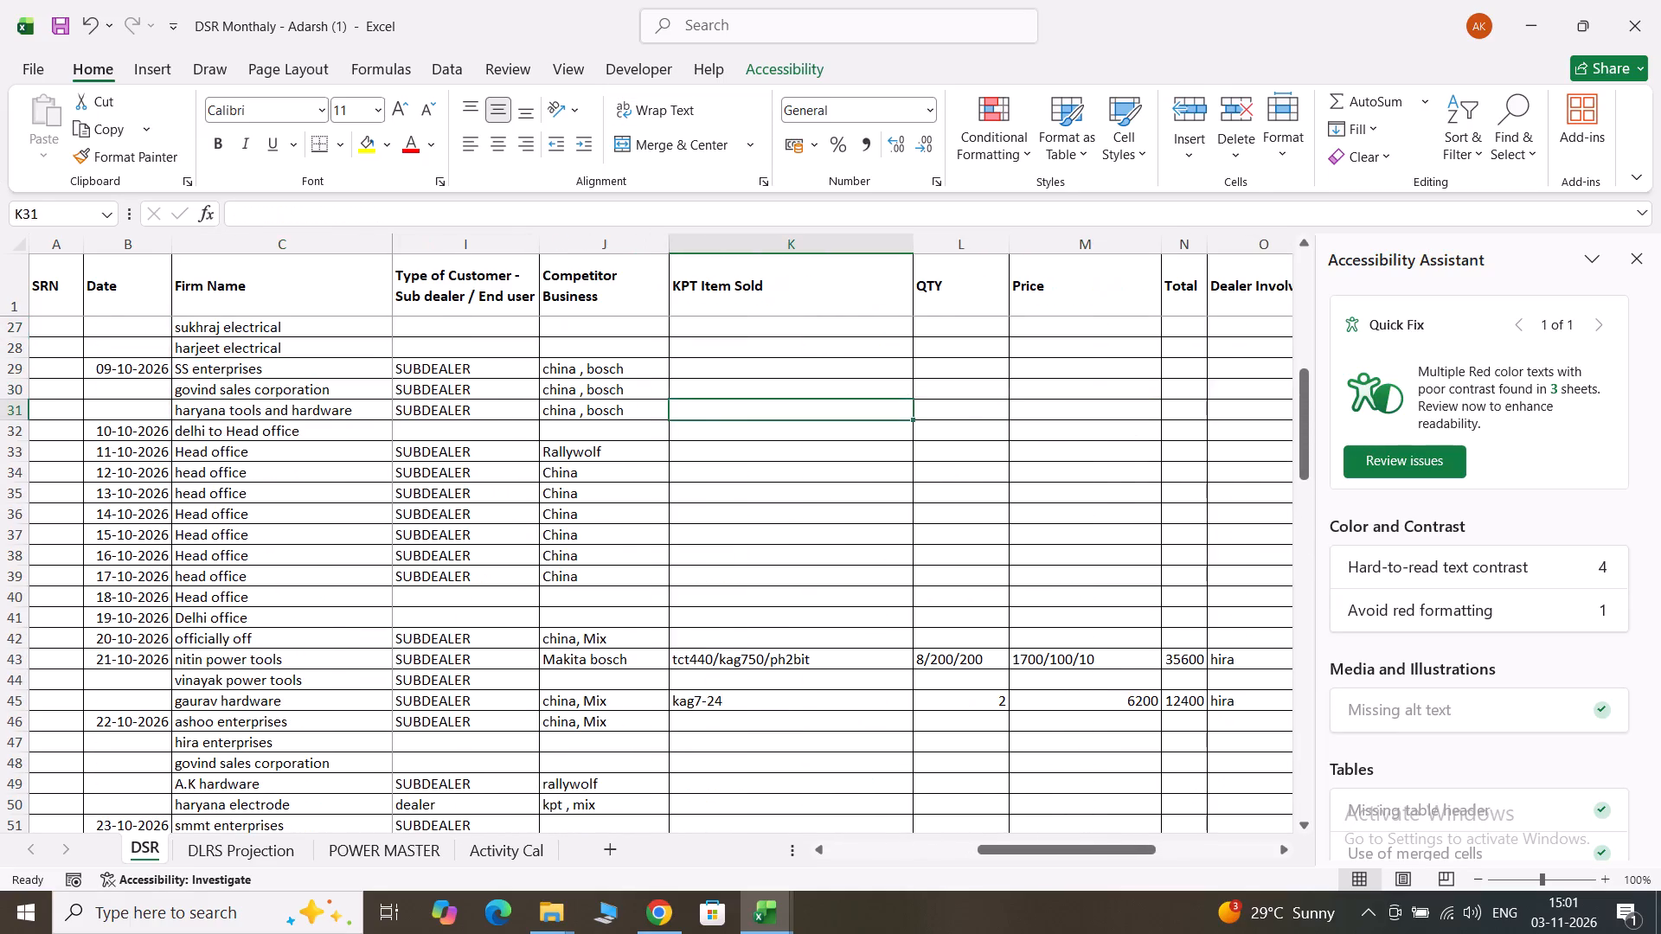
key(Right)
key(Left)
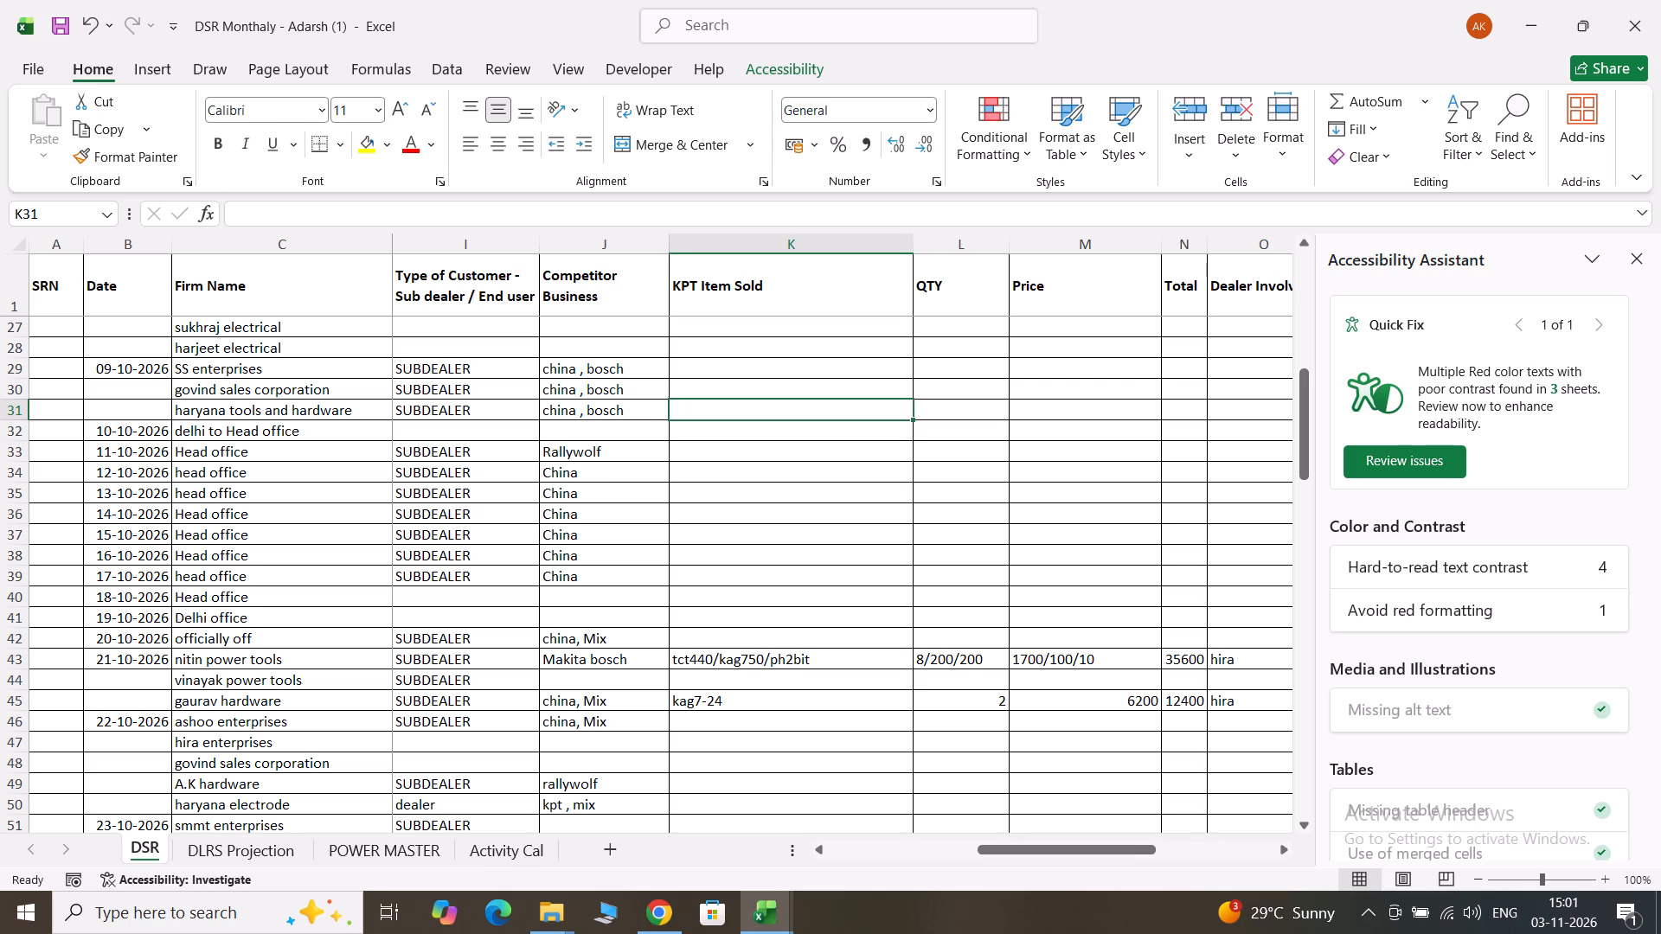
text(kbc365)
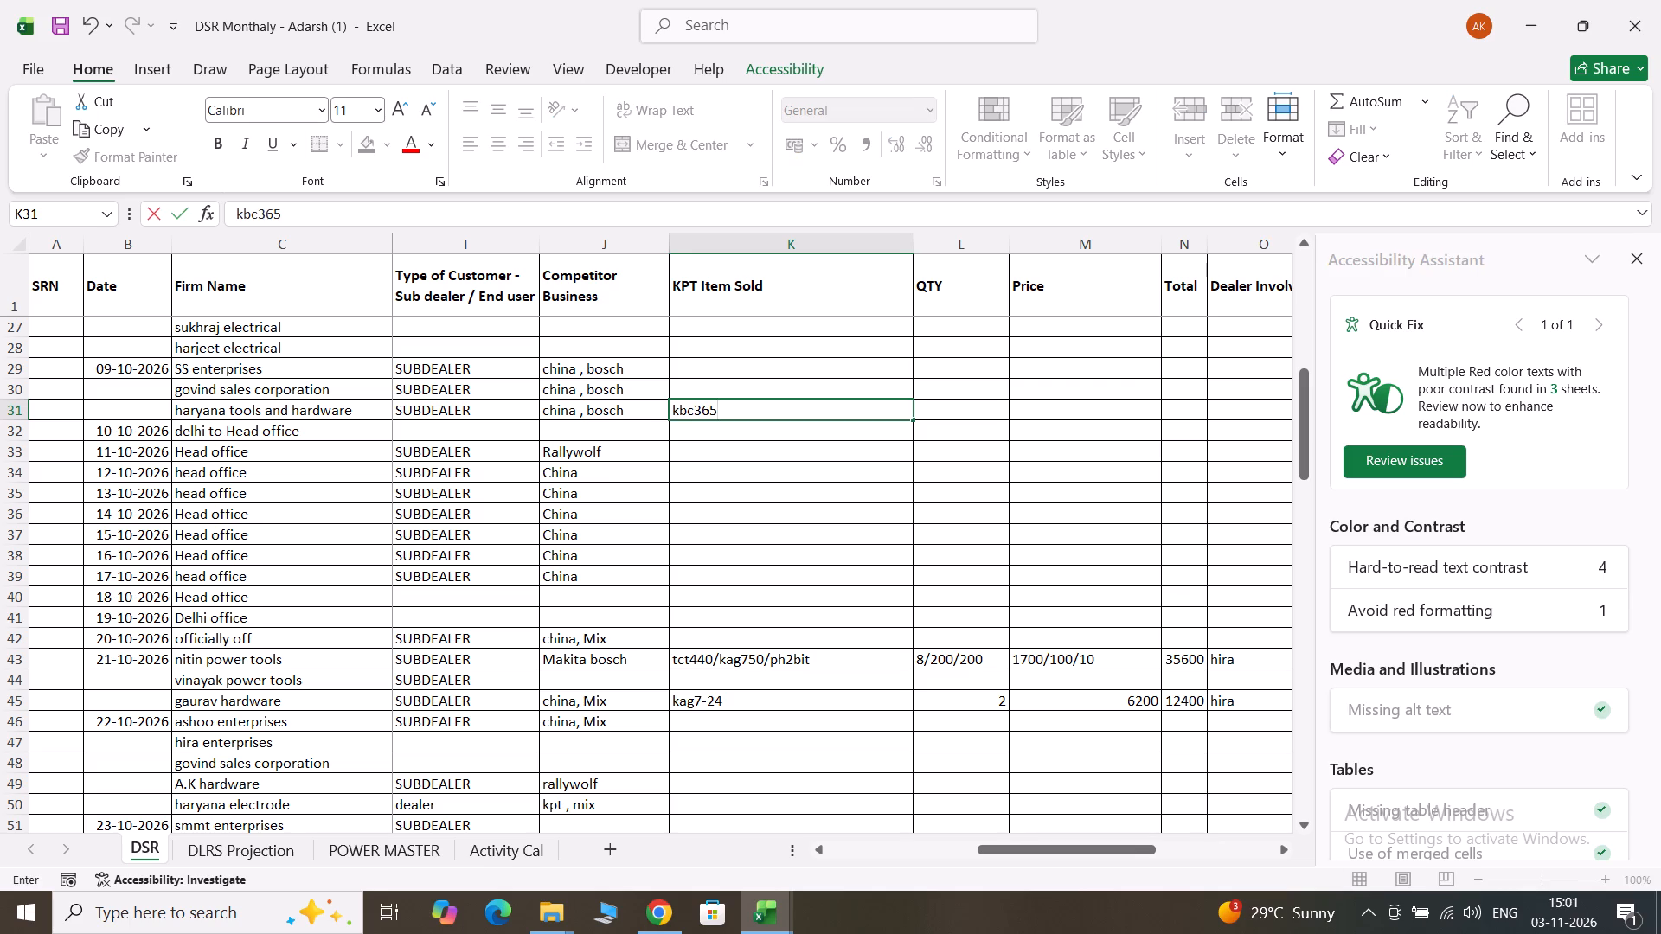
key(BackSpace)
key(BackSpace)
text(5n)
key(slash)
text(kmrh26)
key(Right)
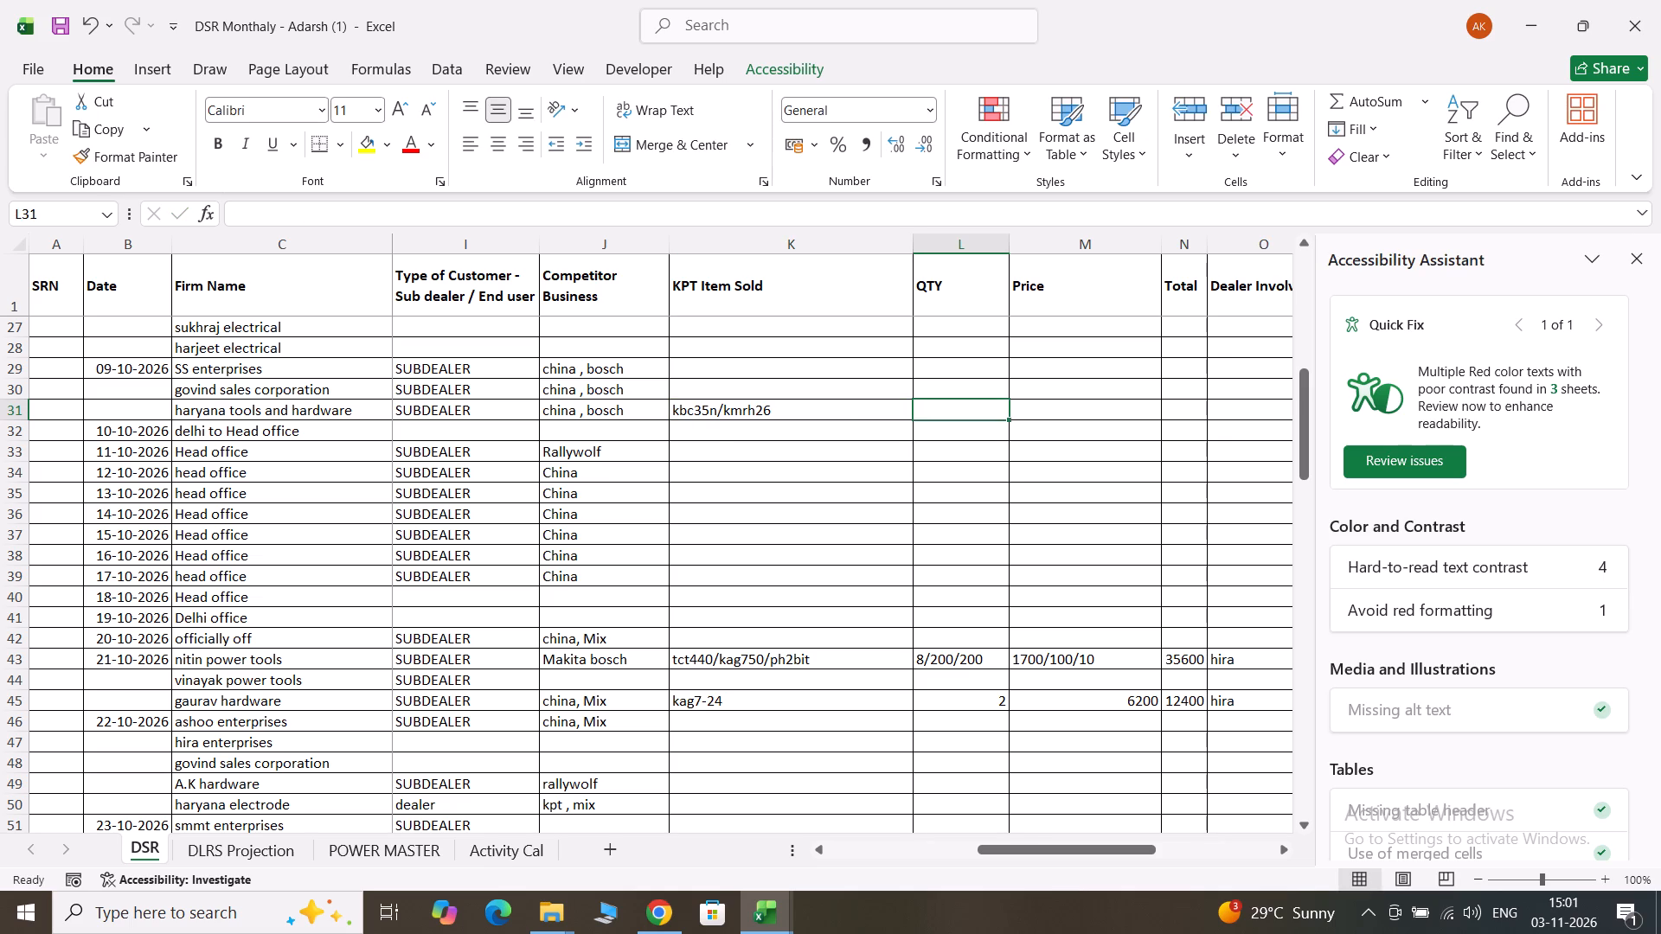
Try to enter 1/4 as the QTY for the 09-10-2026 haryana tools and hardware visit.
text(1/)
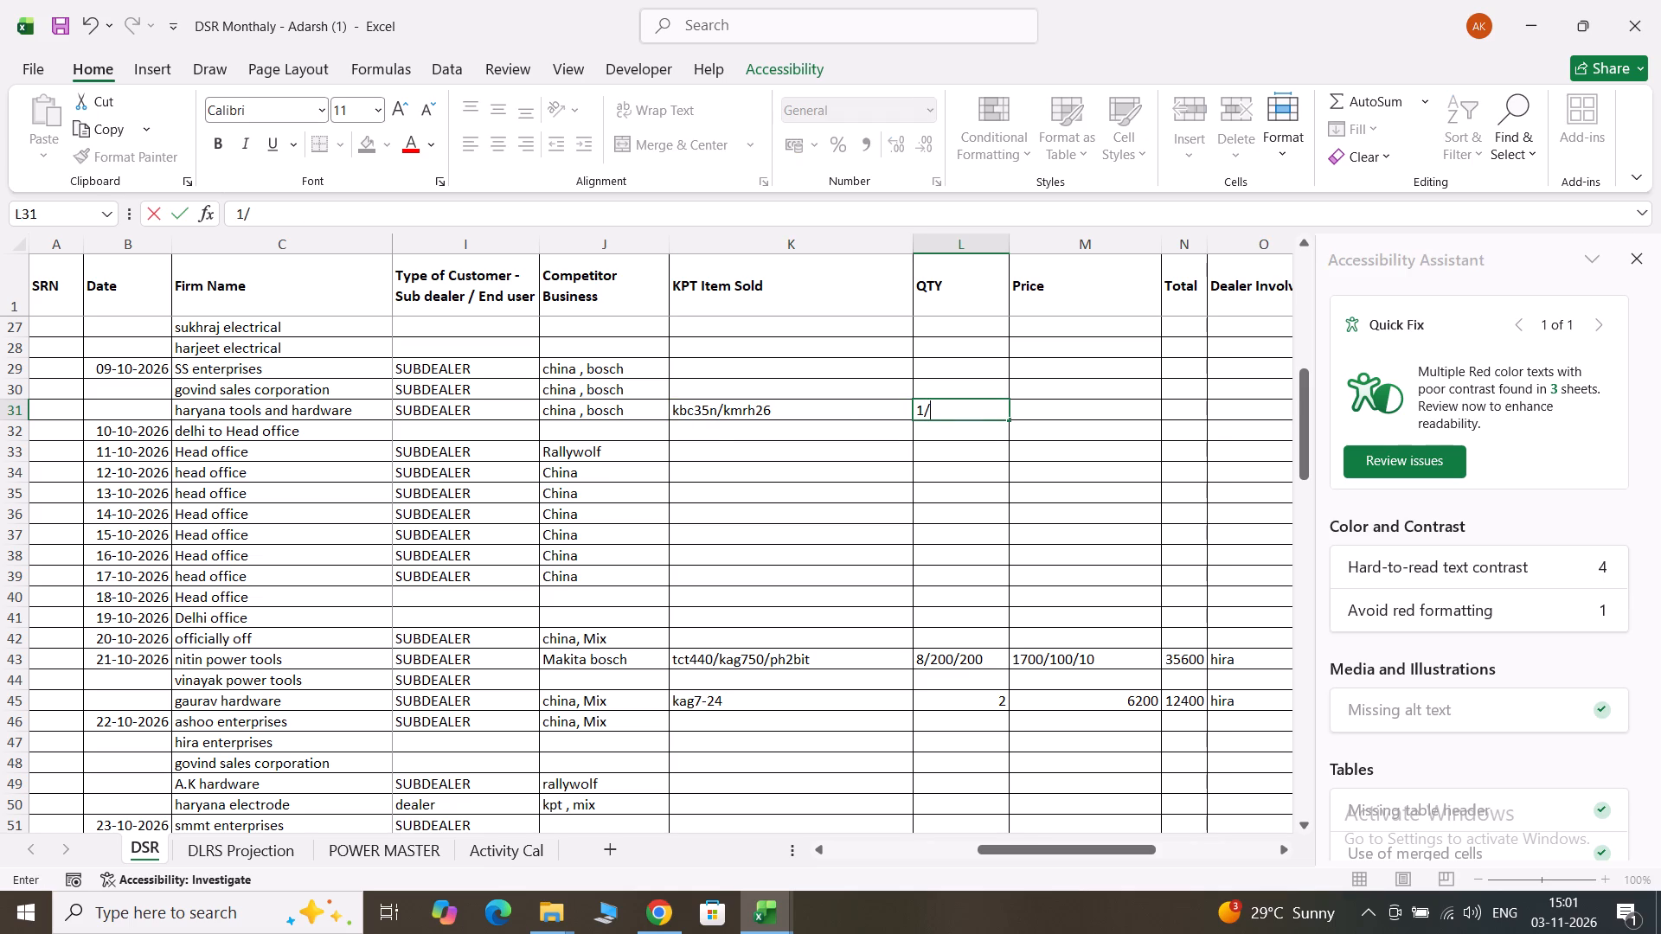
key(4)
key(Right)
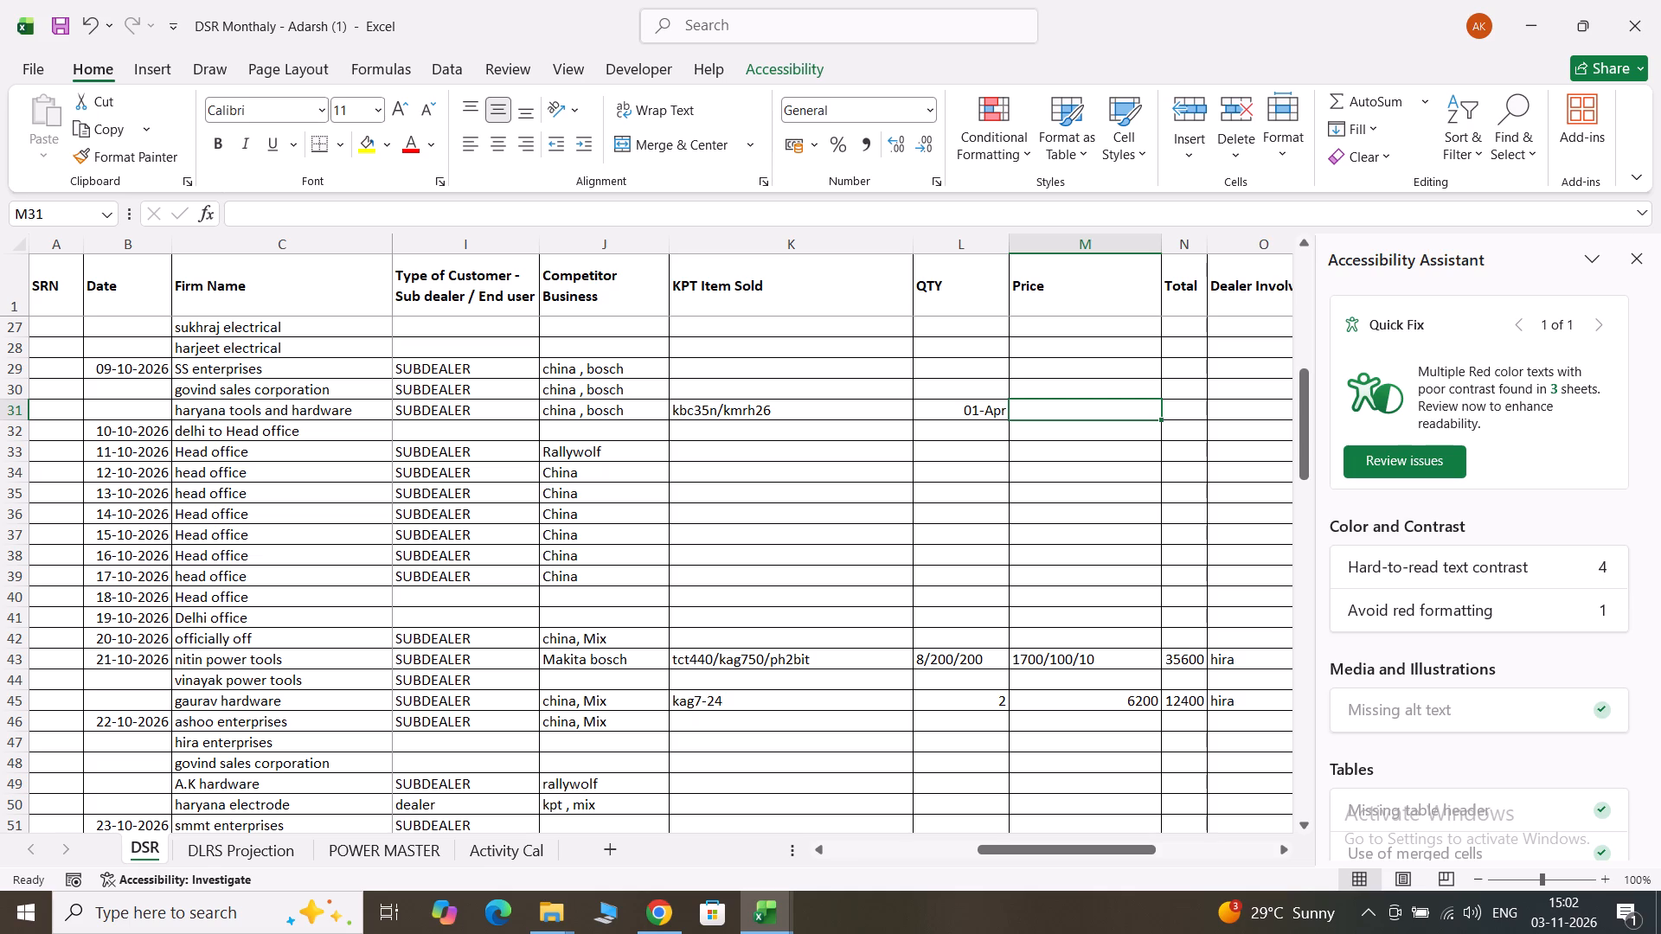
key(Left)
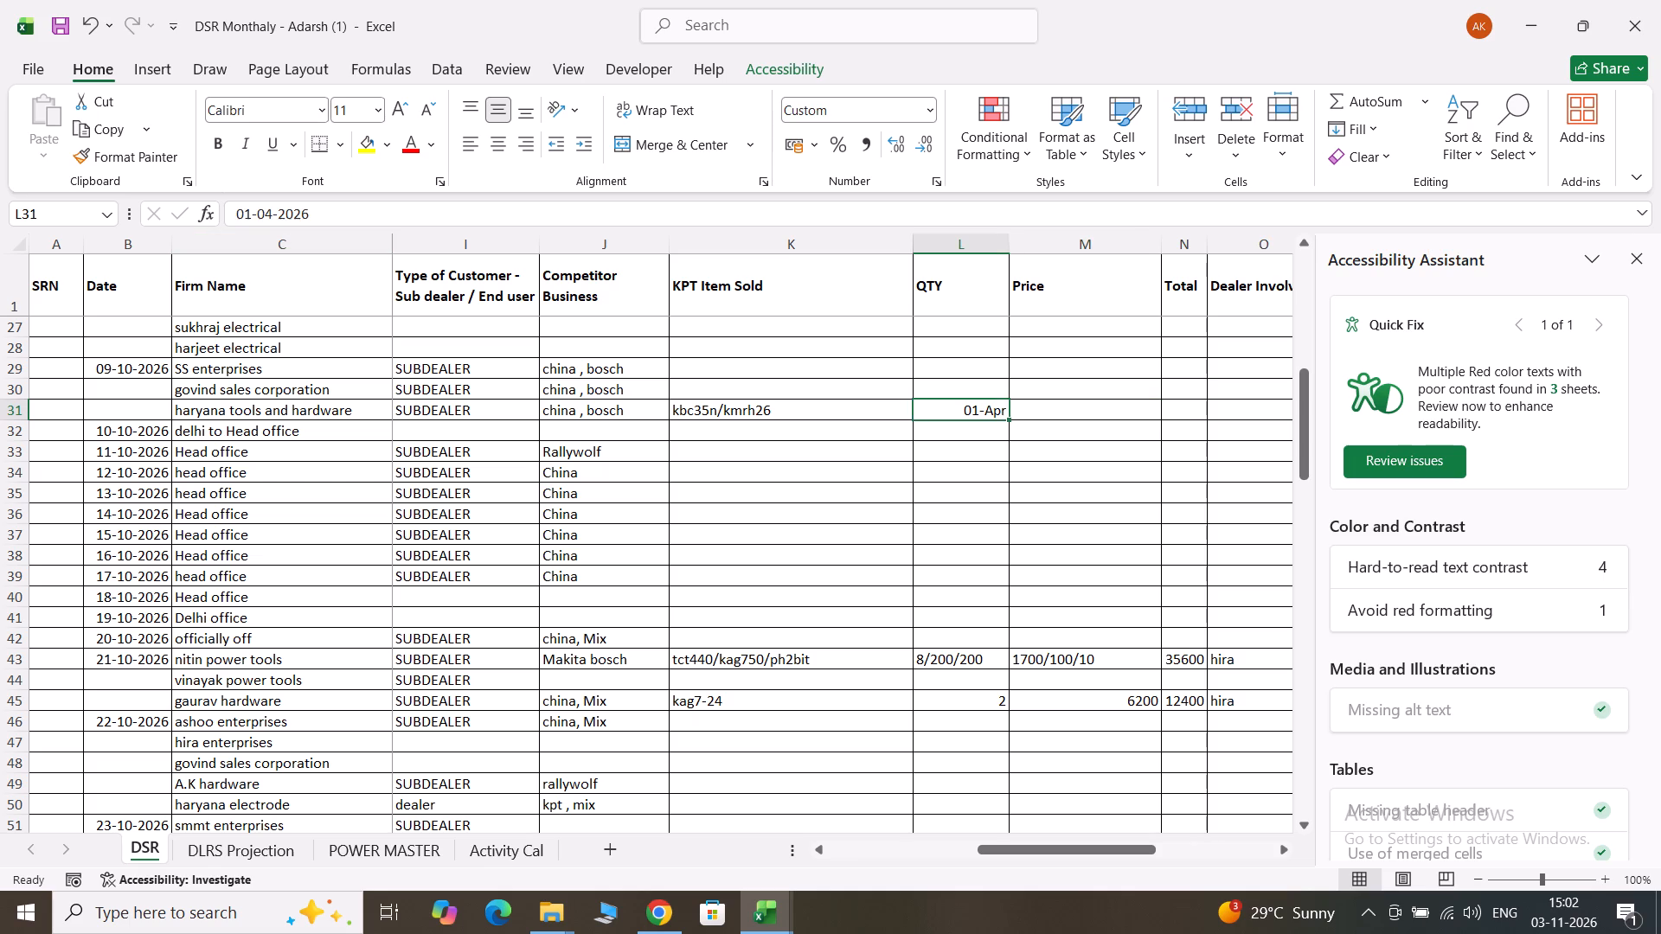
Replace the QTY for the 09-10-2026 haryana tools and hardware visit with 01//4.
click(348, 219)
key(BackSpace)
key(BackSpace)
key(BackSpace)
key(BackSpace)
key(BackSpace)
key(BackSpace)
key(BackSpace)
key(BackSpace)
key(BackSpace)
key(BackSpace)
key(BackSpace)
key(BackSpace)
key(BackSpace)
key(BackSpace)
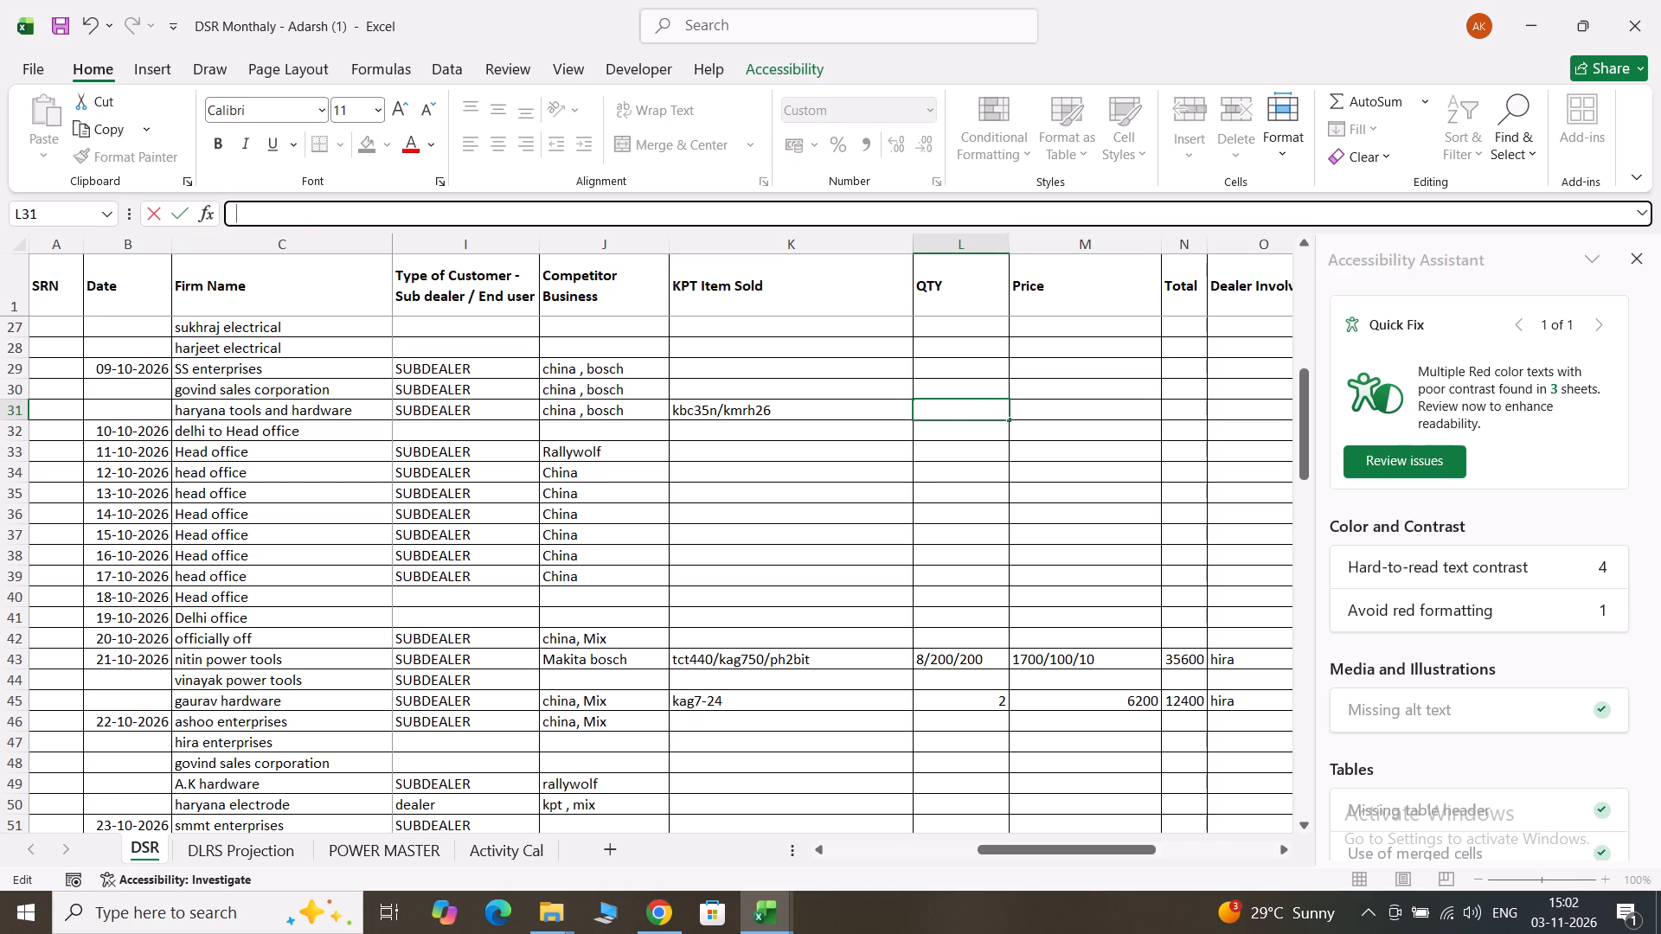
text(01//4)
key(Right)
key(Right)
Enter 17500//4200 as the Price for the 09-10-2026 haryana tools and hardware visit.
click(1067, 414)
text(17500//)
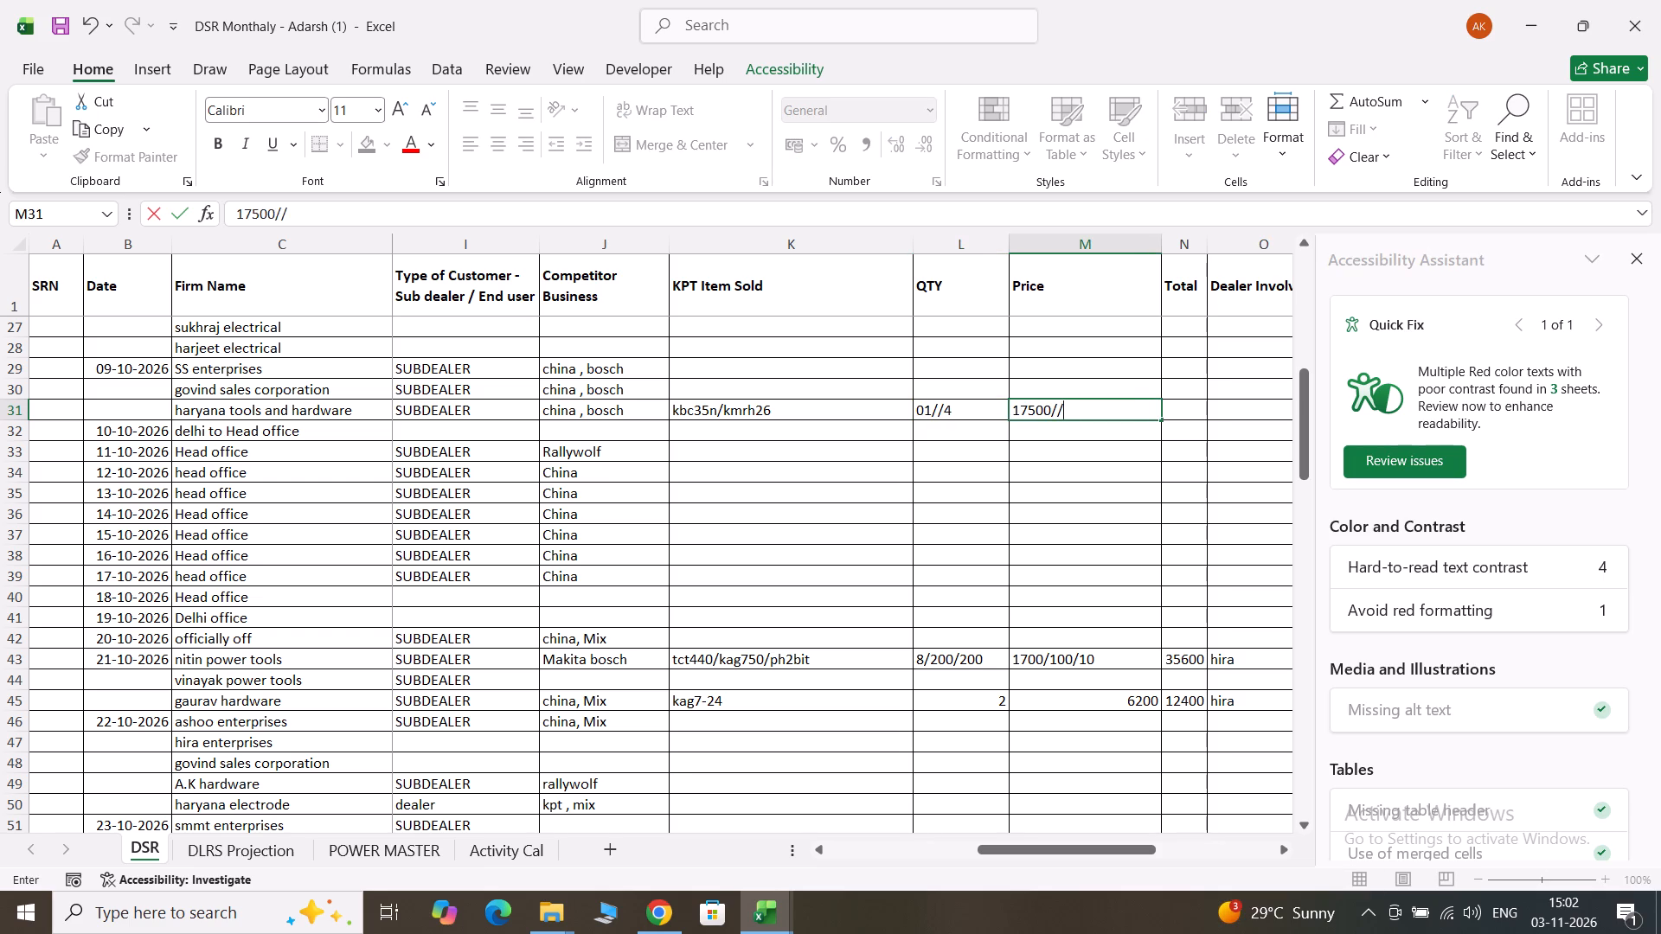
text(4200)
key(Down)
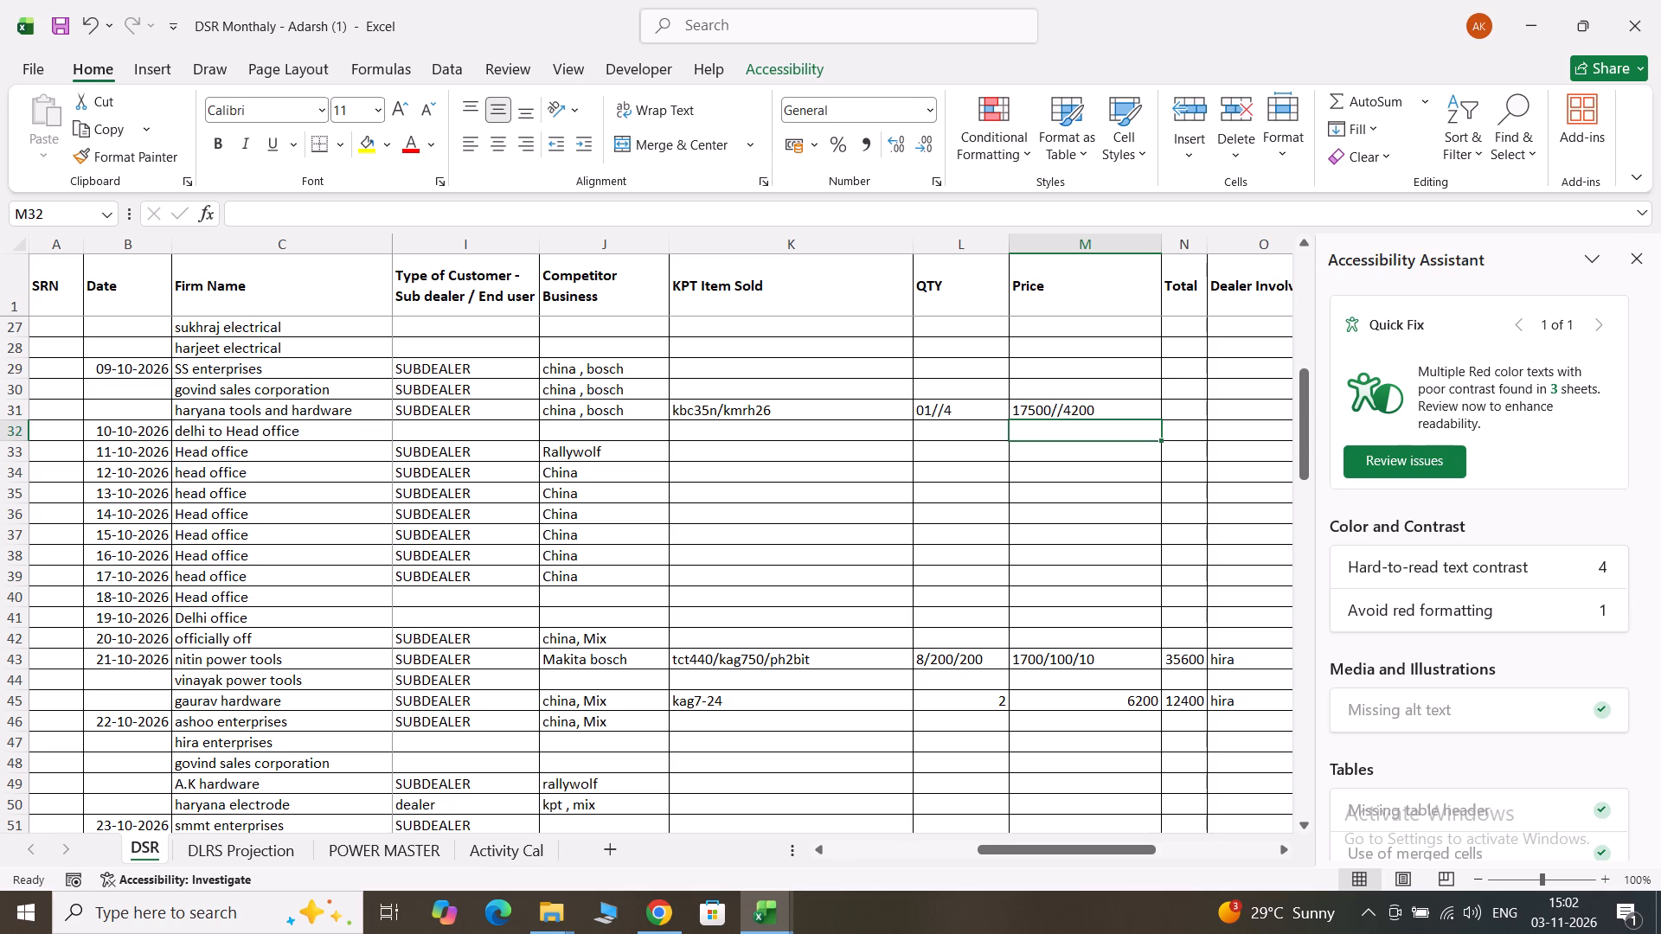
Enter a Total of 34400 and hira as the Dealer Involve for the 09-10-2026 haryana tools and hardware visit.
key(Right)
key(Up)
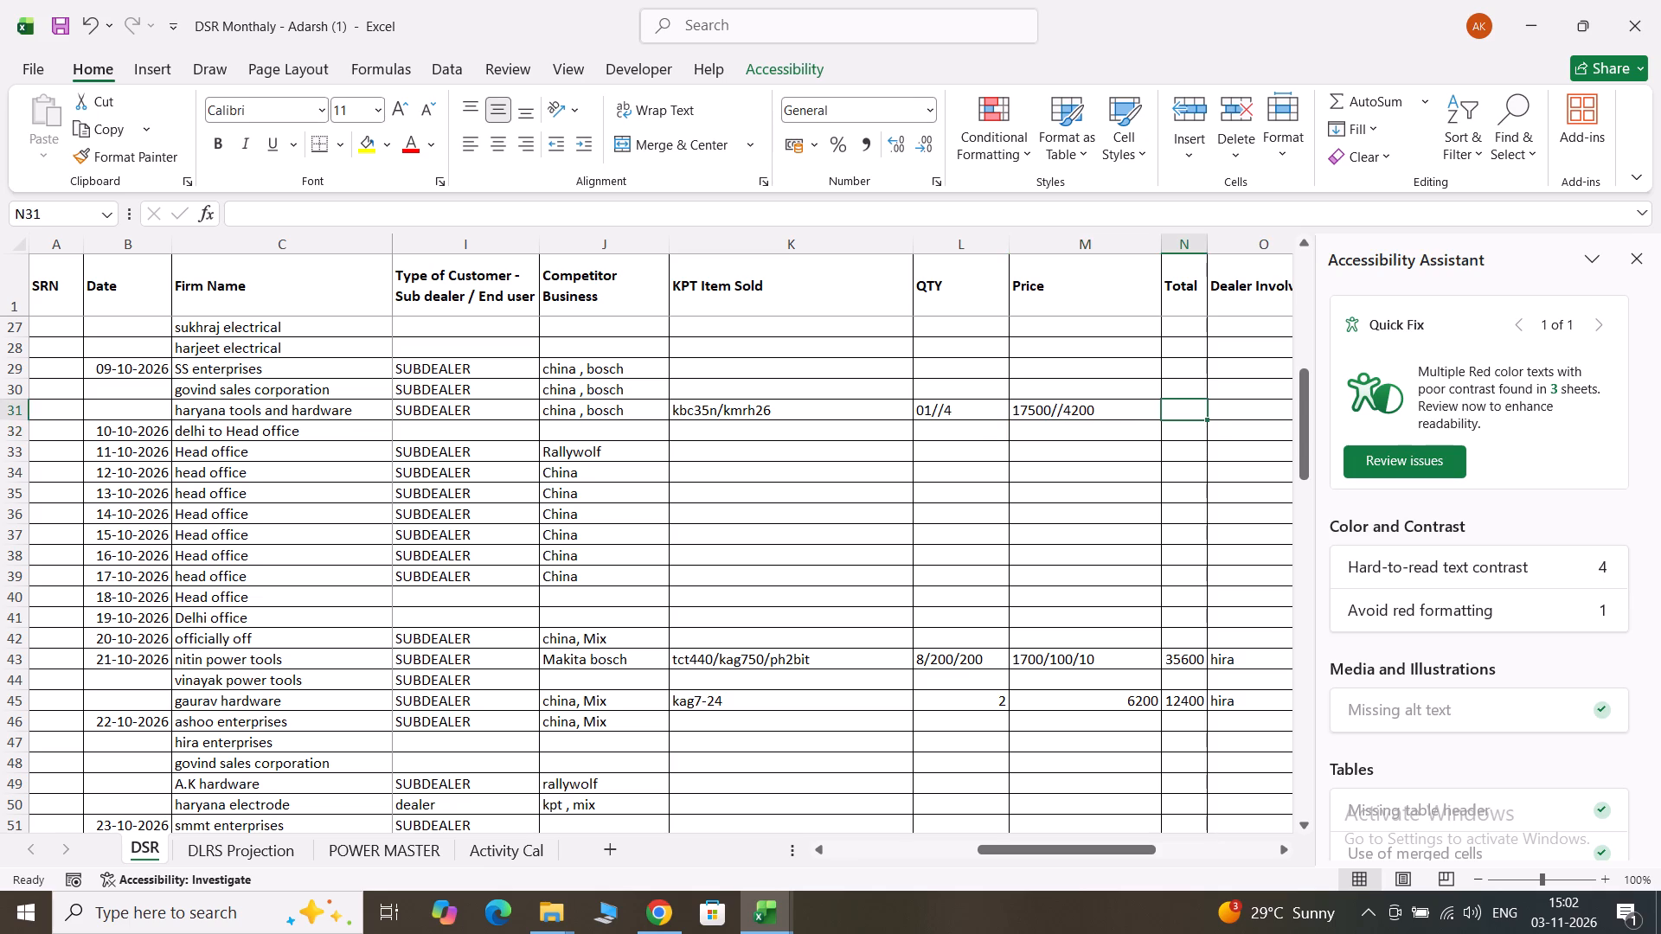
text(34400)
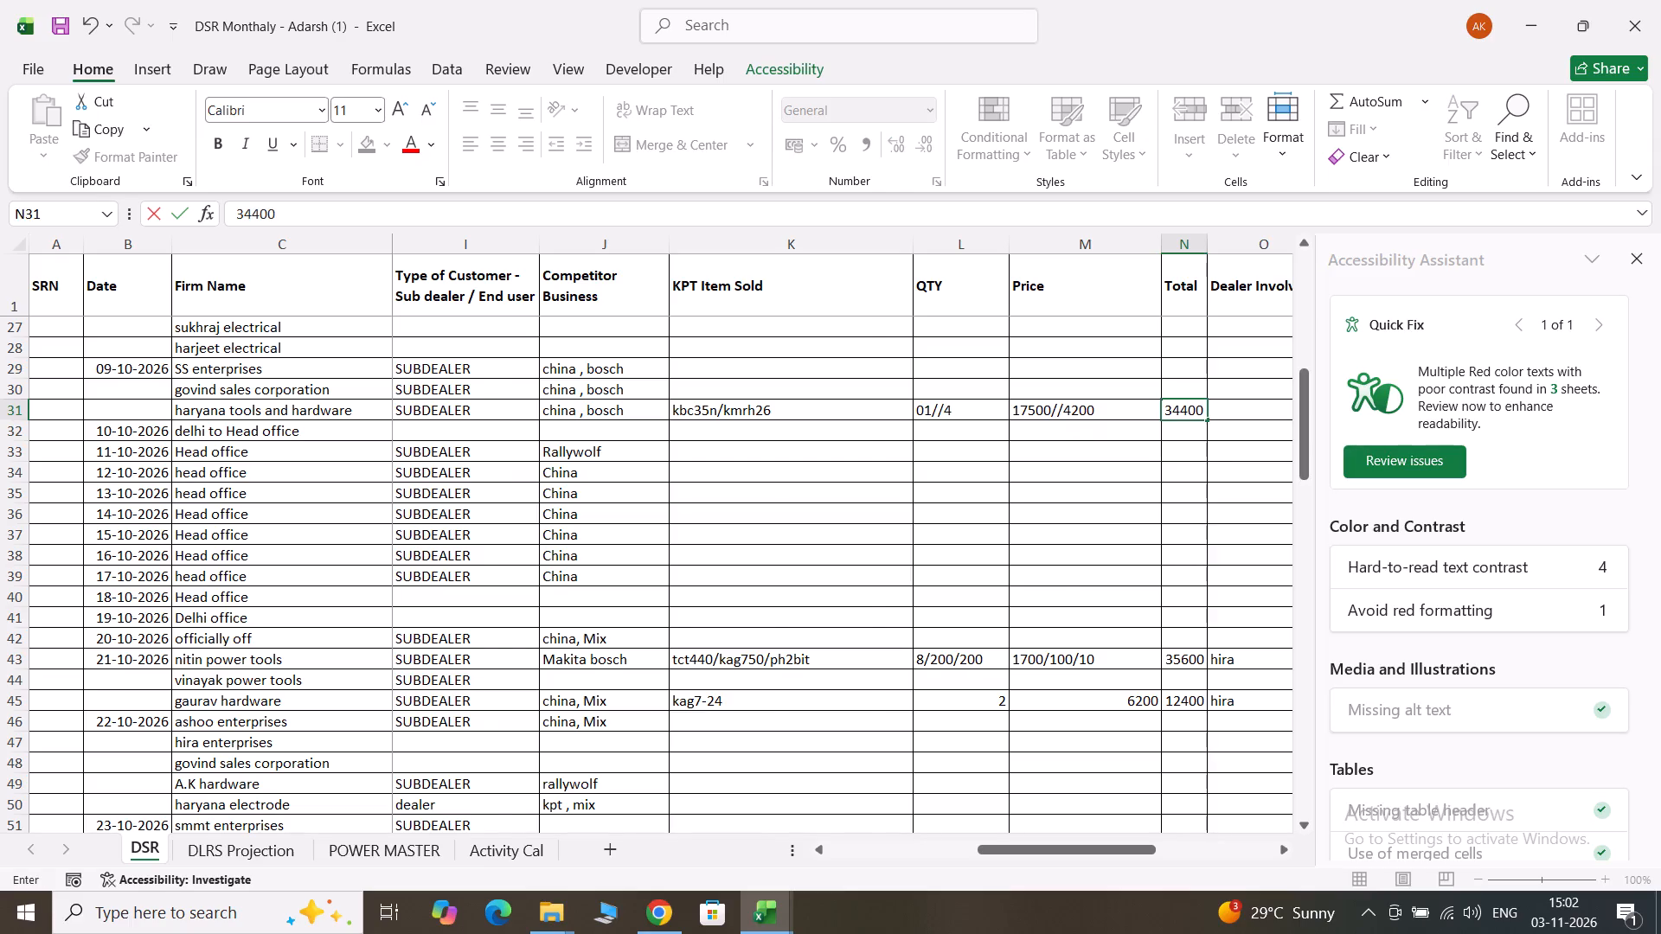
key(Right)
text(hira)
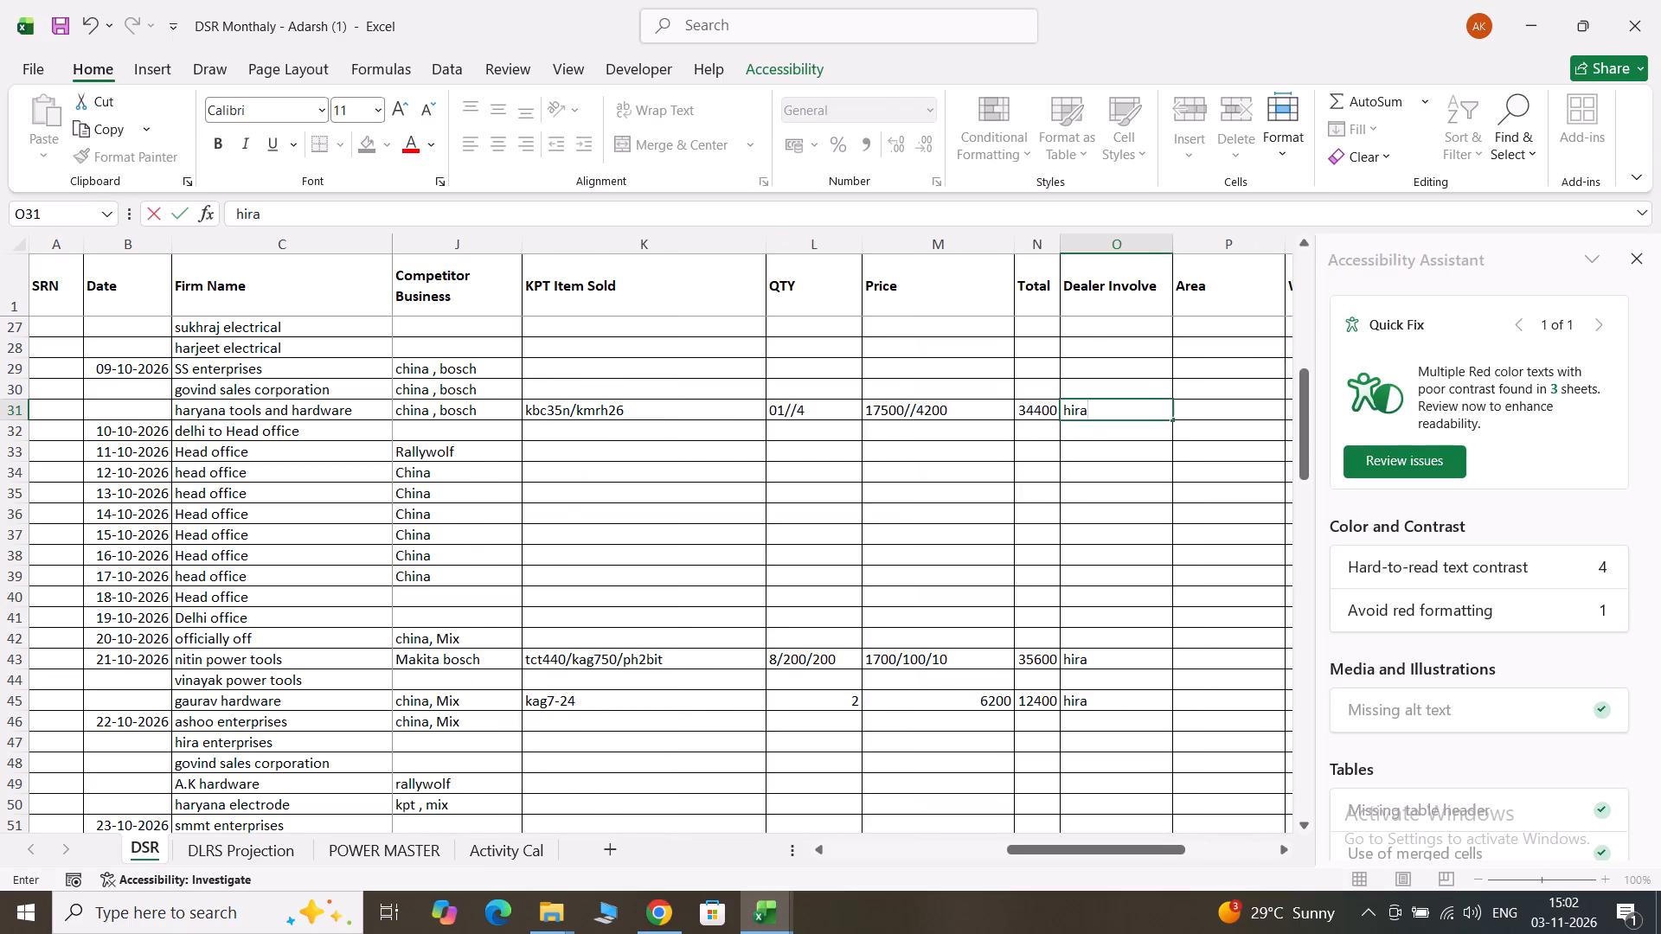
Commit the hira dealer entry for haryana tools and hardware and save the DSR workbook.
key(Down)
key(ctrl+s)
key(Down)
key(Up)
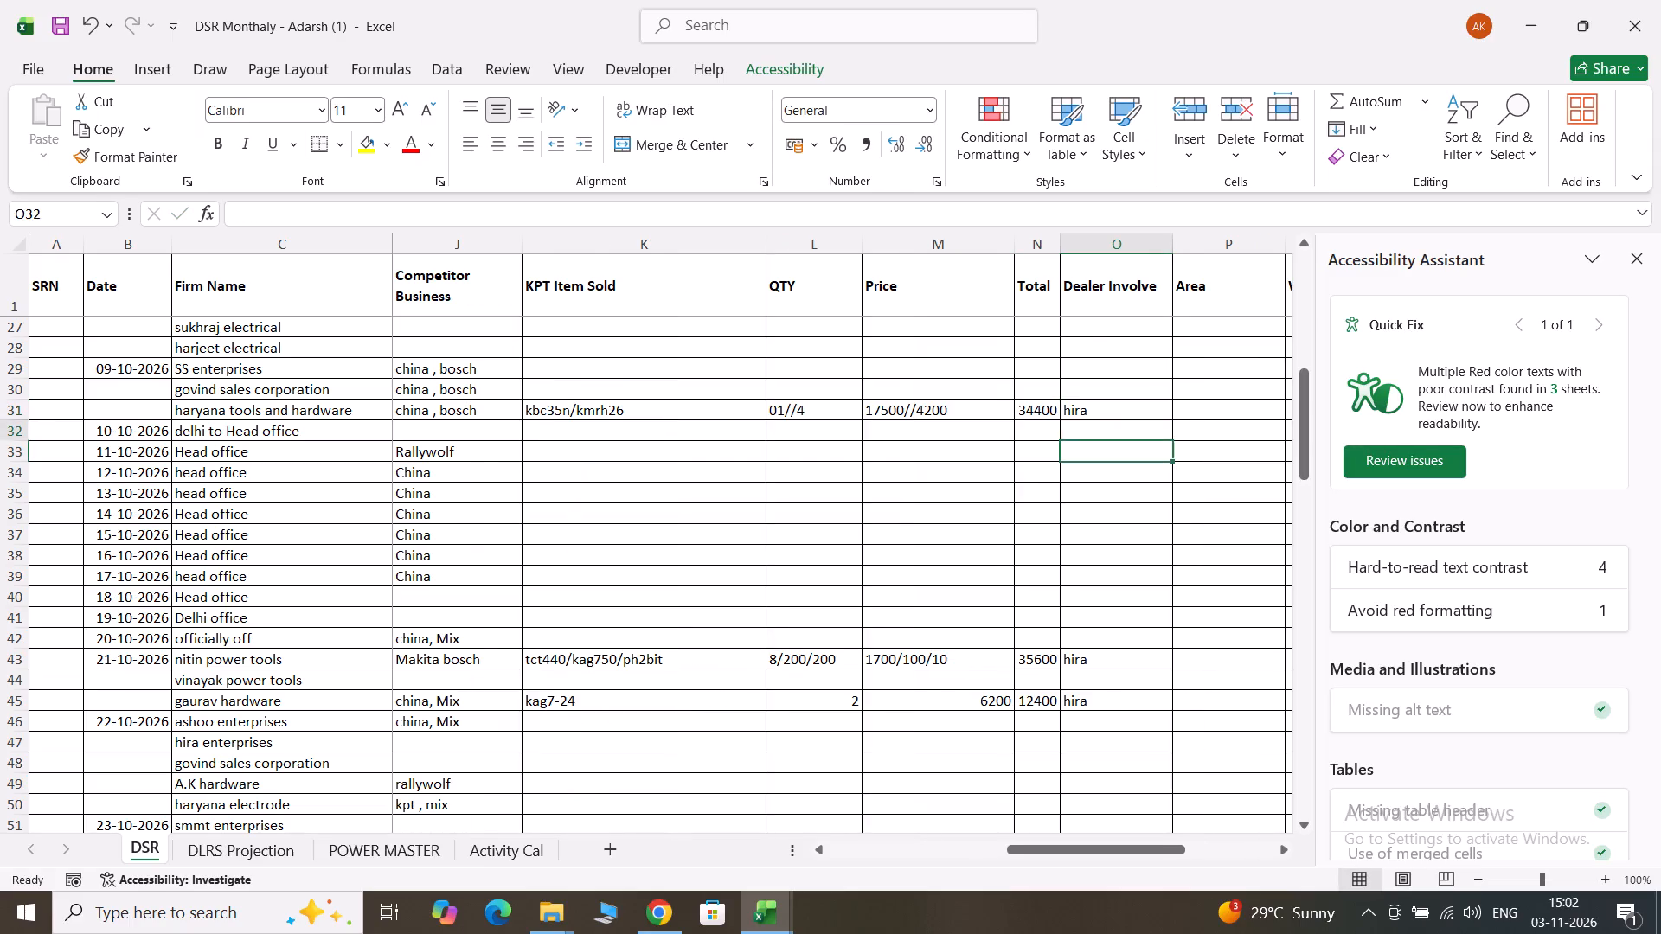
Check the Contact Person entries for the 08-10-2026 and 09-10-2026 visits in the DSR sheet.
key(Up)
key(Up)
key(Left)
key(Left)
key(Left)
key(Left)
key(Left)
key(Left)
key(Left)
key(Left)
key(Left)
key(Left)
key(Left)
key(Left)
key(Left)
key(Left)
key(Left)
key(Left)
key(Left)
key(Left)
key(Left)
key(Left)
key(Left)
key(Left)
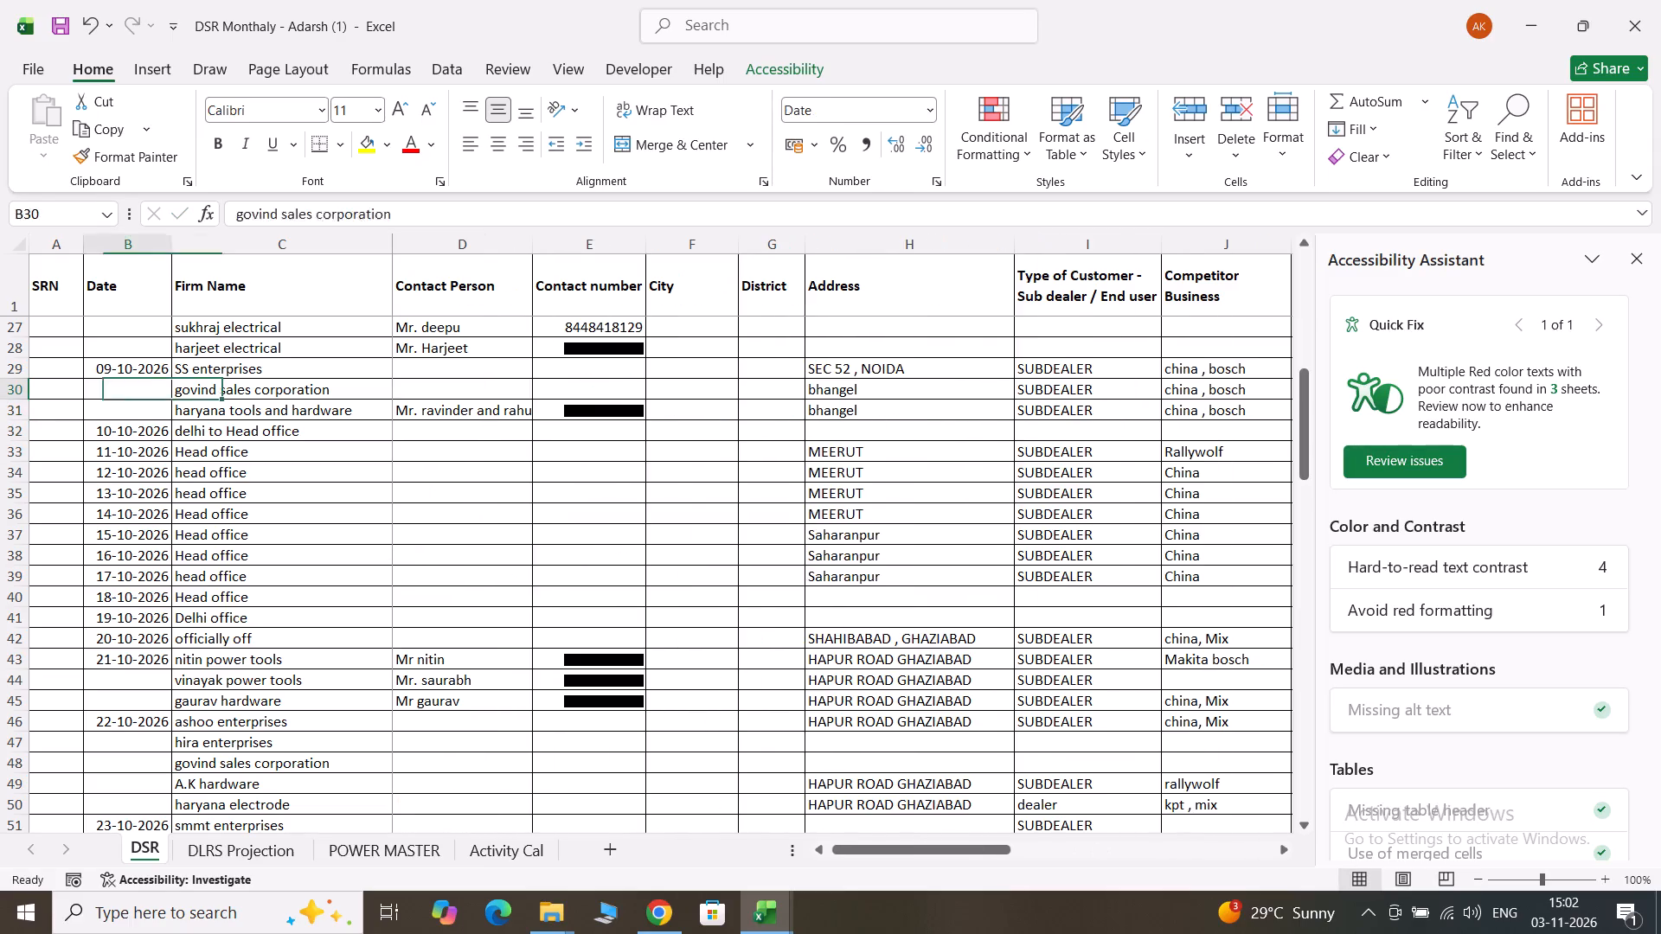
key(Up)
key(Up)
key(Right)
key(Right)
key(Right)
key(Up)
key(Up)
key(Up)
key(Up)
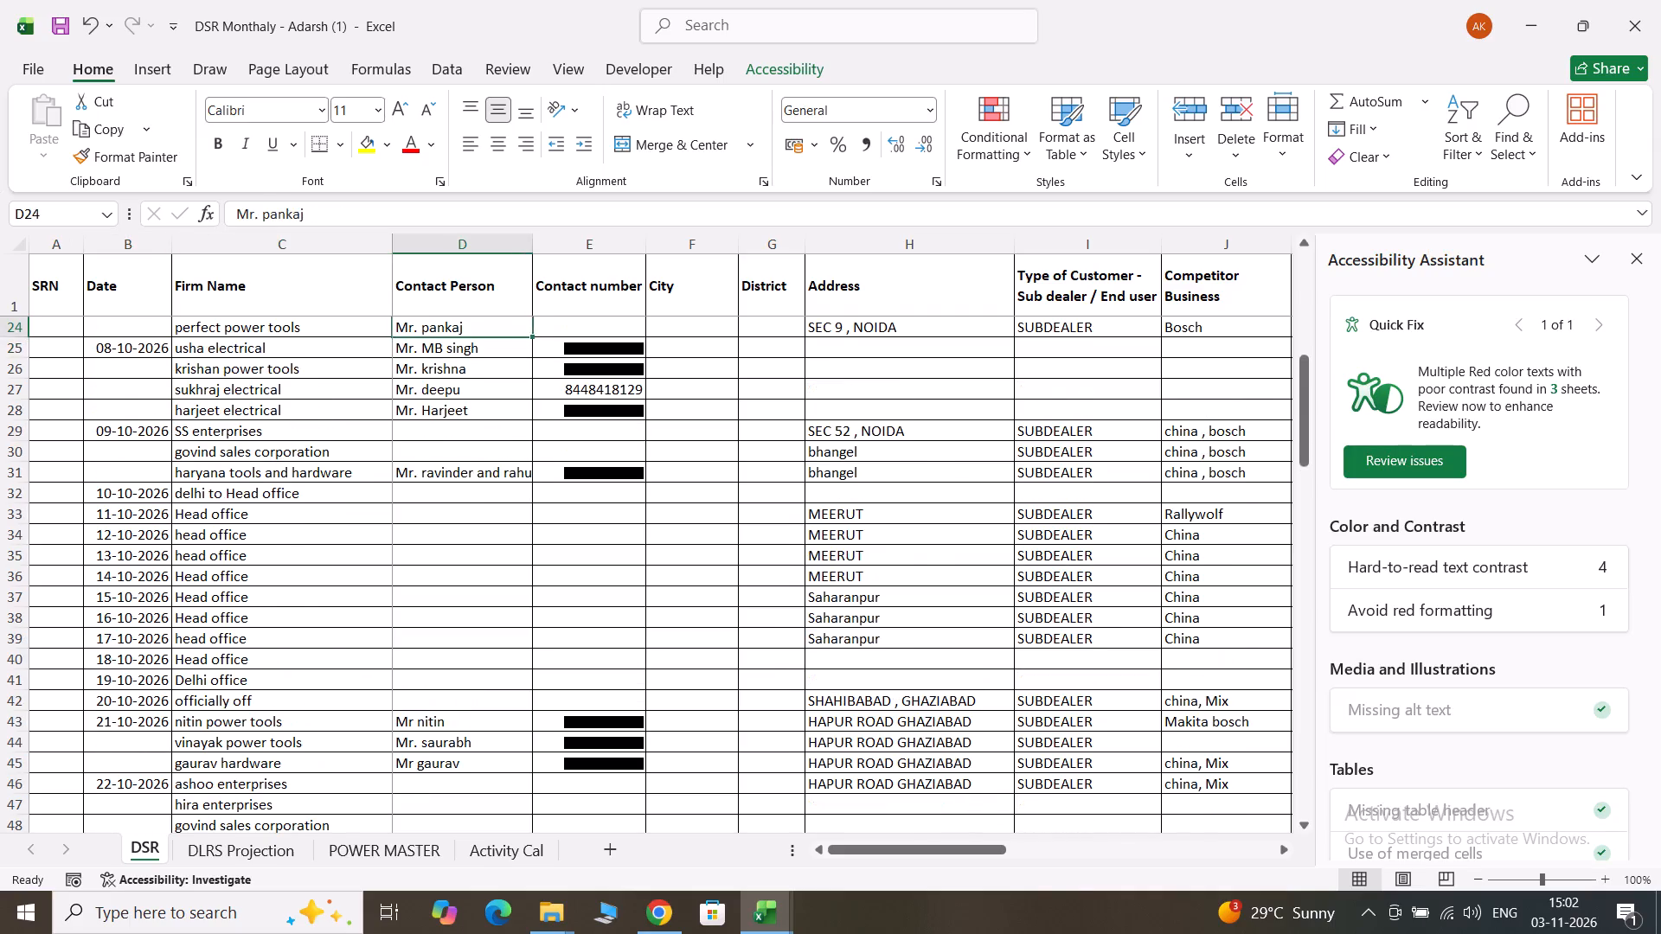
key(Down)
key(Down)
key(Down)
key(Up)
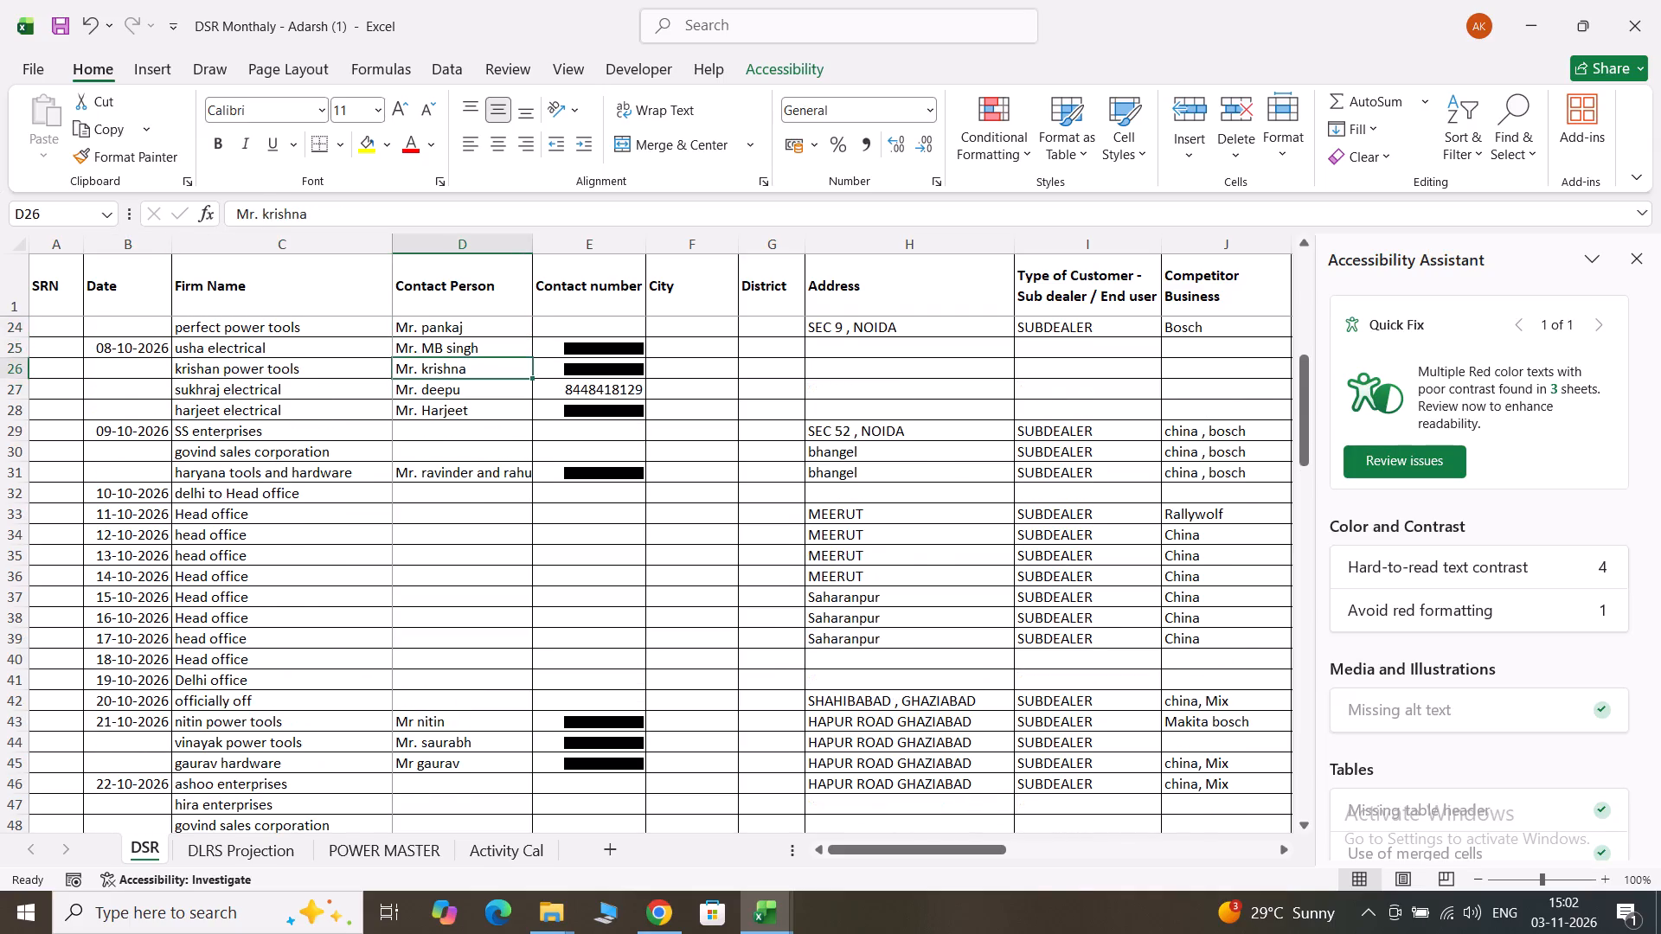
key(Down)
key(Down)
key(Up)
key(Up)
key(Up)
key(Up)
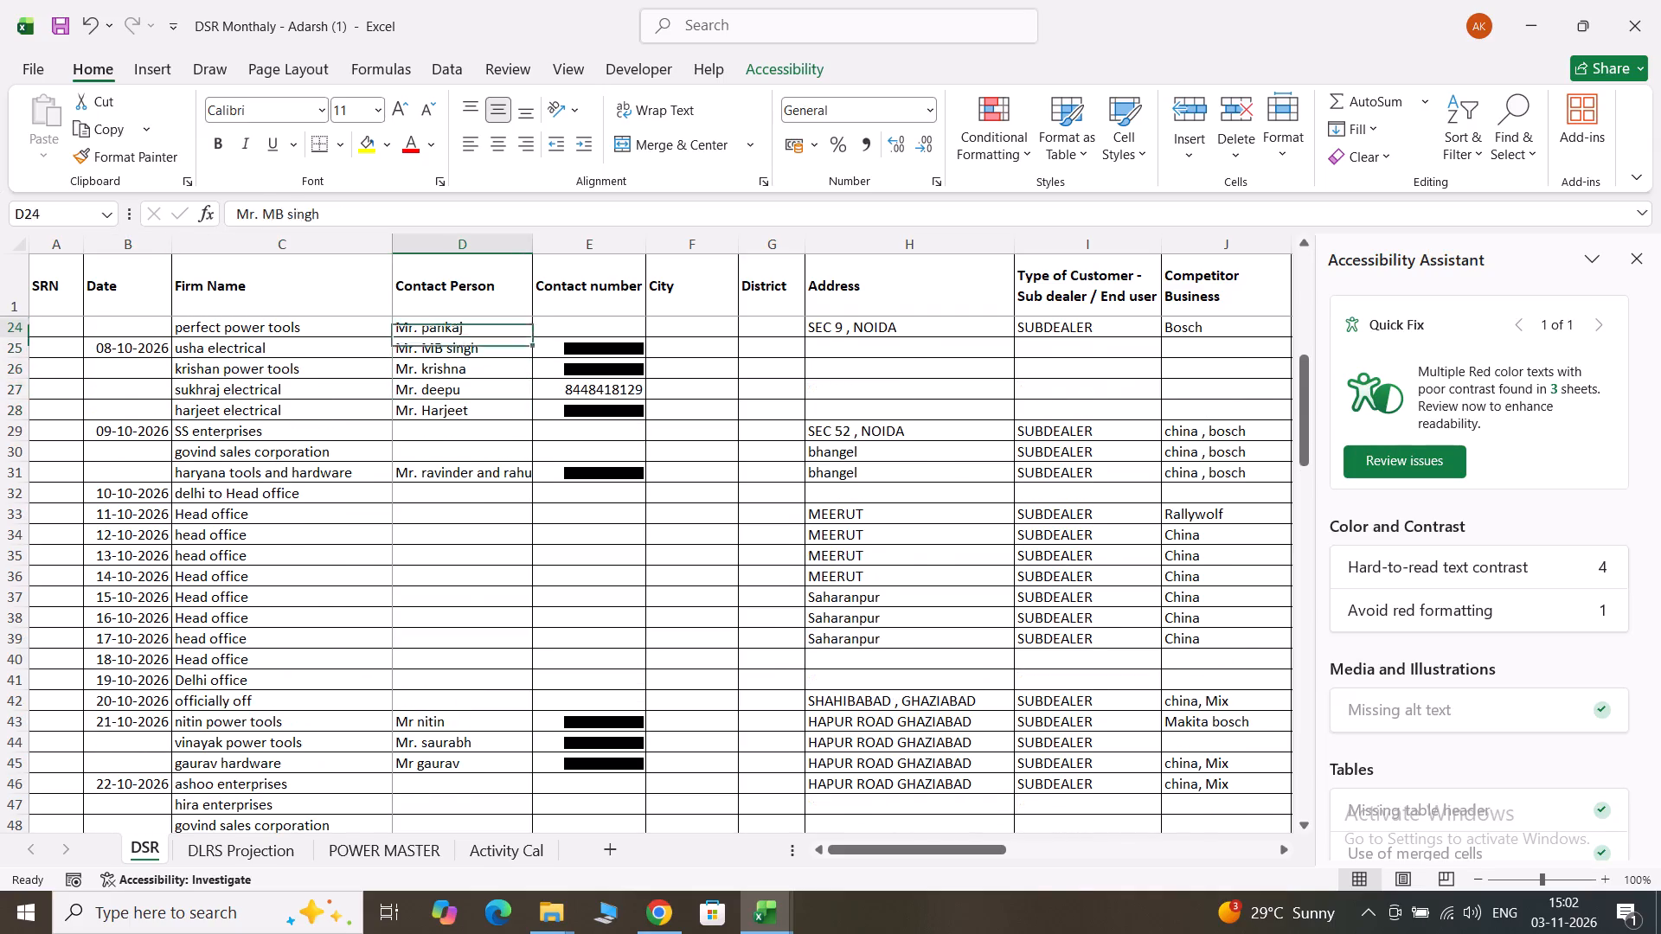
Review the Contact Person entries for the visits between JBM LTD and perfect power tools, including those dated 07-10-2026.
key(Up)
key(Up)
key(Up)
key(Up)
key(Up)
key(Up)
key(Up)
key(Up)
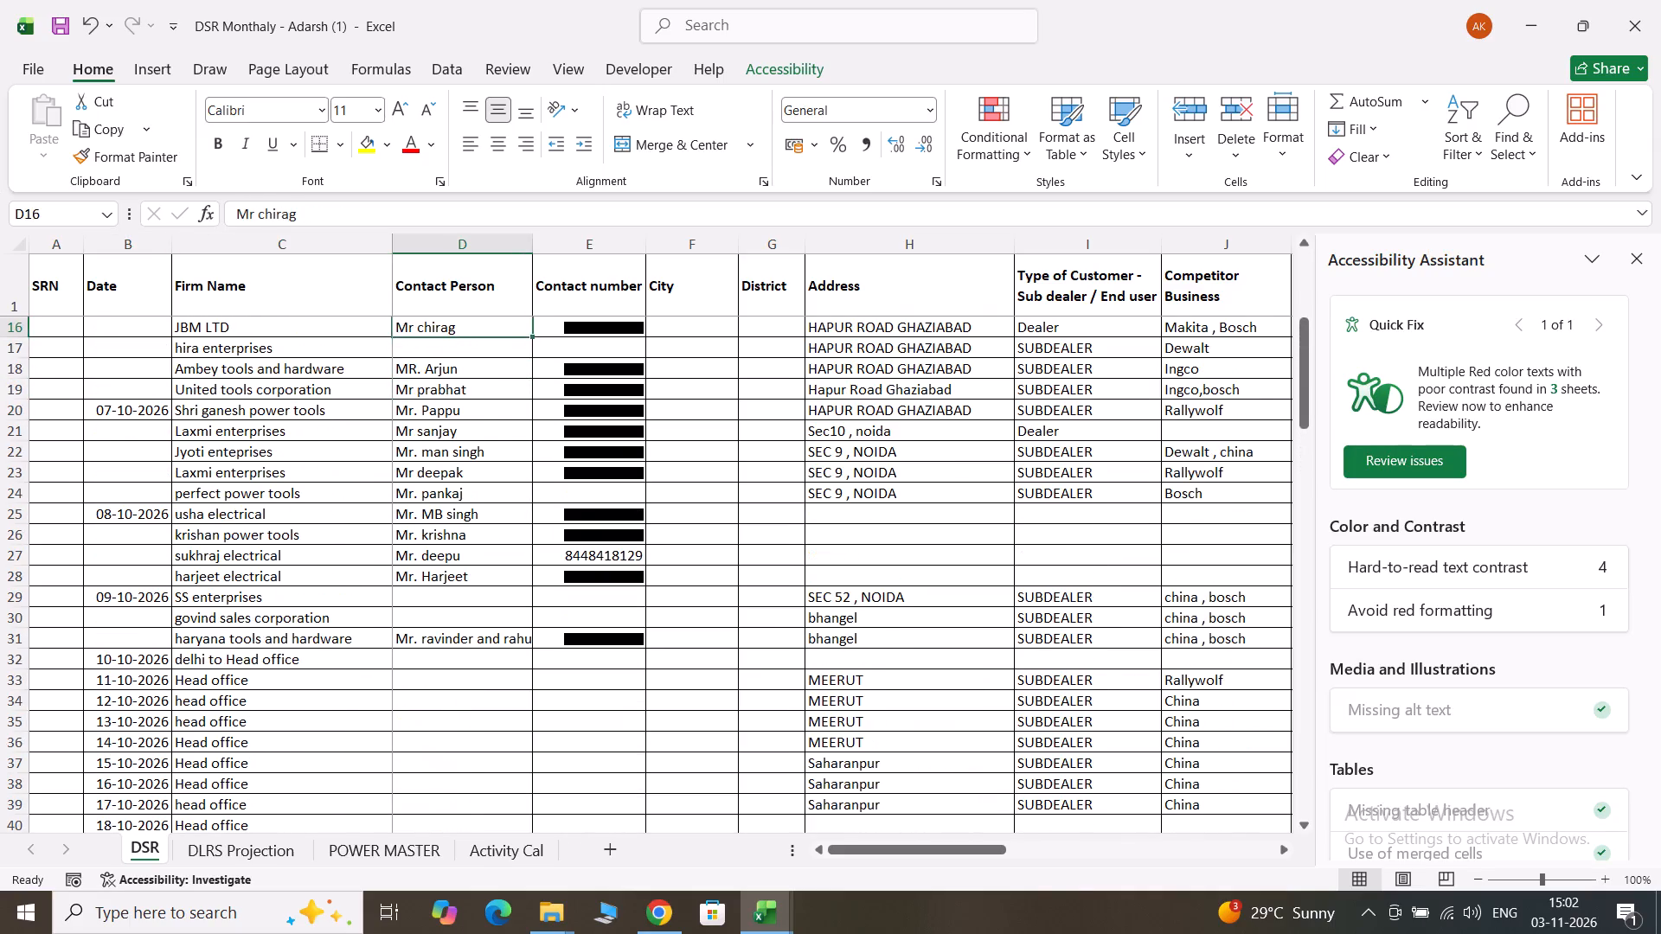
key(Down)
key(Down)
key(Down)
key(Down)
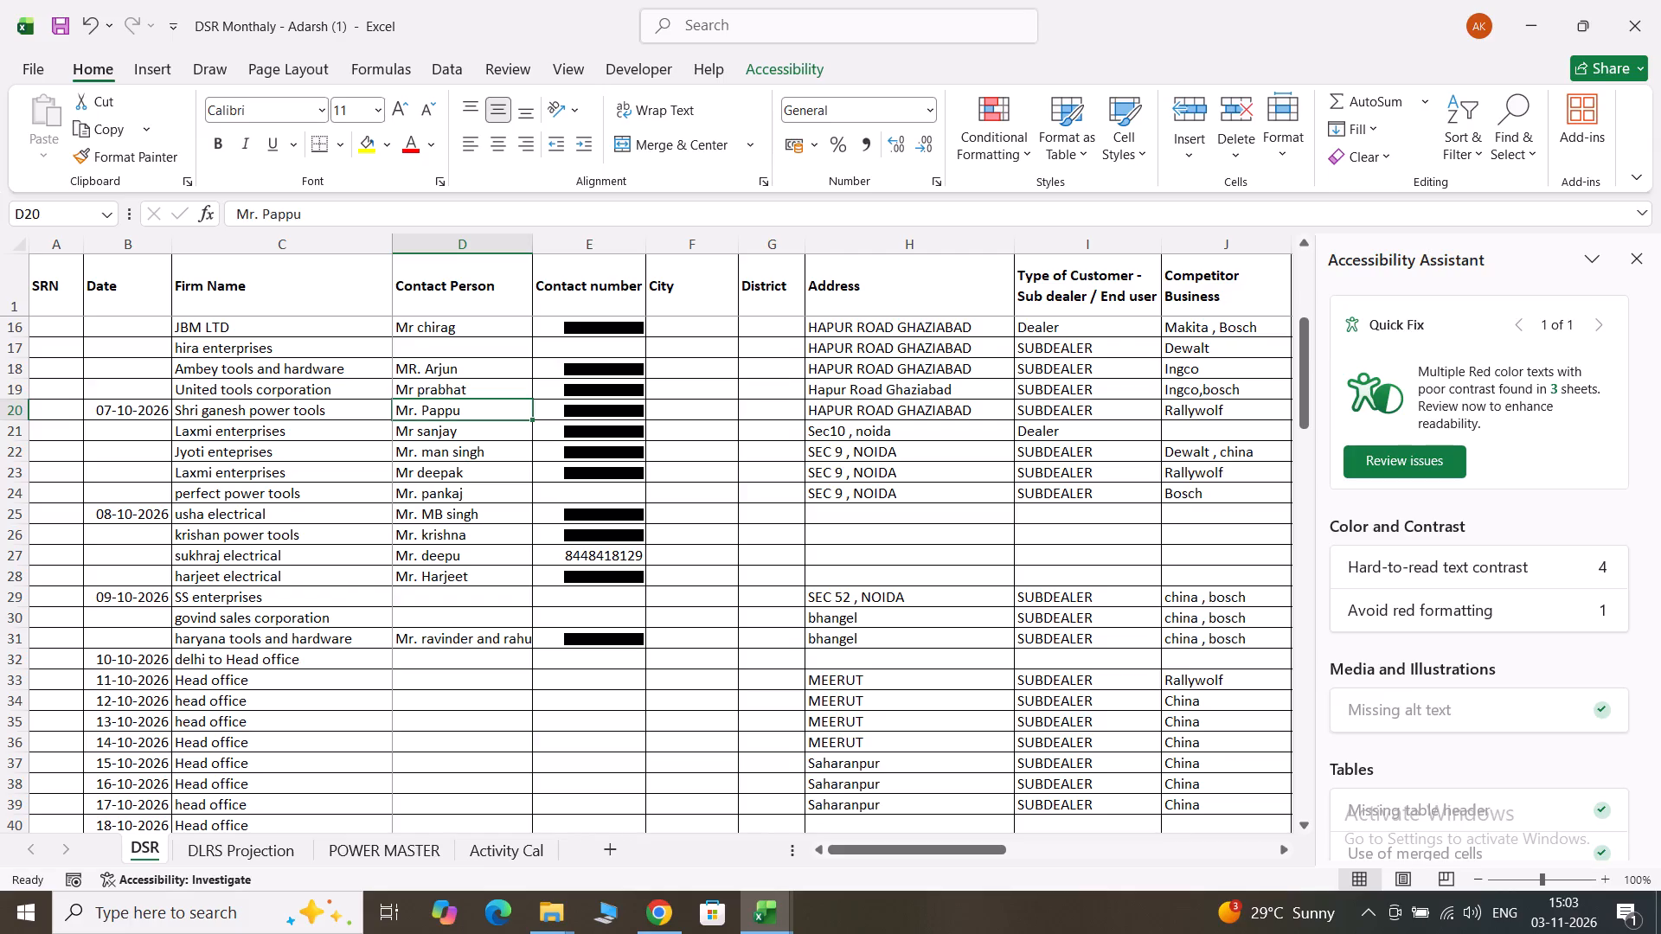
Save the workbook.
key(ctrl+s)
Review the firm and contact person entries from the 07-10-2026 visits down to the 31-10-2026 entry.
key(Down)
key(Down)
key(Down)
key(Down)
key(Down)
key(Down)
key(Down)
key(Down)
key(Down)
key(Down)
key(Down)
key(Down)
key(Down)
key(Down)
key(Down)
key(Down)
key(Down)
key(Down)
key(Down)
key(Down)
key(Down)
key(Down)
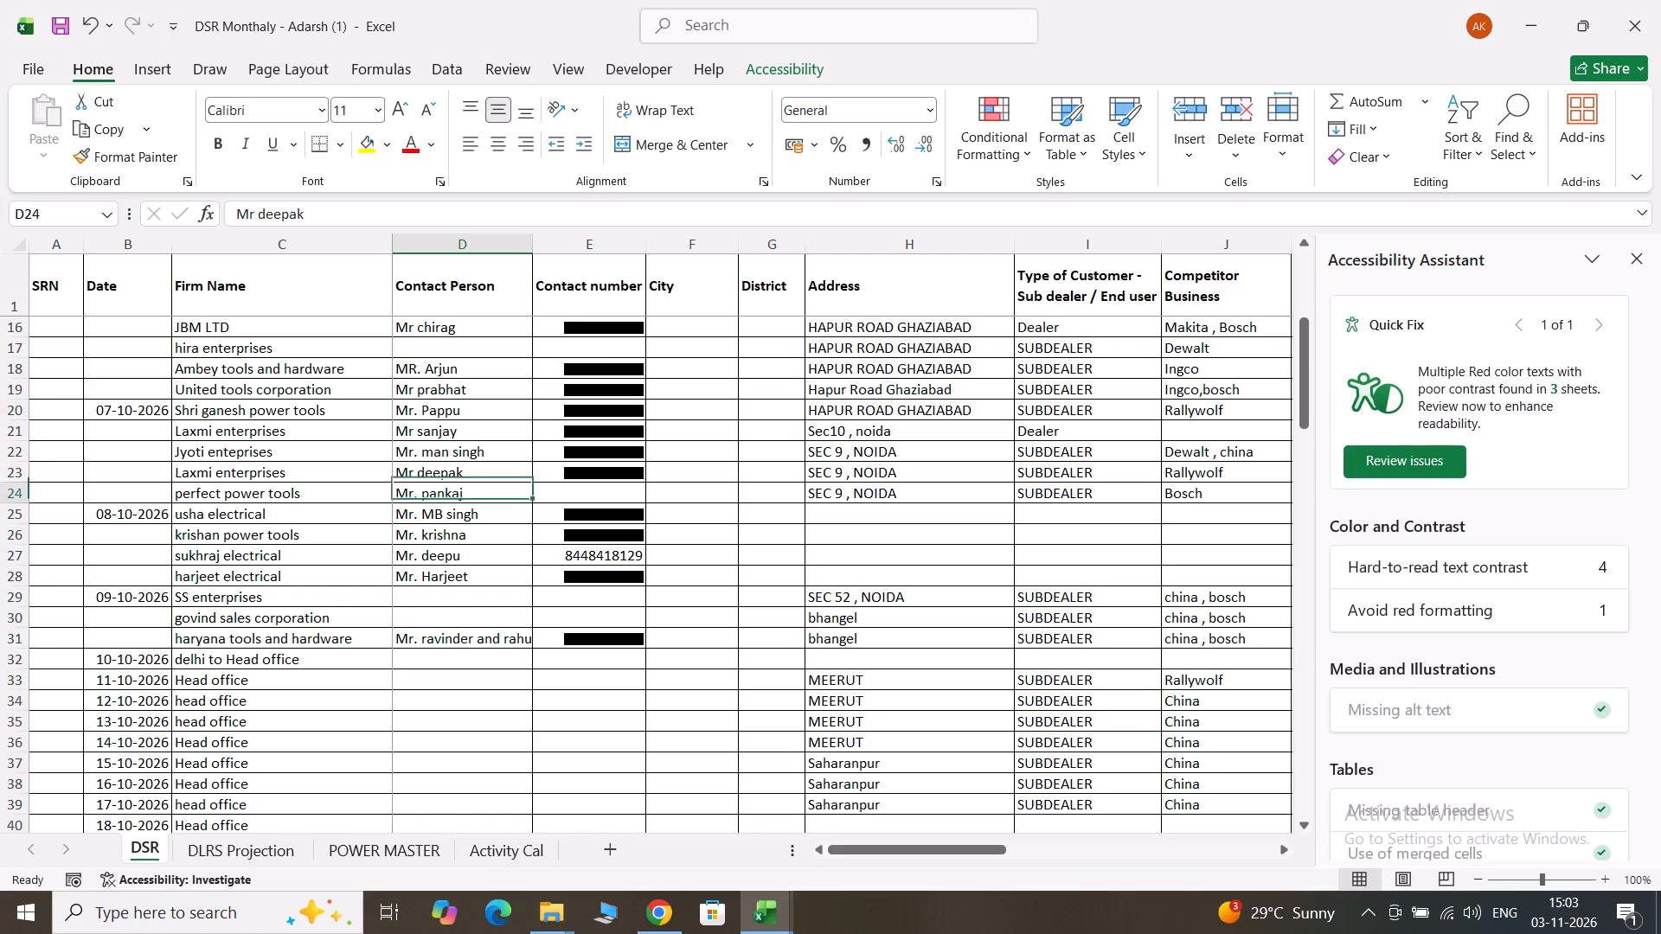
key(Down)
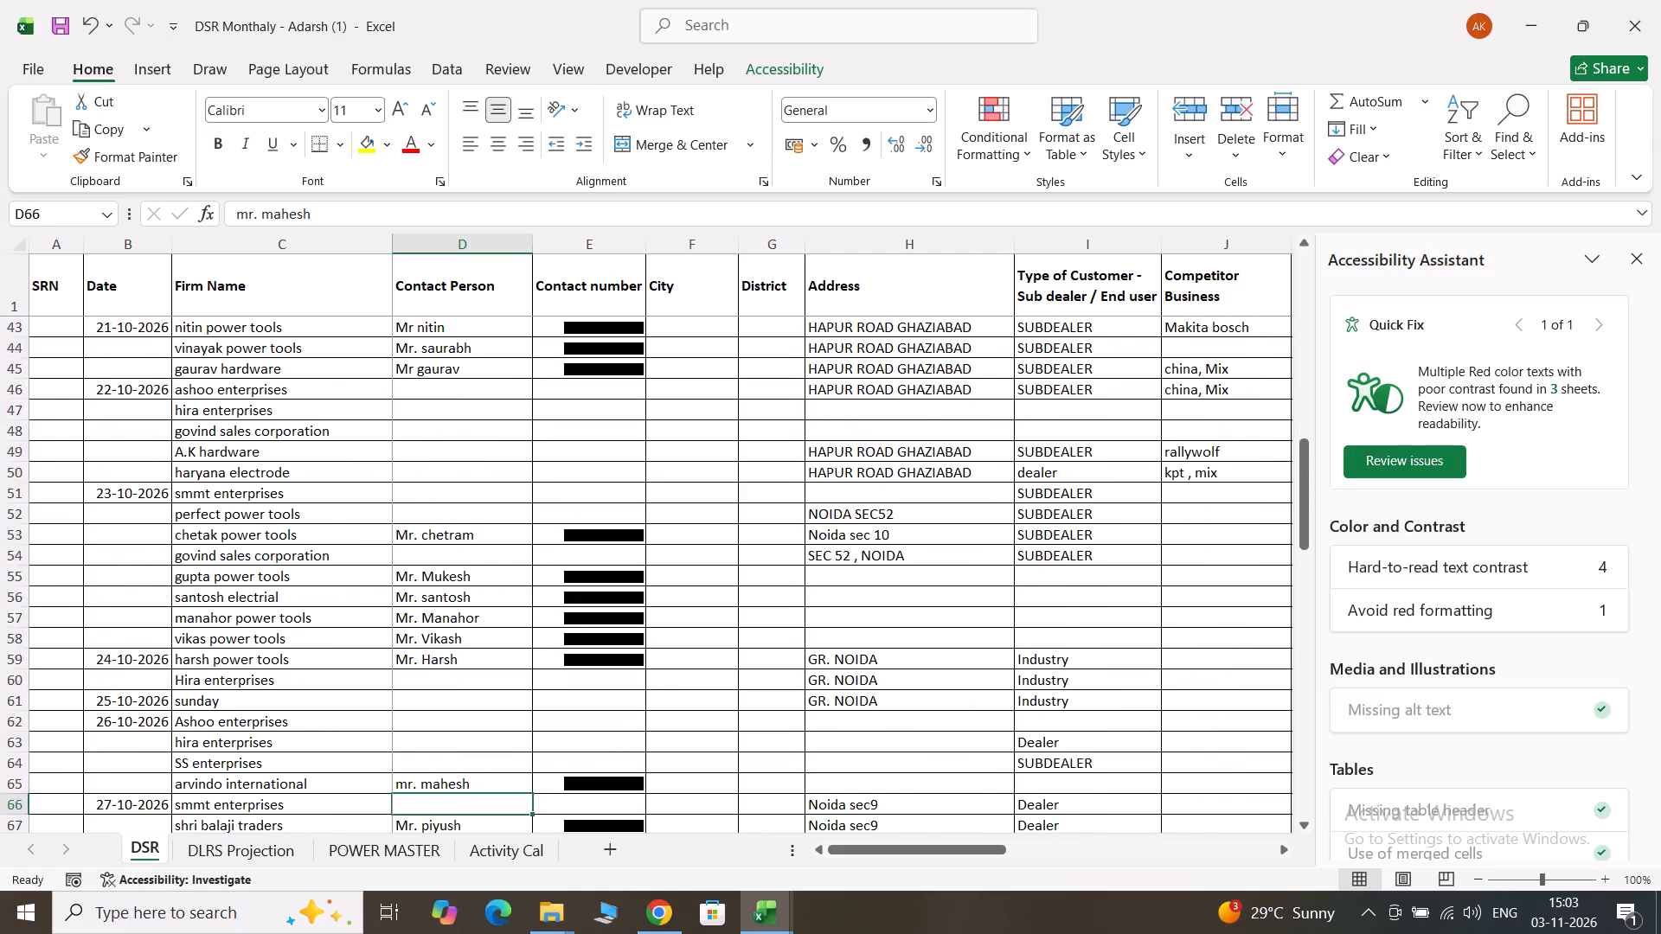
key(Down)
key(Down)
key(Down)
key(Down)
key(Down)
key(Down)
key(Down)
key(Down)
key(Down)
key(Down)
key(Down)
key(Down)
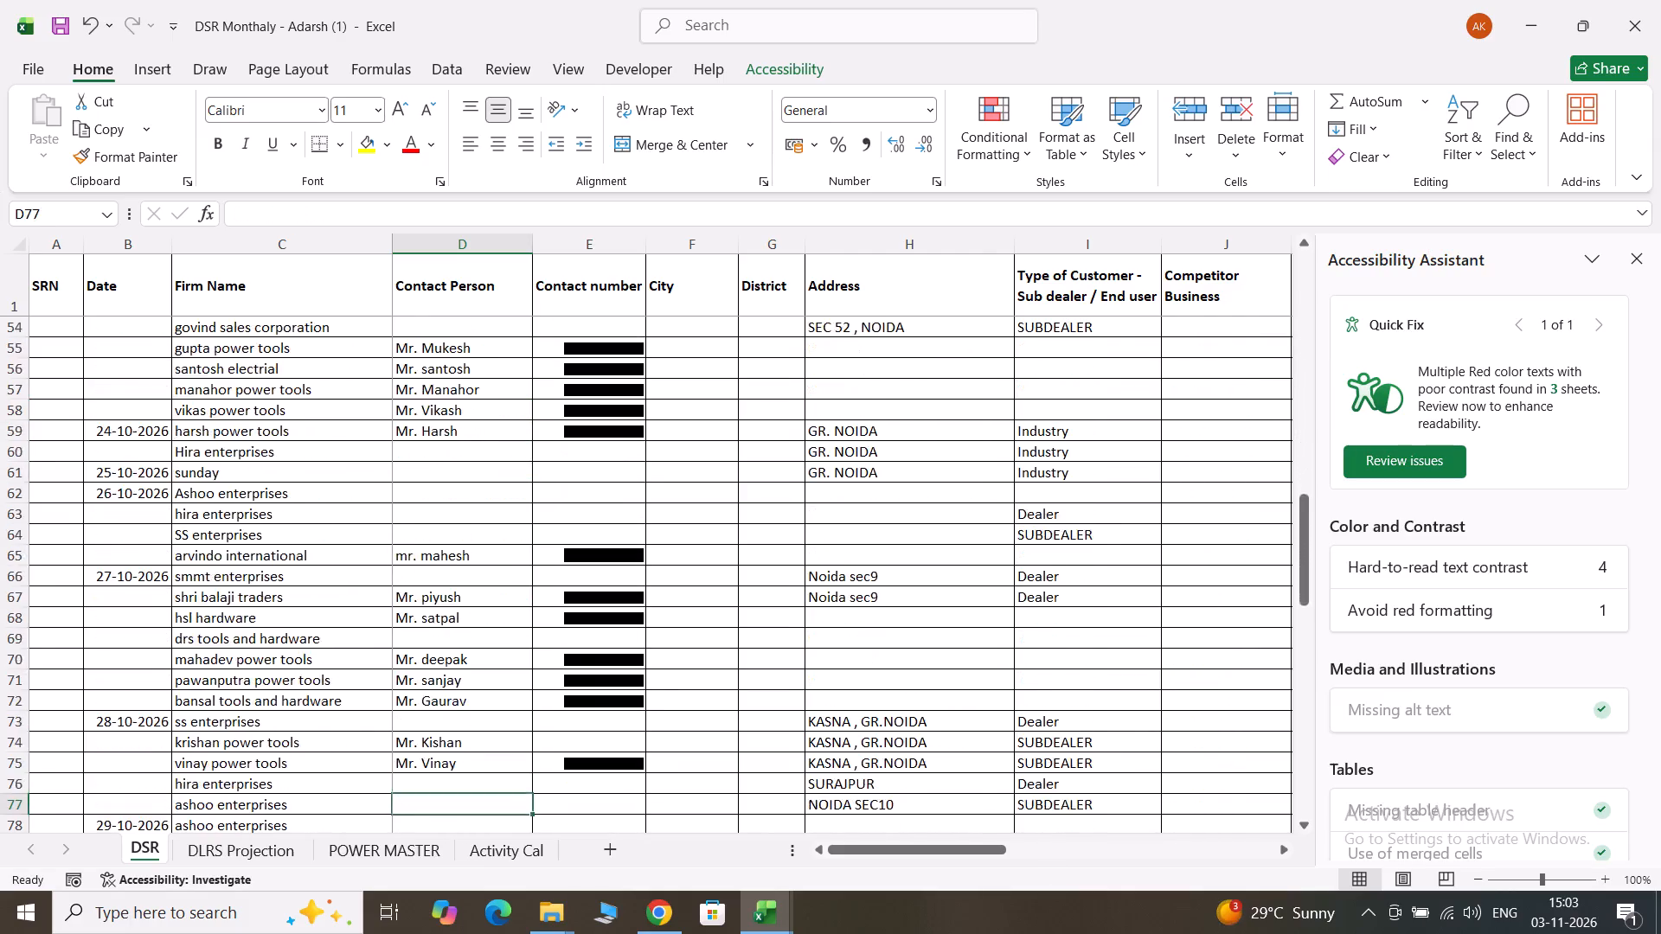
key(Down)
key(Down)
key(Down)
key(Down)
key(Down)
key(Down)
key(Down)
key(Down)
key(Up)
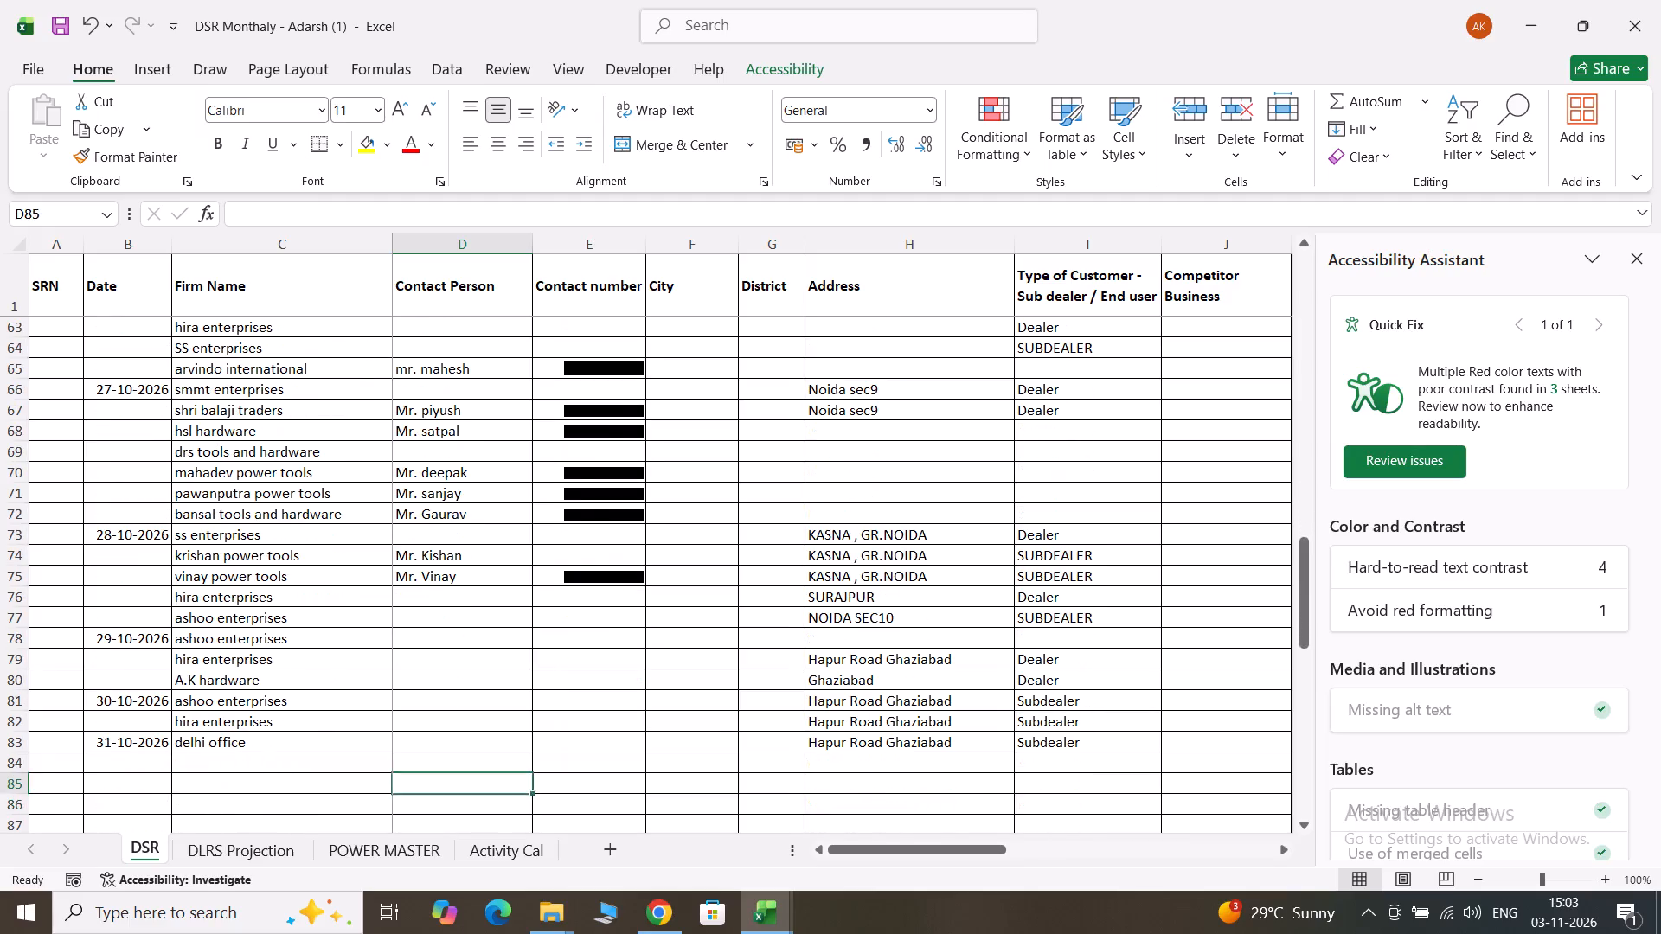
Examine the Total and Dealer Involve columns for the visits from 27-10-2026 to 31-10-2026.
key(Up)
key(Up)
key(Right)
key(Right)
key(Right)
key(Right)
key(Right)
key(Right)
key(Right)
key(Right)
key(Right)
key(Right)
key(Right)
key(Right)
key(Right)
key(Right)
key(Right)
key(Right)
key(Right)
key(Right)
key(Right)
key(Right)
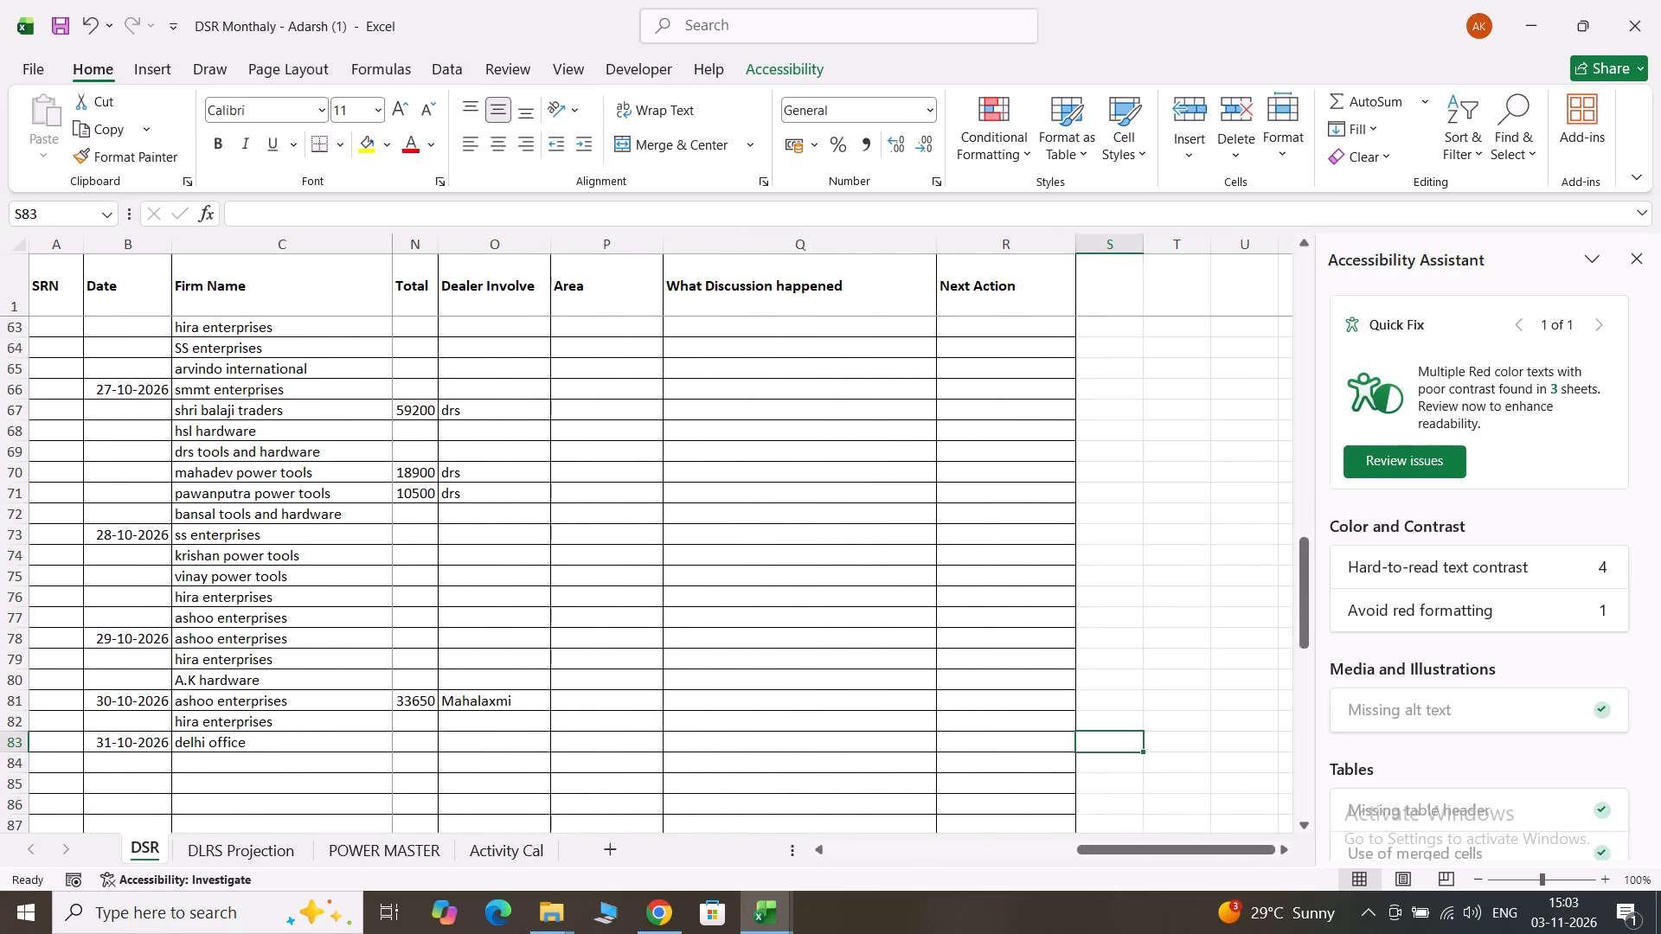
key(Left)
key(Left)
key(Left)
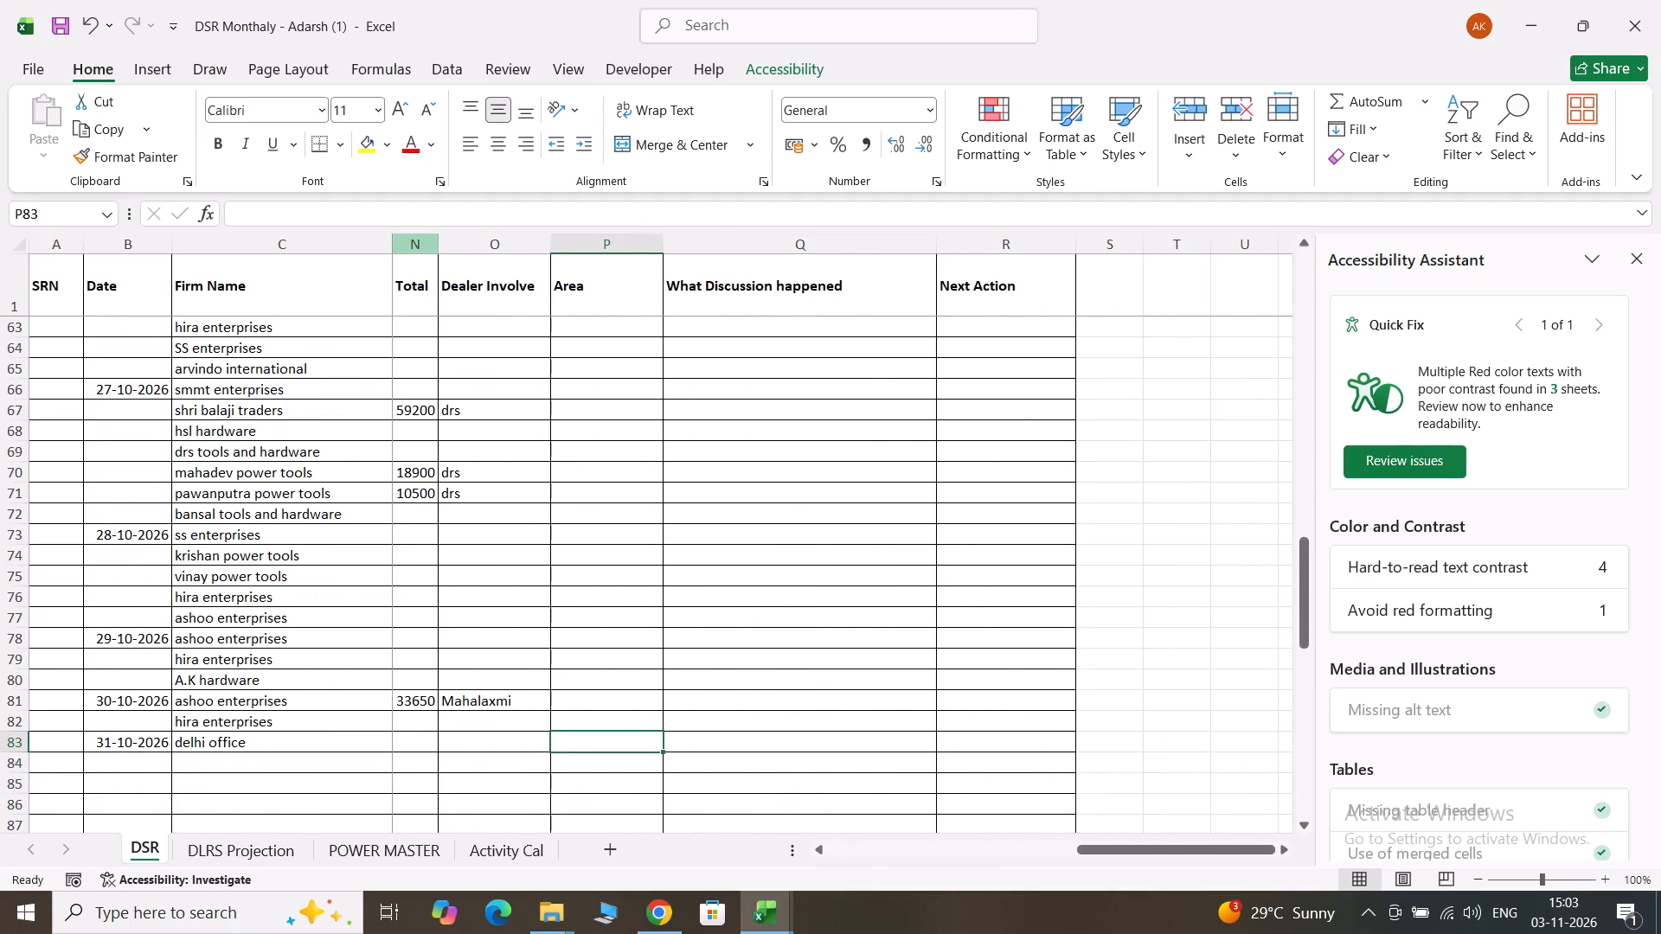
click(416, 244)
click(533, 502)
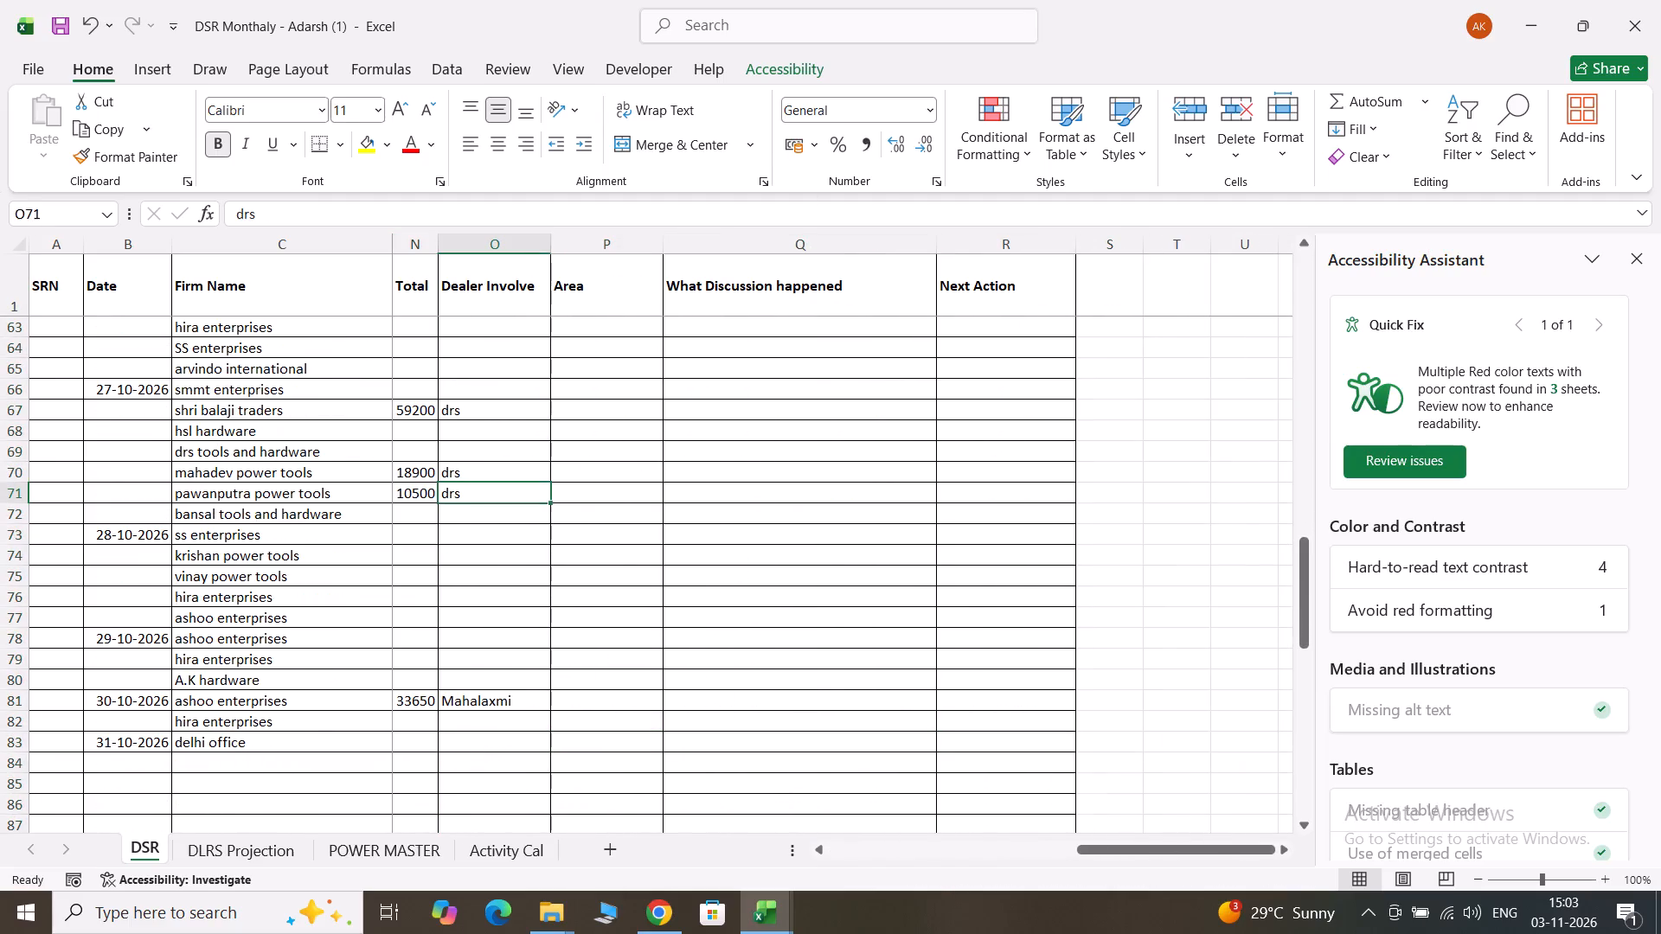
Examine the contact, address, customer type and KPT item columns along the 27-10-2026 pawanputra power tools row.
key(Left)
key(Left)
key(Left)
key(Left)
key(Left)
key(Left)
key(Left)
key(Left)
key(Left)
key(Left)
key(Left)
key(Left)
key(Left)
key(Left)
key(Left)
key(Left)
key(Left)
key(Left)
key(Left)
key(Left)
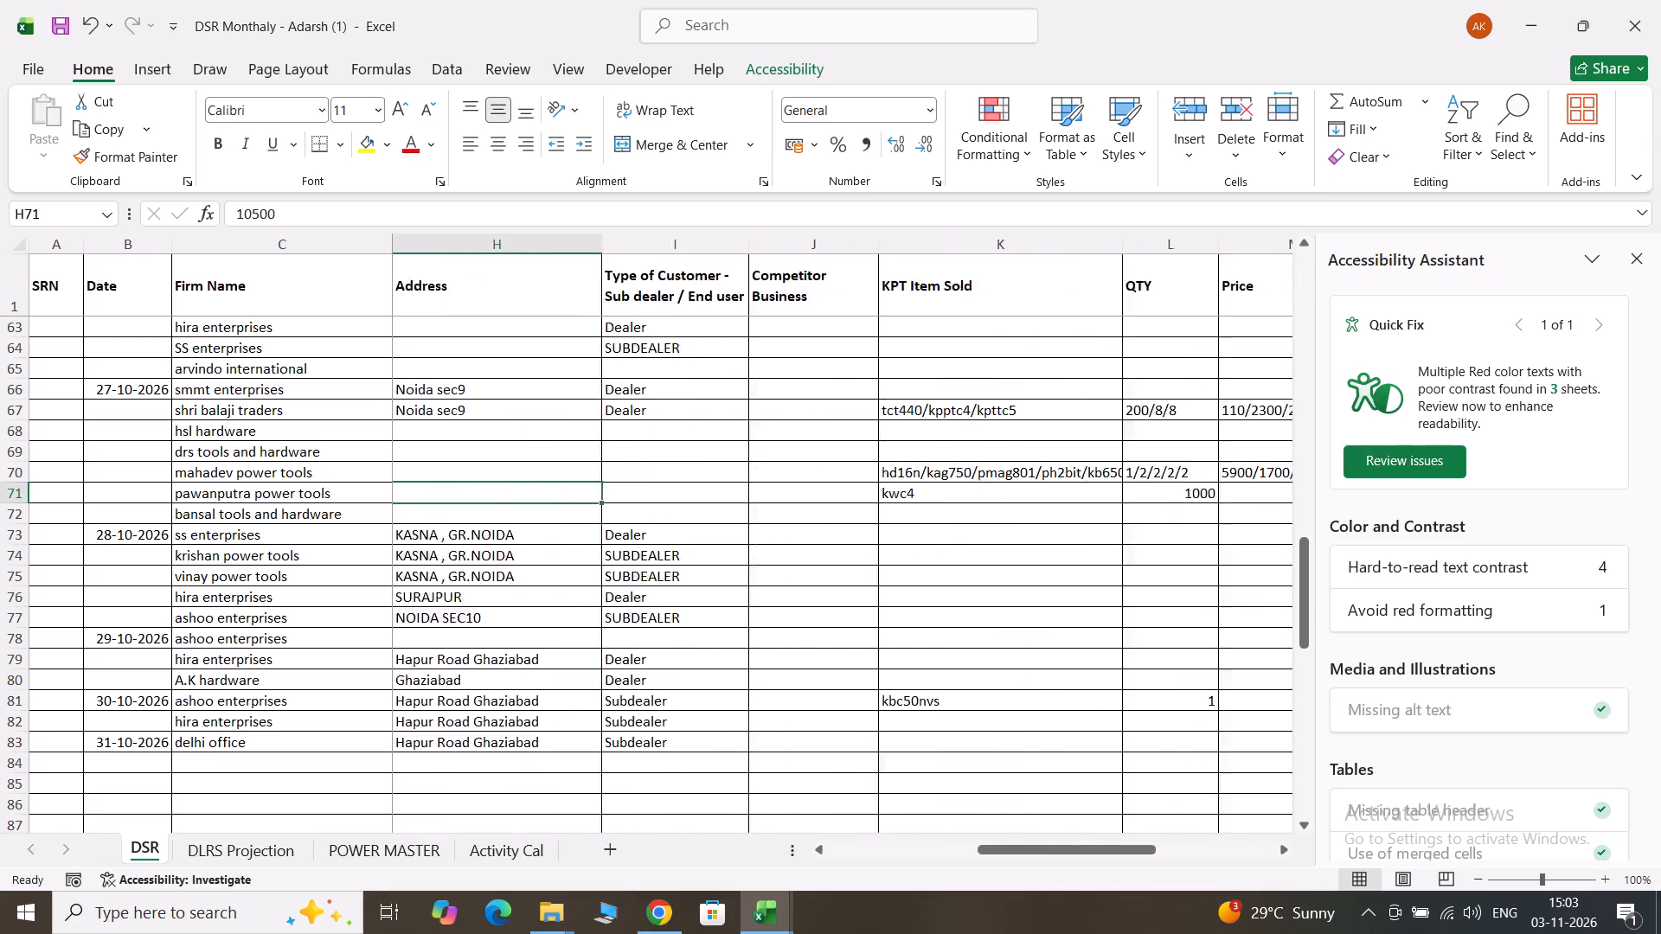
key(Right)
key(Right)
key(Right)
key(Right)
key(Right)
key(Right)
key(Right)
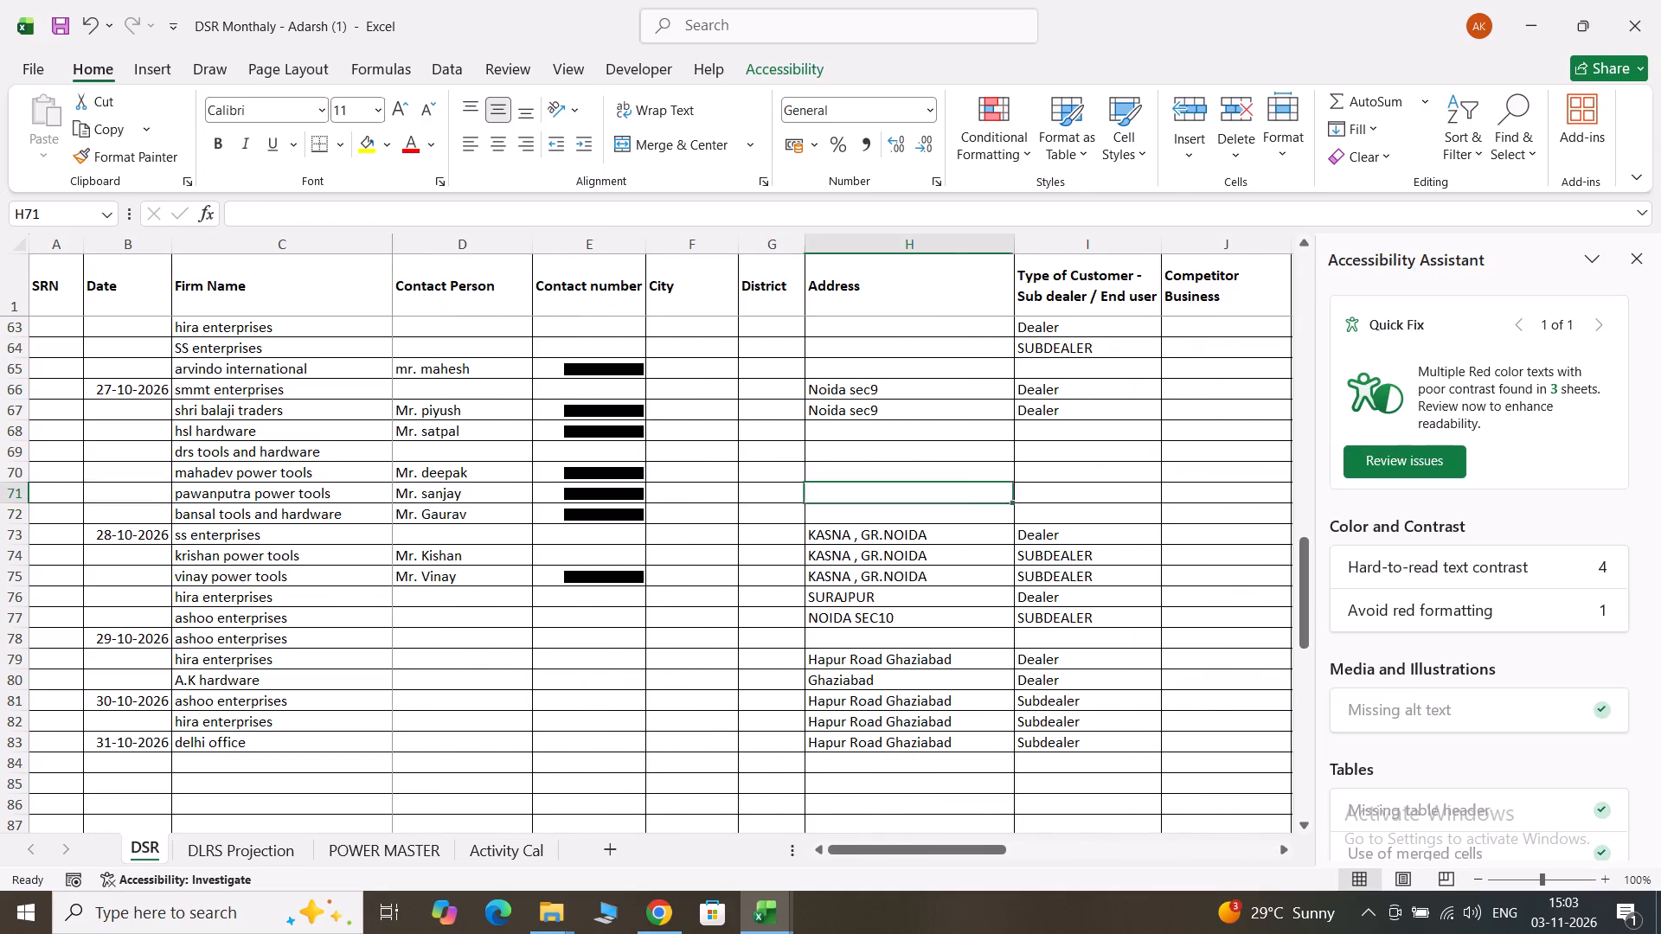
key(Right)
key(Right)
Review the address, customer type and competitor columns from the 27-10-2026 visits back up to the first October visits.
key(Up)
key(Up)
key(Up)
key(Up)
key(Up)
key(Up)
key(Up)
key(Up)
key(Up)
key(Up)
key(Up)
key(Up)
key(Up)
key(Up)
key(Up)
key(Up)
key(Up)
key(Up)
key(Up)
key(Up)
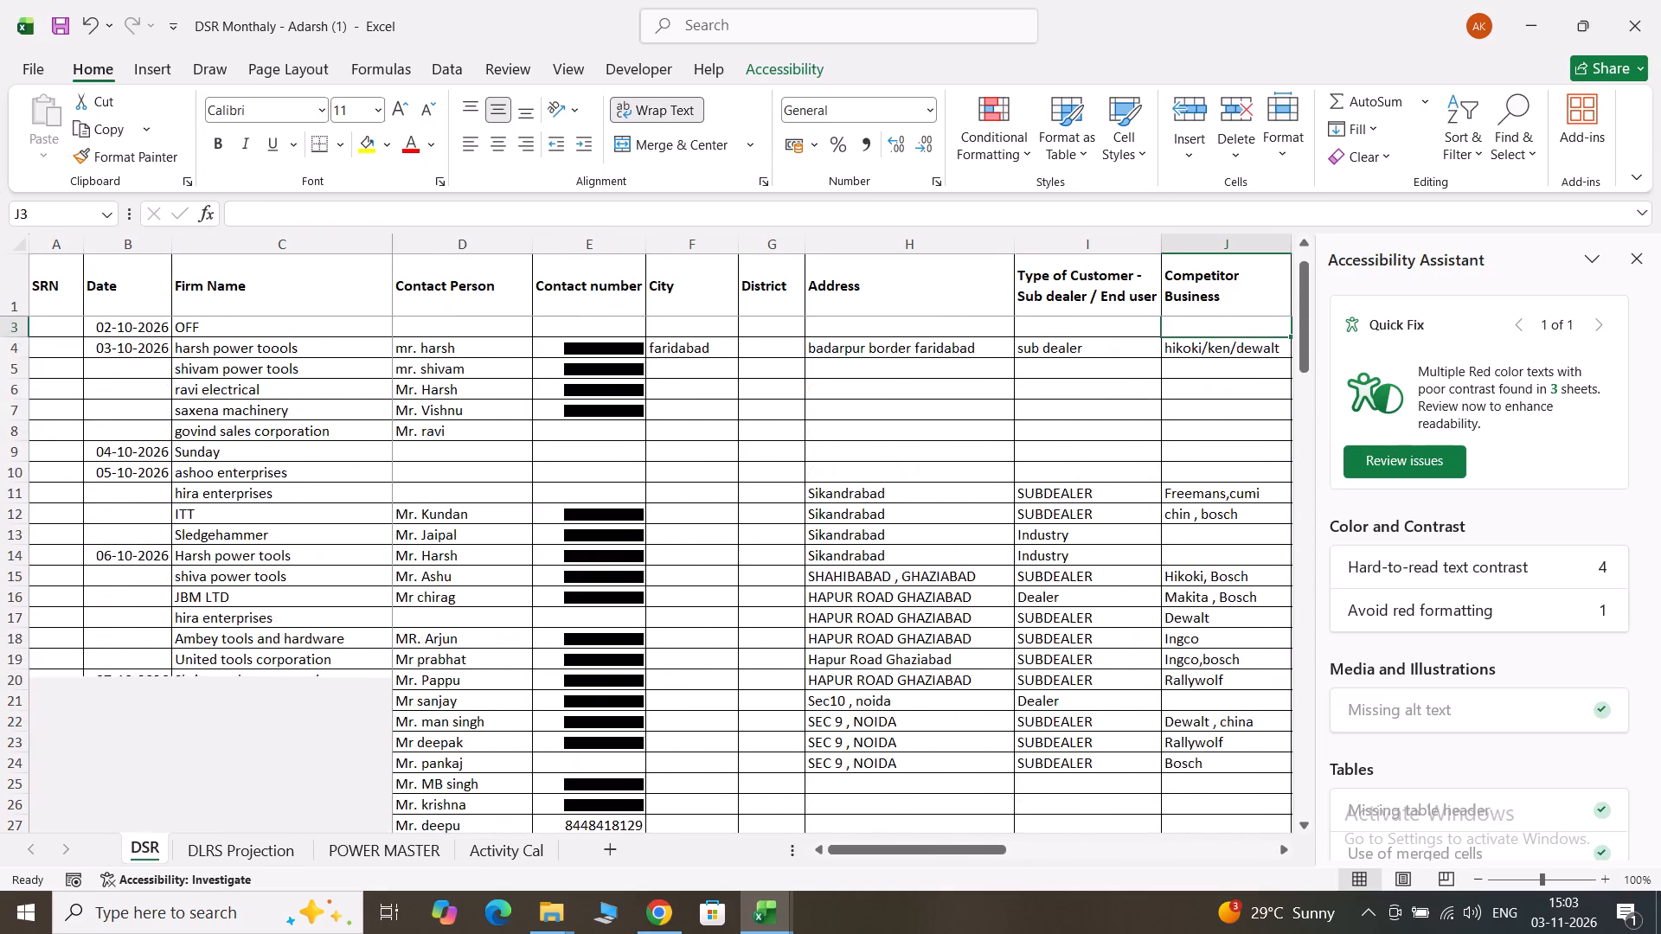
key(Left)
key(Left)
key(Down)
key(Down)
key(Down)
key(Down)
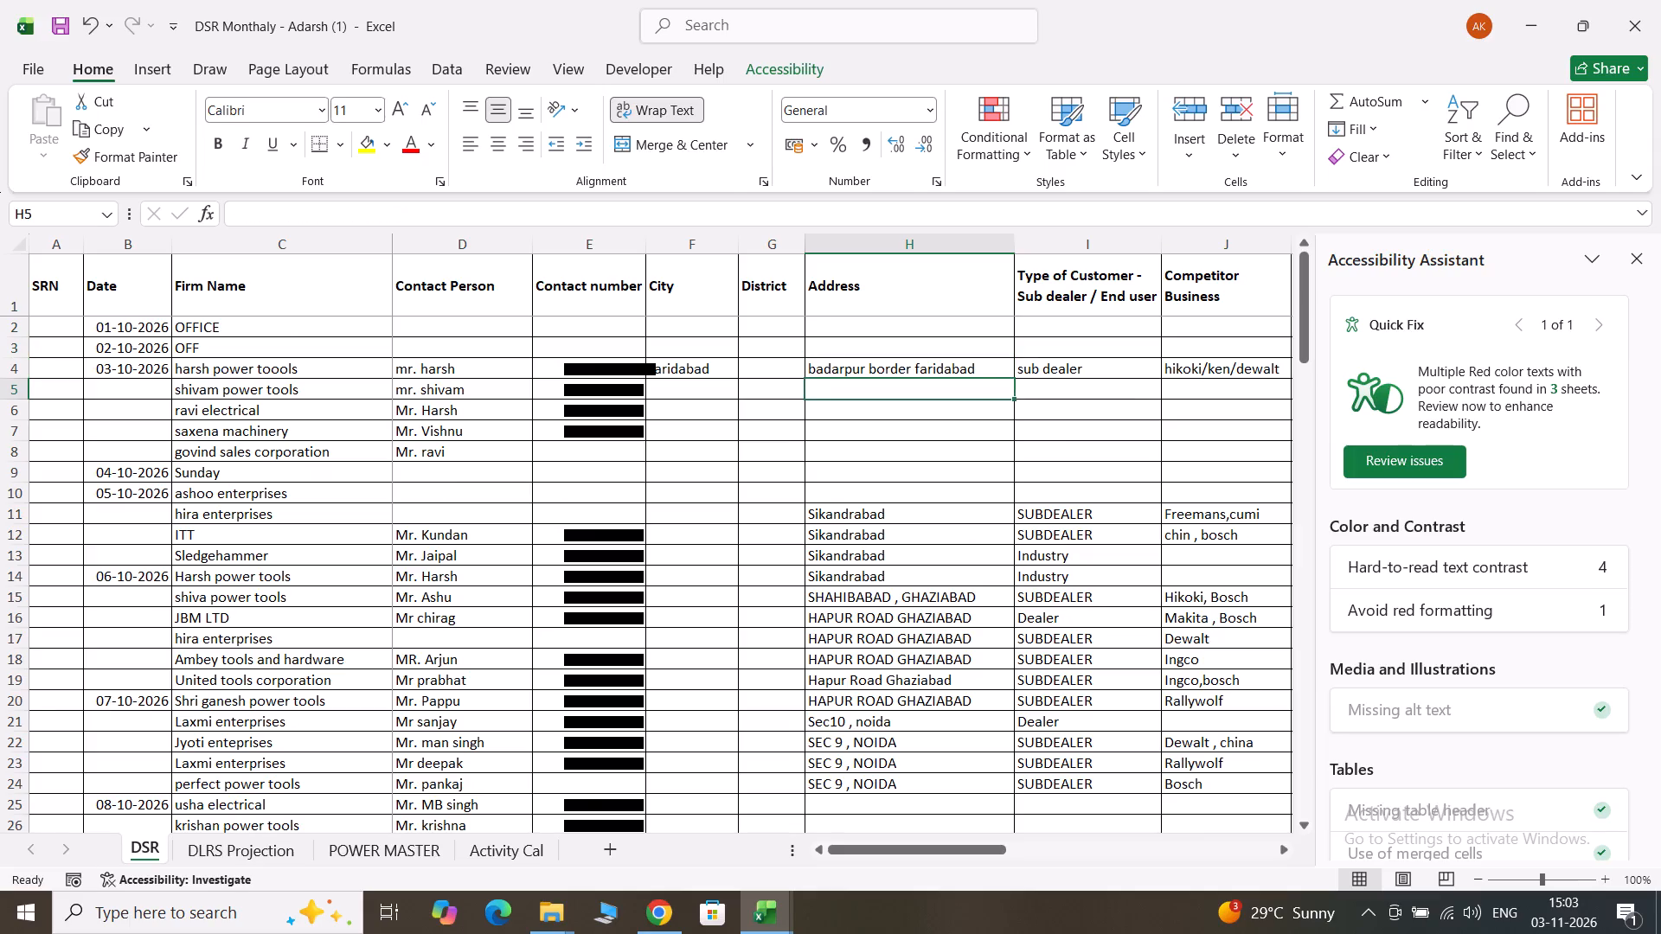
Fill the 03-10-2026 addresses: bardarpur border for shivam power tools and saxena machinery, nit faridabad for ravi electrical and govind sales corporation.
text(bard)
text(arpur border)
key(Down)
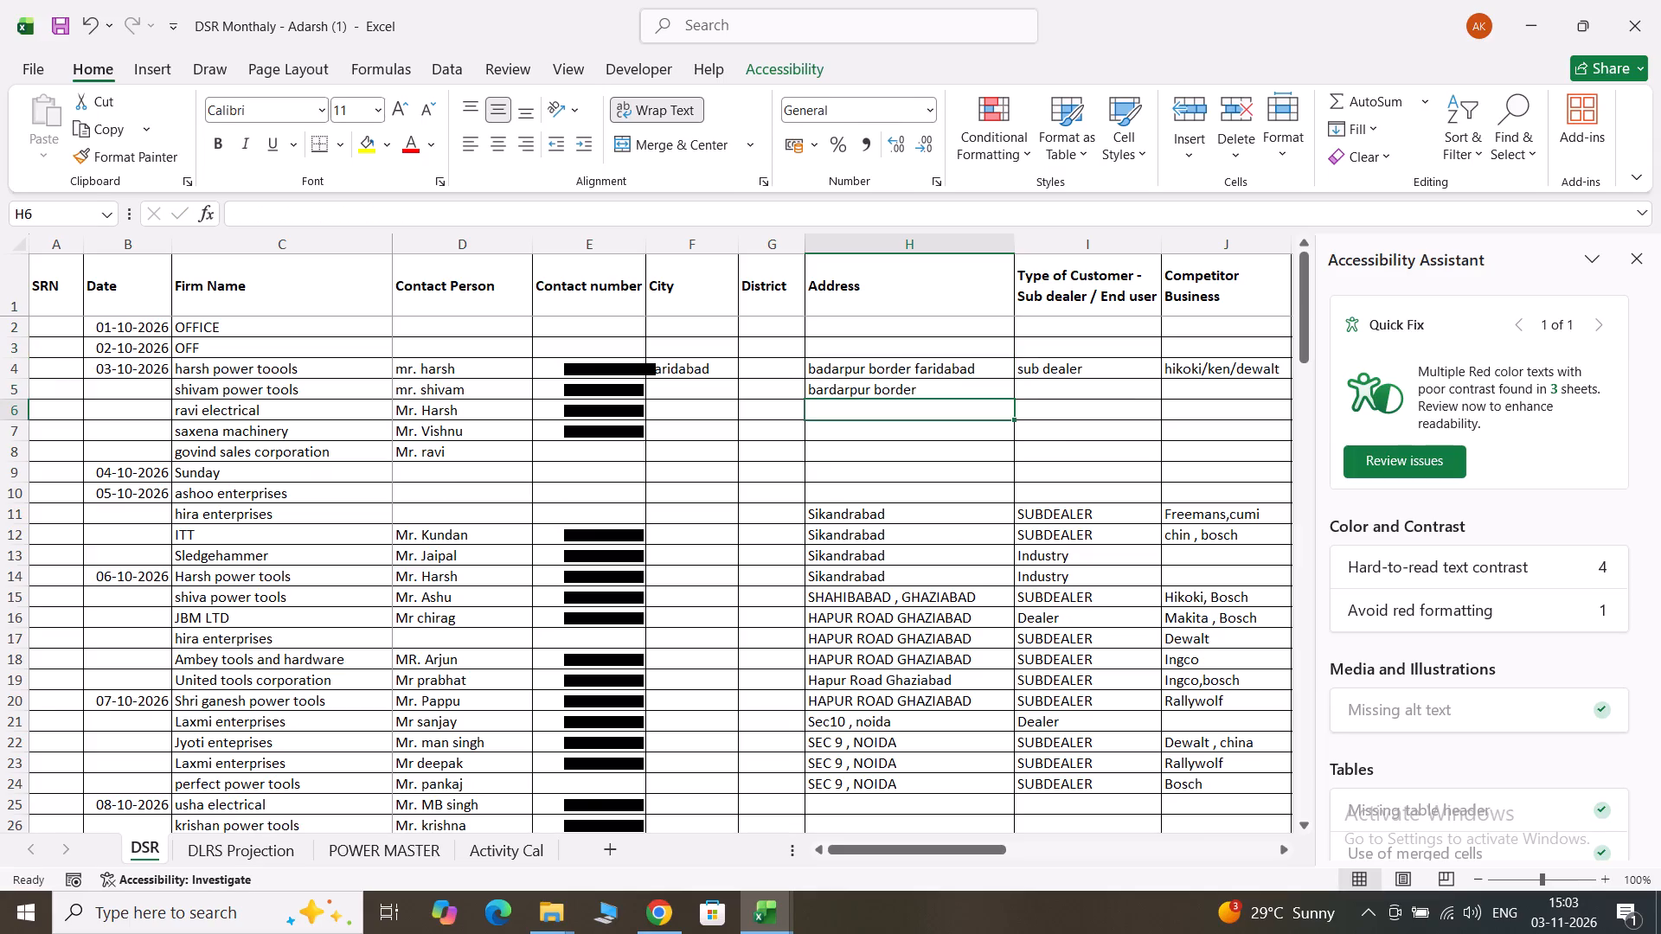
text(nit faridabad)
key(Down)
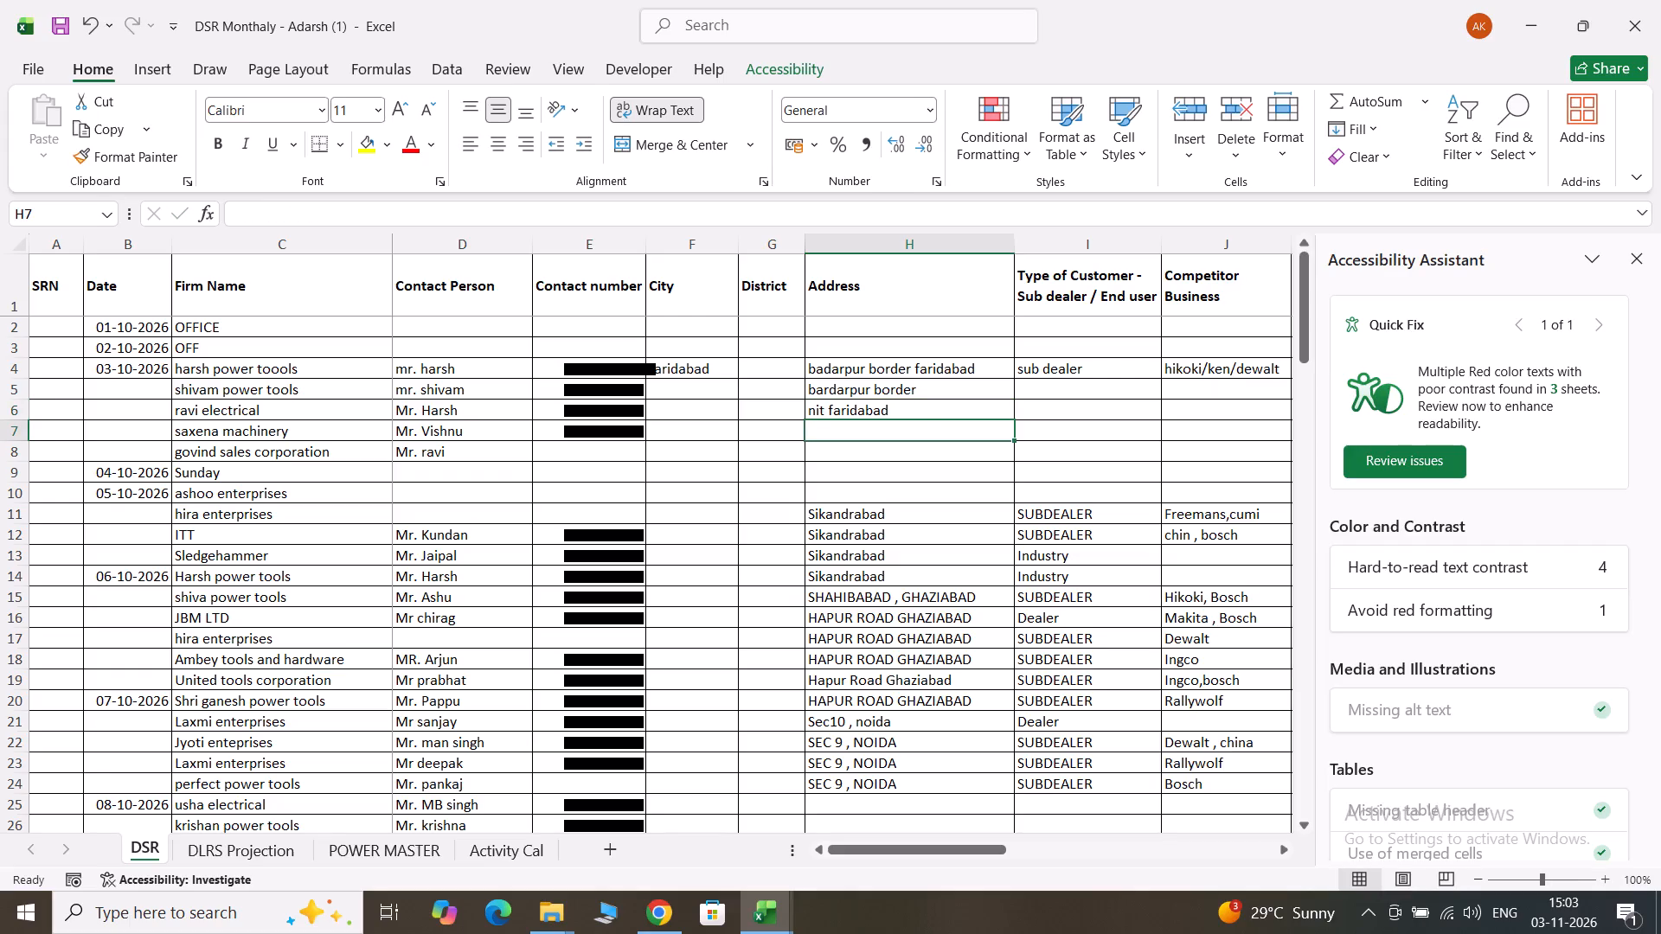
text(bar)
key(Down)
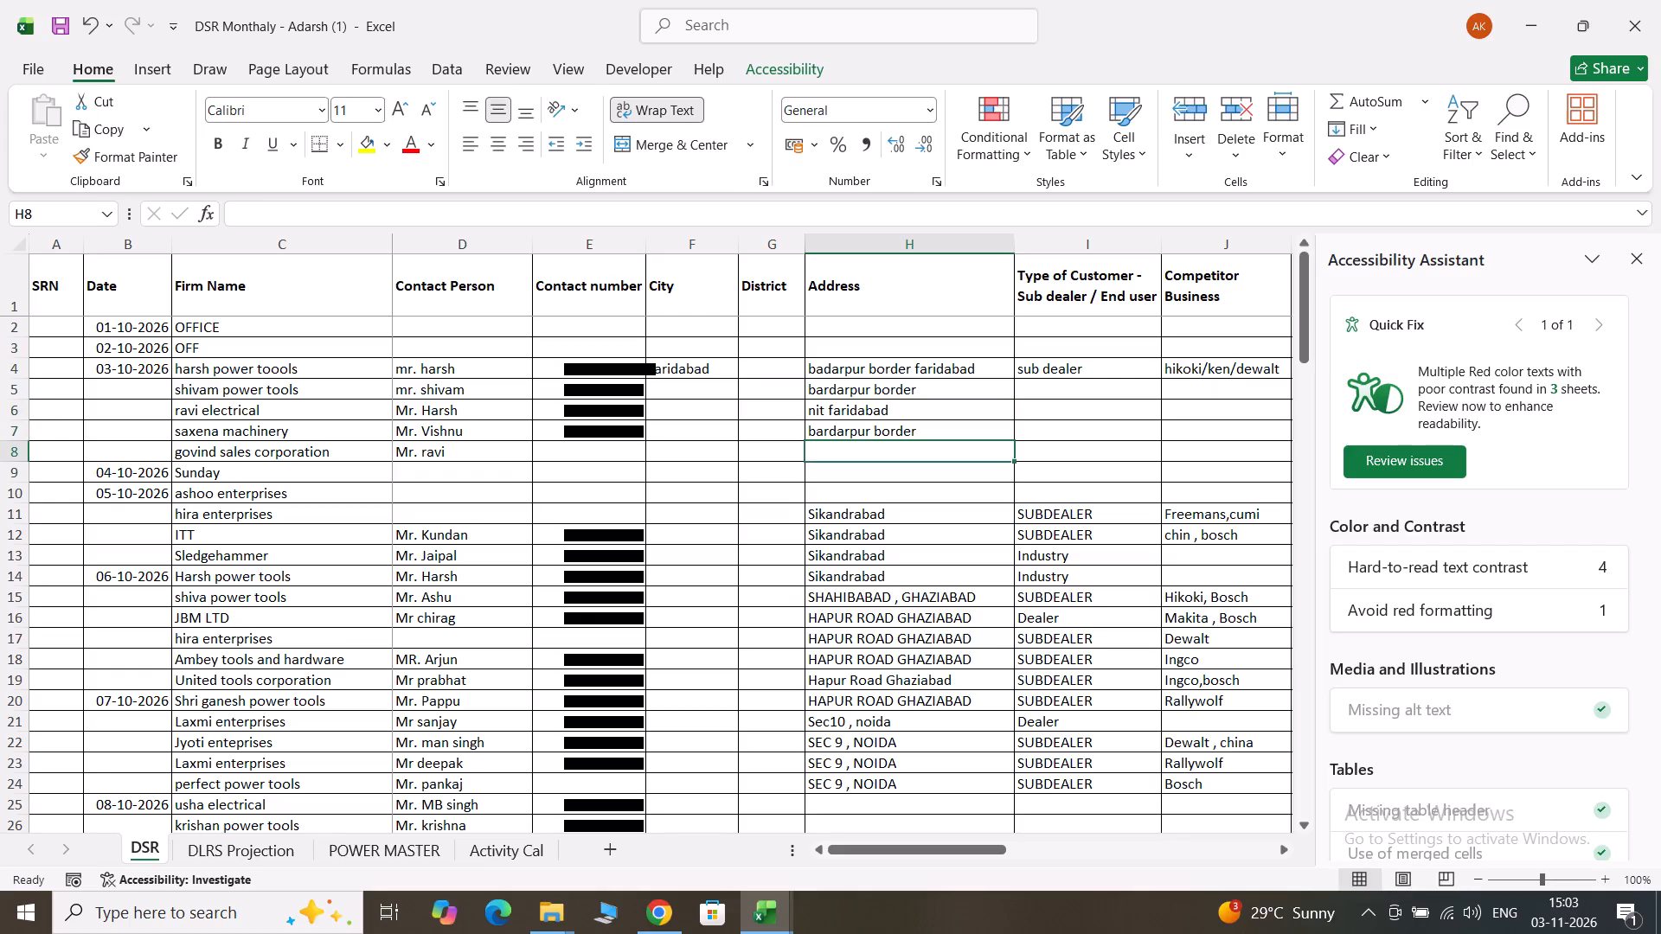
text(nit)
key(Down)
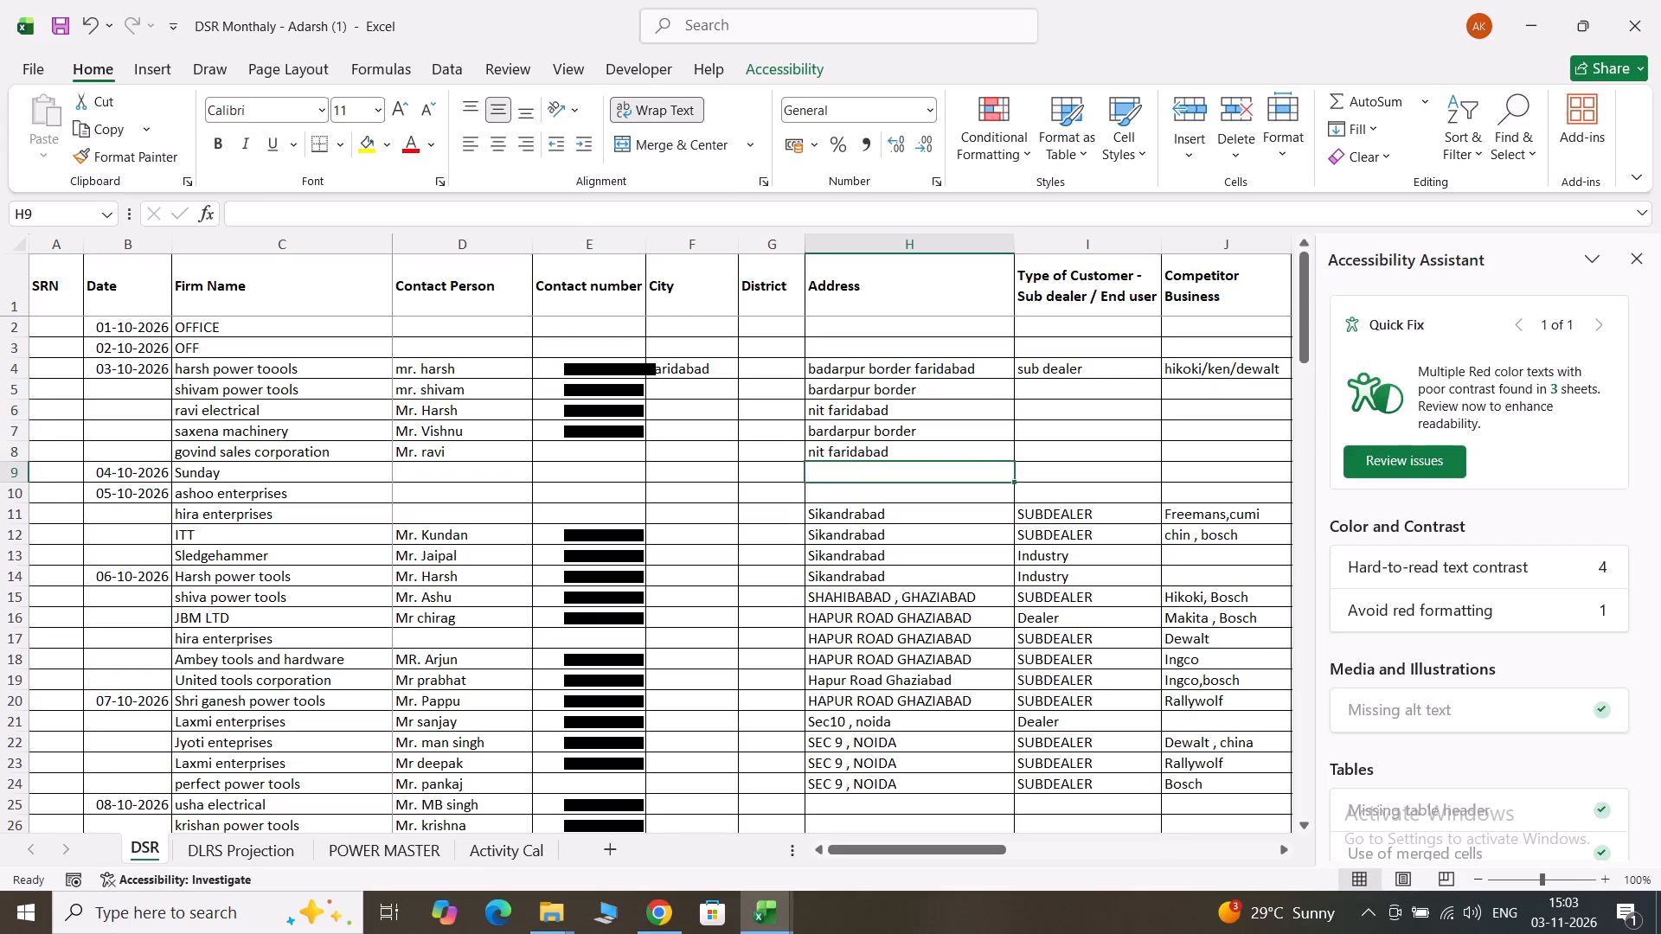
Set the 05-10-2026 addresses of ashoo enterprises and hira enterprises to nit.
key(Down)
text(nit)
key(Down)
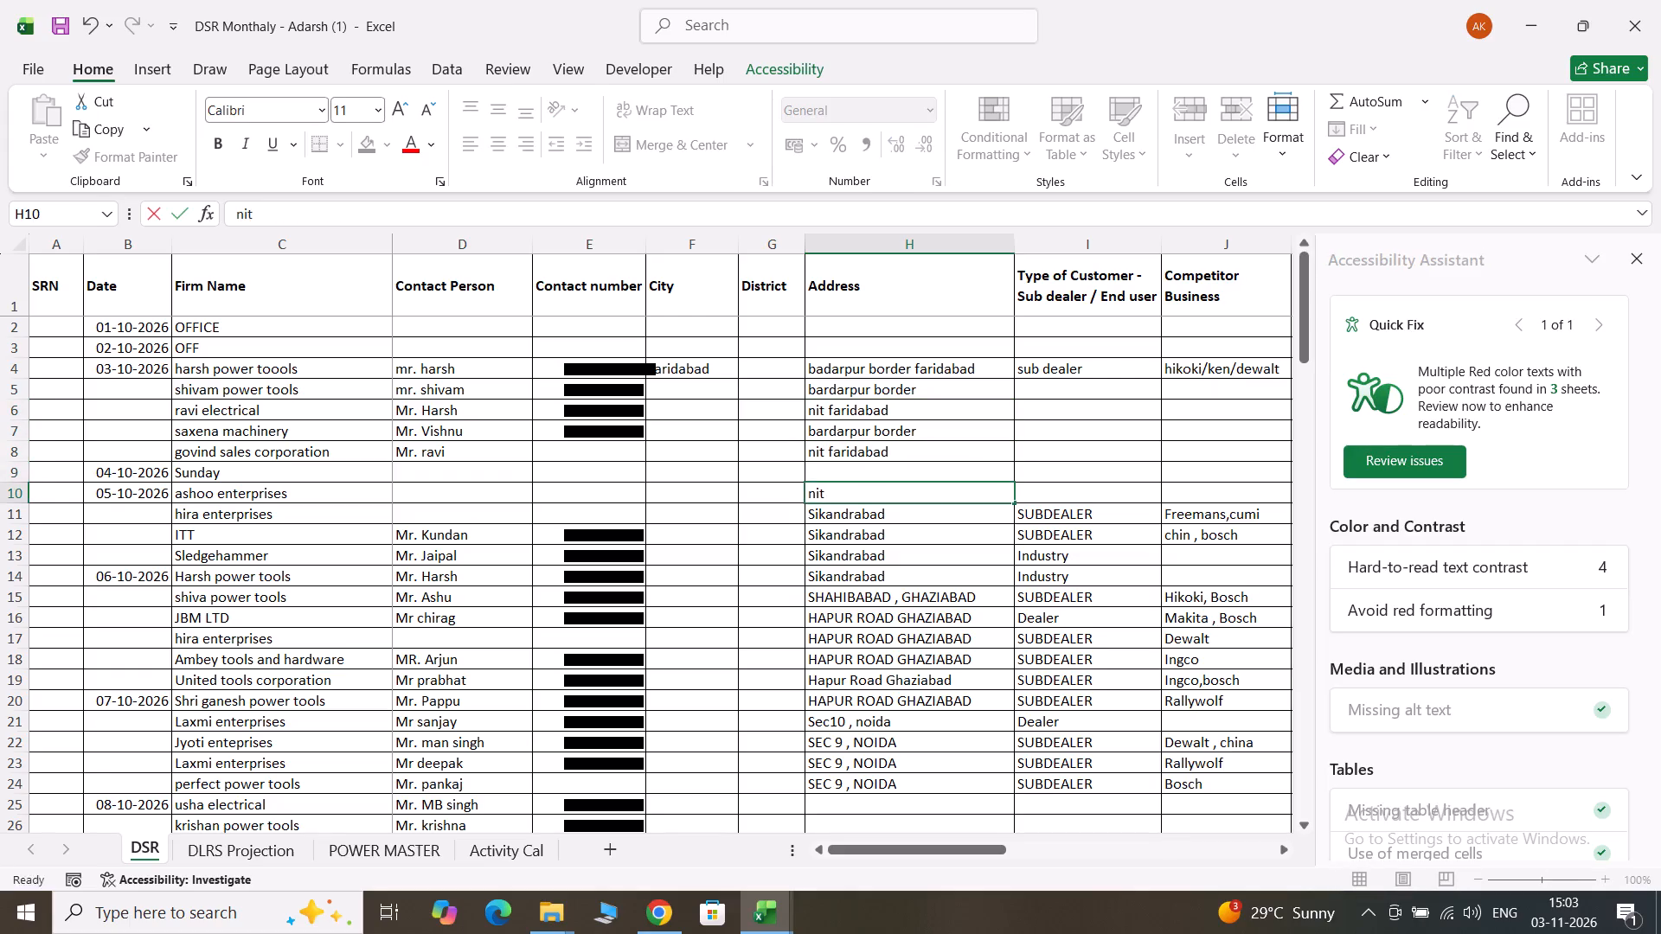
key(BackSpace)
key(b)
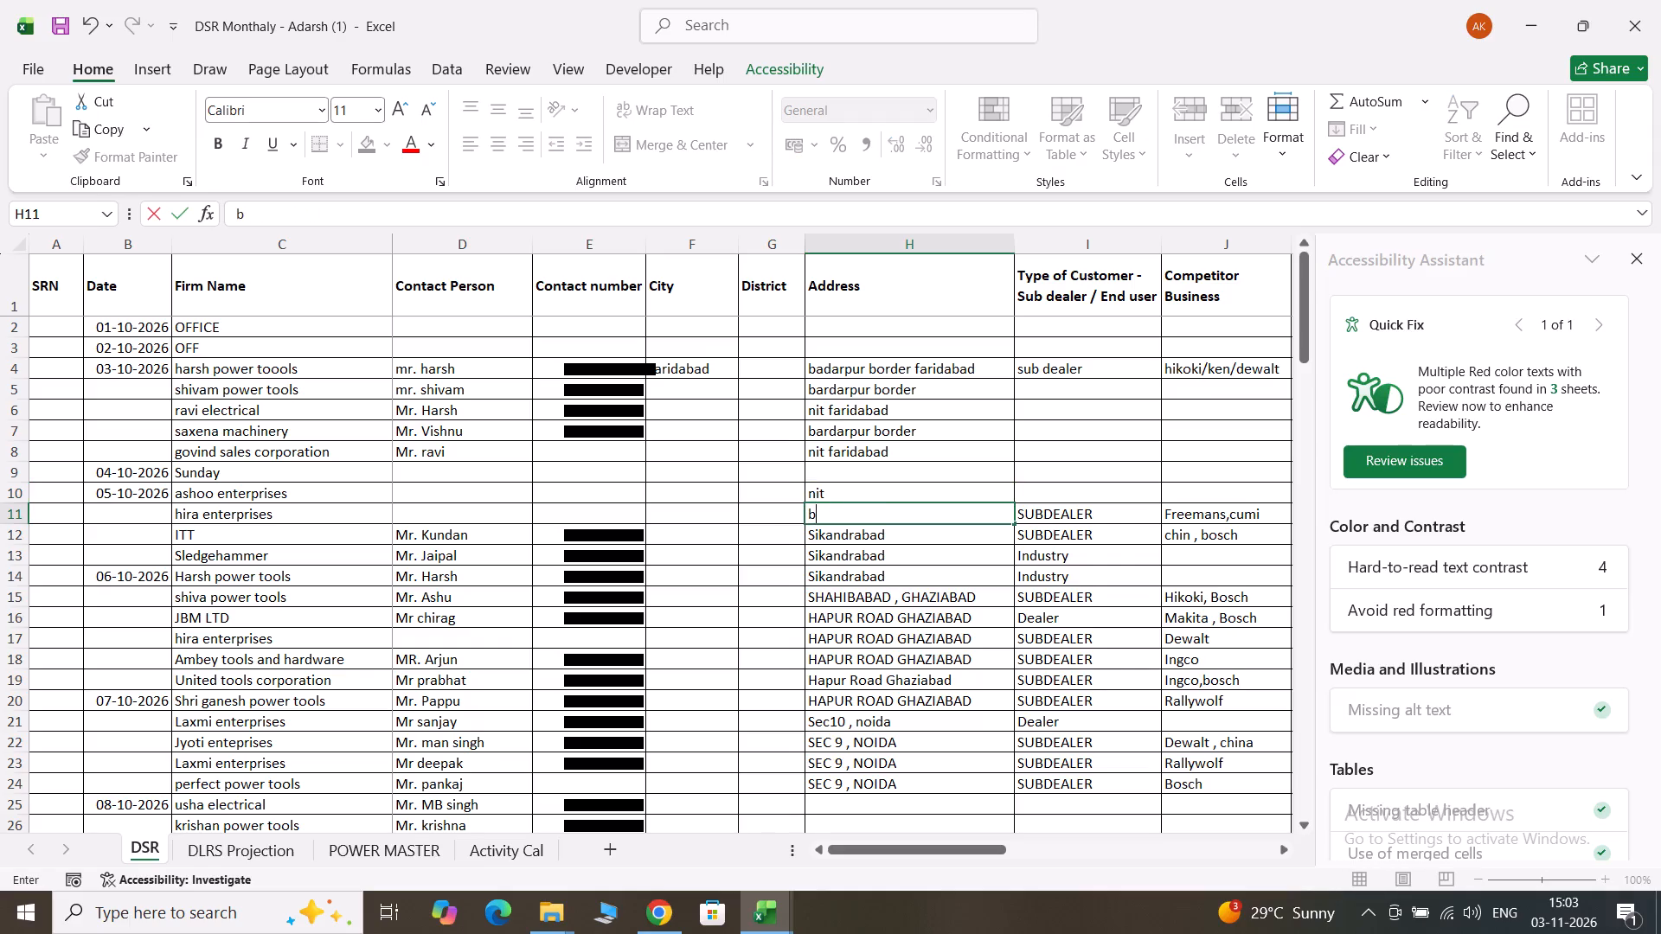
key(BackSpace)
text(nit)
key(Down)
Replace the 05-10-2026 addresses with imt faridabad for ITT and sector 23 for Sledgehammer.
key(BackSpace)
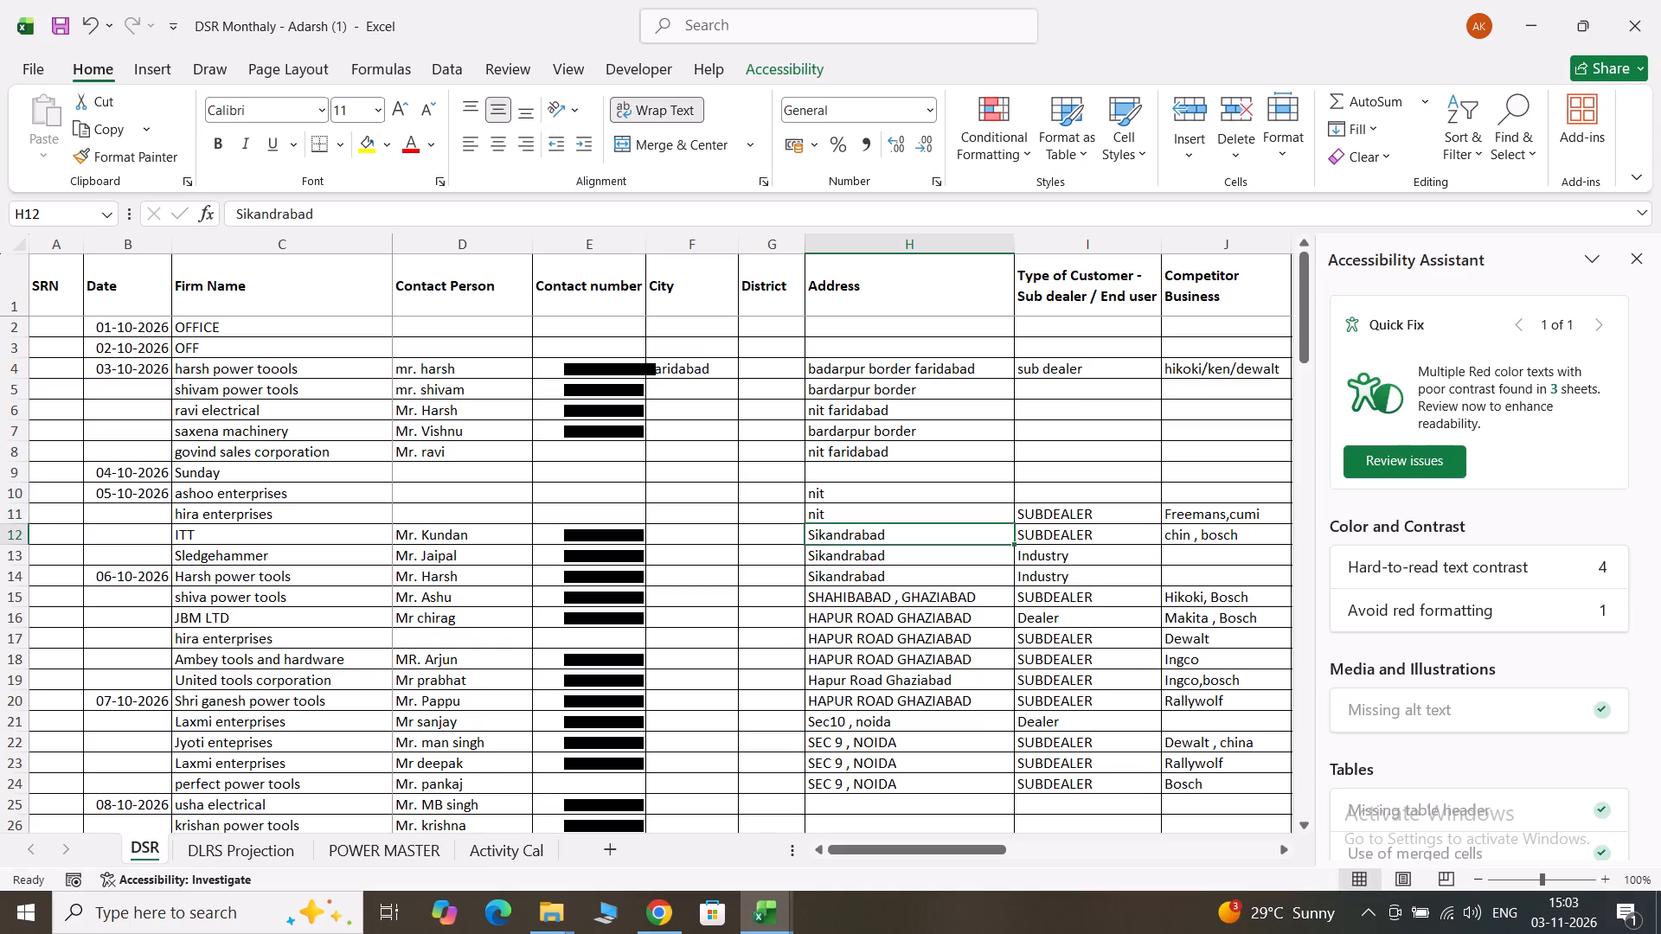
text(imt fari)
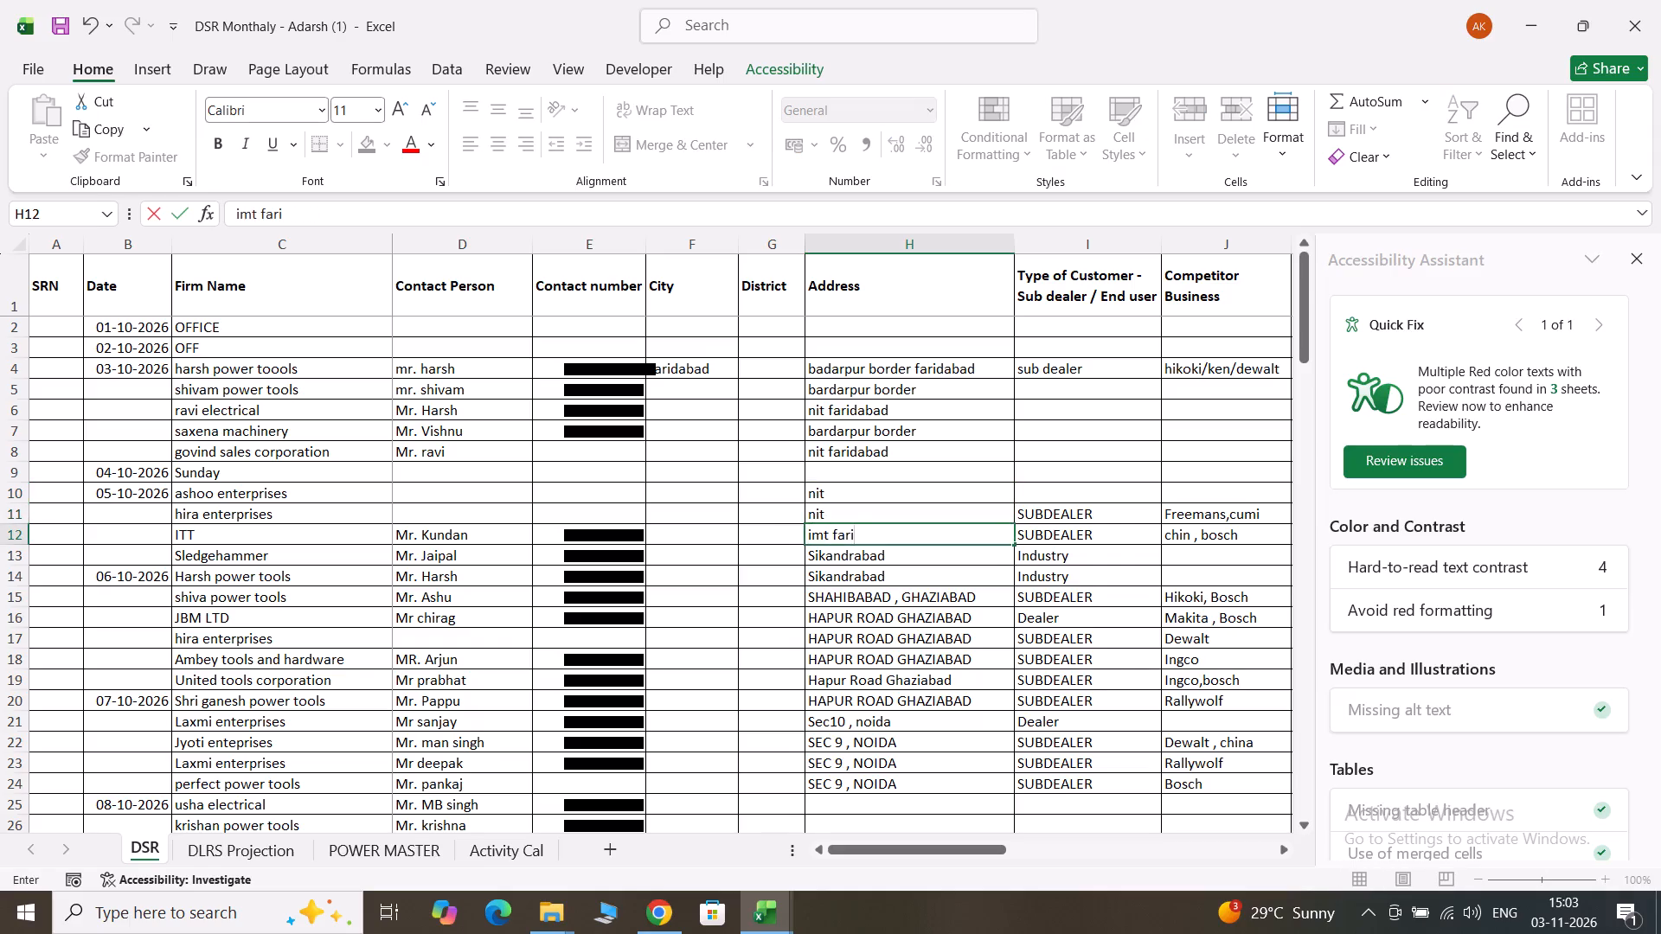
text(dba)
key(BackSpace)
key(BackSpace)
text(abad)
key(Down)
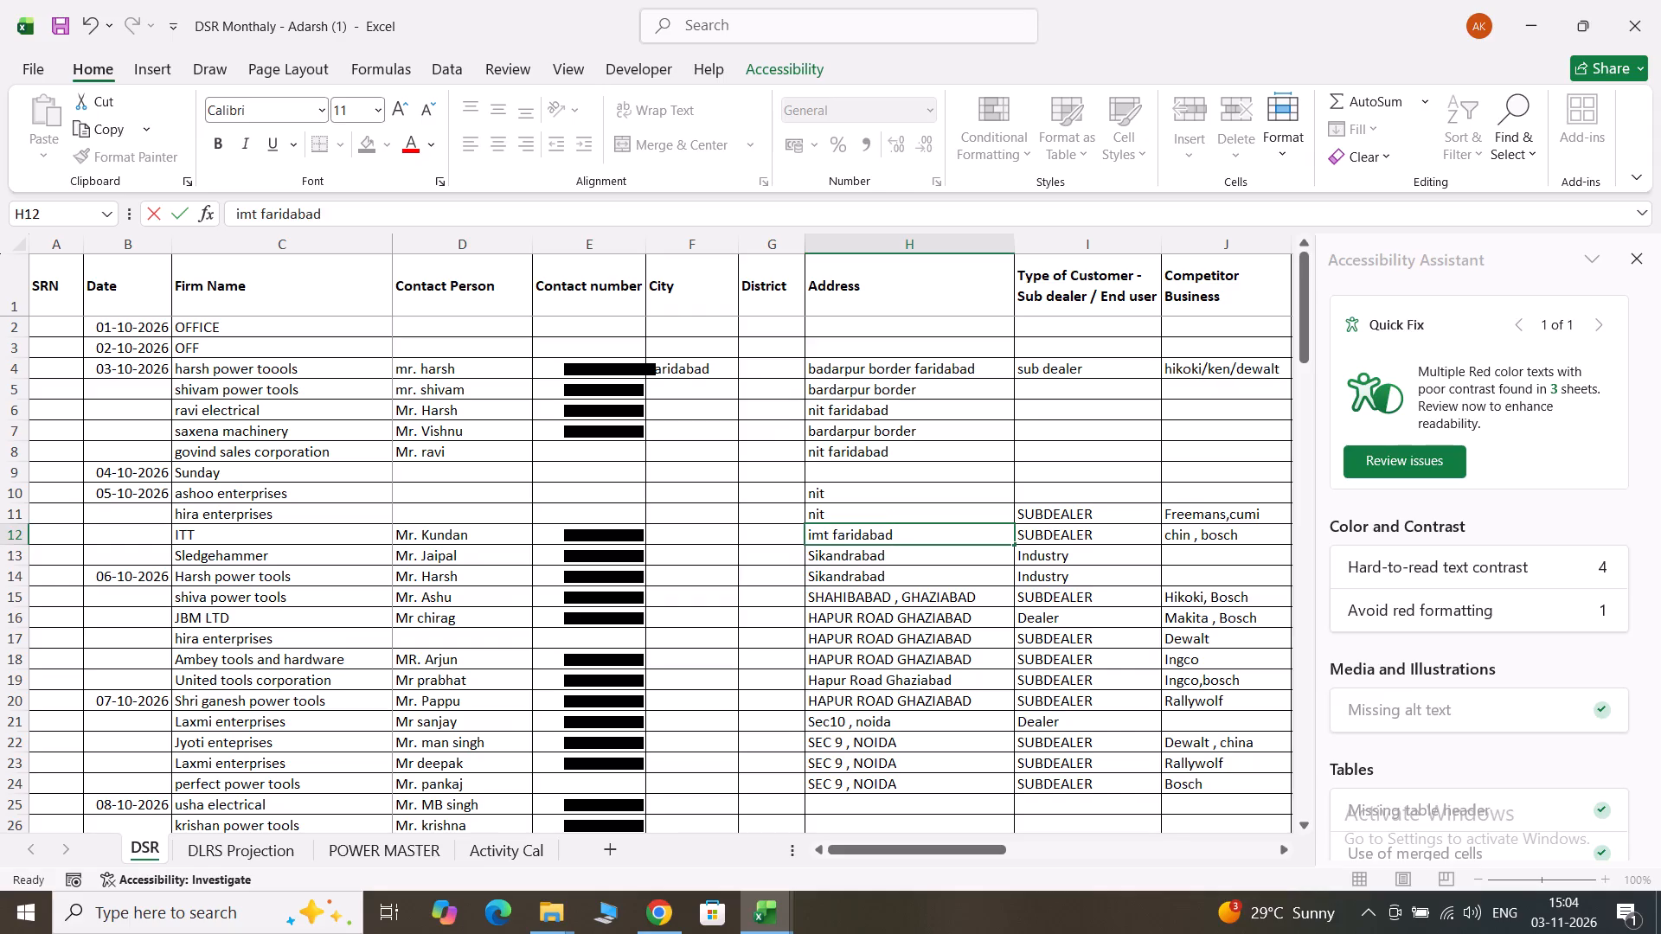
key(BackSpace)
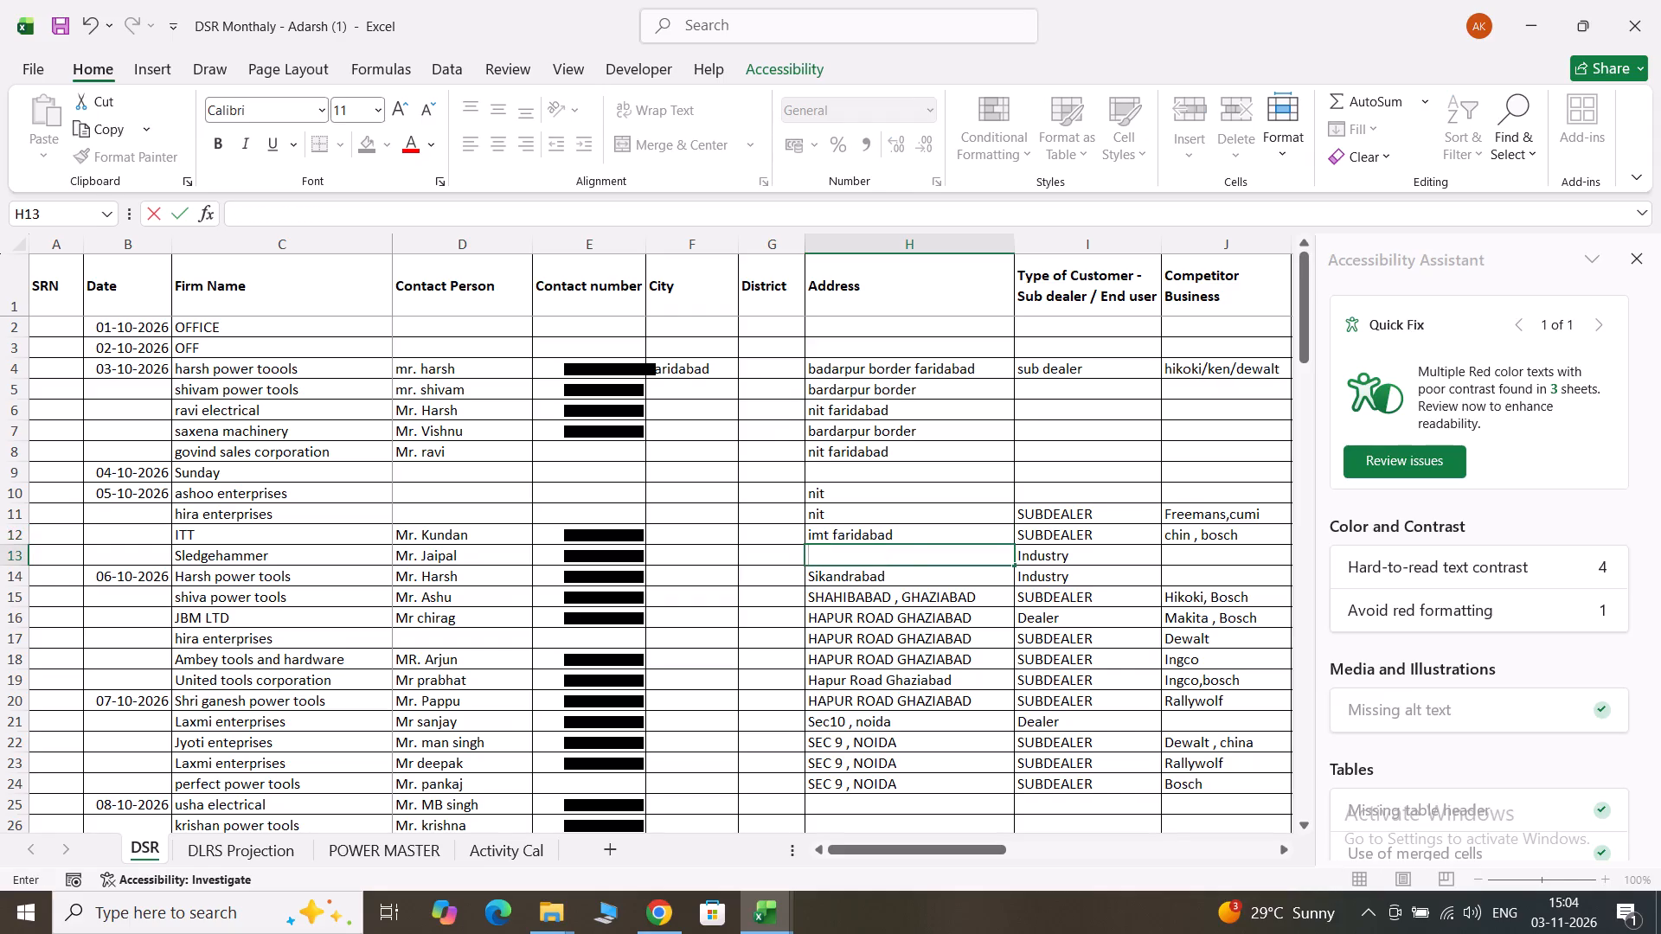
text(sector 23)
key(Down)
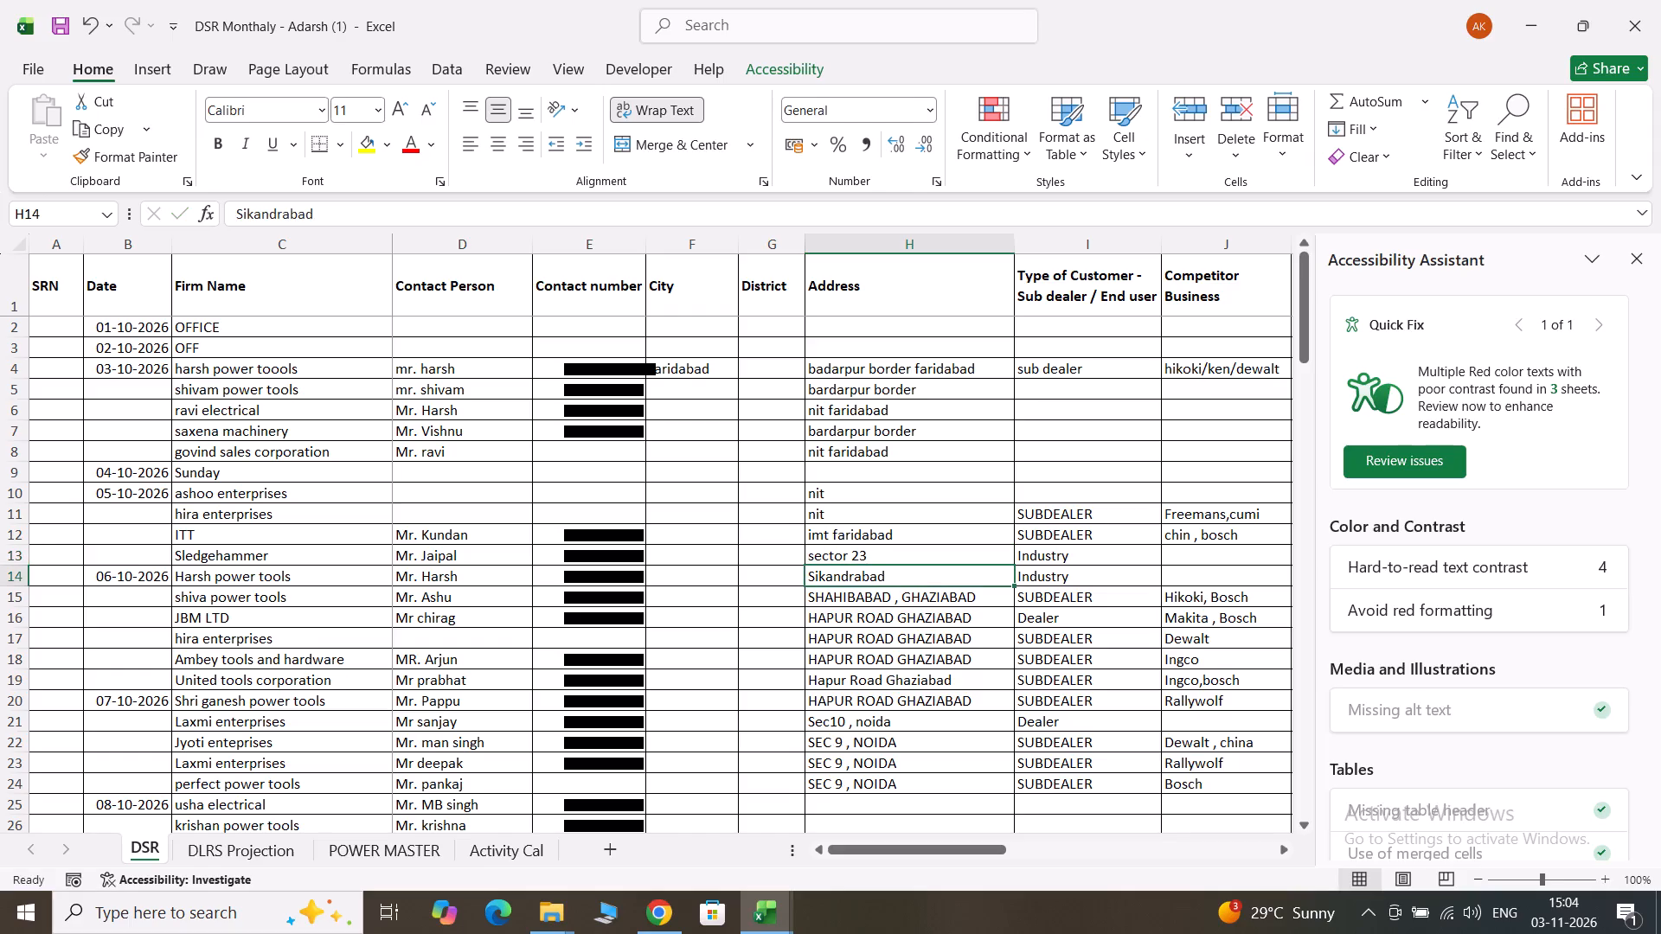
Replace the 06-10-2026 addresses with bardarpur boarder for Harsh power tools and shiva power tools, and sector 23 for JBM LTD.
key(BackSpace)
text(bardasa)
key(BackSpace)
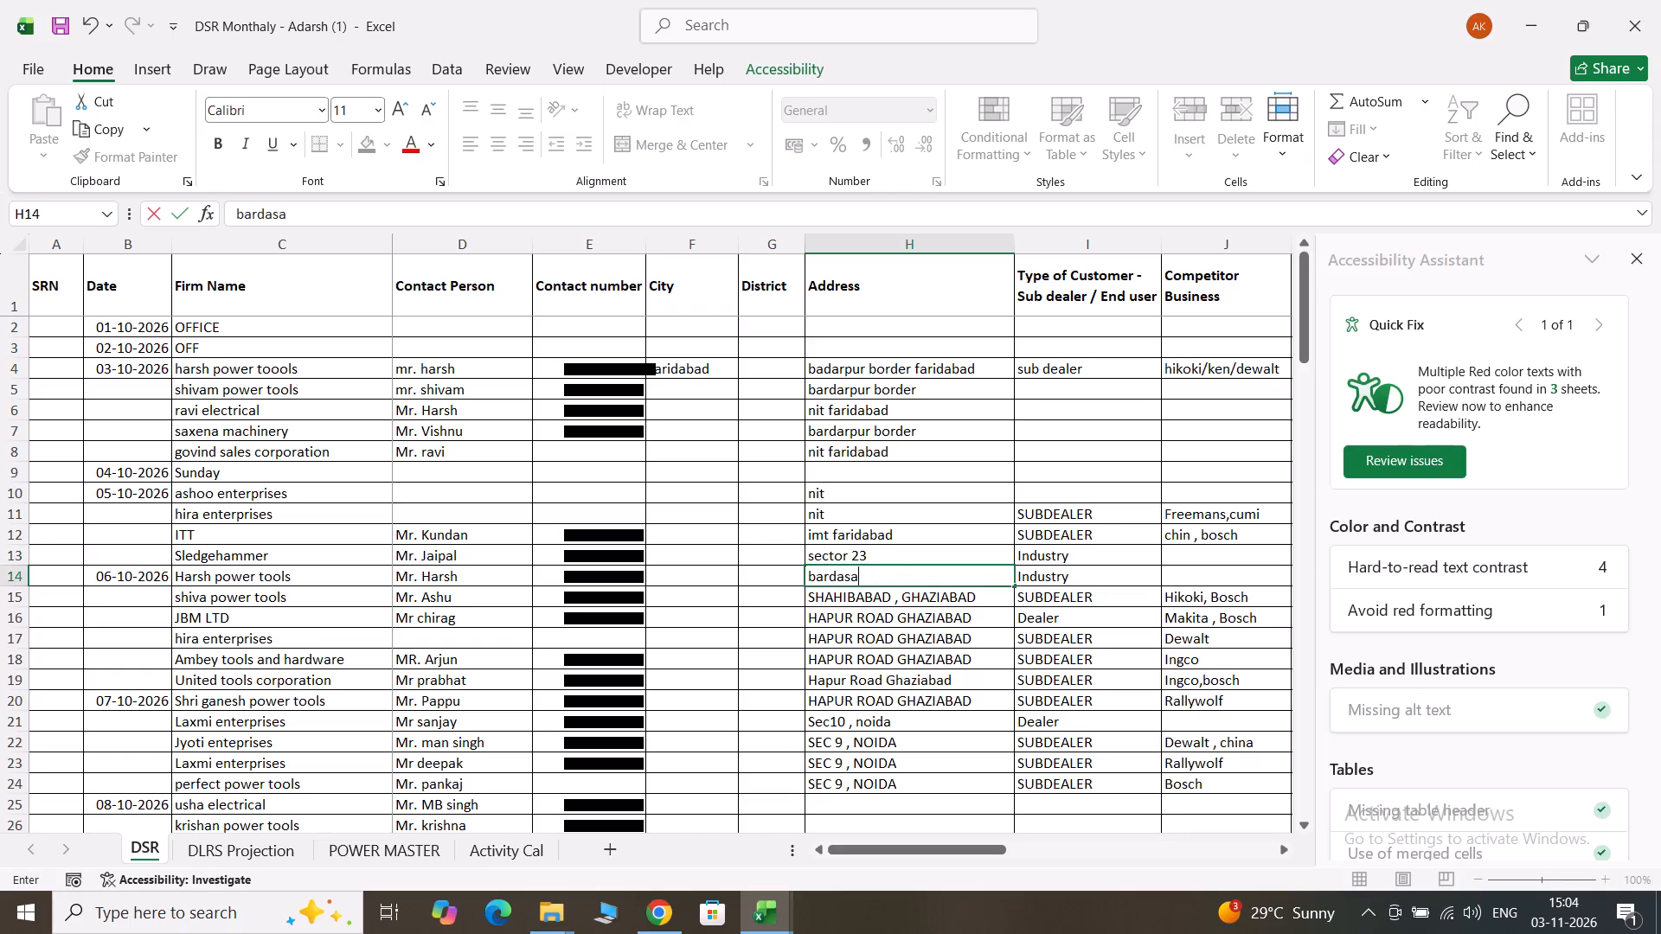
key(BackSpace)
text(rpur boarder)
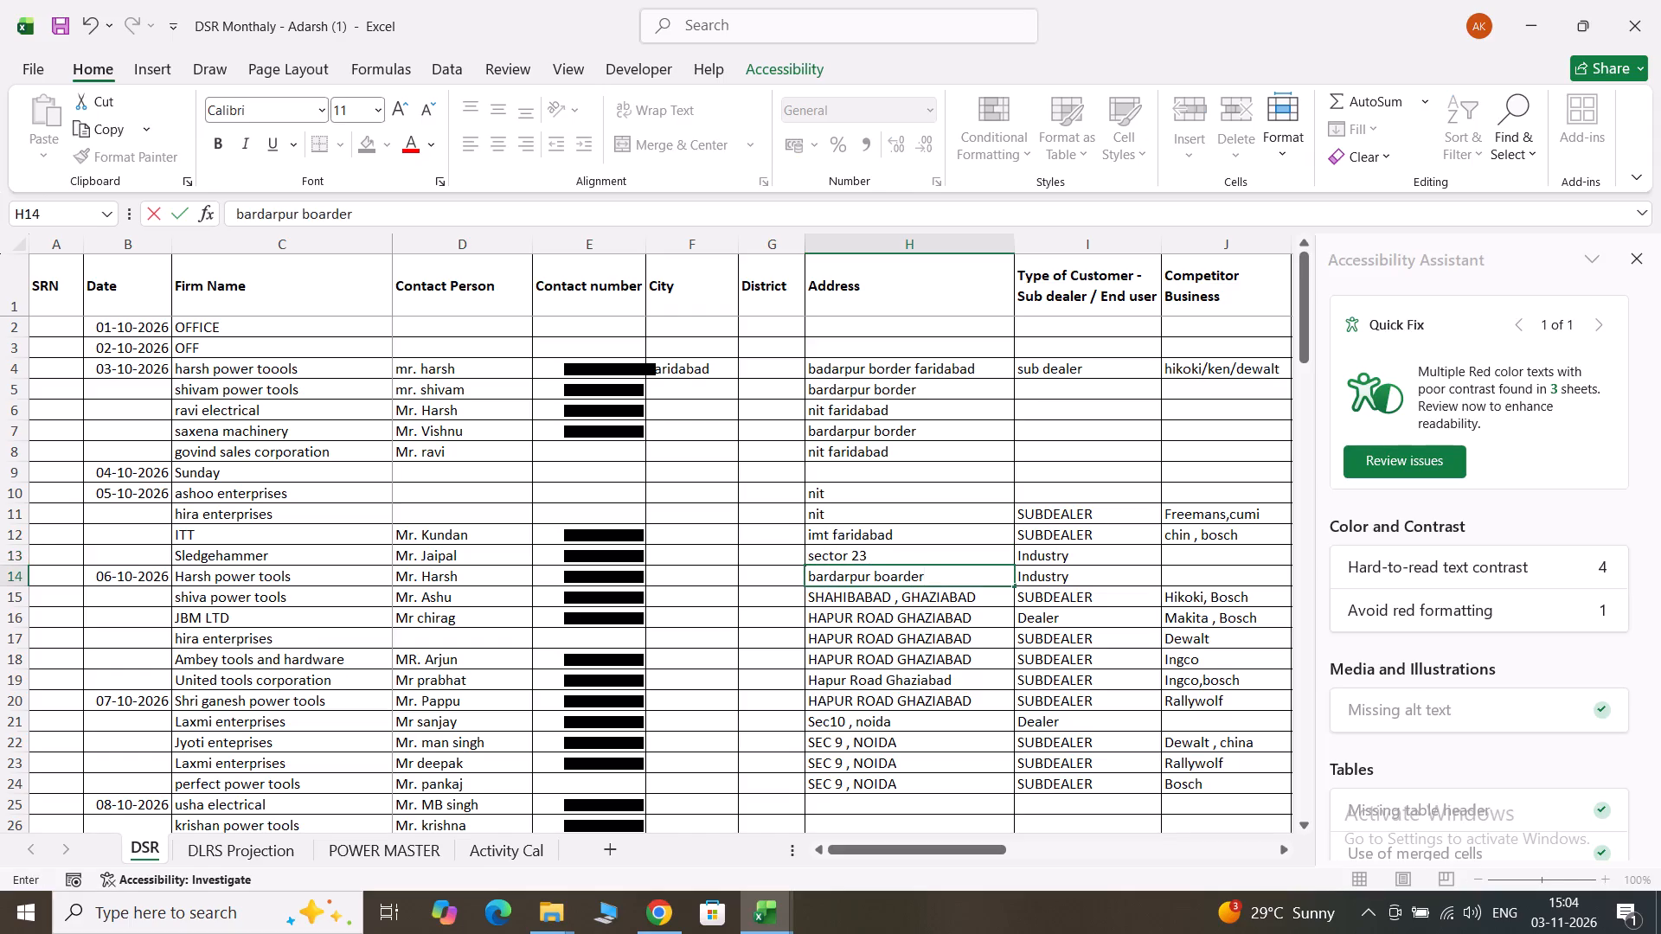
key(Down)
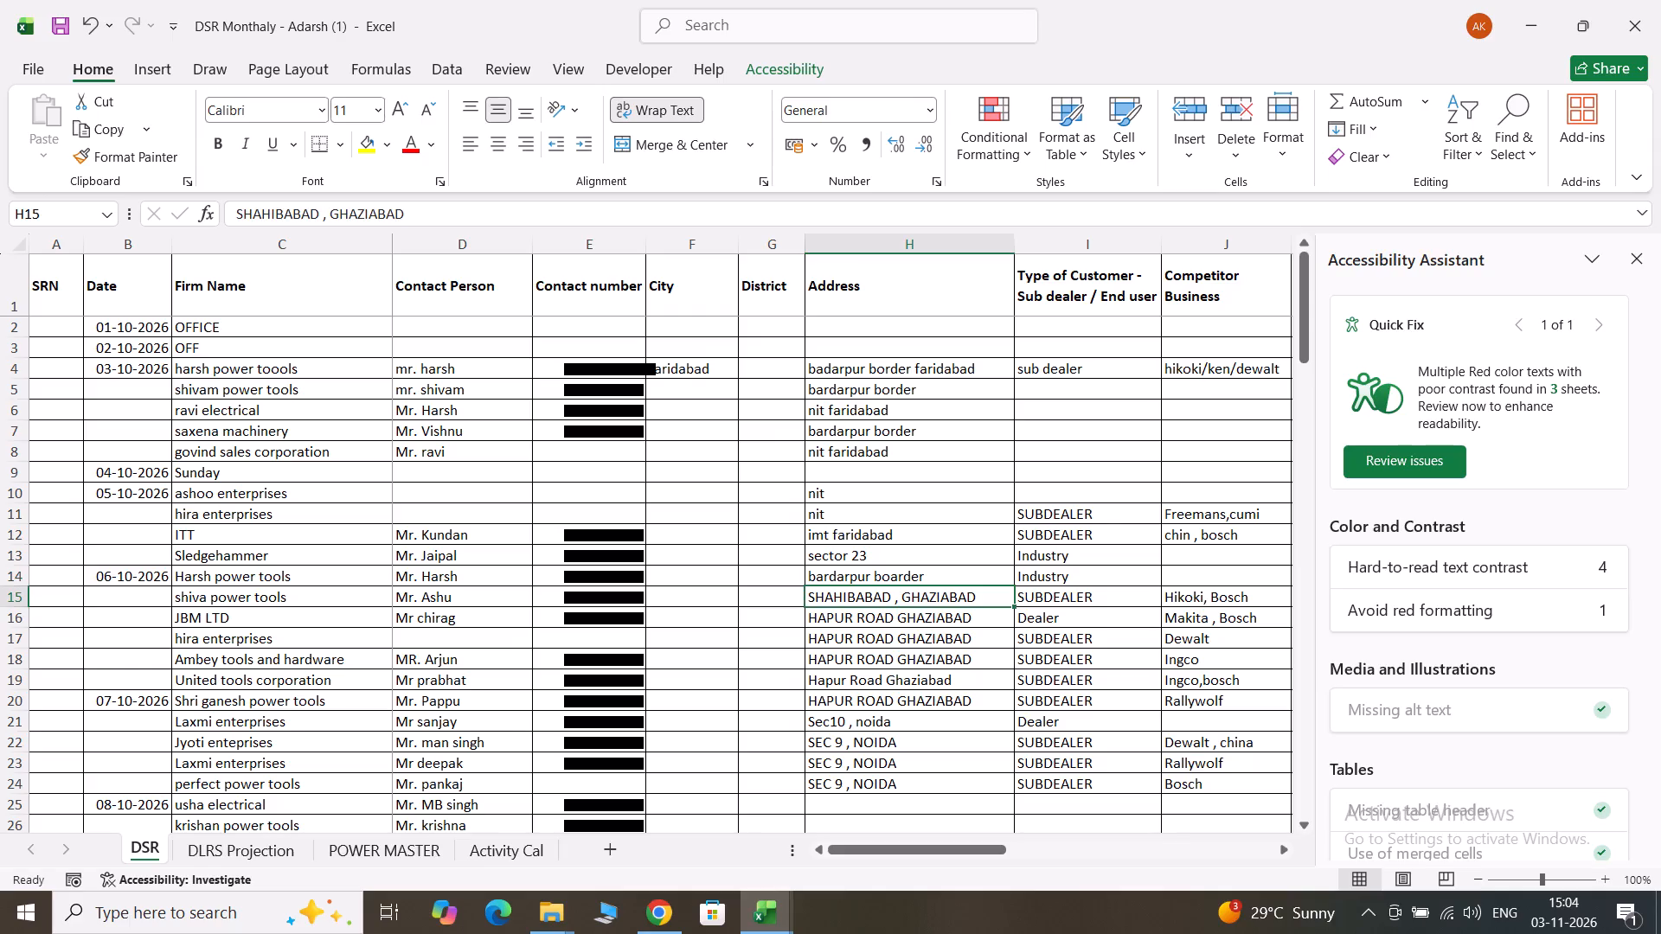
key(BackSpace)
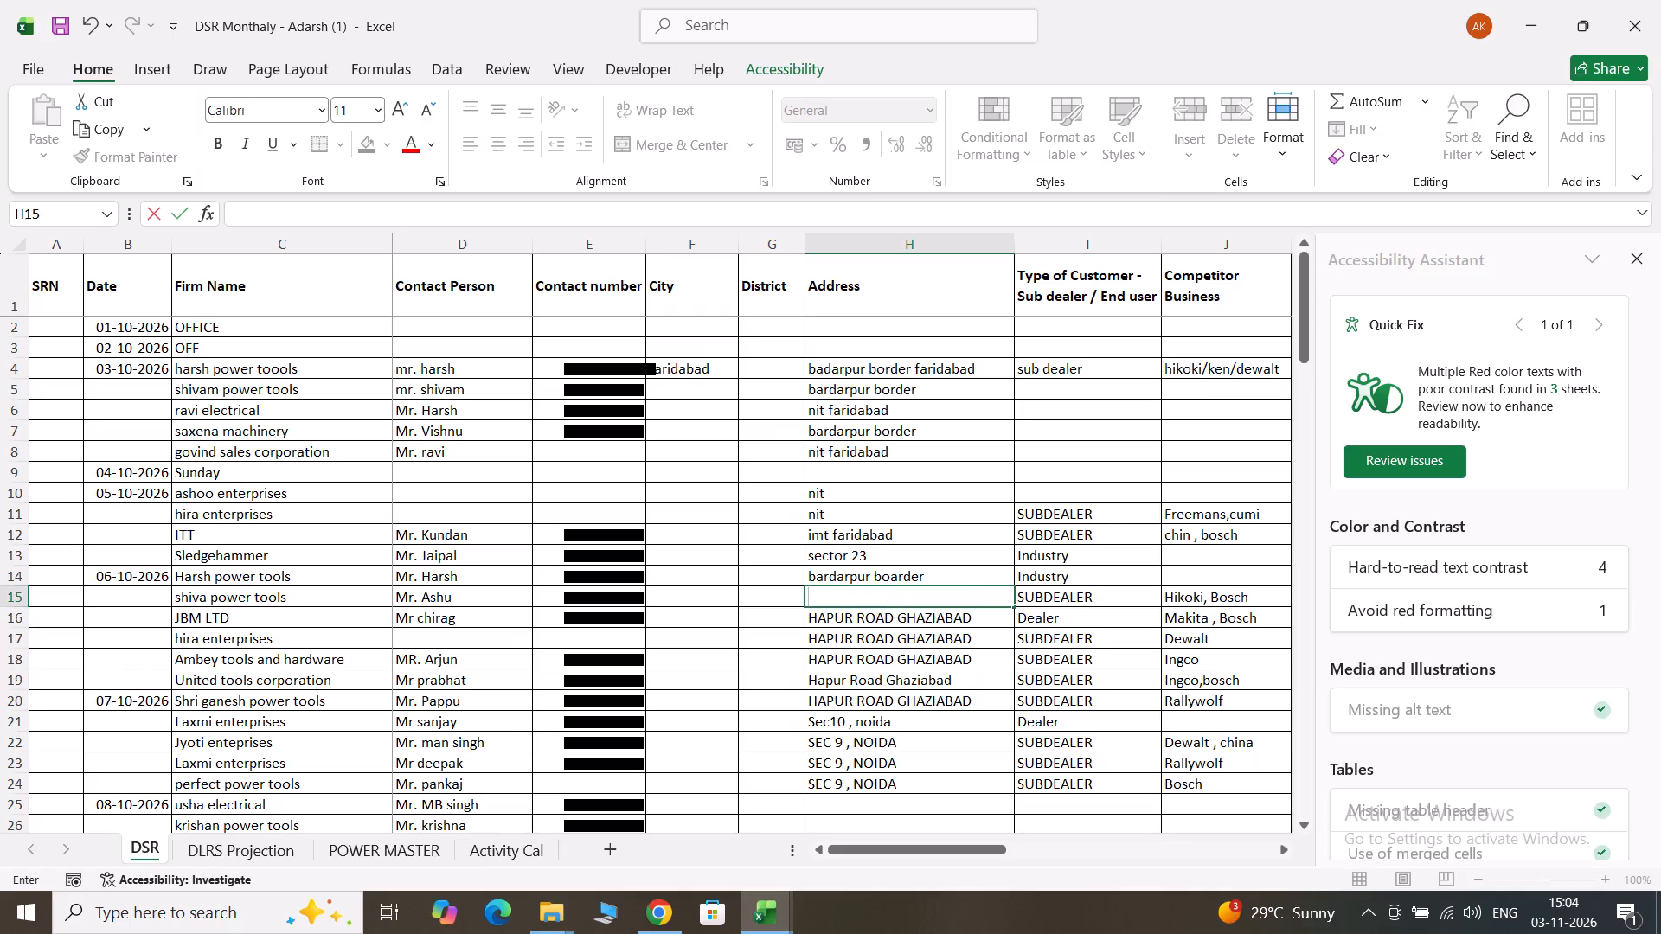
text(bar)
key(Down)
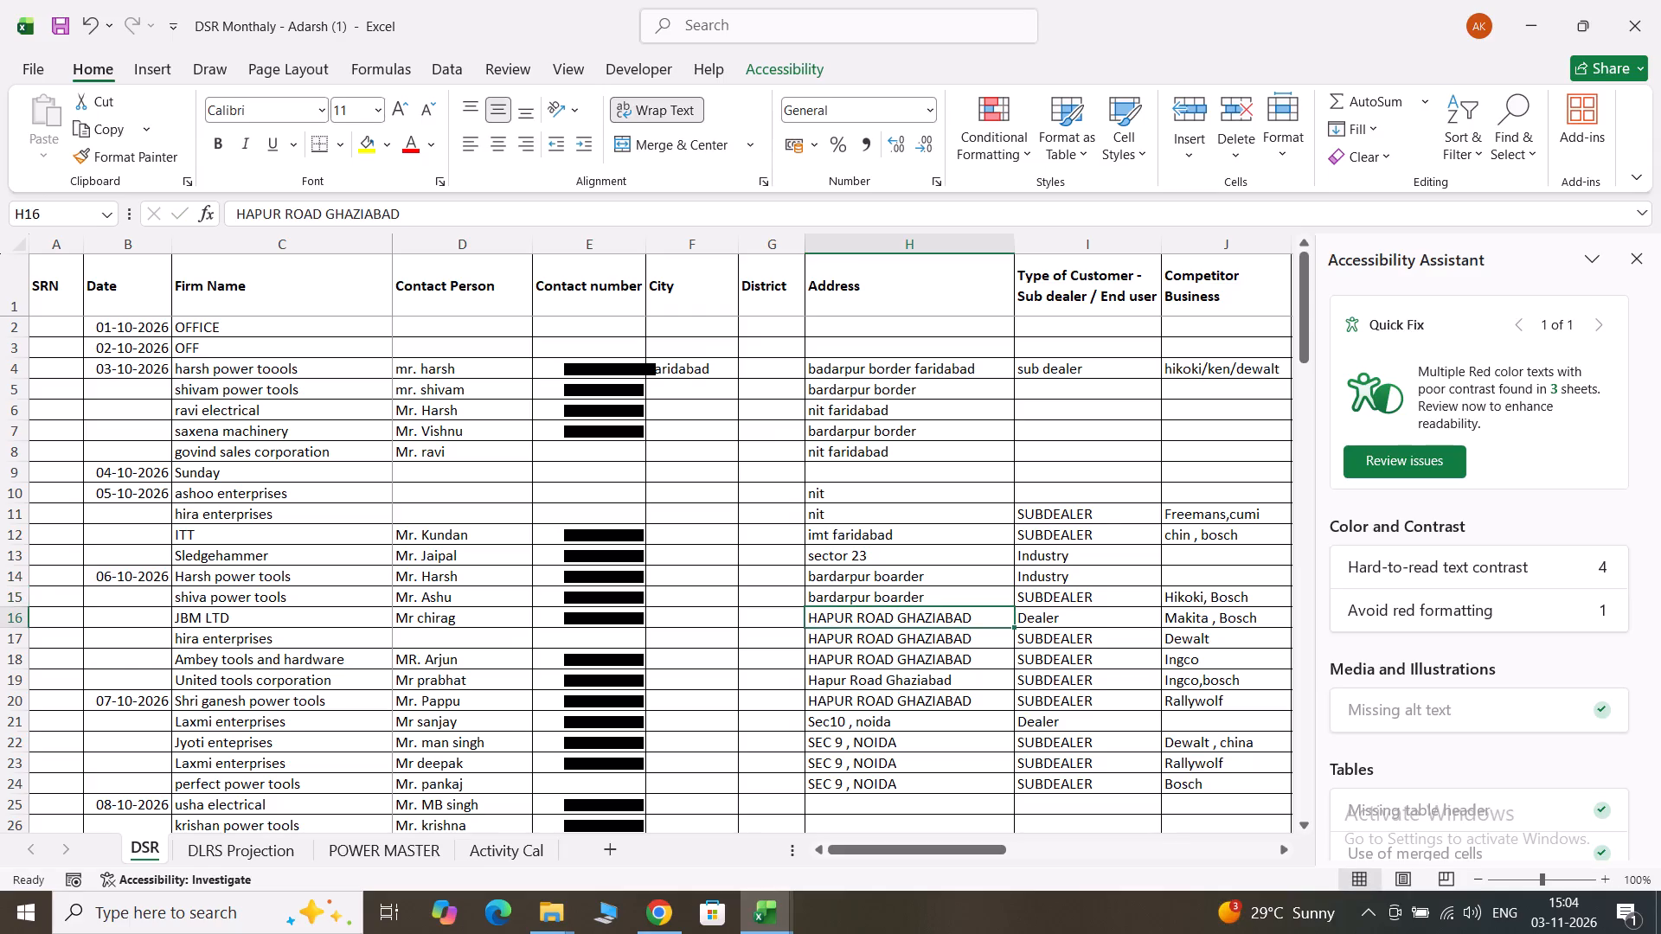
key(BackSpace)
text(sector)
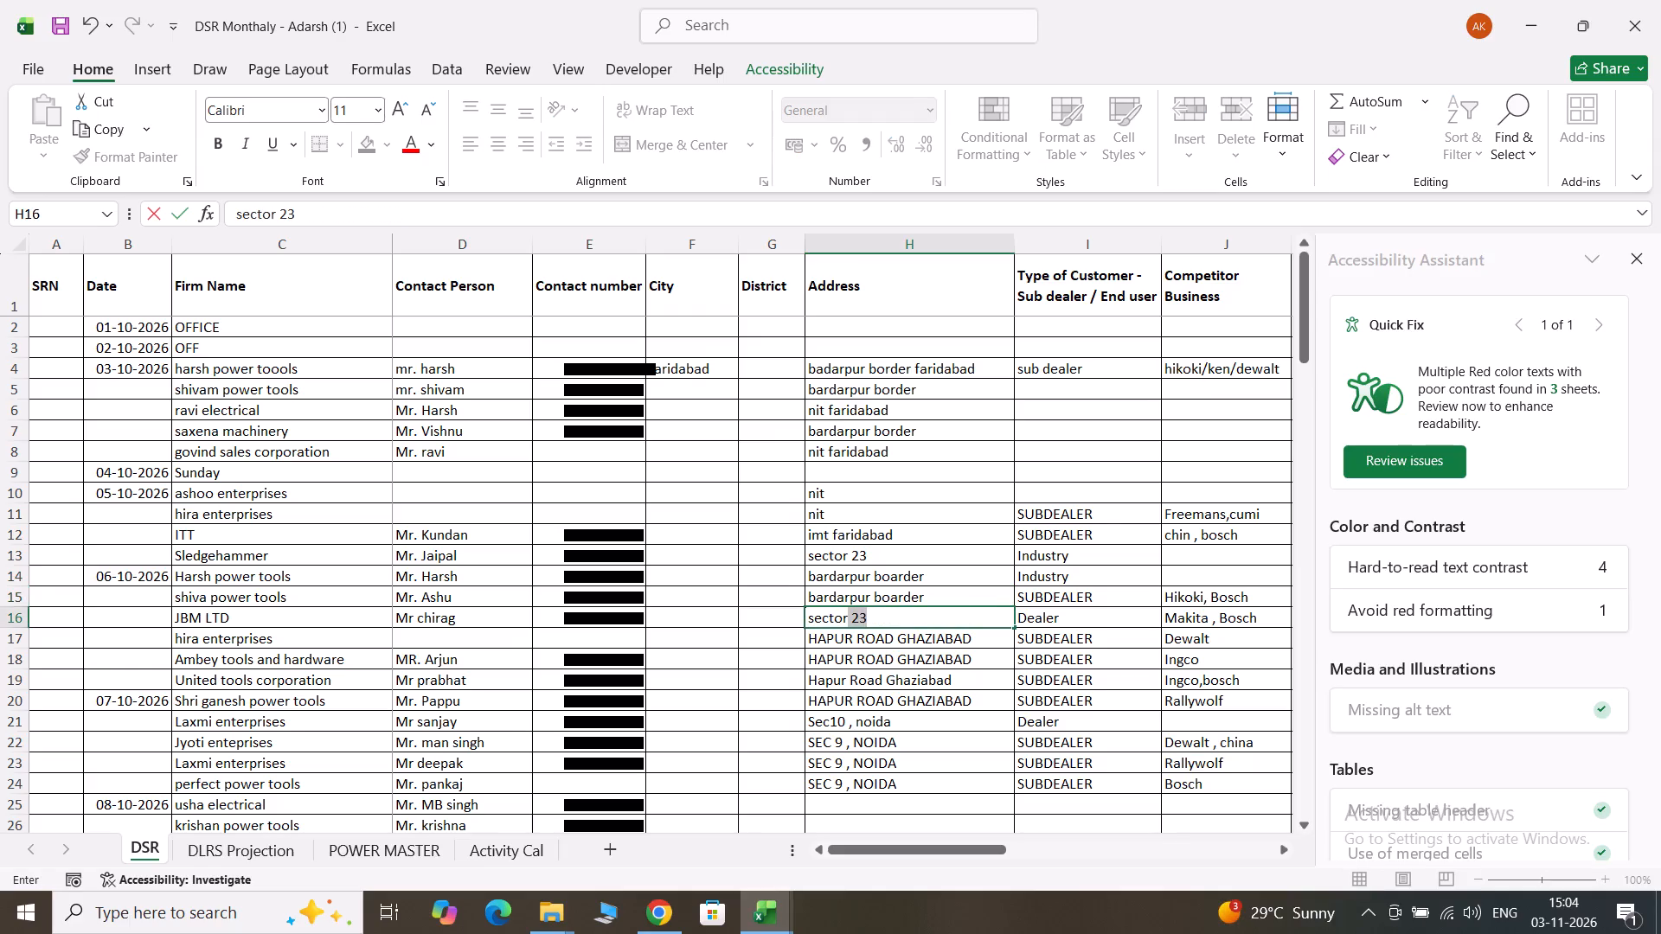
key(Down)
Clear the 06-10-2026 hira enterprises address and set the Ambey tools and hardware address to nehru ground.
key(BackSpace)
key(Down)
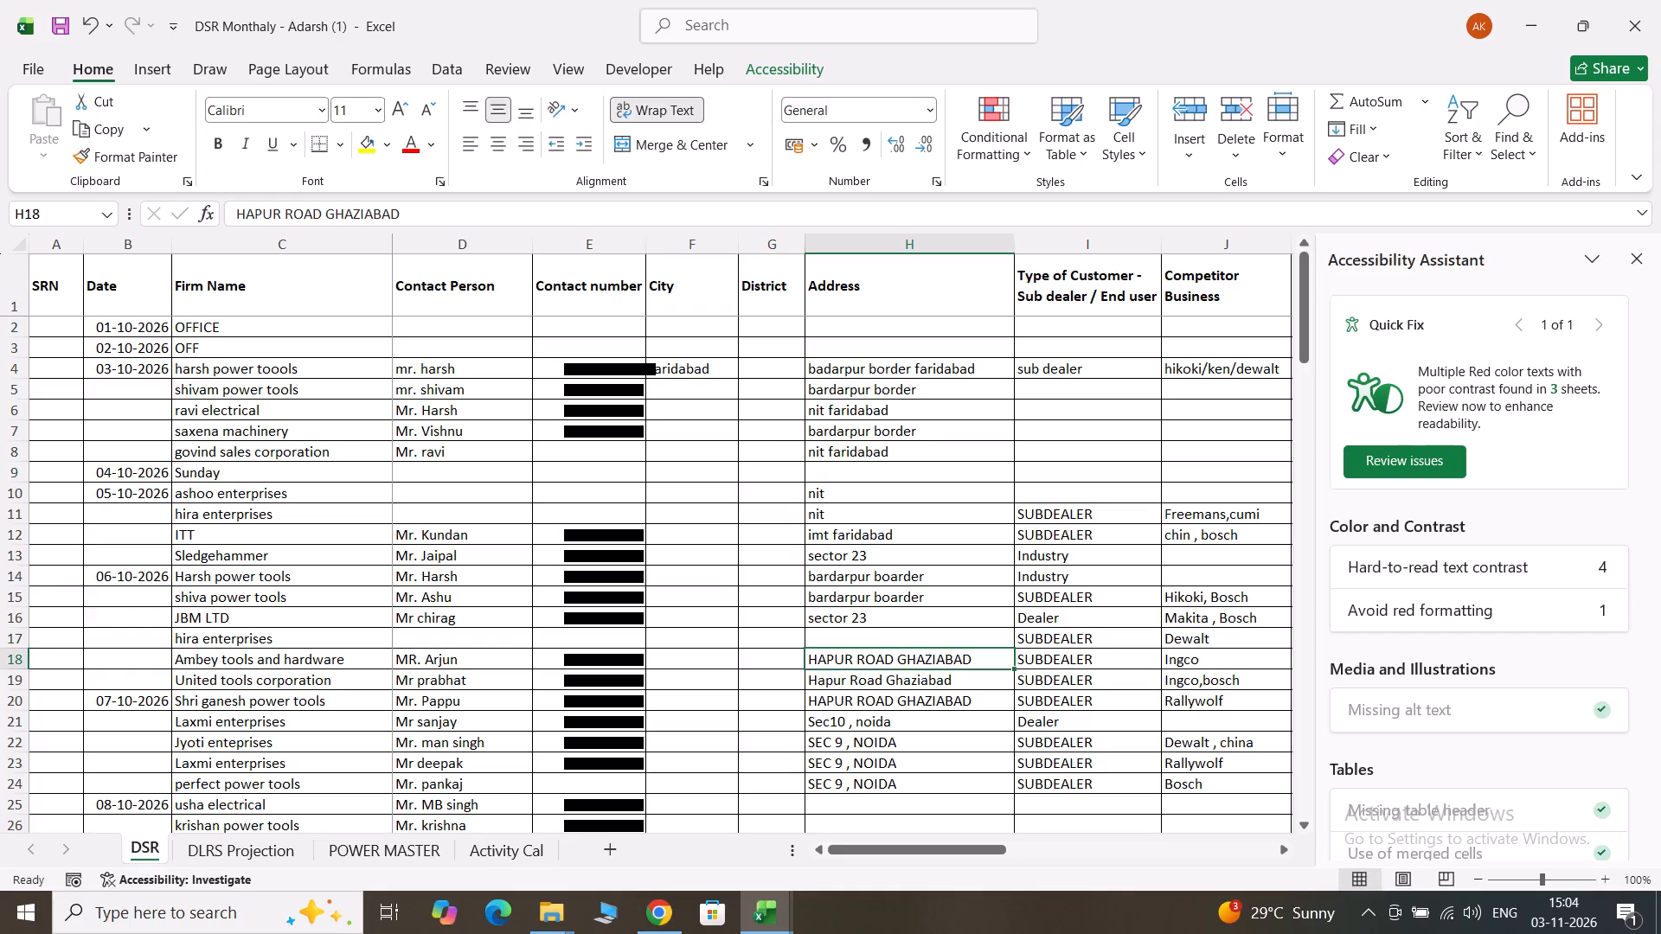
key(BackSpace)
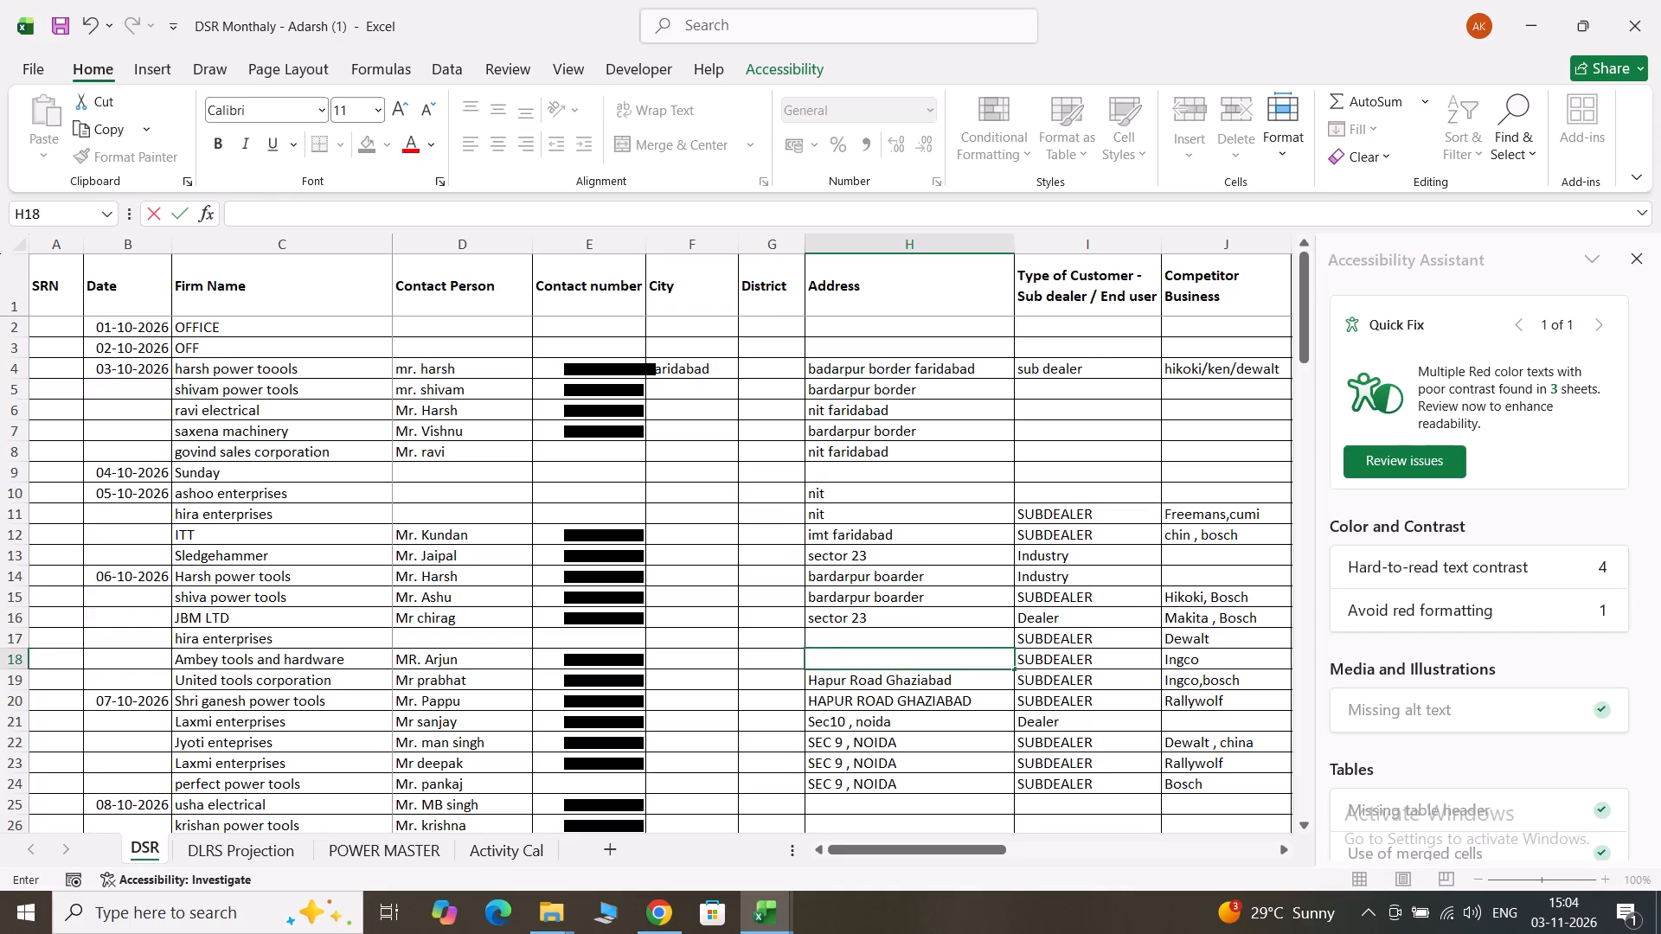
text(nehr)
text(u go)
key(BackSpace)
text(round)
key(Down)
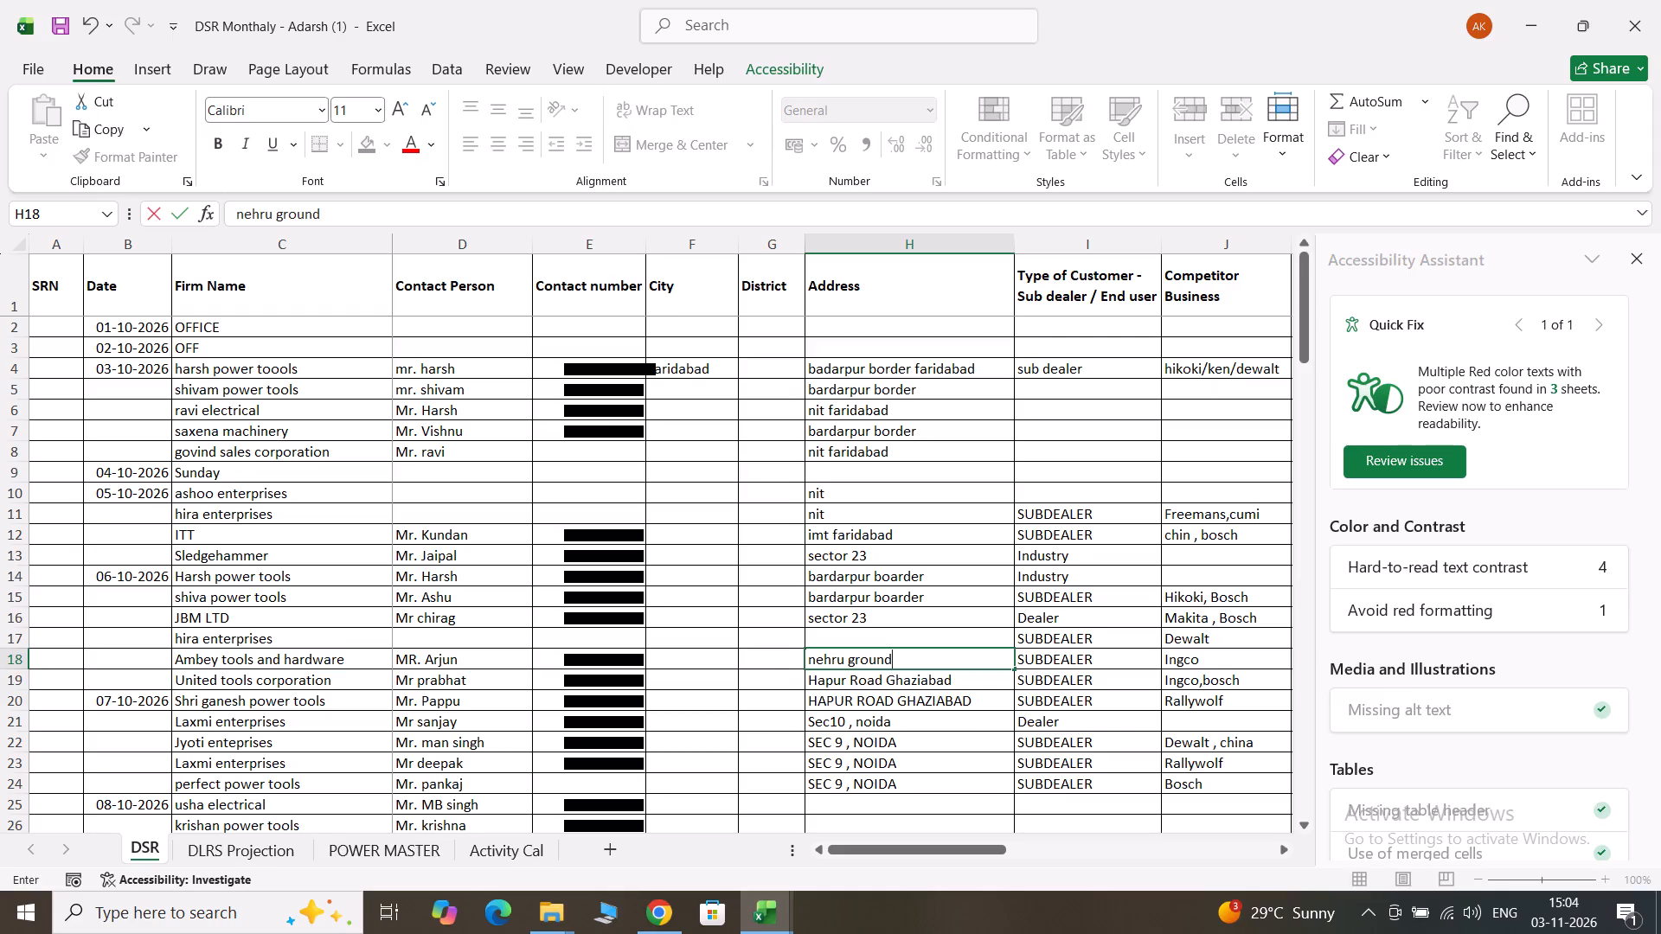
Clear the addresses of United tools corporation and Shri ganesh power tools.
key(BackSpace)
key(Down)
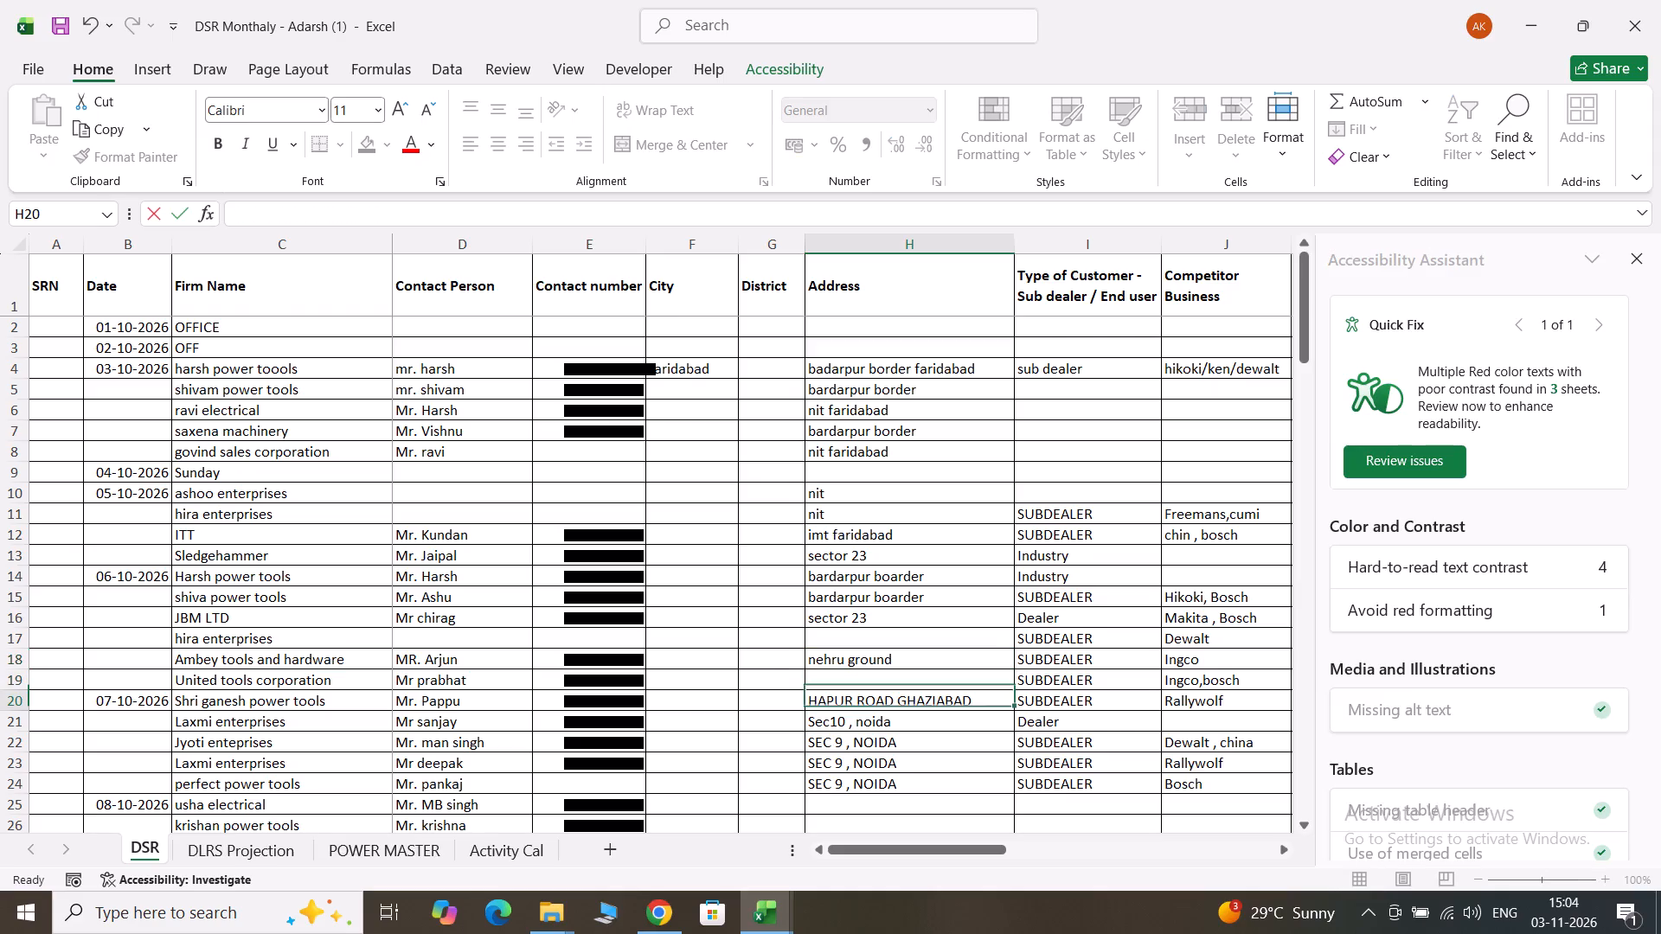
key(BackSpace)
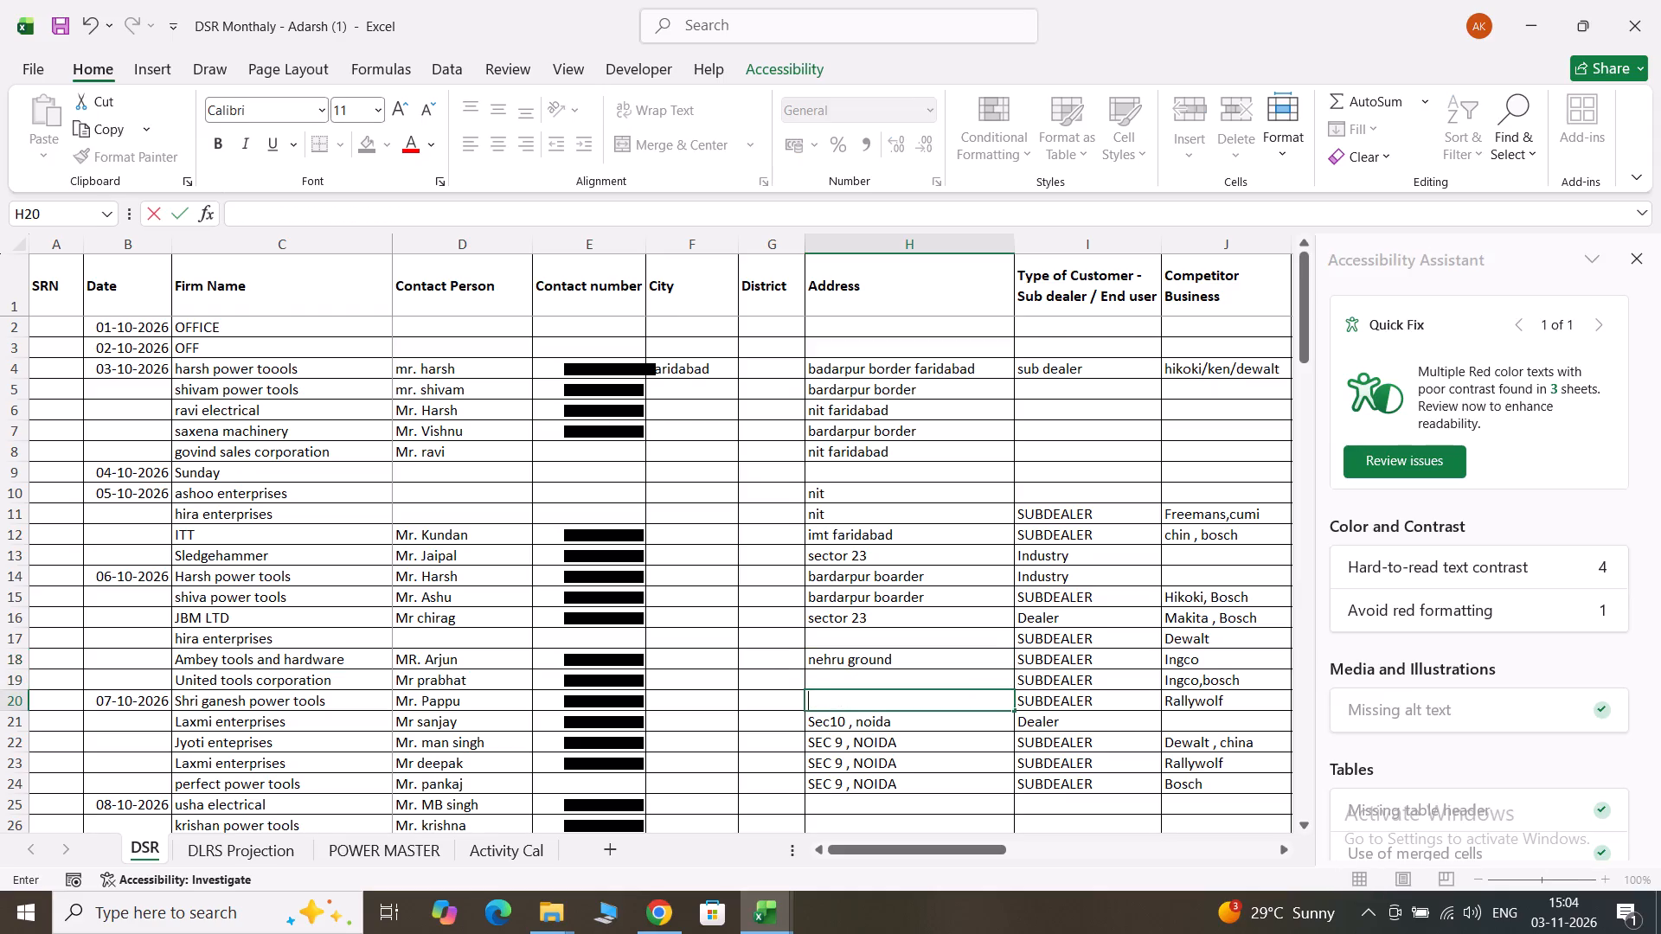
key(Down)
Set the address of the first 07-10-2026 Laxmi enterprises visit, with dealer customer type, to jal vihar.
key(BackSpace)
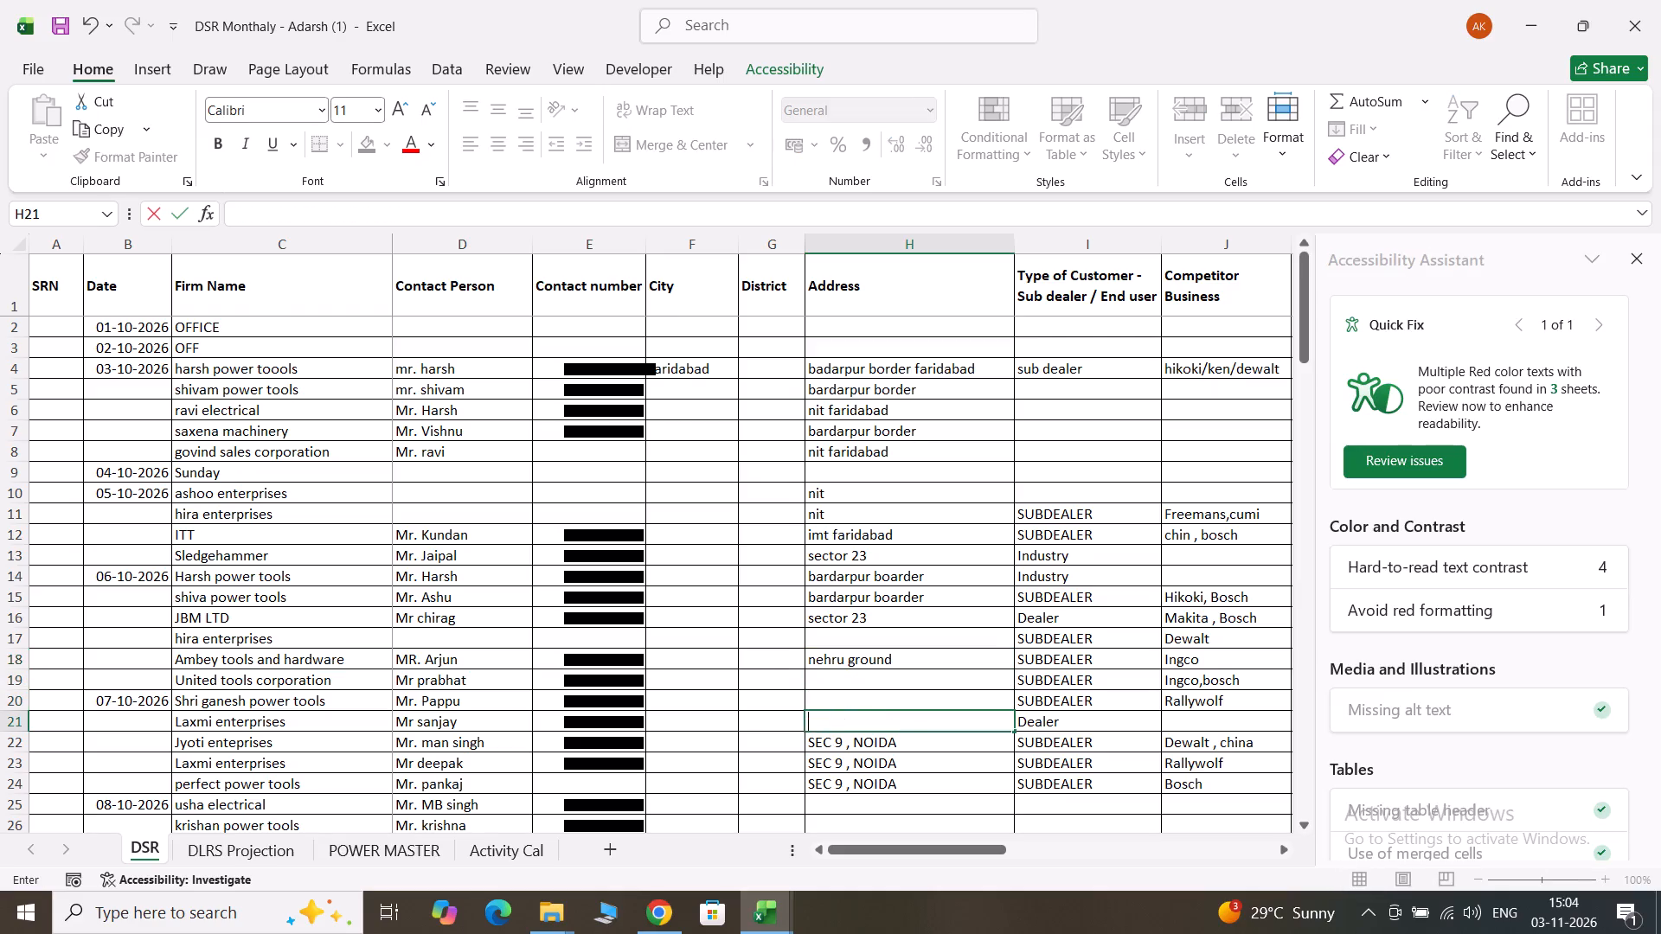
text(jal vihar)
key(Down)
key(Up)
Examine the customer type, competitor, KPT item sold and quantity entries along the first Laxmi enterprises row.
key(Right)
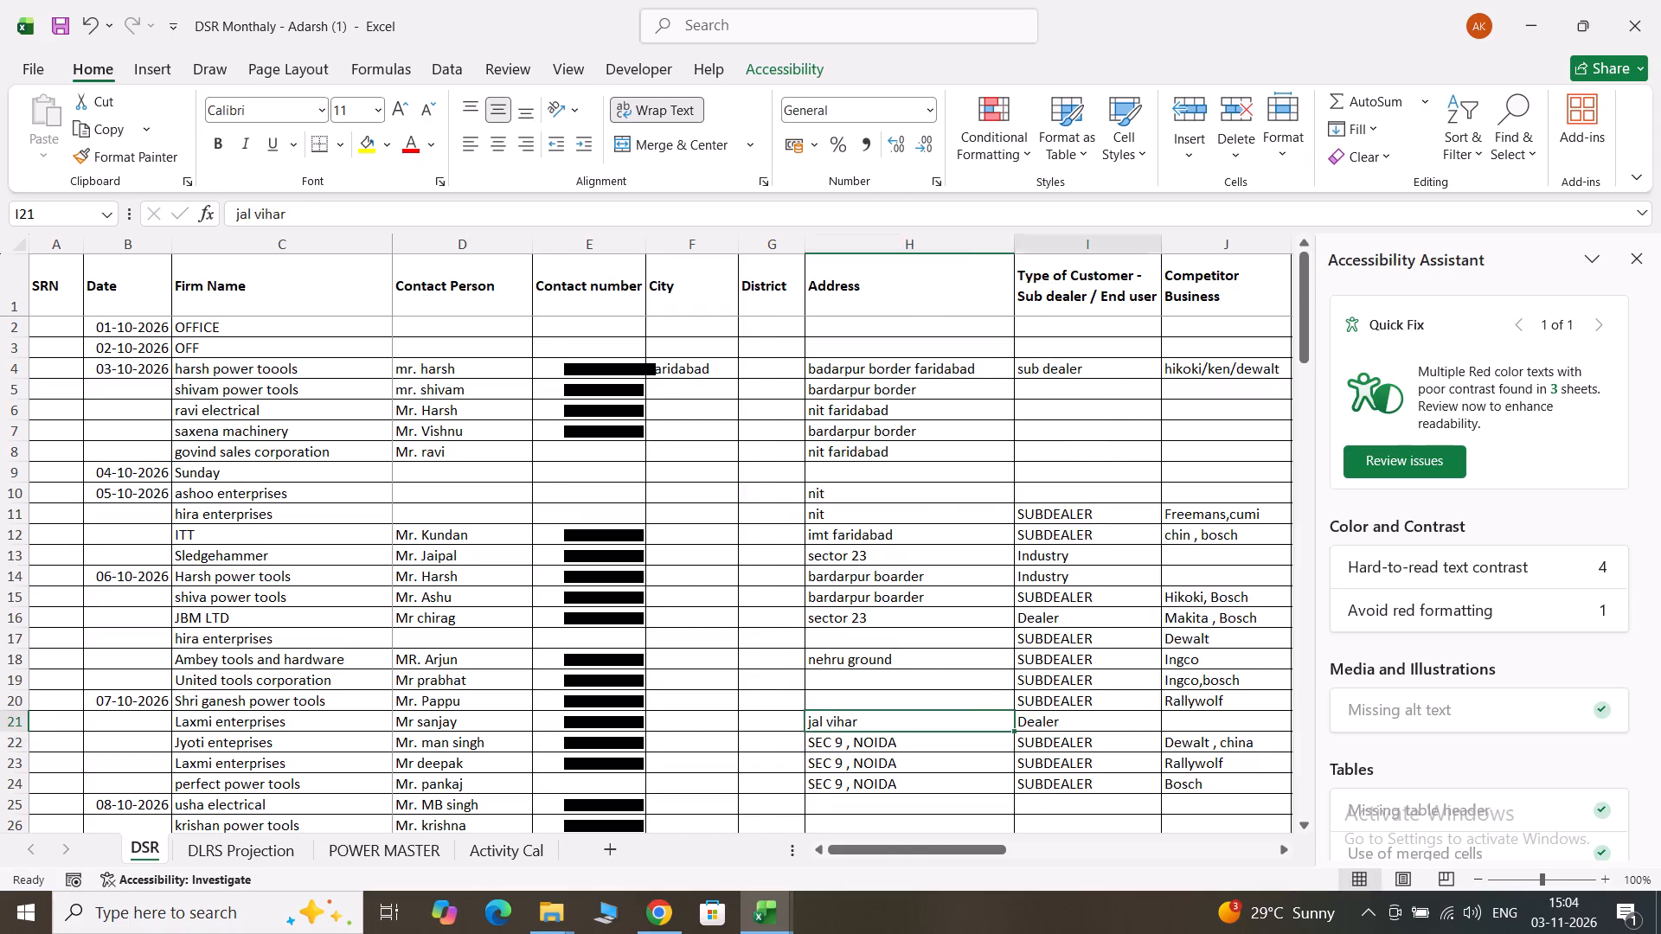
key(Right)
key(Right)
key(Right)
key(Left)
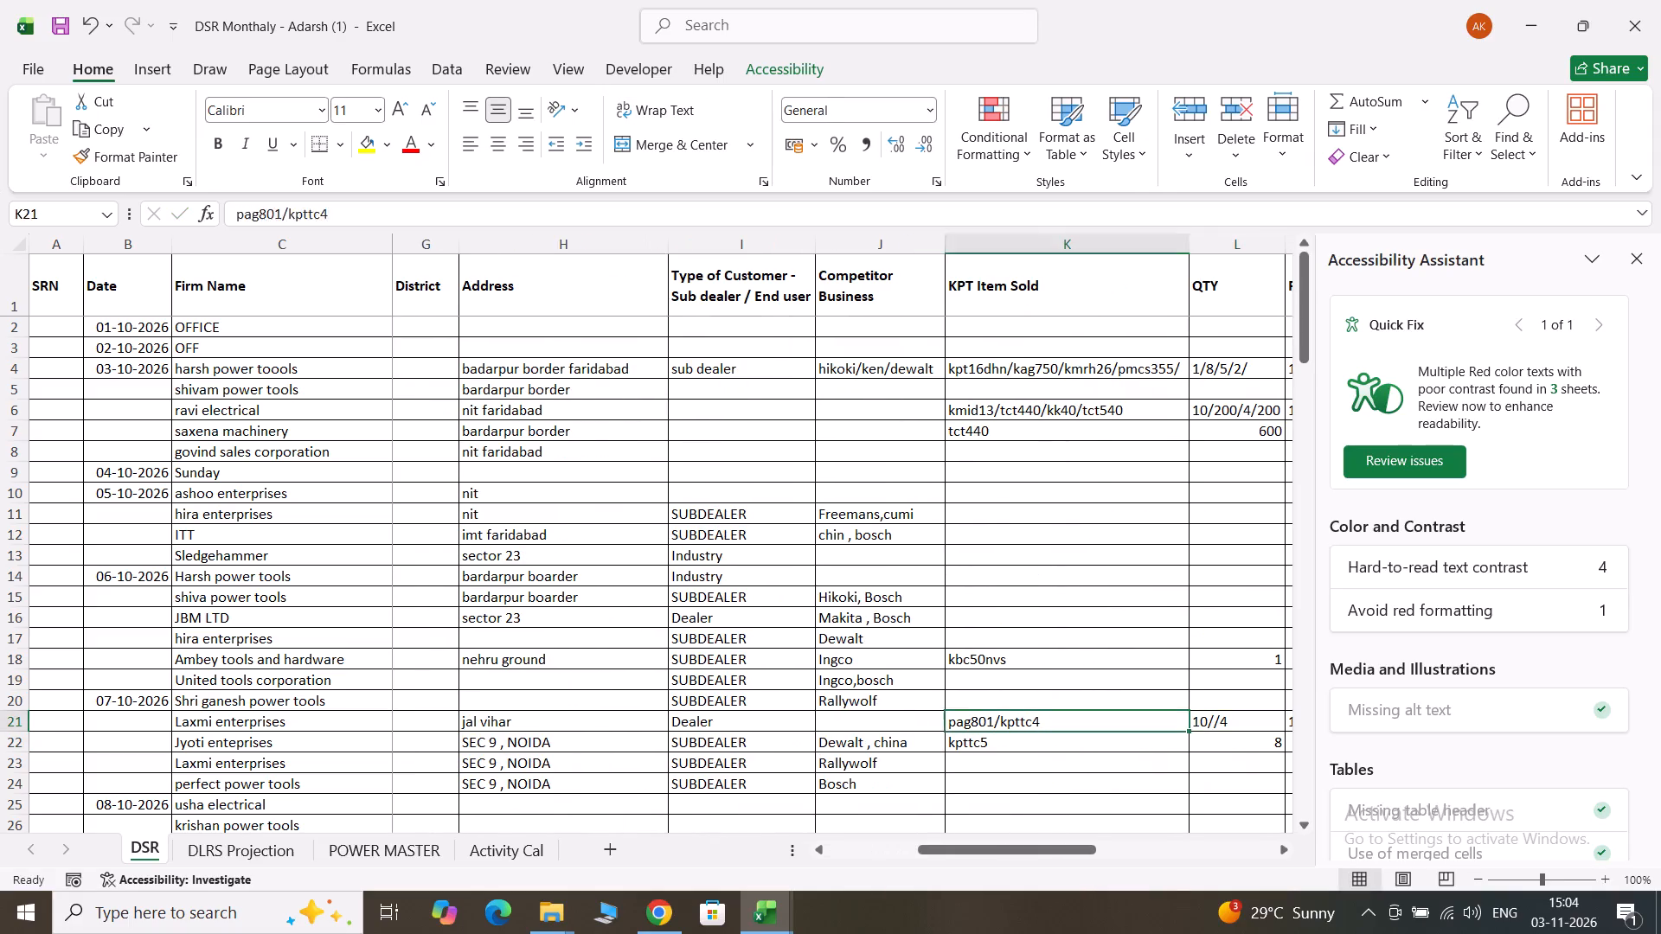
key(Left)
key(Left)
key(Left)
key(Left)
Set the address of the second Laxmi enterprises visit, below Jyoti enteprises, to jal vihar.
key(Down)
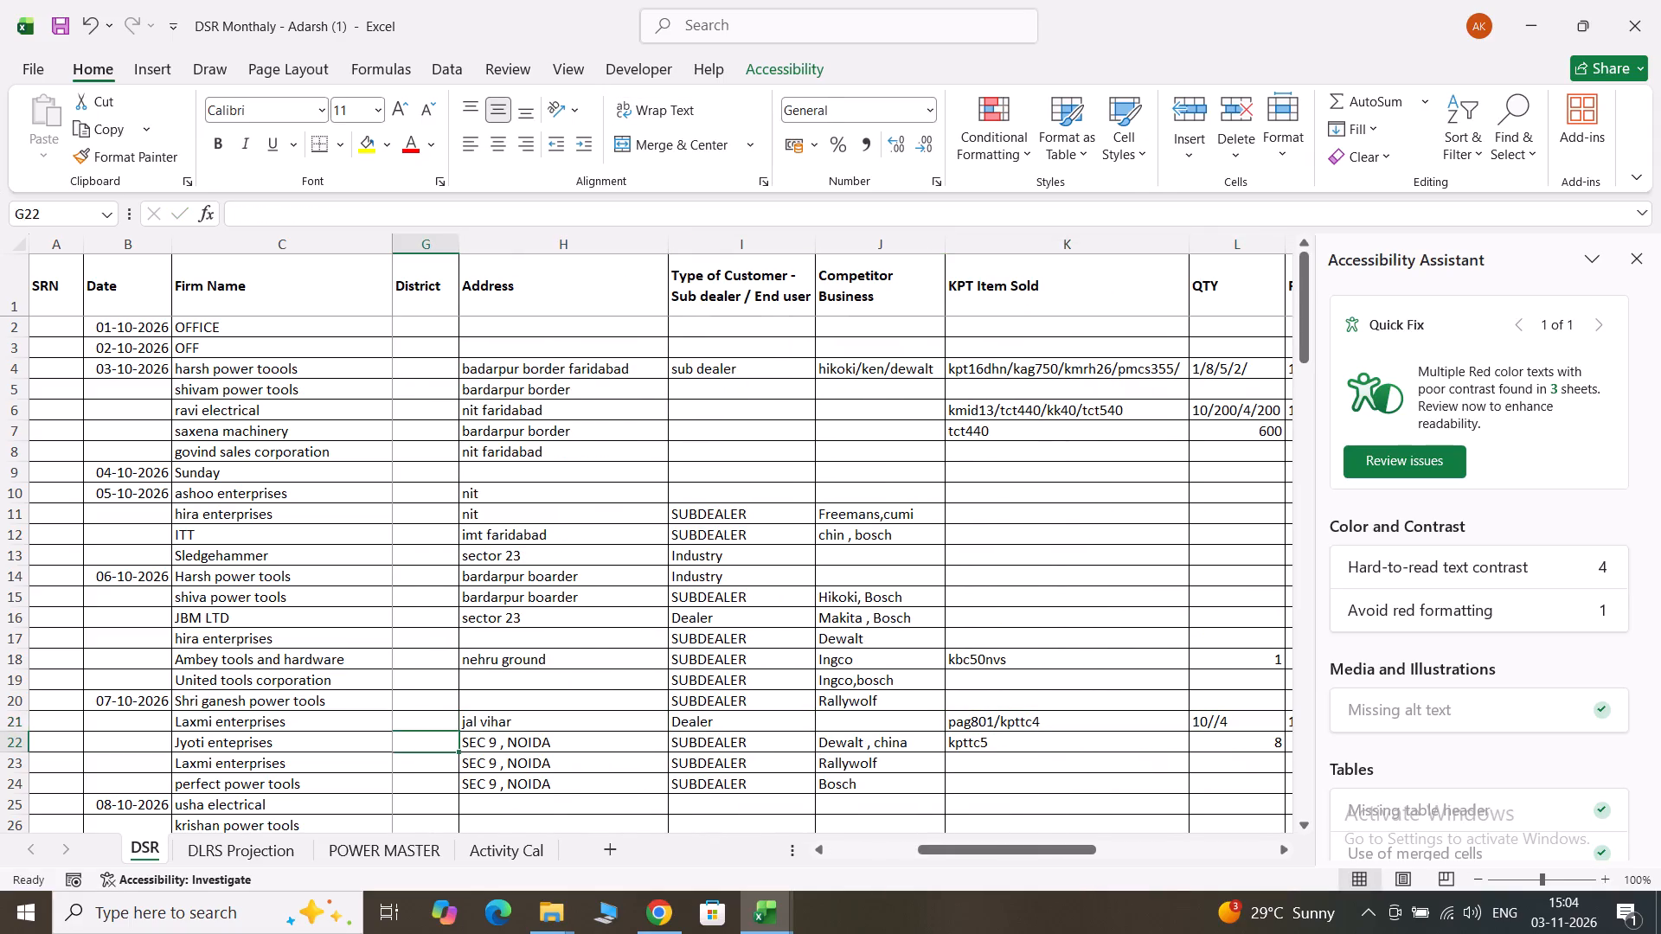
key(Down)
key(Right)
key(BackSpace)
text(ja)
text(l vihar)
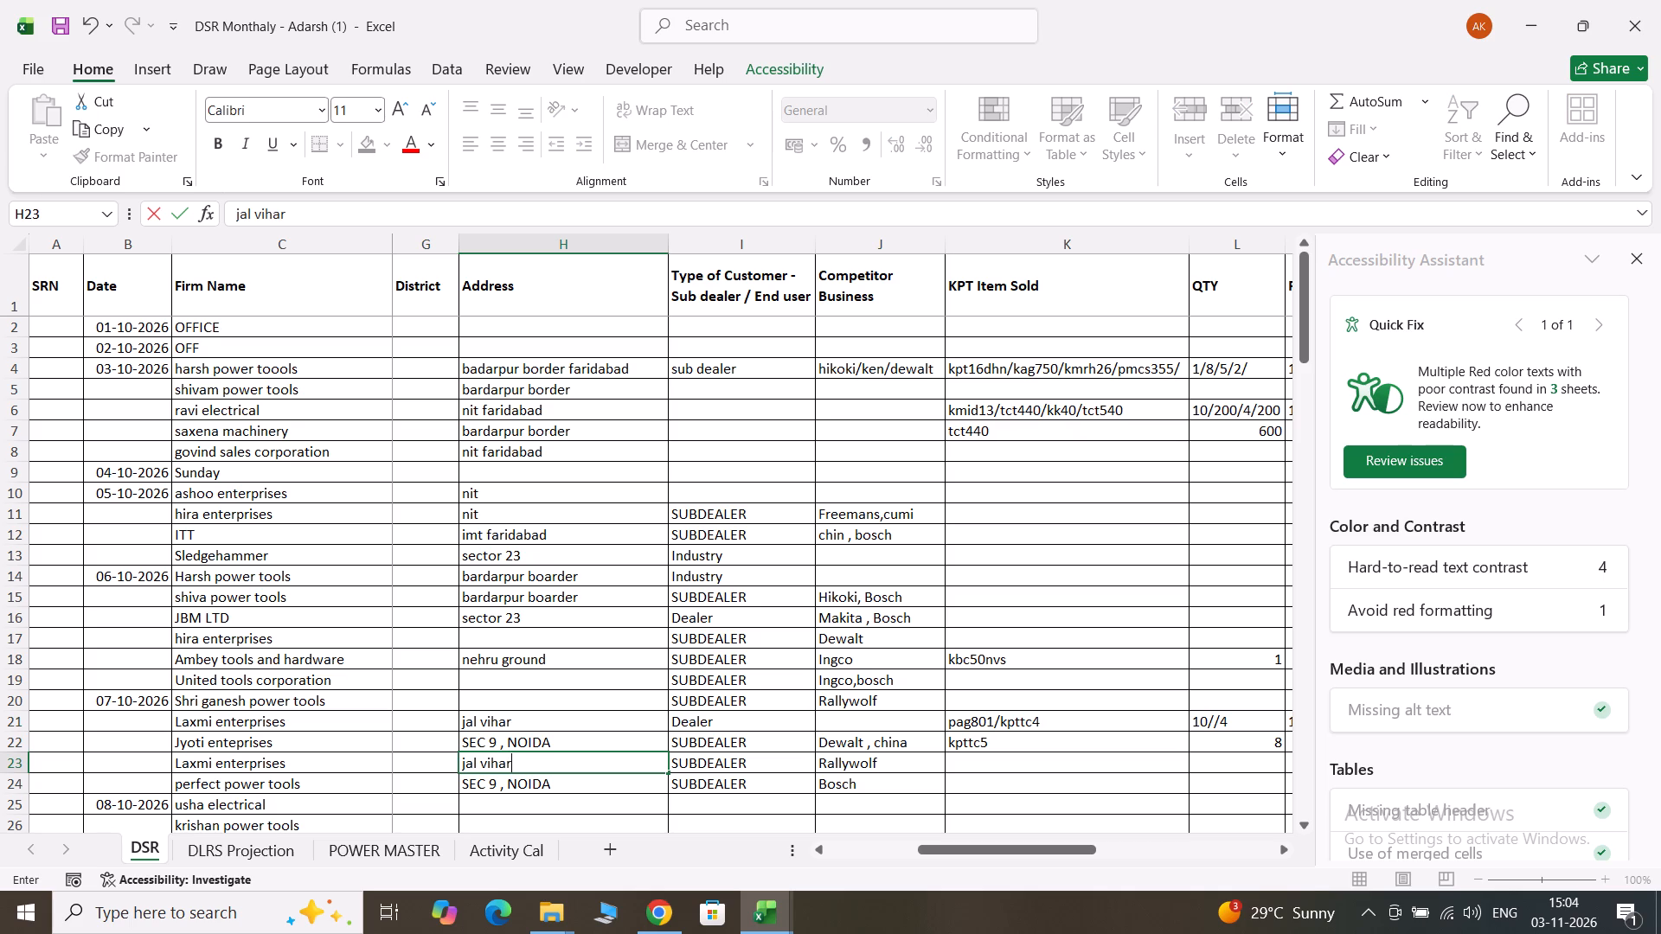
key(Right)
Clear the competitor business entry on the second Laxmi enterprises row.
key(Right)
key(BackSpace)
key(Right)
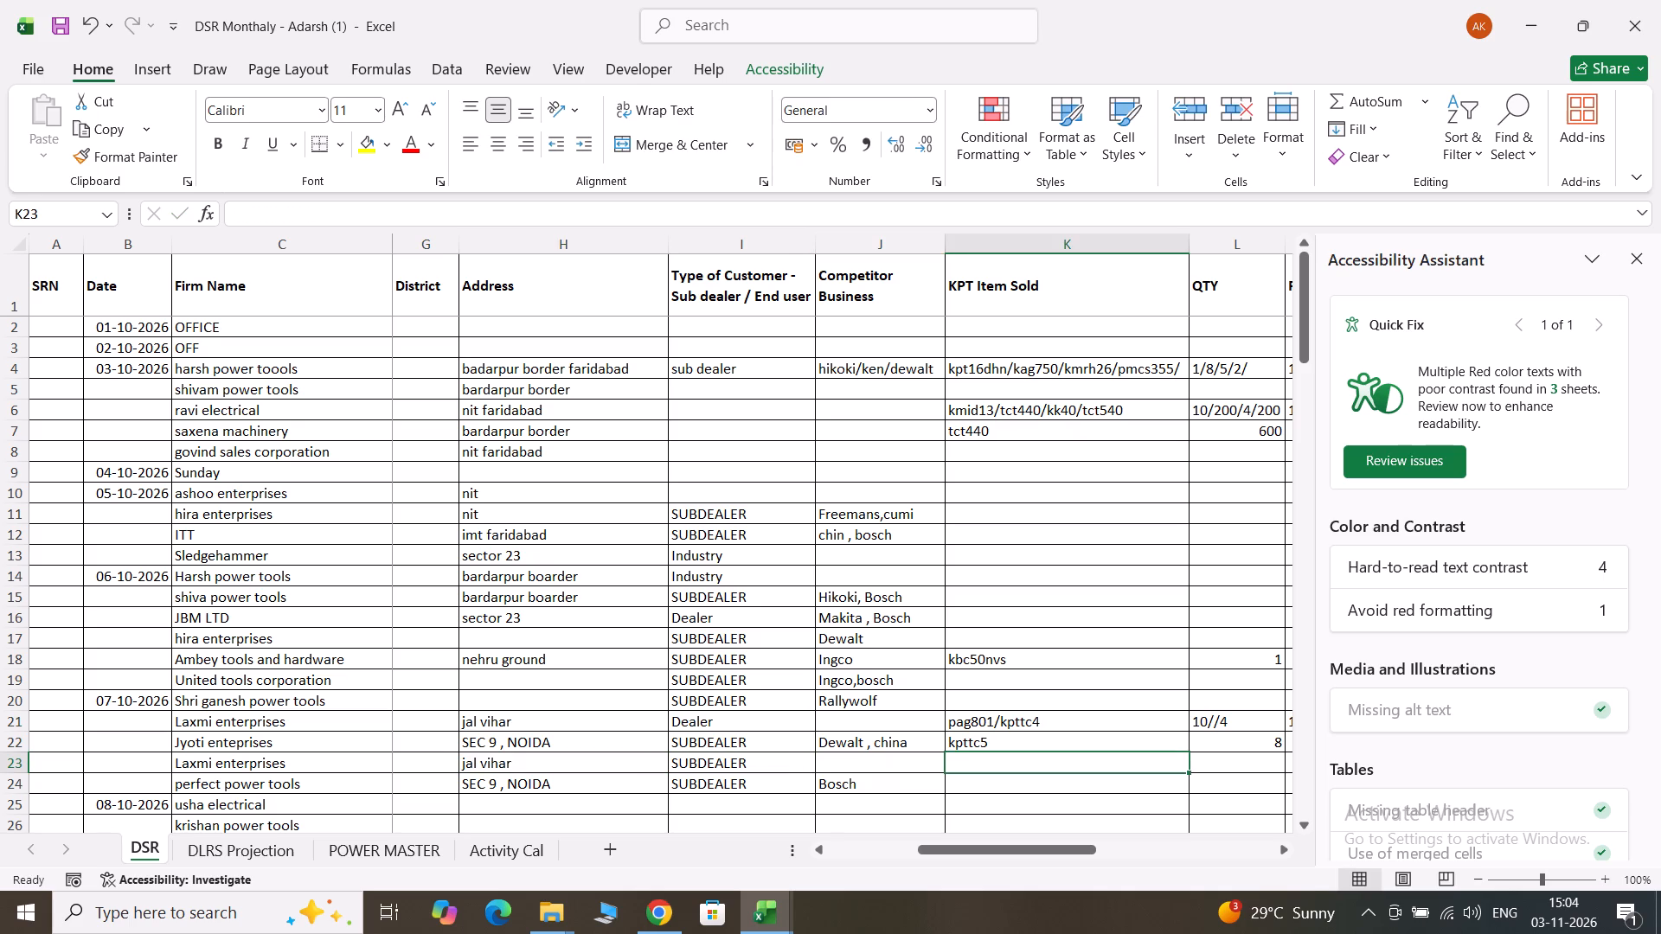
Enter pmd13 as the KPT item sold with quantity 20 on the second 07-10-2026 Laxmi enterprises row, below Jyoti enteprises.
key(k)
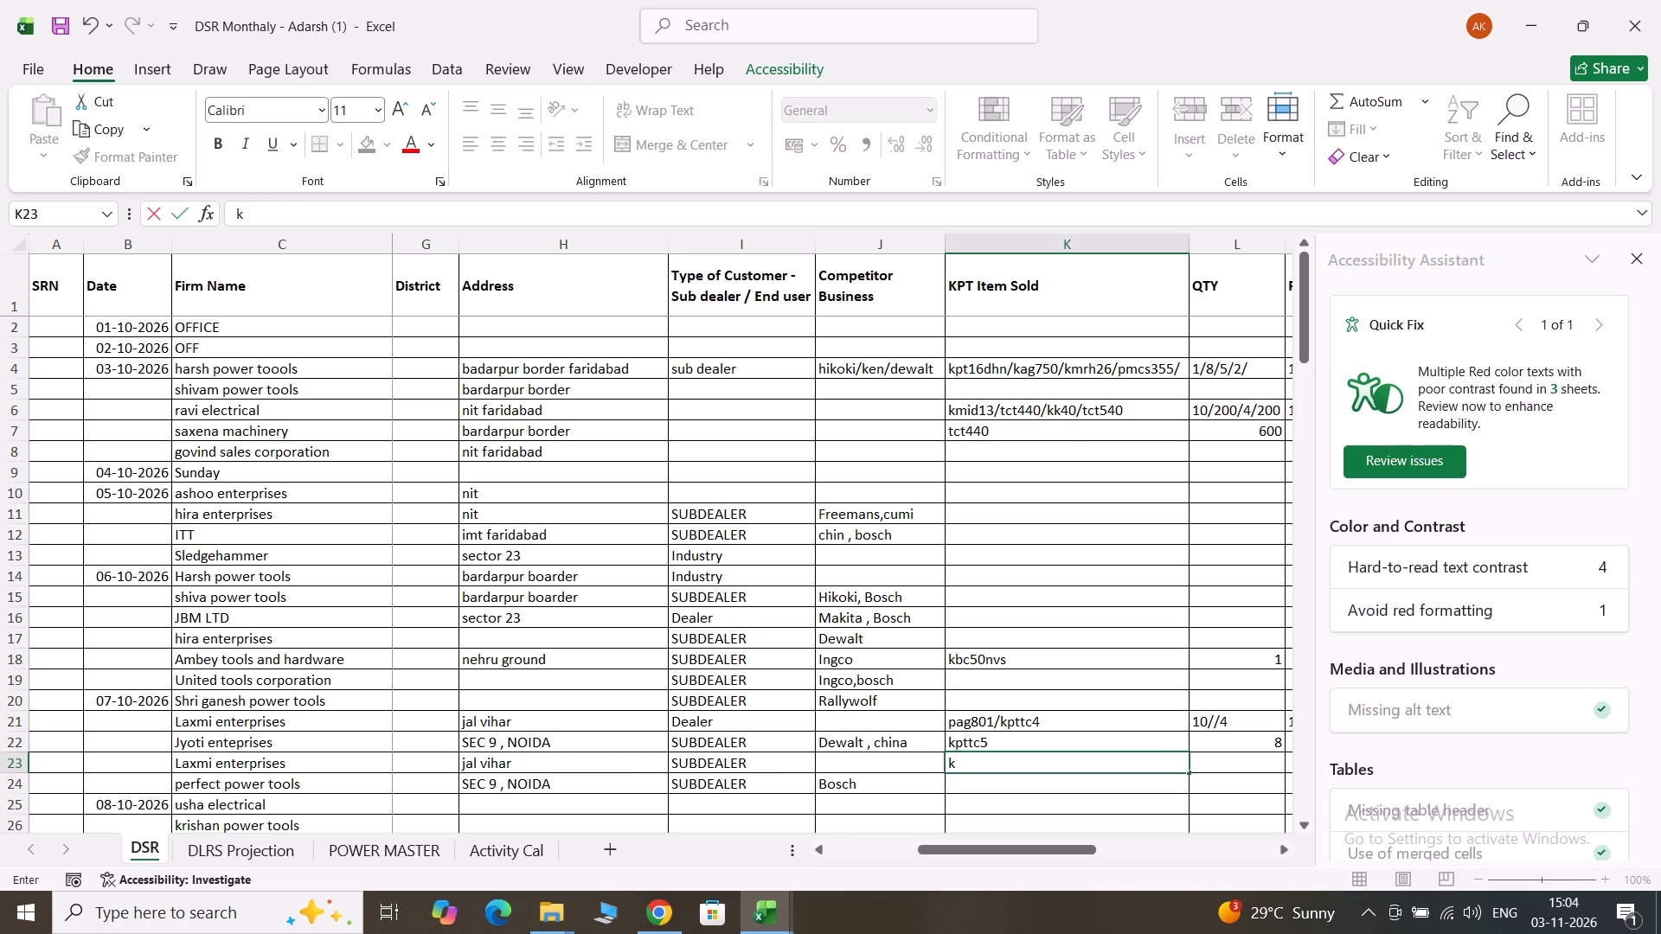
text(im)
key(BackSpace)
key(BackSpace)
key(BackSpace)
text(pa)
key(BackSpace)
key(BackSpace)
text(md)
text(13)
key(Right)
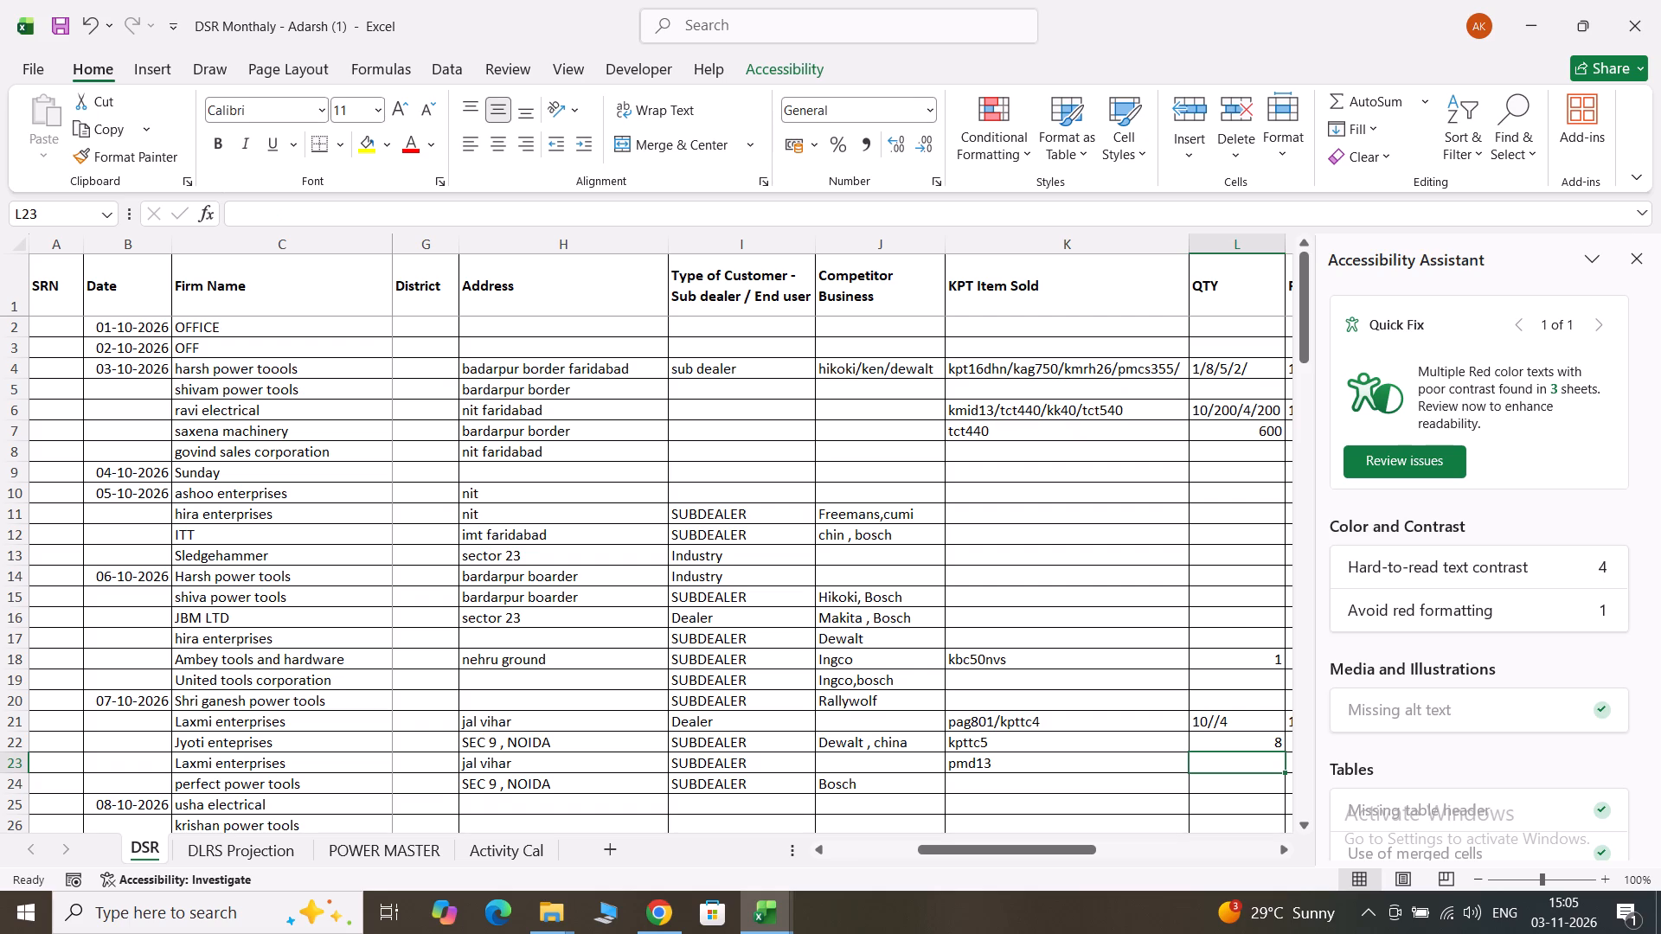
text(20)
key(Right)
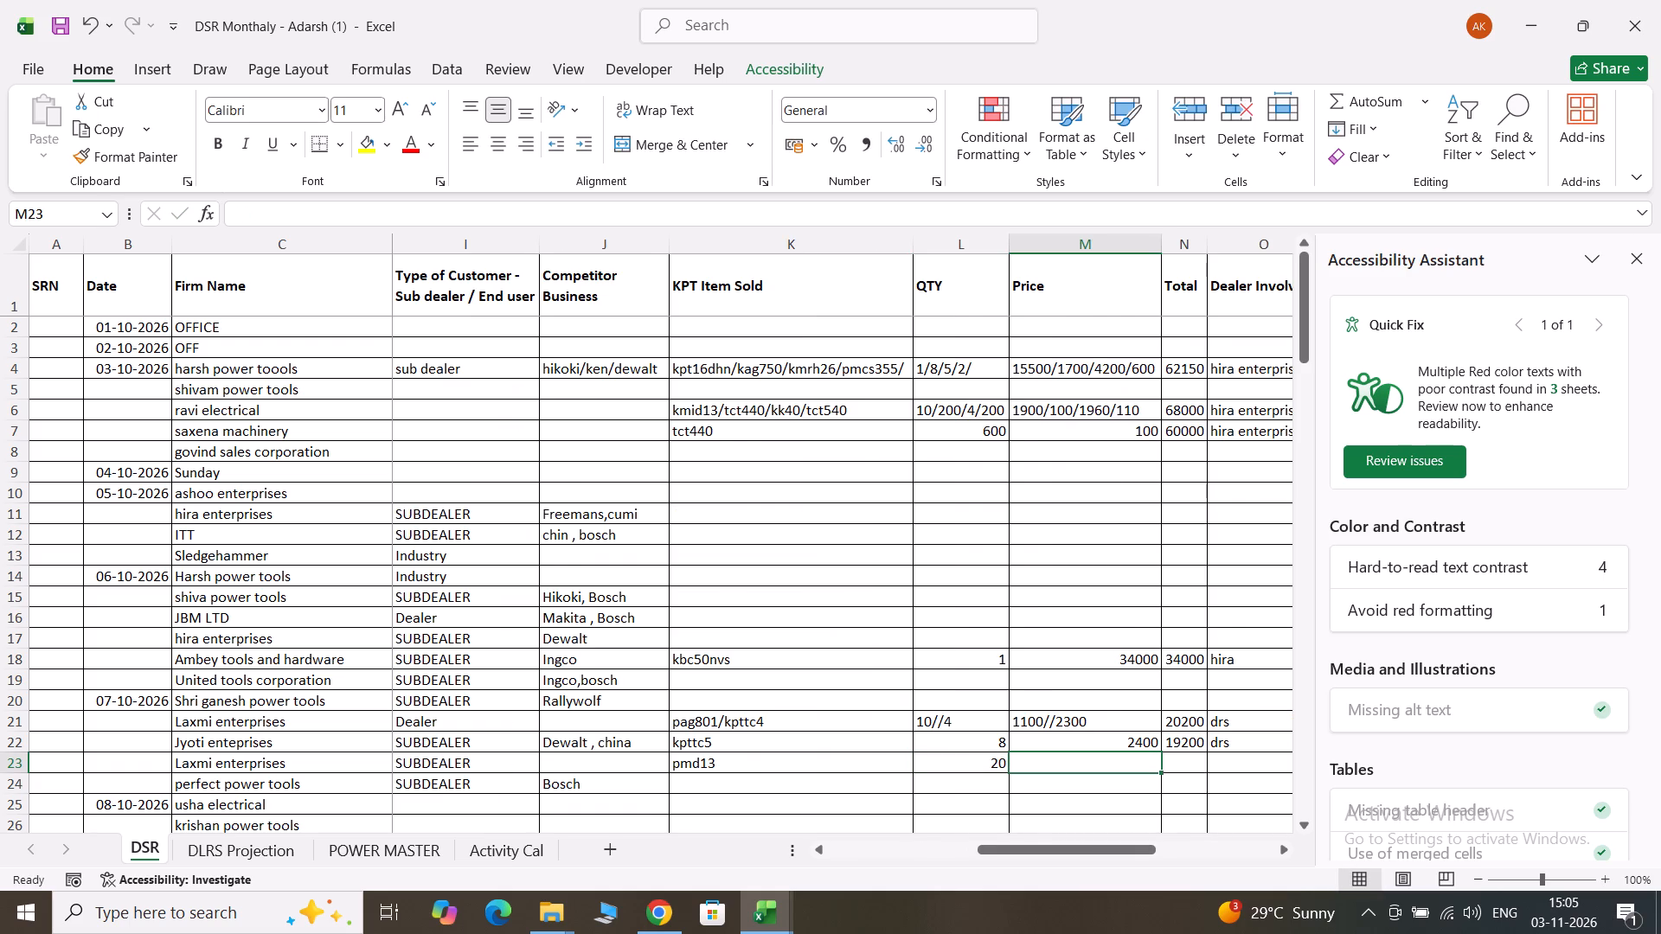
Enter a price of 900 and a total of 18000 on the second Laxmi enterprises row.
text(100)
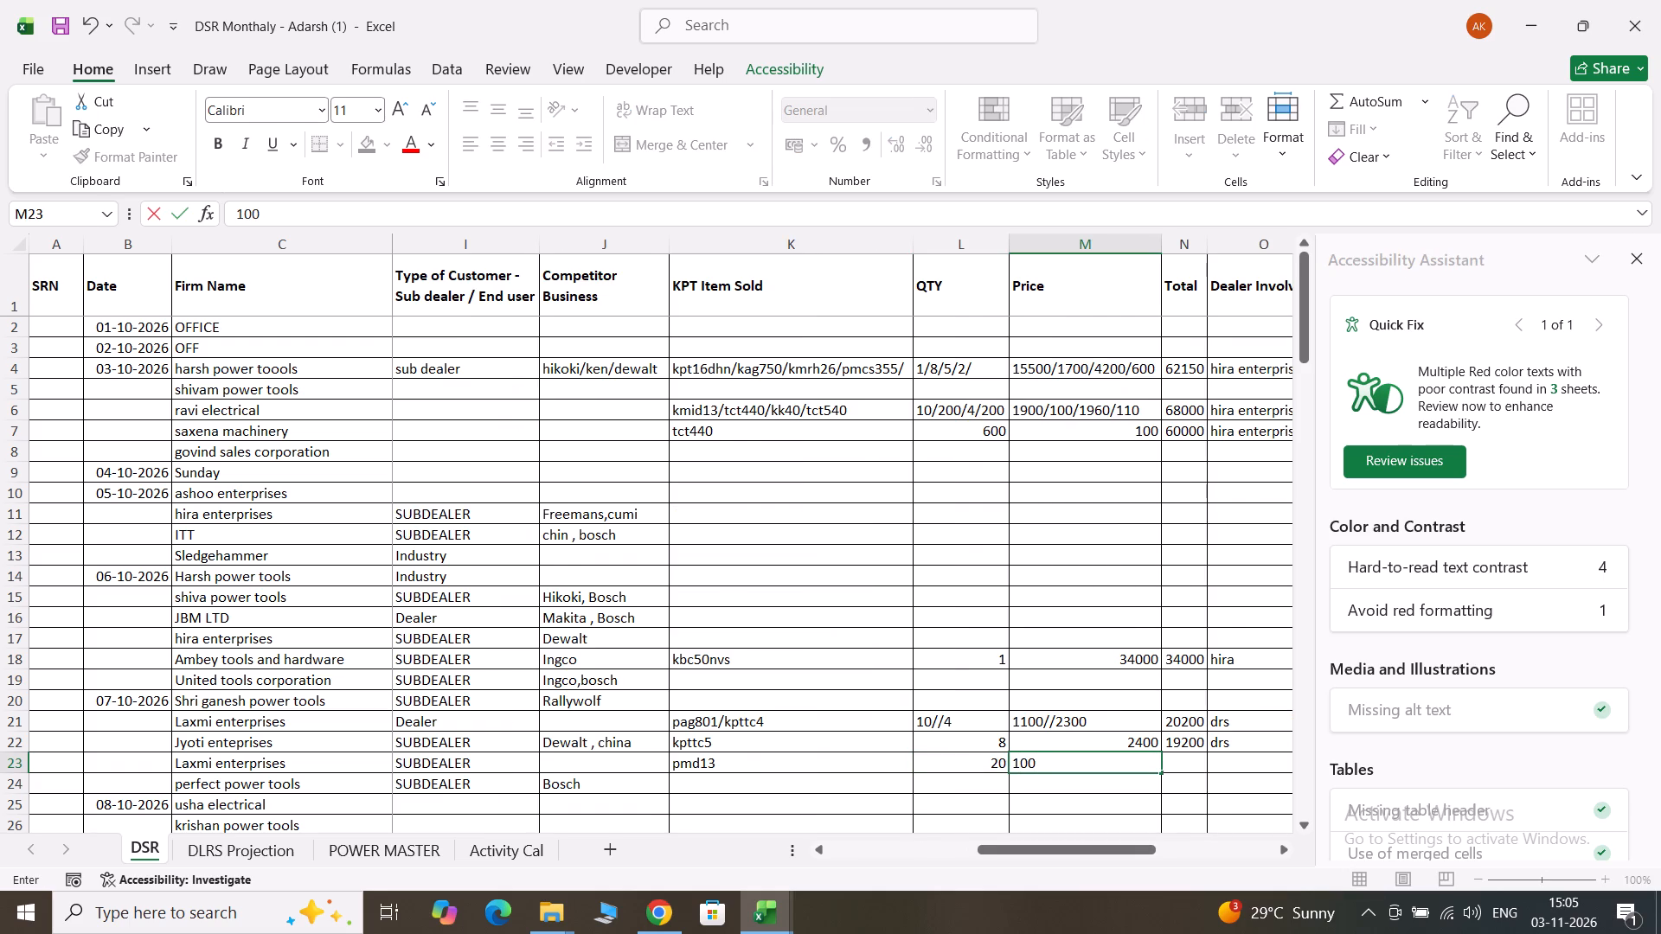
key(BackSpace)
key(BackSpace)
key(BackSpace)
key(1)
key(BackSpace)
text(900)
key(Right)
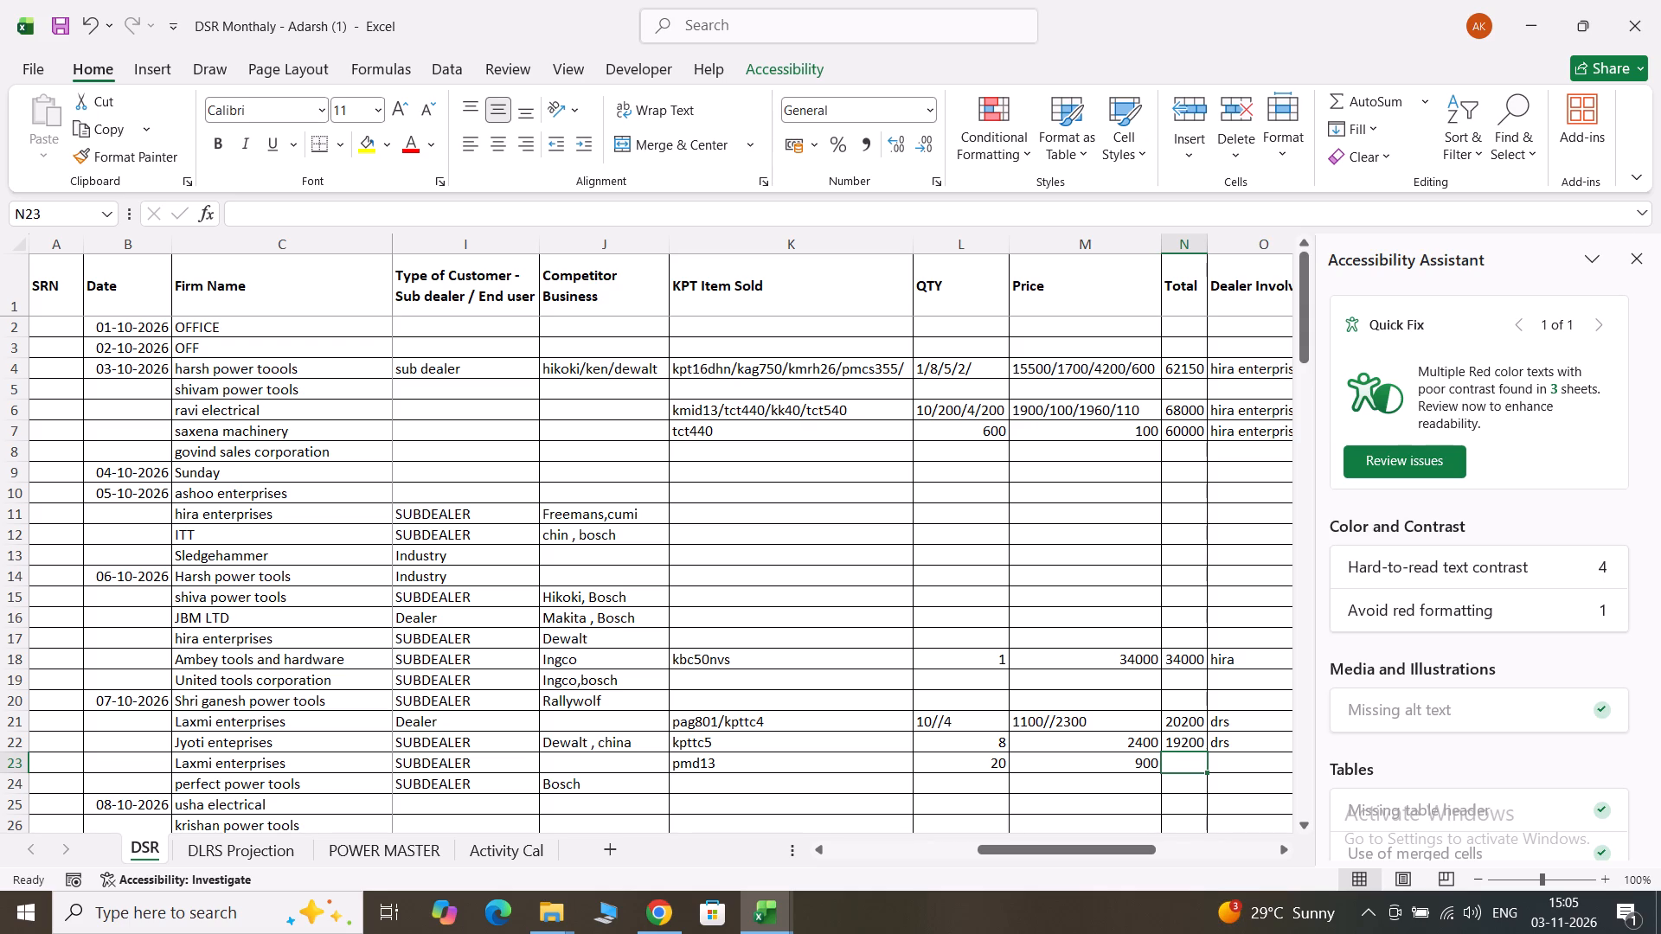
text(18000)
key(Right)
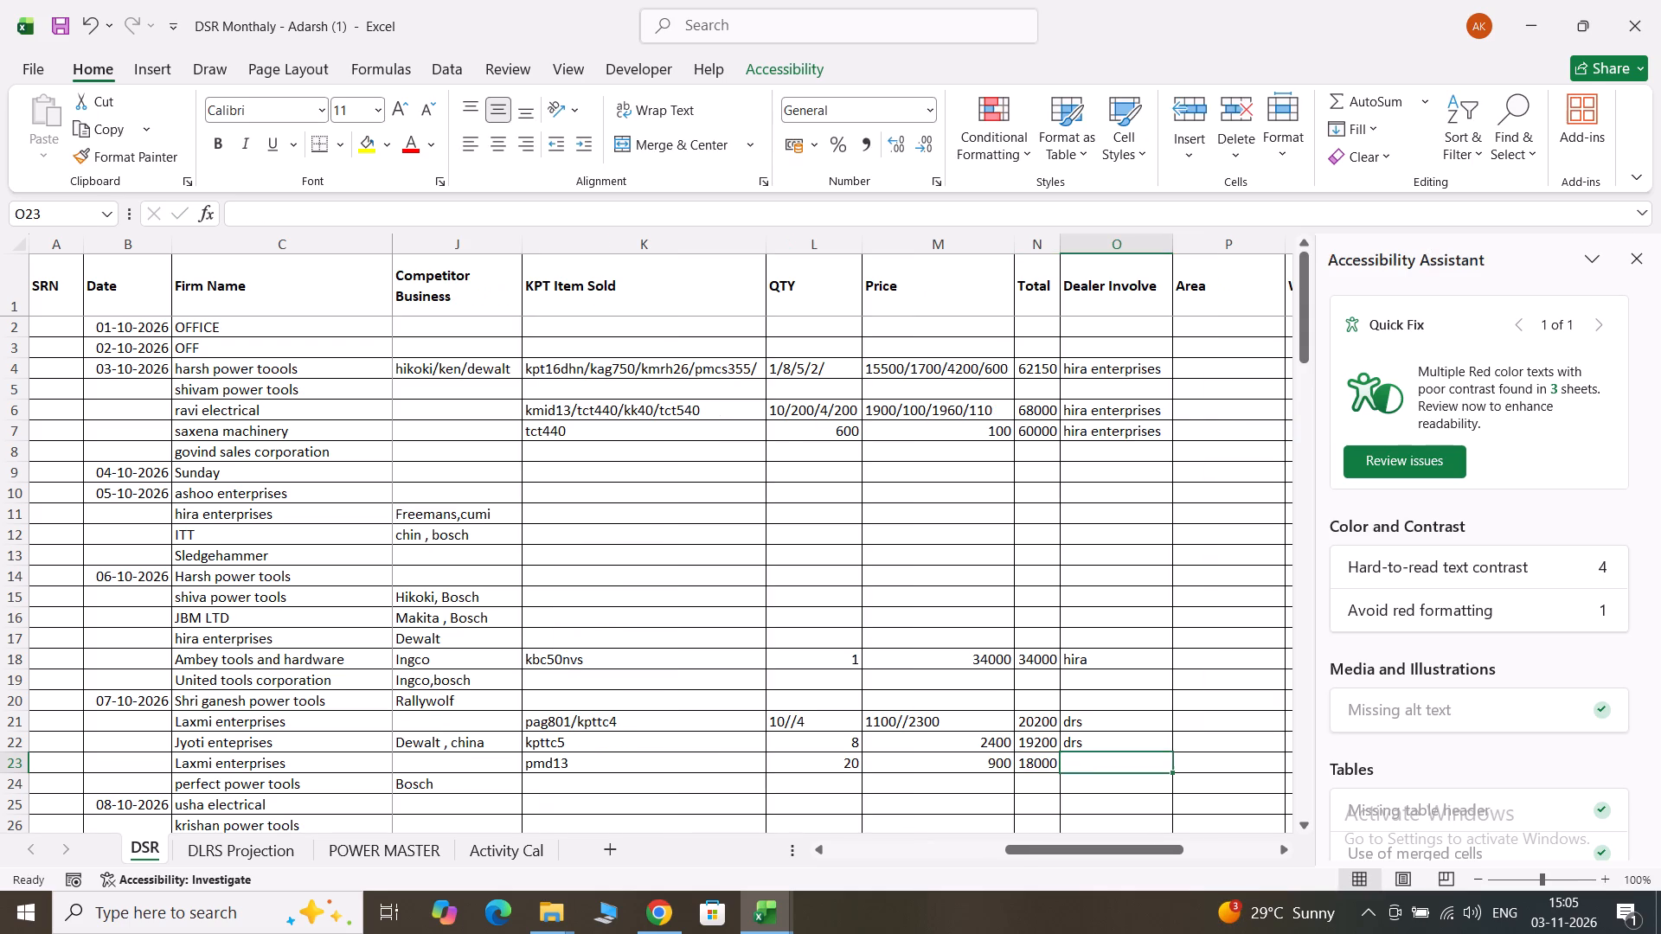
Enter drs as the dealer involved on the second Laxmi enterprises row and save the workbook.
text(drs)
key(Down)
key(Left)
key(Left)
key(Left)
key(Left)
key(Left)
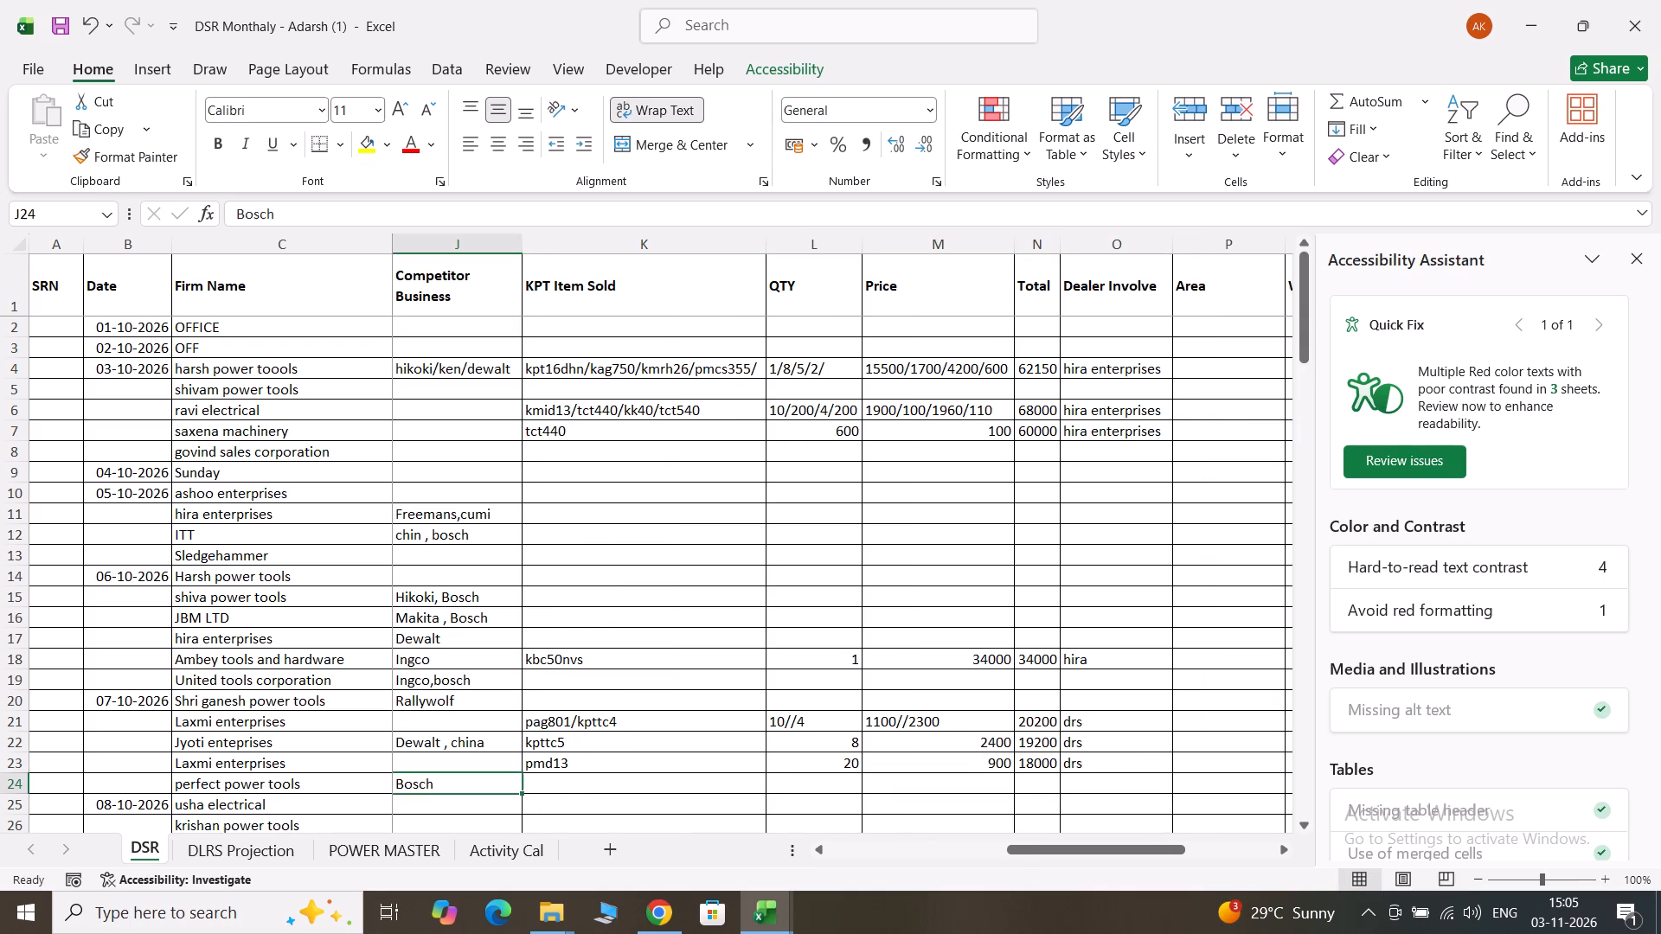
key(ctrl+s)
Examine the address, customer type, competitor, item and quantity entries around the Jyoti enteprises and second Laxmi enterprises rows.
key(Up)
key(Up)
key(Down)
key(Down)
key(Left)
key(Left)
key(Left)
key(Left)
key(Up)
key(Up)
key(Right)
key(Right)
key(Right)
key(Right)
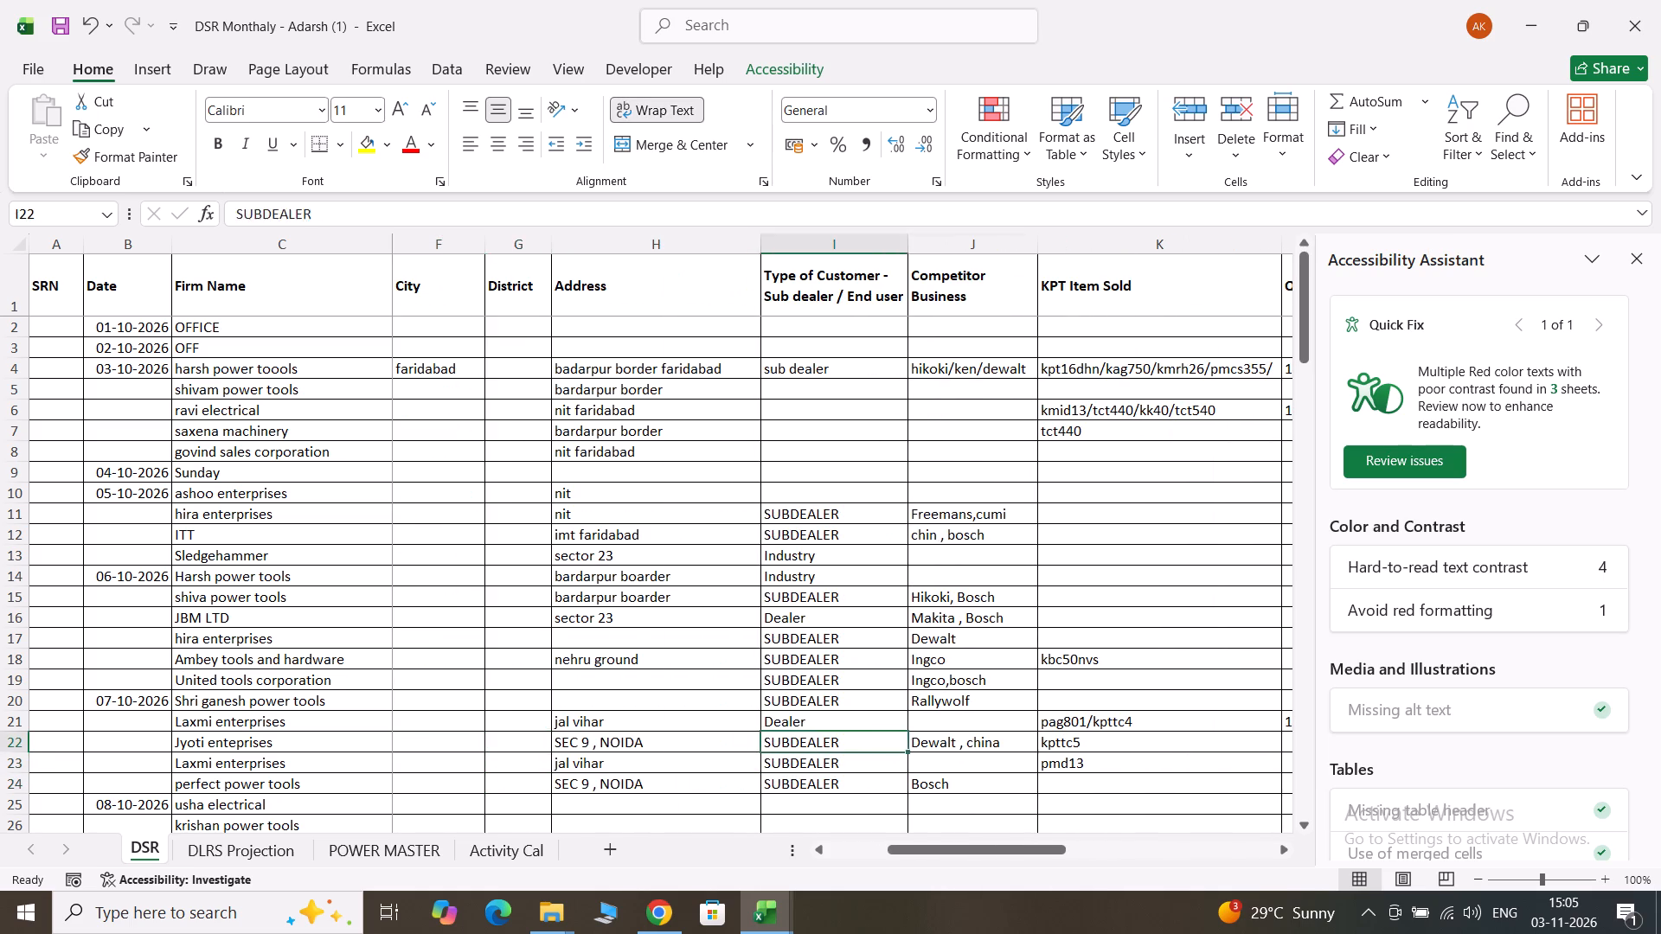
key(Right)
key(Right)
key(Down)
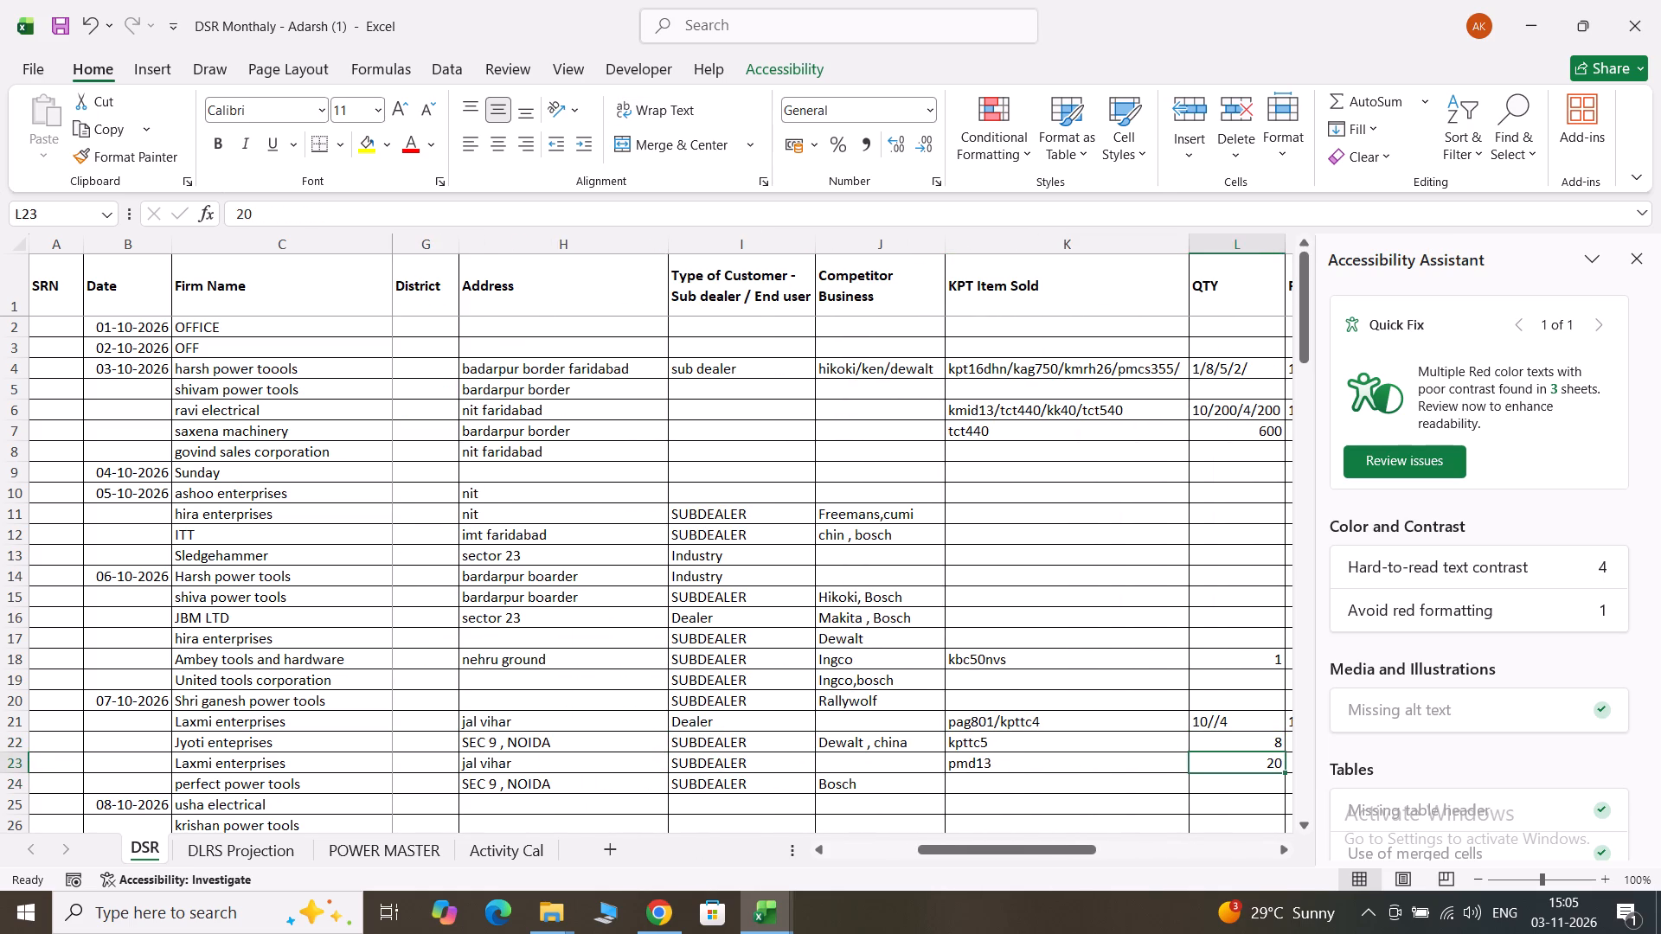
Change the KPT item sold on the second Laxmi enterprises row to pmd10 and save the workbook.
double_click(1063, 771)
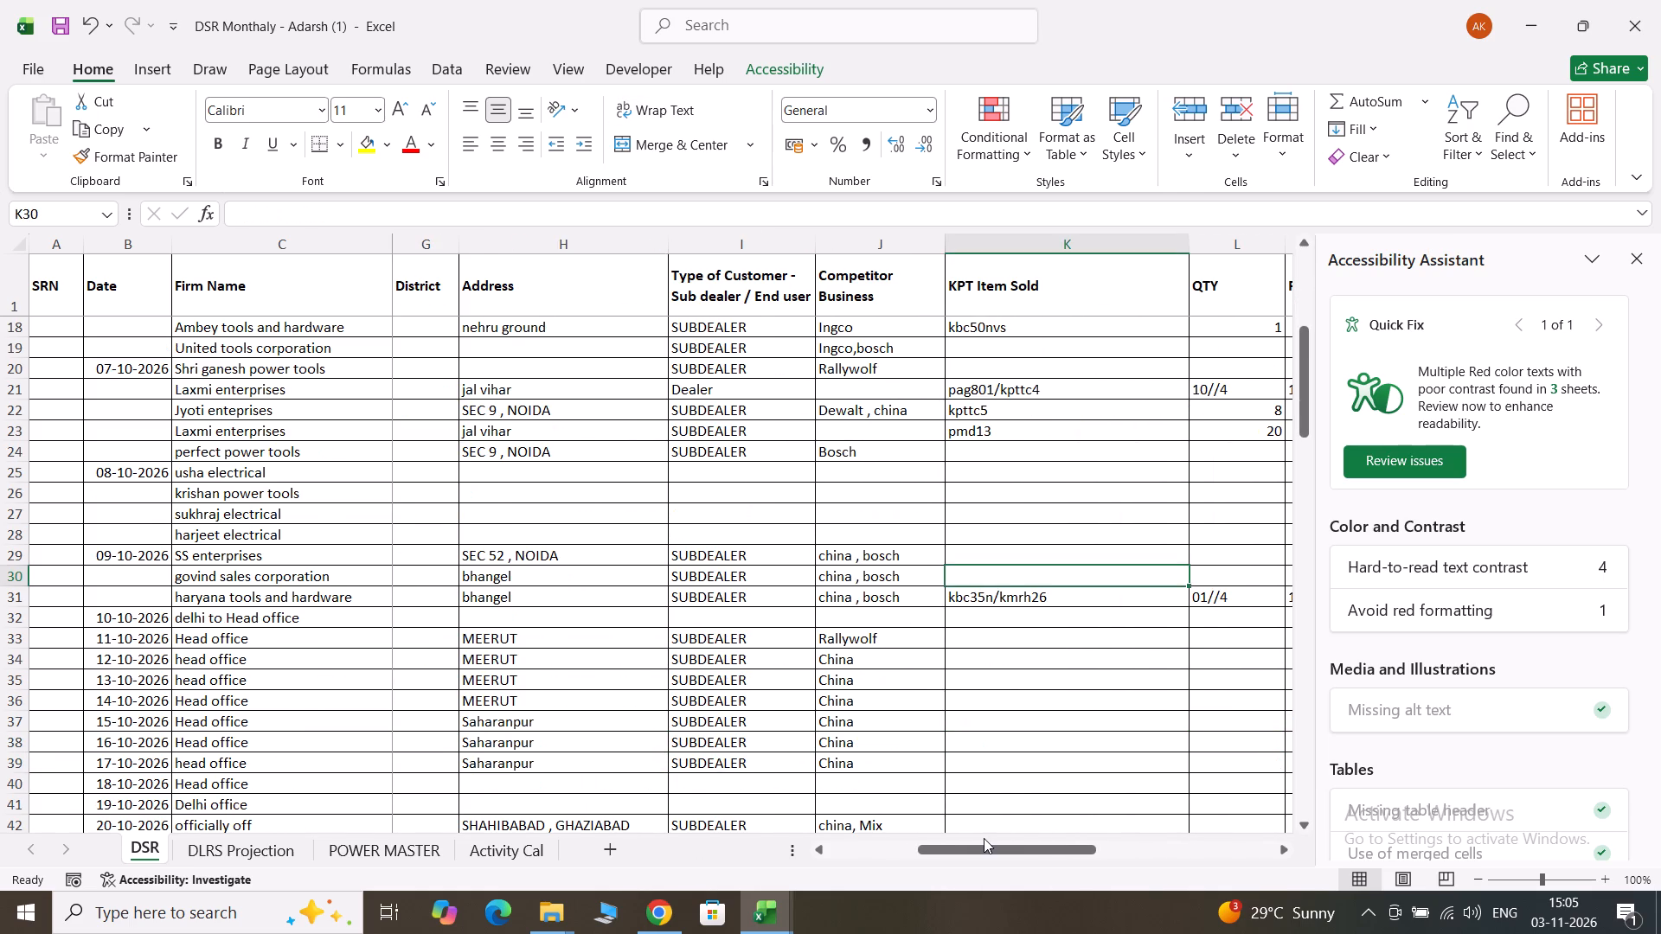
click(1010, 794)
key(Up)
key(Up)
key(Up)
key(Up)
key(Up)
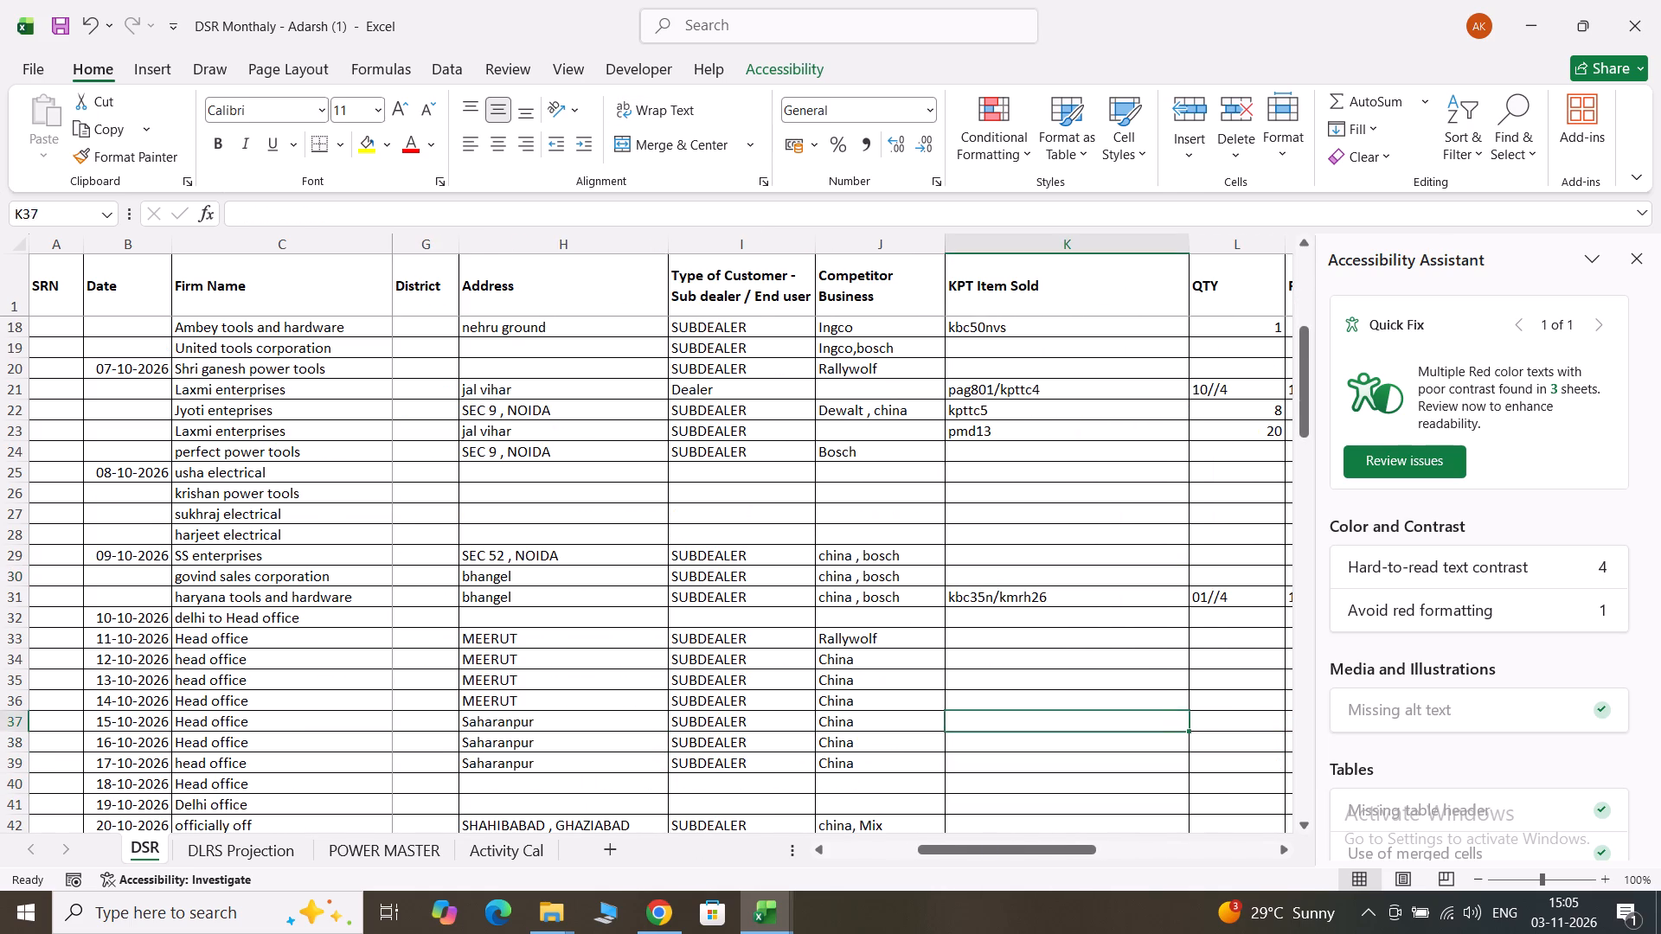
key(Up)
key(Up)
key(Up)
key(Up)
key(Up)
key(Up)
key(Up)
key(Up)
key(Up)
key(Up)
key(Up)
key(Up)
key(Up)
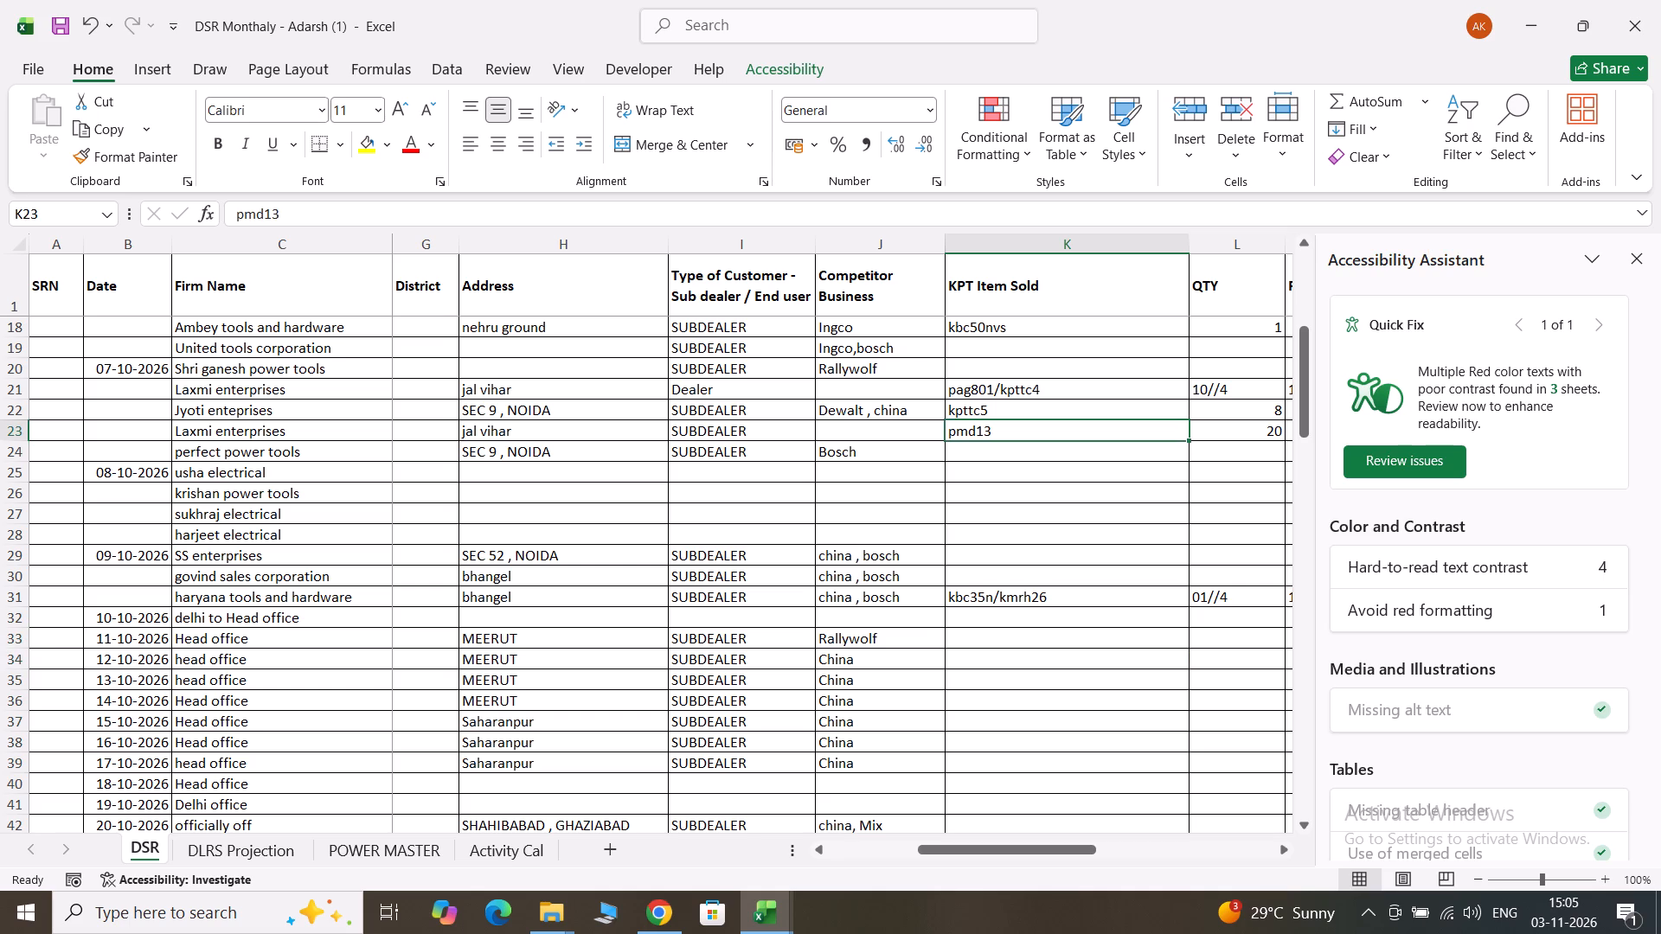
double_click(1041, 423)
key(BackSpace)
key(0)
key(Down)
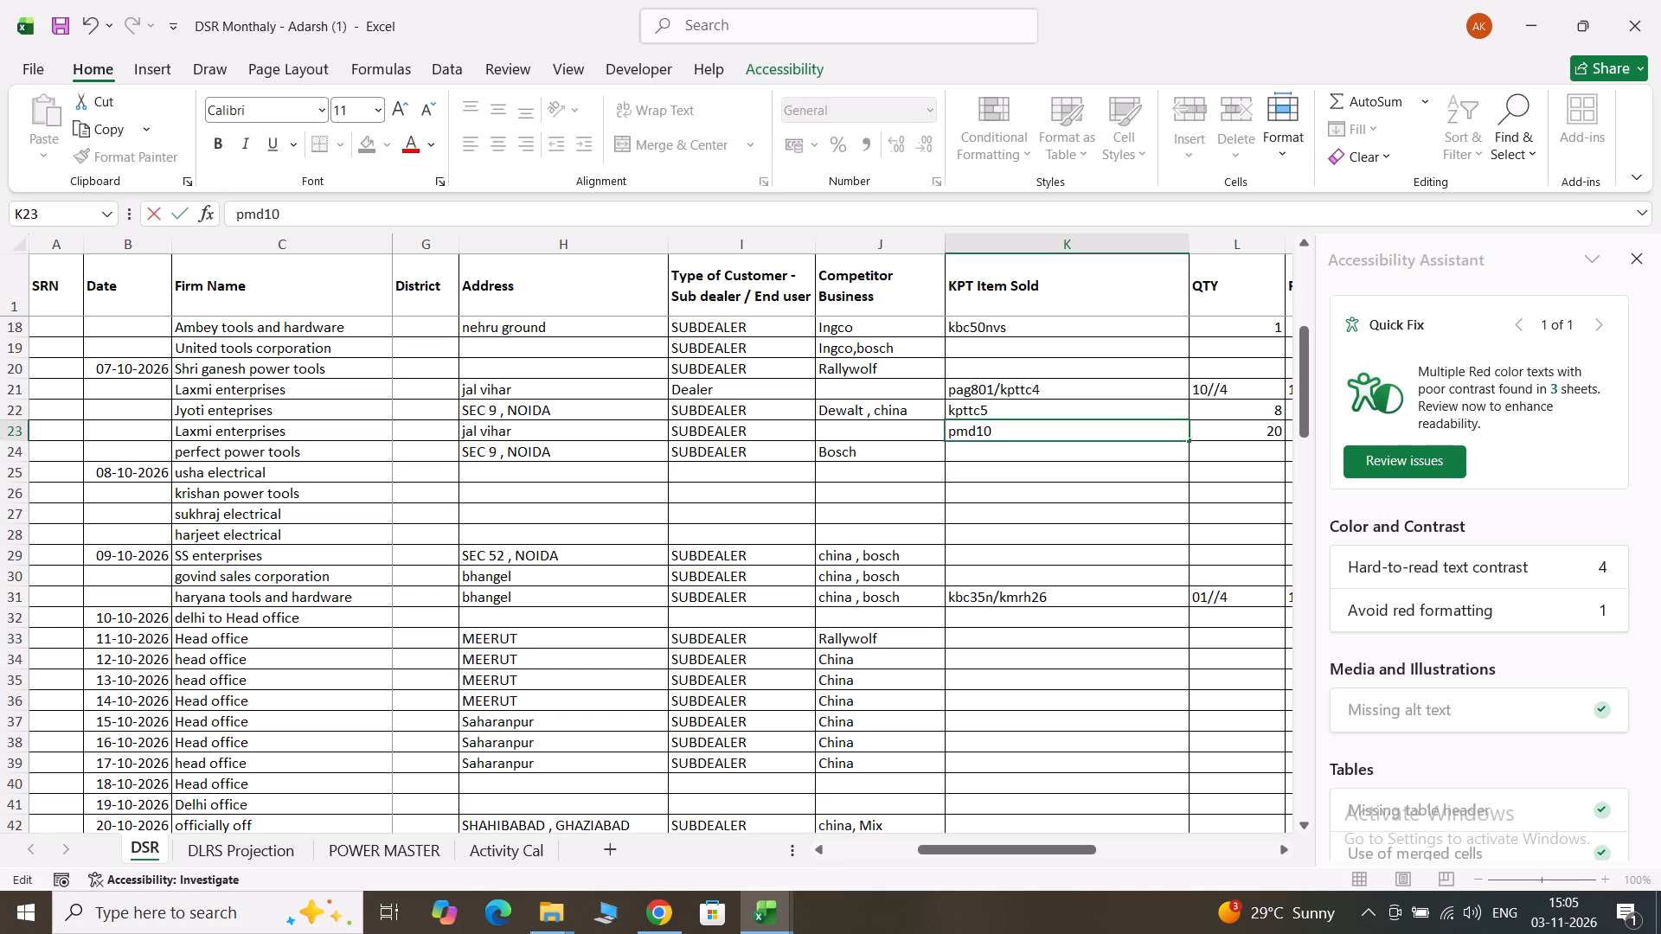
key(ctrl+s)
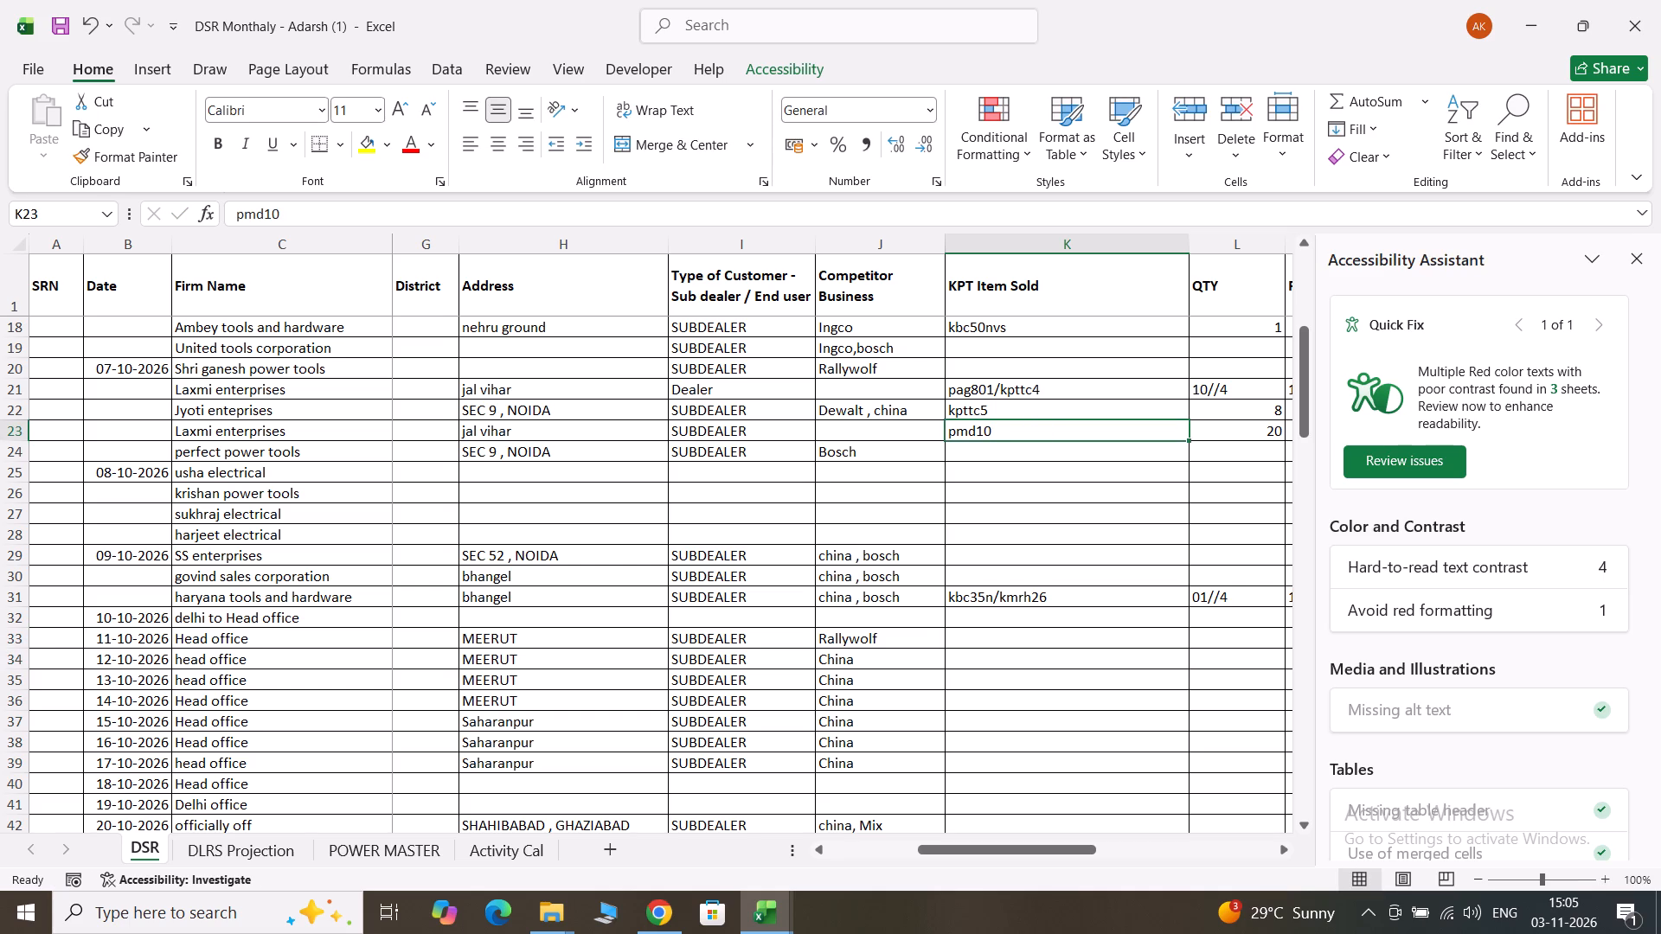
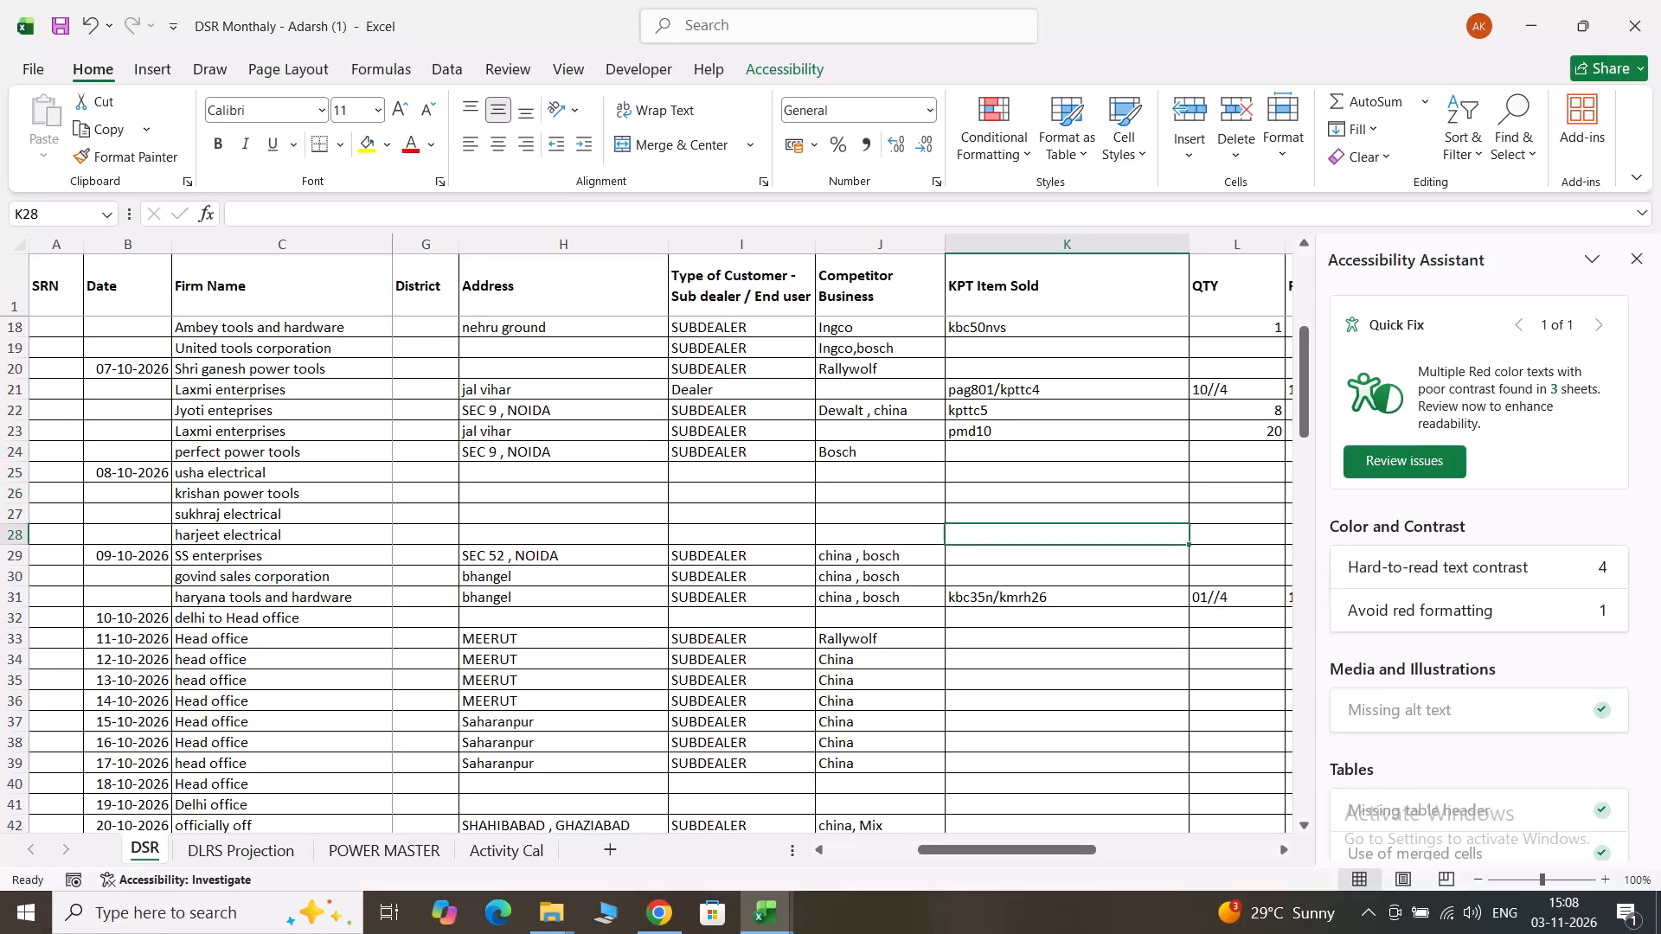
Examine the KPT item sold entries on the visits from 08-10-2026 through 22-10-2026.
key(Up)
key(Up)
key(Up)
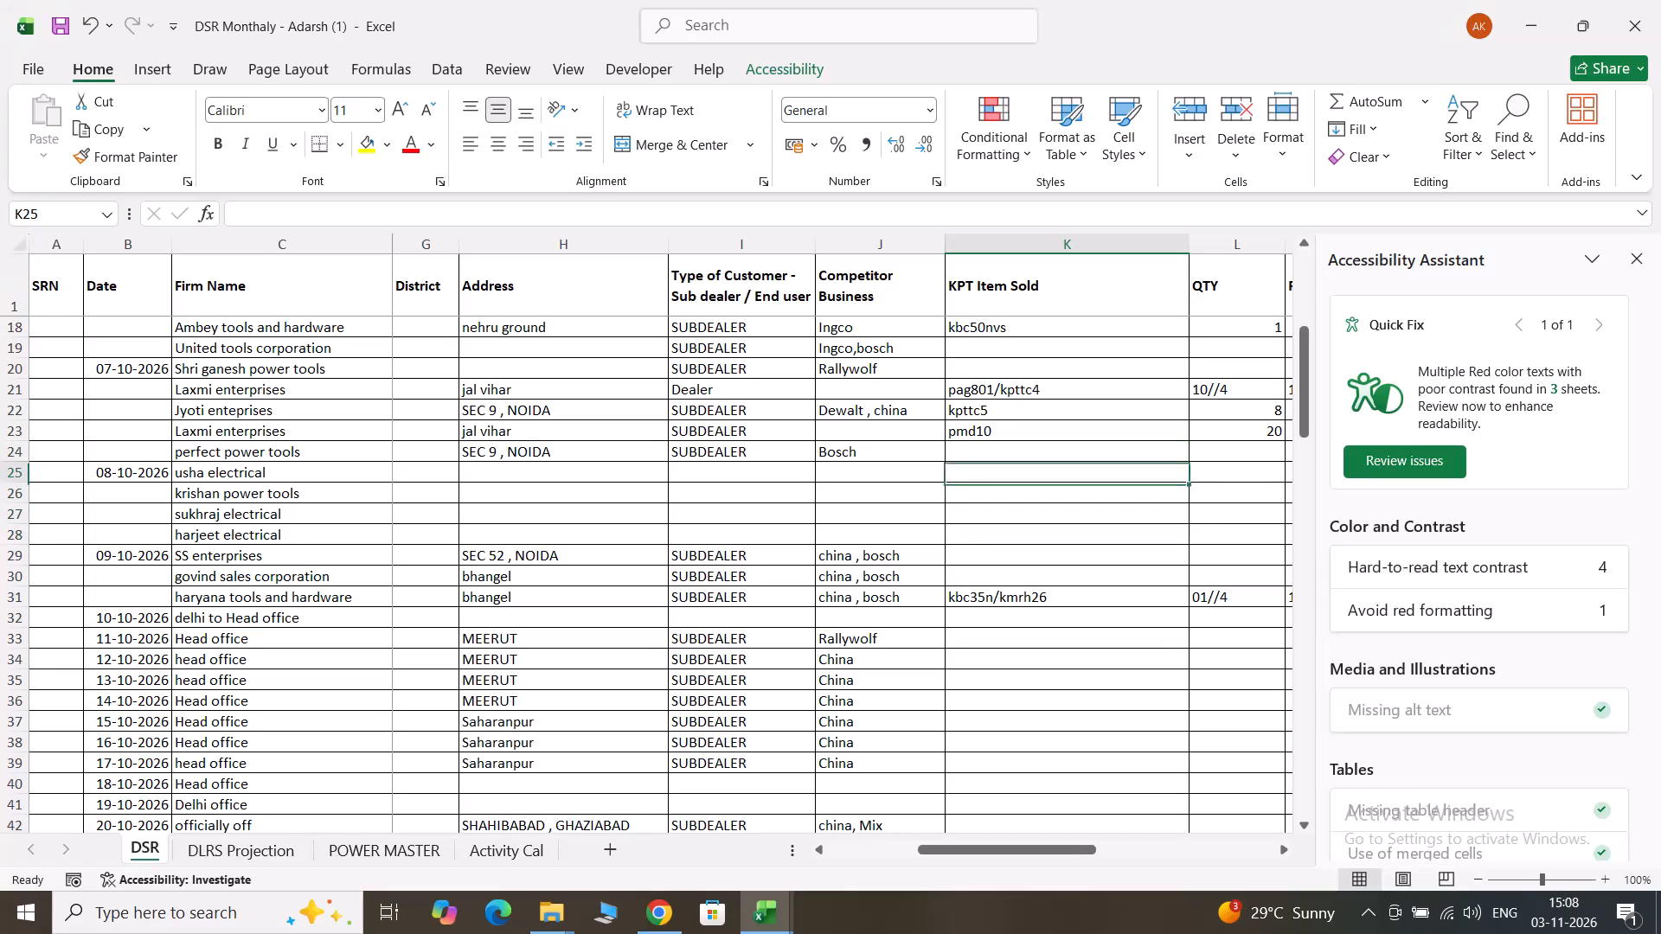
key(Up)
key(Down)
key(Down)
key(Down)
key(Down)
key(Down)
key(Down)
key(Down)
key(Down)
key(Down)
key(Down)
key(Down)
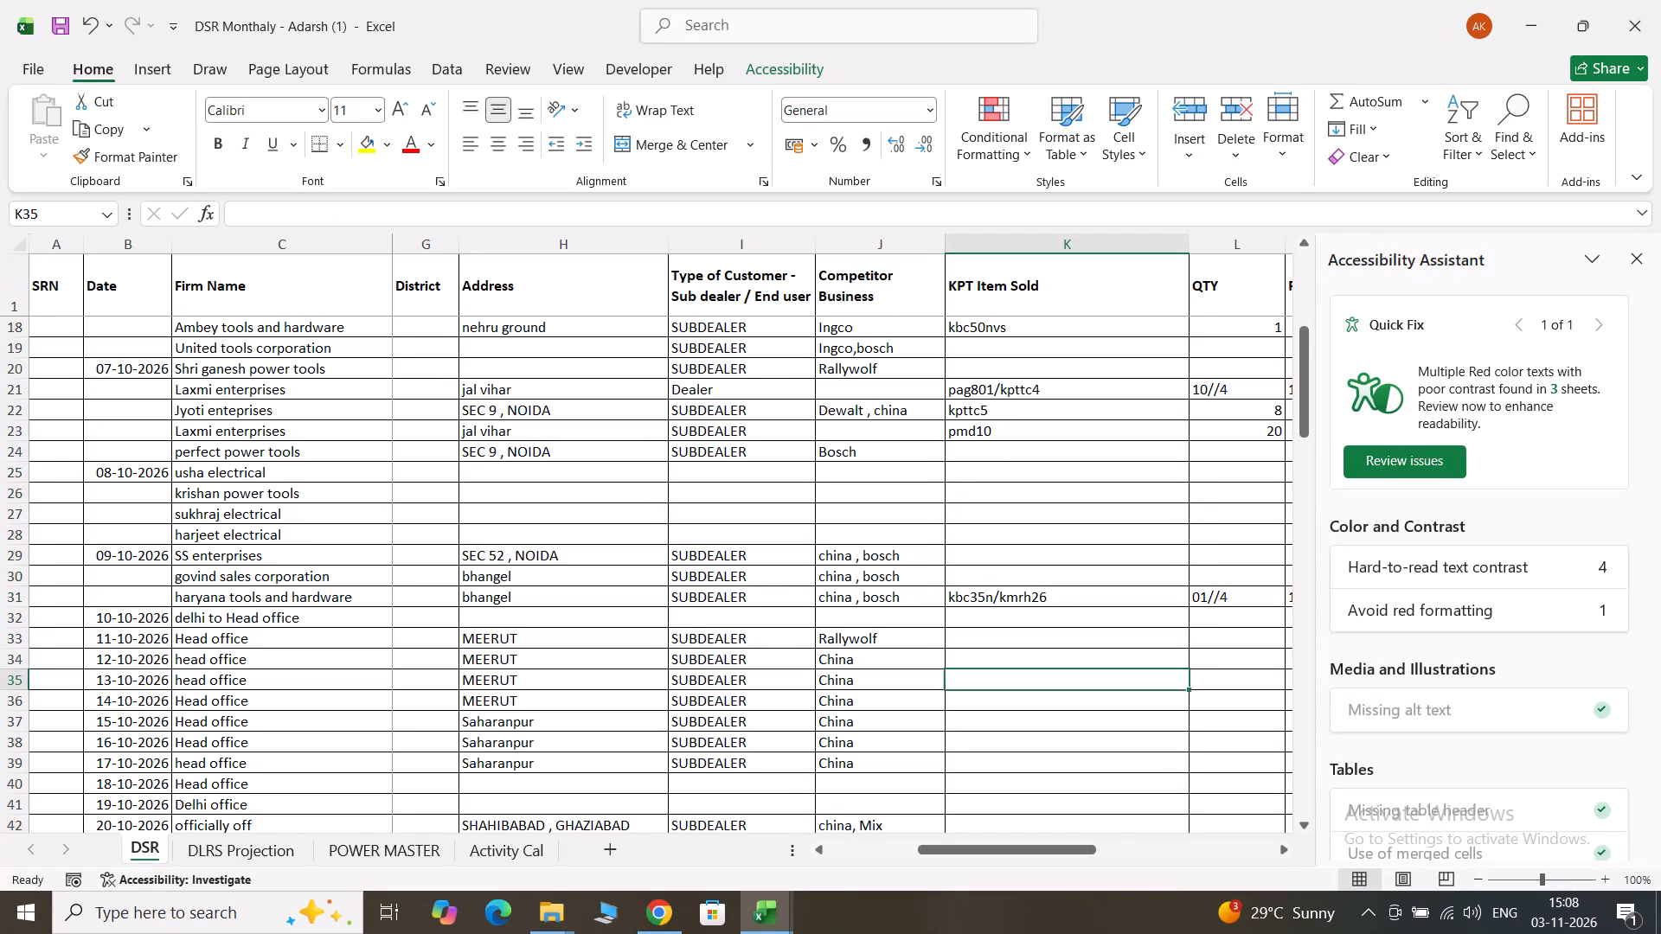
key(Up)
key(Up)
key(Up)
key(Up)
key(Down)
key(Down)
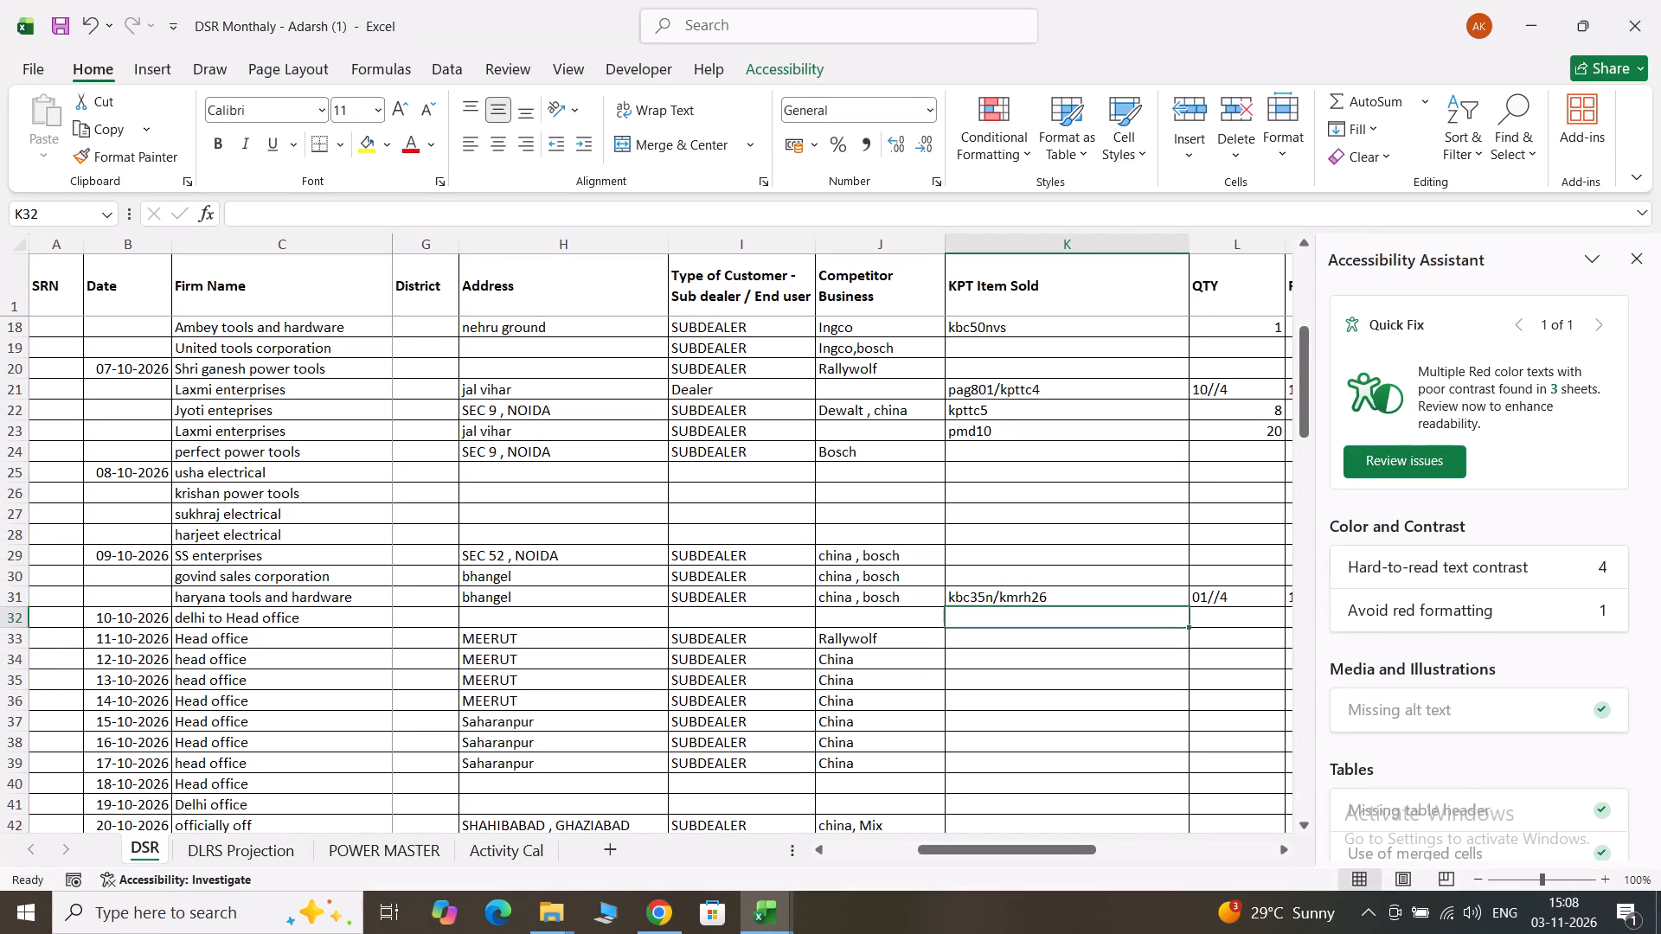
key(Down)
key(Down)
key(Down)
key(Down)
key(Down)
key(Down)
key(Down)
key(Down)
key(Down)
key(Down)
key(Down)
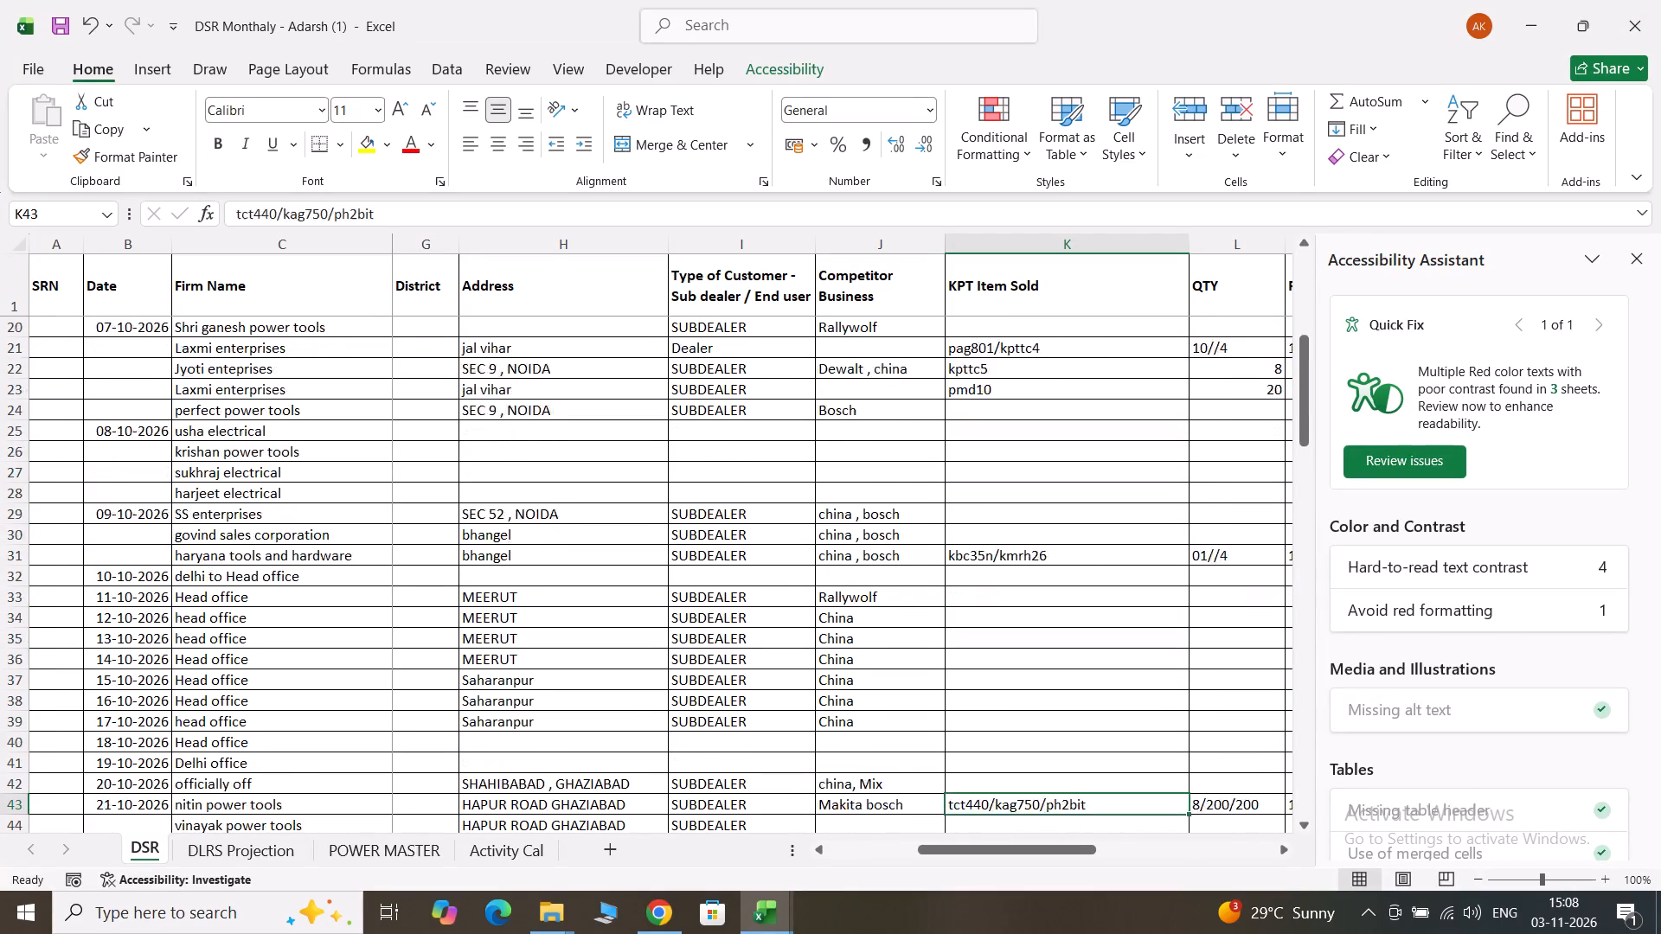
key(Down)
key(Down)
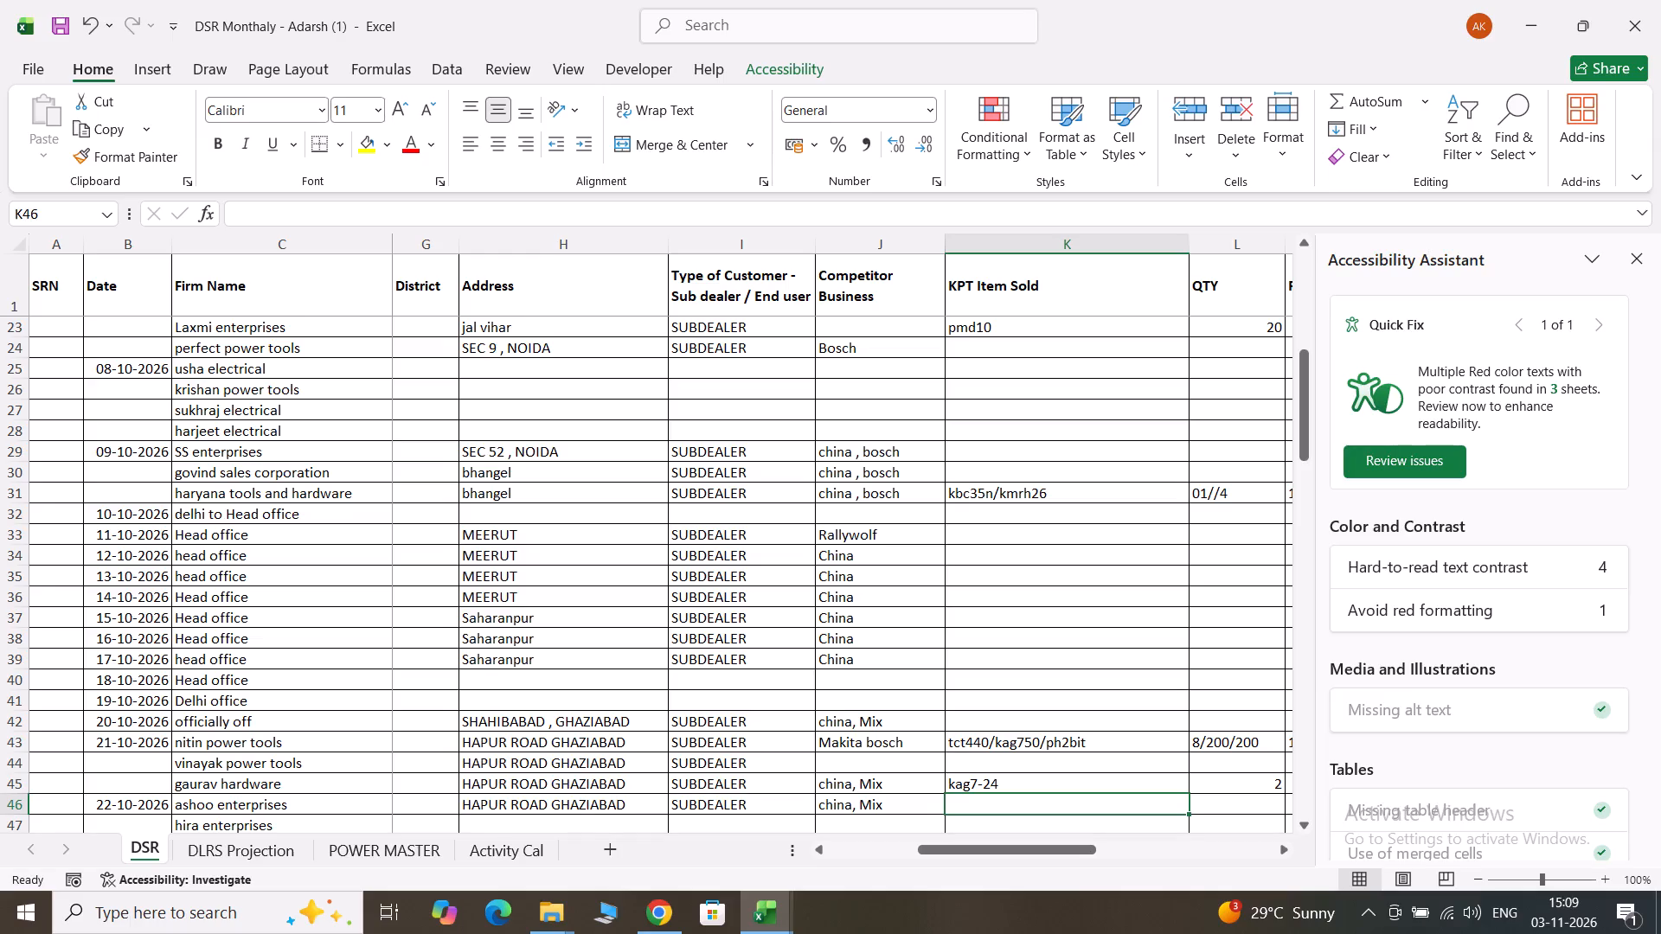
key(Down)
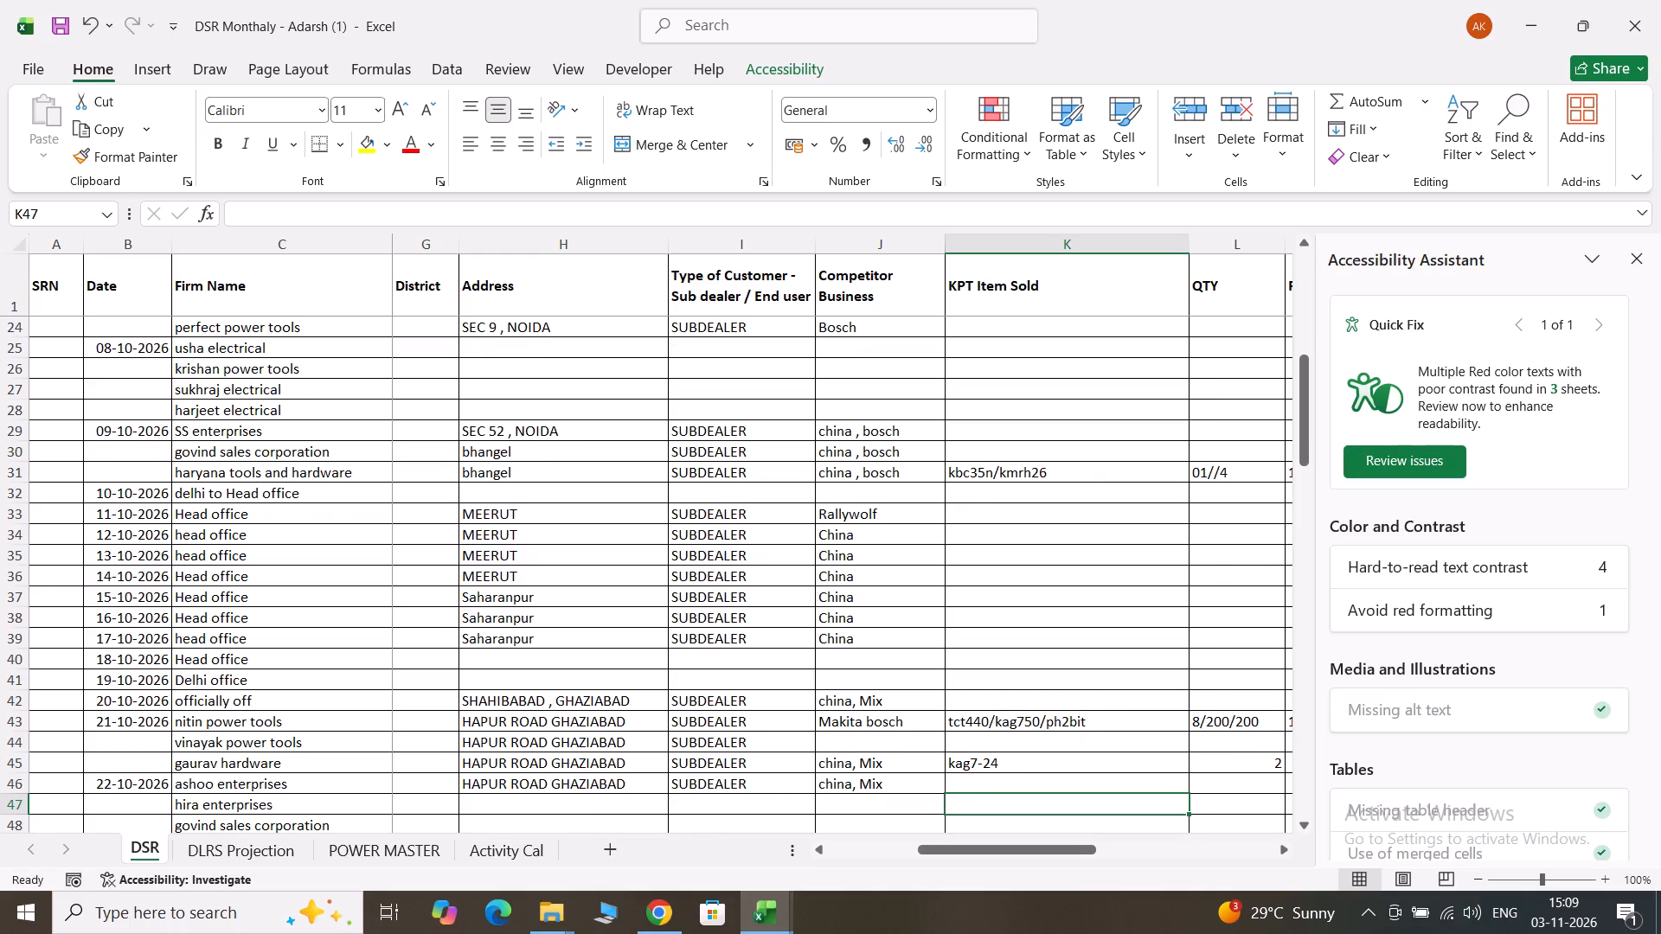
Examine the contact, address, customer type, competitor, item and quantity entries on the gaurav hardware row.
key(Up)
key(Up)
key(Left)
key(Left)
key(Left)
key(Left)
key(Left)
key(Left)
key(Left)
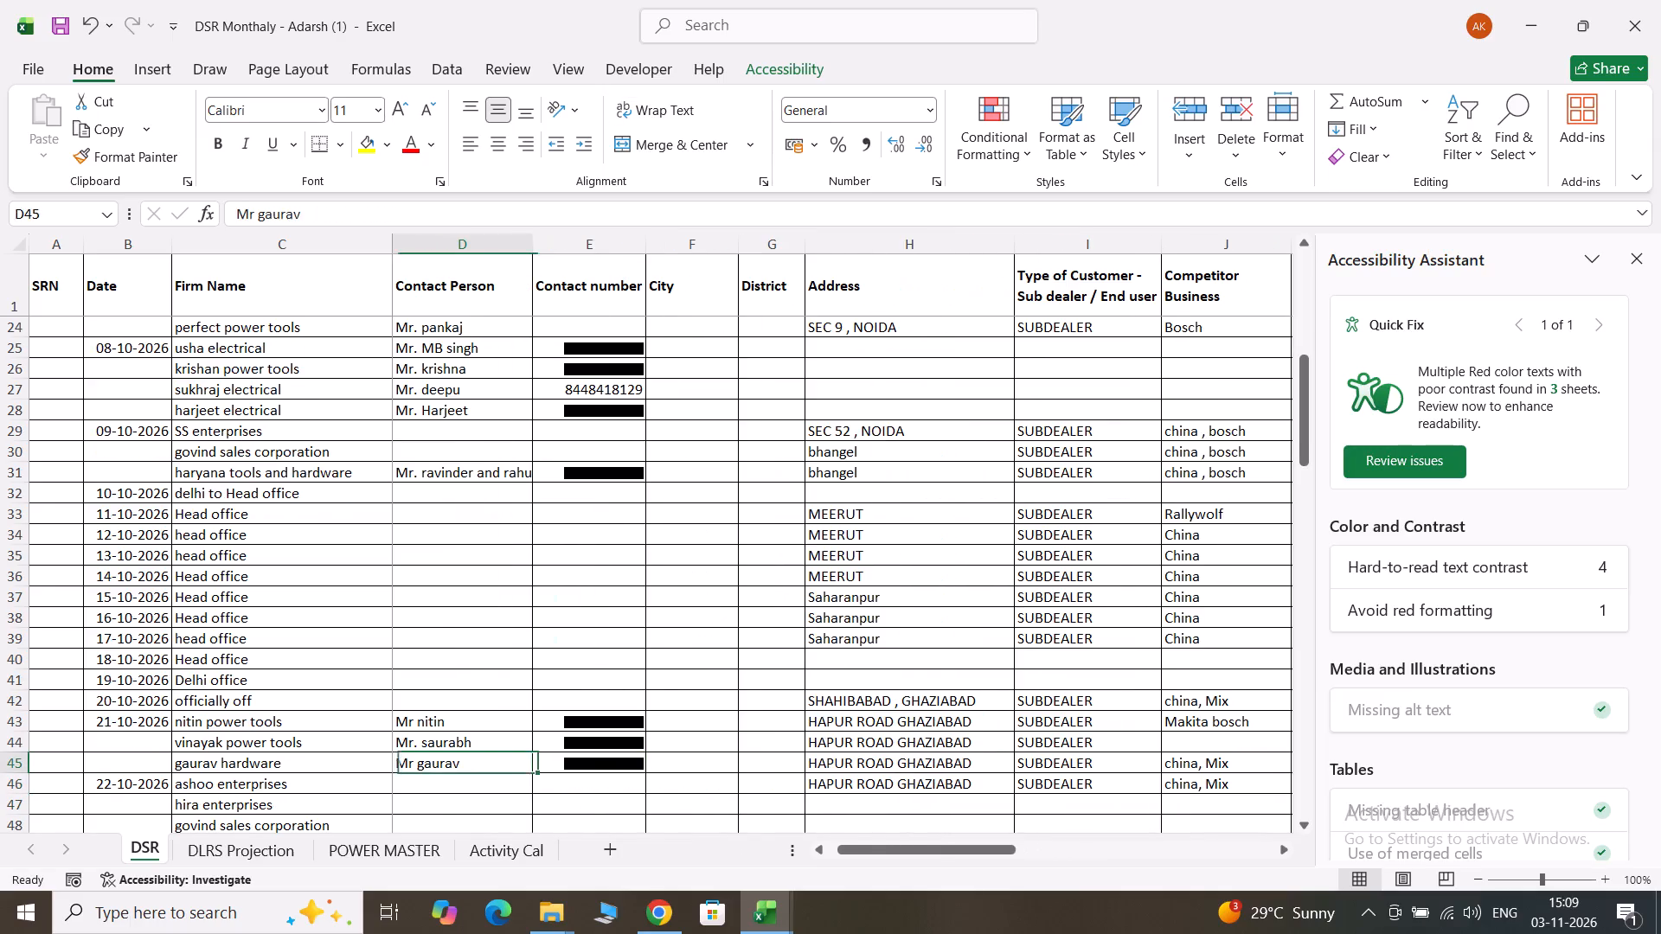
key(Left)
key(Left)
key(Right)
key(Right)
key(Right)
key(Right)
key(Right)
key(Right)
key(Right)
key(Right)
key(Right)
key(Right)
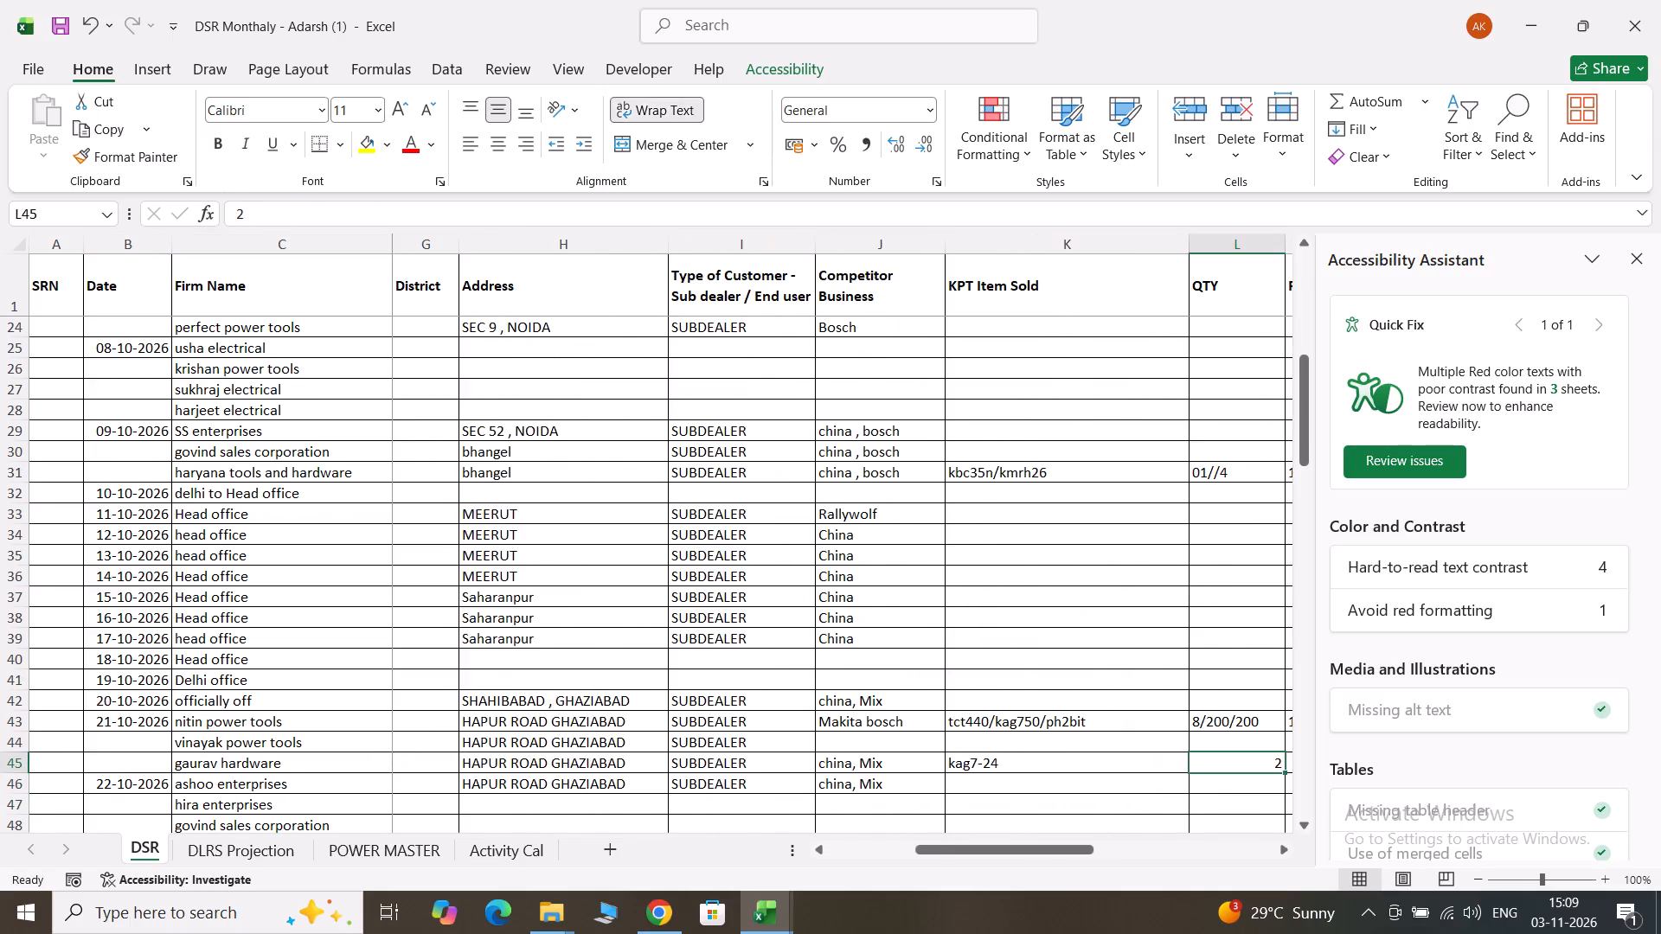
key(Left)
key(Left)
key(Left)
key(Left)
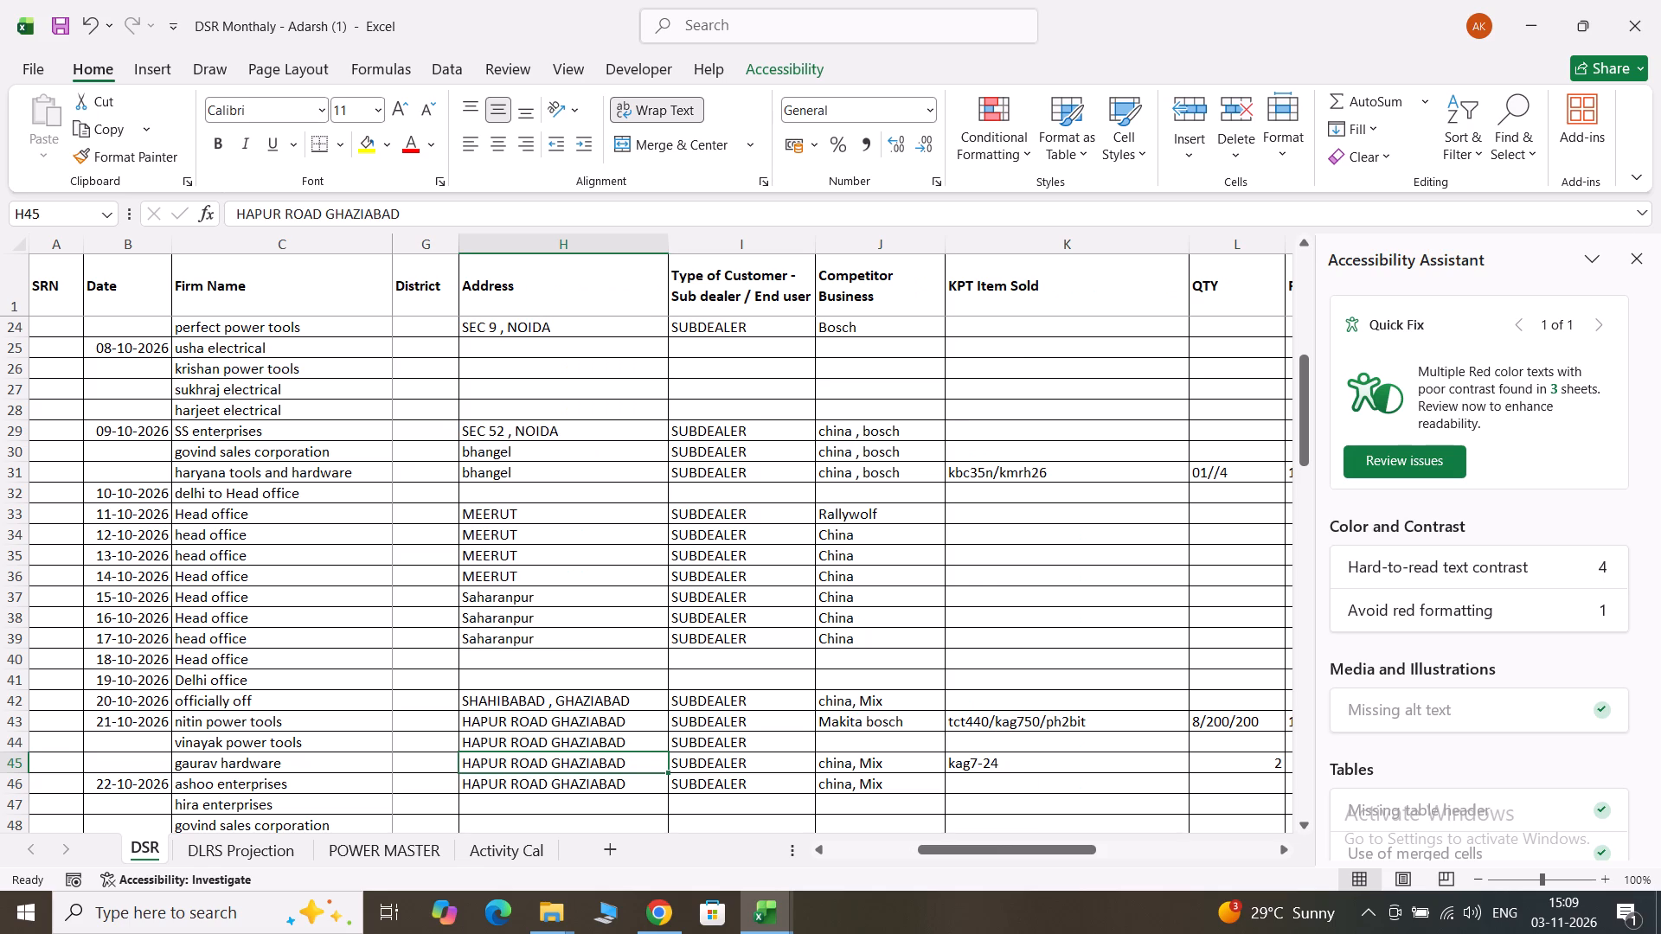
Examine the address, customer type and item entries from the gaurav hardware row through the 31-10-2026 delhi office row.
key(Down)
key(Down)
key(Down)
key(Down)
key(Down)
key(Down)
key(Down)
key(Down)
key(Down)
key(Down)
key(Down)
key(Down)
key(Down)
key(Down)
key(Down)
key(Down)
key(Down)
key(Down)
key(Down)
key(Down)
key(Down)
key(Down)
key(Down)
key(Down)
key(Down)
key(Down)
key(Down)
key(Down)
key(Down)
key(Down)
key(Down)
key(Down)
key(Down)
key(Down)
key(Down)
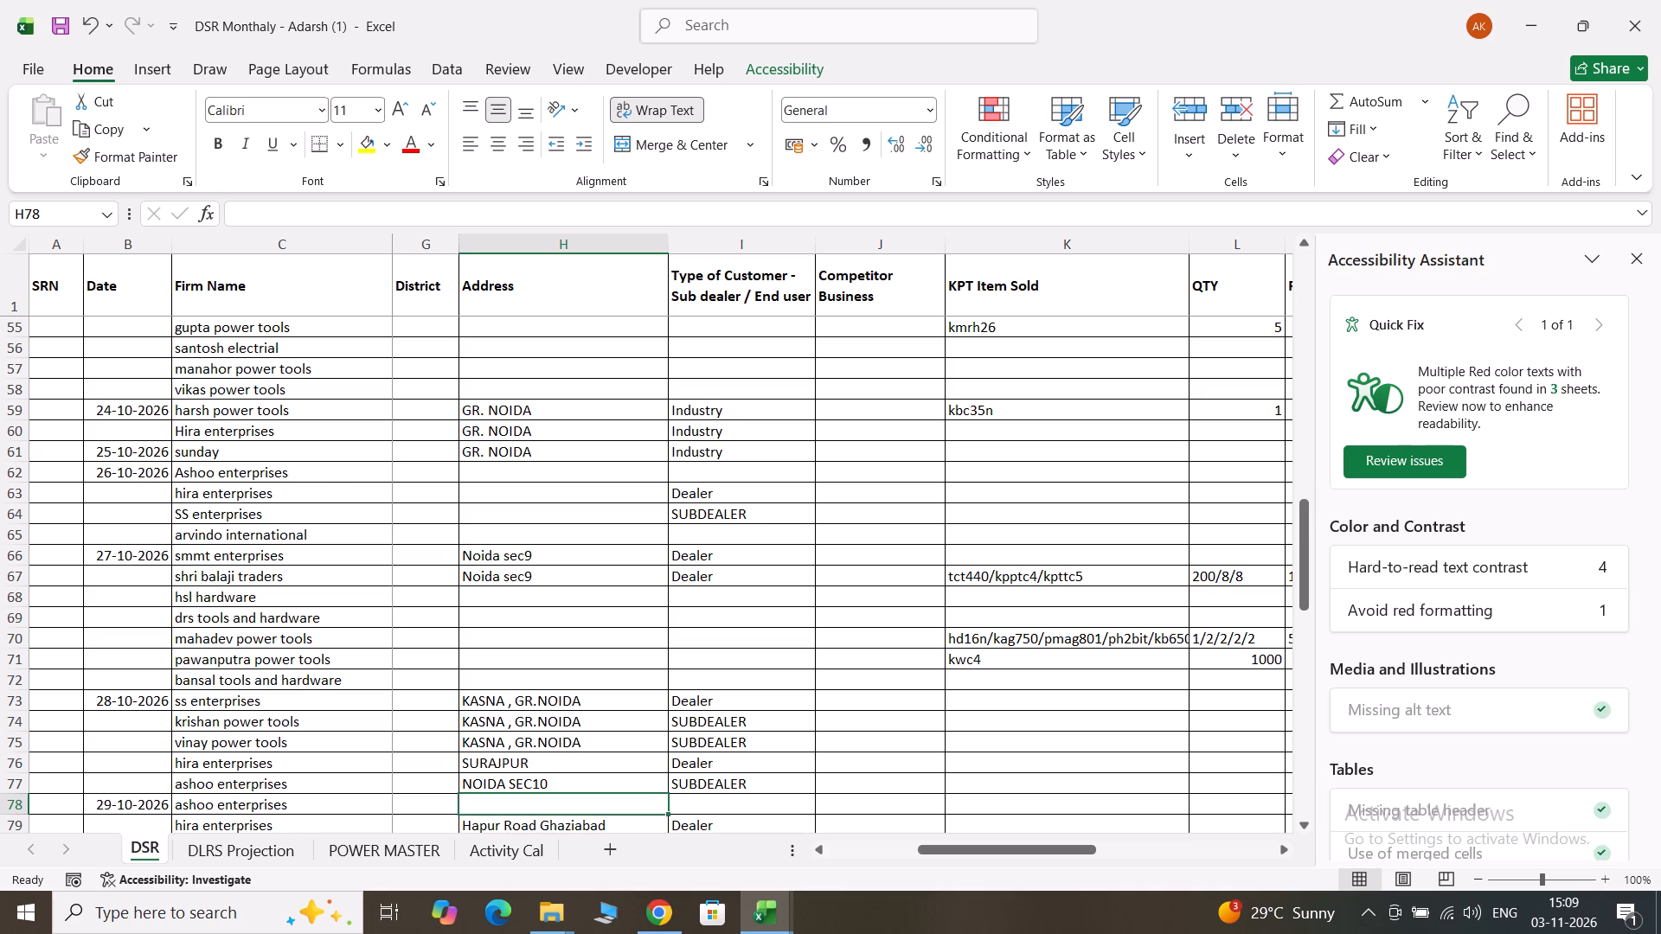
key(Down)
key(Down)
key(Down)
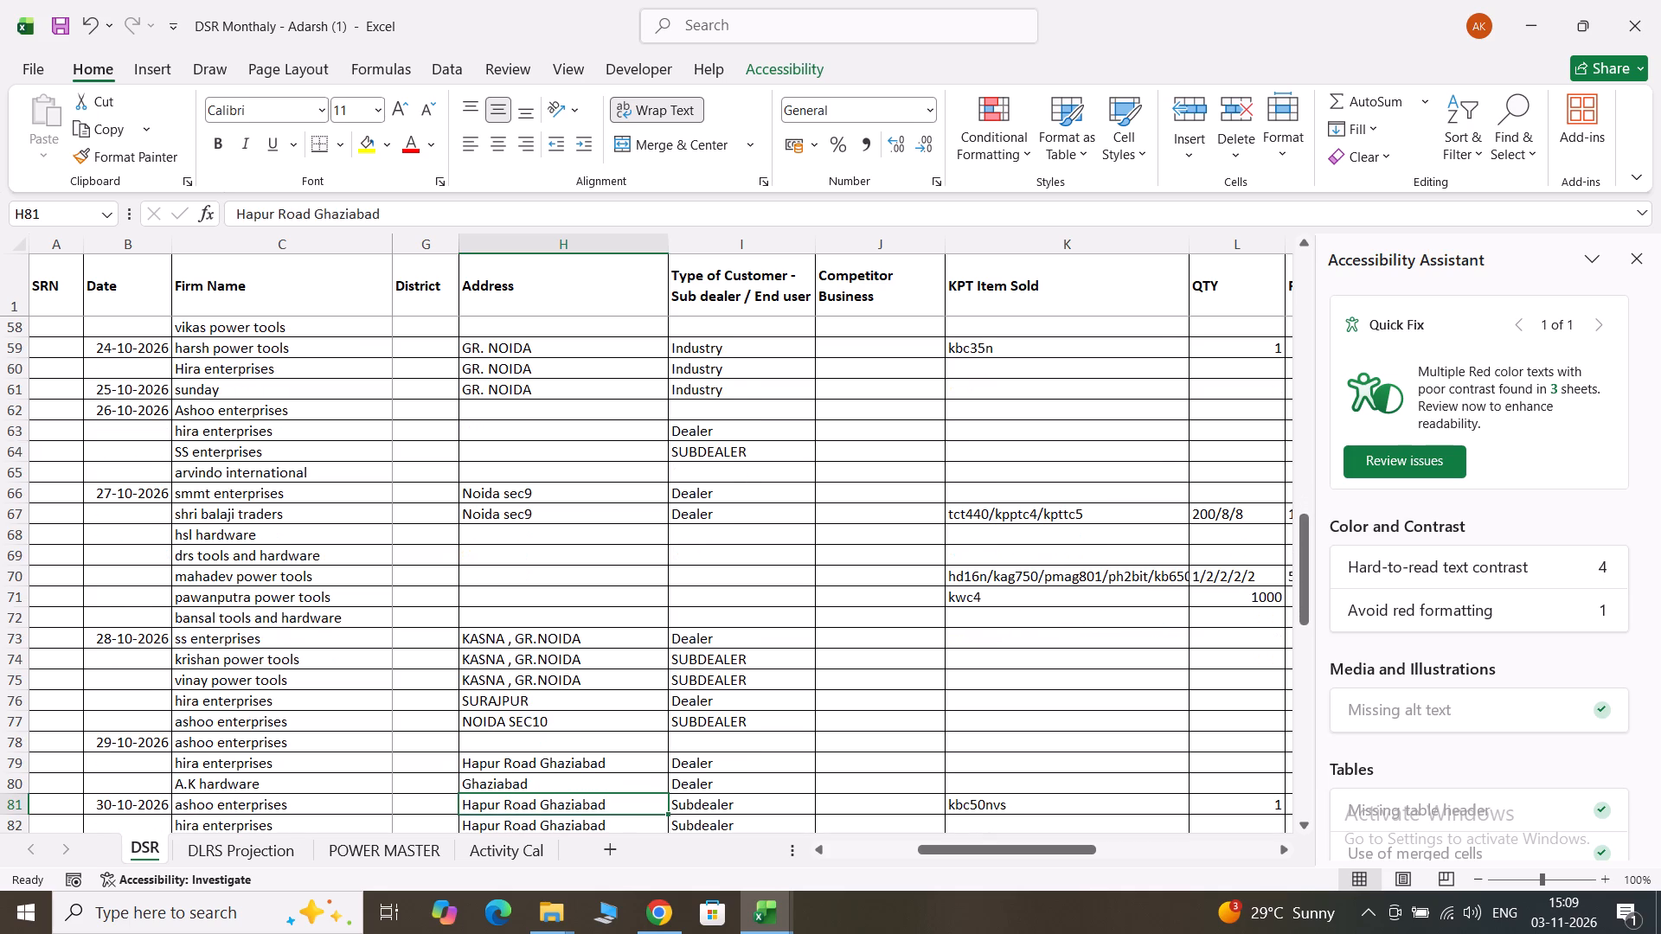
key(Down)
key(Down)
key(Down)
key(Down)
key(Up)
key(Up)
key(Up)
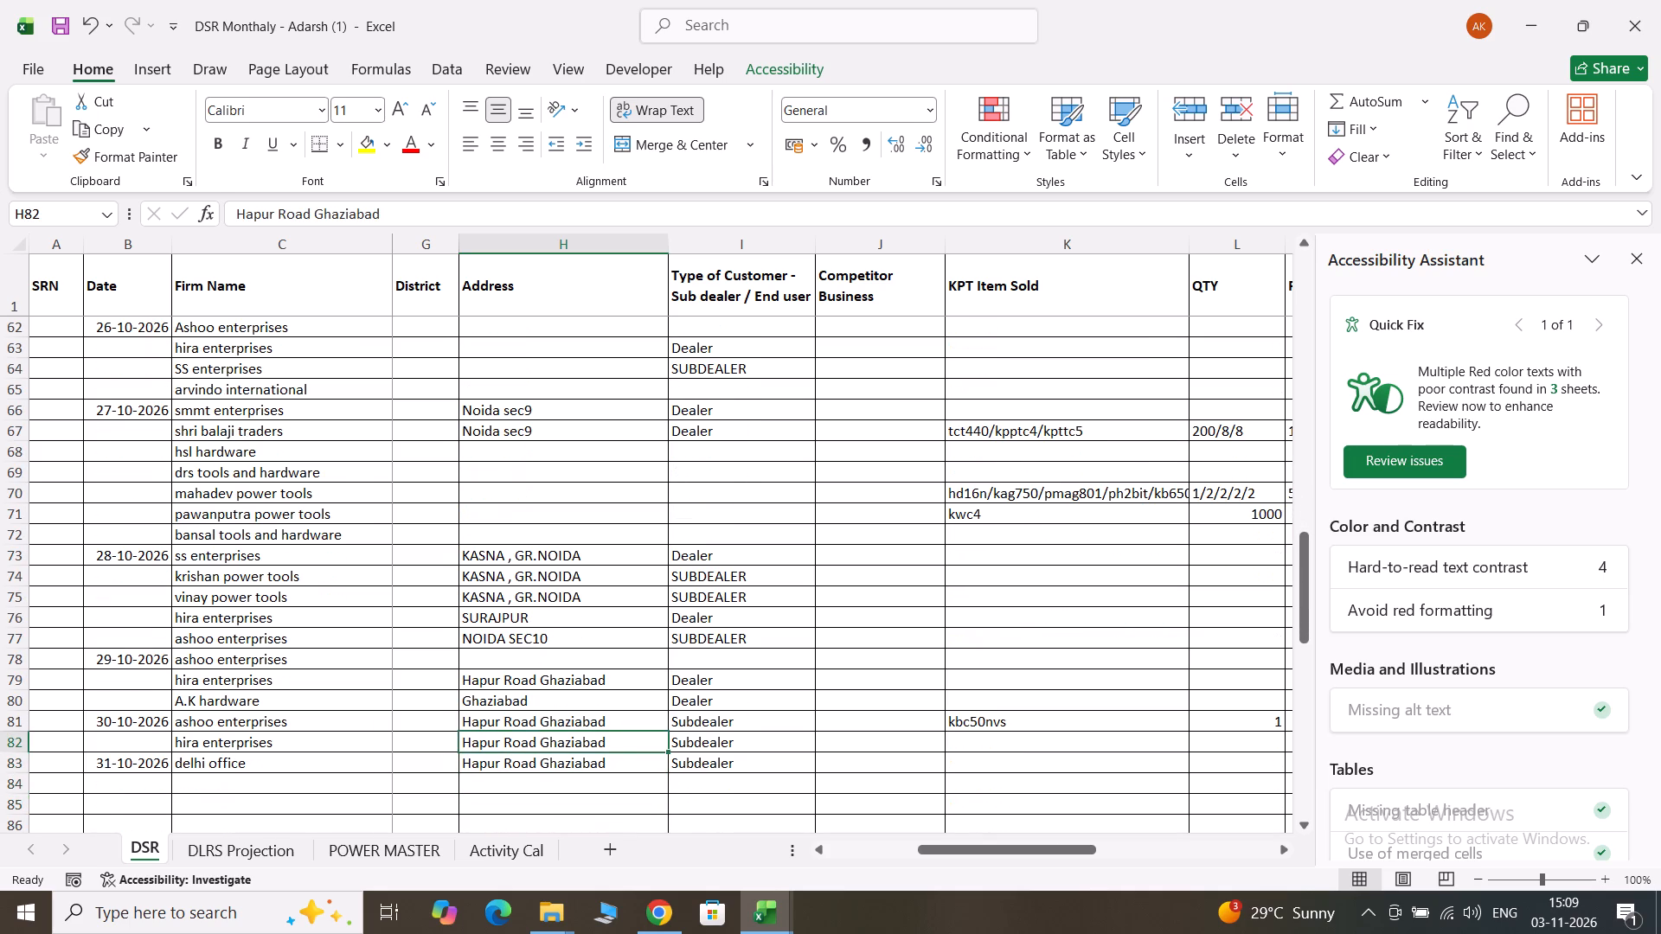
key(Down)
key(Up)
key(Up)
key(Up)
key(Up)
key(Up)
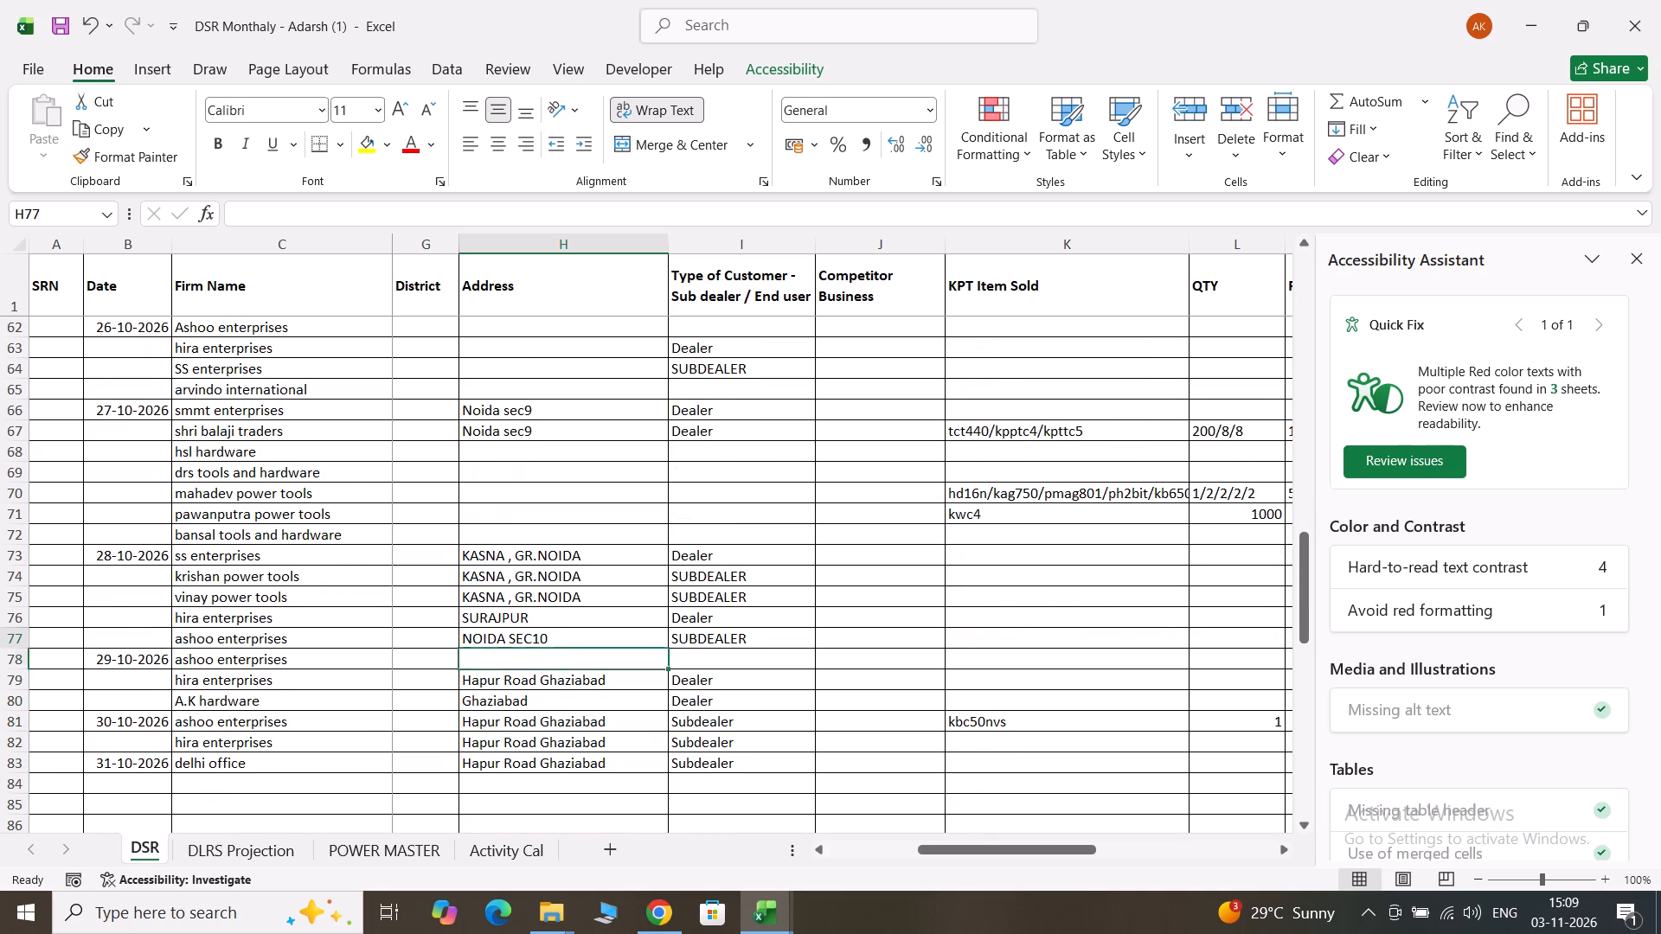
key(Up)
key(Down)
key(Down)
key(Down)
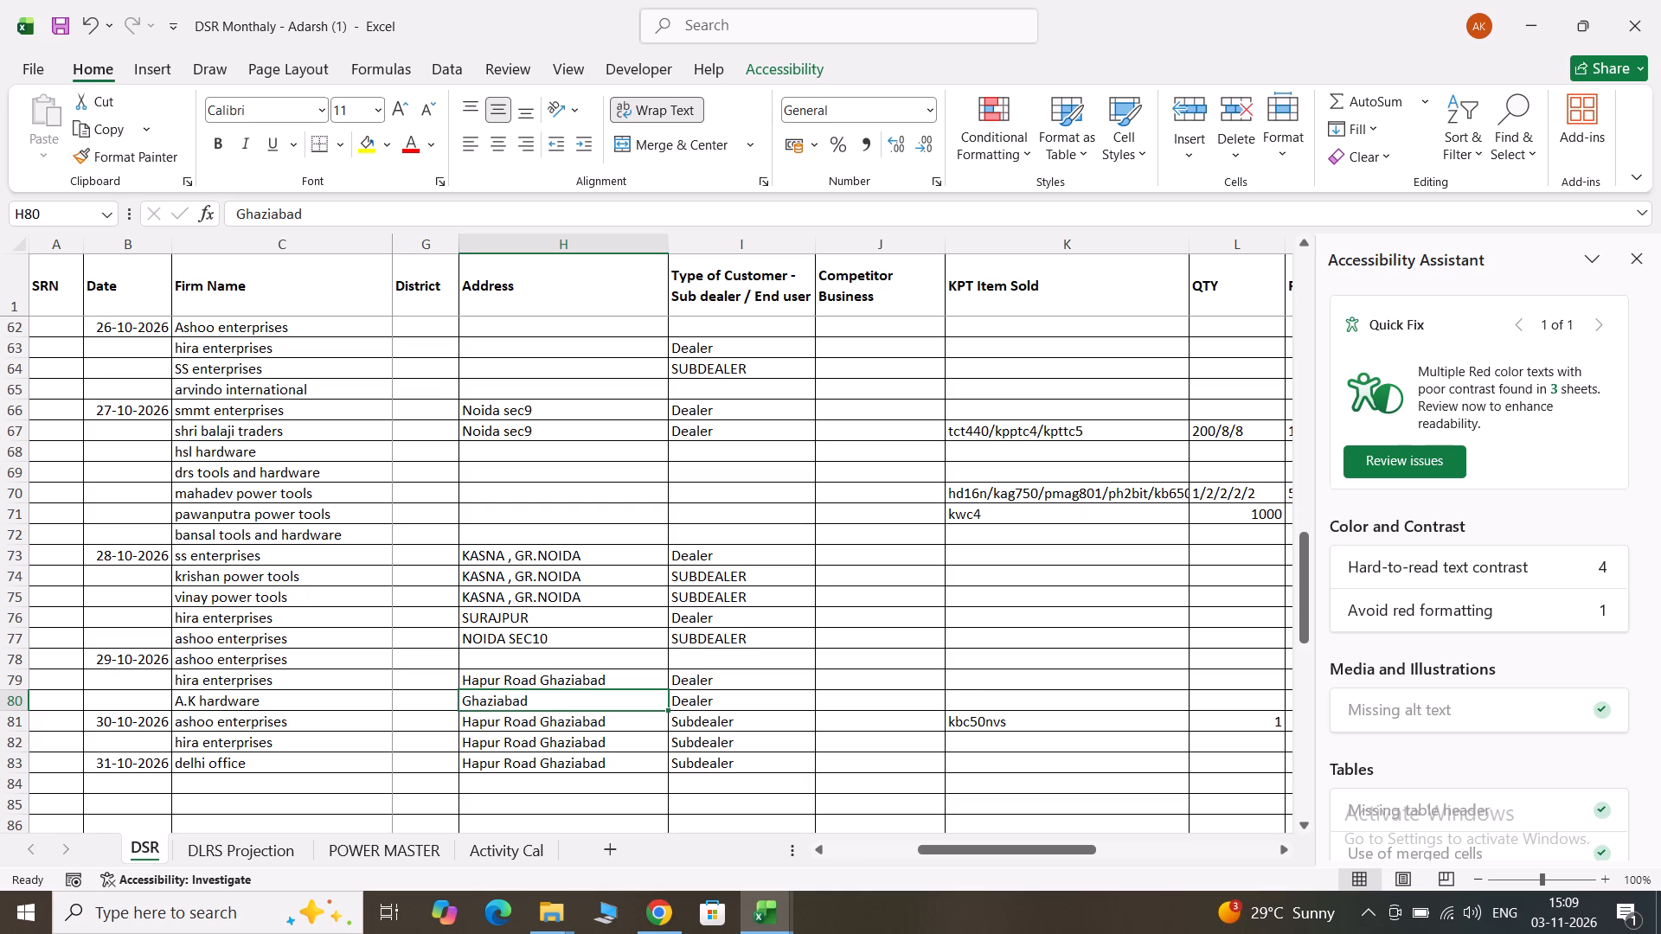
Select the whole Total column to check the sum of the sales totals.
key(Up)
key(Up)
key(Up)
key(Up)
key(Up)
key(Up)
key(Up)
key(Up)
key(Up)
key(Up)
key(Up)
key(Up)
key(Up)
key(Up)
key(Up)
key(Up)
key(Up)
key(Up)
key(Up)
key(Up)
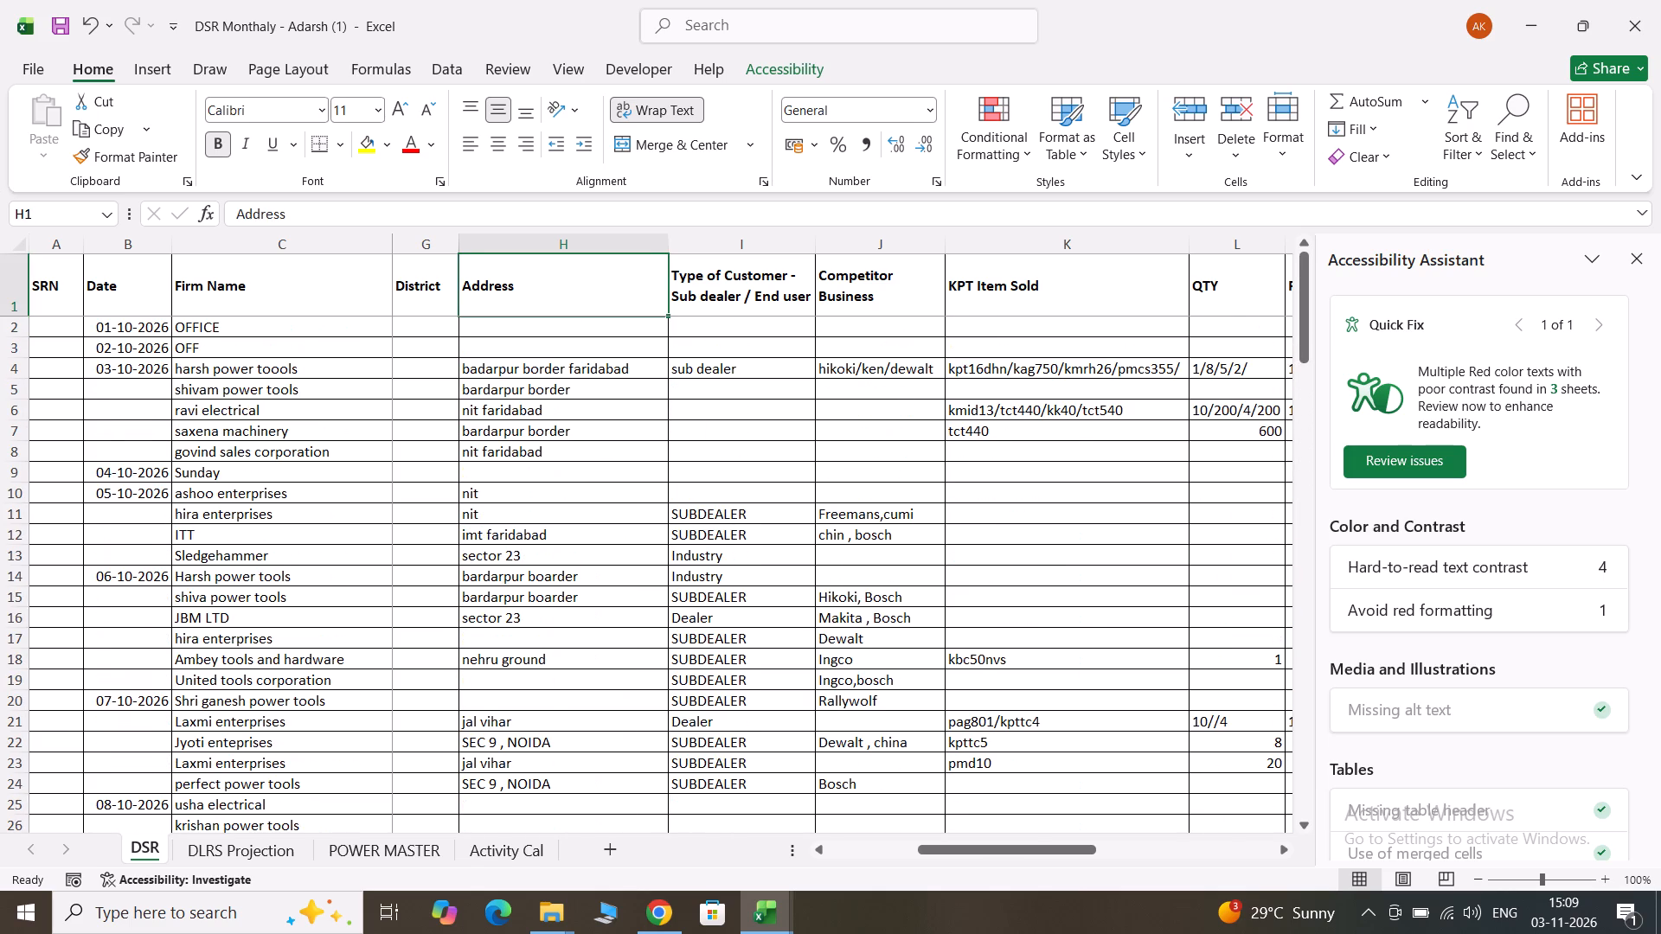
key(Right)
key(Right)
key(Right)
key(Right)
key(Right)
key(Right)
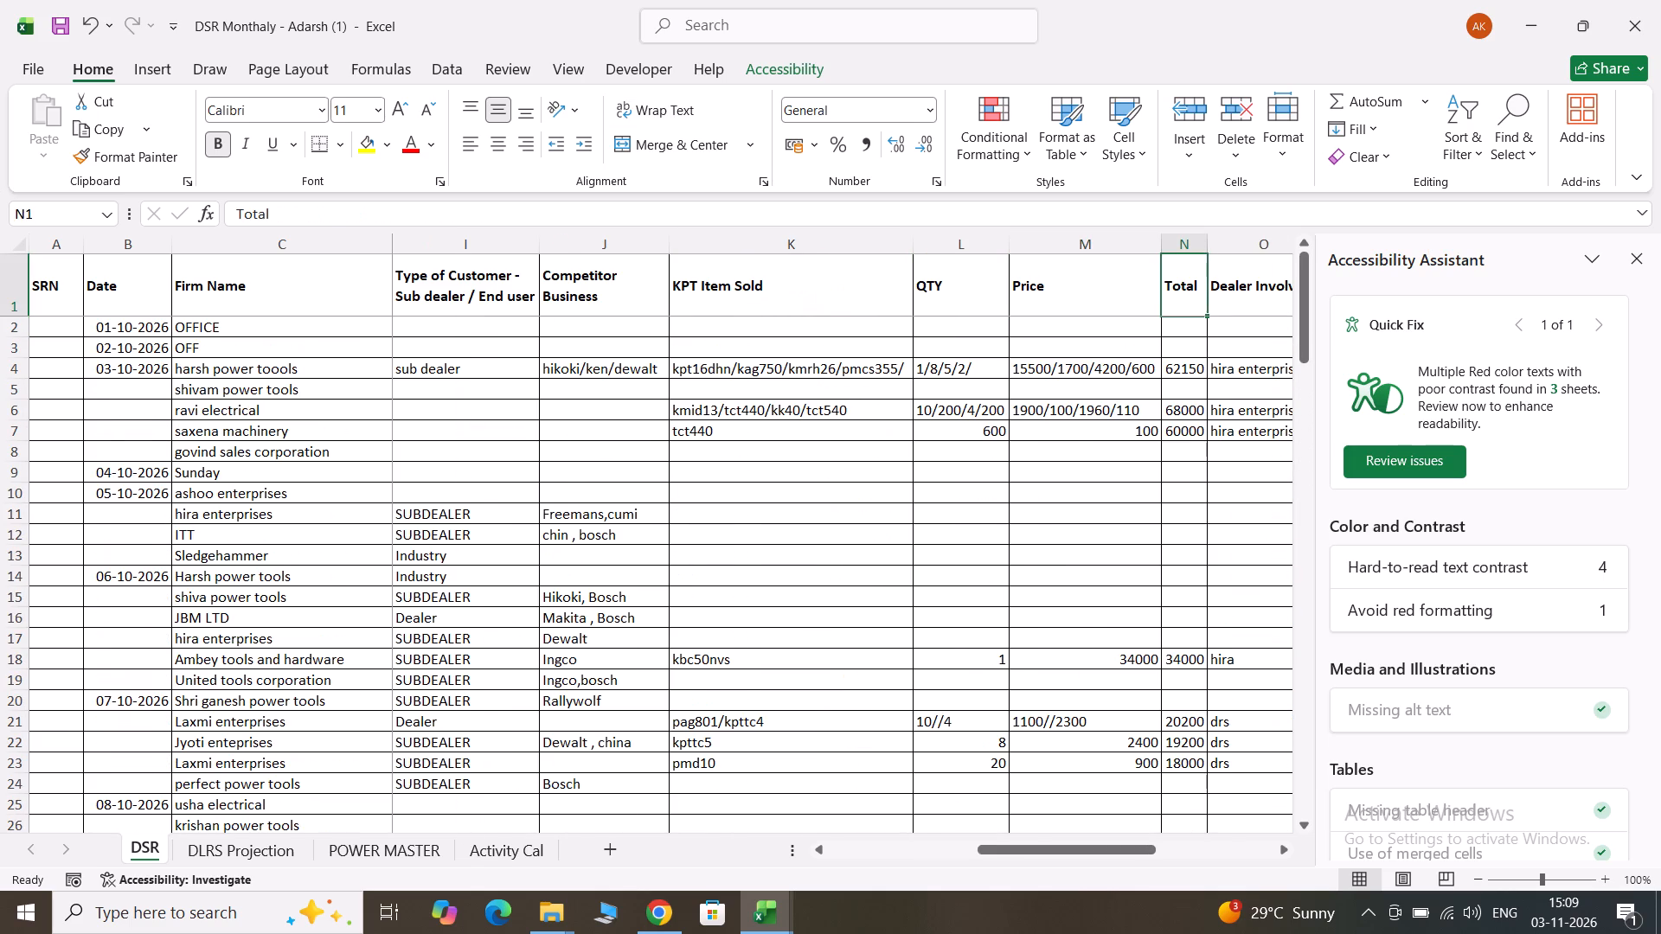
click(1188, 238)
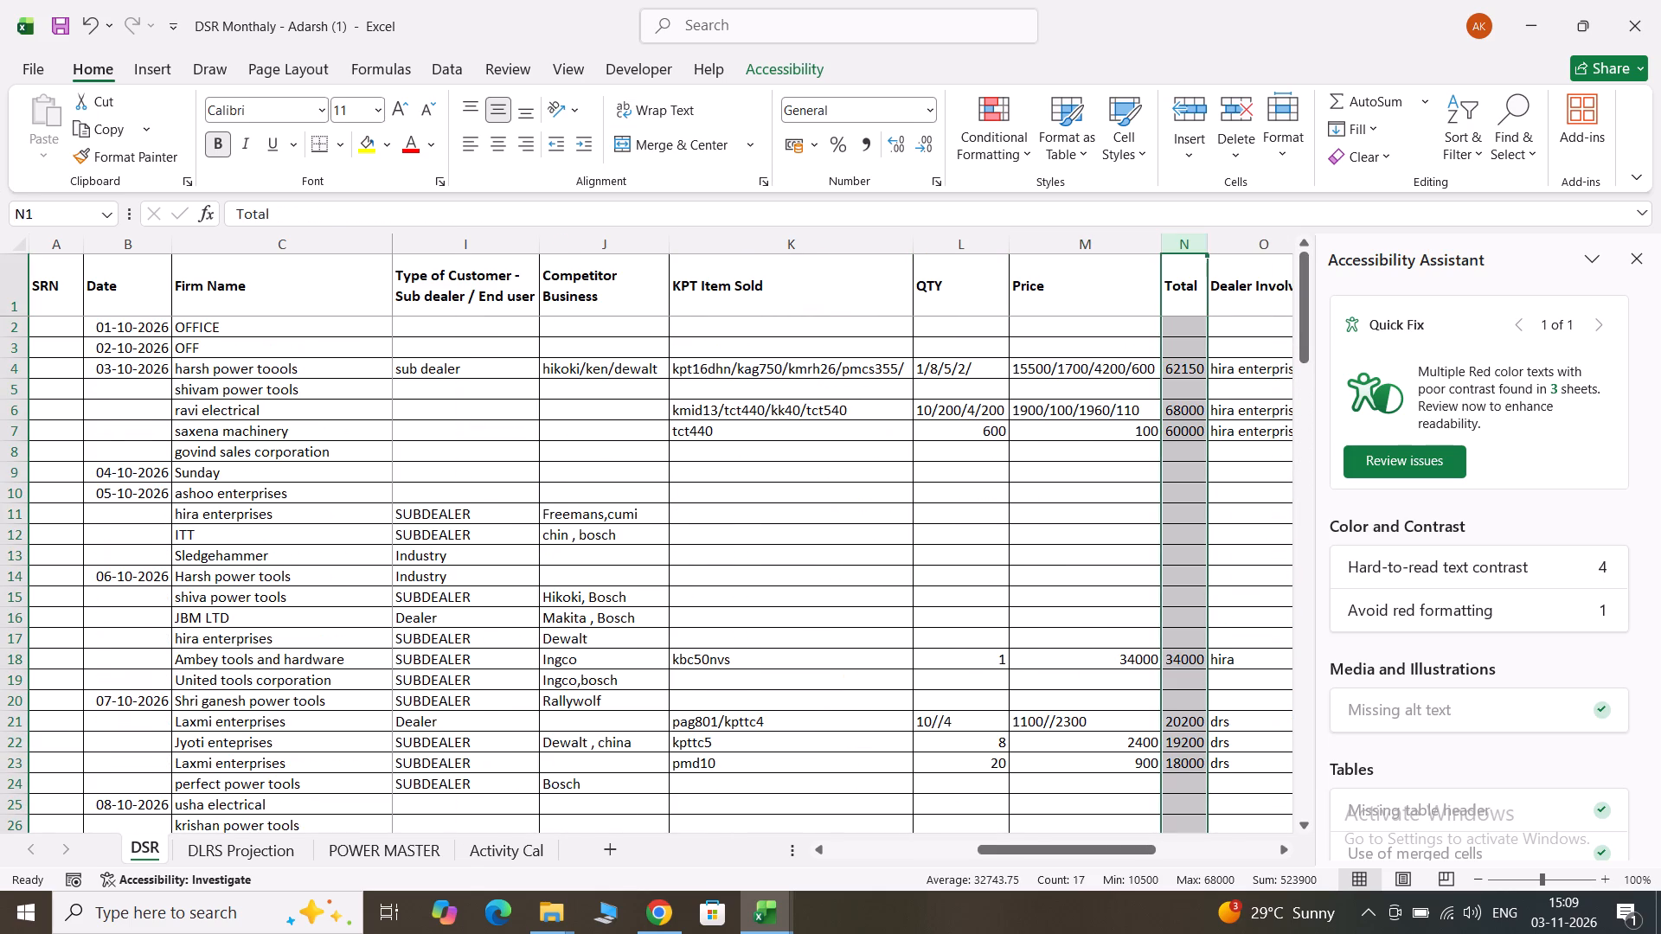
Enter hikoki/ken/dewalt as the competitor business on the shivam power tools row under 03-10-2026.
click(779, 460)
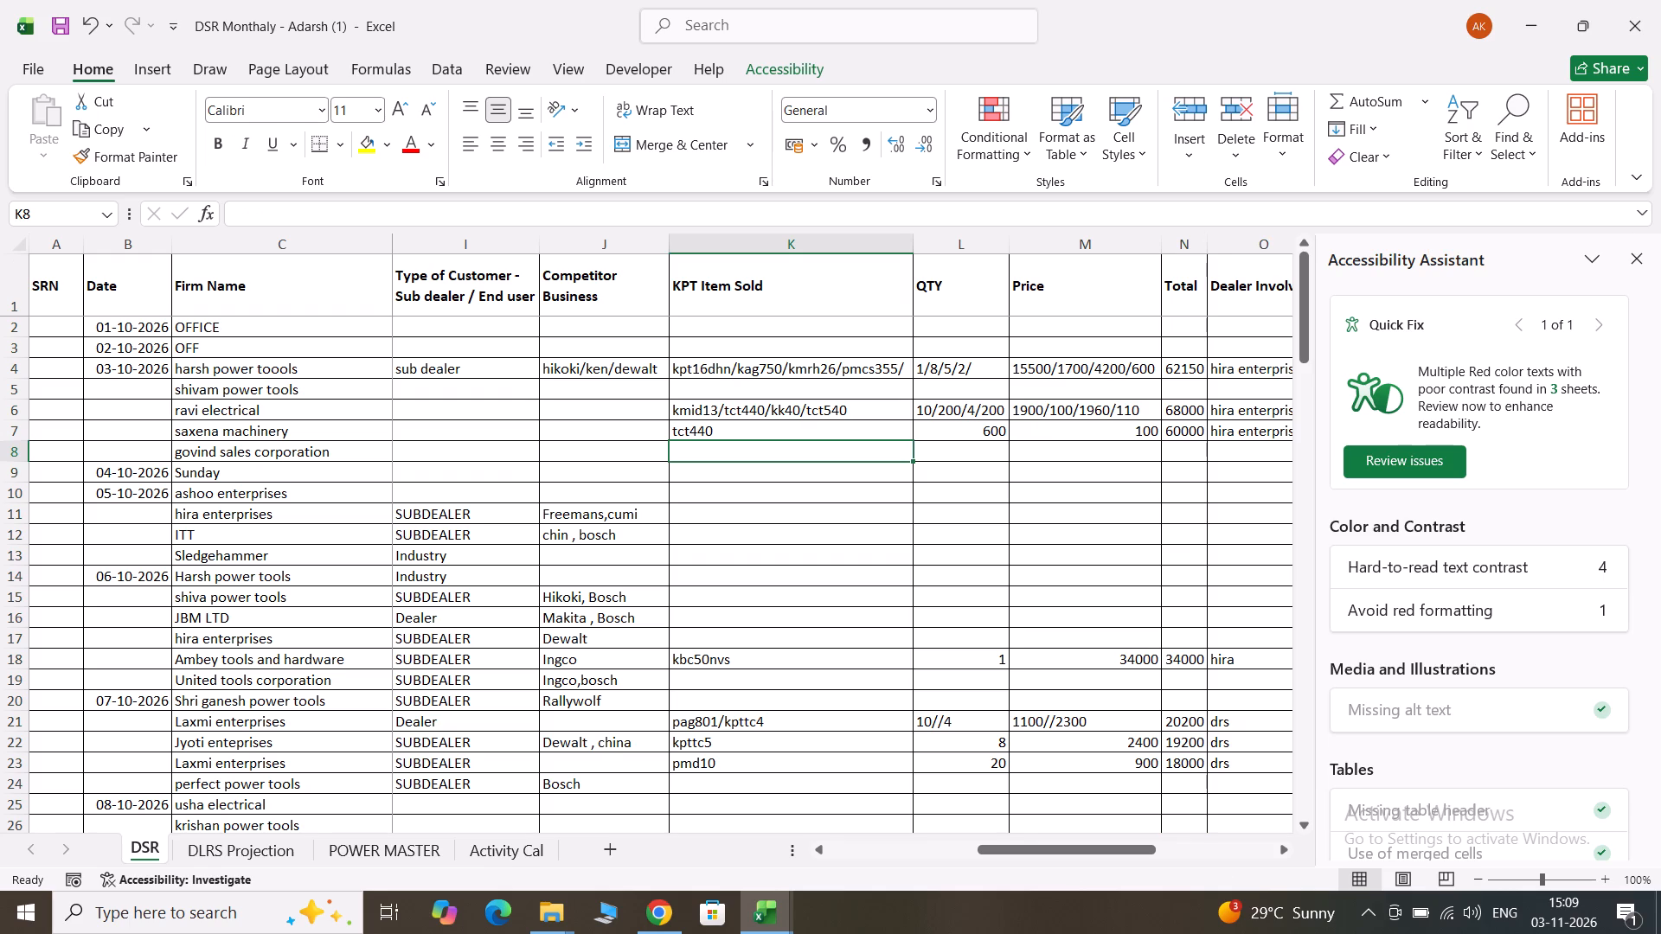
click(612, 366)
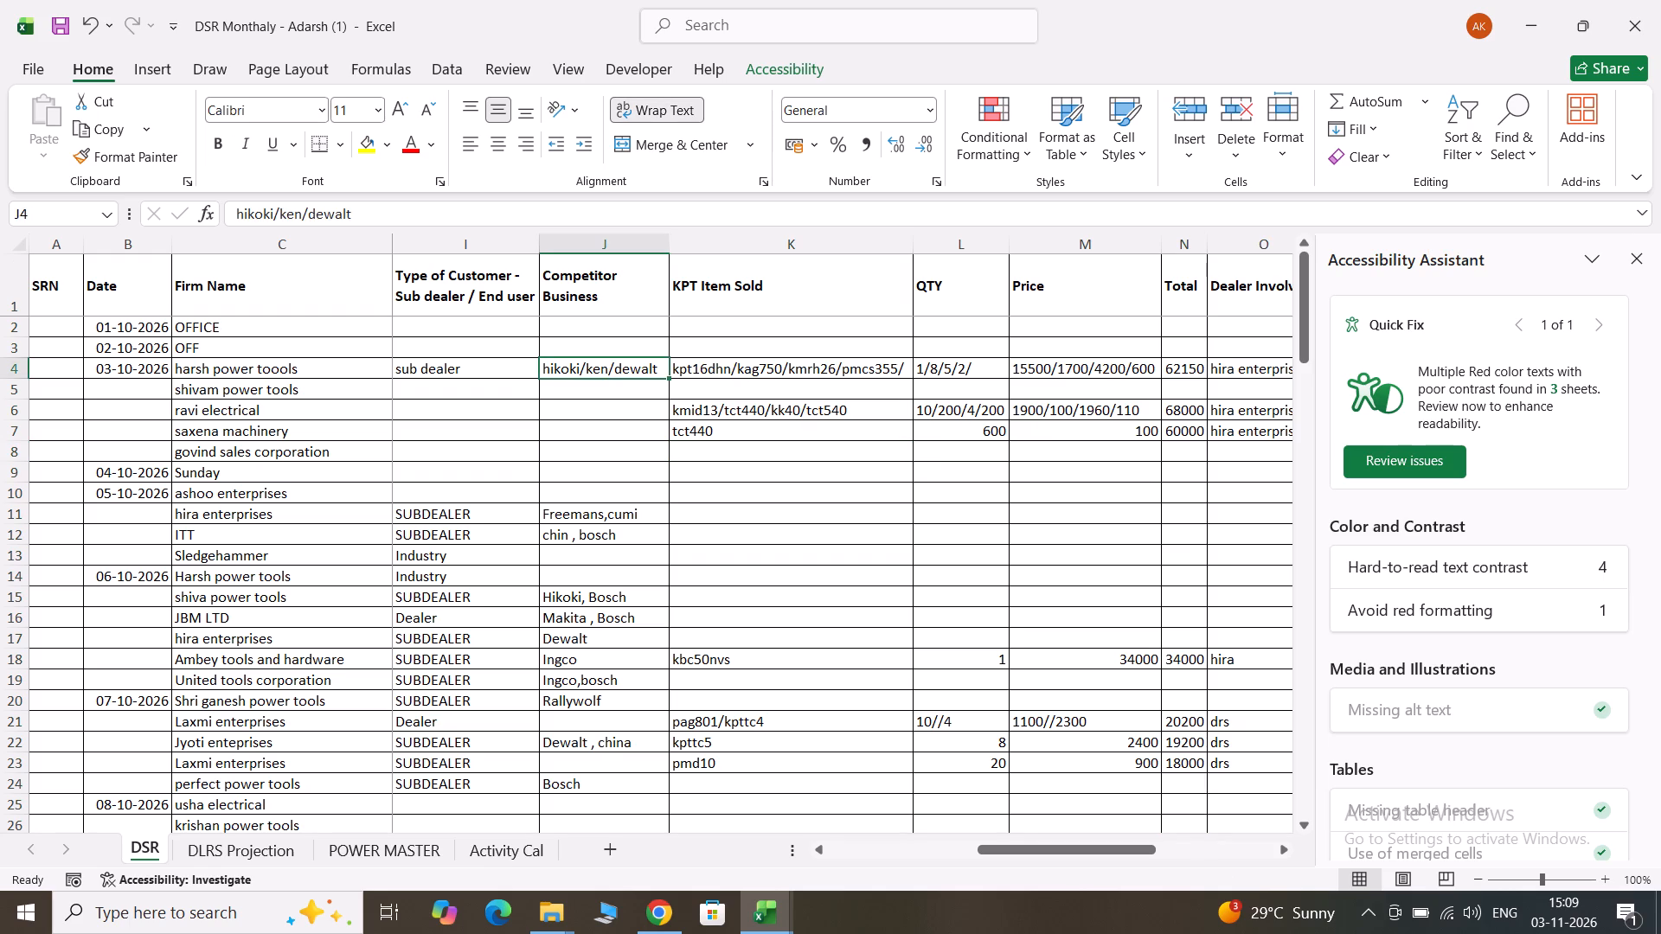
key(Down)
text(hik)
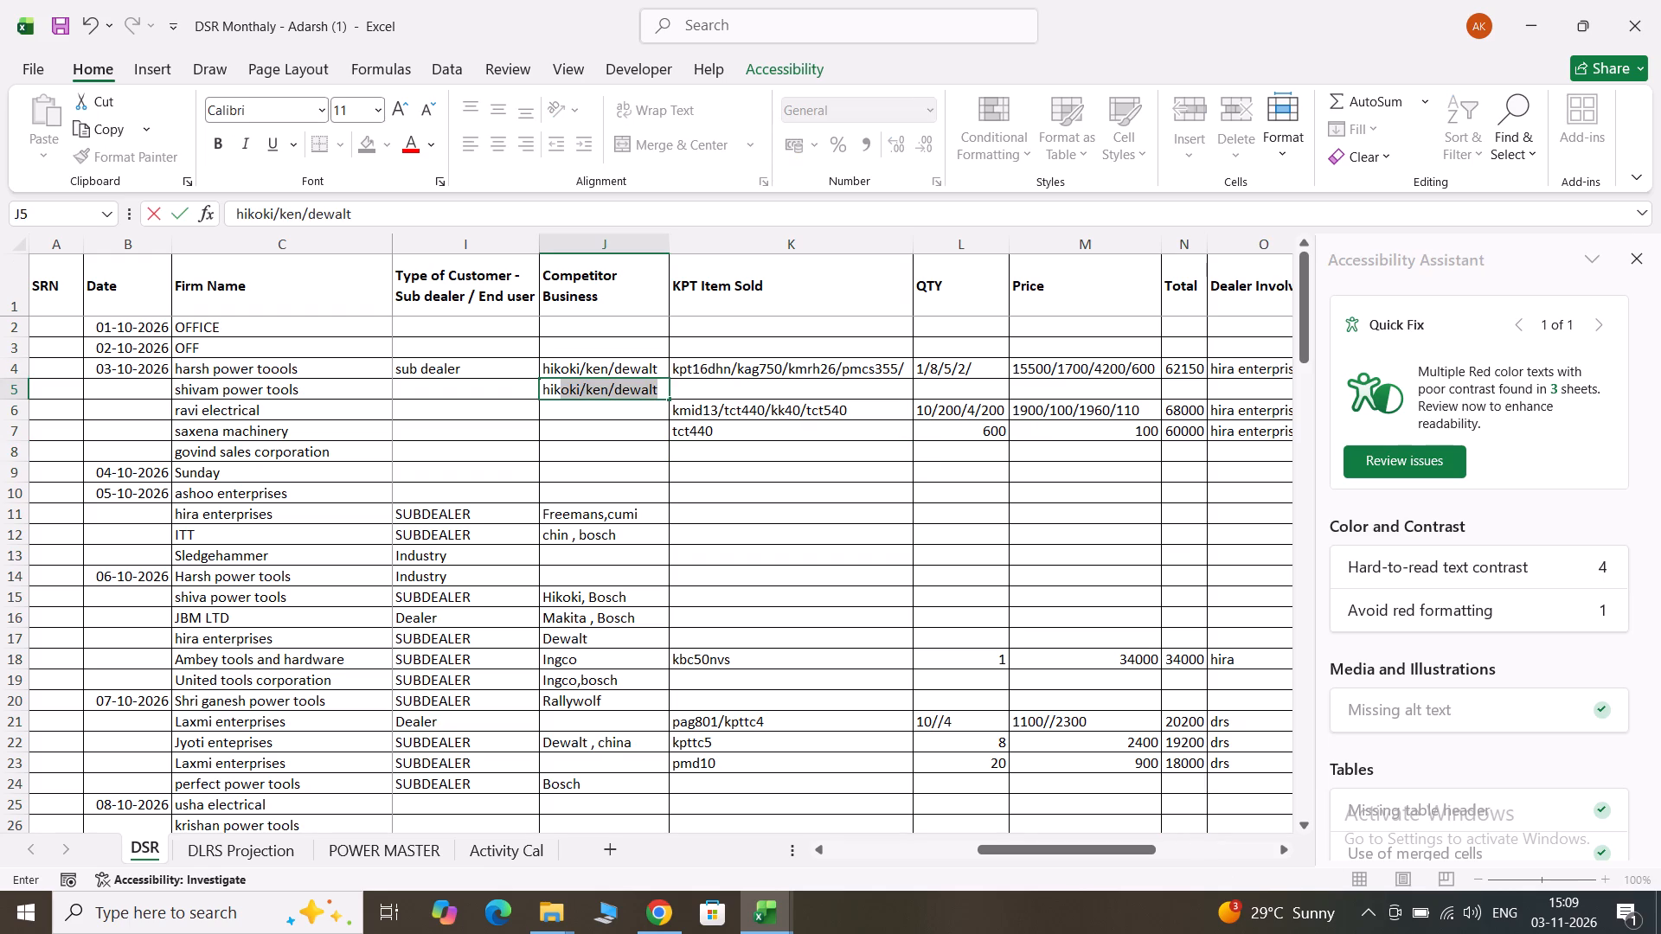
text(oki)
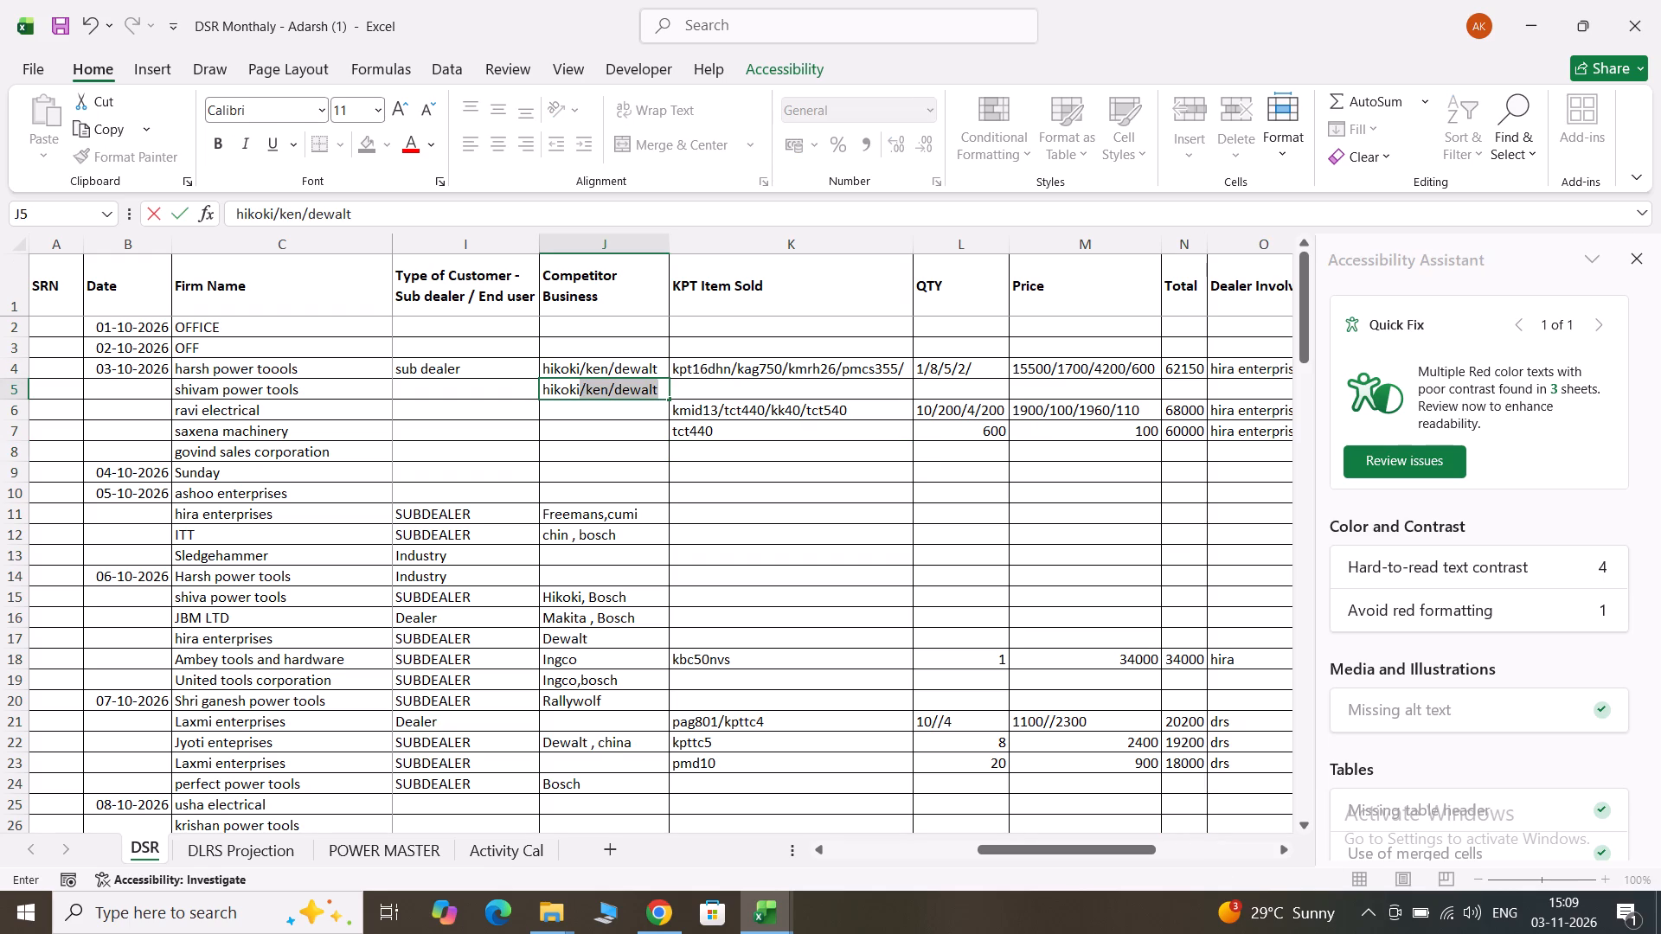
triple_click(612, 366)
key(Down)
triple_click(612, 366)
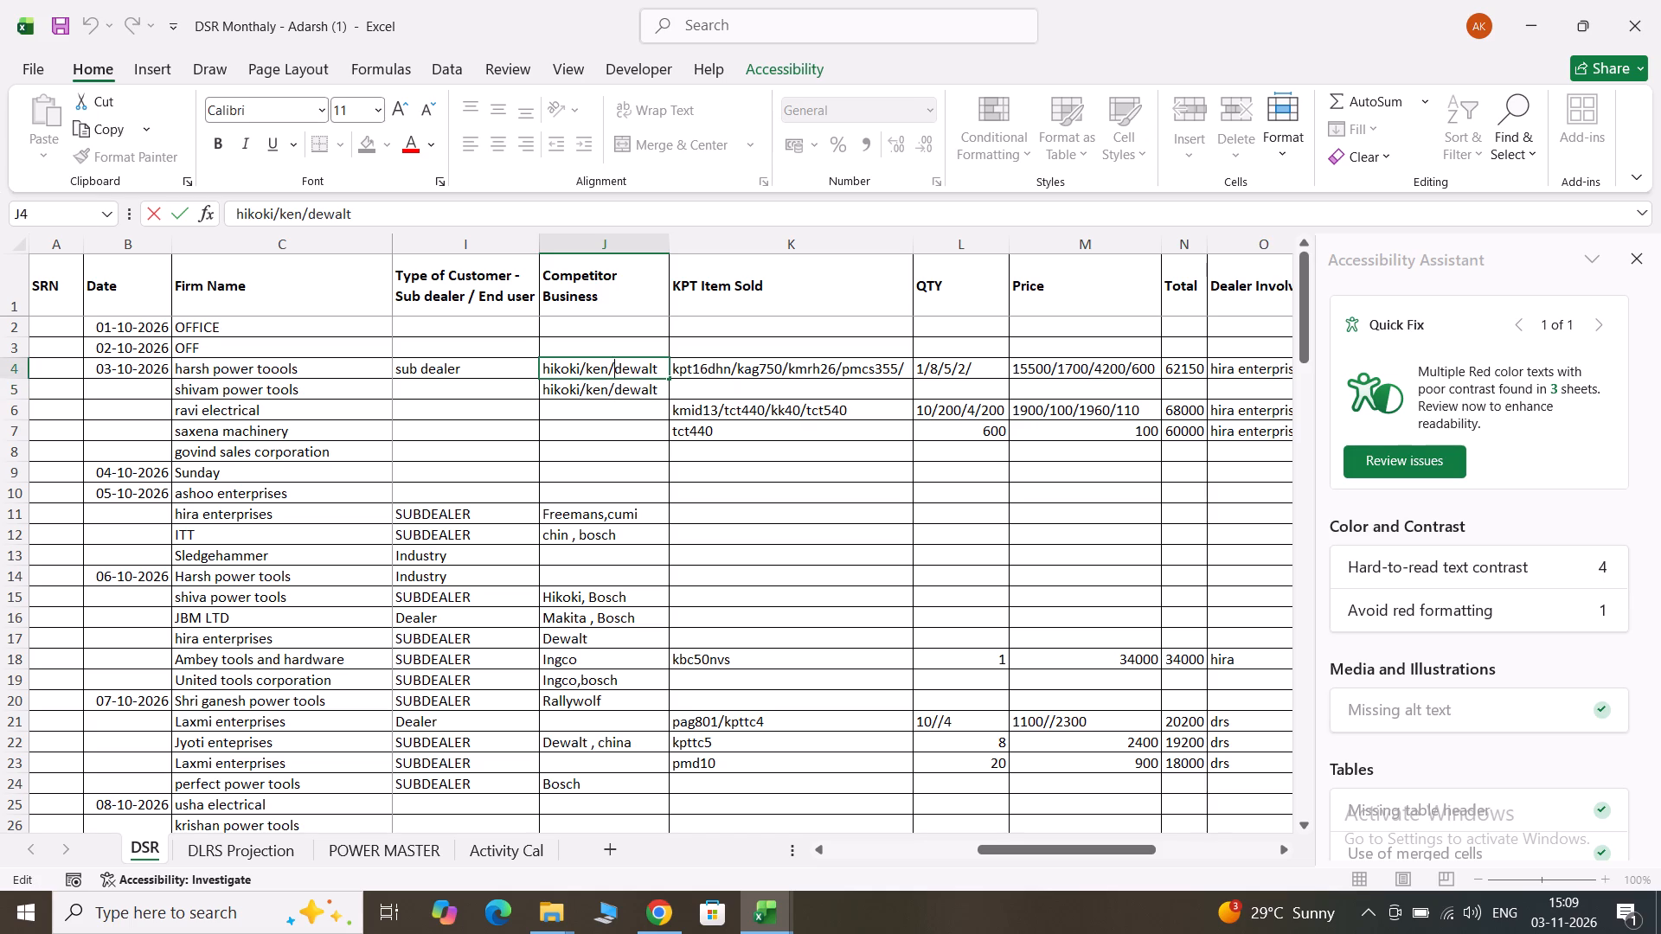
click(612, 366)
key(Down)
key(Down)
key(Down)
double_click(612, 366)
double_click(570, 400)
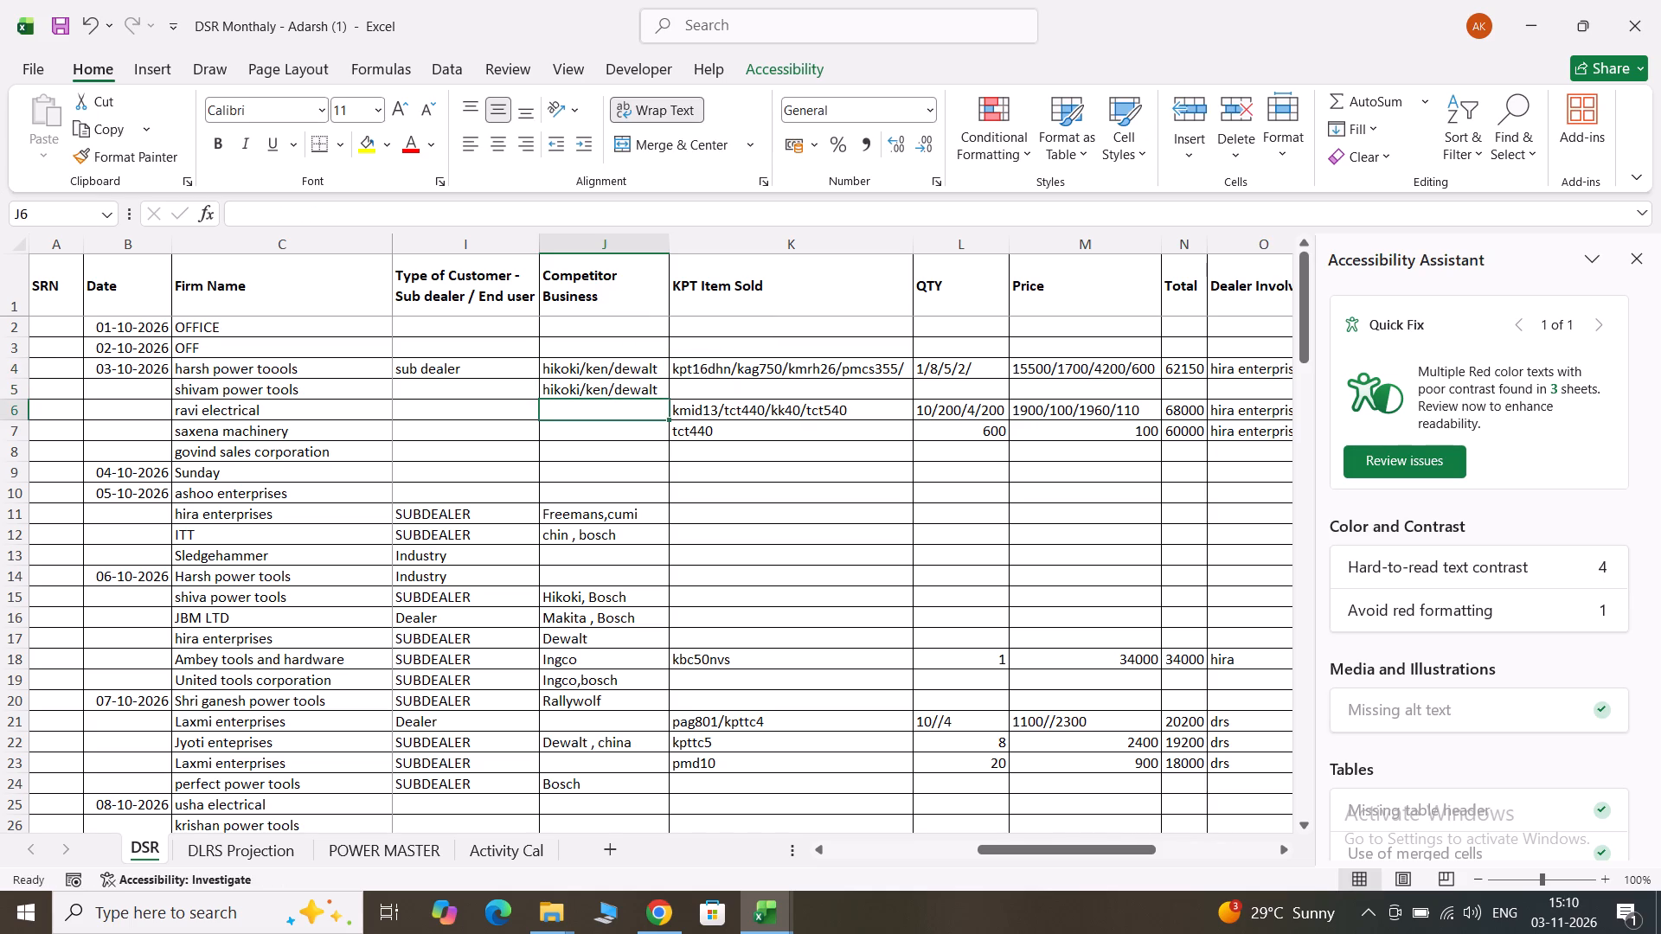
Enter planet/dewalt as the competitor business on the ravi electrical row under 03-10-2026.
click(570, 400)
key(p)
key(l)
key(BackSpace)
text(planet power)
key(BackSpace)
key(BackSpace)
key(BackSpace)
key(BackSpace)
key(BackSpace)
key(BackSpace)
key(slash)
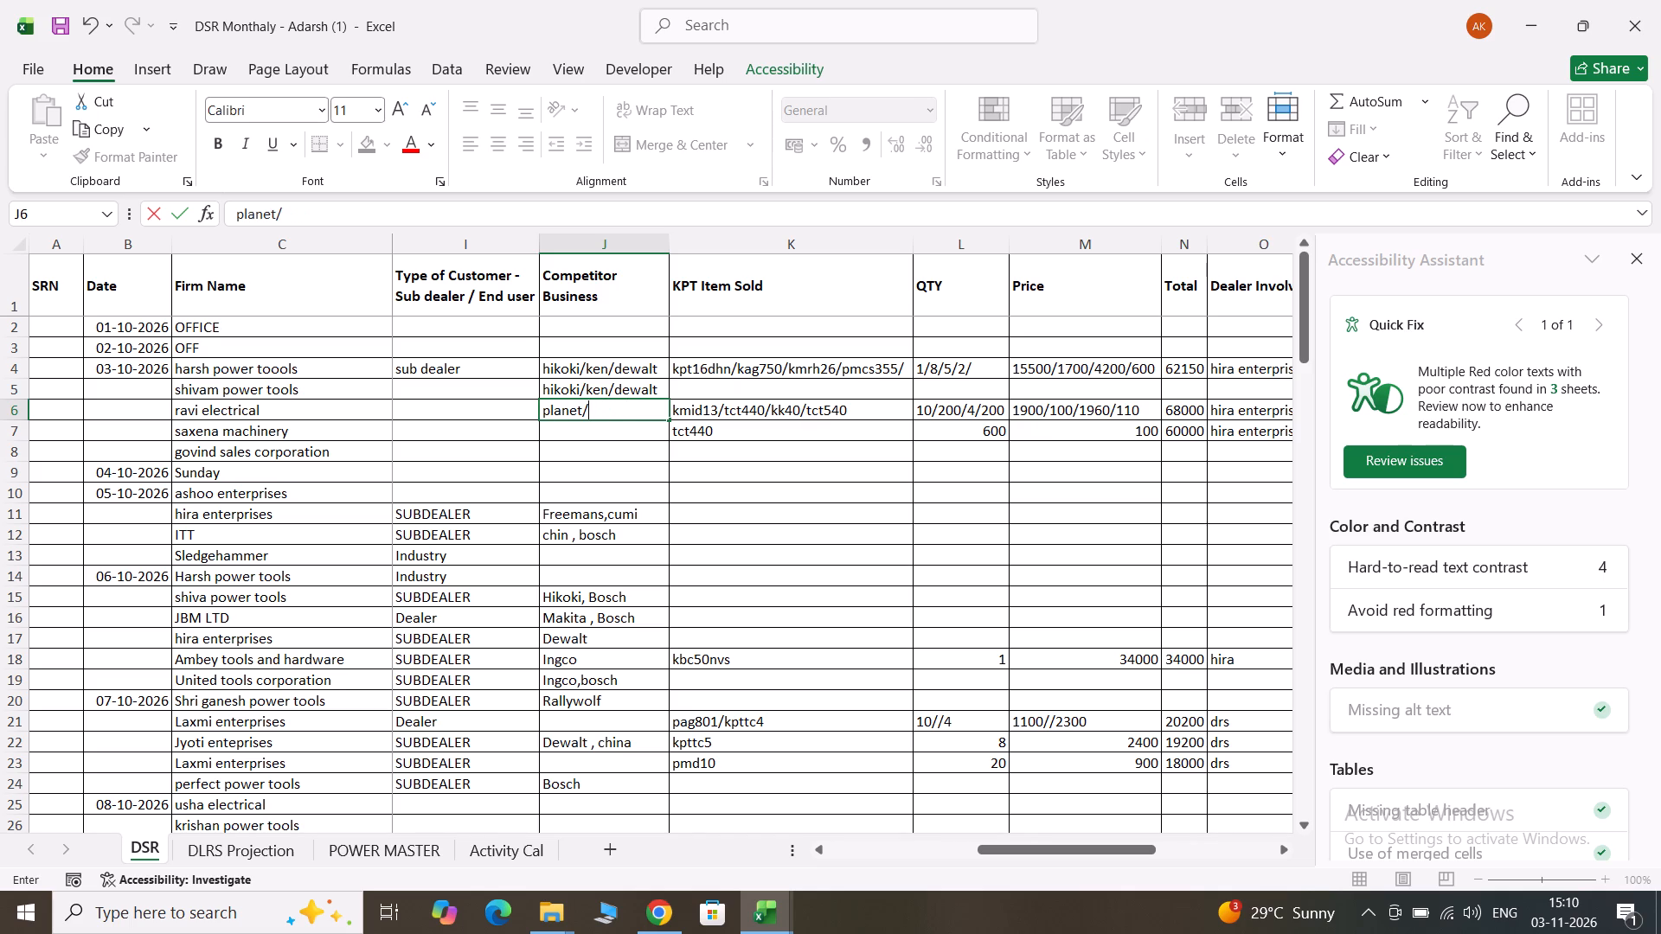
text(dewalt)
key(Down)
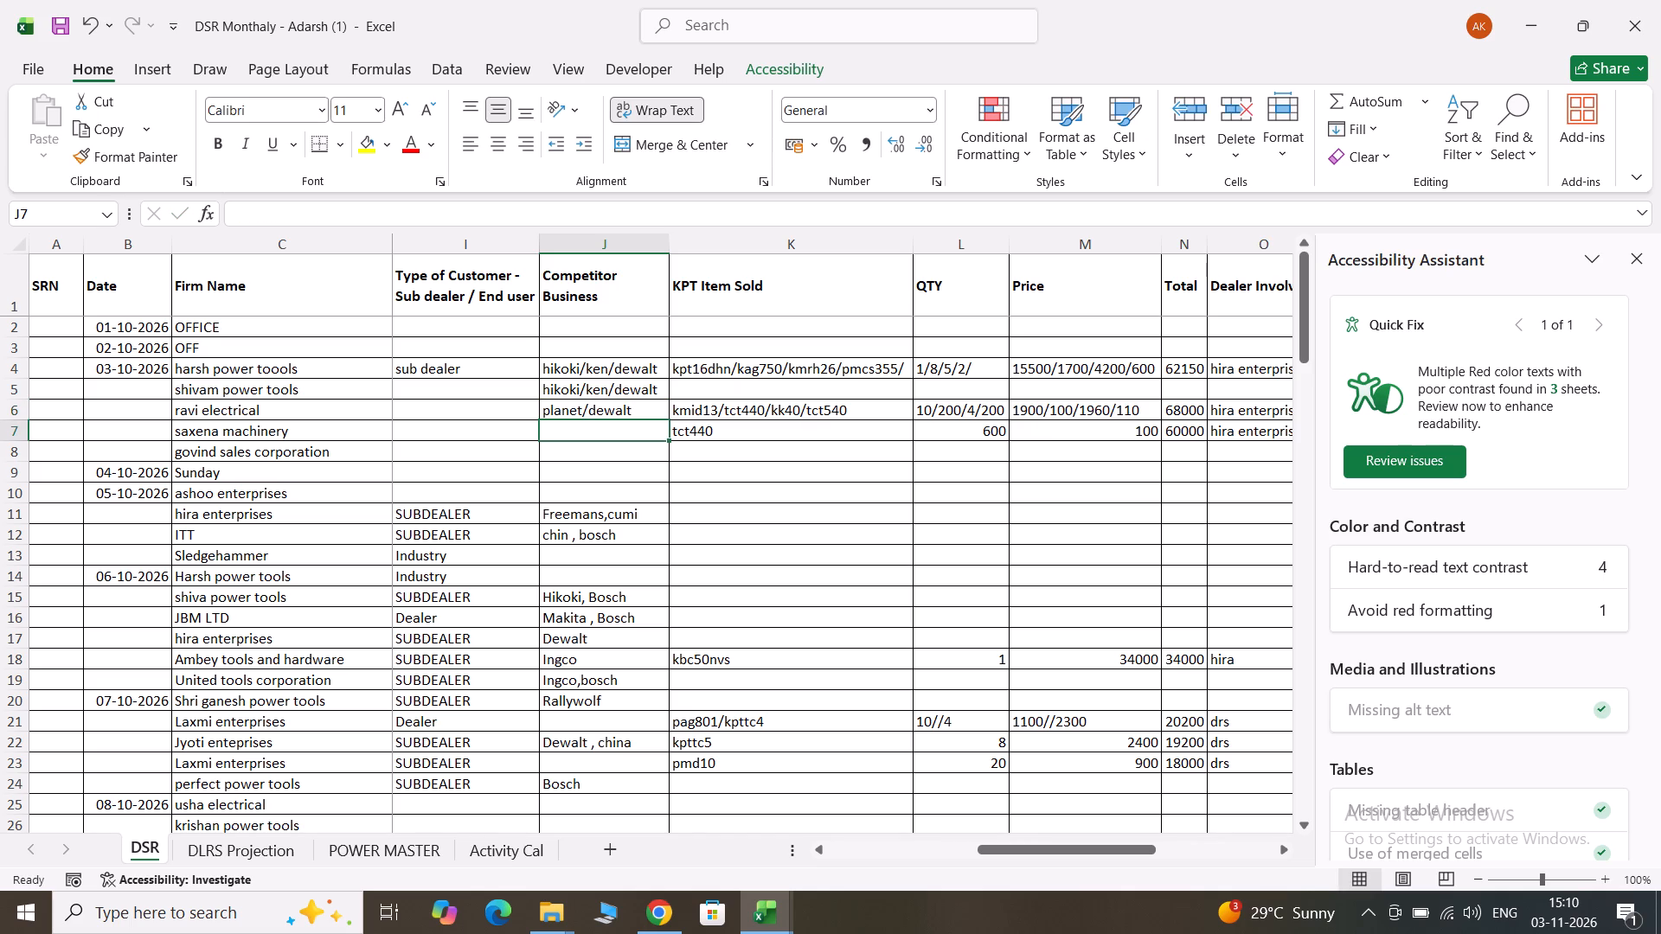
Enter makita/dewalt/chian as the competitor business on the saxena machinery row.
text(makita)
key(period)
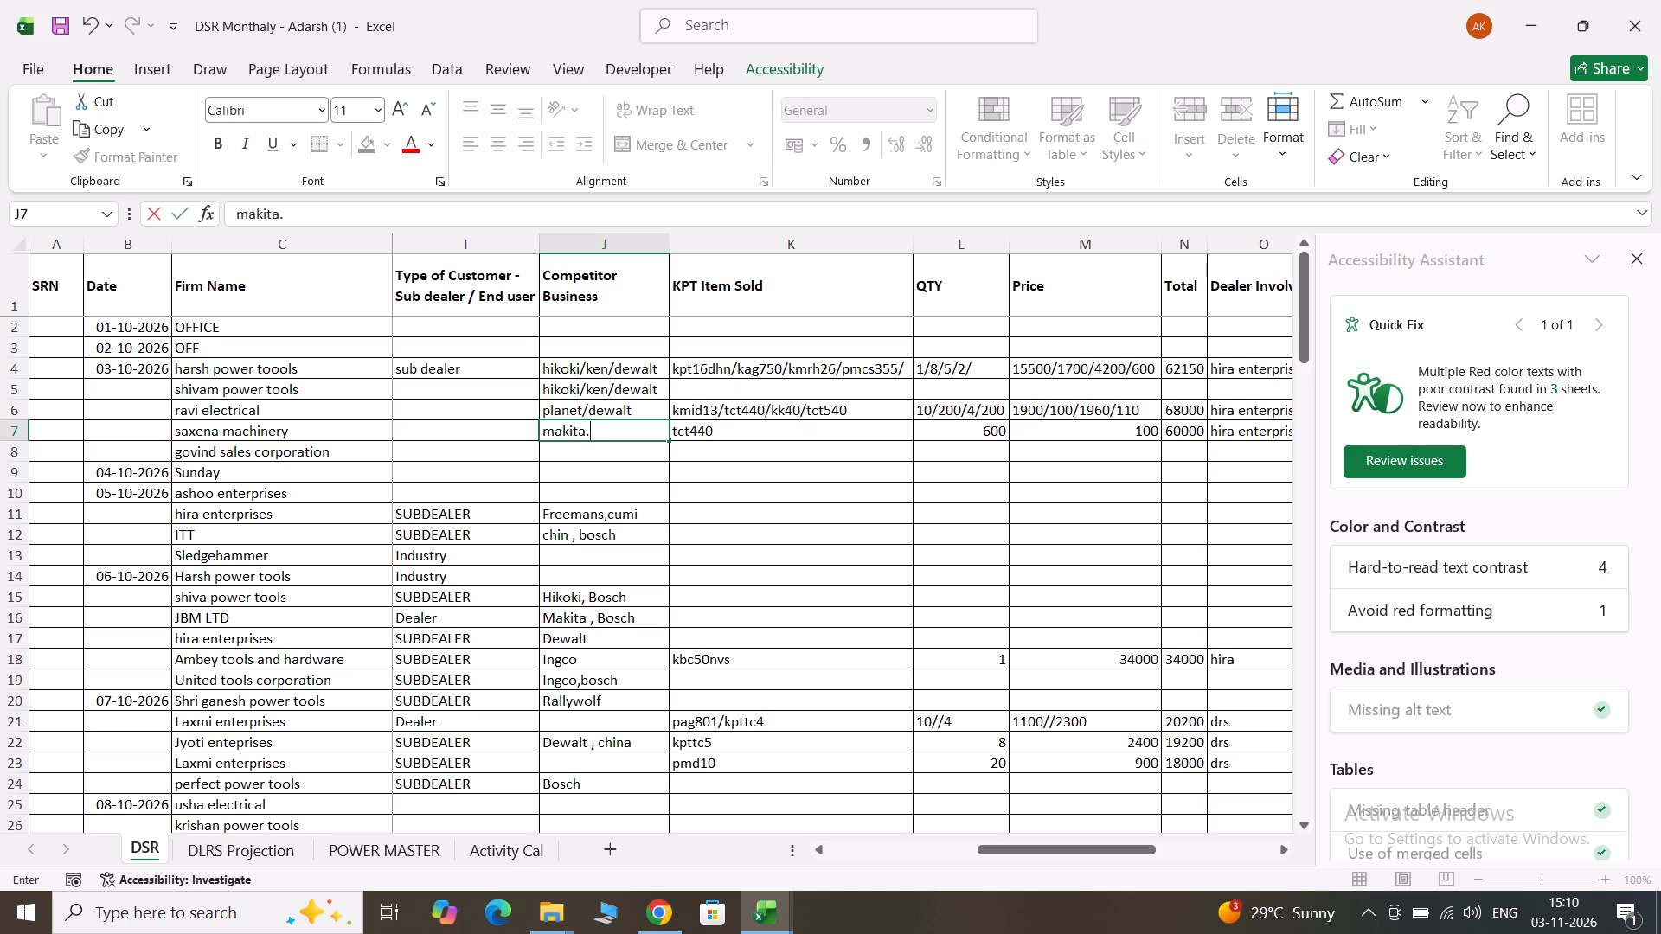
key(BackSpace)
text(/dewalt/)
text(chian)
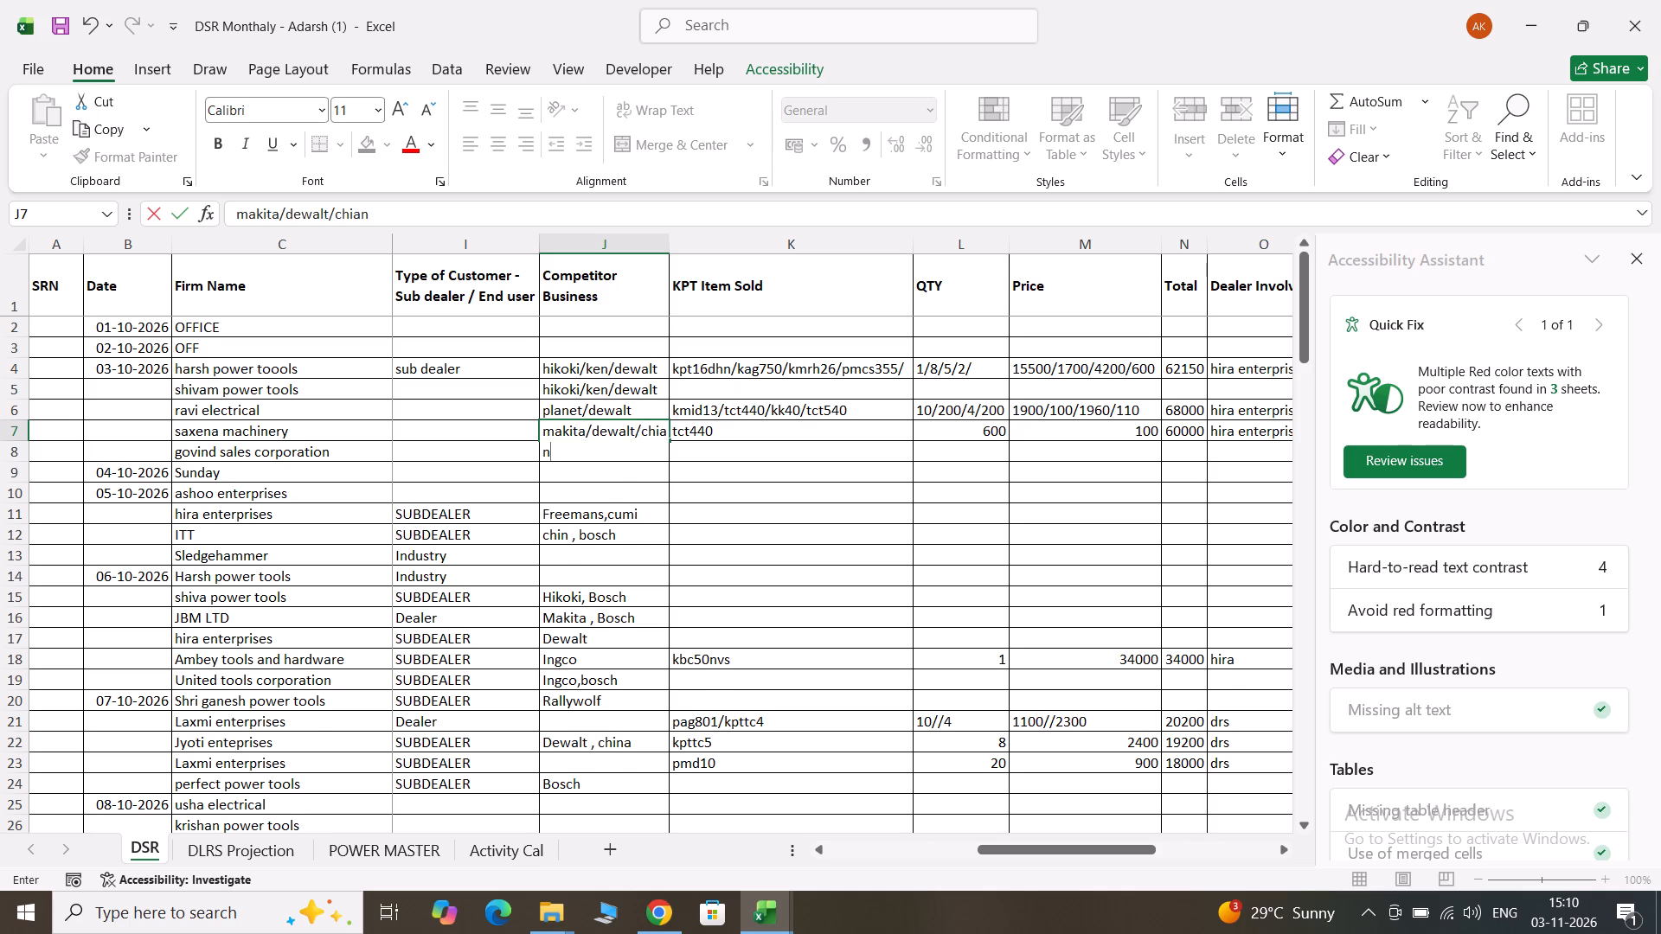
key(Down)
Enter forte as the competitor business on the Sledgehammer row under 05-10-2026.
key(Down)
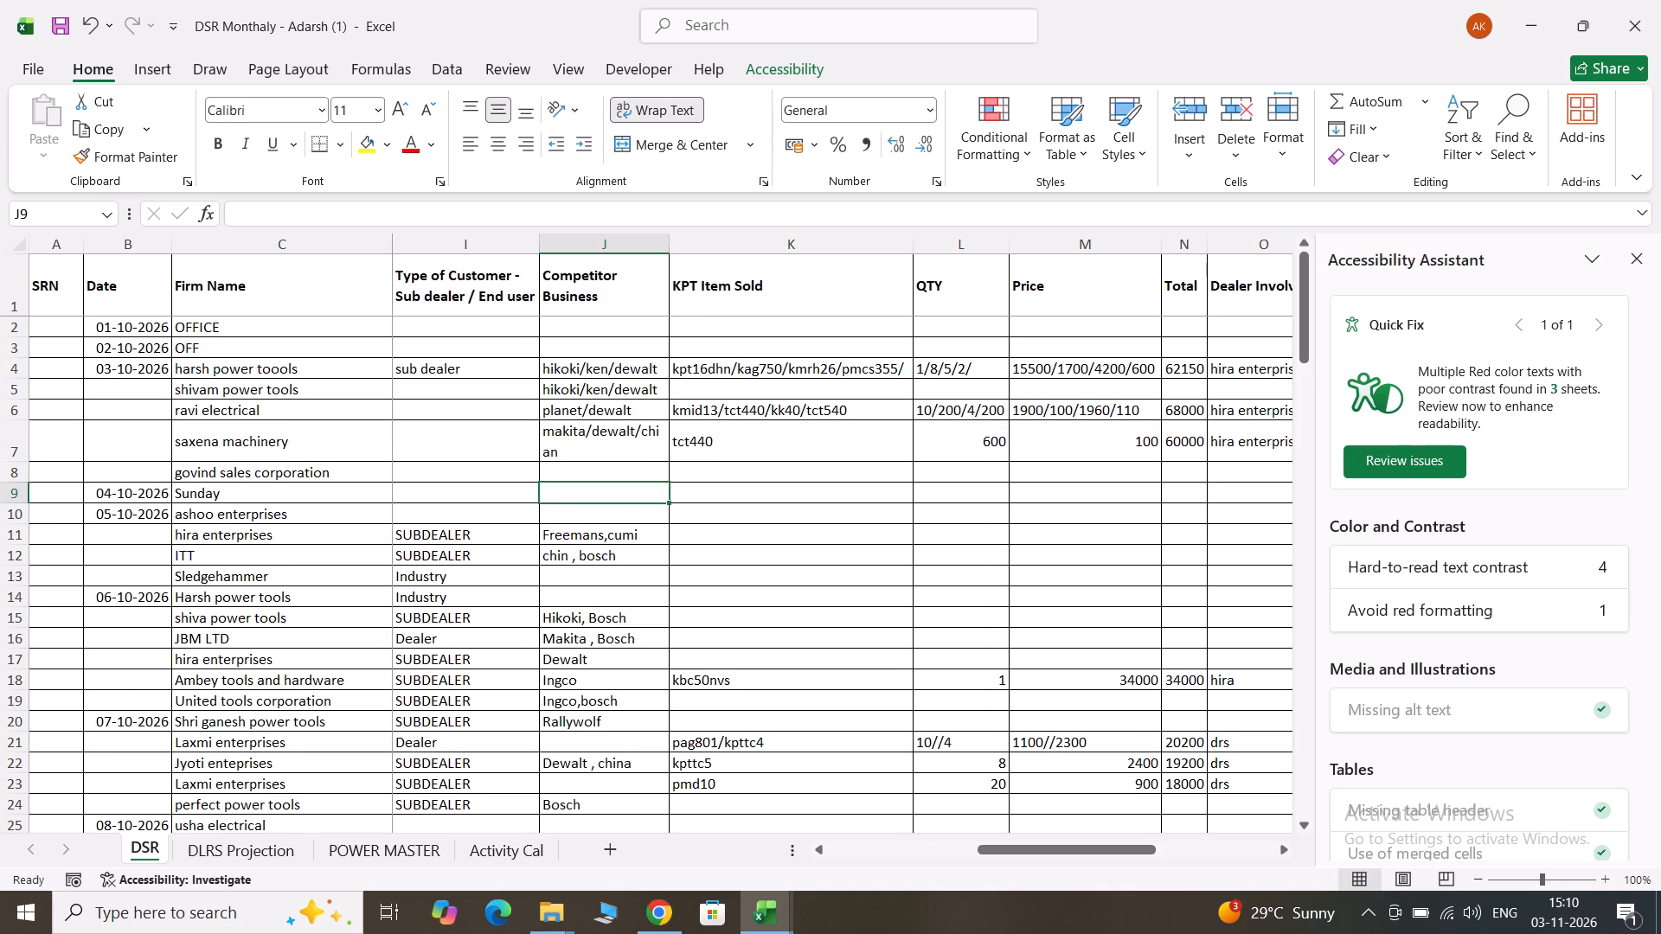
key(Down)
key(Down)
key(Down)
key(Down)
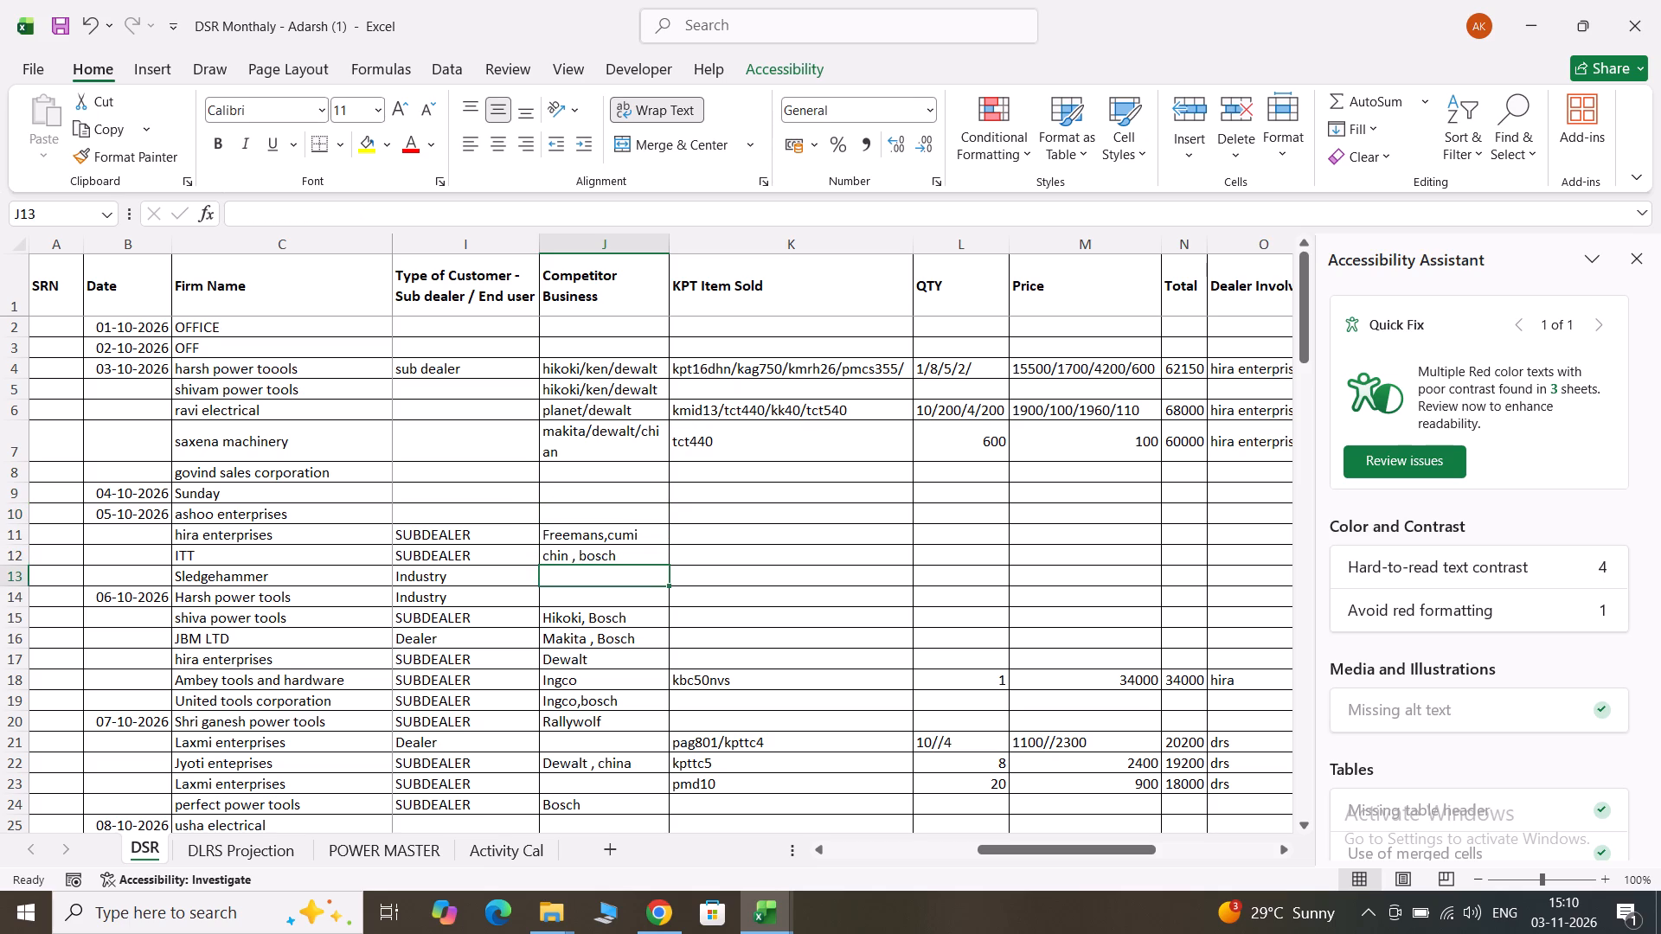
text(indus)
key(BackSpace)
key(BackSpace)
key(BackSpace)
key(BackSpace)
key(BackSpace)
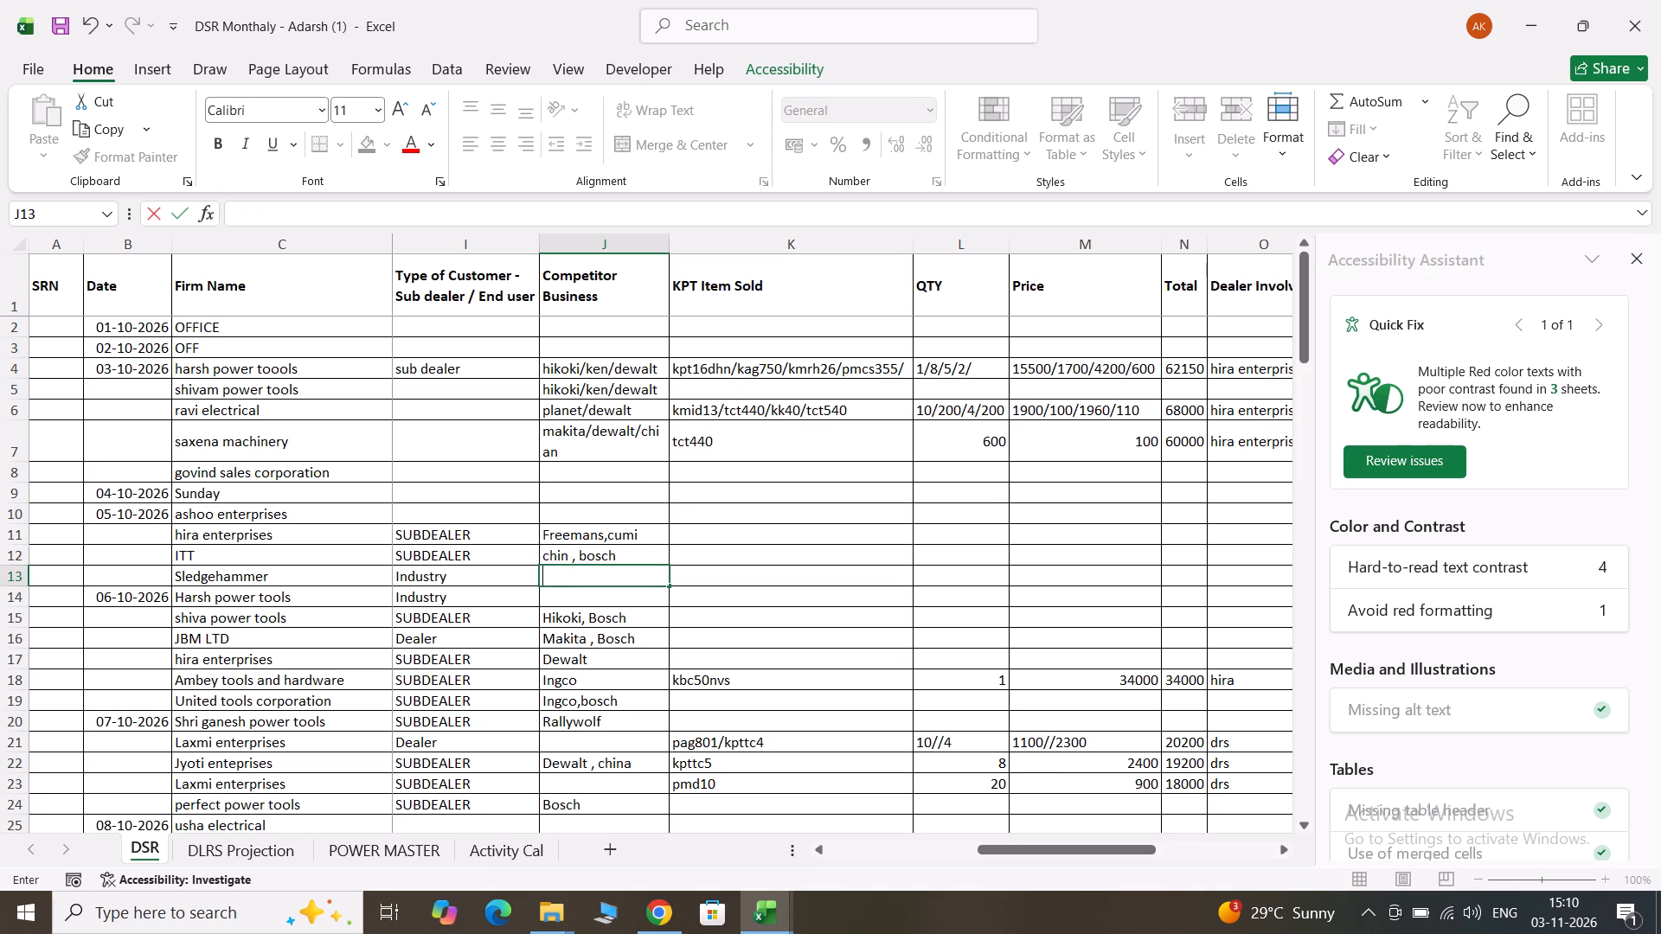
text(forte)
key(Down)
Change the JBM LTD row under 06-10-2026 to competitor bosch and customer type Industry.
key(Down)
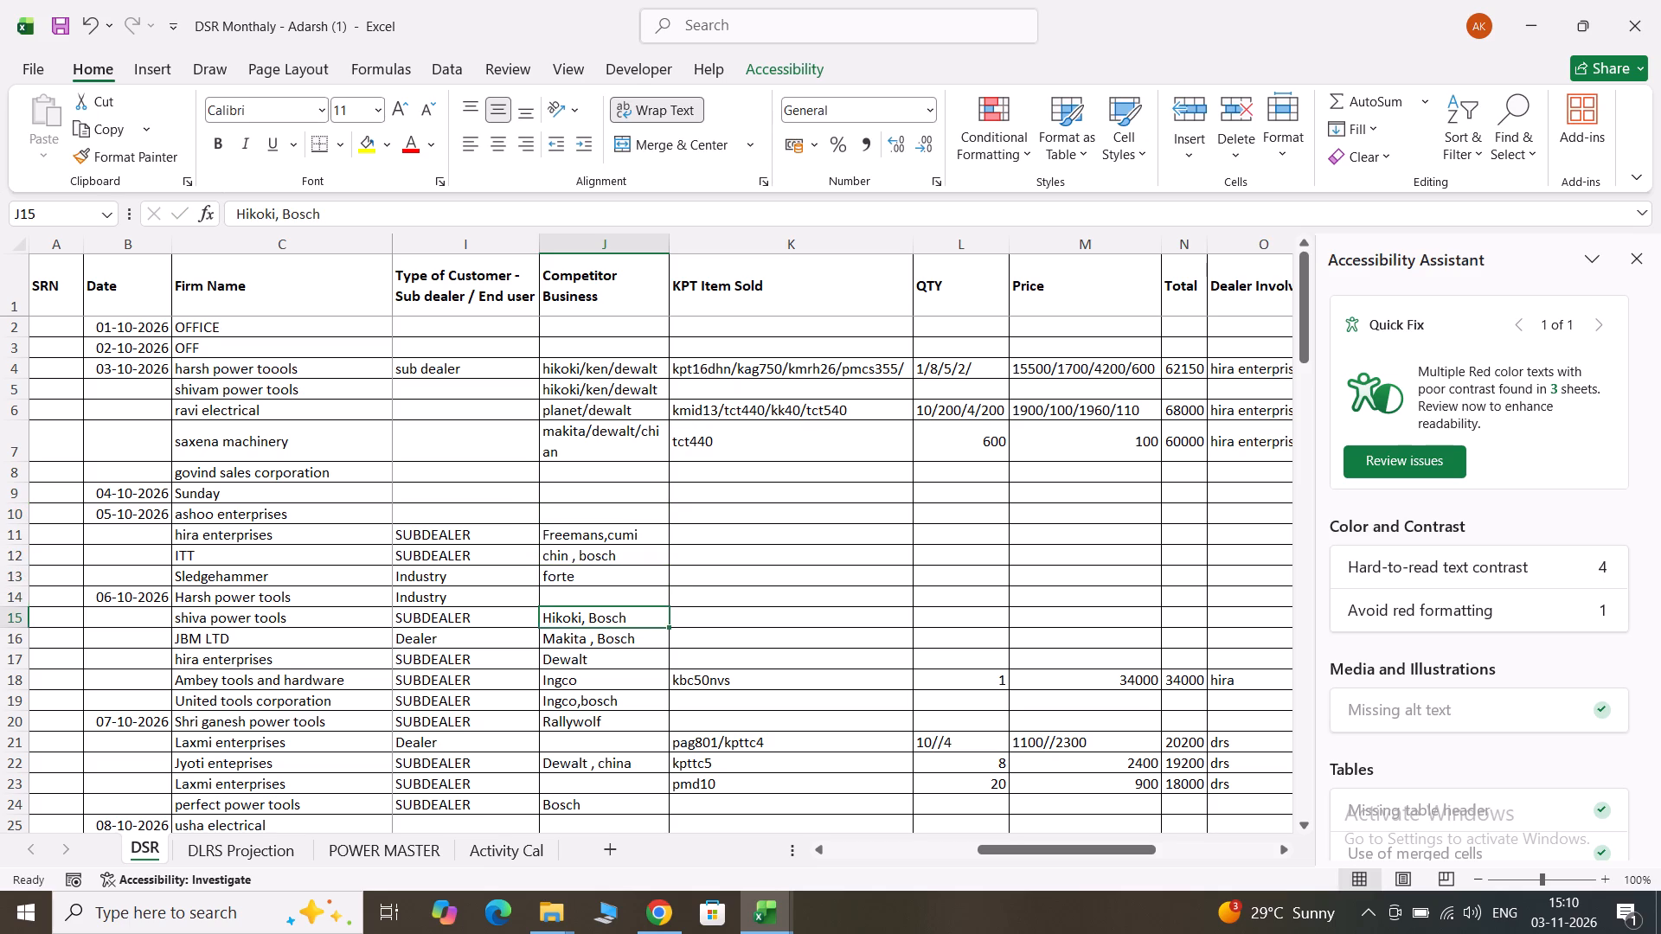
key(Down)
key(BackSpace)
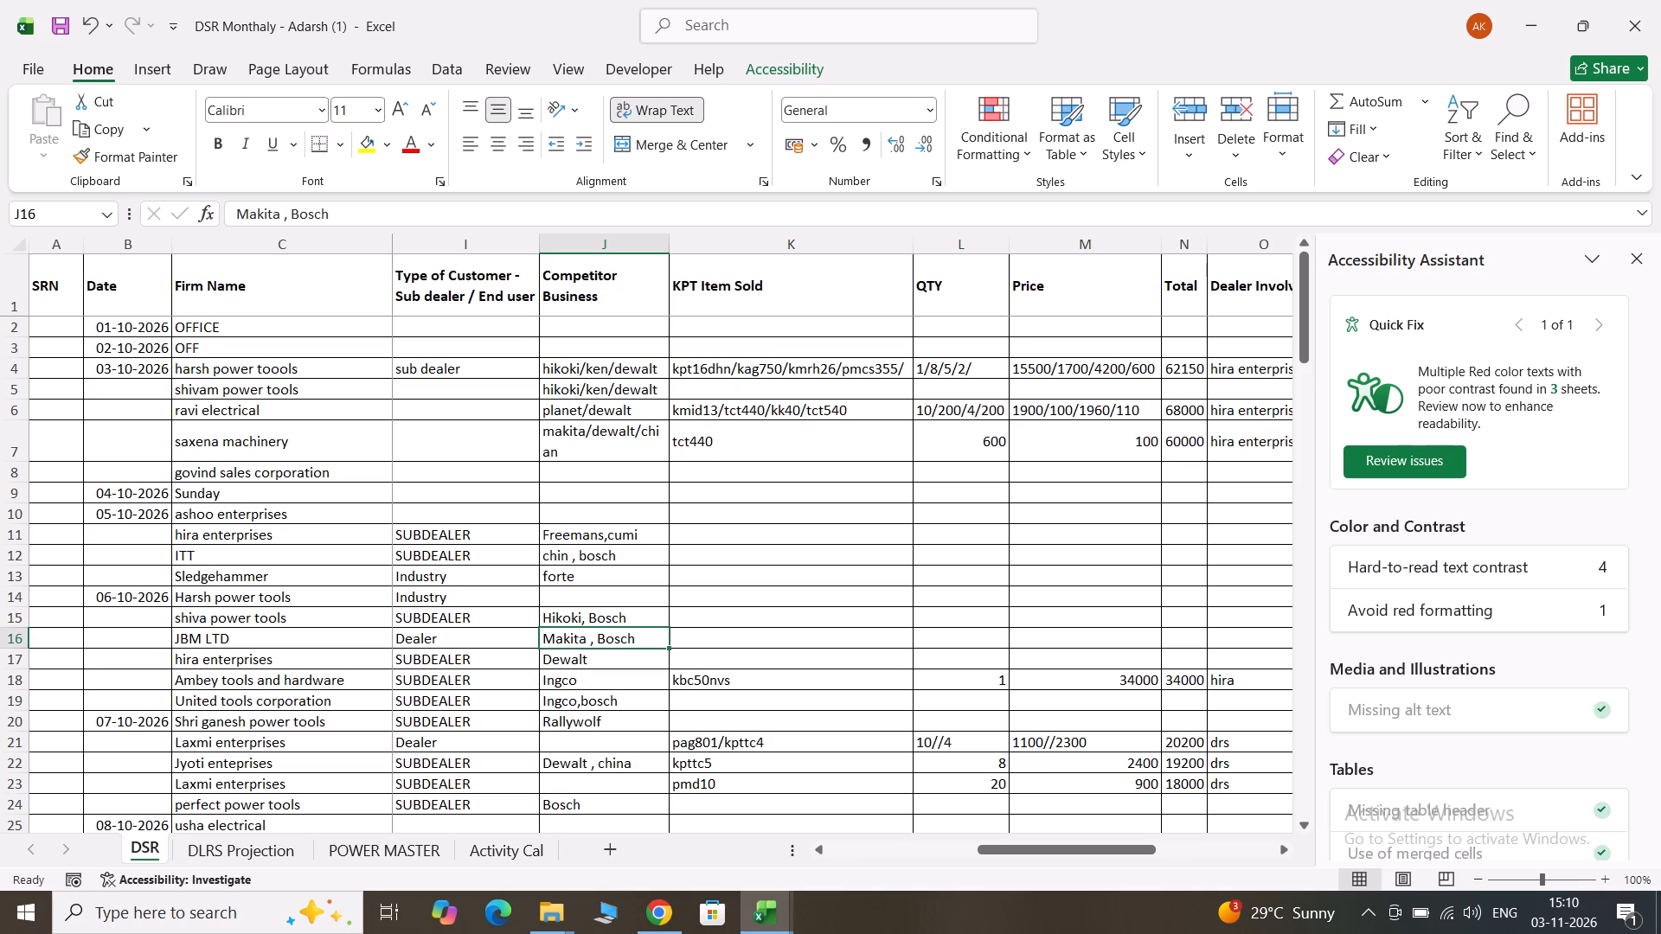
text(bosch)
key(Left)
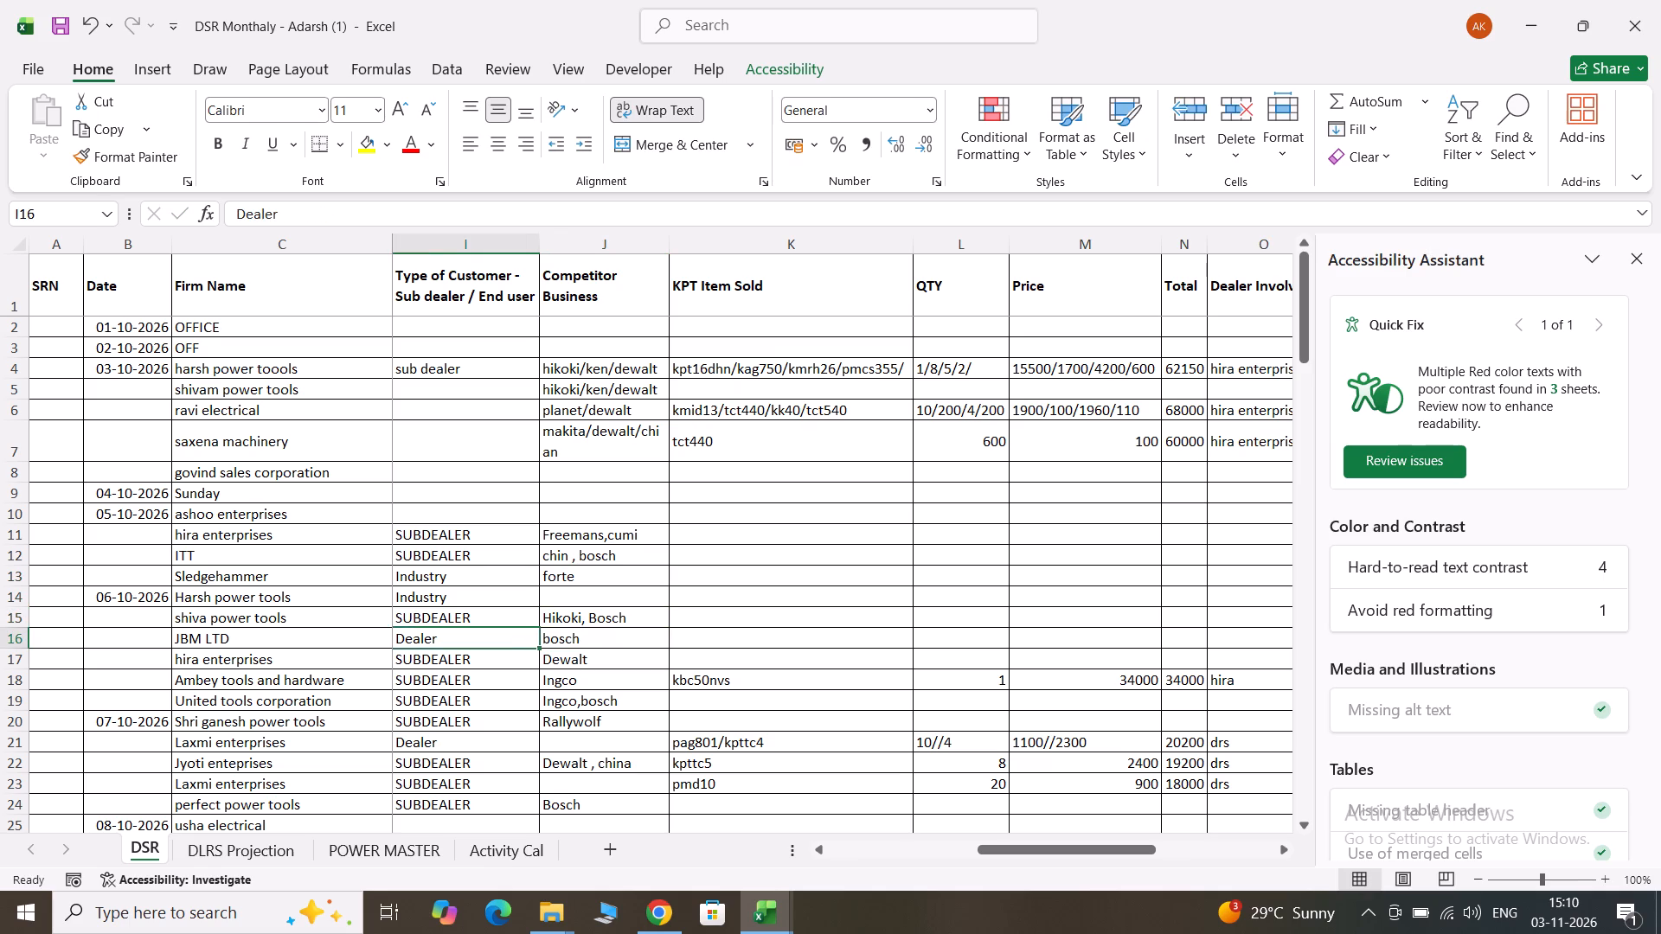
key(BackSpace)
text(industry)
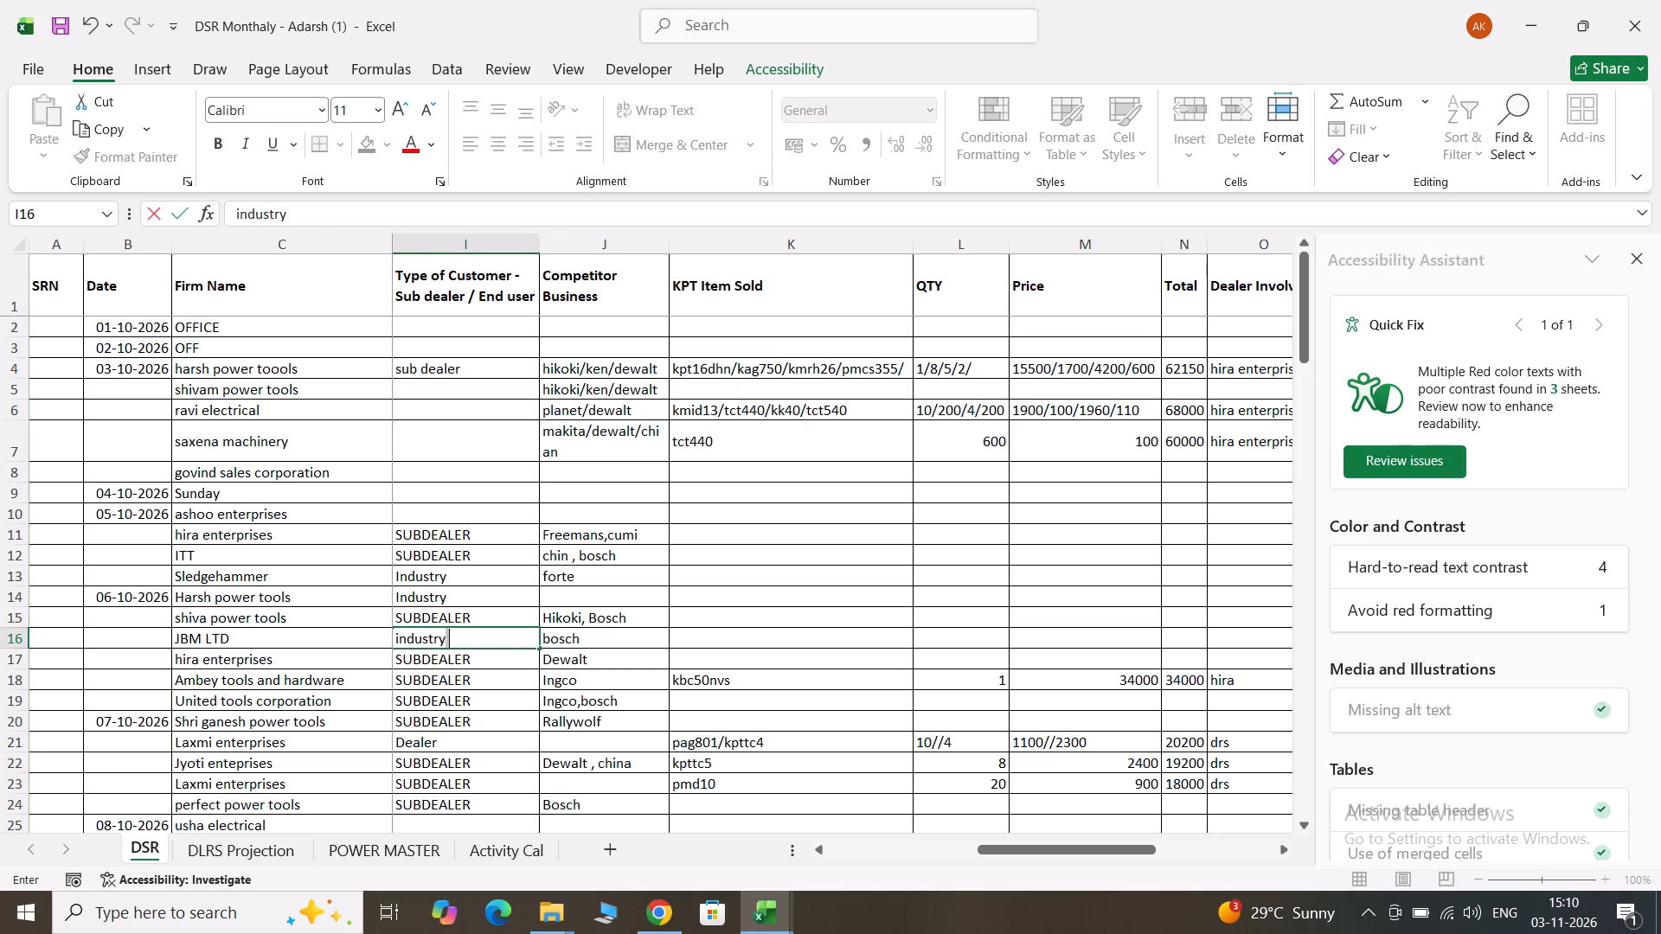
key(Down)
Clear the customer type on the hira enterprises row under 06-10-2026.
key(BackSpace)
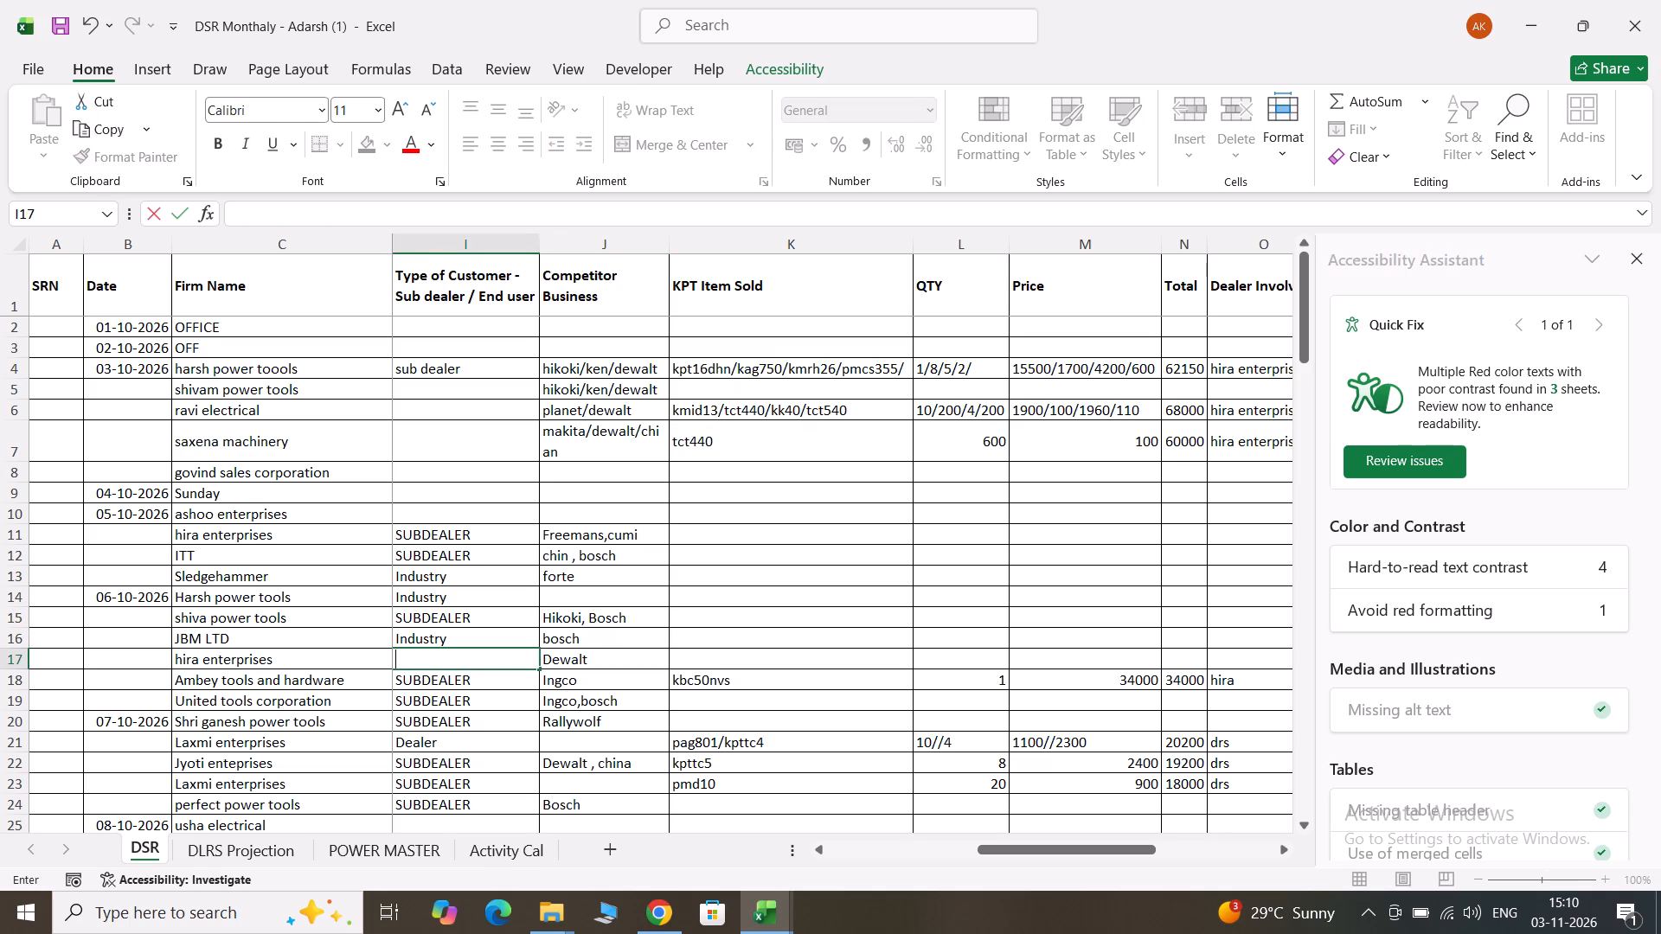
key(Down)
Change the competitor business on the Ambey tools and hardware row to gallop.
key(Right)
key(BackSpace)
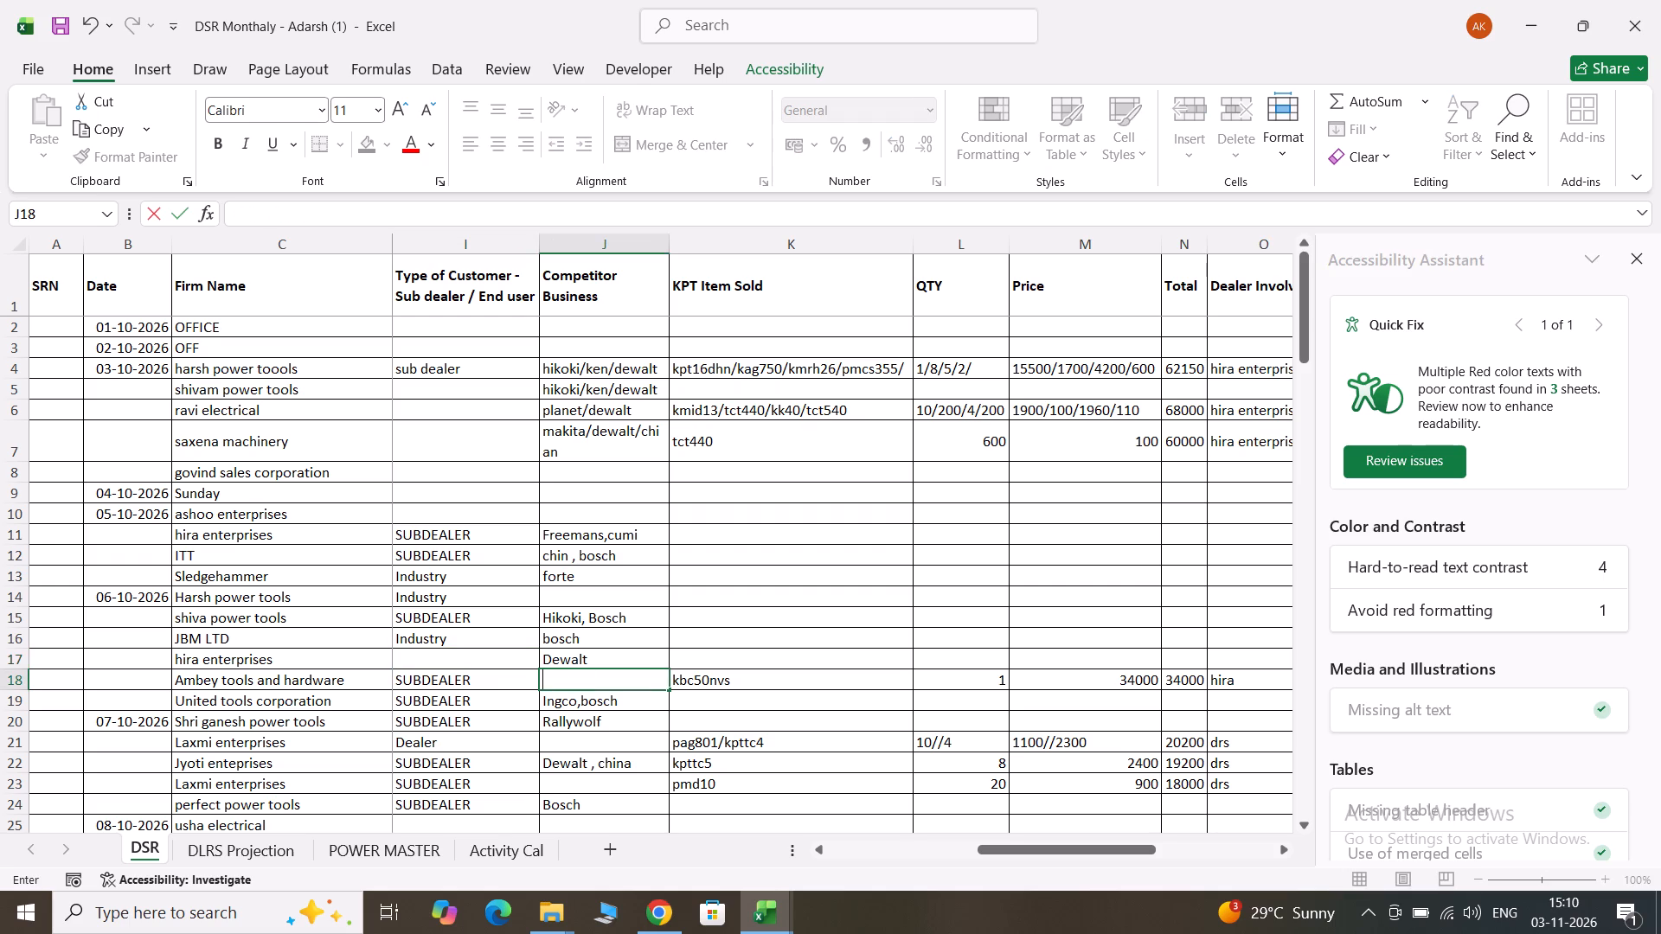
text(gallop)
key(Down)
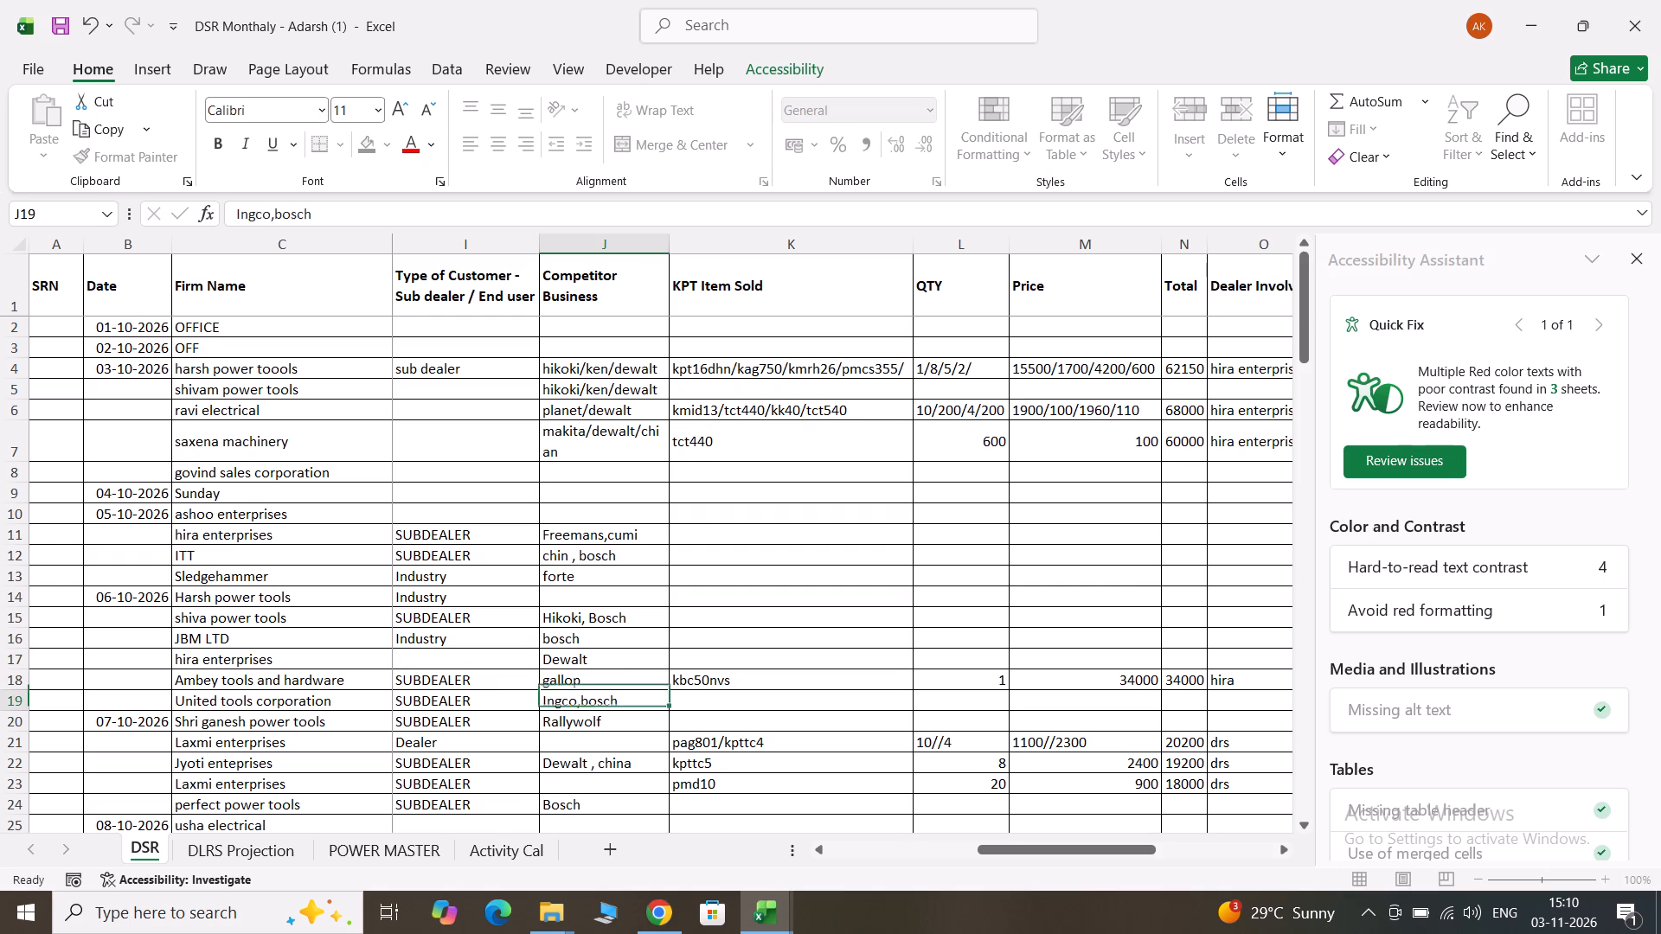
Change the competitor business on the United tools corporation row to bosch, dewalt.
key(Left)
key(Left)
key(Right)
key(Right)
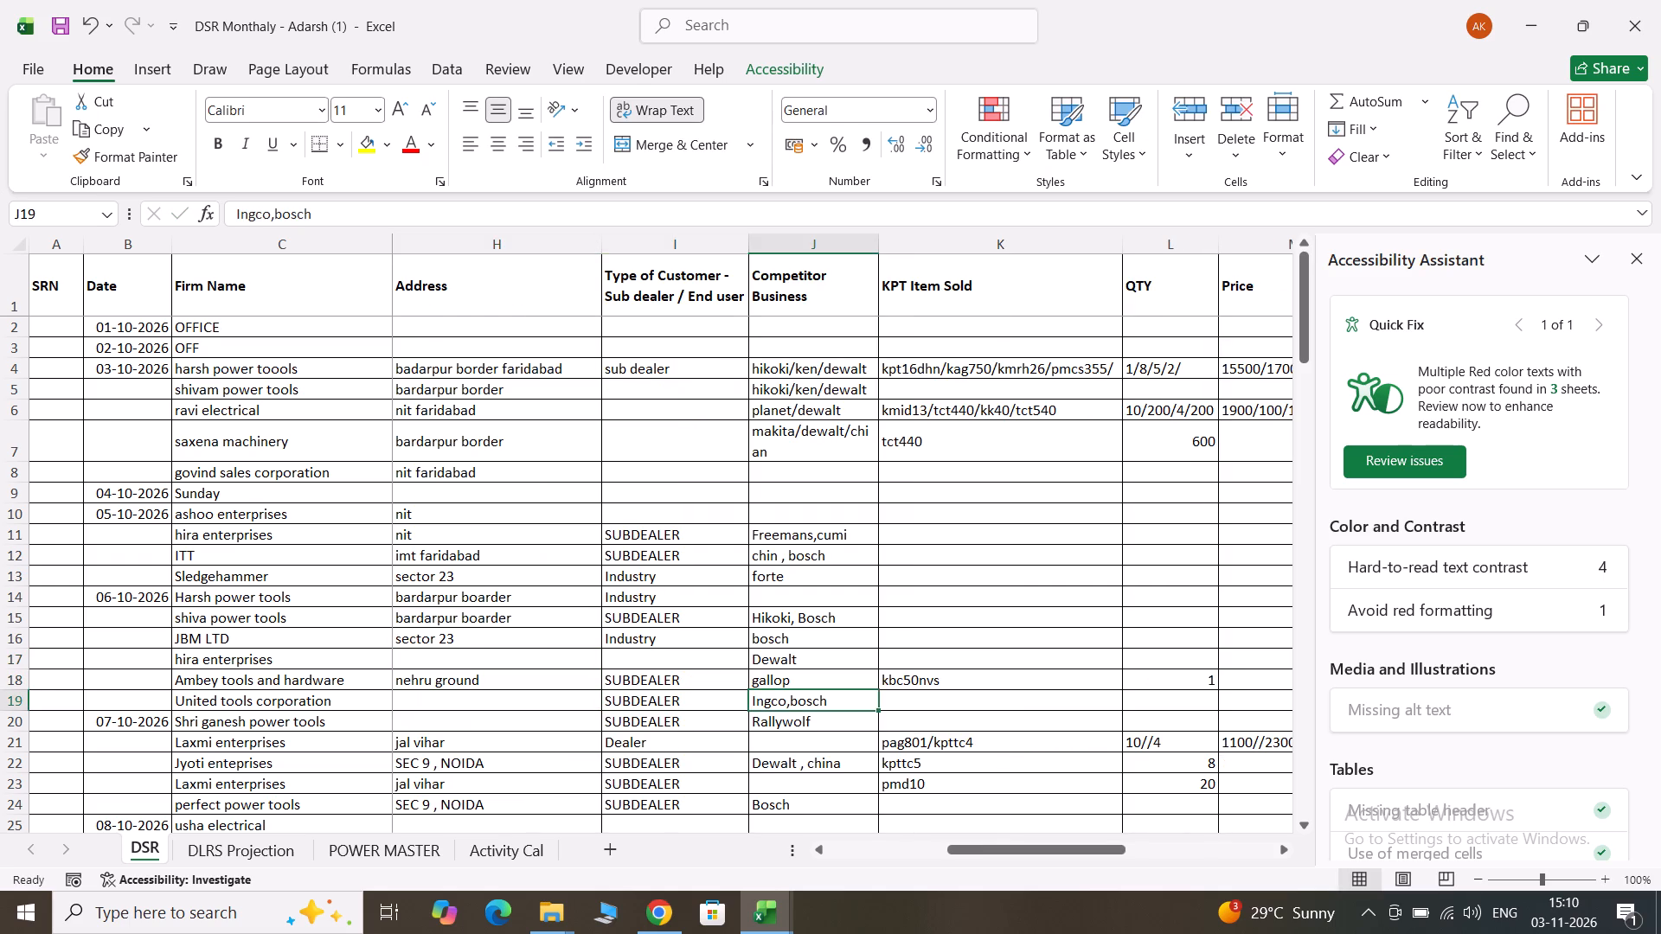
key(BackSpace)
text(bosch)
key(space)
key(BackSpace)
text(, ew)
key(BackSpace)
key(BackSpace)
text(ddwalt)
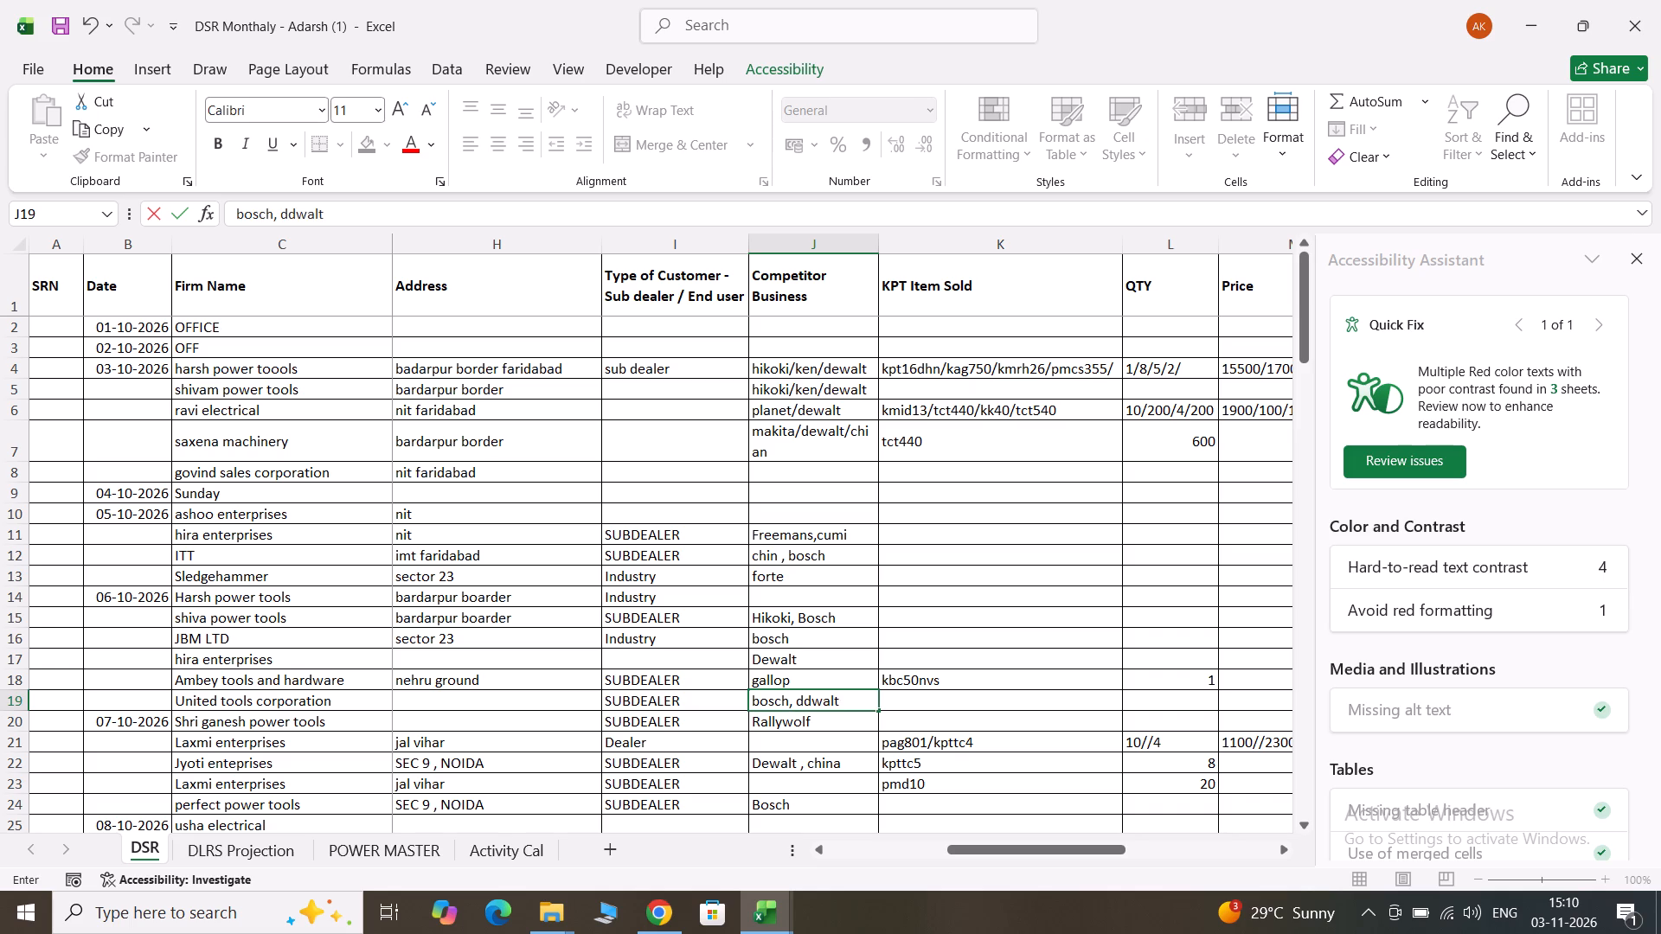
key(BackSpace)
key(BackSpace)
key(BackSpace)
key(BackSpace)
key(BackSpace)
text(ewalt)
key(Left)
Enter dewalt/china as the competitor business on the Laxmi enterprises row with item pmd10 under 07-10-2026.
key(Down)
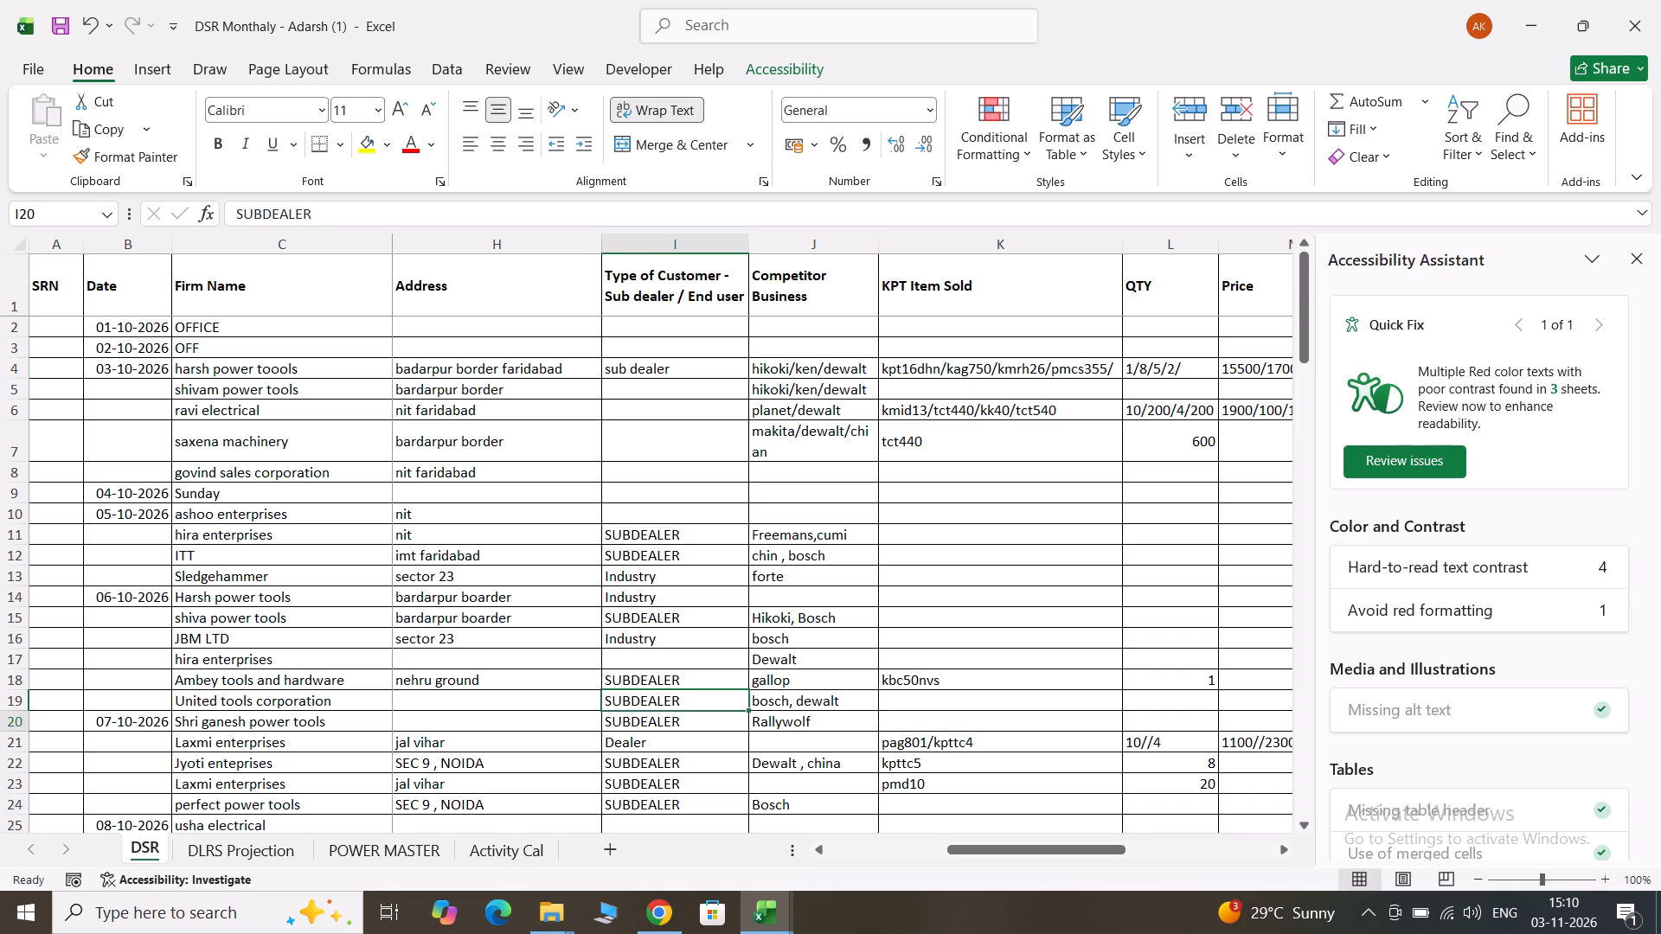
click(570, 400)
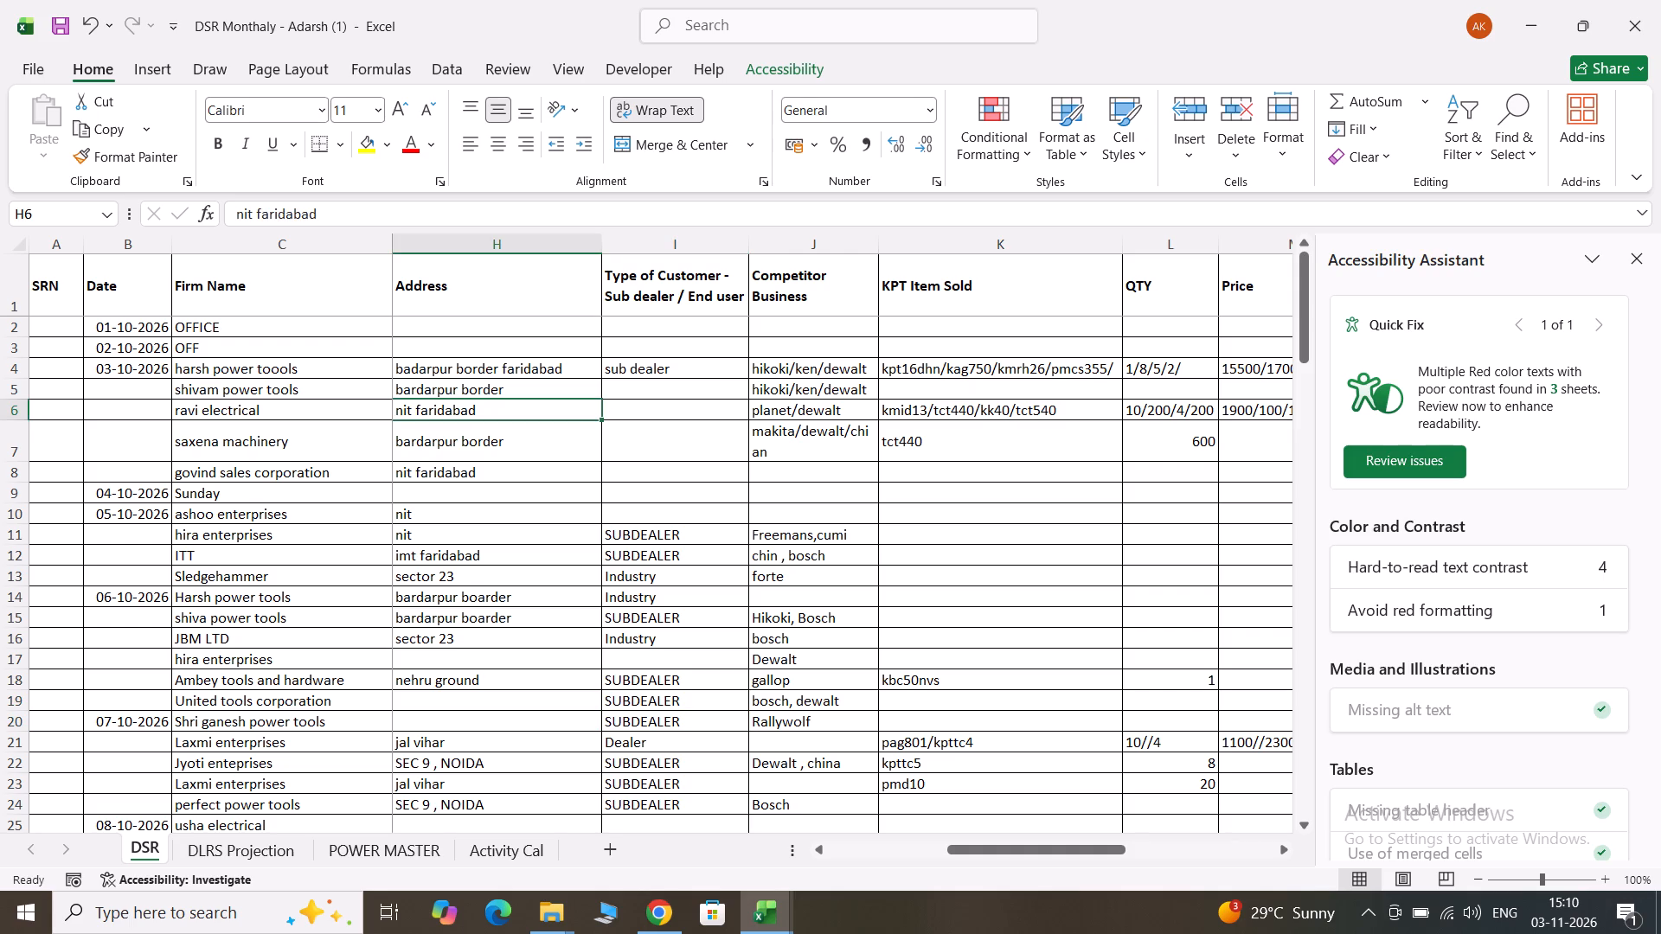
key(Down)
key(Down)
key(Down)
key(Down)
key(Down)
key(Down)
key(Down)
key(Down)
key(Down)
key(Down)
key(Down)
key(Down)
key(Down)
key(Down)
key(Down)
key(Down)
key(Down)
key(Down)
key(Down)
key(Down)
key(Down)
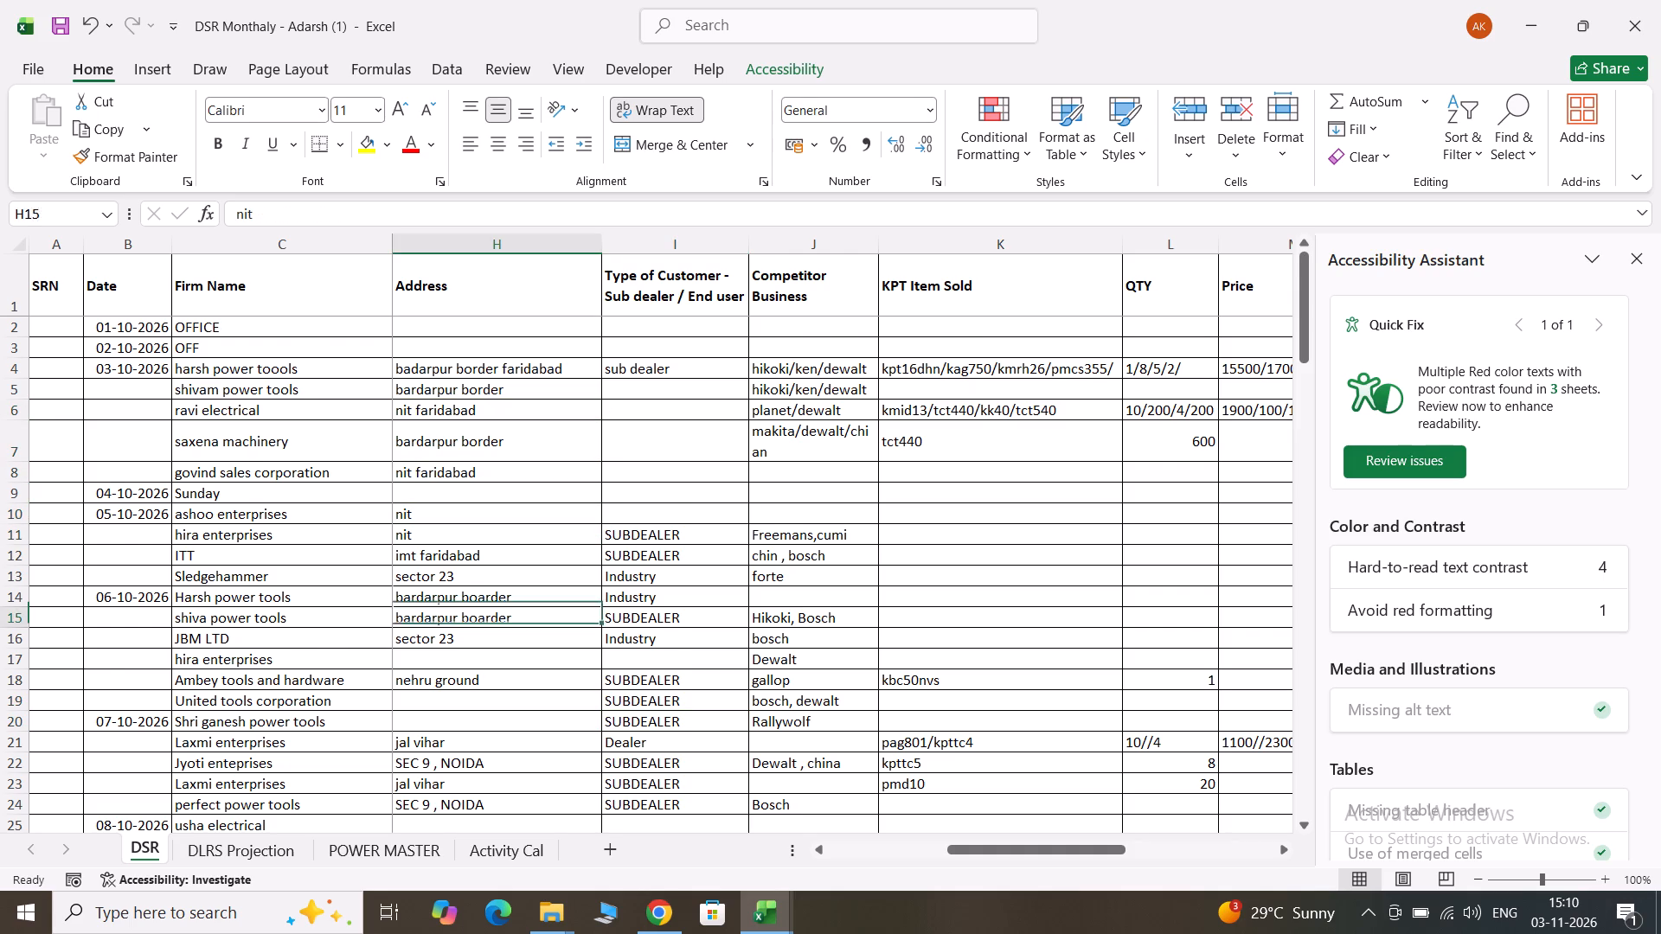
key(Up)
key(Up)
key(Left)
key(Left)
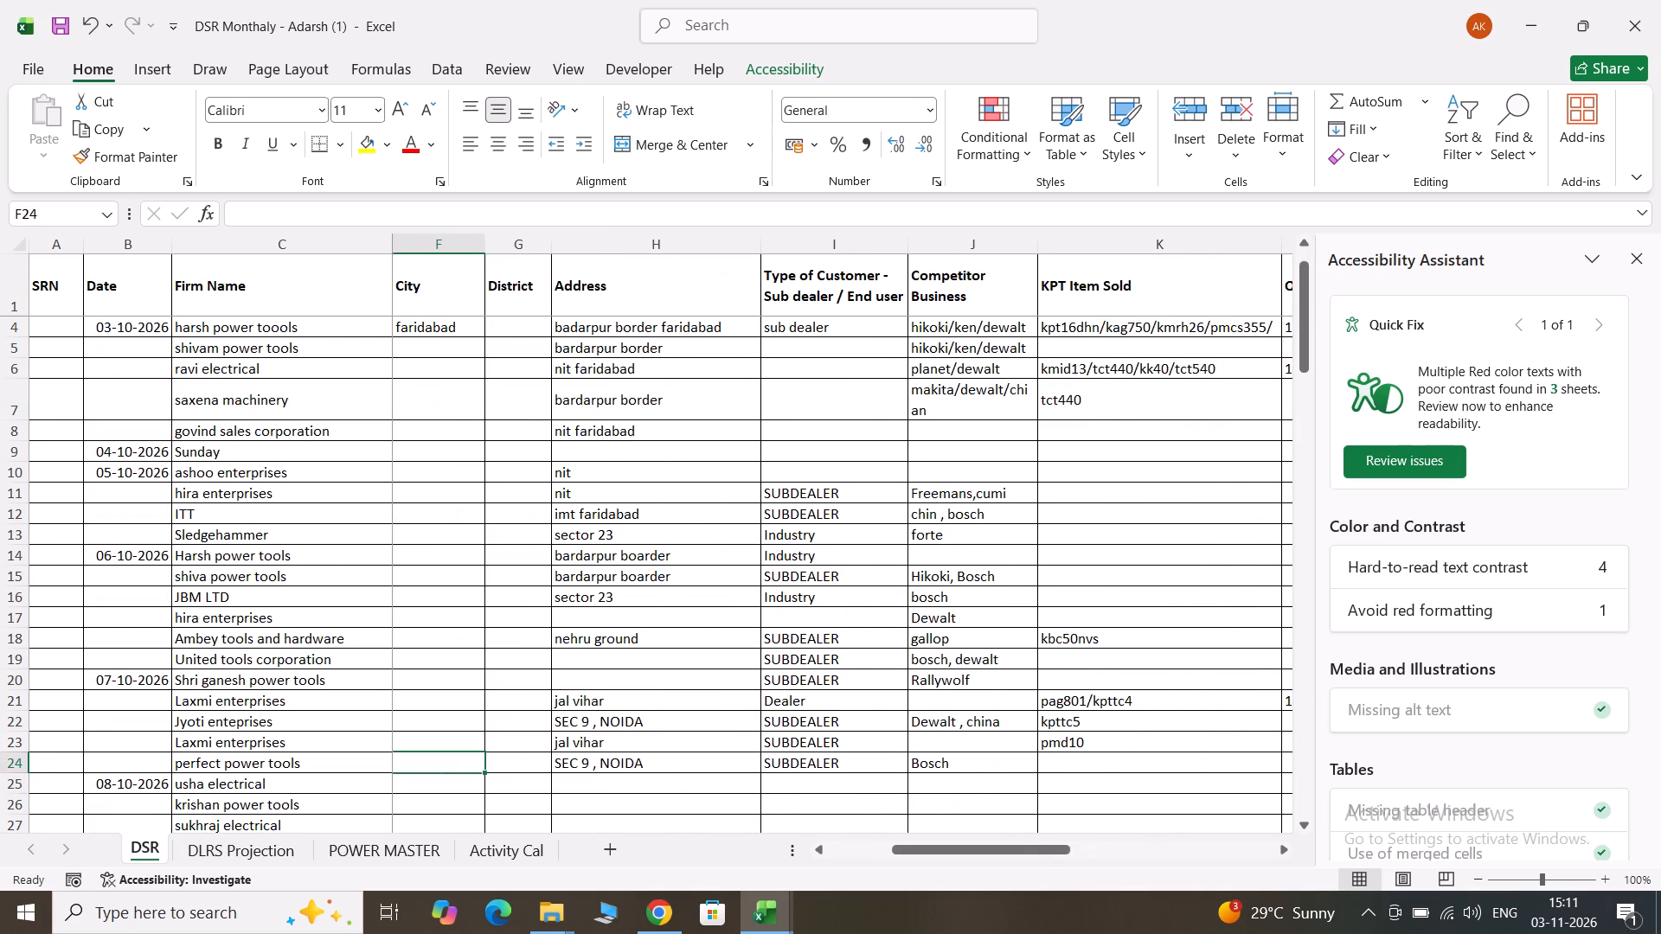
key(Right)
key(Right)
key(Right)
key(Right)
key(Right)
key(Up)
key(Left)
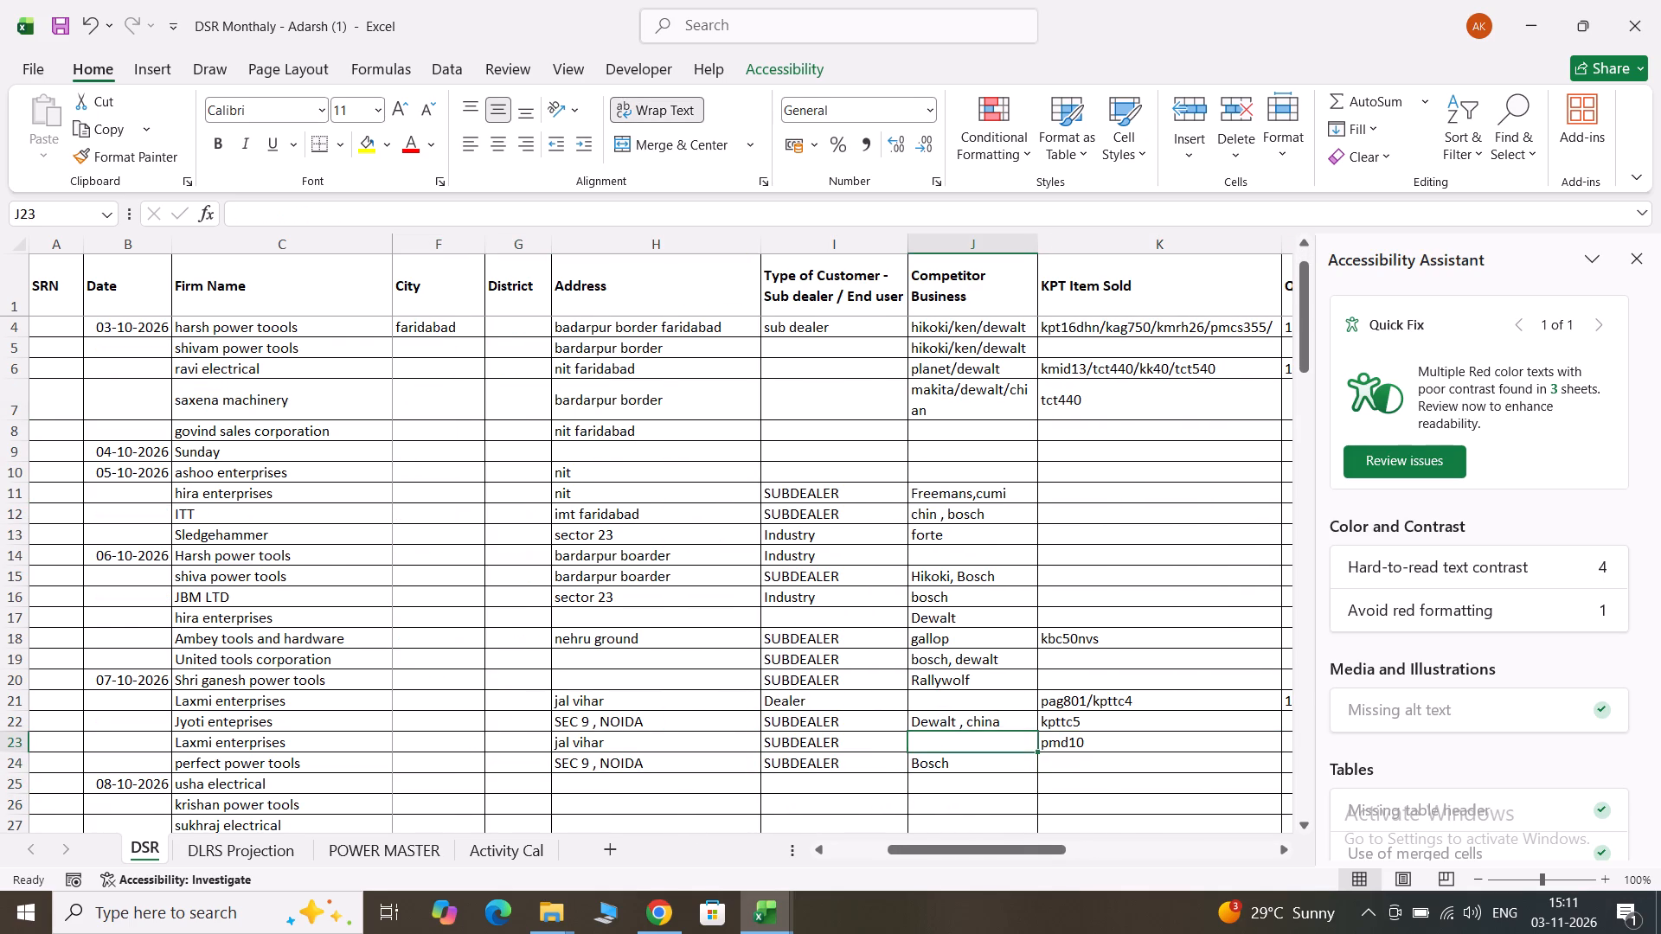
text(dewalt)
key(slash)
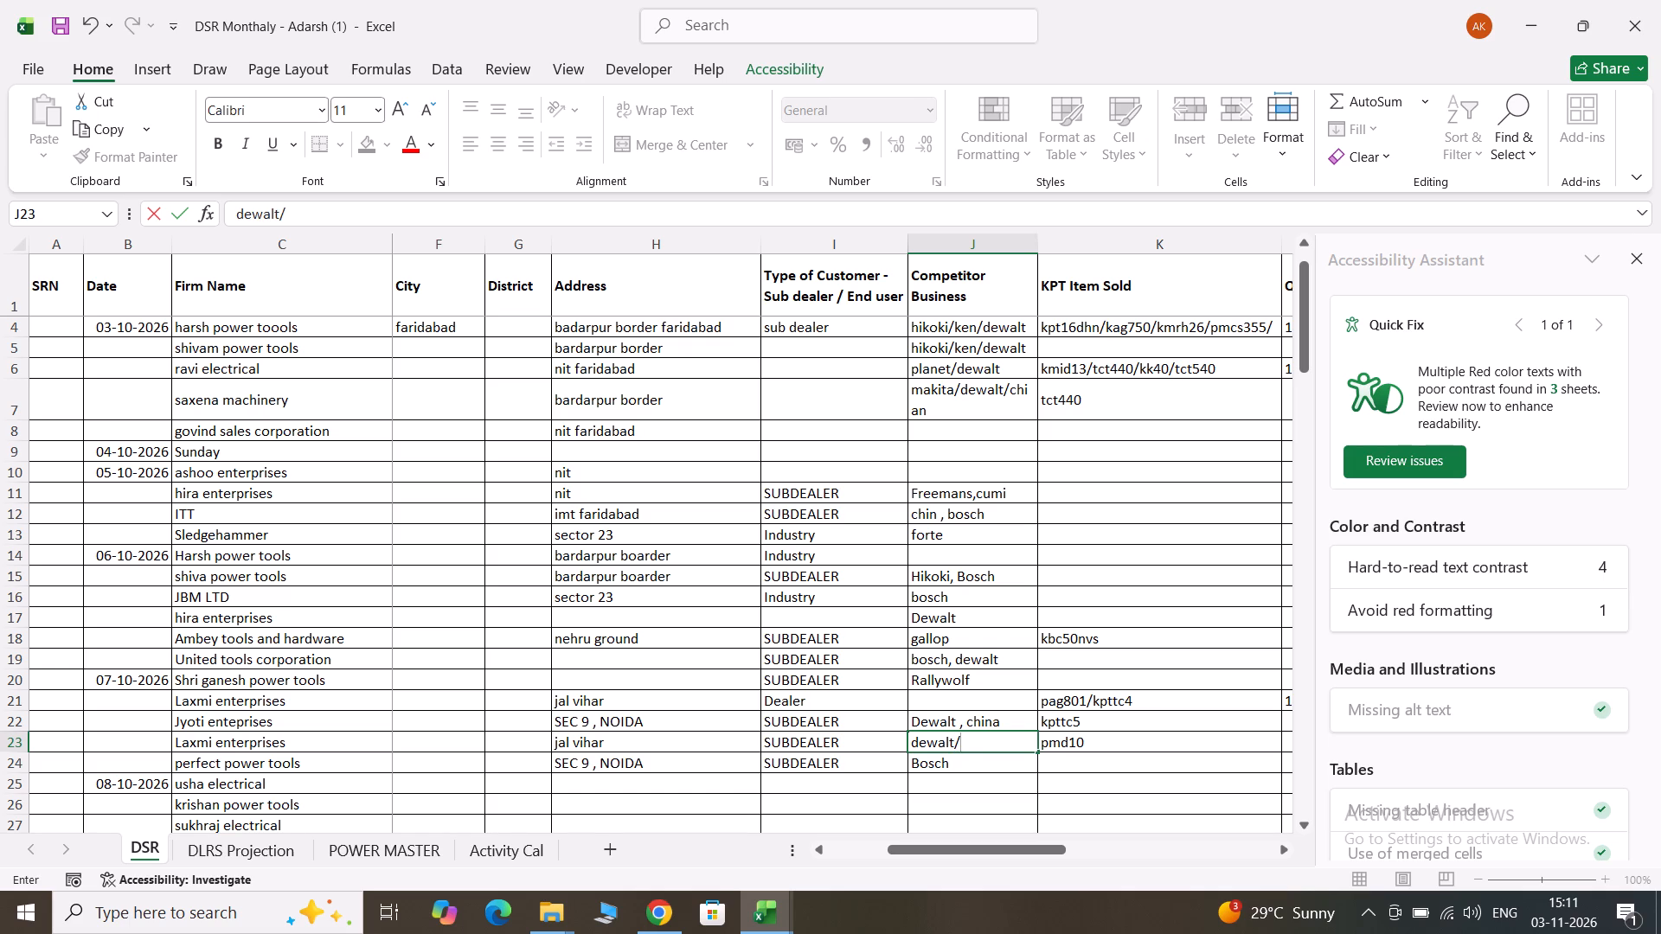
text(china)
key(Up)
Replace the competitor business on the Jyoti enteprises row under 07-10-2026 with k.
key(BackSpace)
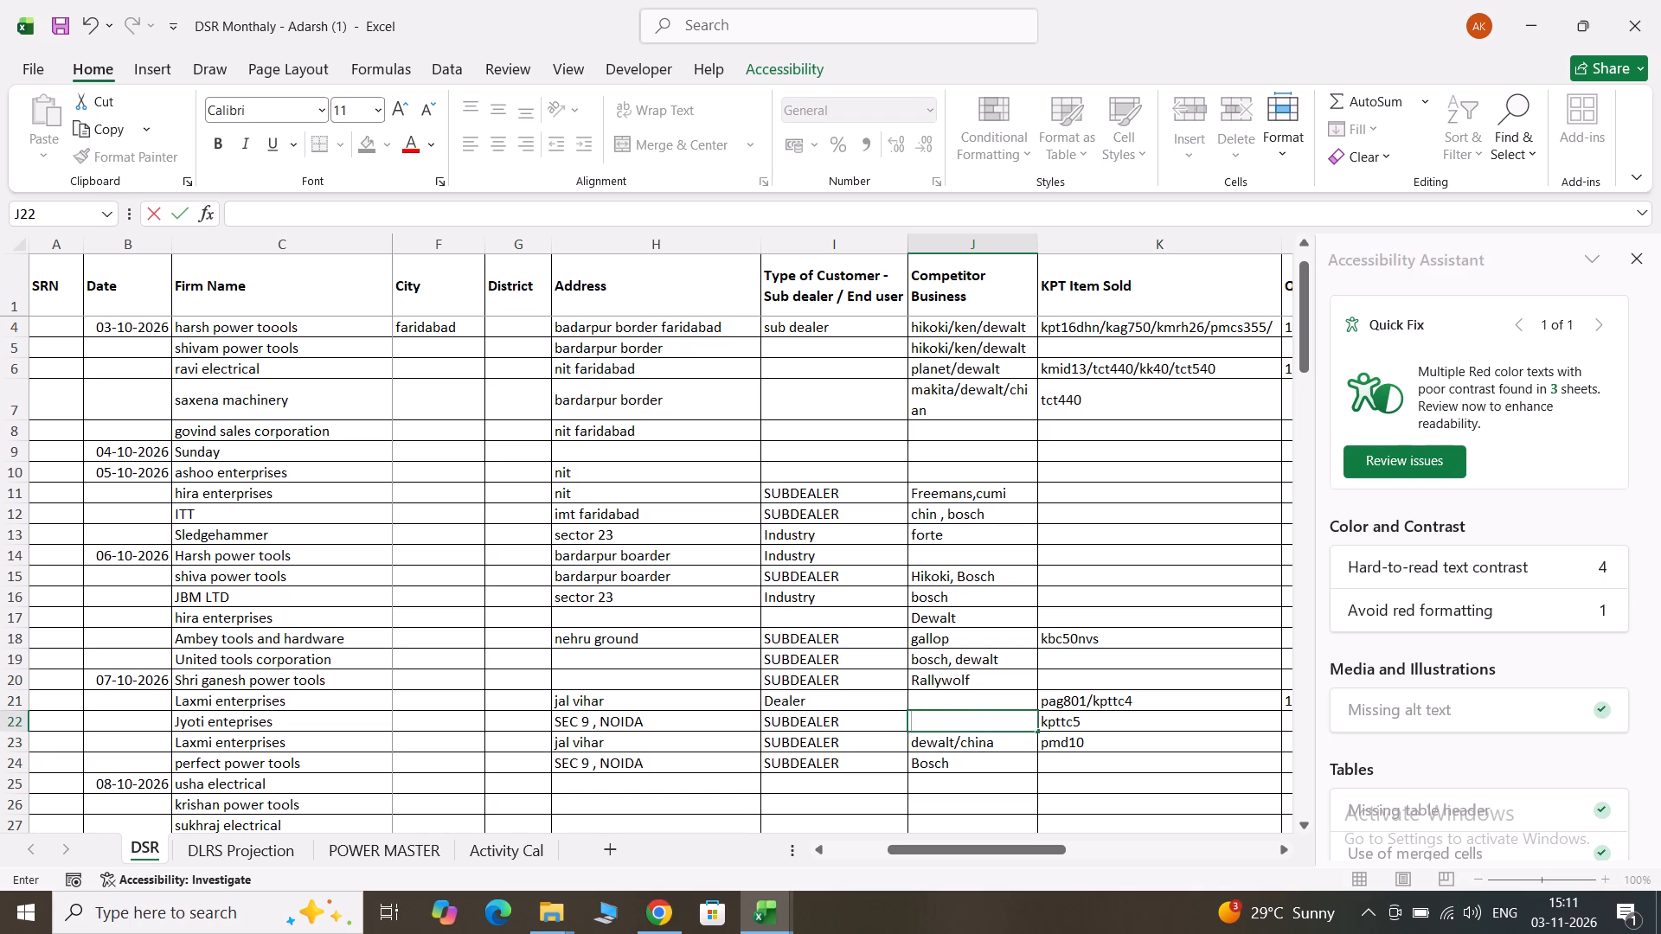
key(k)
key(BackSpace)
key(k)
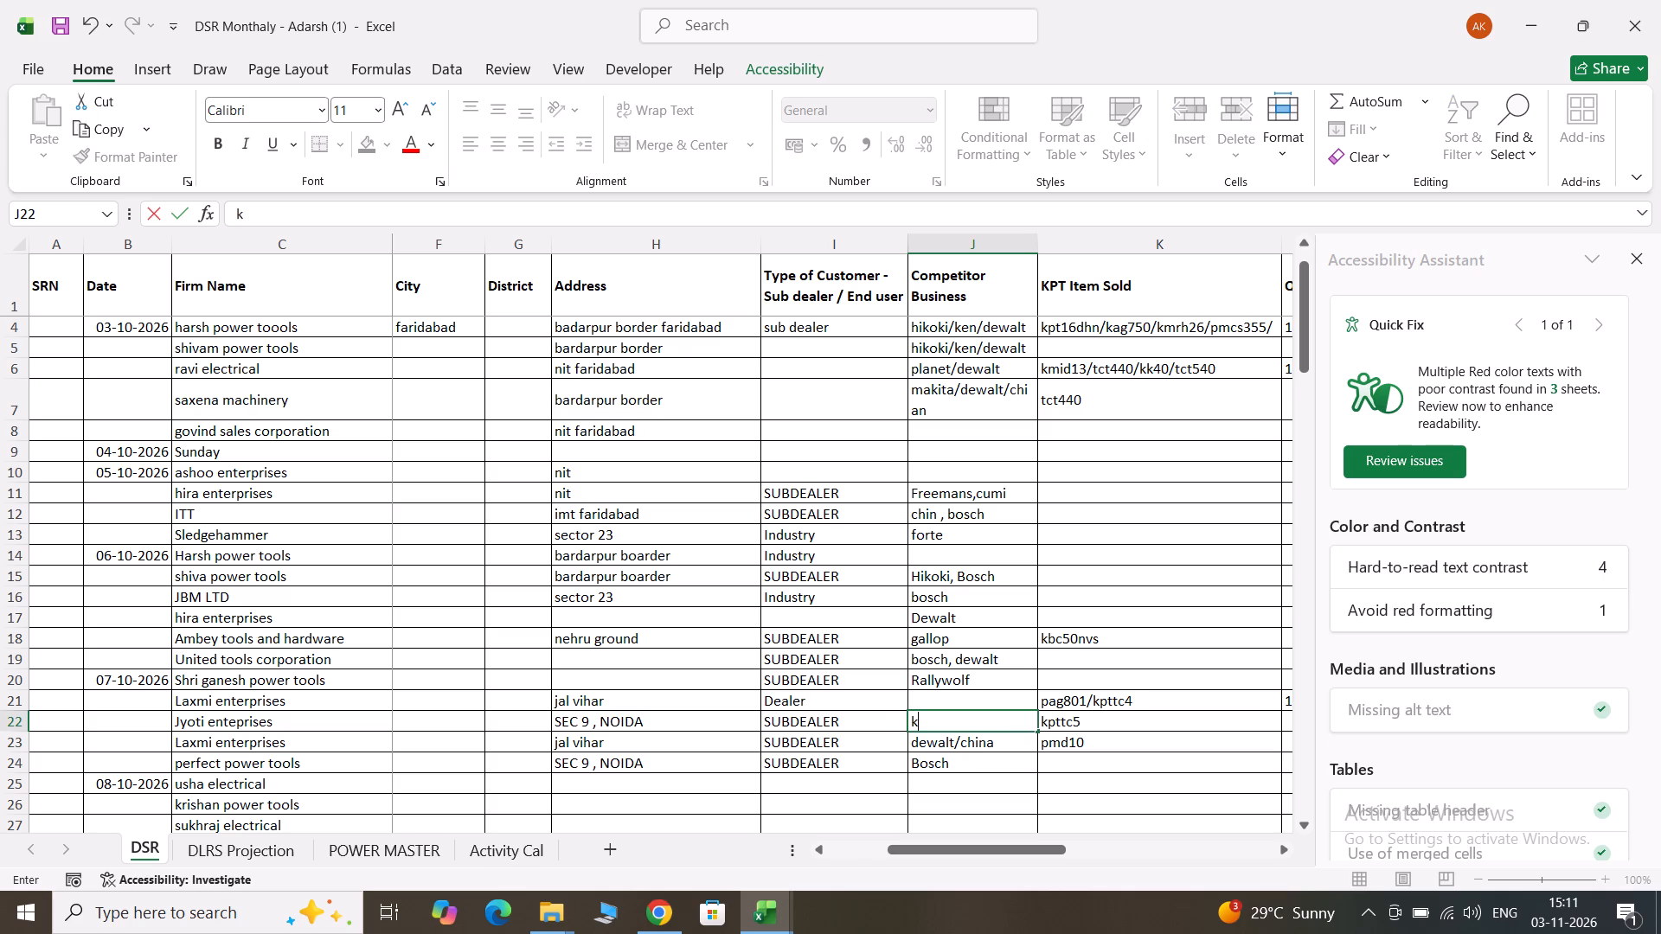
click(570, 400)
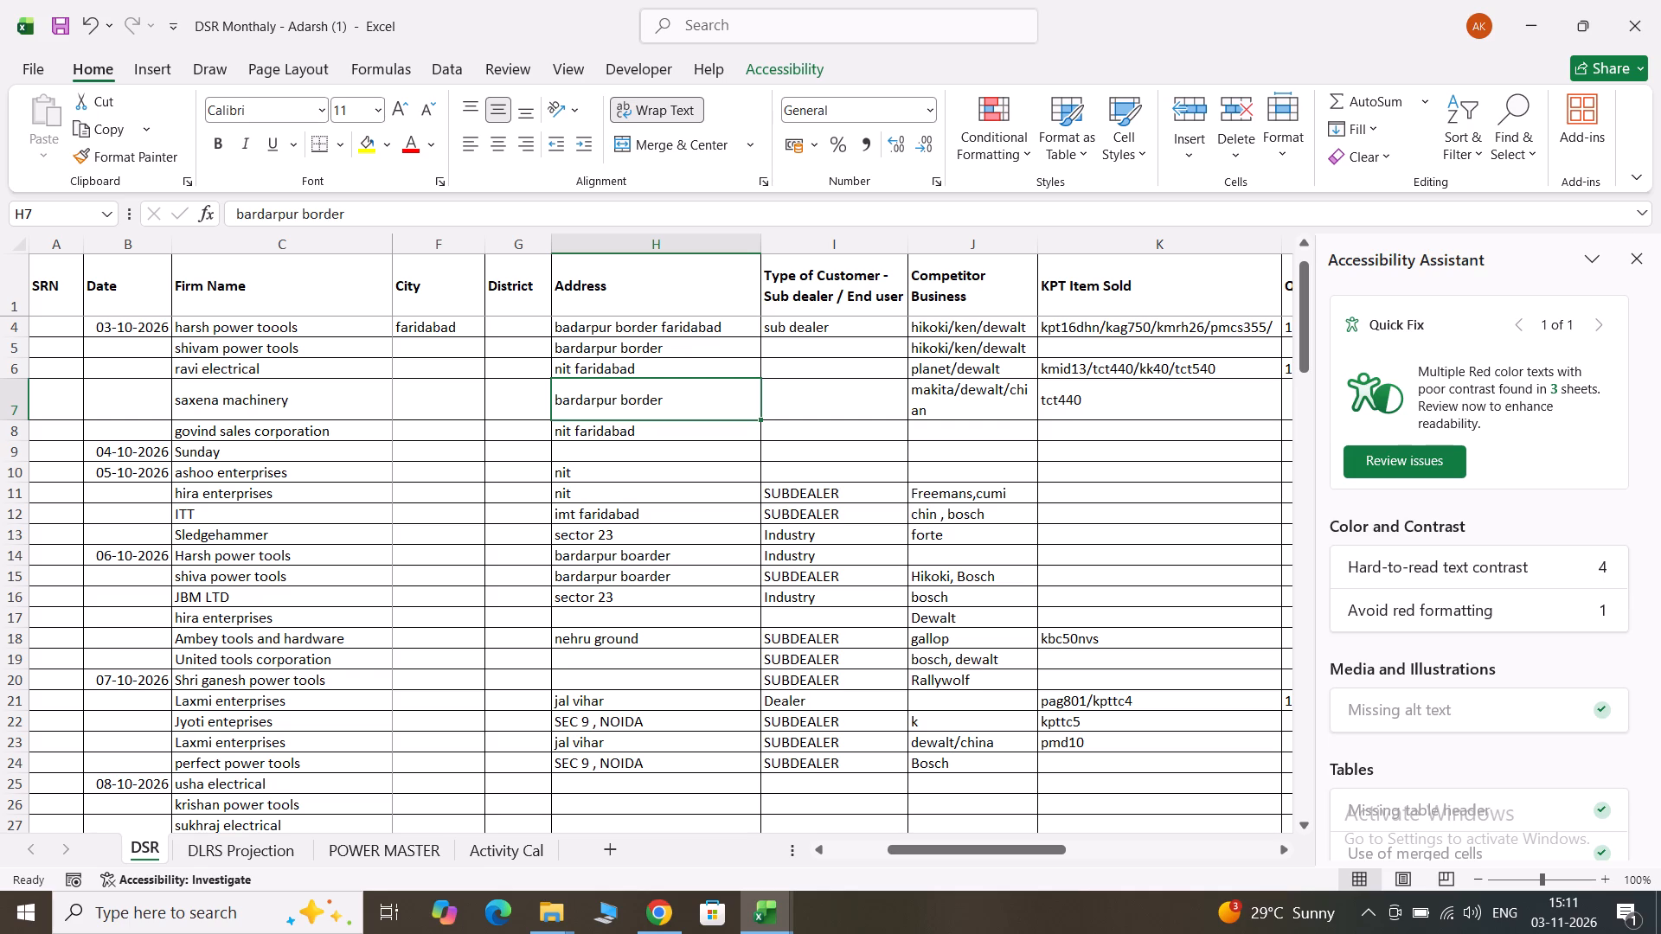
Review the address column entries from the top of the sheet down to the JBM LTD row.
click(570, 400)
key(Up)
key(Up)
key(Up)
key(Up)
key(Up)
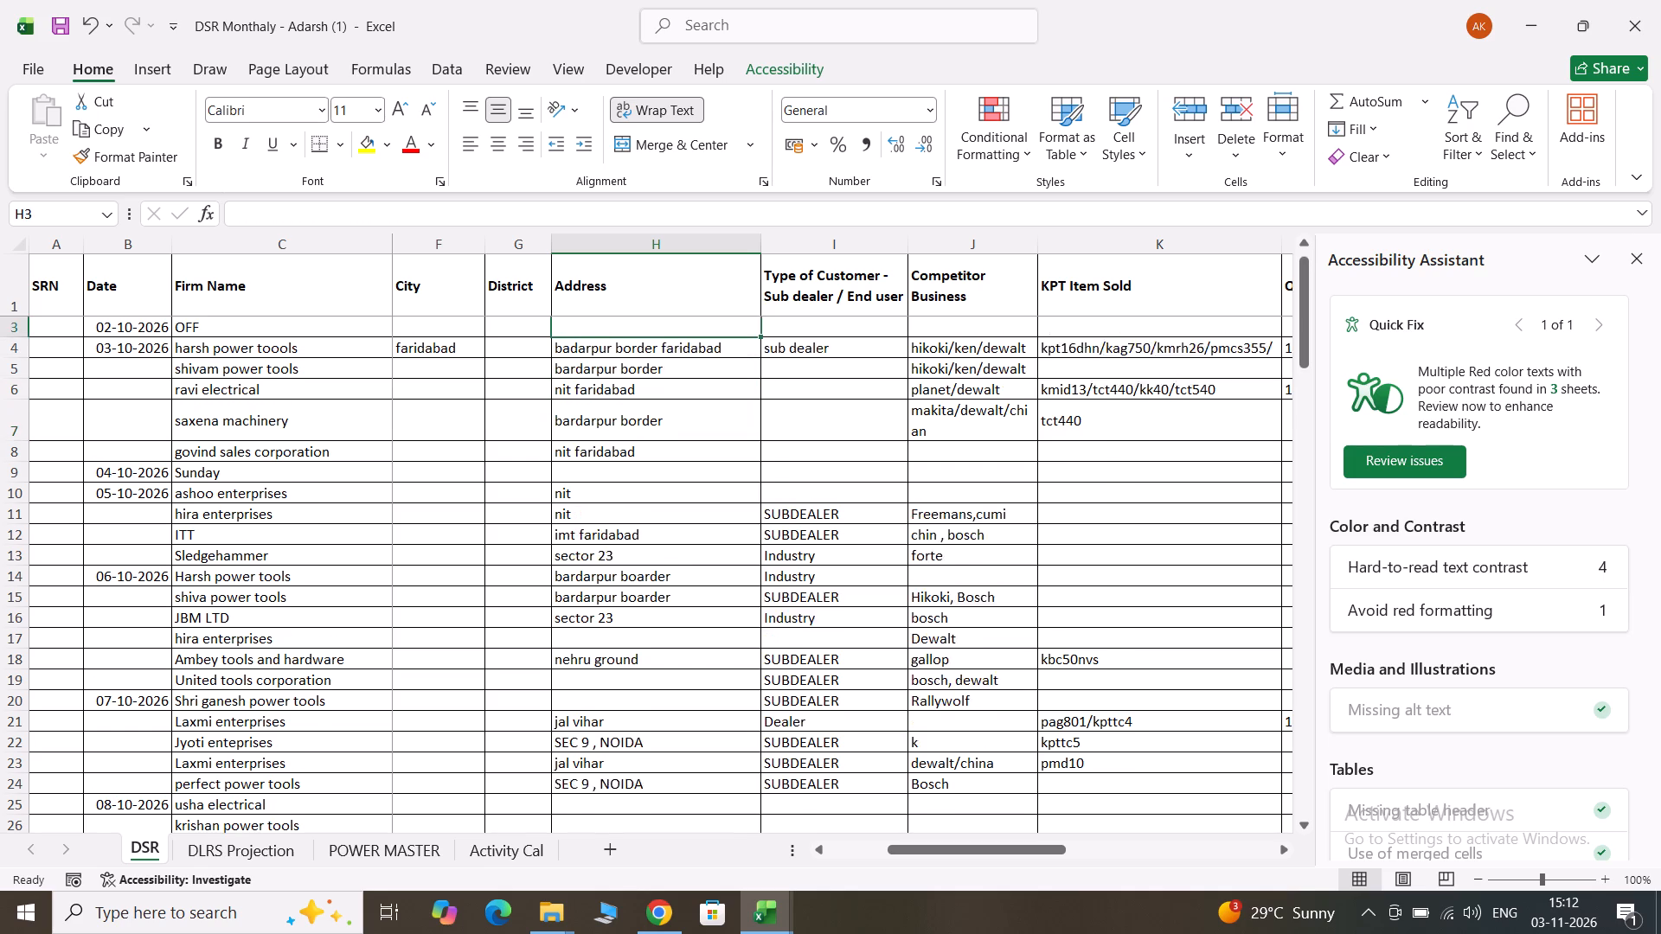
key(Down)
key(Down)
key(Down)
key(Down)
key(Down)
key(Down)
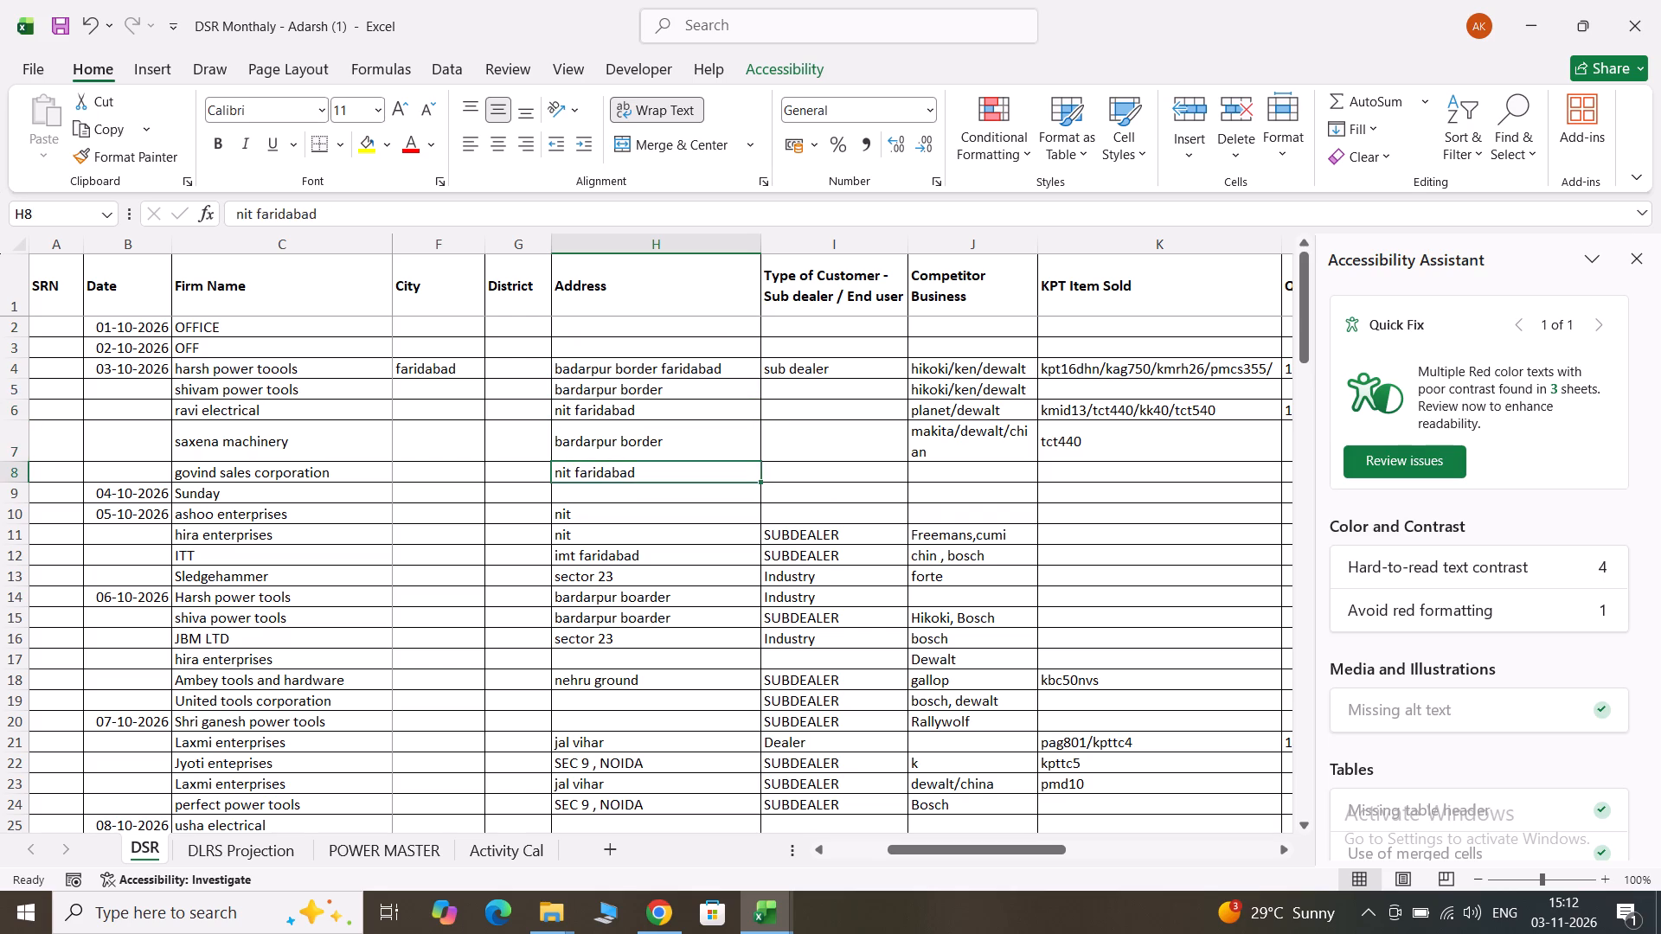
key(Down)
key(Down)
key(Down)
key(Down)
key(Down)
key(Down)
key(Down)
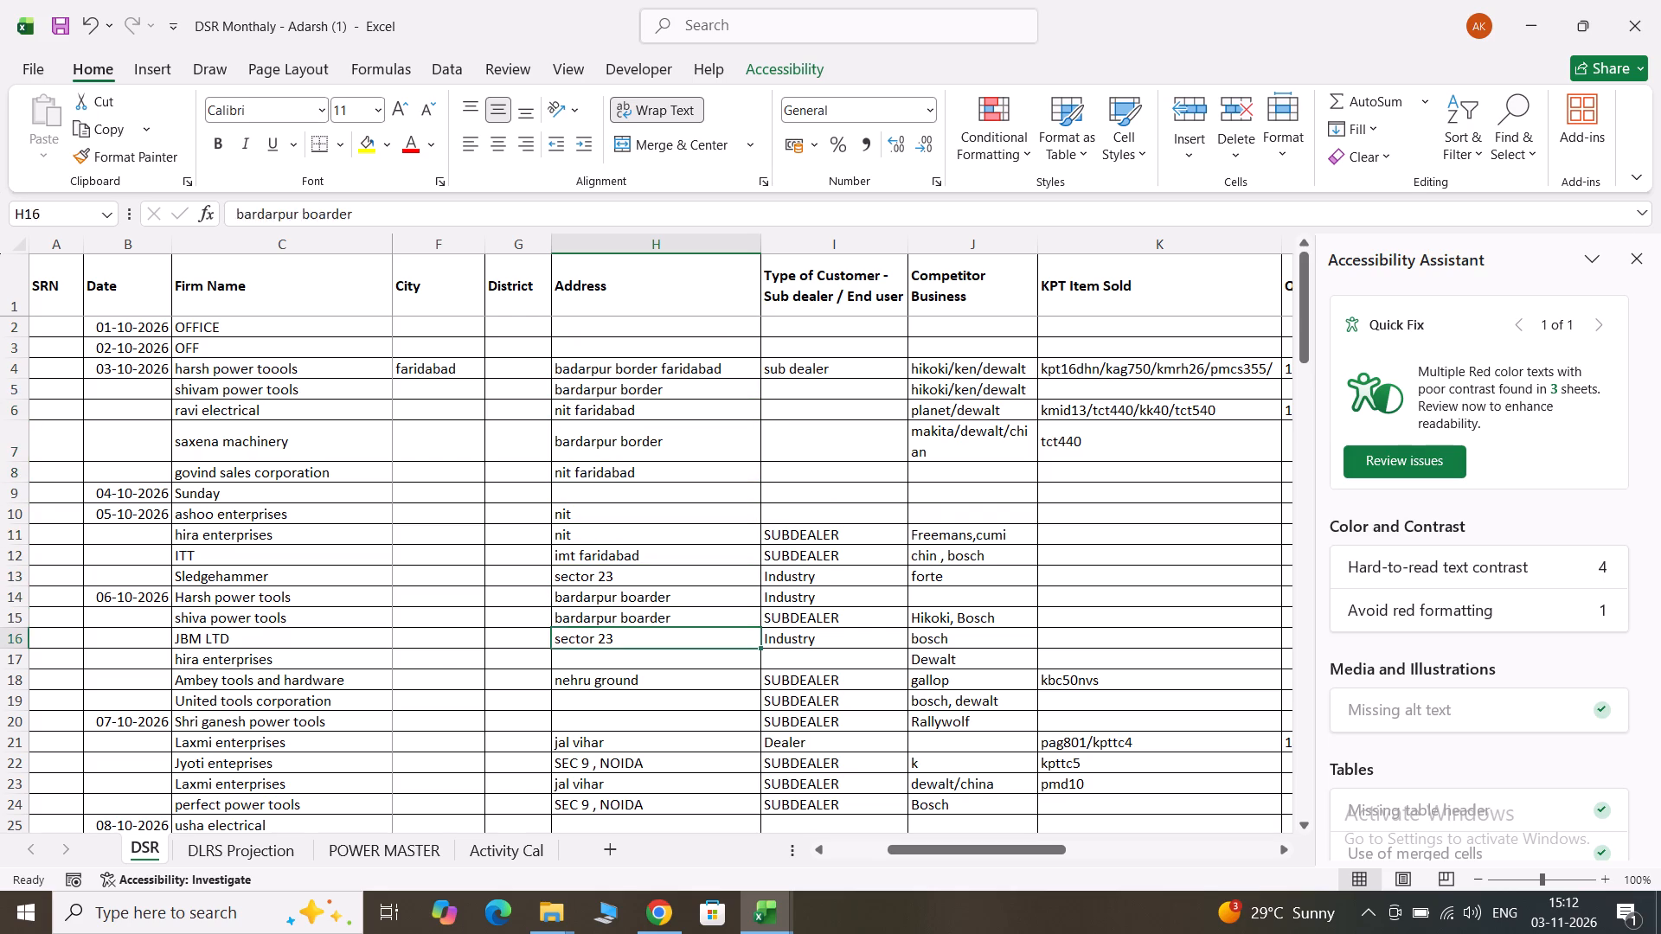
Change the address on the Jyoti enteprises row under 07-10-2026 to samaspur.
key(Down)
key(Down)
key(Down)
key(Down)
key(Down)
key(Down)
key(Down)
key(Down)
key(Up)
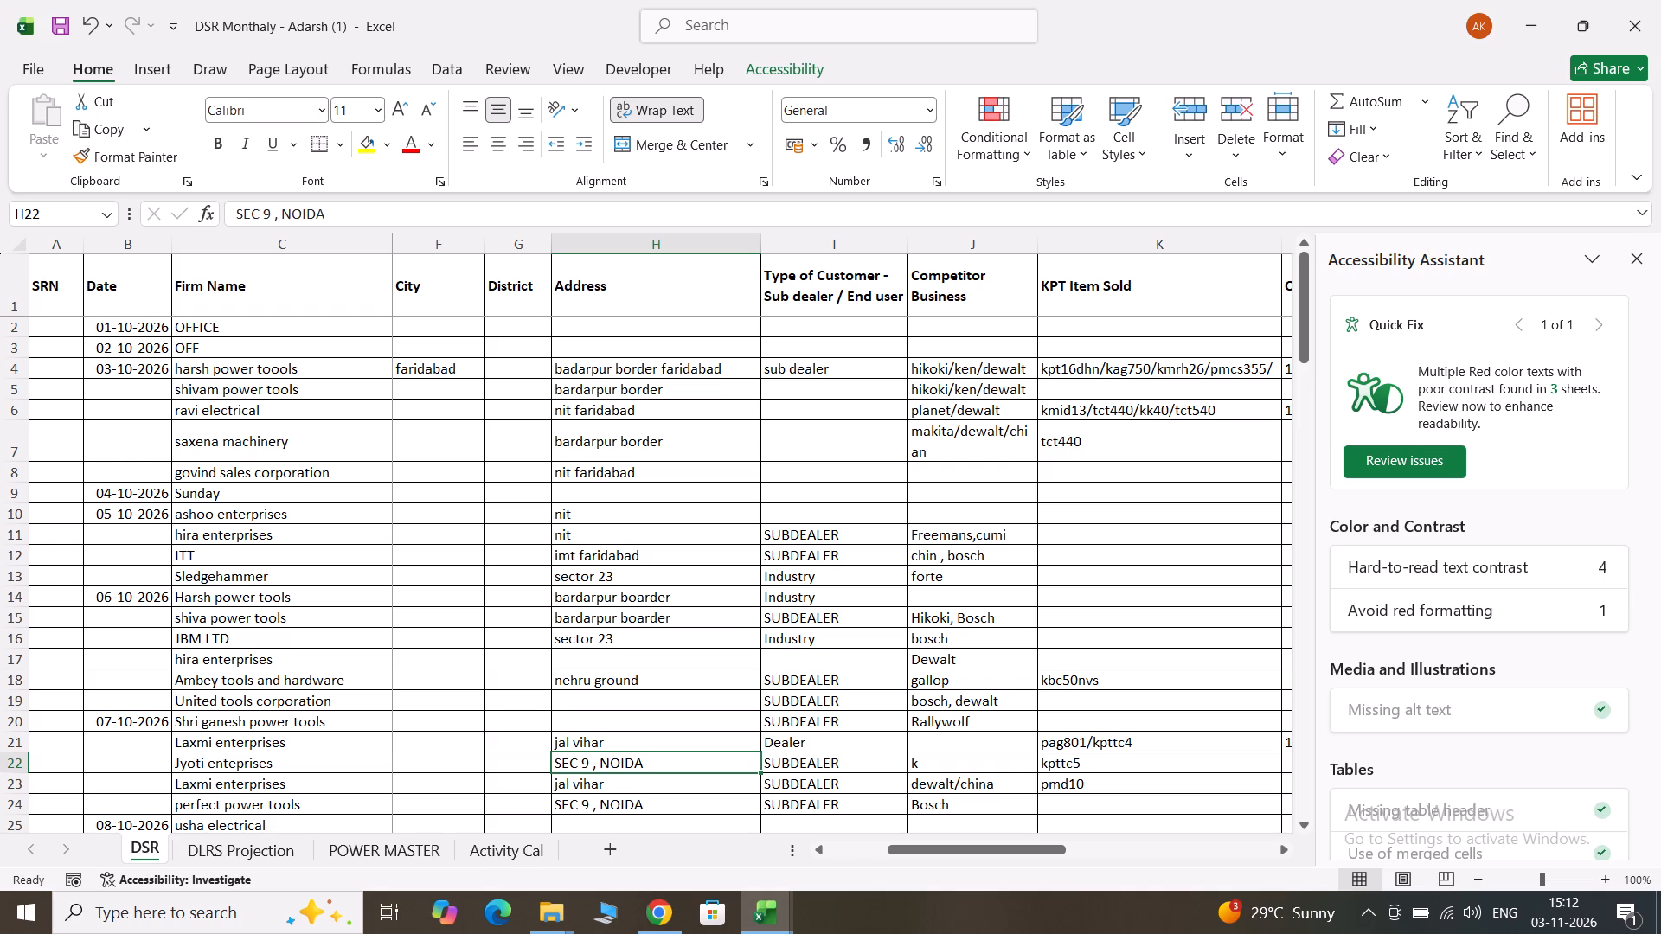
key(BackSpace)
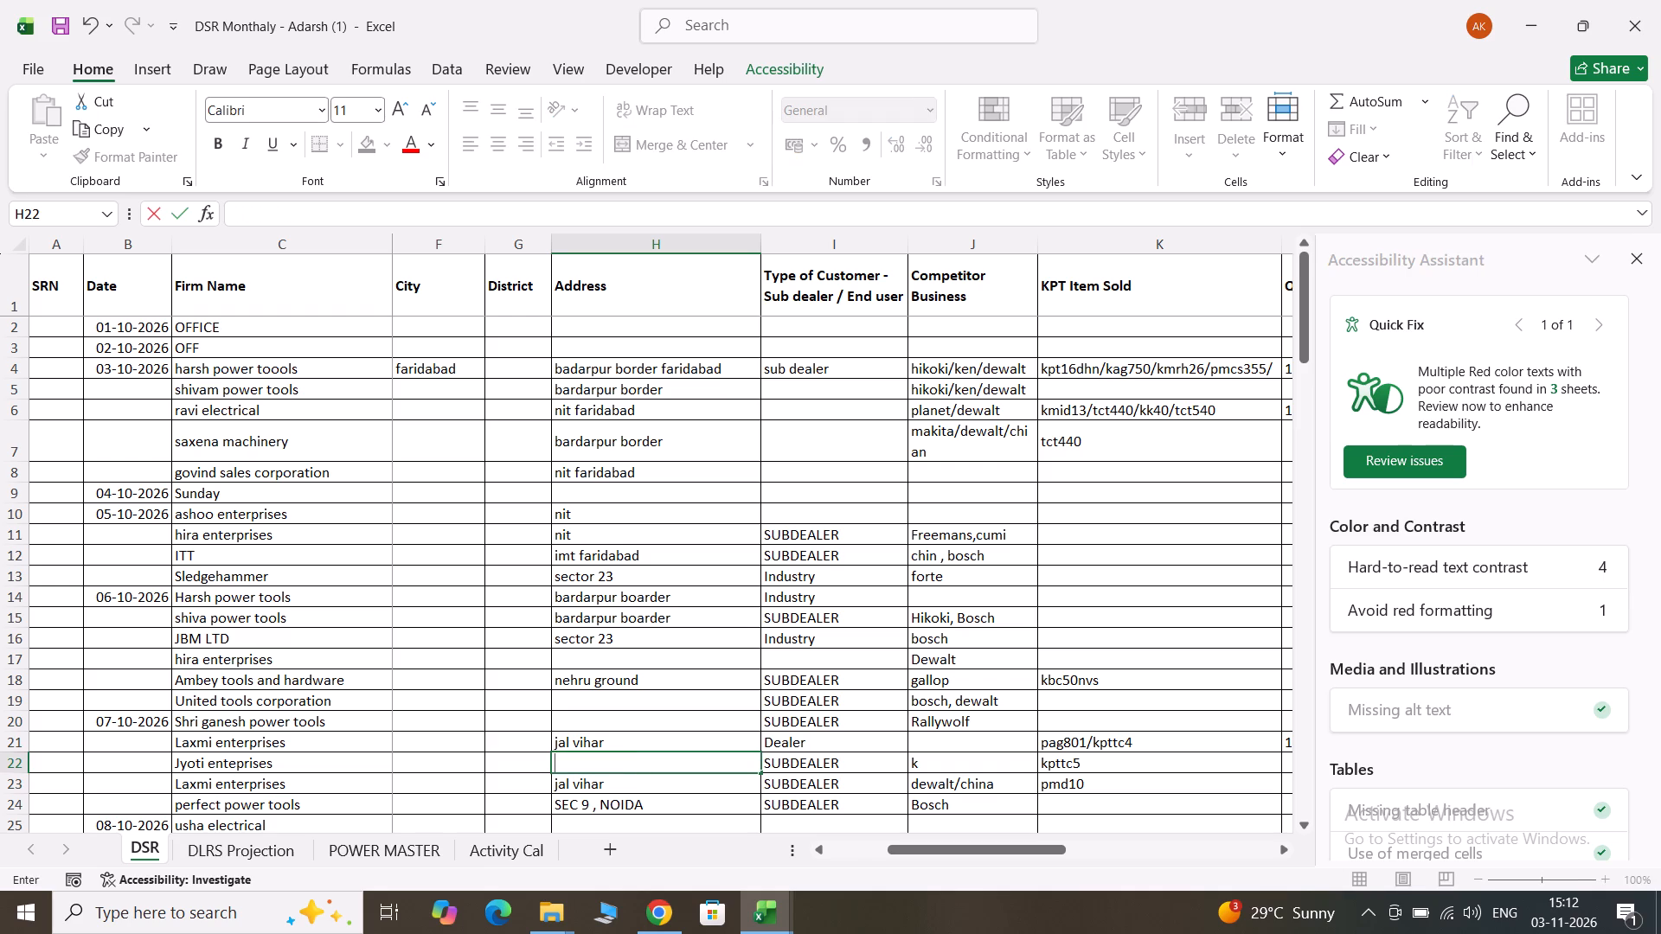
text(am)
key(BackSpace)
key(BackSpace)
text(smaa)
key(BackSpace)
key(BackSpace)
key(BackSpace)
text(amaspur)
key(d)
key(BackSpace)
key(Right)
Replace the competitor business on the Jyoti enteprises row with dewalt,hikoki.
key(Right)
key(Right)
key(Left)
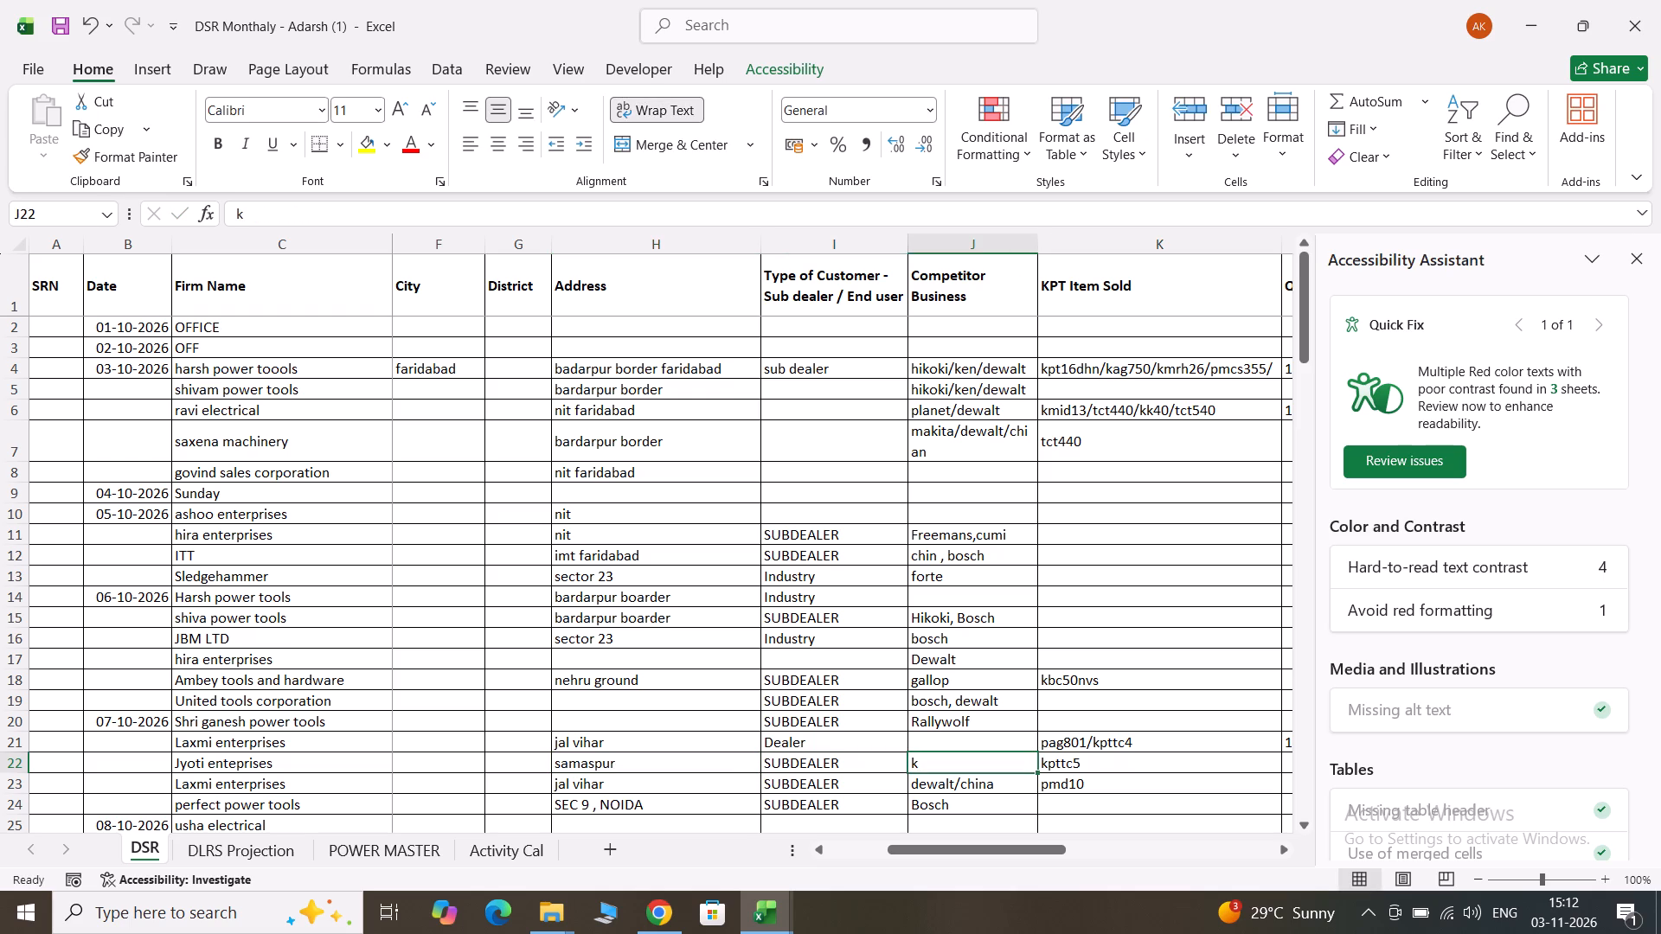
key(BackSpace)
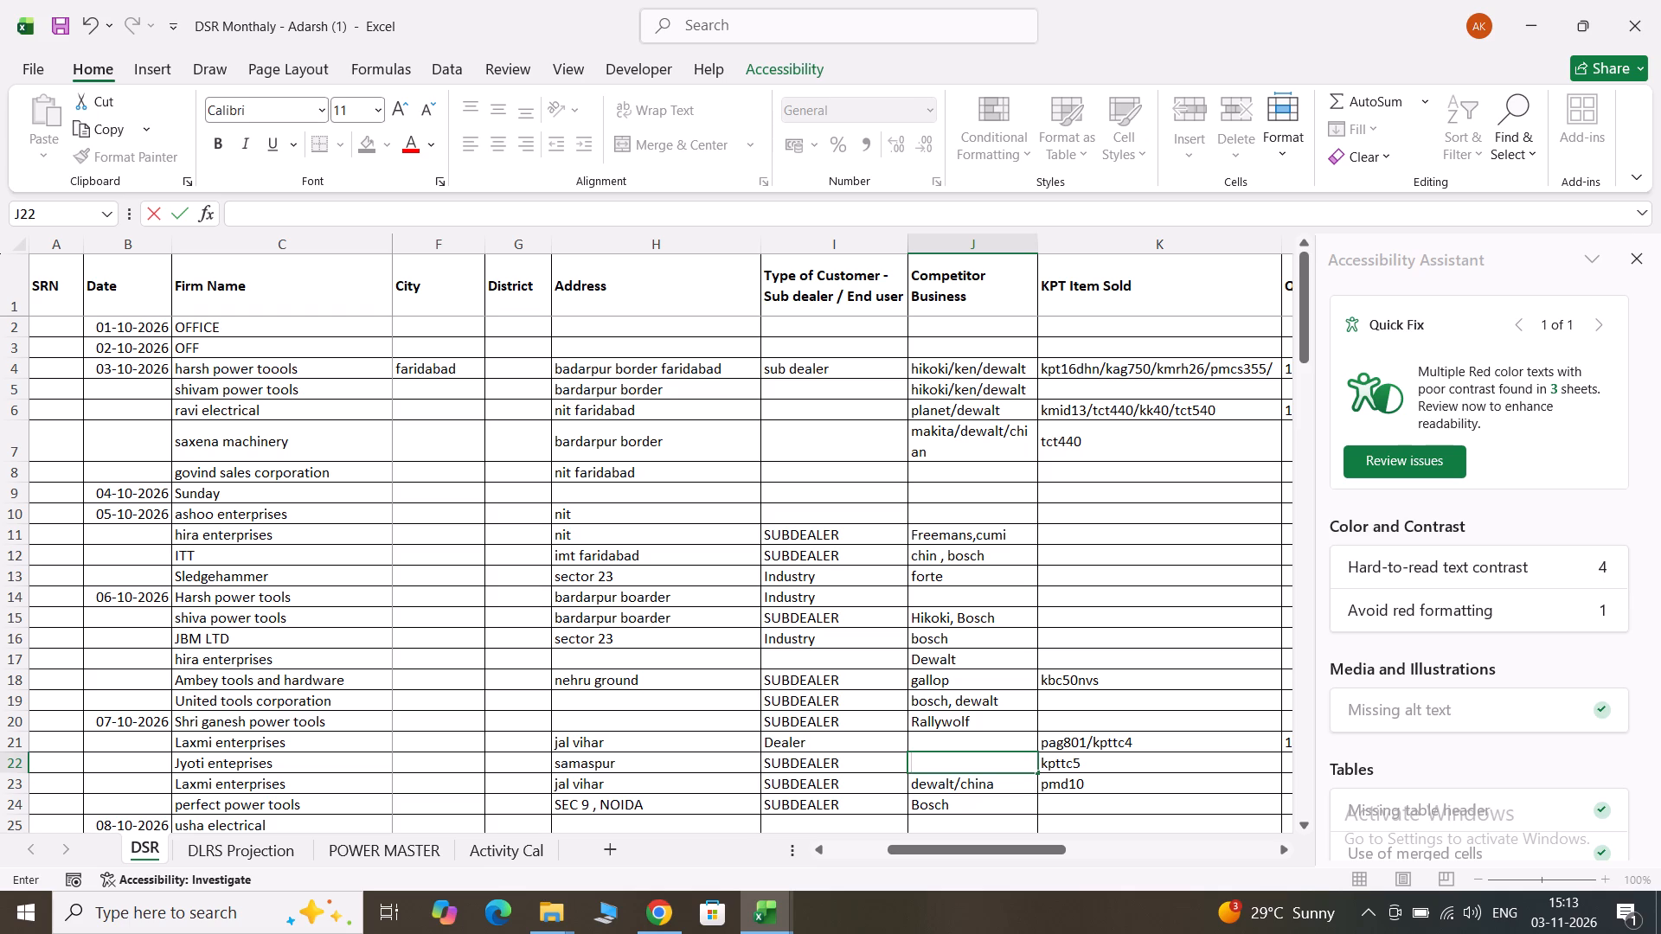
text(dwalt)
key(BackSpace)
key(BackSpace)
key(BackSpace)
key(BackSpace)
text(ewalt)
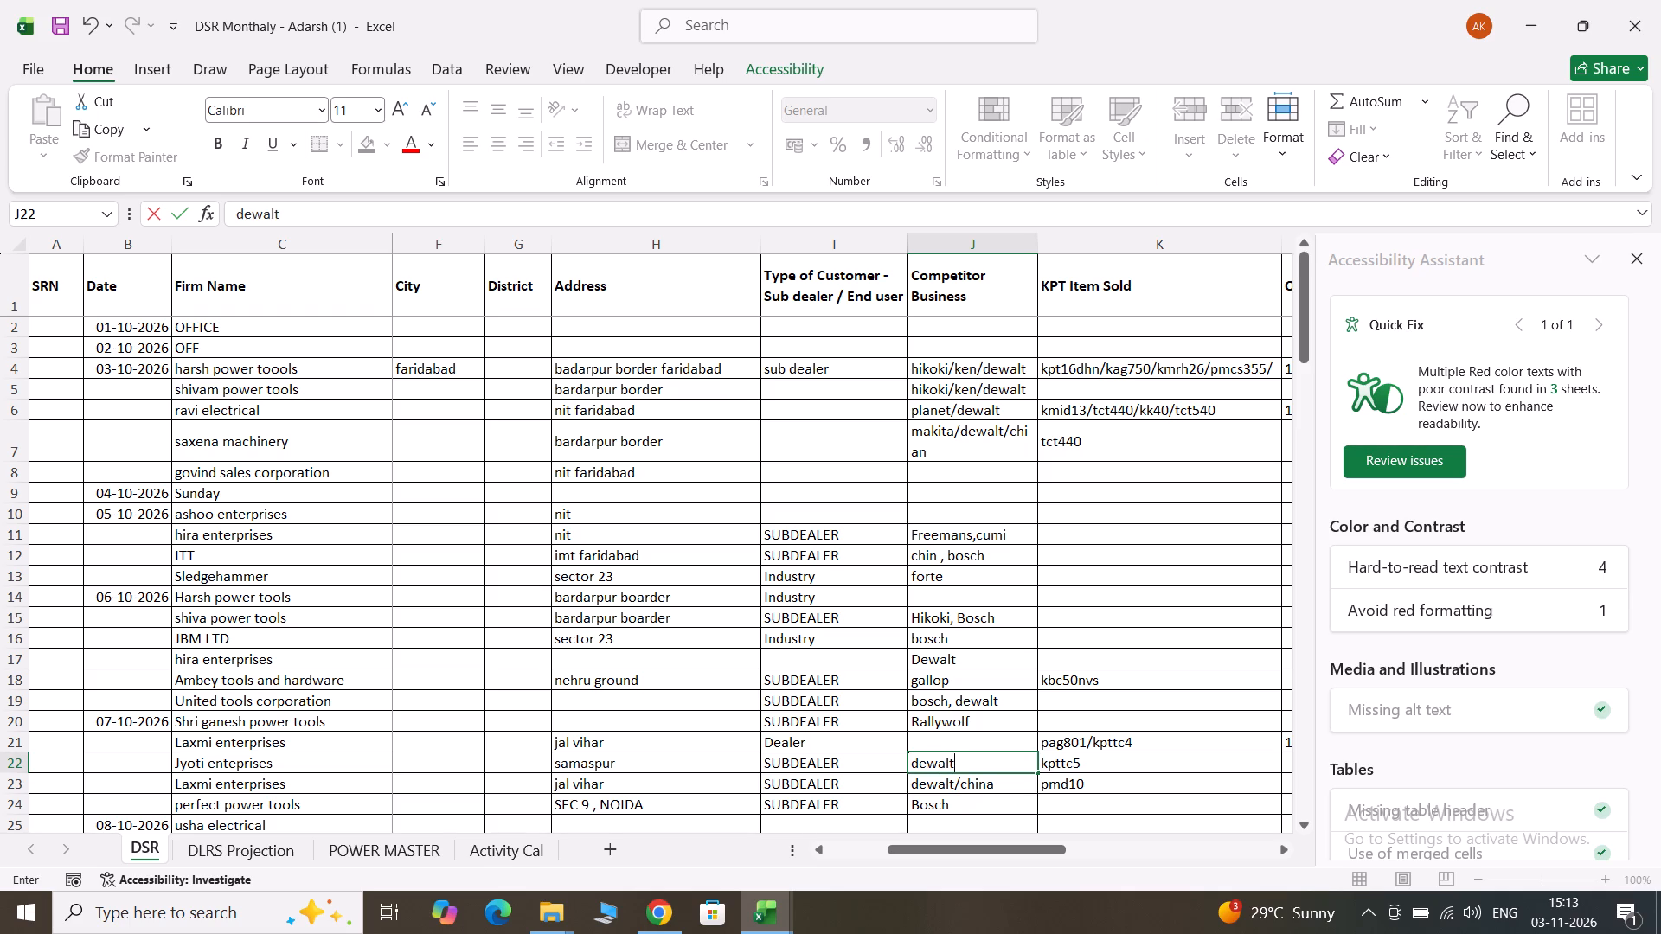
text(,hikoki)
key(Down)
Clear the address, customer type and competitor business on the perfect power tools row under 07-10-2026.
key(Down)
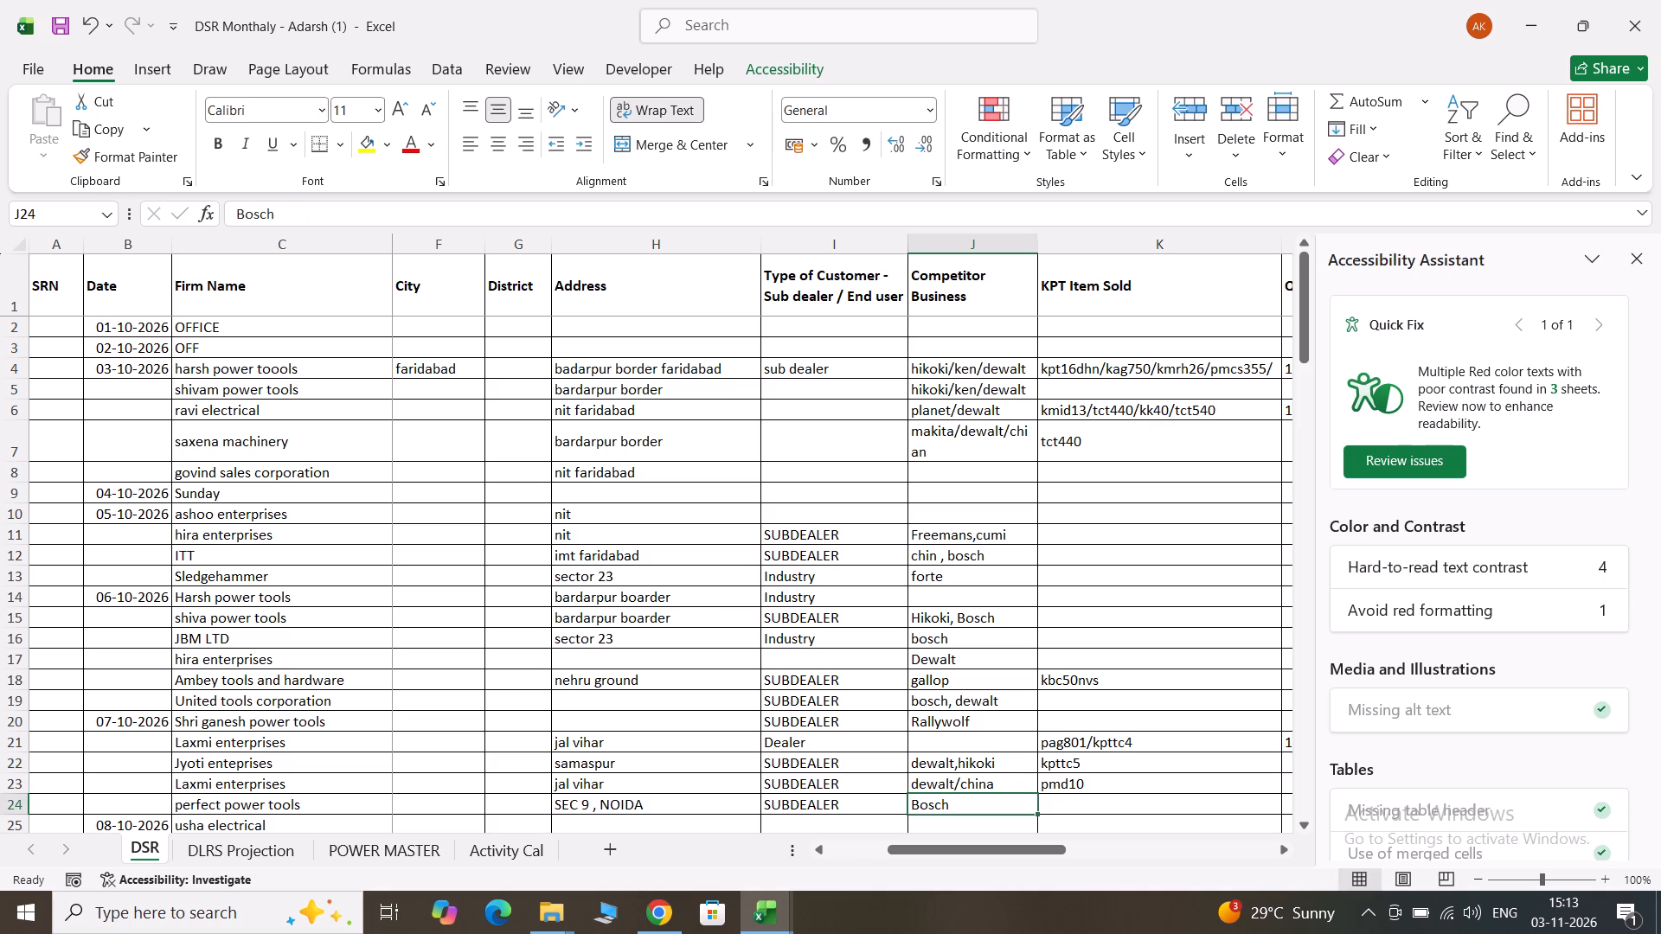
key(Down)
key(Down)
key(Up)
key(Up)
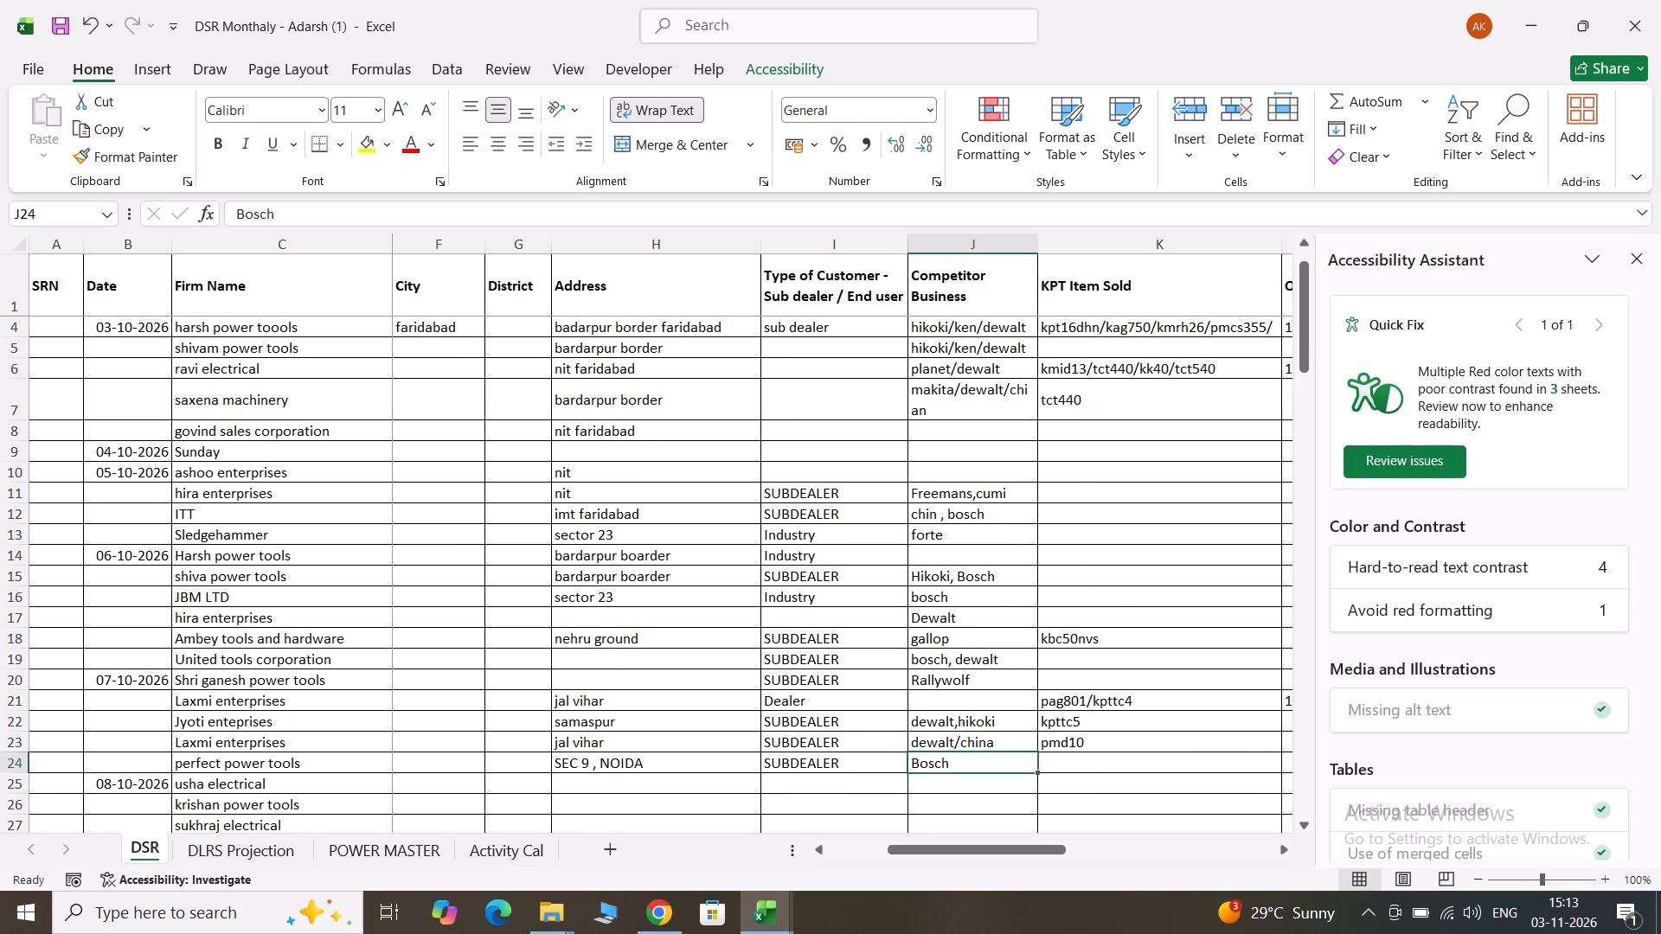
key(Left)
key(Left)
key(BackSpace)
key(Right)
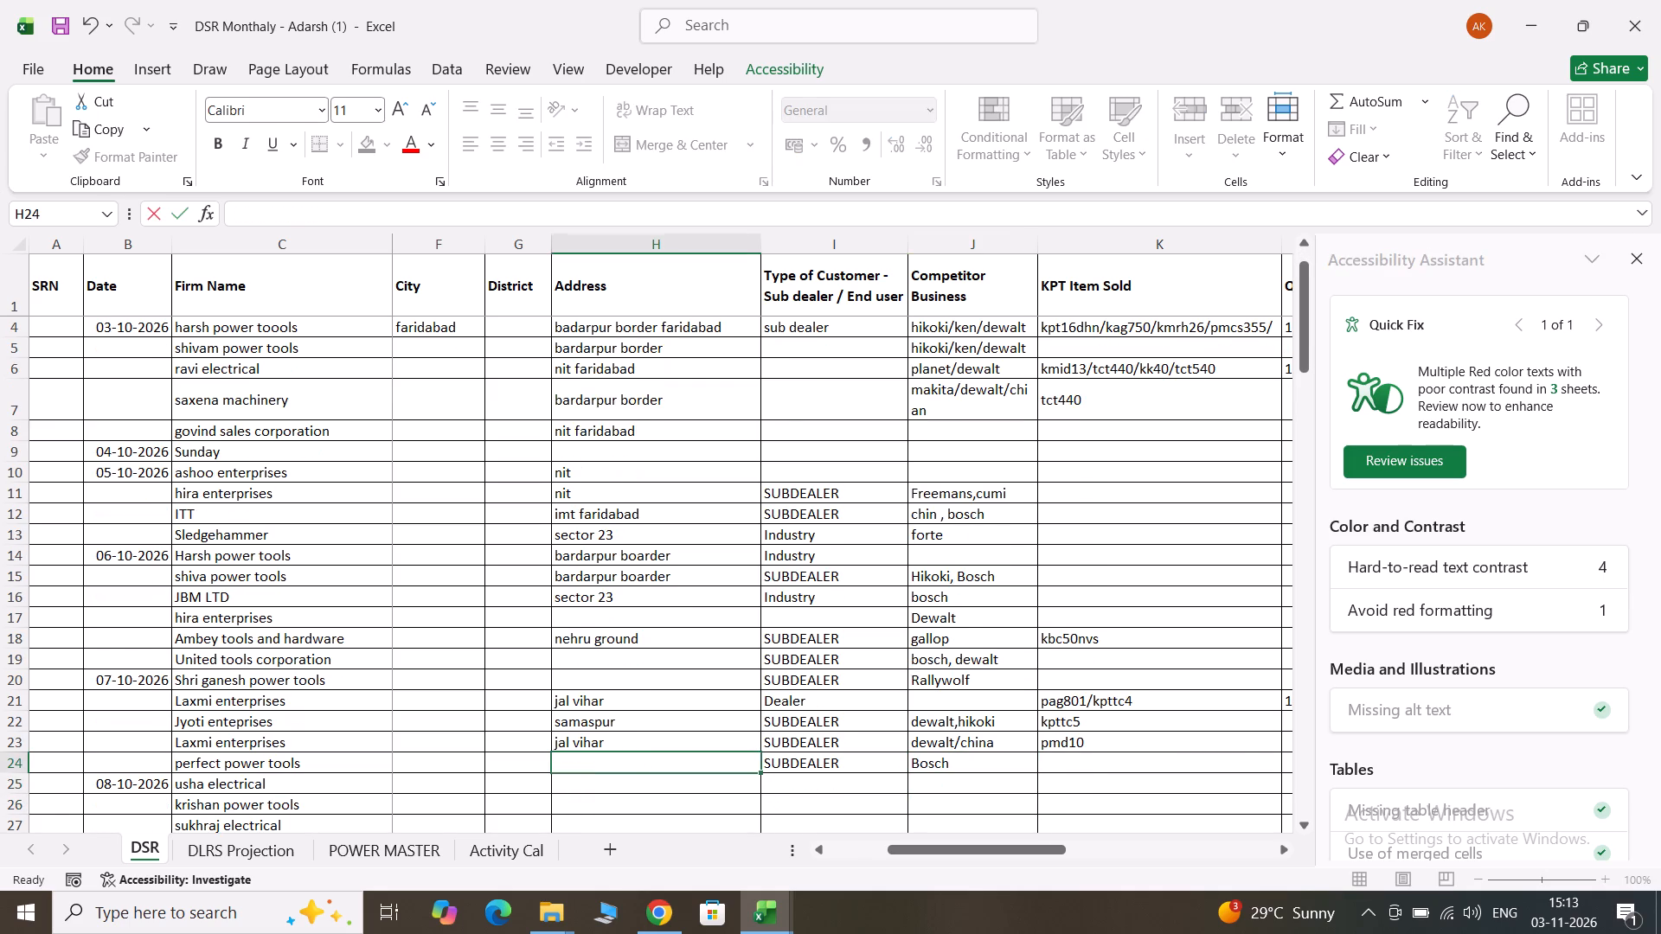
key(Right)
key(Left)
key(BackSpace)
key(Right)
key(BackSpace)
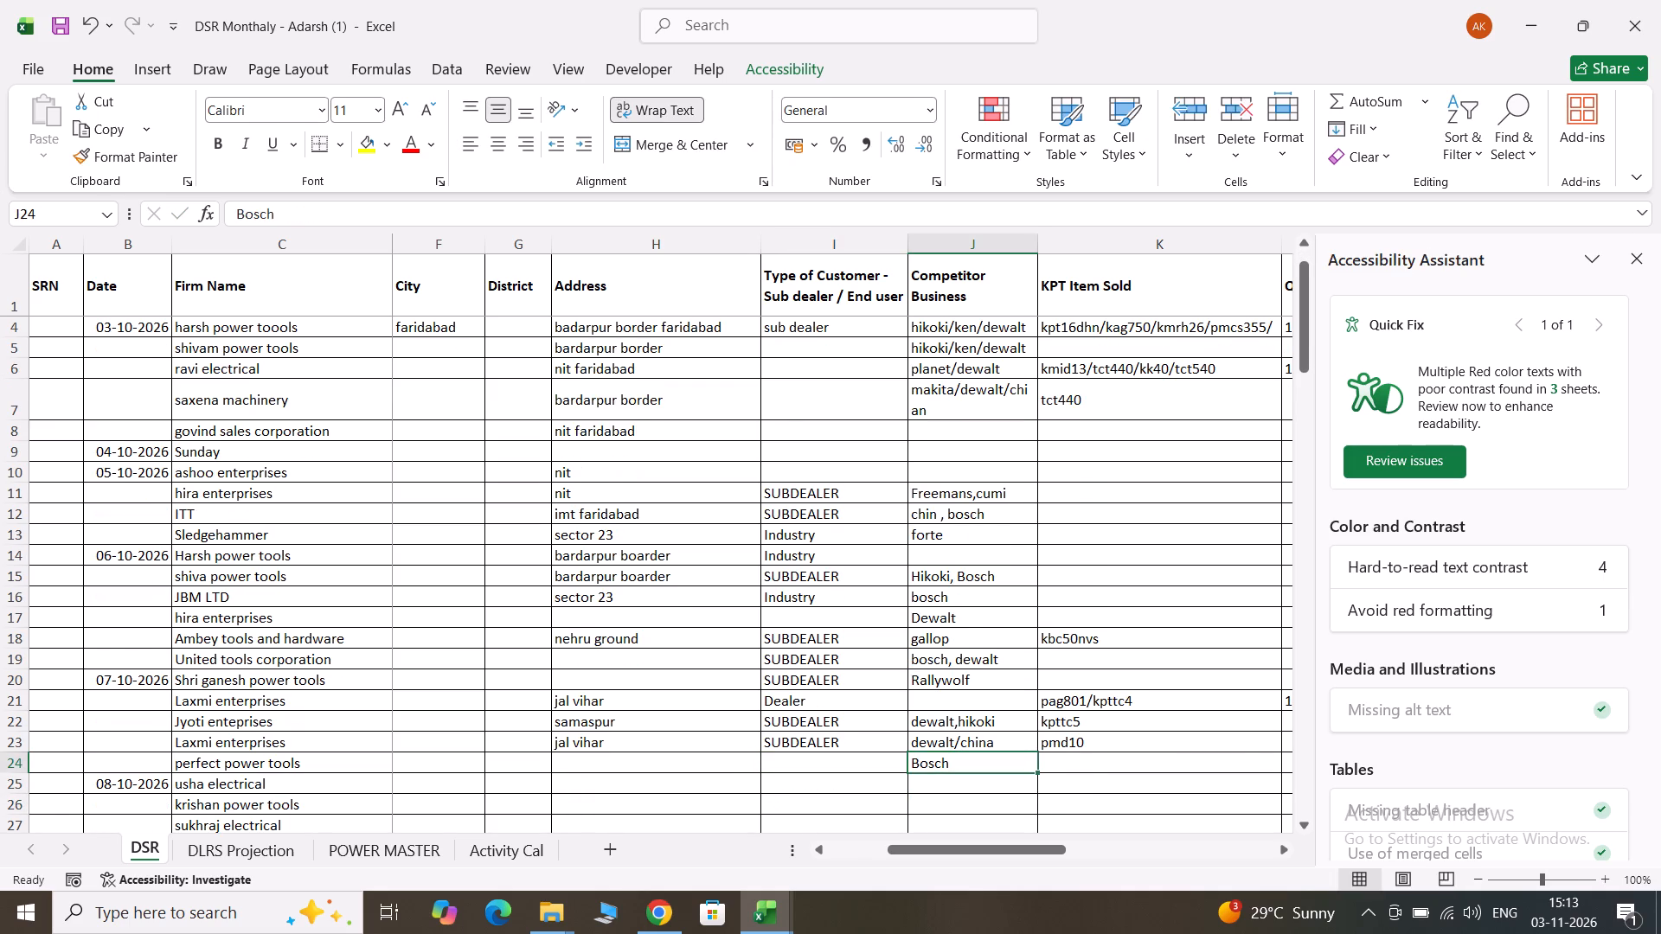
key(Down)
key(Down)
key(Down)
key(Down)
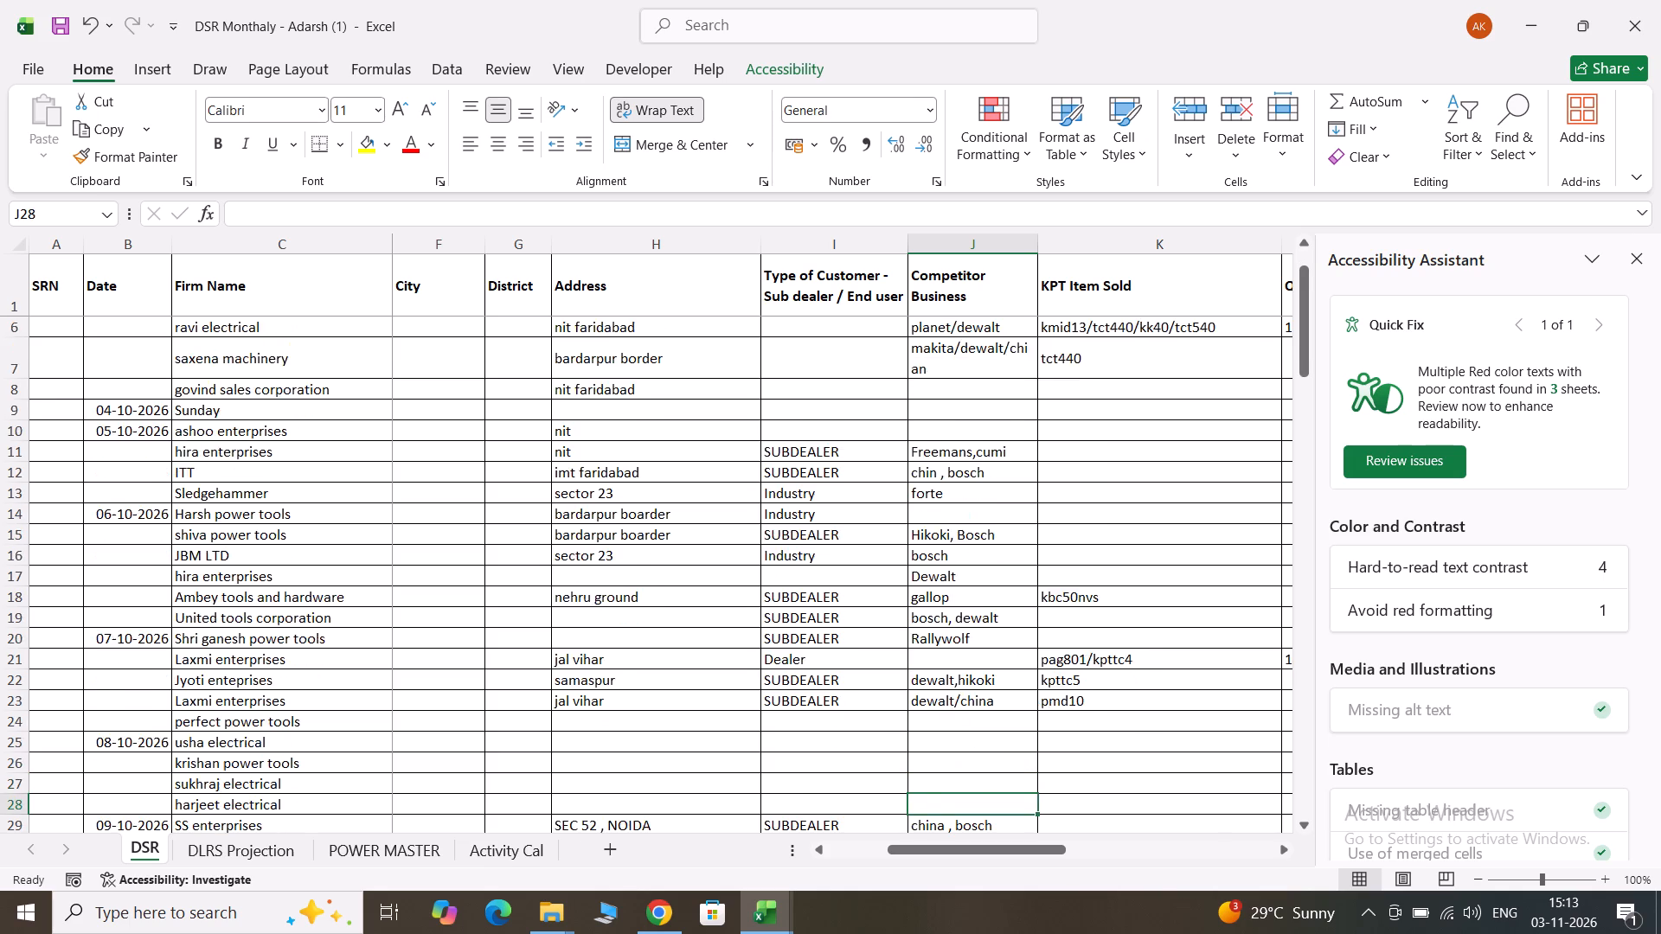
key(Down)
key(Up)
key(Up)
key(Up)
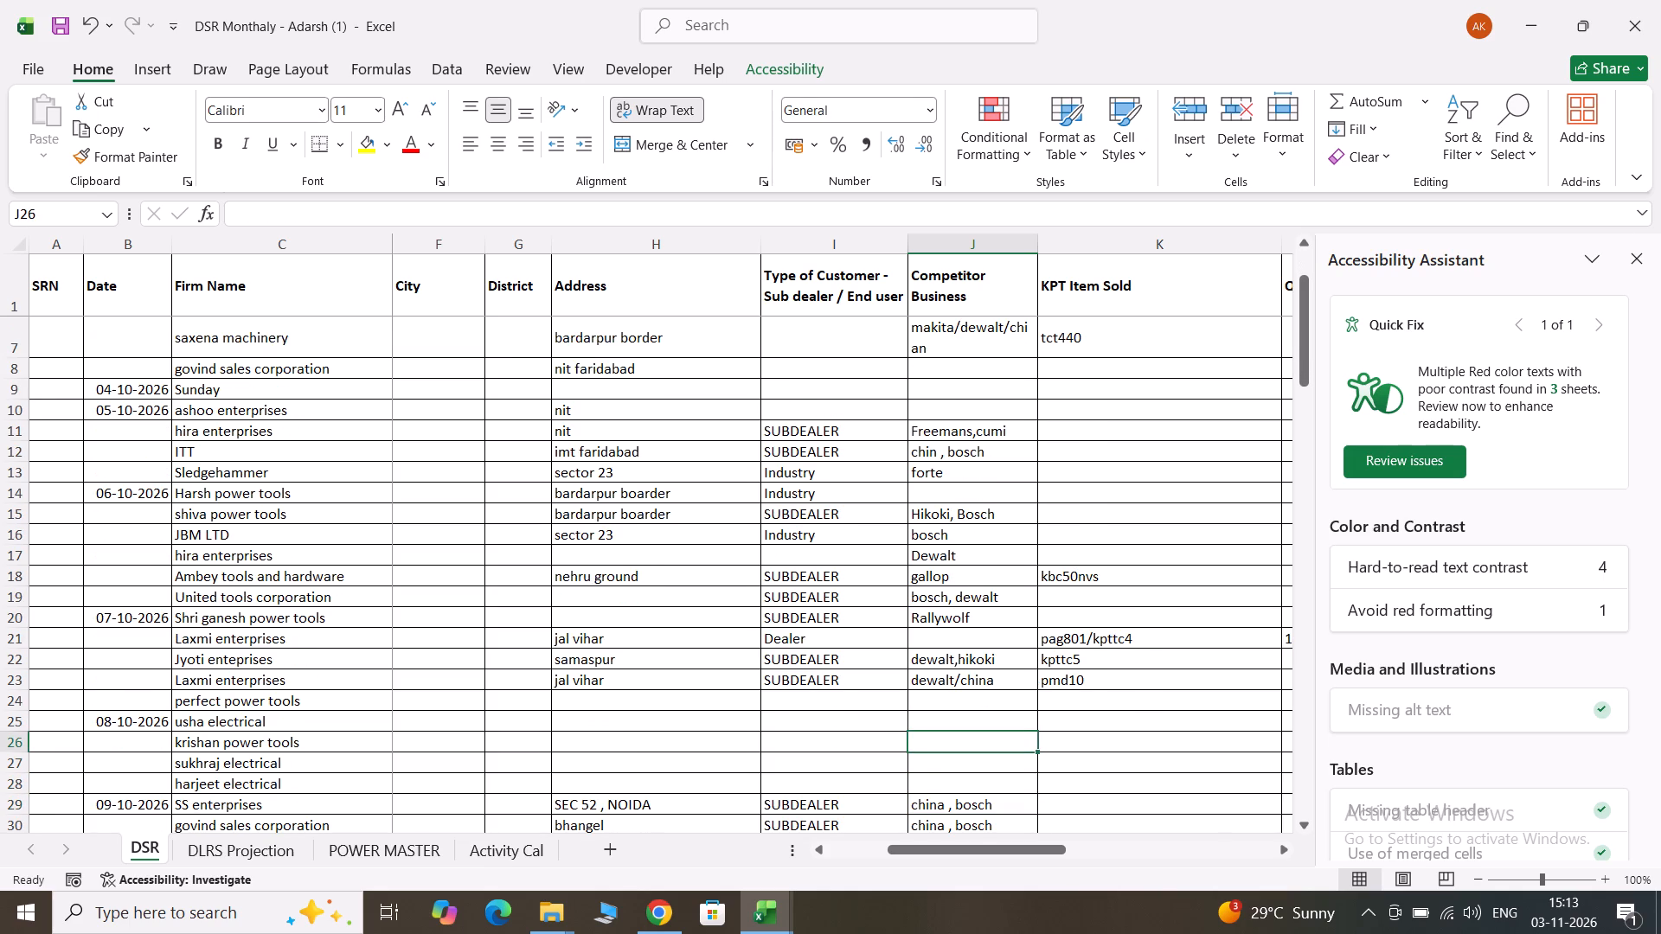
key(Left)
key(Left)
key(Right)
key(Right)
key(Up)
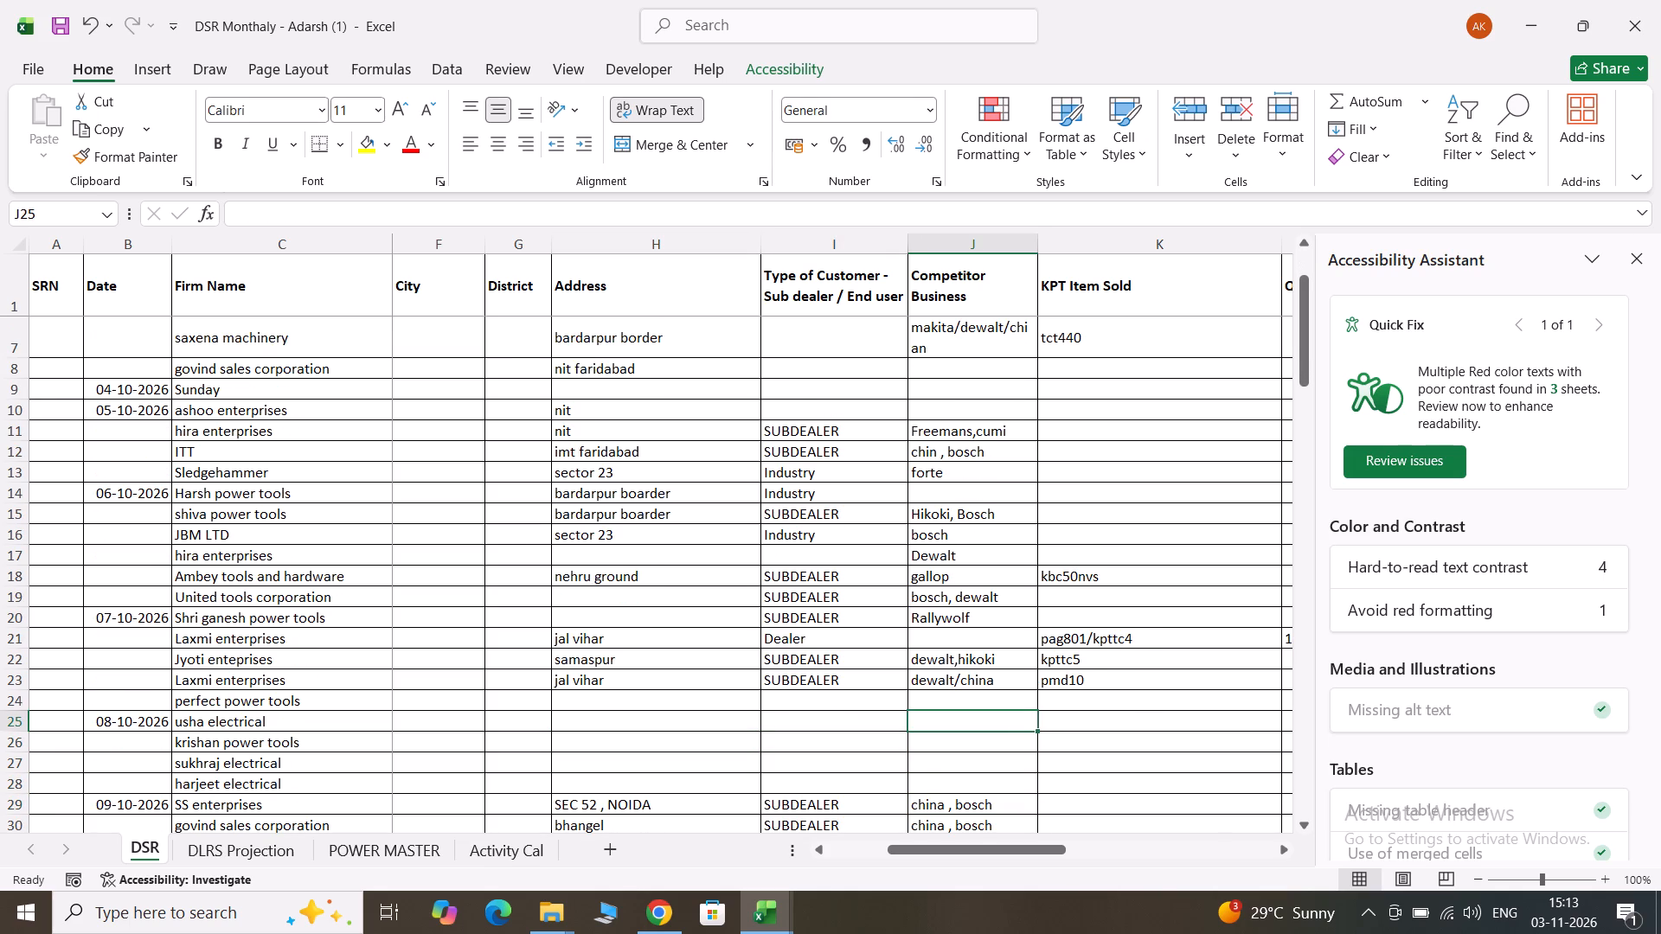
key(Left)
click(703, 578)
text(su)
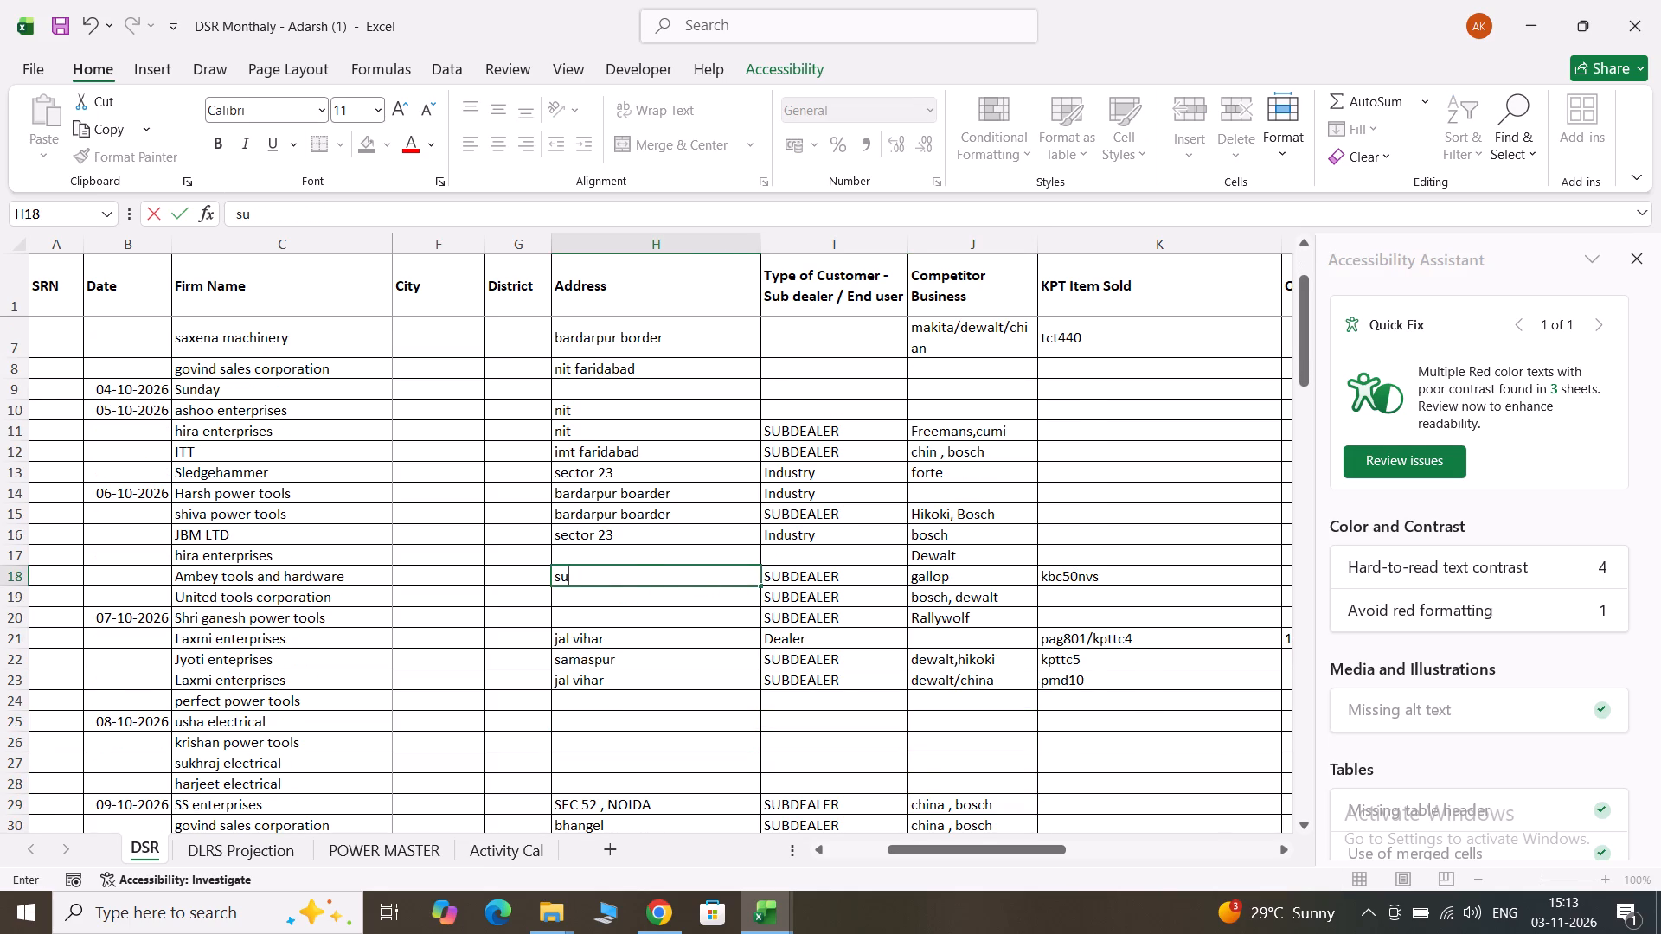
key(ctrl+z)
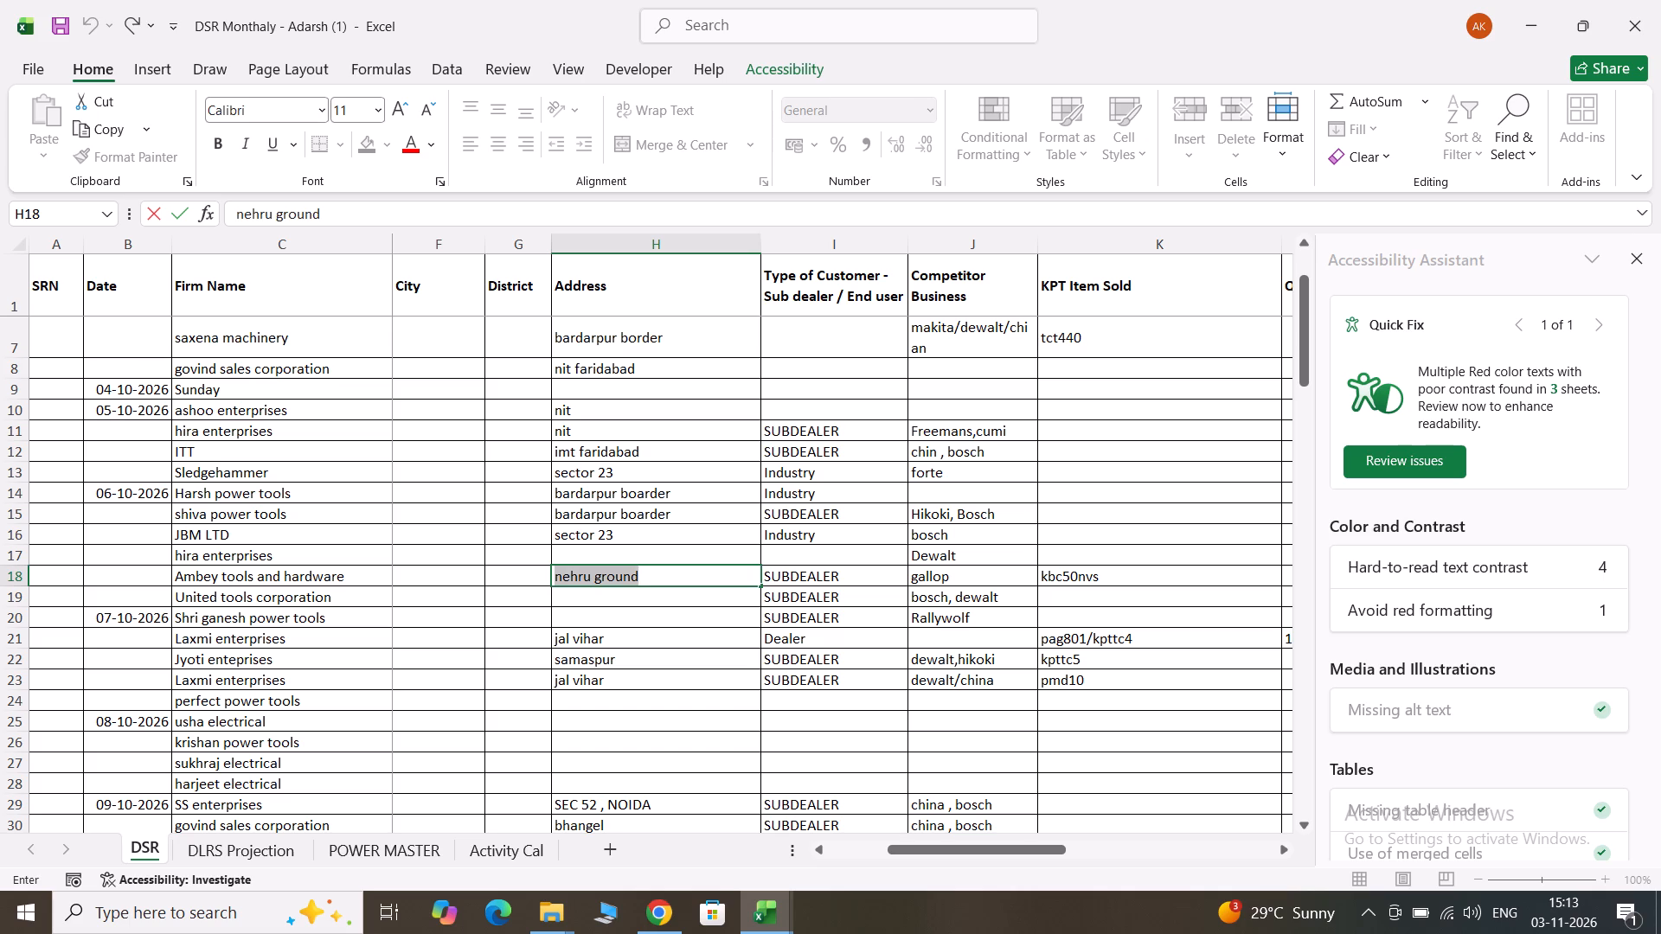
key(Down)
Enter sub dealer as the customer type for usha electrical, krishan power tools and sukhraj electrical under 08-10-2026.
key(Down)
key(Down)
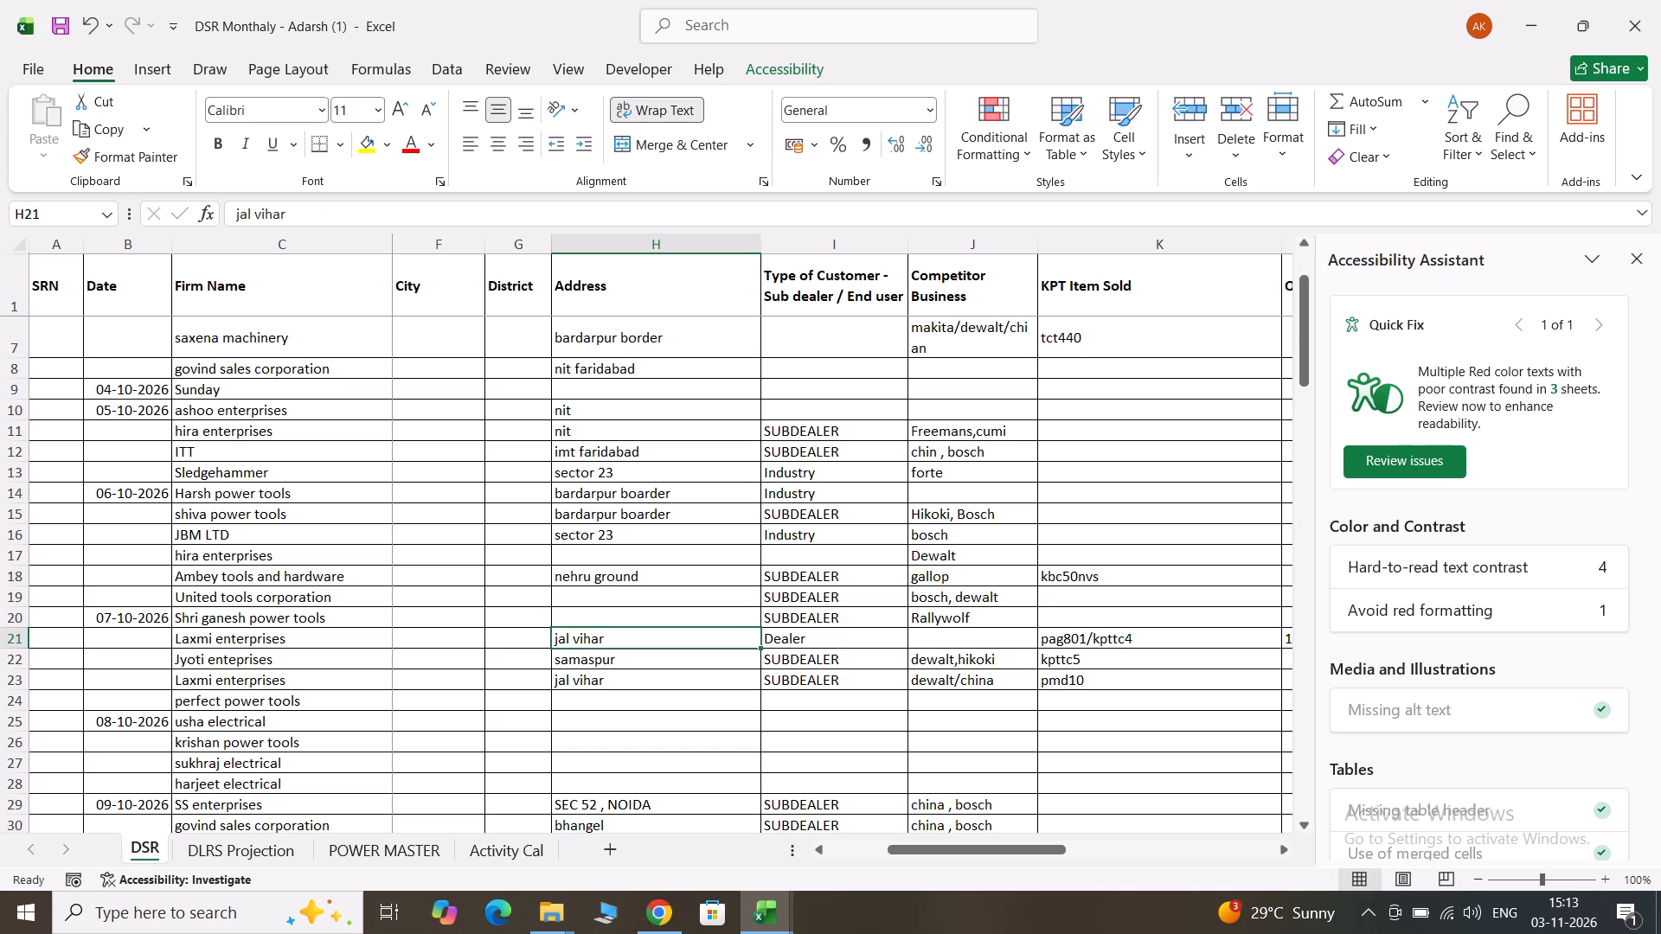
key(Down)
key(Down)
key(Down)
key(Down)
key(Right)
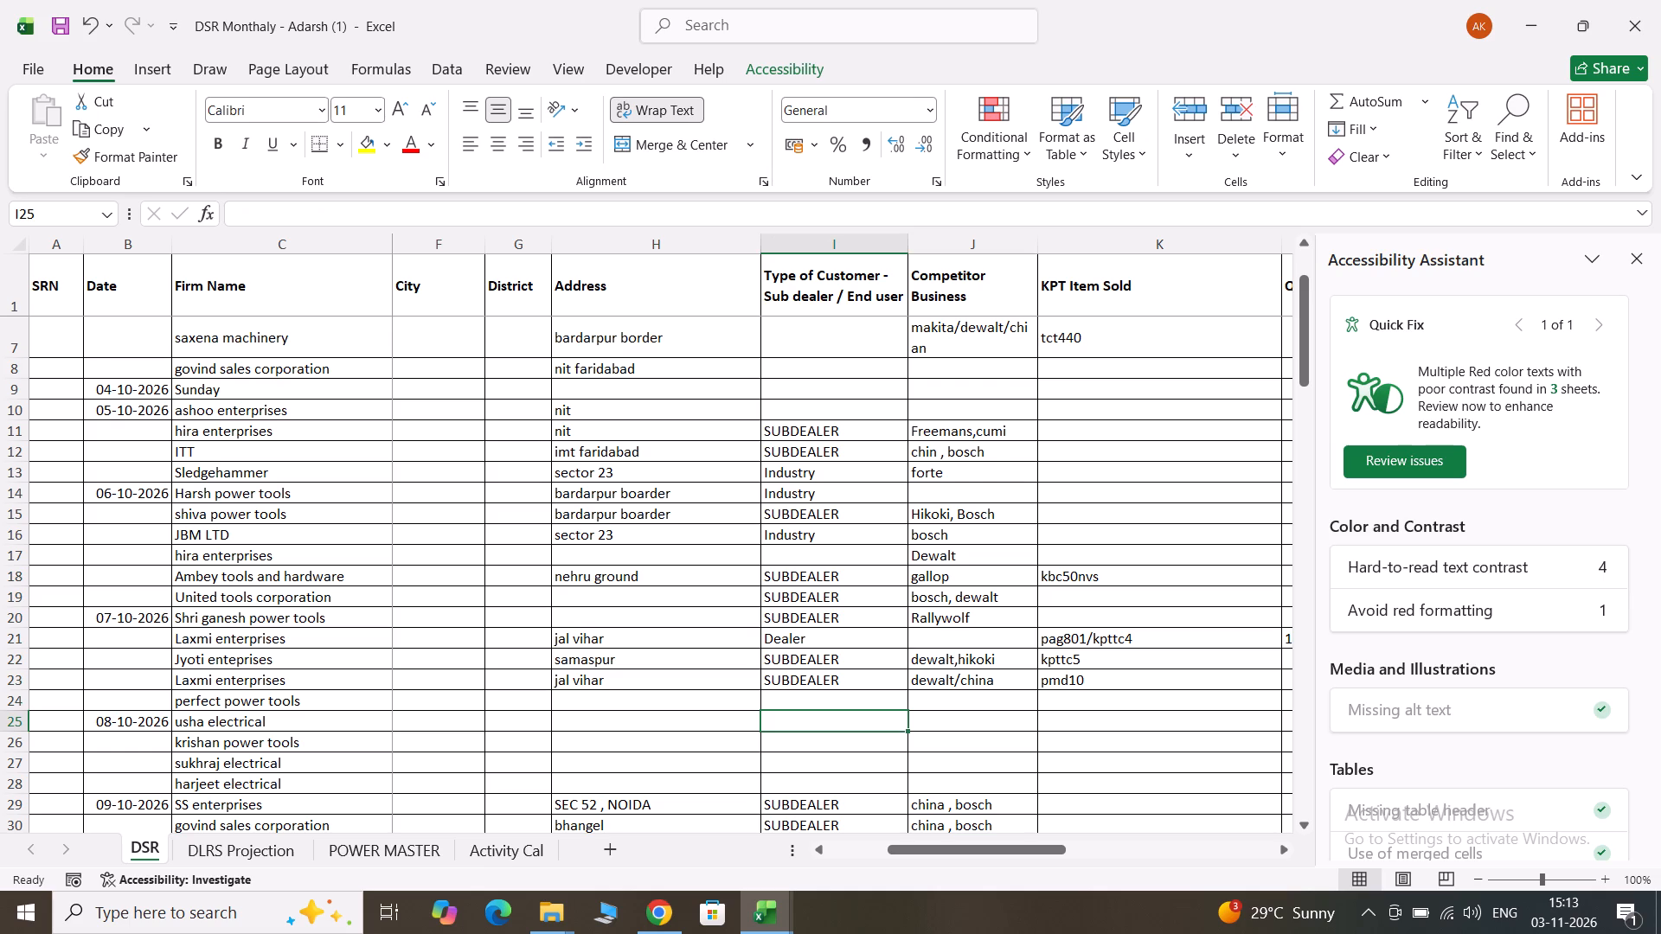
text(sub dealer)
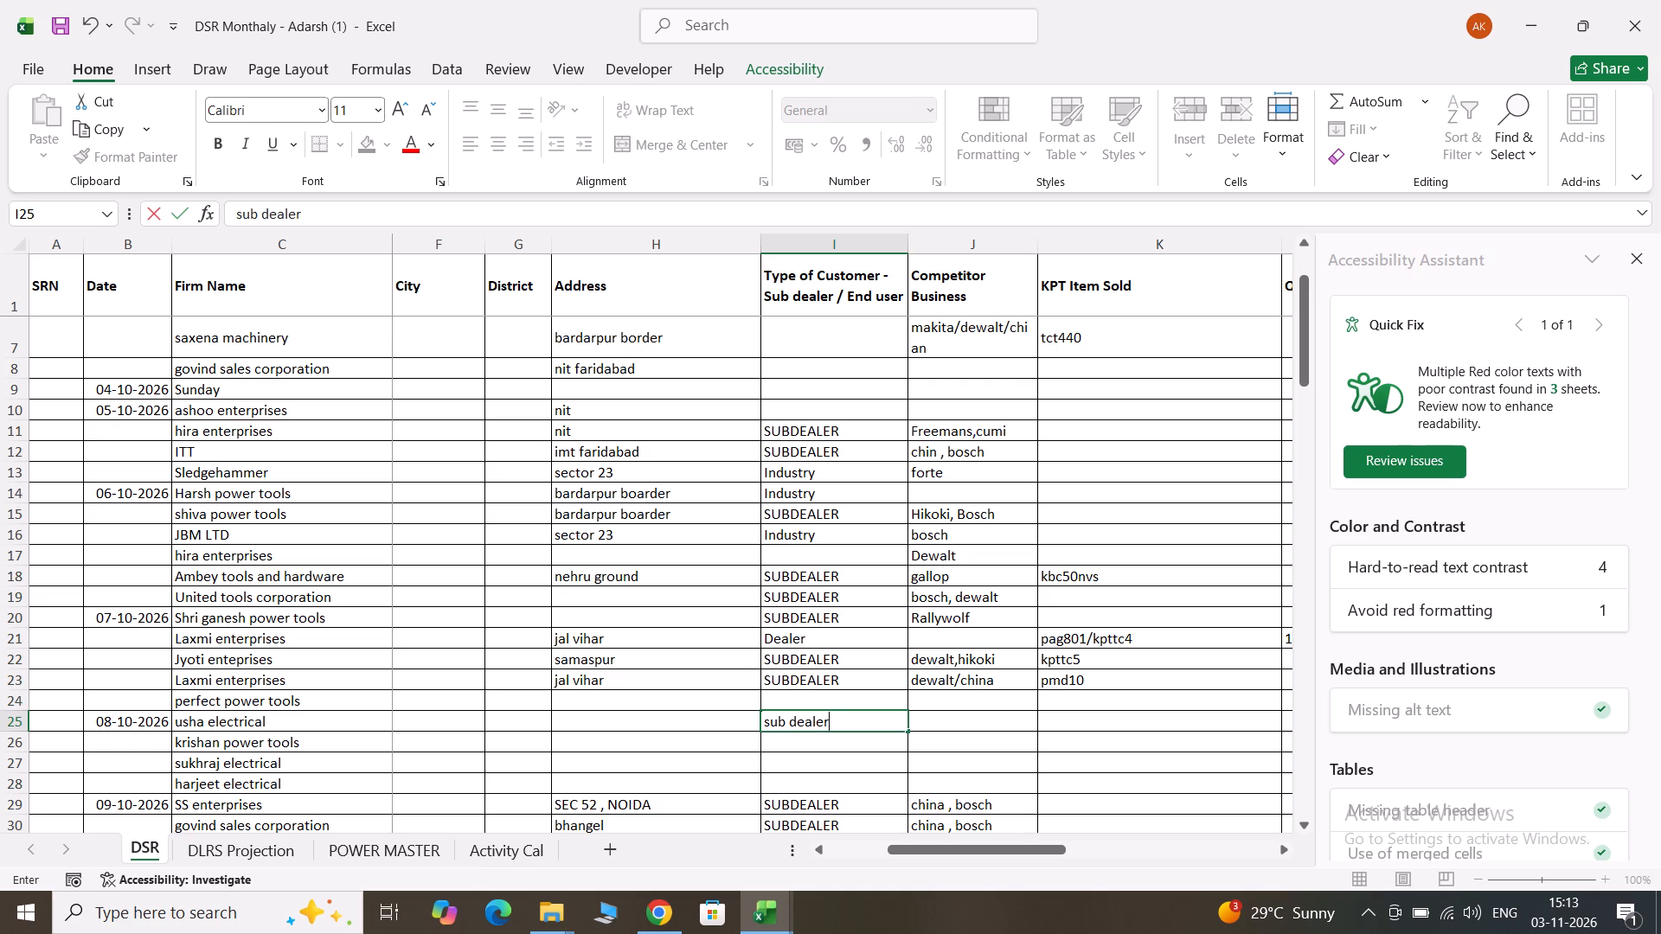
key(Down)
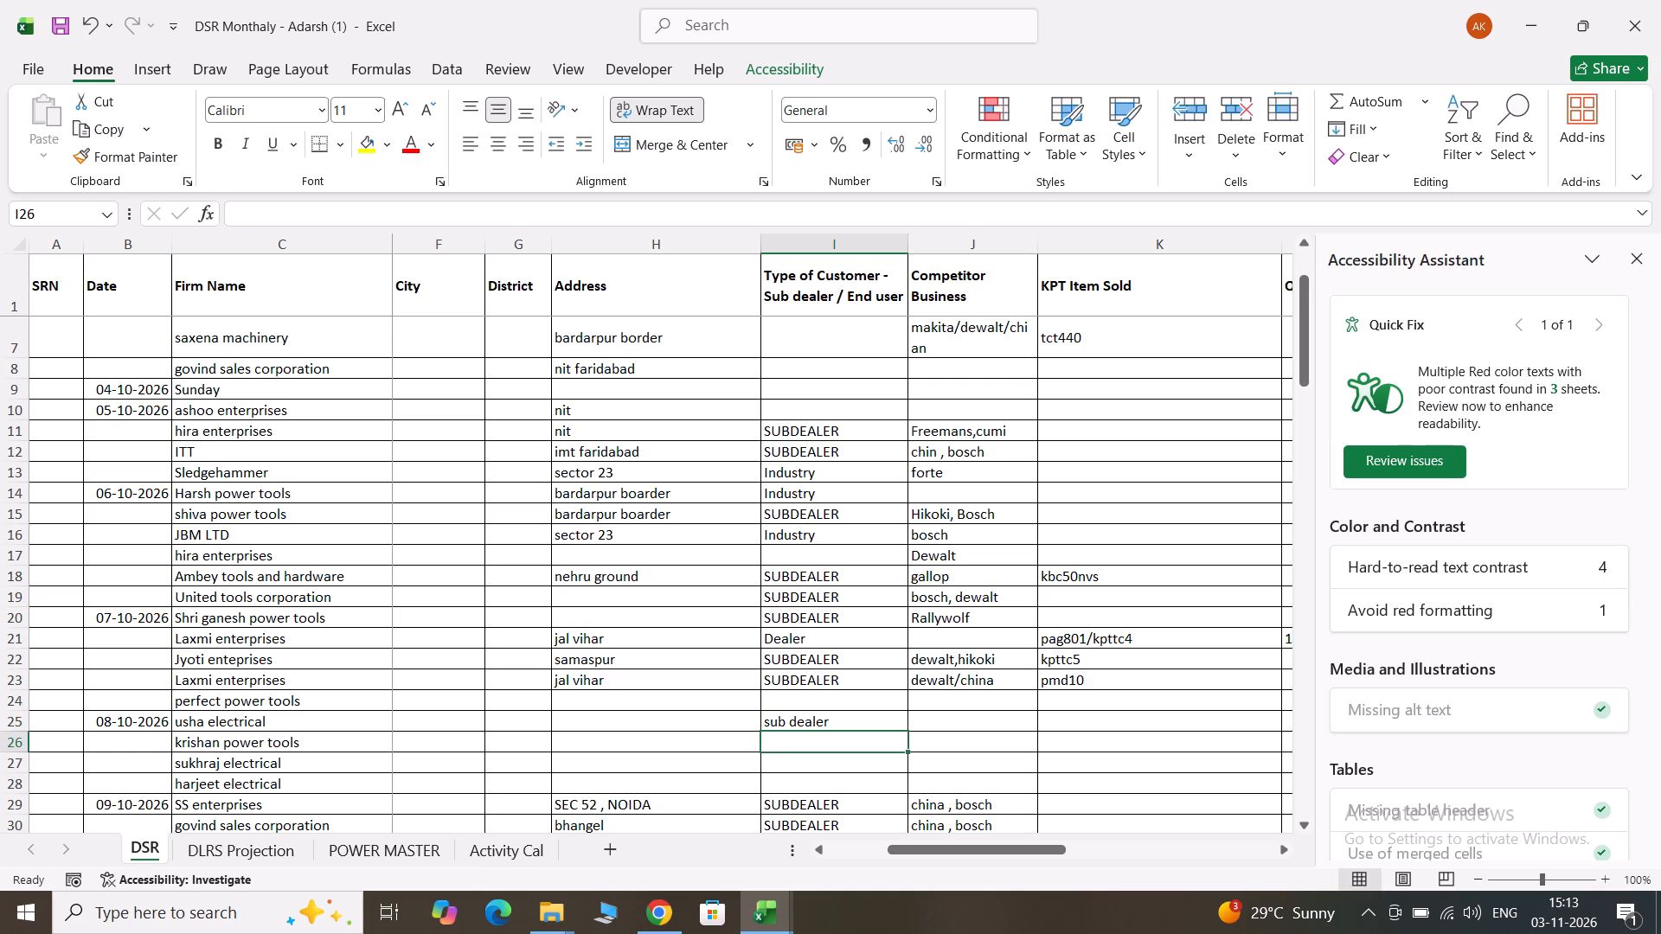
text(su)
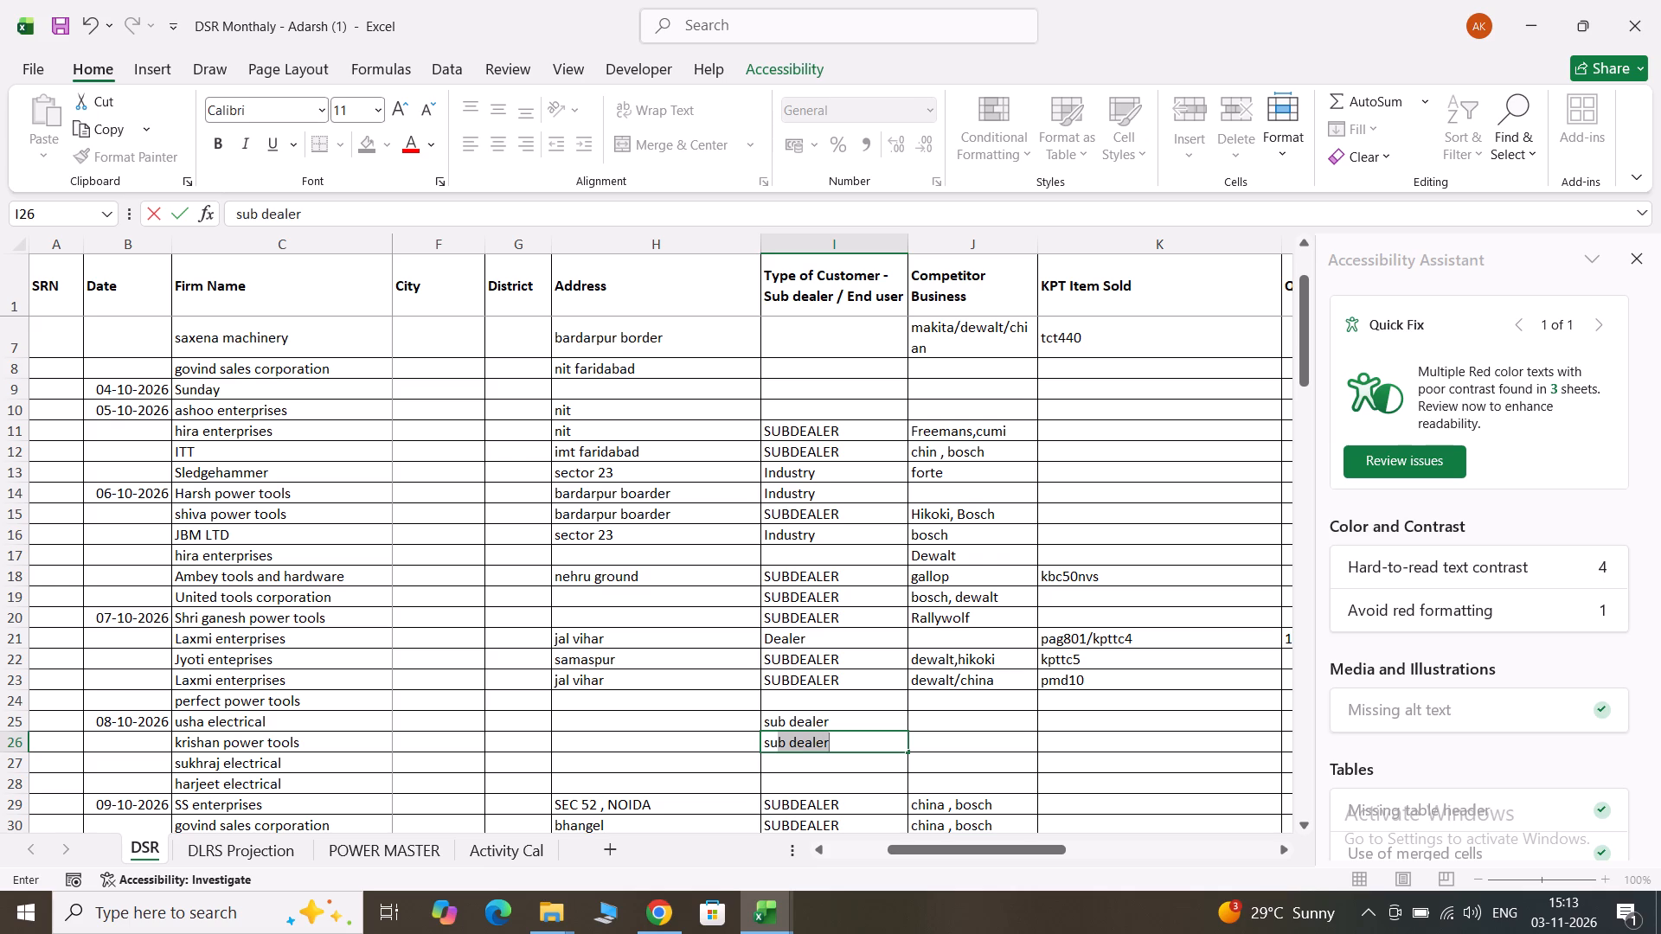
key(Down)
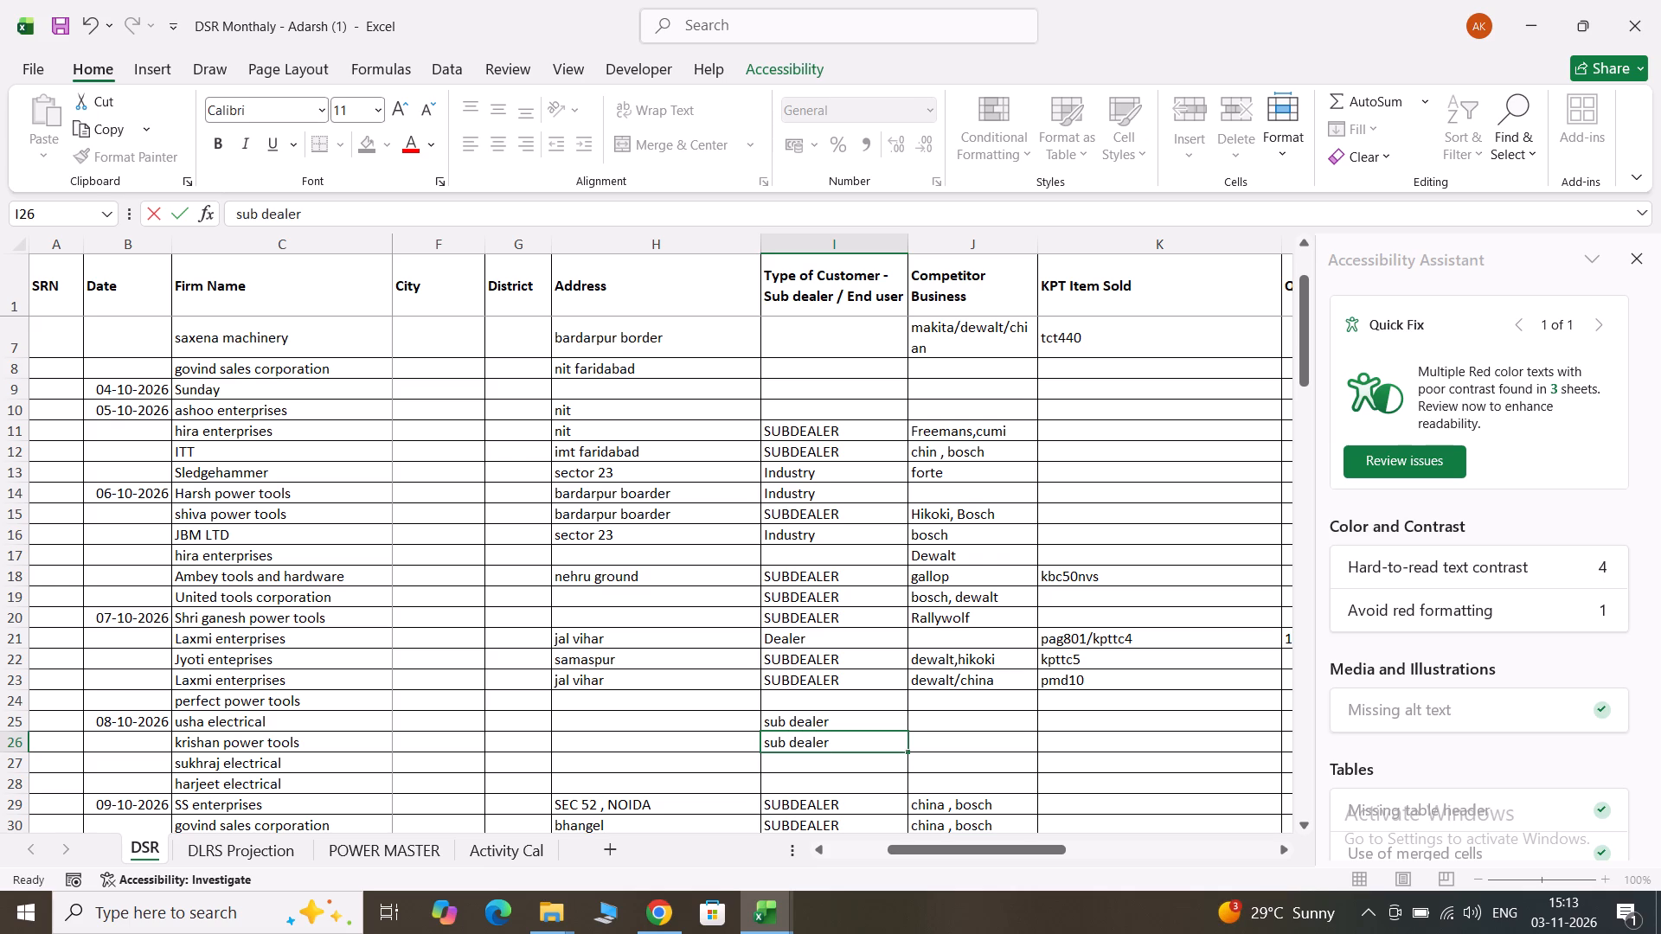
key(s)
key(Down)
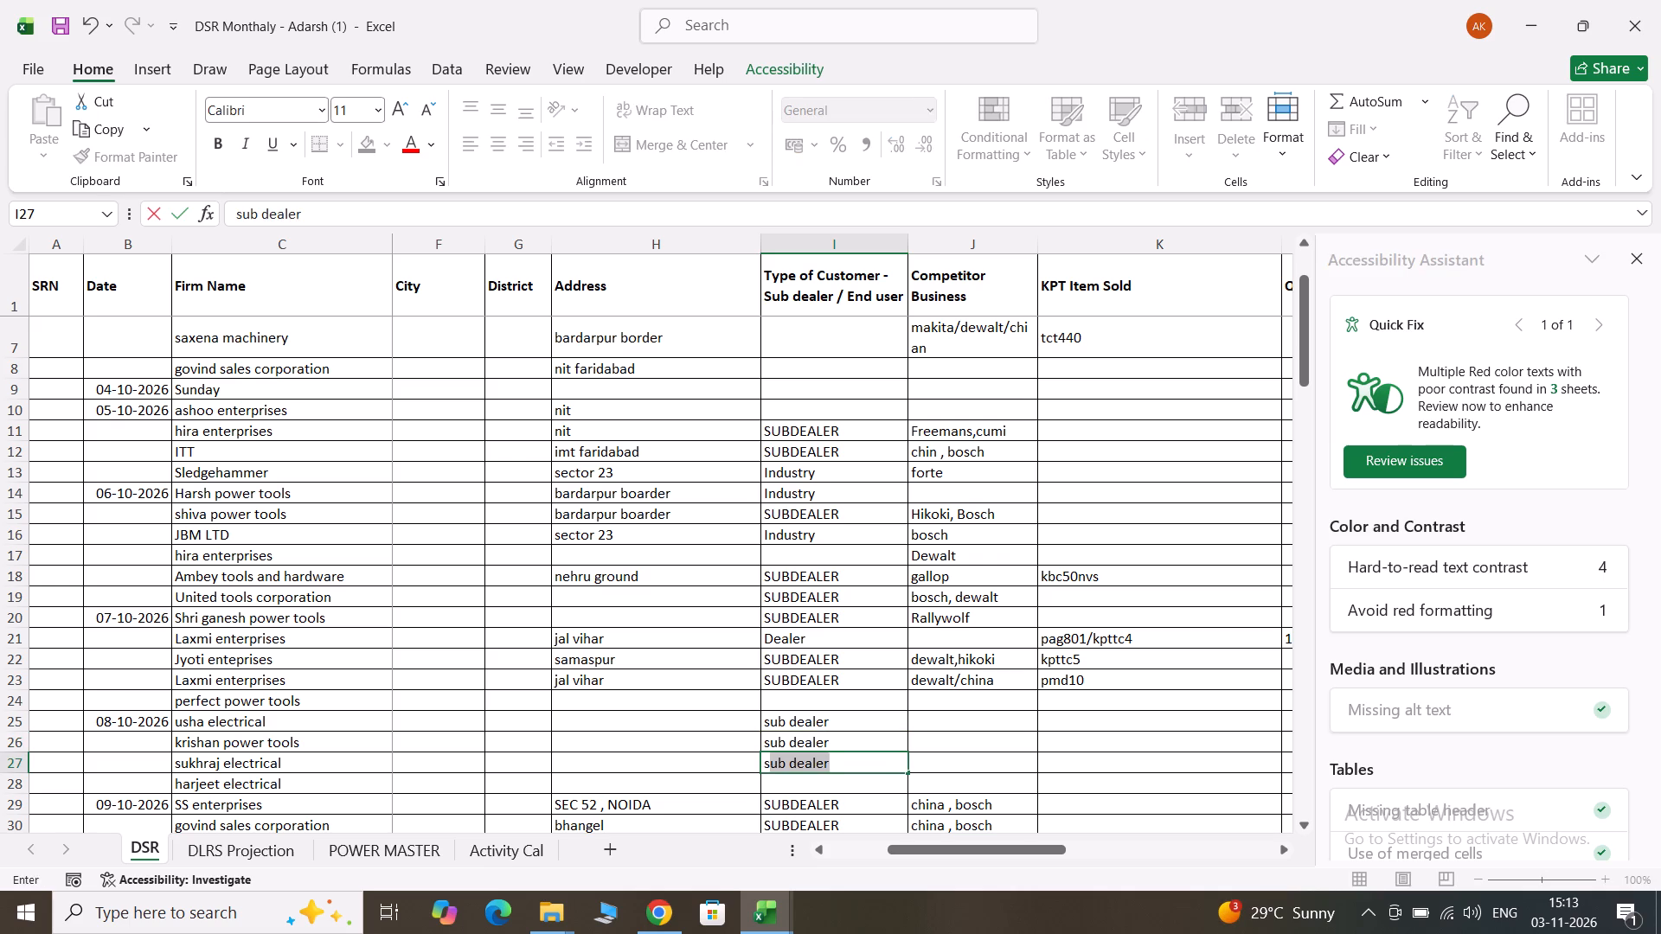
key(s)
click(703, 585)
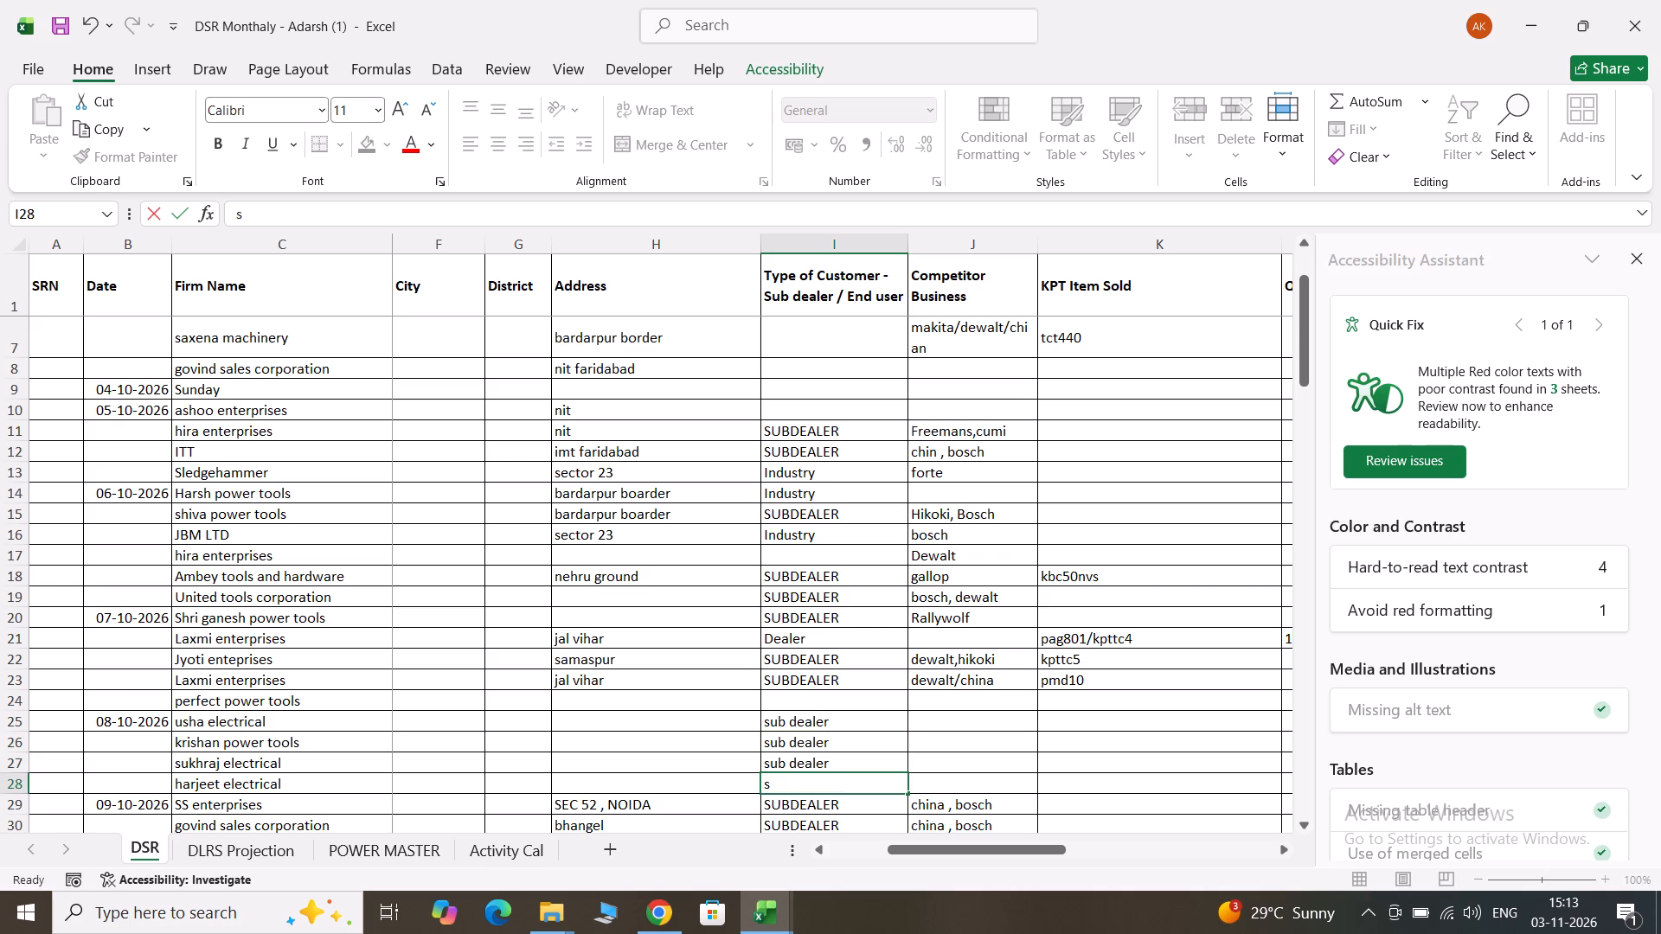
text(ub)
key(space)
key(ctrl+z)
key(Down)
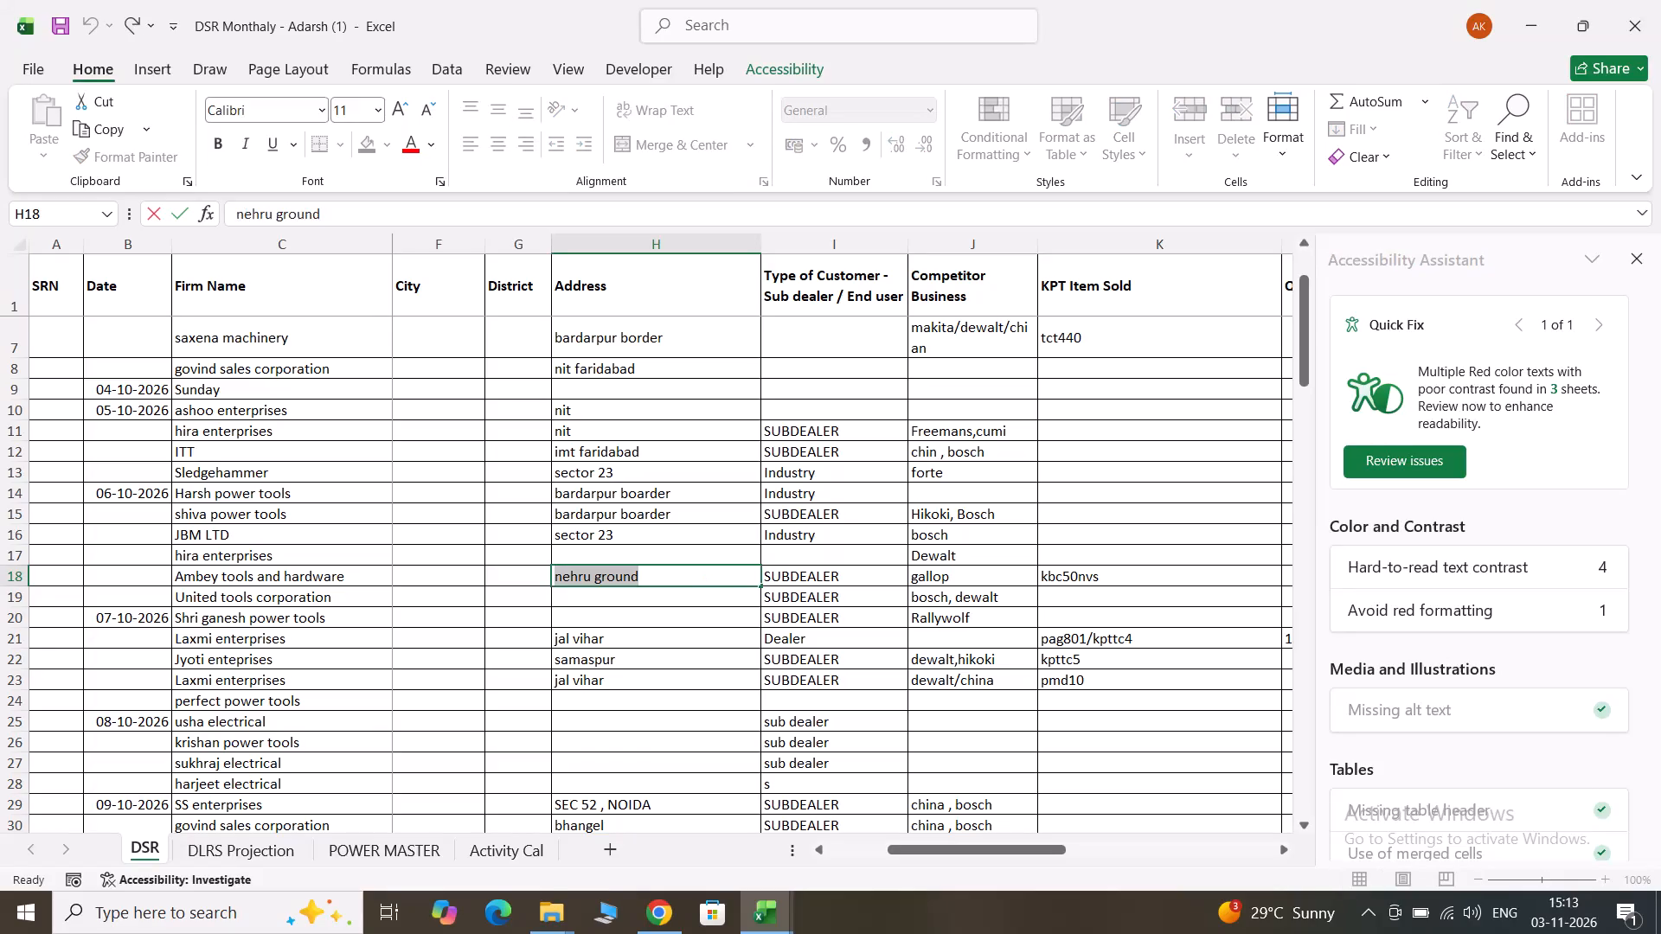
Enter sub dealer as the customer type on the harjeet electrical row under 08-10-2026.
key(Down)
key(Down)
key(Down)
key(Down)
key(Down)
key(Down)
key(Down)
key(Down)
key(Down)
key(Right)
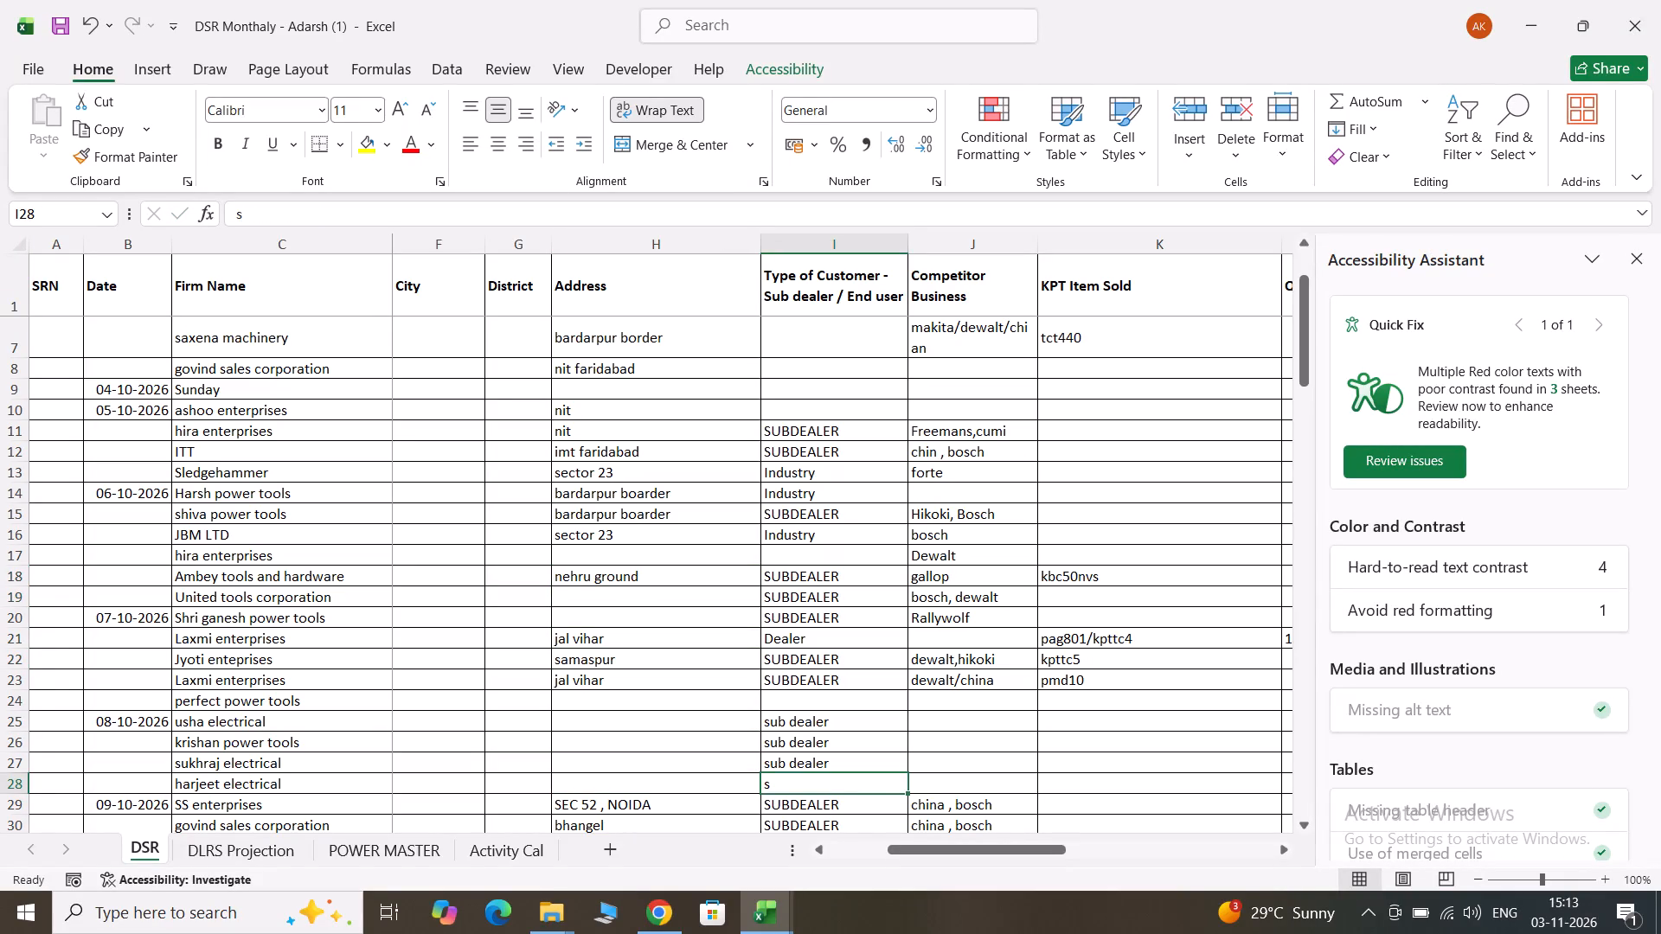
key(BackSpace)
text(sub dealer)
key(Up)
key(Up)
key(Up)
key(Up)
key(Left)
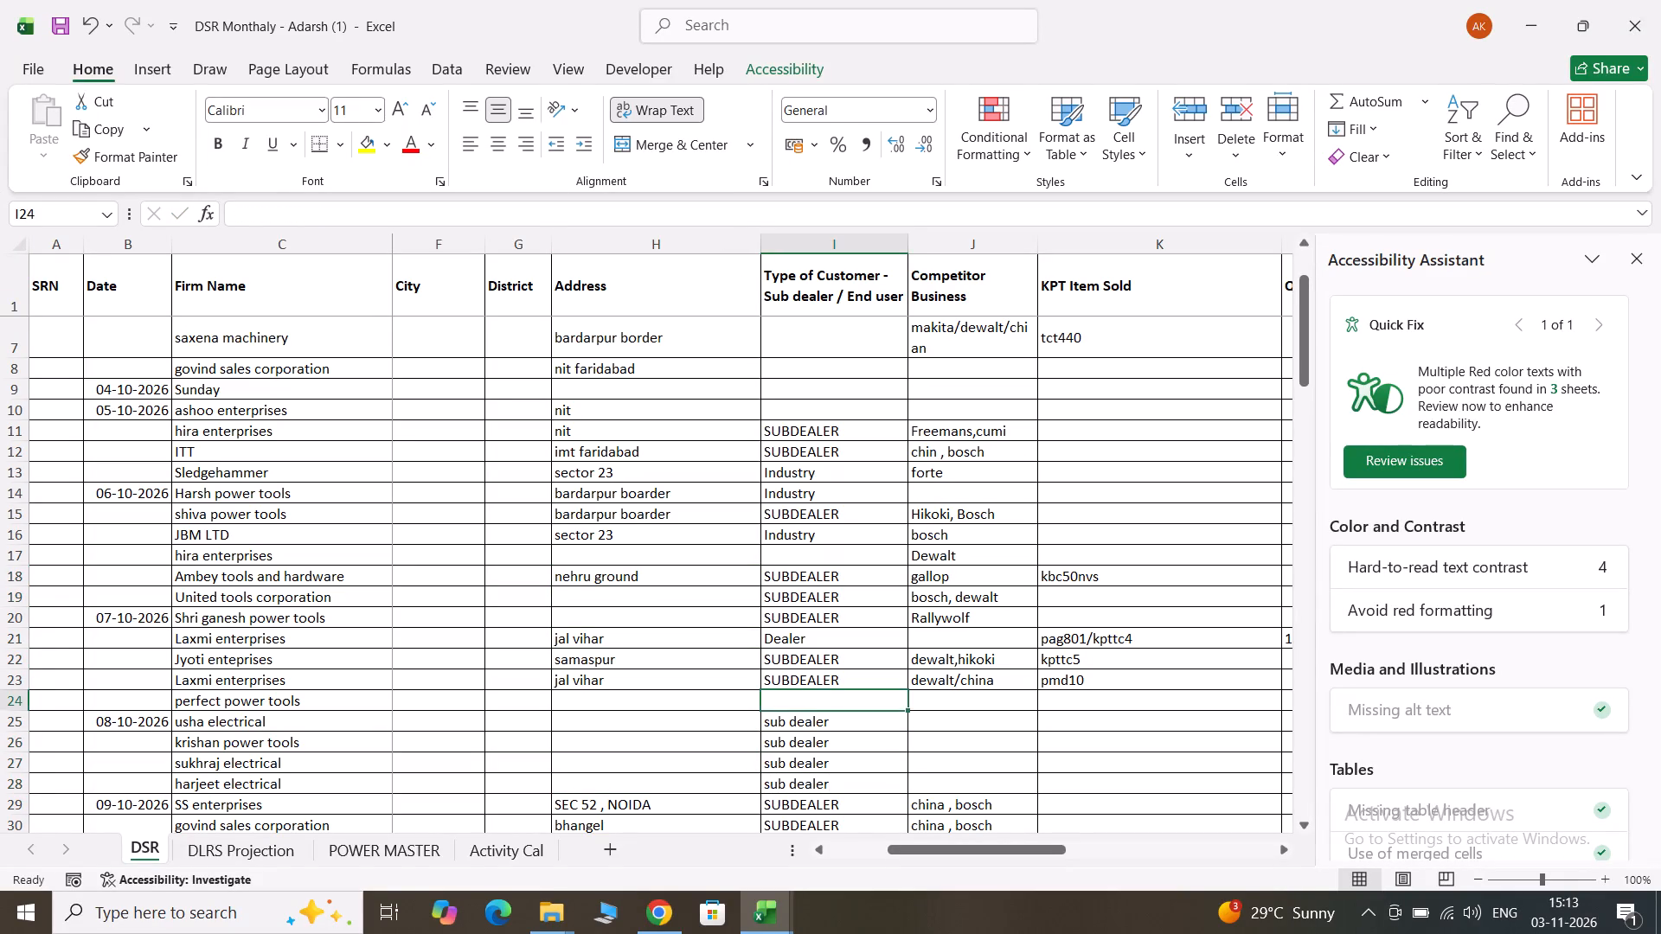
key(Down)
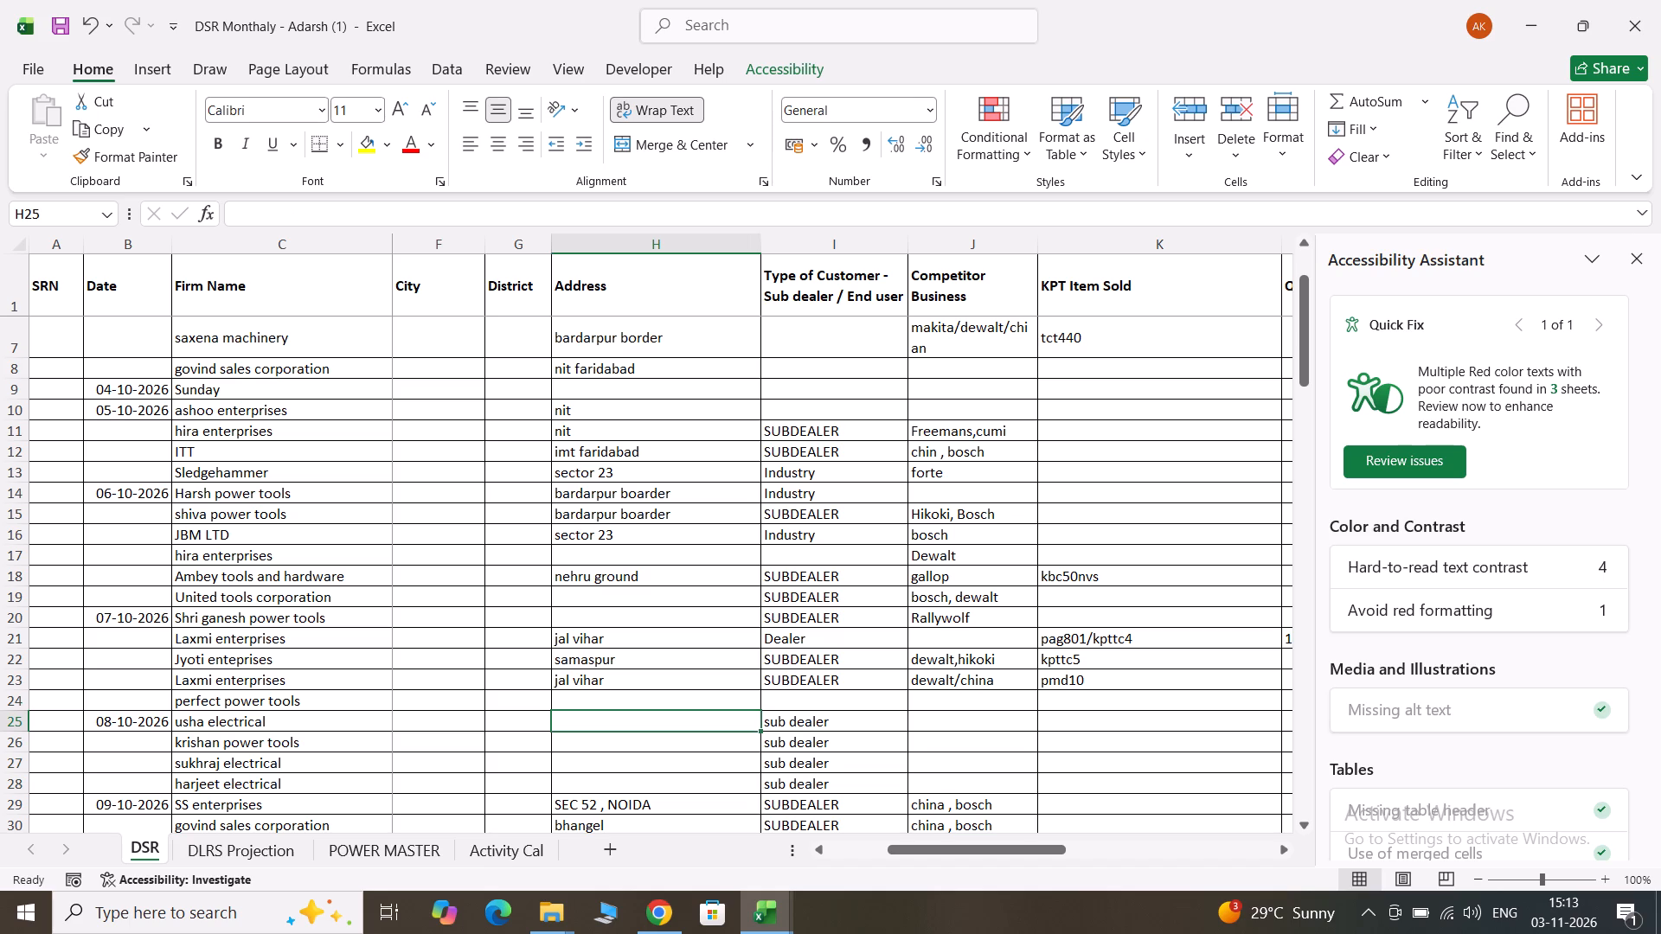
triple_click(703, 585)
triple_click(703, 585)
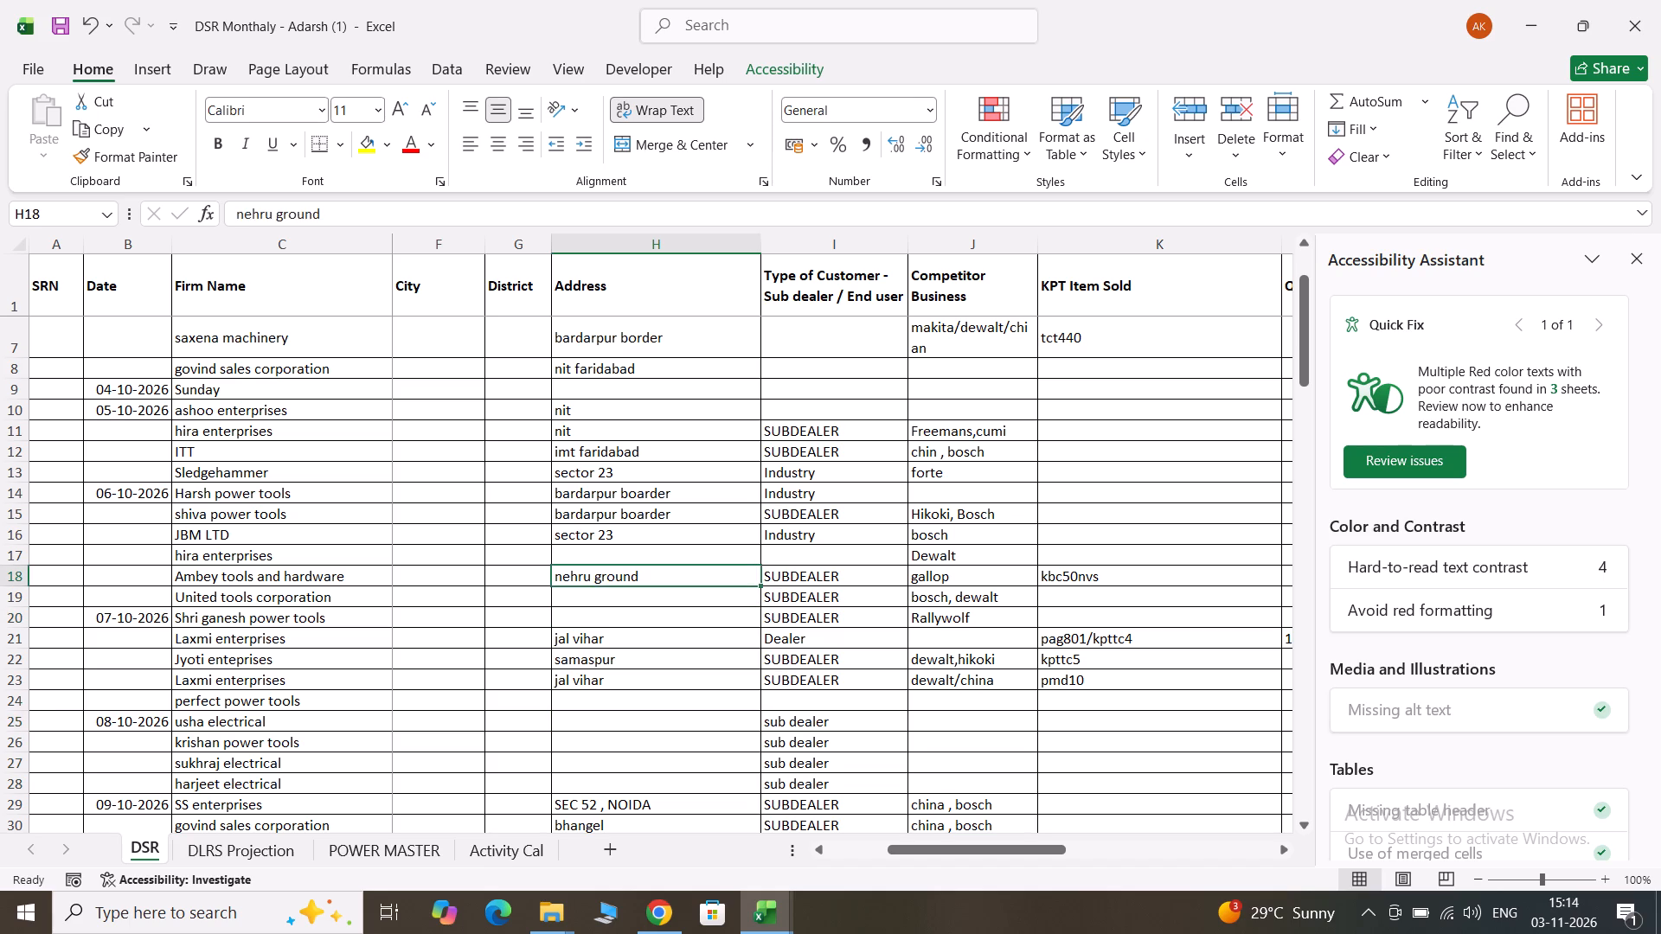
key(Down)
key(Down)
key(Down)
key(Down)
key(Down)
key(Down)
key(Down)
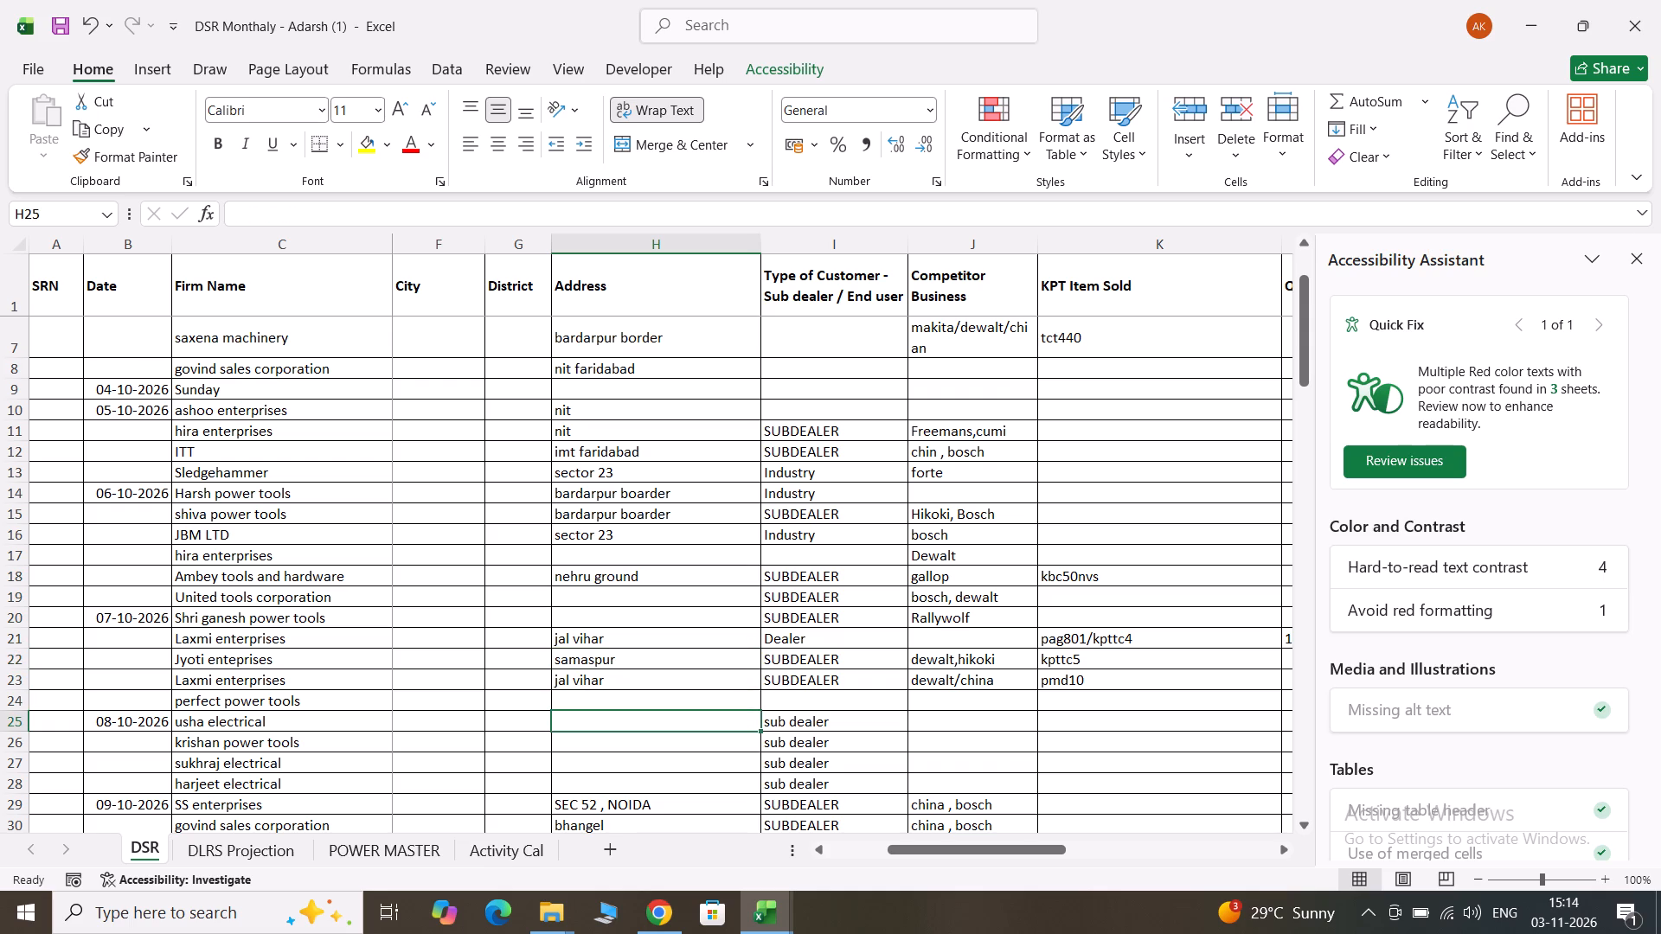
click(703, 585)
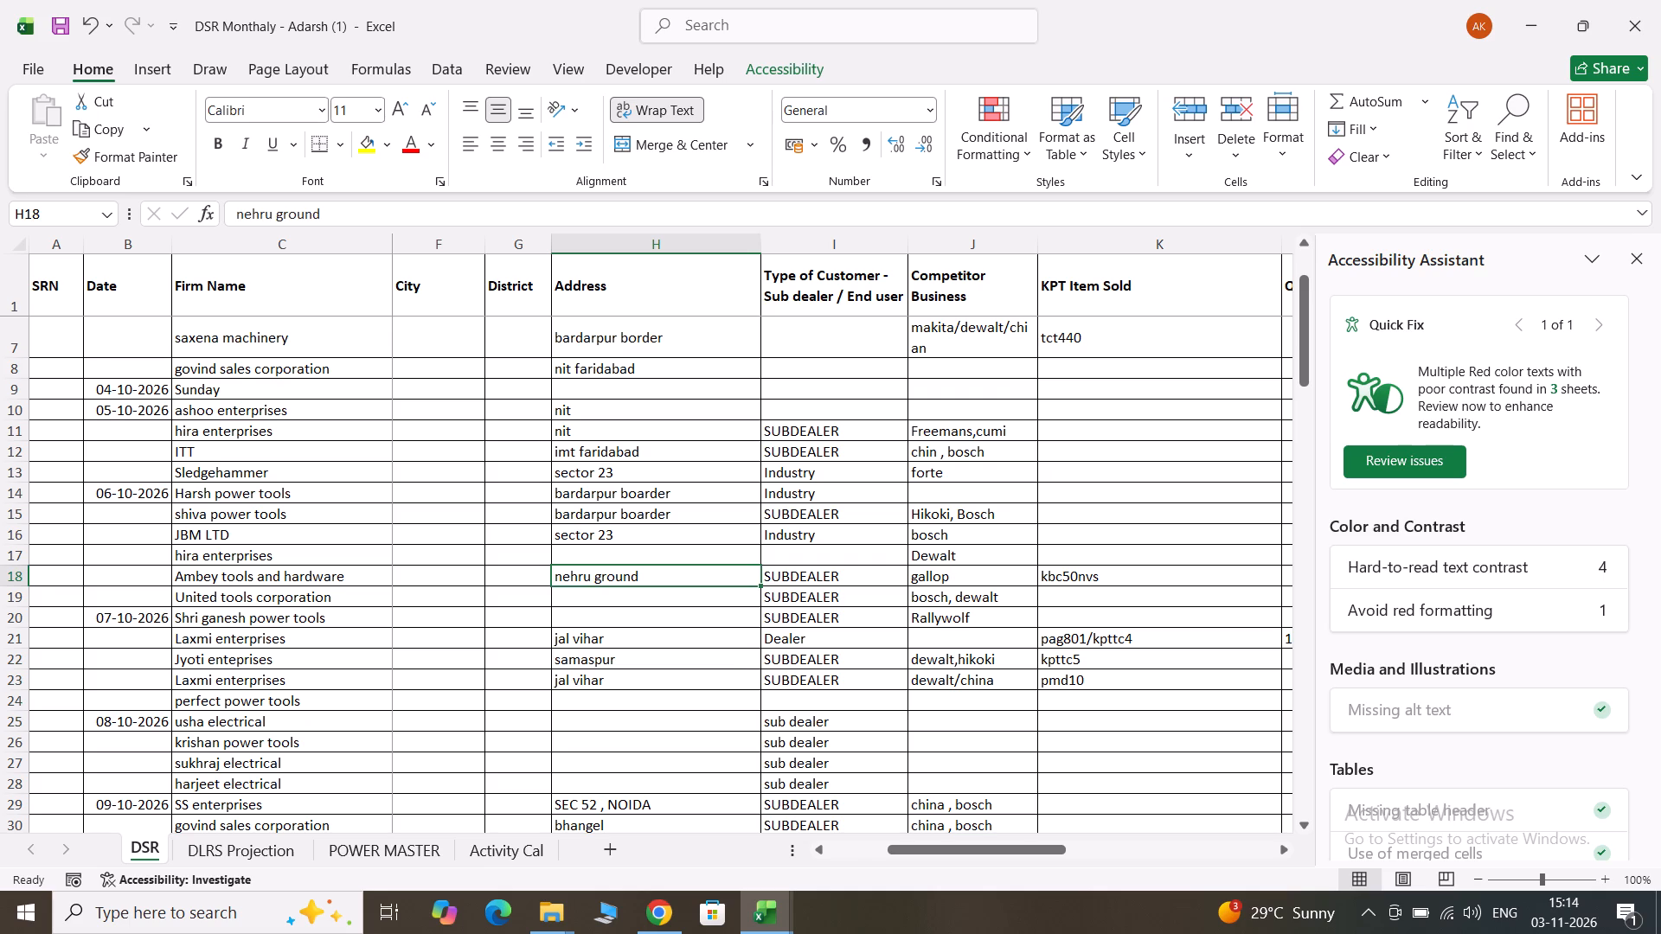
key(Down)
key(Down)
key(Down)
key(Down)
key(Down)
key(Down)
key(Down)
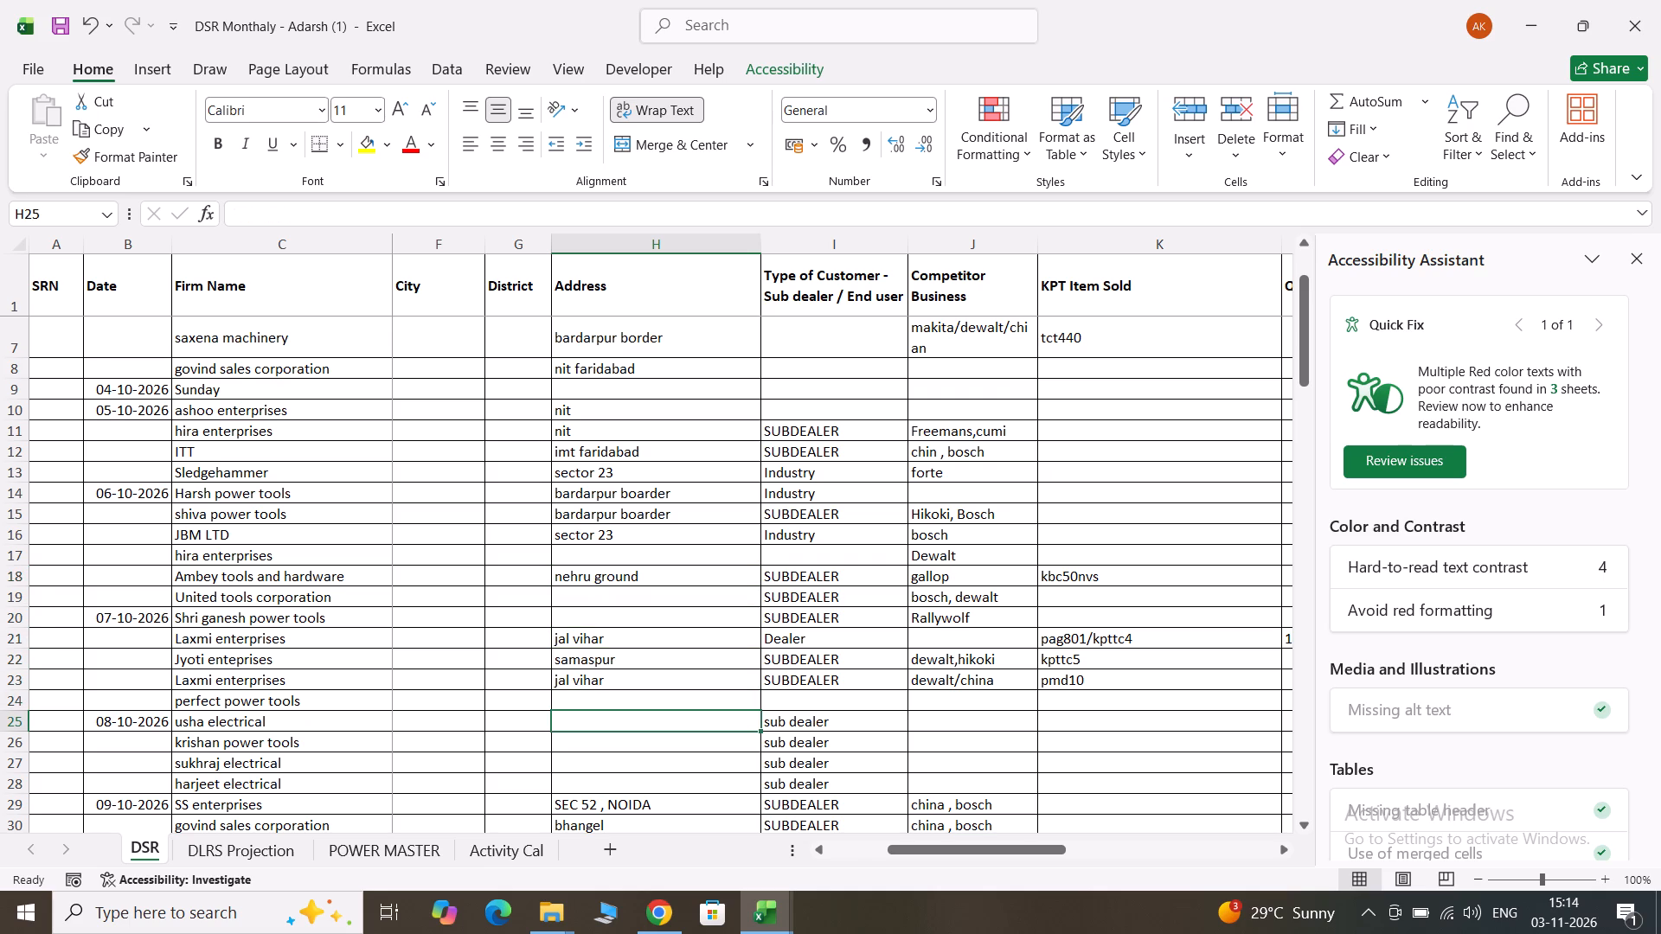
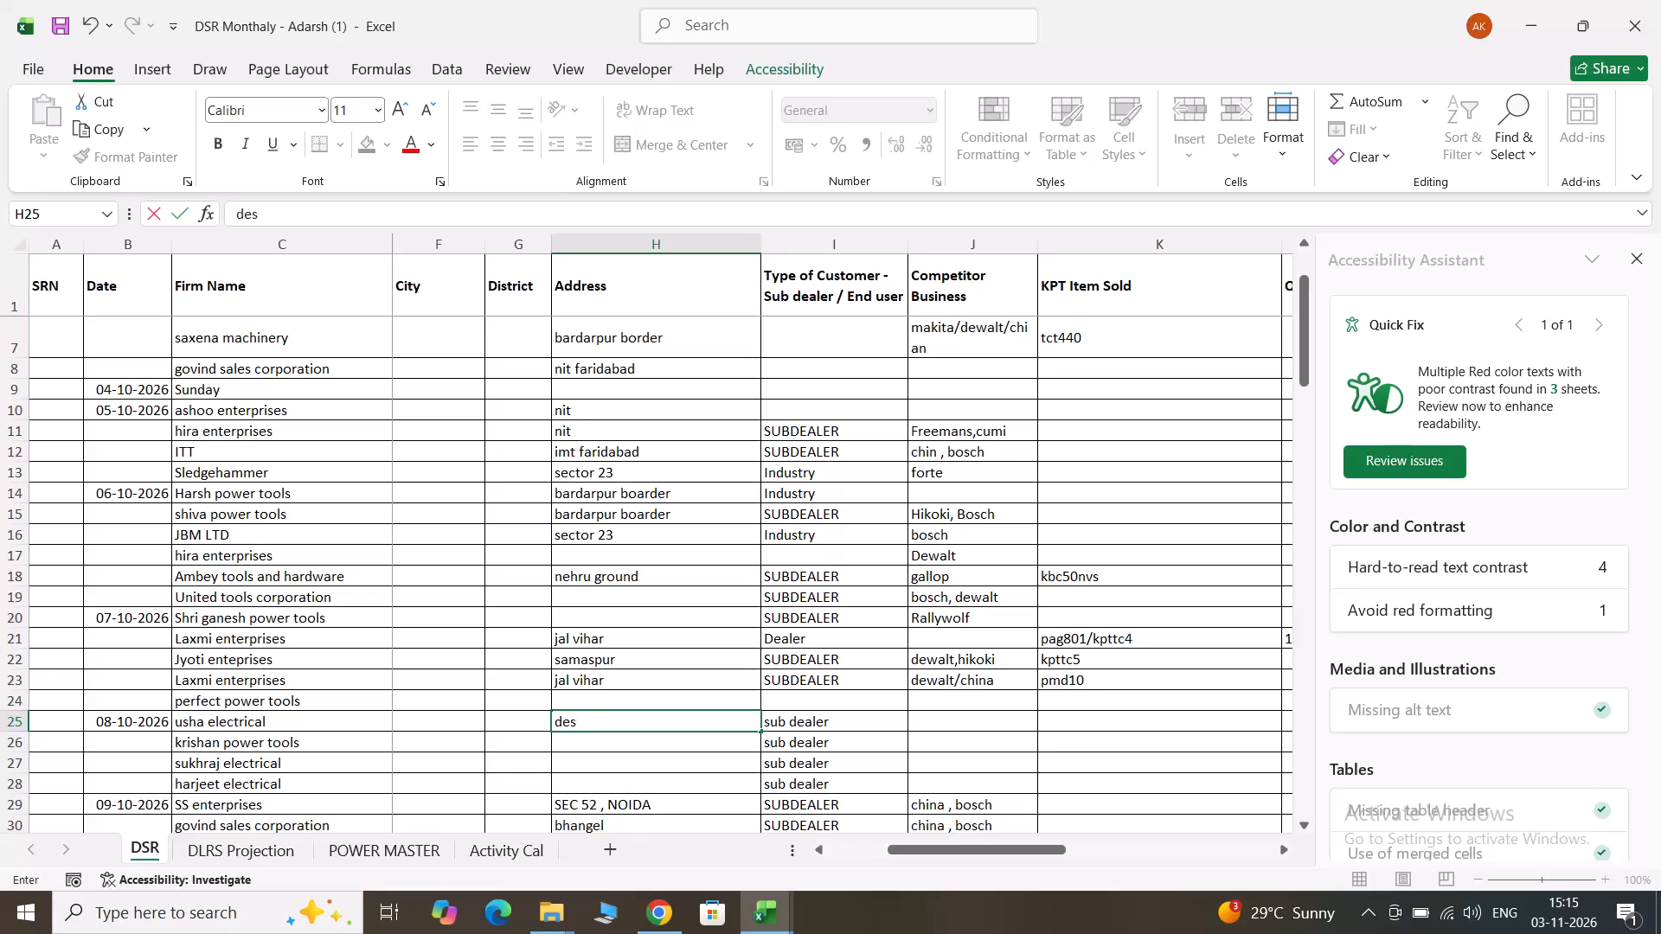
Complete the Address cell H25 for usha electrical so that it reads "dewalt,hikoki,imported".
key(BackSpace)
text(walt)
key(comma)
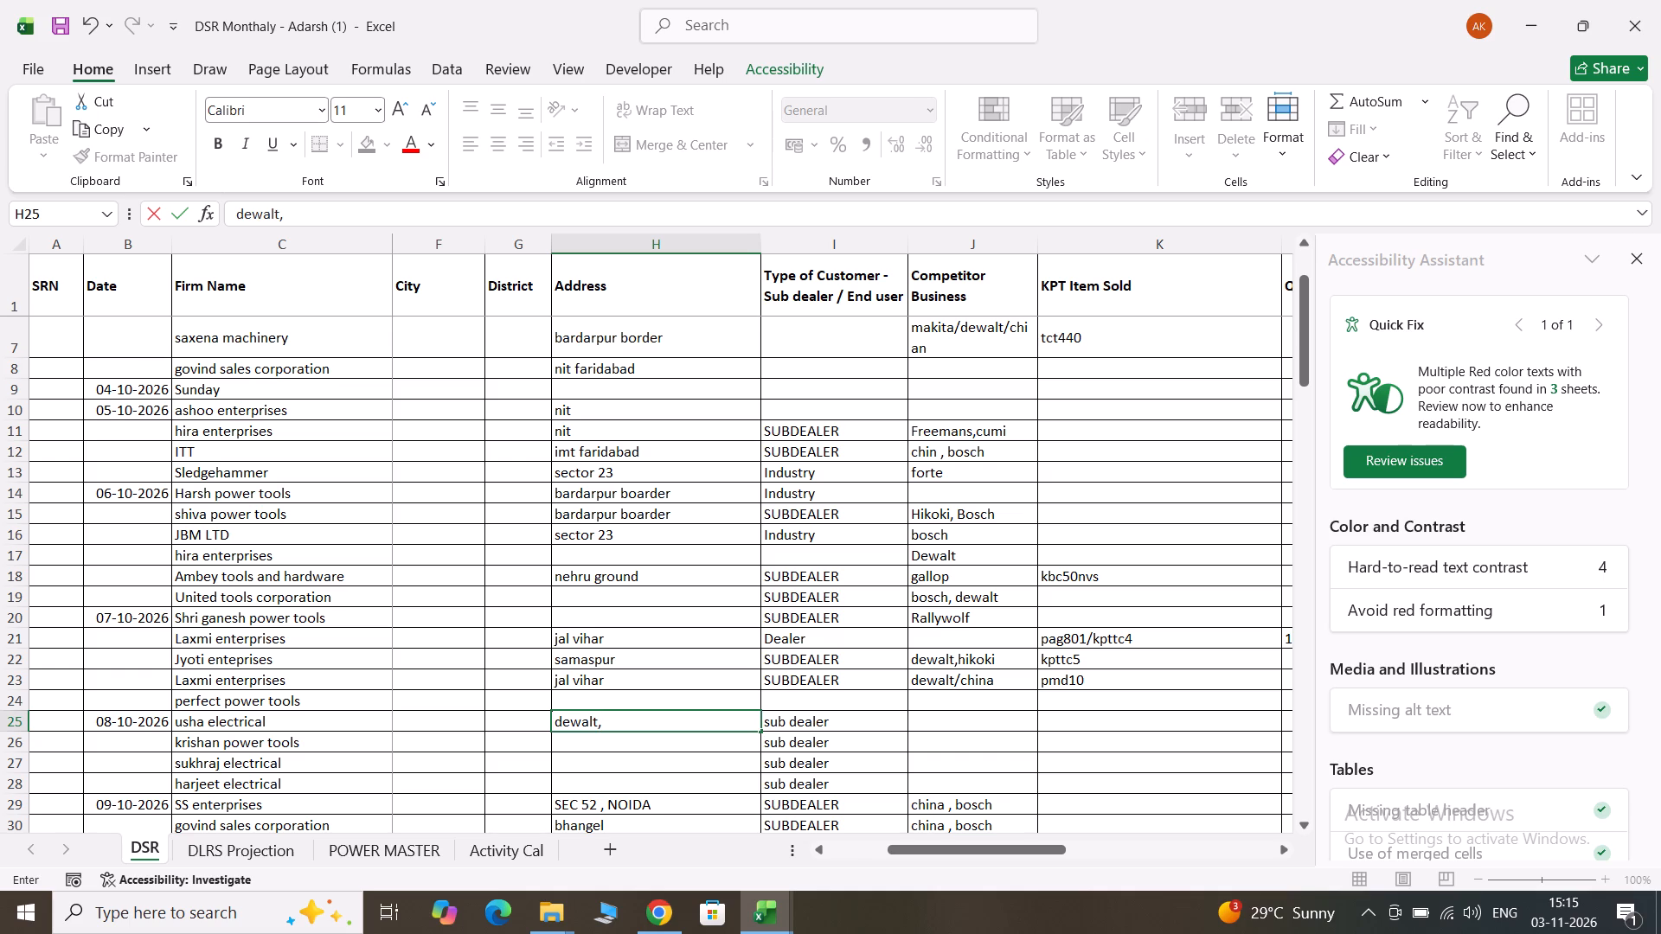
text(hiko)
text(ki.)
key(BackSpace)
text(,imported)
key(Down)
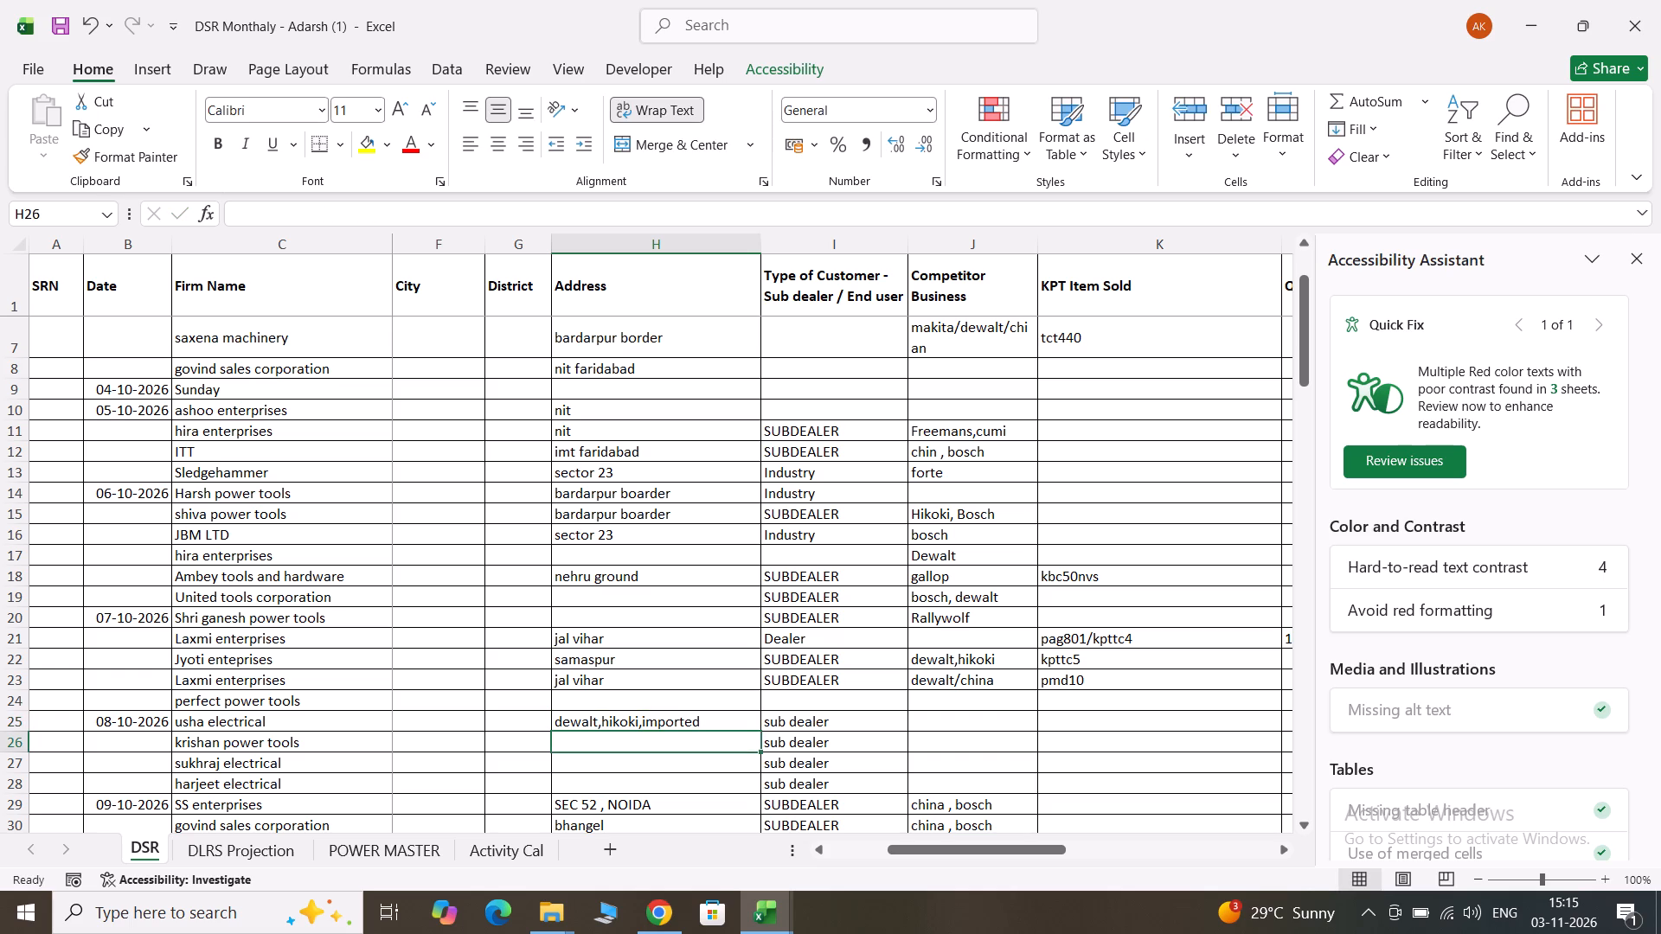
Enter a brand list beginning with "hikoki," in the Address cell H26 for krishan power tools.
text(hikoki,)
key(space)
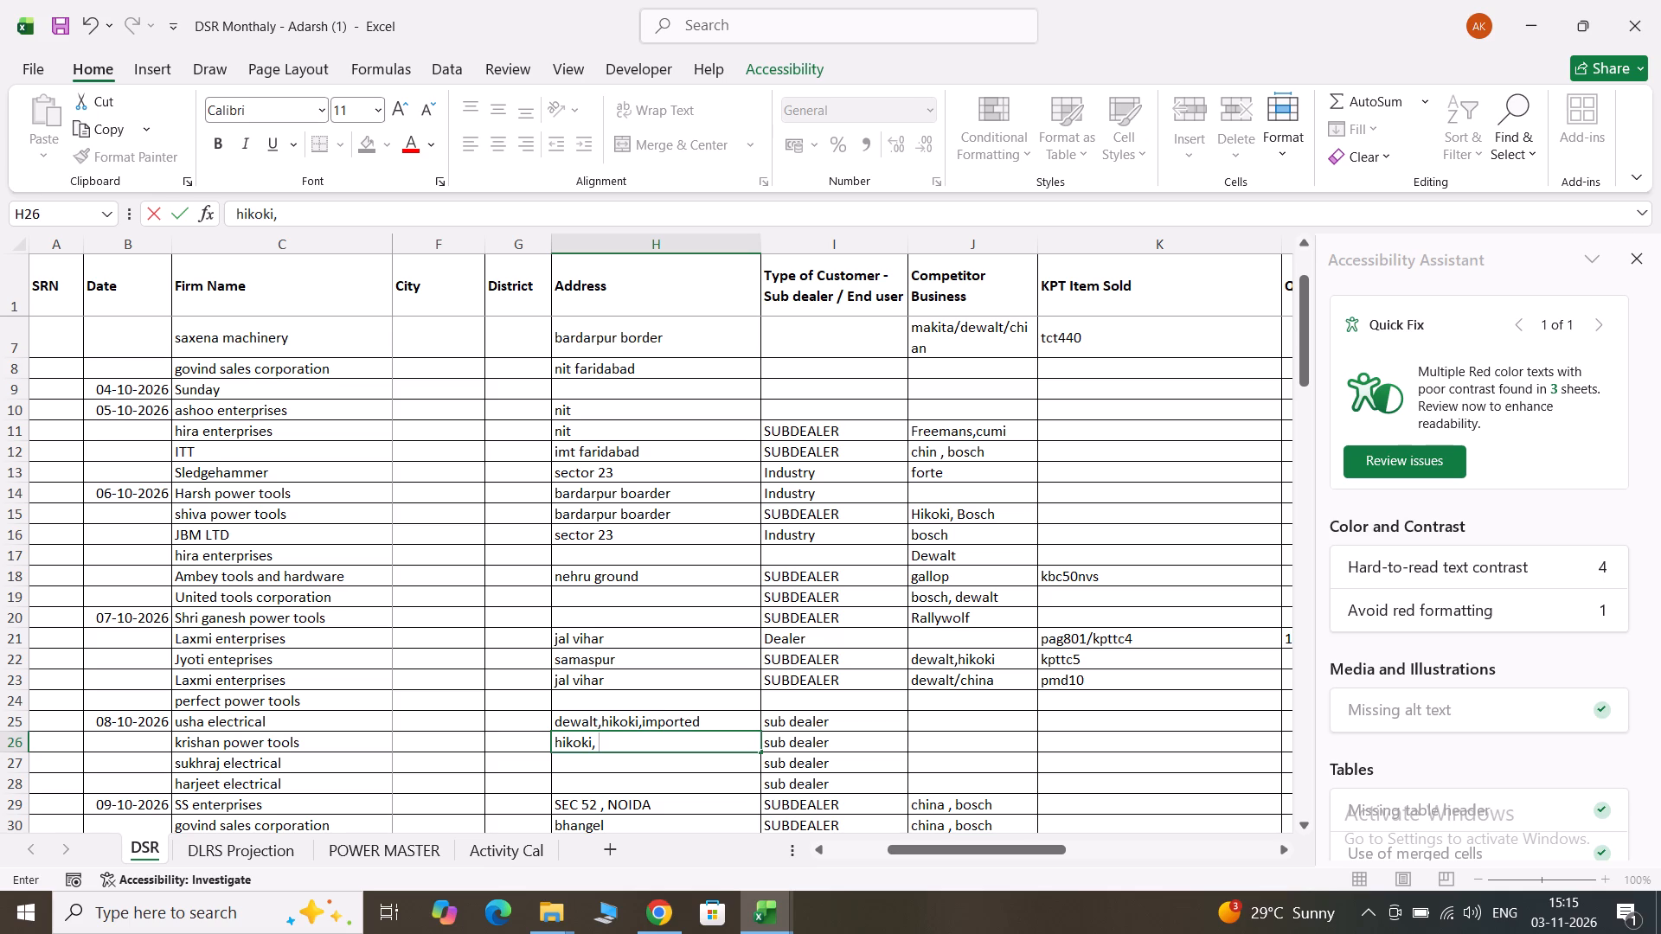
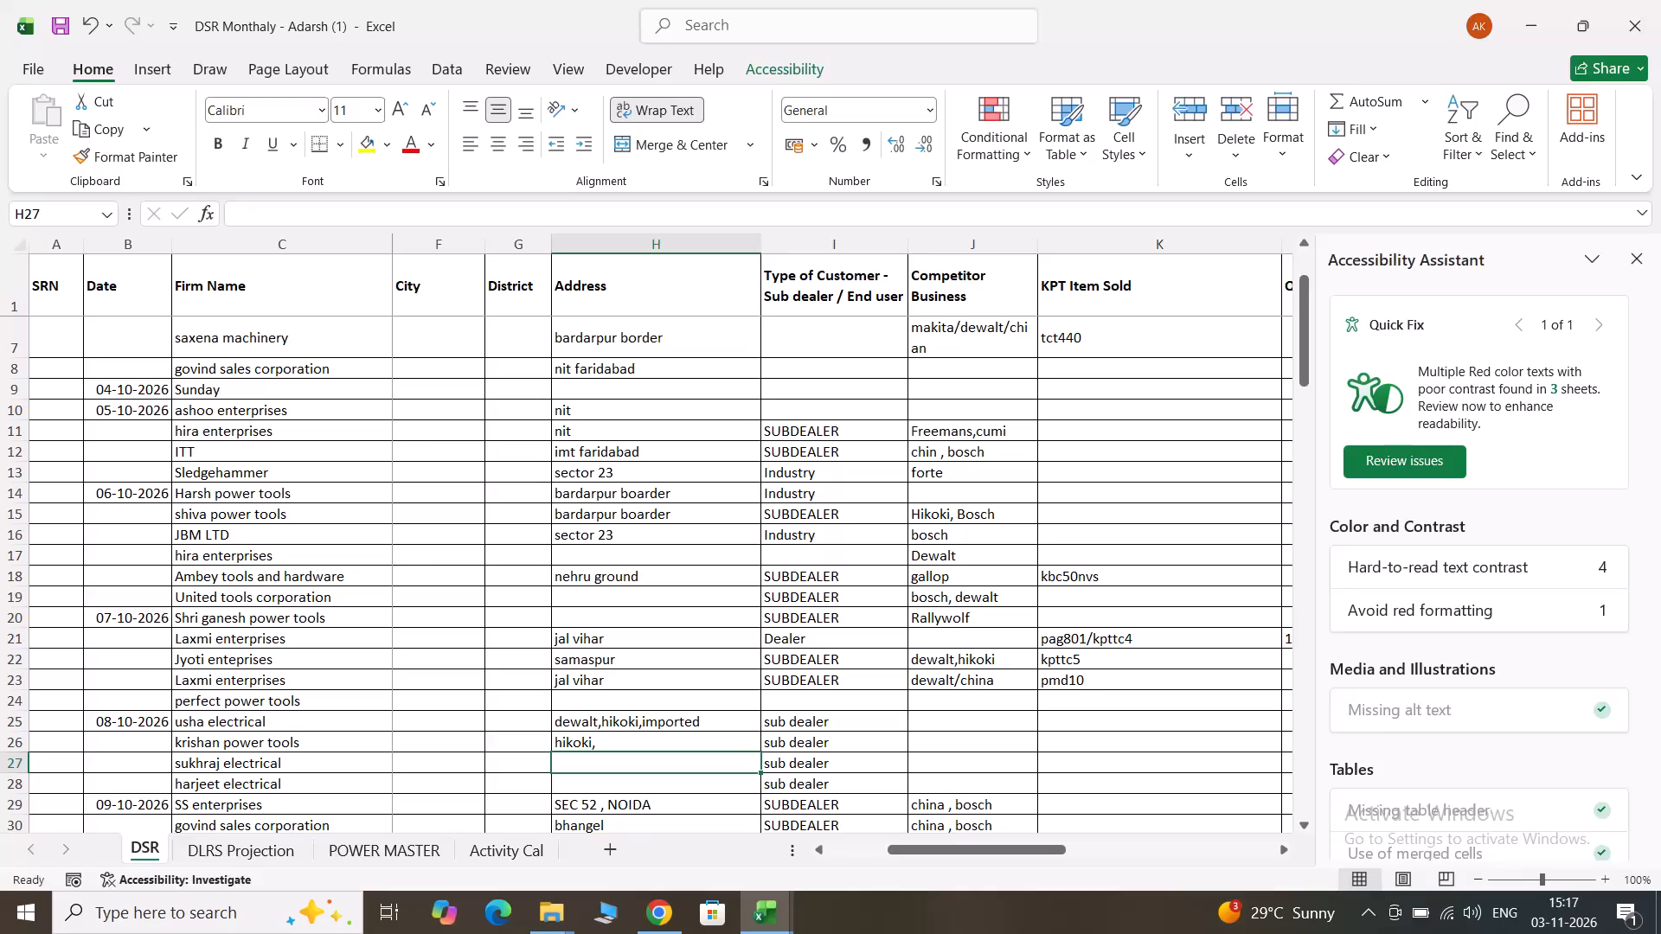
Enter "makita" in the Address cell H27 for sukhraj electrical.
text(makita)
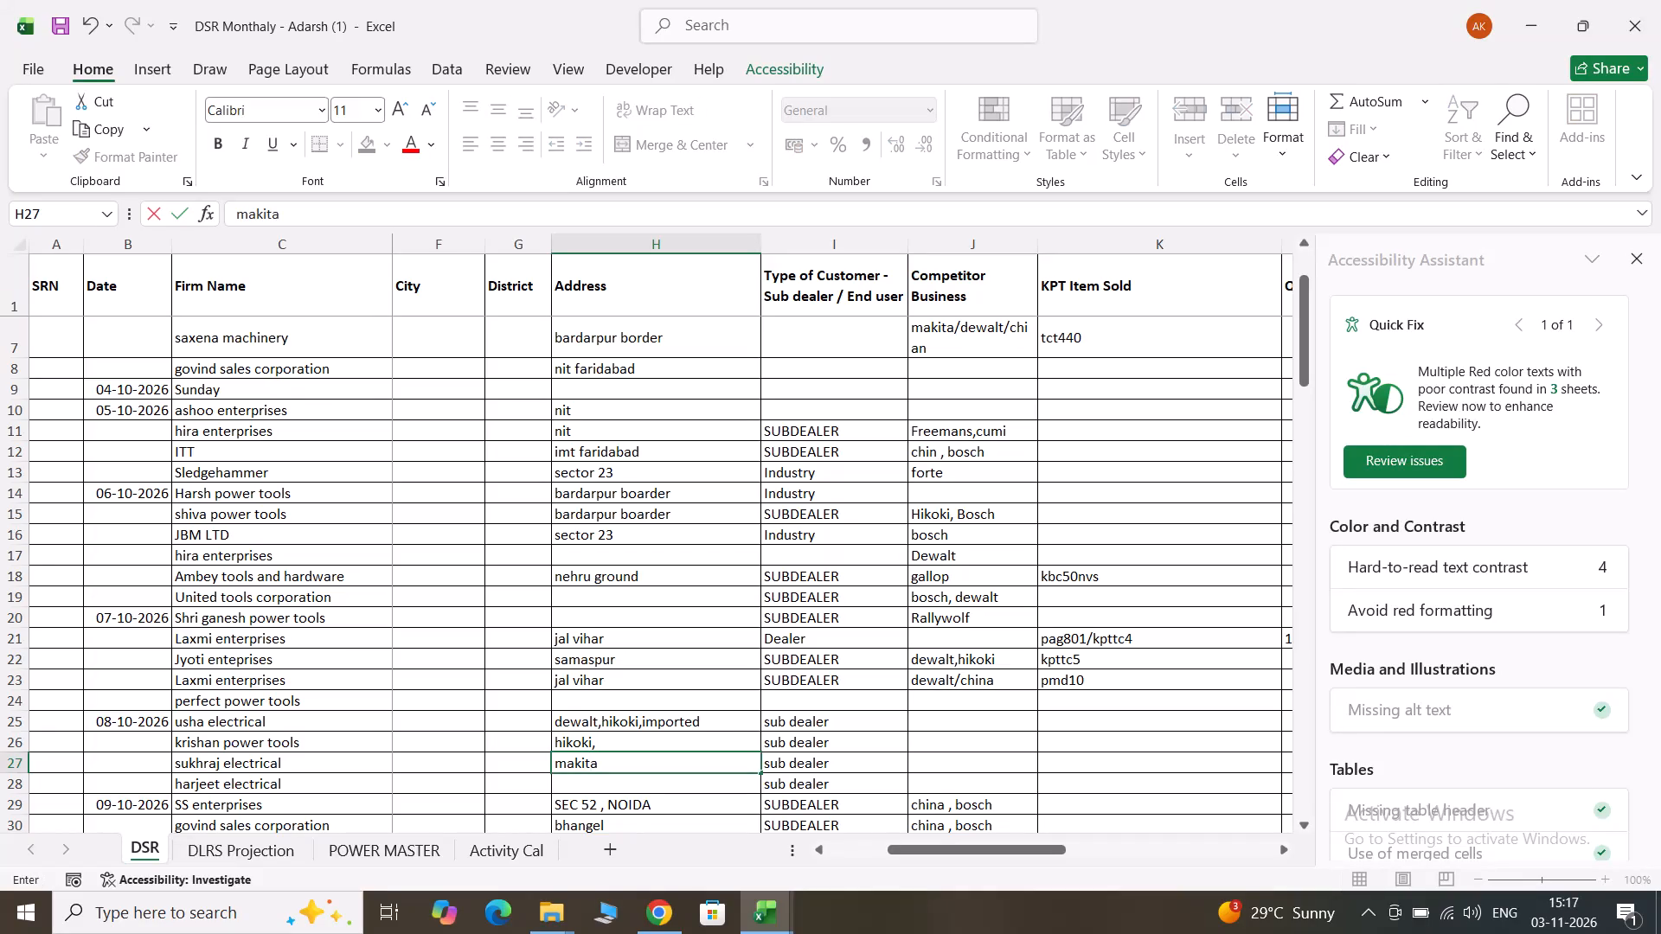
key(Down)
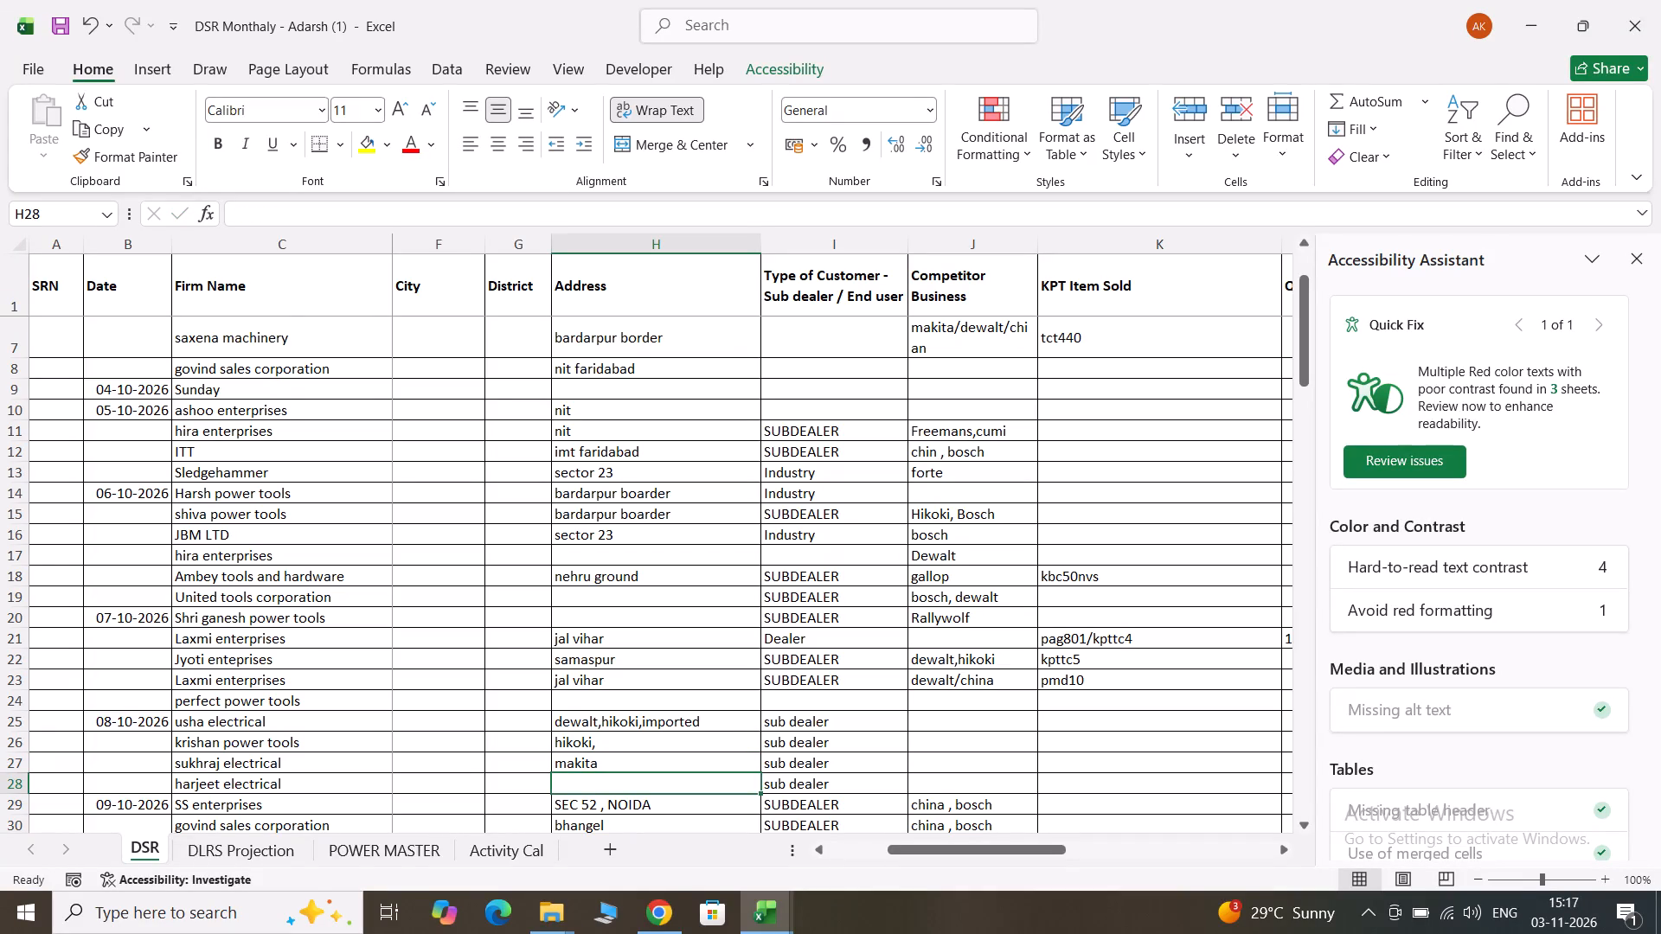
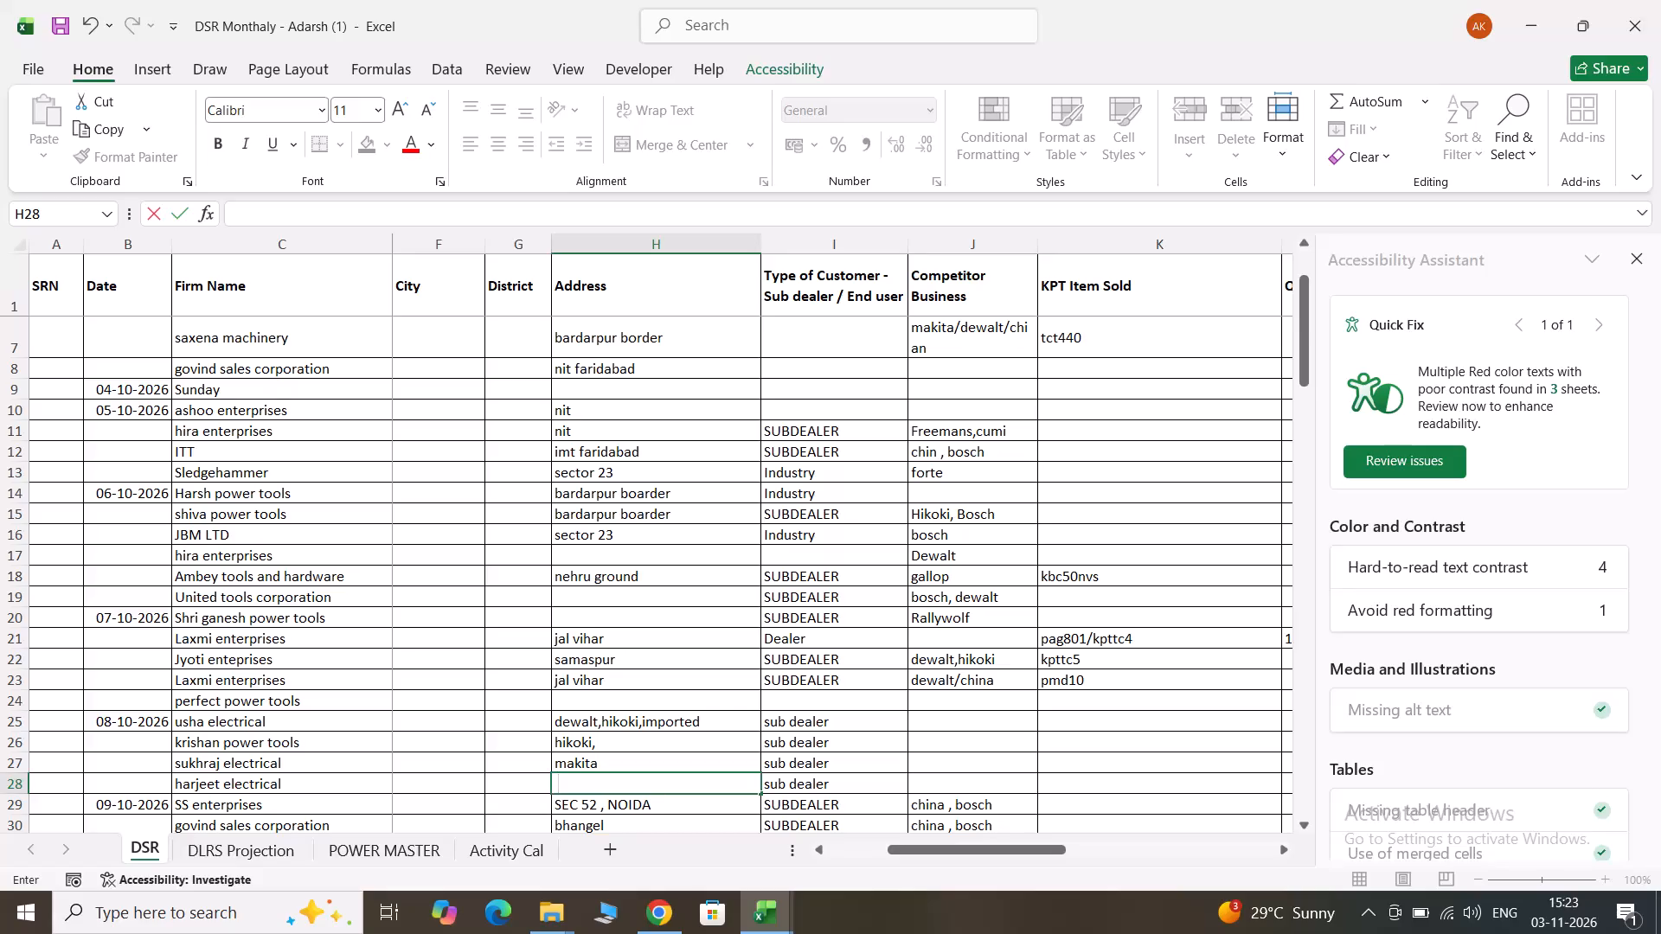
Clear the Address cells H29:H31 for the three 09-10-2026 visits, SS enterprises through haryana tools and hardware.
click(961, 634)
key(Down)
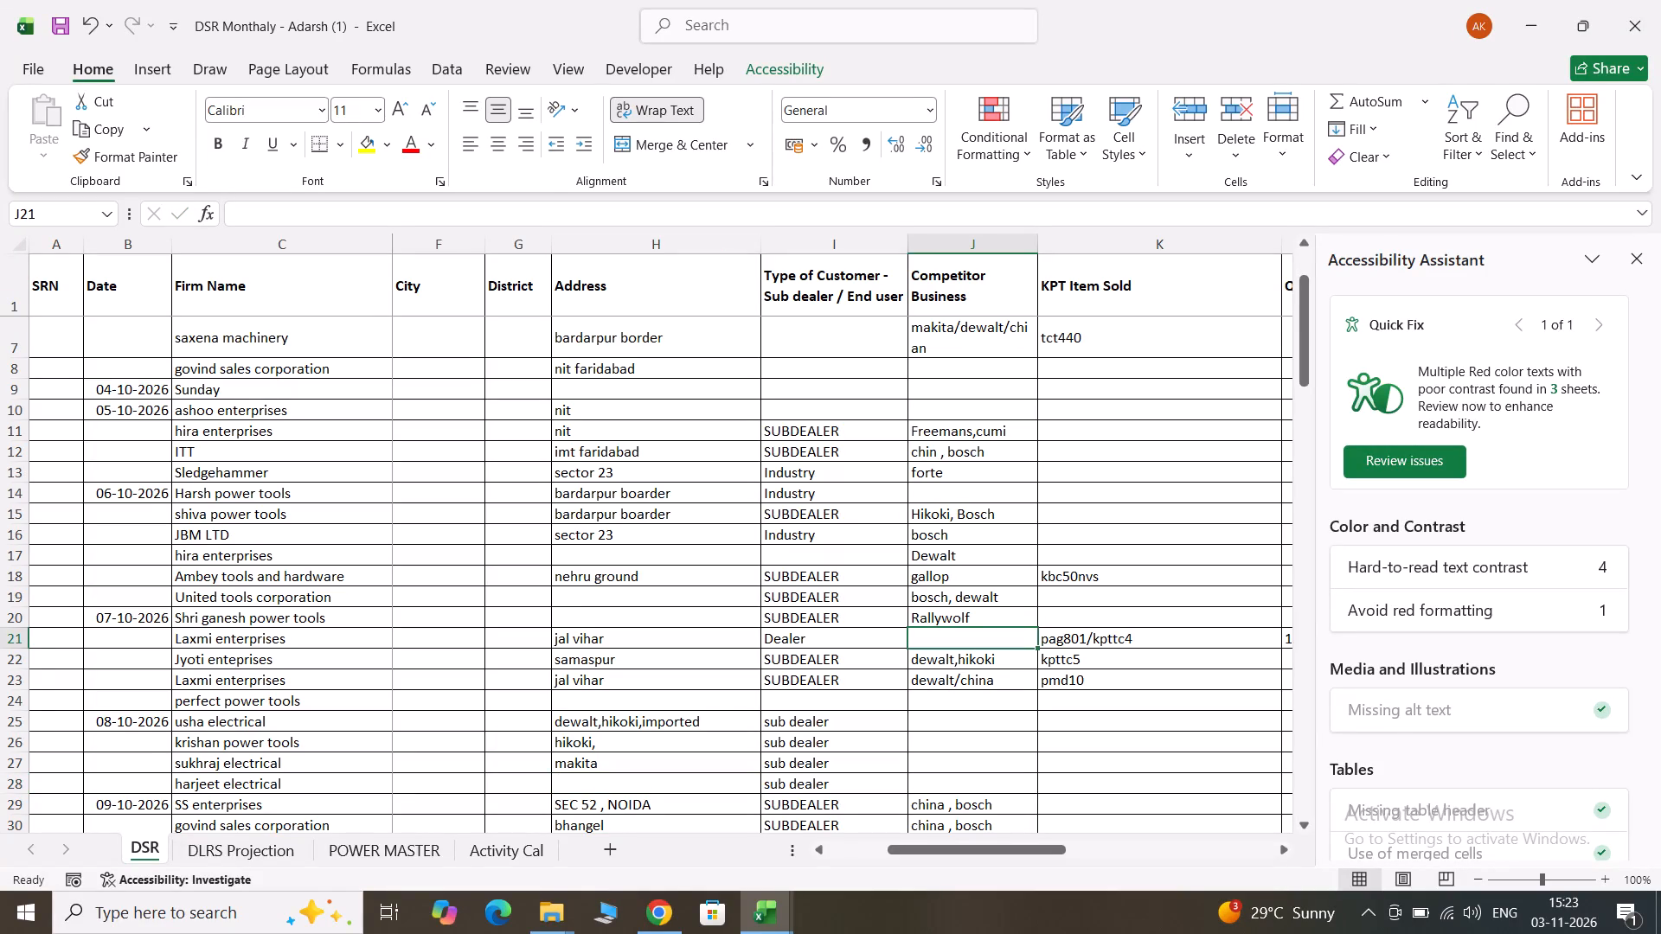
key(Down)
key(Down)
key(Down)
key(Down)
key(Down)
key(Down)
key(Down)
key(Down)
key(Down)
key(Up)
key(Up)
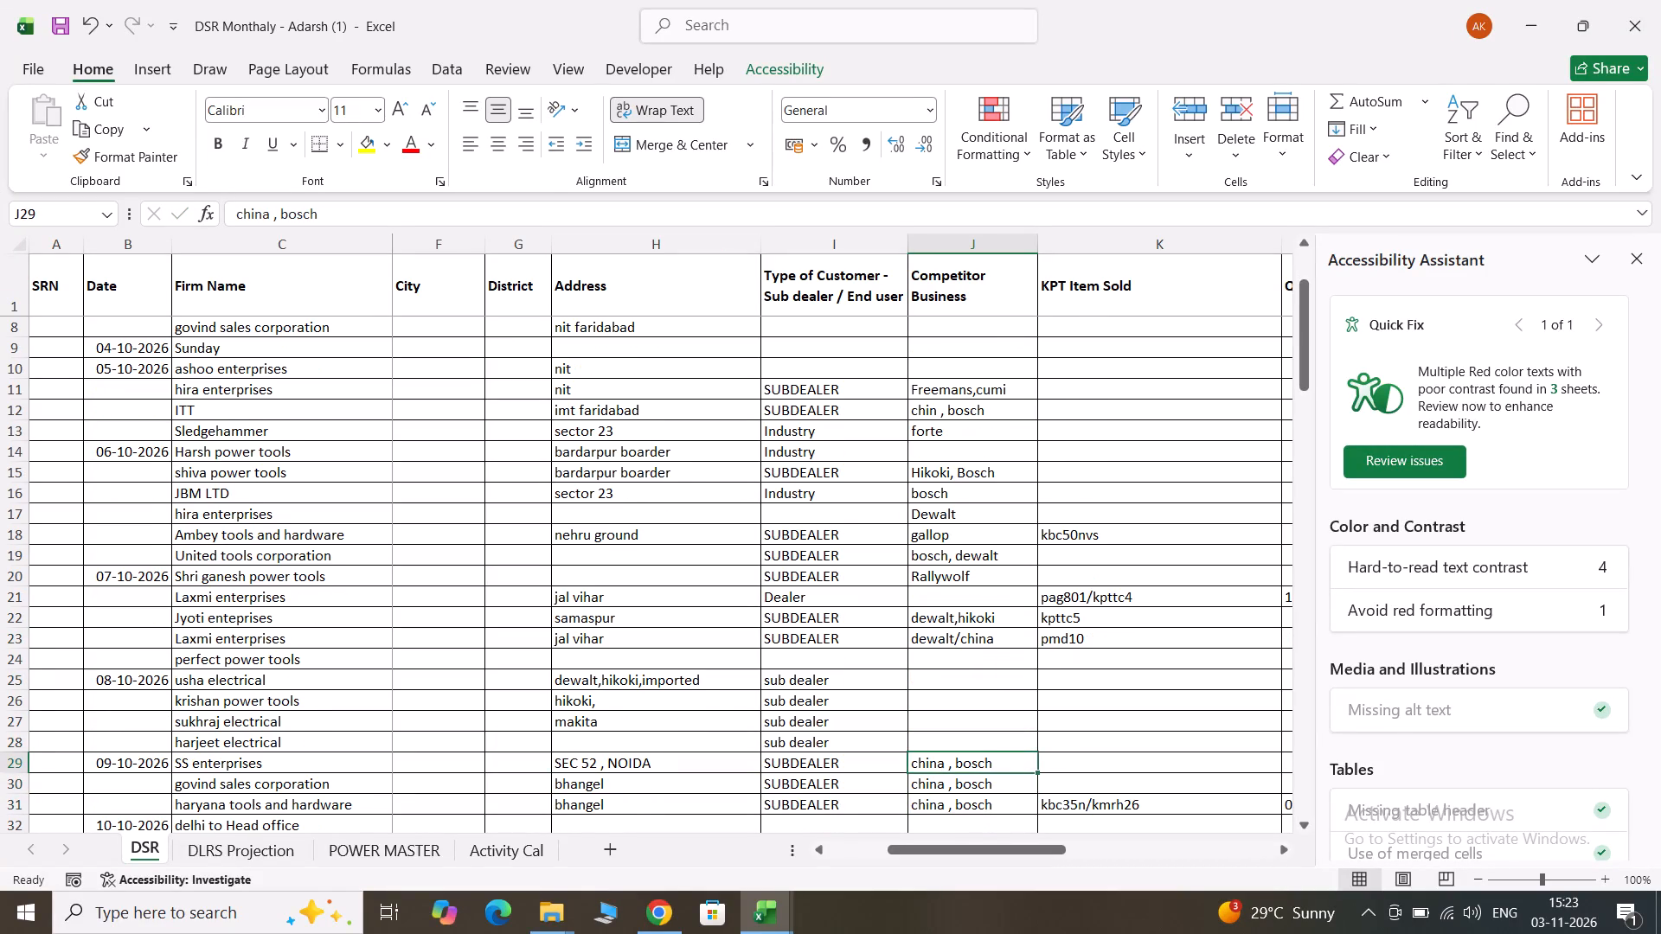
key(Left)
key(Left)
key(BackSpace)
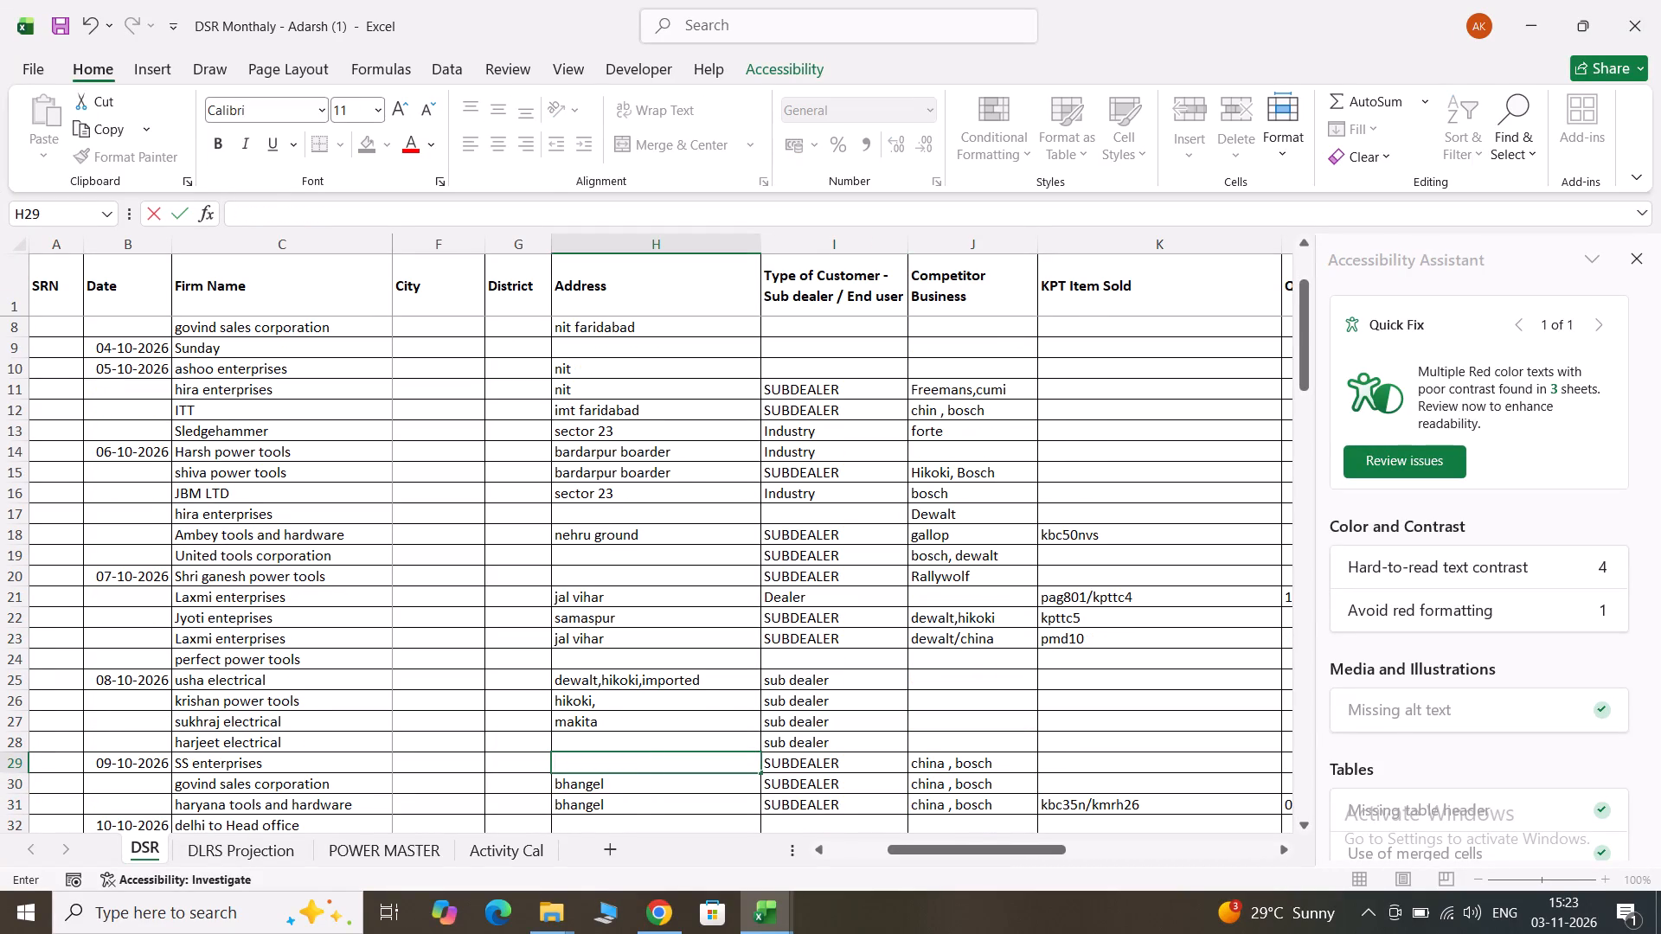
key(Down)
key(Up)
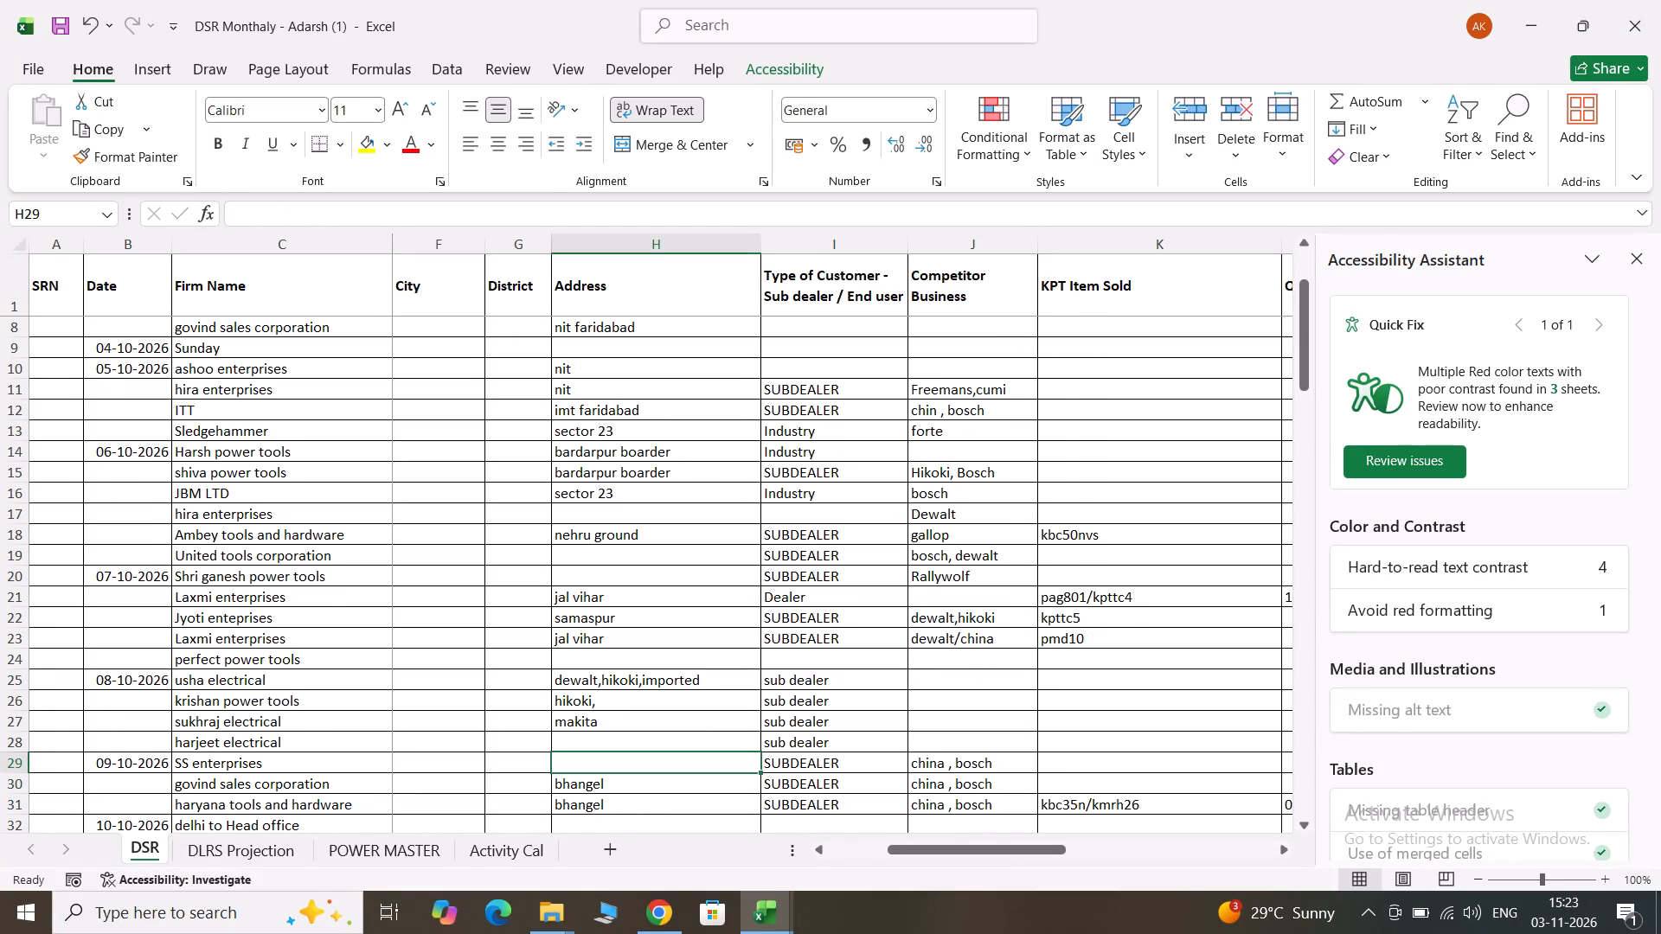
key(shift+Down)
key(shift+Down)
key(Delete)
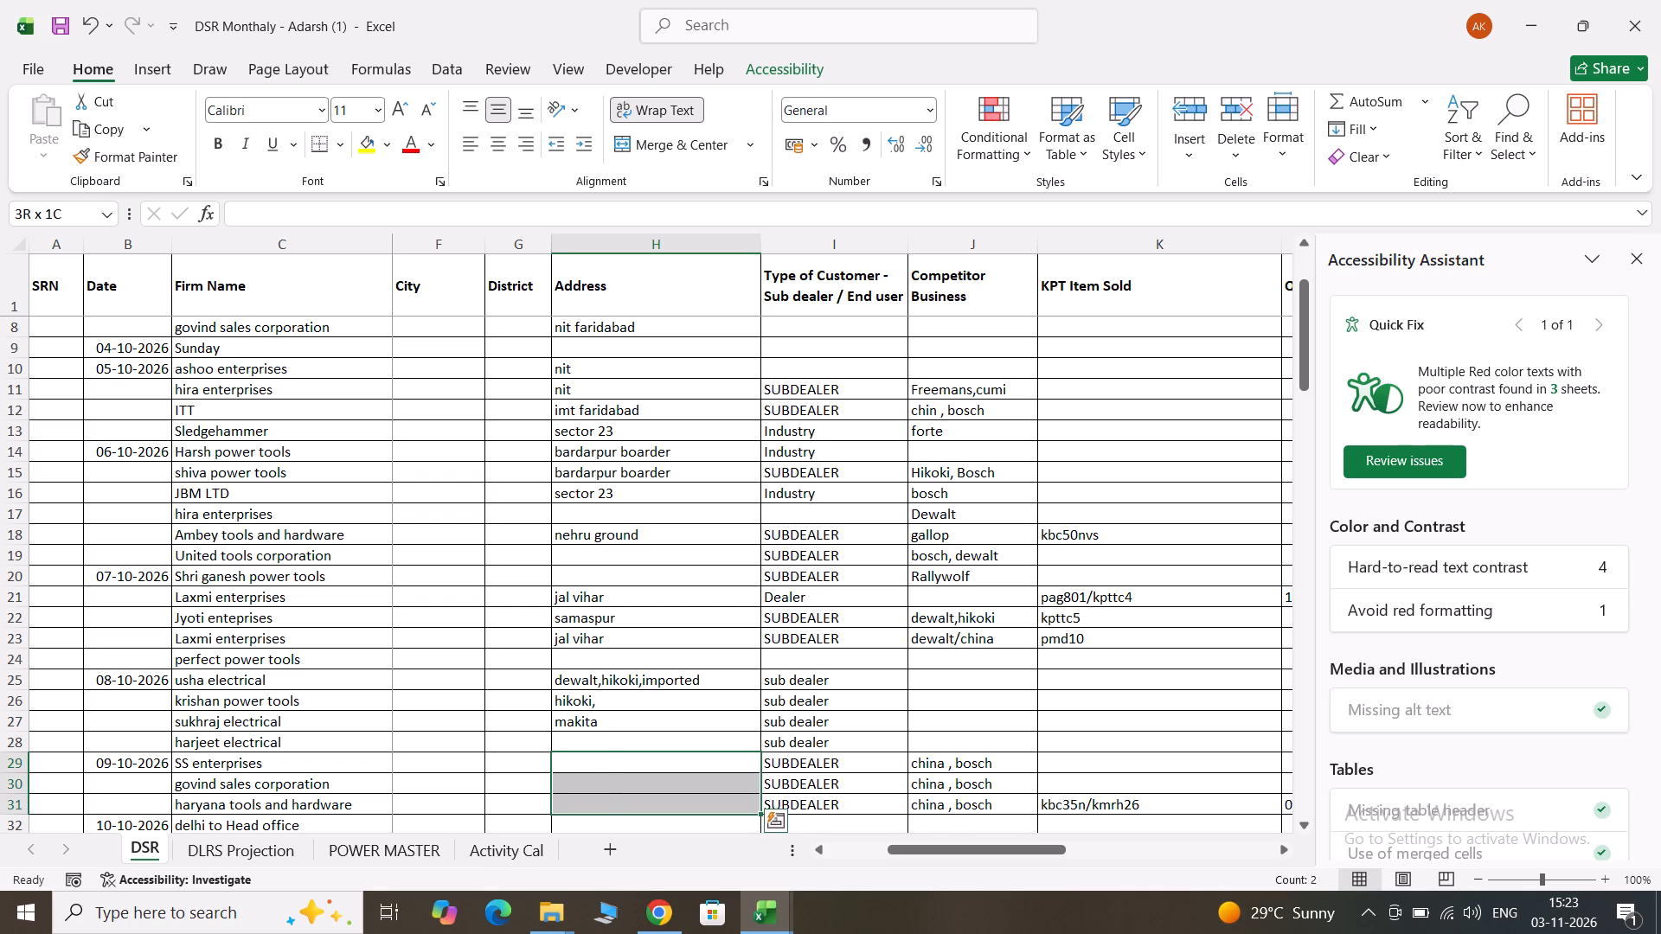
Enter "makita," in the Address cell H28 for harjeet electrical.
key(Down)
key(Right)
key(Up)
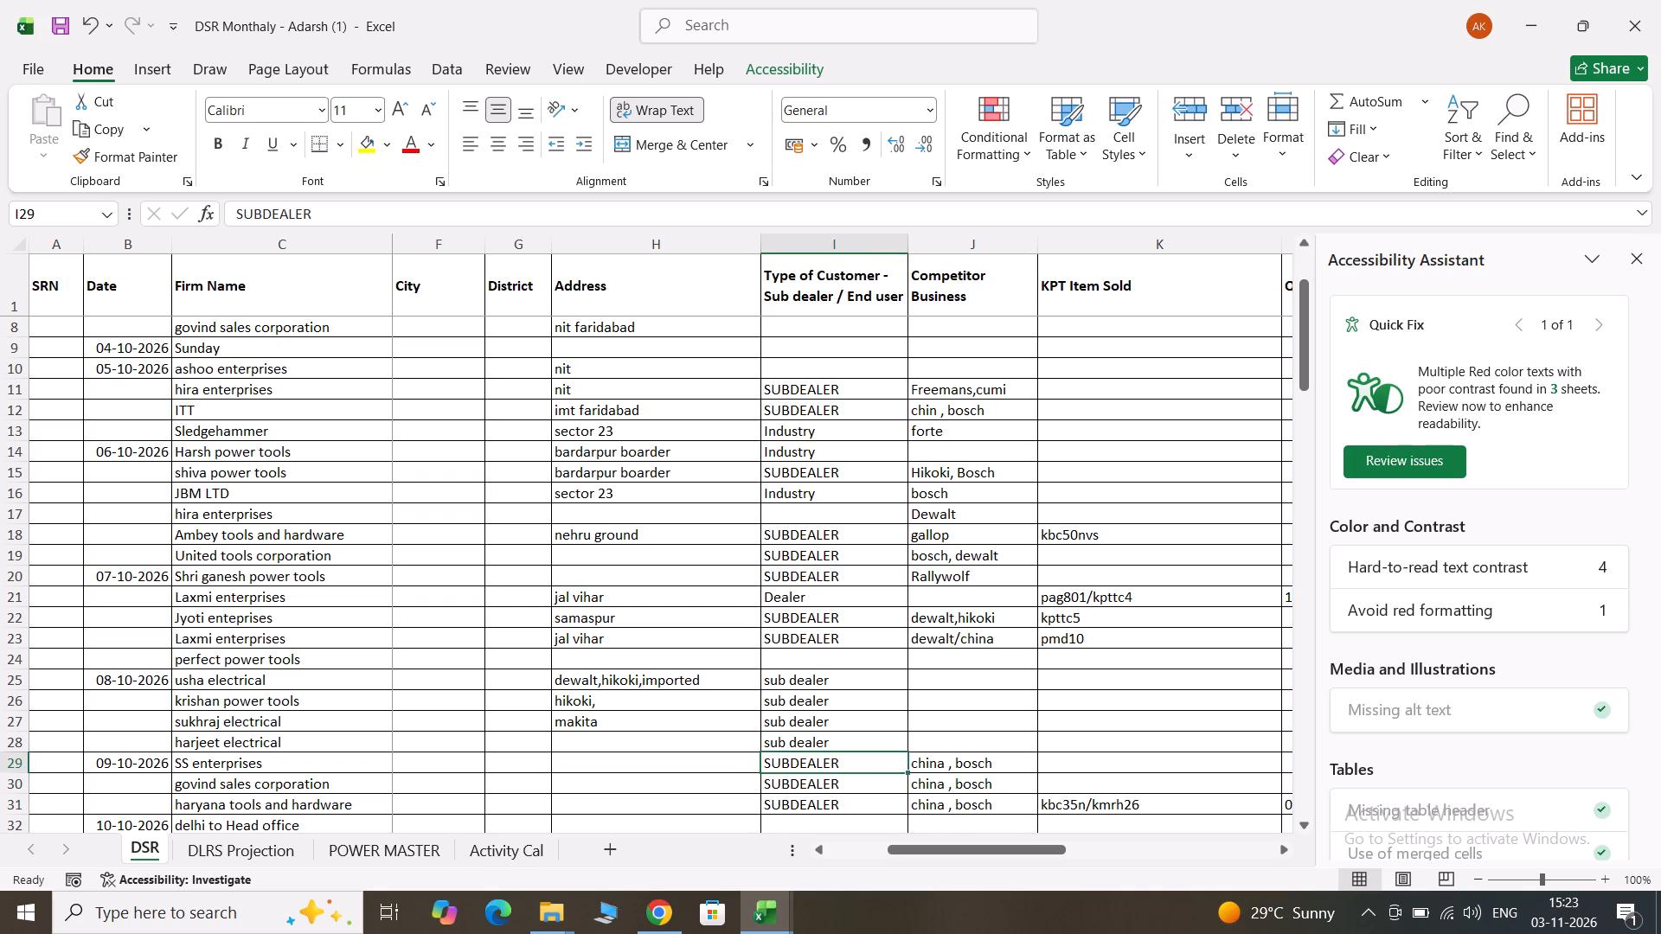
key(Up)
key(Up)
key(Down)
key(Down)
key(Up)
key(Up)
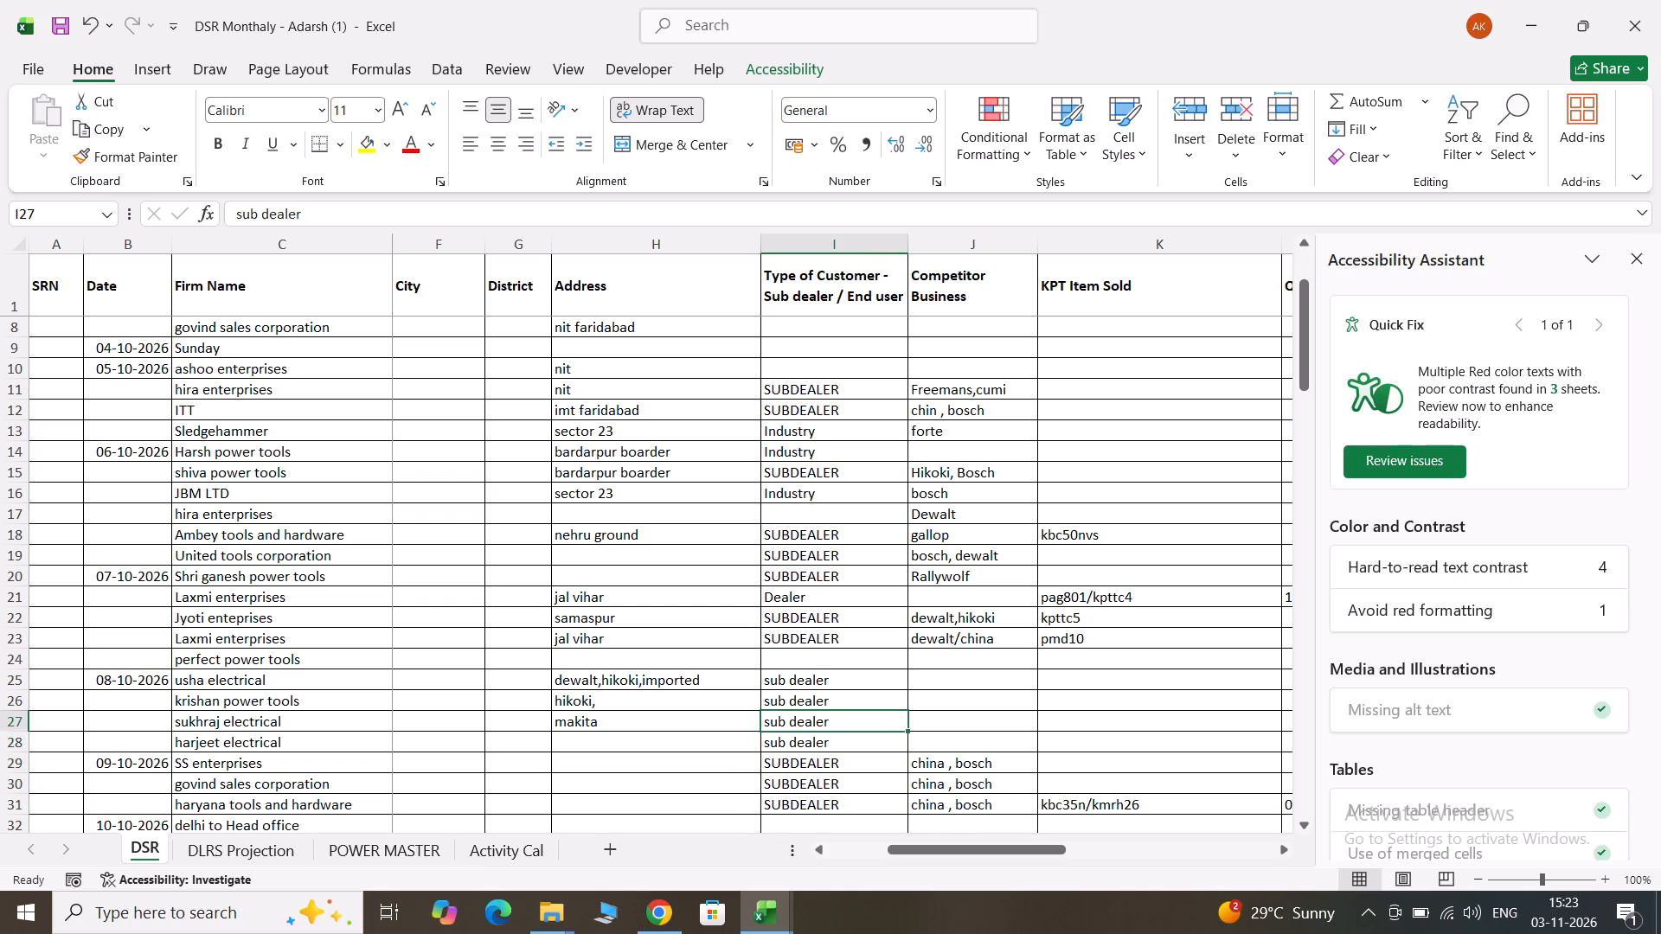
key(Down)
key(Left)
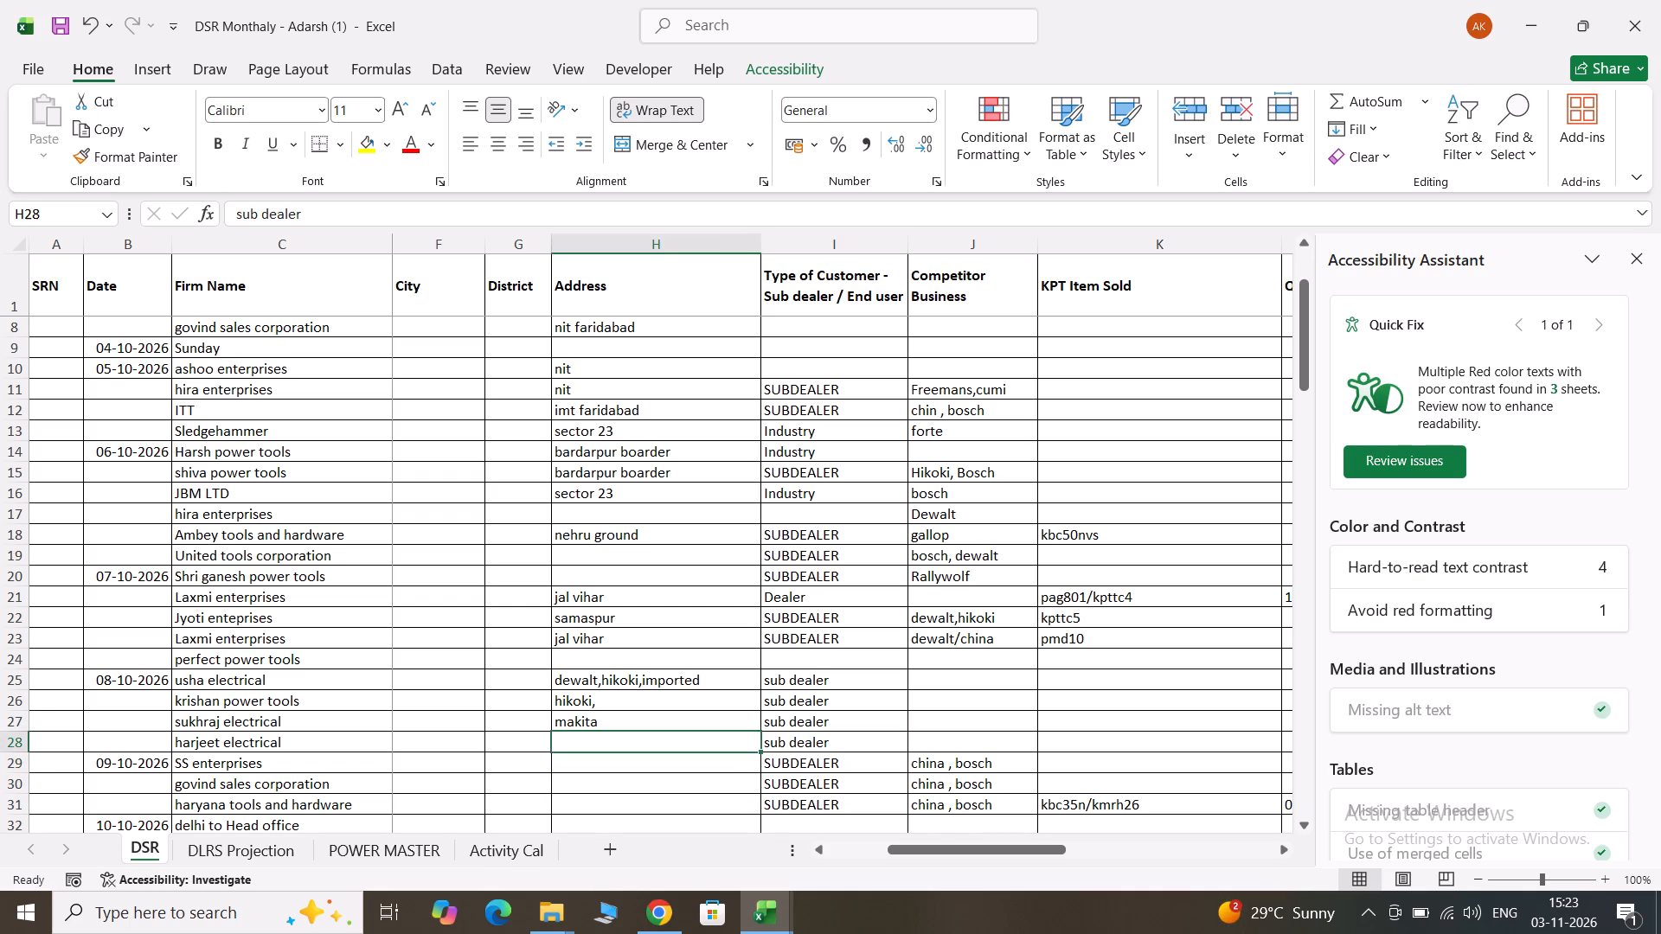
key(Left)
key(Left)
key(Right)
key(Right)
text(makta)
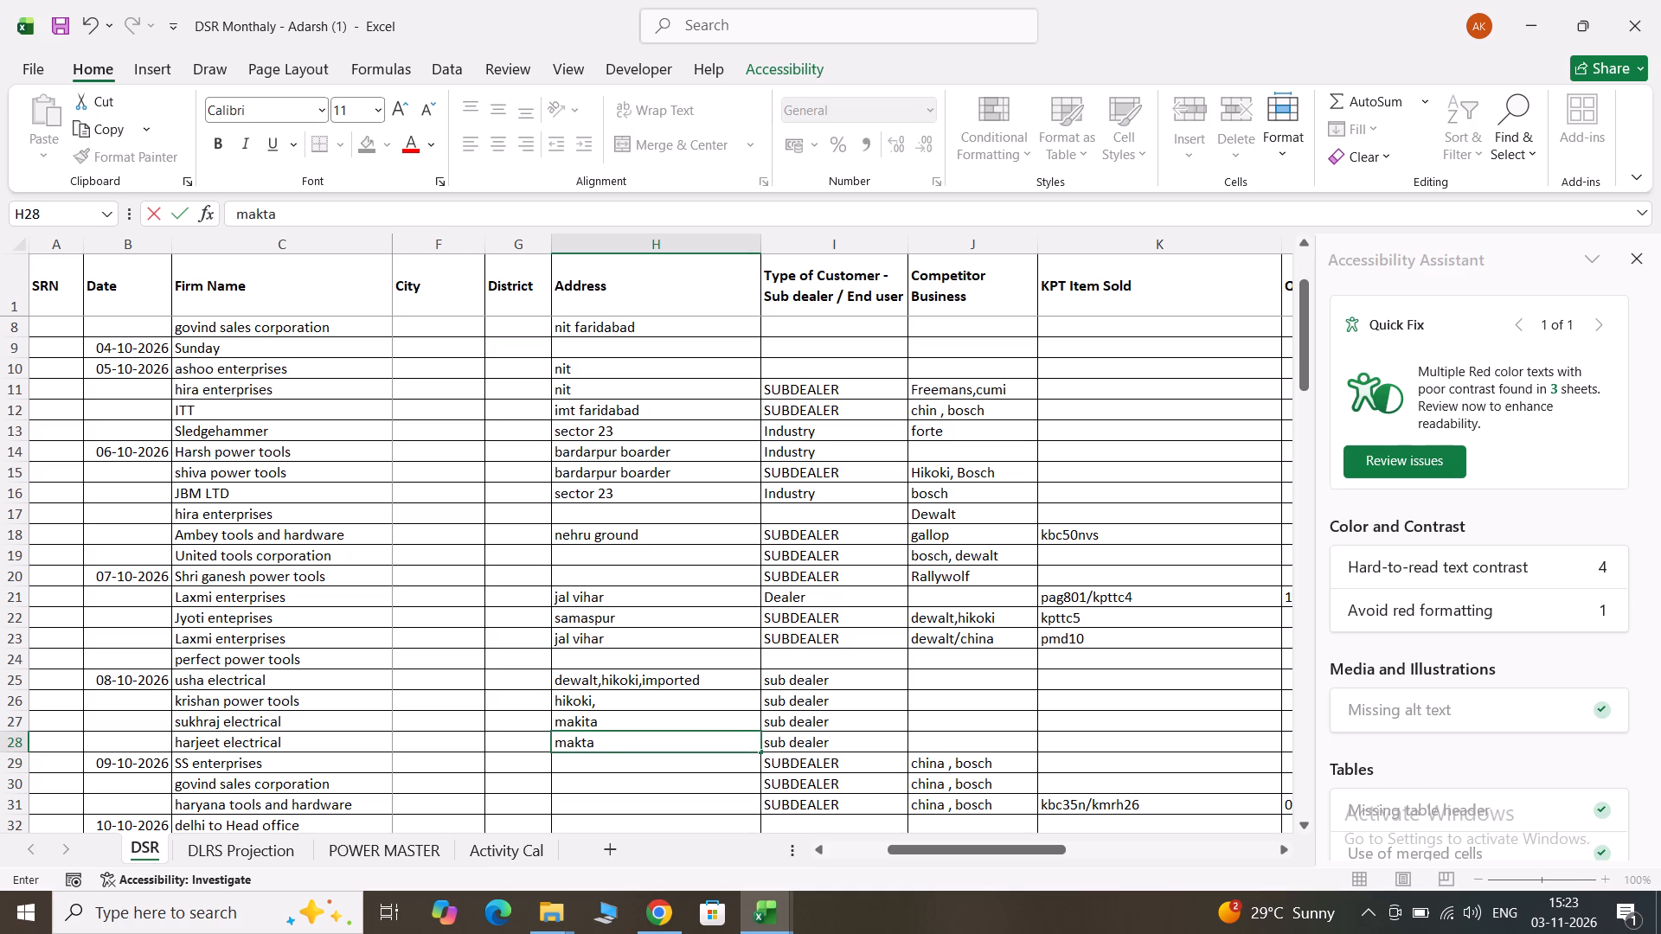
key(BackSpace)
key(BackSpace)
text(ita,)
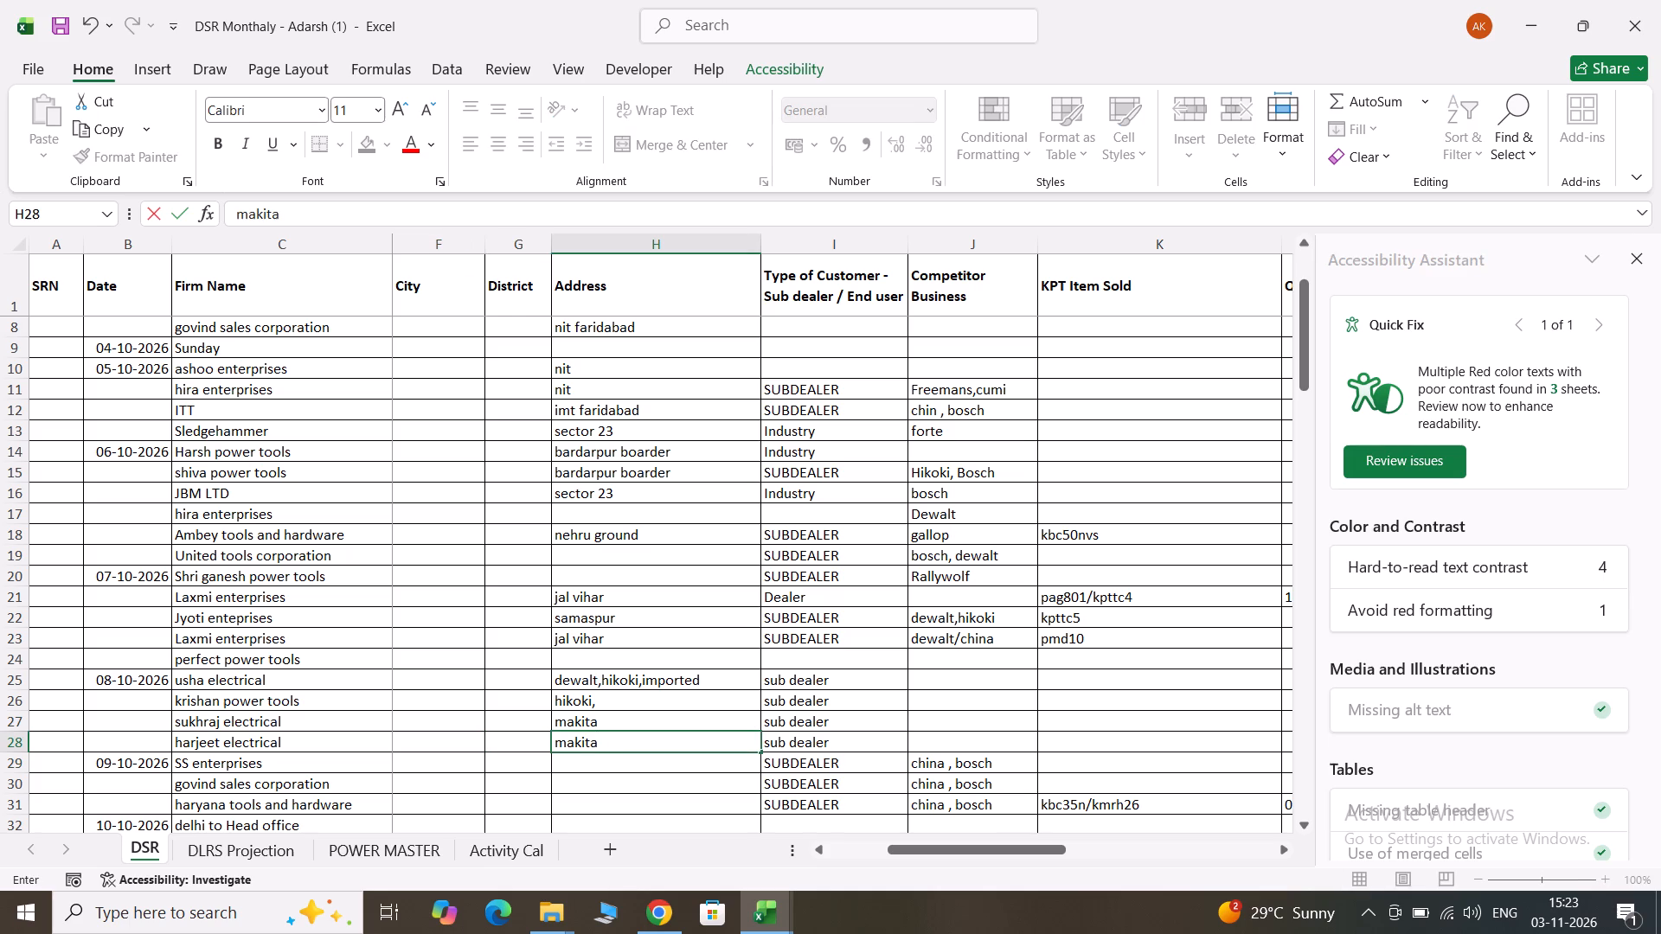
key(space)
Clear the Competitor Business cell J23 for Laxmi enterprises.
click(961, 635)
text(imp)
key(BackSpace)
key(BackSpace)
key(BackSpace)
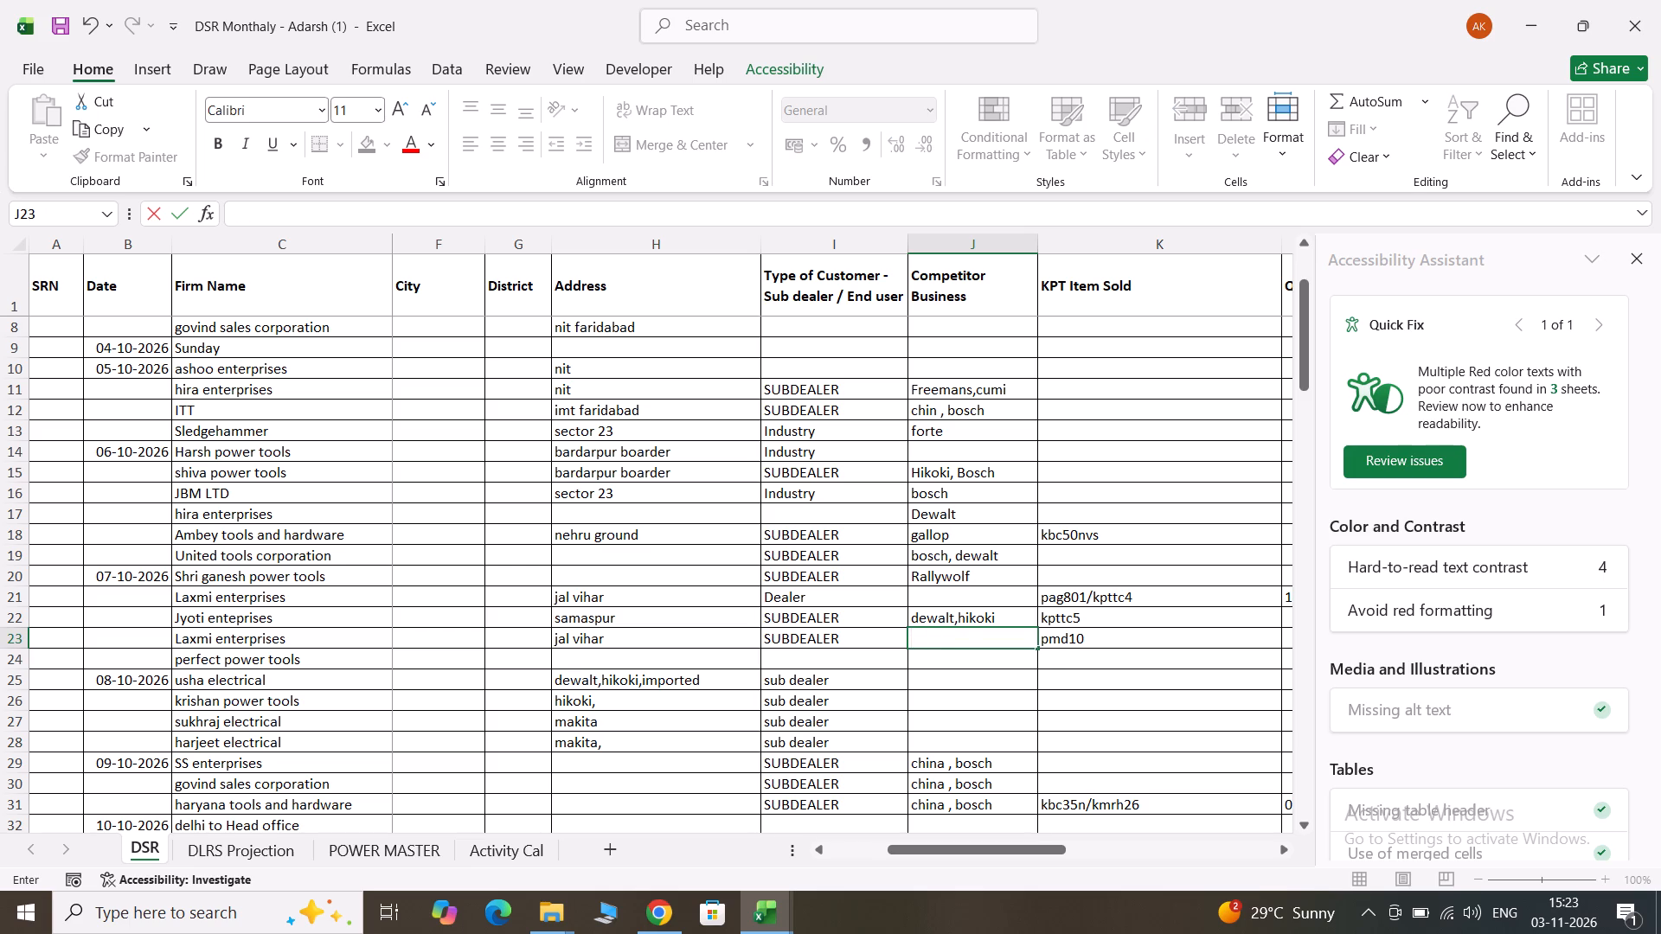
key(Down)
key(Down)
key(Down)
key(Up)
key(Up)
key(Up)
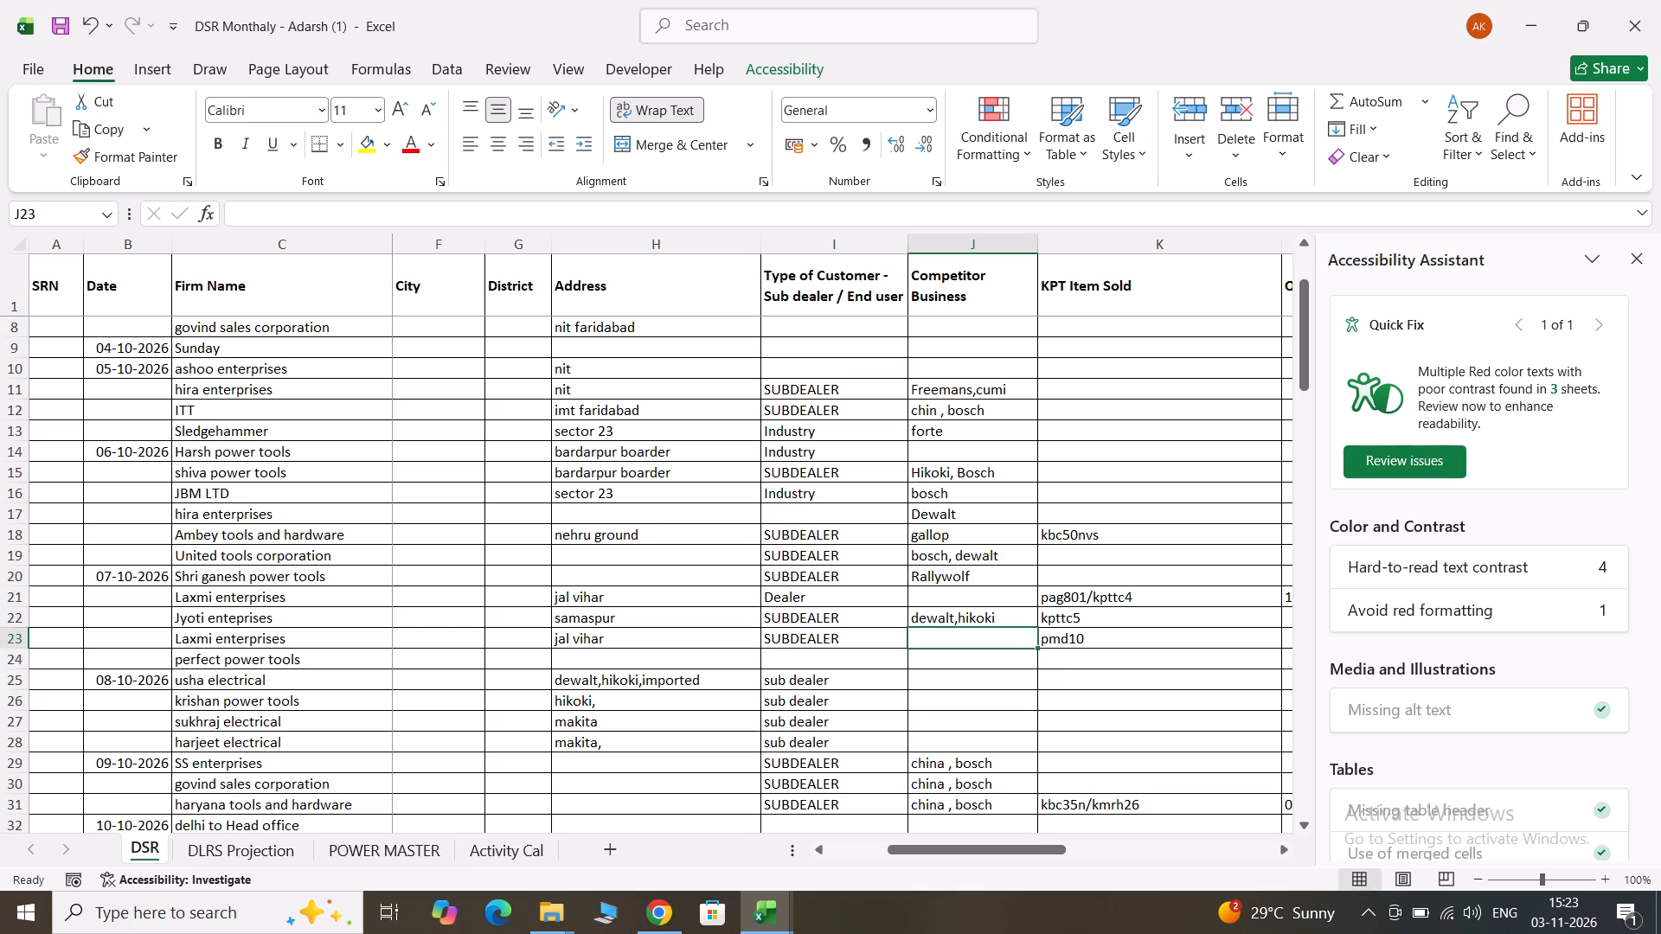
Copy the brand entries in H25:H28 into the Competitor Business cells J25:J28 for the 08-10-2026 visits.
key(Down)
key(Down)
key(Down)
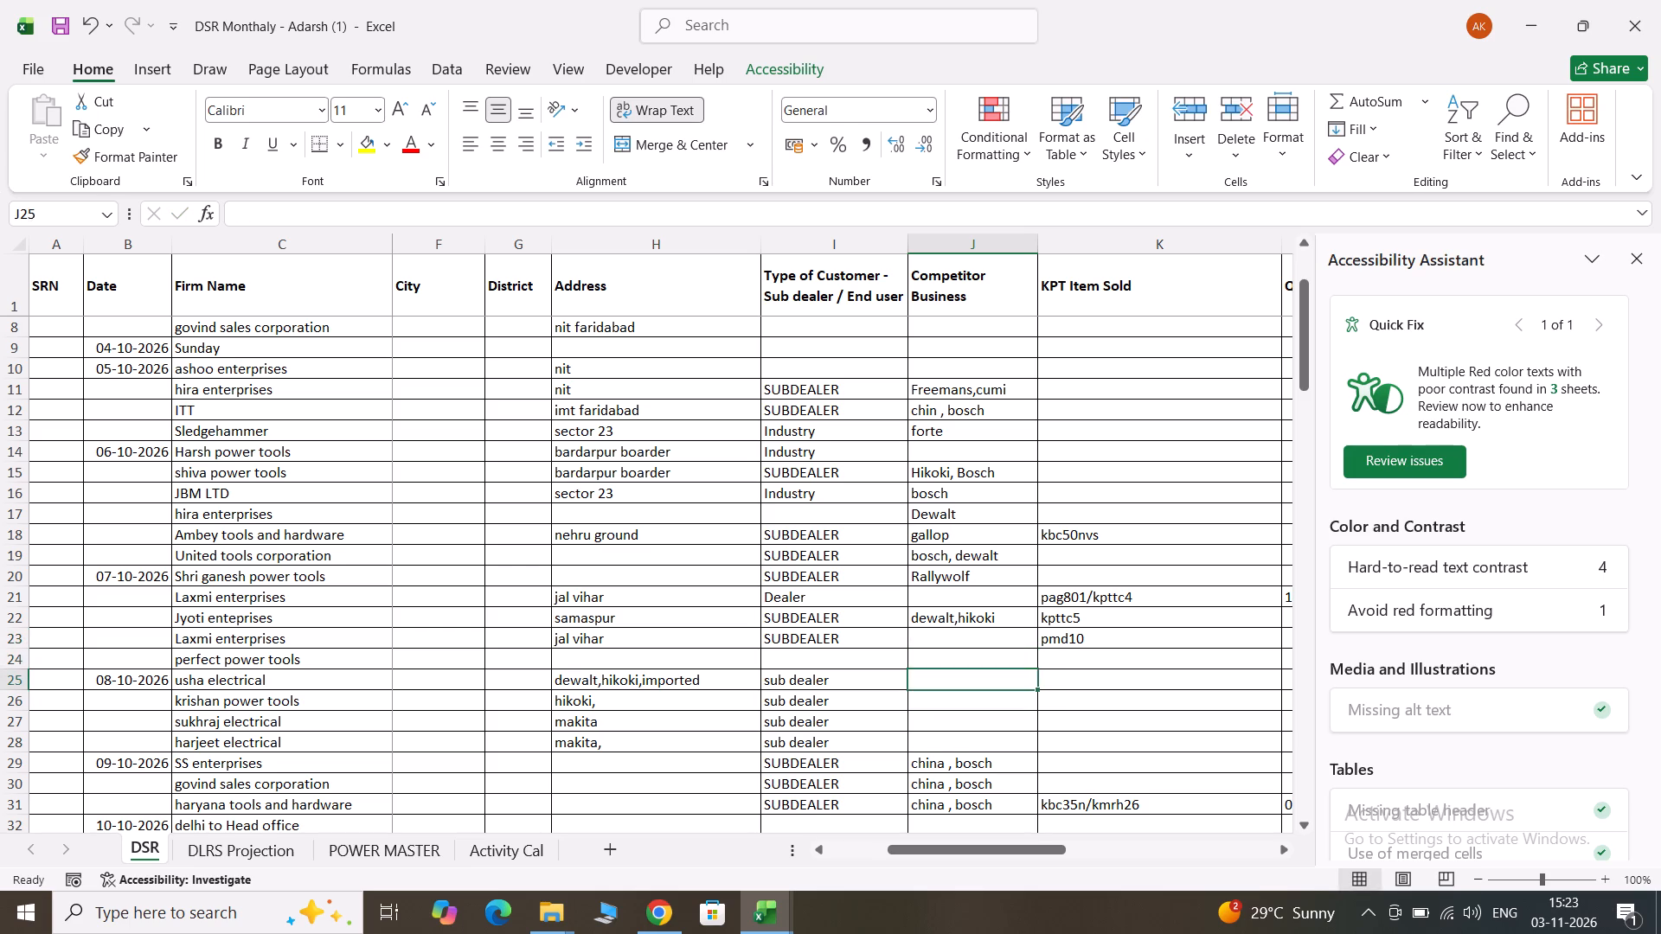
key(Down)
key(Down)
key(Left)
key(Left)
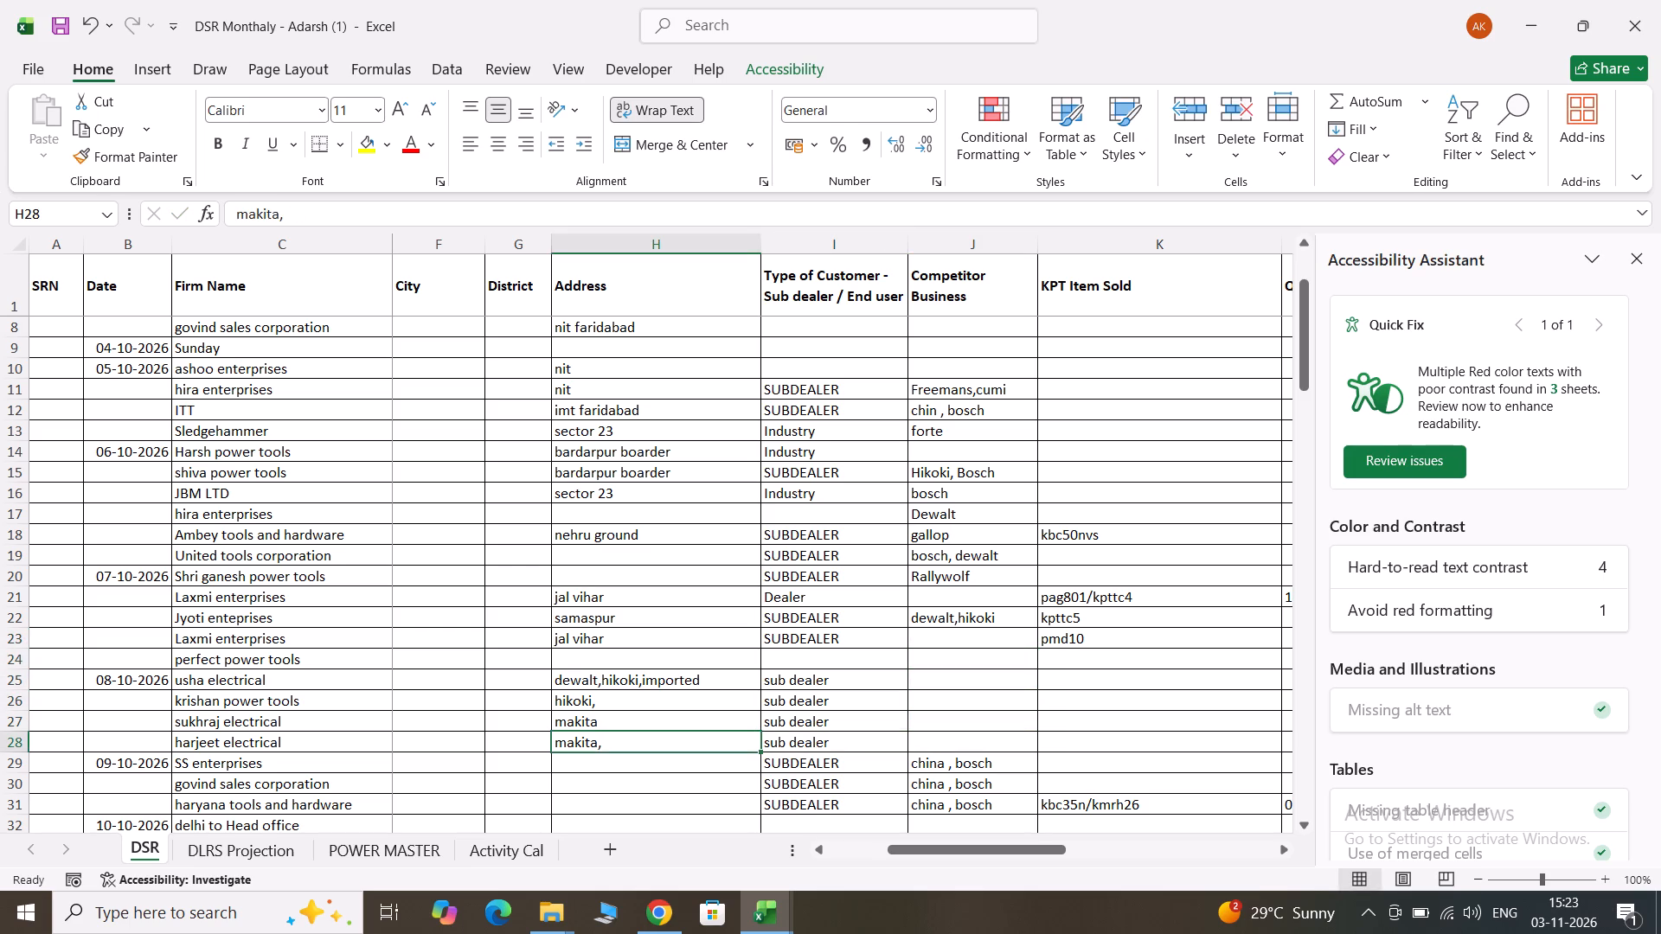
key(Up)
key(Up)
key(Up)
key(Up)
key(Up)
key(Down)
key(Down)
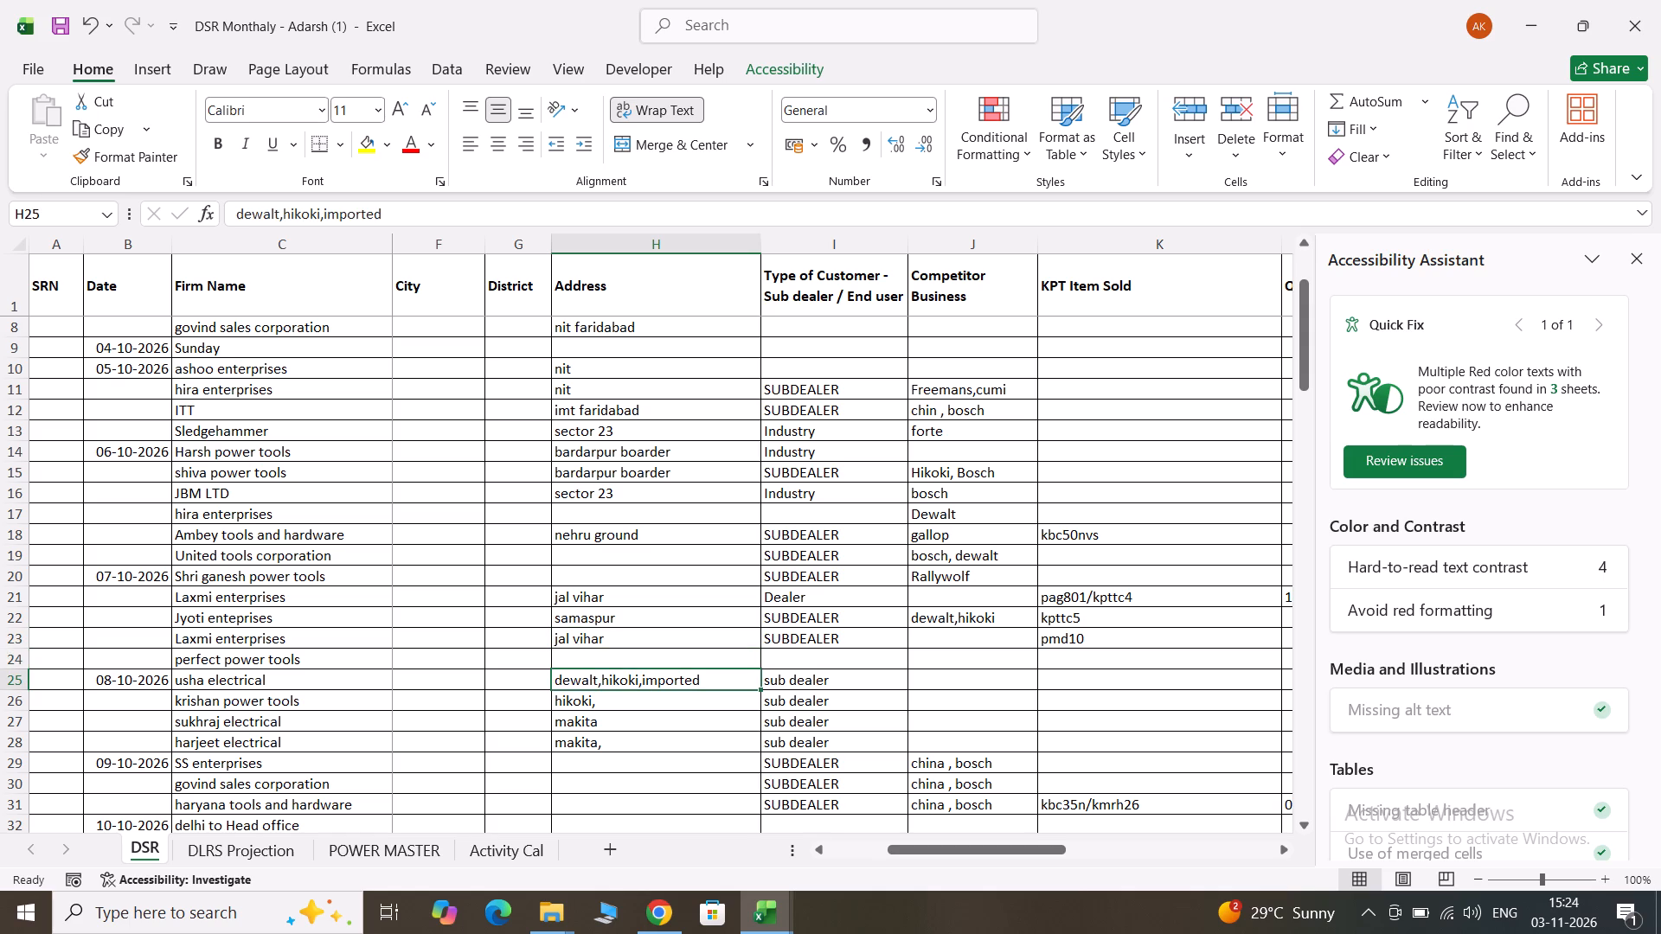
key(shift+Down)
key(shift+Down)
key(shift+Down)
key(ctrl+c)
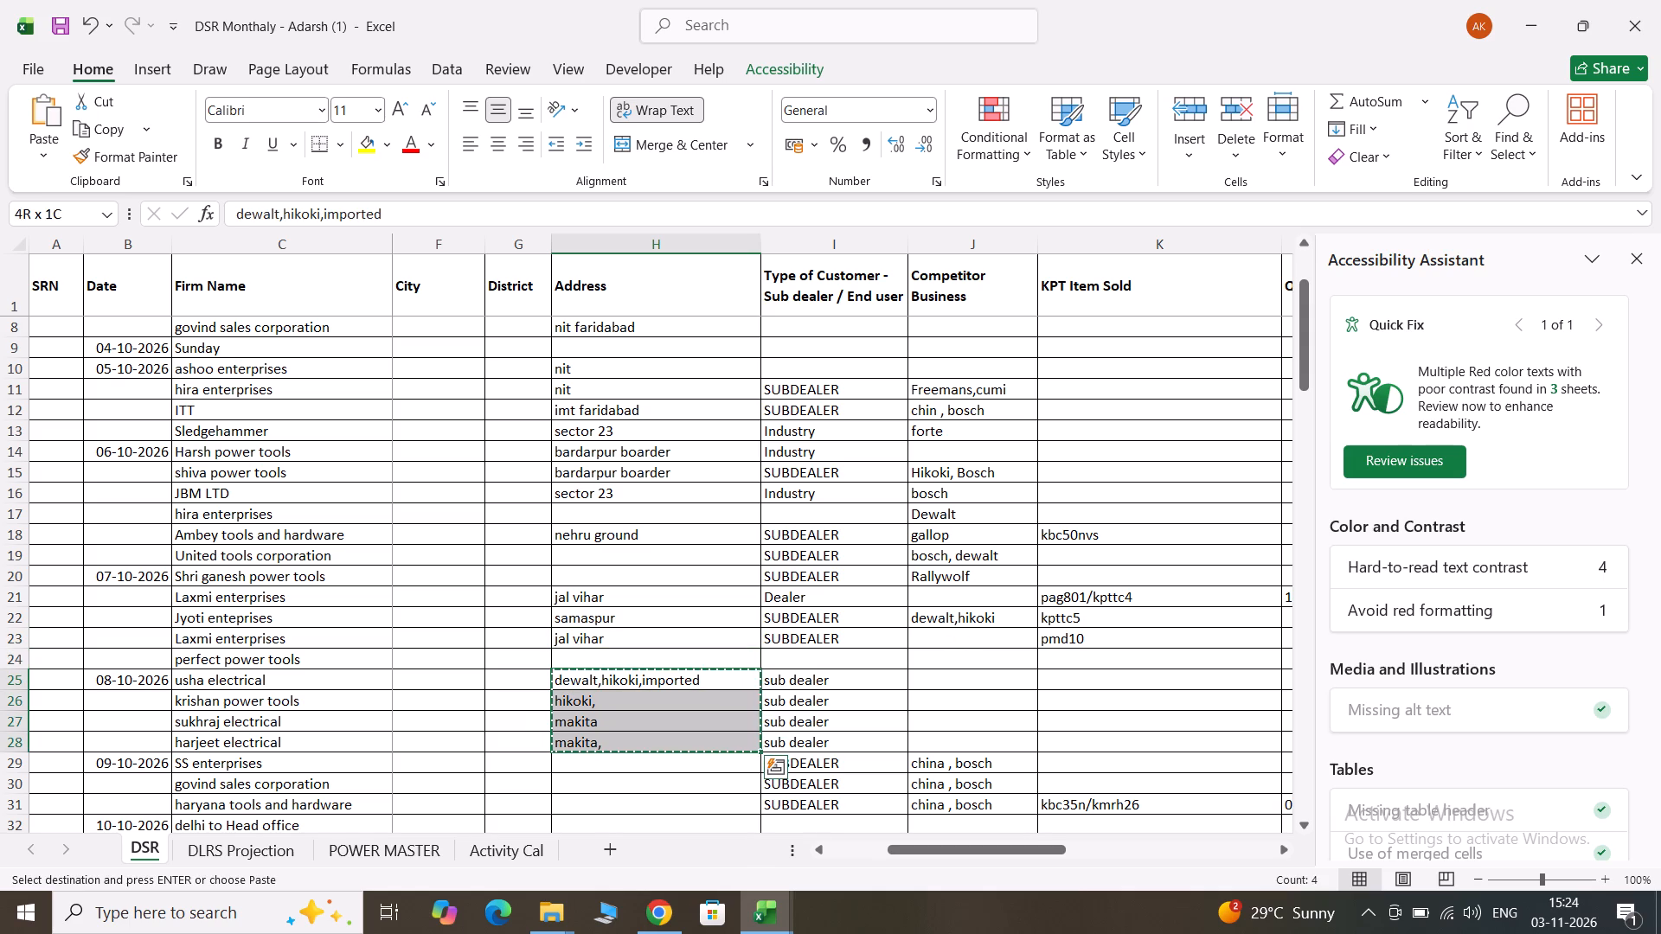
click(923, 672)
key(ctrl+v)
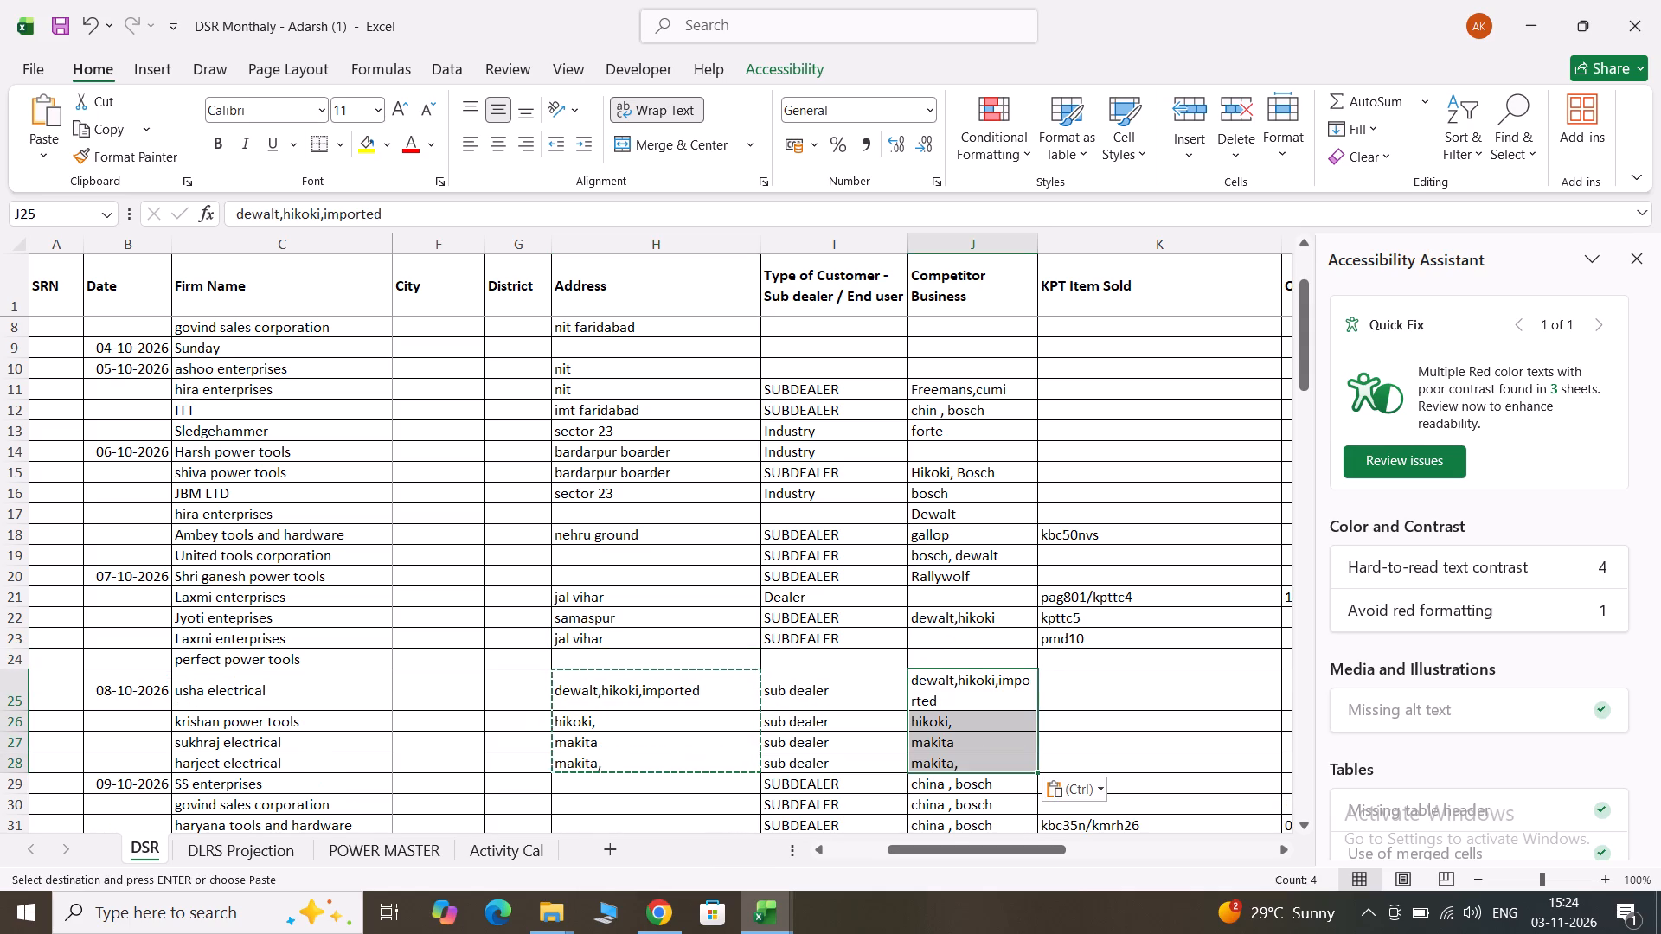
Clear the brand entry from the Address cell H25 for usha electrical.
click(571, 707)
key(Delete)
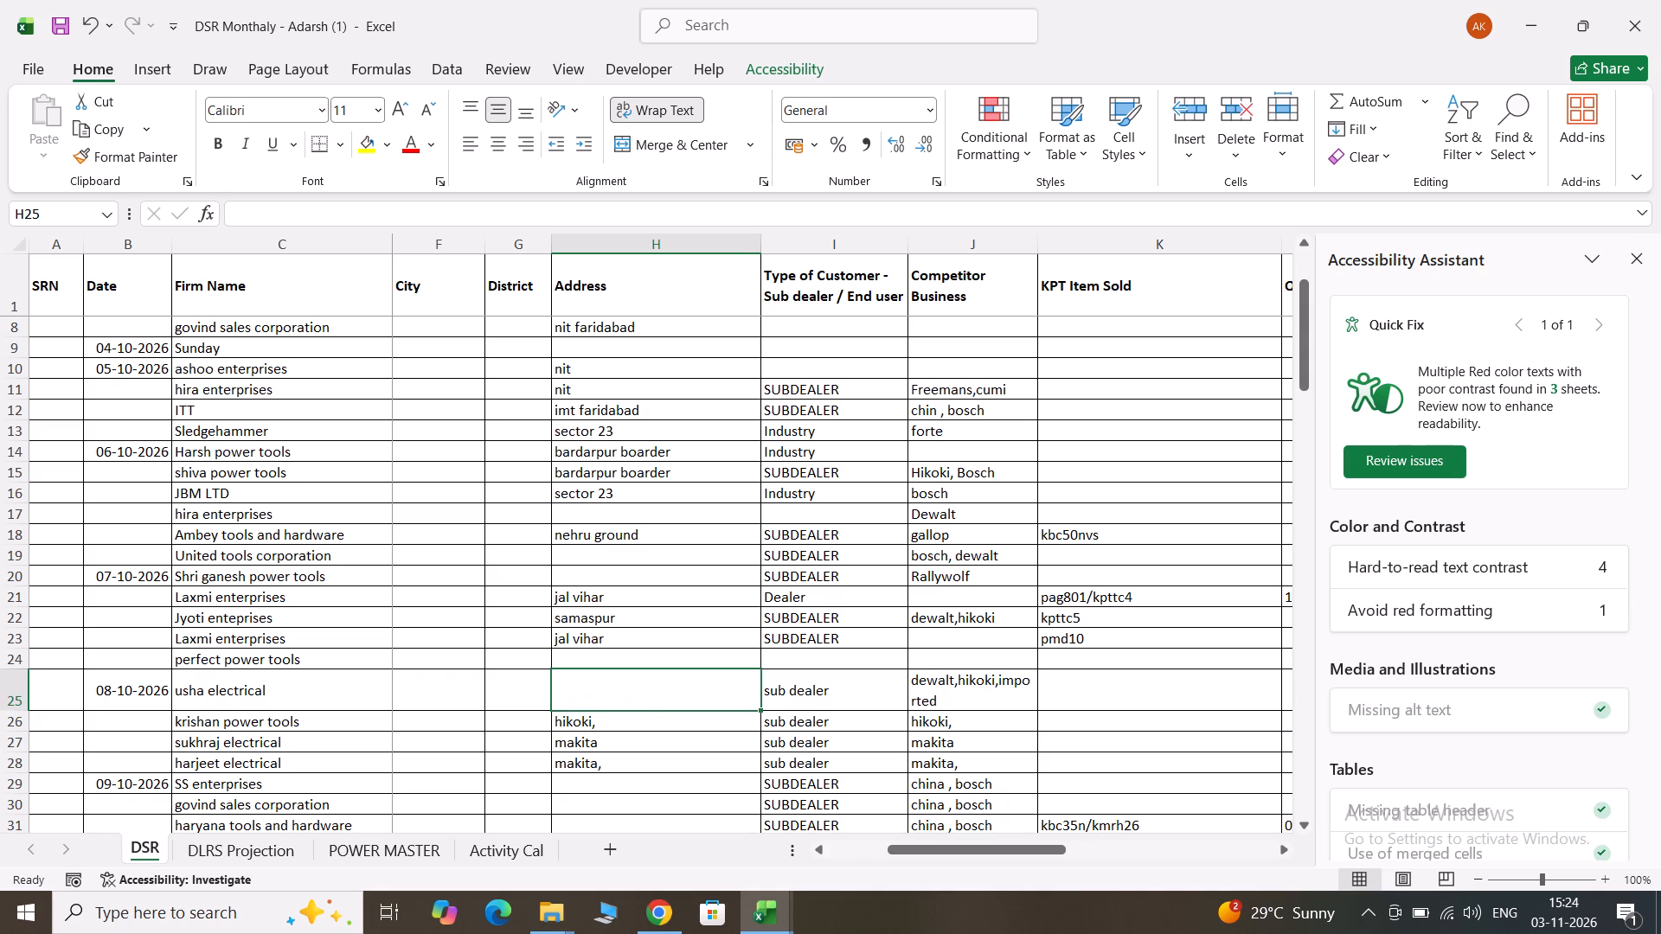
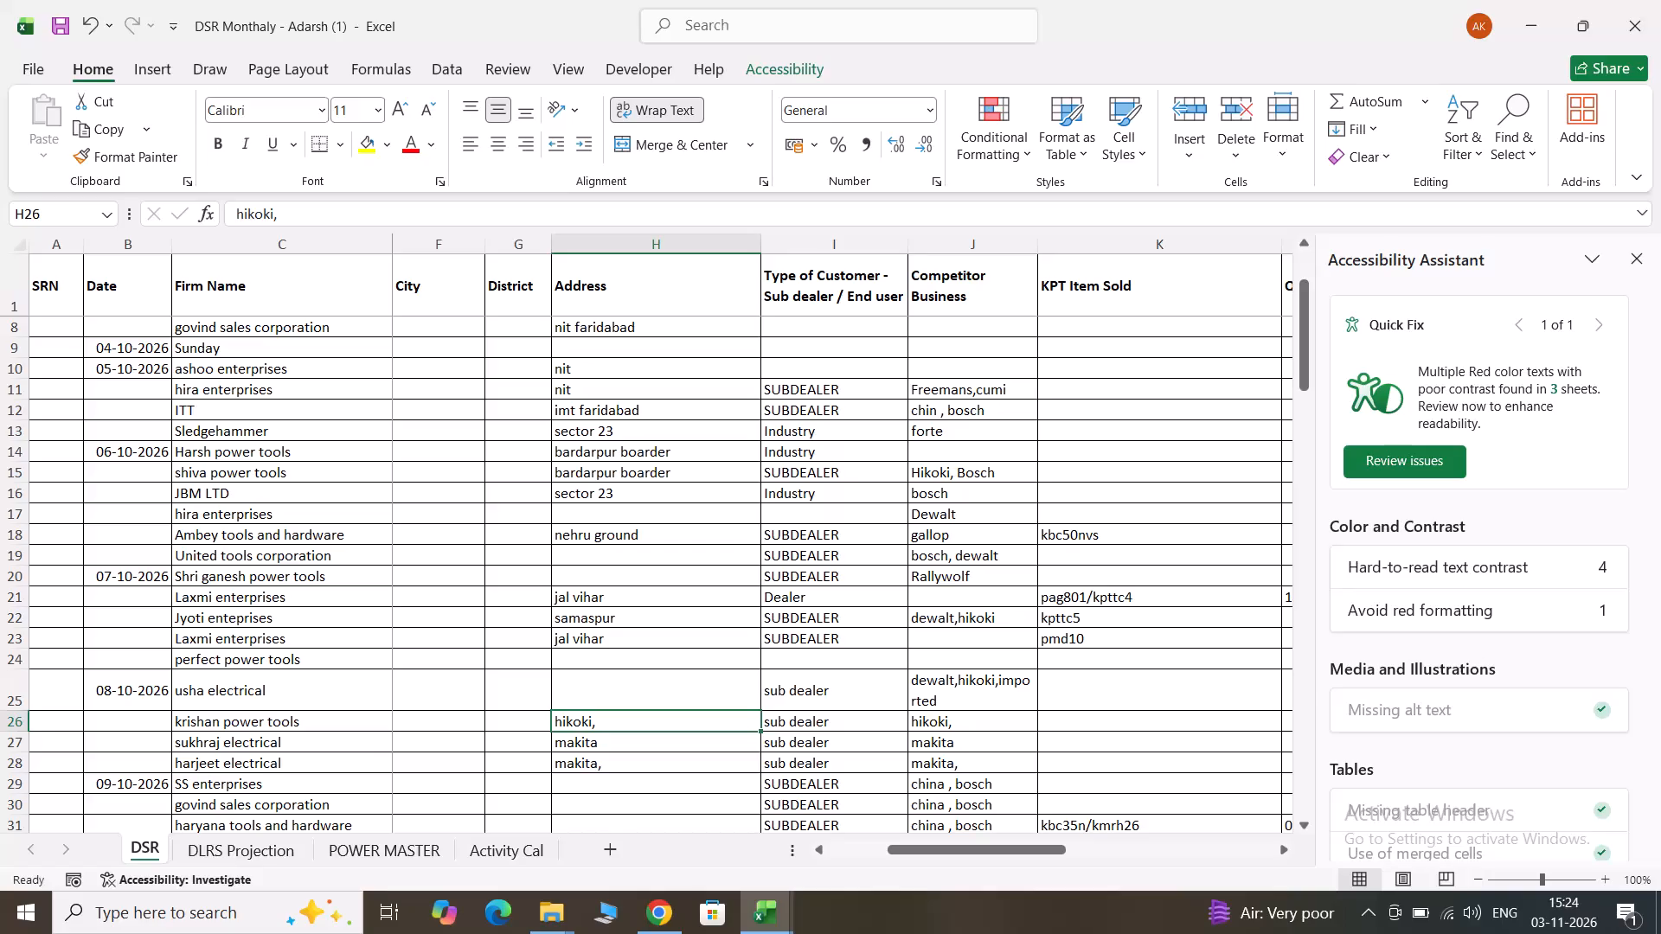
Clear the brand entries from the Address cells H26:H28 for krishan power tools, sukhraj electrical and harjeet electrical.
key(Delete)
key(Down)
key(Delete)
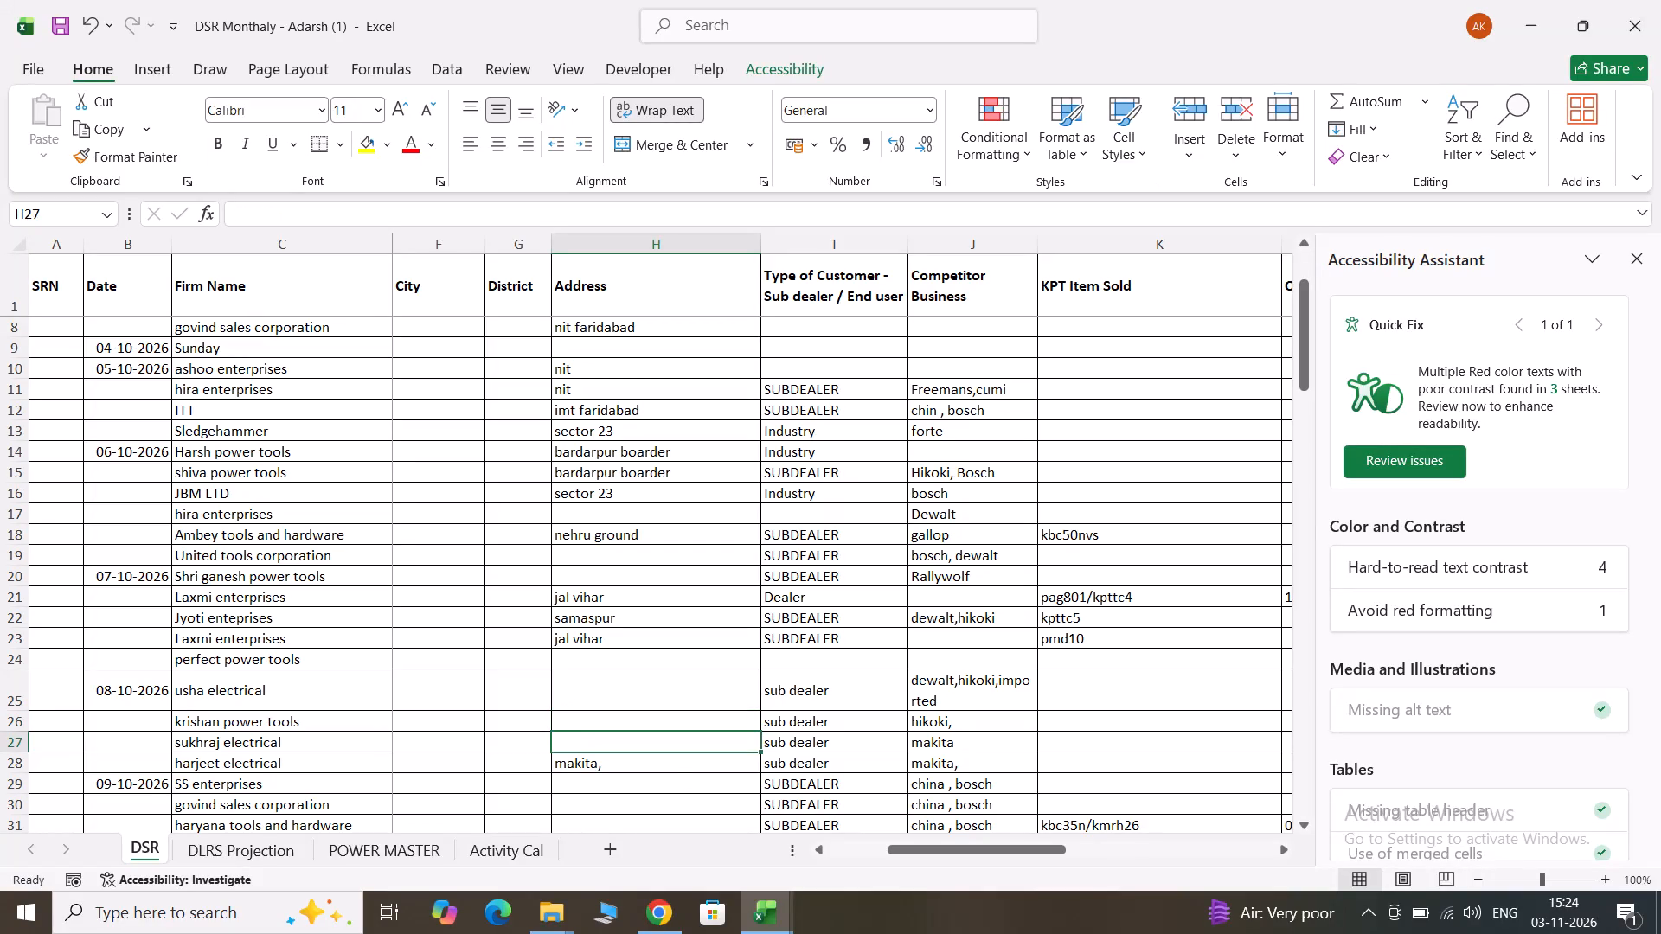
key(Down)
key(Delete)
Enter the addresses "sector 23" for usha electrical in H25 and "nit" for krishan power tools in H26.
key(Up)
key(Up)
key(Up)
key(Up)
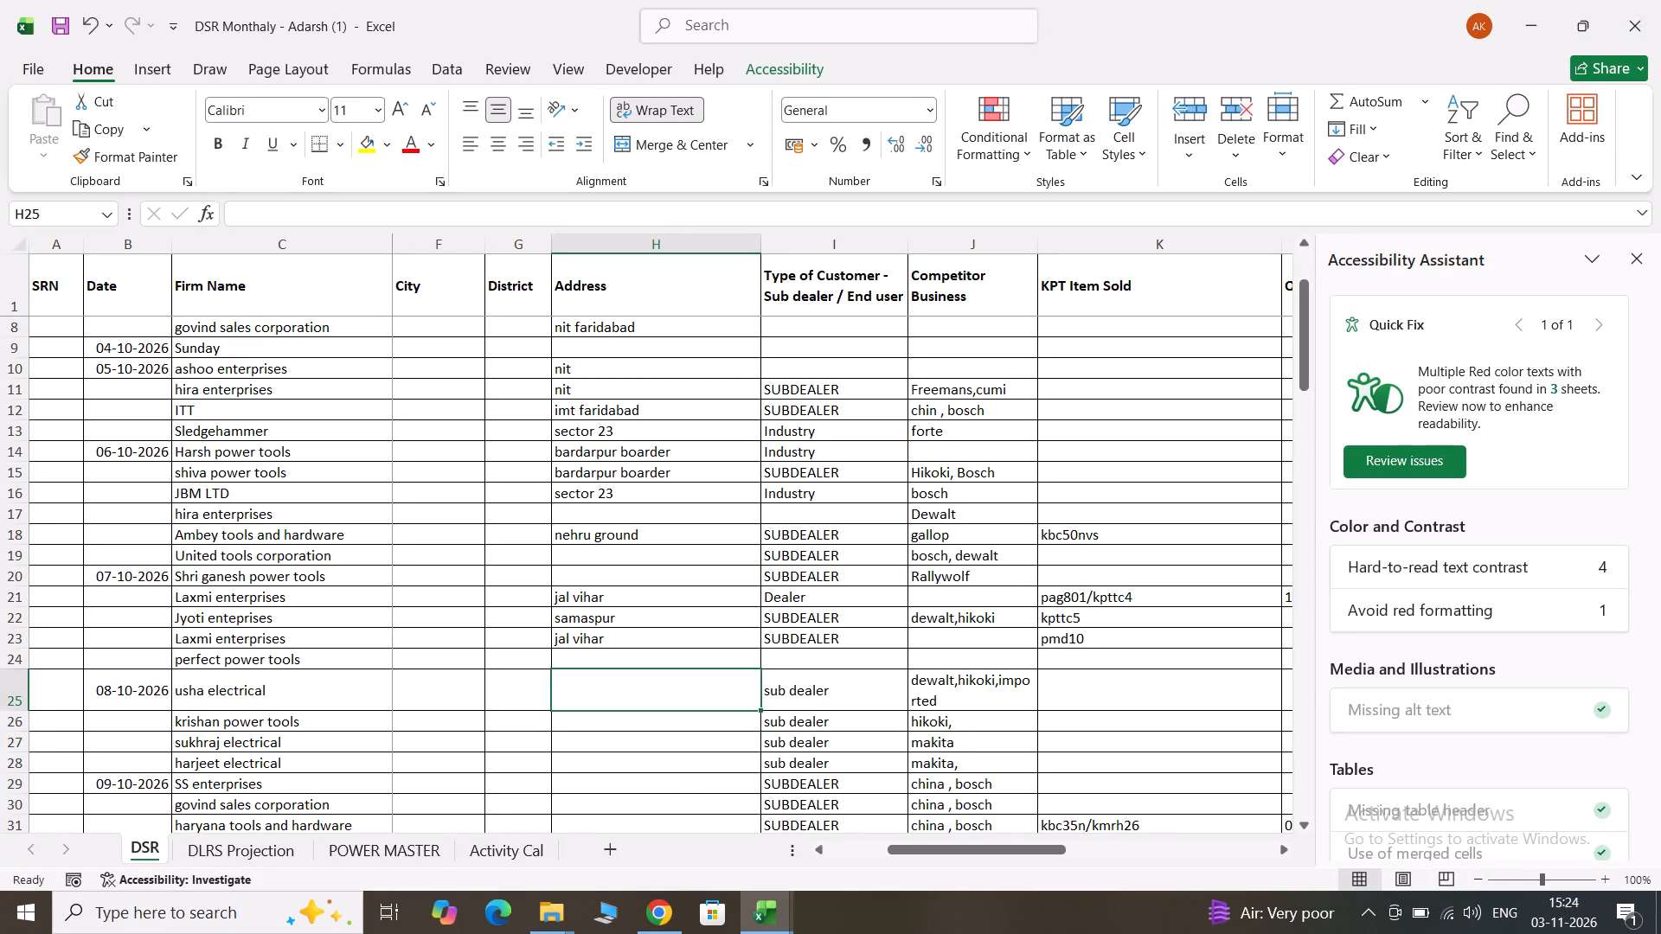
key(Down)
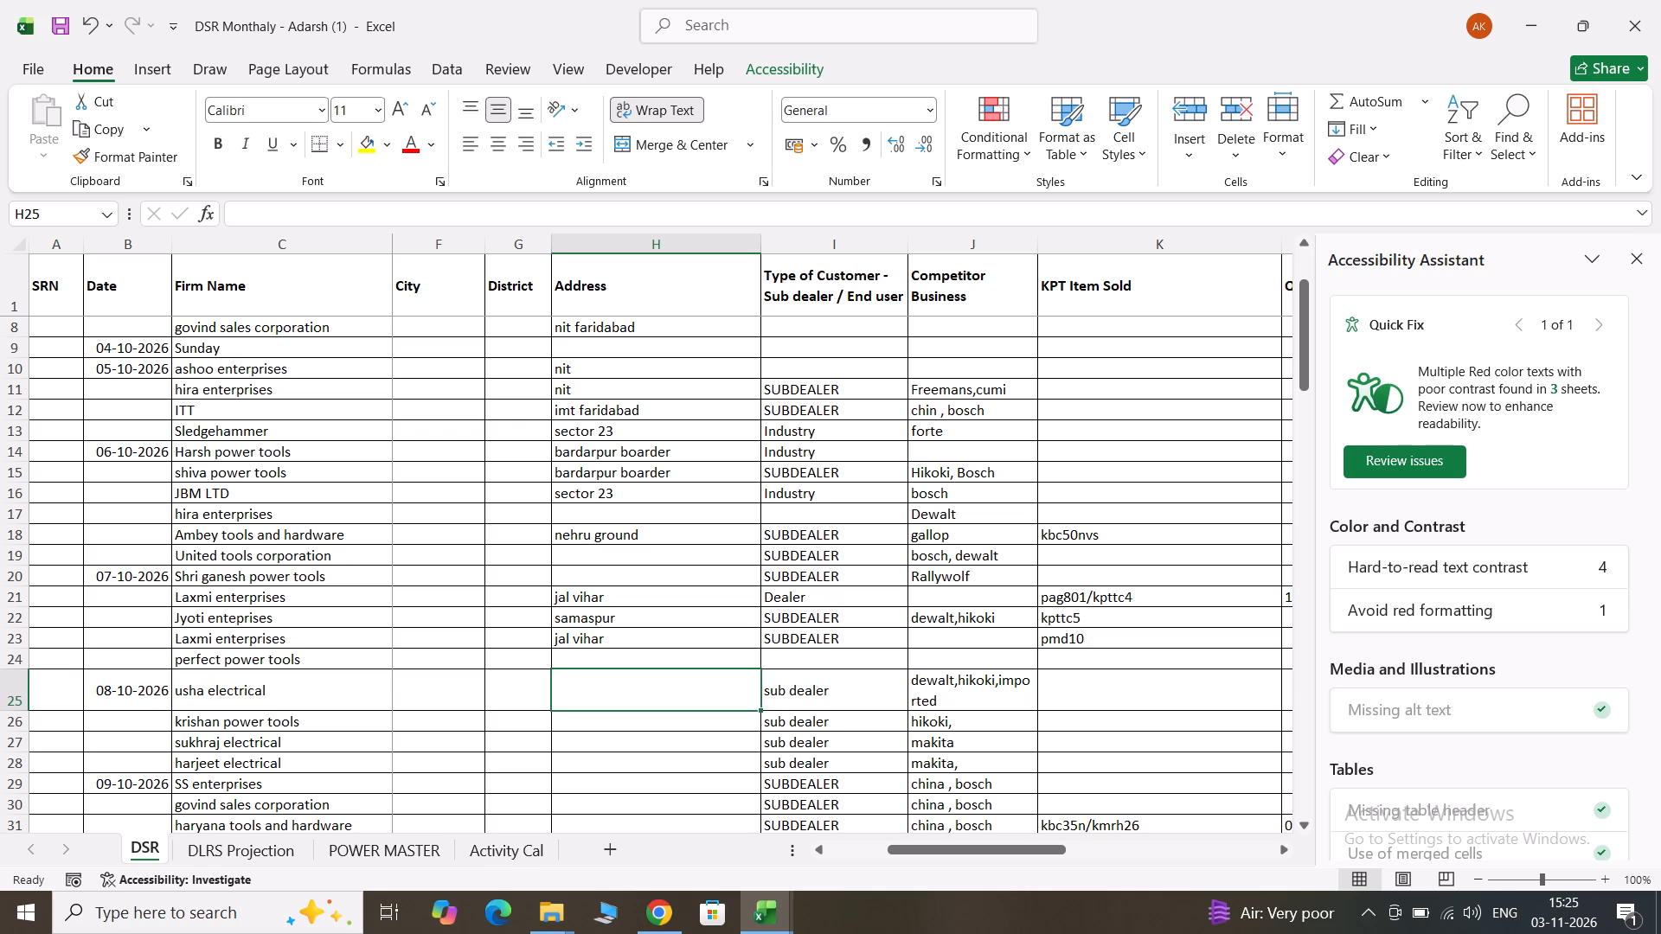
text(sector 23)
key(Down)
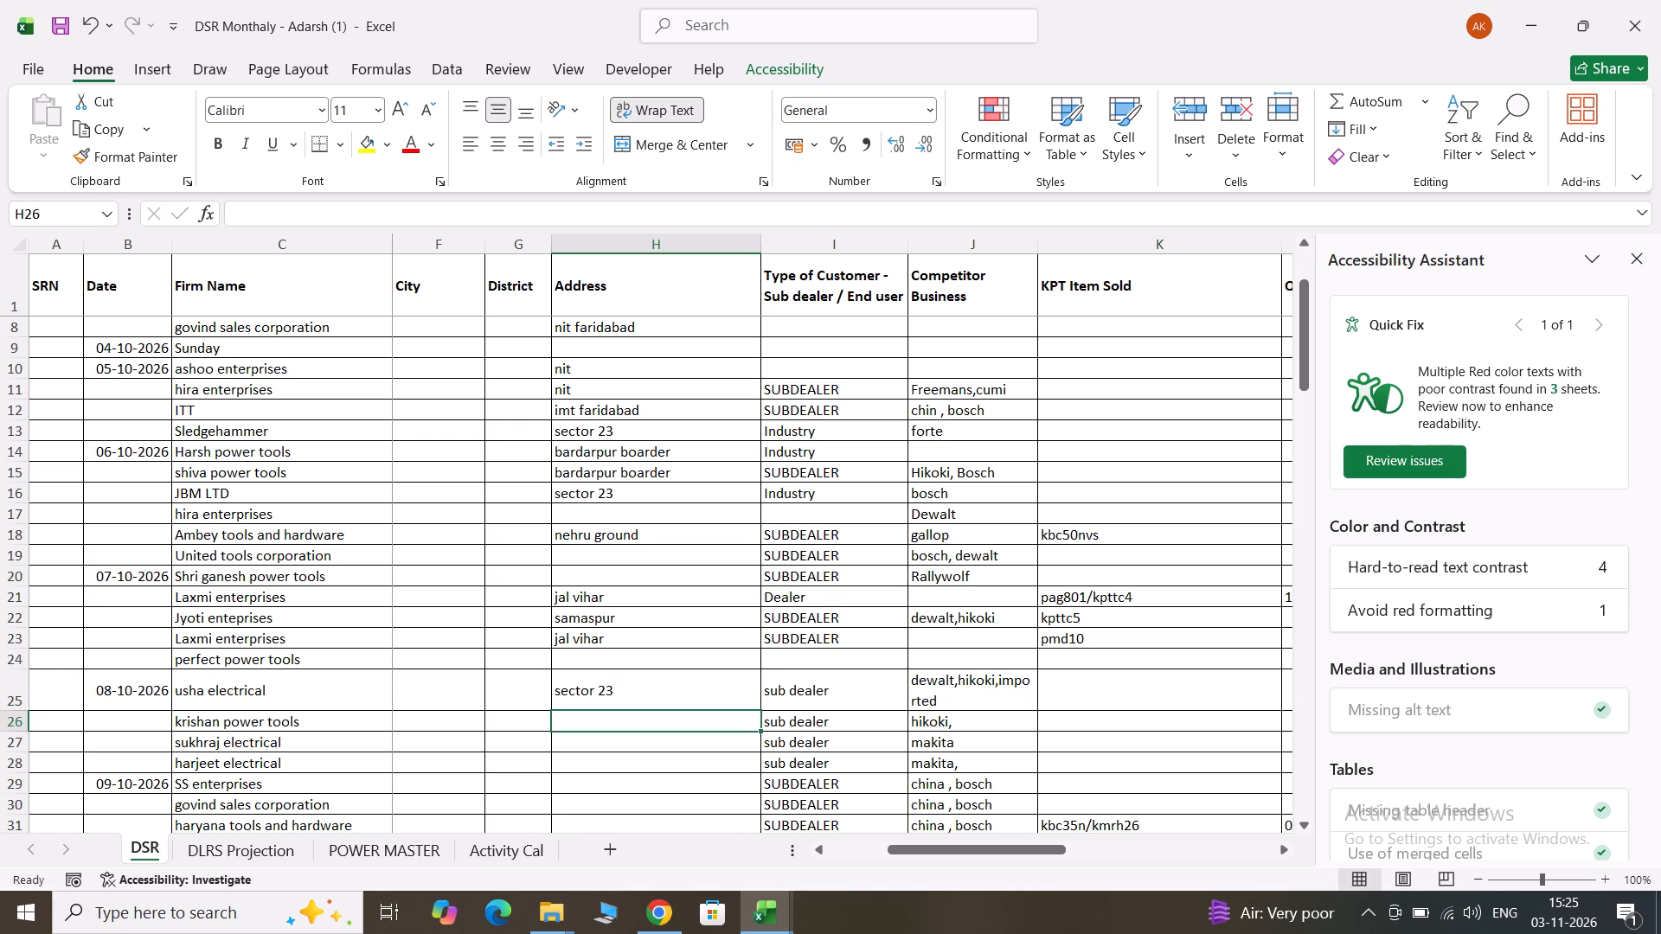
text(nit)
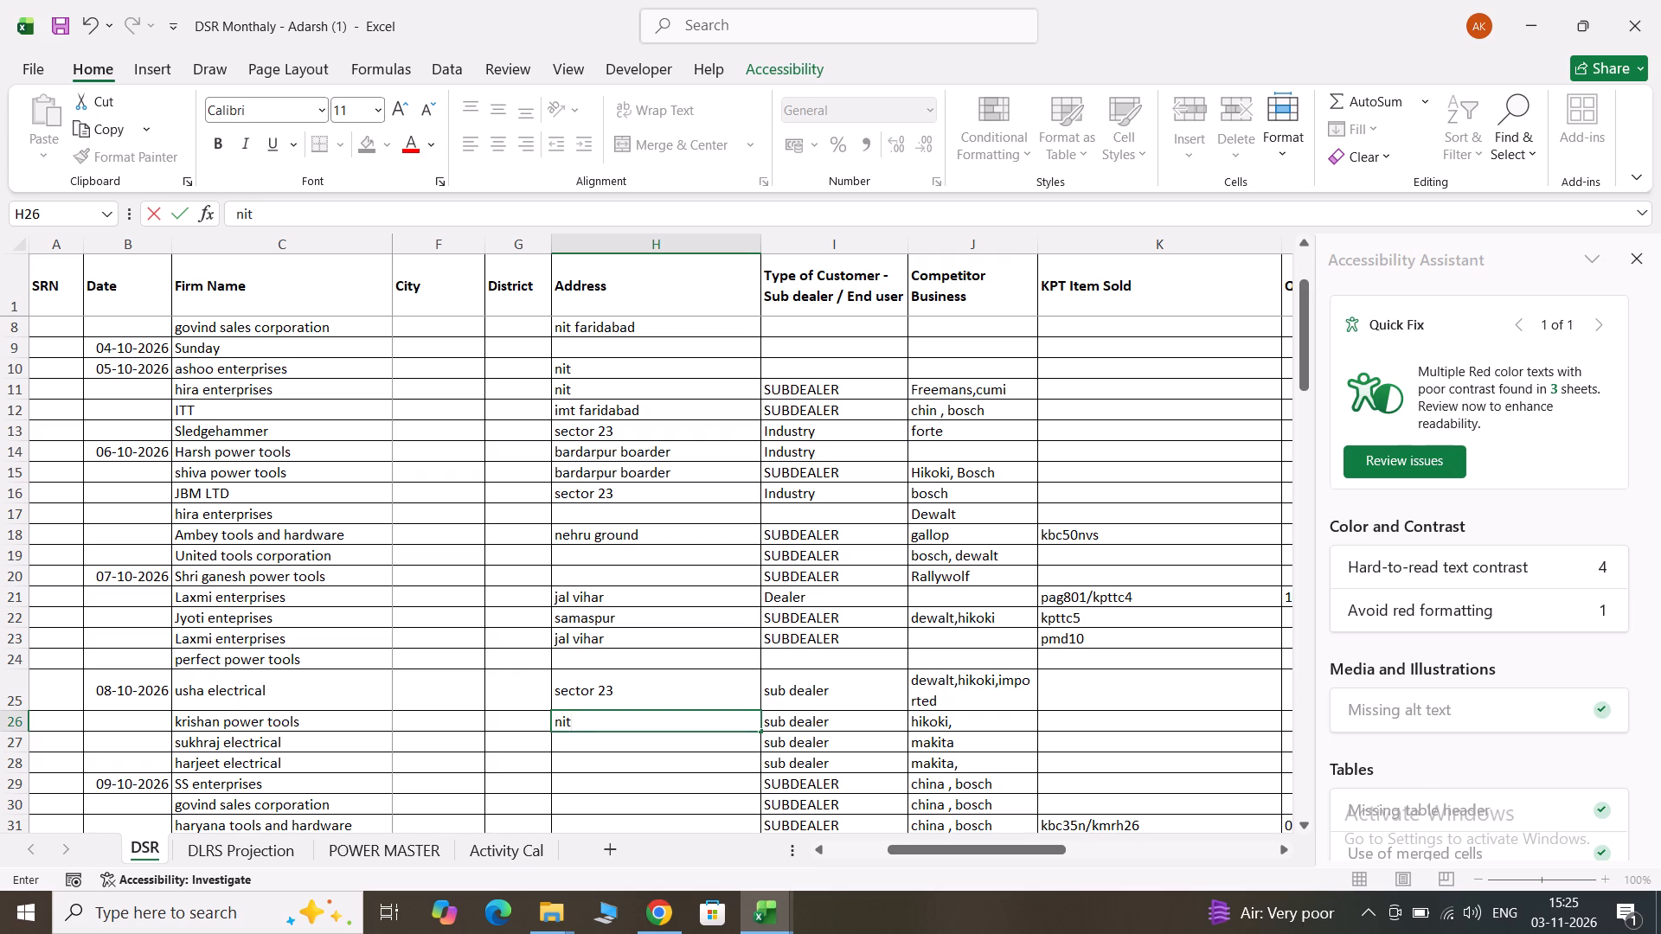
key(Down)
Enter the addresses "sector23" for sukhraj electrical in H27 and "jharsethly" for harjeet electrical in H28, and save the workbook.
text(secg)
key(BackSpace)
key(BackSpace)
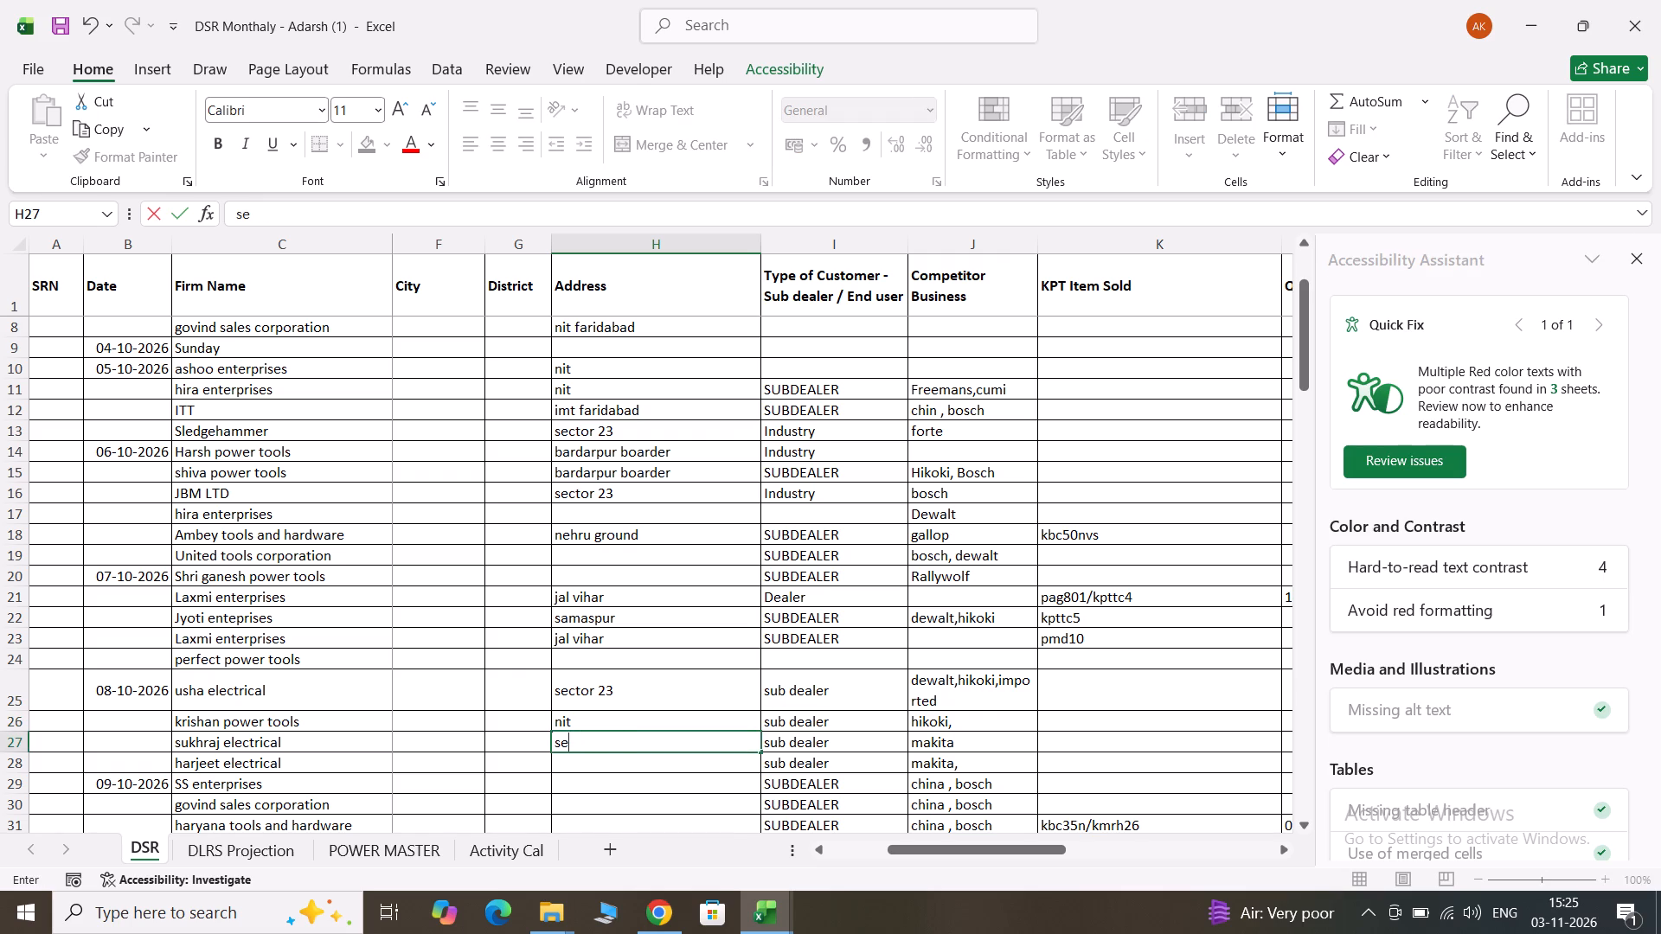
text(ctor)
text(23)
key(Down)
text(jharsethly)
key(space)
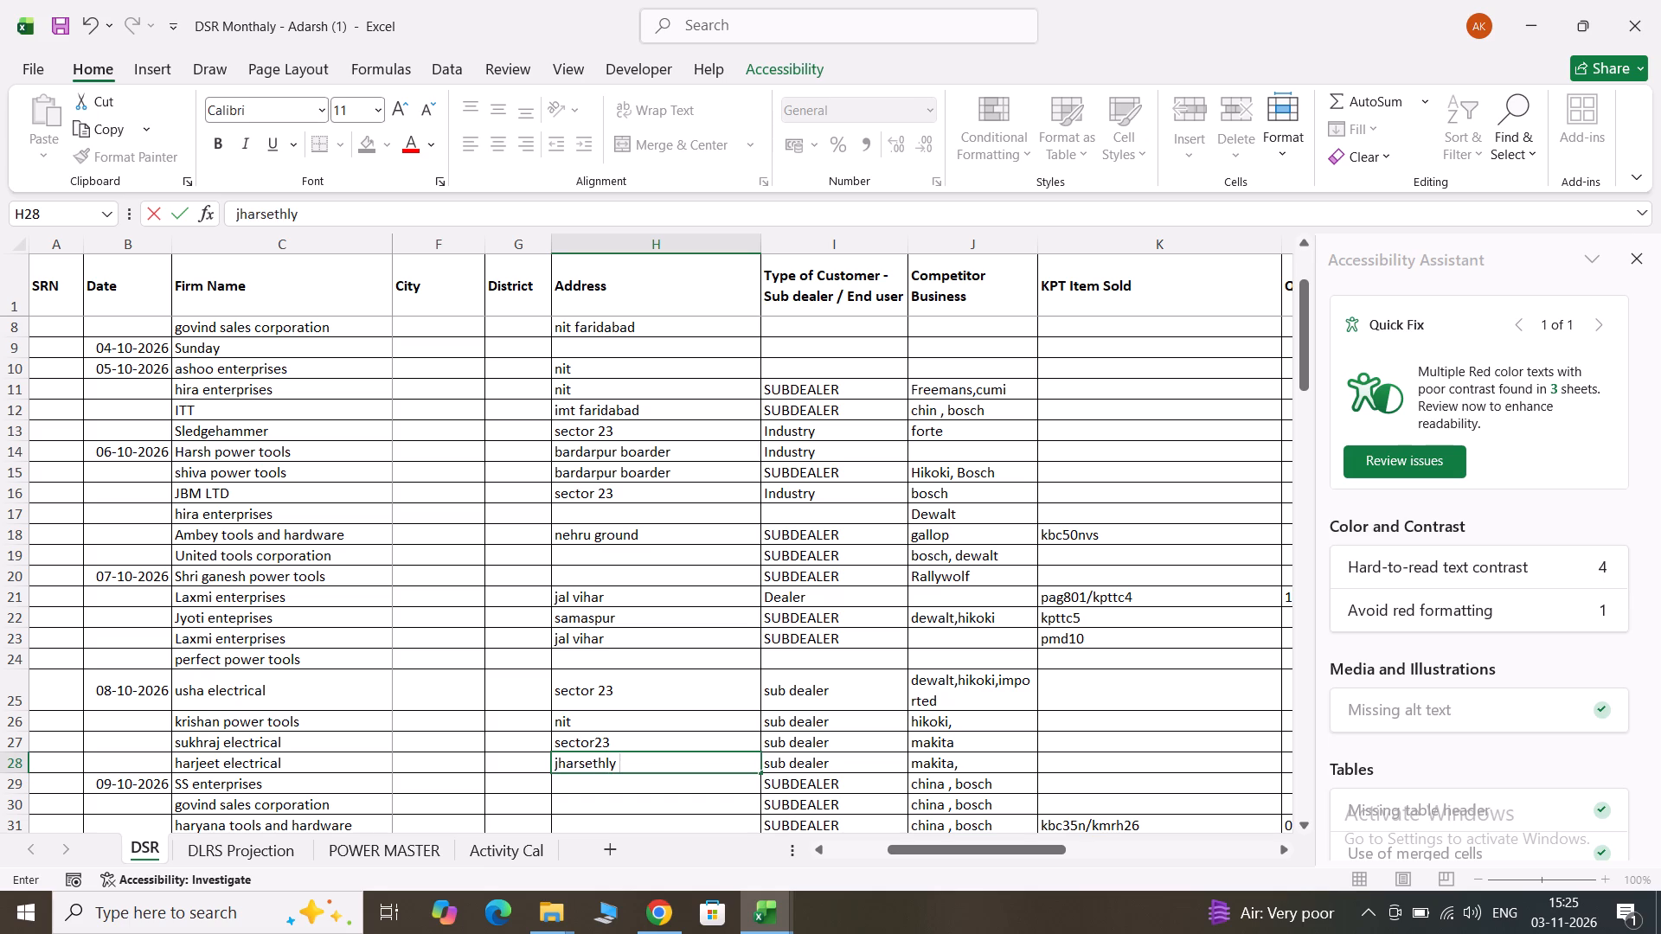
key(Down)
key(Down)
key(ctrl+s)
Clear the Type of Customer cells I29:I31 for the three 09-10-2026 visits.
key(Down)
key(Down)
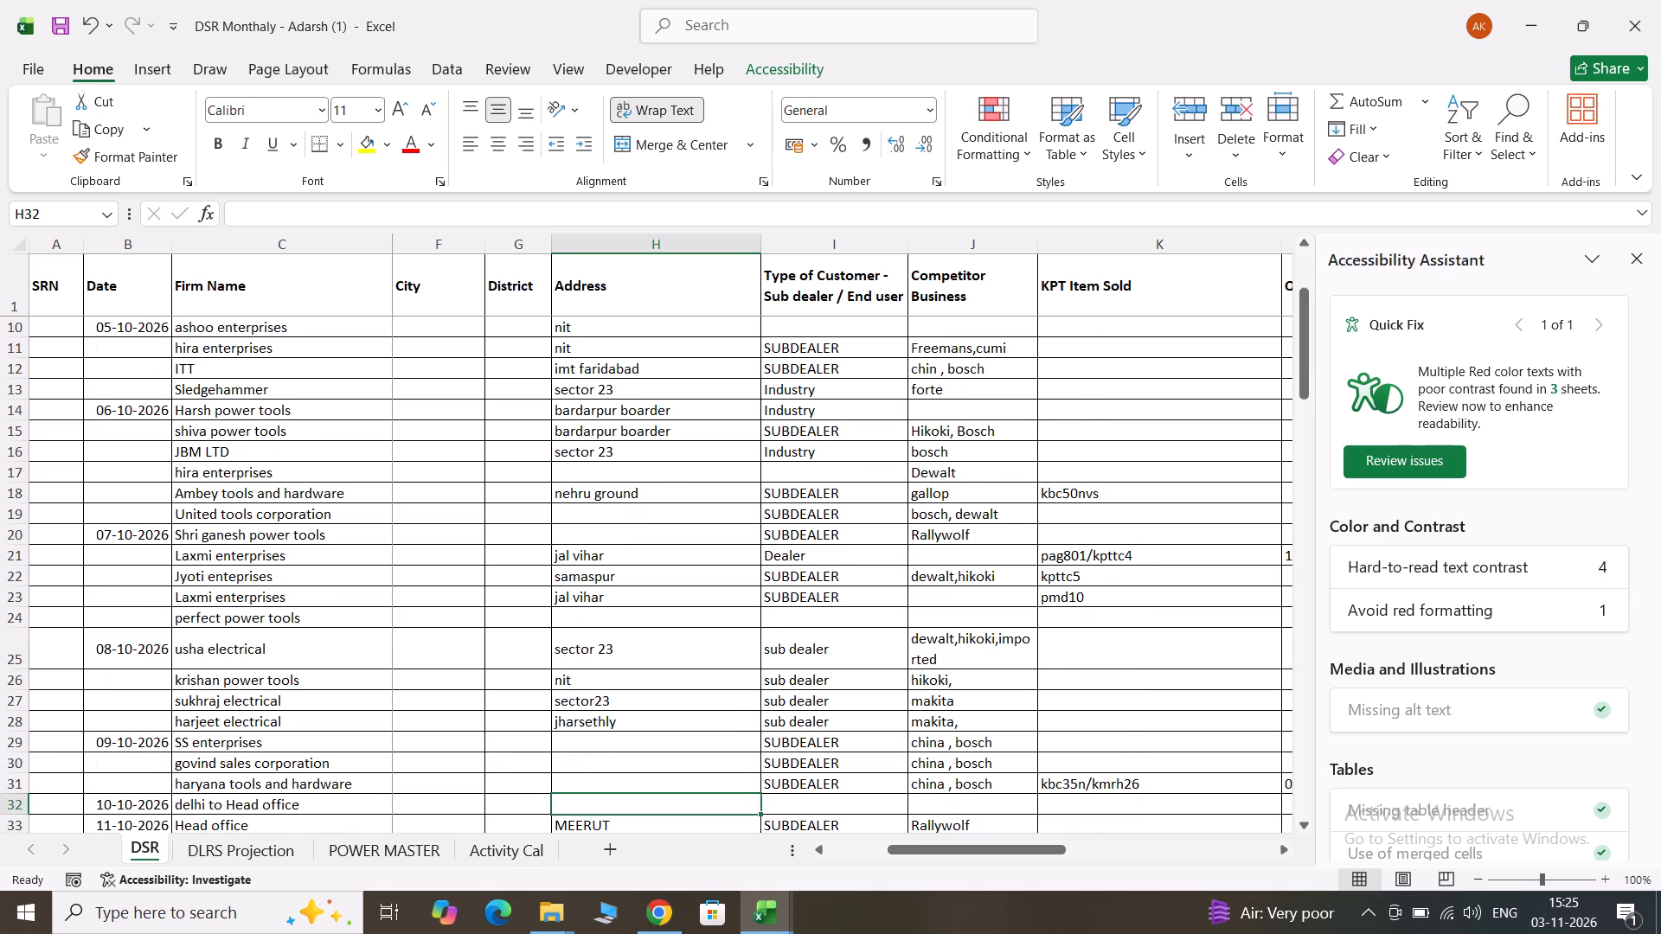
key(Up)
key(Up)
key(Up)
key(Right)
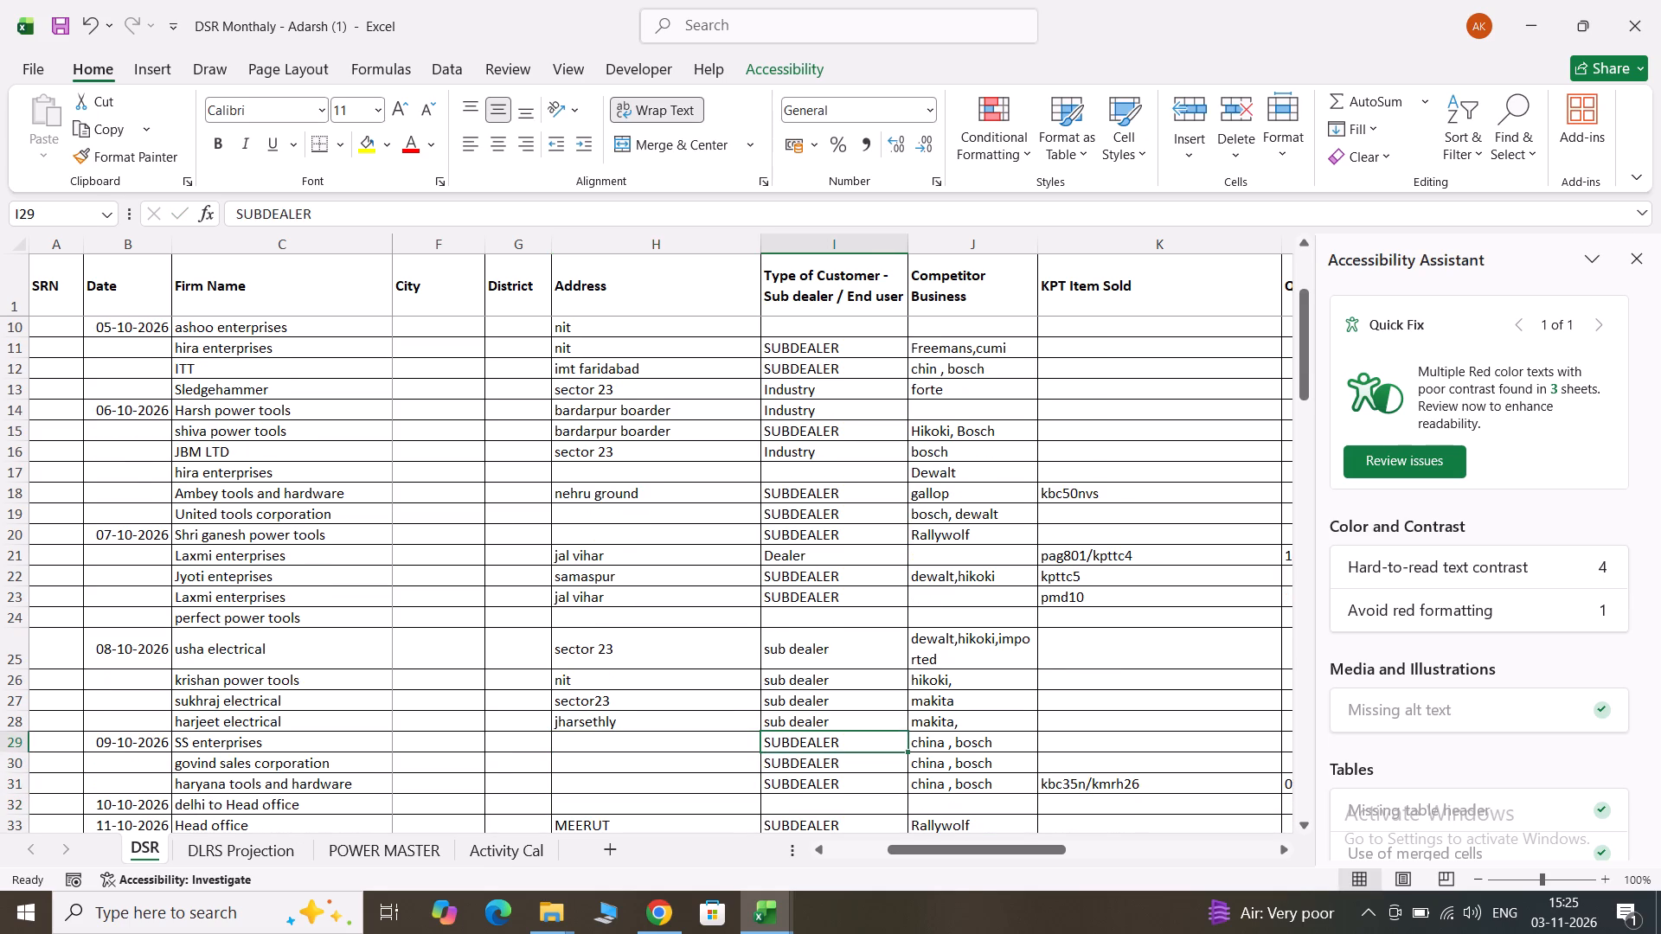
key(shift+Down)
key(shift+Down)
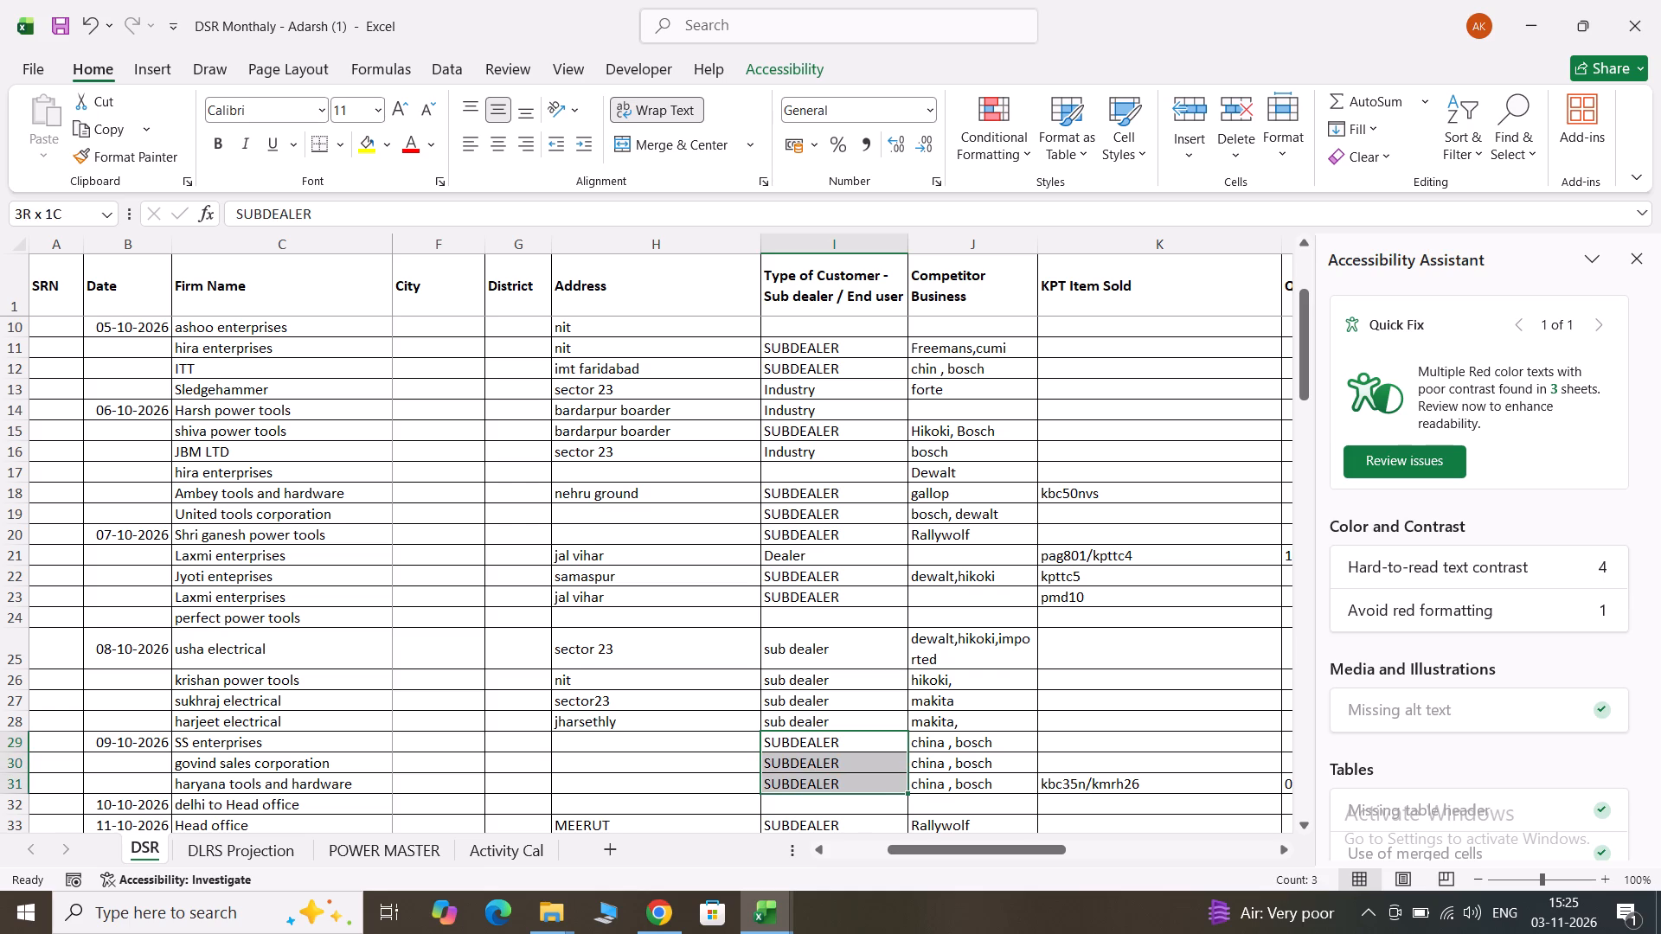
key(Delete)
Clear the Competitor Business cells J29:J32 for the 09-10-2026 and 10-10-2026 rows, and save the workbook.
key(Right)
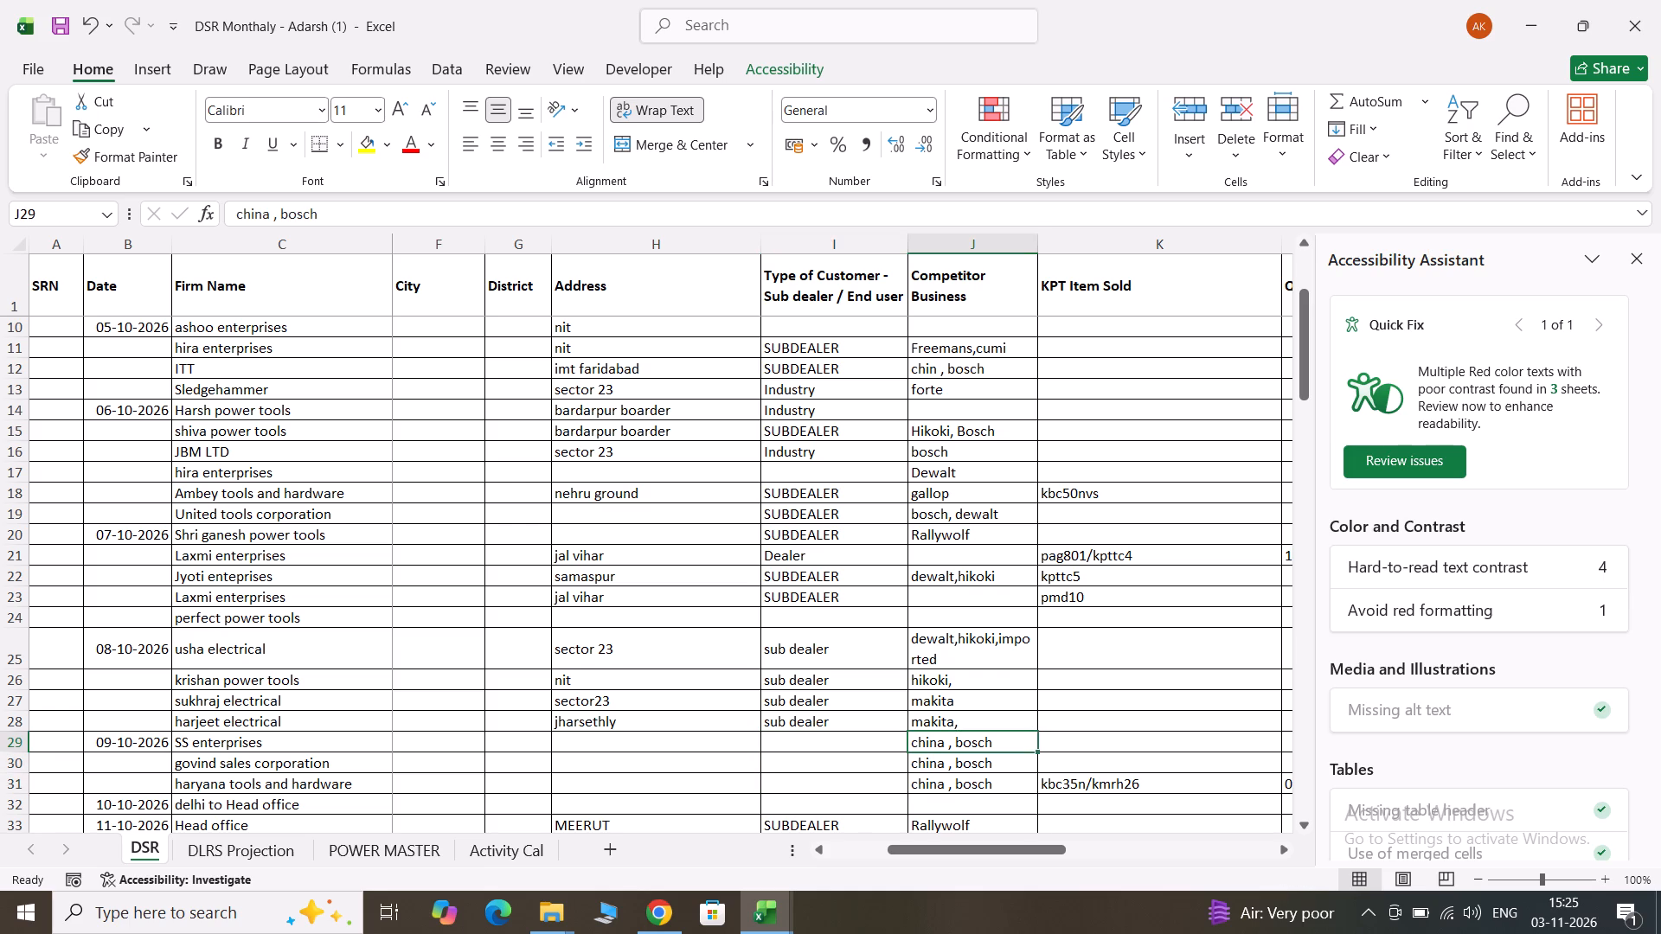
key(shift+Down)
key(shift+Down)
key(shift+Down)
key(Delete)
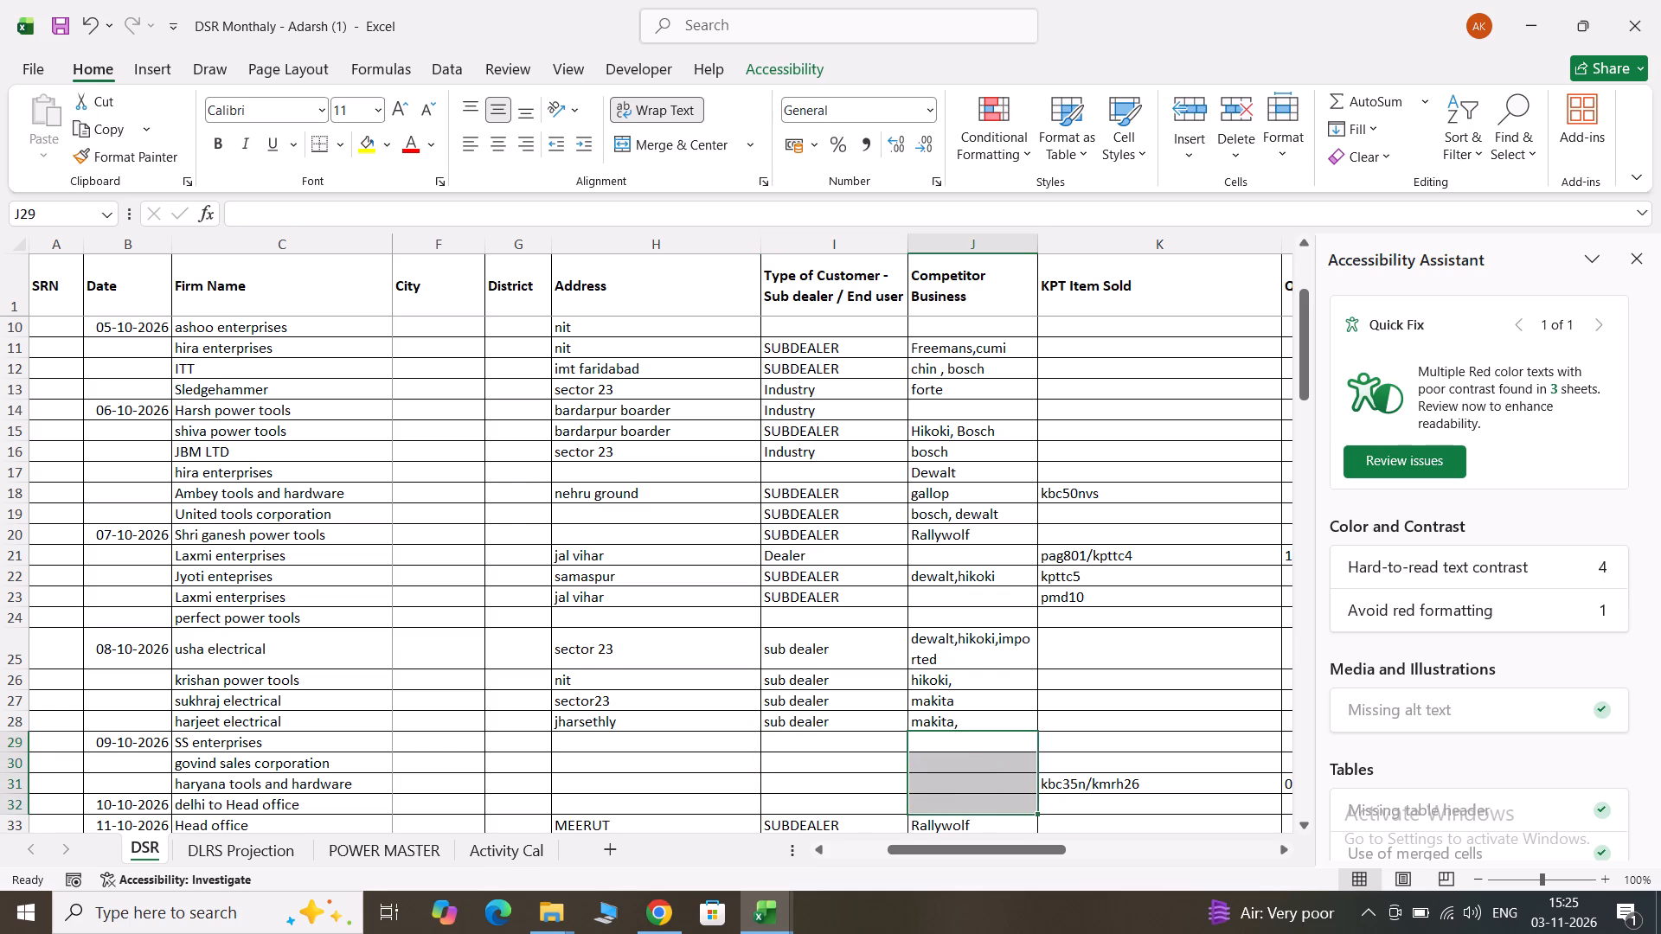
key(Down)
key(Down)
key(Down)
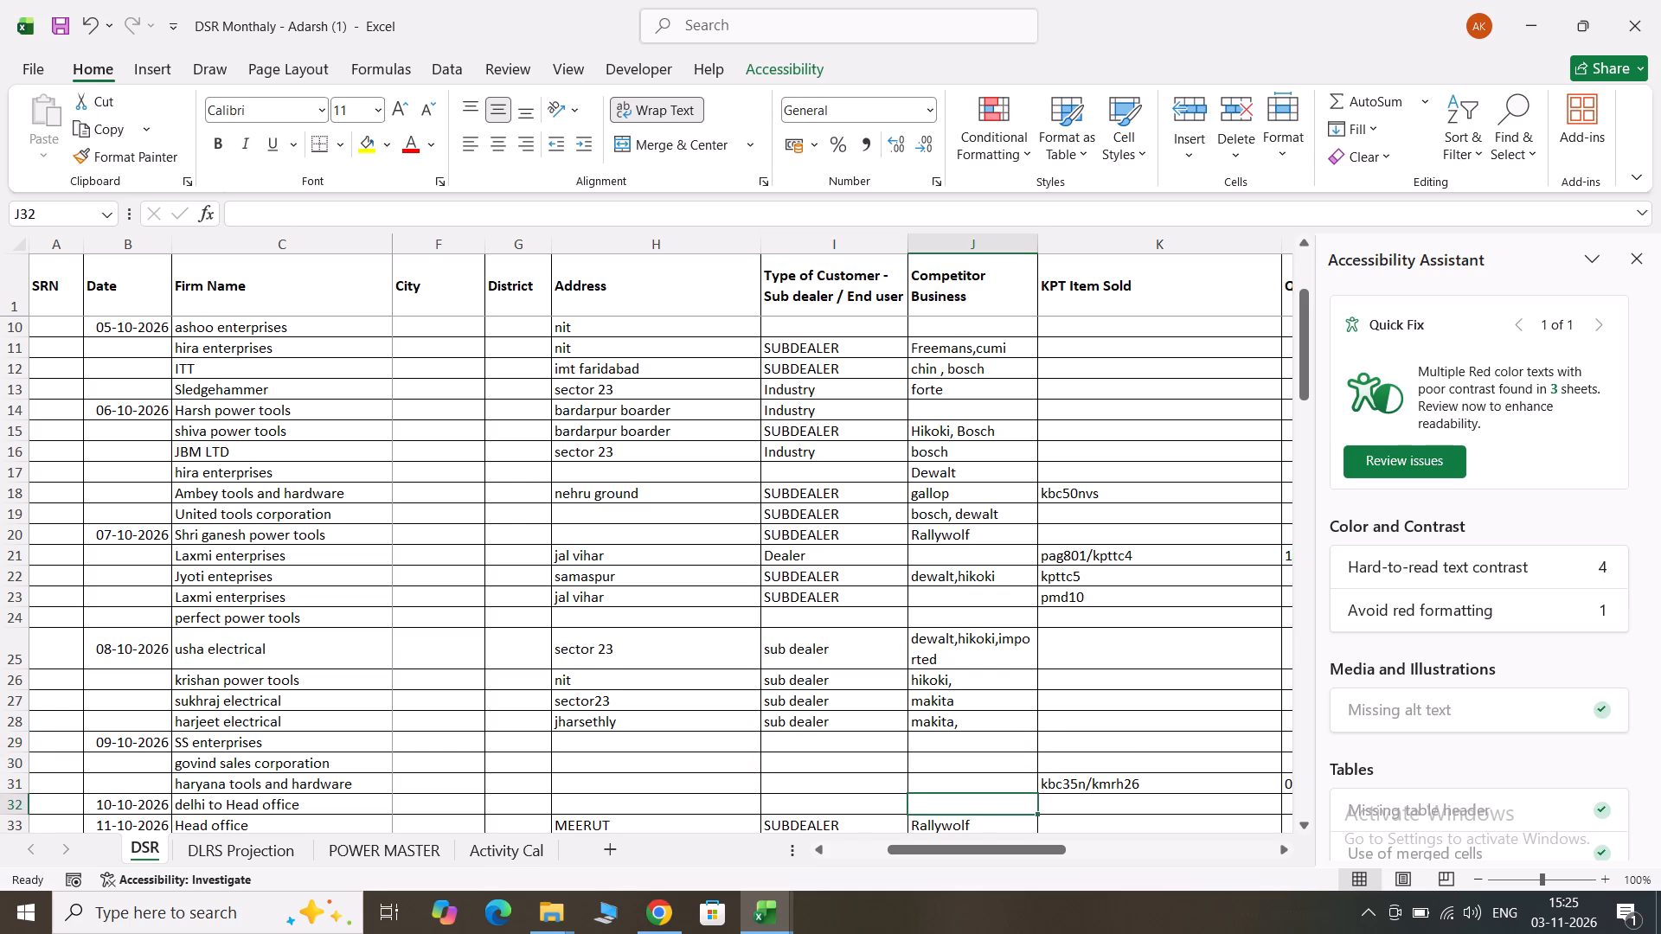
key(ctrl+s)
Review the 10-10-2026 and 11-10-2026 rows across the columns from Date to KPT Item Sold.
key(ctrl+Down)
key(Down)
key(Down)
key(Up)
key(Up)
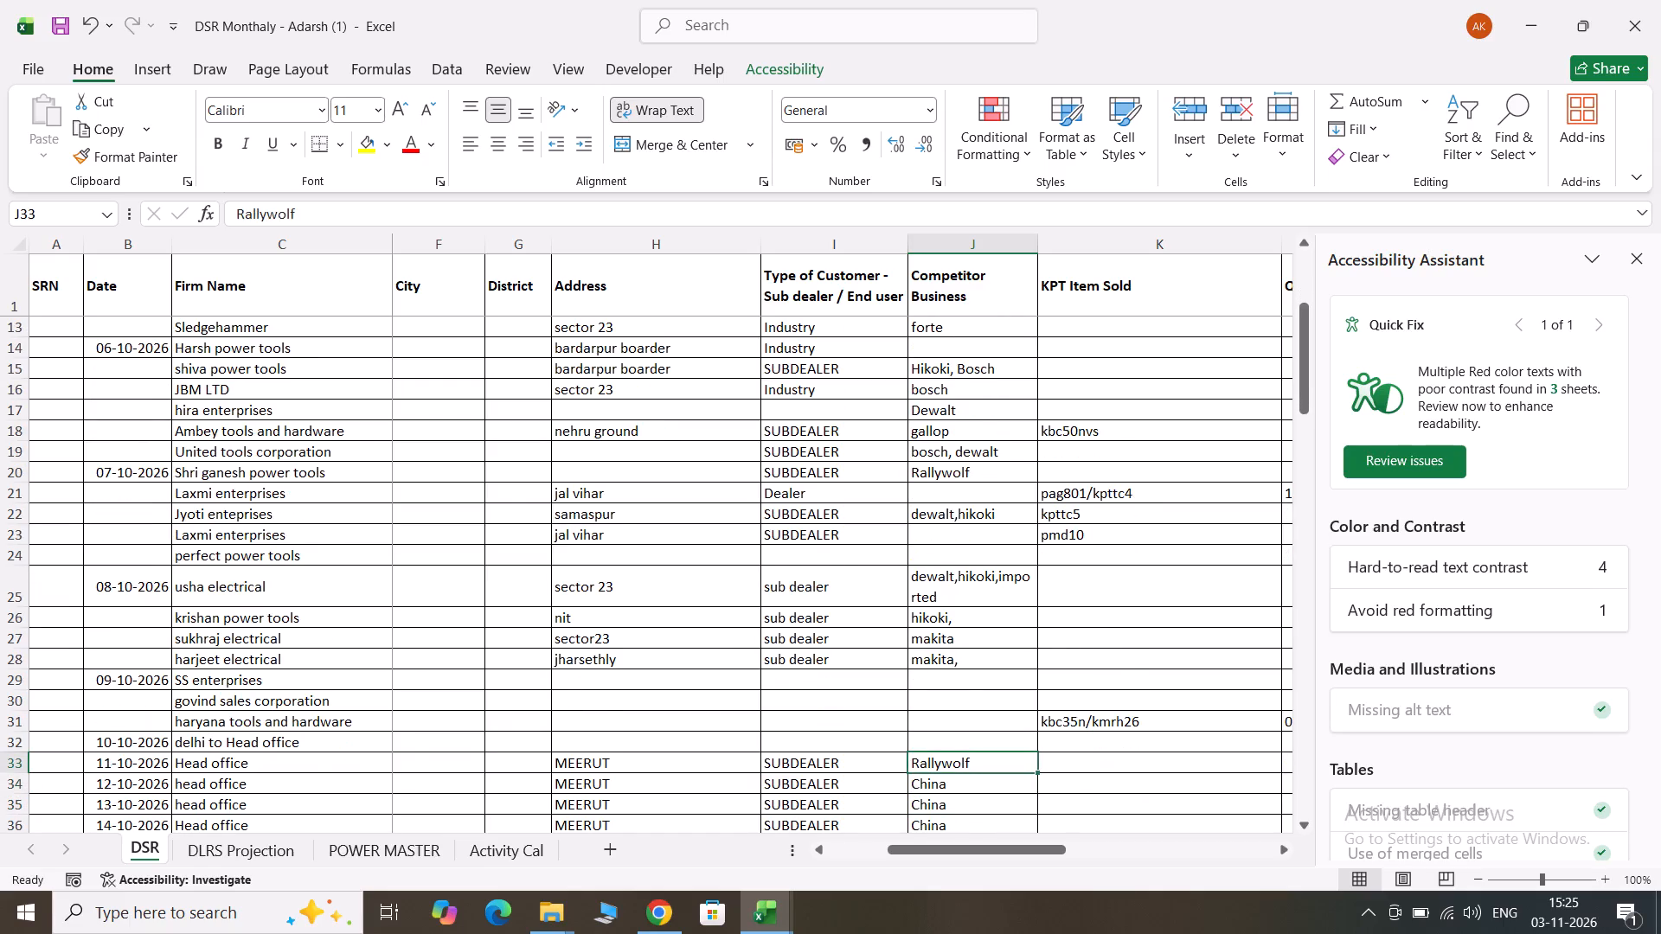
key(Left)
key(Left)
key(Left)
key(Left)
key(Left)
key(Left)
key(Left)
key(Left)
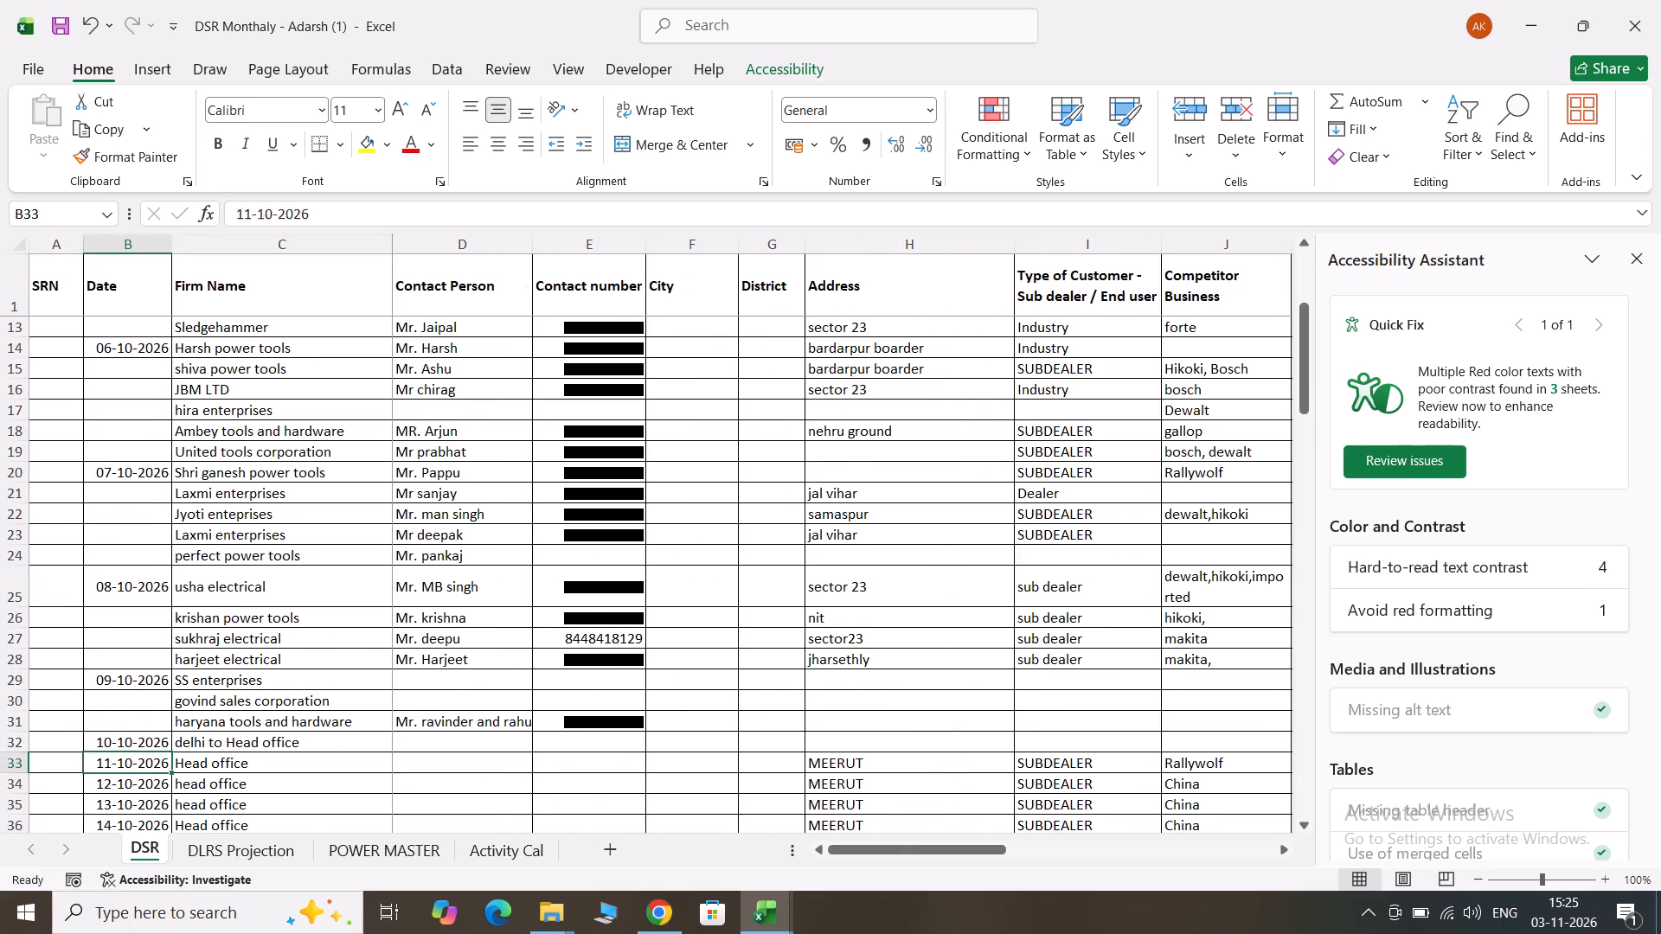
key(Left)
key(Right)
key(Right)
key(Up)
key(Right)
key(Right)
key(Right)
key(Right)
key(Right)
key(Right)
key(Right)
key(Right)
key(Right)
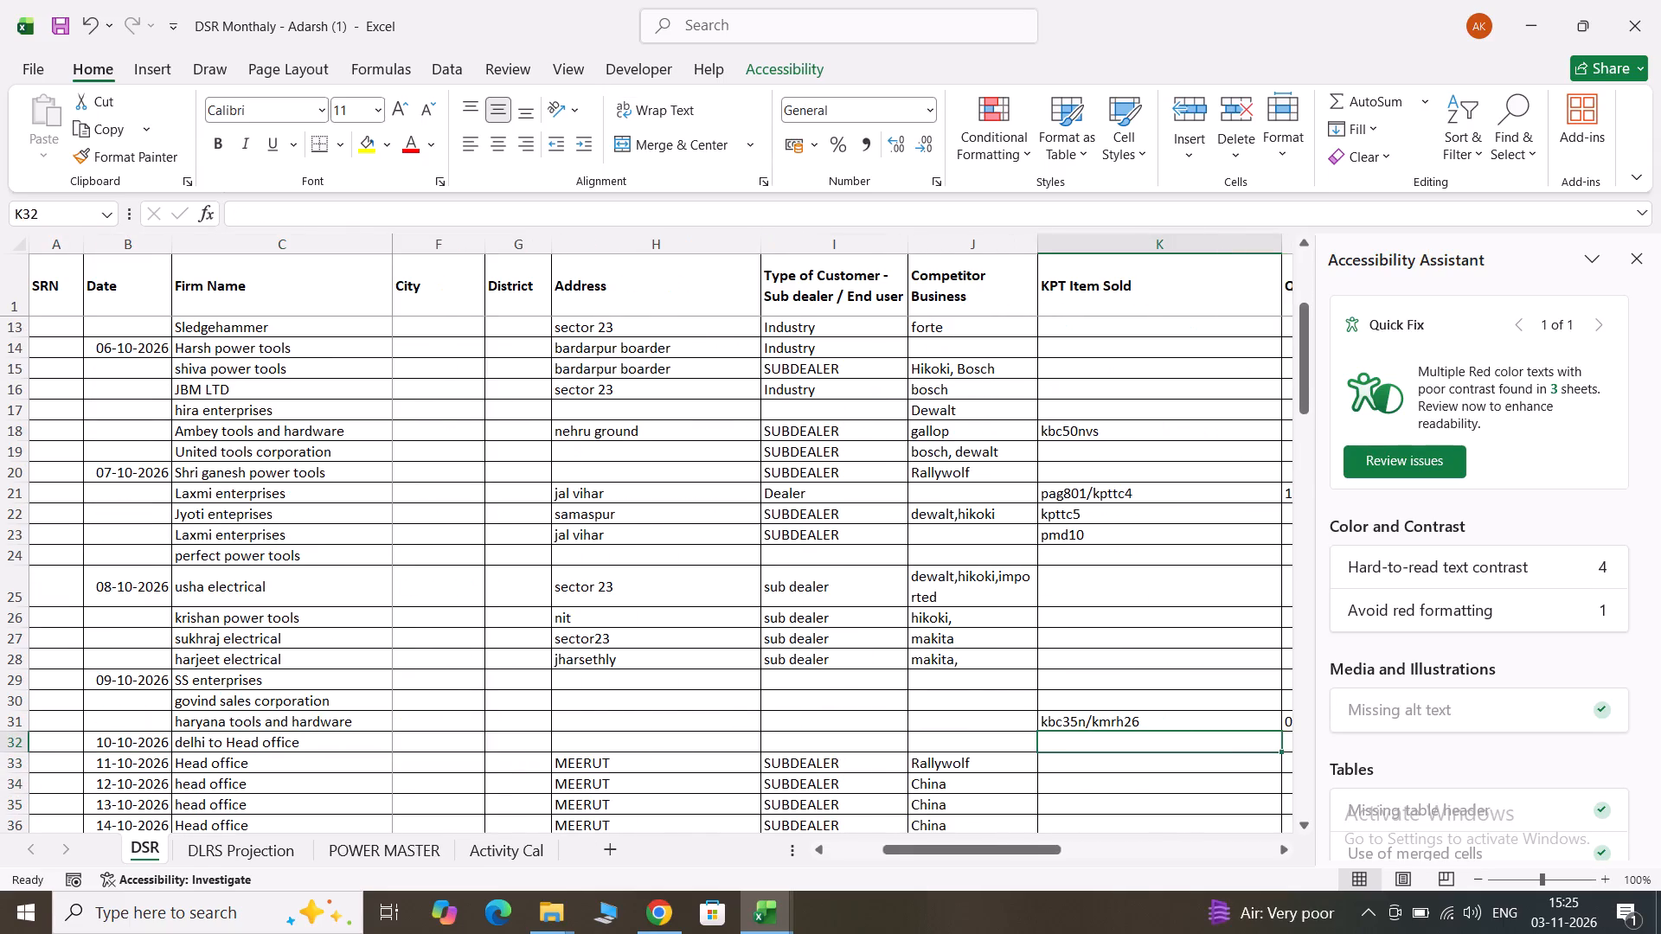
Clear the District, Address, Type of Customer and Competitor Business cells G33:J39 for the Head office days 11-10-2026 to 17-10-2026.
key(Left)
key(Left)
key(Down)
key(Down)
key(Down)
key(Down)
key(Down)
key(Down)
key(Down)
key(Down)
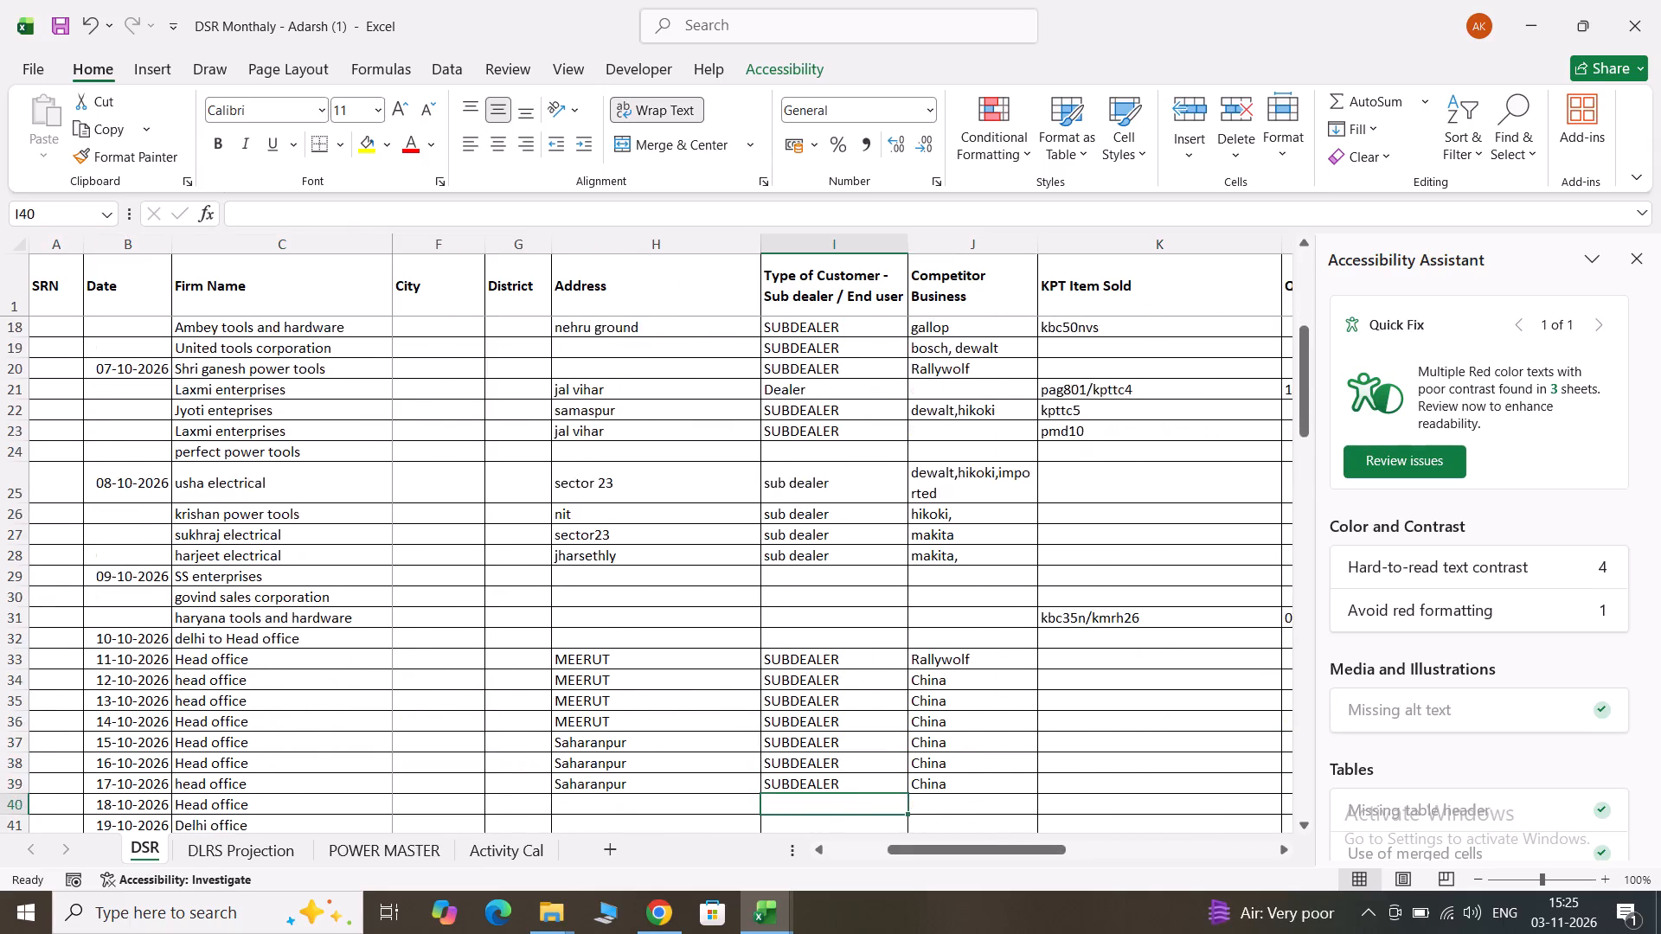
key(Down)
key(Up)
key(Up)
key(Up)
key(Up)
key(Up)
key(Left)
key(Left)
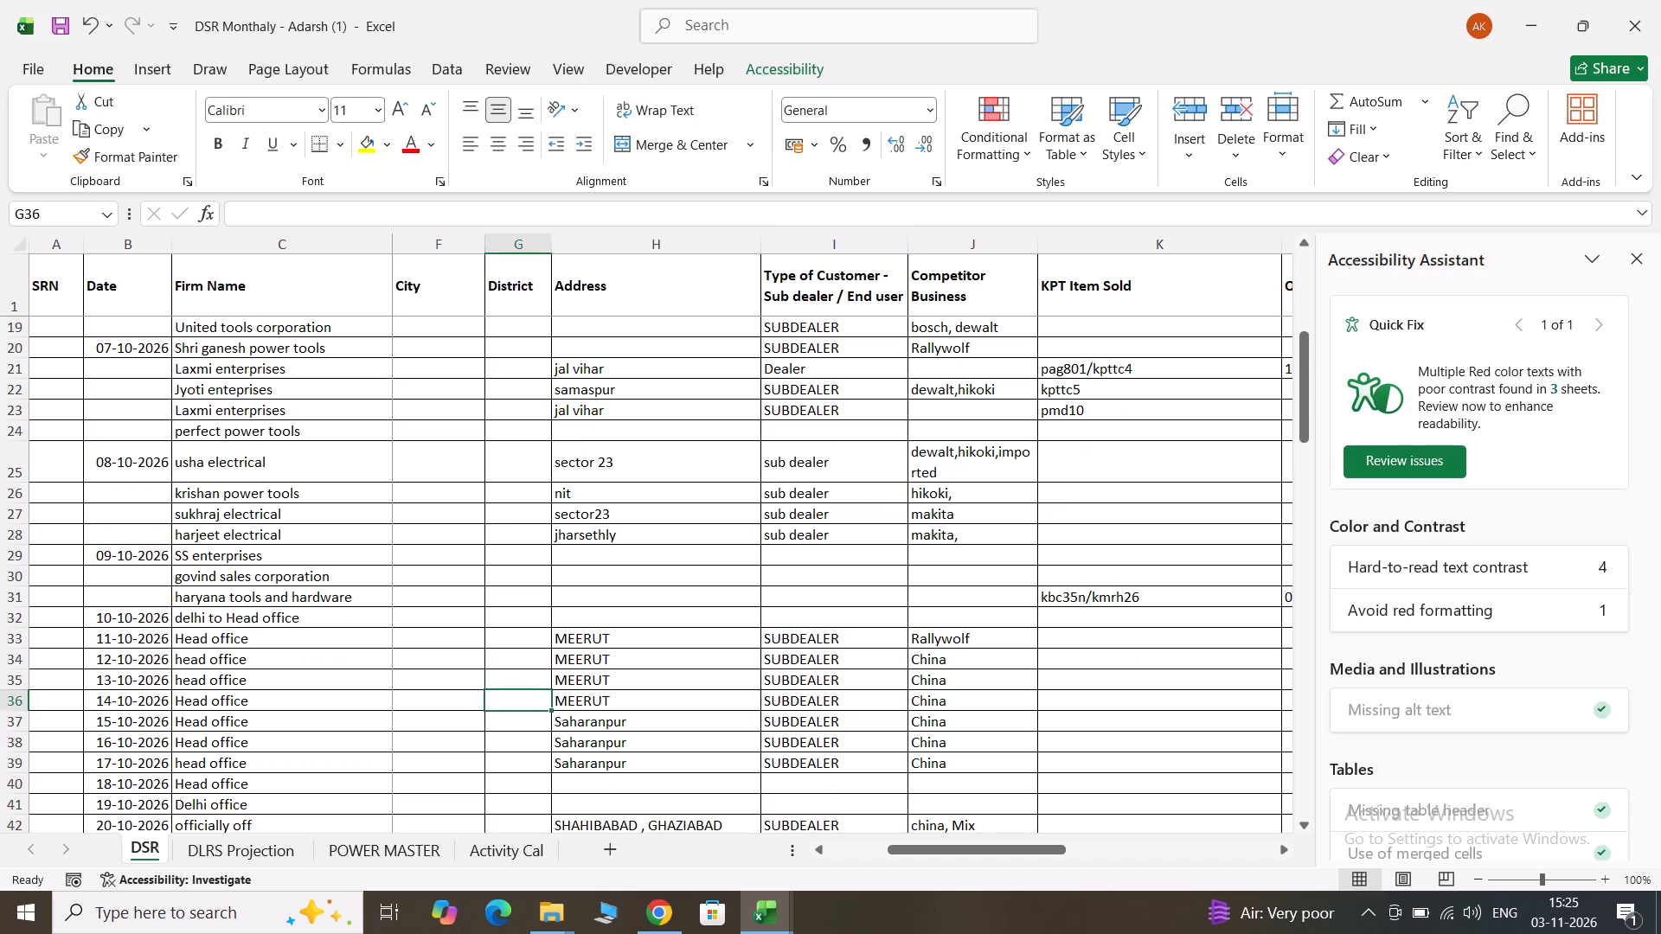
key(Up)
key(Up)
key(Up)
key(shift+Right)
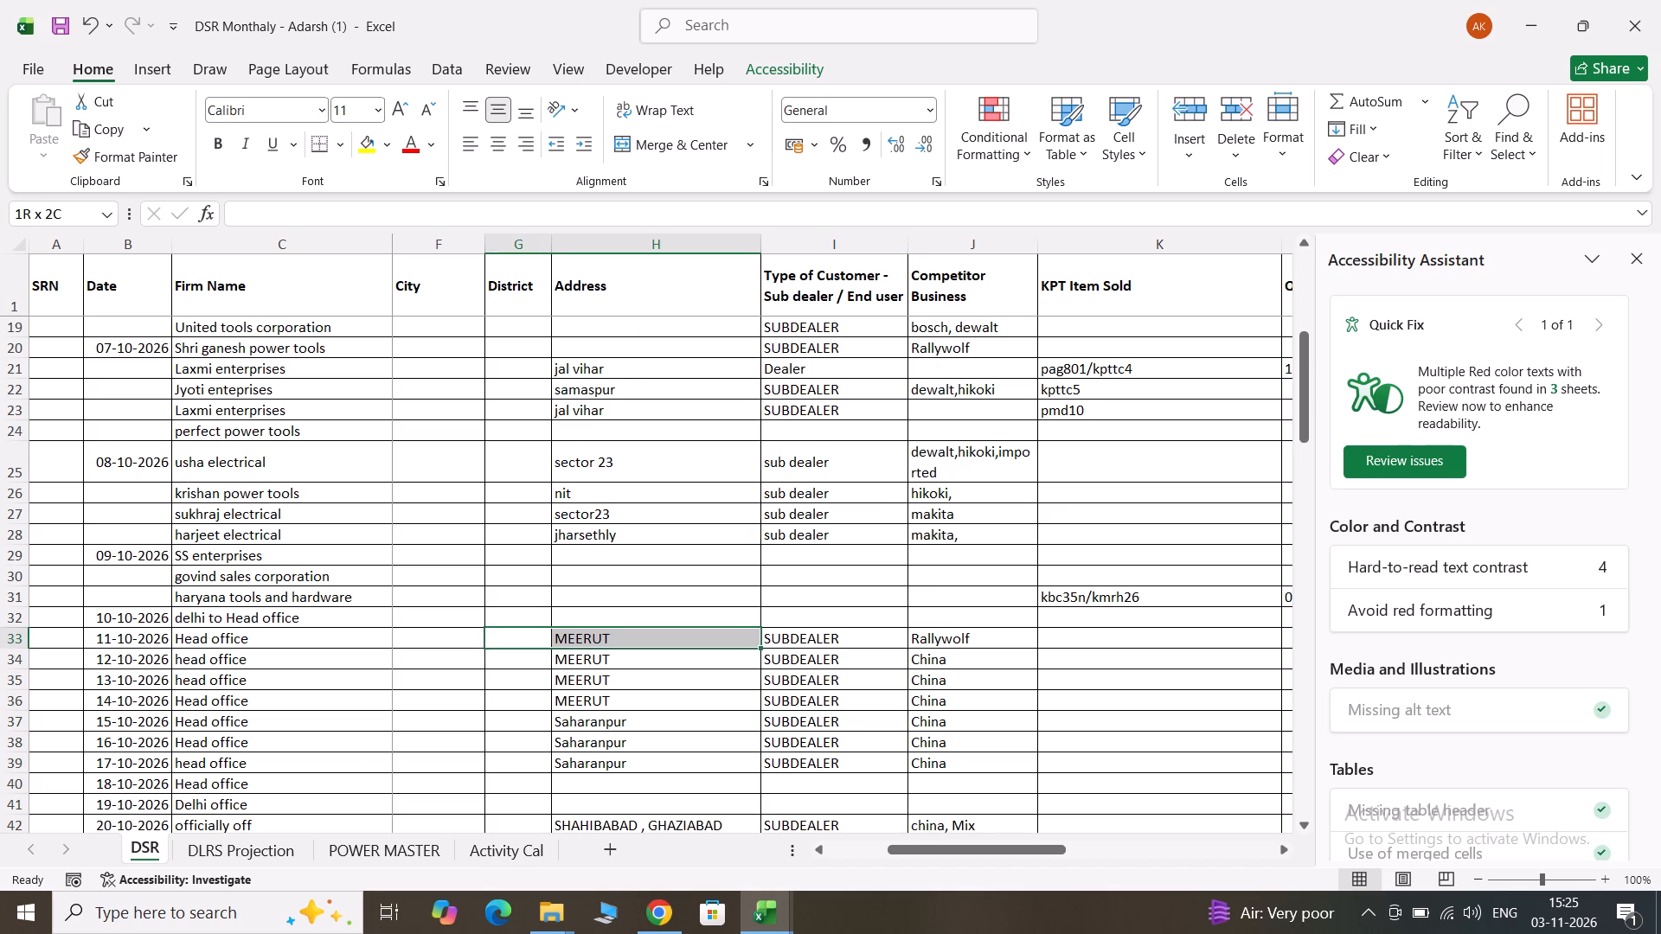
key(shift+Right)
key(shift+Right)
key(shift+Down)
key(shift+Down)
key(shift+Down)
key(shift+Down)
key(shift+Down)
key(shift+Down)
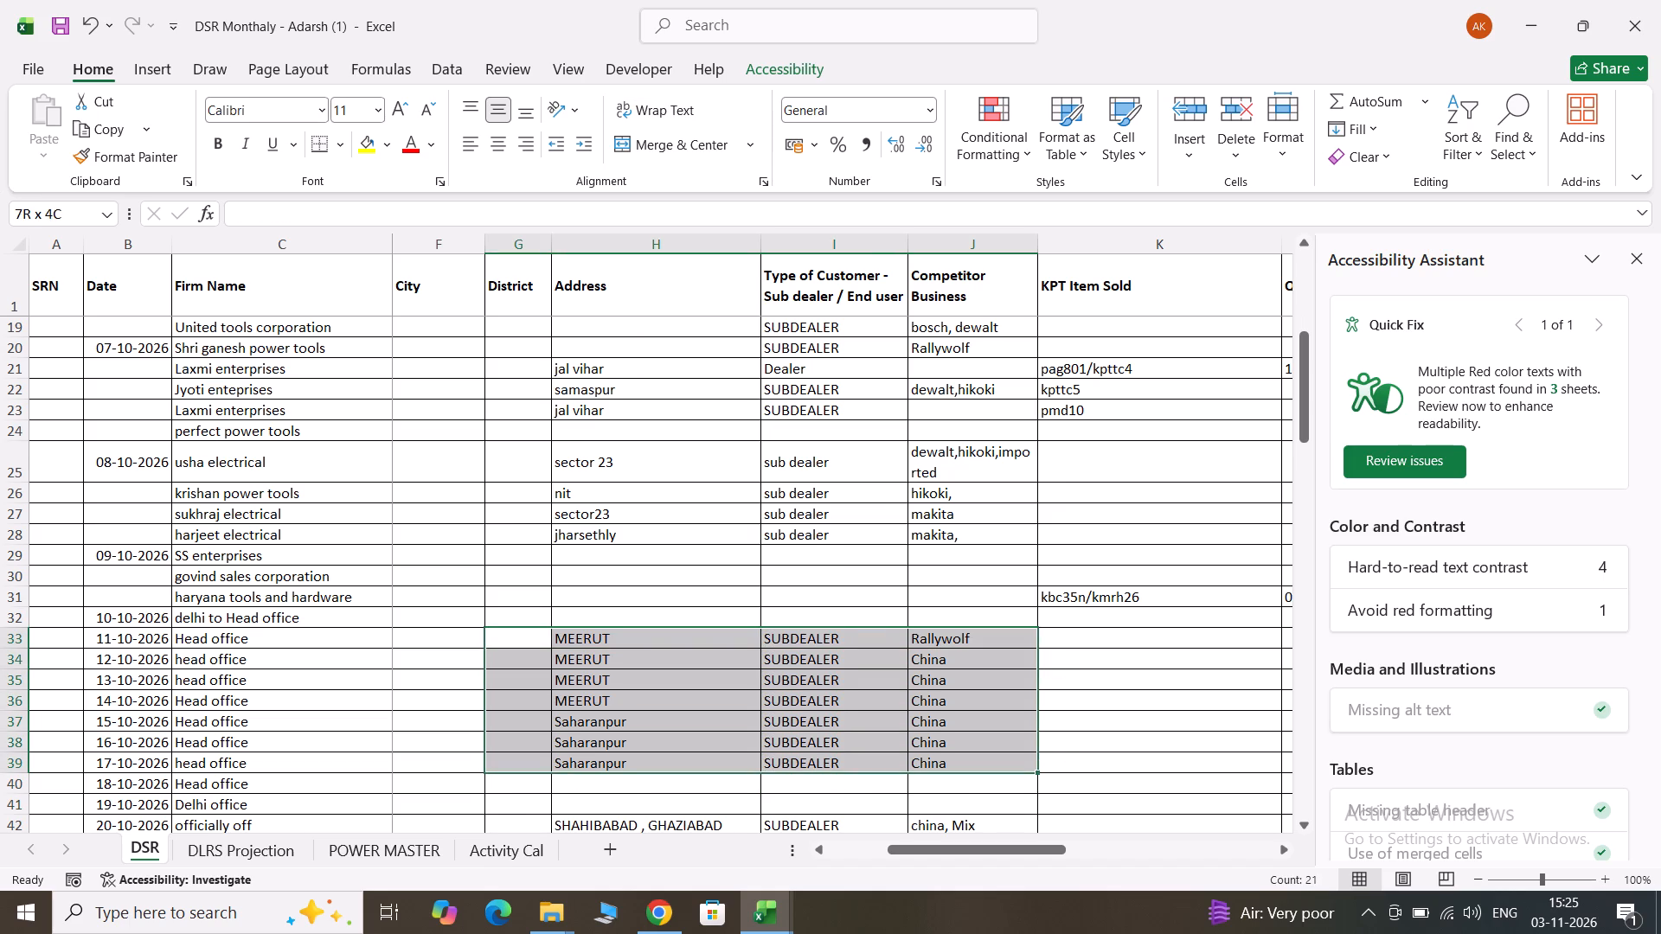
key(Delete)
Clear the Address, Type of Customer and Competitor Business cells in row 42 for the 20-10-2026 "officially off" day, and save the workbook.
click(688, 694)
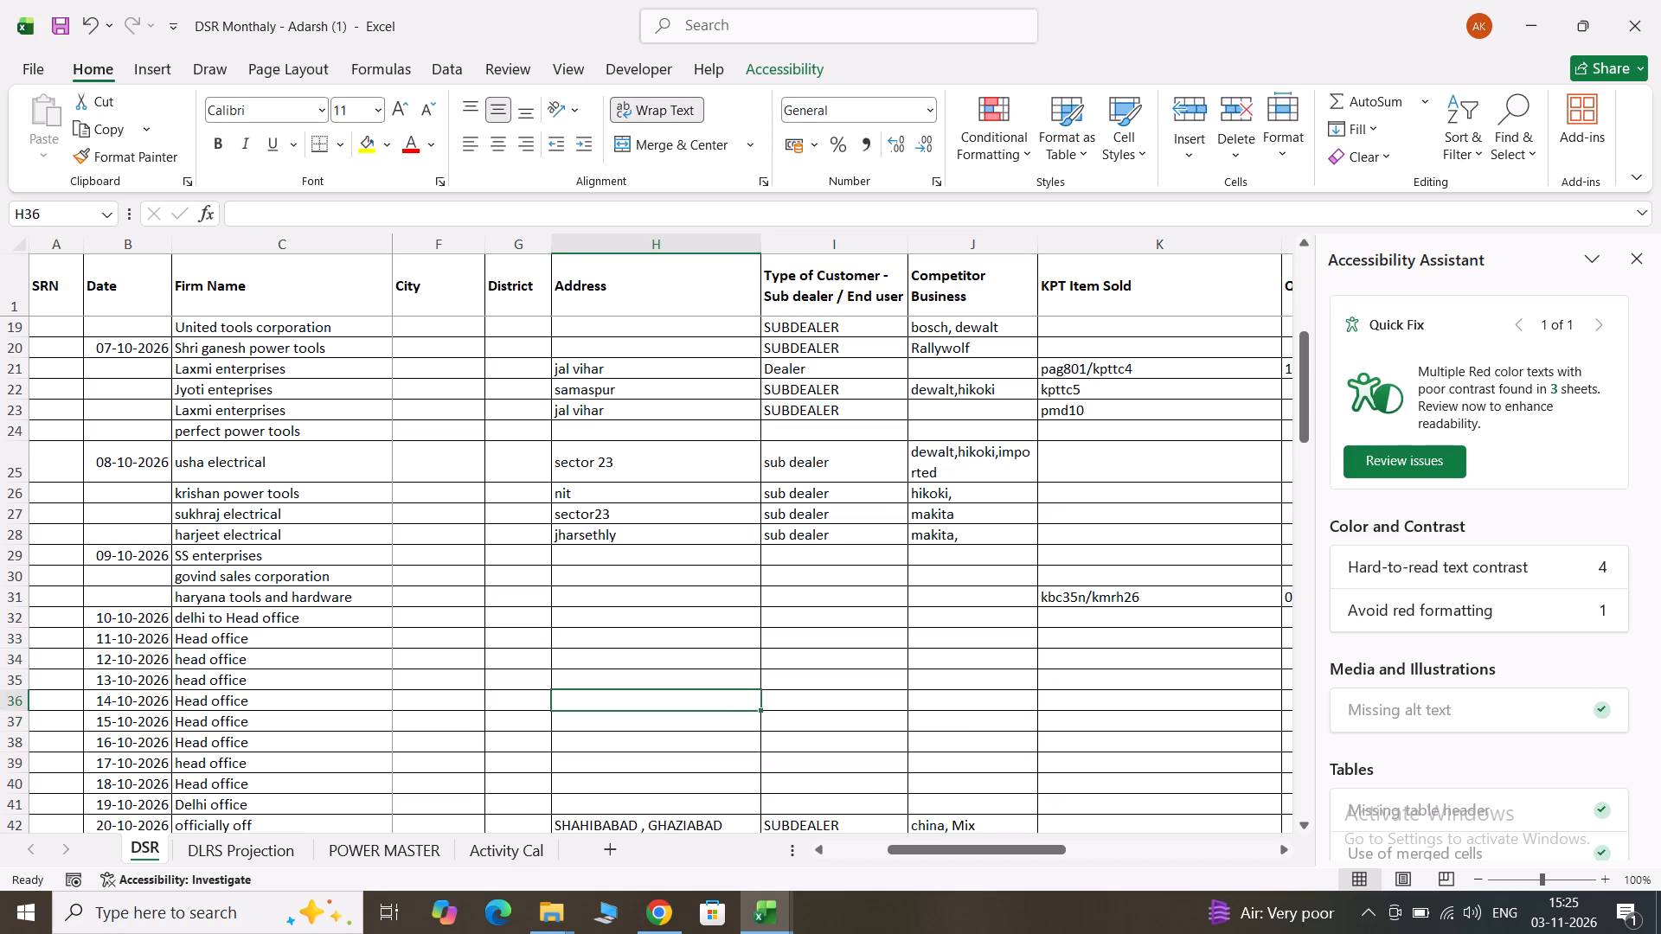
key(Down)
key(Down)
key(Down)
key(Down)
key(Down)
key(Down)
key(Down)
key(Down)
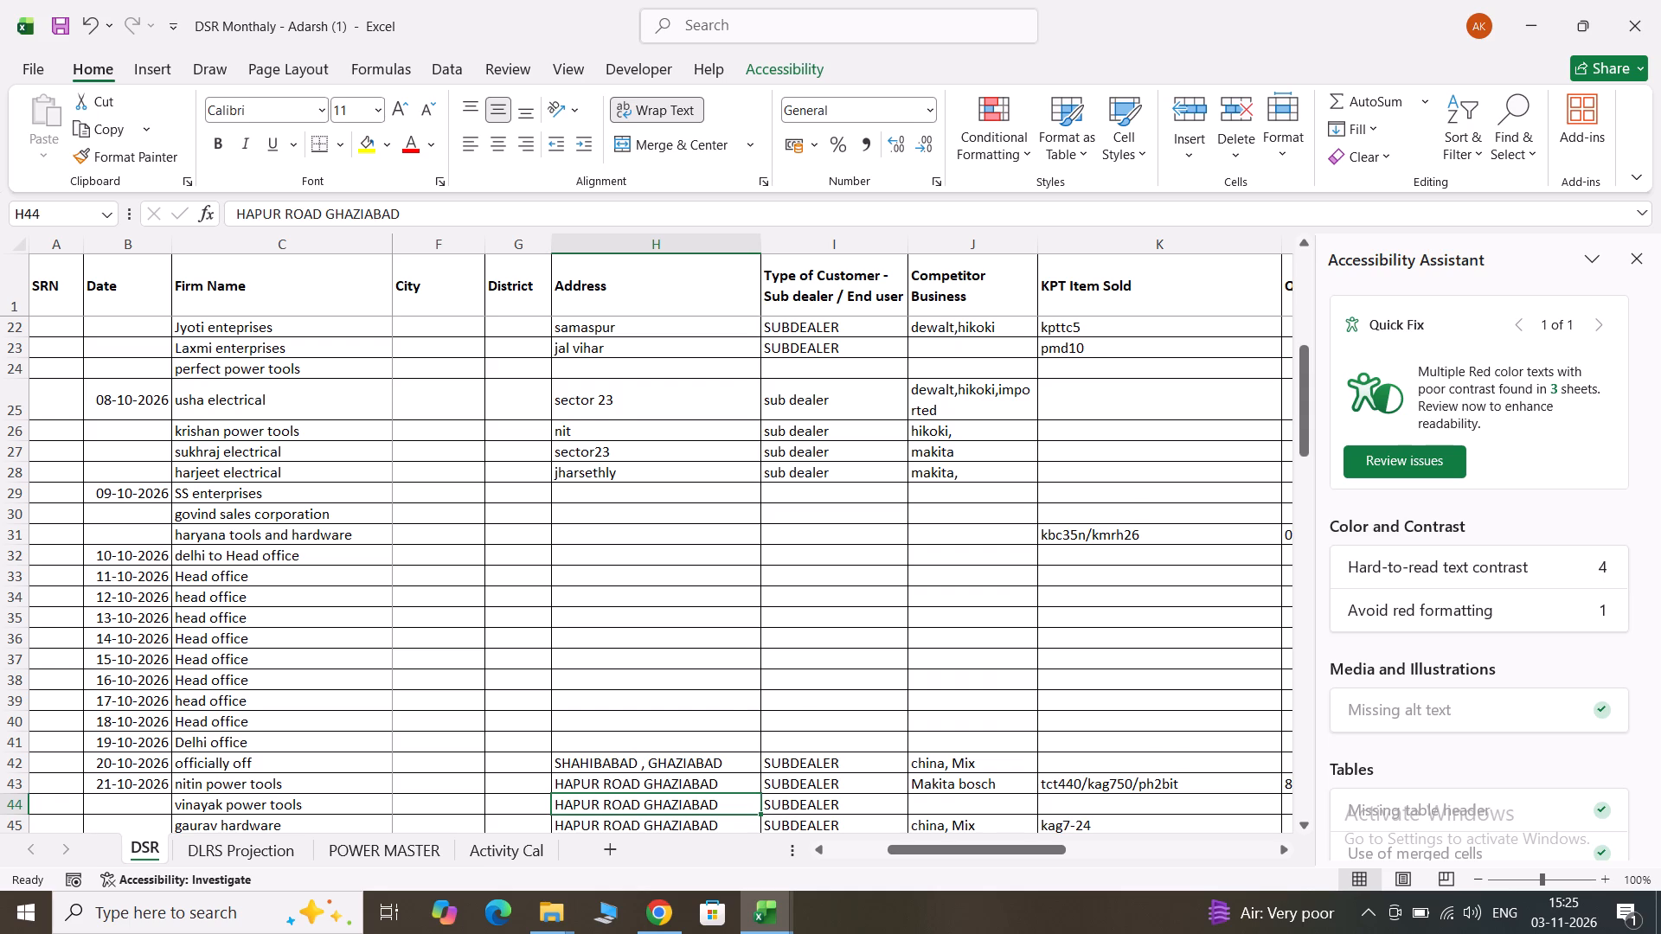
key(Down)
key(Down)
key(Up)
key(Up)
key(Up)
key(Up)
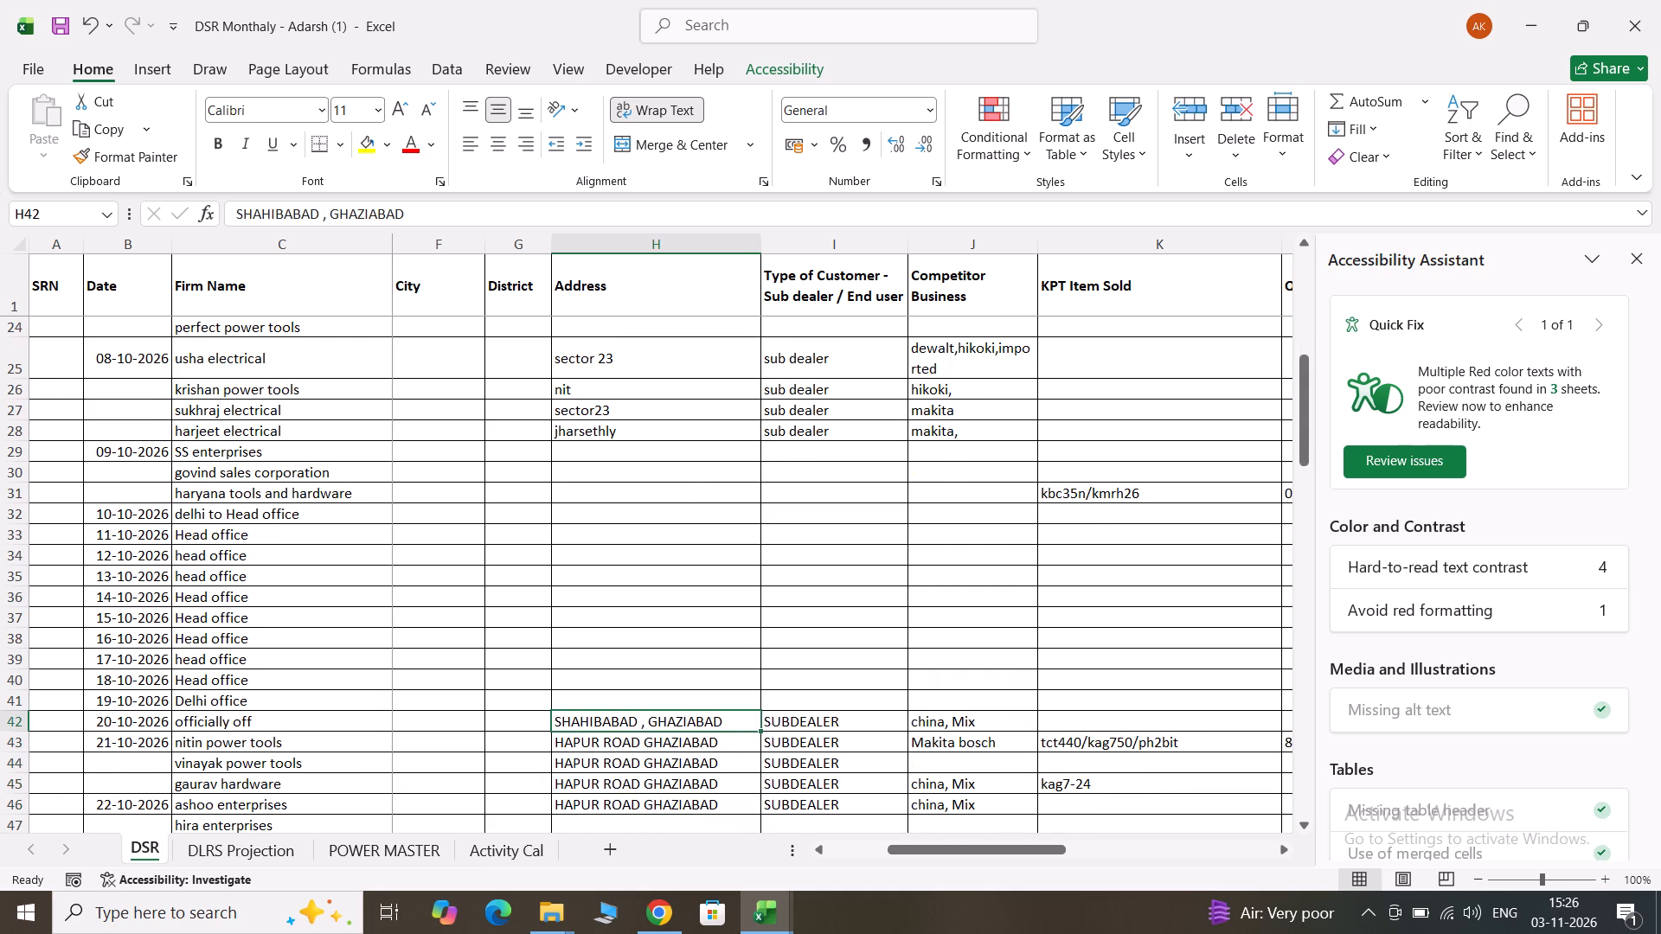
key(Delete)
key(Right)
key(Right)
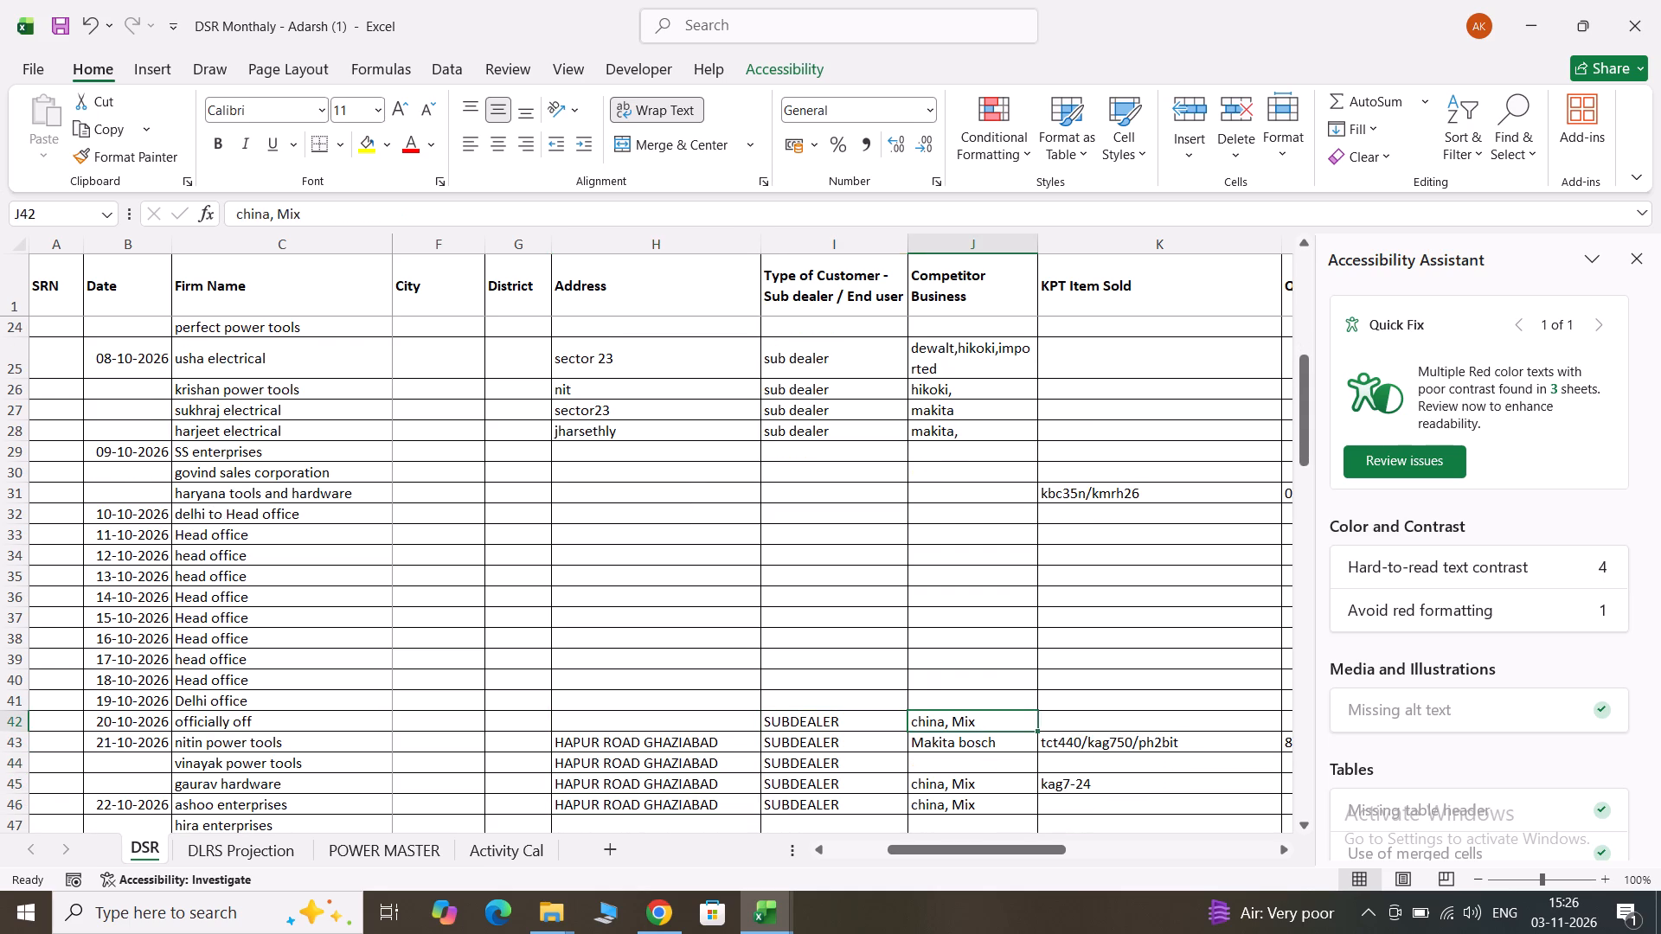
key(Delete)
key(Left)
key(BackSpace)
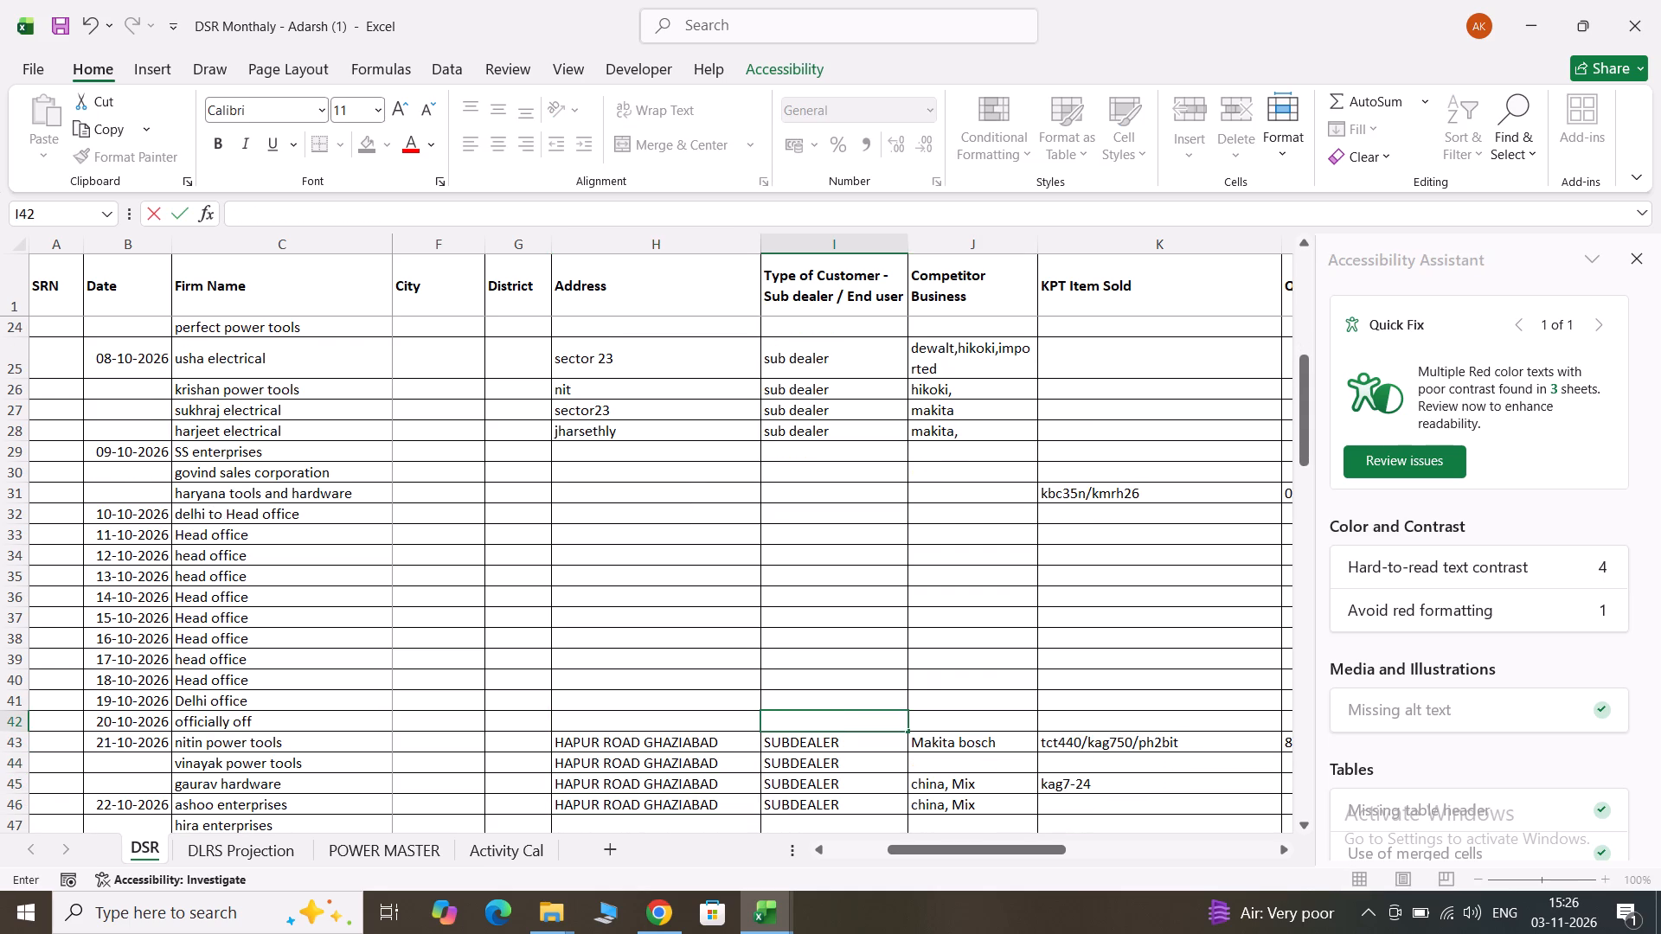
key(Down)
key(ctrl+s)
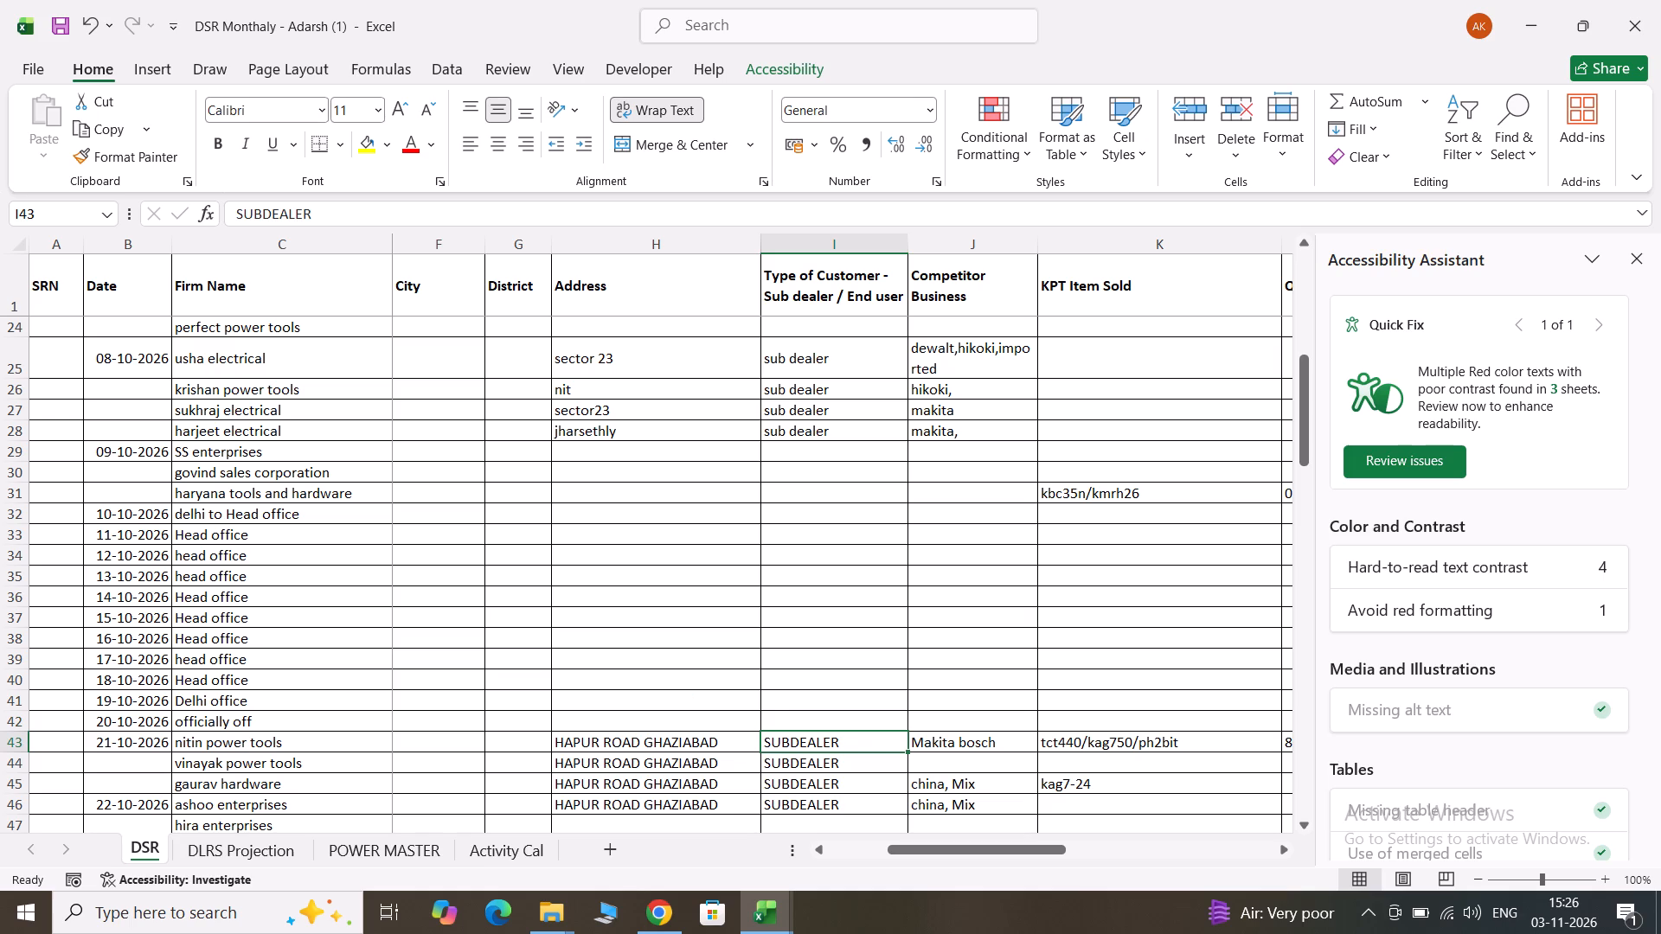
Replace the 21-10-2026 addresses with "palwal" for nitin power tools in H43 and "pawal" for vinayak power tools in H44.
key(Down)
key(Left)
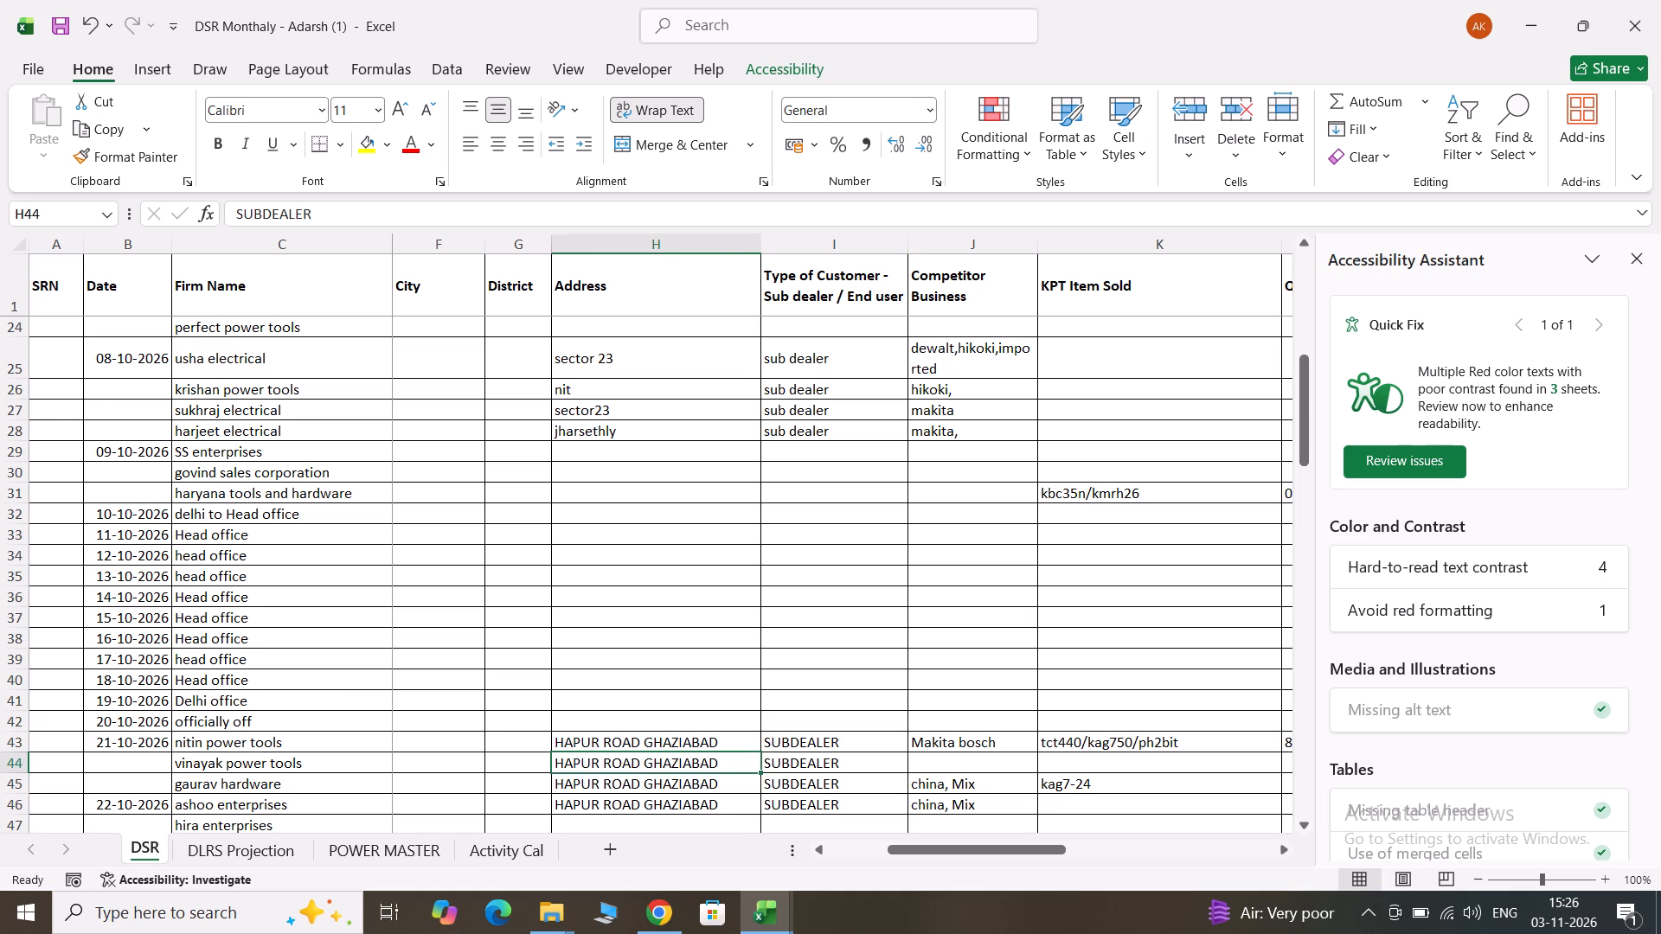
key(BackSpace)
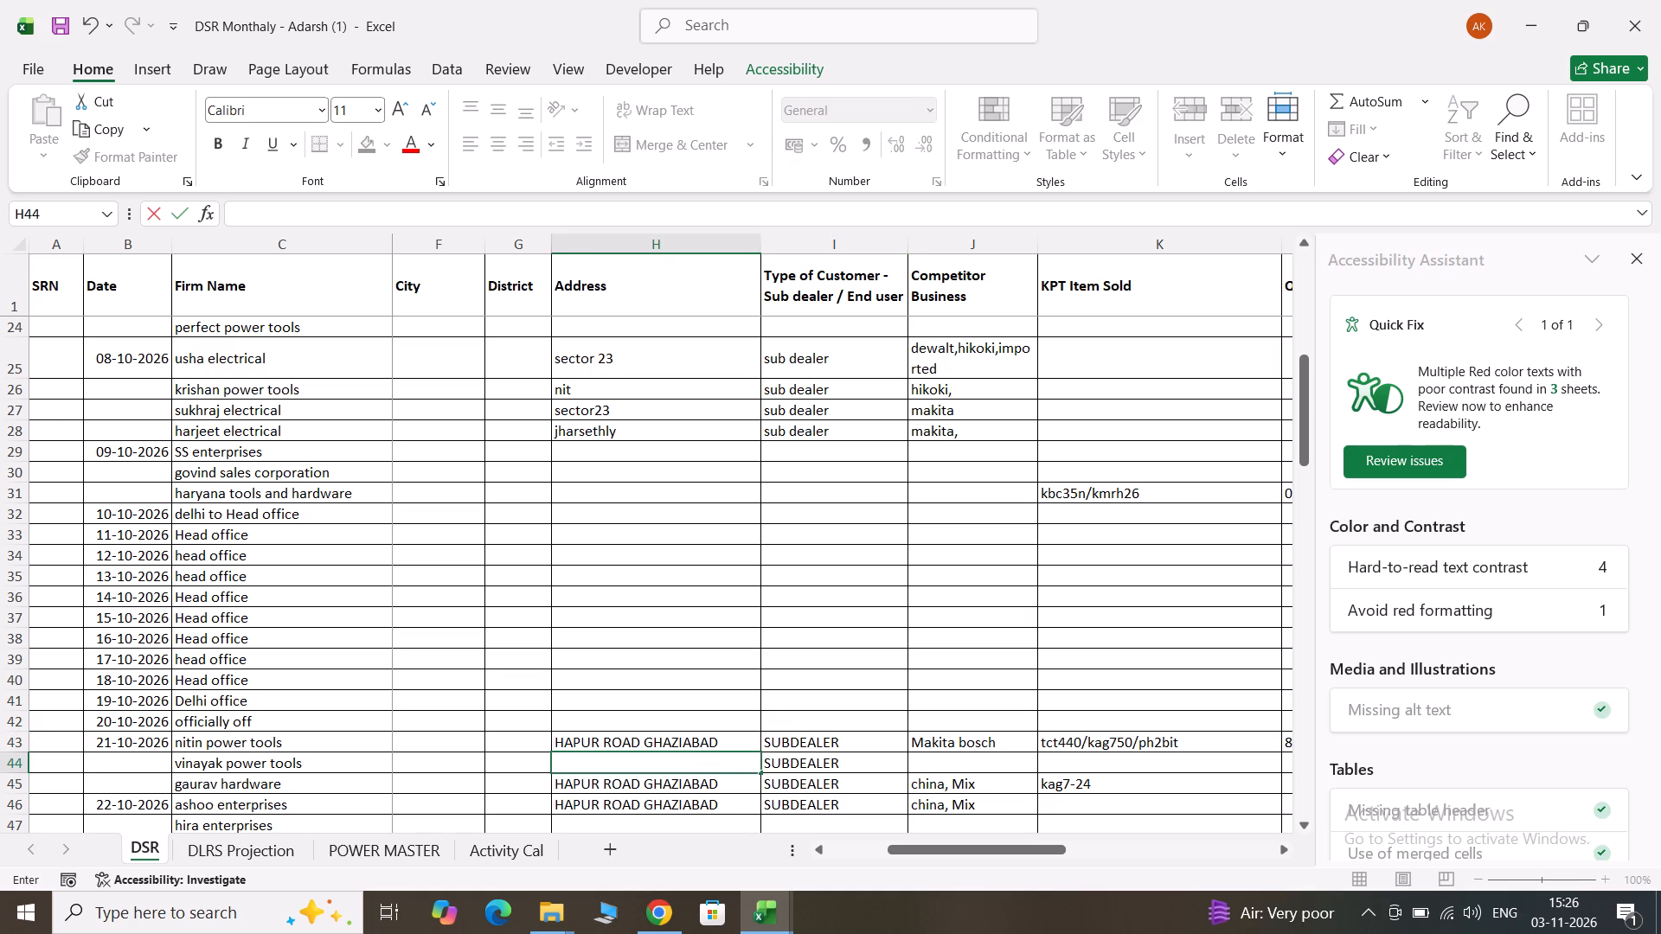
key(Delete)
key(Up)
key(BackSpace)
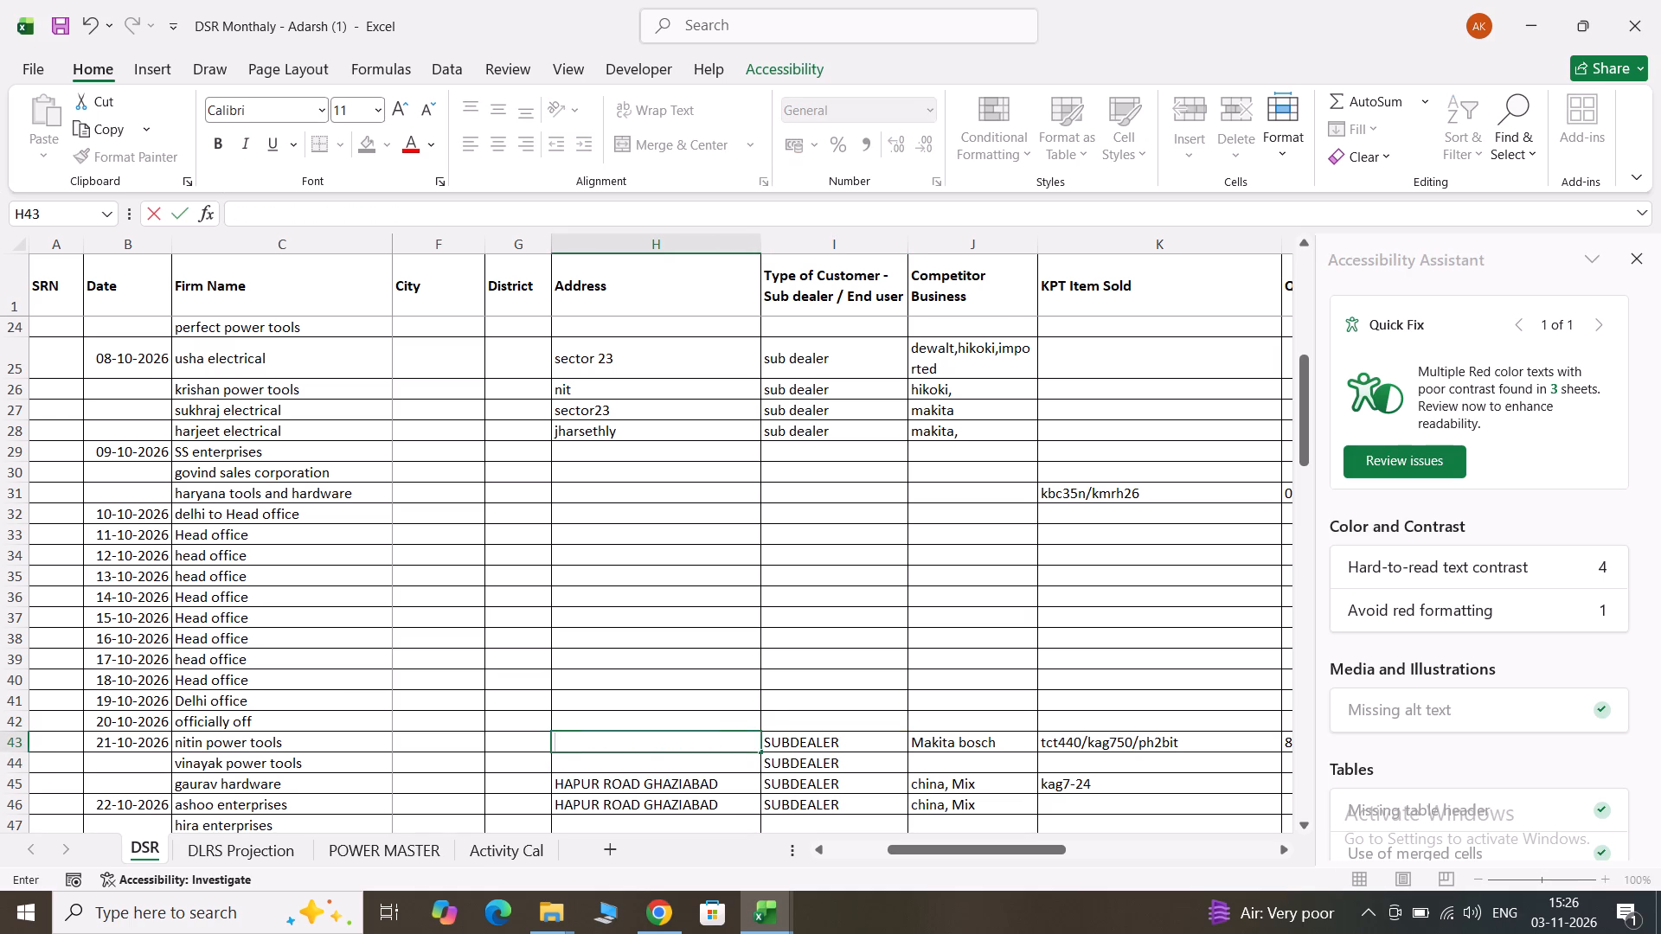
text(pwa)
key(BackSpace)
key(BackSpace)
text(alwal)
key(Down)
text(pawal)
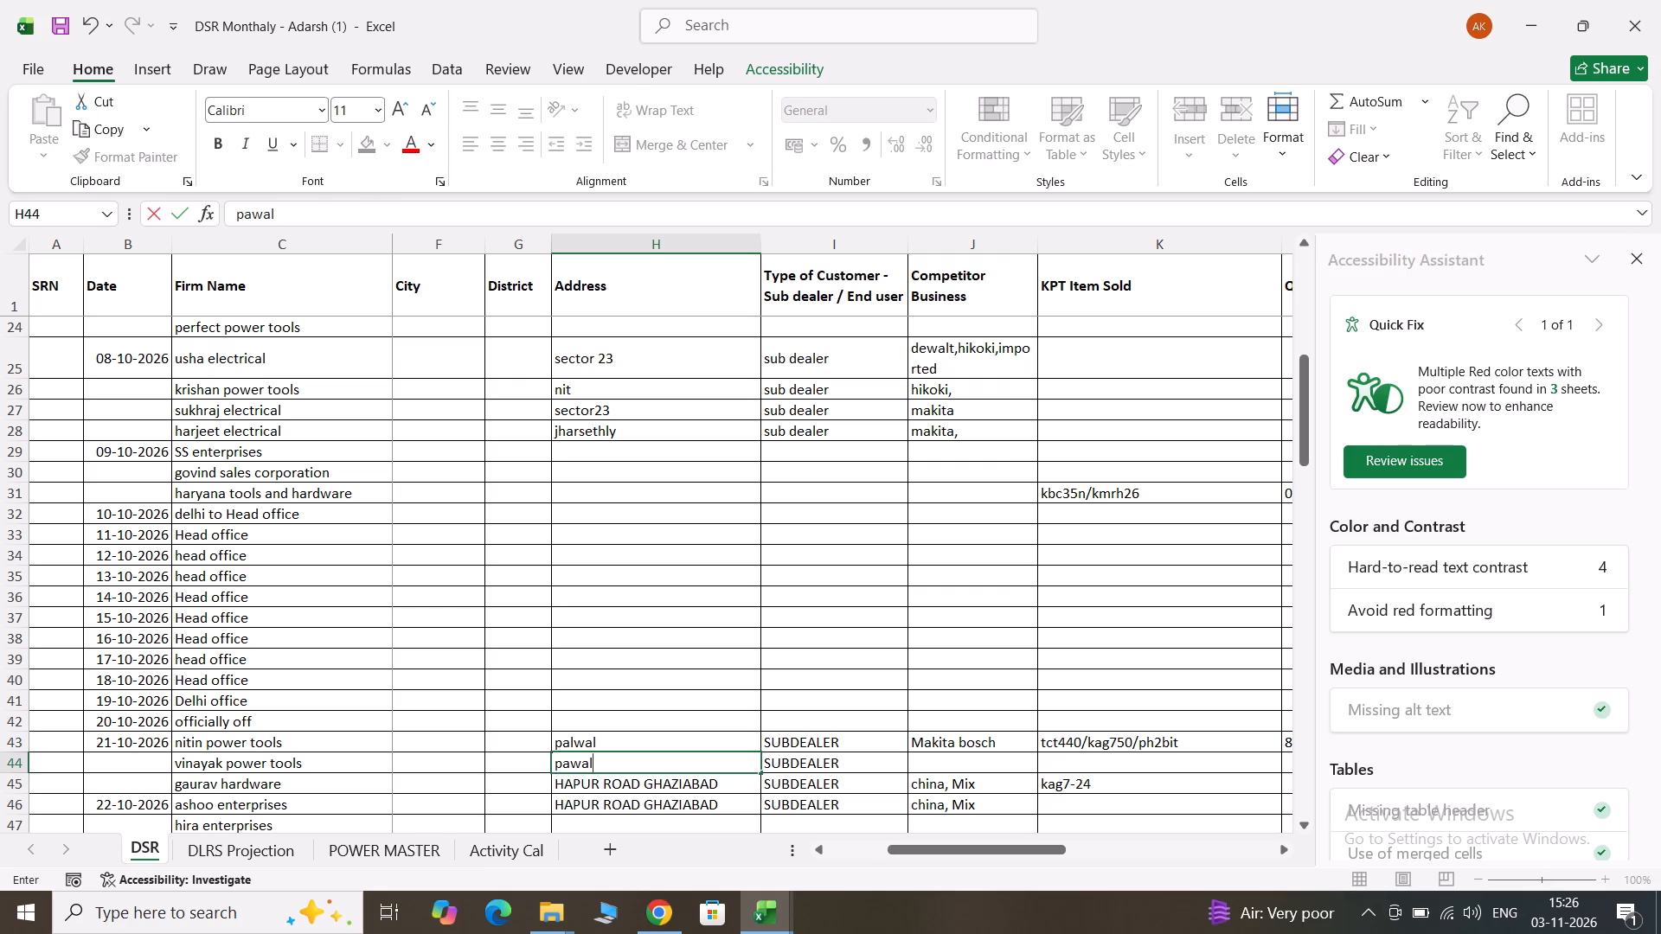
key(Down)
Replace the address of gaurav hardware in H45 with "jharsethly".
key(Delete)
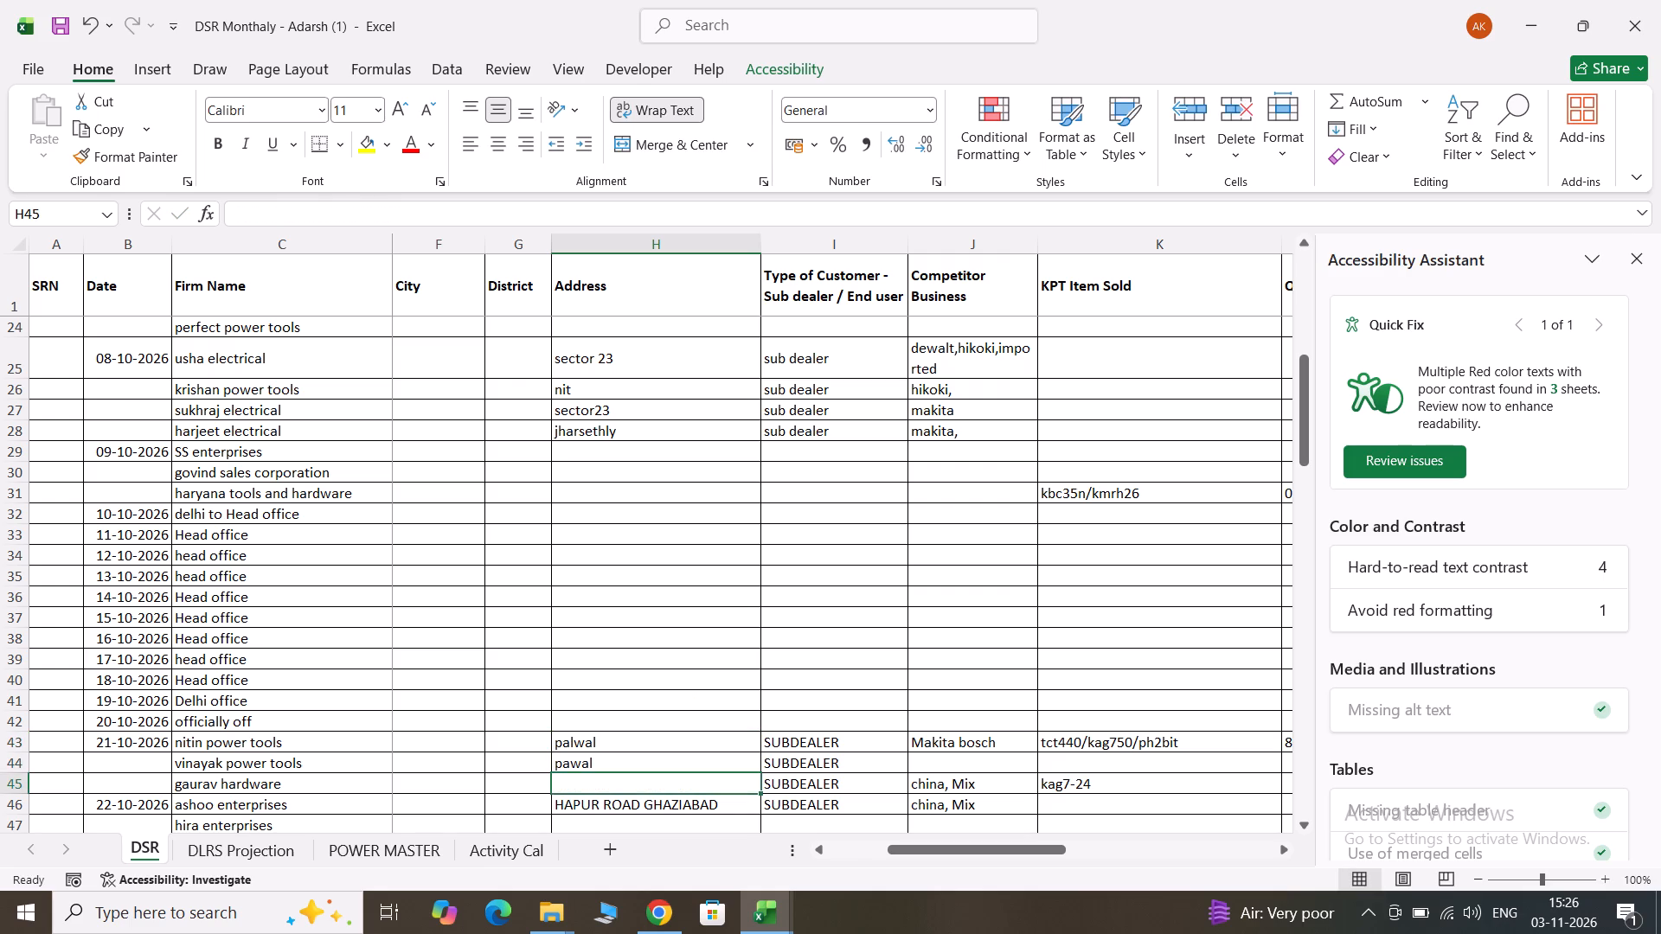
text(jharsethly)
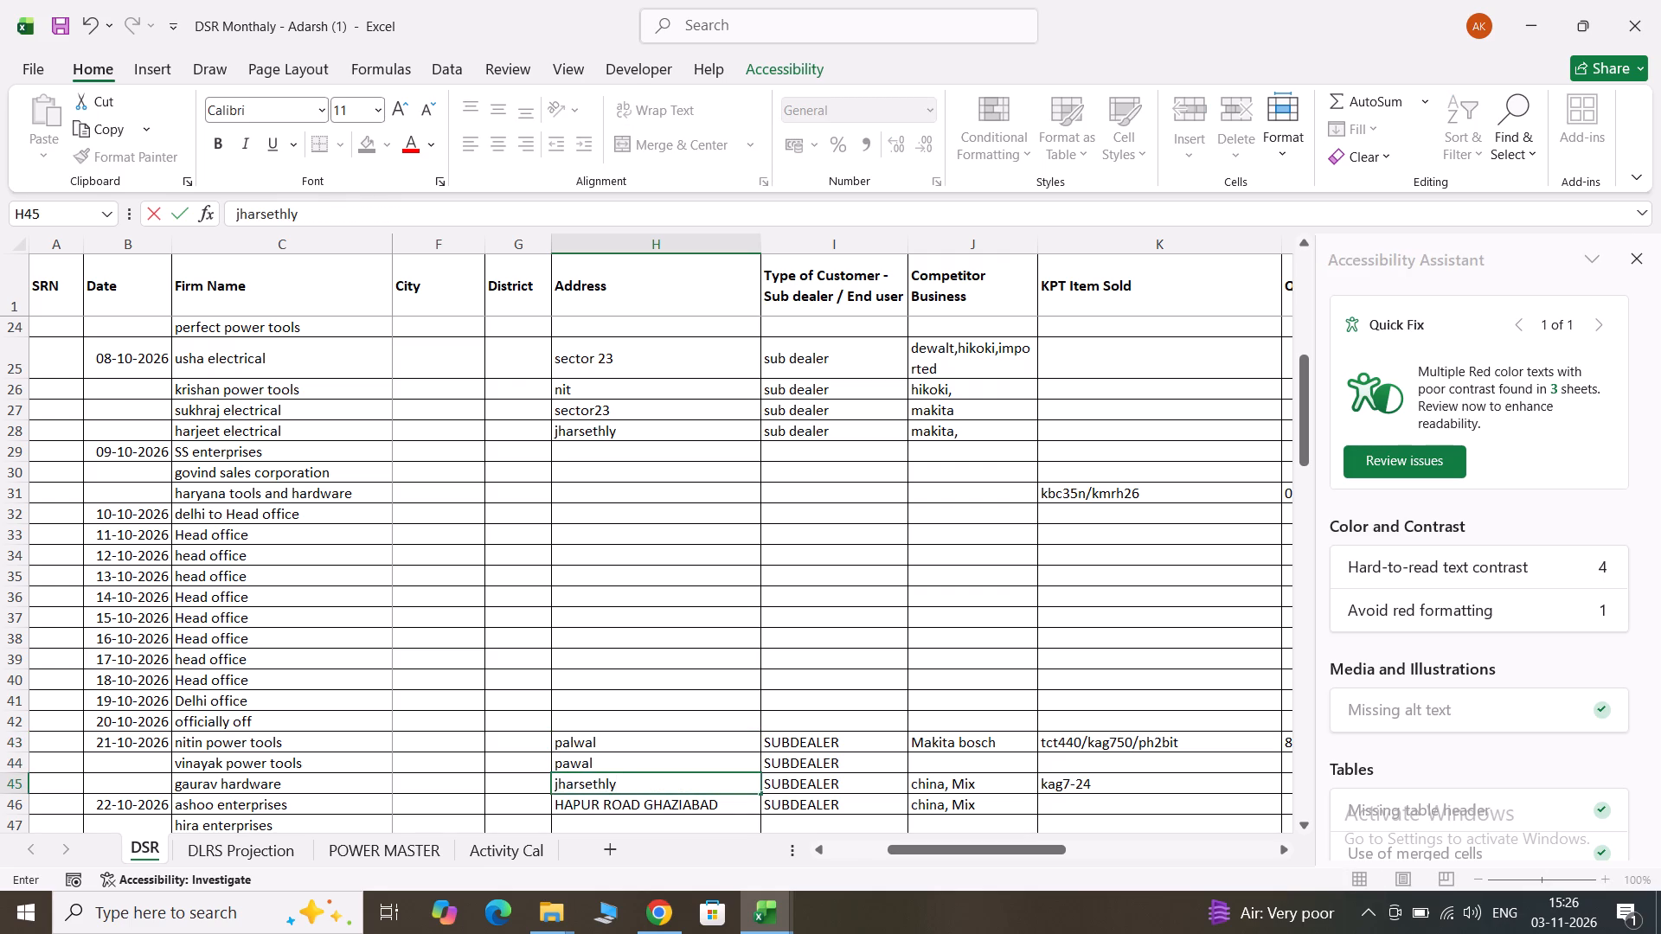
key(Right)
Set the Competitor Business to "bosch, ralliwolf" for nitin power tools in J43 and "ingeco" for vinayak power tools in J44.
key(Up)
key(Up)
key(Right)
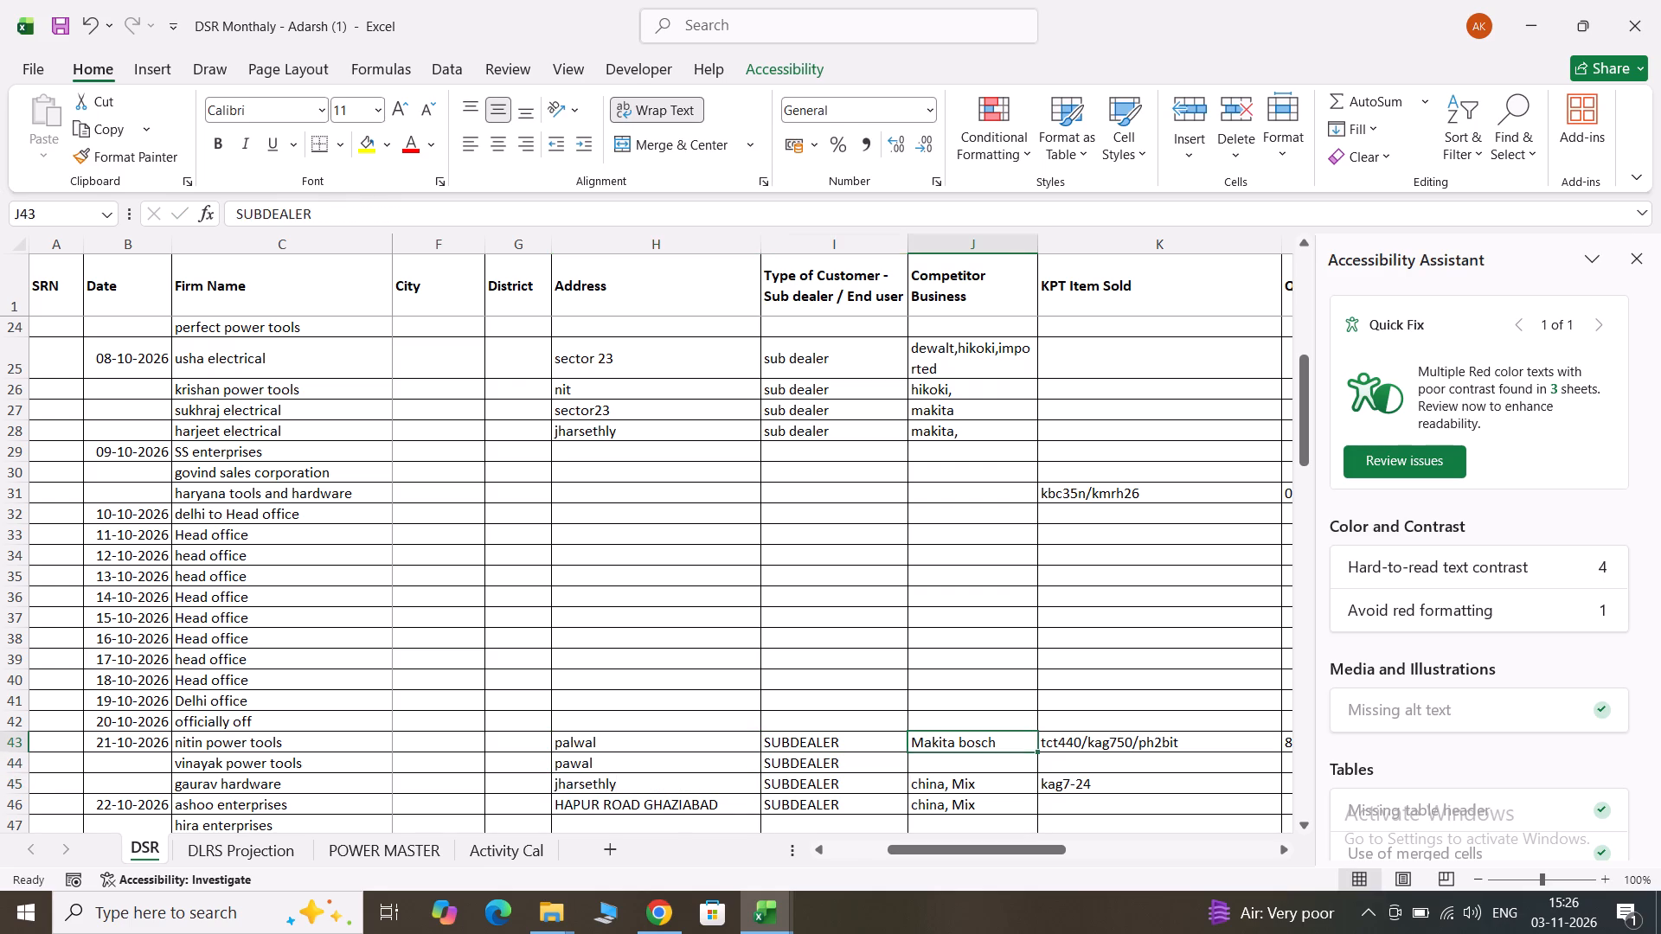
key(Delete)
text(bosch)
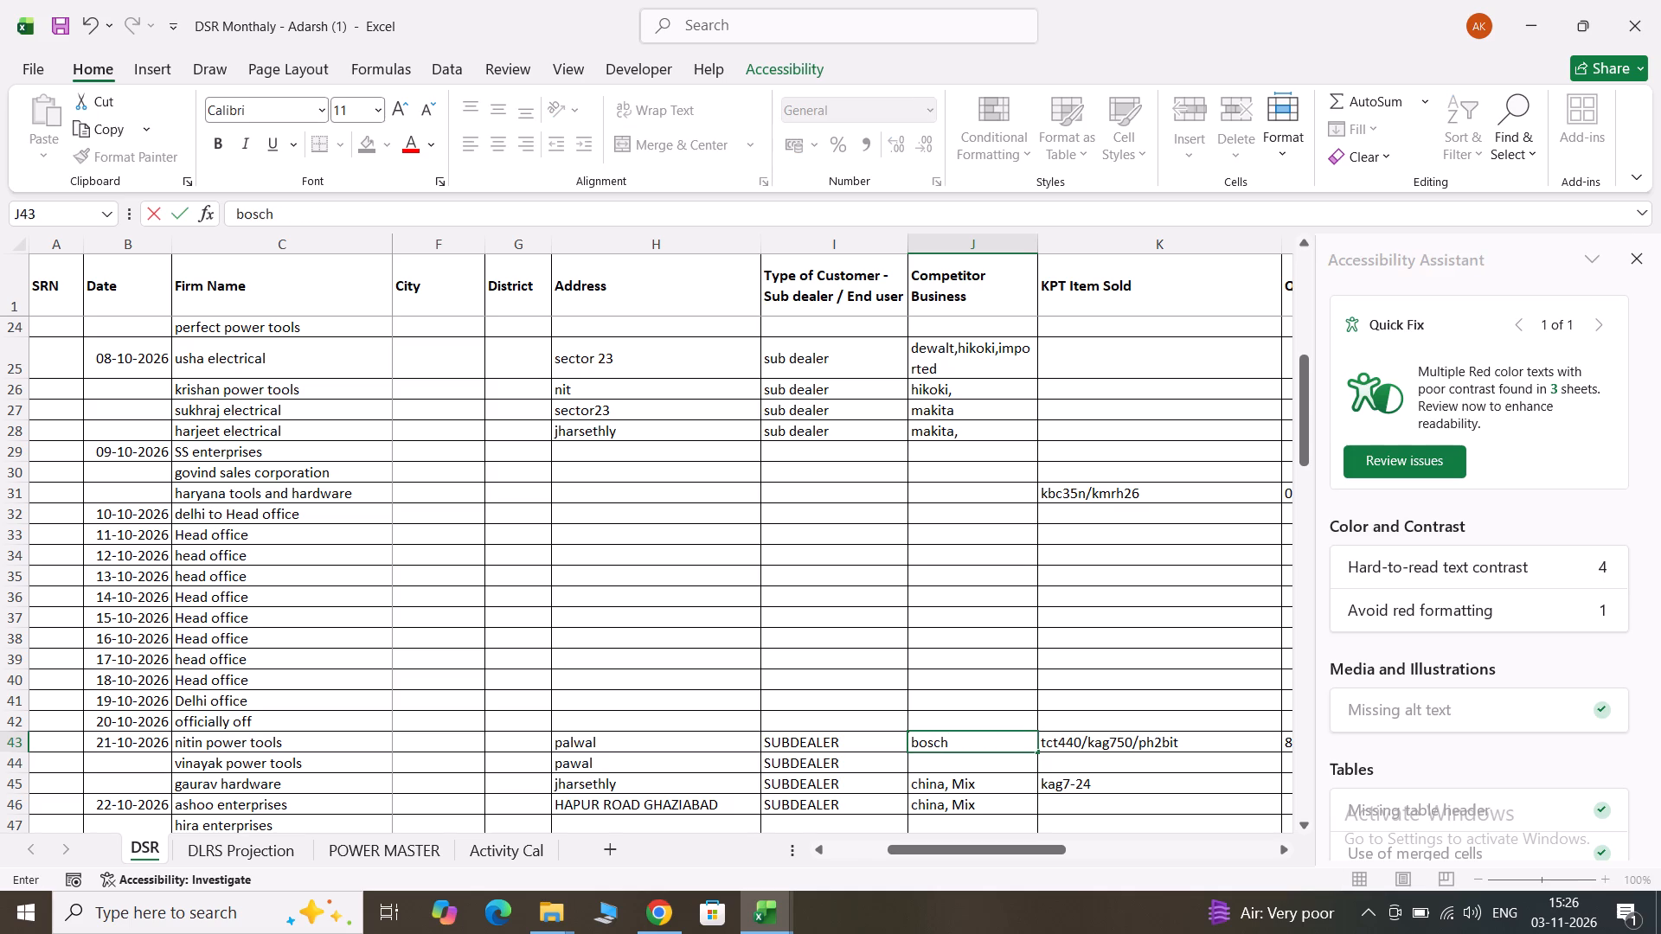
text(,)
key(space)
text(ralliwolf)
key(Down)
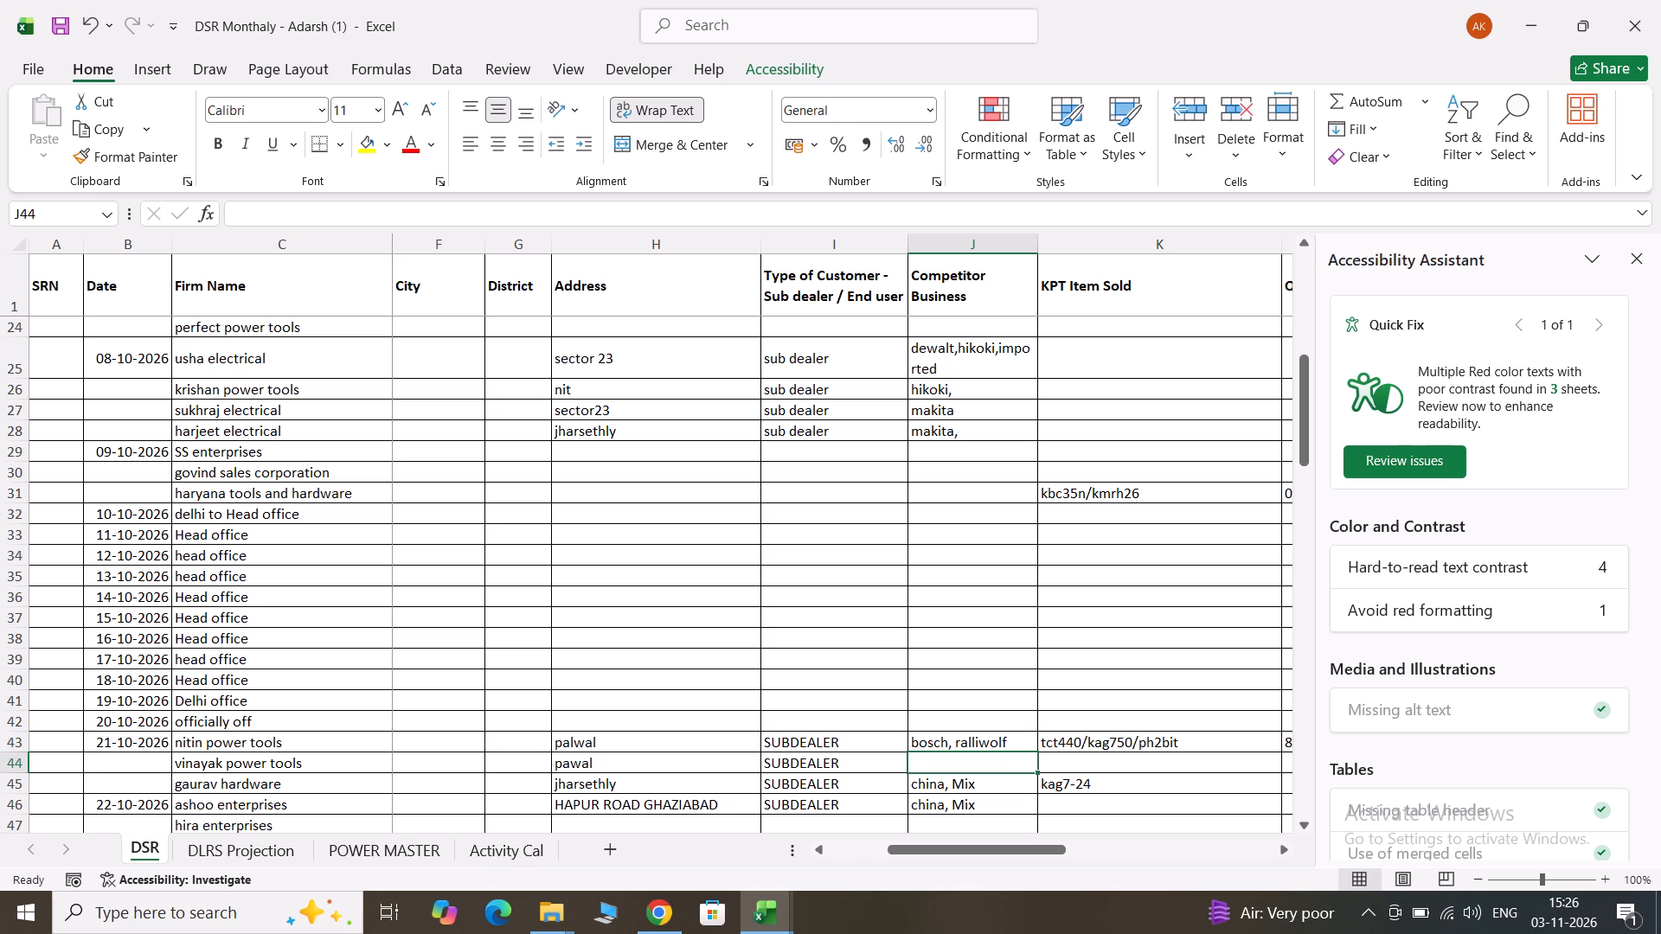
text(ingeco)
key(Down)
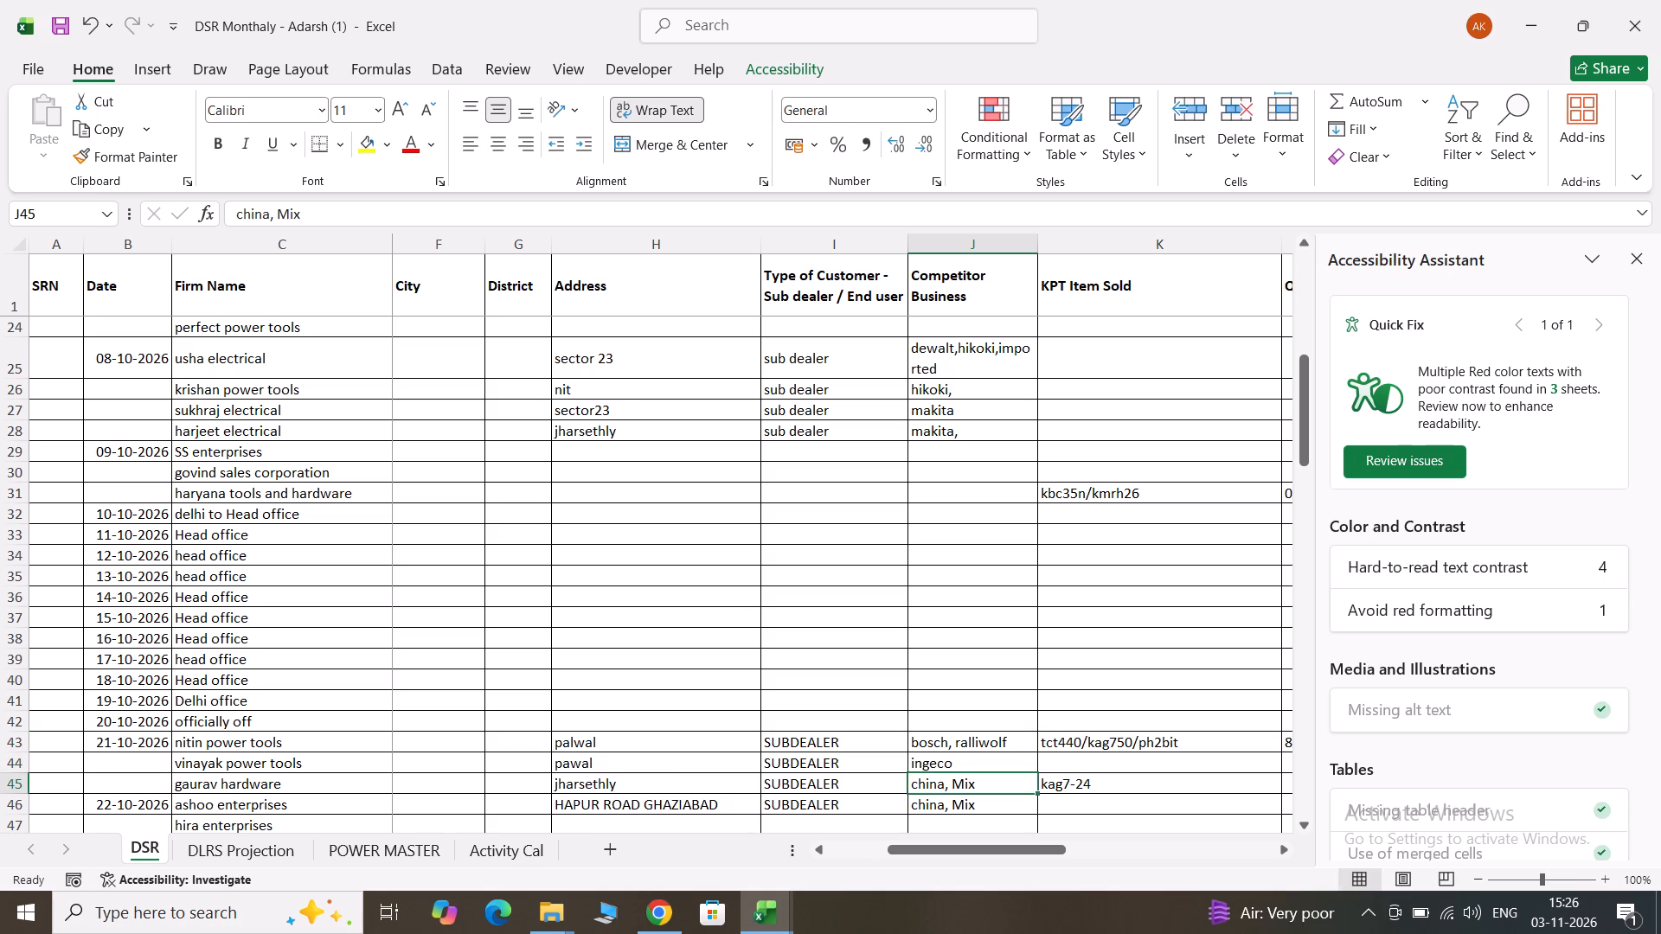
Replace the Competitor Business of gaurav hardware in J45 with "bosch, dewalt" and save the workbook.
key(Delete)
text(bsoch)
key(BackSpace)
key(BackSpace)
key(BackSpace)
key(BackSpace)
text(osch, dewalt)
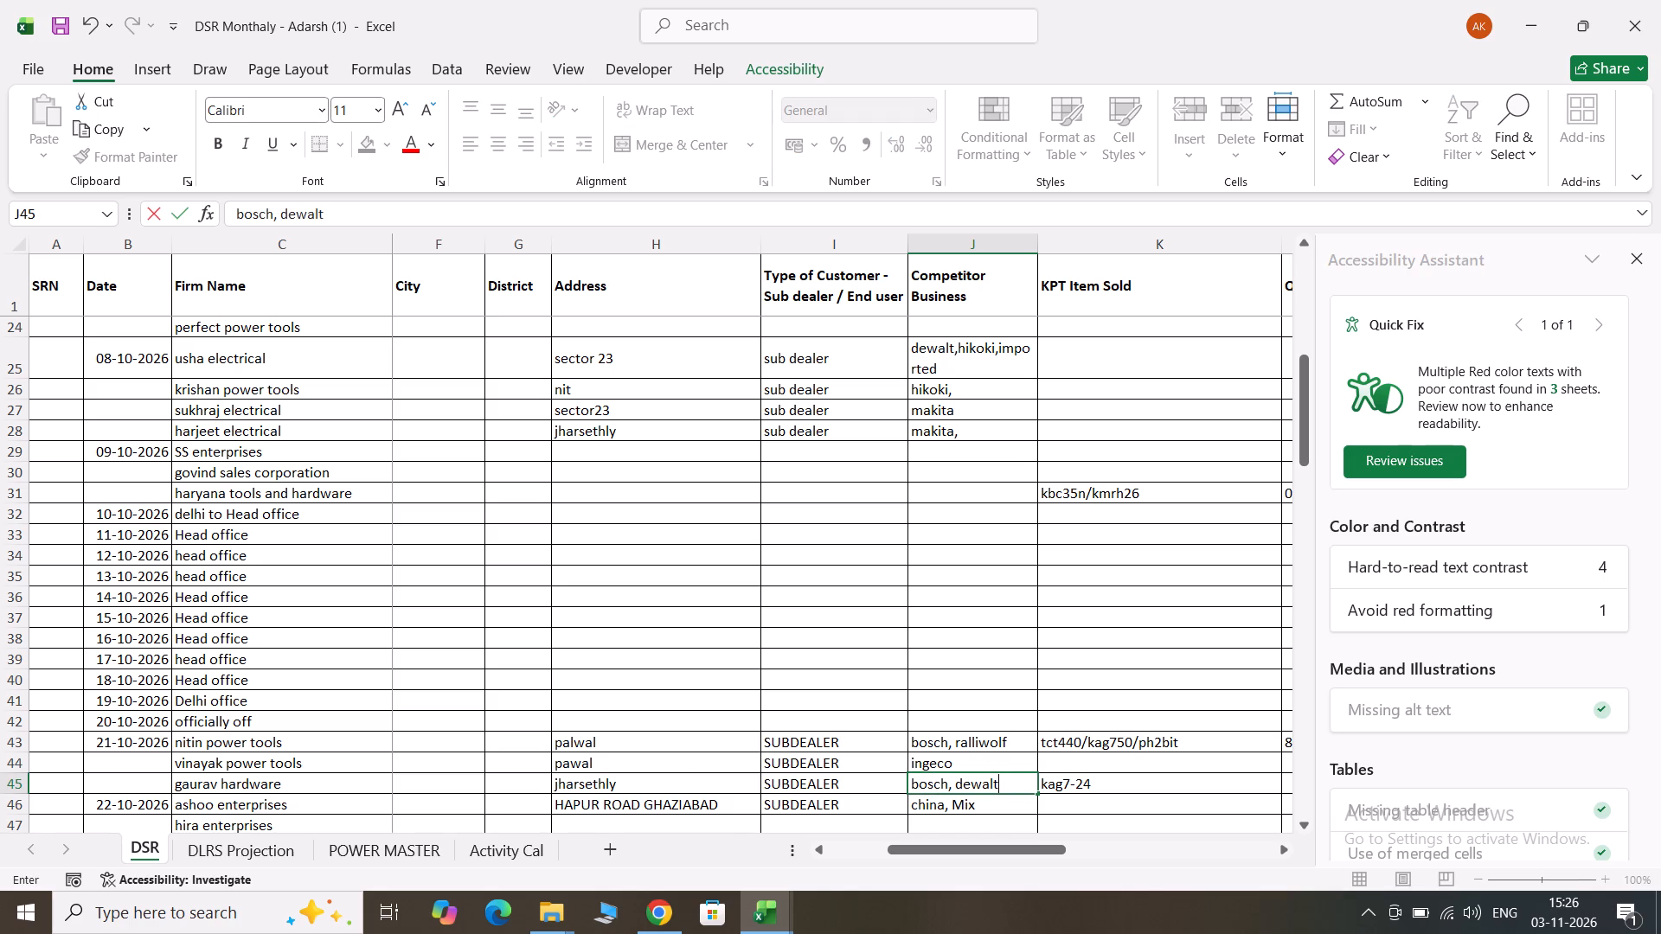
key(Down)
key(ctrl+s)
Clear the Competitor Business, Address and Type of Customer cells in row 46 for ashoo enterprises on 22-10-2026.
key(Down)
key(Up)
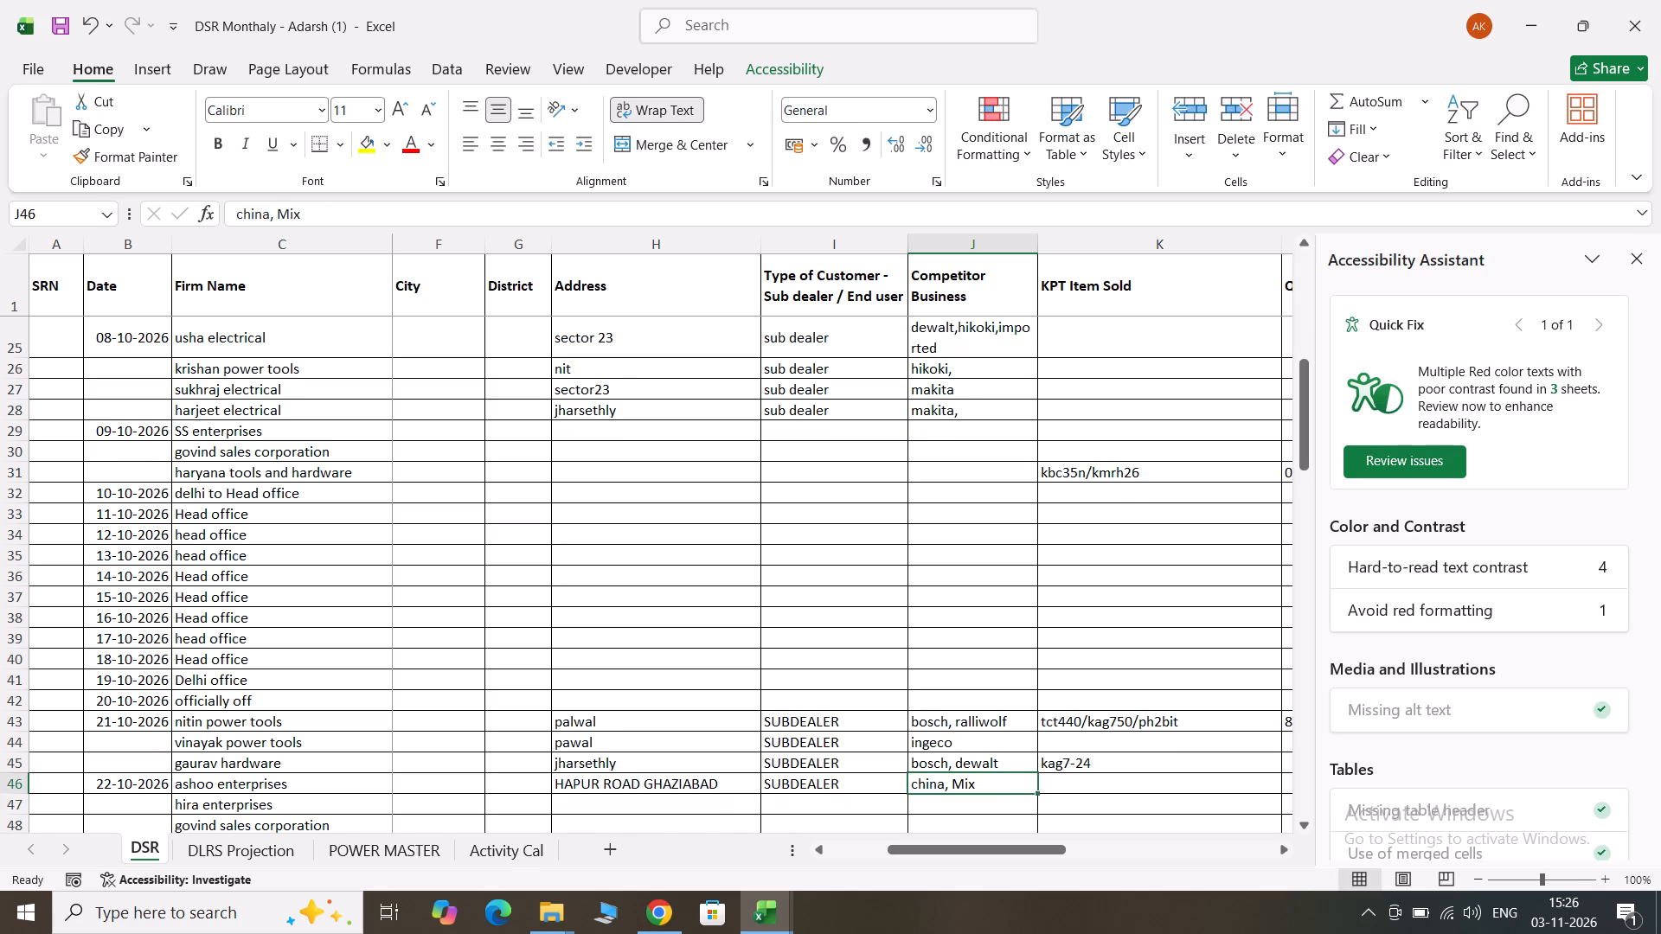
key(Delete)
key(Left)
key(Left)
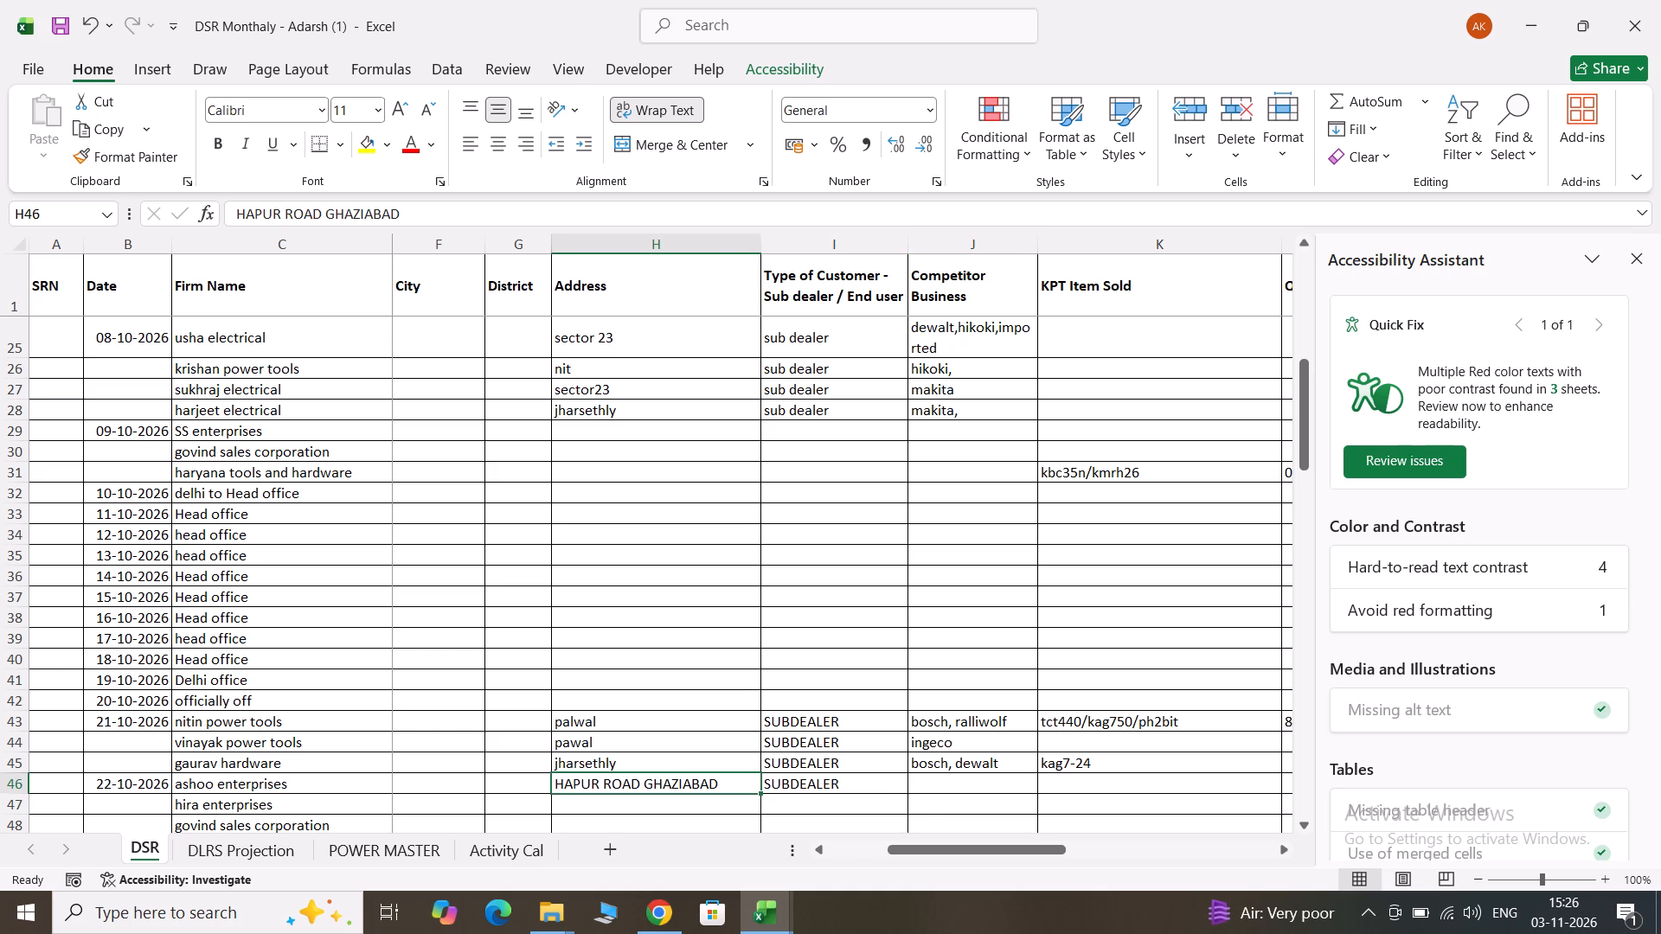
key(Delete)
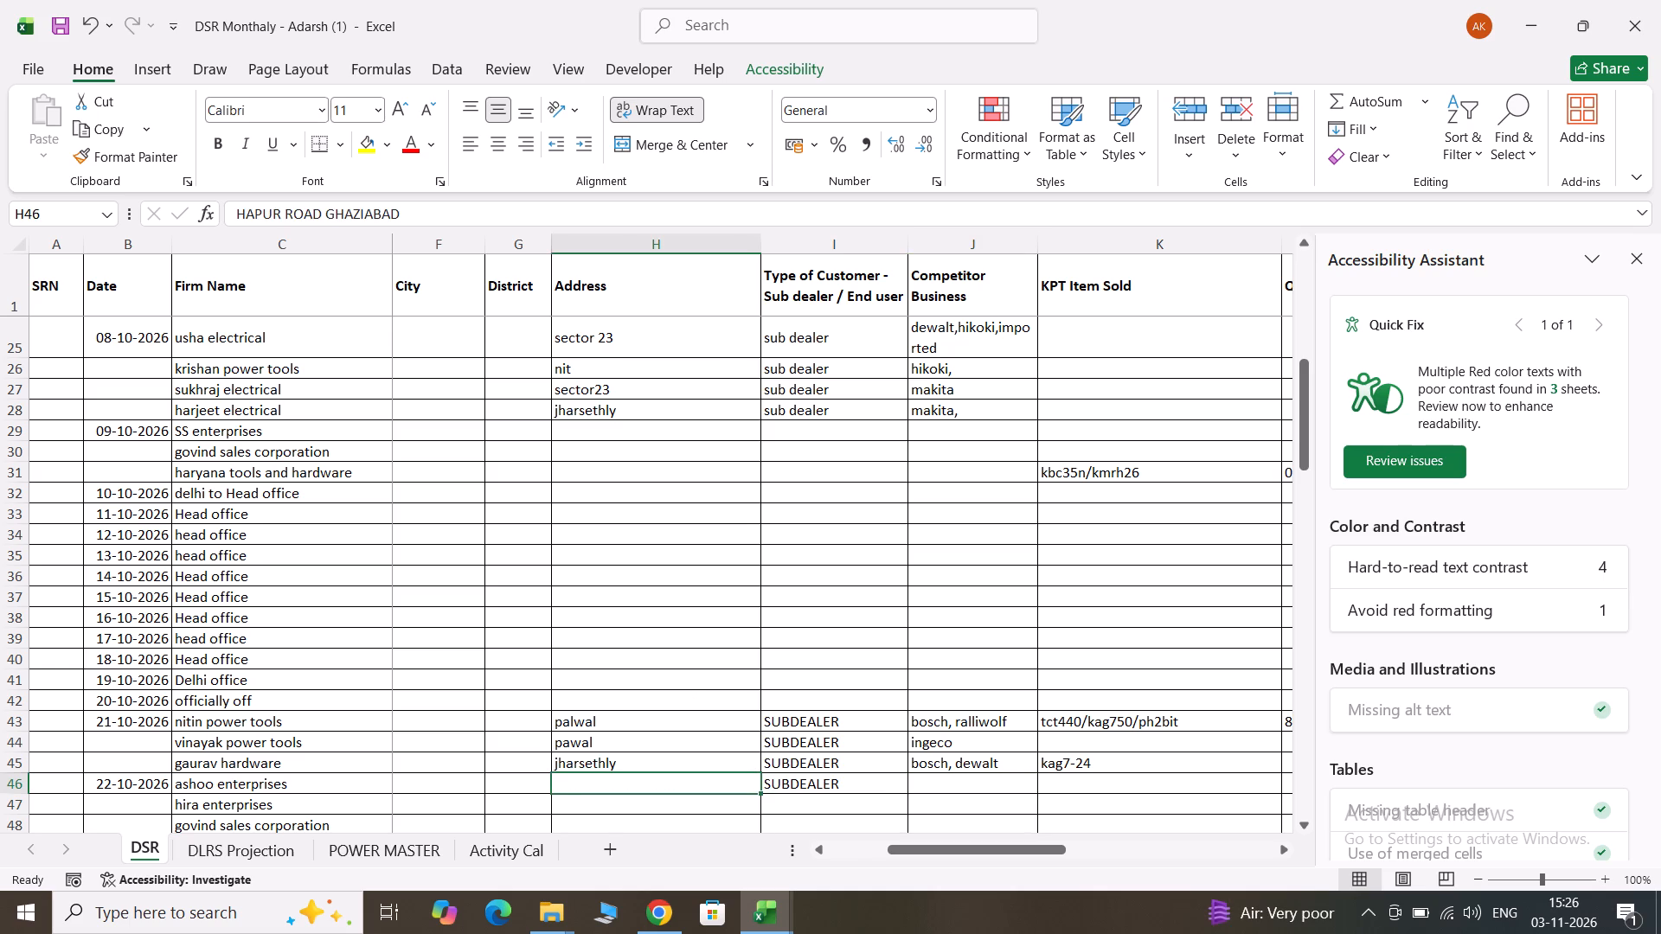
key(Right)
key(Delete)
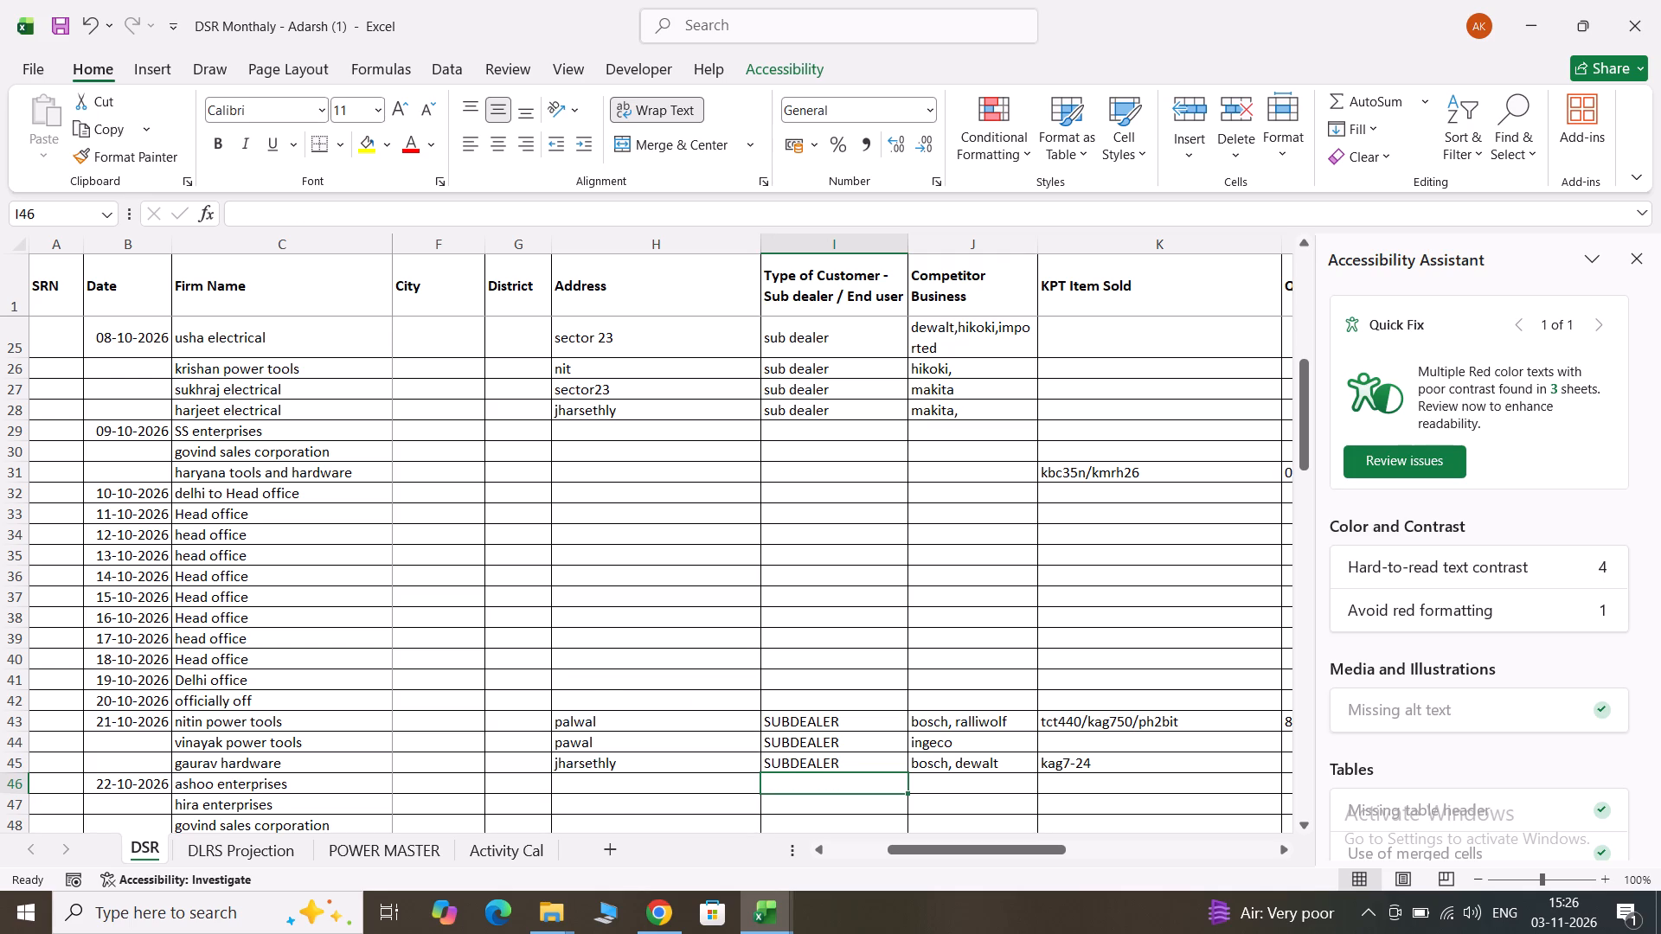
Clear the Address, Type of Customer and Competitor Business cells H48:J50 for the remaining 22-10-2026 firms, and save the workbook.
key(Down)
key(Down)
key(Down)
key(Down)
key(Up)
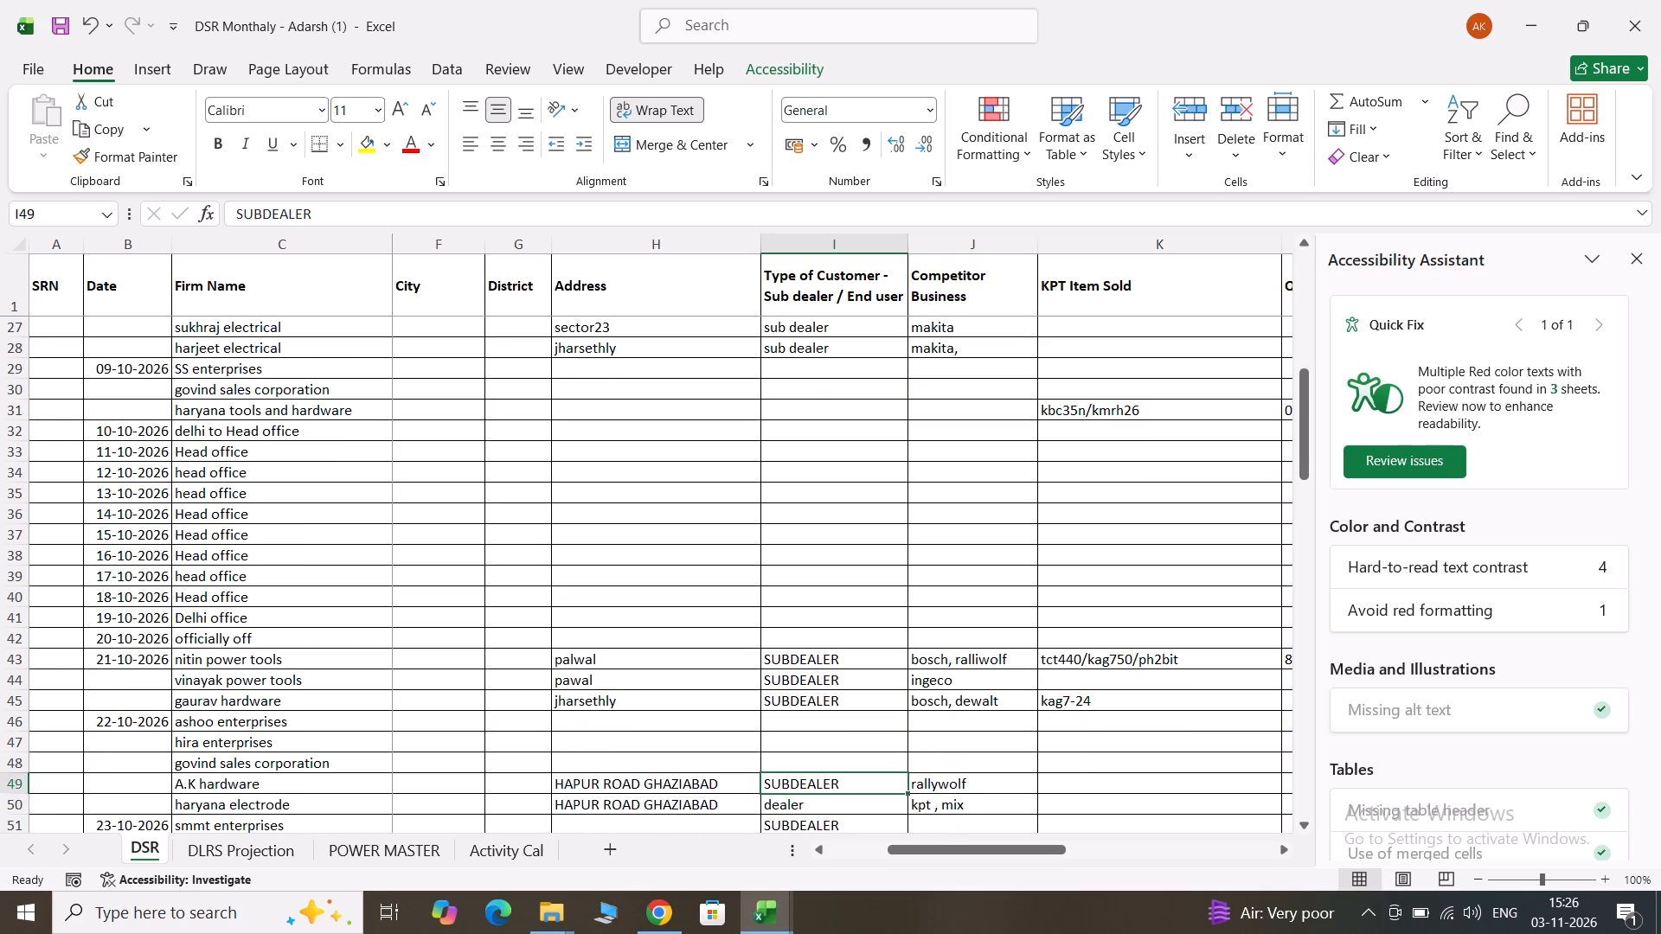
key(Left)
key(Left)
key(Left)
key(Right)
key(Right)
key(Up)
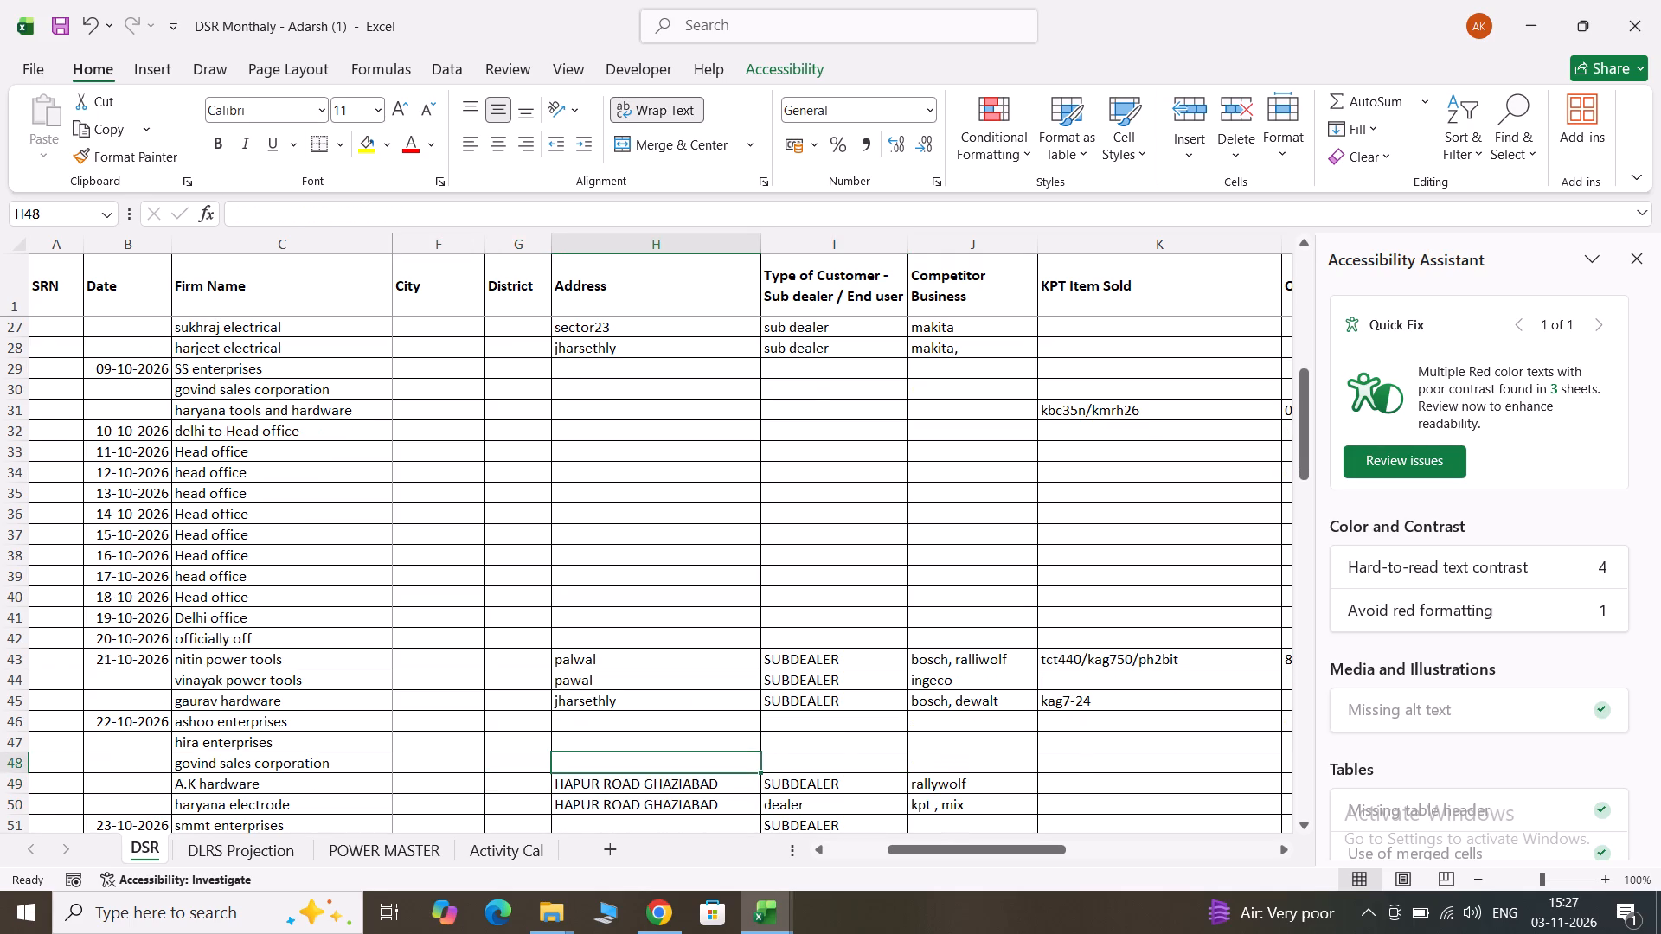
key(shift+Right)
key(shift+Right)
key(shift+Down)
key(shift+Down)
key(shift+Down)
key(shift+Down)
key(shift+Down)
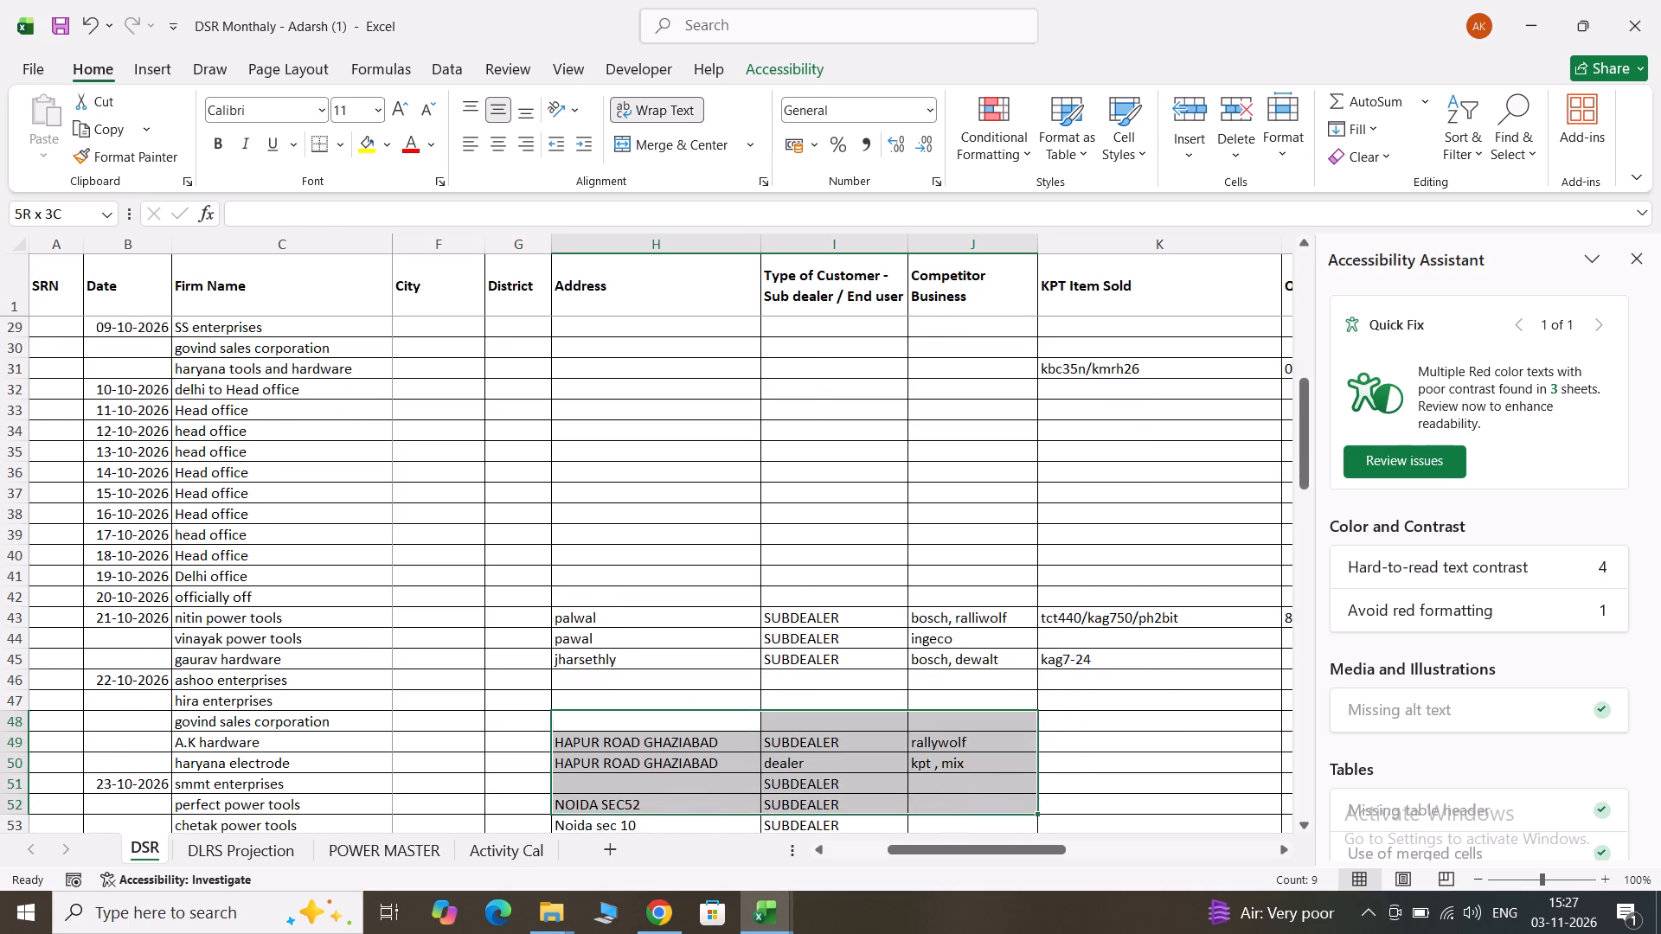
key(shift+Up)
key(shift+Up)
key(shift+Down)
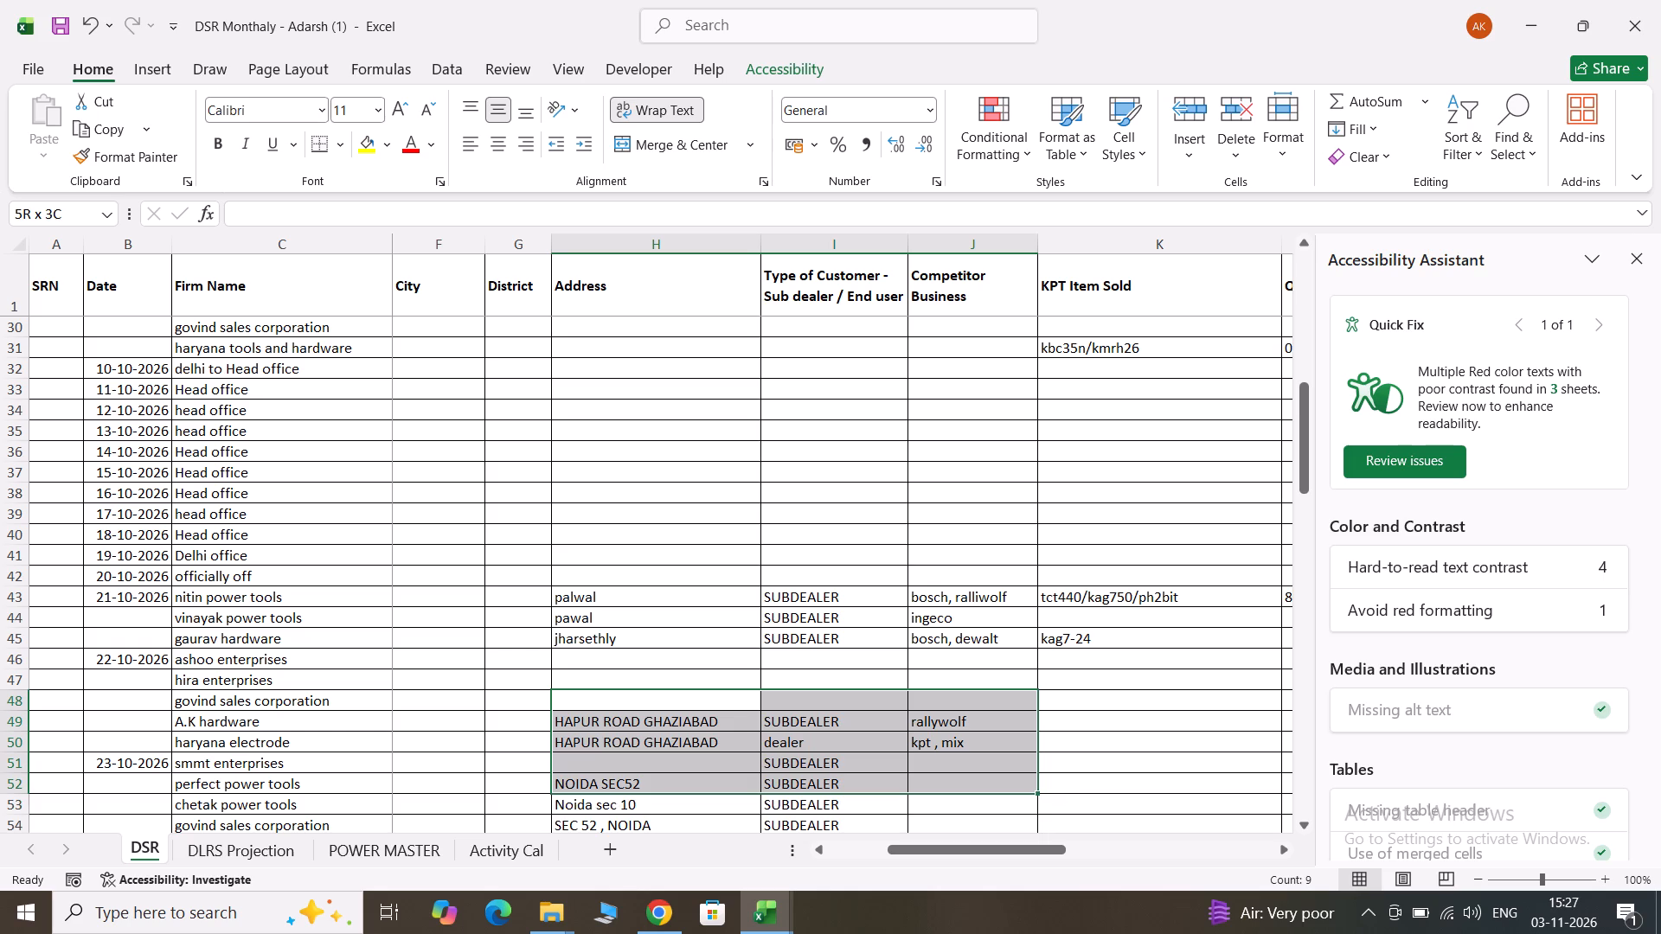
key(shift+Down)
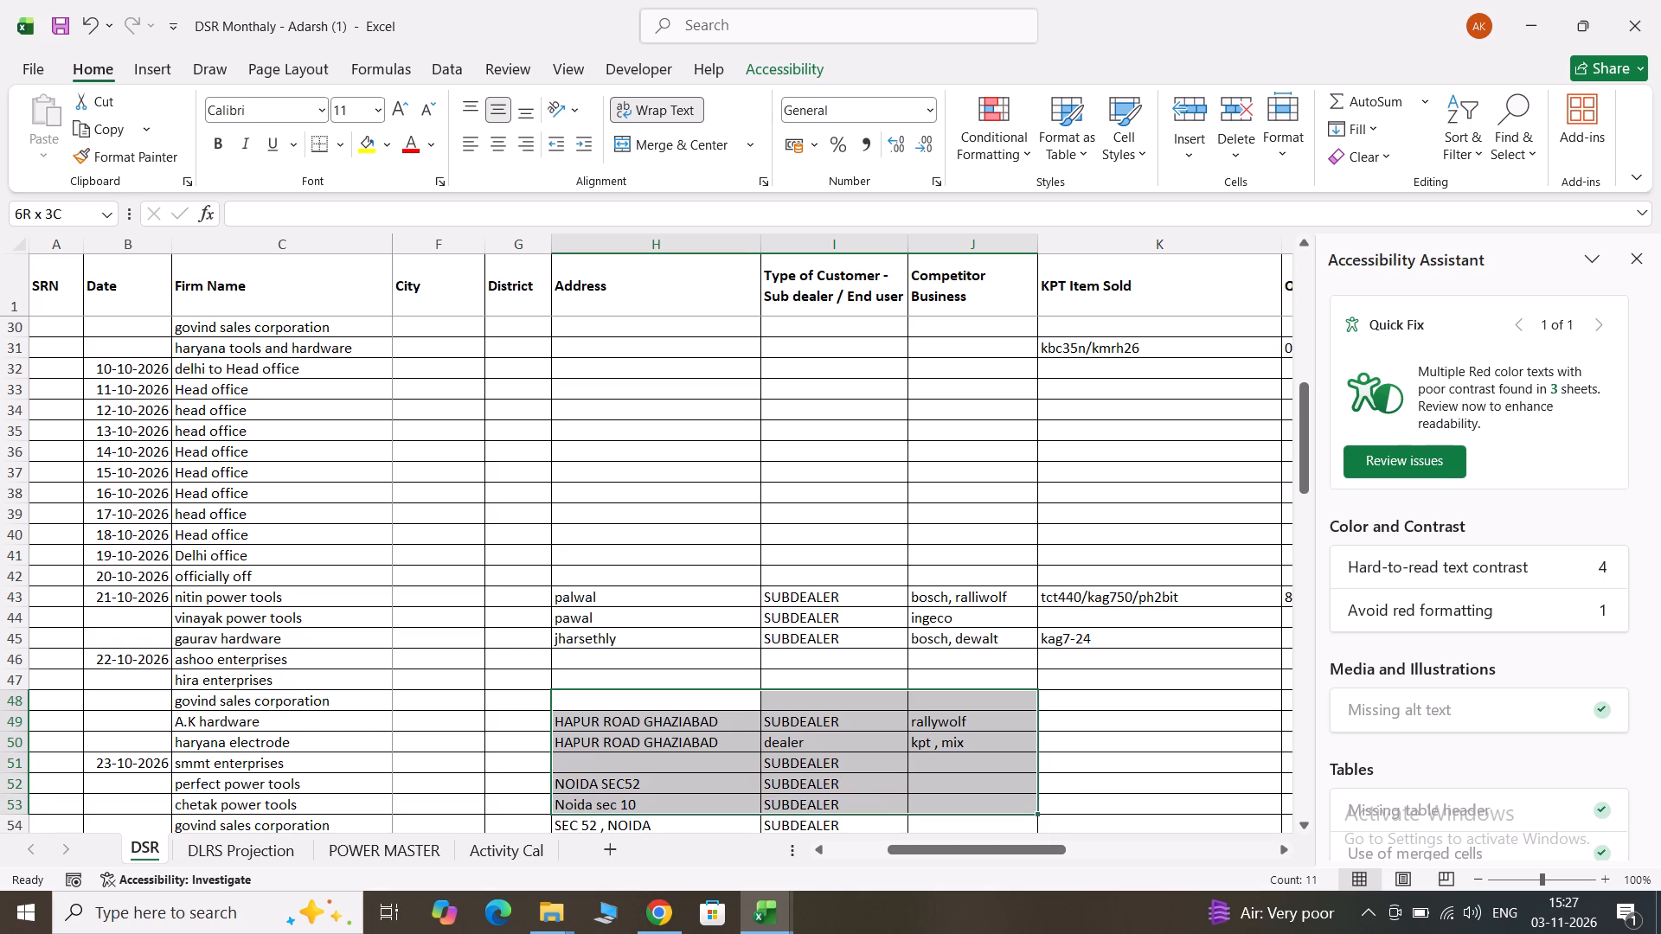
key(shift+Up)
key(shift+Up)
key(shift+Up)
key(Delete)
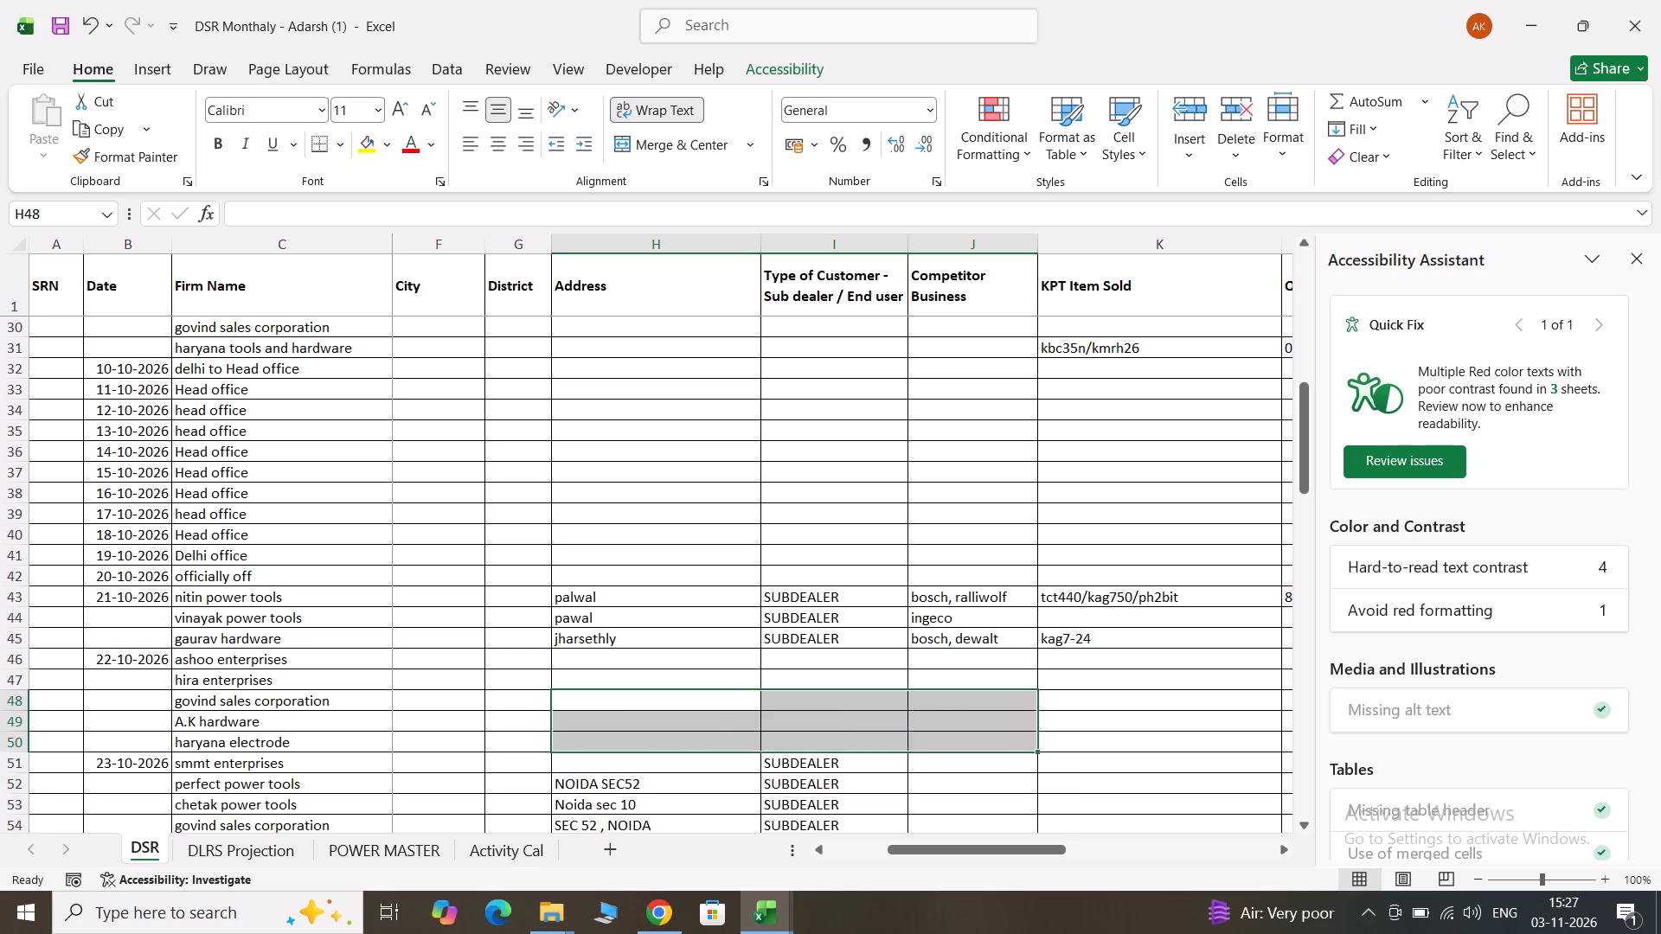
key(Down)
key(ctrl+s)
Clear the Type of Customer cells I51:I52 for smmt enterprises and perfect power tools, plus the perfect power tools address in H52.
key(Down)
key(Down)
key(Down)
key(Down)
key(Down)
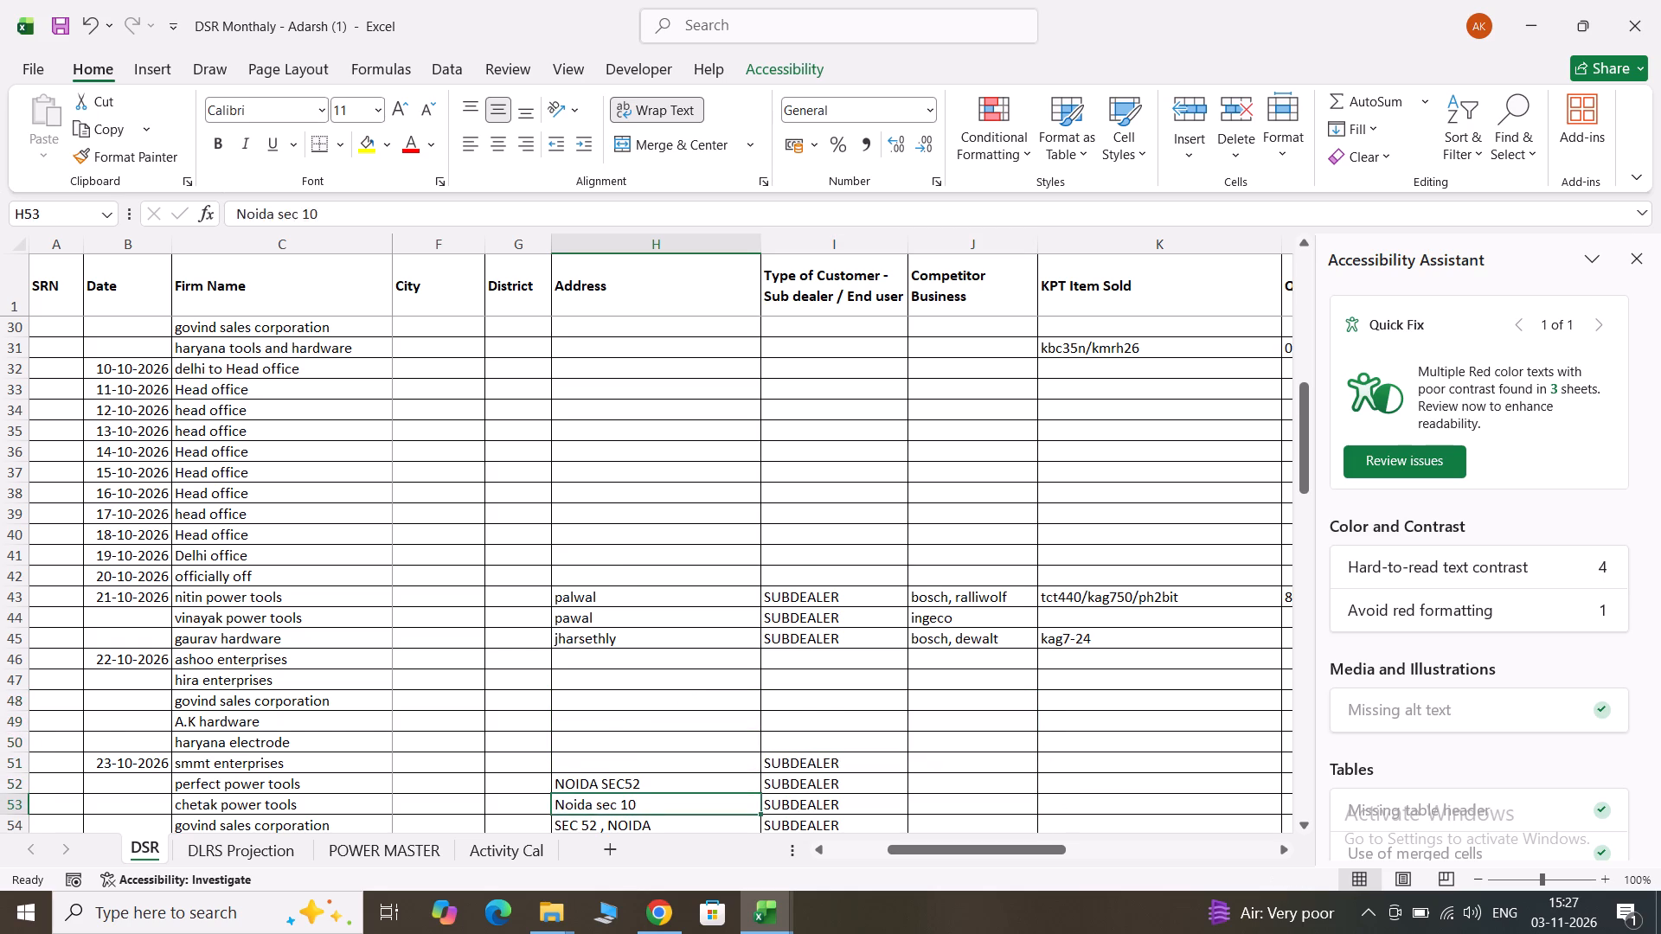
key(Down)
key(Down)
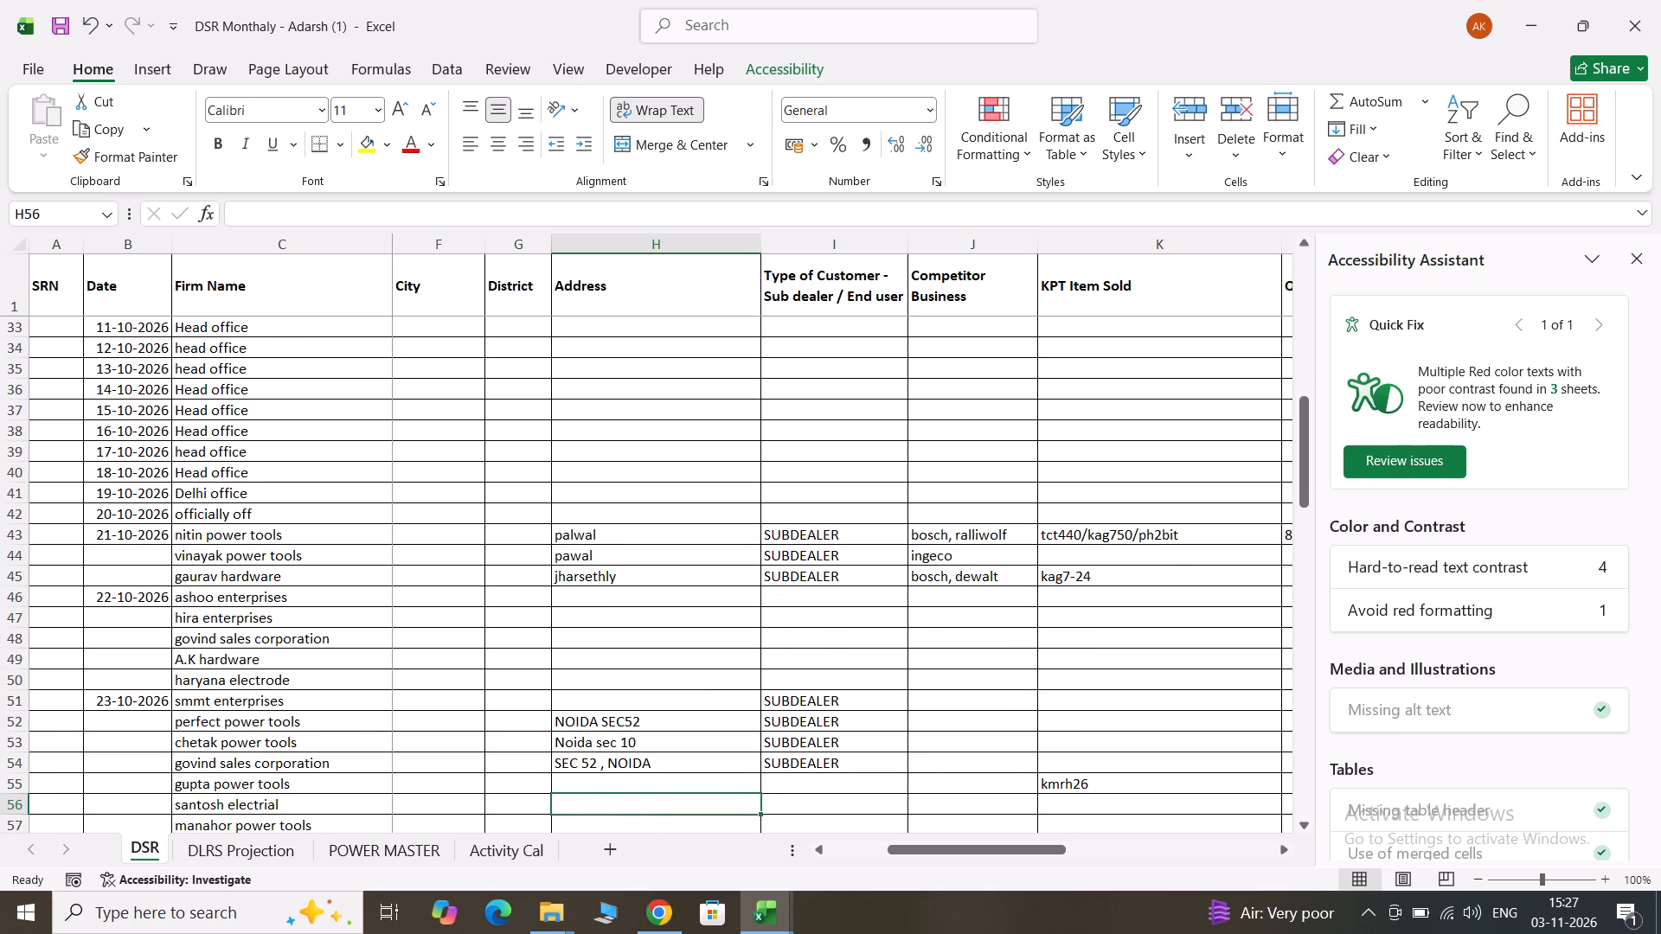
key(Down)
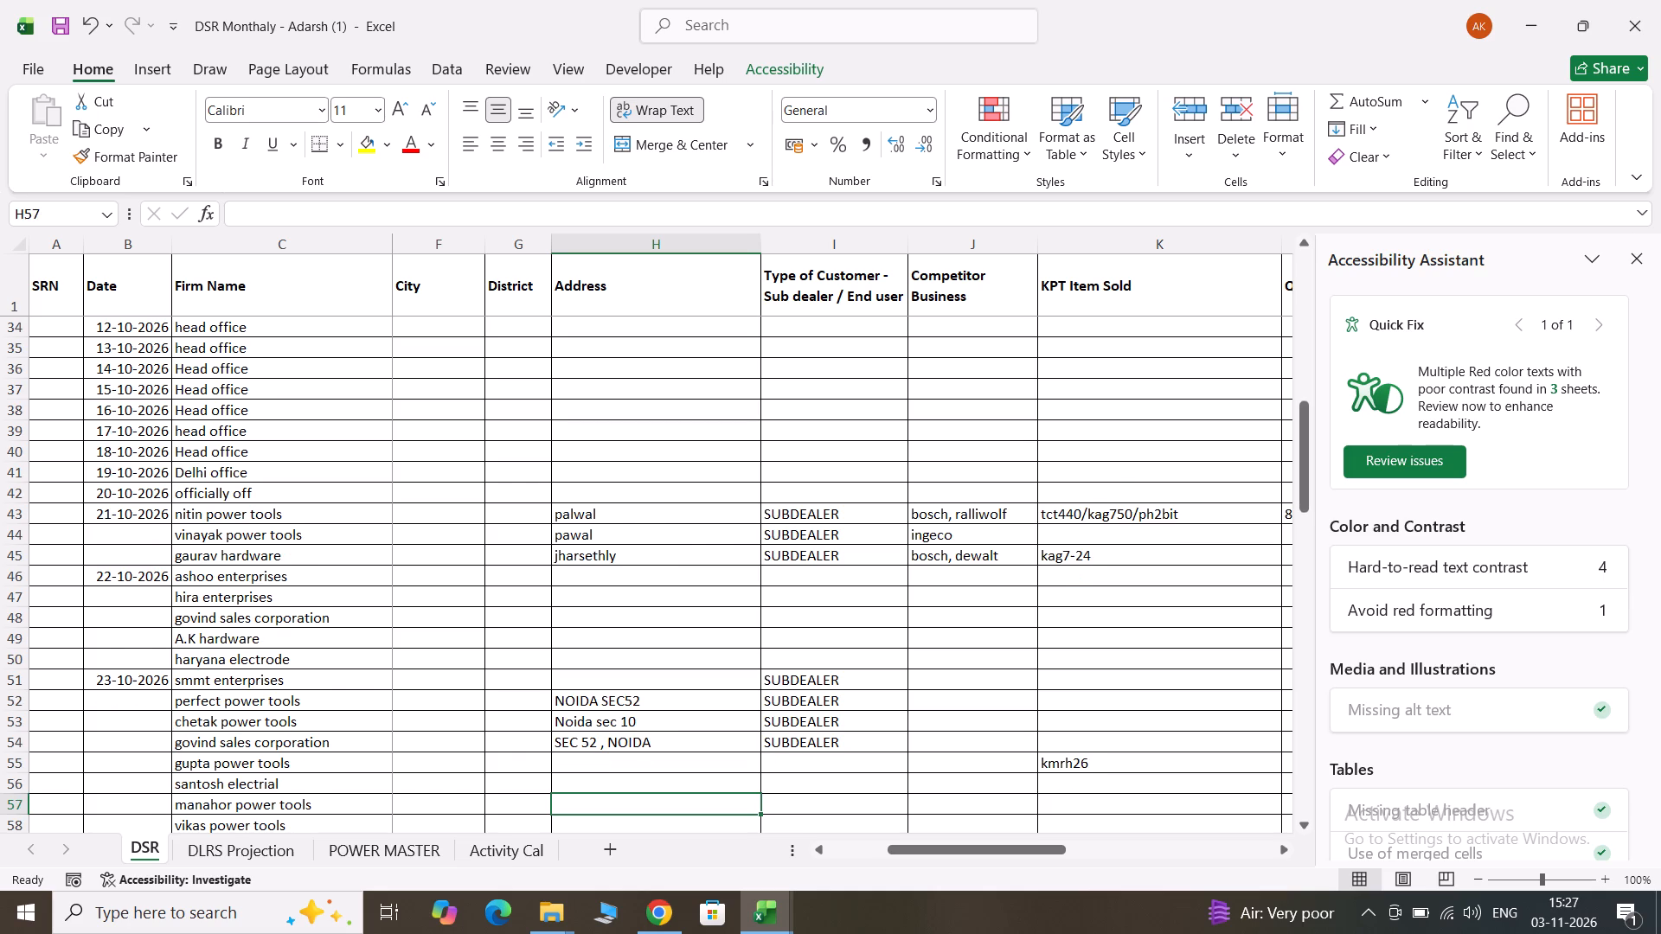
key(Up)
key(Up)
key(Up)
key(Up)
key(Up)
key(Up)
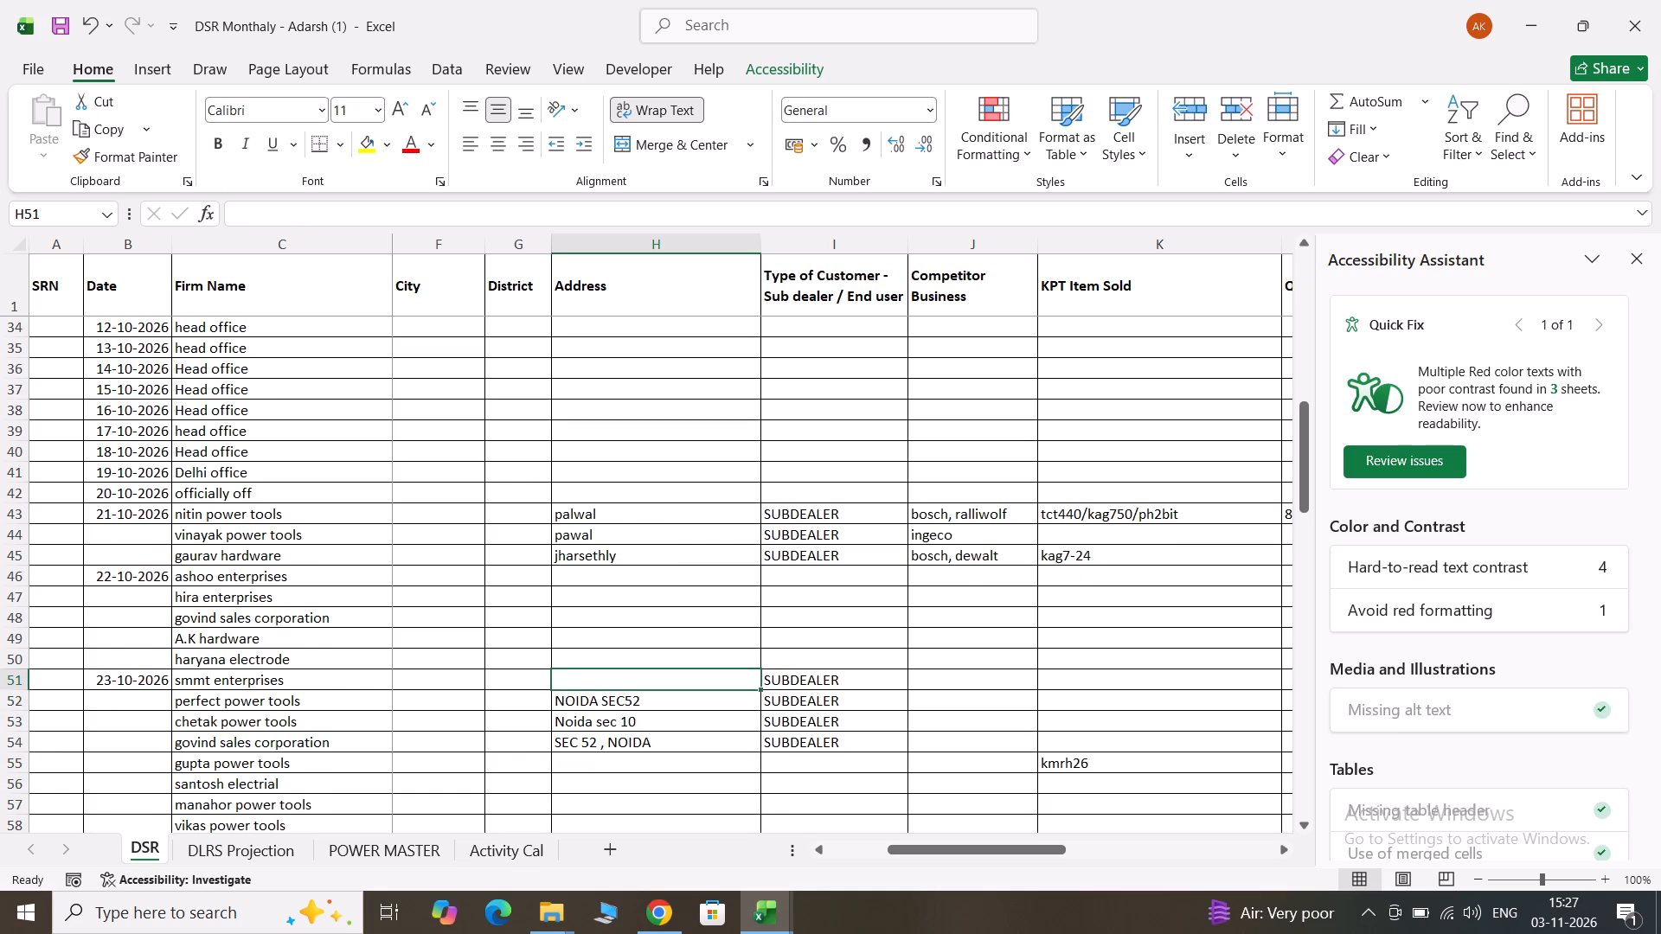
key(Right)
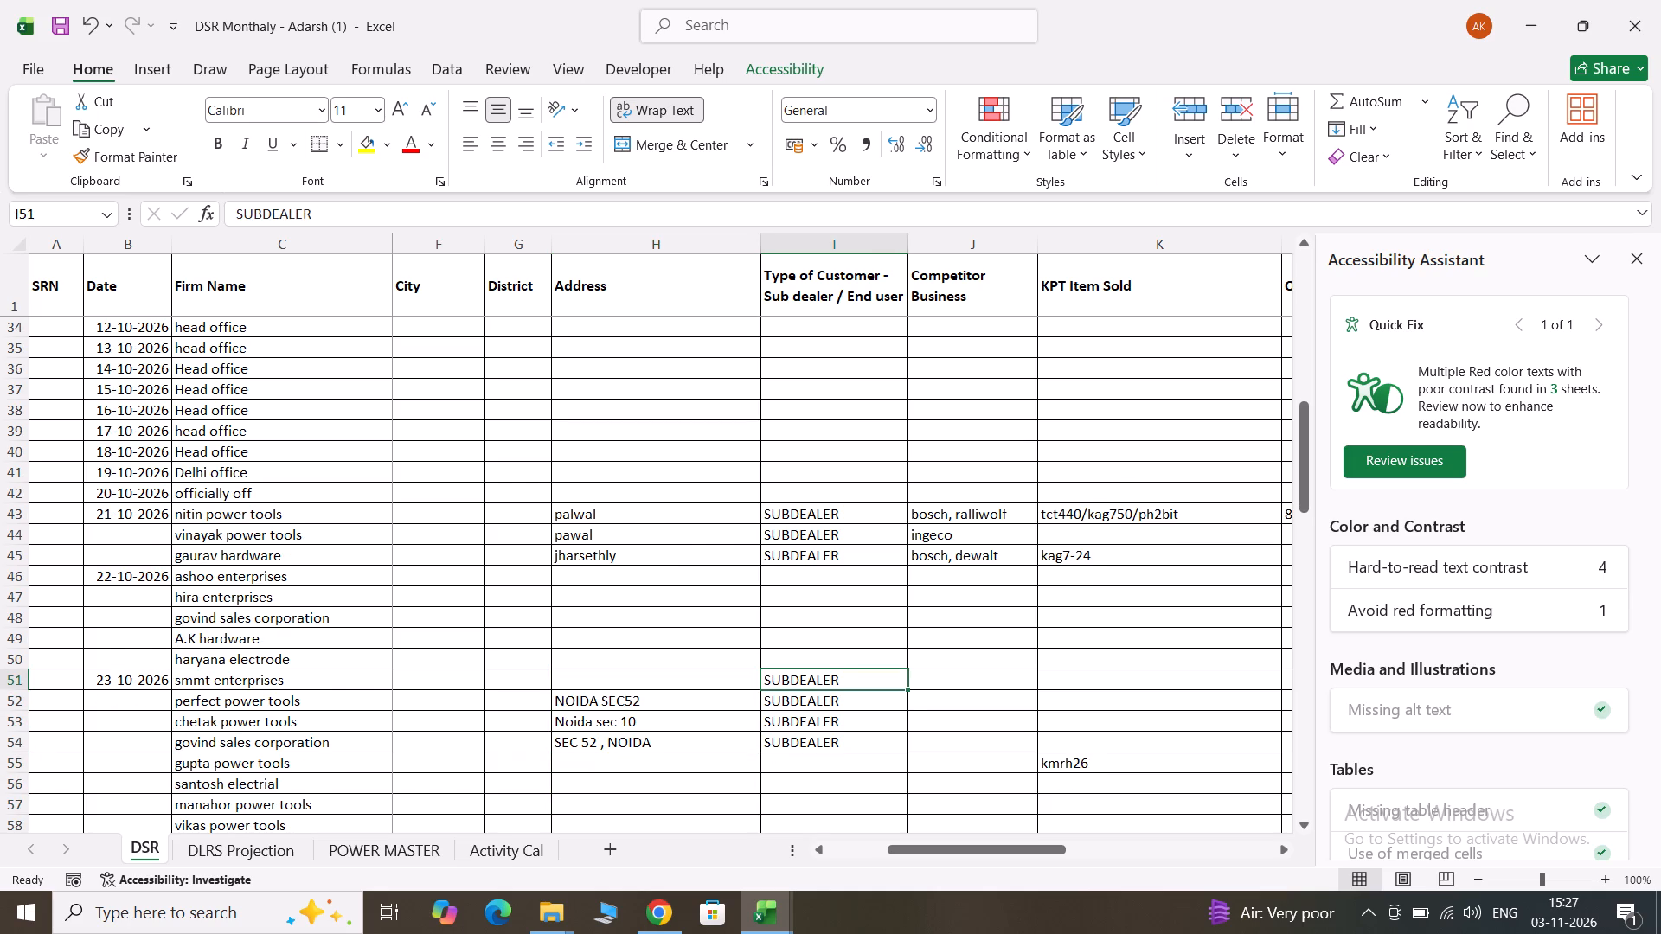
key(shift+Down)
key(Delete)
key(Left)
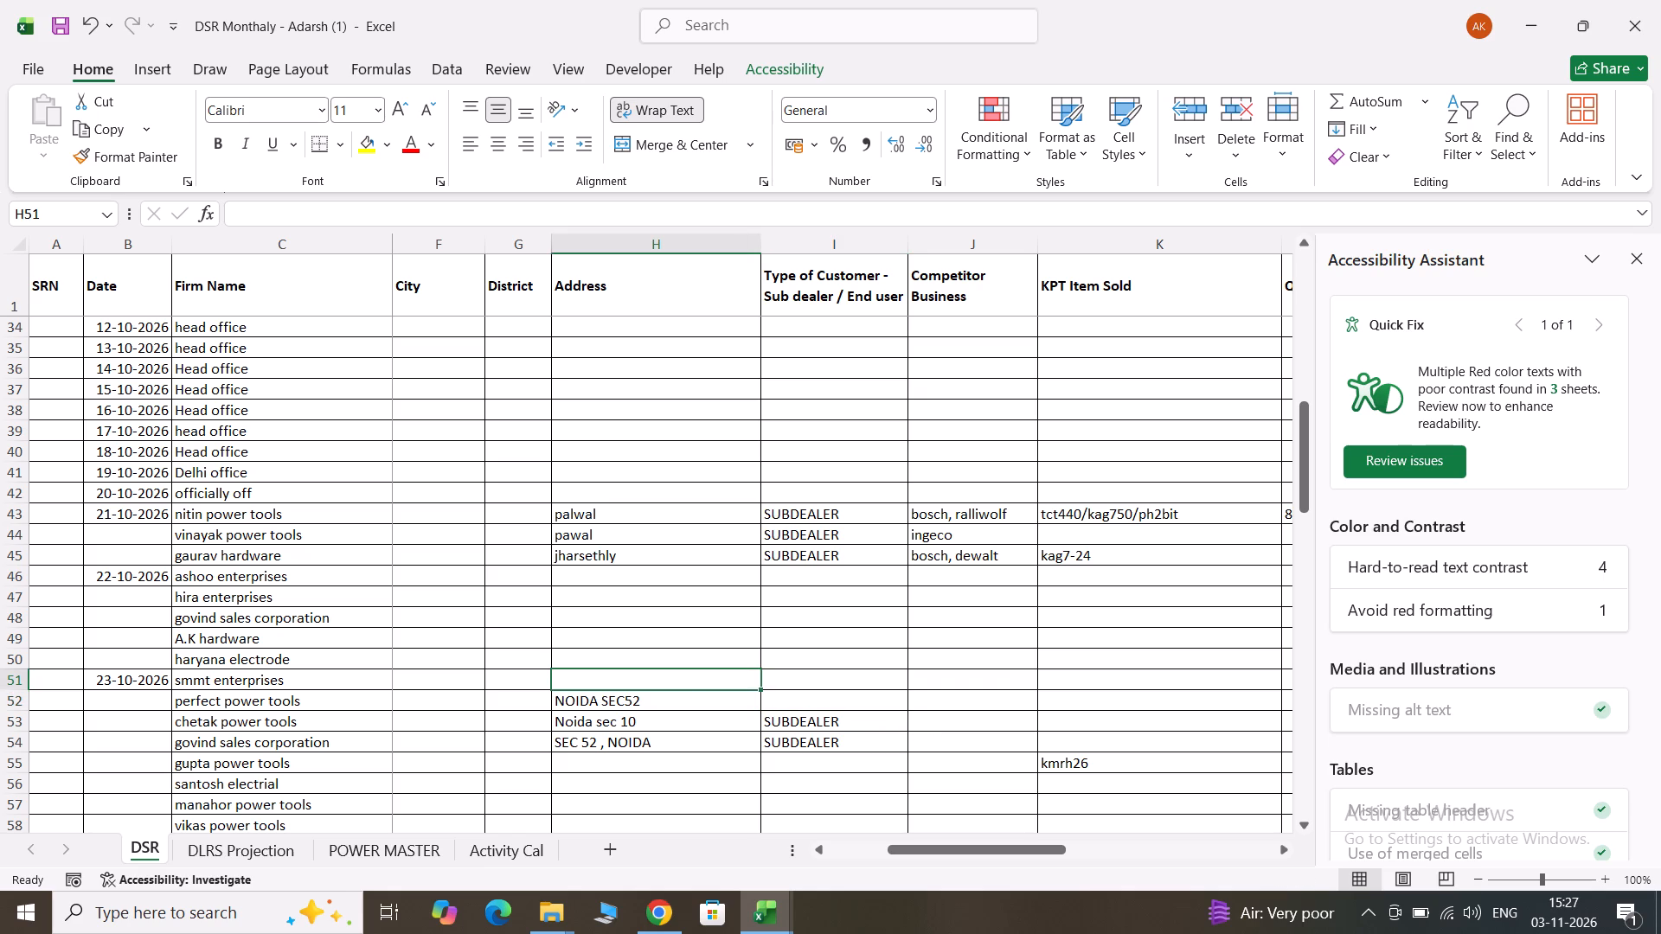
key(Down)
key(Delete)
Replace the address of chetak power tools in H53 with "hero honda chowk".
key(Down)
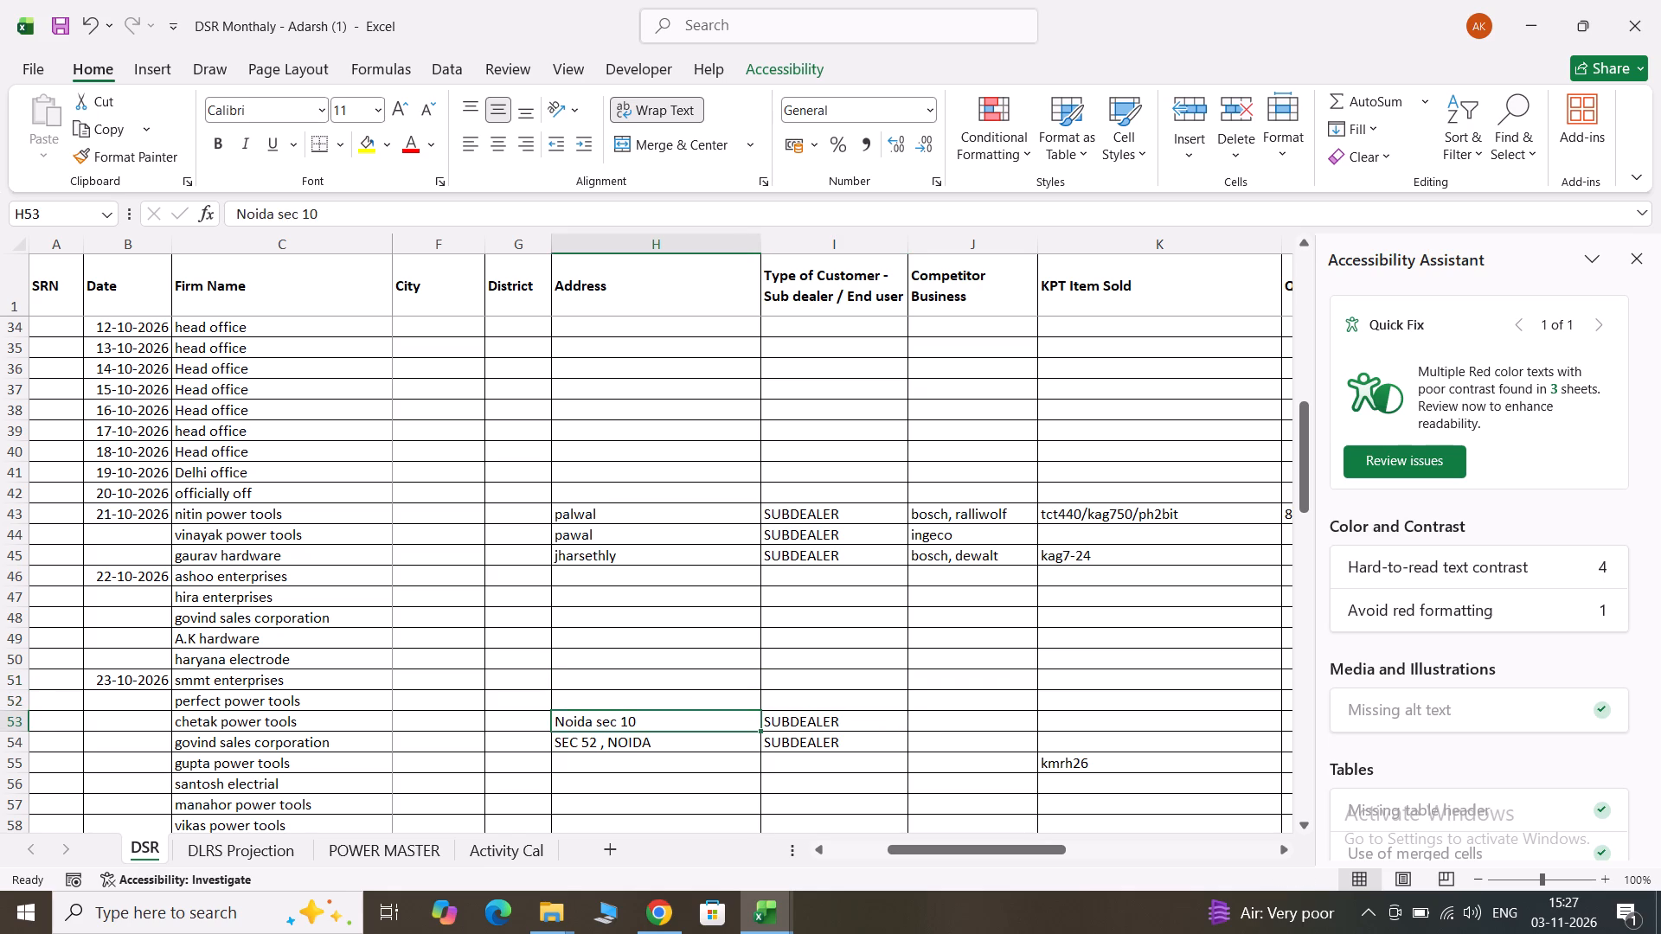
key(Delete)
text(hero honds)
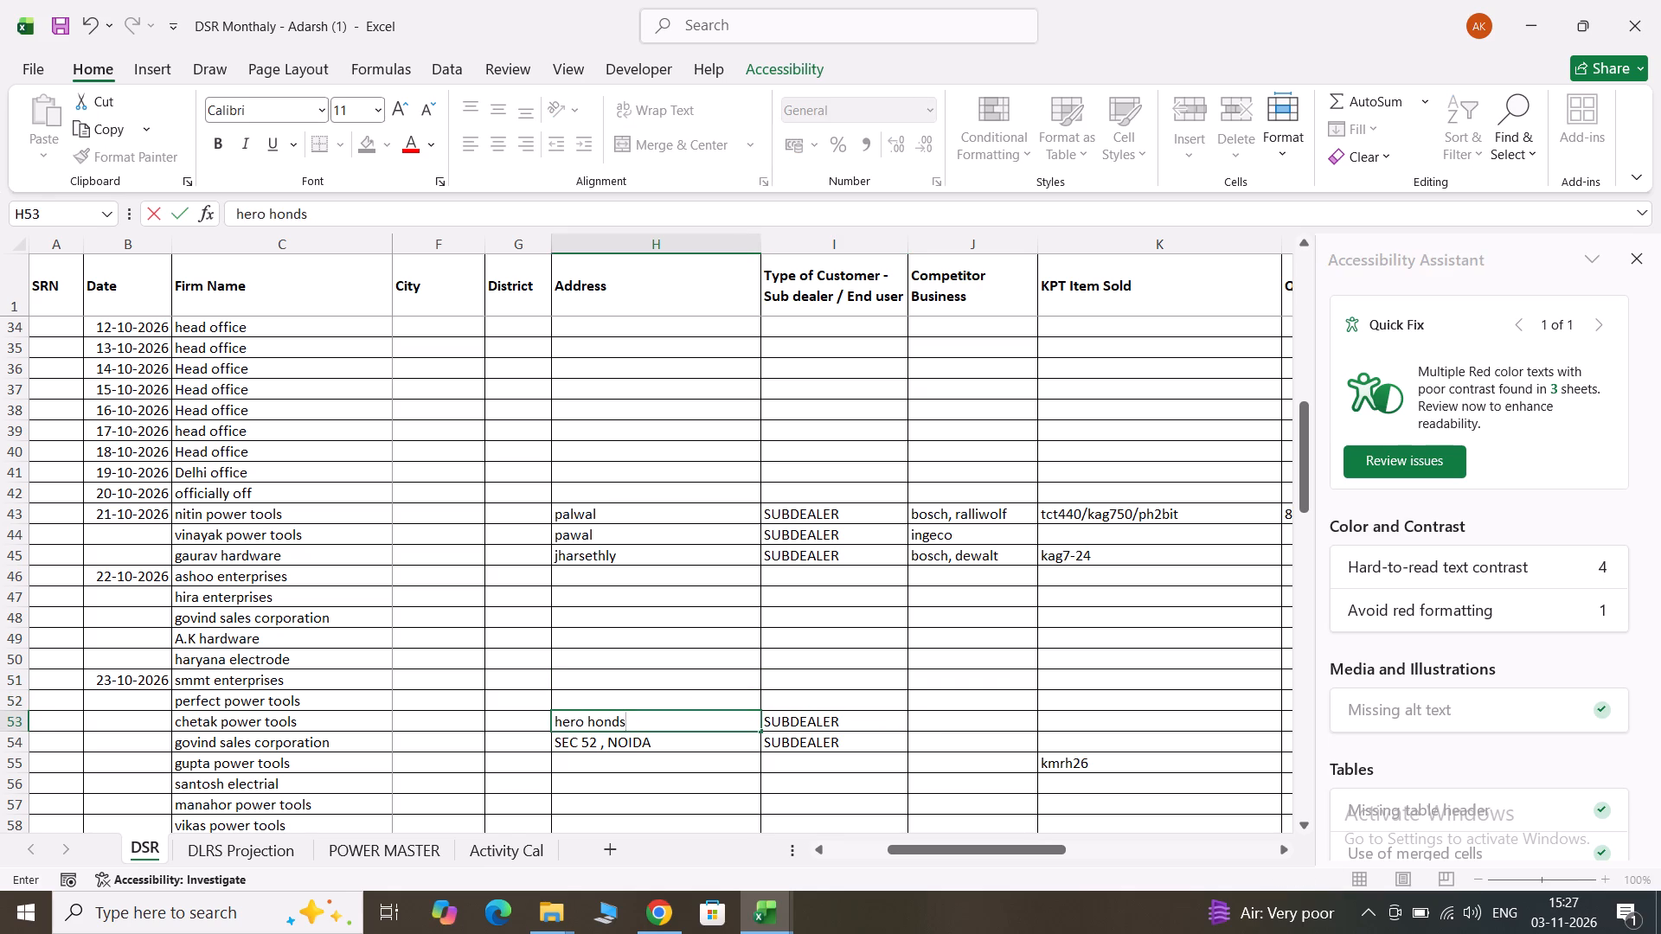
key(BackSpace)
text(a chwl)
key(BackSpace)
key(BackSpace)
text(owck)
key(BackSpace)
key(BackSpace)
key(k)
Re-enter SUBDEALER as the Type of Customer in I53 and enter "planet power" as the Competitor Business in J53 for chetak power tools.
key(Right)
key(Delete)
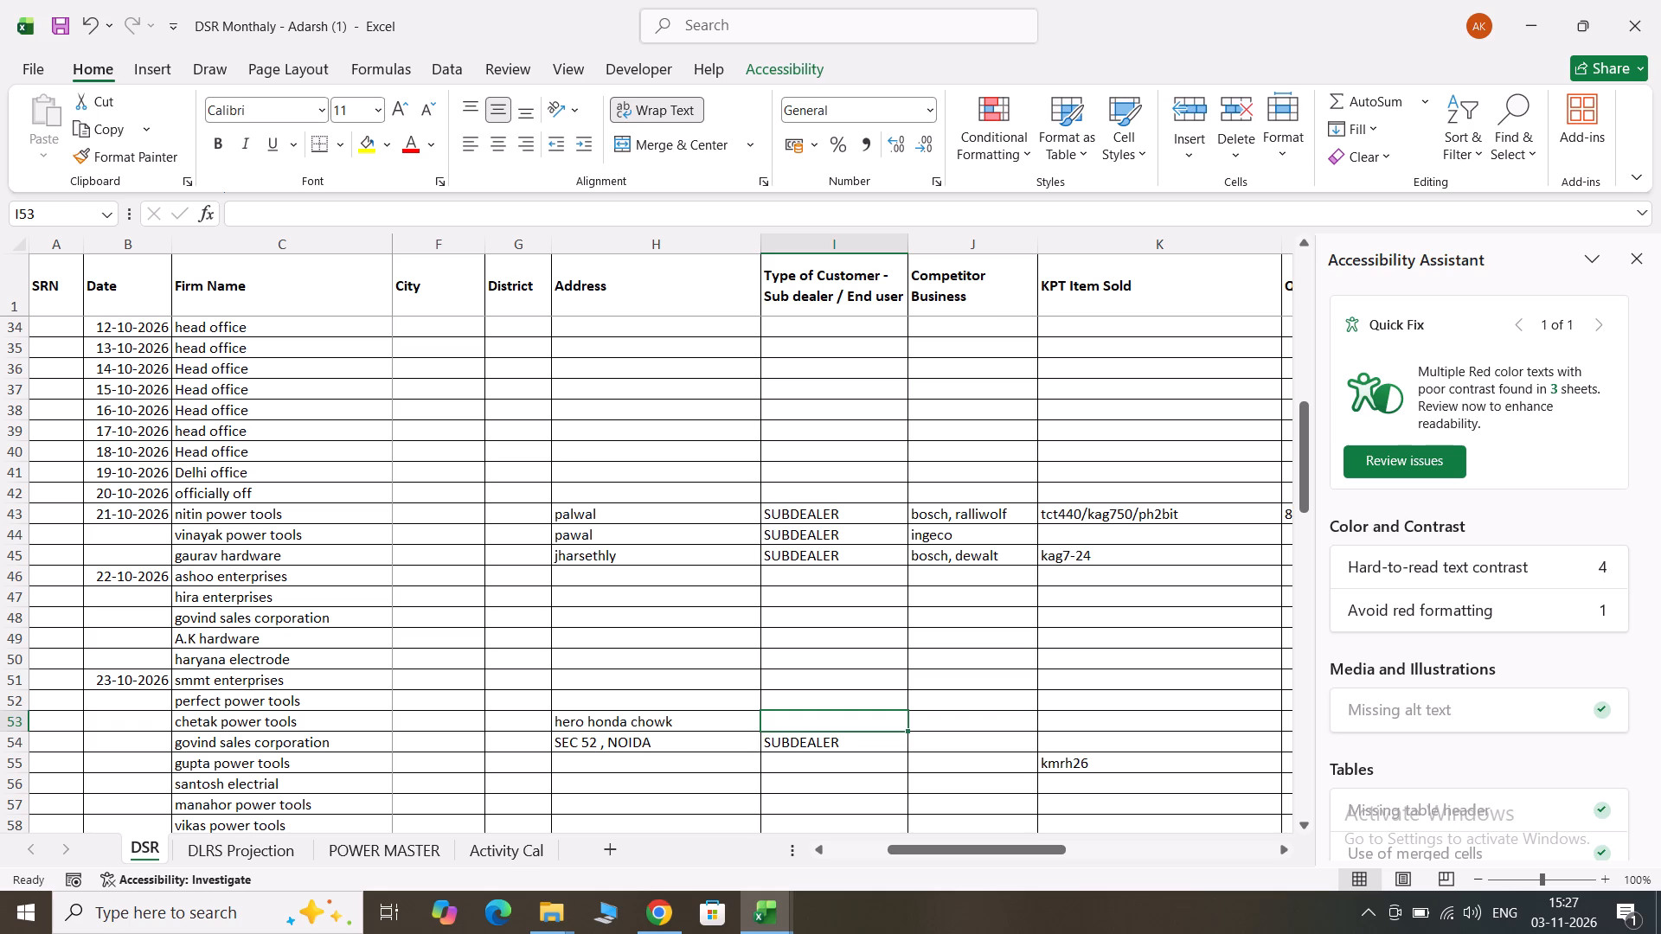
text(sub)
key(Right)
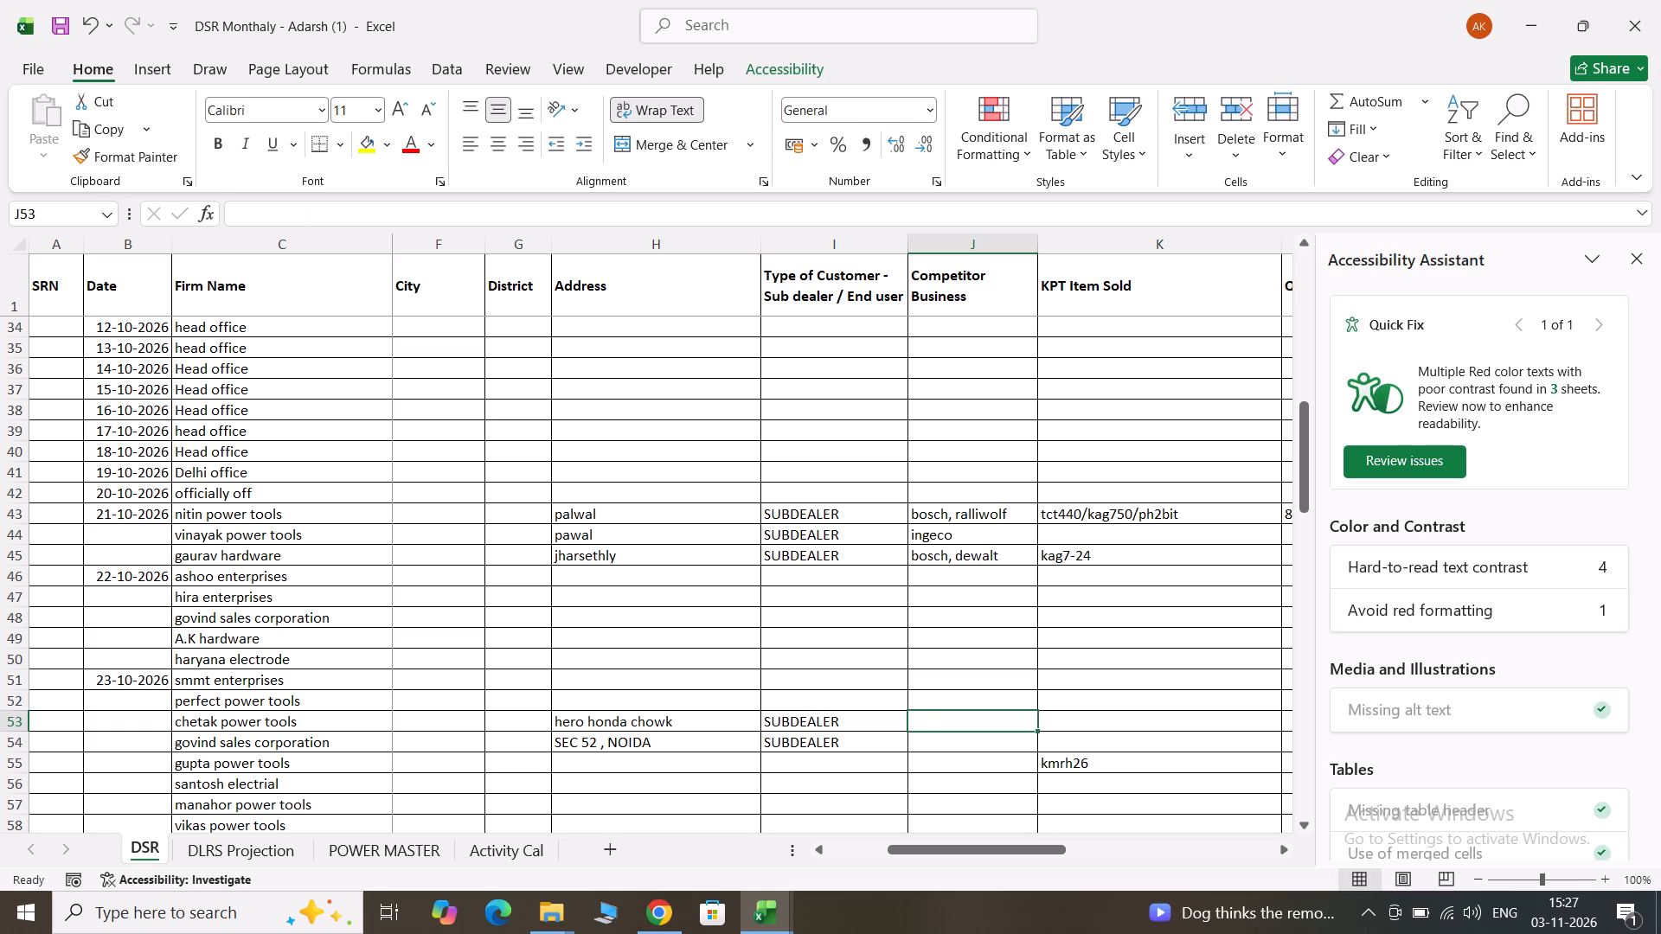
text(pal)
key(BackSpace)
key(BackSpace)
text(lanet power)
key(space)
double_click(688, 694)
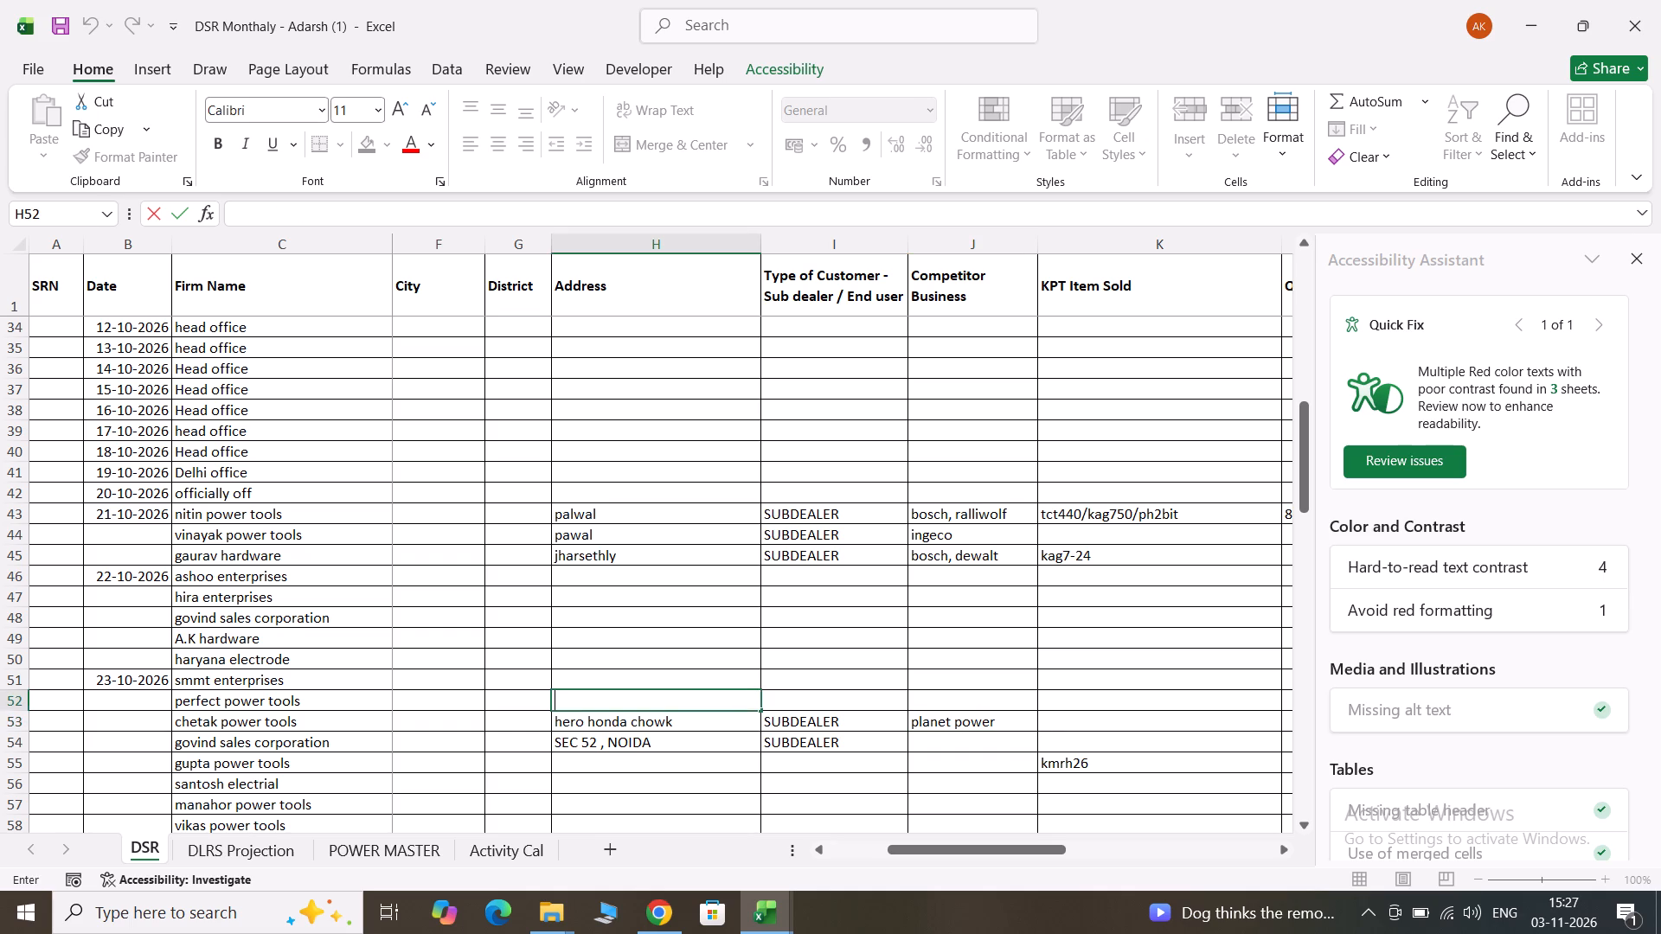
Clear the Address and Type of Customer cells in row 54 for govind sales corporation.
key(Down)
key(Down)
key(Down)
key(Up)
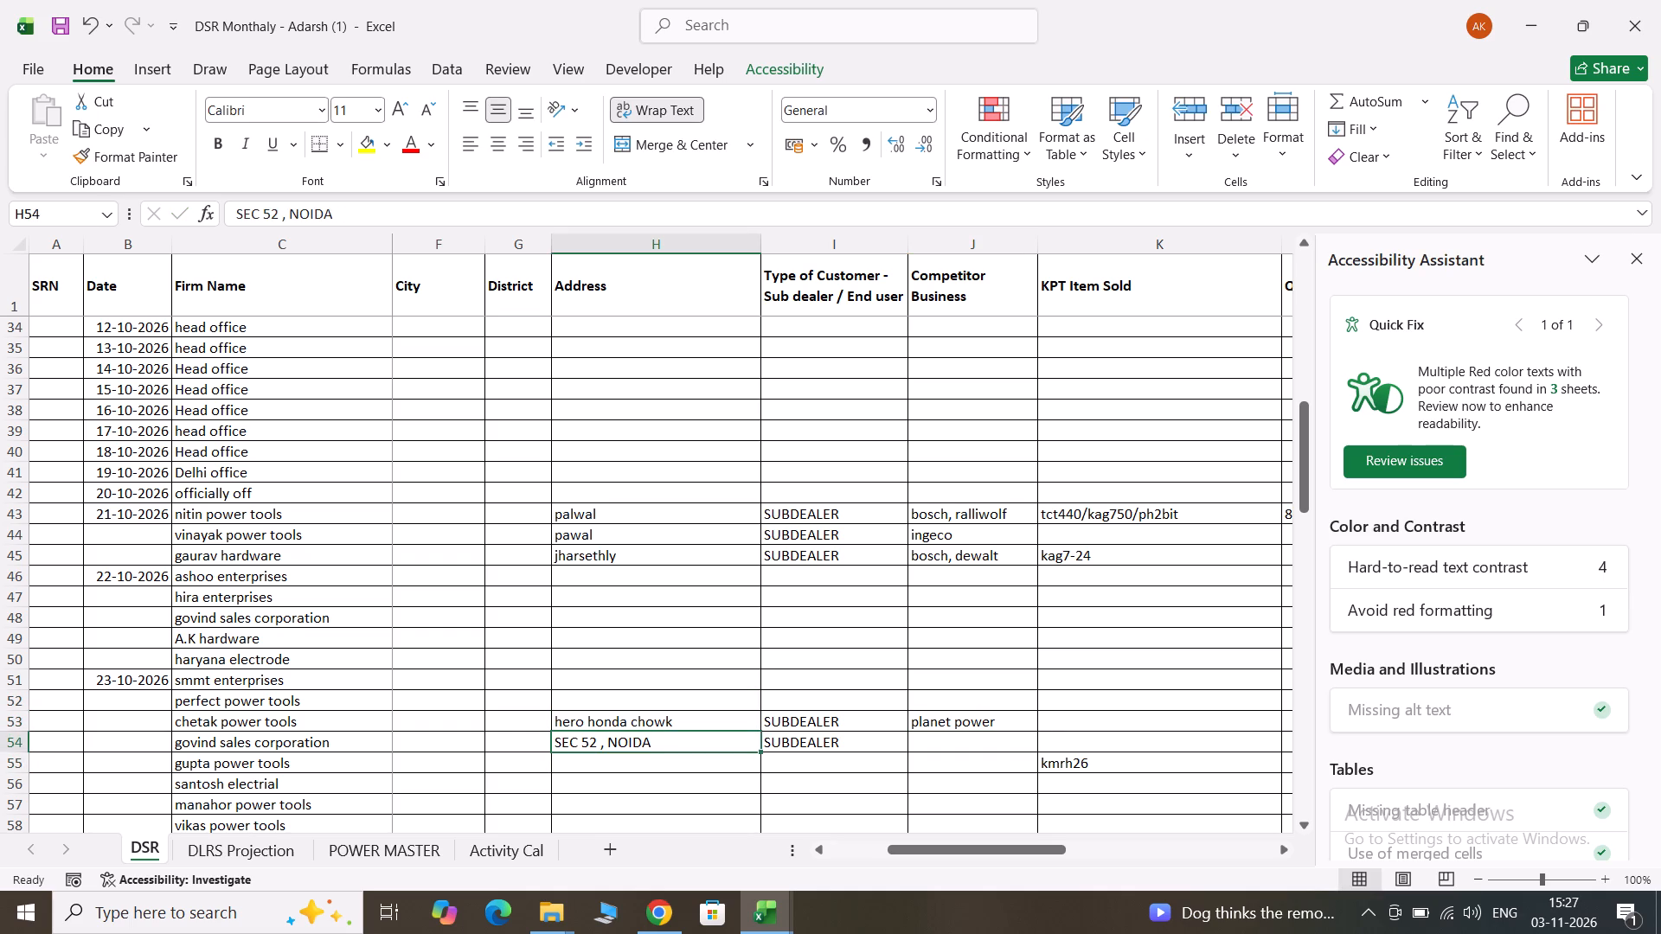
key(BackSpace)
key(Right)
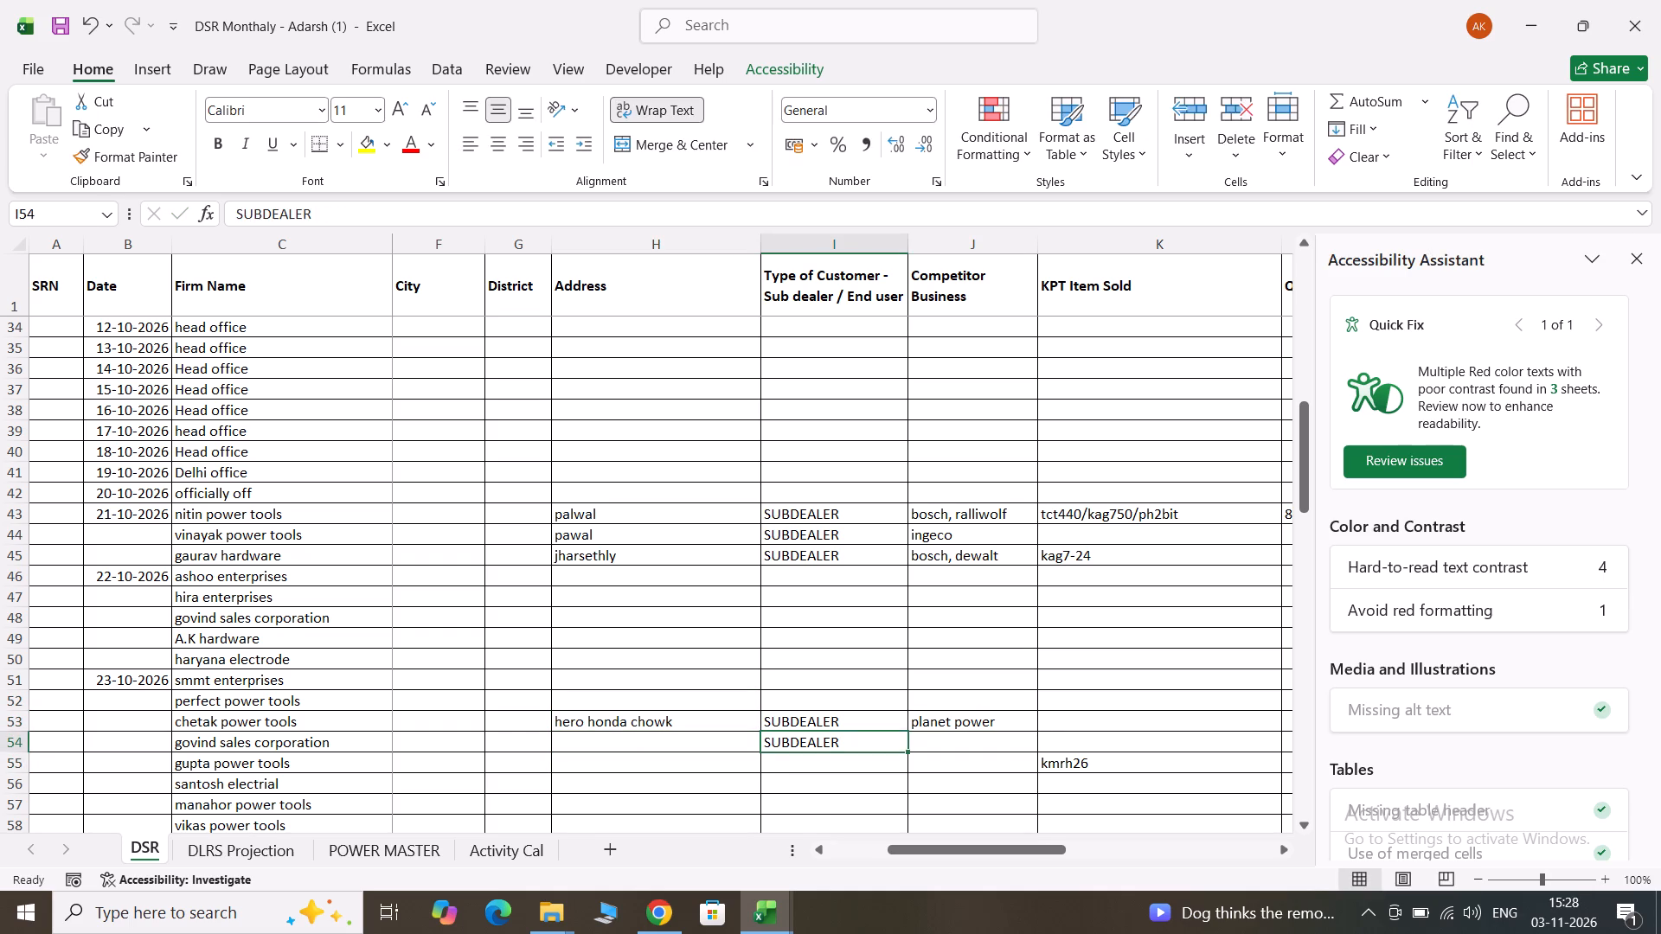
key(BackSpace)
For gupta power tools in row 55, enter "dewalt, imported, bosch" in the Address cell and "subdealer" as the Type of Customer.
key(Down)
key(Left)
key(Left)
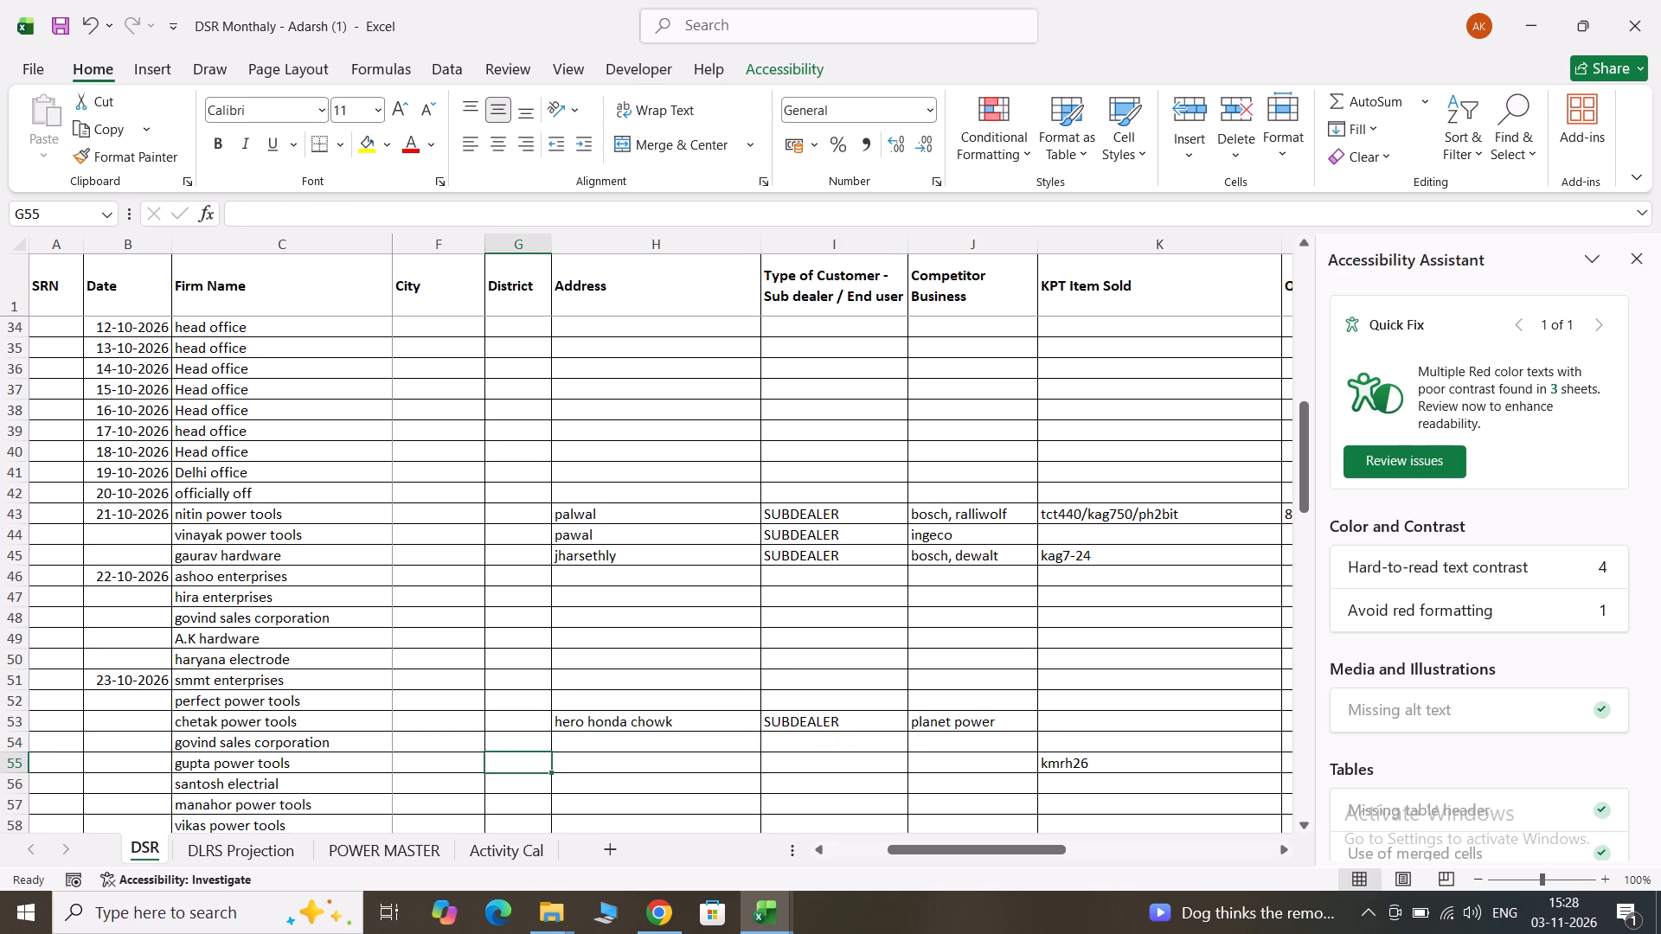
key(Right)
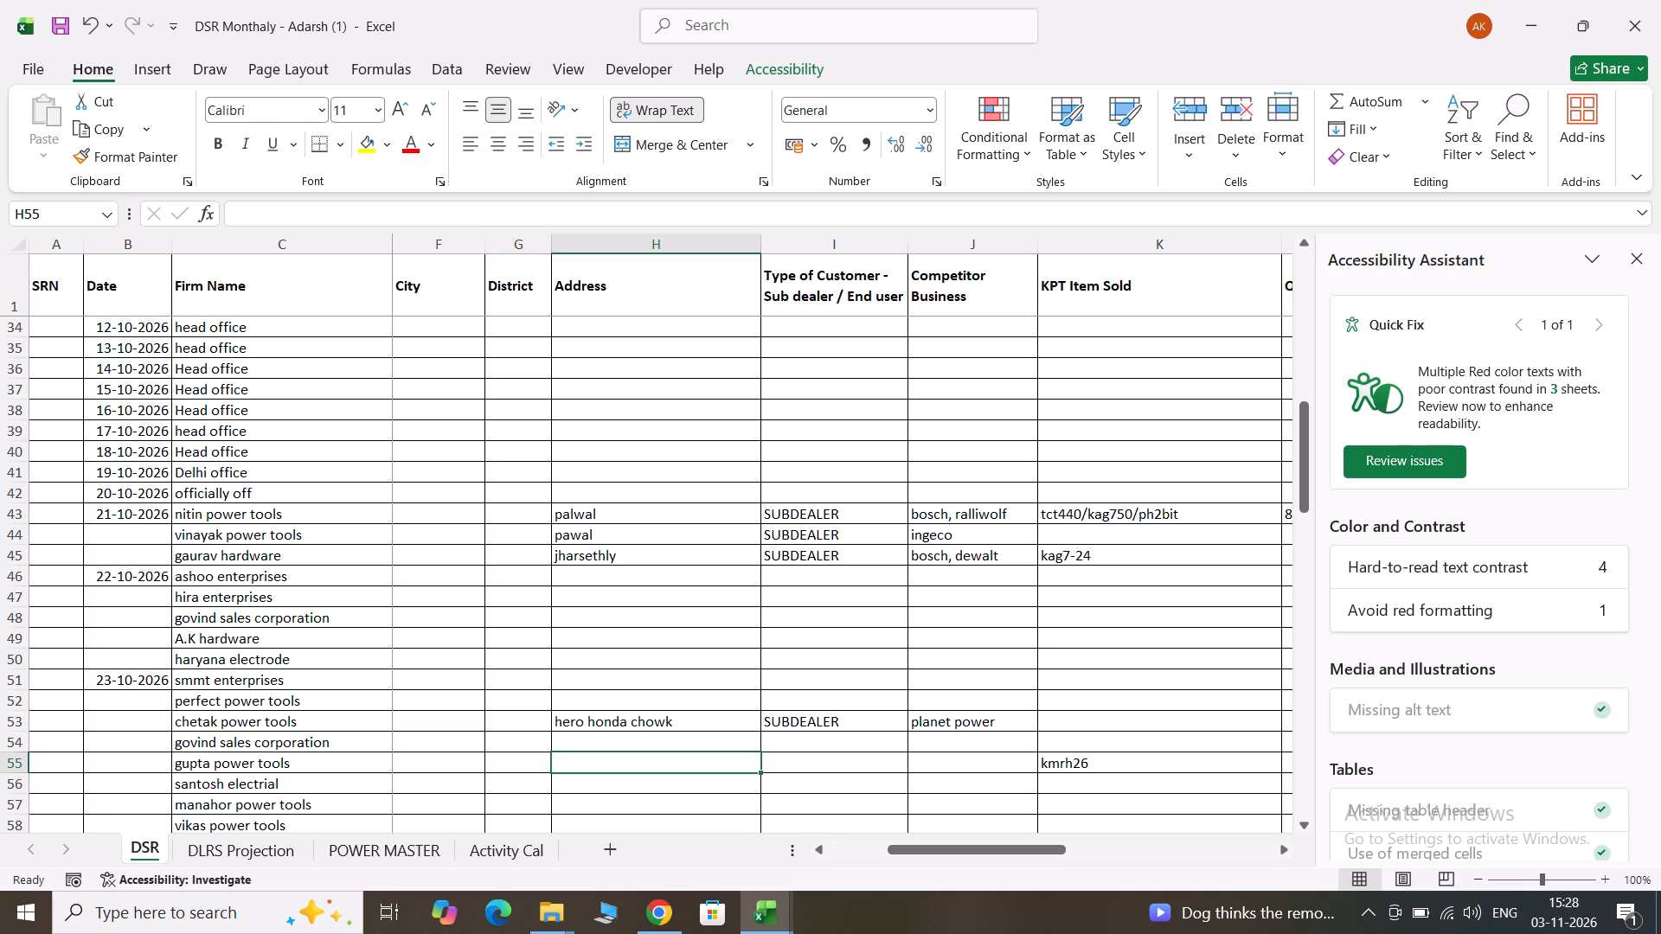
text(dewalt, imprt)
key(BackSpace)
key(BackSpace)
text(orted, bosch)
key(Right)
key(s)
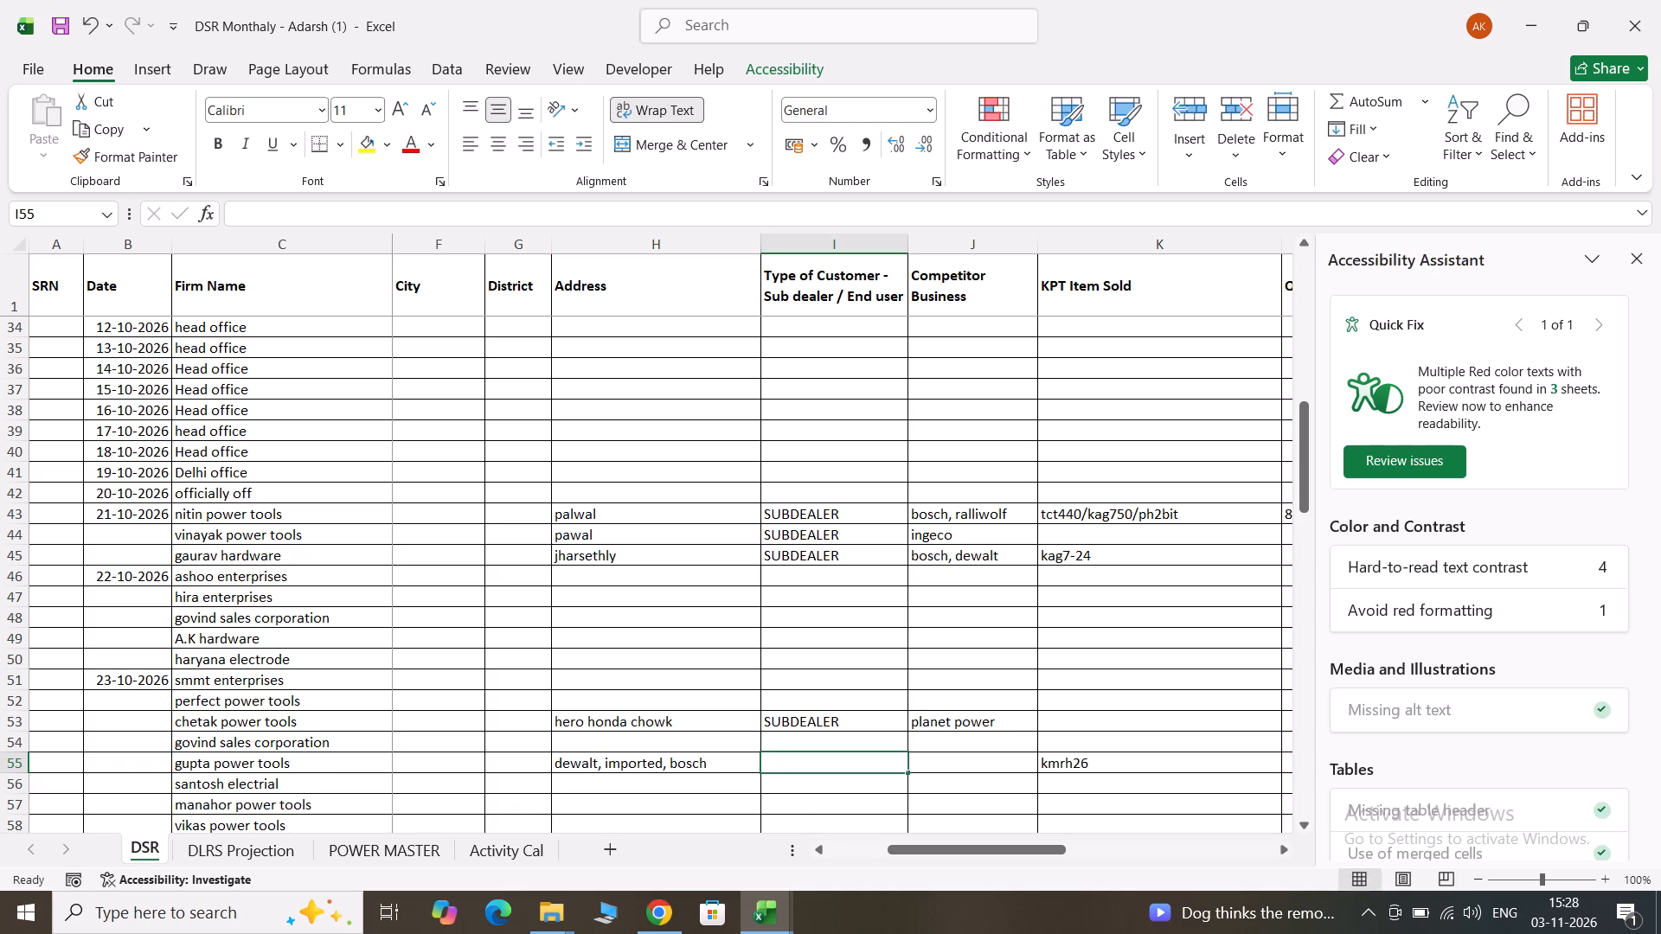
text(ubdealer)
key(Right)
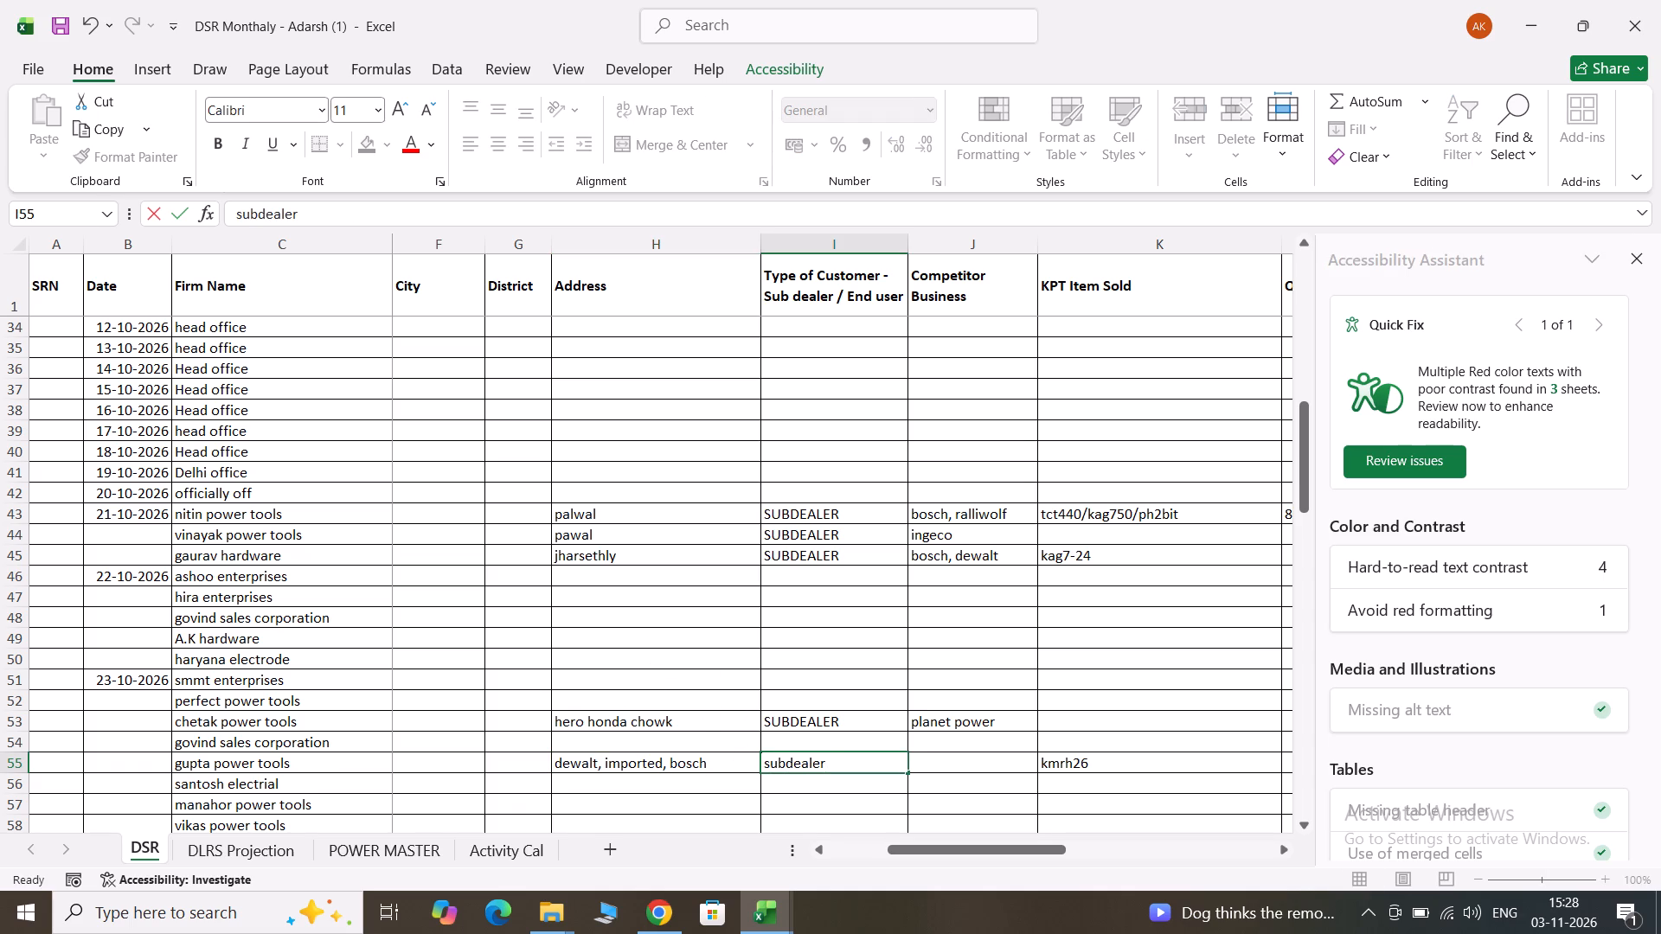
Copy the brands from the Address cell H55 into Competitor Business J55, clear H55, and save the workbook.
key(Left)
key(Left)
key(Left)
key(Right)
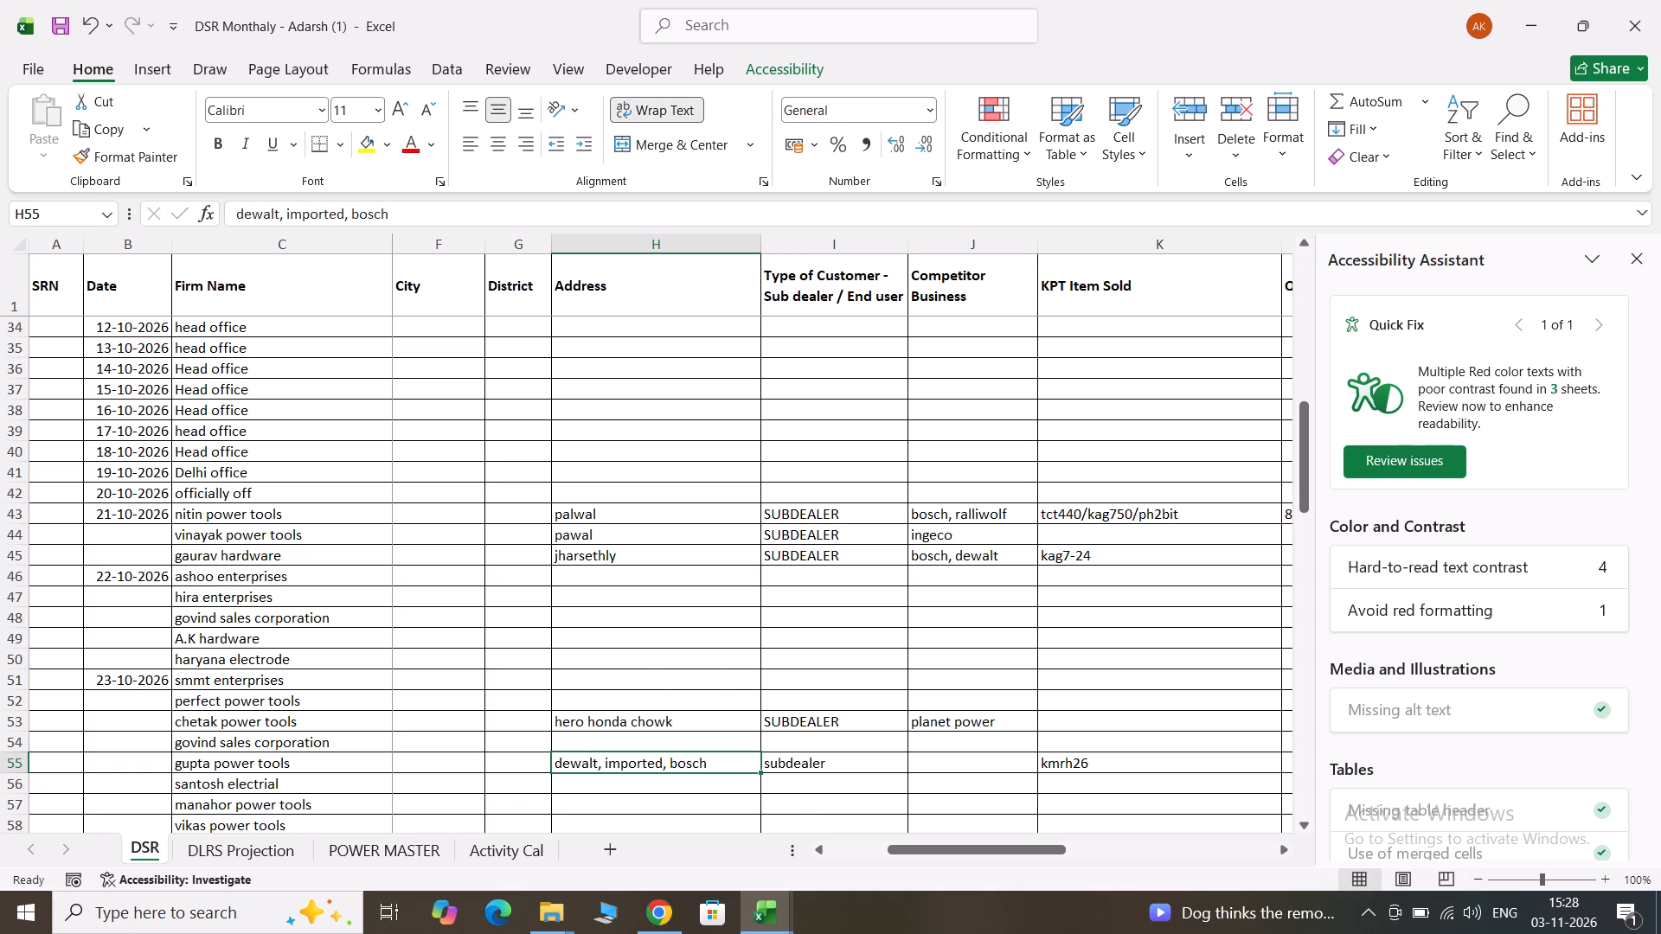
key(ctrl+c)
key(Right)
key(Right)
key(ctrl+v)
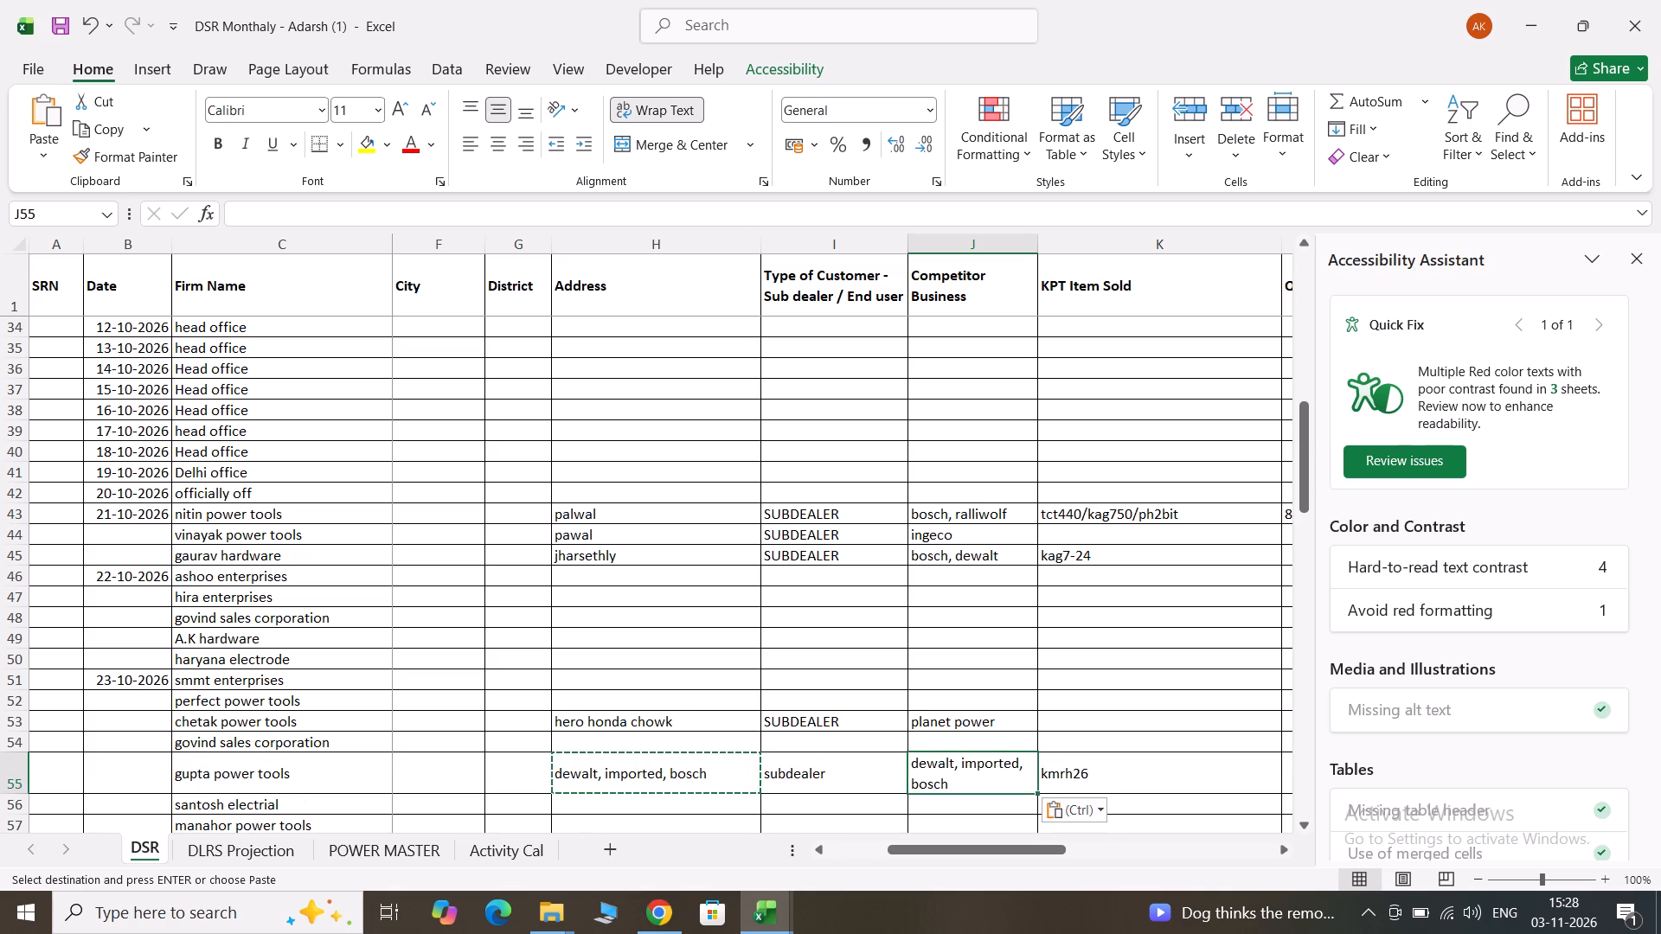
key(Left)
key(Left)
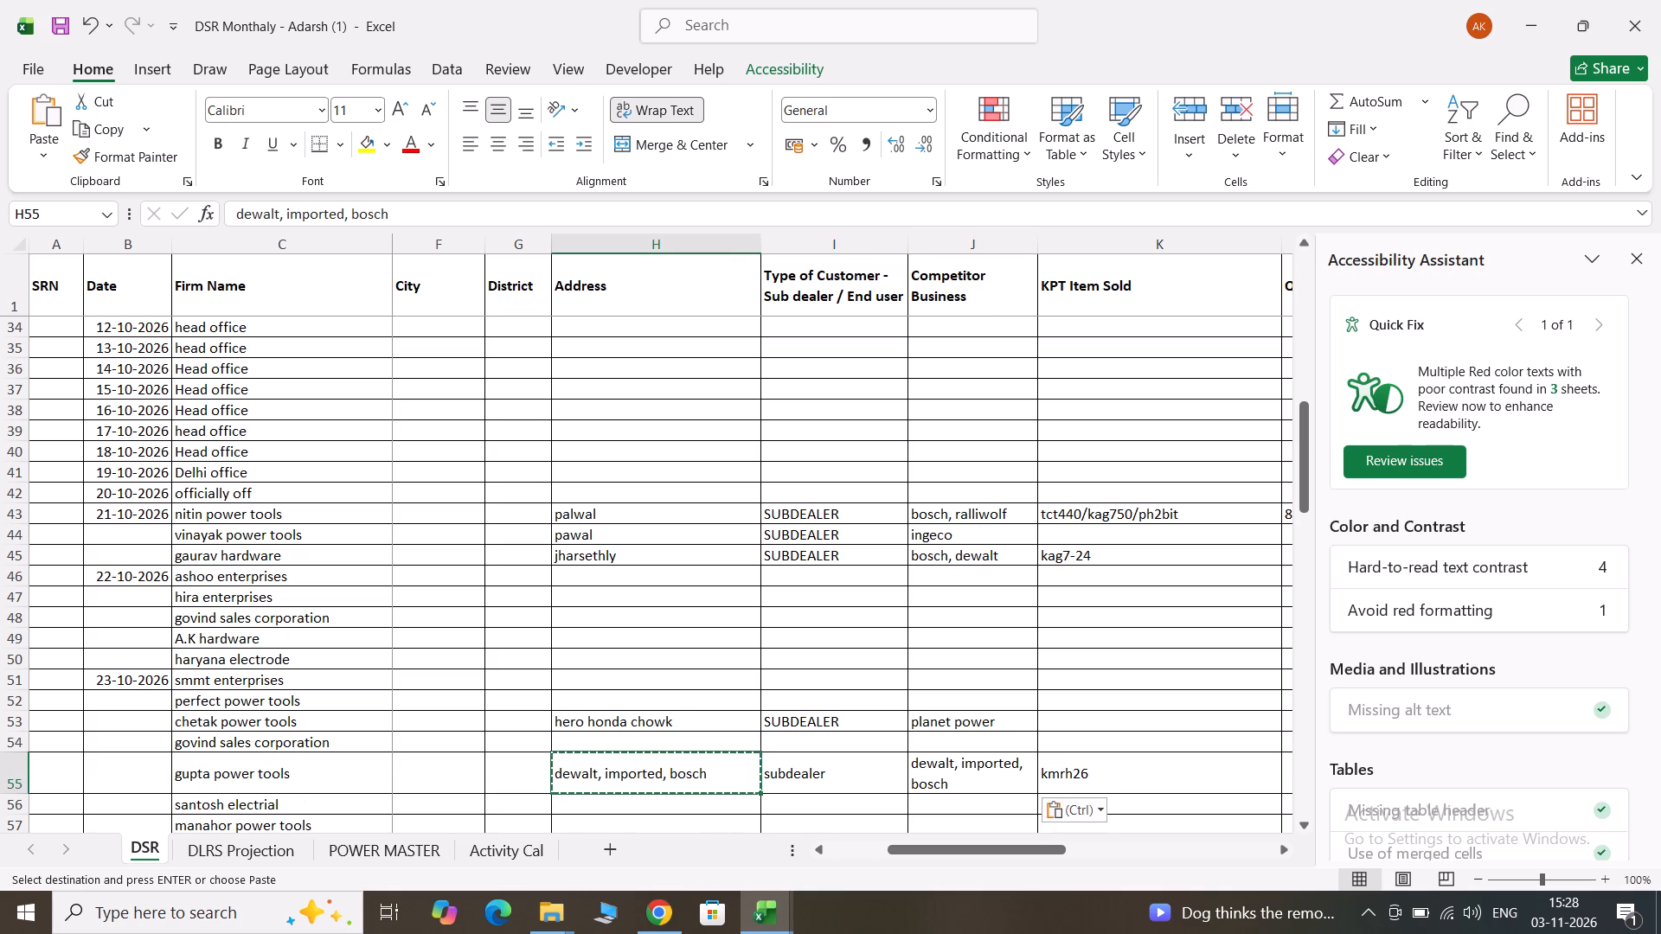
key(Delete)
key(ctrl+s)
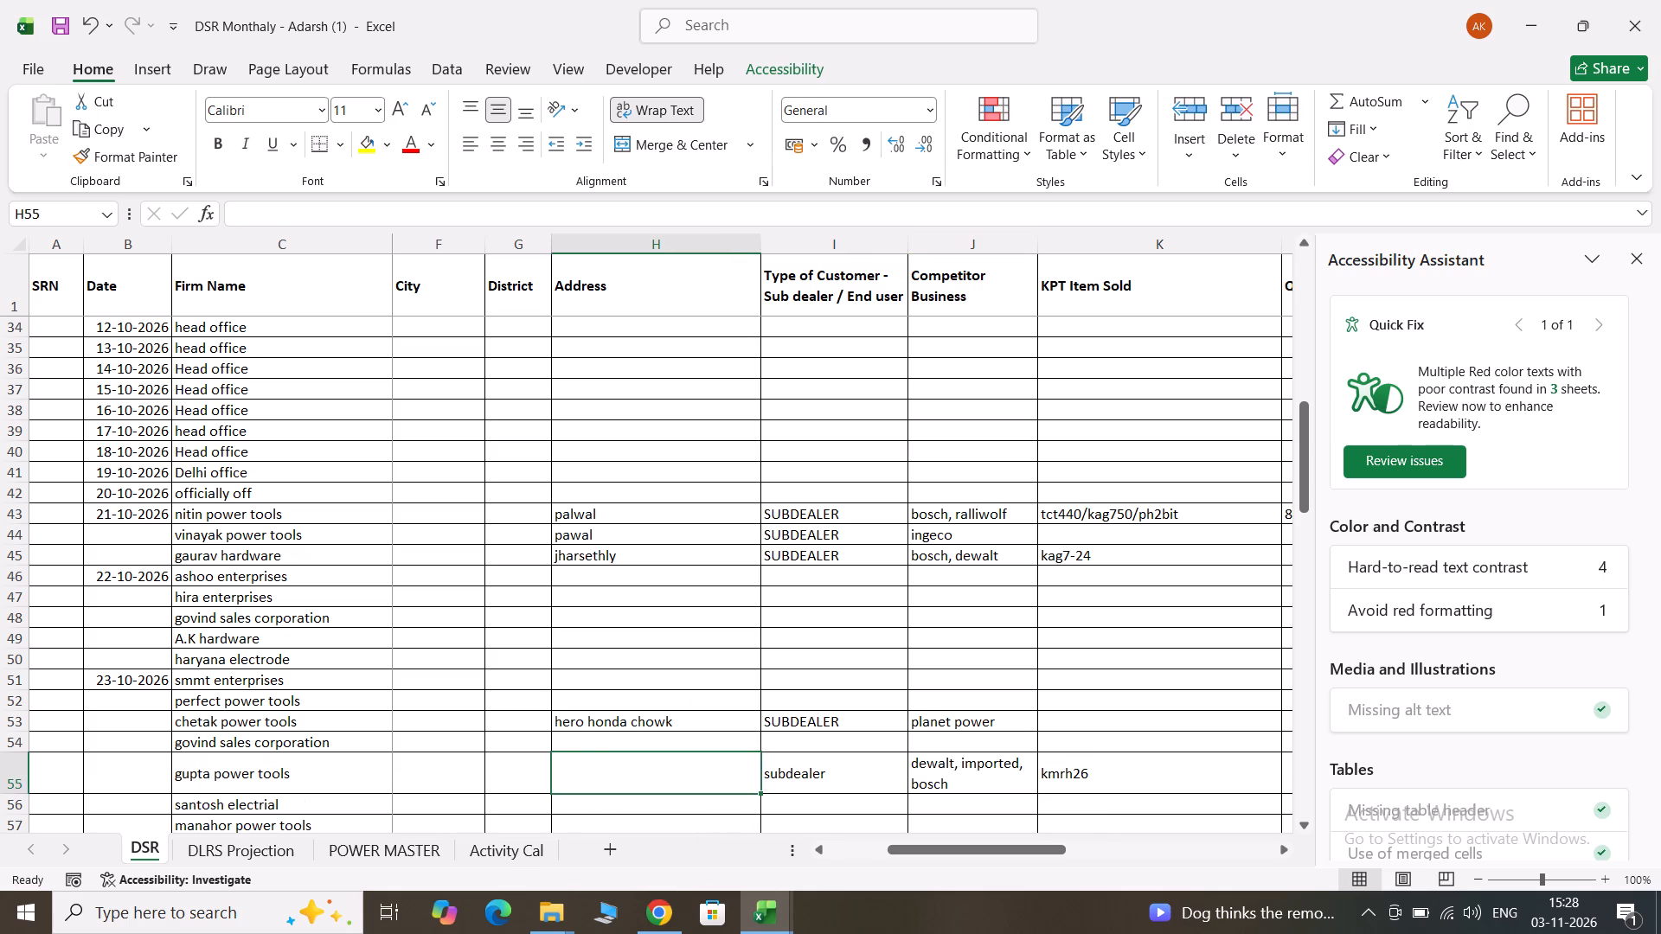
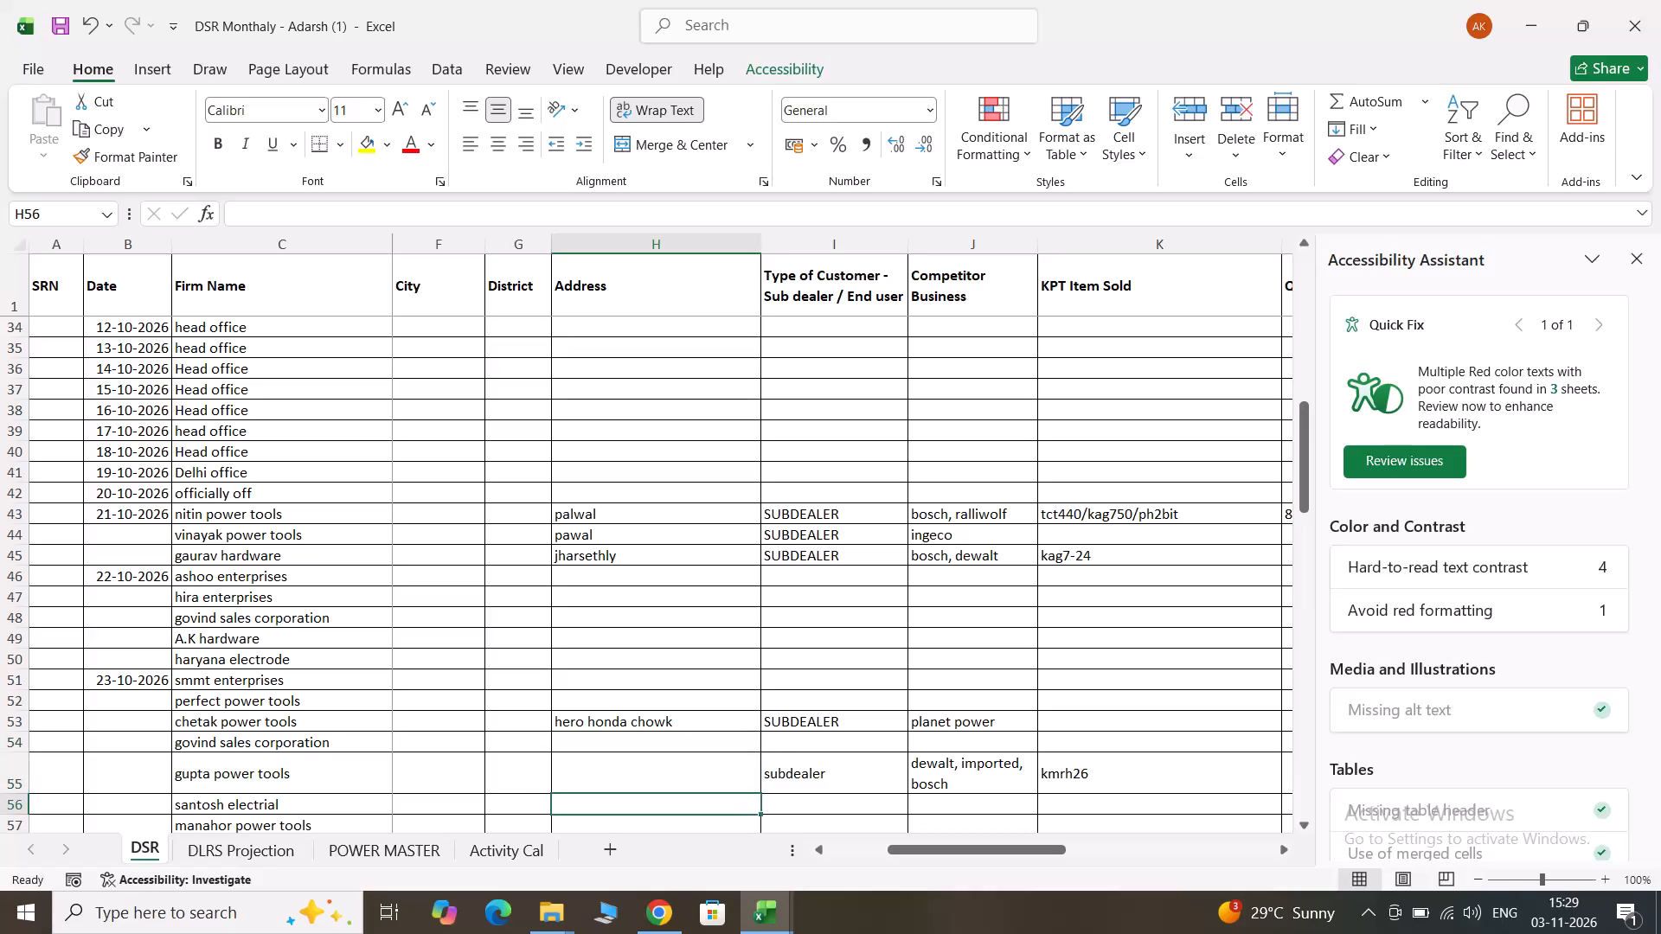
Enter "sikanderpur" in Address cells H55 to H58, from gupta power tools down to vikas power tools.
key(Up)
text(sikanderpur)
key(Down)
key(Down)
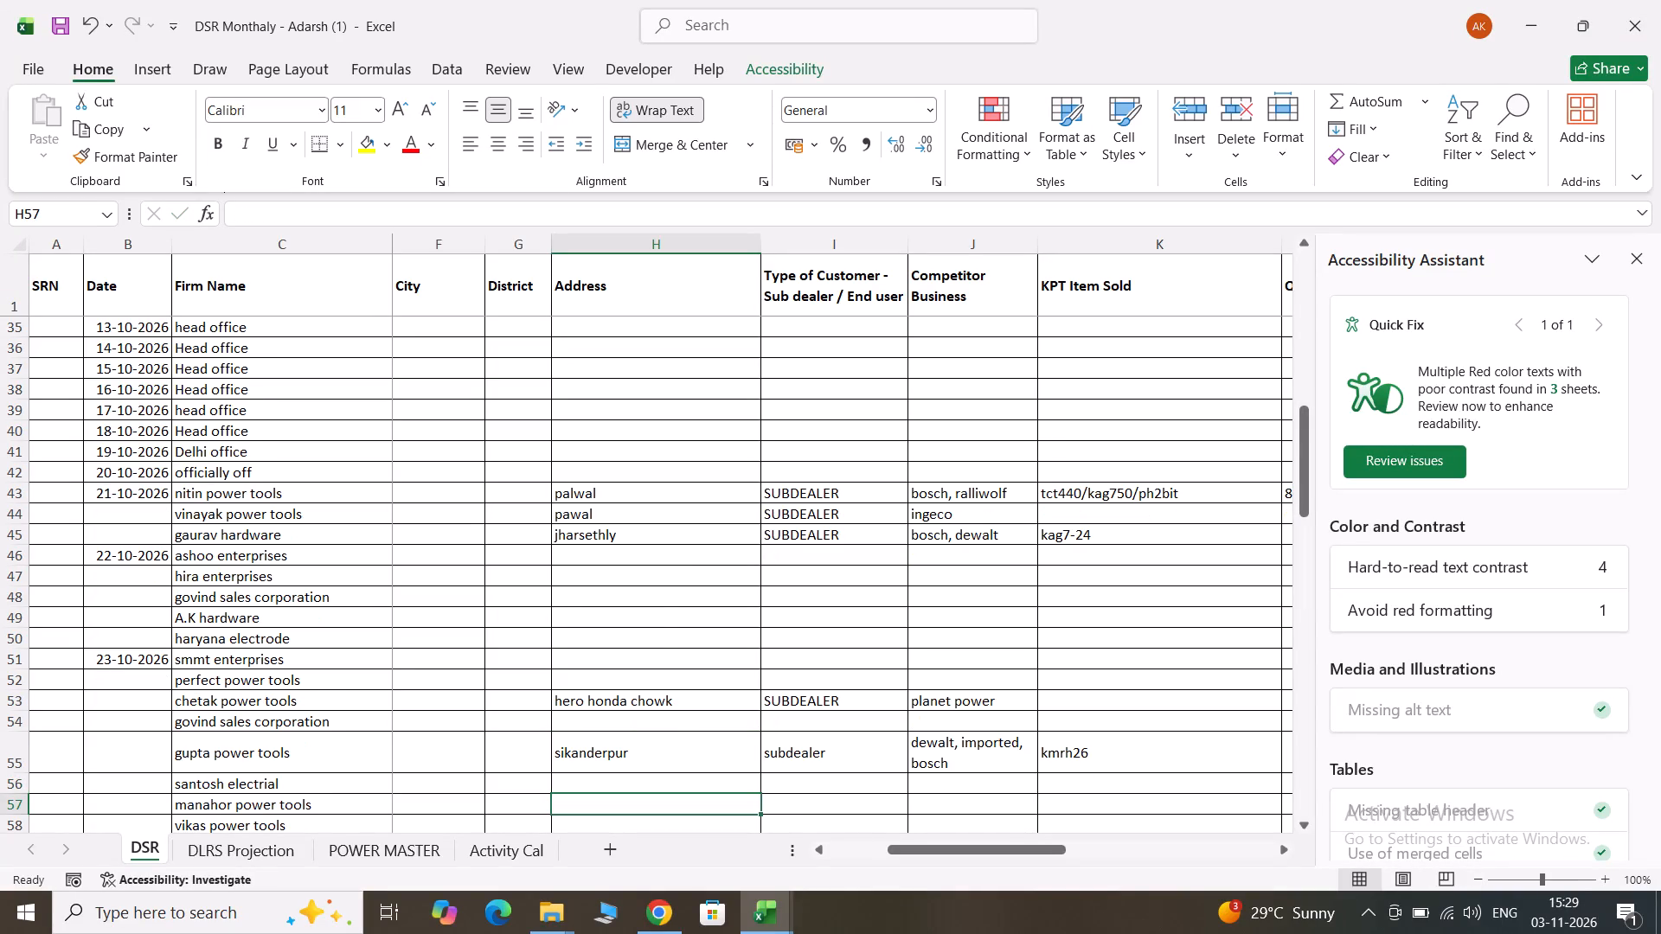
key(Up)
text(sikan)
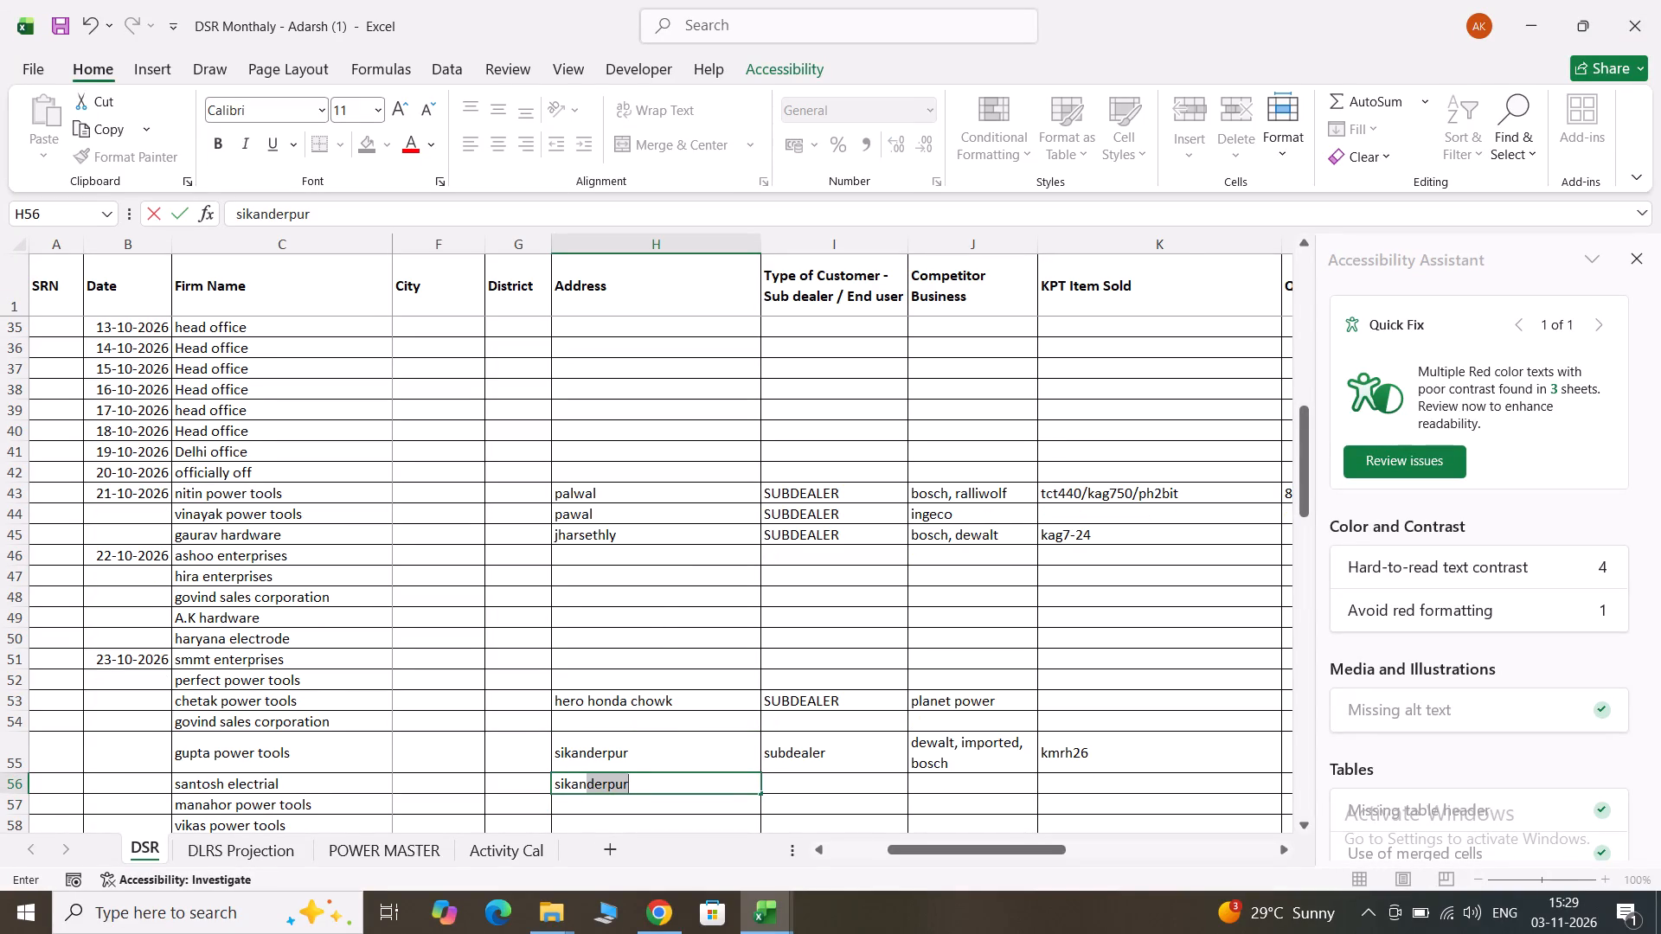
key(Down)
text(si)
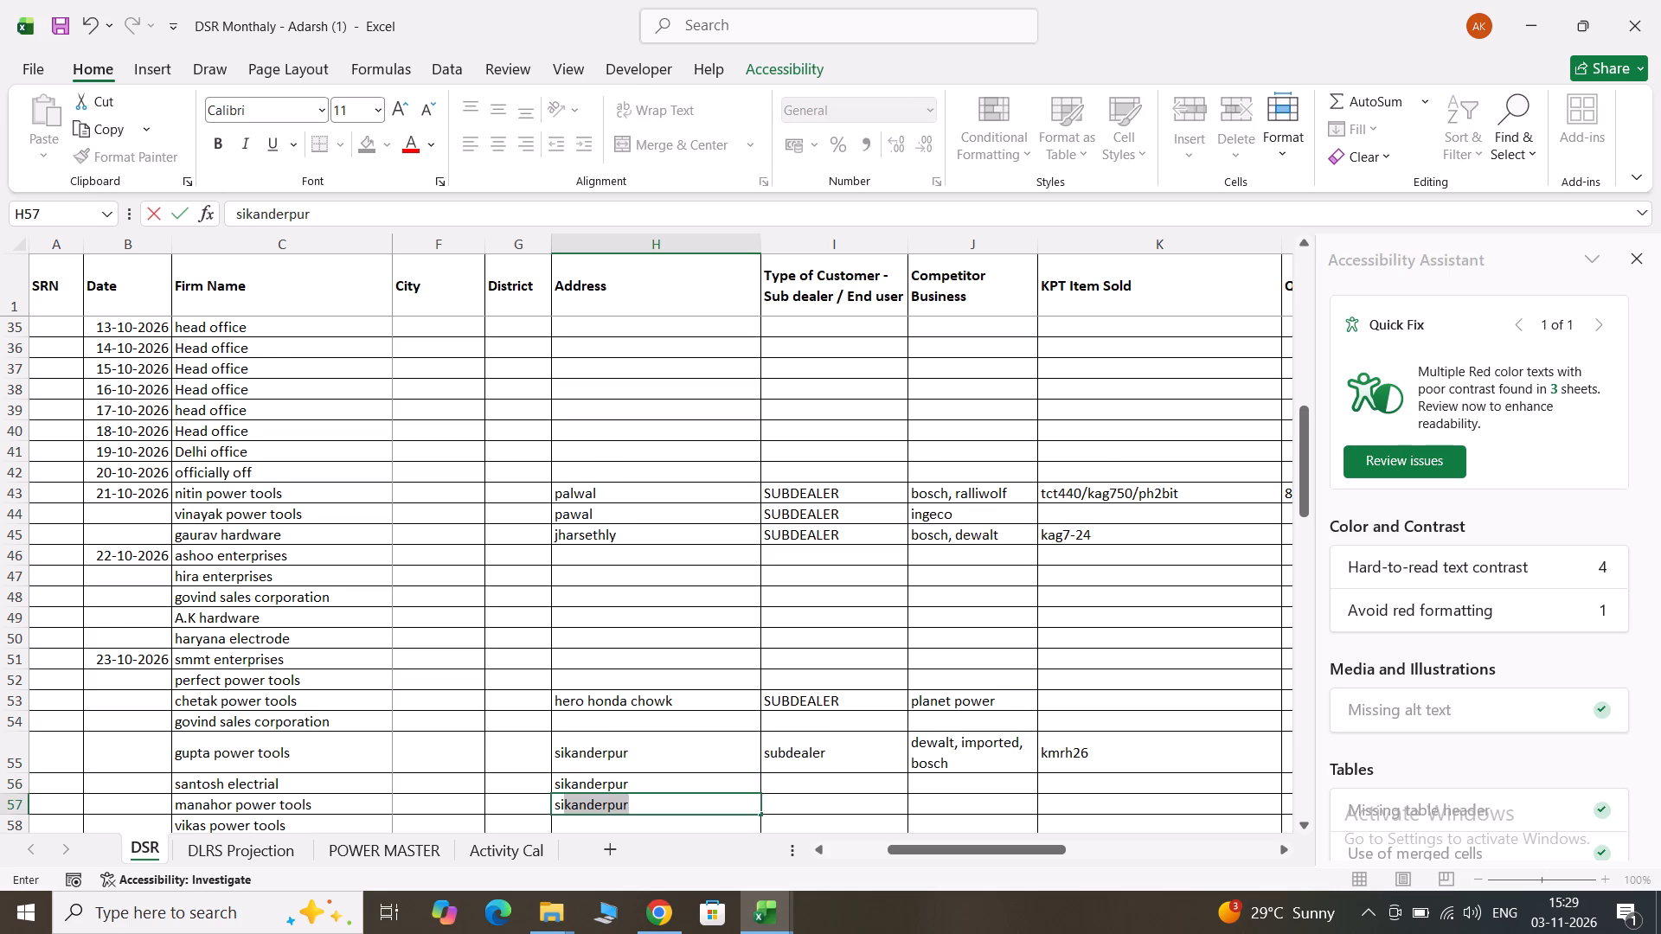
key(Down)
key(s)
key(Down)
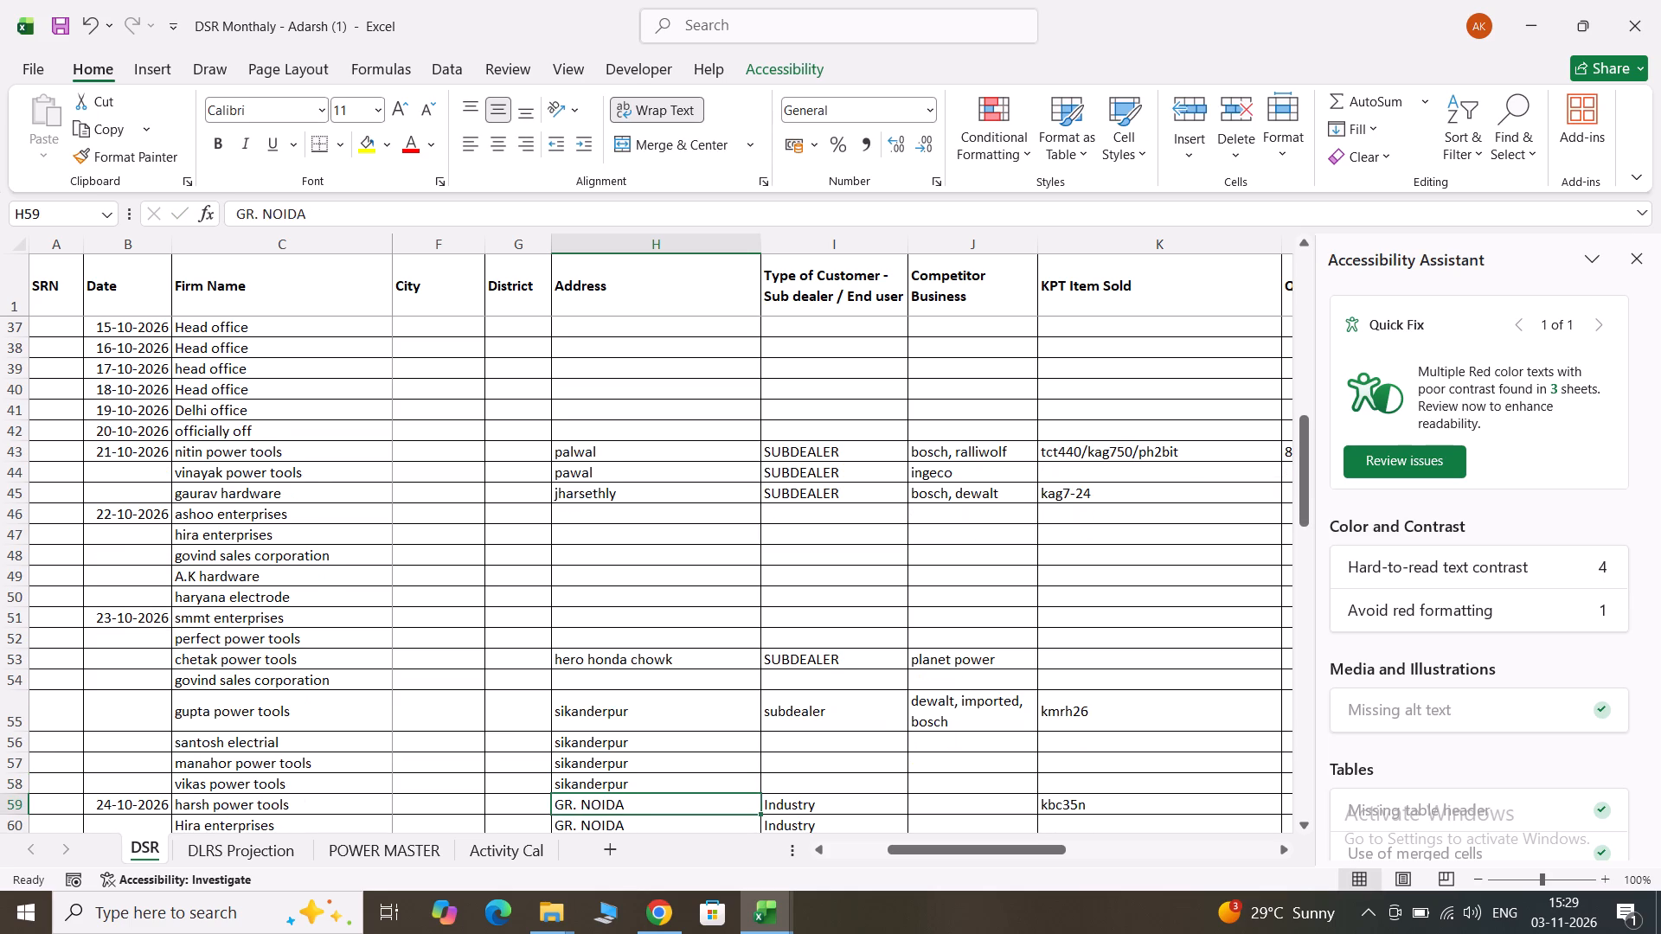
Replace the Address of harsh power tools in H59 with "bardarpur border" and save the workbook.
key(BackSpace)
text(bardaerpu)
key(BackSpace)
key(BackSpace)
key(BackSpace)
key(BackSpace)
text(rpur border)
key(ctrl+s)
Fill the subdealer Type of Customer entry from I55 down through I58.
key(Right)
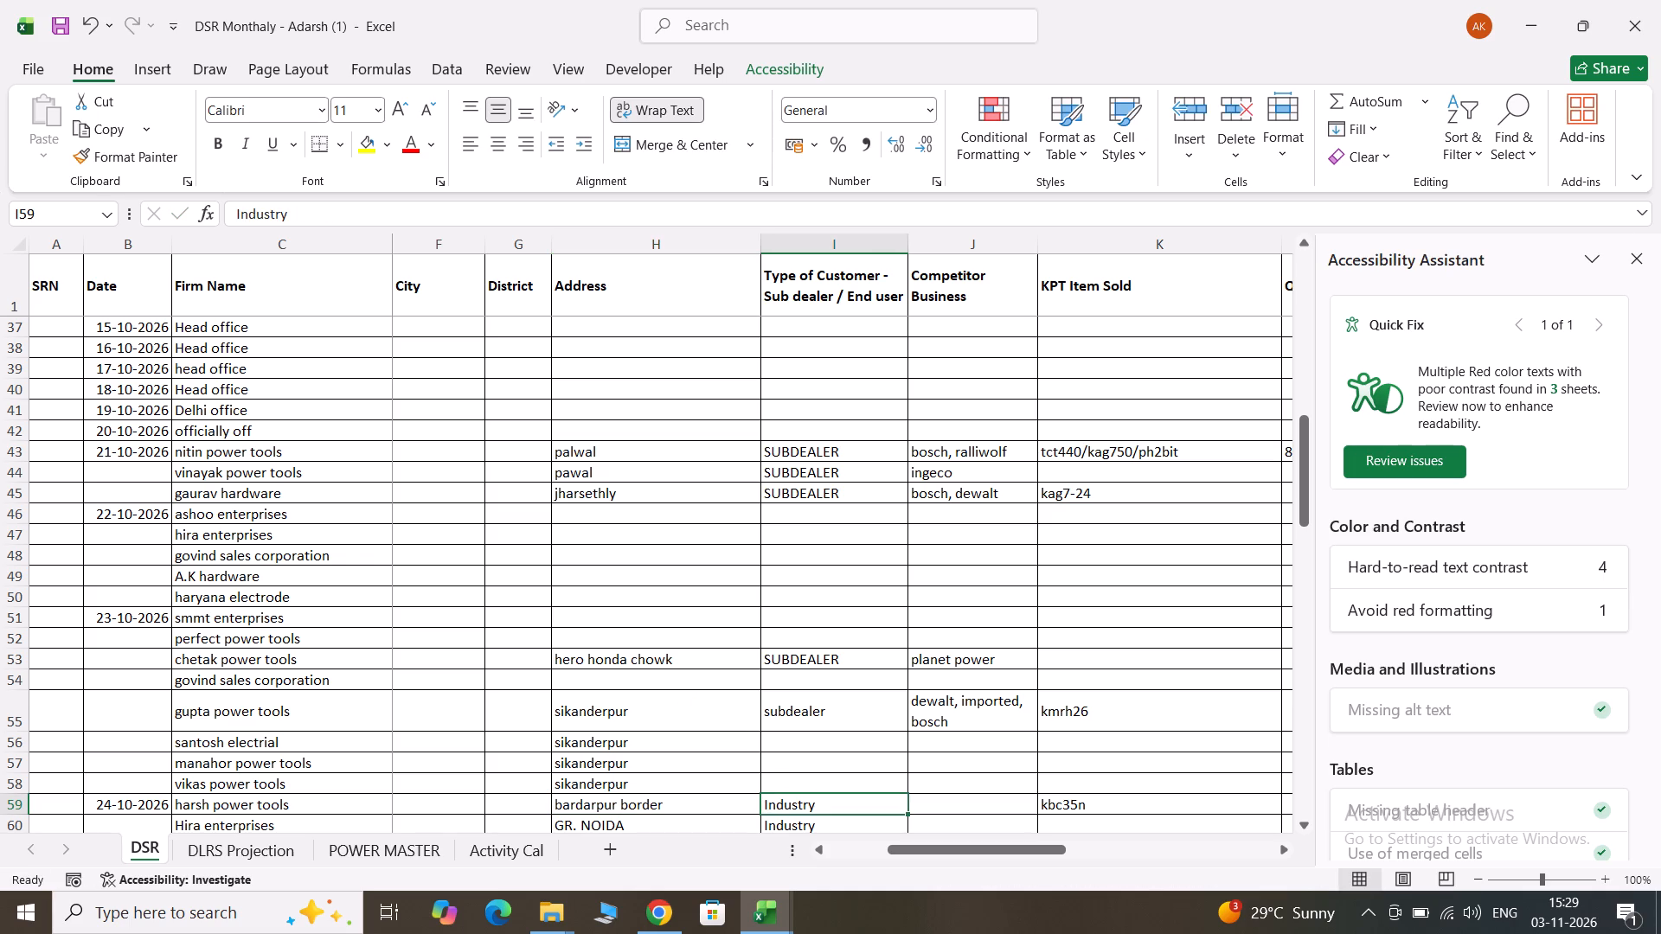
key(Up)
key(Up)
key(Up)
key(Up)
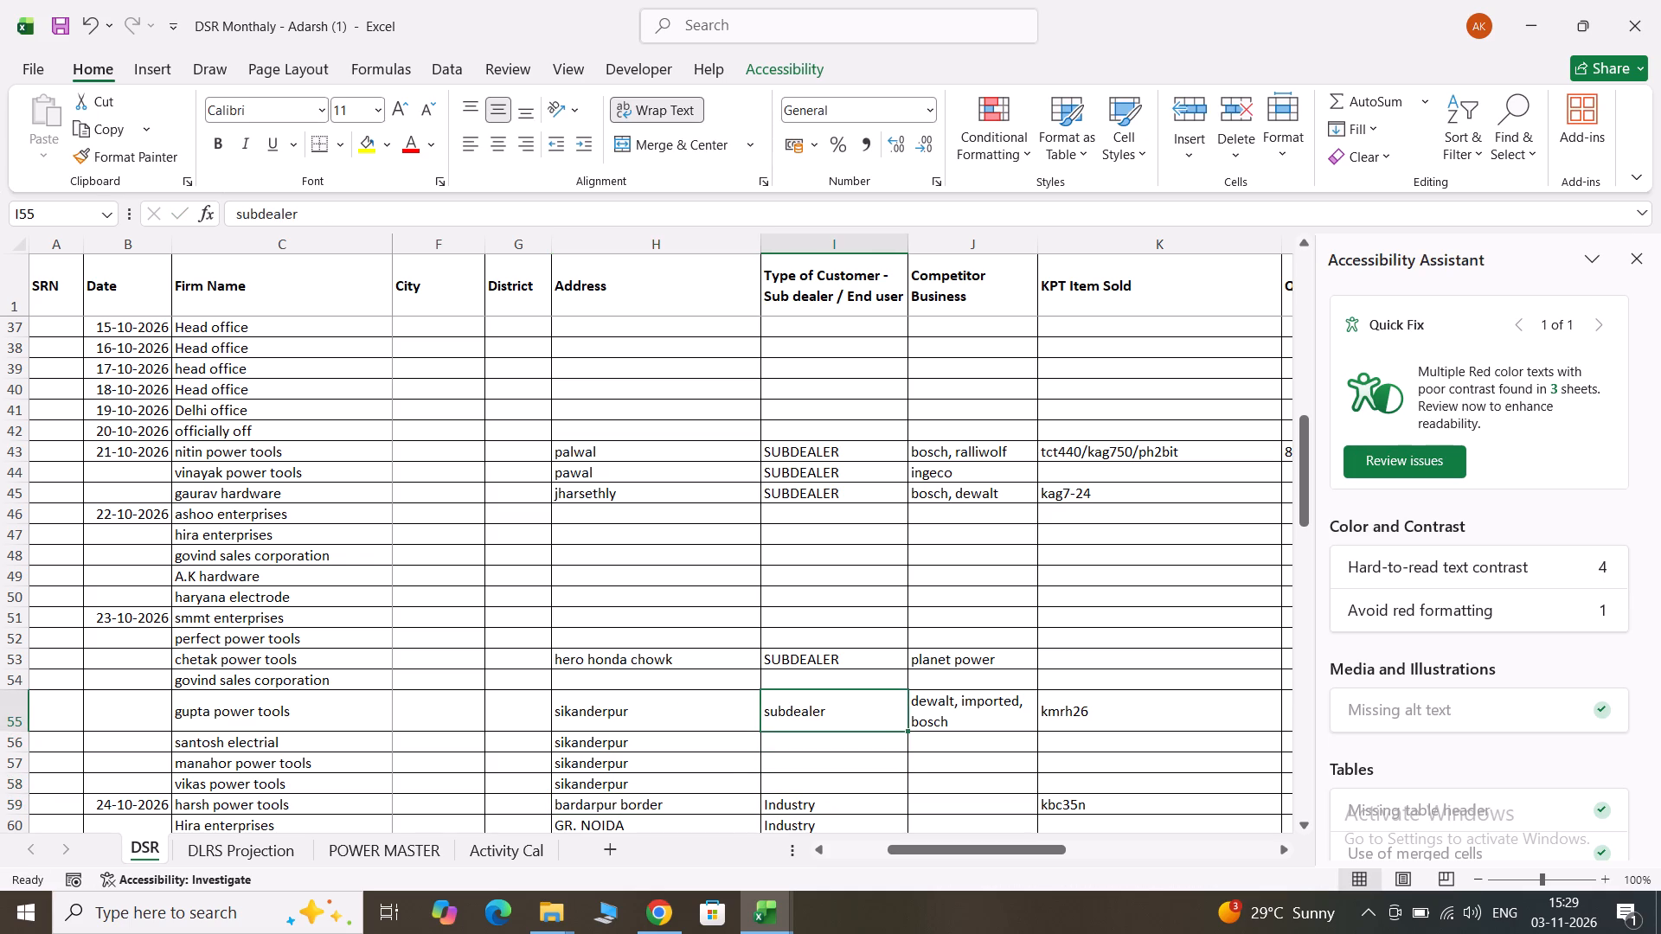
double_click(911, 732)
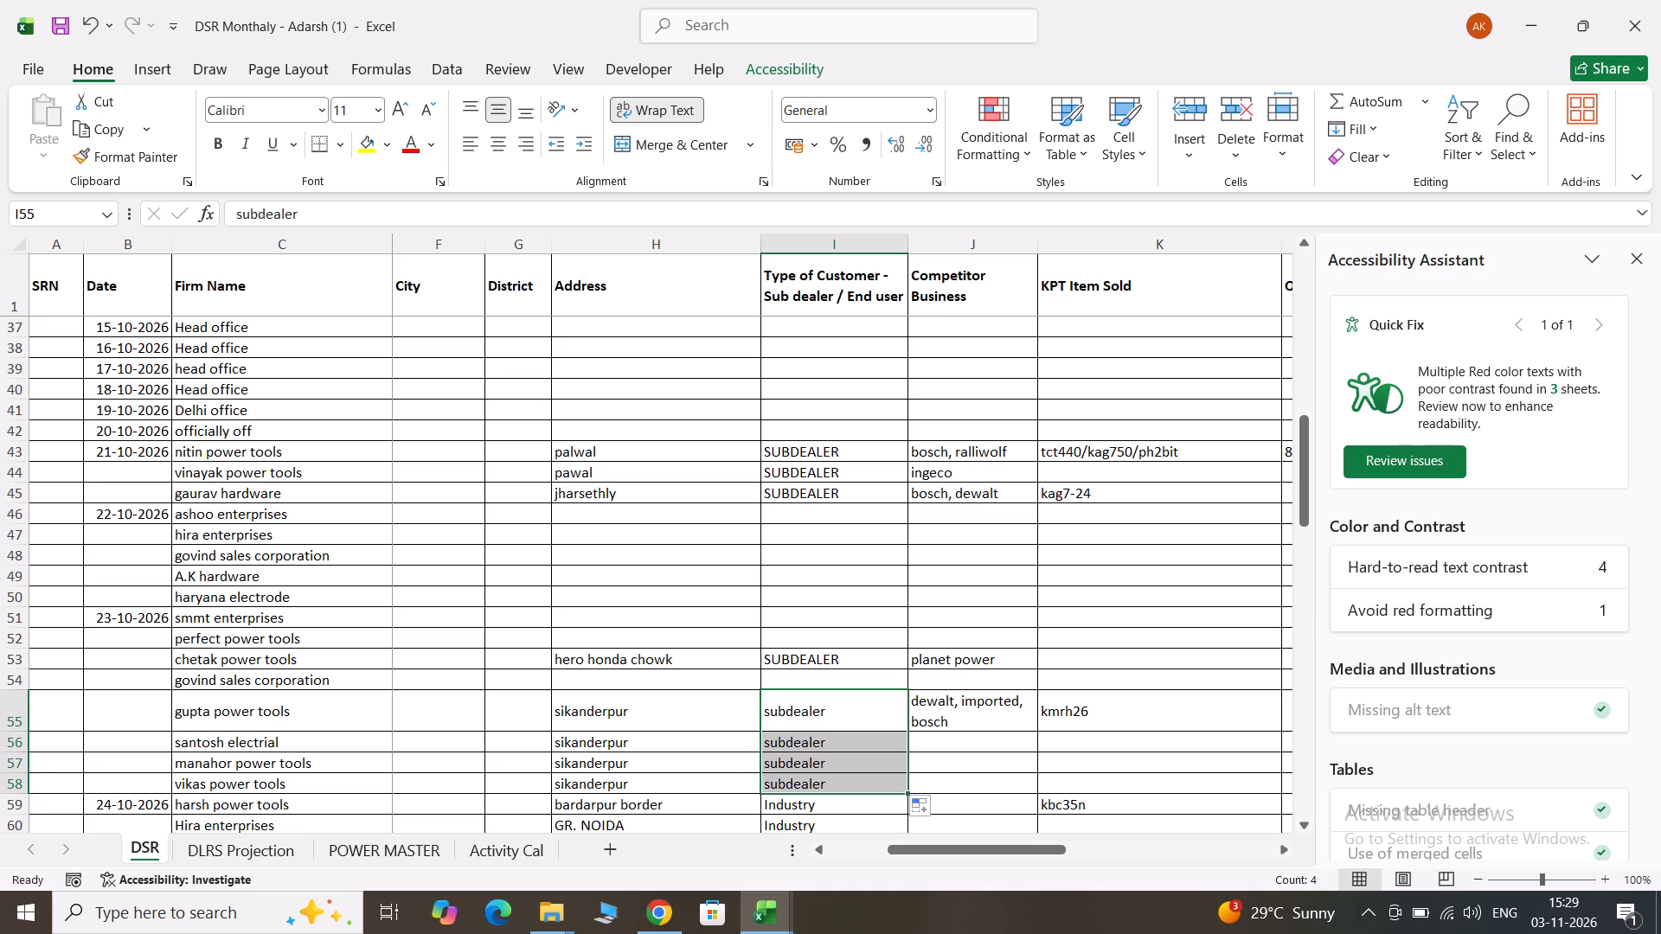
Enter "imported" as Competitor Business in J56 and J57 and "ingeco, imported" in J58, and save the workbook.
click(933, 732)
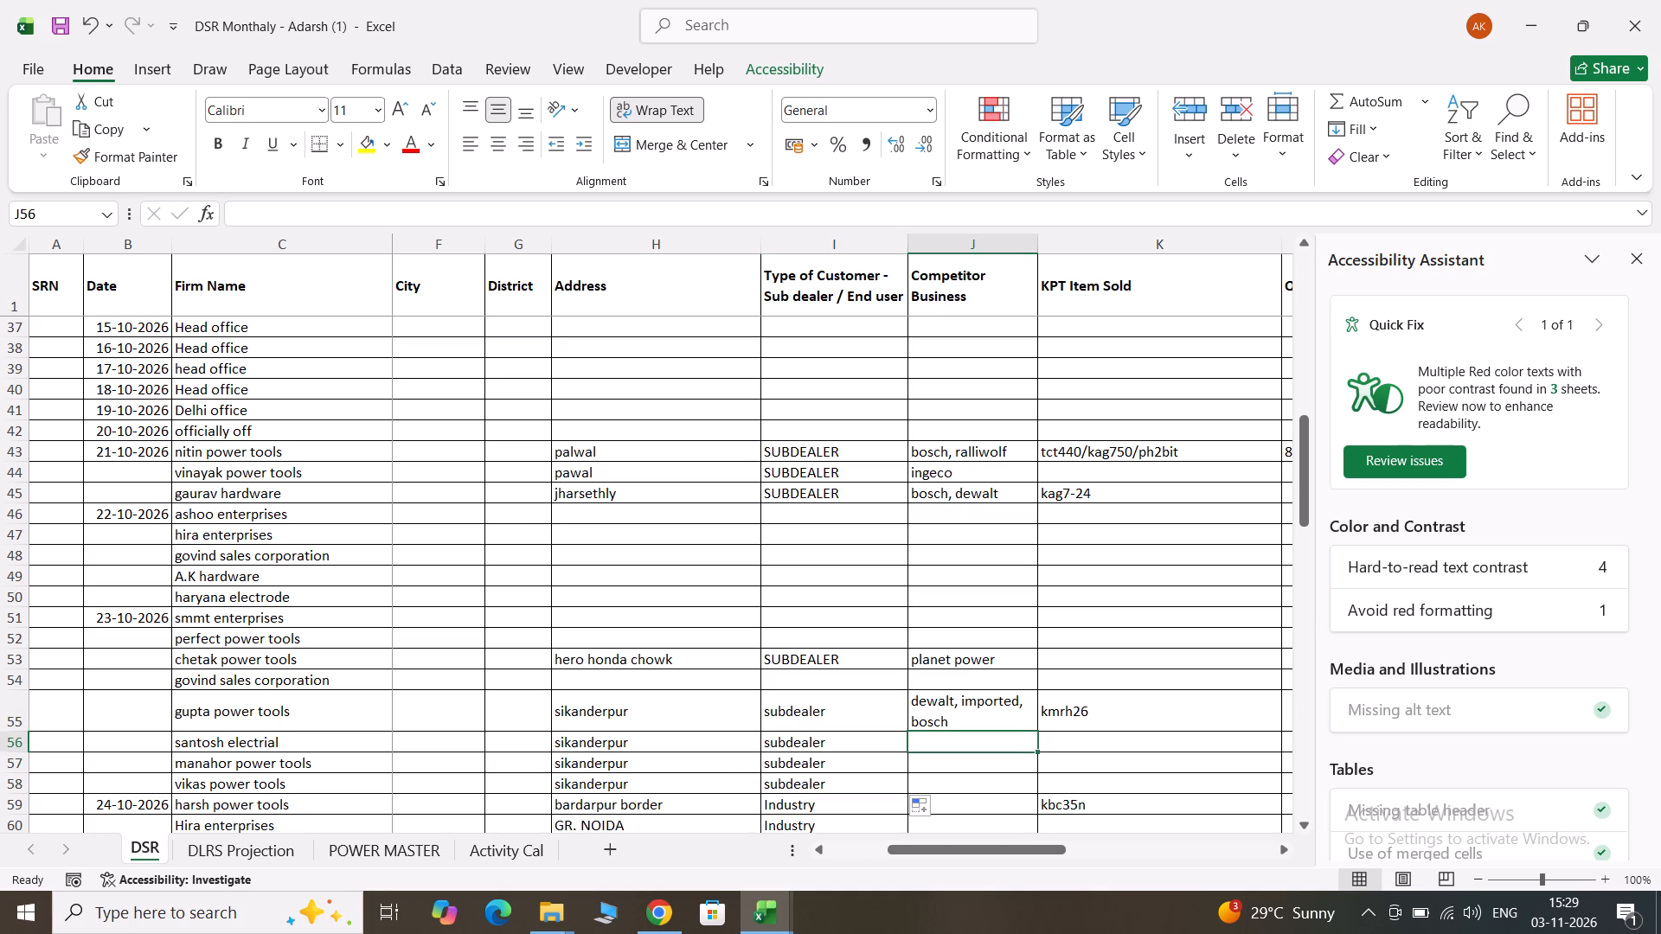
click(946, 737)
text(imported)
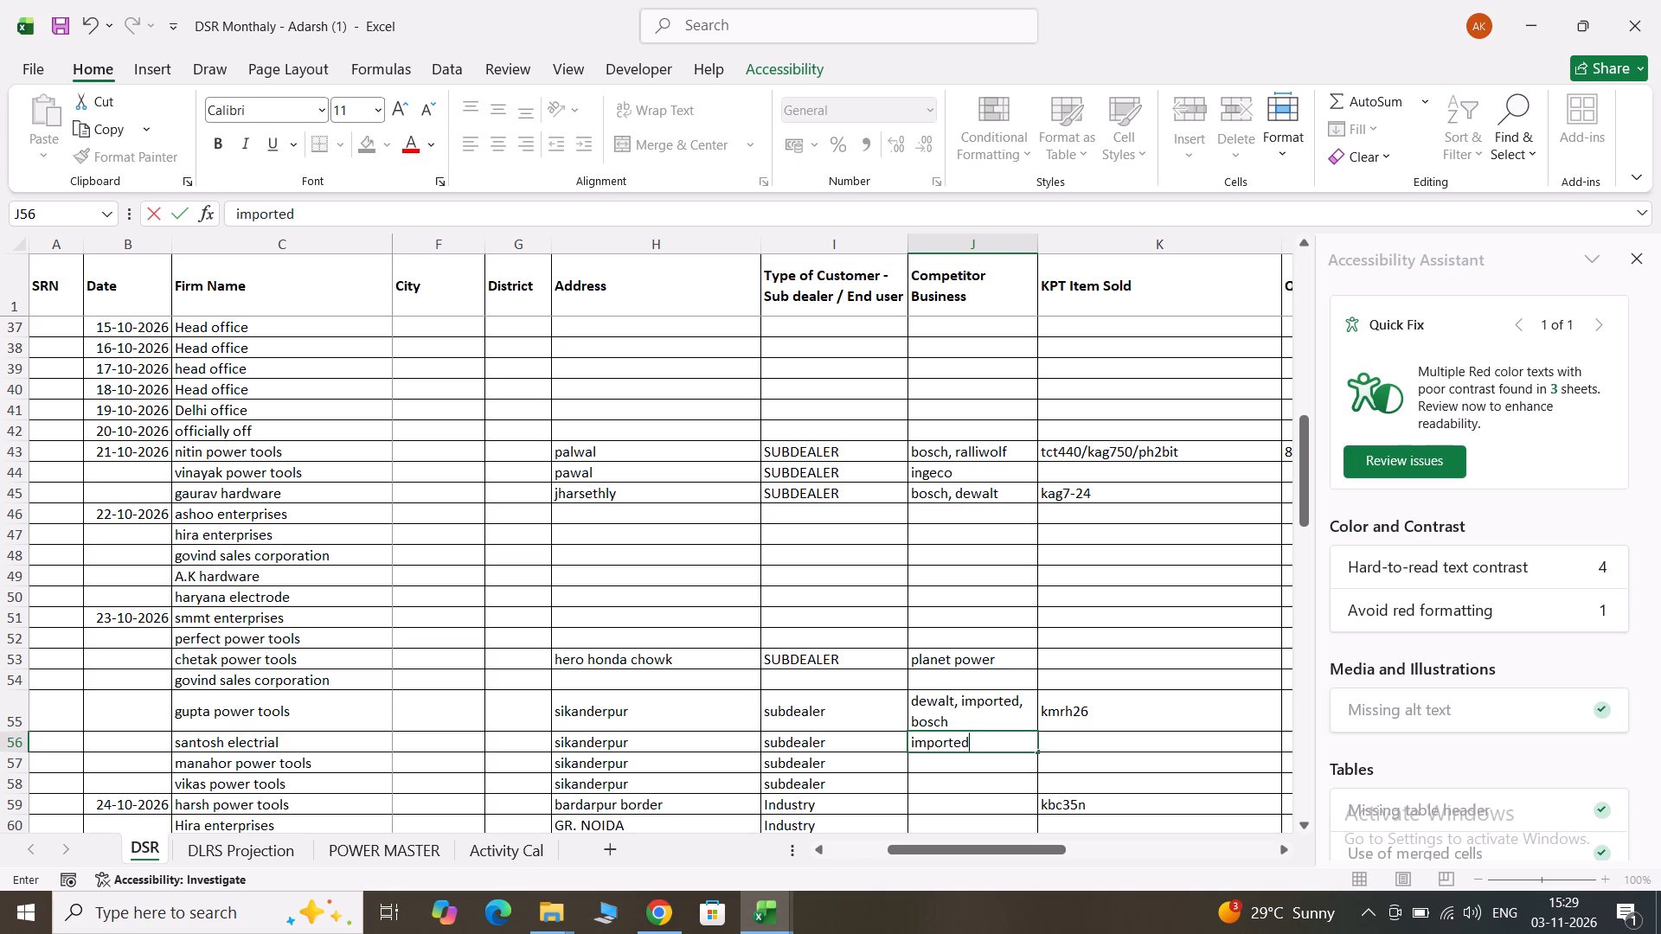
key(Down)
text(im)
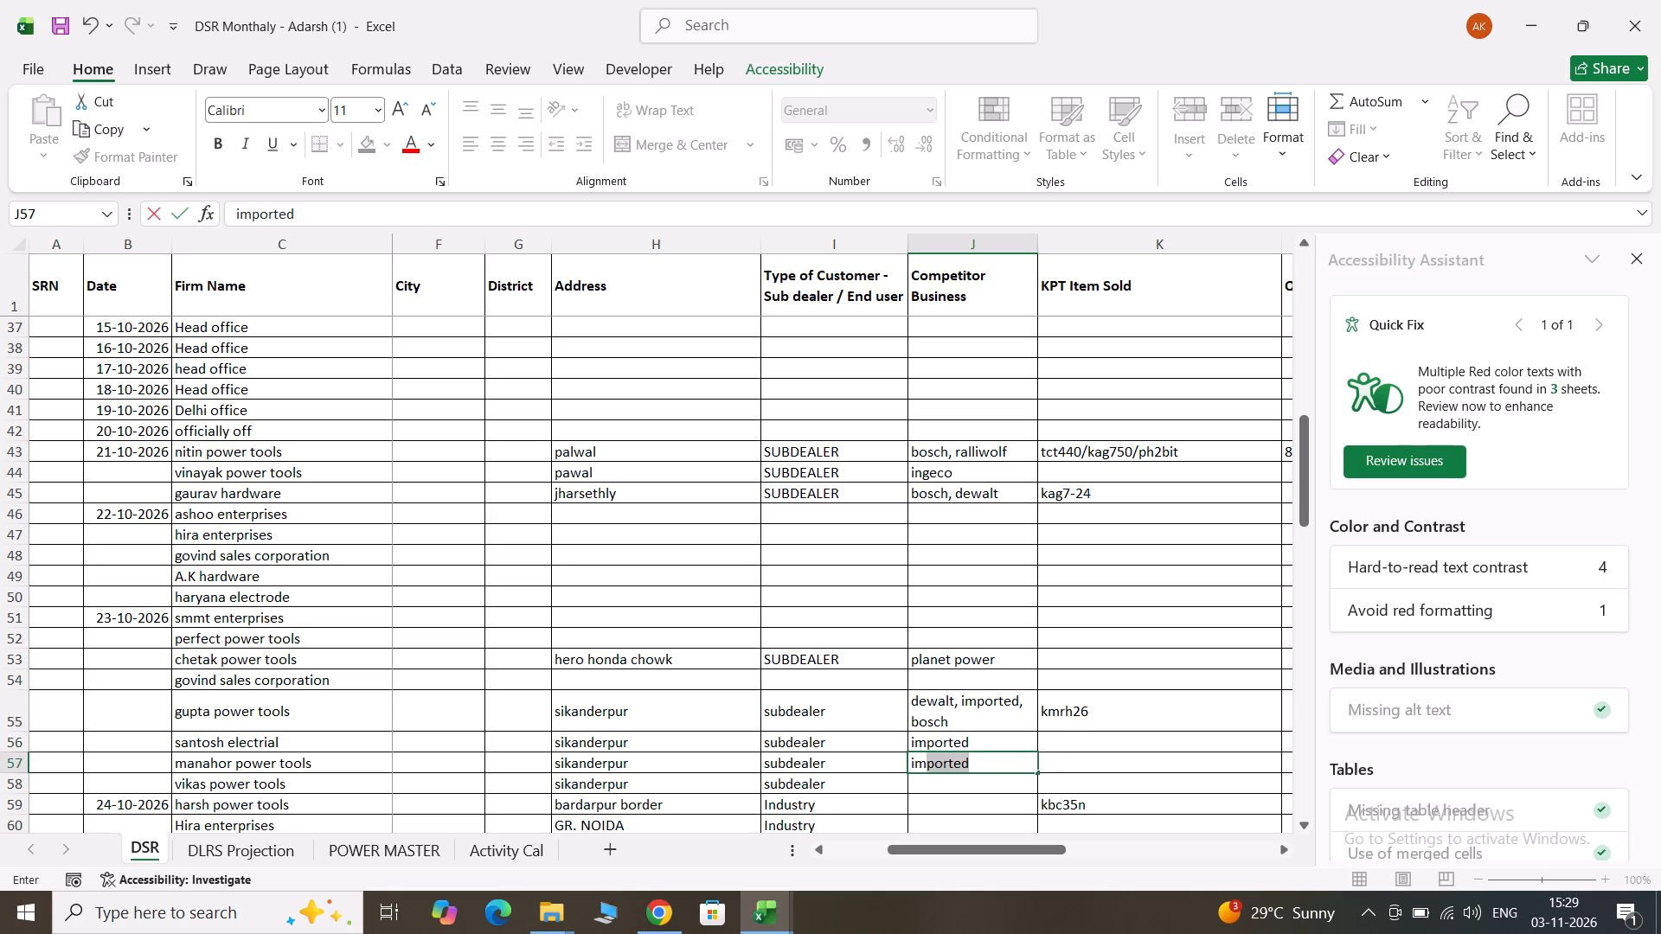
key(Down)
text(igeco)
key(BackSpace)
key(BackSpace)
key(BackSpace)
key(BackSpace)
text(ngeco, imported)
key(Down)
key(ctrl+s)
Clear the Address and Type of Customer cells in rows 60 and 61 for Hira enterprises and sunday.
key(Down)
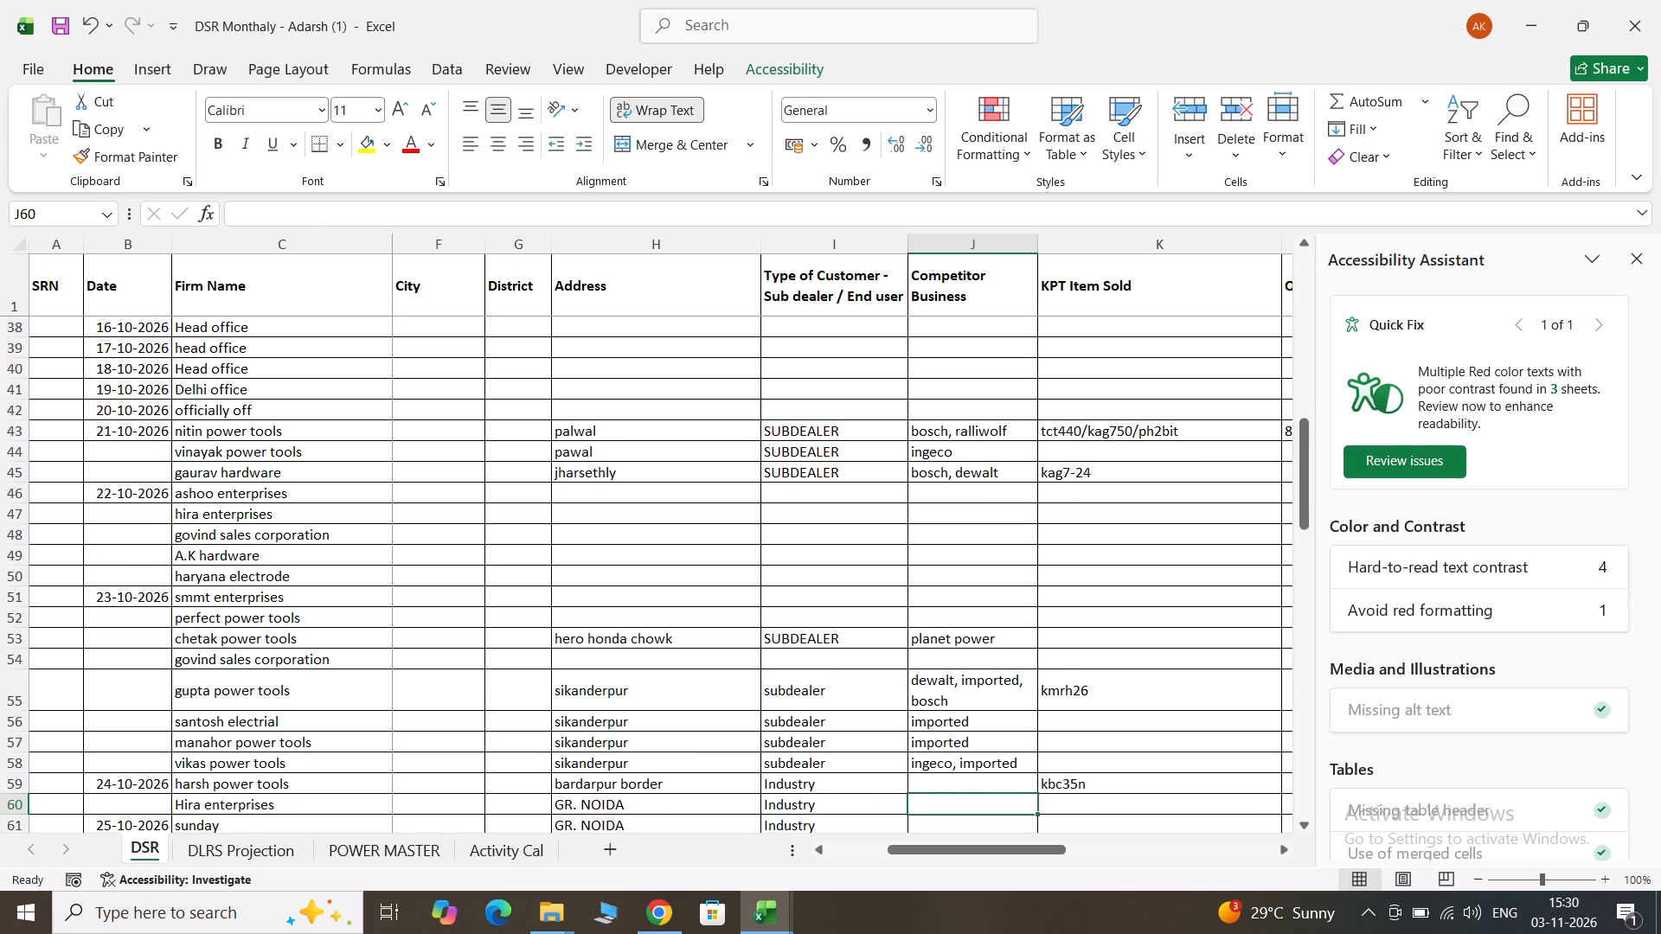
key(Down)
key(Up)
key(Up)
key(Left)
key(Left)
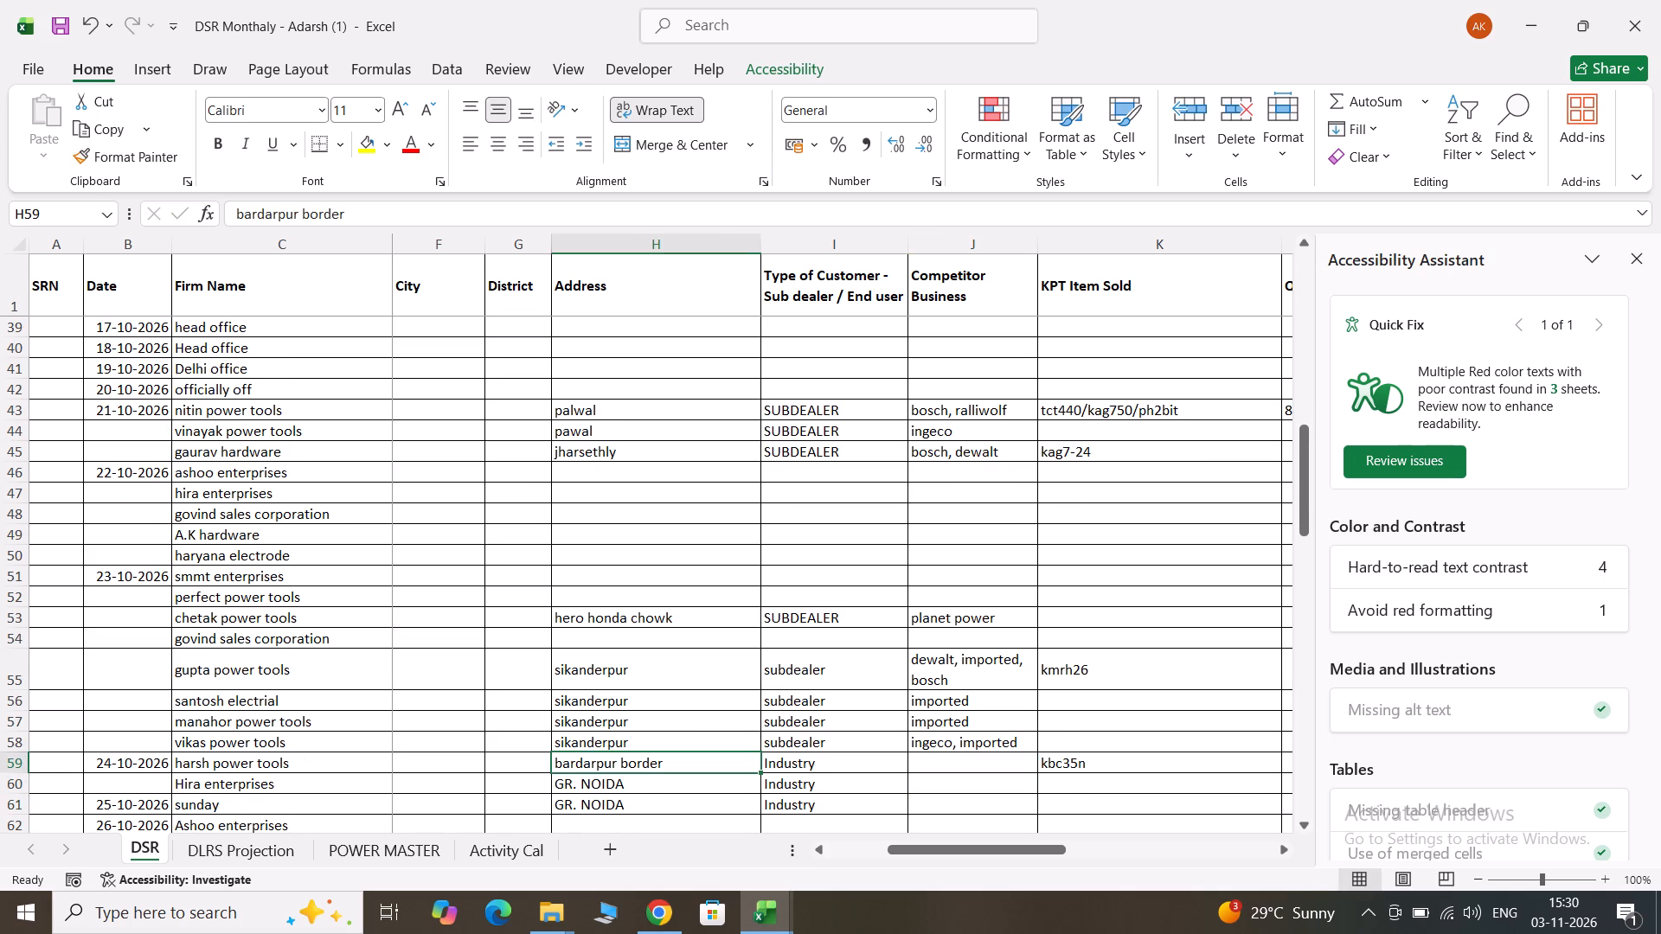
key(Down)
key(shift+Right)
key(shift+Right)
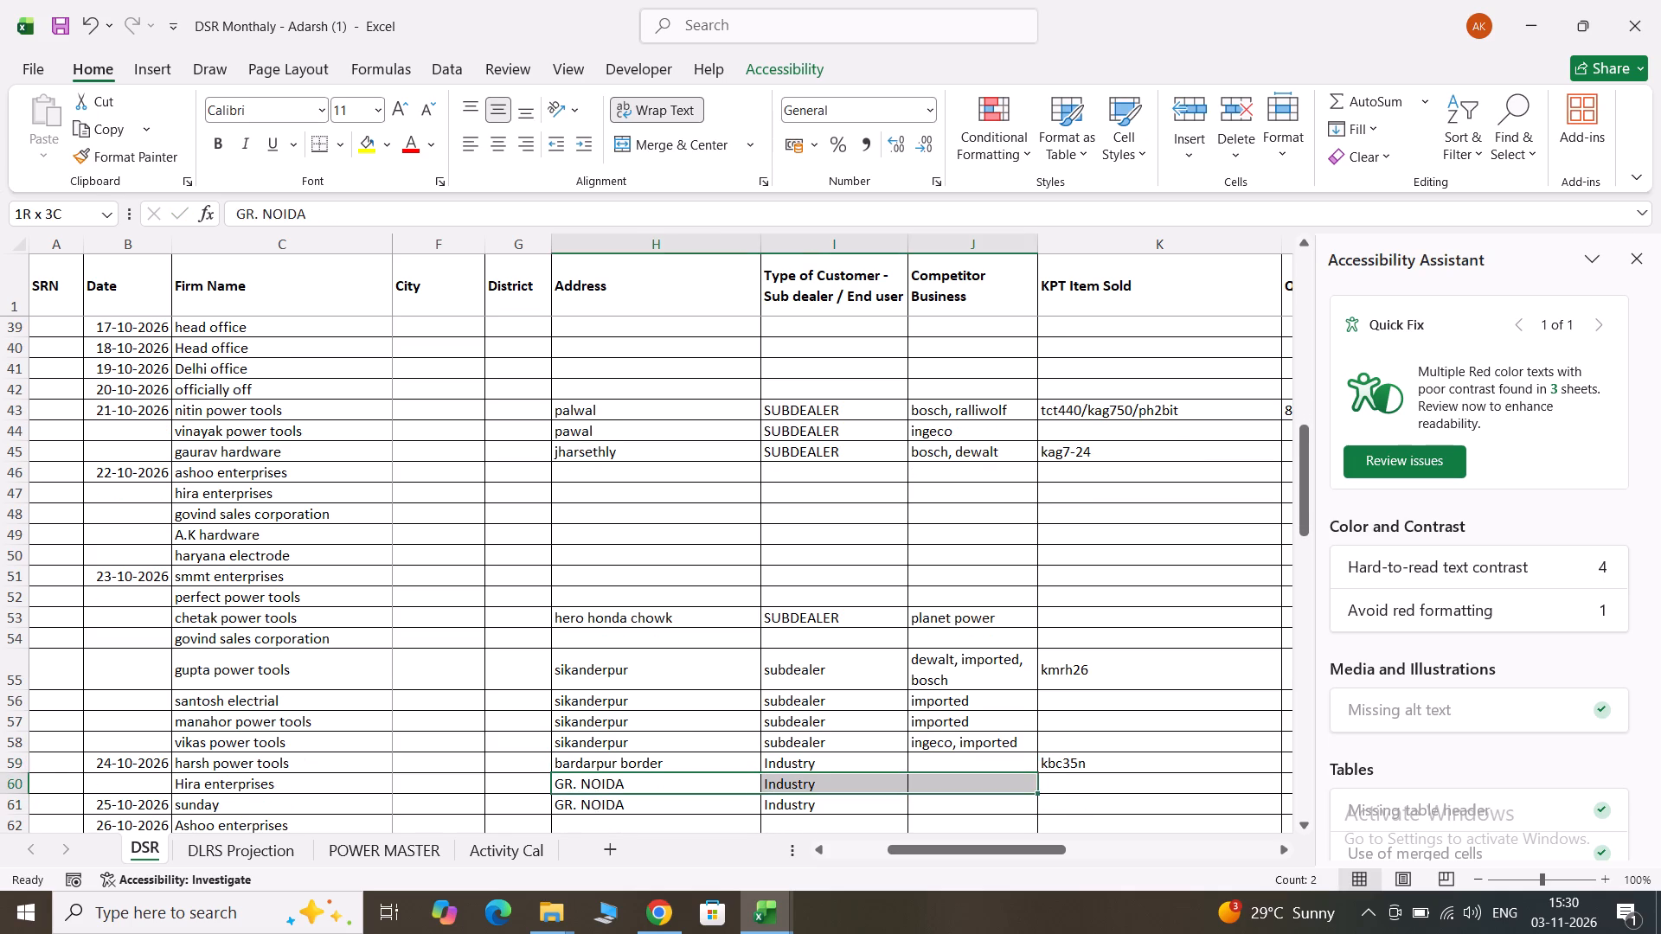
key(shift+Left)
key(shift+Down)
key(Delete)
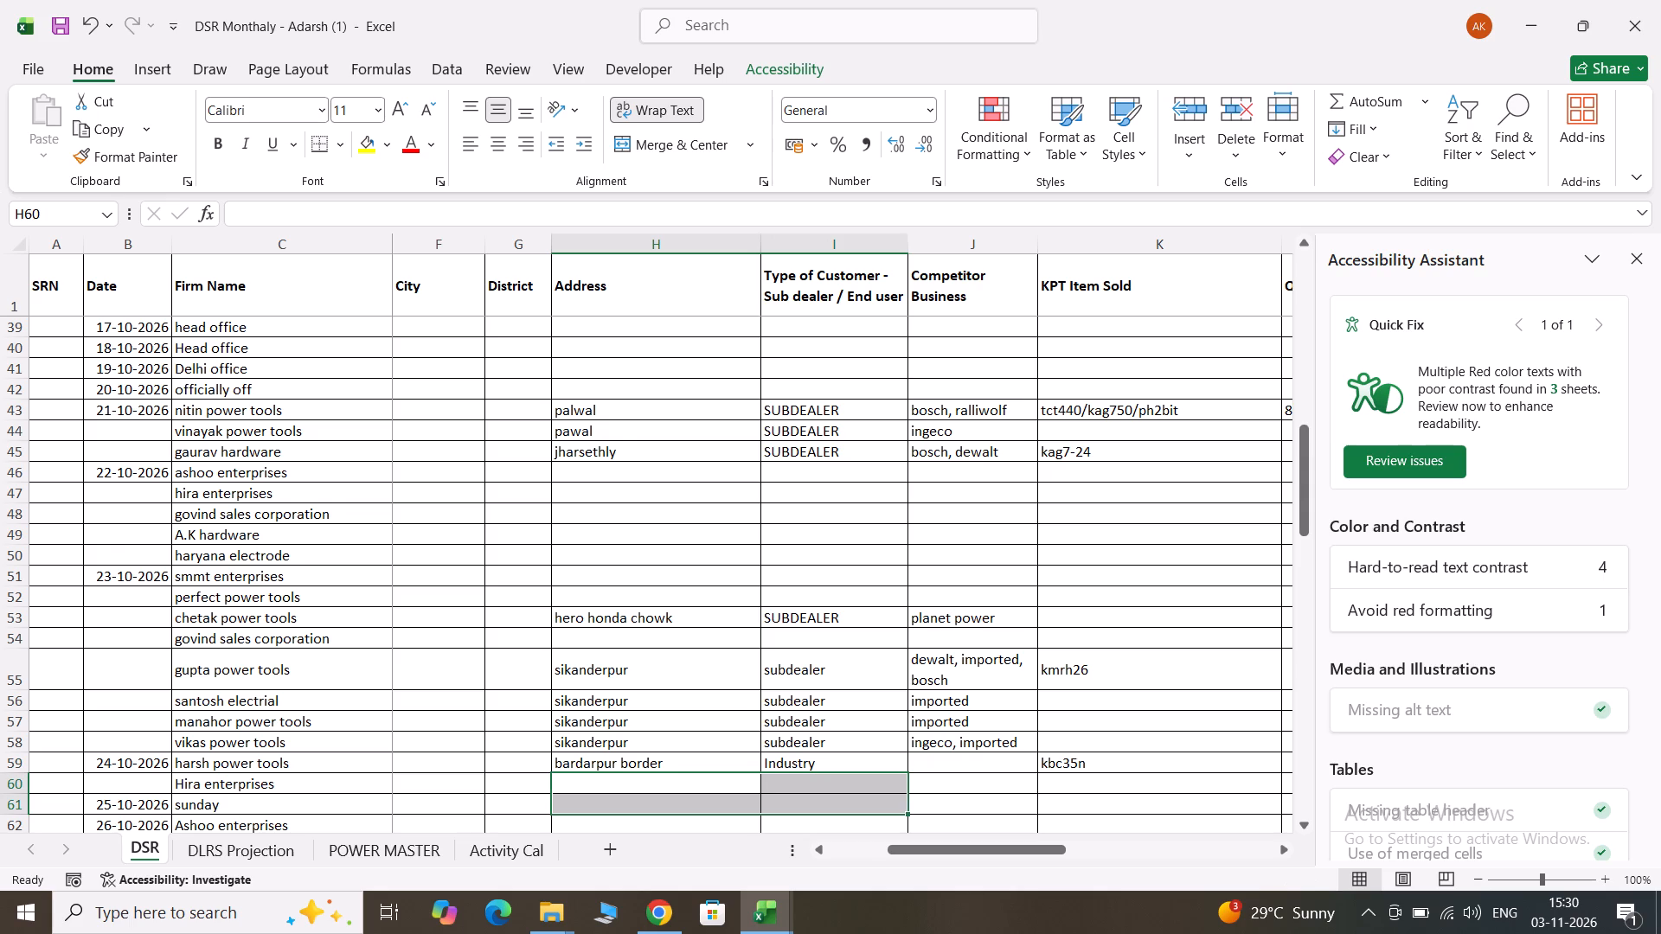
For arvindo international in row 65, enter "industry" as the Type of Customer and "forte" as the Competitor Business.
key(Down)
key(Down)
key(Down)
key(Down)
key(Up)
key(Down)
key(Down)
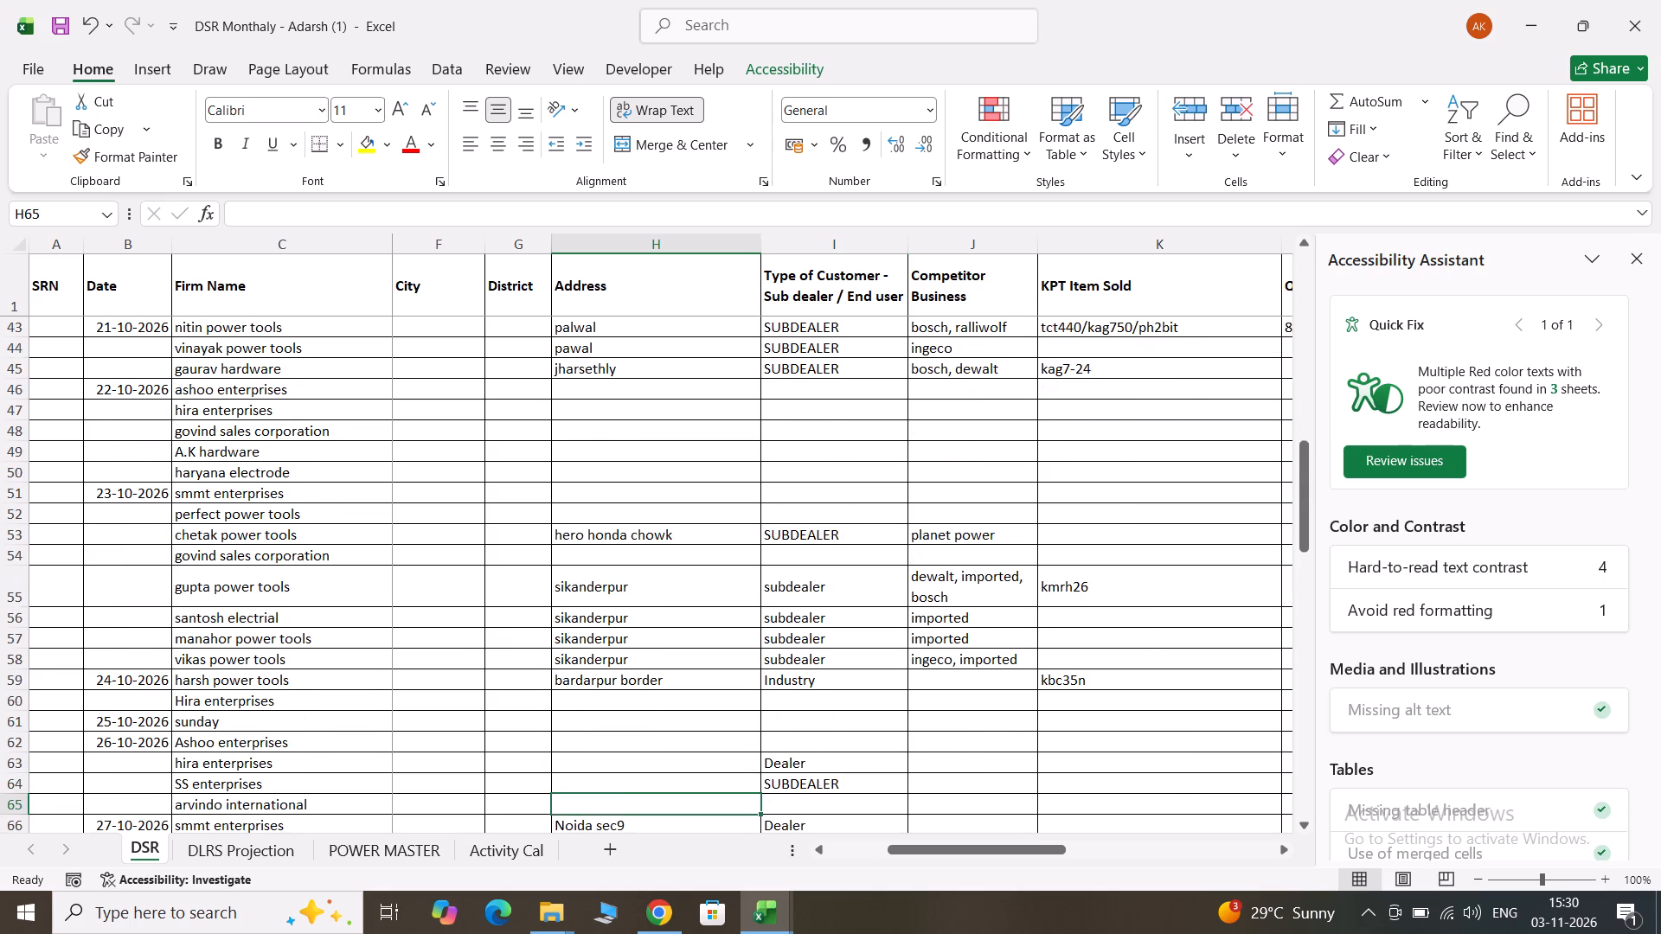
key(Down)
key(Down)
key(Up)
key(Up)
key(Right)
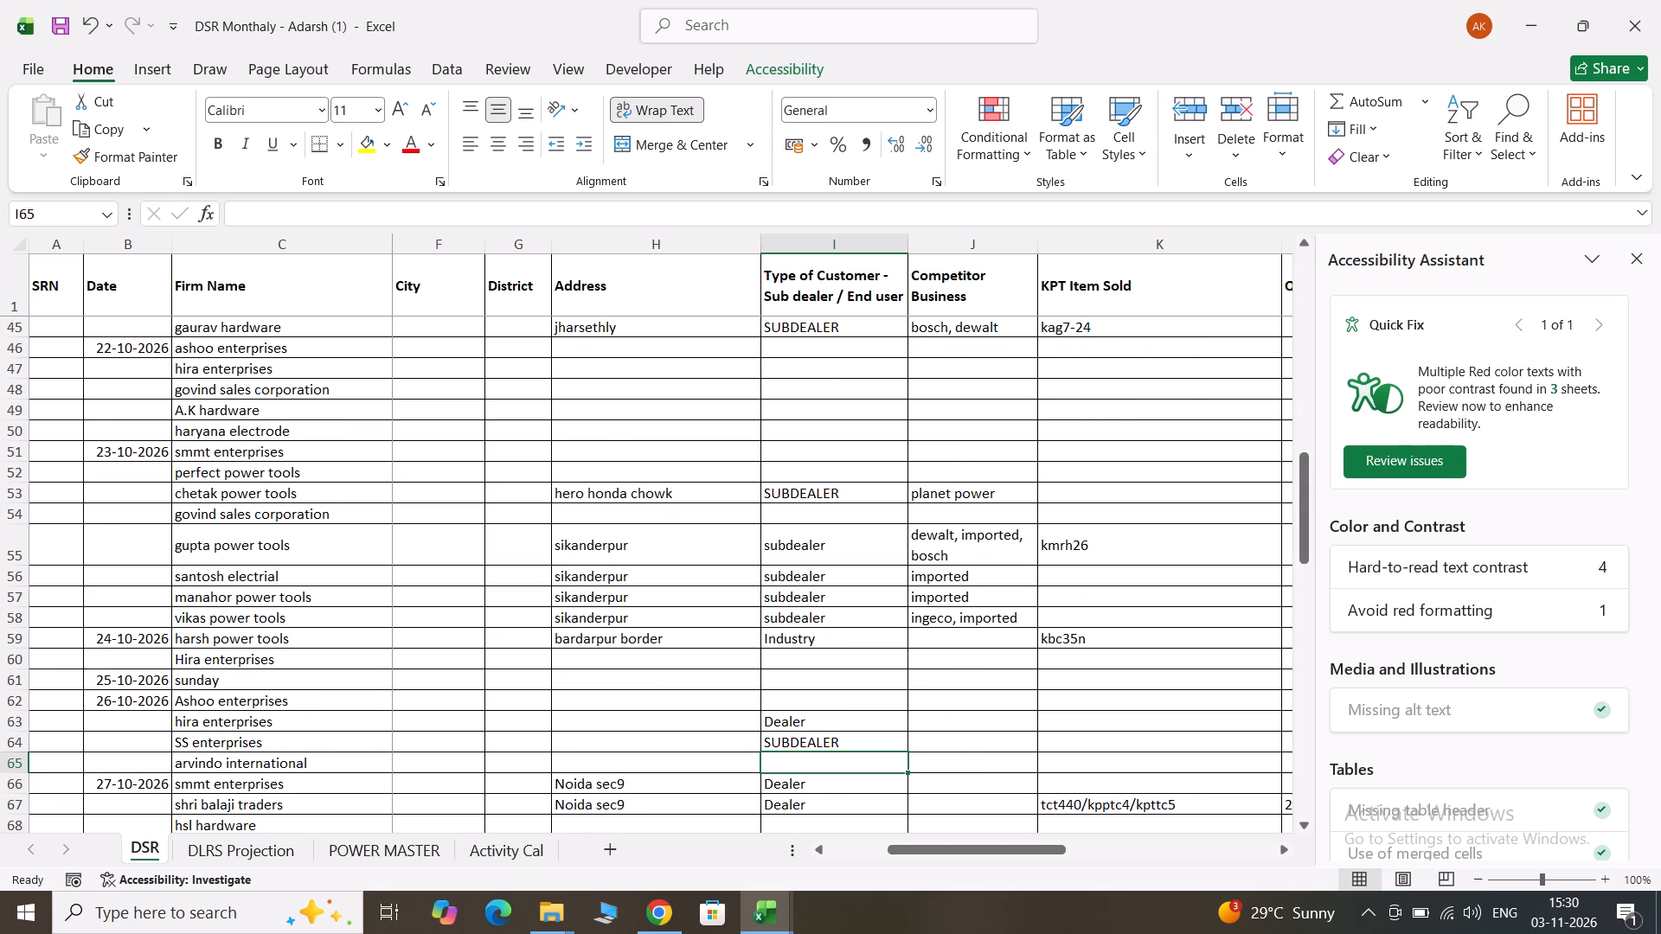
text(forte)
key(BackSpace)
key(BackSpace)
key(BackSpace)
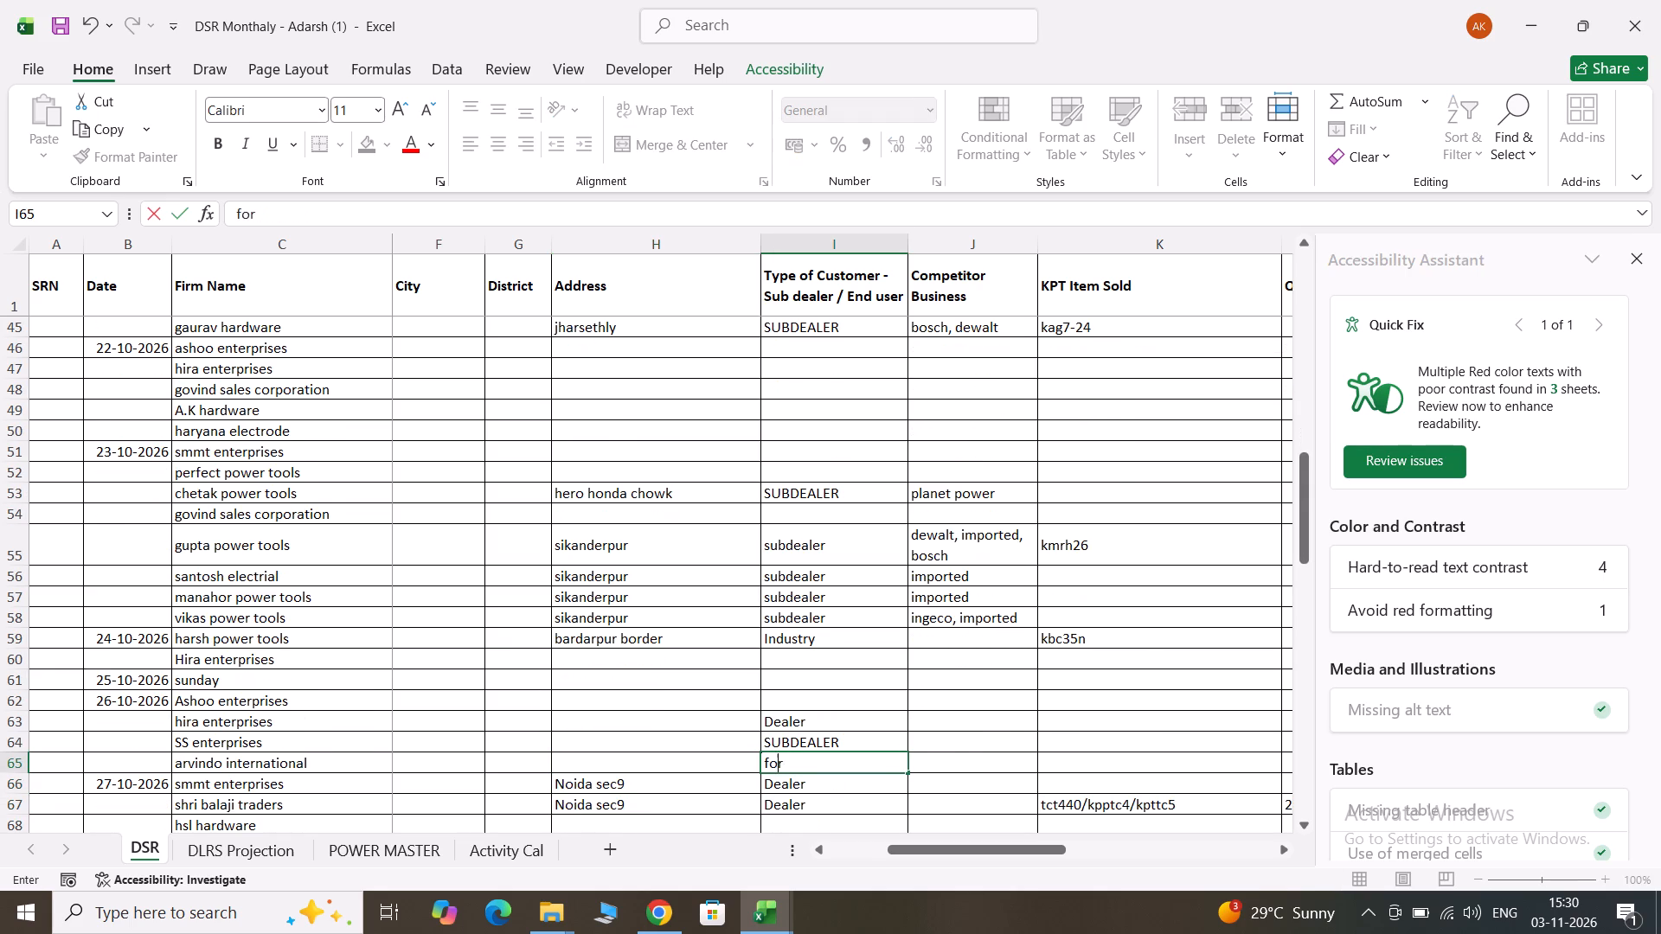
key(BackSpace)
key(BackSpace)
text(industry)
key(Right)
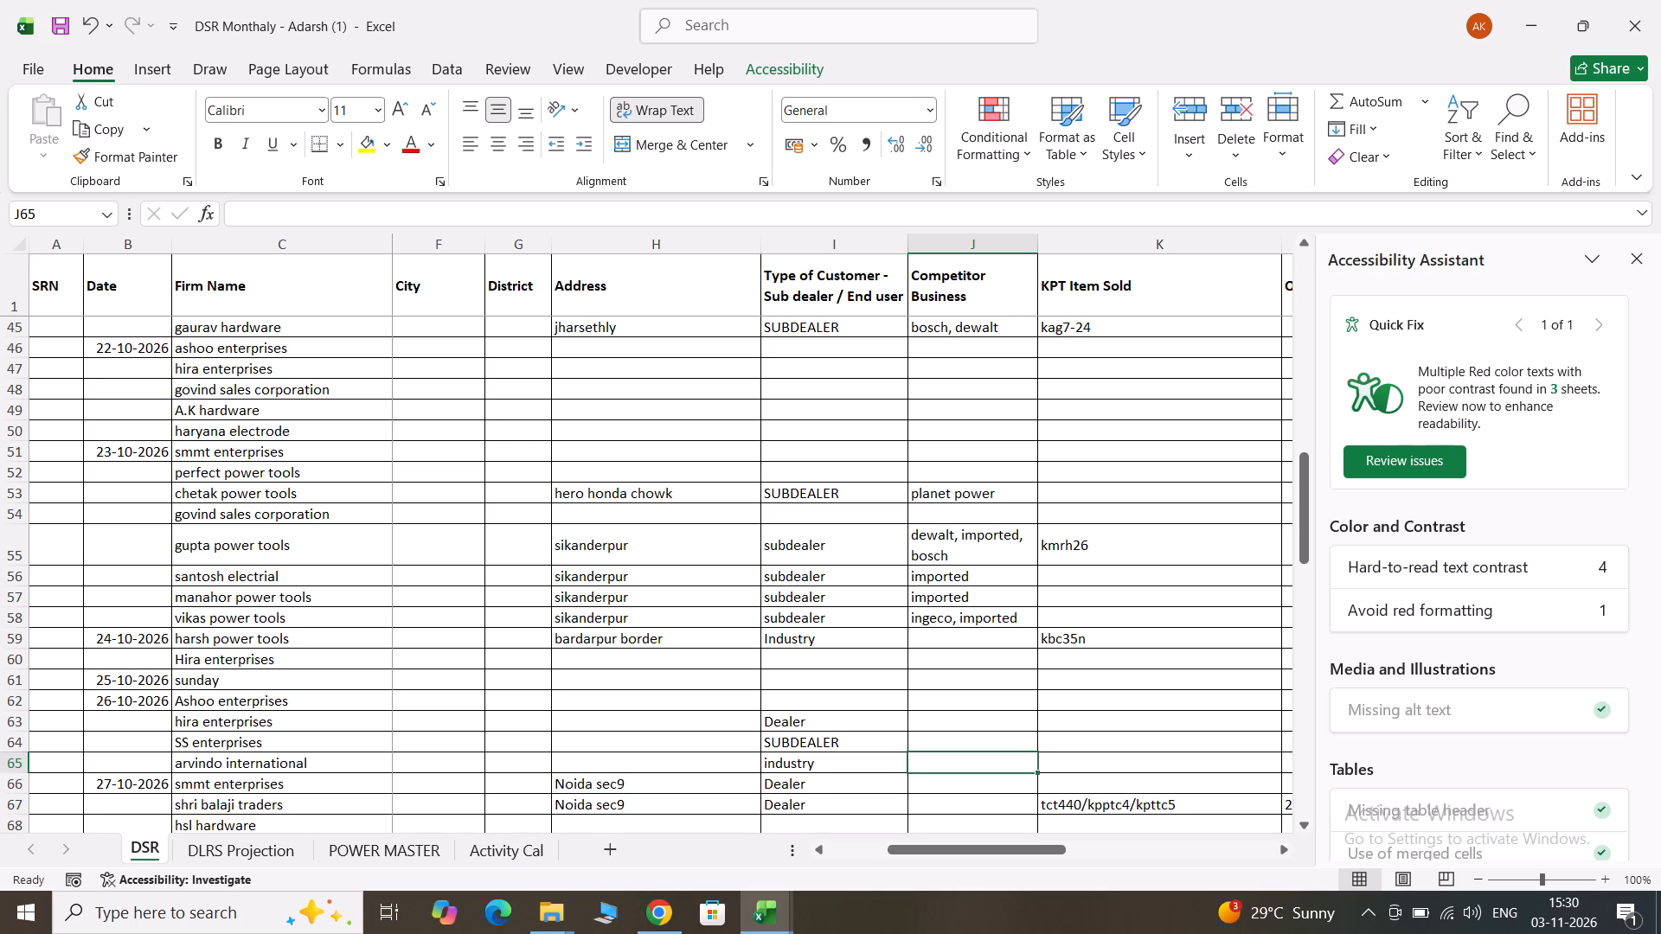
text(forte)
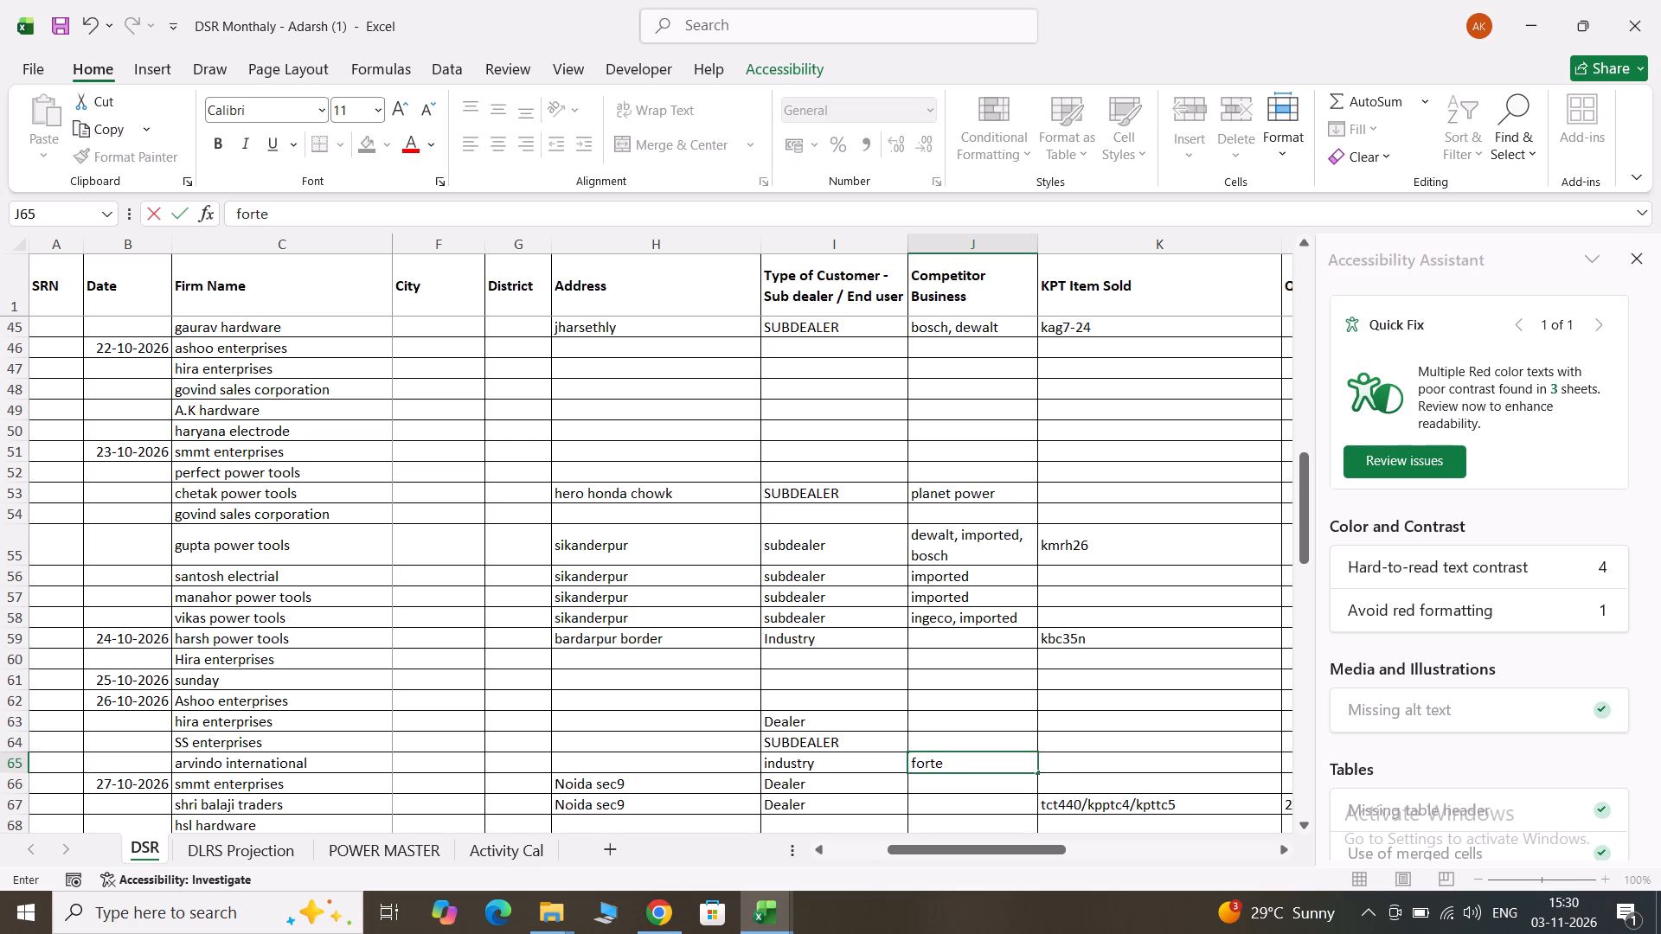
Enter "industry" in the Address cell H65 for arvindo international.
key(Left)
key(Left)
text(industry)
key(Down)
Clear the Address and Type of Customer cells in rows 66 and 67 for smmt enterprises and shri balaji traders.
key(Down)
key(Up)
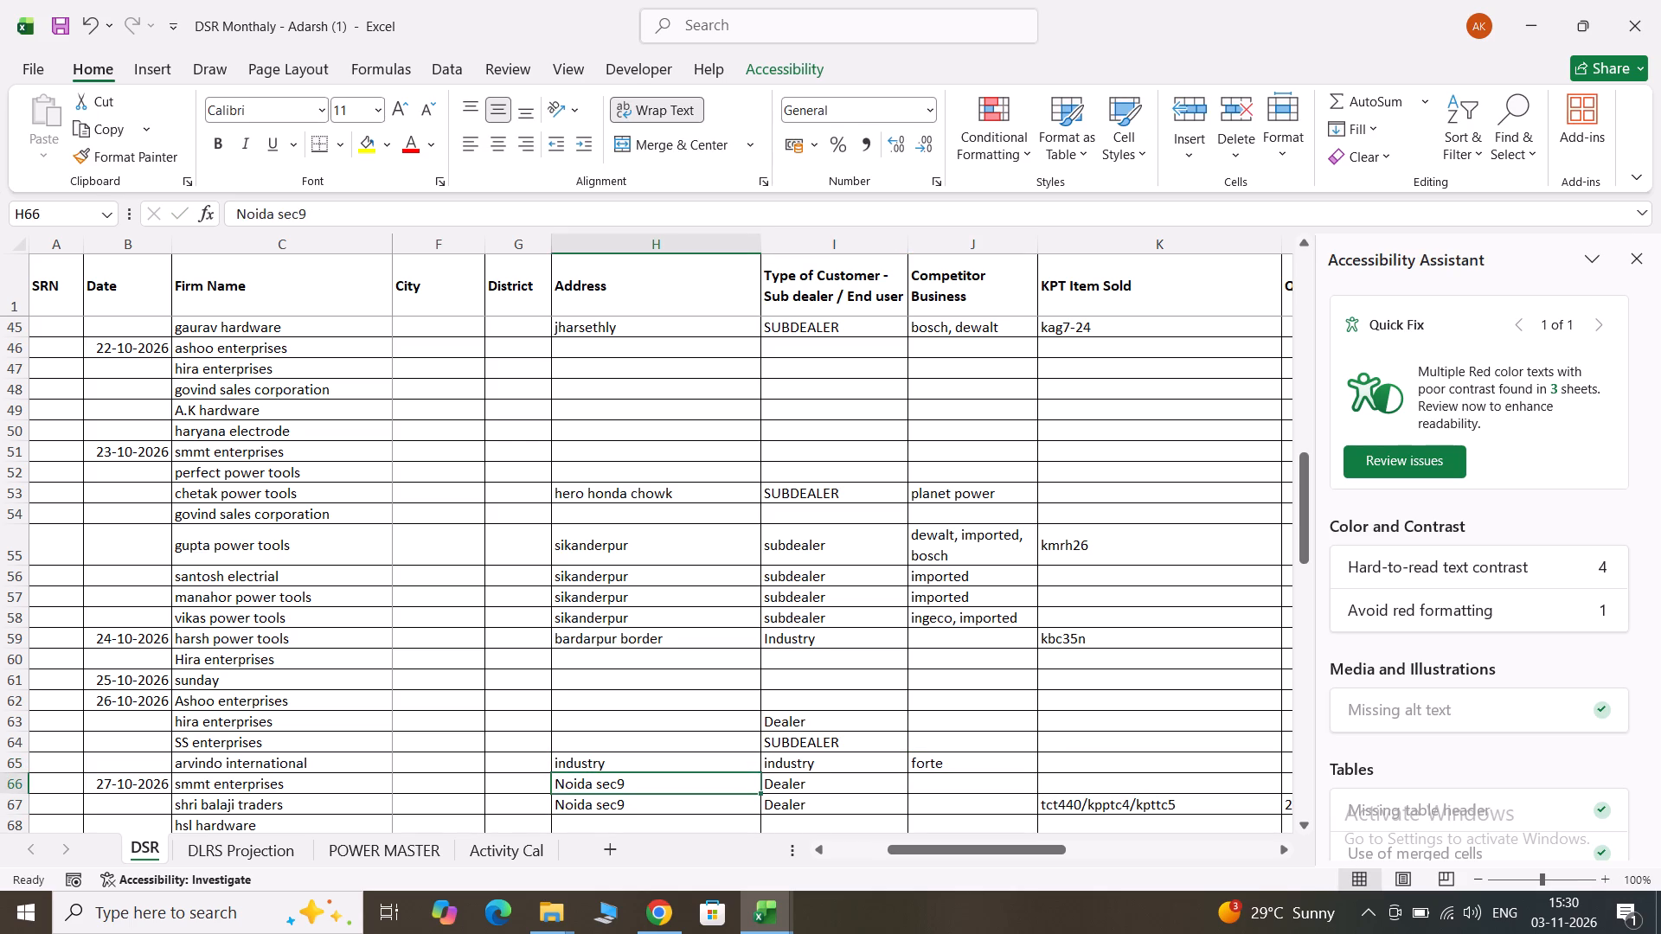
key(shift+Right)
key(shift+Down)
key(Delete)
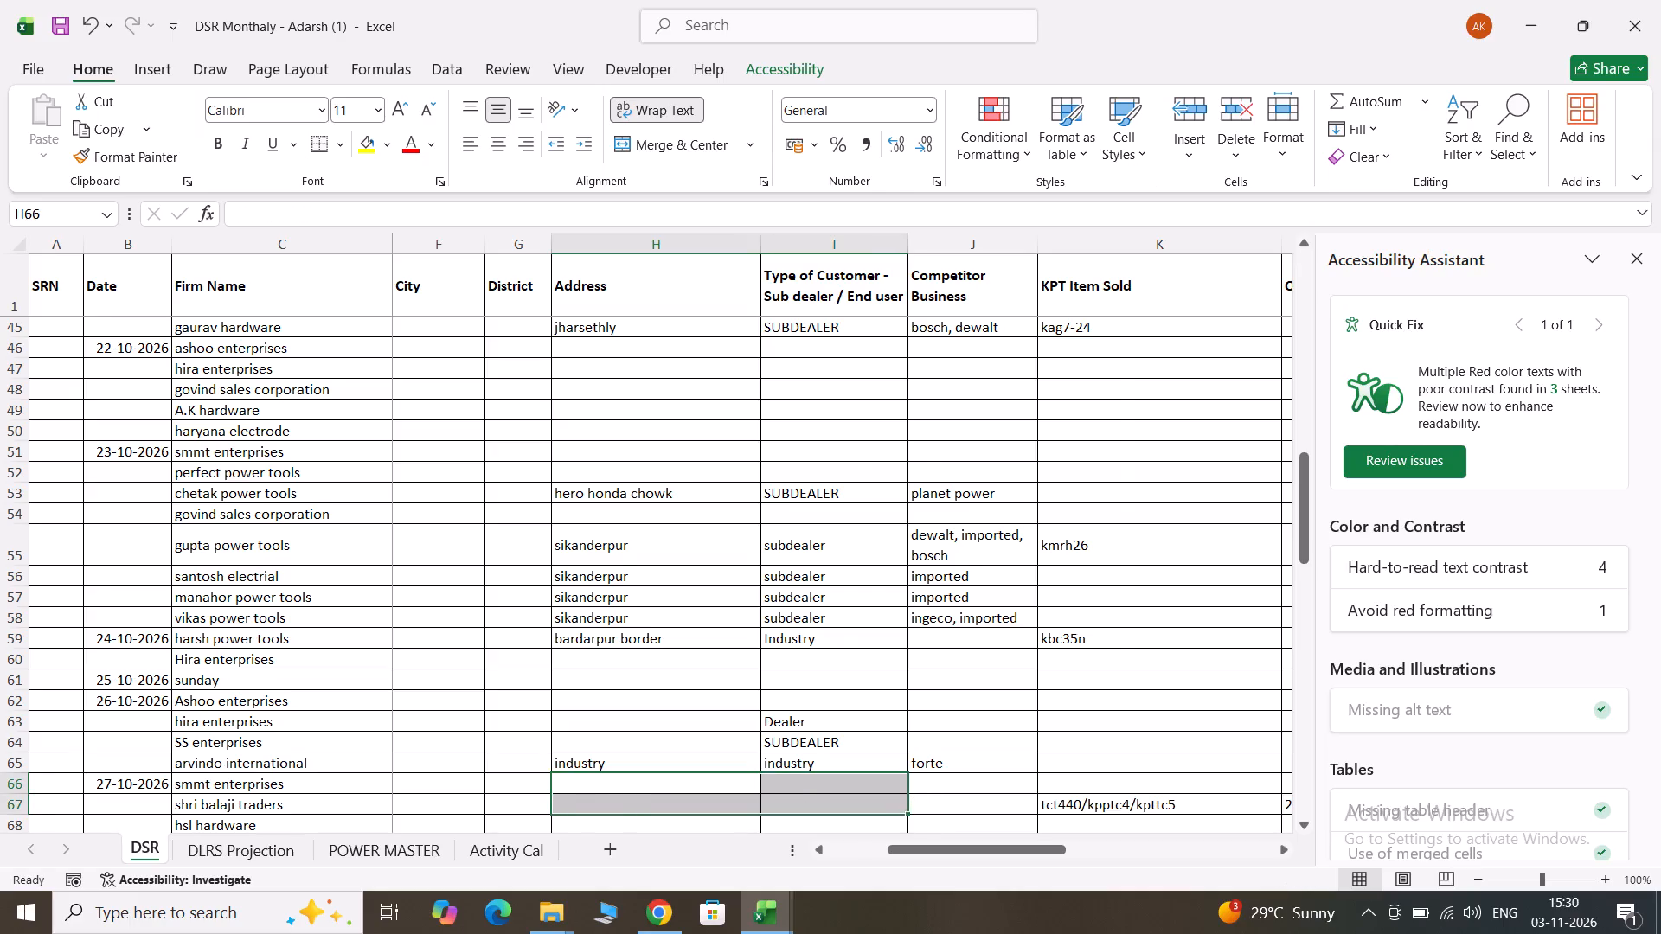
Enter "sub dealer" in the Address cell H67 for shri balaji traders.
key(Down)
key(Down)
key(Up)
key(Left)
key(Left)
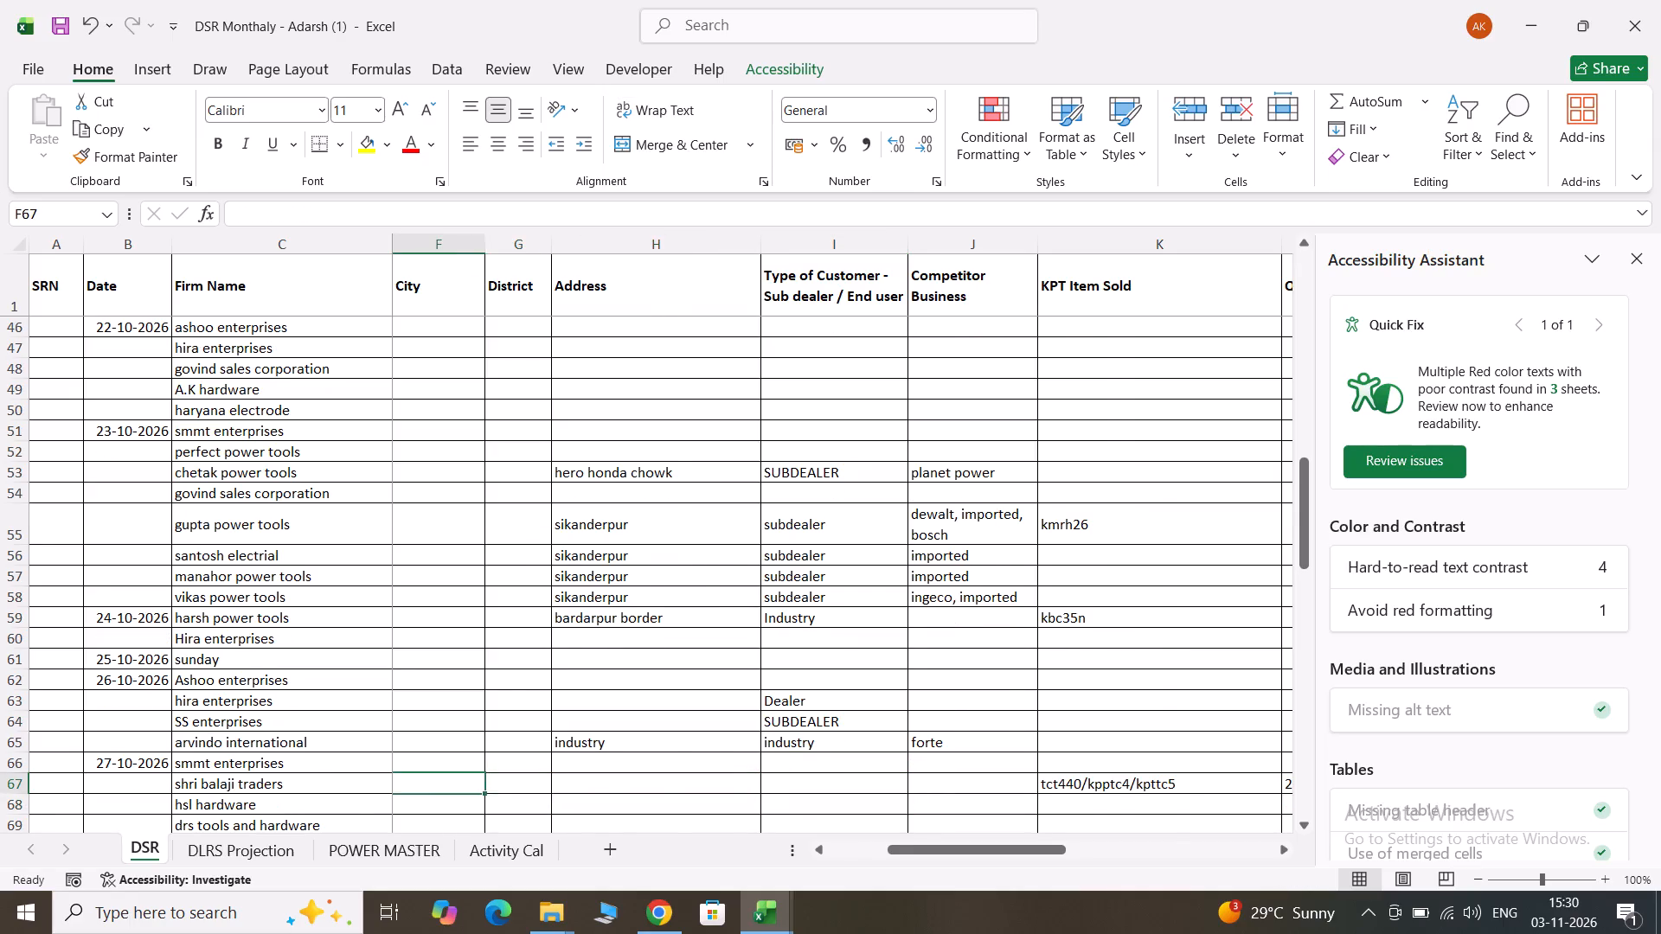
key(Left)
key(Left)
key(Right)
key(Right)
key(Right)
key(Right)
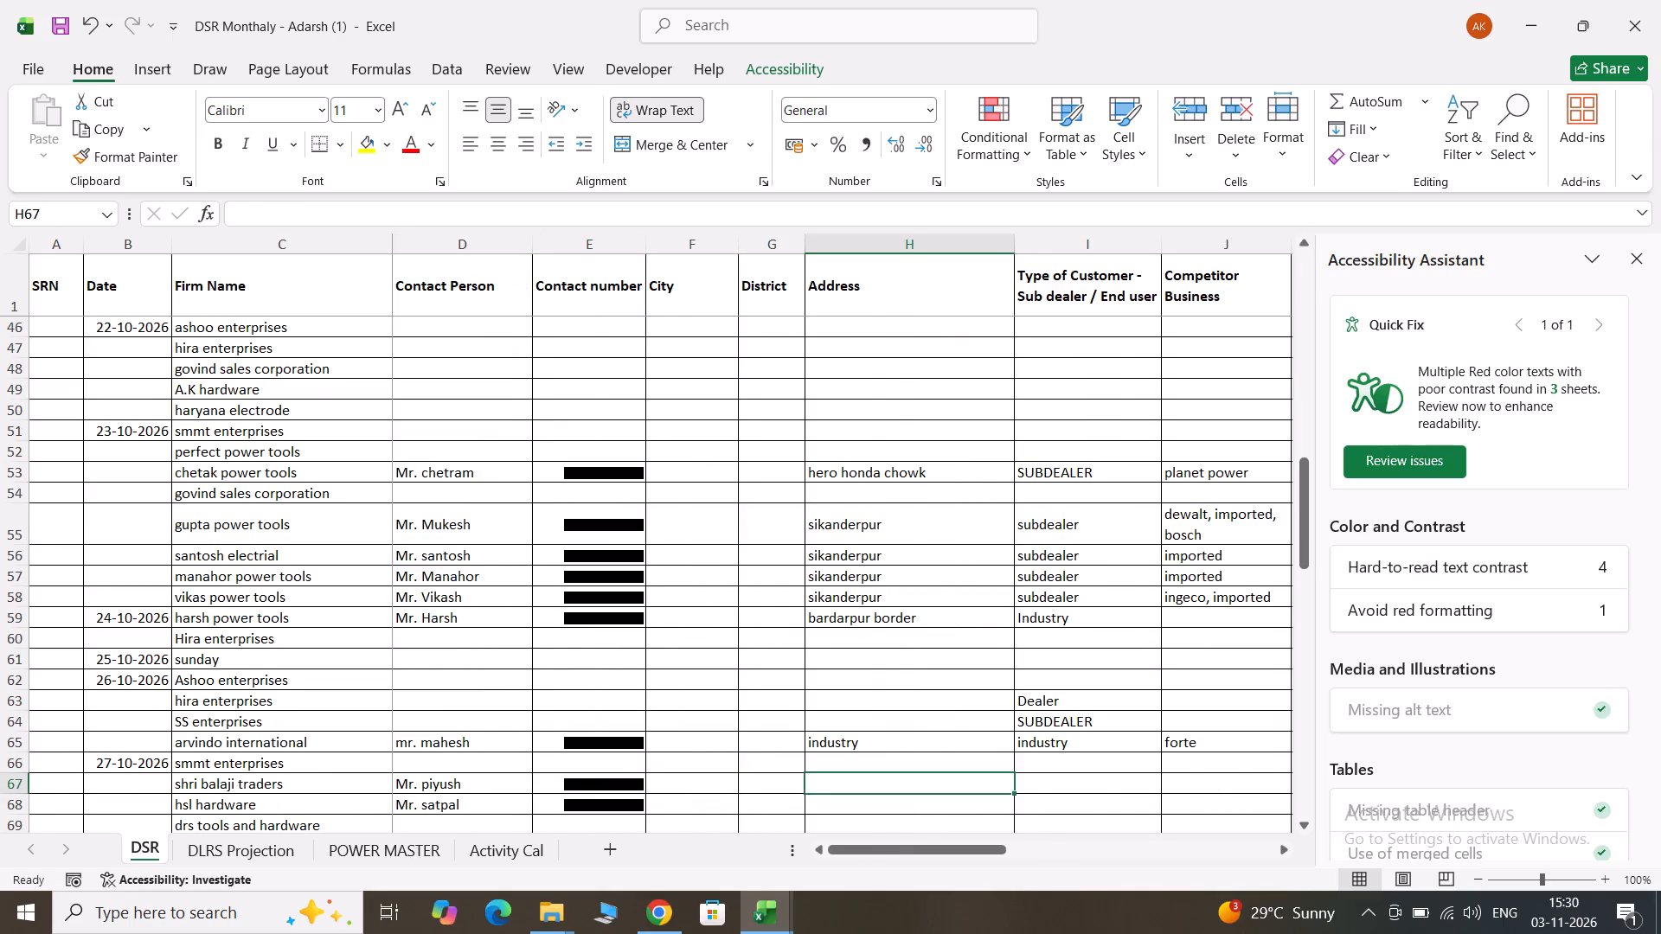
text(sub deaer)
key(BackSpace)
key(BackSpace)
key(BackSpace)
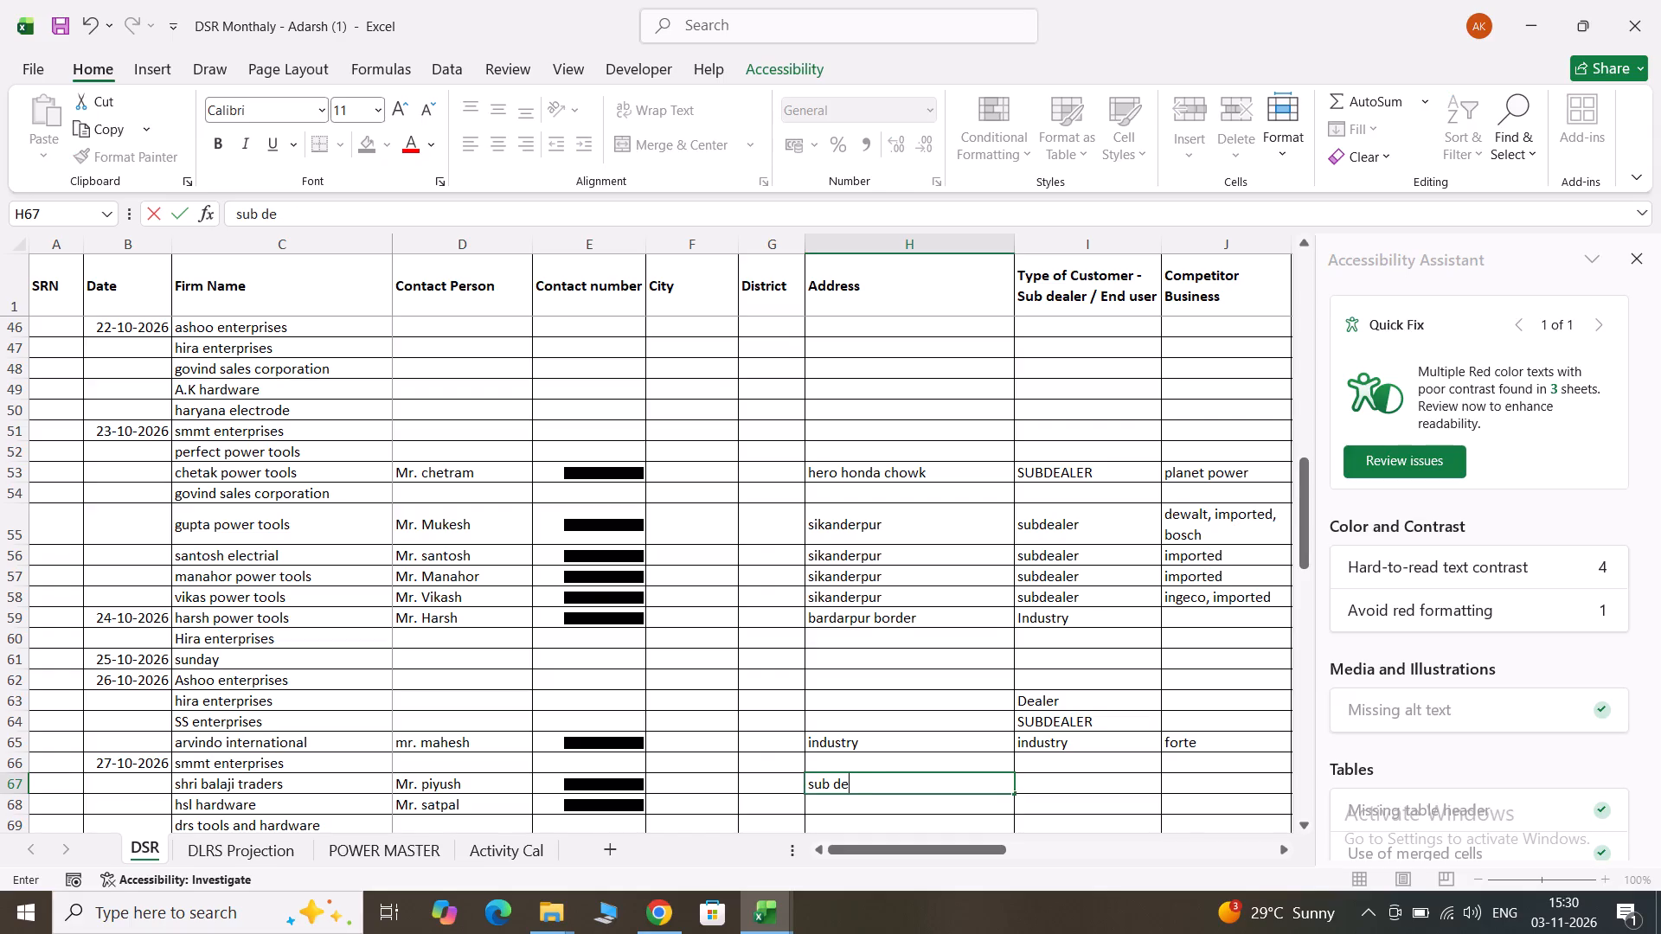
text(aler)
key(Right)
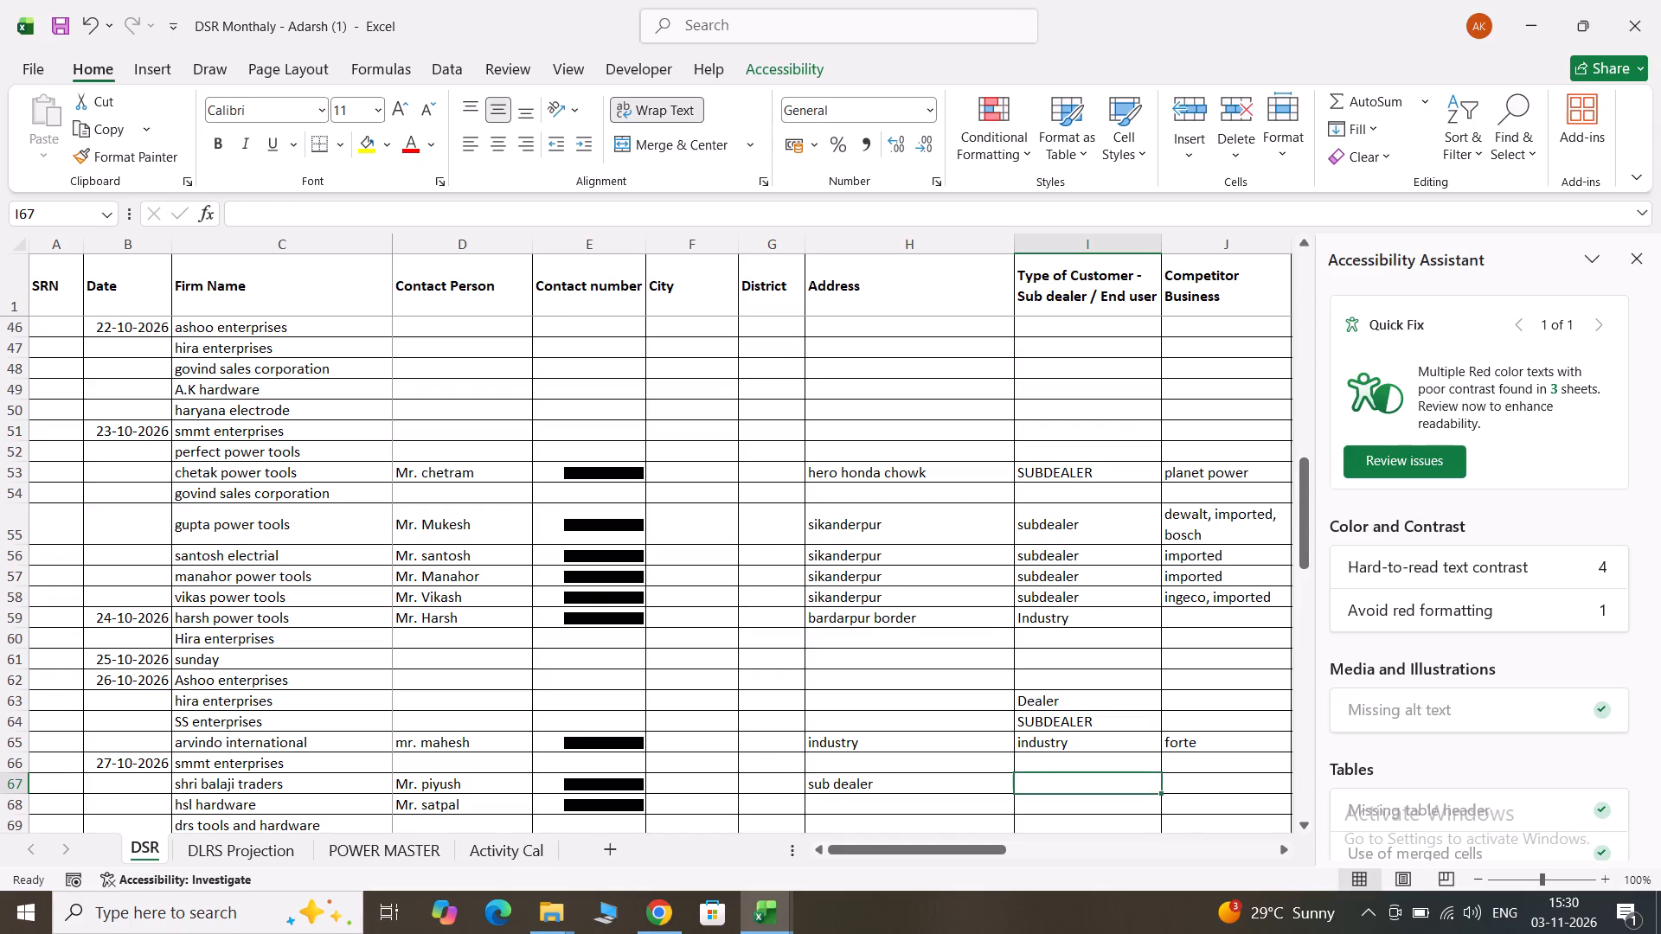
Enter "s" in the Type of Customer cell I67 and "sohna" as the Address in H67 and H68.
text(su)
key(BackSpace)
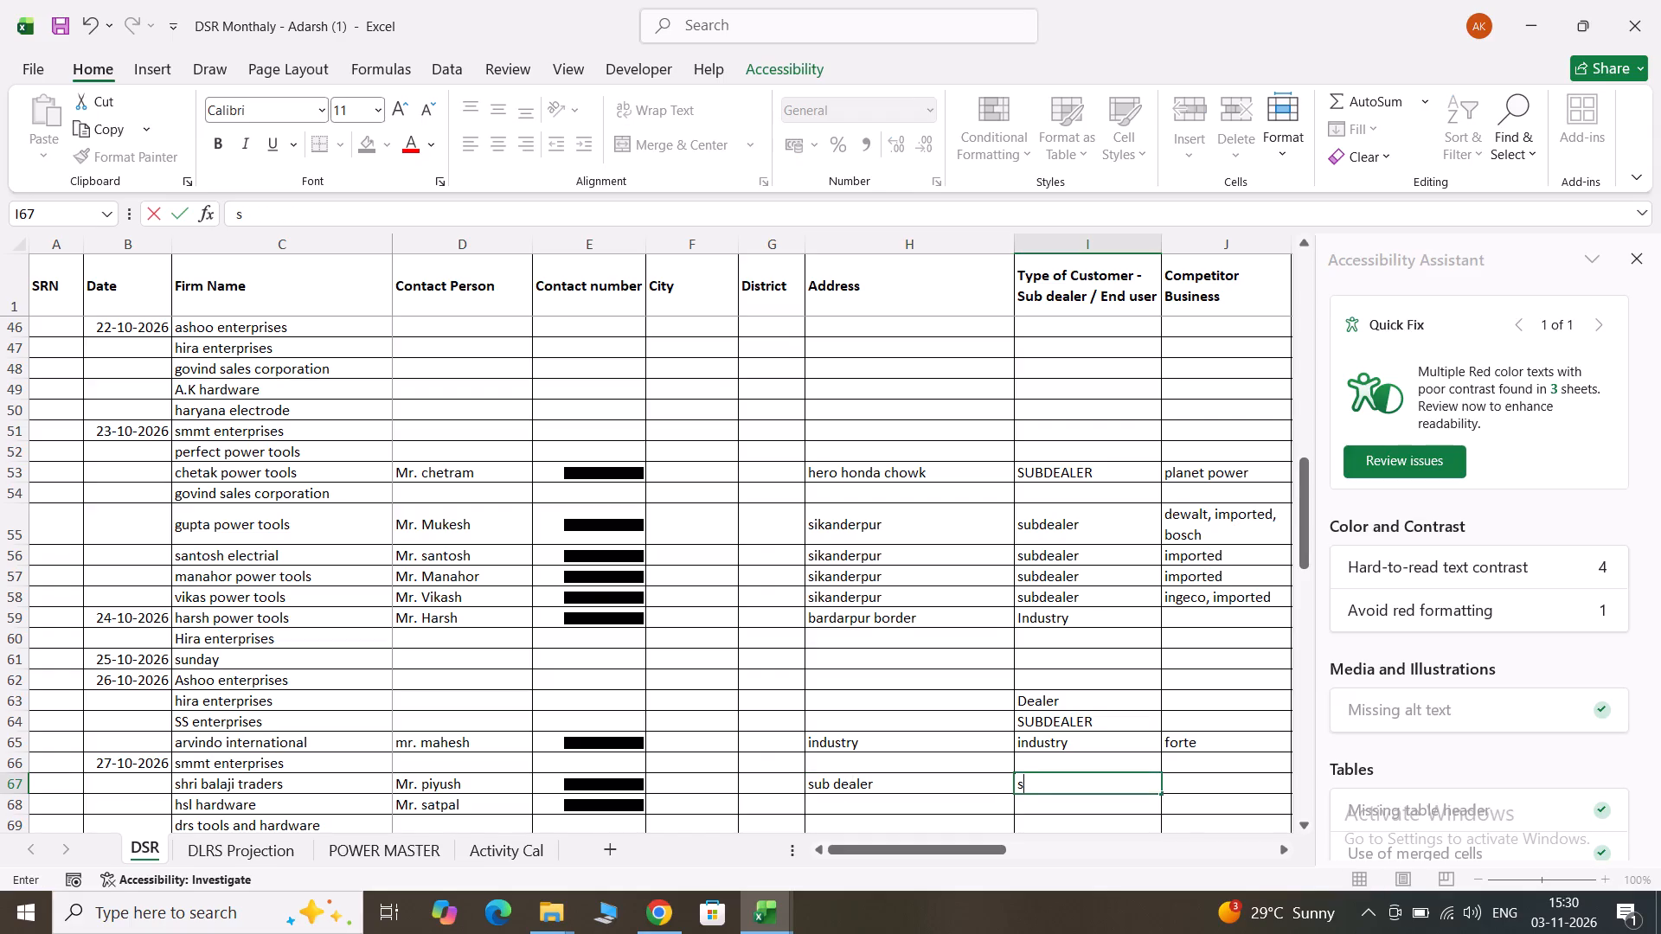
key(Left)
key(Left)
key(Right)
key(BackSpace)
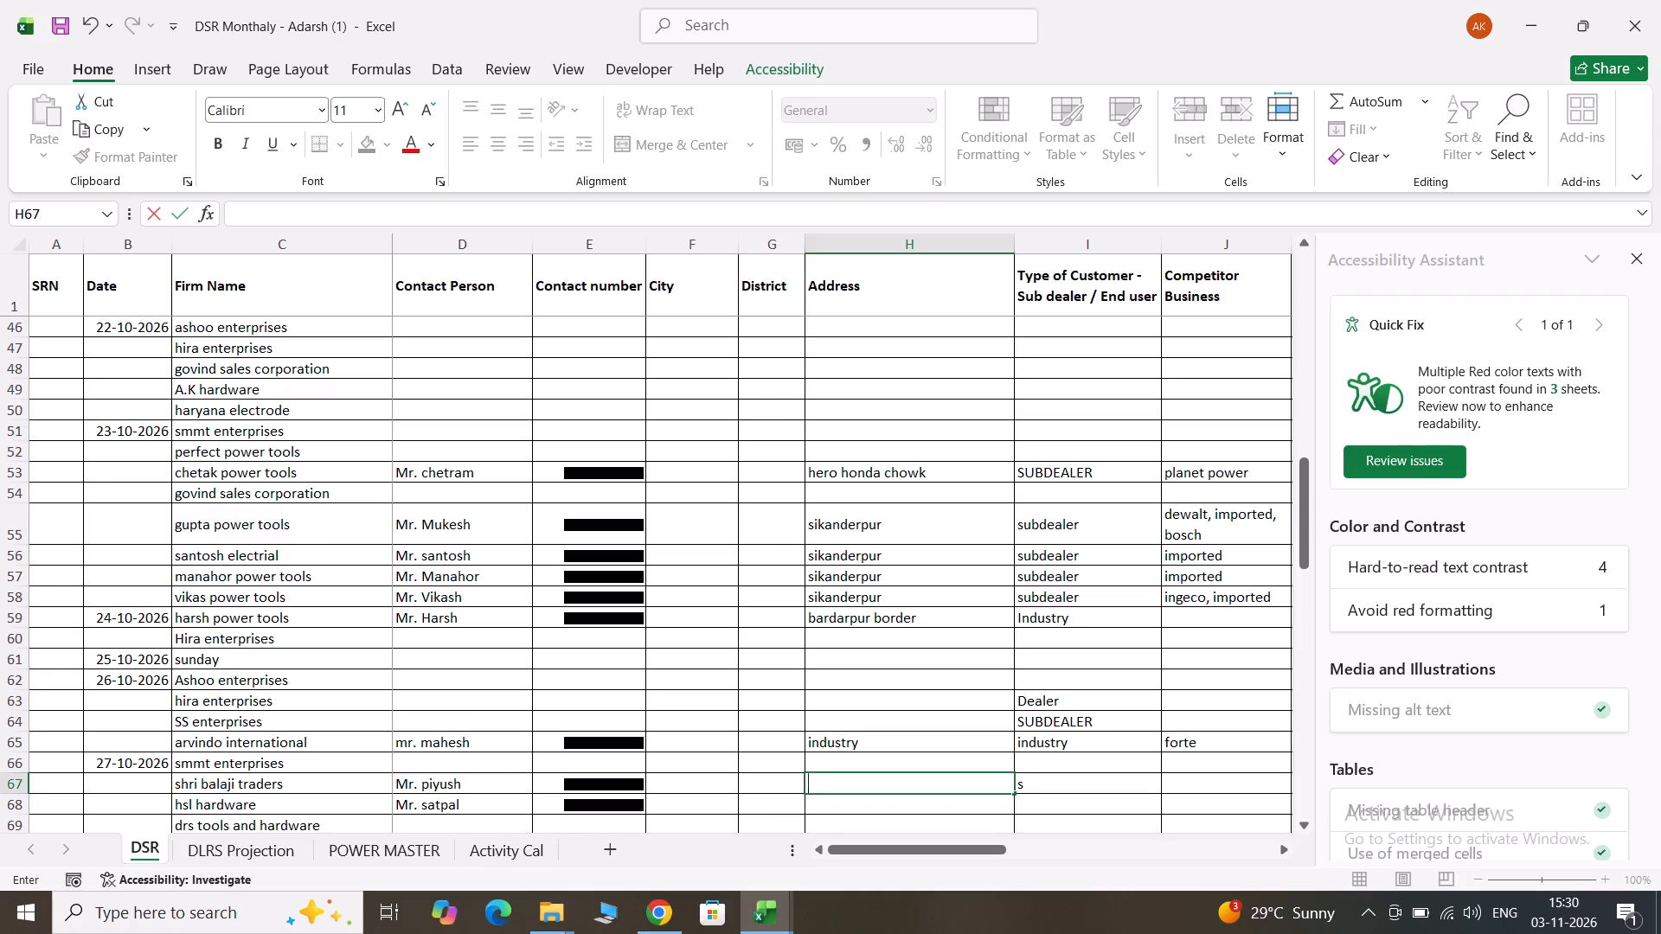
text(sohna)
key(space)
key(Down)
text(sohna)
key(Down)
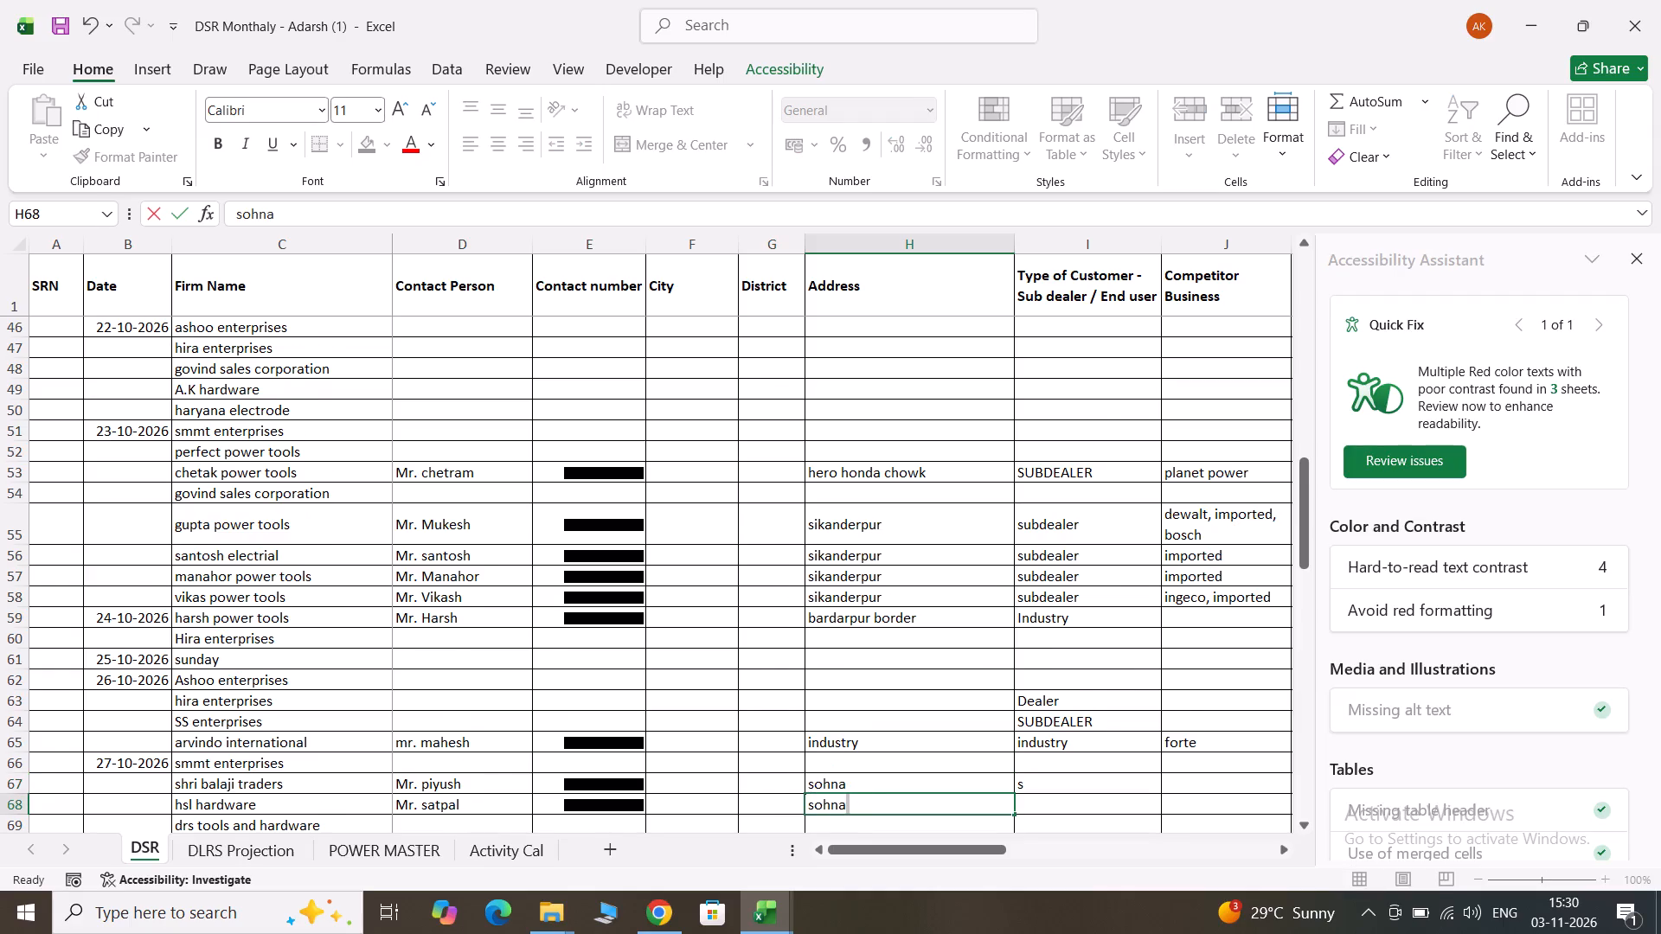
Enter "khandsa road" as the Address of mahadev power tools in H70 and pawanputra power tools in H71.
key(Down)
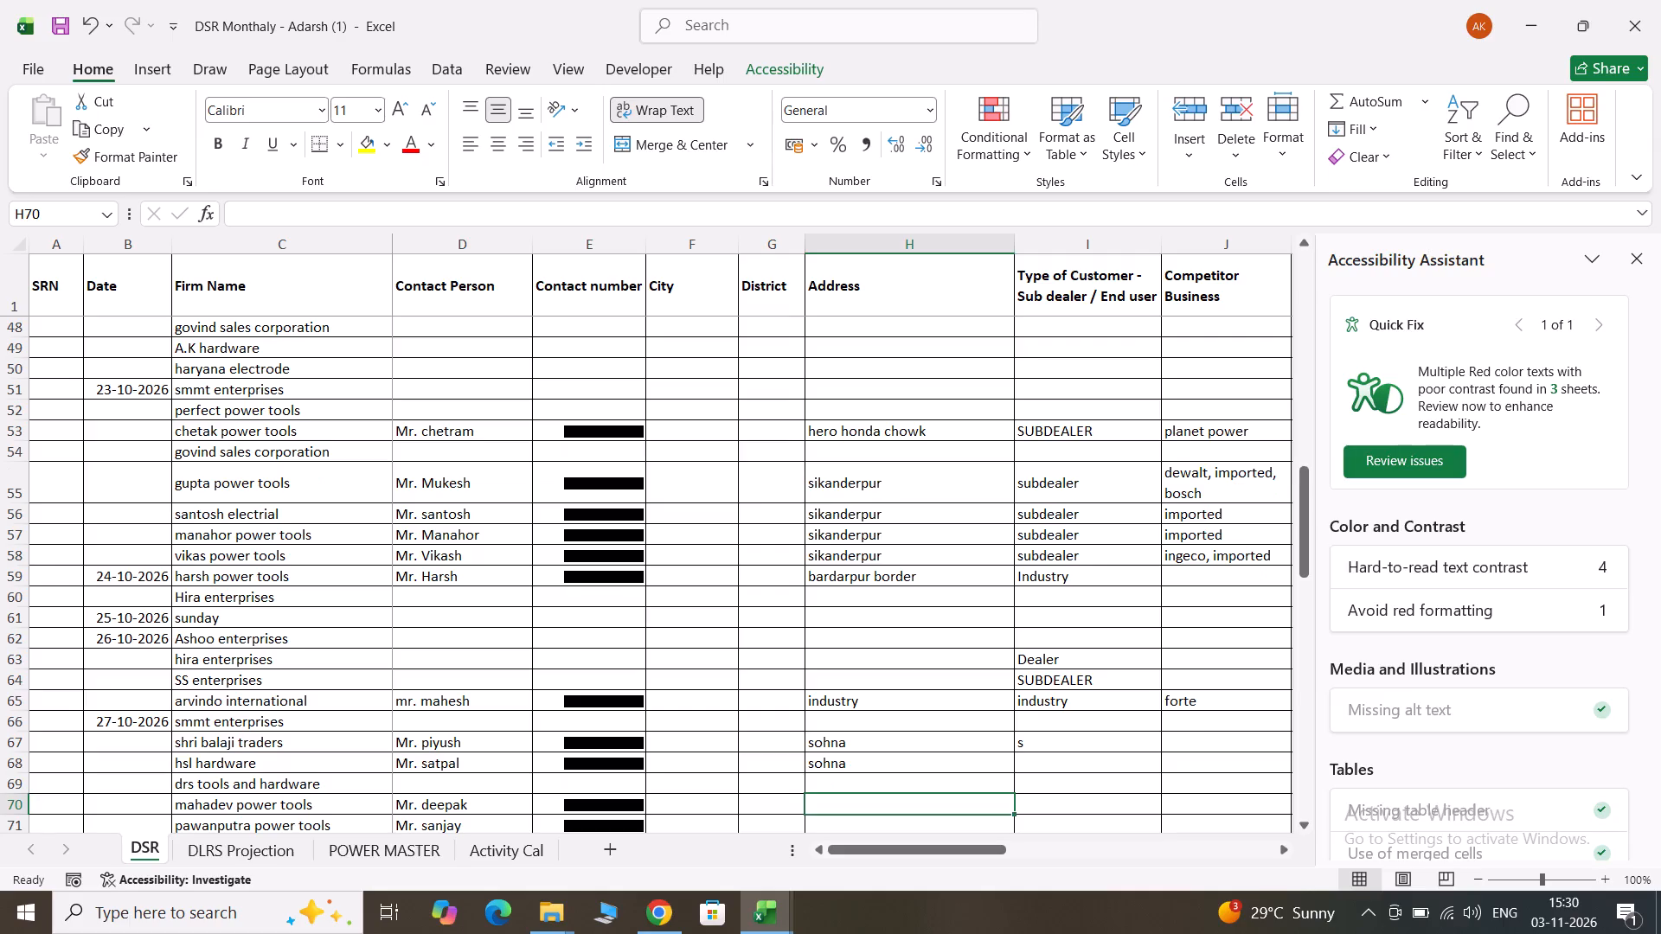
text(khandsa road)
key(Down)
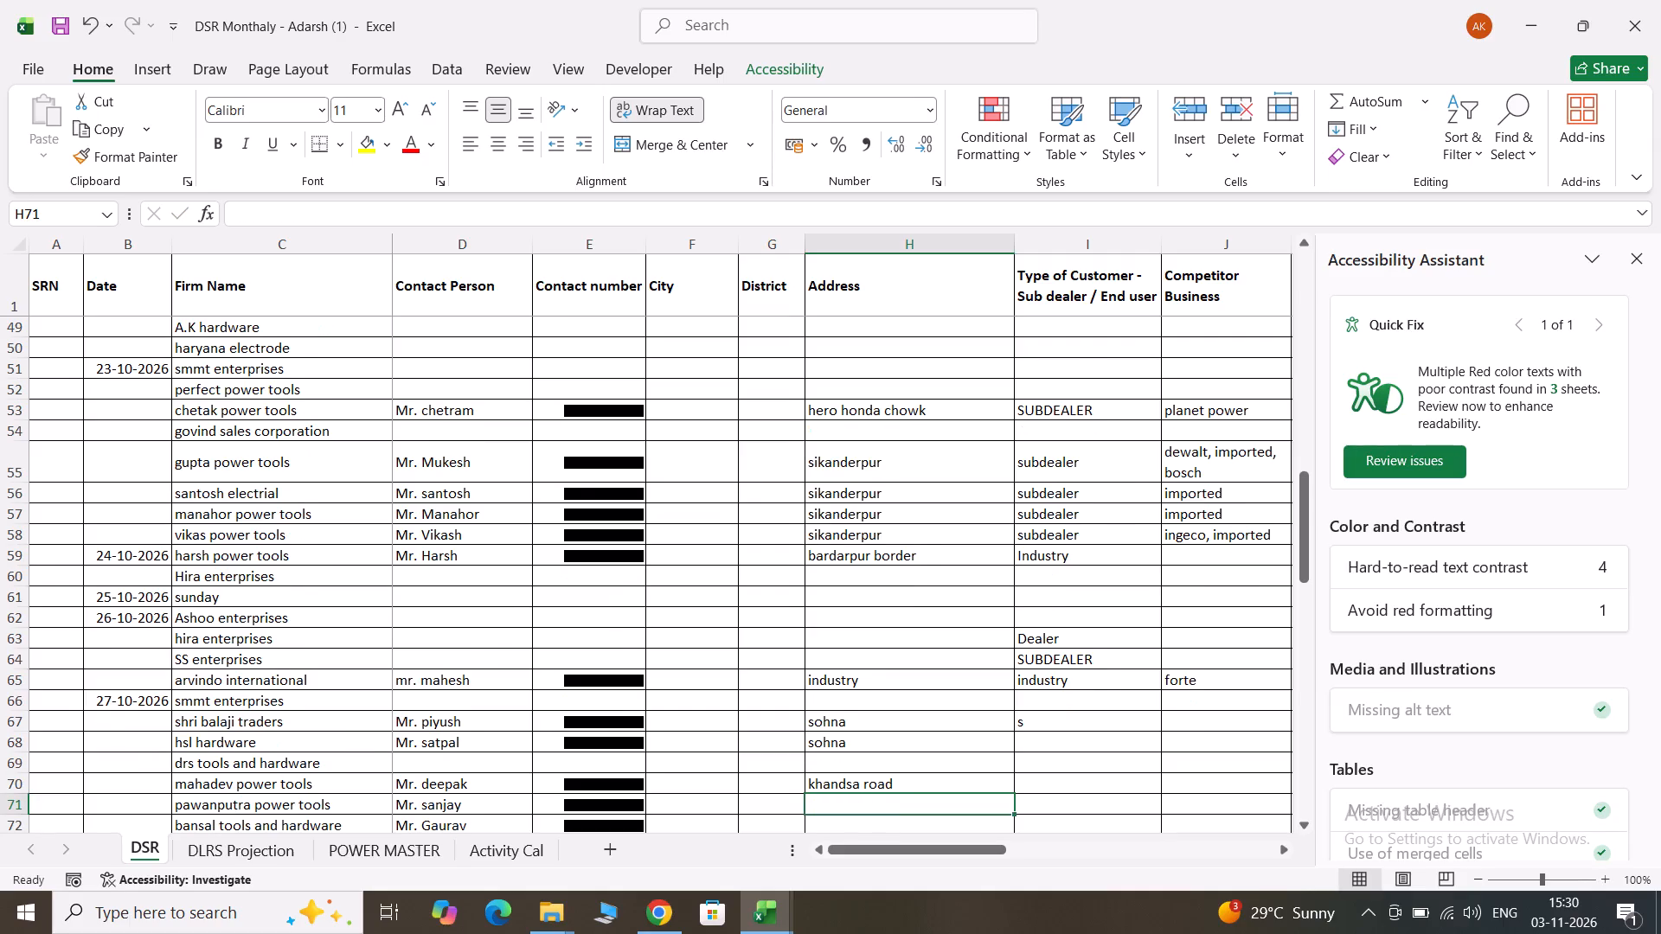
text(khanda)
key(BackSpace)
text(sa)
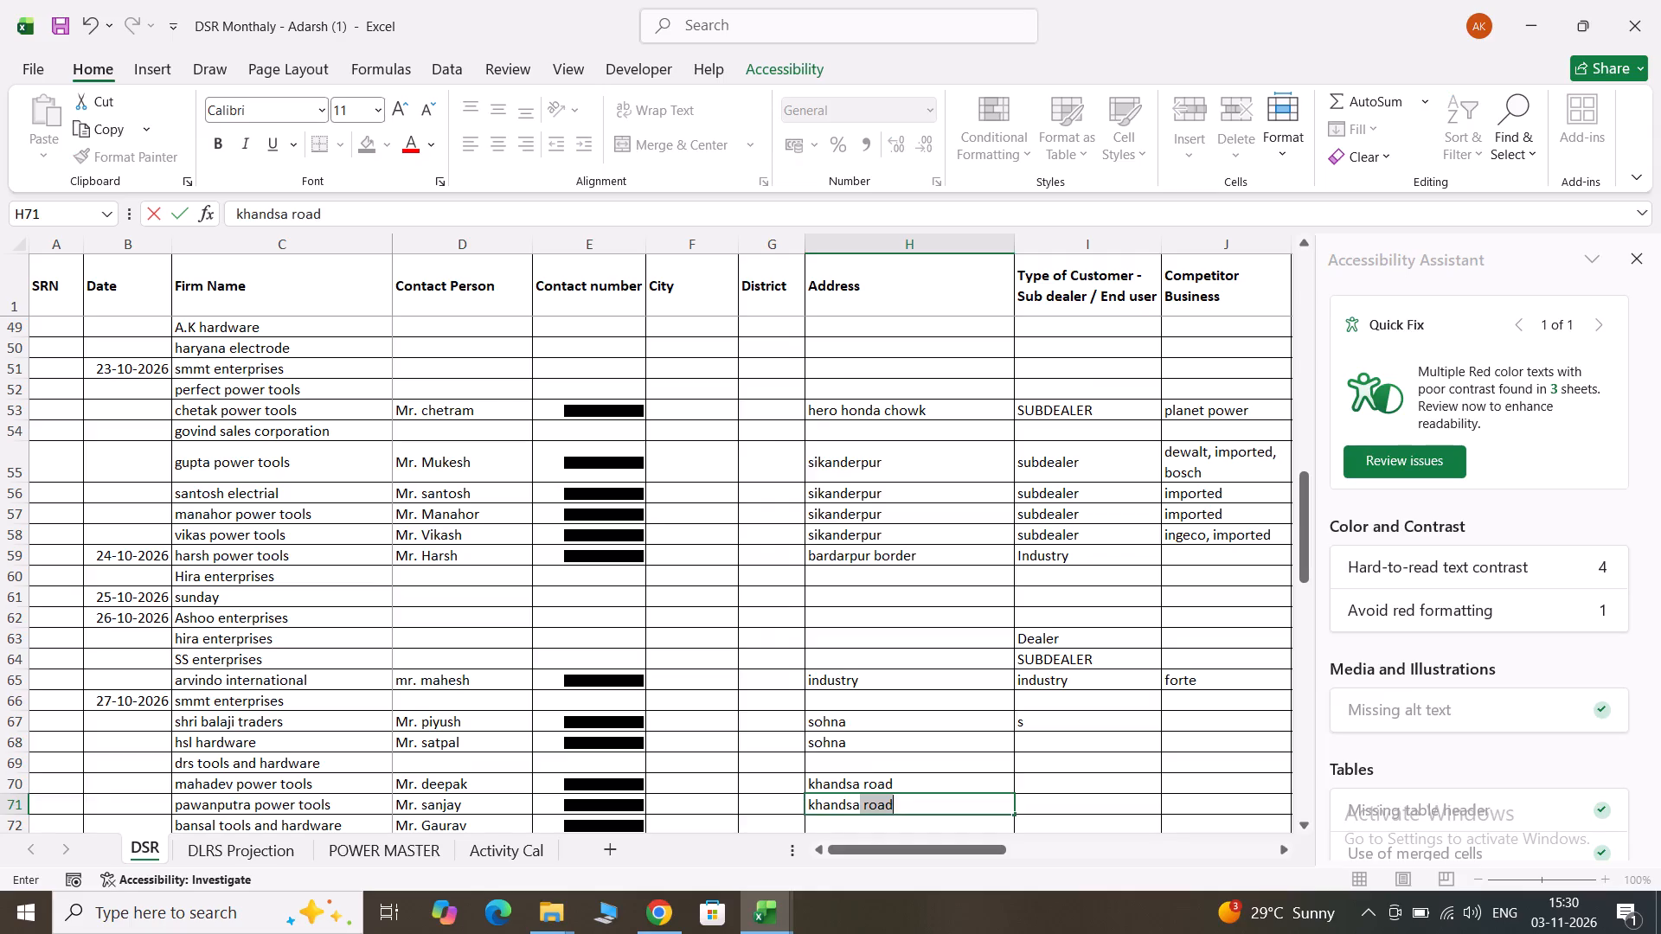
key(Down)
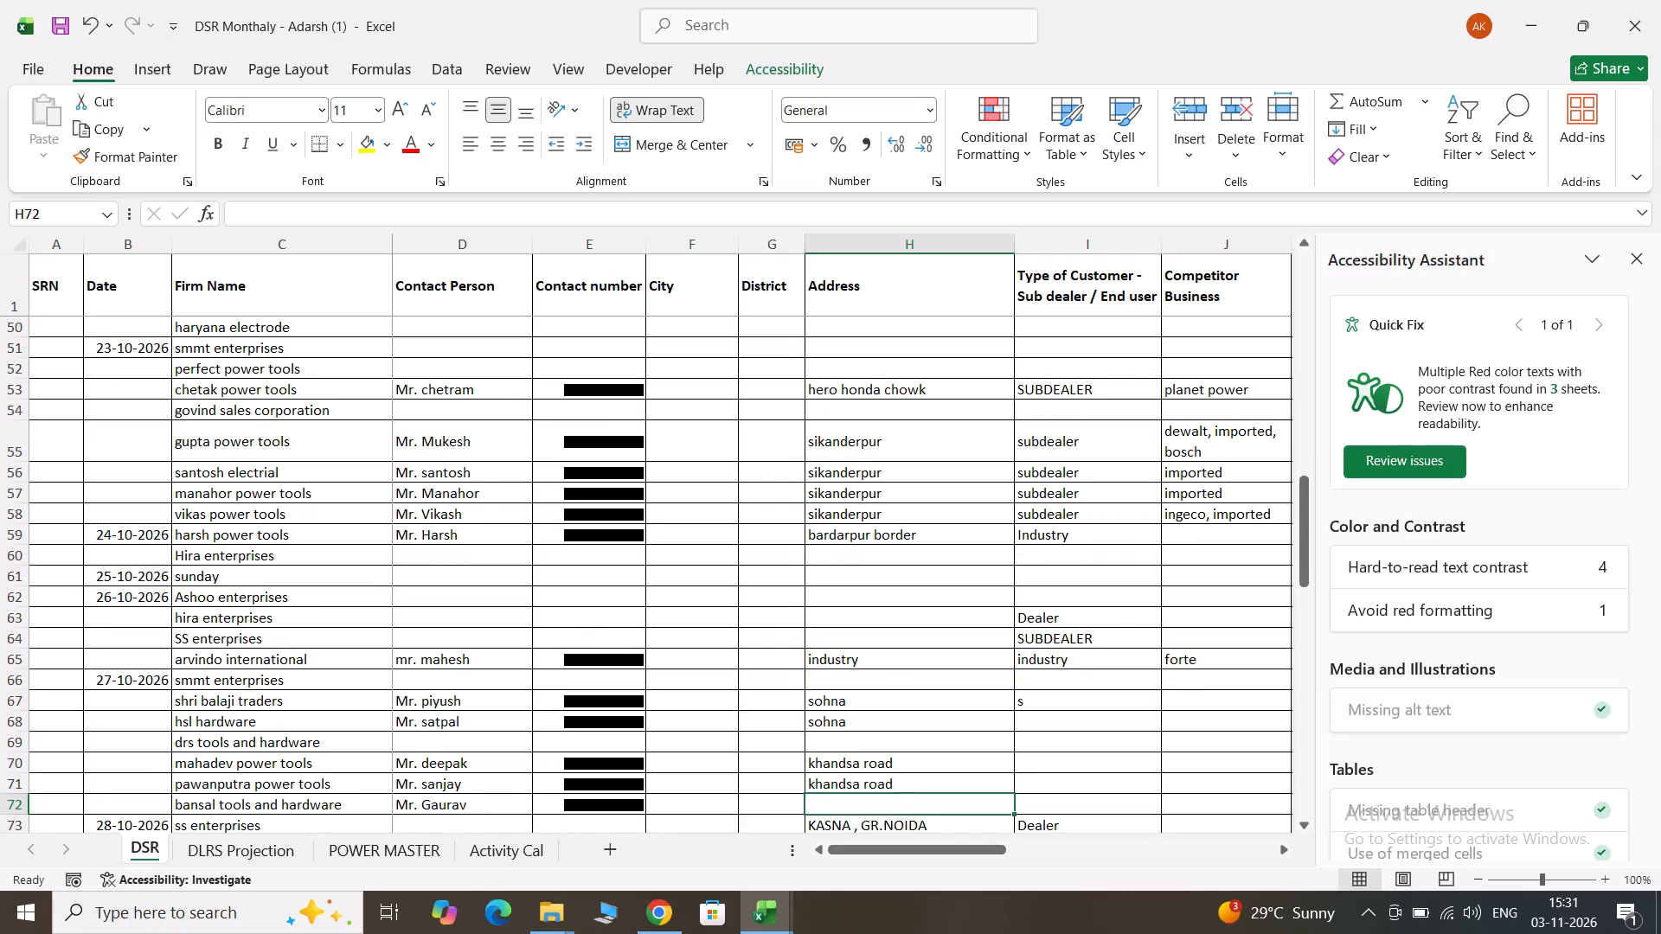
Enter "bada bazaar" as the Address of bansal tools and hardware in H72.
text(bad)
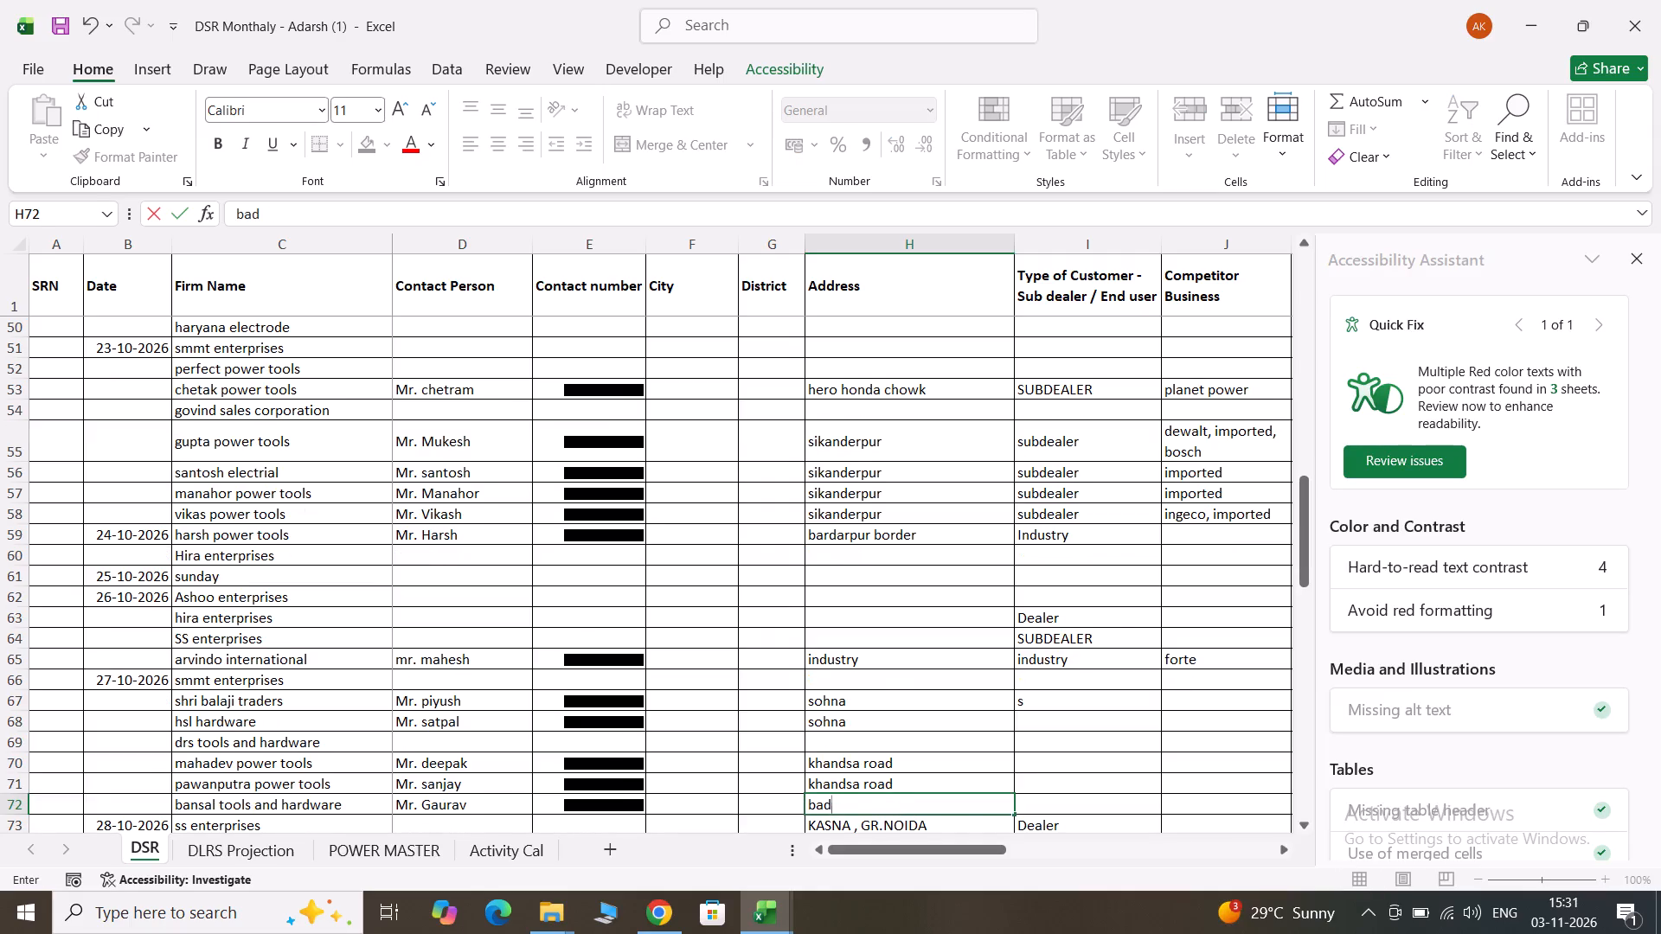
text(a va)
key(equal)
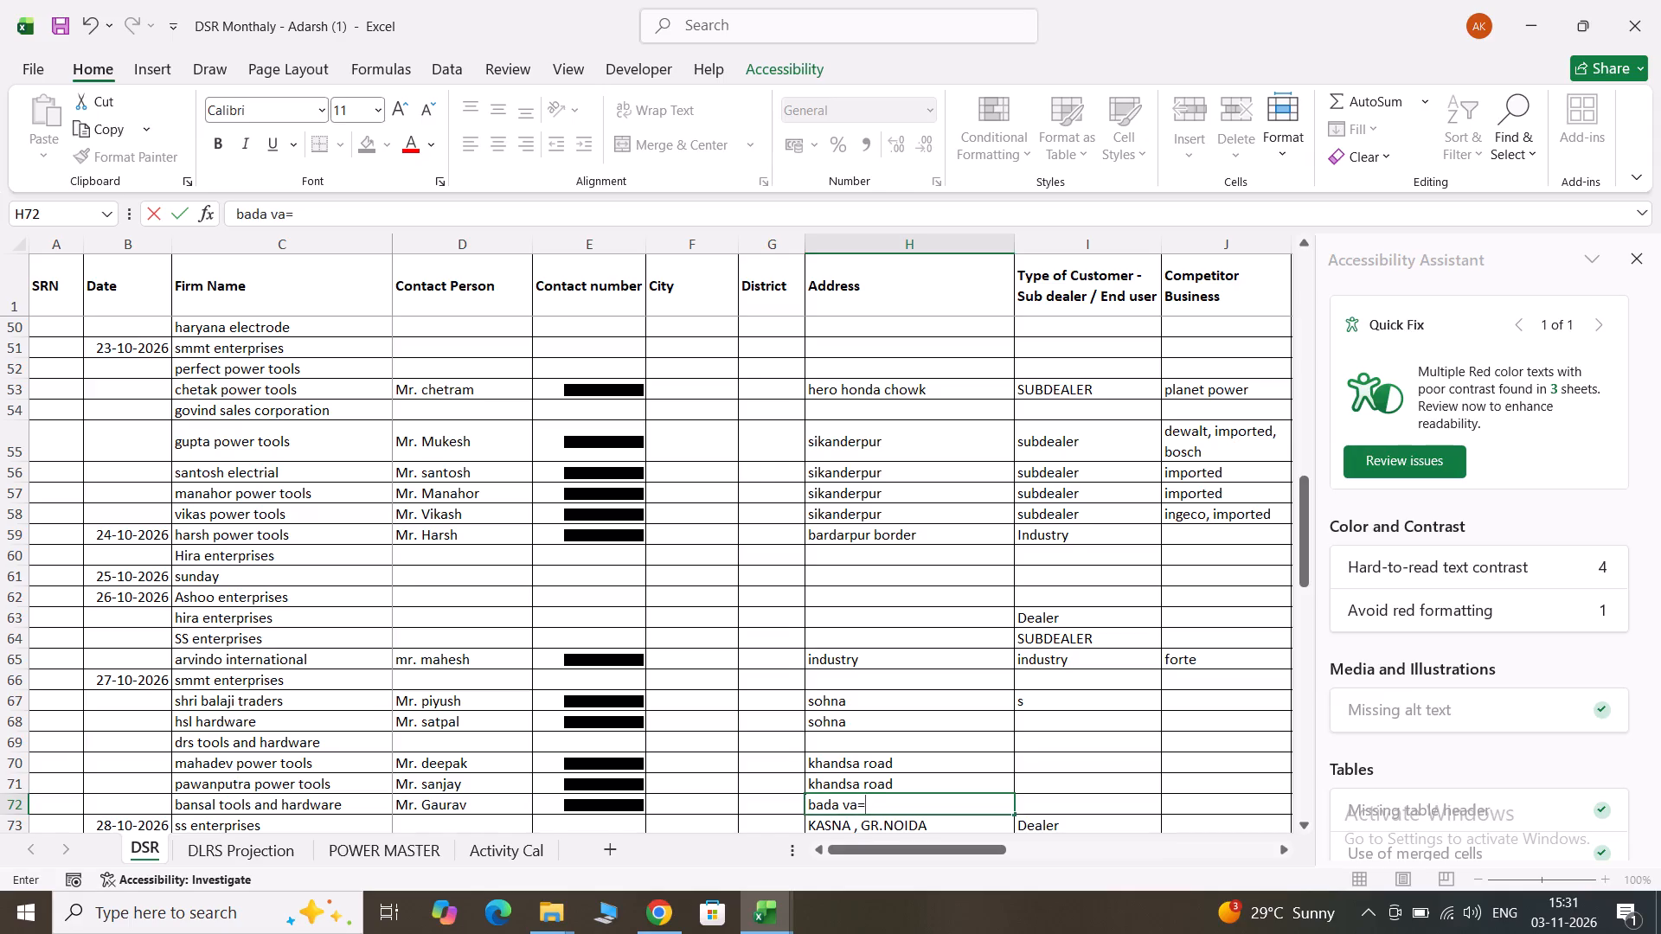
key(BackSpace)
key(BackSpace)
key(BackSpace)
text(bazza)
key(BackSpace)
key(BackSpace)
text(aar)
key(Right)
Enter SUBDEALER as the Type of Customer in I70, I71 and I72 for mahadev, pawanputra and bansal tools.
key(Up)
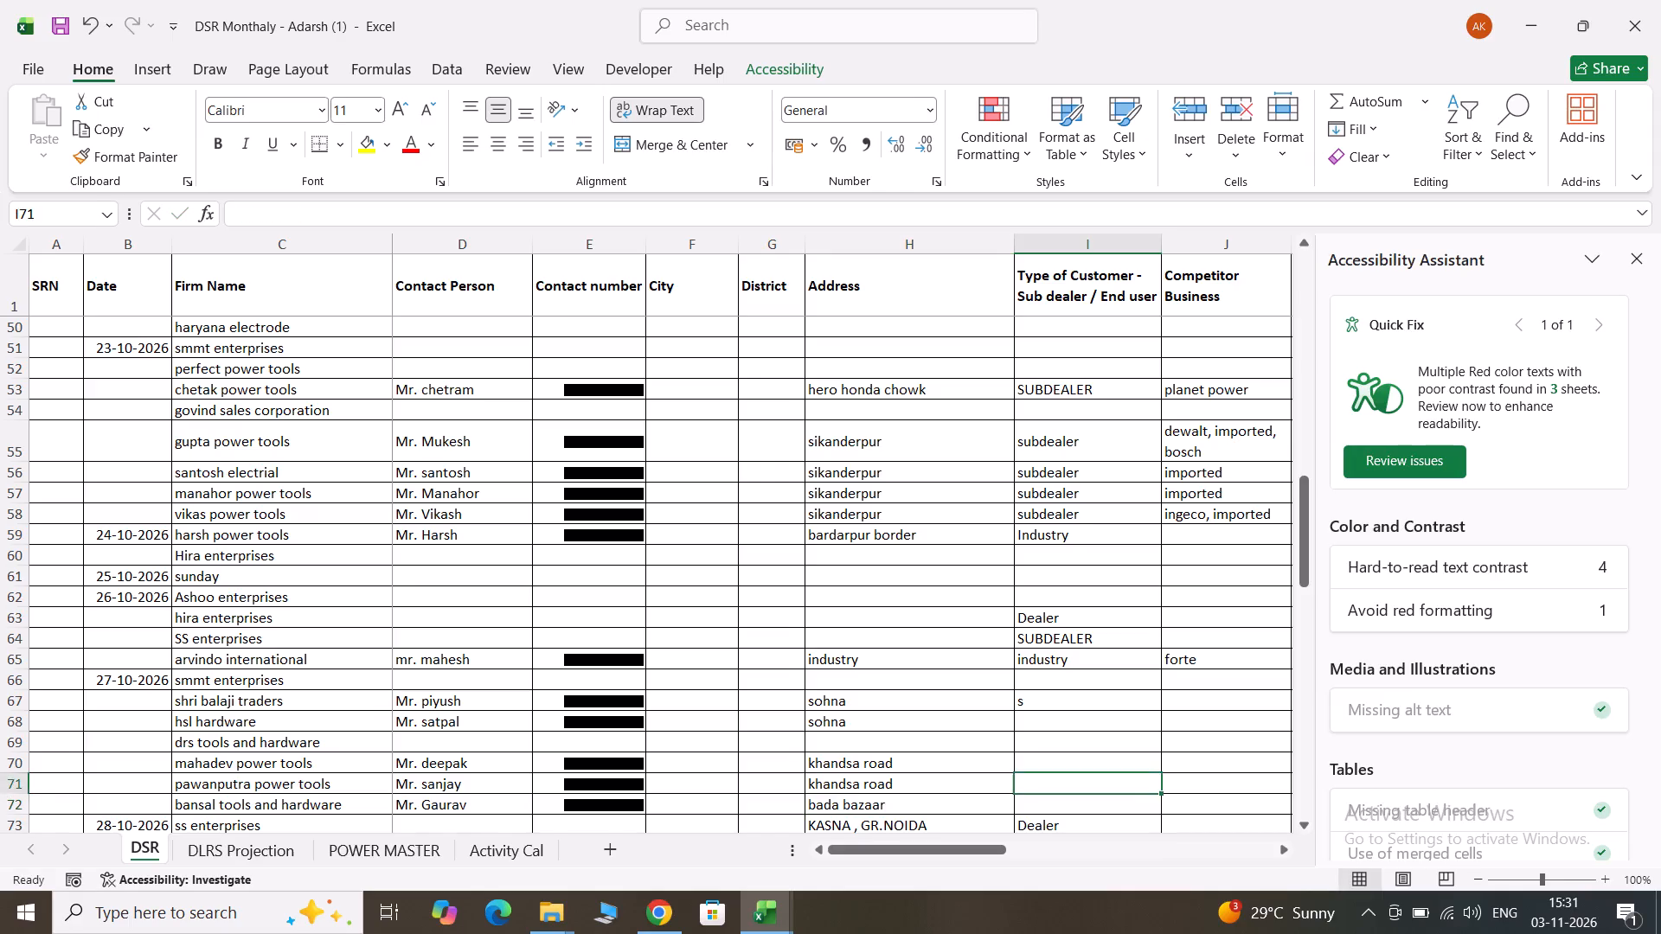
key(Up)
key(Up)
key(Down)
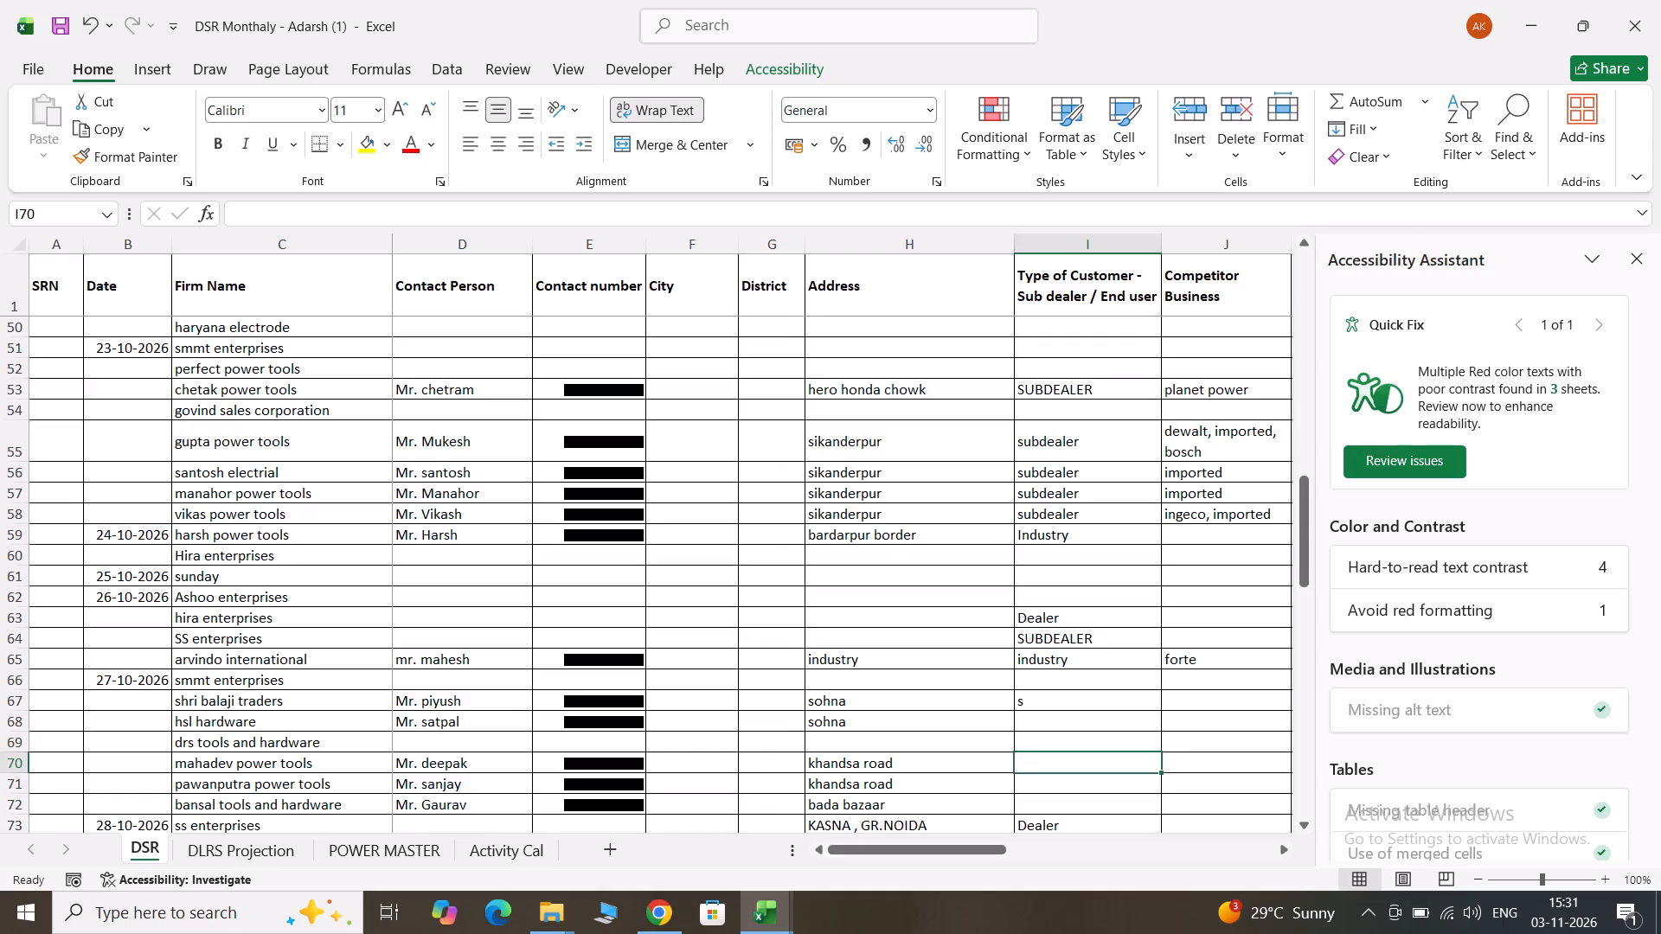
key(s)
key(Down)
key(s)
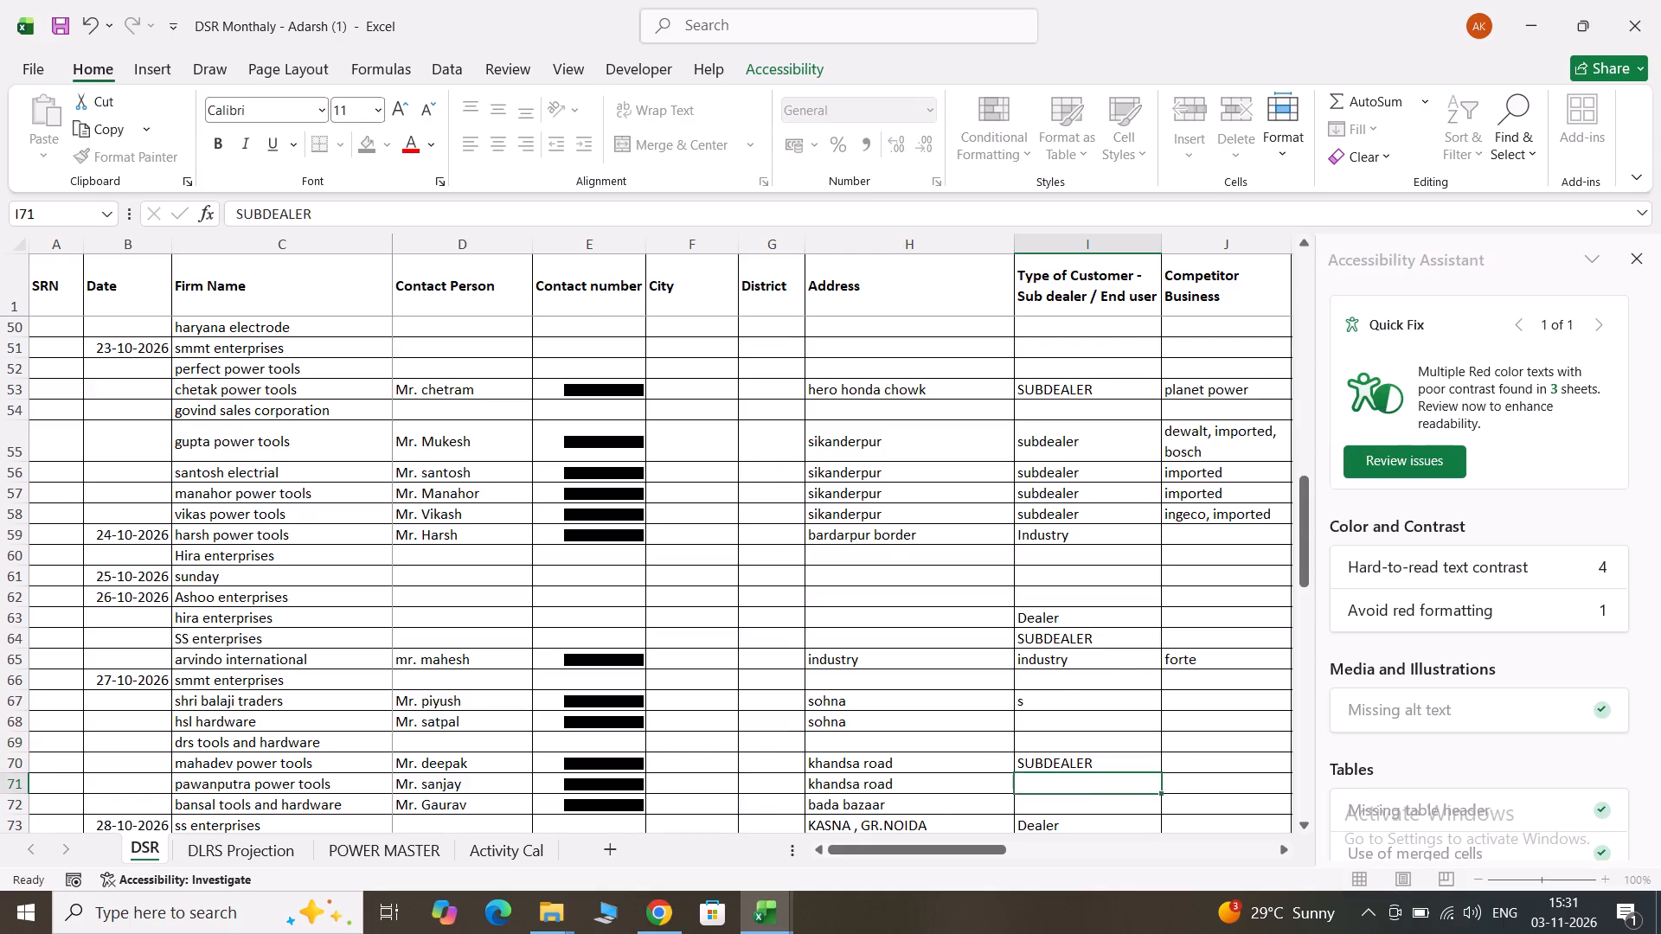
key(Down)
key(s)
key(Down)
Enter "bosch" as the Competitor Business of mahadev power tools in J70 and pawanputra power tools in J71.
key(Up)
key(Up)
key(Up)
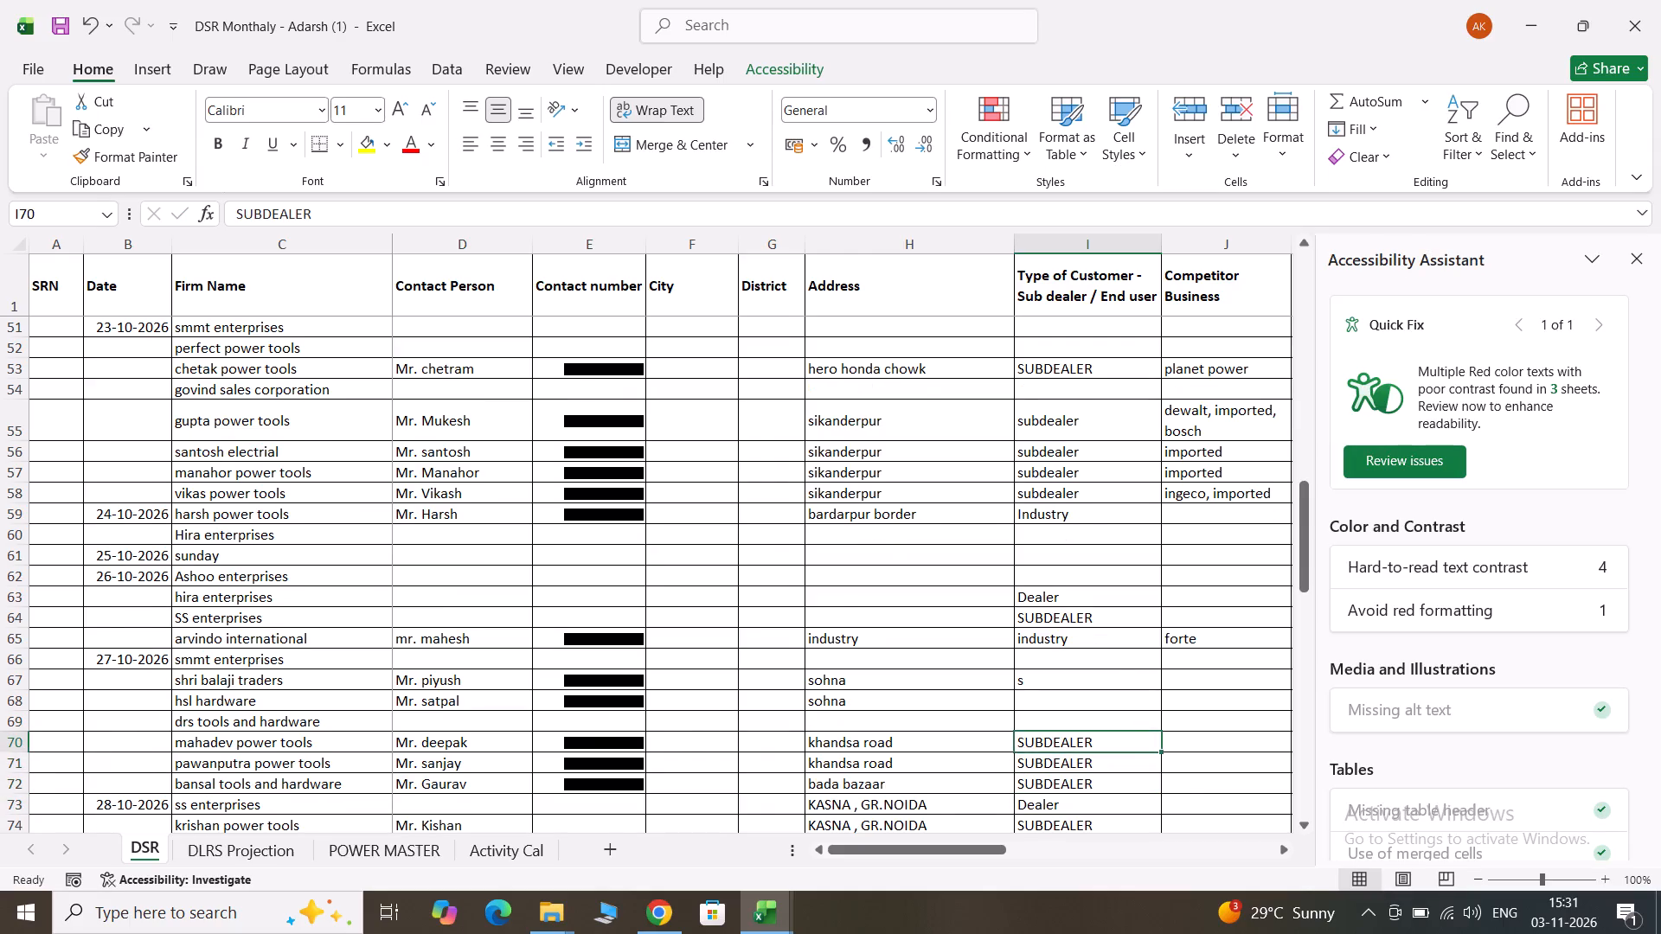
key(Right)
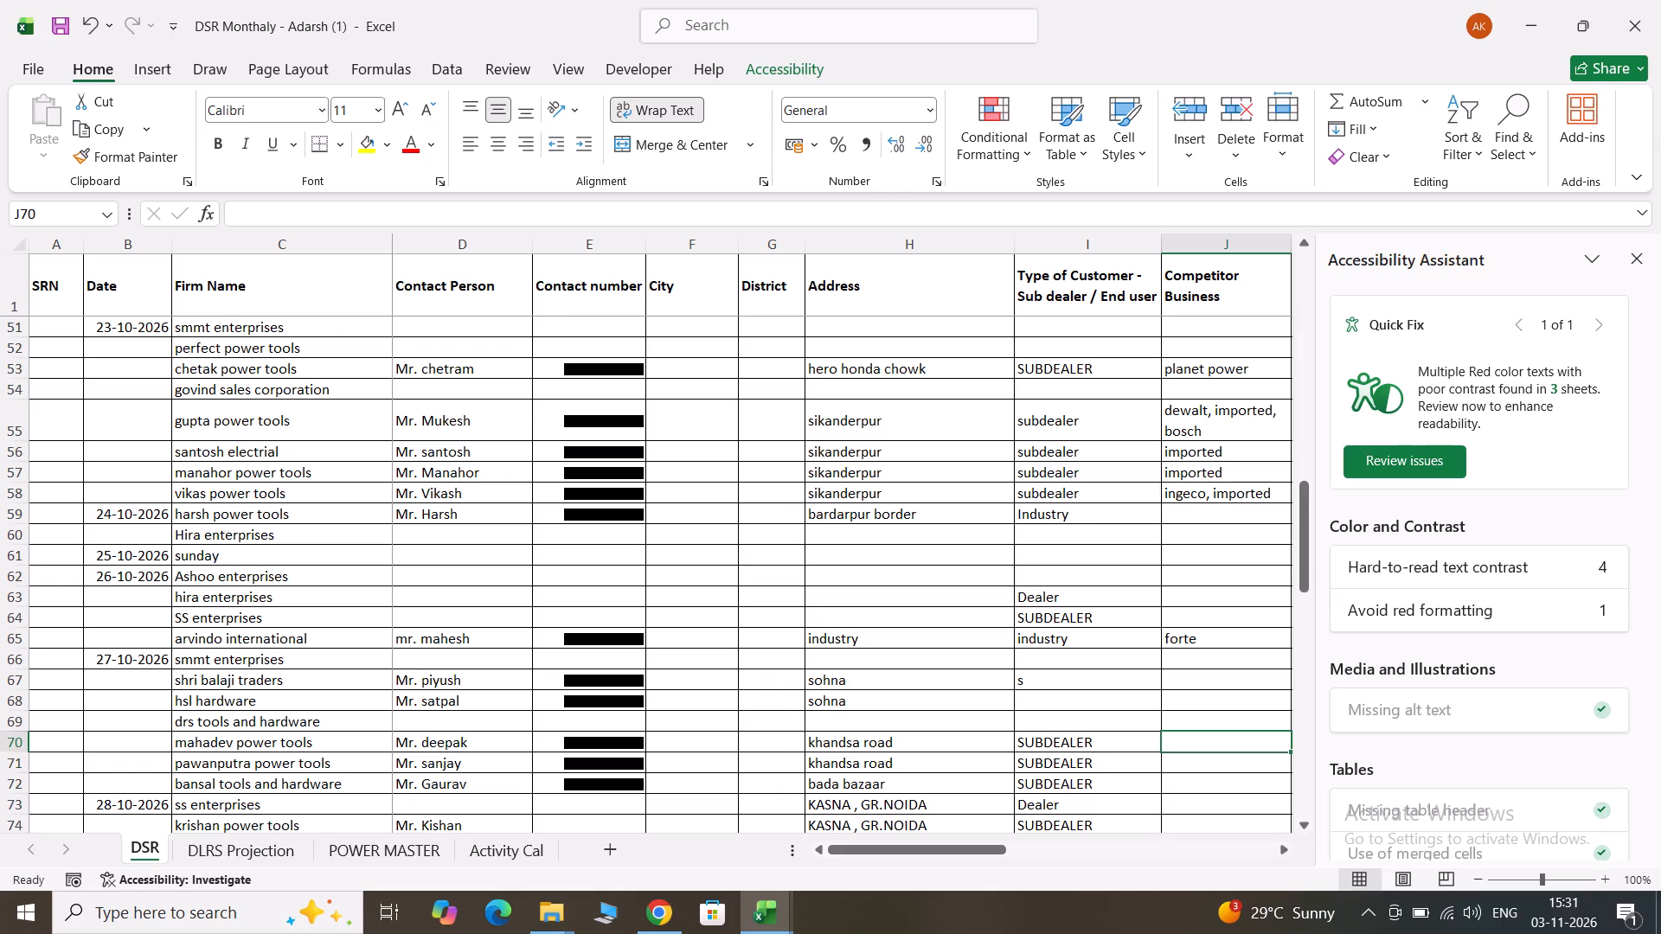
text(so)
key(BackSpace)
key(BackSpace)
text(bosch)
key(Down)
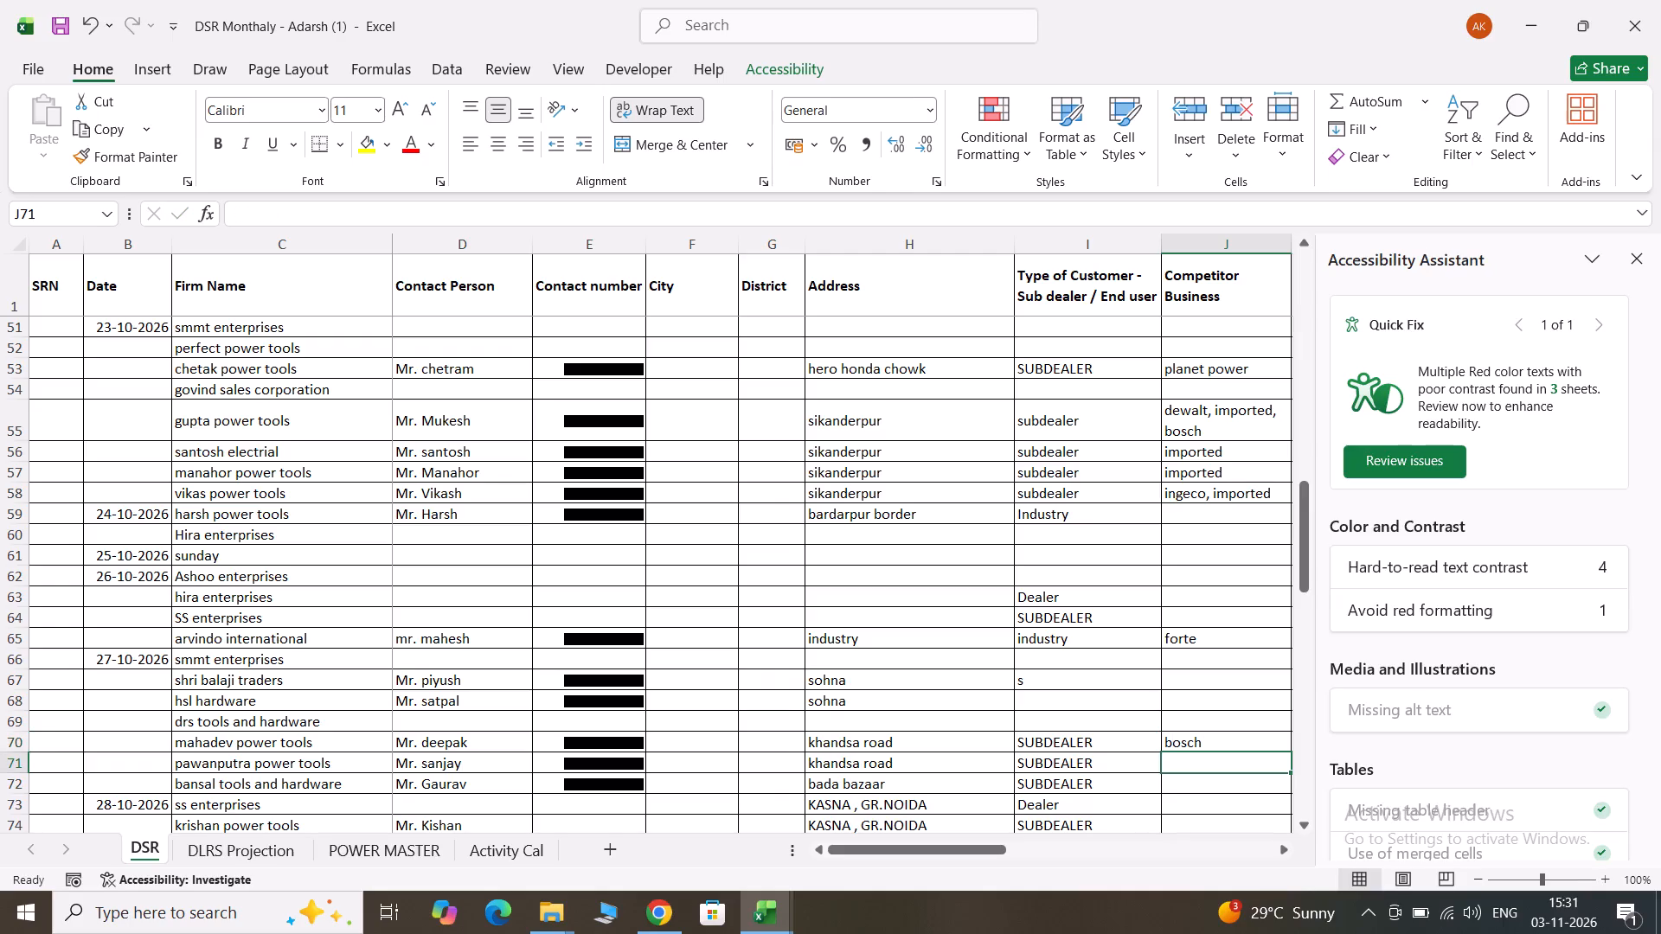
text(bosch)
key(Down)
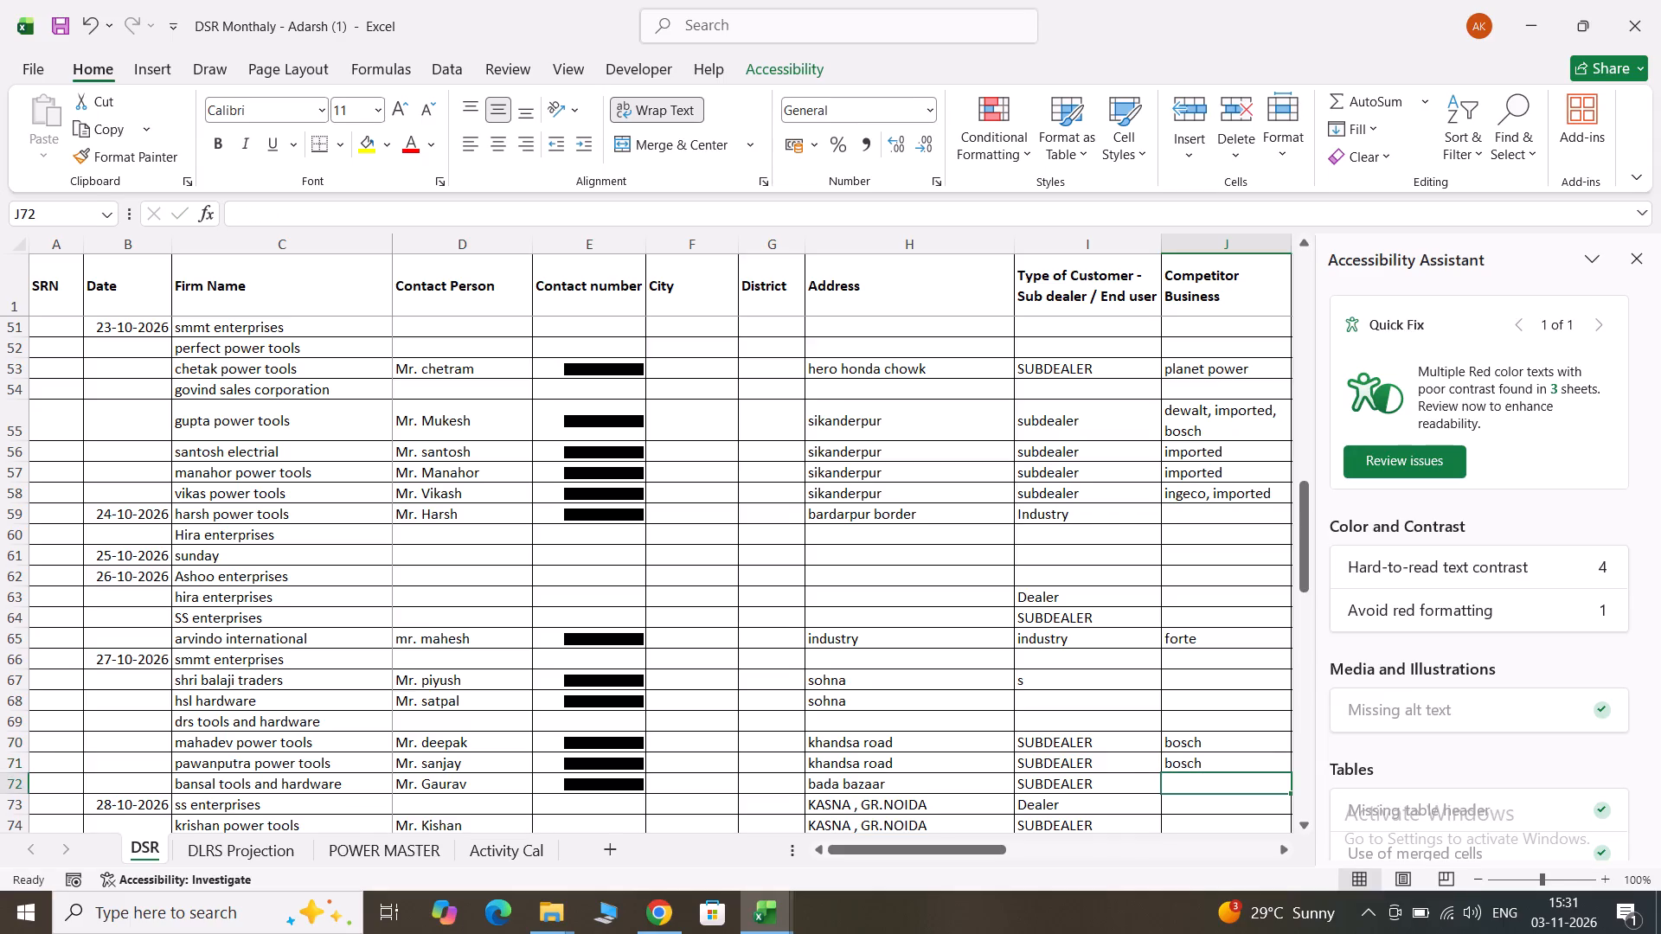
Enter "bosch, imported, dewalt" as the Competitor Business of bansal tools and hardware in J72 and save the workbook.
text(bosch)
text(, imo)
key(BackSpace)
text(oprte)
key(BackSpace)
key(BackSpace)
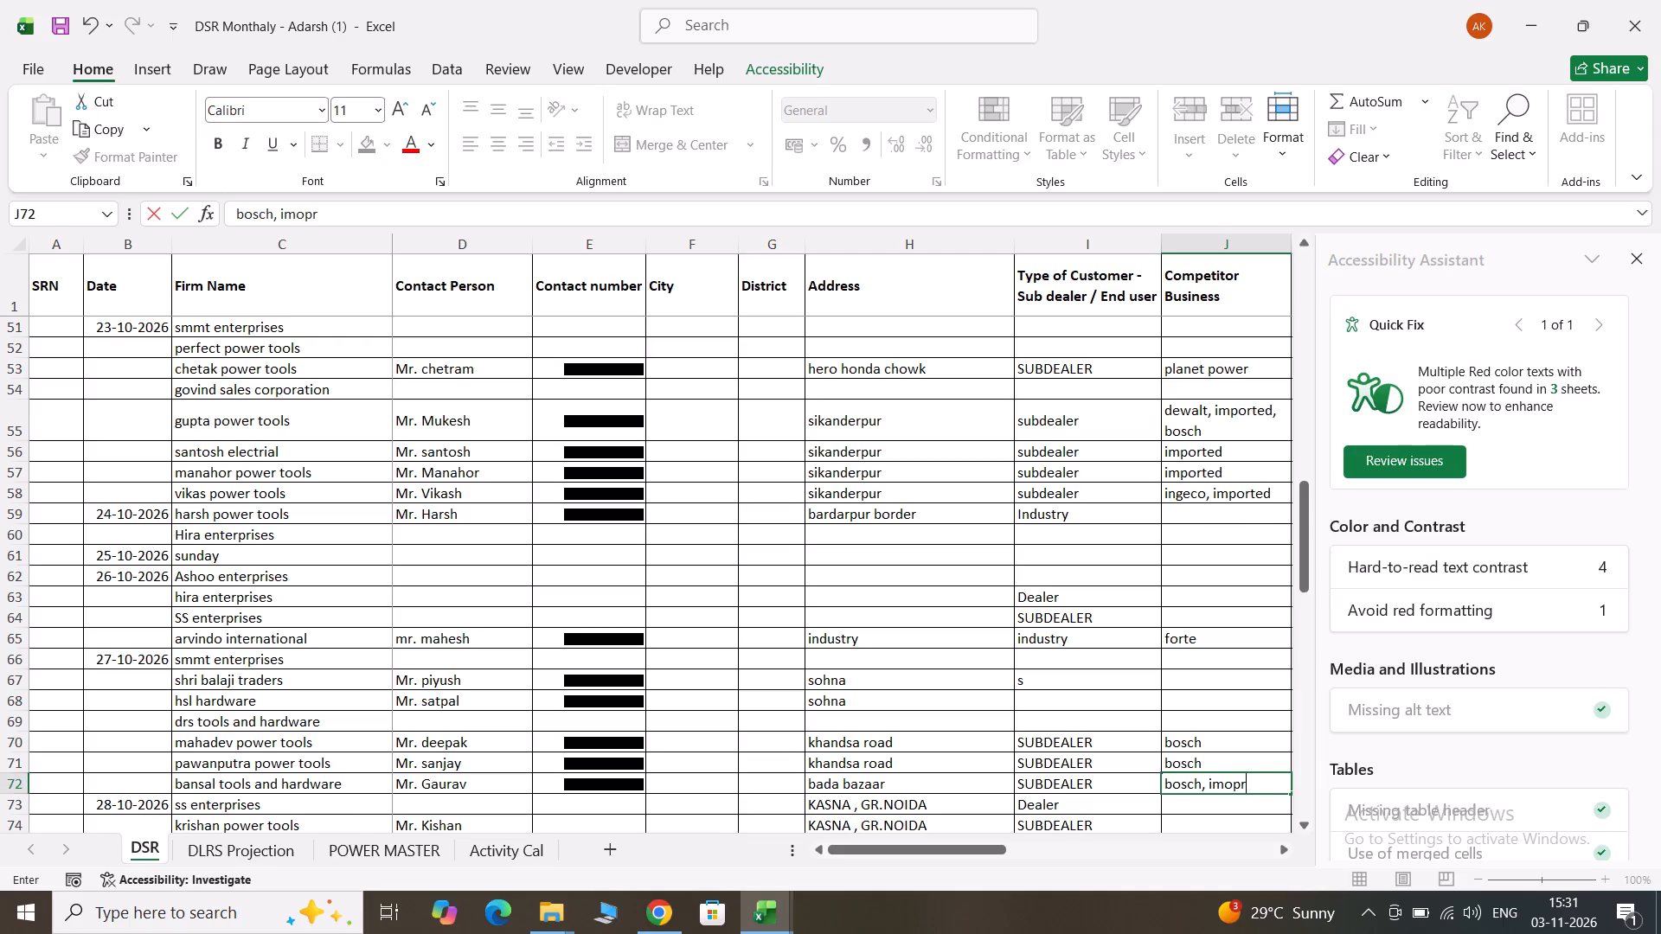
key(BackSpace)
key(BackSpace)
key(BackSpace)
text(ported)
key(space)
key(BackSpace)
key(comma)
key(space)
text(dewalt)
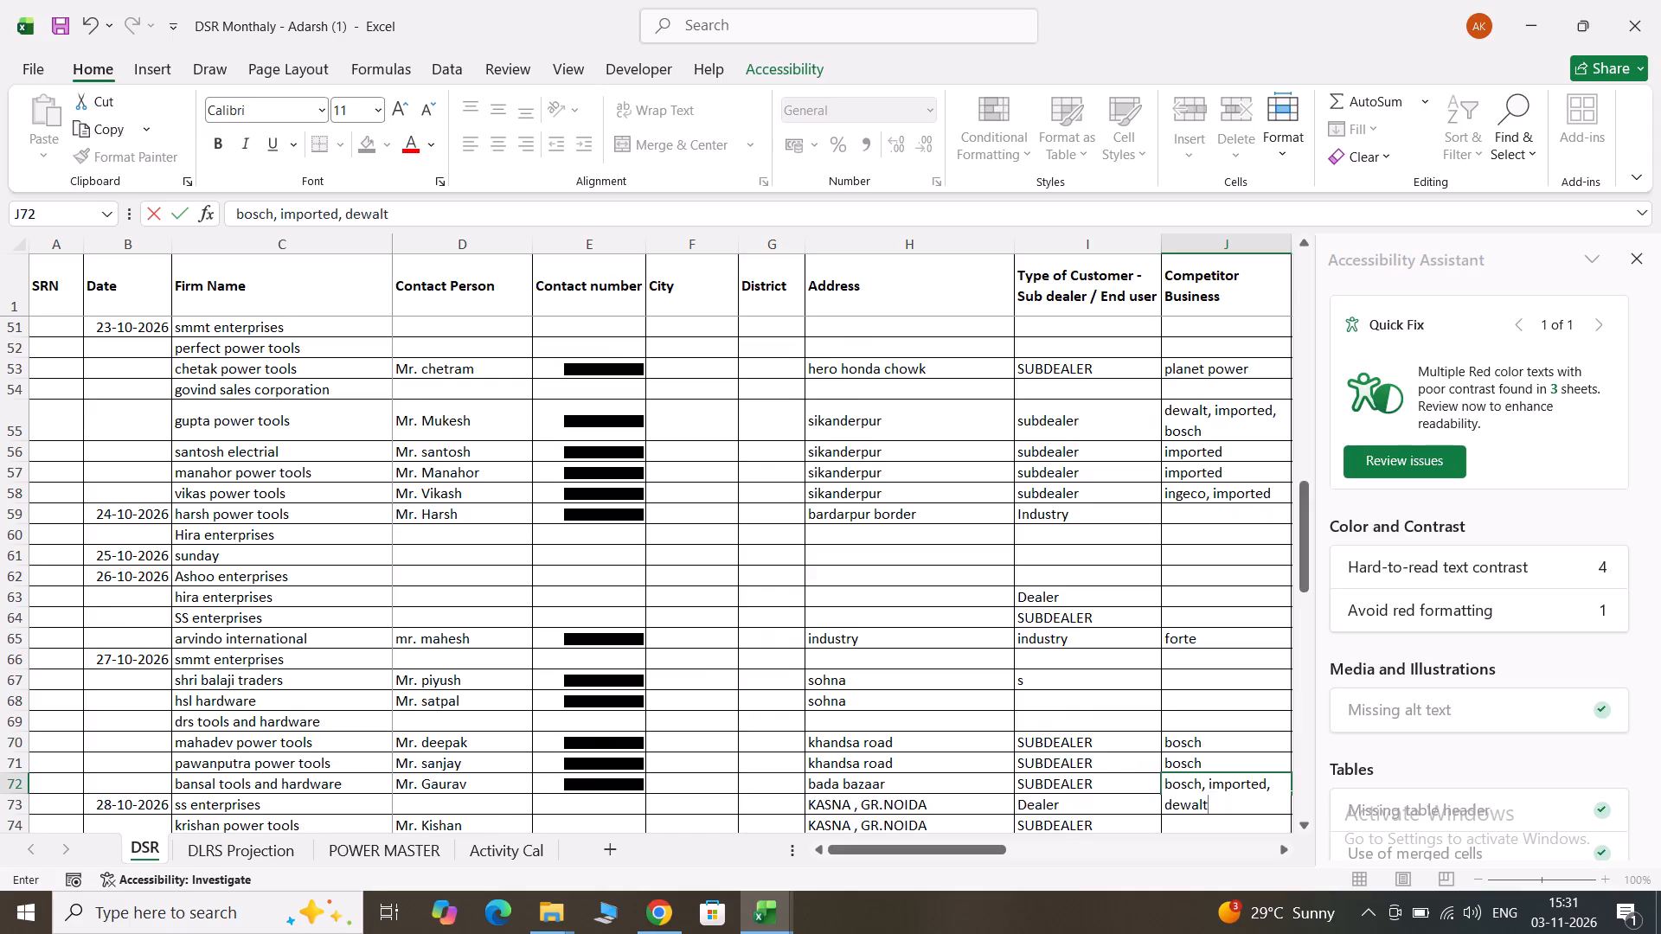
key(Down)
key(ctrl+s)
Clear the Address cells H73 to H77 for the 28-10-2026 visits.
key(Down)
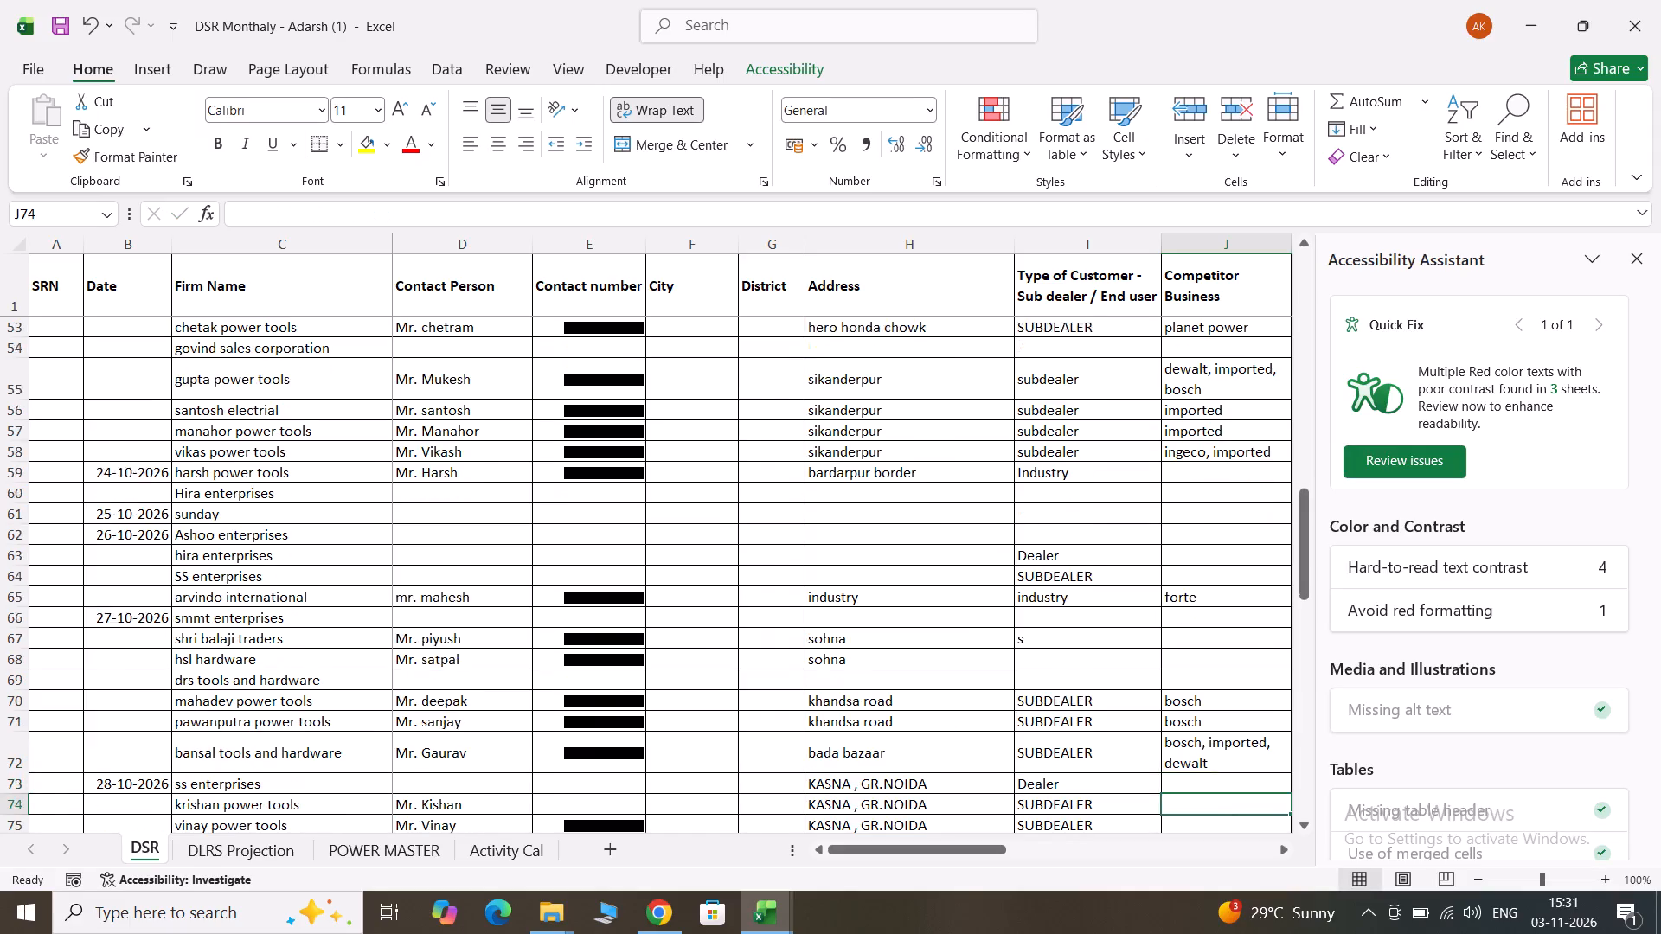
key(Down)
key(Down)
key(Left)
key(Left)
key(Left)
key(Up)
key(Up)
key(Up)
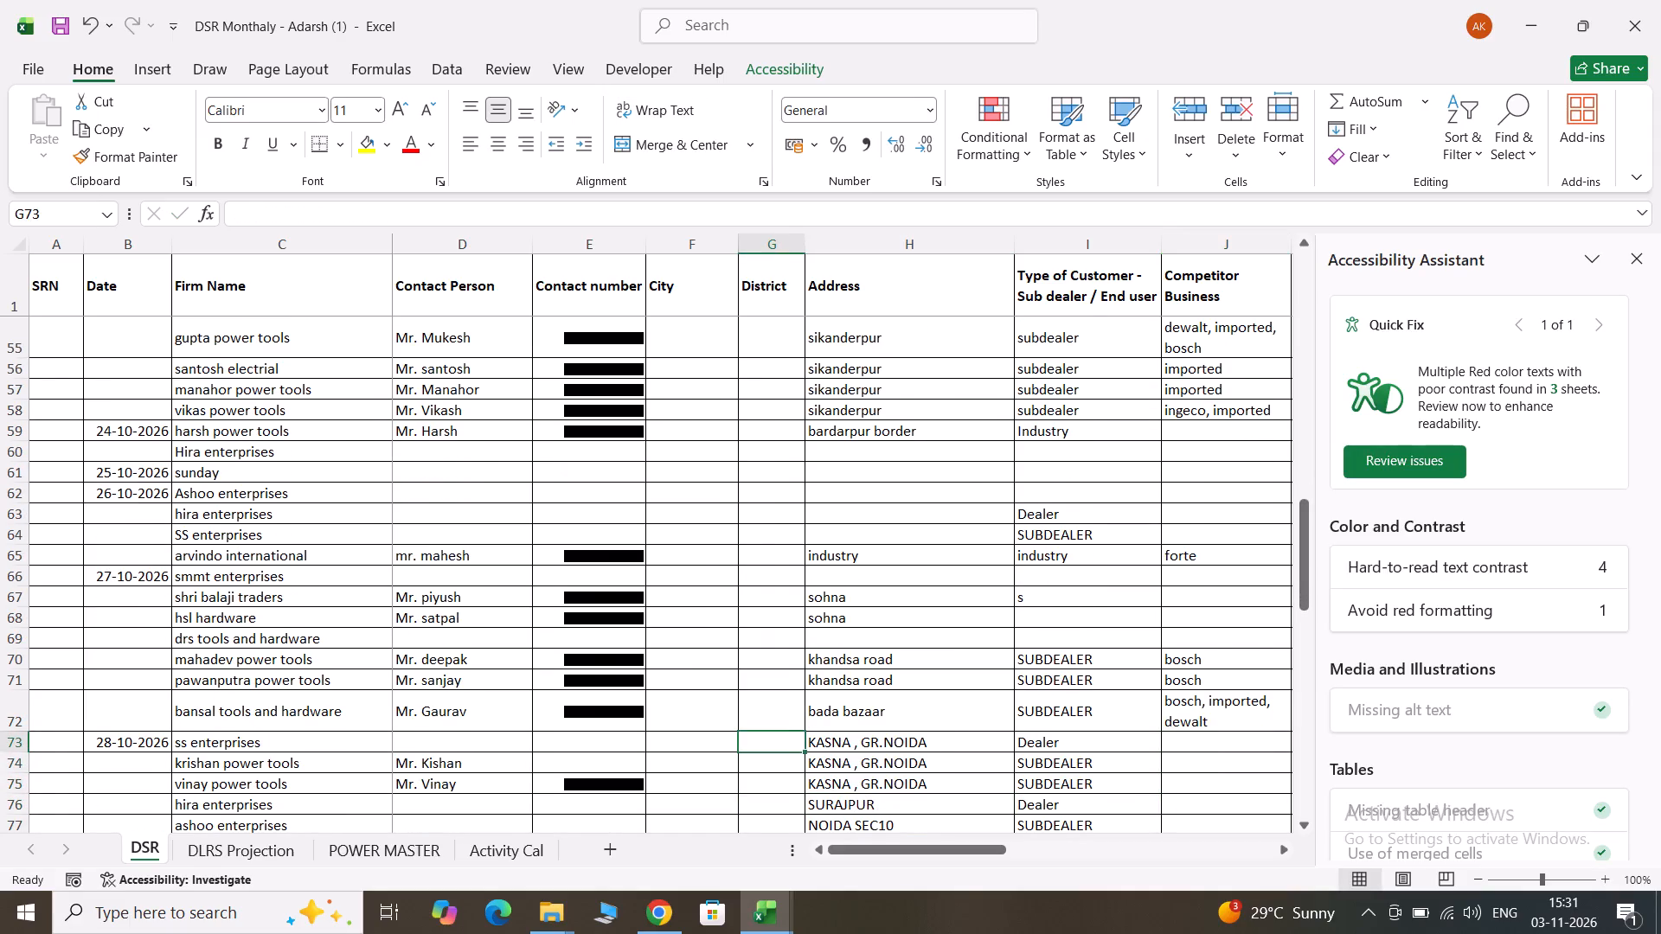
key(Right)
key(shift+Down)
key(shift+Down)
key(shift+Down)
key(shift+Down)
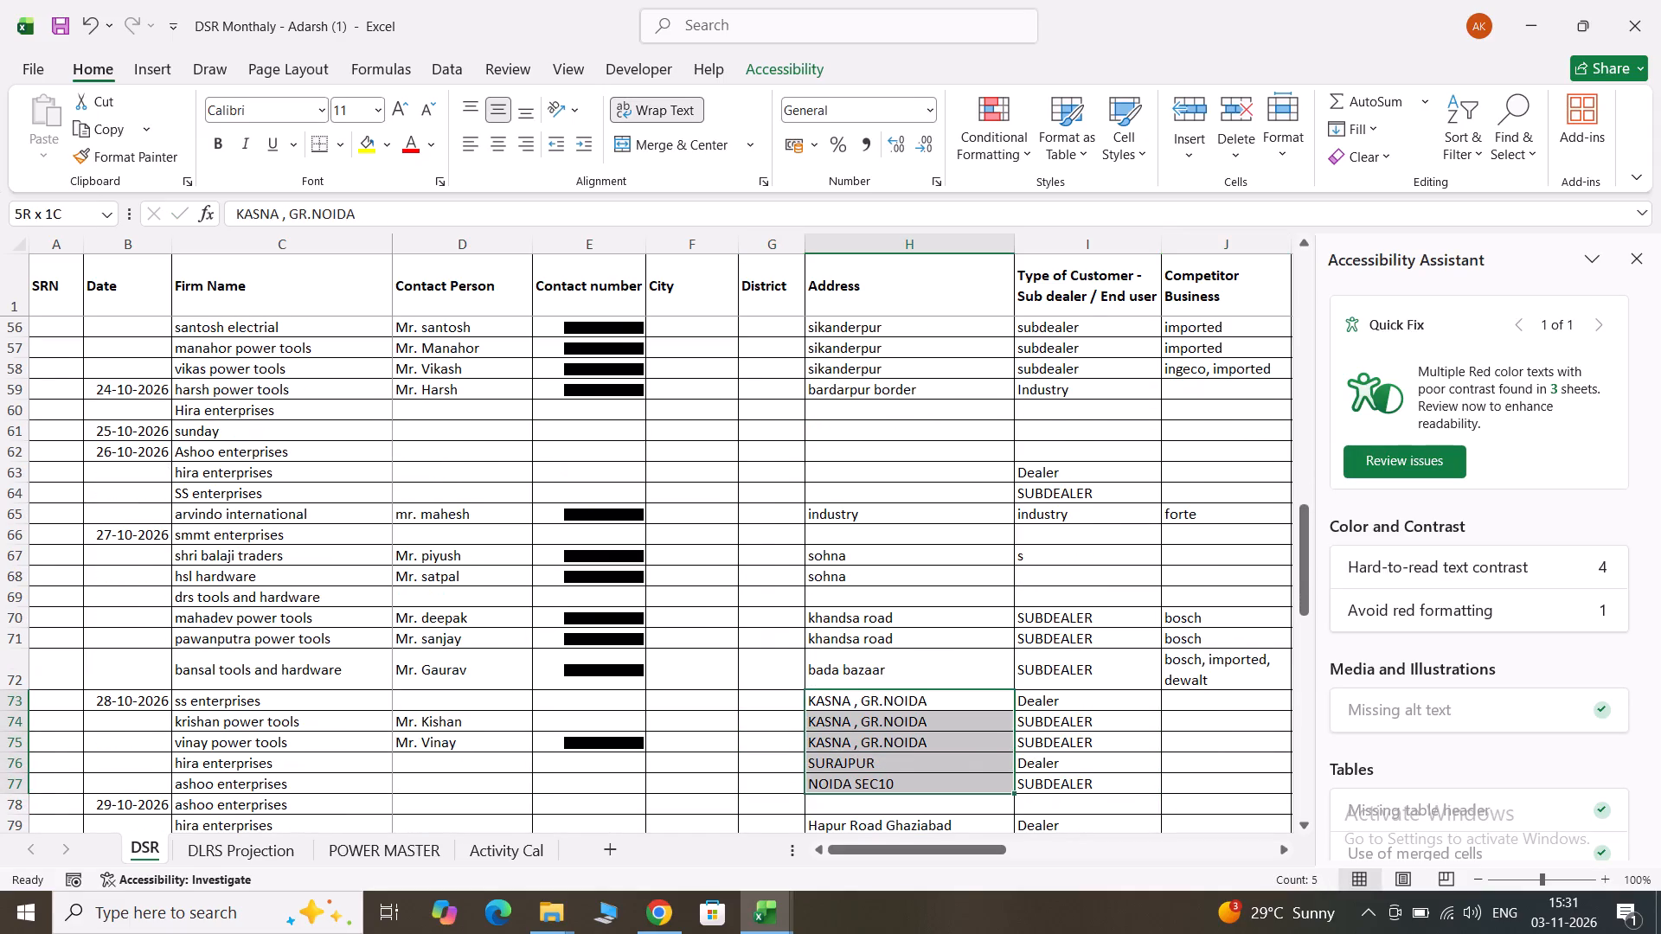
key(Delete)
Clear the Type of Customer cell I73 for ss enterprises.
key(Right)
key(Up)
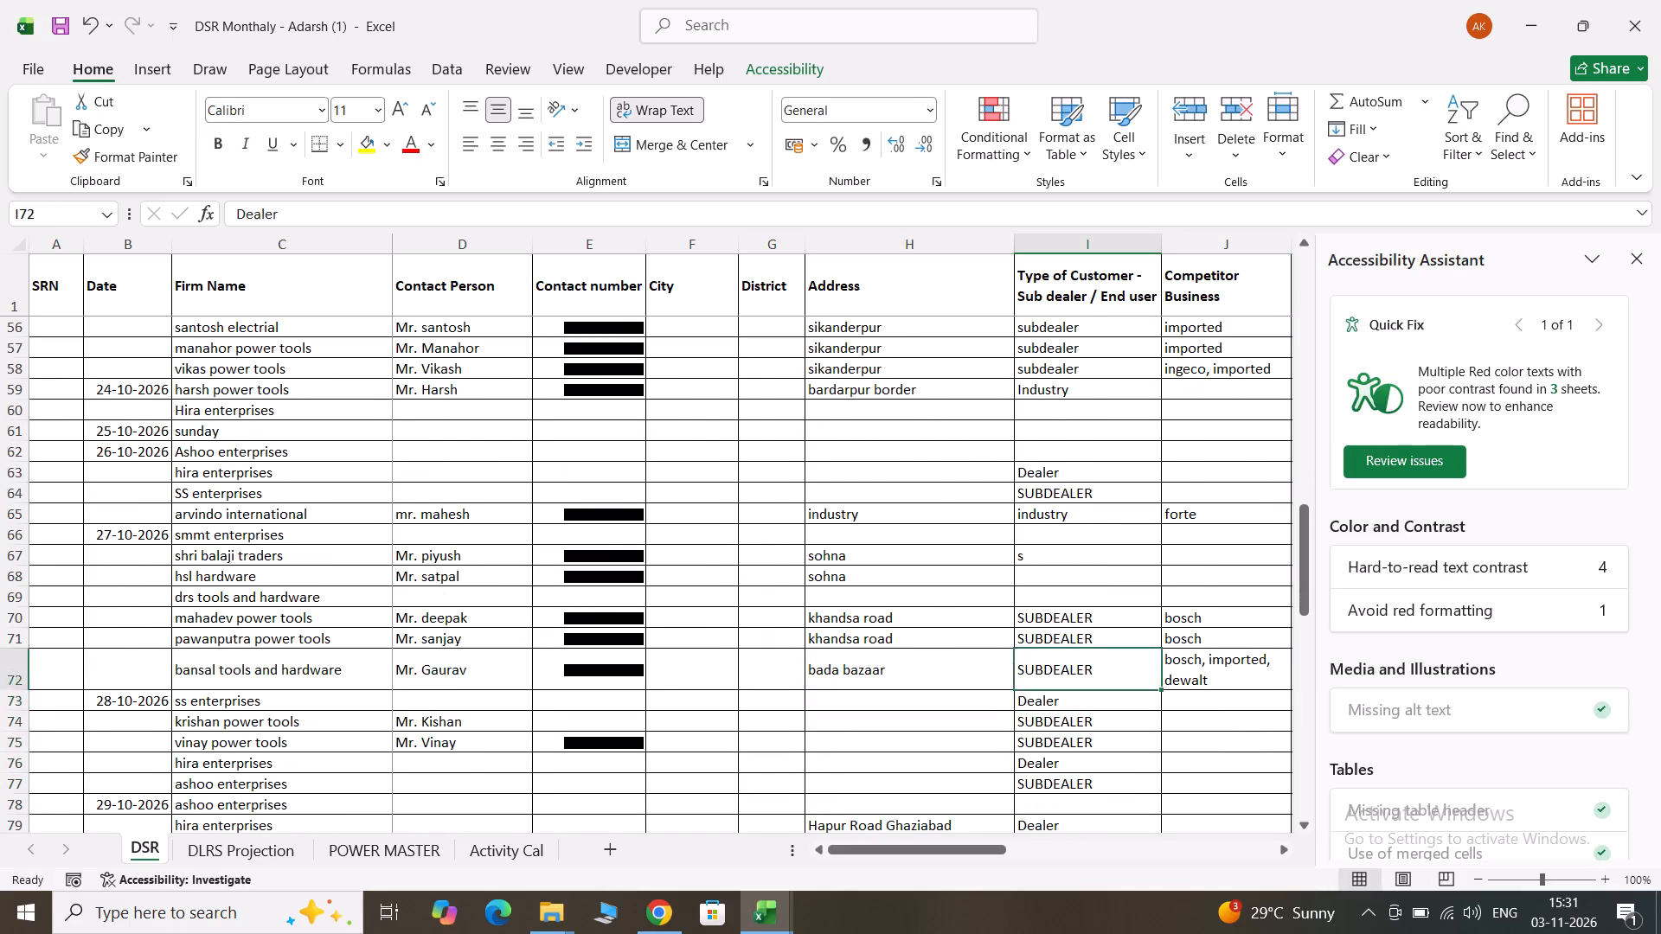
key(Down)
key(Left)
key(Left)
key(Left)
key(Right)
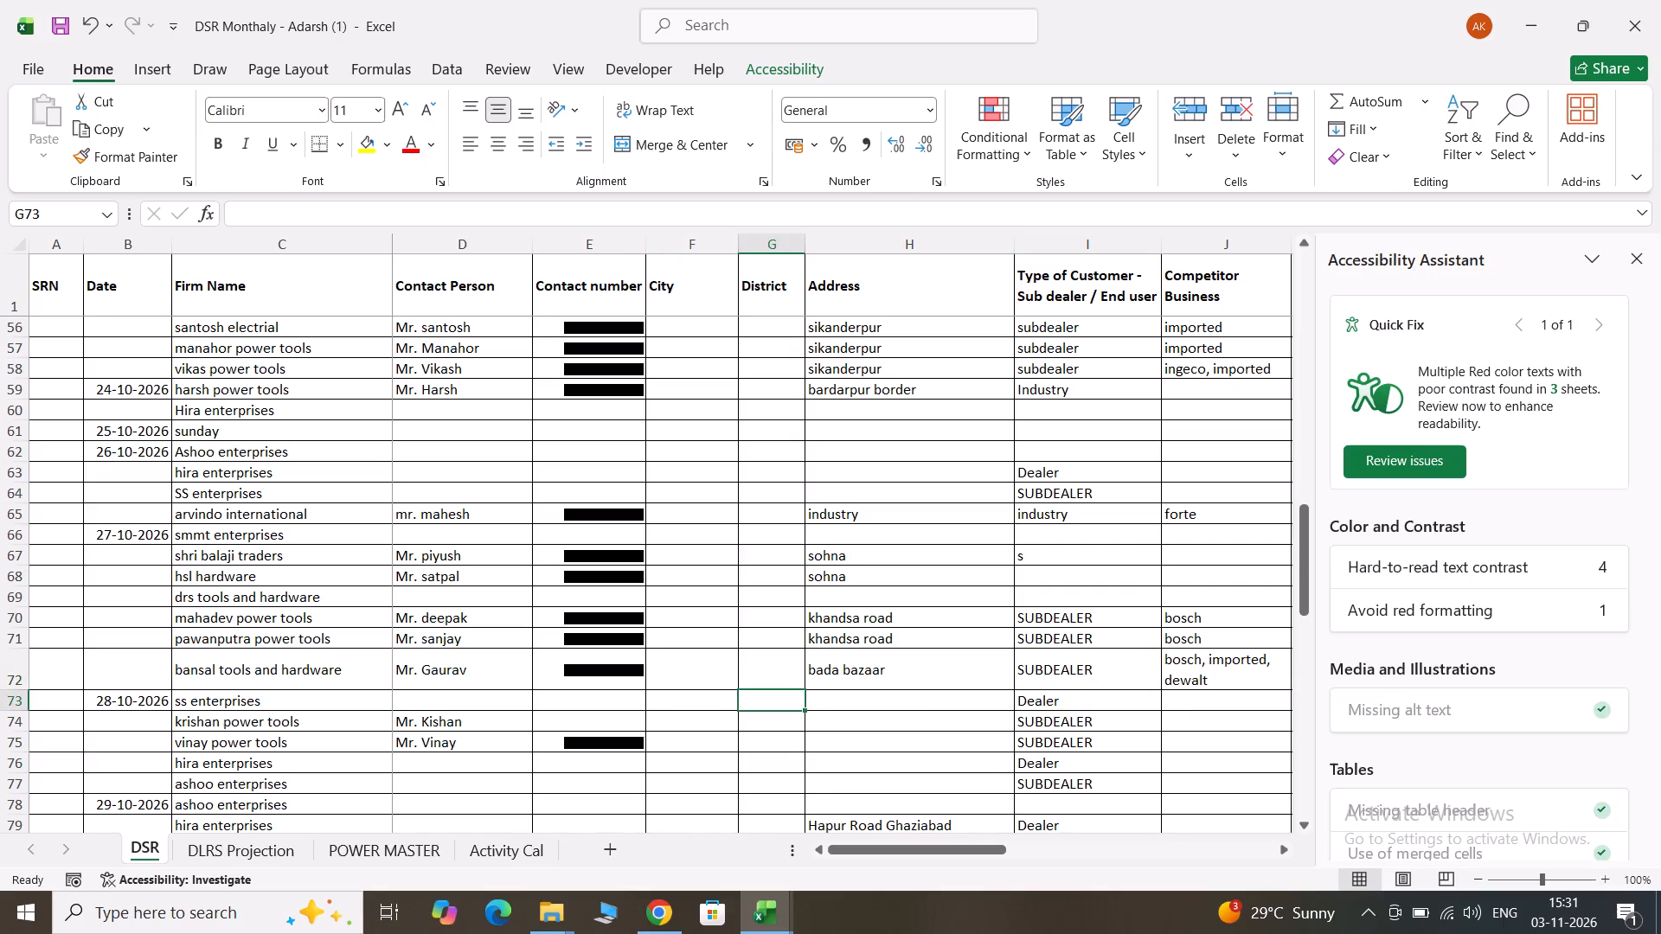
key(Right)
key(Right)
key(Delete)
Enter "ballabhgarh" as the Address of vinay power tools in H75 and krishan power tools in H74.
key(Down)
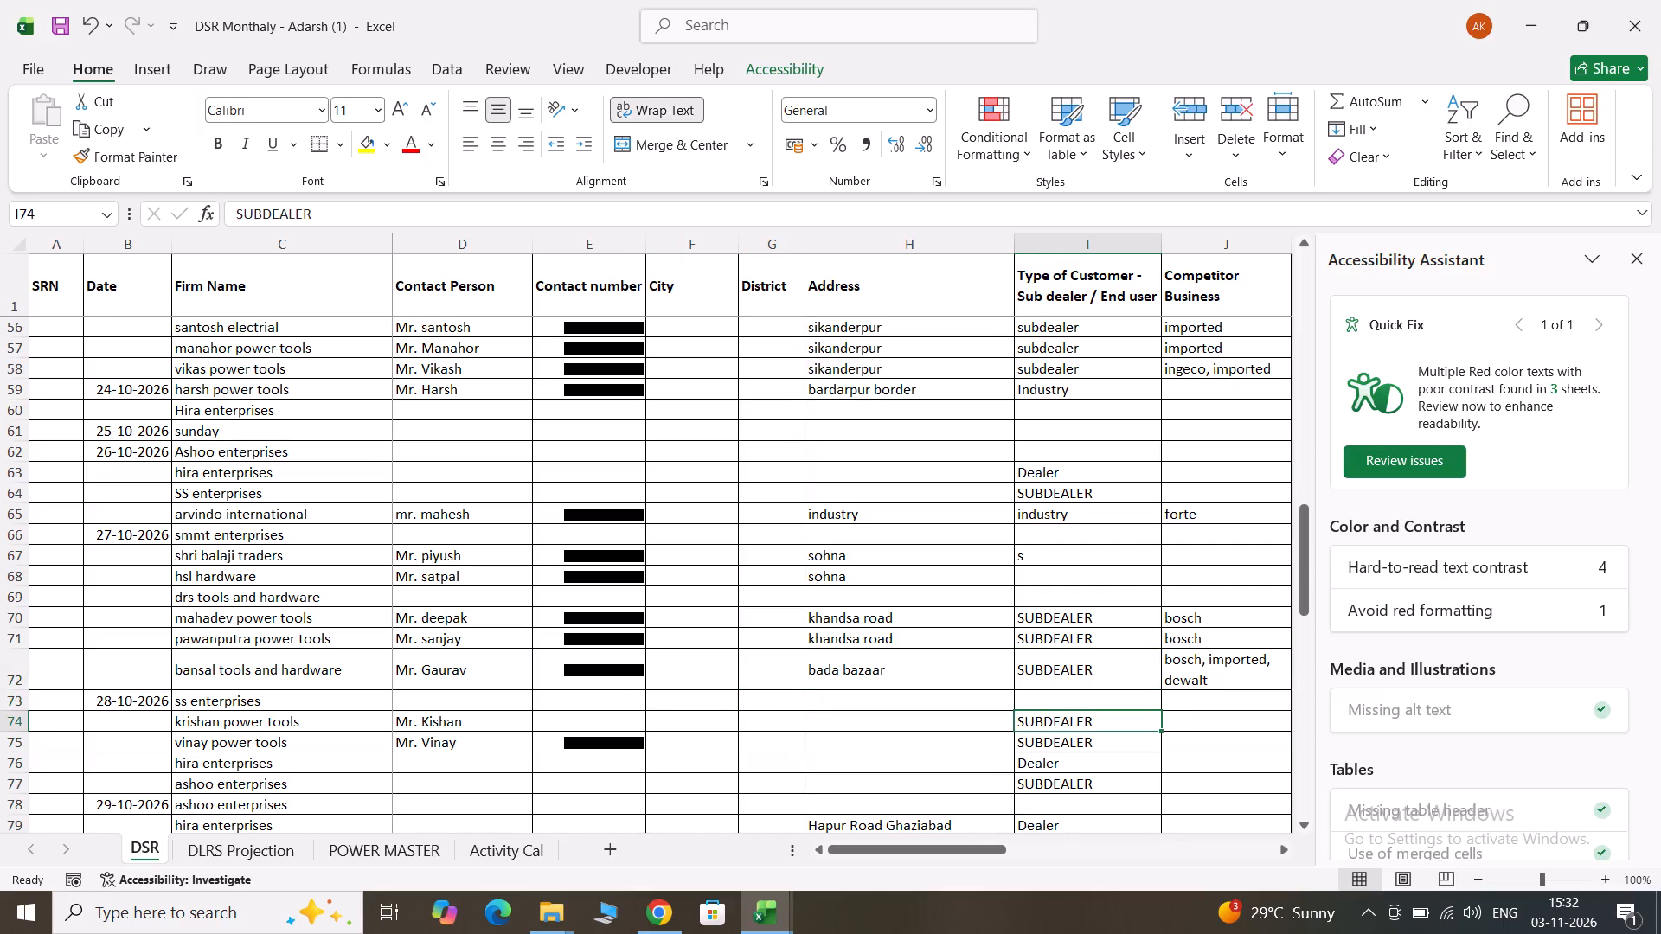
key(Down)
key(Left)
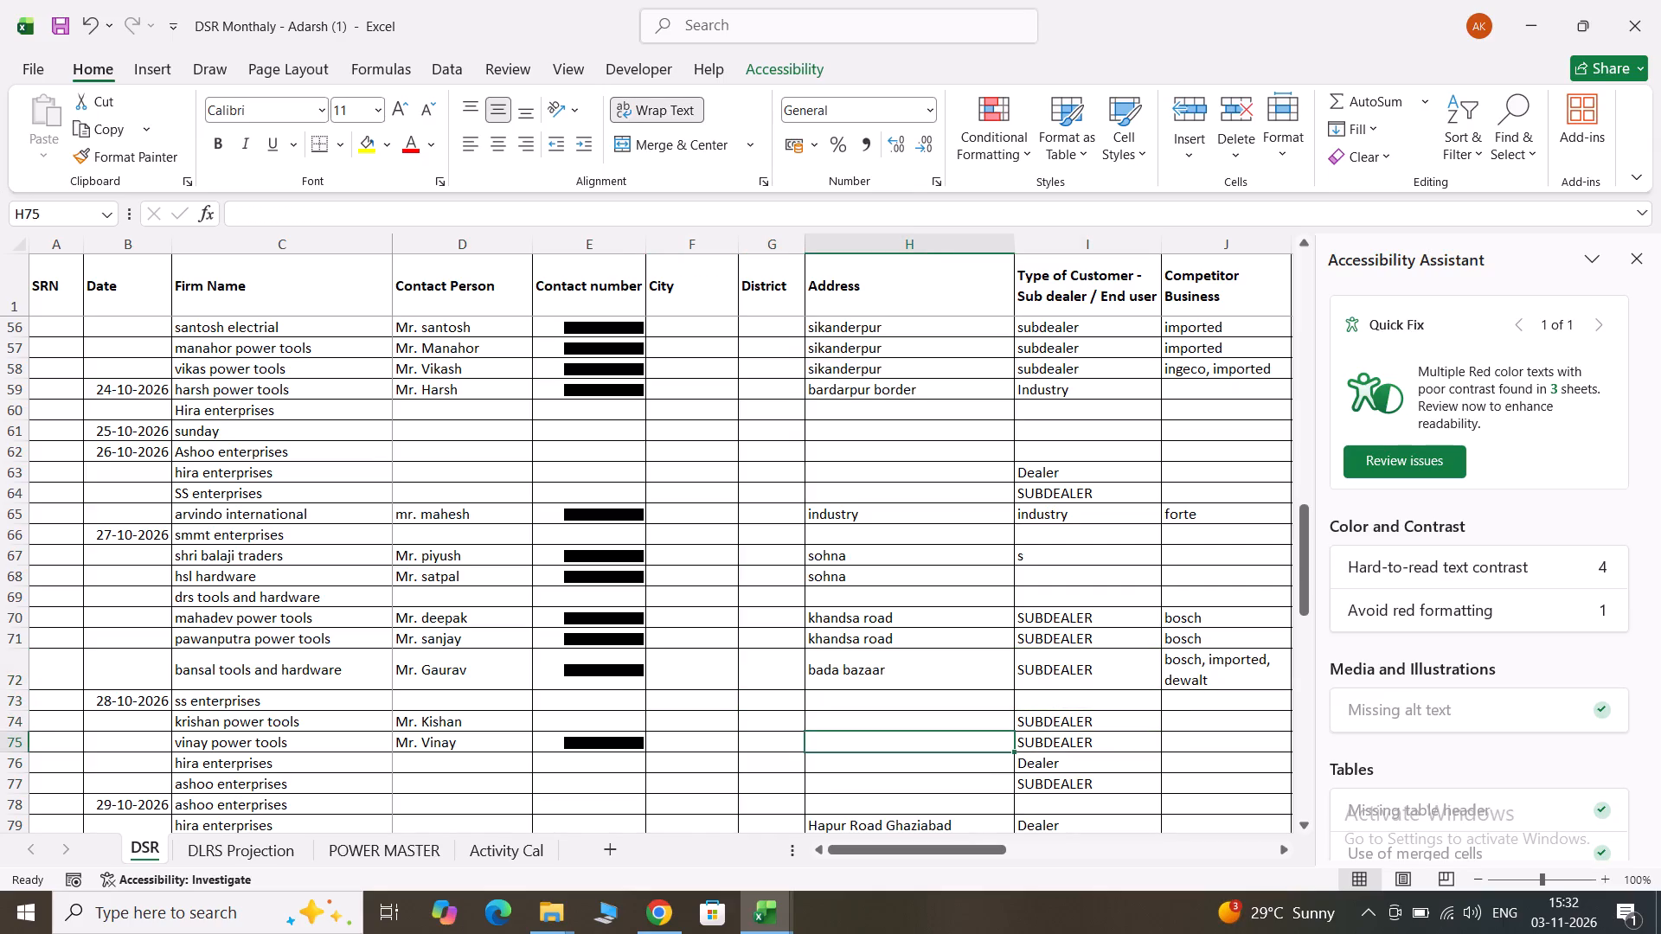
text(ballabh)
text(garh)
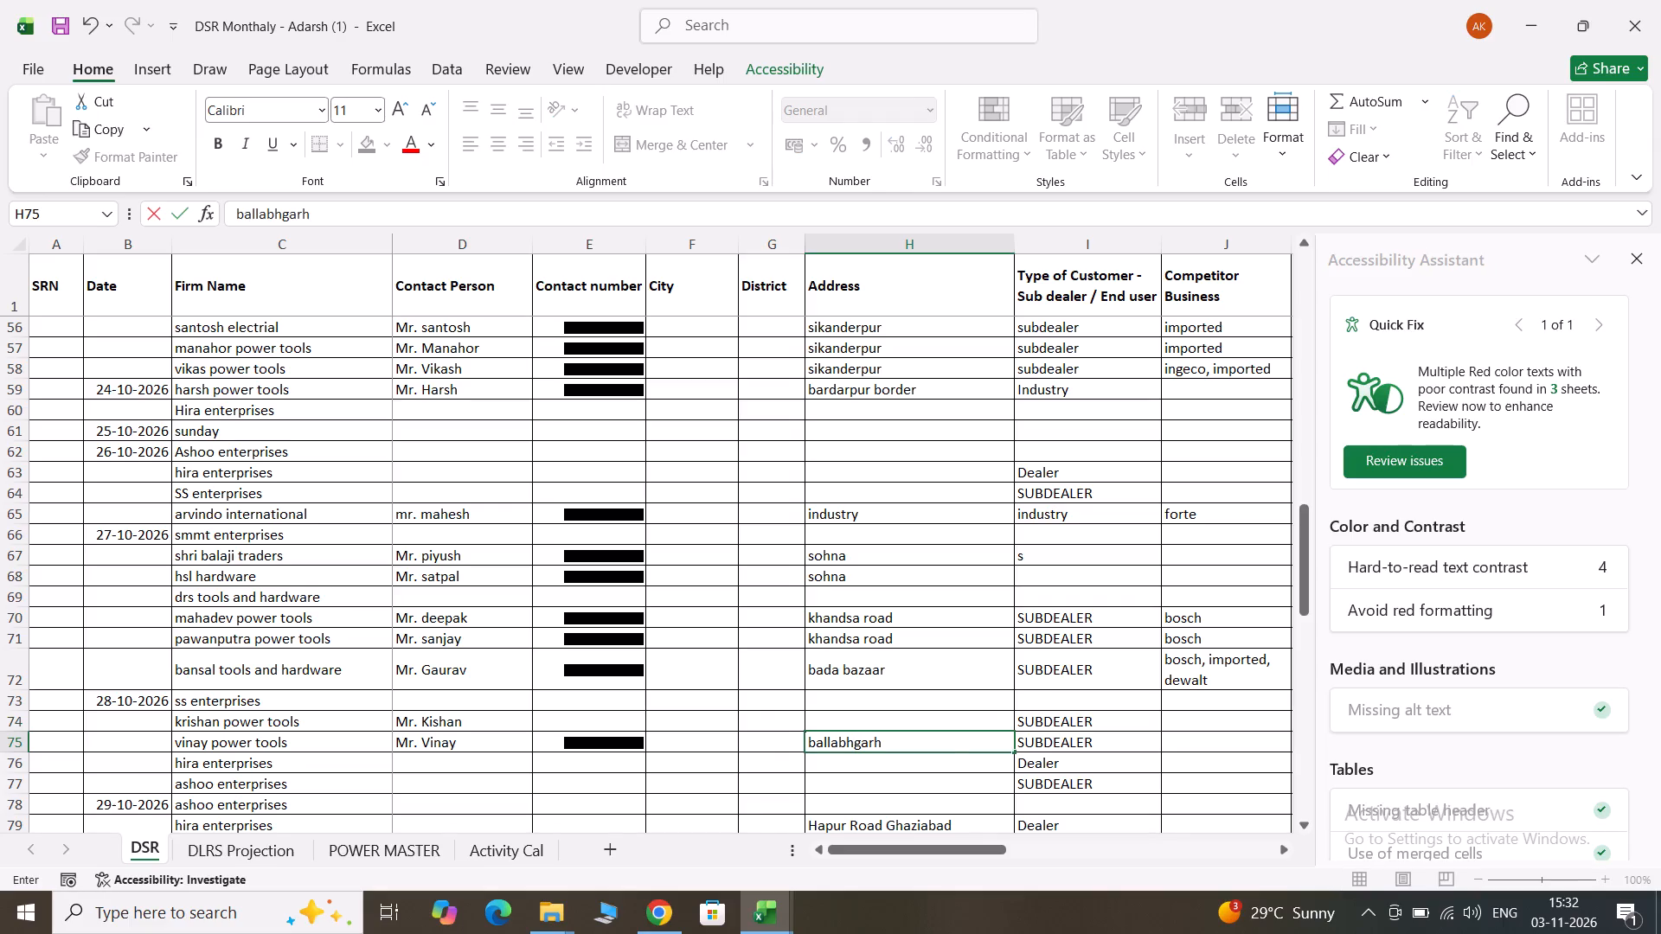
key(Up)
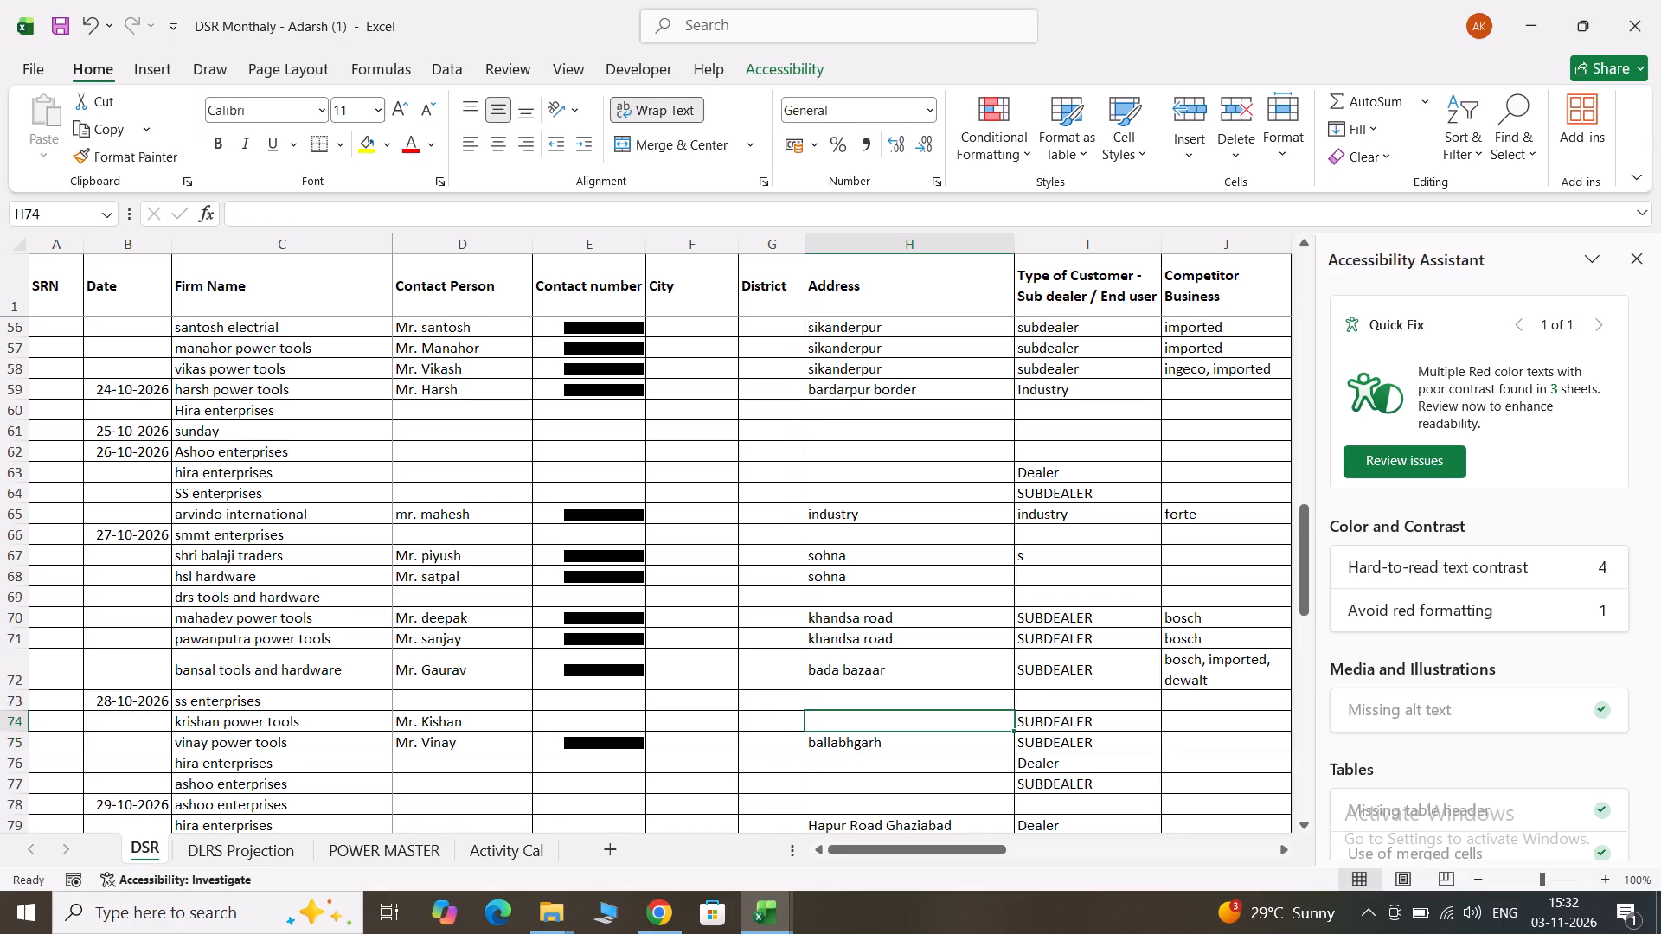
text(bal)
key(Down)
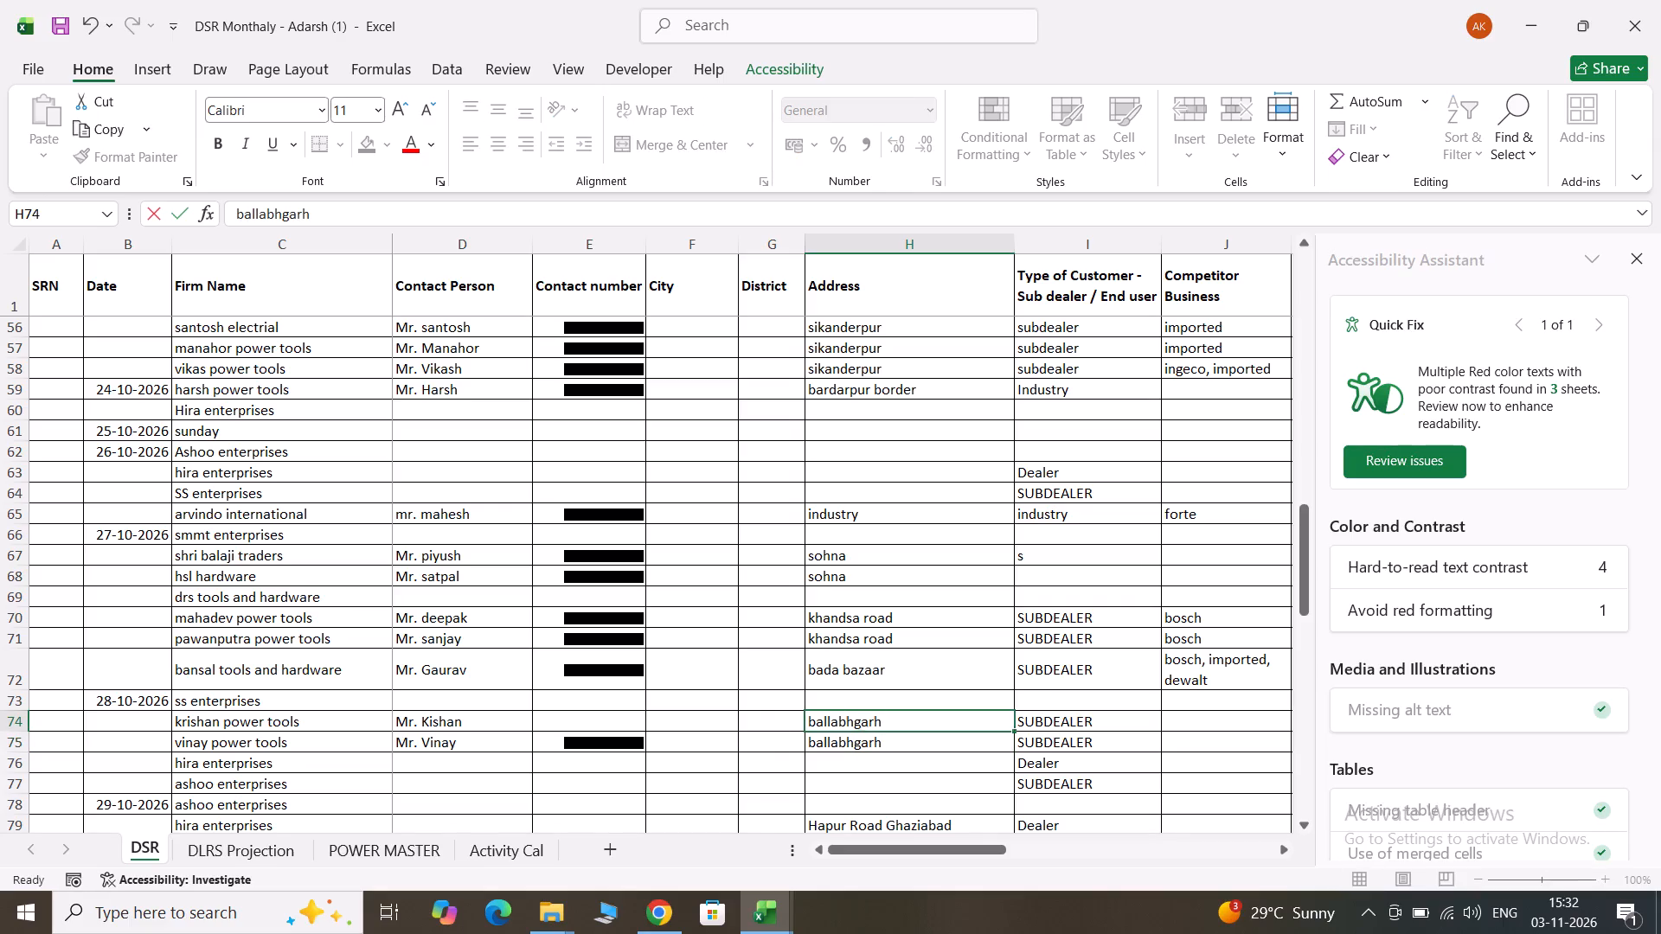
Enter "dwalt, hikok, kpt" as the Competitor Business of vinay power tools in J75 and save the workbook.
key(Down)
key(Down)
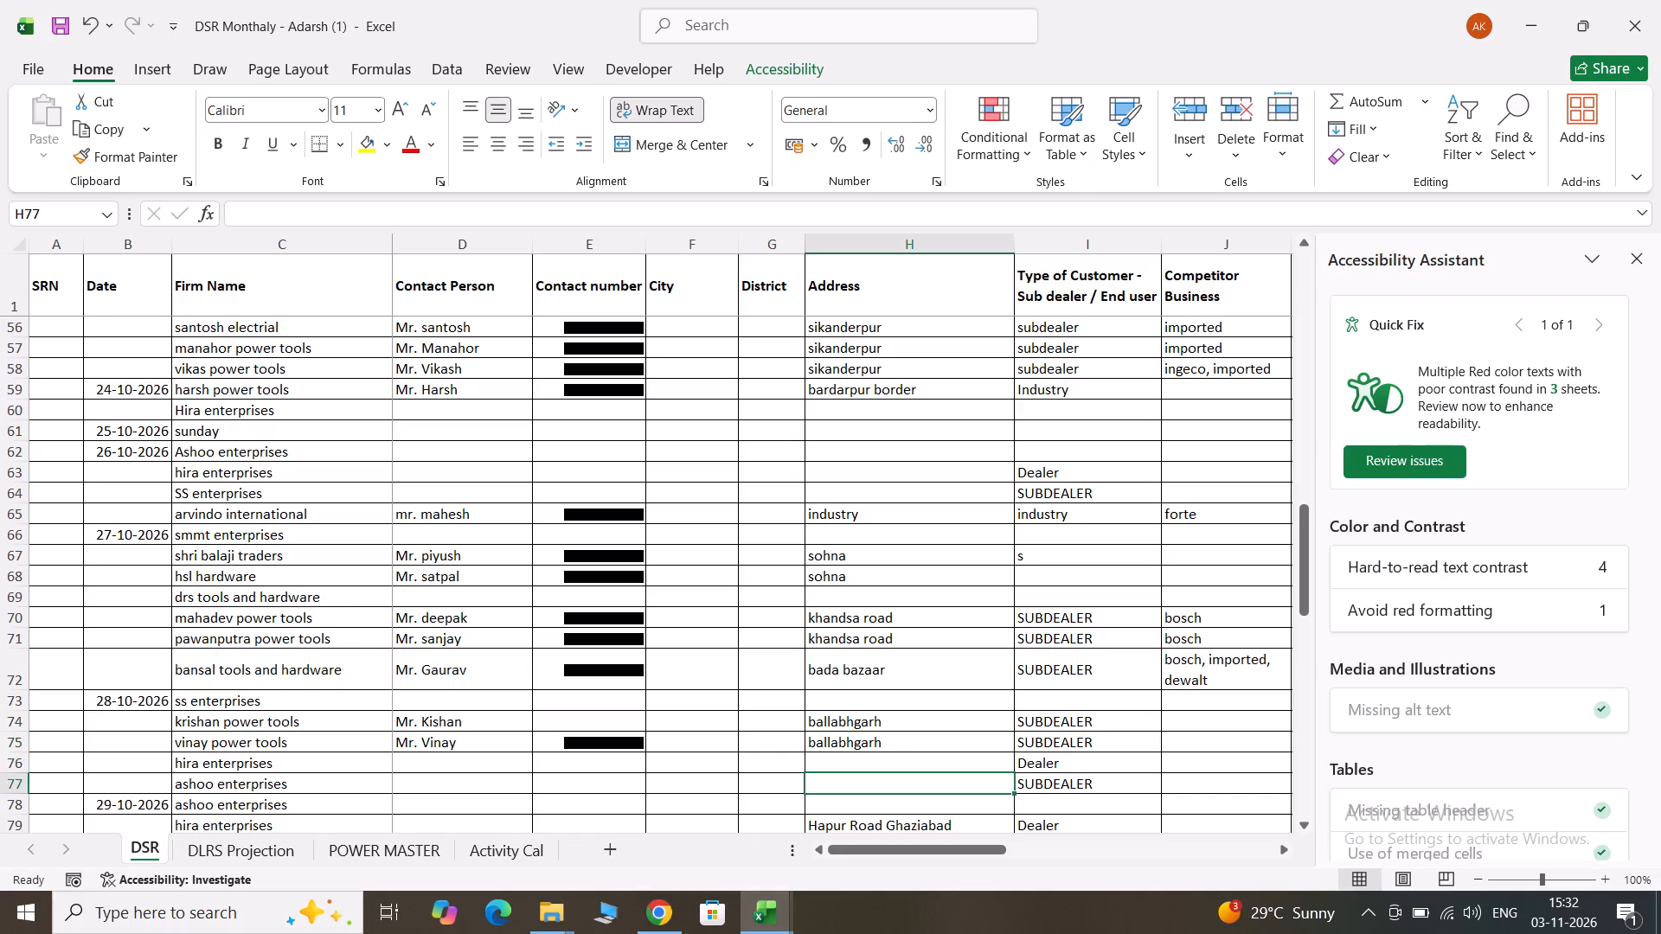
key(Right)
key(Right)
key(Up)
key(Up)
key(Up)
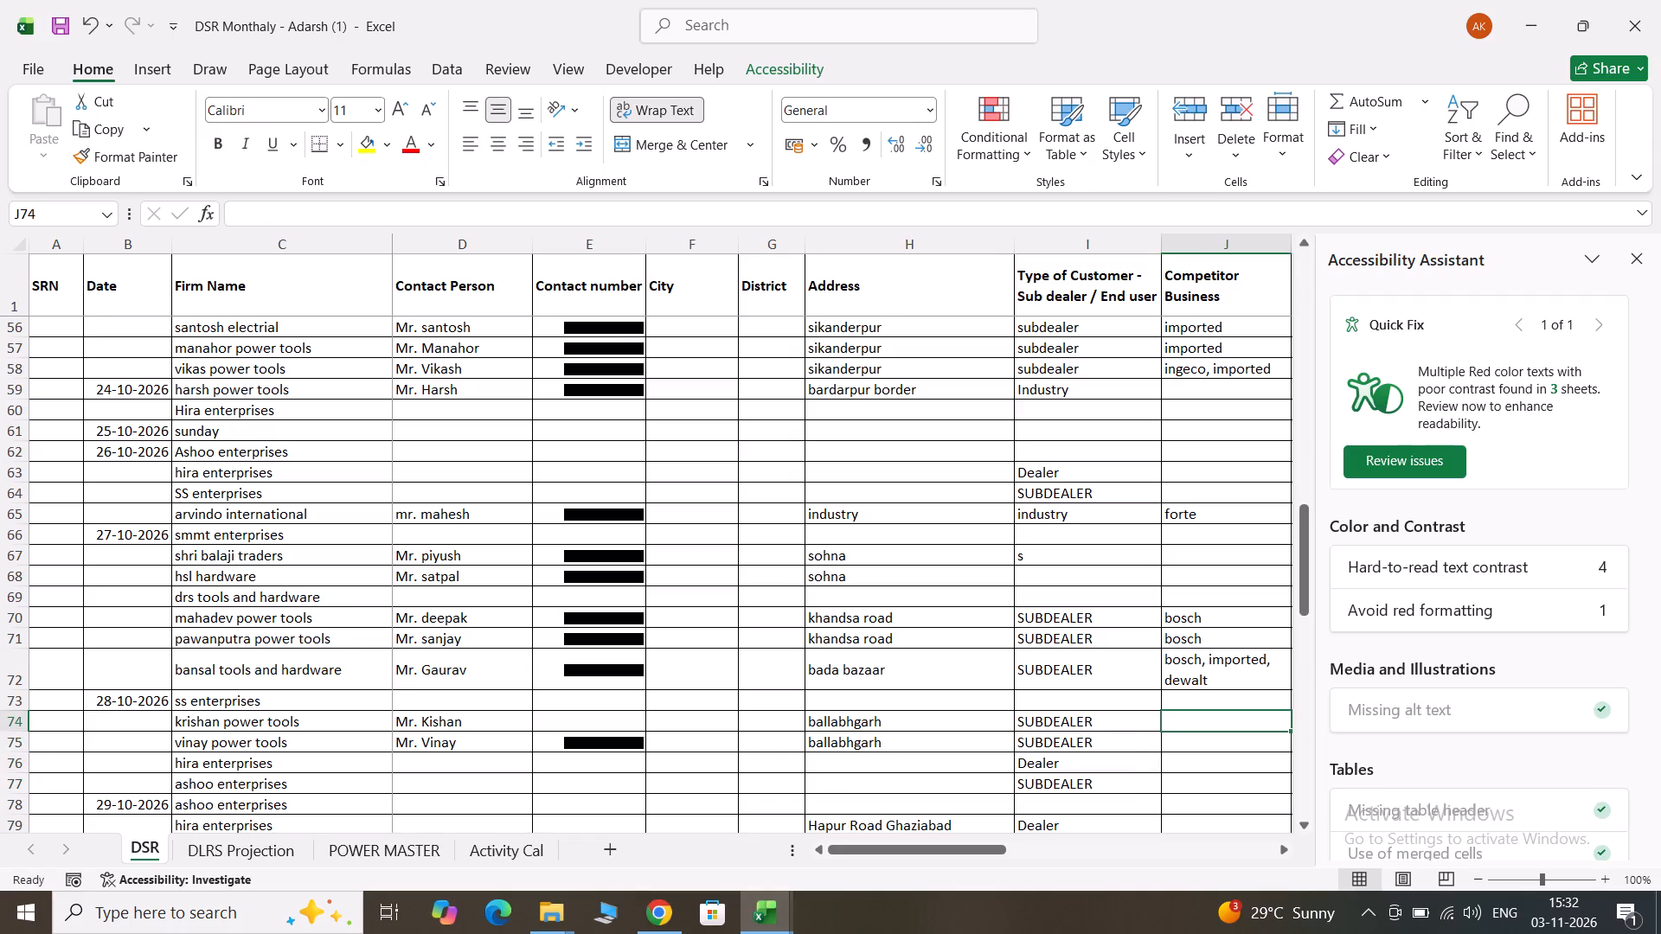
key(Down)
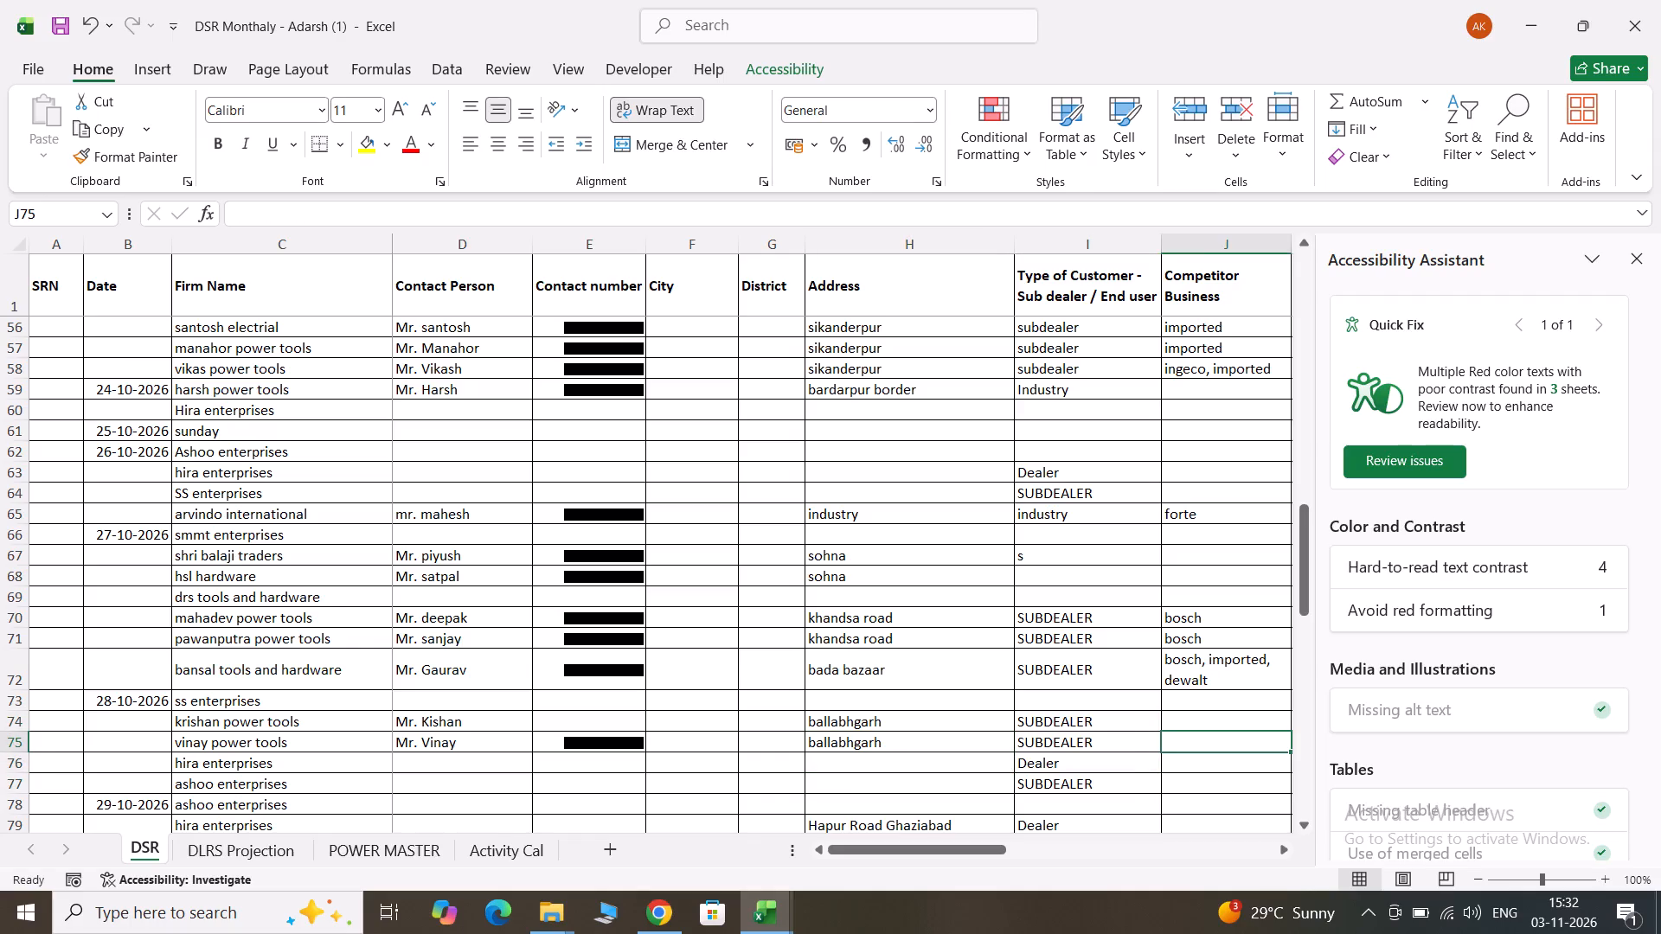
key(v)
key(BackSpace)
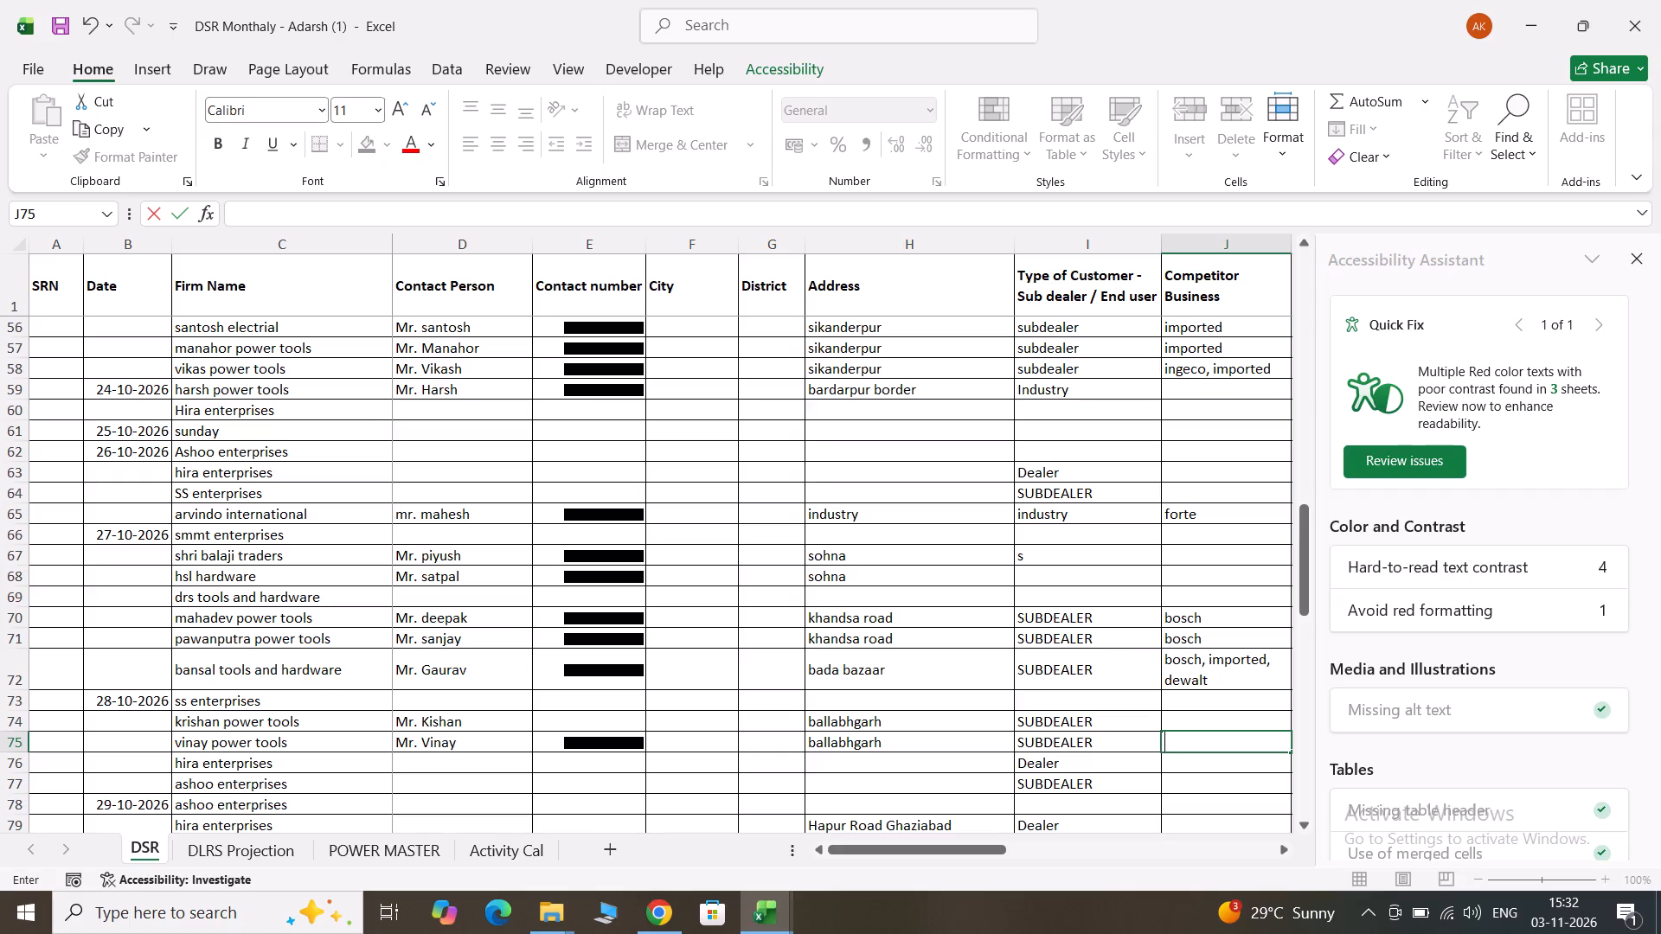
text(dwalt,)
key(space)
text(hikok, kpt)
key(Down)
key(ctrl+s)
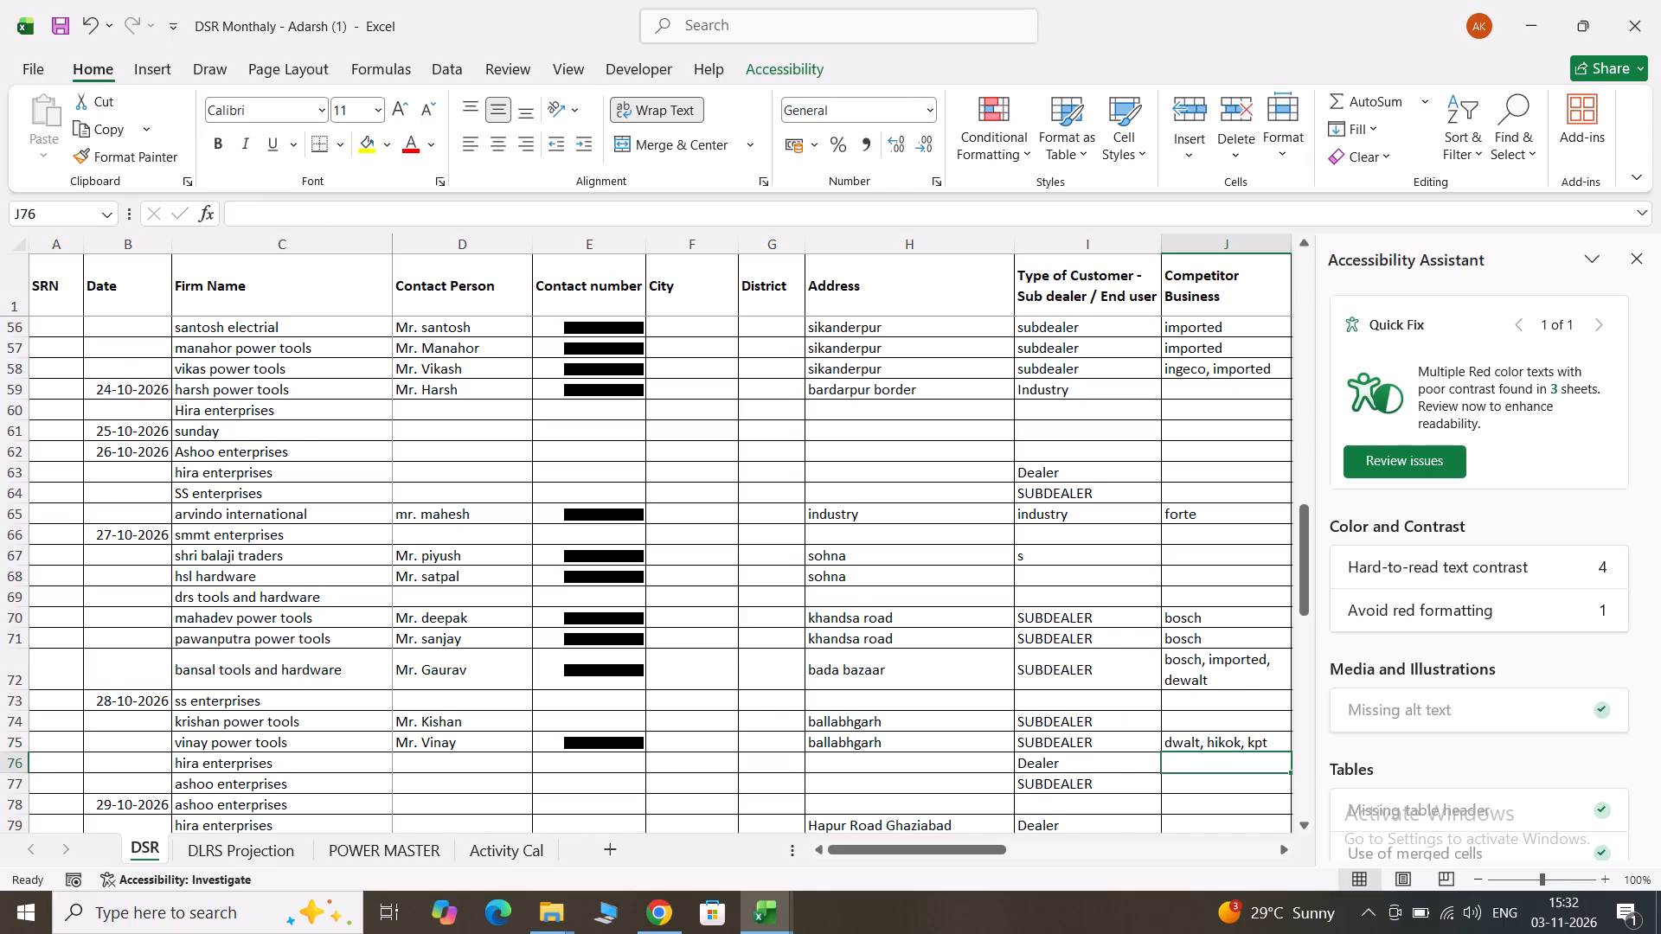
Clear the District, Address and Type of Customer cells in rows 78 to 83 for the 29 to 31-10-2026 visits and save the workbook.
key(Down)
key(Down)
key(Down)
key(Down)
key(Down)
key(Down)
key(Down)
key(Down)
key(Up)
key(Up)
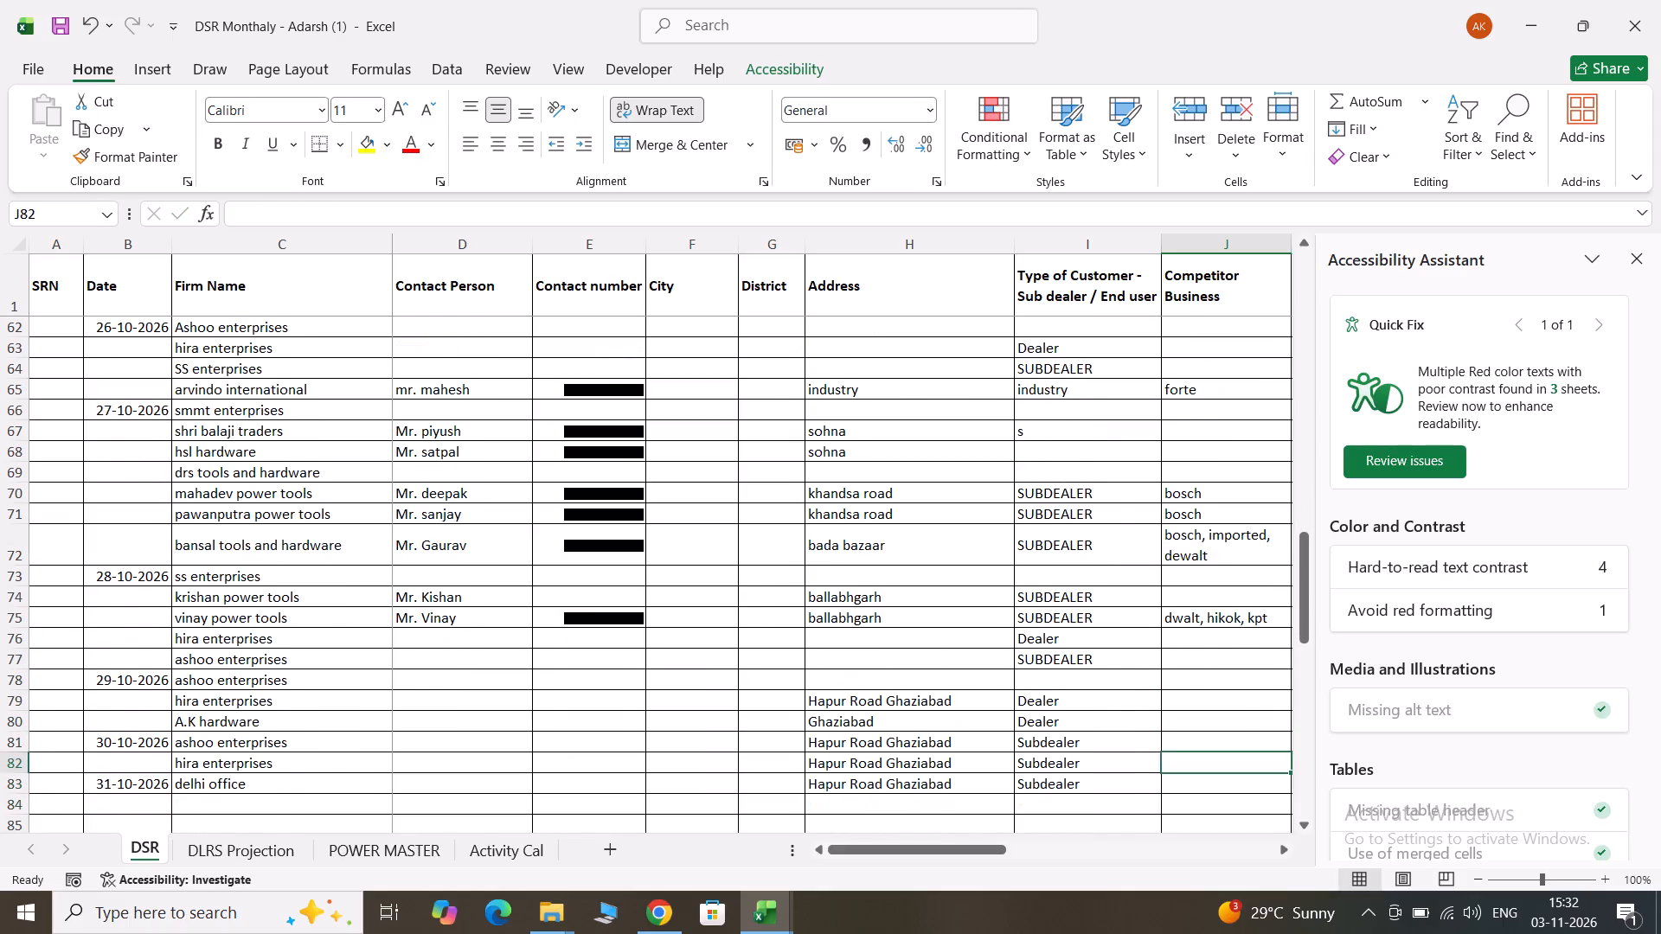
key(Up)
key(Up)
key(Left)
key(Left)
key(Left)
key(Up)
key(Up)
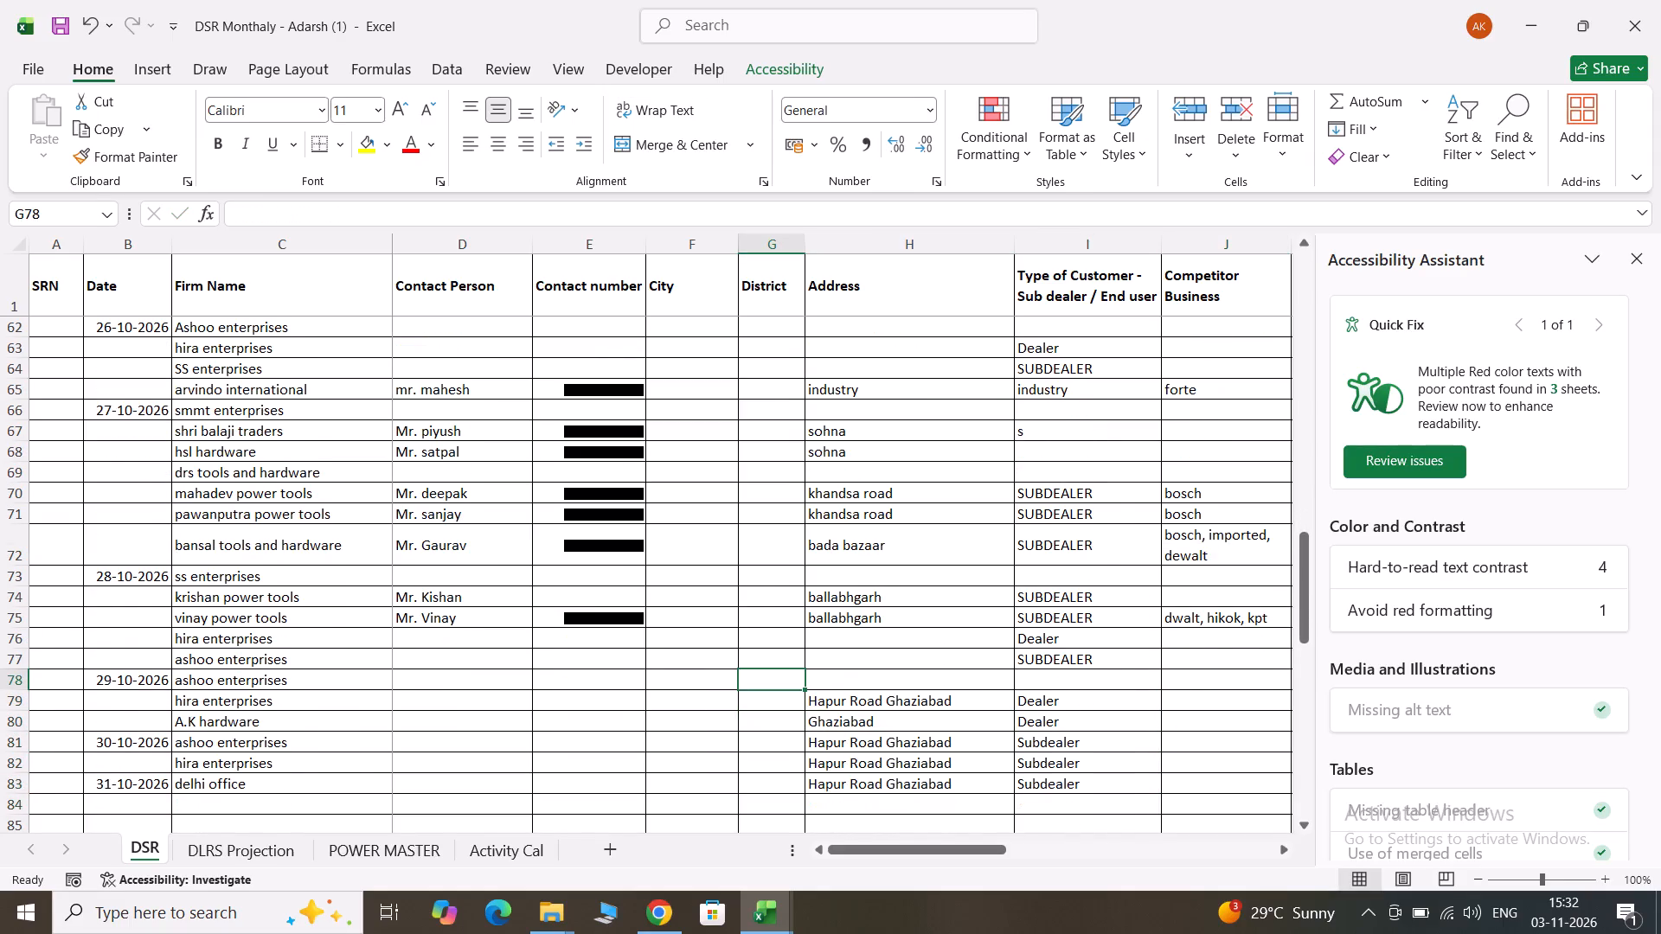
key(shift+Right)
key(shift+Right)
key(shift+Down)
key(shift+Down)
key(shift+Down)
key(shift+Down)
key(shift+Down)
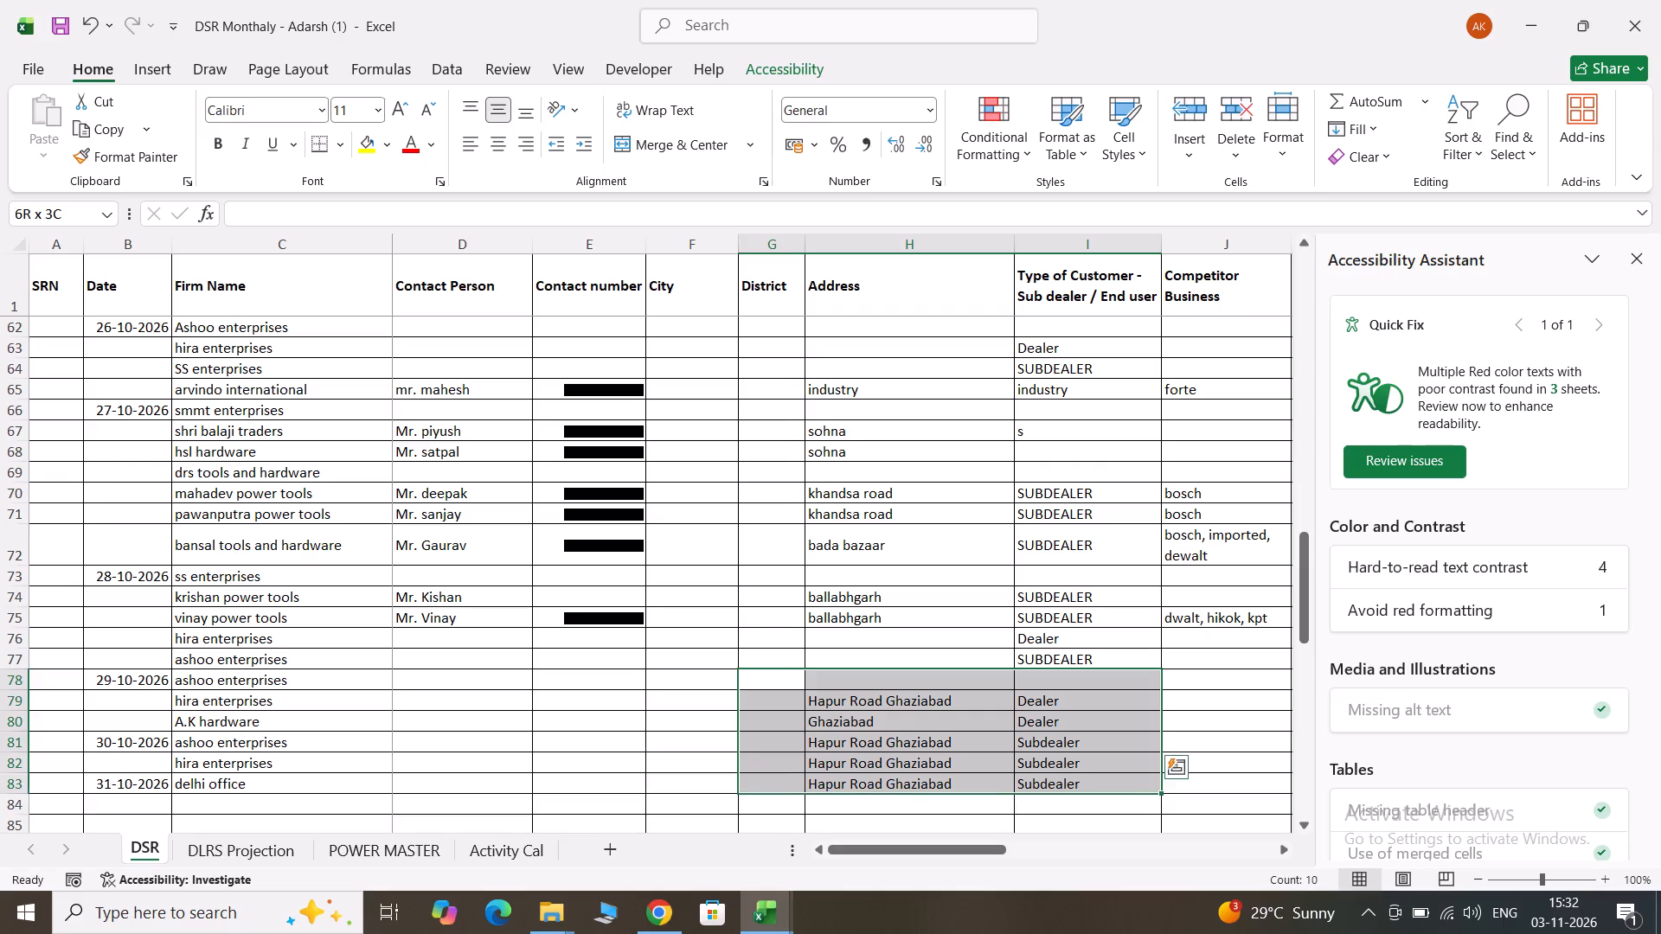
key(Delete)
key(Down)
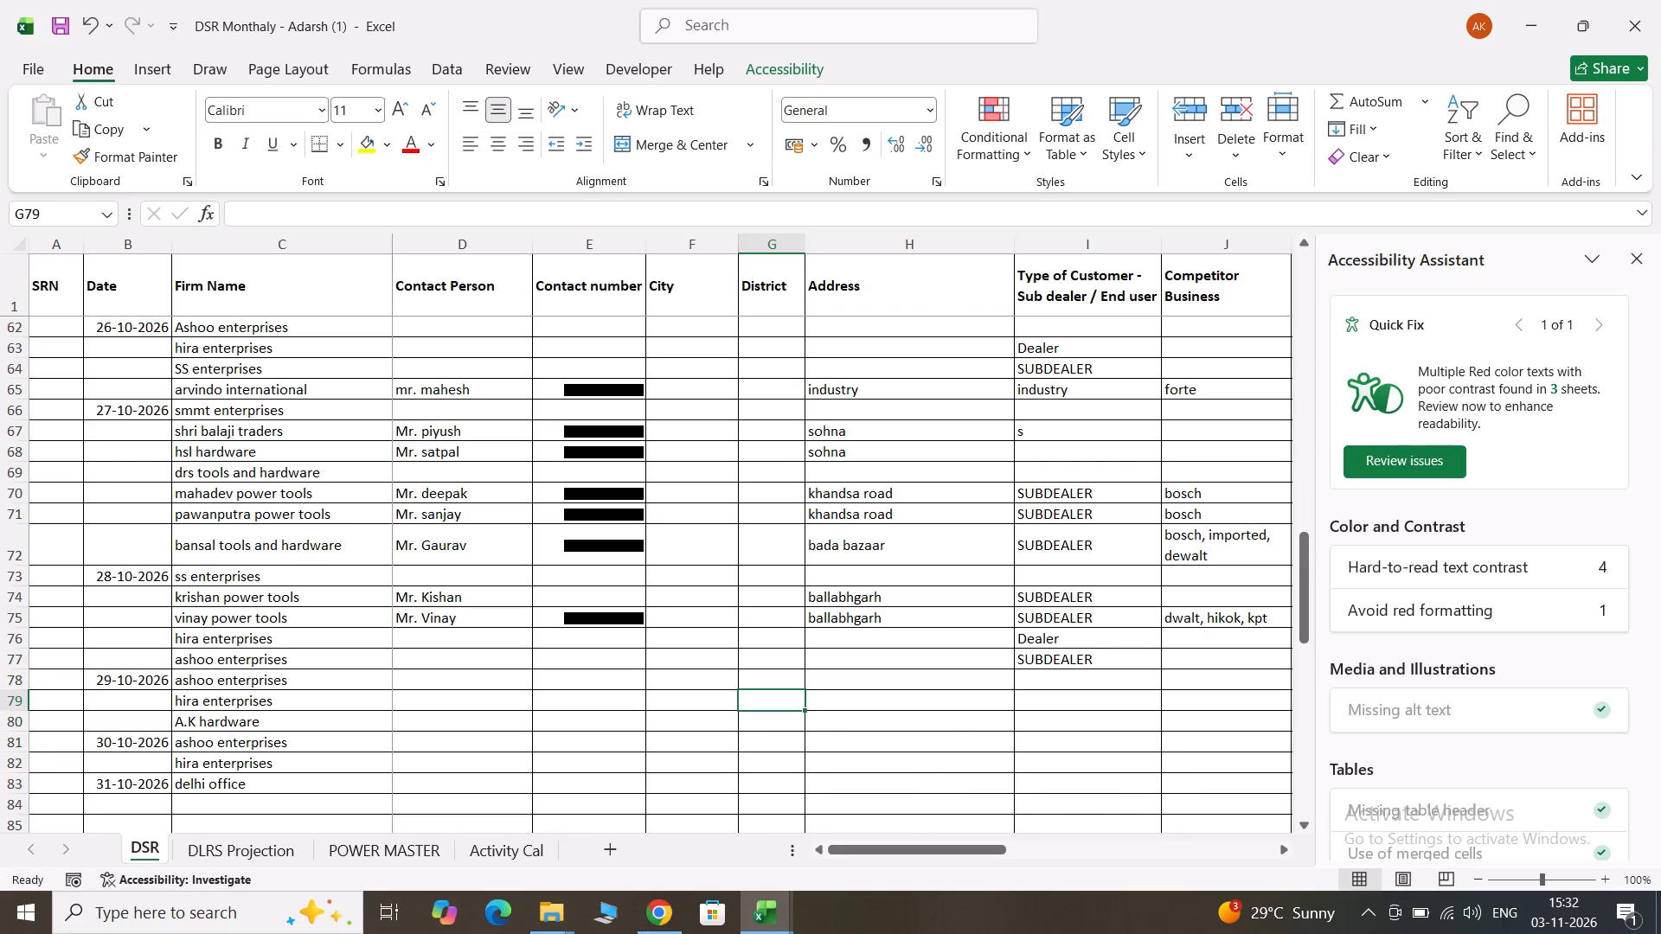
key(ctrl+s)
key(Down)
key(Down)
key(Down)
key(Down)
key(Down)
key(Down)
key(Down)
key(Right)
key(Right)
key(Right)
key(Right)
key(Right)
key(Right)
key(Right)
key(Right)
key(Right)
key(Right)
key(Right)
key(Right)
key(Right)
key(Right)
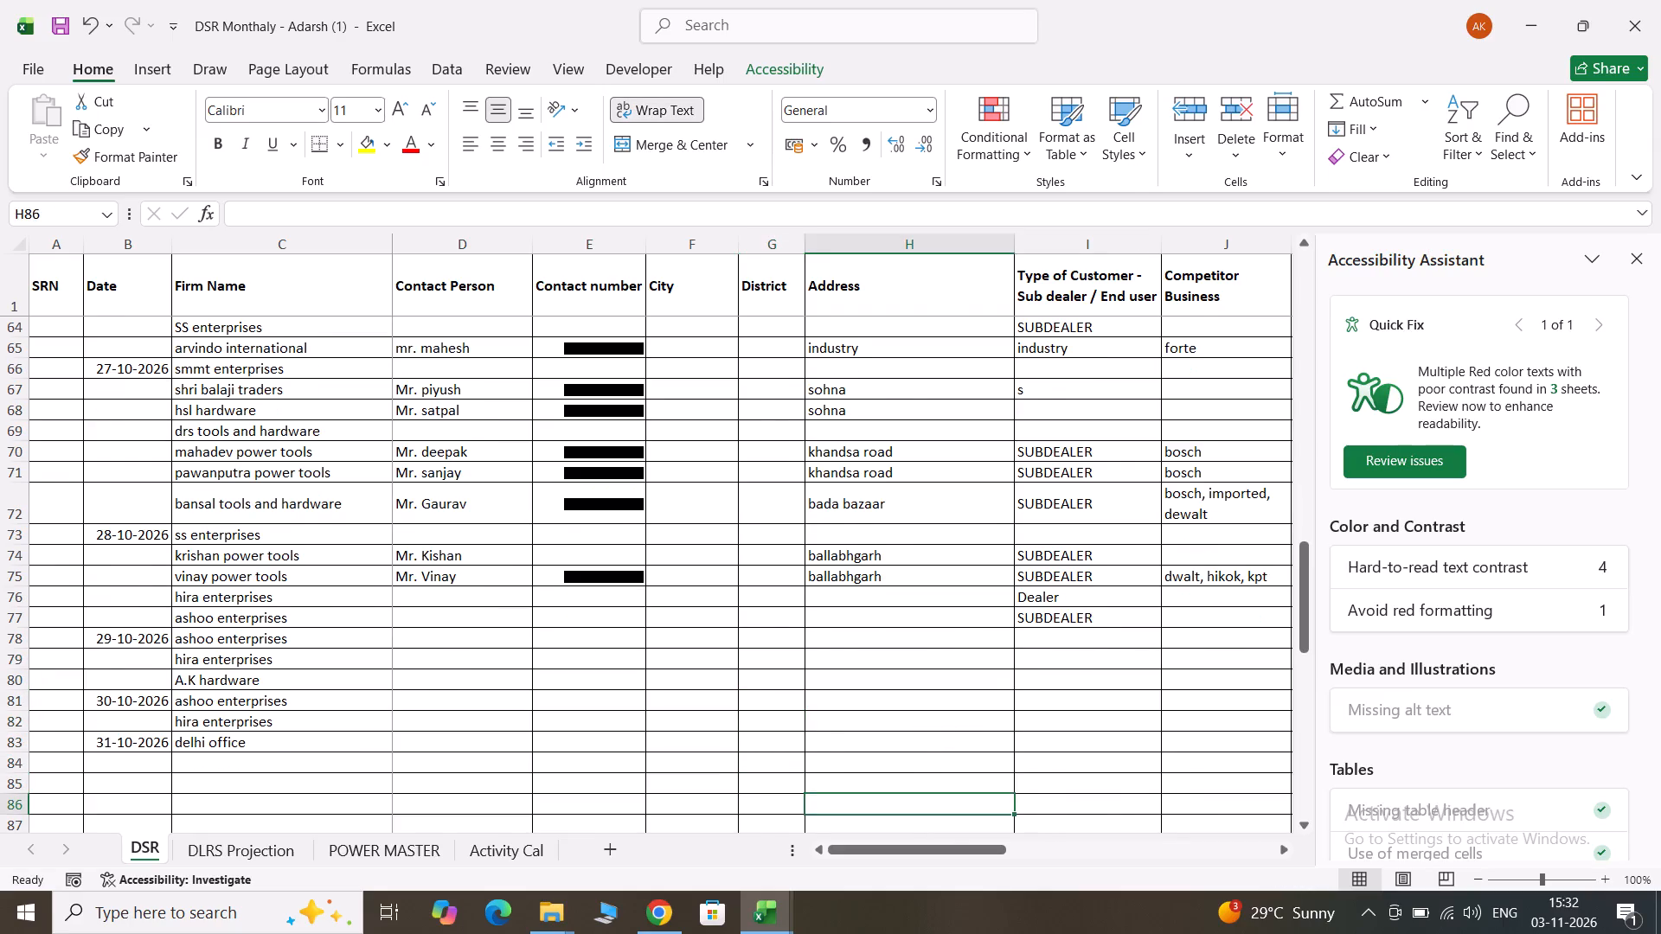
Clear the KPT Item Sold, QTY, Price, Total and Dealer Involve cells K81:O81 for ashoo enterprises on 30-10-2026.
key(Up)
key(Up)
key(Up)
key(Up)
key(Up)
key(Up)
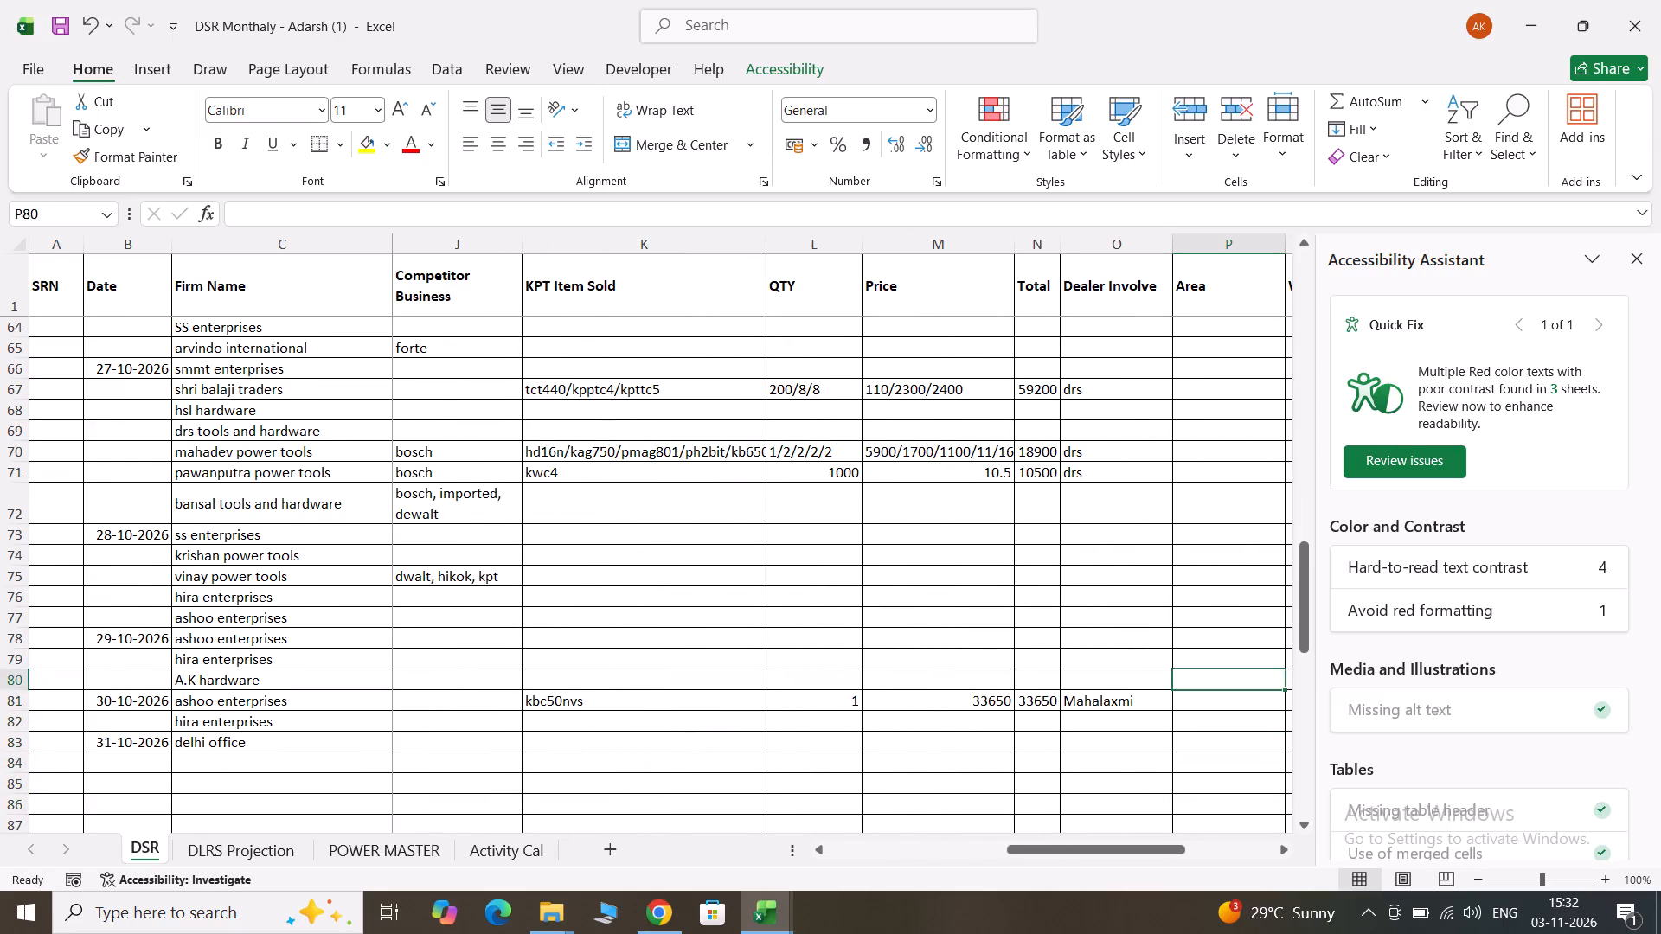
key(Up)
key(Down)
key(Down)
key(Left)
key(Left)
key(Left)
key(Left)
key(Left)
key(Left)
key(Left)
key(Left)
key(Left)
key(Left)
key(Left)
key(Left)
key(Left)
key(Left)
key(Left)
key(Left)
key(Left)
key(Left)
key(Left)
key(Left)
key(Left)
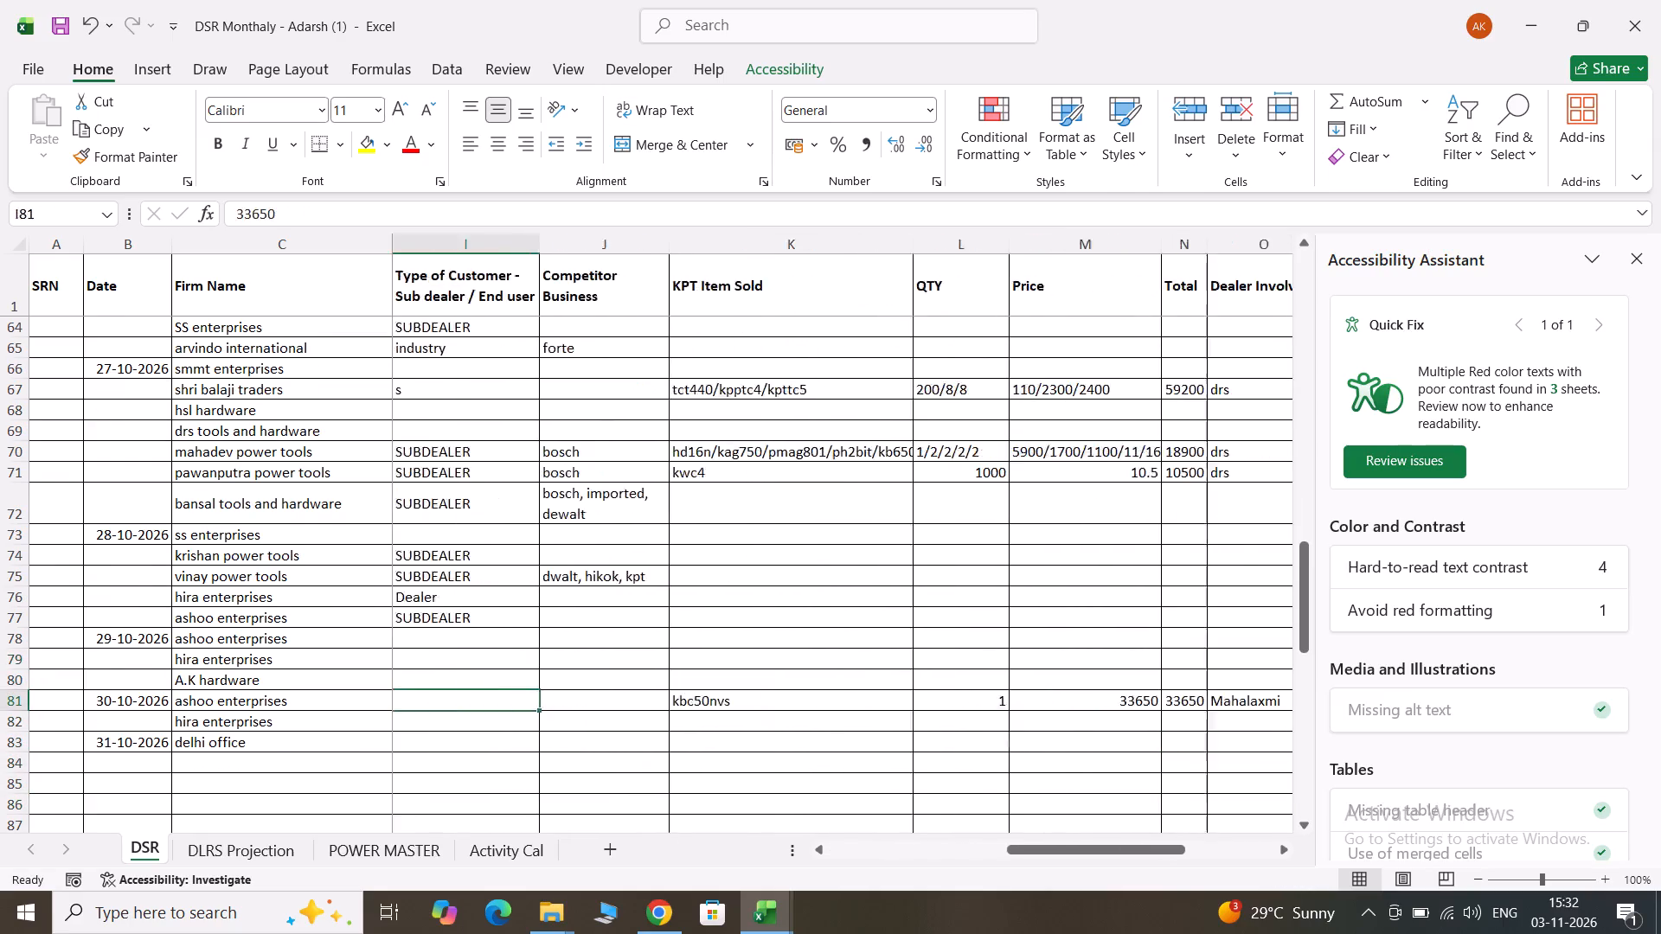
key(Right)
key(Right)
key(Right)
key(Right)
key(Right)
key(Right)
key(Right)
key(Right)
key(Right)
key(Right)
key(Right)
key(Right)
key(Right)
key(Right)
key(Right)
key(Right)
key(Right)
key(Right)
key(Right)
key(Right)
key(Left)
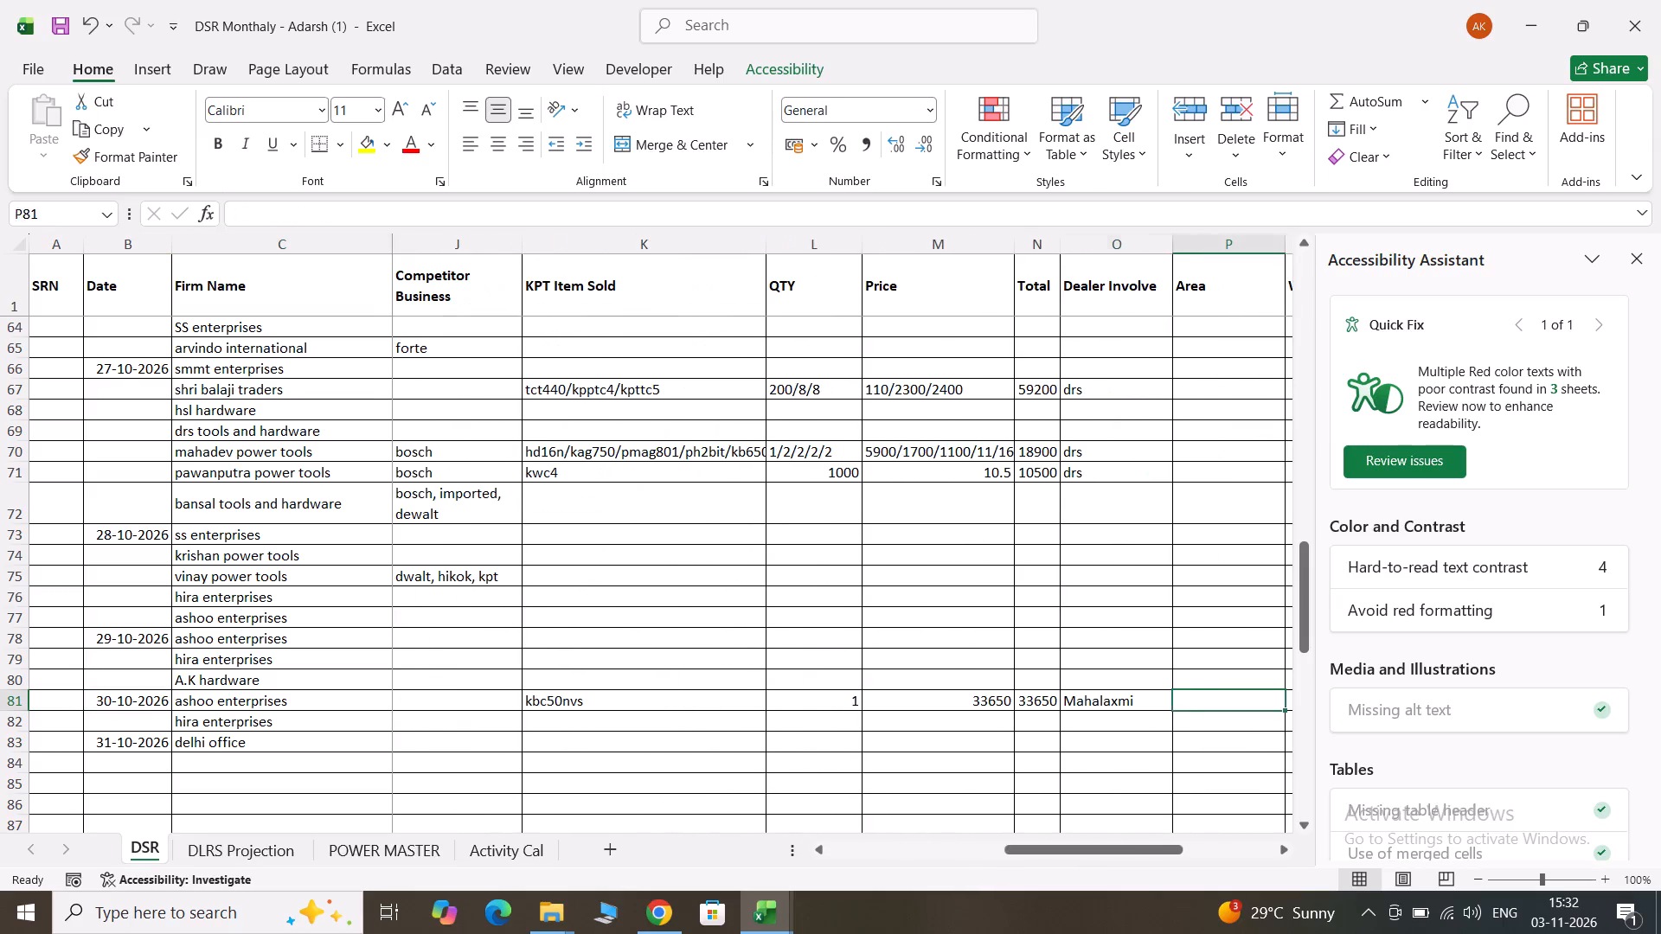
key(Left)
key(Left)
key(Left)
key(Left)
key(Left)
key(Right)
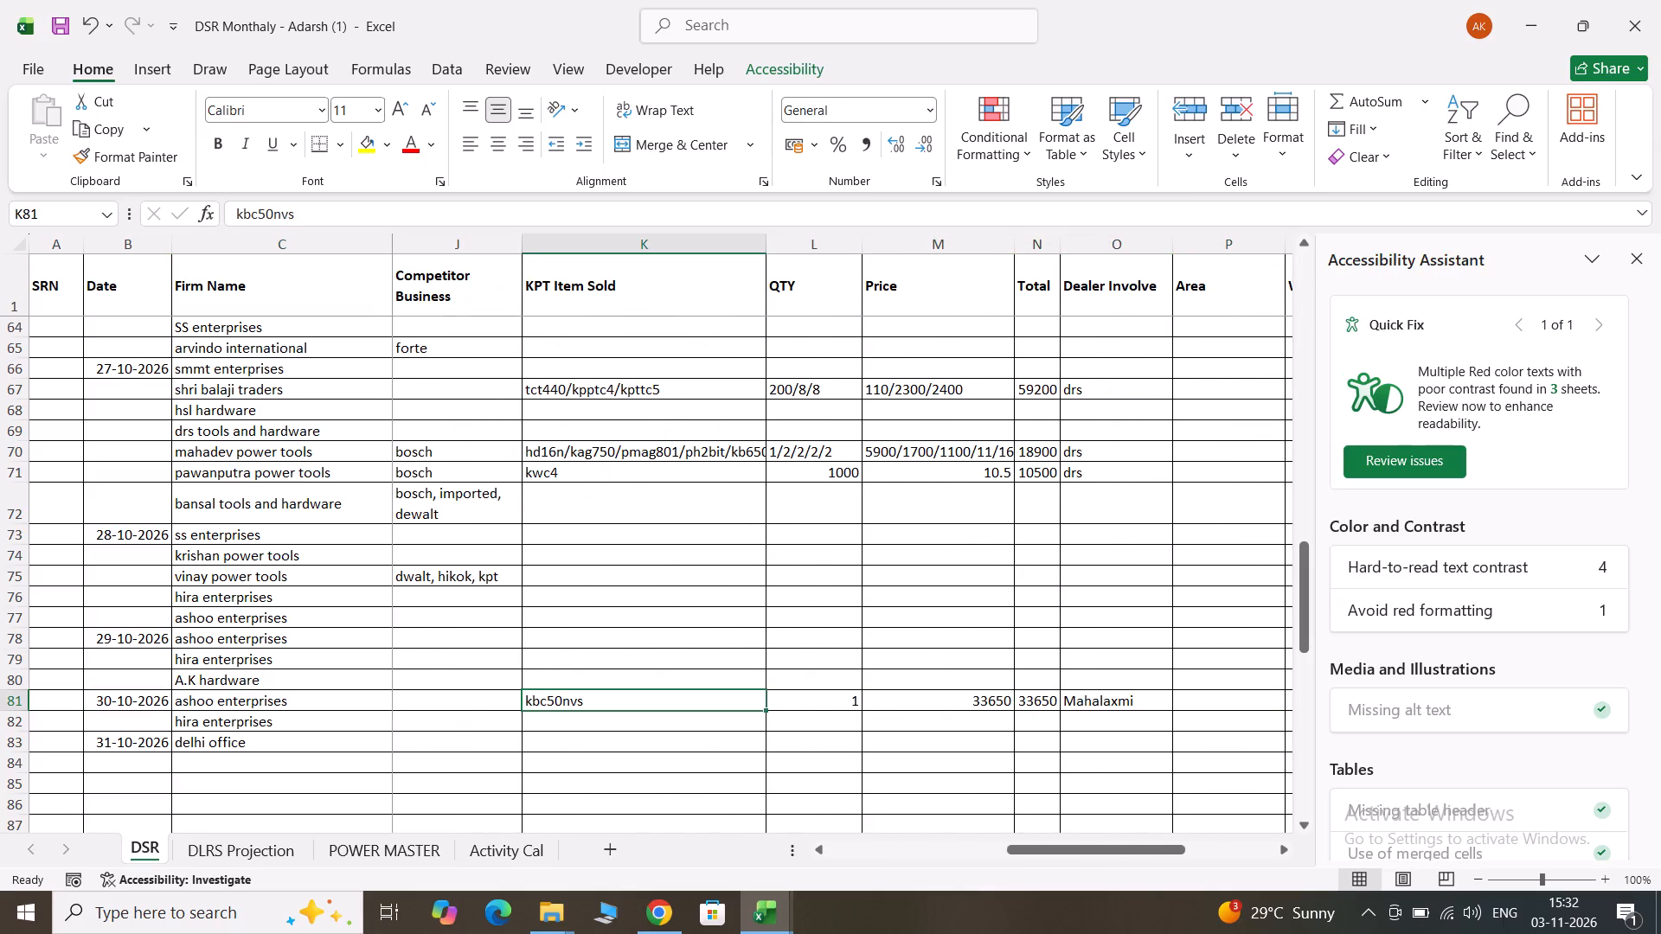
key(shift+Right)
key(shift+Right)
key(shift+Right)
key(shift+Right)
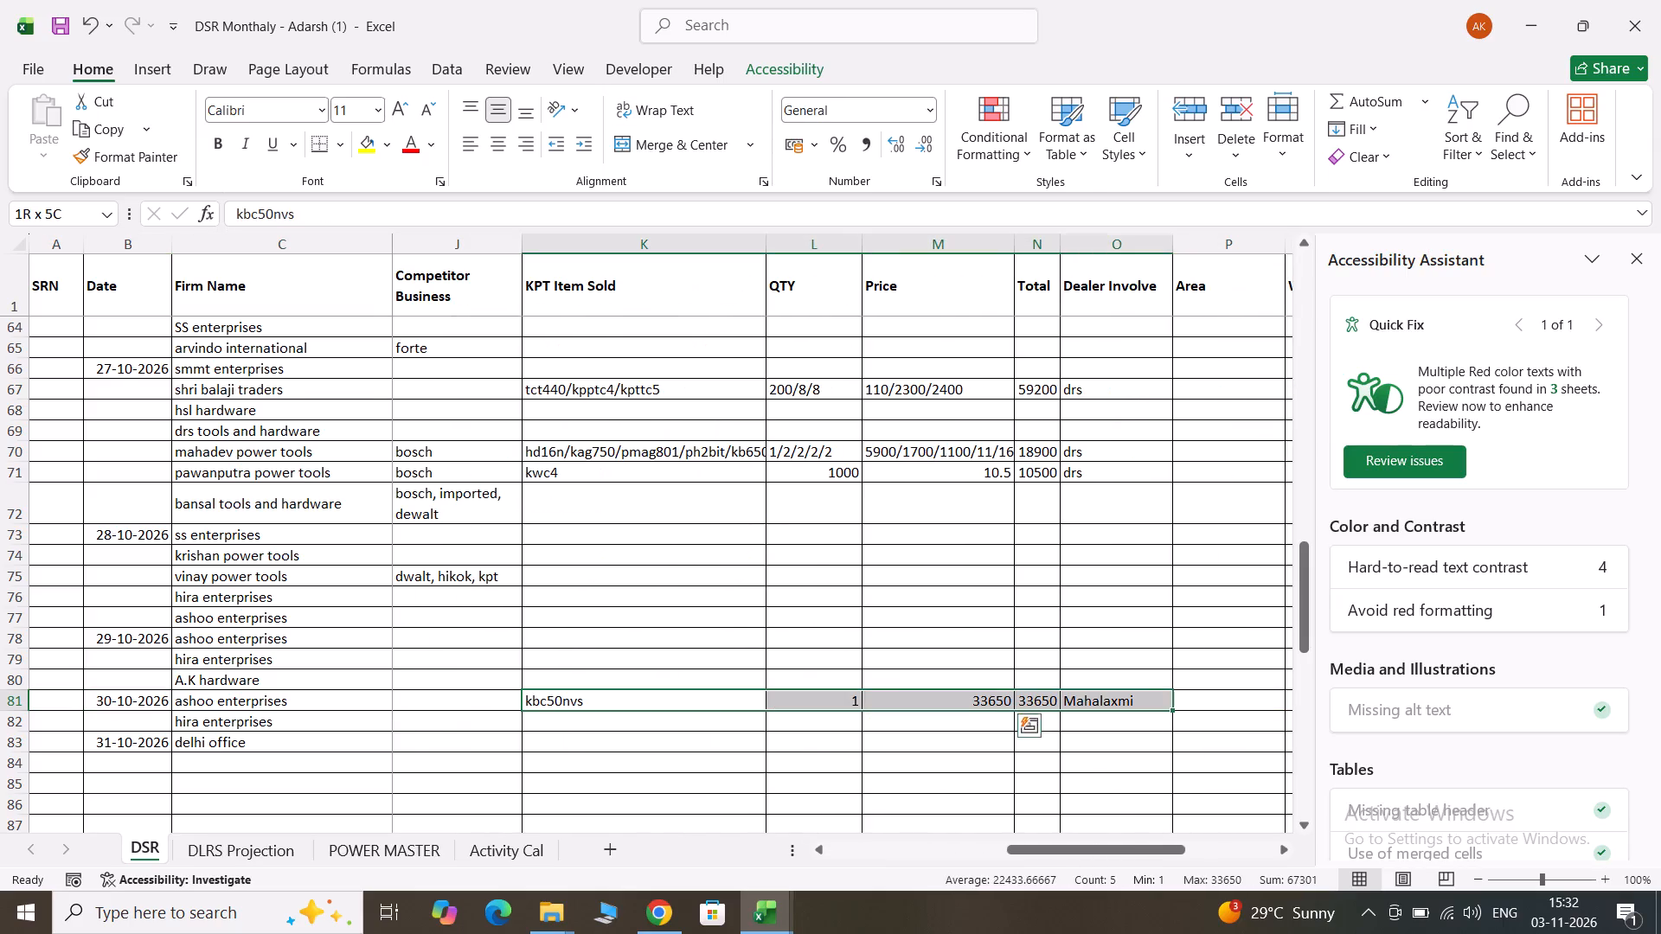
key(Delete)
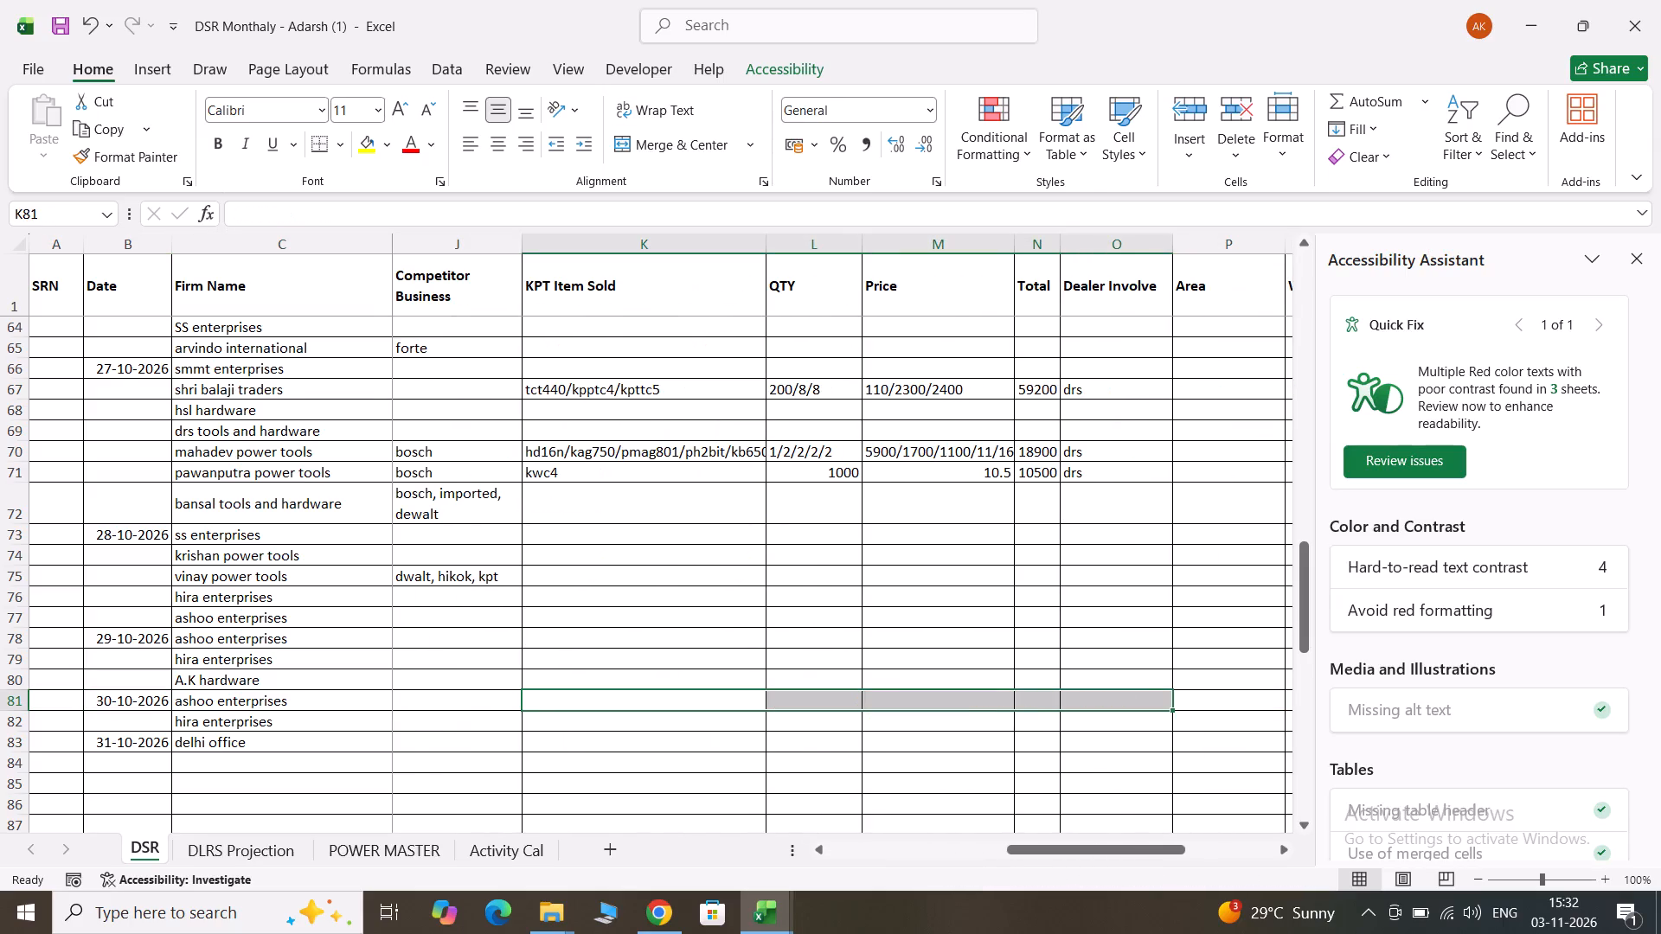
Examine the KPT Item Sold, QTY, Price, Total and Dealer Involve entries from row 81 up to the header row.
key(Up)
key(Up)
key(Up)
key(Up)
key(Up)
key(Up)
key(Up)
key(Up)
key(Up)
key(Up)
key(Up)
key(Up)
key(Up)
key(Down)
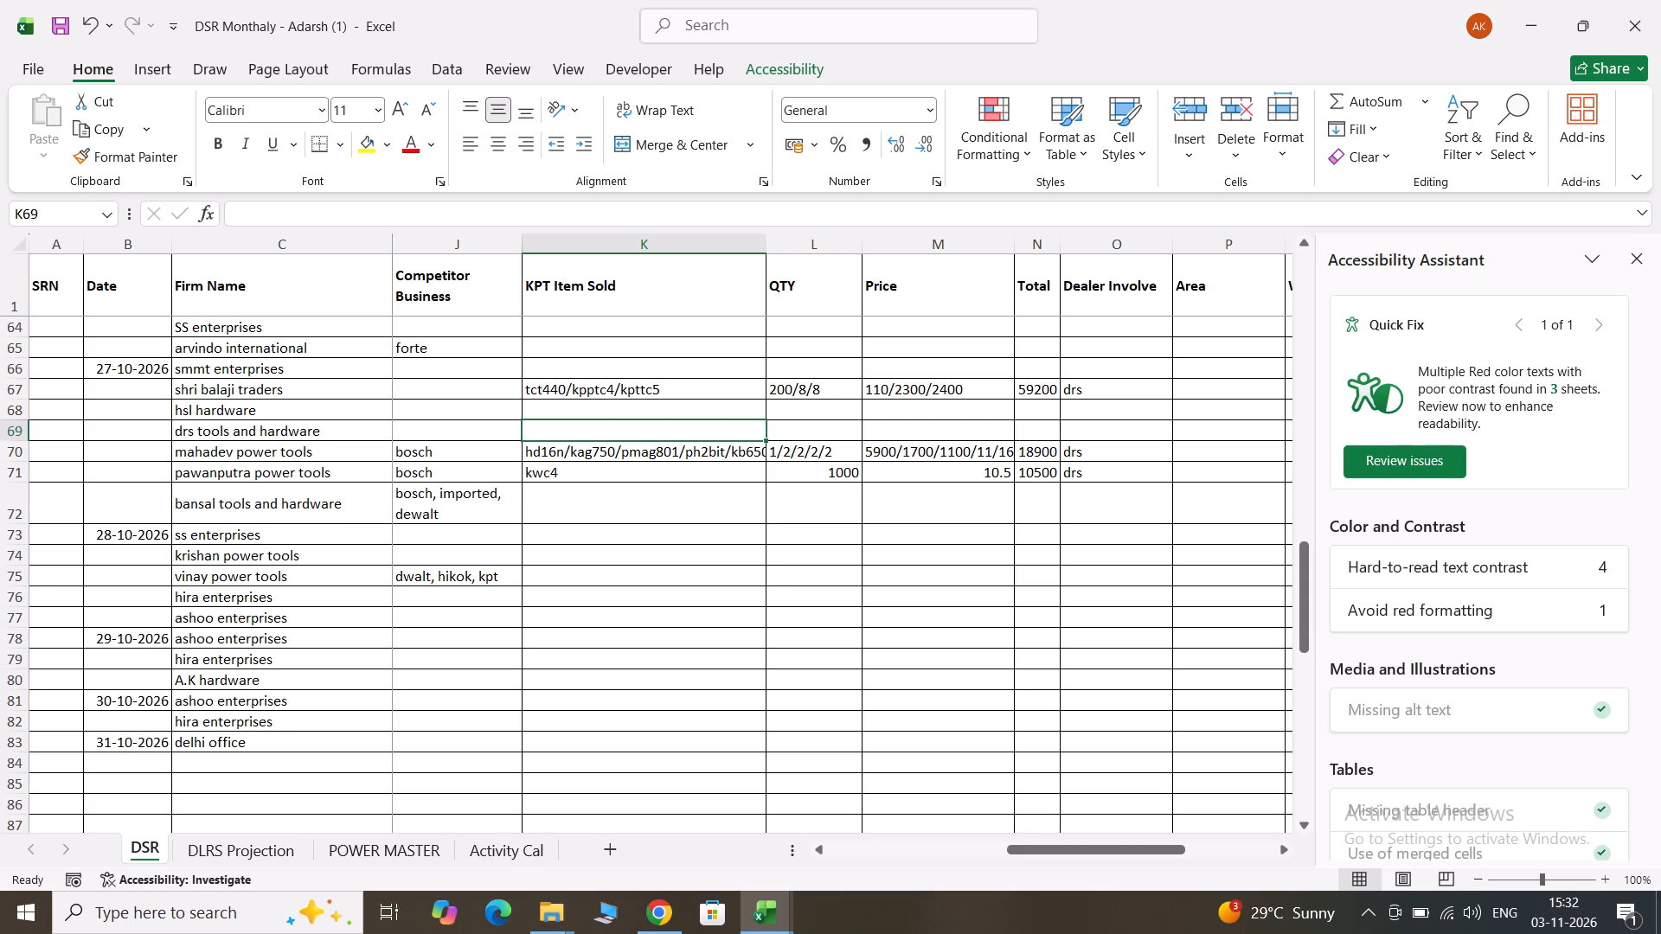
key(Up)
key(Up)
key(Up)
key(Up)
key(Up)
key(Up)
key(Up)
key(Up)
key(Up)
key(Up)
key(Up)
key(Up)
key(Up)
key(Up)
key(Up)
key(Up)
key(Up)
key(Up)
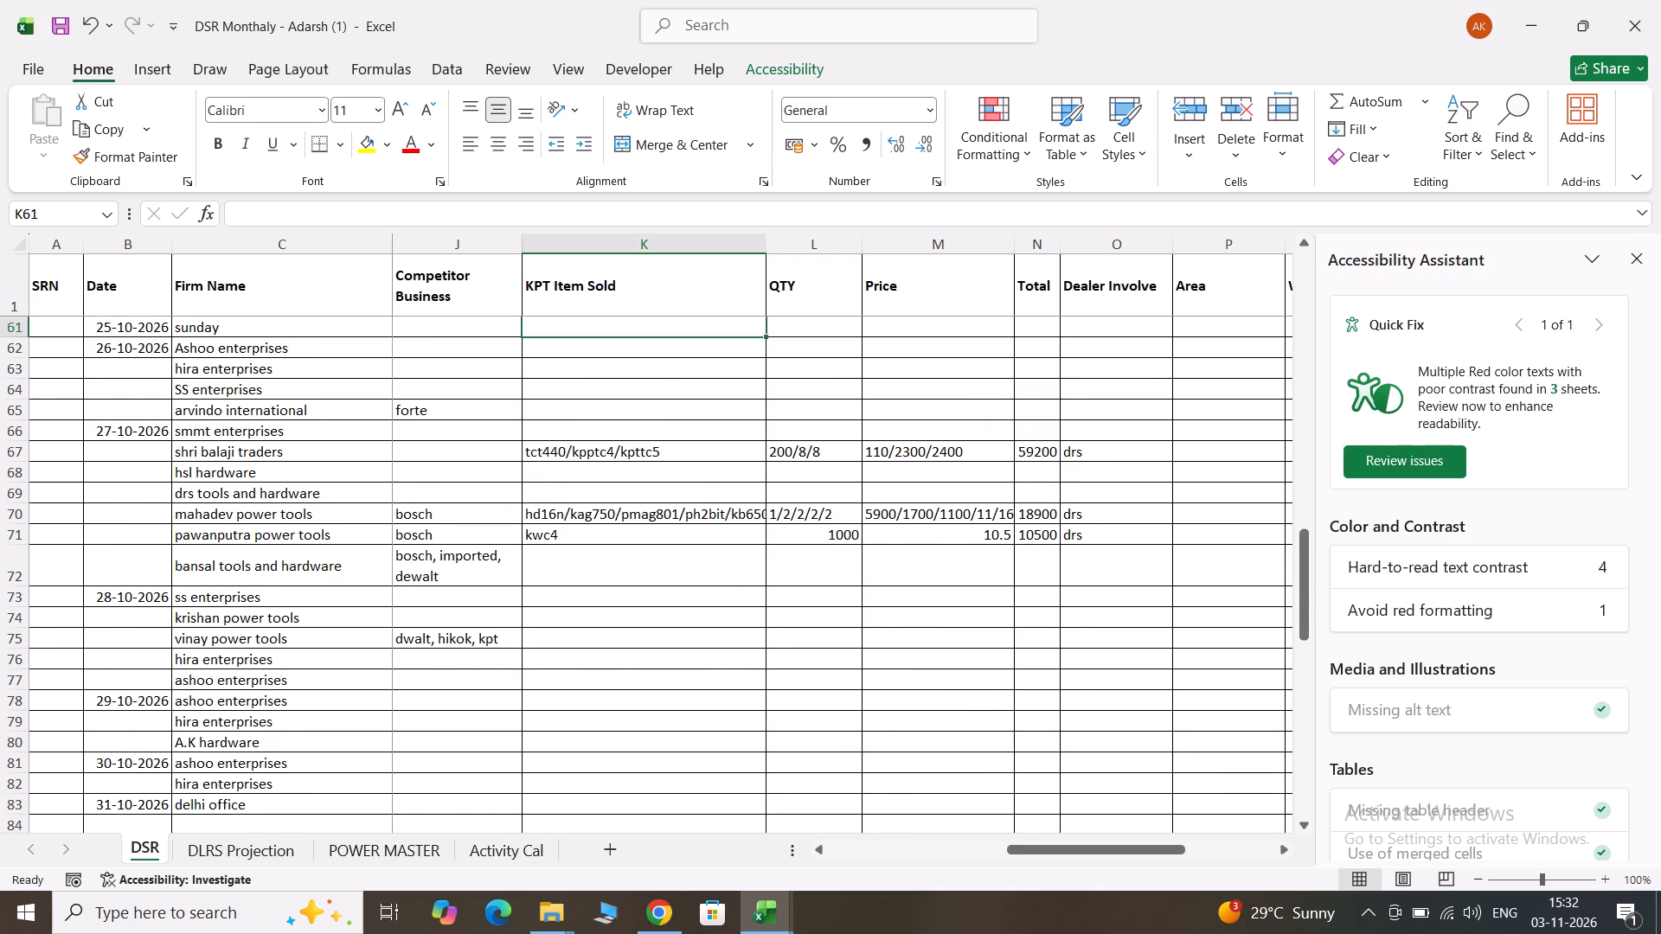
key(Up)
key(Up)
key(Up)
key(Up)
key(Up)
key(Up)
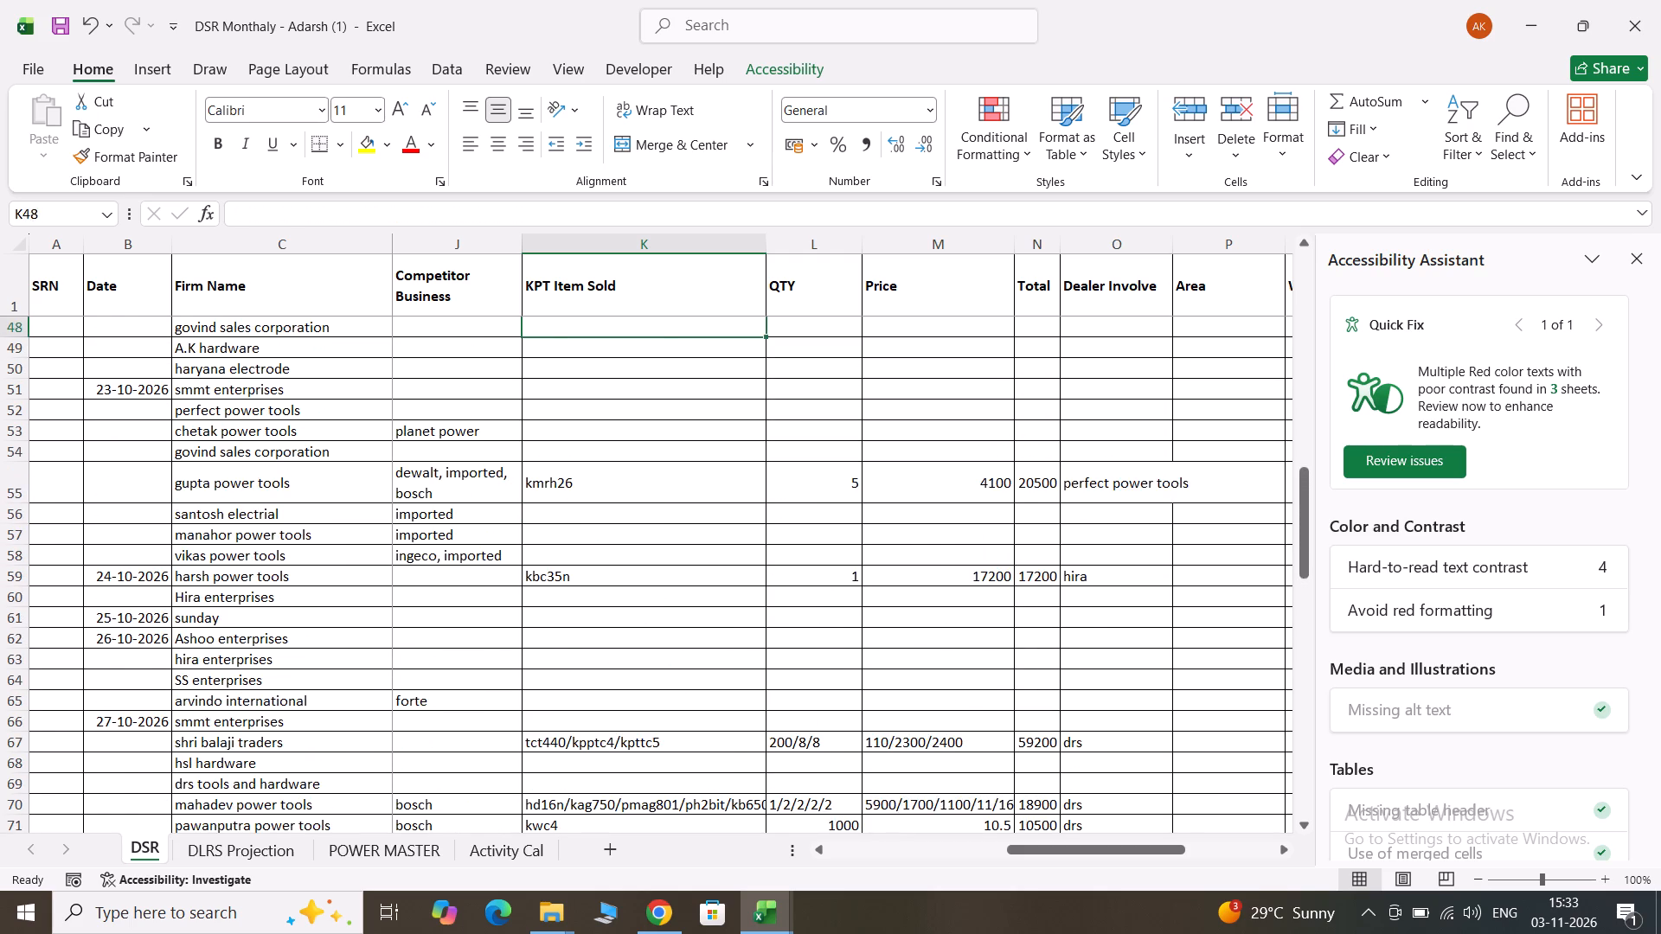
key(Up)
key(Up)
key(Up)
key(Up)
key(Up)
key(Up)
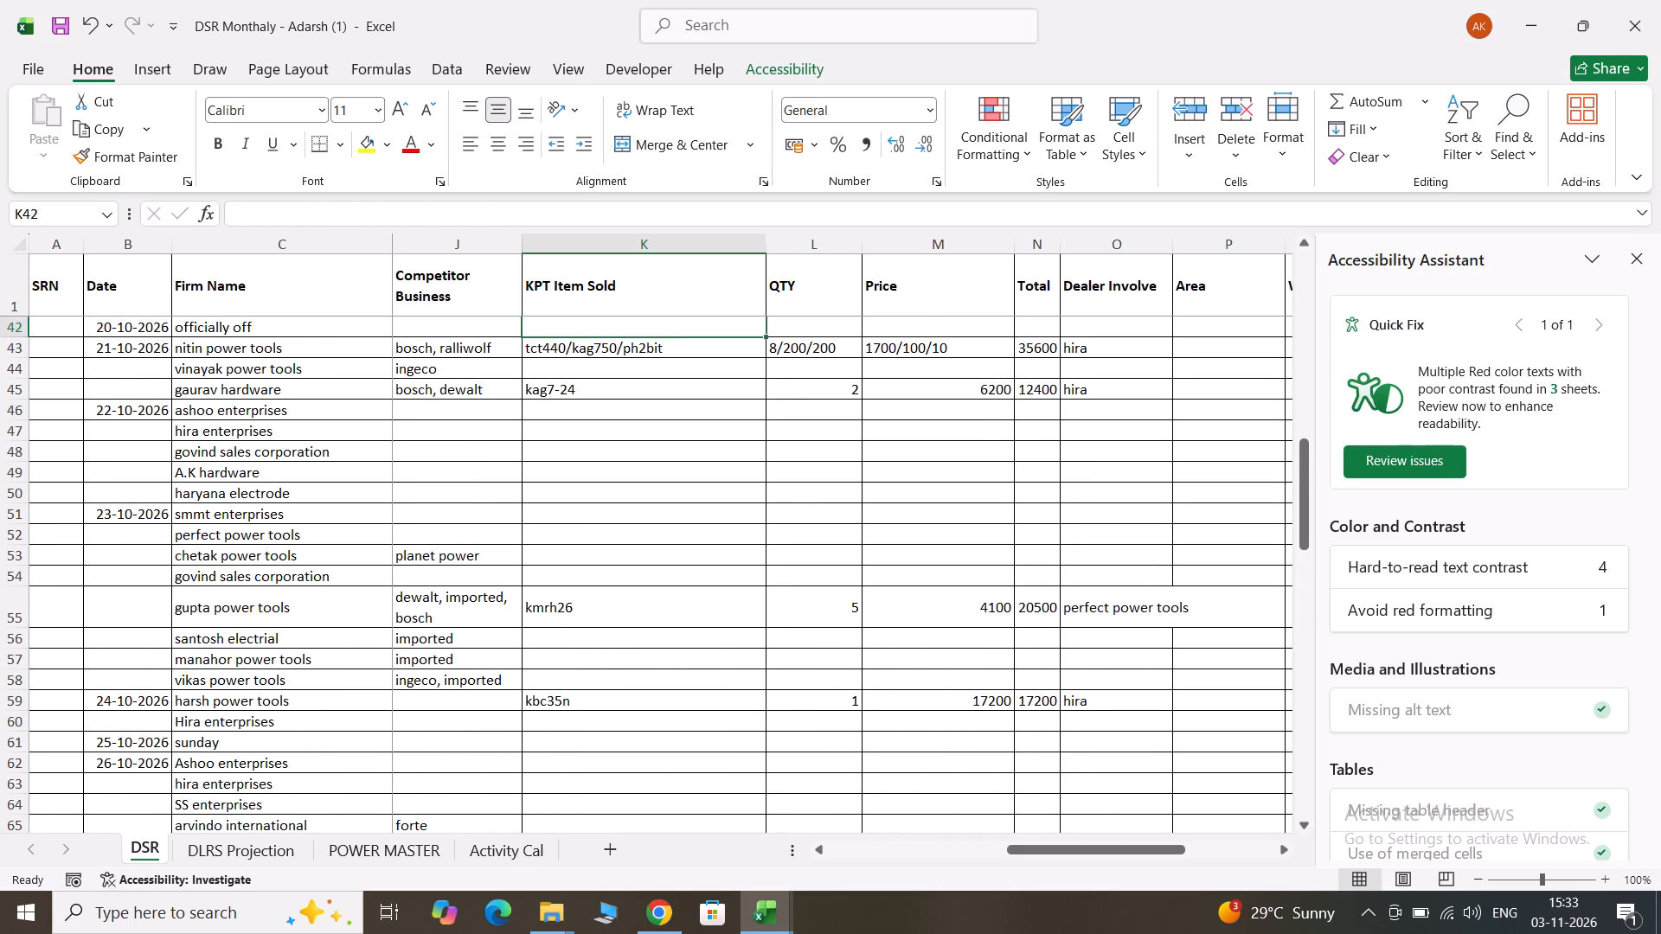
key(Down)
key(Down)
key(Up)
key(Up)
key(Up)
key(Up)
key(Up)
key(Up)
key(Up)
key(Up)
key(Up)
key(Up)
key(Up)
key(Up)
key(Up)
key(Up)
key(Up)
key(Up)
key(Up)
key(Up)
key(Up)
key(Up)
key(Up)
key(Up)
key(Up)
key(Up)
key(Up)
key(Up)
key(Up)
key(Up)
key(Up)
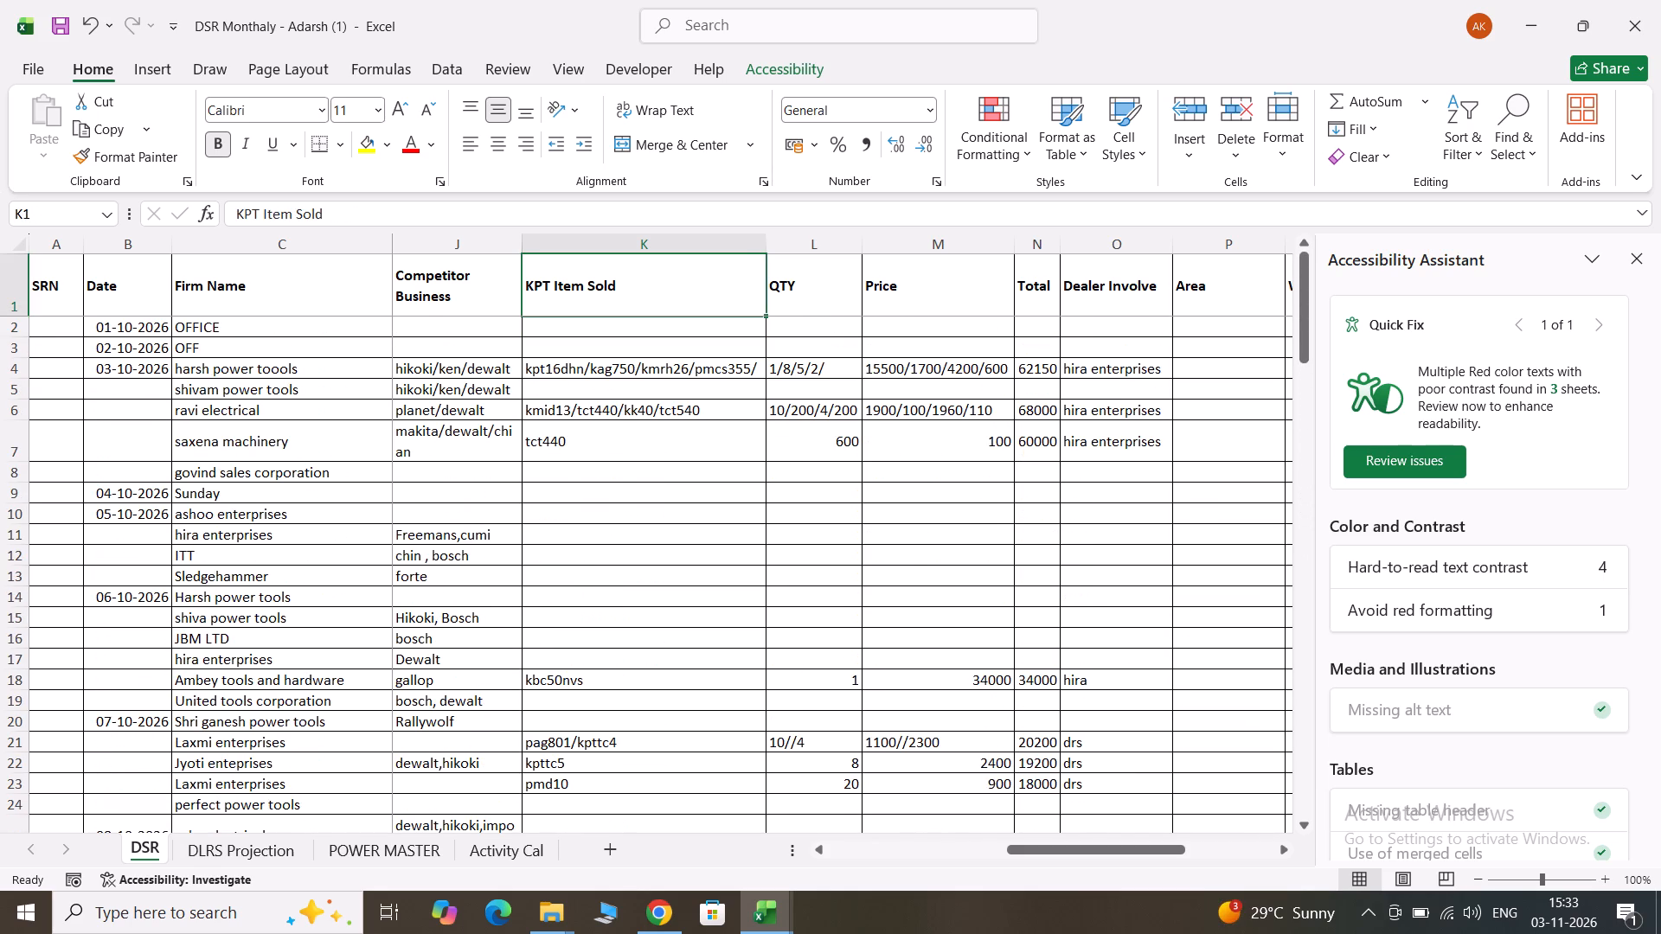
key(Right)
key(Right)
key(Right)
key(Right)
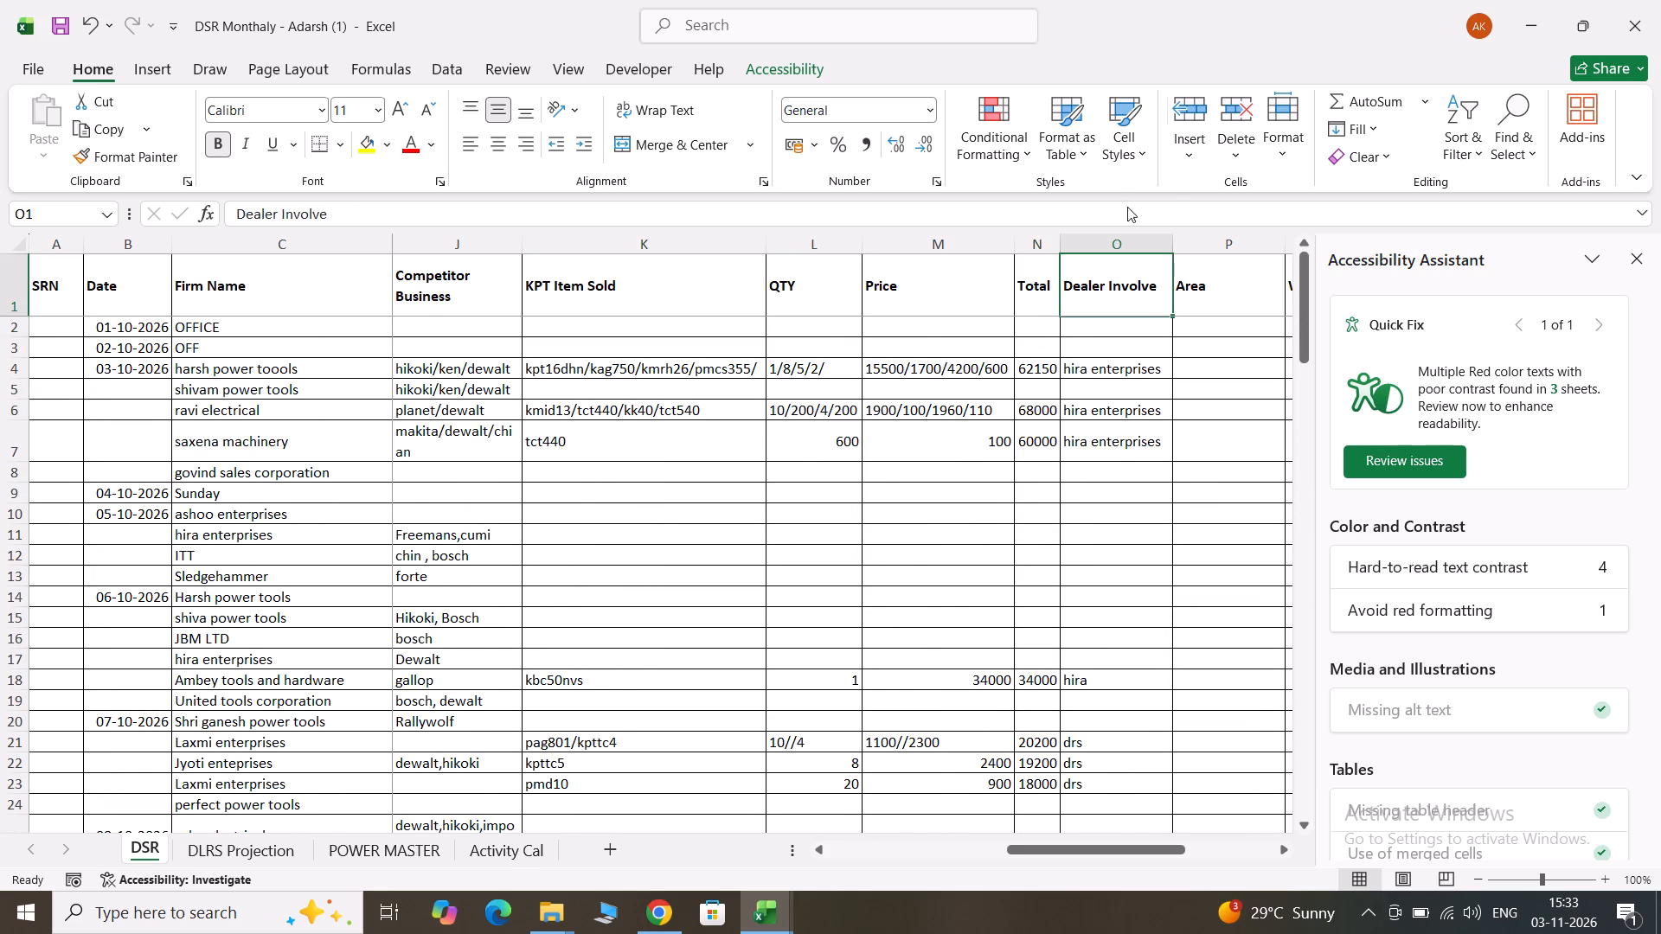
click(1051, 240)
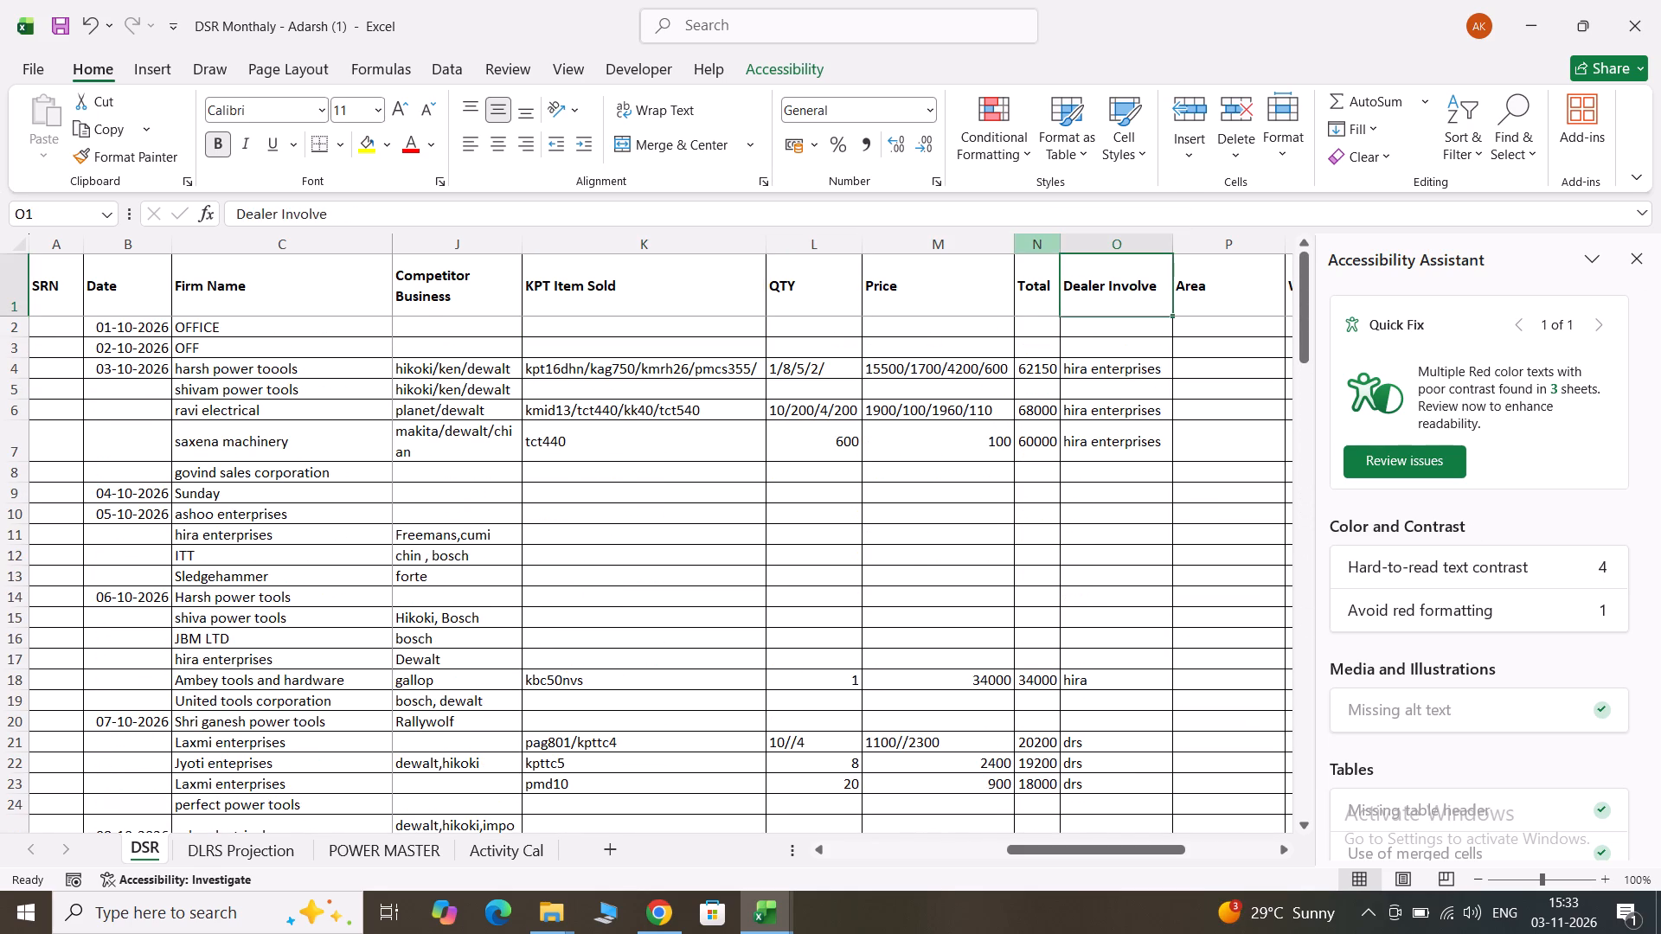
click(1044, 240)
click(700, 494)
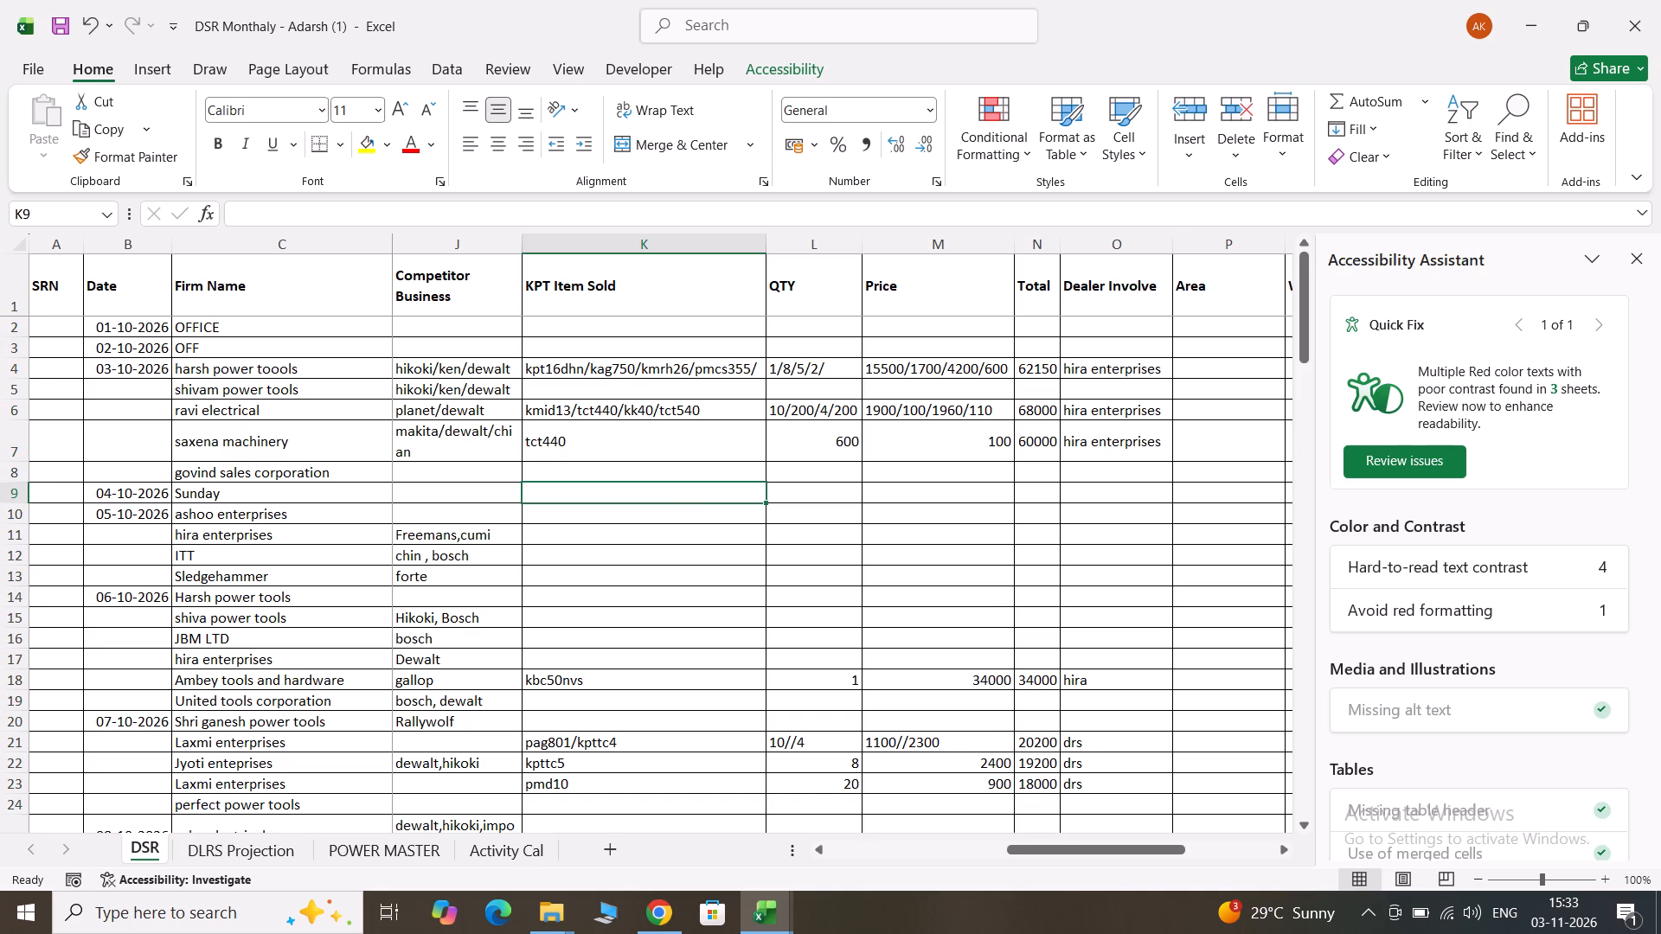
Save the DSR workbook.
key(ctrl+s)
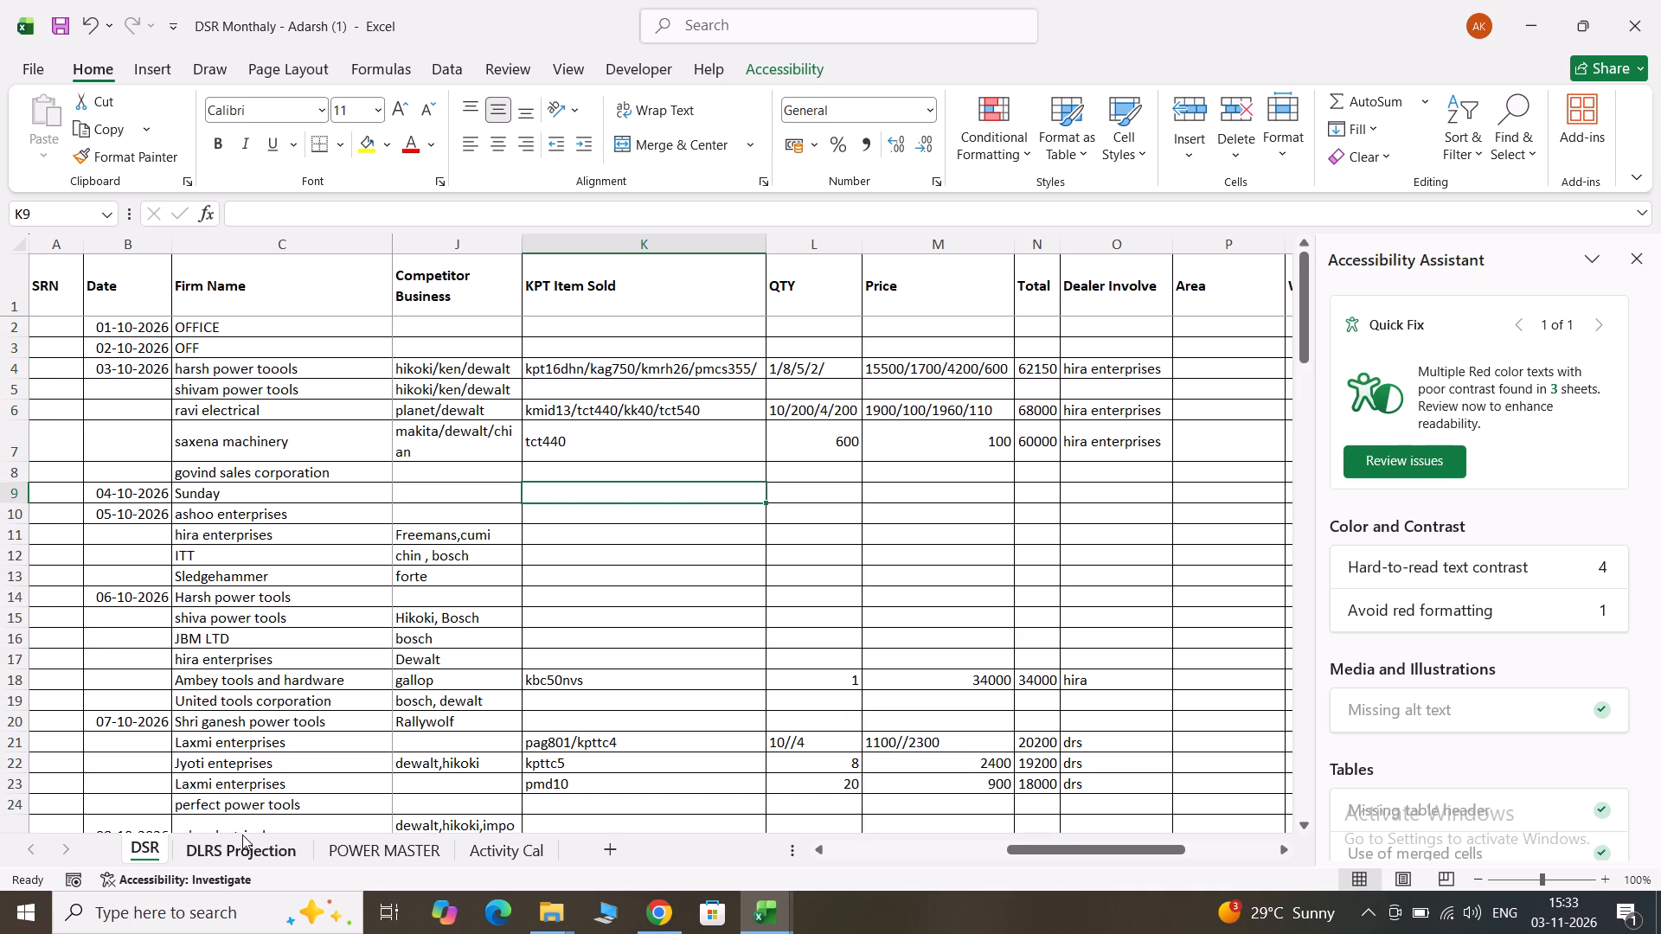
Check the DLRS Projection, POWER MASTER and Activity Cal sheets, and return to the DSR sheet.
click(242, 835)
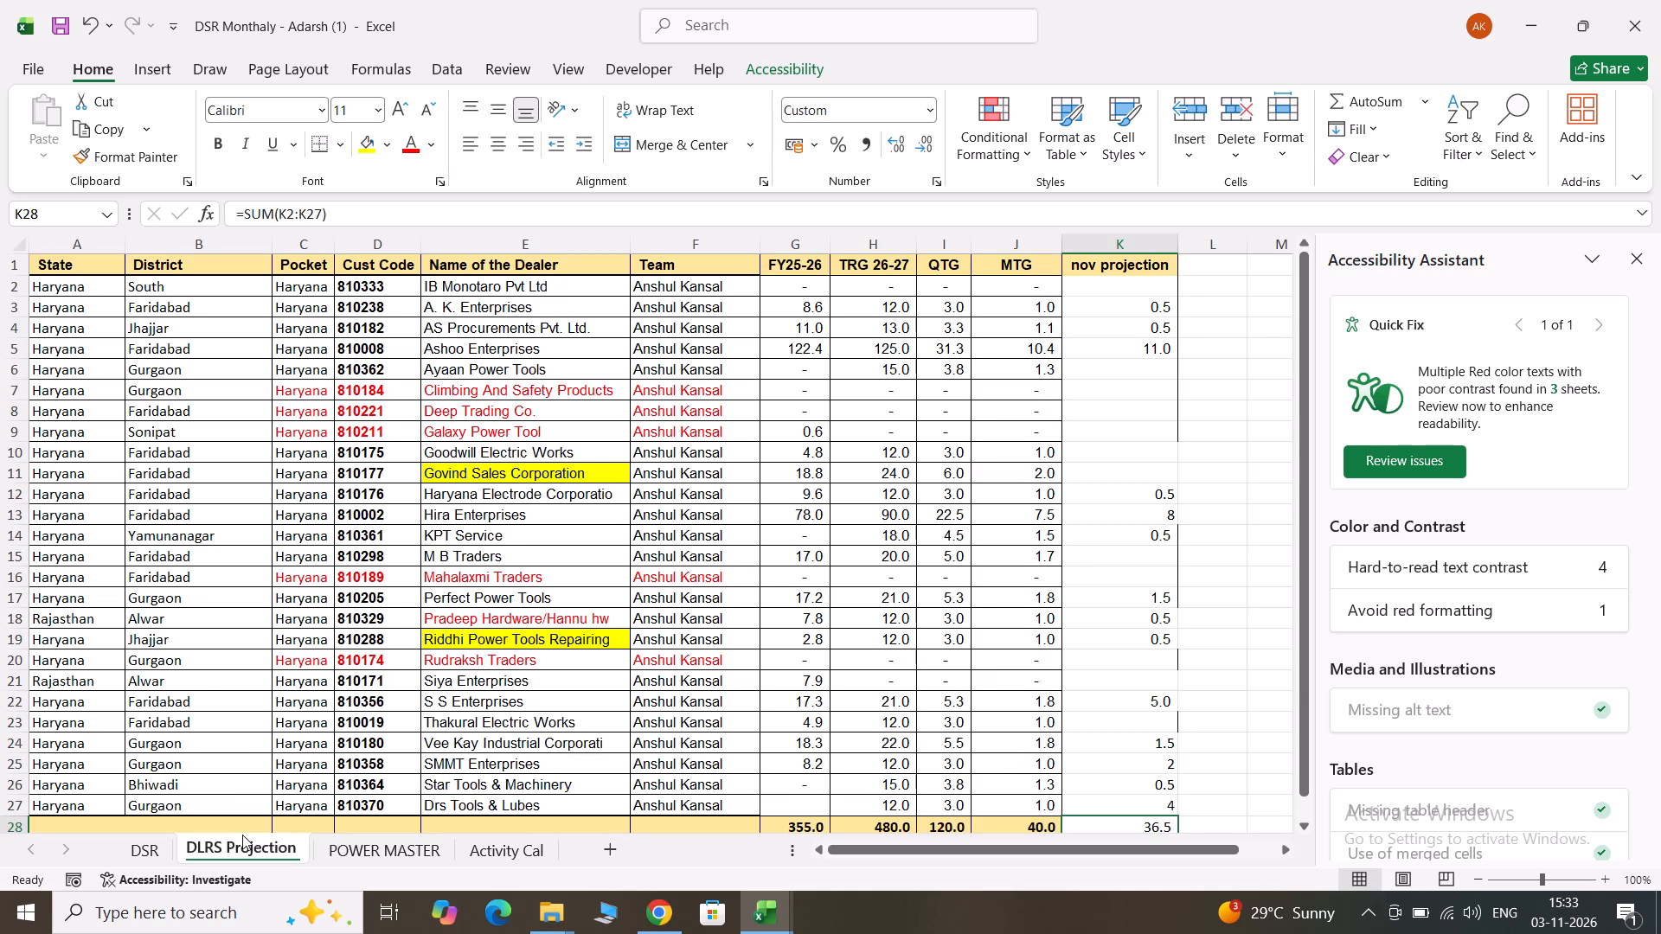
click(362, 858)
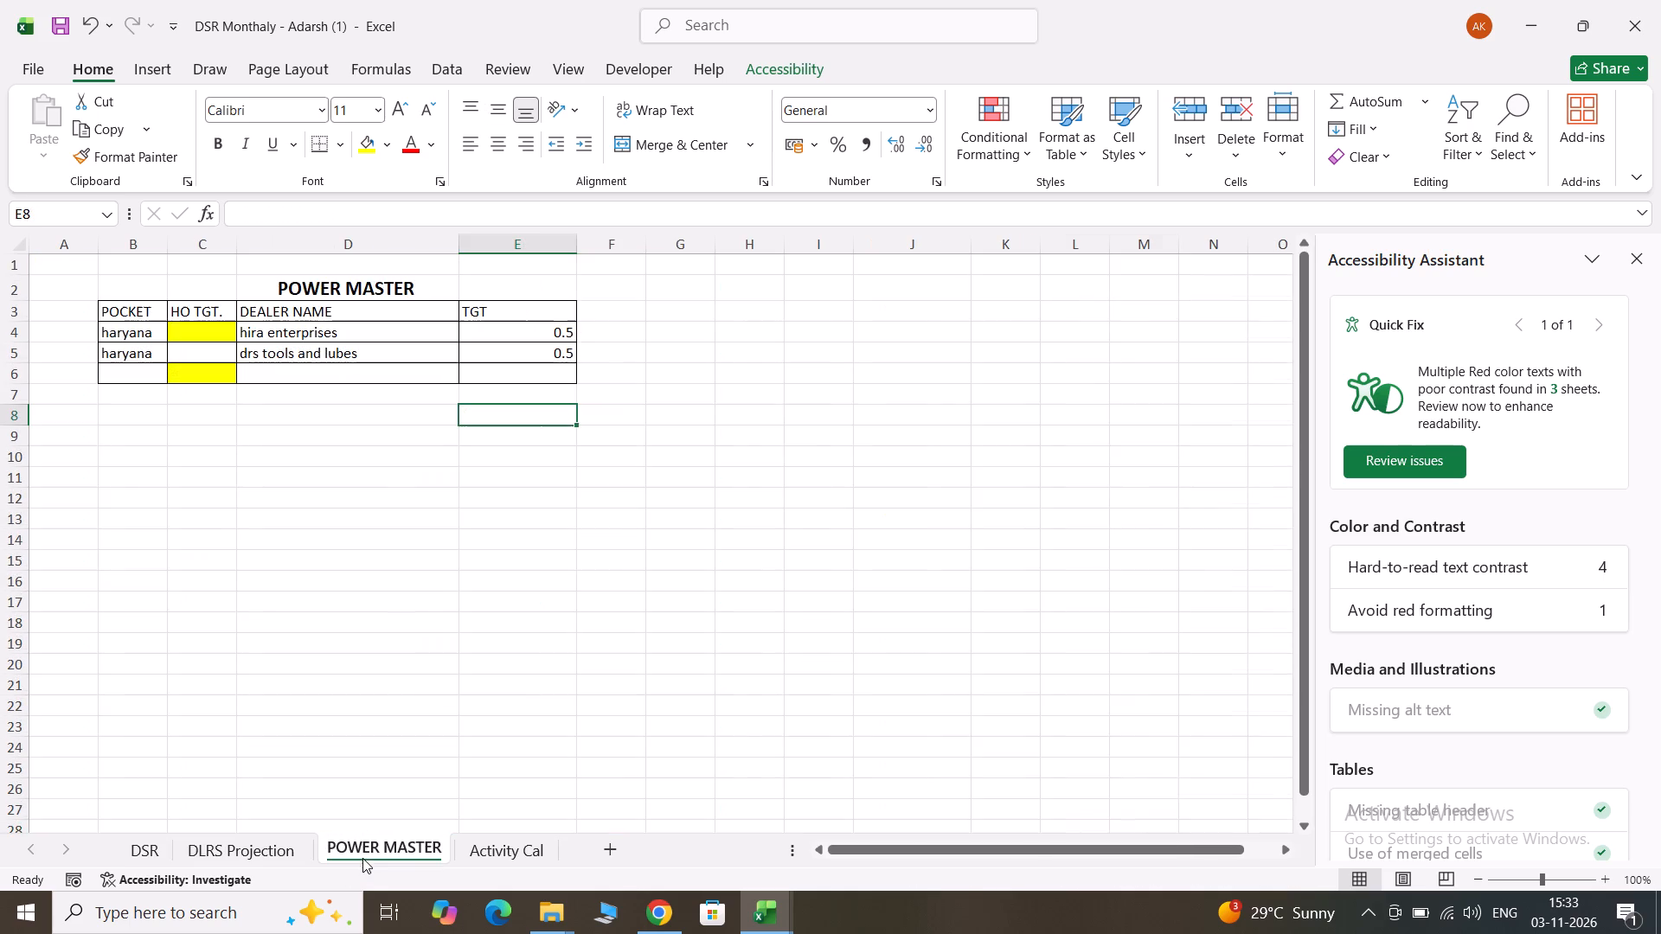
click(476, 847)
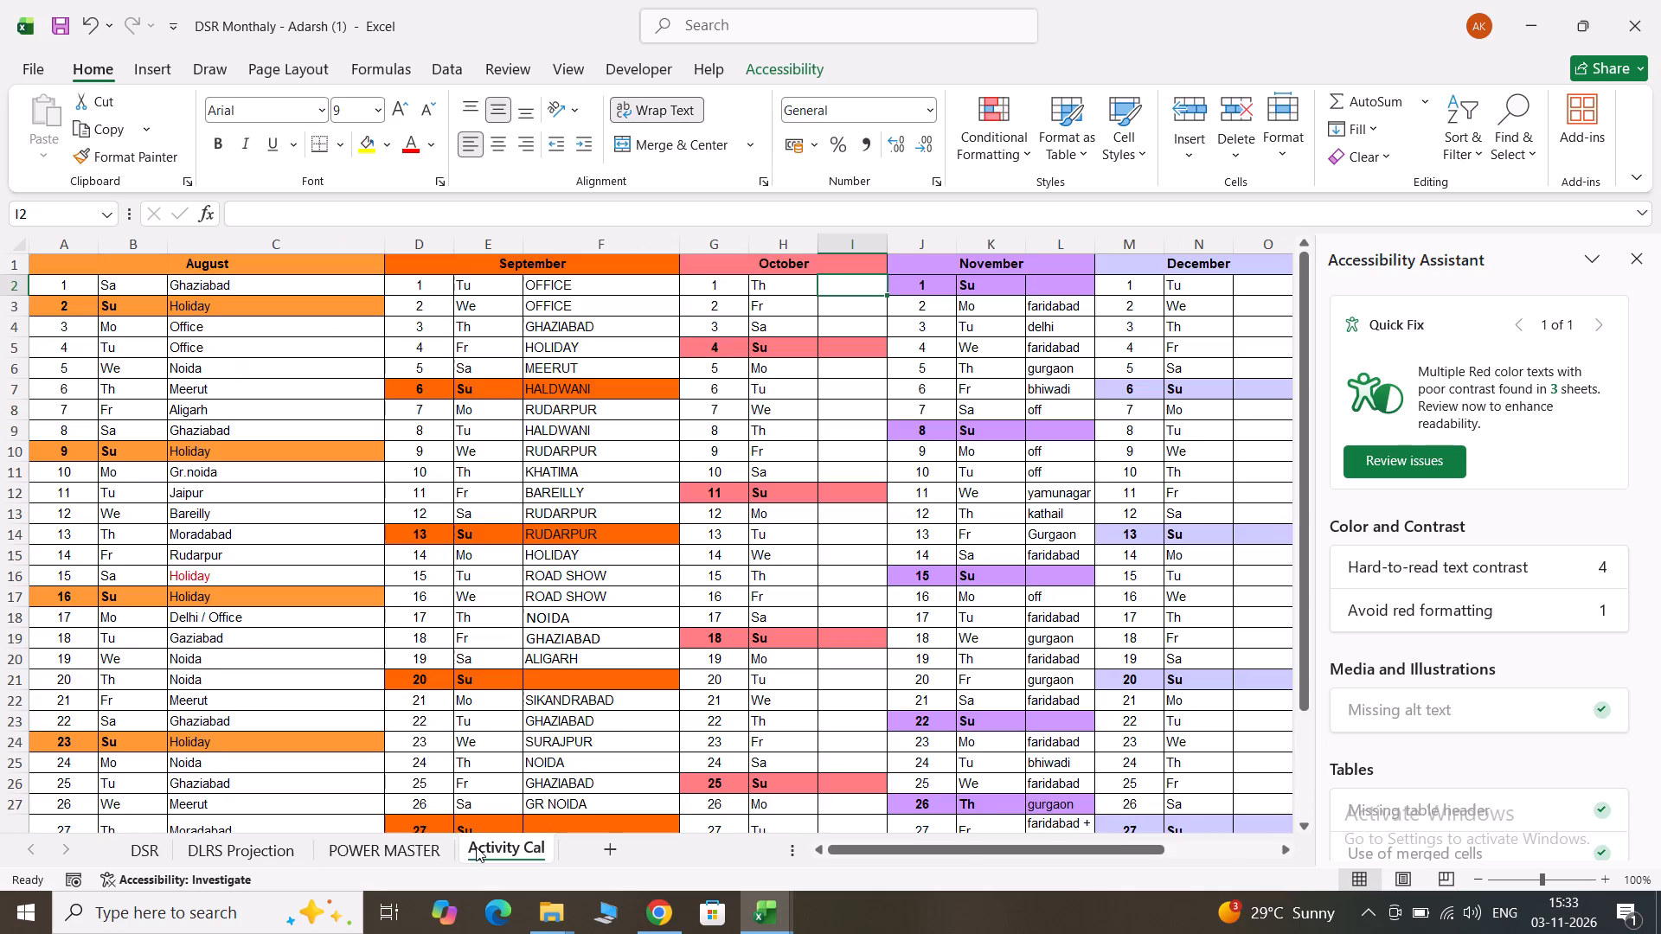
click(132, 858)
Close the DSR workbook and minimize the EXPENSE FORMAT and Stock_Statement_28.10.2026 workbooks to reach the Downloads folder.
click(1660, 0)
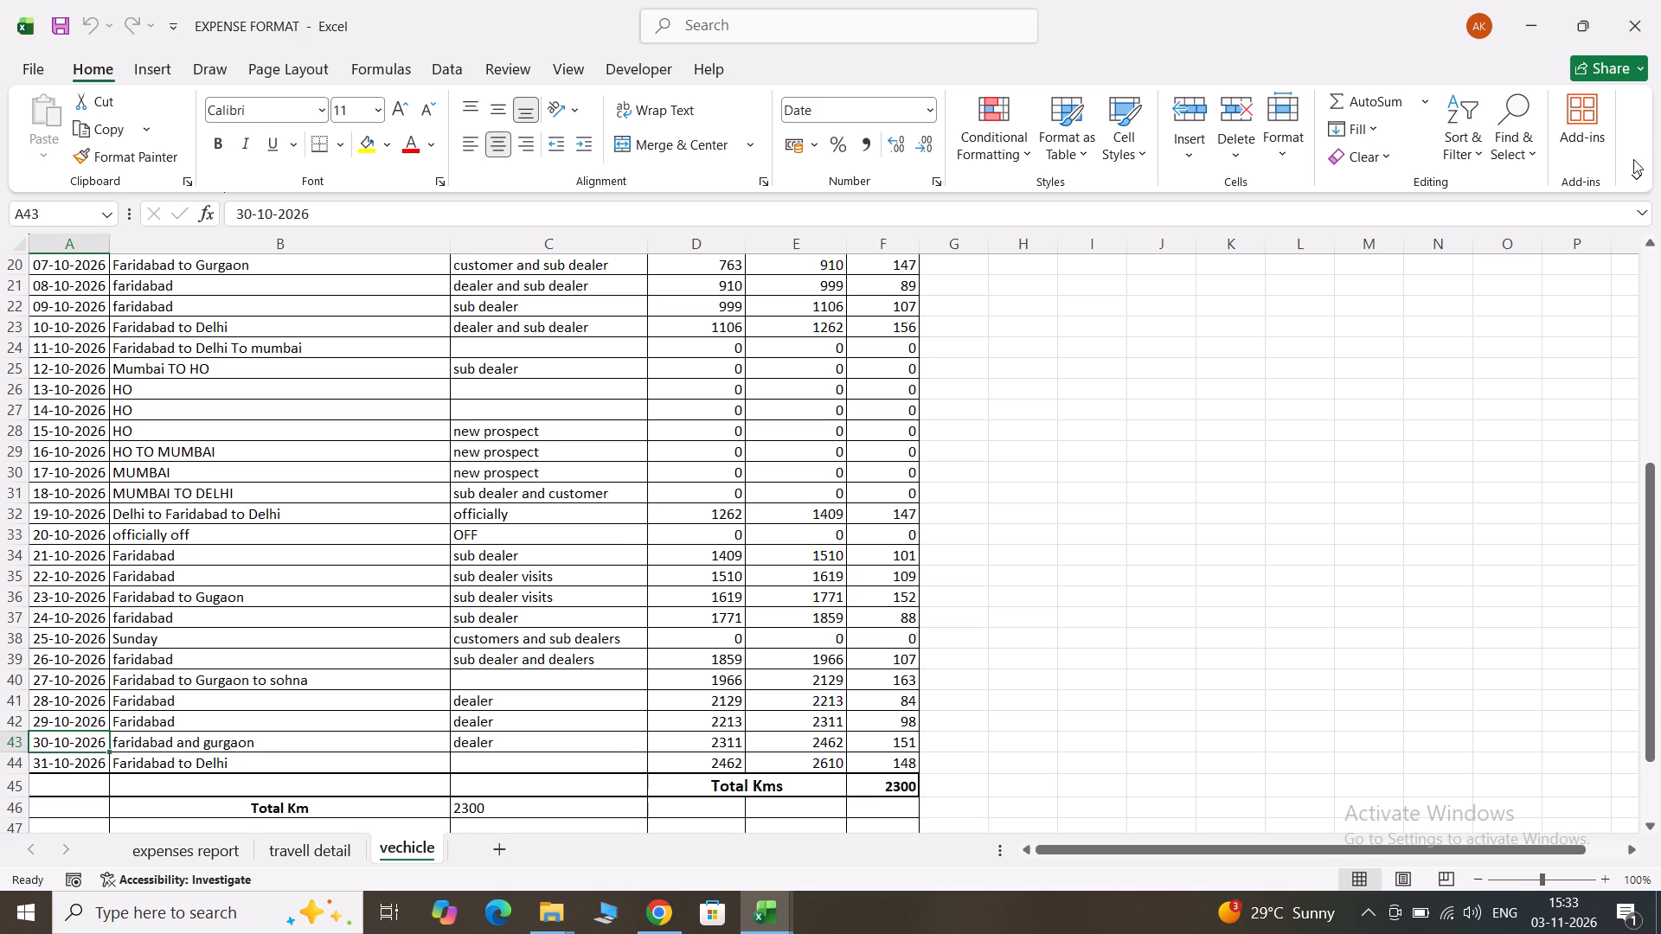
click(1521, 0)
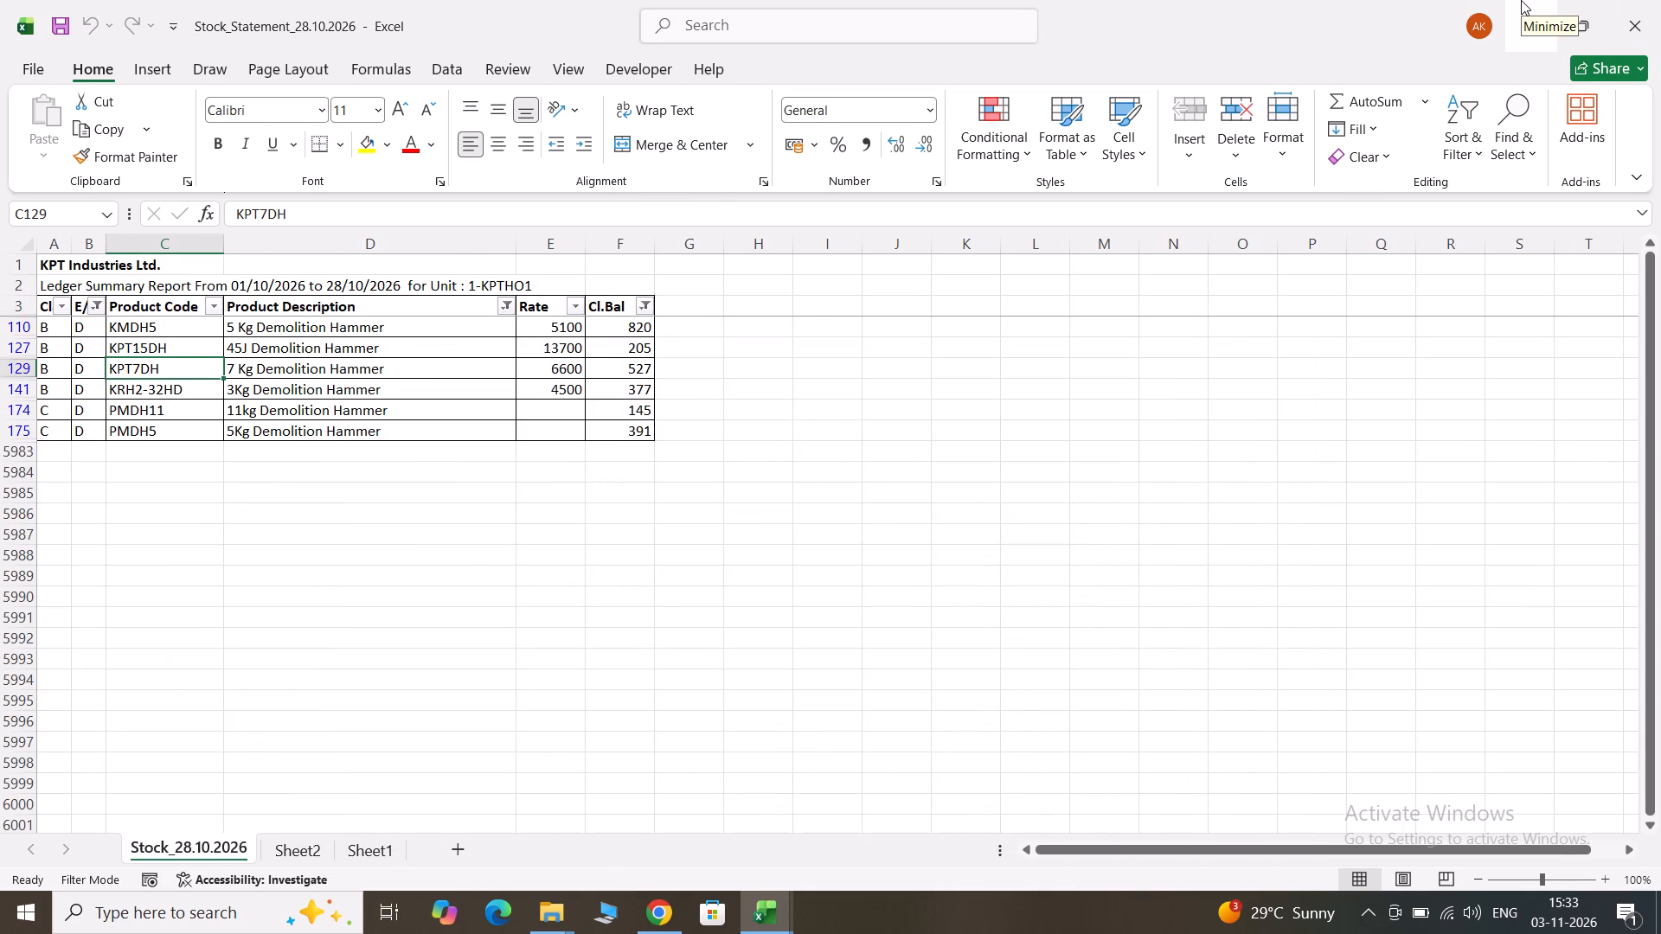
click(1521, 0)
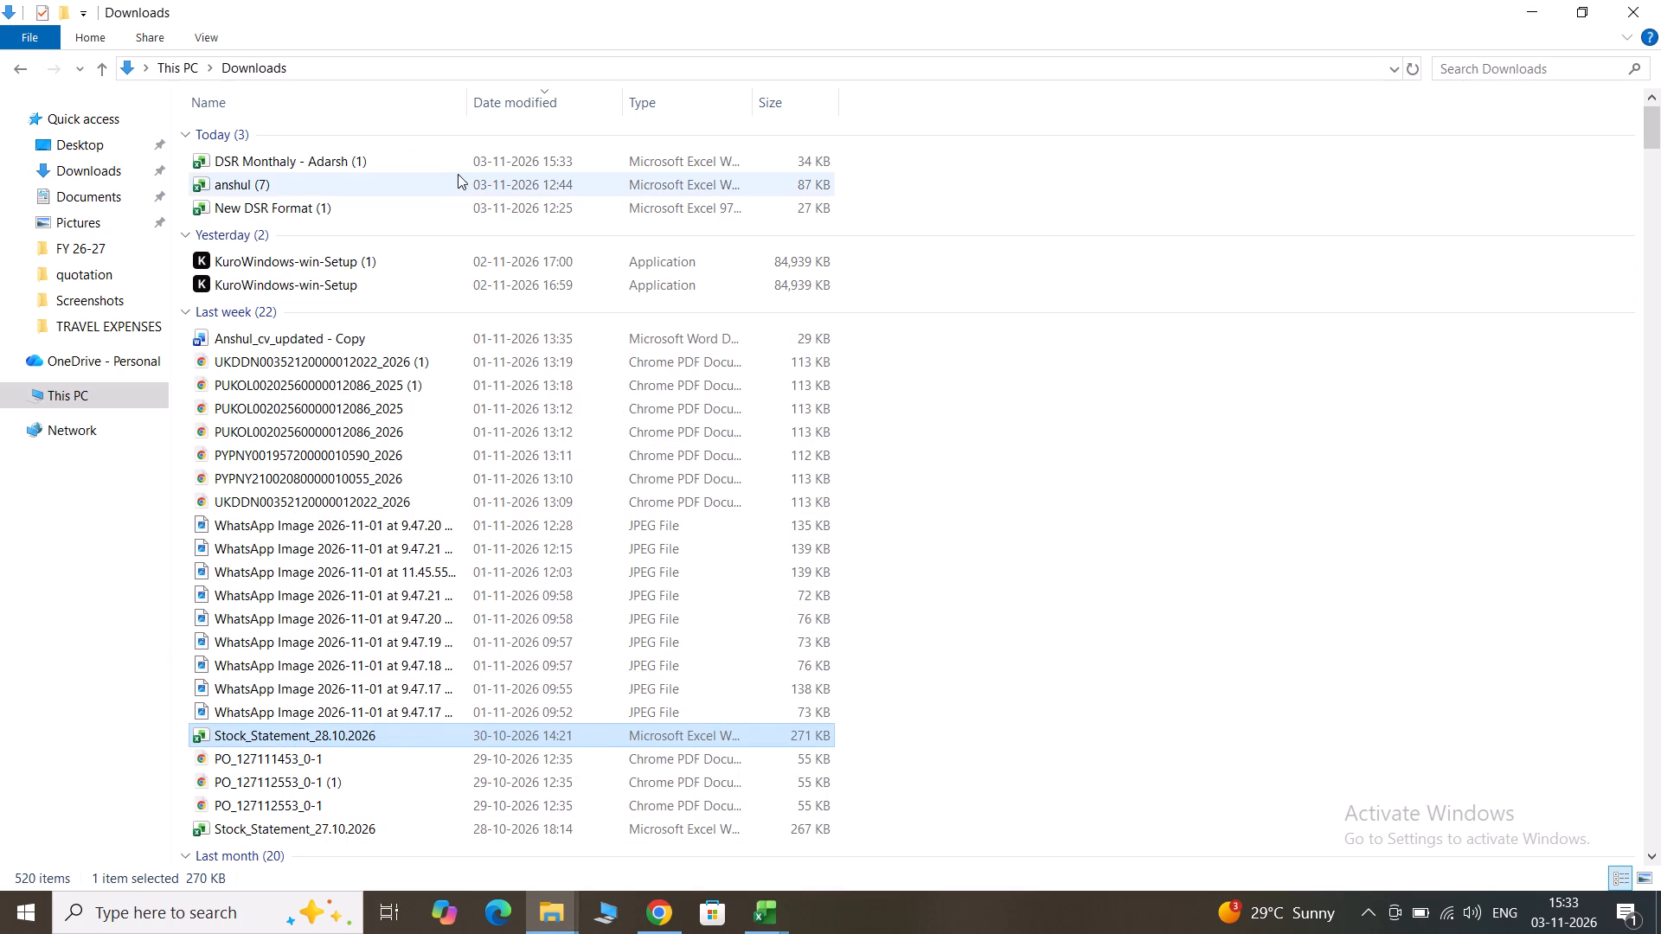
Rename the DSR Monthaly - Adarsh (1) workbook in Downloads as DSR Monthaly - Anshul.
click(453, 151)
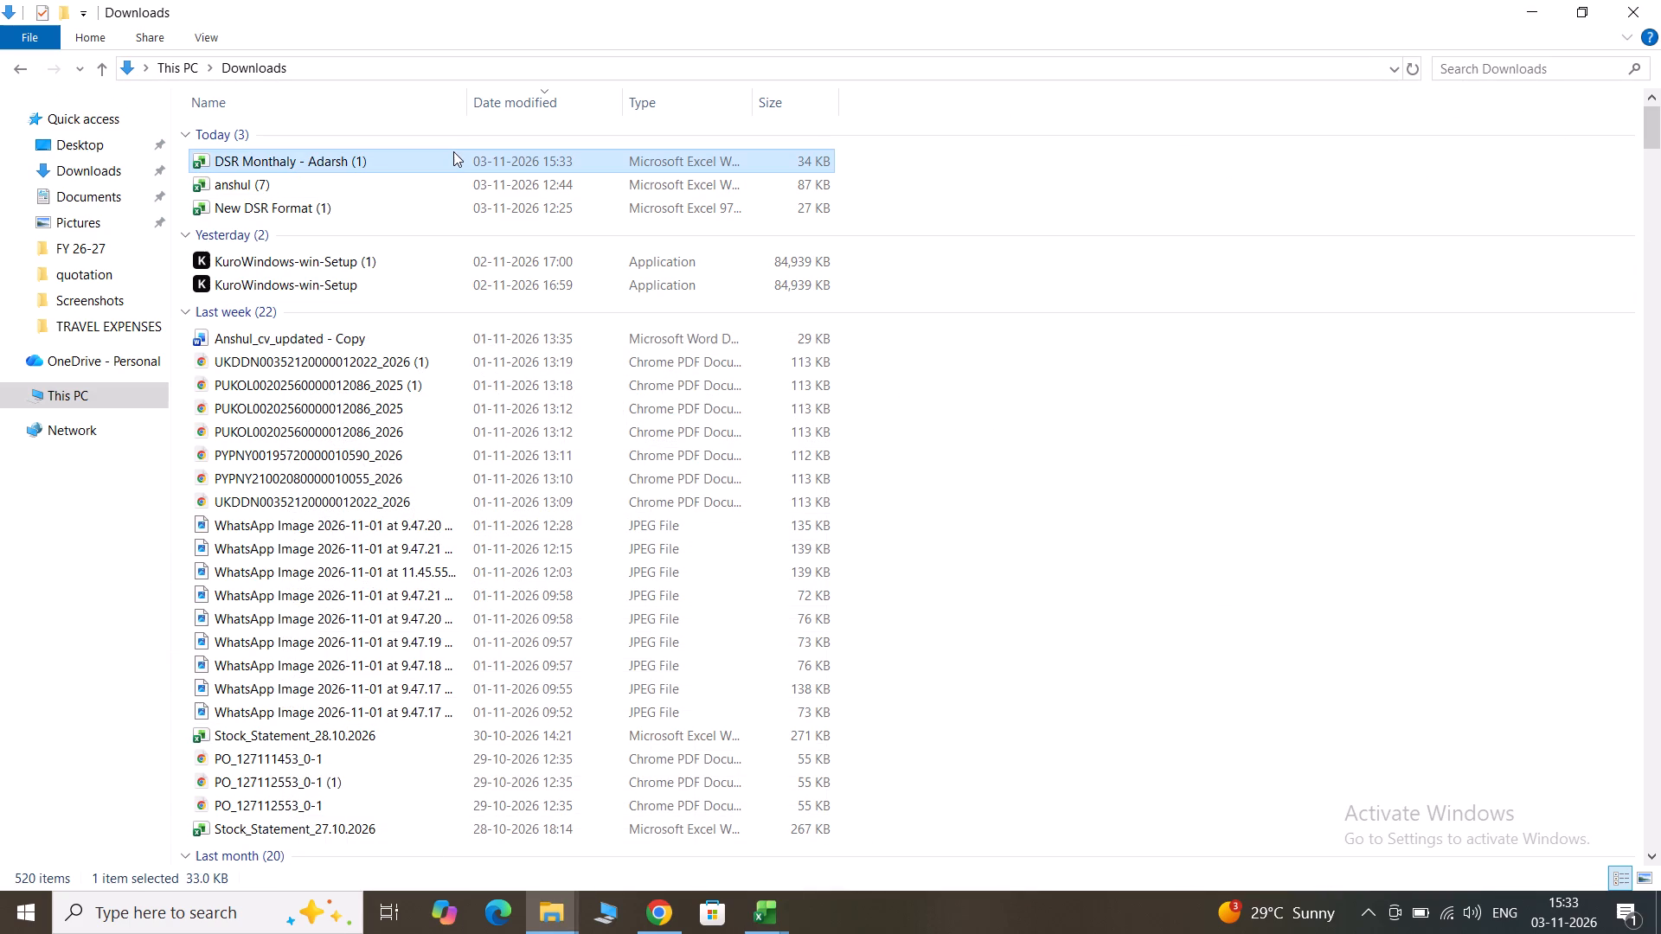
right_click(453, 151)
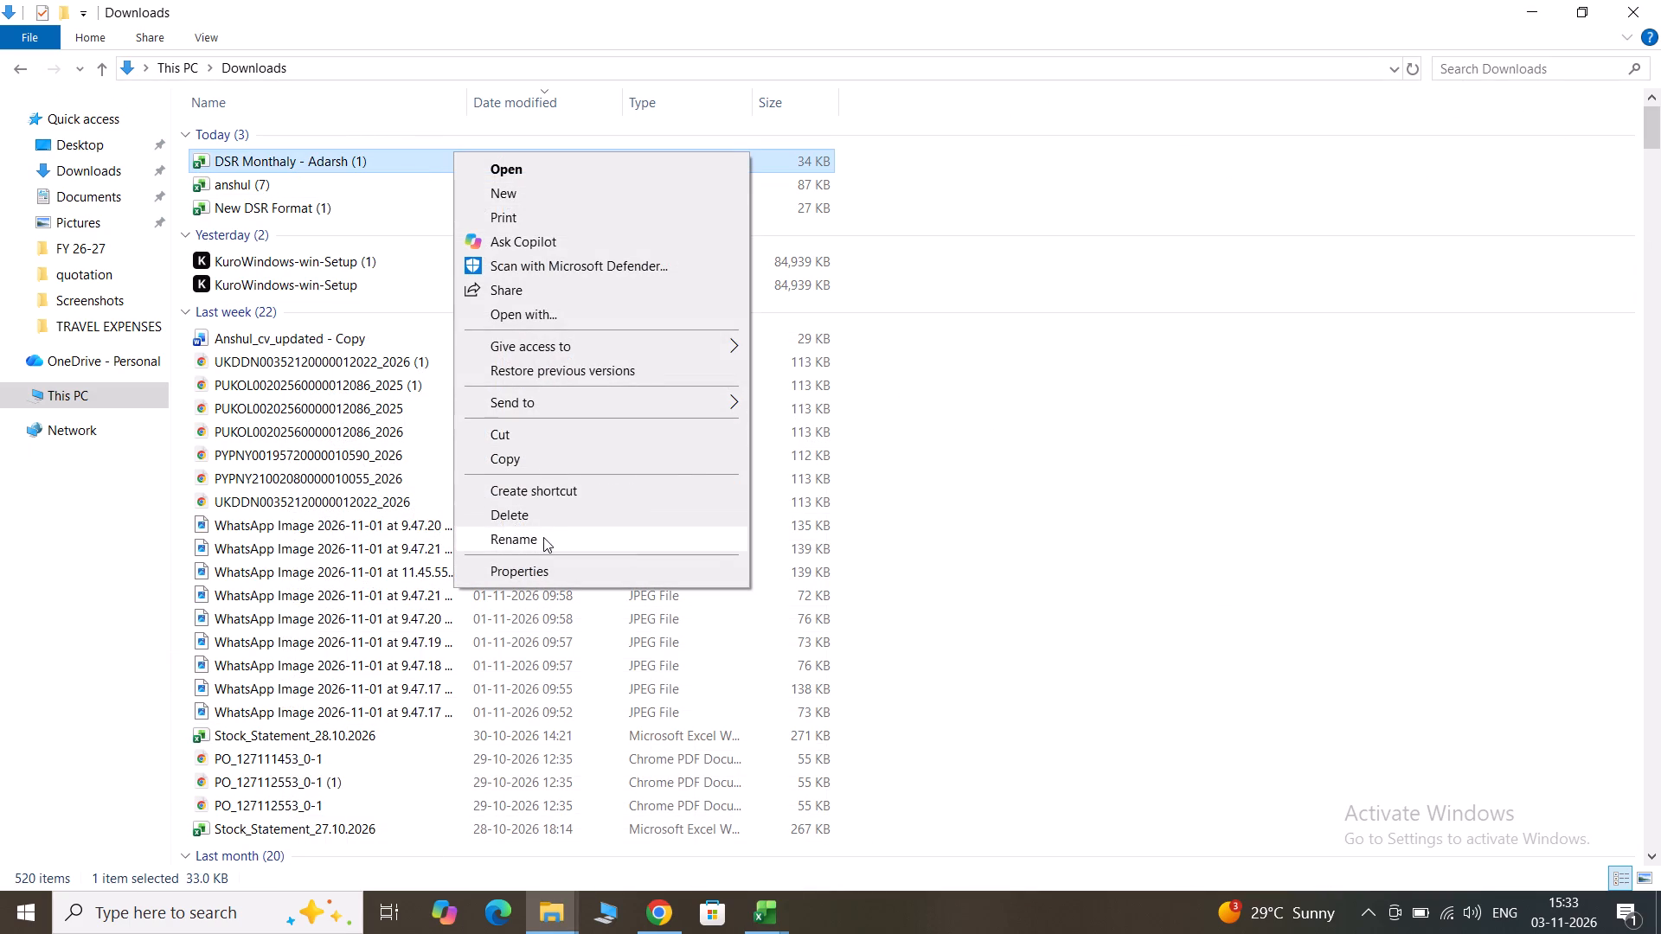
click(543, 537)
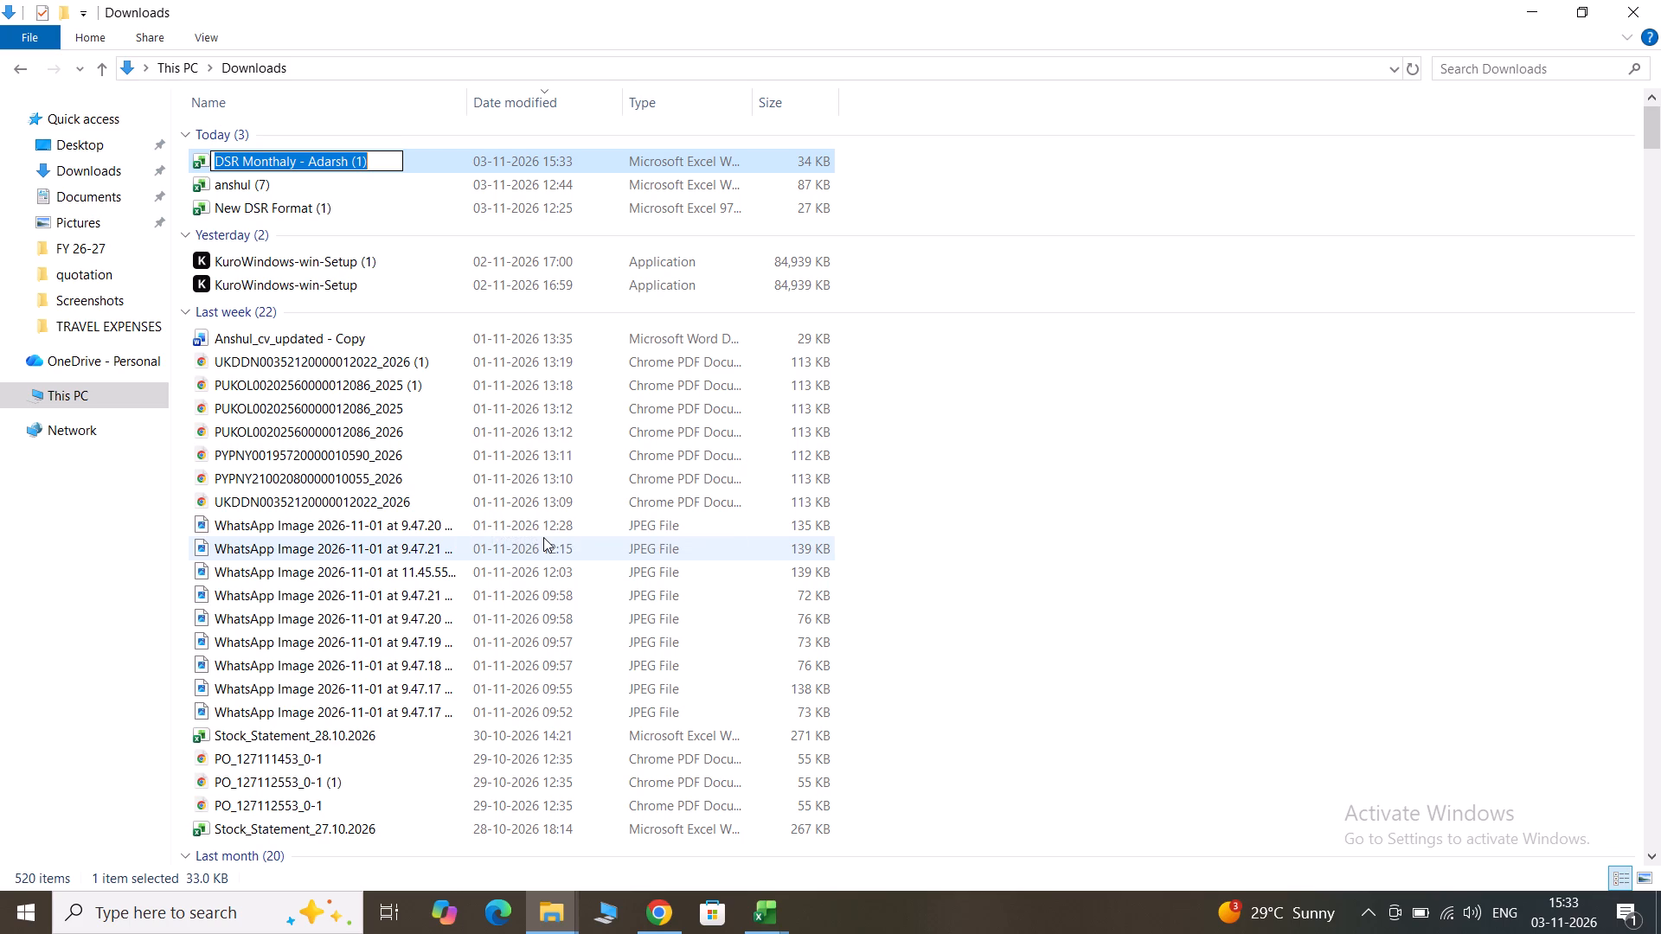
click(385, 163)
key(BackSpace)
key(BackSpace)
key(BackSpace)
key(BackSpace)
key(BackSpace)
key(BackSpace)
key(BackSpace)
key(BackSpace)
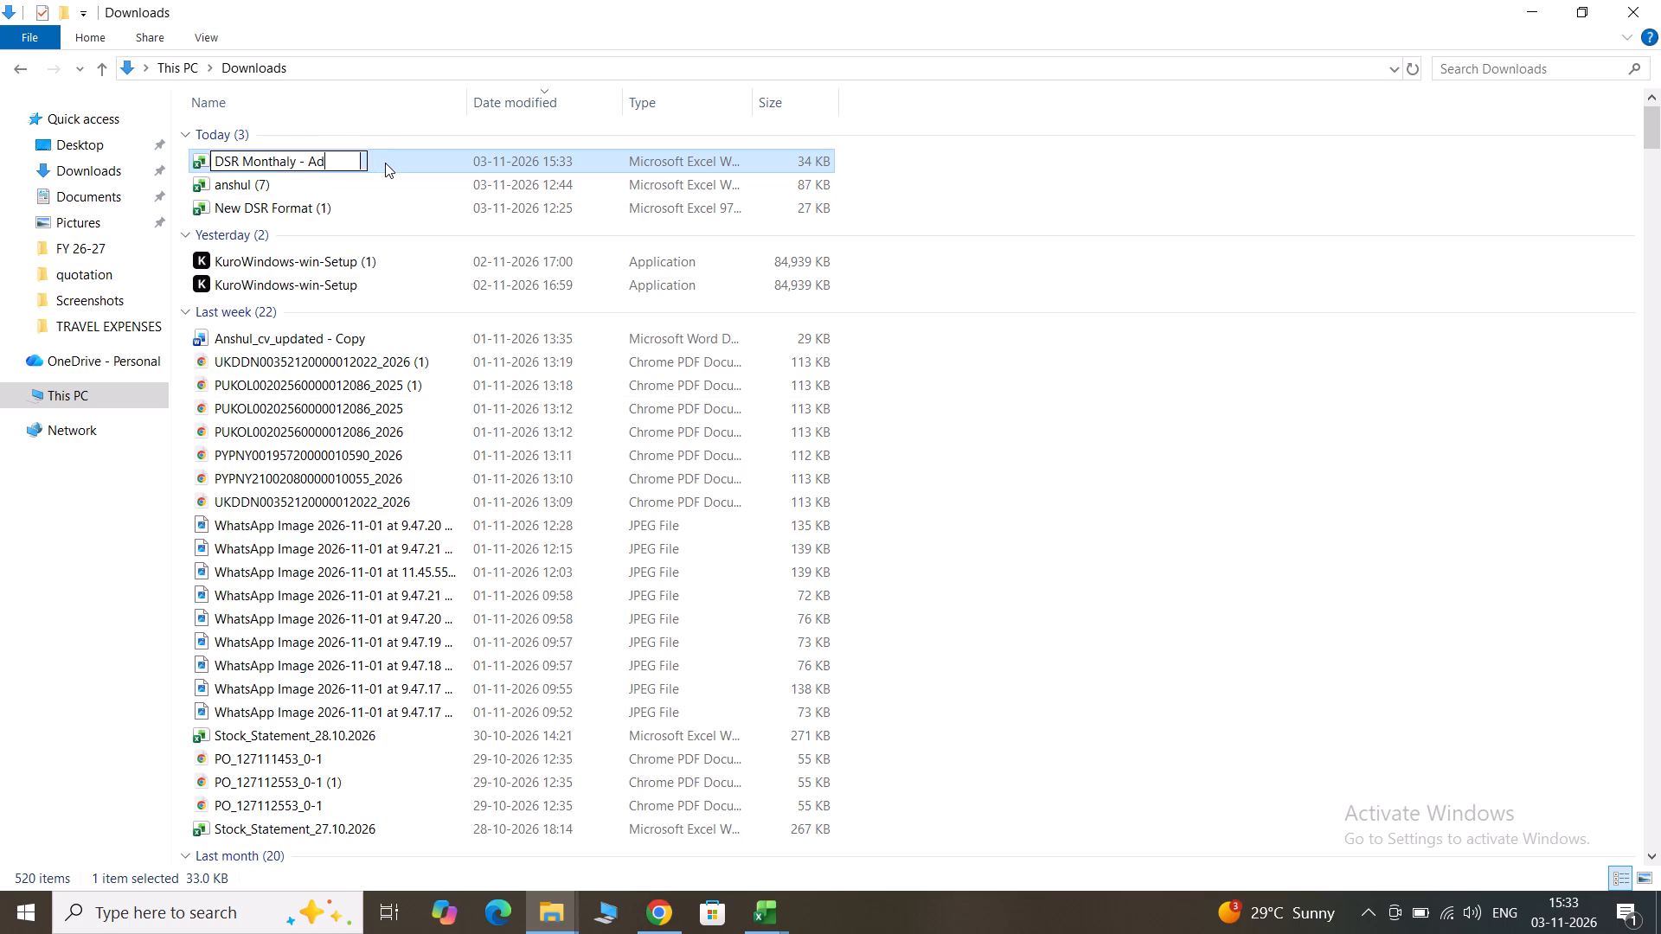
key(equal)
key(BackSpace)
text(nsh)
key(BackSpace)
key(BackSpace)
key(BackSpace)
key(BackSpace)
text(ns)
key(BackSpace)
text(shul)
click(1134, 76)
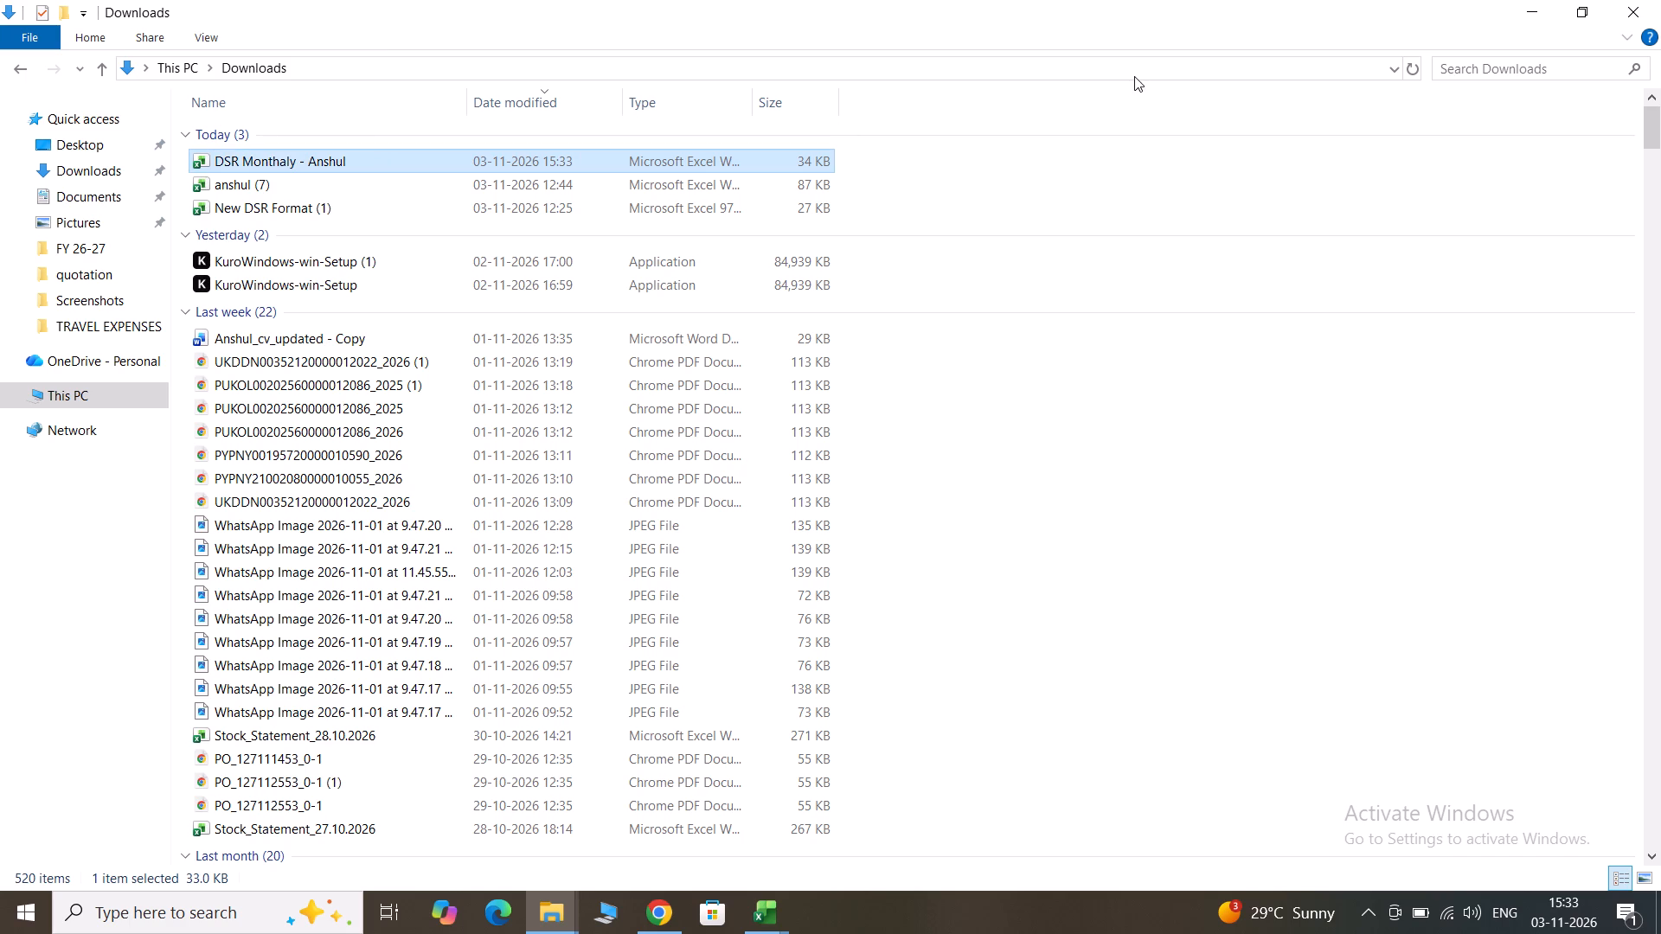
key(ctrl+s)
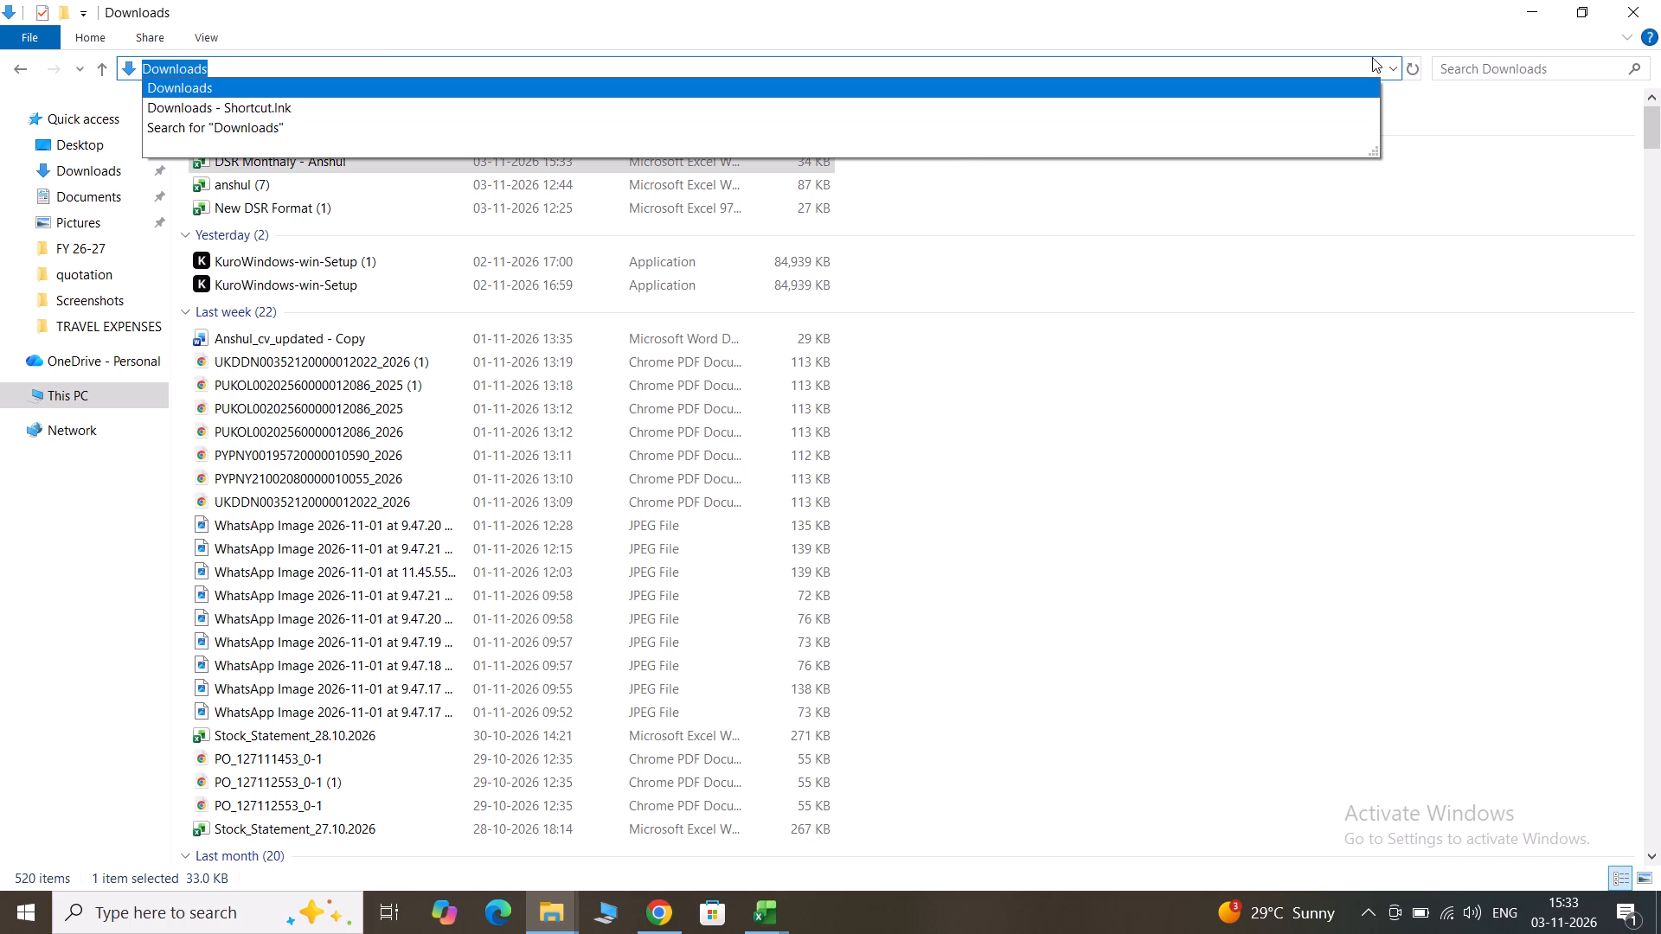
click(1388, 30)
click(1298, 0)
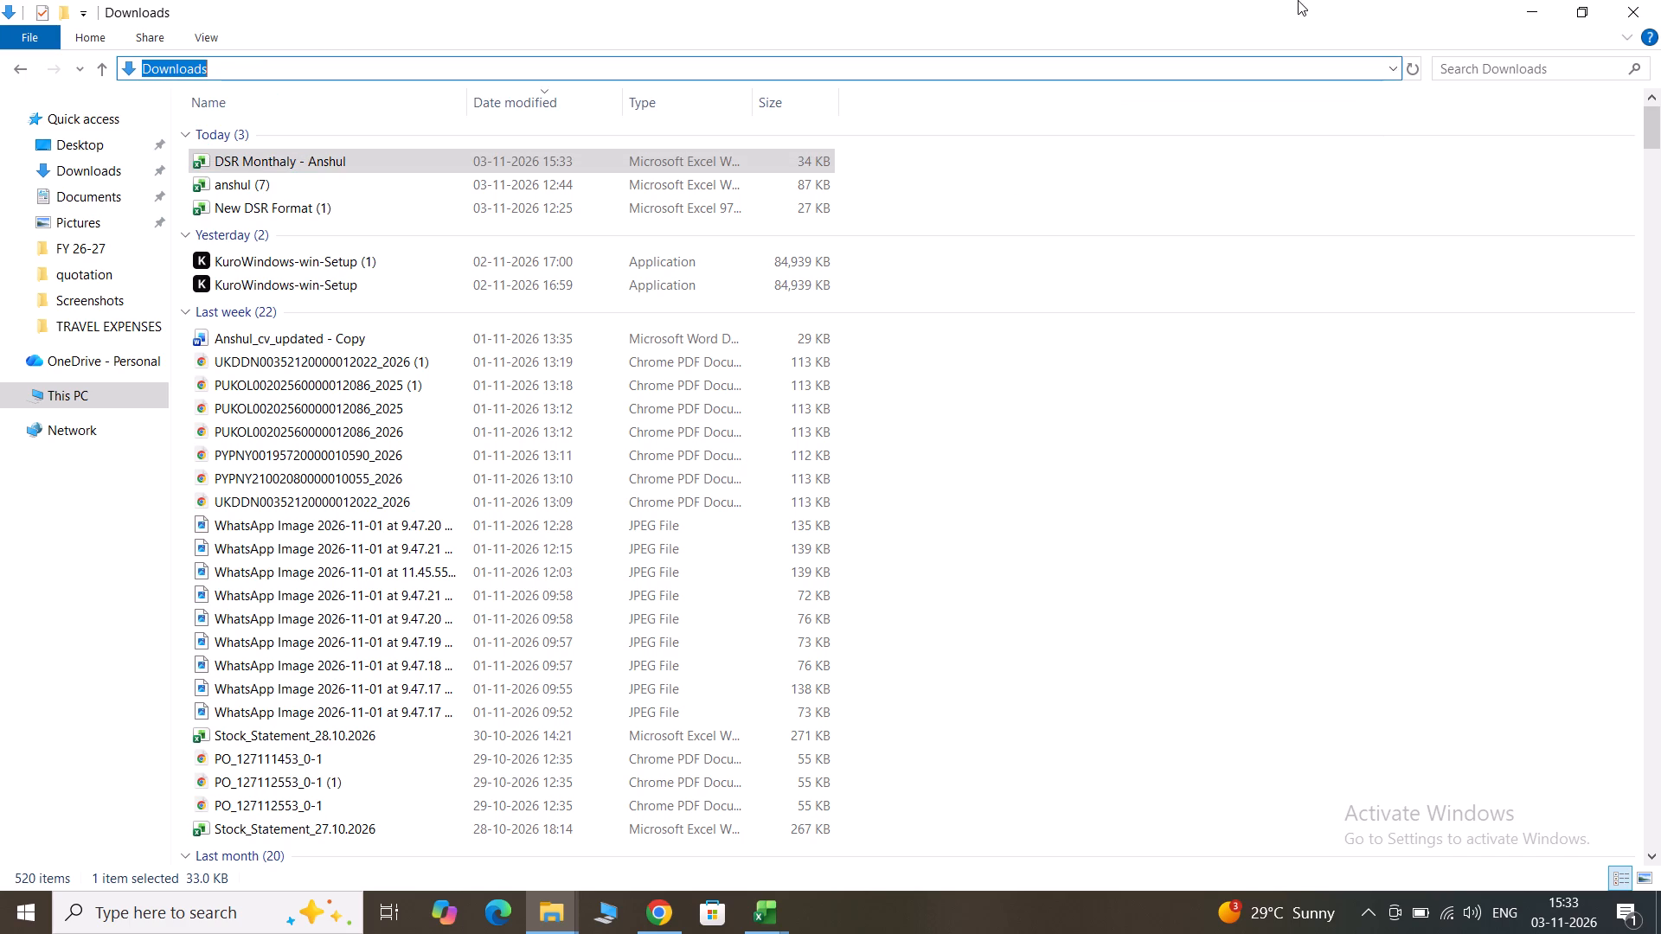
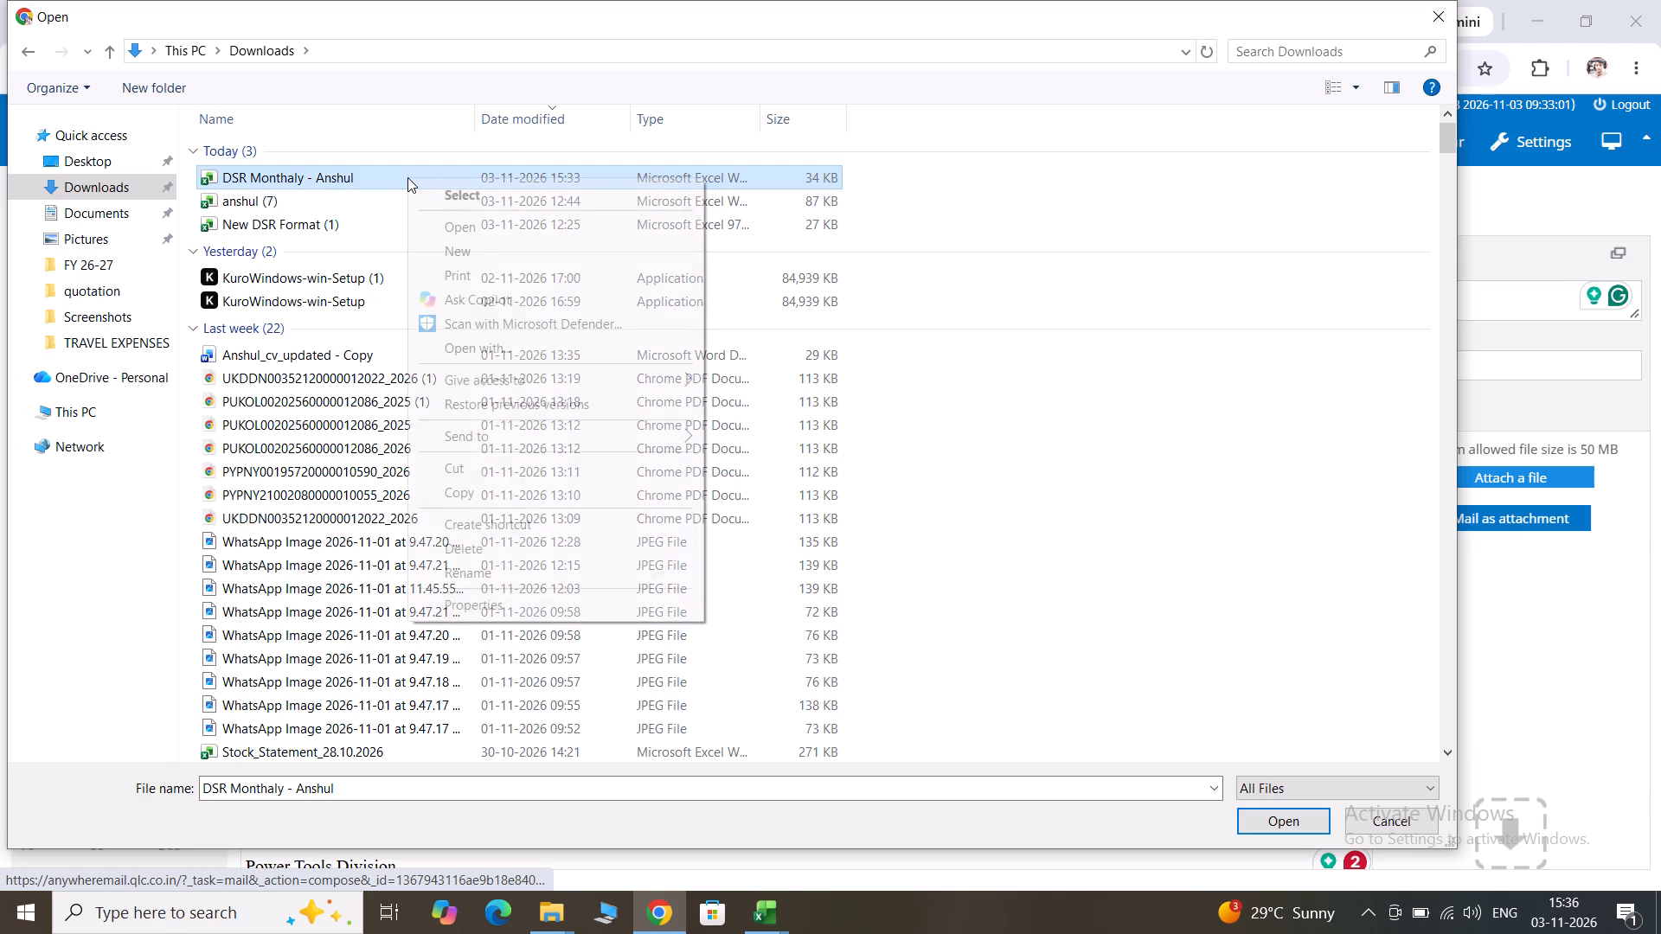
Open the DSR Monthaly - Anshul workbook from the Downloads folder.
click(521, 230)
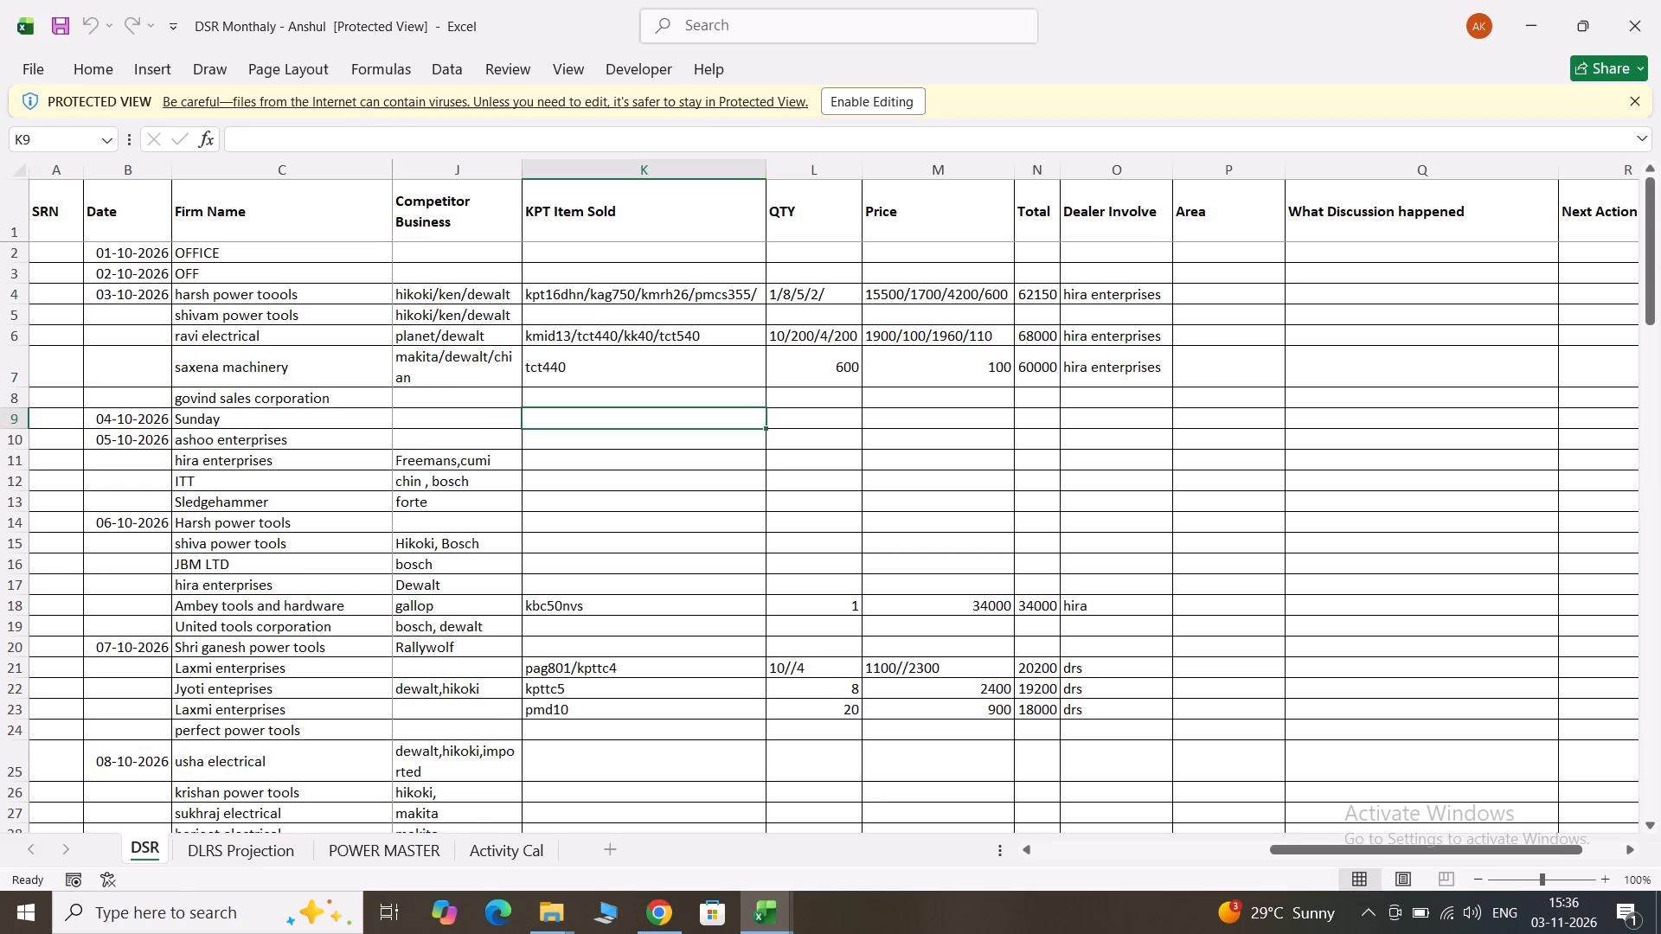
Check the Activity Cal, POWER MASTER and DLRS Projection sheets, and return to the DSR sheet.
click(522, 854)
click(420, 866)
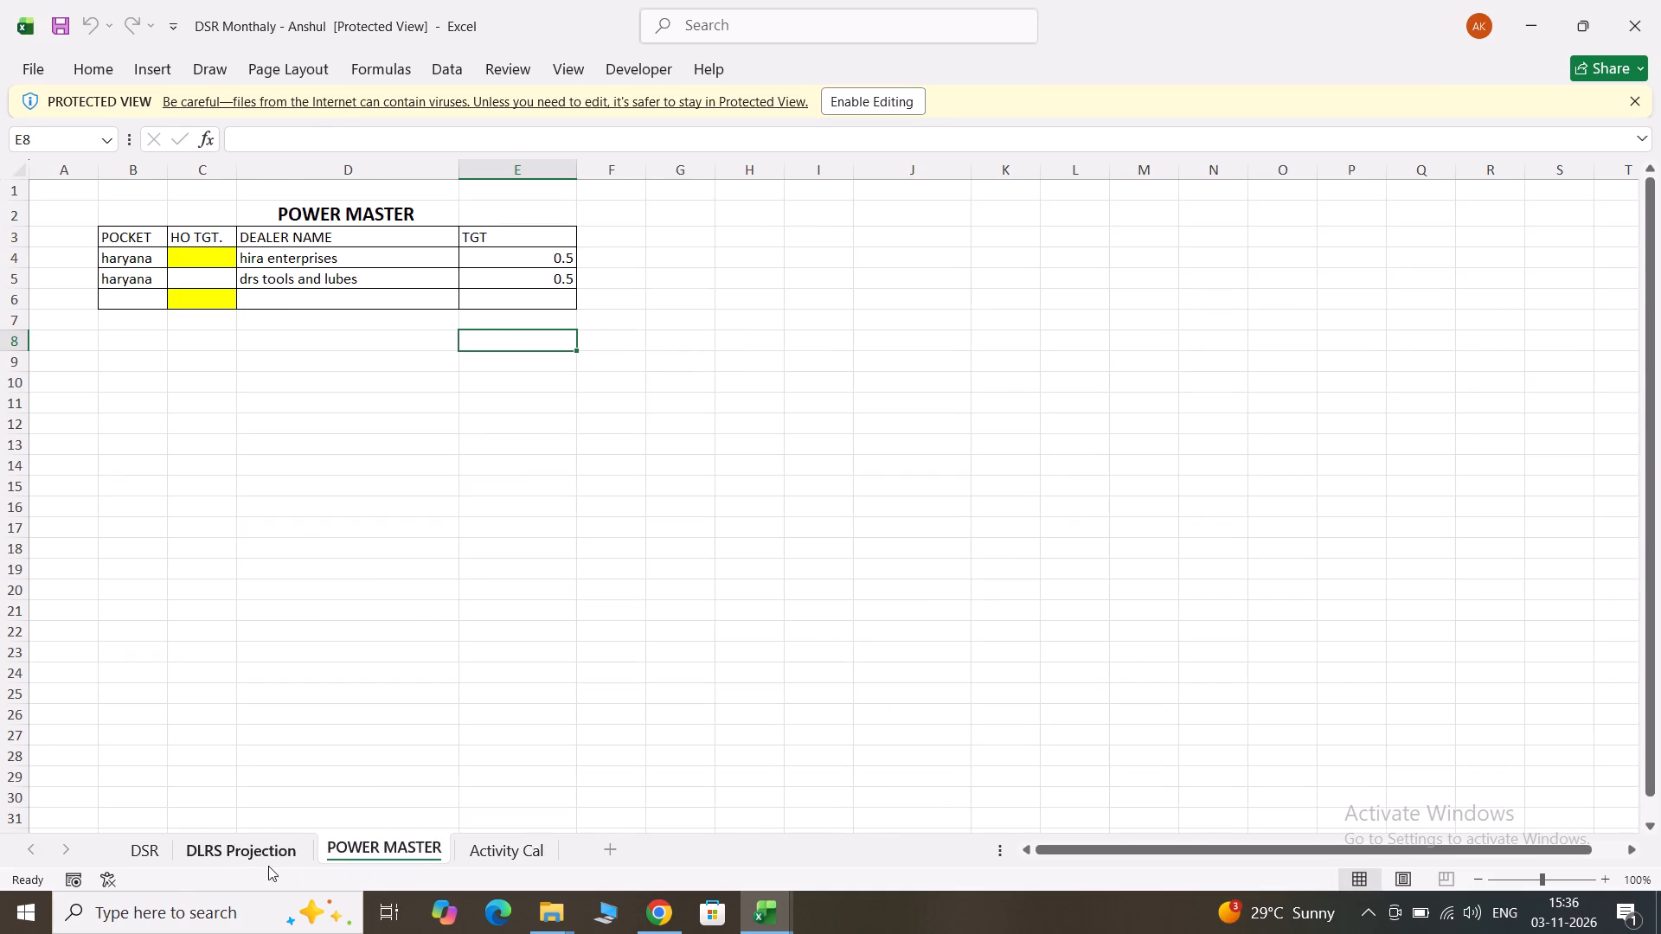
click(257, 866)
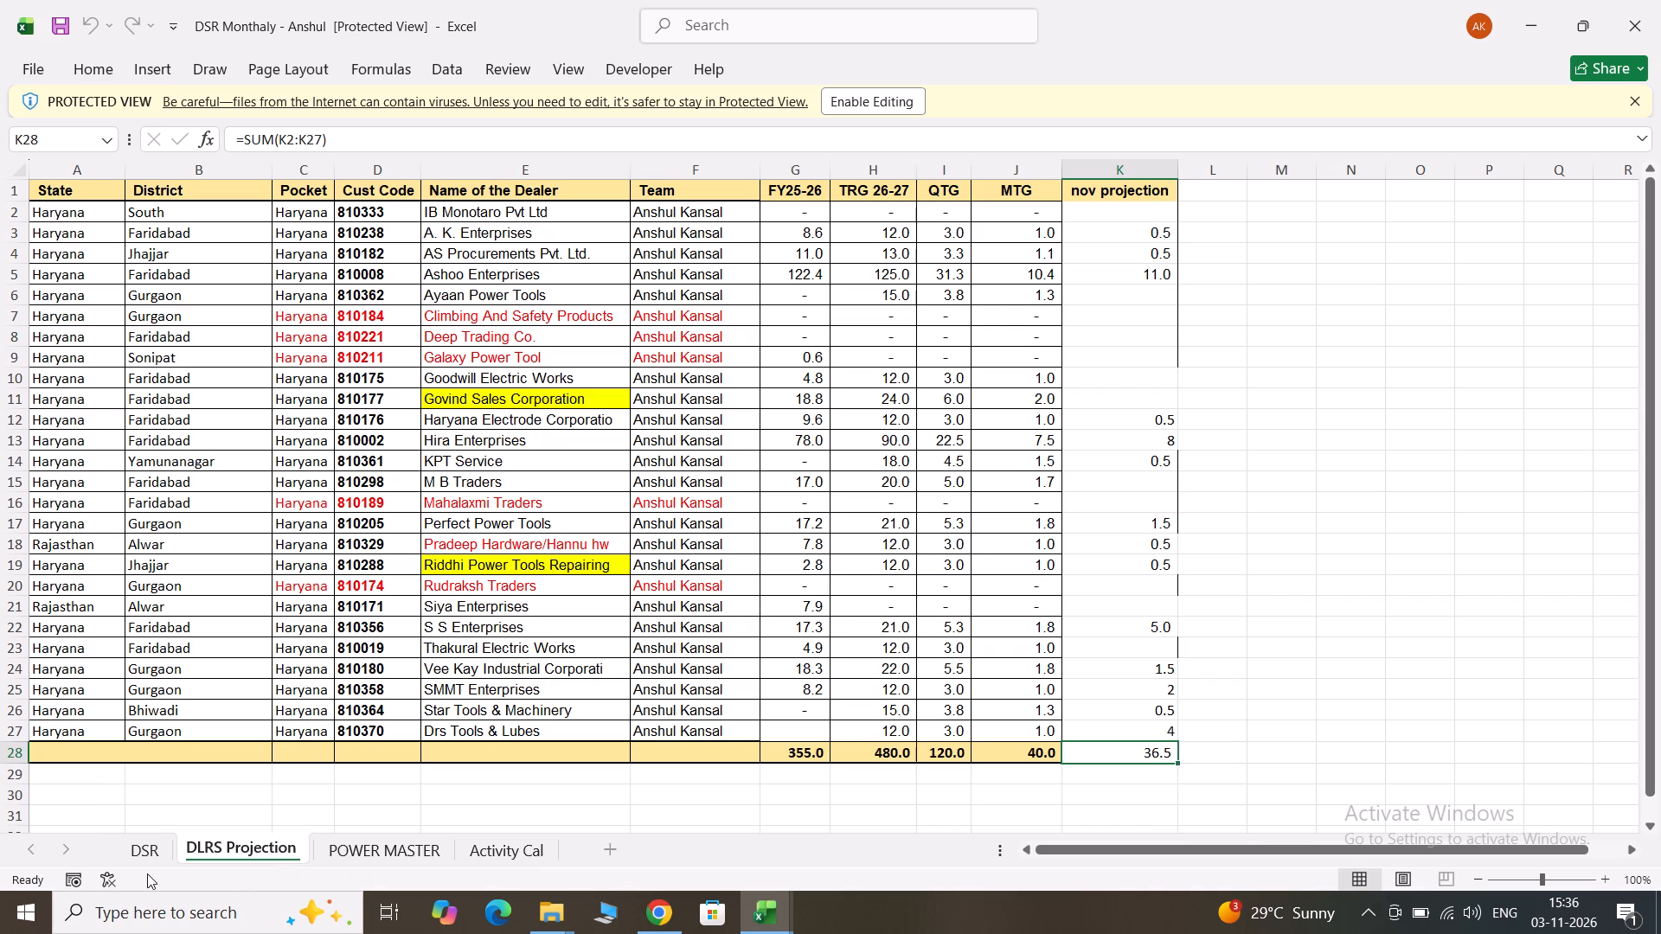
click(147, 873)
click(147, 854)
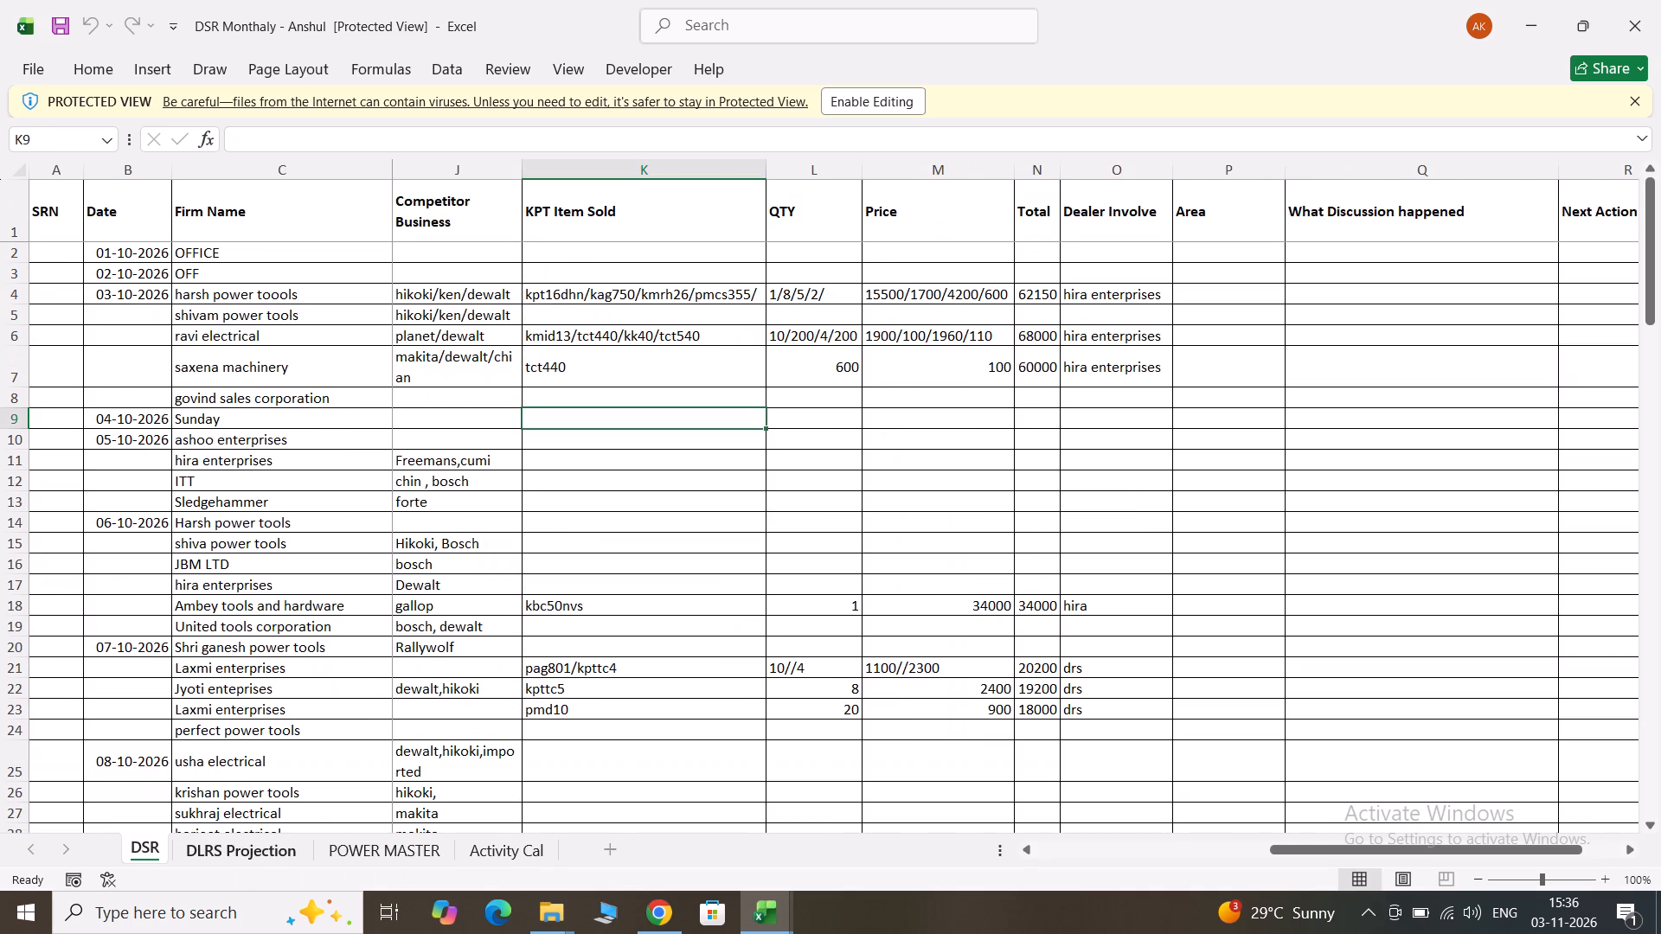
Review the DSR sheet's October 2026 visit rows down to the blank rows after 31-10-2026.
click(1119, 590)
key(Down)
key(Down)
key(Down)
key(Down)
key(Down)
key(Down)
key(Down)
key(Down)
key(Down)
key(Down)
key(Down)
key(Down)
key(Down)
key(Down)
key(Down)
key(Down)
key(Down)
key(Down)
key(Down)
key(Down)
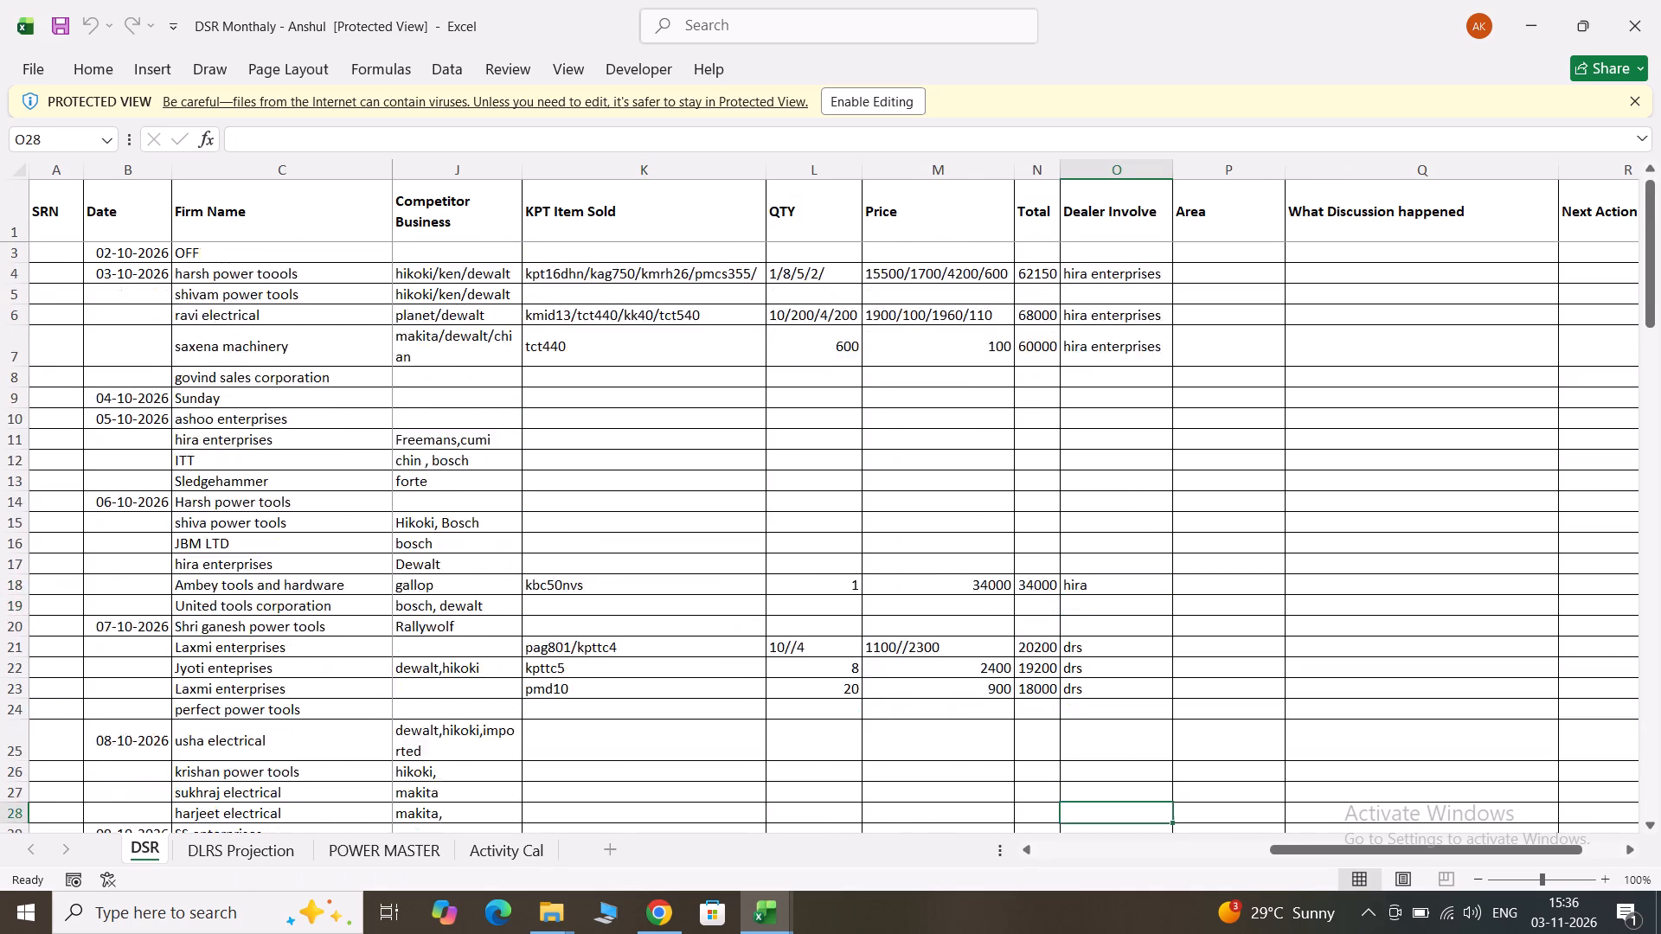
key(Down)
key(Down)
key(Down)
key(Down)
key(Down)
key(Down)
key(Down)
key(Down)
key(Down)
key(Down)
key(Down)
key(Down)
key(Down)
key(Down)
key(Down)
key(Down)
key(Down)
key(Down)
key(Down)
key(Down)
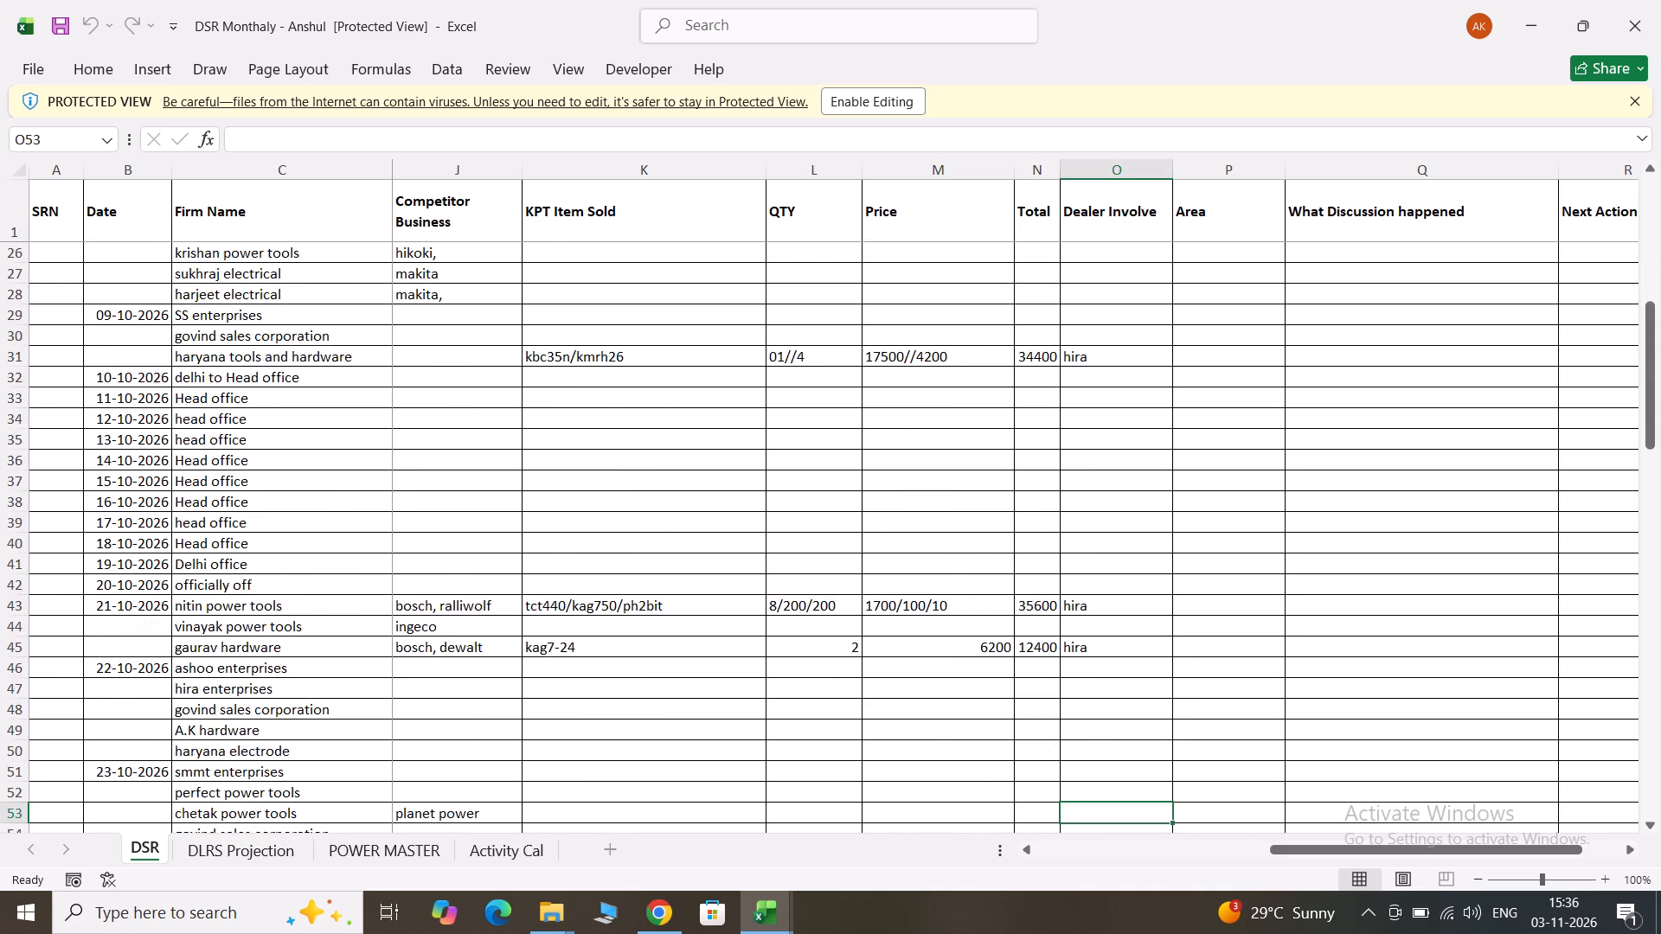
key(Down)
key(Down)
key(Down)
key(Down)
key(Down)
key(Down)
key(Down)
key(Down)
key(Down)
key(Down)
key(Down)
key(Down)
key(Down)
key(Down)
key(Down)
key(Down)
key(Down)
key(Down)
key(Down)
key(Down)
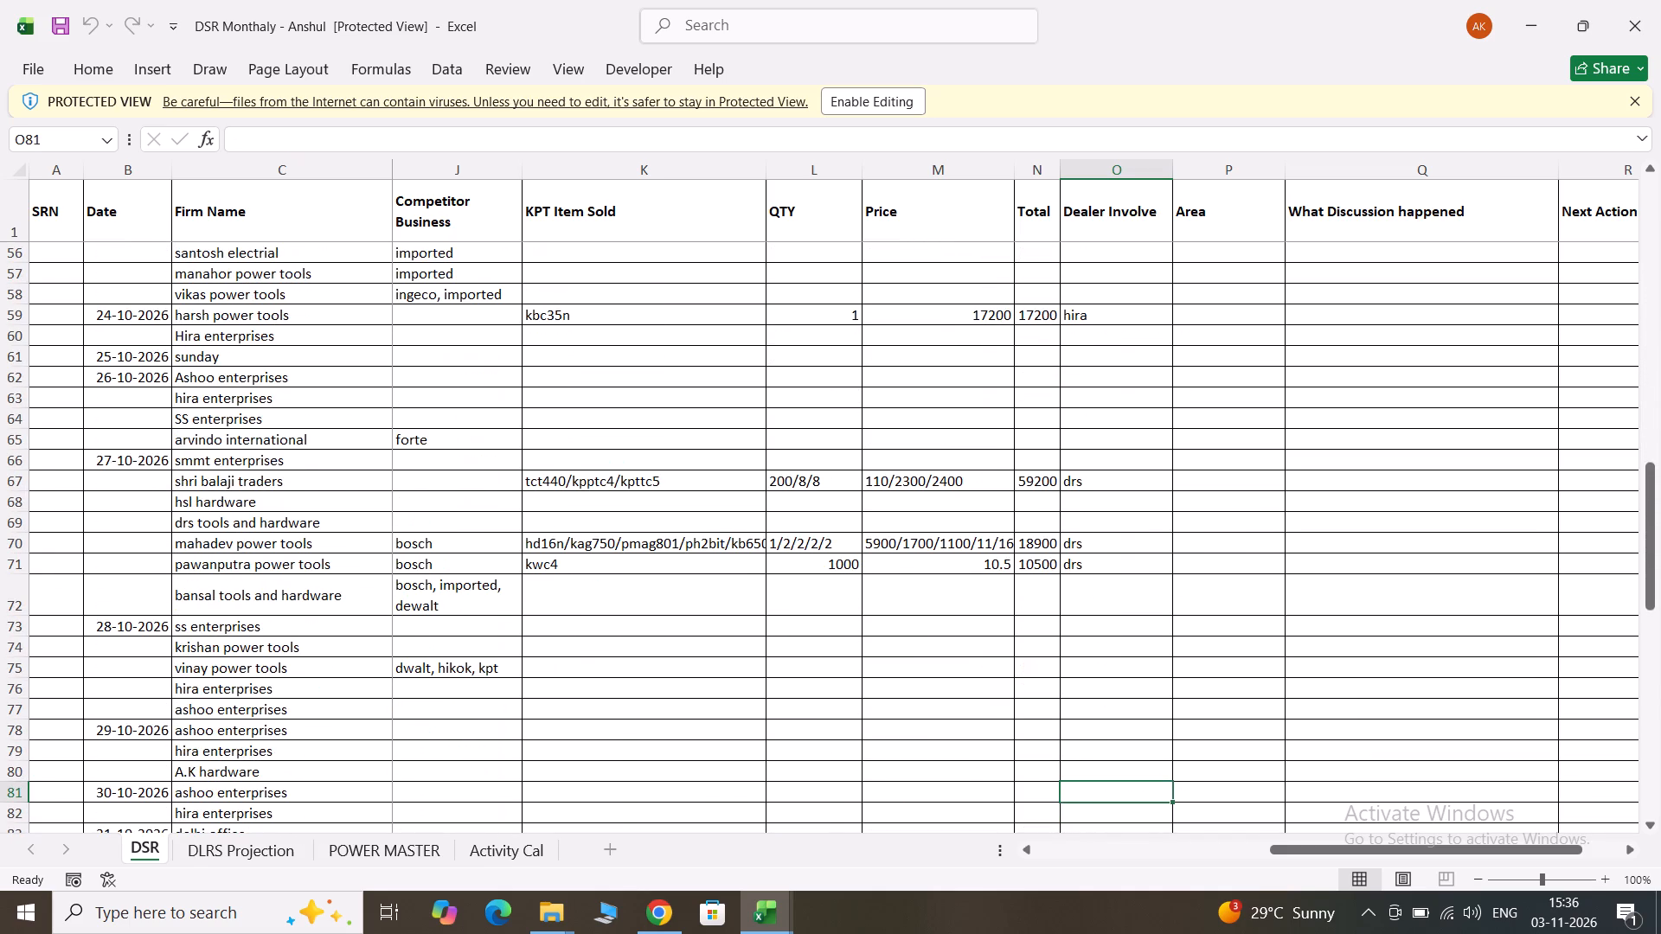
key(Down)
key(Down)
key(Down)
key(Down)
key(Down)
key(Down)
key(Down)
key(Down)
key(Down)
key(Down)
key(Down)
key(Down)
key(Down)
key(Down)
key(Down)
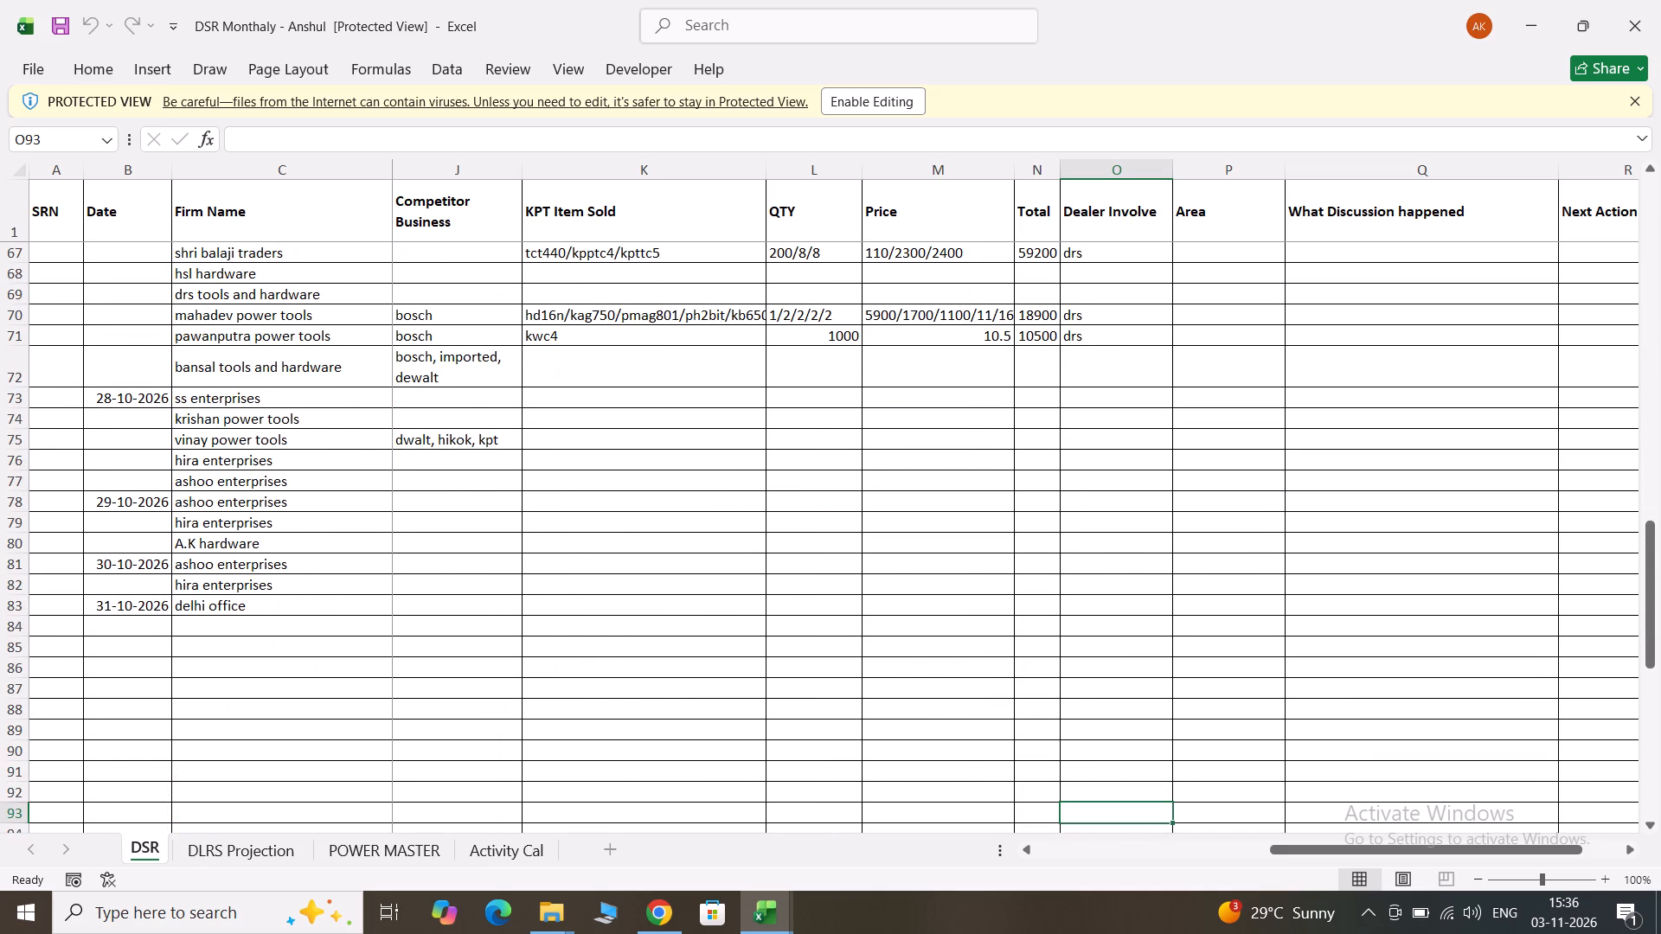
key(Down)
key(Down)
key(Down)
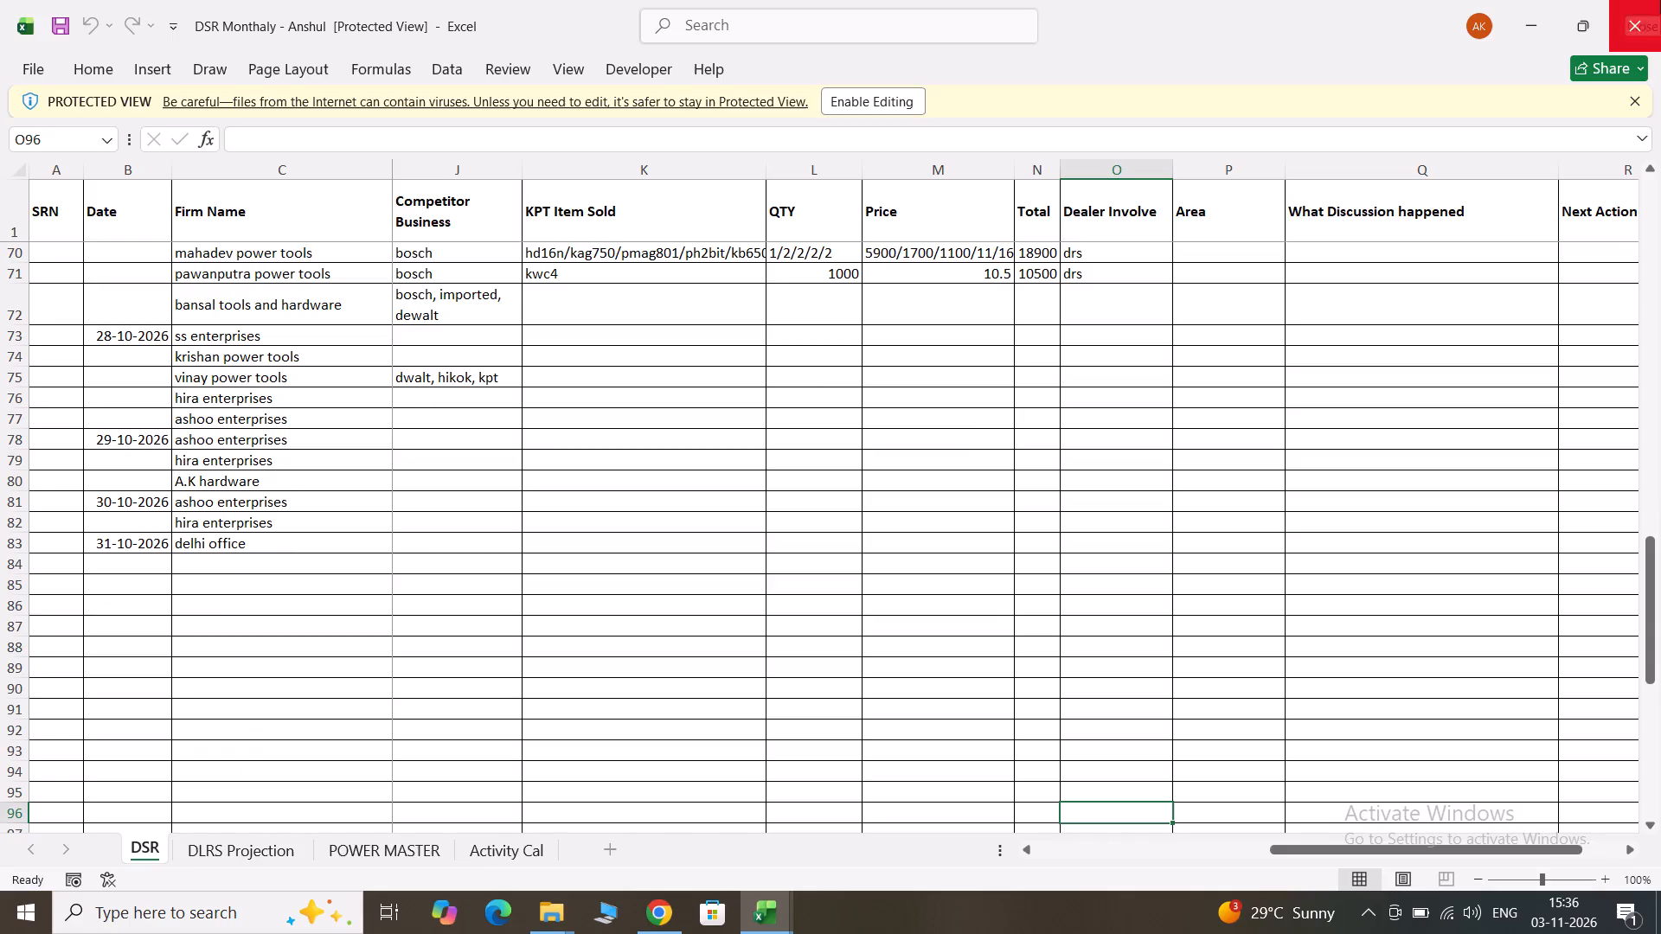
Review the DSR visit rows back up to 09-10-2026, including their address, customer type and contact columns.
click(1123, 470)
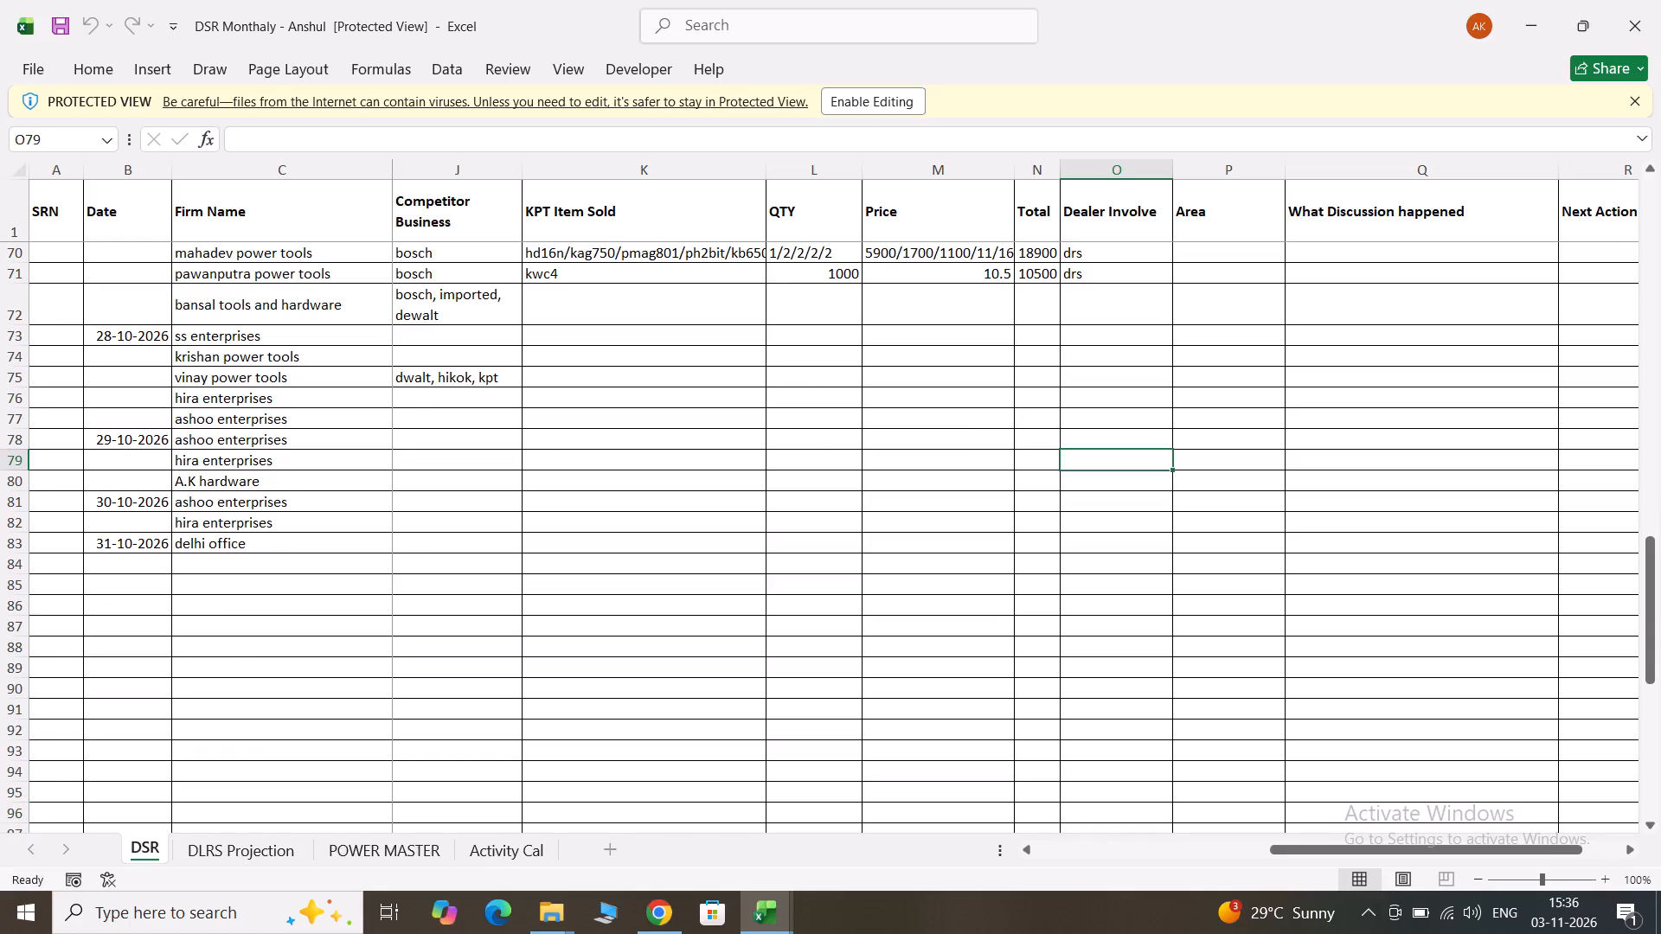
key(Up)
key(Up)
key(Up)
key(Up)
key(Up)
key(Up)
key(Up)
key(Up)
key(Up)
key(Up)
key(Up)
key(Up)
key(Up)
key(Up)
key(Up)
key(Up)
key(Up)
key(Up)
key(Up)
key(Up)
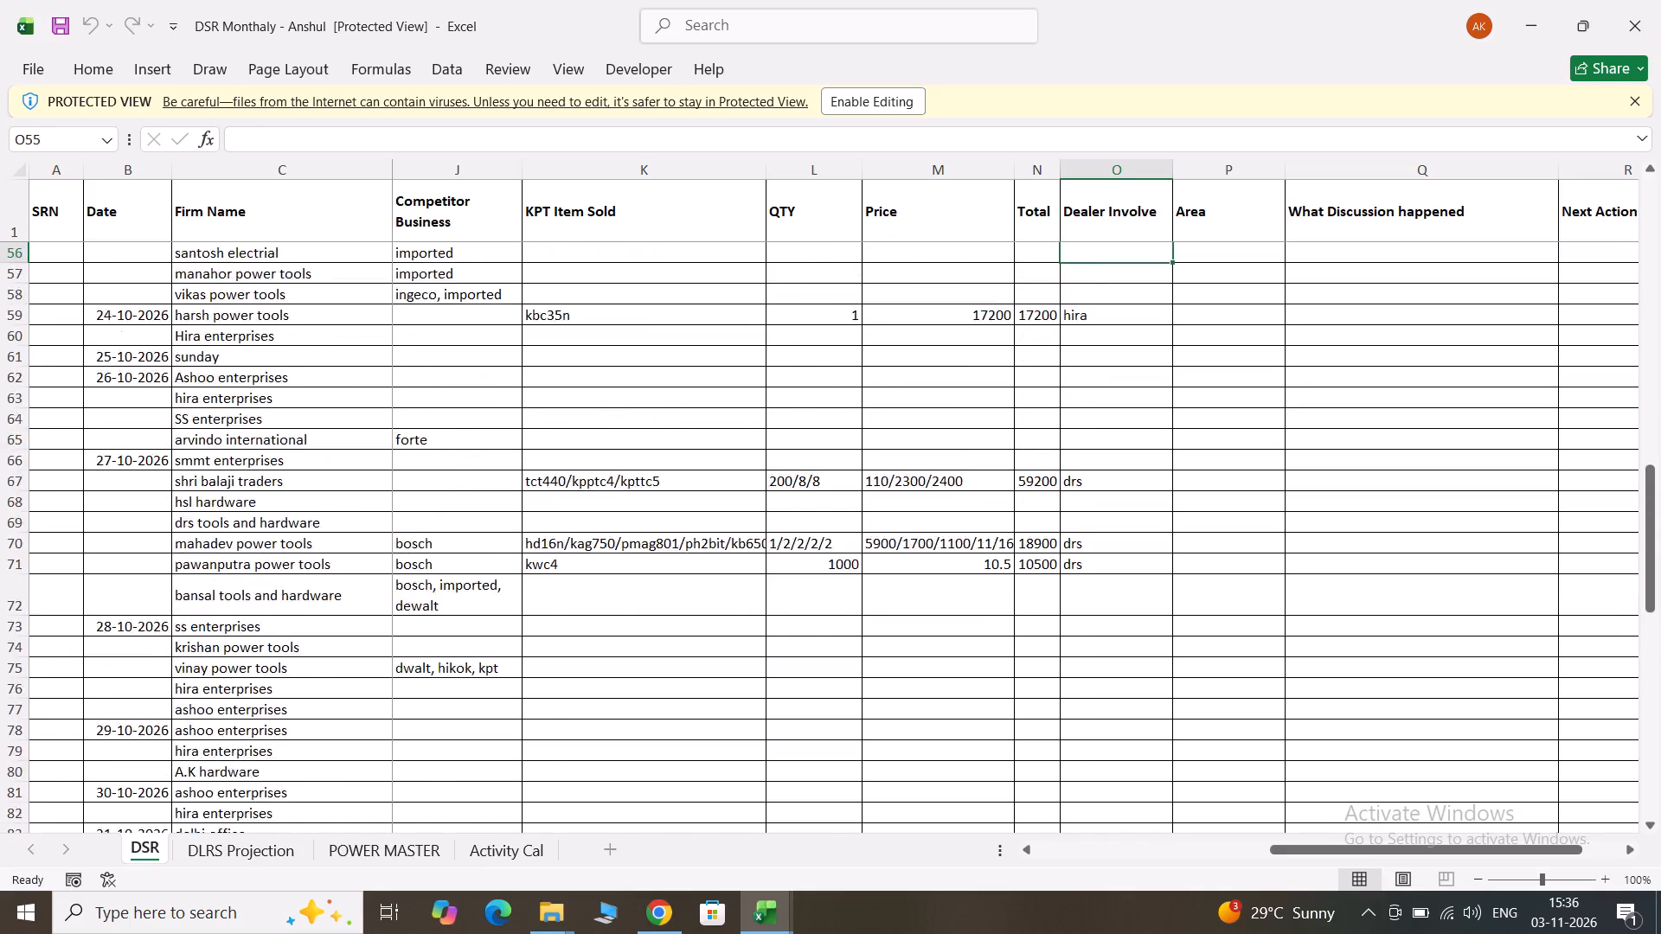
key(Left)
key(Left)
key(Left)
key(Left)
key(Left)
key(Left)
key(Left)
key(Left)
key(Left)
key(Left)
key(Left)
key(Left)
key(Left)
key(Left)
key(Left)
key(Left)
key(Left)
key(Left)
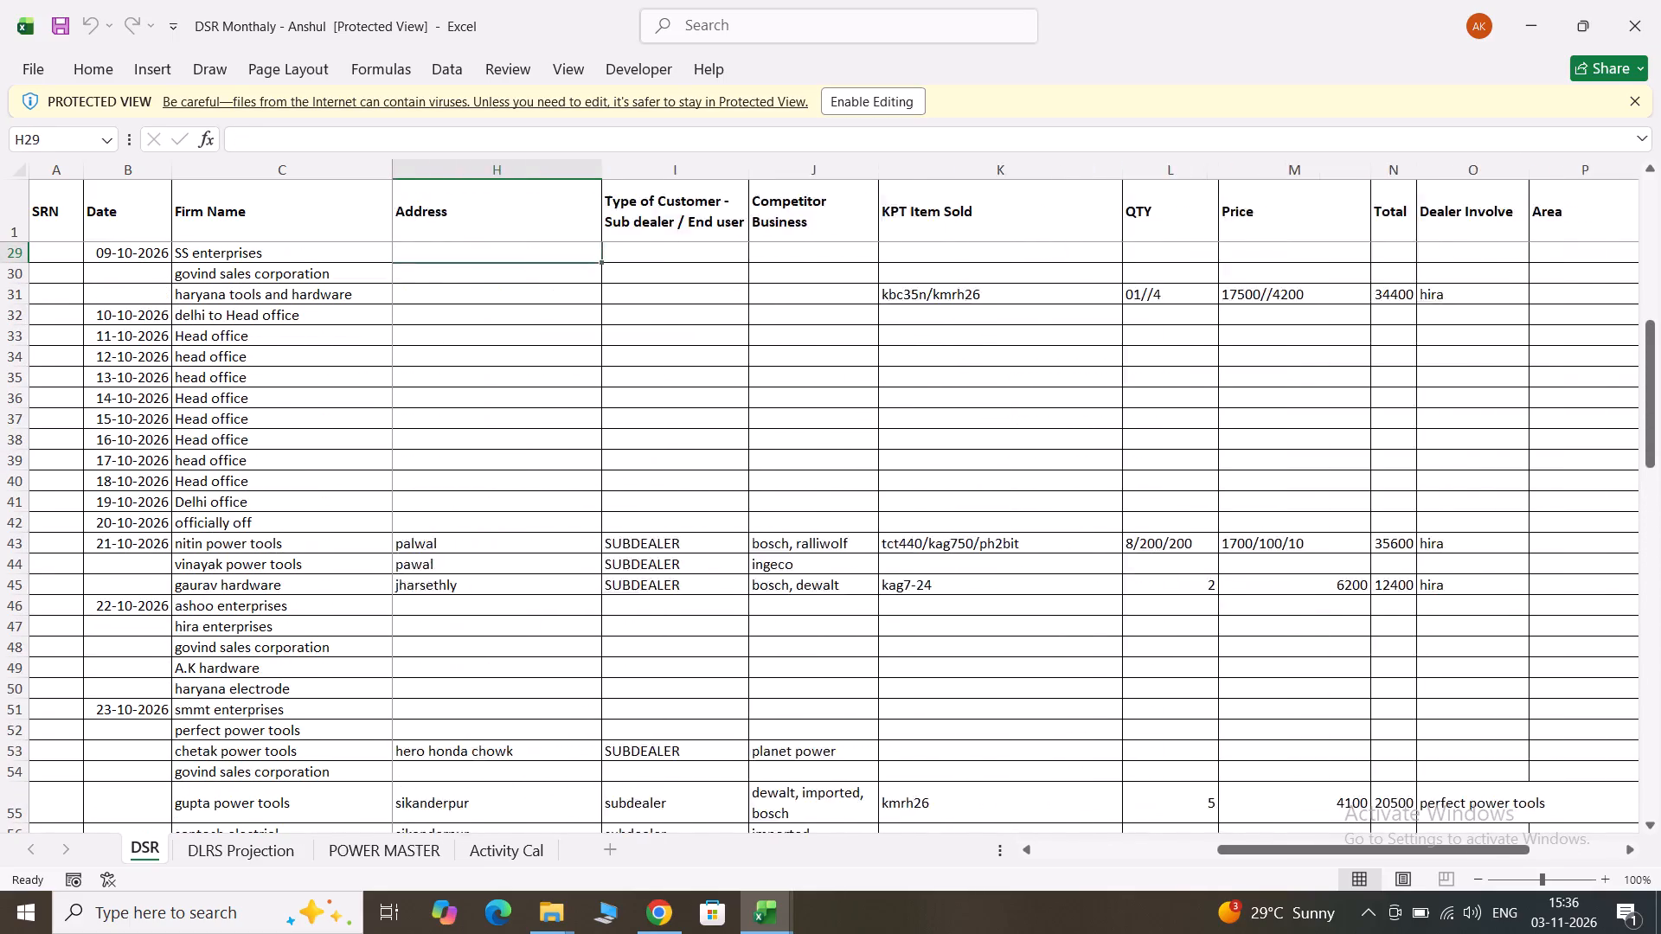
key(Left)
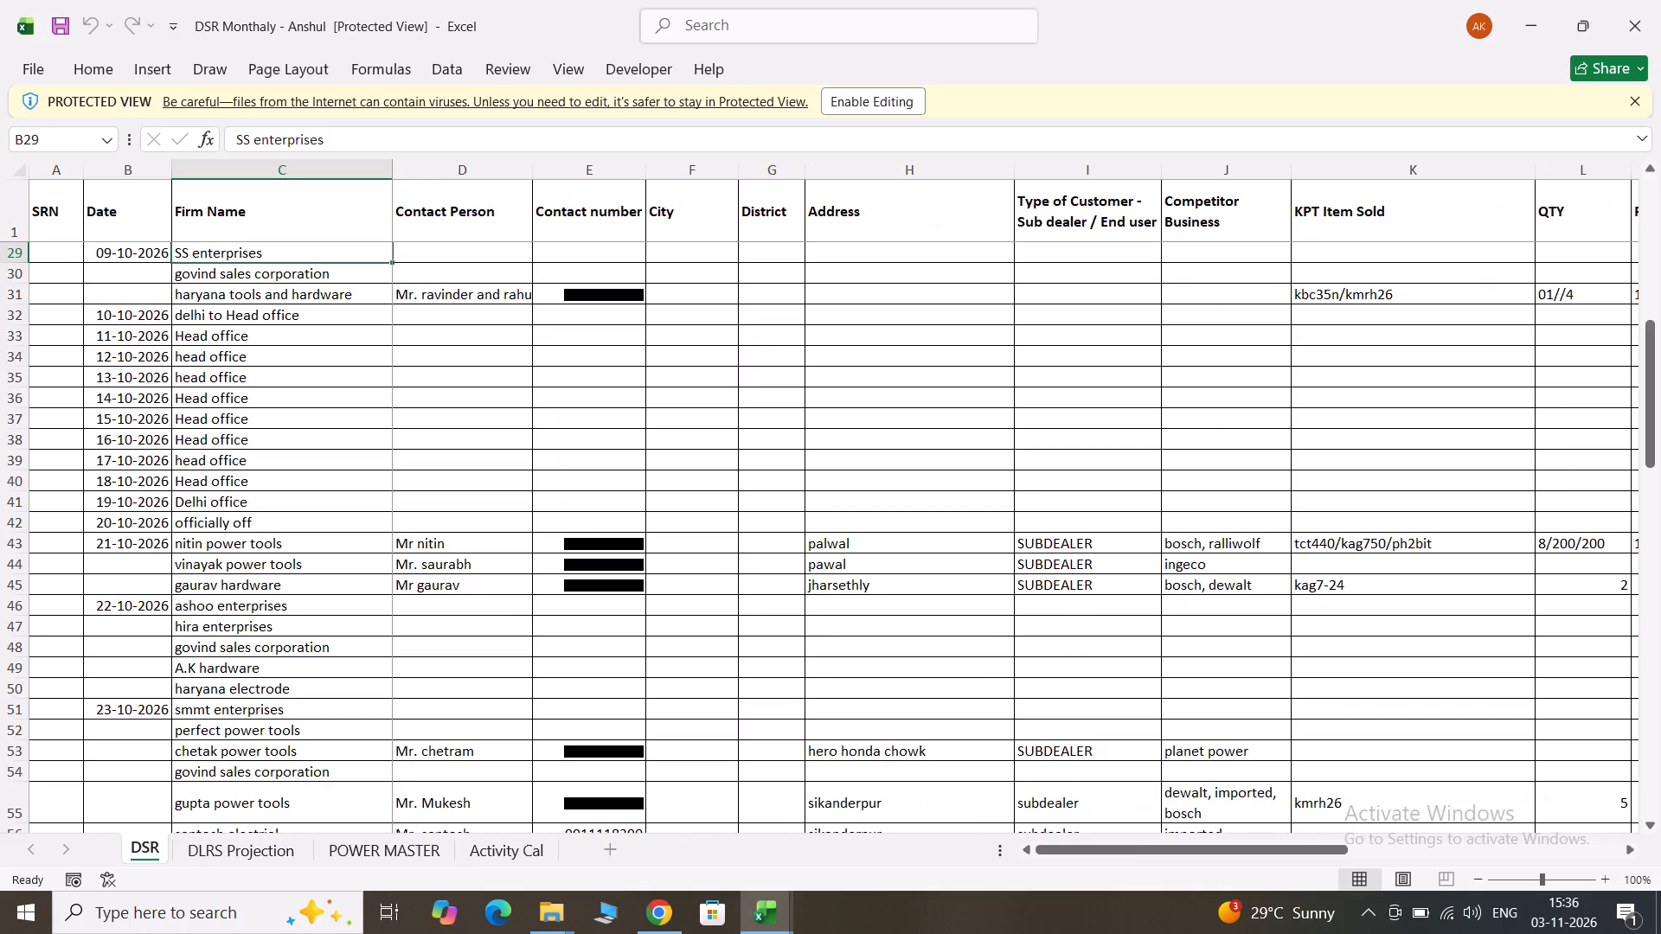
key(Left)
key(Right)
key(Right)
key(Right)
key(Right)
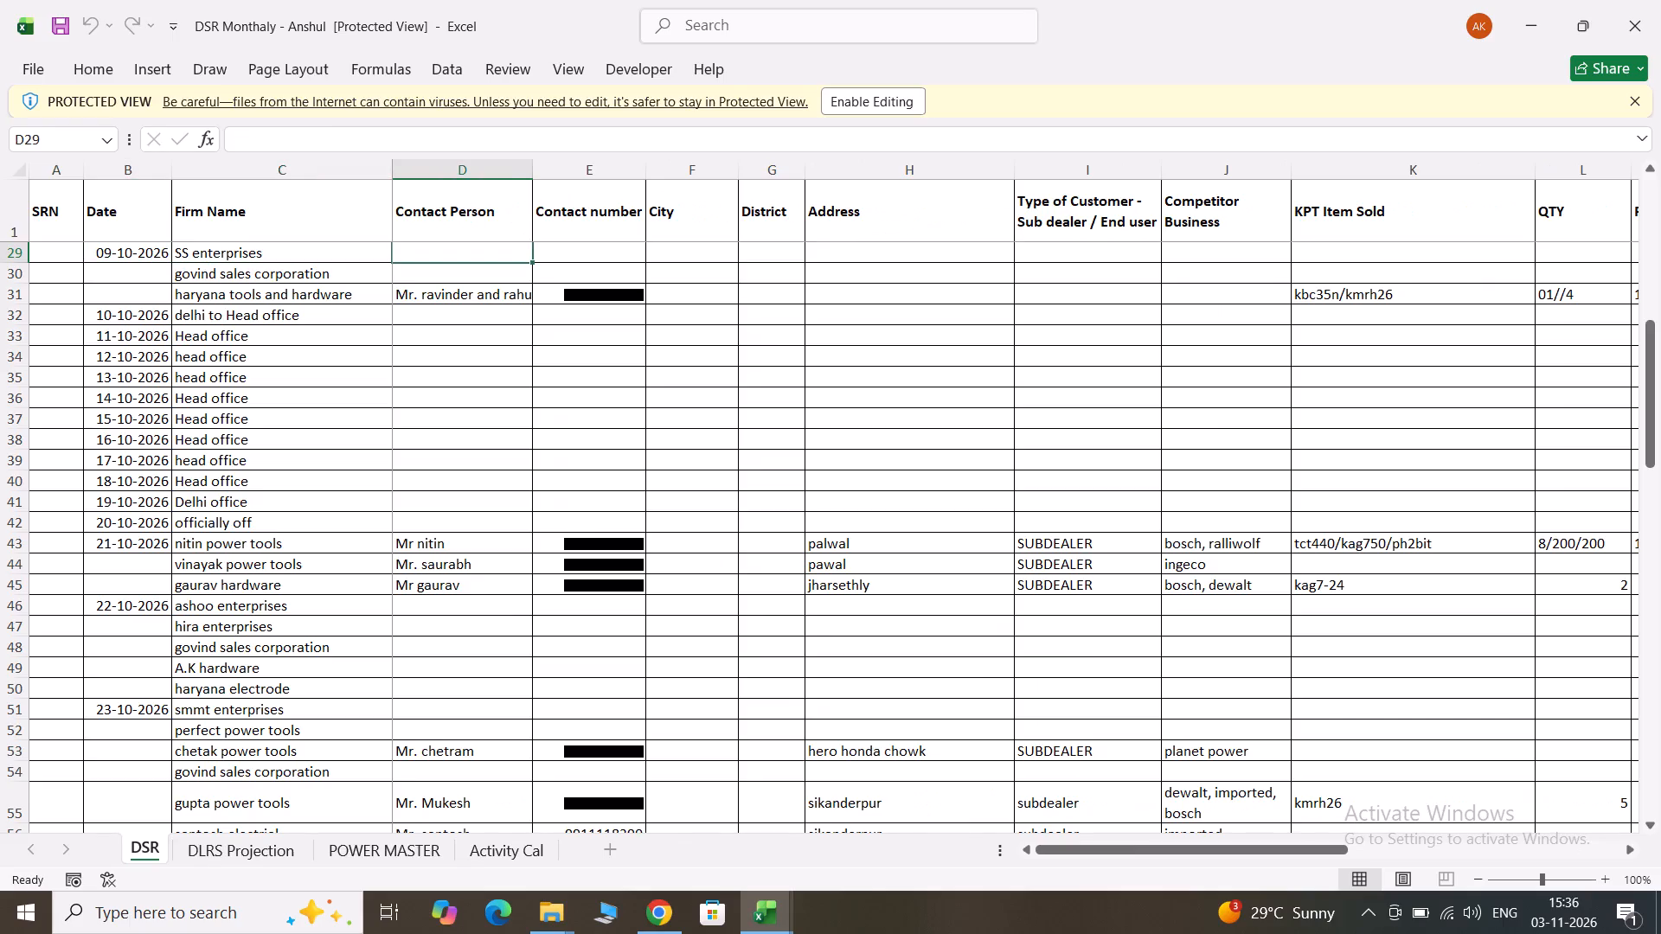
Enable editing of the DSR Monthaly - Anshul workbook.
click(863, 103)
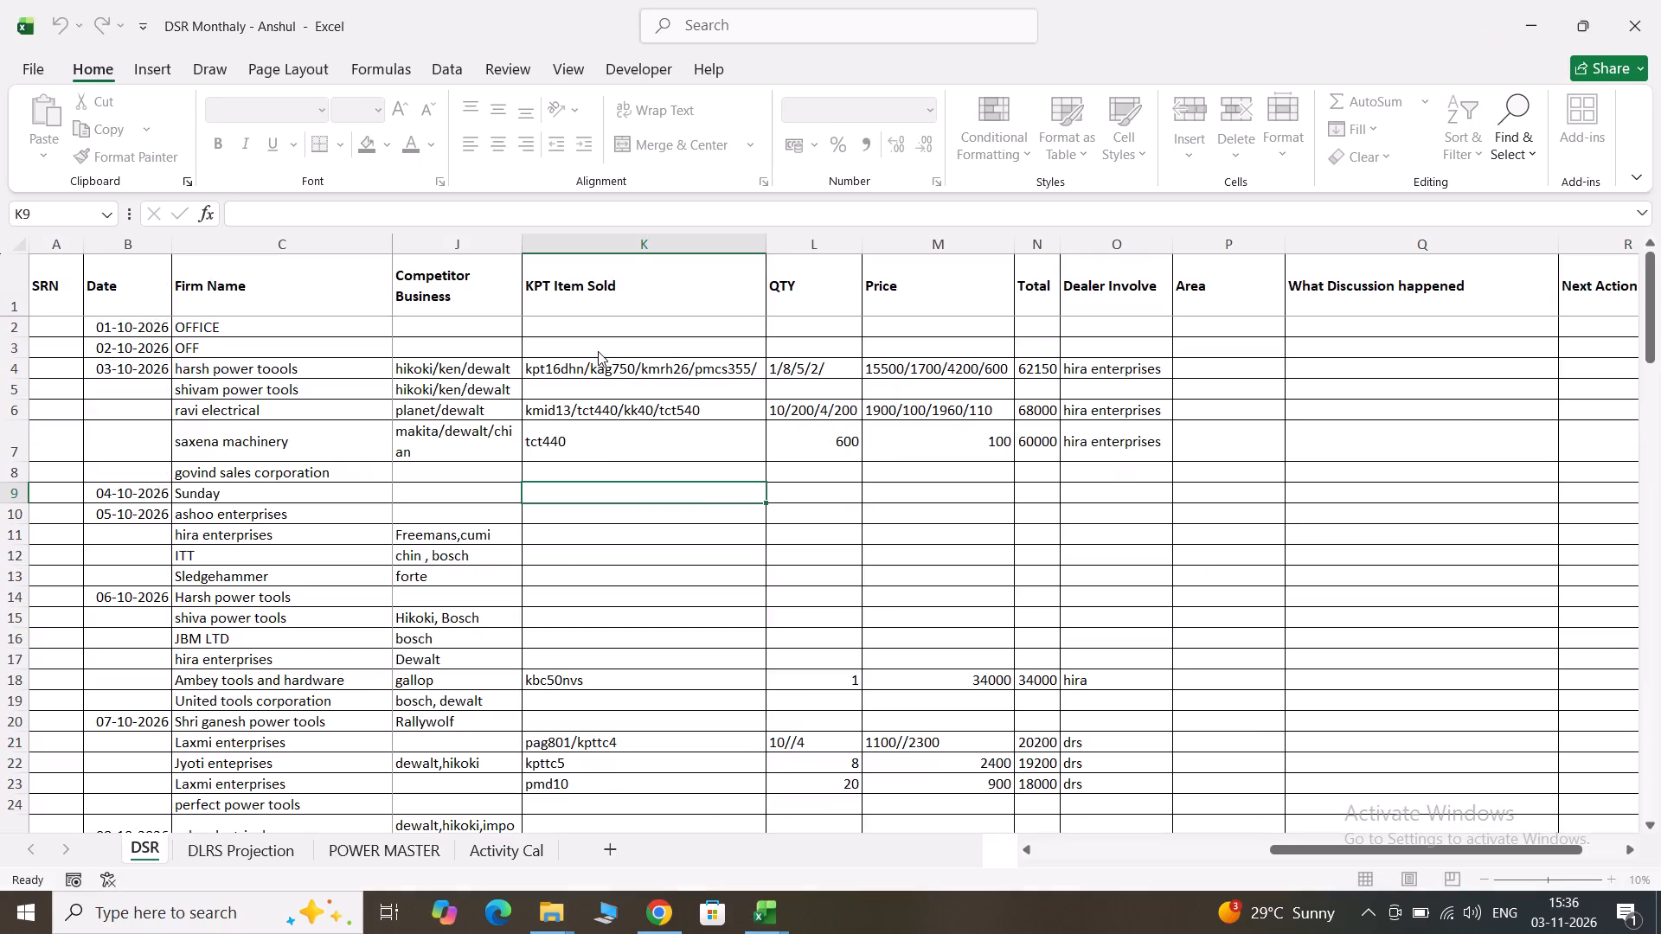
Examine the early October visit rows across the columns from What Discussion happened back to Contact number.
click(930, 428)
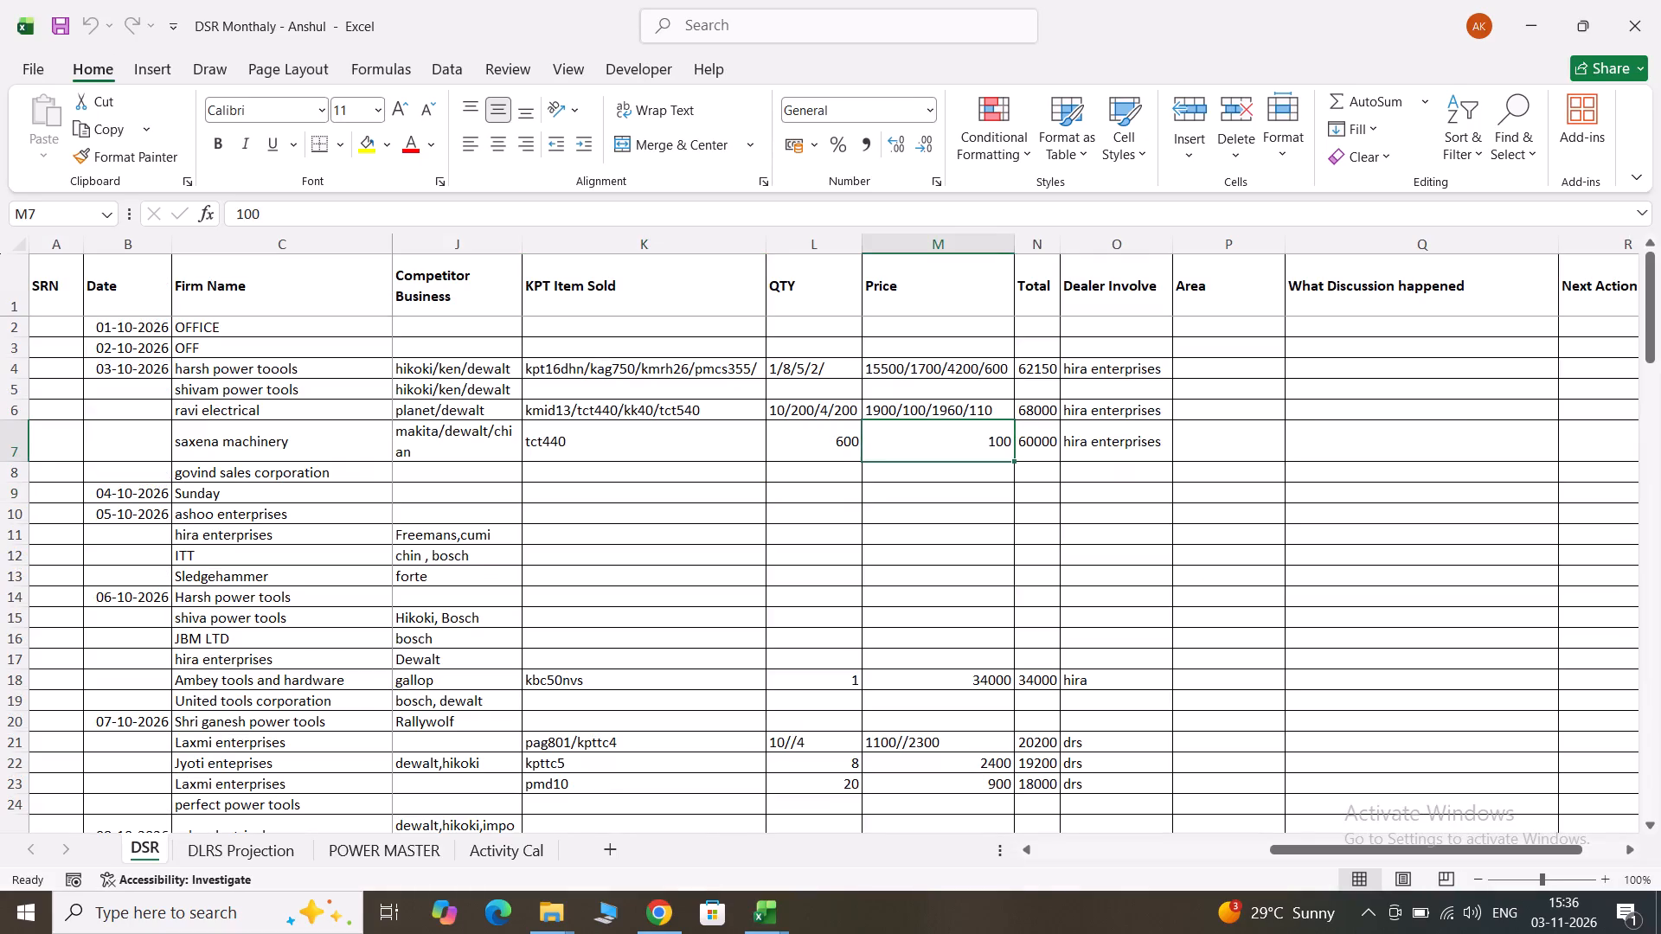
key(Right)
key(Right)
key(Right)
key(Right)
key(Up)
key(Up)
key(Up)
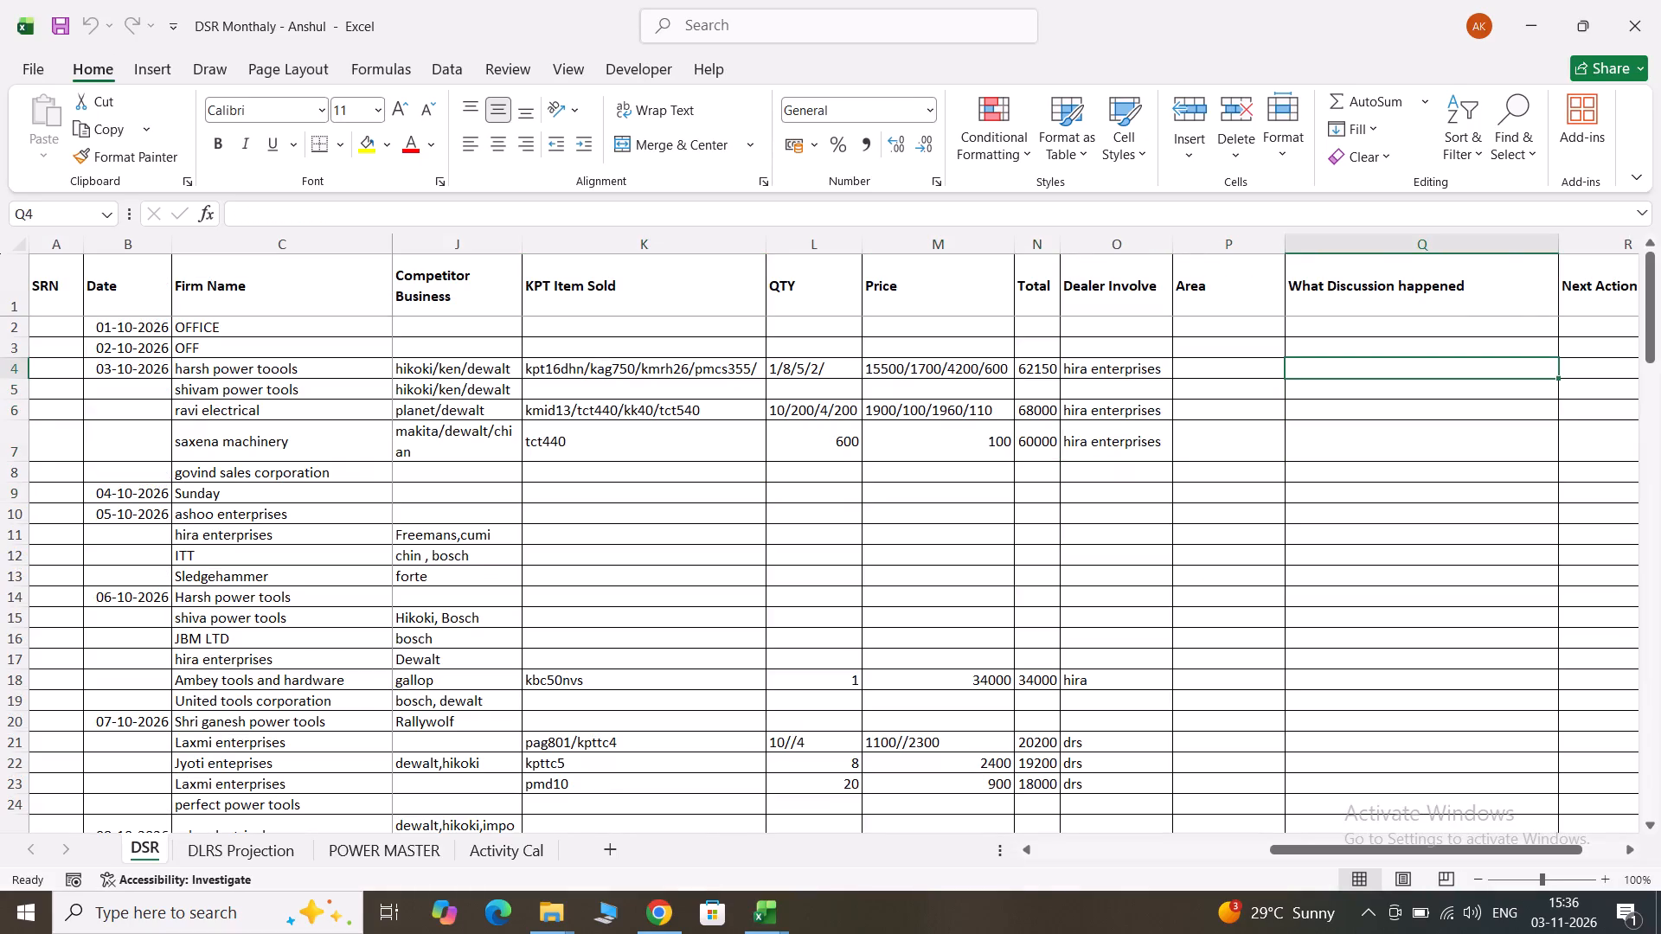
key(Left)
key(Left)
key(Left)
key(Left)
key(Left)
key(Left)
key(Left)
key(Left)
key(Left)
key(Left)
key(Left)
key(Left)
key(Left)
key(Left)
key(Left)
key(Left)
key(Left)
key(Left)
key(Left)
key(Left)
key(Left)
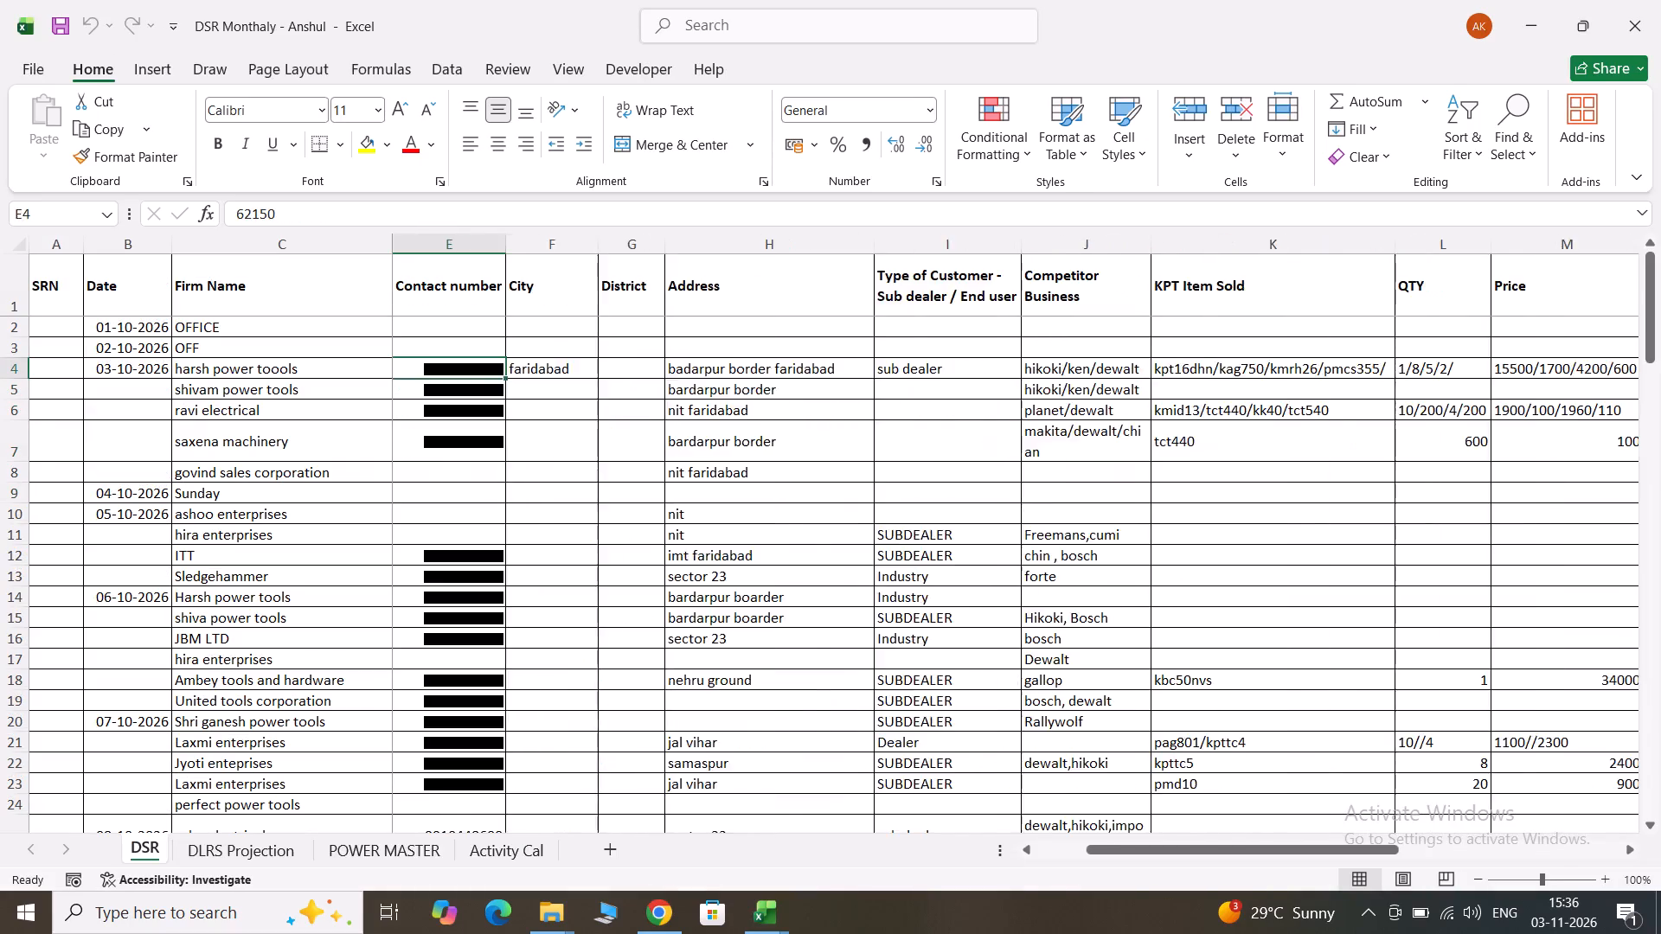
Fill the city faridabad down the 03-10-2026 visits, from harsh power toools in row 4 to govind sales corporation in row 8.
key(Right)
key(Right)
key(Right)
key(Right)
key(Right)
key(Down)
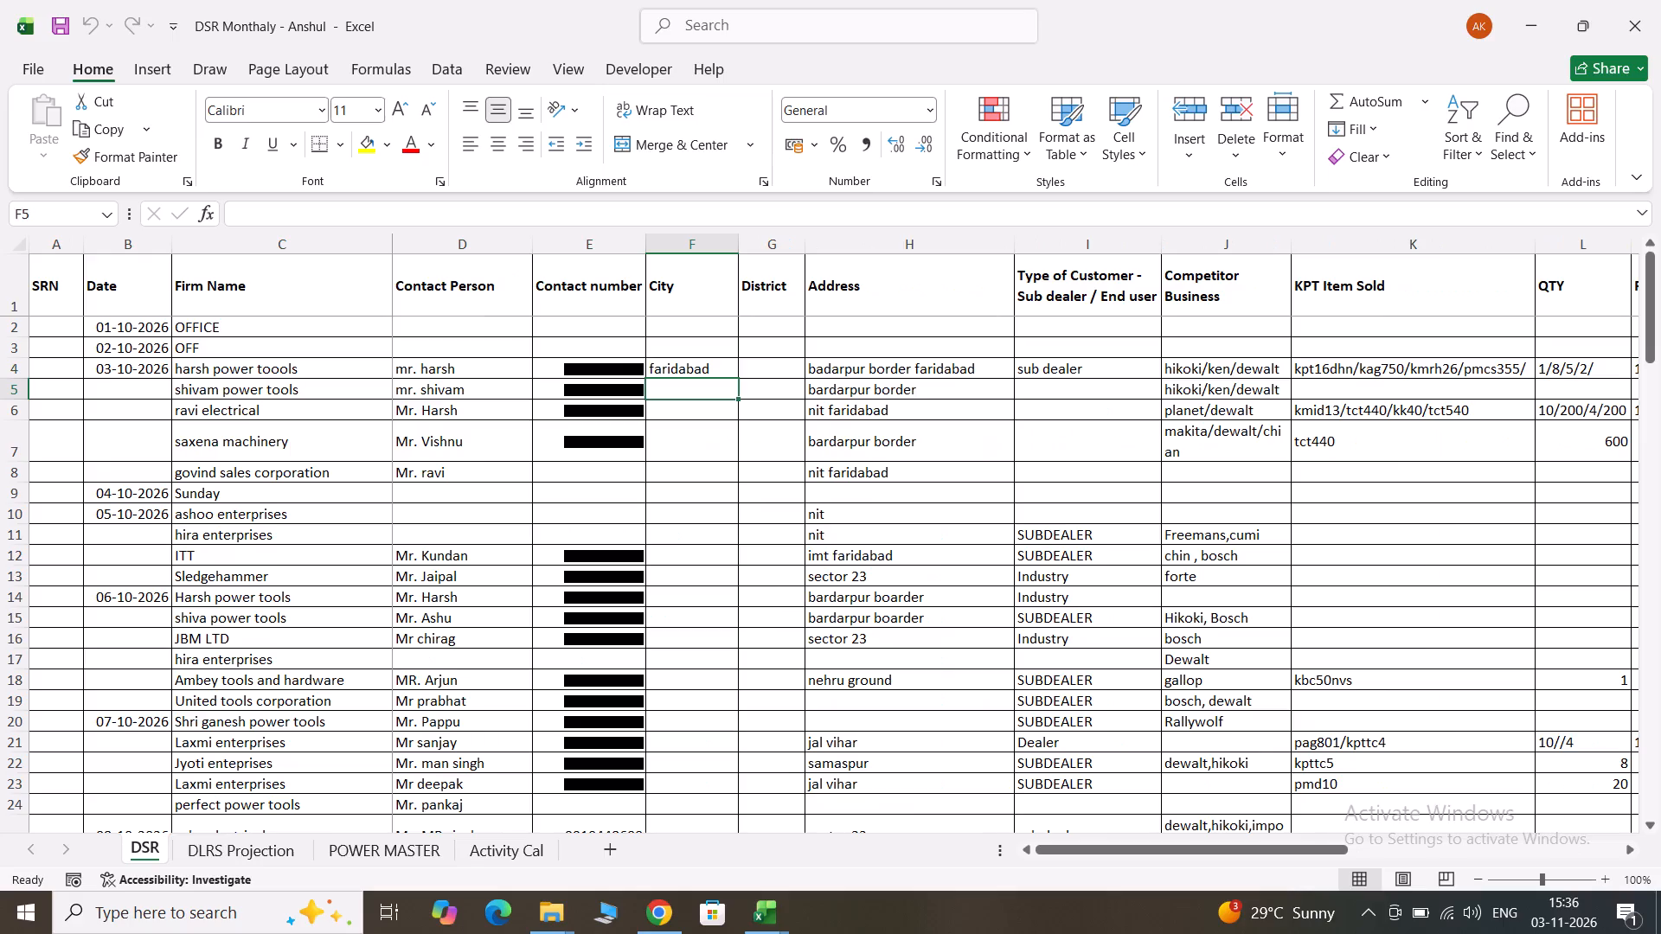
key(Up)
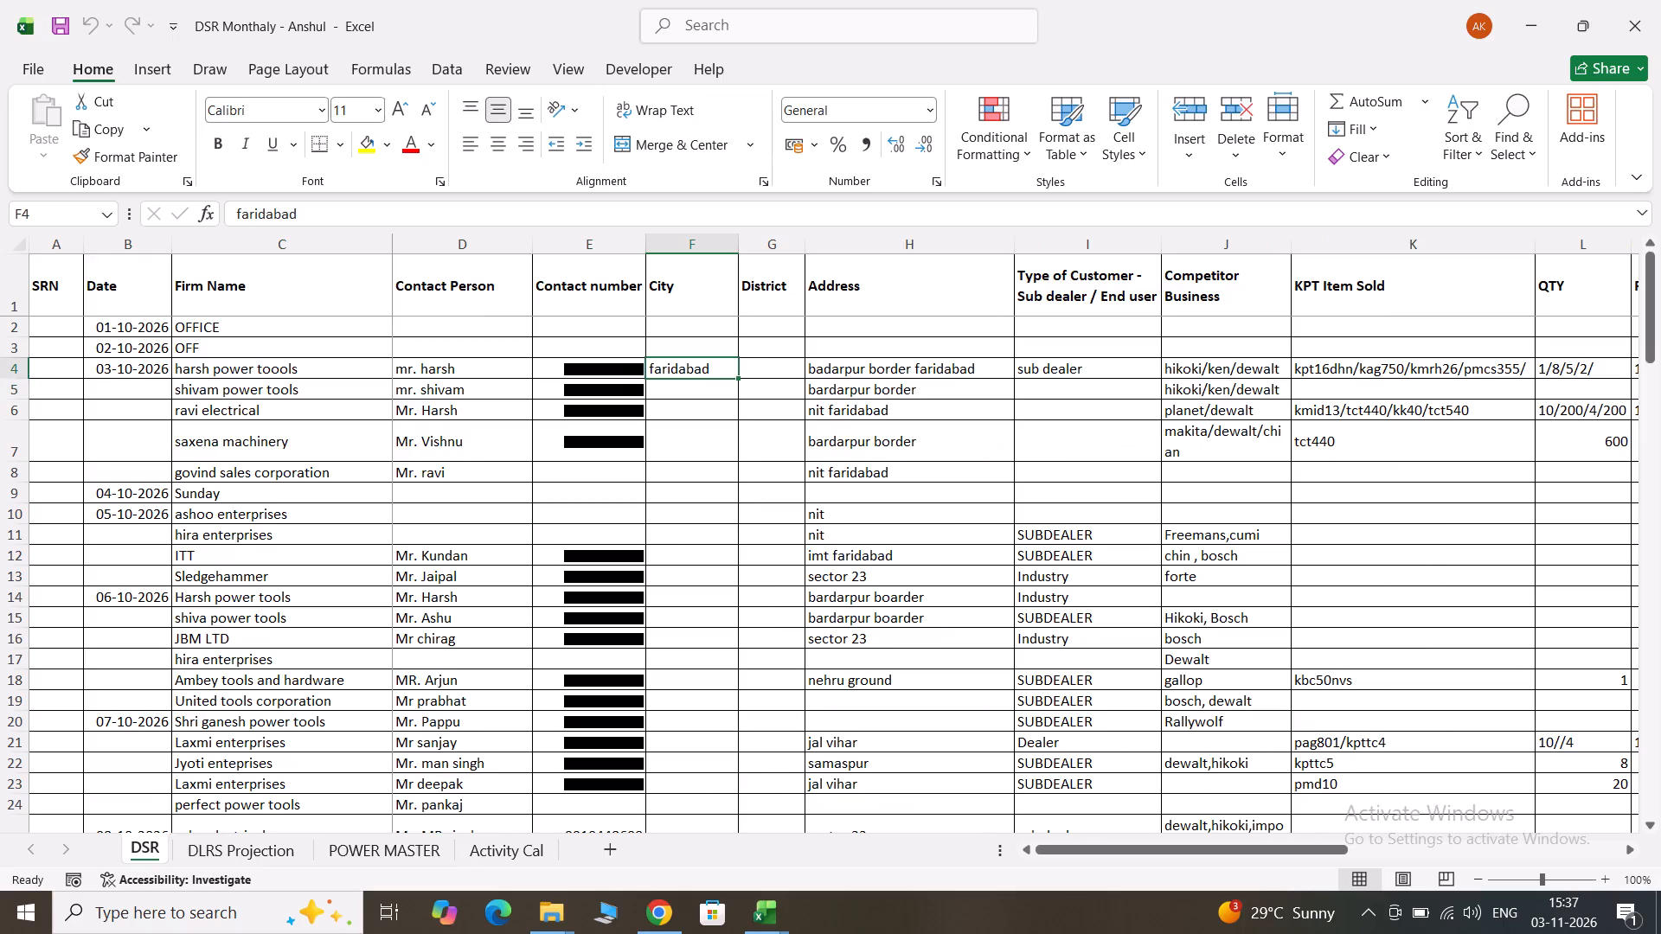
drag(734, 381, 734, 419)
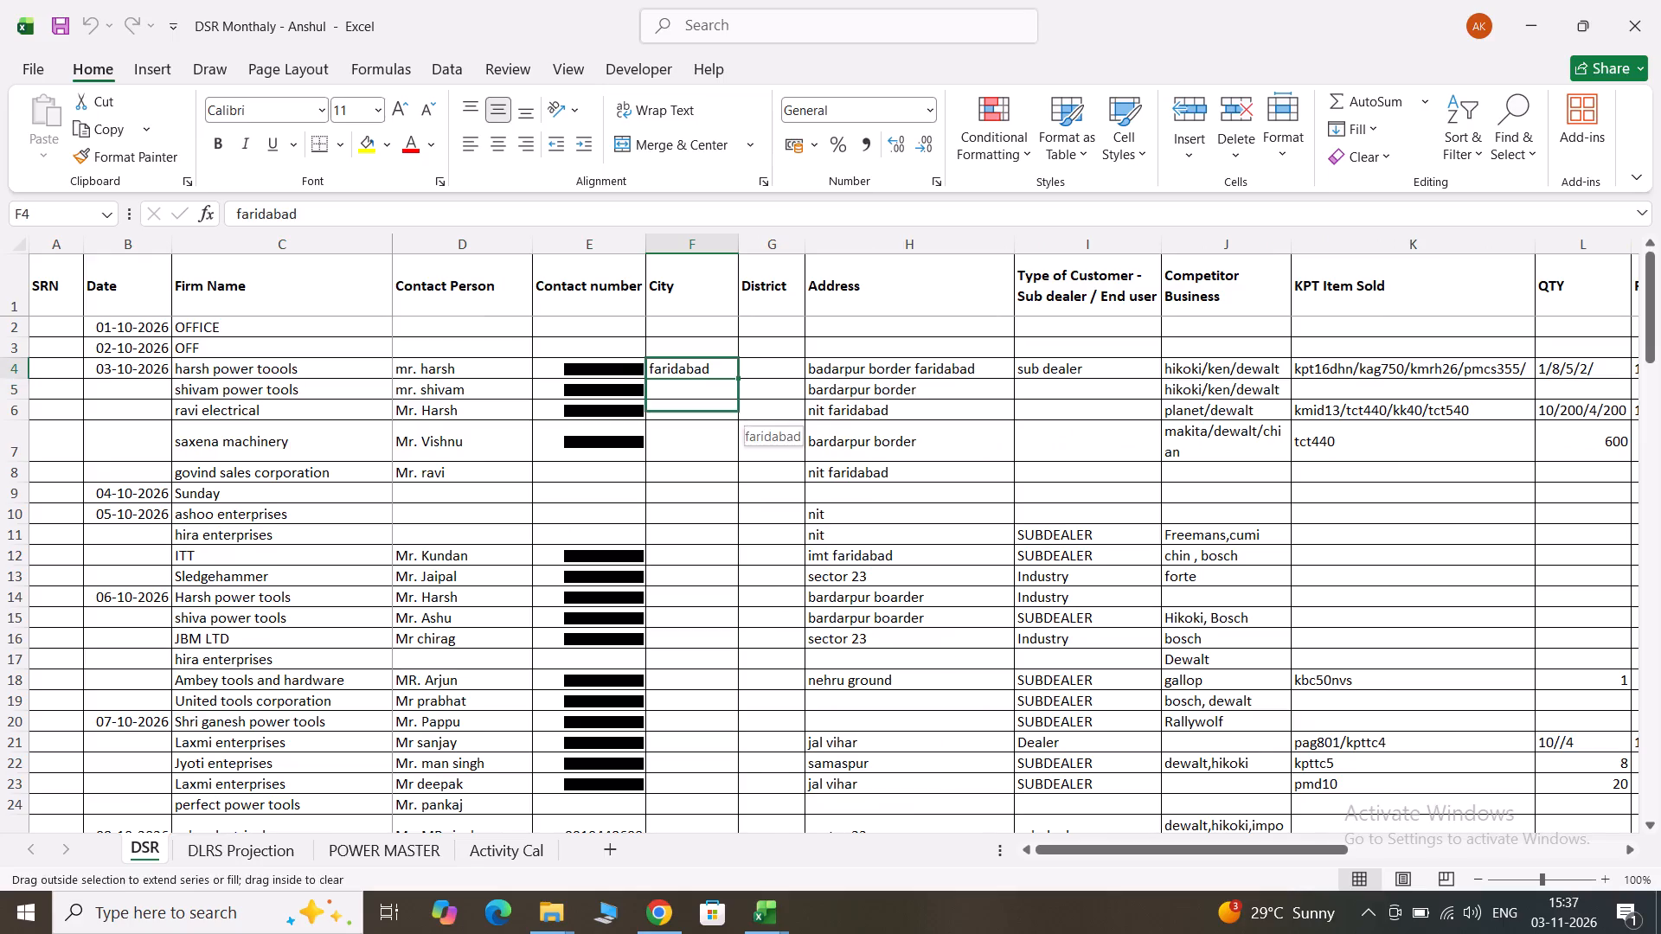
drag(734, 419, 737, 472)
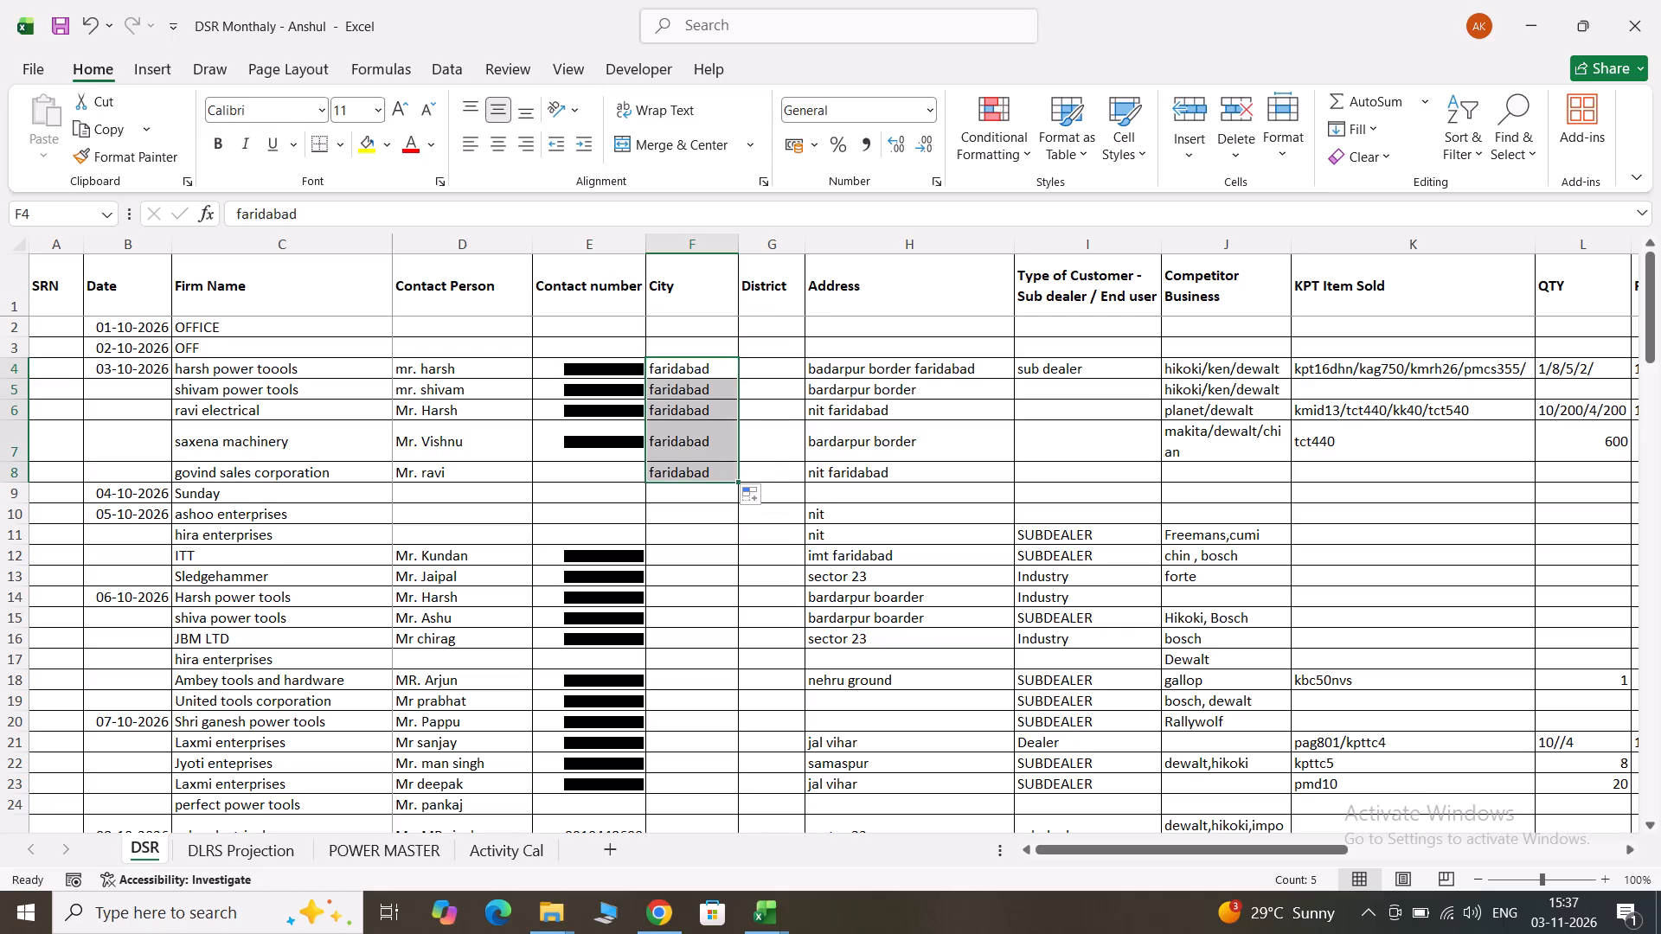
Shade the entire 04-10-2026 Sunday row red.
click(0, 492)
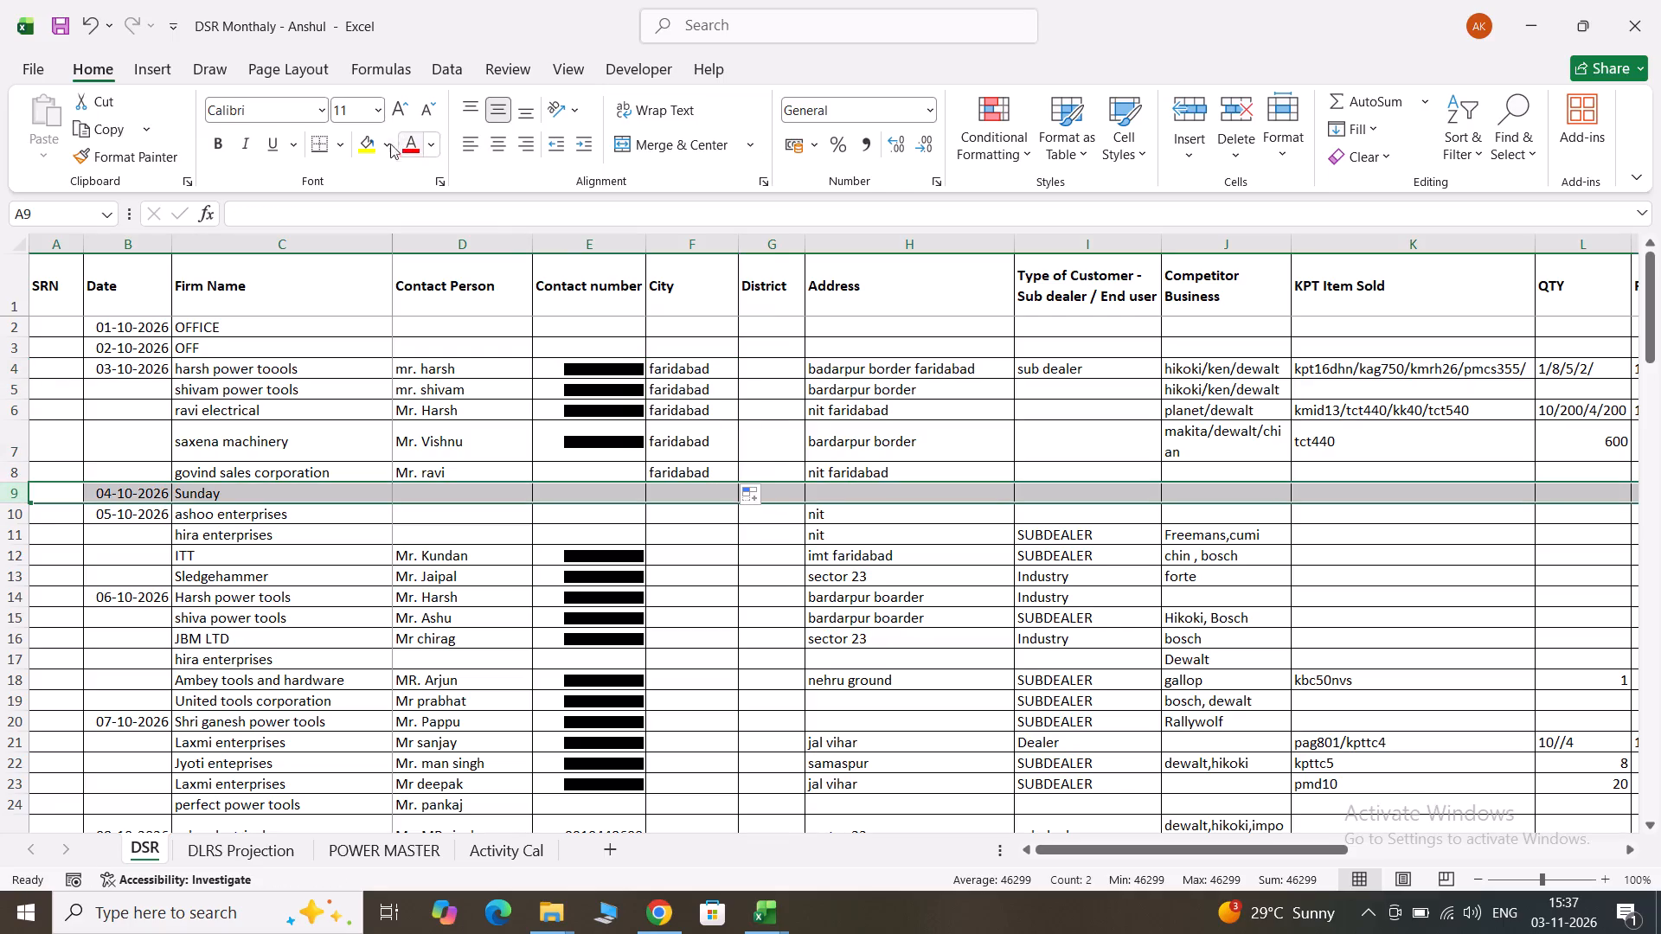
click(382, 144)
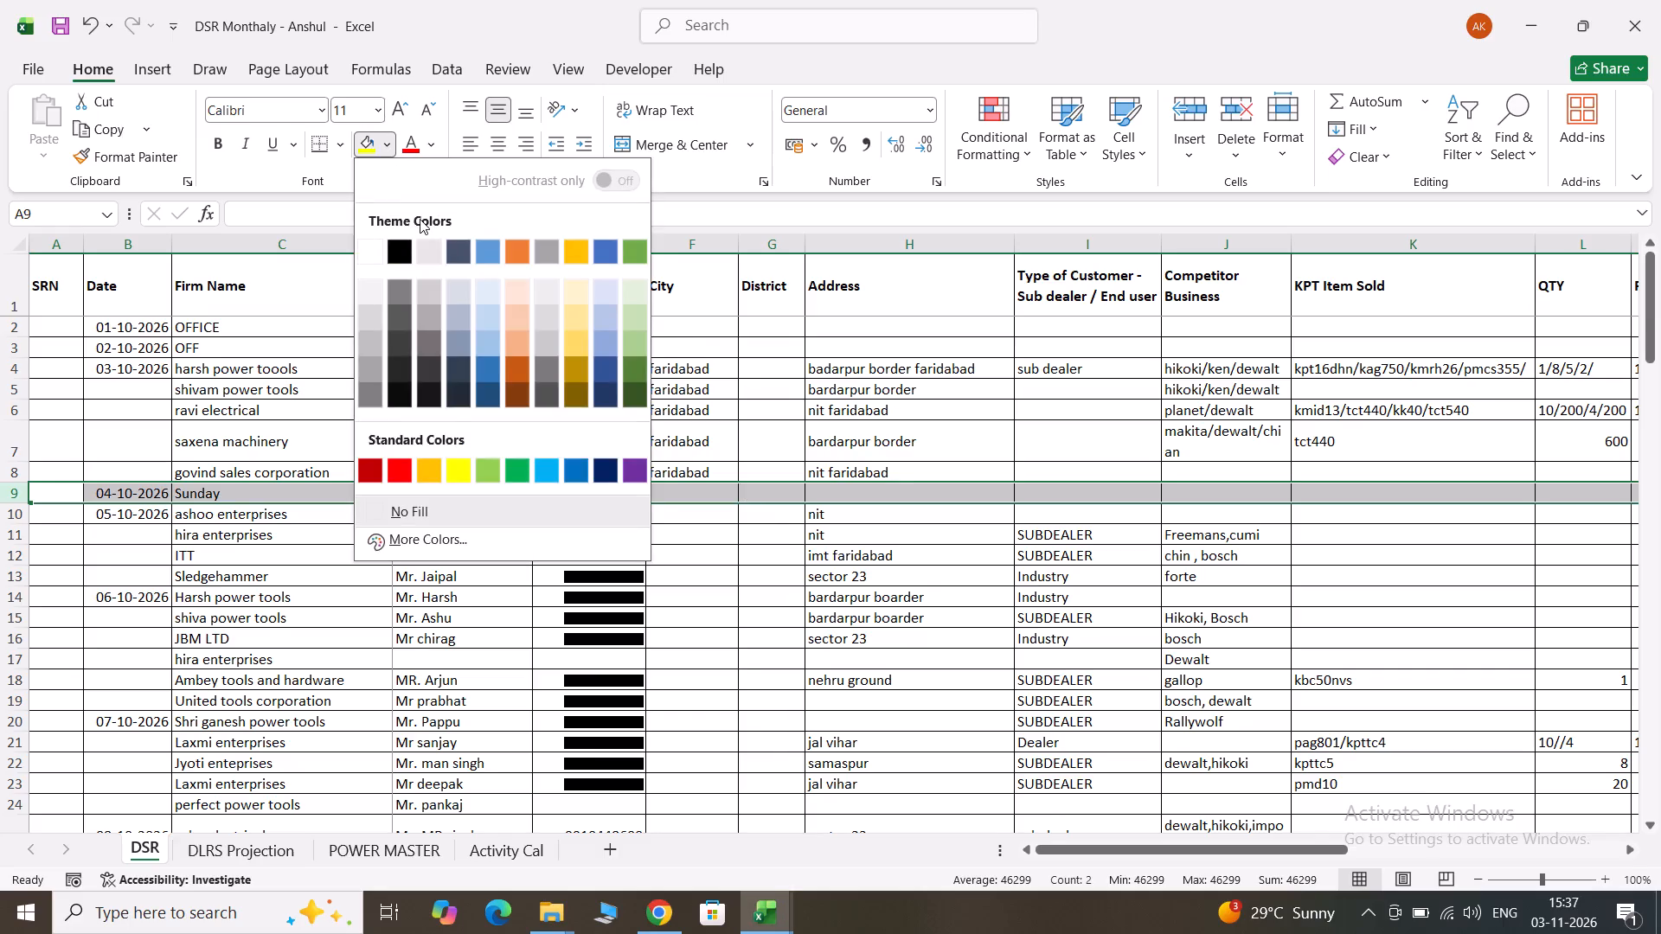
click(394, 477)
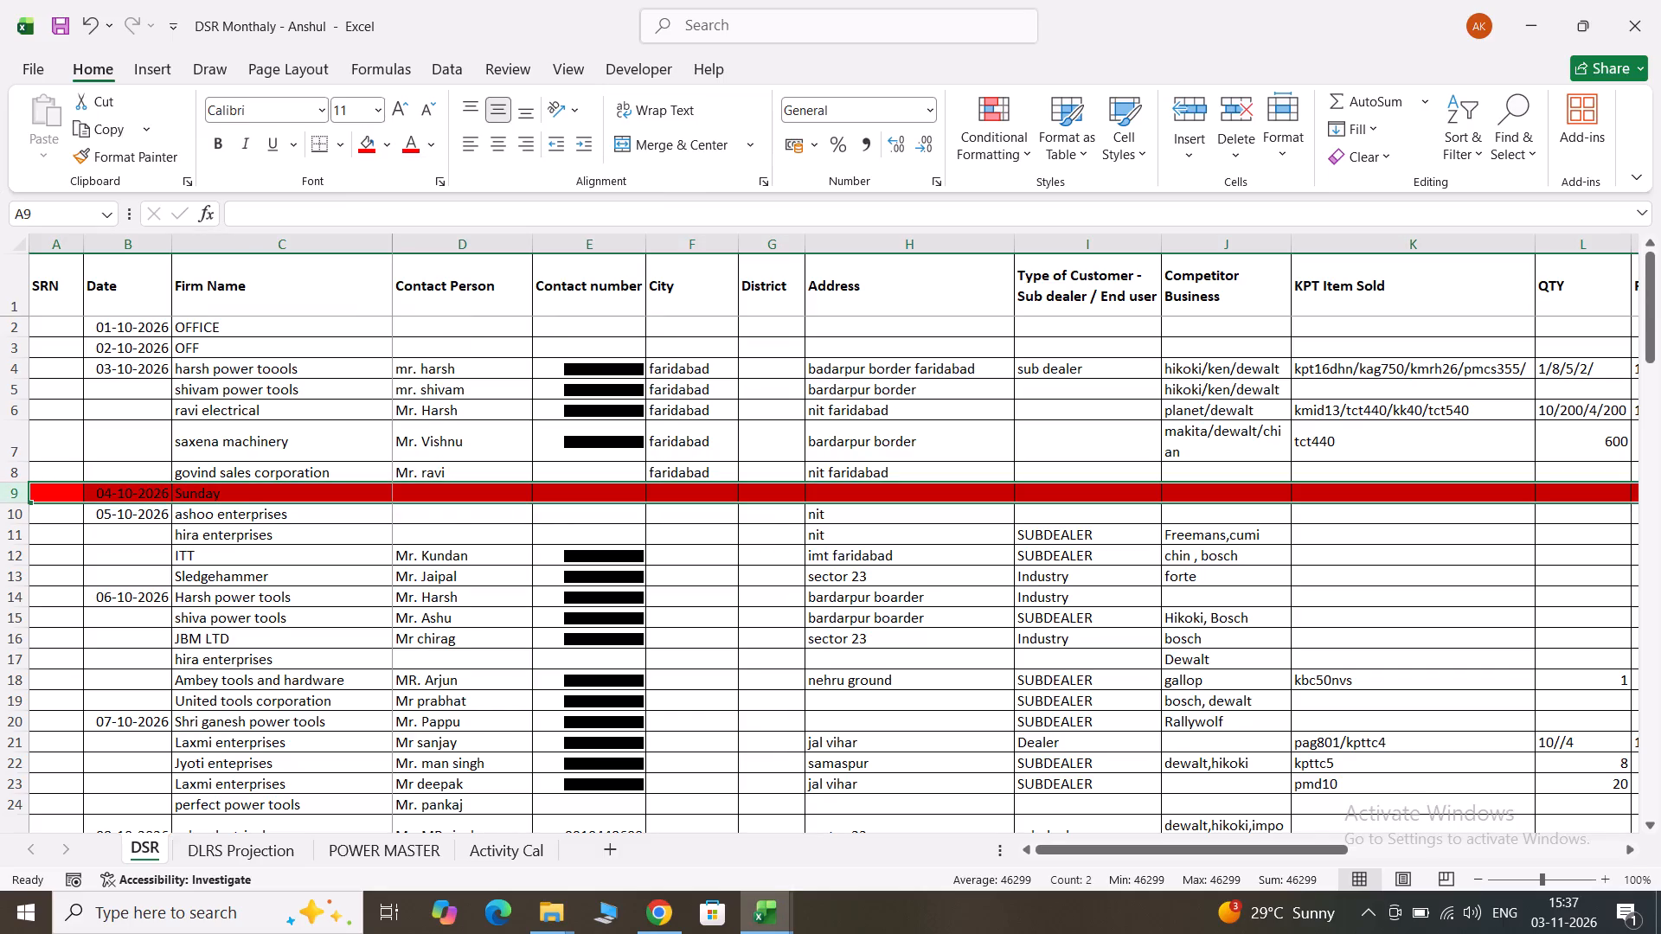
click(228, 598)
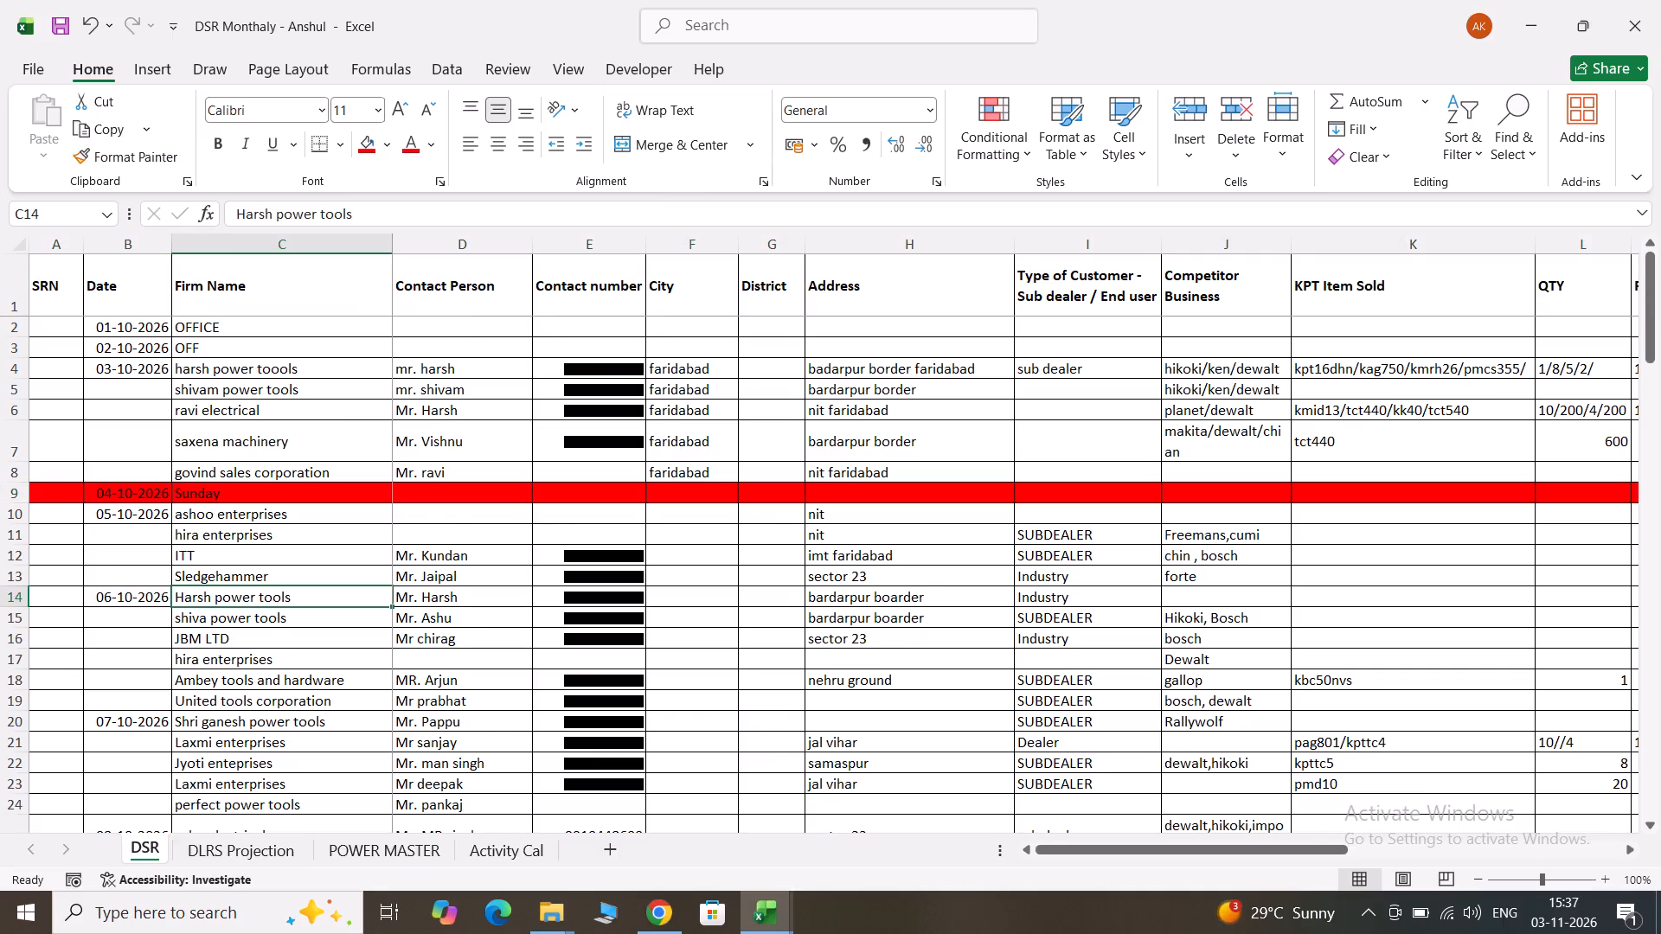
Copy the city faridabad to the first 05-10-2026 visit and fill it down to United tools corporation in row 19.
click(684, 473)
key(ctrl+c)
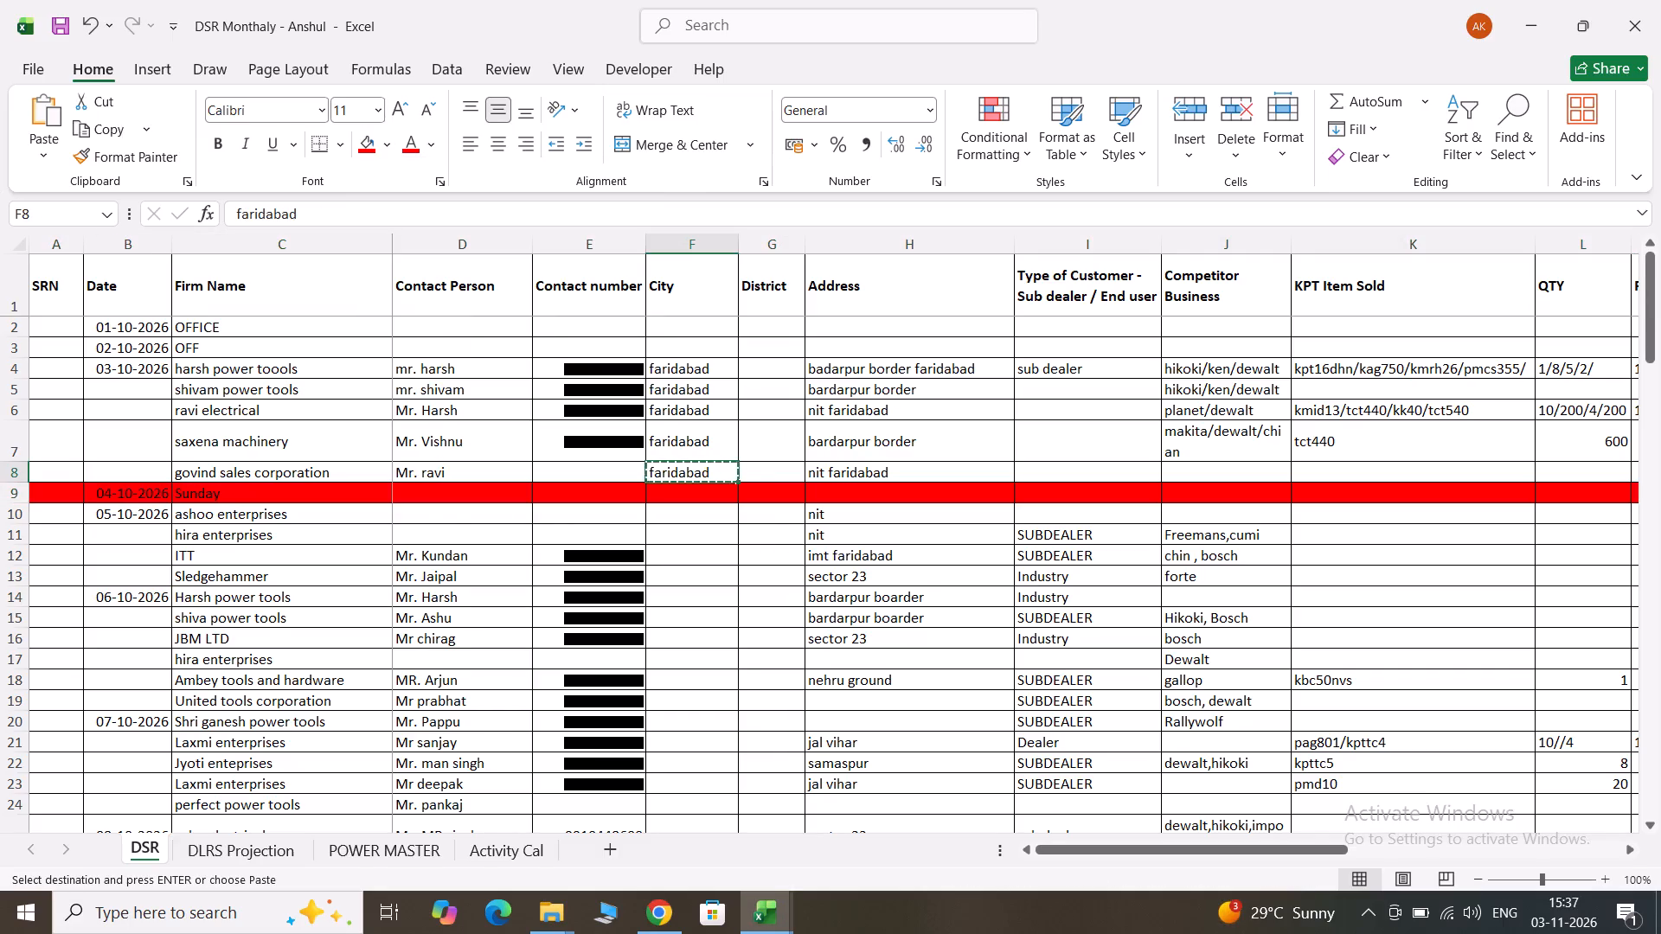
click(684, 507)
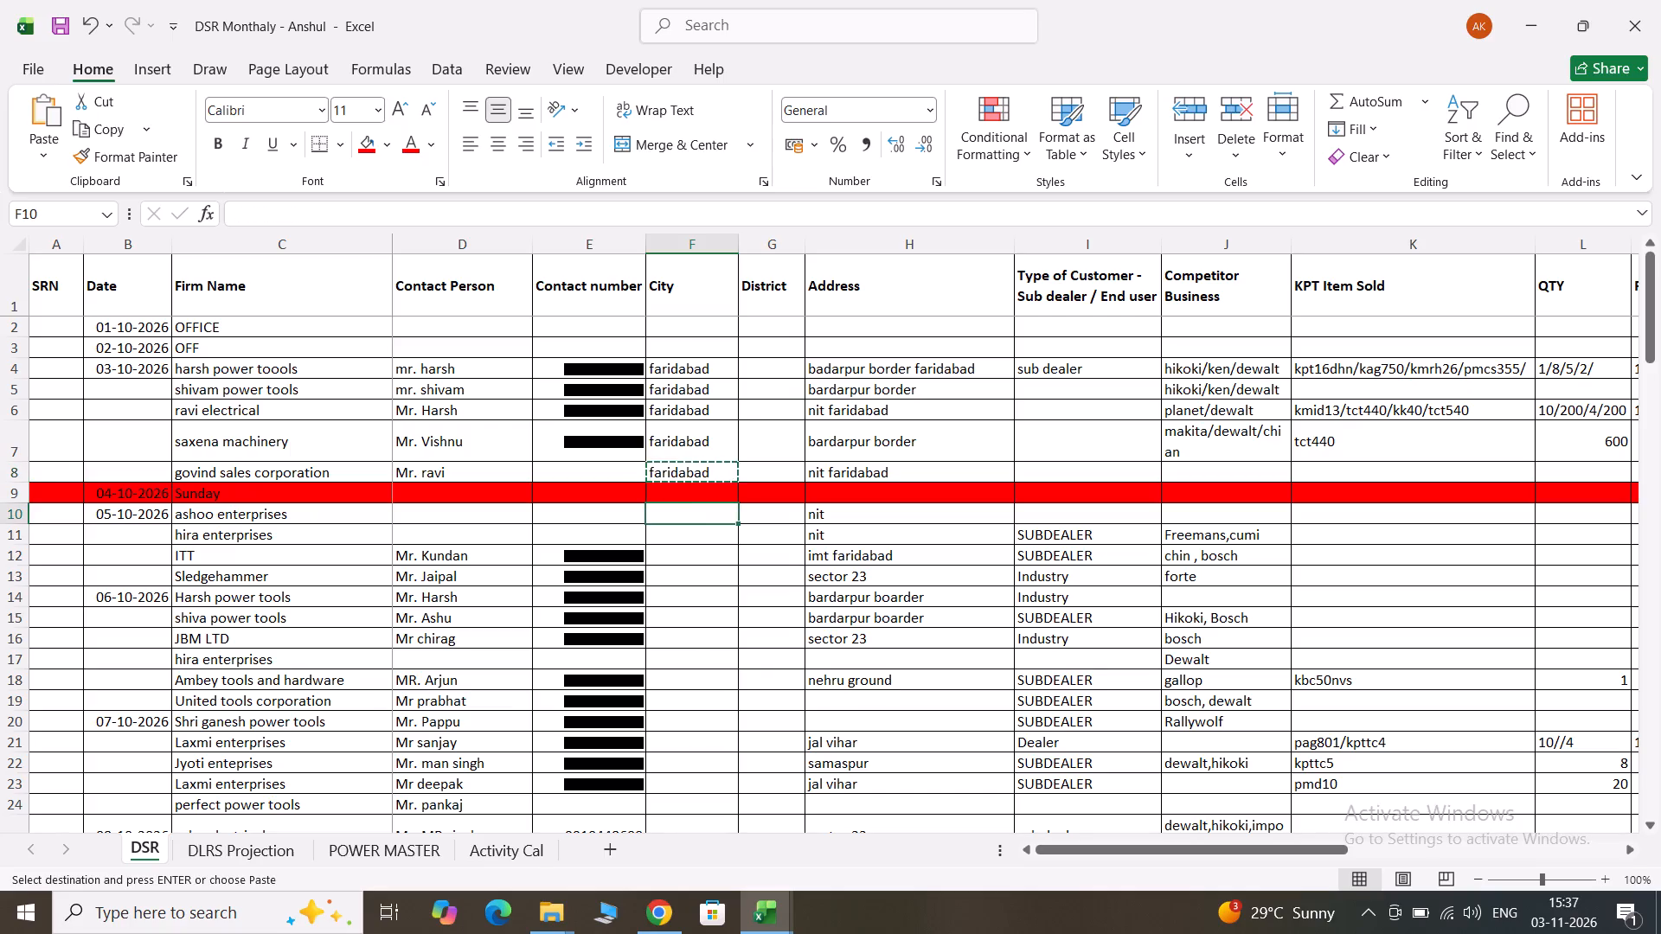
key(ctrl+v)
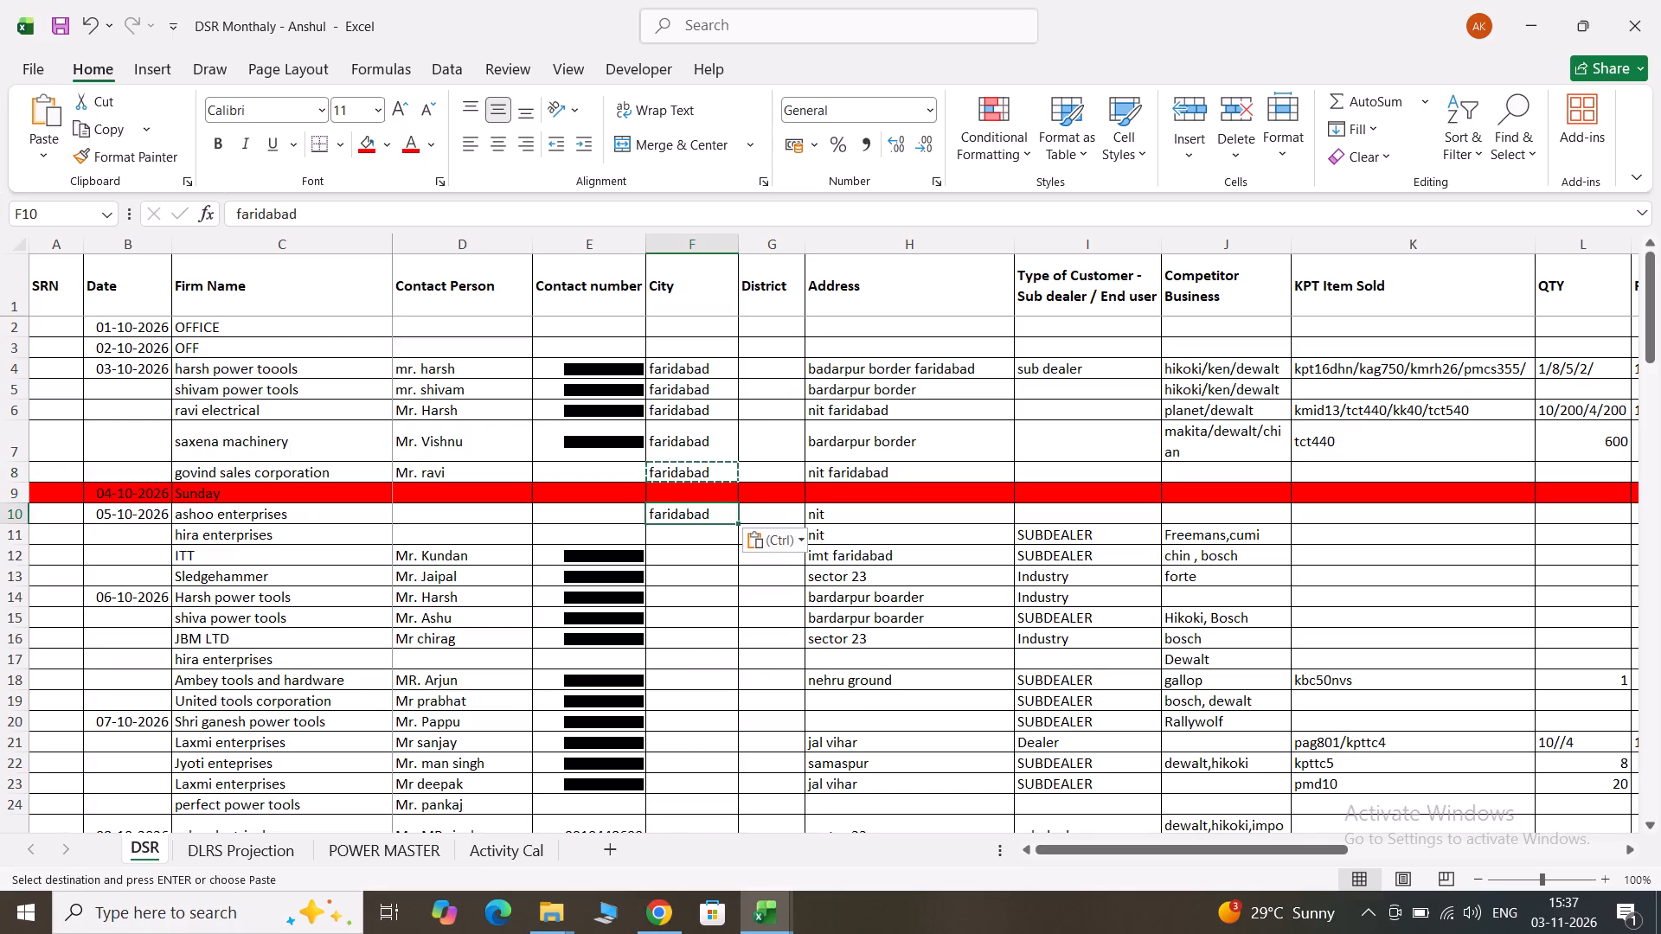
drag(738, 527, 741, 677)
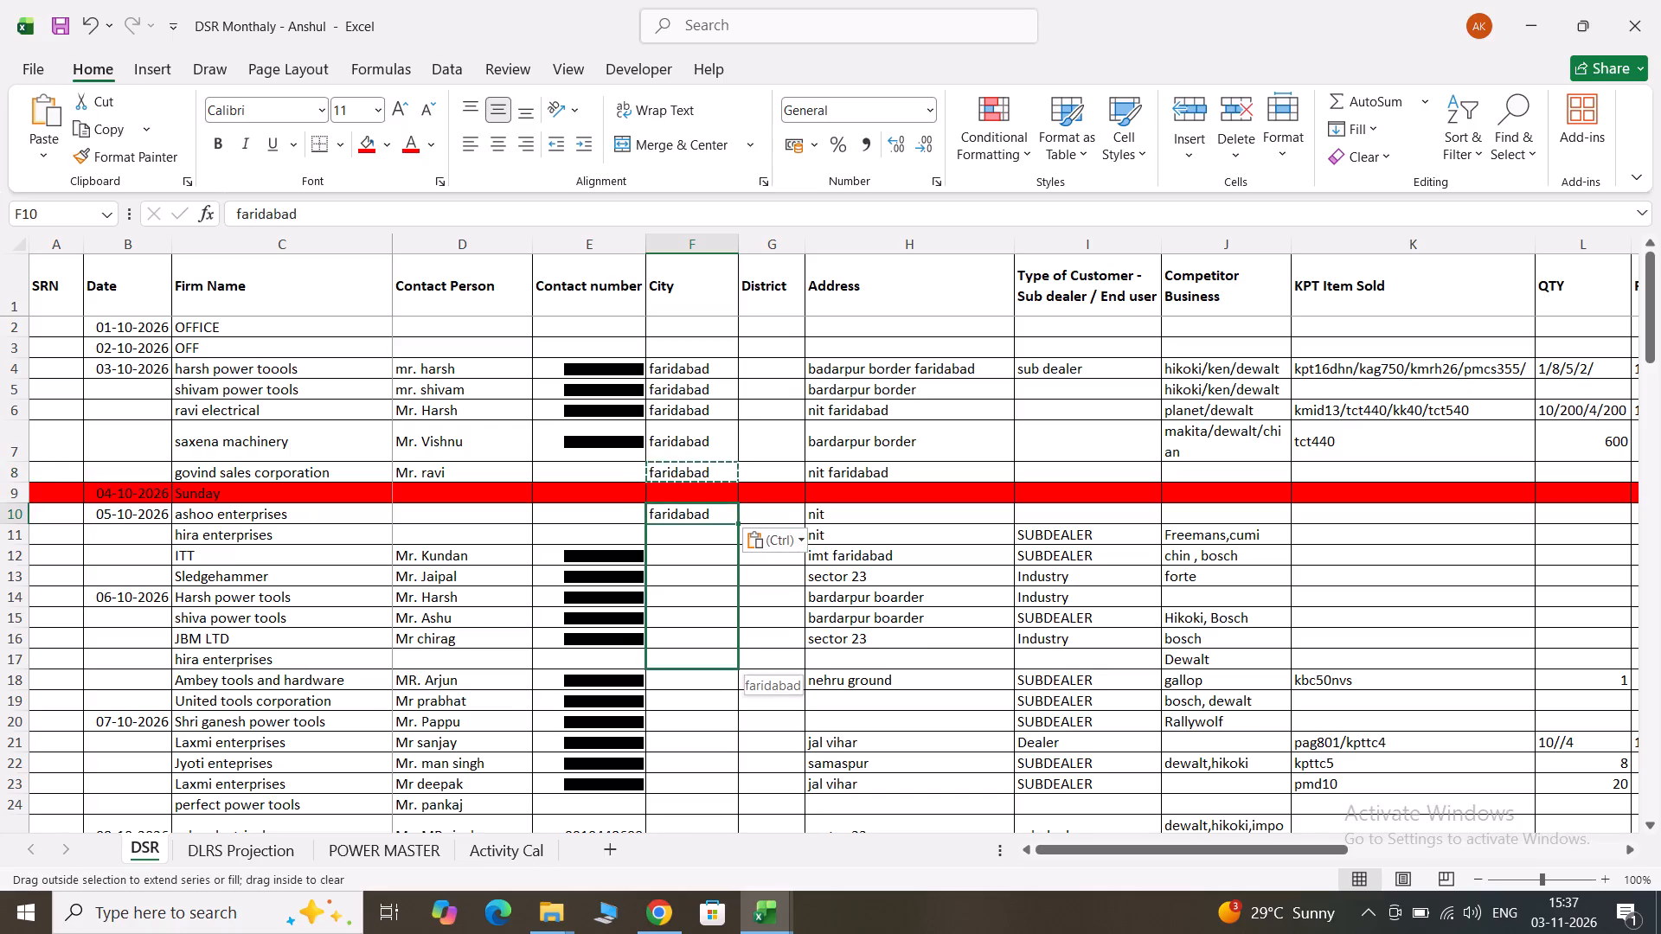
drag(741, 677, 753, 700)
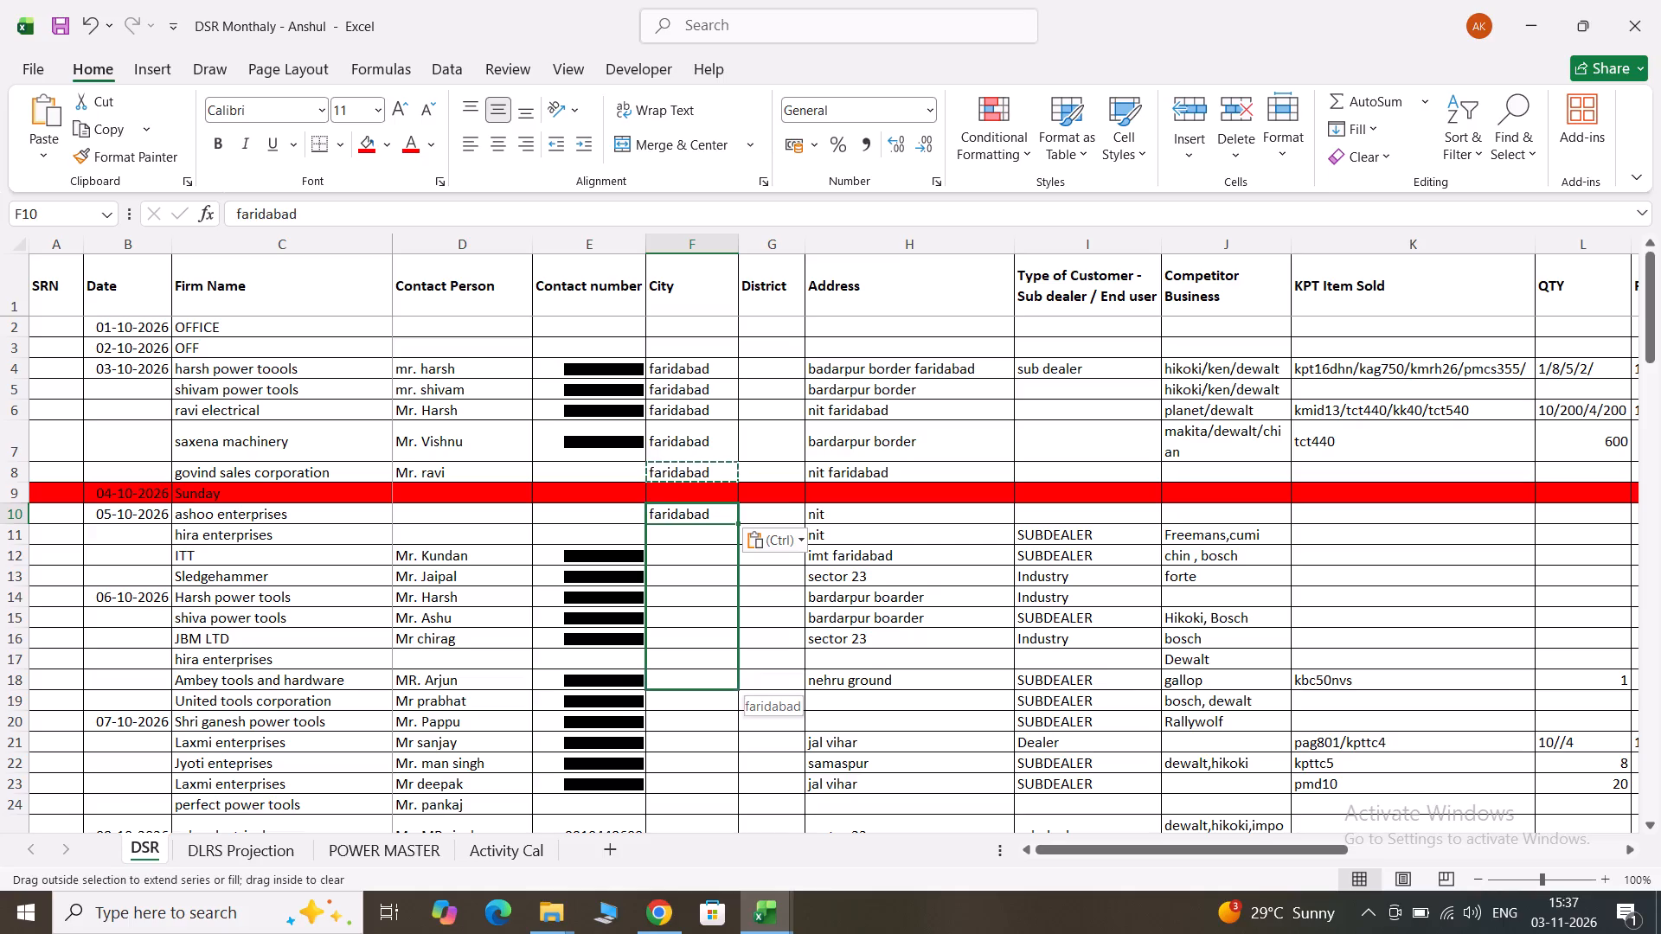
drag(753, 700, 756, 707)
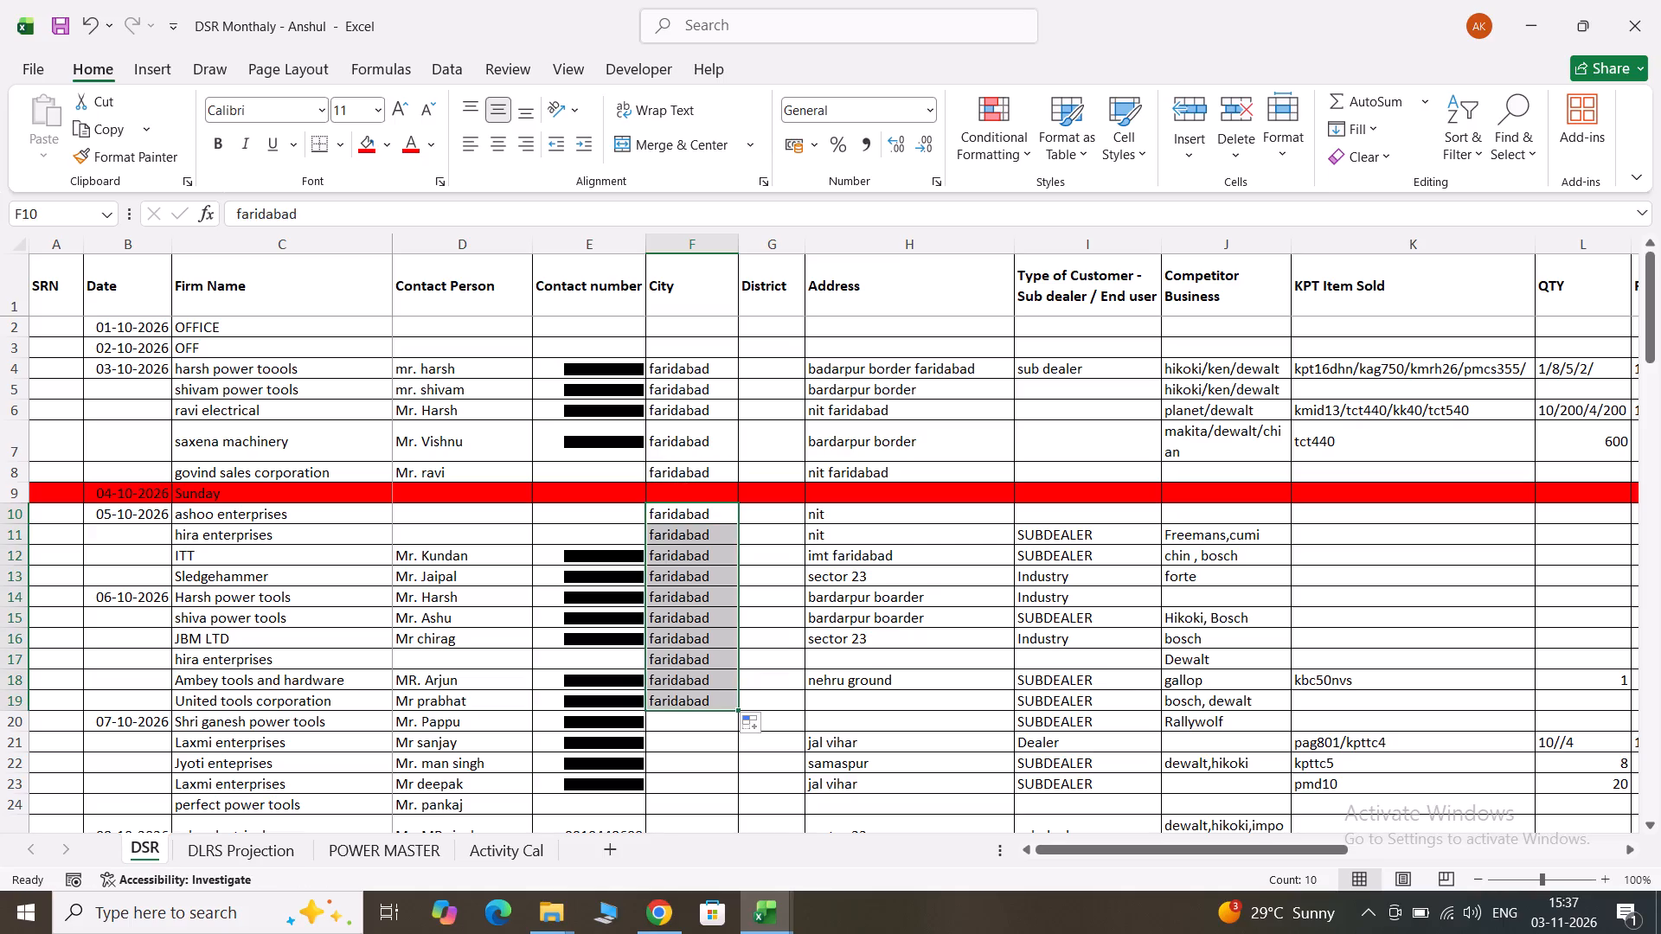
Enter Gurgaon as the city for Shri ganesh power tools on 07-10-2026.
click(693, 720)
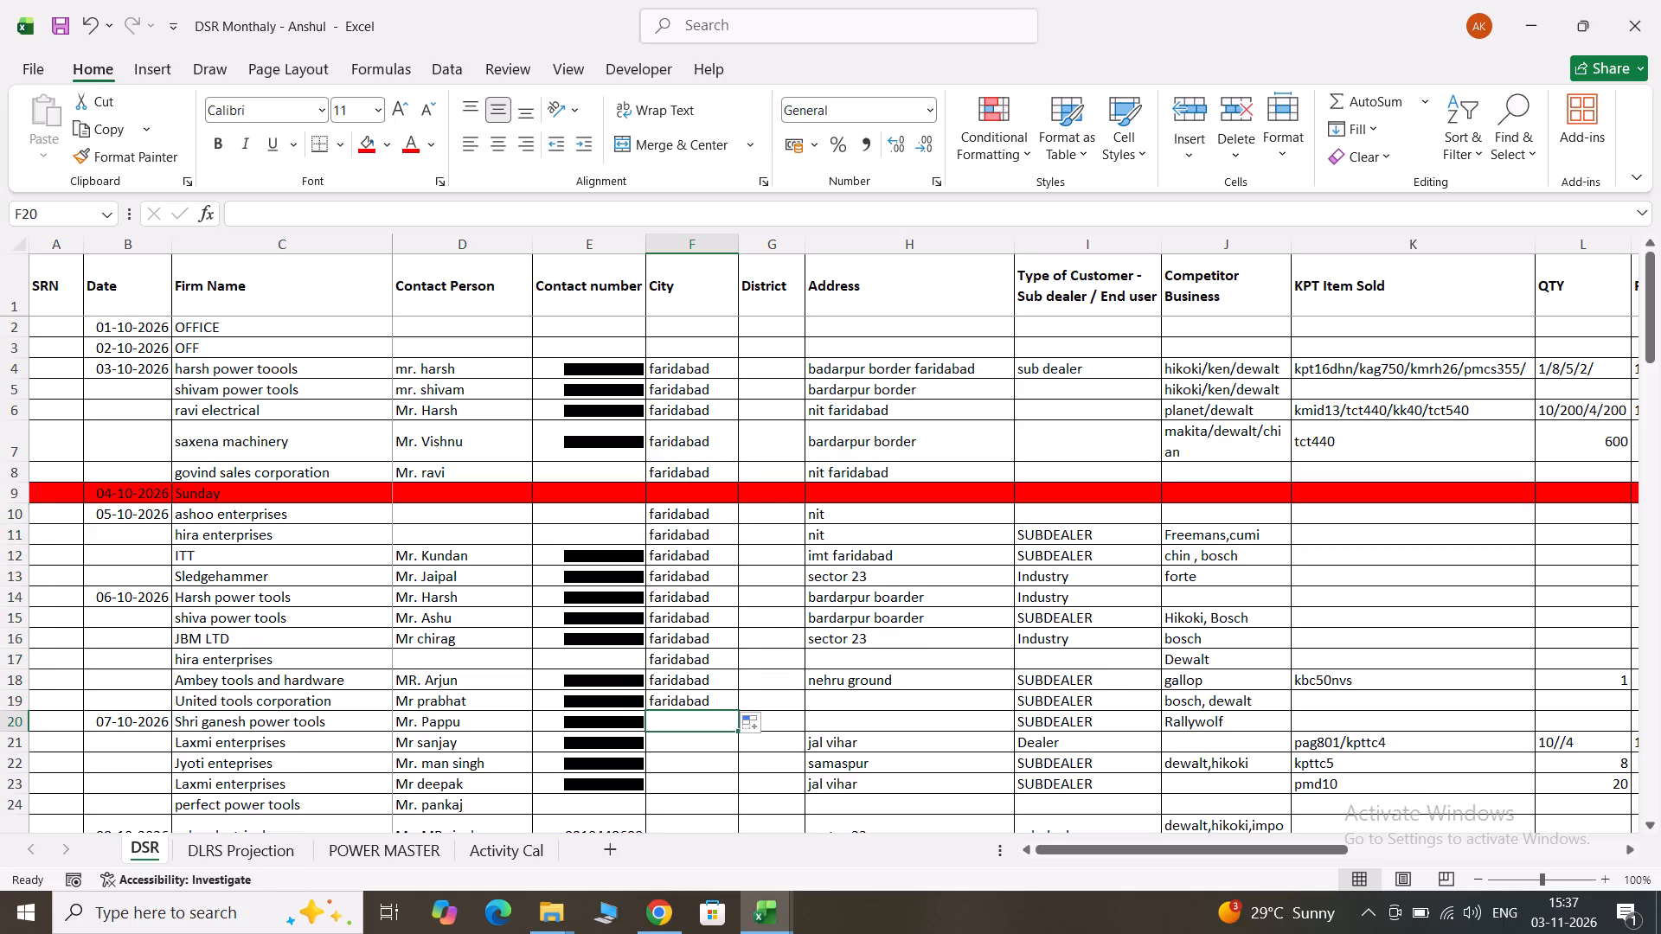
text(GUrgaon)
key(BackSpace)
key(BackSpace)
key(BackSpace)
key(BackSpace)
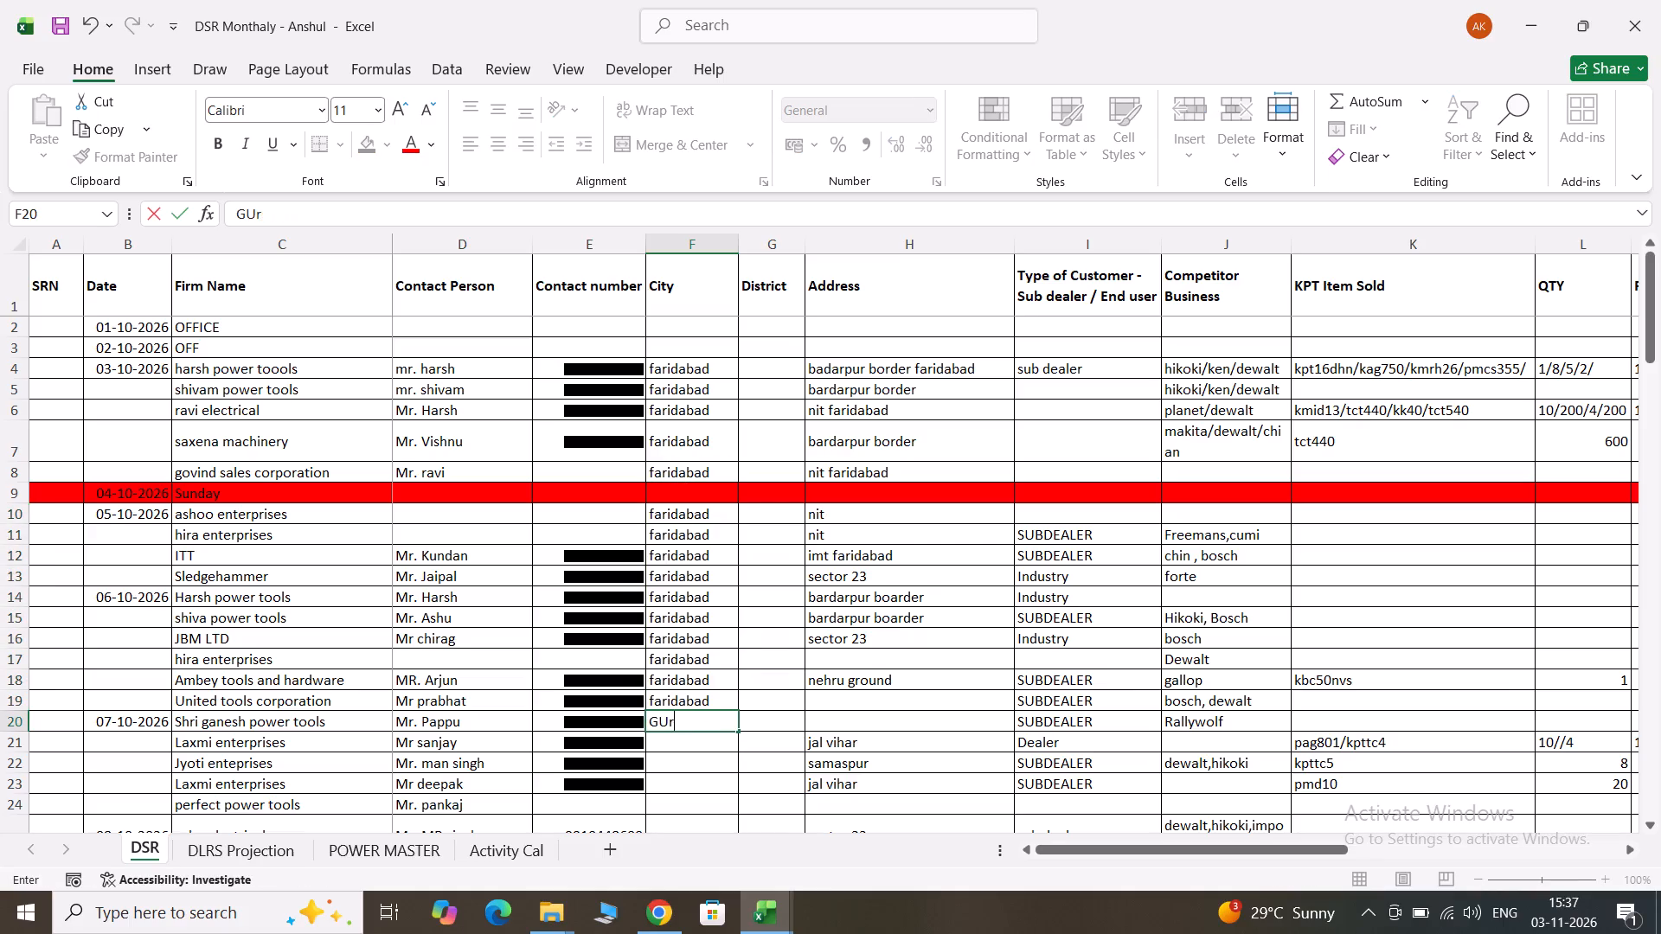
key(BackSpace)
key(BackSpace)
key(u)
text(rgaon)
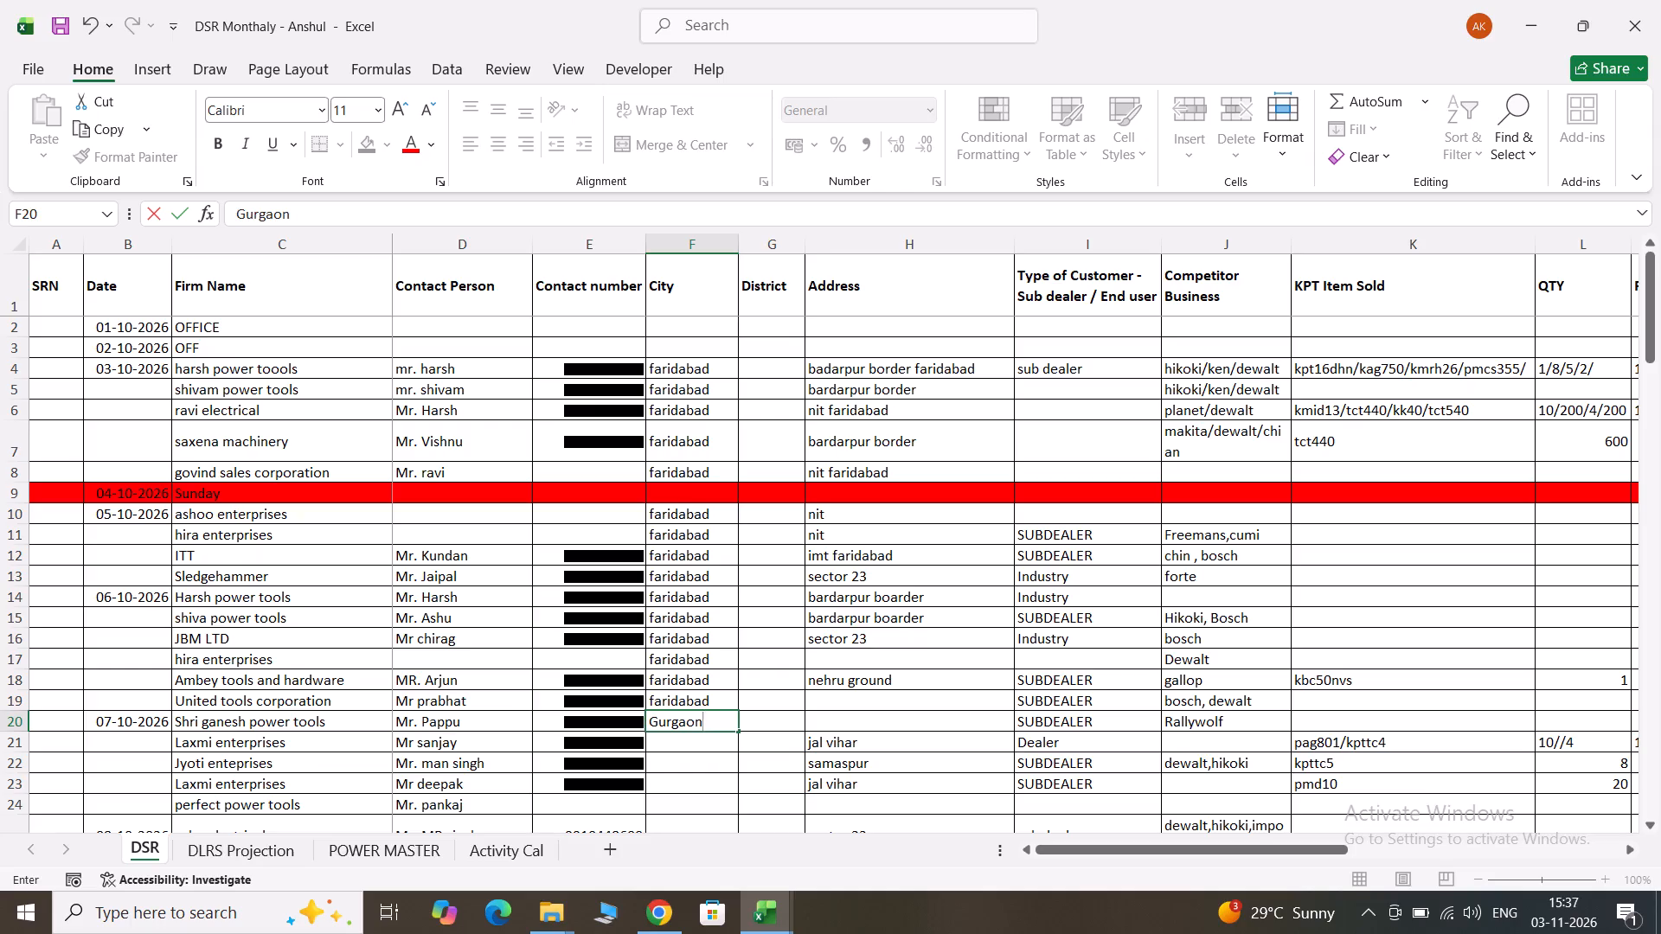
click(708, 809)
Fill the city Gurgaon down the remaining 07-10-2026 visits to perfect power tools in row 24.
click(719, 734)
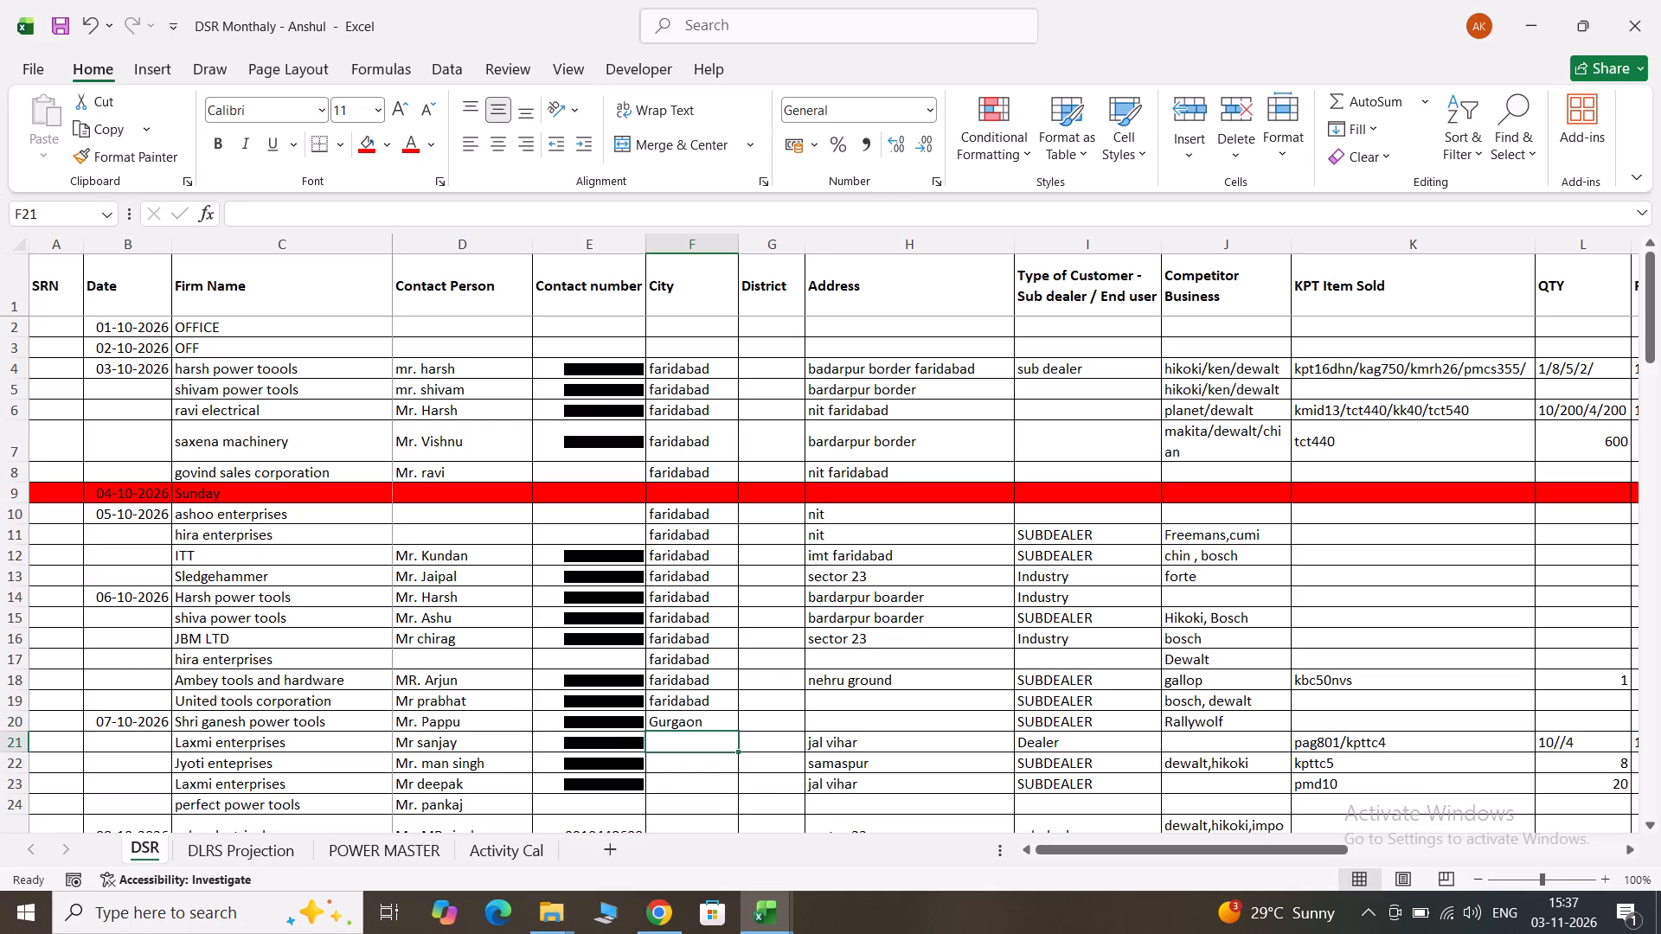
click(741, 722)
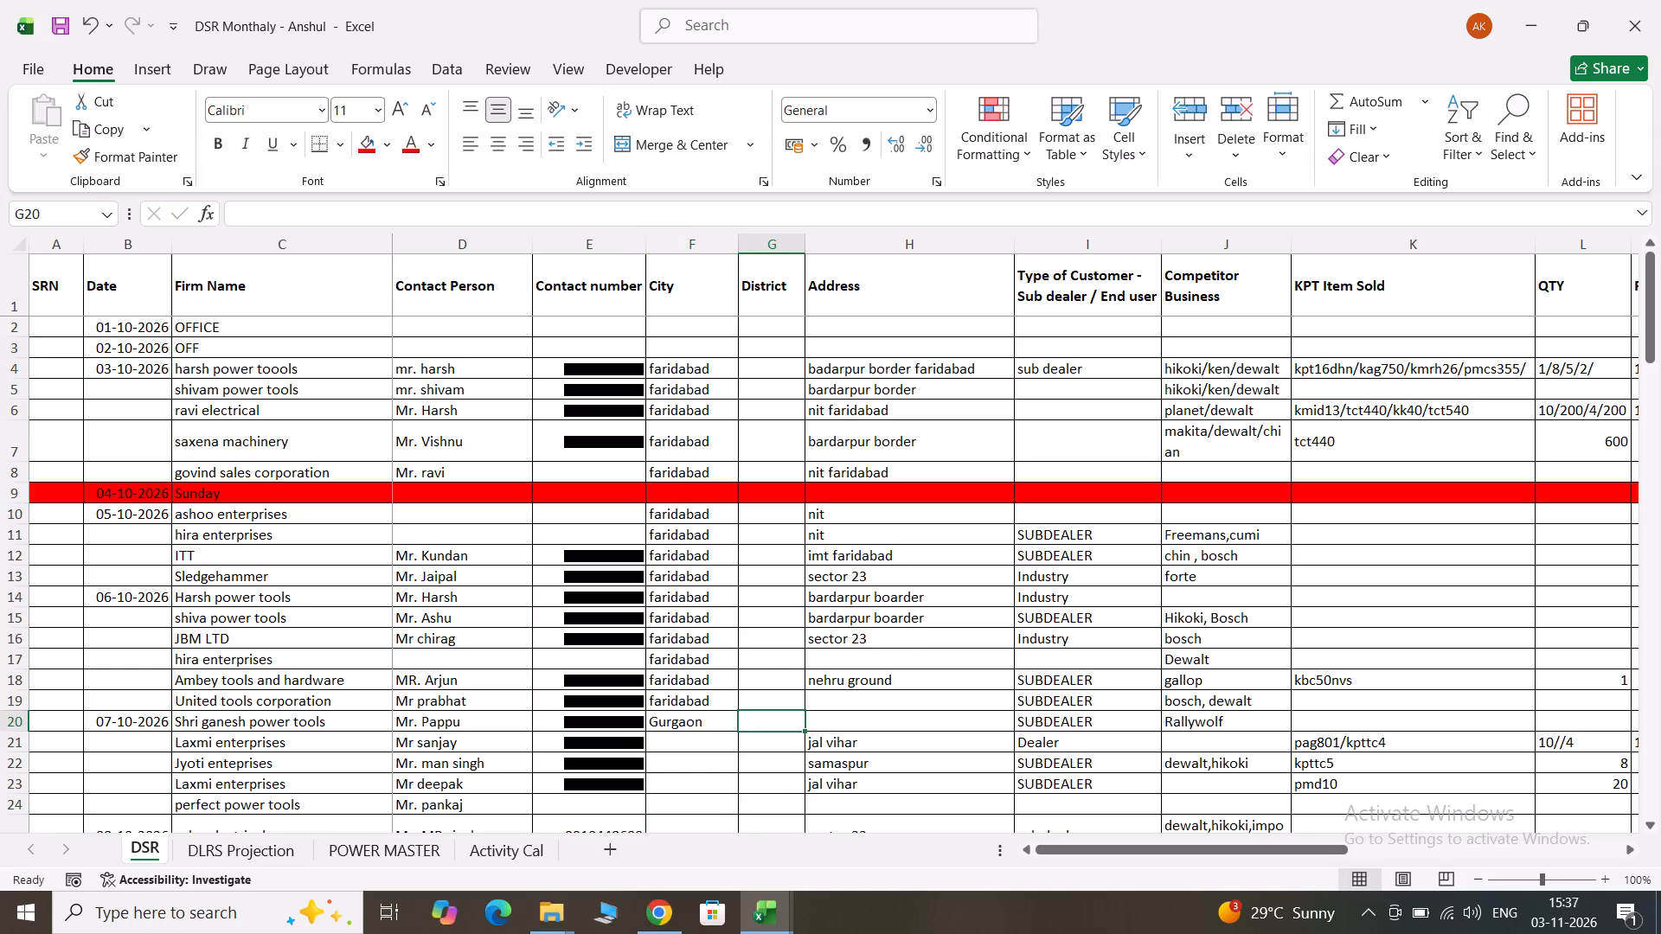
click(715, 723)
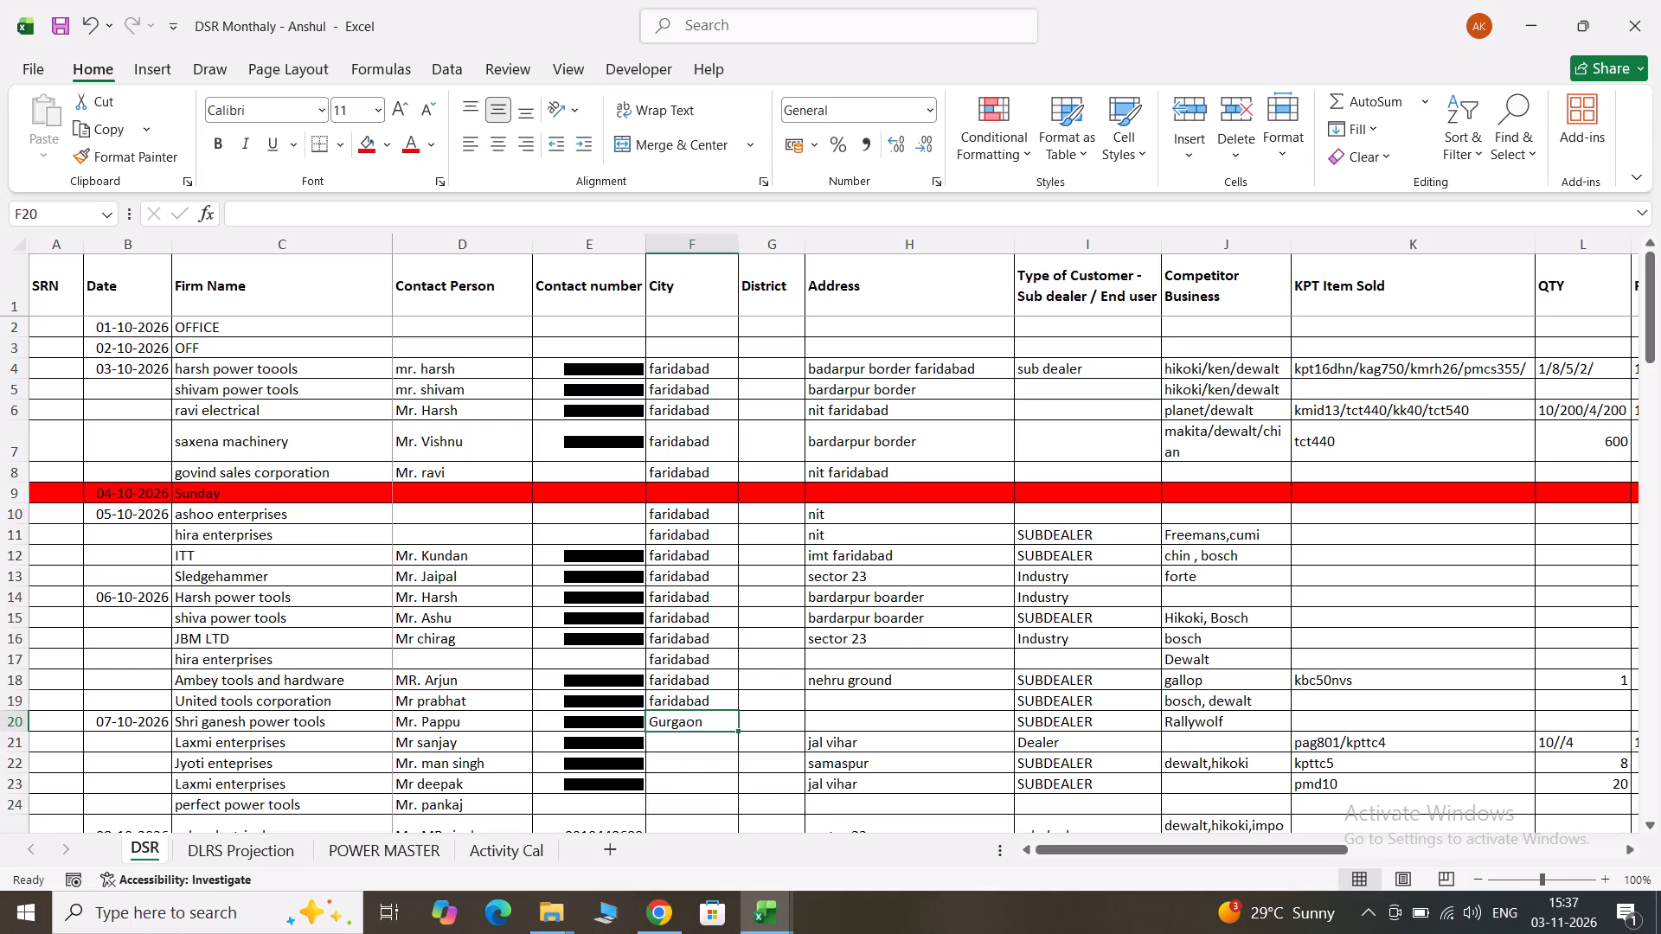
drag(738, 730, 727, 720)
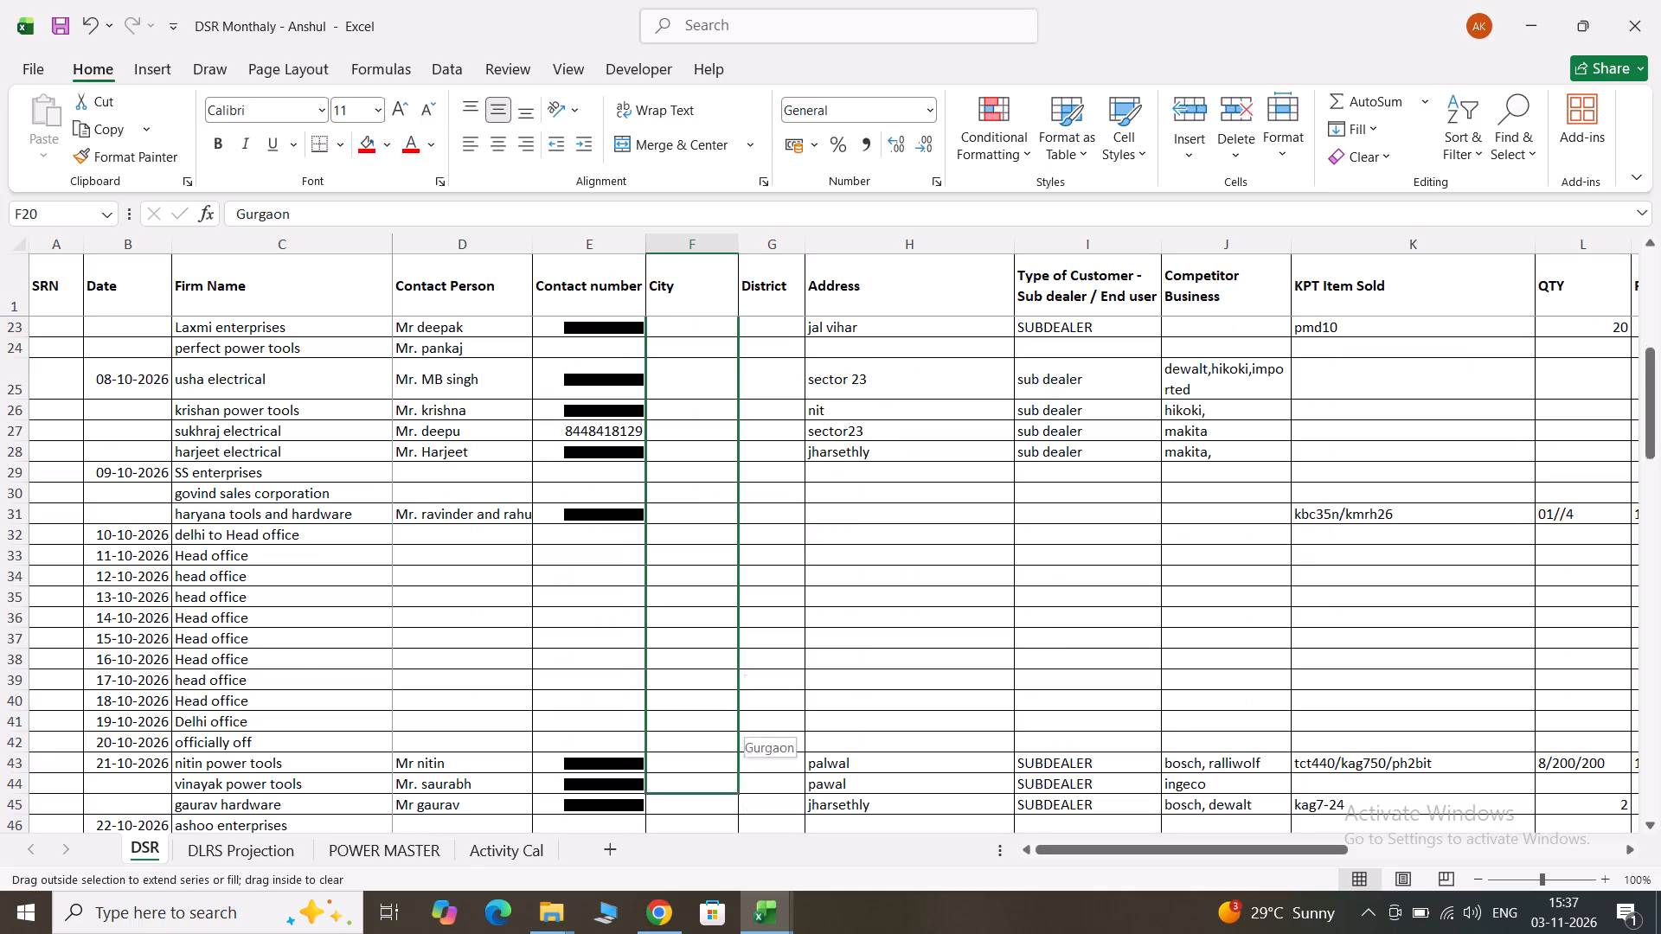
drag(727, 720, 689, 431)
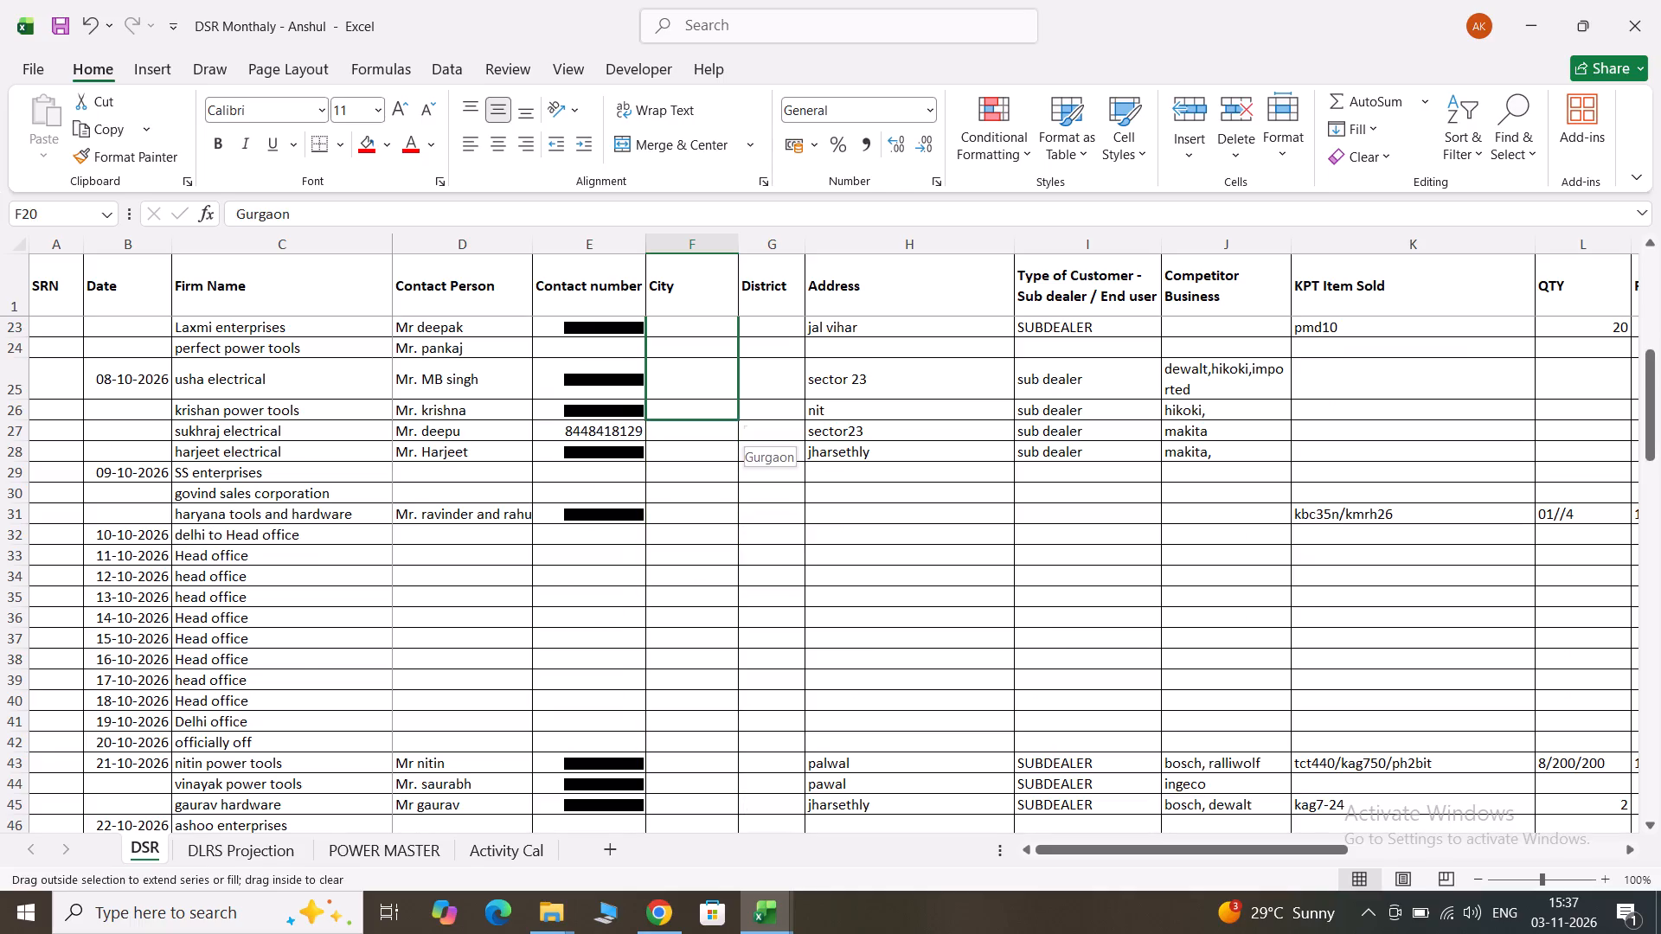
drag(689, 431, 689, 446)
drag(689, 446, 700, 499)
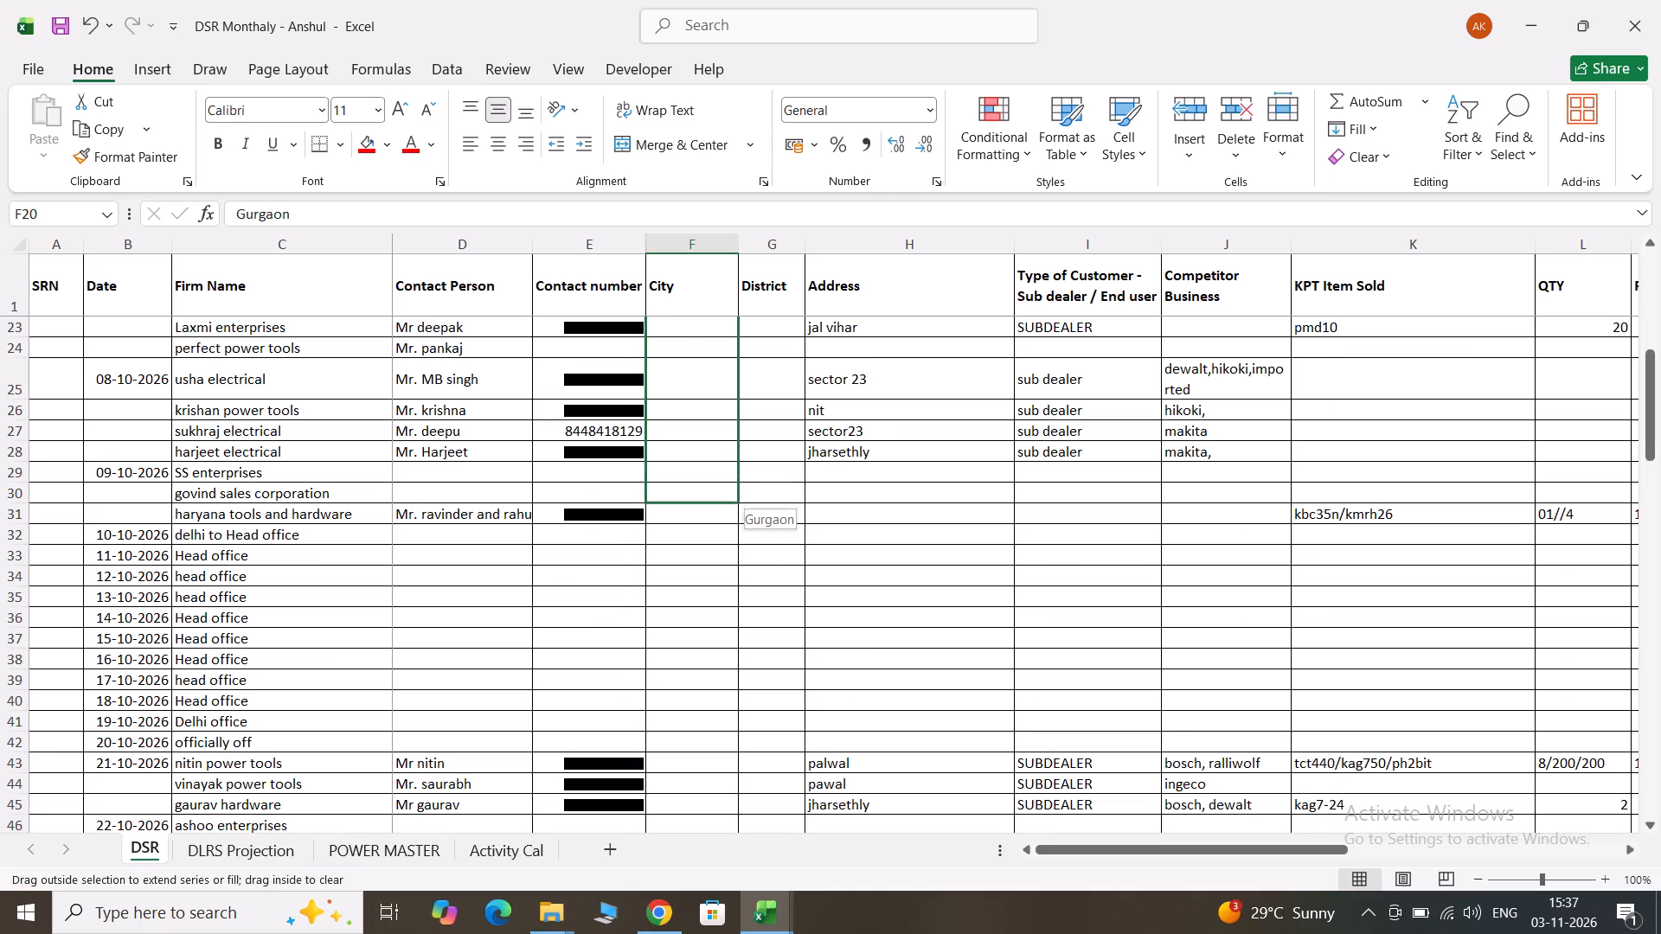
drag(700, 499, 674, 389)
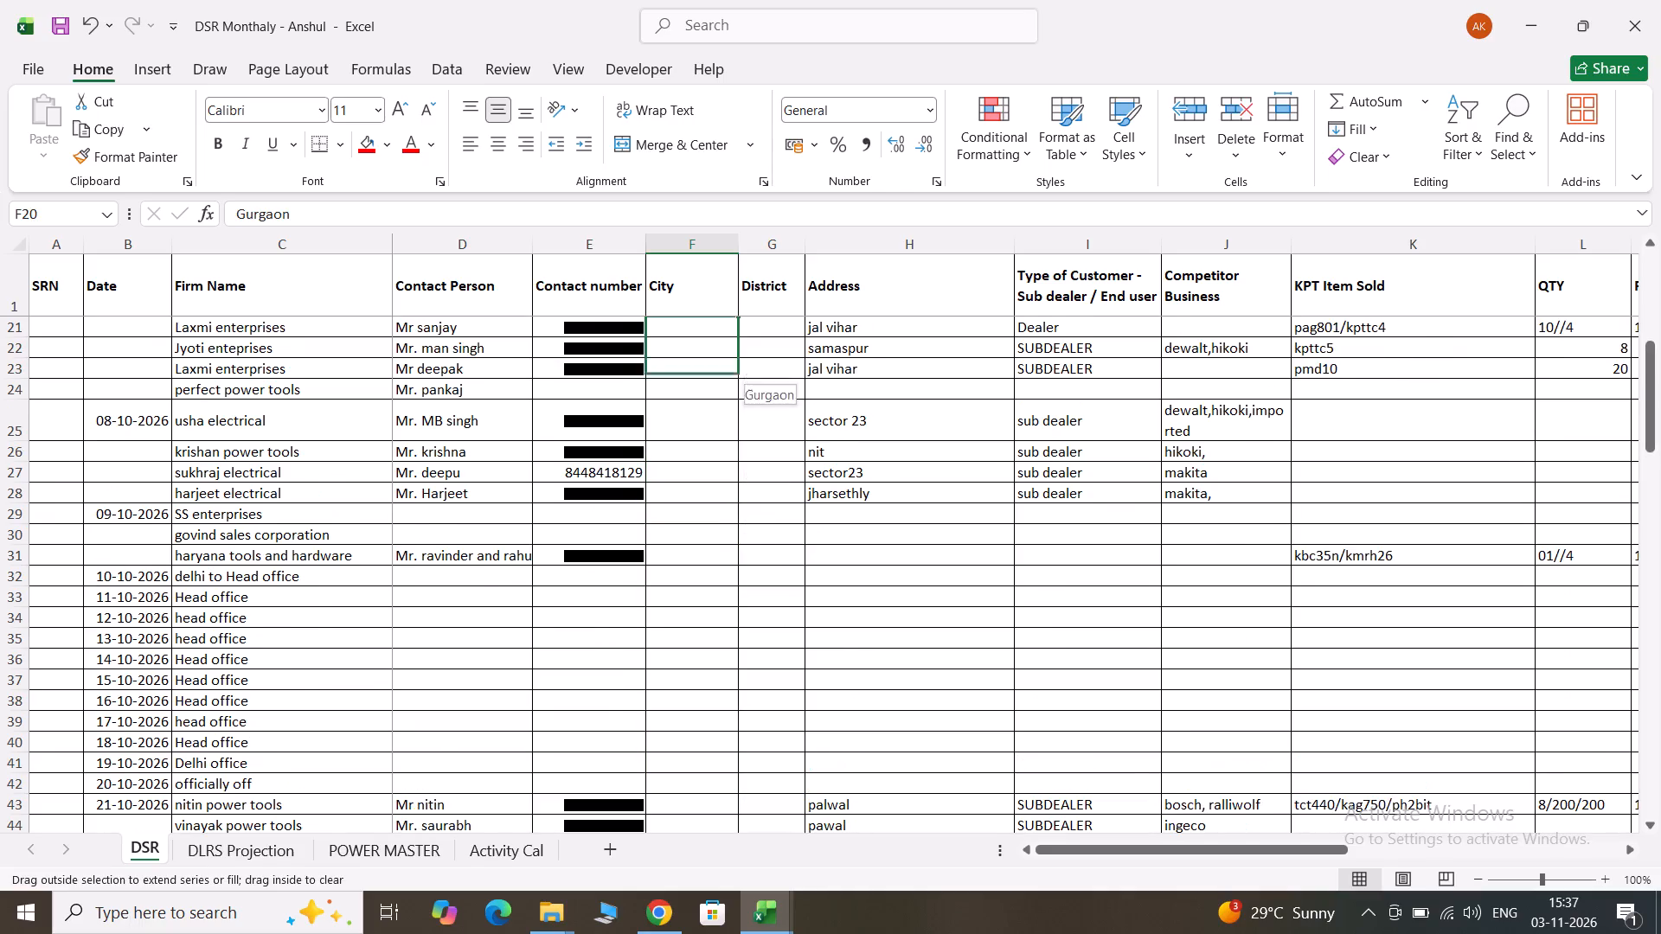
drag(674, 389, 677, 416)
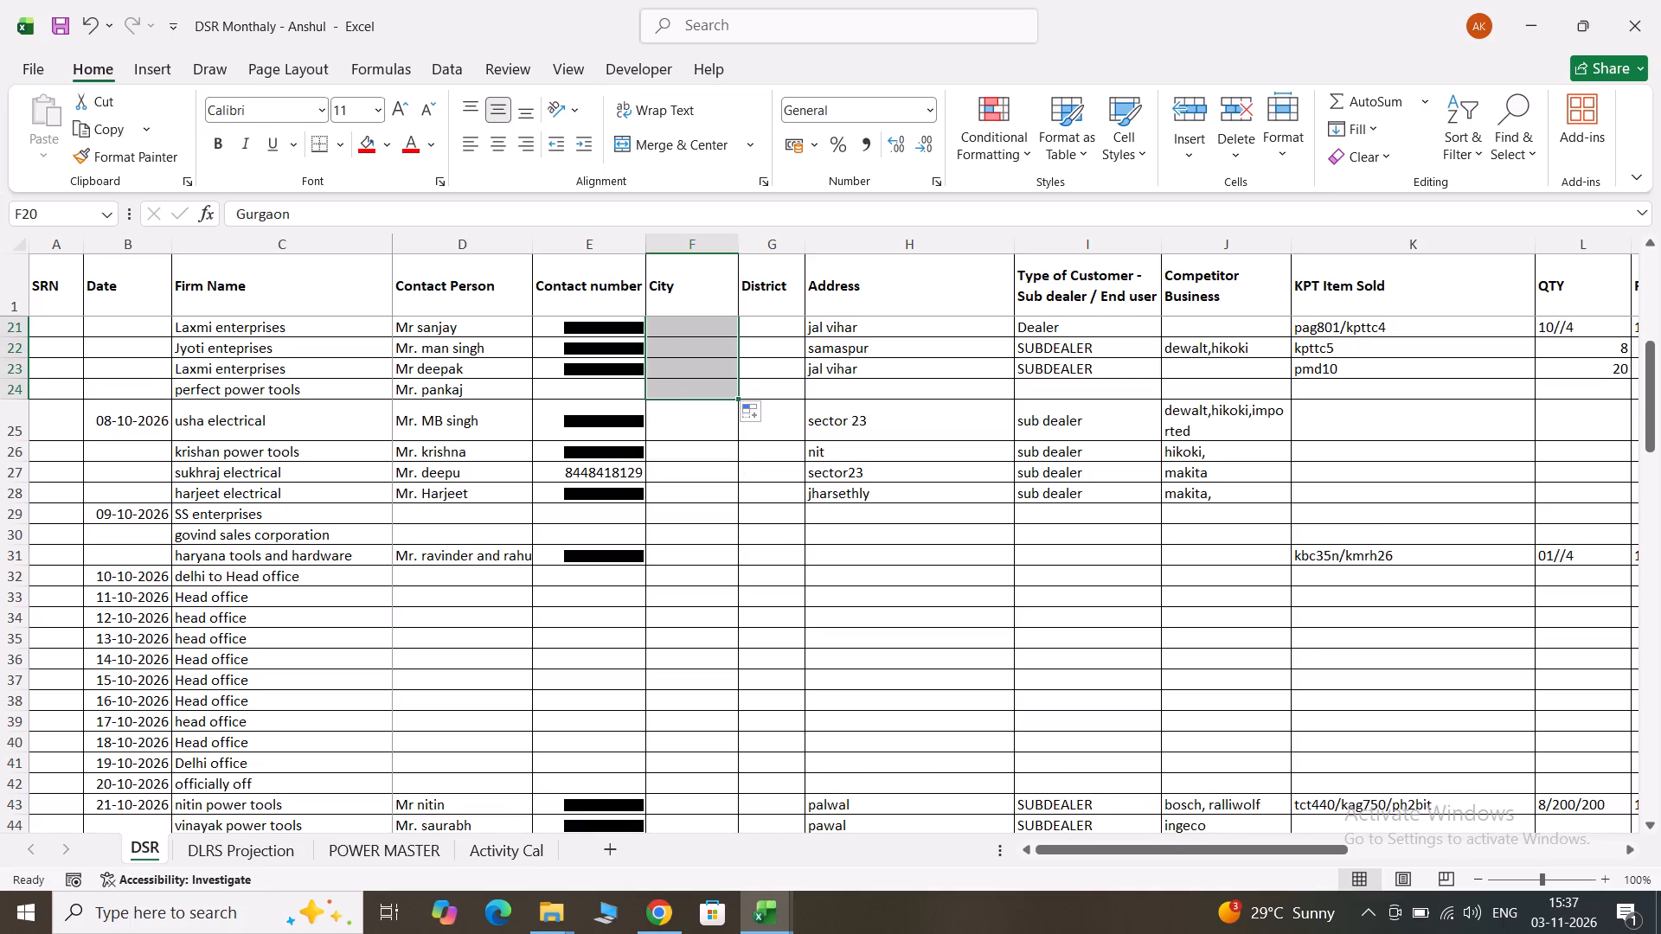
Enter faridabad as the city for usha electrical on 08-10-2026 and fill it down to haryana tools and hardware in row 31.
double_click(677, 416)
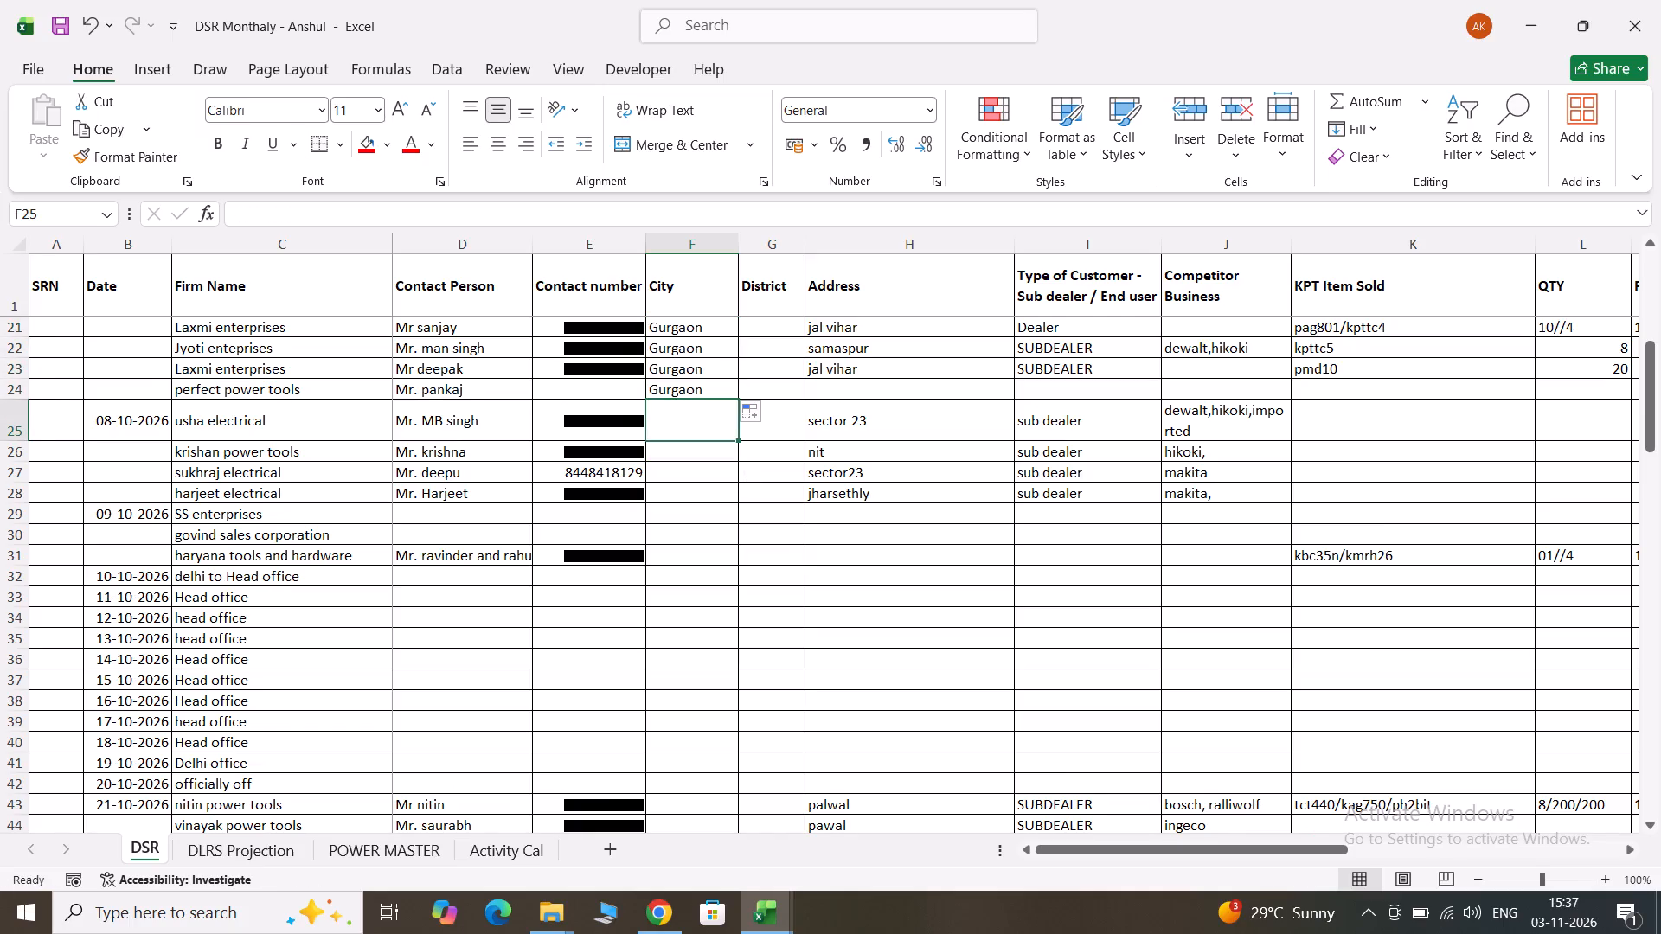
key(g)
key(BackSpace)
key(BackSpace)
text(fari)
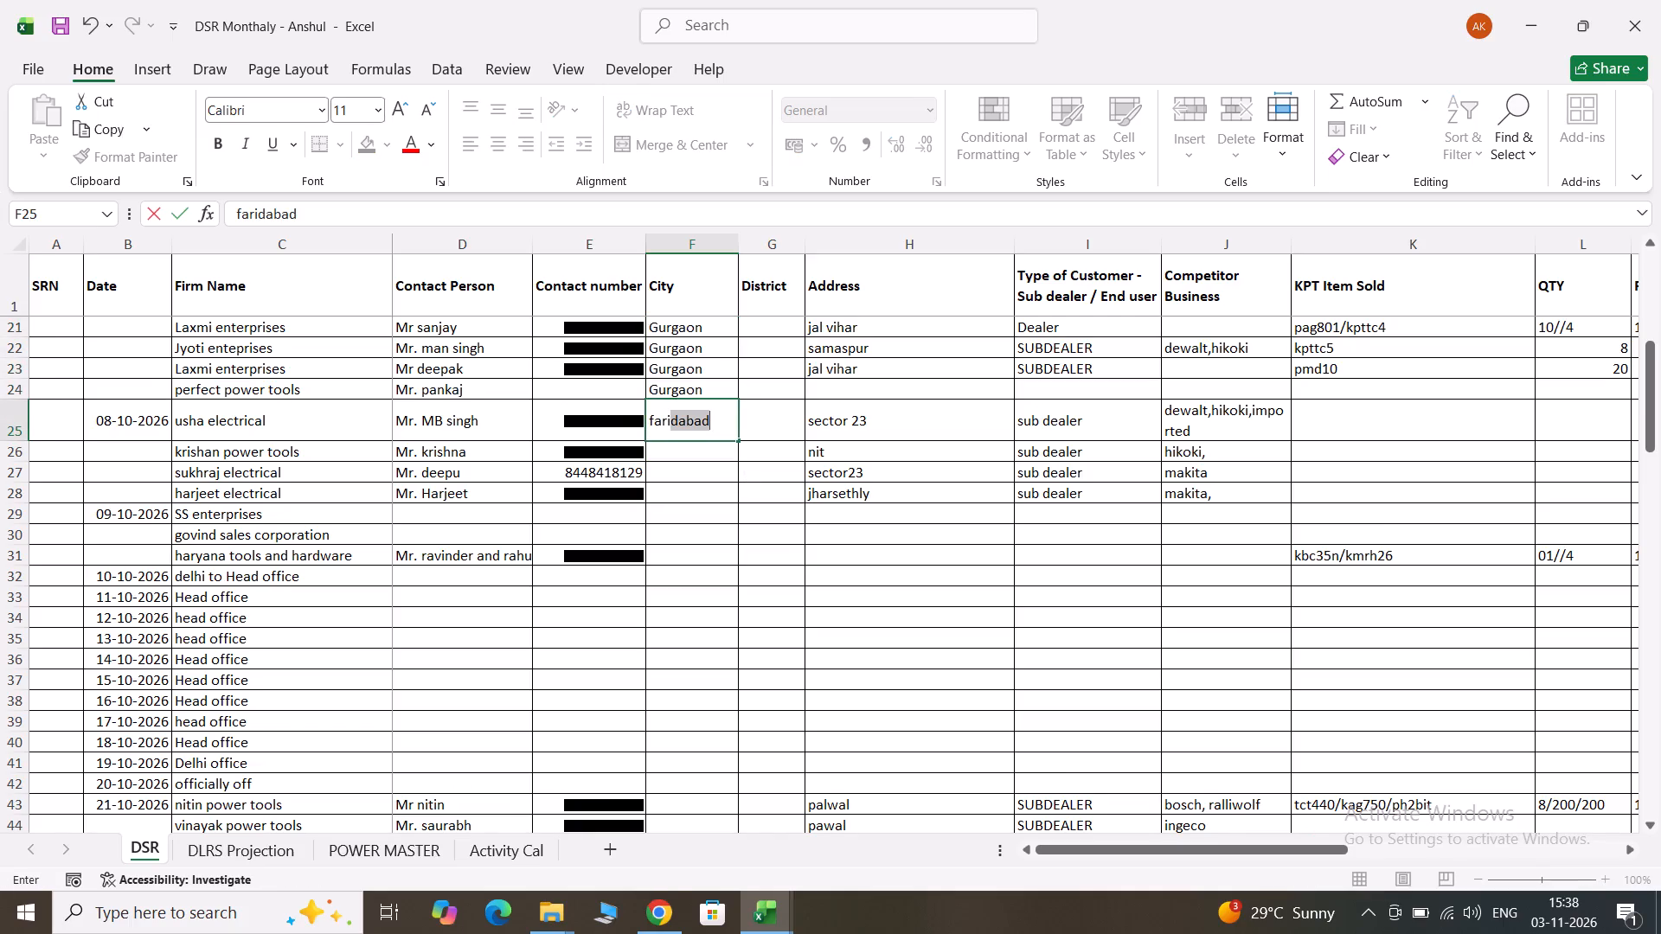
key(Down)
click(677, 416)
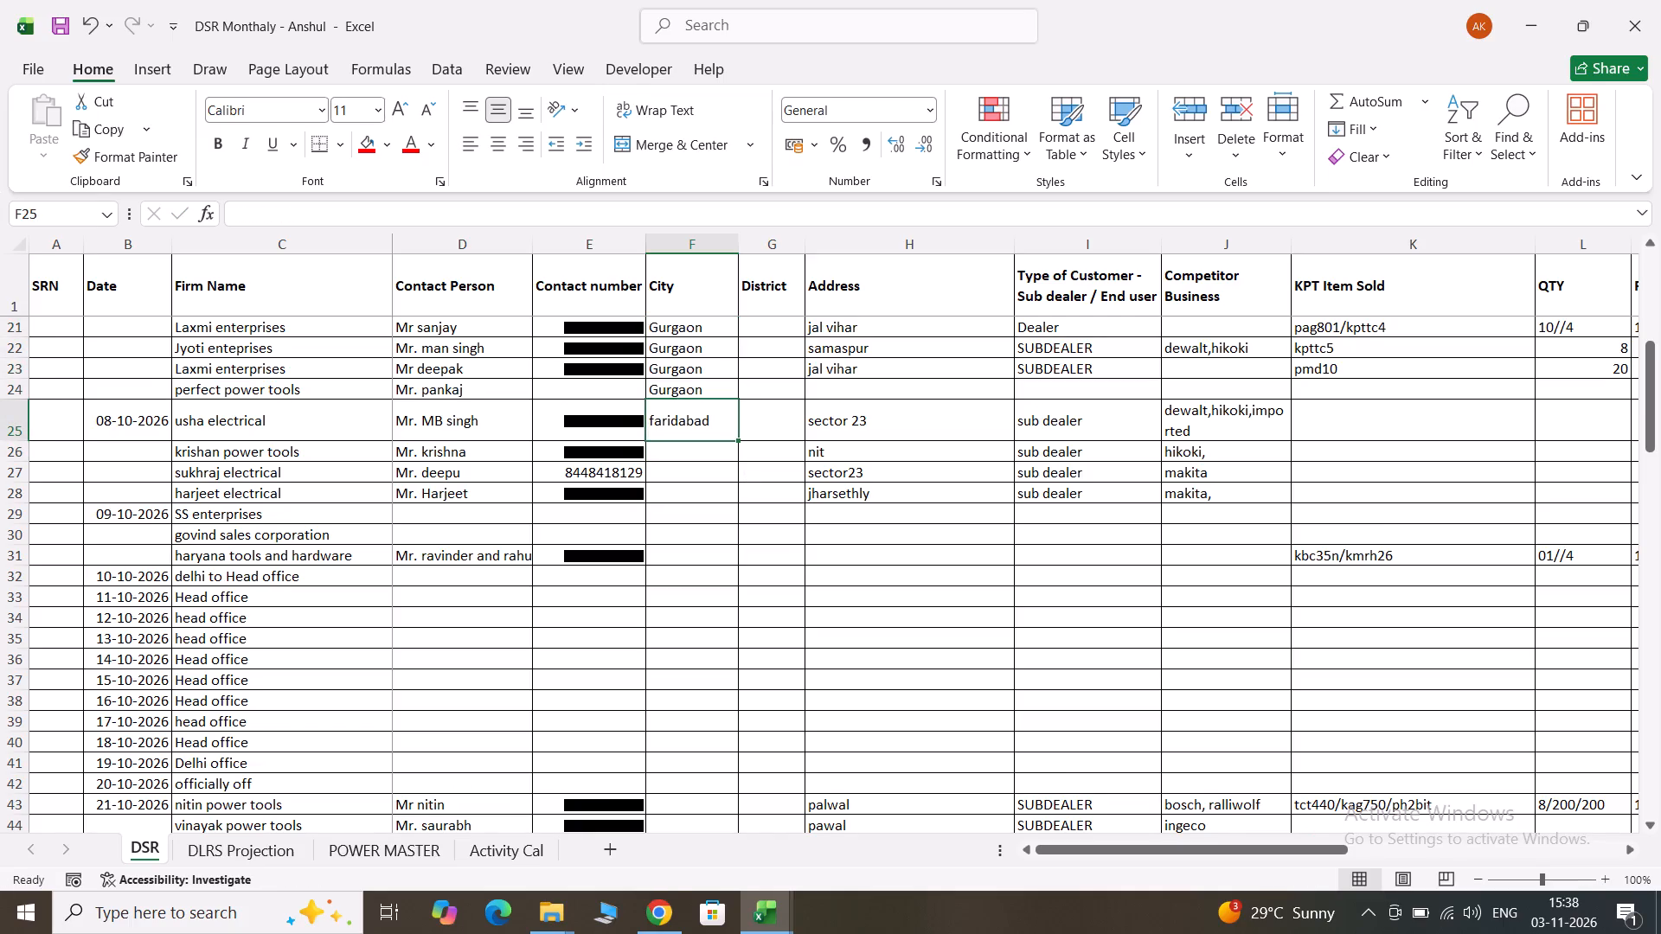
drag(738, 442, 738, 454)
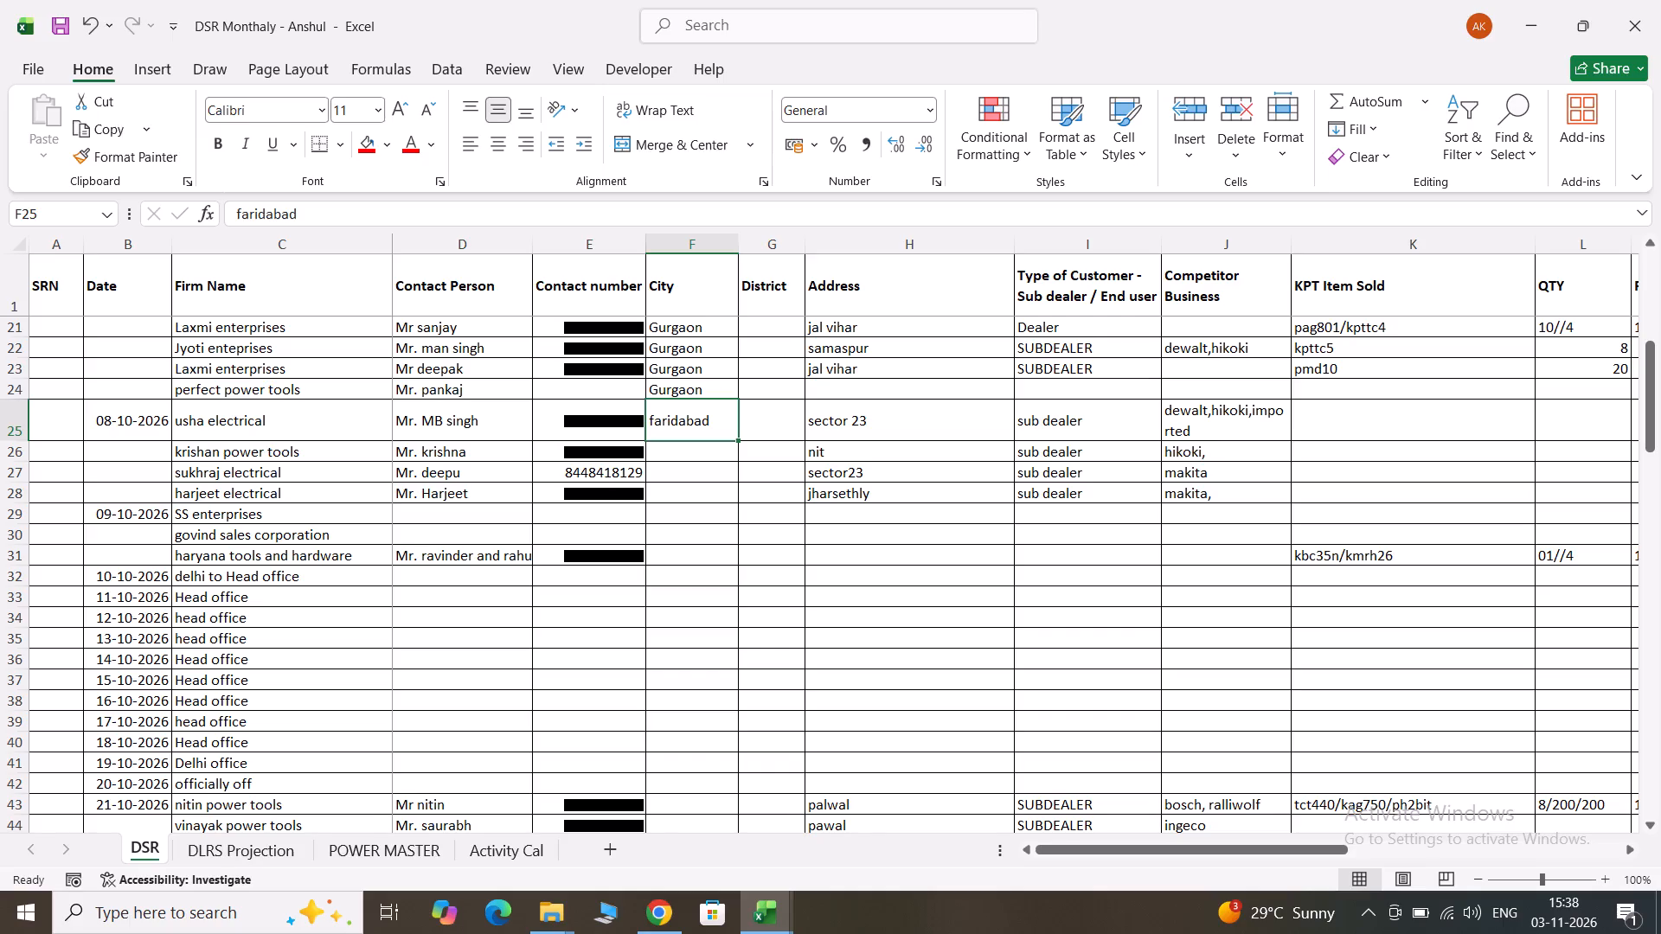
drag(738, 454, 745, 488)
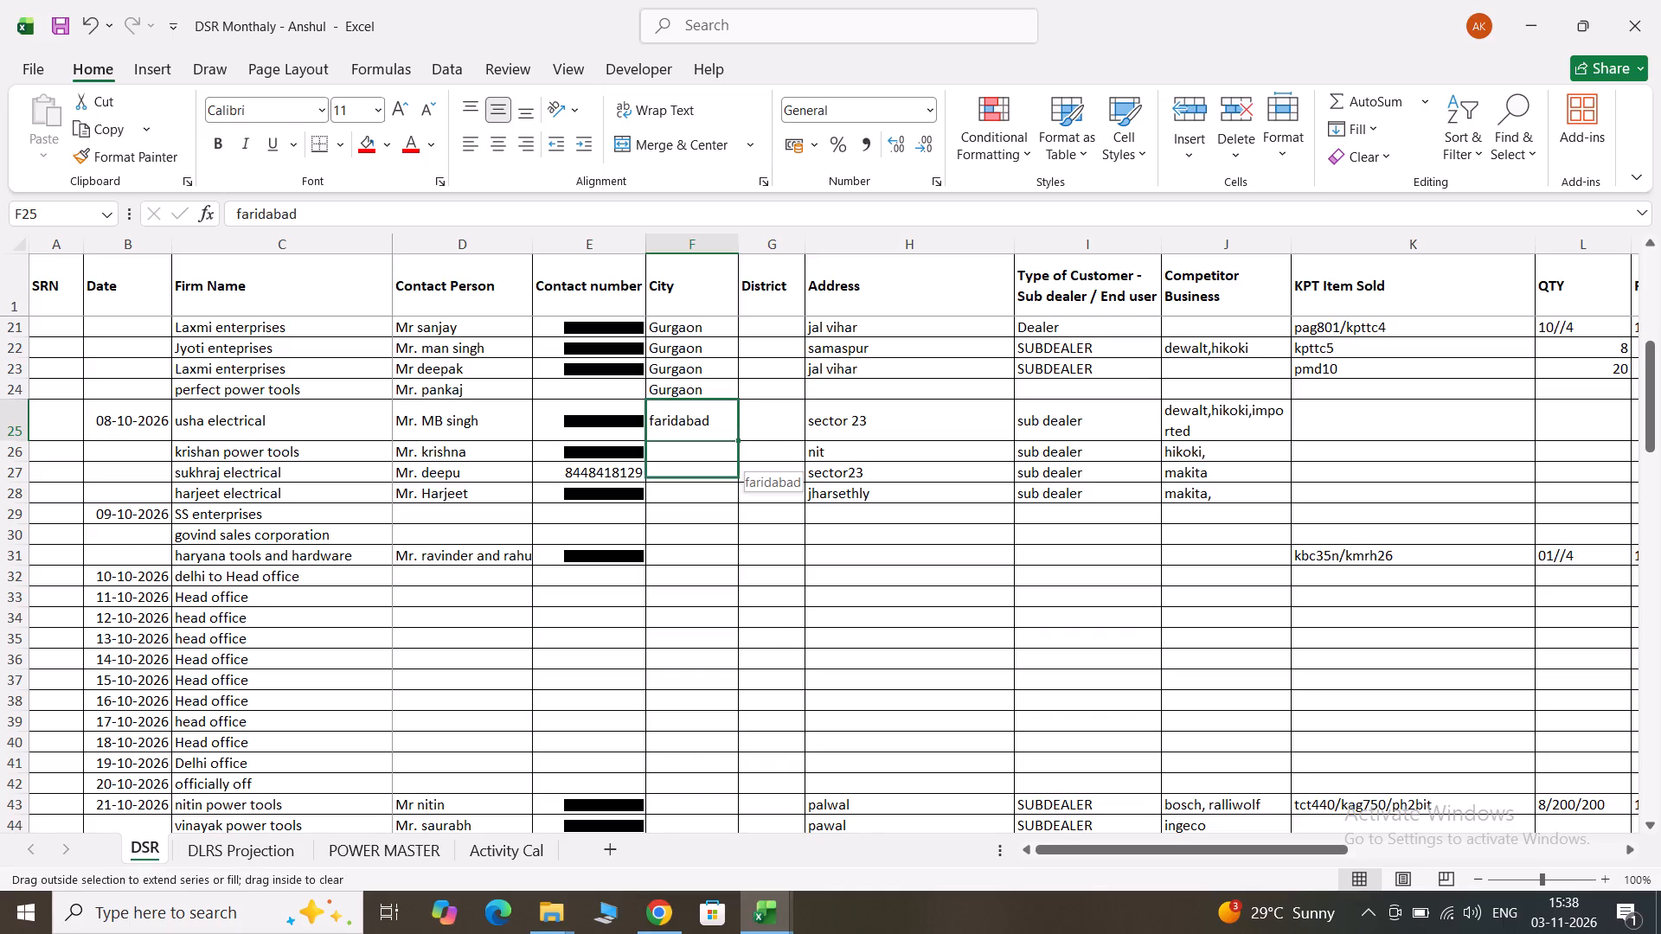
drag(745, 488, 756, 545)
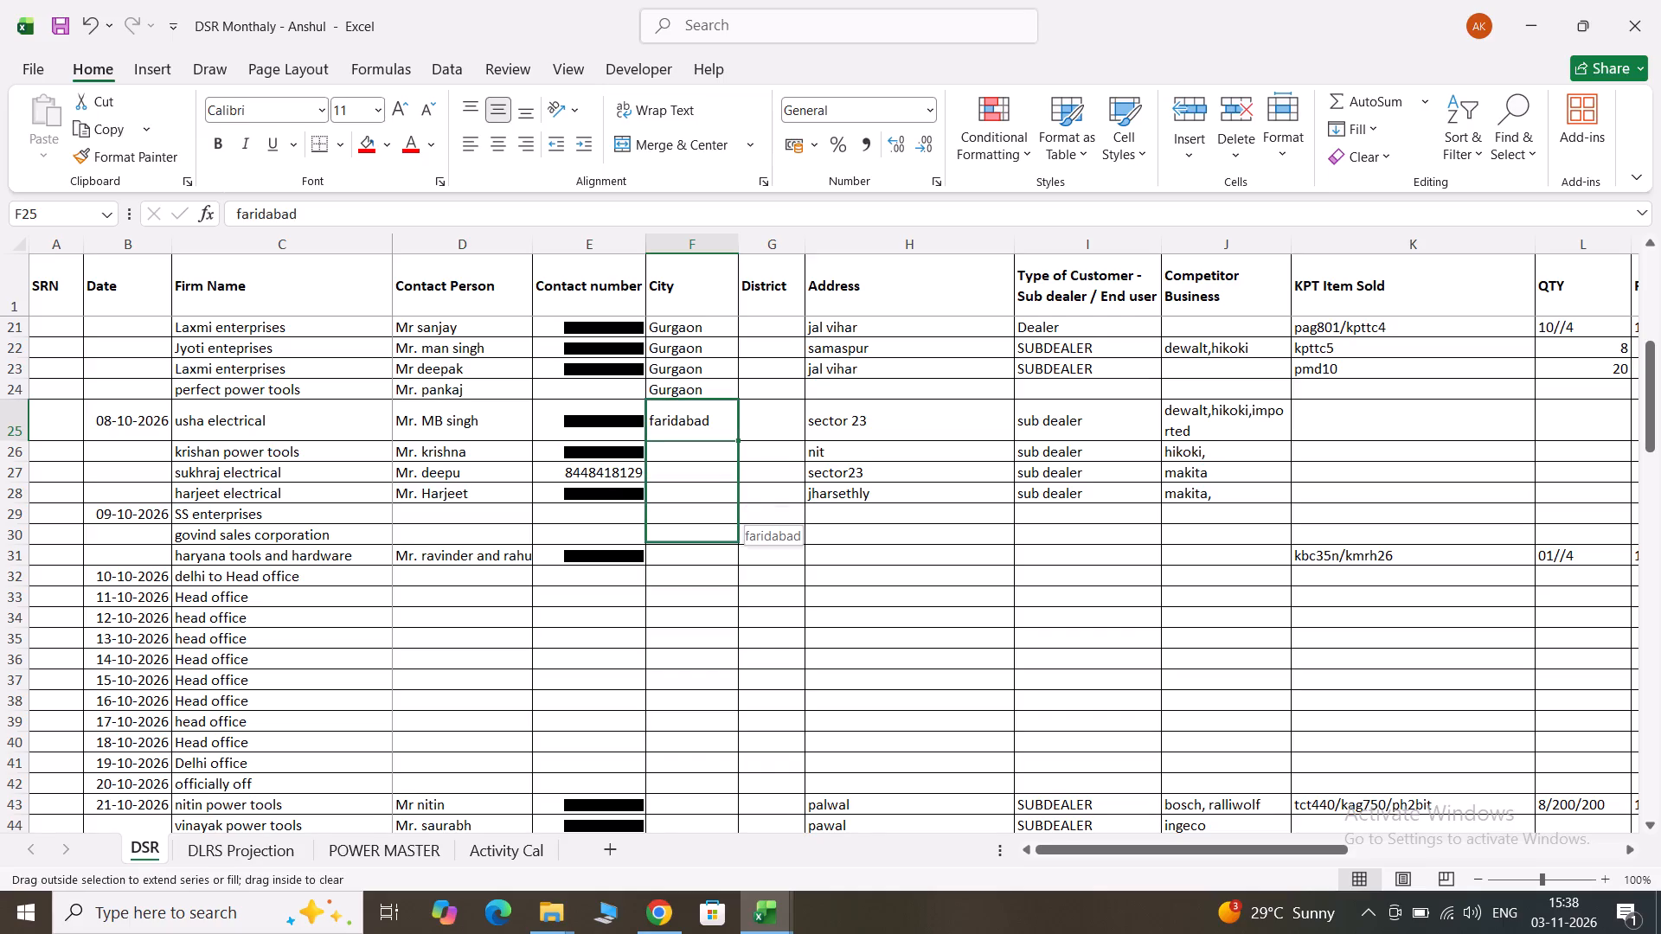
drag(756, 545, 760, 552)
drag(760, 552, 760, 560)
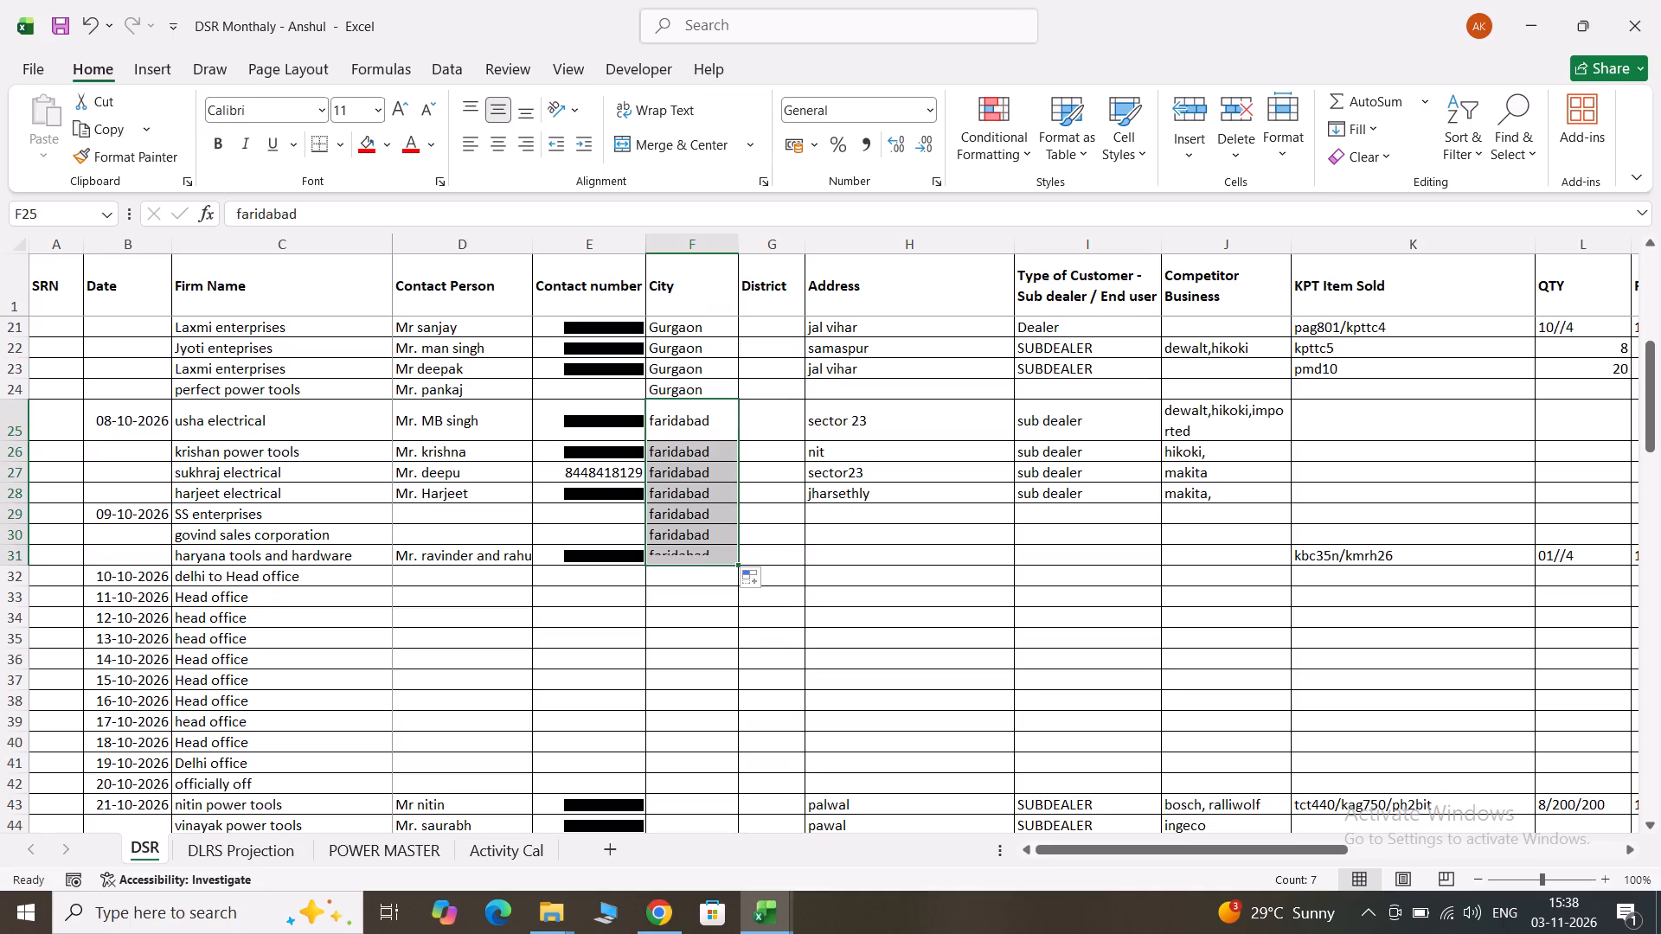
click(693, 575)
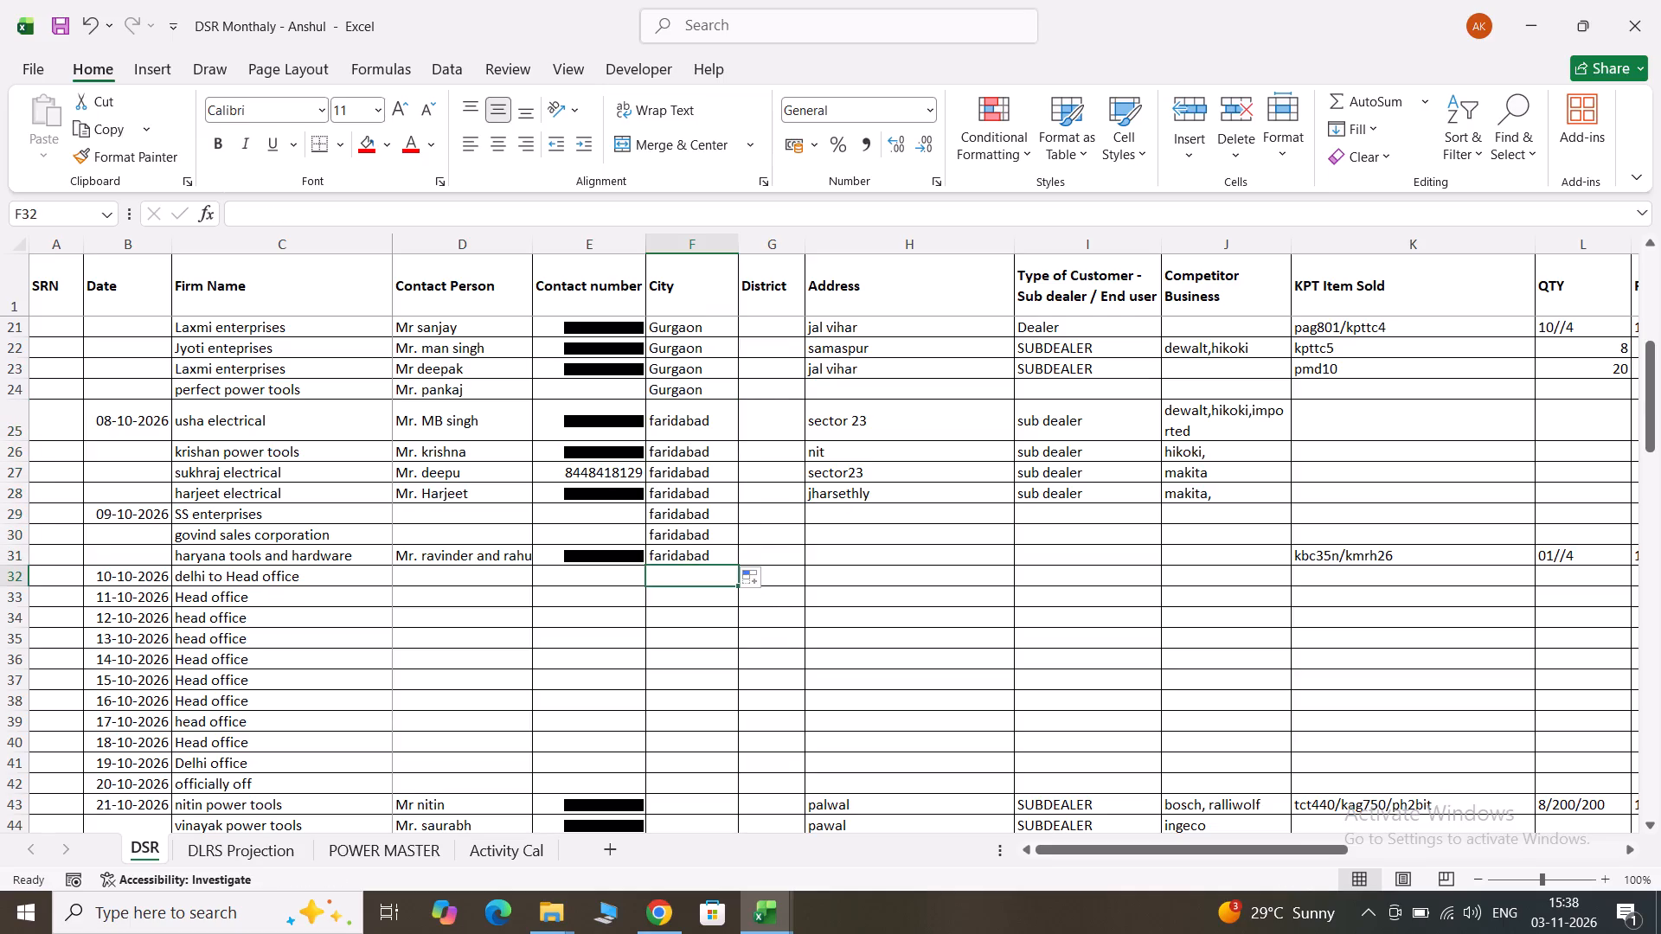
Fill the whole 20-10-2026 officially off row with red.
click(0, 783)
click(379, 148)
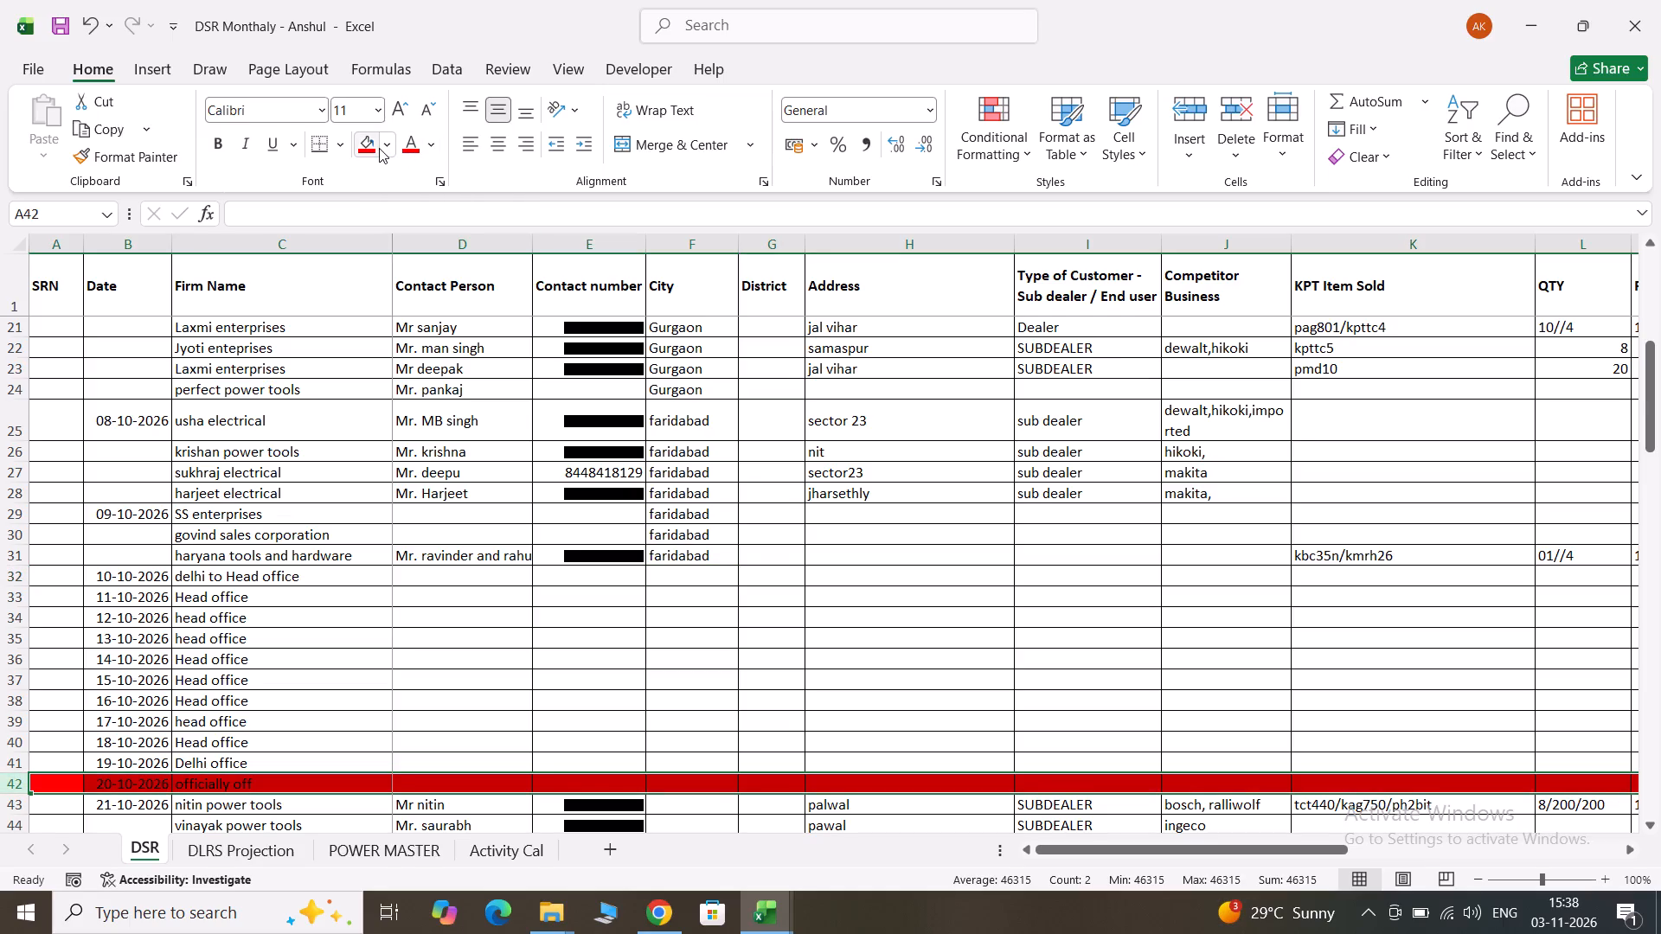
Enter faridabad as the city for the three 21-10-2026 visits, from nitin power tools to gaurav hardware in row 45.
click(670, 688)
key(Down)
key(Down)
key(Down)
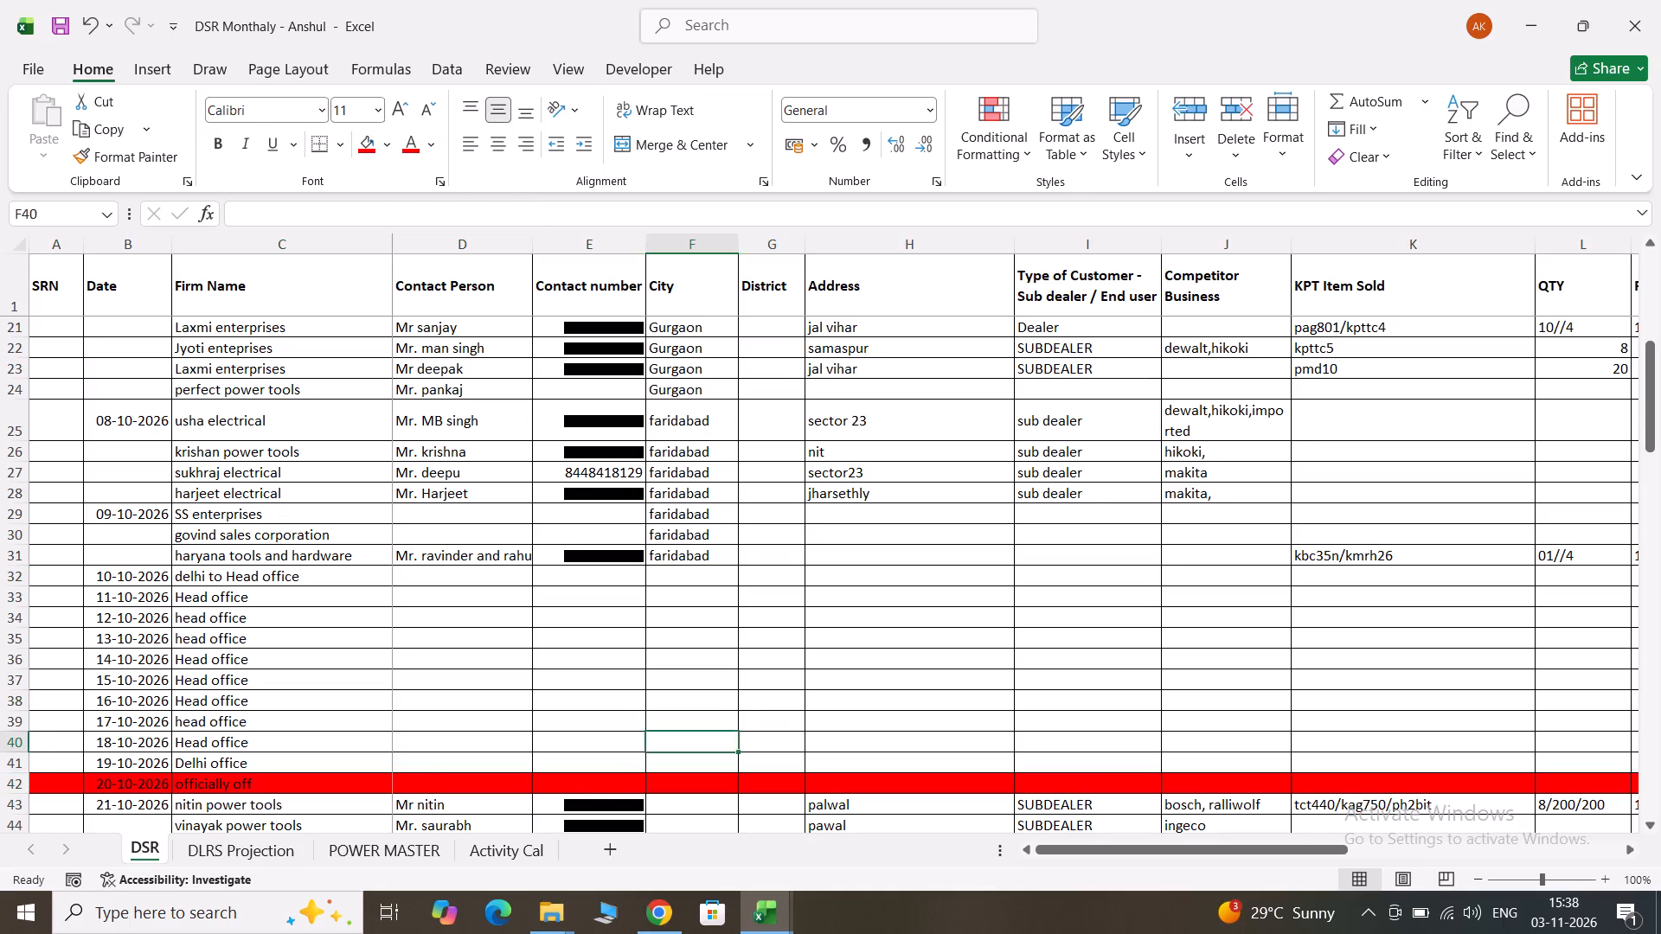
key(Down)
key(Down)
key(Down)
key(Down)
key(Up)
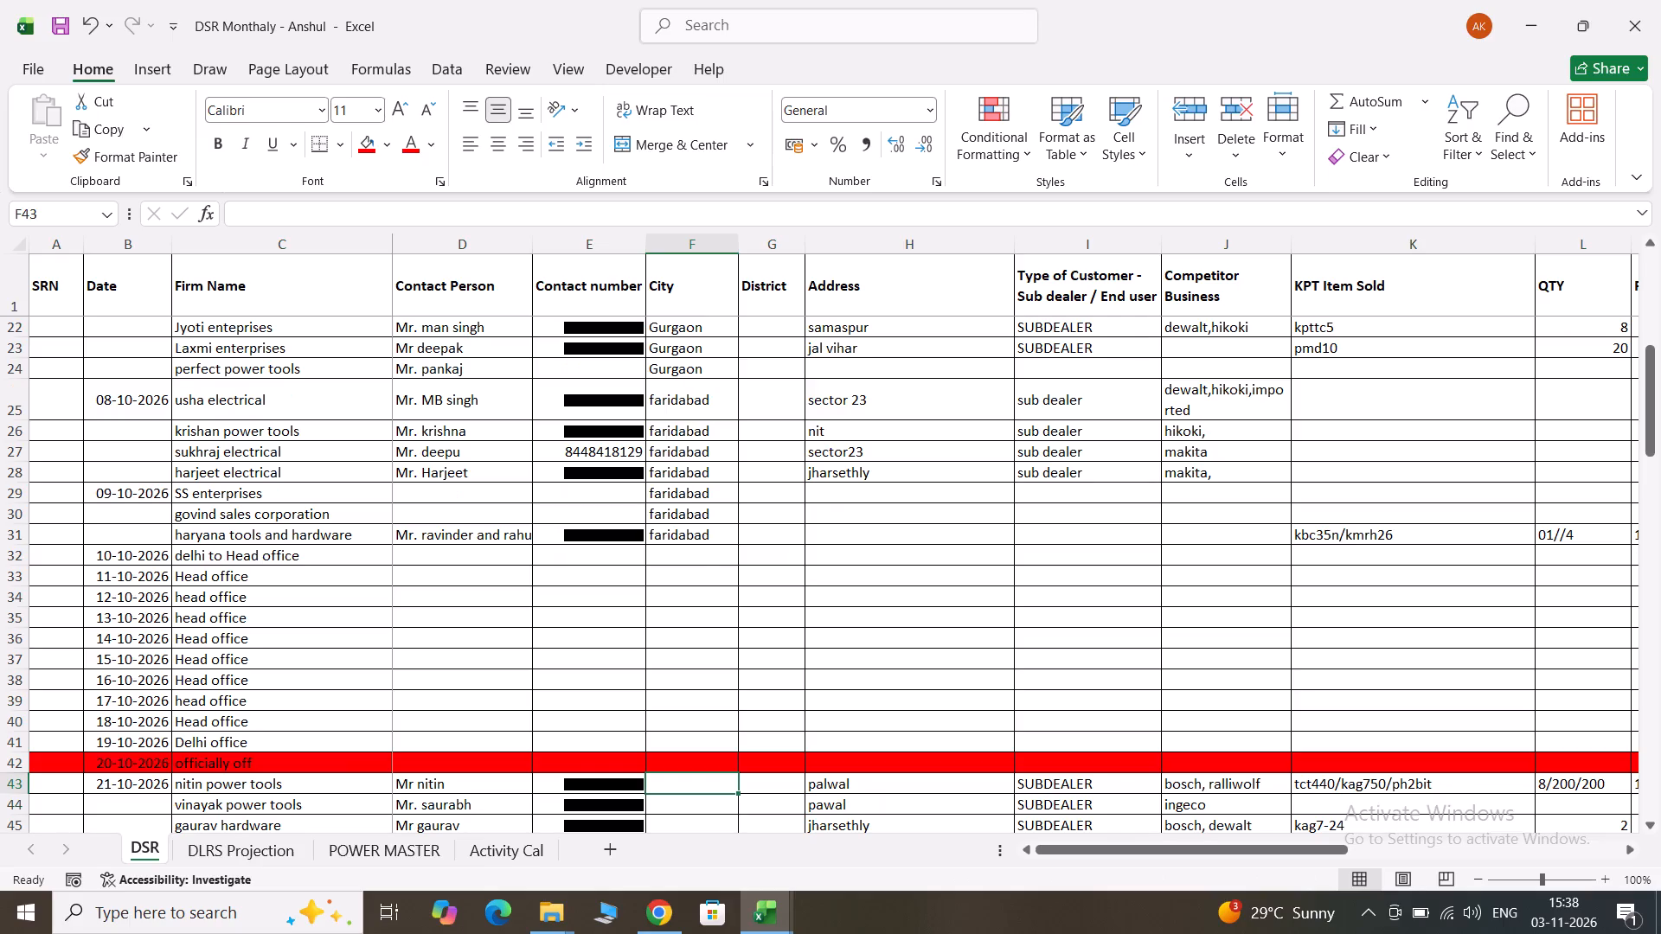
key(f)
key(Down)
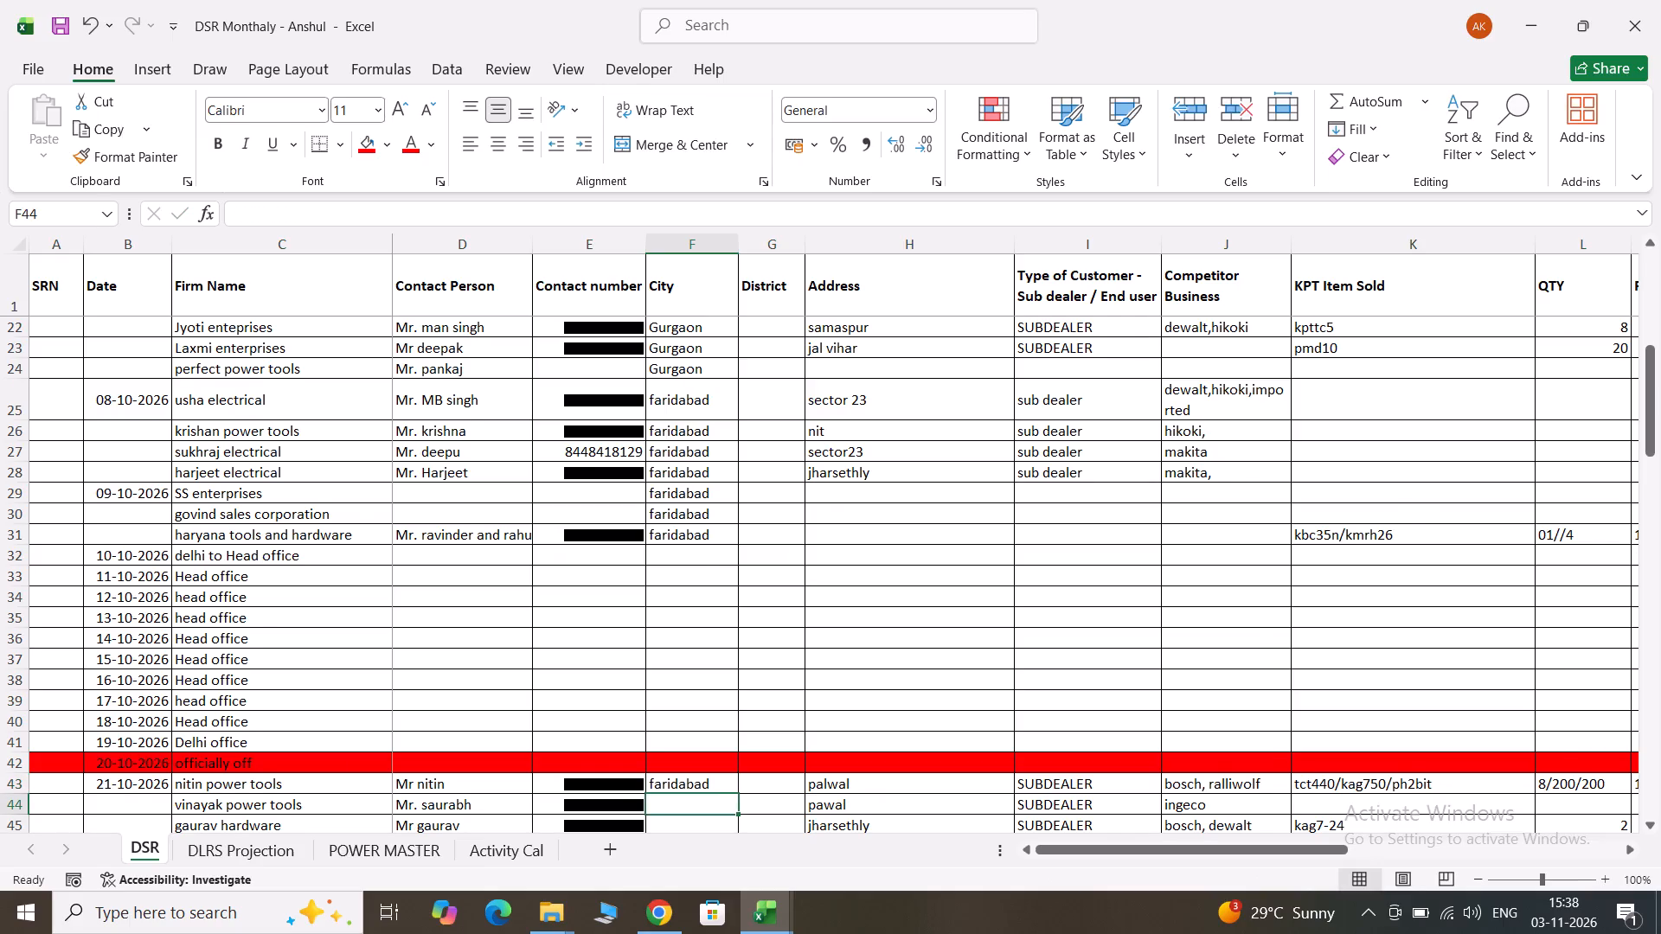
key(f)
key(Down)
key(f)
key(Down)
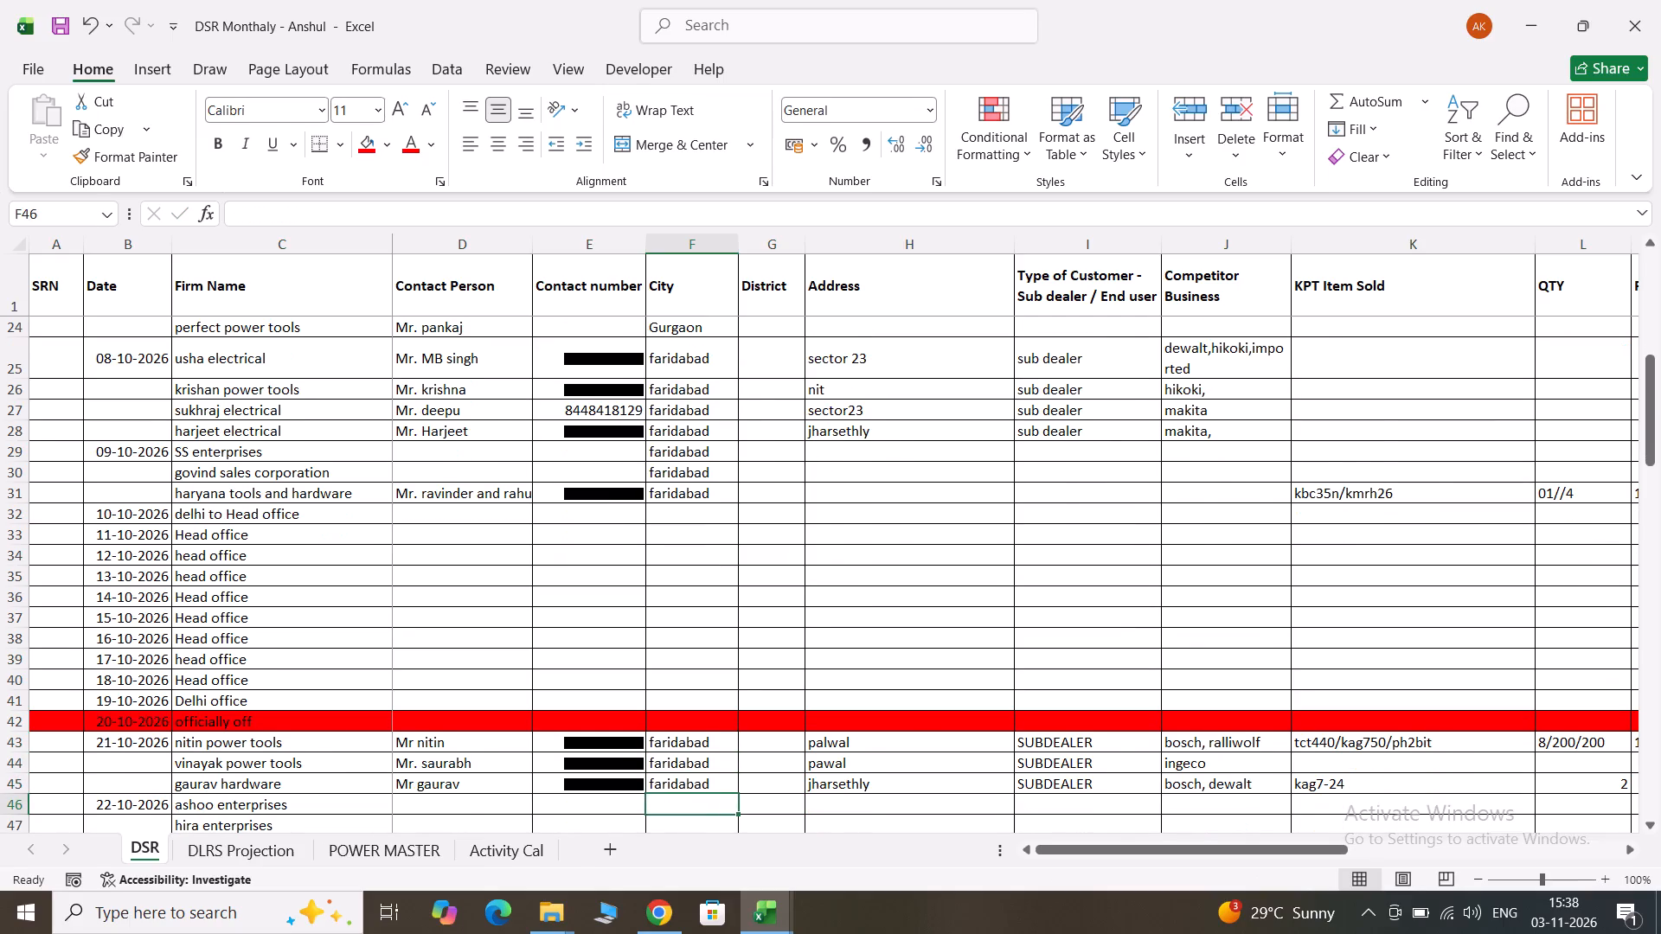
Enter faridabad as the city for the 22-10-2026 visits, from ashoo enterprises to haryana electrode in row 50.
key(f)
key(Down)
key(f)
key(Down)
key(f)
key(Down)
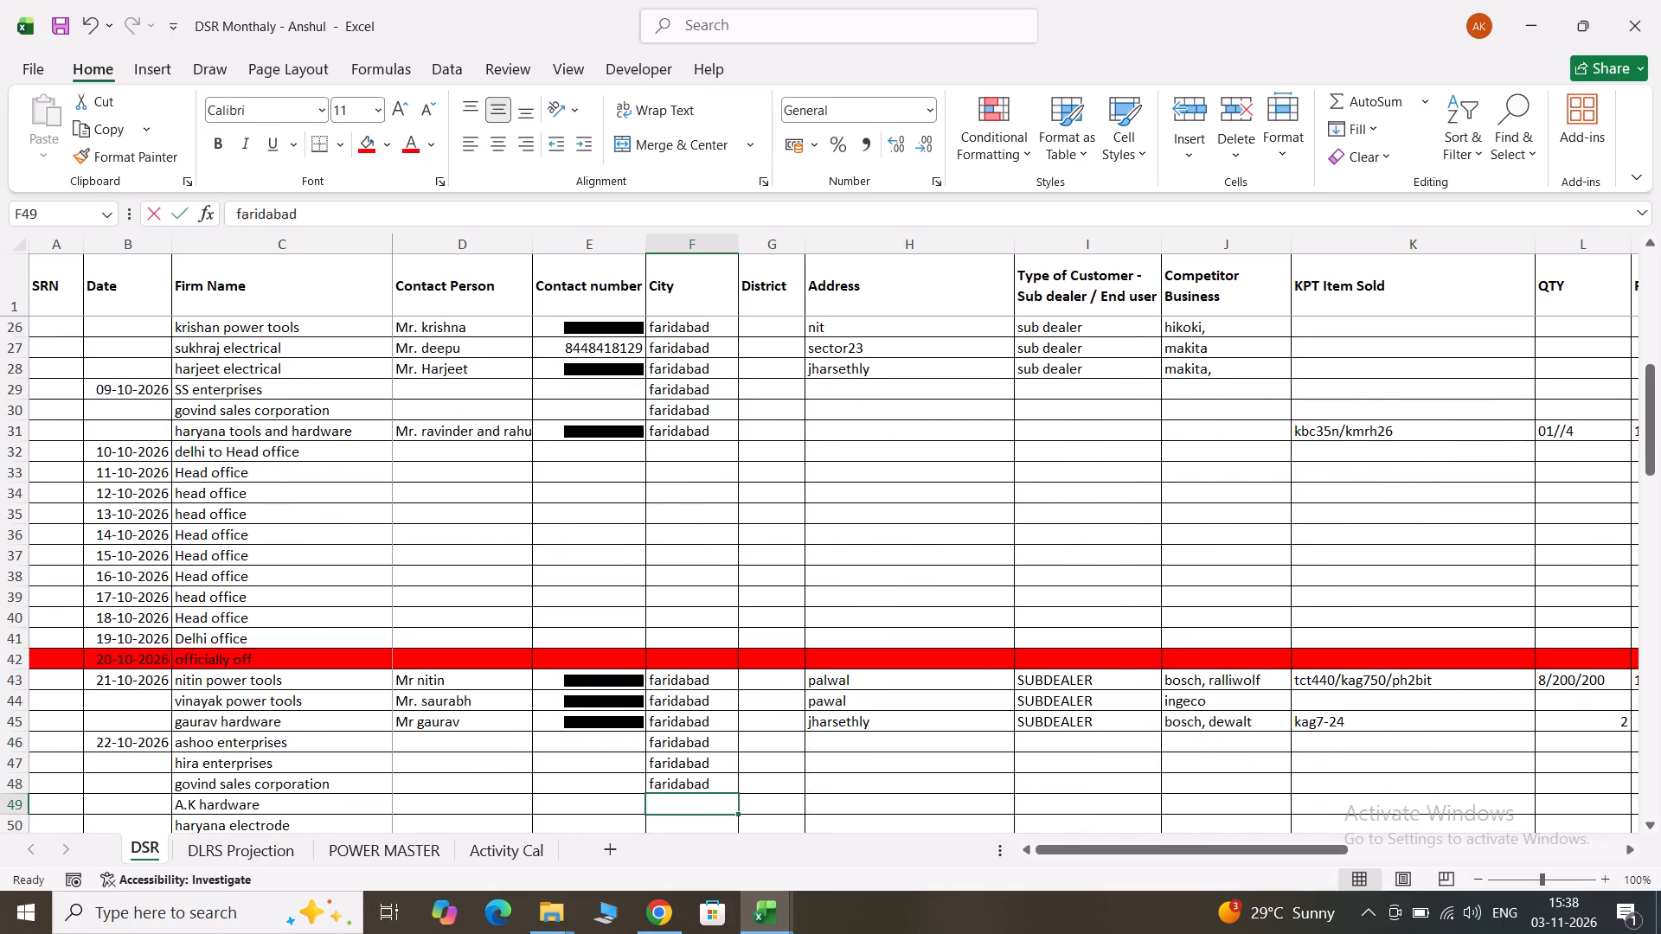
key(f)
key(Down)
key(f)
key(Down)
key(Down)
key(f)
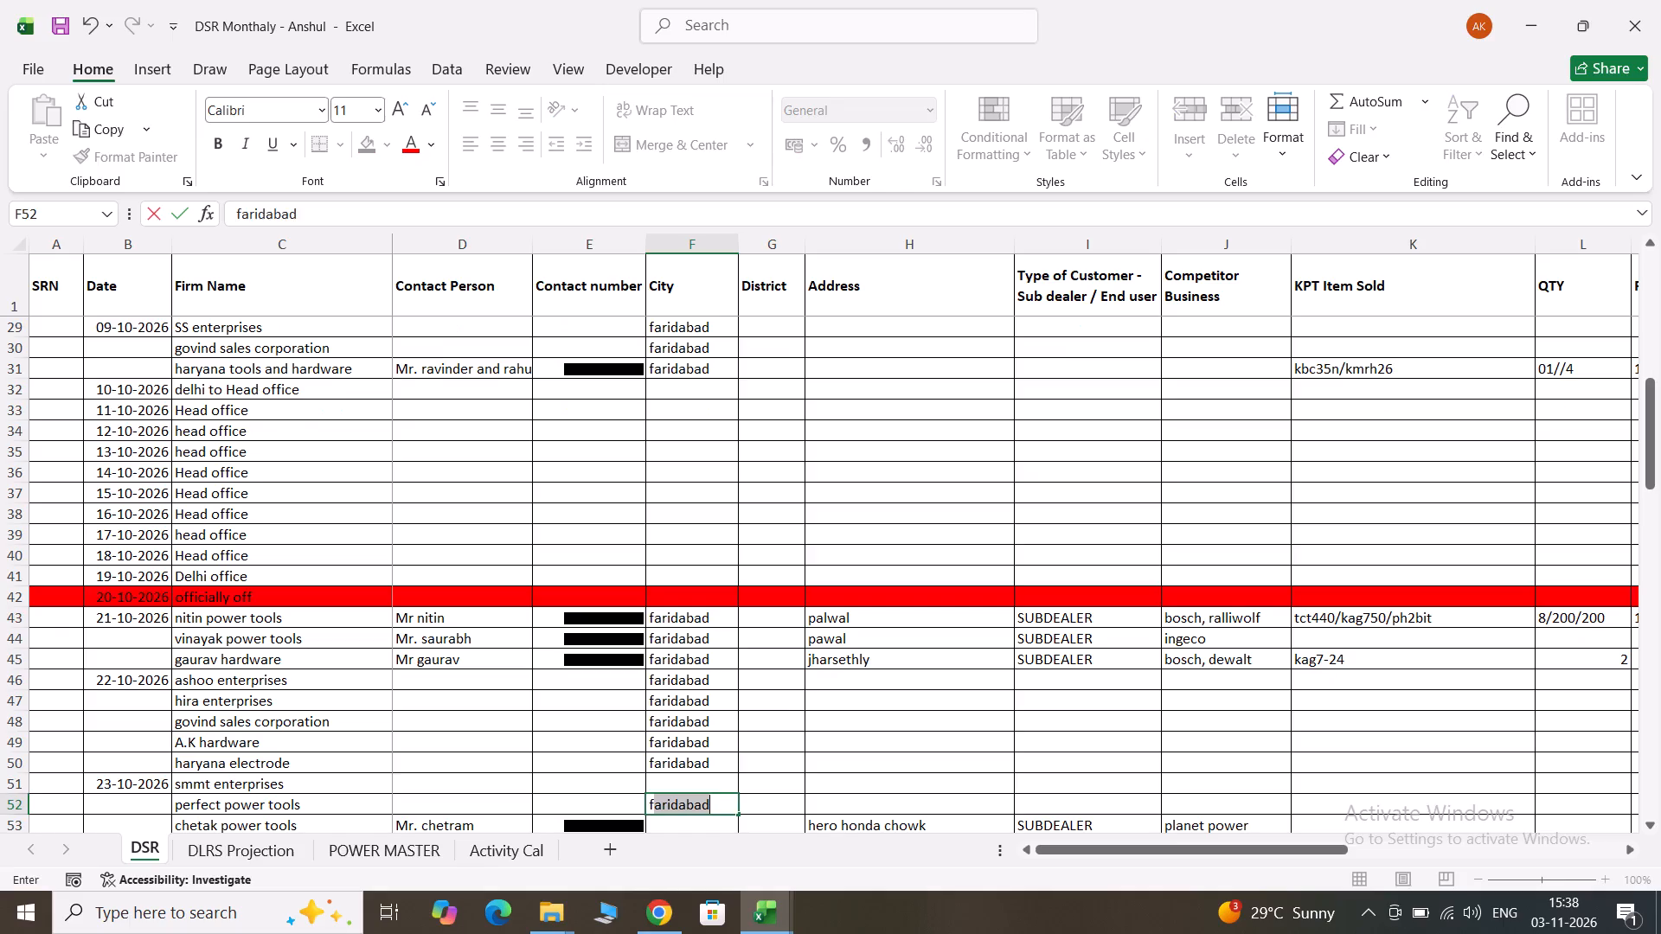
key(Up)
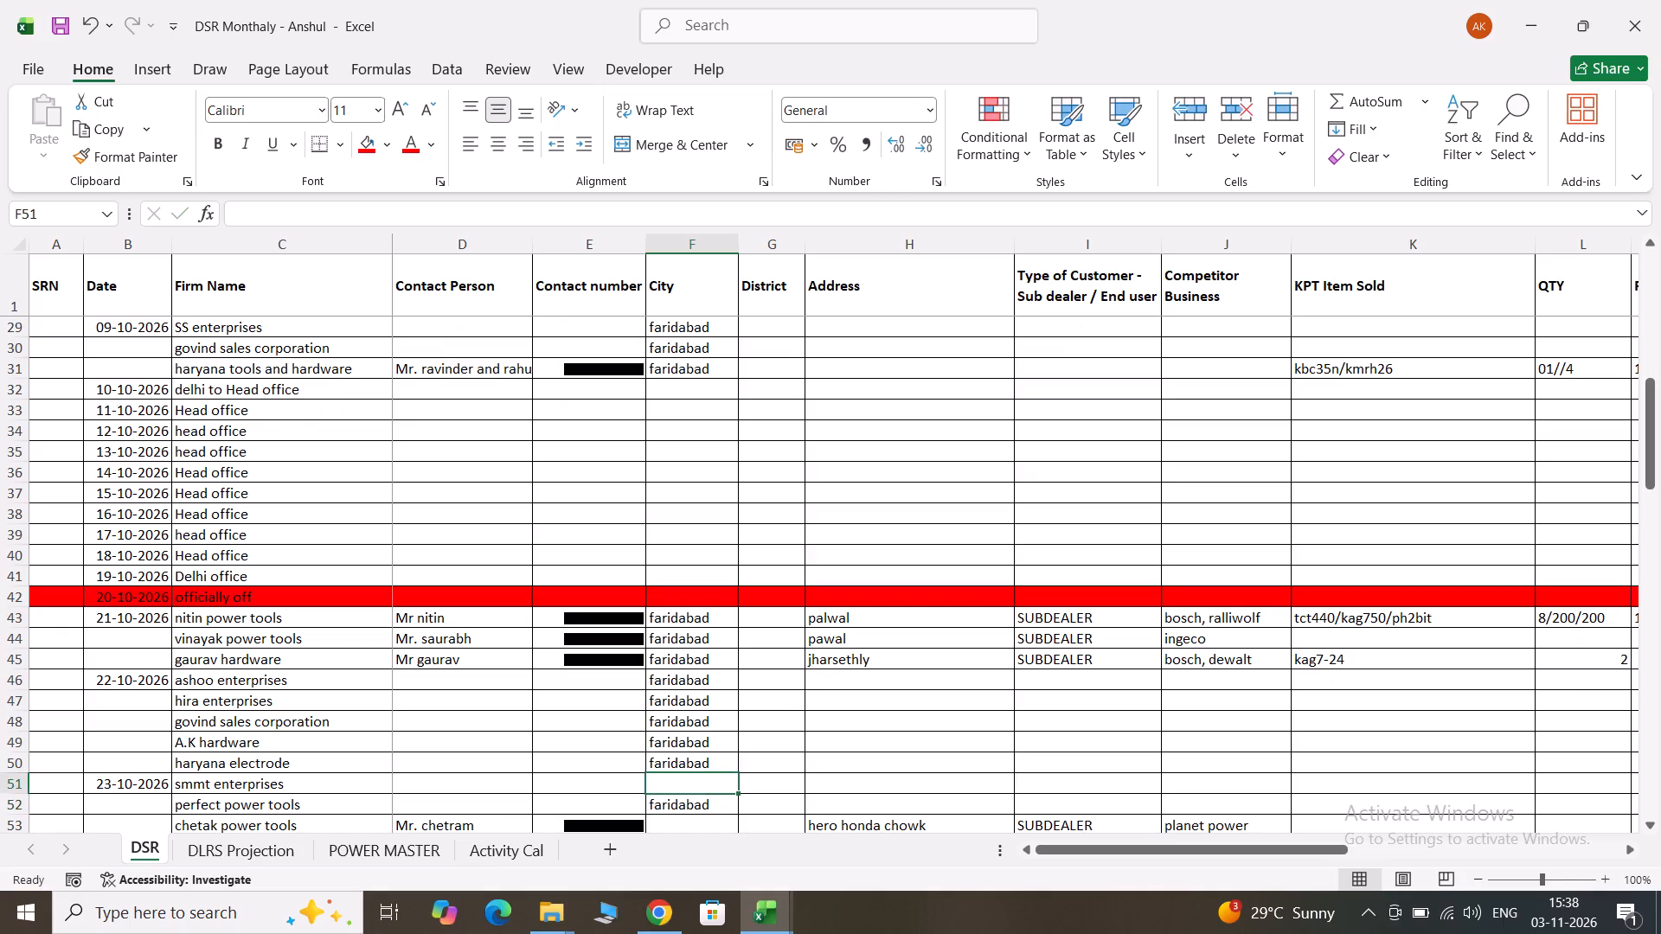
Enter gurgaon as the city for smmt enterprises on 23-10-2026.
text(gu)
text(rgano)
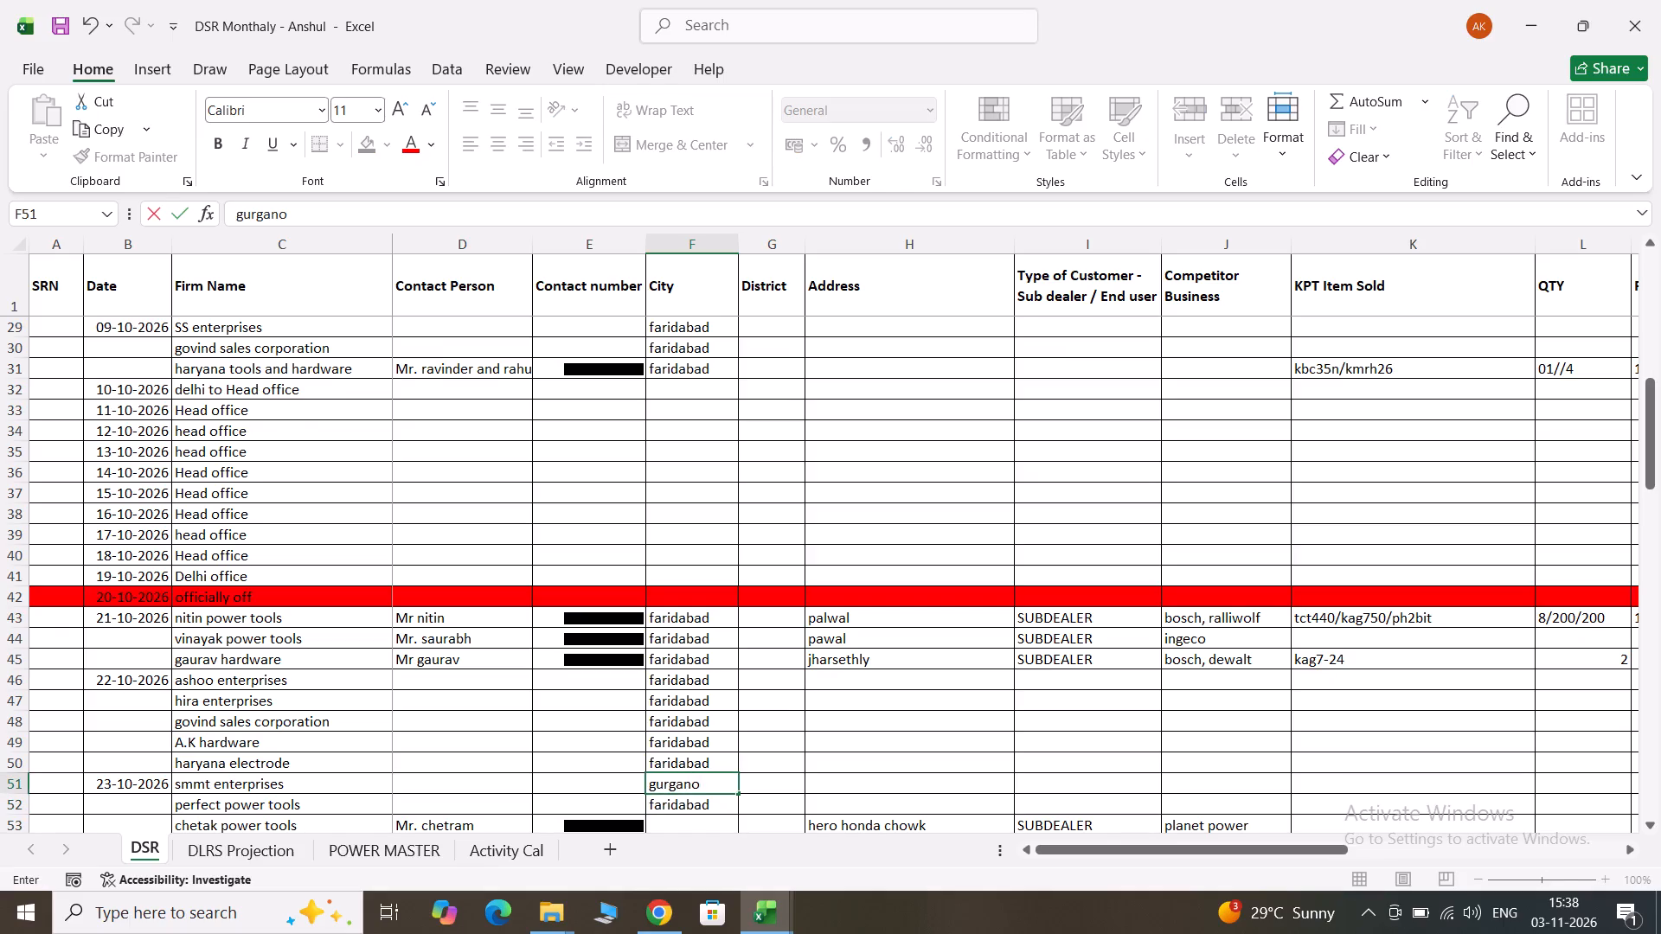
key(BackSpace)
key(BackSpace)
key(BackSpace)
key(u)
key(BackSpace)
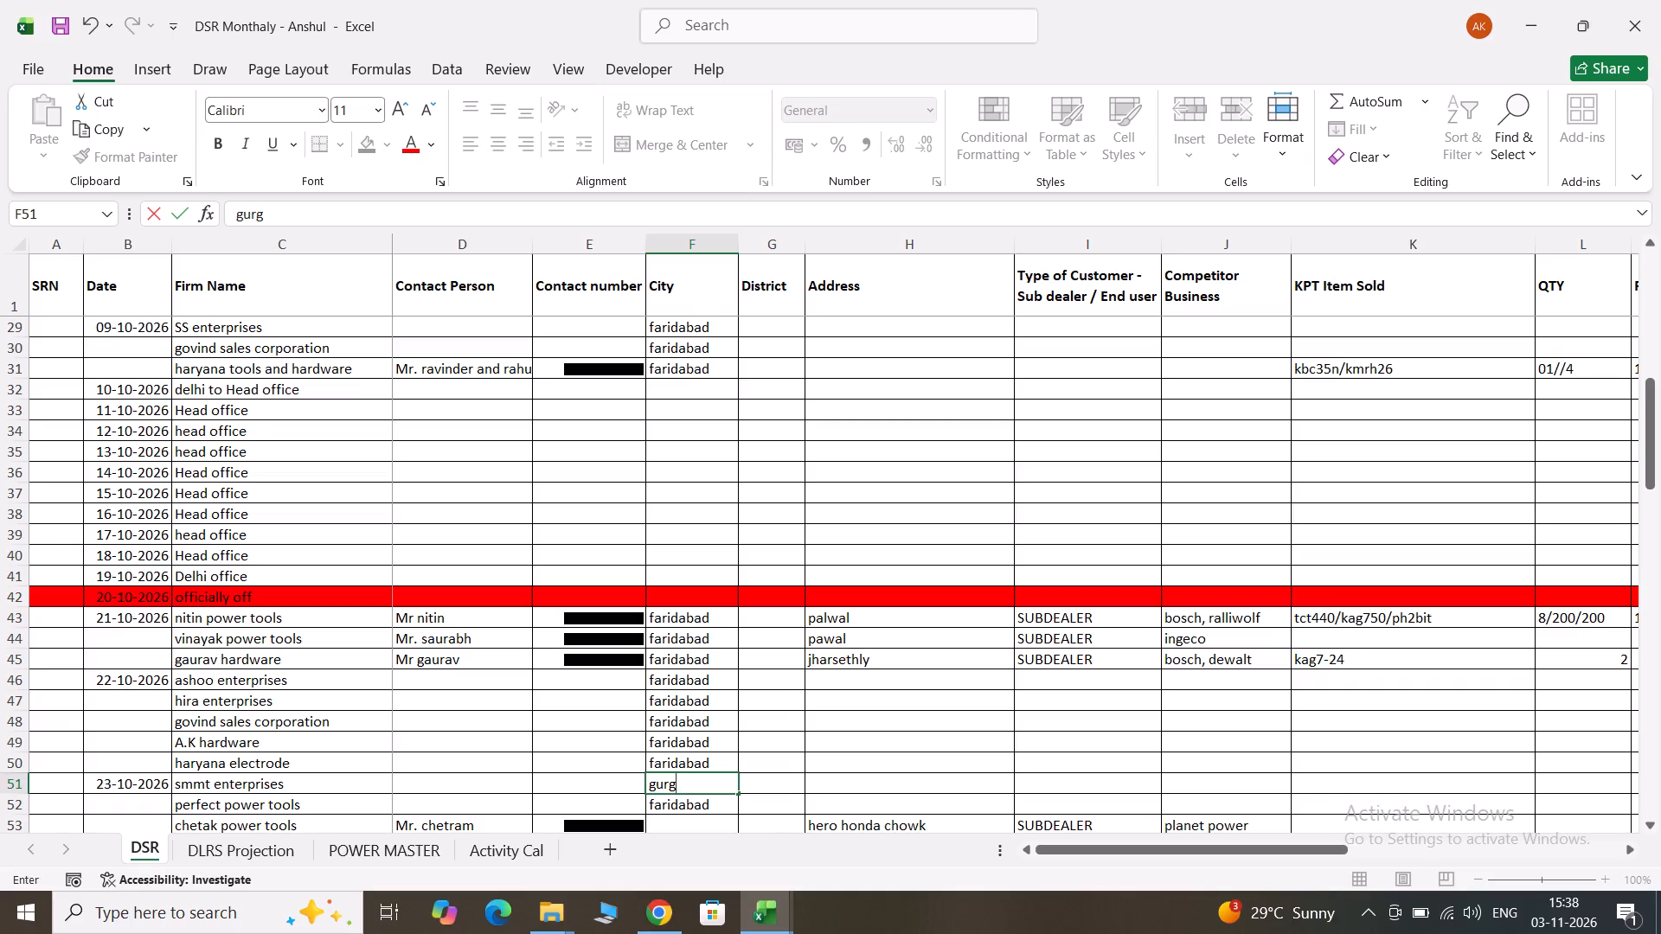
text(on)
key(BackSpace)
key(BackSpace)
text(gaon)
key(BackSpace)
key(BackSpace)
key(BackSpace)
key(BackSpace)
text(aon)
key(Down)
key(Up)
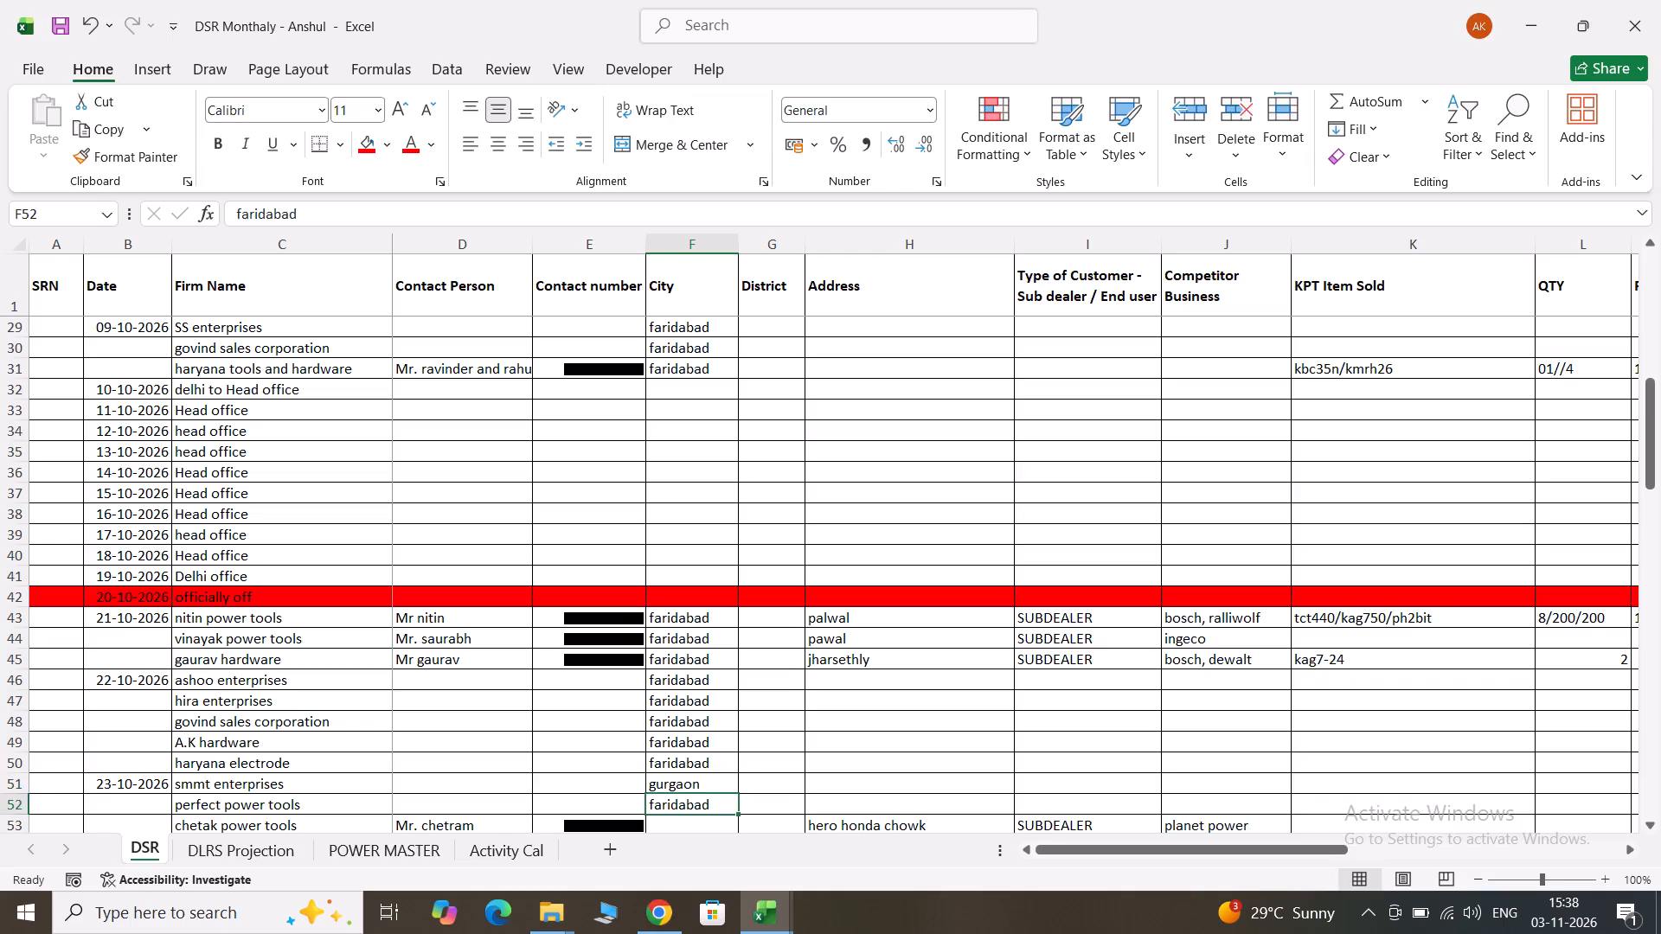
Enter Gurgaon as the city for the remaining 23-10-2026 visits, from perfect power tools to vikas power tools in row 58.
key(Down)
key(BackSpace)
key(g)
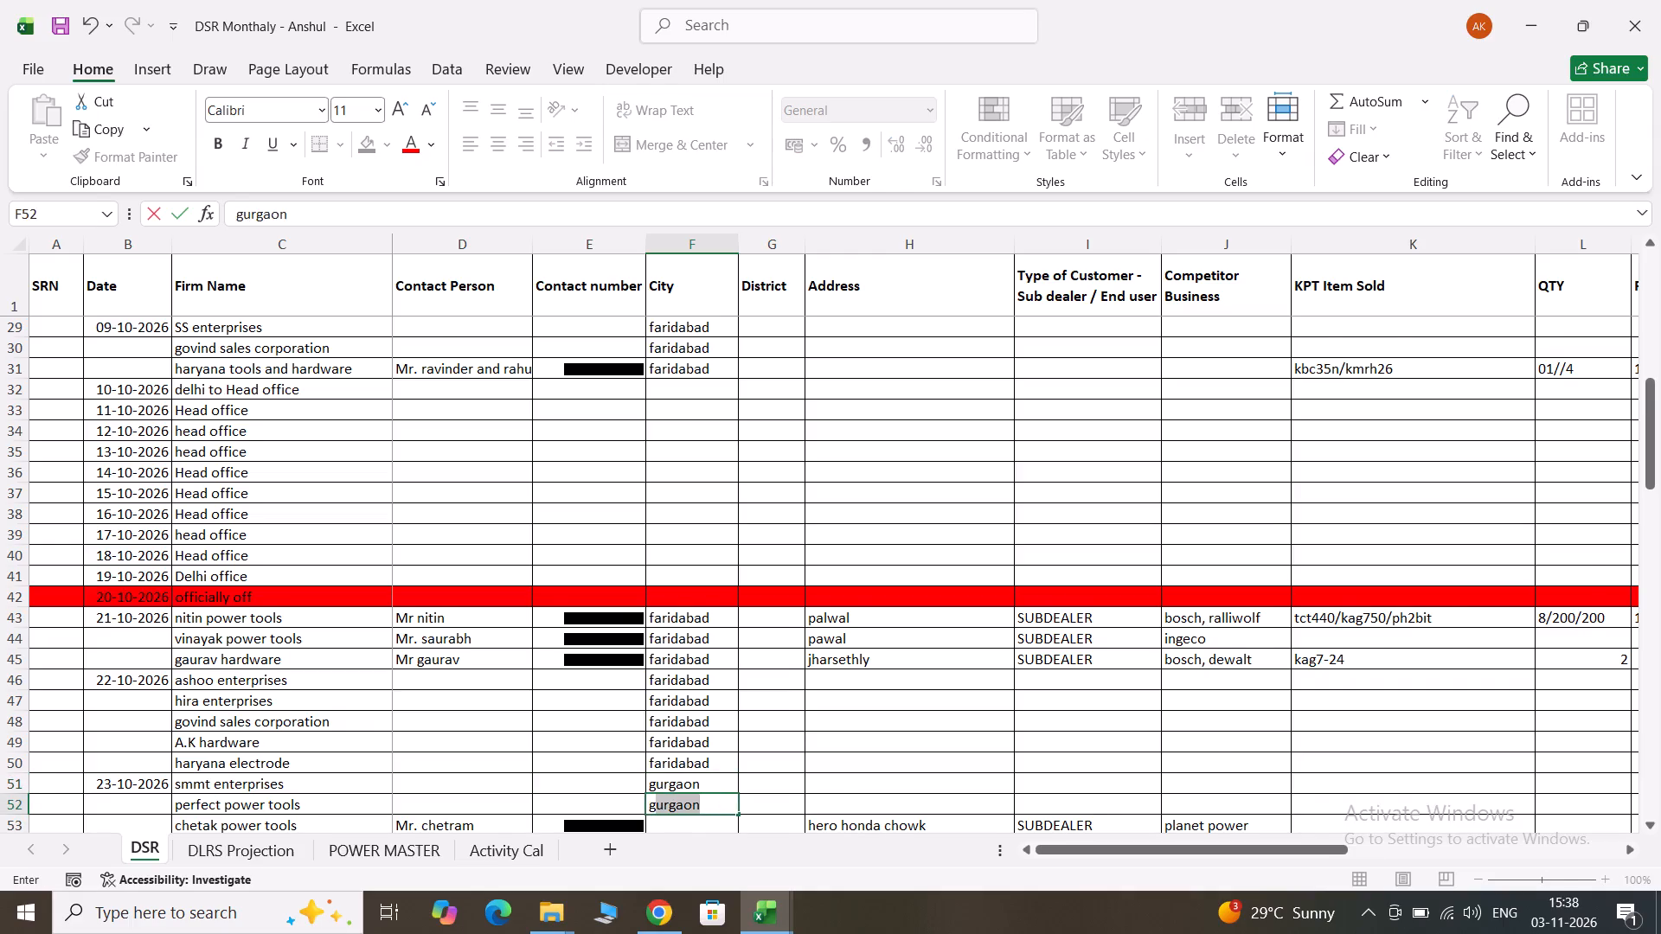
key(Down)
key(g)
key(Down)
key(g)
key(Down)
key(g)
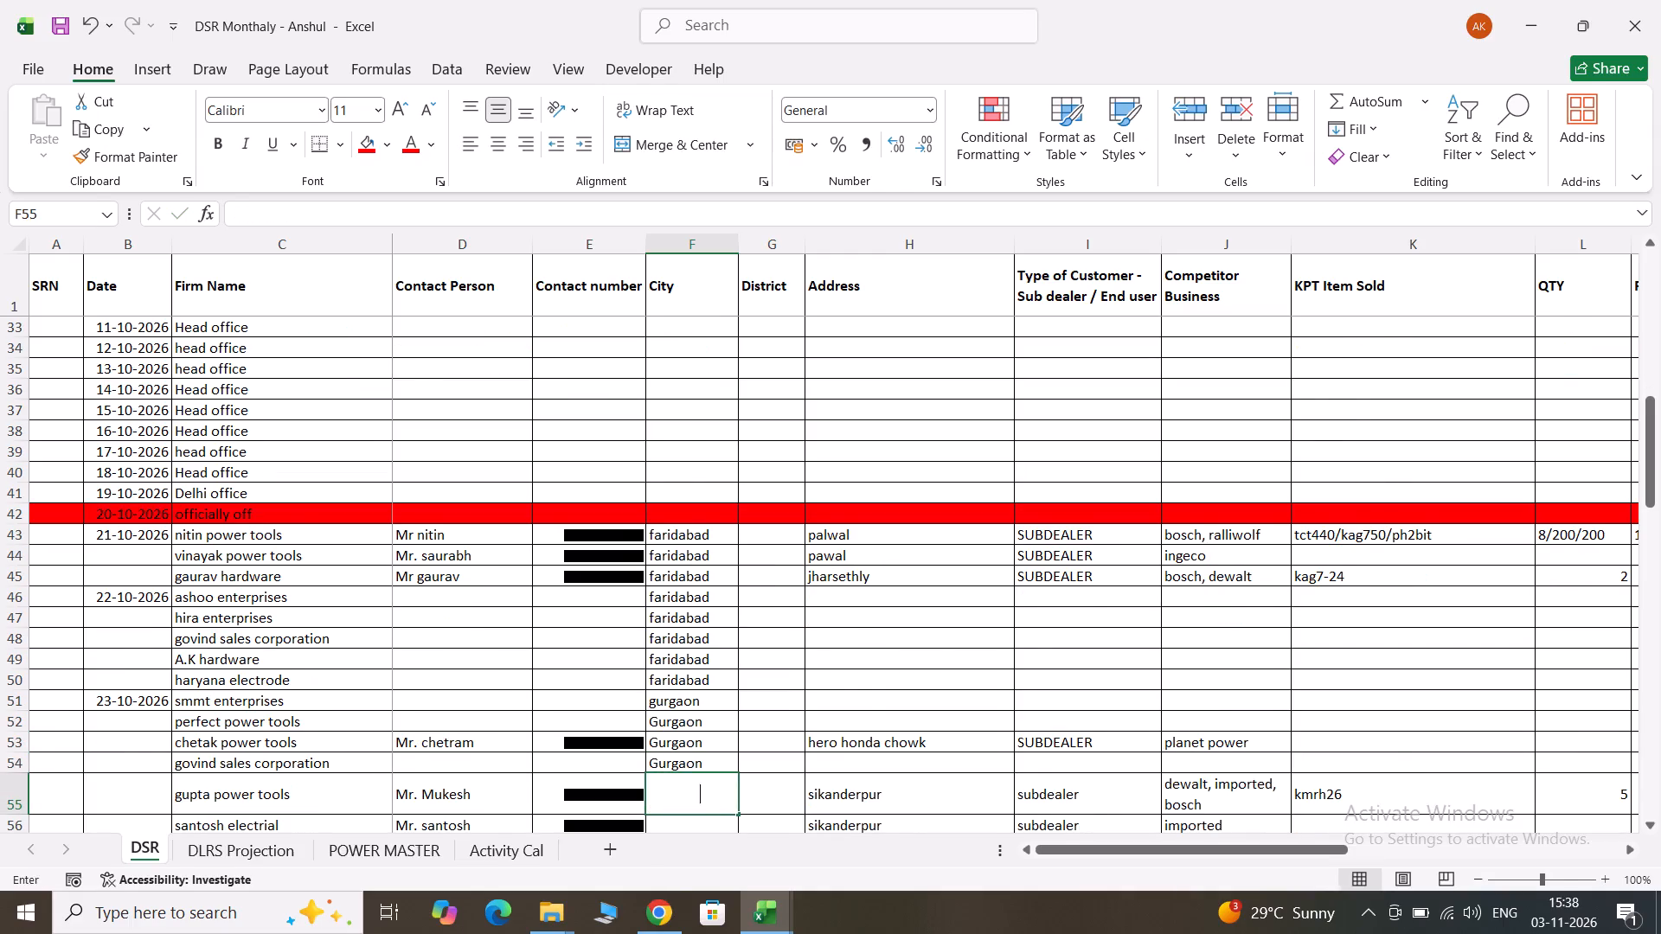
key(Down)
key(g)
key(Down)
key(g)
key(Down)
key(g)
key(Down)
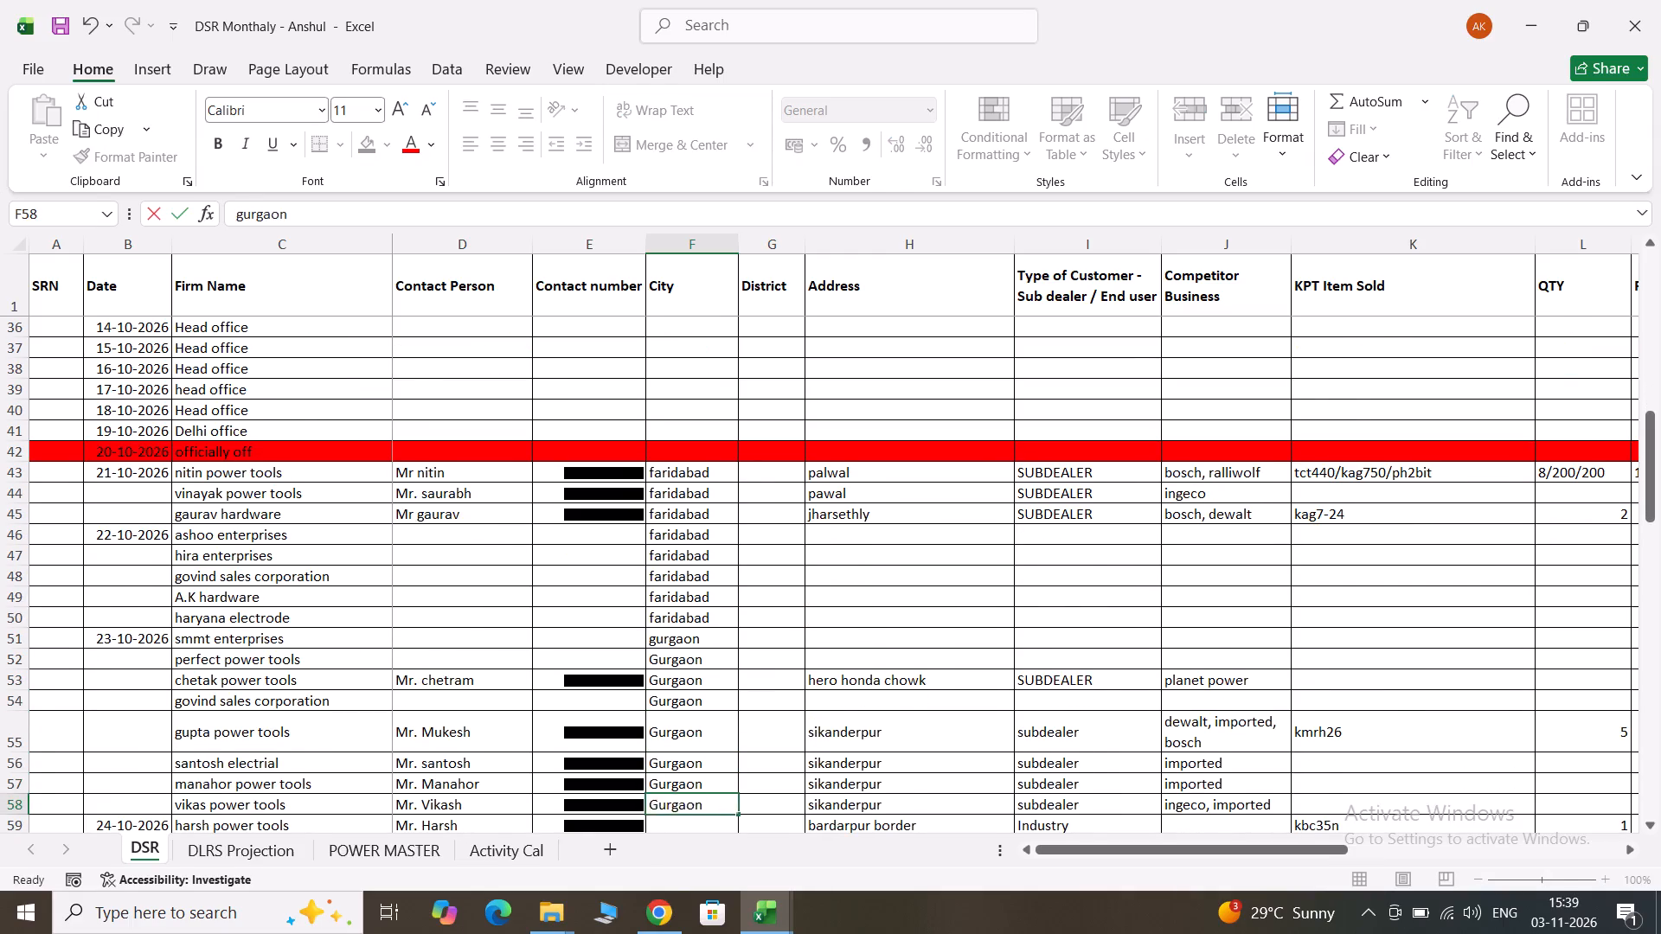
Enter faridabad as the city in every row from harsh power tools on 24-10-2026 down to hira enterprises in row 63.
key(g)
key(BackSpace)
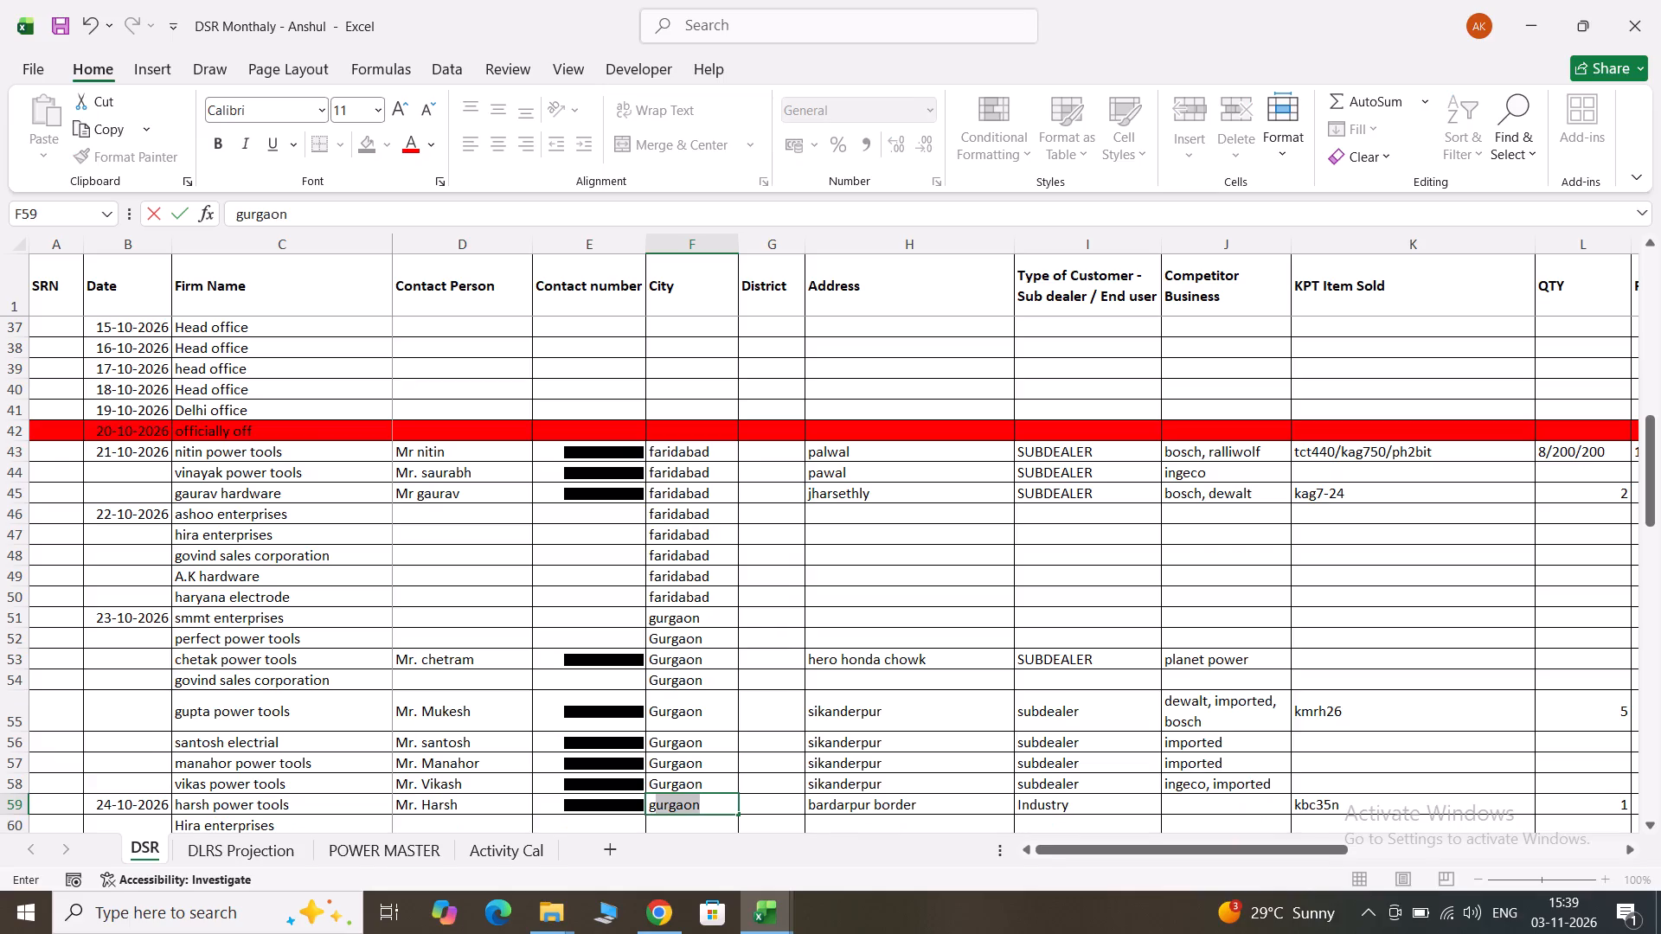
key(BackSpace)
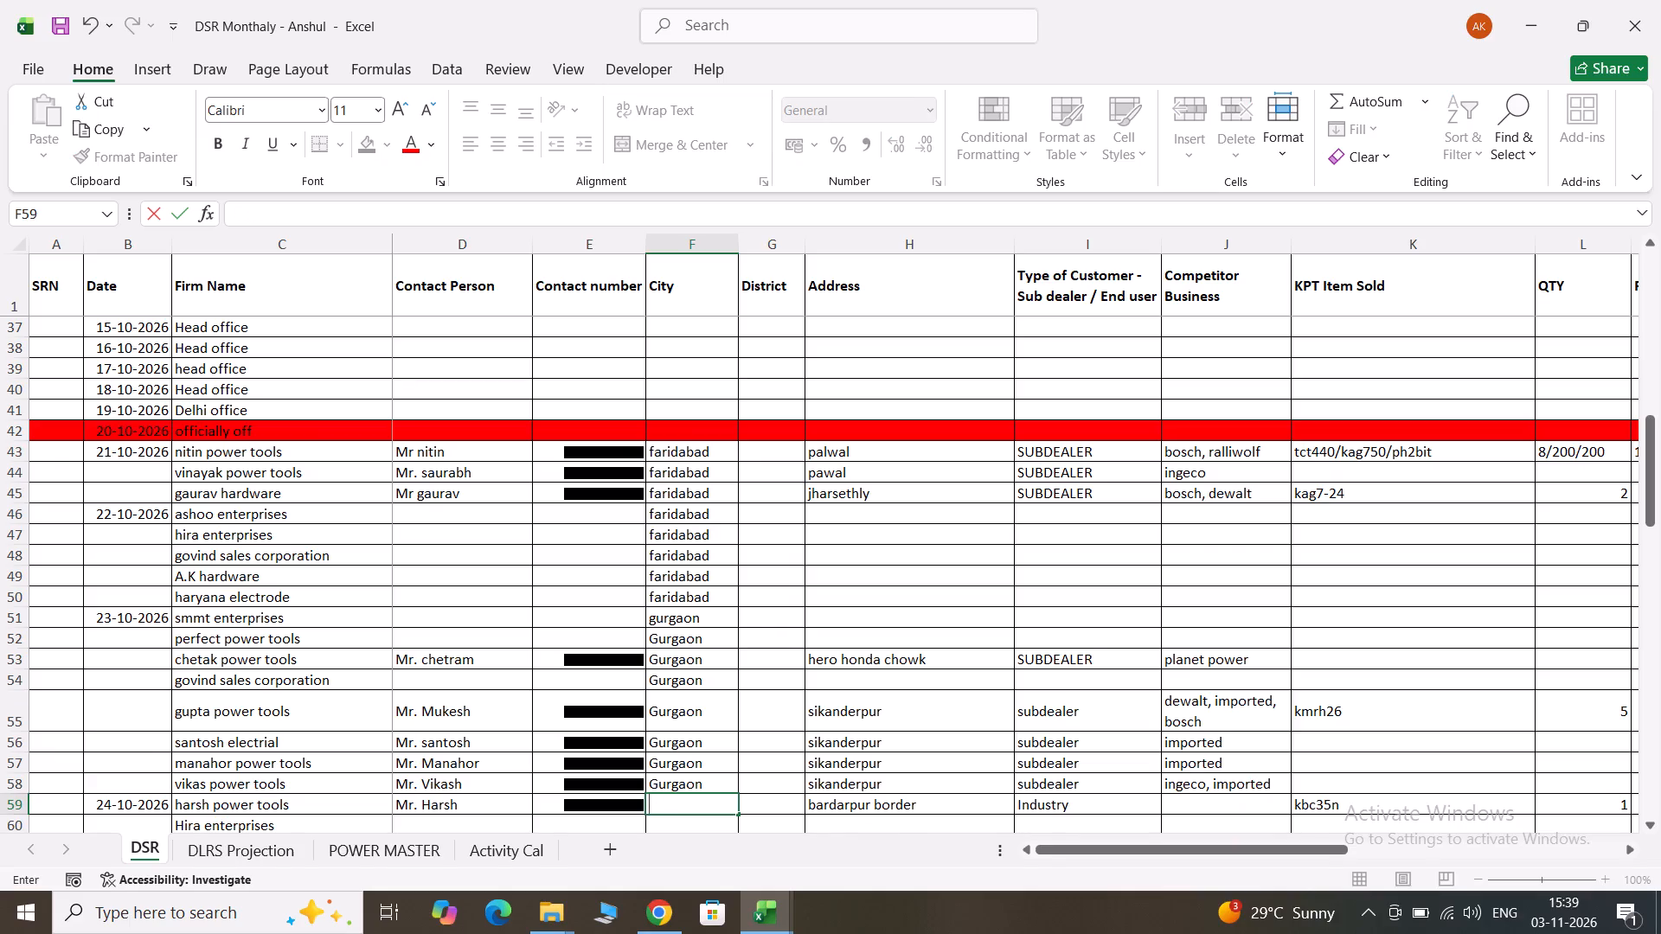
key(f)
key(Down)
key(f)
key(Down)
key(f)
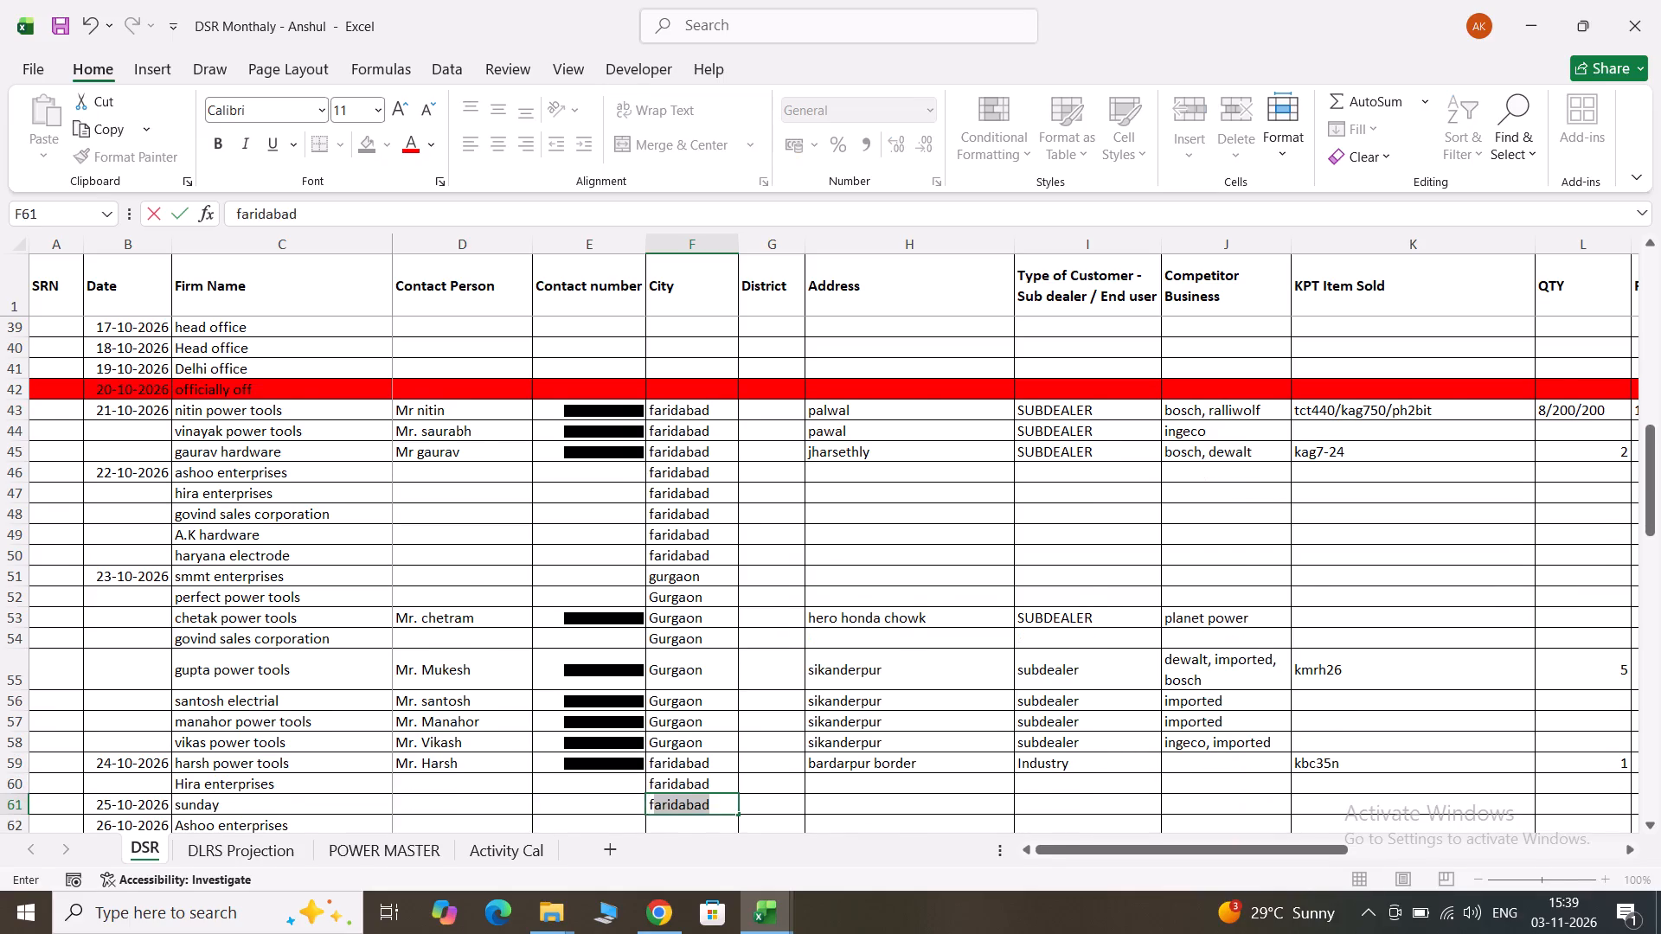
key(Down)
key(f)
key(Down)
key(f)
key(Up)
Clear the city from the 25-10-2026 sunday row and fill the whole row with red.
key(Up)
key(BackSpace)
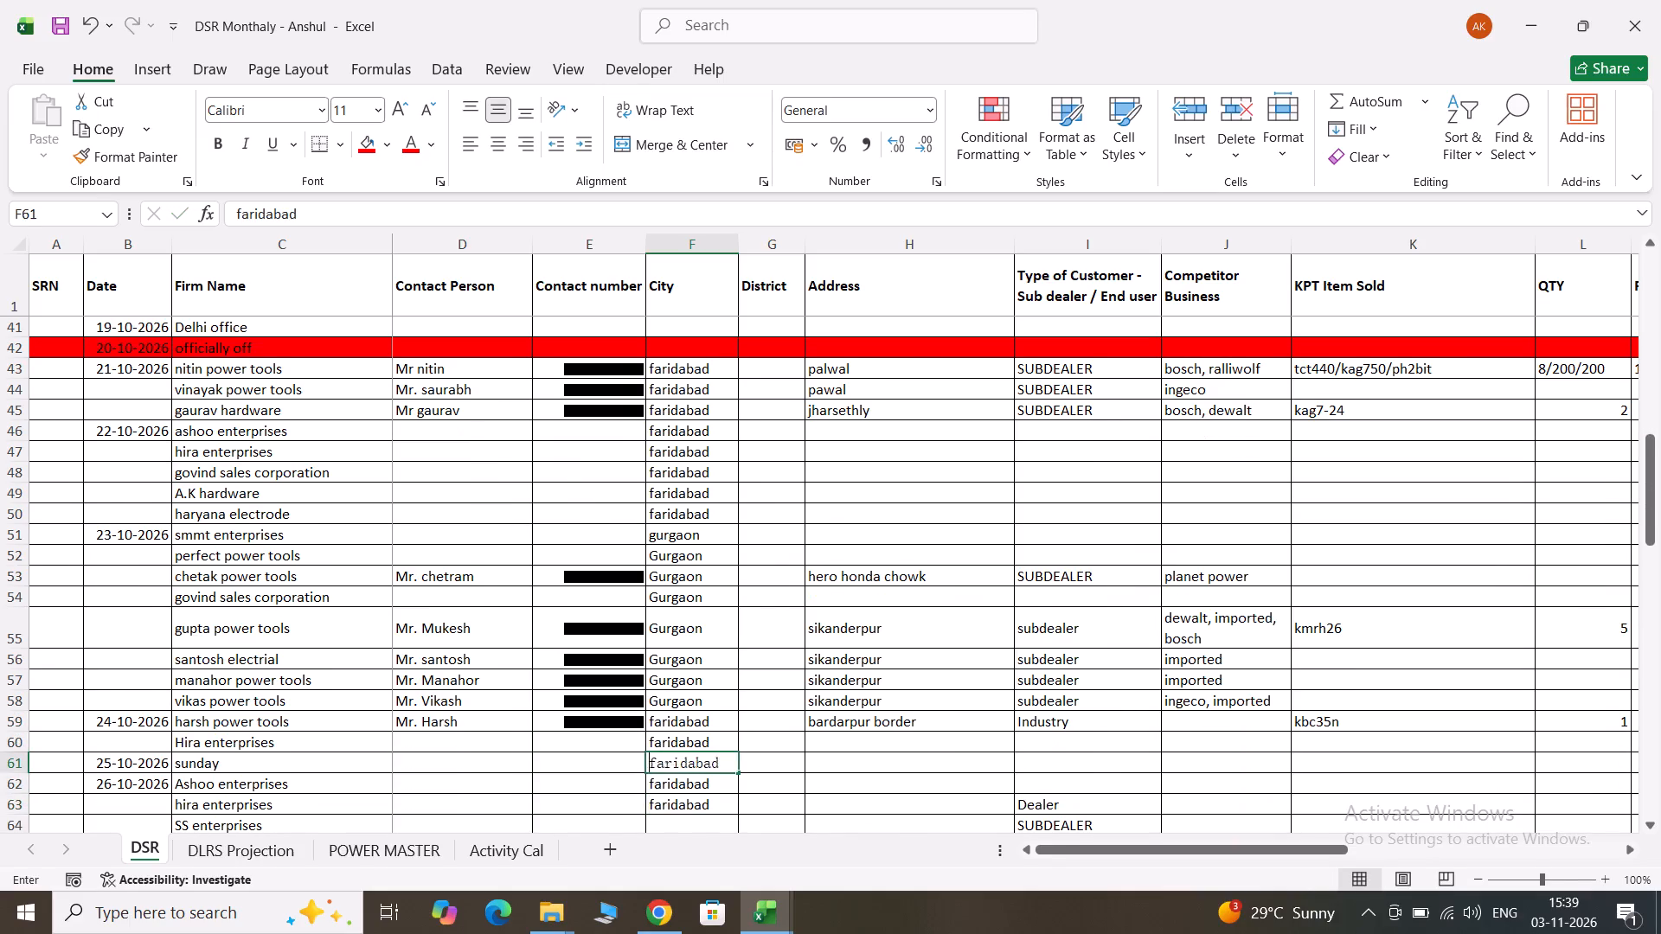
click(0, 761)
click(362, 140)
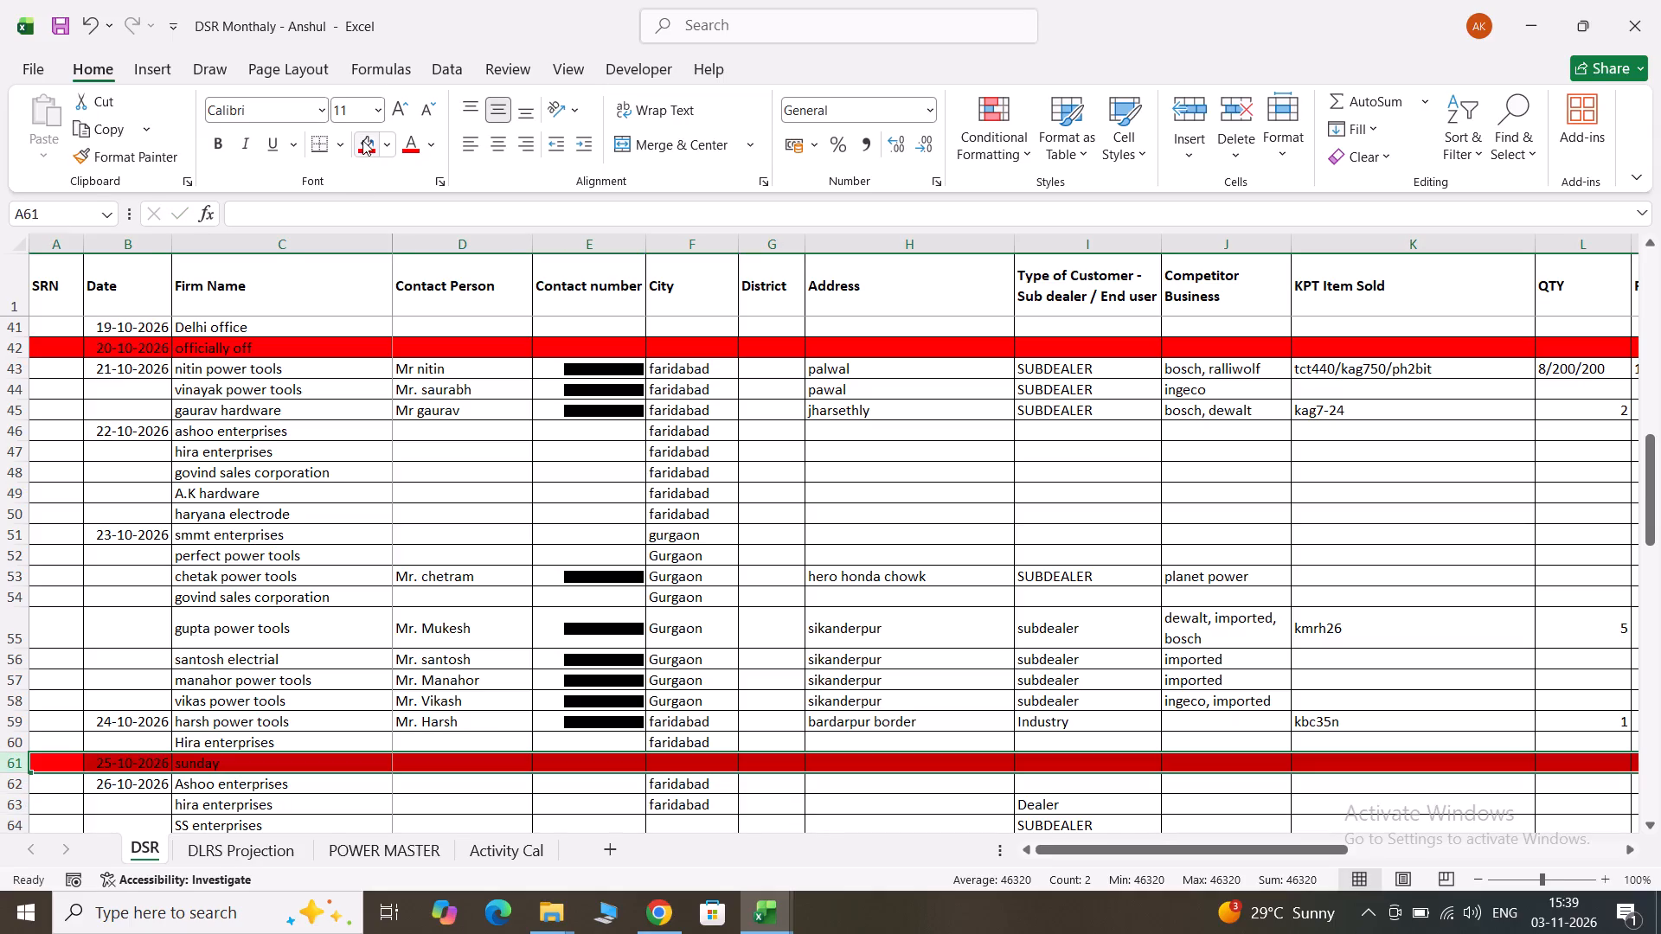
Enter faridabad as the city for SS enterprises and arvindo international on 26-10-2026.
click(657, 821)
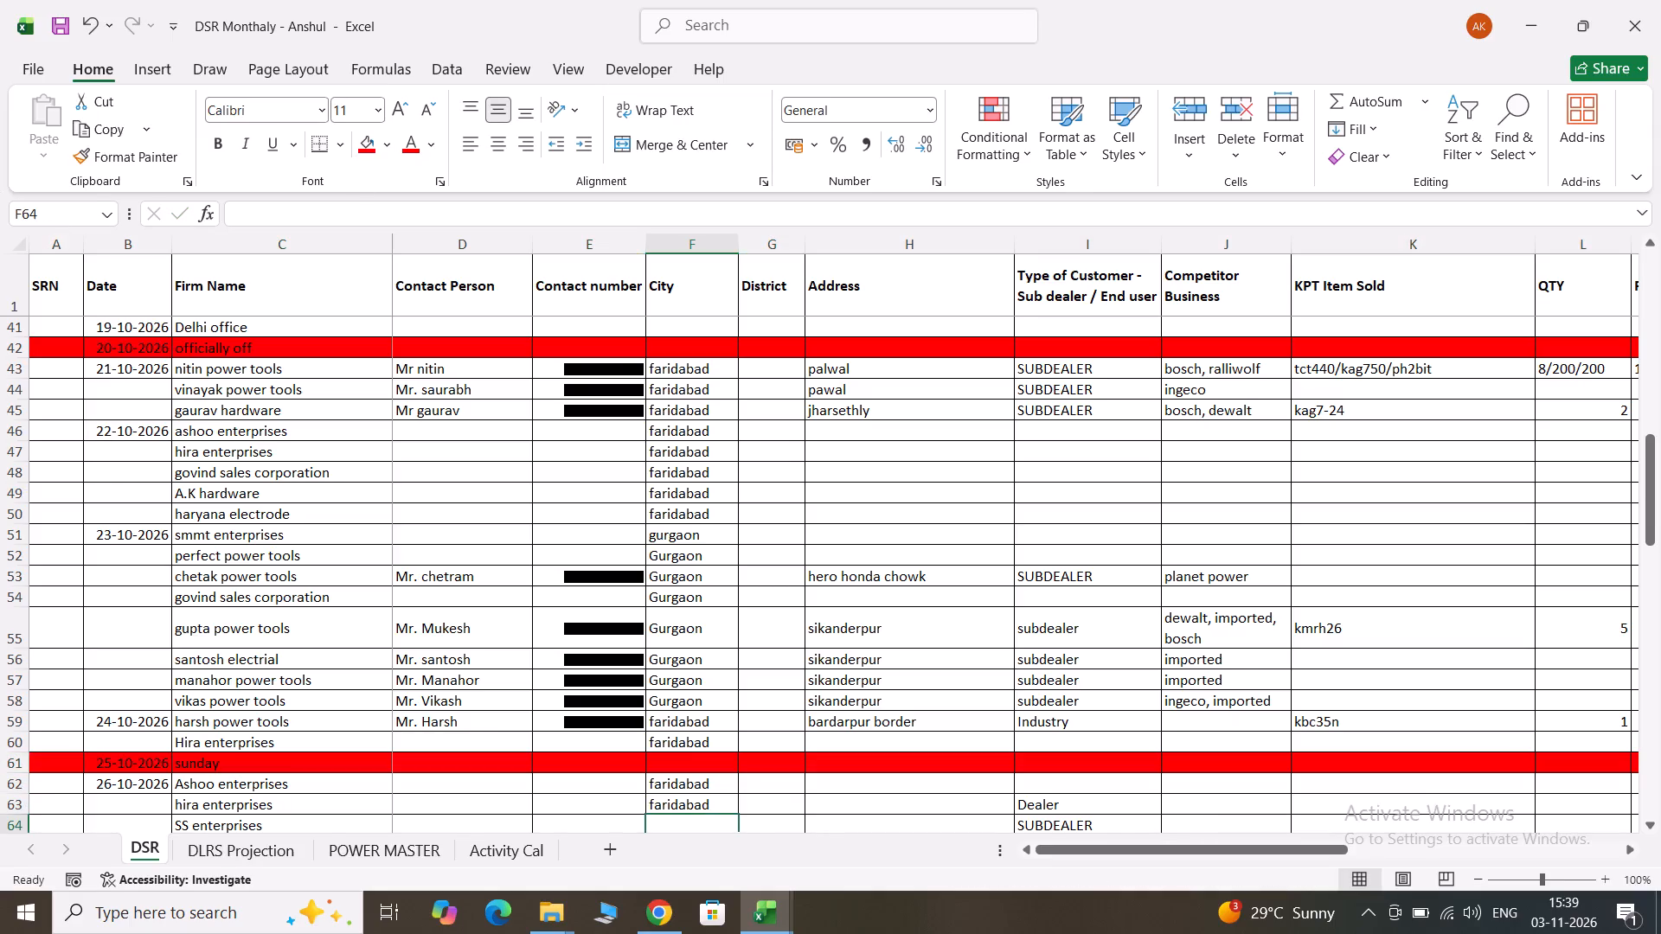
key(Down)
key(Down)
key(Up)
key(Up)
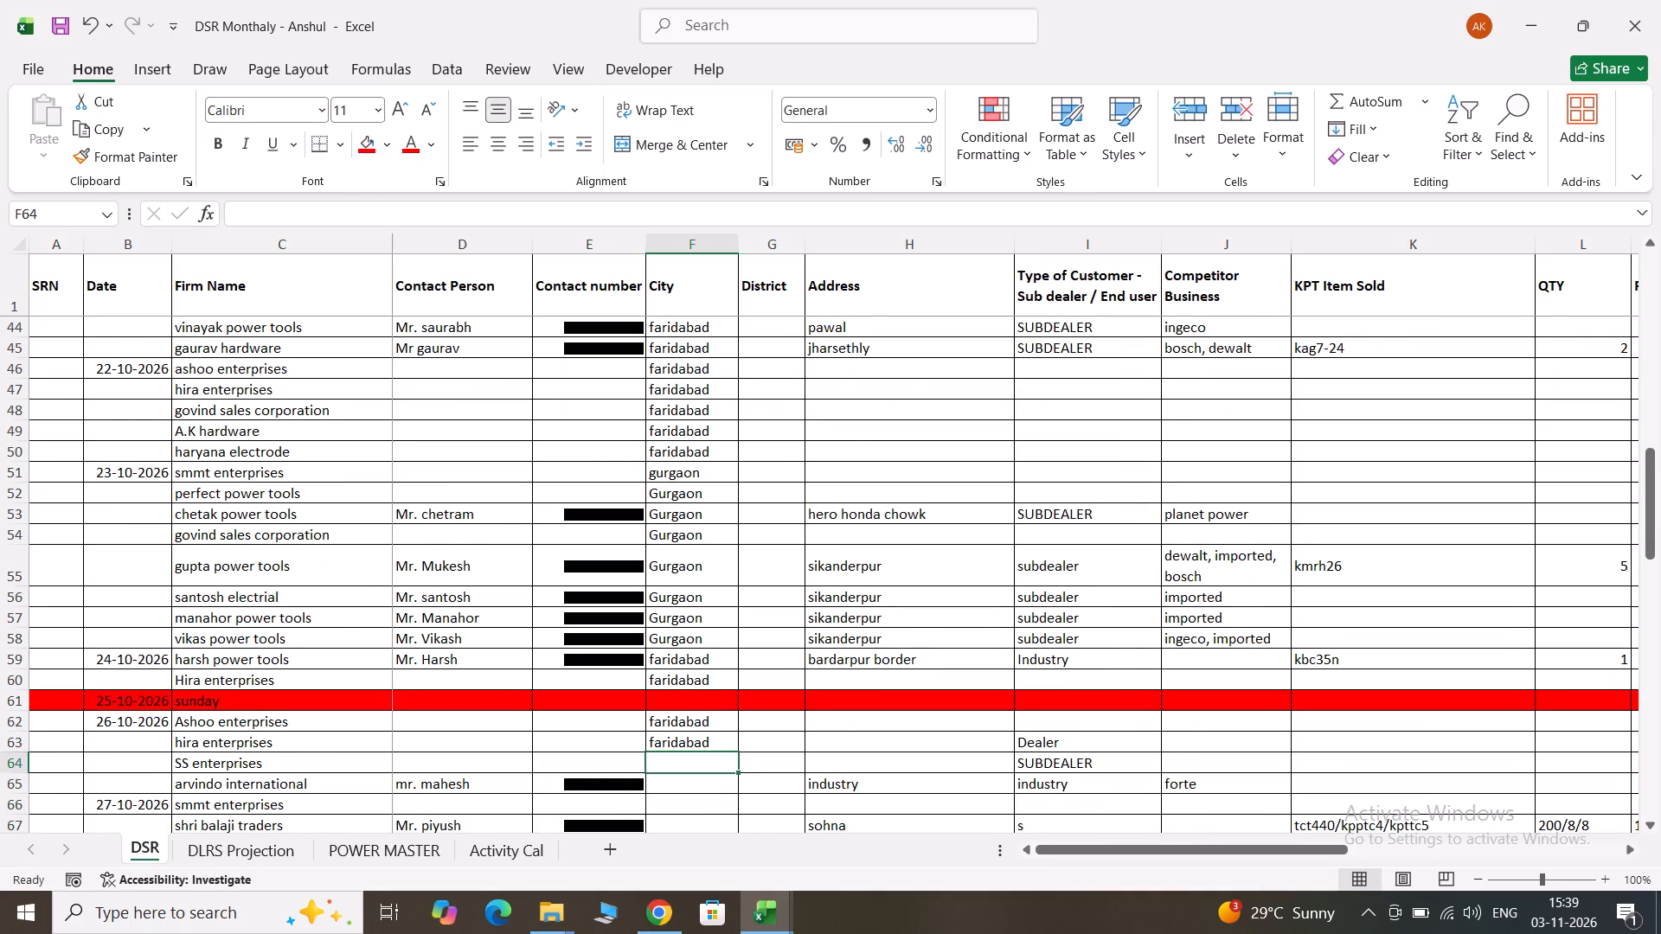
key(f)
key(Down)
key(f)
key(Down)
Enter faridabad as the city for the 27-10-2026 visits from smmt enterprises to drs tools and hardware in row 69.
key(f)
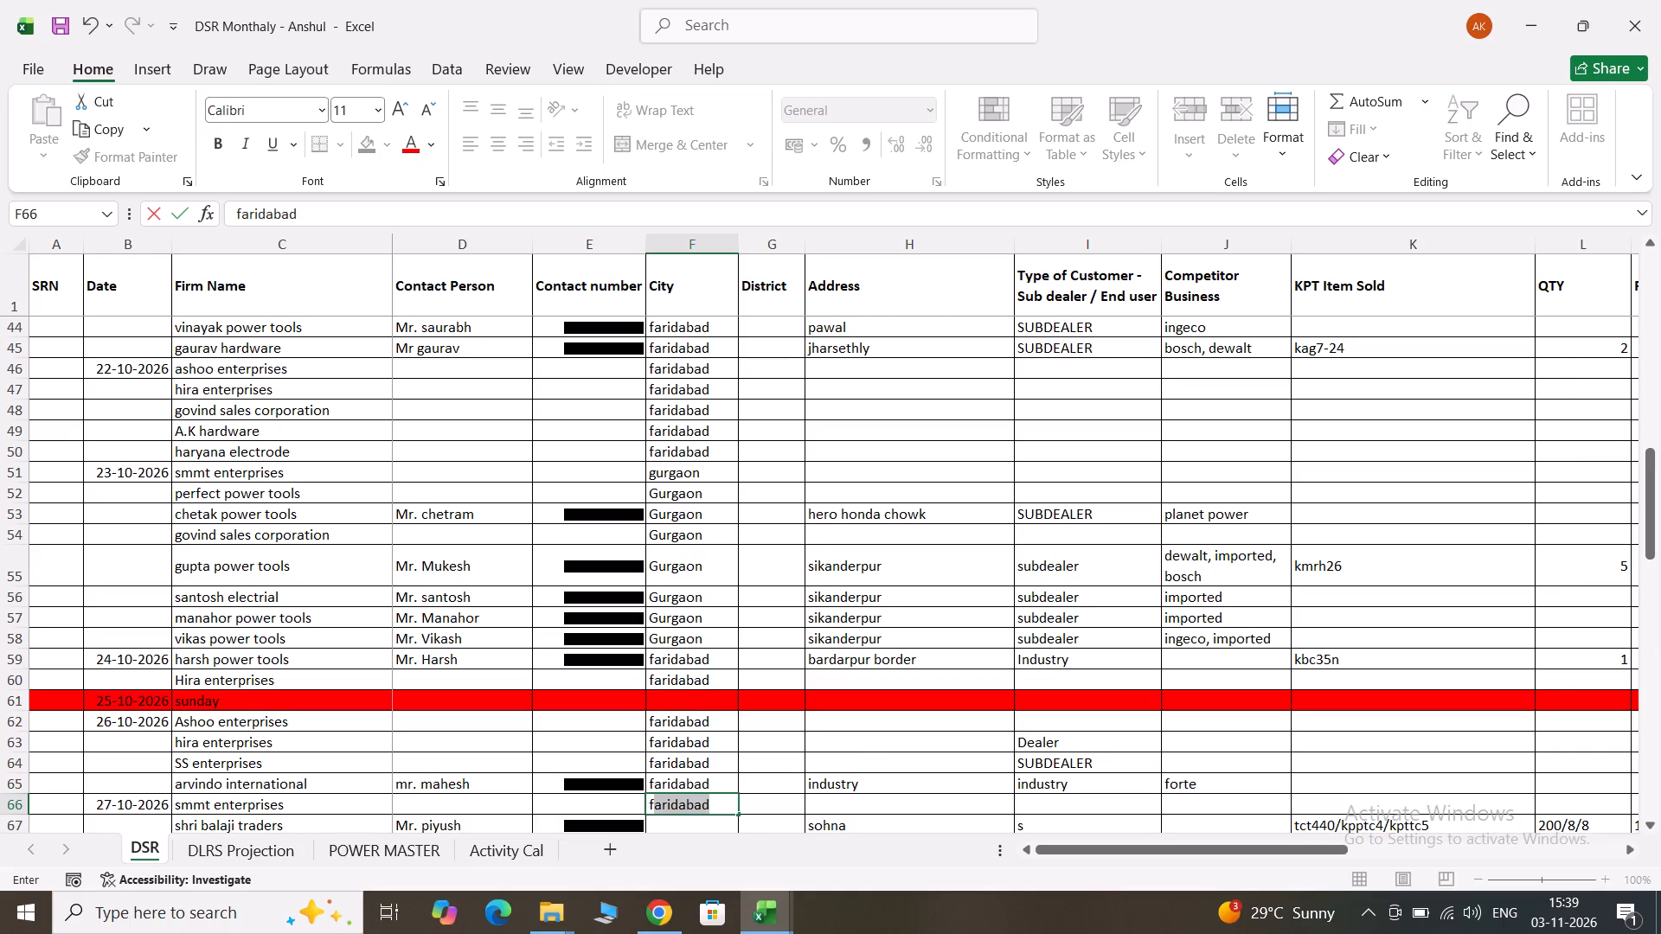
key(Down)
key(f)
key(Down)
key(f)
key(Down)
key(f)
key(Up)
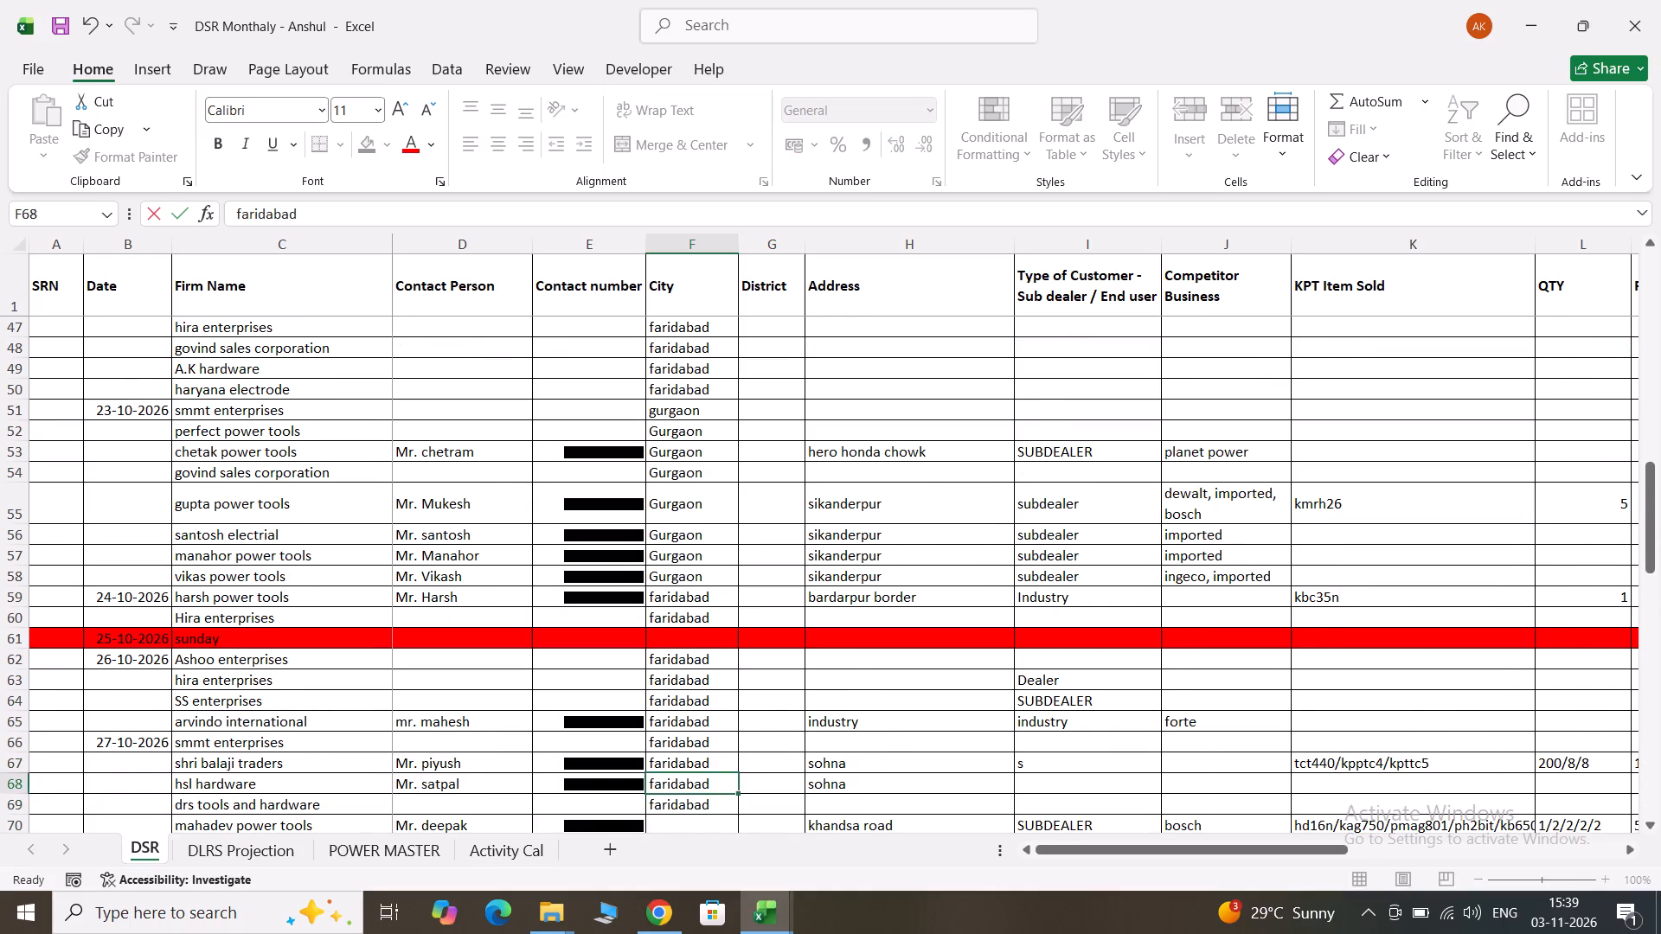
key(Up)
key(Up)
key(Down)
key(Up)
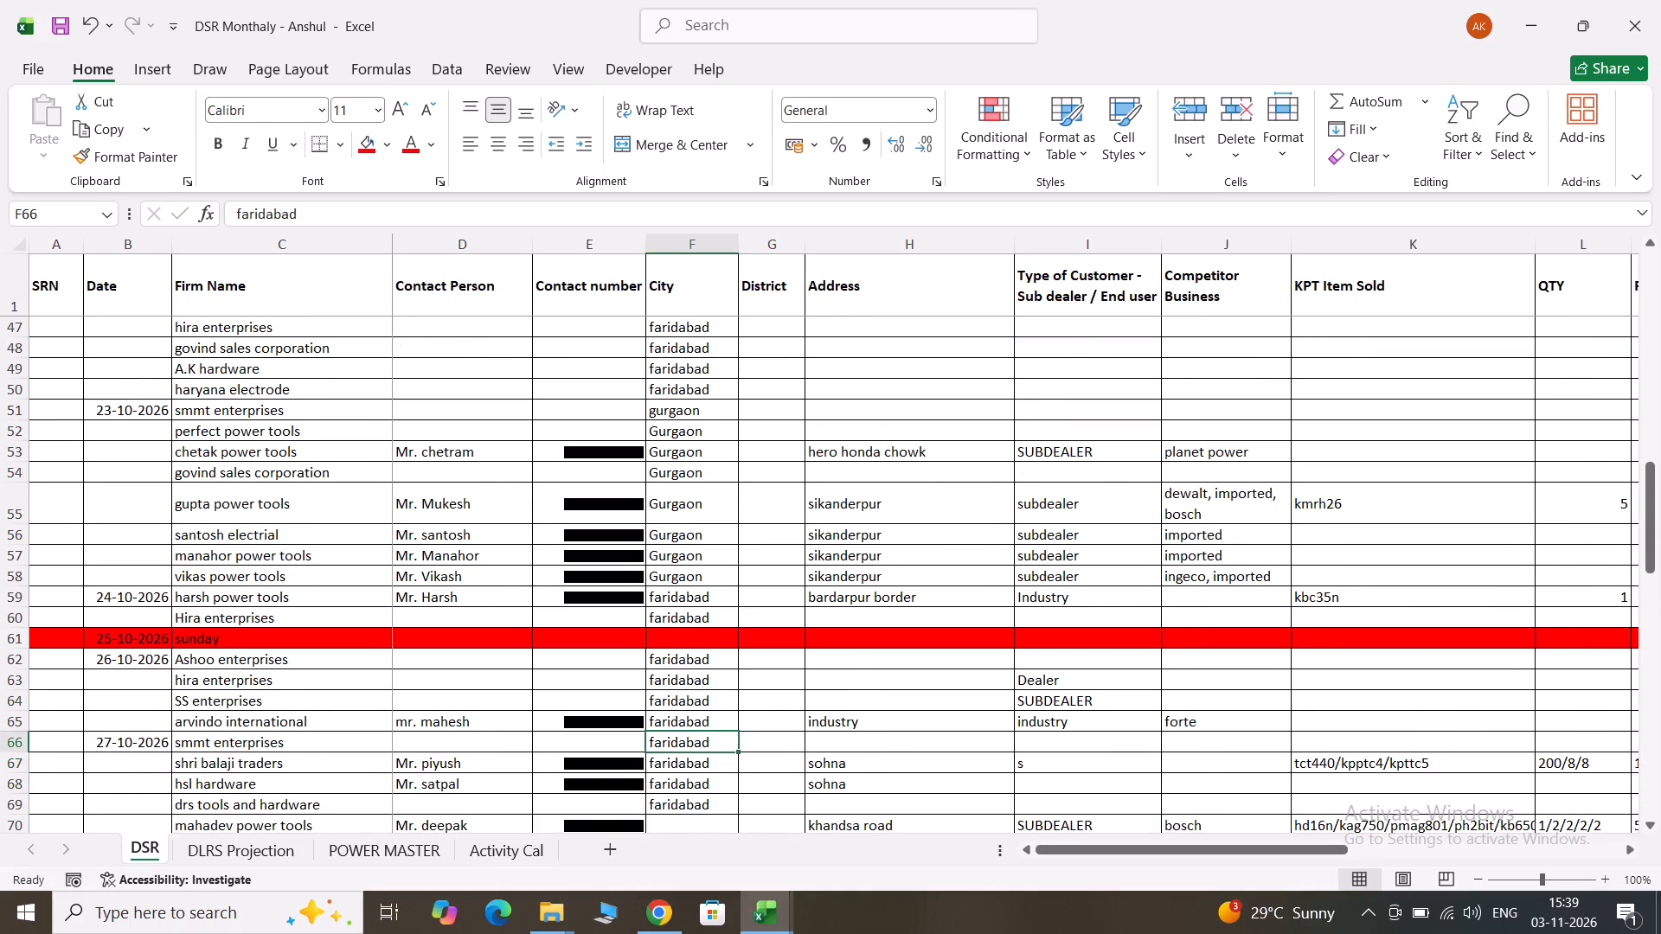
Change the city of smmt enterprises on 27-10-2026 to Gurgaon.
key(BackSpace)
key(f)
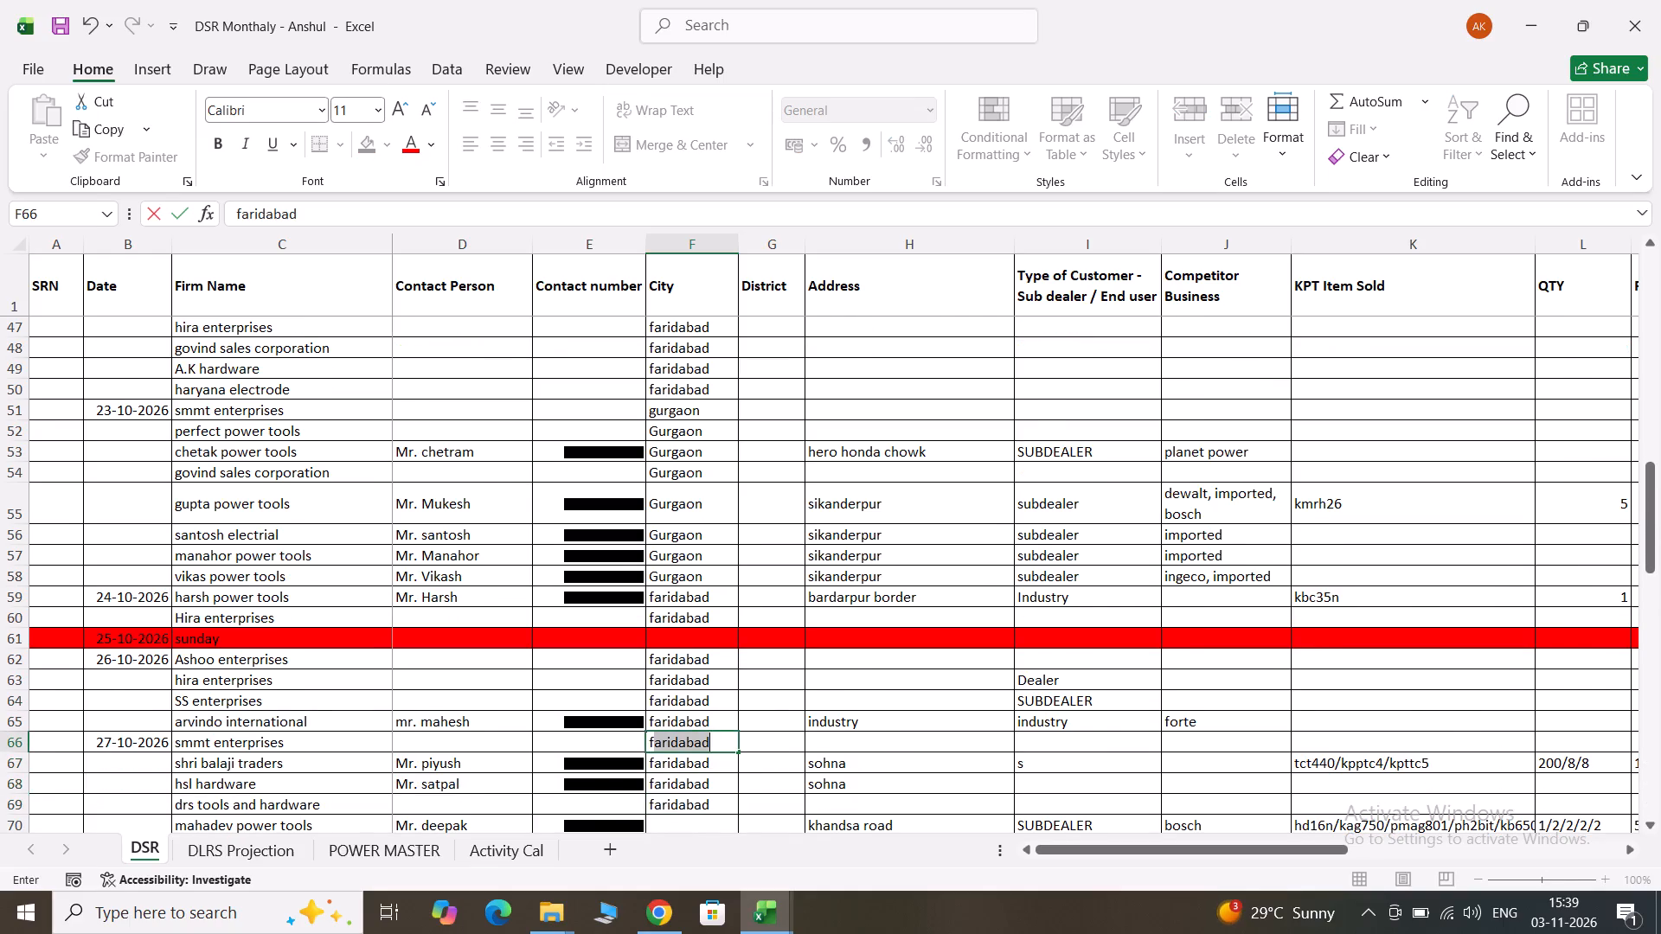
key(BackSpace)
key(g)
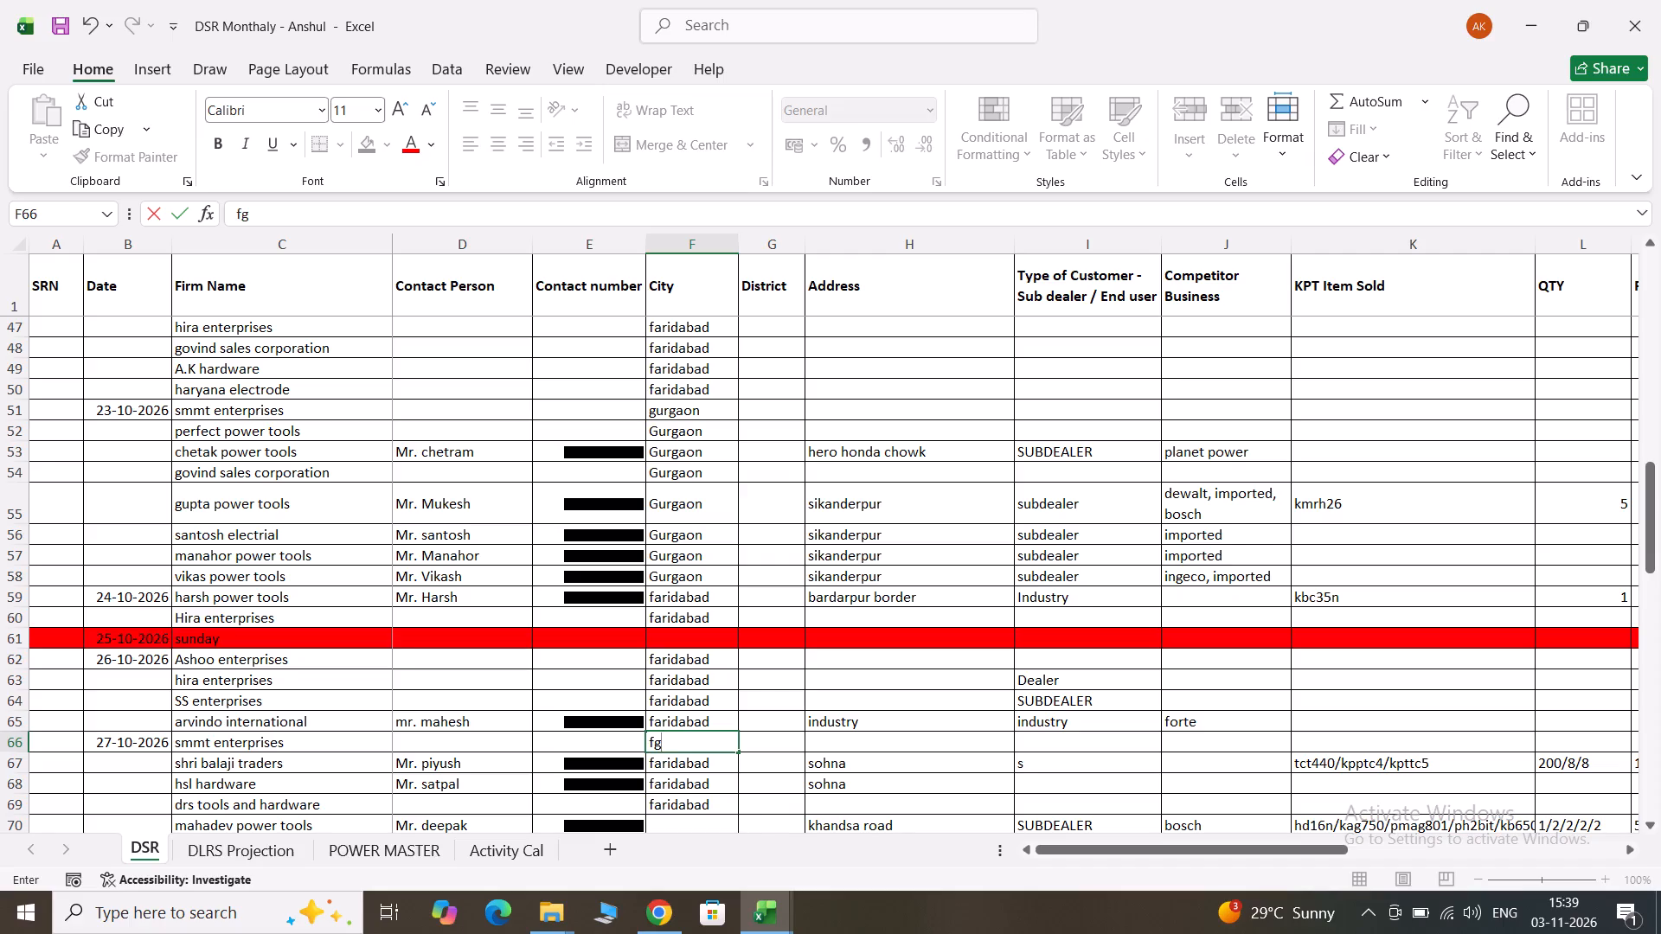
key(BackSpace)
key(BackSpace)
key(g)
key(Down)
Change the city to Gurgaon for shri balaji traders, hsl hardware and drs tools and hardware on 27-10-2026.
key(g)
key(Down)
key(g)
key(Down)
text(gg)
key(Down)
key(g)
key(BackSpace)
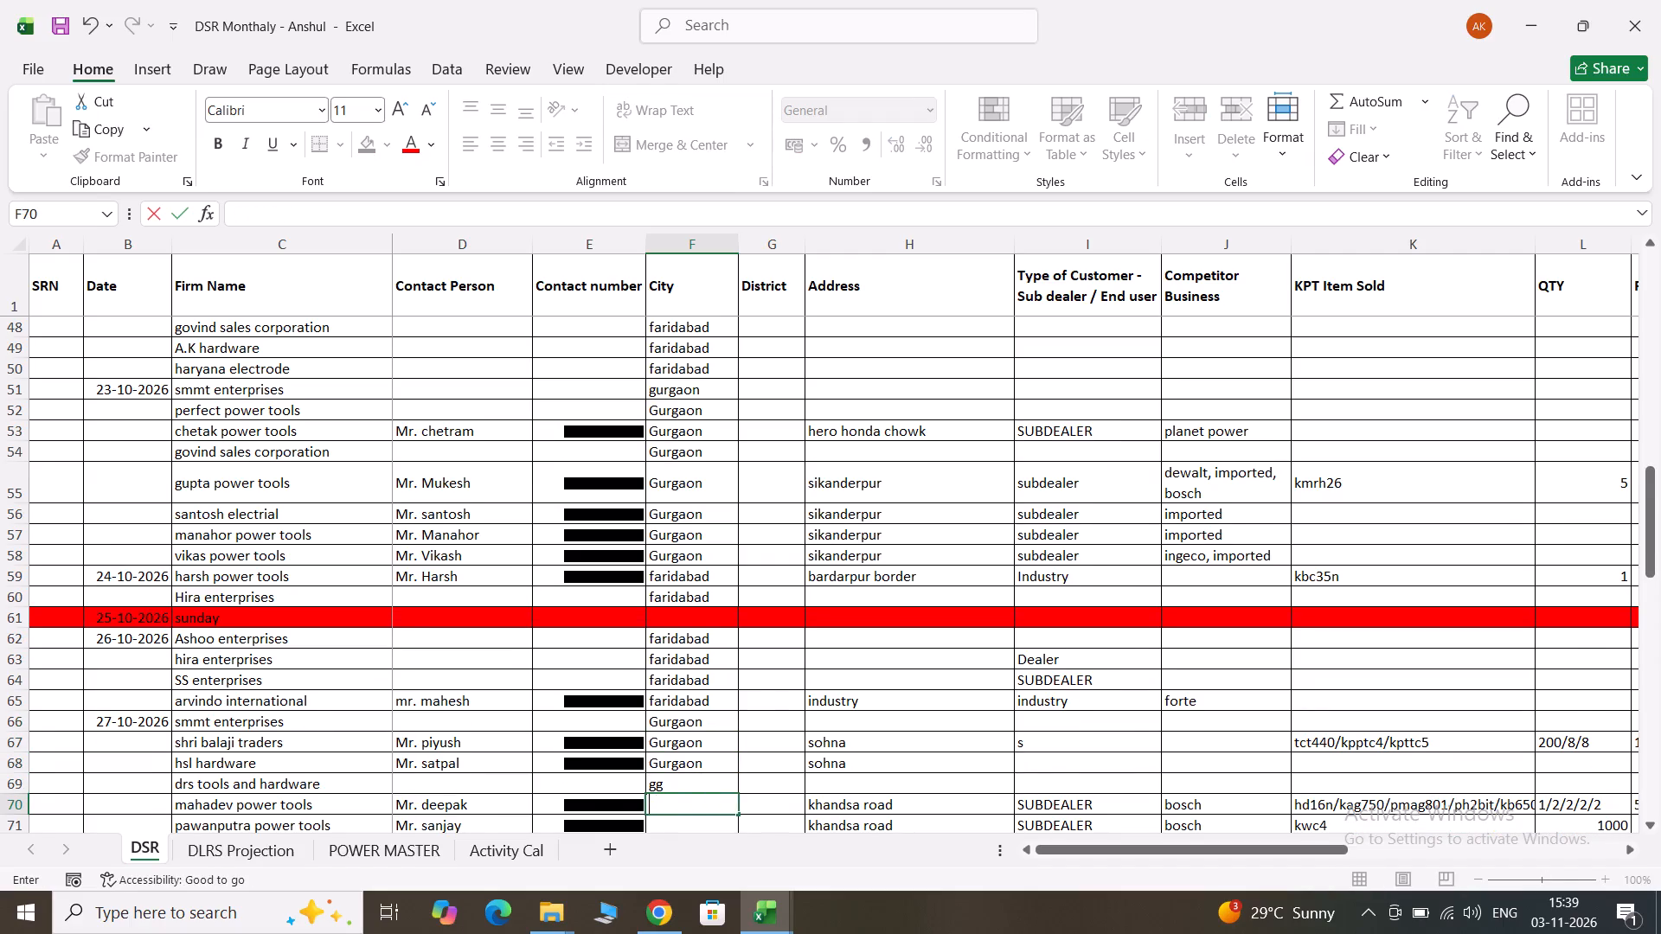
key(BackSpace)
key(BackSpace)
key(Up)
key(BackSpace)
key(g)
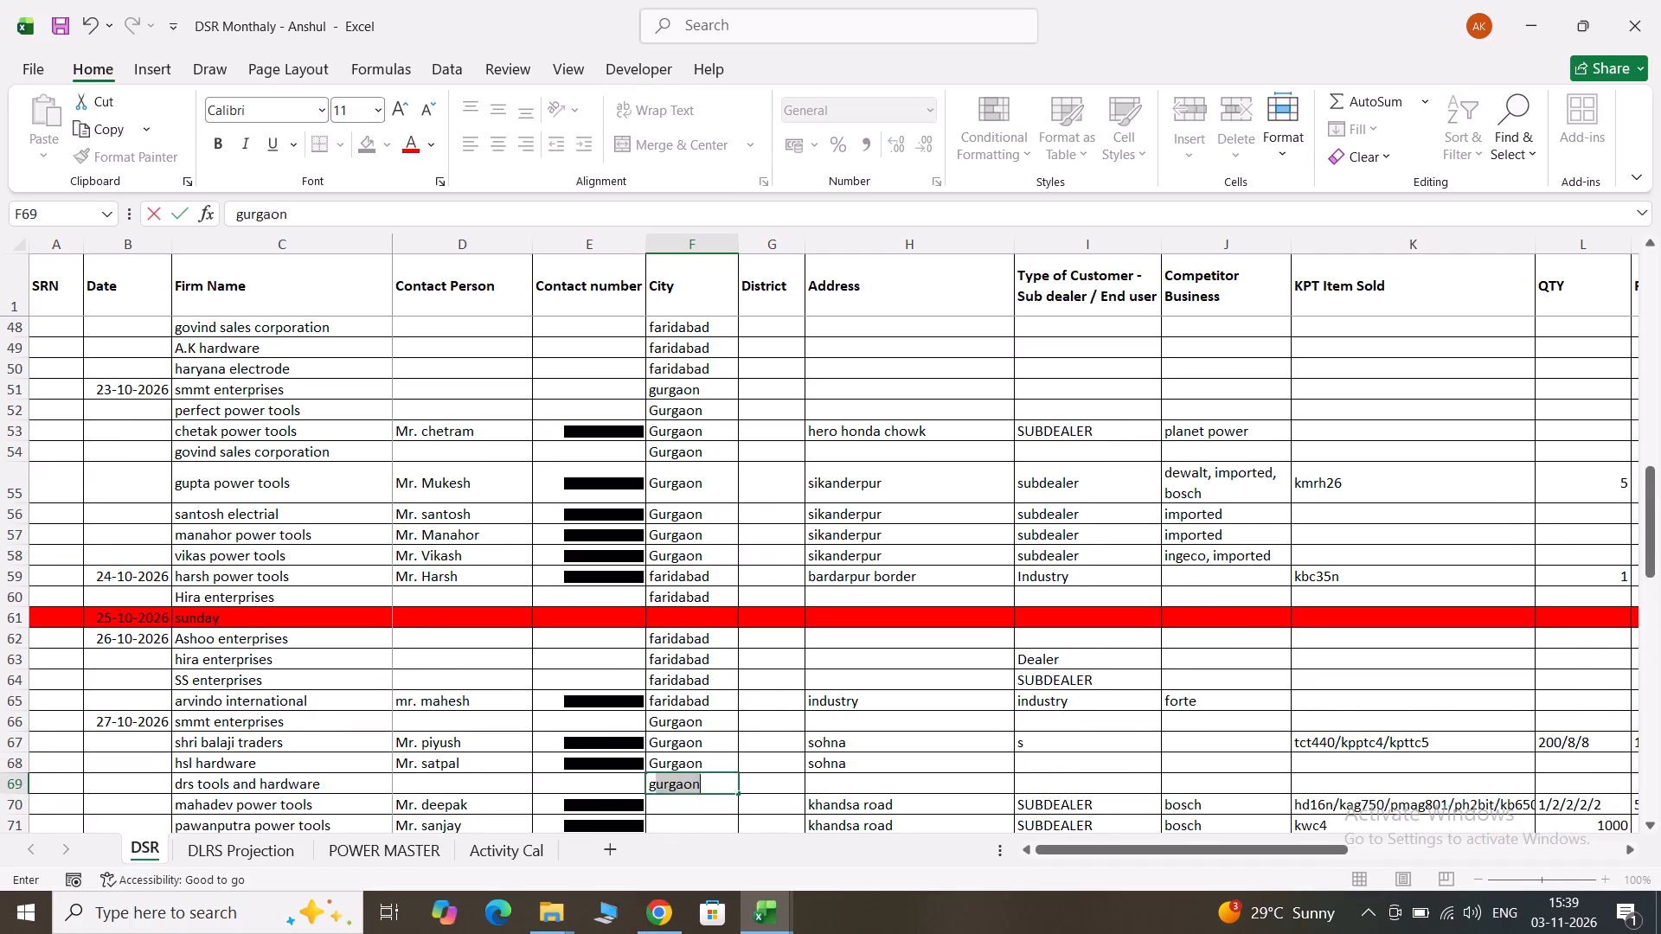
key(Down)
Enter Gurgaon as the city for mahadev power tools, pawanputra power tools and bansal tools and hardware in rows 70 to 72.
key(g)
key(Down)
key(g)
key(Down)
key(g)
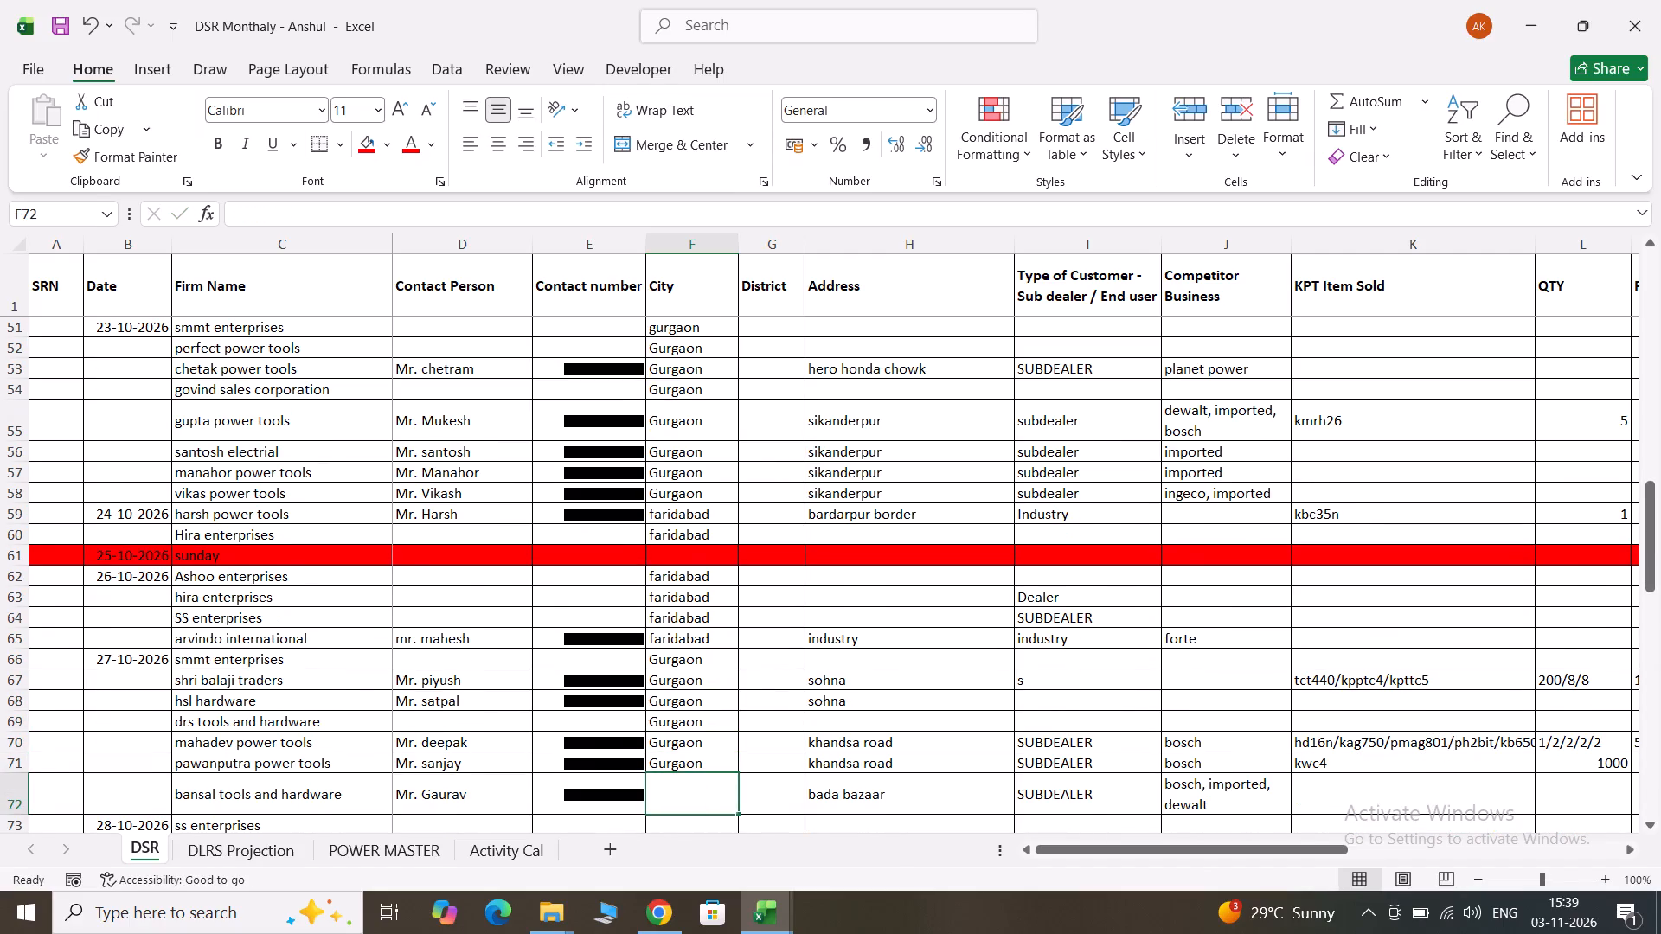
key(Down)
Enter faridabad as the city for the 28-10-2026 visits from ss enterprises to ashoo enterprises in rows 73 to 77.
key(f)
key(Down)
key(f)
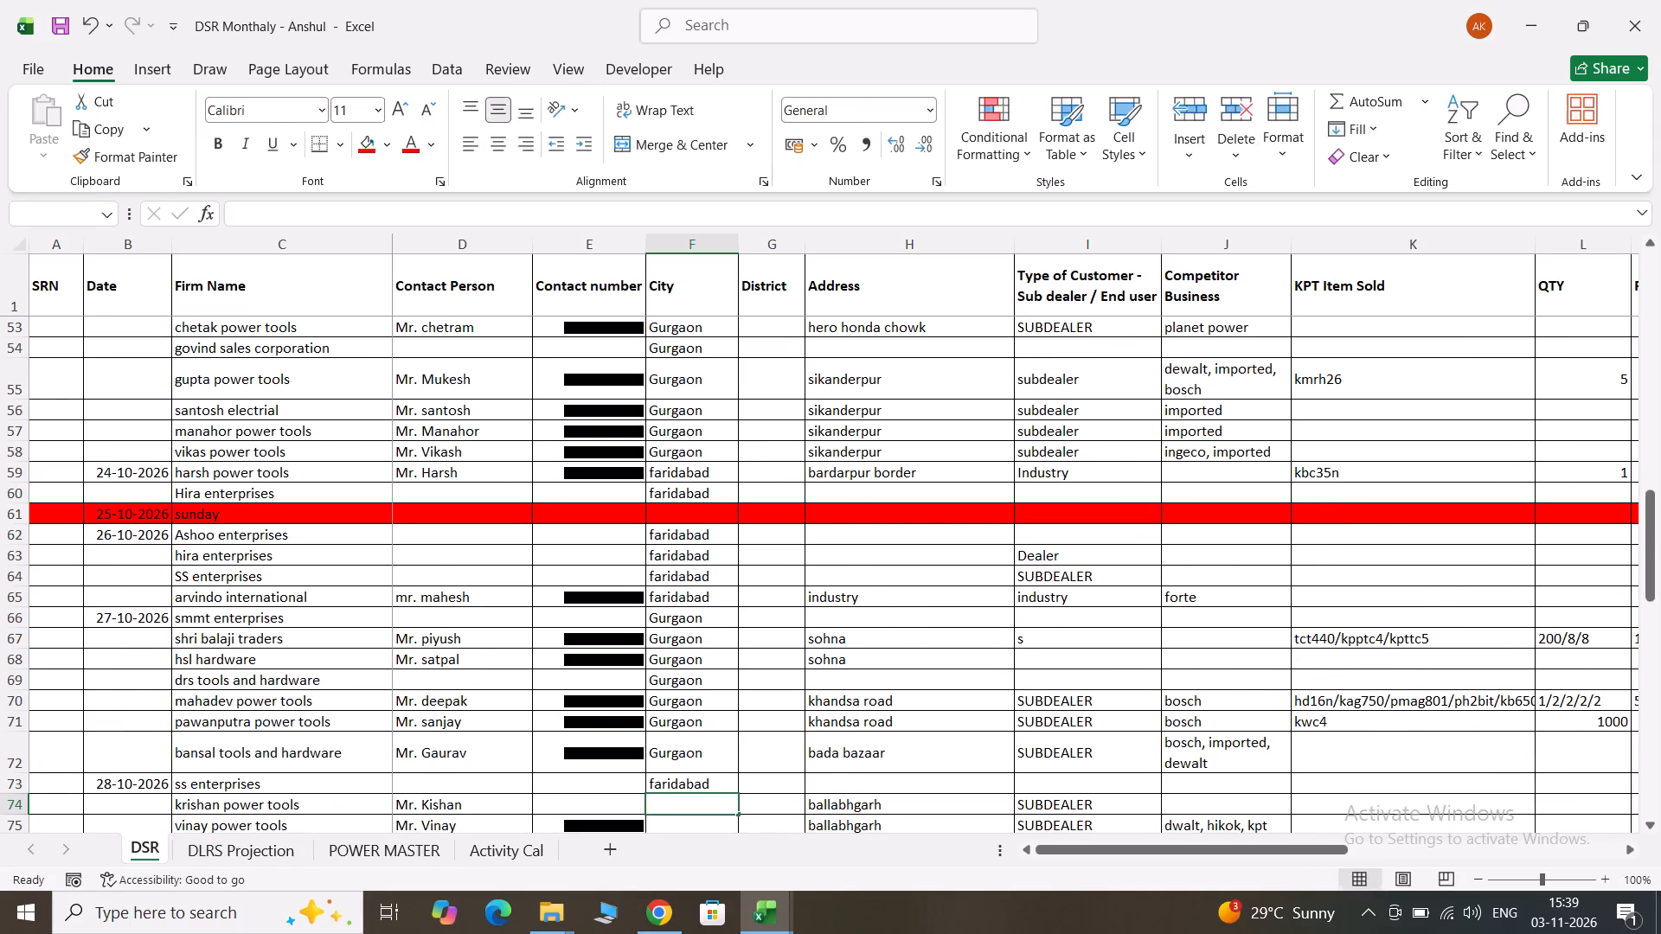
key(Down)
key(f)
key(Down)
key(f)
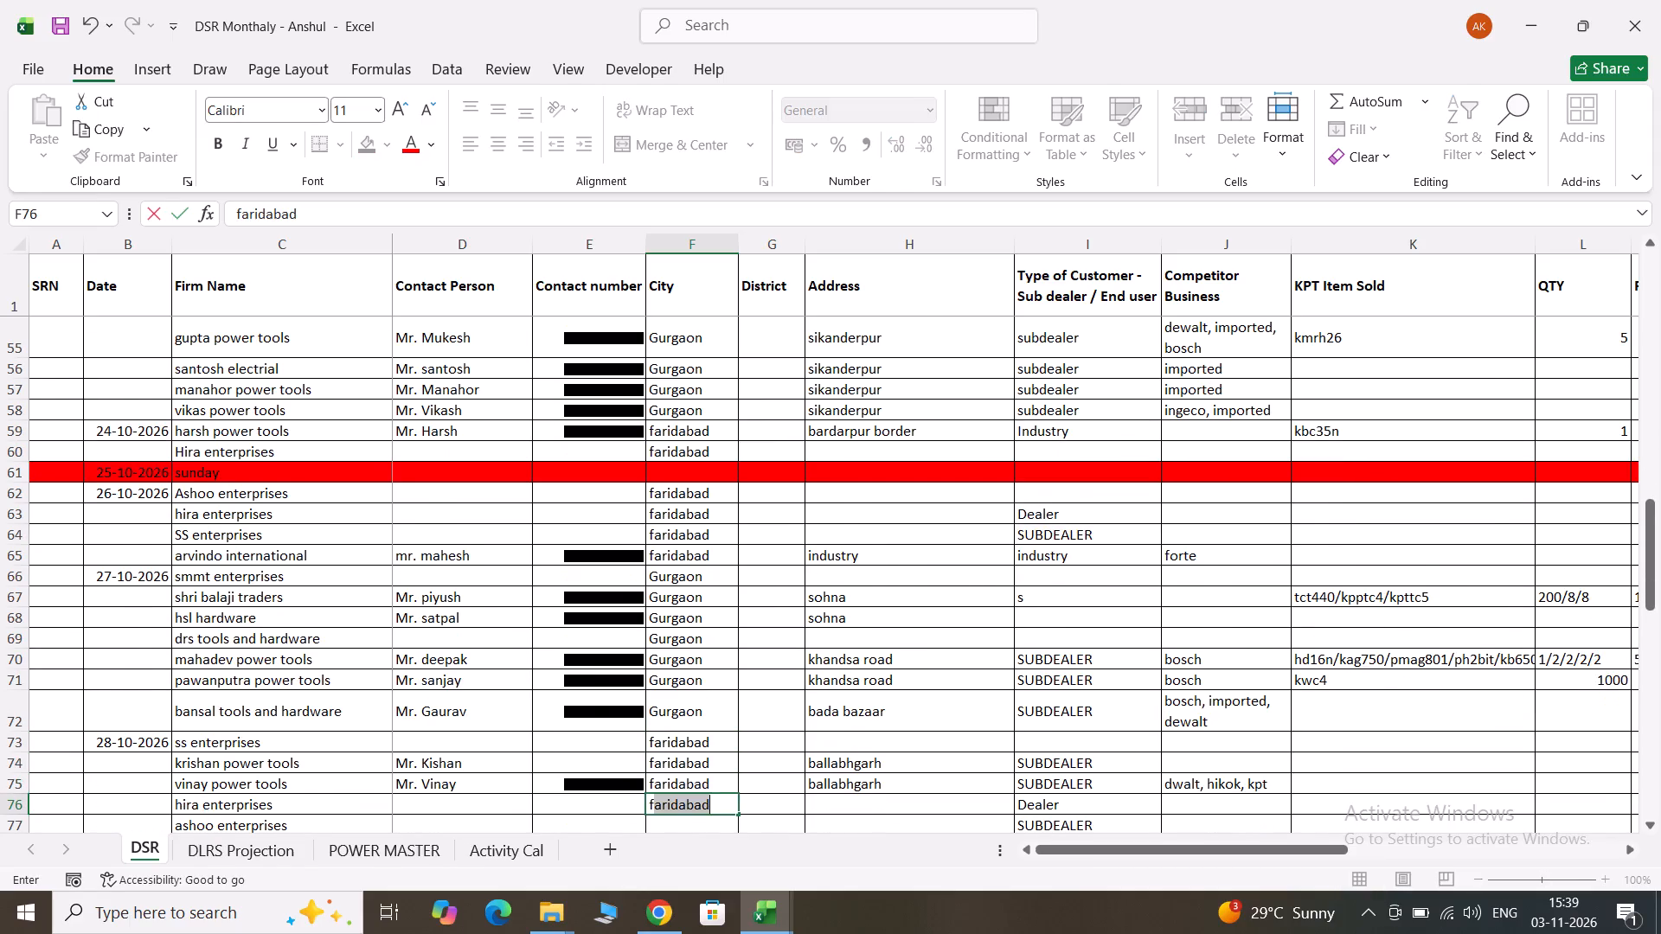
key(Down)
key(f)
key(Down)
Enter faridabad as the city for the 29-10-2026 and 30-10-2026 visits in rows 78 to 82 and save the workbook.
key(f)
key(Down)
key(f)
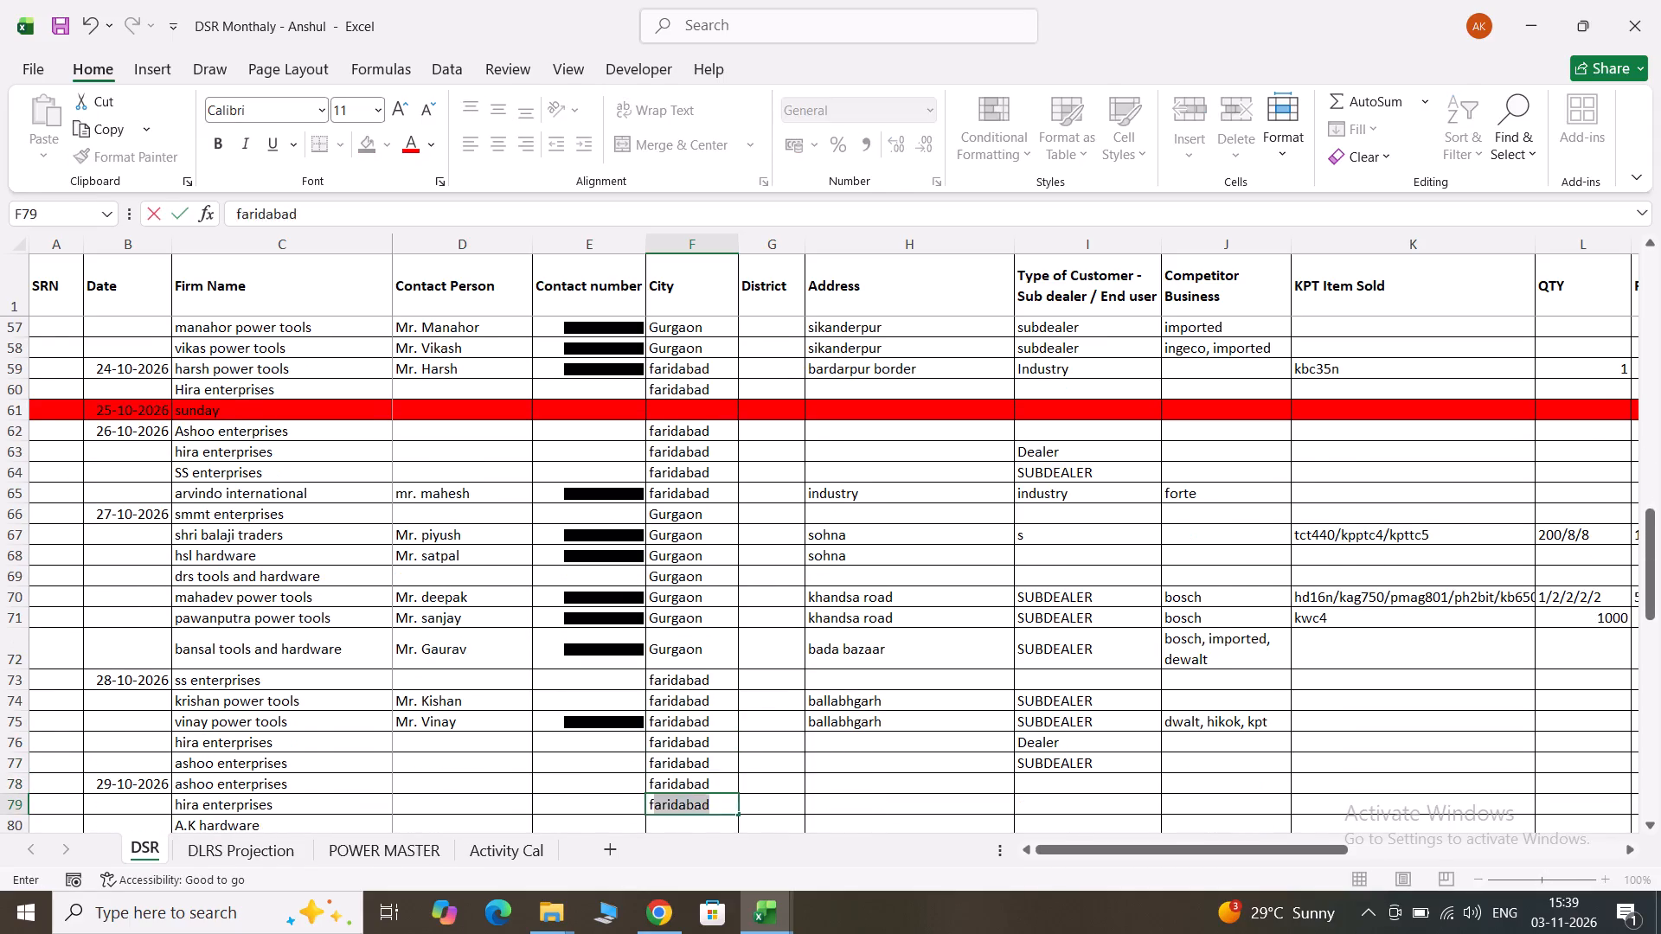
key(Down)
key(f)
key(Down)
key(f)
key(Down)
key(f)
key(Down)
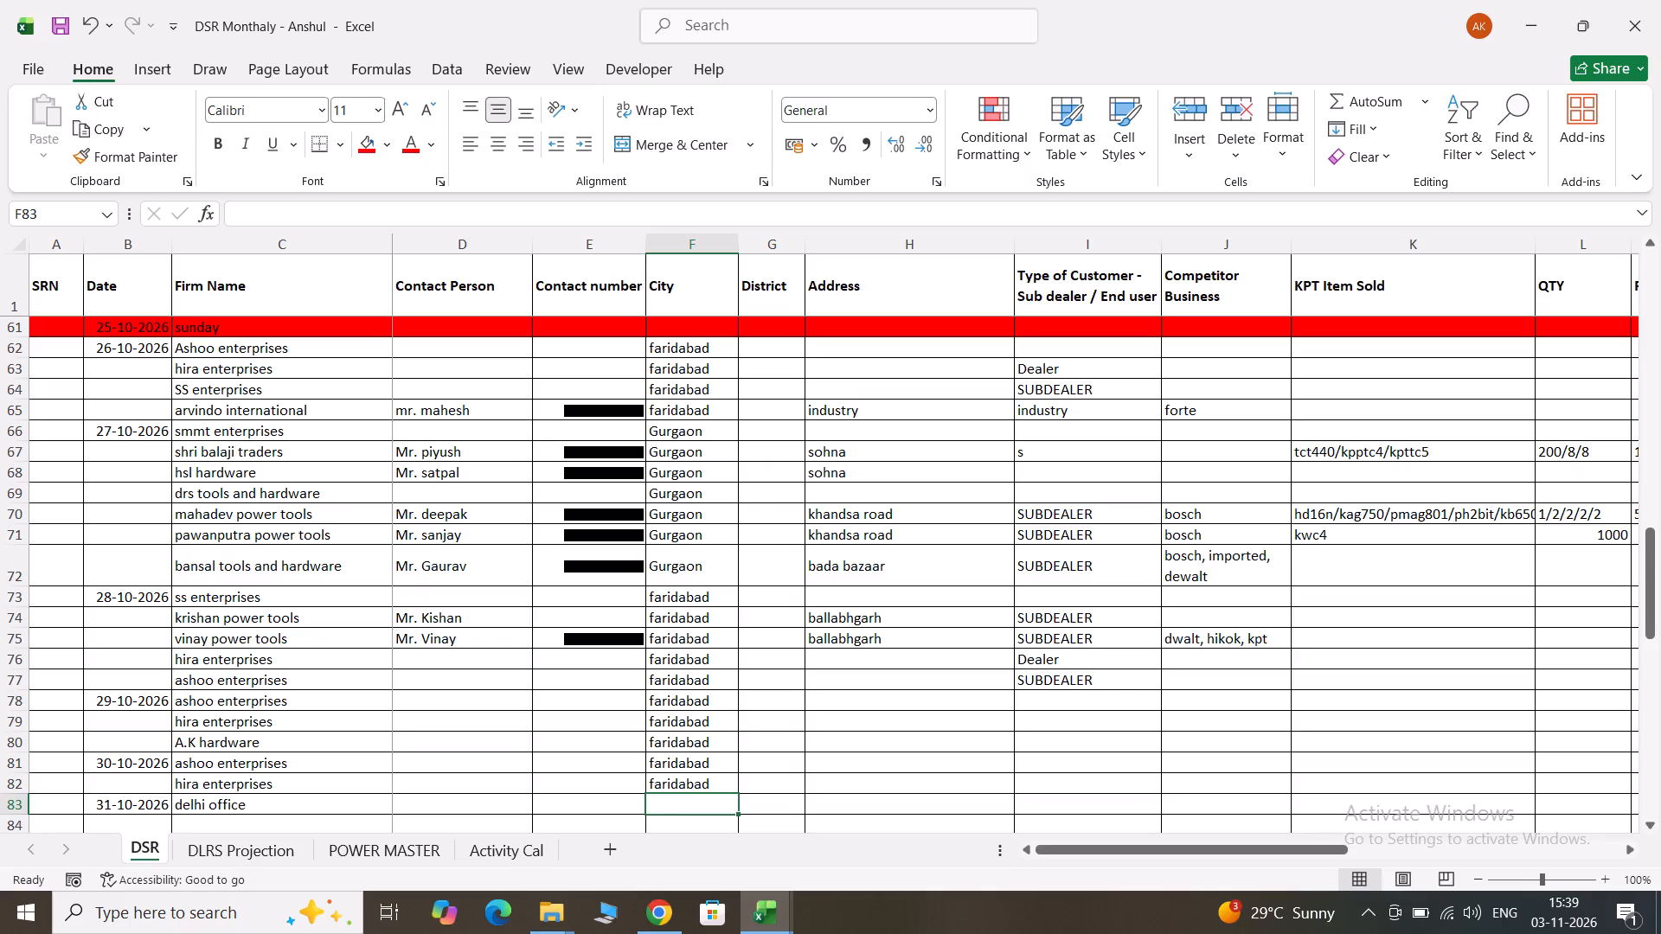
key(ctrl+s)
Review the DSR sheet back up the City column to its header, and across the columns as far as Next Action.
key(Up)
key(Up)
key(Up)
key(Up)
key(Up)
key(Up)
key(Up)
key(Up)
key(Up)
key(Up)
key(Up)
key(Up)
key(Up)
key(Up)
key(Up)
key(Up)
key(Up)
key(Up)
key(Up)
key(Up)
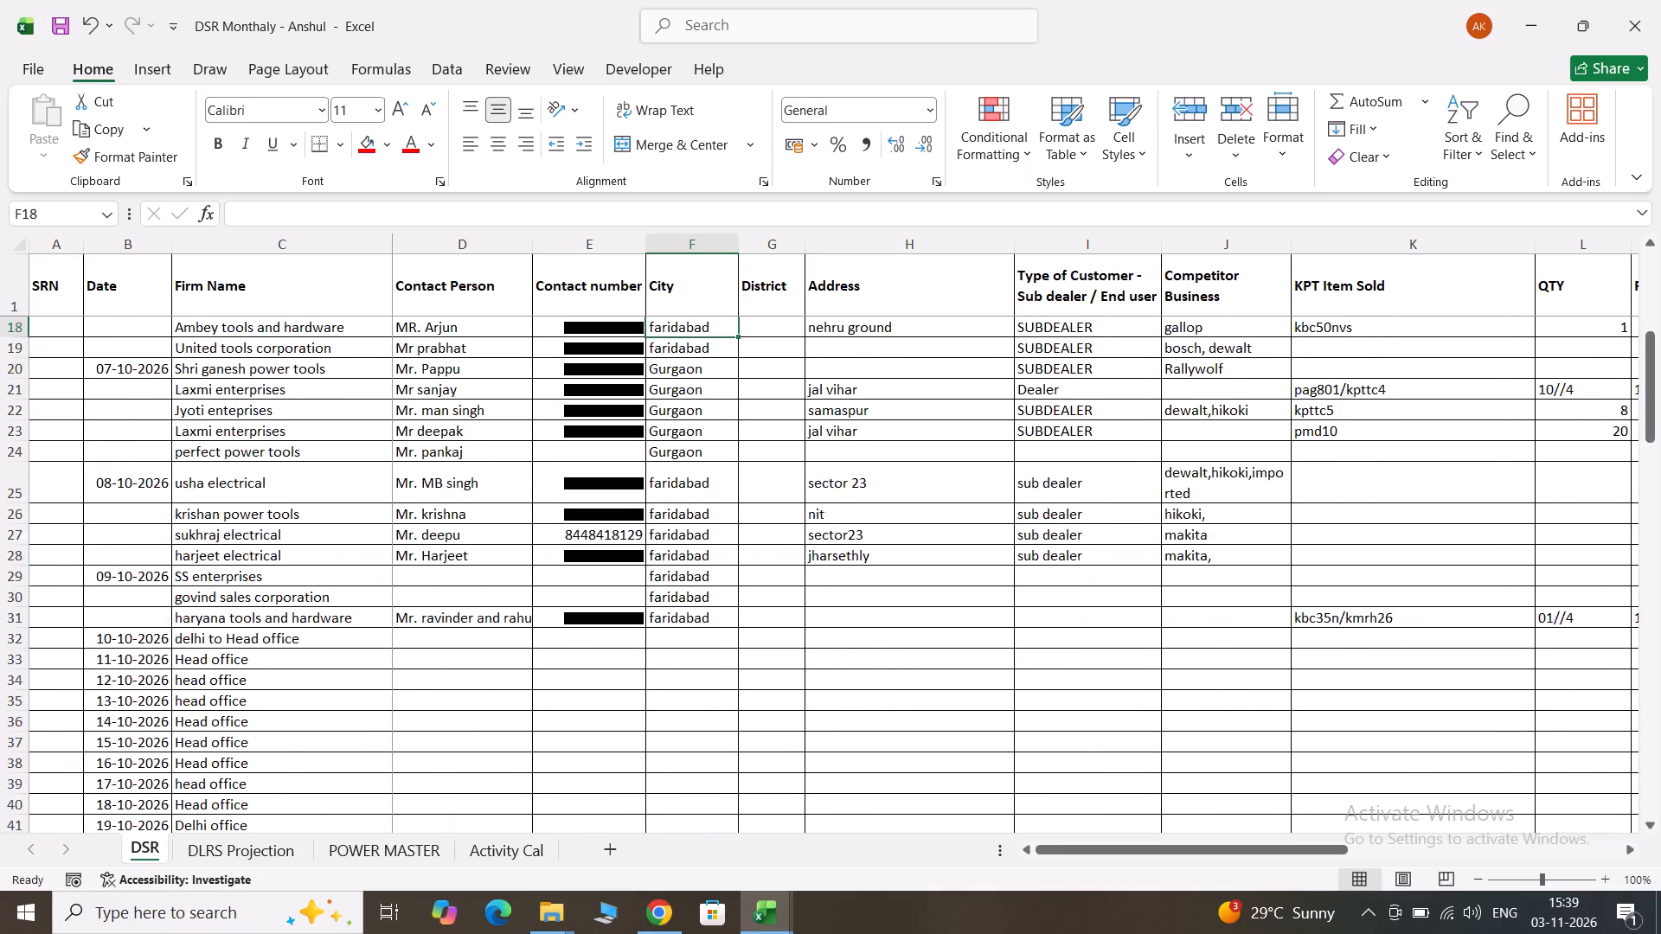
key(Up)
key(Up)
key(Up)
key(Up)
key(Up)
key(Up)
key(Up)
key(Up)
key(Up)
key(Up)
key(Up)
key(Up)
key(Up)
key(Up)
key(Up)
key(Up)
key(Up)
key(Up)
key(Up)
key(Up)
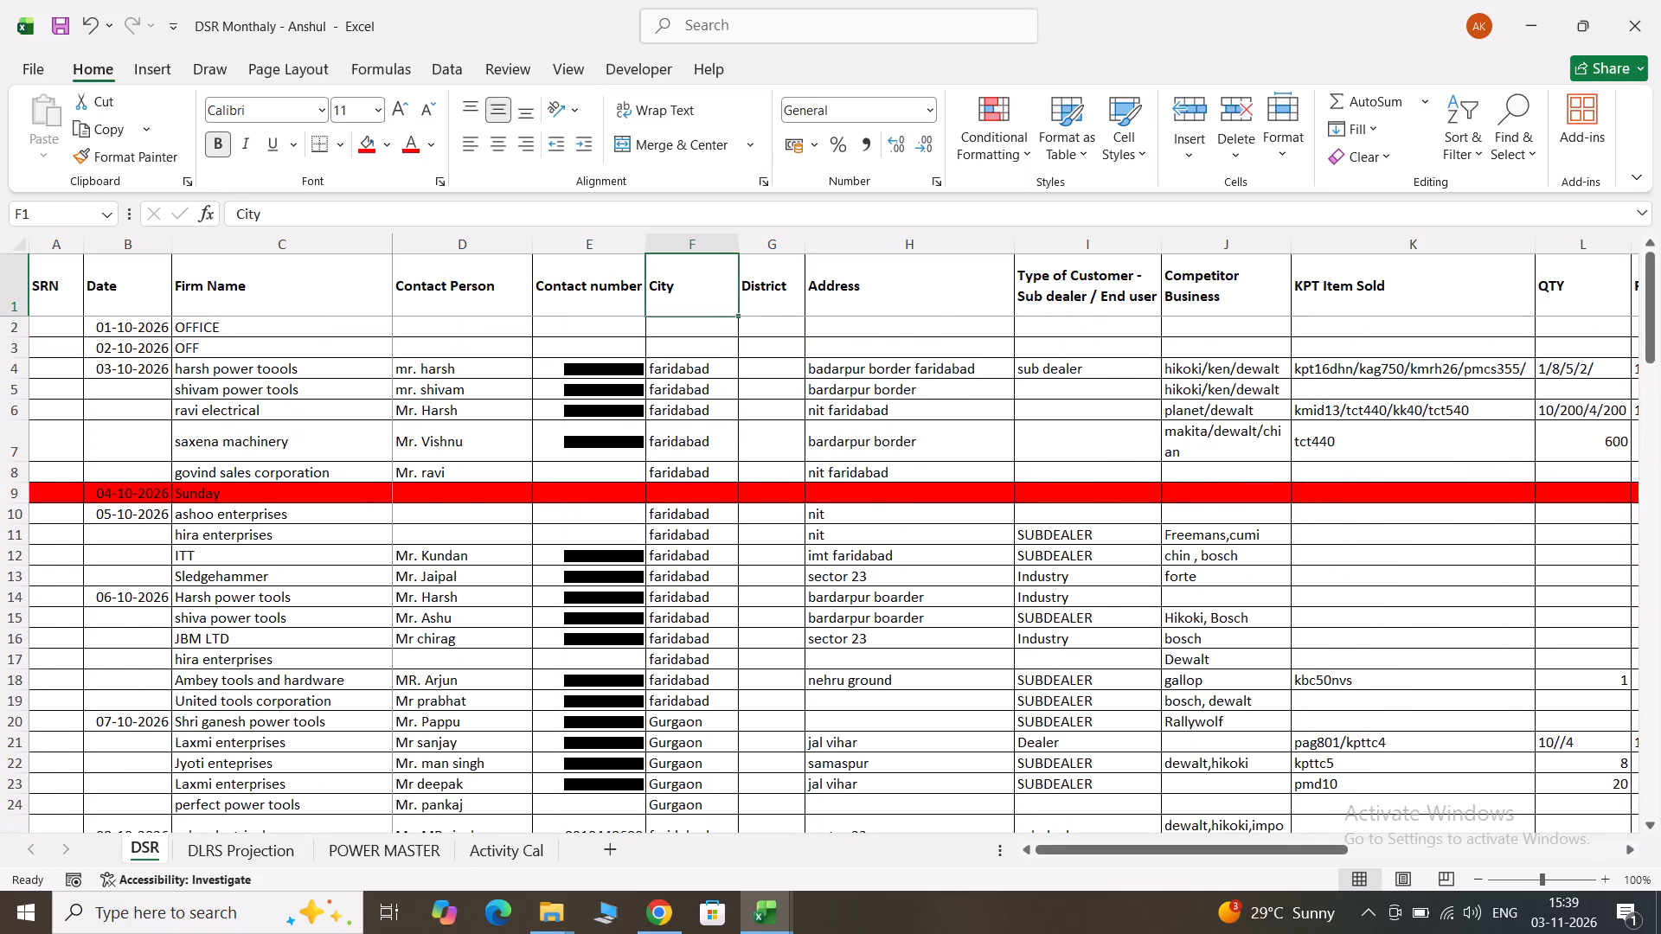
key(Right)
key(Right)
key(Right)
key(Right)
key(Right)
key(Right)
key(Right)
key(Right)
key(Right)
key(Right)
key(Right)
key(Right)
key(Right)
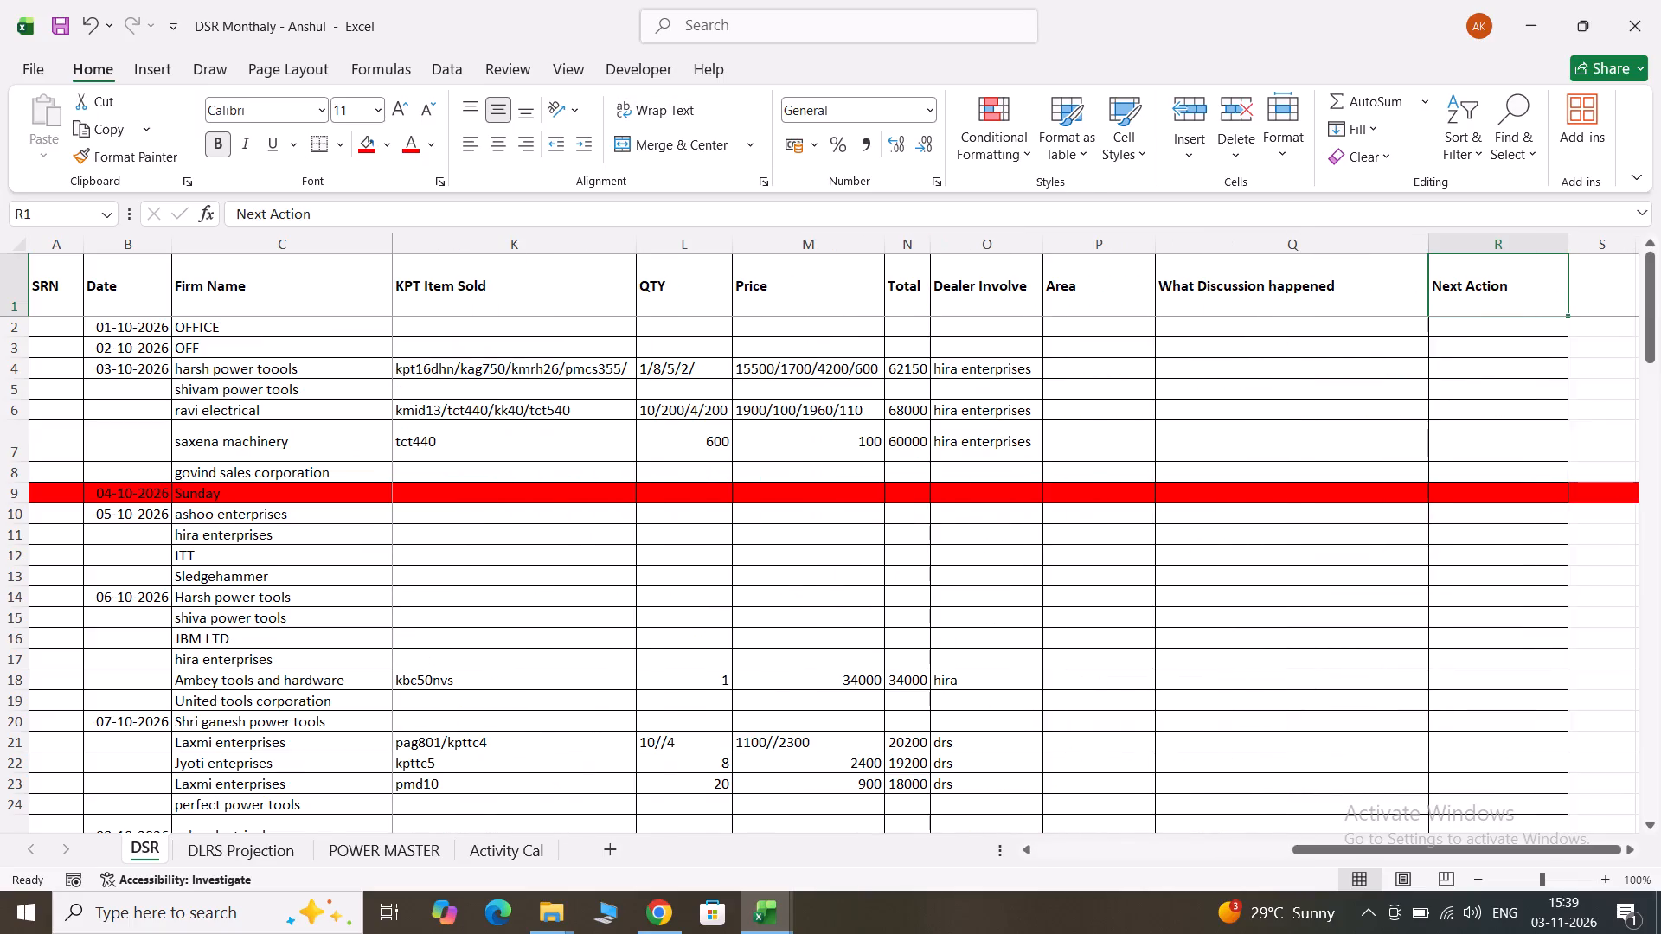
Fill the whole 02-10-2026 OFF row red and save the workbook.
click(16, 349)
click(356, 140)
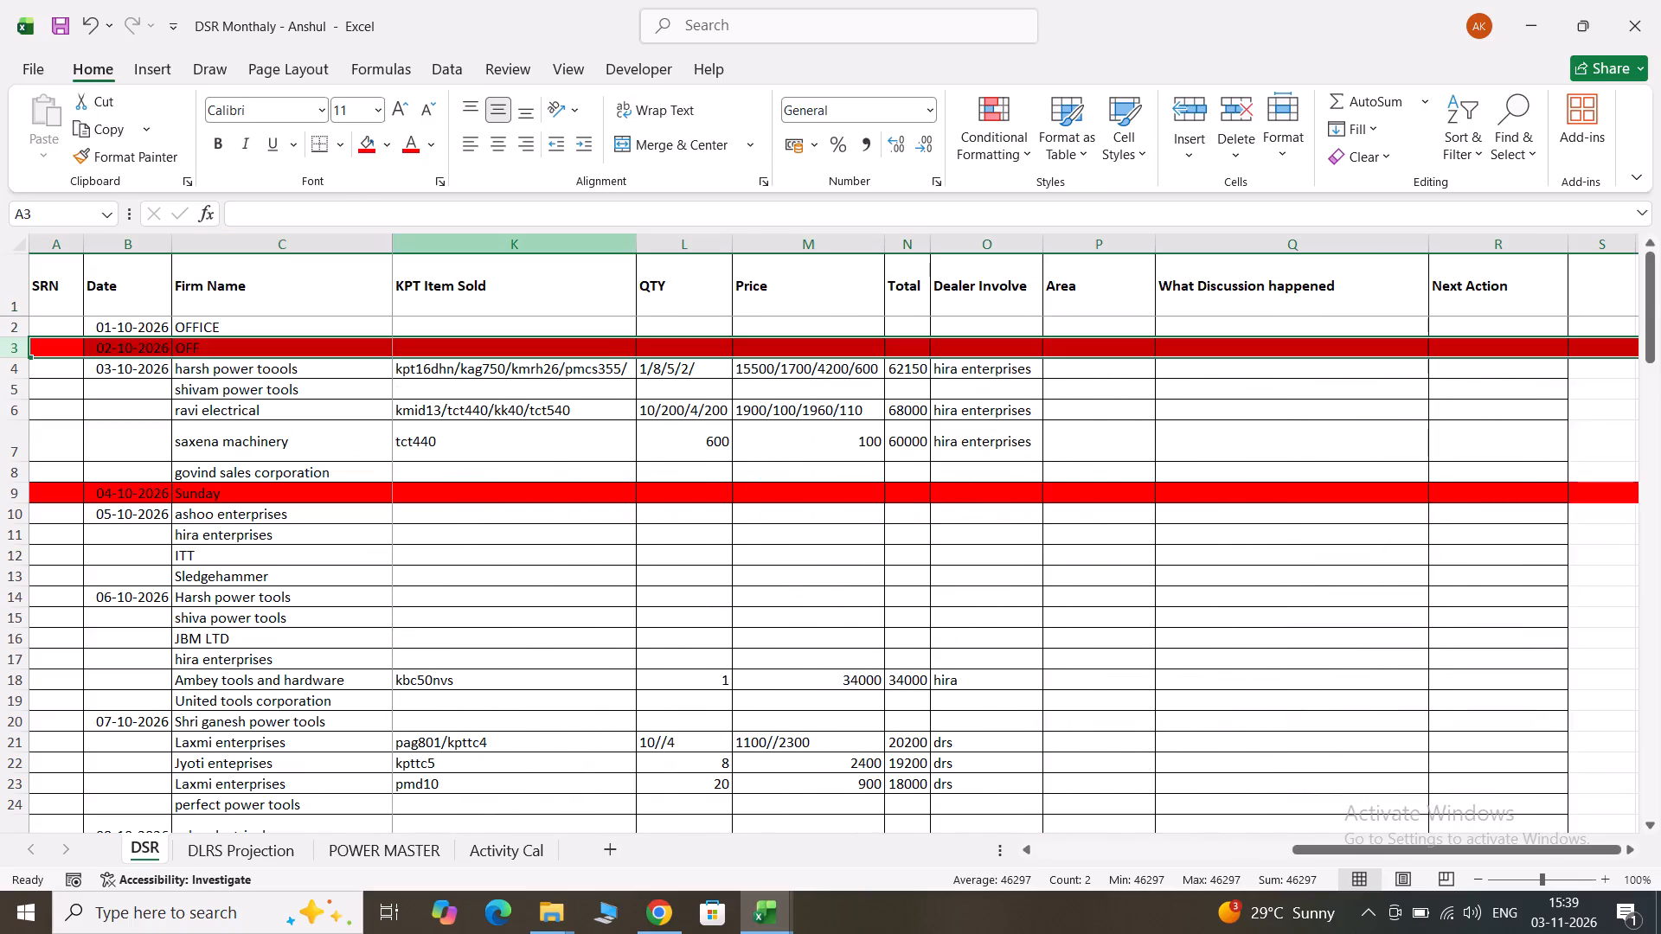
click(711, 465)
key(ctrl+s)
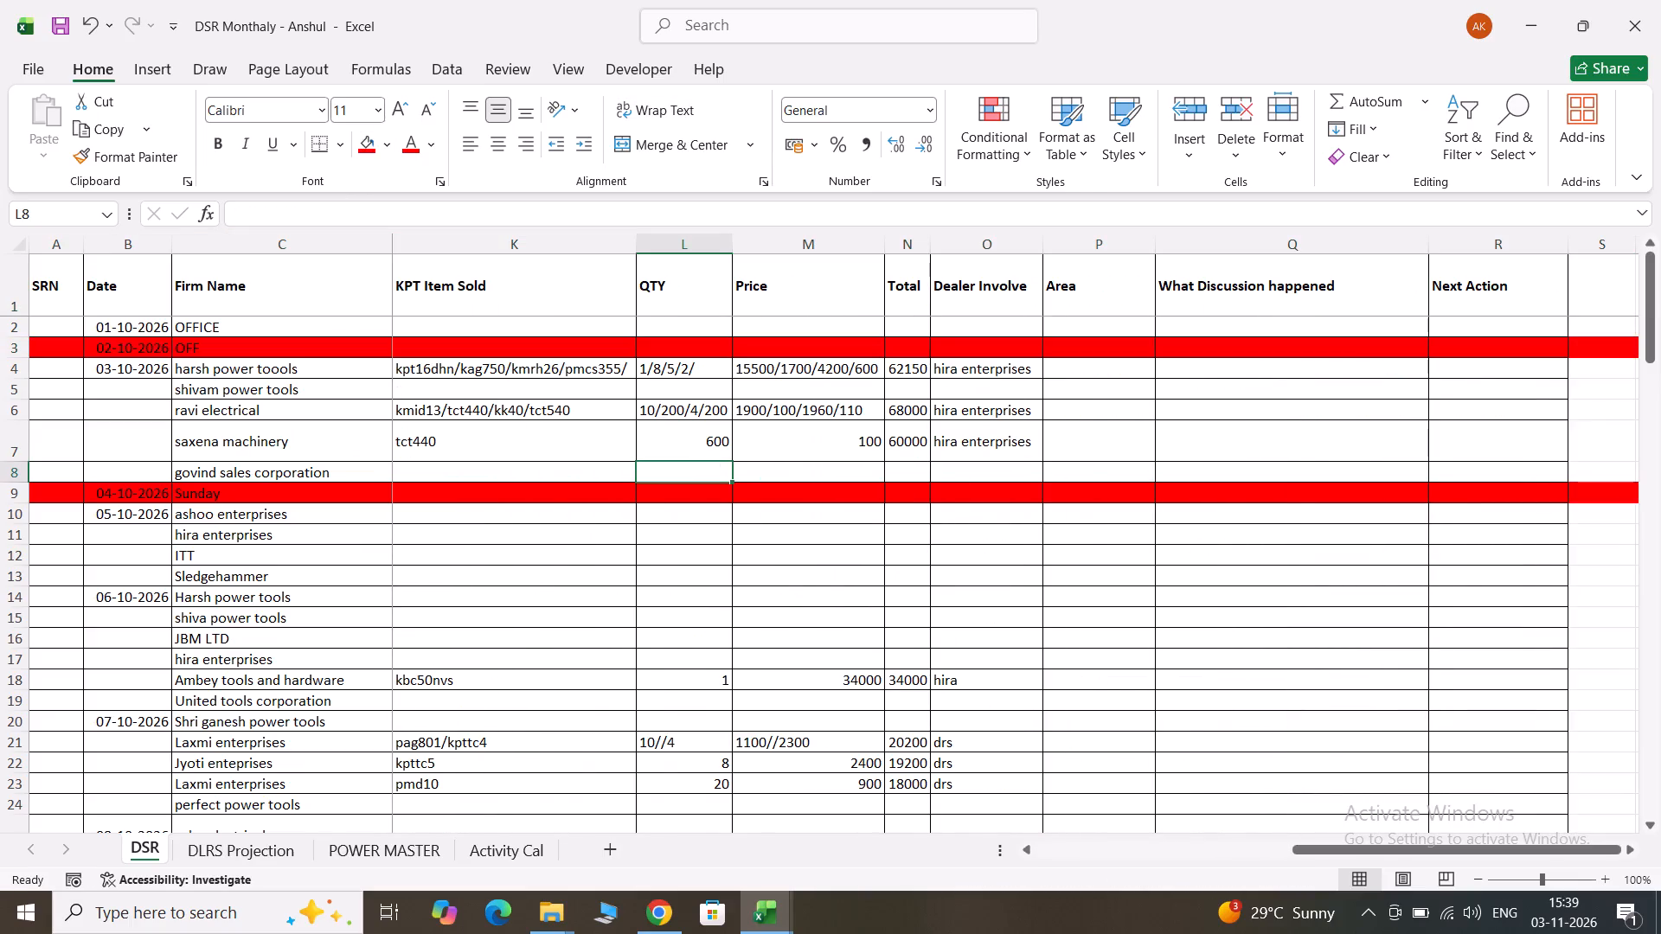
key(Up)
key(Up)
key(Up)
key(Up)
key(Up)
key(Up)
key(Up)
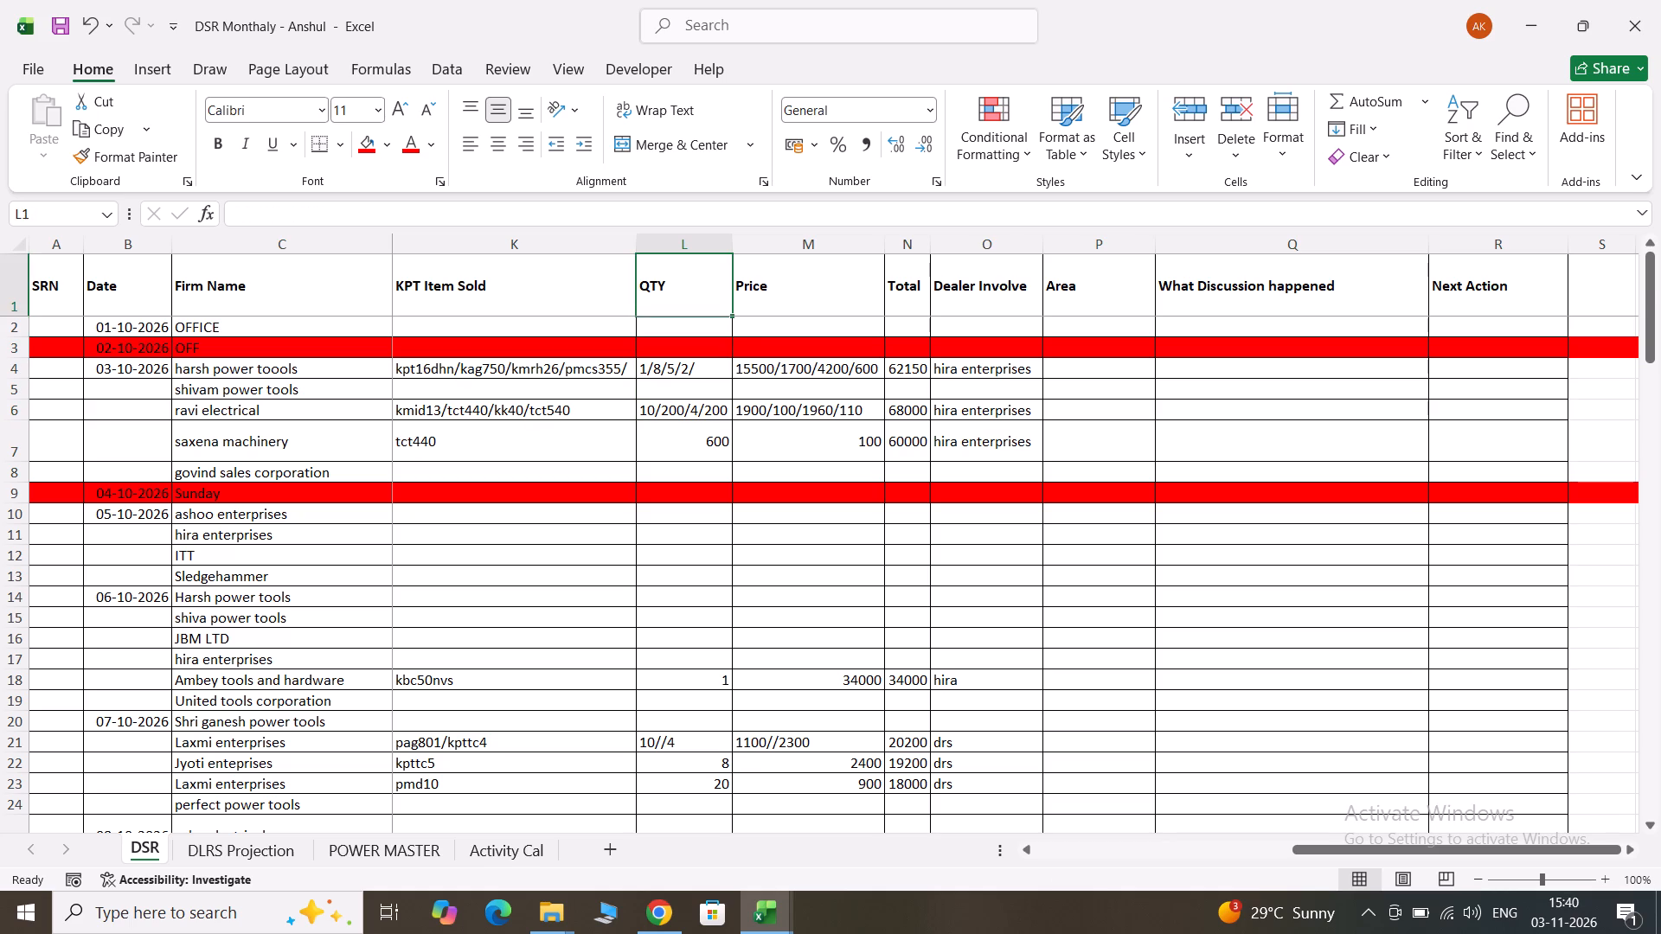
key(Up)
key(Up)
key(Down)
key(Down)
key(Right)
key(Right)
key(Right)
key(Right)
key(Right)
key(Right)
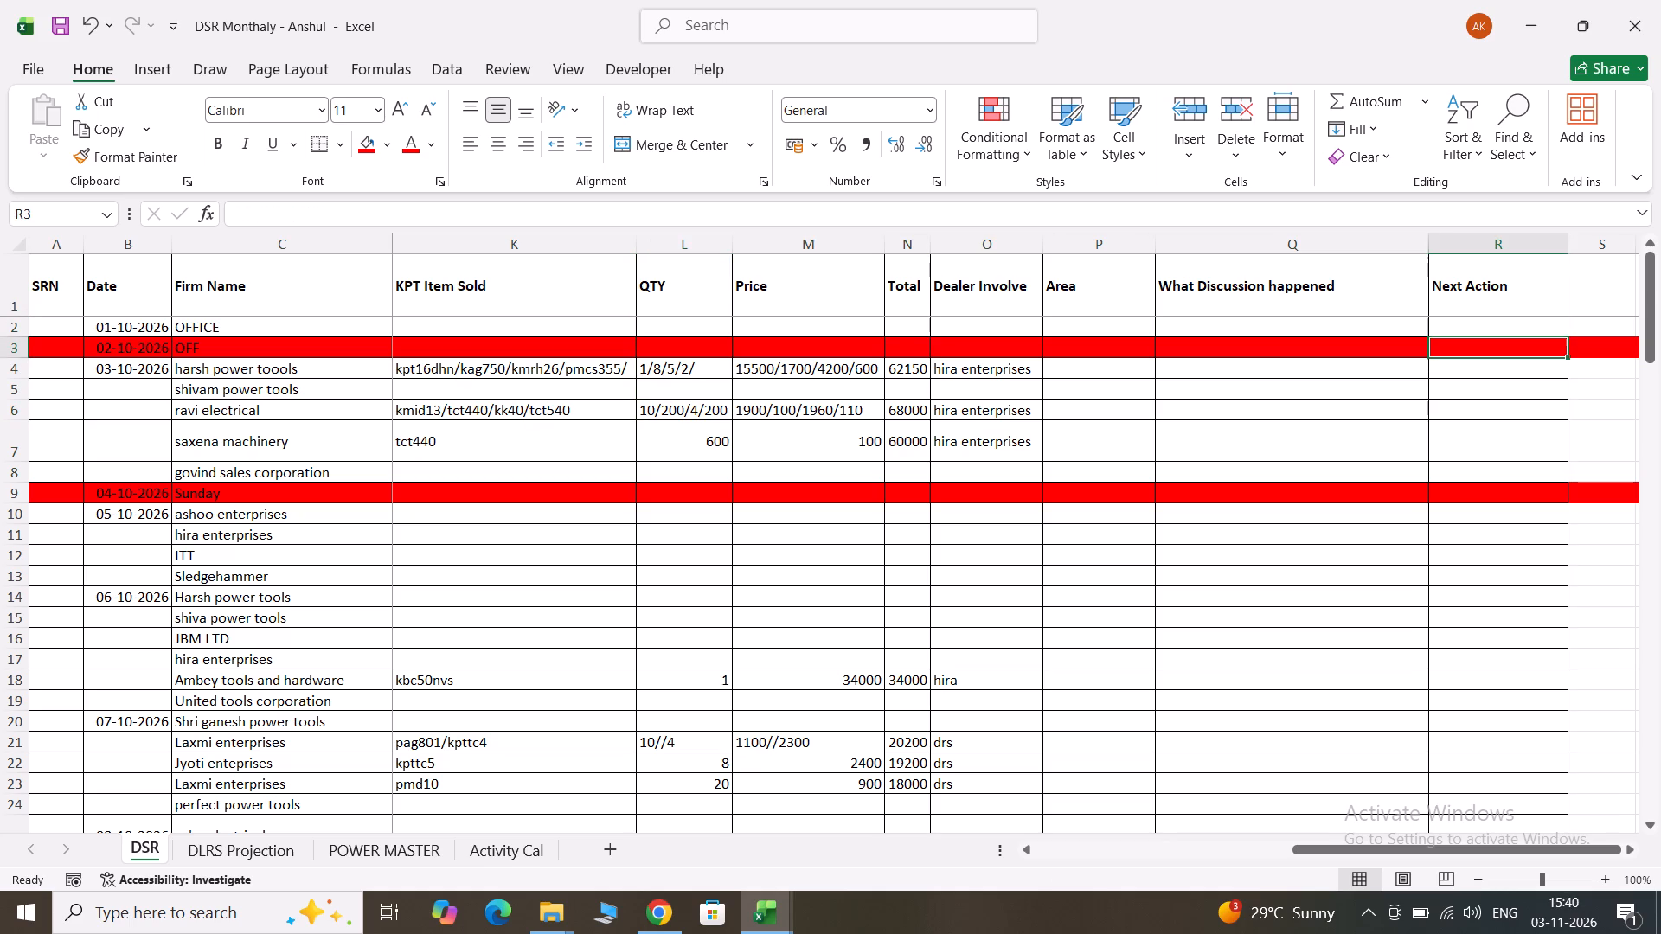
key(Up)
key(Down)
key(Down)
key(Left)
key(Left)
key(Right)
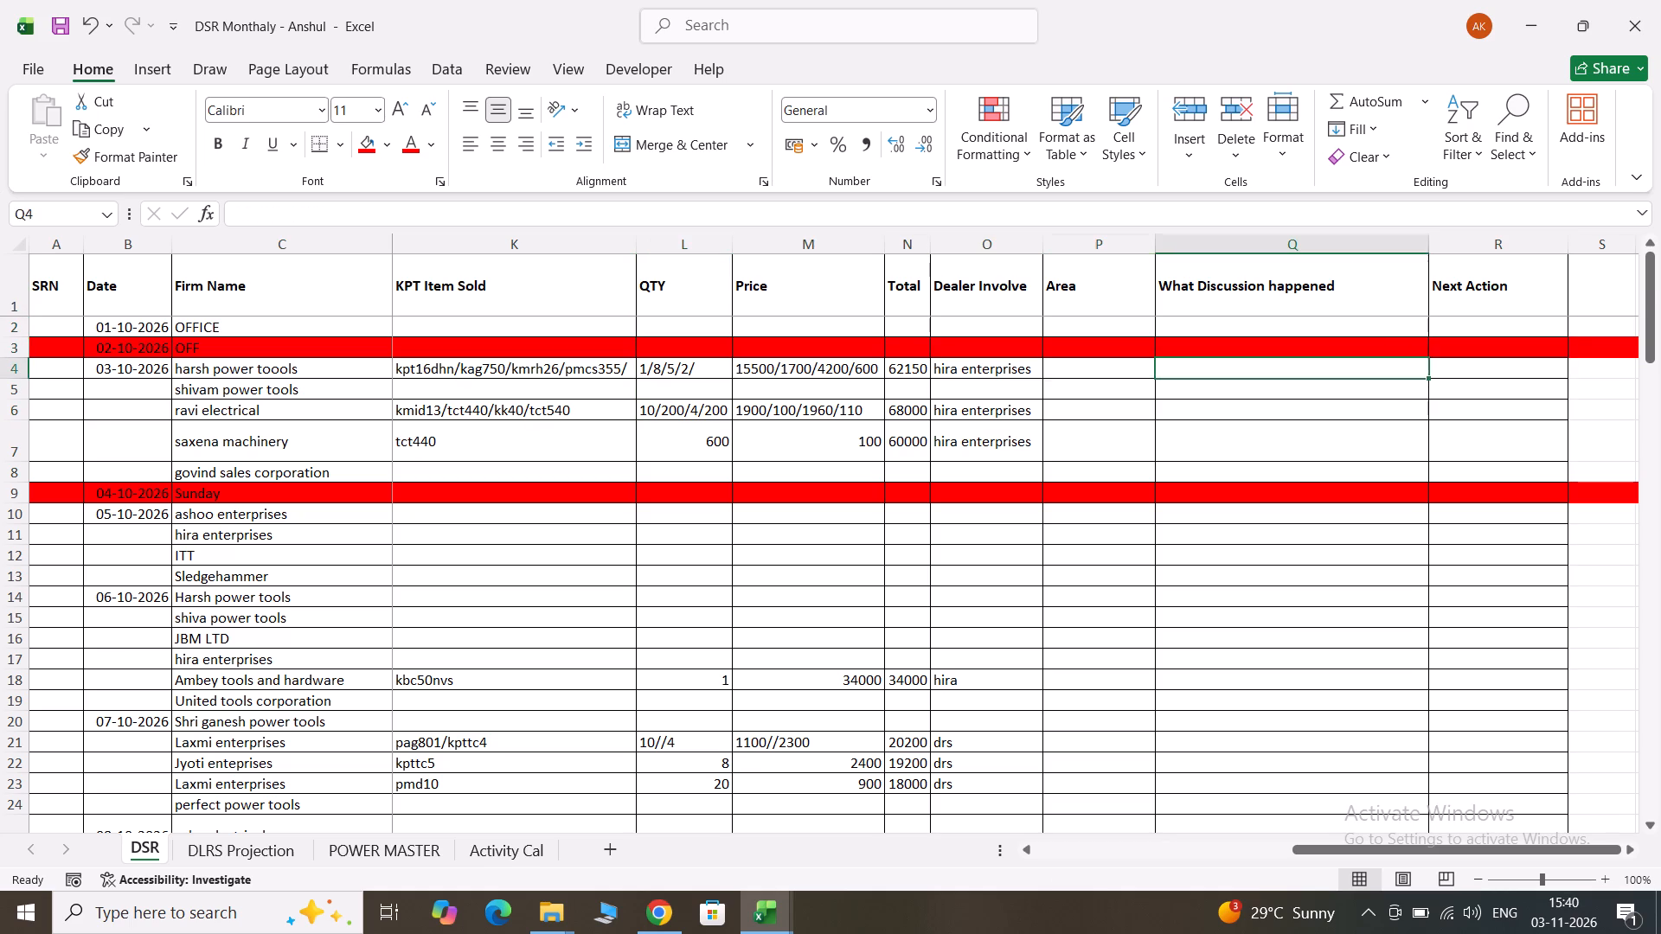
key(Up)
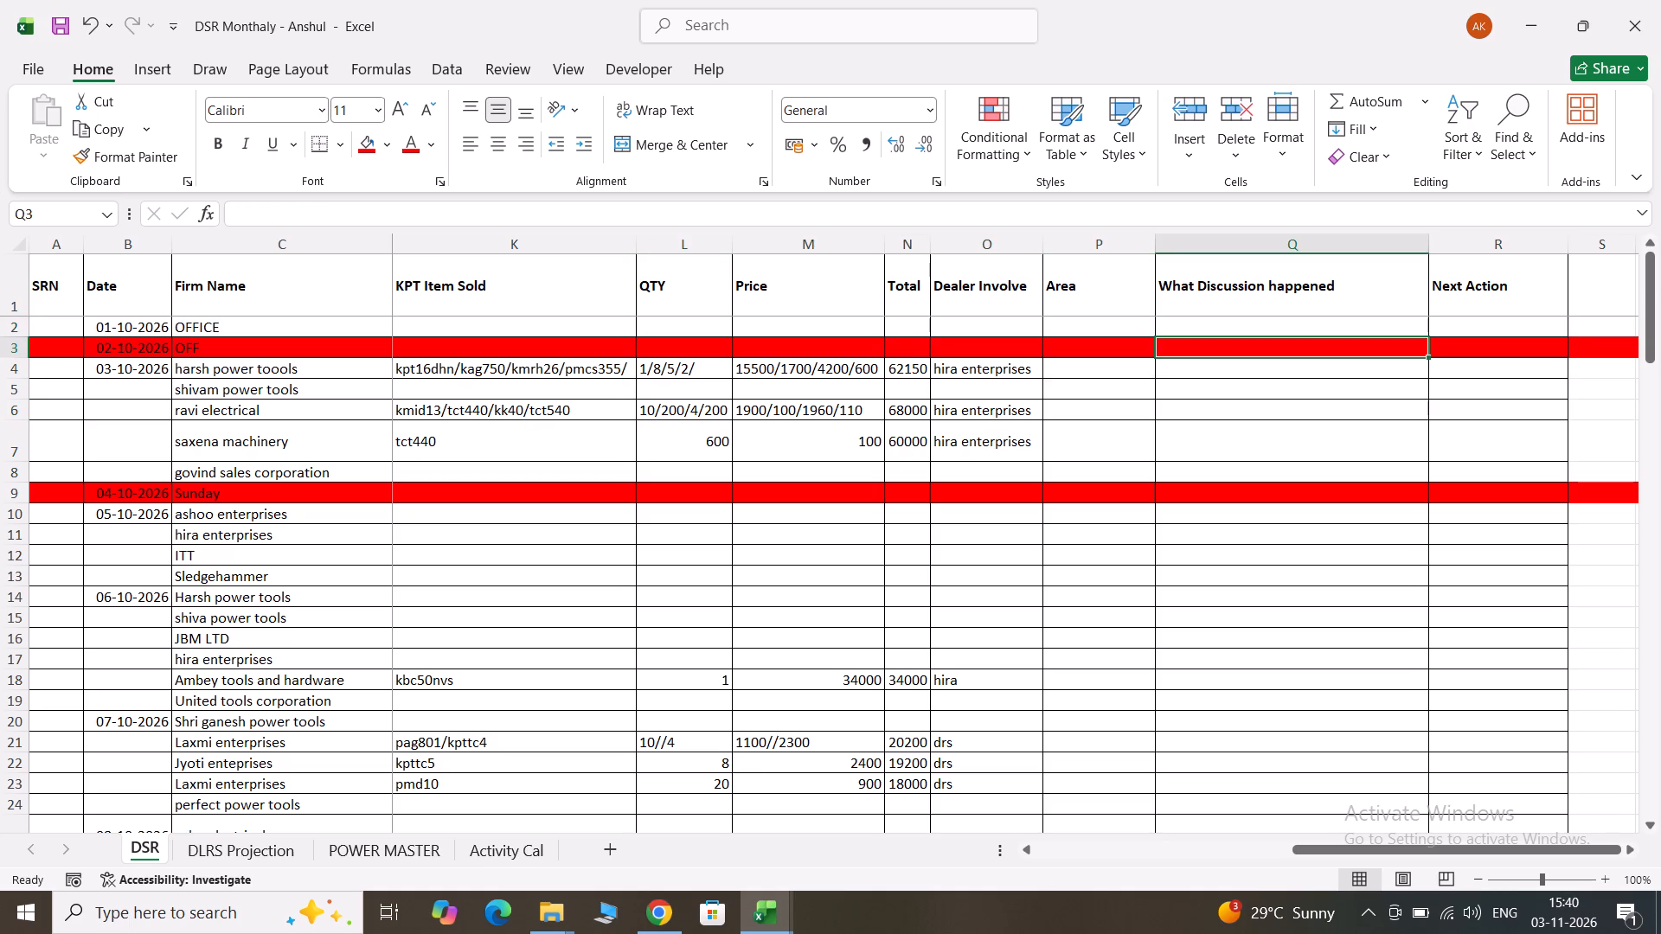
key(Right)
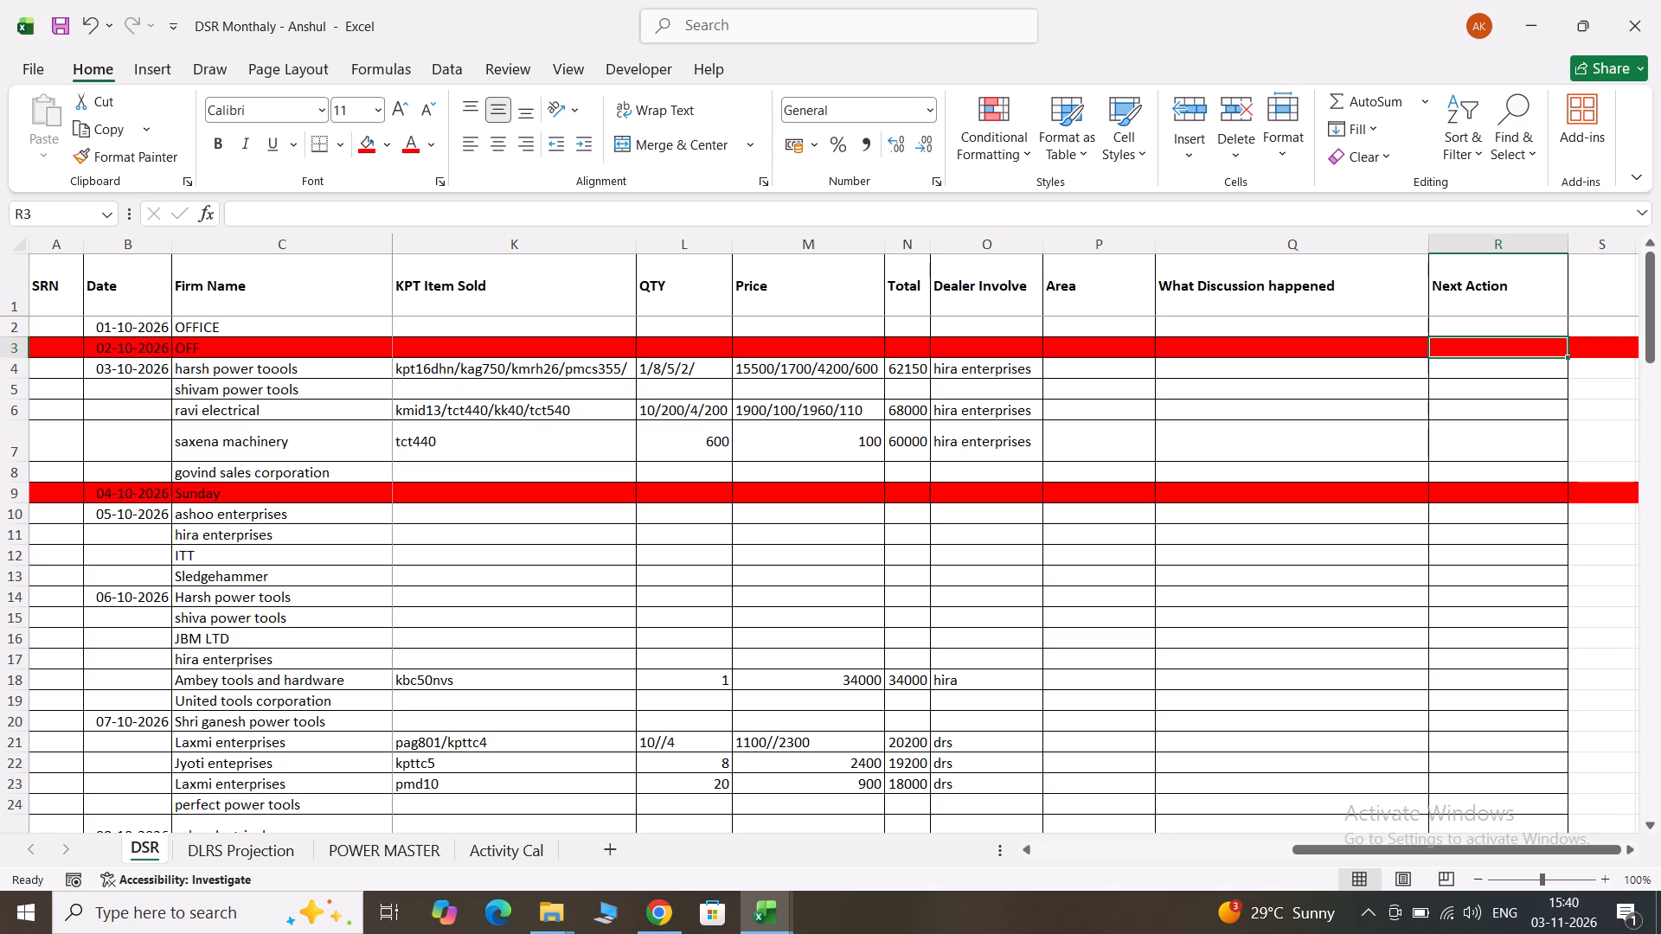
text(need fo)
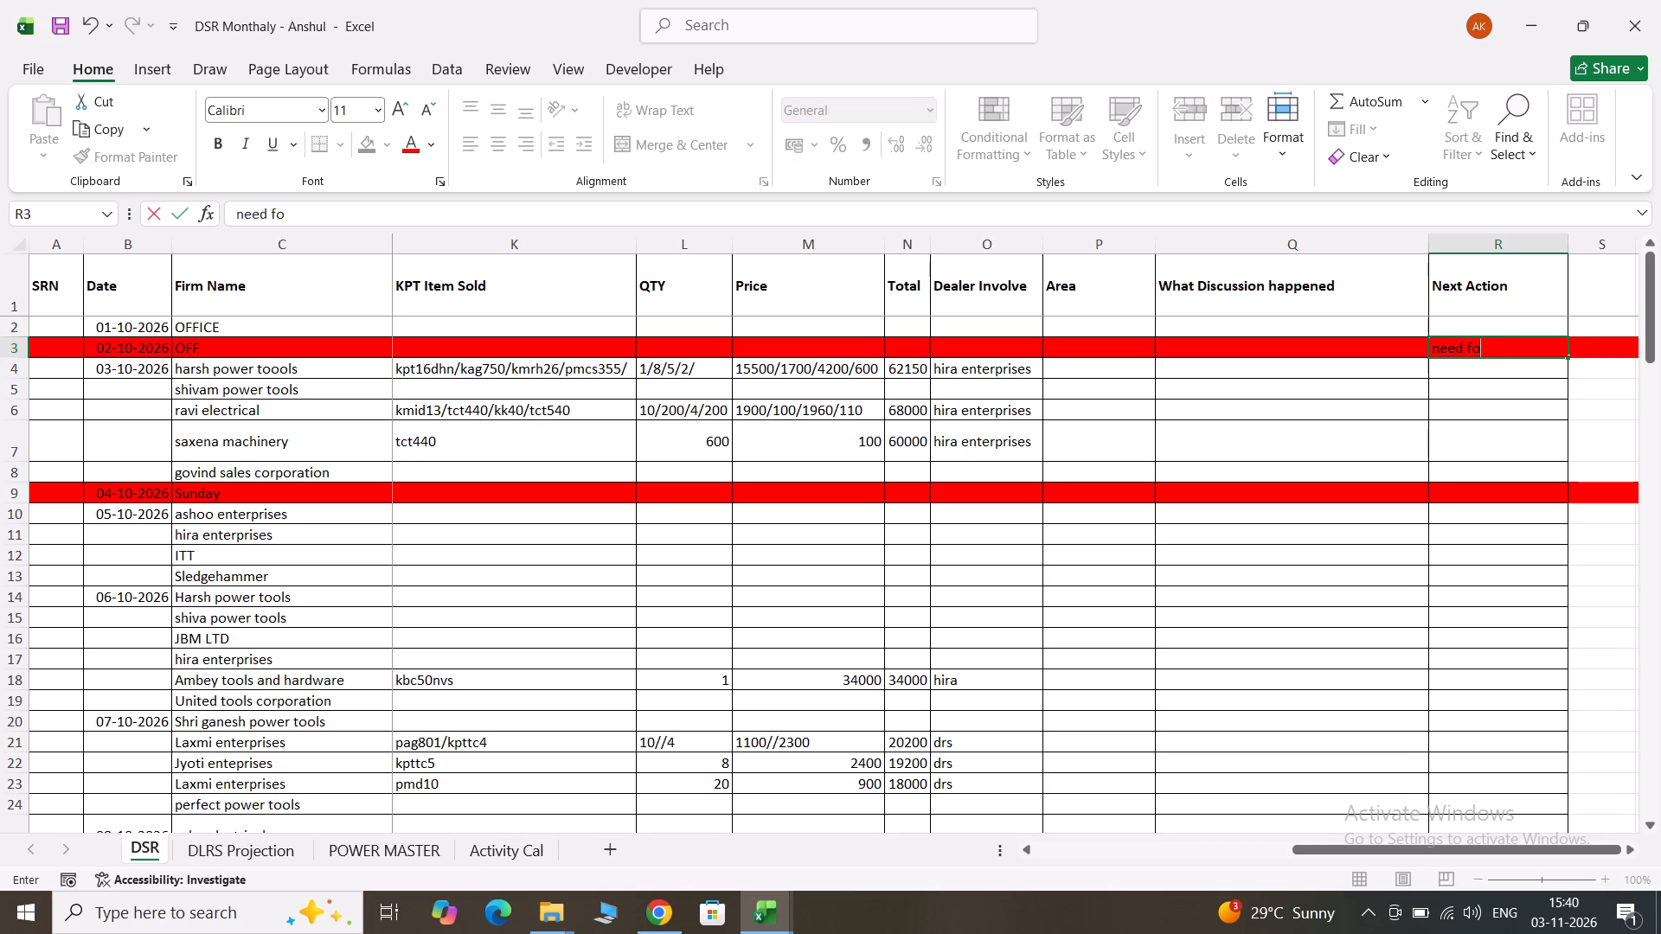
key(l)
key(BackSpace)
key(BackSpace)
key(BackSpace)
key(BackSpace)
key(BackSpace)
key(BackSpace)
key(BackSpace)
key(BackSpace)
Enter "need followup again" as the Next Action for the harsh power toools visit on 03-10-2026 in row 4.
key(Down)
text(need d)
key(BackSpace)
text(foolw)
key(BackSpace)
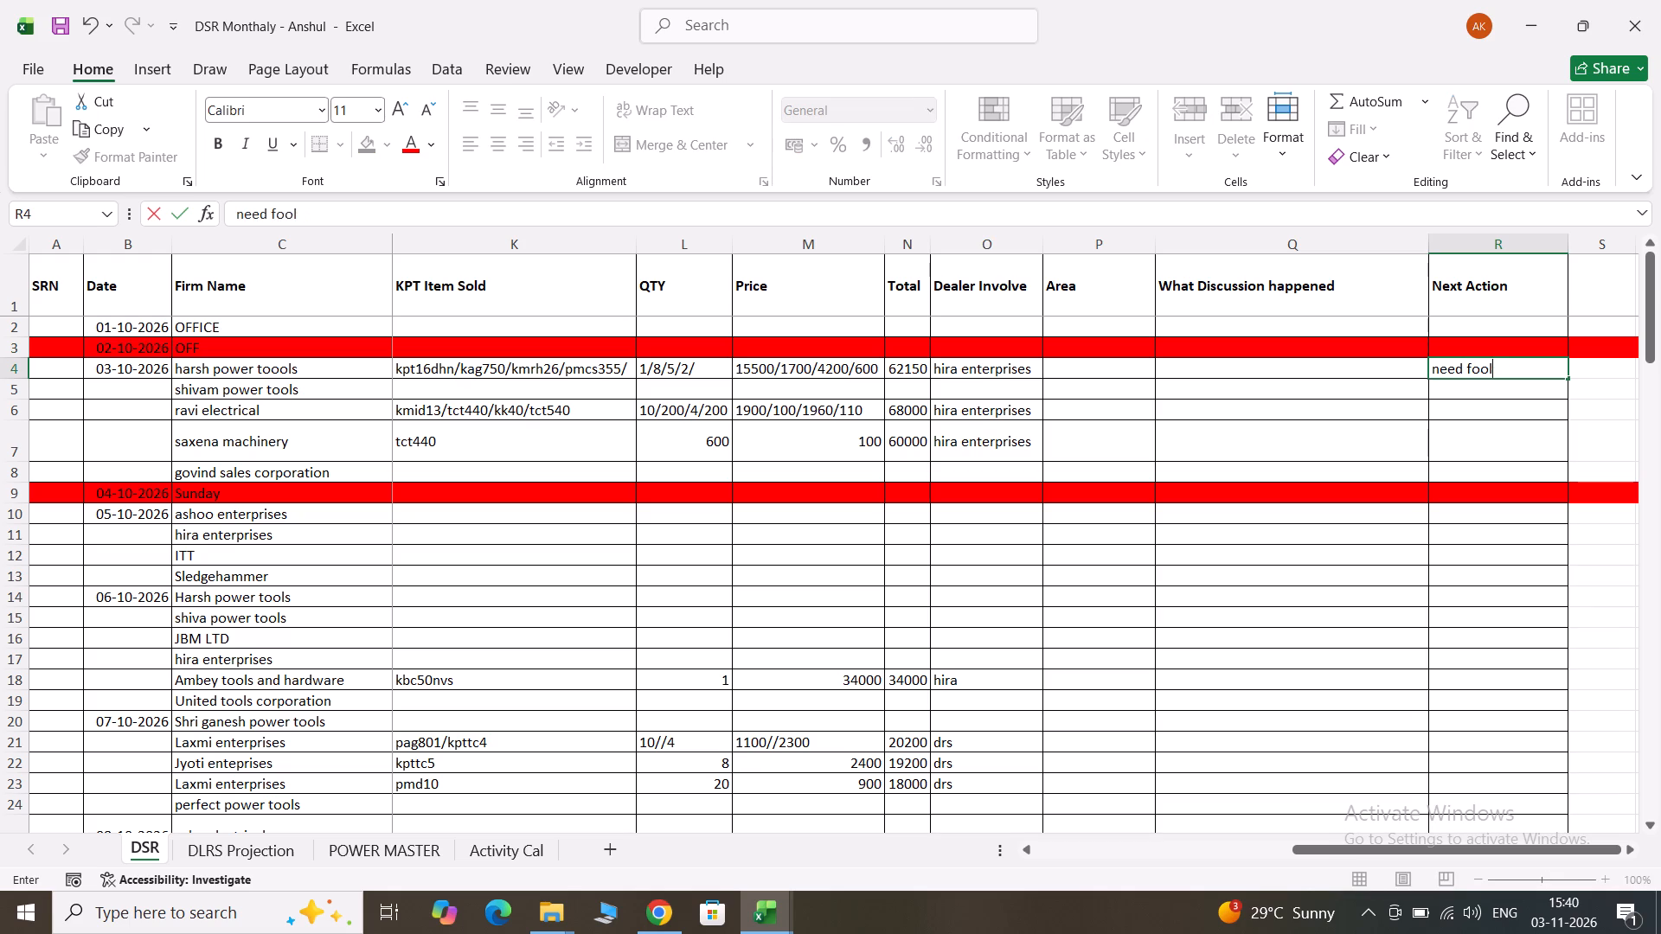
key(BackSpace)
key(BackSpace)
text(lo)
key(BackSpace)
text(lowup again)
key(Down)
key(Up)
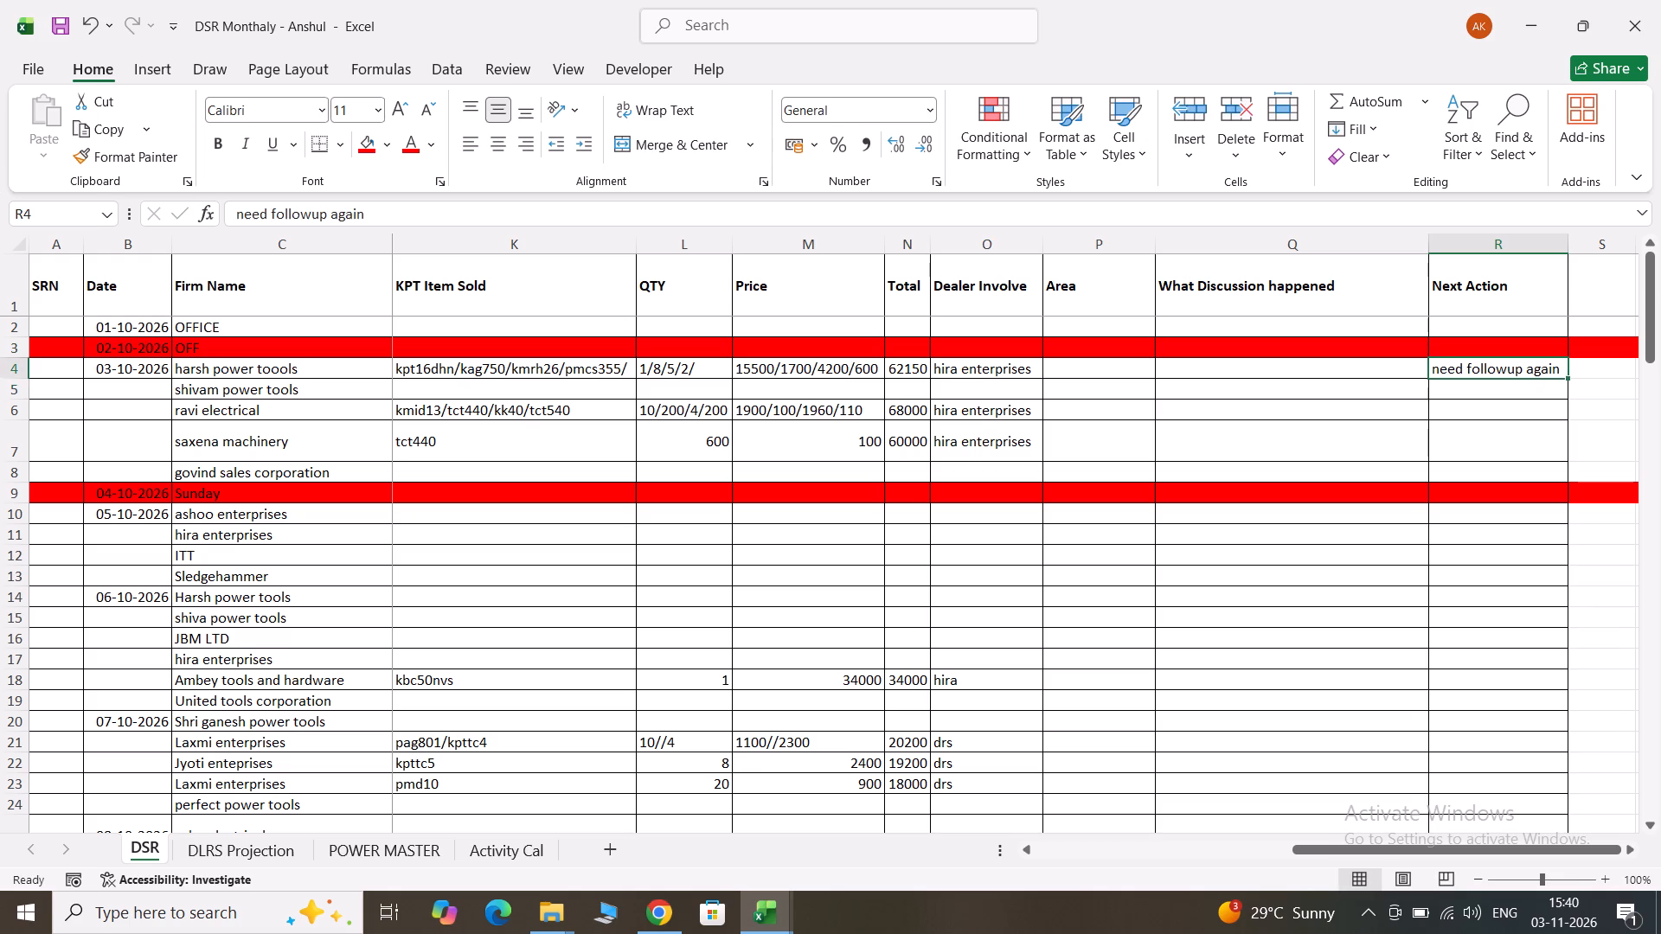
Enter "need followup again" as the Next Action for shivam power tools to govind sales corporation in rows 5 to 8.
key(Down)
key(n)
key(Down)
key(n)
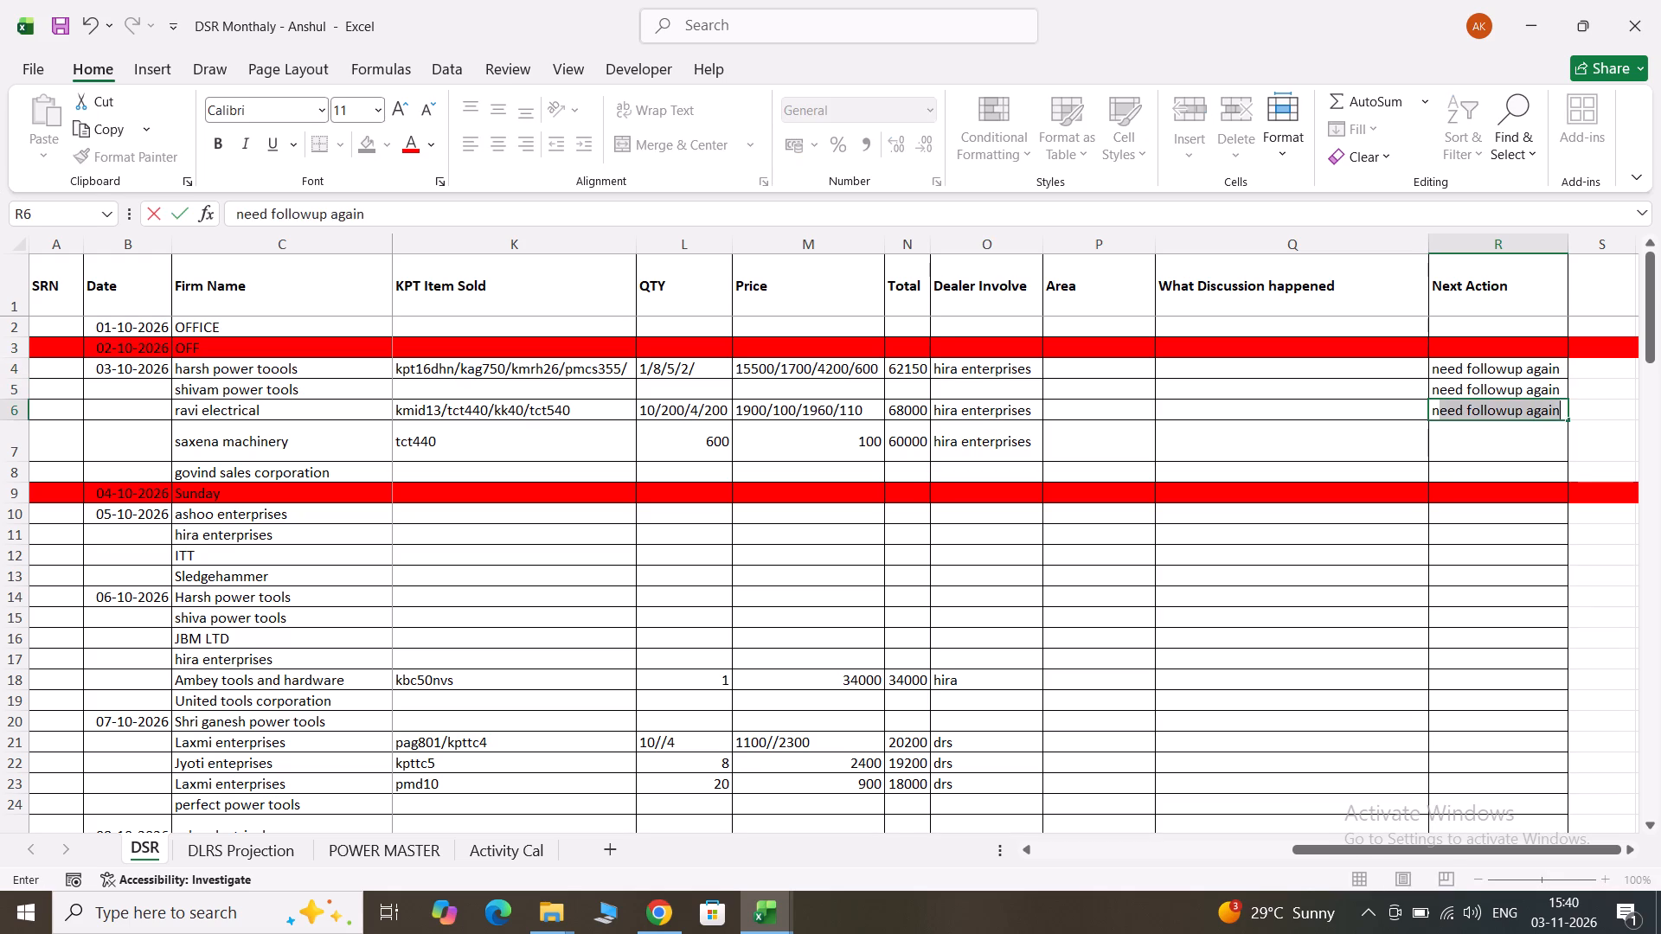
key(Down)
key(n)
key(Down)
key(n)
key(Down)
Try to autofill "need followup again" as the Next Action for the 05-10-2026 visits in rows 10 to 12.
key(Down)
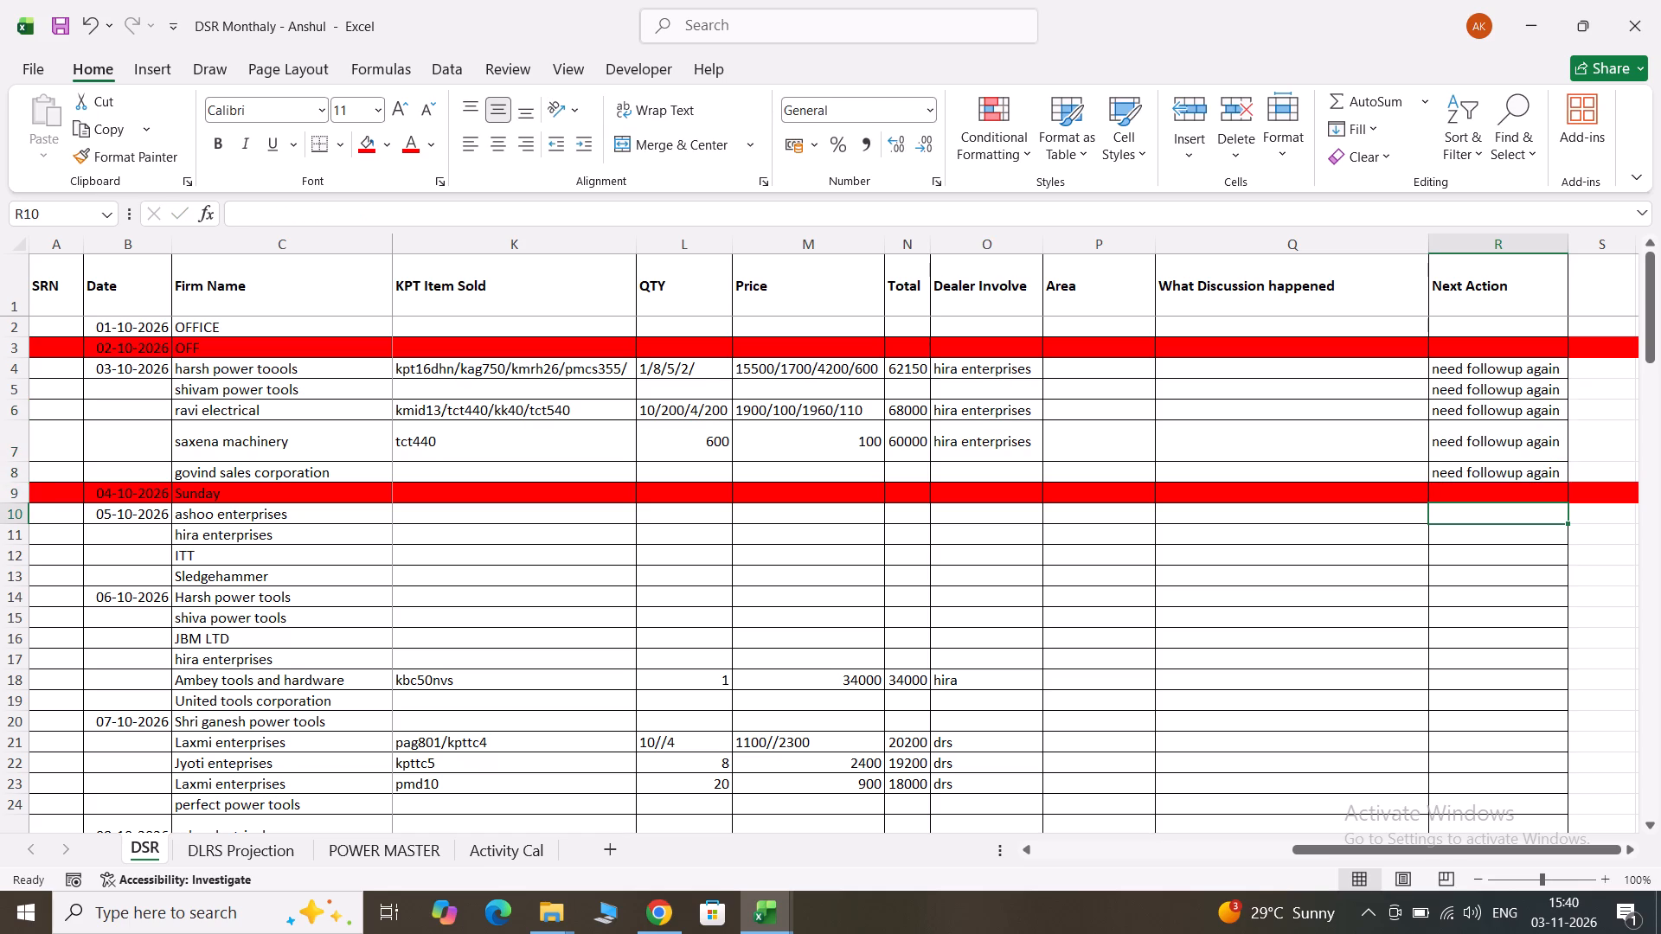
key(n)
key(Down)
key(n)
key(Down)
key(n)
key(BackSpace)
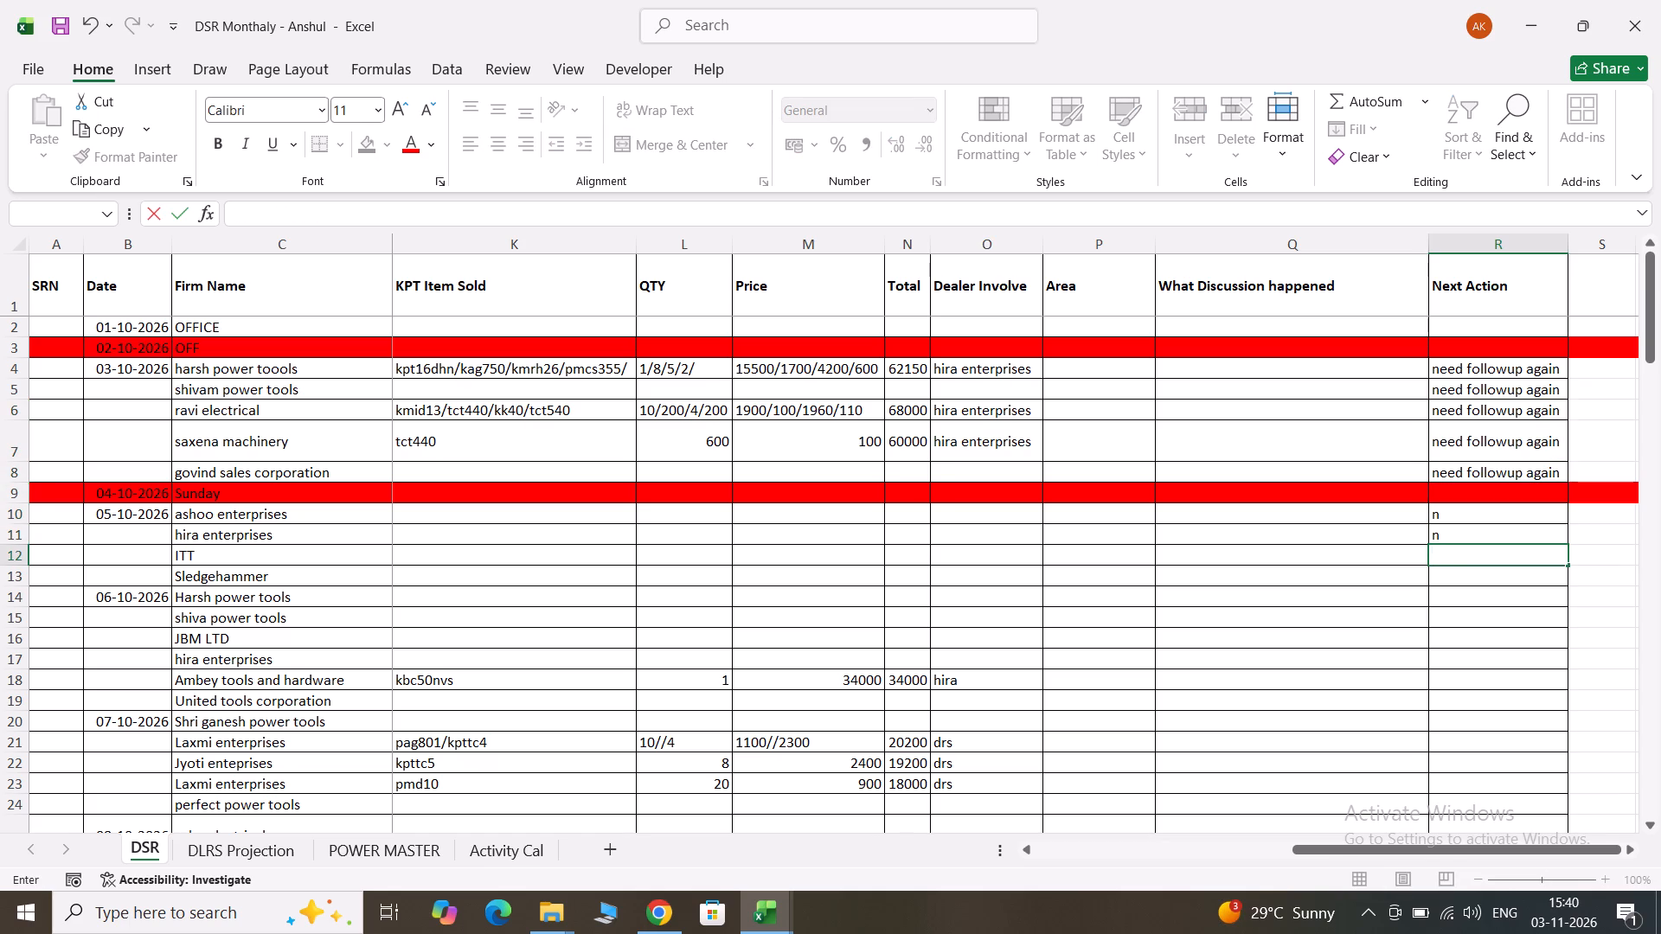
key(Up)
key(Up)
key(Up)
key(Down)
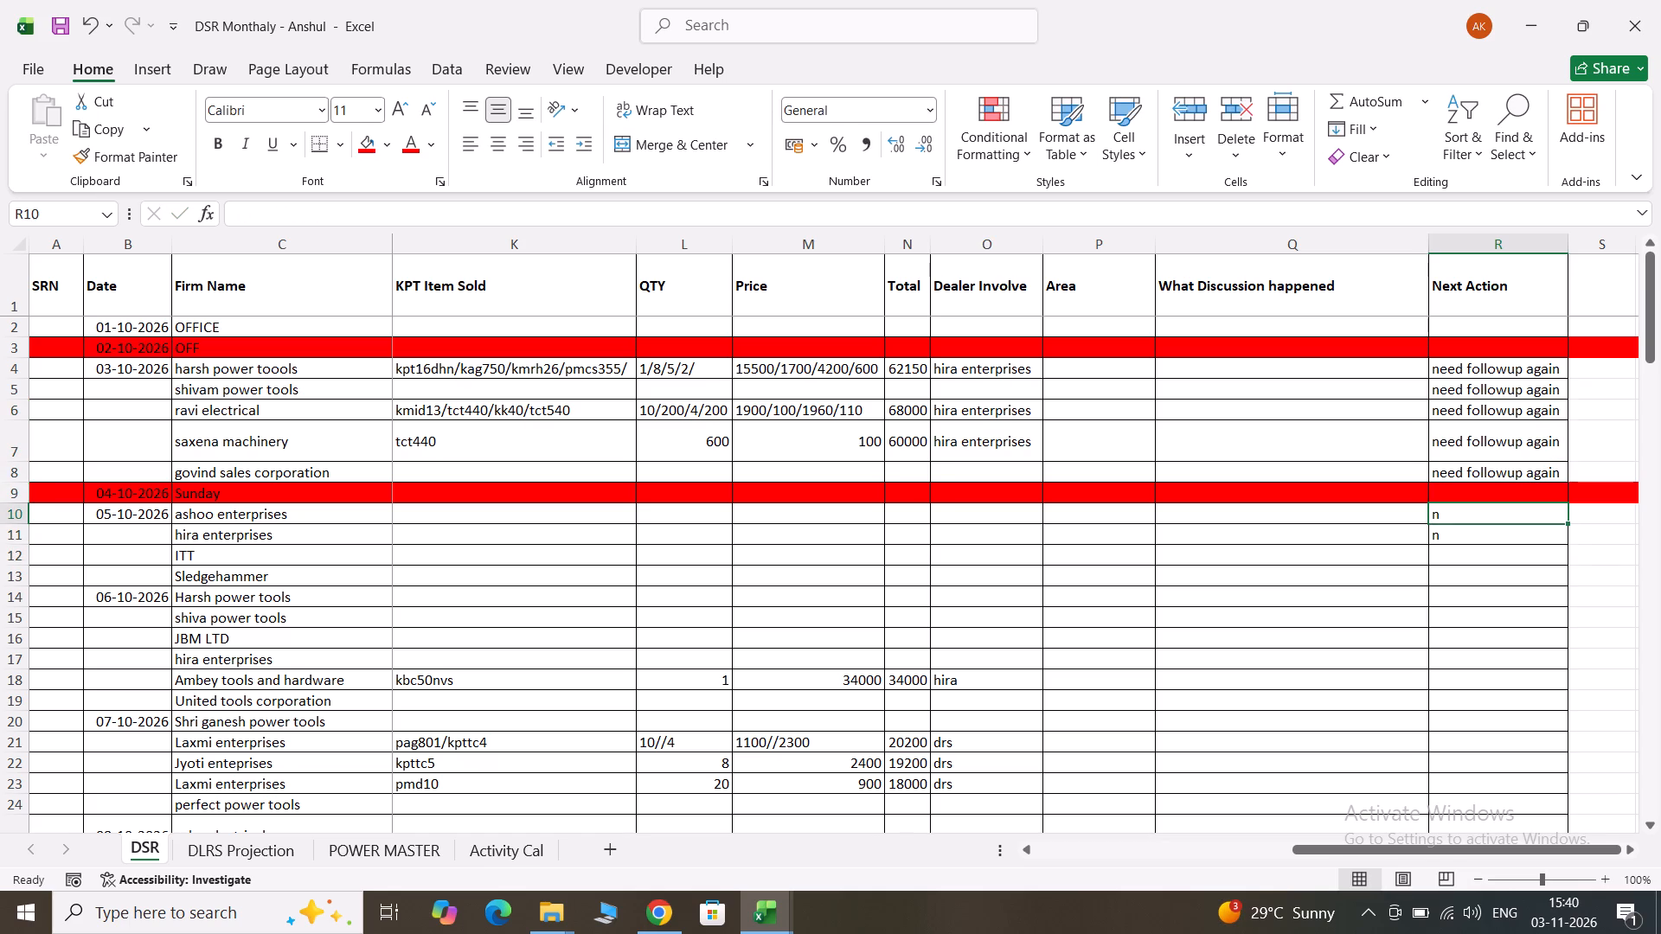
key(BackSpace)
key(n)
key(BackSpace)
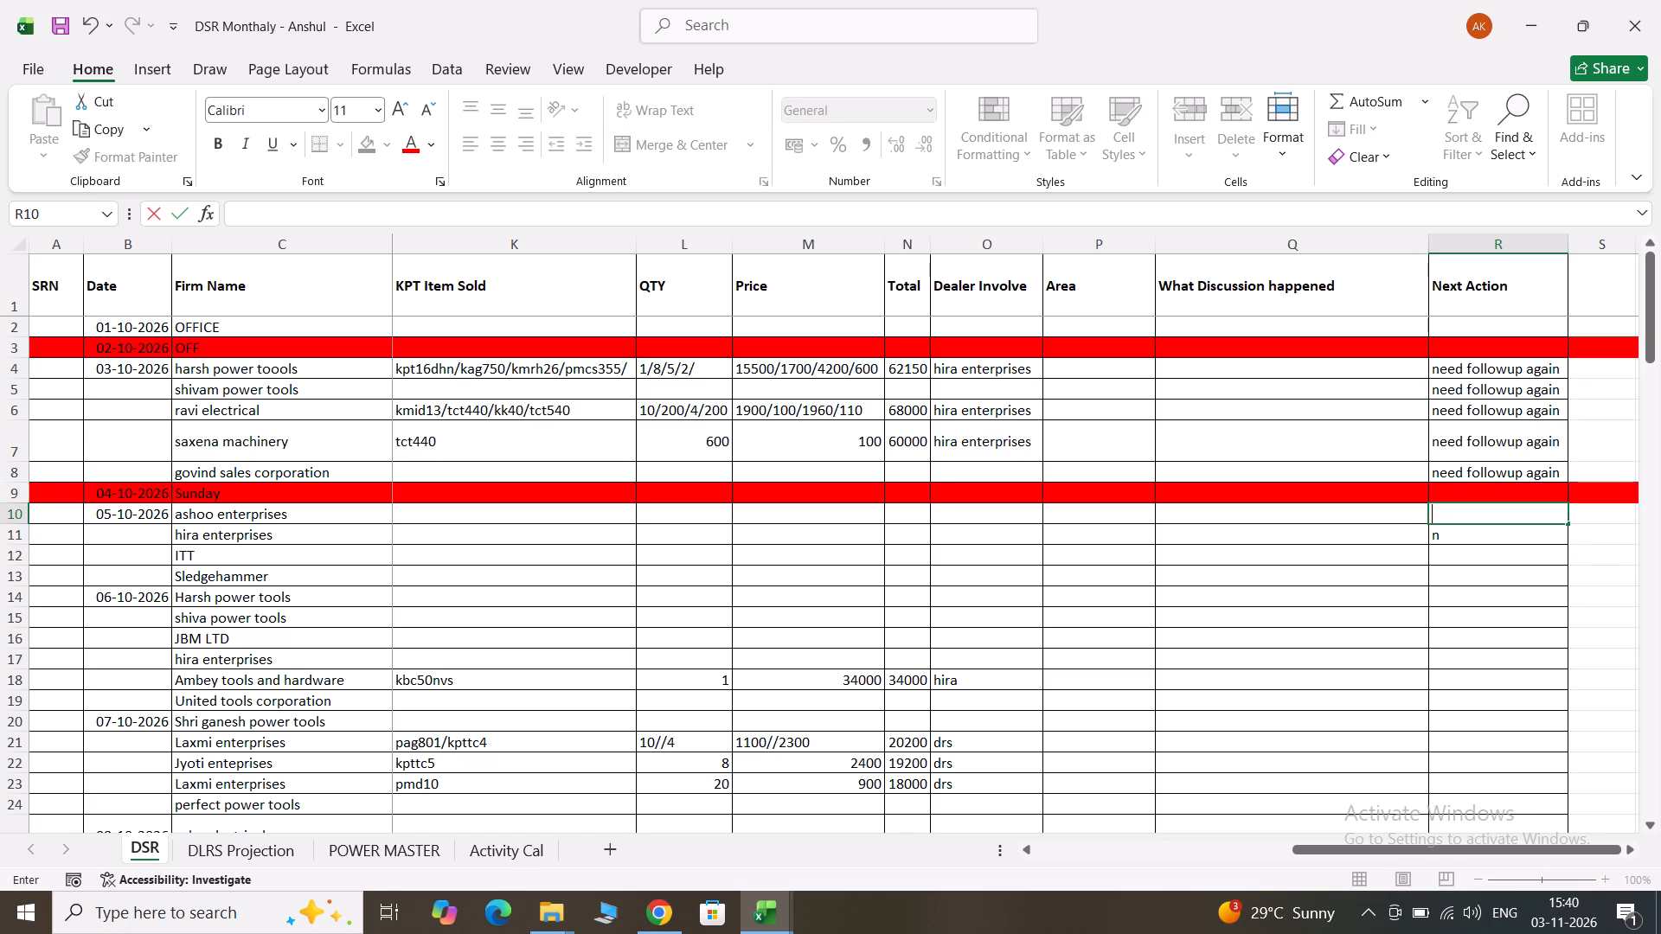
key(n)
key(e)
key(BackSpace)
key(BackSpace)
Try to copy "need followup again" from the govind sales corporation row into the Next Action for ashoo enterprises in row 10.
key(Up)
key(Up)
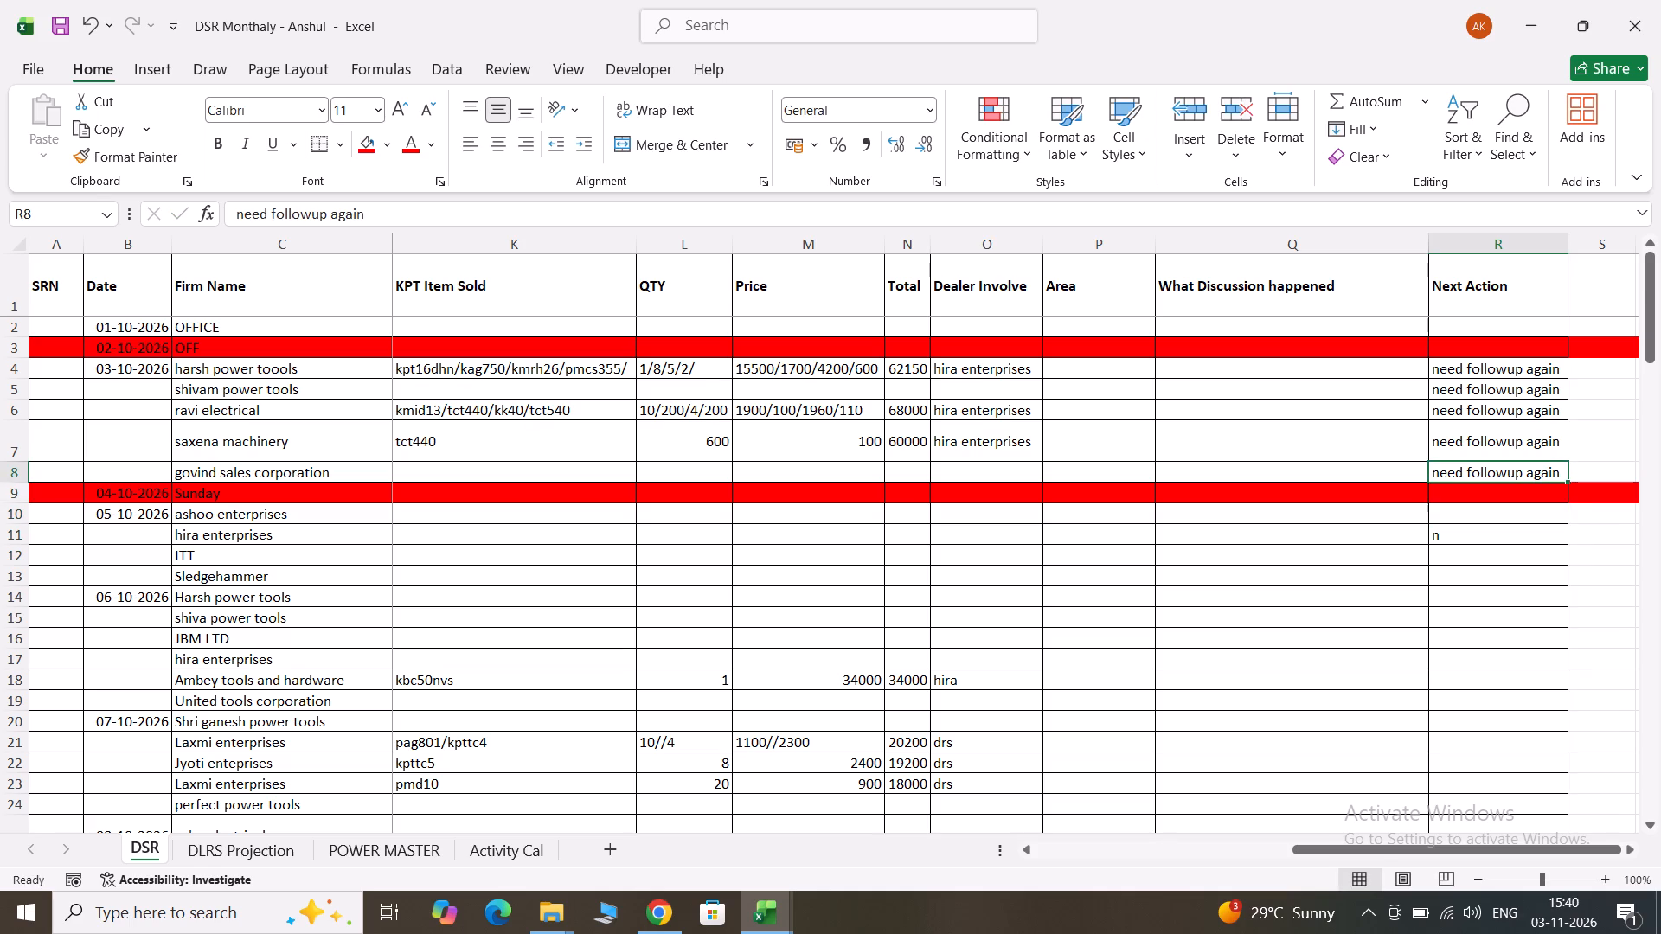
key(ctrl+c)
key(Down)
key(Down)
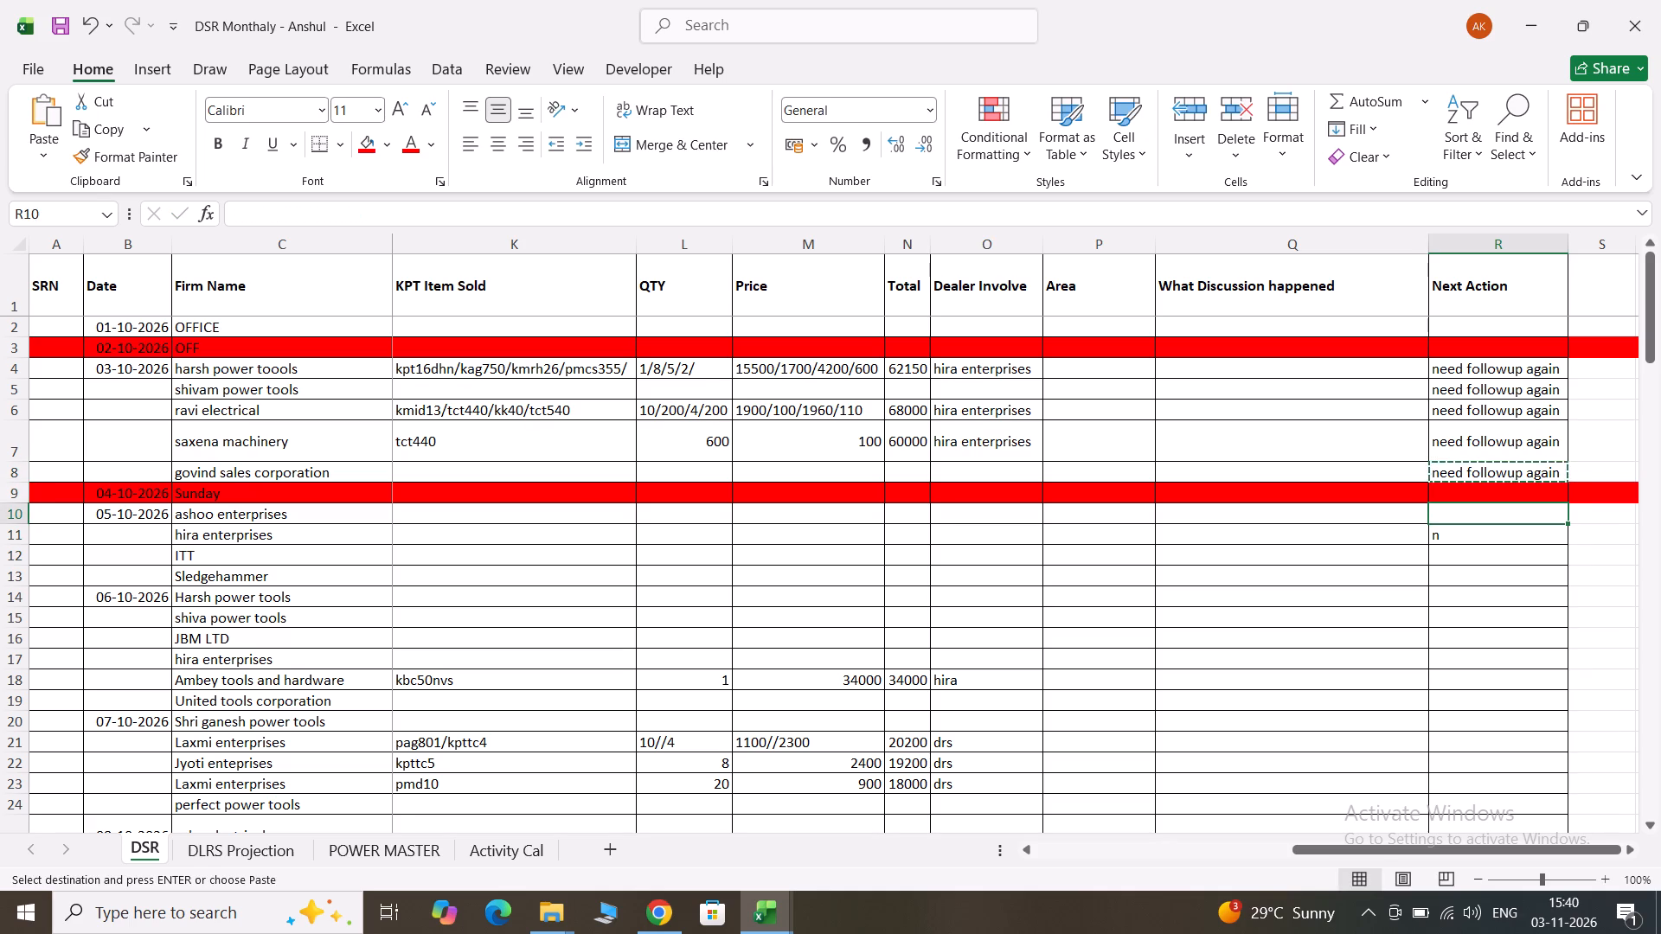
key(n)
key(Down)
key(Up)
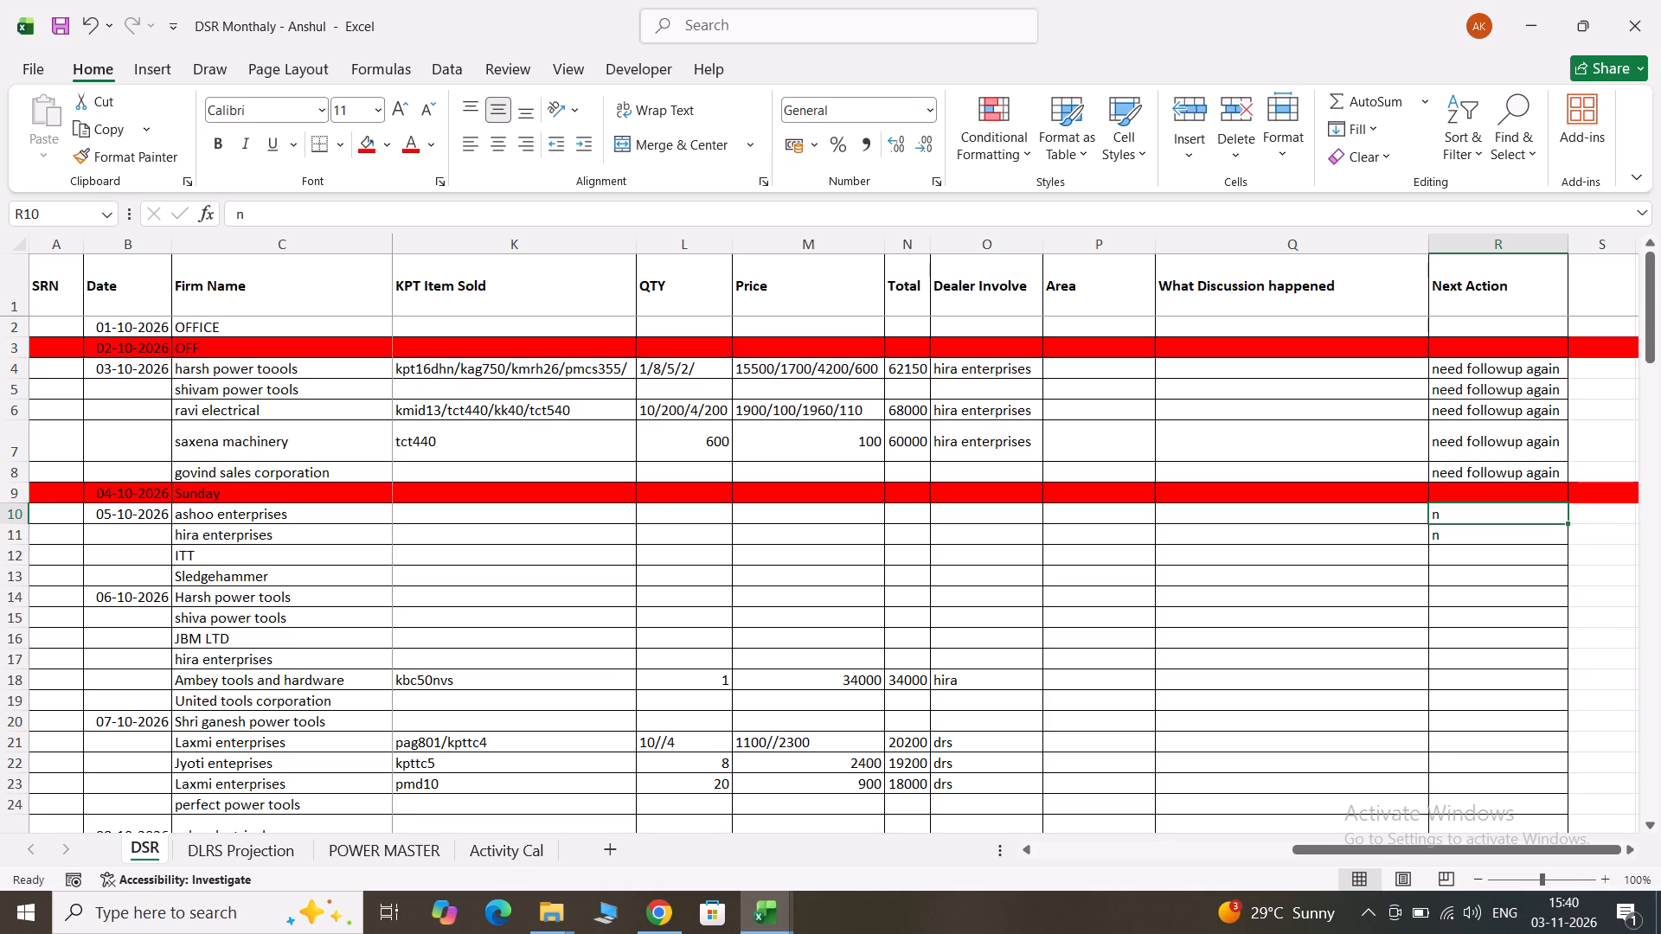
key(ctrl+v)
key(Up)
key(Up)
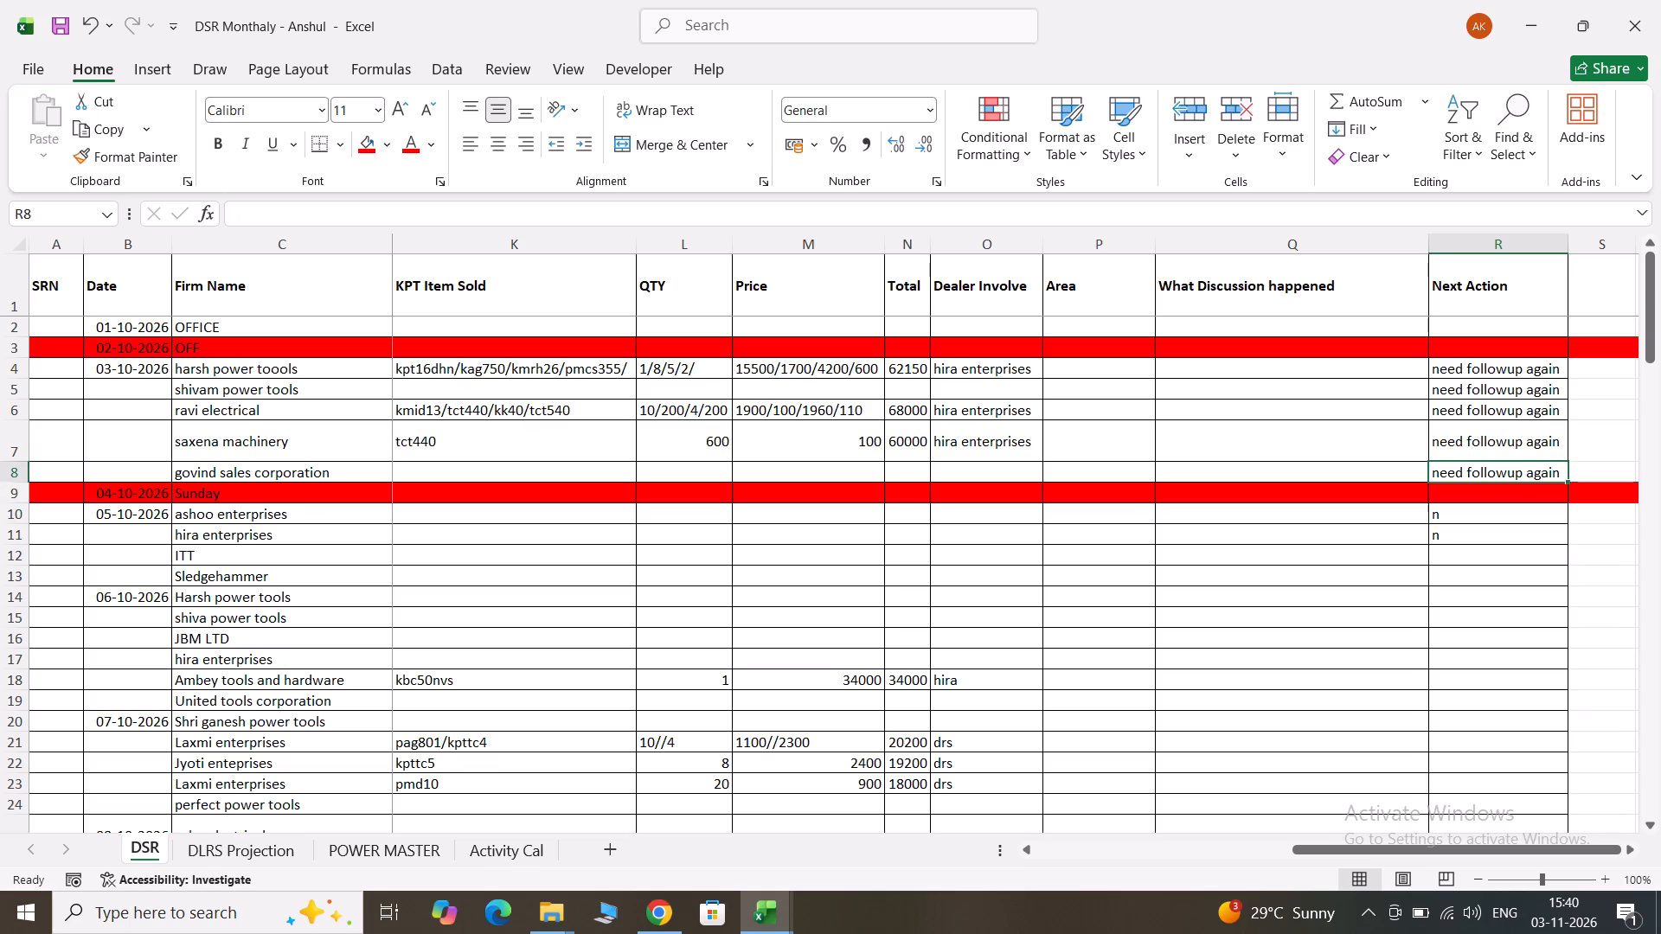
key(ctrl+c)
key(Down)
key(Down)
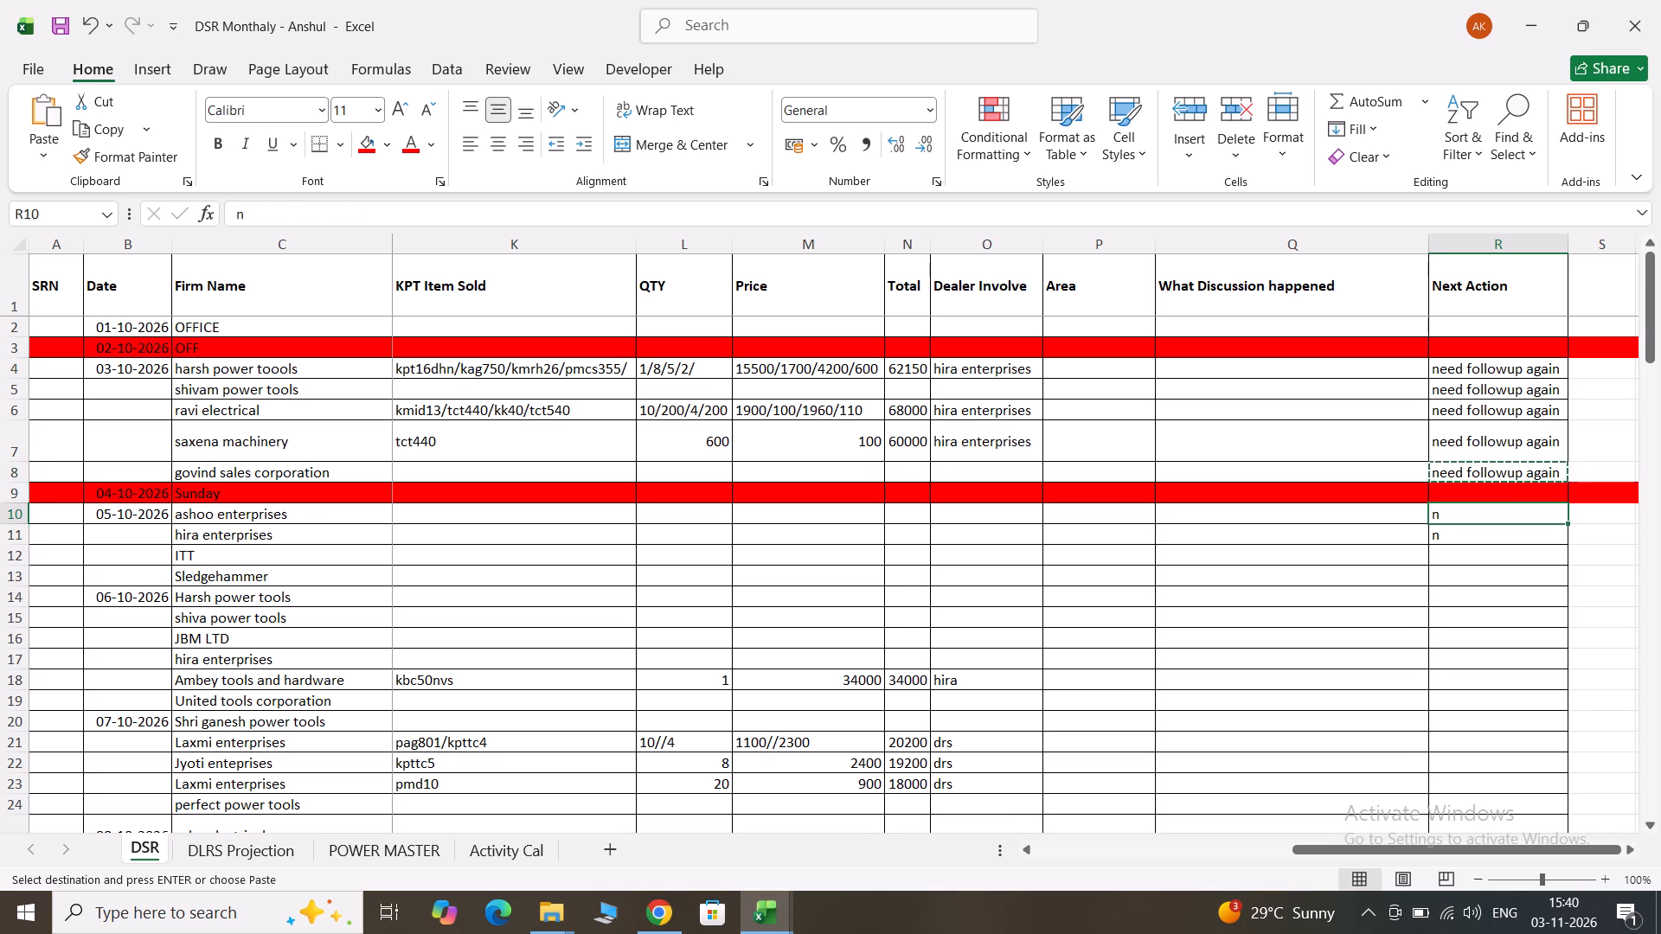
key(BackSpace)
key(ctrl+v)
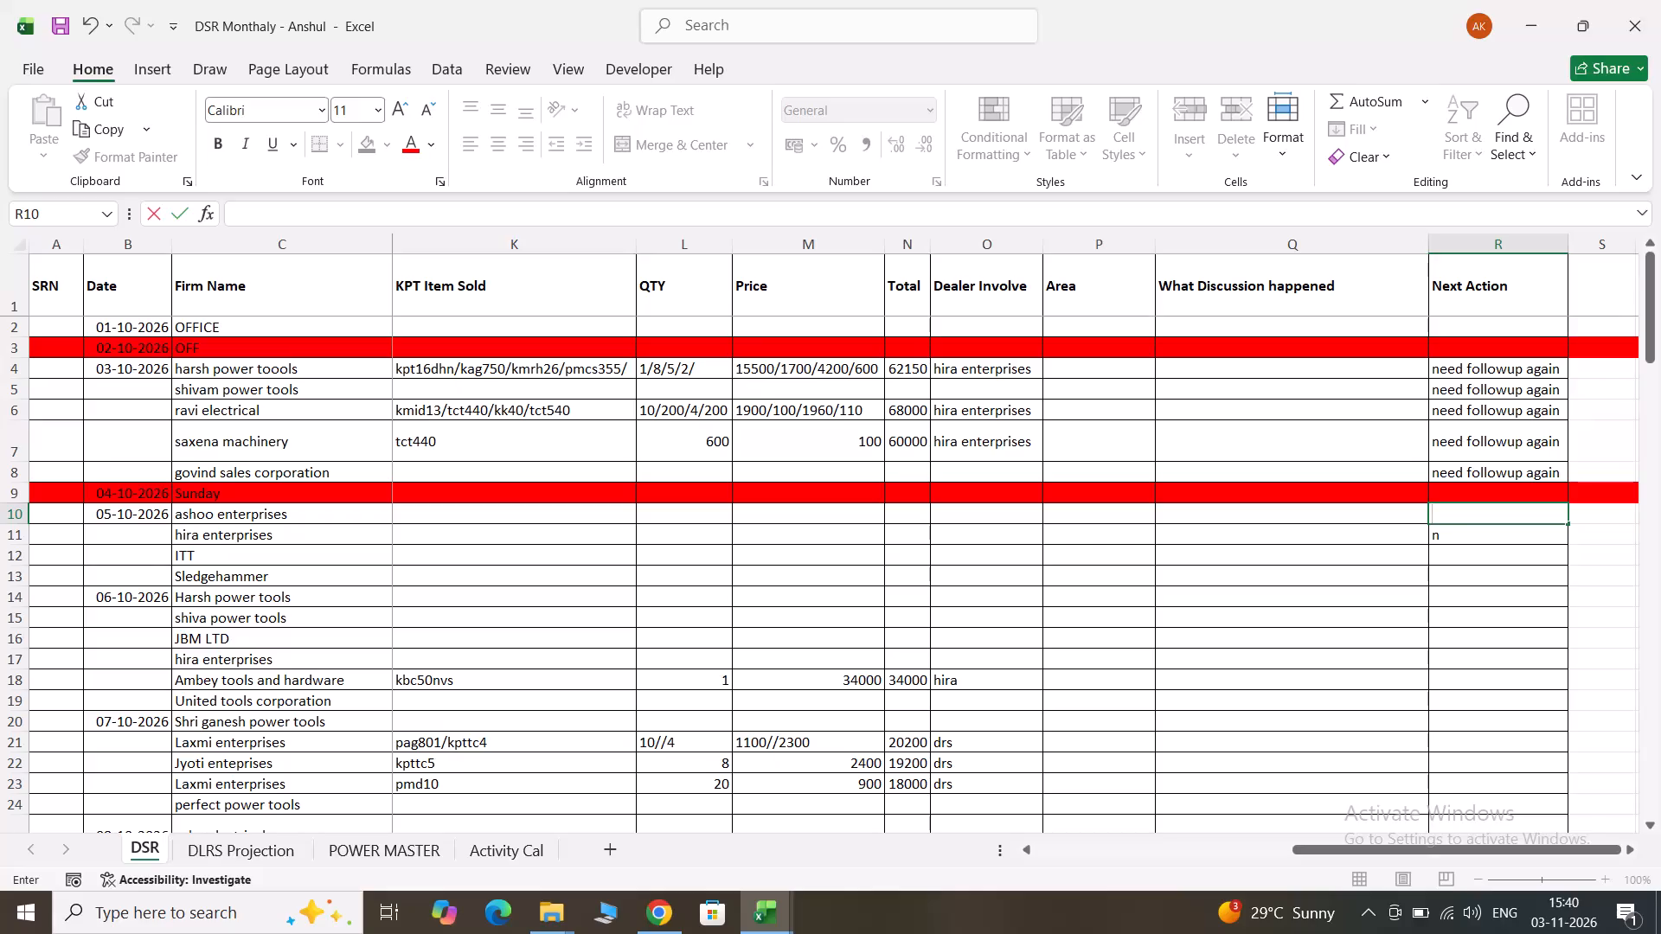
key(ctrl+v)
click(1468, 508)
Fill the Next Action for the 05-10-2026 visits in rows 10 to 13 with "need followup again", copying it from row 8.
click(1468, 473)
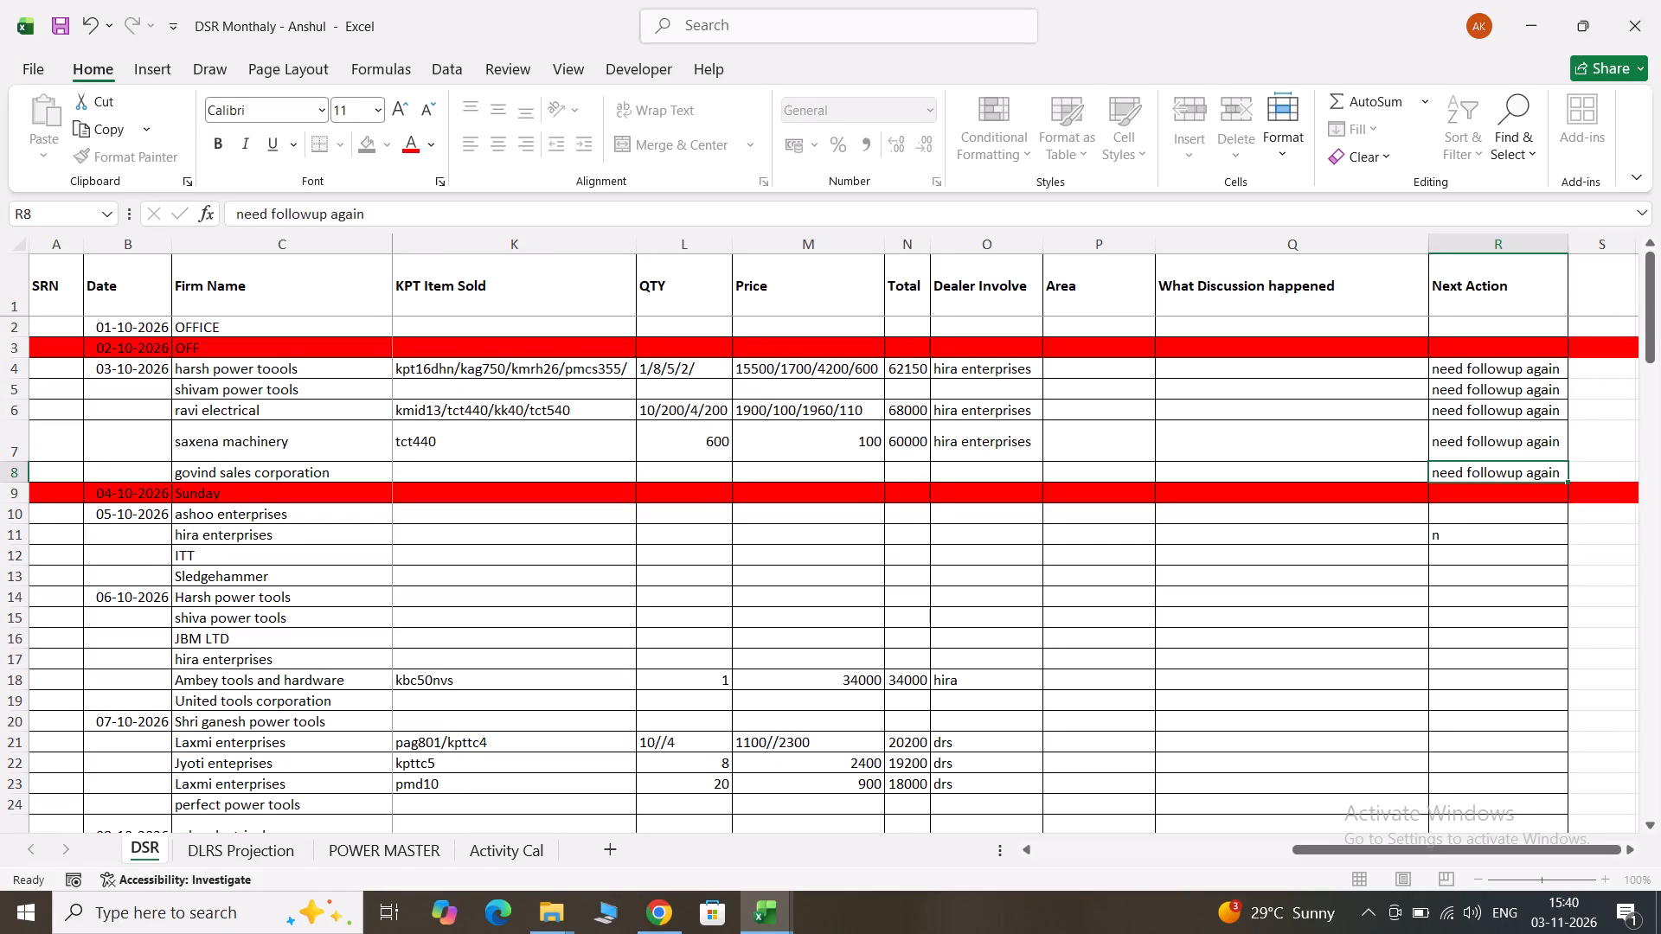
key(ctrl+c)
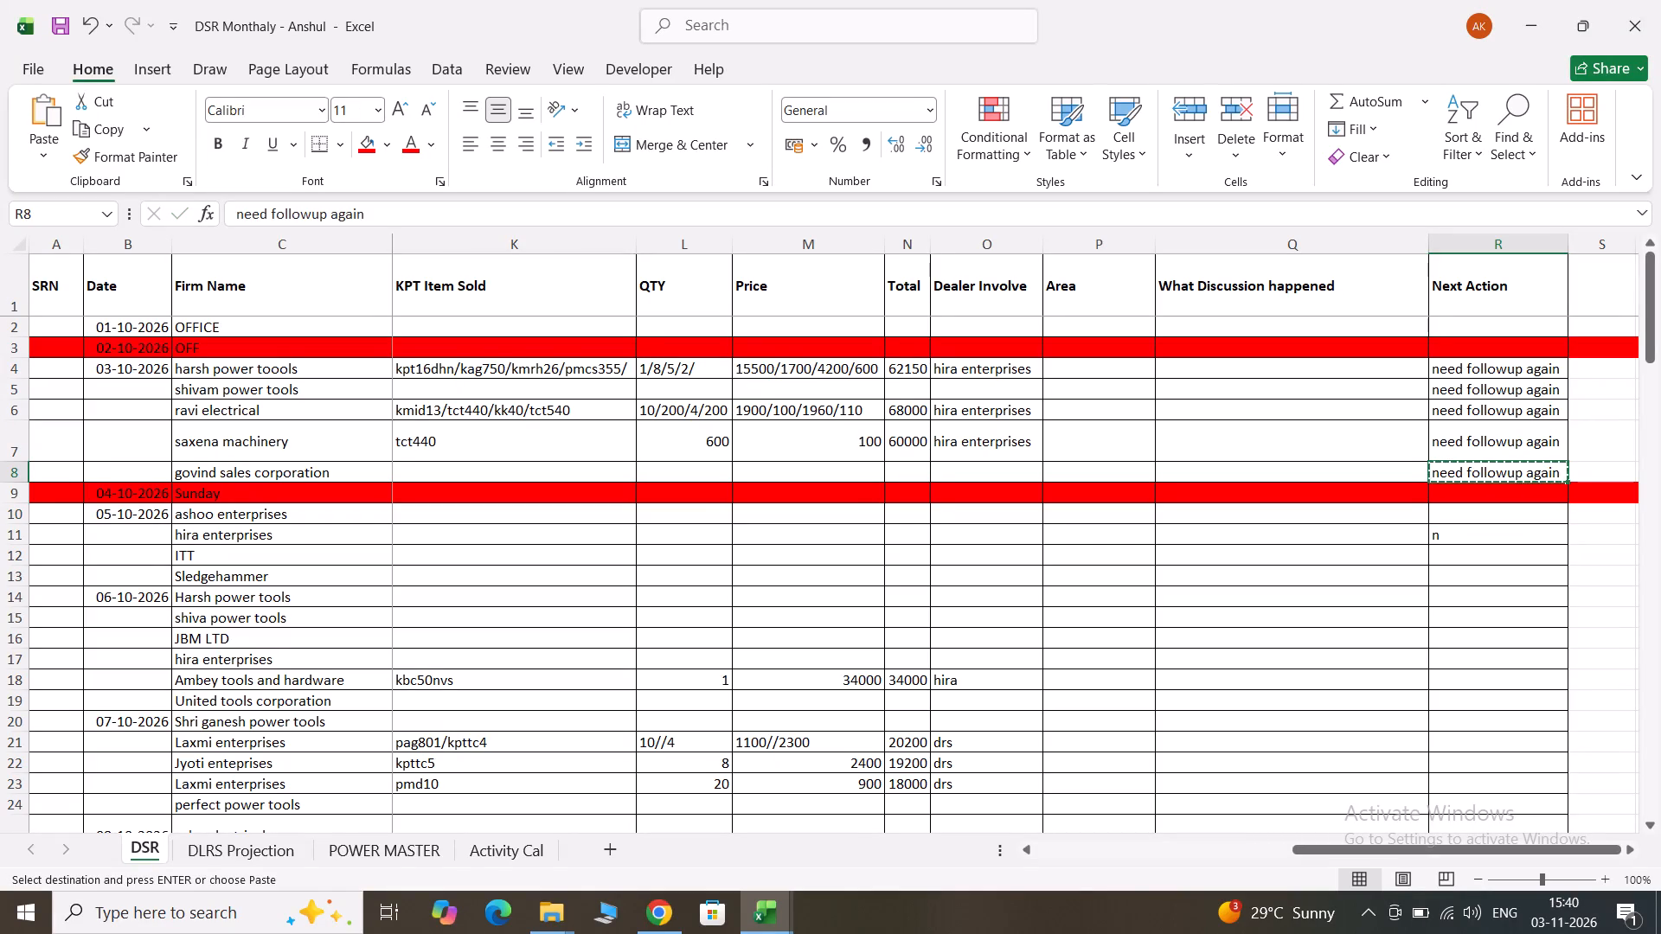
click(1468, 521)
key(ctrl+v)
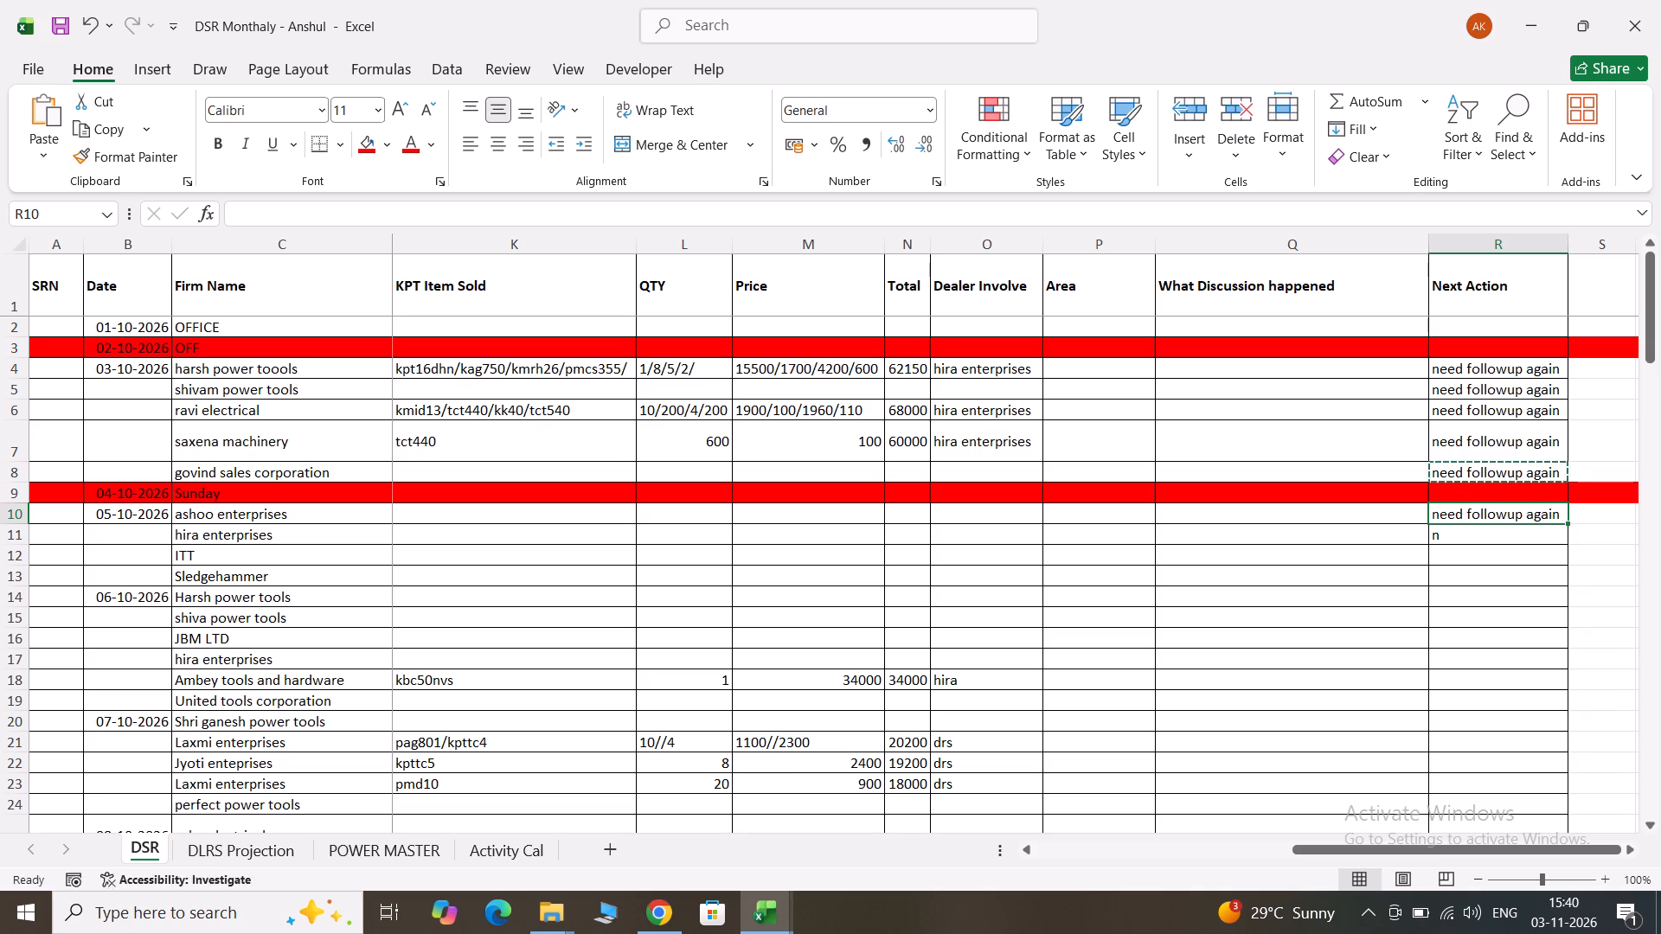
click(1468, 533)
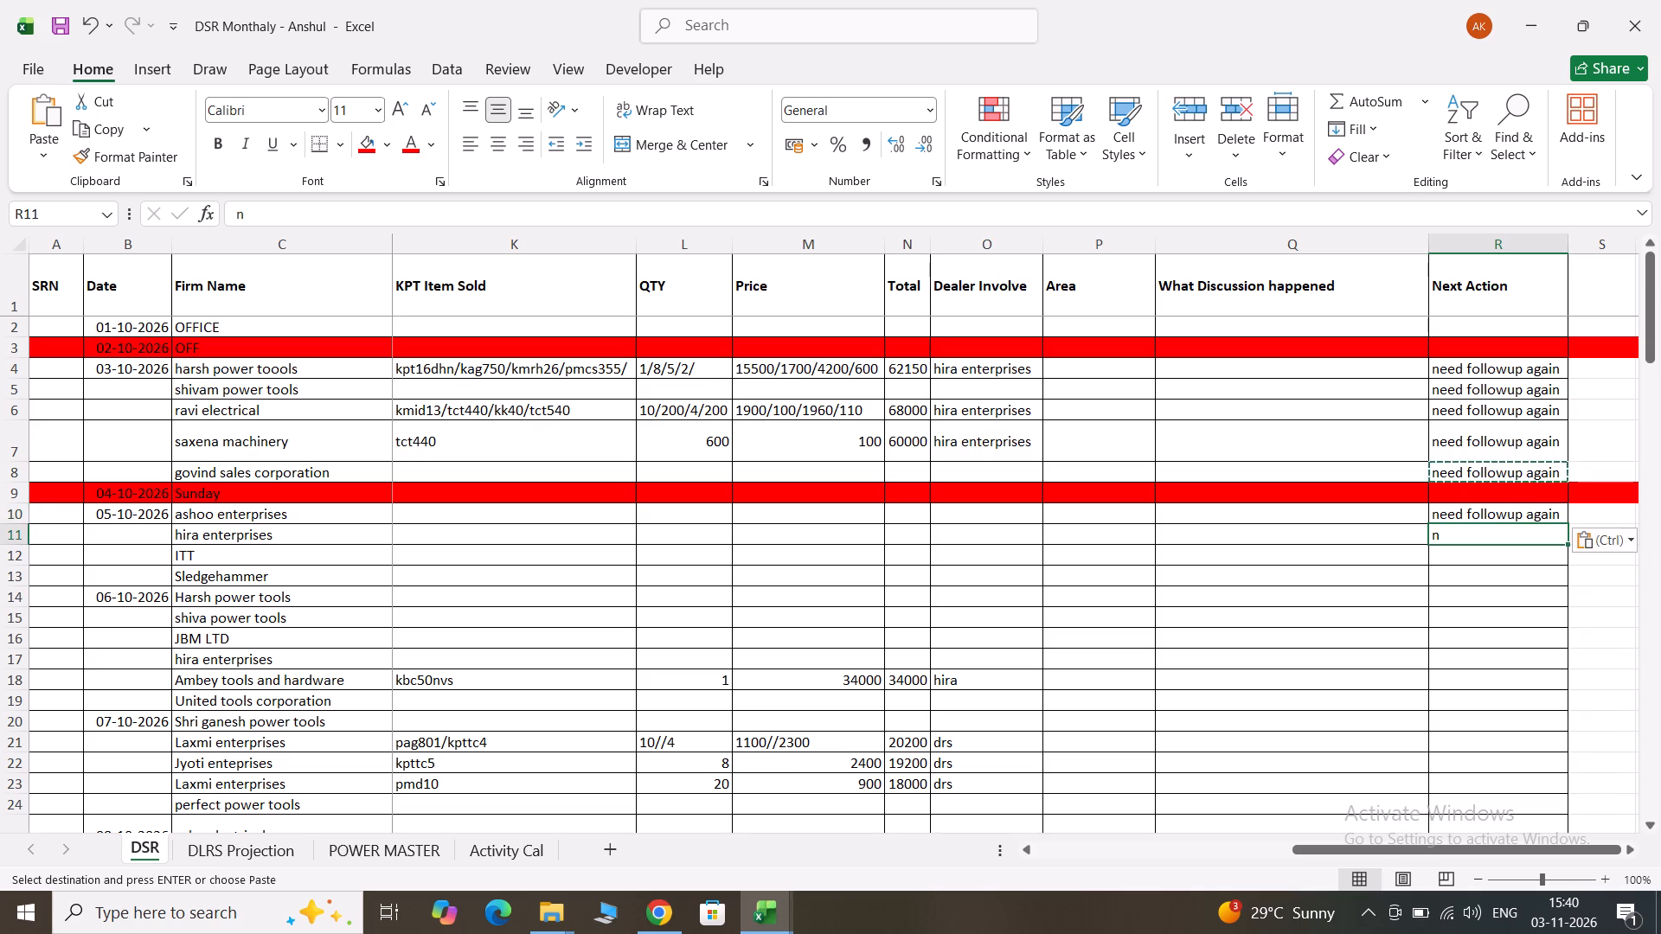
key(n)
key(Down)
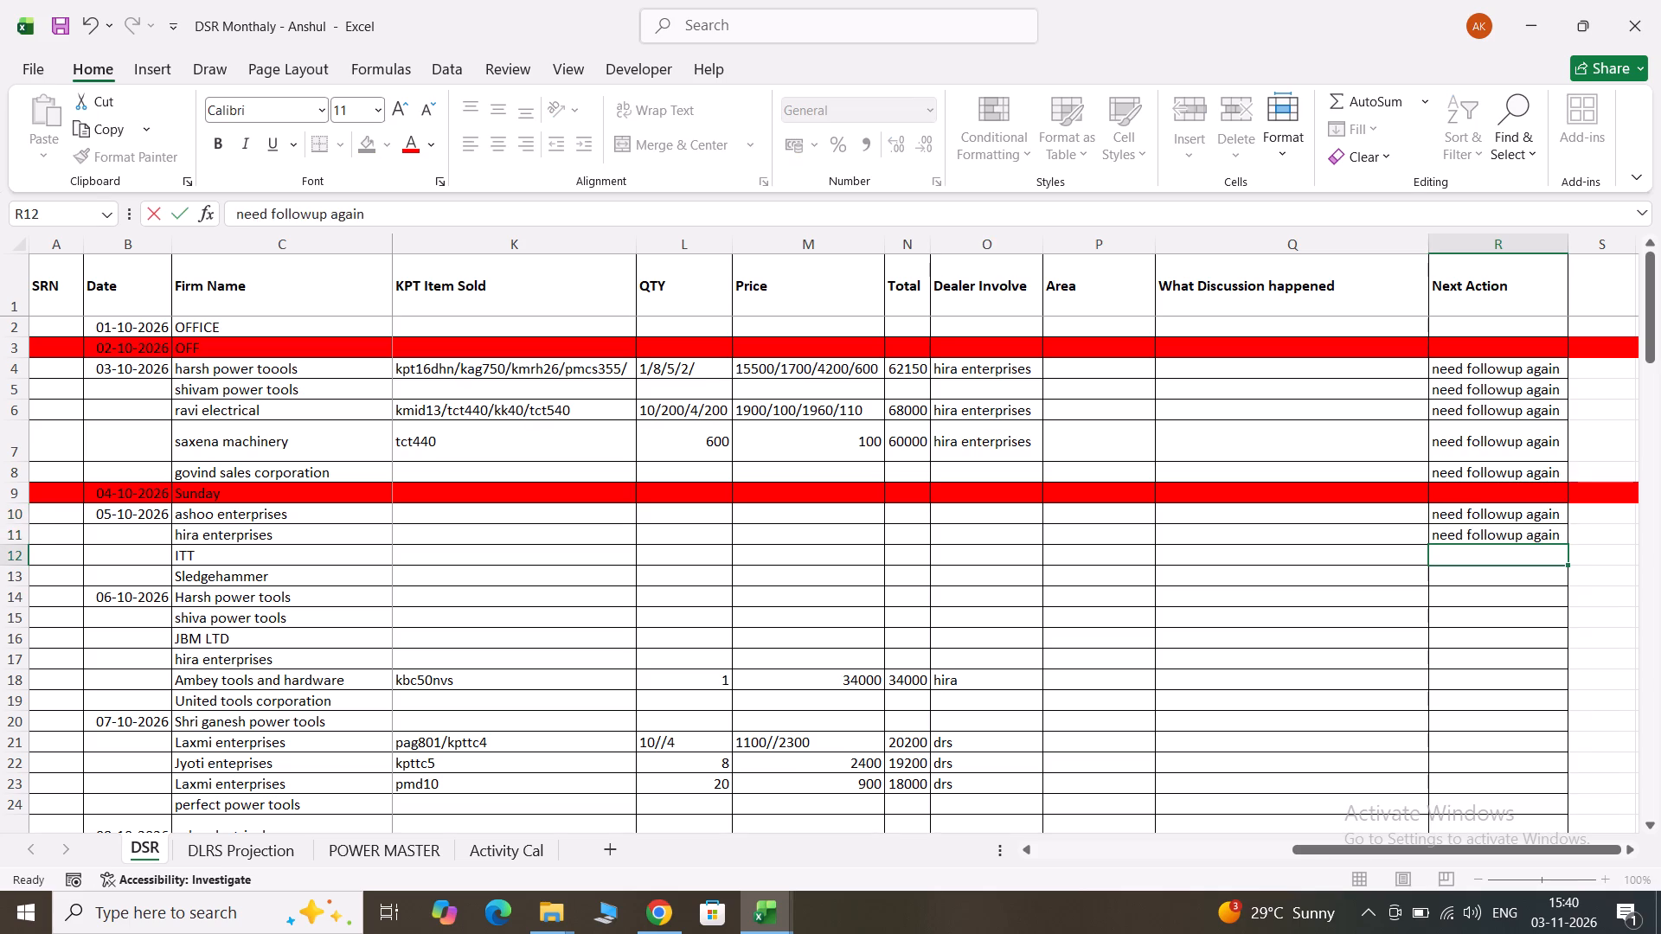
key(n)
key(Down)
key(n)
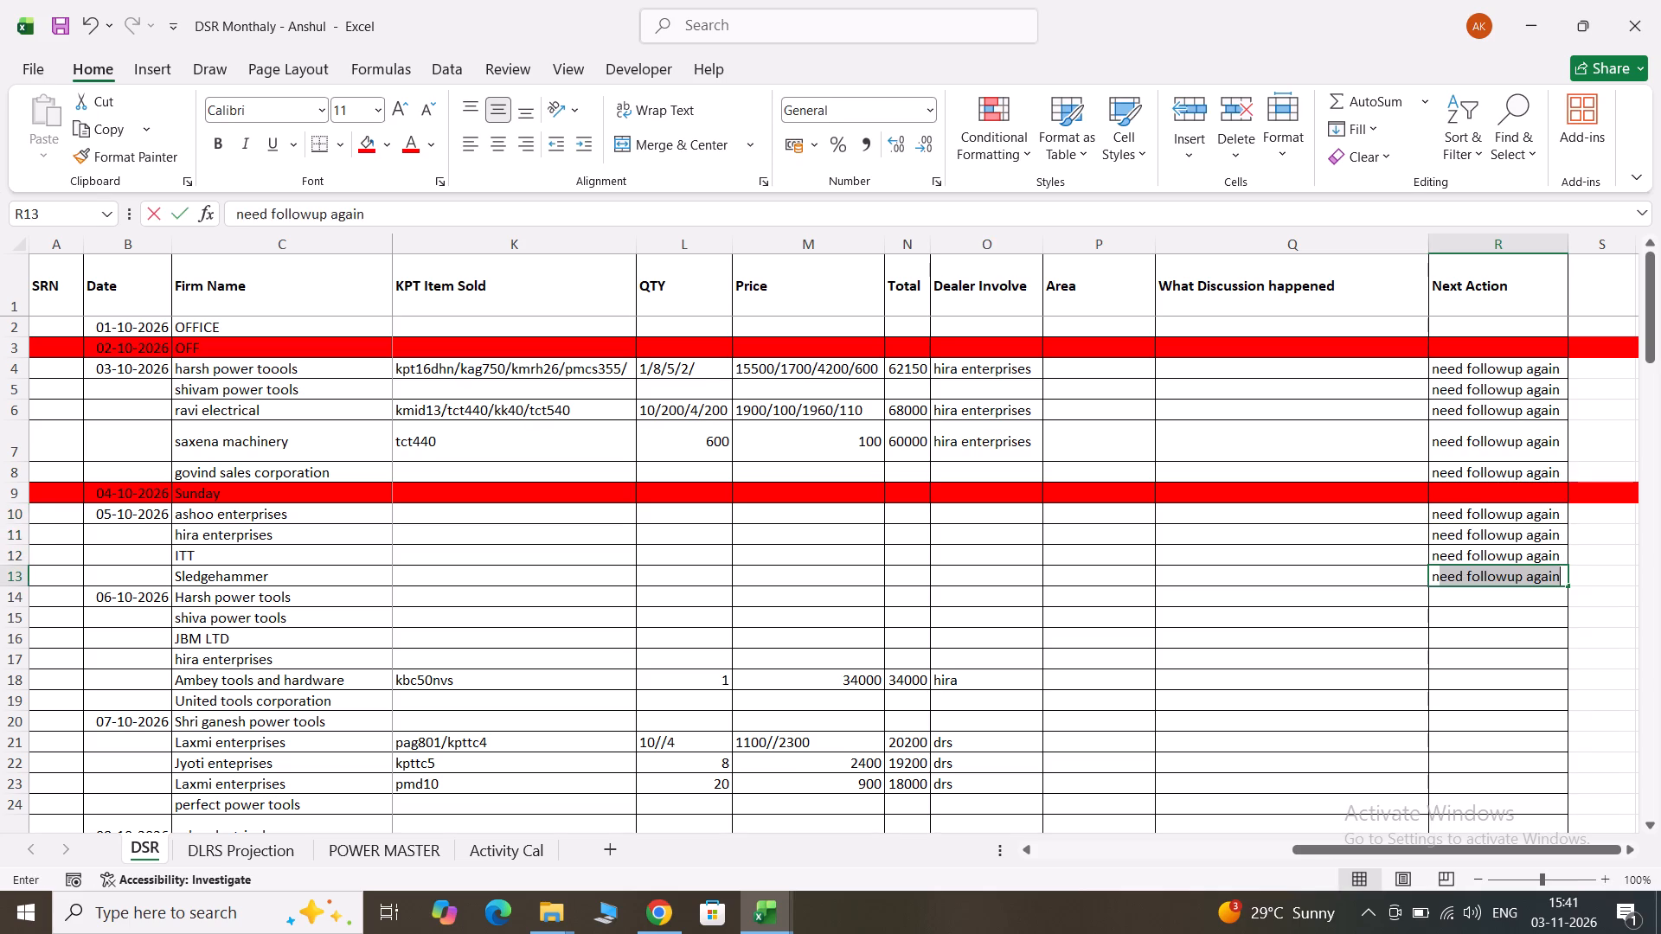
key(Down)
Enter "need followup again" as the Next Action for the 06-10-2026 visits, Harsh power tools to United tools corporation, in rows 14 to 19.
key(n)
key(Down)
key(n)
key(Down)
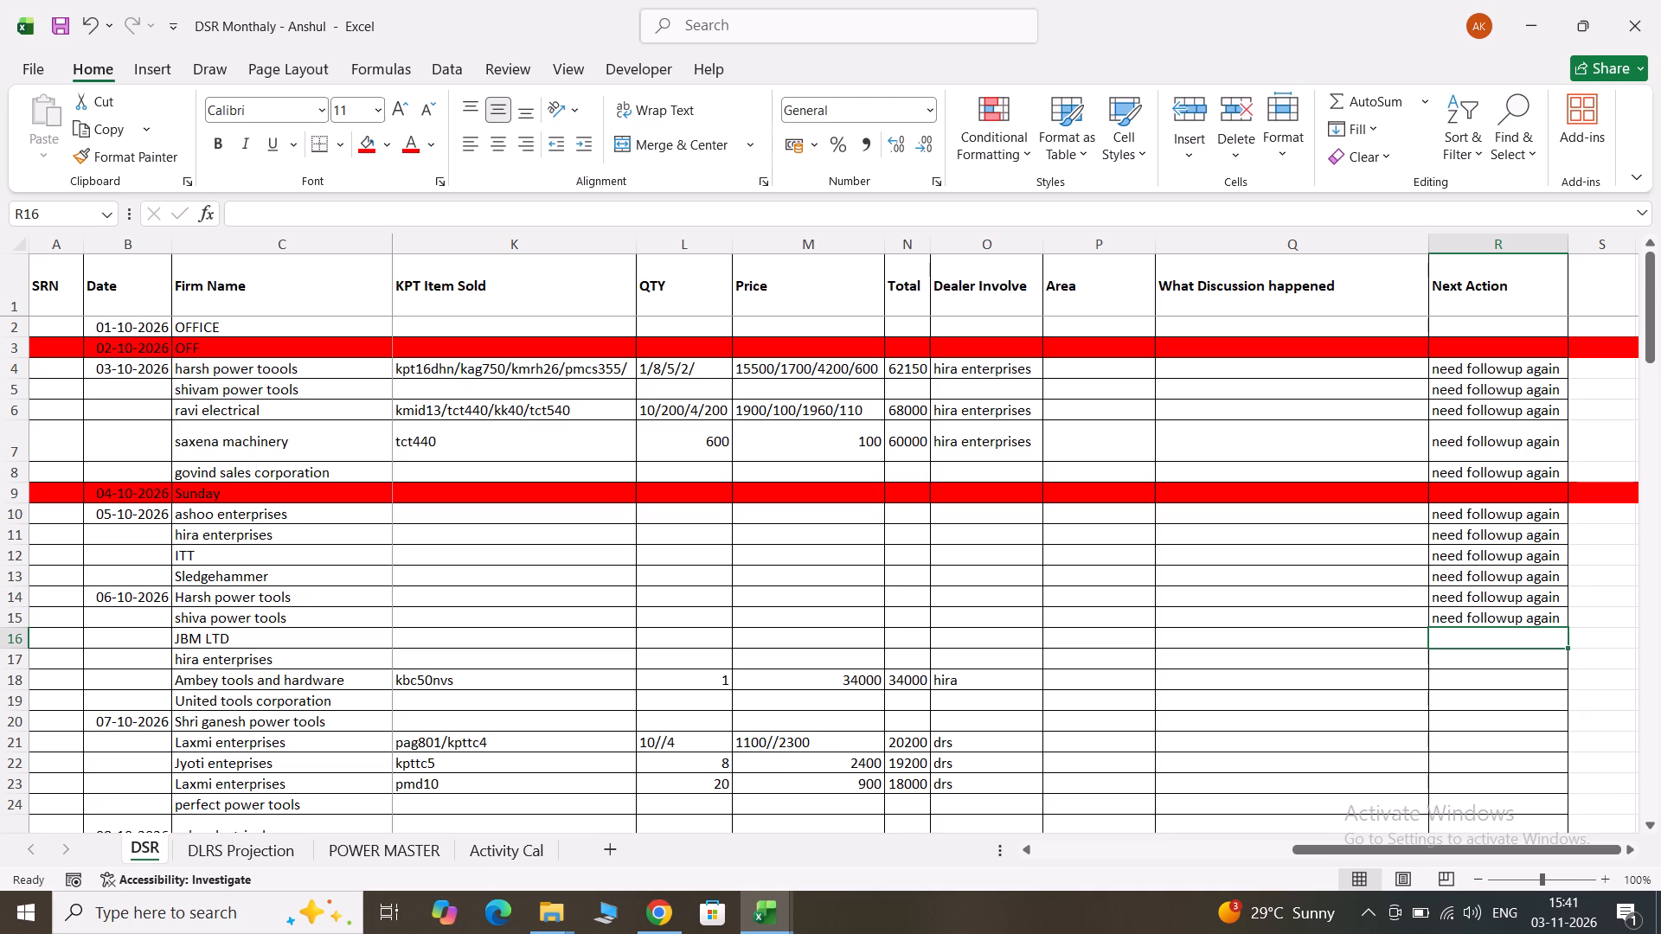
key(n)
key(Down)
key(n)
key(Down)
key(n)
key(Down)
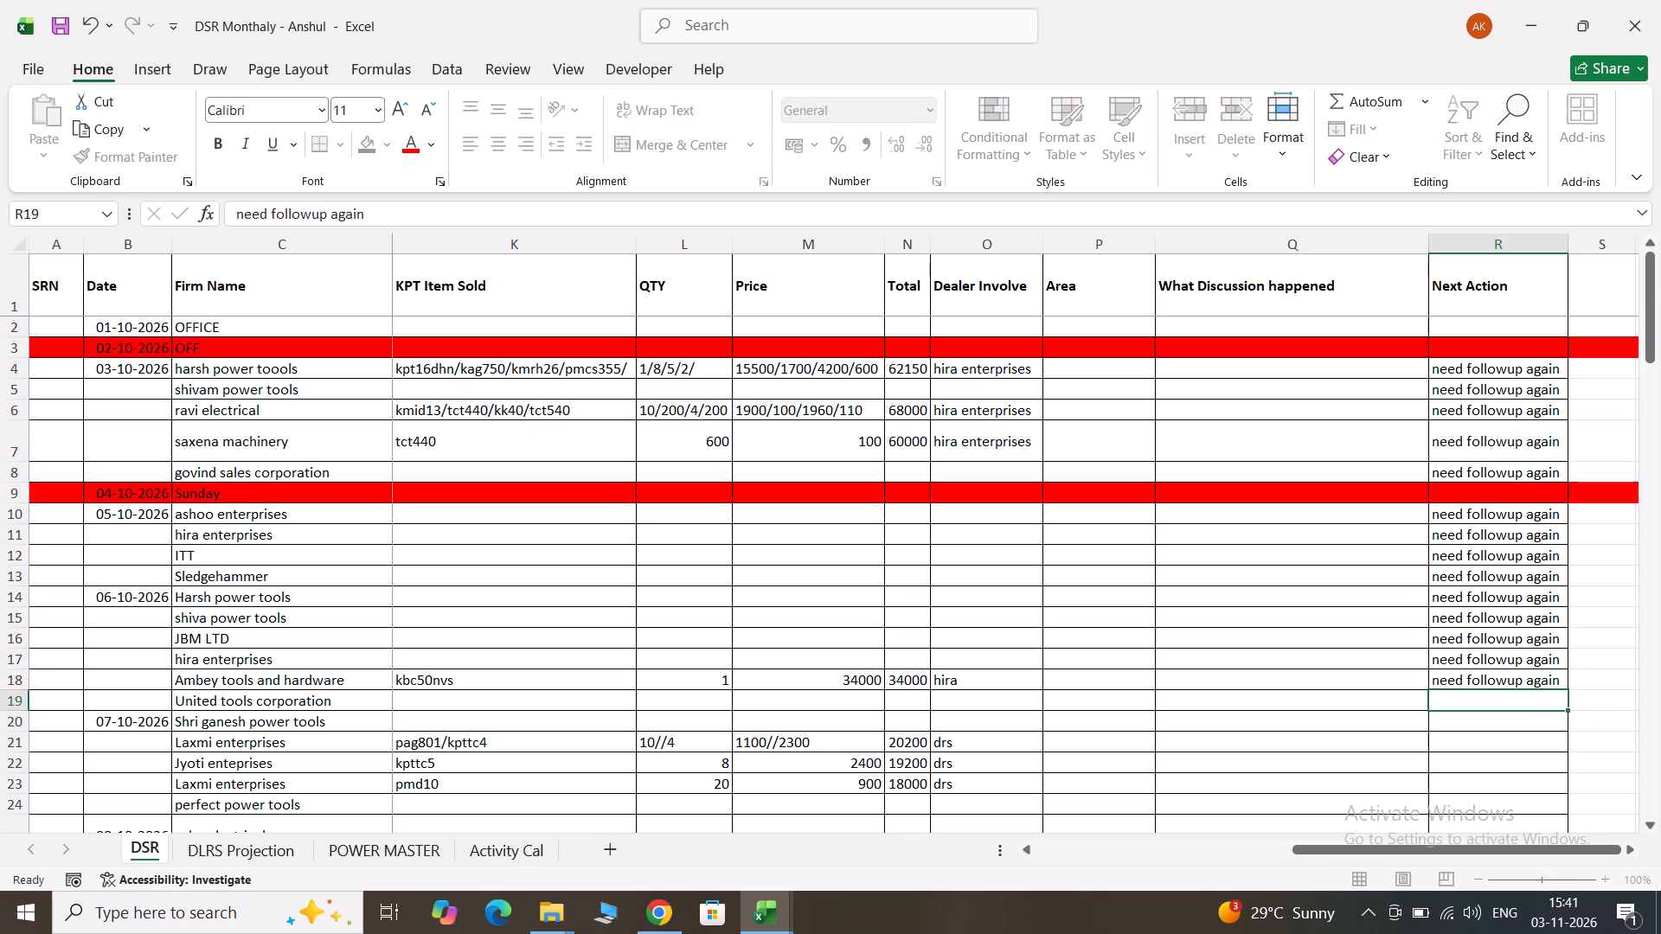
key(n)
key(Down)
Enter "need followup again" as the Next Action for the 07-10-2026 visits, Shri ganesh power tools to perfect power tools, in rows 20 to 24.
key(n)
key(Down)
key(n)
key(Down)
key(n)
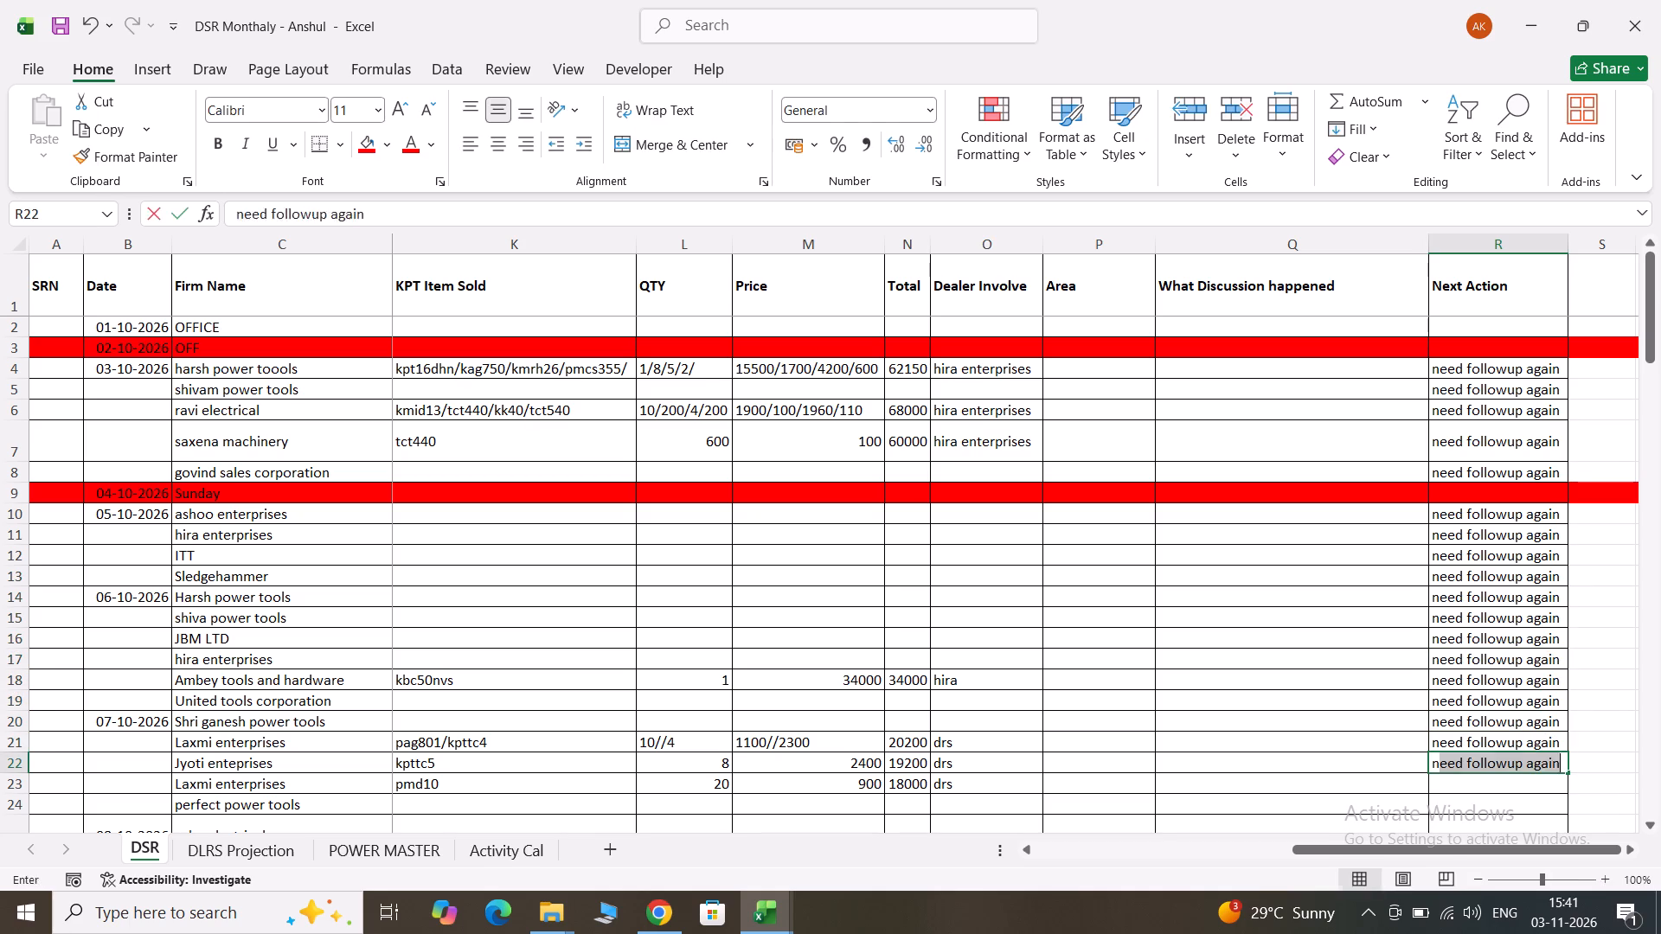
key(Down)
key(n)
key(Down)
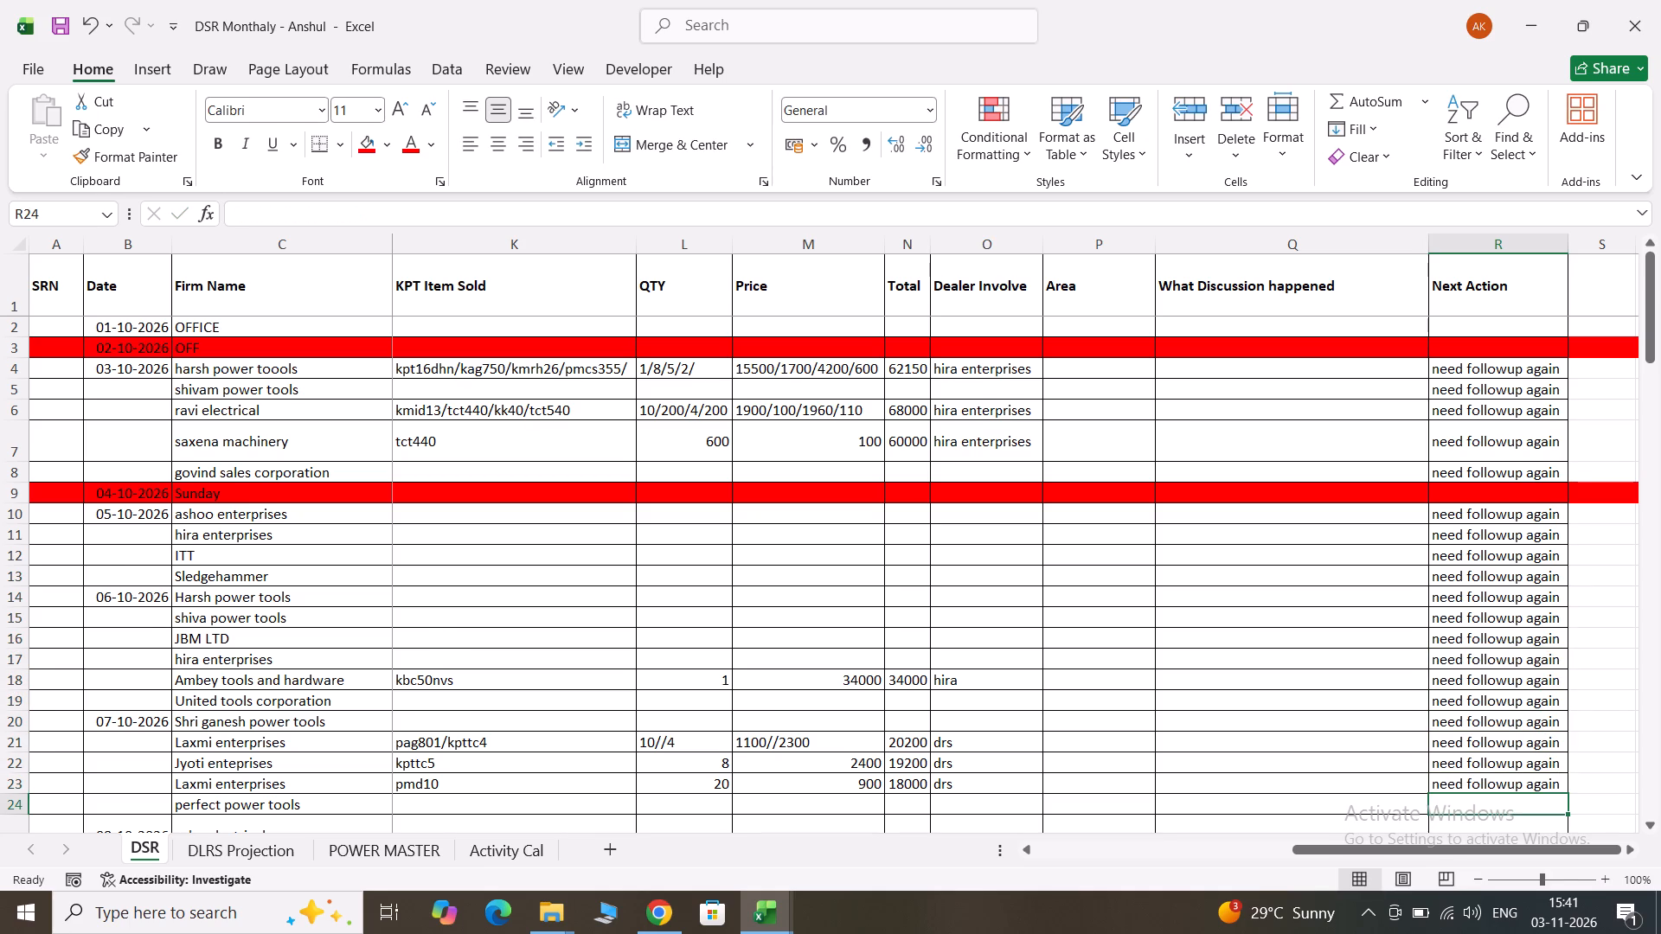
key(n)
key(Down)
Enter "need followup again" as the Next Action for the 08-10-2026 visits, usha electrical to harjeet electrical, in rows 25 to 28.
key(n)
key(Down)
key(n)
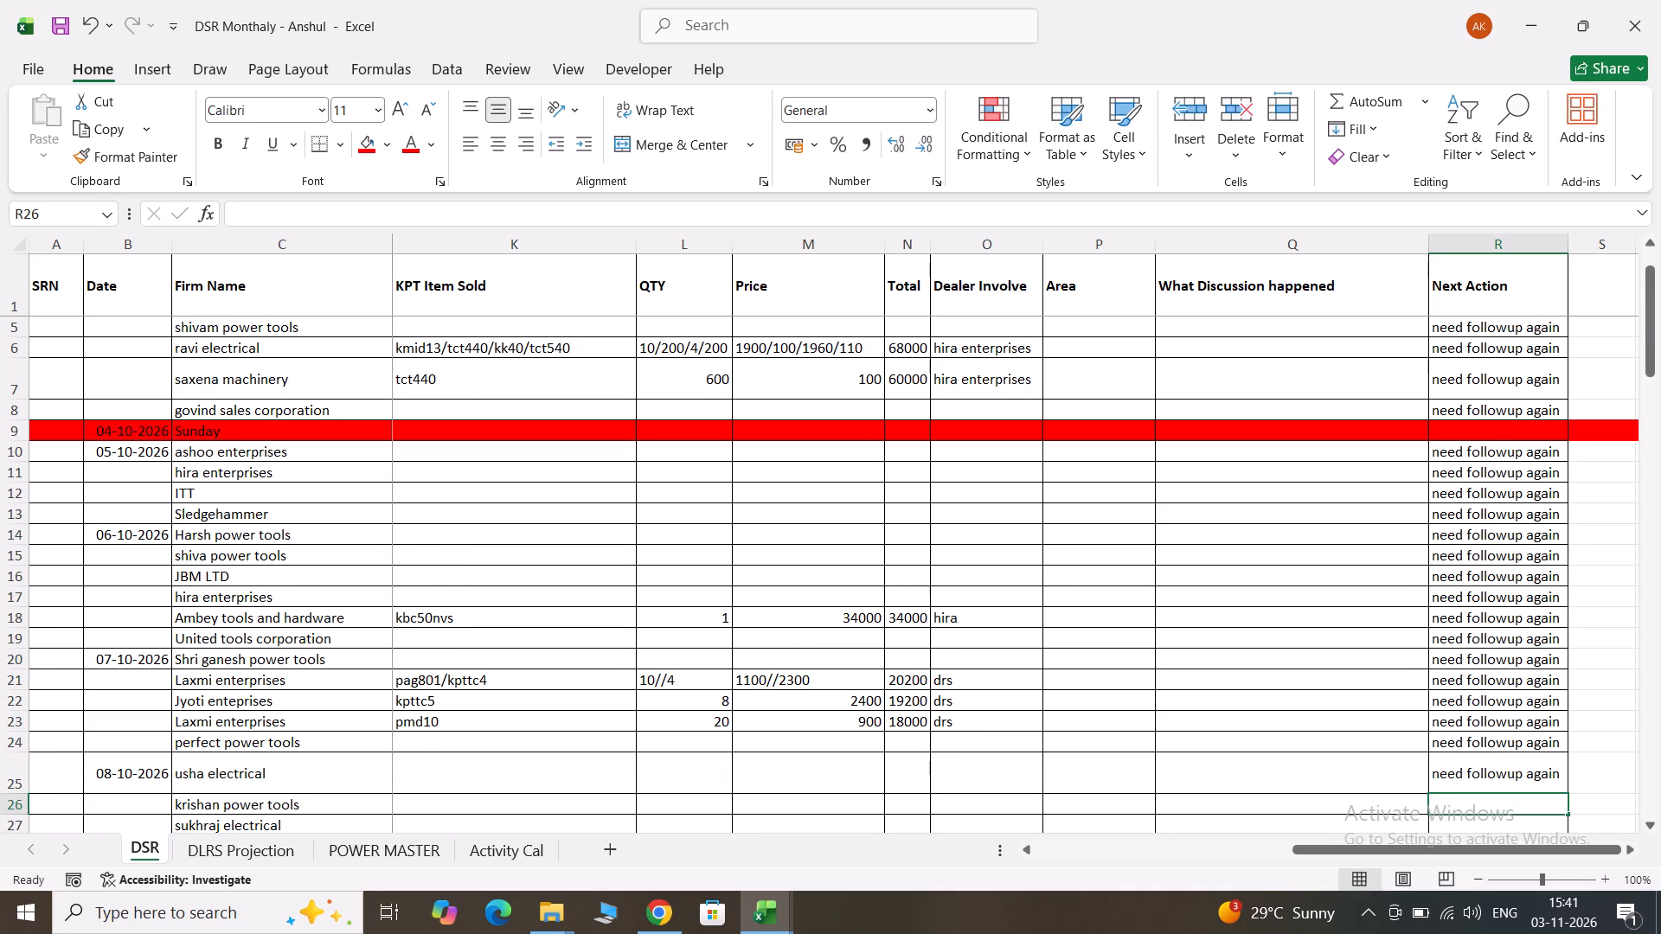
key(Down)
key(n)
key(Down)
key(n)
key(Down)
Enter "need followup again" as the Next Action for the 09-10-2026 visits, SS enterprises to haryana tools and hardware, in rows 29 to 31.
key(n)
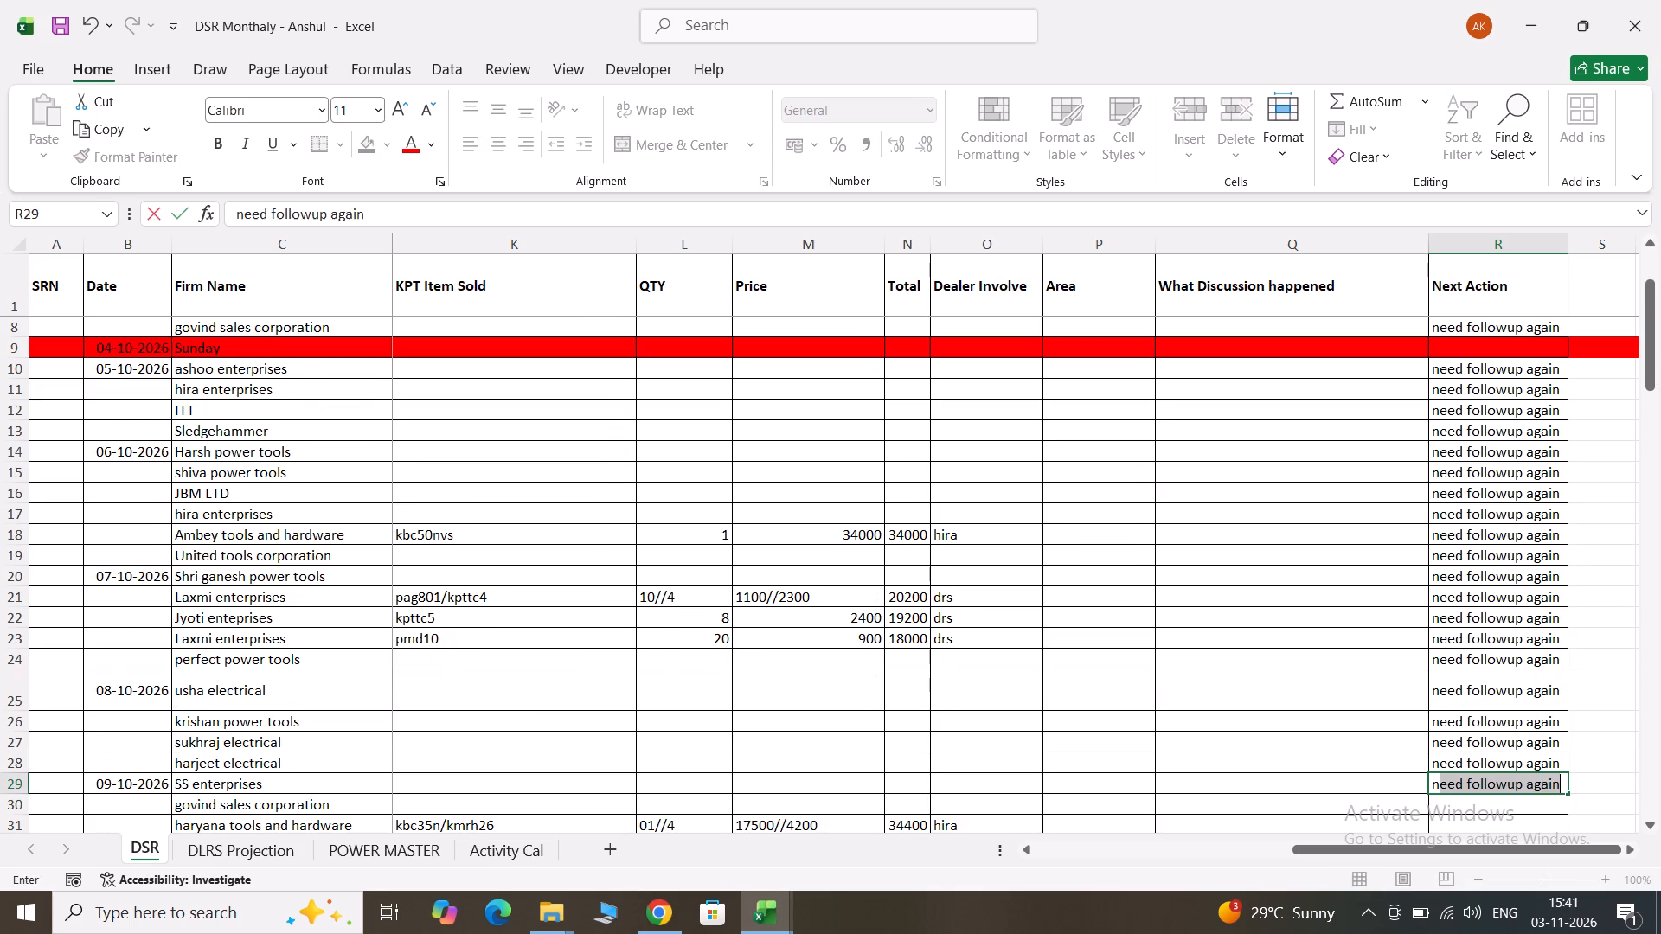
key(Down)
key(n)
key(Down)
key(n)
key(Down)
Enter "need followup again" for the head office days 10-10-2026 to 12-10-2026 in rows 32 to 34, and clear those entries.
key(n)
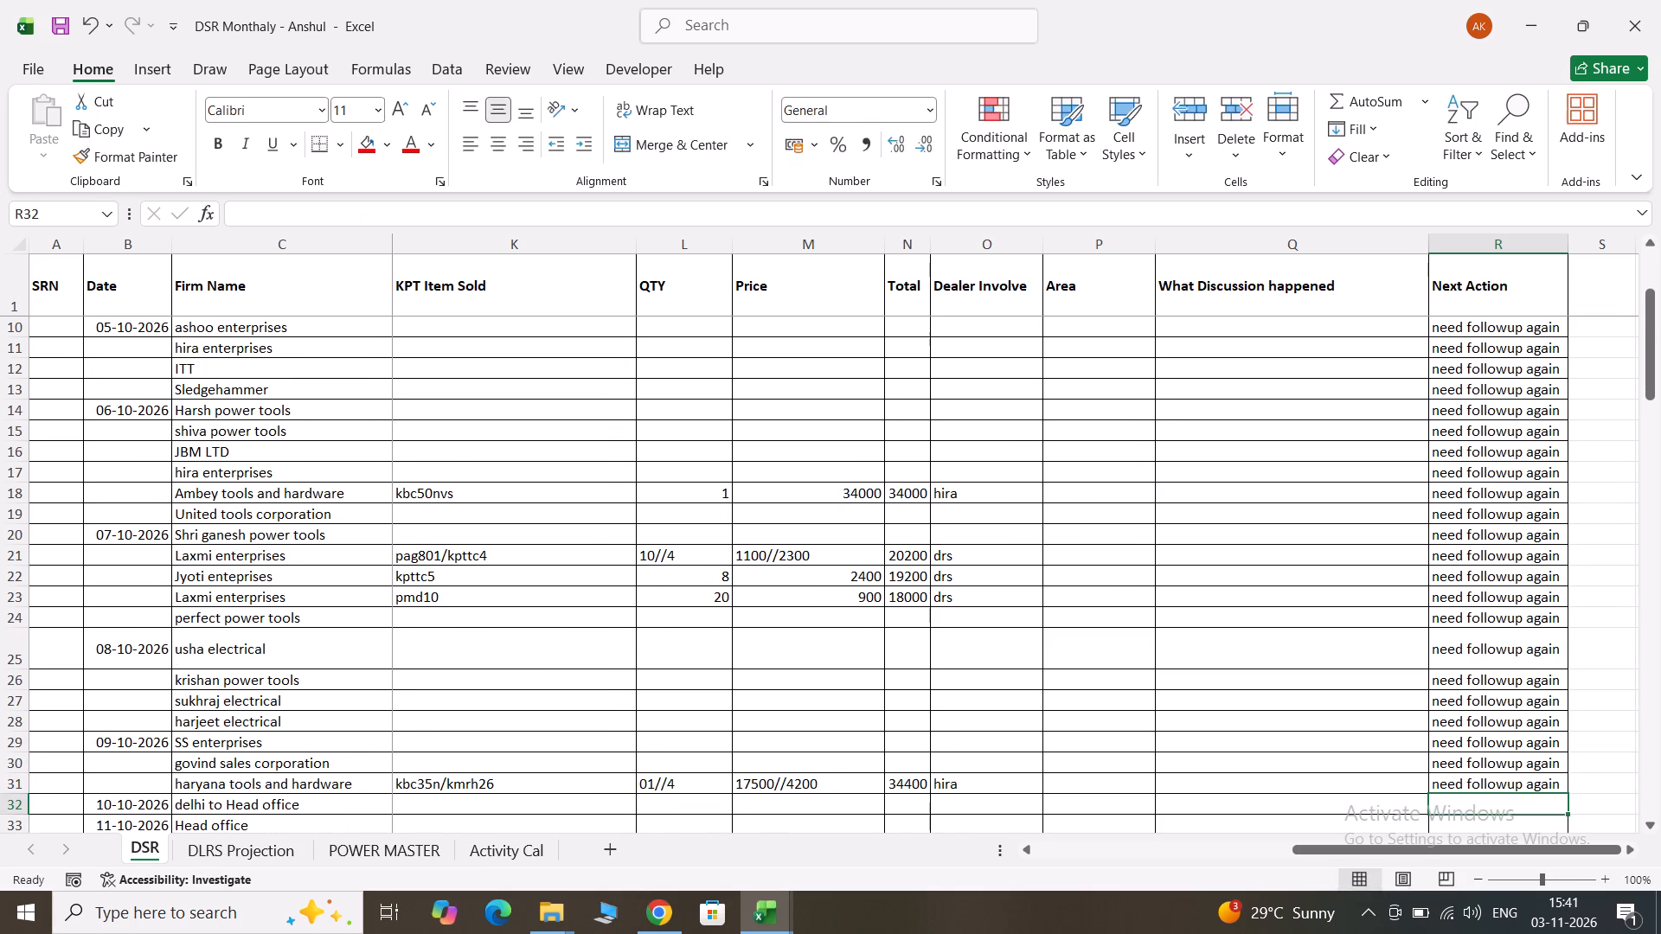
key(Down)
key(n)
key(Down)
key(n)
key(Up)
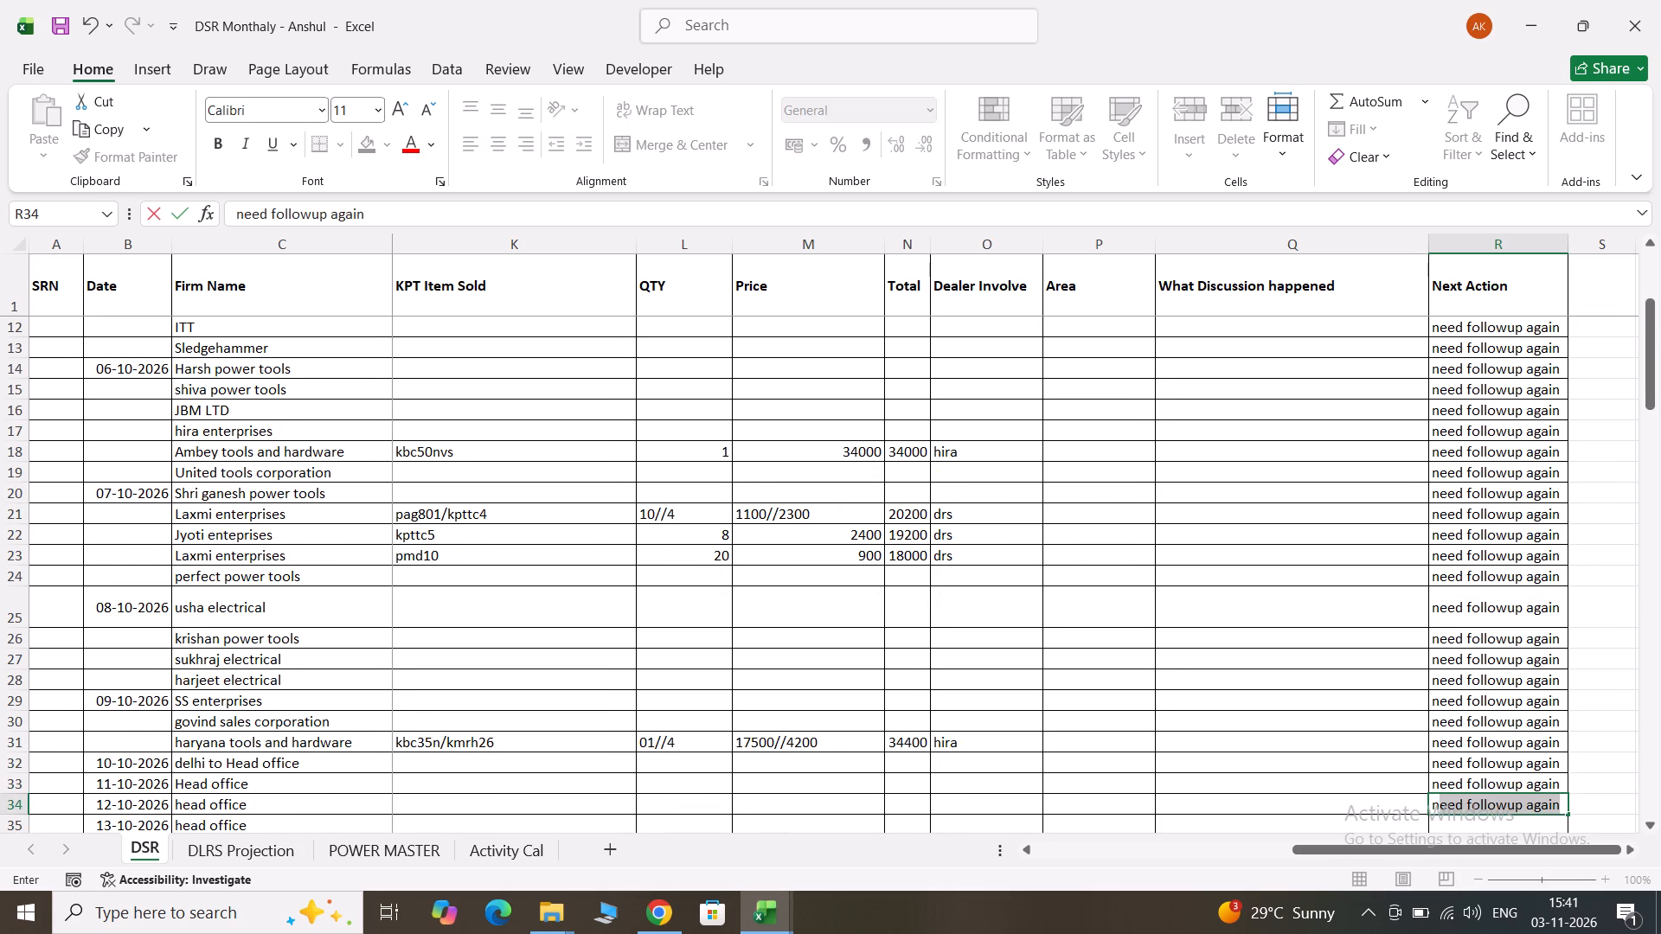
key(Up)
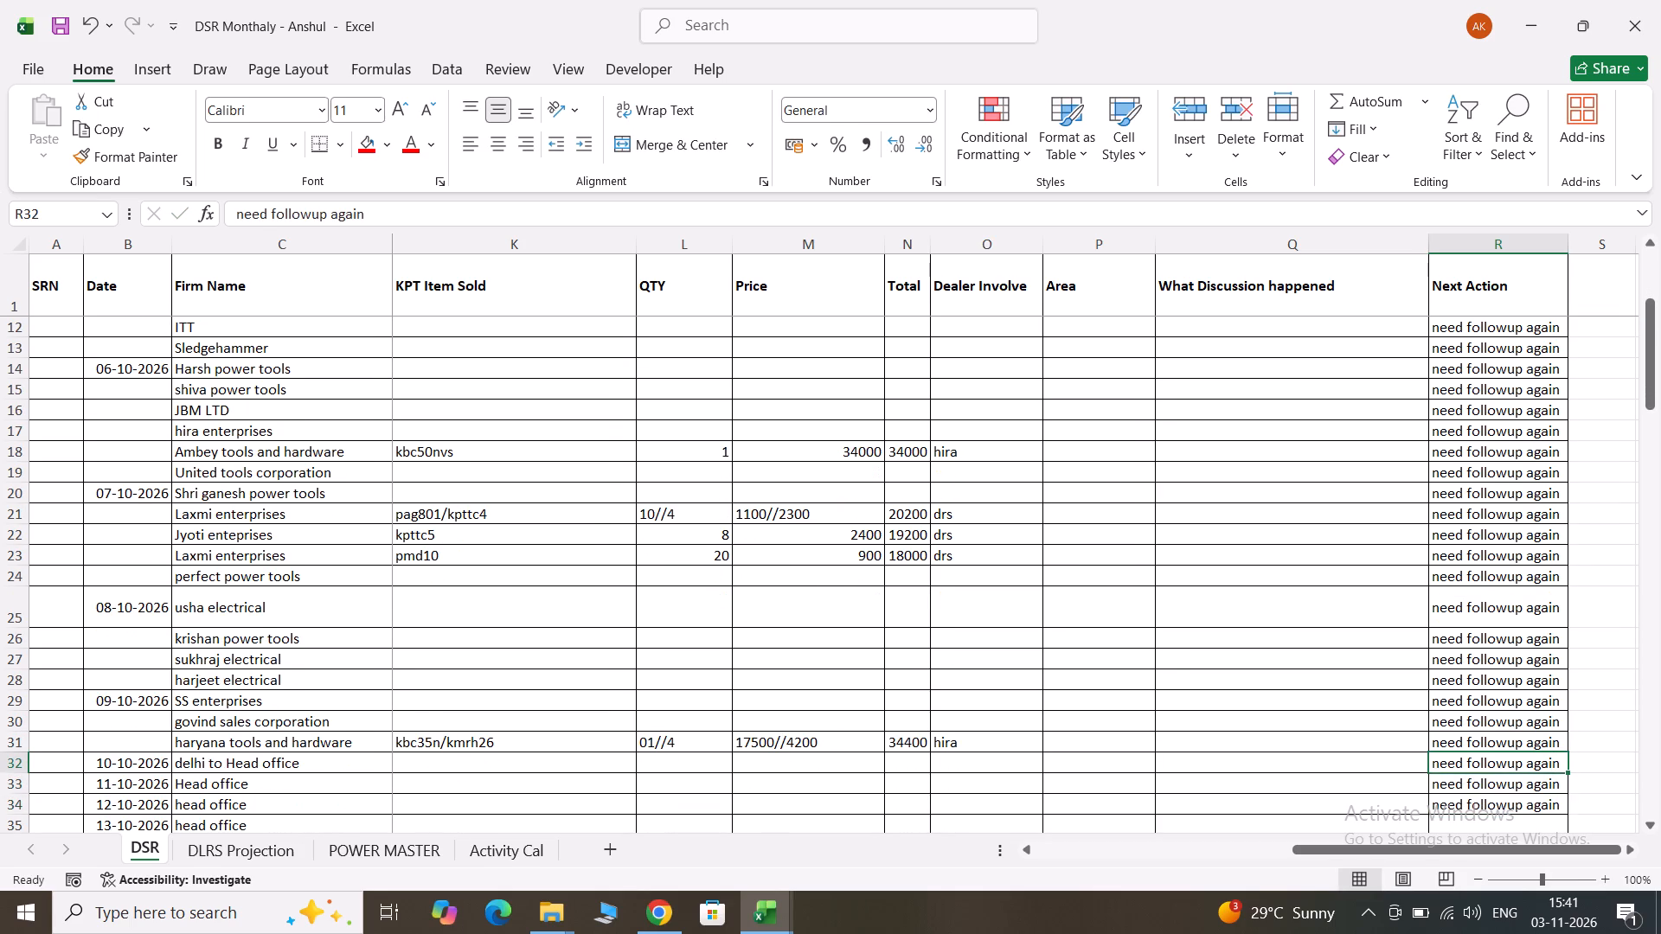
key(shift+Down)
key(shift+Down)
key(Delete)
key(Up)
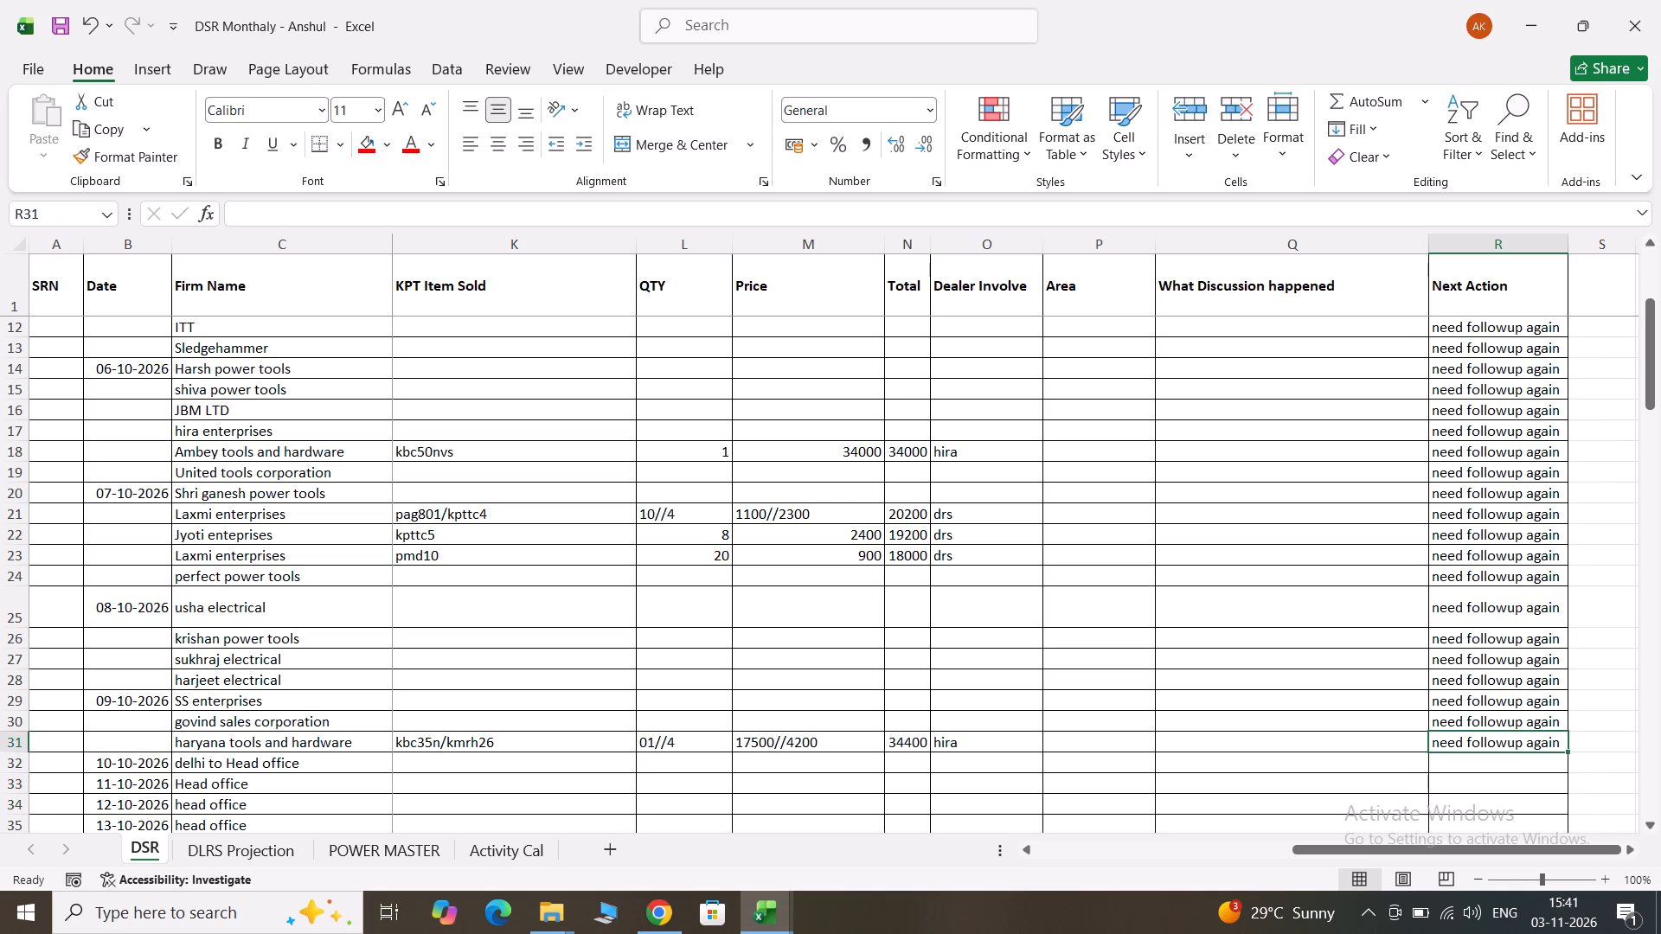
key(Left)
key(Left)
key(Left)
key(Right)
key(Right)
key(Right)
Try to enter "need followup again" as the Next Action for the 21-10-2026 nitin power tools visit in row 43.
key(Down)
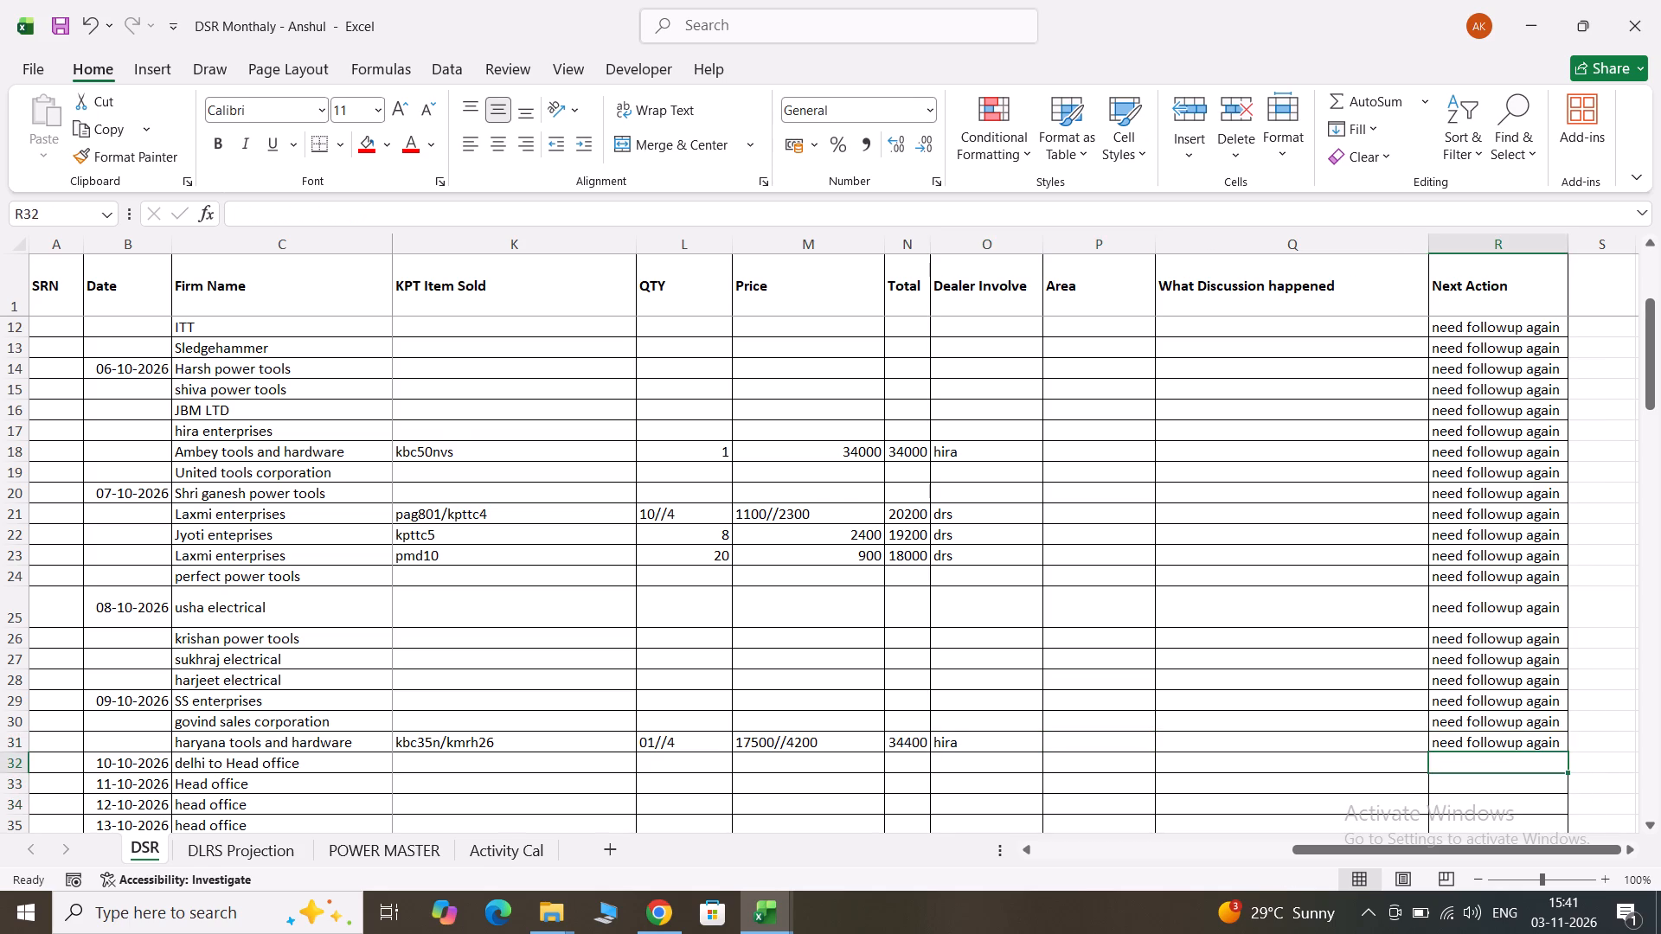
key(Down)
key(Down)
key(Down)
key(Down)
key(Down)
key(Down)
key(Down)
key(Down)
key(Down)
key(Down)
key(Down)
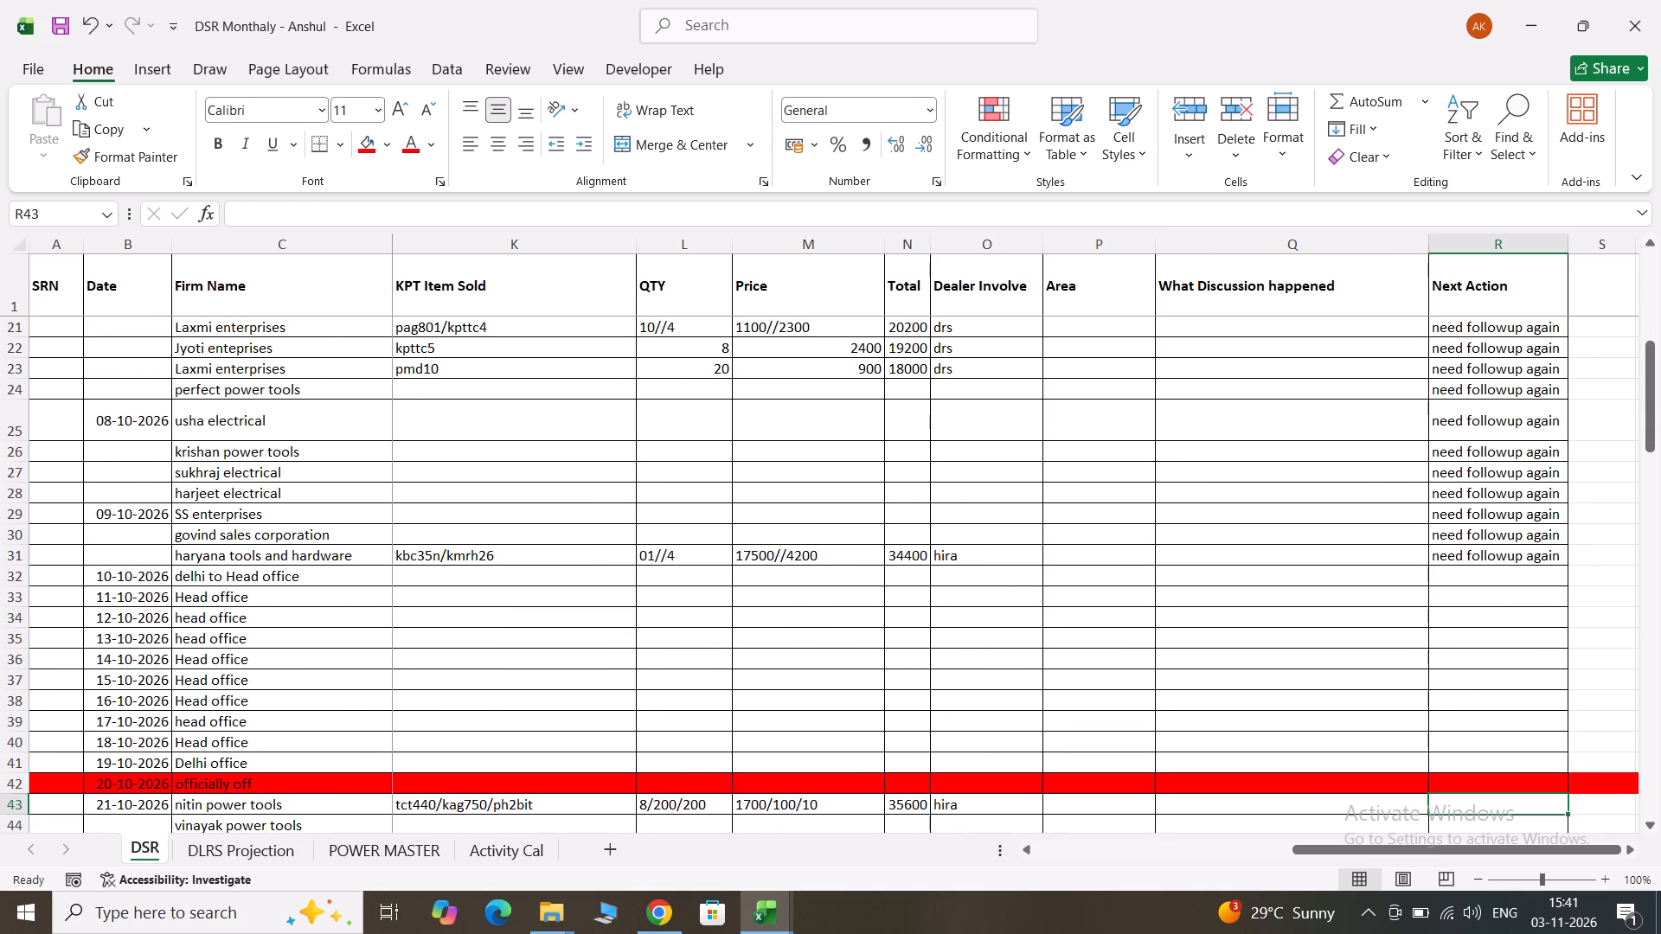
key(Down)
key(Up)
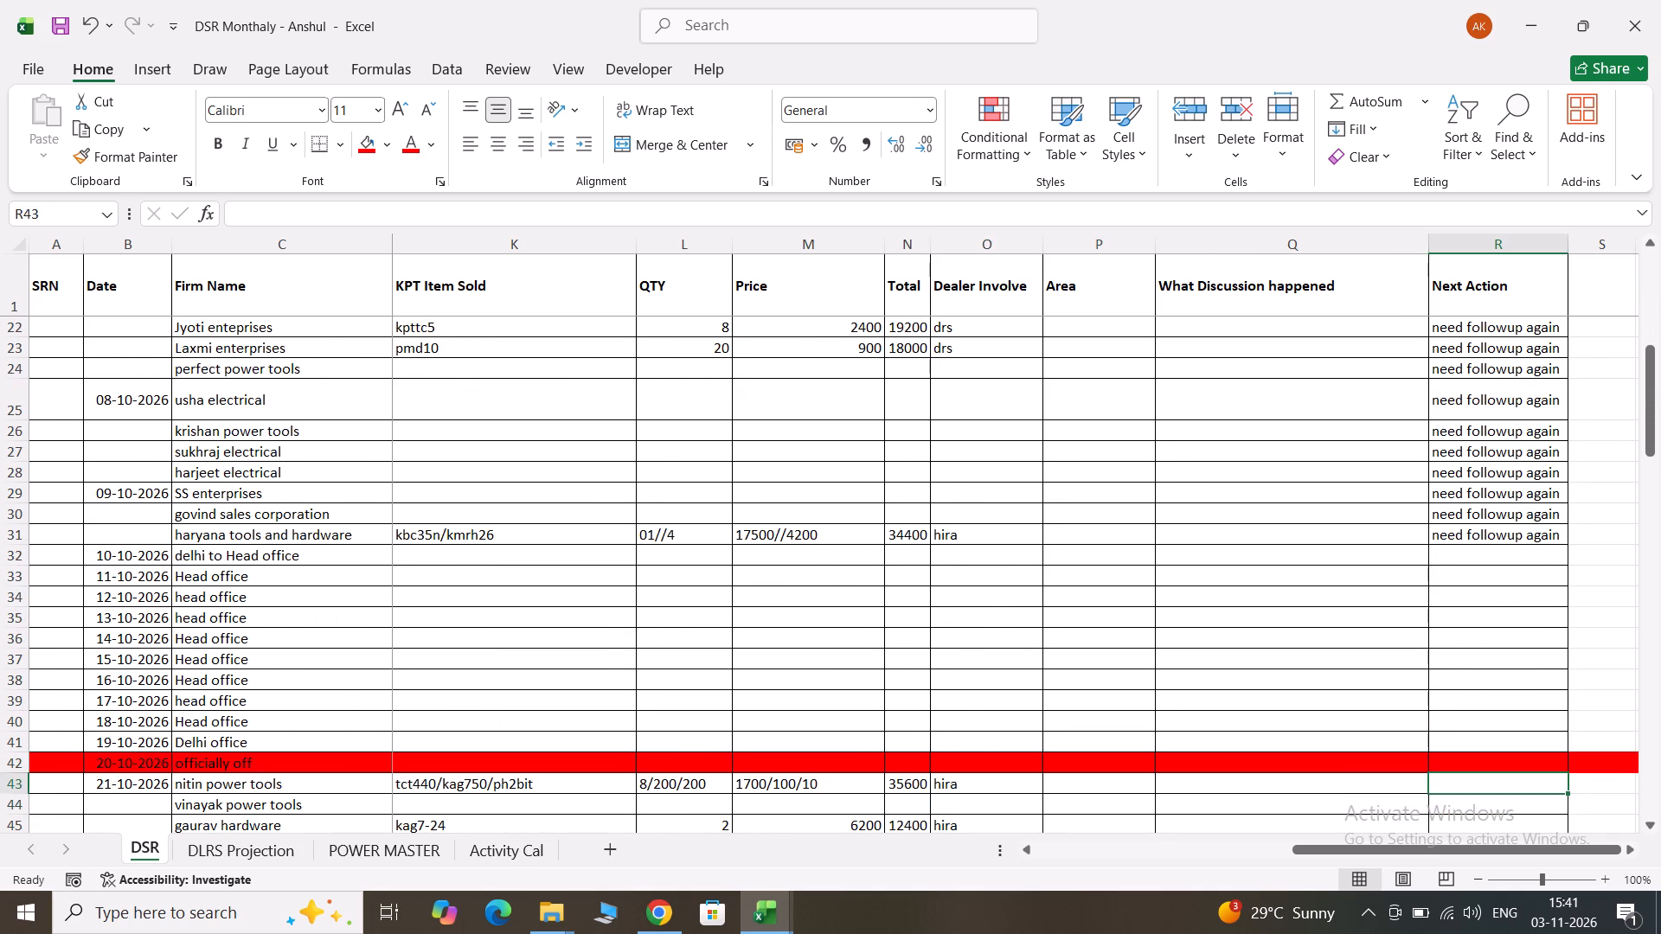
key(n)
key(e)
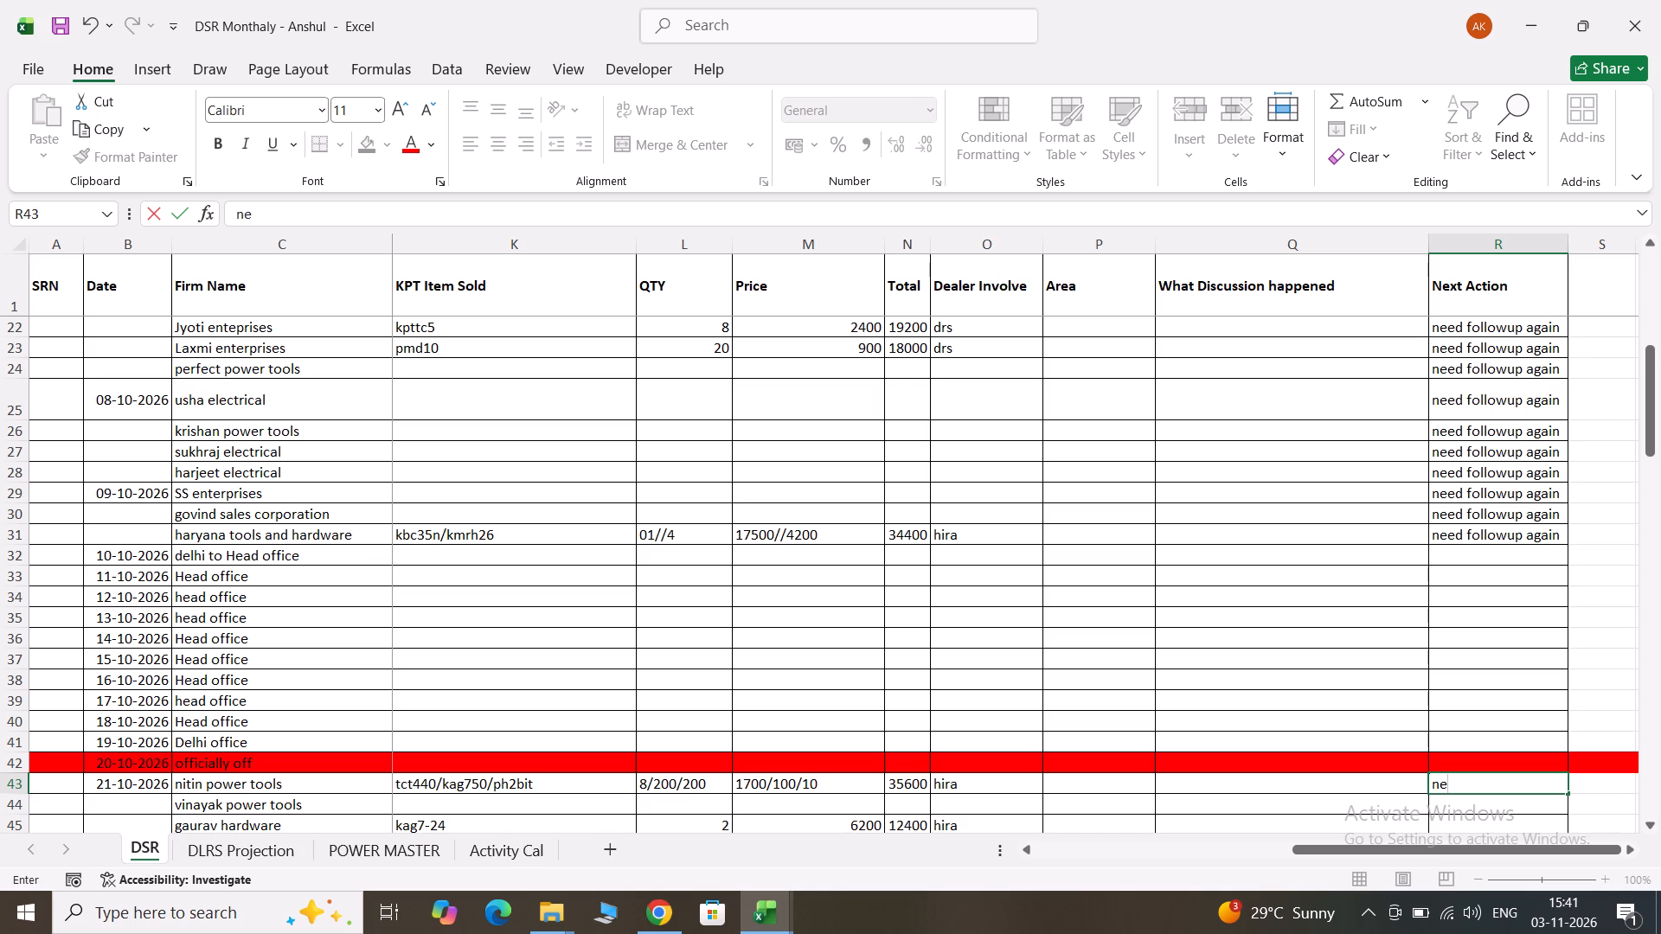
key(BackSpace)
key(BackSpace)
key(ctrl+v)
Fill the Next Action for the 21-10-2026 visits in rows 43 to 45 with "need followup again", copying it from row 31.
click(1465, 533)
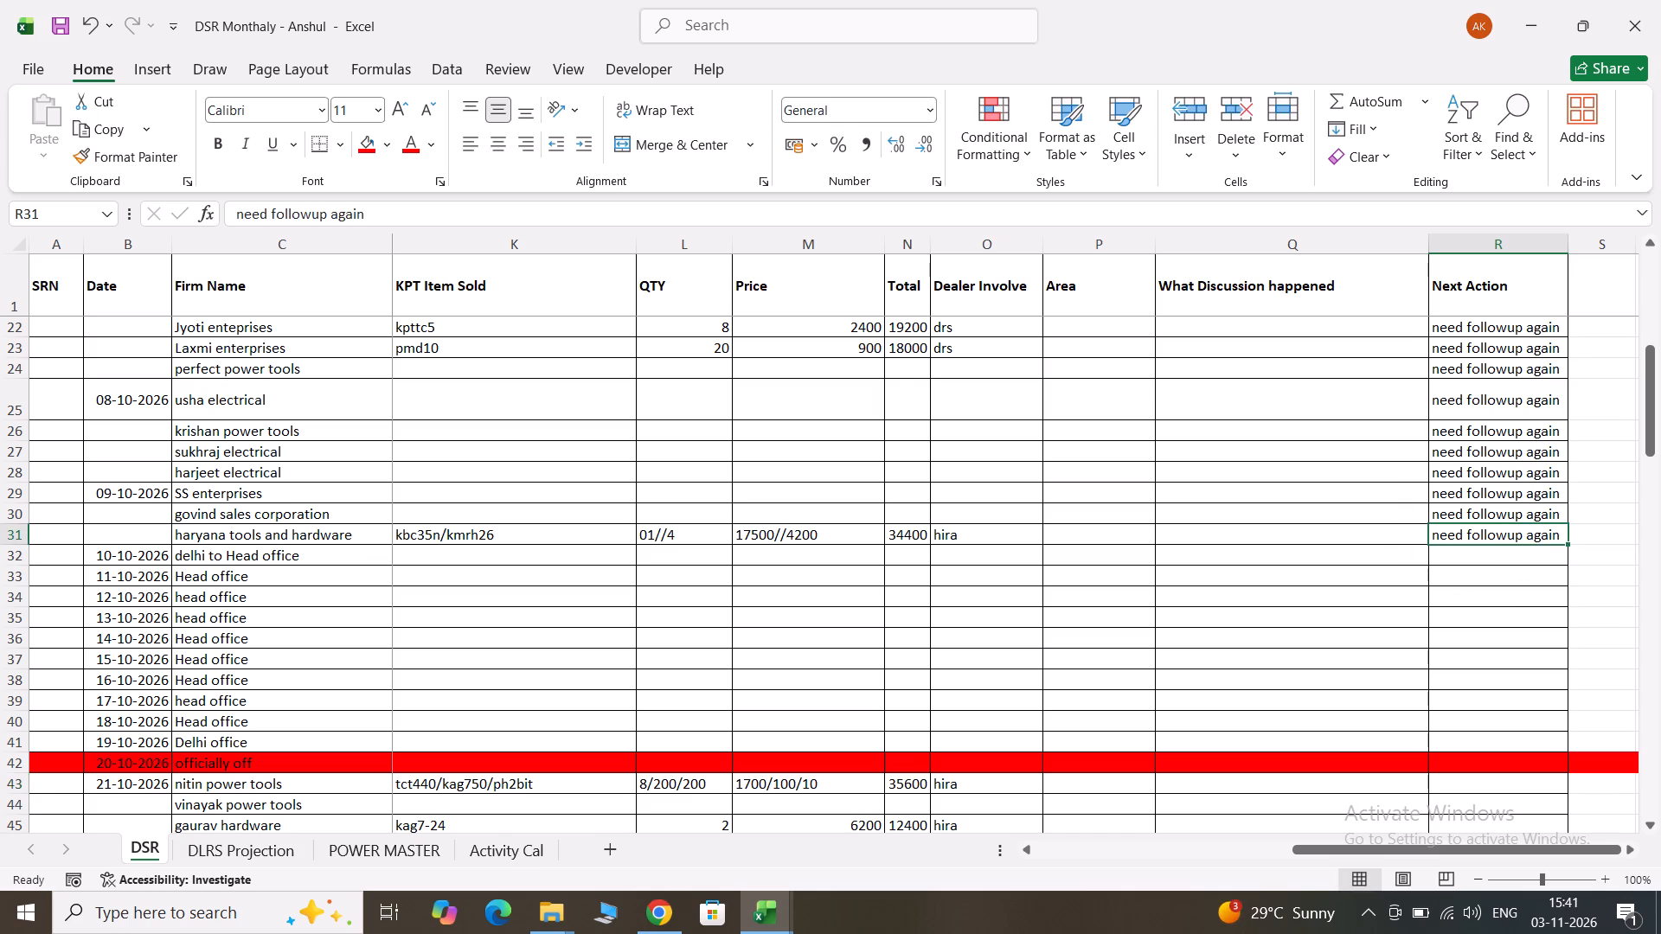
key(ctrl+c)
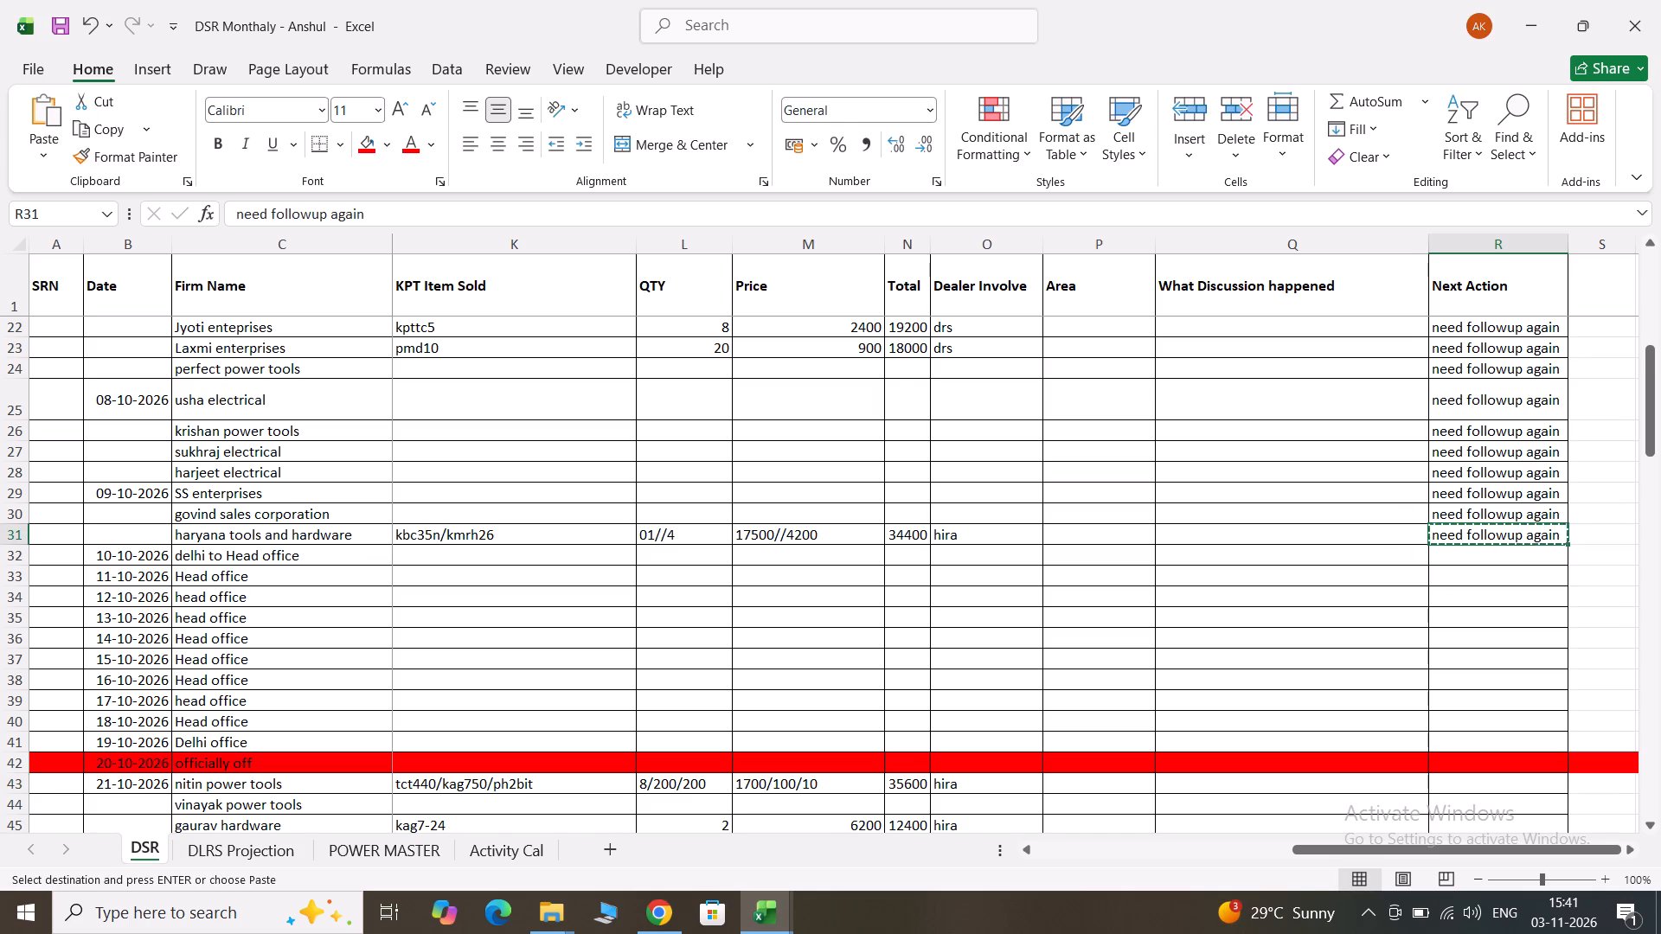
click(1468, 775)
key(ctrl+v)
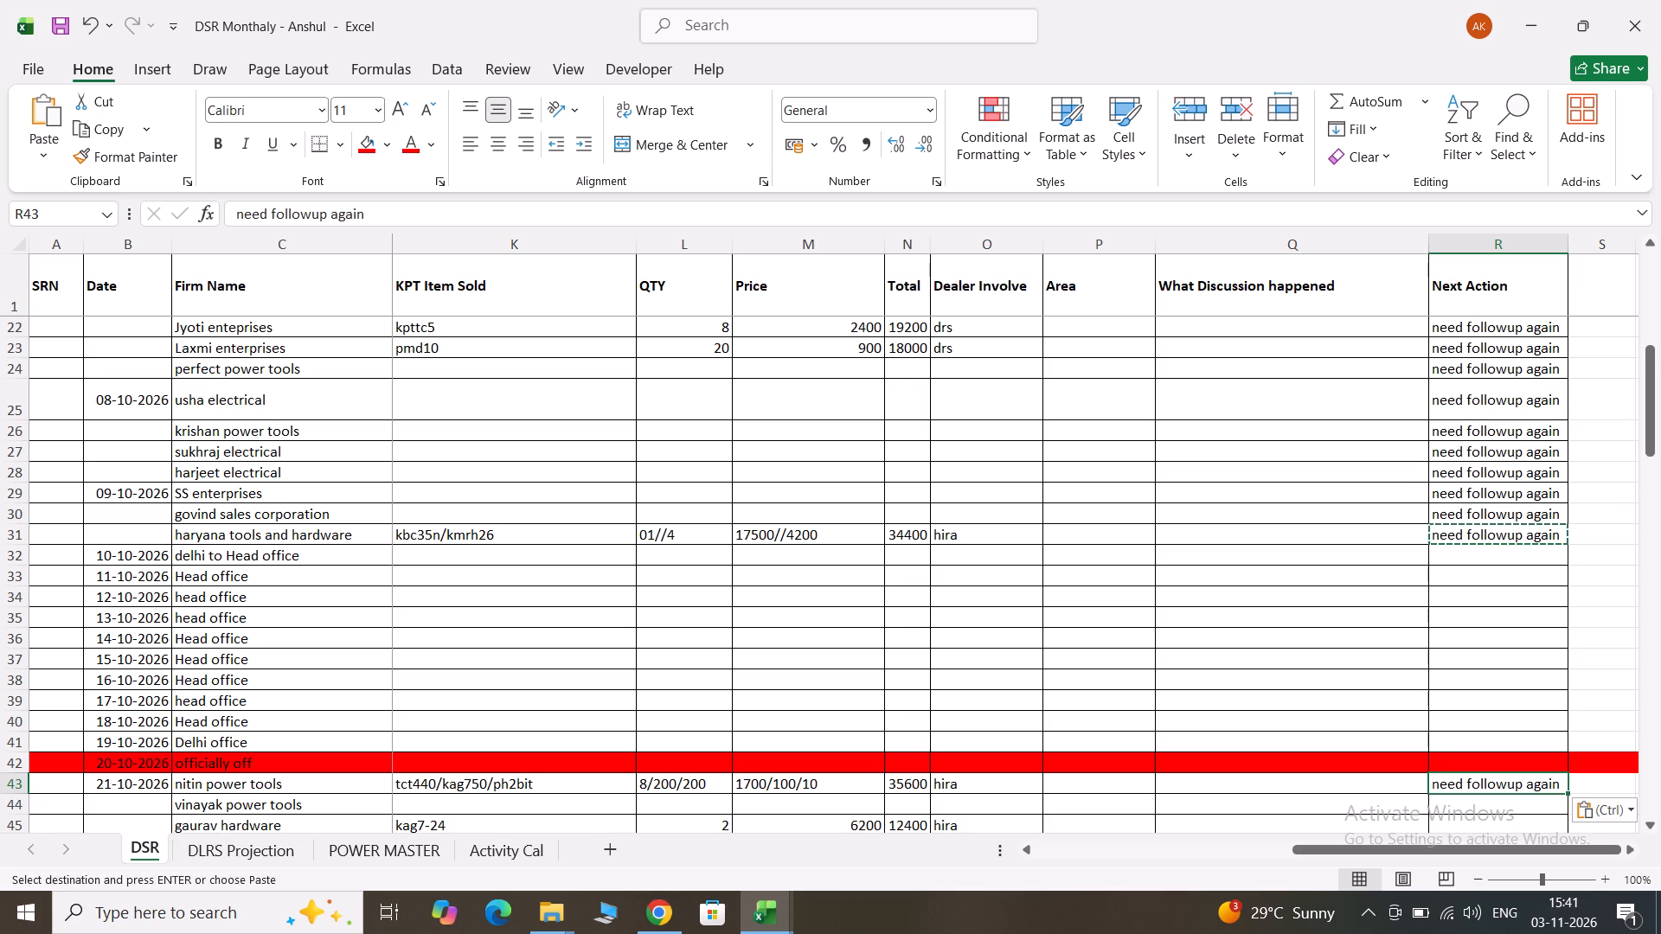
key(Down)
key(n)
key(Down)
key(n)
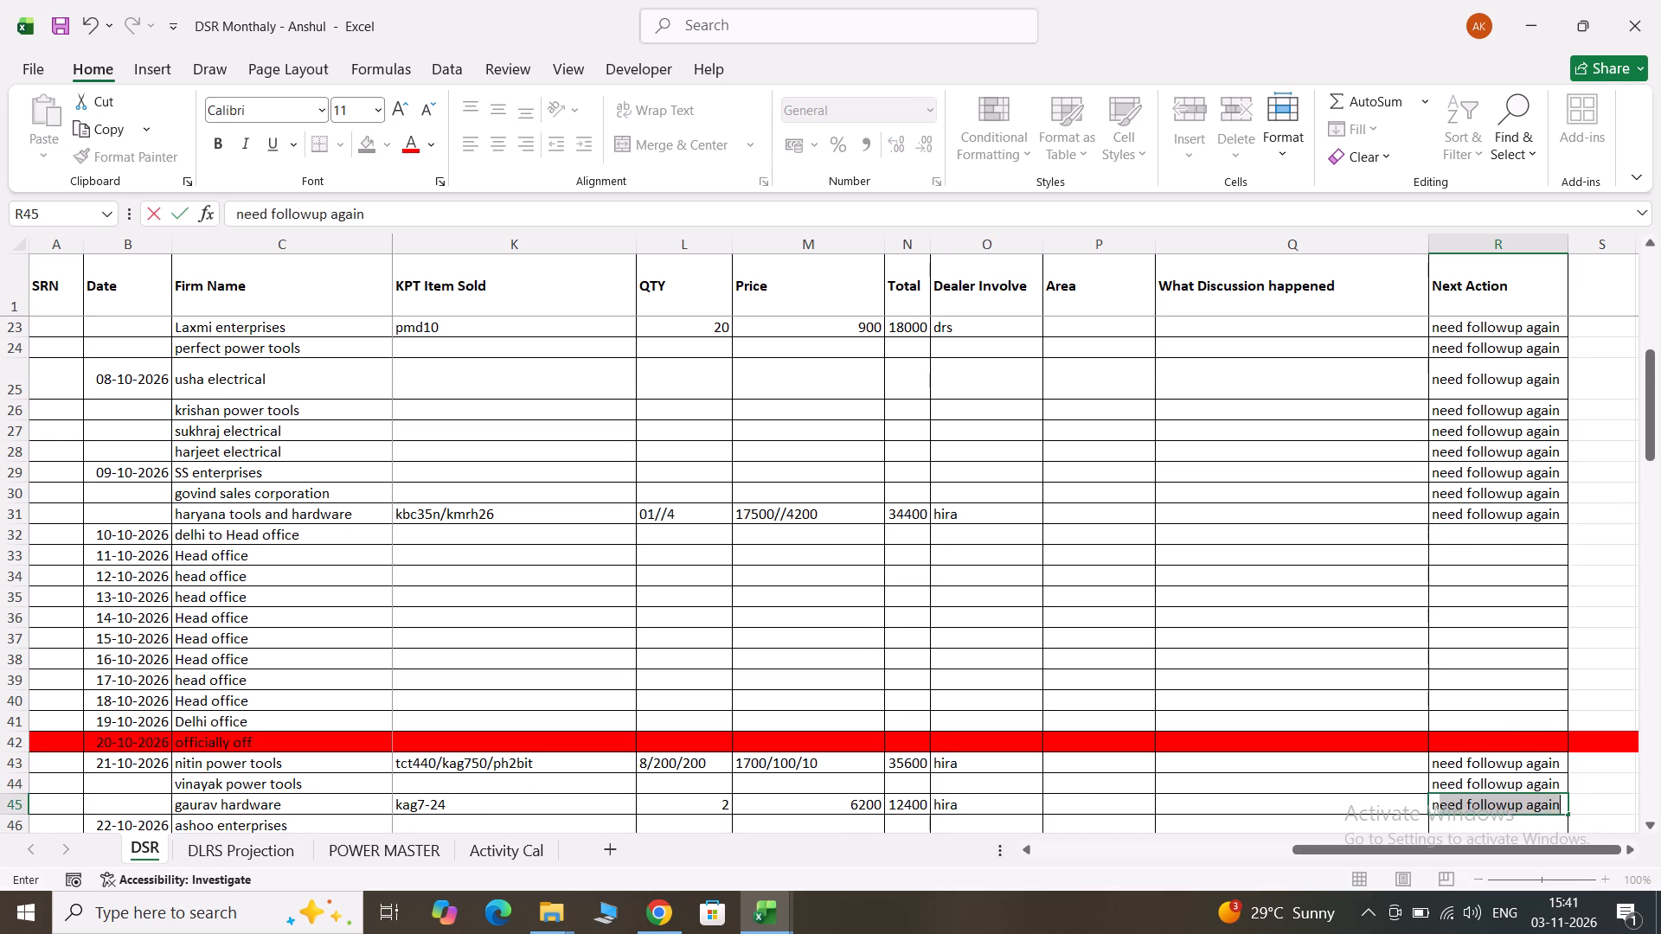
key(Down)
Enter "need followup again" as the Next Action for the 22-10-2026 visits, ashoo enterprises to haryana electrode, in rows 46 to 50.
key(n)
key(Down)
key(n)
key(Down)
key(n)
key(Down)
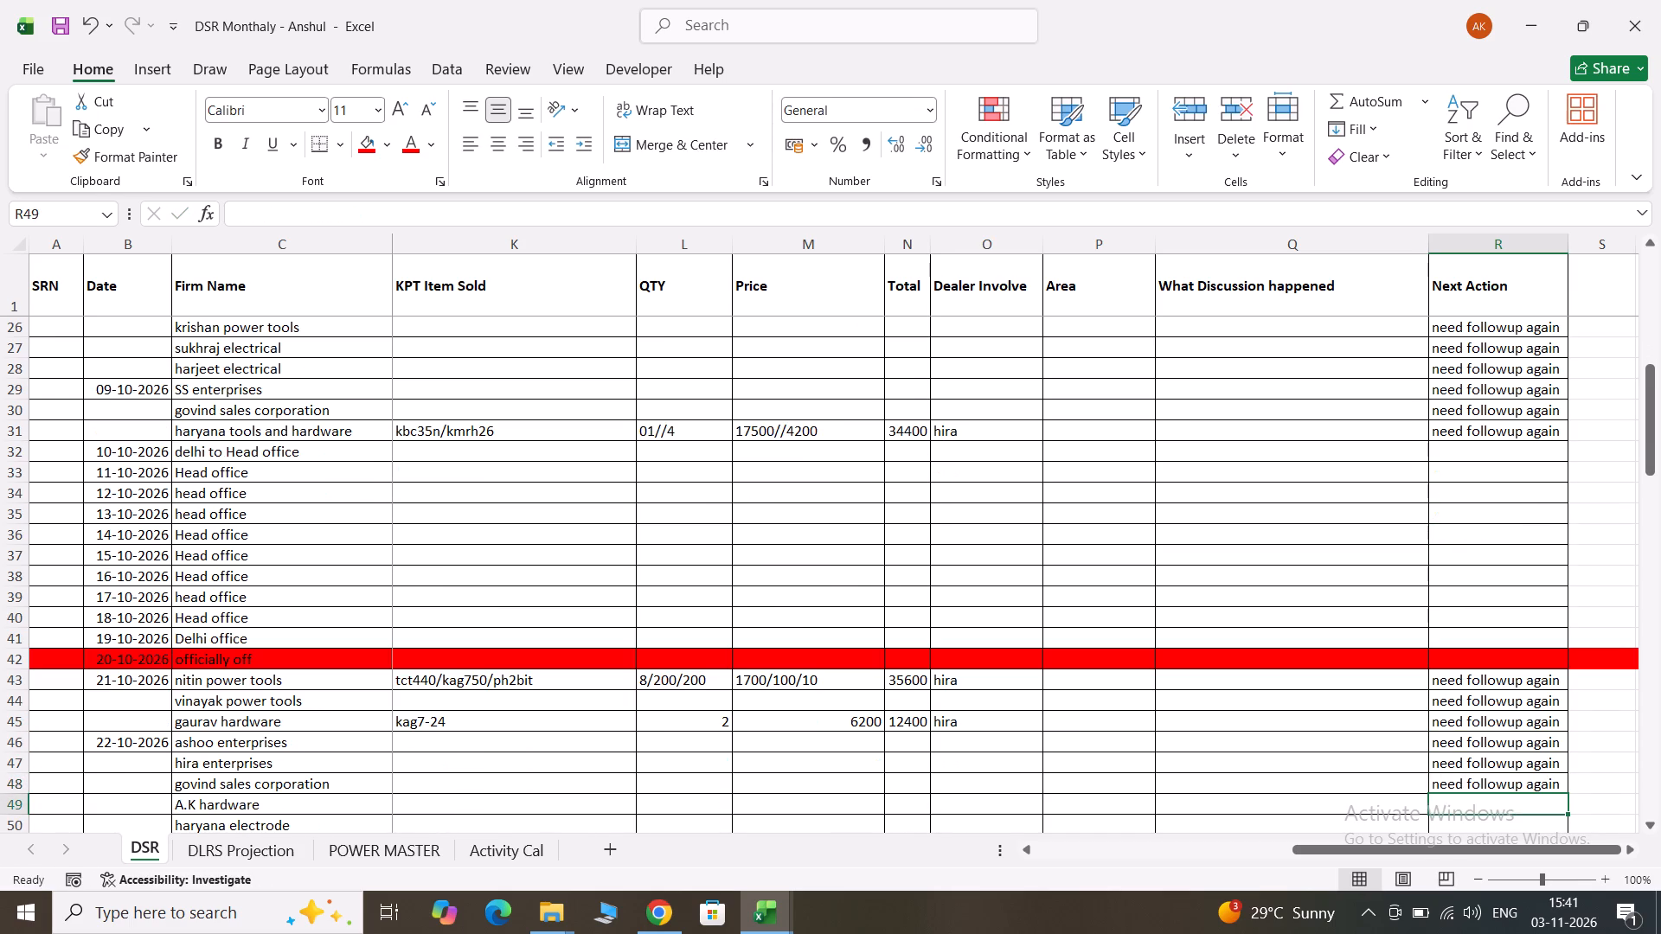
key(n)
key(Down)
key(n)
key(Down)
Enter "need followup again" as the Next Action for the 23-10-2026 visits, smmt enterprises to vikas power tools, in rows 51 to 58.
key(n)
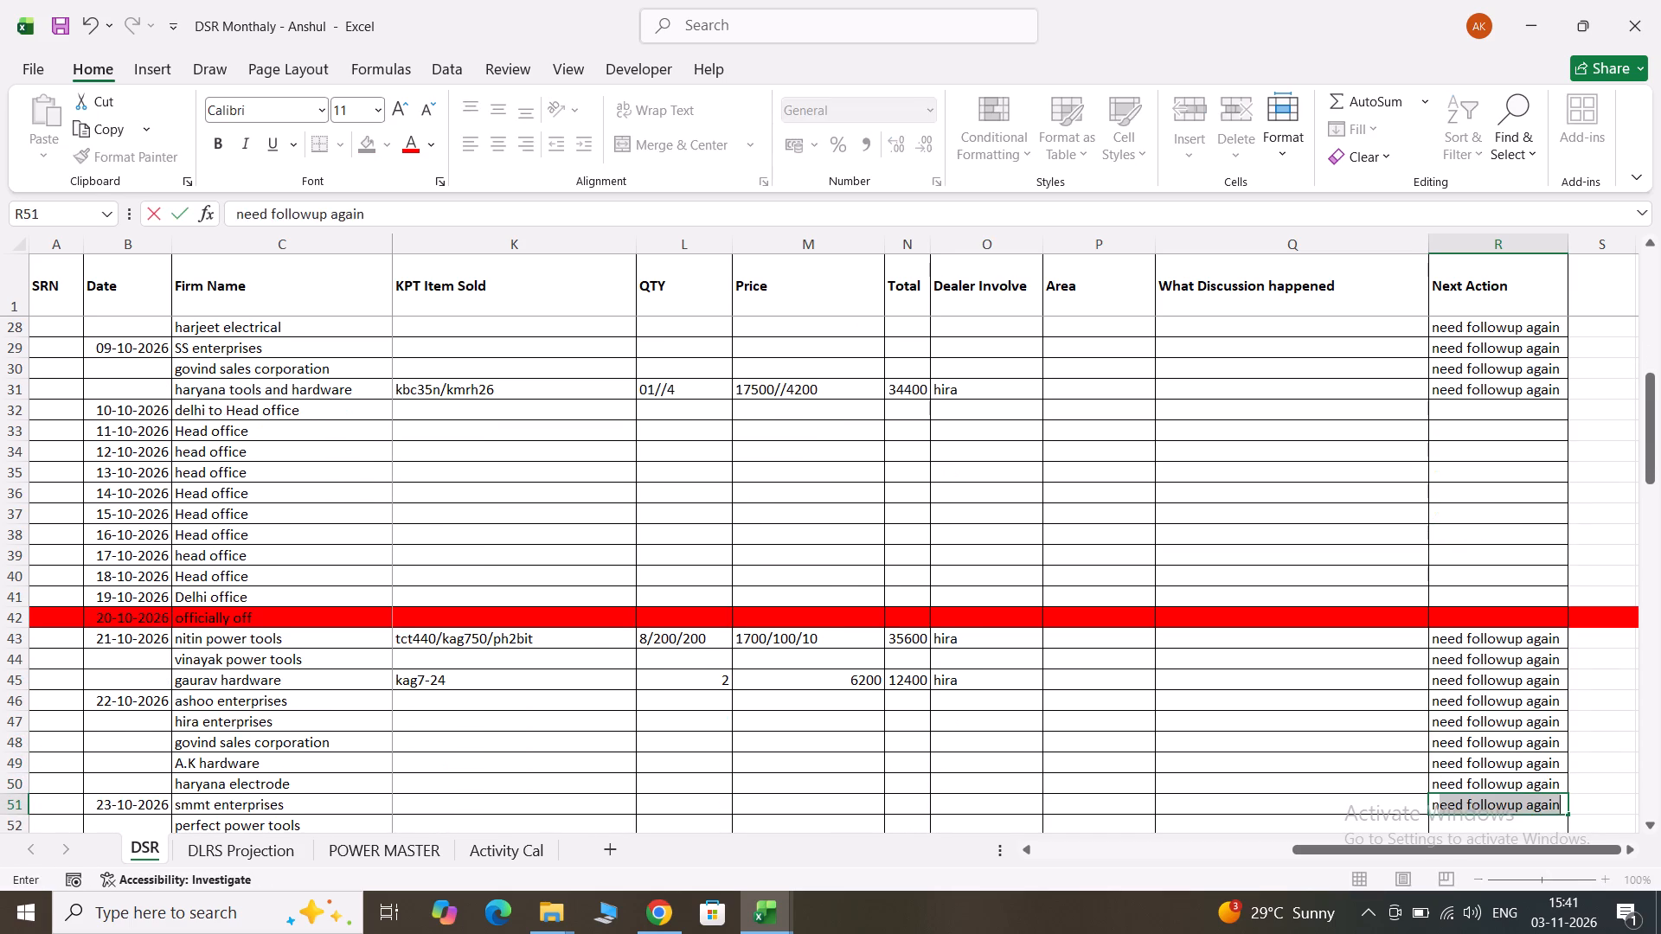
key(Down)
key(n)
key(Down)
key(n)
key(Down)
key(n)
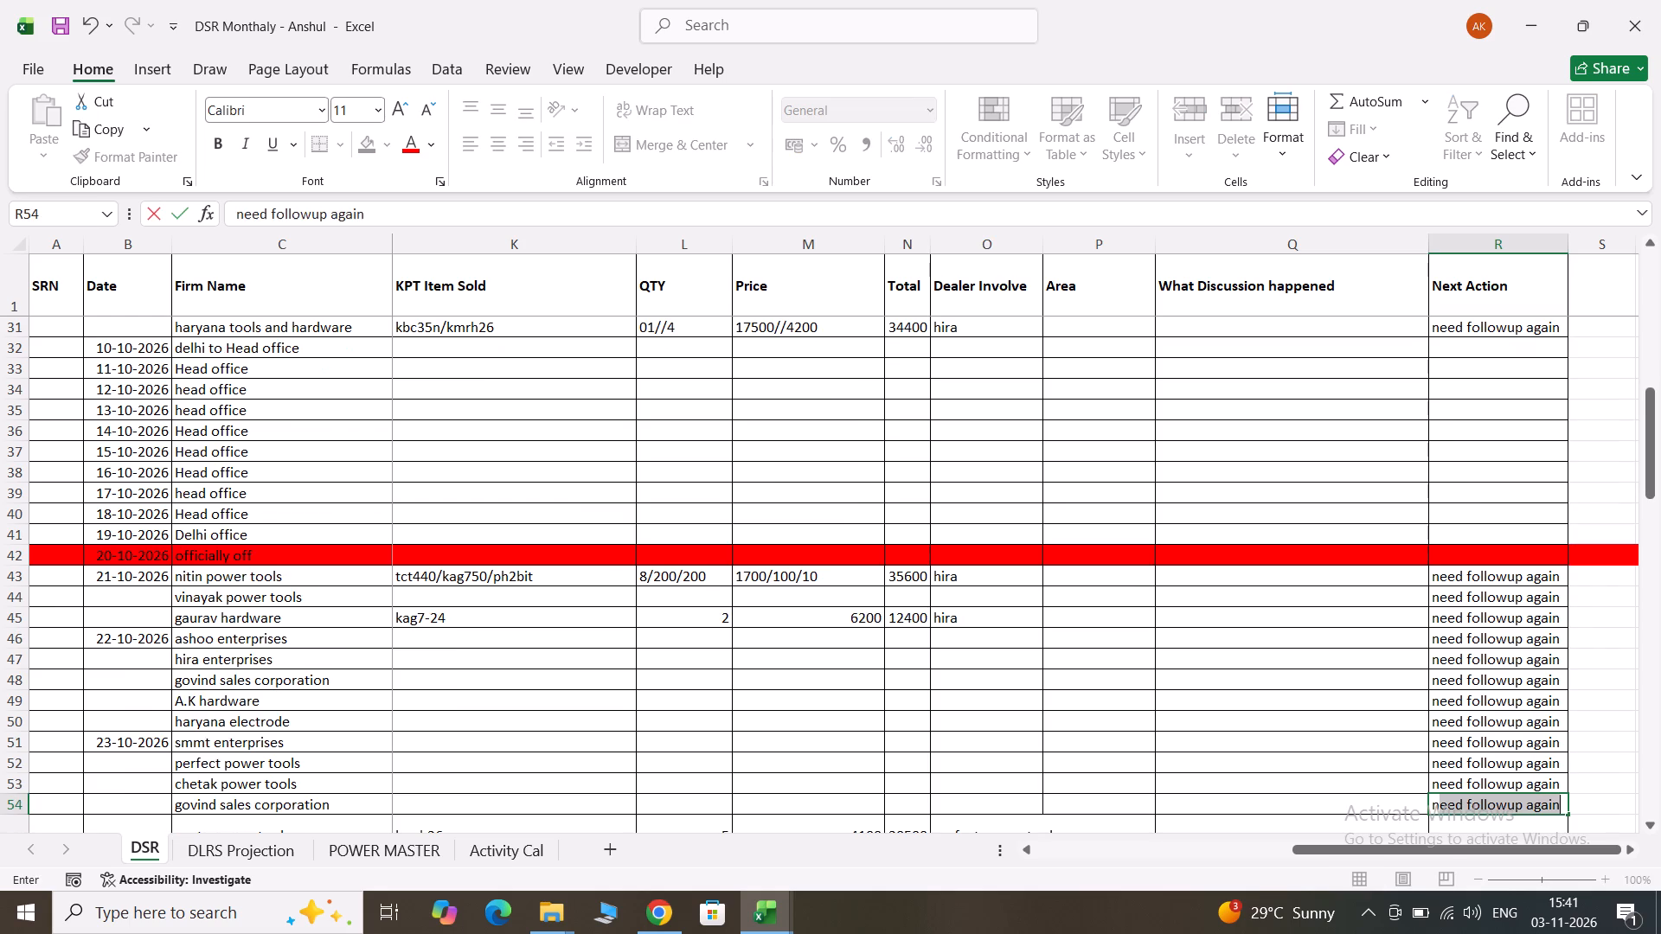
key(Down)
key(n)
key(Down)
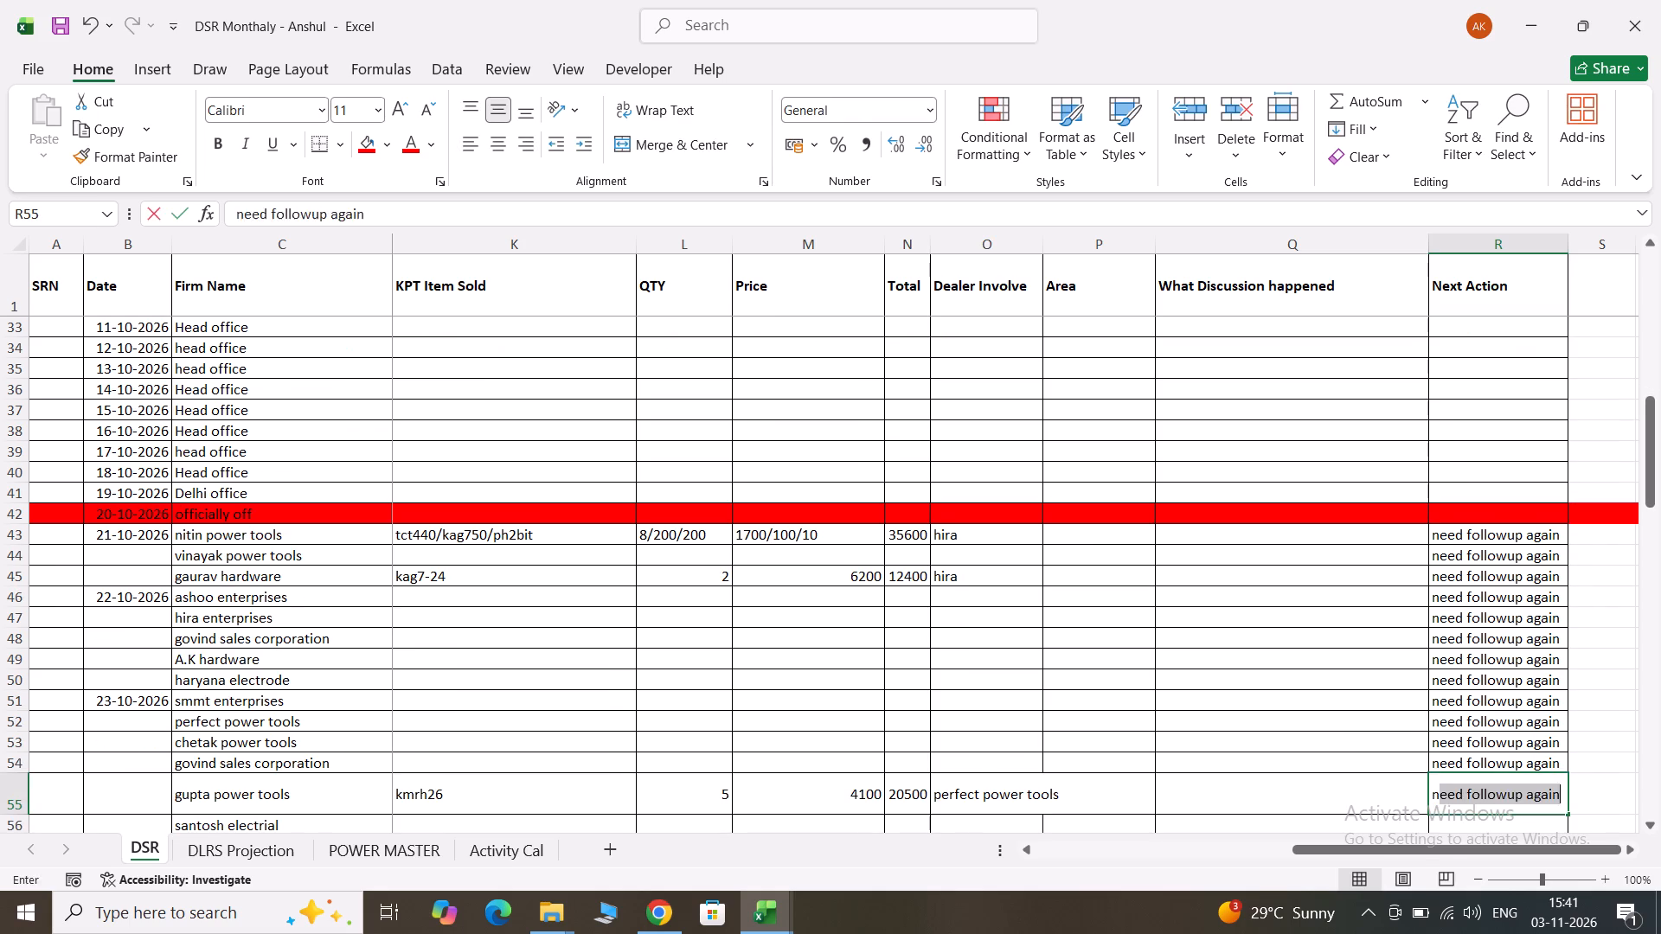
key(n)
key(Down)
key(n)
key(Down)
key(n)
key(Down)
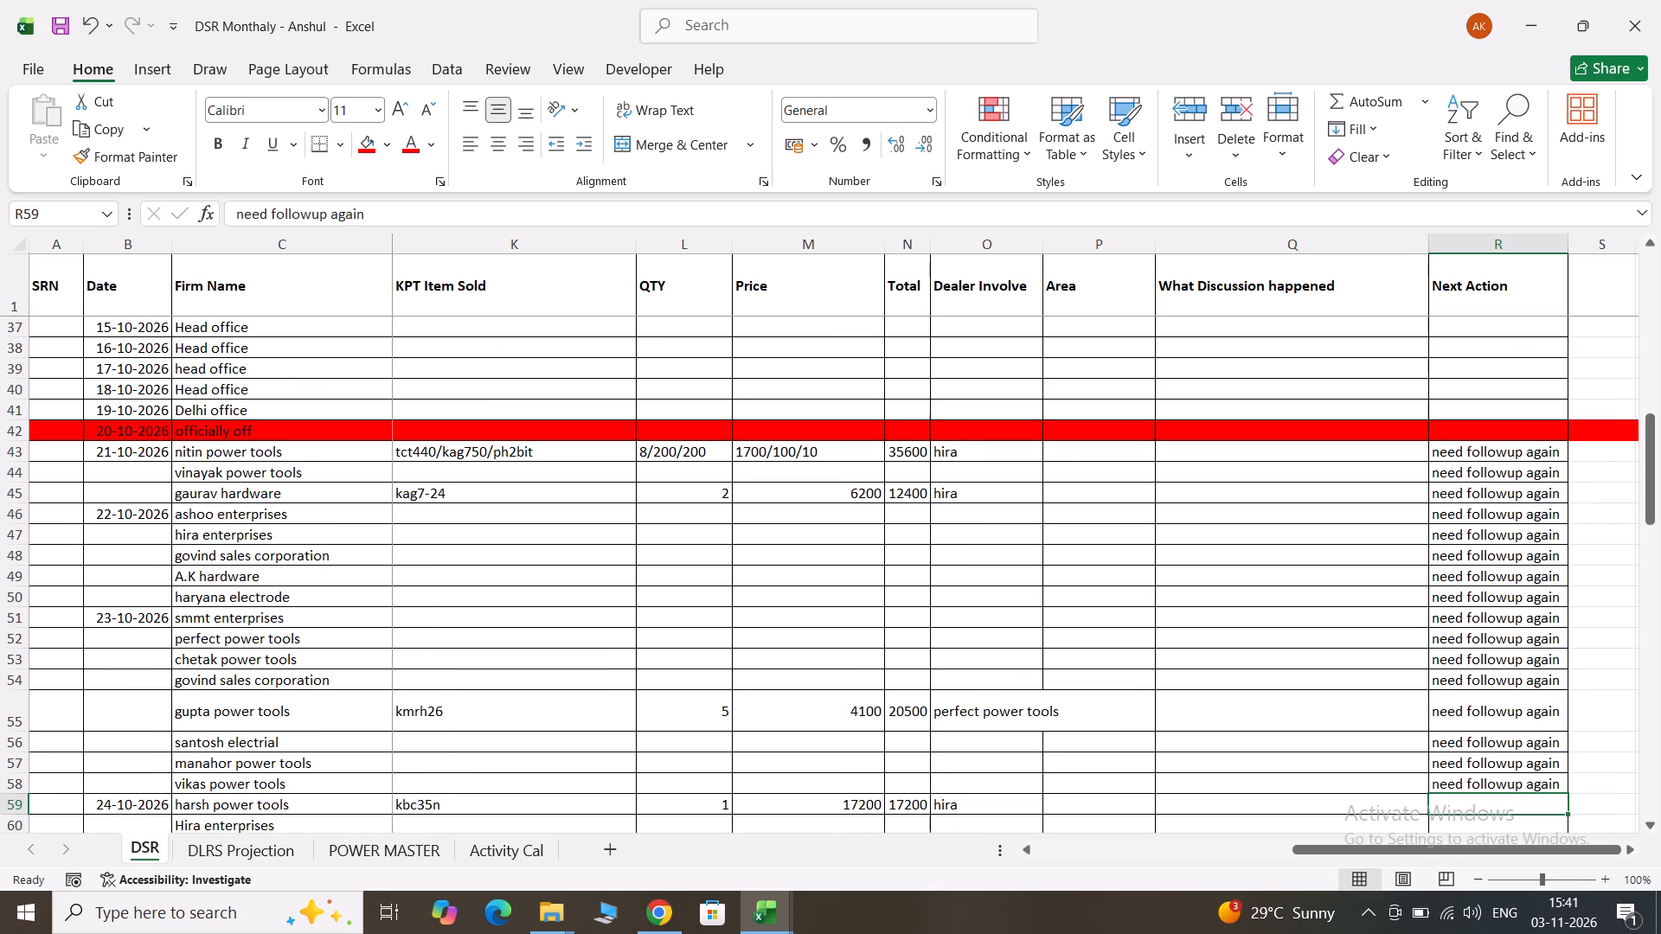
Enter "need followup again" as the Next Action for the 24-10-2026 visits, harsh power tools and Hira enterprises, in rows 59 and 60.
key(n)
key(Down)
key(n)
key(Down)
Fill the Next Action for the 26-10-2026 visits in rows 62 to 65 with "need followup again", copying row 60's entry into row 62.
key(Down)
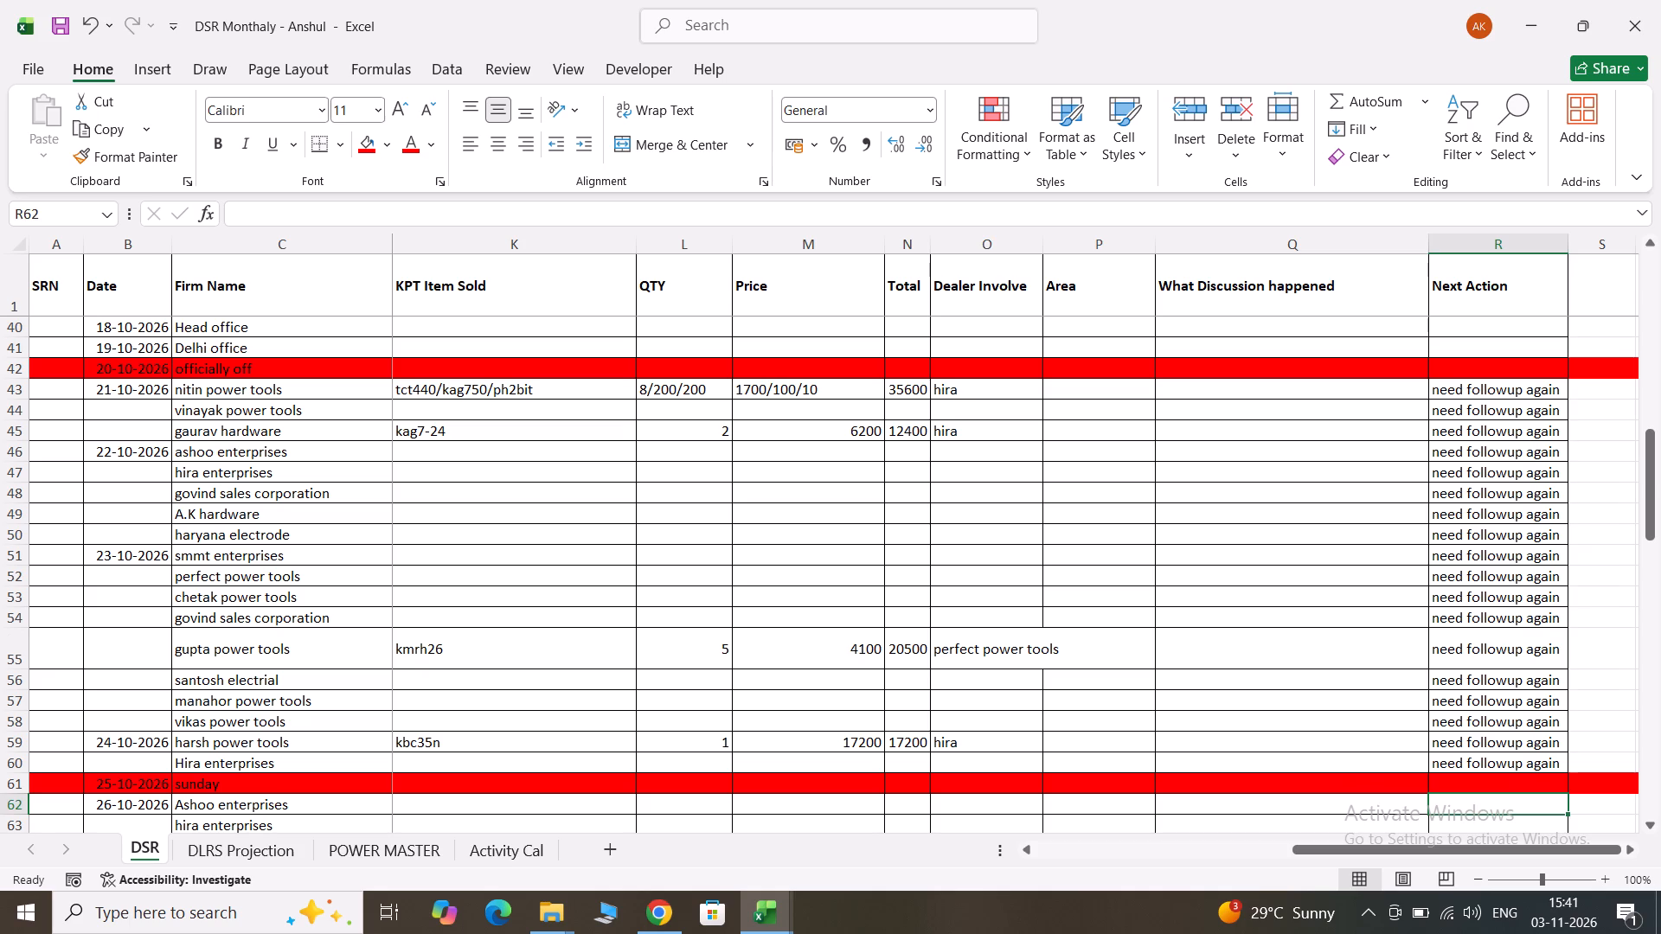
key(Up)
key(Up)
key(ctrl+c)
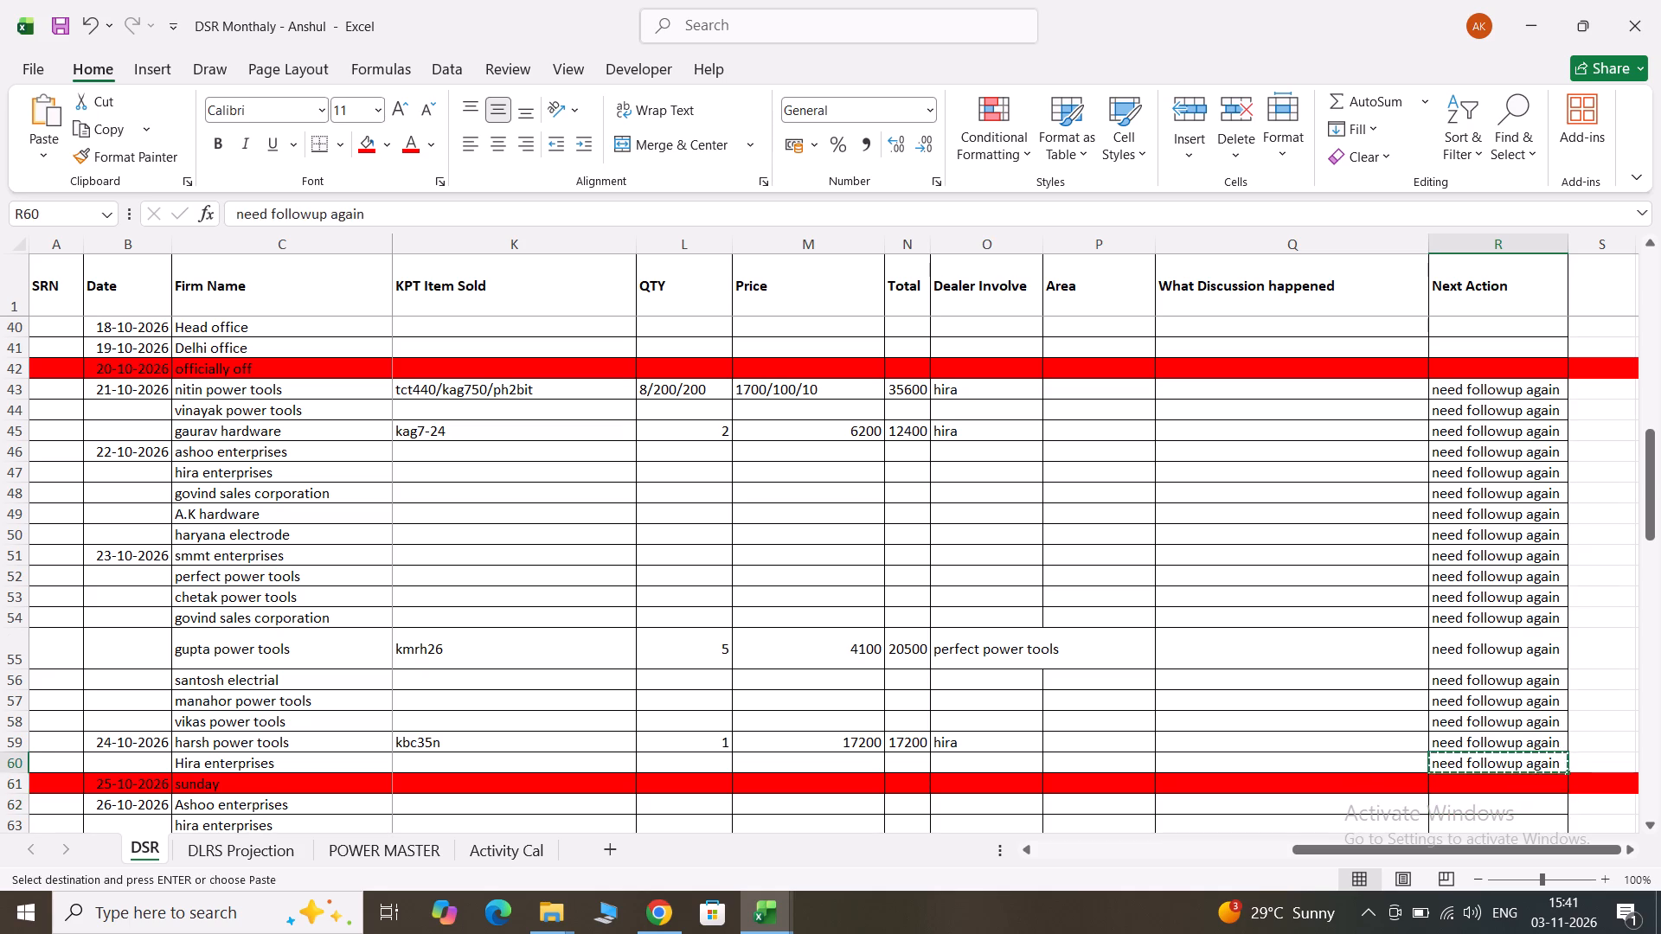
key(Down)
key(Down)
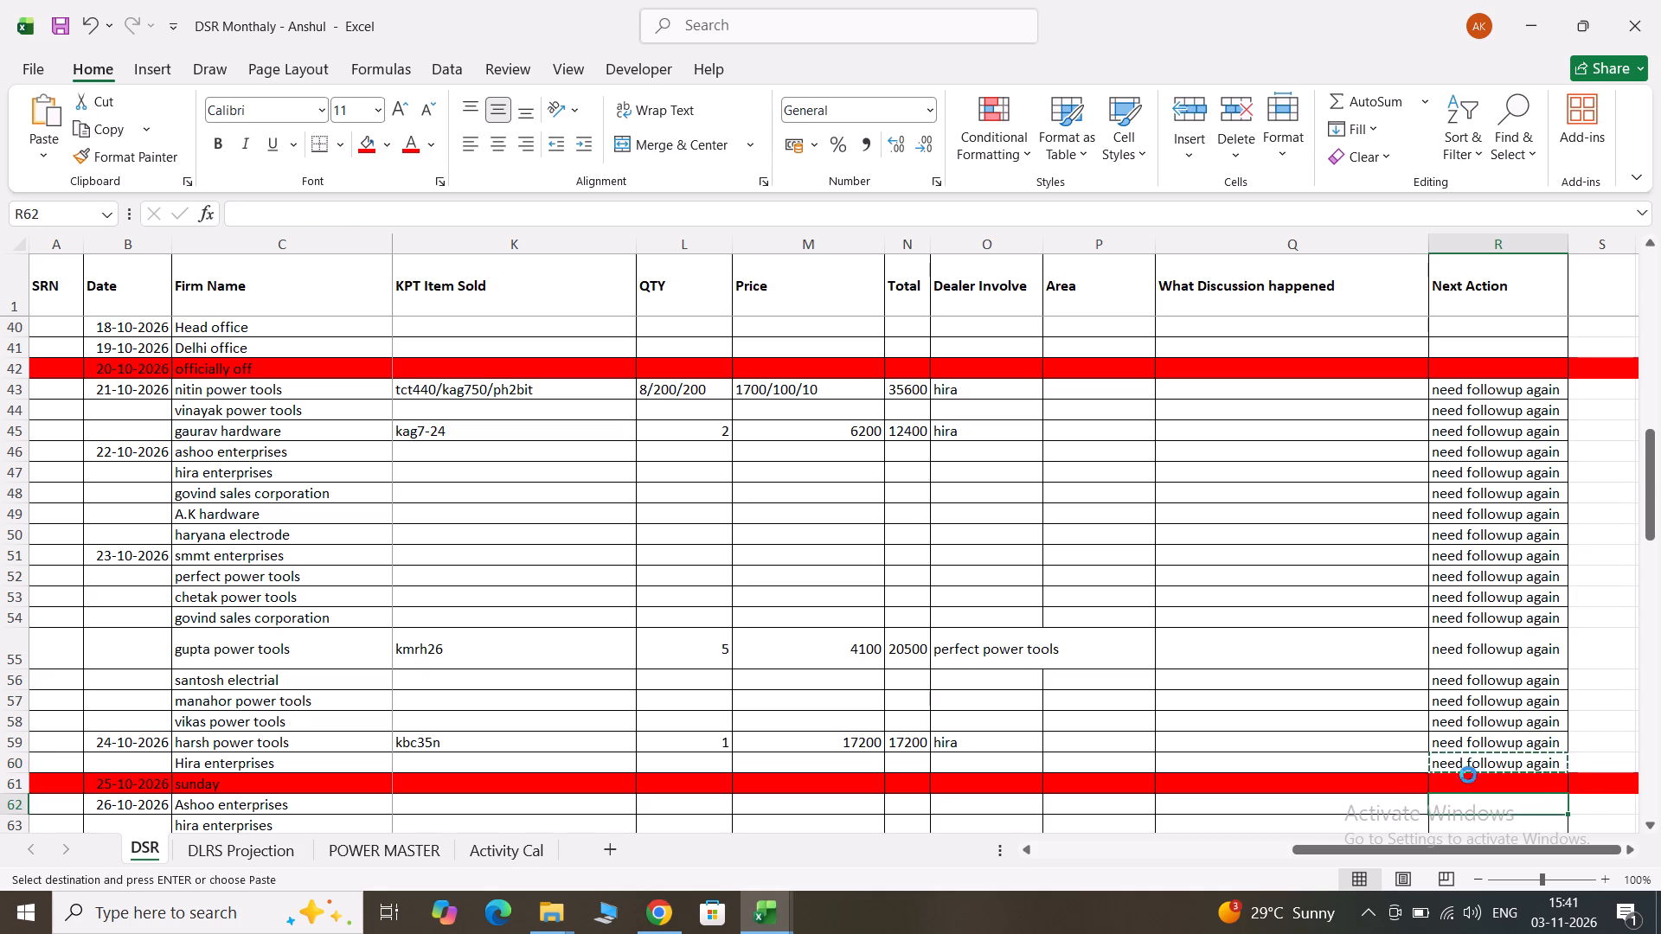
key(ctrl+v)
key(Down)
key(n)
key(Down)
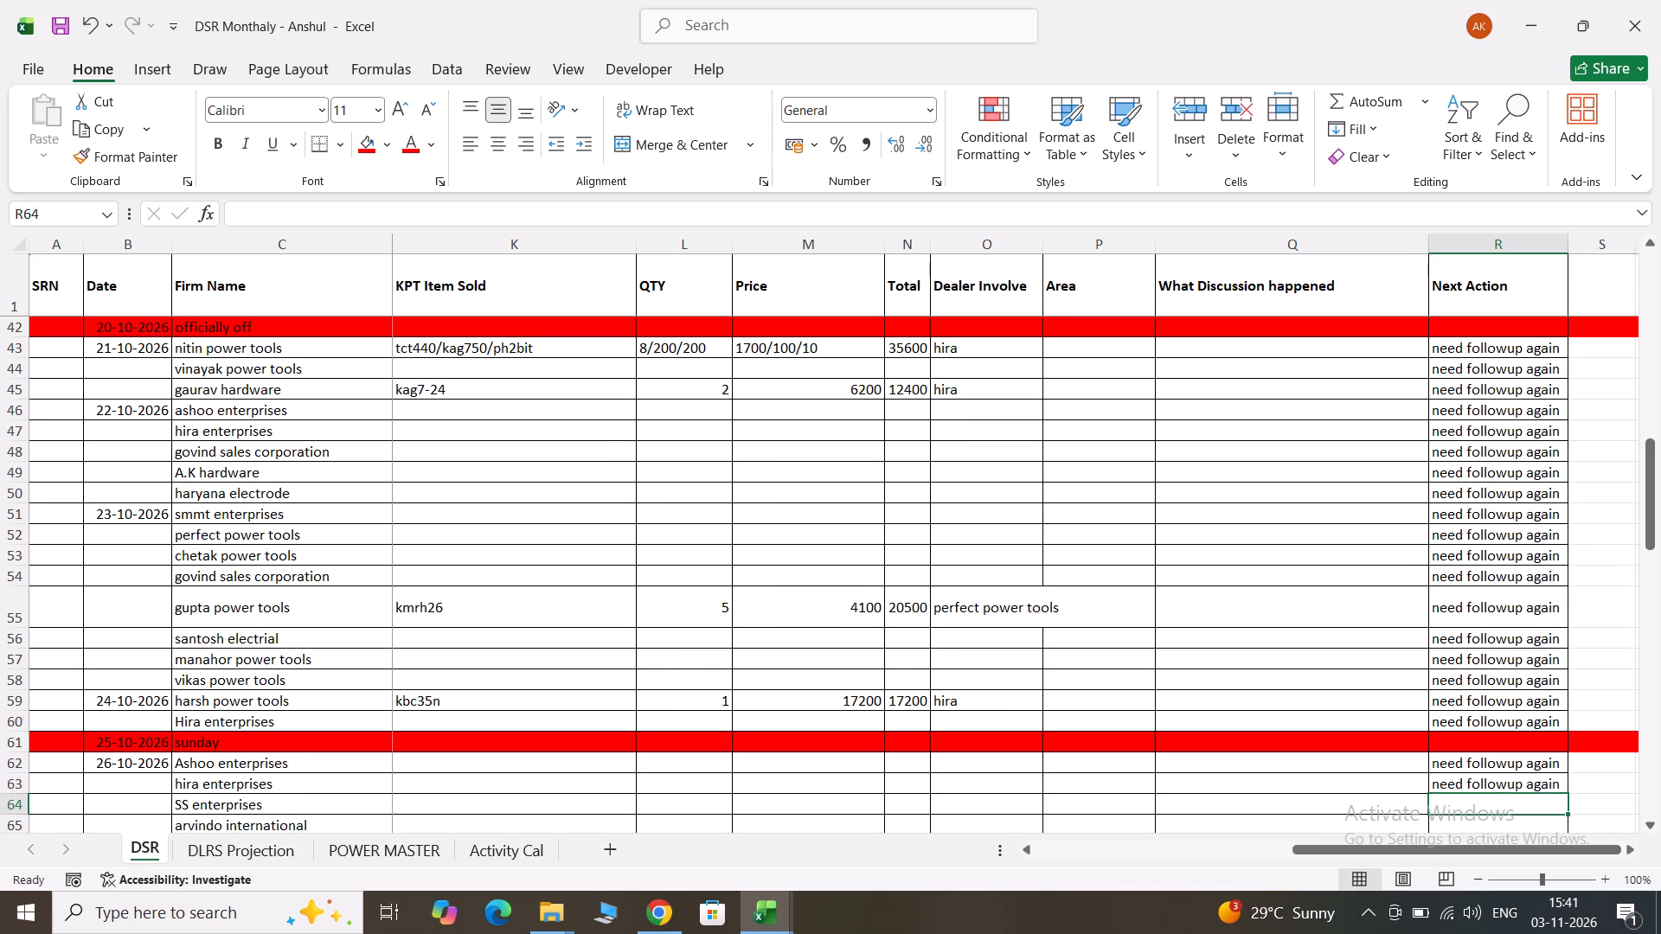
key(n)
key(Down)
key(n)
key(Down)
Enter "need followup again" as the Next Action for the 27-10-2026 visits, smmt enterprises to bansal tools and hardware, in rows 66 to 72.
key(n)
key(Down)
key(n)
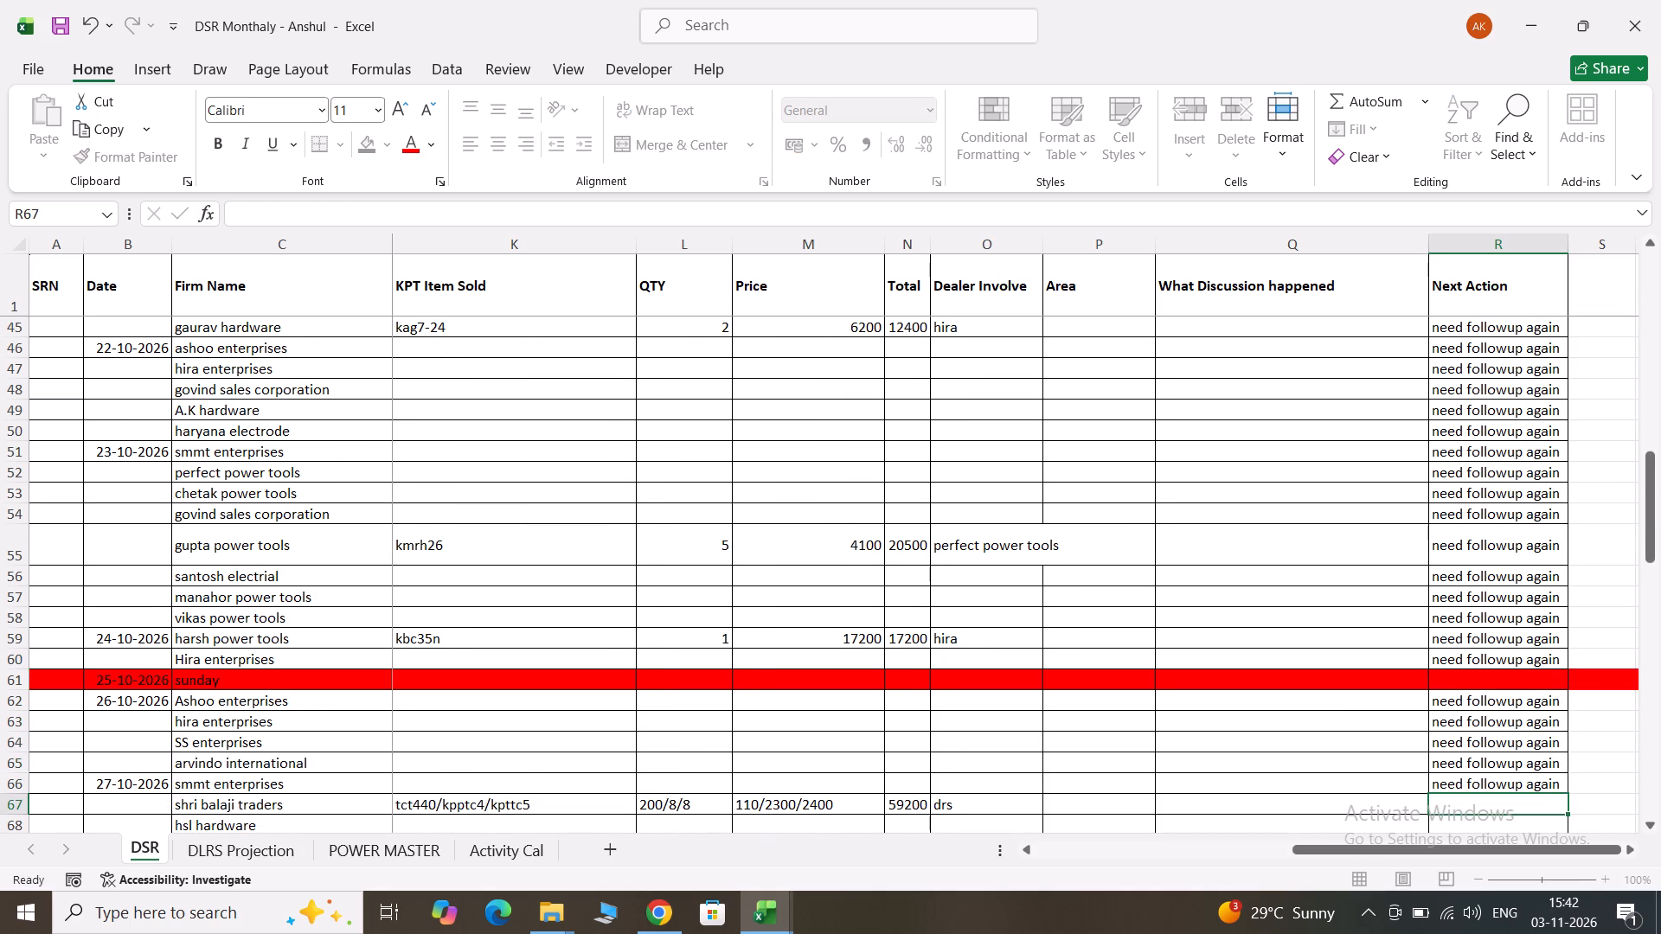
key(Down)
key(n)
key(Down)
key(n)
key(Down)
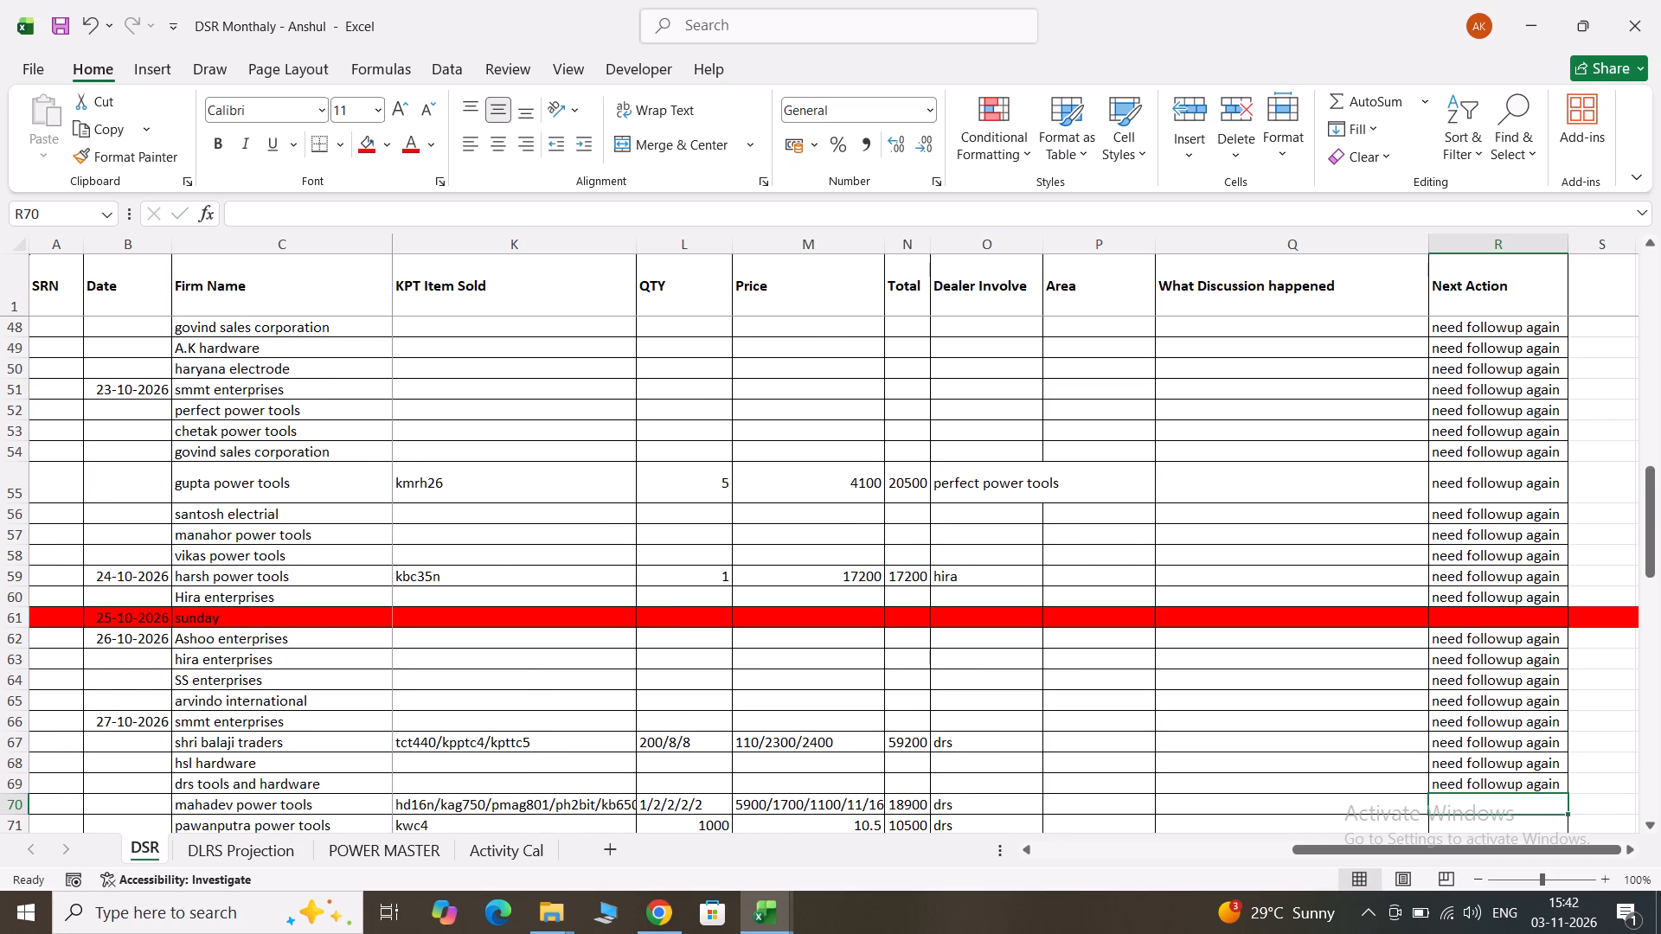
key(n)
key(Down)
key(n)
key(Down)
key(n)
key(Down)
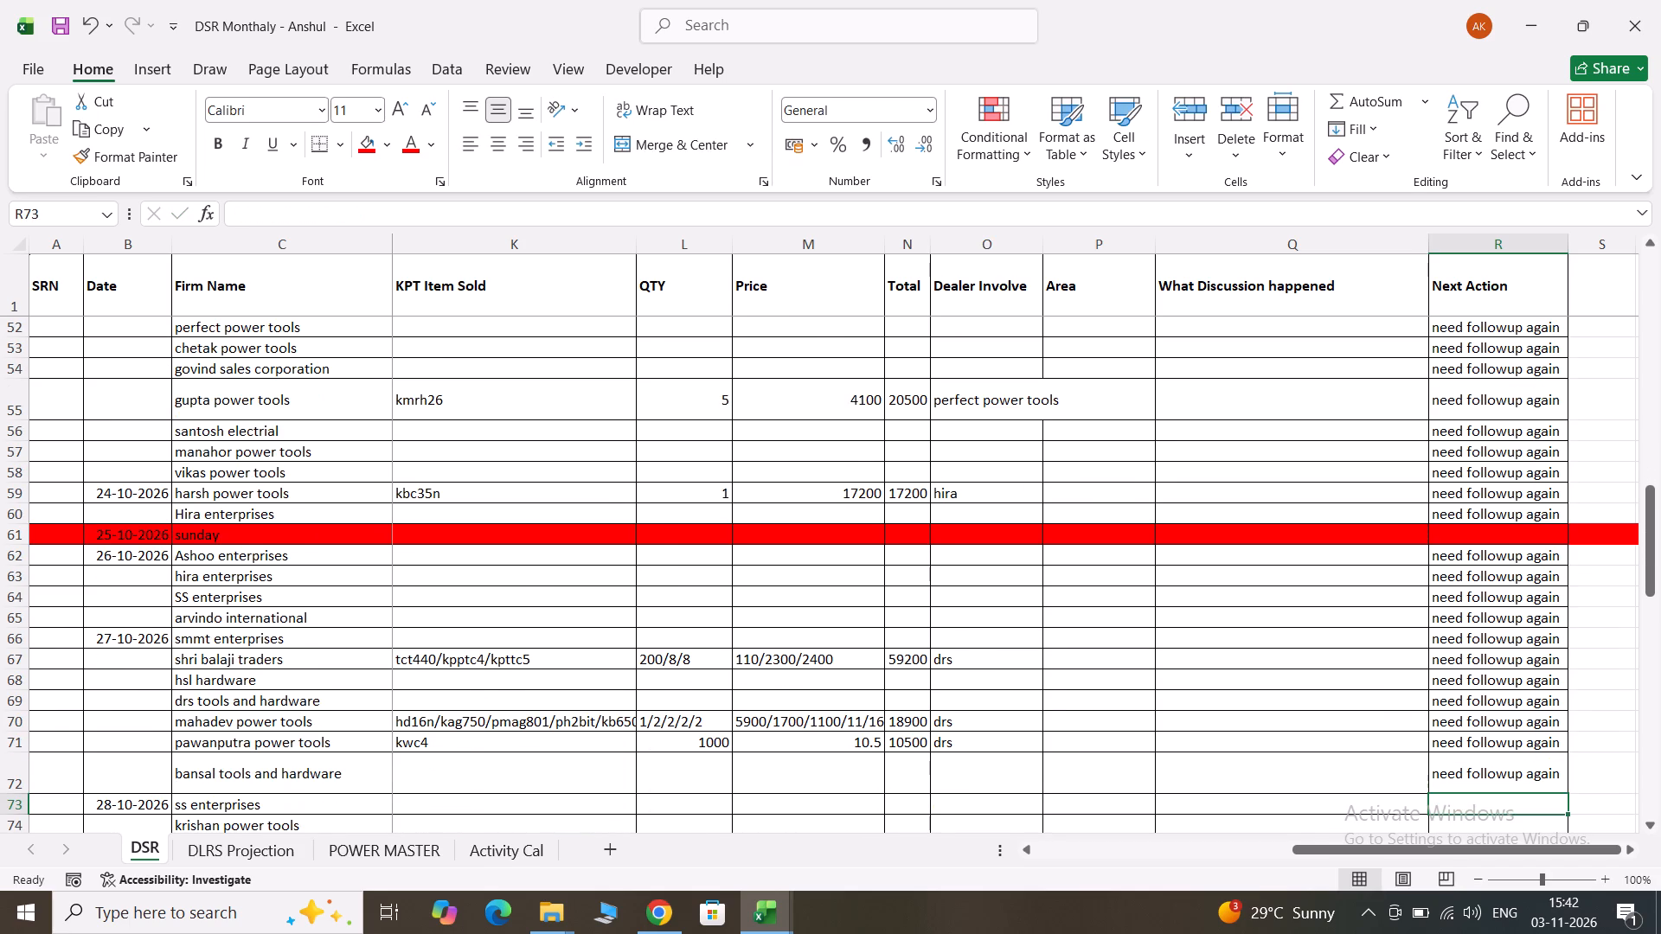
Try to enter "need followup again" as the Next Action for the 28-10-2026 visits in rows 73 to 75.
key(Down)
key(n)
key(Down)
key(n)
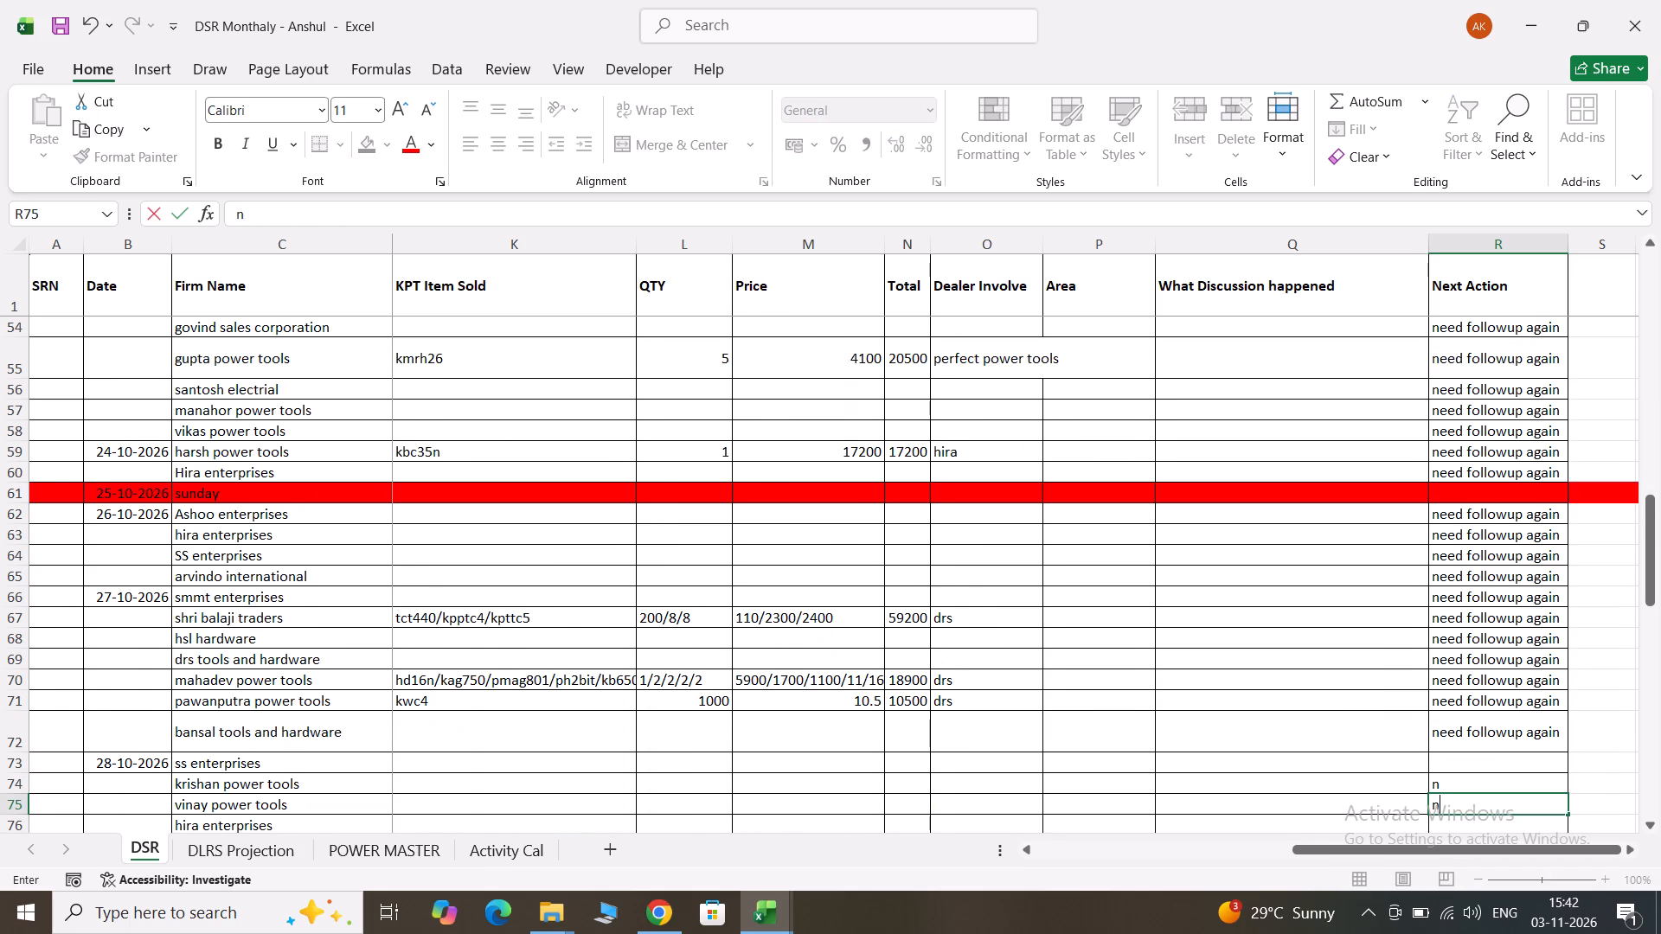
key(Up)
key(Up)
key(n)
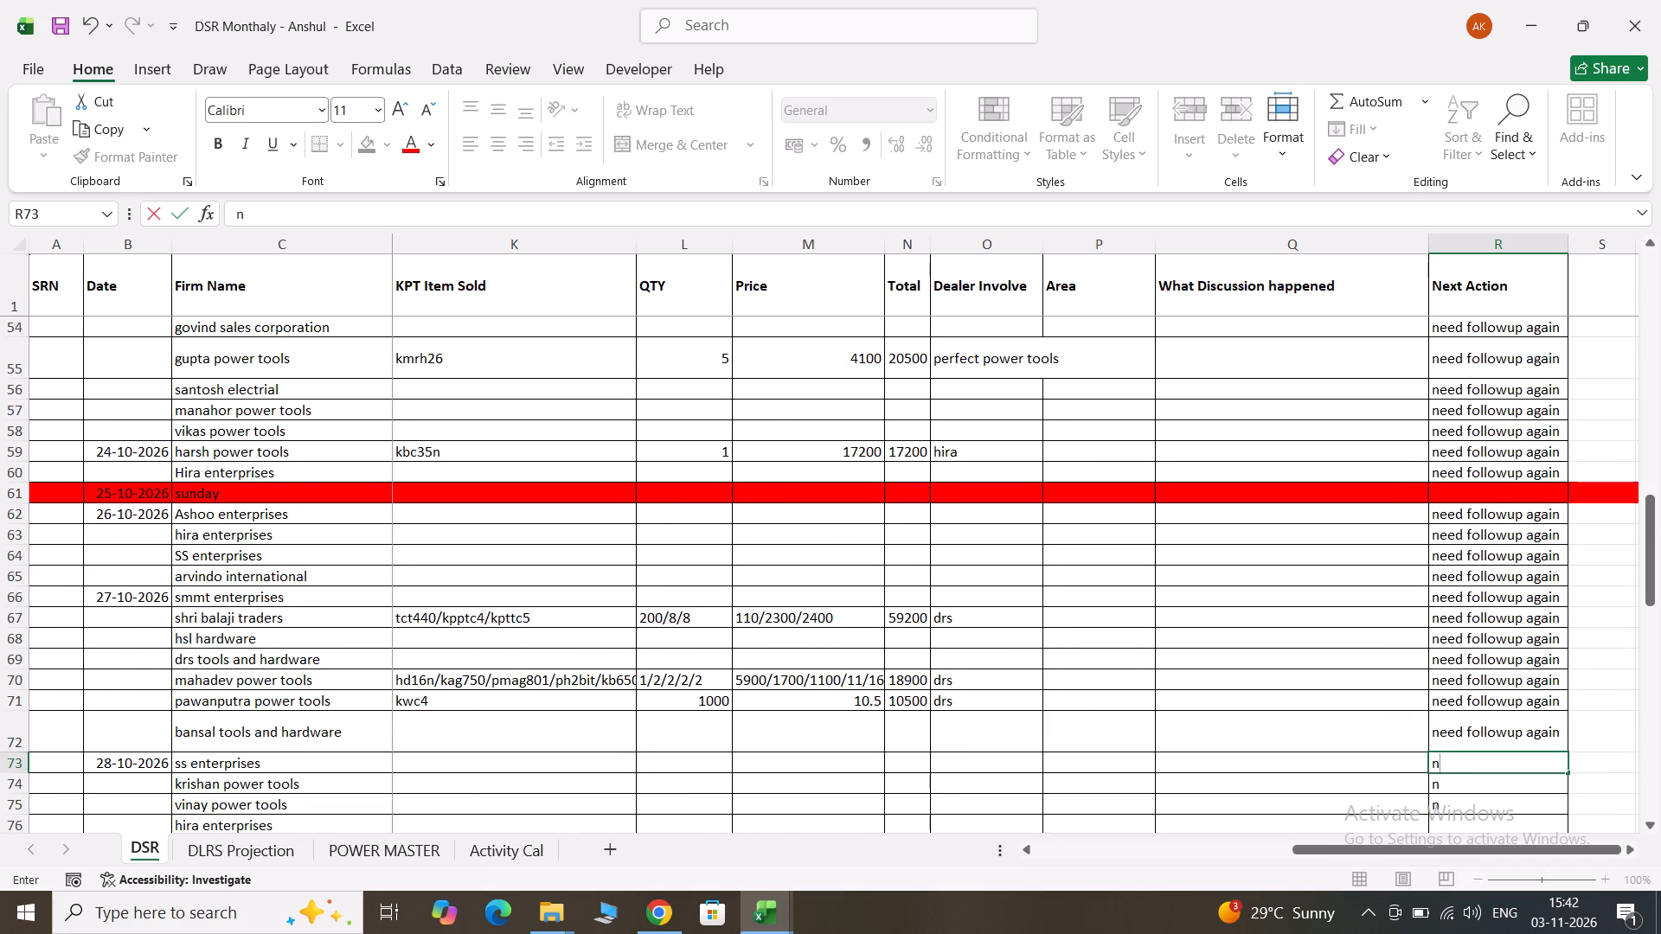
Copy "need followup again" from row 72 into the Next Action of the 28-10-2026 ss enterprises visit in row 73.
key(Up)
key(ctrl+c)
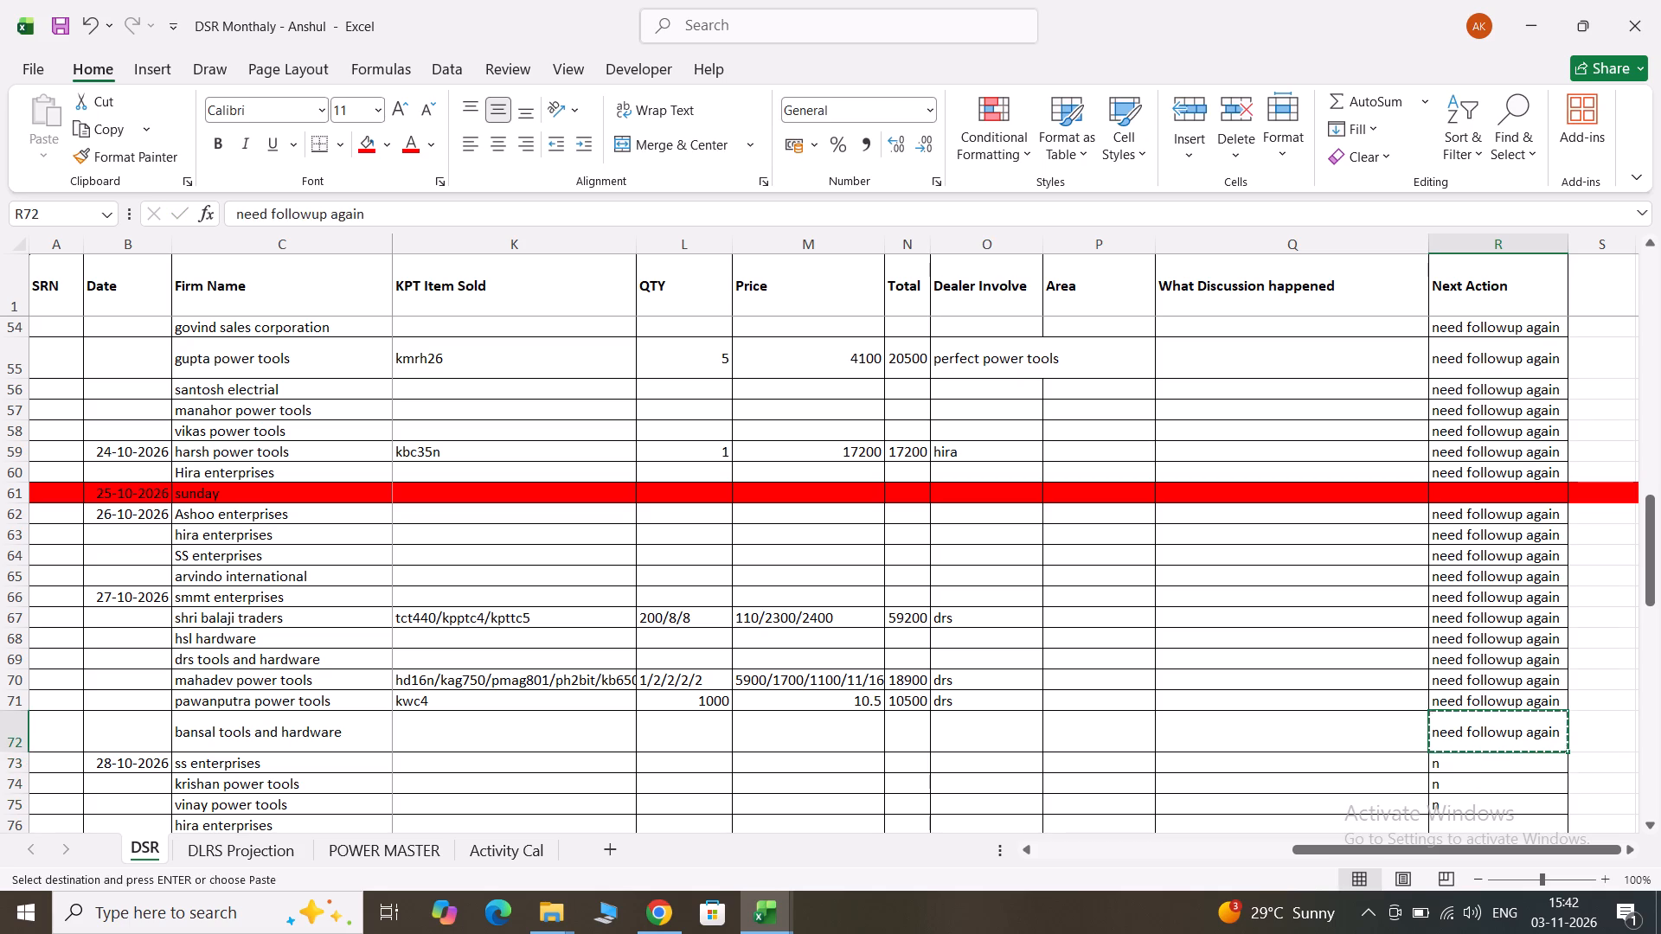
key(Down)
key(BackSpace)
key(ctrl+v)
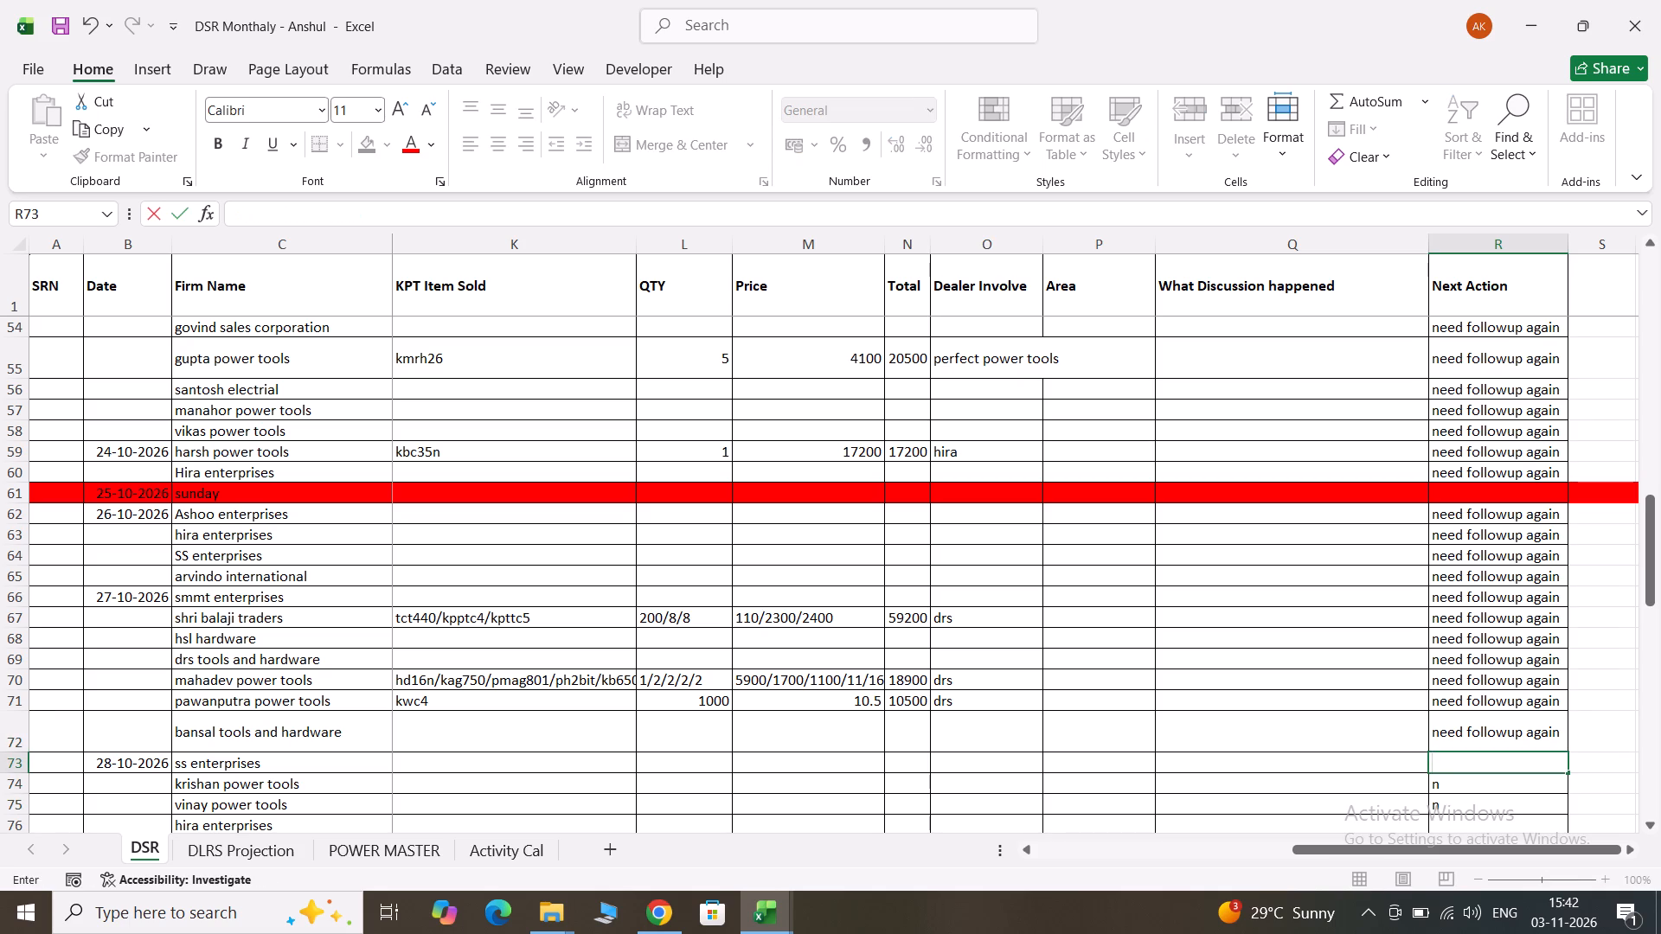
key(Up)
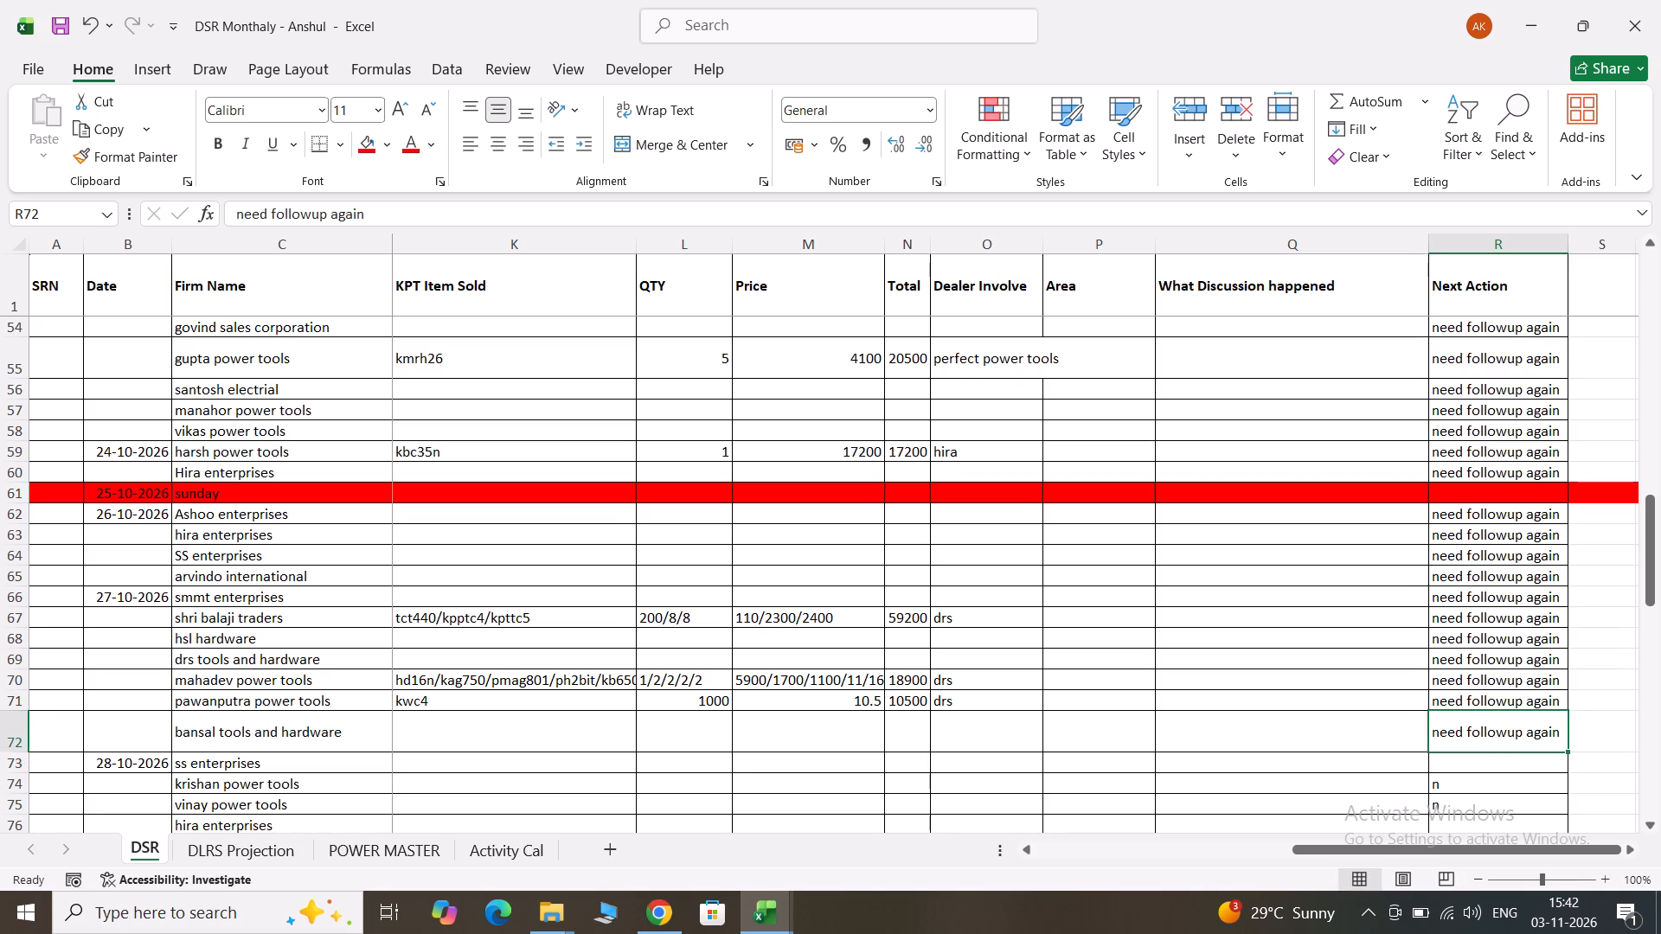
key(ctrl+c)
key(Down)
key(ctrl+v)
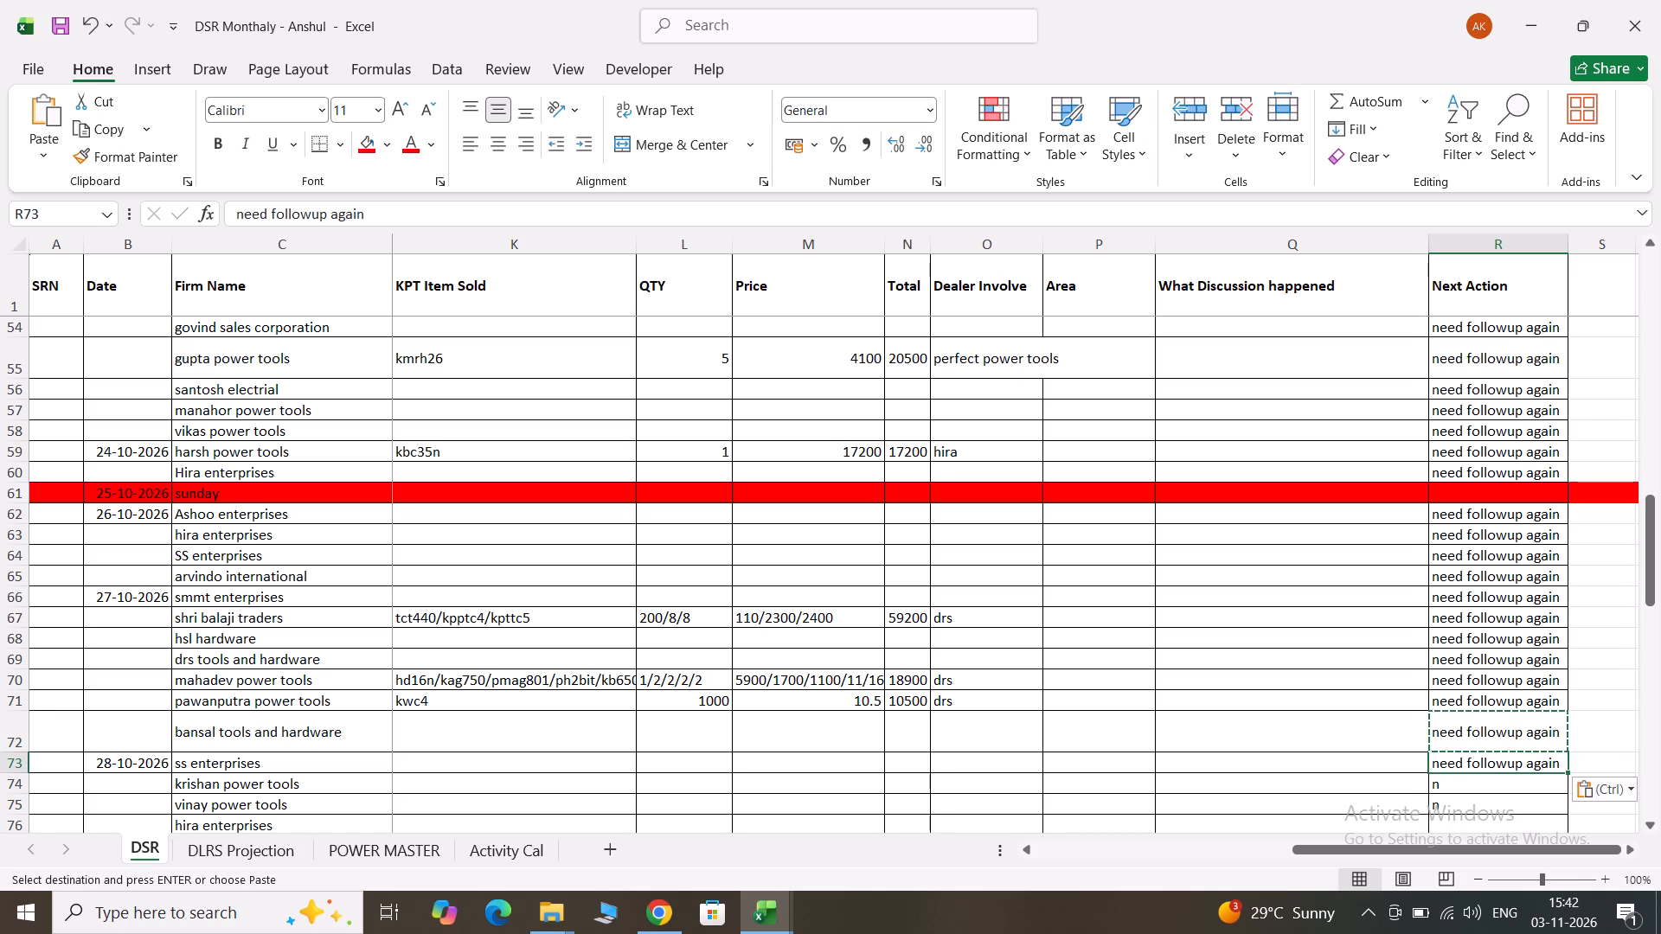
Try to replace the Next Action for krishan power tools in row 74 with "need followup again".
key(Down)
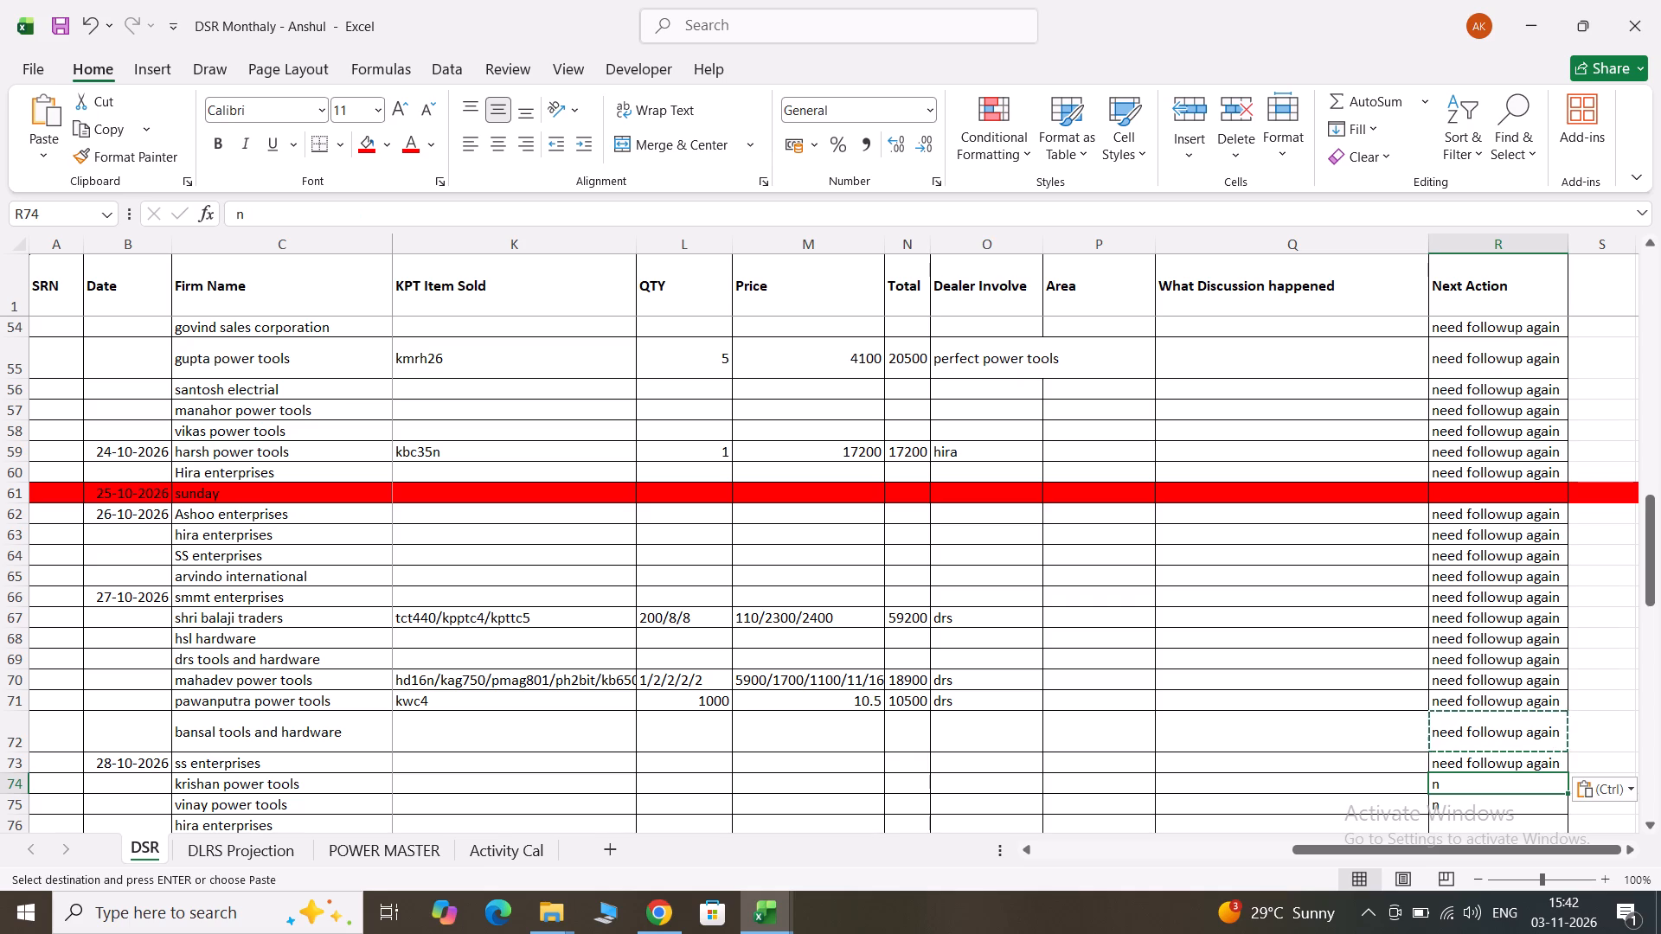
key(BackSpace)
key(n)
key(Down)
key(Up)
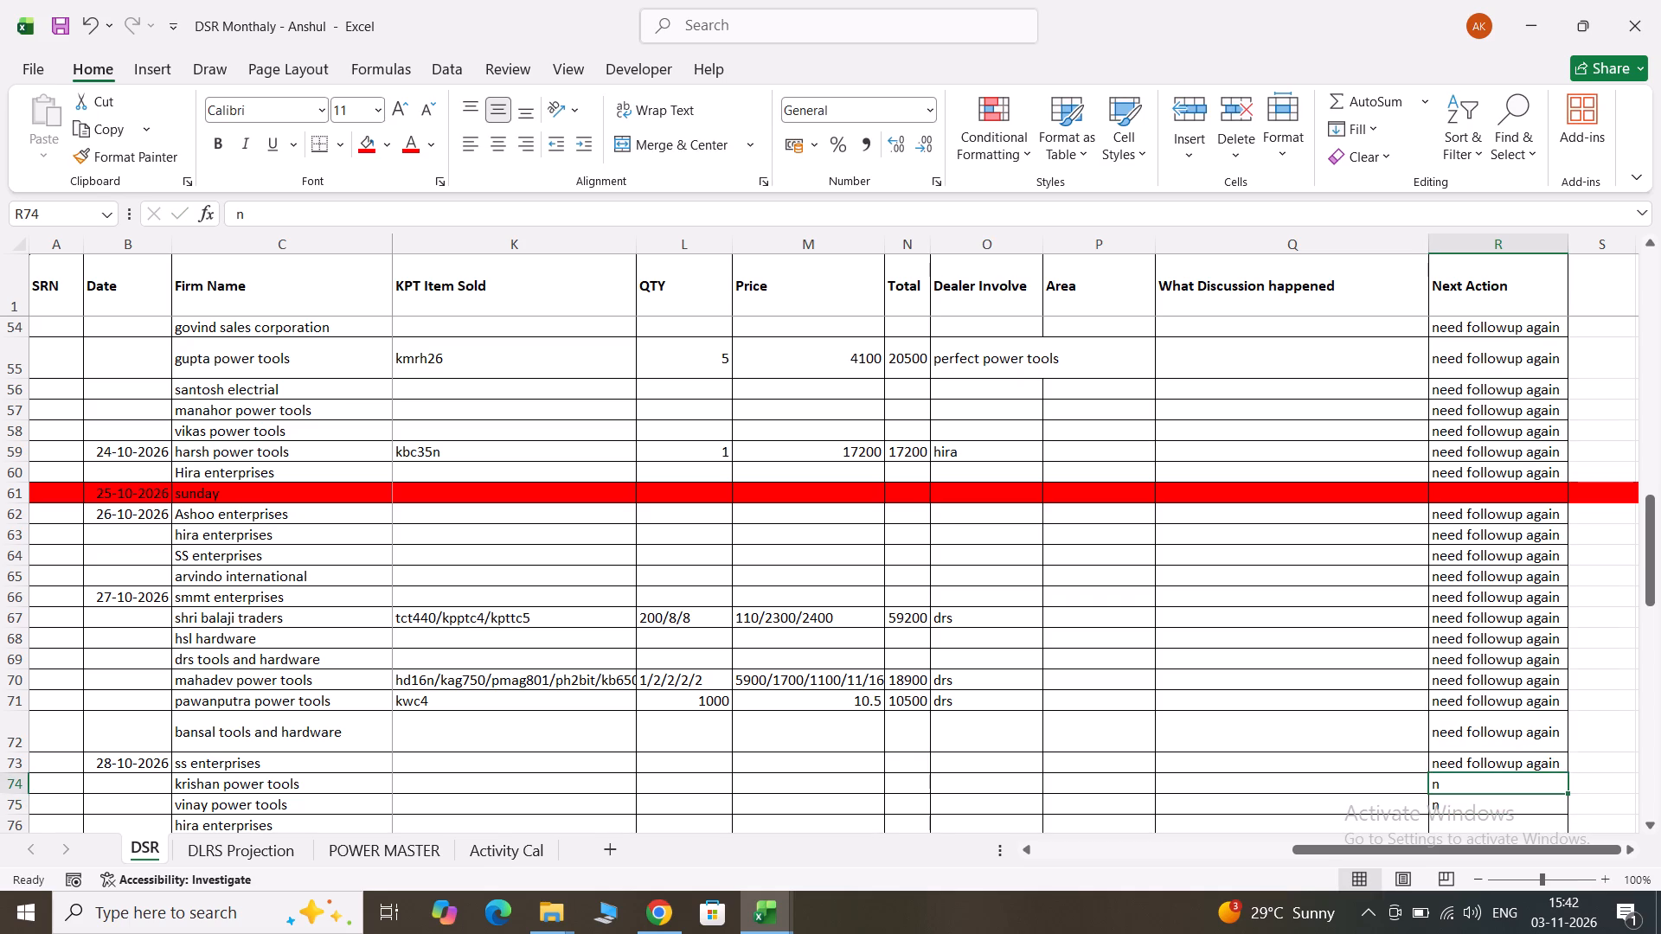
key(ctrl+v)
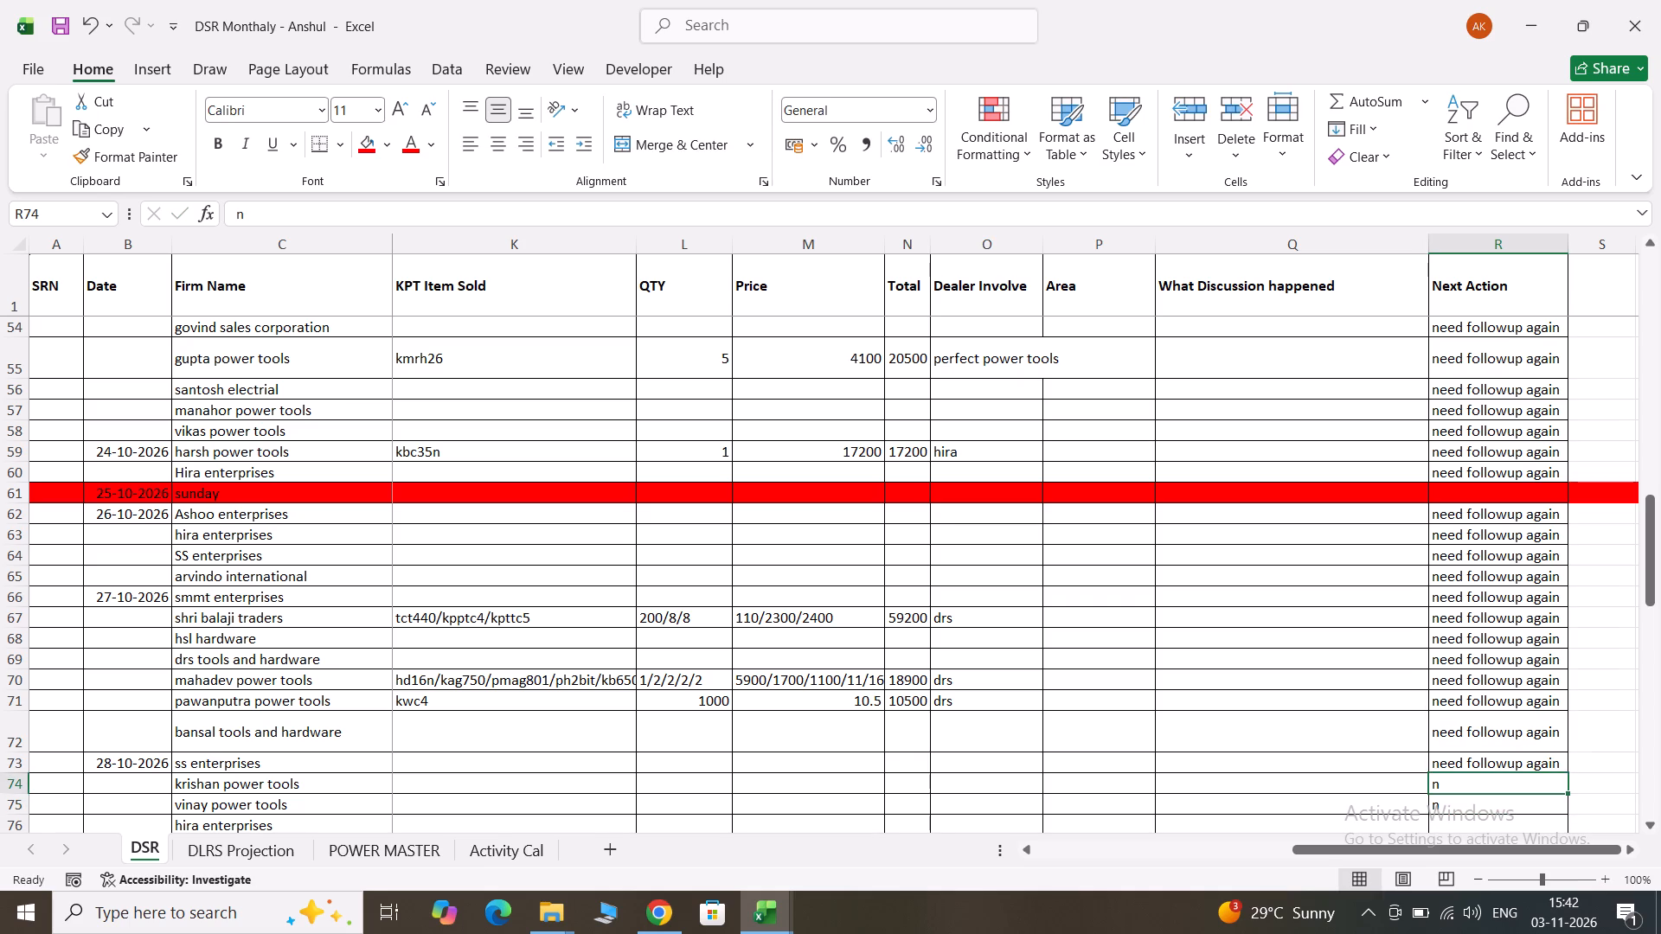
Copy "need followup again" from row 73 into the Next Action for krishan power tools and vinay power tools in rows 74 and 75.
click(1468, 757)
key(ctrl+c)
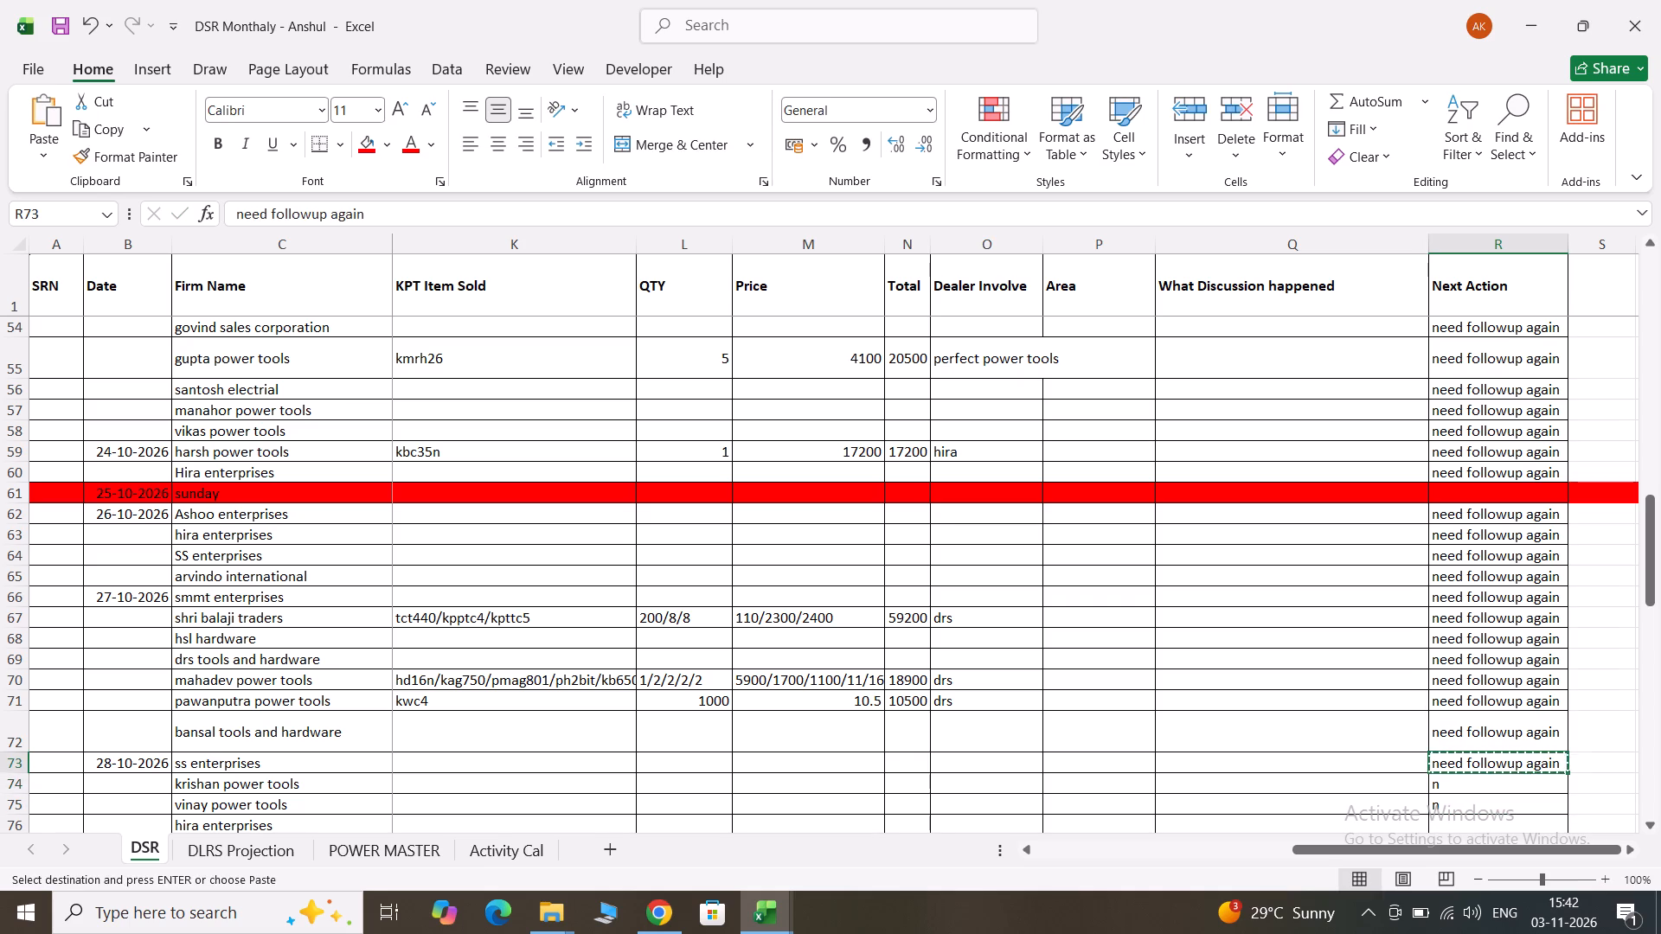
click(1468, 775)
click(1468, 787)
key(ctrl+v)
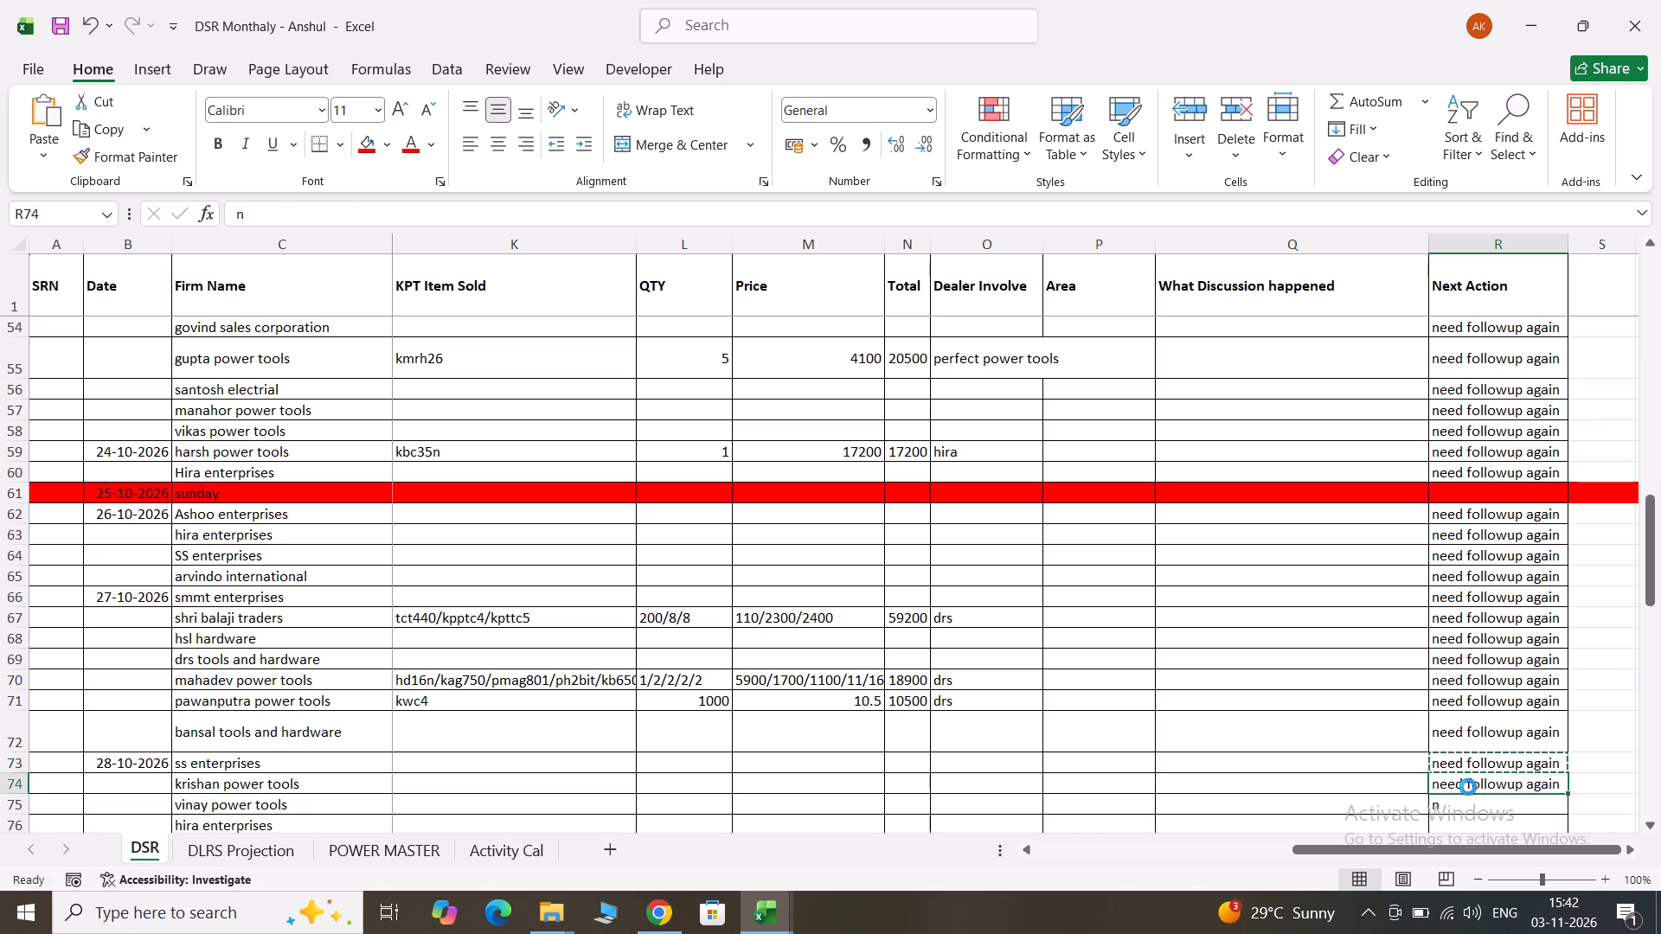
key(Down)
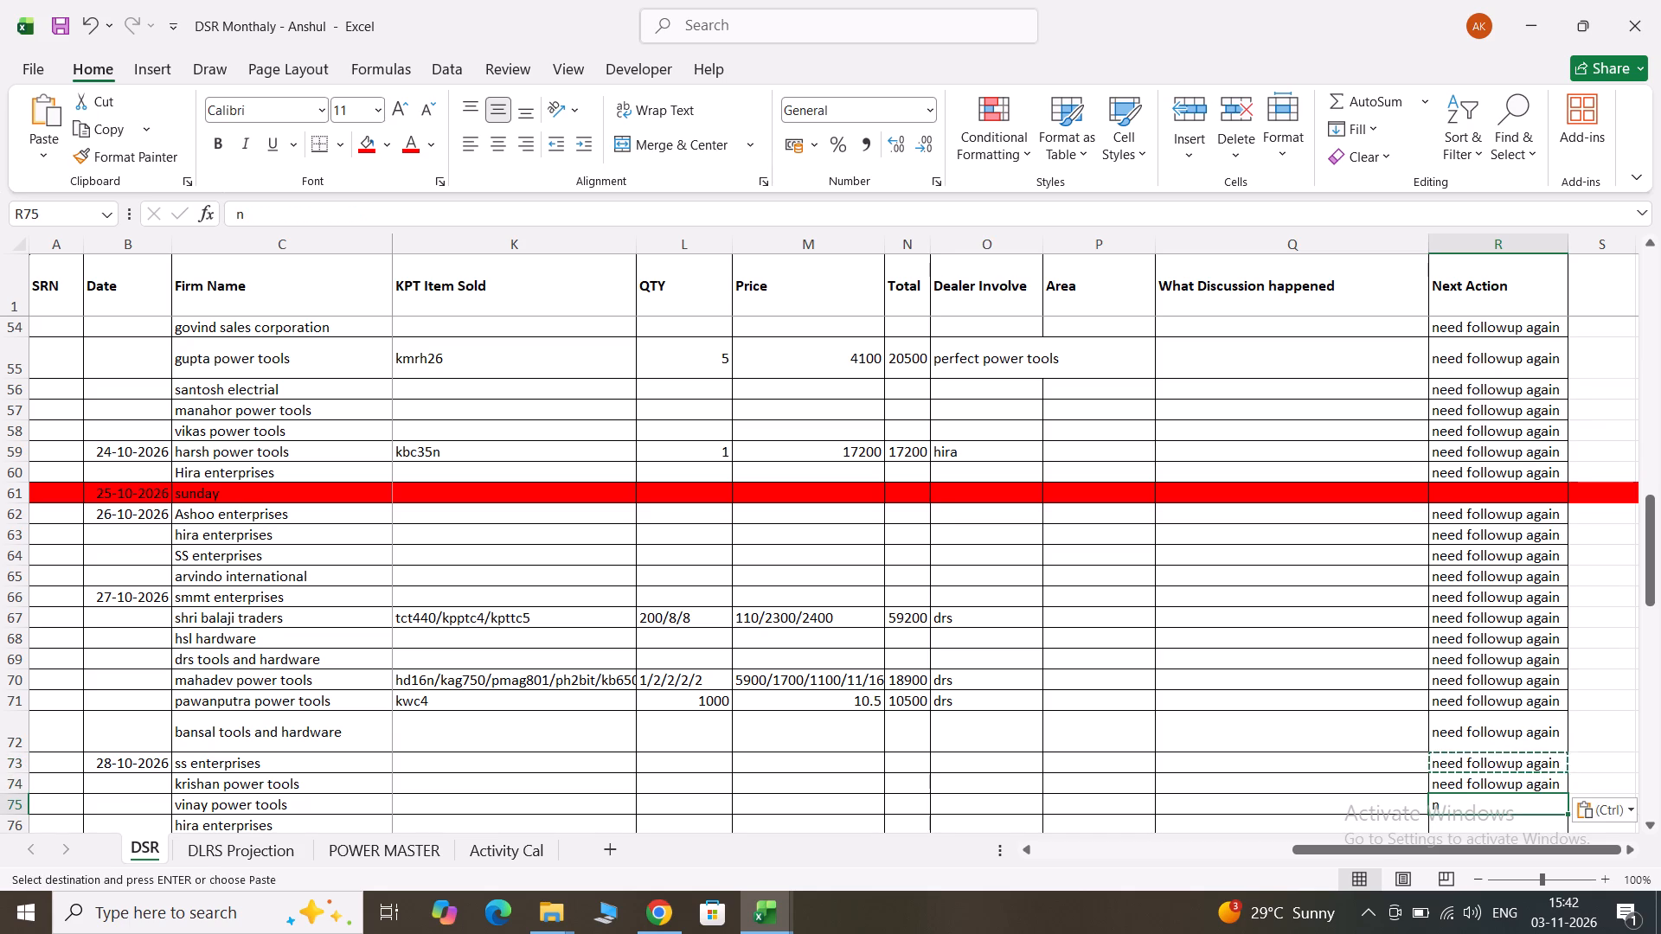
key(ctrl+v)
Enter "need followup again" as the Next Action for hira enterprises and ashoo enterprises on 28-10-2026 in rows 76 and 77.
key(Left)
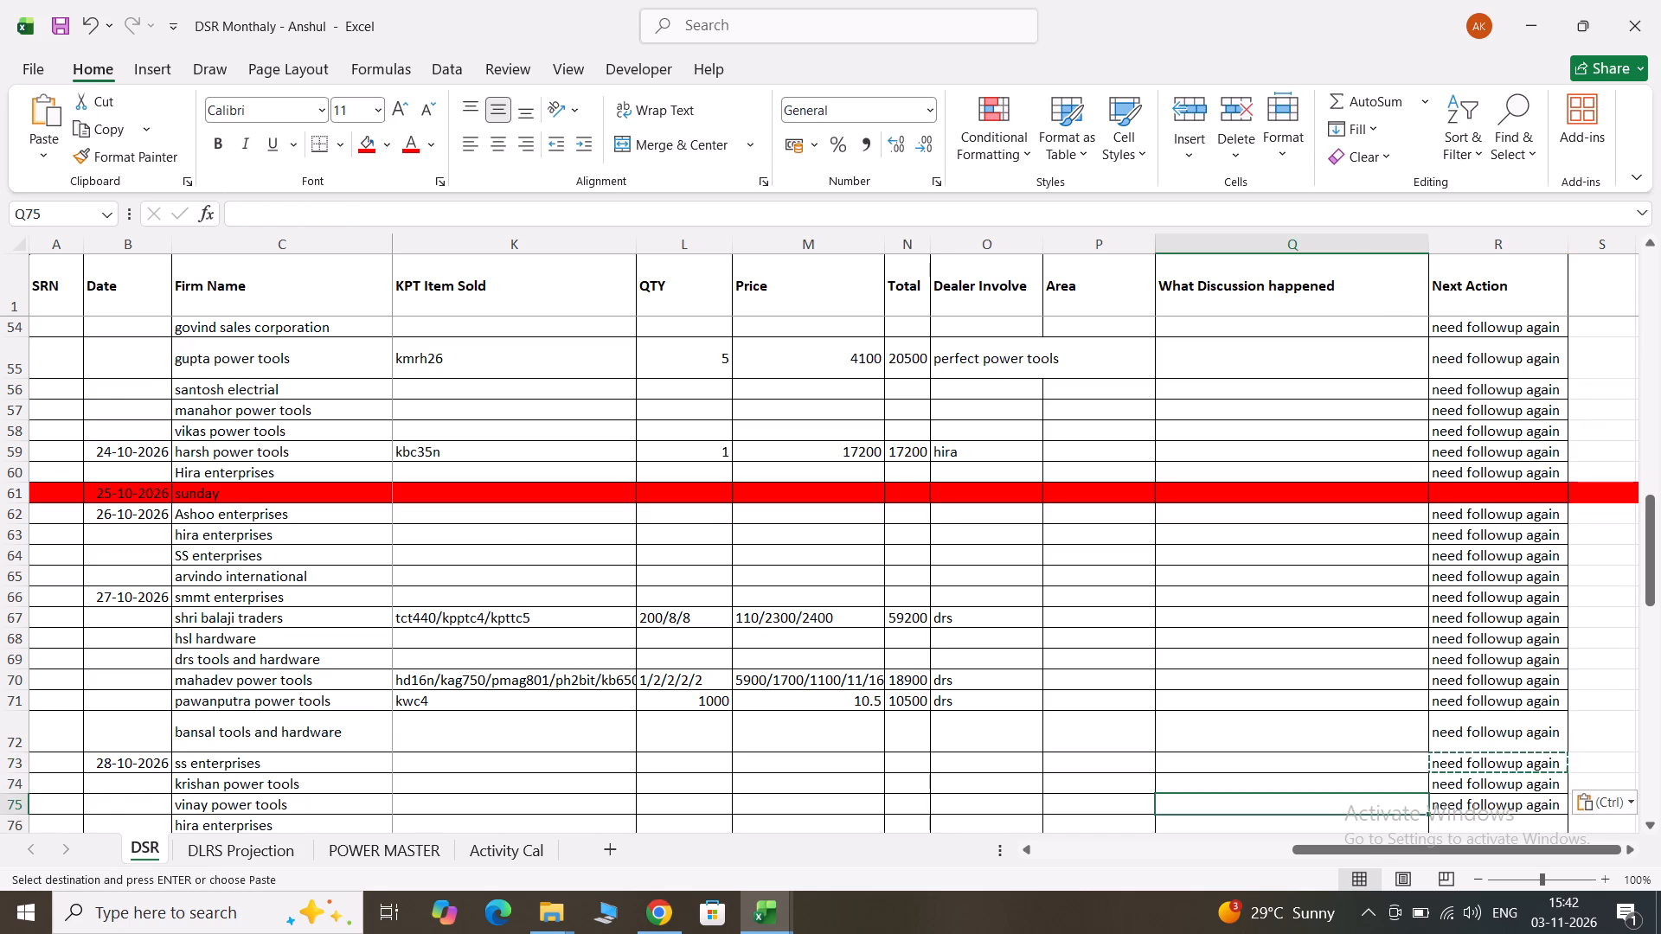
key(Down)
key(Down)
key(Down)
key(Down)
key(Right)
key(Up)
key(Up)
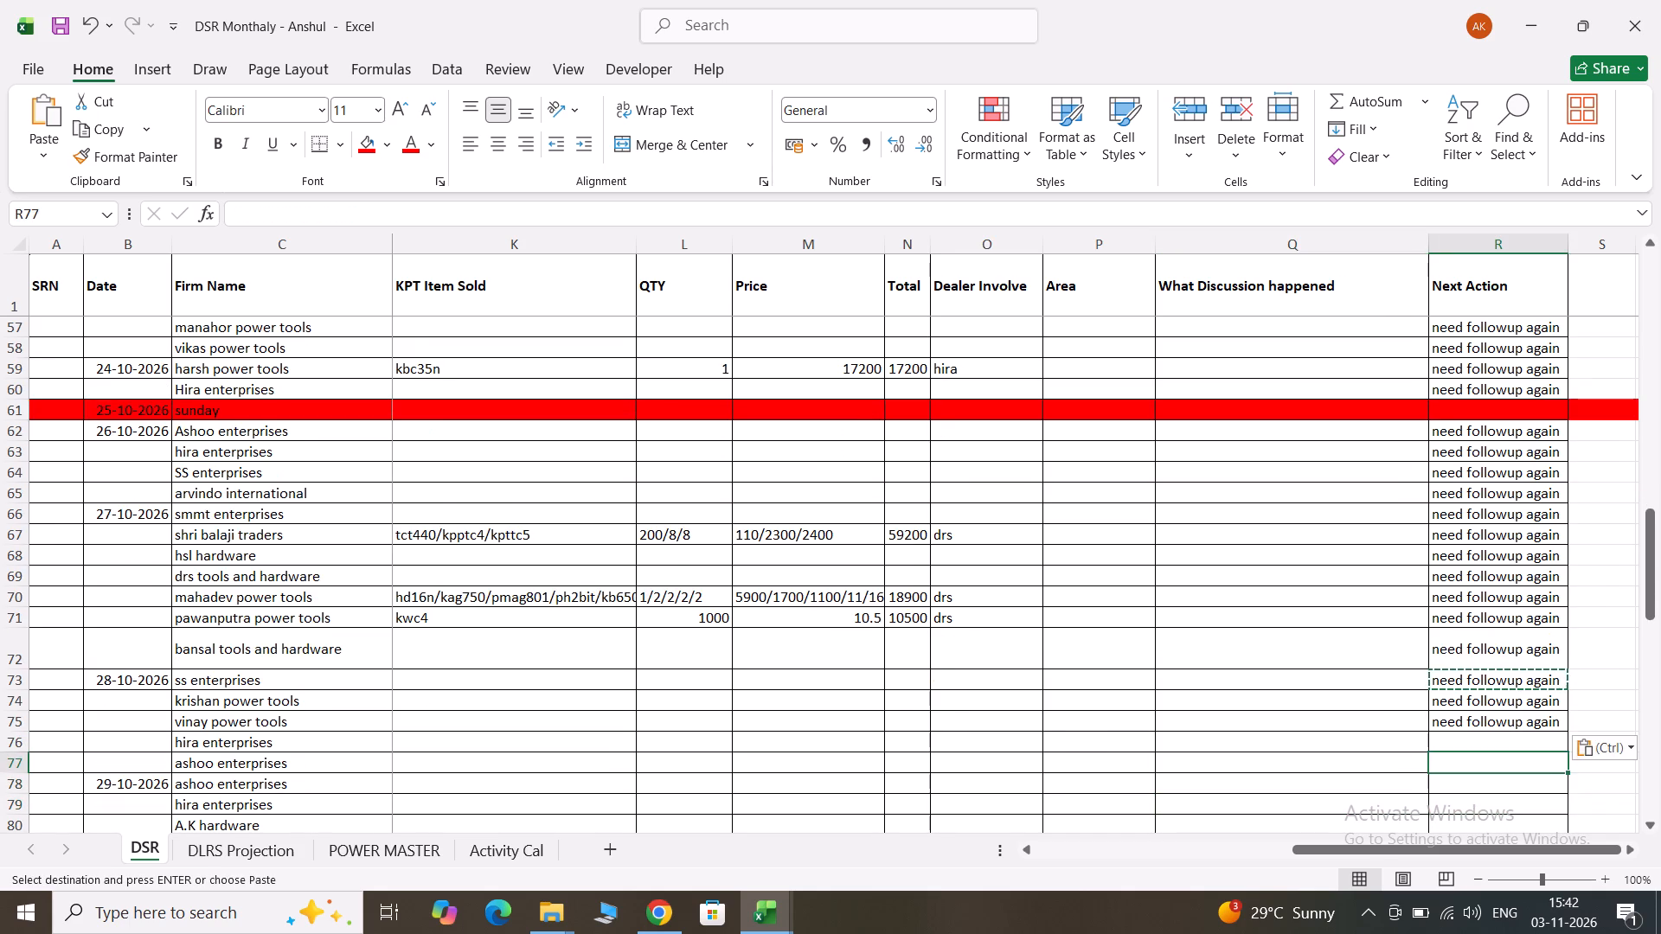
key(Up)
key(n)
key(Down)
key(n)
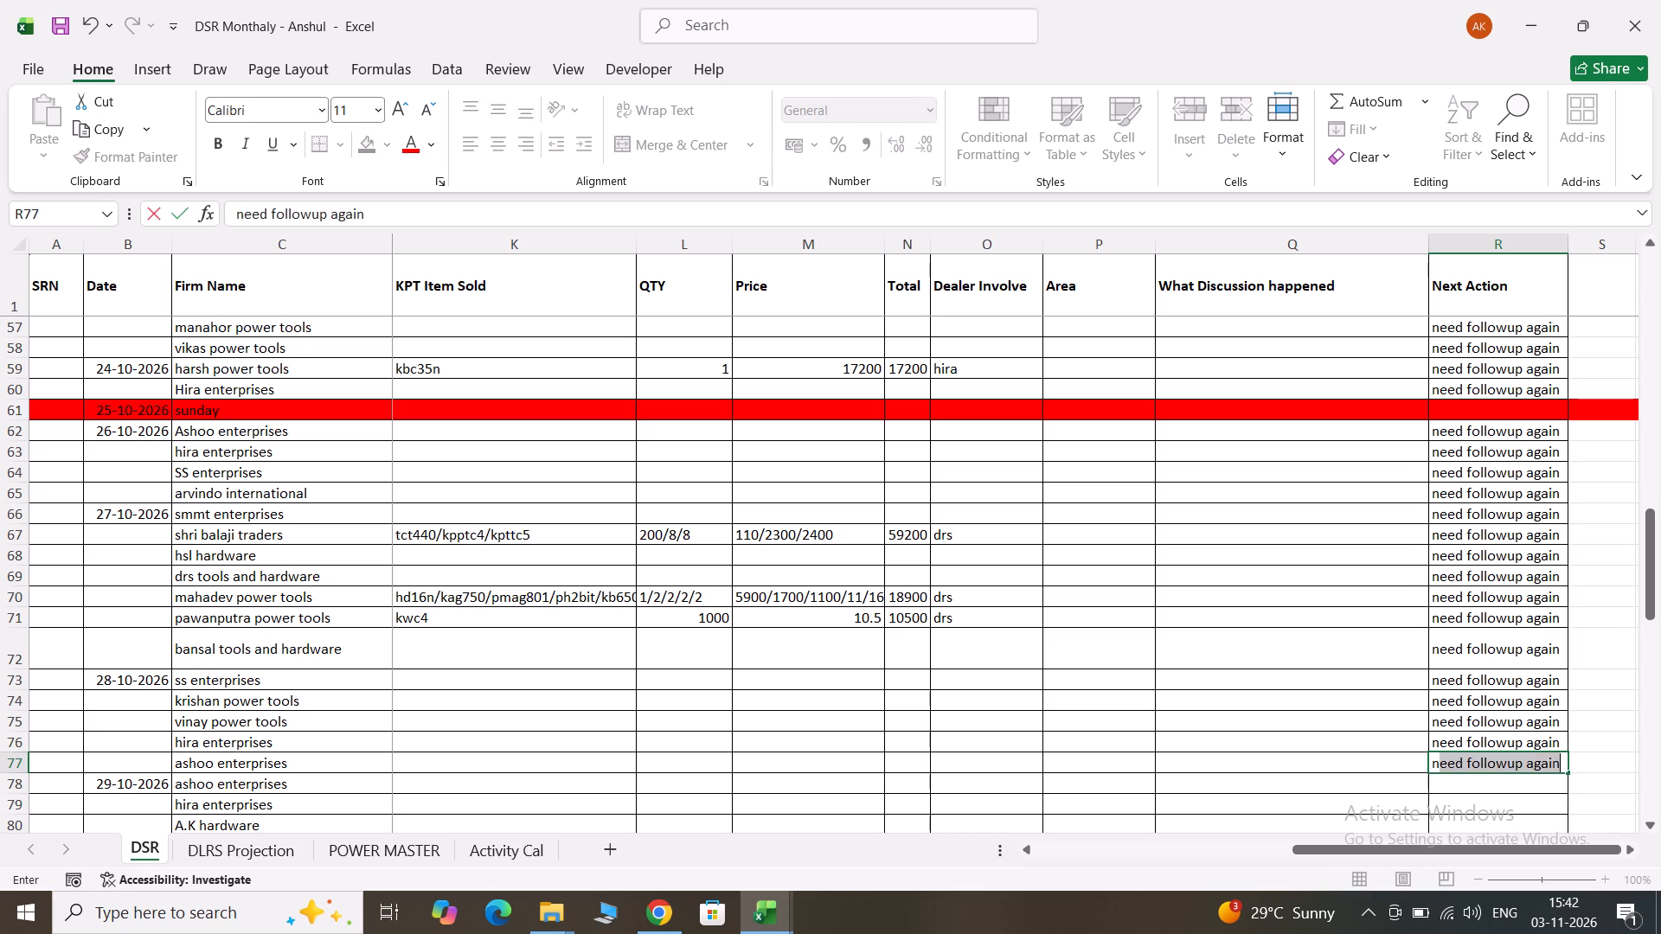
key(Down)
Enter "need followup again" as the Next Action for the 29-10-2026 and 30-10-2026 visits in rows 78 to 82.
key(n)
key(Down)
key(n)
key(Down)
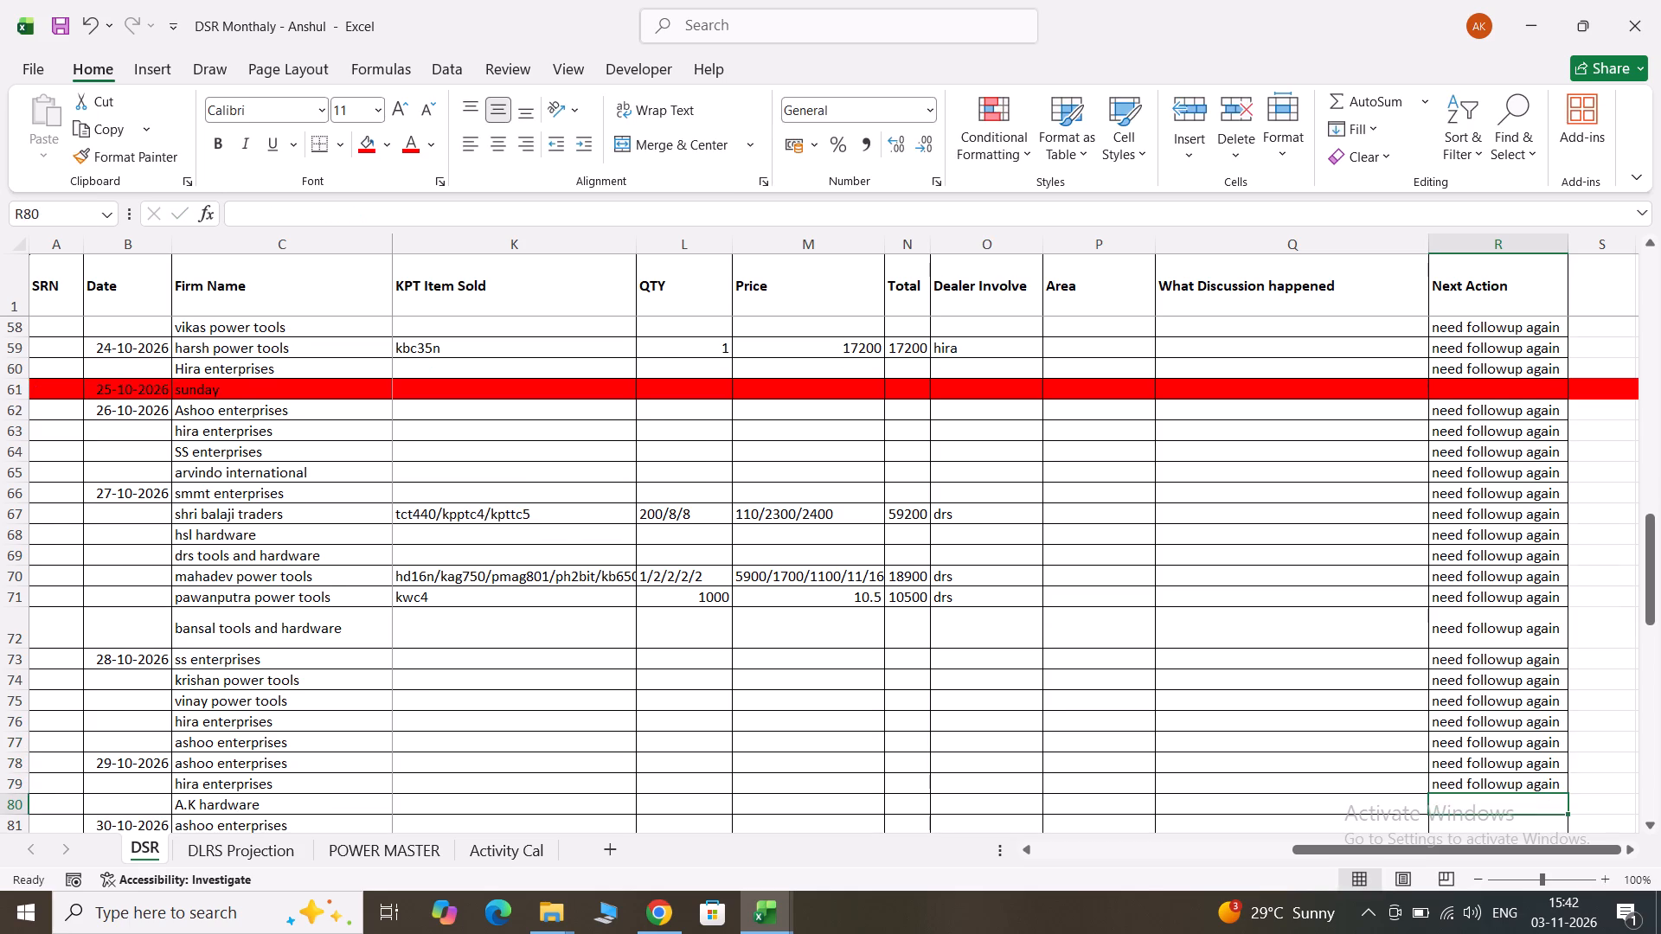
key(n)
key(Down)
key(n)
key(Down)
key(n)
key(Down)
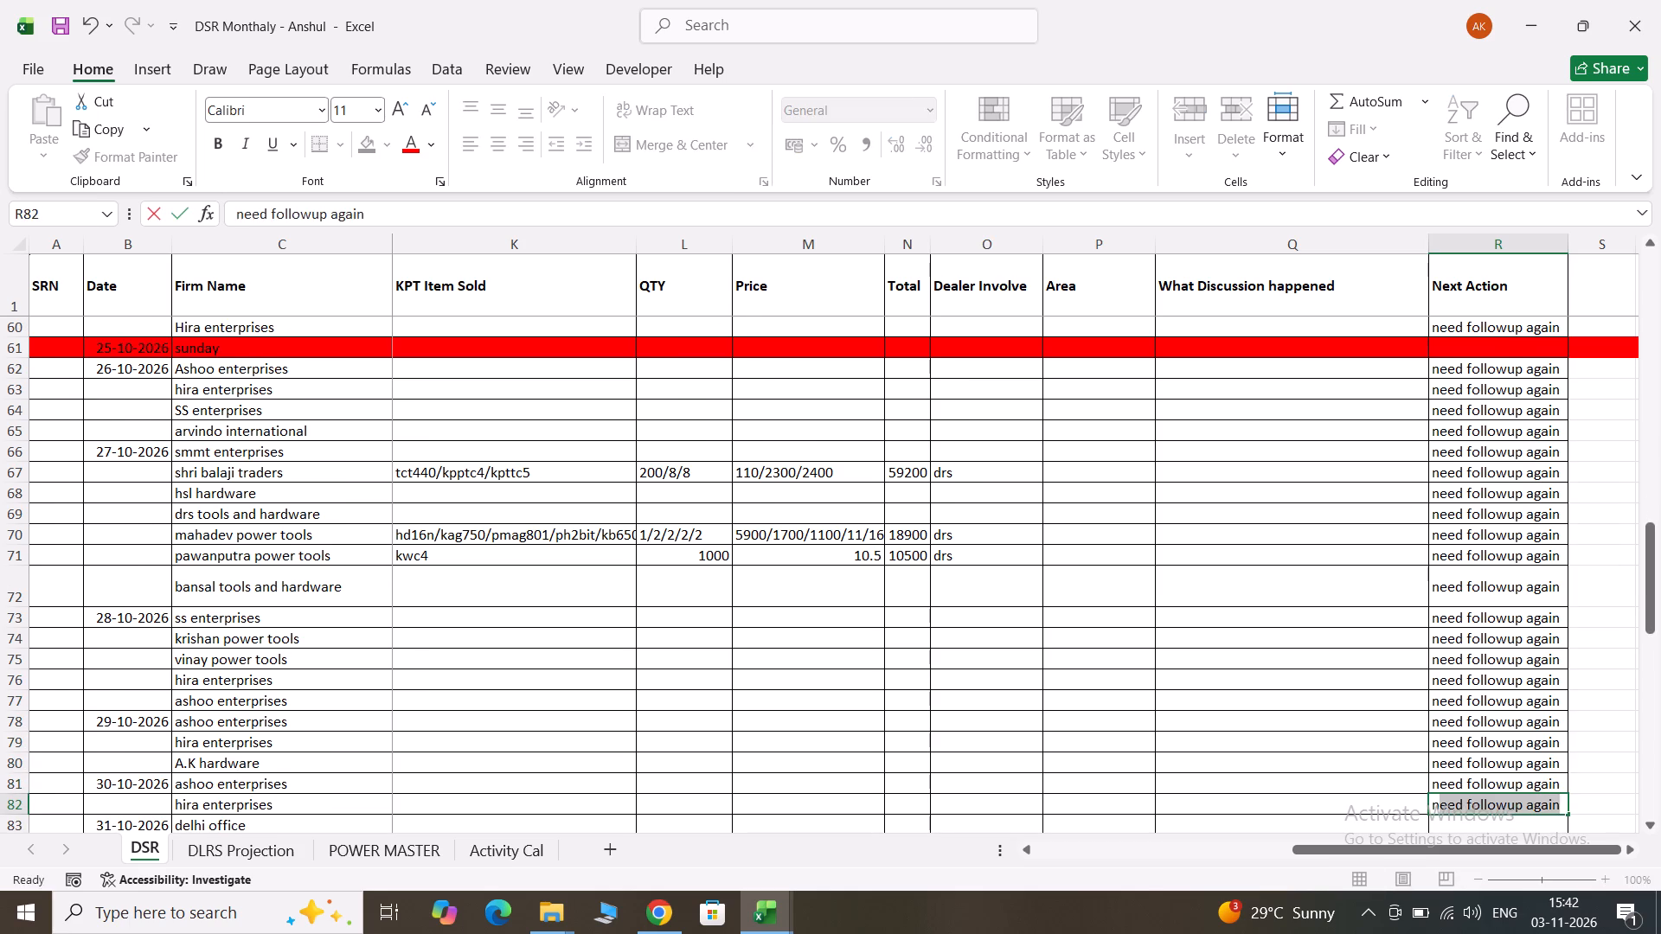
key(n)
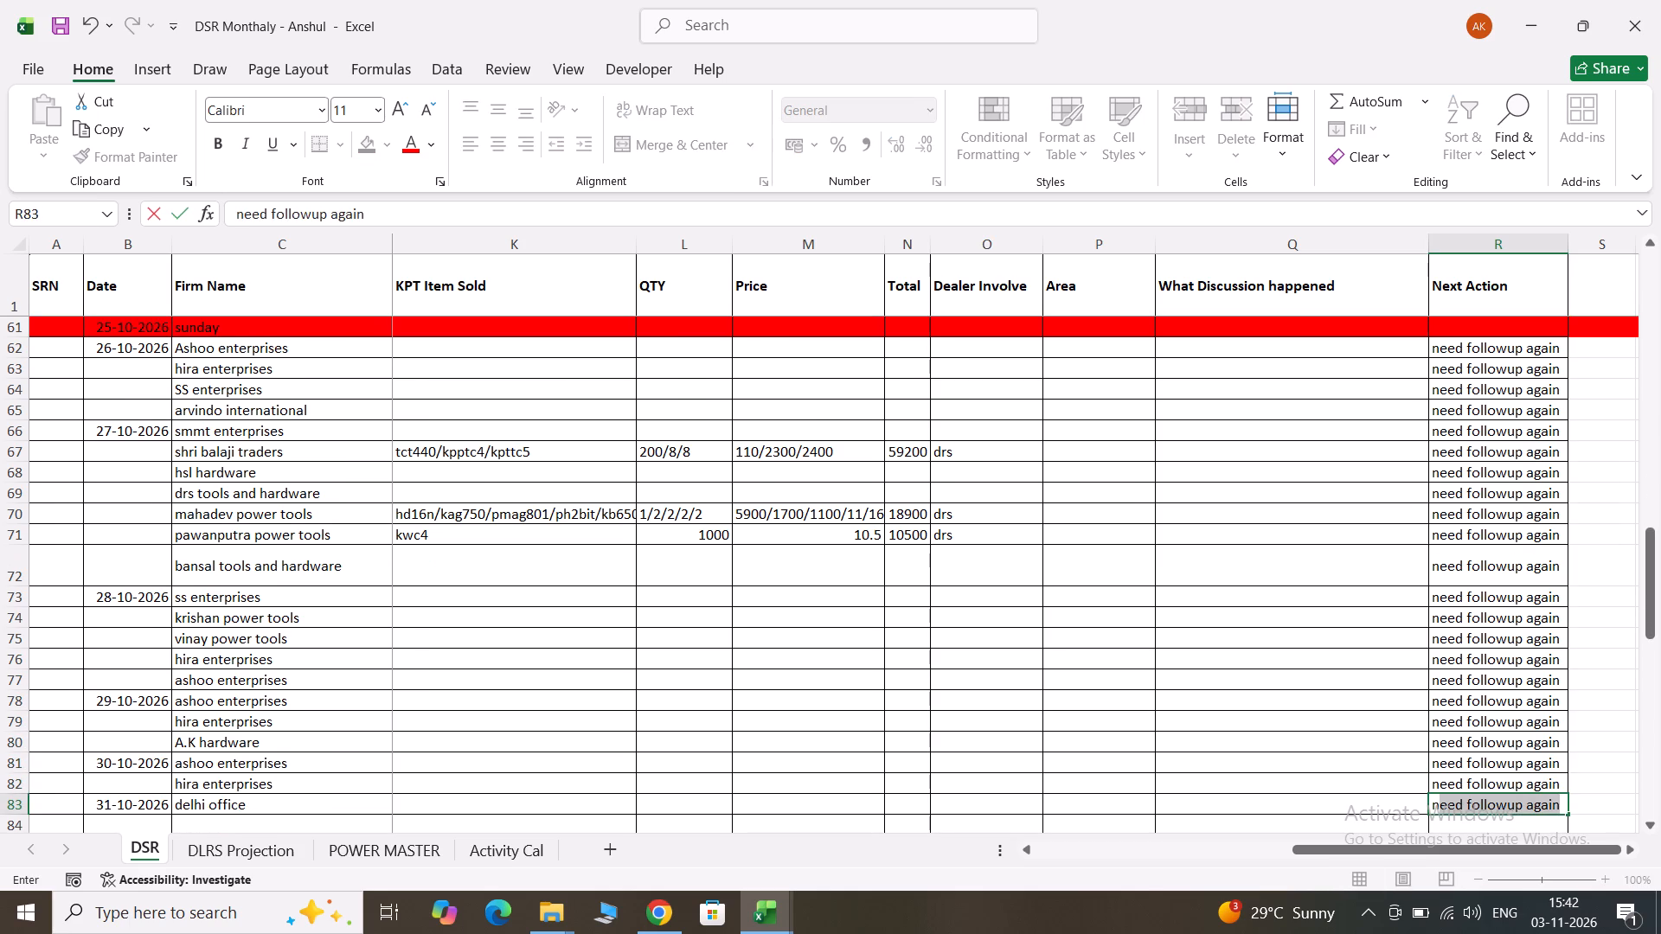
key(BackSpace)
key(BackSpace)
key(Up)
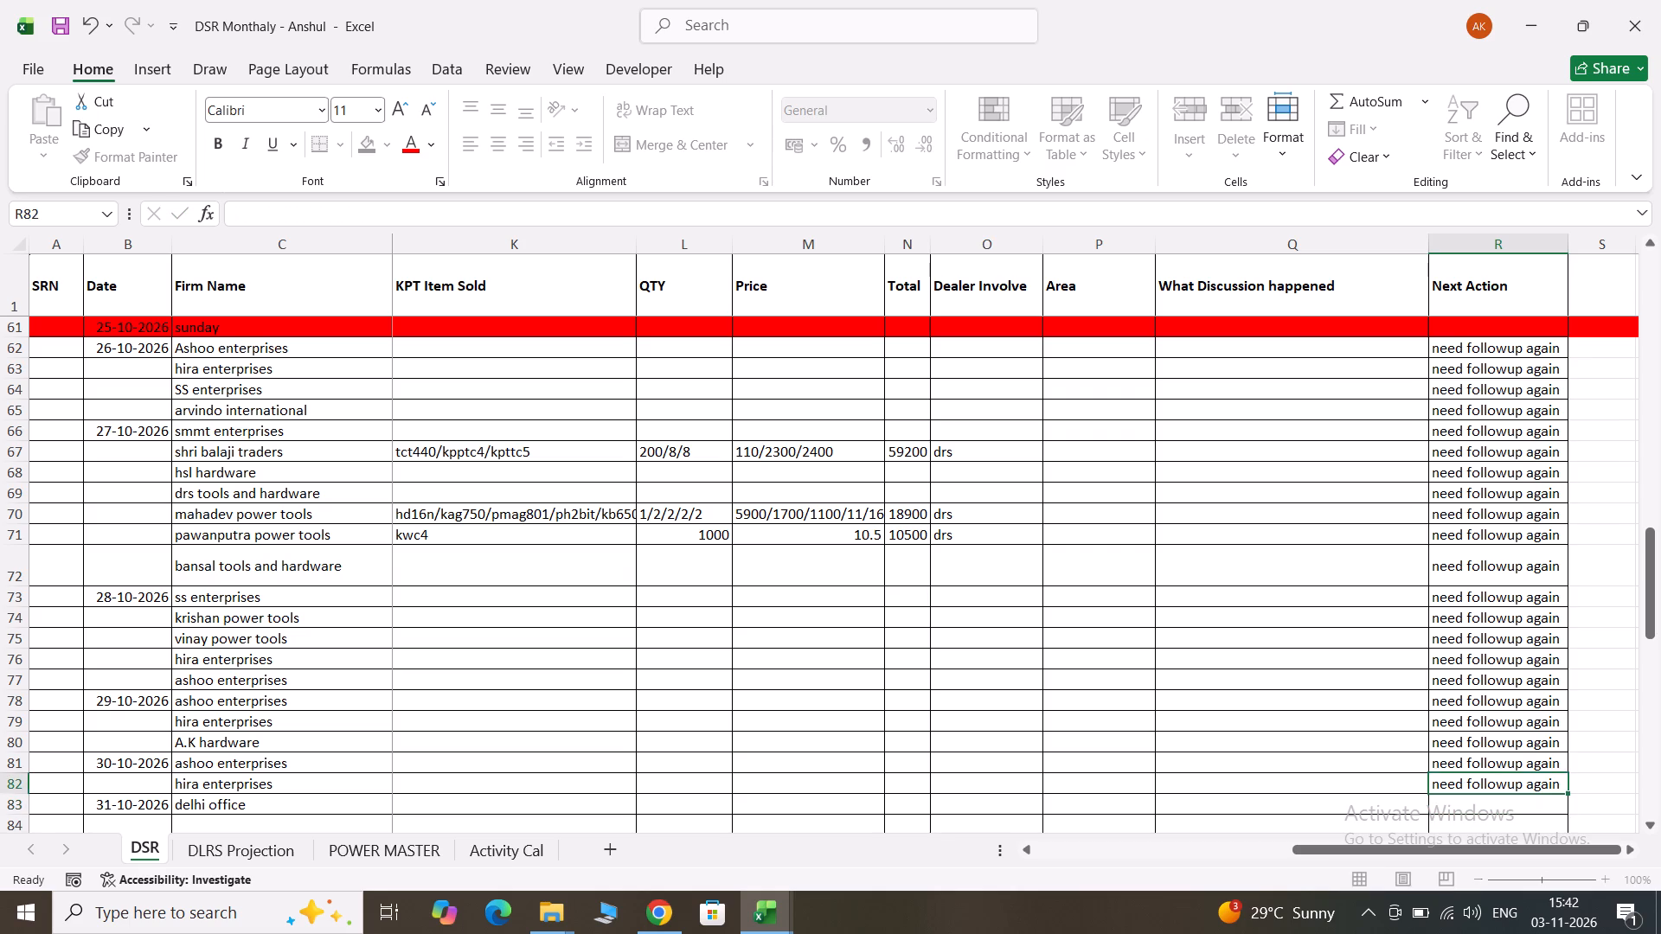
Save the workbook.
key(ctrl+s)
key(ctrl+s)
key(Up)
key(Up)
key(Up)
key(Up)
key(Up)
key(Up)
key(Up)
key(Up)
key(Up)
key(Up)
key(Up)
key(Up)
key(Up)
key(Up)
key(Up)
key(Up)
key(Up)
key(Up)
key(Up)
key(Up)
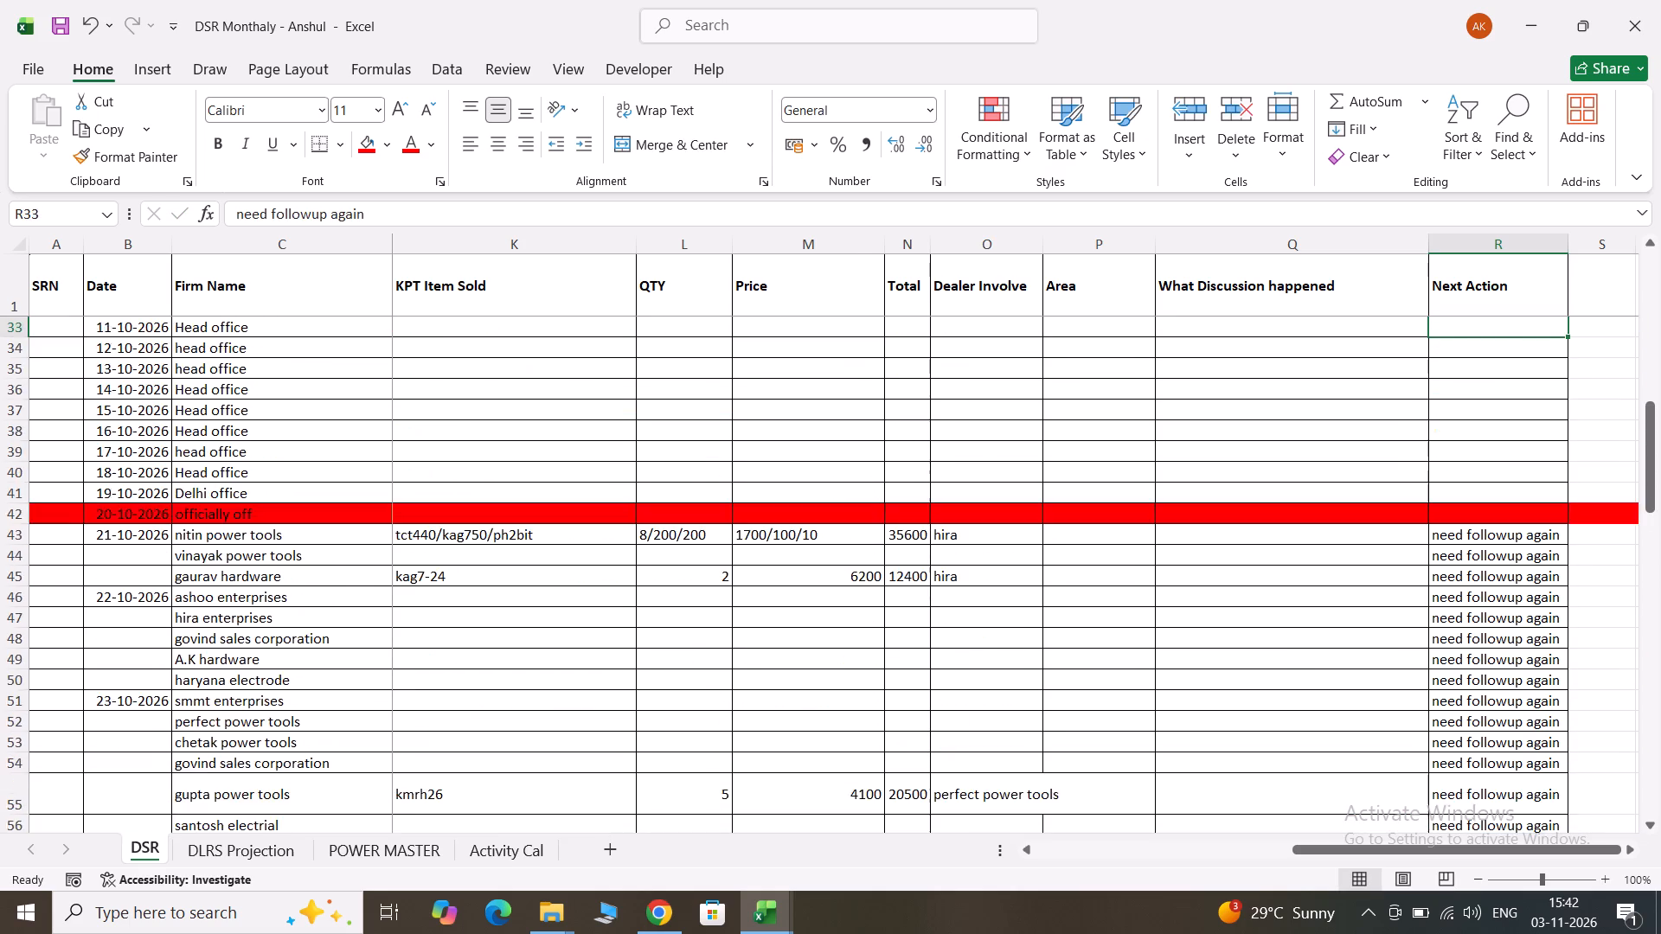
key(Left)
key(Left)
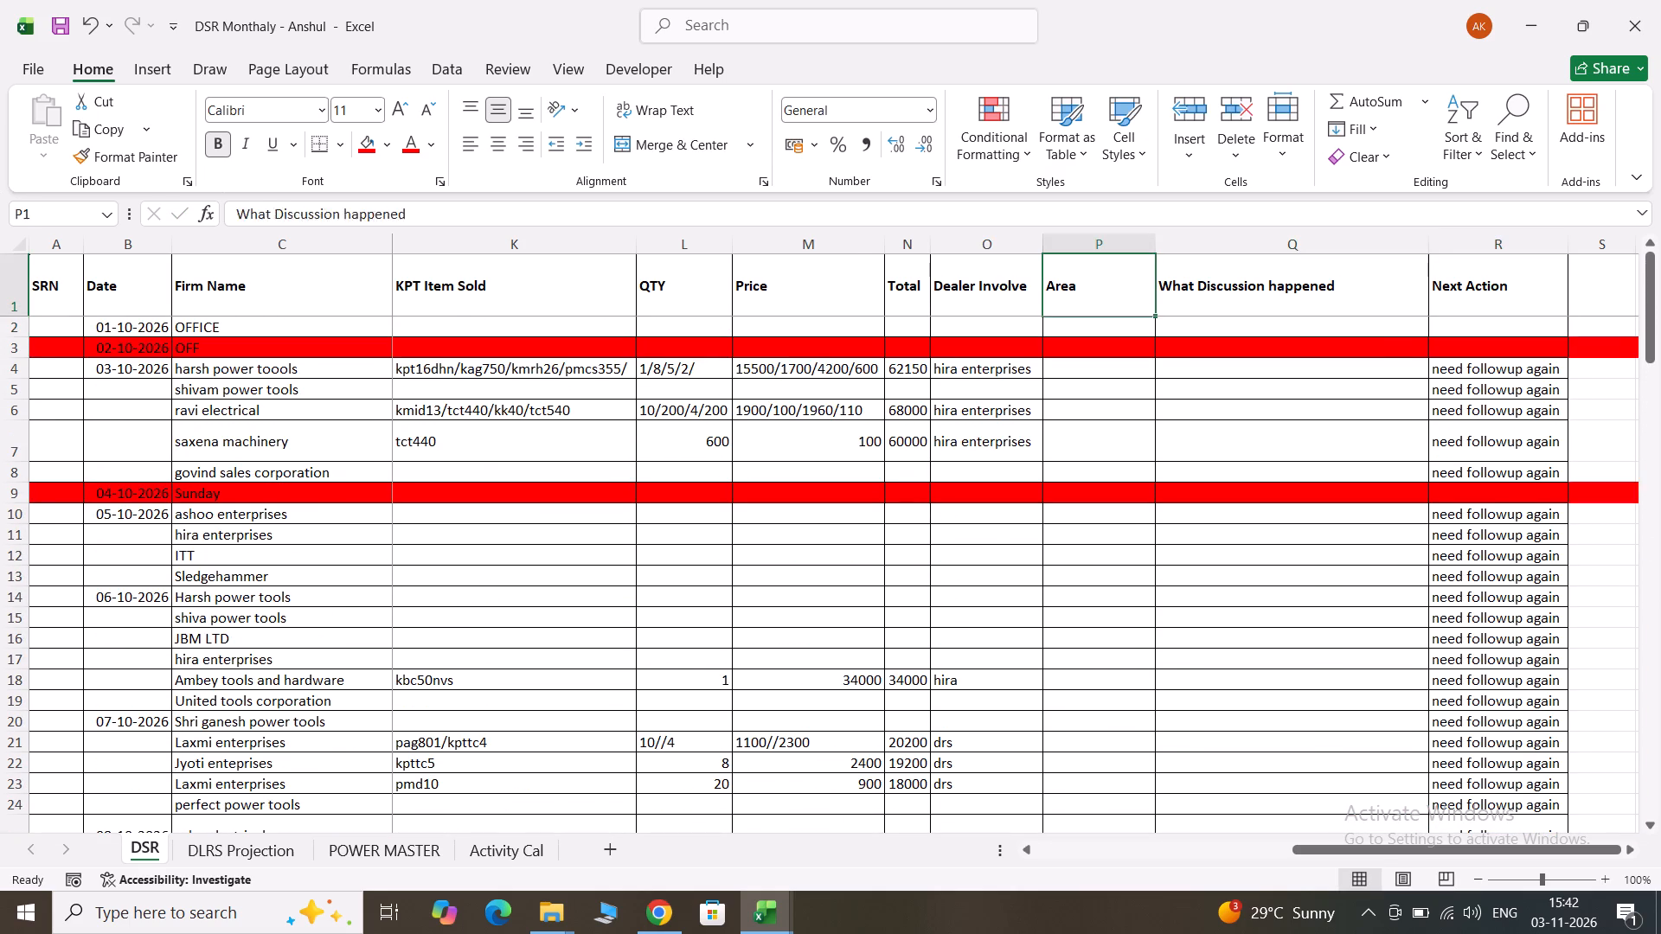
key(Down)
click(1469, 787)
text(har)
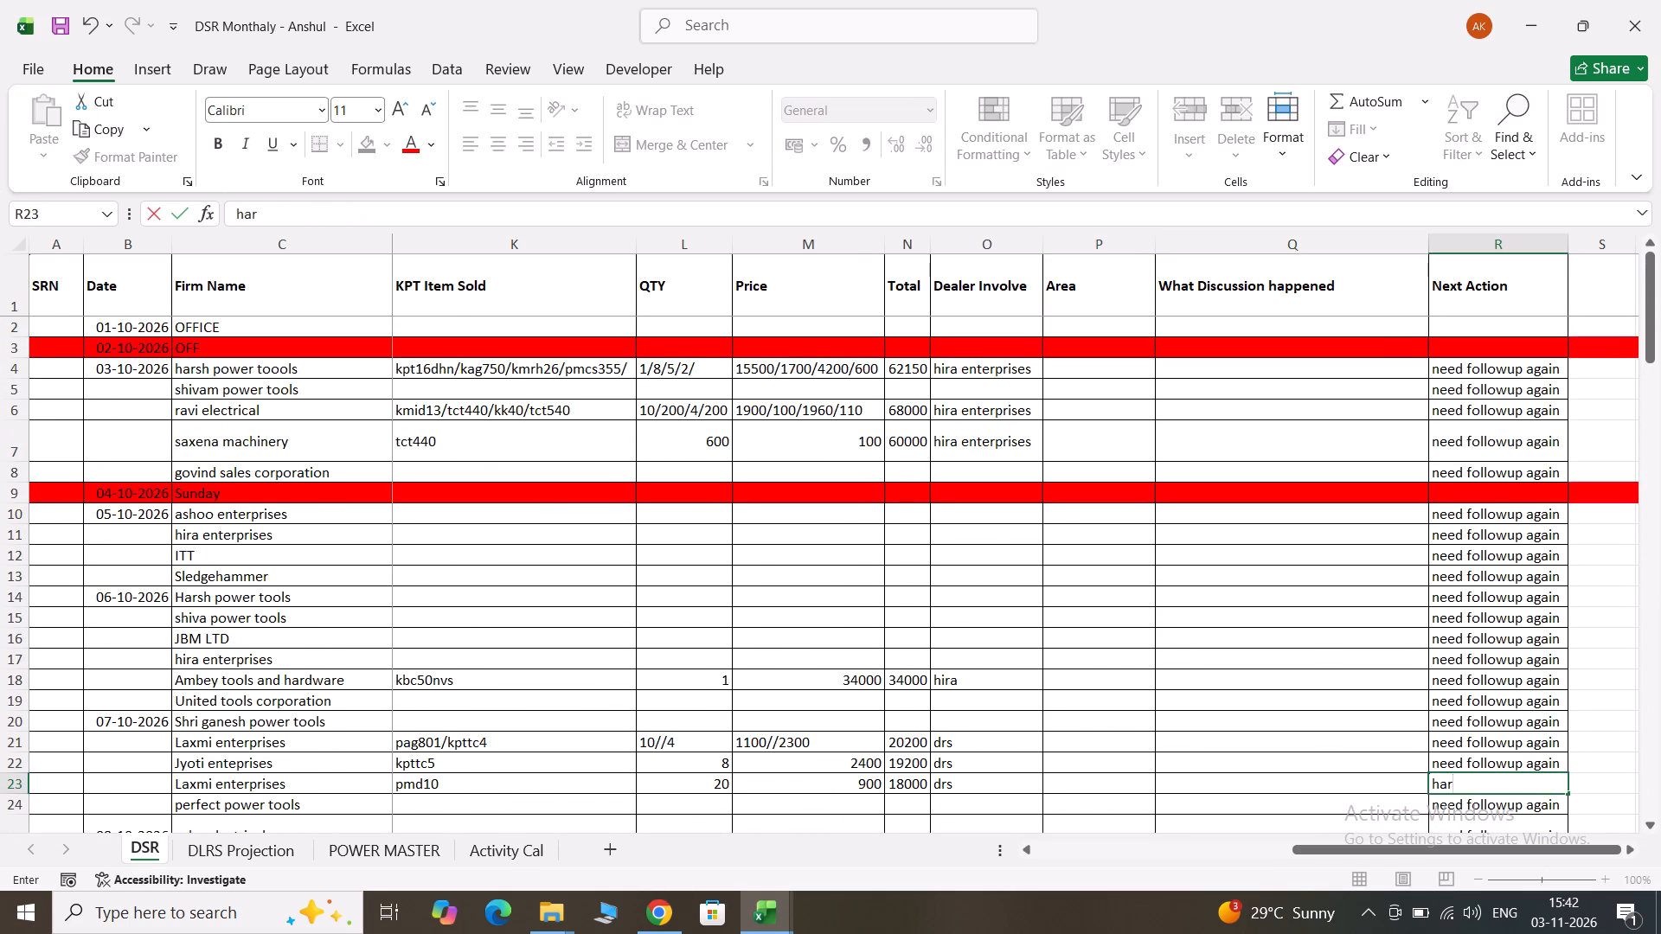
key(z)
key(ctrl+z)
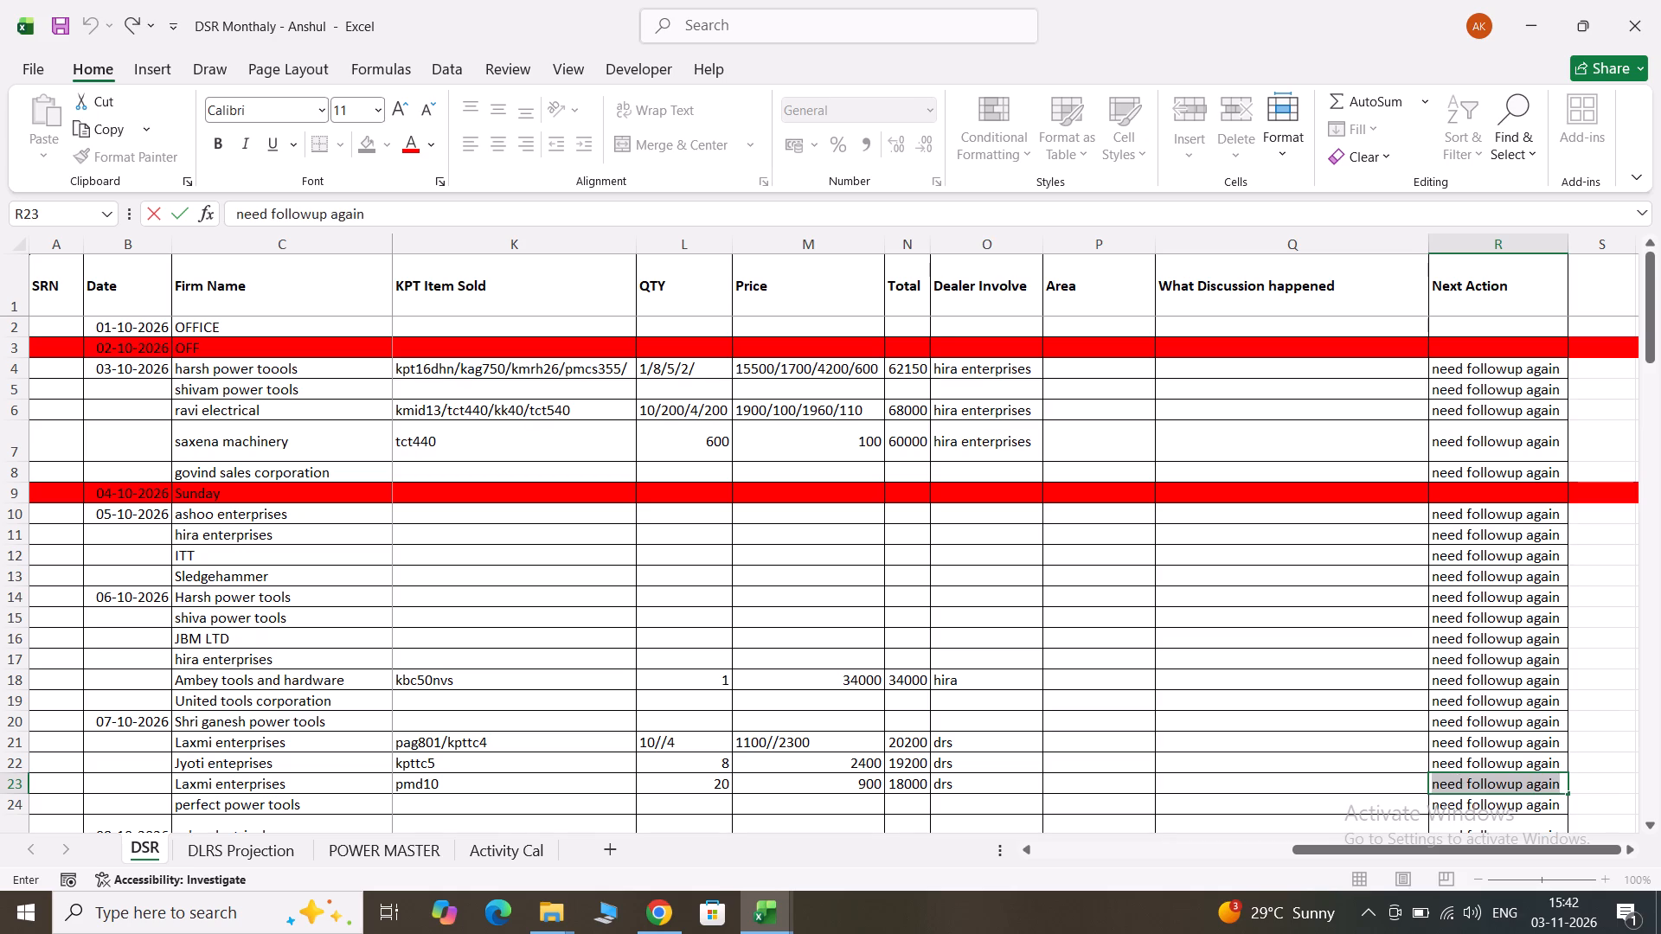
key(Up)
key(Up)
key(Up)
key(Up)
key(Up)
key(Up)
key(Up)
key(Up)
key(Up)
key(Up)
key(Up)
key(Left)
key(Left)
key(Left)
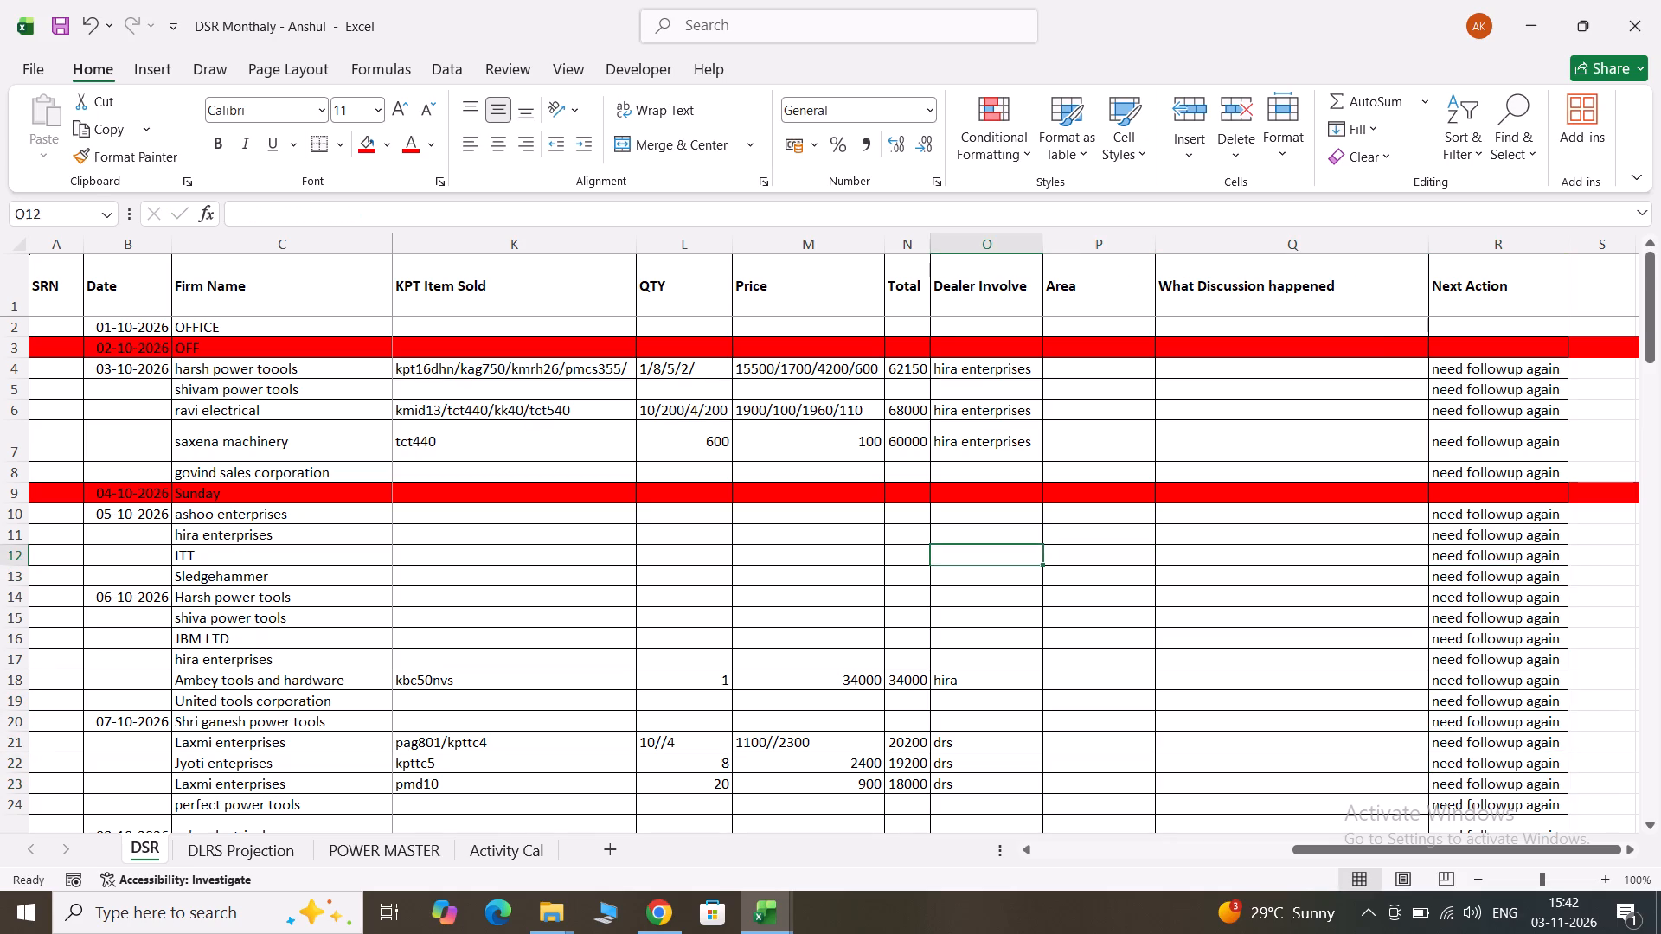
Enter "haryana" as the Area for harsh power toools on 03-10-2026 and fill it down through row 8.
key(Up)
key(Up)
key(Up)
key(Up)
key(Up)
key(Up)
key(Right)
key(Up)
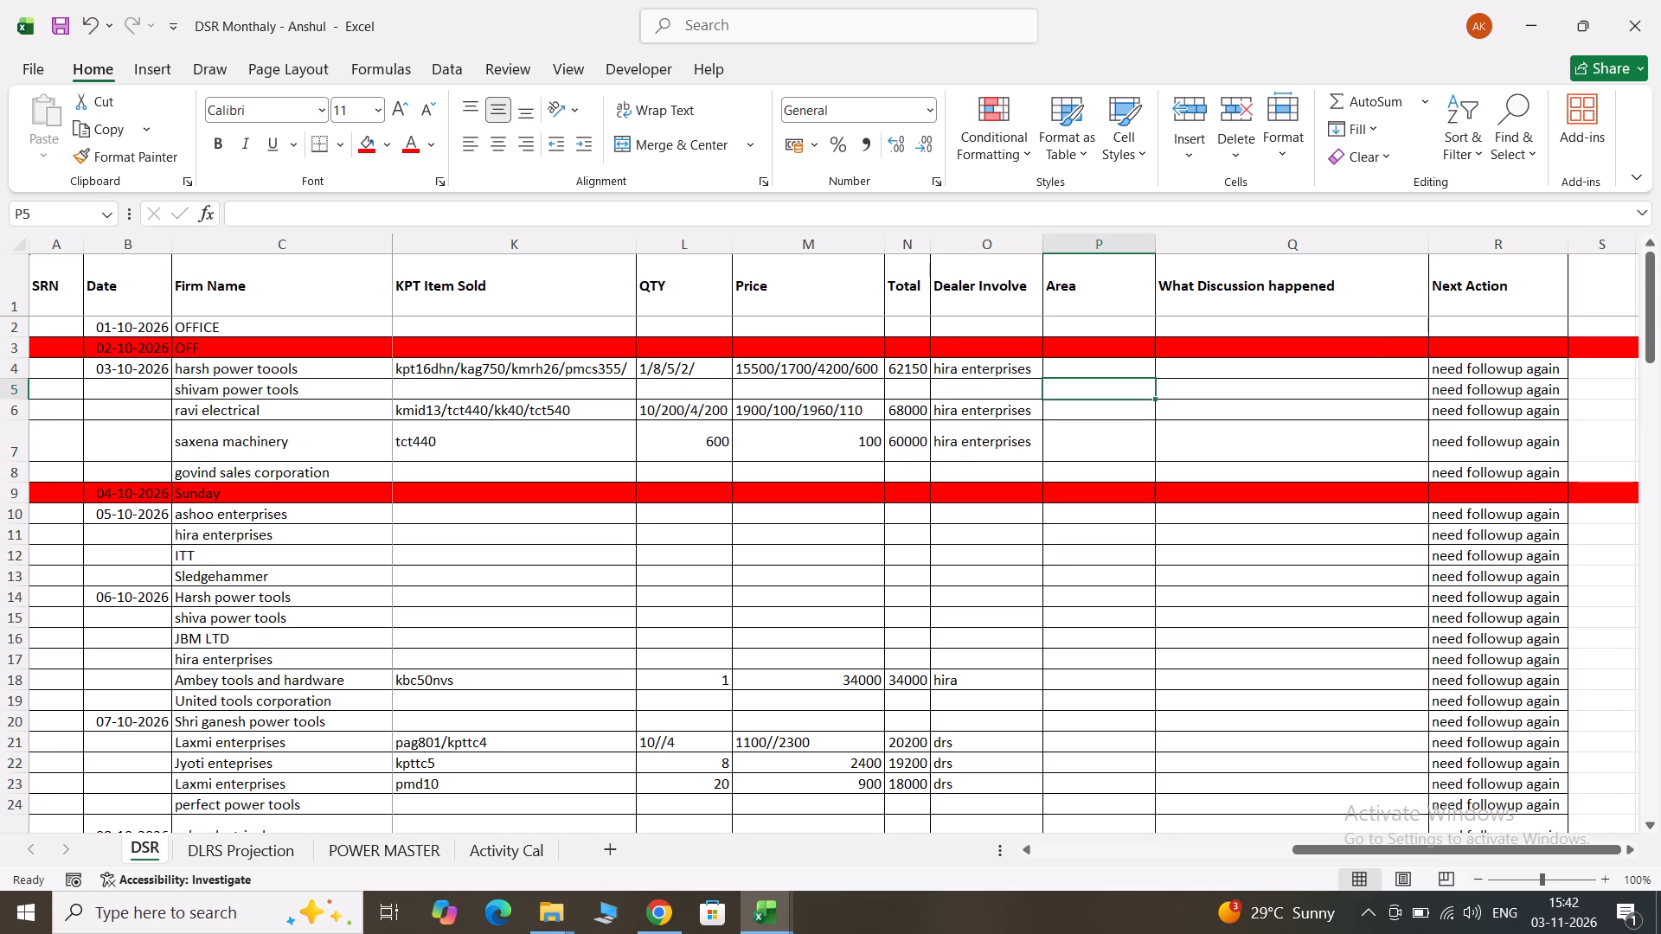
key(Up)
text(haryana)
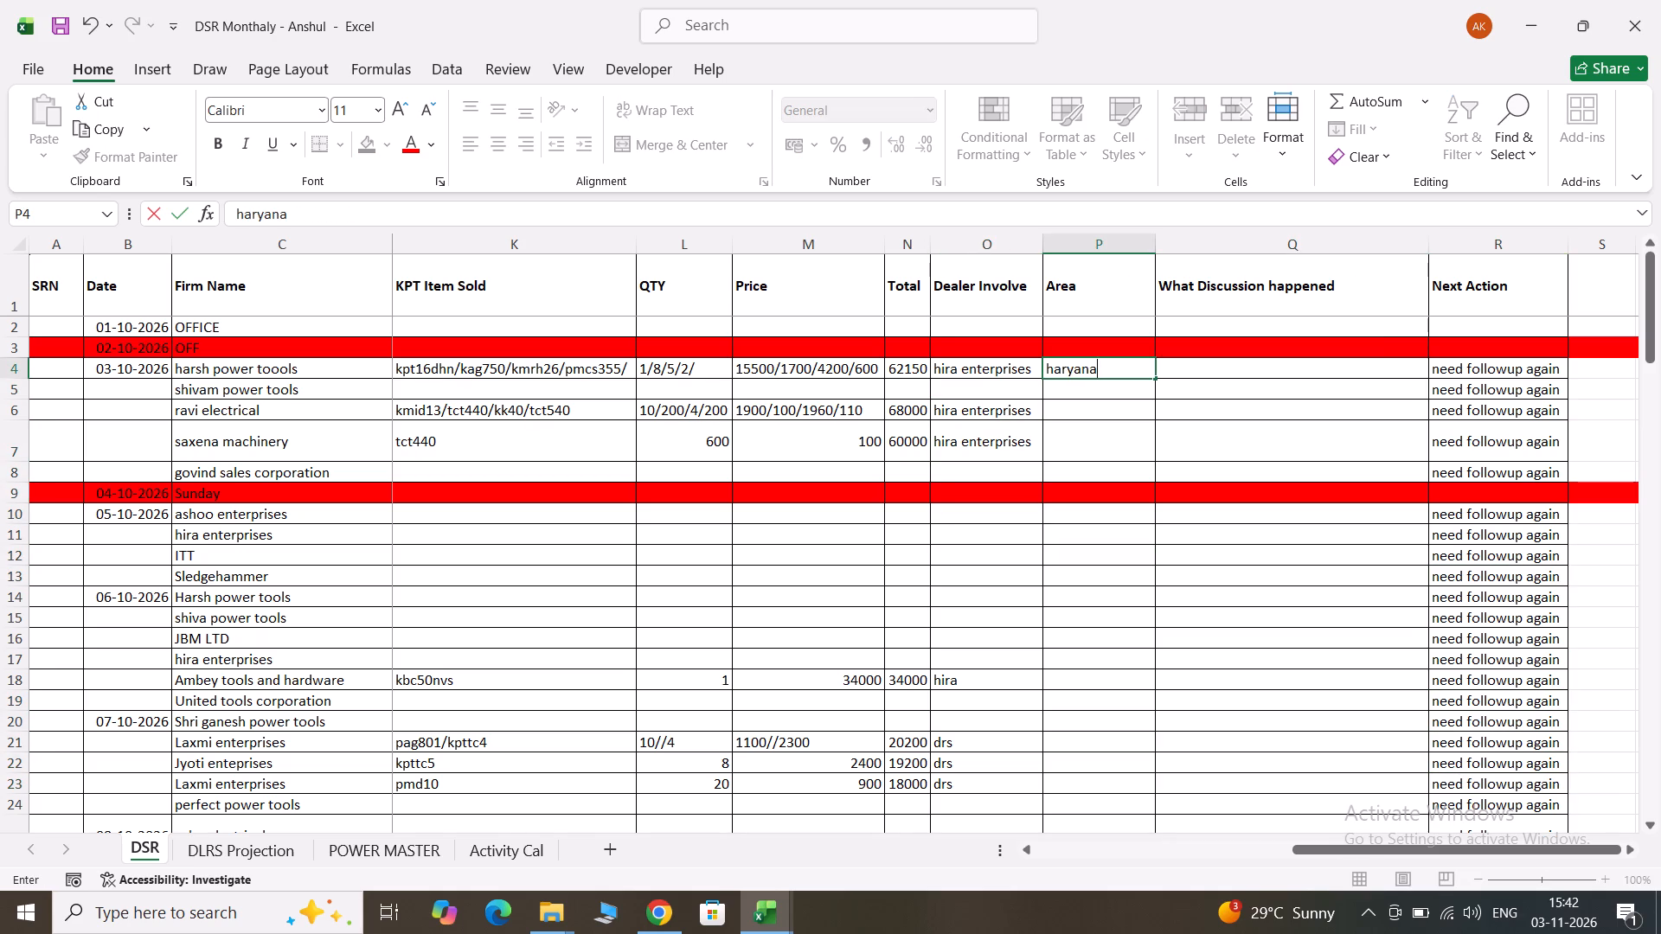
key(Down)
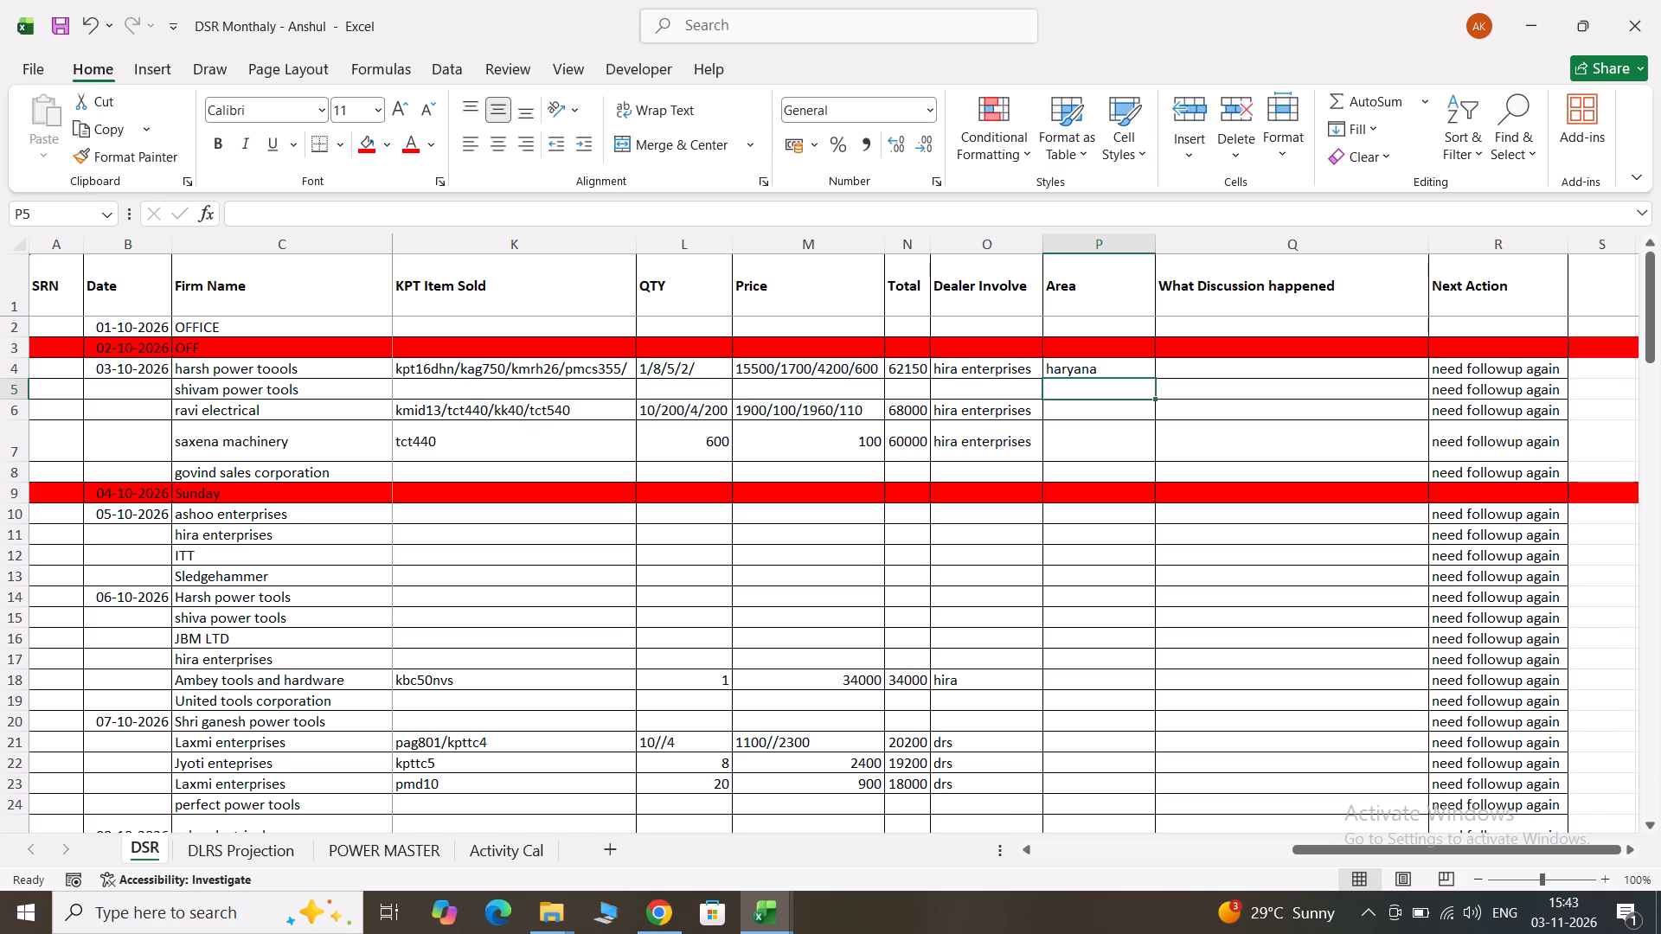
click(1116, 371)
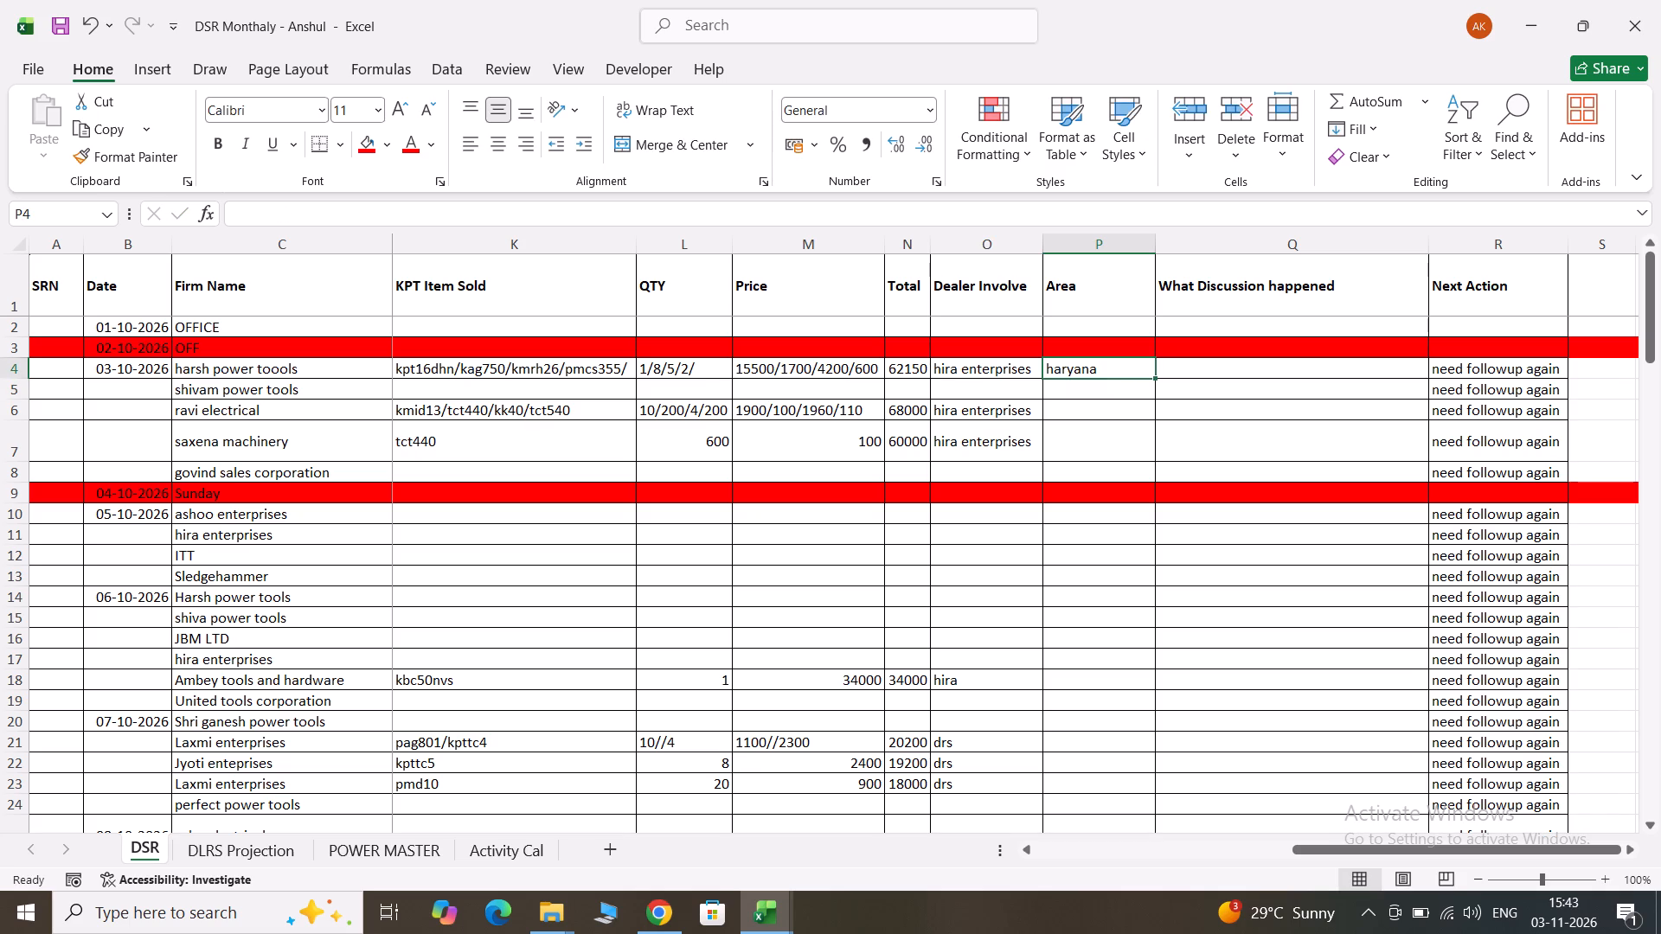
double_click(1152, 378)
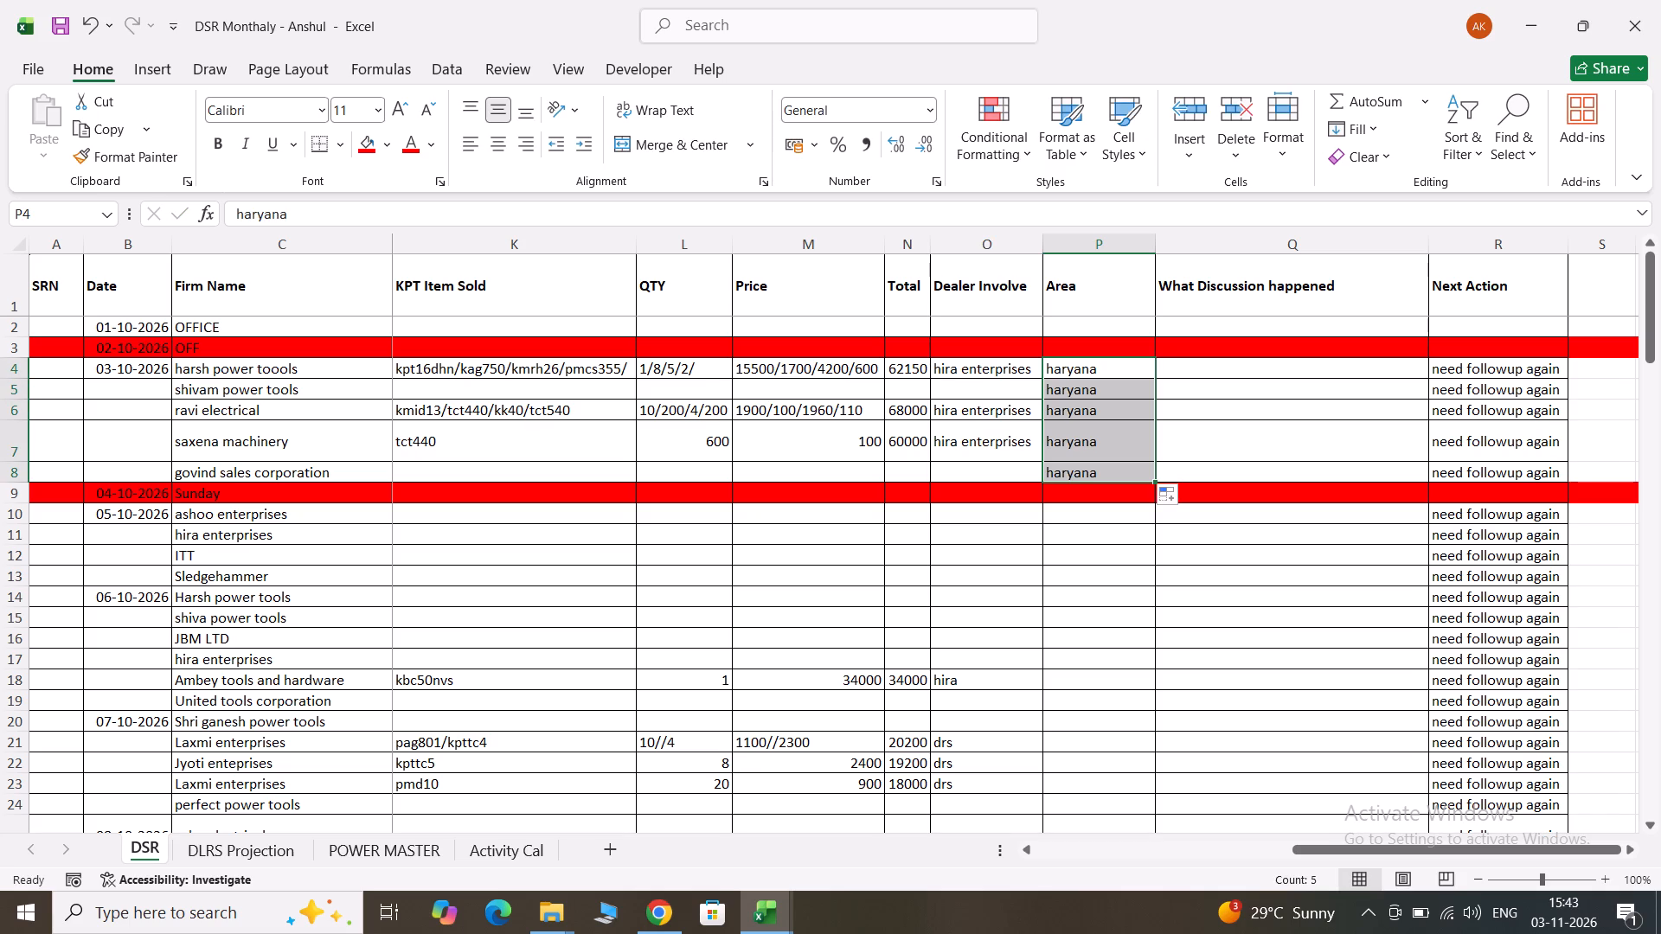
double_click(1157, 477)
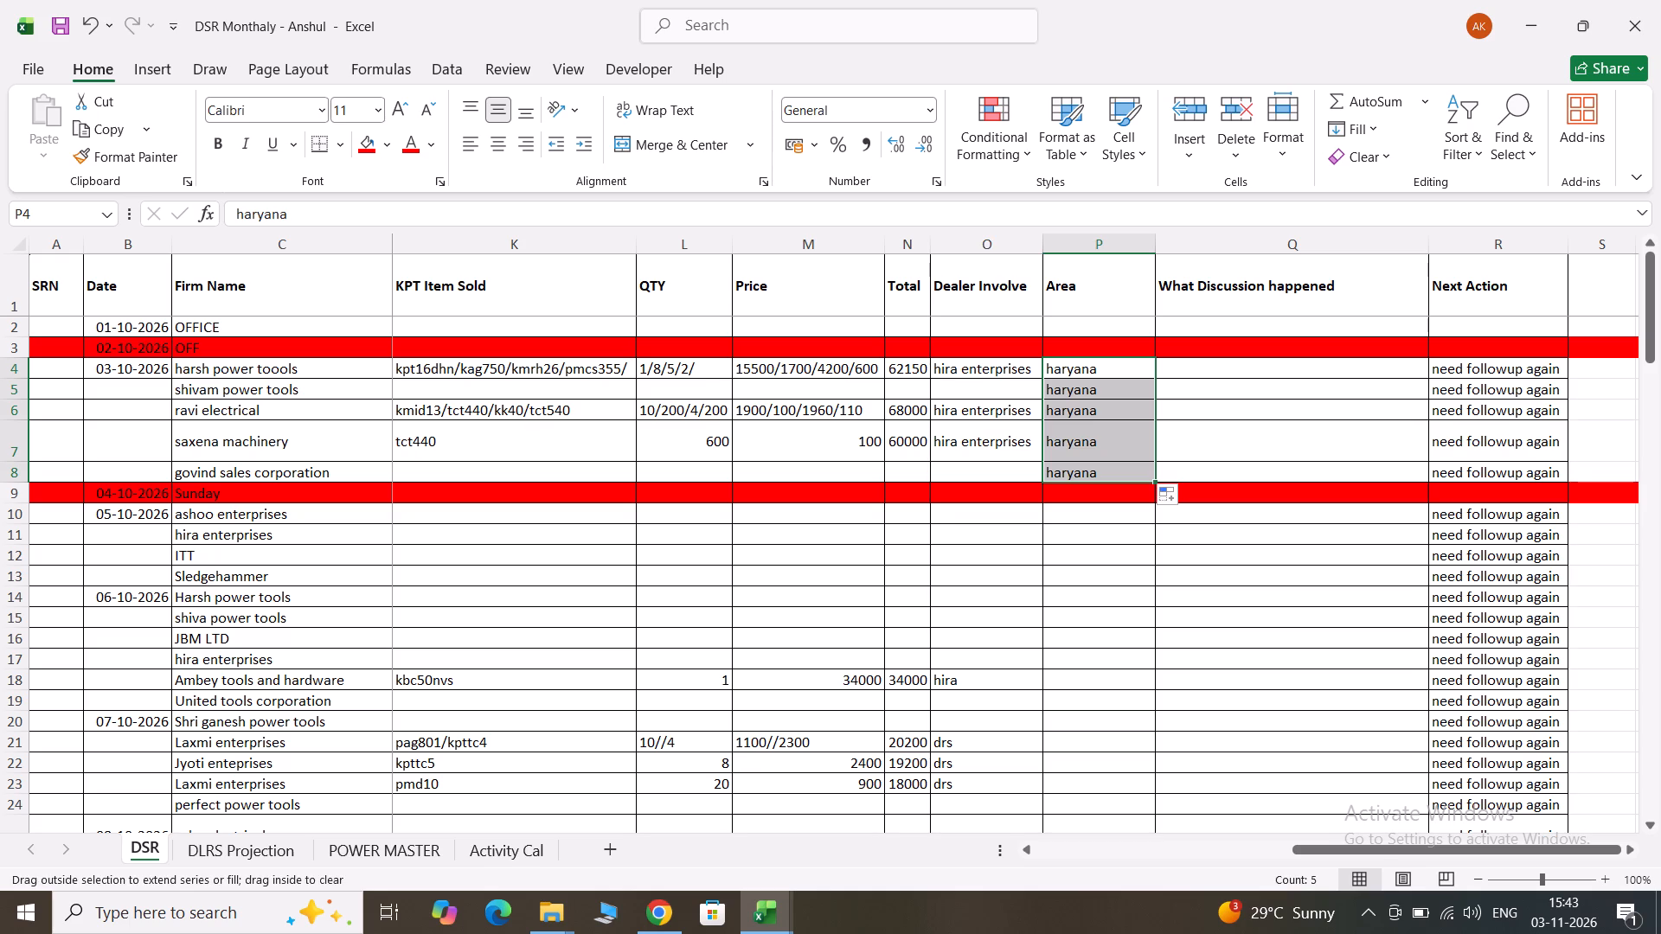
double_click(1157, 477)
Enter "haryana" as the Area for ashoo enterprises on 05-10-2026 in row 10 and fill it down through row 31.
click(1104, 511)
text(haryana)
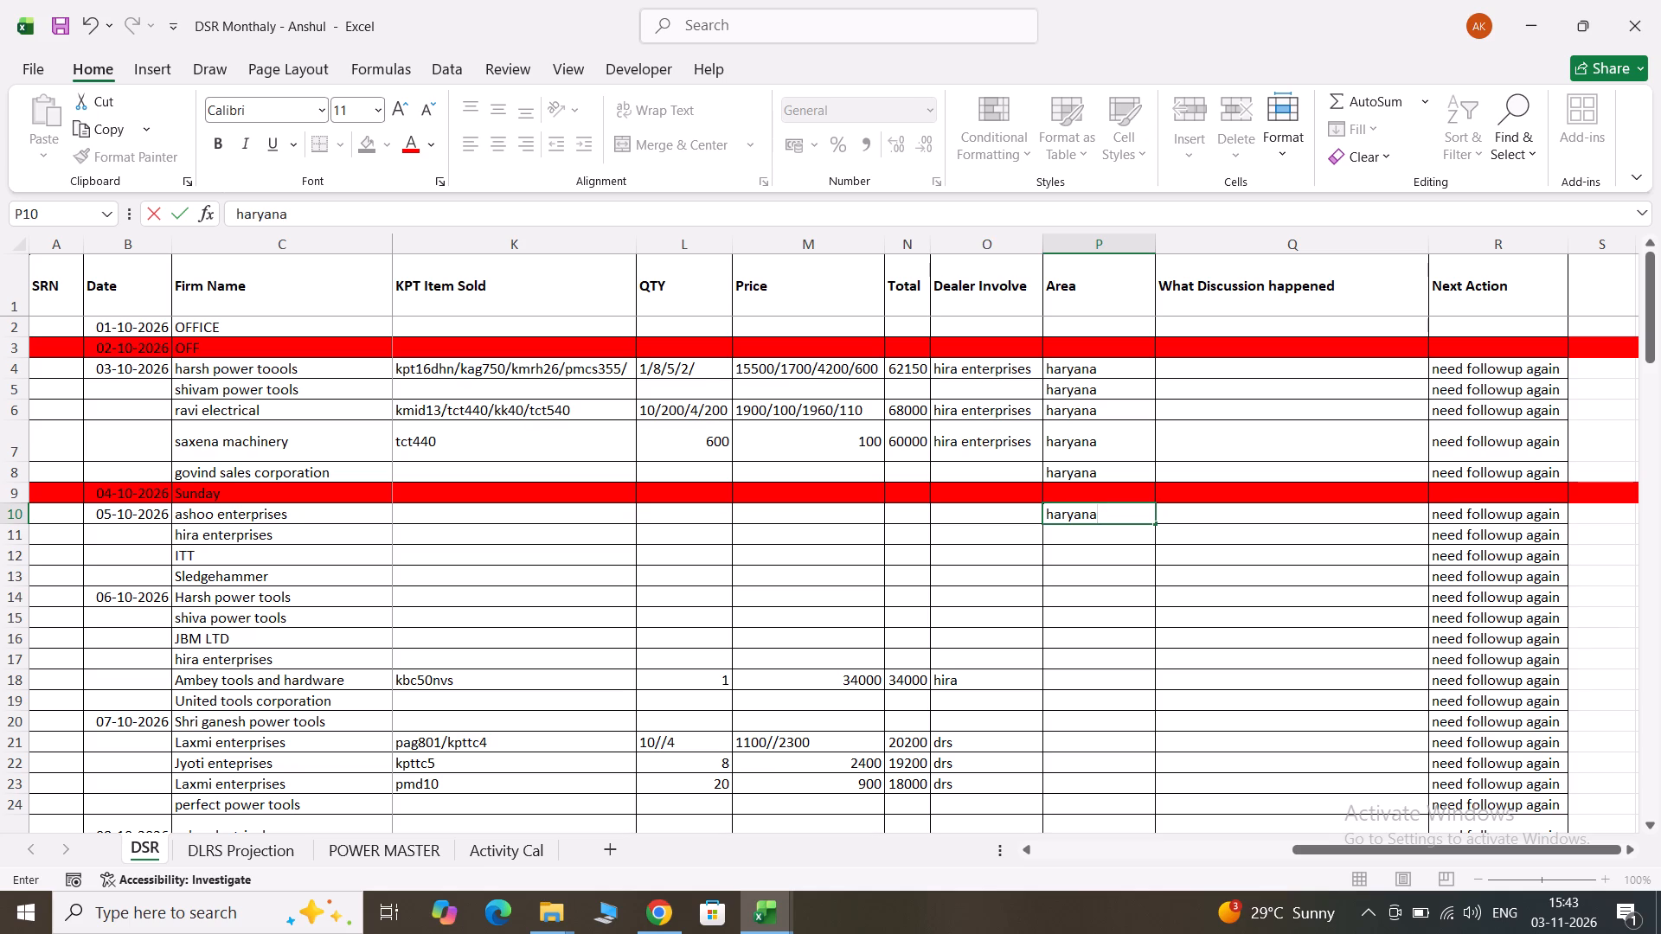
double_click(1160, 521)
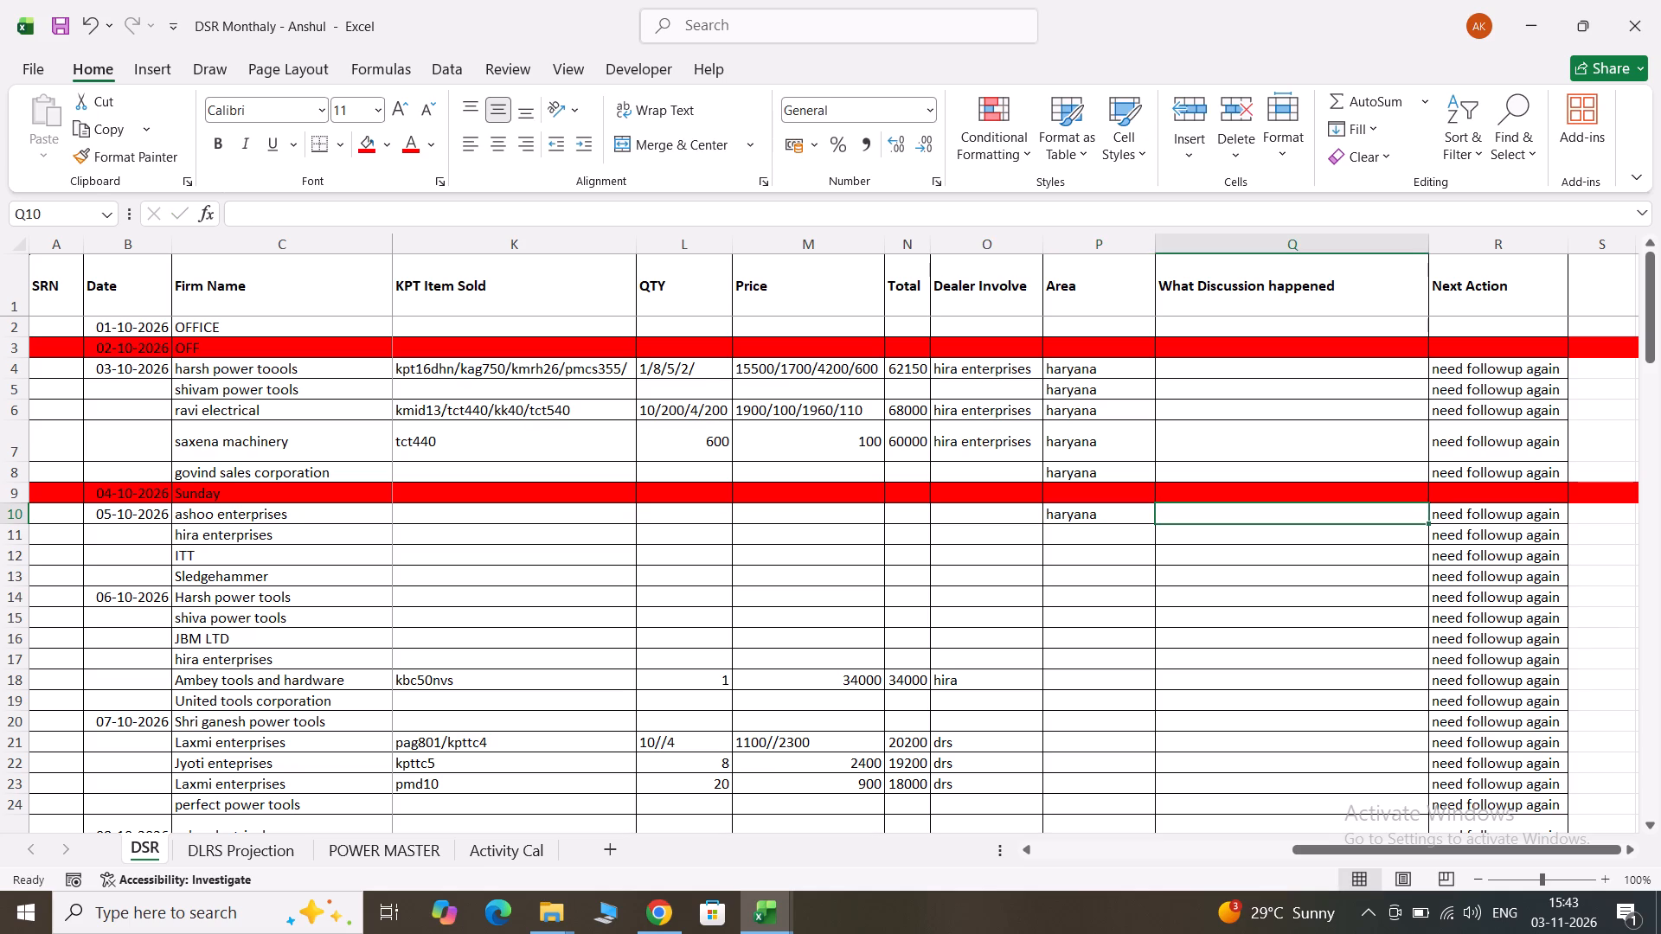
click(1116, 521)
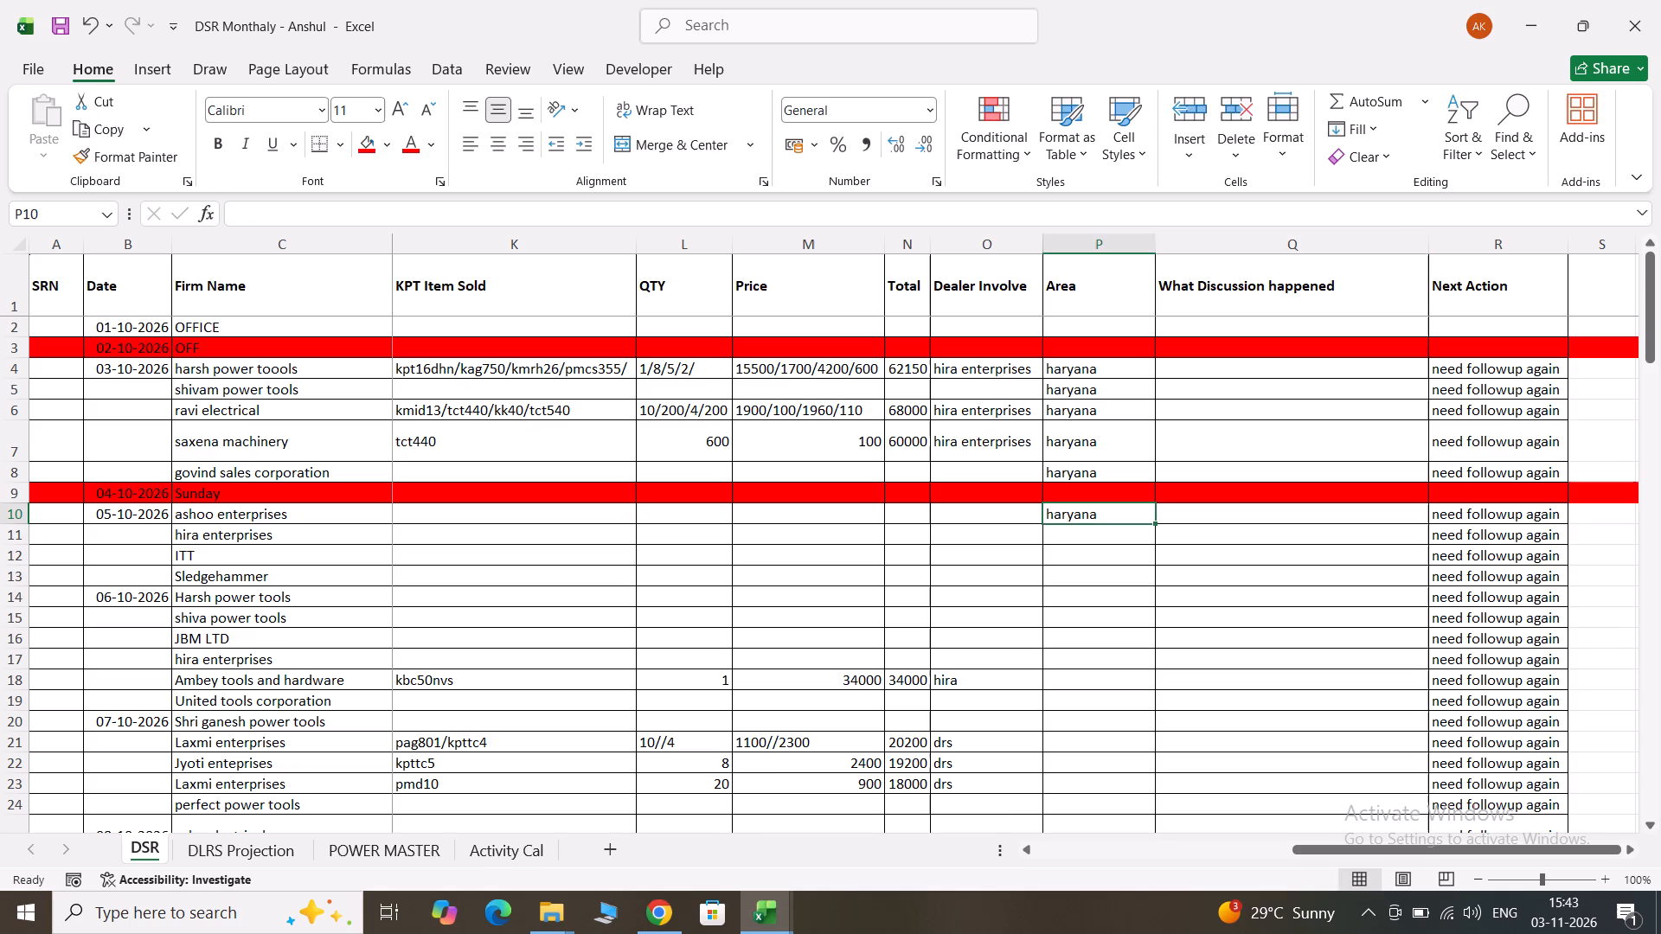
double_click(1152, 521)
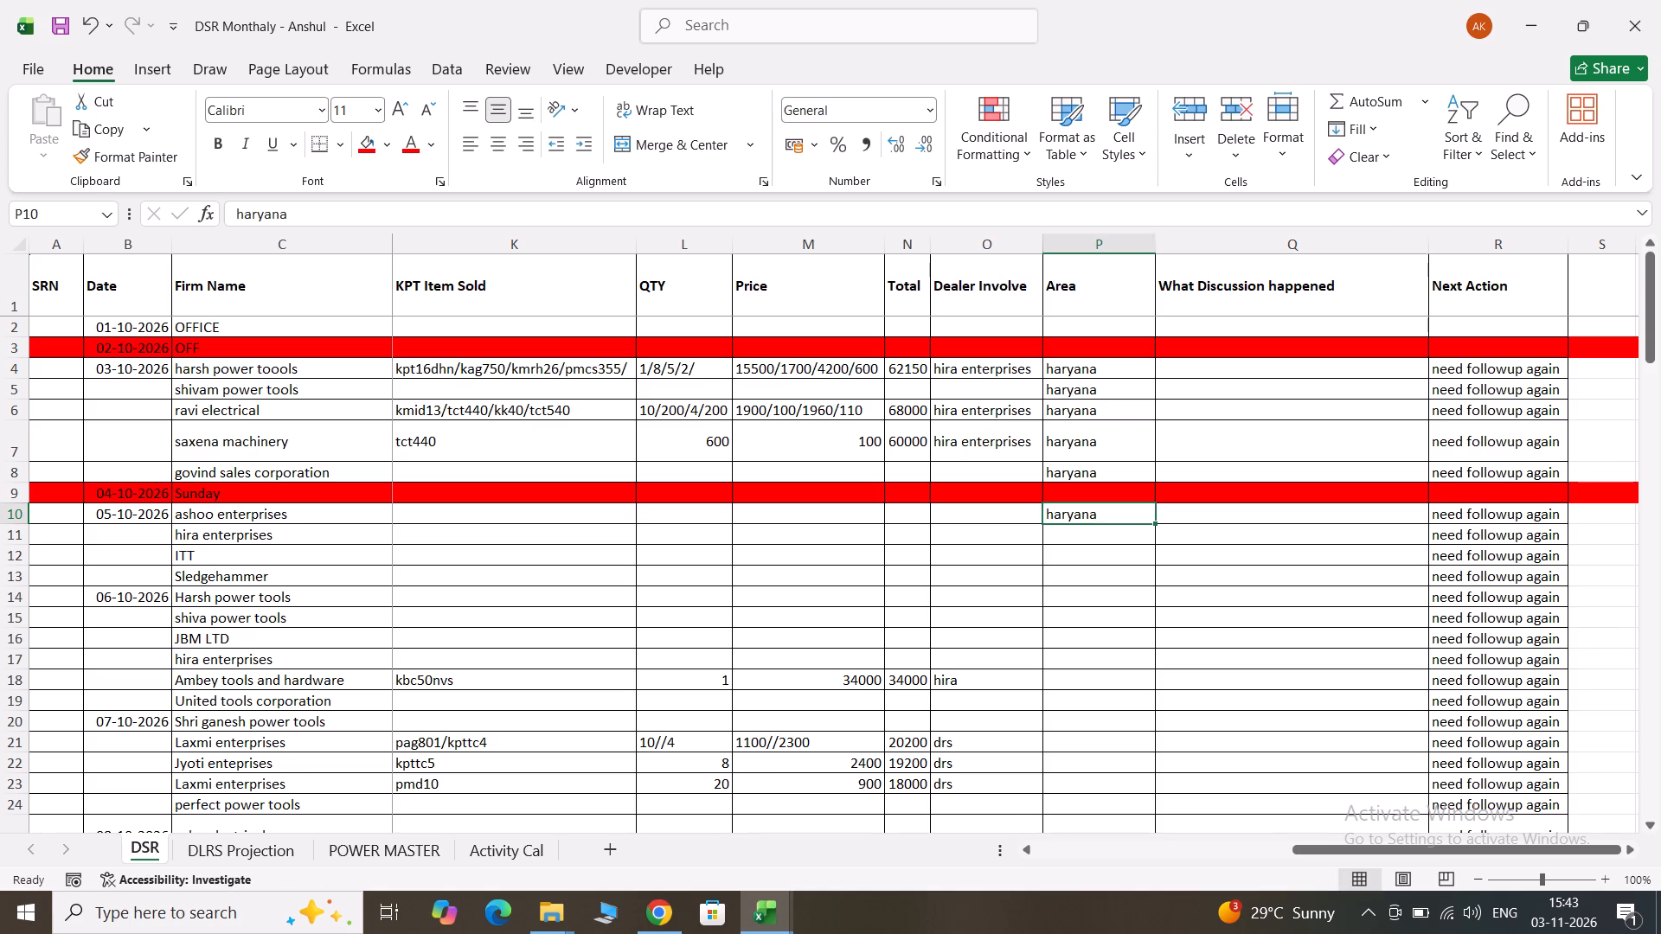
triple_click(1152, 521)
click(1138, 677)
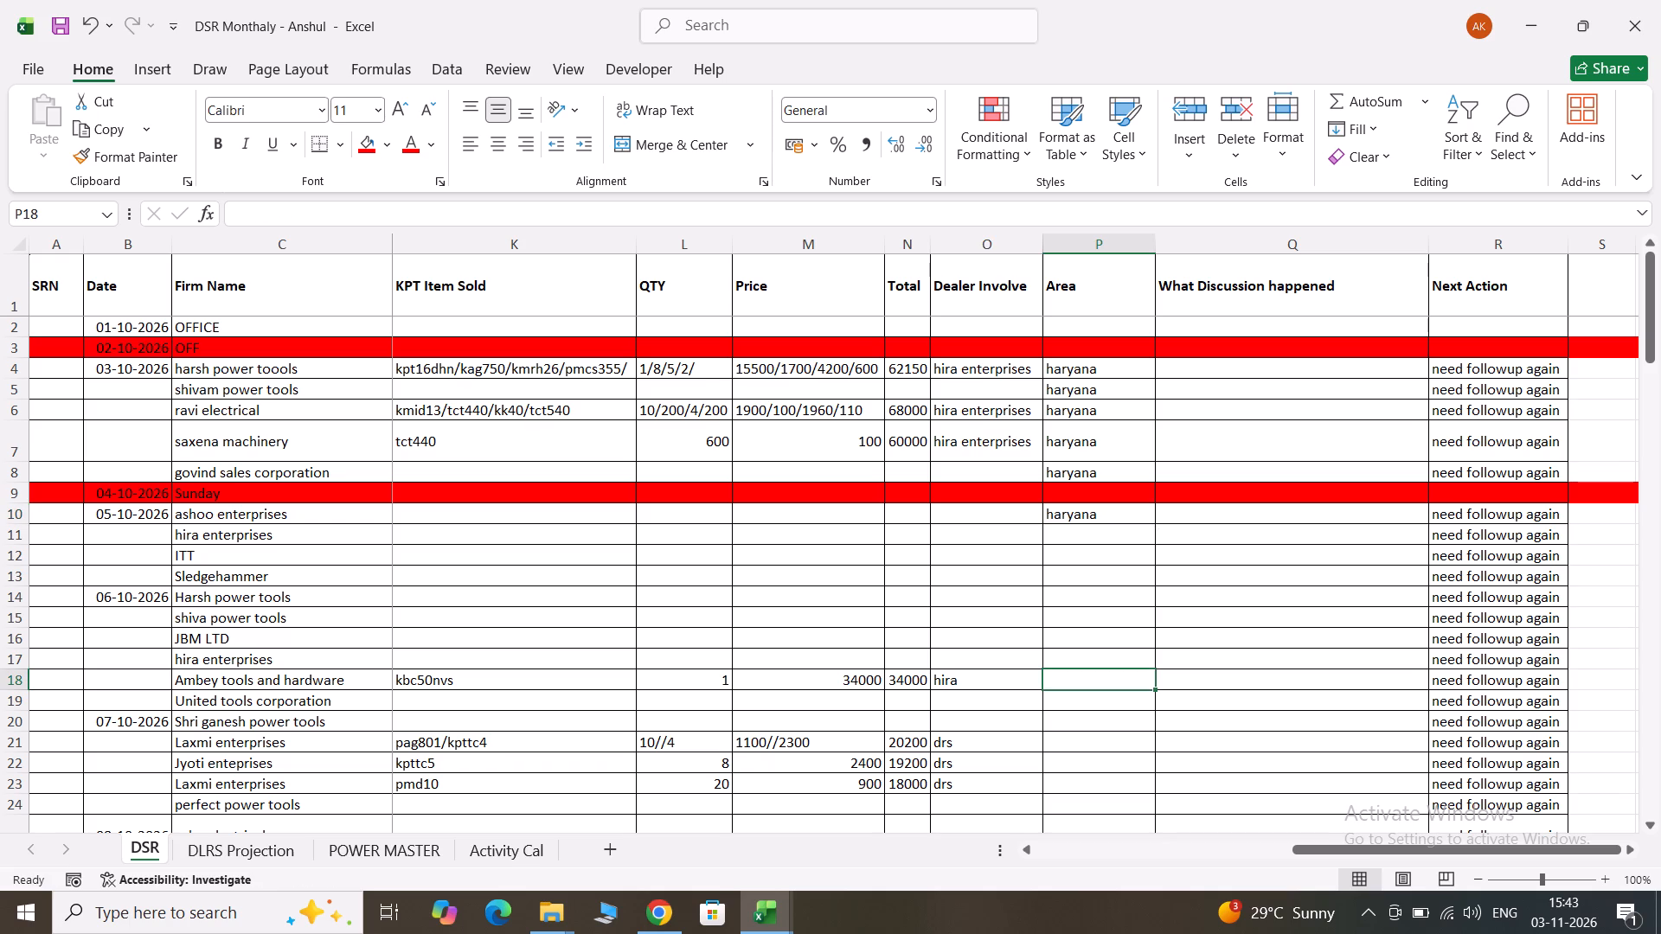
click(1116, 522)
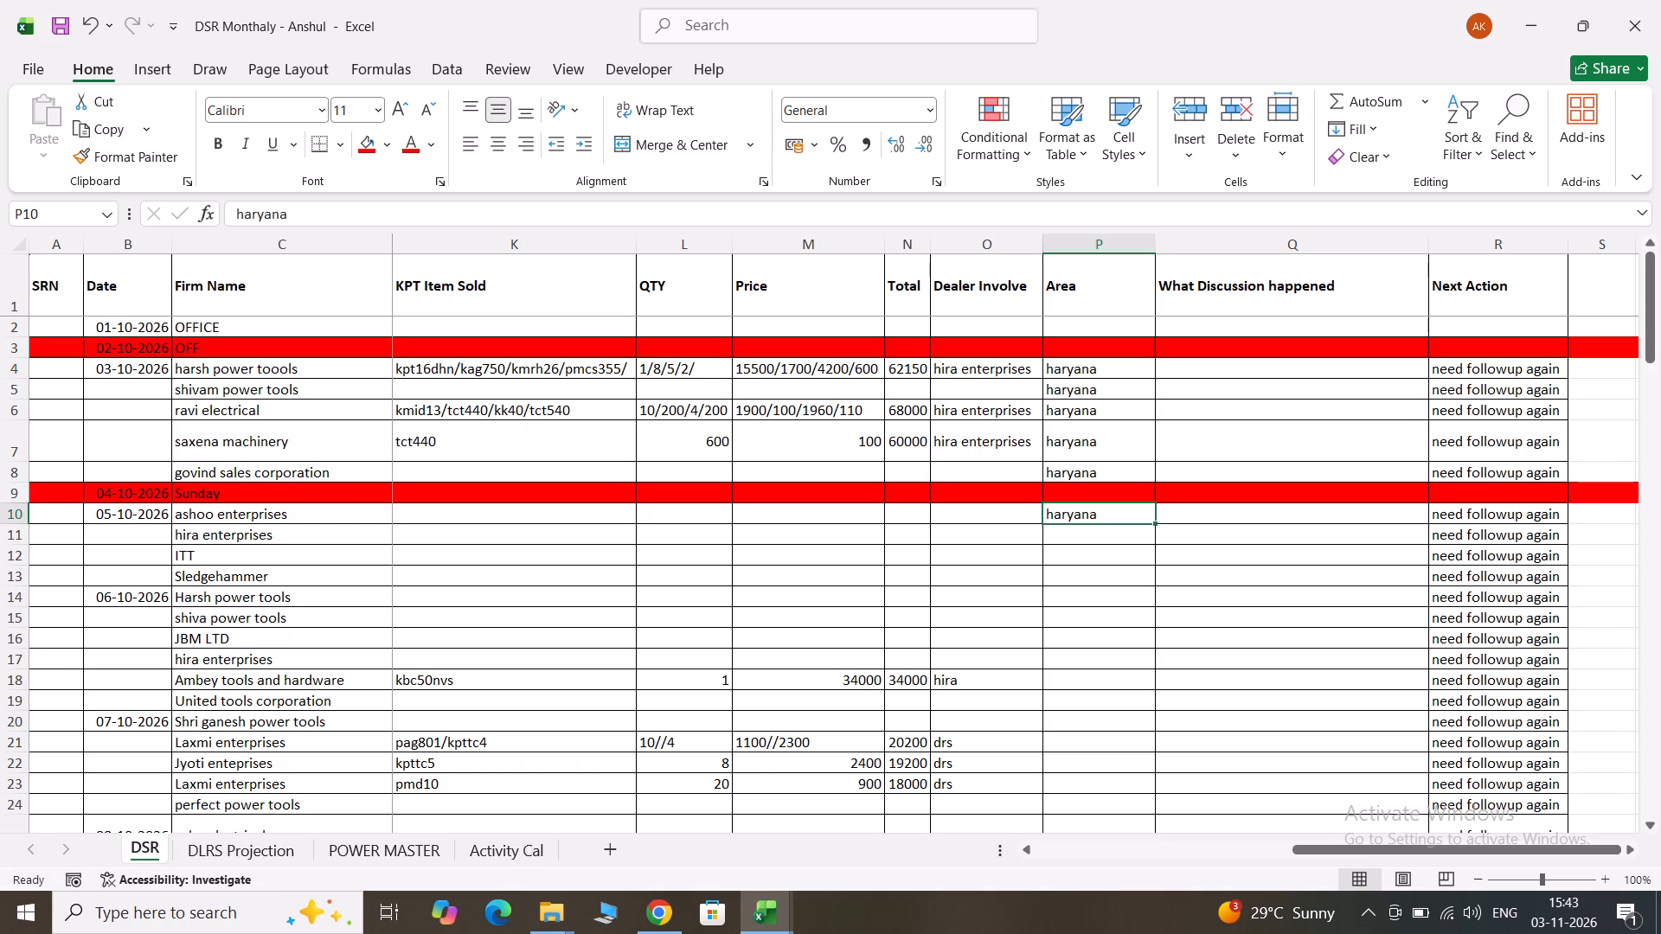
drag(1152, 522, 1195, 908)
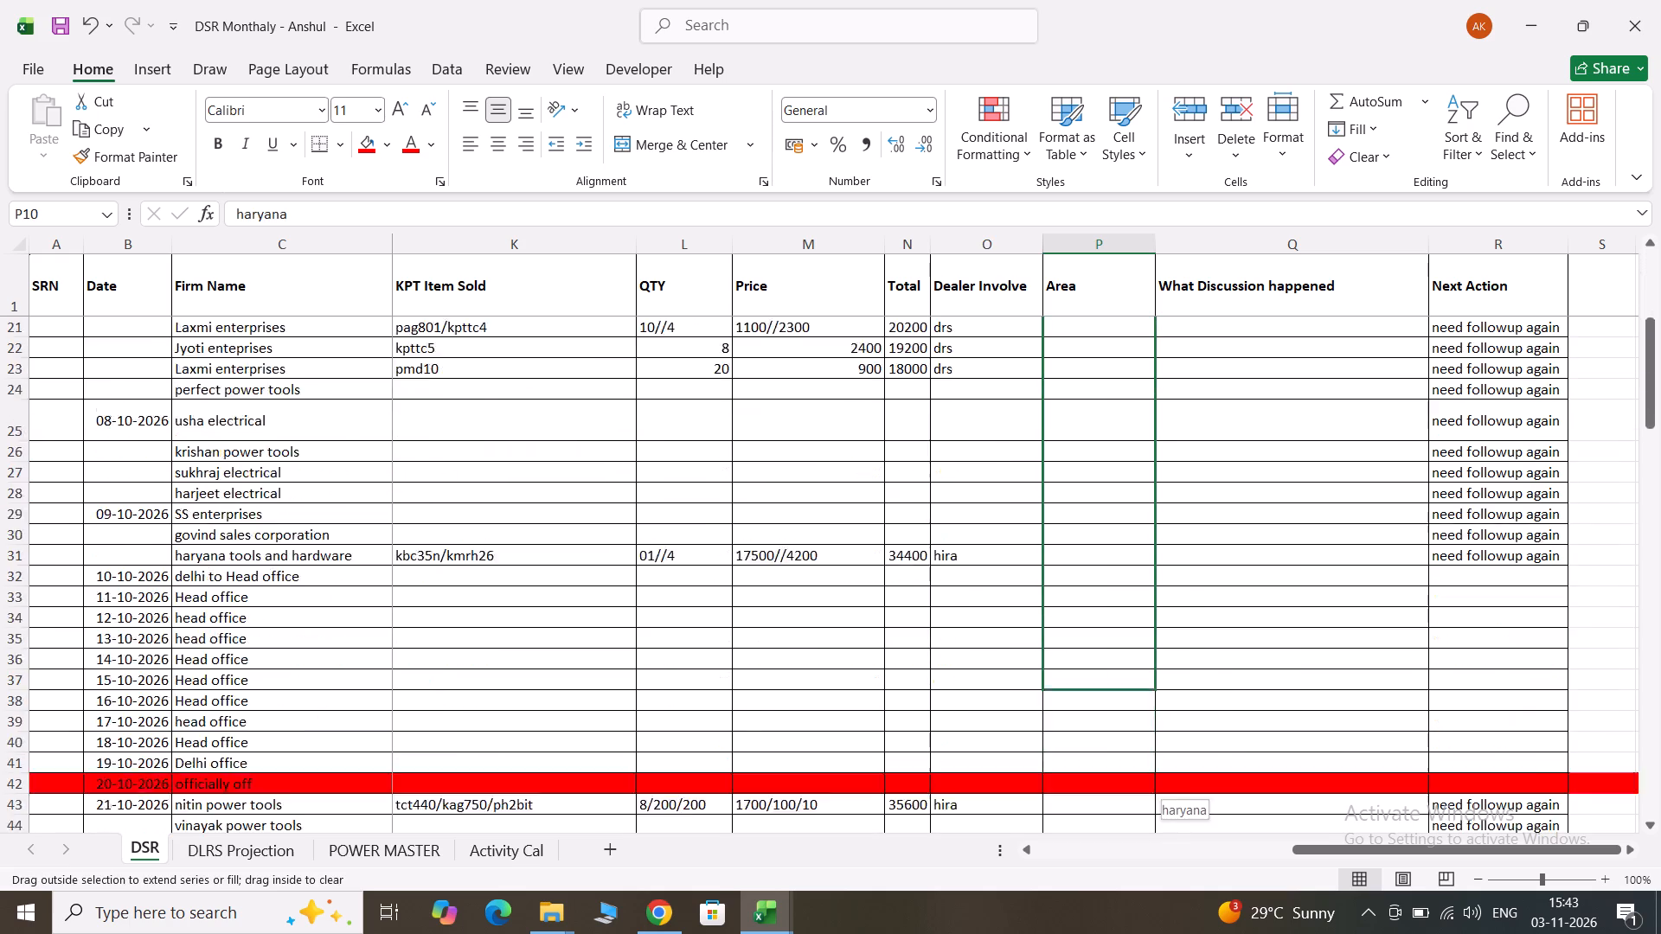
drag(1195, 908, 1152, 681)
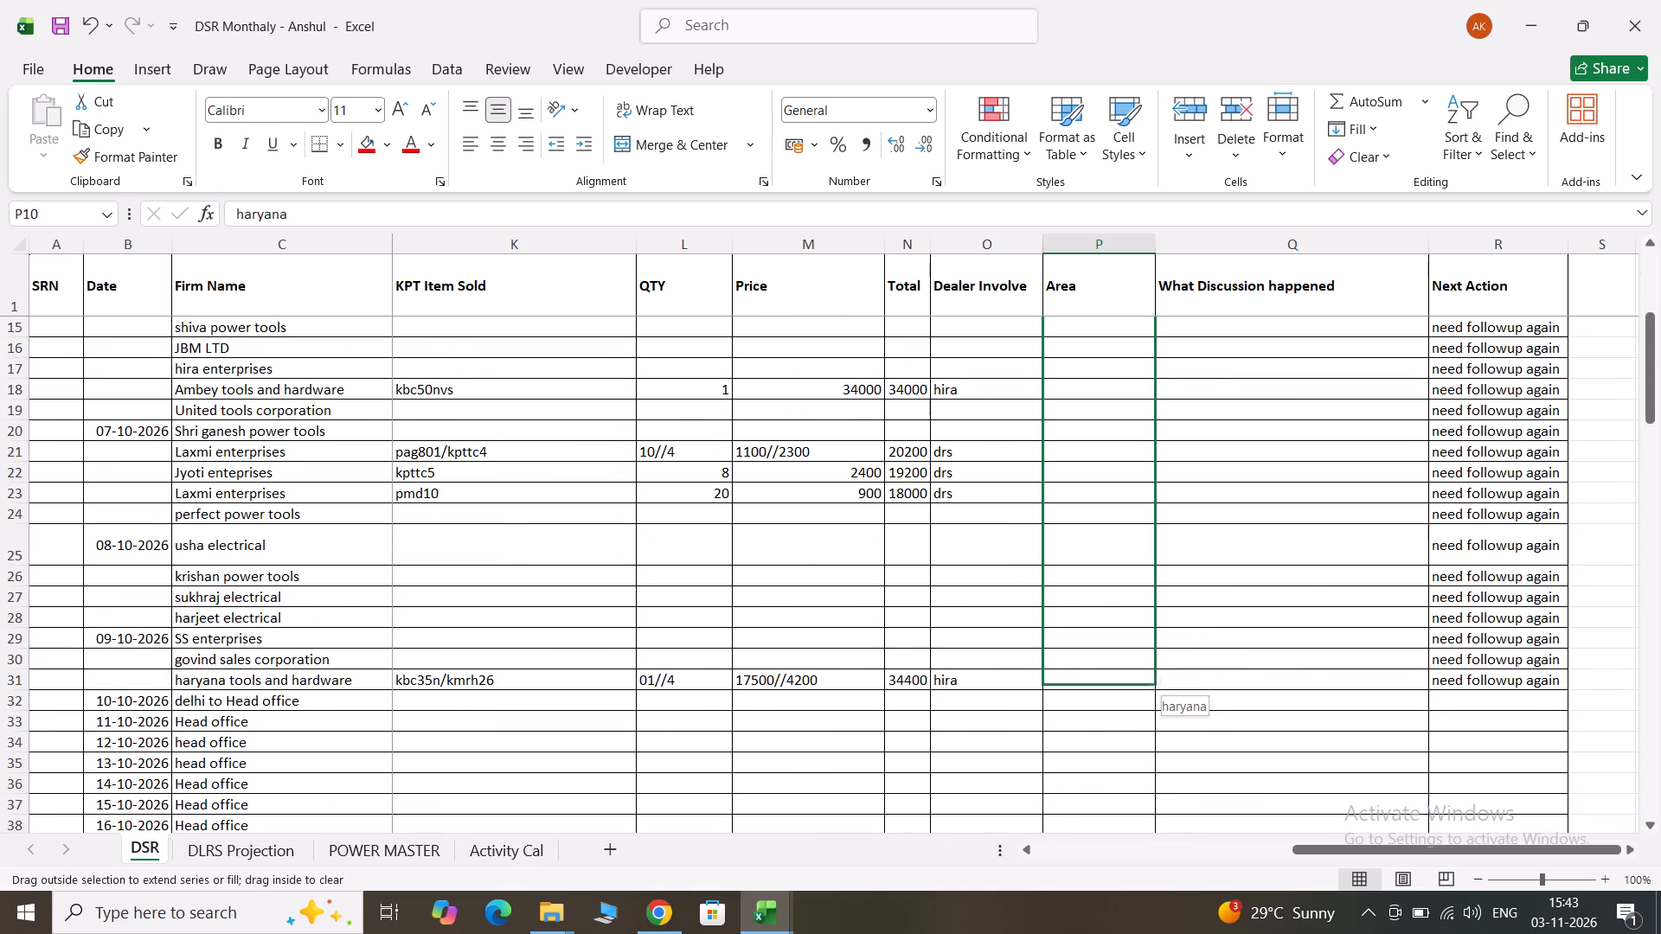
drag(1152, 681, 1152, 678)
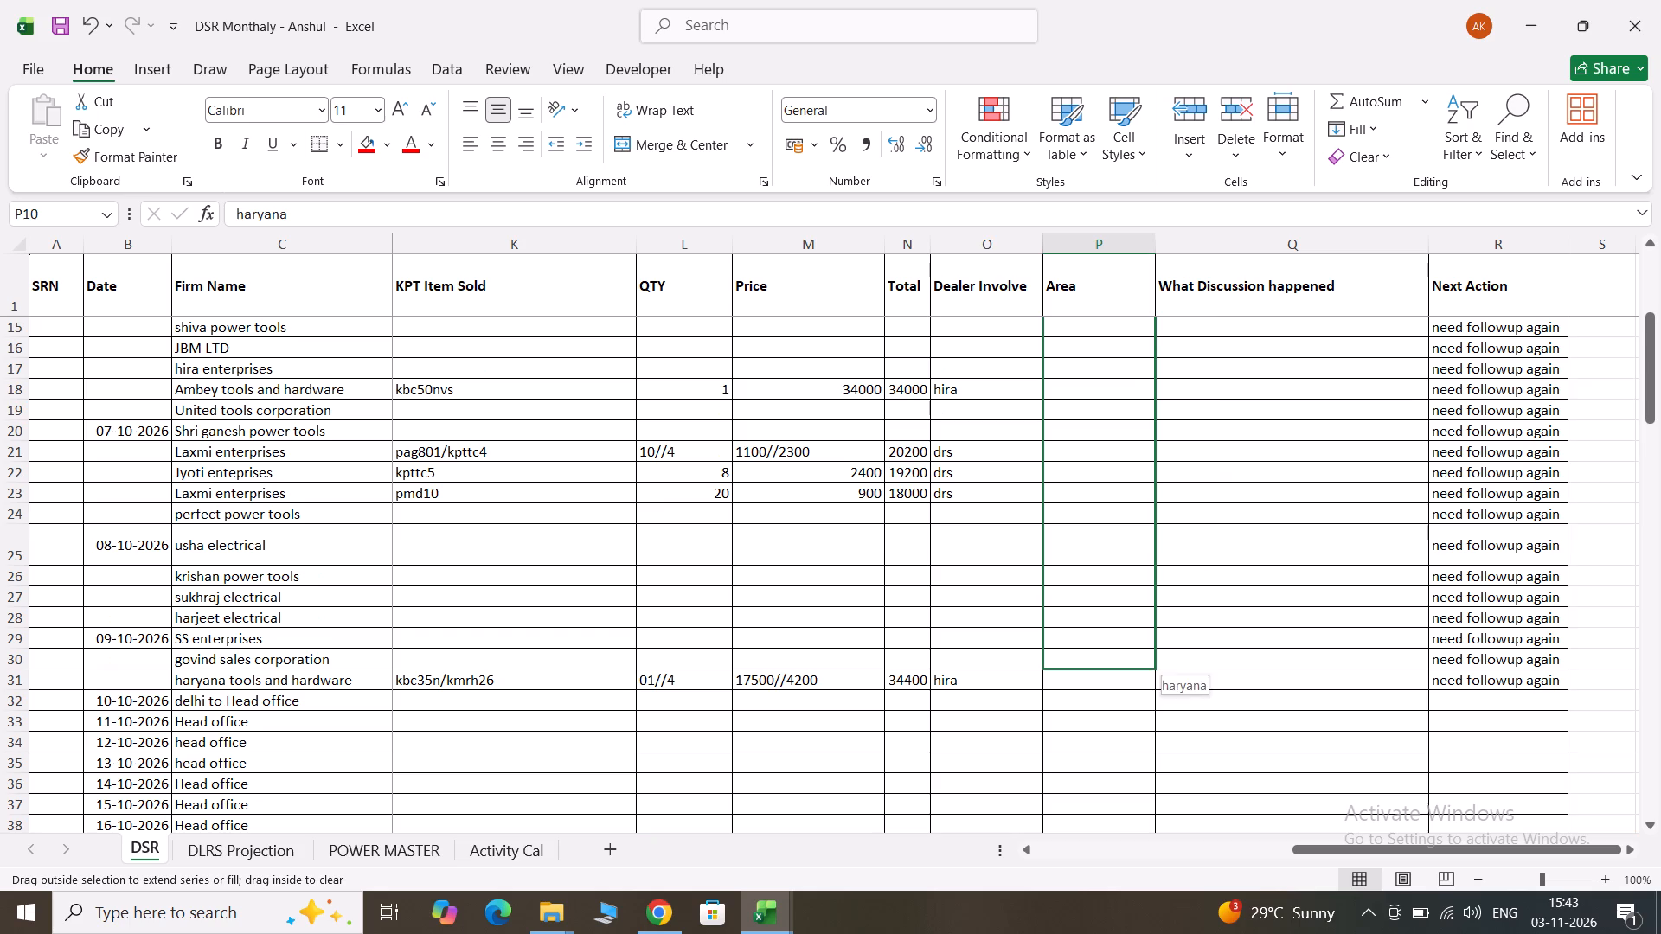
drag(1152, 678, 1152, 684)
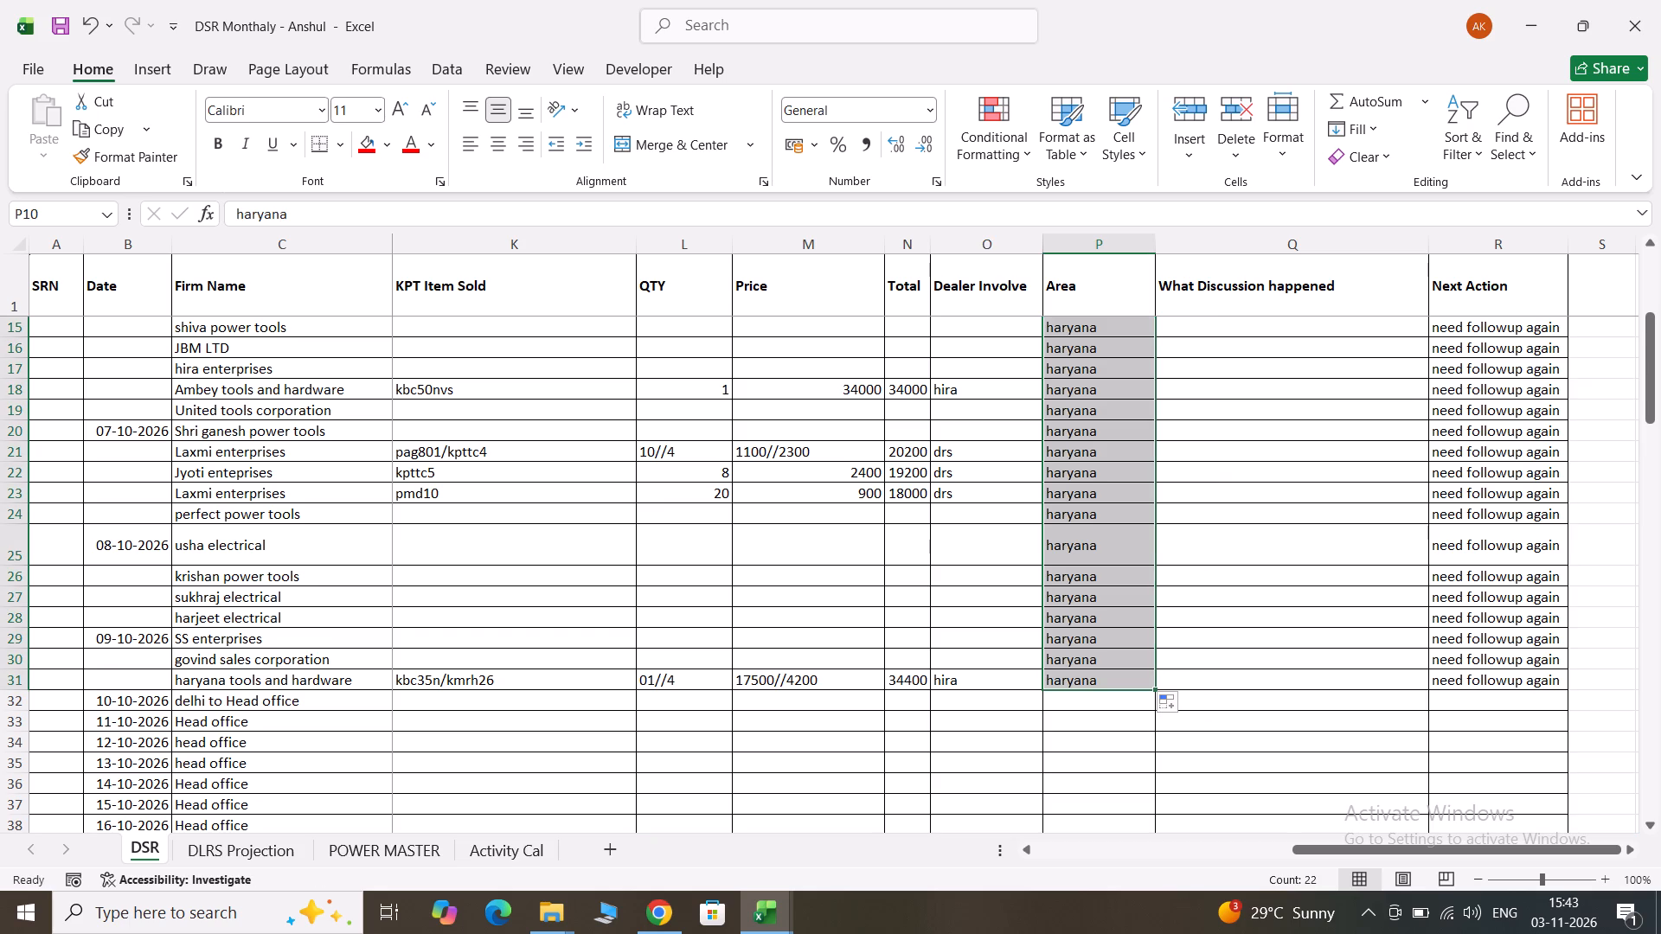
click(1232, 684)
Enter "maharastra" as the Area for the 10-10-2026 delhi to Head office entry and fill it down through 18-10-2026 in row 40.
click(1048, 714)
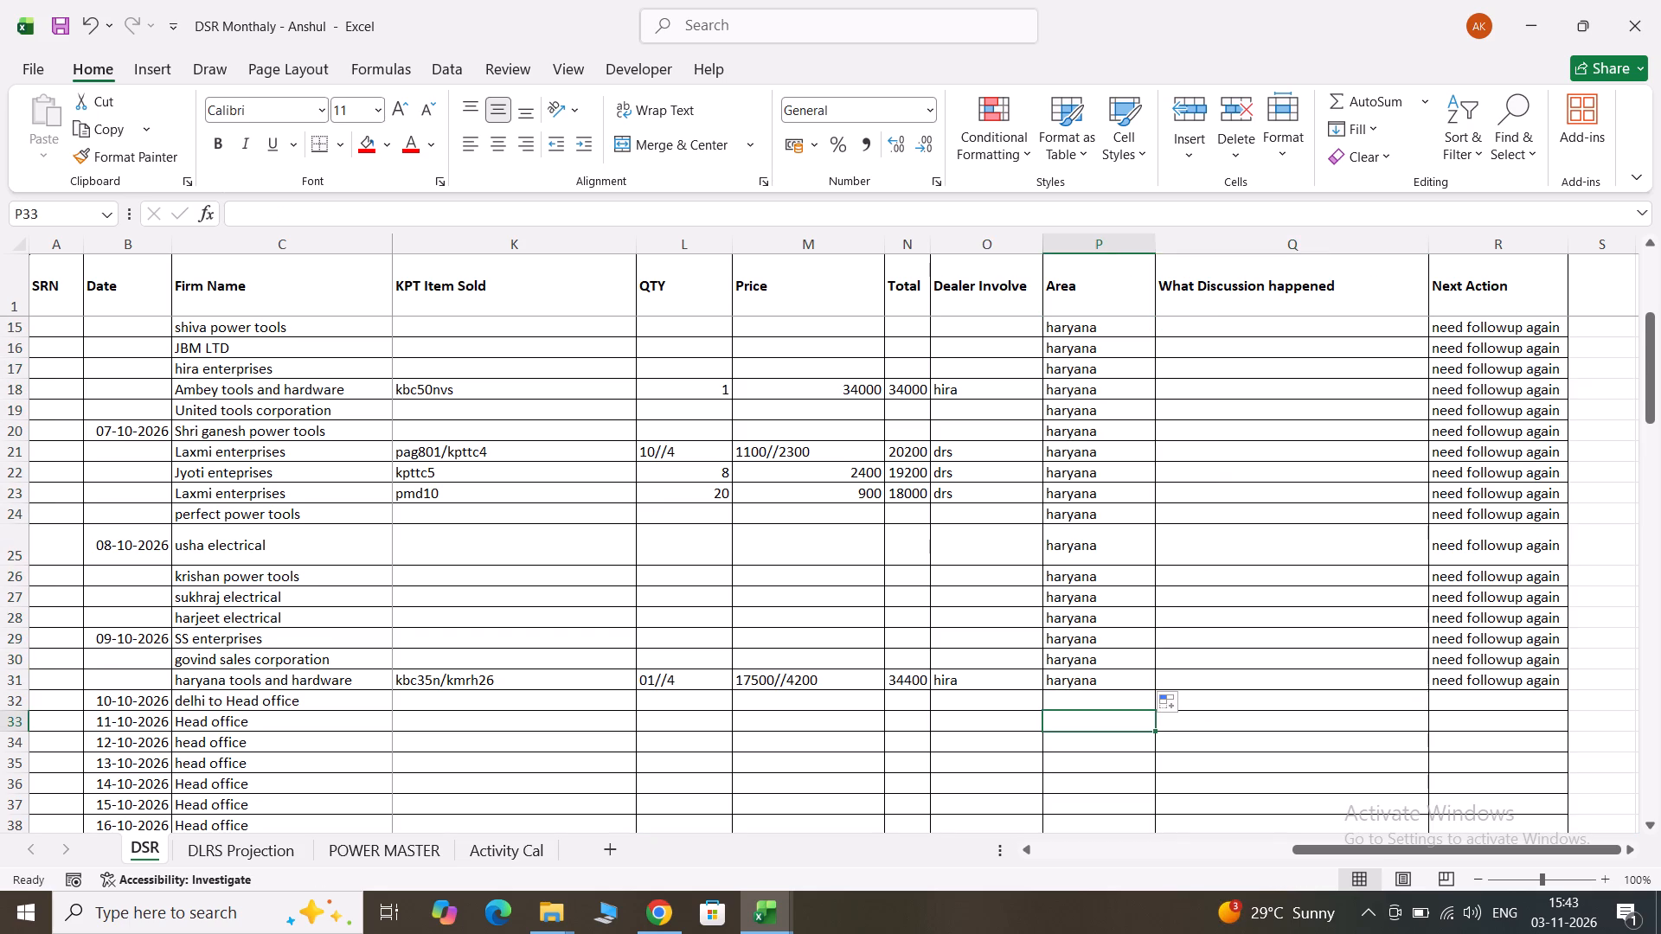
key(Down)
key(Up)
key(Up)
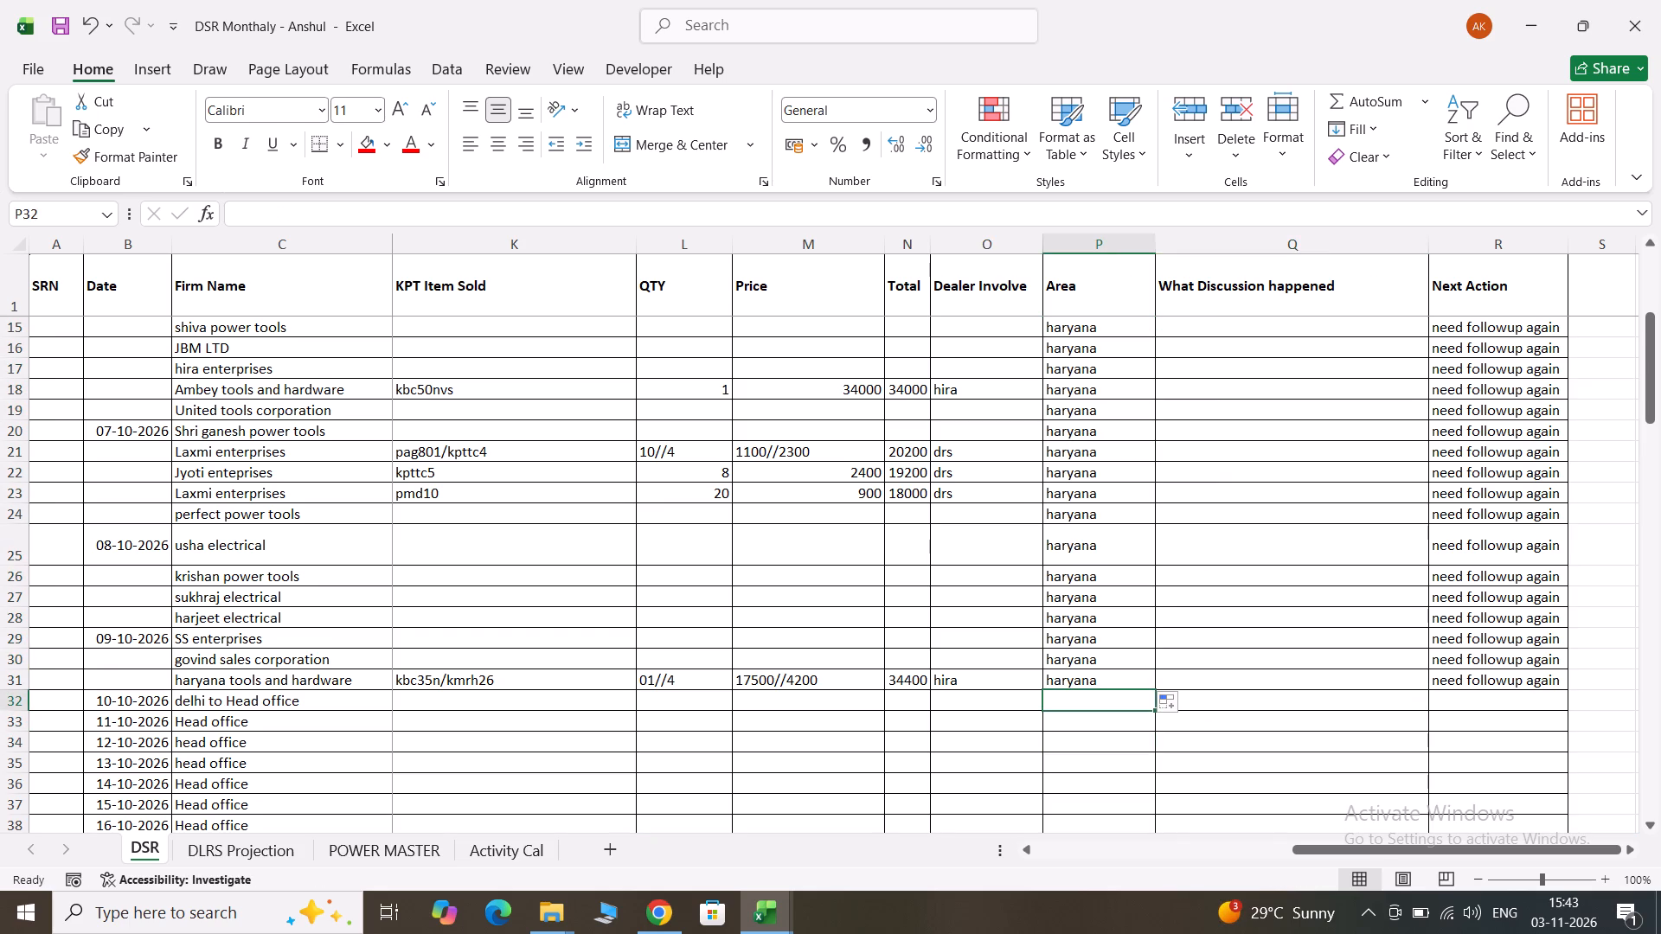
text(maharastar)
key(BackSpace)
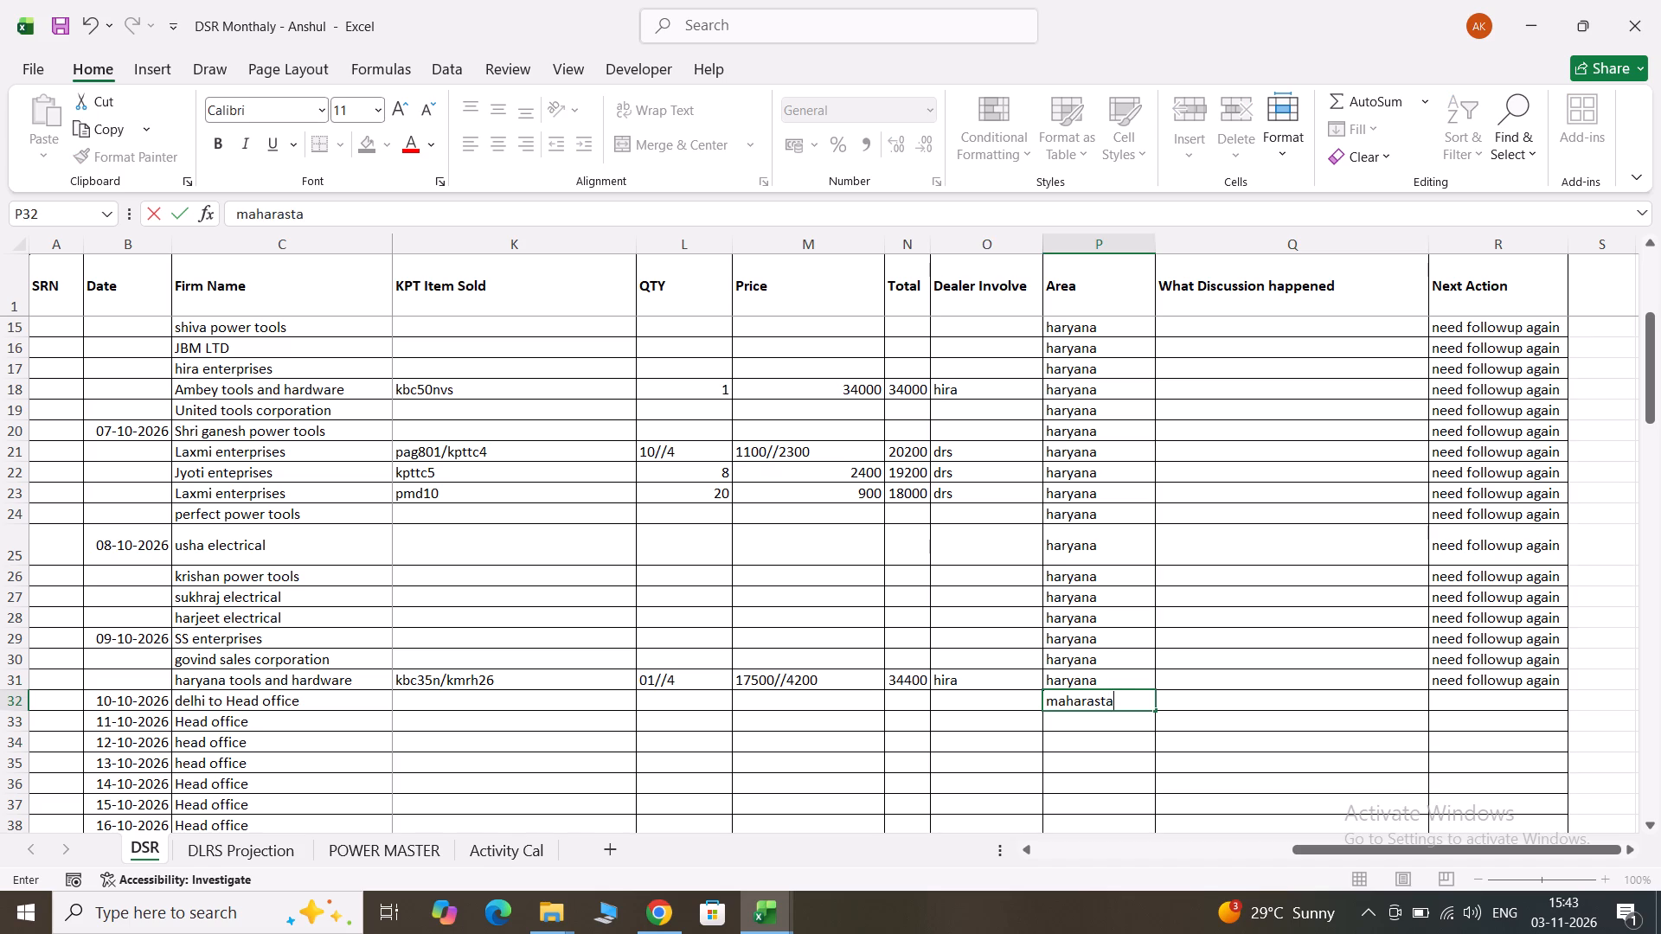
key(BackSpace)
text(ra)
key(Down)
key(Up)
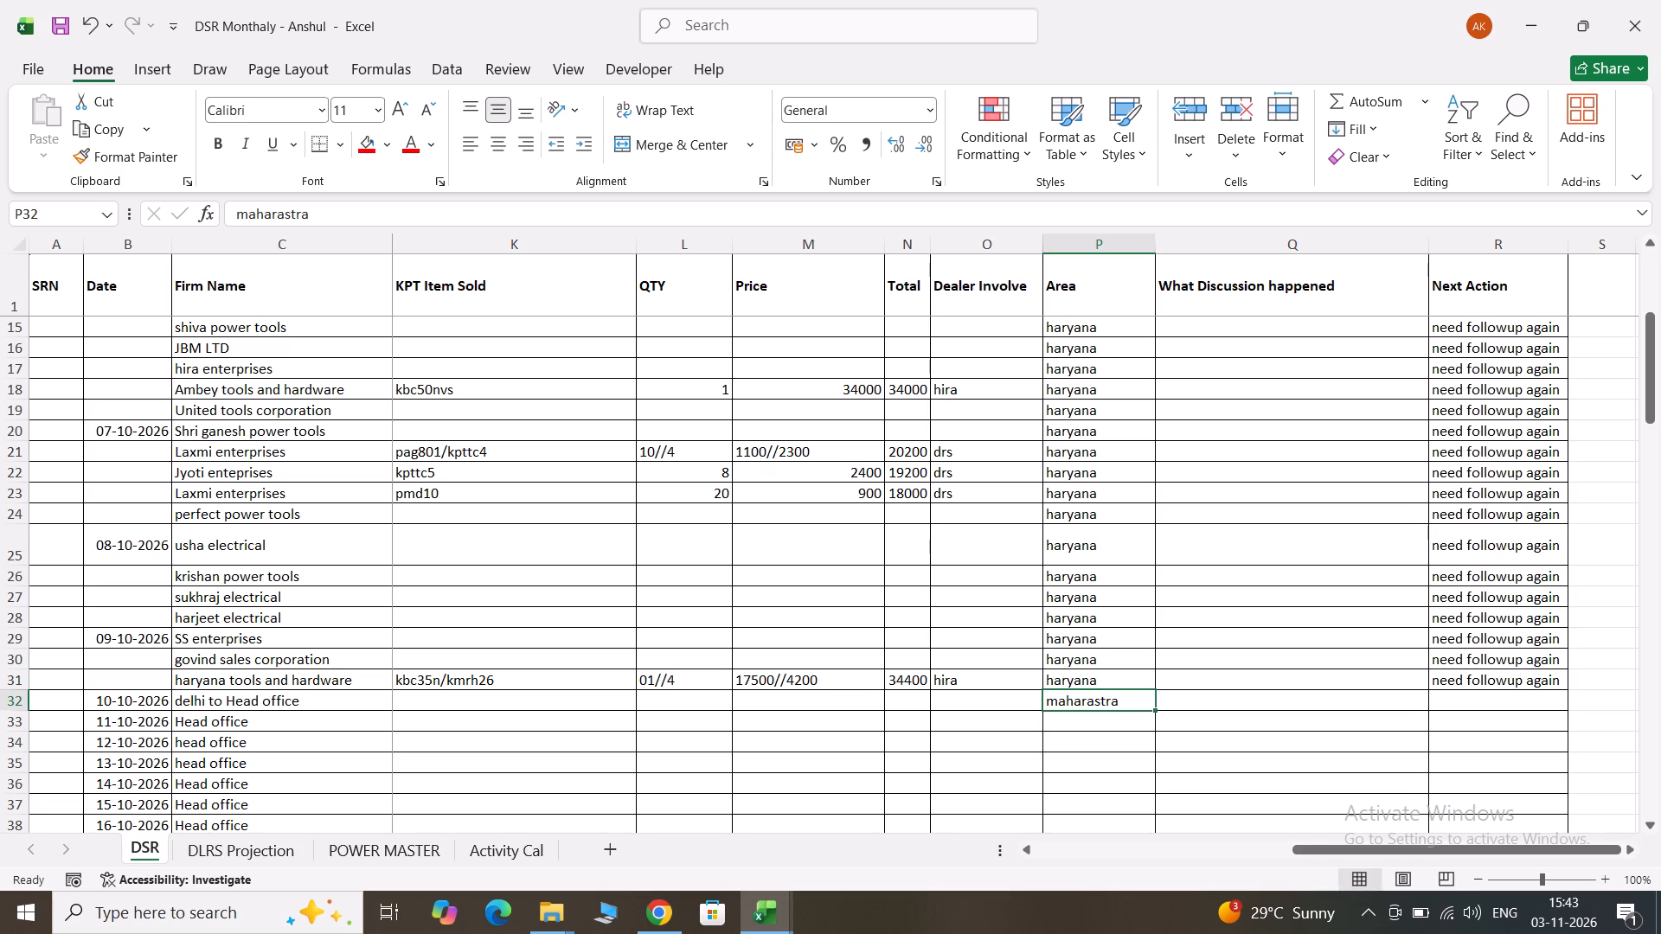
drag(1153, 708, 1153, 900)
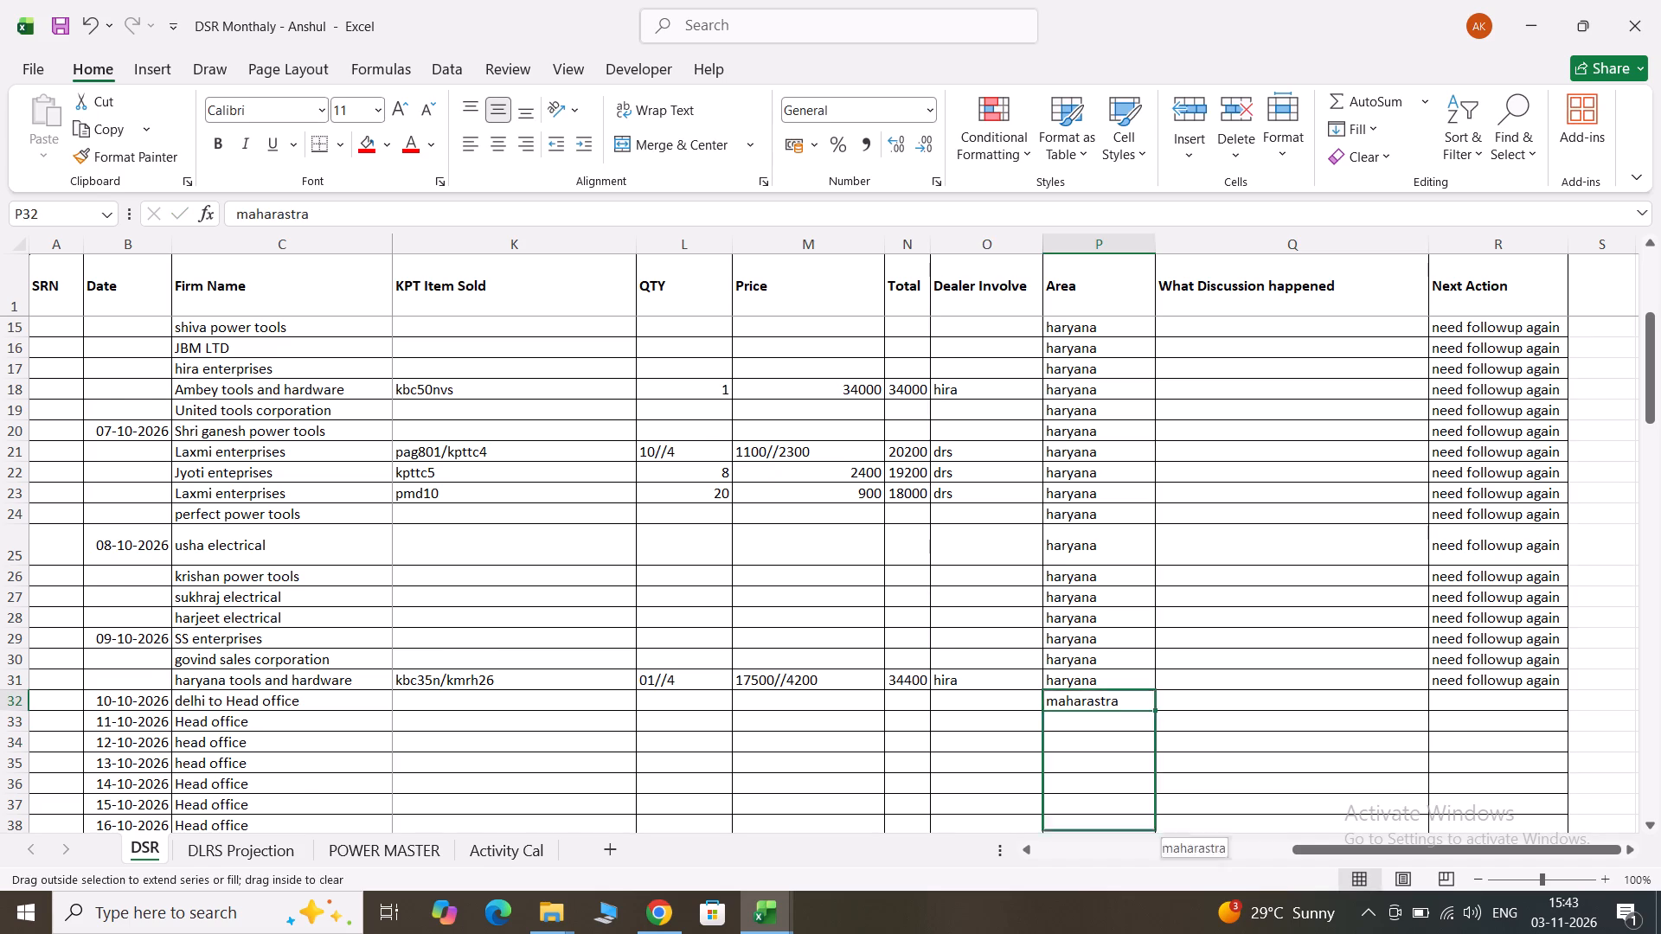
drag(1153, 900, 1160, 381)
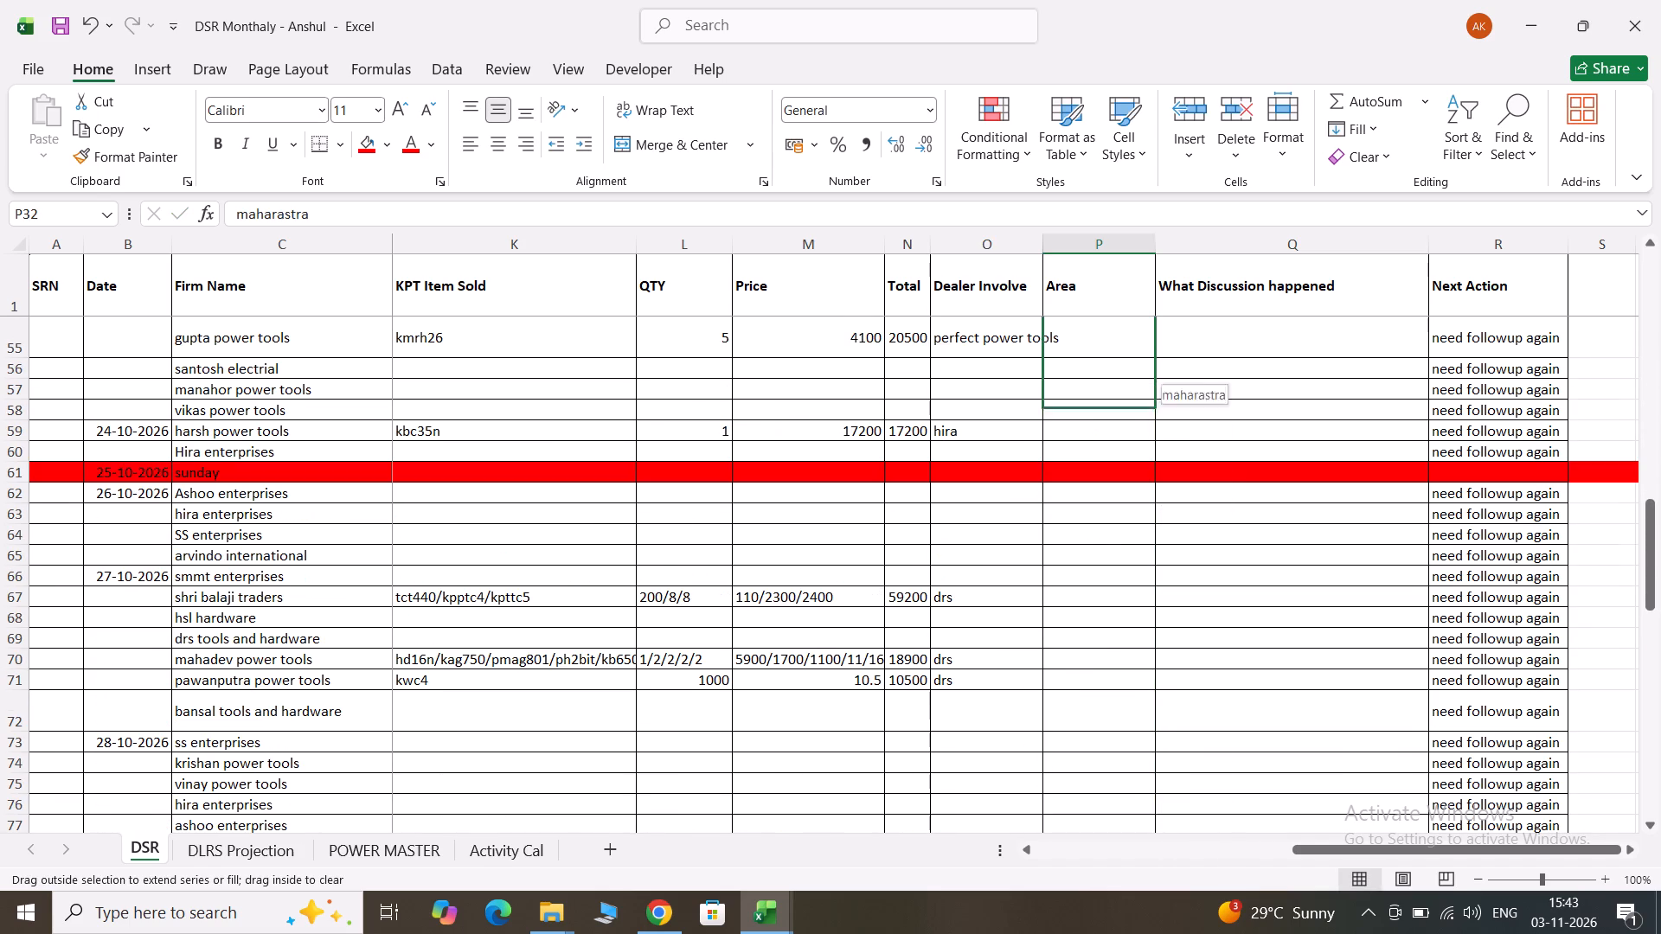
drag(1160, 381, 1157, 494)
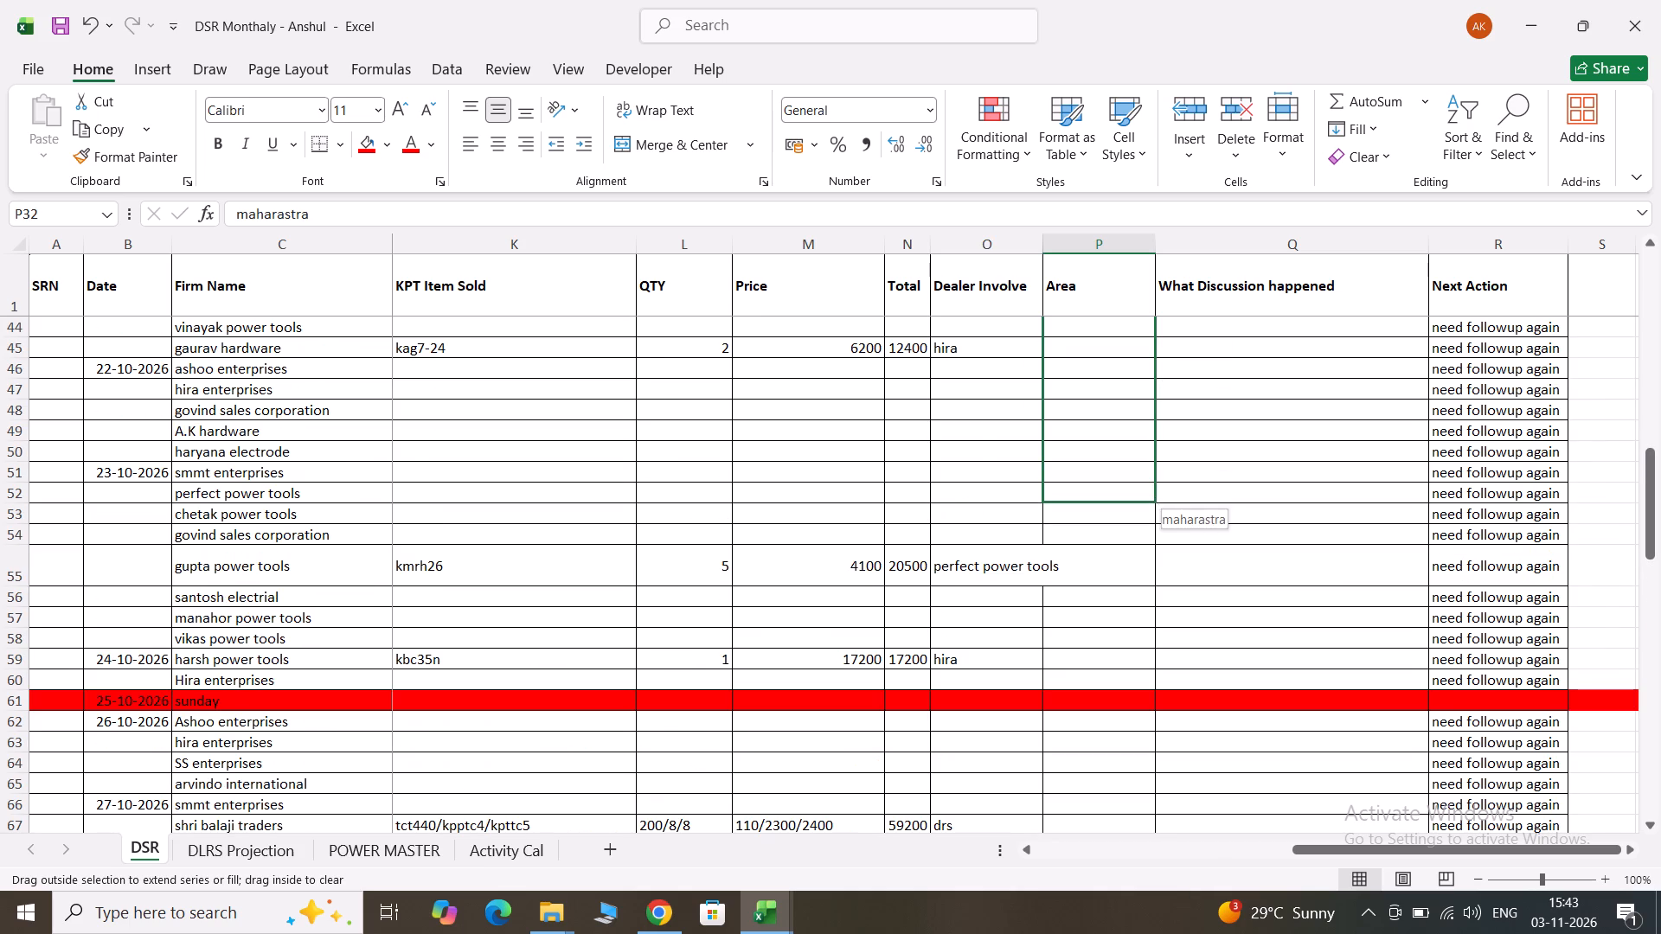
drag(1157, 494, 1150, 392)
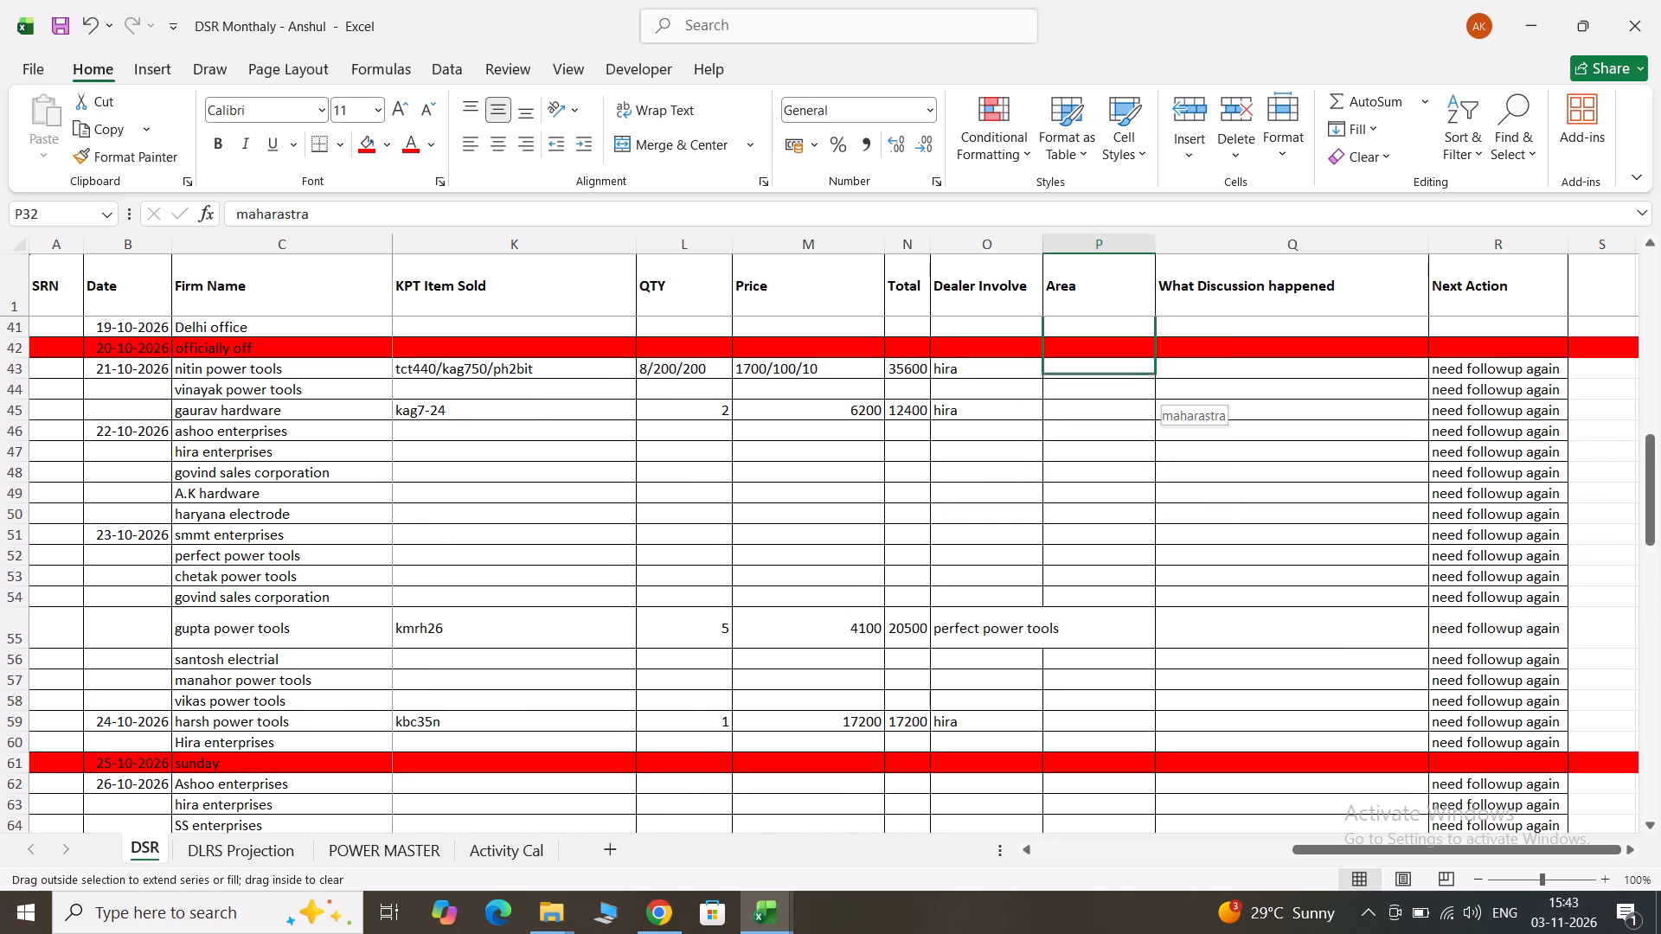
drag(1150, 392, 1142, 347)
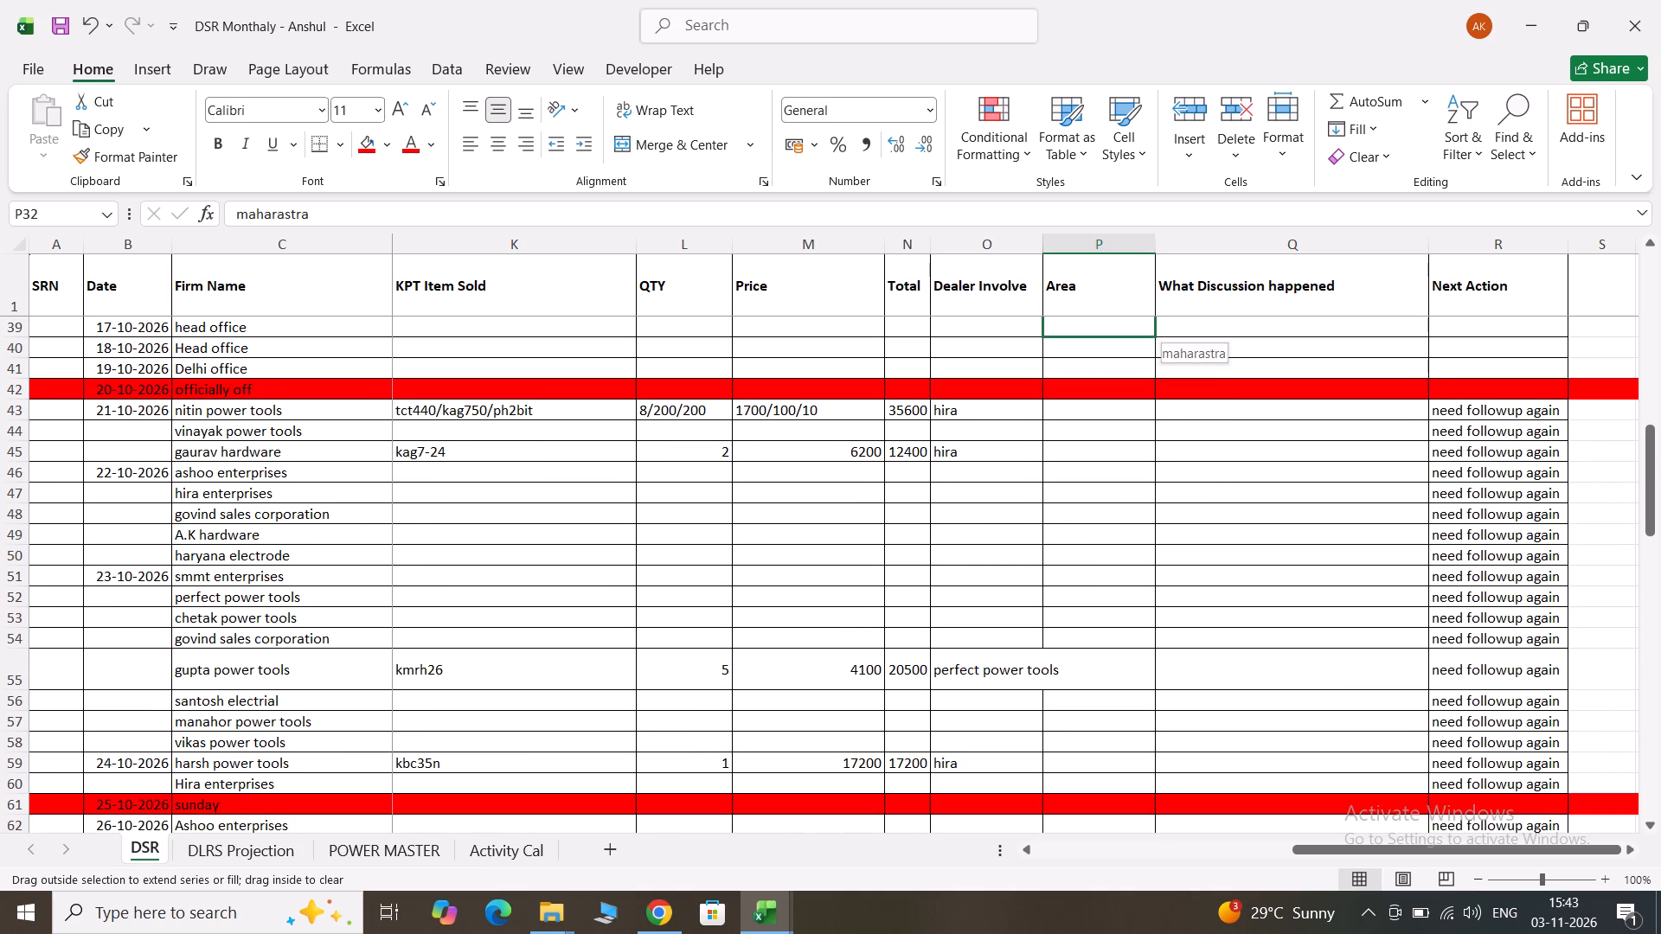
drag(1142, 347, 1142, 366)
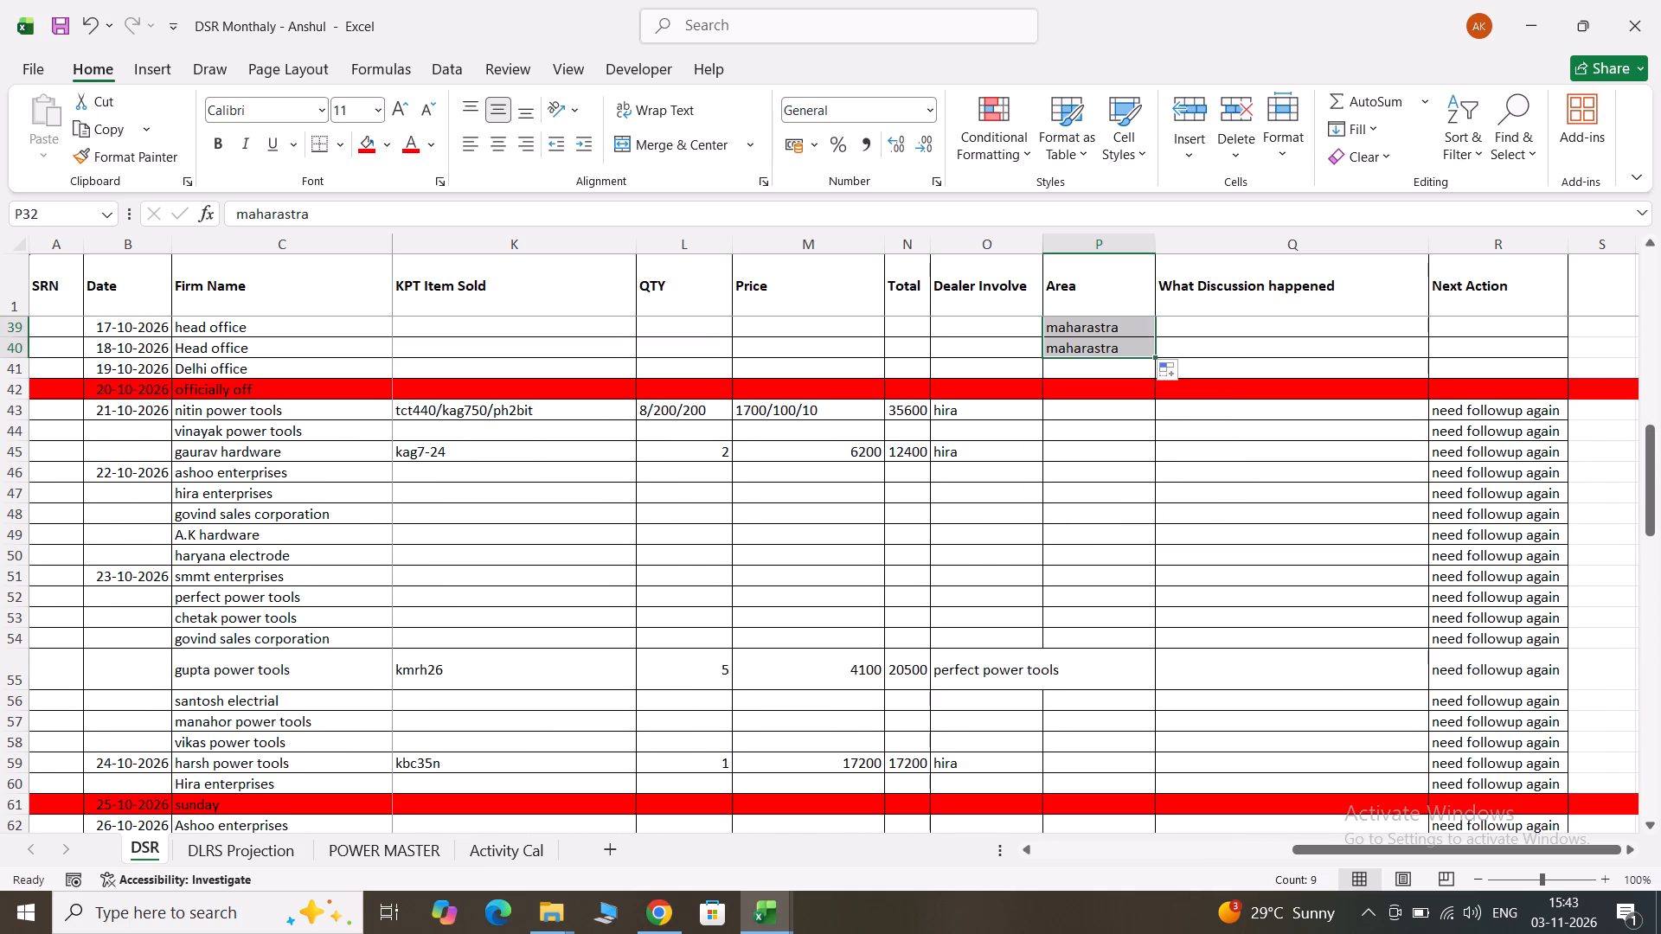
Enter "haryana" as the Area for nitin power tools on 21-10-2026 in row 43 and fill it down through row 60.
click(1093, 408)
text(haryana)
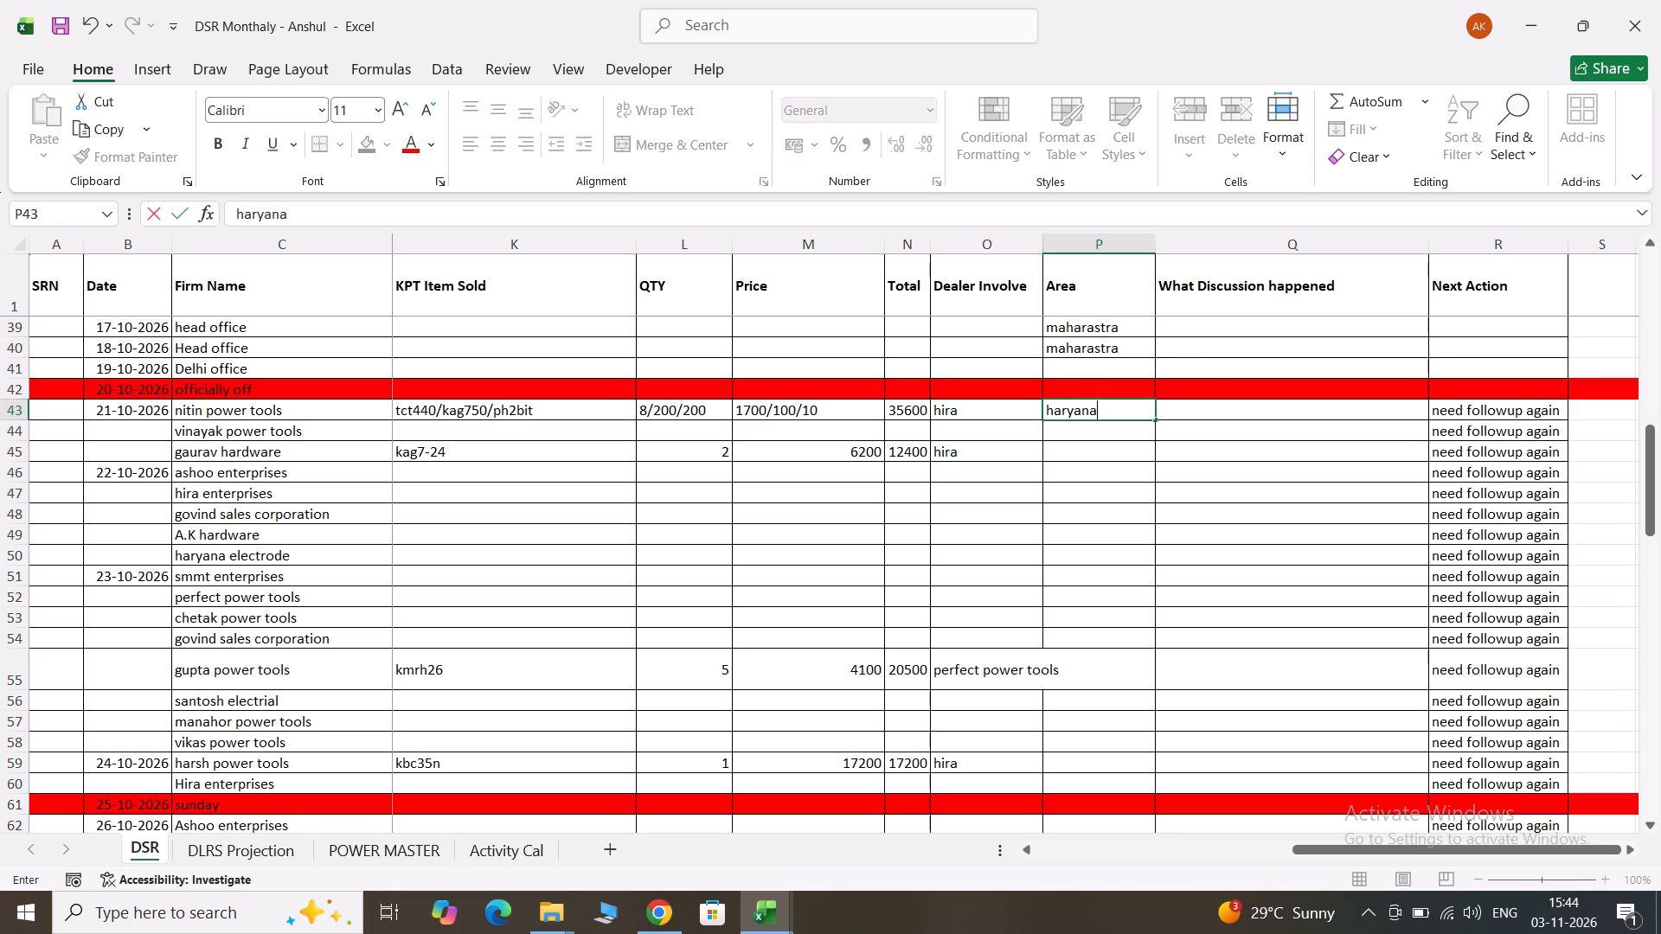
click(1152, 430)
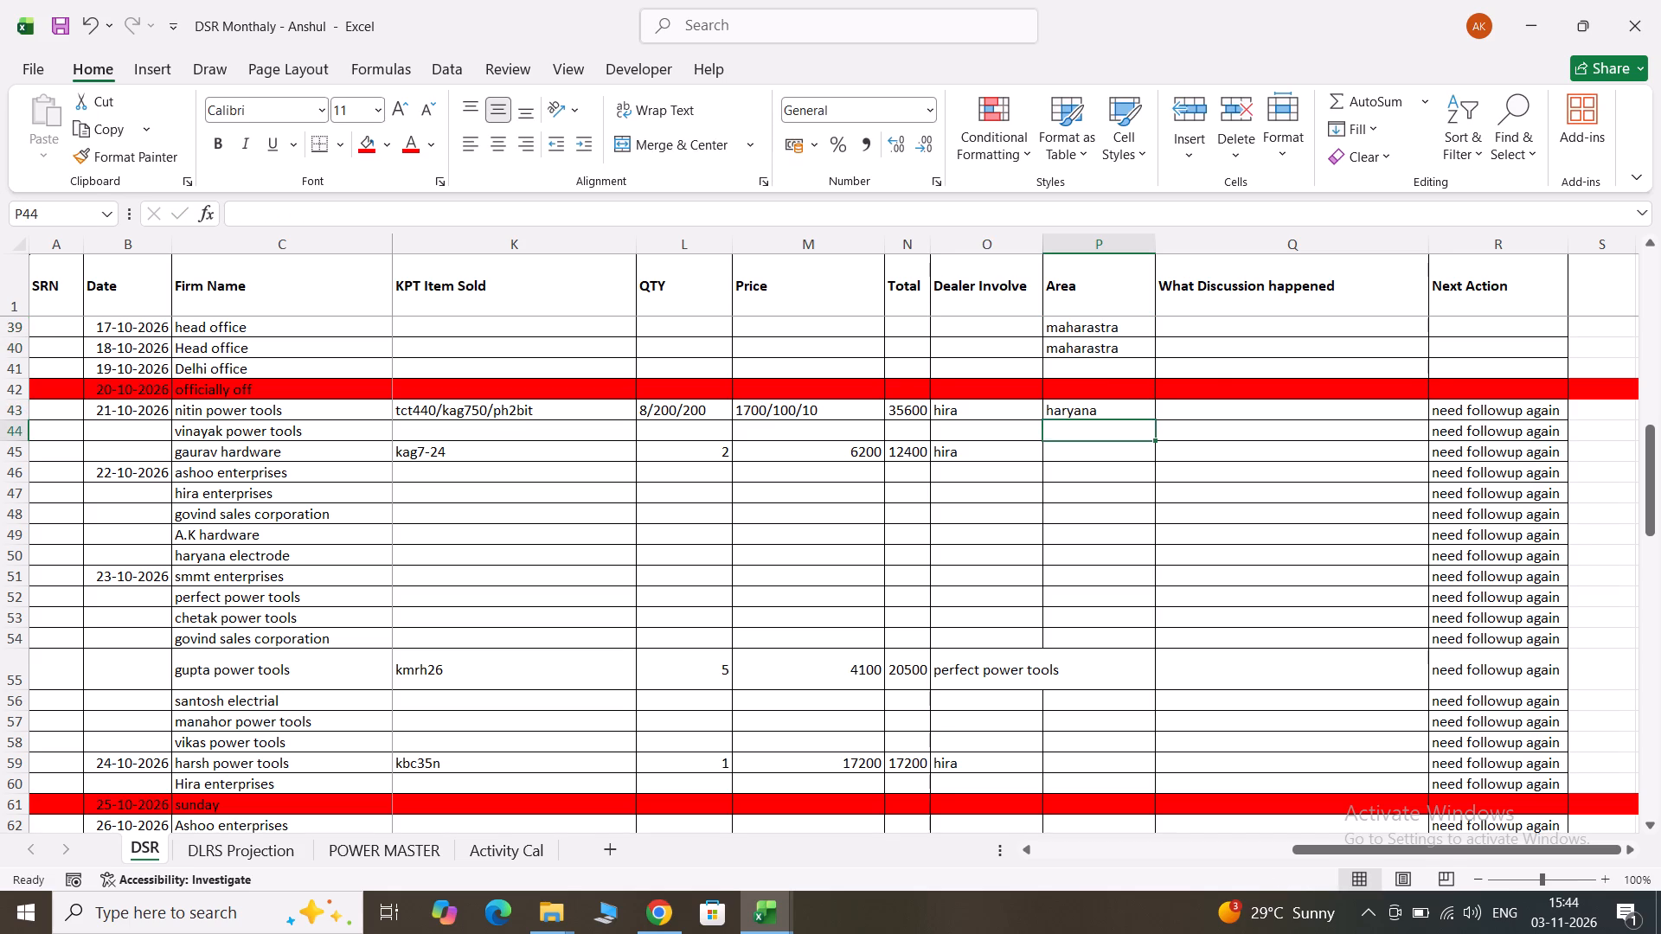
click(1097, 400)
drag(1158, 419, 1158, 713)
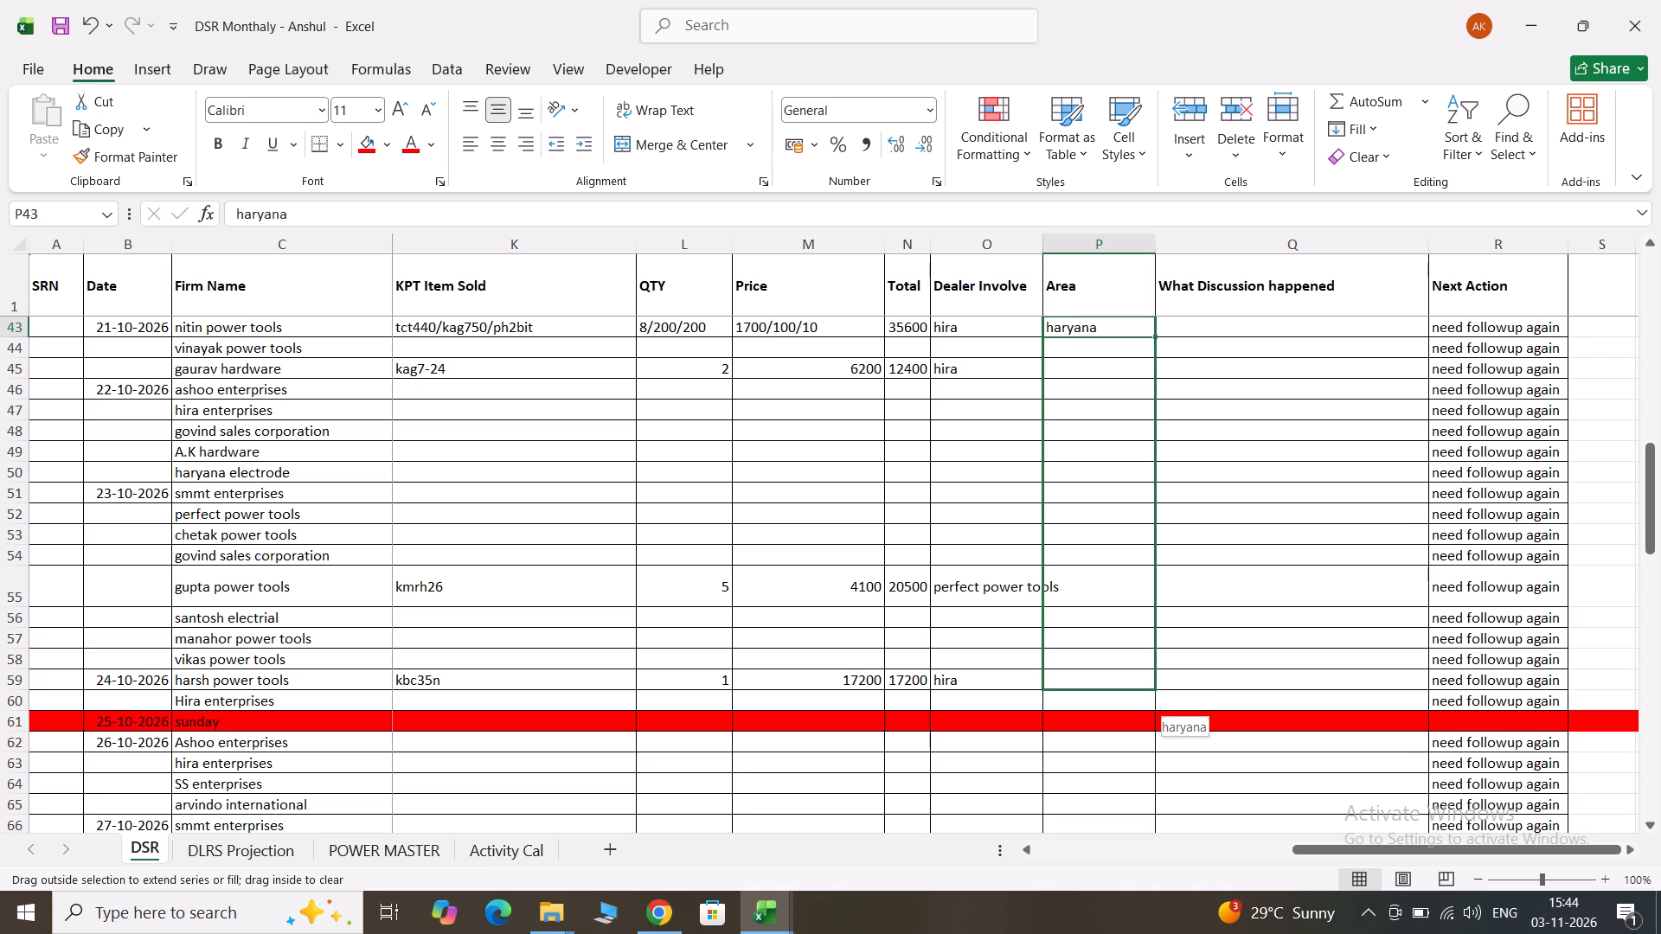
drag(1158, 713, 1158, 718)
click(1221, 700)
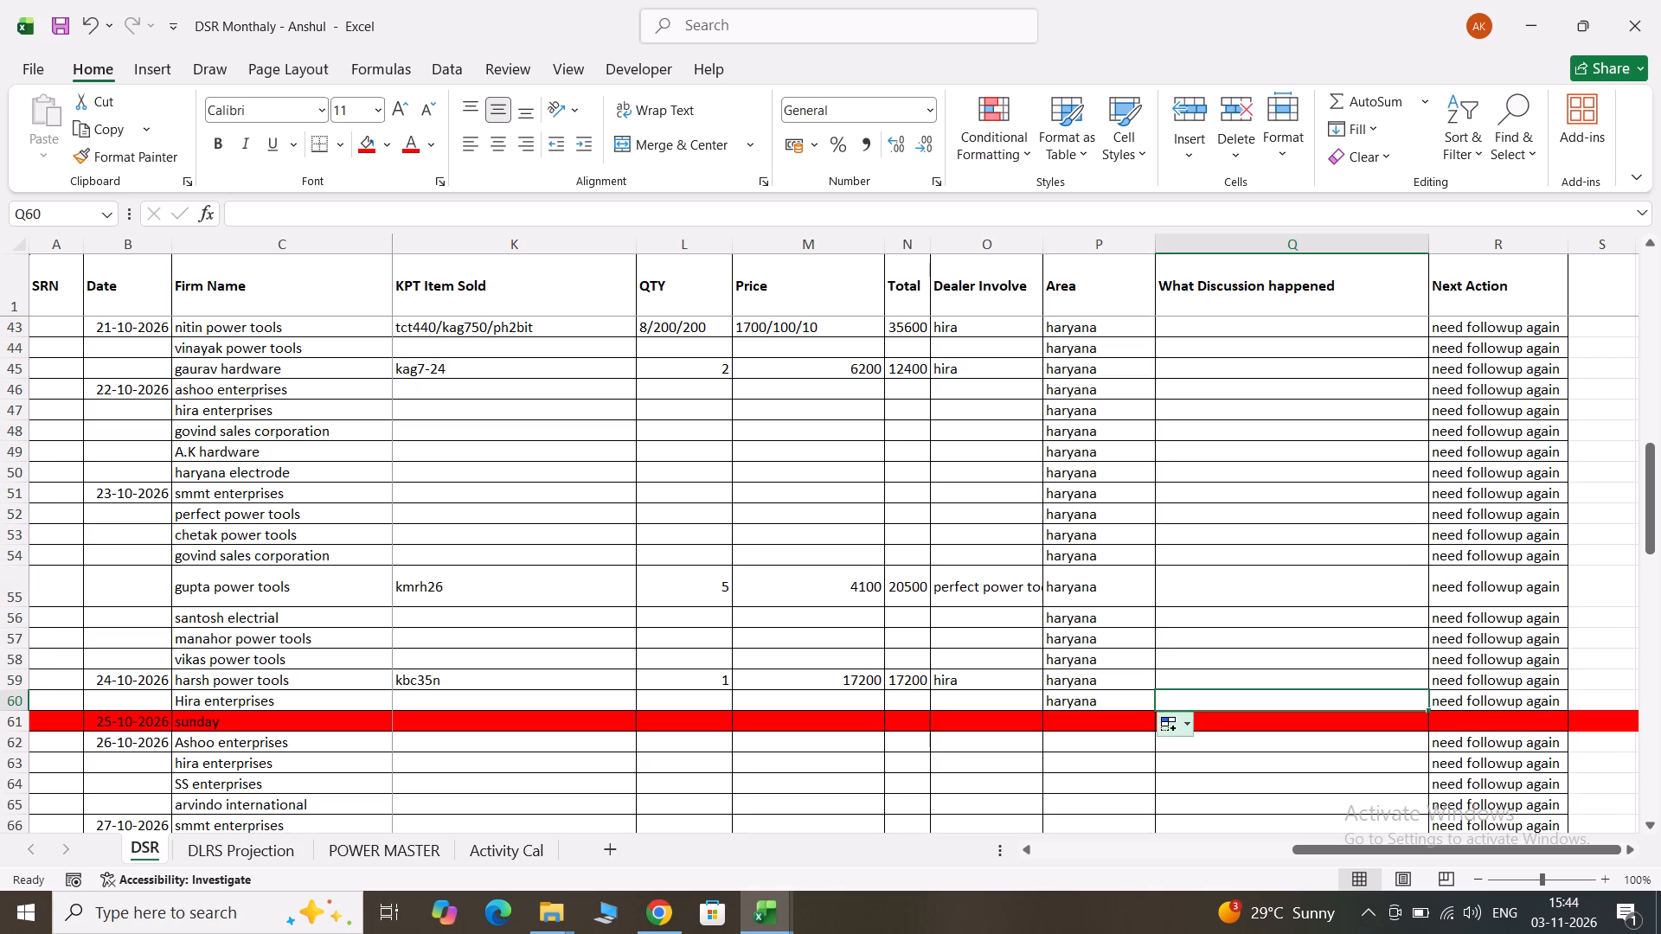
Enter "haryana" as the Area for Ashoo enterprises on 26-10-2026 in row 62 and fill it down through row 82.
click(1089, 748)
text(haryaa)
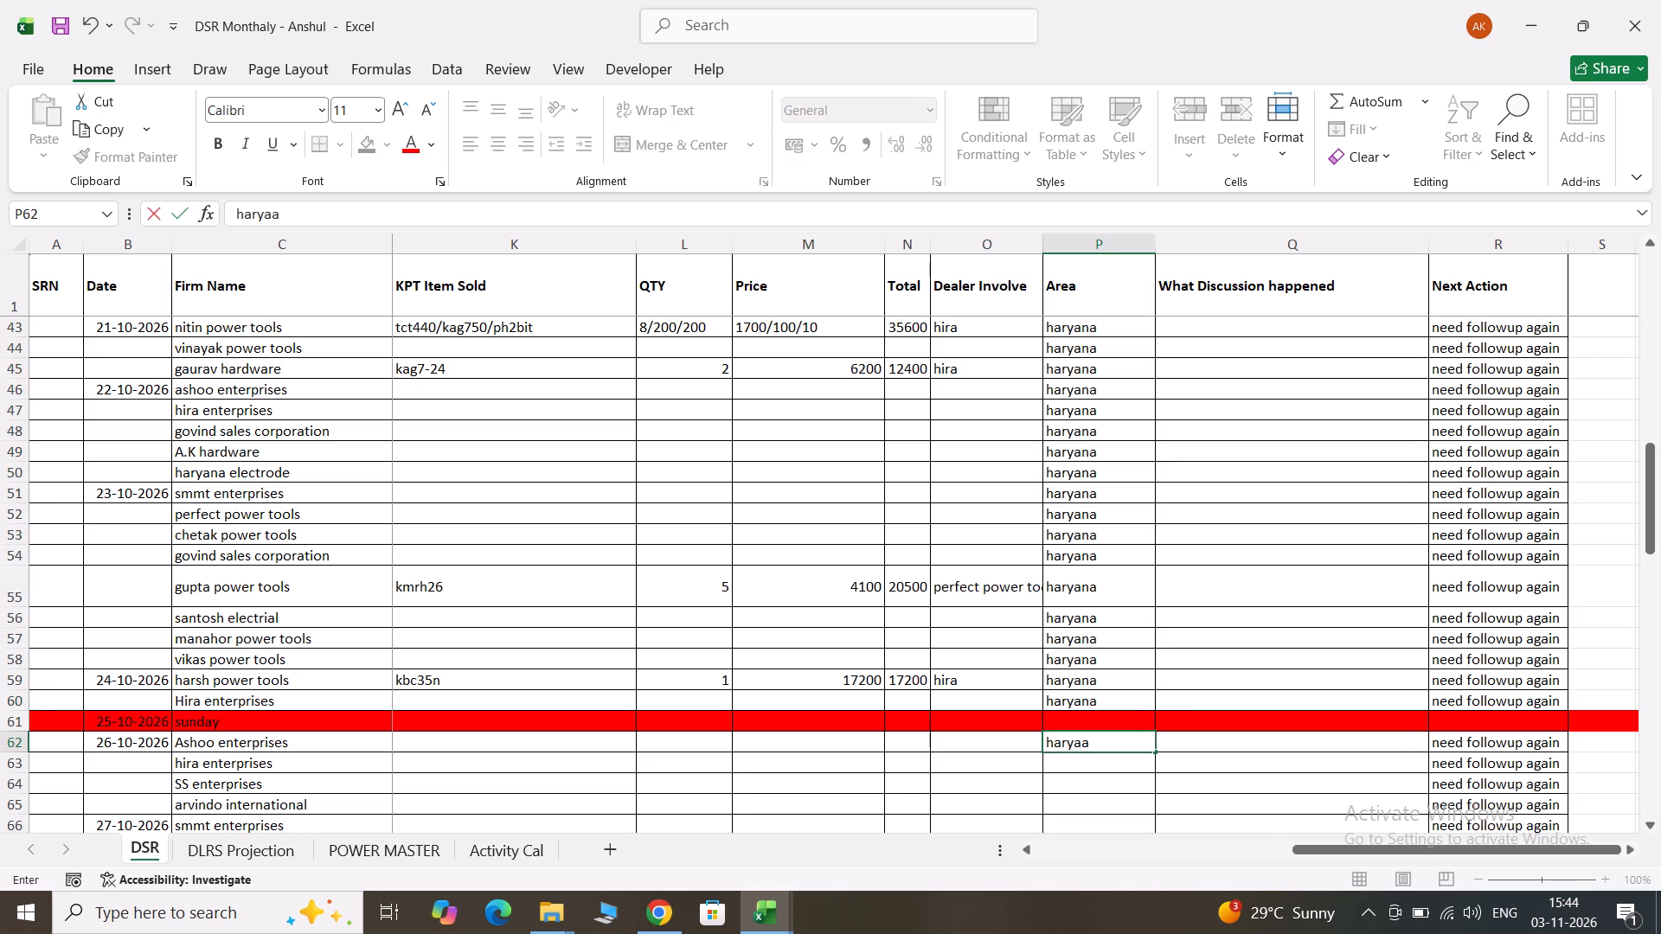
key(BackSpace)
text(na)
drag(1153, 752, 1097, 412)
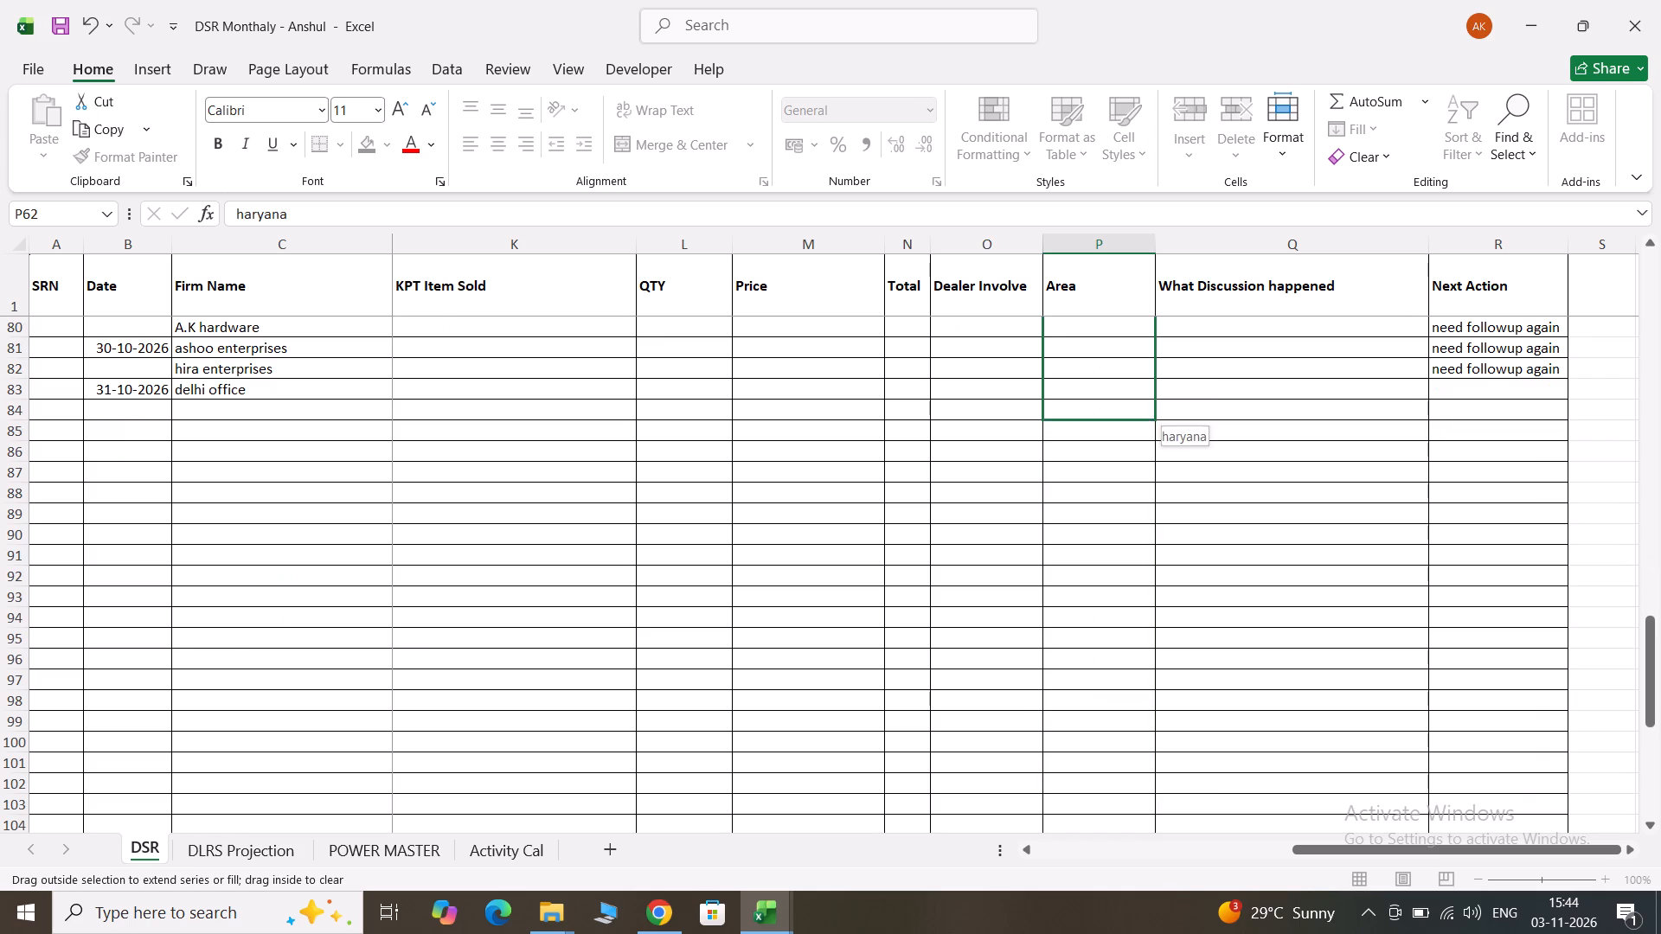
drag(1097, 412, 1097, 384)
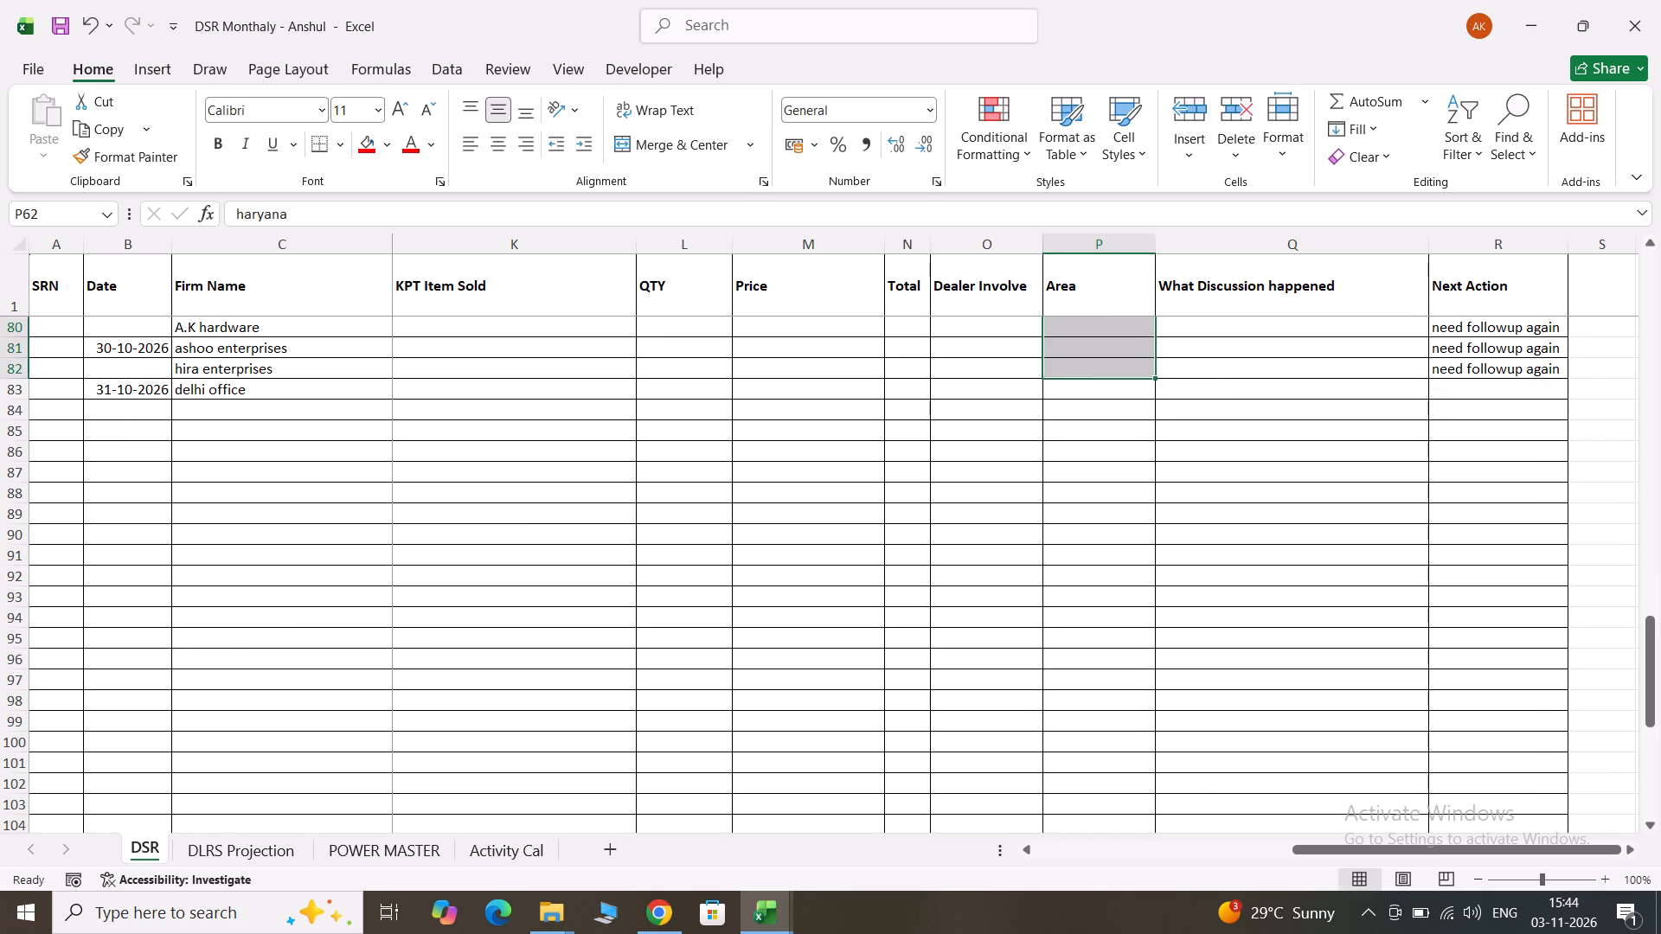
click(983, 377)
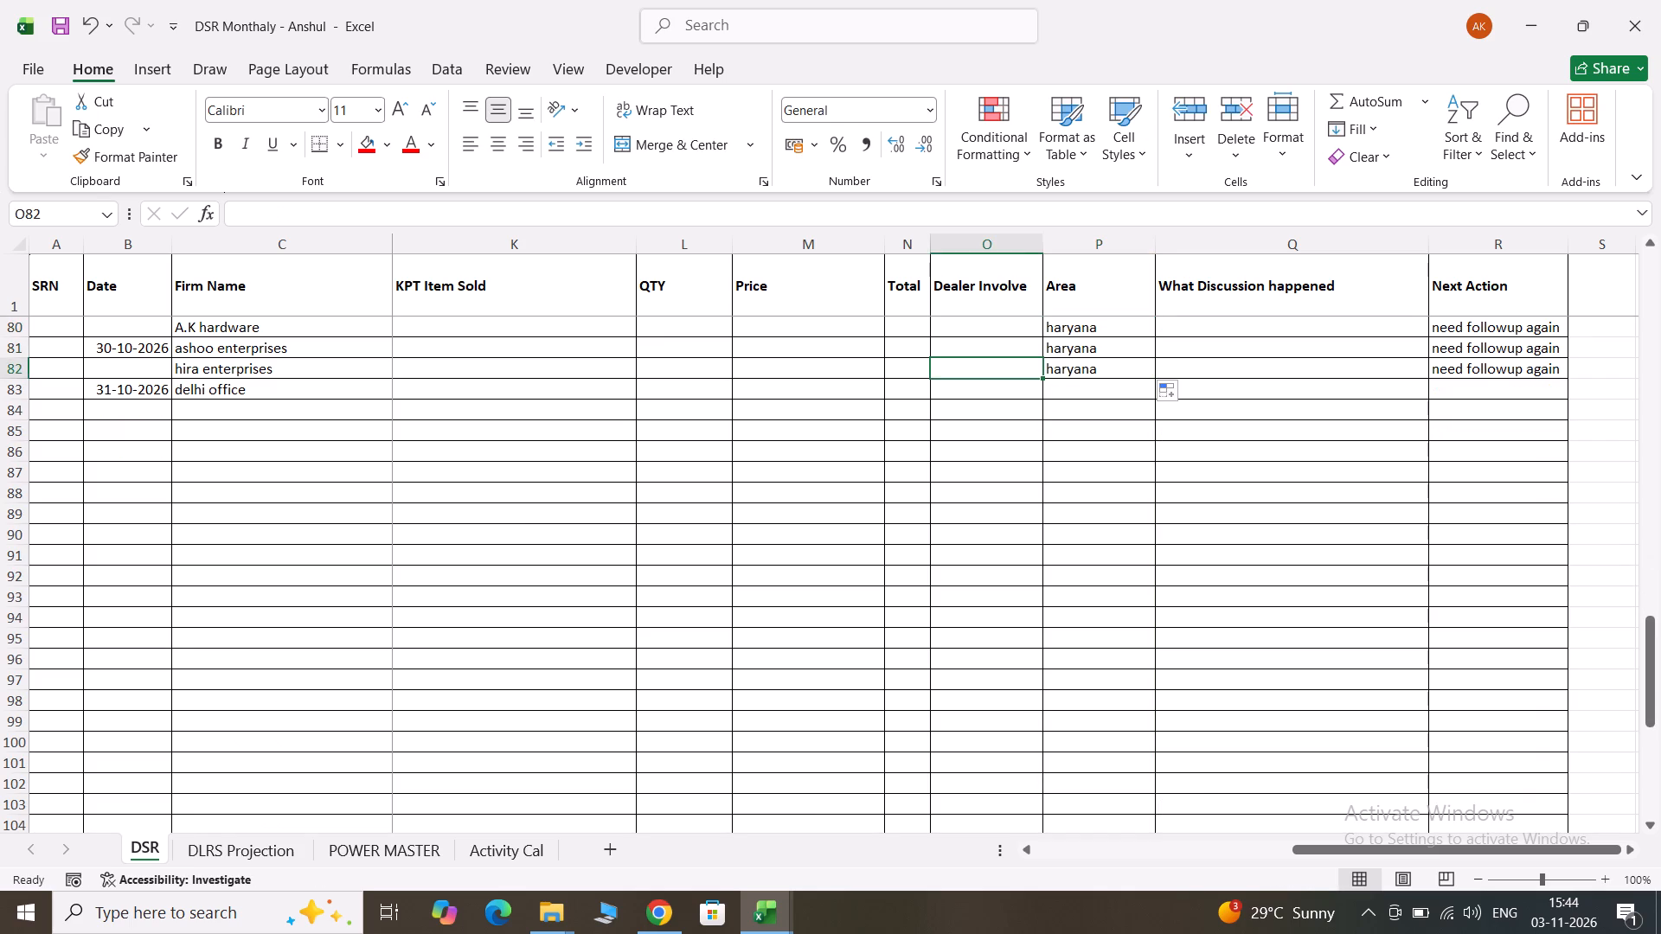
Save the DSR Monthaly - Anshul workbook with the completed Area column.
key(Down)
key(ctrl+s)
Review the DSR sheet's rows from the end of the month back to the first entries, including the What Discussion happened column.
key(Up)
key(Up)
key(Up)
key(Up)
key(Up)
key(Up)
key(Up)
key(Up)
key(Up)
key(Up)
key(Up)
key(Up)
key(Up)
key(Up)
key(Up)
key(Up)
key(Up)
key(Up)
key(Up)
key(Up)
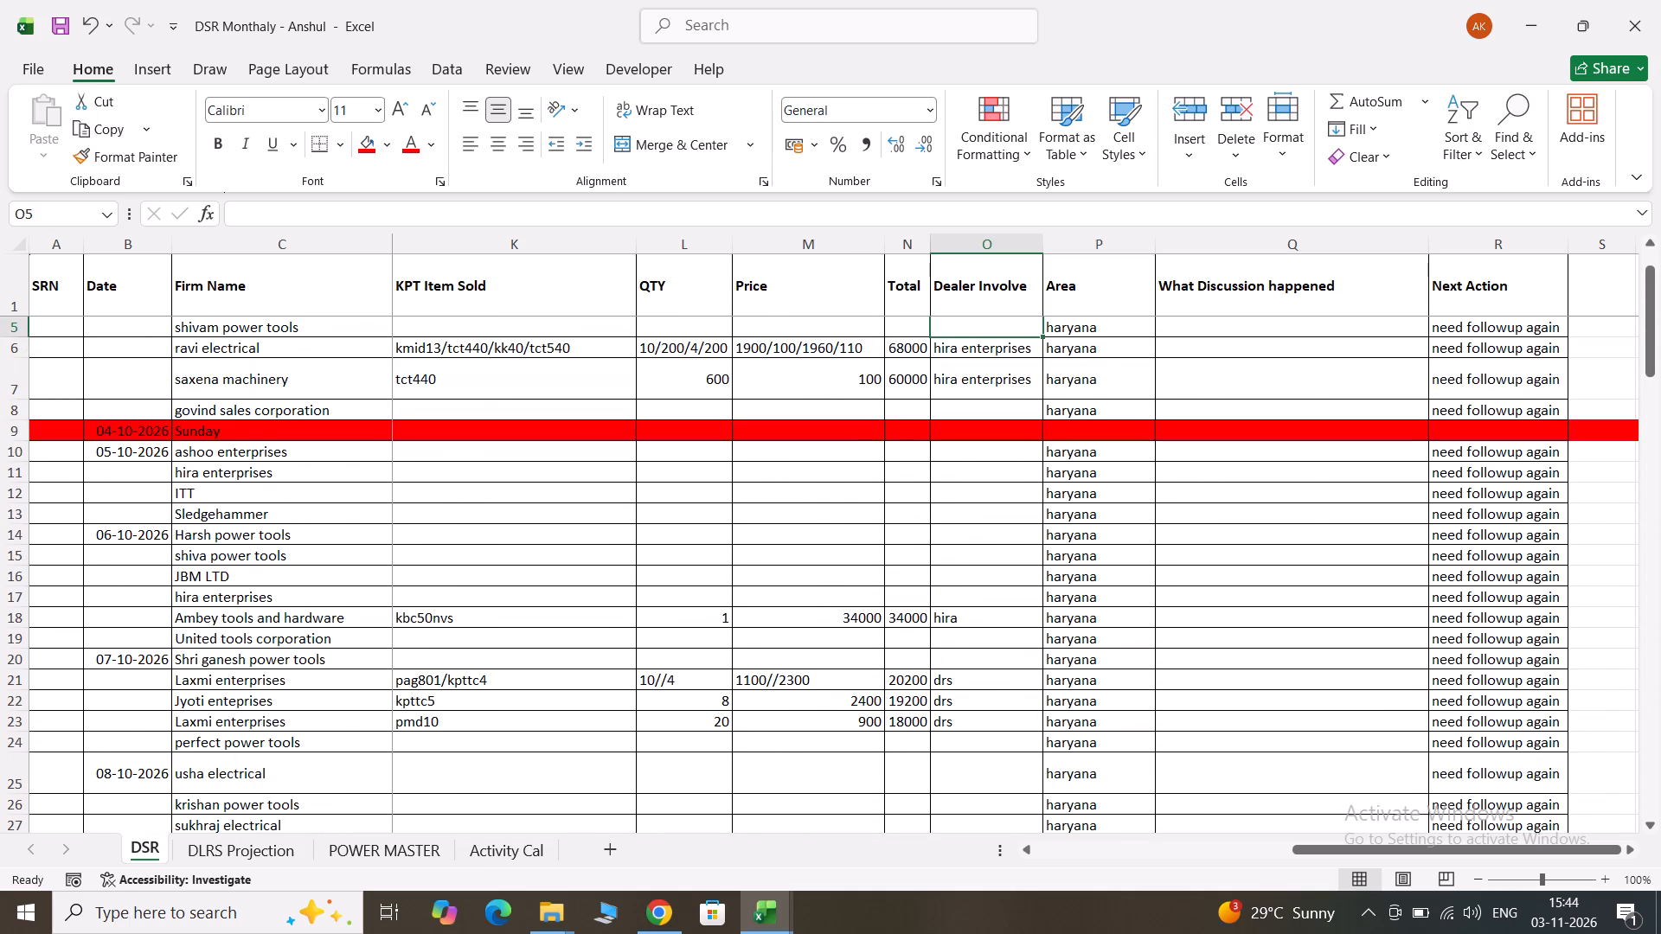
key(Up)
key(Up)
key(Up)
key(Up)
key(Up)
key(Up)
key(Up)
key(Up)
key(Up)
key(Up)
key(Up)
key(Up)
key(Up)
key(Up)
key(Right)
key(Right)
key(Down)
key(Down)
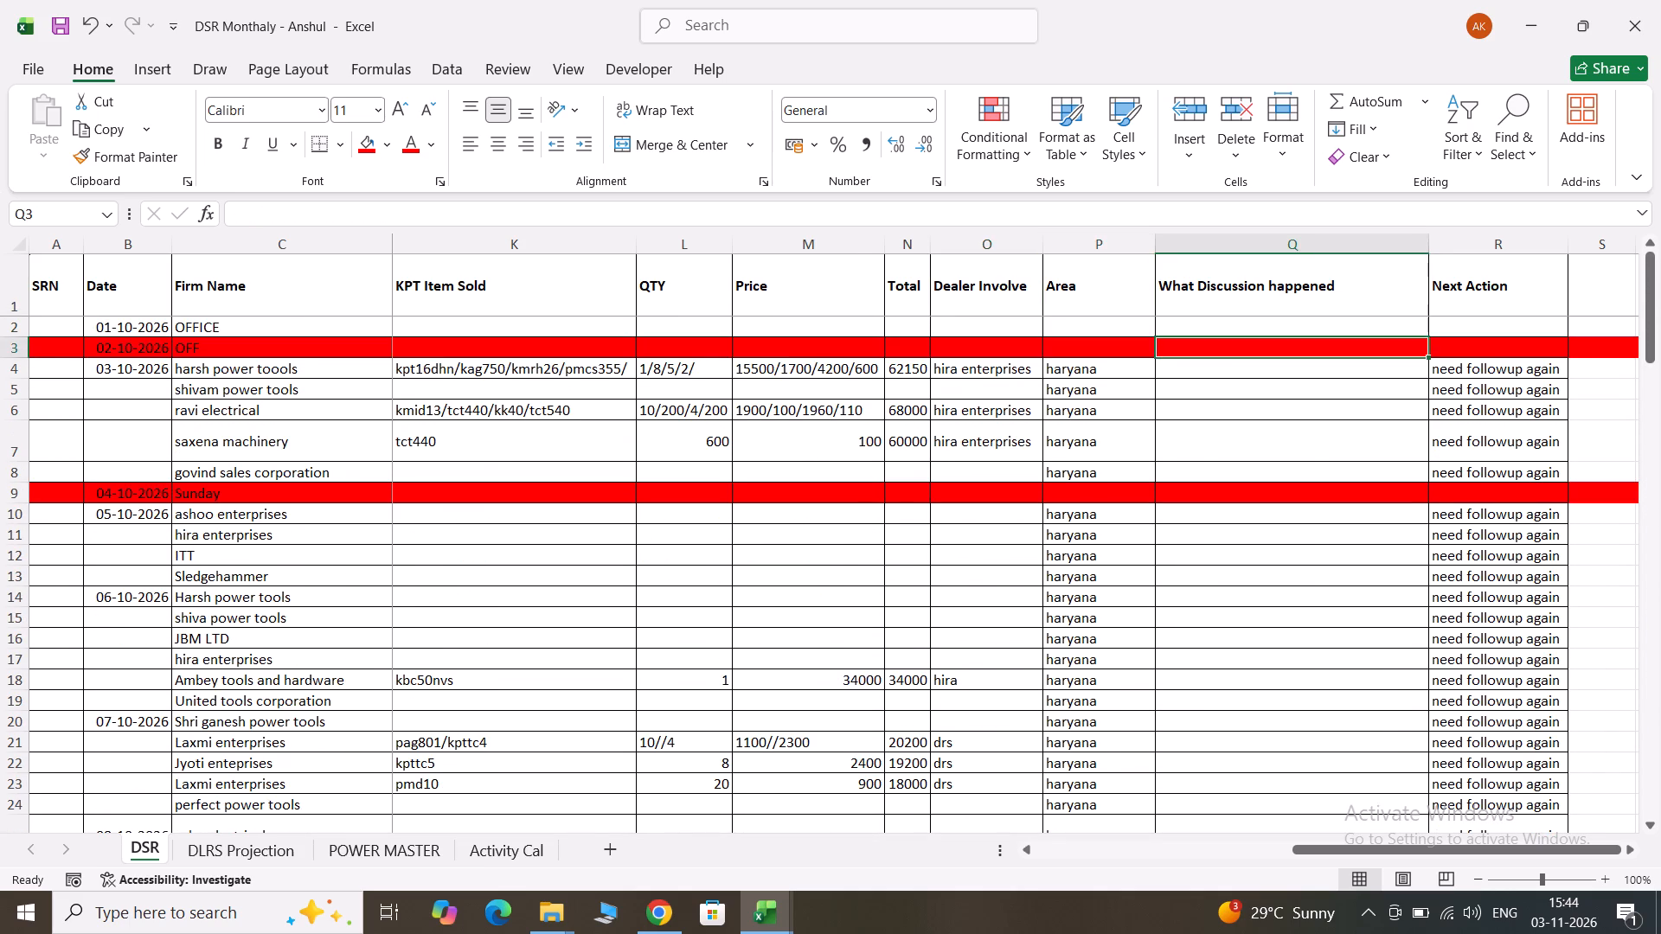
key(Down)
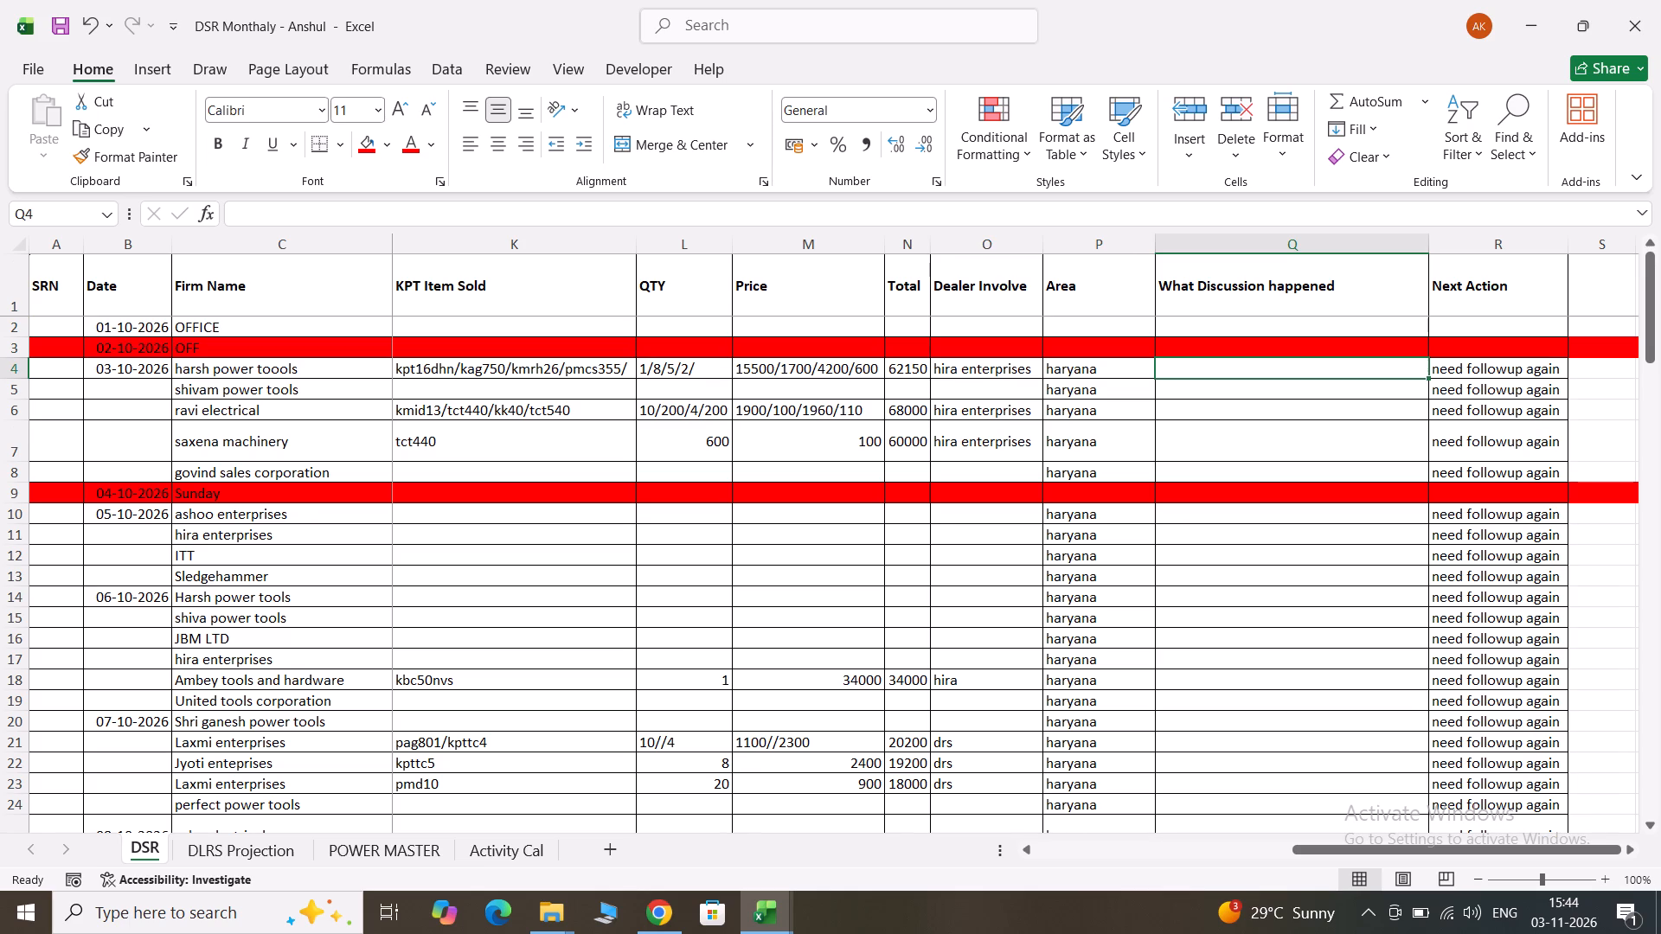
Save the DSR Monthaly - Anshul workbook again after the review.
key(ctrl+s)
key(Down)
key(Down)
key(Down)
key(Down)
key(Down)
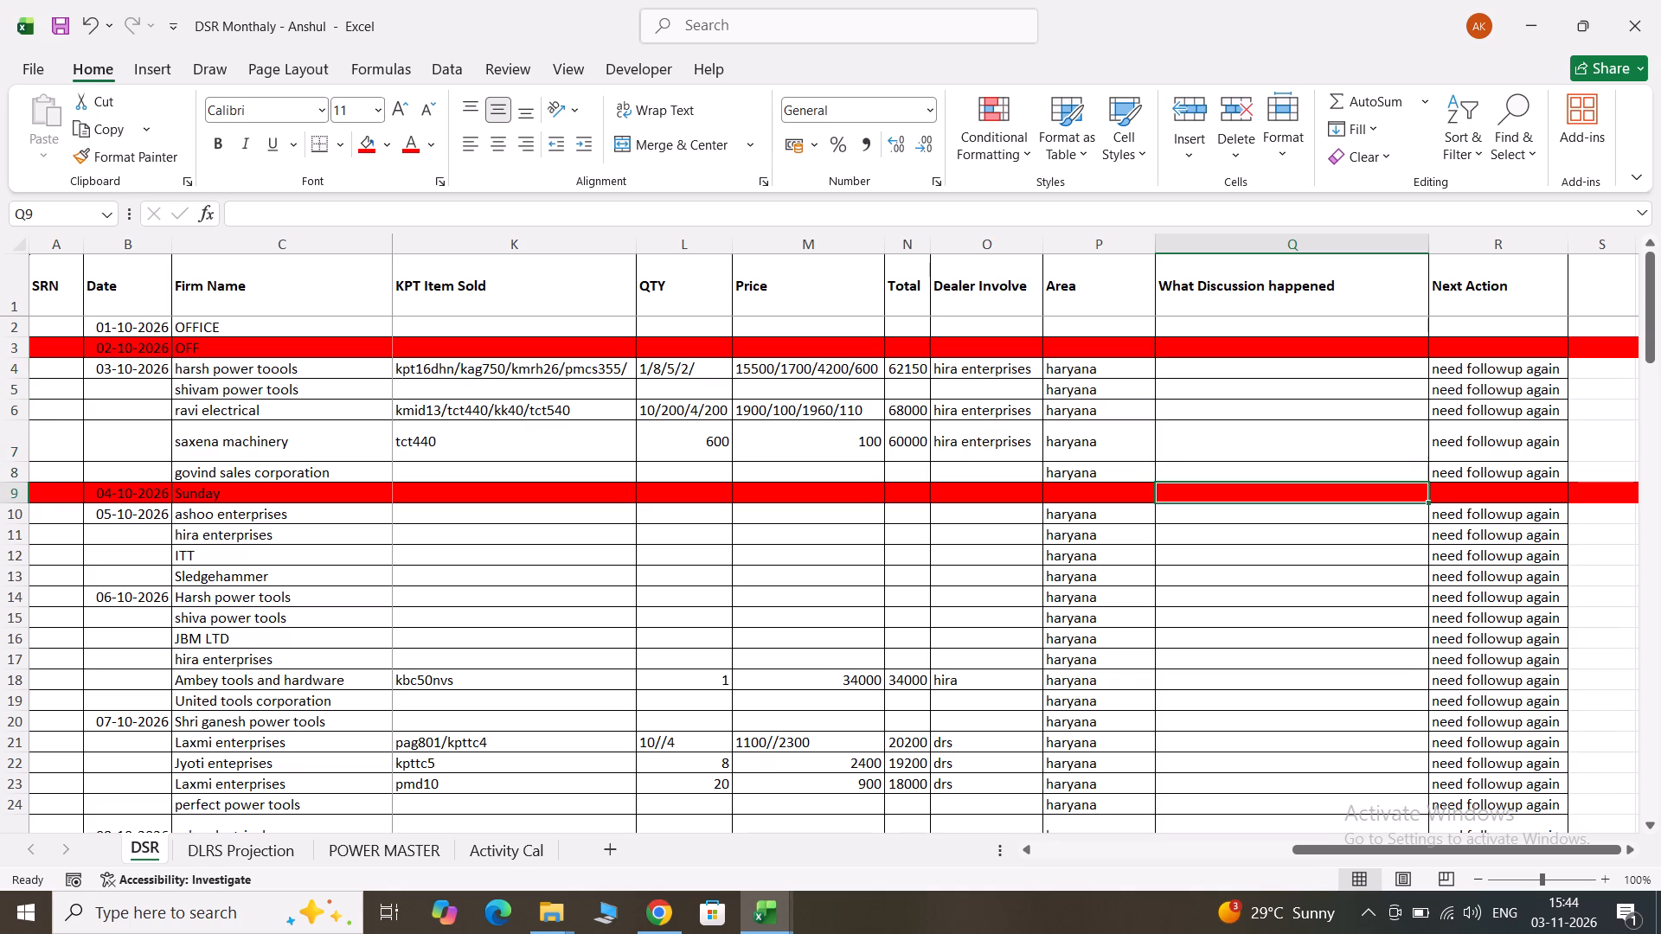
Switch to the DLRS Projection sheet and close the DSR Monthaly - Anshul workbook.
click(260, 854)
click(1660, 0)
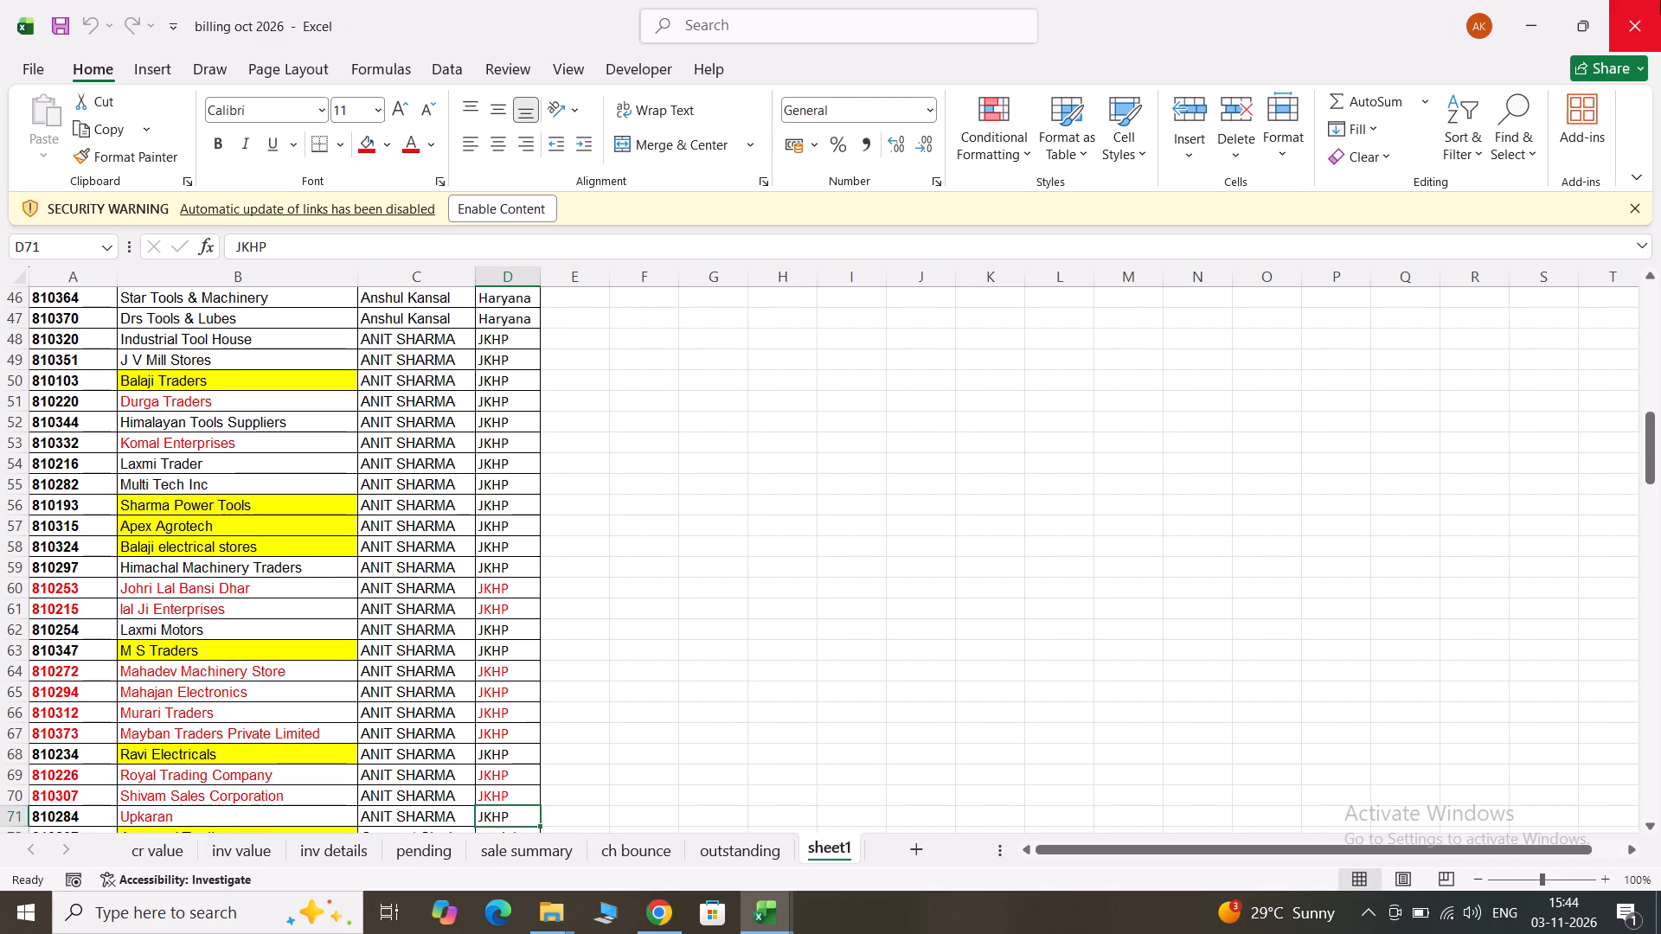
Return to the webmail's file picker in Chrome to attach the DSR Monthaly - Anshul workbook.
click(643, 930)
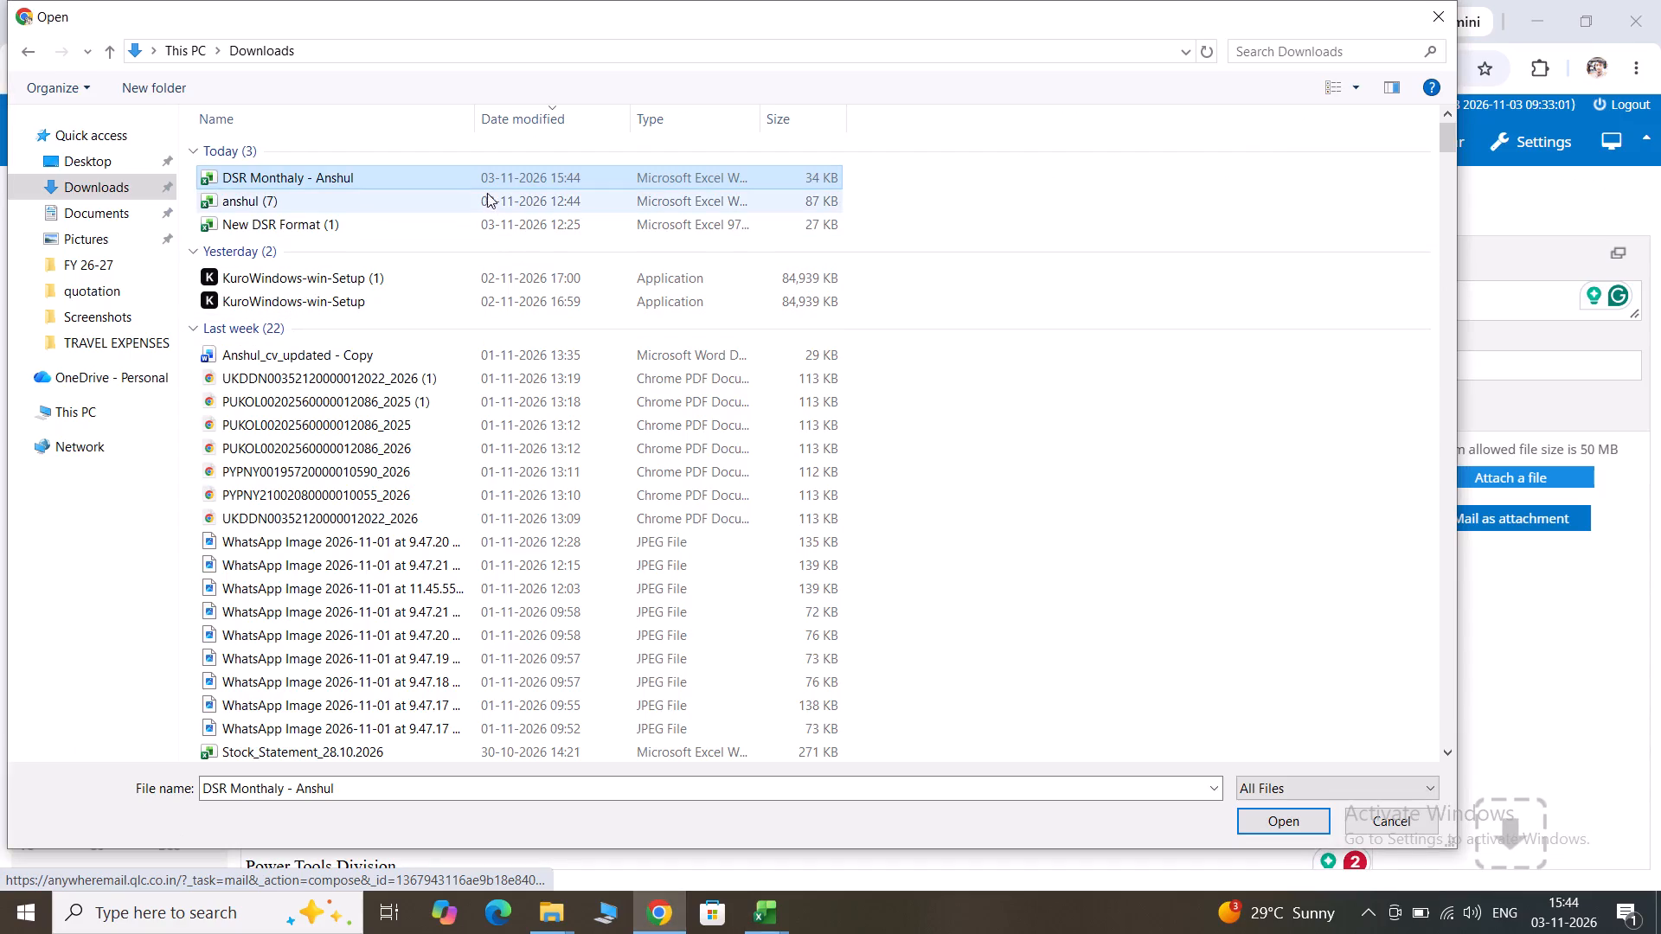
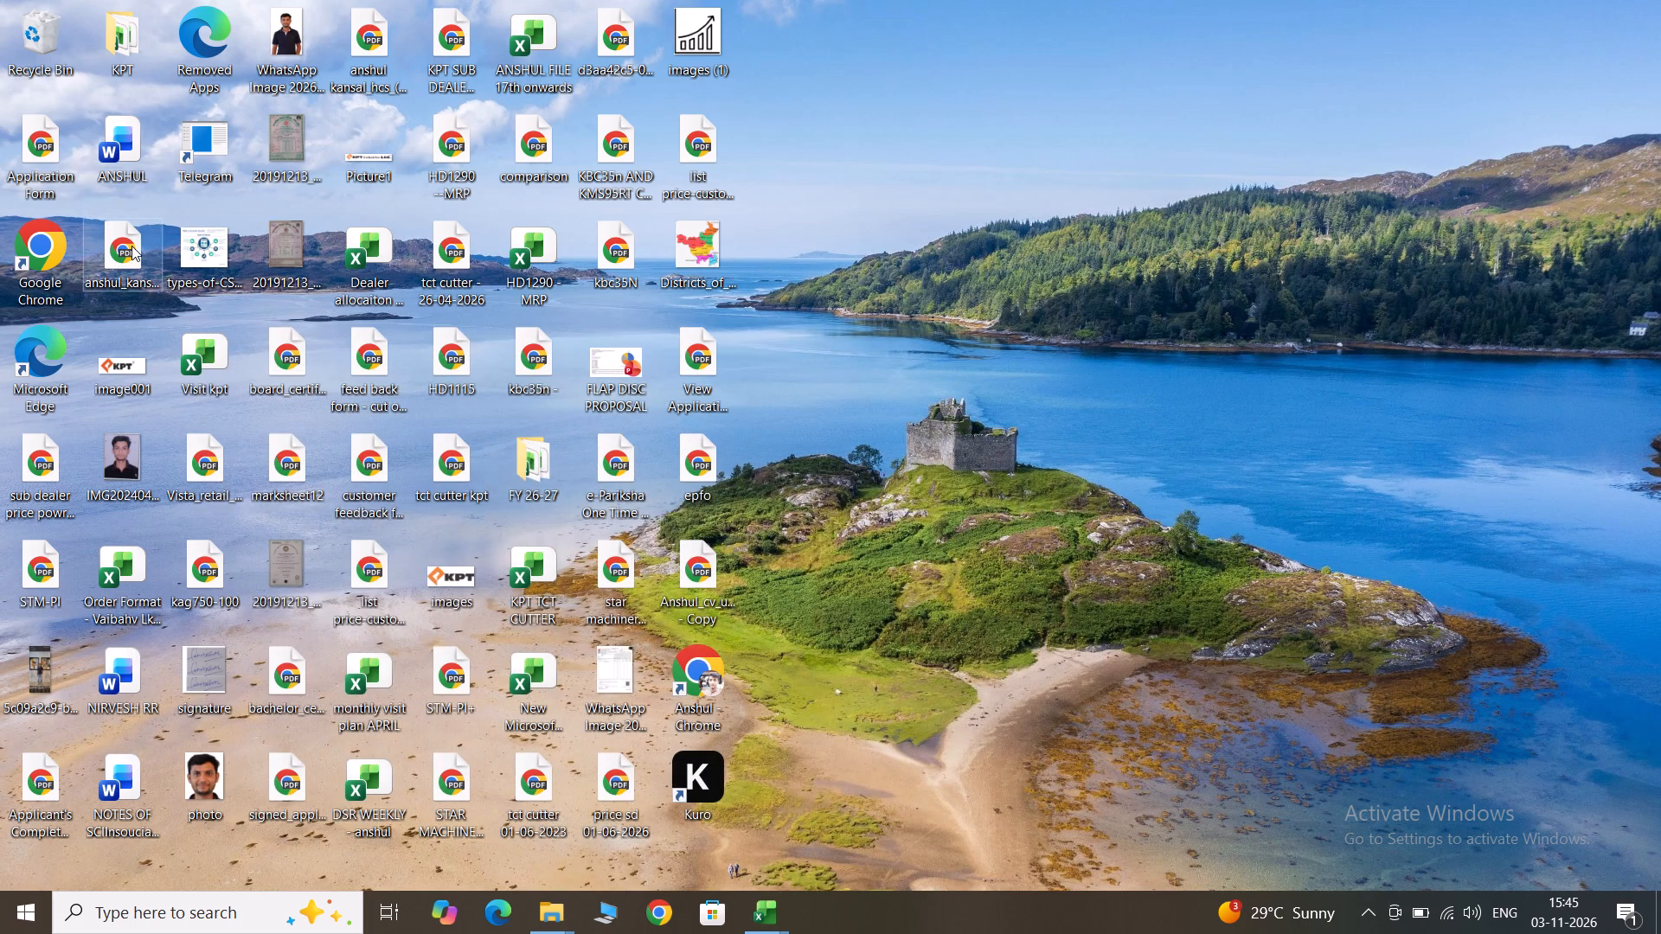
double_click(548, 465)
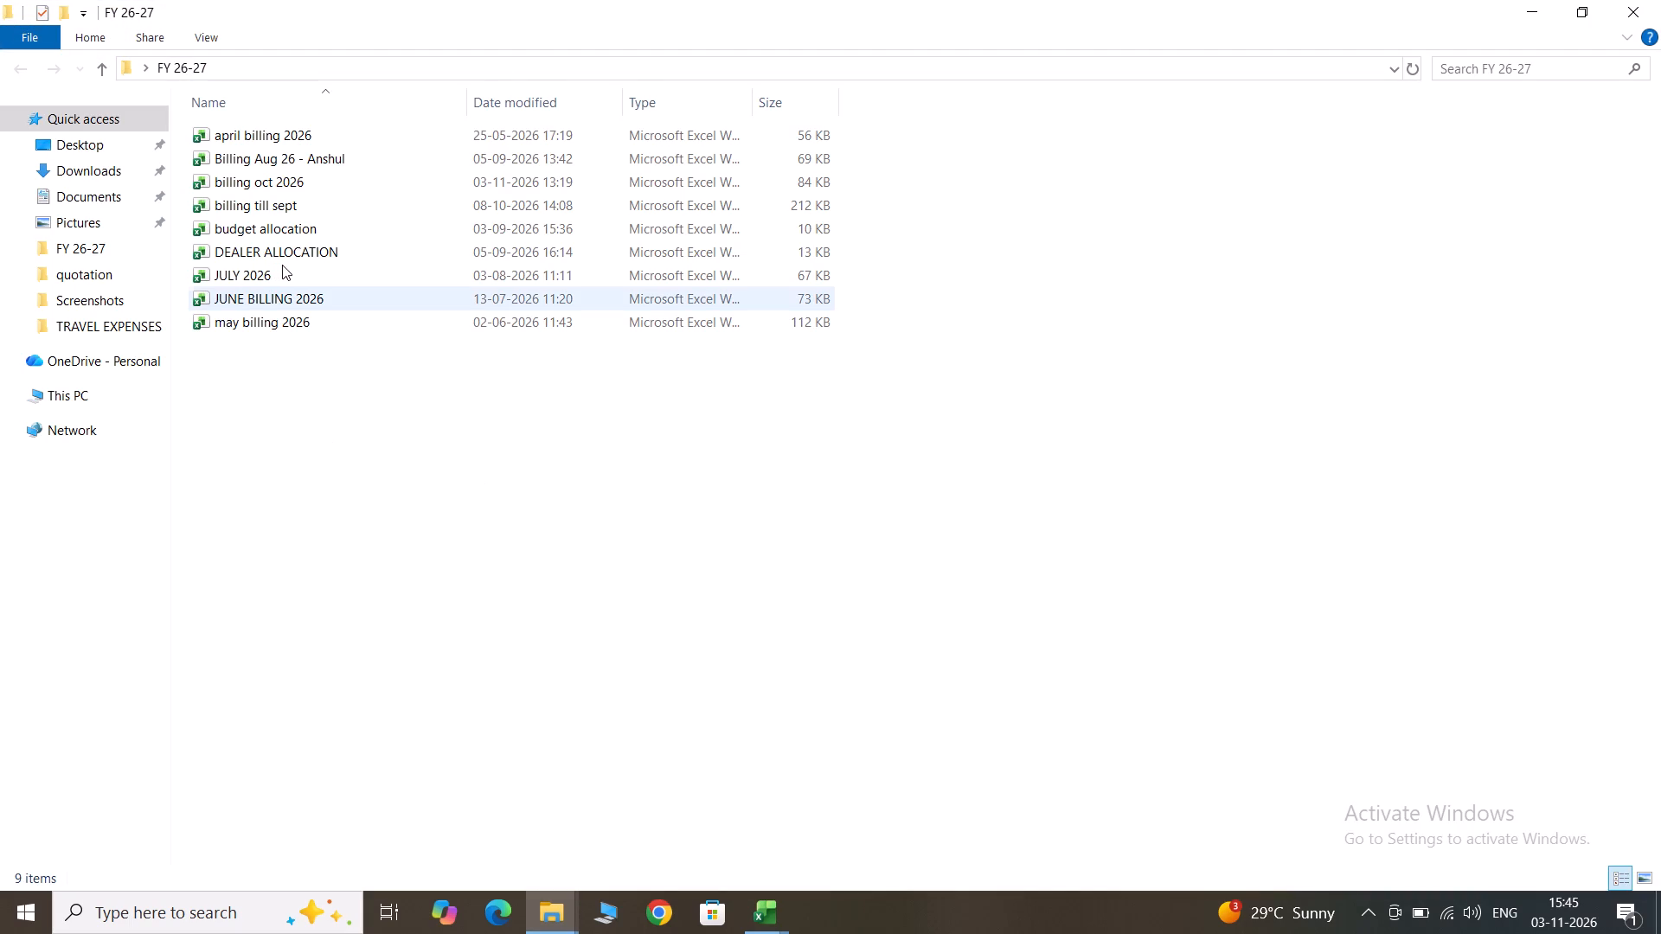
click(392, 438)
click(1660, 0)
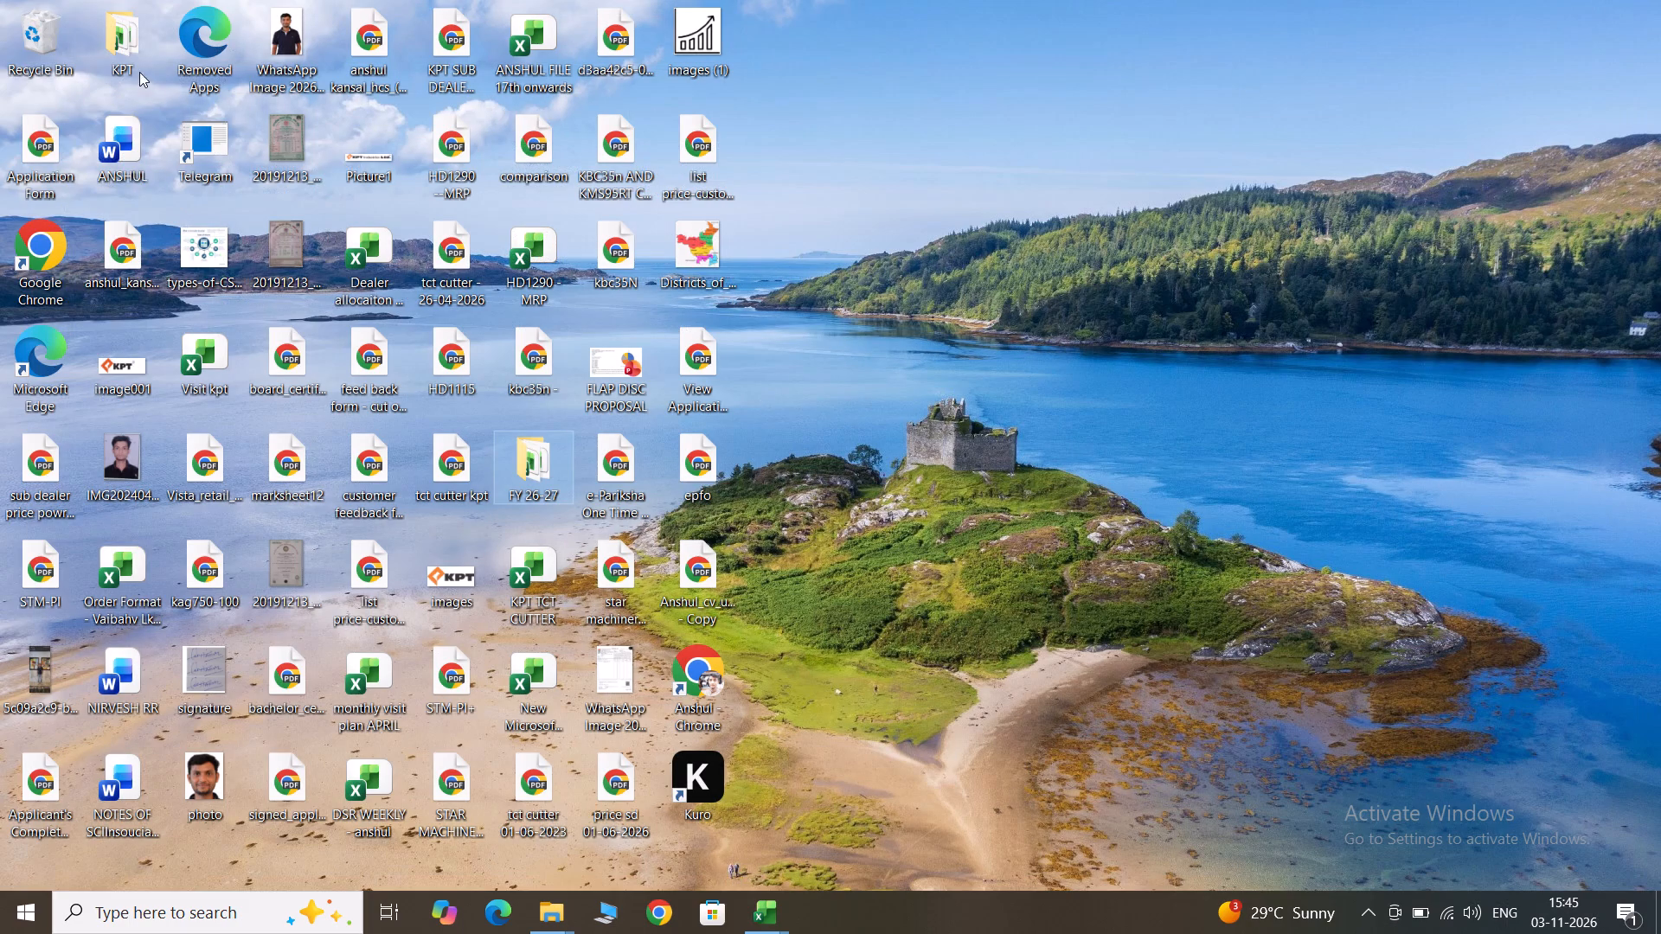
Open the EXPENSE FORMAT workbook from the TRAVEL EXPENSES folder inside the desktop's KPT folder.
double_click(120, 45)
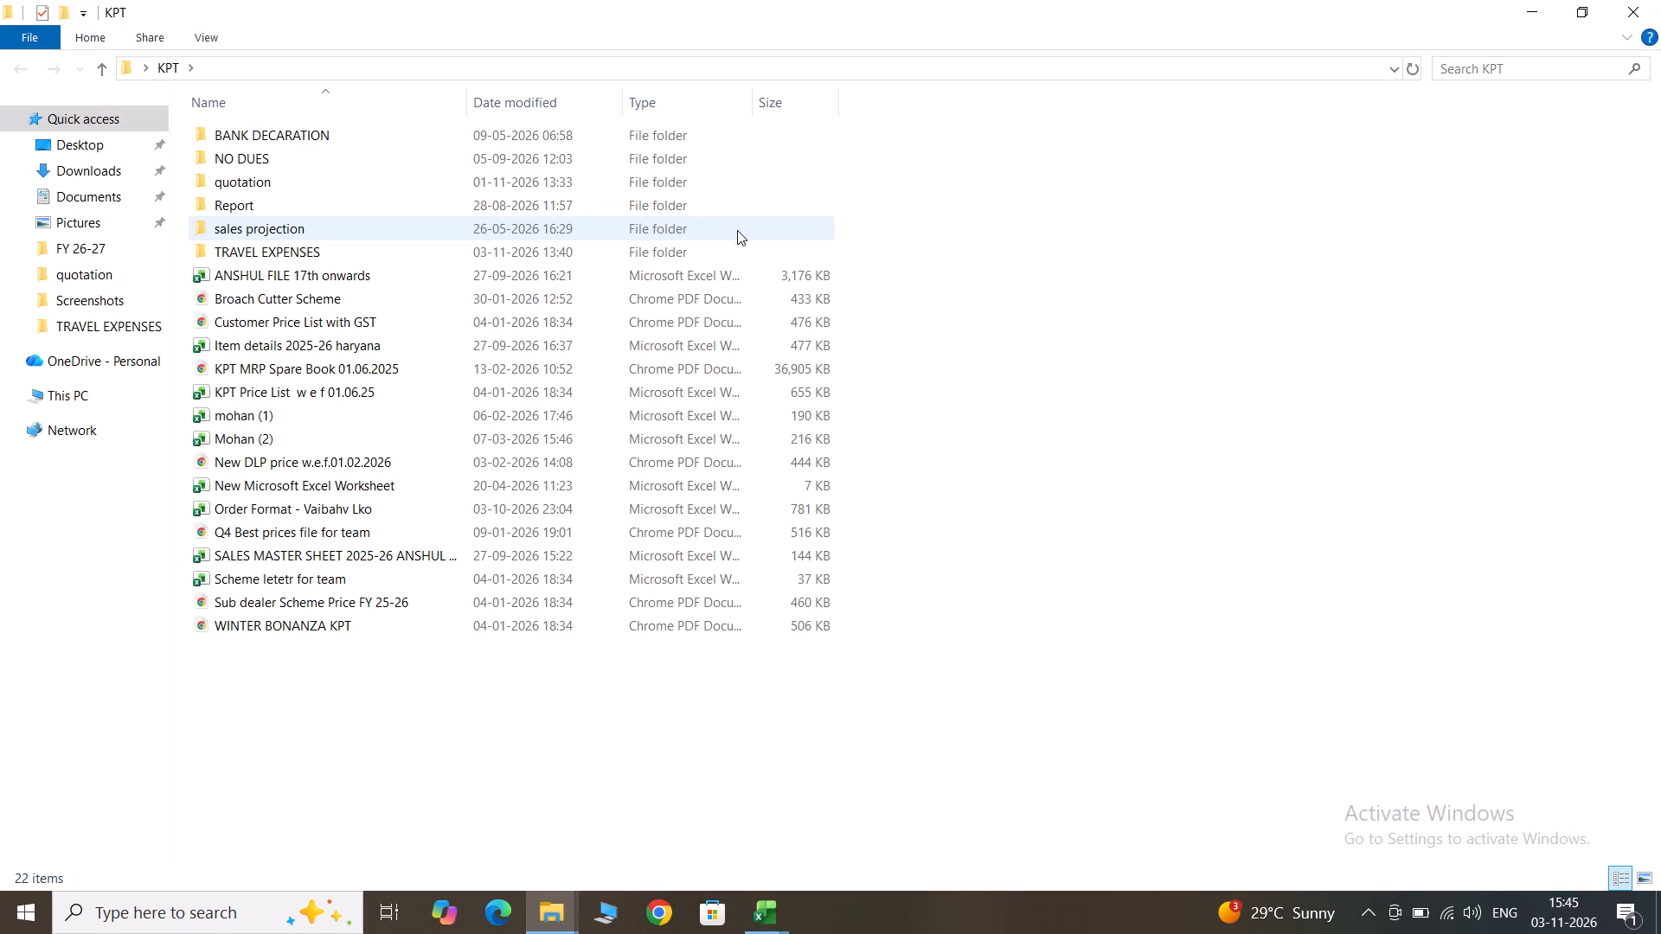
double_click(351, 253)
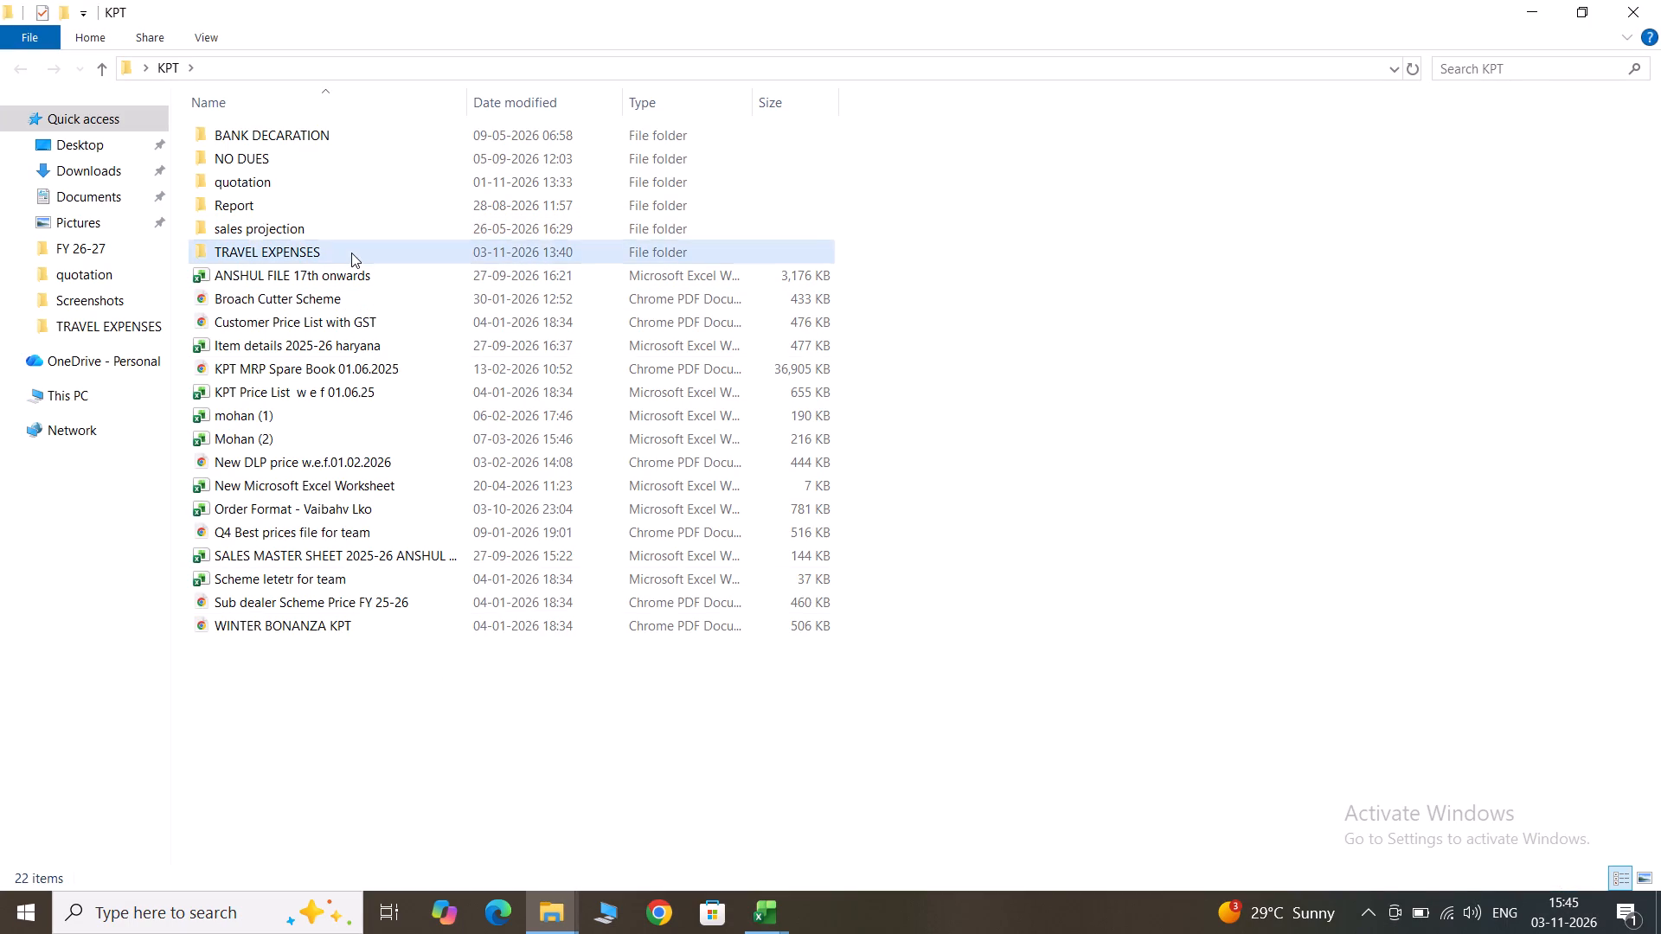
double_click(340, 151)
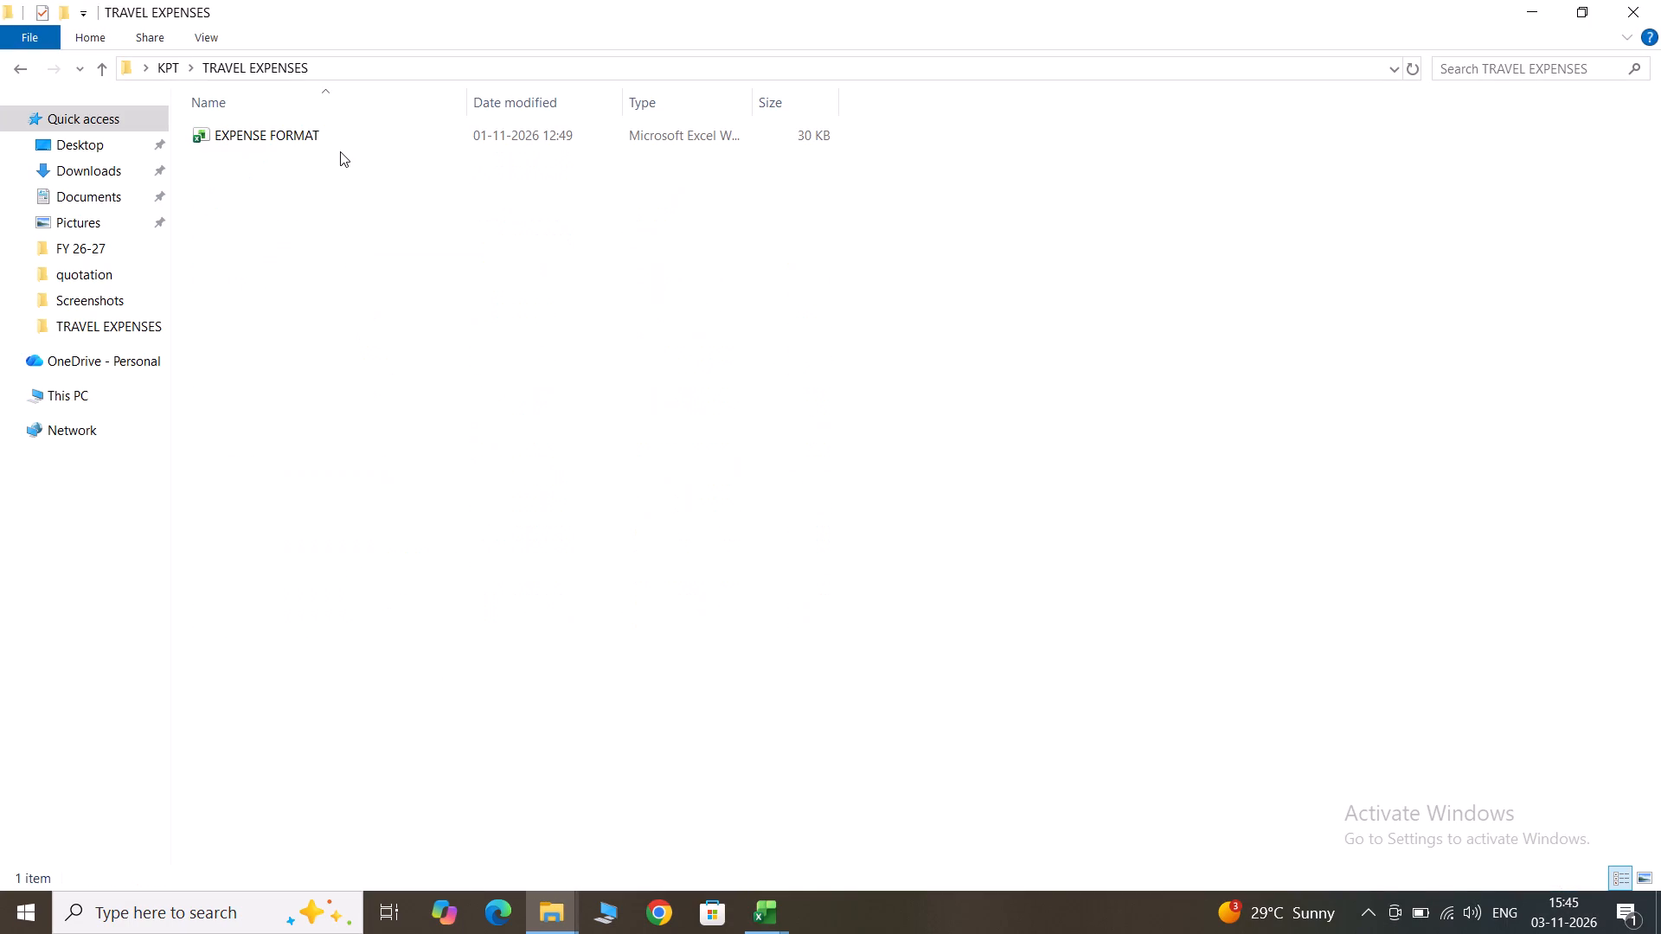
double_click(340, 136)
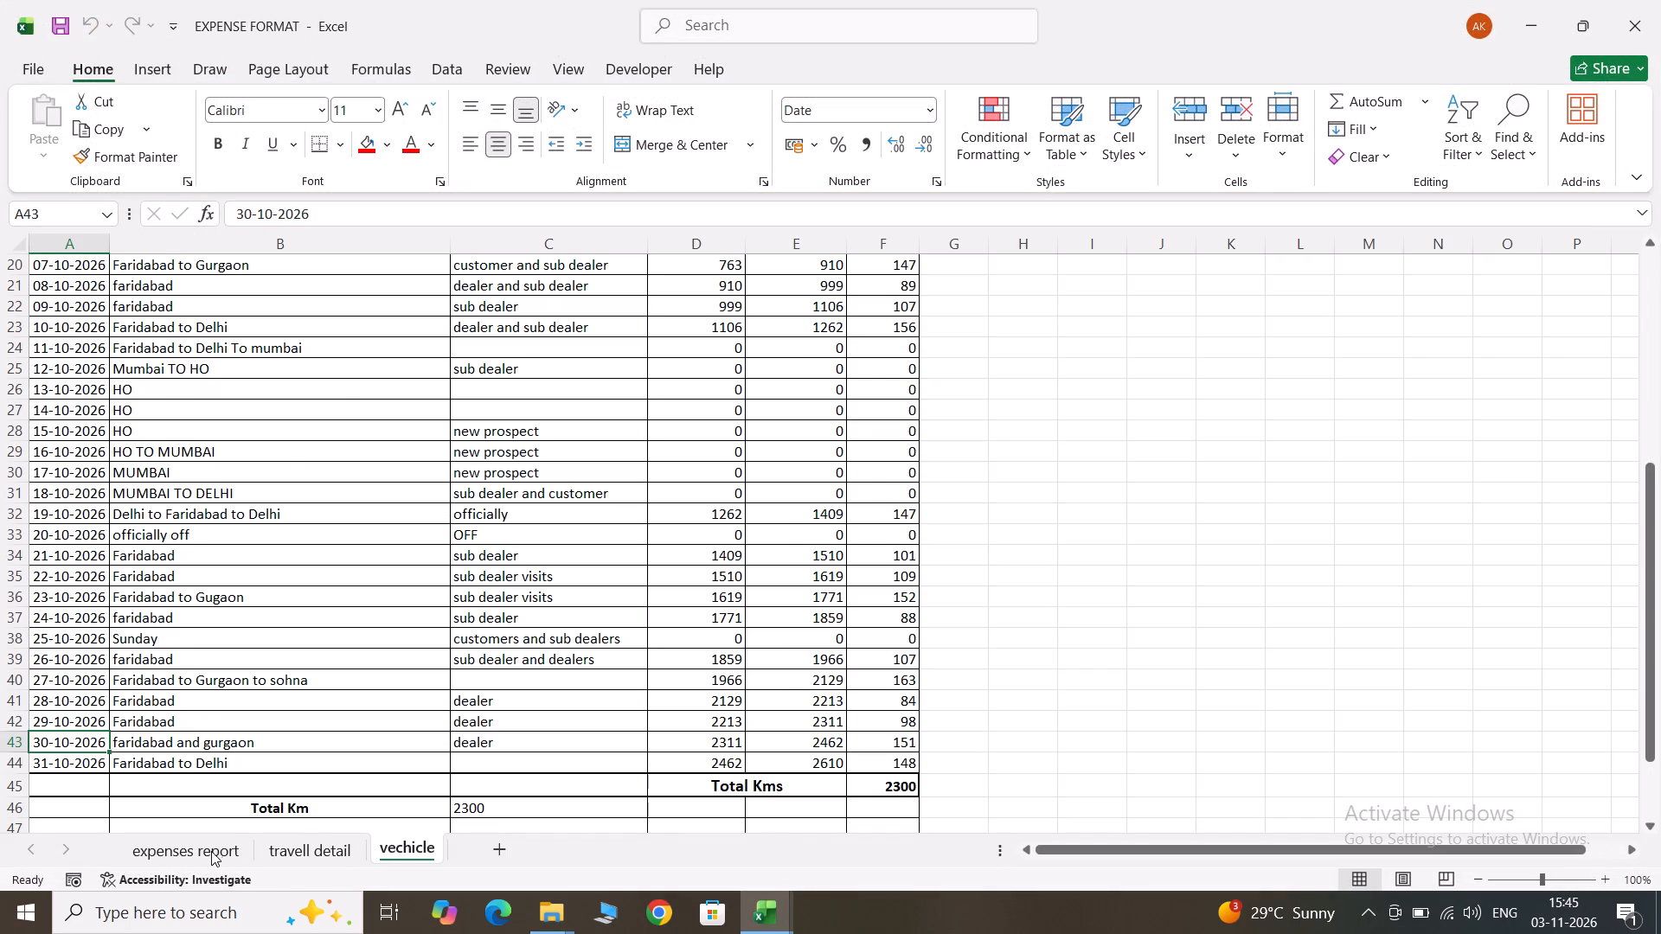
Switch to the expenses report sheet and start printing it.
click(208, 851)
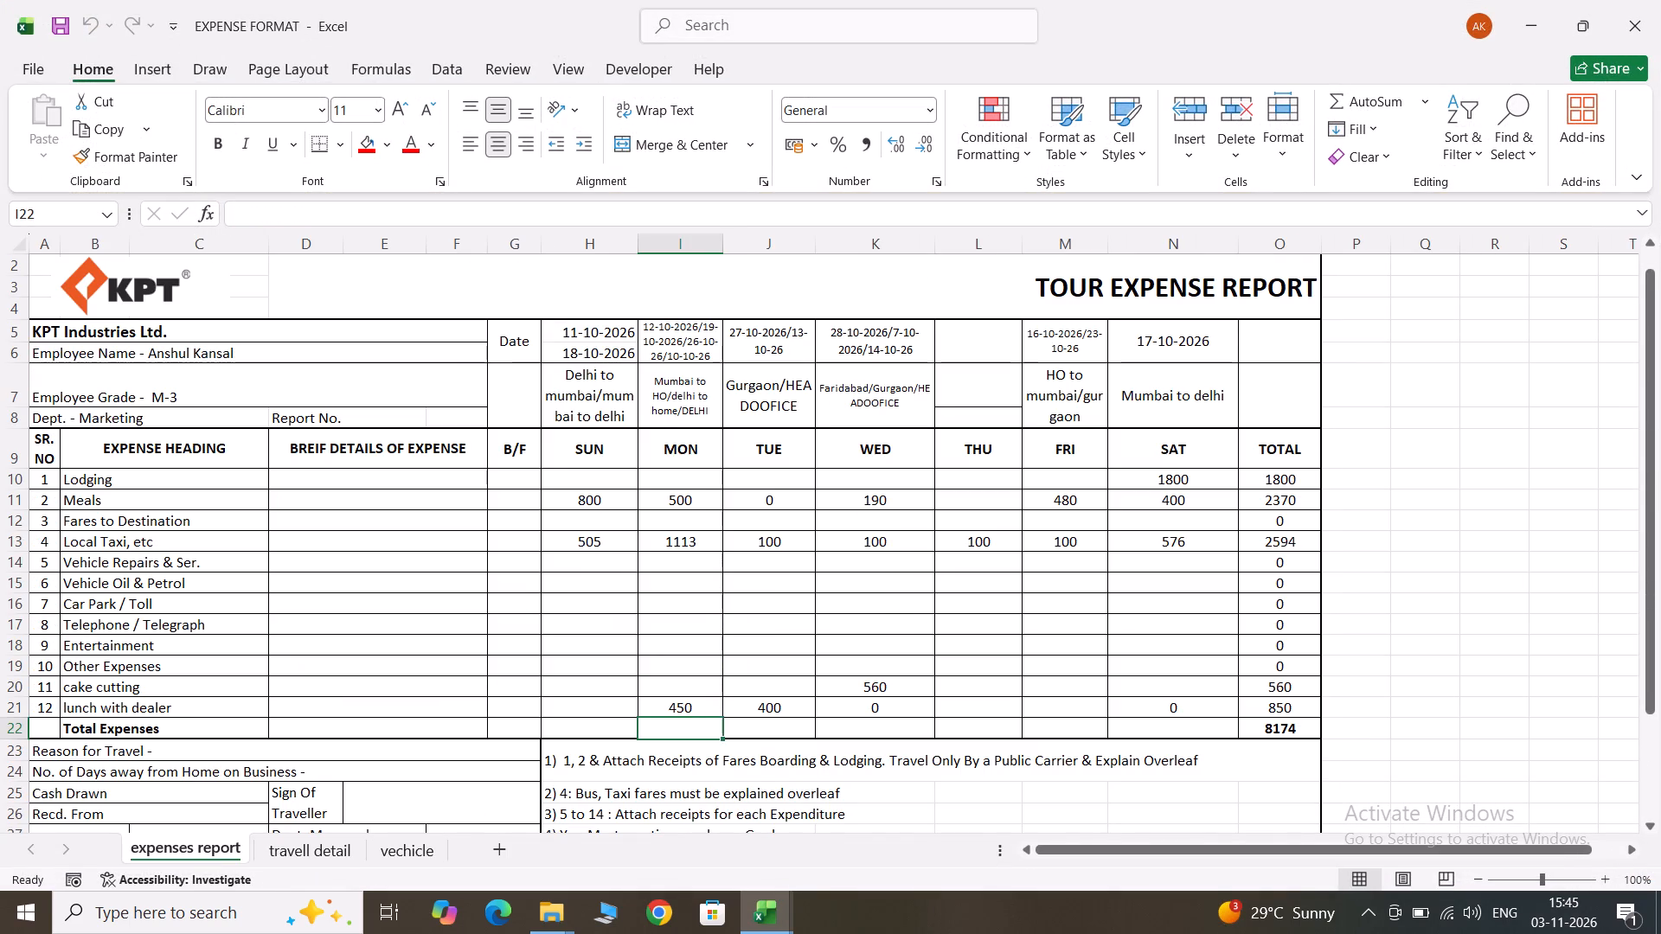
key(ctrl+p)
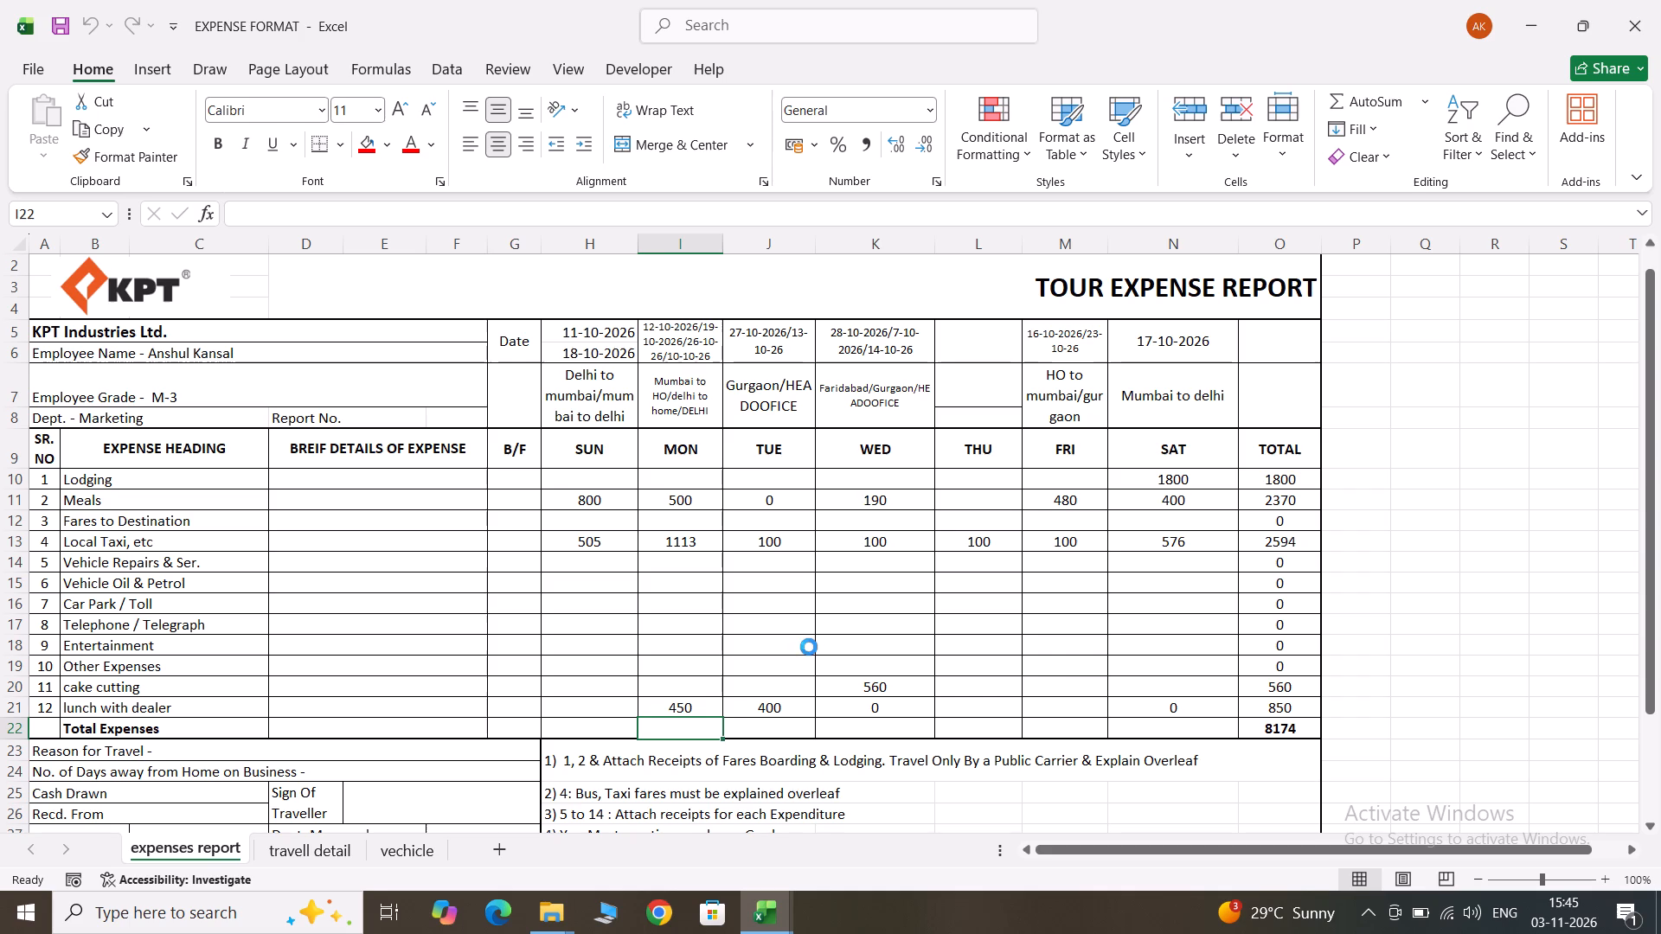